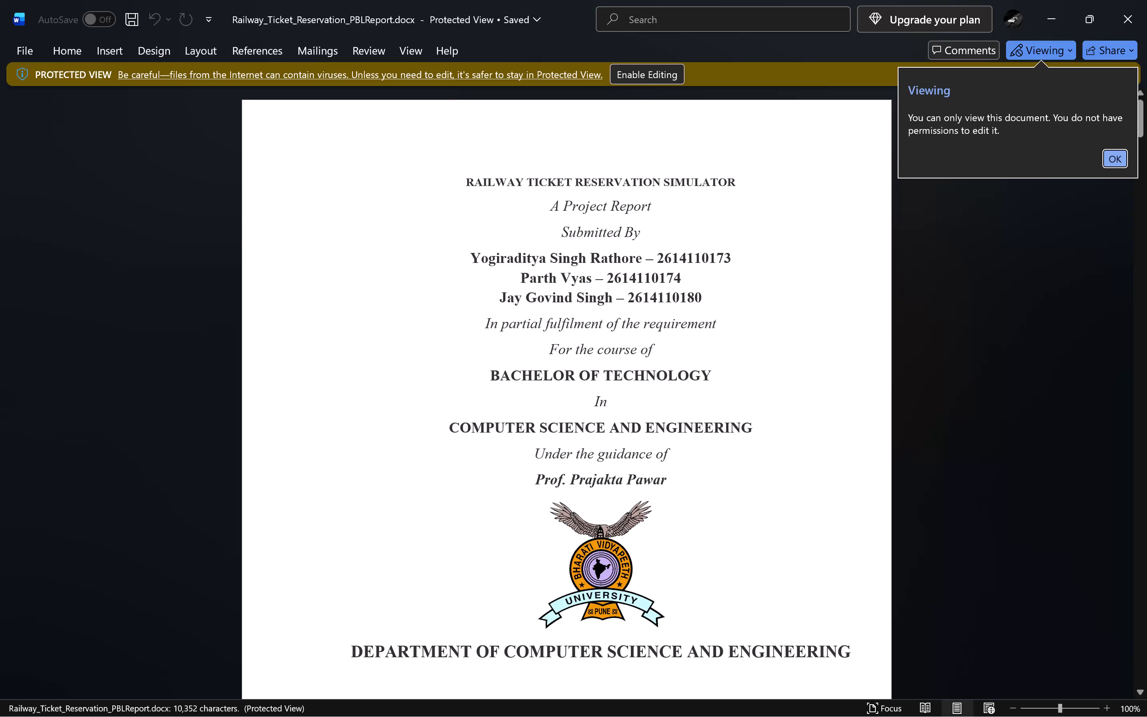
# Enable editing for the protected Railway_Ticket_Reservation_PBLReport.docx document.
pyautogui.click(640, 75)
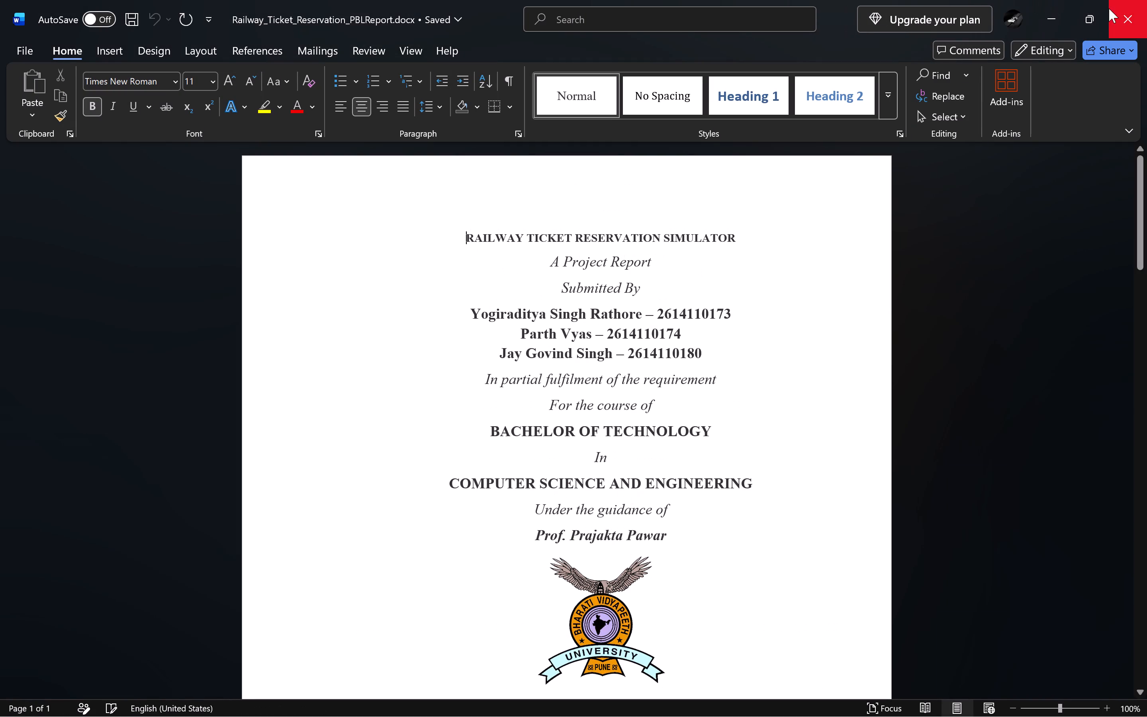
# Close the open report document and browse to the New Volume (D:) drive in File Explorer.
pyautogui.click(584, 692)
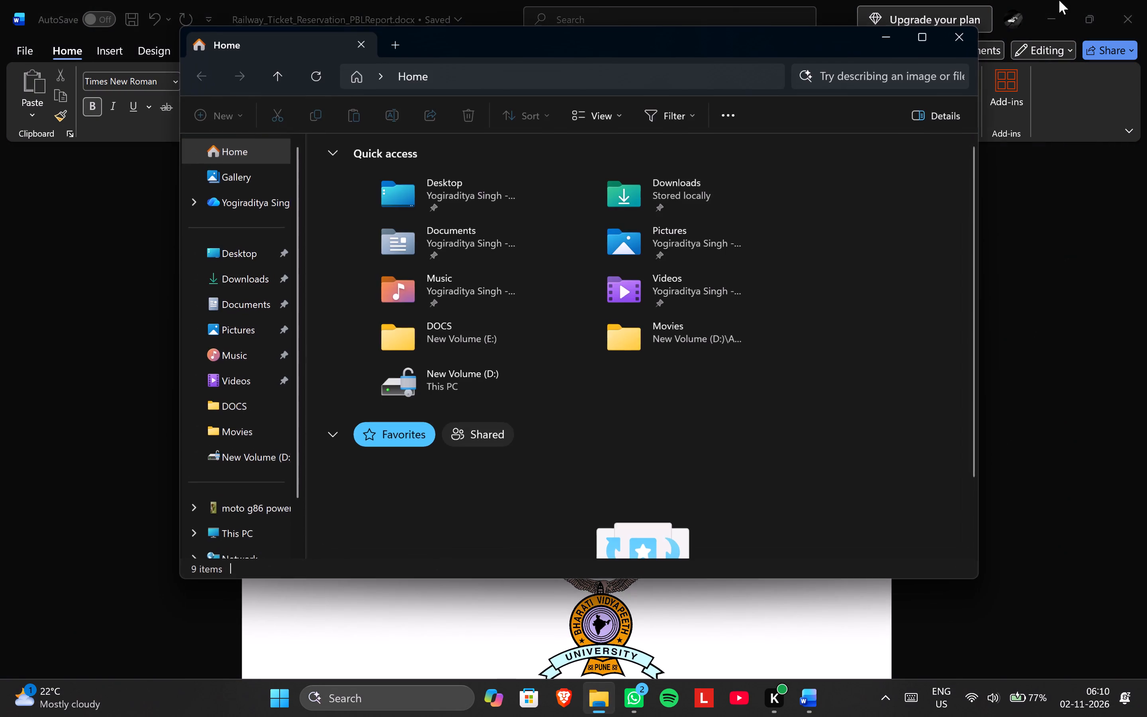
pyautogui.click(1146, 0)
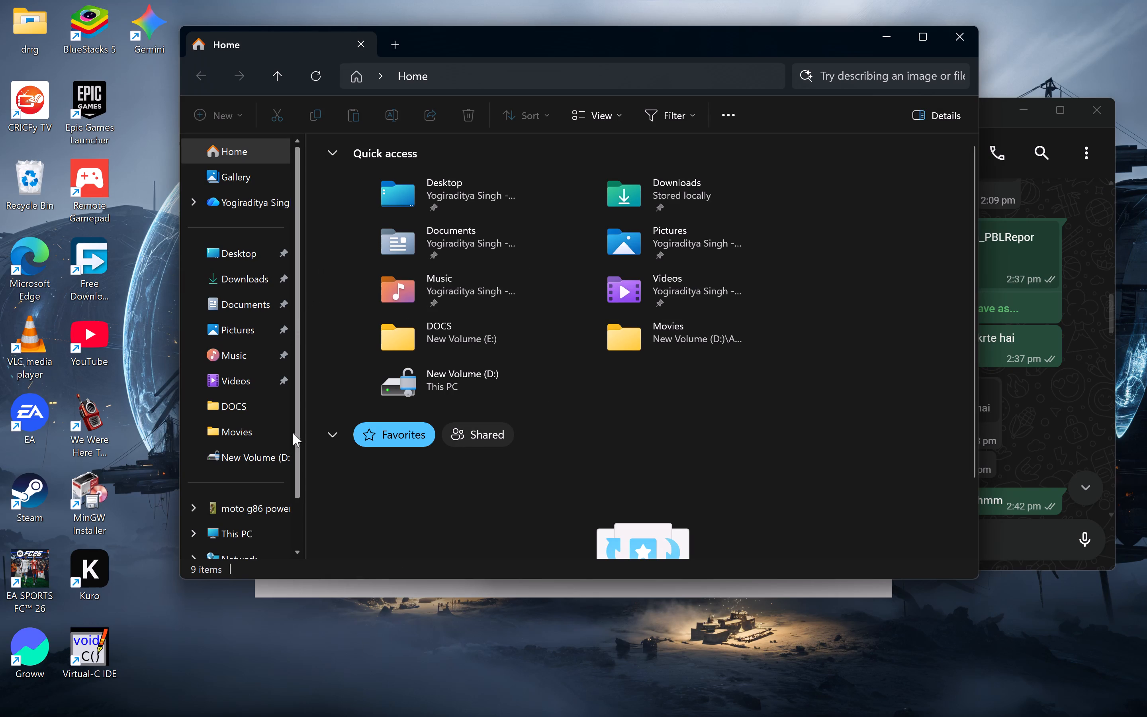
pyautogui.click(210, 446)
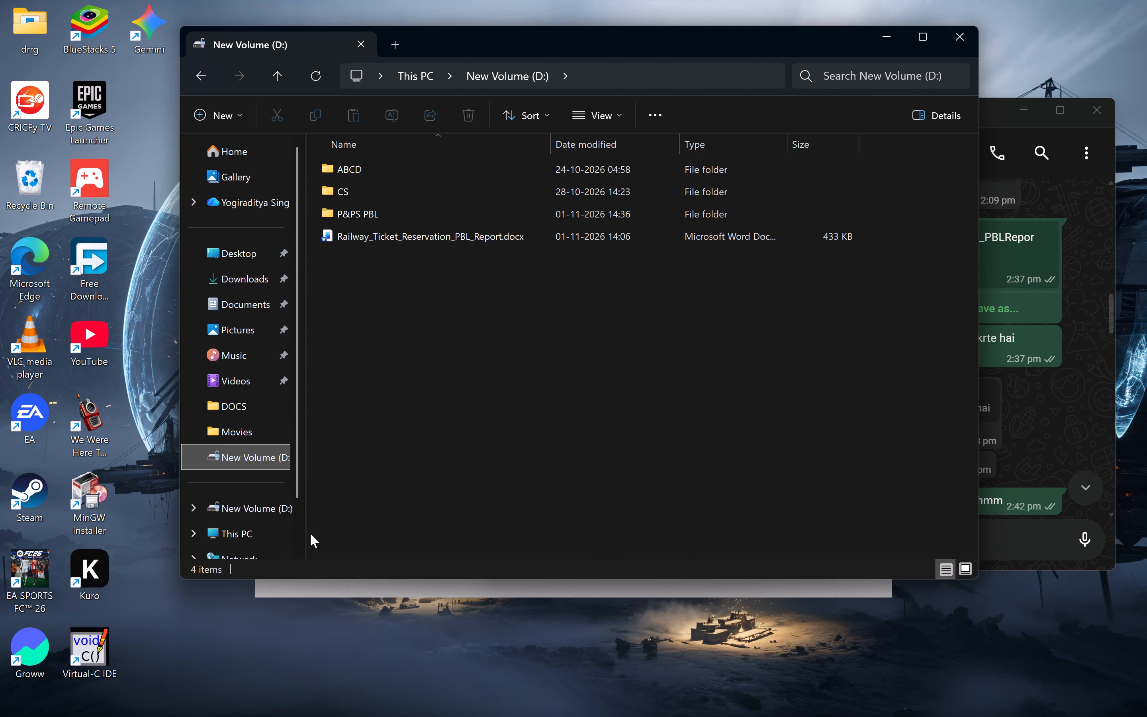
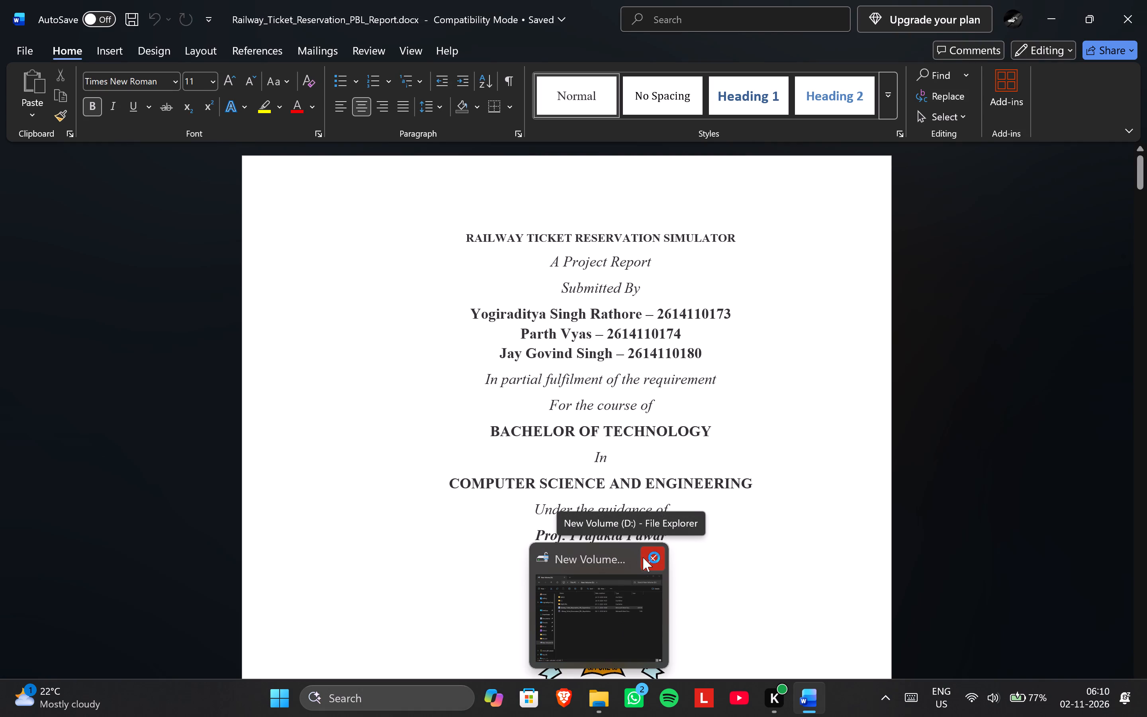
# Close the File Explorer window showing the New Volume (D:) drive.
pyautogui.click(648, 556)
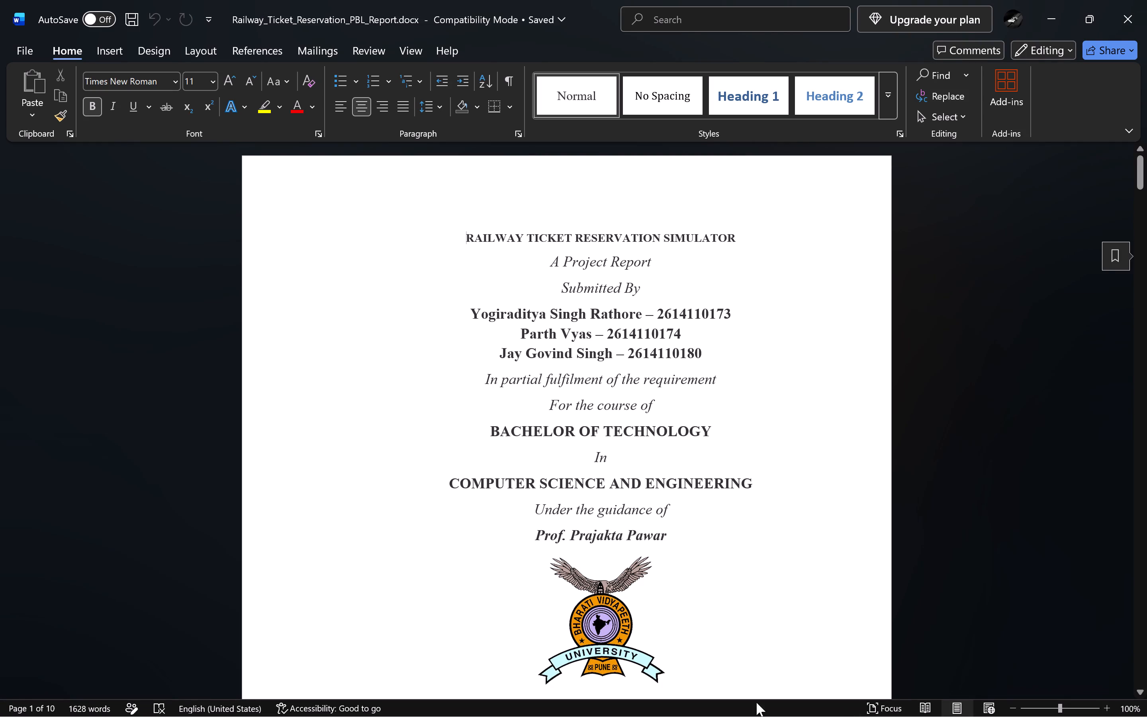
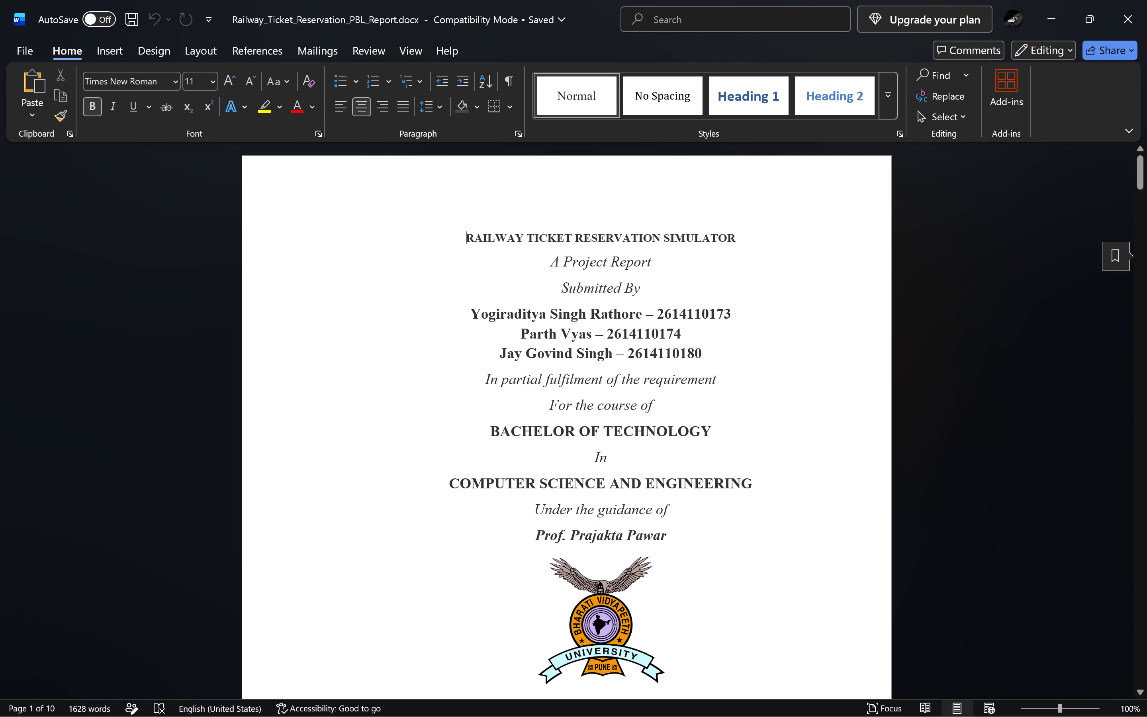
# Replace the cover page title with the copied text "RAILWAY TICKET RESERVATION SYSTEM USING C", keeping "A Project Report" on its own line.
pyautogui.moveTo(733, 235); pyautogui.dragTo(495, 232)
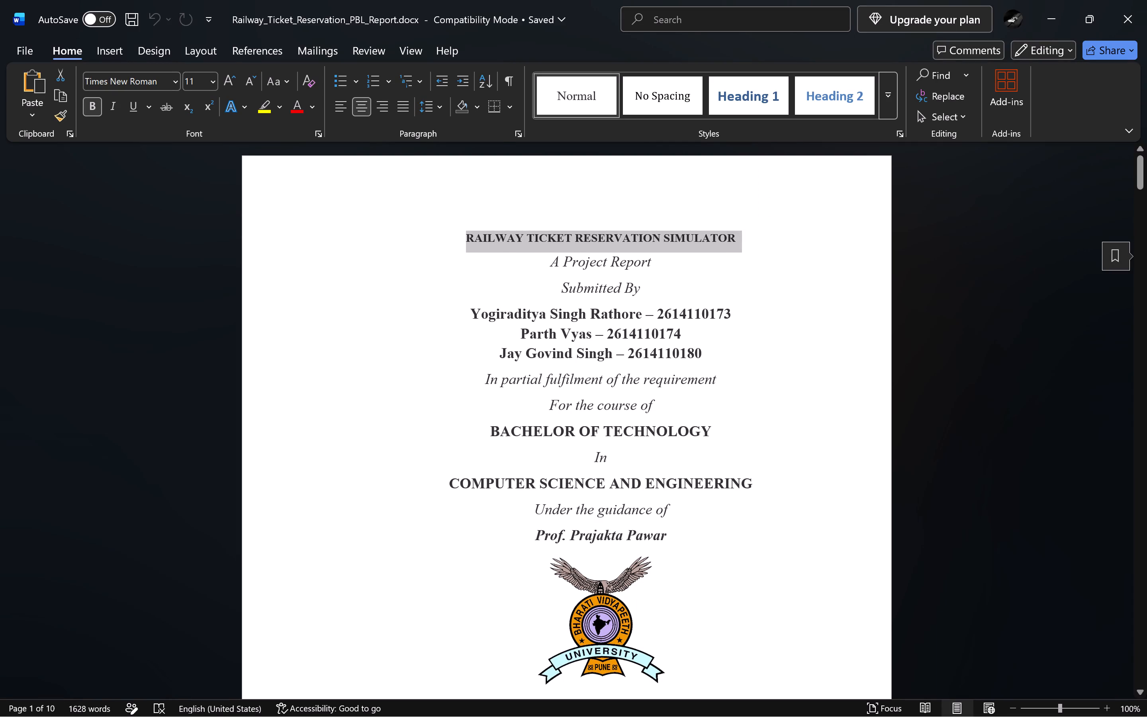
pyautogui.hotkey('ctrl', 'v')
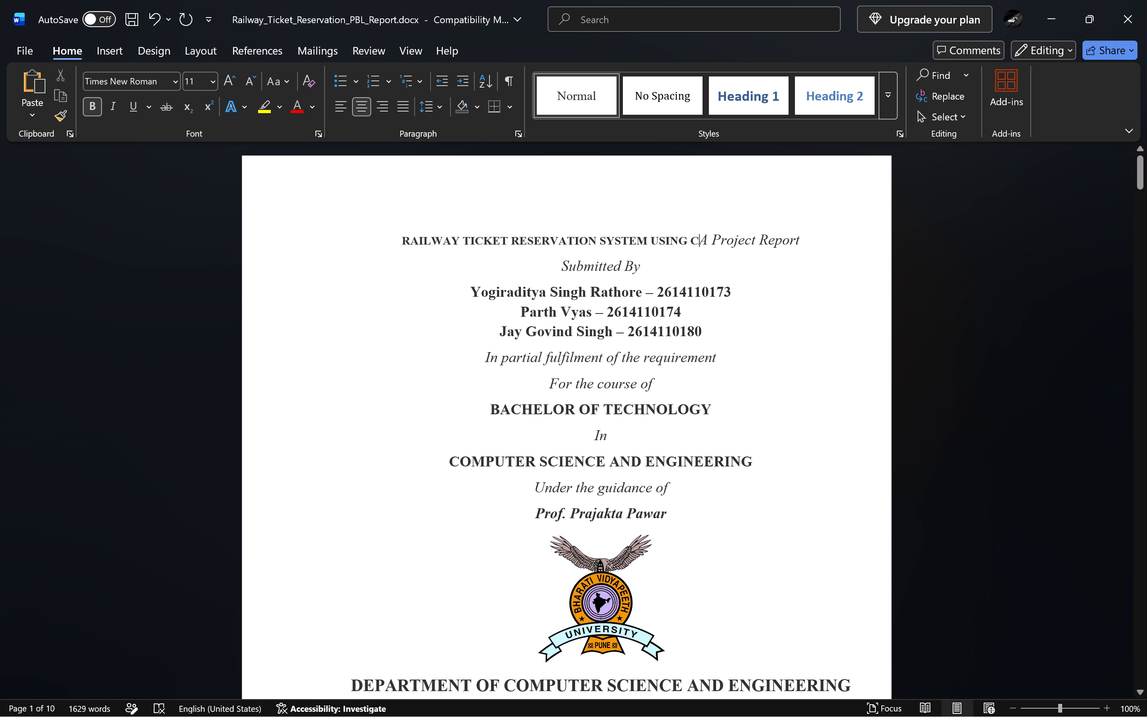
pyautogui.press('Return')
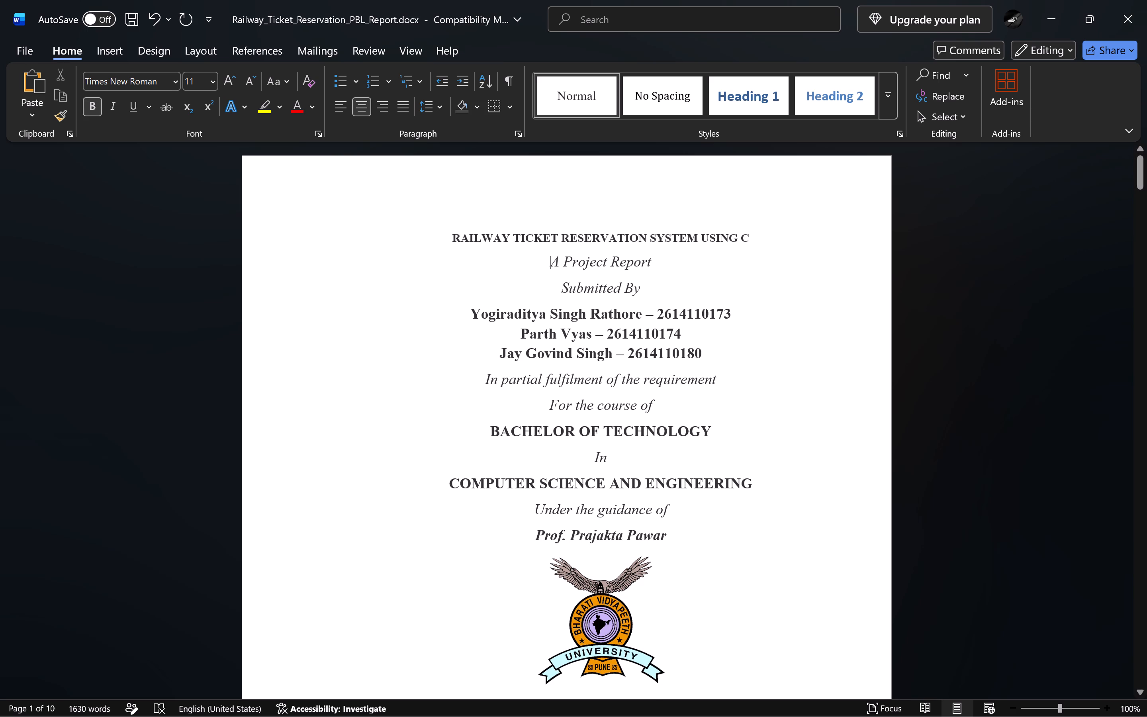
pyautogui.click(466, 231)
# Add "USING C" after "RAILWAY TICKET RESERVATION SYSTEM" in the certificate page's project title.
pyautogui.scroll(-4, 637, 328)
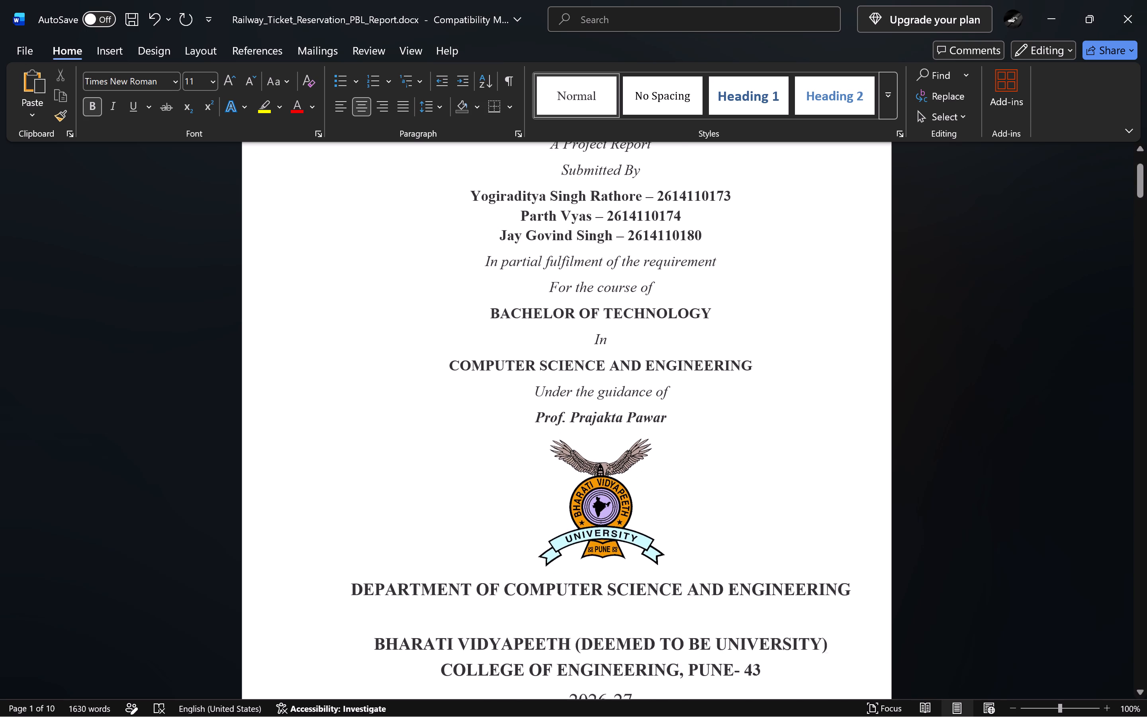
pyautogui.scroll(-3, 637, 328)
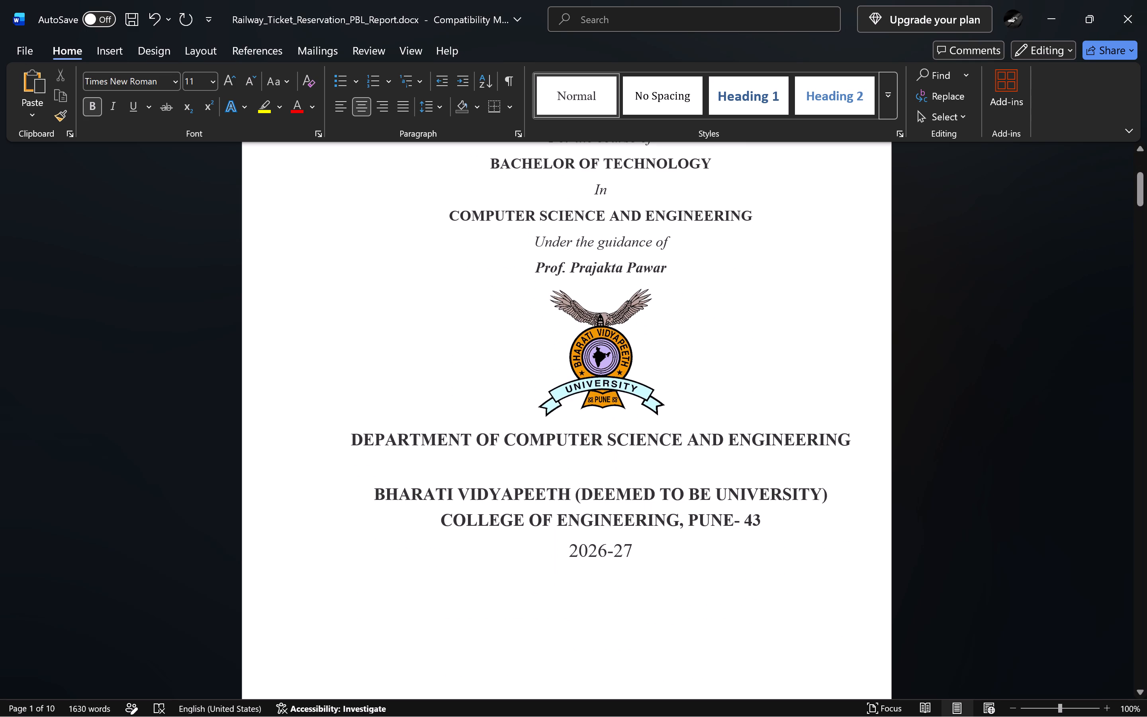
pyautogui.scroll(-16, 637, 328)
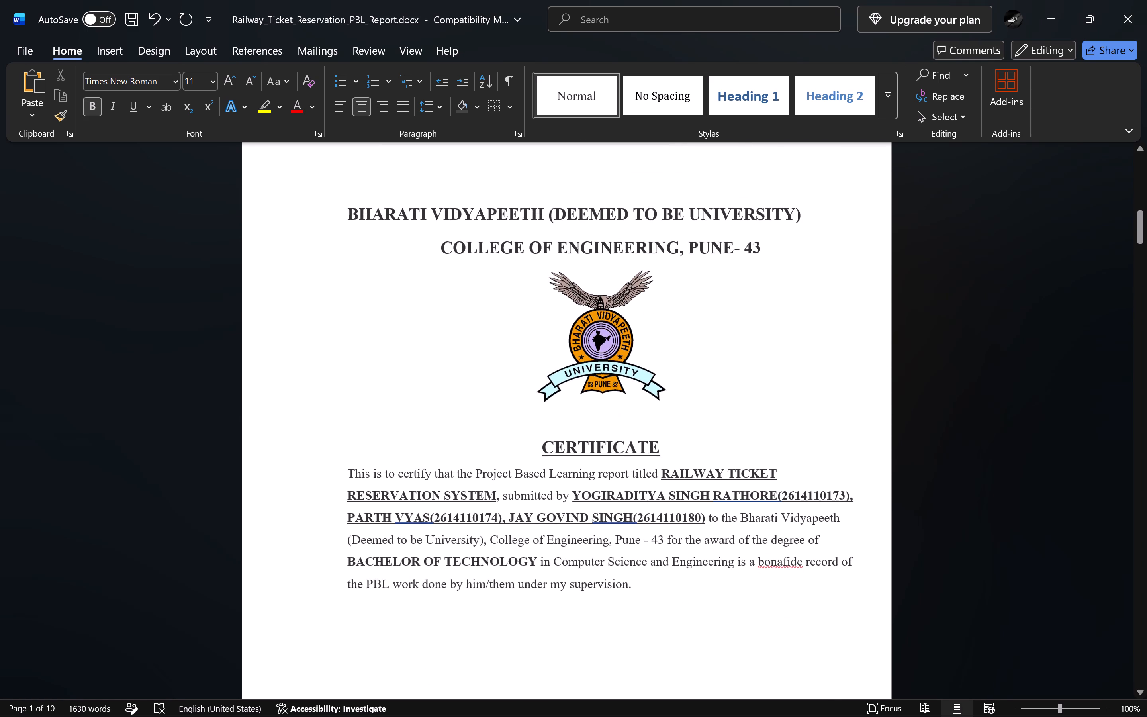
pyautogui.scroll(-1, 637, 328)
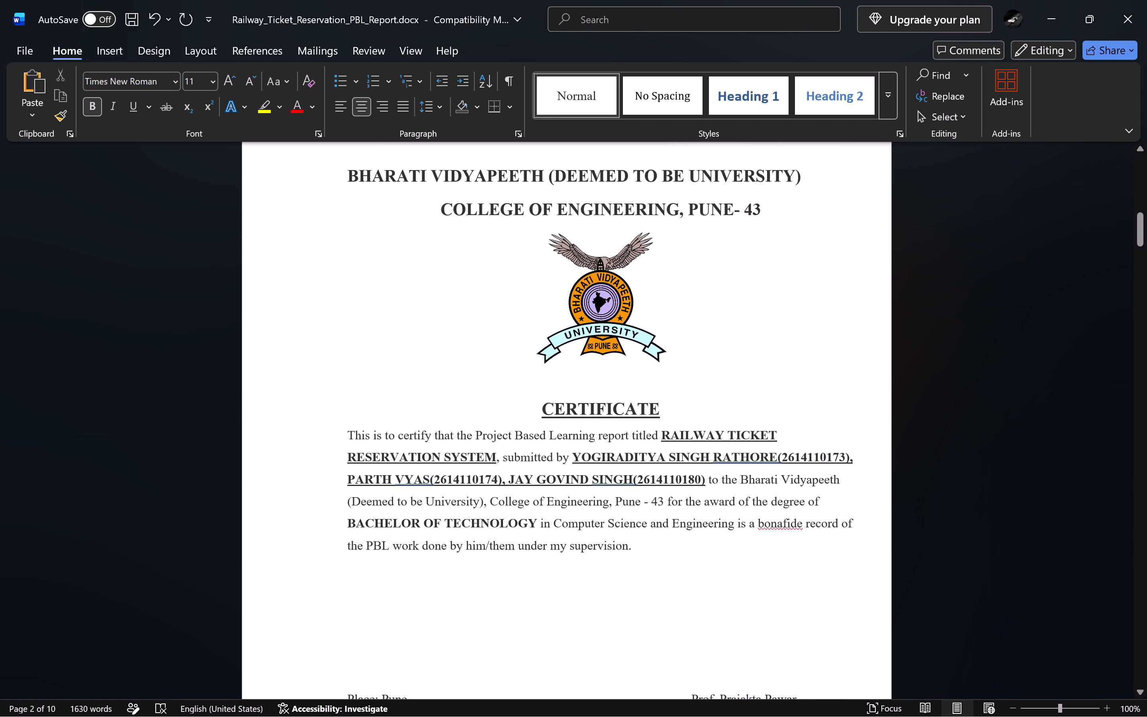
pyautogui.scroll(7, 671, 429)
pyautogui.scroll(18, 671, 429)
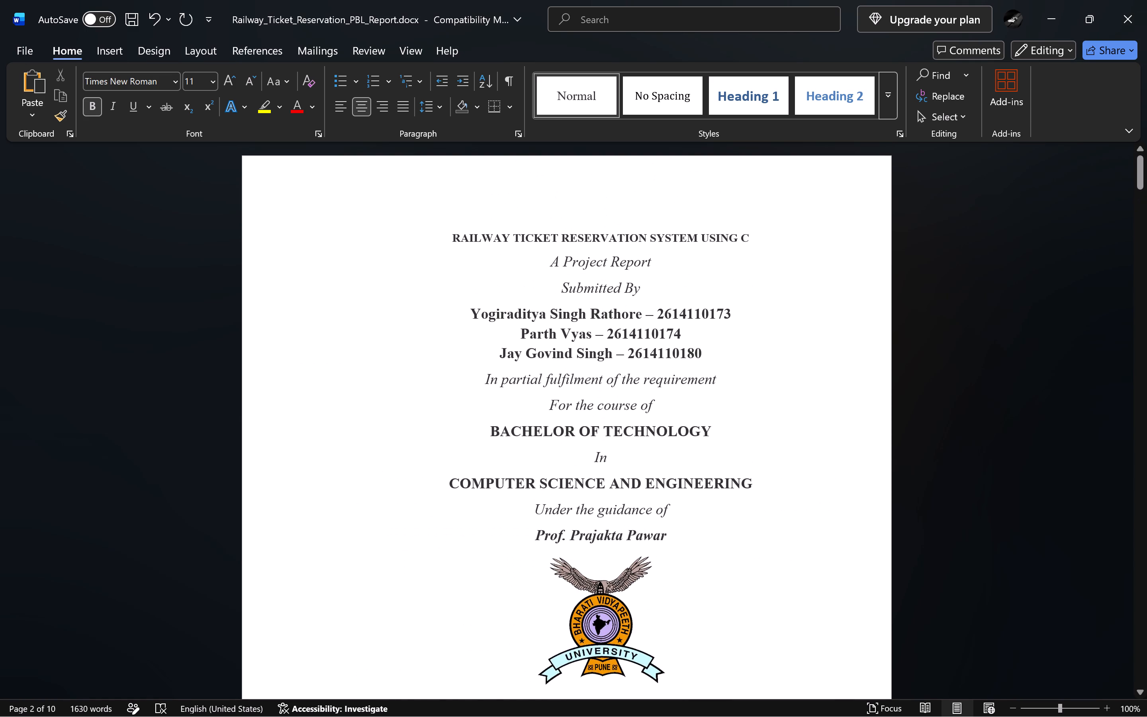
pyautogui.scroll(-20, 671, 429)
pyautogui.scroll(-4, 671, 429)
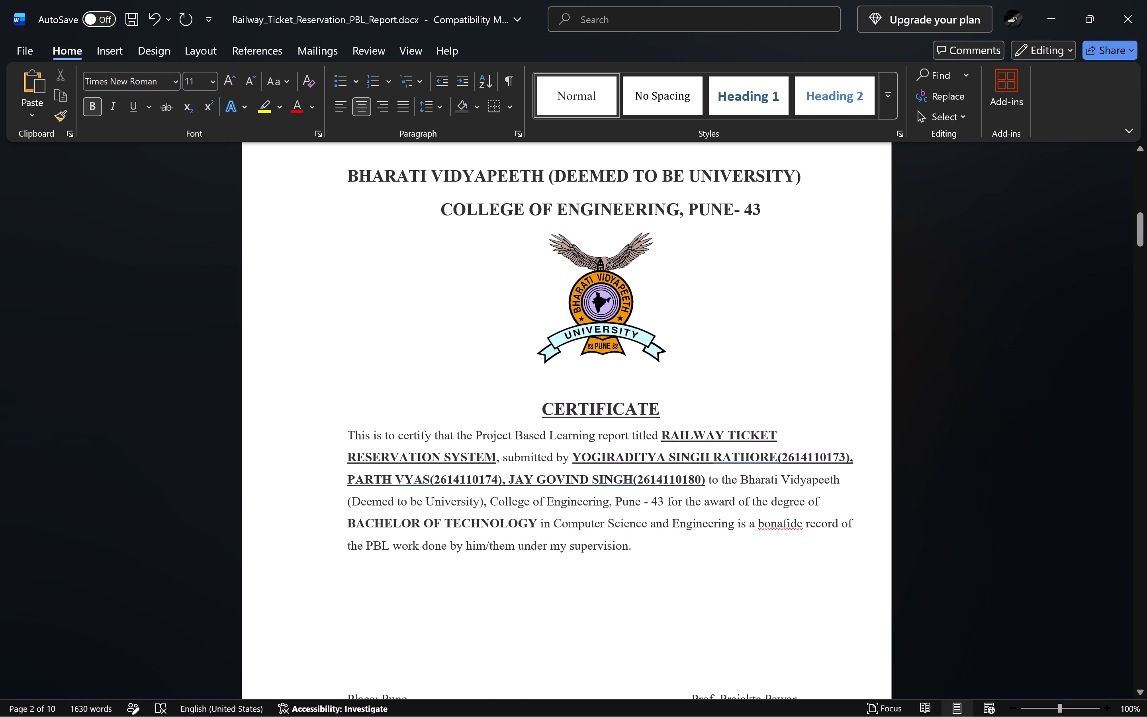
pyautogui.click(496, 456)
pyautogui.press('space')
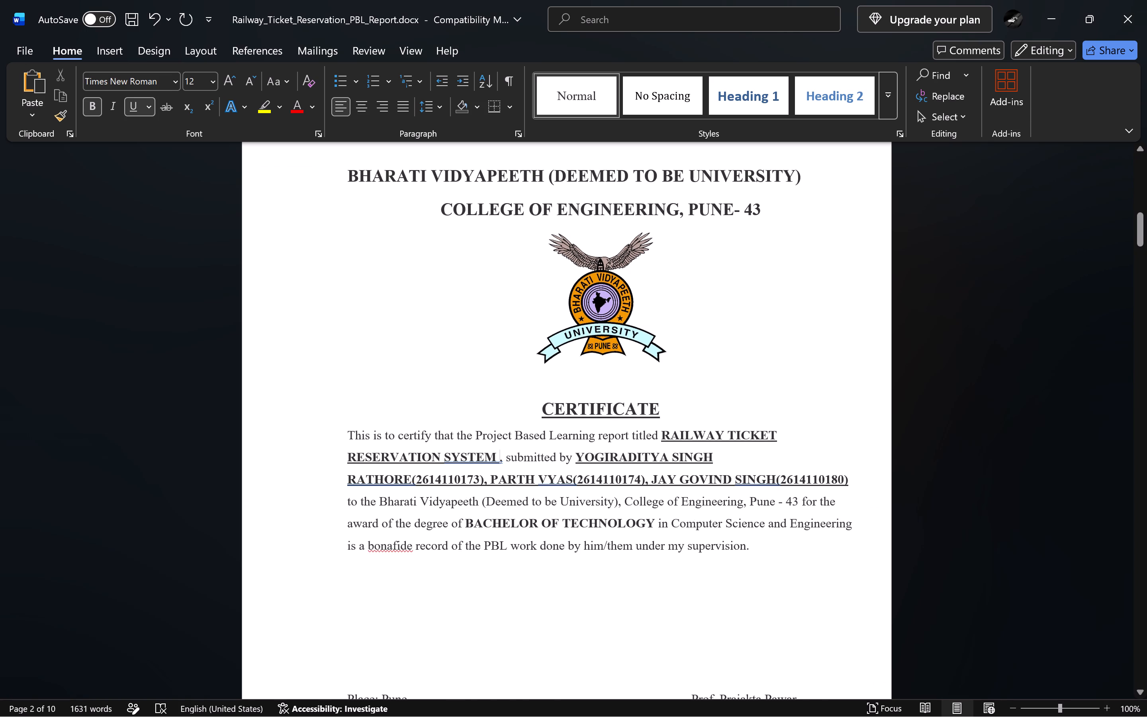
pyautogui.write('using')
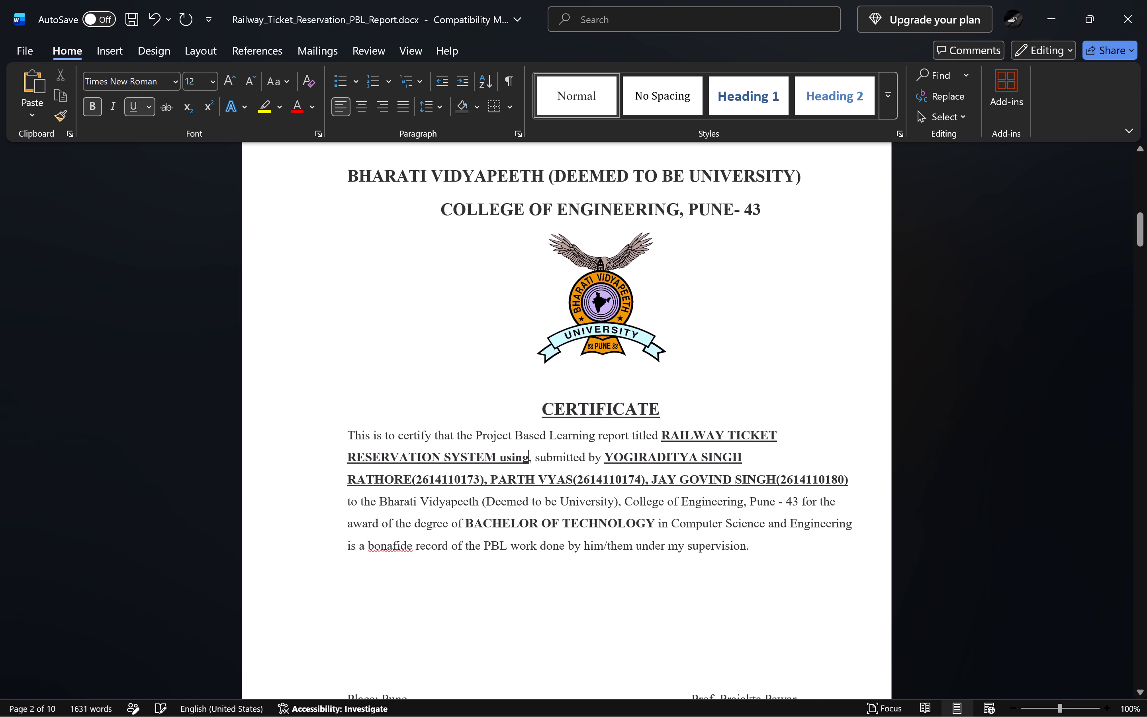
pyautogui.press('BackSpace')
pyautogui.press('BackSpace')
pyautogui.press('BackSpace')
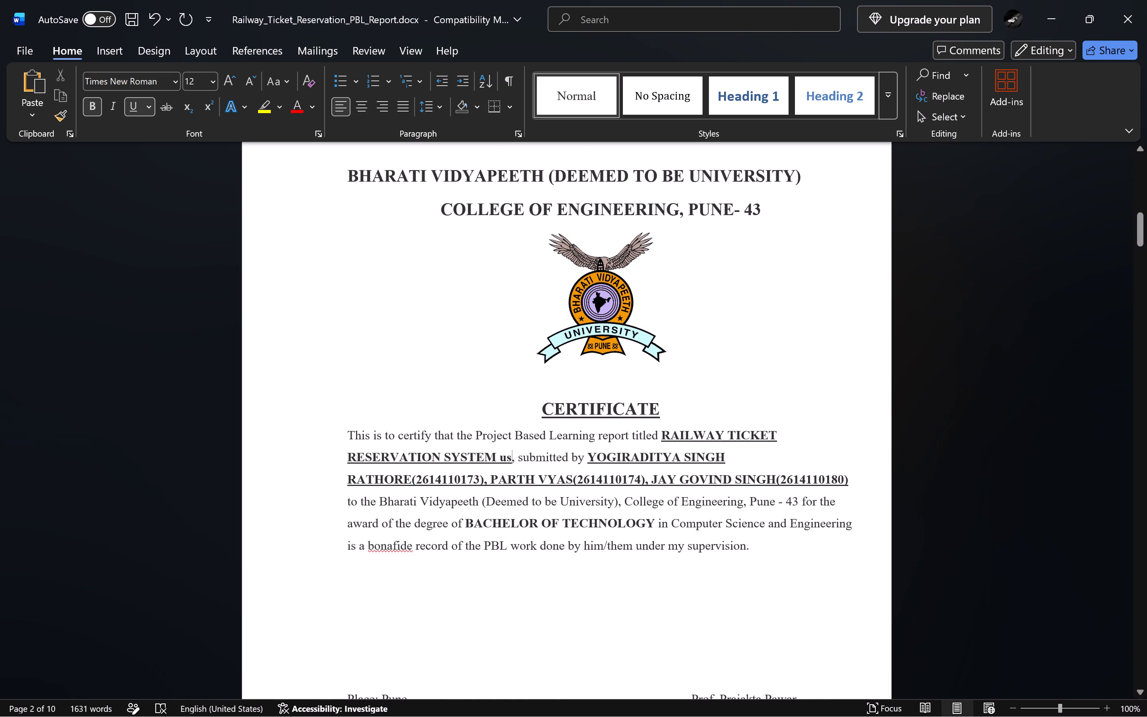
pyautogui.press('BackSpace')
pyautogui.press('BackSpace')
pyautogui.write('USING')
pyautogui.press('space')
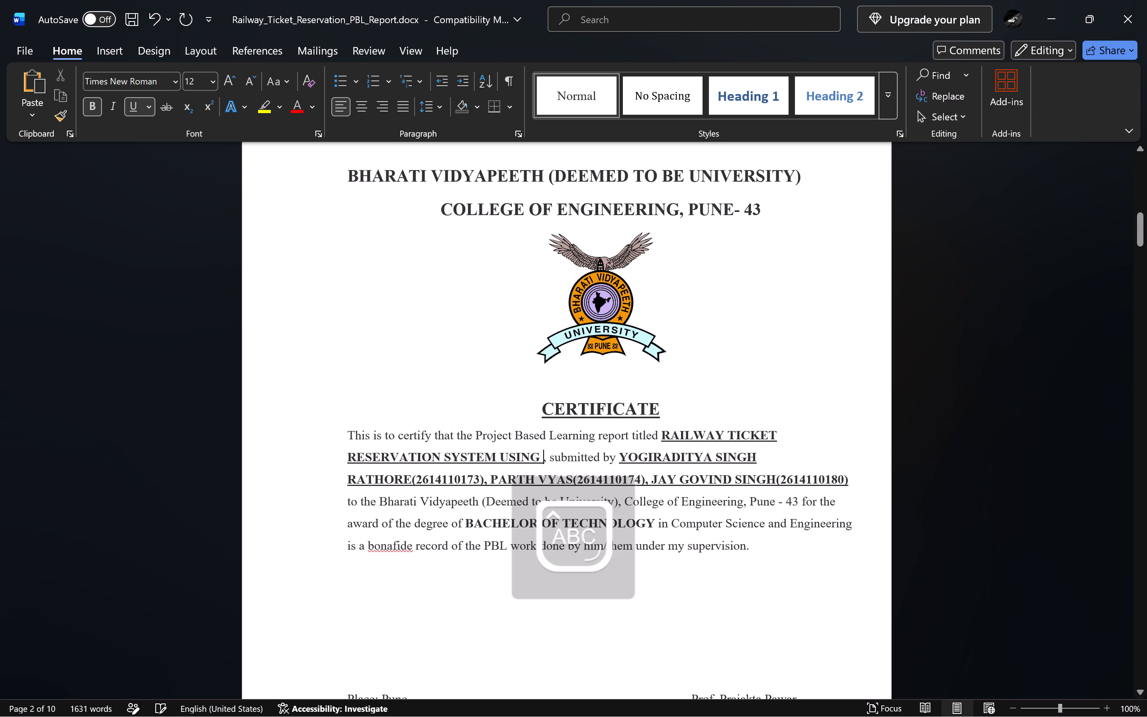
pyautogui.press('c')
# Review the rest of the report from the certificate page through the acknowledgment, contents table and body sections to the references.
pyautogui.scroll(-2, 1146, 380)
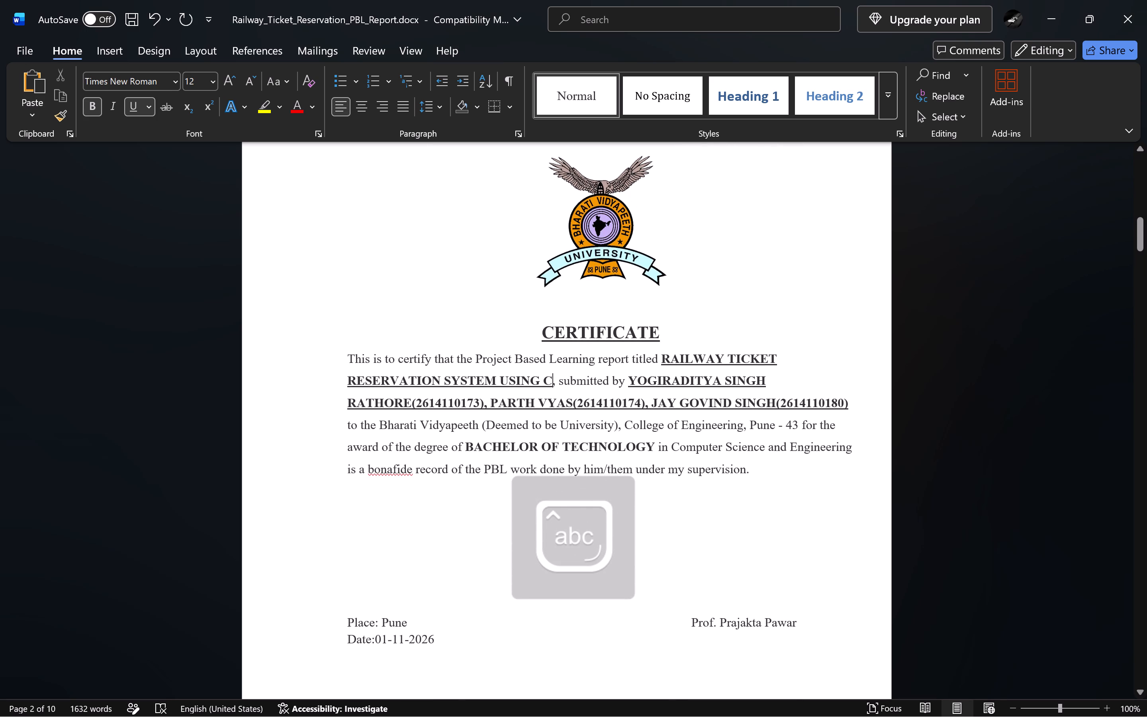
pyautogui.scroll(-12, 740, 526)
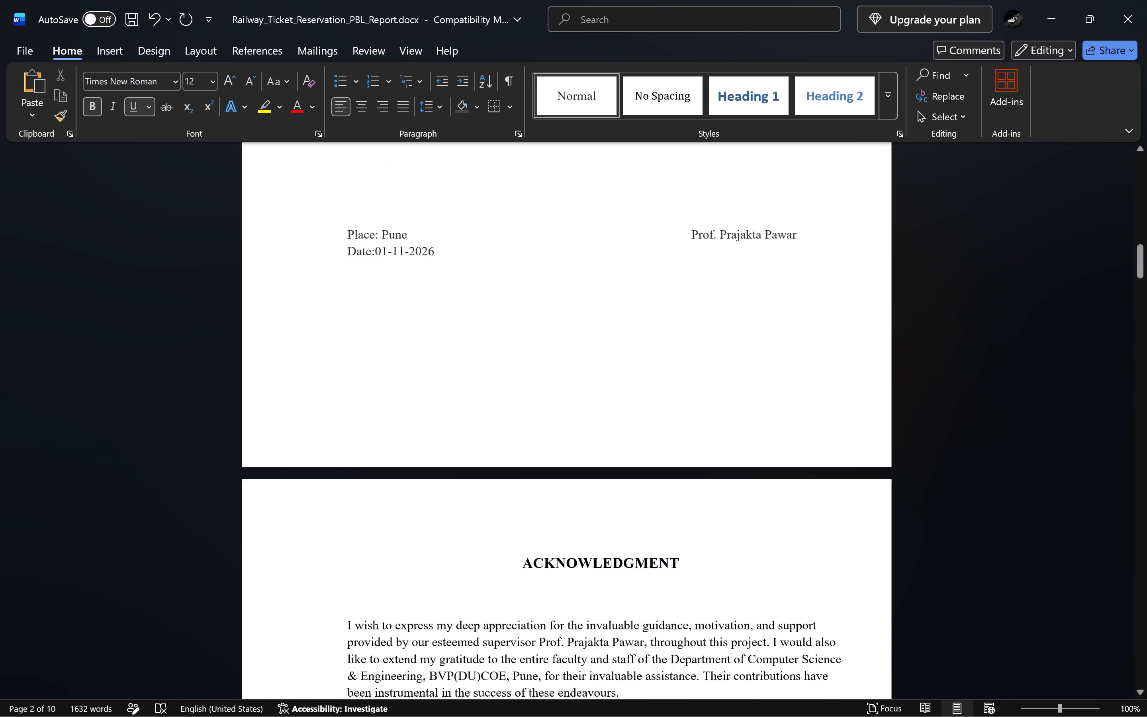
pyautogui.scroll(-7, 740, 526)
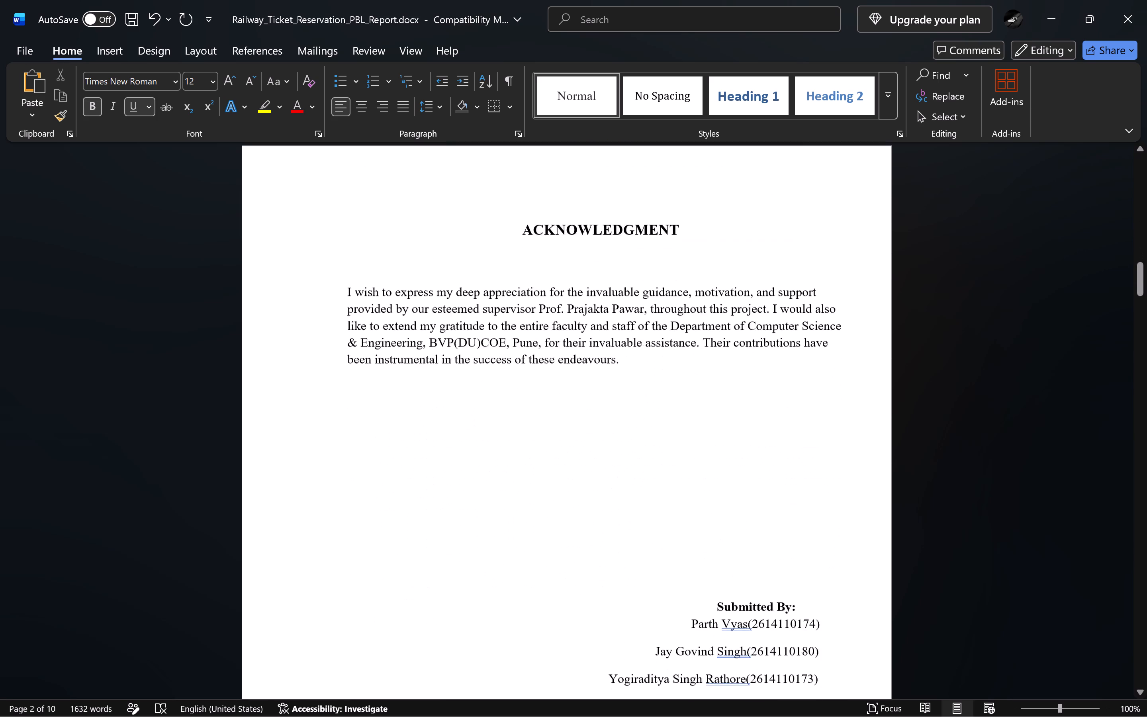
pyautogui.scroll(-7, 740, 526)
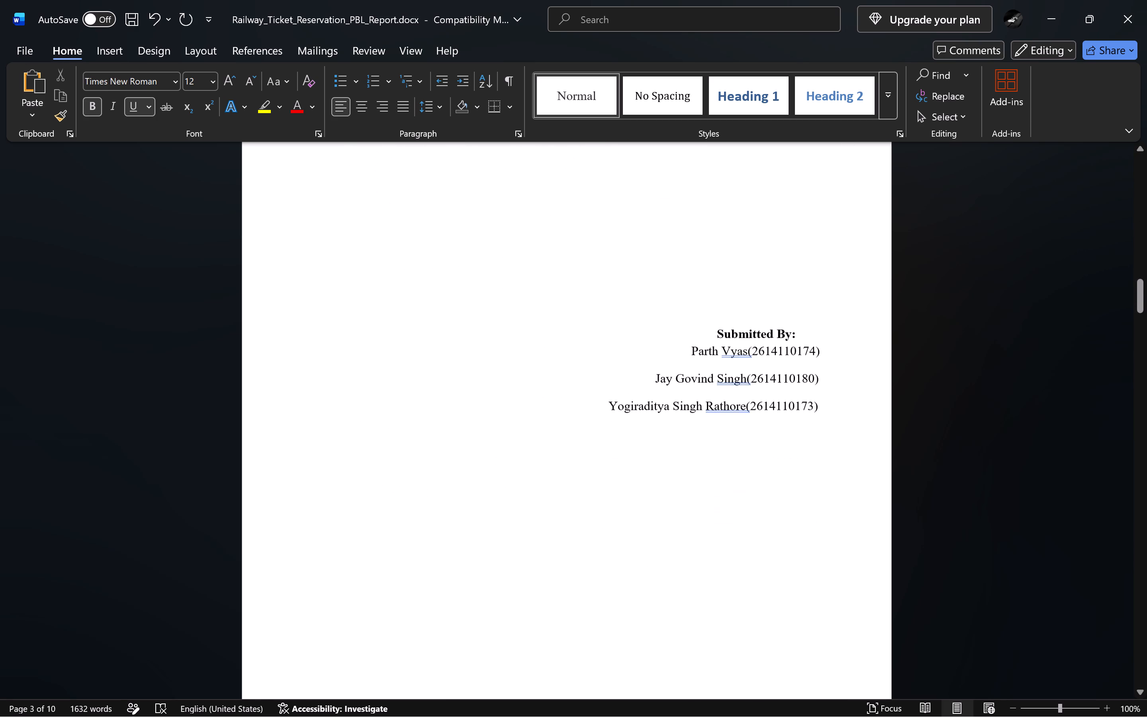
pyautogui.scroll(-14, 740, 526)
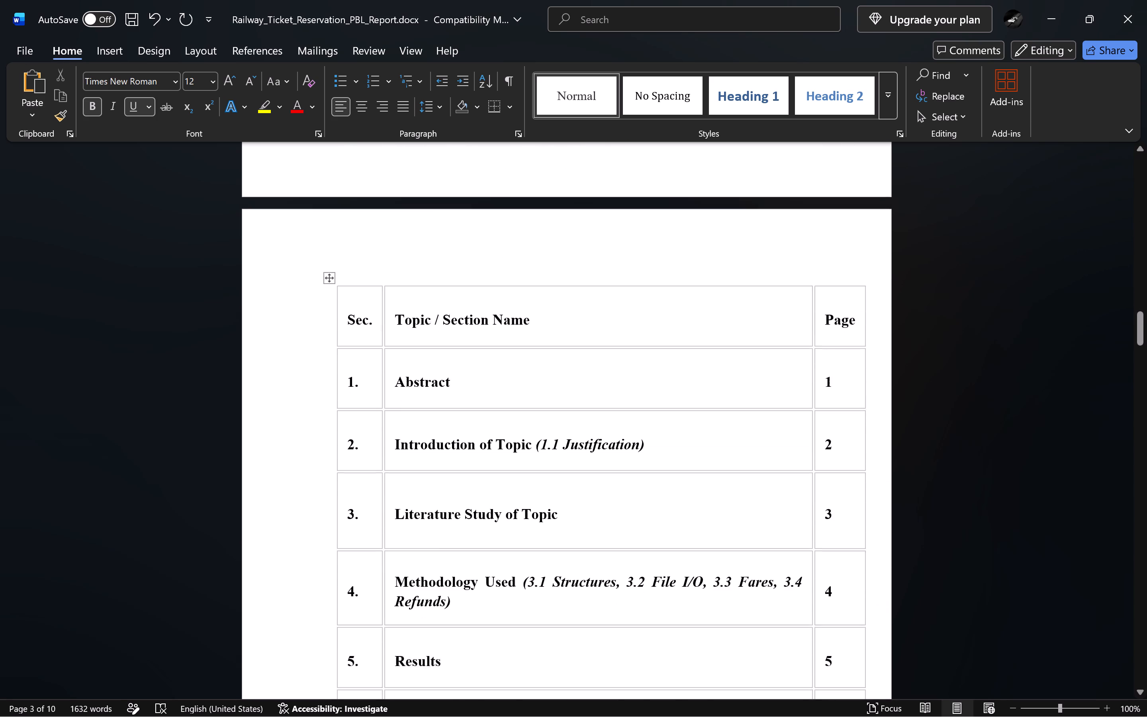
pyautogui.scroll(-16, 740, 526)
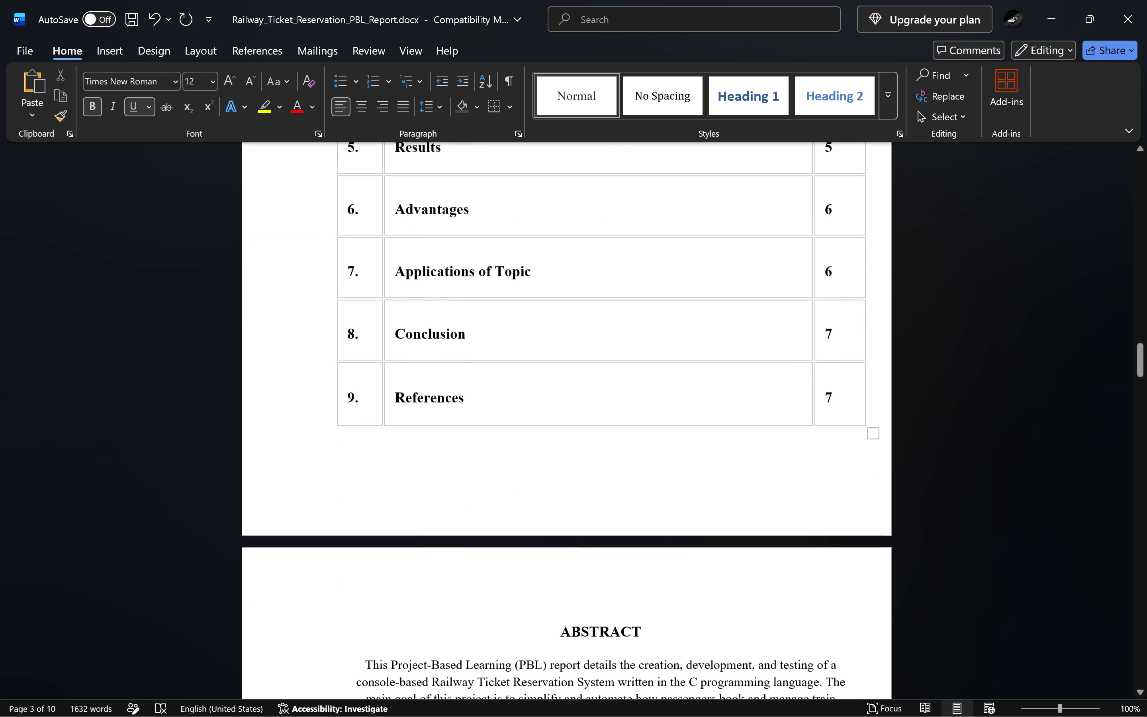
pyautogui.scroll(-18, 740, 527)
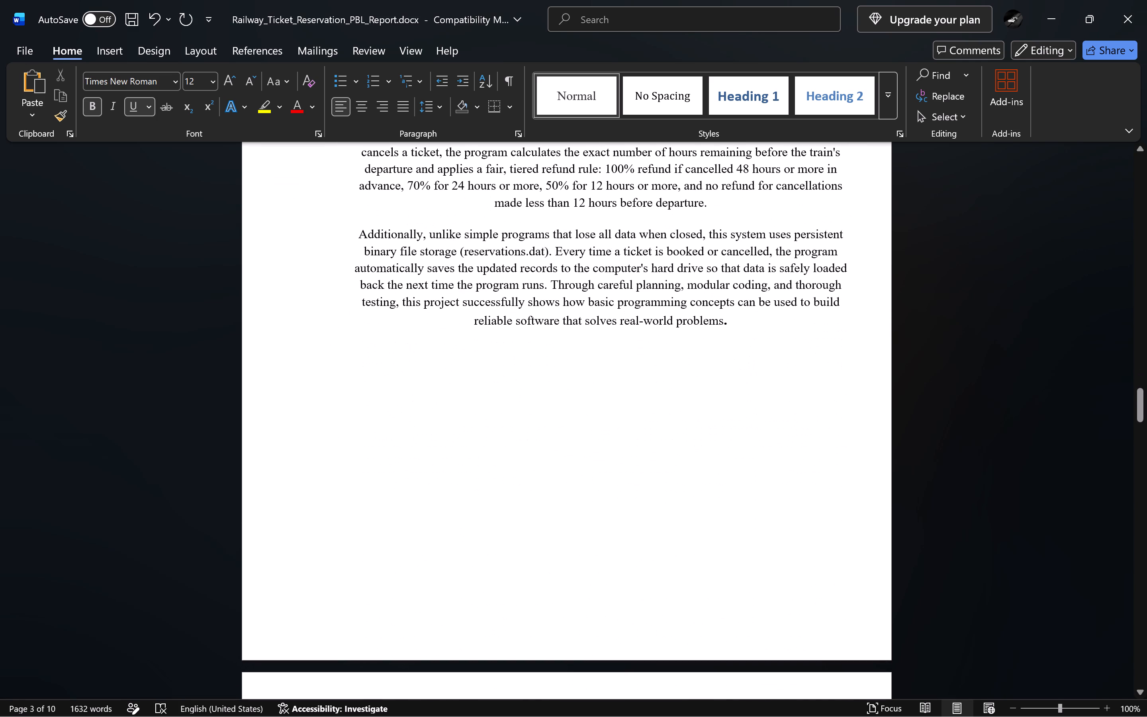
pyautogui.scroll(-17, 735, 532)
pyautogui.scroll(-12, 752, 540)
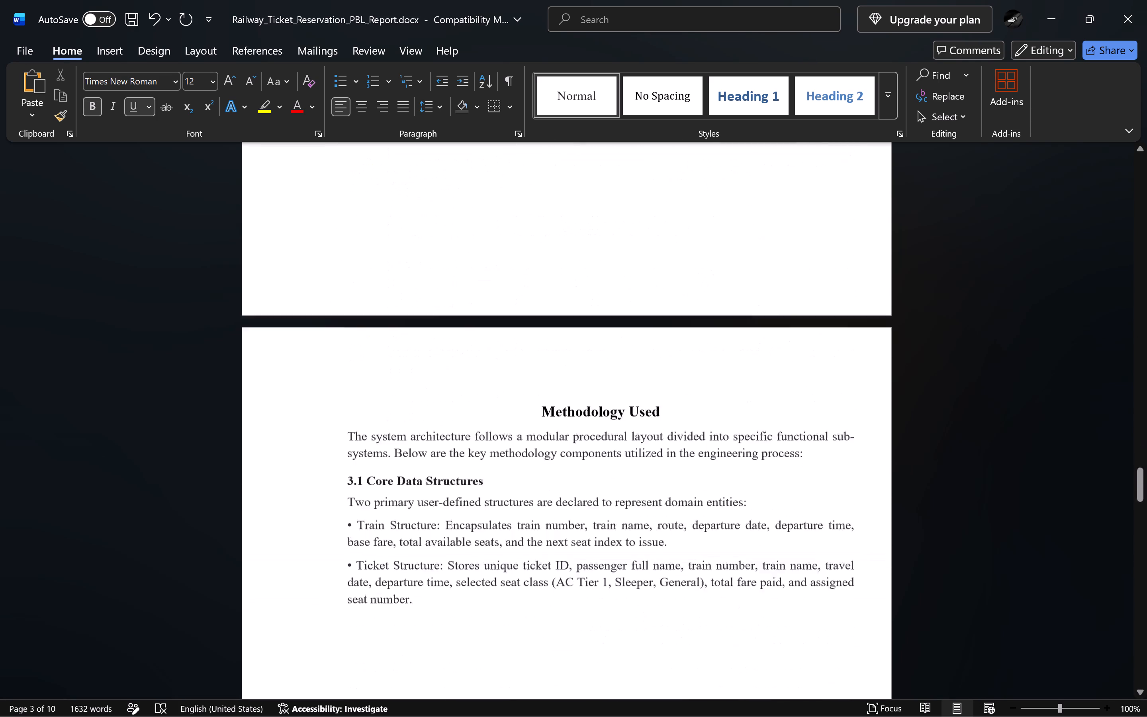
pyautogui.scroll(-20, 757, 524)
pyautogui.scroll(-16, 757, 524)
pyautogui.scroll(-5, 756, 518)
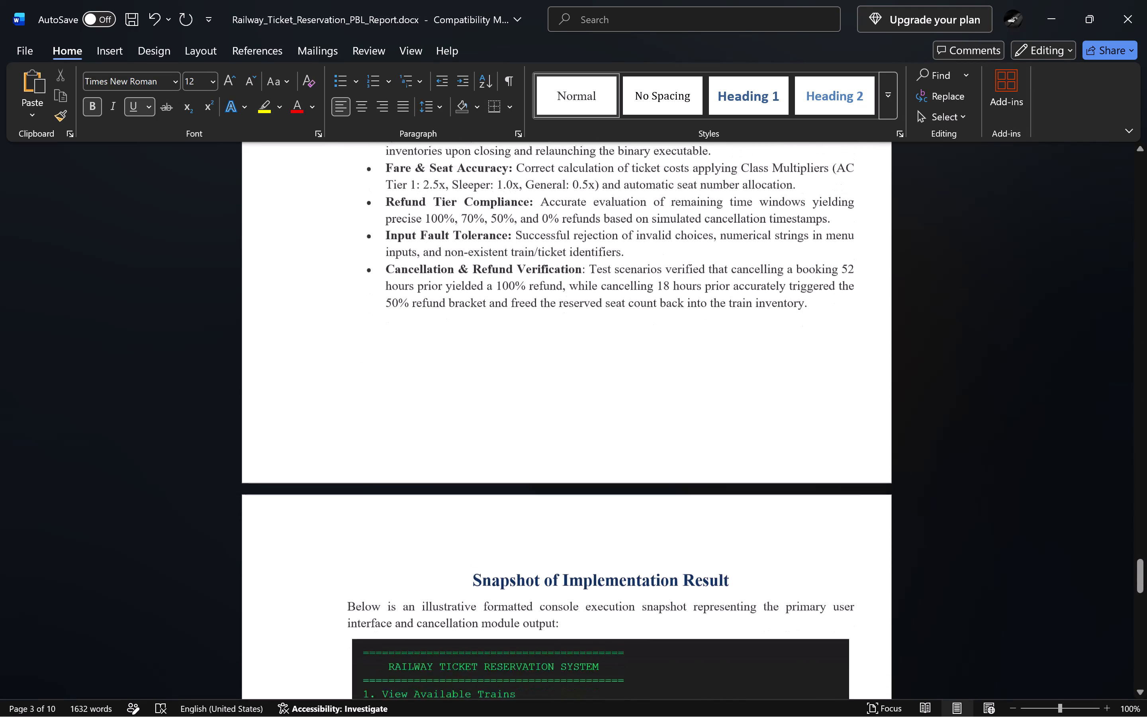
pyautogui.scroll(-20, 754, 516)
pyautogui.scroll(-19, 754, 516)
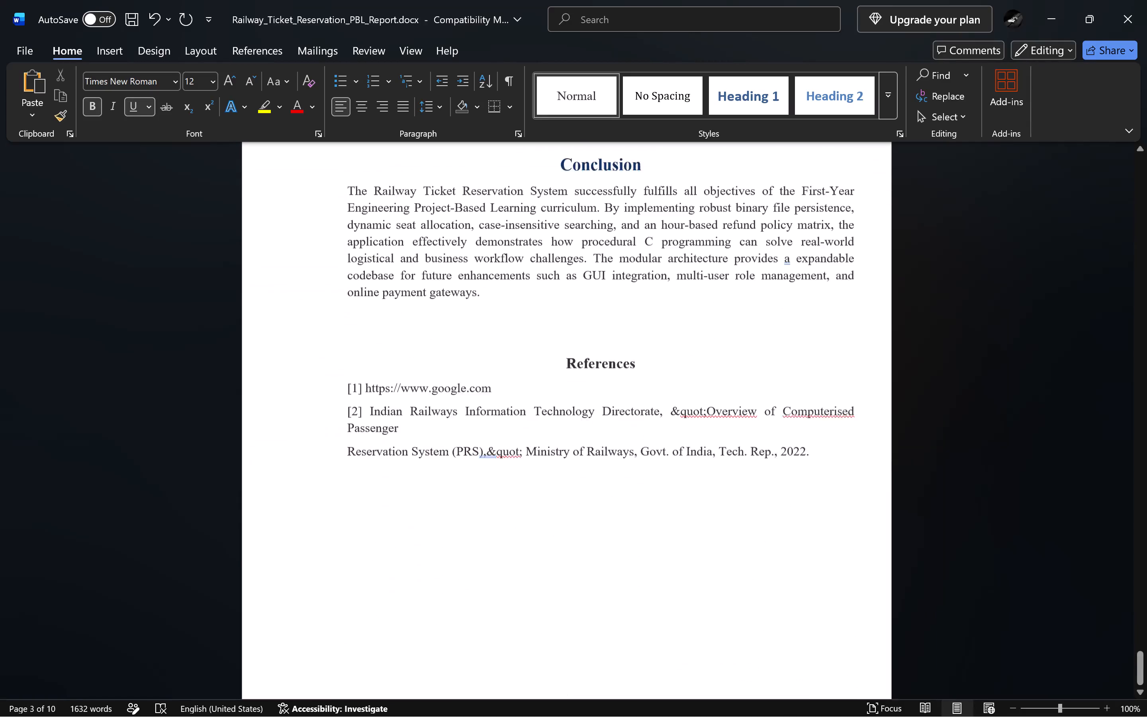
pyautogui.scroll(-5, 758, 510)
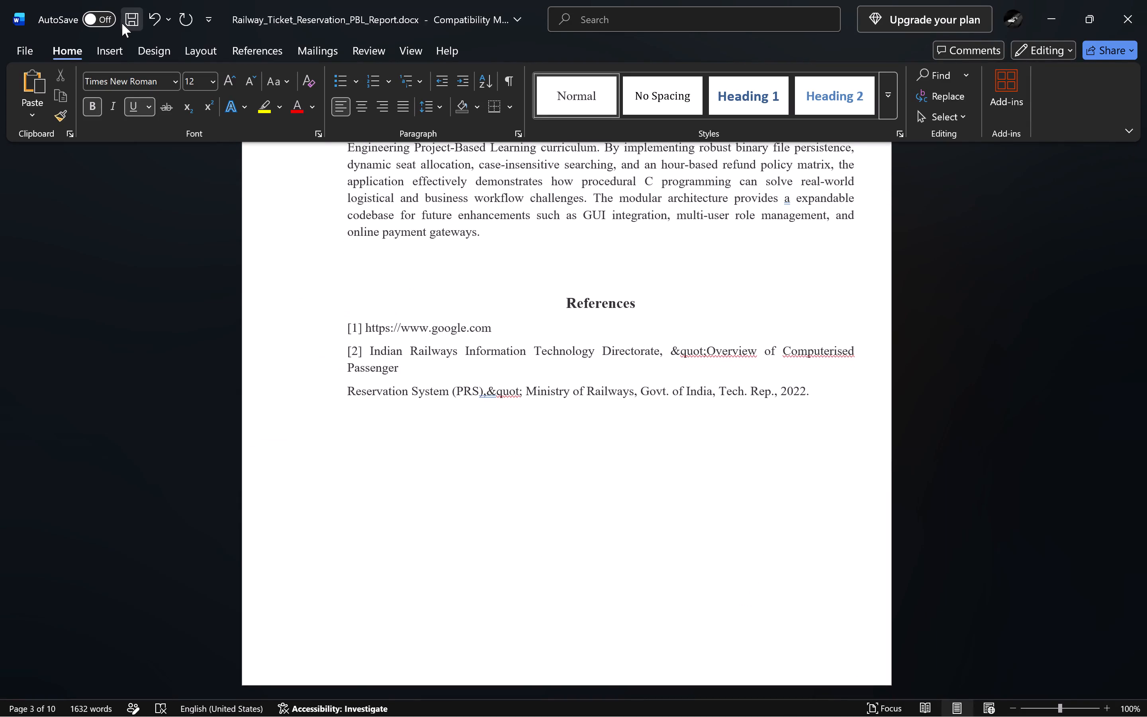
# Save the edited railway ticket reservation report under its existing file name.
pyautogui.click(122, 23)
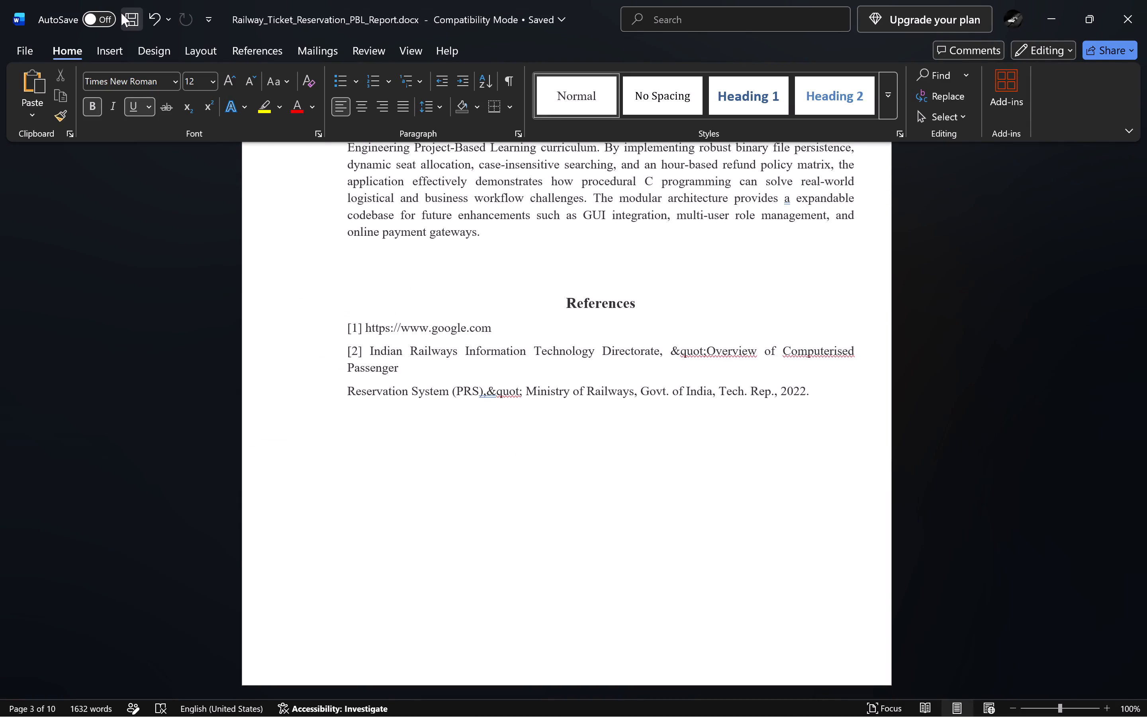
pyautogui.click(101, 24)
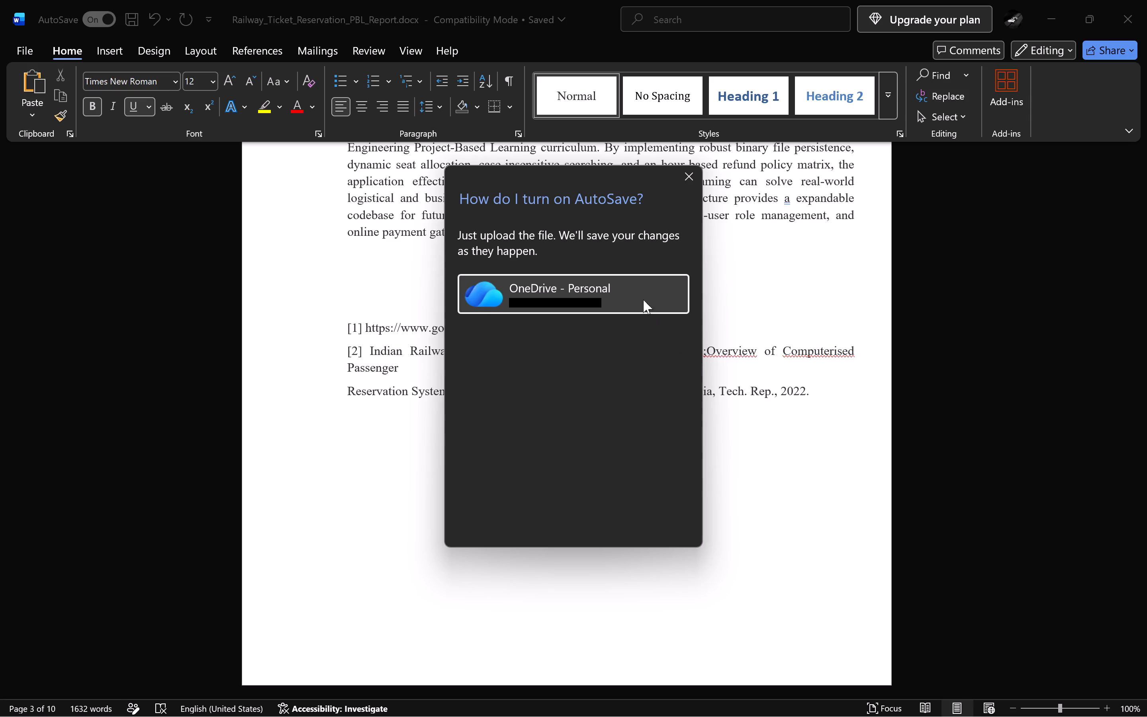
pyautogui.click(675, 176)
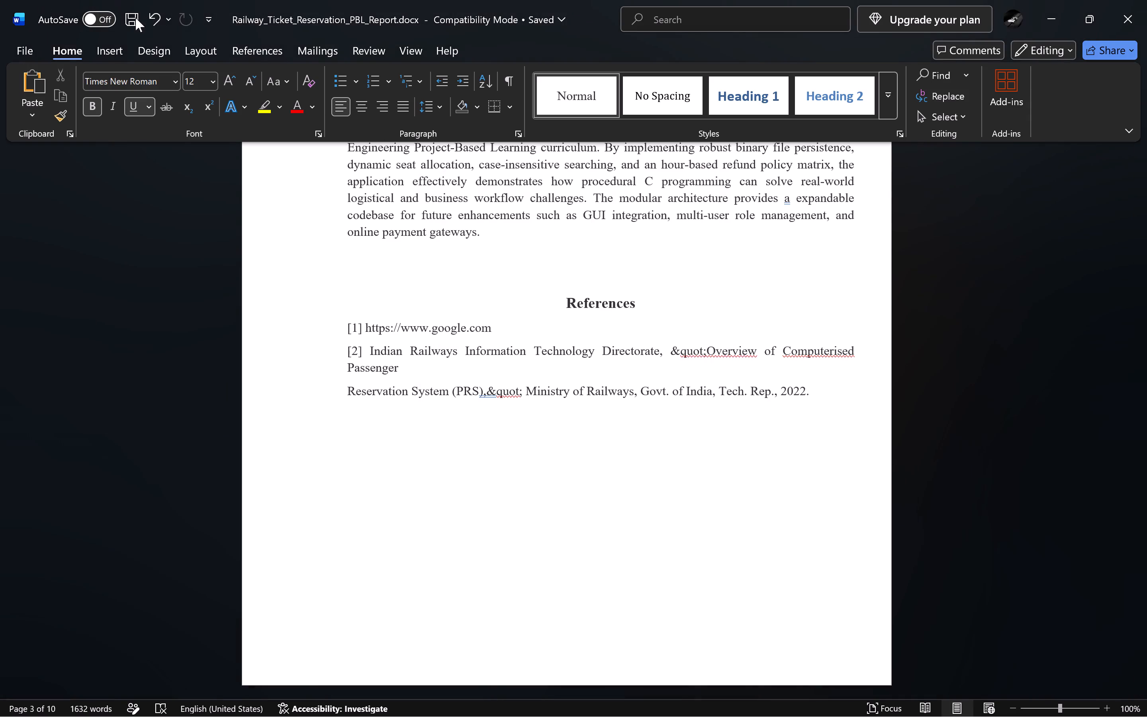
pyautogui.click(135, 18)
pyautogui.hotkey('ctrl', 's')
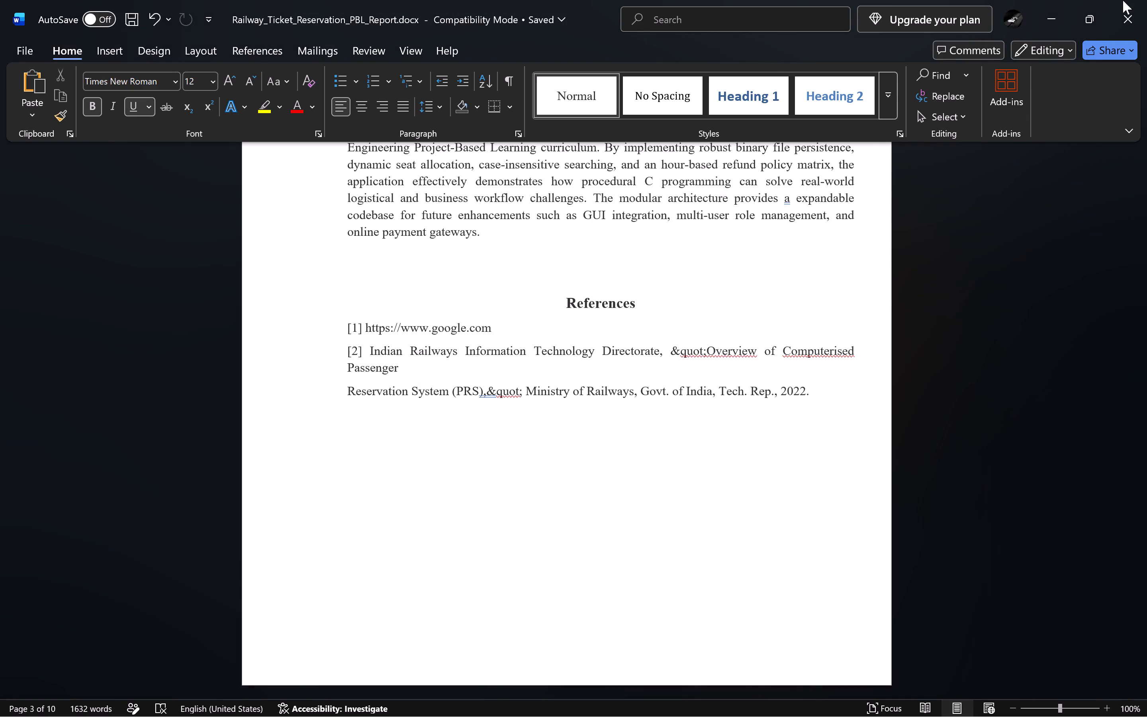
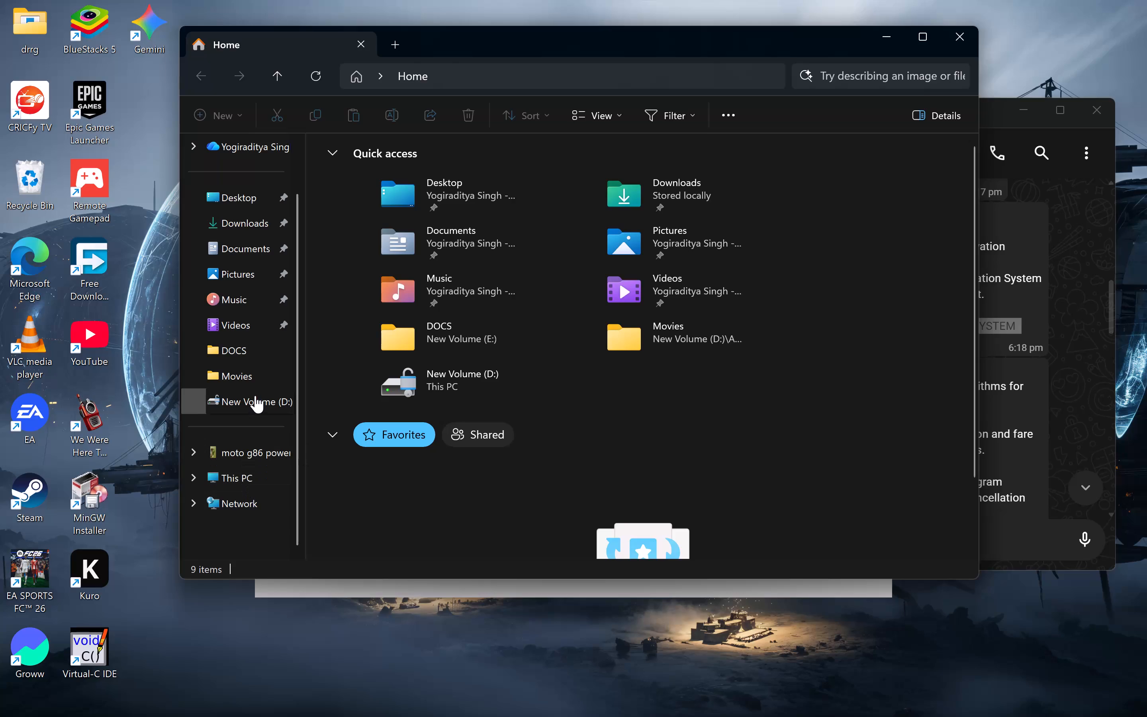
# Open Railway_Ticket_Reservation_PBL_Report.docx from New Volume (D:), check its cover page, and close the document.
pyautogui.click(255, 396)
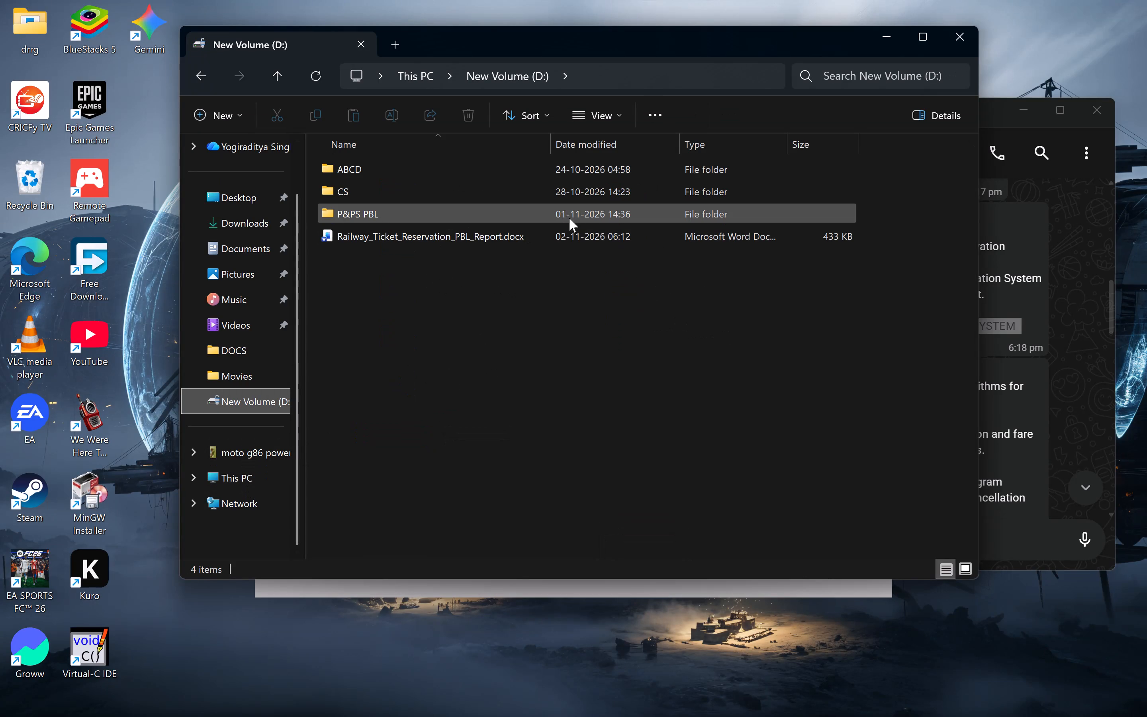
pyautogui.doubleClick(582, 235)
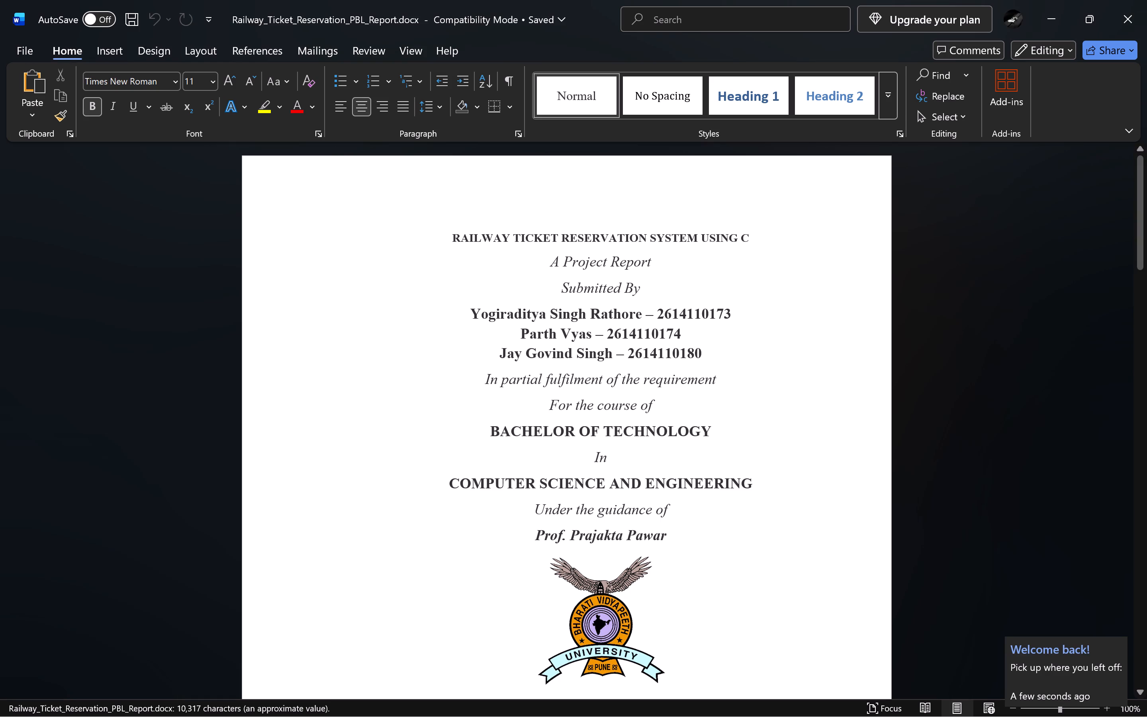
pyautogui.scroll(-4, 583, 235)
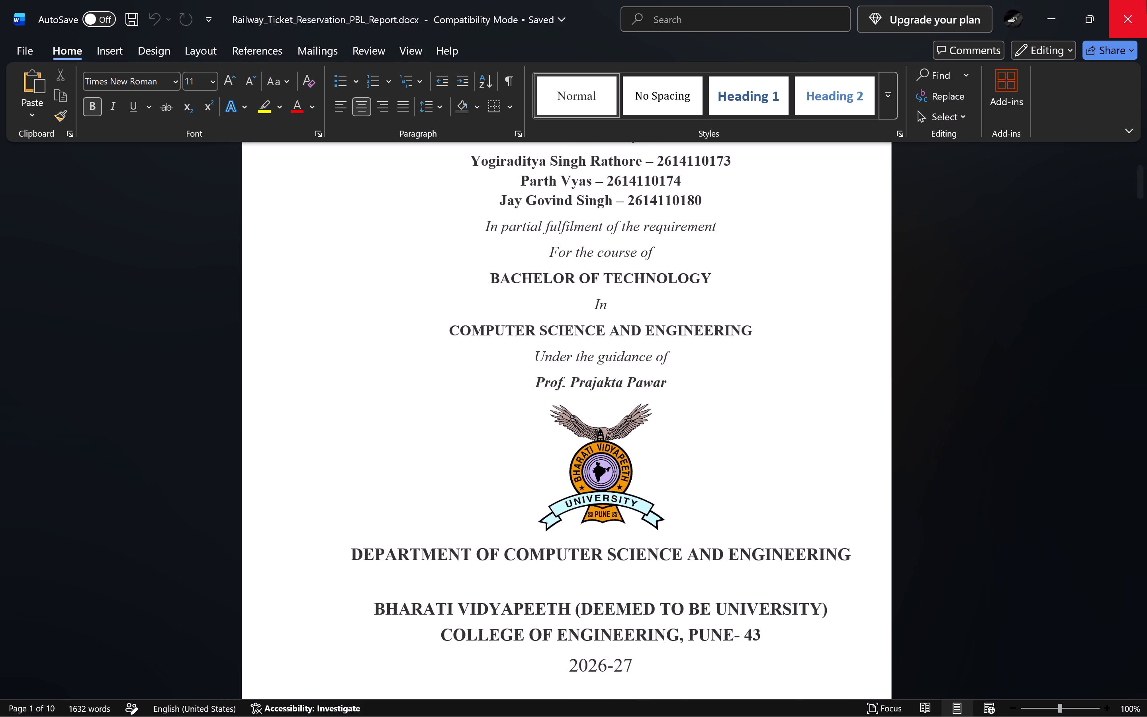
pyautogui.click(1146, 0)
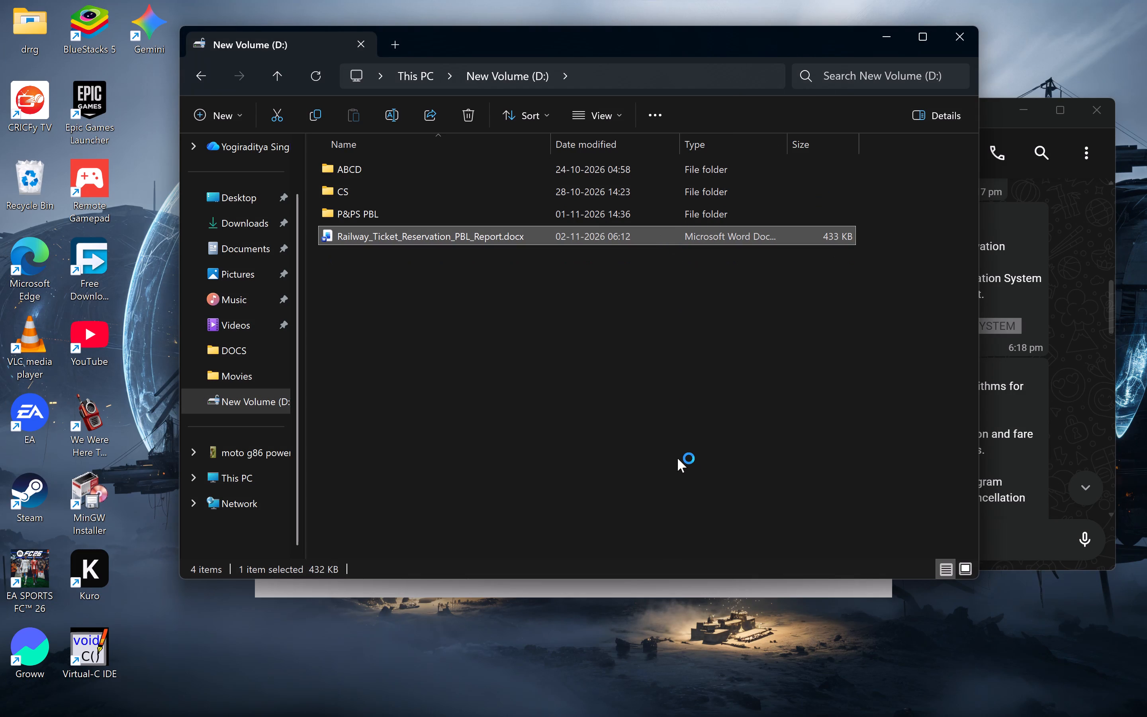
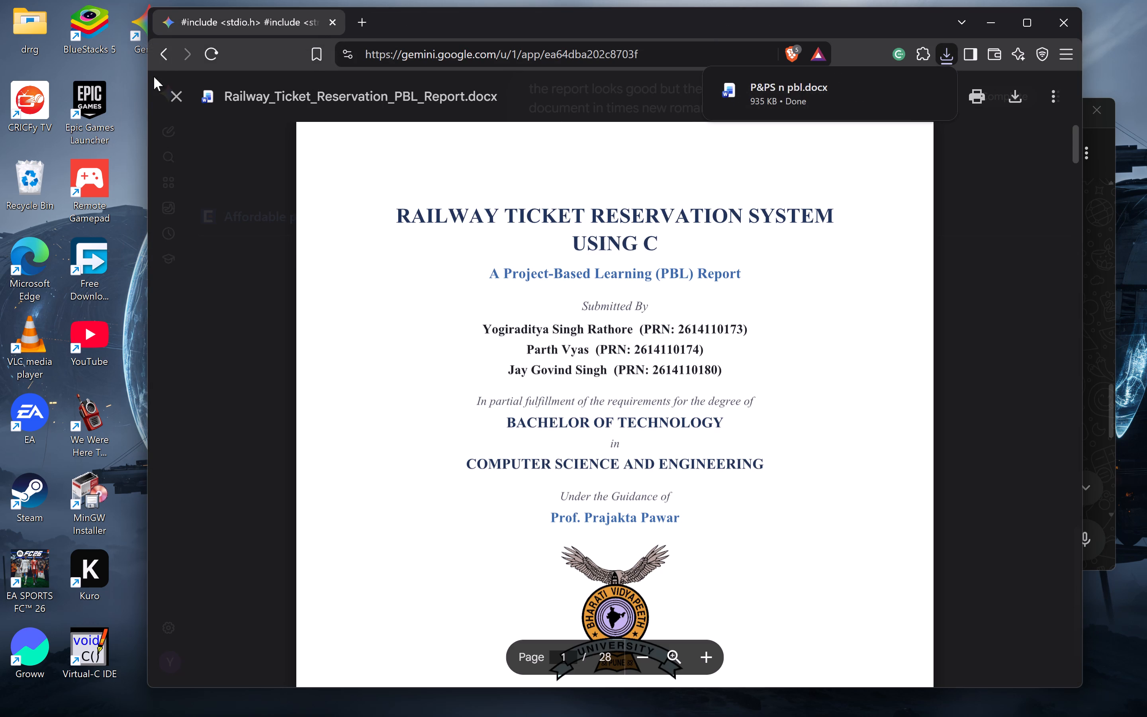
pyautogui.click(166, 94)
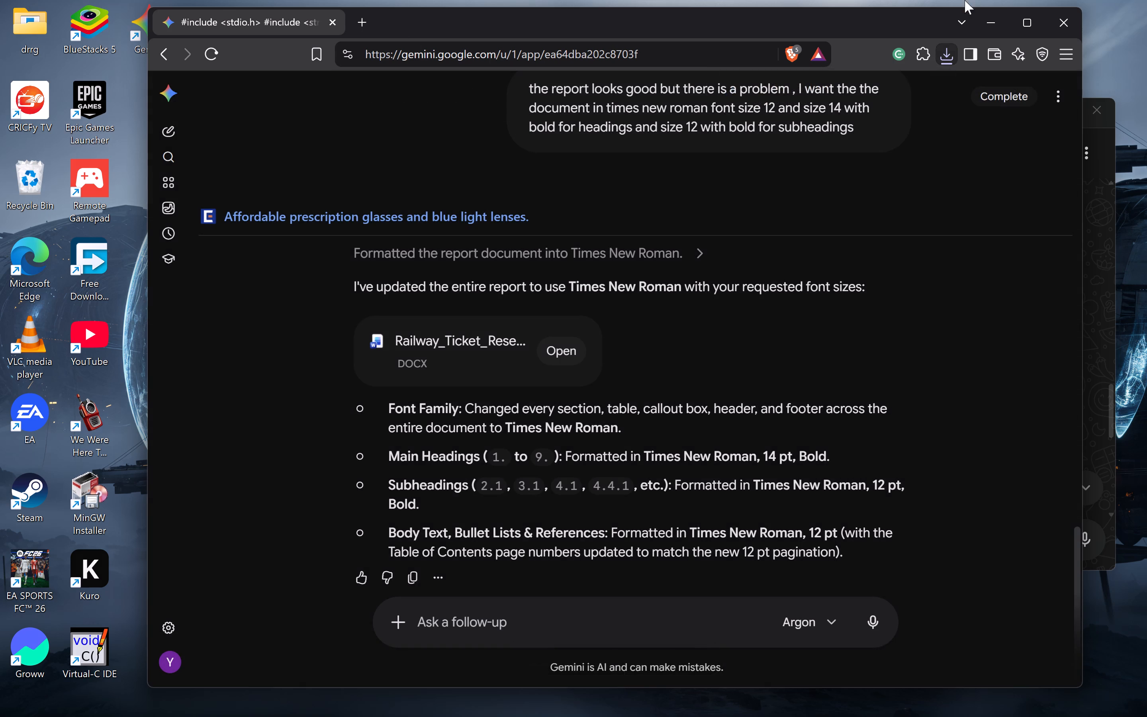
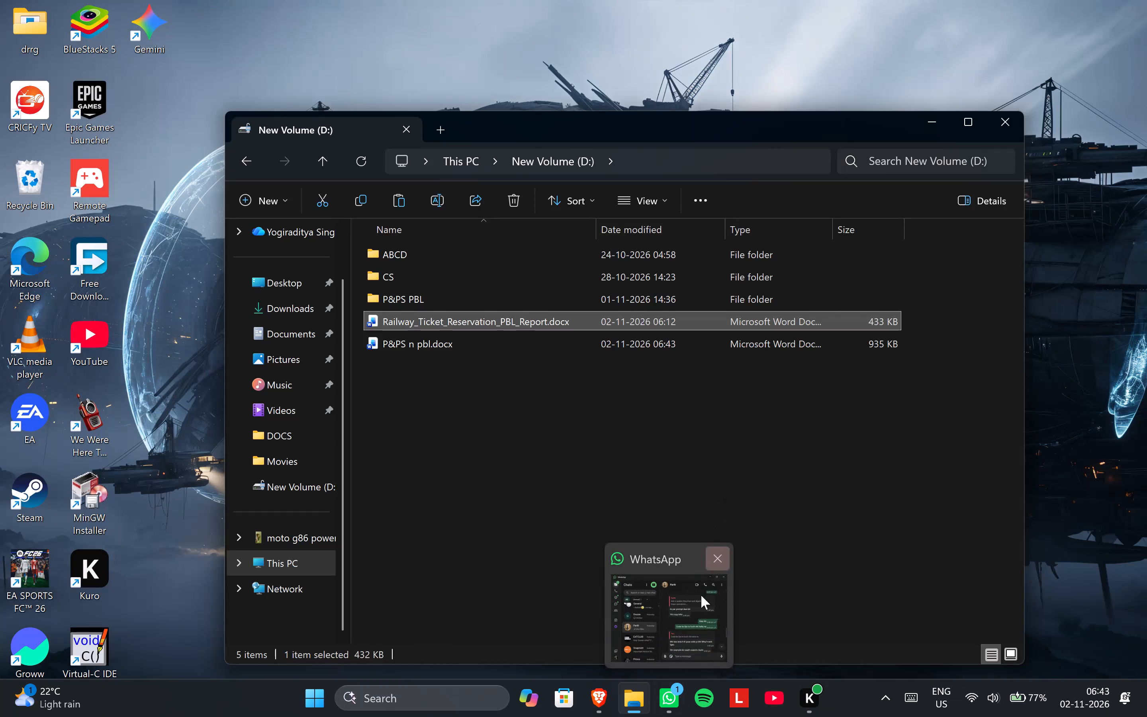
# Close the WhatsApp window.
pyautogui.click(718, 549)
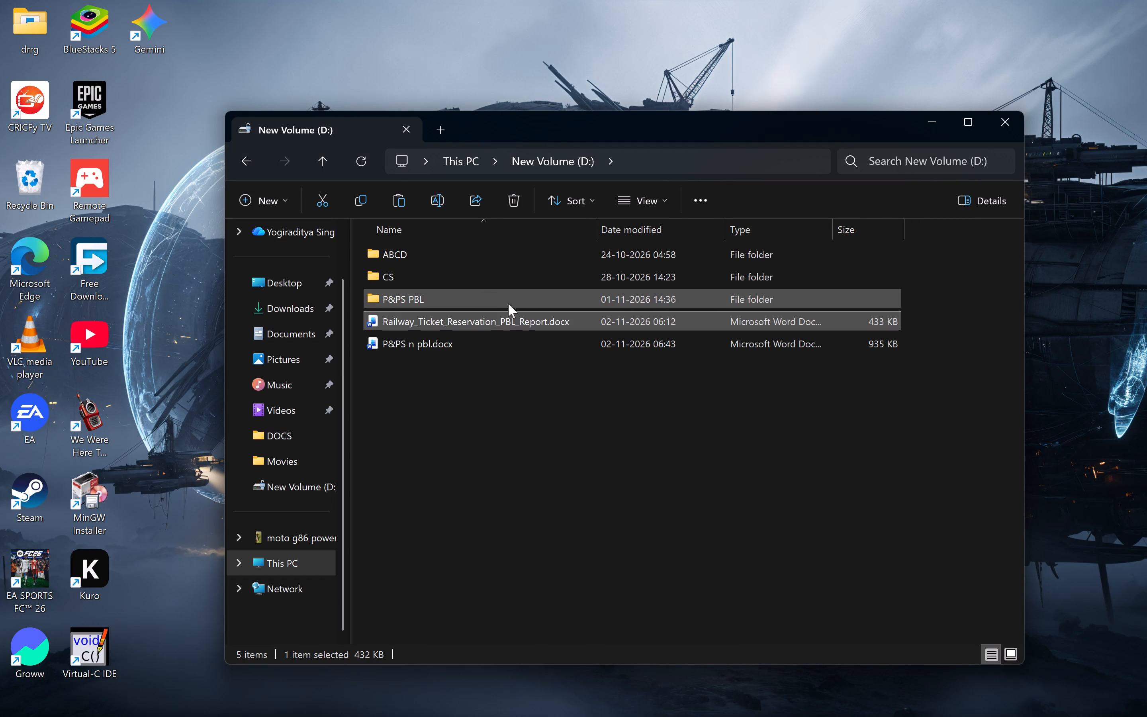
# Open "P&PS n pbl.docx" from New Volume (D:) in Word and enable editing.
pyautogui.doubleClick(516, 349)
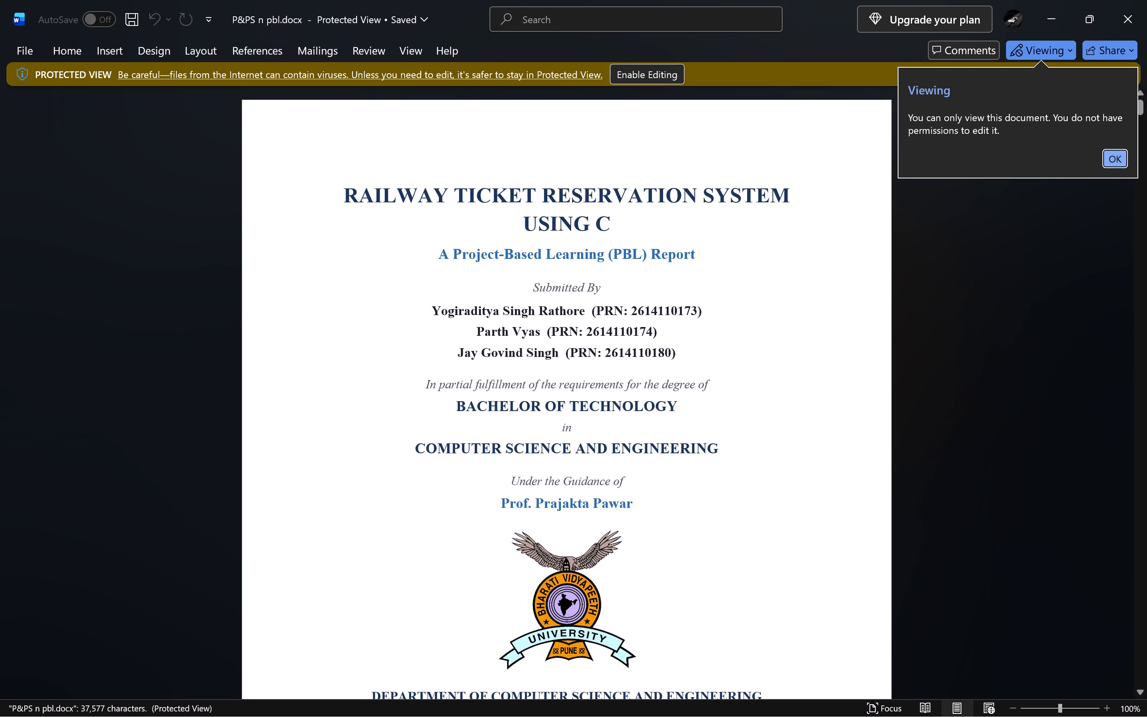
pyautogui.click(632, 76)
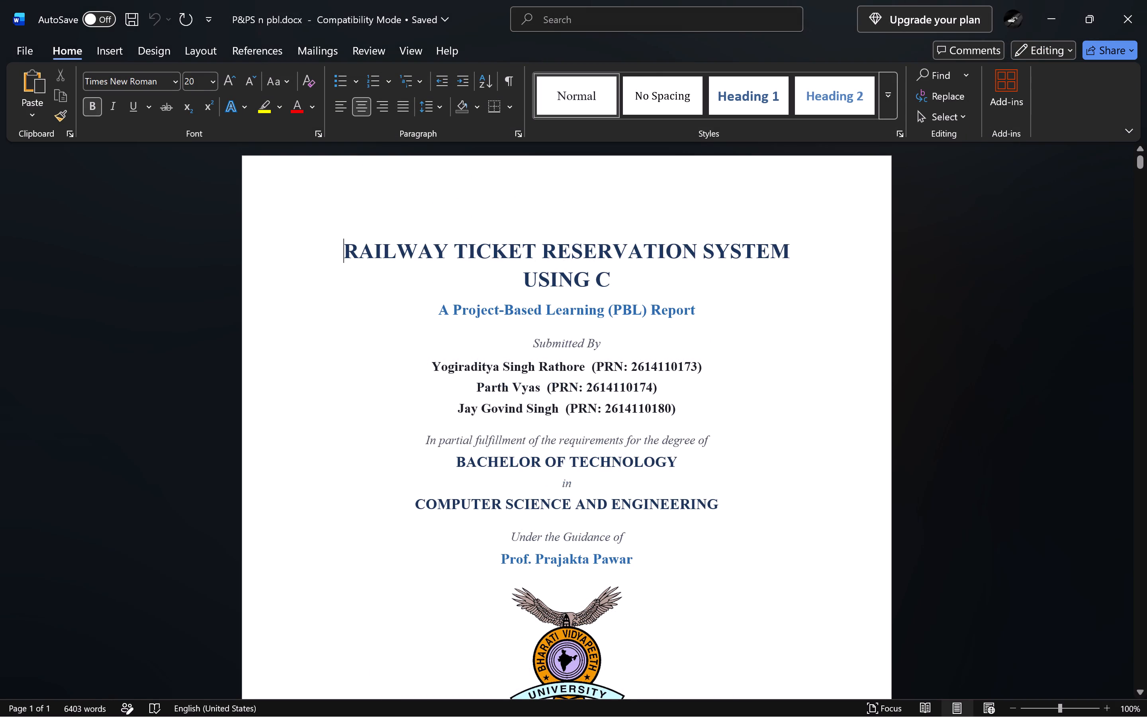
# Review the report's front matter from the title page through the certificate, acknowledgment and table of contents.
pyautogui.scroll(-16, 742, 280)
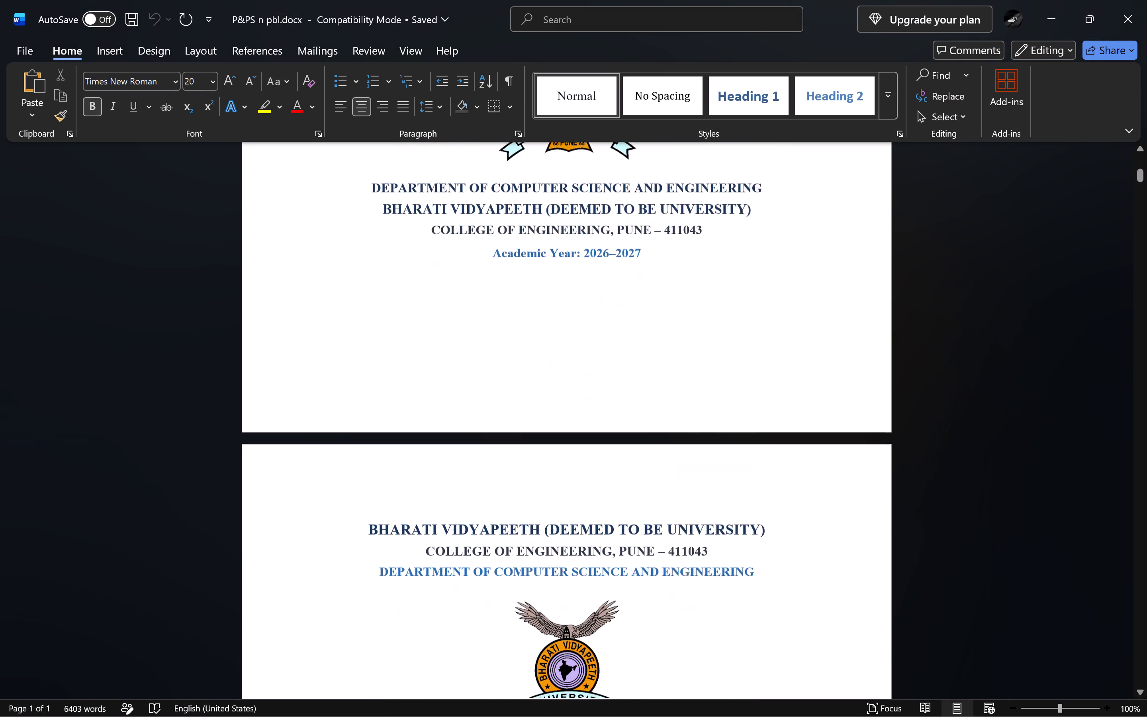
pyautogui.scroll(-9, 742, 280)
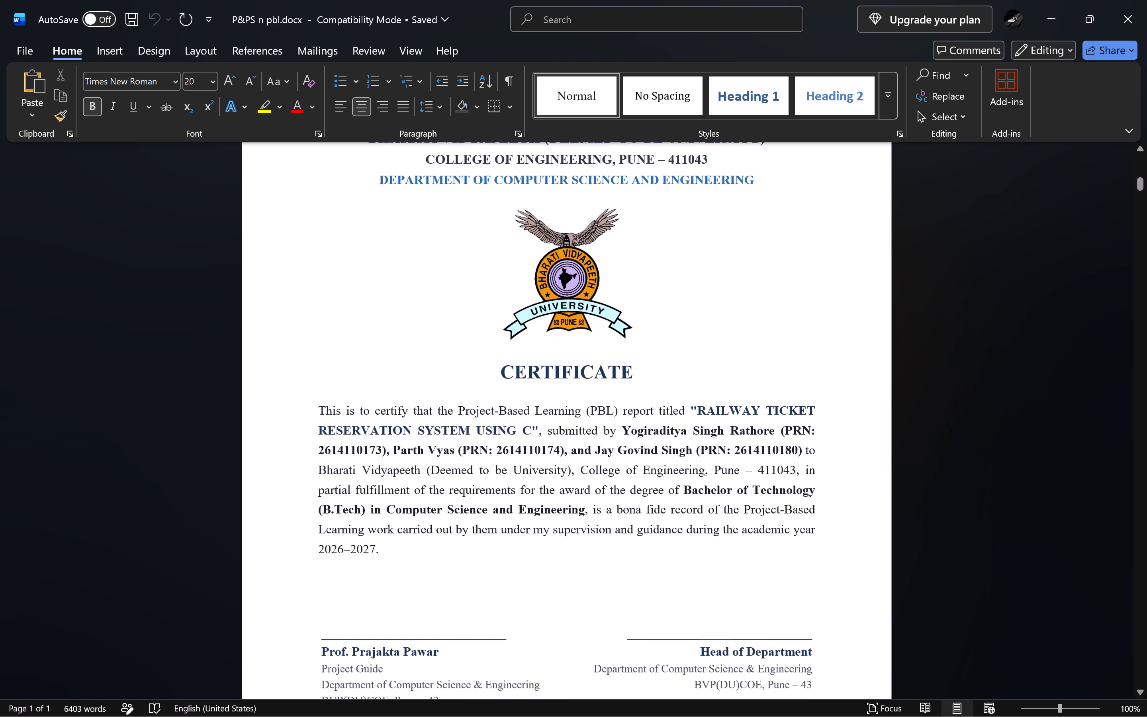
pyautogui.scroll(-7, 742, 280)
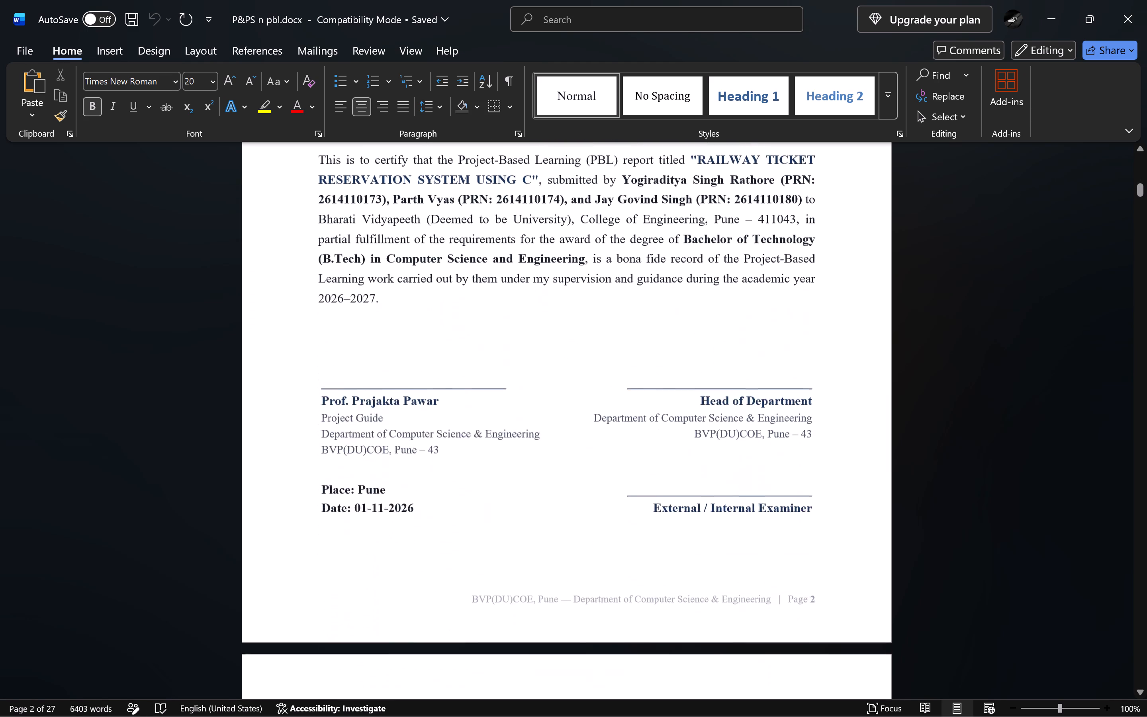
pyautogui.scroll(-12, 742, 280)
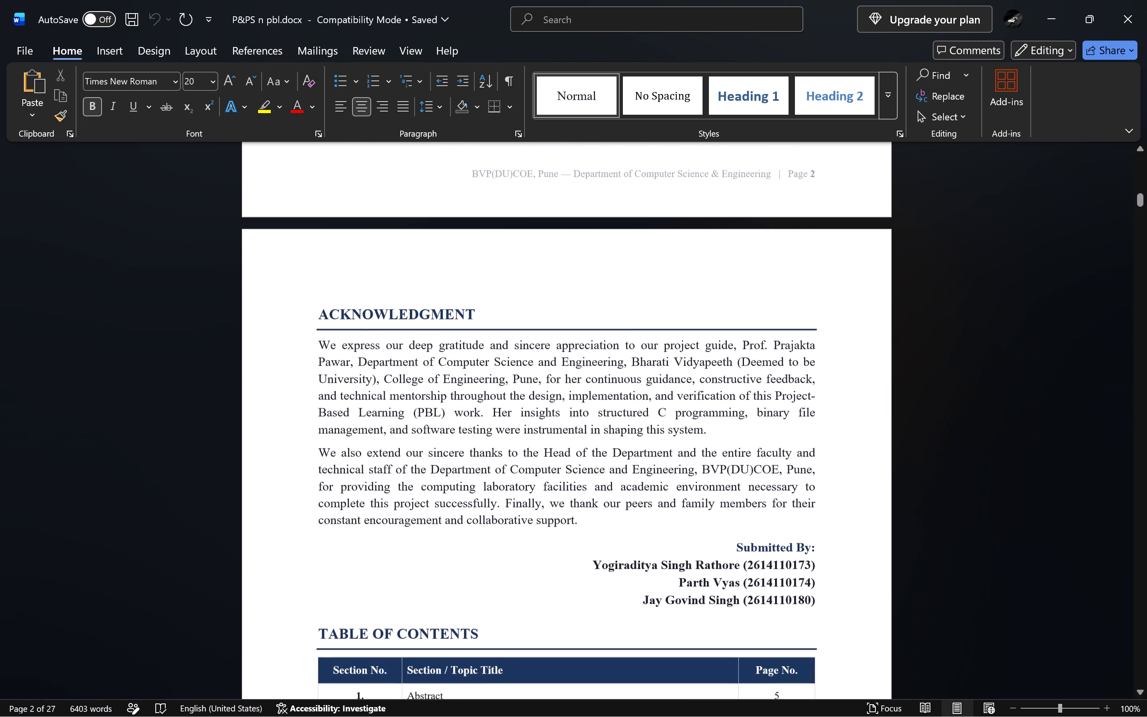
pyautogui.scroll(-13, 742, 280)
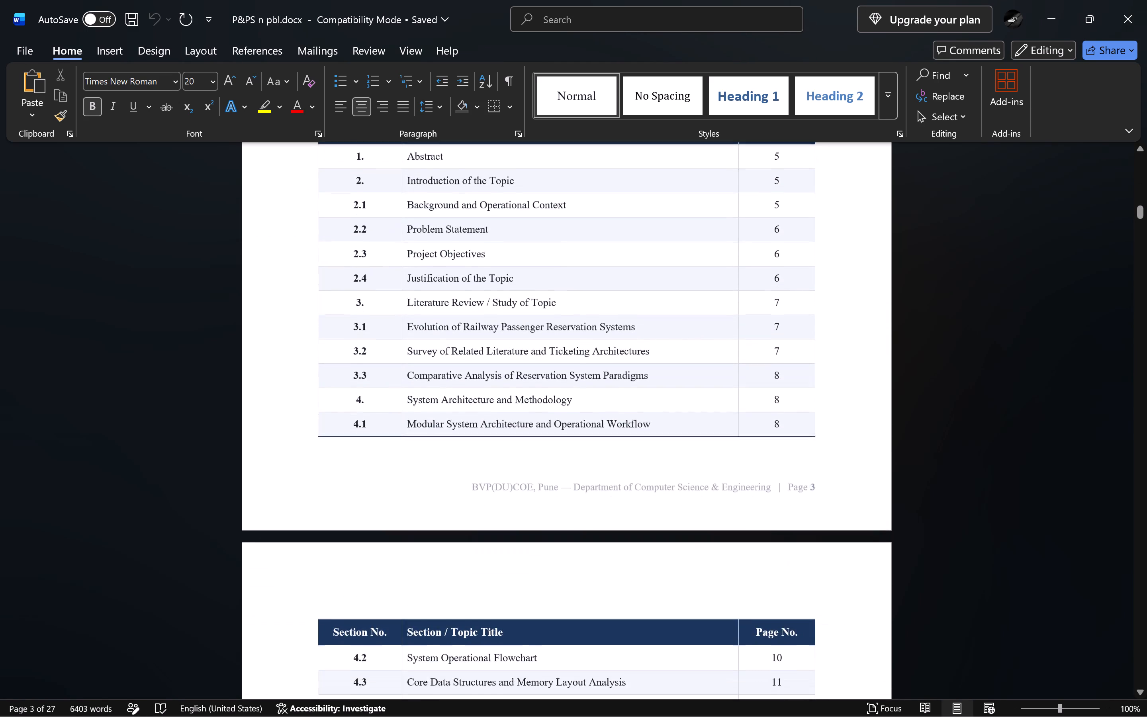
pyautogui.scroll(-9, 742, 280)
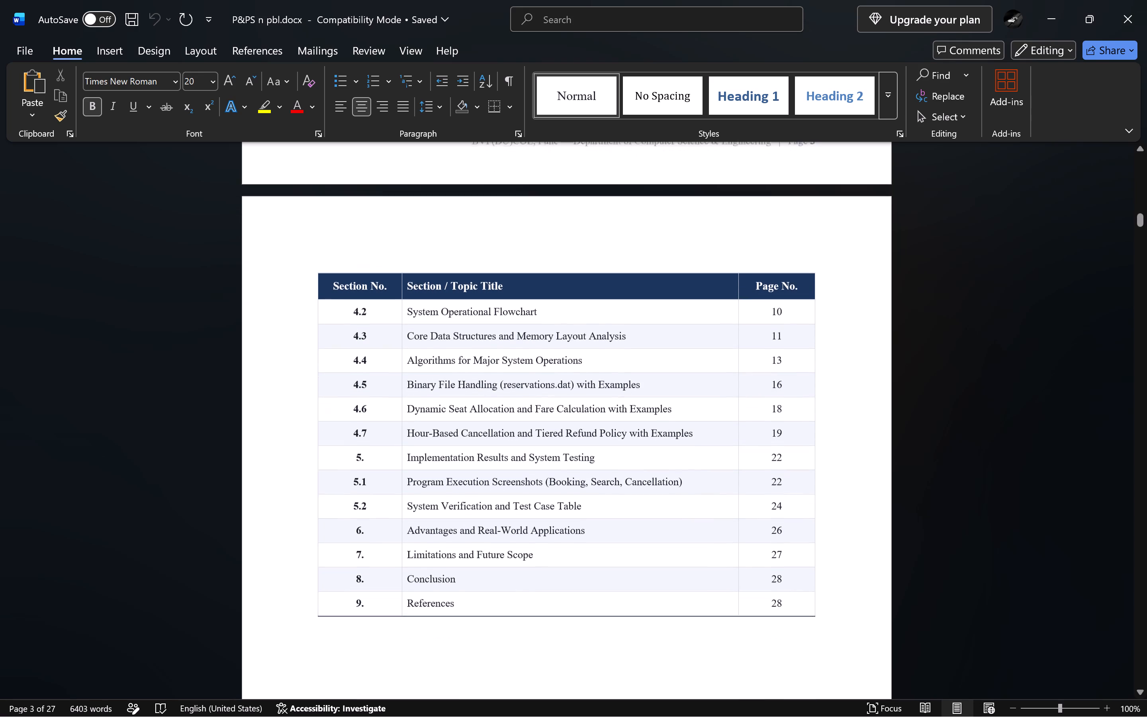
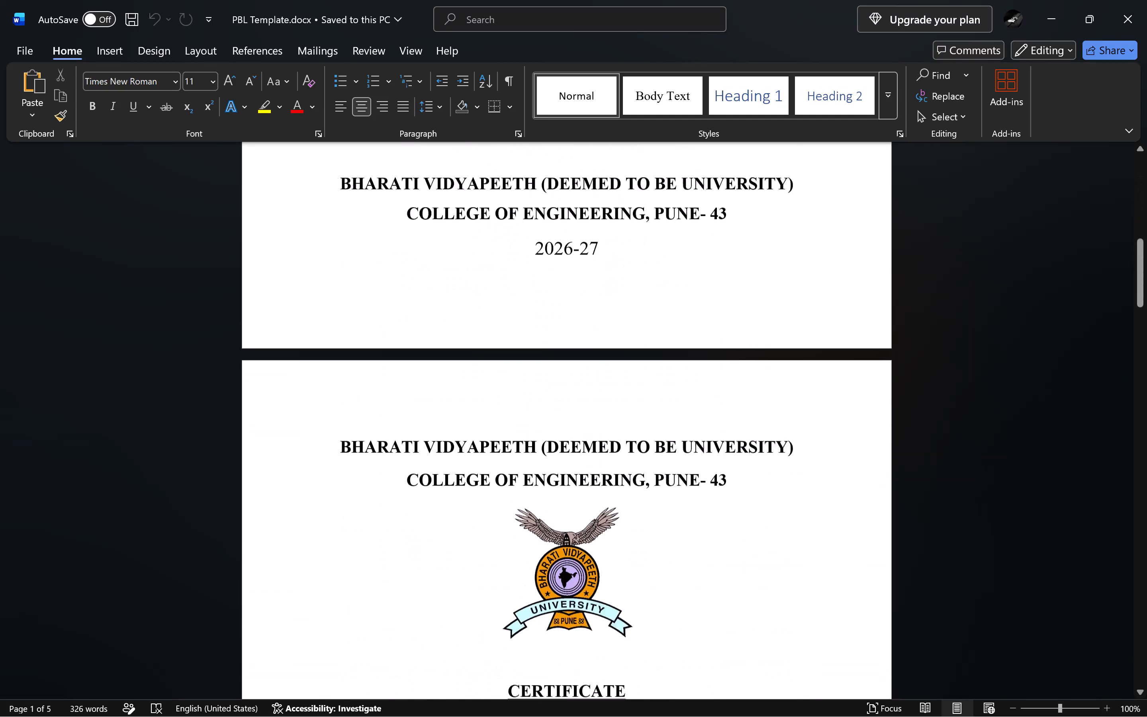
# Review PBL Template.docx from the certificate page through the chapter formatting rules to the specifications for the PBL report.
pyautogui.scroll(-5, 647, 264)
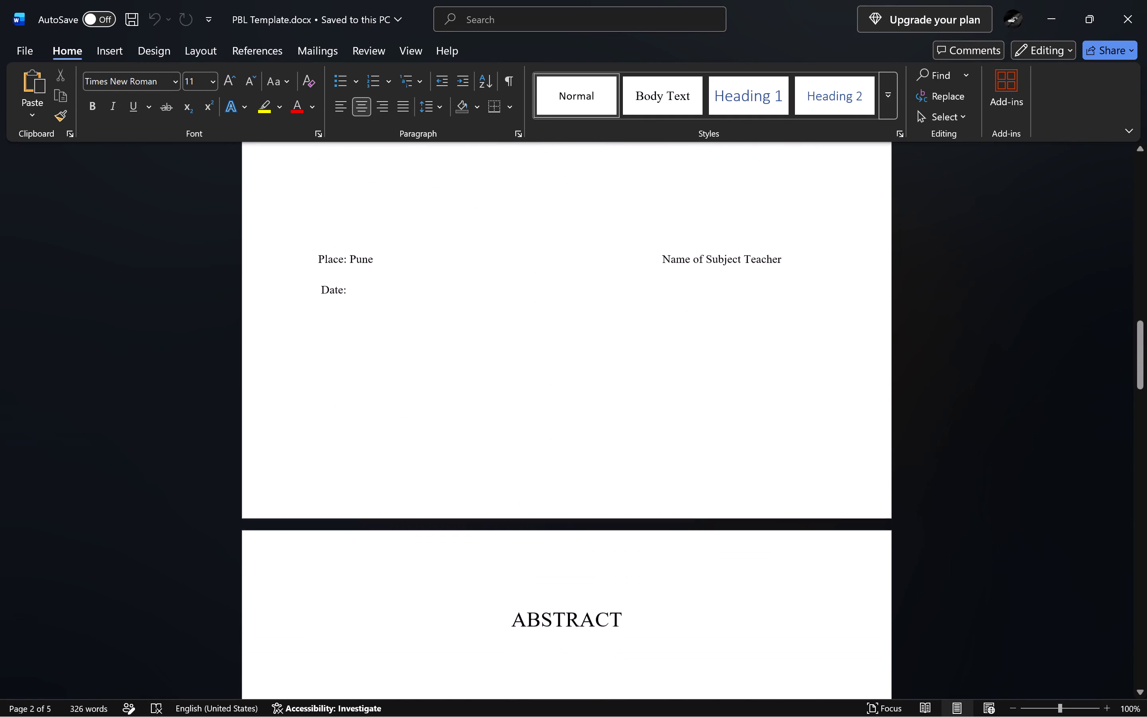
pyautogui.scroll(-4, 647, 264)
pyautogui.scroll(-20, 647, 264)
pyautogui.scroll(-3, 647, 264)
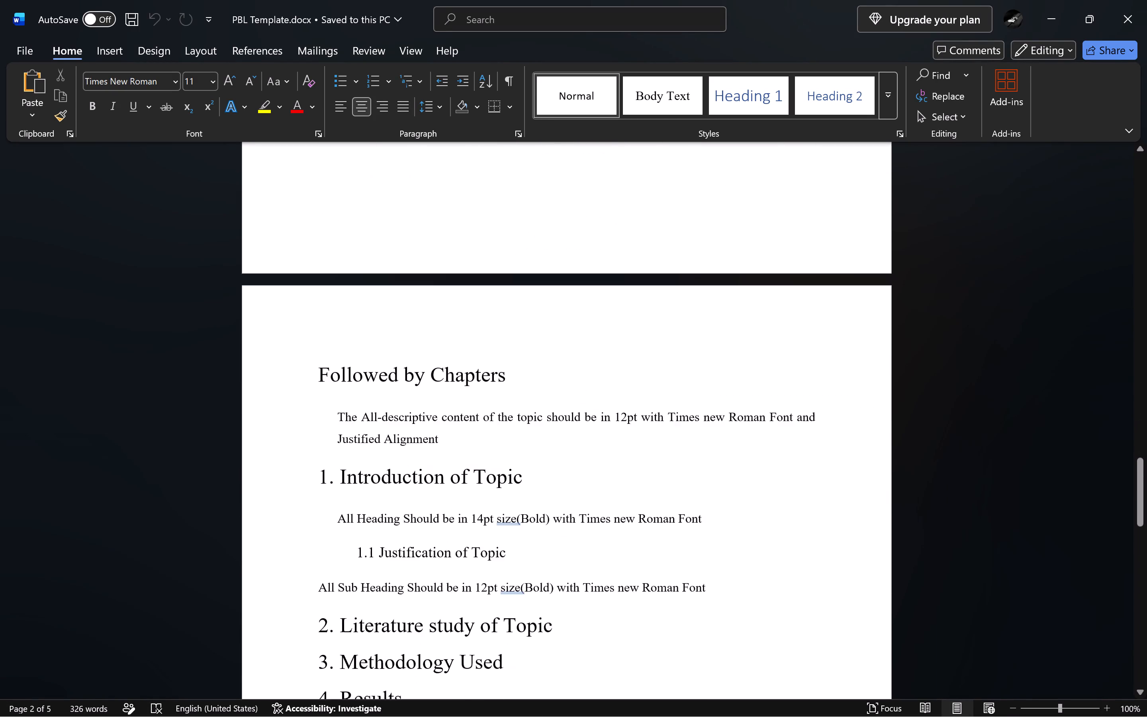
pyautogui.scroll(-5, 647, 264)
pyautogui.scroll(-3, 466, 295)
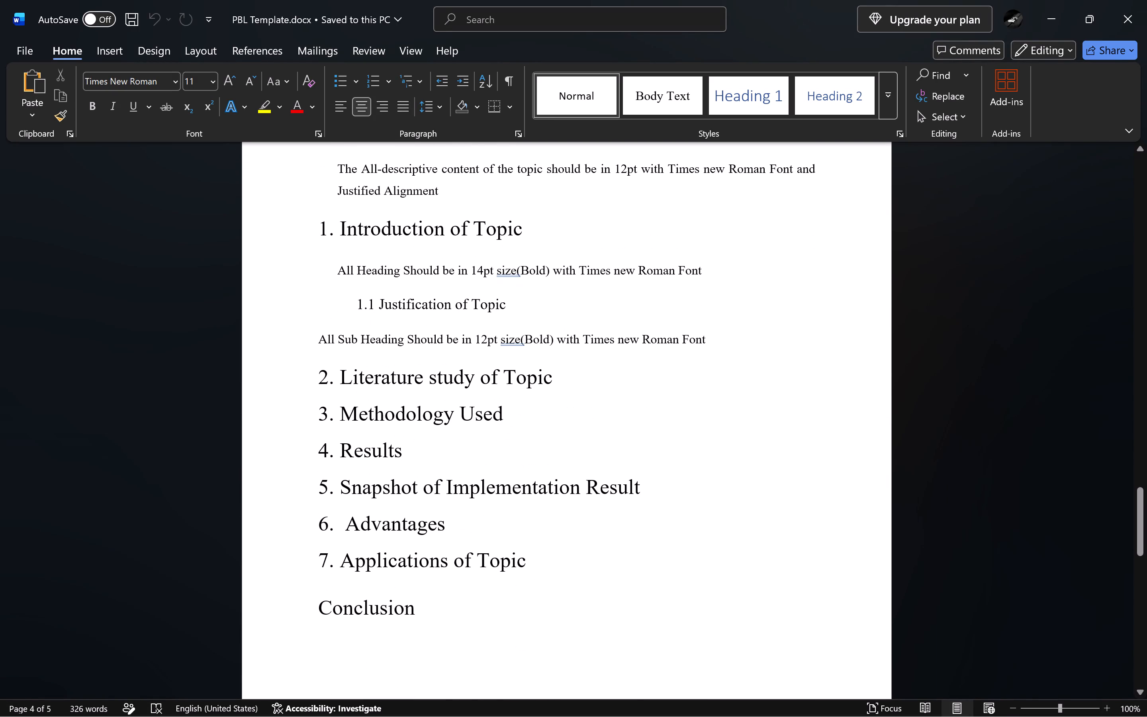
pyautogui.scroll(2, 372, 289)
pyautogui.scroll(-1, 372, 289)
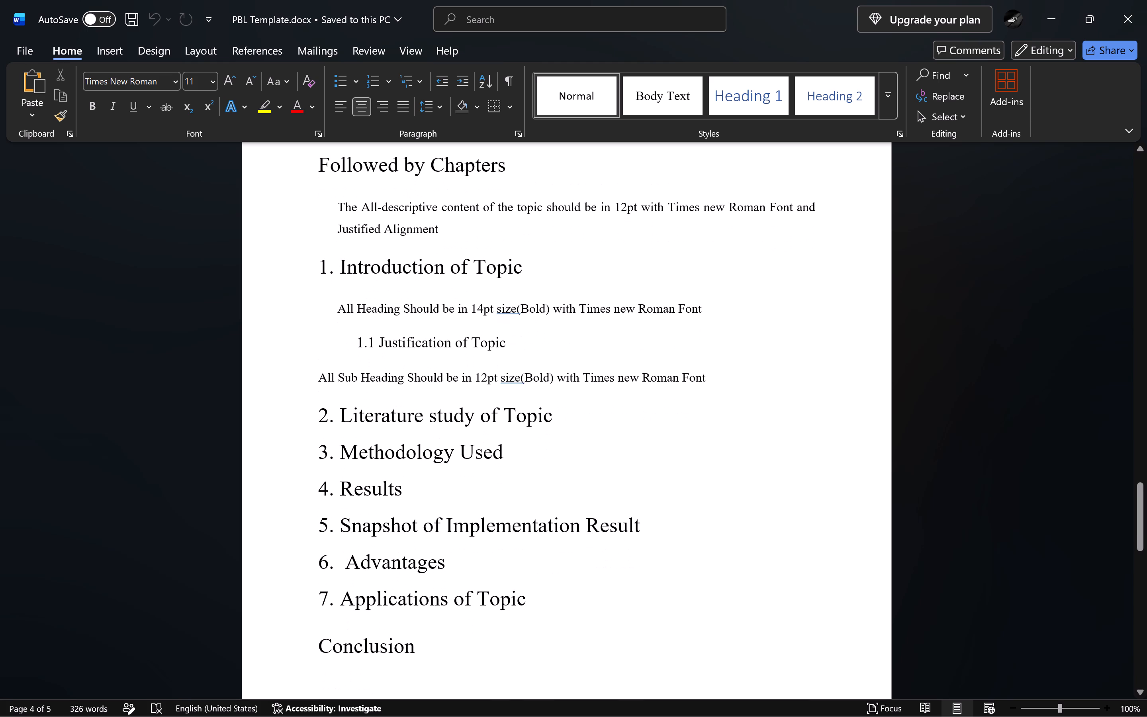
pyautogui.scroll(-2, 372, 289)
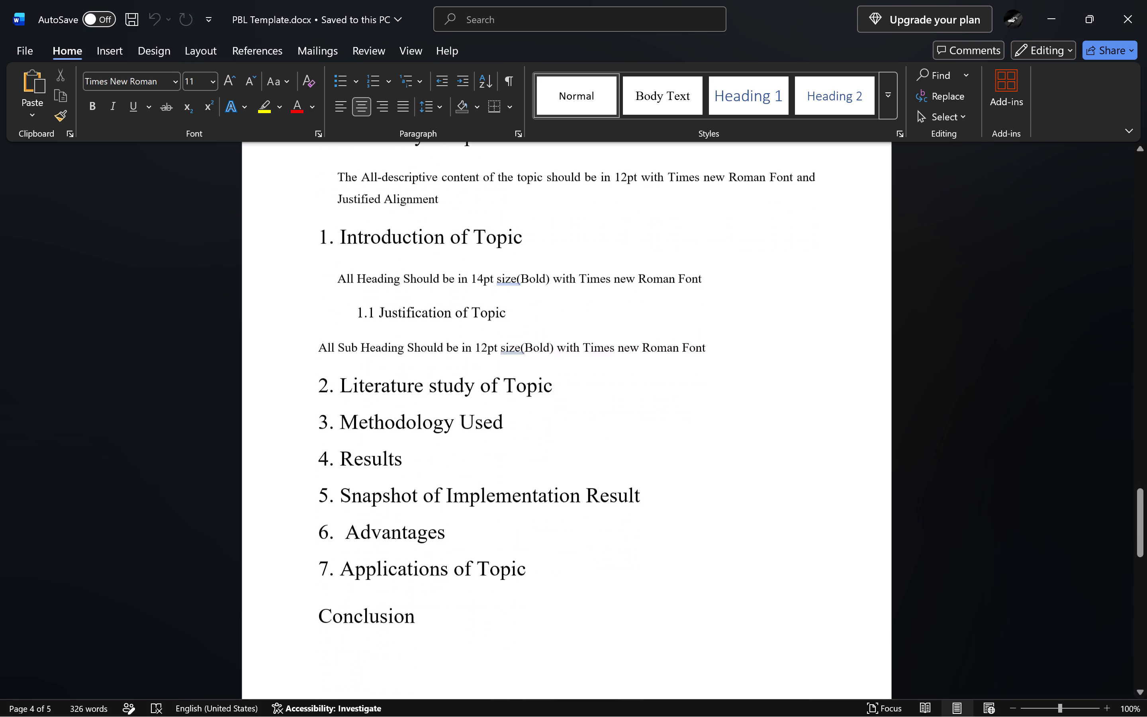
pyautogui.scroll(-17, 372, 289)
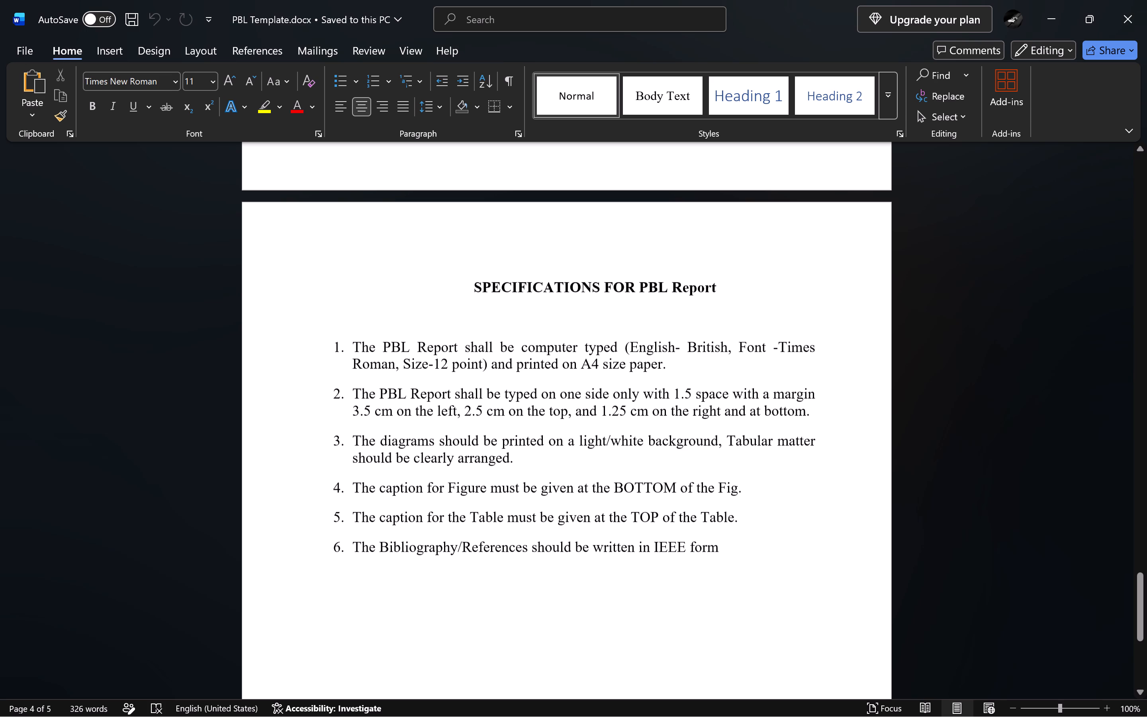
# Copy item 2 of the PBL report specifications, covering one-sided typing, line spacing and page margins.
pyautogui.moveTo(353, 391); pyautogui.dragTo(780, 413)
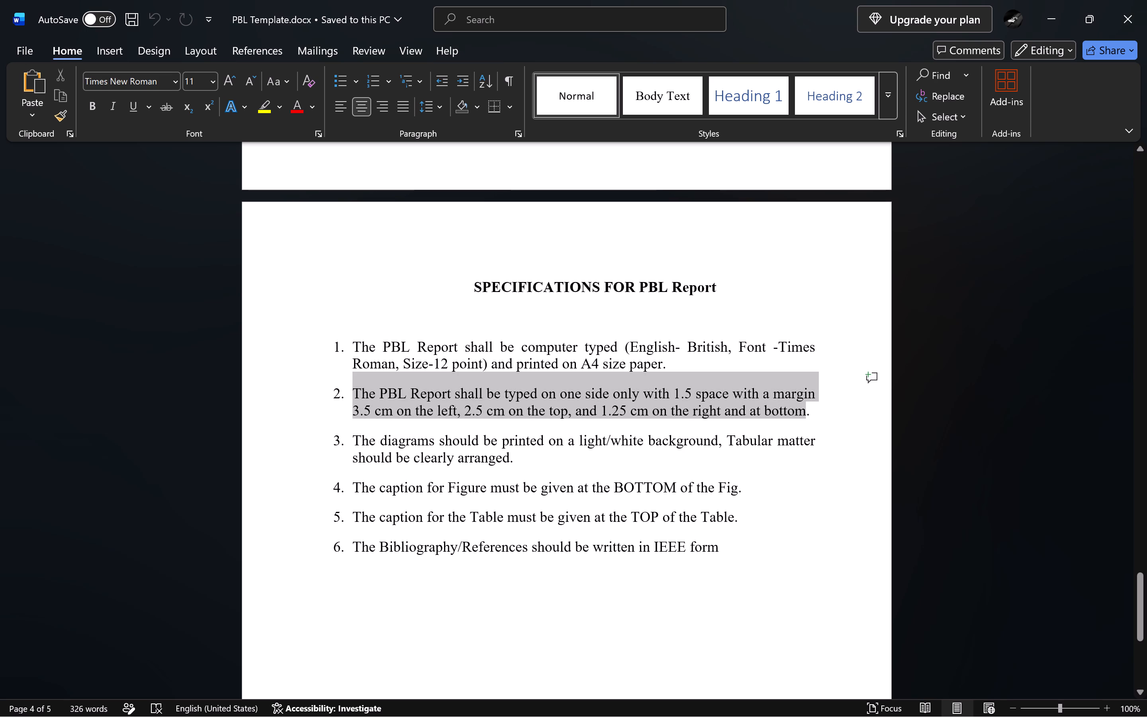
pyautogui.moveTo(780, 413); pyautogui.dragTo(781, 413)
pyautogui.rightClick(728, 401)
pyautogui.click(764, 360)
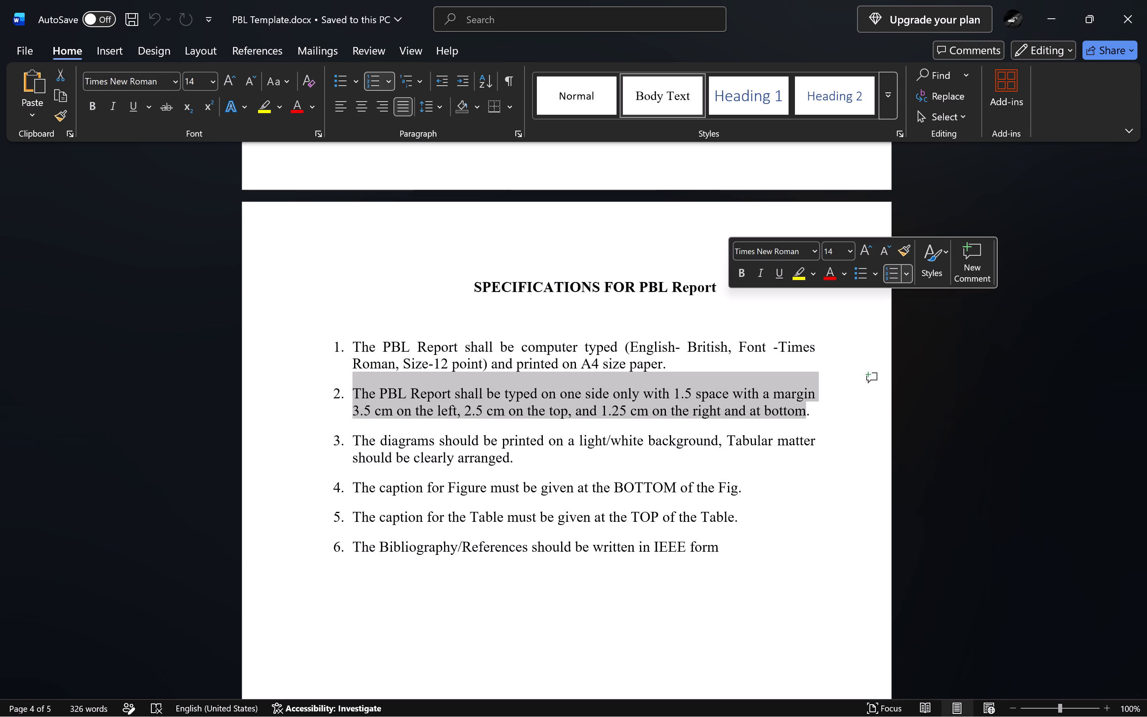
pyautogui.click(702, 460)
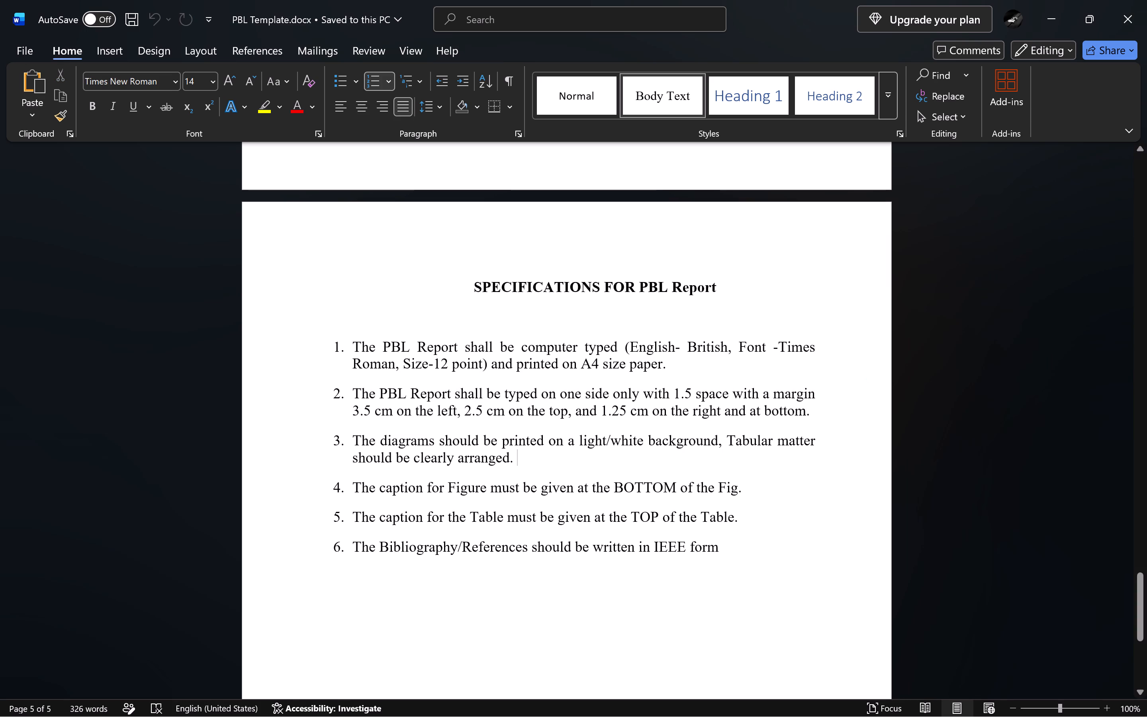
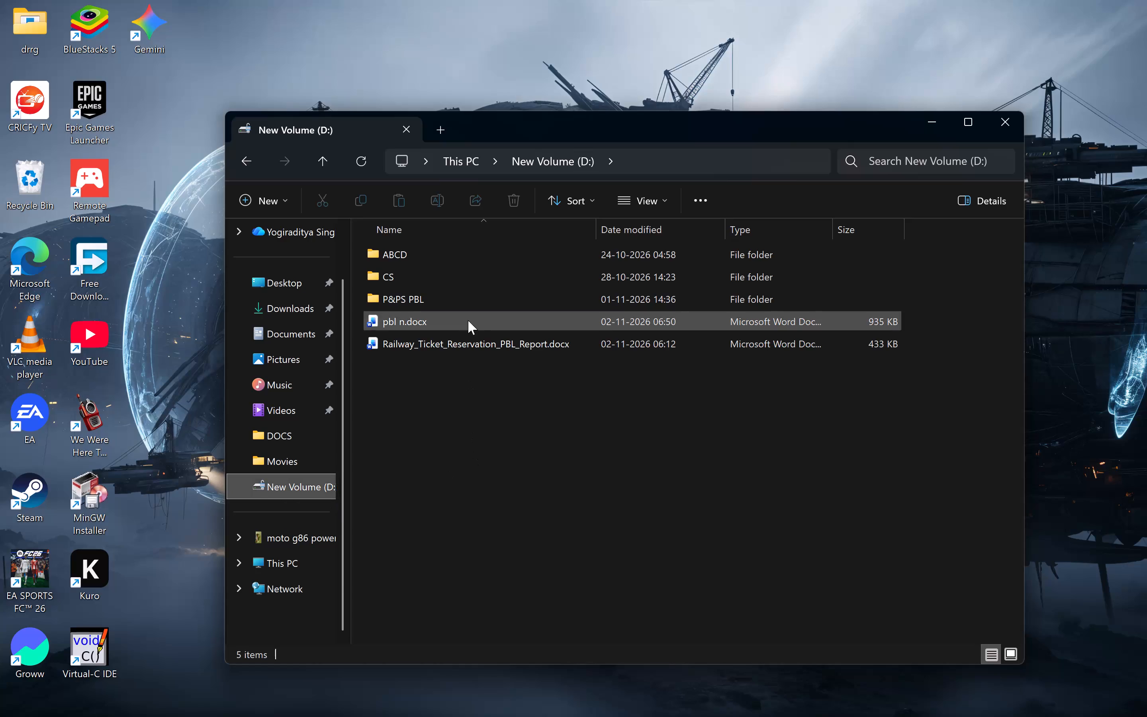
# Open pbl n.docx from New Volume (D:) in Word and enable editing.
pyautogui.doubleClick(473, 322)
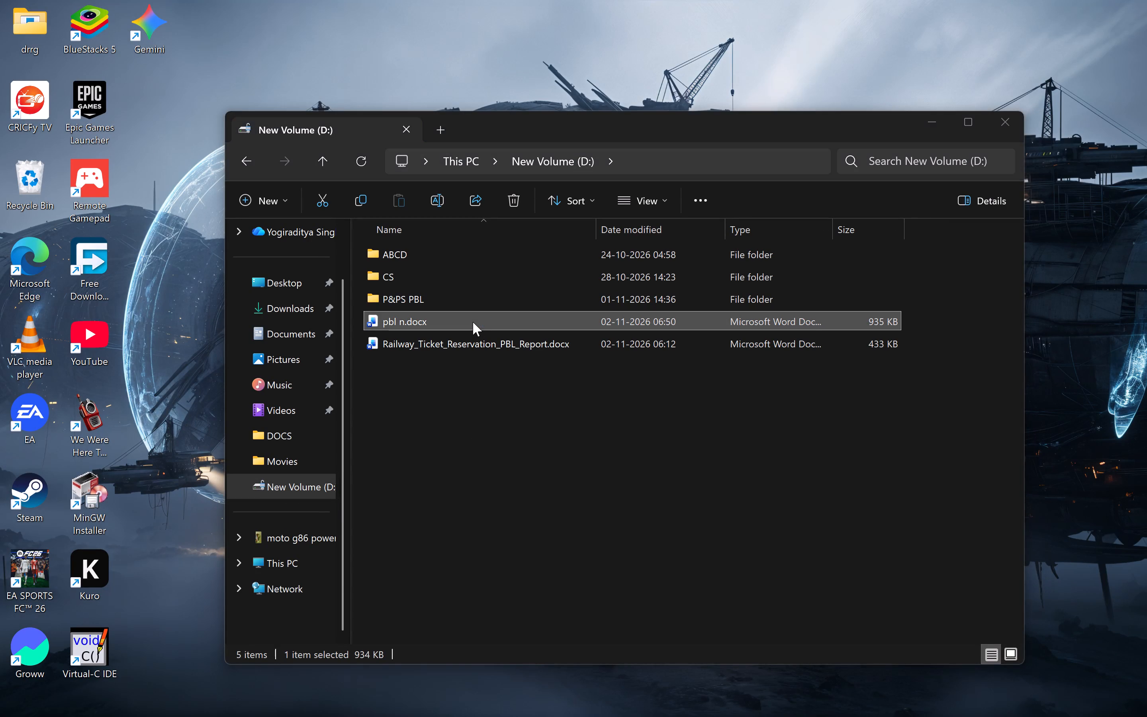
pyautogui.click(648, 83)
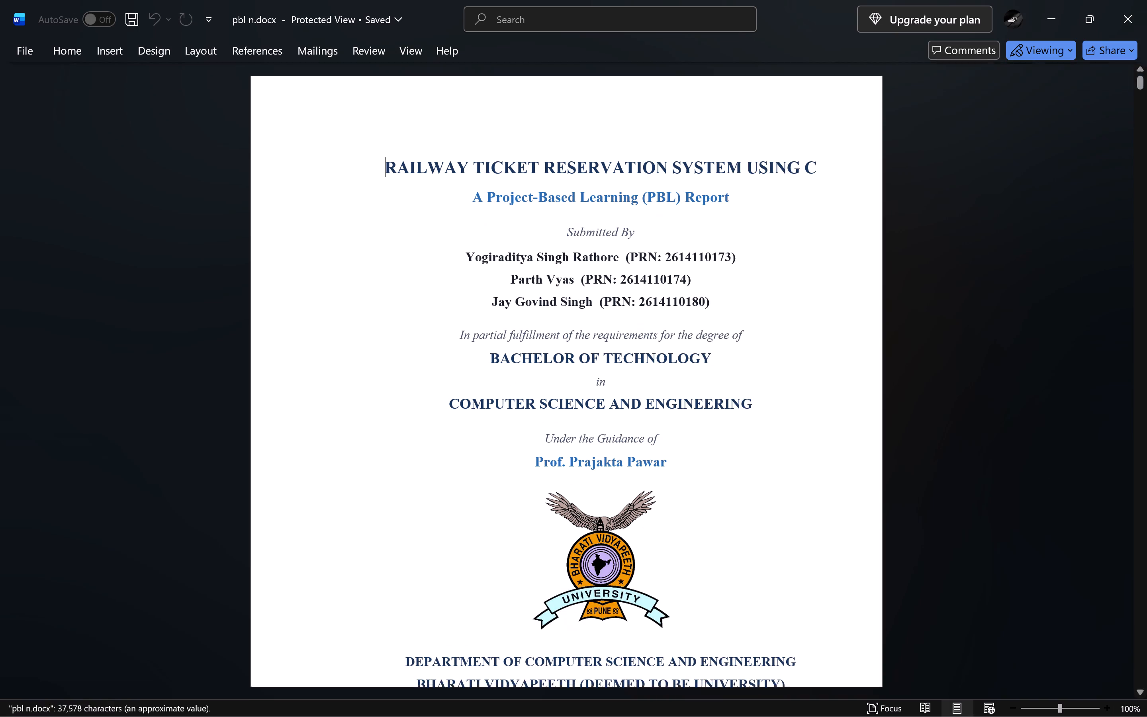
# Delete the department and BVP(DU)COE, Pune – 43 lines beneath Head of Department in the certificate page's signature block.
pyautogui.scroll(-4, 646, 113)
pyautogui.scroll(-9, 674, 303)
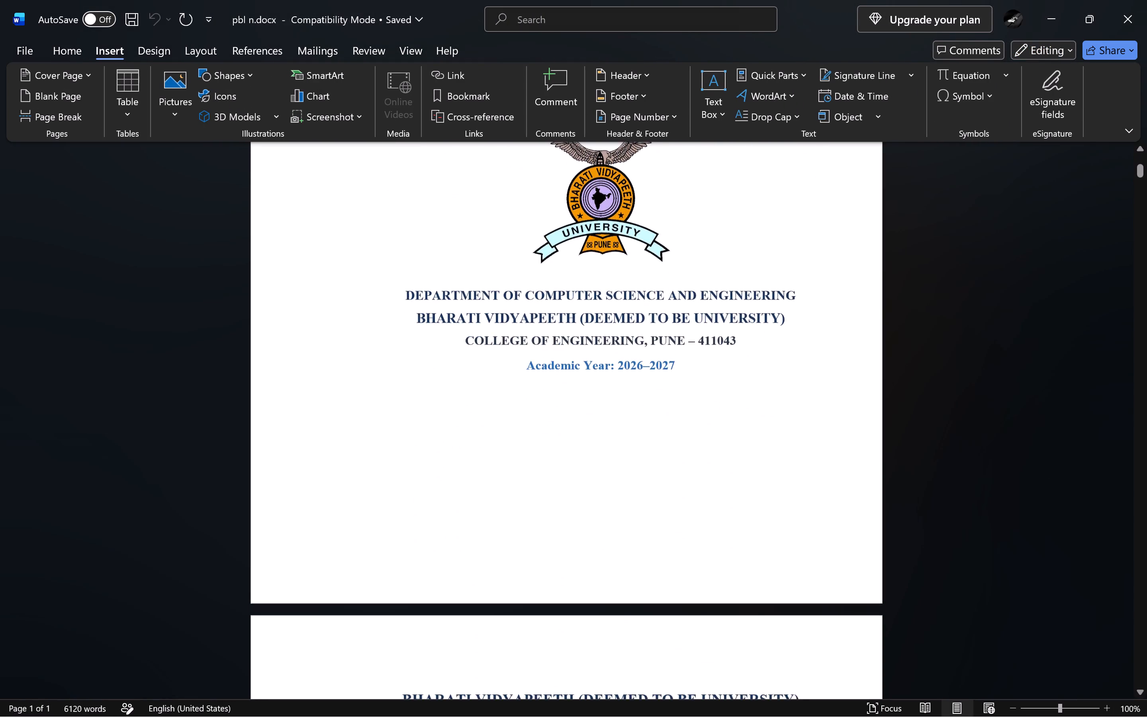
pyautogui.scroll(-15, 674, 303)
pyautogui.scroll(-6, 674, 303)
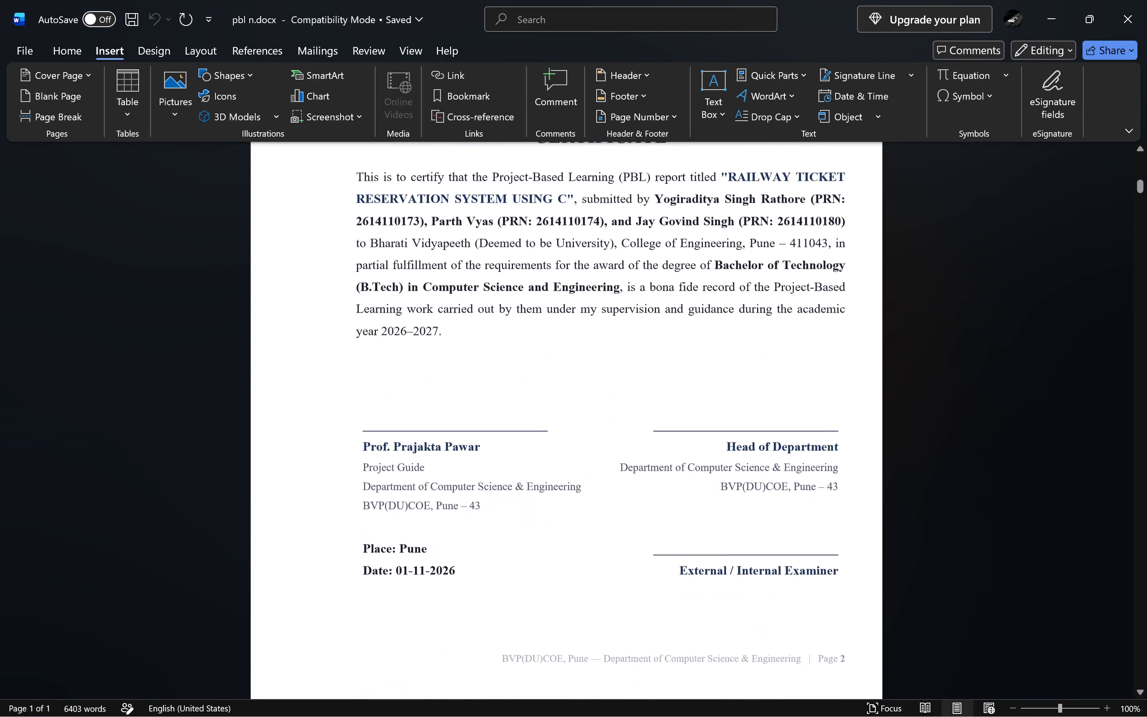
pyautogui.scroll(-2, 674, 303)
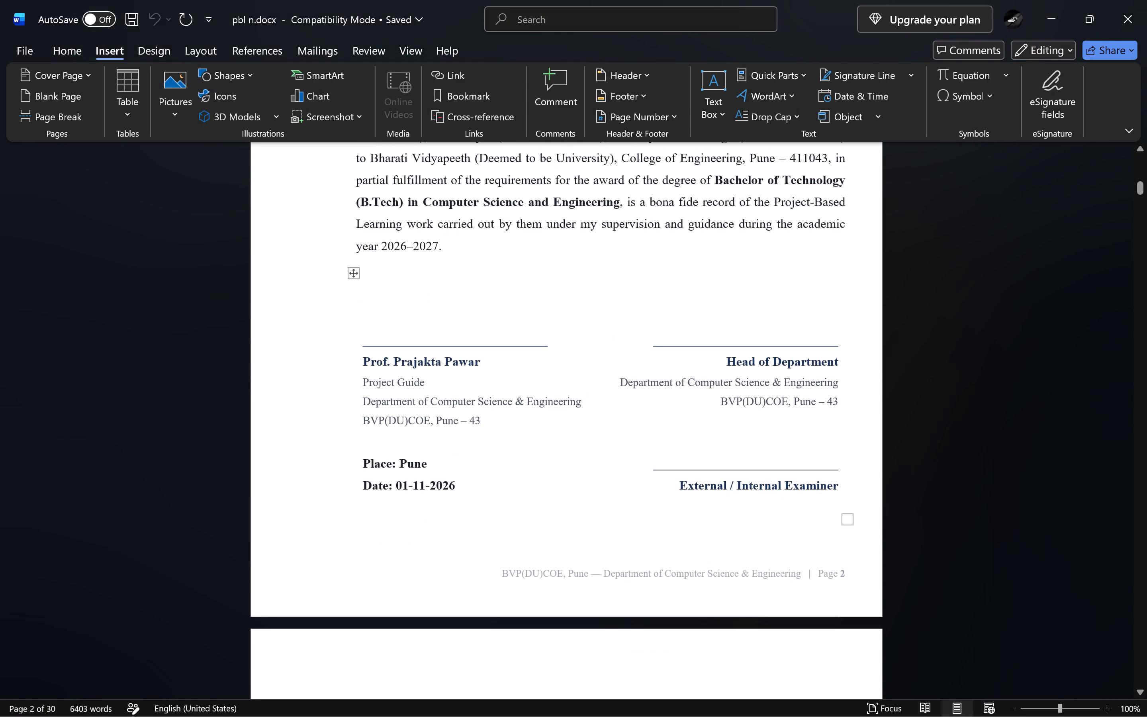
pyautogui.moveTo(596, 339); pyautogui.dragTo(641, 390)
pyautogui.click(708, 454)
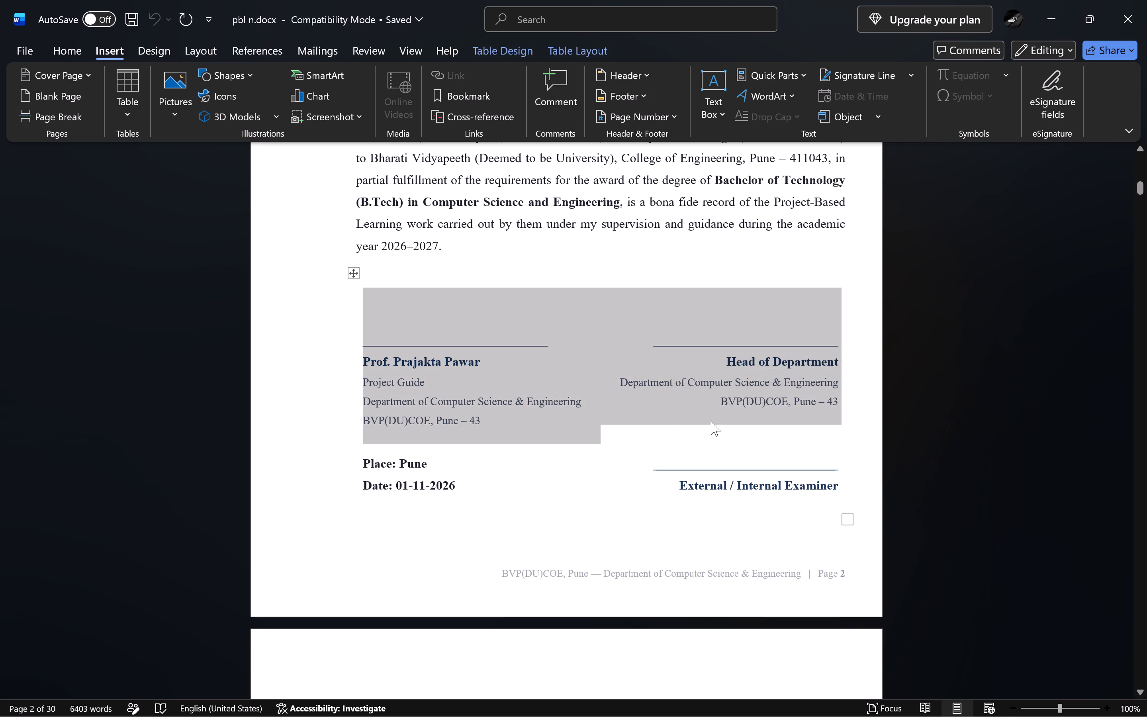
pyautogui.click(725, 436)
pyautogui.click(724, 359)
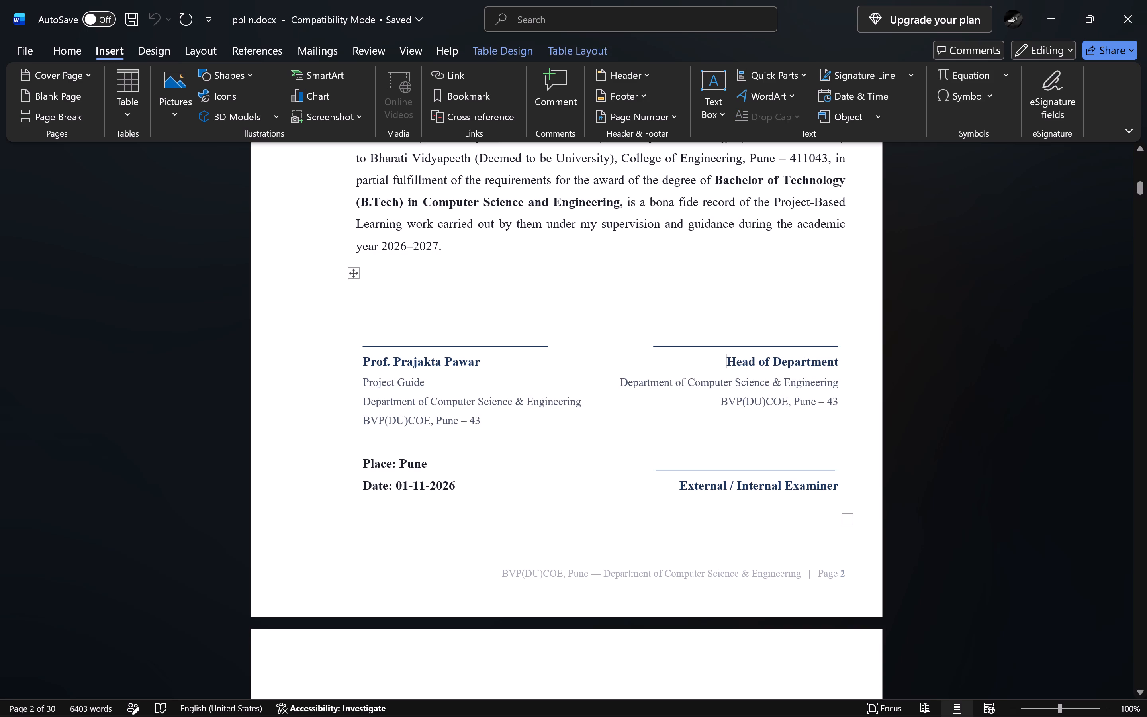
pyautogui.moveTo(838, 399); pyautogui.dragTo(720, 384)
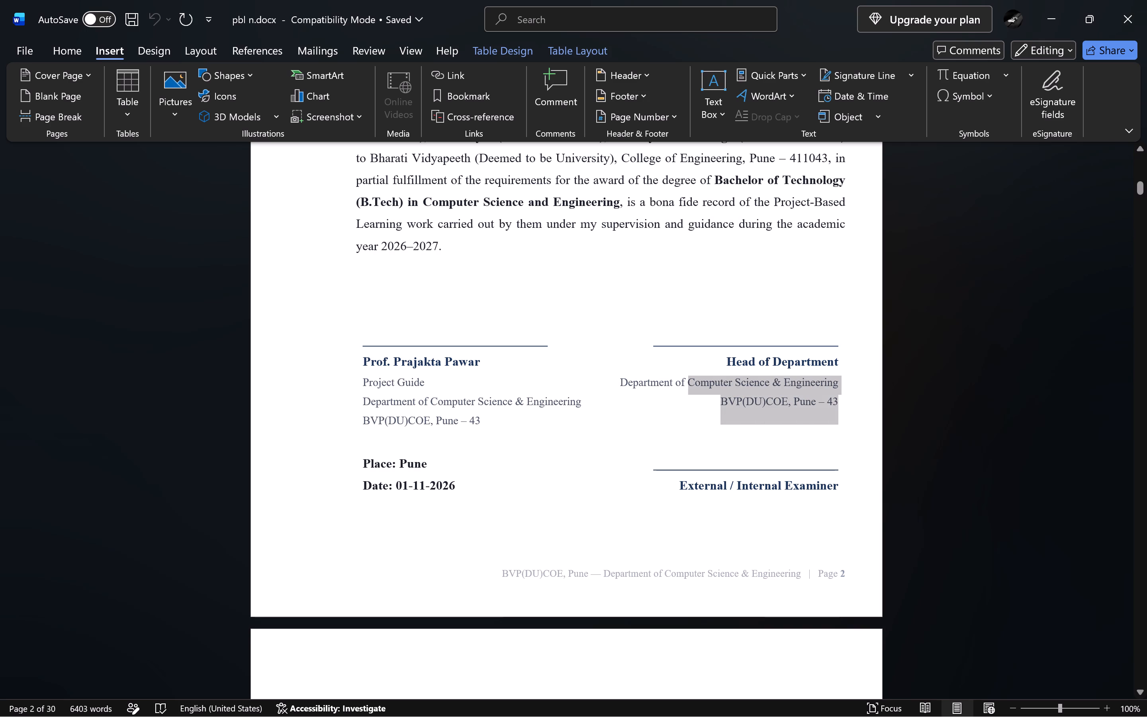
pyautogui.moveTo(720, 384); pyautogui.dragTo(650, 384)
pyautogui.press('BackSpace')
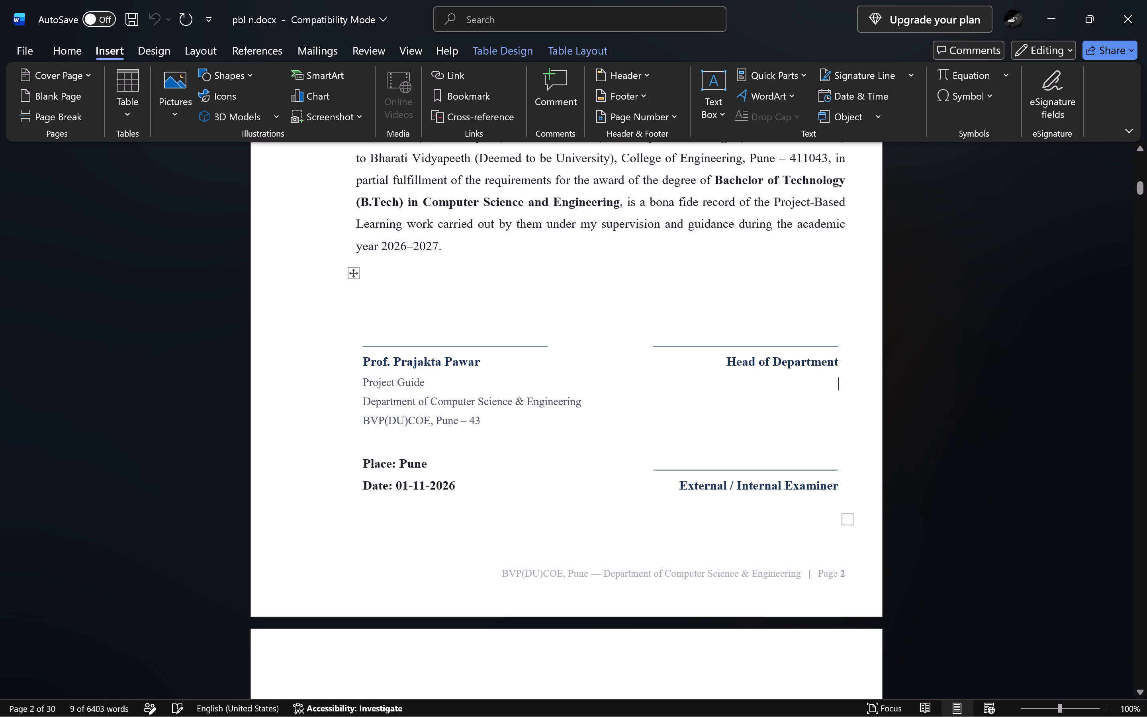
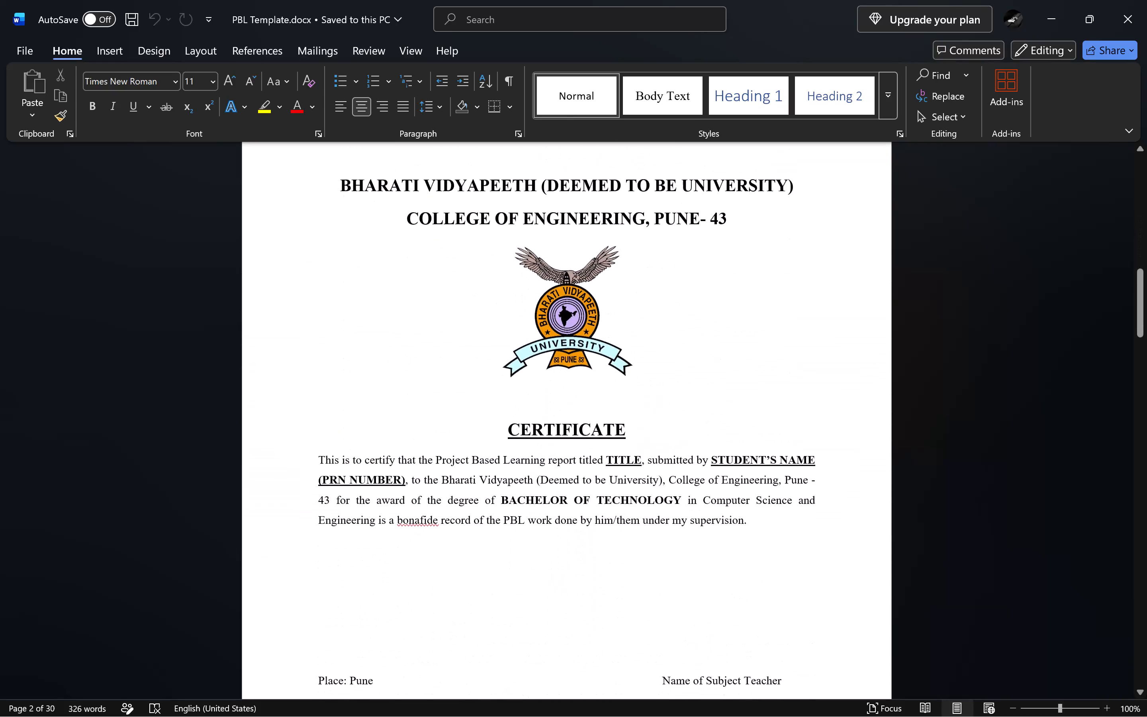
# Examine the certificate page's wording and signature block in PBL Template.docx, through to the Abstract page.
pyautogui.scroll(-4, 856, 396)
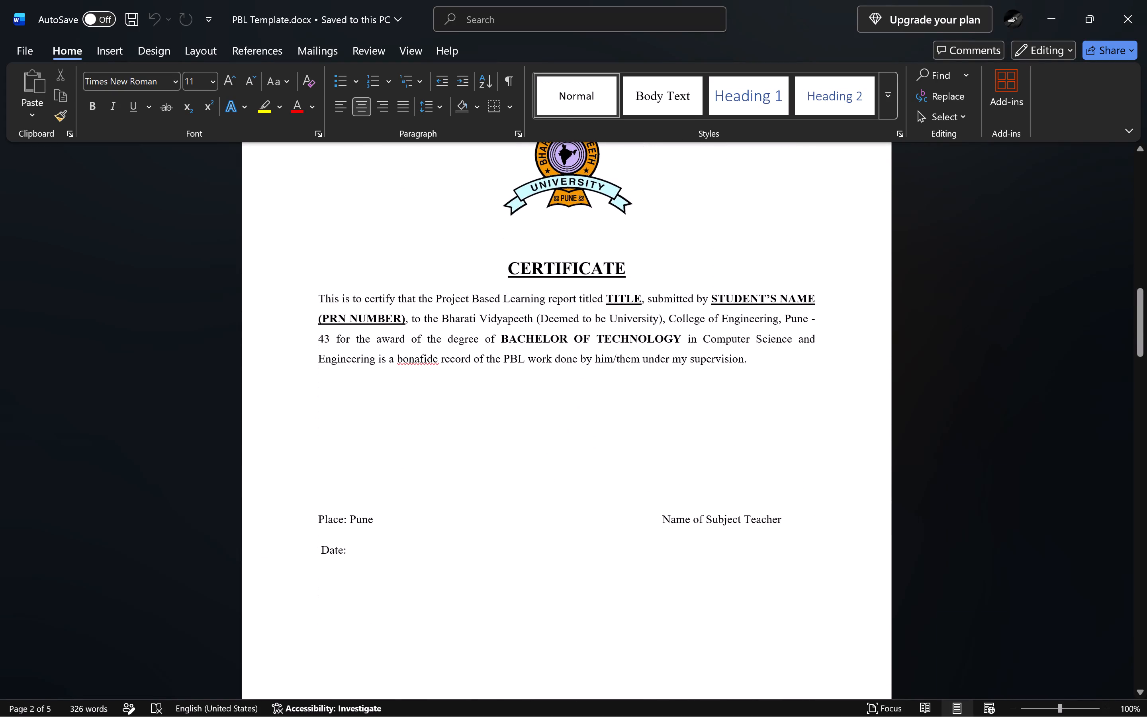
pyautogui.scroll(-1, 856, 396)
pyautogui.scroll(2, 856, 396)
pyautogui.scroll(-12, 856, 396)
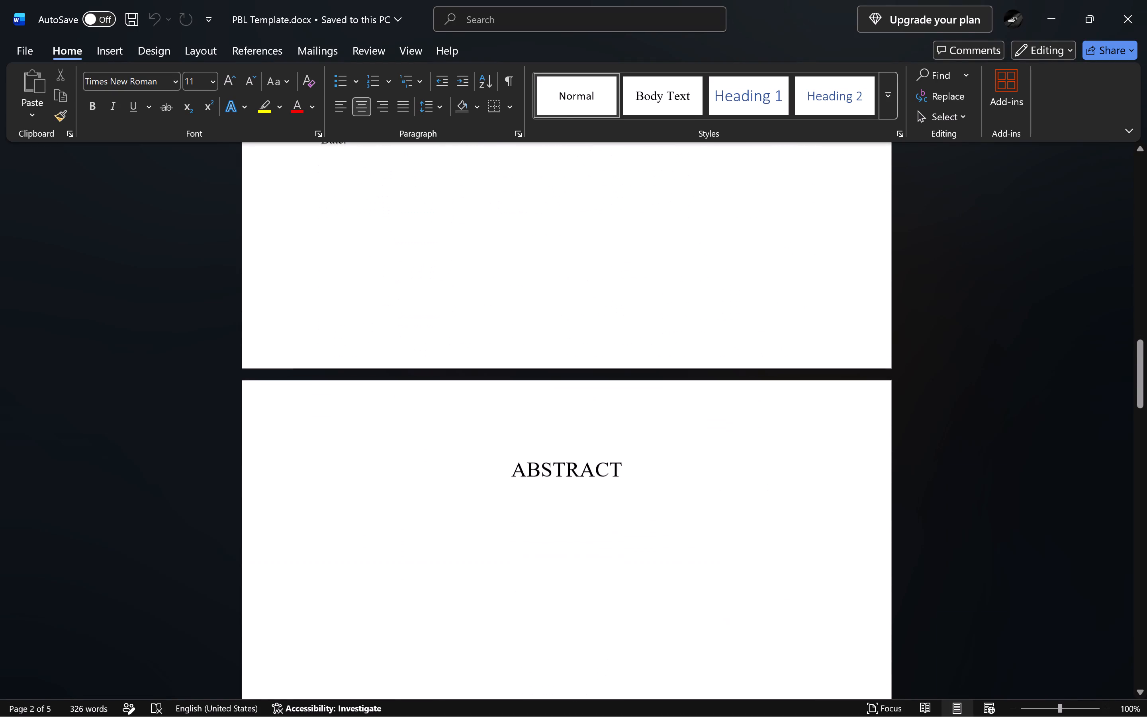
pyautogui.scroll(-4, 856, 396)
pyautogui.scroll(9, 856, 396)
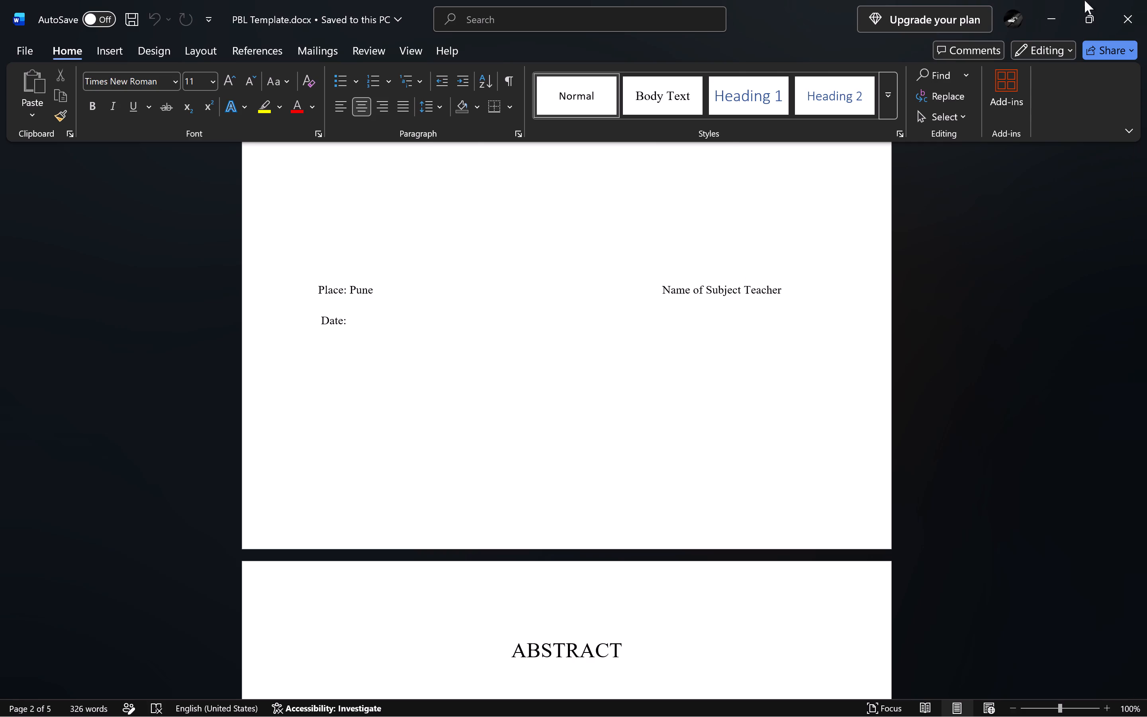
# Close PBL Template.docx and return to the certificate page's signature block in pbl n.docx.
pyautogui.click(1115, 0)
pyautogui.scroll(5, 461, 387)
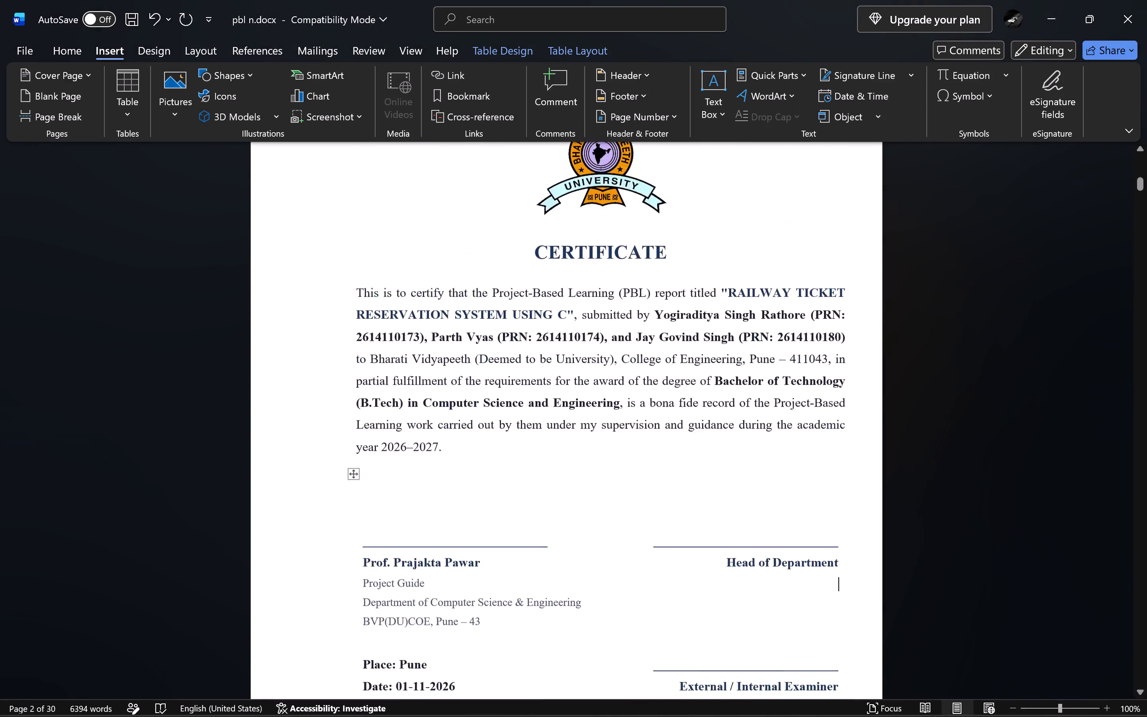
pyautogui.scroll(2, 461, 386)
pyautogui.scroll(-6, 461, 386)
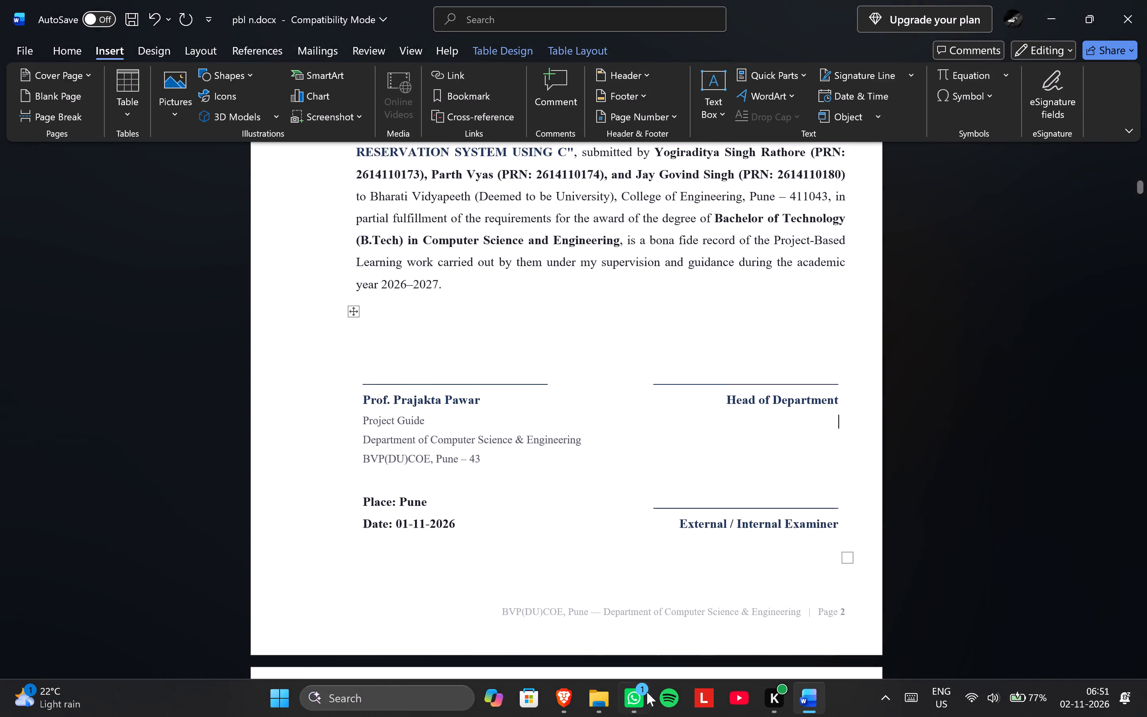
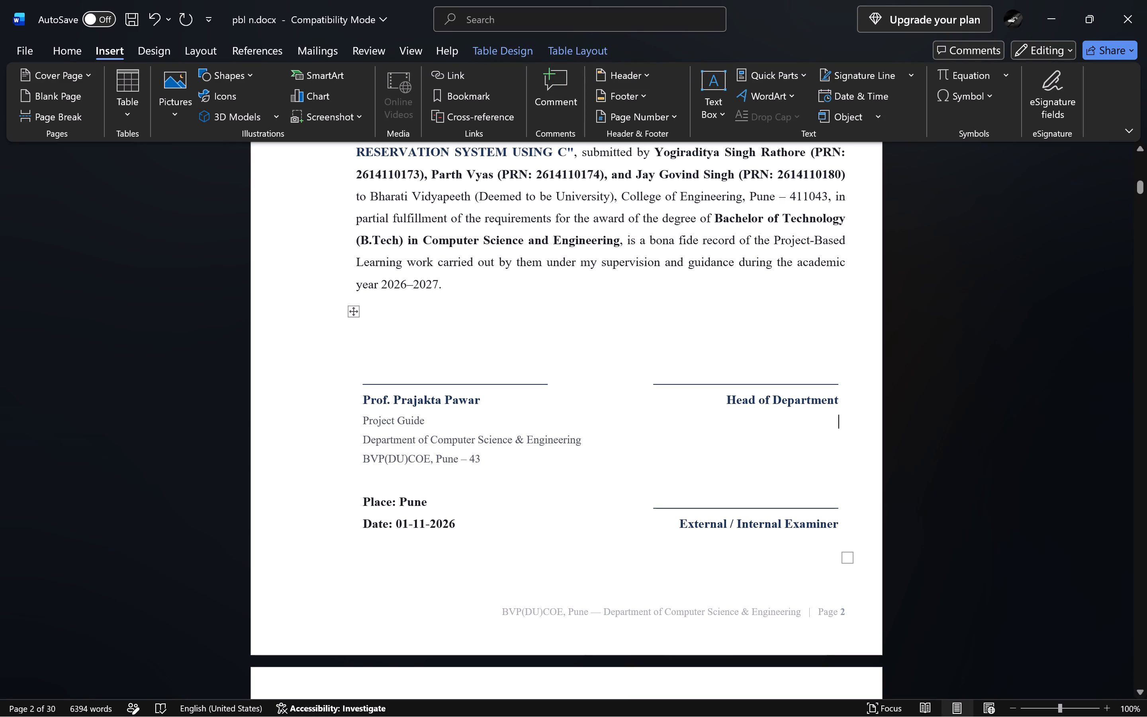
# Examine the certificate page's college heading, logo, title, body paragraph and signature block, checking the text formatting.
pyautogui.scroll(2, 636, 382)
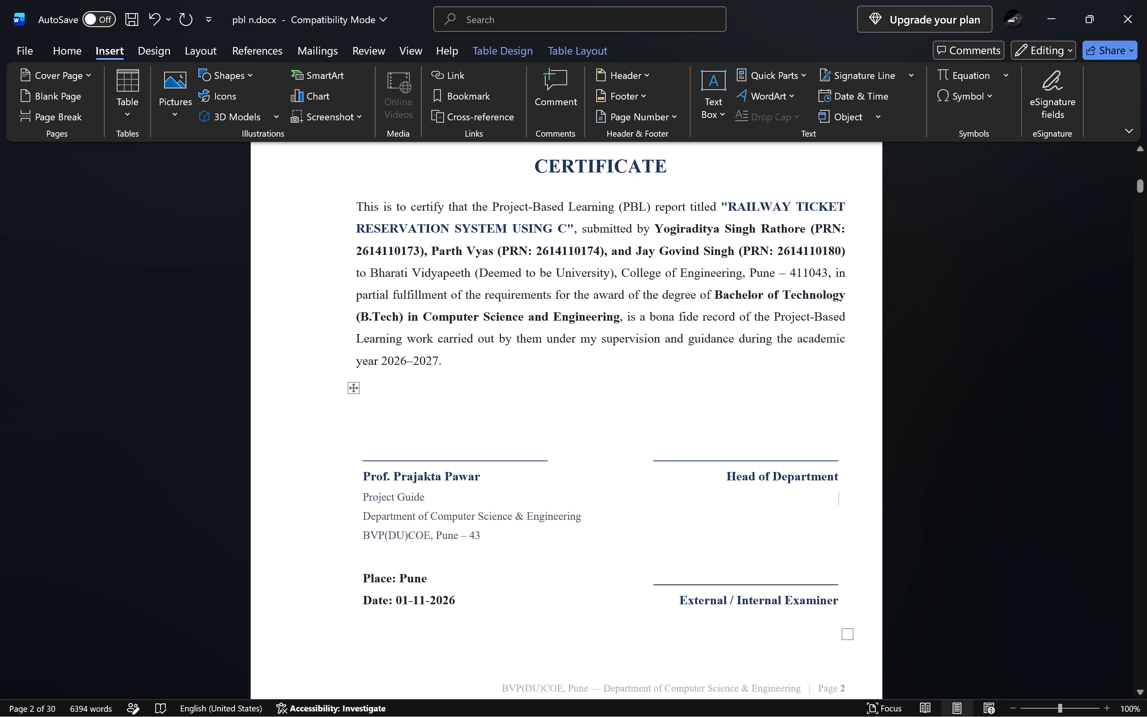
pyautogui.click(705, 205)
pyautogui.click(66, 57)
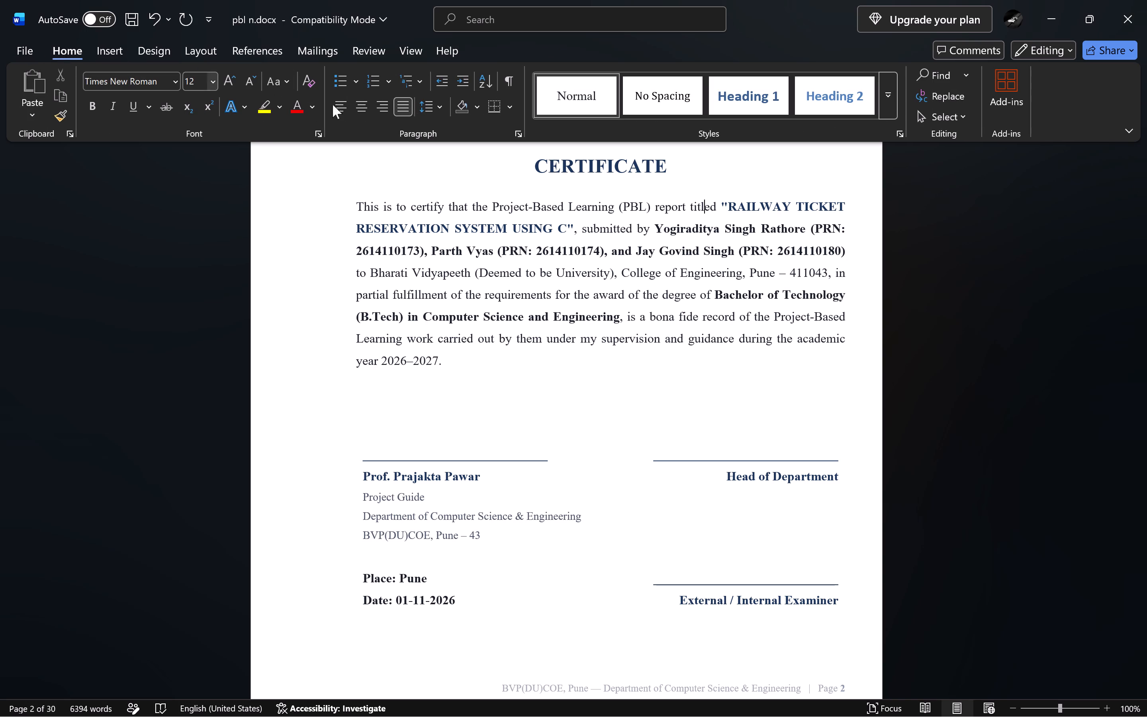
pyautogui.click(753, 200)
pyautogui.click(680, 284)
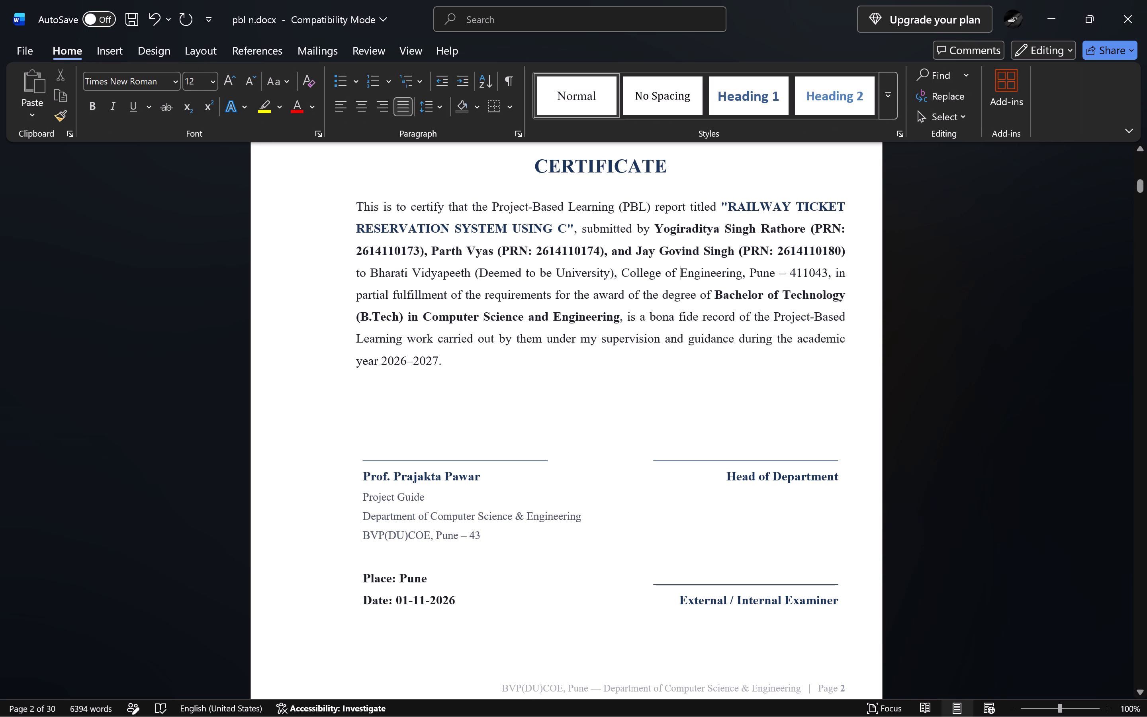
pyautogui.click(584, 155)
pyautogui.scroll(2, 606, 201)
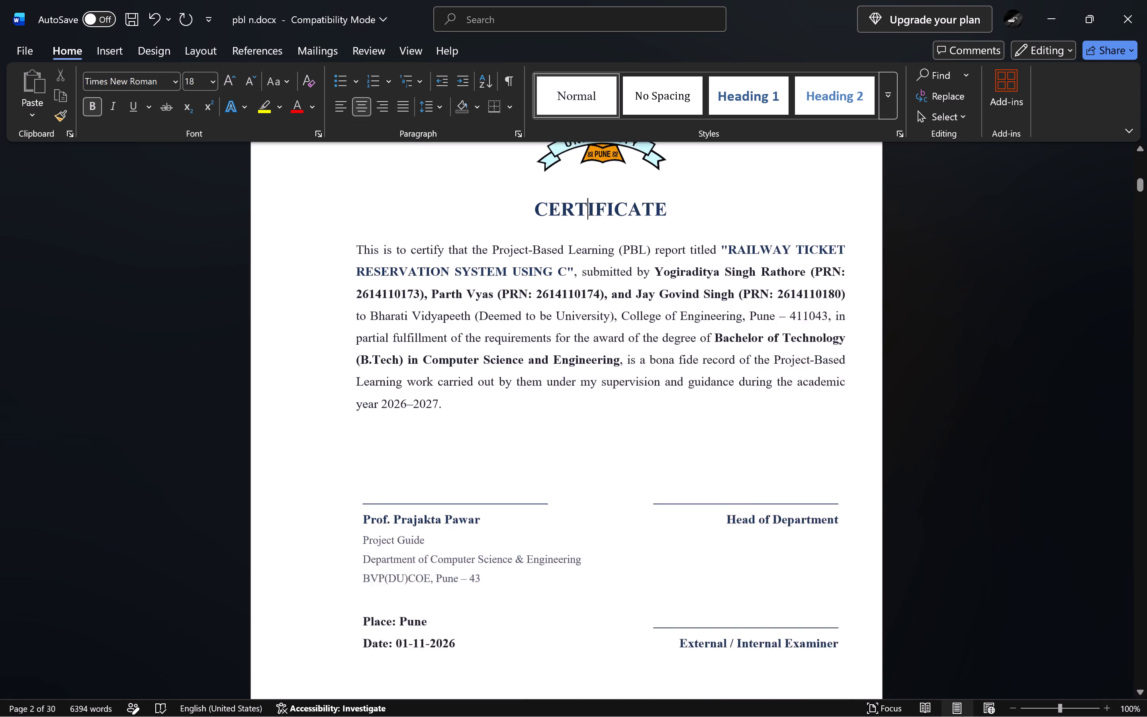
pyautogui.scroll(1, 606, 201)
pyautogui.click(605, 194)
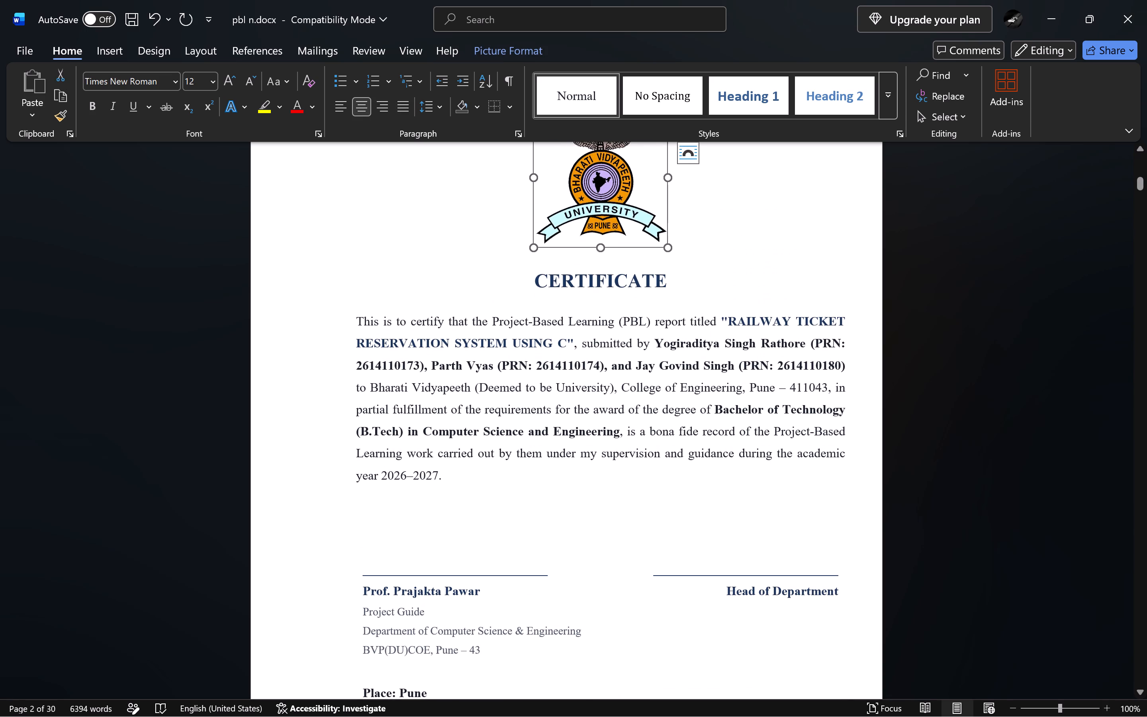
pyautogui.scroll(2, 771, 252)
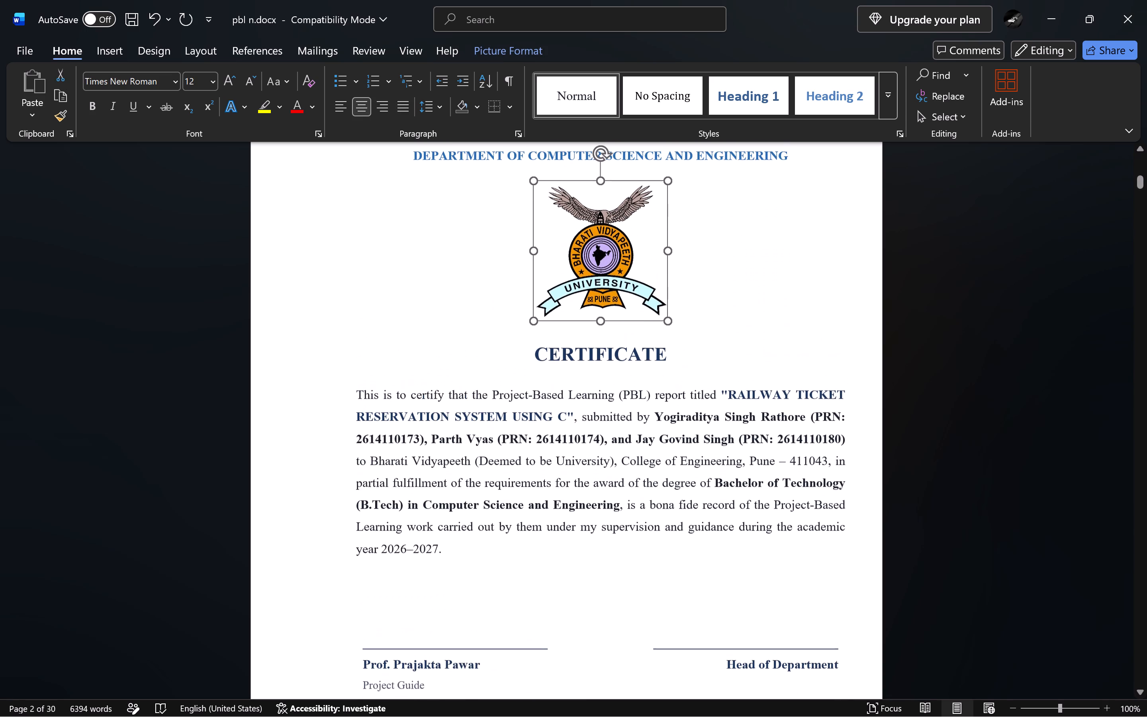
pyautogui.scroll(3, 771, 252)
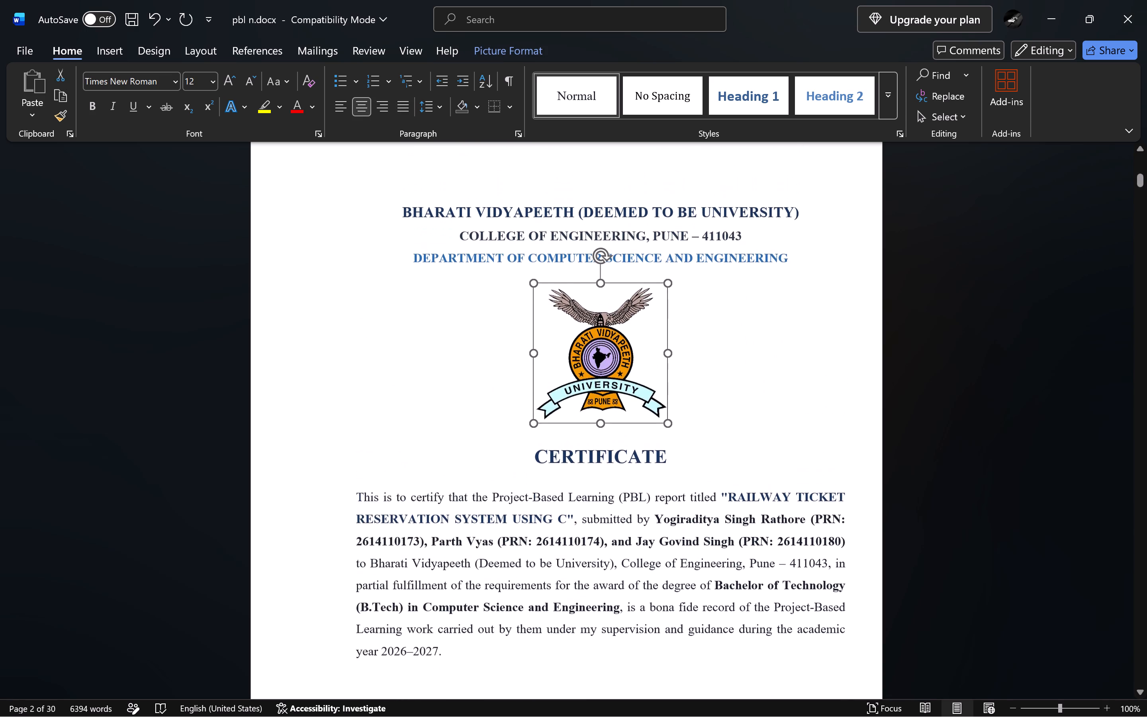
pyautogui.scroll(1, 771, 252)
pyautogui.scroll(-10, 771, 252)
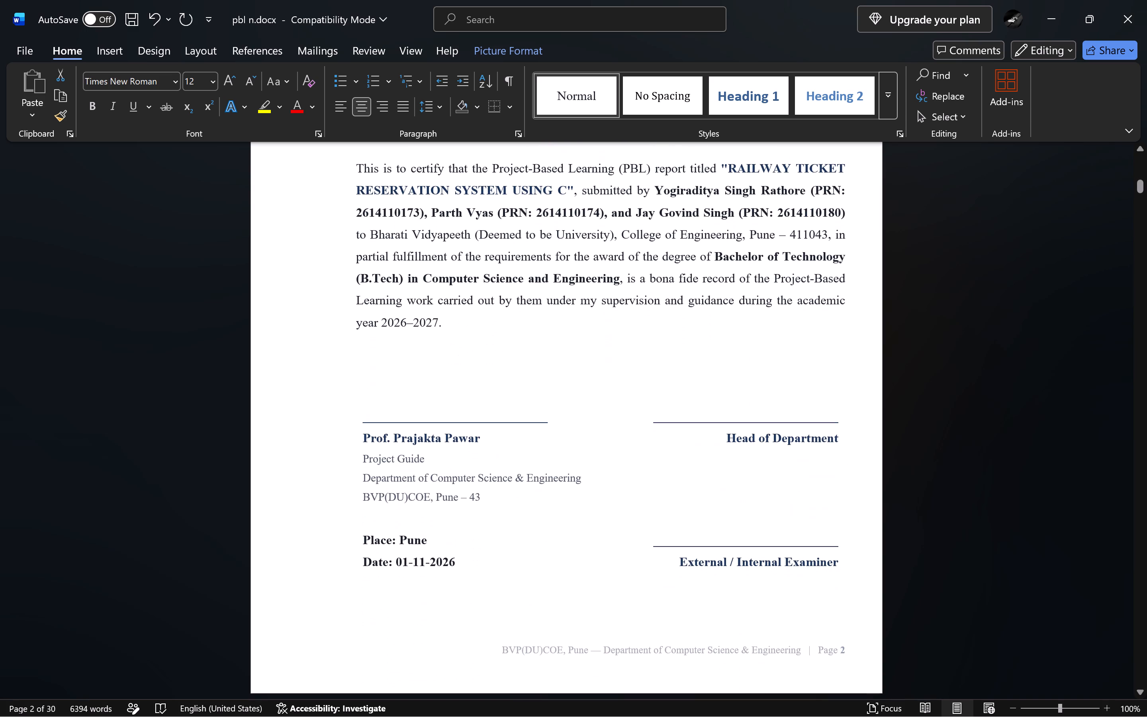
# Delete the Head of Department and External / Internal Examiner entries with their signature lines from the certificate's signature block.
pyautogui.click(646, 418)
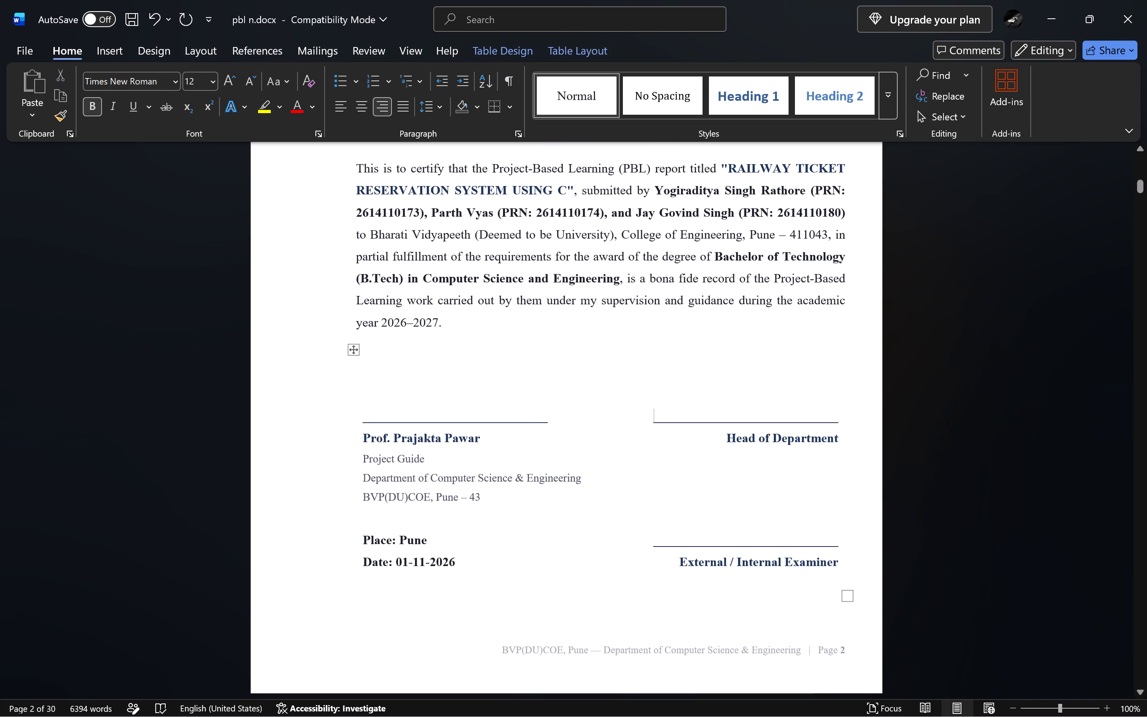
pyautogui.moveTo(646, 418); pyautogui.dragTo(833, 445)
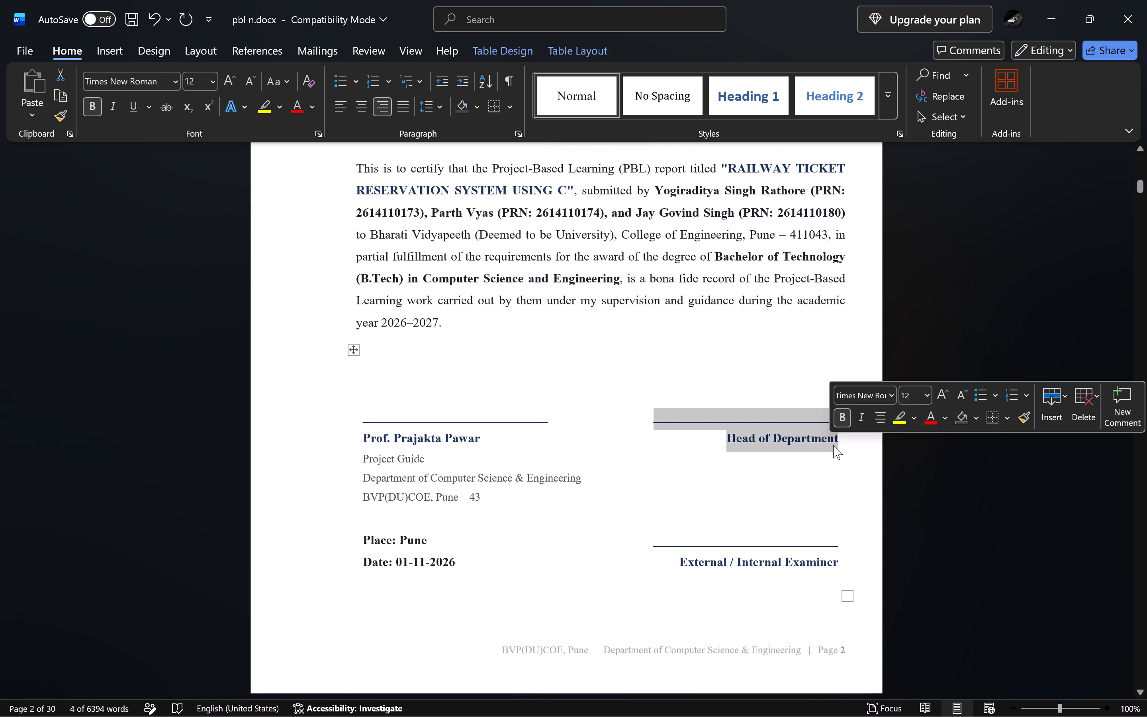
pyautogui.press('BackSpace')
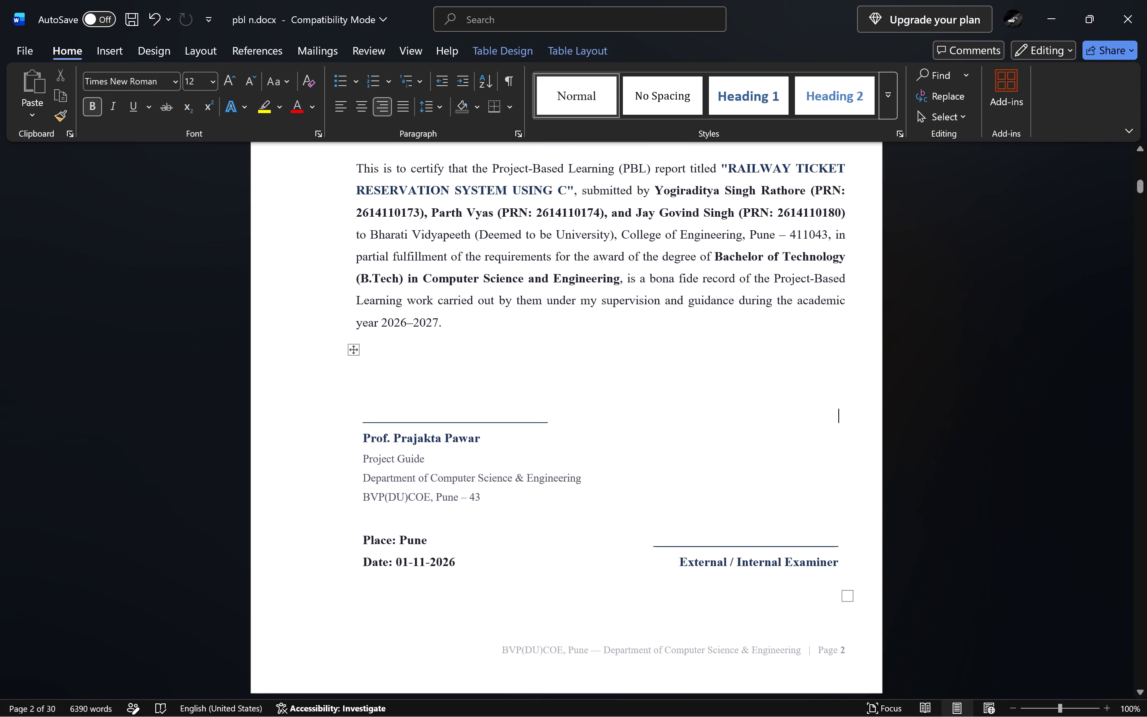
pyautogui.moveTo(640, 546); pyautogui.dragTo(812, 567)
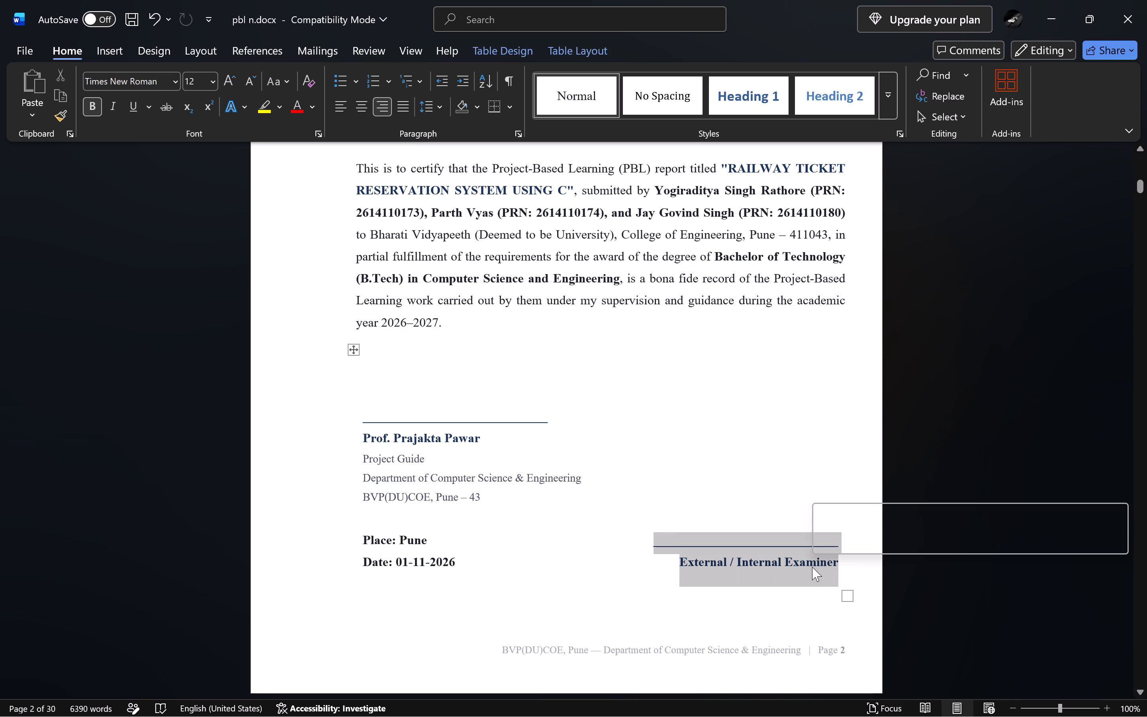
pyautogui.press('Delete')
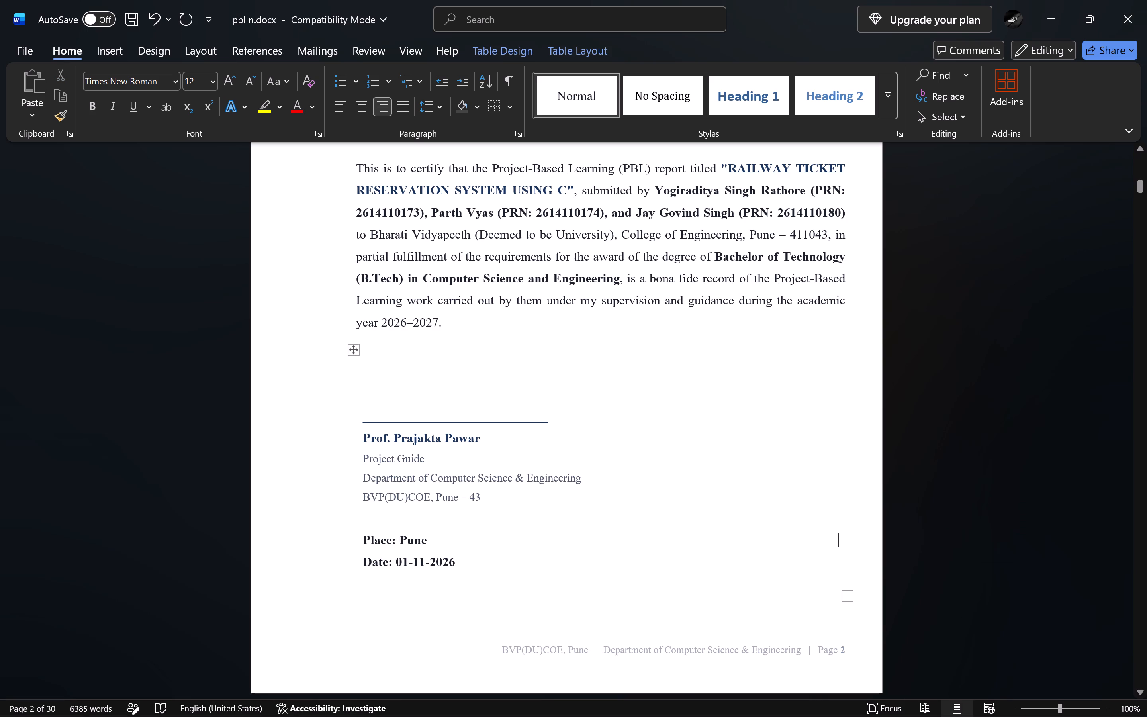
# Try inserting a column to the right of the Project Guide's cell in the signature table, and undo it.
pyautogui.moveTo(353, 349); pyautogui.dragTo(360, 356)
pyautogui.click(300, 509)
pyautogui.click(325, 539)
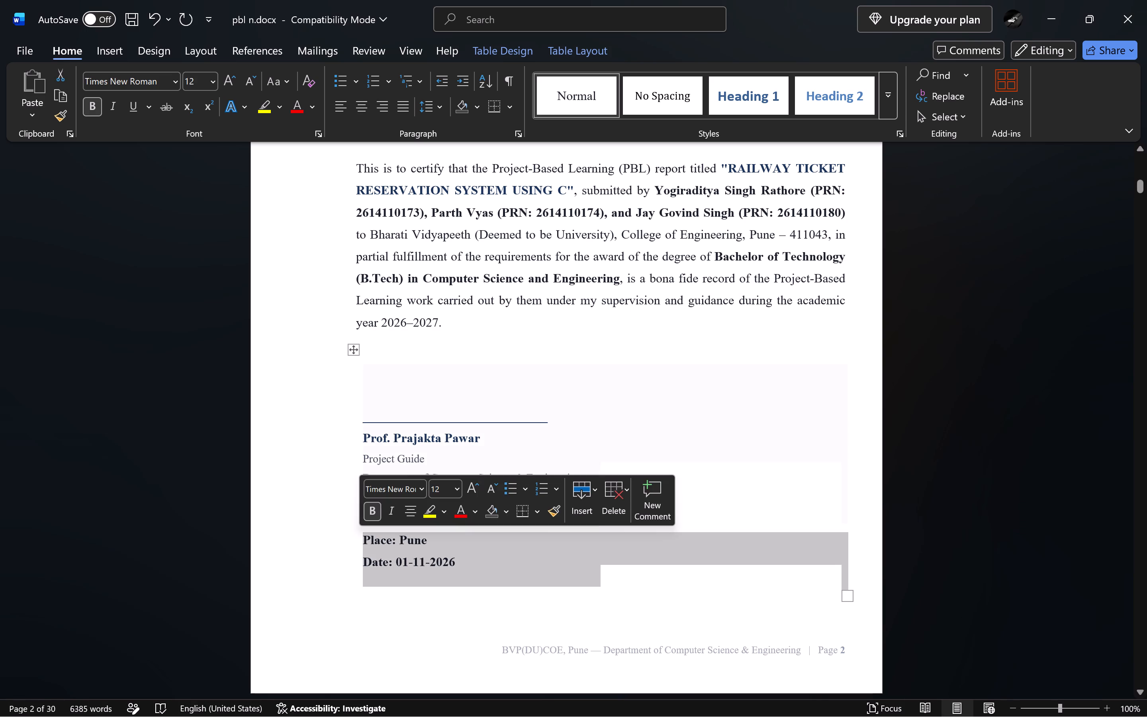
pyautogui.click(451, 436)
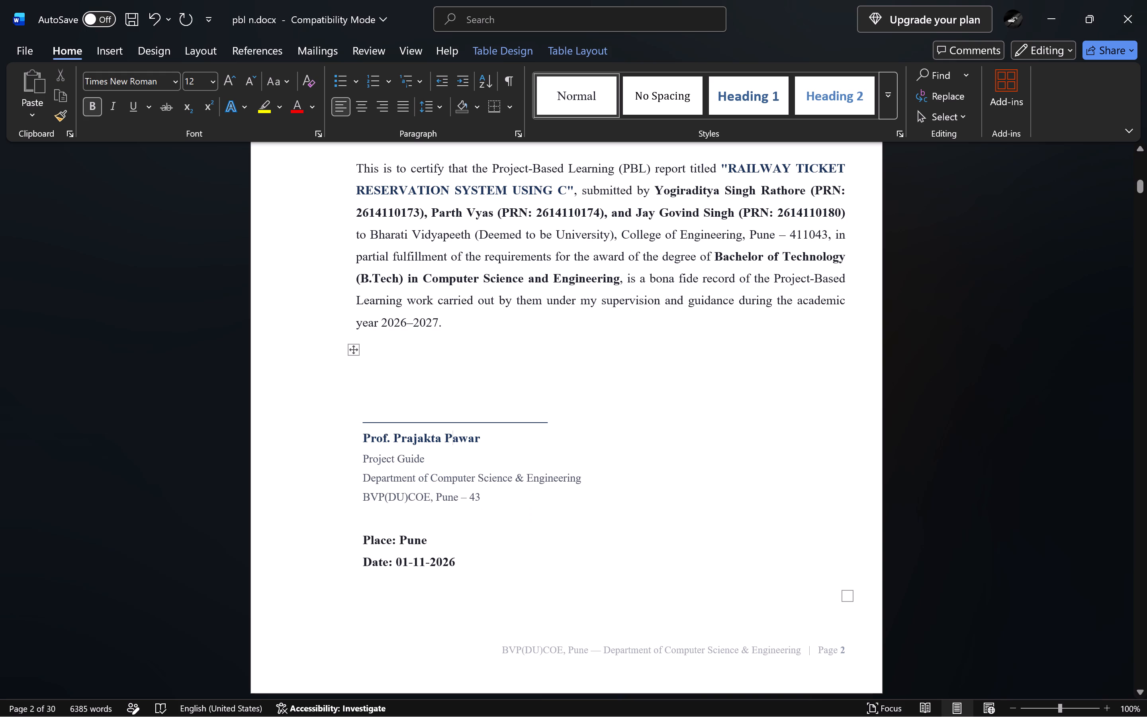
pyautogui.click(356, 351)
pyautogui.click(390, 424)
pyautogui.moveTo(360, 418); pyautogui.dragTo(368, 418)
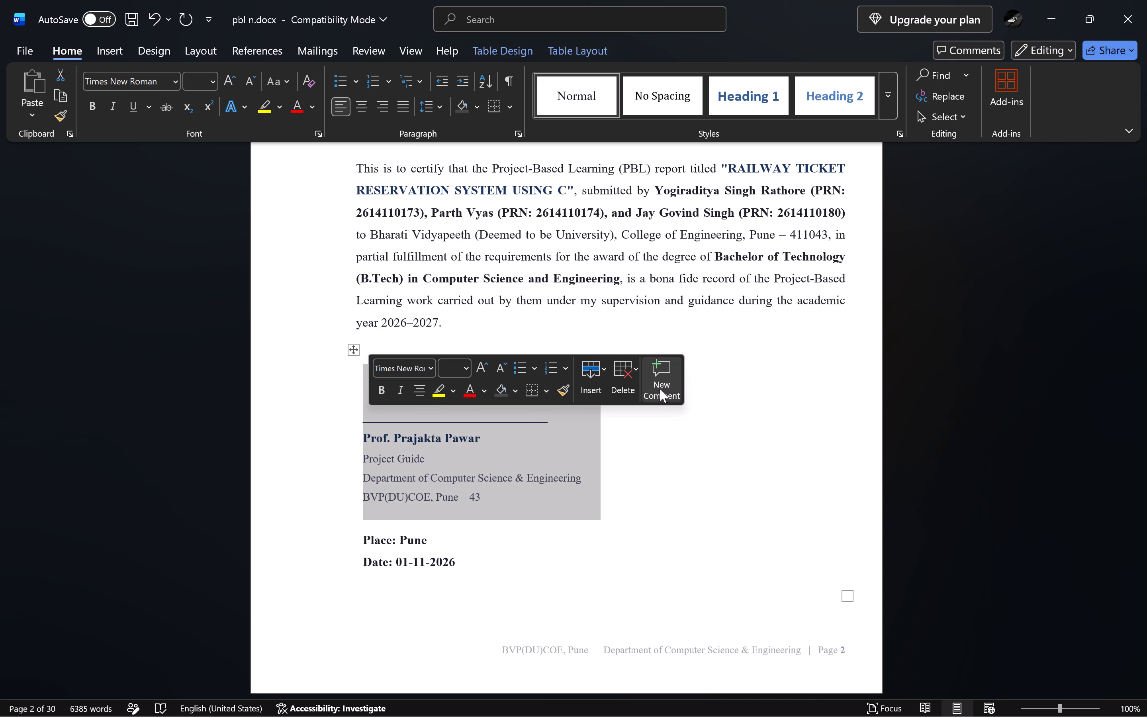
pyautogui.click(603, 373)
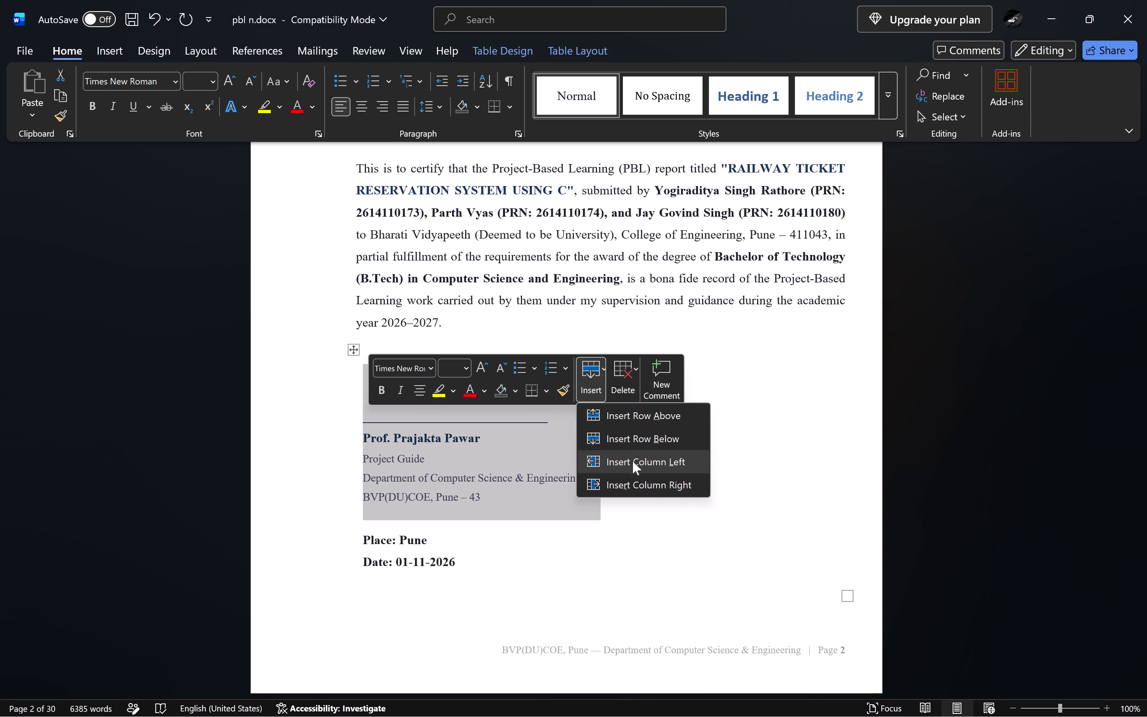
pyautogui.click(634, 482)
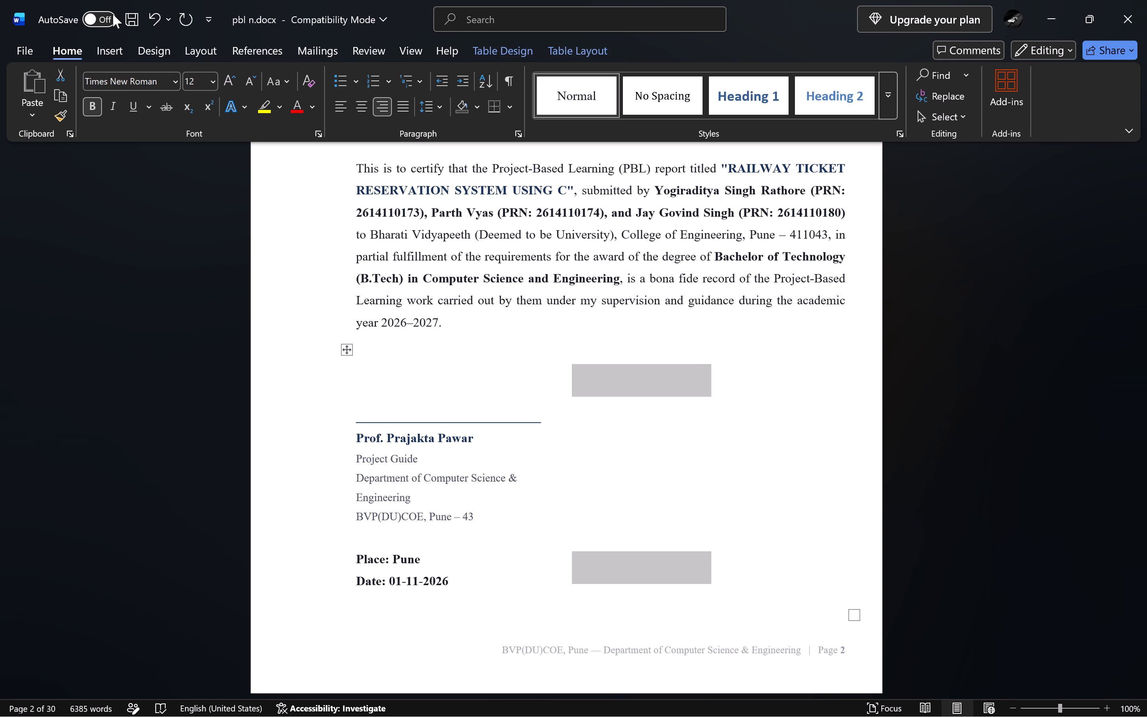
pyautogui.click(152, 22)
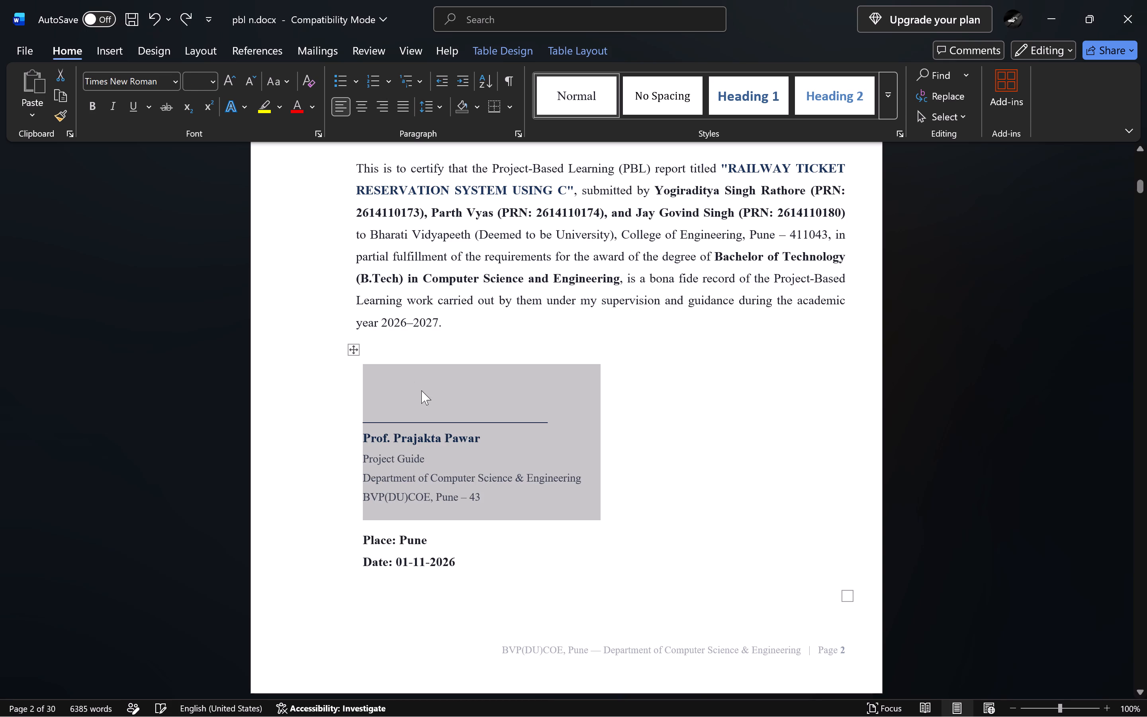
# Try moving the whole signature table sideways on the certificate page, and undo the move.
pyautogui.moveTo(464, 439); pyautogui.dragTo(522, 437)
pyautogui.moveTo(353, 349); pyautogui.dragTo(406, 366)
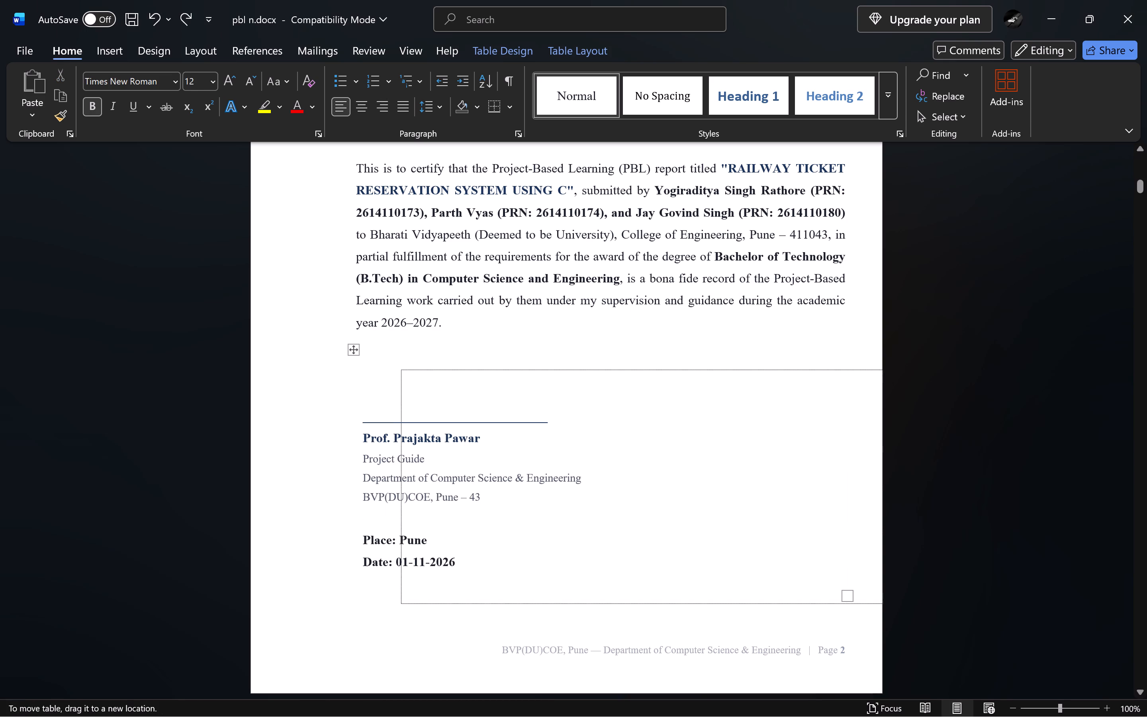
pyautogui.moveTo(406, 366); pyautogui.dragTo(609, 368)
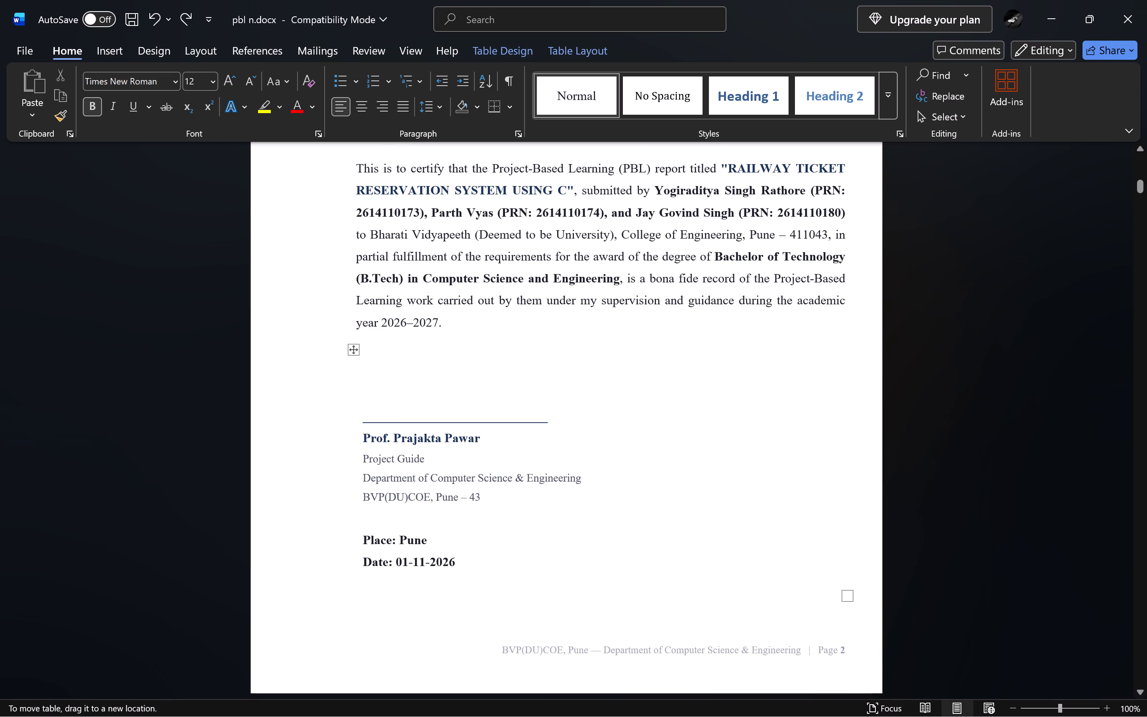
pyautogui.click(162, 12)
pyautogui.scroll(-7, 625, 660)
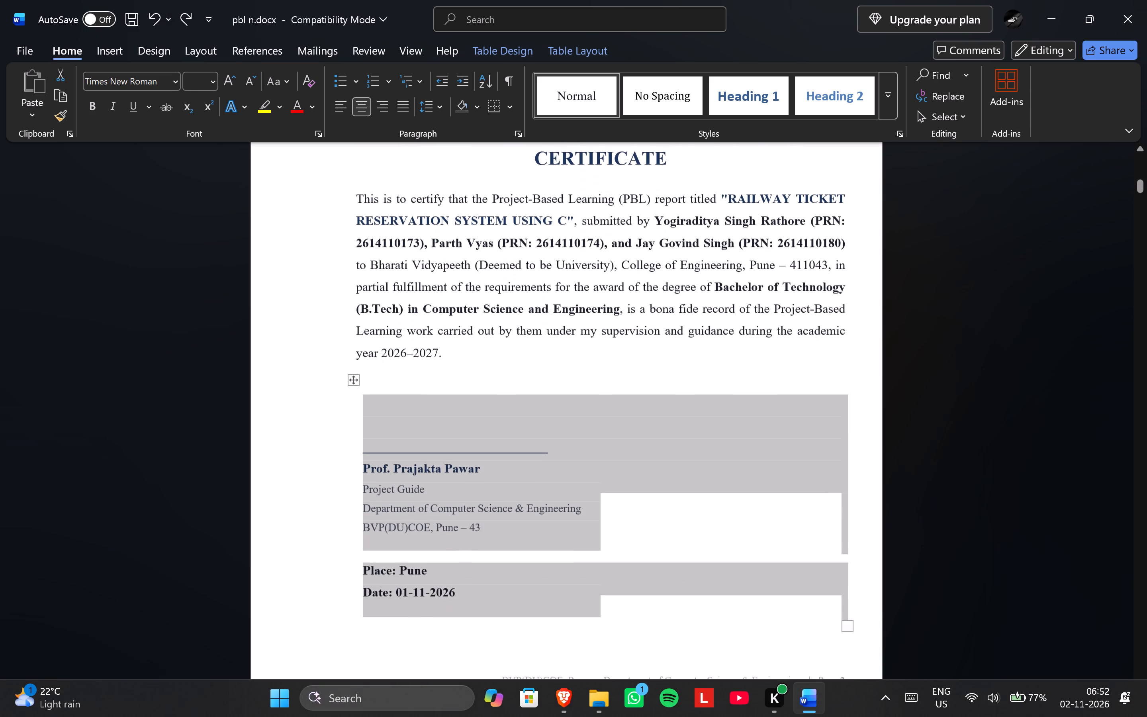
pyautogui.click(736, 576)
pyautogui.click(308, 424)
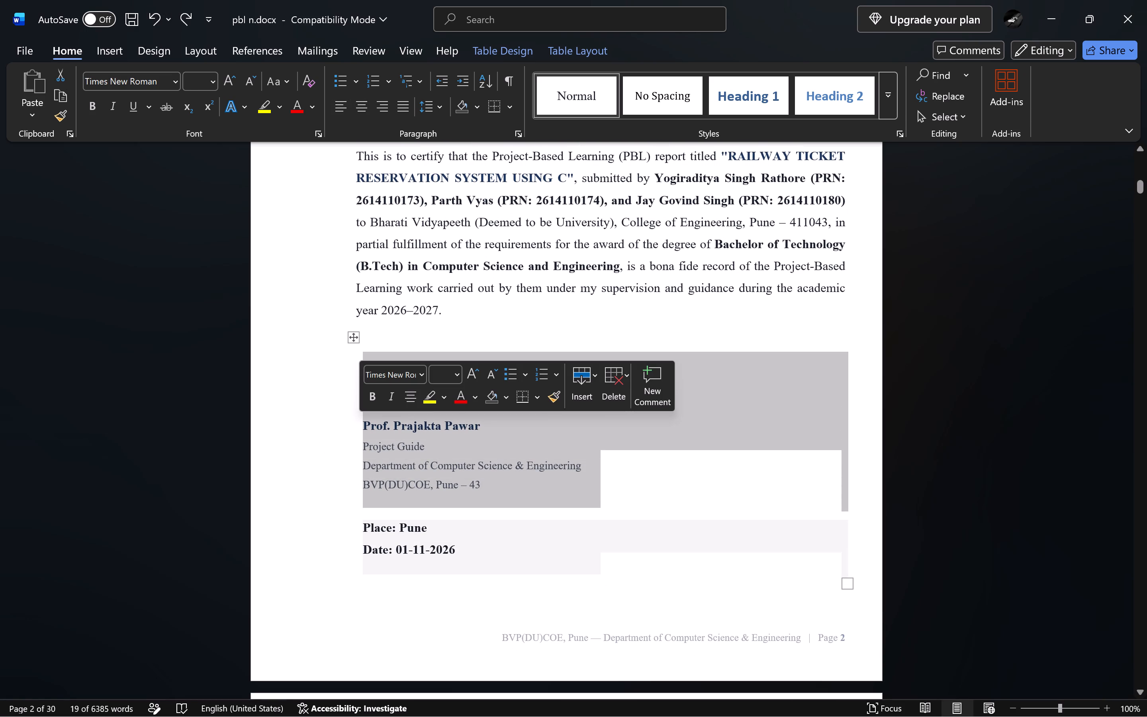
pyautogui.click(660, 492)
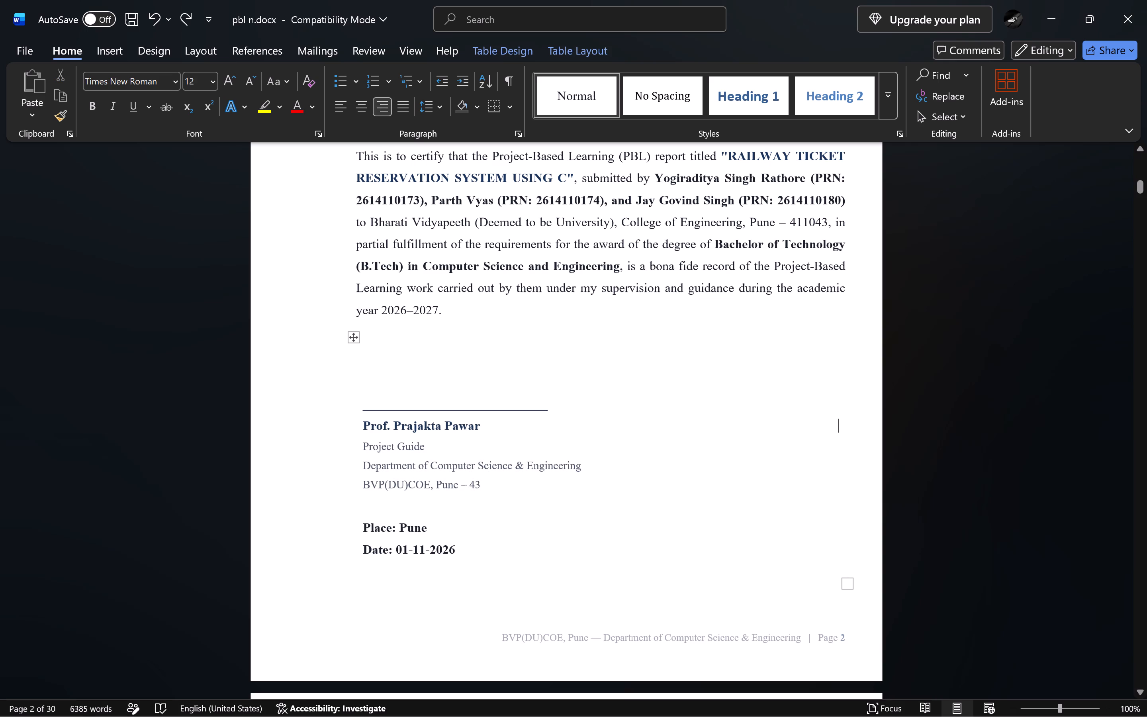
# Delete the Department of Computer Science & Engineering and BVP(DU)COE, Pune – 43 lines below Project Guide.
pyautogui.moveTo(513, 484); pyautogui.dragTo(389, 472)
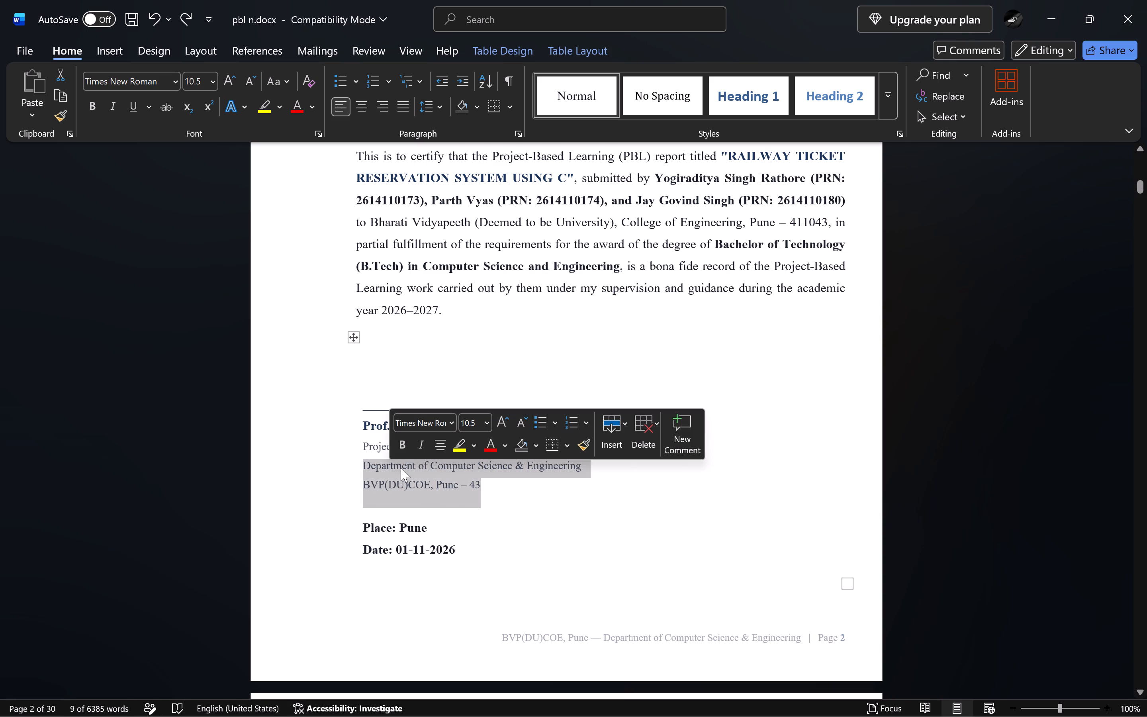
pyautogui.press('Delete')
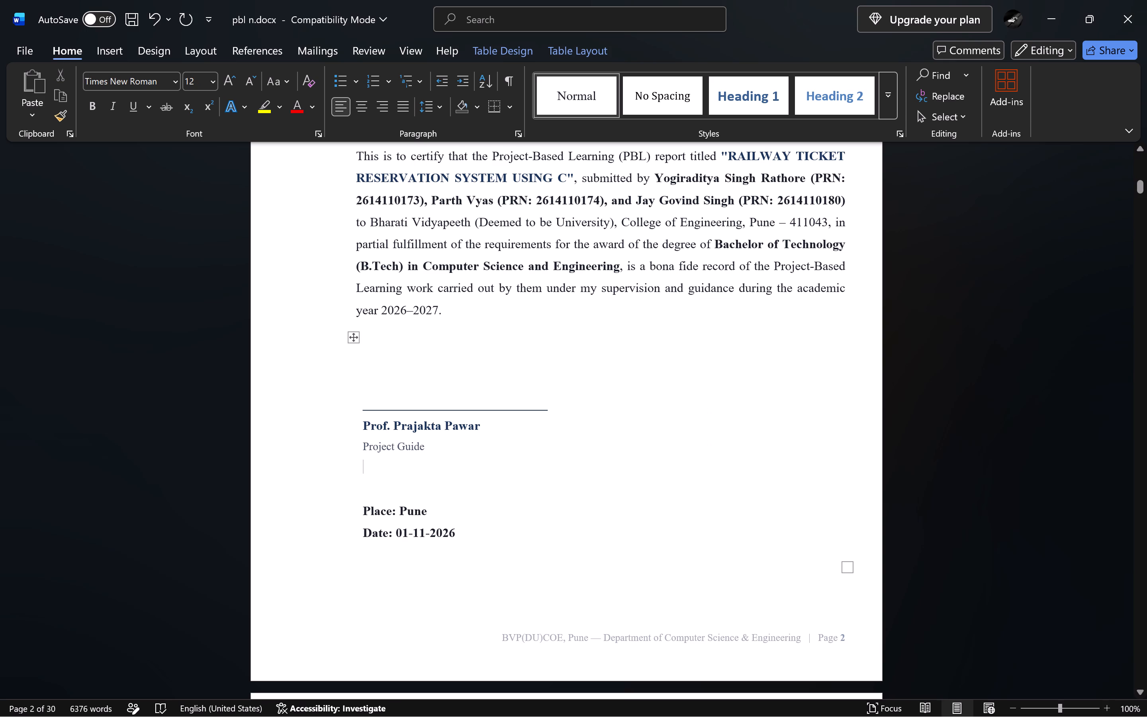
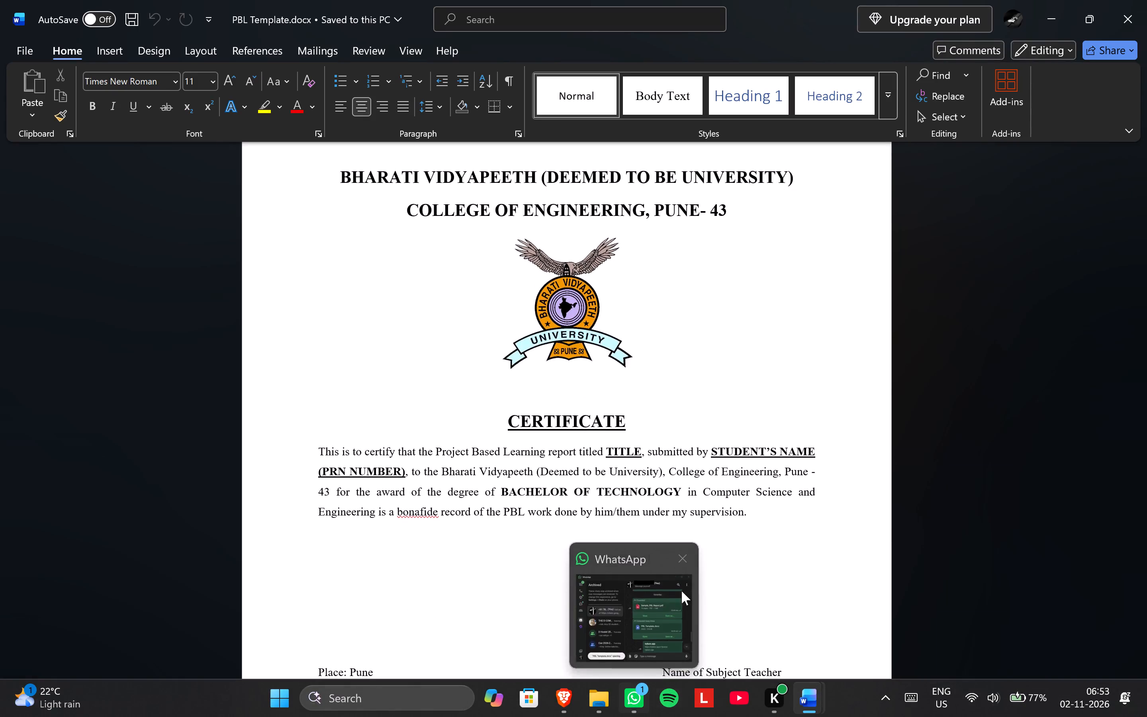
# Return from the PBL template to pbl n.docx and copy the guide's name and Project Guide line into the empty right signature cell, below a blank line.
pyautogui.click(680, 555)
pyautogui.scroll(-4, 680, 555)
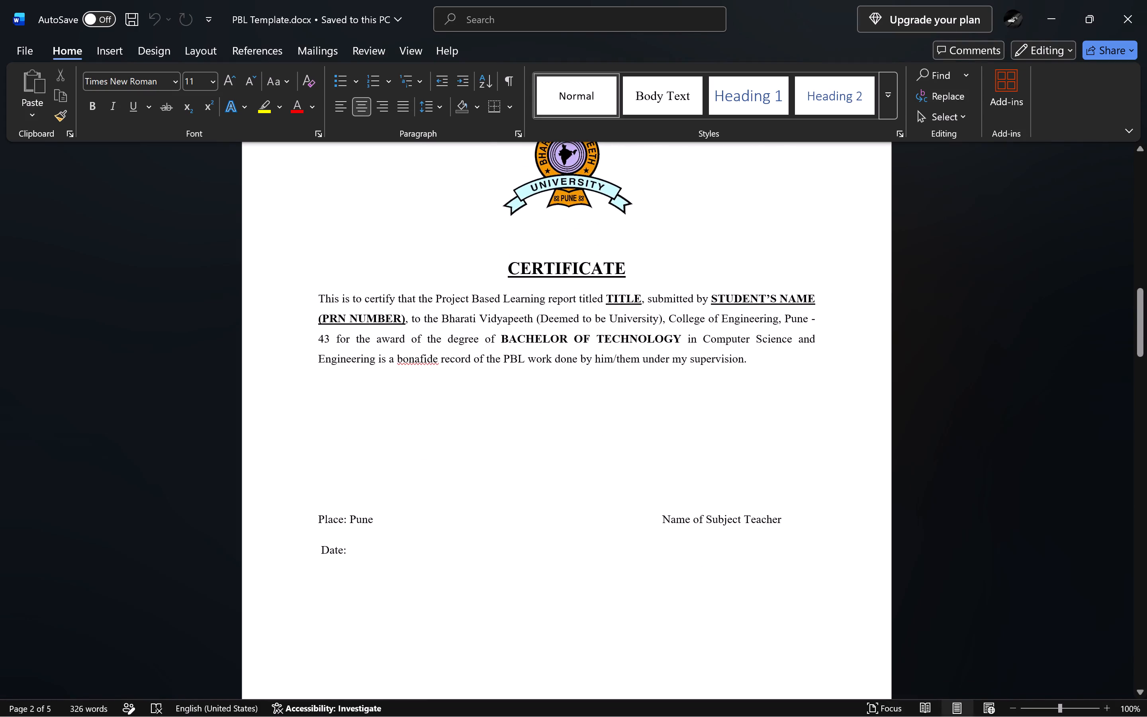
pyautogui.click(1055, 14)
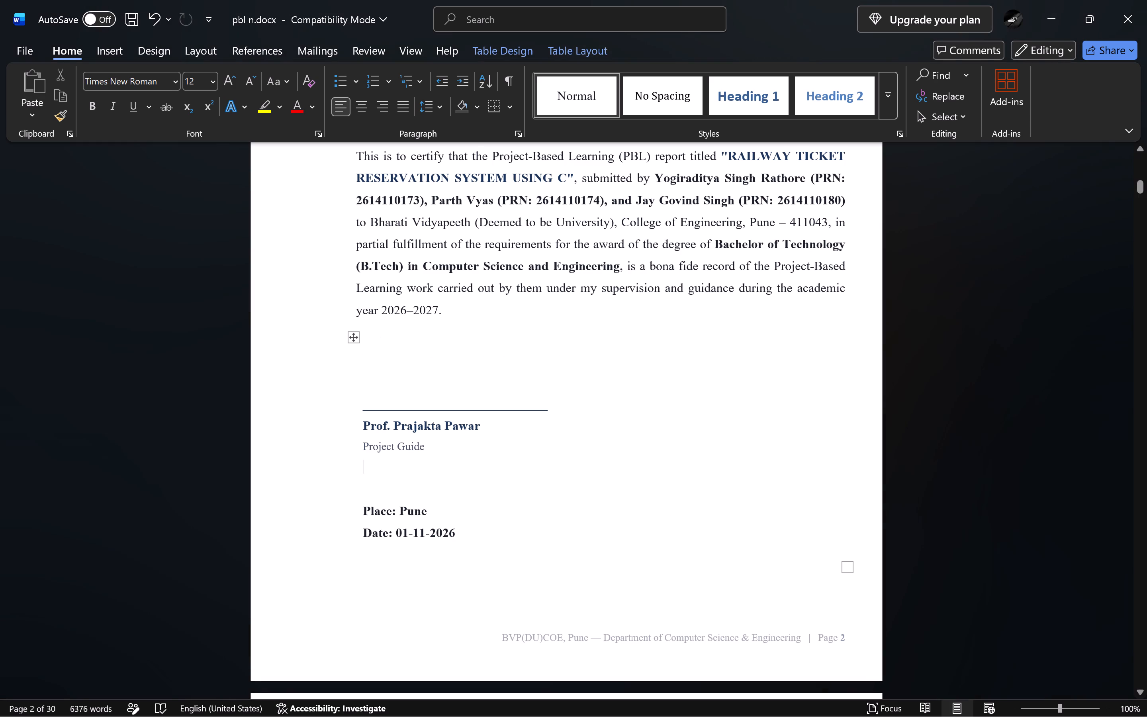
pyautogui.moveTo(364, 424); pyautogui.dragTo(421, 447)
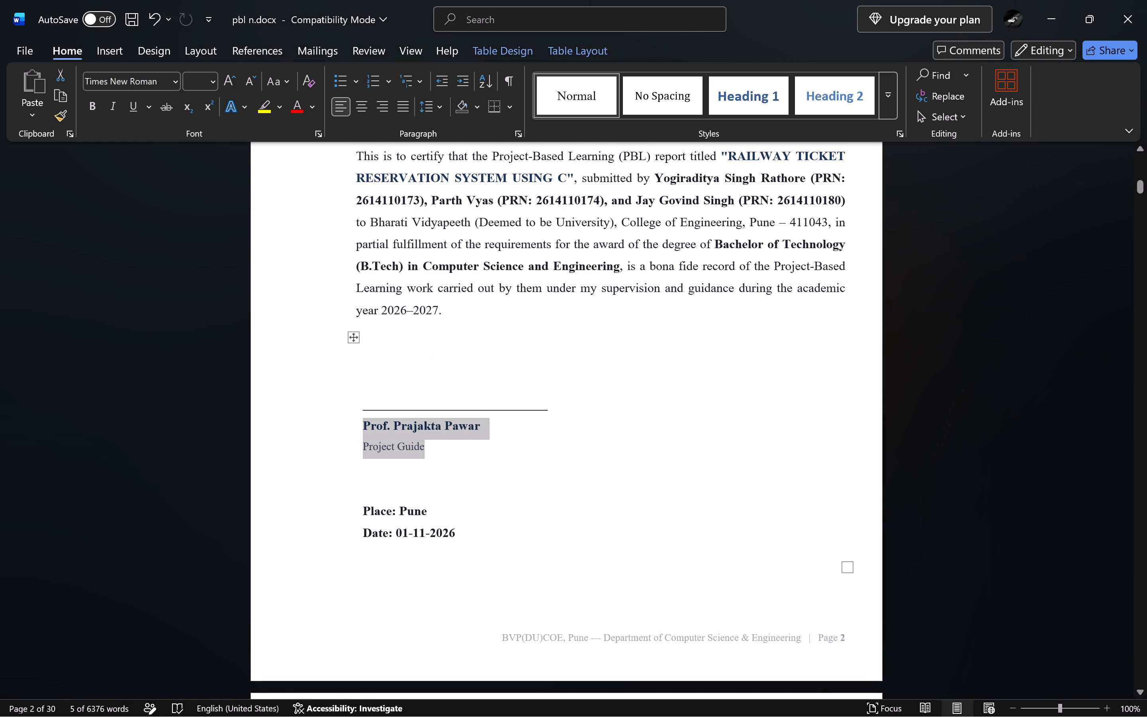
pyautogui.hotkey('ctrl', 'c')
pyautogui.click(730, 402)
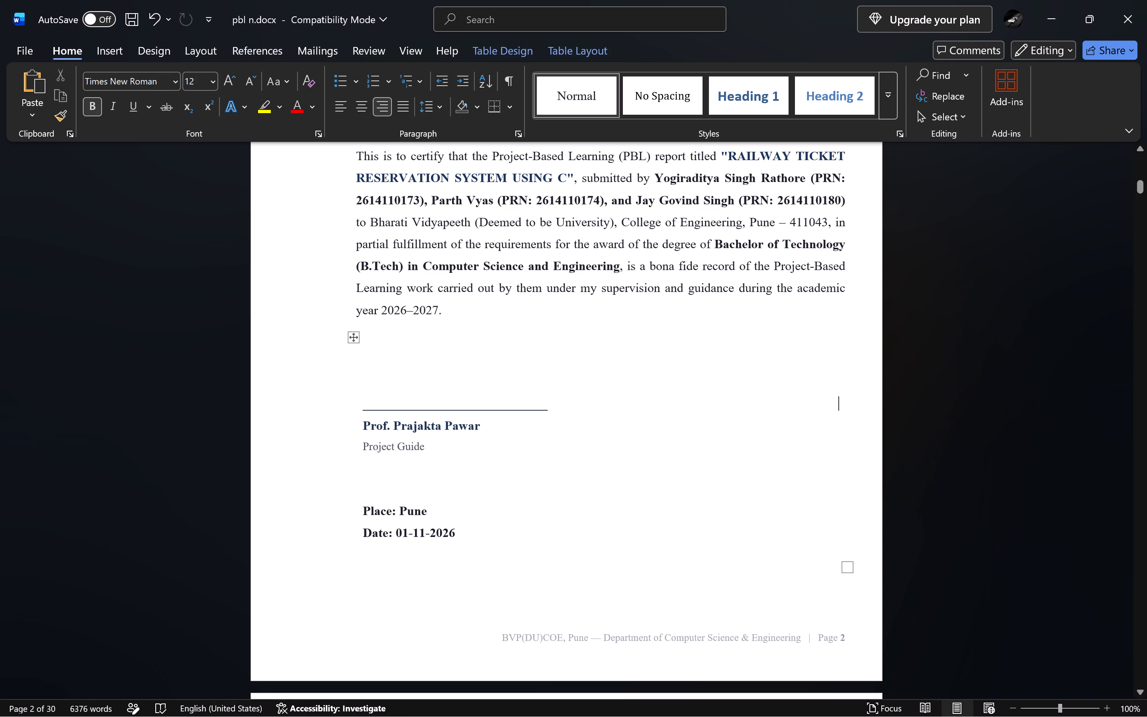
pyautogui.hotkey('ctrl', 'v')
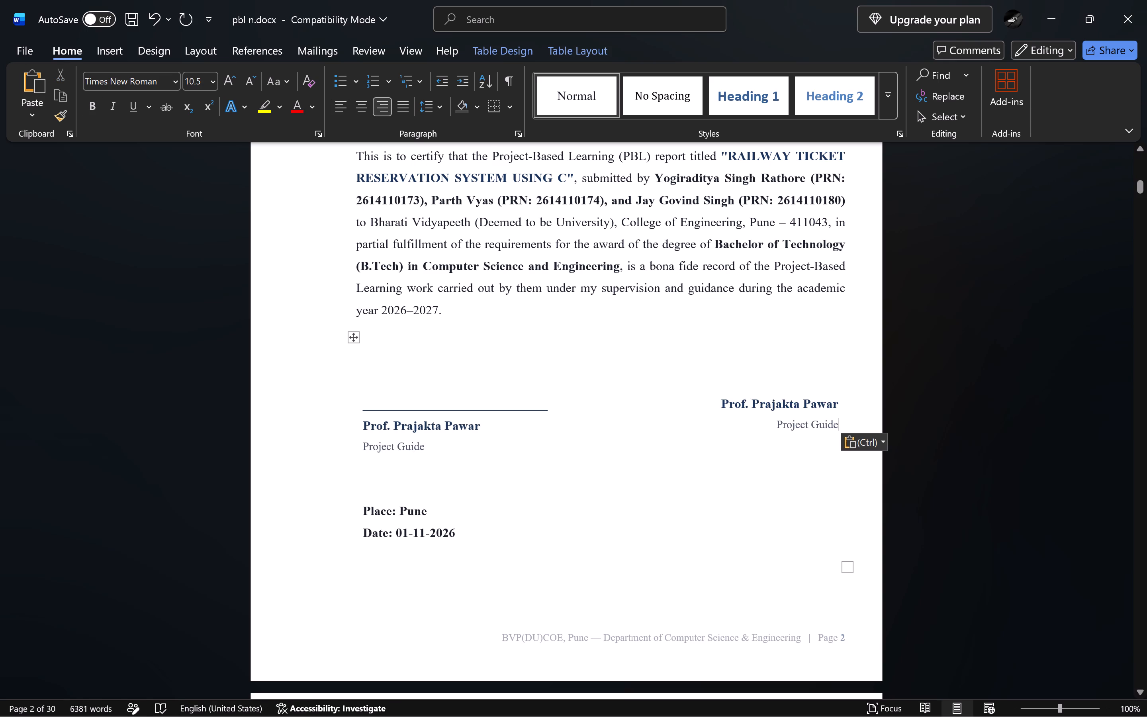
pyautogui.click(720, 399)
pyautogui.press('Return')
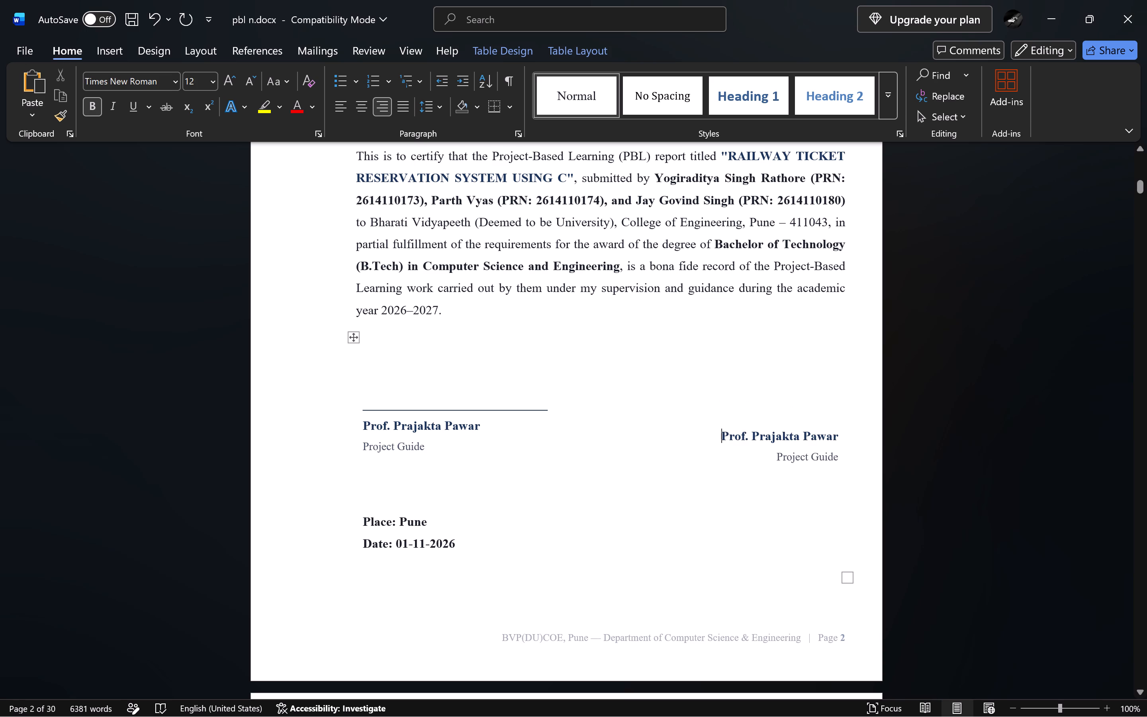
# Delete the original guide's name, Project Guide line and signature line from the left cell of the signature table.
pyautogui.moveTo(577, 422); pyautogui.dragTo(346, 448)
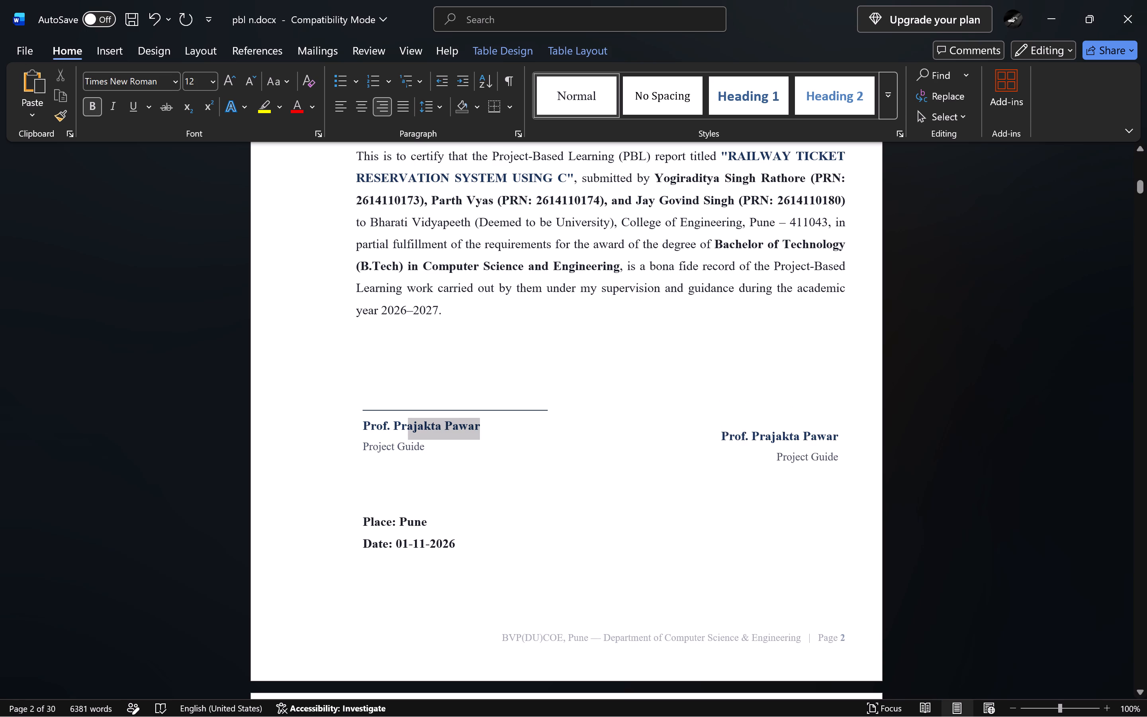
pyautogui.moveTo(346, 448); pyautogui.dragTo(360, 448)
pyautogui.click(354, 418)
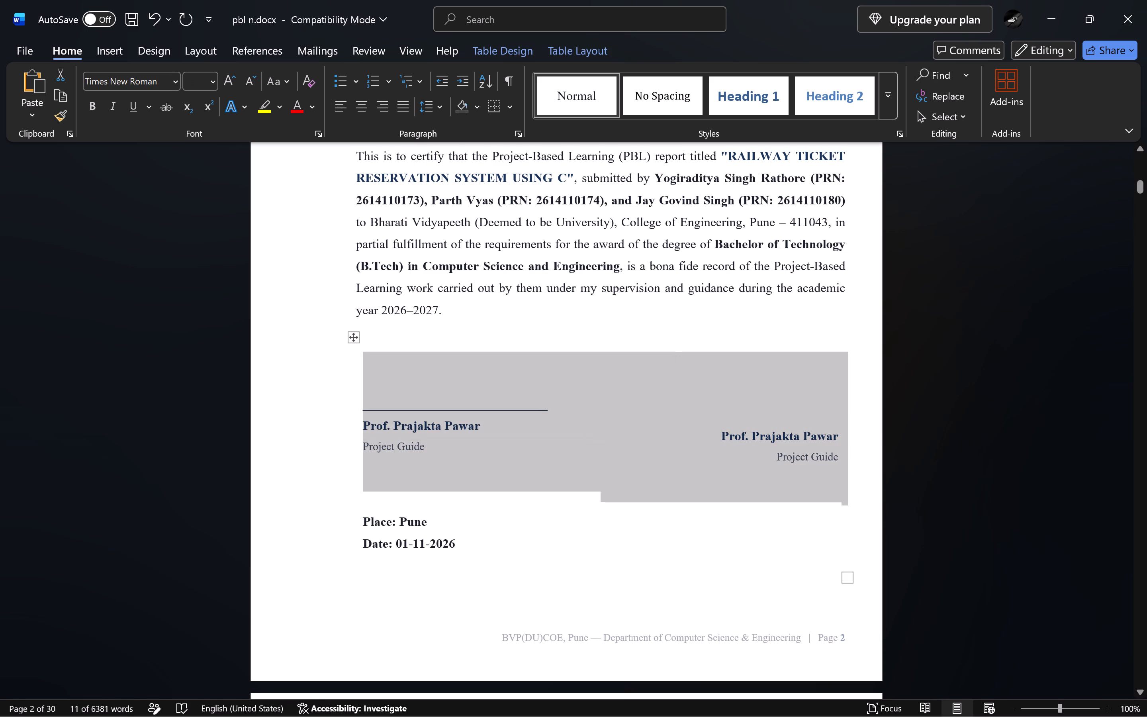
pyautogui.click(463, 517)
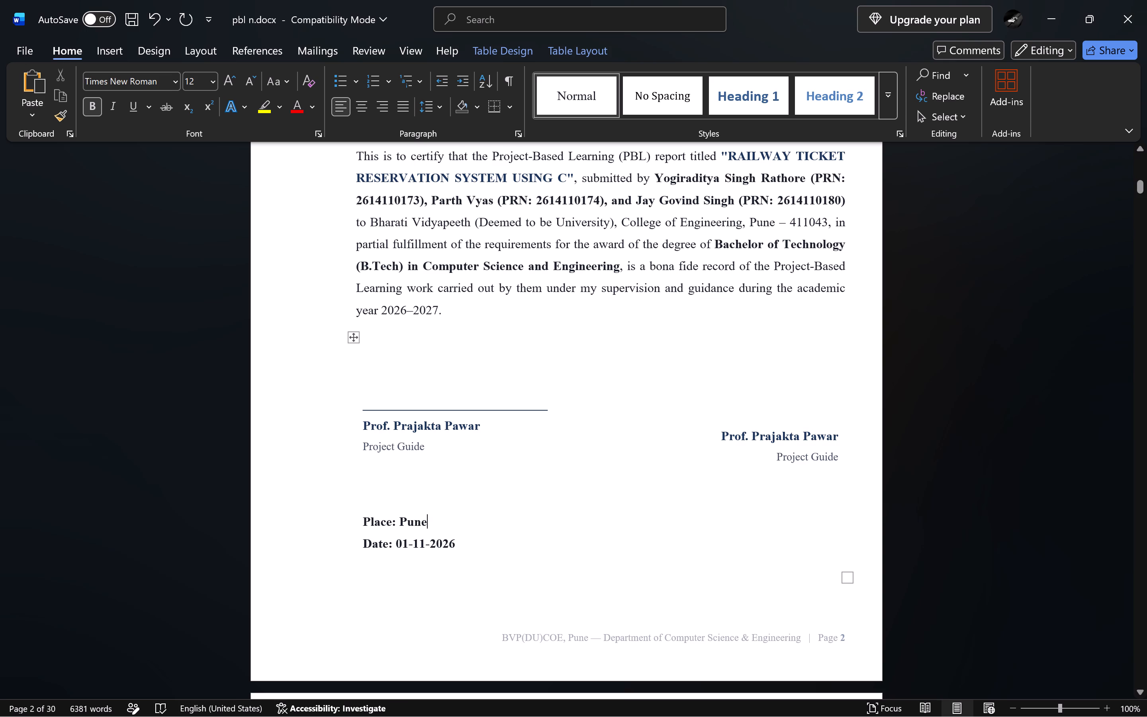
pyautogui.moveTo(364, 408); pyautogui.dragTo(454, 460)
pyautogui.press('Delete')
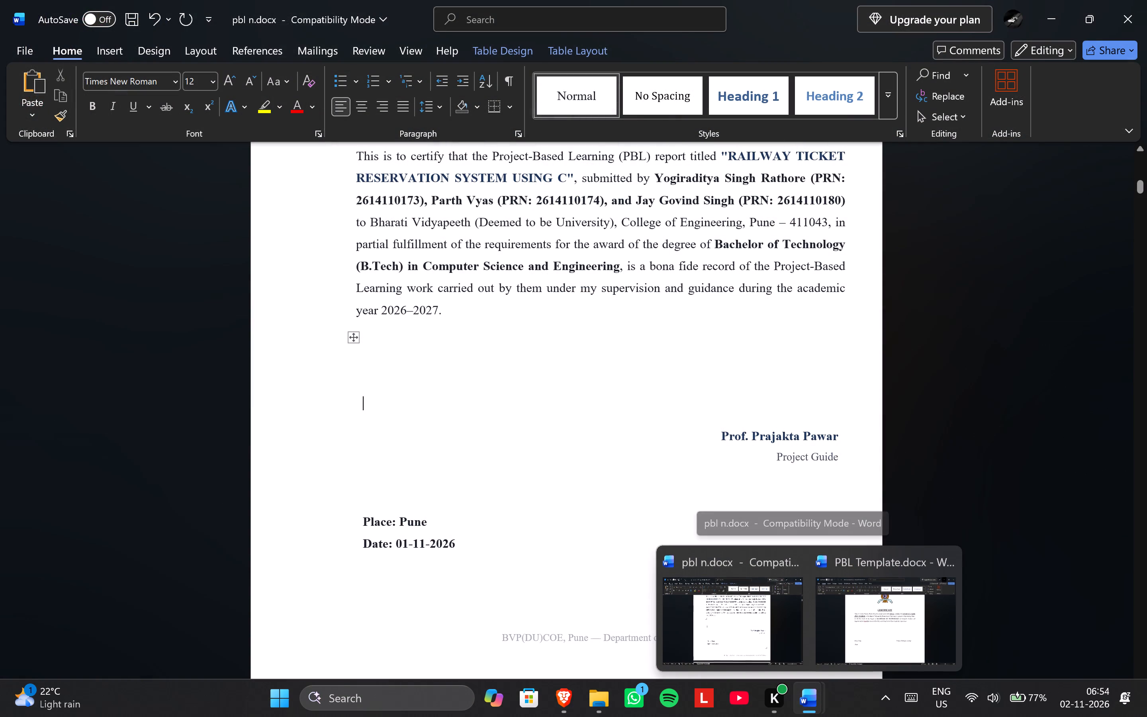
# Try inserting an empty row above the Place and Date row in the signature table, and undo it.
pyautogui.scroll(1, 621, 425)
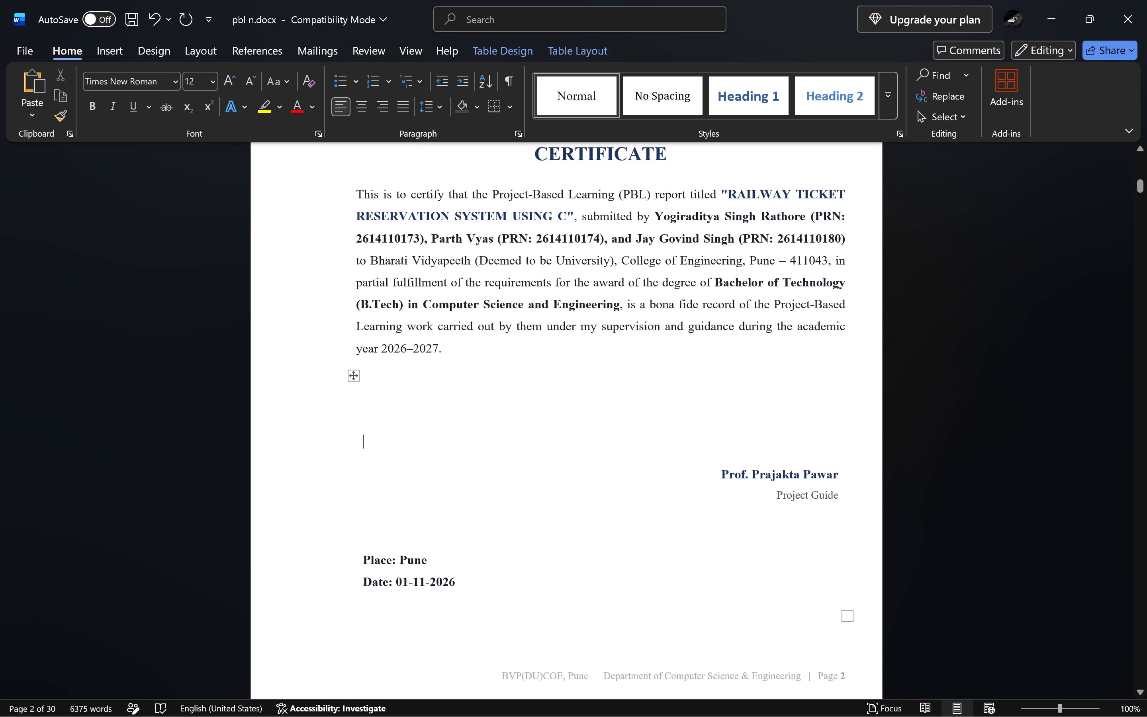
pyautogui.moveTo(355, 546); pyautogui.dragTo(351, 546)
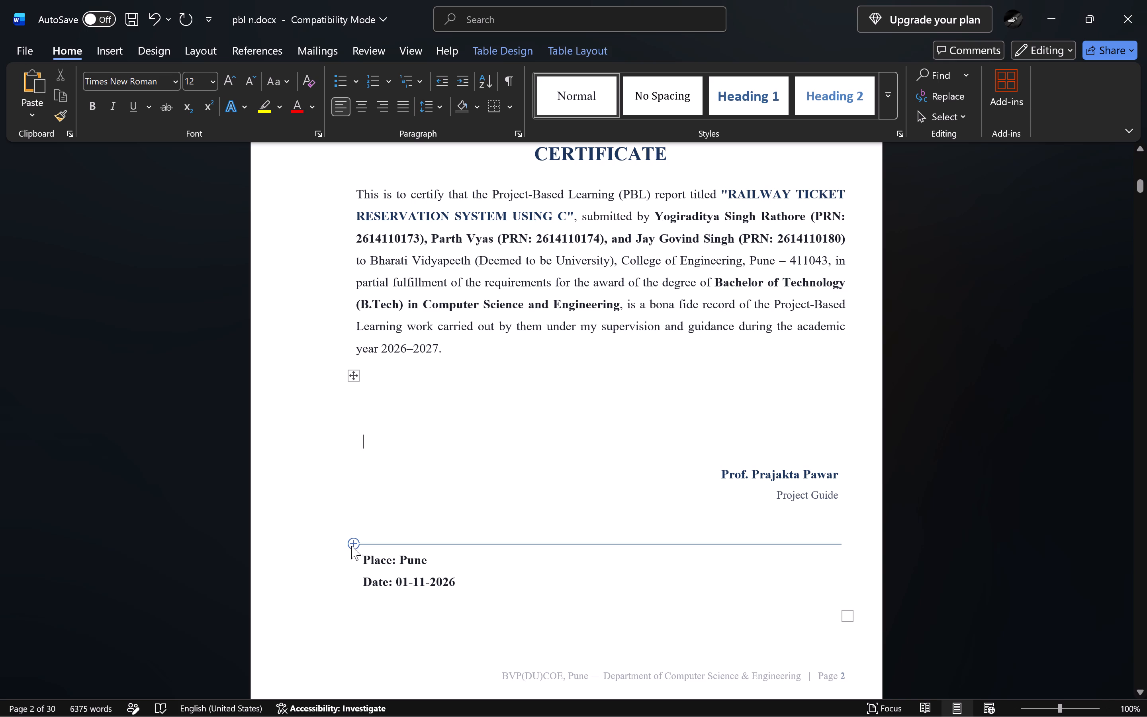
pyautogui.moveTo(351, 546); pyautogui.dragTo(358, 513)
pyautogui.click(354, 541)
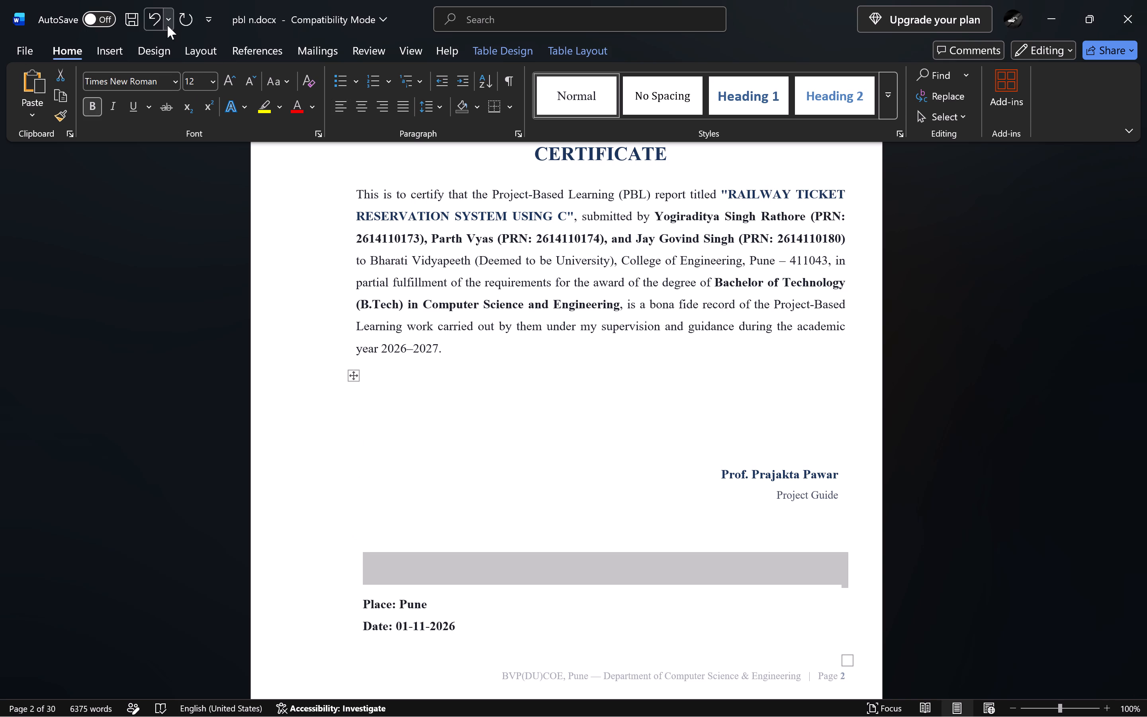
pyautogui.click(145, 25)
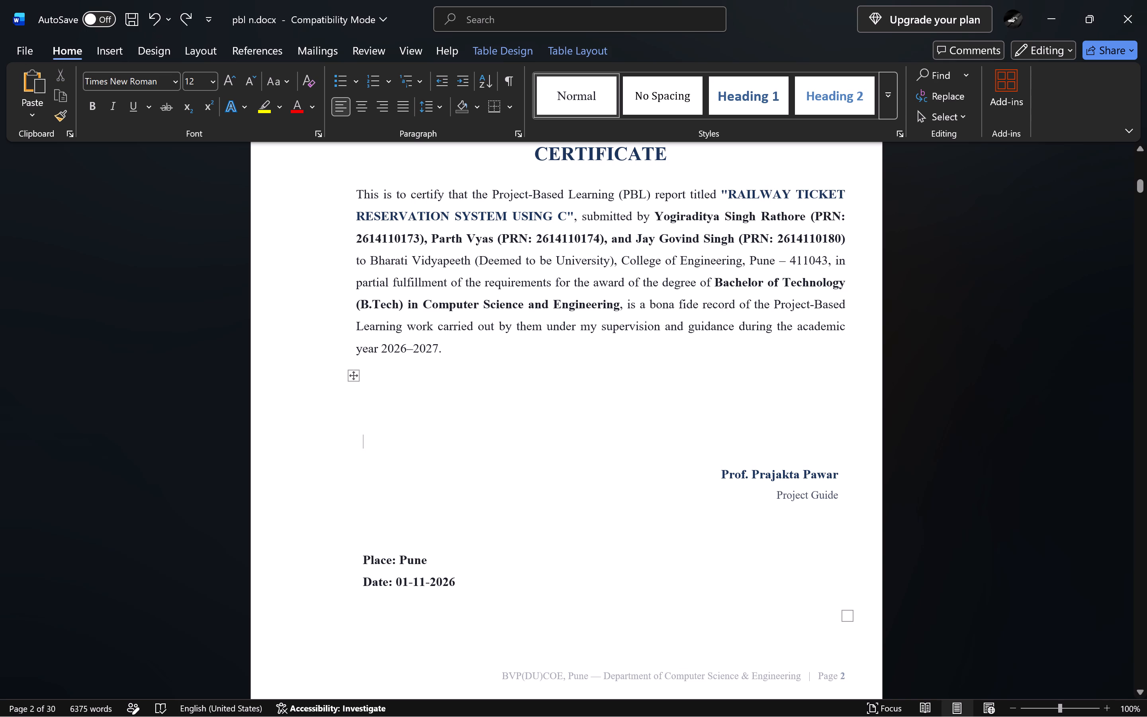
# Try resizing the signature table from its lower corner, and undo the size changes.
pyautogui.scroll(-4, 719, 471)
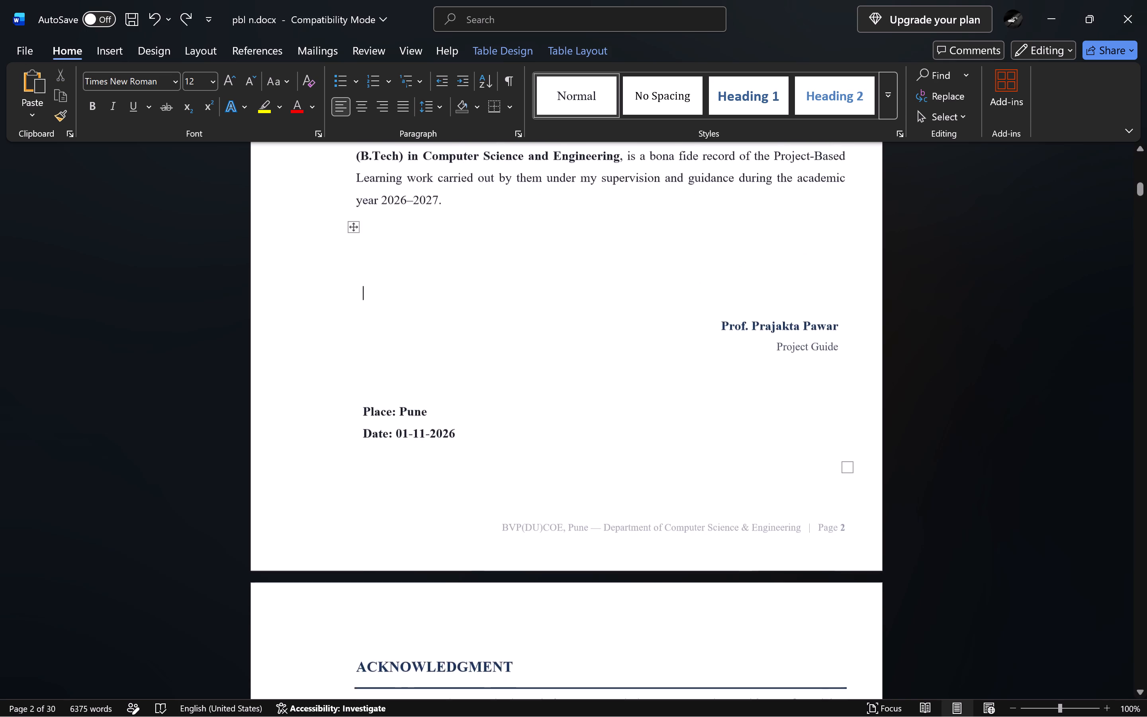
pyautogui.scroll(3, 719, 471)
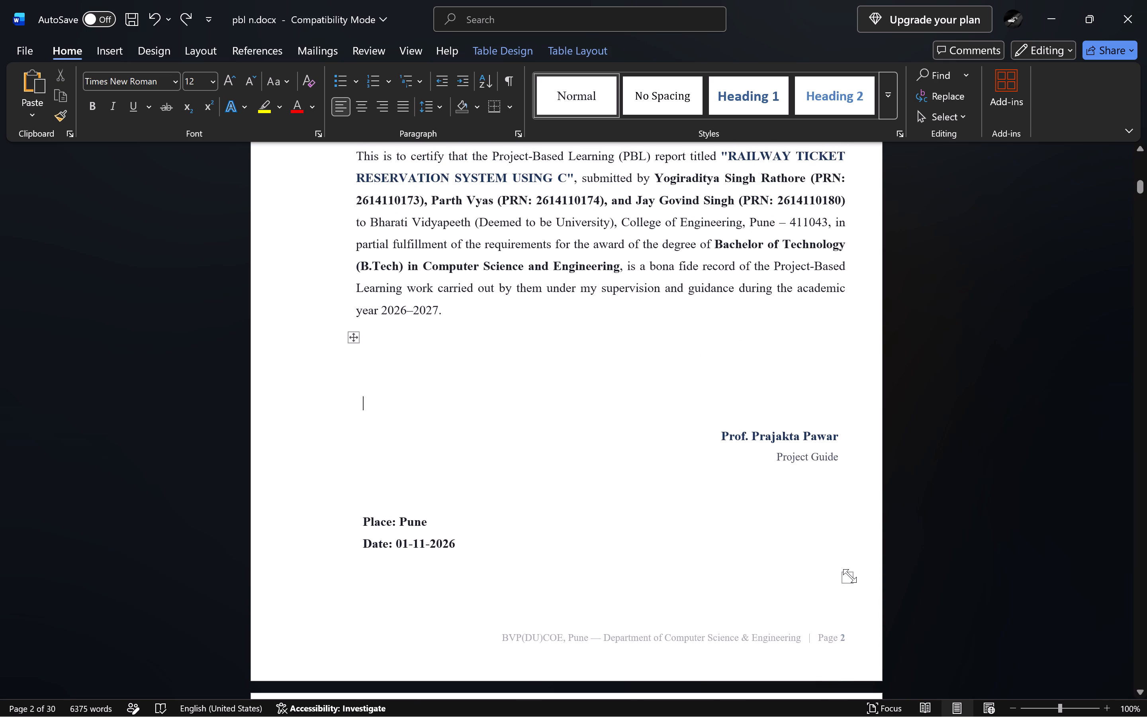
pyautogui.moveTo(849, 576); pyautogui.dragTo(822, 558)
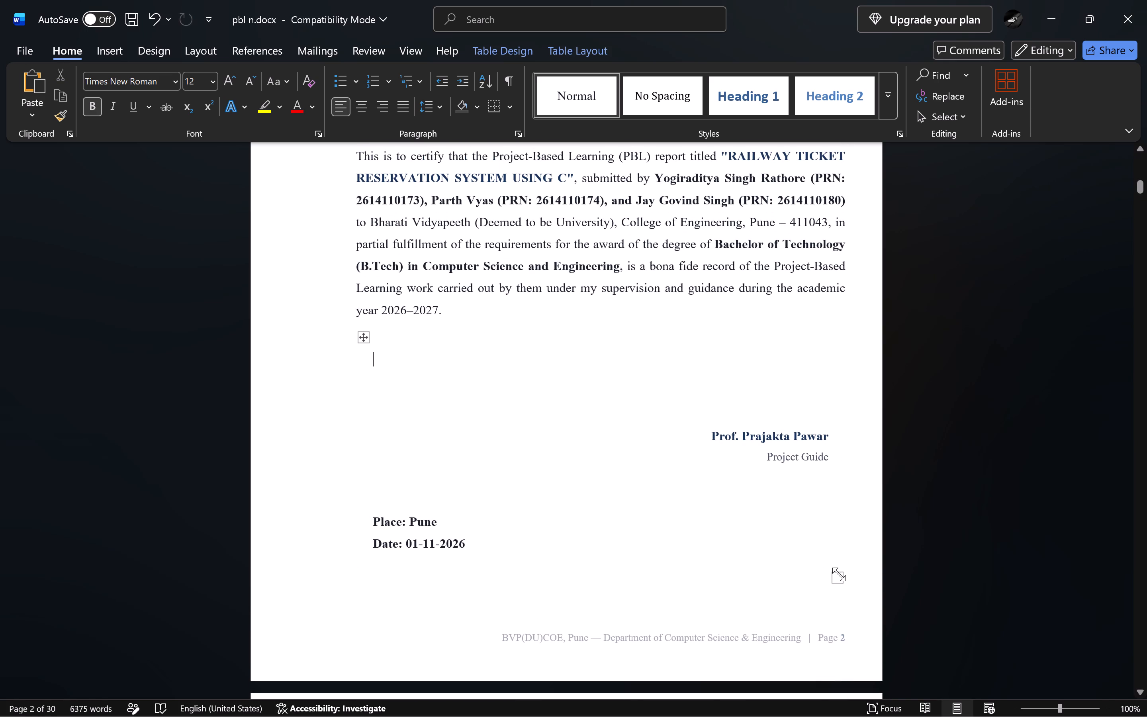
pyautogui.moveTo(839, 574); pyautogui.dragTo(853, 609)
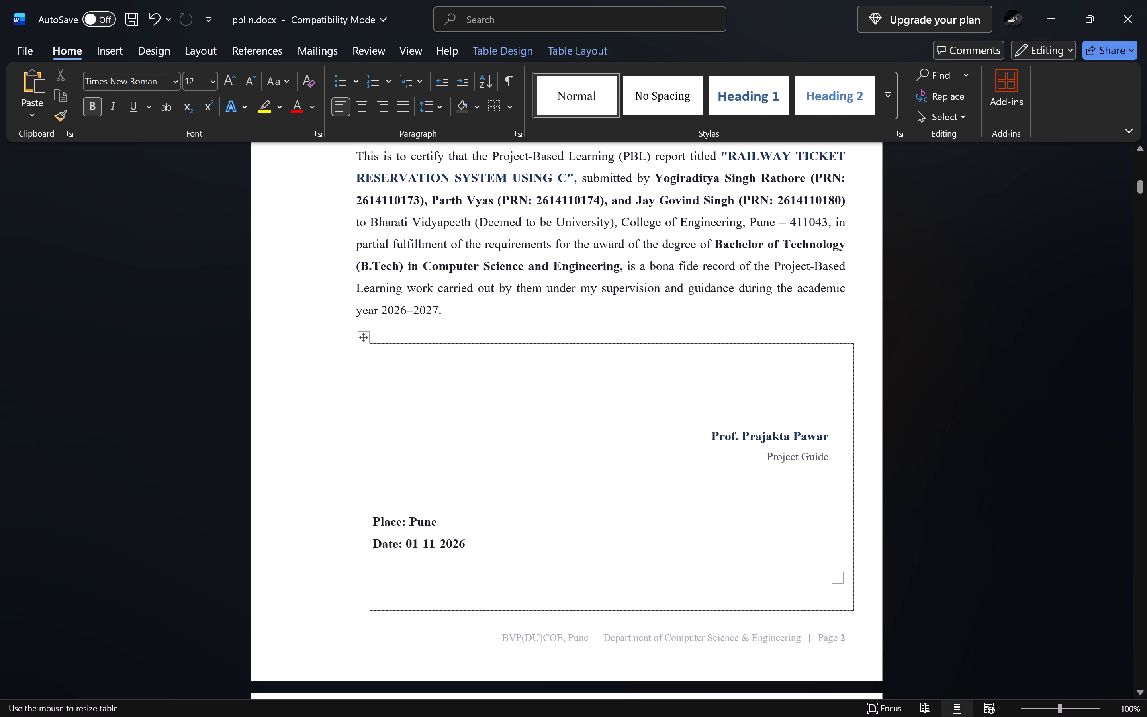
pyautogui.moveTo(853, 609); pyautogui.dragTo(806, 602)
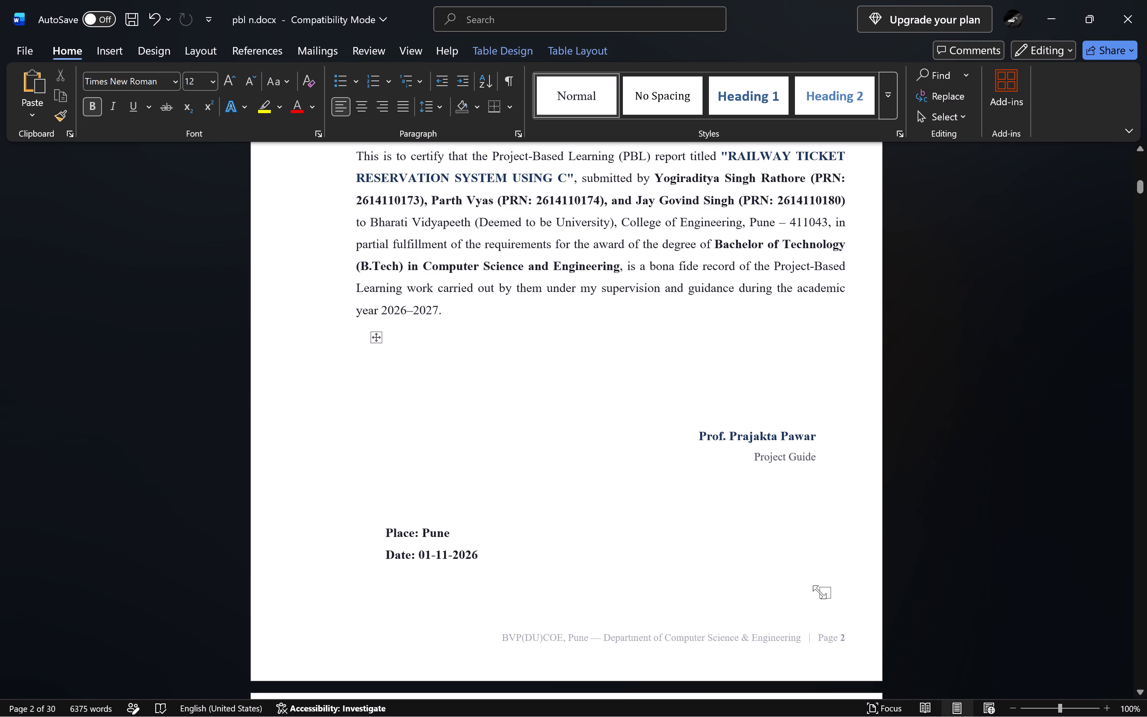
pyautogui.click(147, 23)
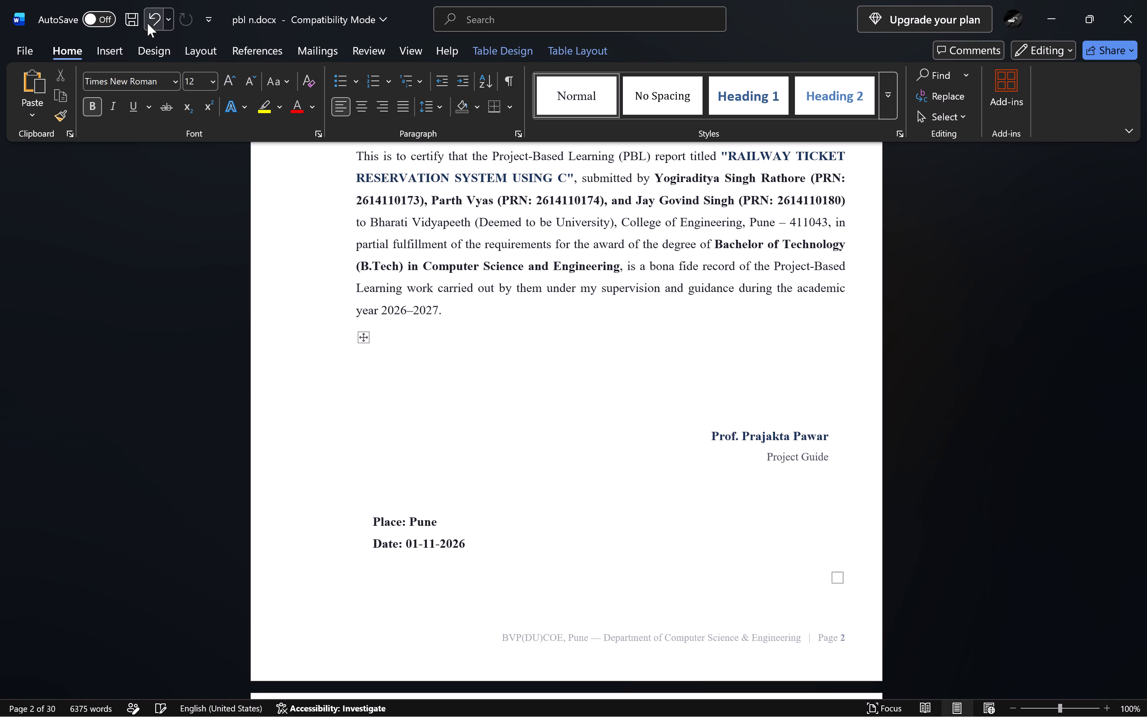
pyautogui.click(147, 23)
# Move the Place and Date lines up into the emptied left cell beside the Project Guide entry.
pyautogui.click(335, 474)
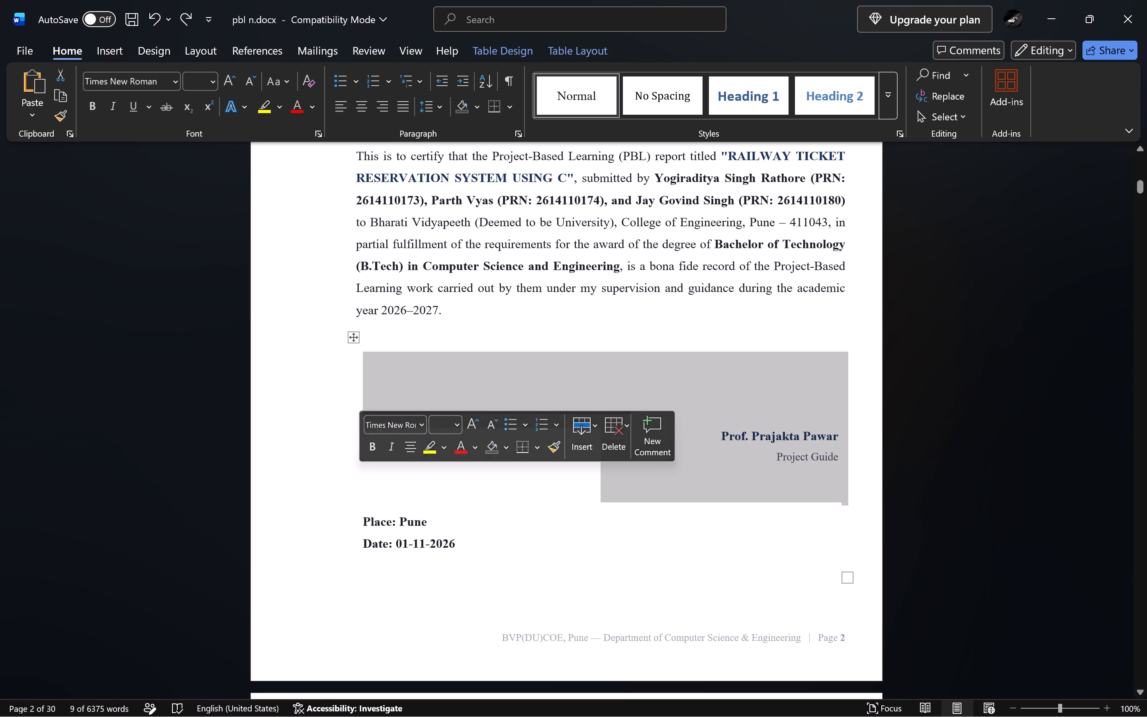
pyautogui.click(361, 521)
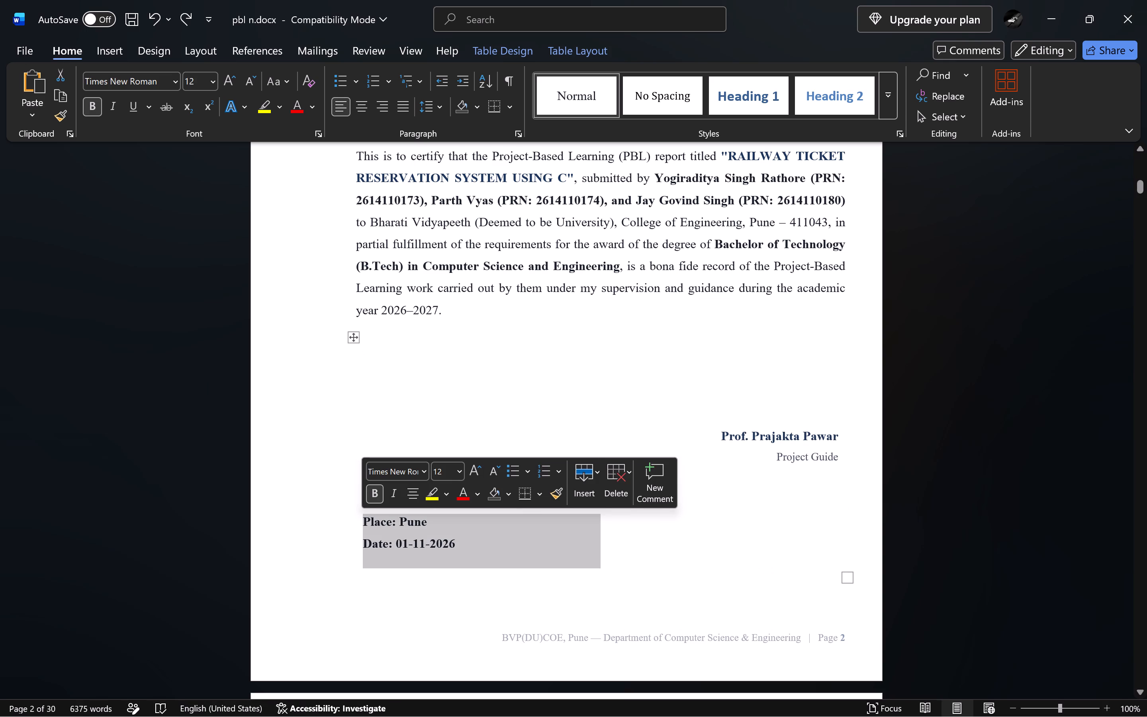
pyautogui.moveTo(415, 551); pyautogui.dragTo(401, 419)
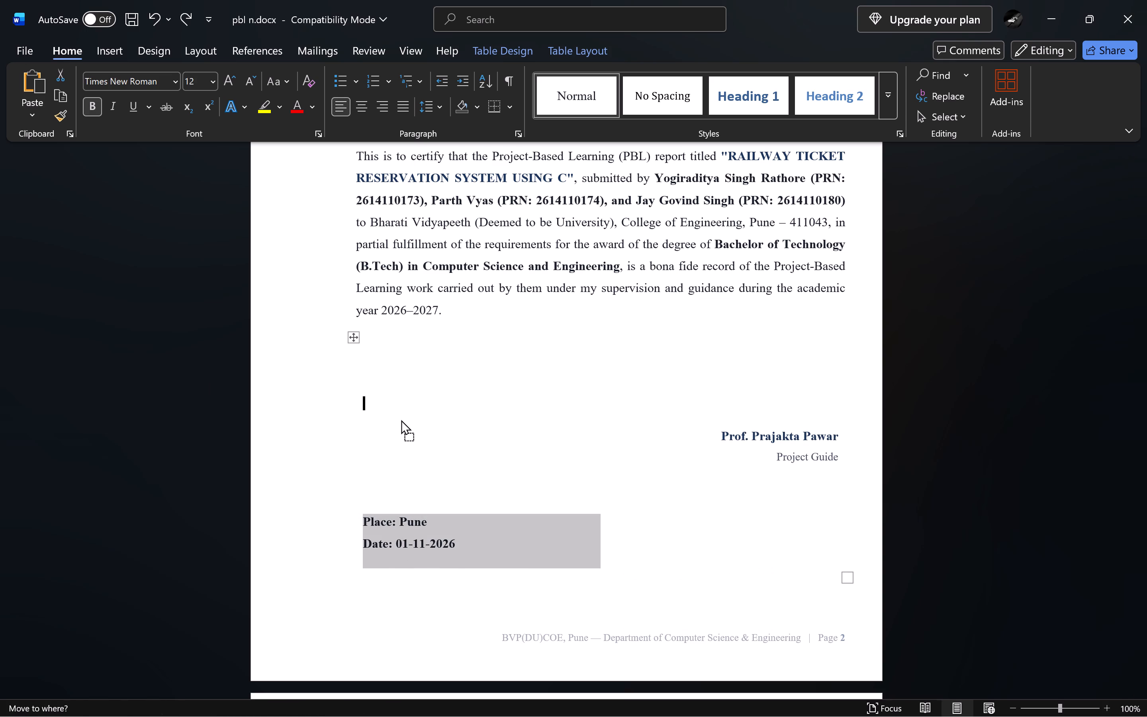
pyautogui.moveTo(401, 419); pyautogui.dragTo(401, 413)
pyautogui.click(398, 360)
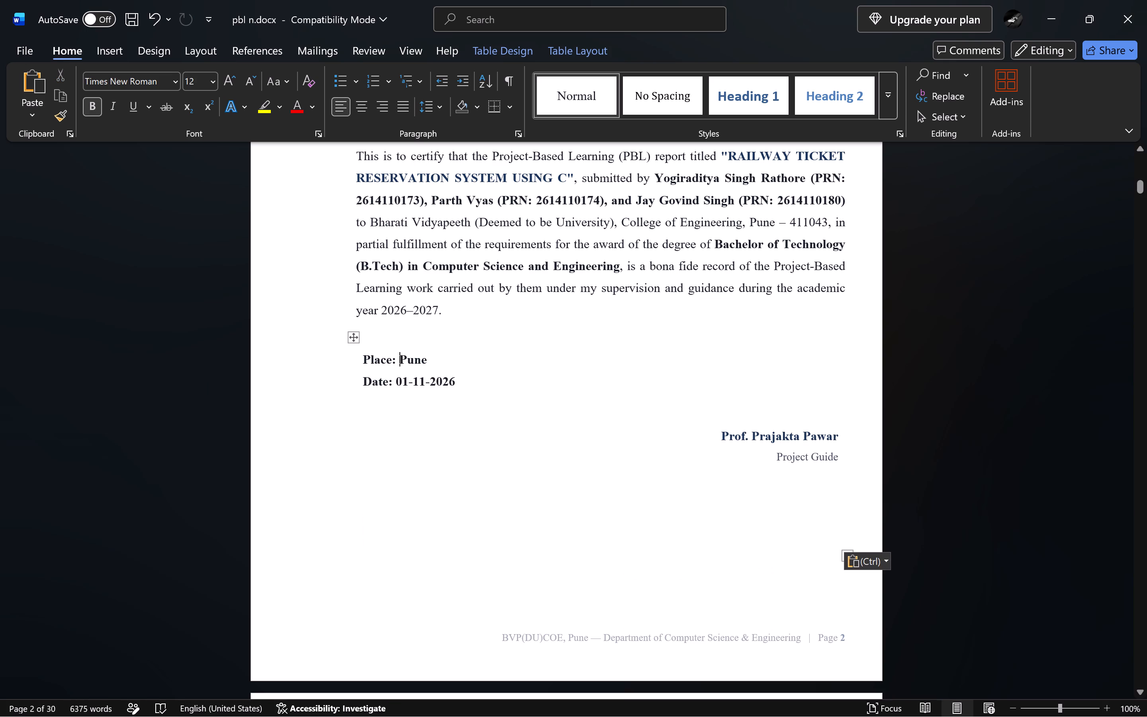
pyautogui.click(406, 381)
pyautogui.click(340, 364)
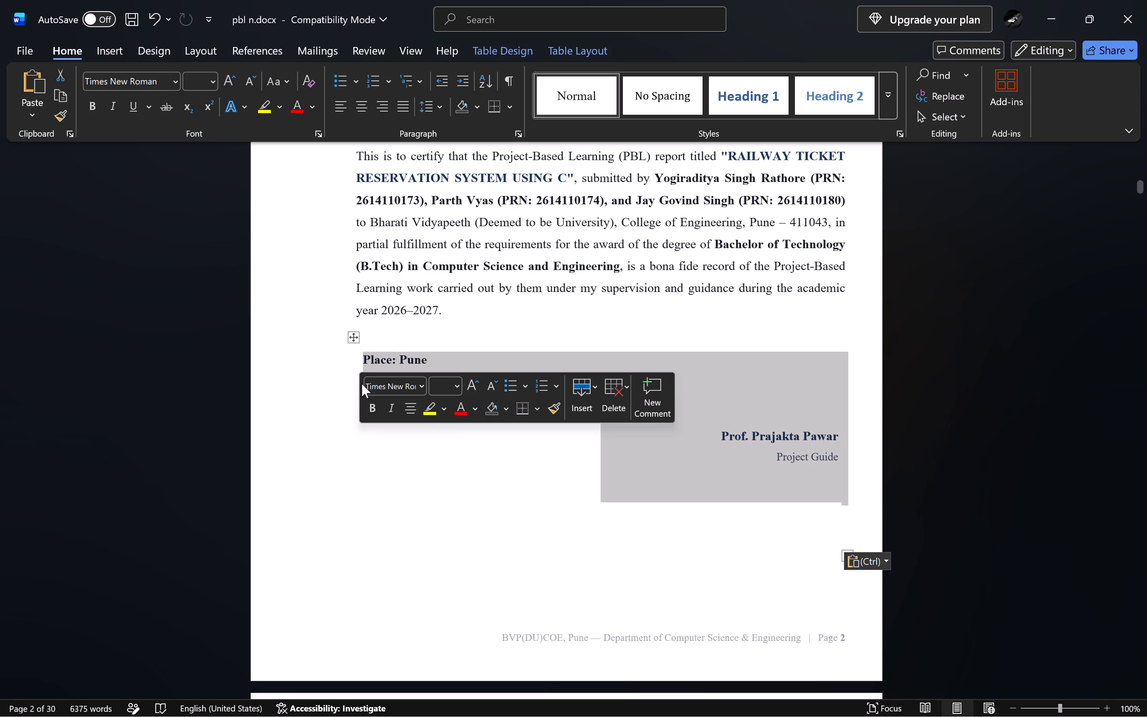
pyautogui.click(524, 481)
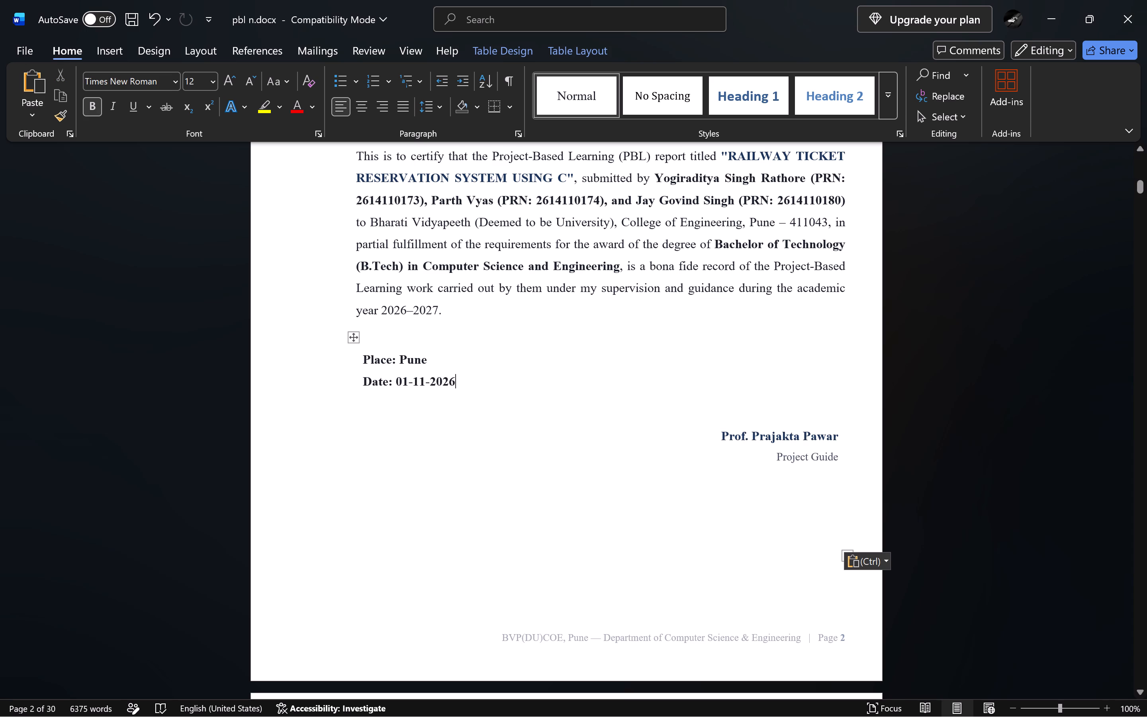
# Insert two blank lines above the Place line in the signature table's left cell.
pyautogui.click(425, 358)
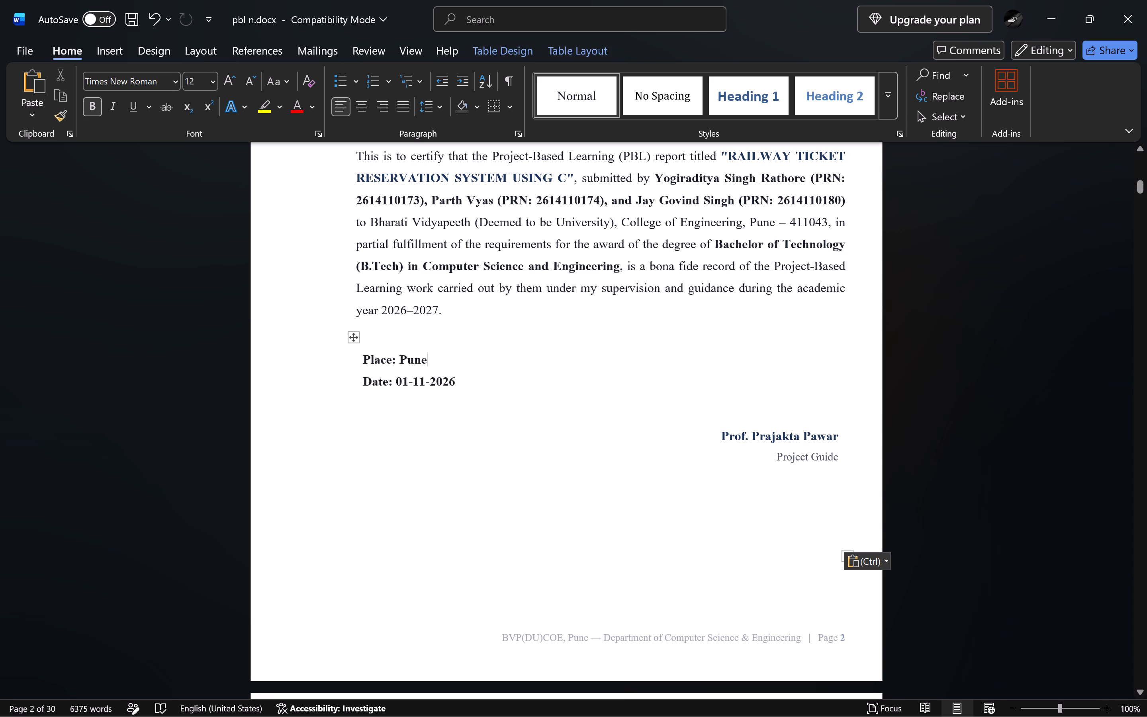
pyautogui.click(366, 358)
pyautogui.scroll(-6, 821, 502)
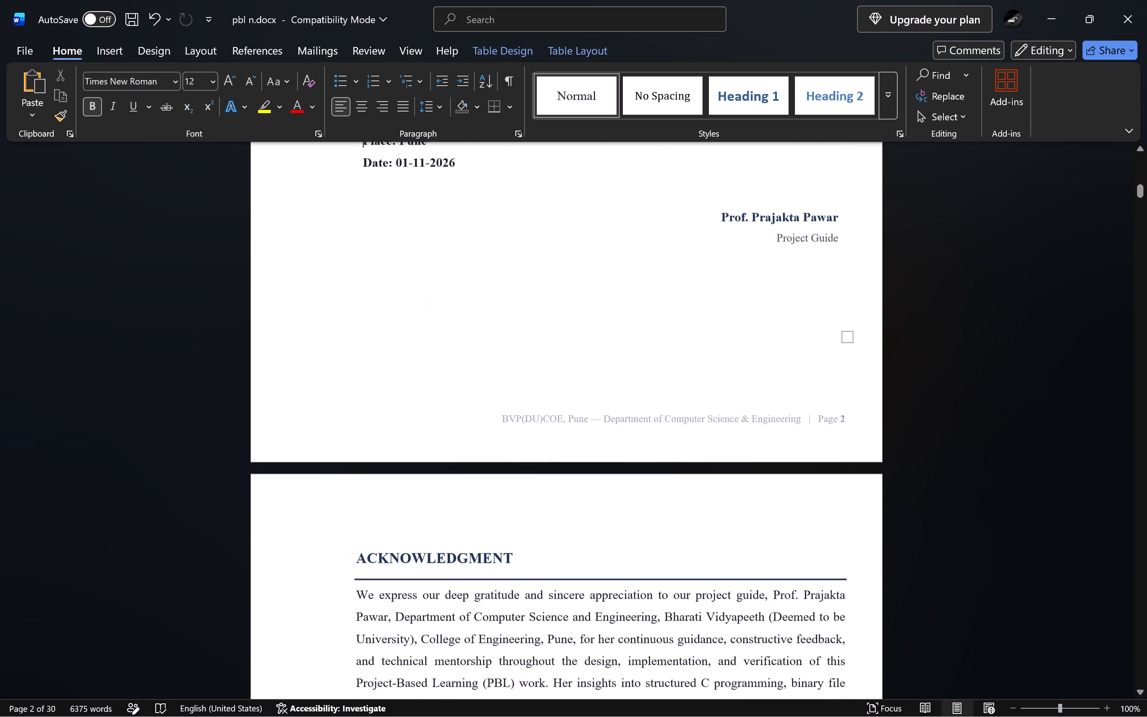
pyautogui.scroll(2, 821, 502)
pyautogui.press('Return')
pyautogui.press('Return')
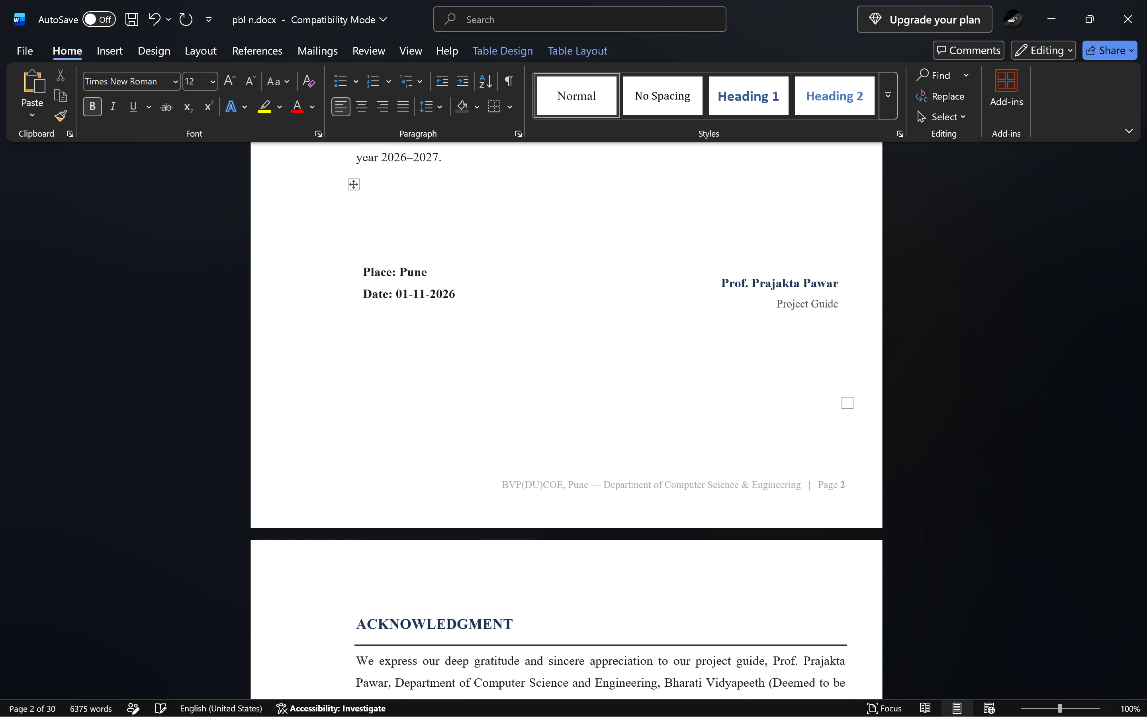
pyautogui.press('Return')
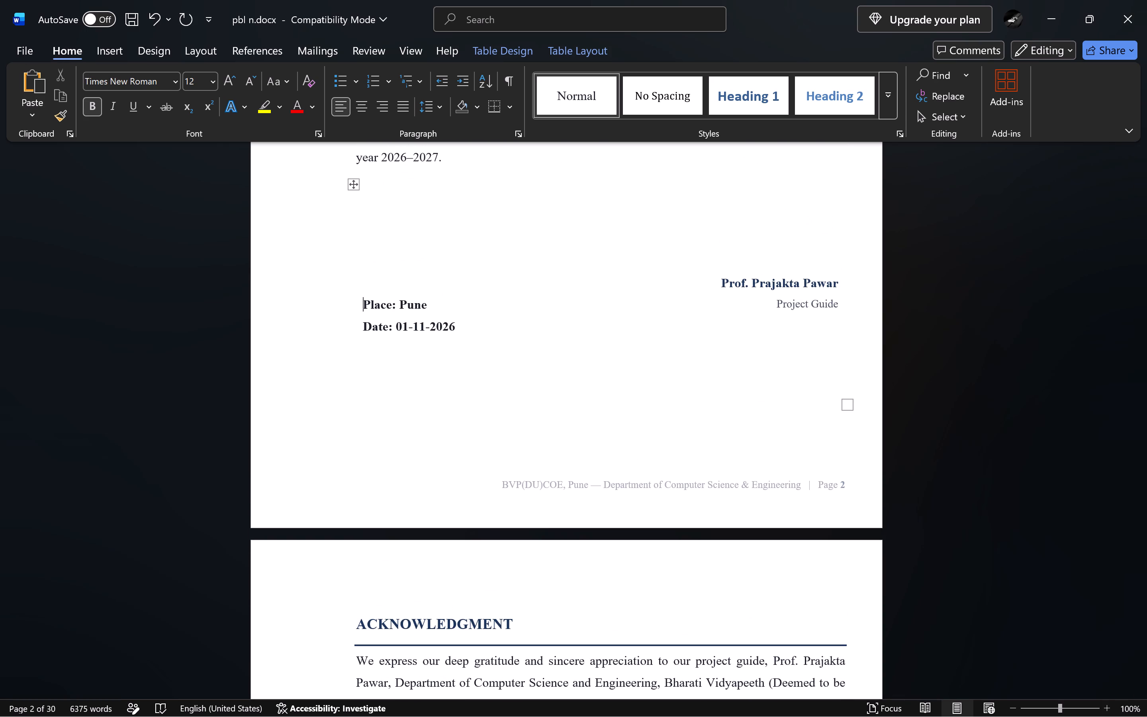
pyautogui.press('BackSpace')
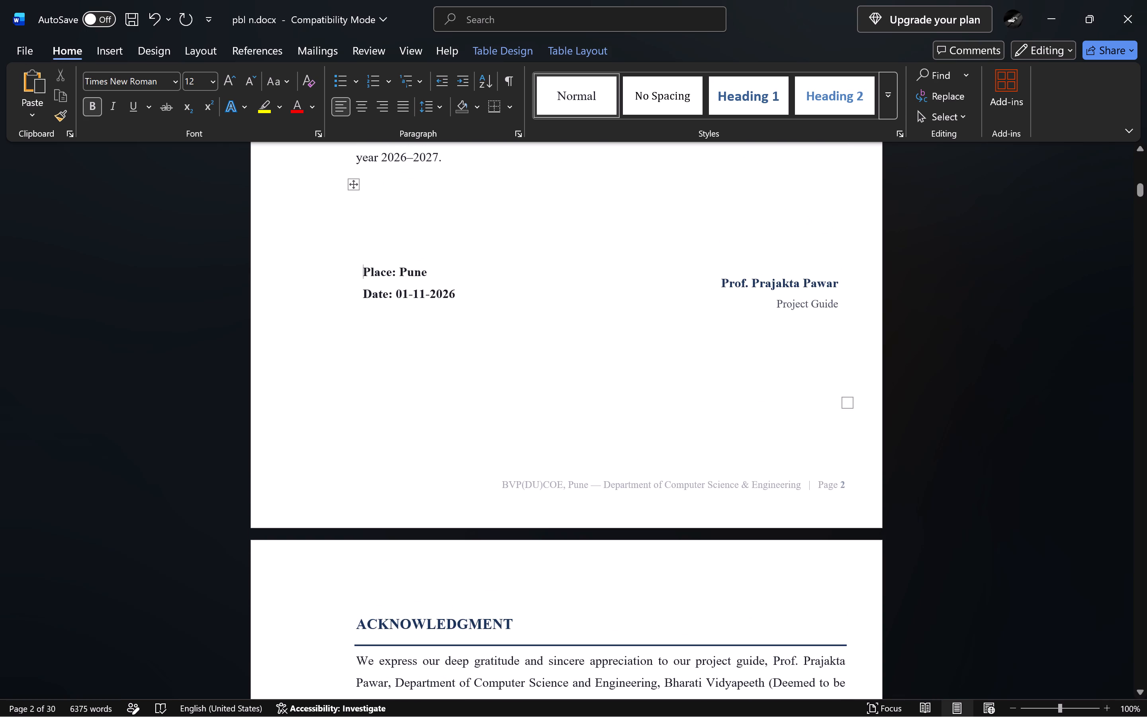
# Remove one blank line above the Project Guide's name in the signature table, keeping the entry right-aligned.
pyautogui.click(718, 288)
pyautogui.press('BackSpace')
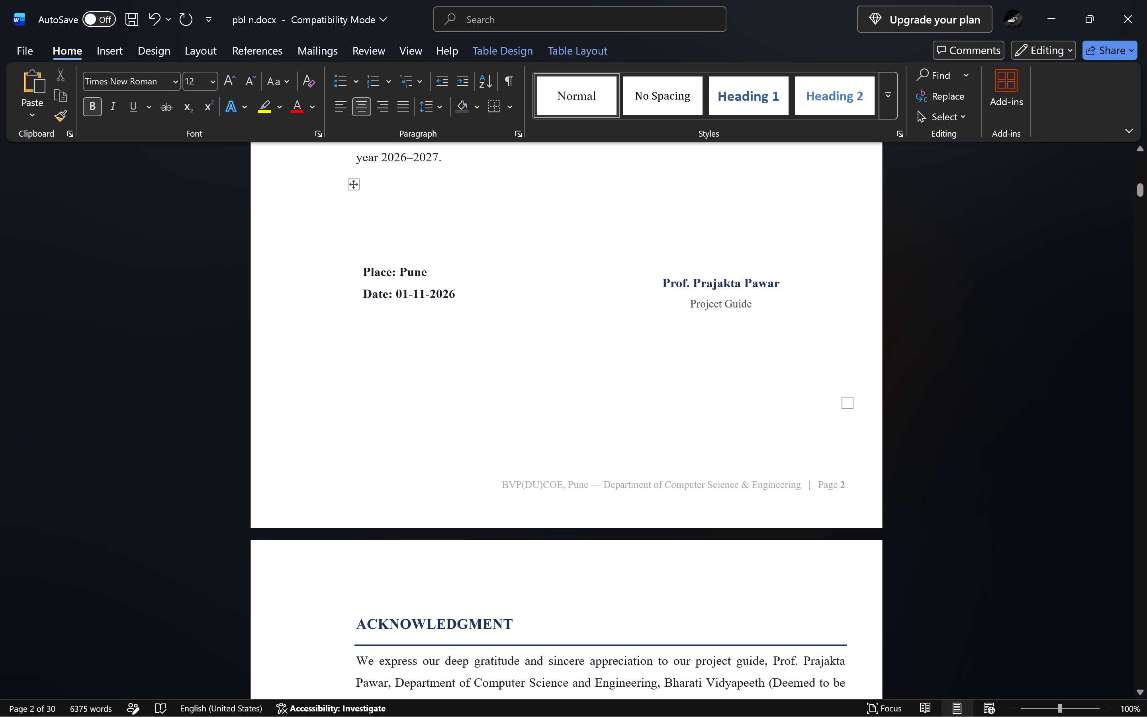
pyautogui.press('BackSpace')
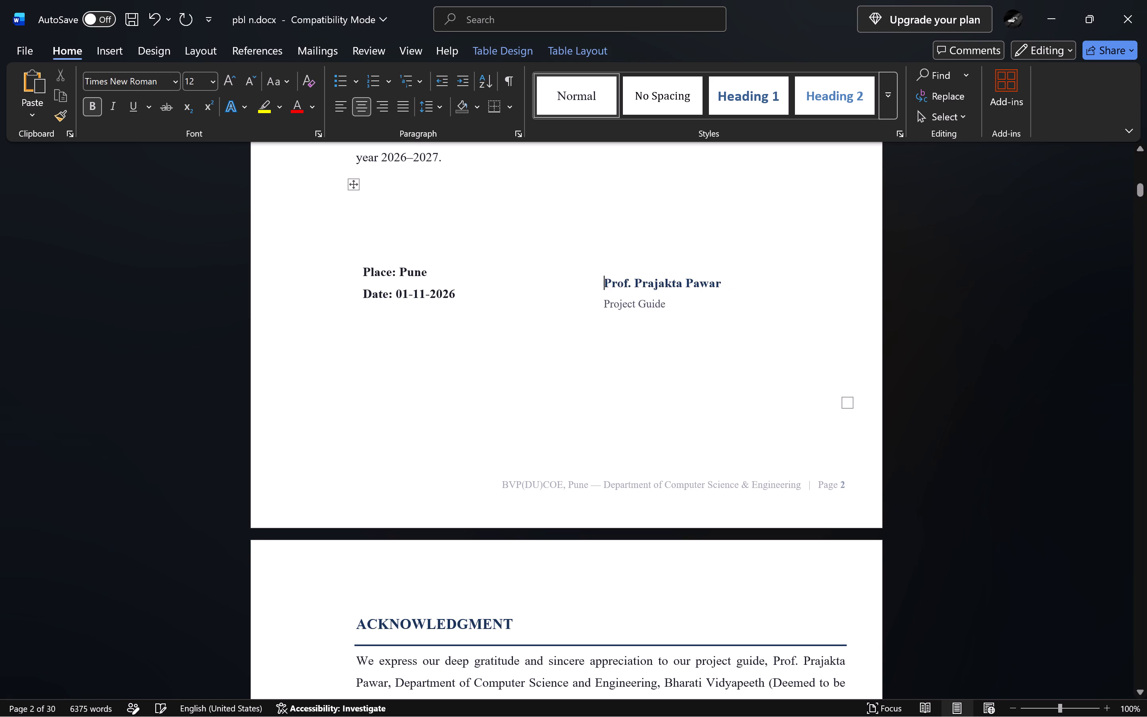
pyautogui.press('BackSpace')
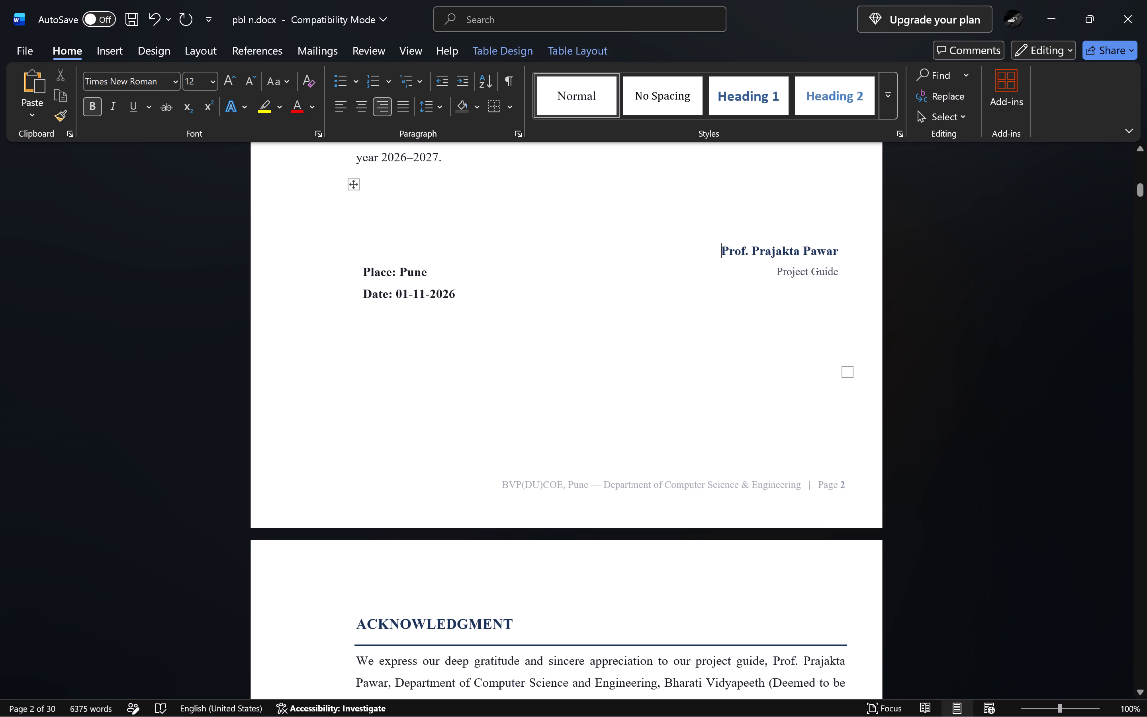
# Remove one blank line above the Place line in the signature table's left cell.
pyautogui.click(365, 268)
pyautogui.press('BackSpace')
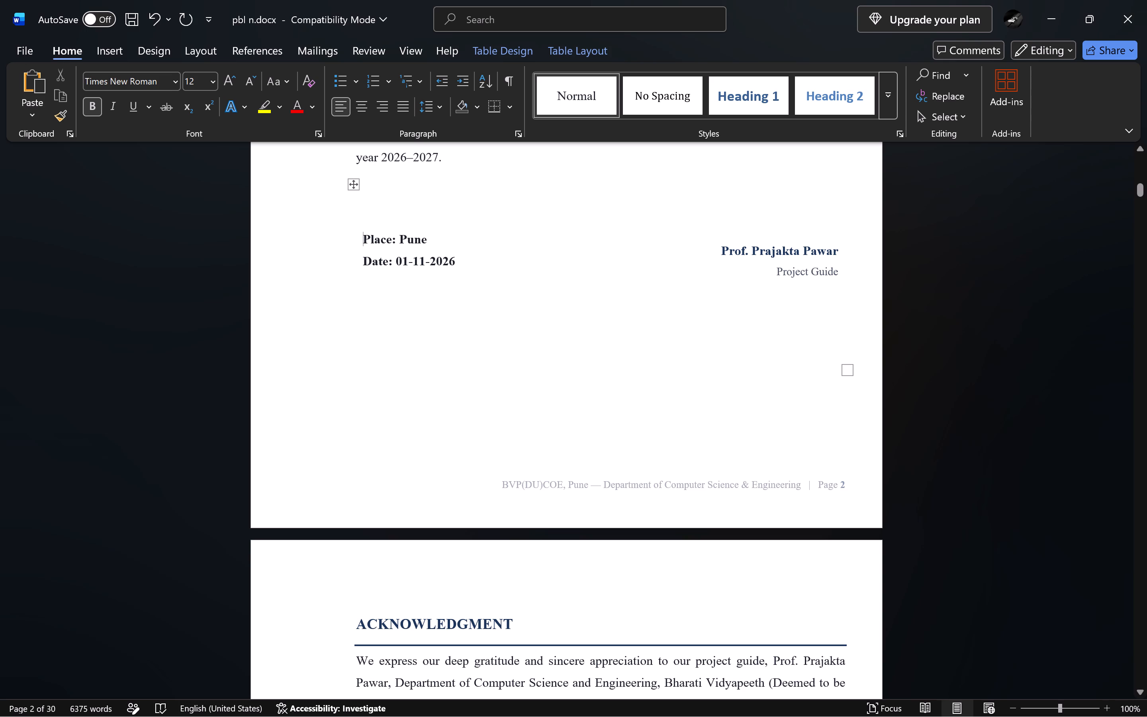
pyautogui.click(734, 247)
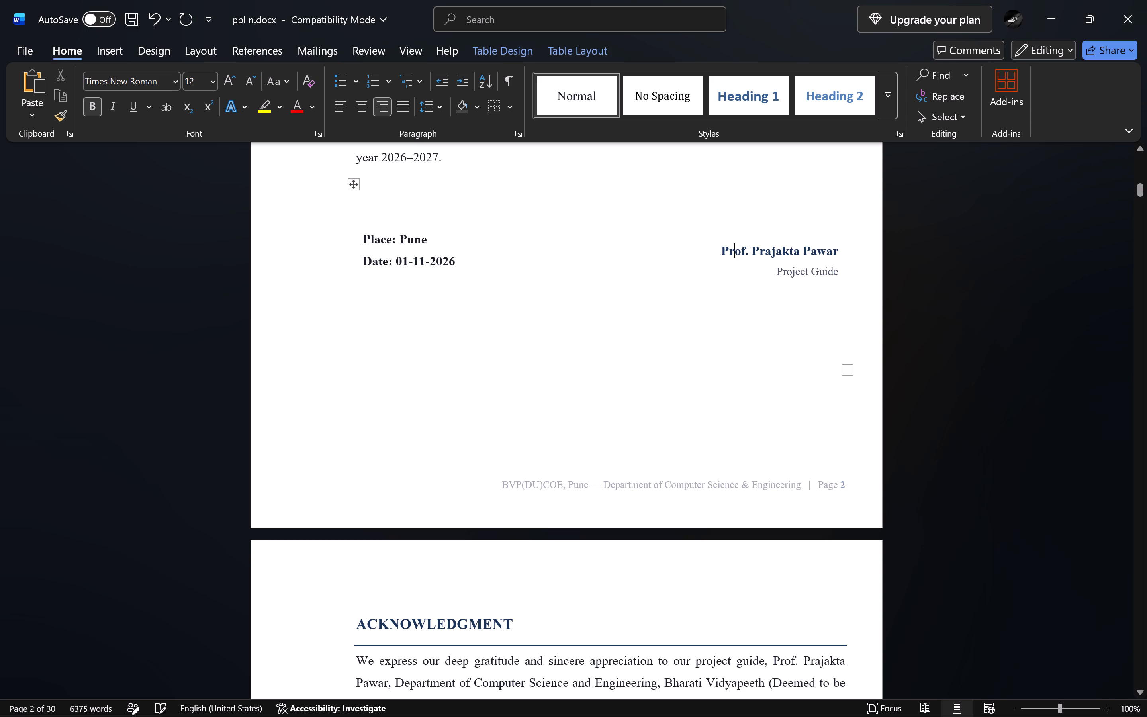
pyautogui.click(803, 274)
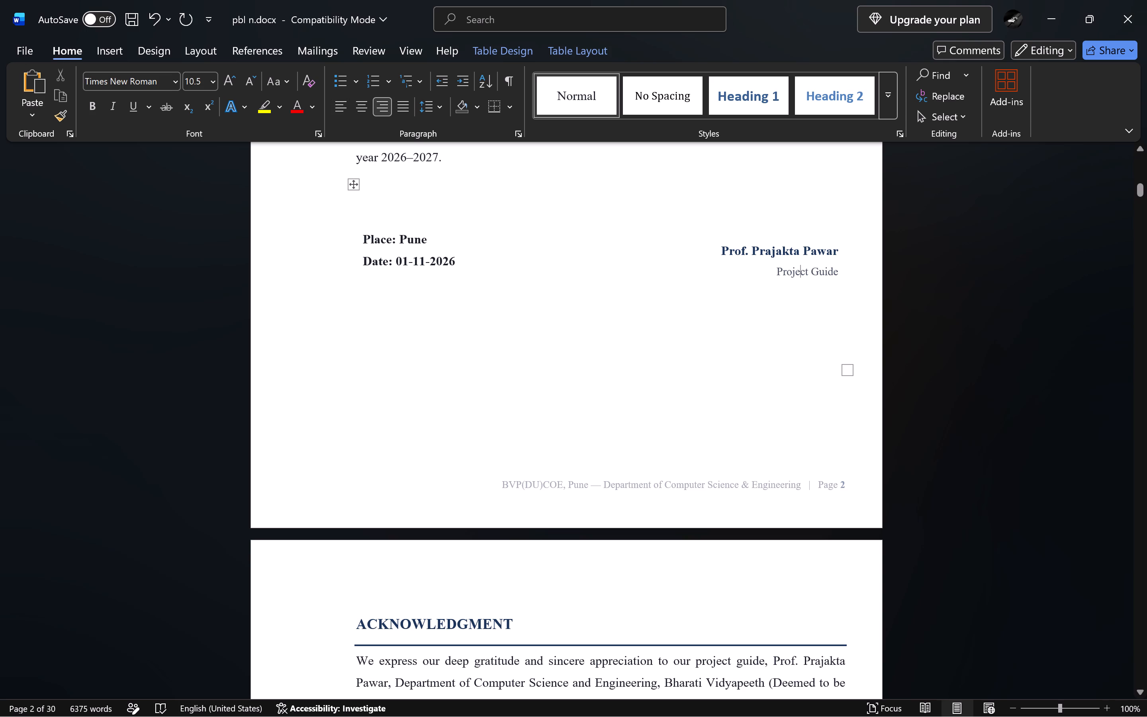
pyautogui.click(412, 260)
# Insert two blank lines above the Place line so Place and Date sit lower in the left cell.
pyautogui.click(364, 235)
pyautogui.press('Return')
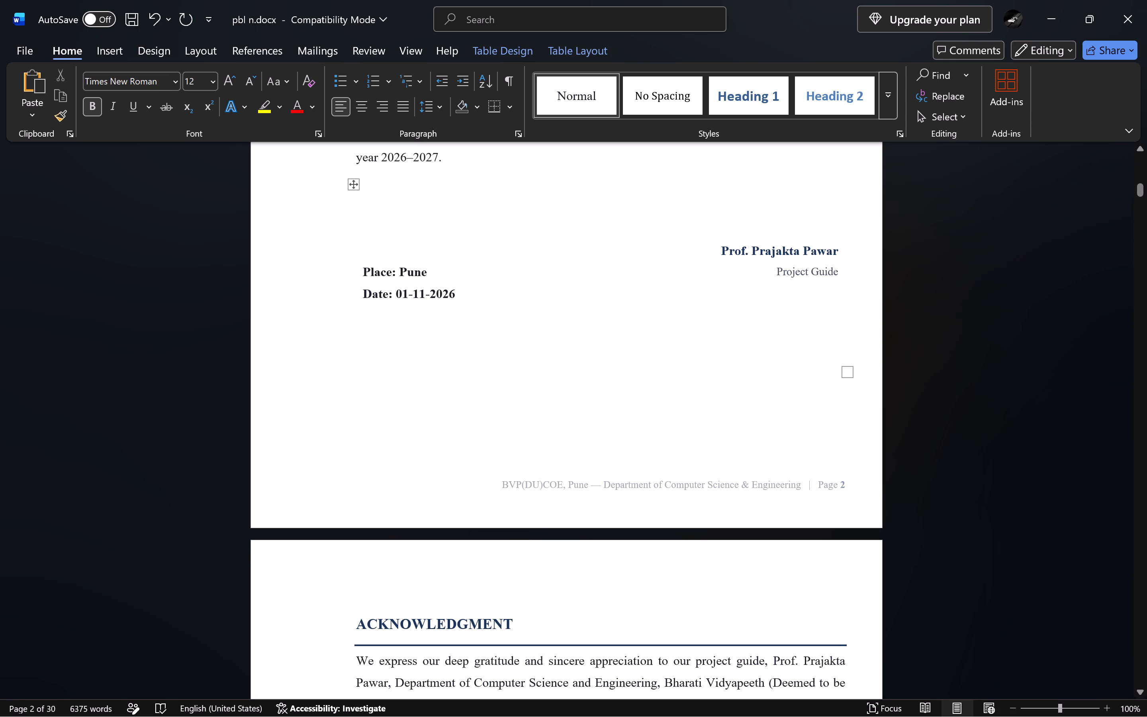
pyautogui.scroll(6, 709, 424)
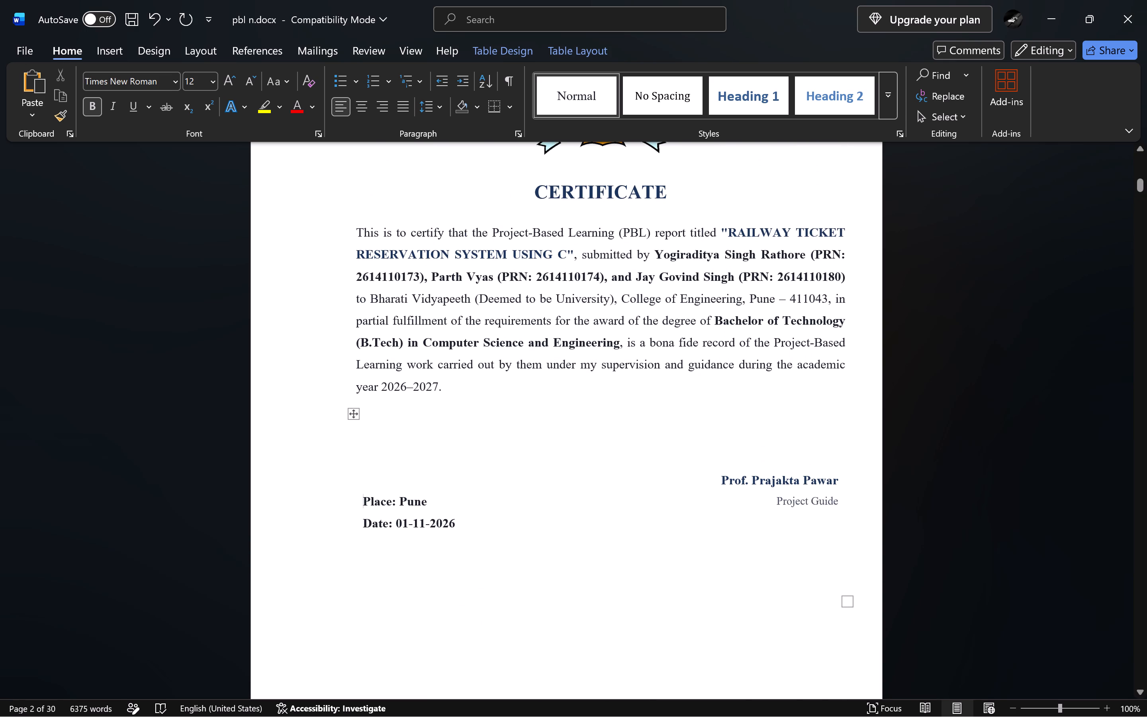
pyautogui.press('Return')
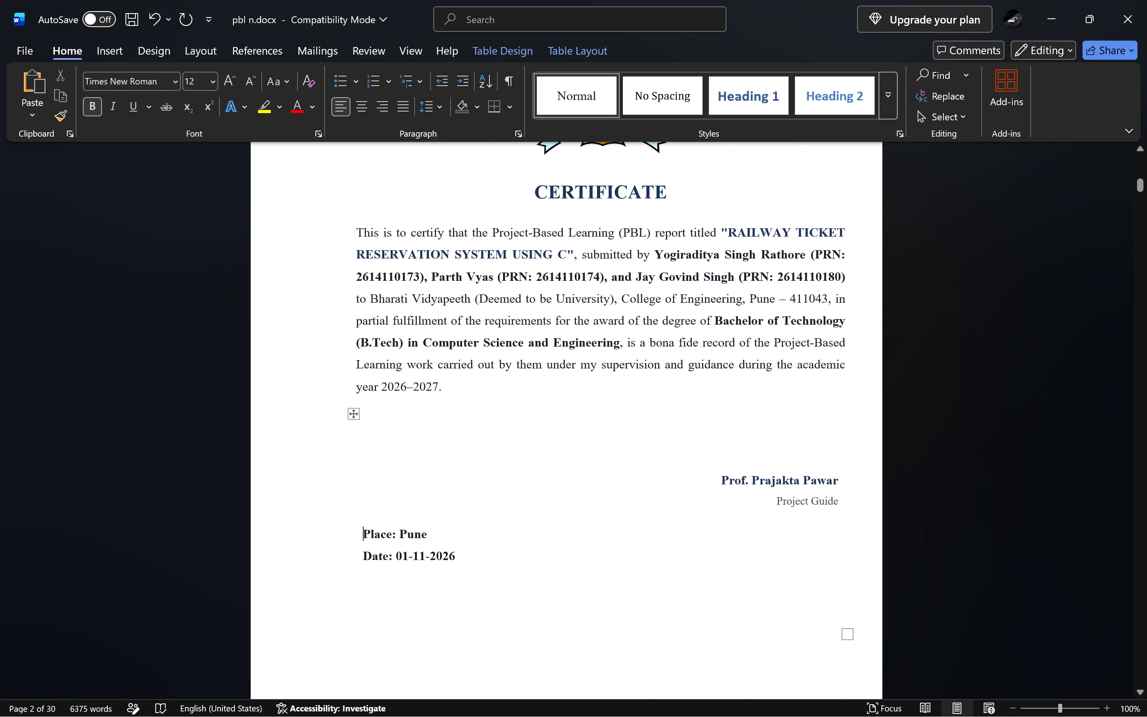
pyautogui.click(665, 579)
# Check the layout of the Acknowledgment page and on to the start of the table of contents.
pyautogui.scroll(-7, 821, 602)
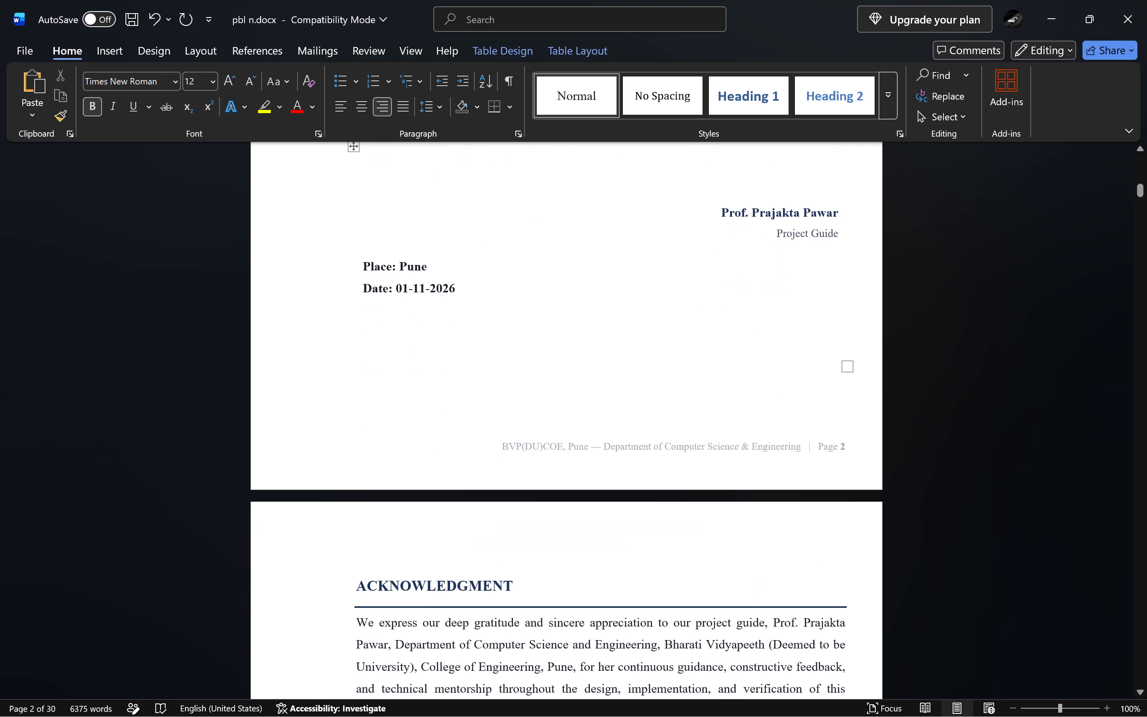
pyautogui.scroll(-8, 820, 594)
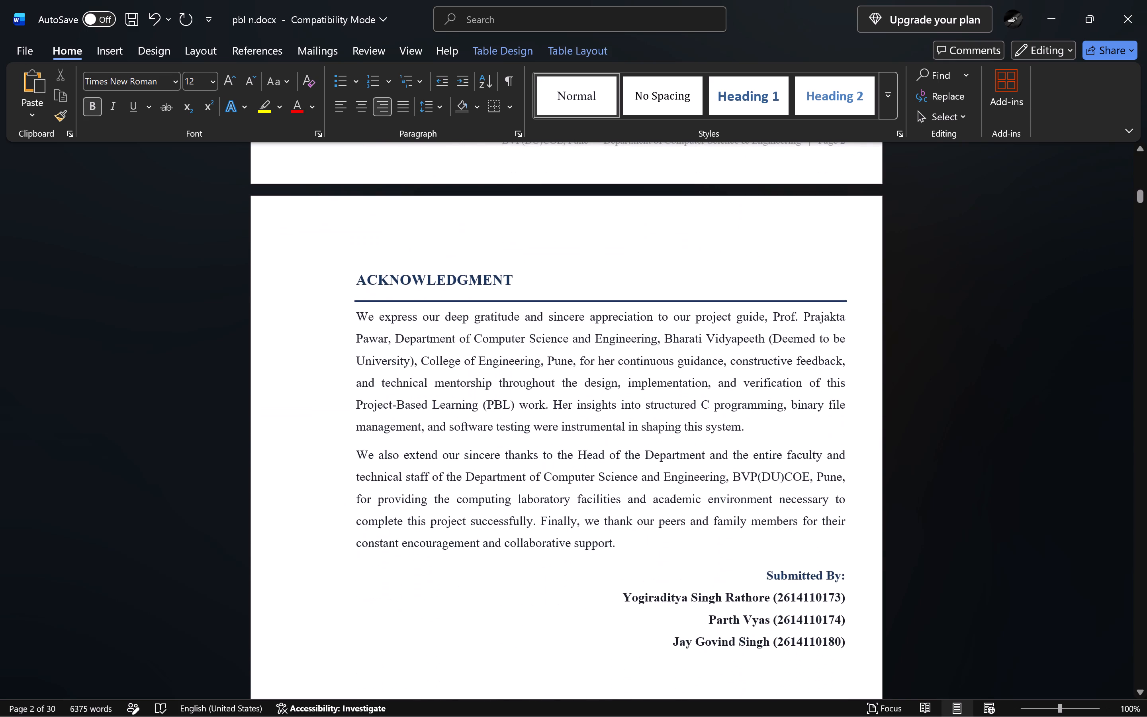
pyautogui.scroll(-1, 820, 594)
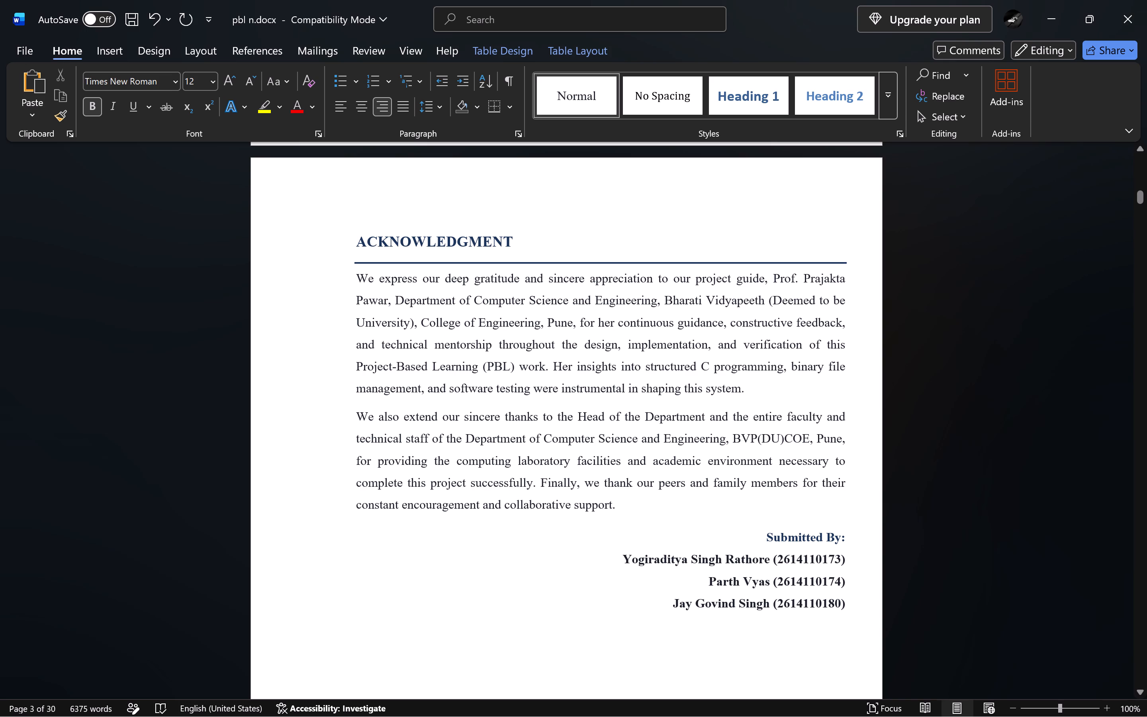
pyautogui.scroll(-1, 803, 413)
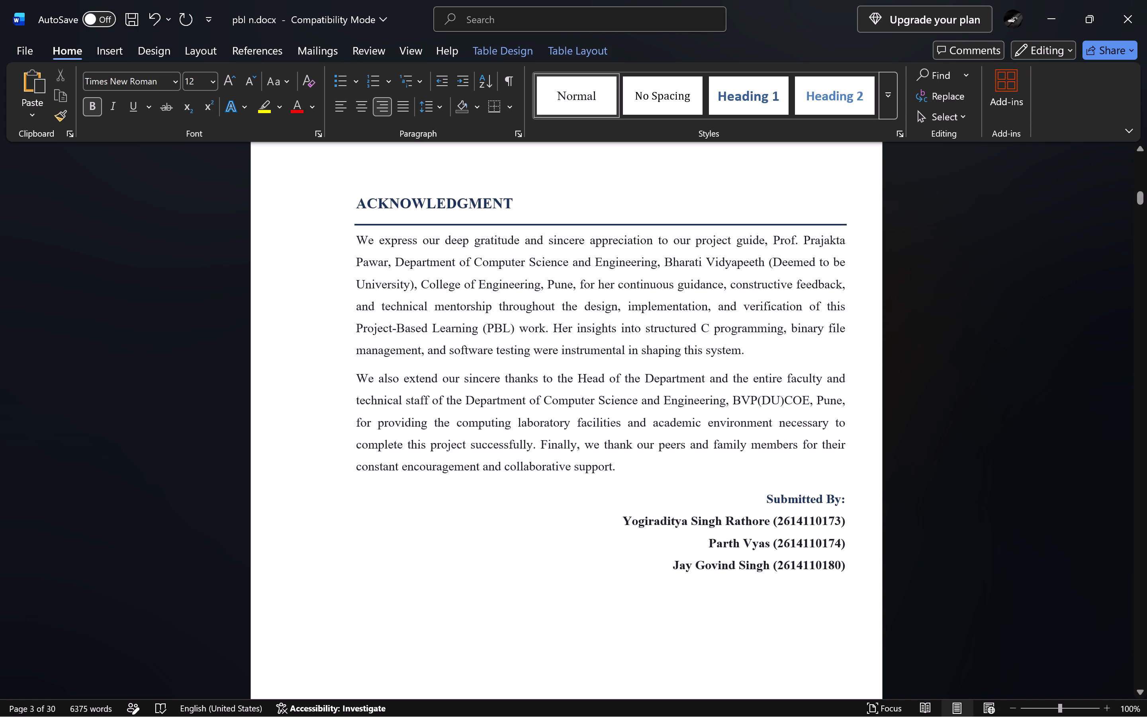
pyautogui.scroll(-4, 672, 415)
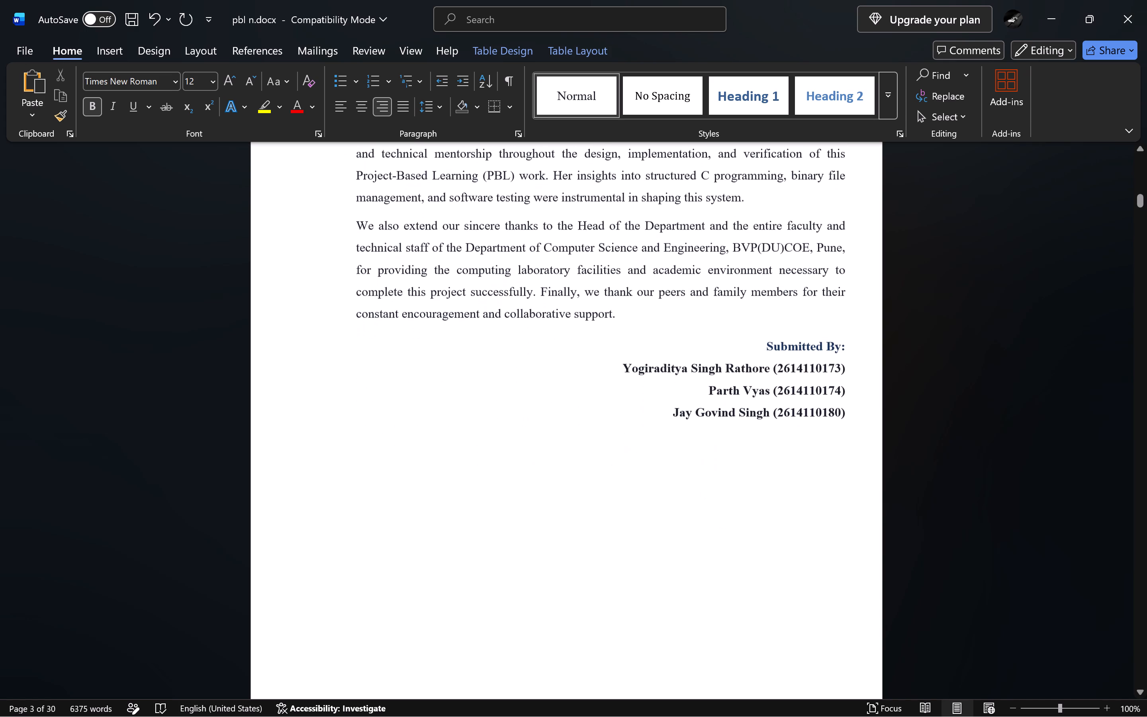
pyautogui.scroll(-17, 672, 415)
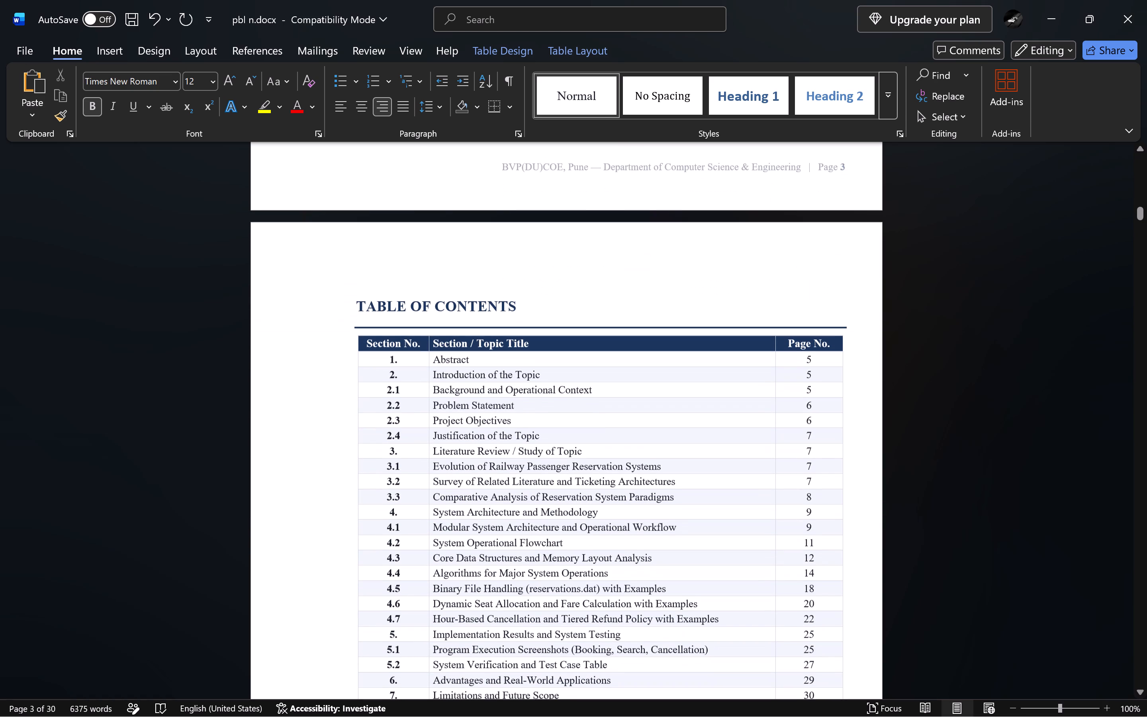
# Enlarge the table of contents downward so its taller rows fill page 4 to just above the footer.
pyautogui.scroll(-4, 672, 415)
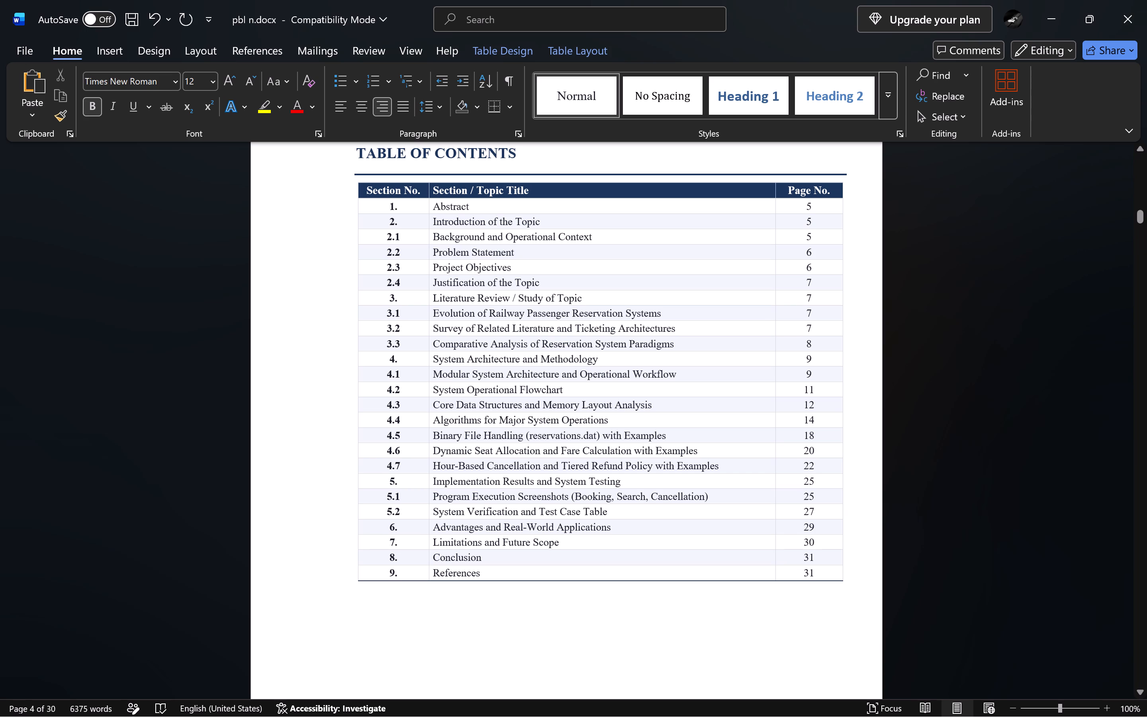
pyautogui.scroll(-5, 668, 411)
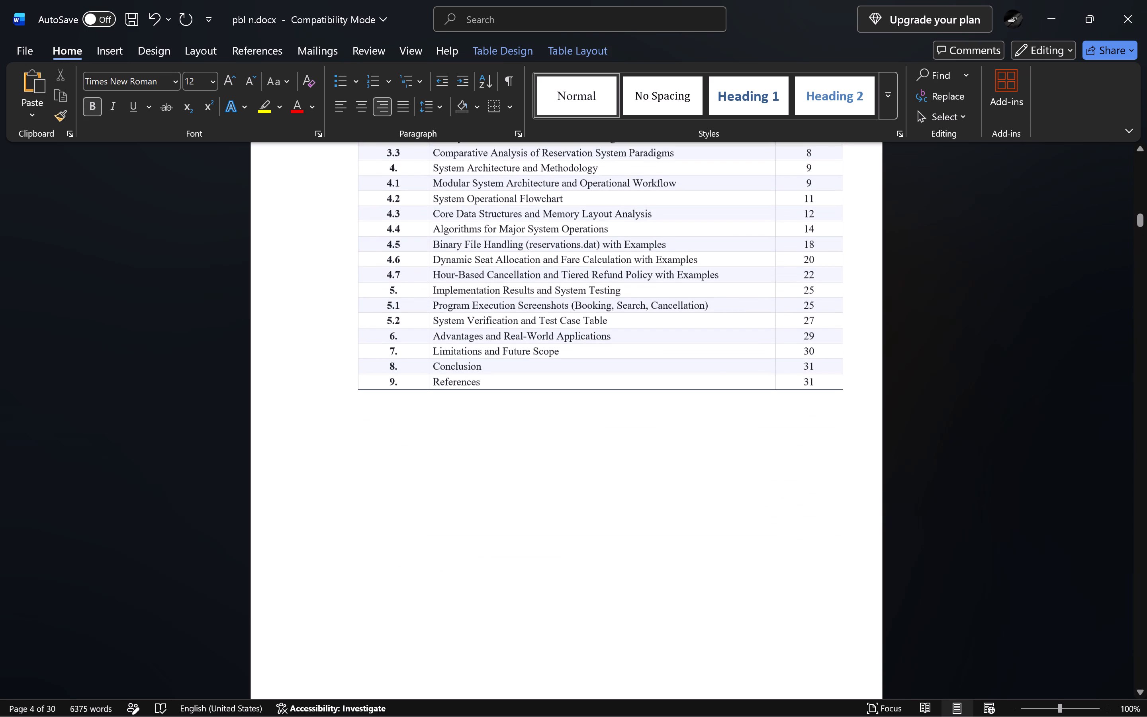
pyautogui.click(849, 398)
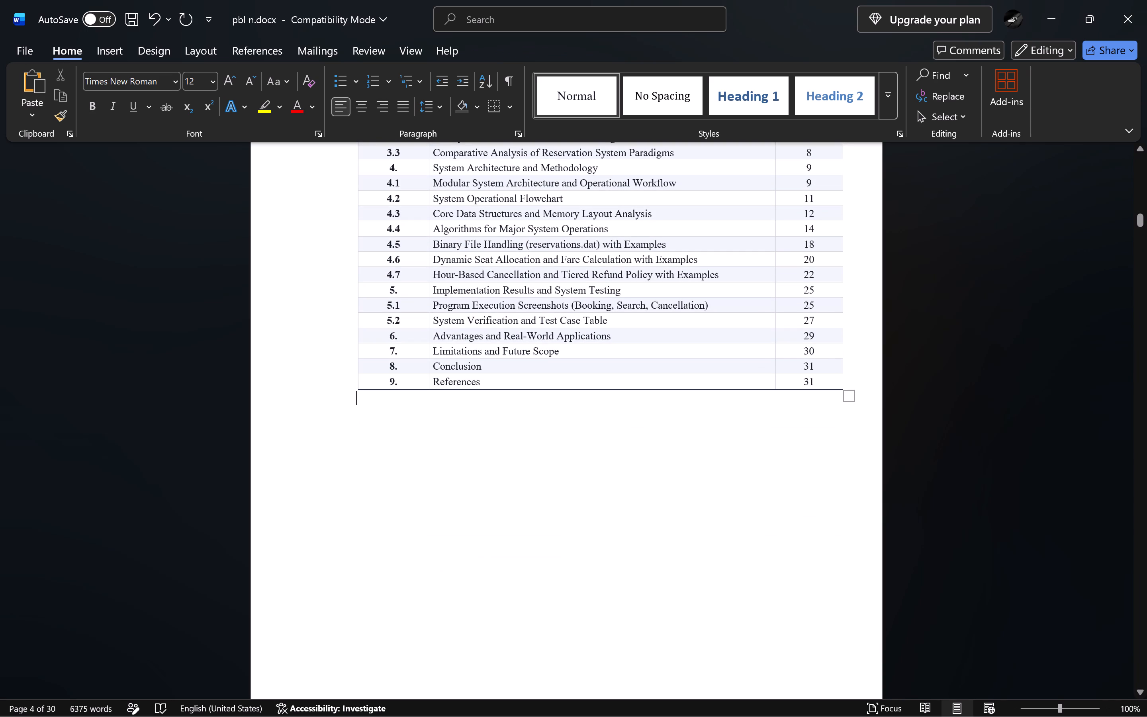
pyautogui.moveTo(853, 396); pyautogui.dragTo(850, 538)
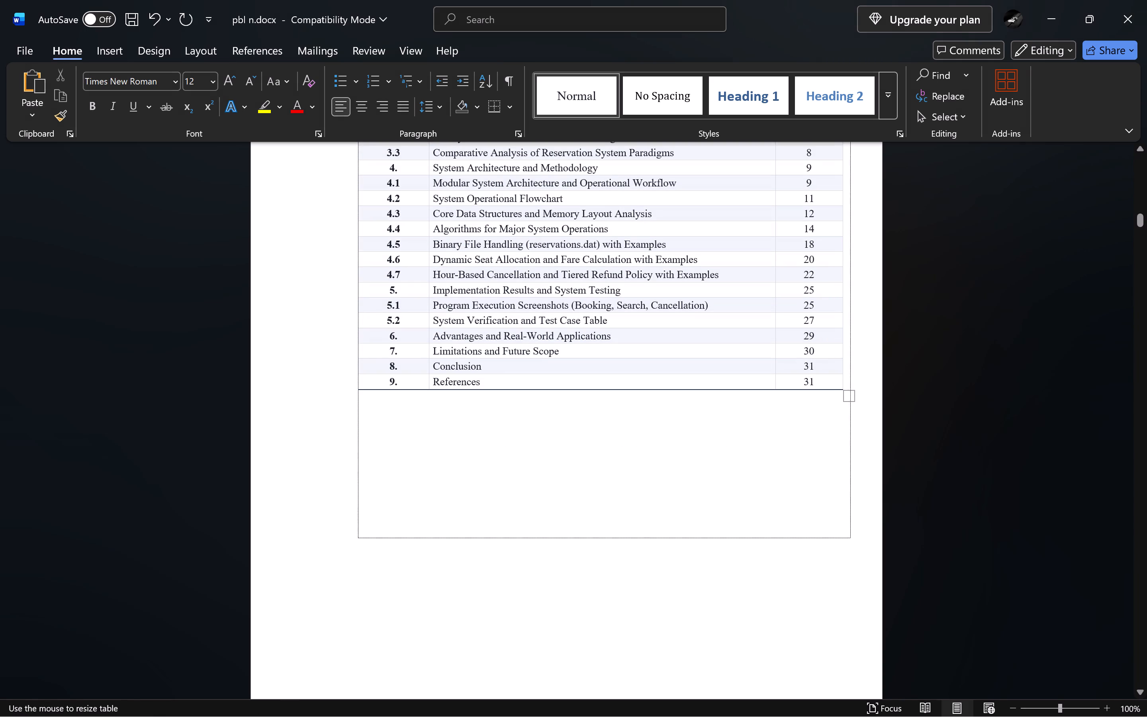
pyautogui.moveTo(850, 538); pyautogui.dragTo(847, 645)
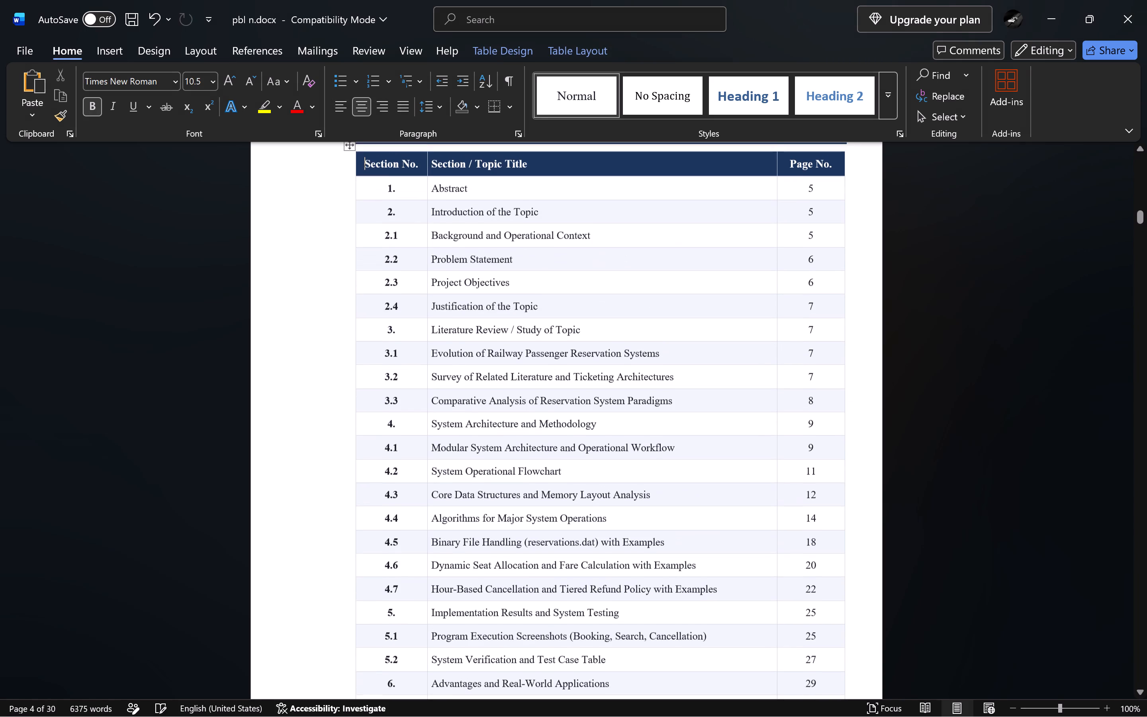
pyautogui.scroll(5, 660, 338)
pyautogui.scroll(-5, 660, 338)
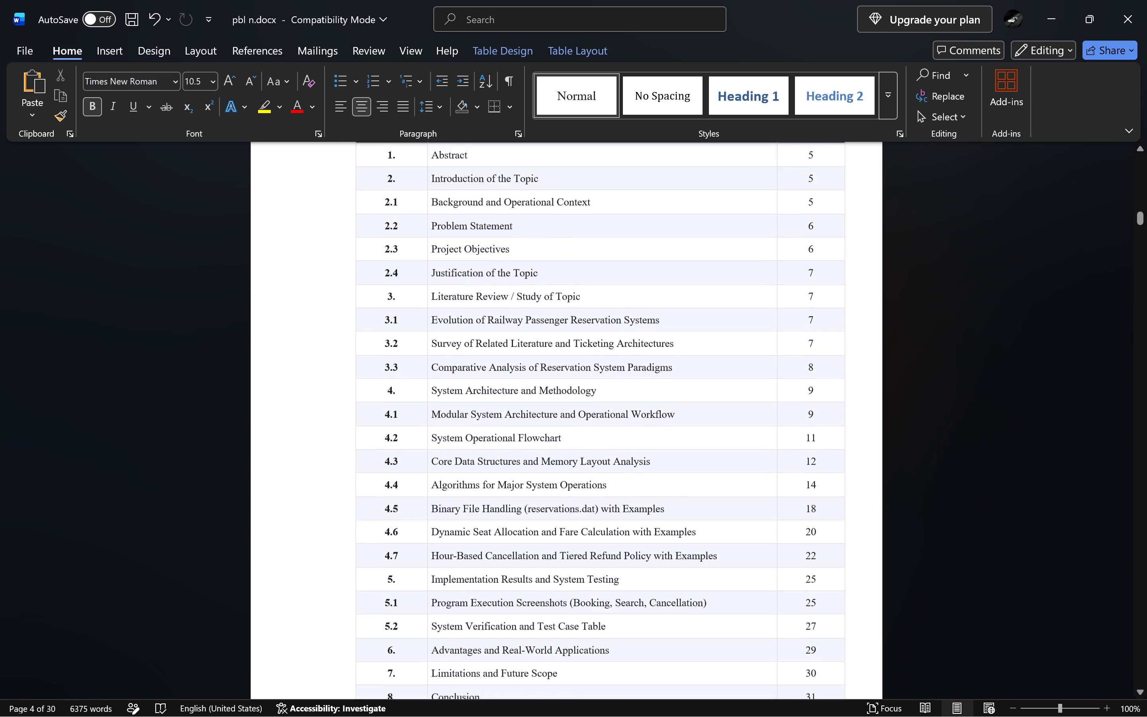
pyautogui.scroll(-11, 660, 338)
pyautogui.moveTo(849, 352); pyautogui.dragTo(845, 358)
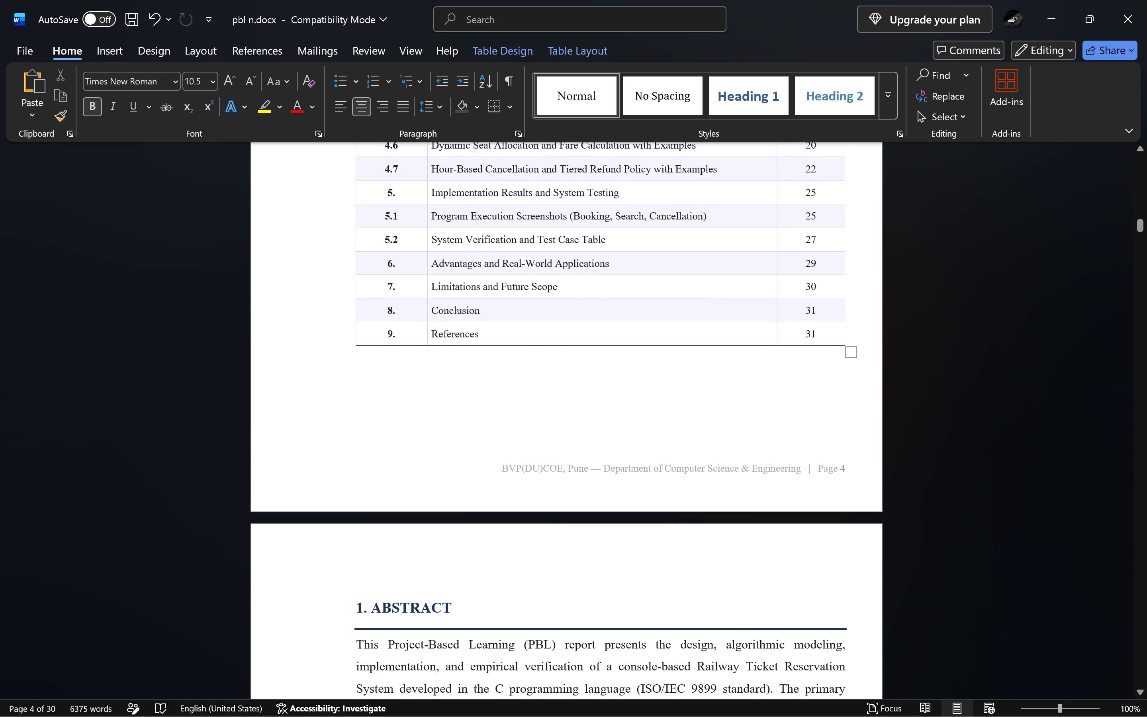
pyautogui.moveTo(845, 358); pyautogui.dragTo(840, 420)
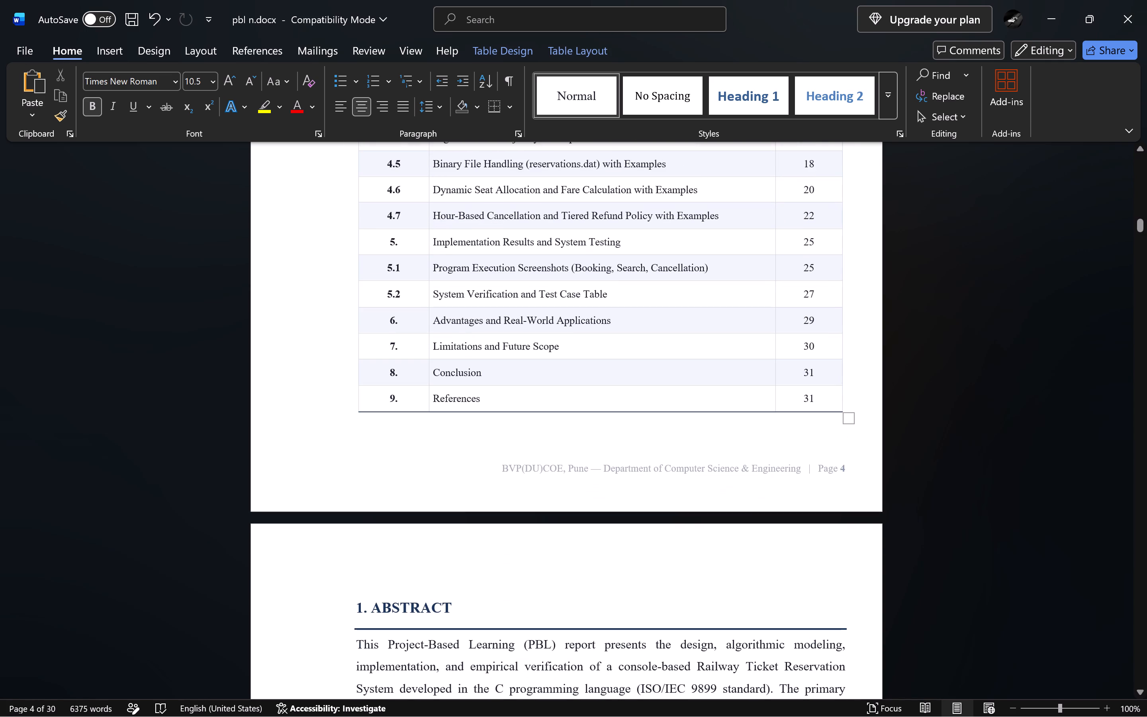
pyautogui.scroll(13, 429, 360)
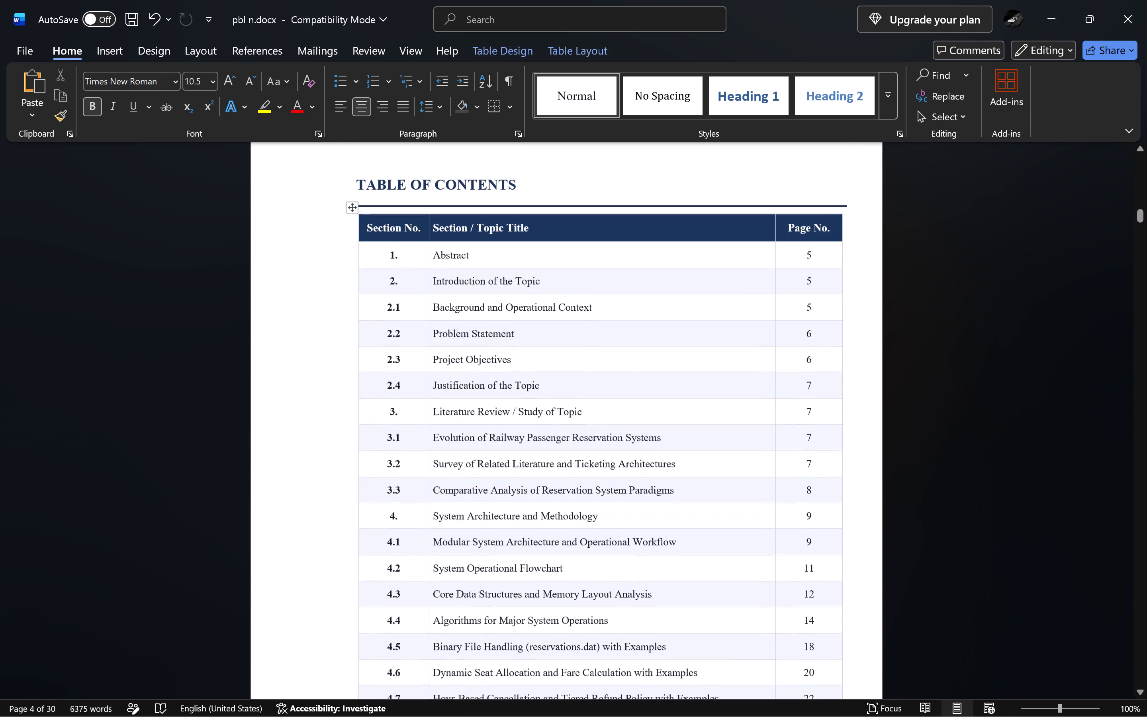
pyautogui.click(327, 369)
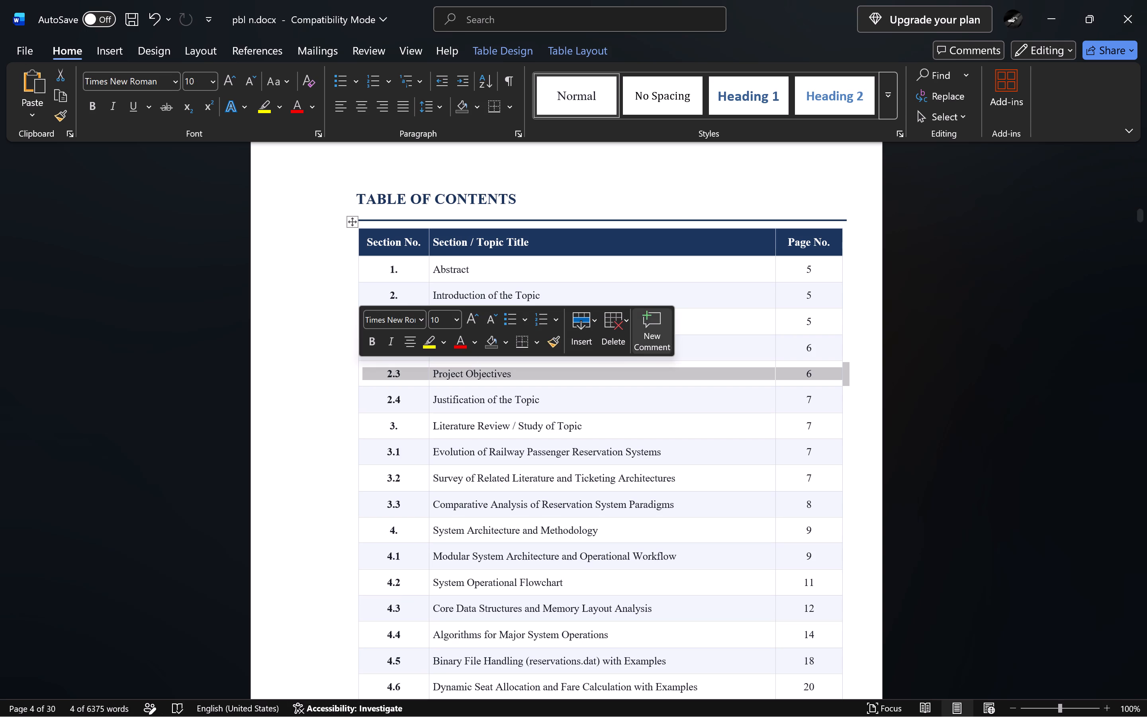
pyautogui.click(577, 172)
# Look through the report body from the Abstract and Introduction to section 3, Literature Review, checking the page layout.
pyautogui.scroll(-3, 799, 235)
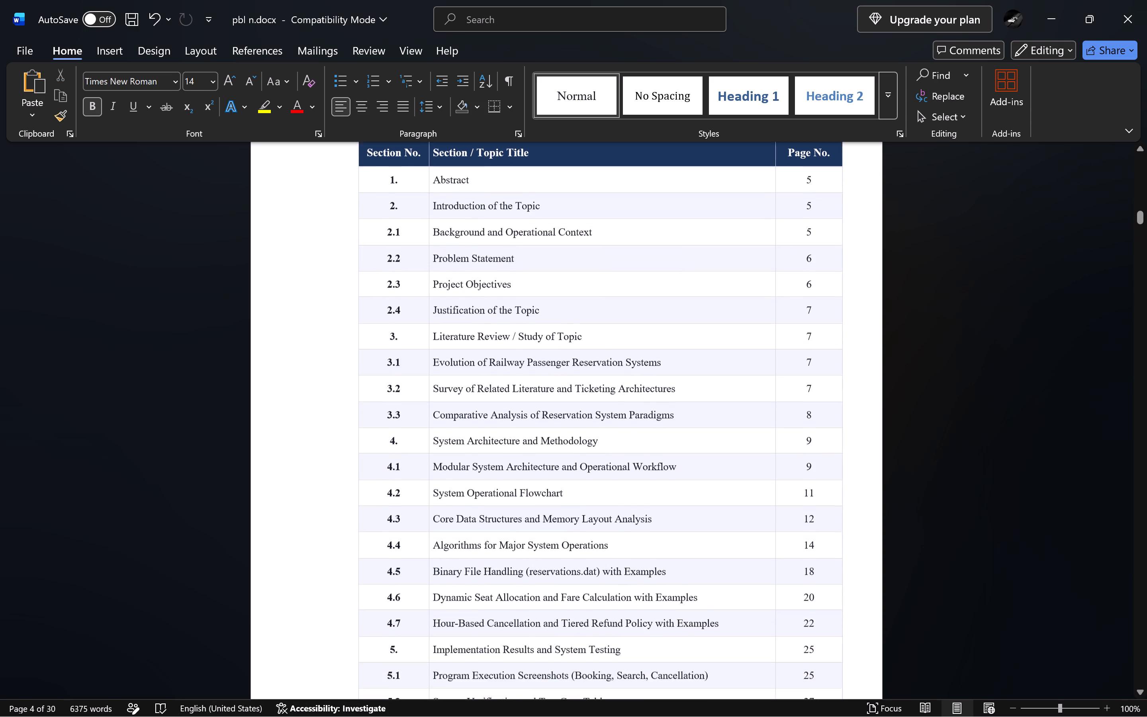
pyautogui.scroll(-17, 799, 235)
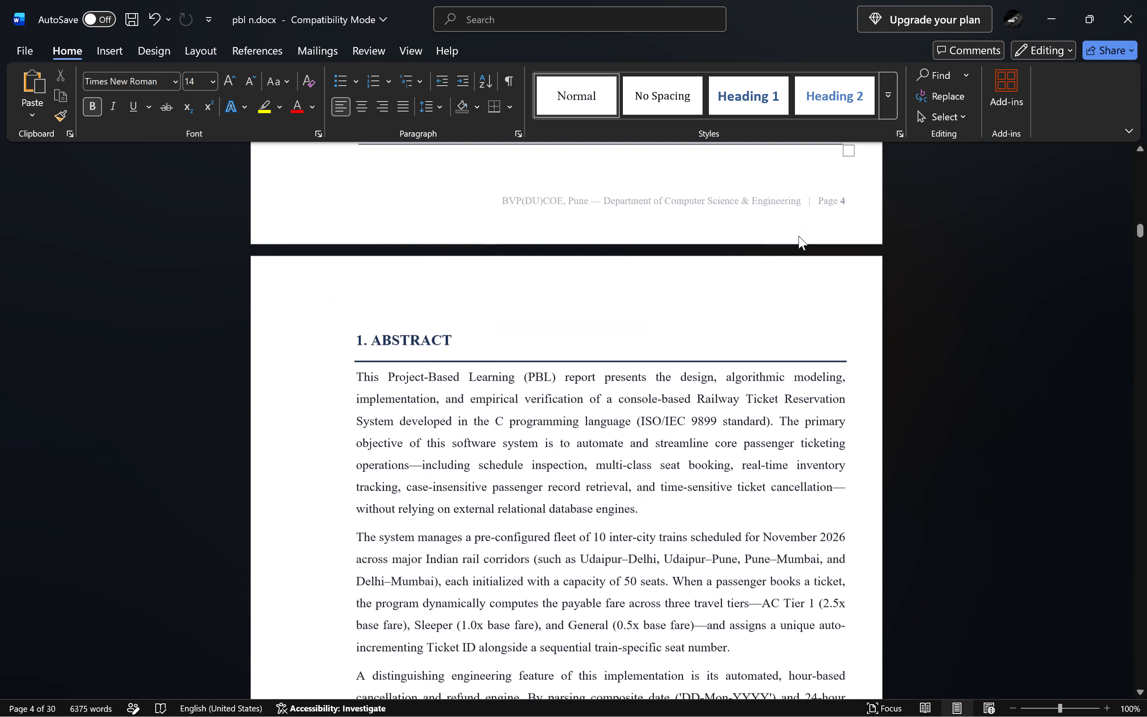
pyautogui.scroll(-4, 799, 236)
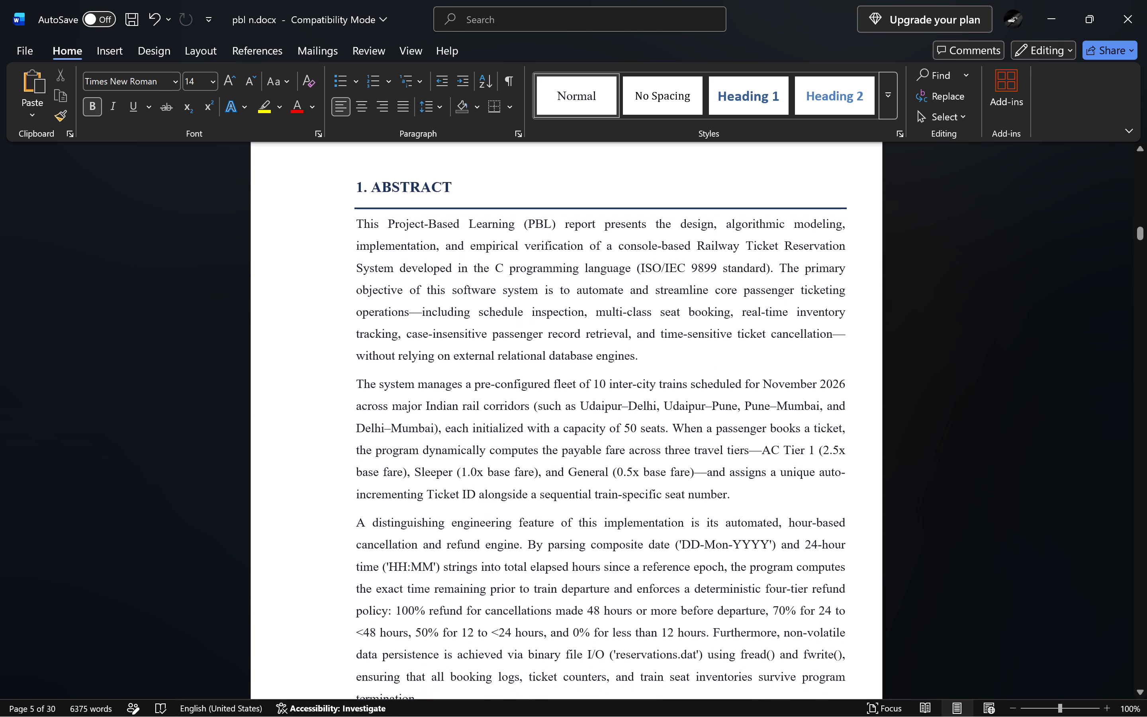
pyautogui.click(425, 183)
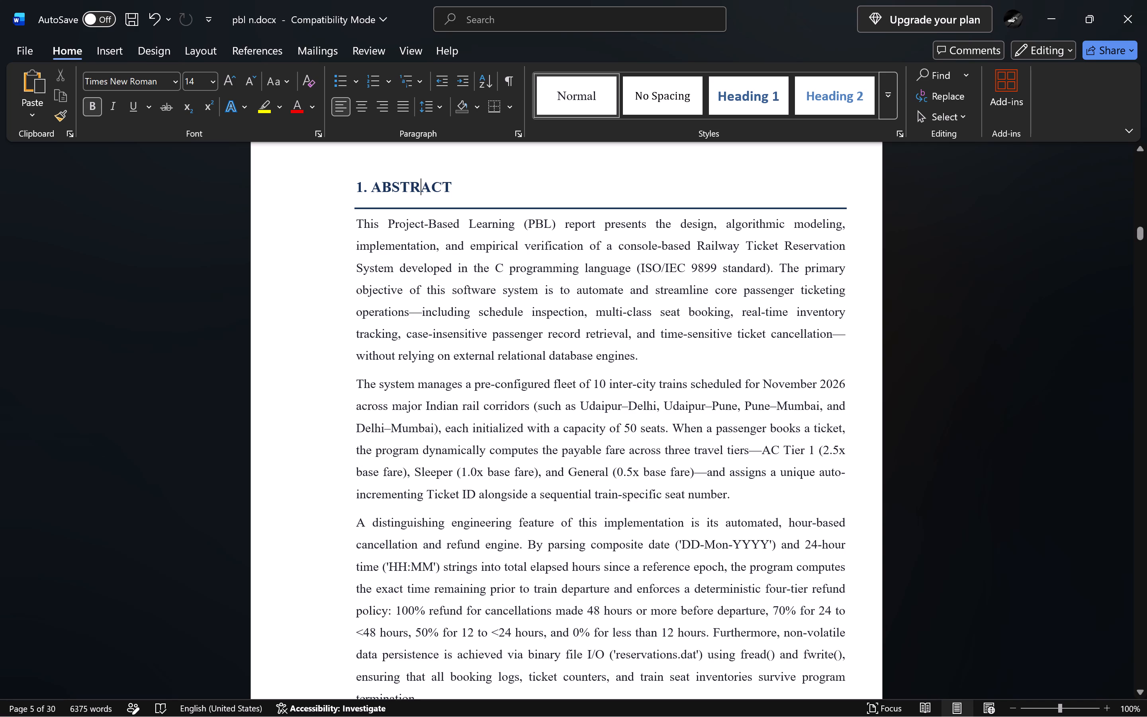
pyautogui.click(444, 271)
pyautogui.scroll(-4, 444, 271)
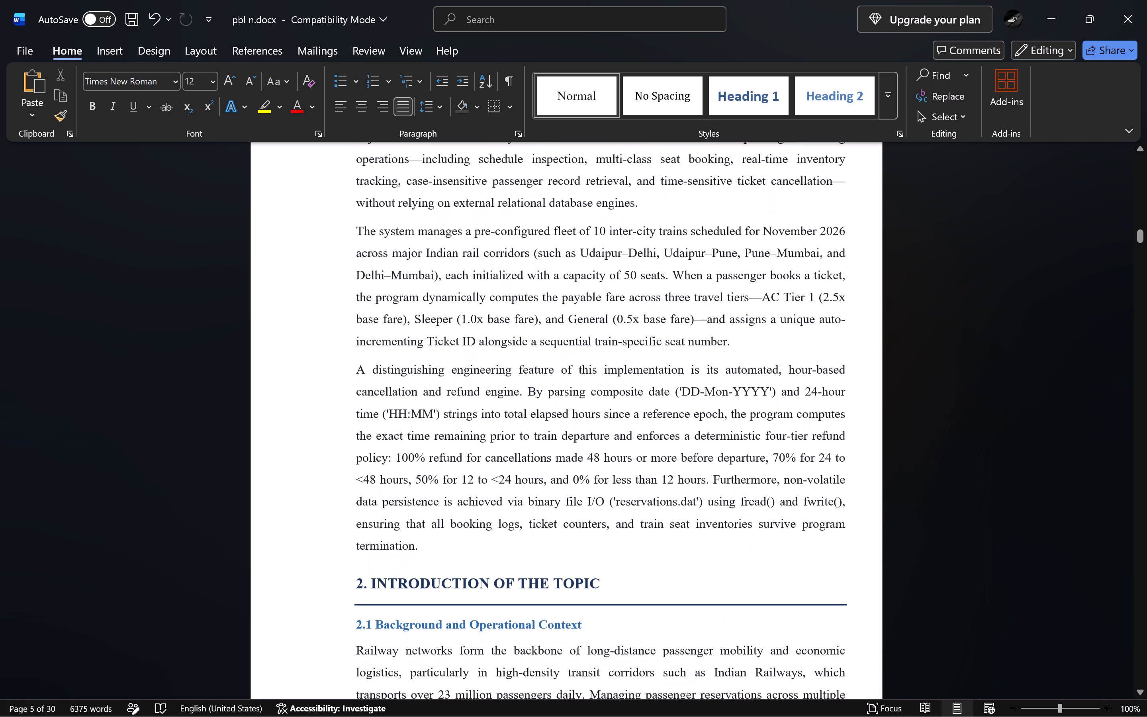
pyautogui.scroll(-6, 377, 273)
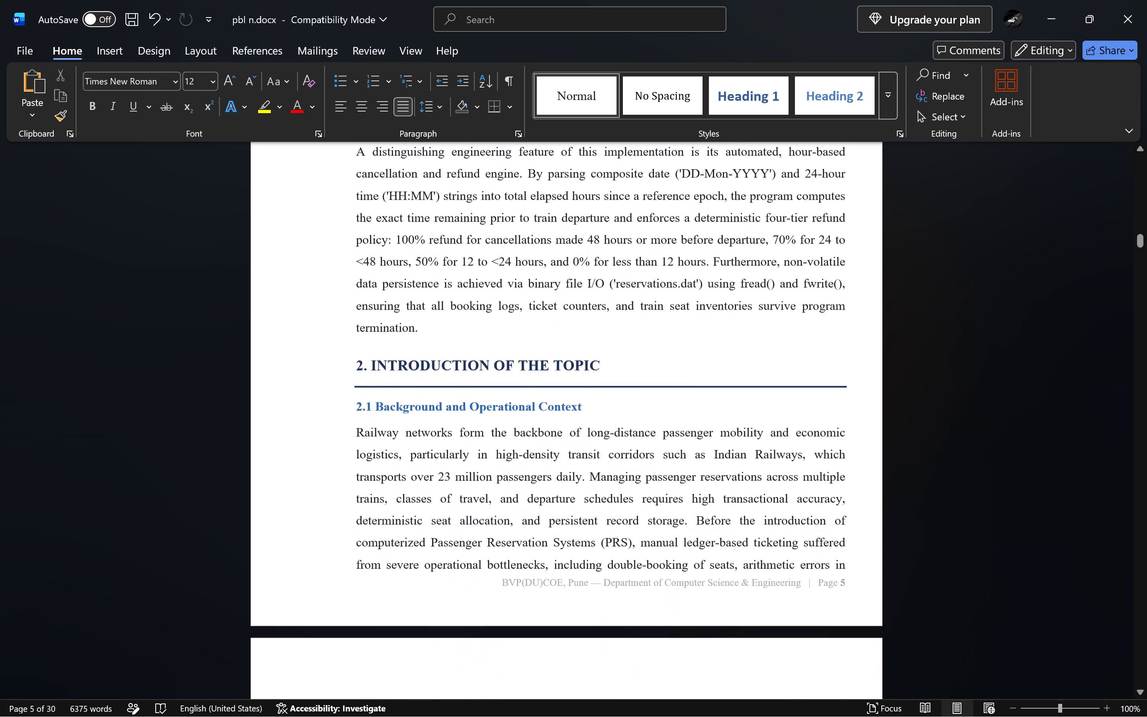
pyautogui.scroll(-11, 378, 273)
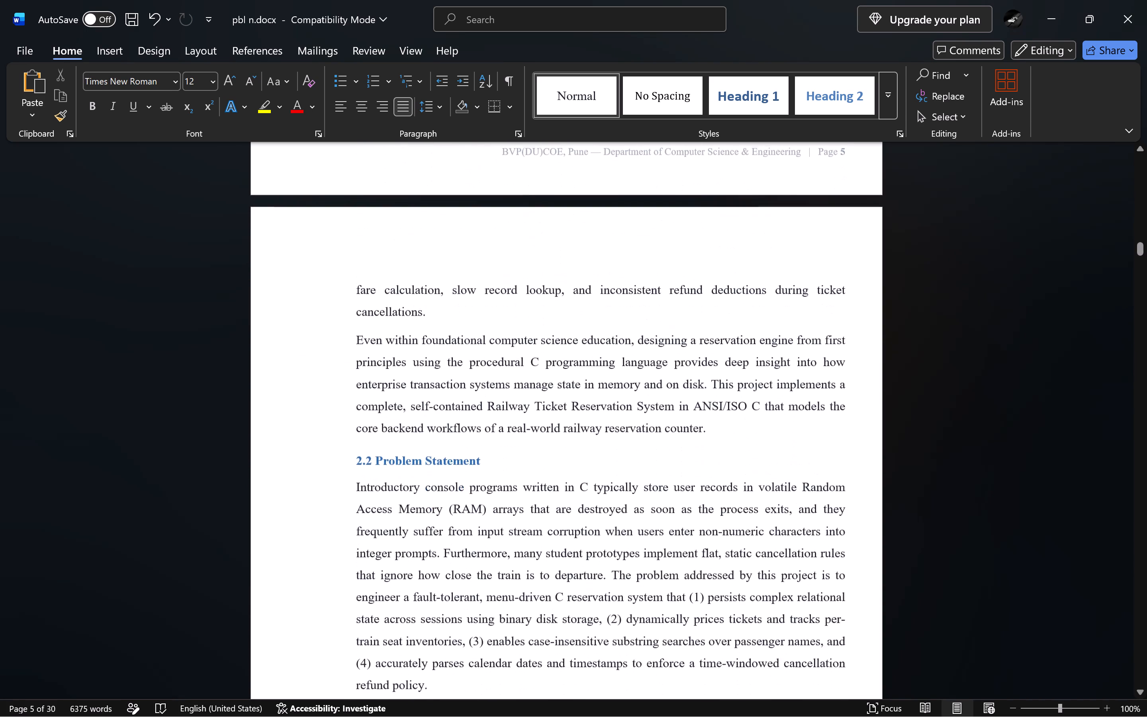
pyautogui.scroll(-3, 378, 273)
pyautogui.scroll(-18, 378, 273)
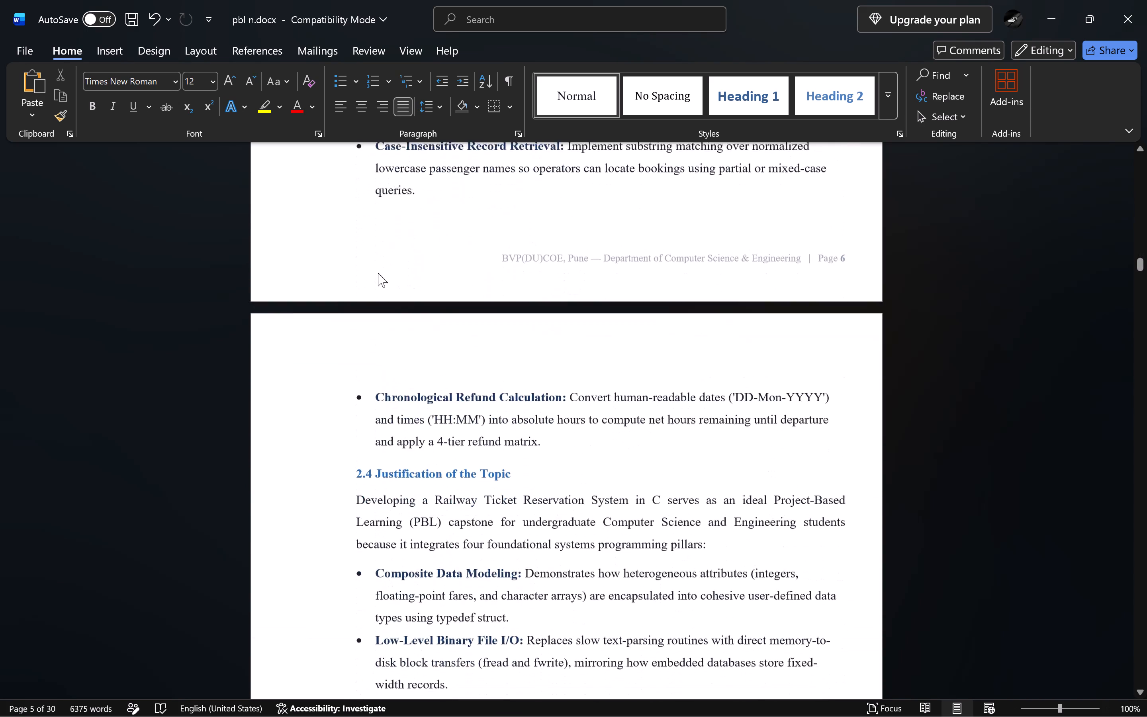
pyautogui.scroll(-15, 378, 273)
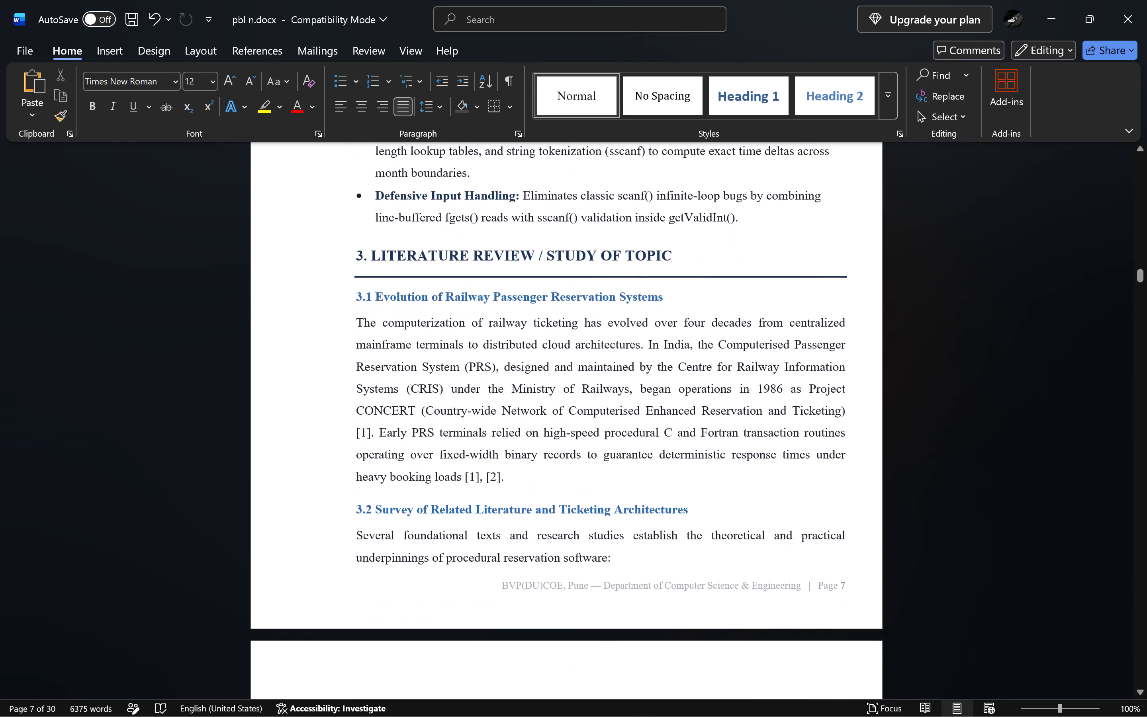
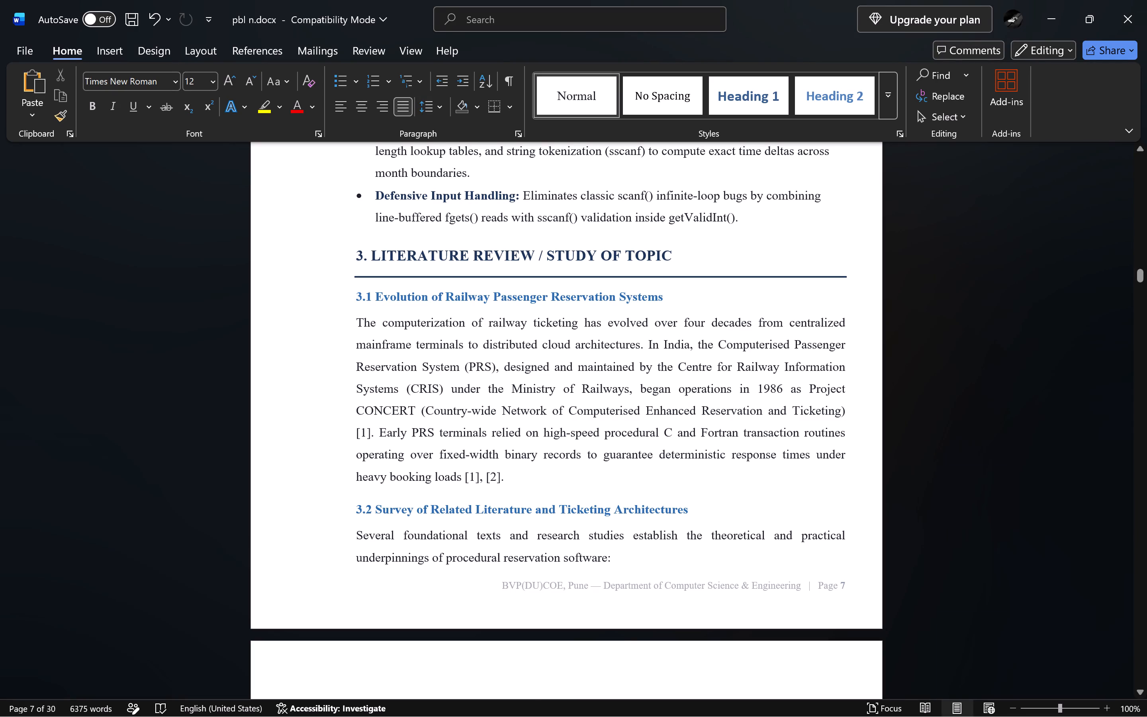
# Check the page layout of the Literature Review from section 3.2 through the reservation system comparison table to the start of section 4.
pyautogui.scroll(-5, 627, 318)
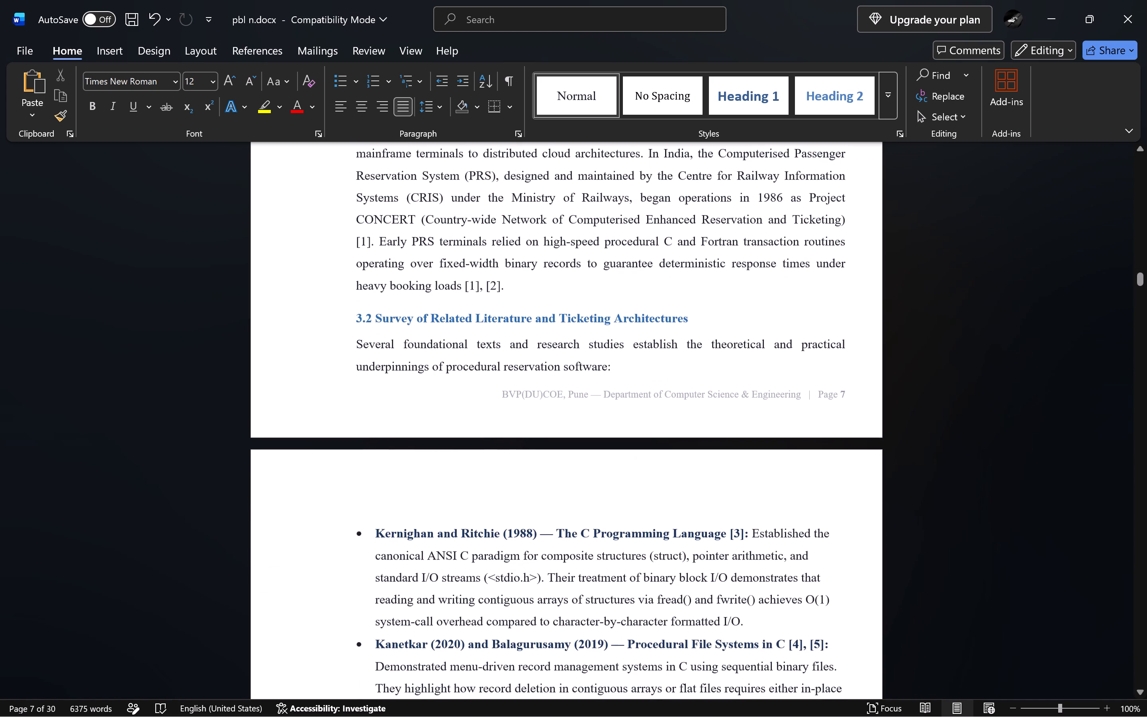
pyautogui.scroll(-2, 627, 318)
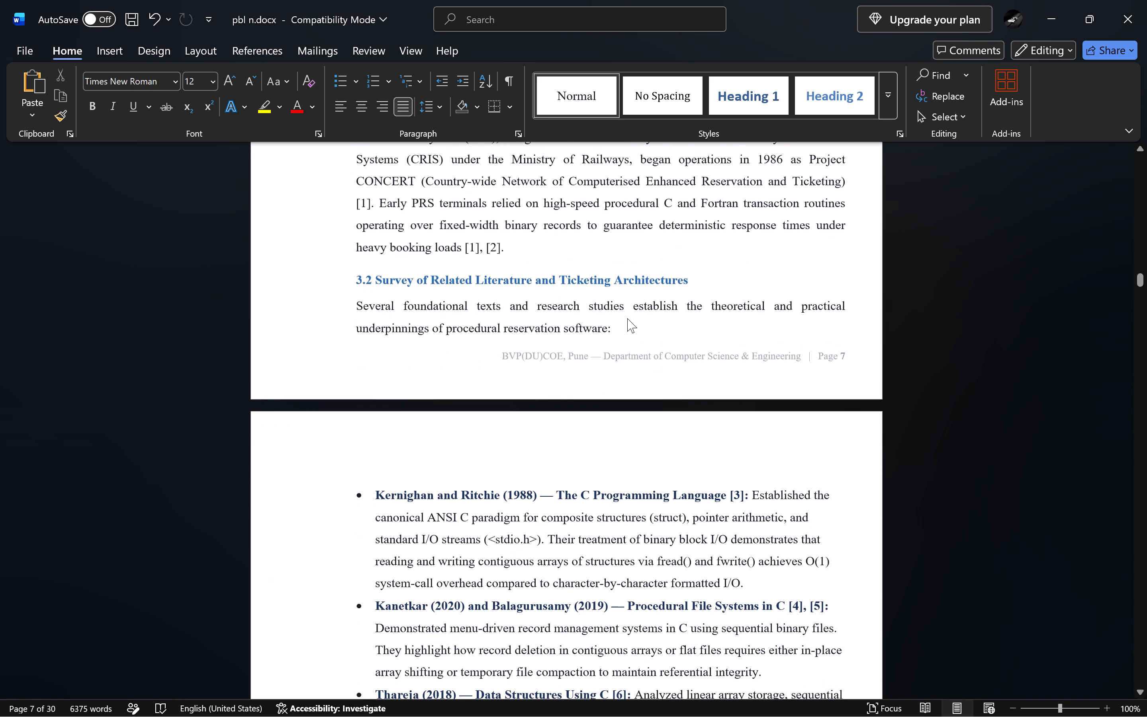
pyautogui.scroll(-1, 684, 291)
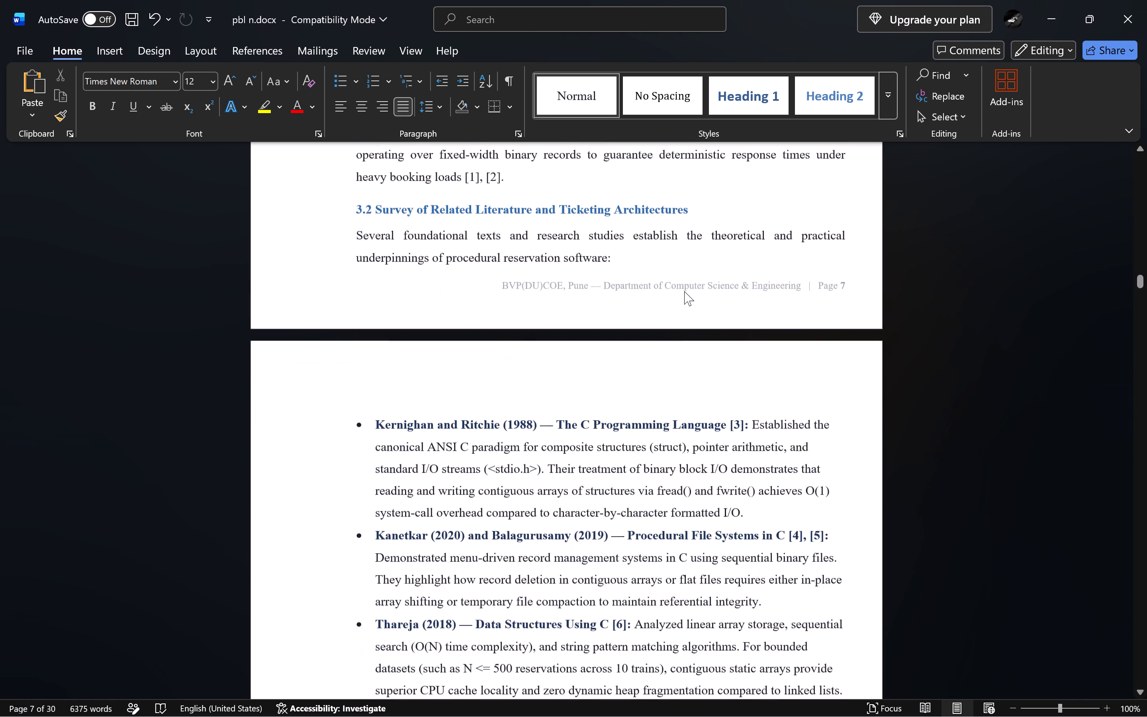
pyautogui.scroll(-18, 684, 291)
pyautogui.scroll(-6, 674, 282)
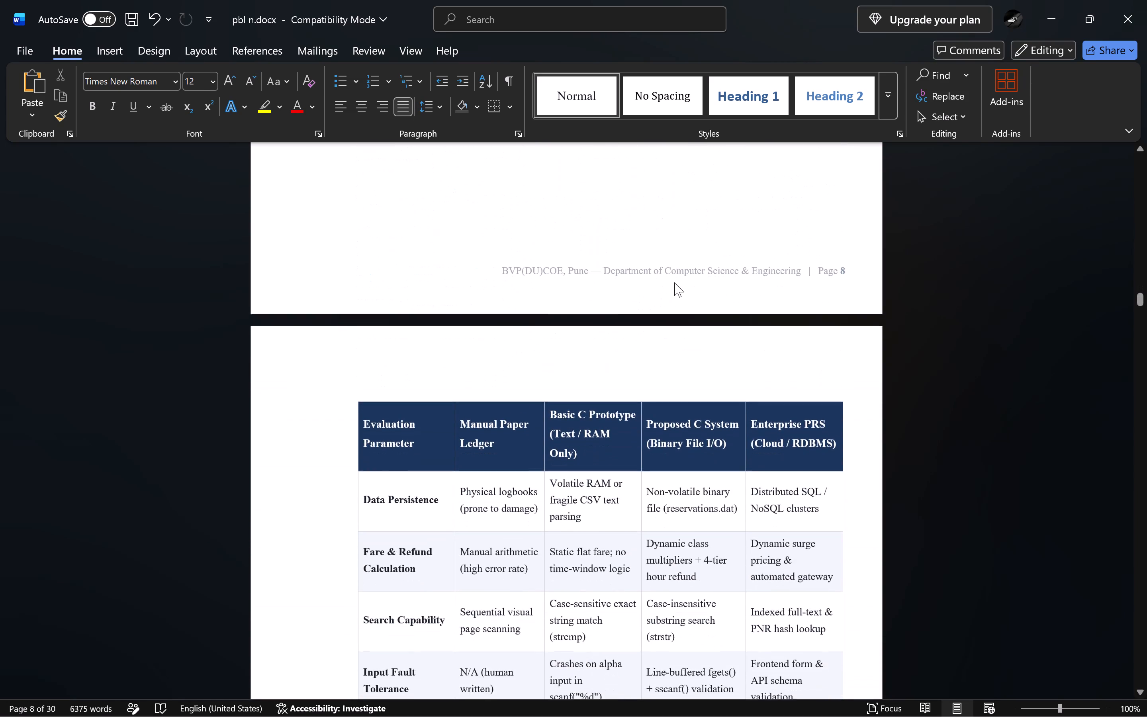
pyautogui.scroll(-5, 674, 282)
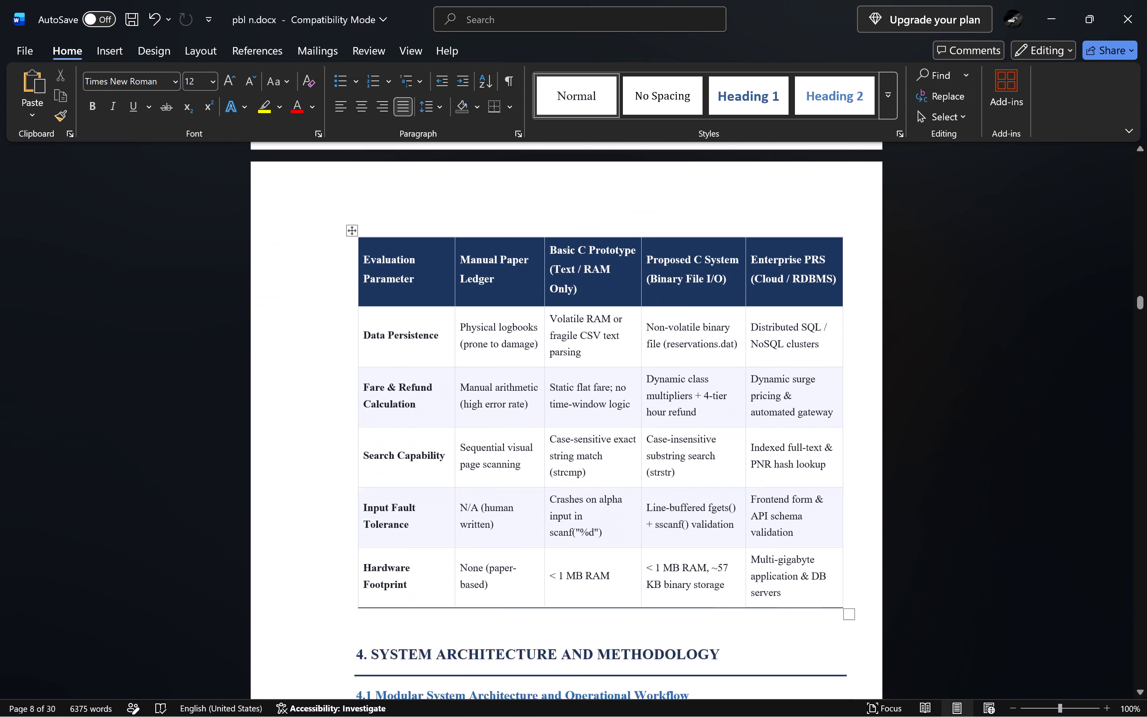
pyautogui.scroll(-5, 674, 283)
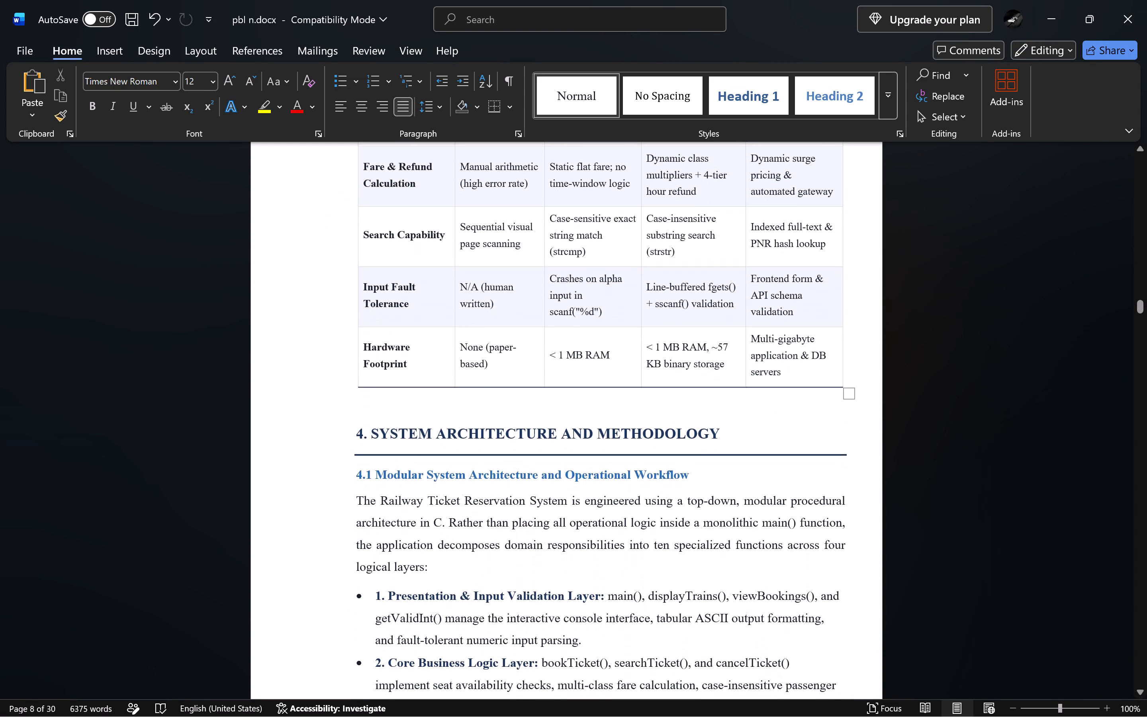
# Recheck pages 7 to 9, examining the gap and page break between section 3.3 and its comparison table.
pyautogui.scroll(4, 675, 284)
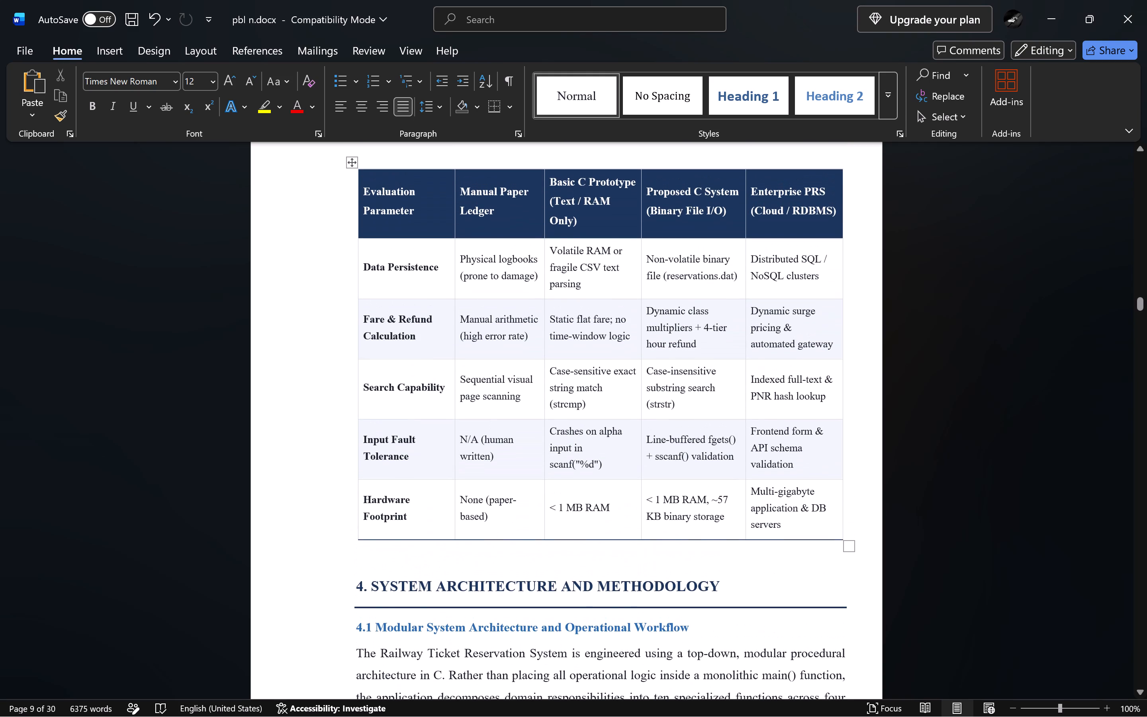
pyautogui.scroll(2, 674, 284)
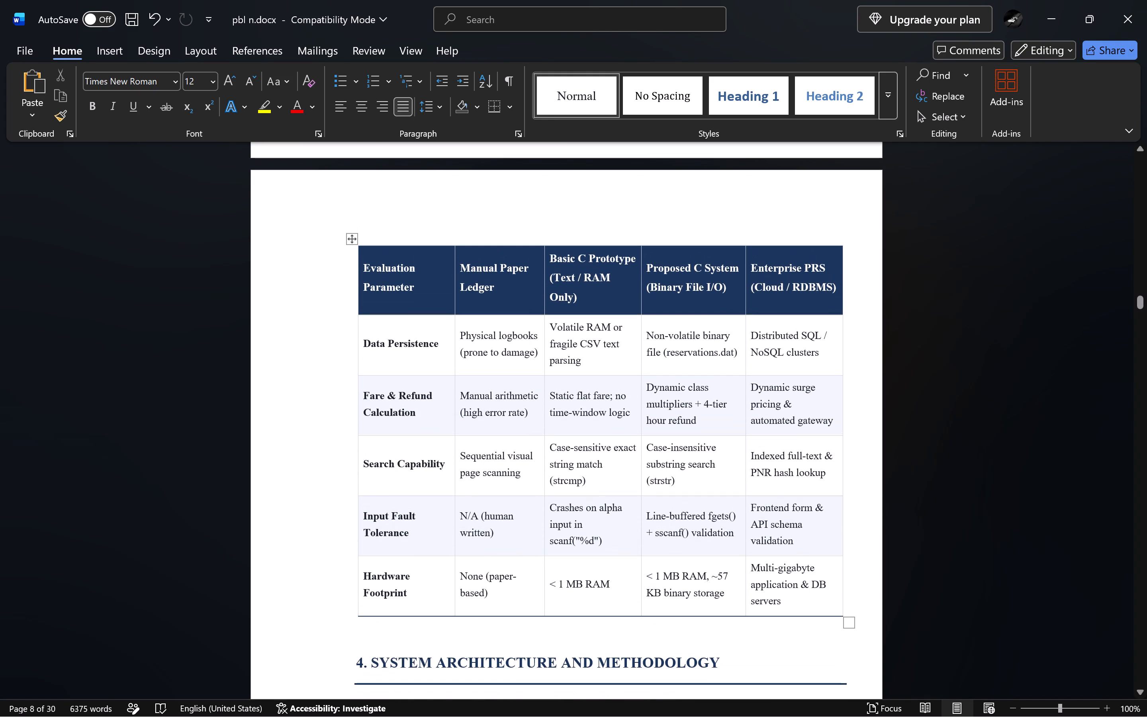
pyautogui.scroll(3, 674, 284)
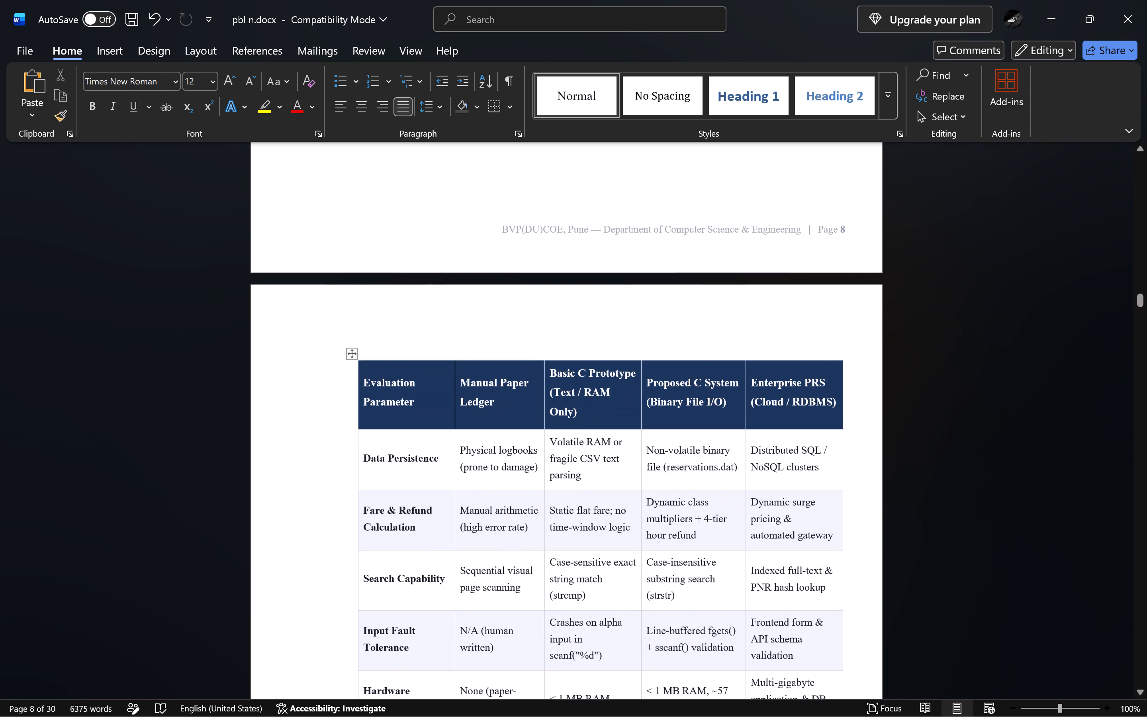
pyautogui.scroll(8, 674, 284)
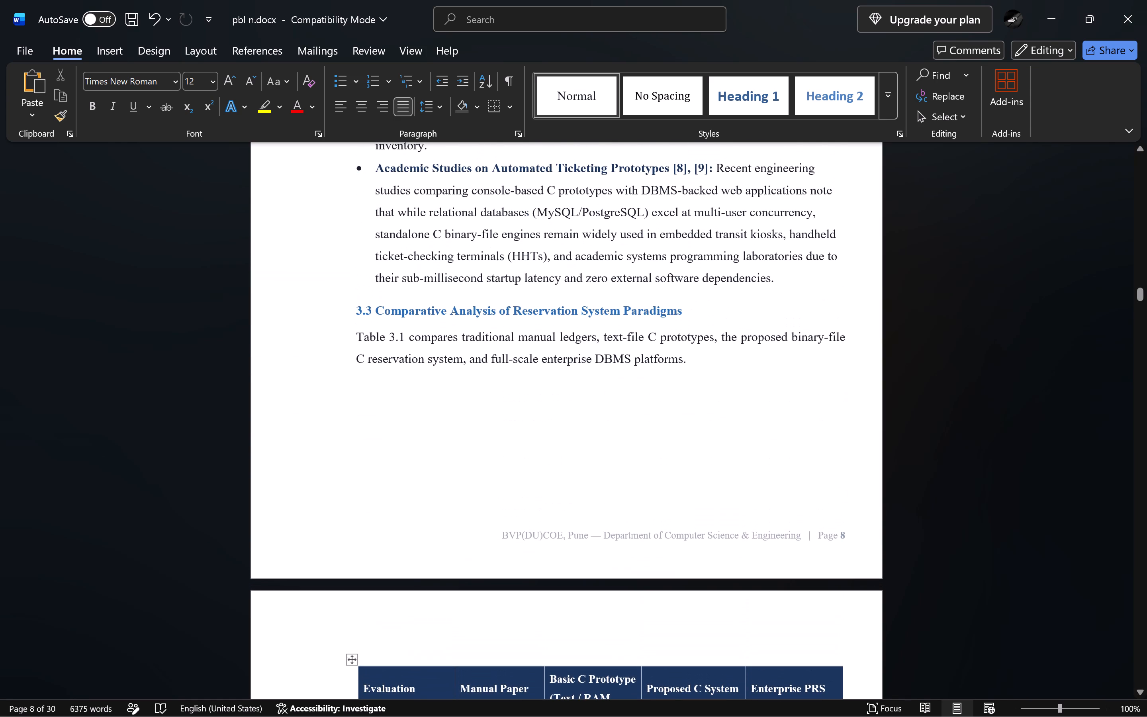
pyautogui.scroll(2, 673, 283)
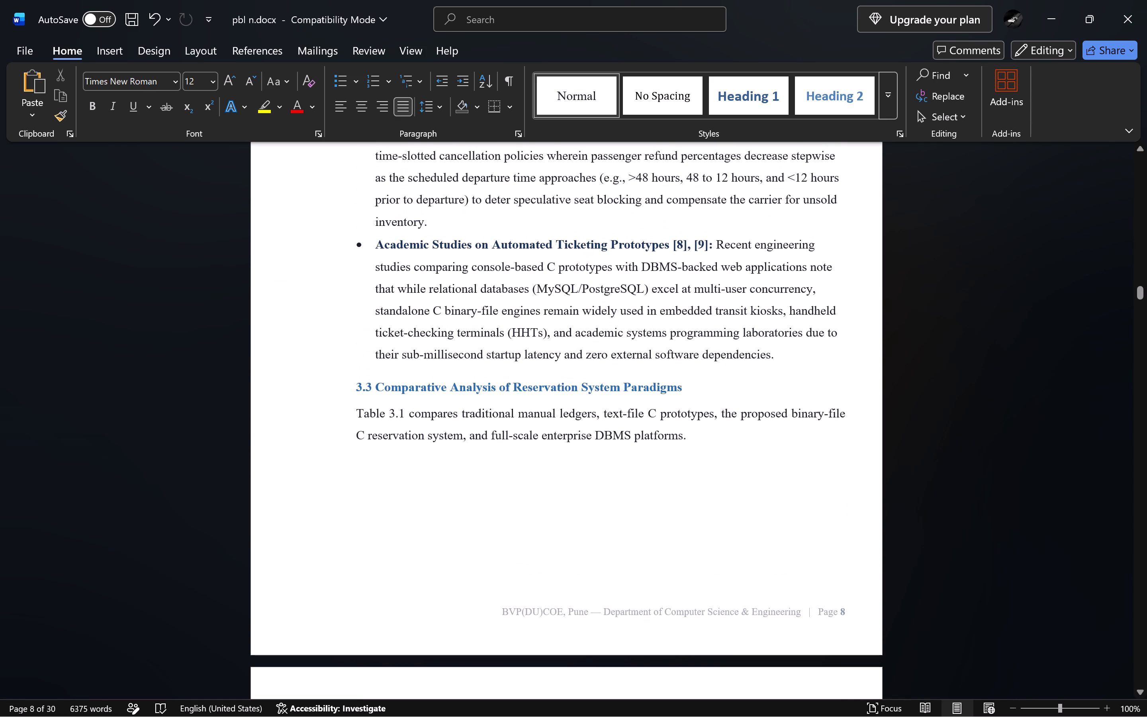
pyautogui.scroll(1, 672, 280)
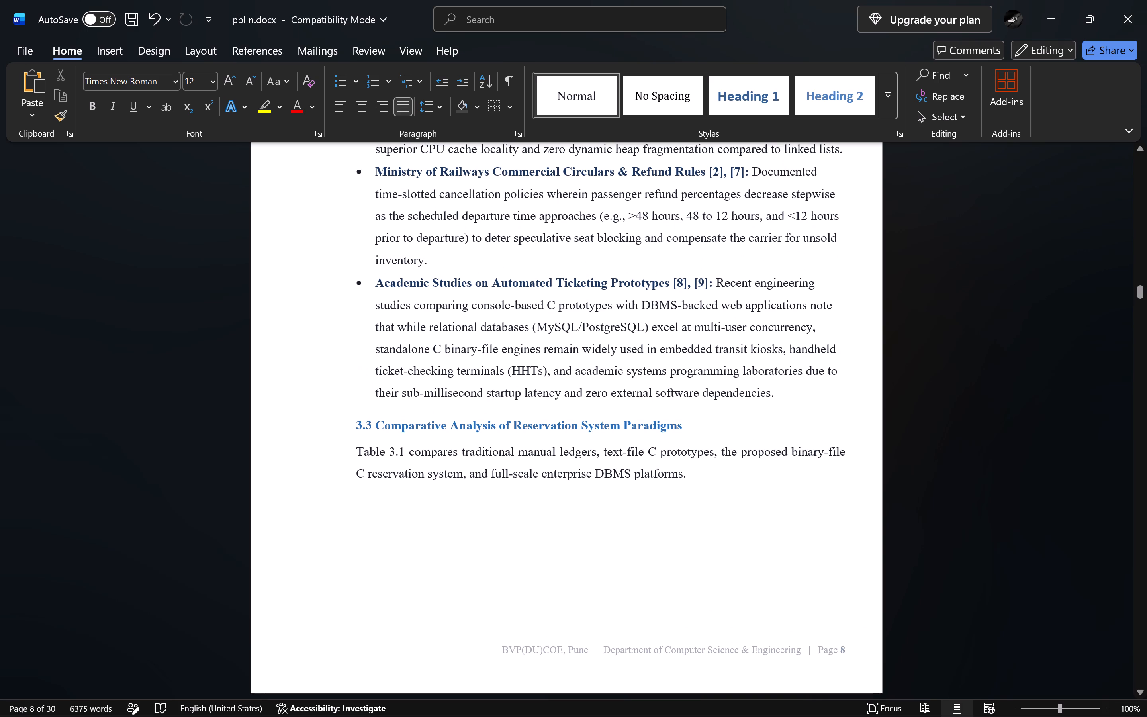
pyautogui.scroll(-1, 672, 267)
pyautogui.scroll(12, 672, 267)
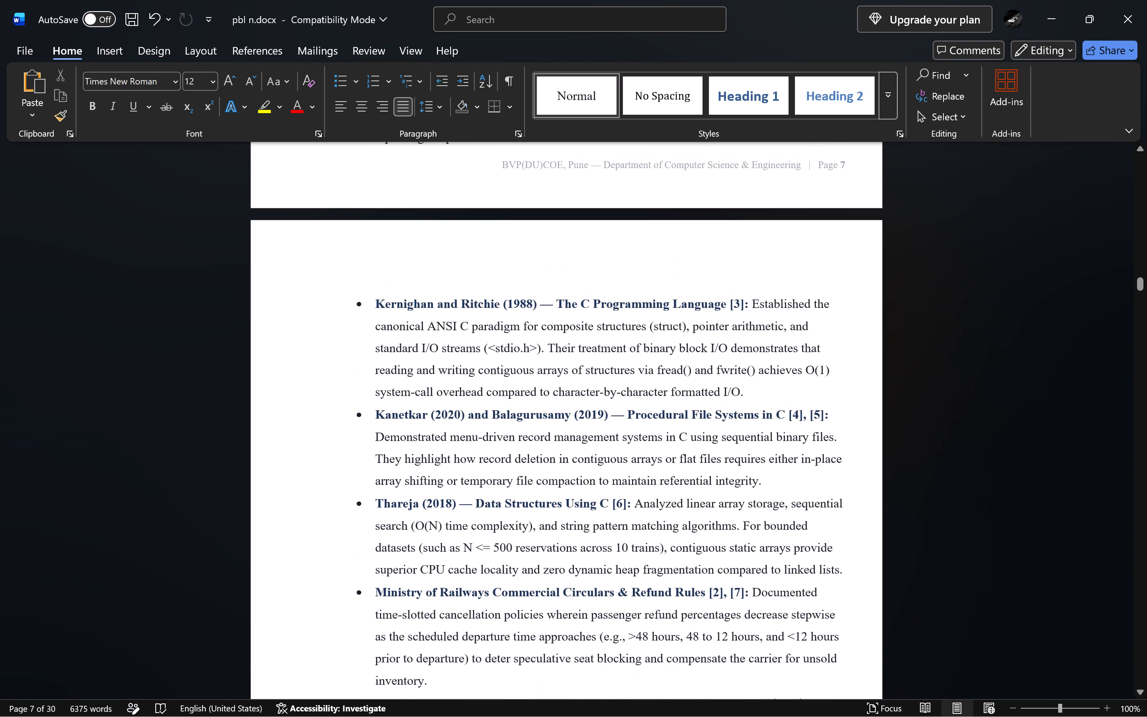
pyautogui.scroll(9, 672, 265)
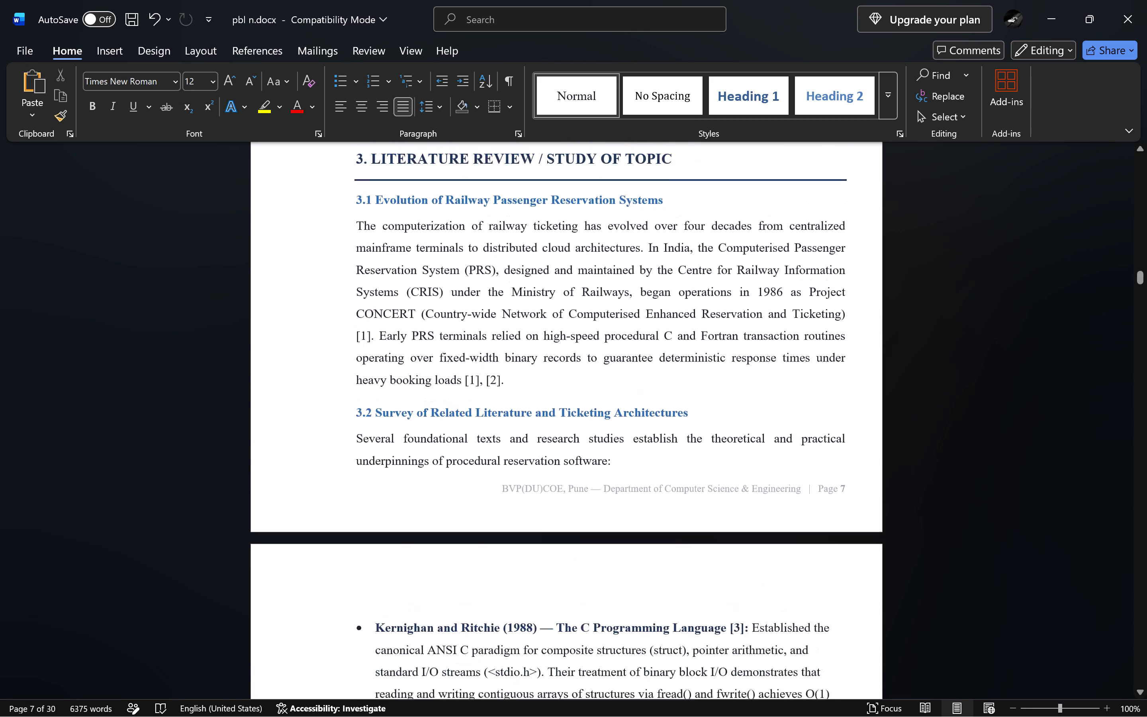
pyautogui.scroll(3, 672, 264)
pyautogui.scroll(-5, 672, 264)
pyautogui.scroll(-18, 671, 263)
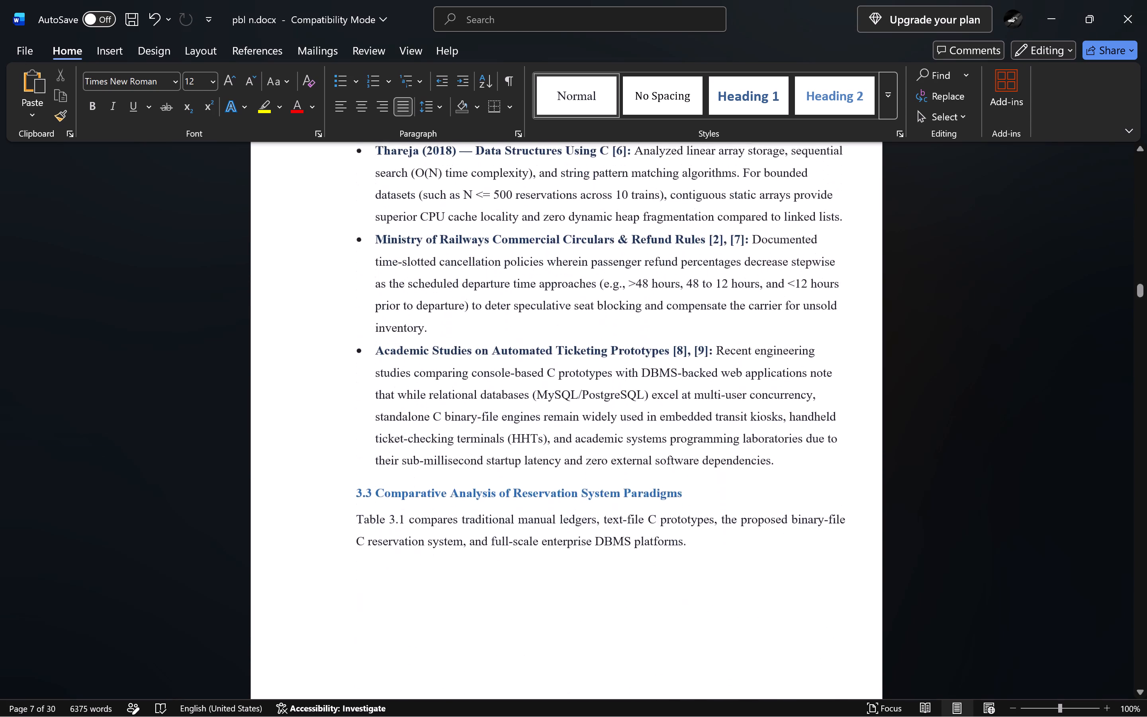
pyautogui.scroll(-17, 671, 263)
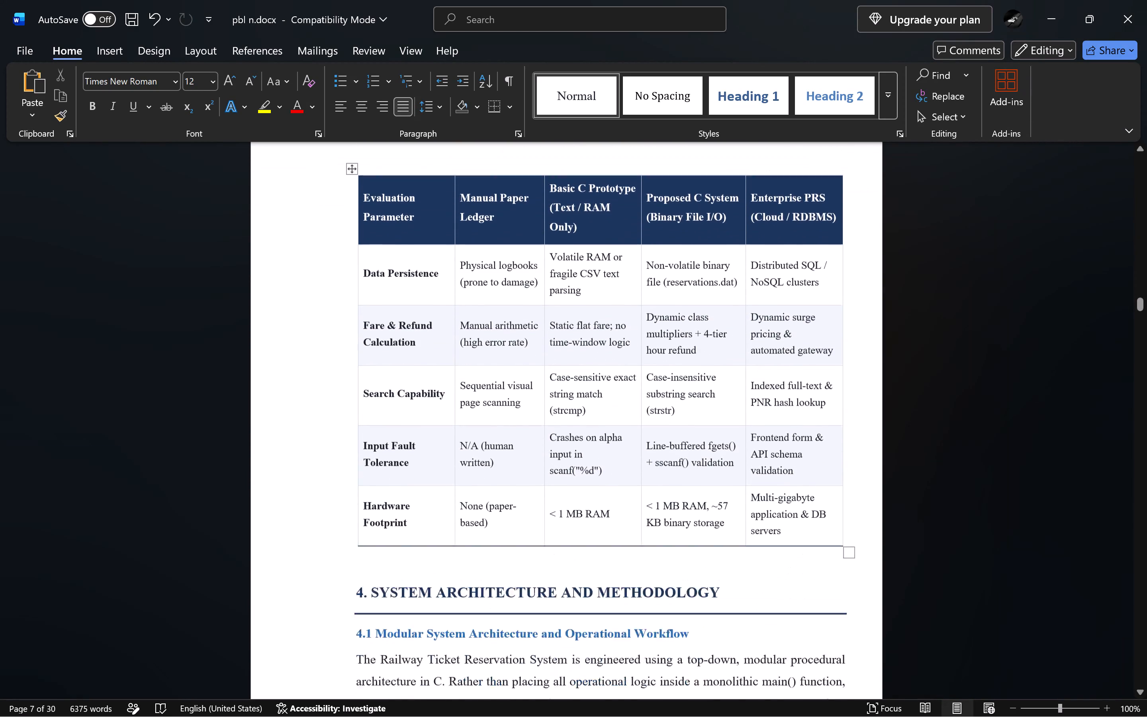
# Look through section 4, System Architecture and Methodology, checking the layout of the layer list, function table and operational flowchart.
pyautogui.scroll(-5, 671, 263)
pyautogui.scroll(-1, 838, 283)
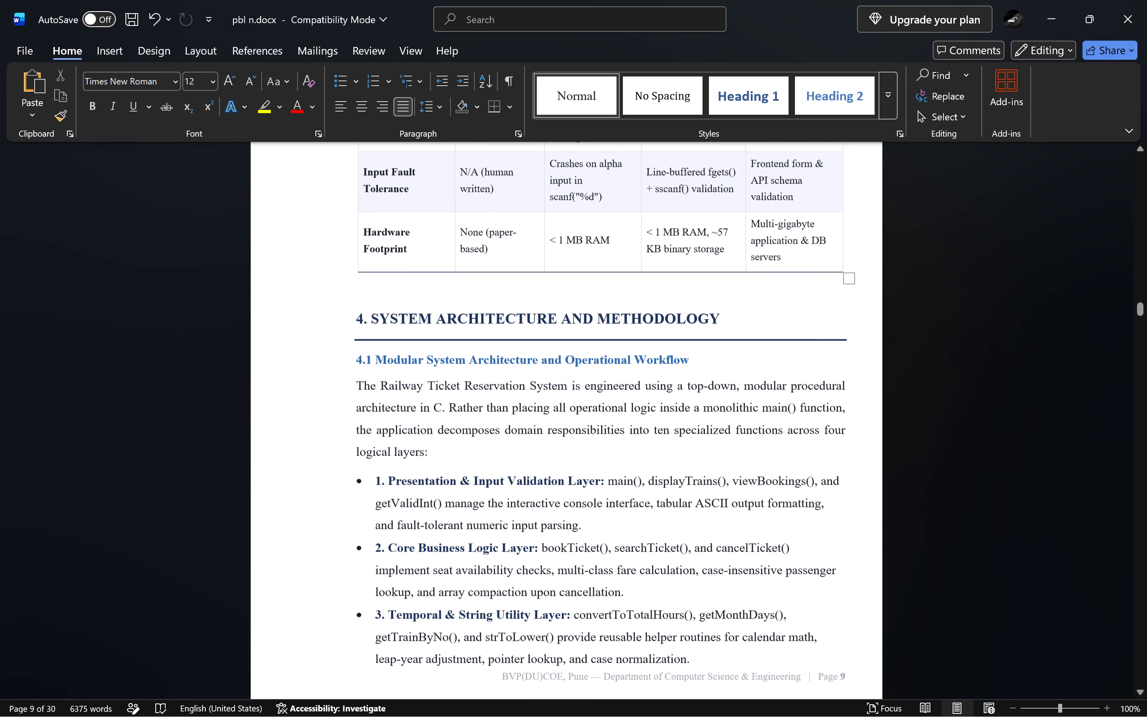
pyautogui.scroll(-3, 838, 283)
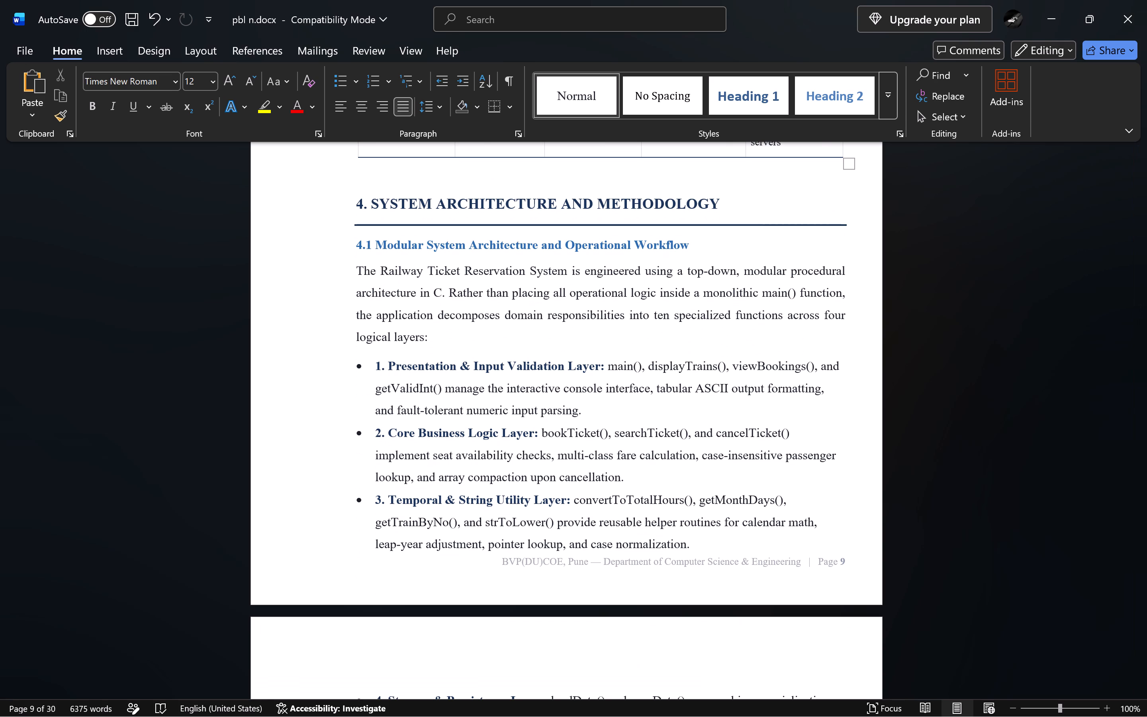
pyautogui.scroll(-5, 838, 283)
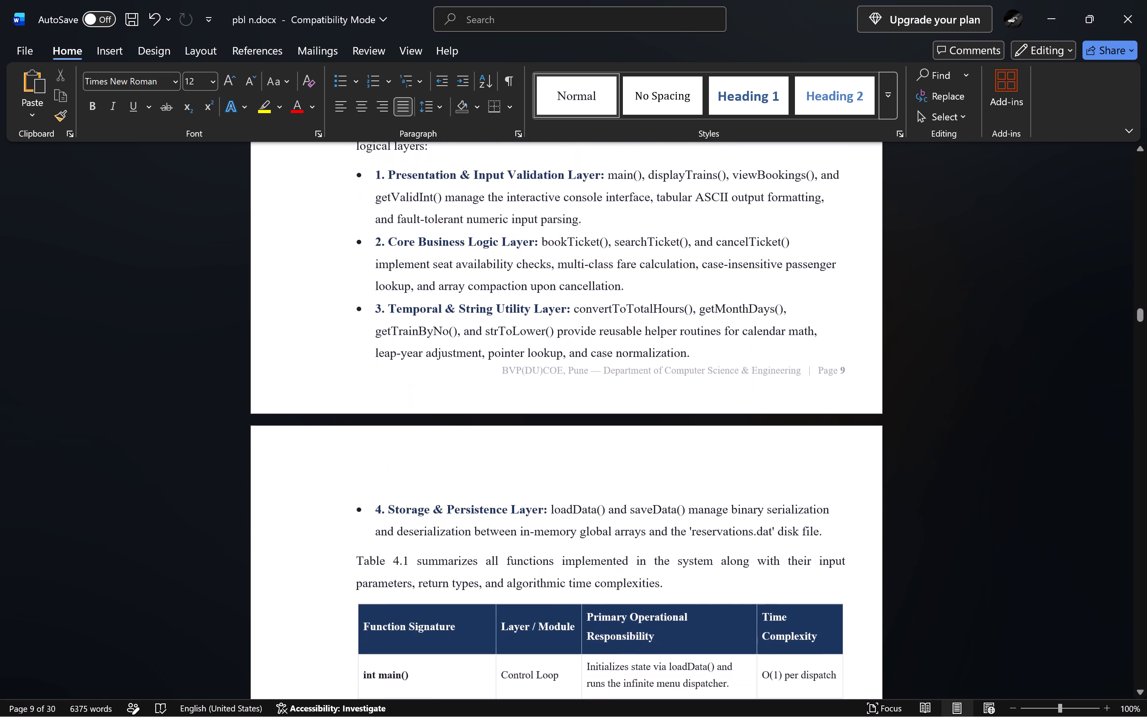
pyautogui.scroll(-6, 838, 283)
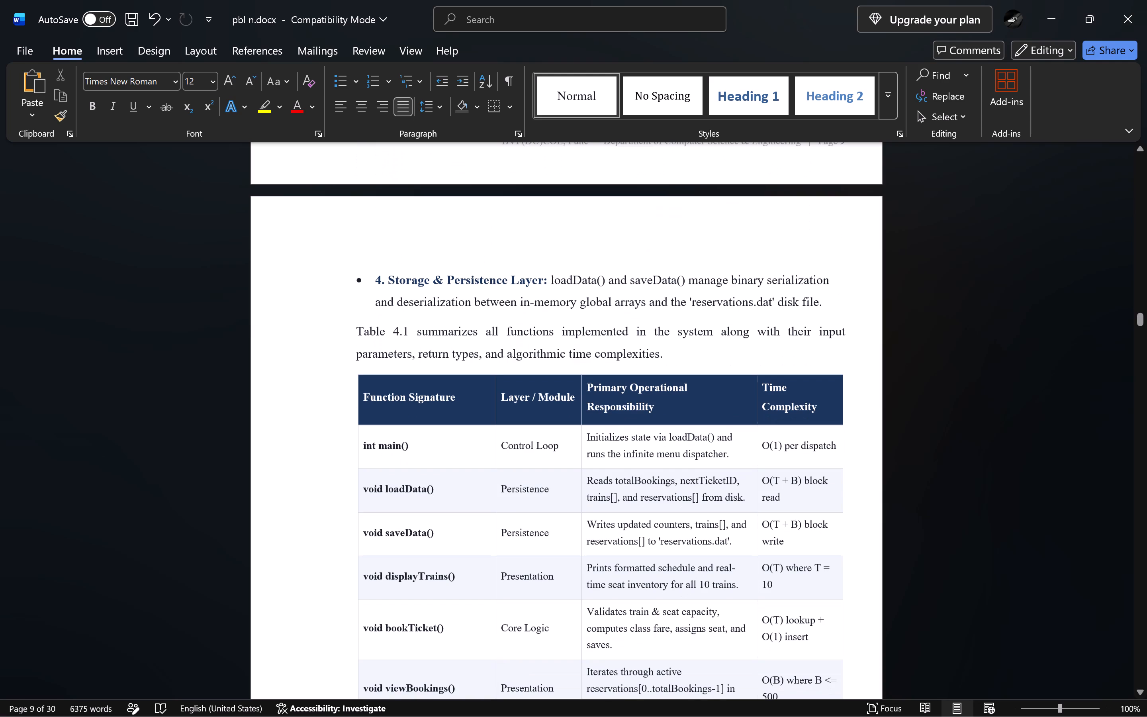
pyautogui.scroll(-12, 838, 283)
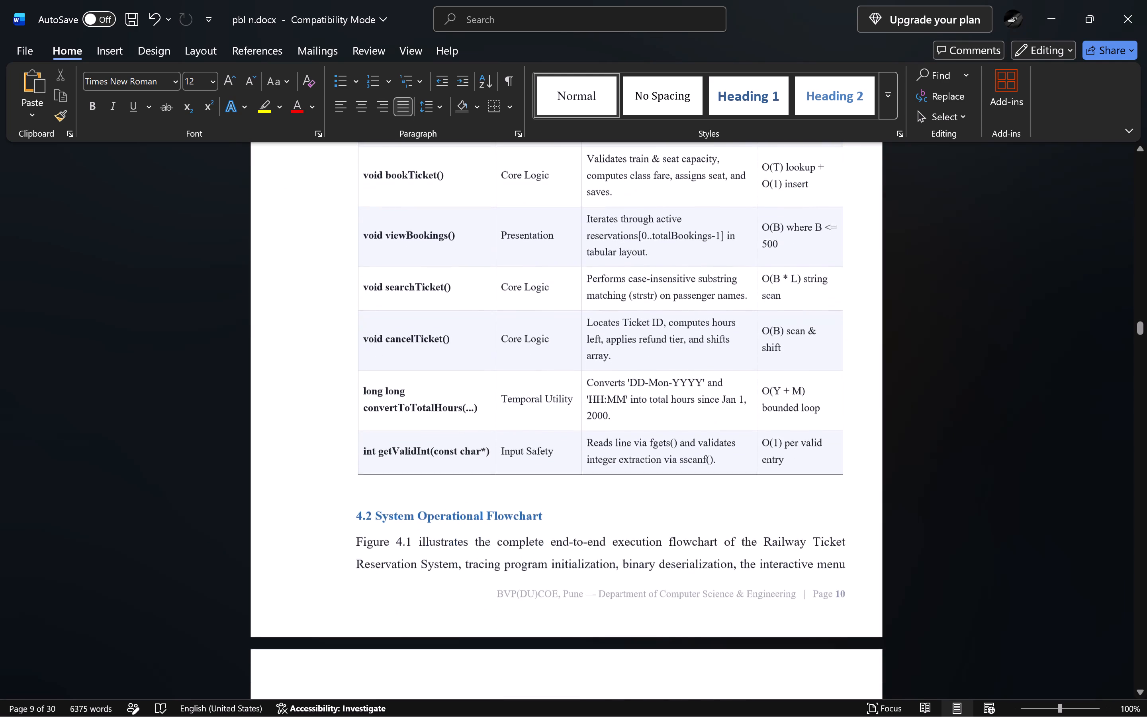
pyautogui.scroll(-12, 838, 283)
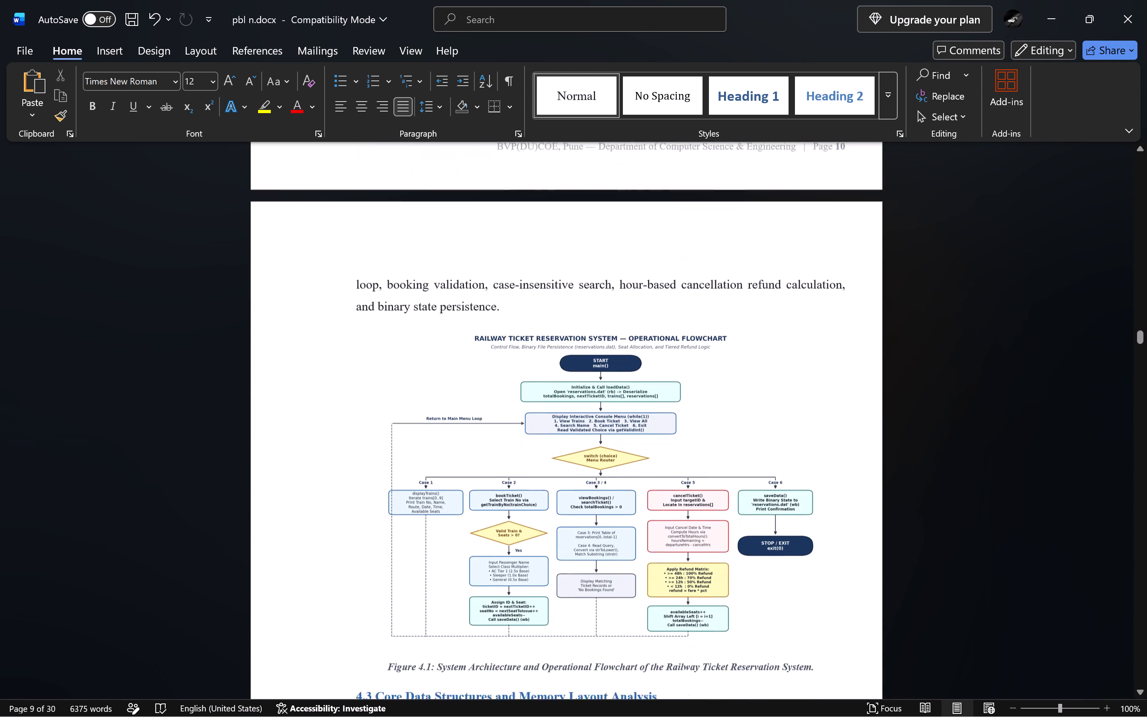
pyautogui.scroll(-5, 838, 283)
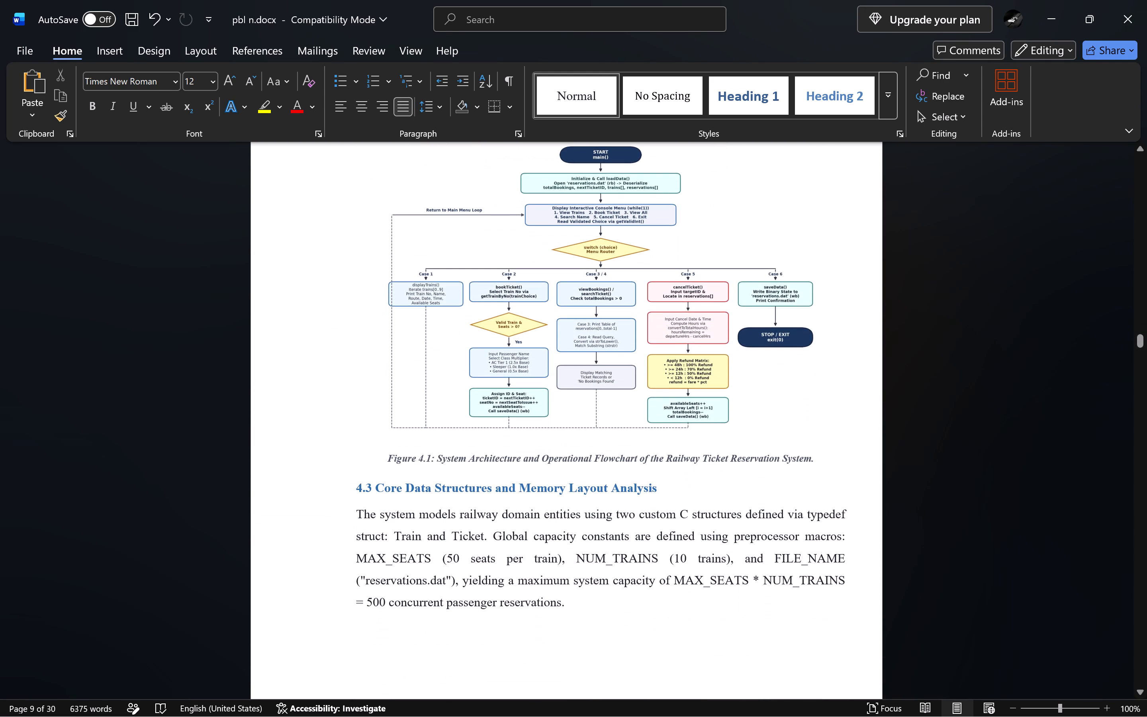
# Enlarge the Figure 4.1 operational flowchart proportionally so it spans about the full text width.
pyautogui.click(752, 411)
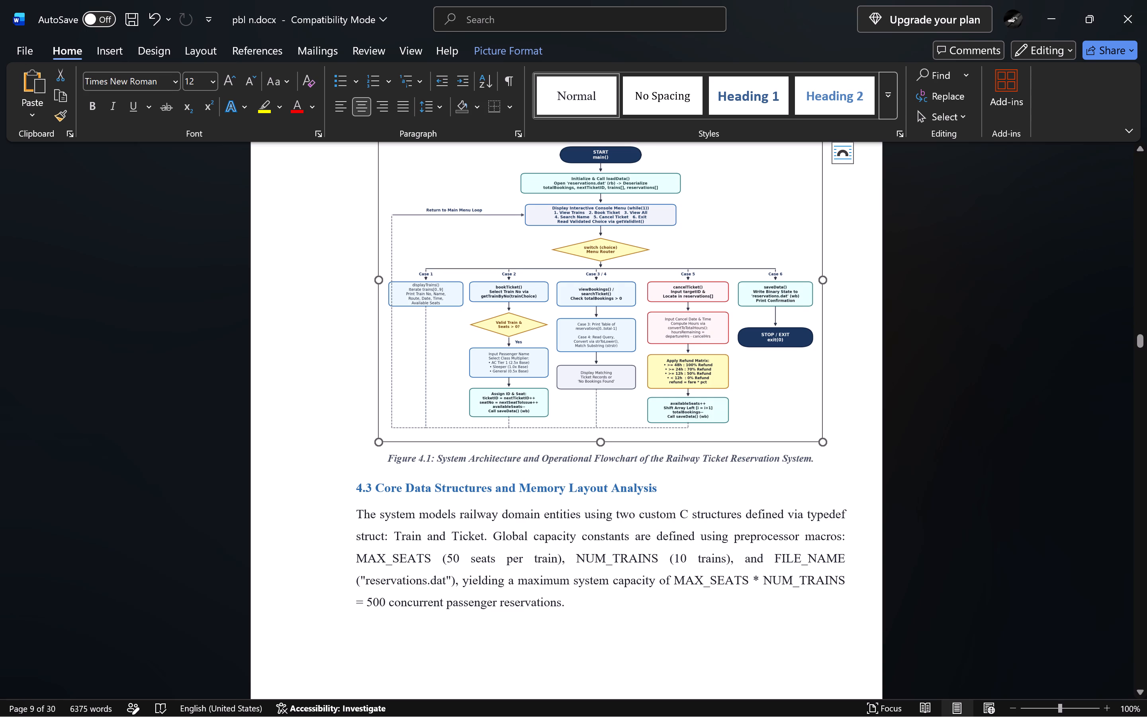
pyautogui.moveTo(822, 442); pyautogui.dragTo(828, 466)
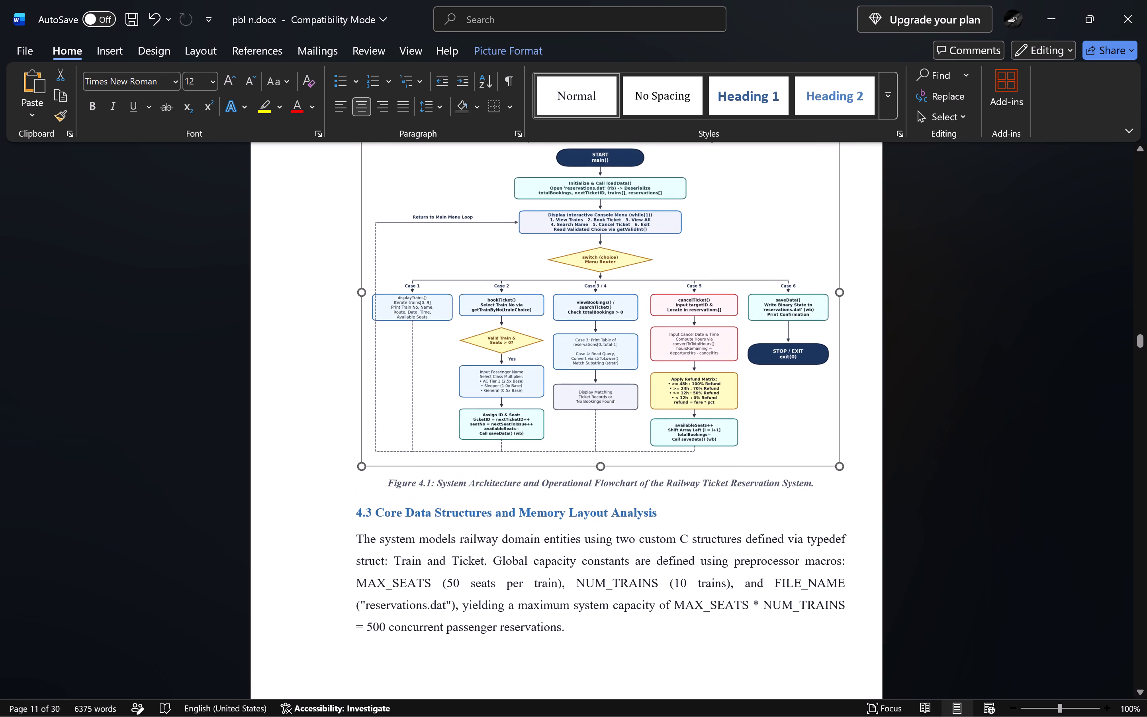
pyautogui.moveTo(828, 466); pyautogui.dragTo(819, 478)
pyautogui.click(343, 374)
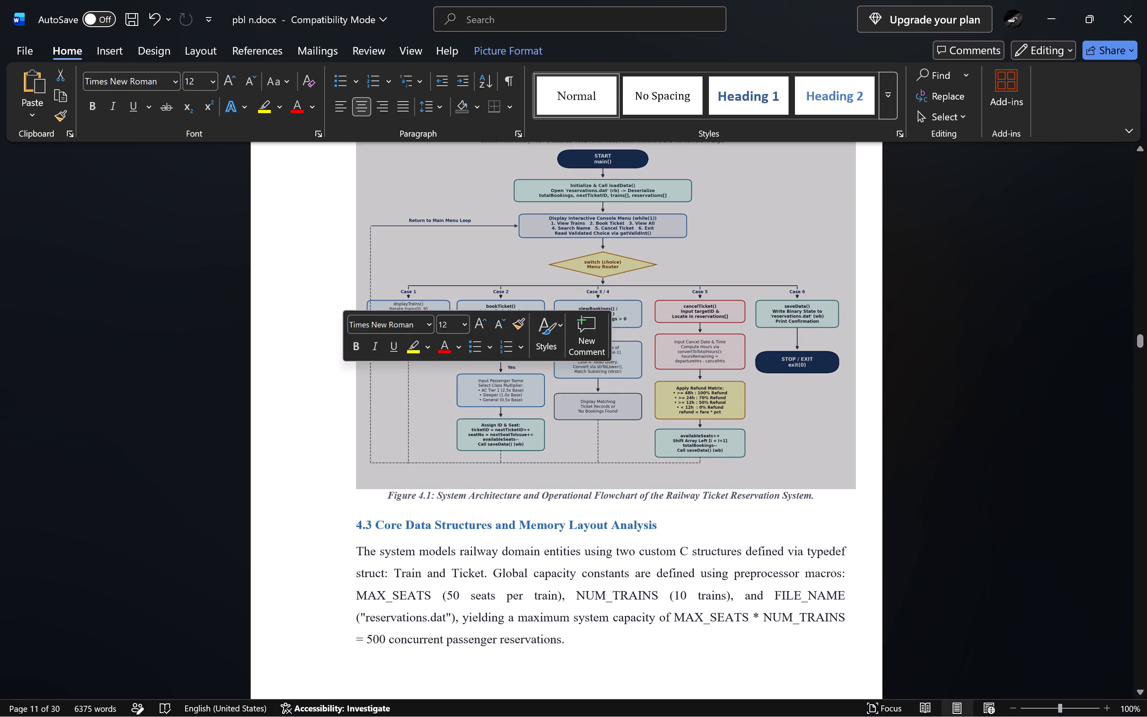
pyautogui.scroll(-5, 343, 374)
pyautogui.click(421, 558)
# Check the page layout around the enlarged flowchart, section 4.3 and Listing 4.1 with the Ticket and Train structures.
pyautogui.scroll(-6, 421, 557)
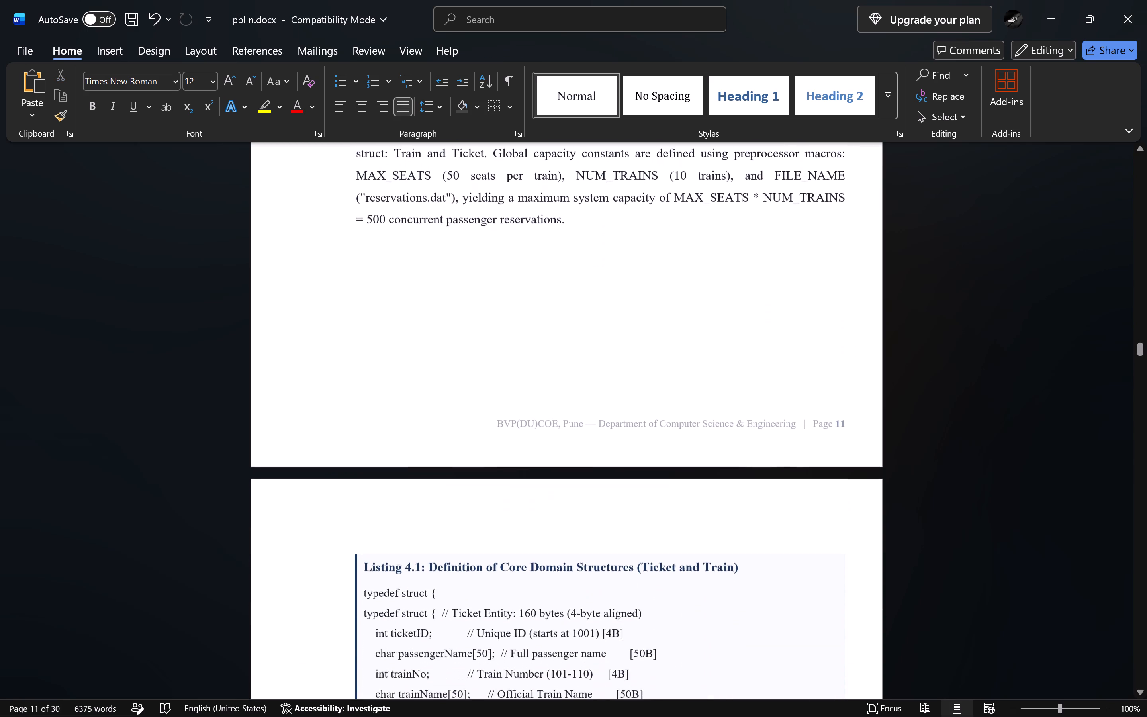
pyautogui.scroll(7, 450, 471)
pyautogui.scroll(8, 537, 315)
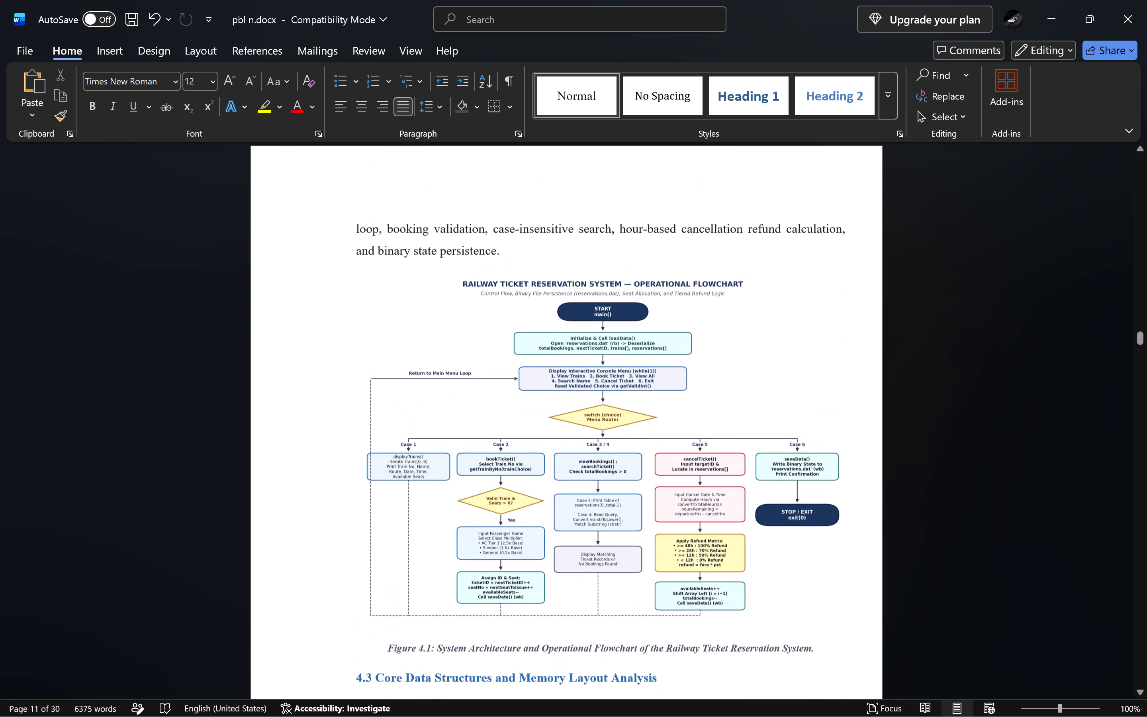
pyautogui.scroll(-3, 765, 329)
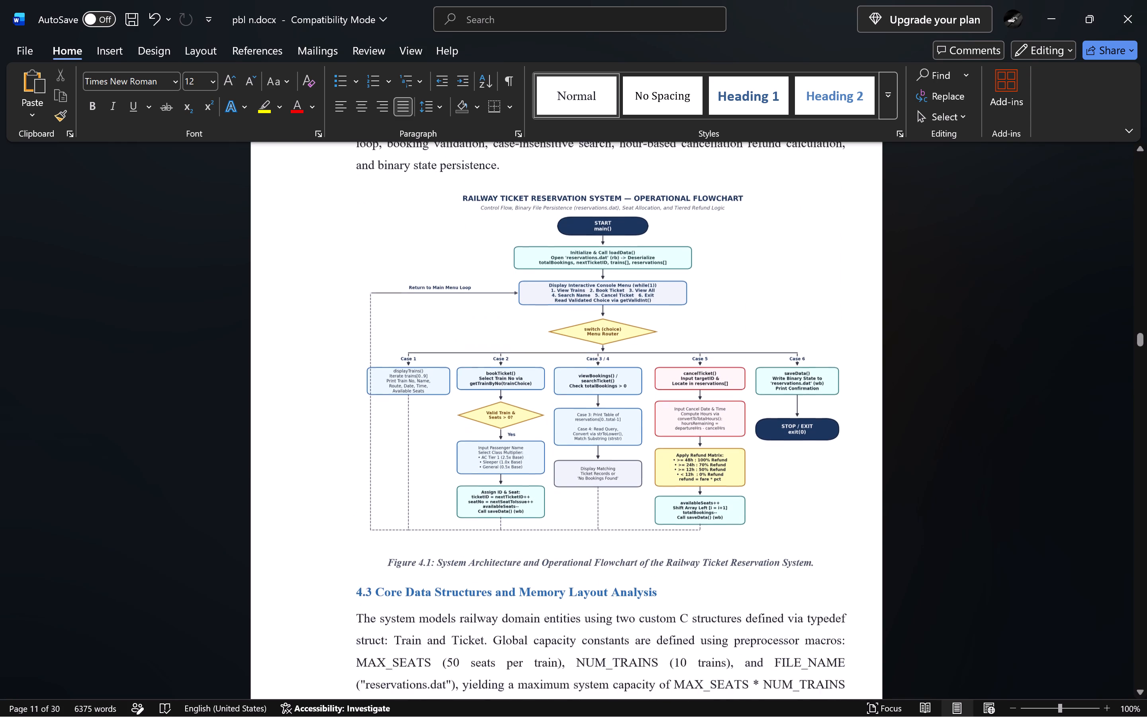
pyautogui.scroll(-7, 765, 329)
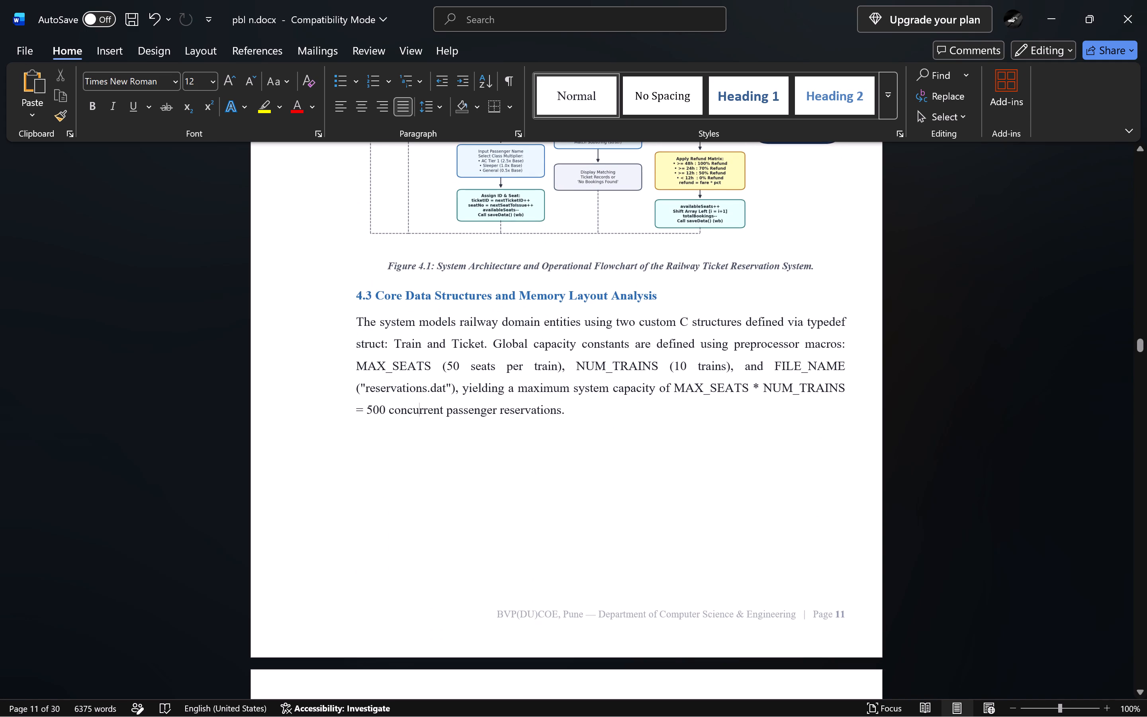
pyautogui.scroll(-7, 482, 441)
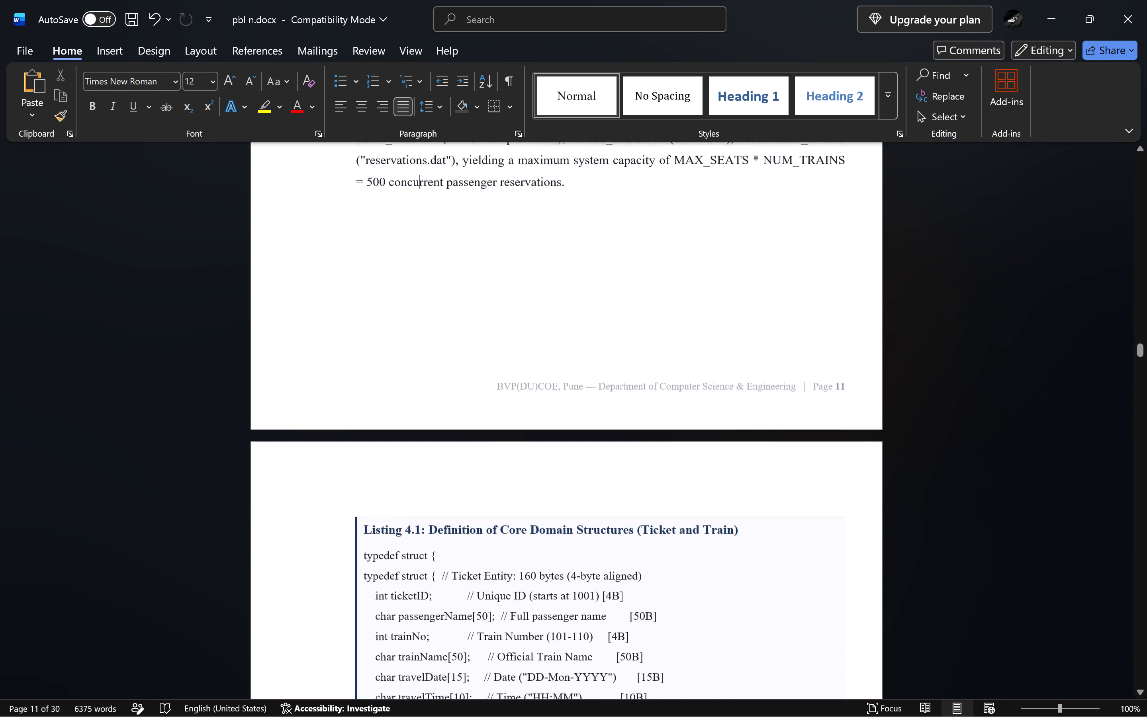
pyautogui.scroll(-7, 482, 441)
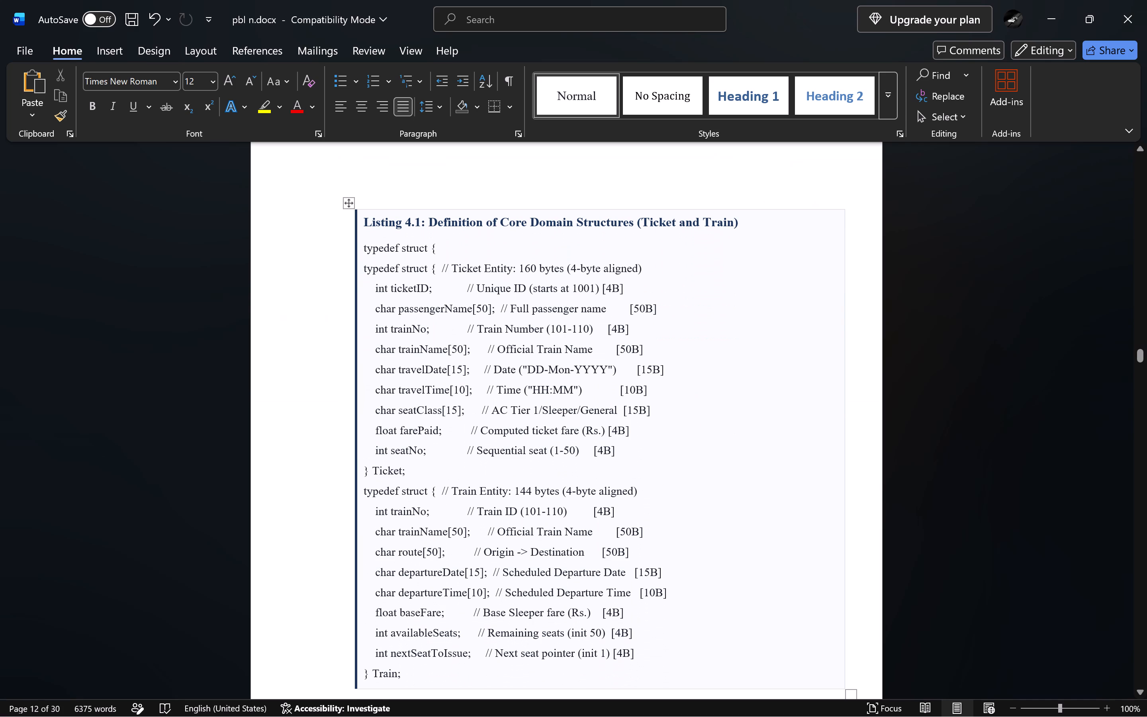
pyautogui.scroll(-1, 482, 441)
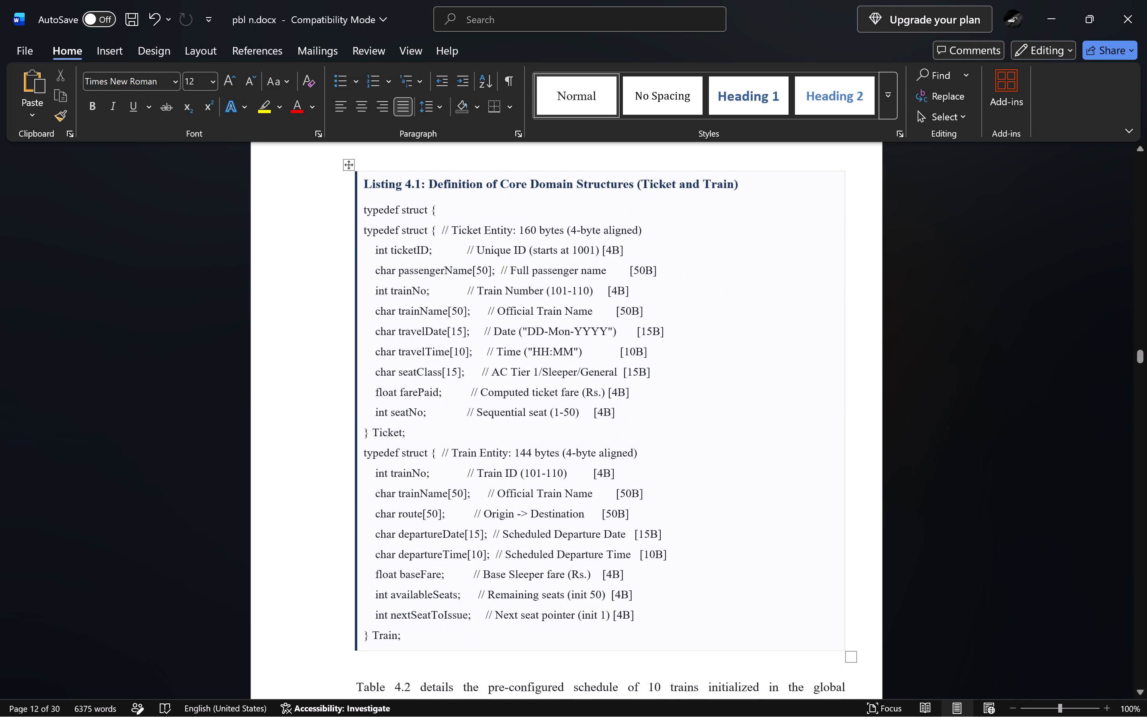
pyautogui.scroll(-1, 482, 441)
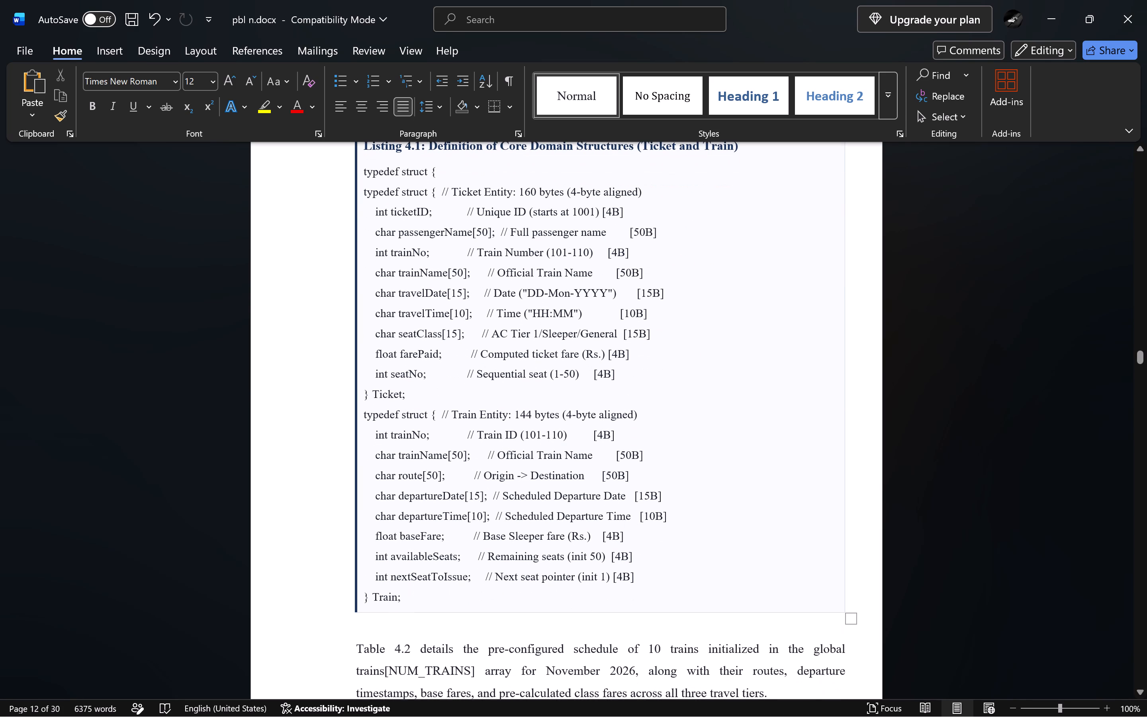
pyautogui.scroll(1, 482, 441)
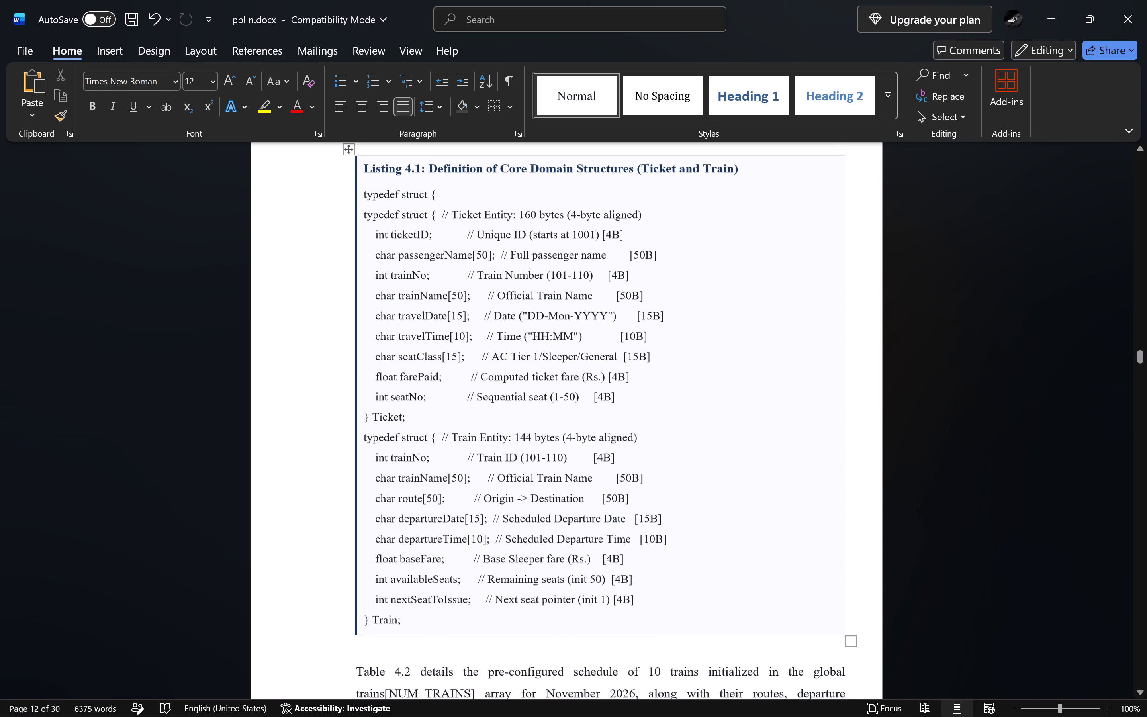
# Open the rail.c source file from the P&PS PBL folder on New Volume (D:) in Visual Studio Code.
pyautogui.scroll(1, 482, 441)
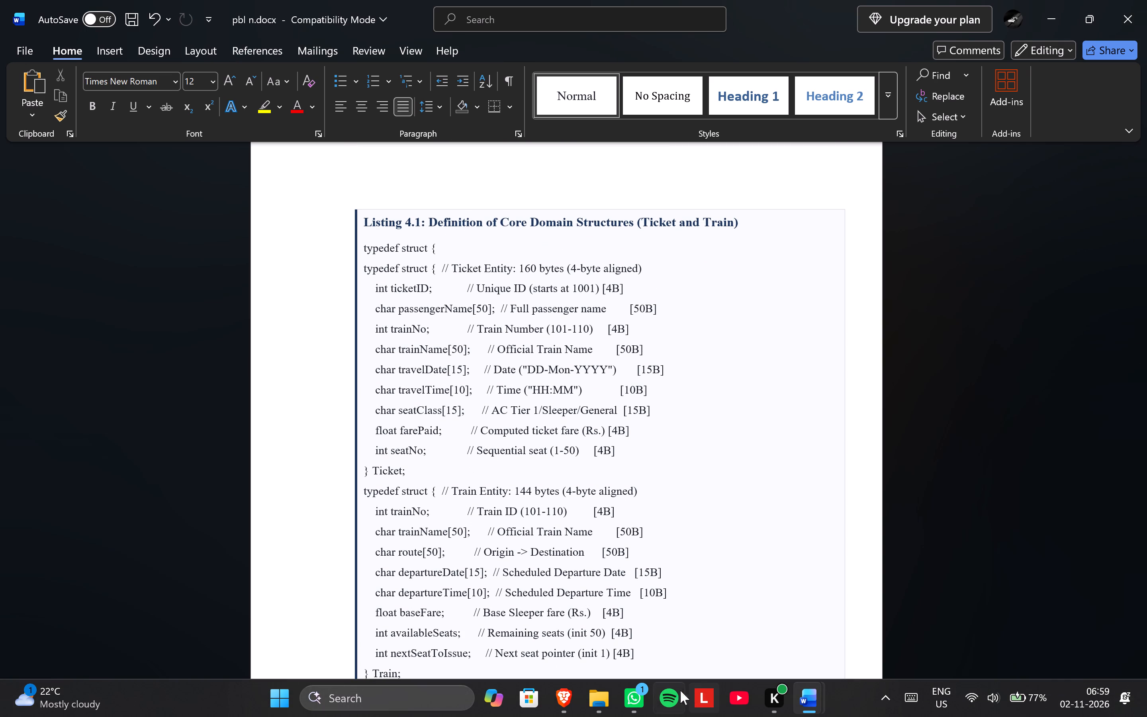
pyautogui.click(605, 696)
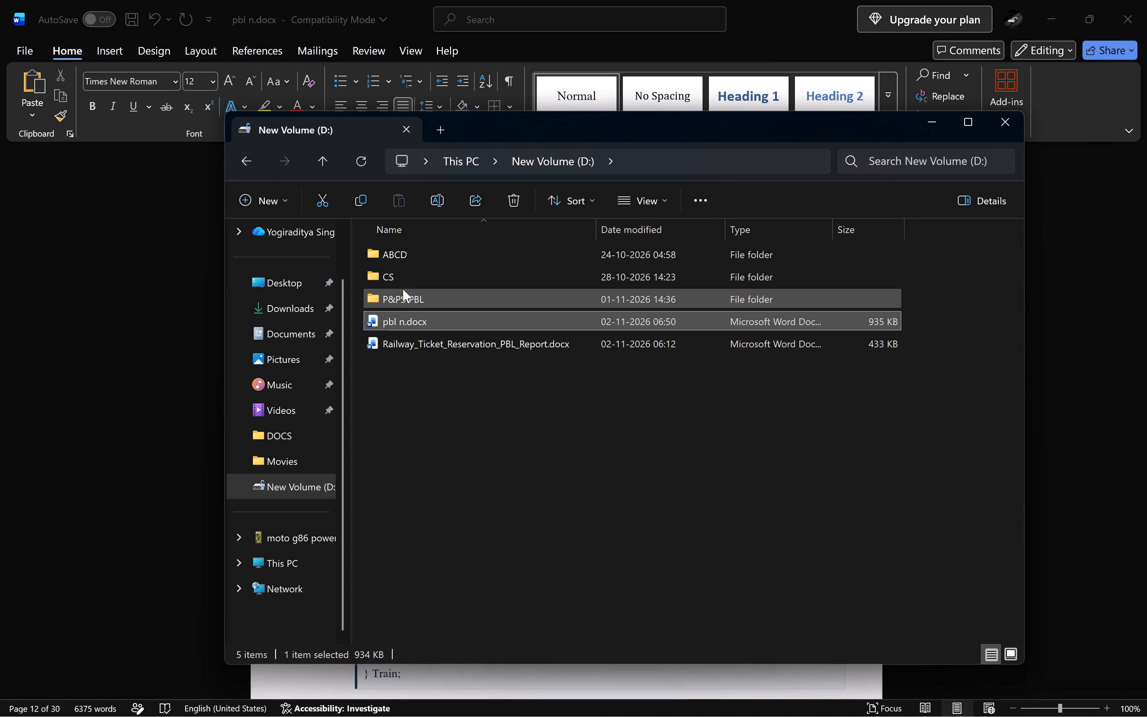
pyautogui.doubleClick(445, 295)
pyautogui.doubleClick(435, 257)
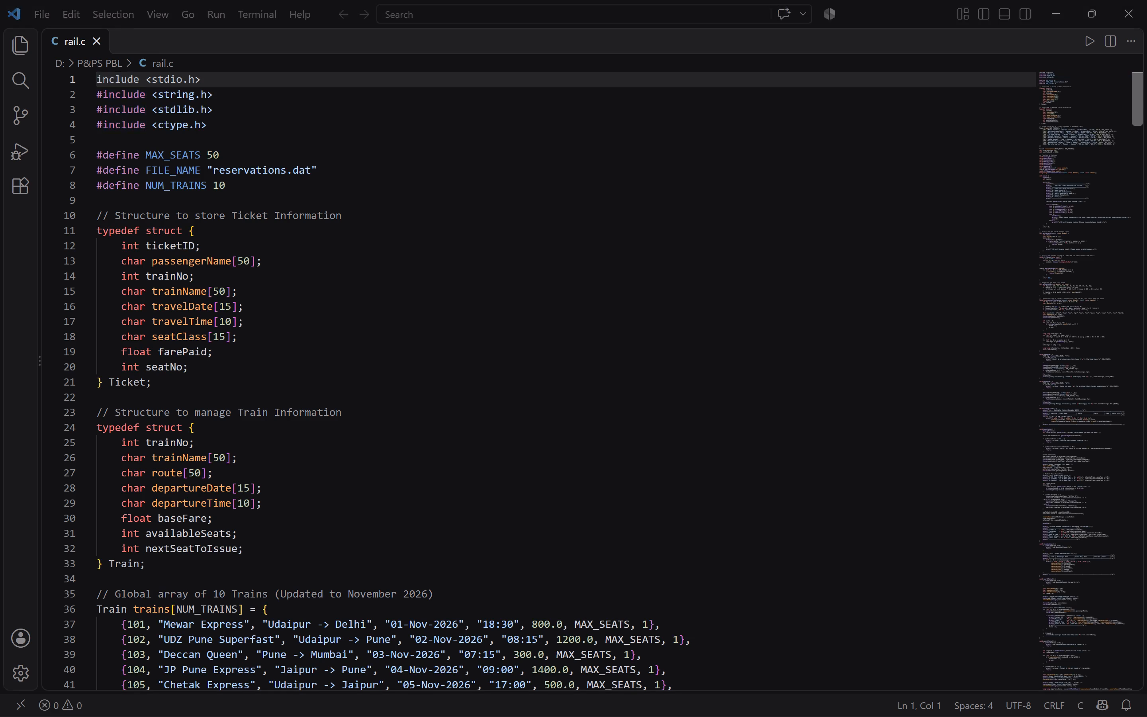
# Compare Listing 4.1 in the pbl n.docx report with the Ticket and Train structures and trains array in rail.c, switching between Word and Visual Studio Code.
pyautogui.click(666, 73)
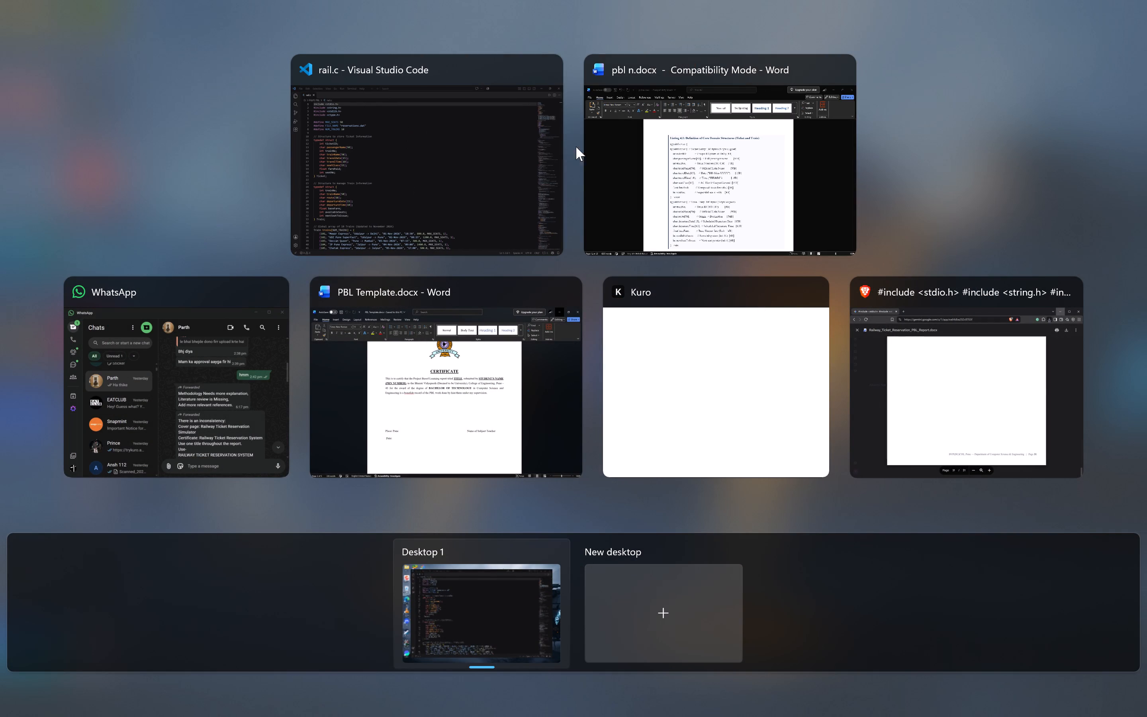
pyautogui.click(530, 104)
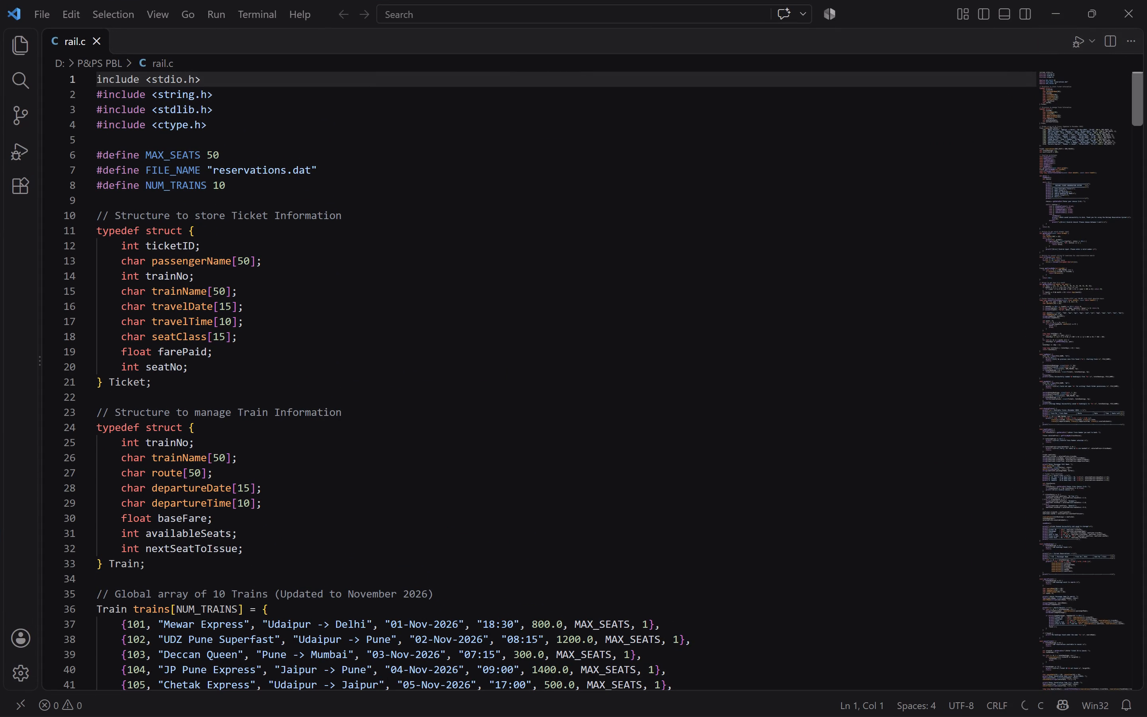
pyautogui.click(666, 195)
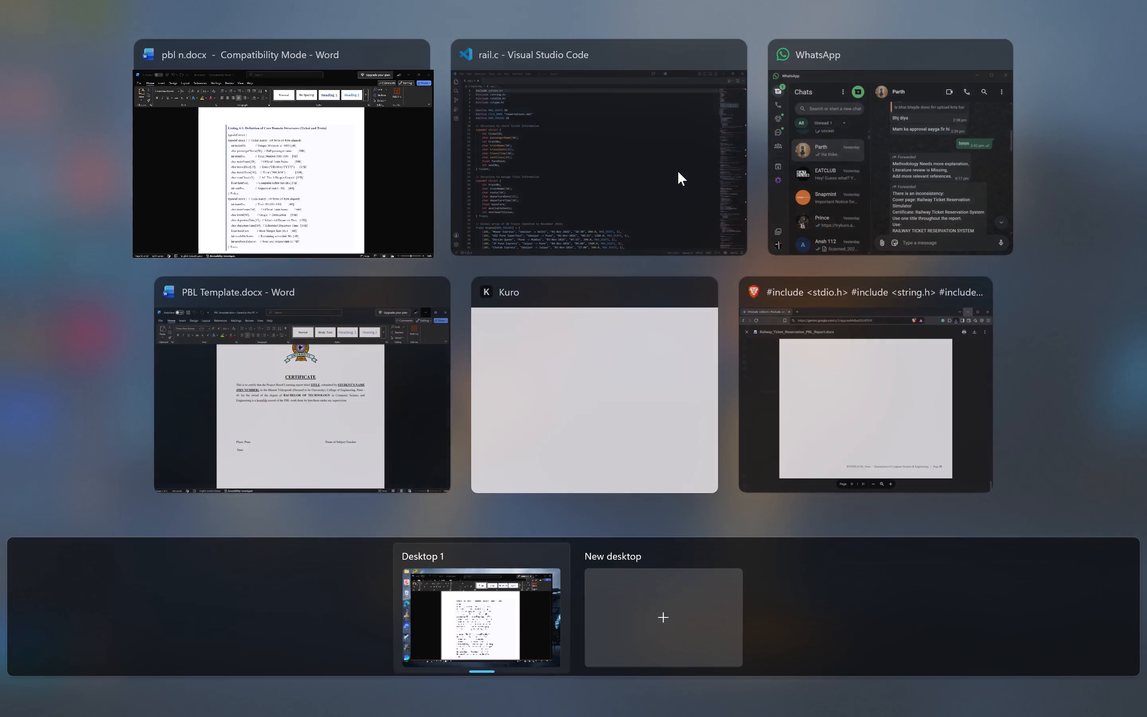
pyautogui.click(678, 171)
pyautogui.click(678, 171)
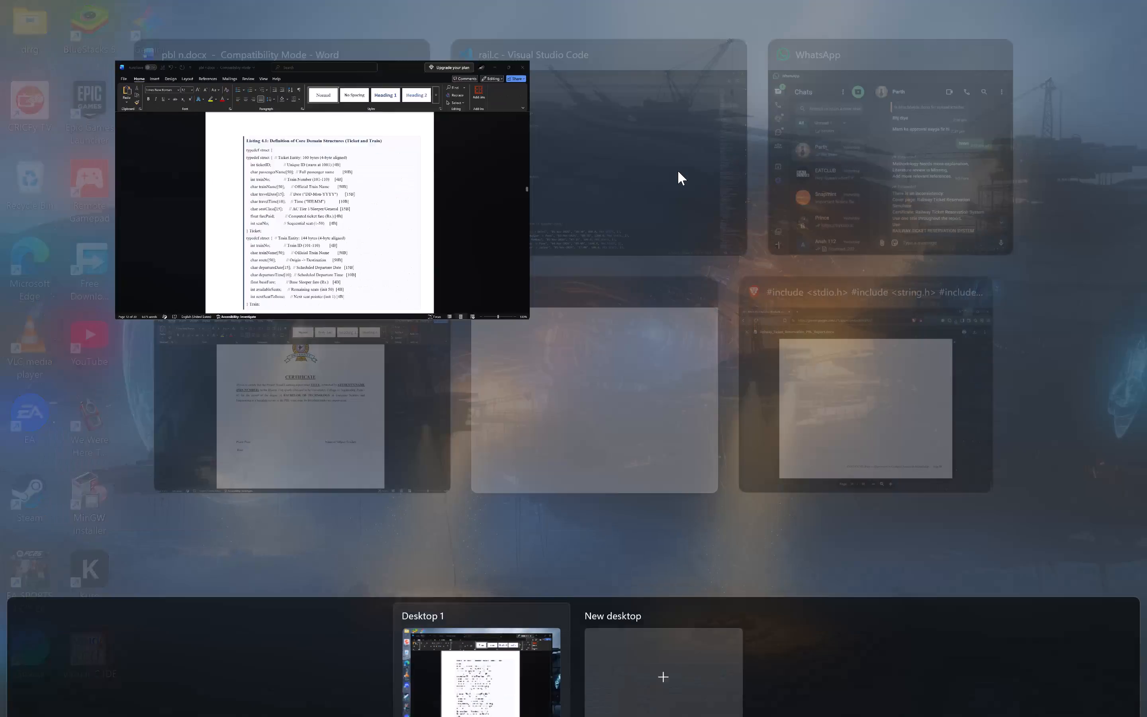
pyautogui.click(678, 171)
pyautogui.scroll(1, 349, 287)
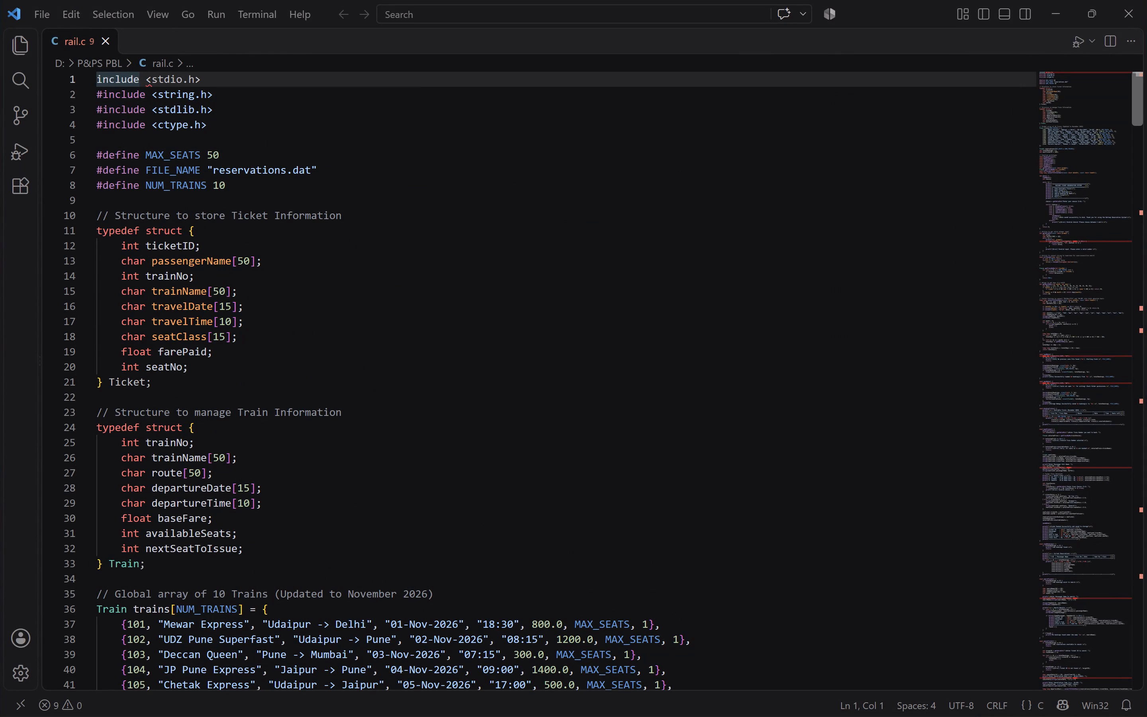
pyautogui.scroll(-5, 349, 287)
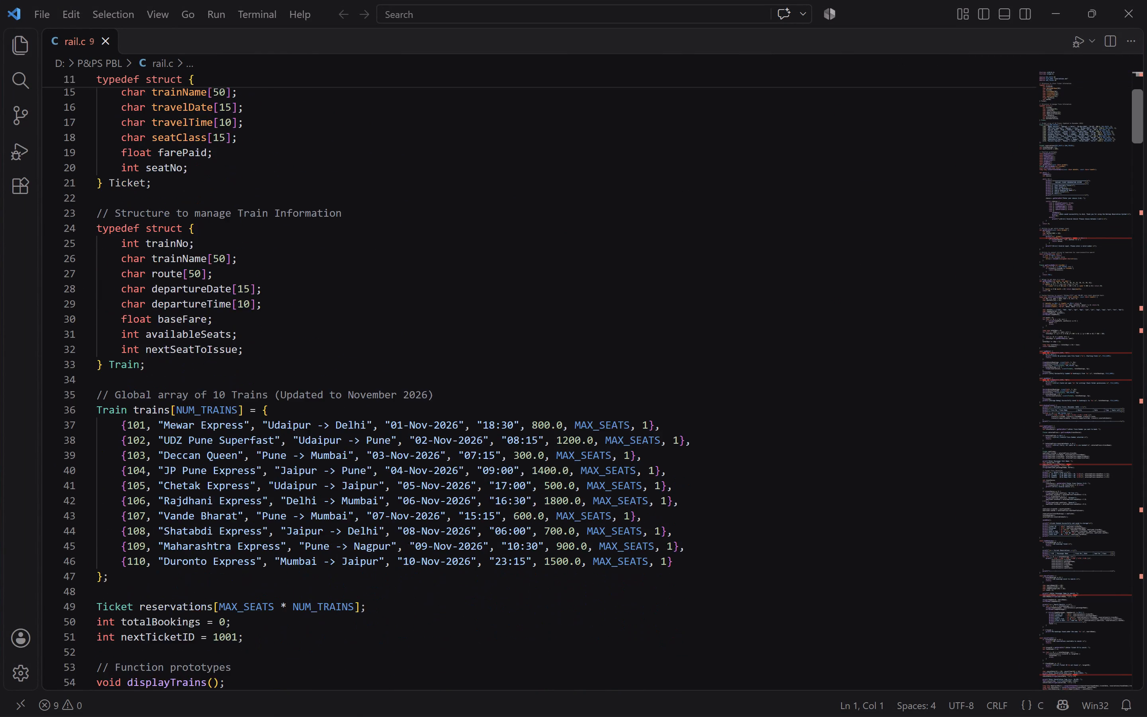
# Read through rail.c's function prototypes, main menu loop and the input, lowercase, train lookup and month-days helper functions.
pyautogui.scroll(-9, 349, 287)
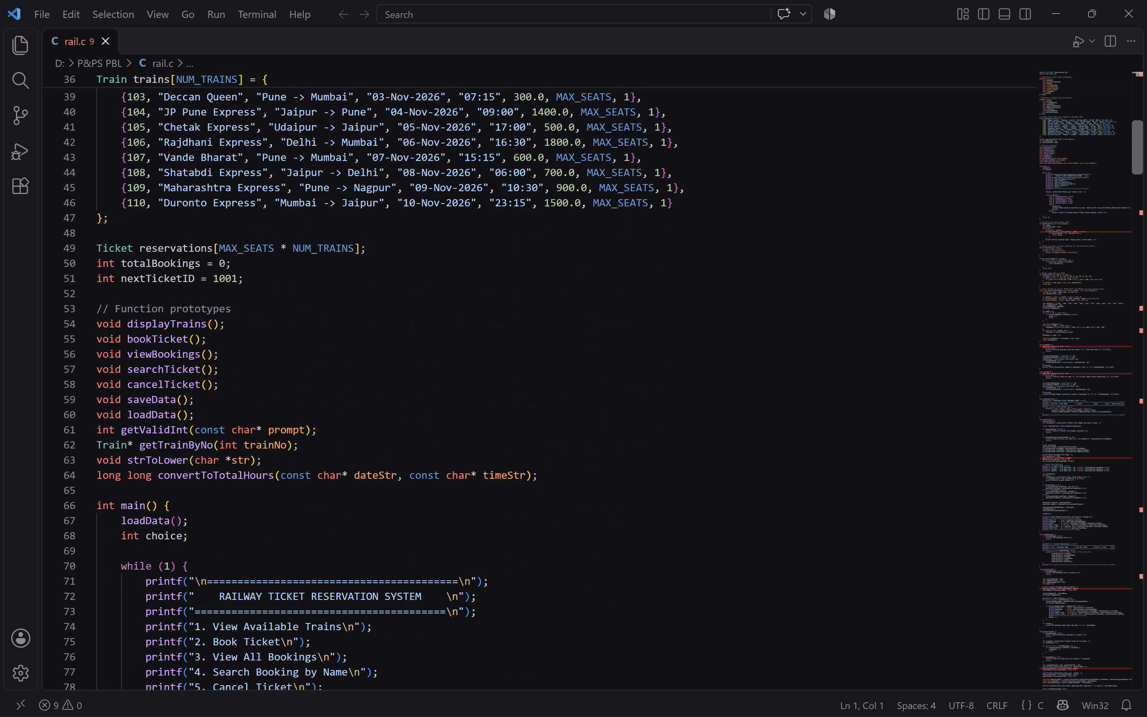
pyautogui.scroll(-8, 349, 287)
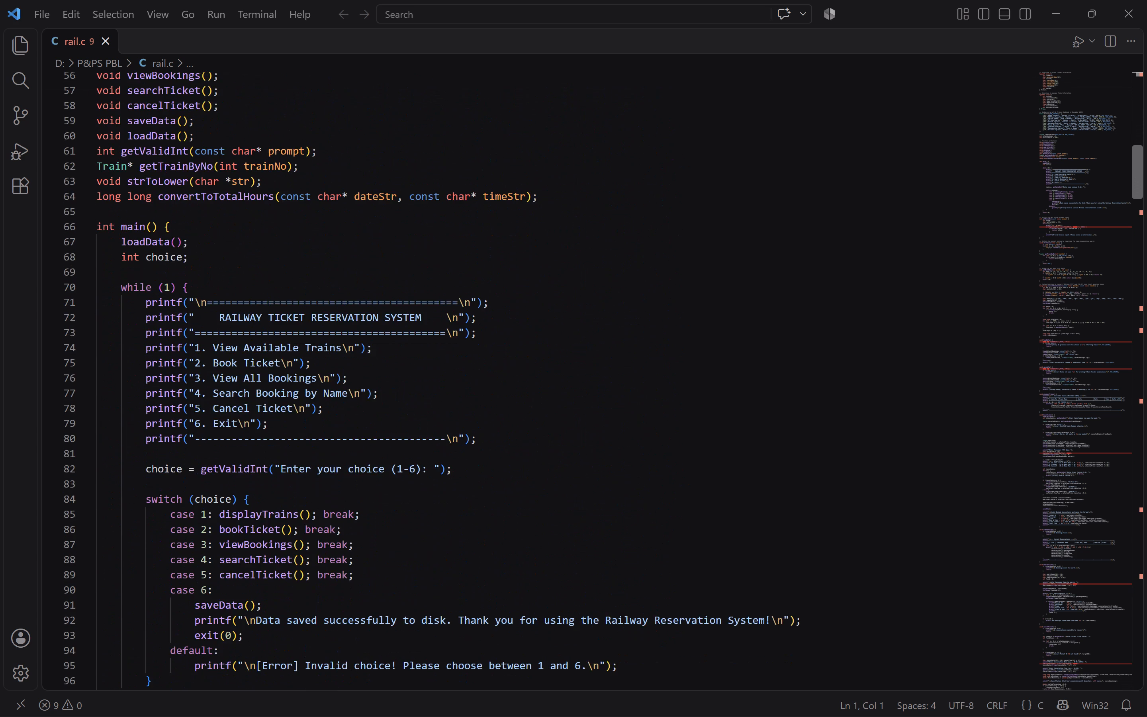
pyautogui.scroll(-8, 349, 287)
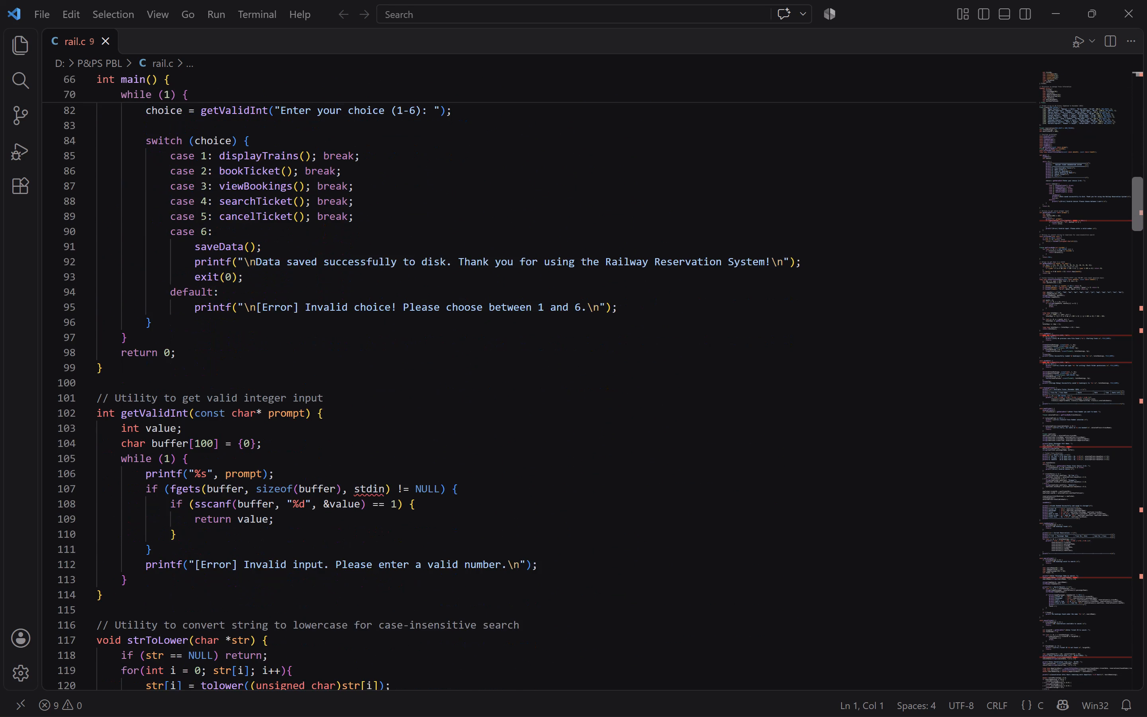
pyautogui.scroll(-10, 349, 287)
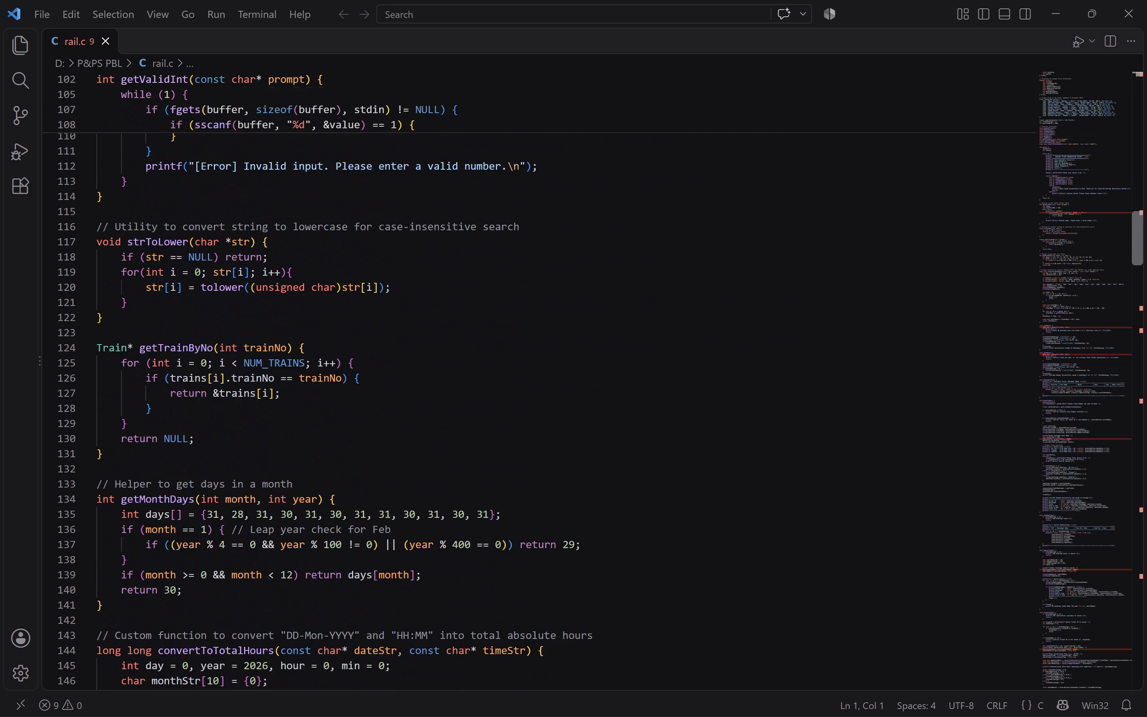
pyautogui.scroll(-2, 346, 287)
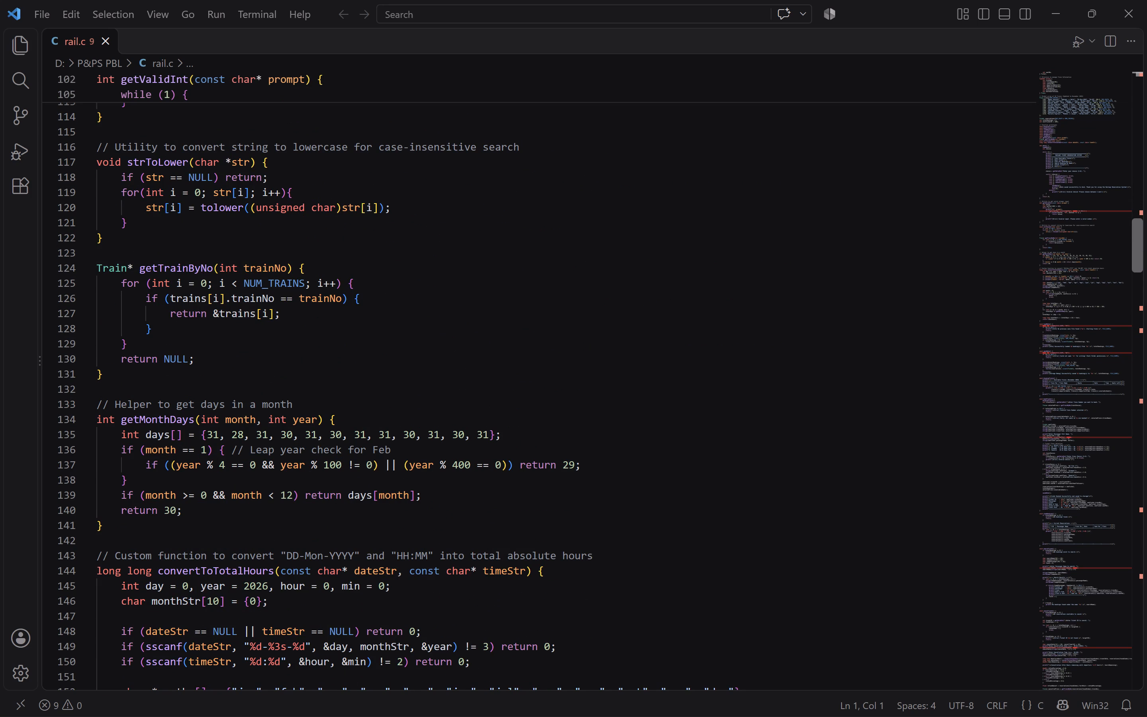
pyautogui.scroll(-1, 506, 276)
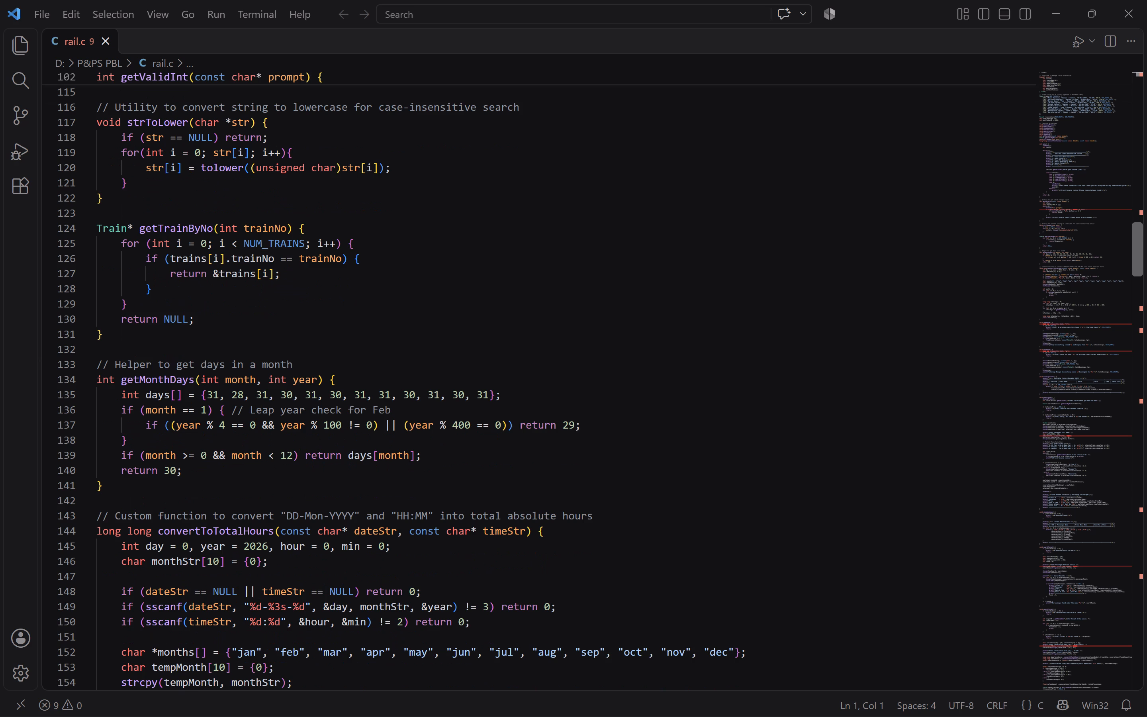
pyautogui.scroll(-1, 506, 276)
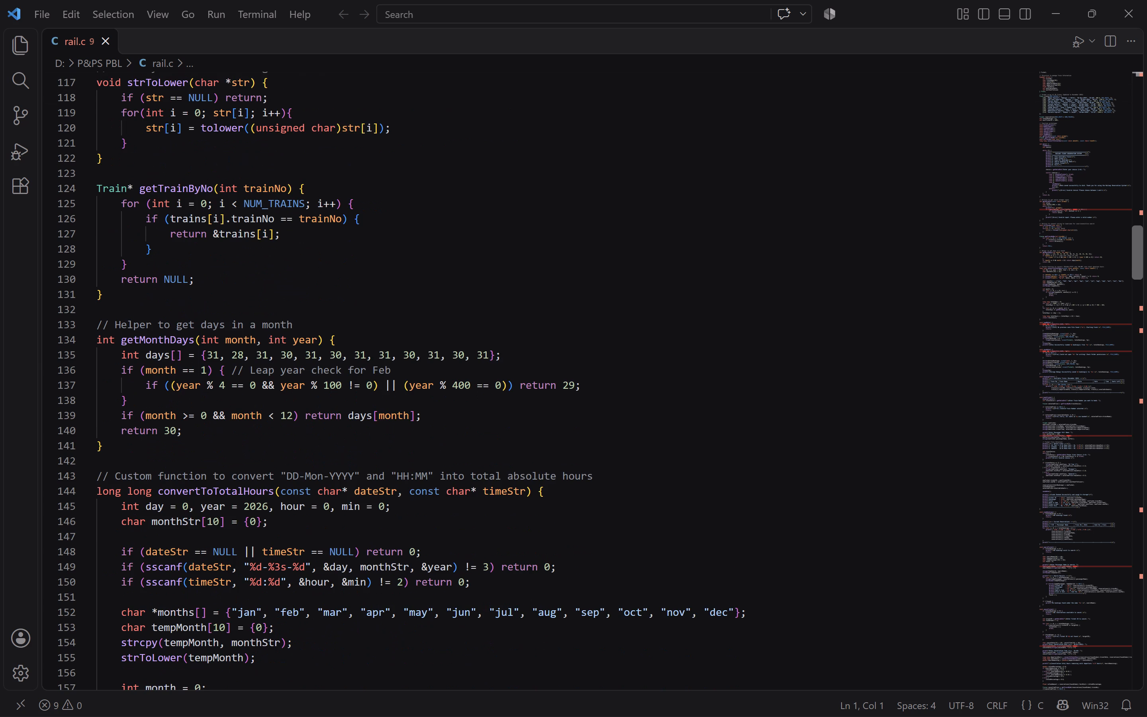
# Examine the convertToTotalHours, loadData and saveData functions in rail.c.
pyautogui.scroll(-3, 506, 276)
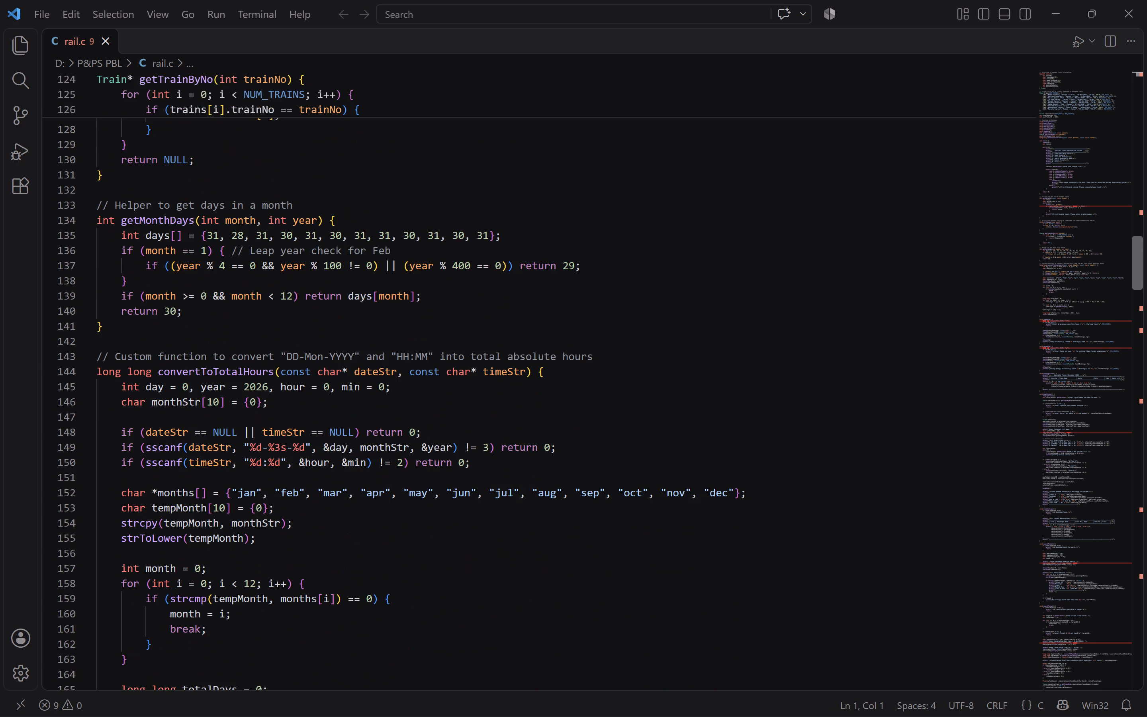
pyautogui.scroll(-9, 506, 276)
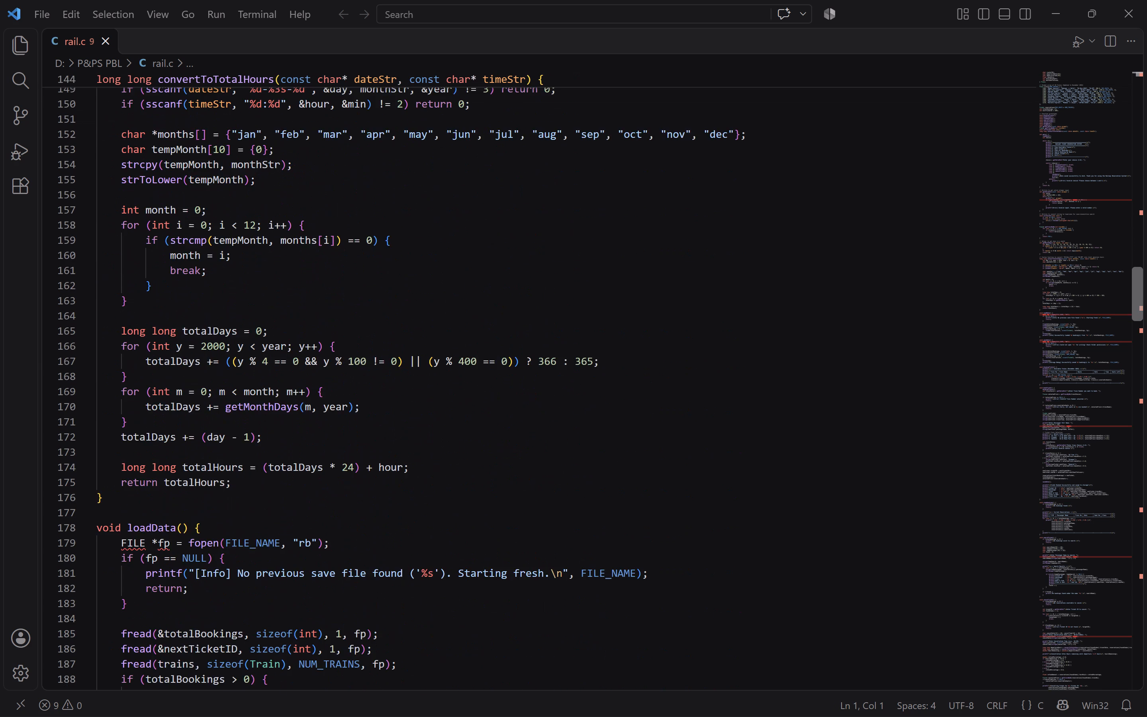
pyautogui.scroll(-6, 506, 276)
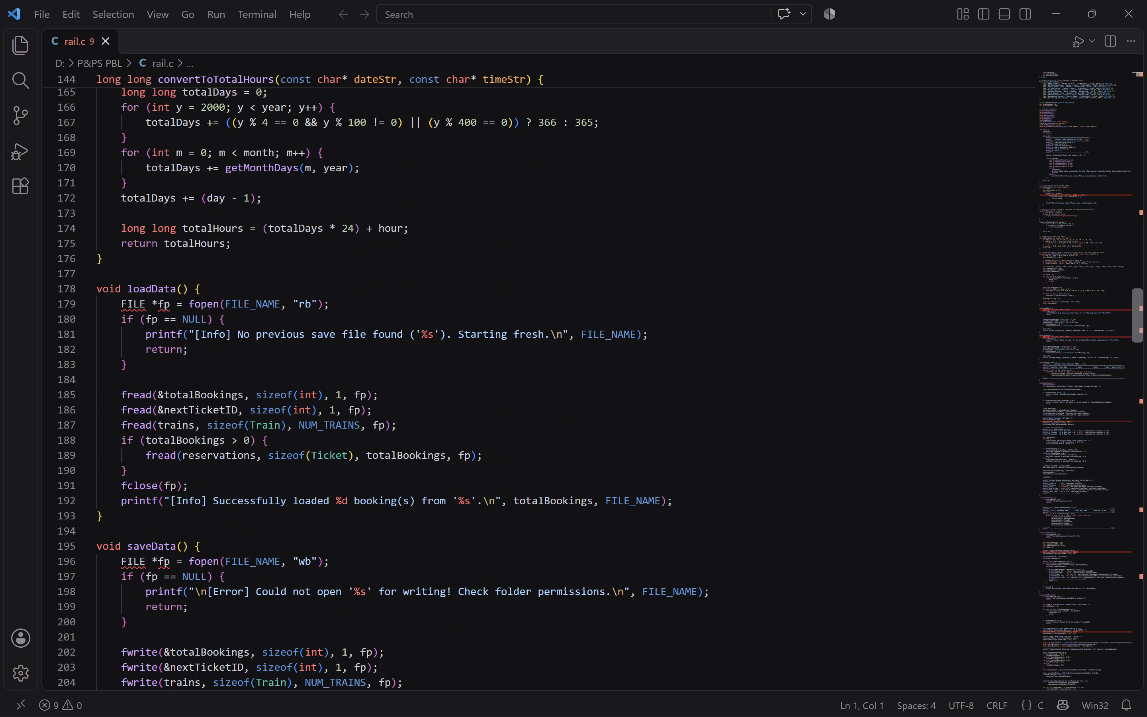
pyautogui.scroll(-5, 506, 276)
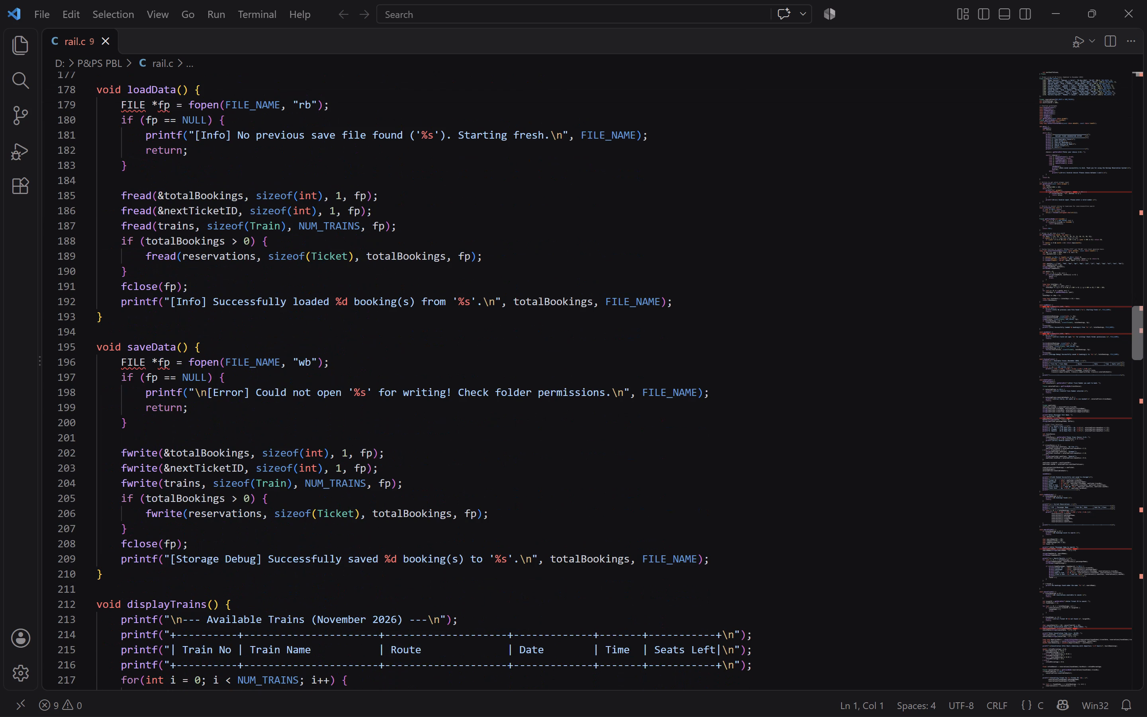
pyautogui.scroll(-4, 503, 271)
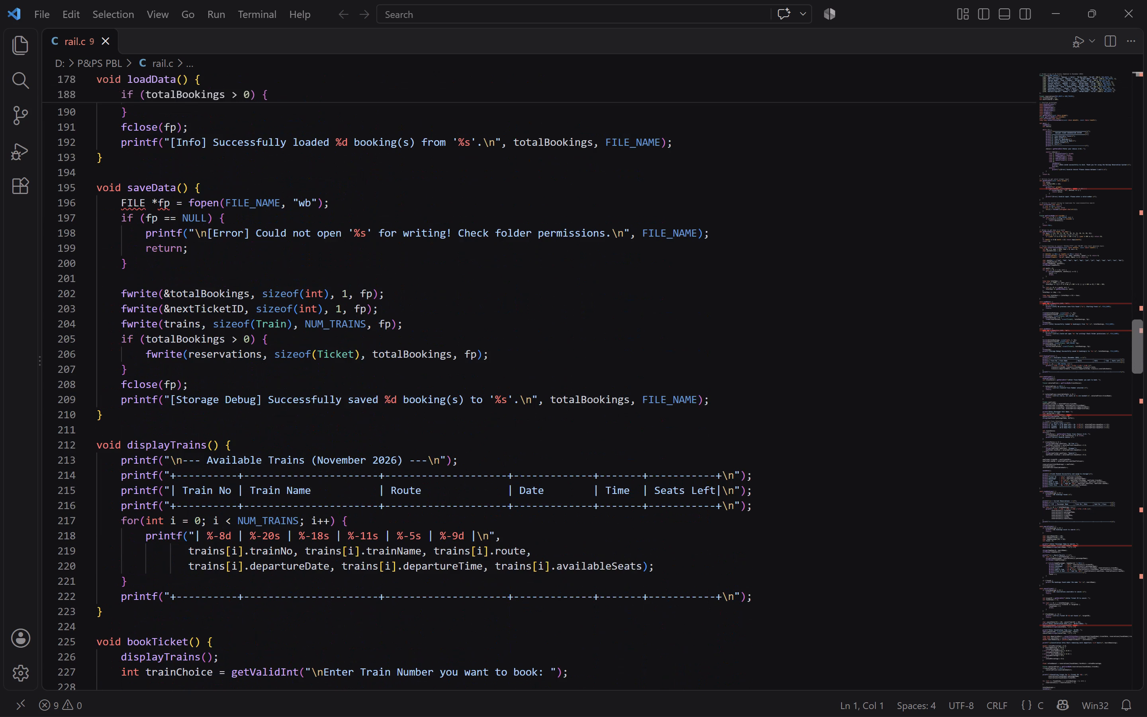
# Examine displayTrains and the bookTicket function in rail.c, including class selection, fare calculation and booking output, up to viewBookings.
pyautogui.scroll(-9, 503, 271)
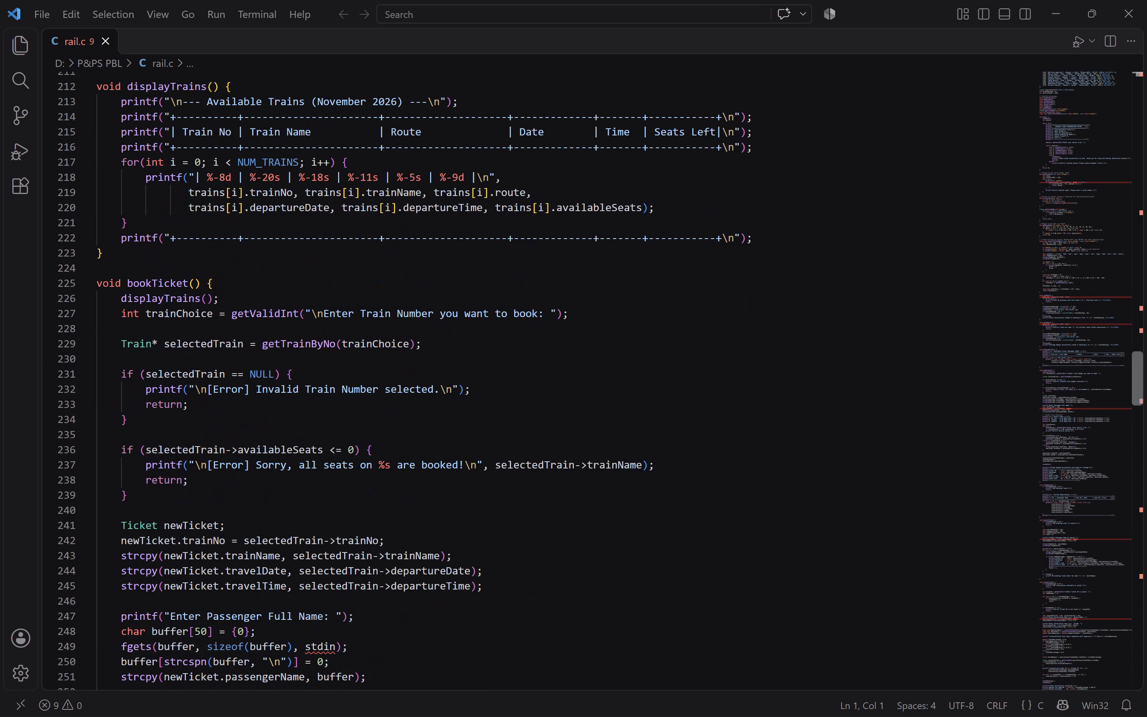
pyautogui.scroll(-3, 503, 271)
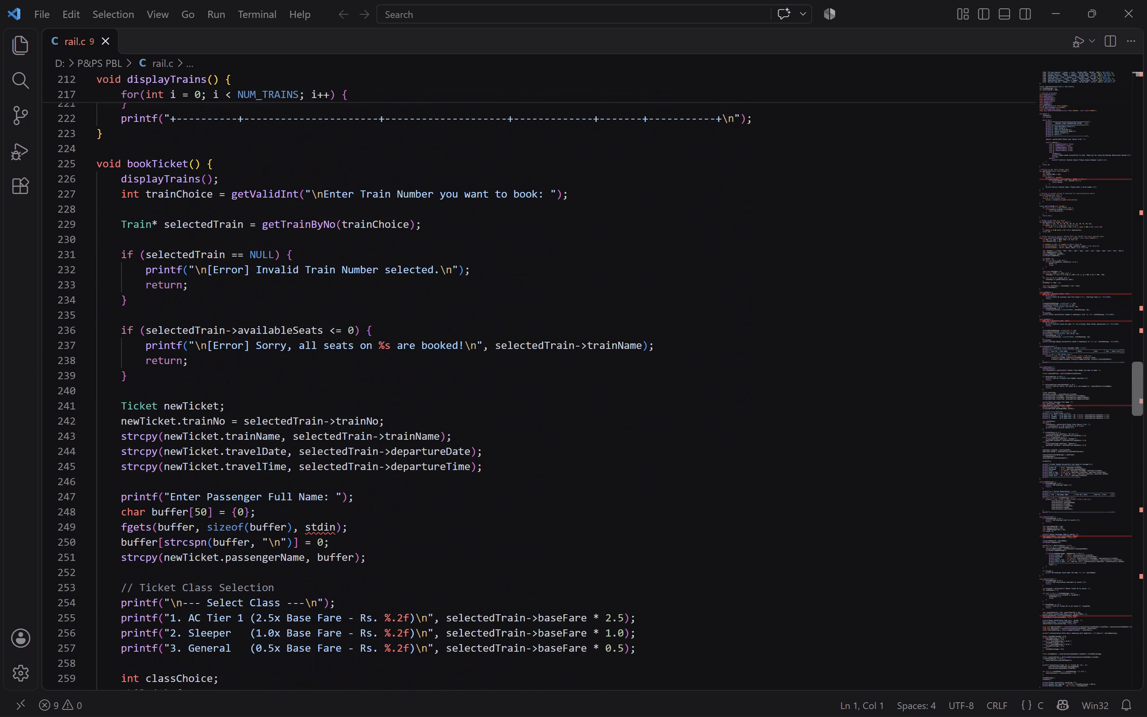
pyautogui.scroll(-5, 503, 271)
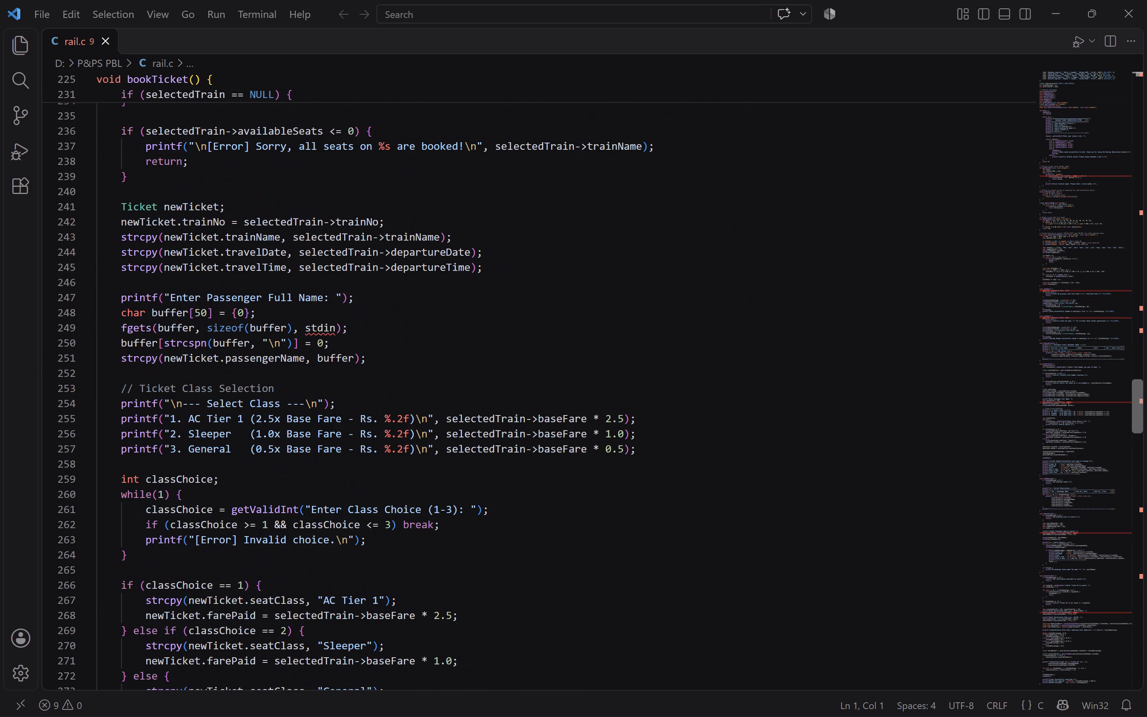
pyautogui.scroll(-1, 503, 271)
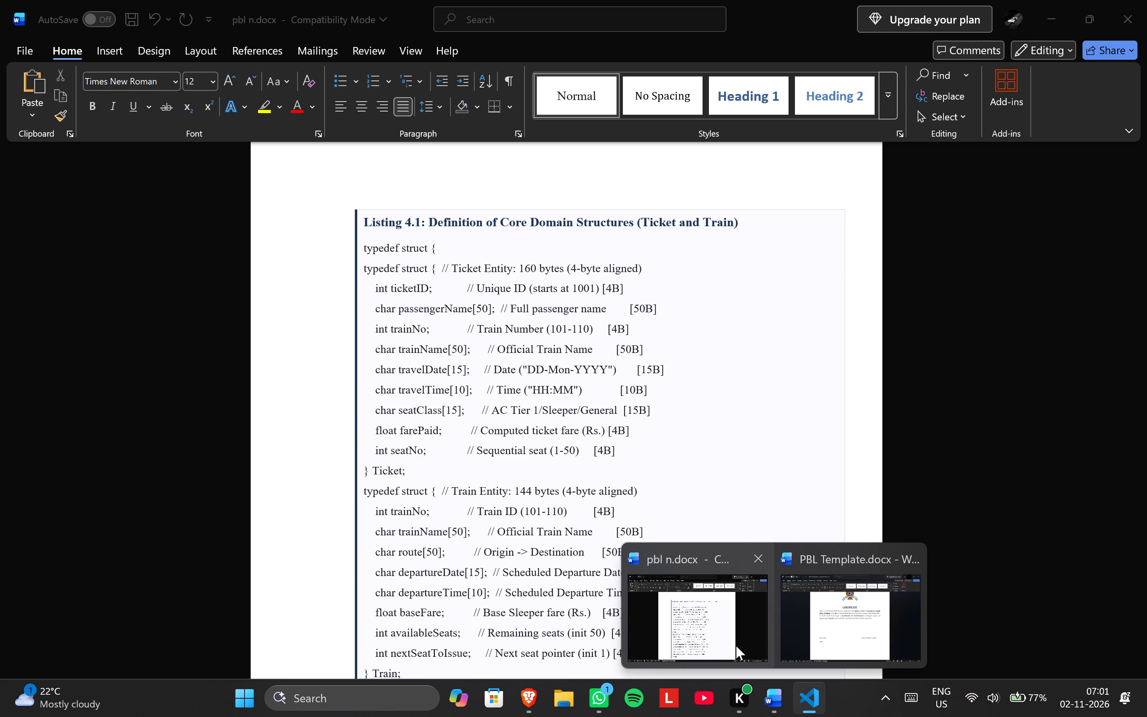
pyautogui.scroll(-3, 299, 515)
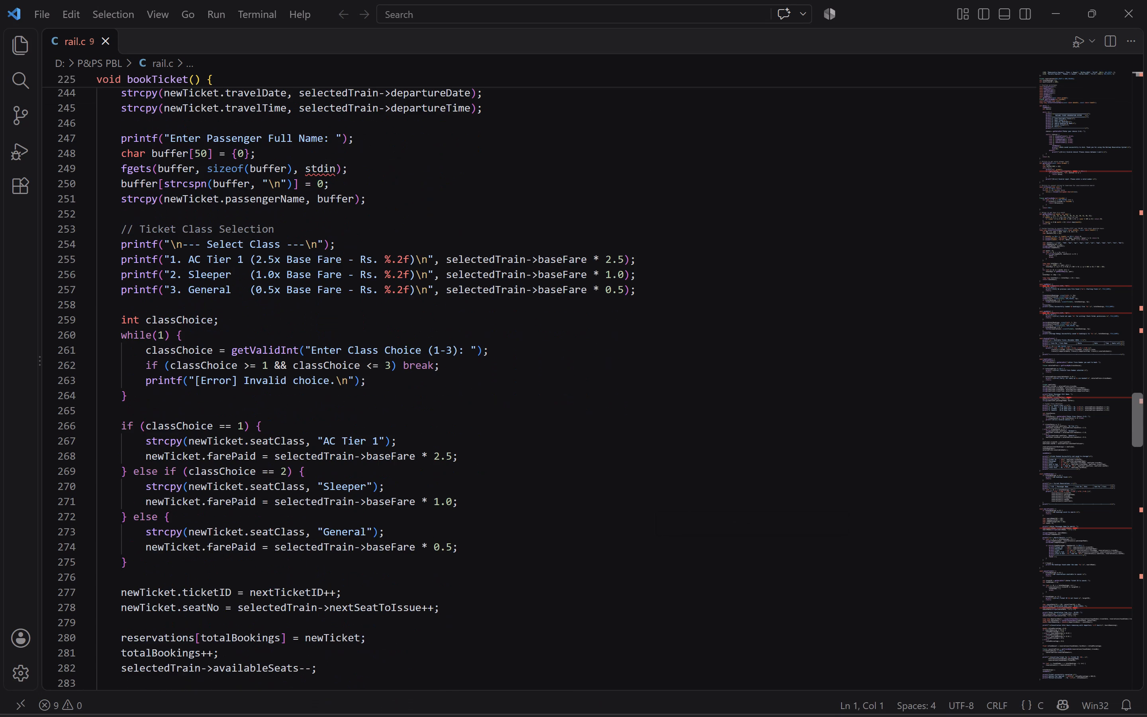
pyautogui.scroll(-12, 299, 515)
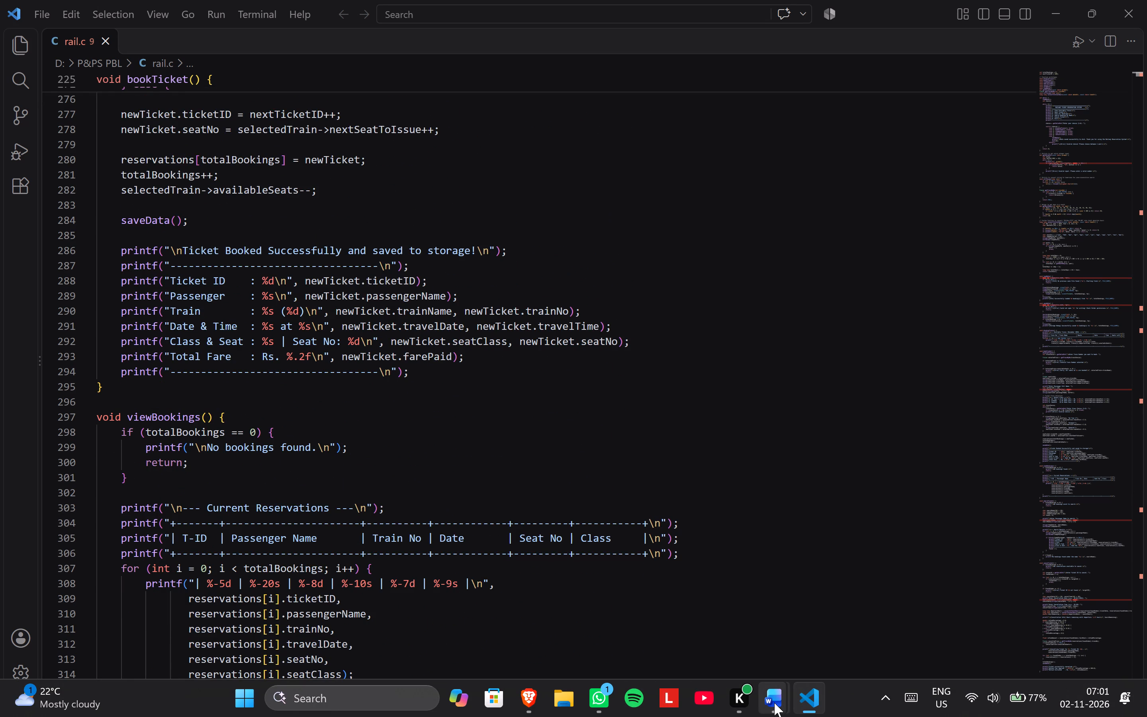
# Return to pbl n.docx and check the layout from Listing 4.1 through Table 4.2 and section 4.4 to Algorithm 1.
pyautogui.click(737, 611)
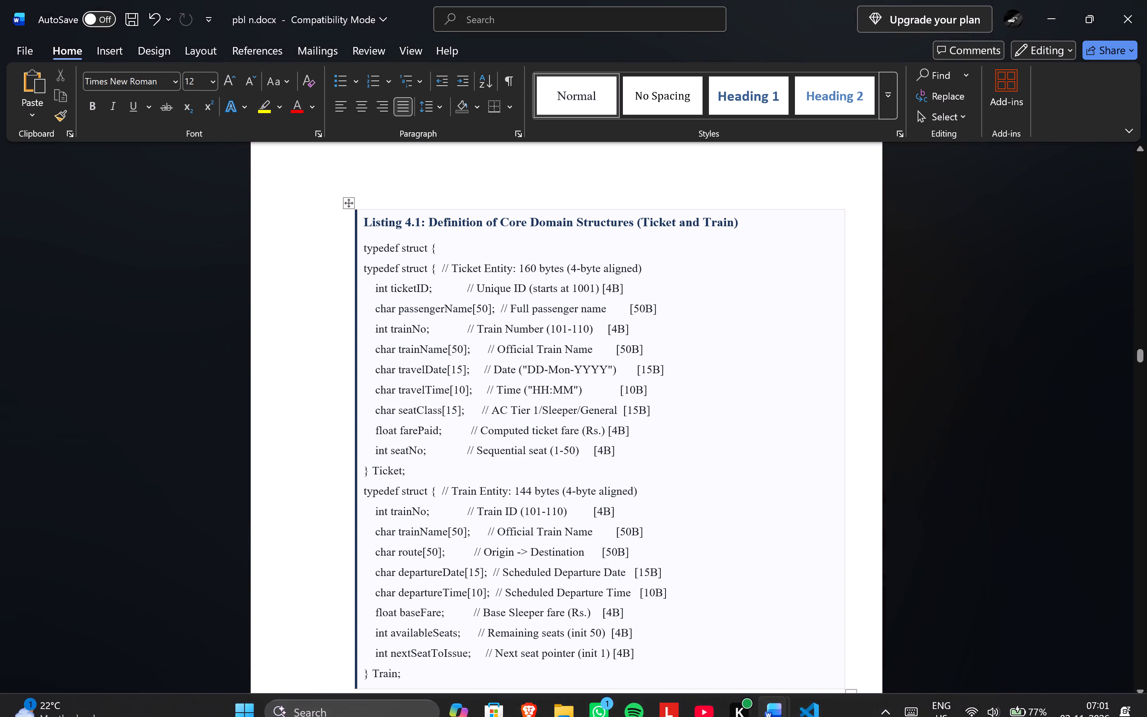
pyautogui.scroll(-2, 696, 599)
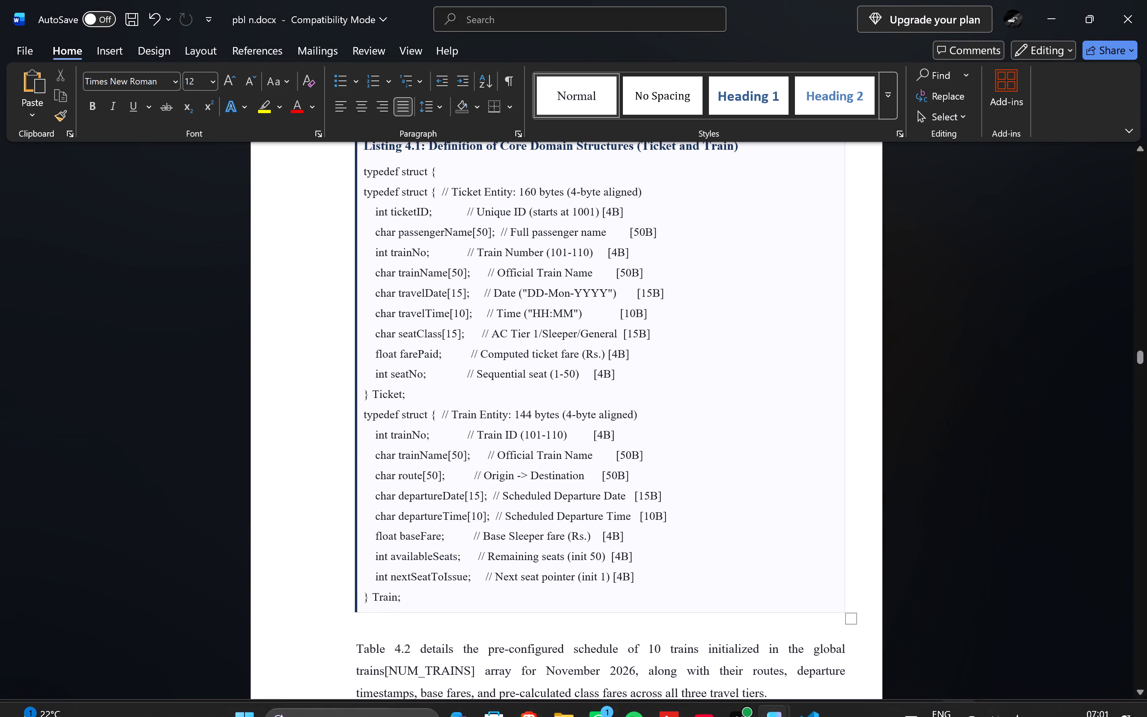
pyautogui.scroll(-2, 645, 574)
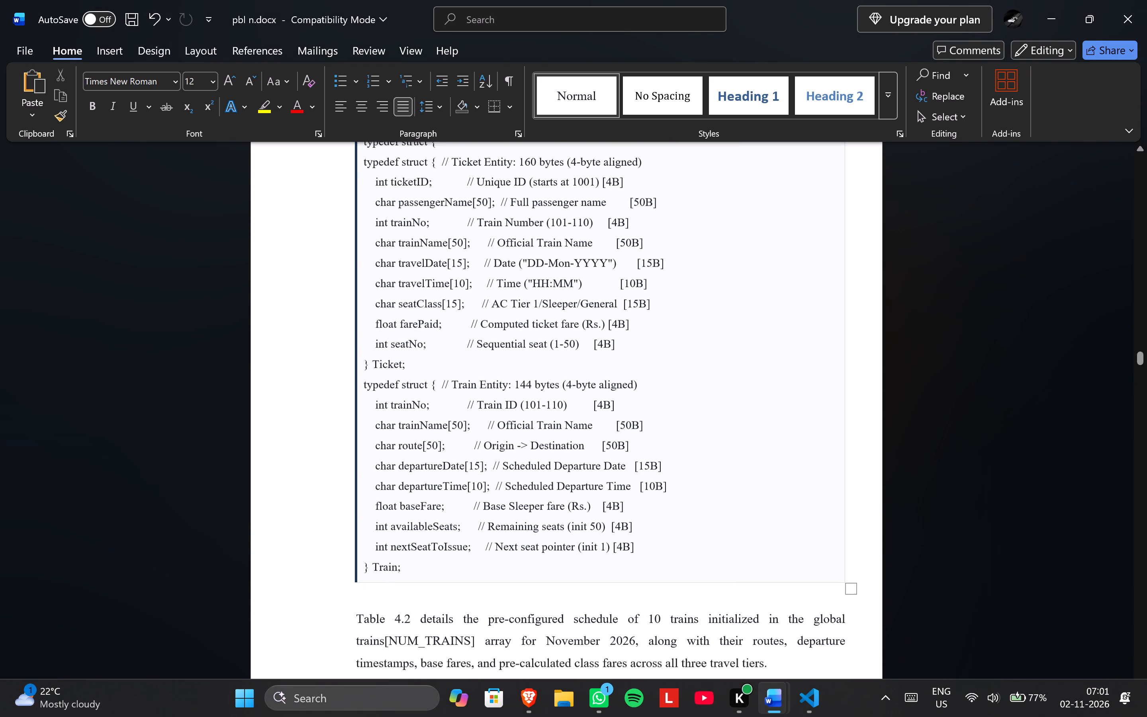
pyautogui.scroll(-6, 645, 573)
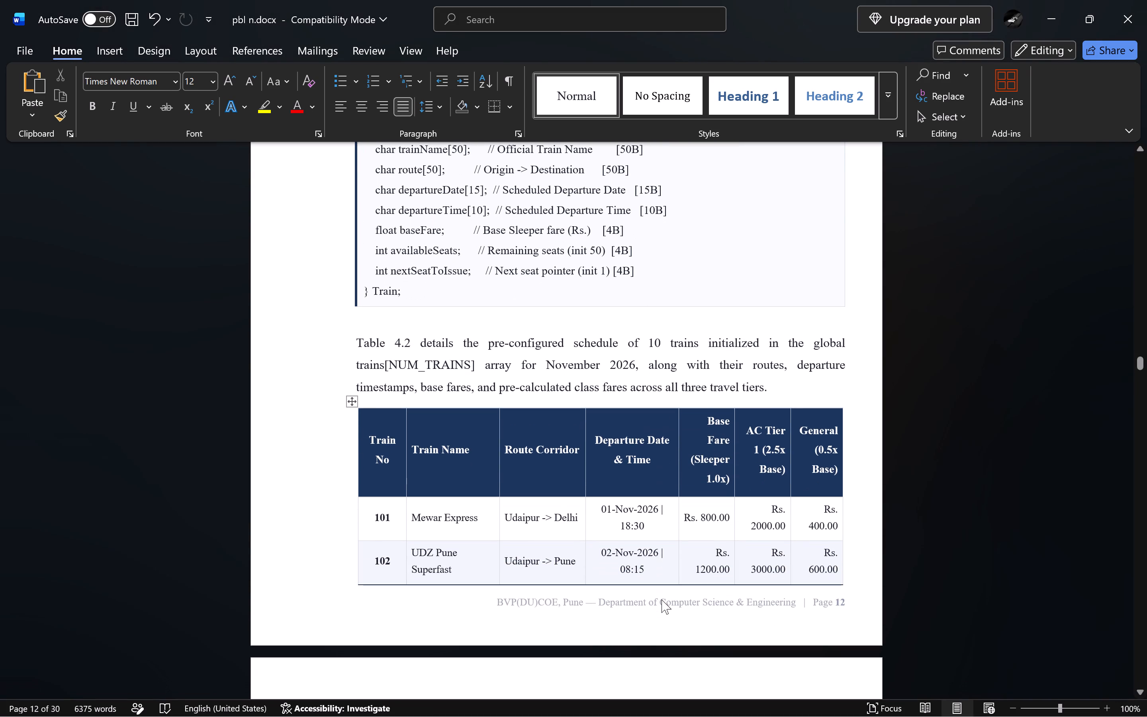
pyautogui.scroll(-1, 662, 599)
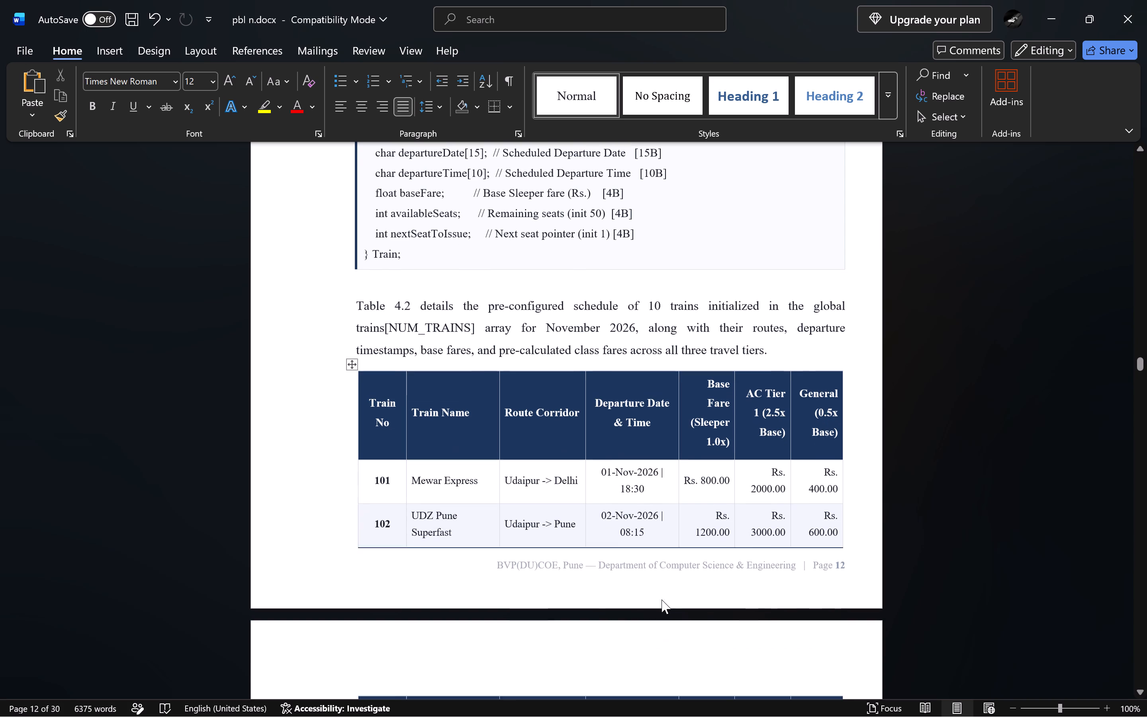
pyautogui.scroll(-10, 662, 599)
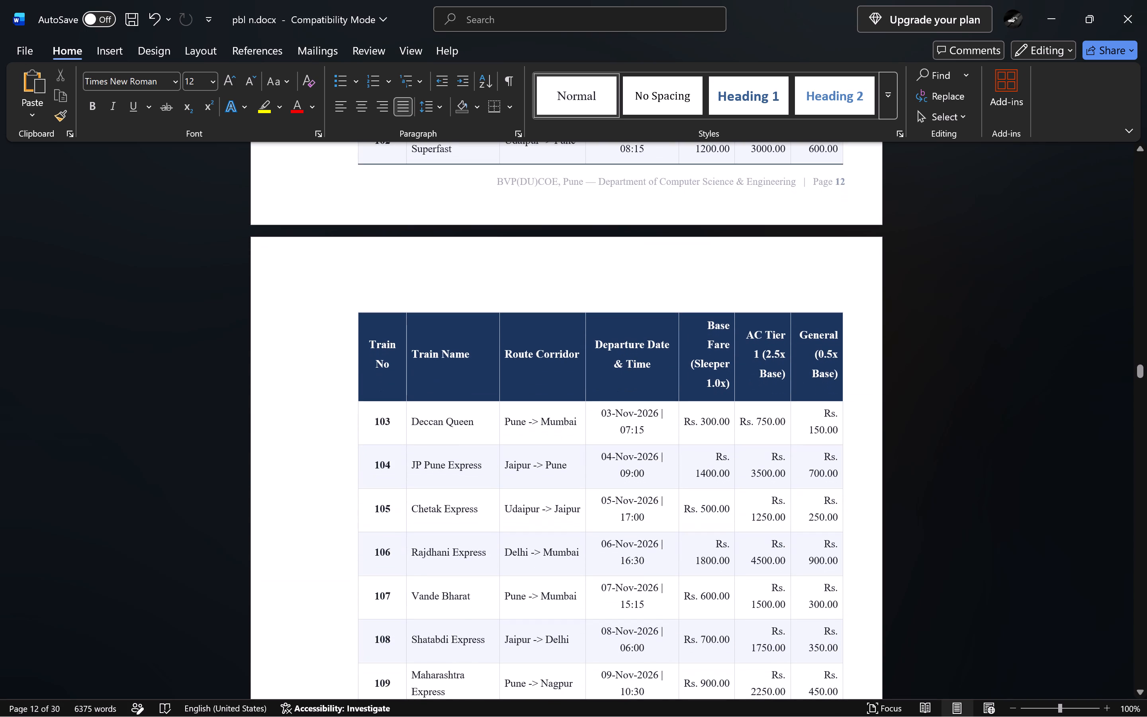
pyautogui.scroll(-16, 662, 599)
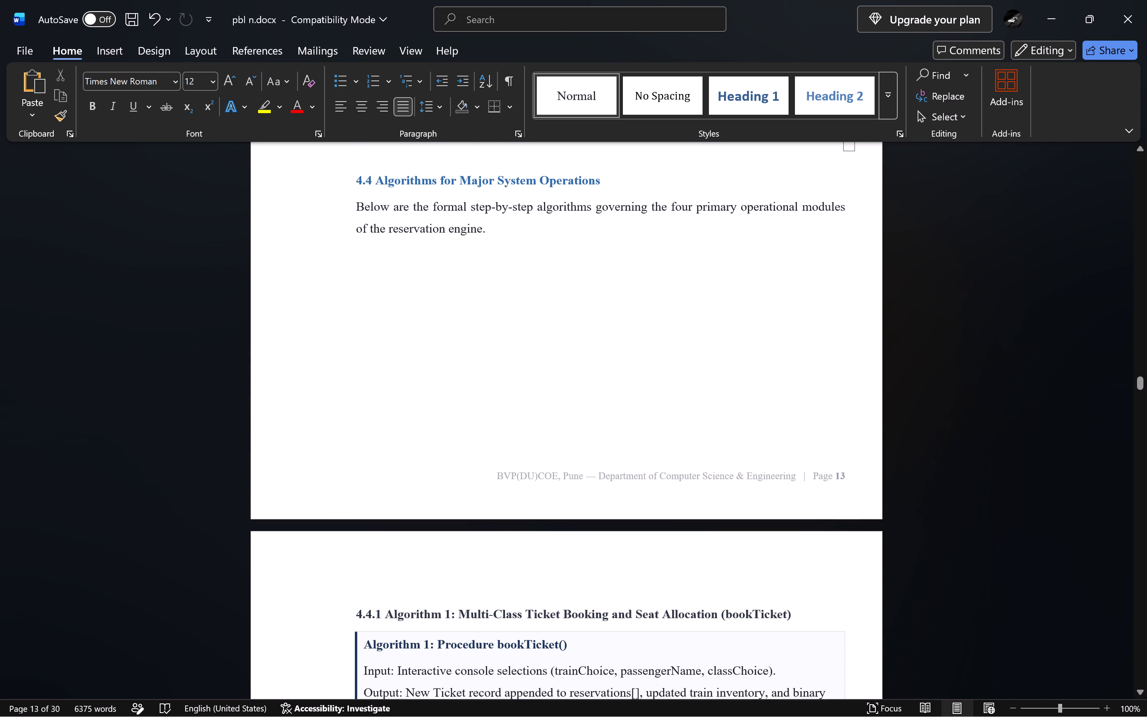
pyautogui.scroll(-7, 662, 599)
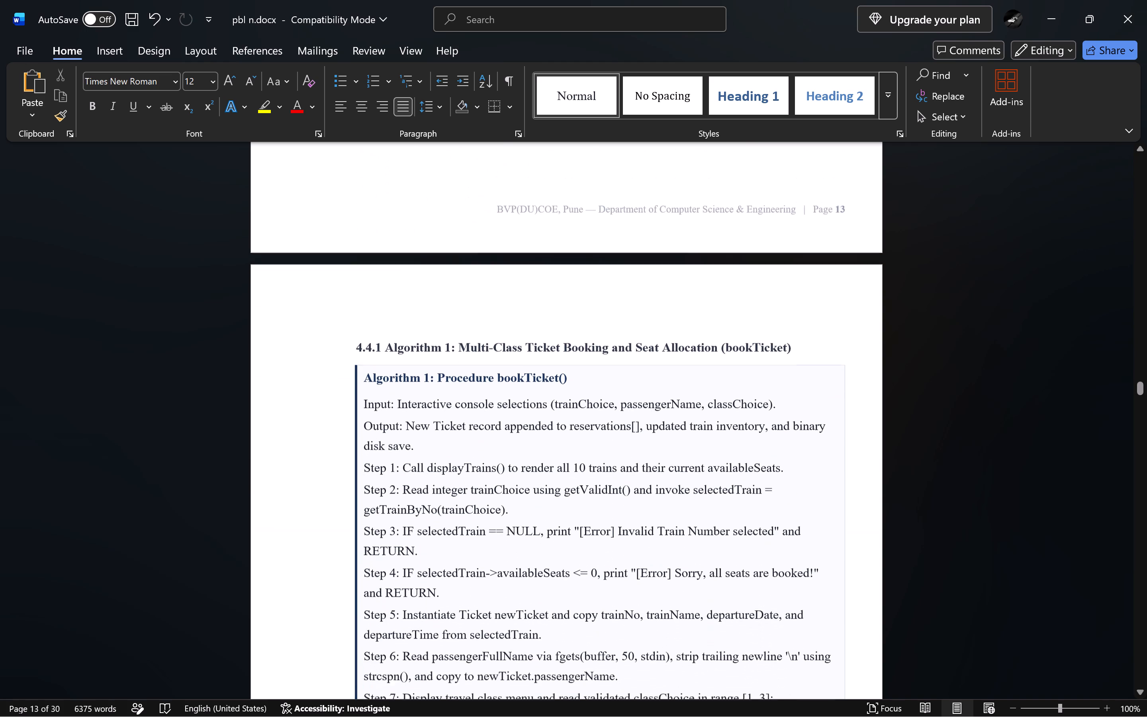
# Recheck how the Table 4.2 train schedule breaks across pages 12 and 13.
pyautogui.scroll(17, 662, 598)
pyautogui.scroll(5, 662, 598)
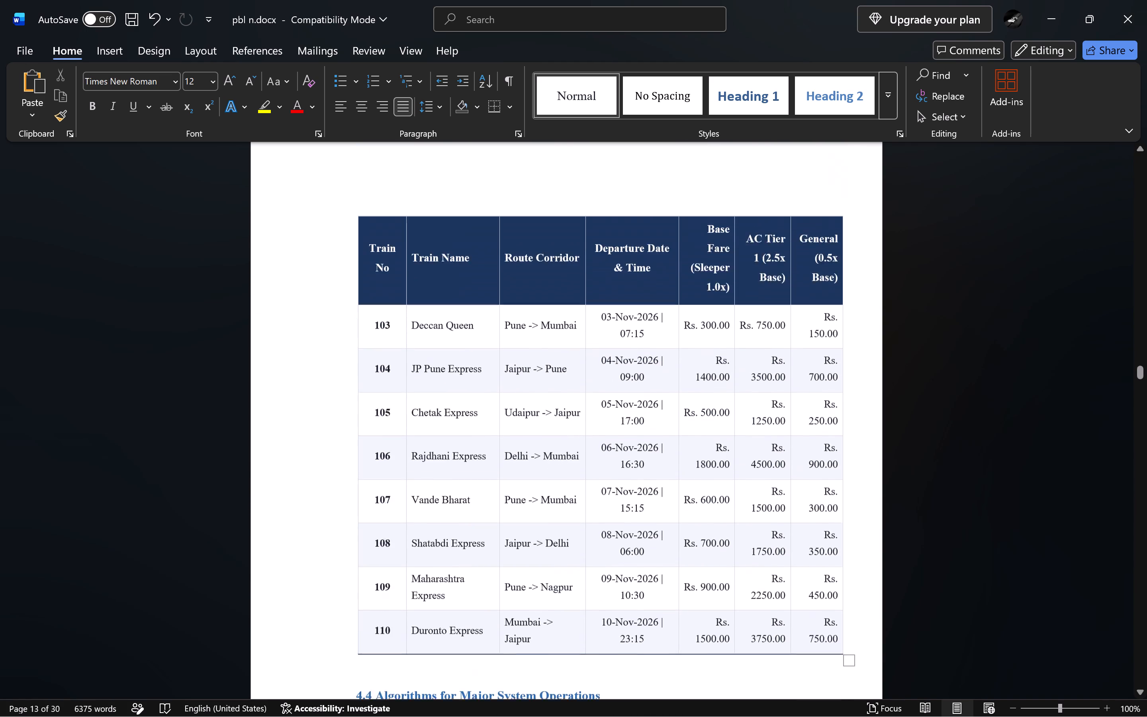
pyautogui.scroll(10, 662, 598)
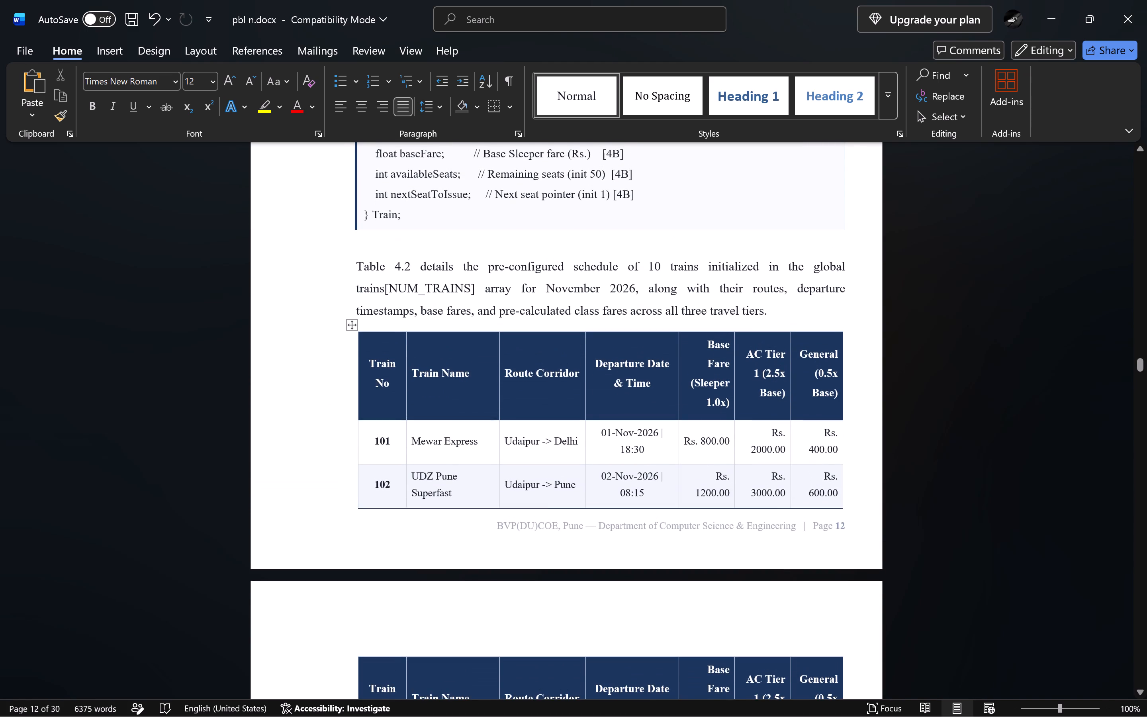
# Recheck the Train structure listing, the Table 4.2 train schedule and the start of section 4.4 on pages 12 and 13.
pyautogui.scroll(6, 425, 404)
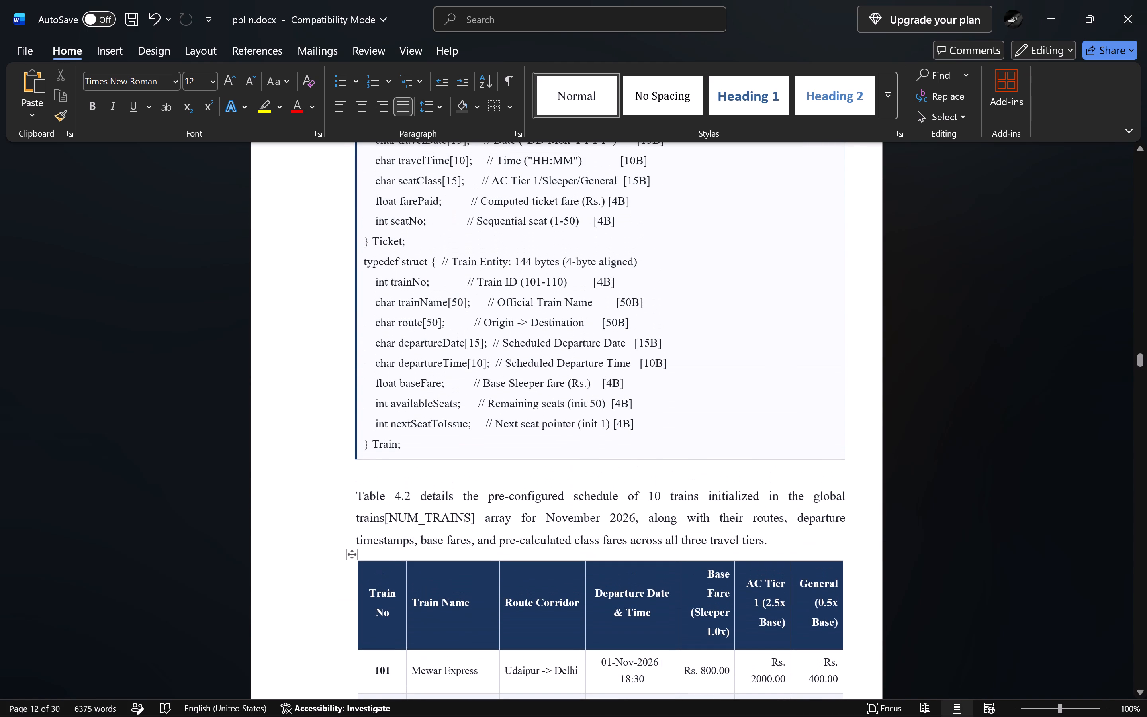
pyautogui.scroll(-16, 425, 404)
pyautogui.scroll(1, 425, 404)
pyautogui.scroll(-10, 425, 404)
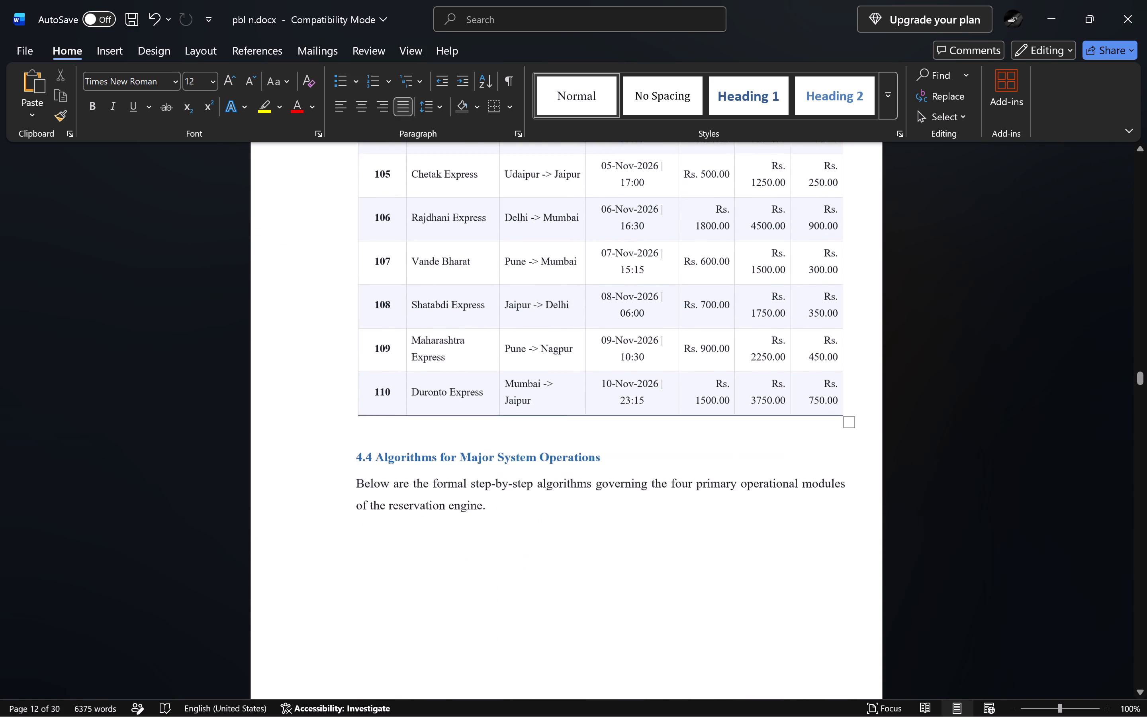
pyautogui.scroll(-13, 429, 404)
pyautogui.scroll(2, 429, 404)
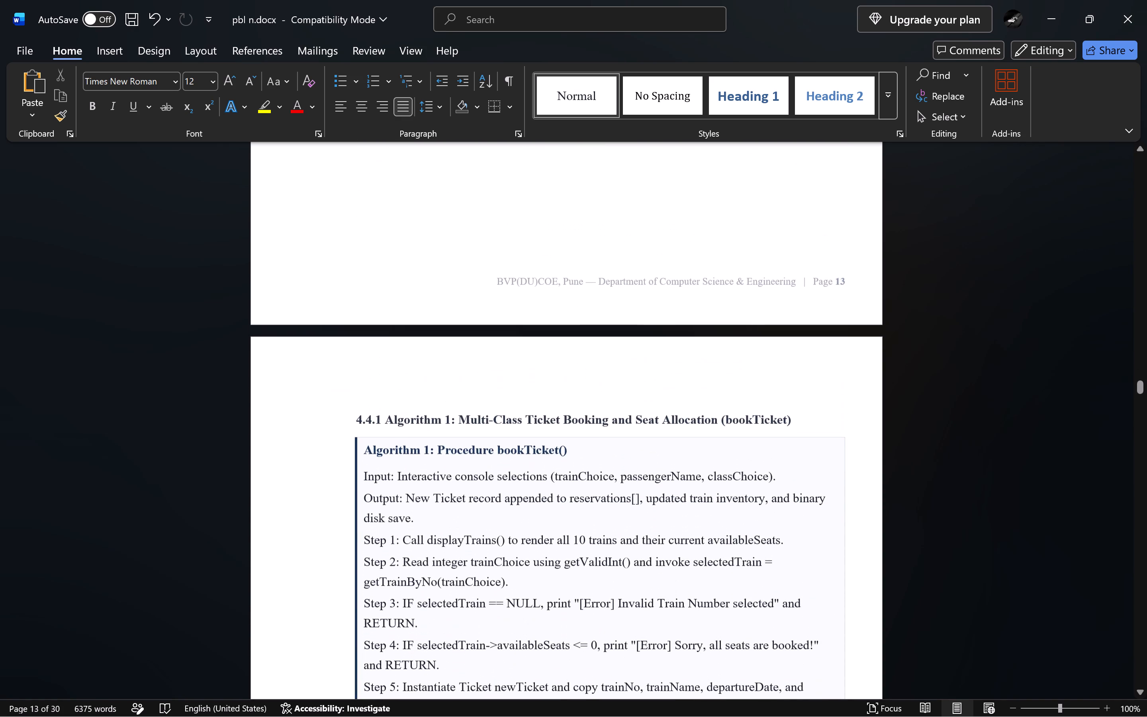
# Examine Algorithm 1, the bookTicket procedure in section 4.4.1, from its inputs through Step 10 on page 14.
pyautogui.scroll(-6, 429, 404)
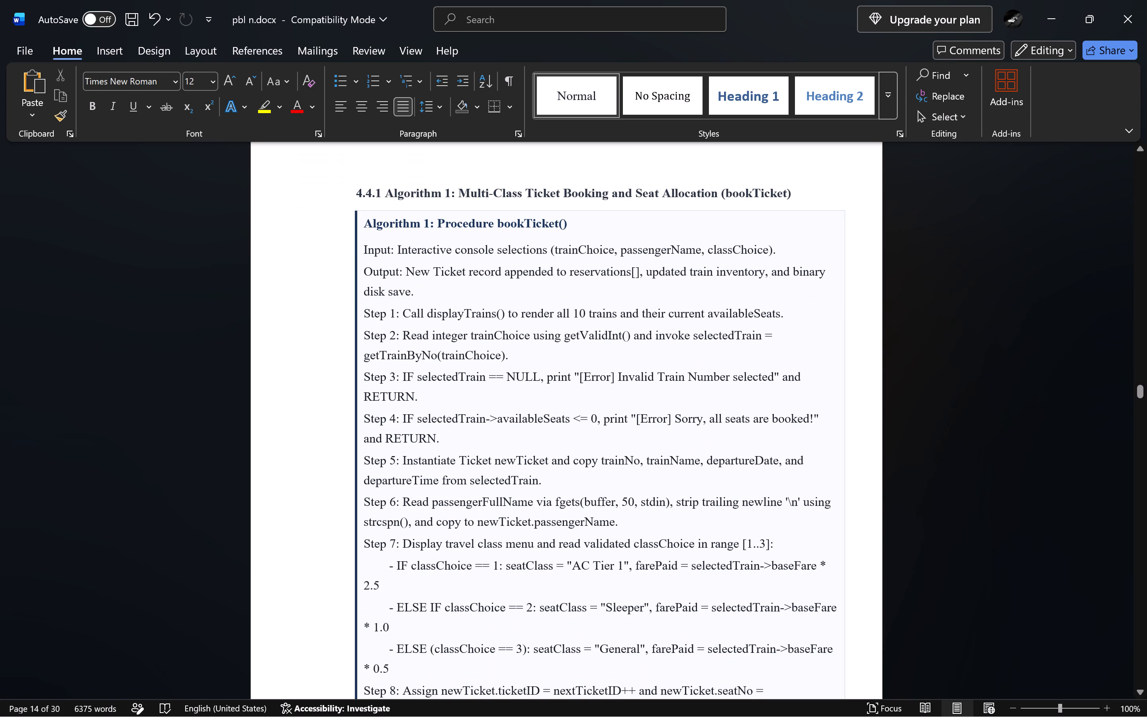
pyautogui.scroll(-5, 429, 404)
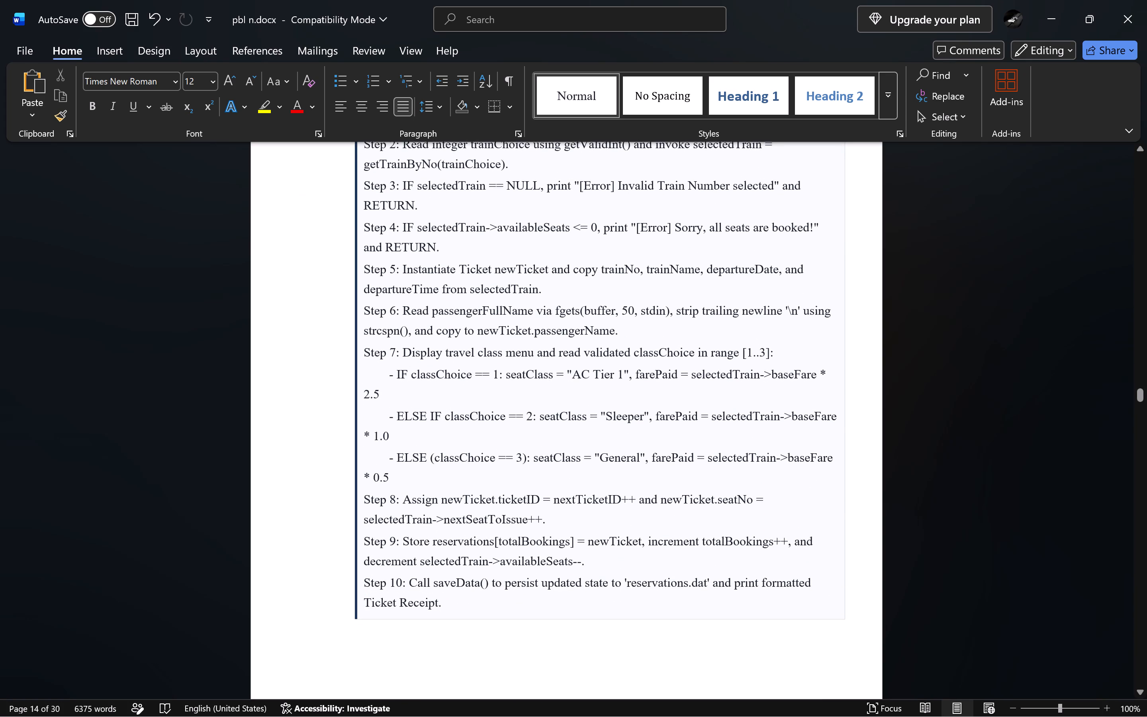
pyautogui.scroll(-7, 429, 404)
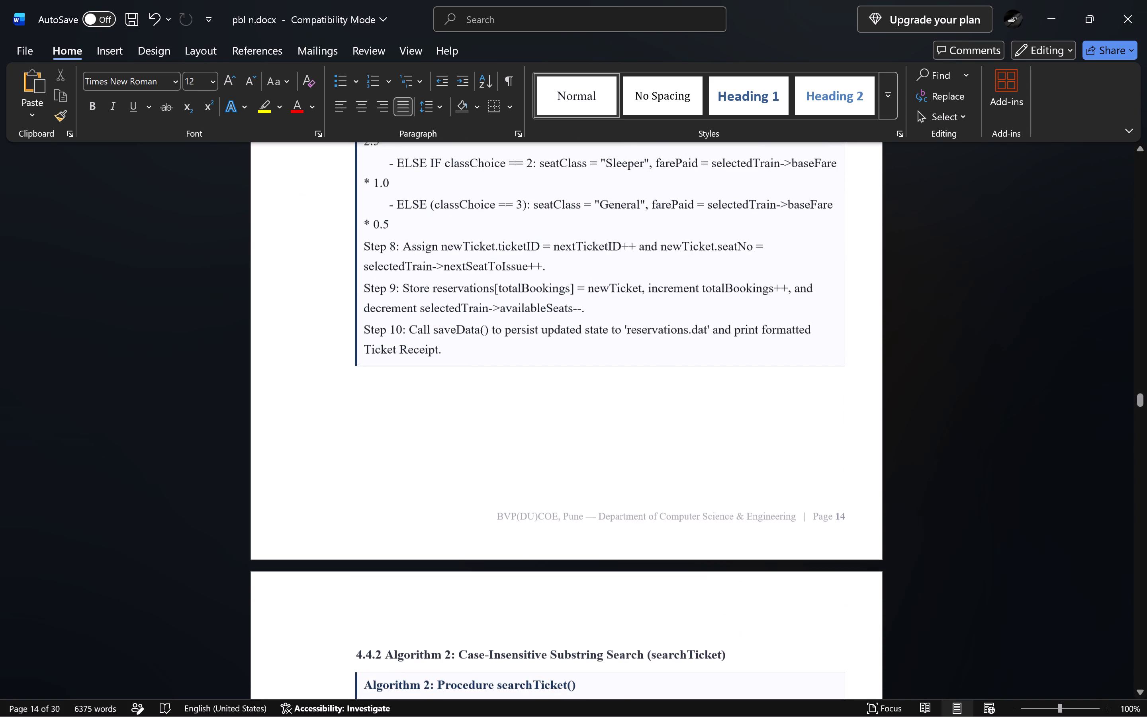
# Examine Algorithm 2 for searchTicket and Algorithm 3 for convertToTotalHours, including their page layout.
pyautogui.scroll(-12, 429, 404)
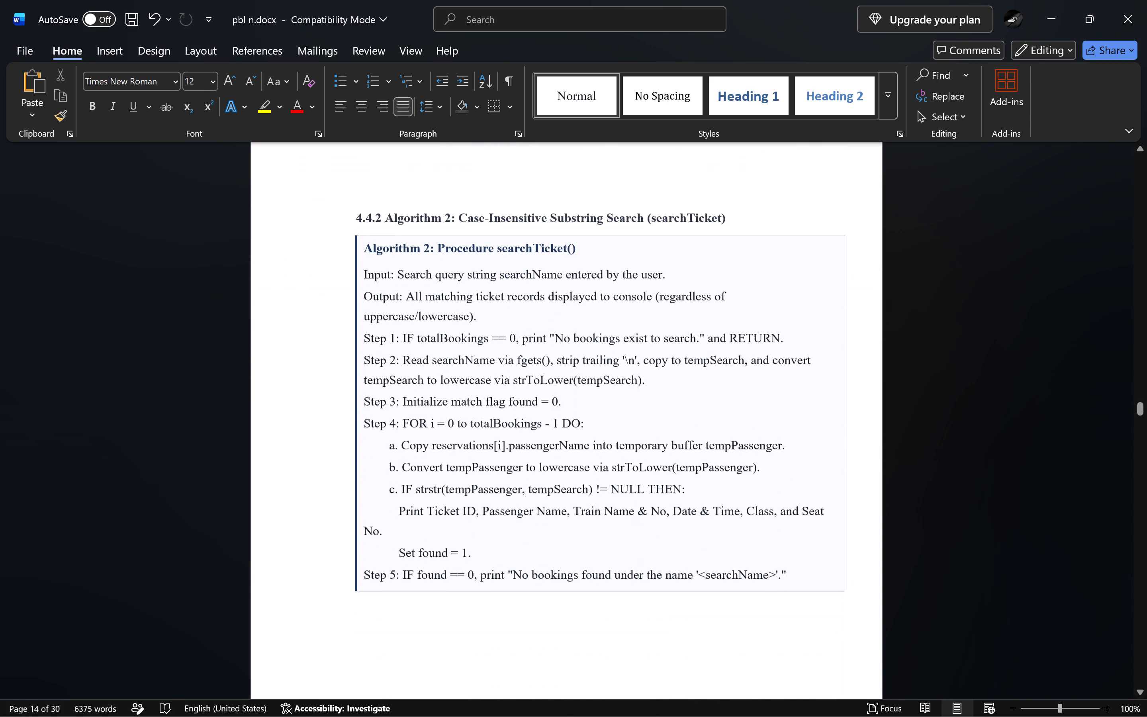
pyautogui.scroll(-9, 429, 404)
pyautogui.scroll(-13, 429, 404)
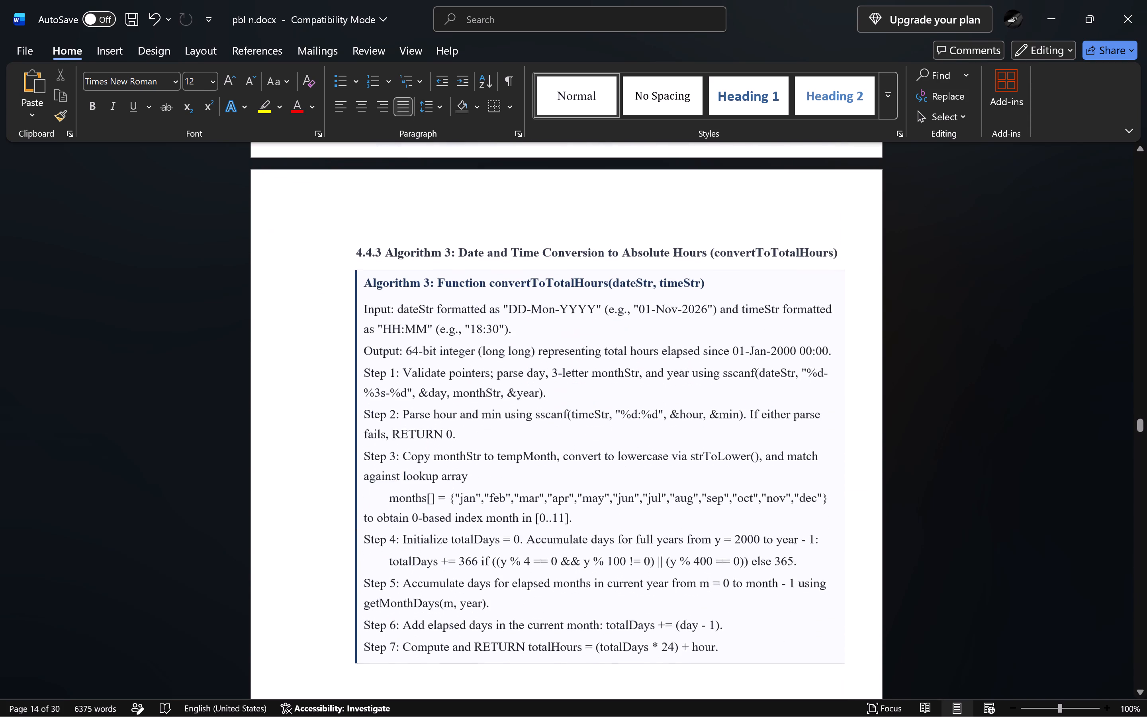
pyautogui.scroll(-2, 429, 404)
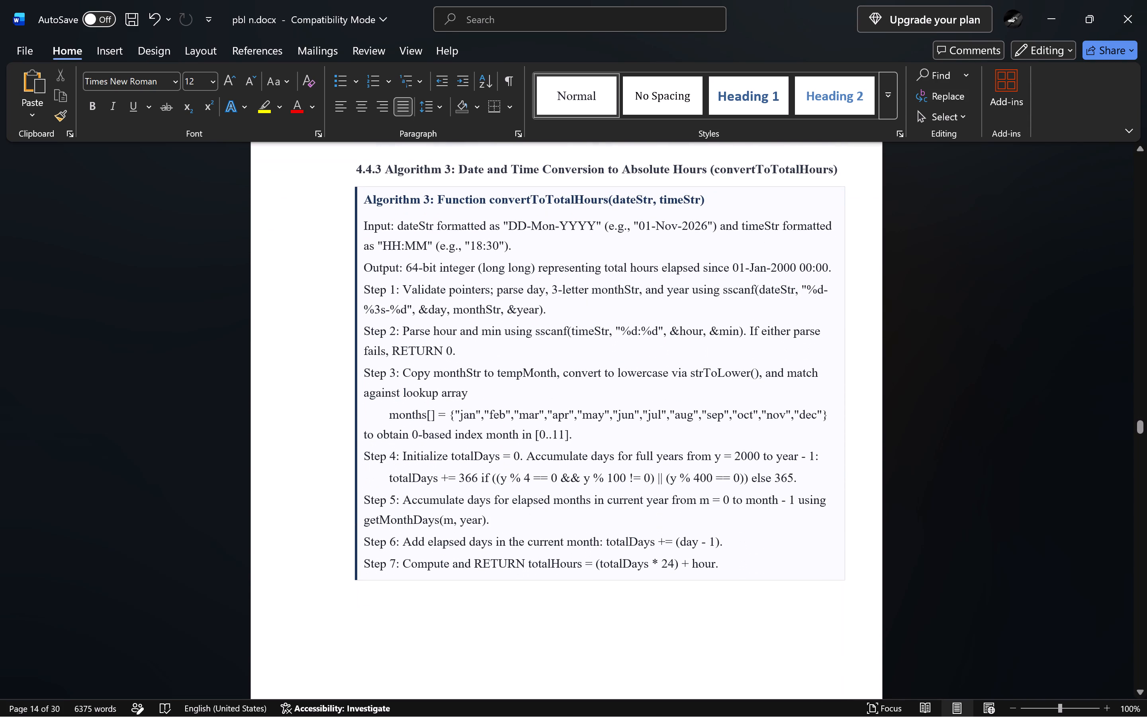
pyautogui.scroll(-11, 429, 404)
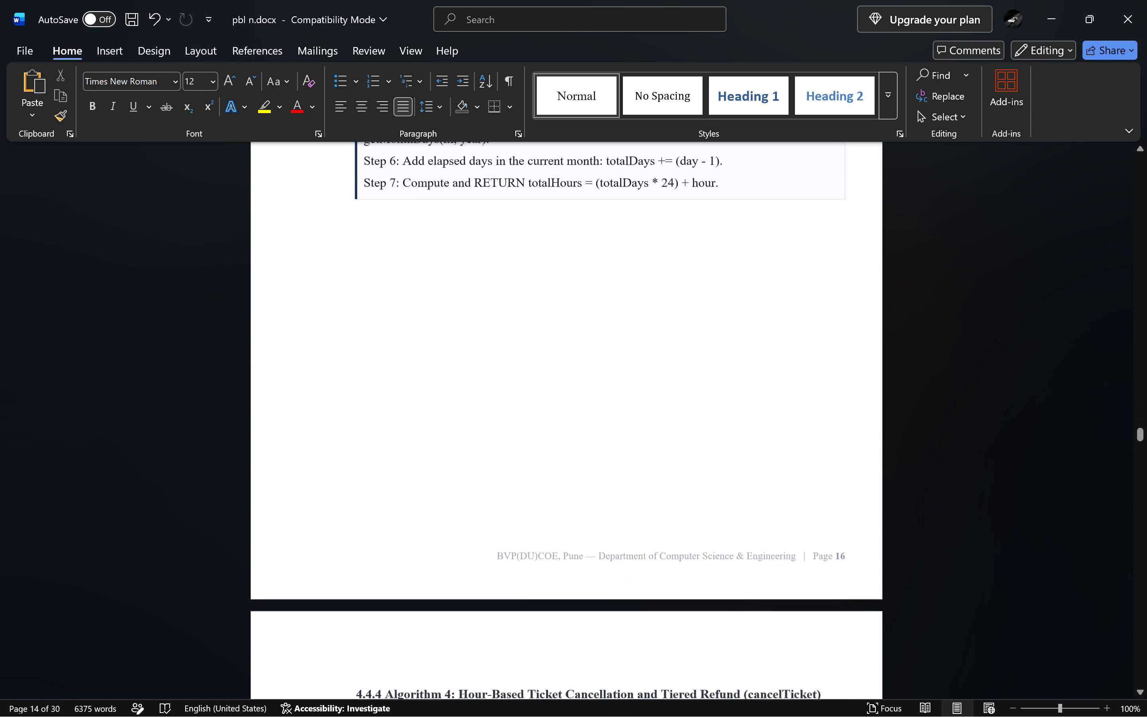
# Examine the Binary File Layout Specification's four segments and Worked Example 1 on binary file size and deserialization.
pyautogui.scroll(-20, 429, 404)
pyautogui.scroll(-13, 429, 404)
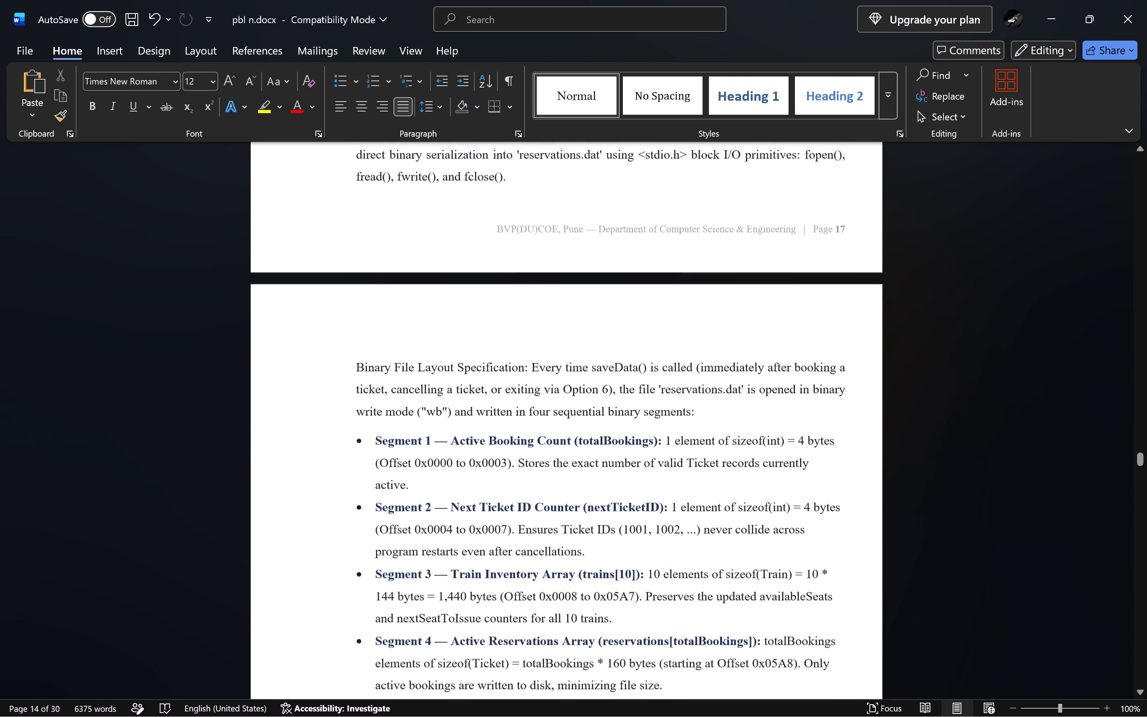
pyautogui.scroll(-9, 429, 404)
pyautogui.scroll(3, 429, 404)
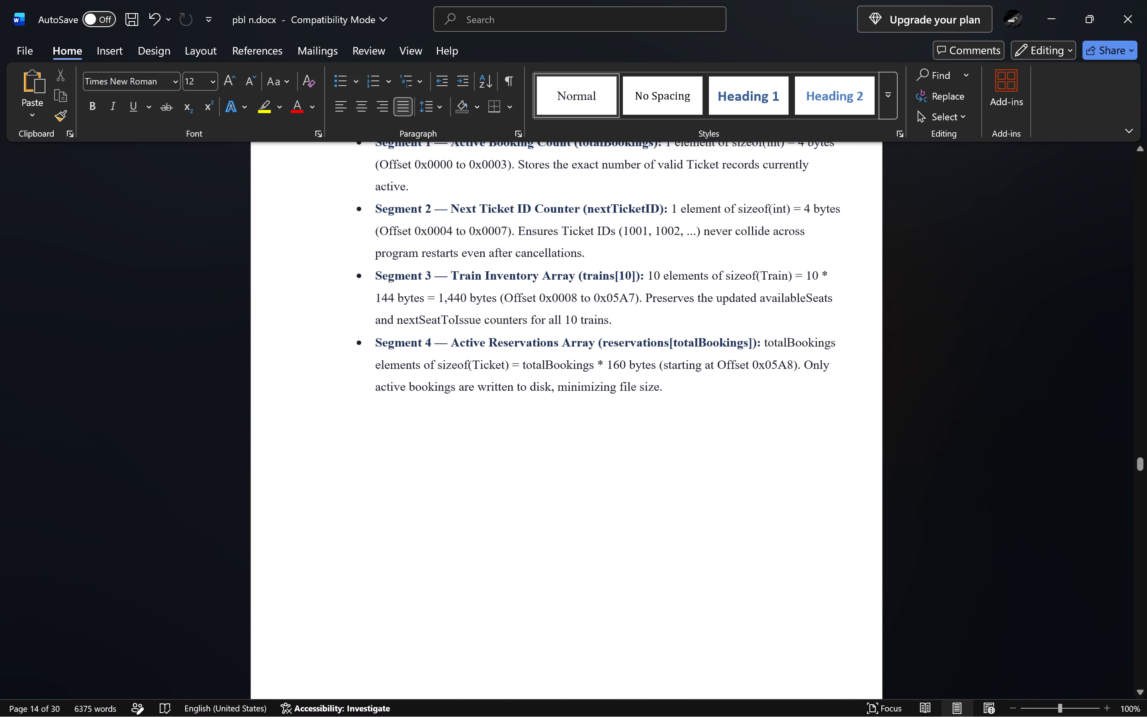
pyautogui.scroll(1, 429, 404)
pyautogui.scroll(-20, 429, 404)
pyautogui.scroll(-2, 429, 404)
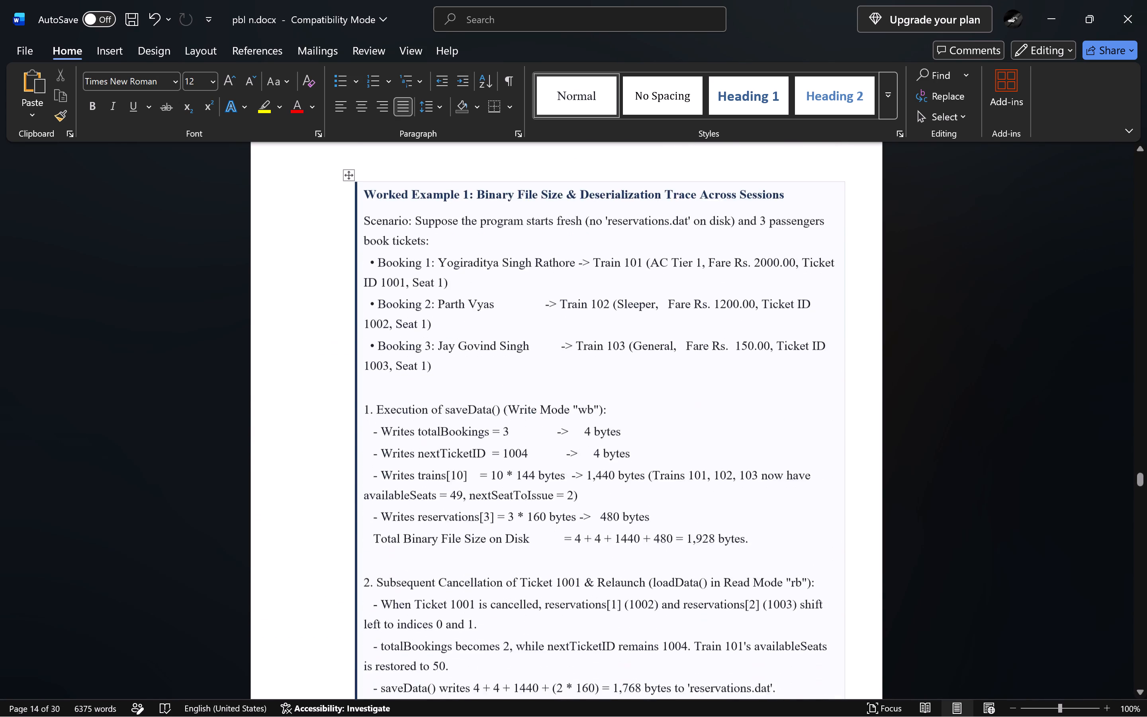
pyautogui.scroll(-2, 429, 404)
pyautogui.scroll(4, 429, 404)
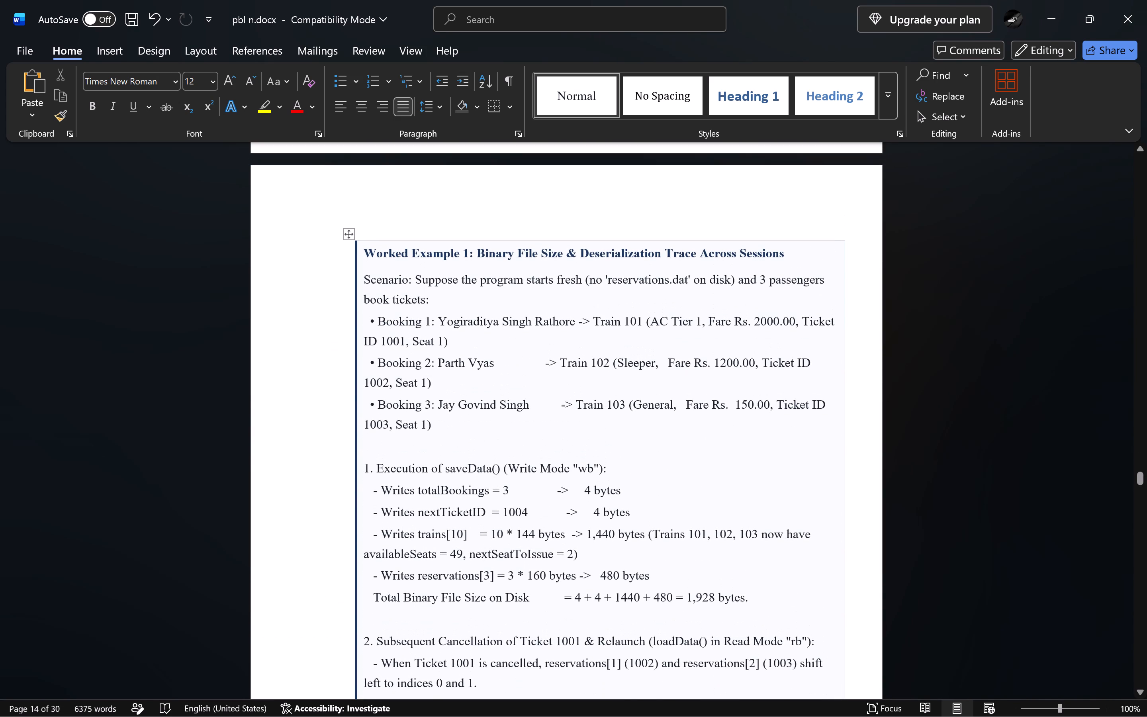
pyautogui.scroll(-1, 429, 404)
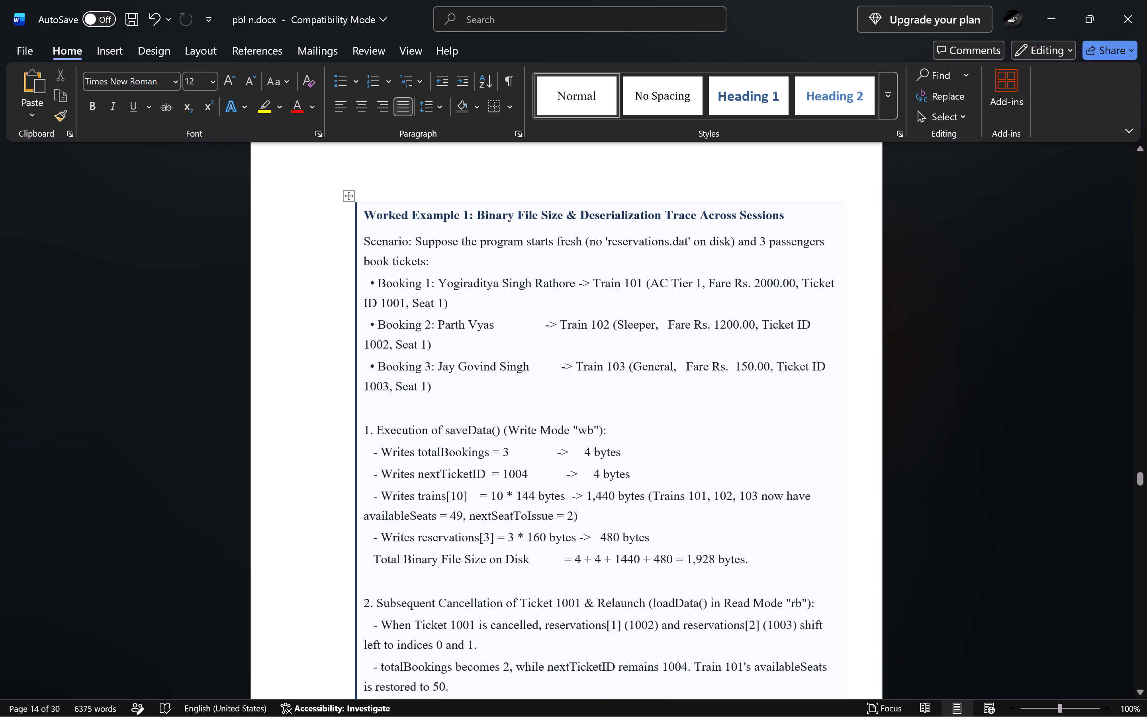
pyautogui.scroll(-1, 429, 407)
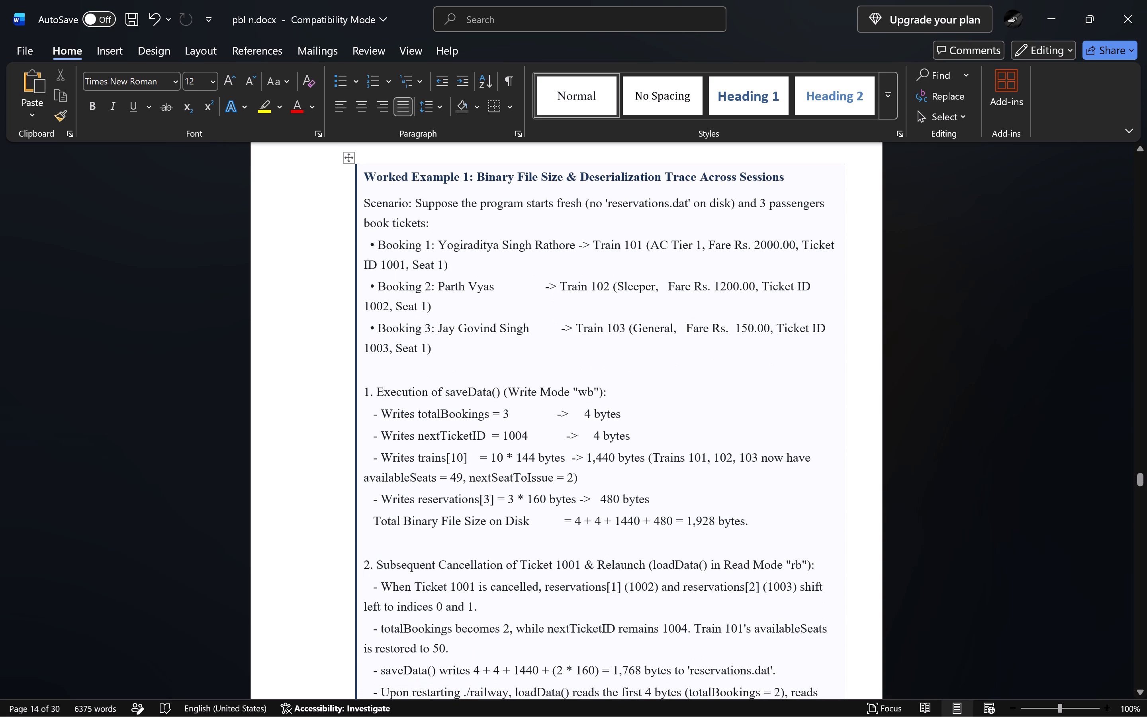
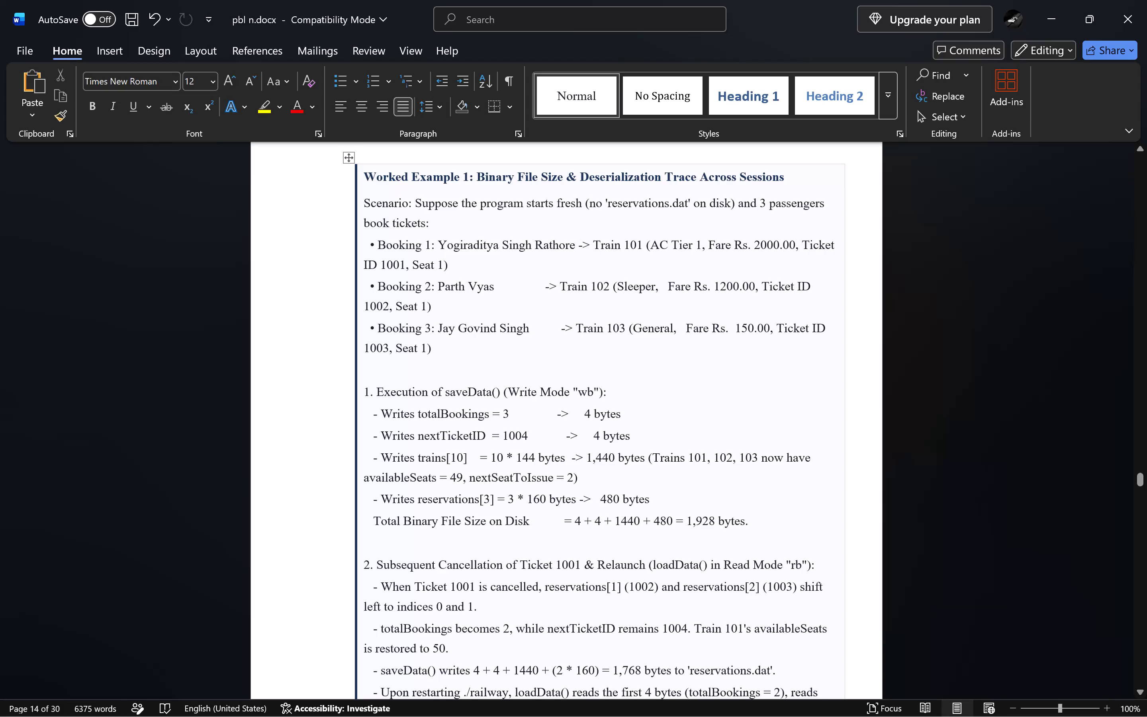
# Examine the rest of Worked Example 1, section 4.6 on seat allocation and fare calculation, and Worked Example 2's three booking cases.
pyautogui.scroll(-2, 440, 330)
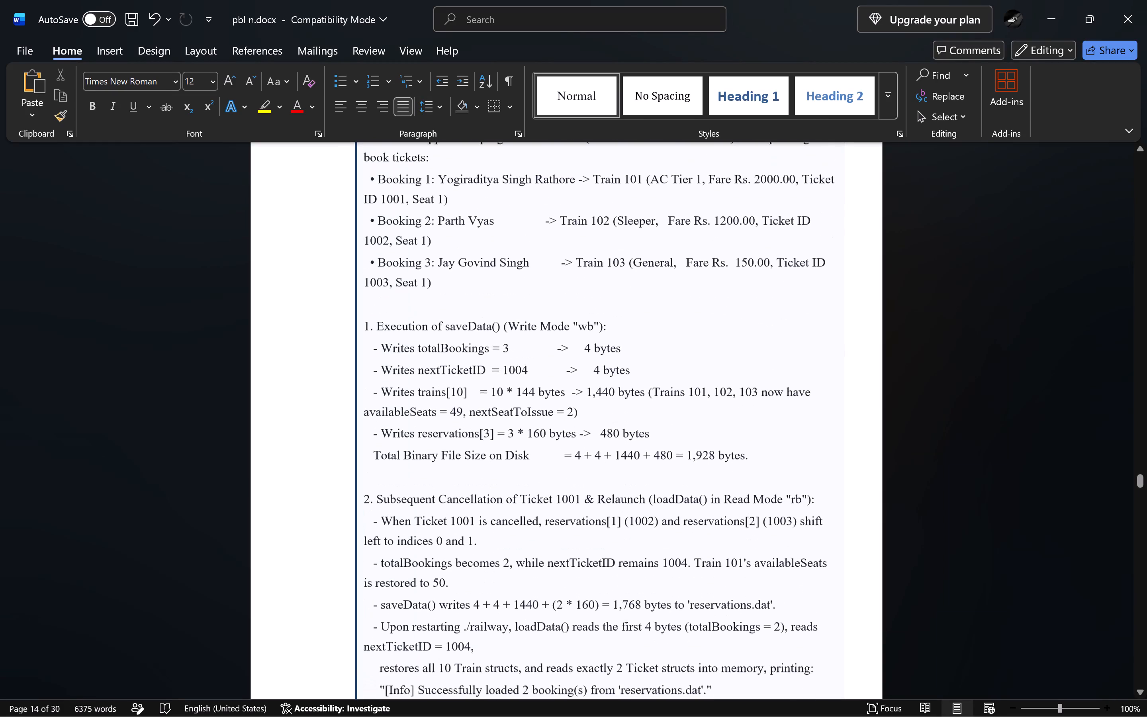
pyautogui.scroll(-7, 440, 330)
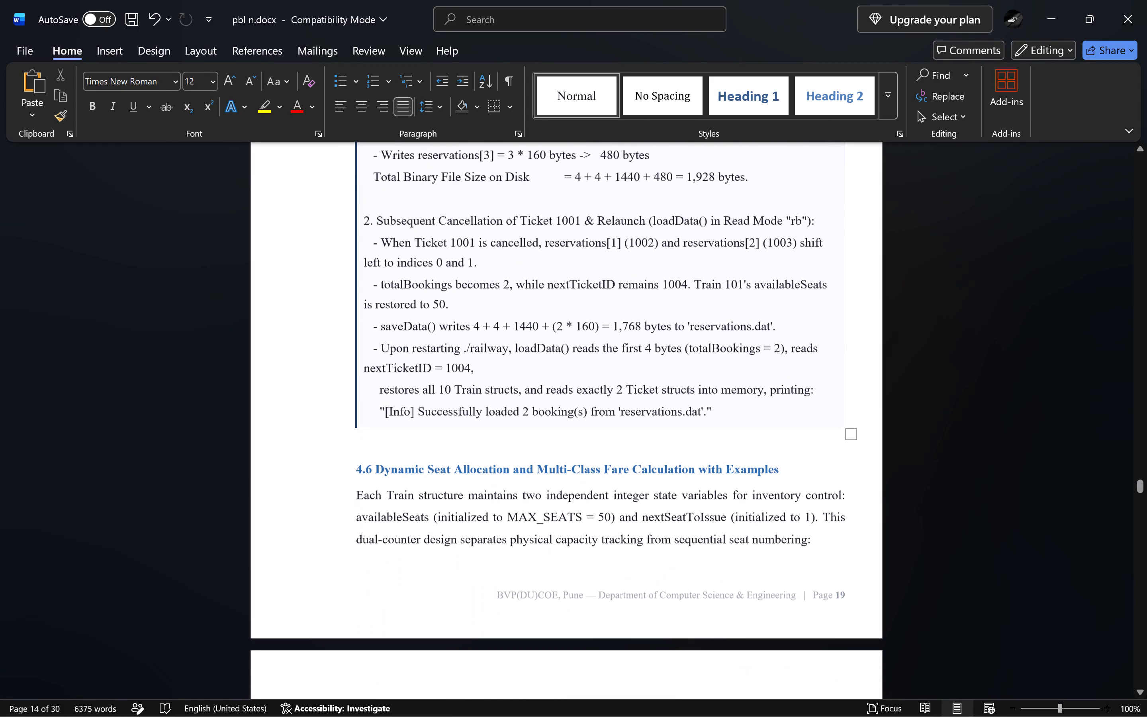
pyautogui.scroll(-4, 440, 330)
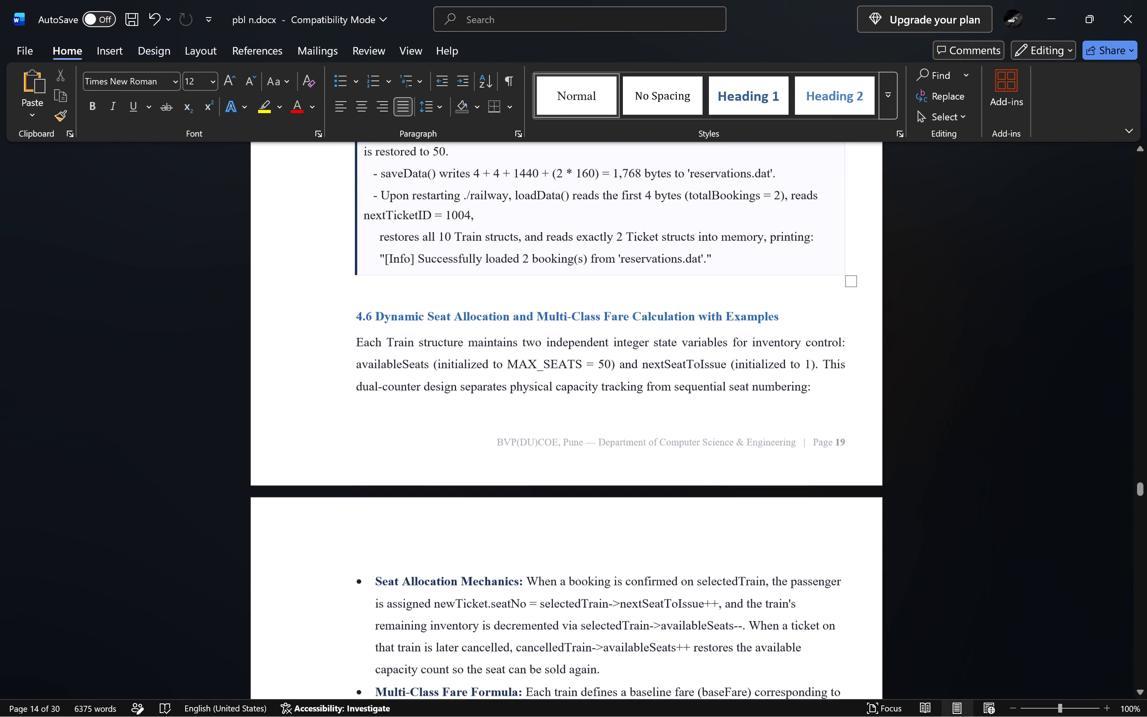
pyautogui.scroll(-12, 440, 330)
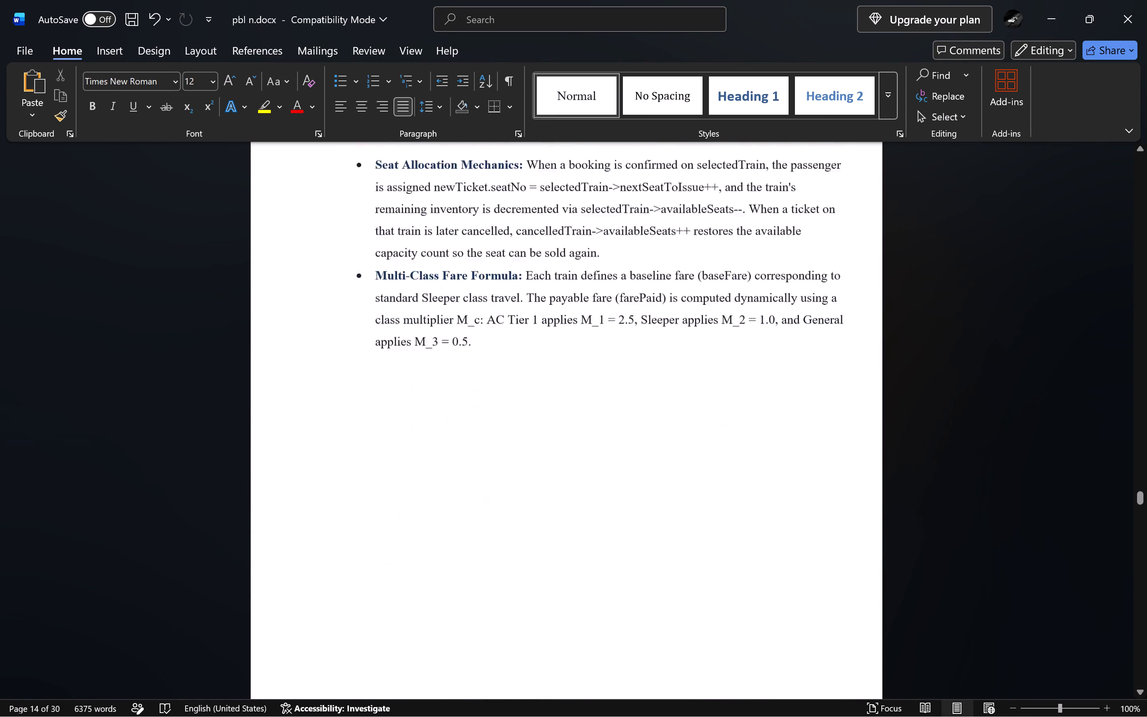
pyautogui.scroll(-19, 440, 330)
pyautogui.scroll(-3, 440, 330)
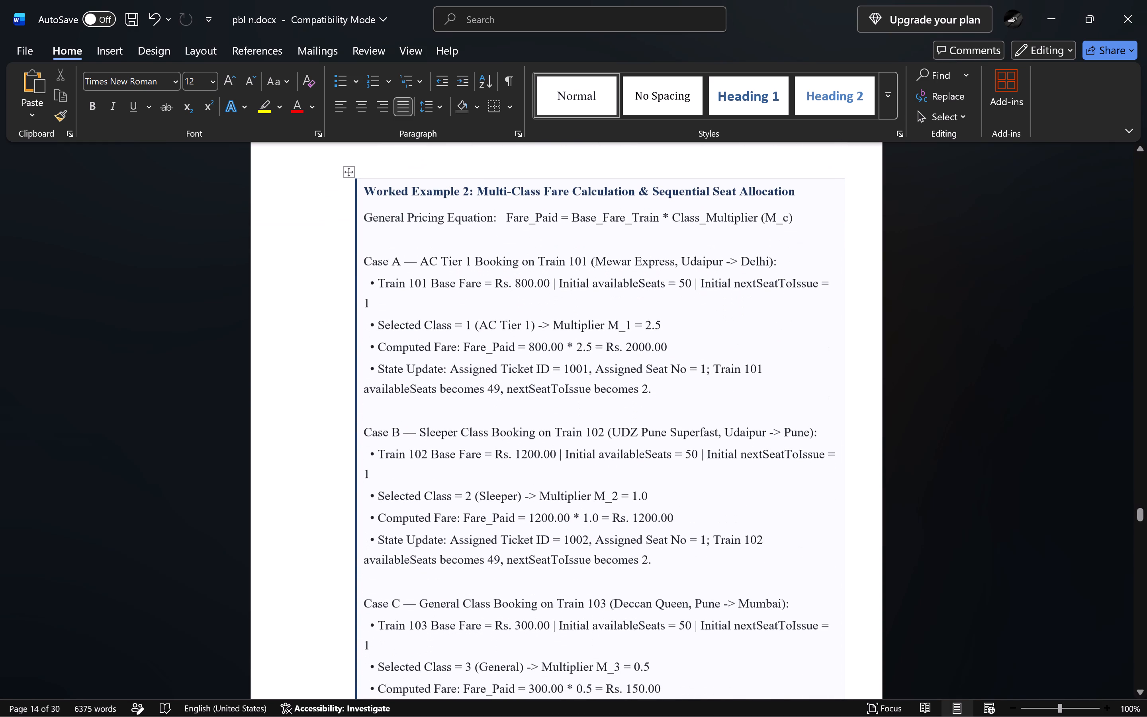
pyautogui.scroll(-3, 440, 330)
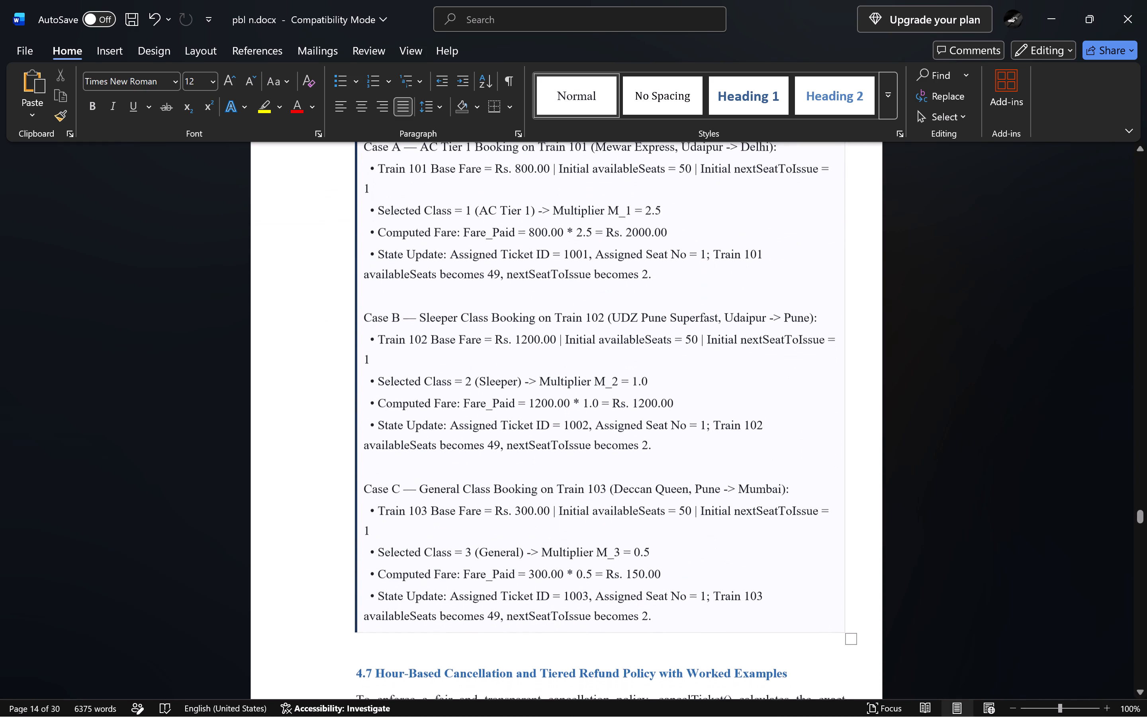
# Examine section 4.7's cancellation policy, the Table 4.3 refund tiers and the refund calculations in Worked Example 3.
pyautogui.scroll(-17, 440, 330)
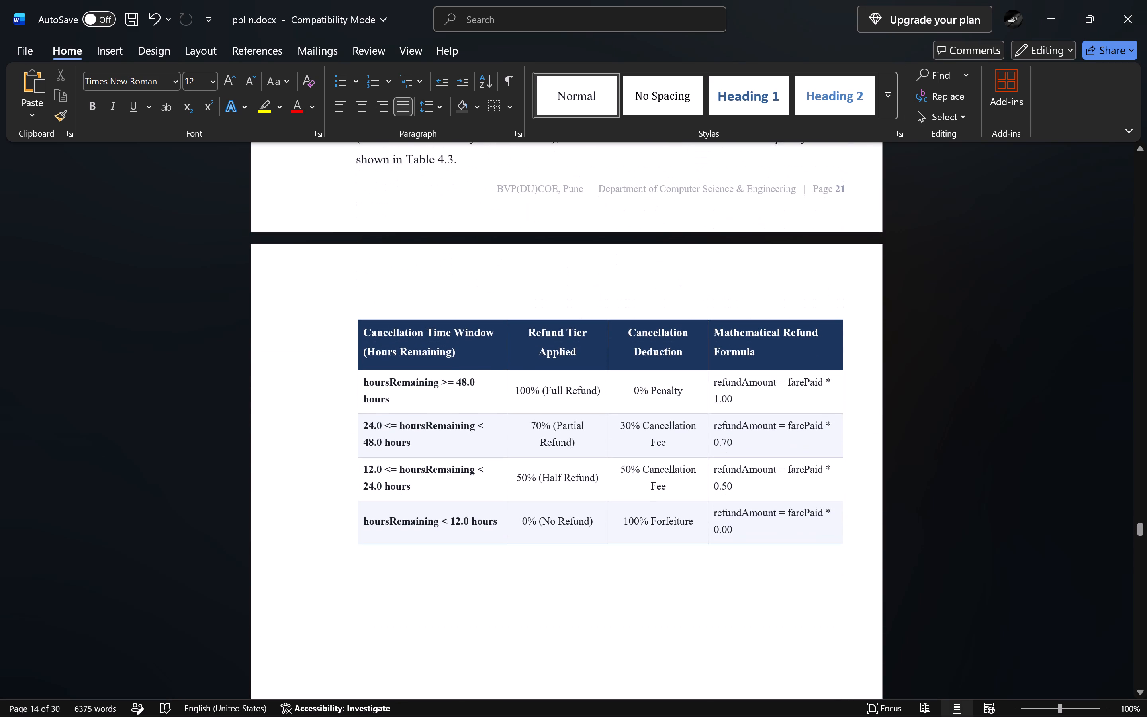
pyautogui.scroll(-5, 444, 335)
pyautogui.scroll(-19, 444, 335)
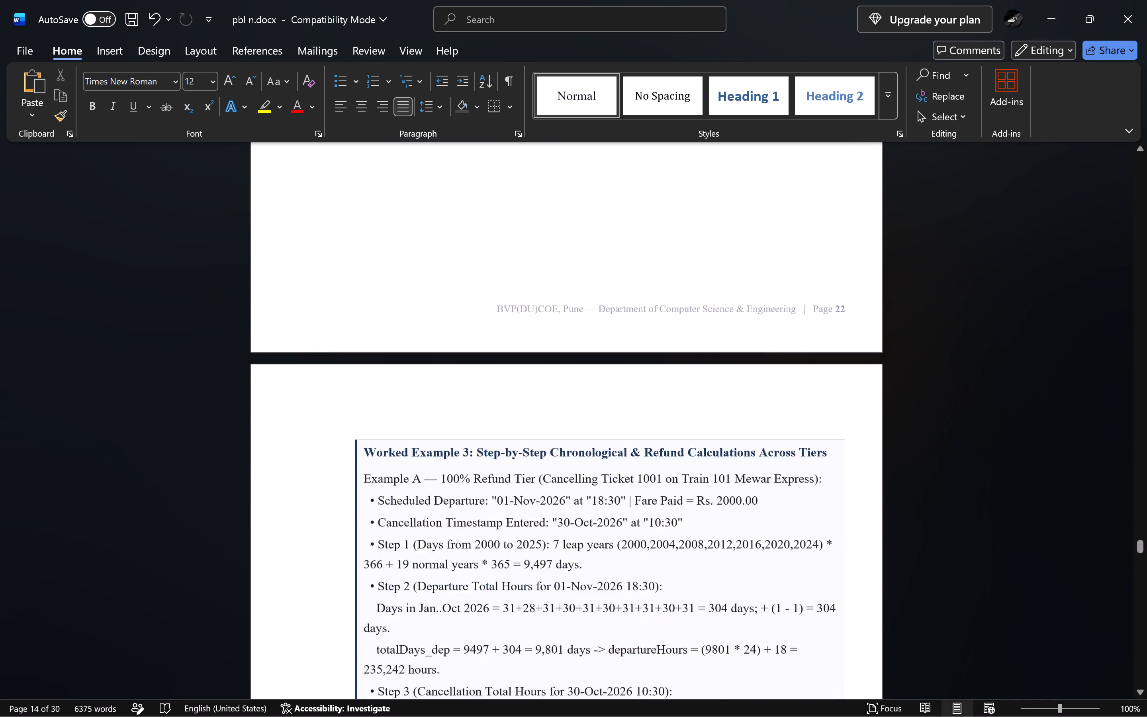
pyautogui.scroll(-8, 444, 335)
pyautogui.scroll(7, 444, 335)
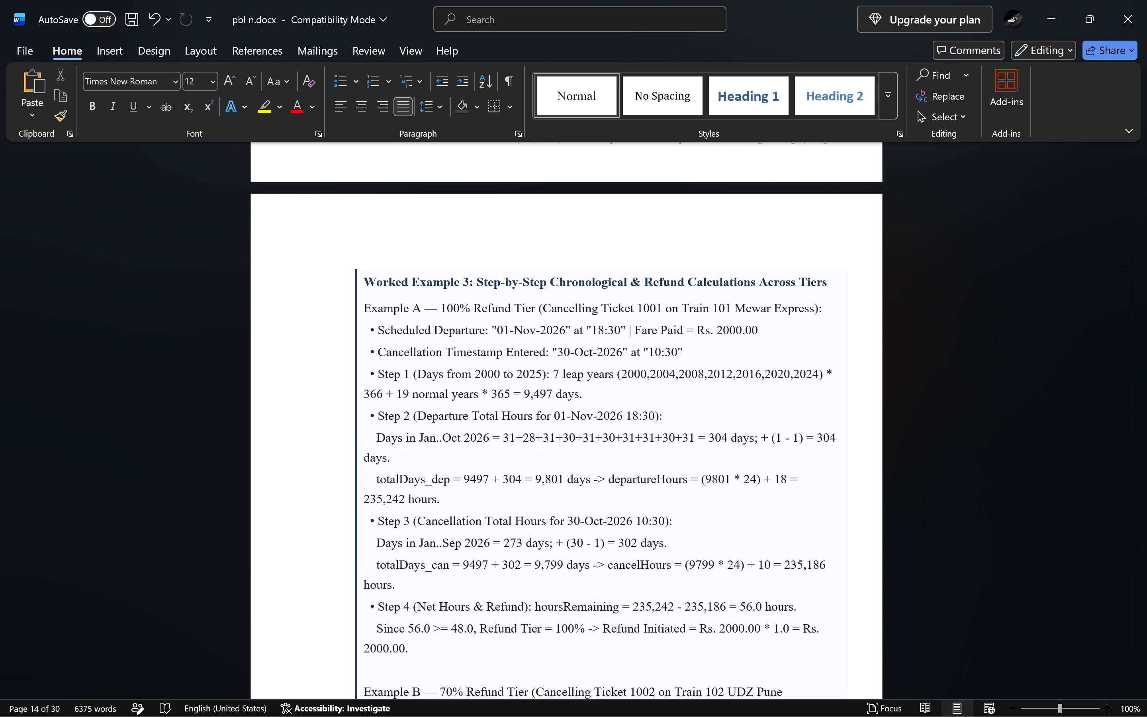
pyautogui.scroll(-7, 444, 335)
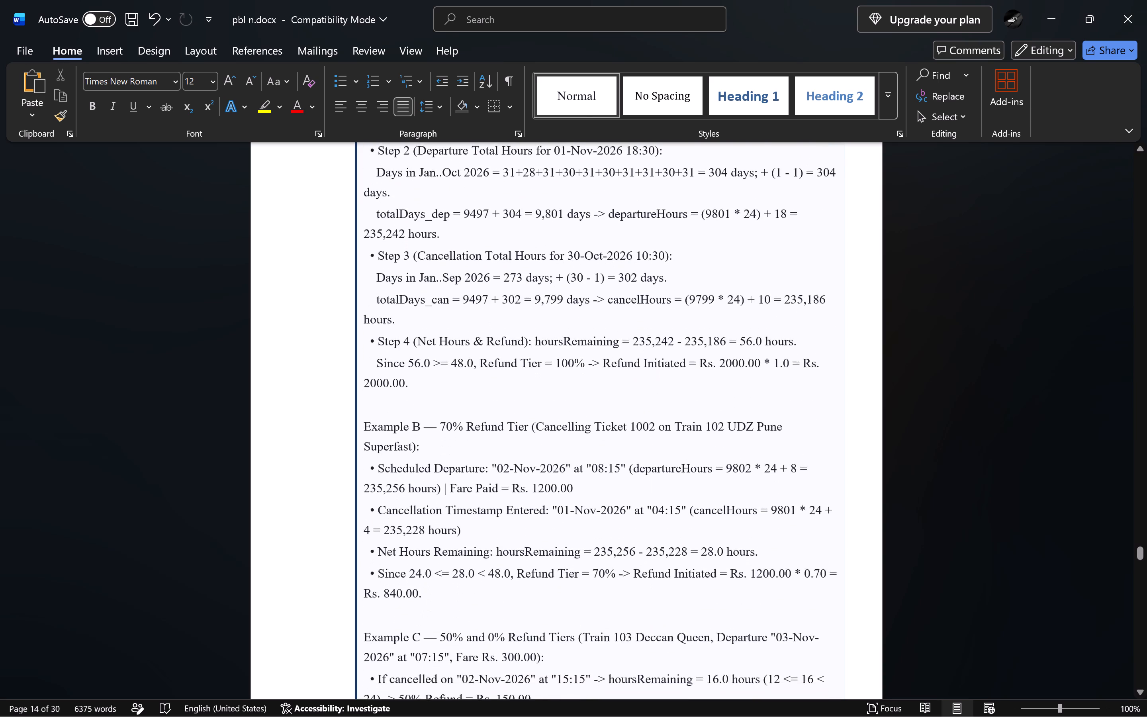
pyautogui.scroll(-12, 444, 335)
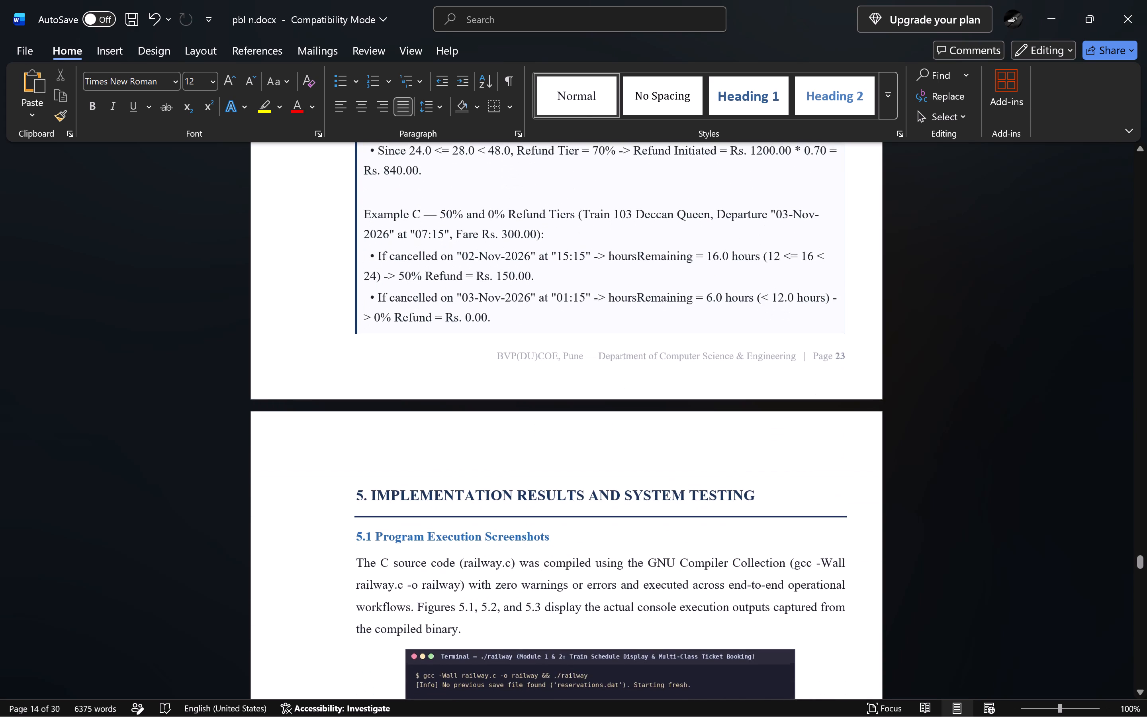
# Examine section 5.1 and the program execution screenshots in Figures 5.1, 5.2 and 5.3, including their captions and page layout.
pyautogui.scroll(-6, 444, 335)
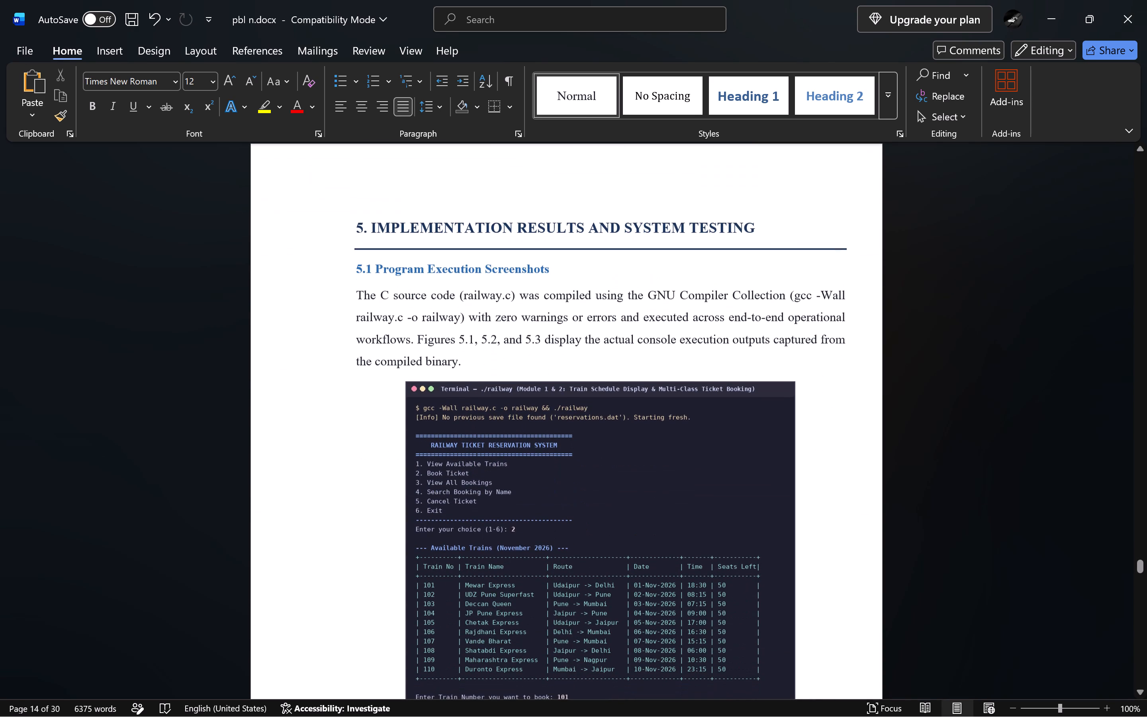
pyautogui.scroll(-3, 444, 335)
pyautogui.scroll(3, 444, 335)
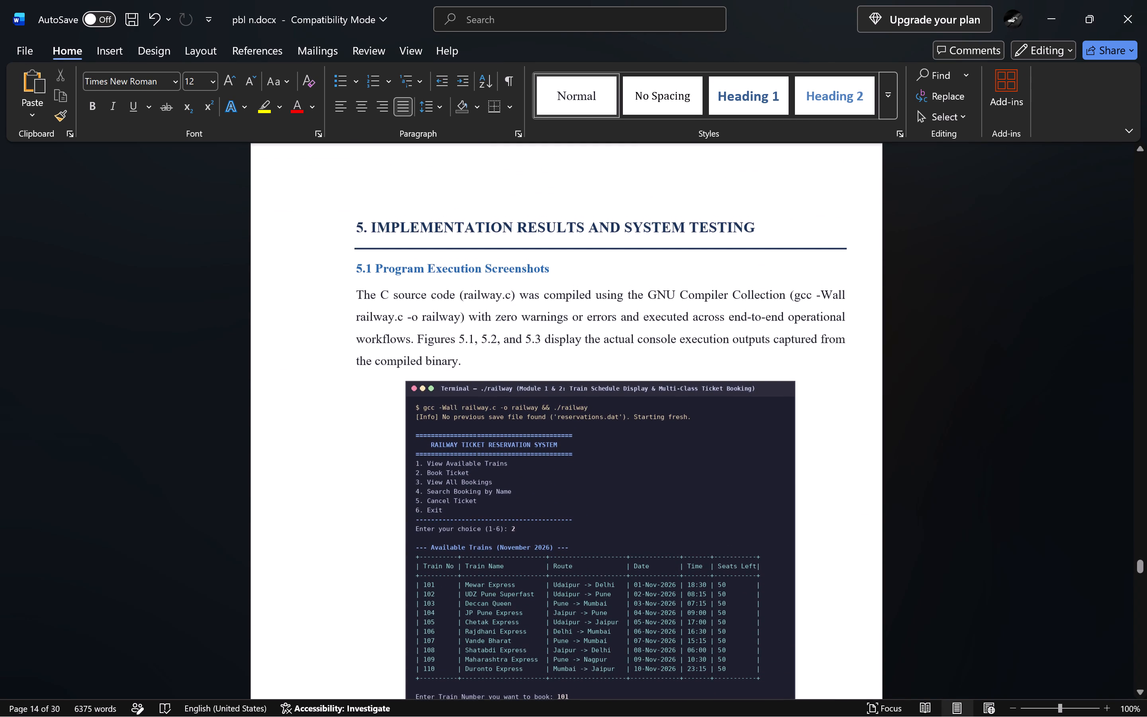
pyautogui.scroll(-6, 444, 335)
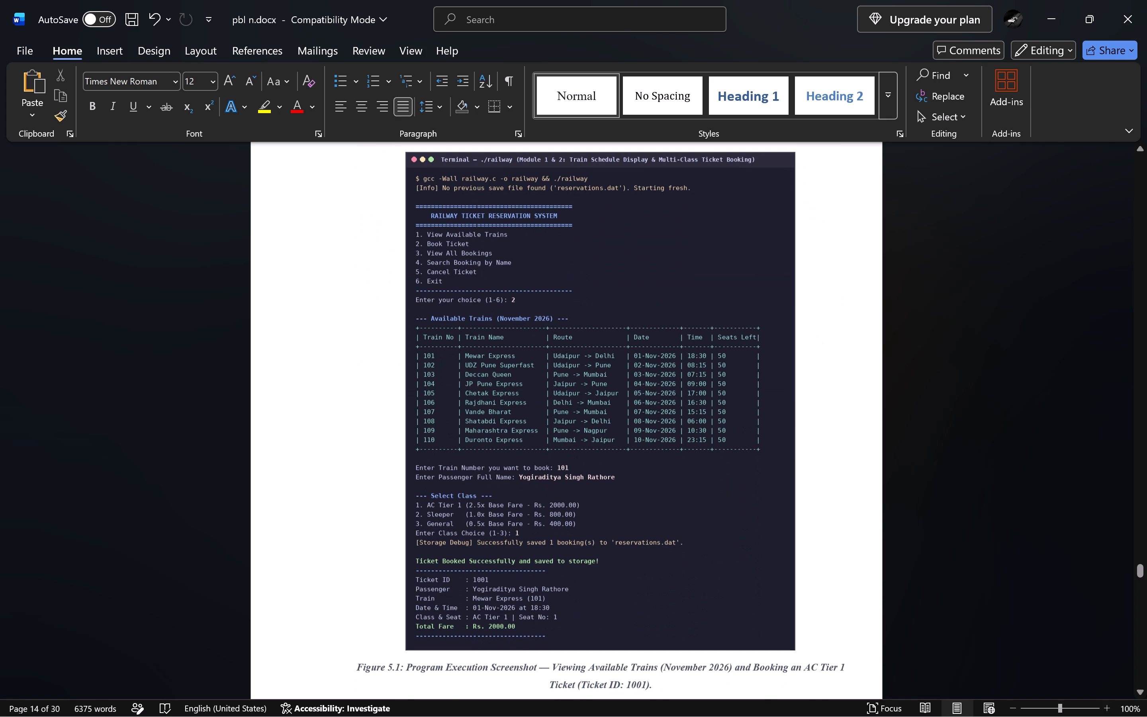
pyautogui.scroll(-2, 444, 335)
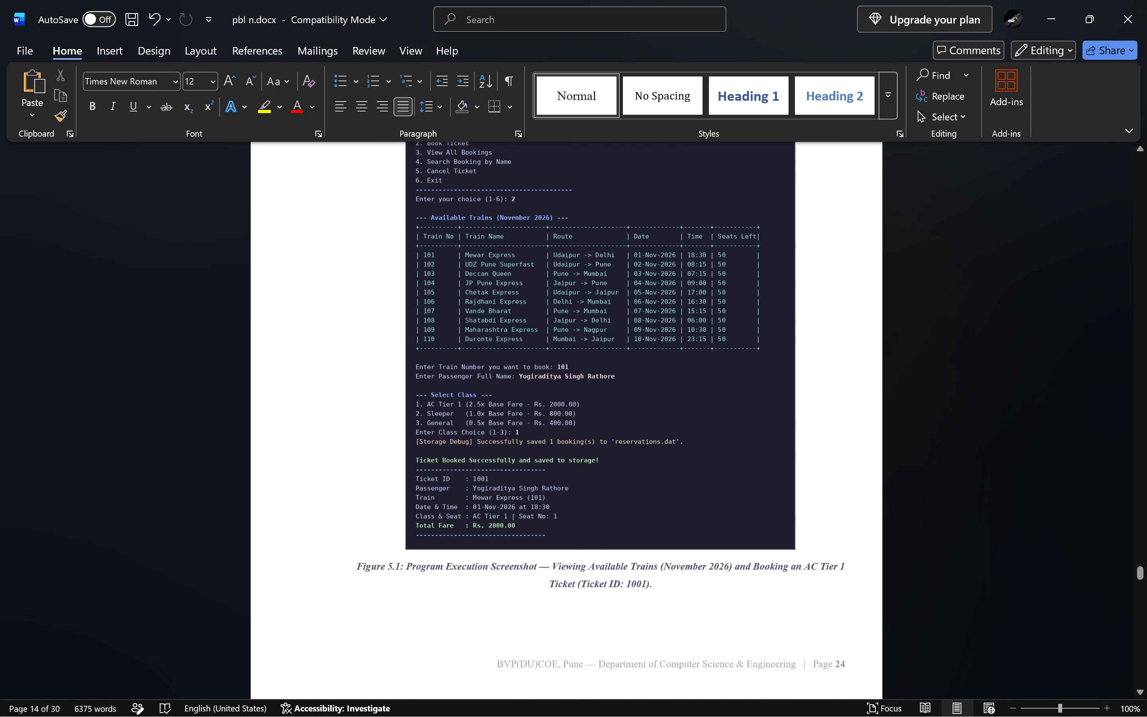
pyautogui.scroll(-16, 444, 335)
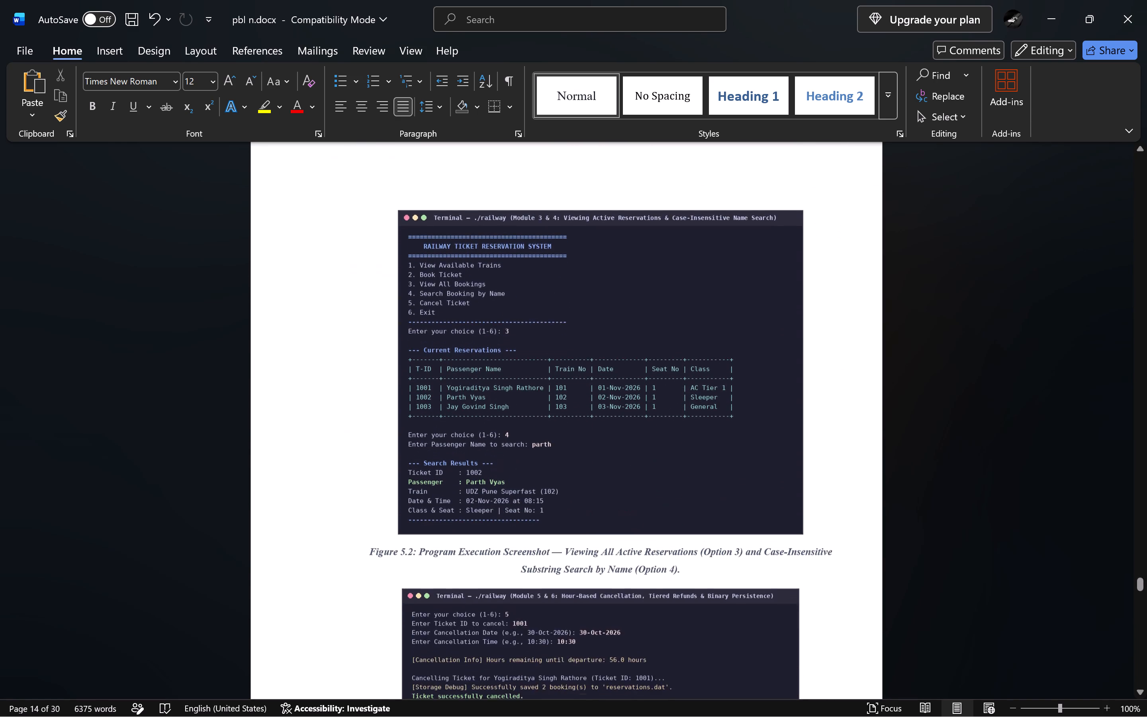
pyautogui.scroll(-5, 444, 335)
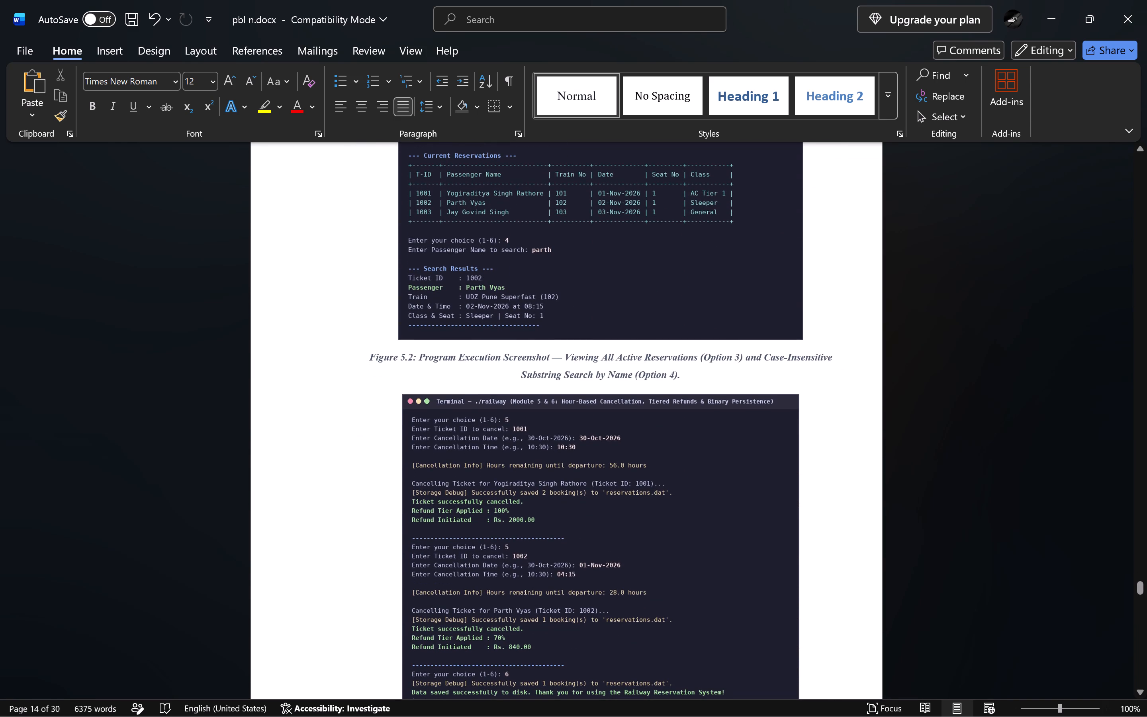
pyautogui.scroll(-2, 444, 335)
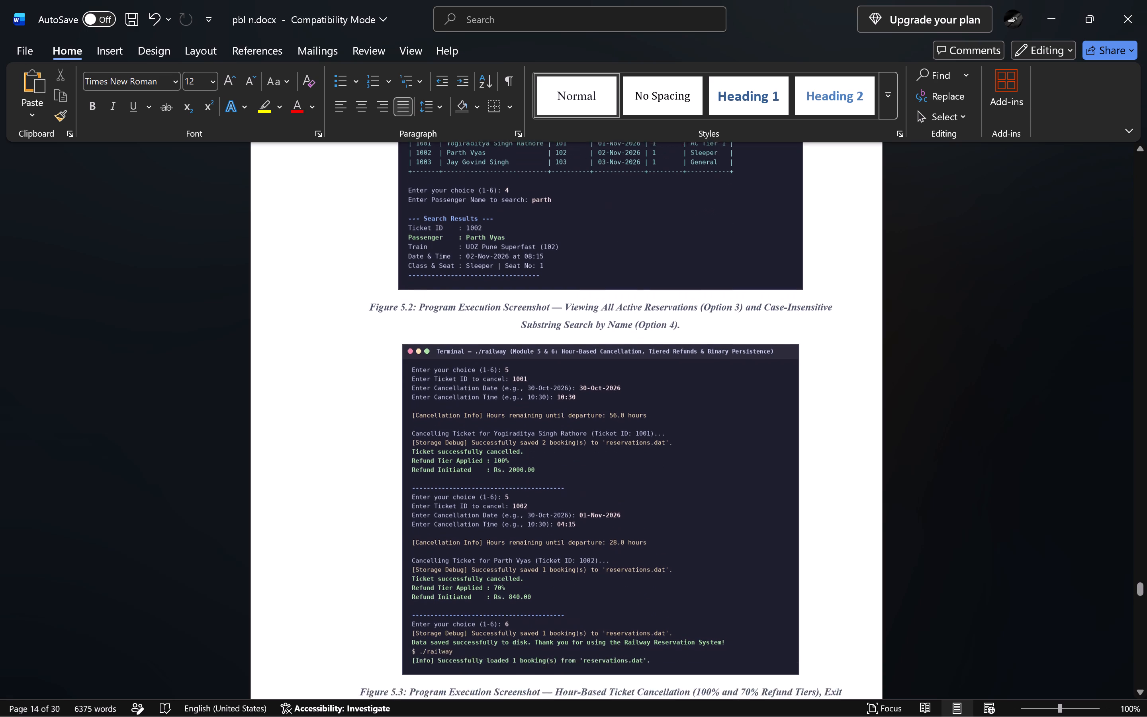
pyautogui.scroll(-1, 444, 335)
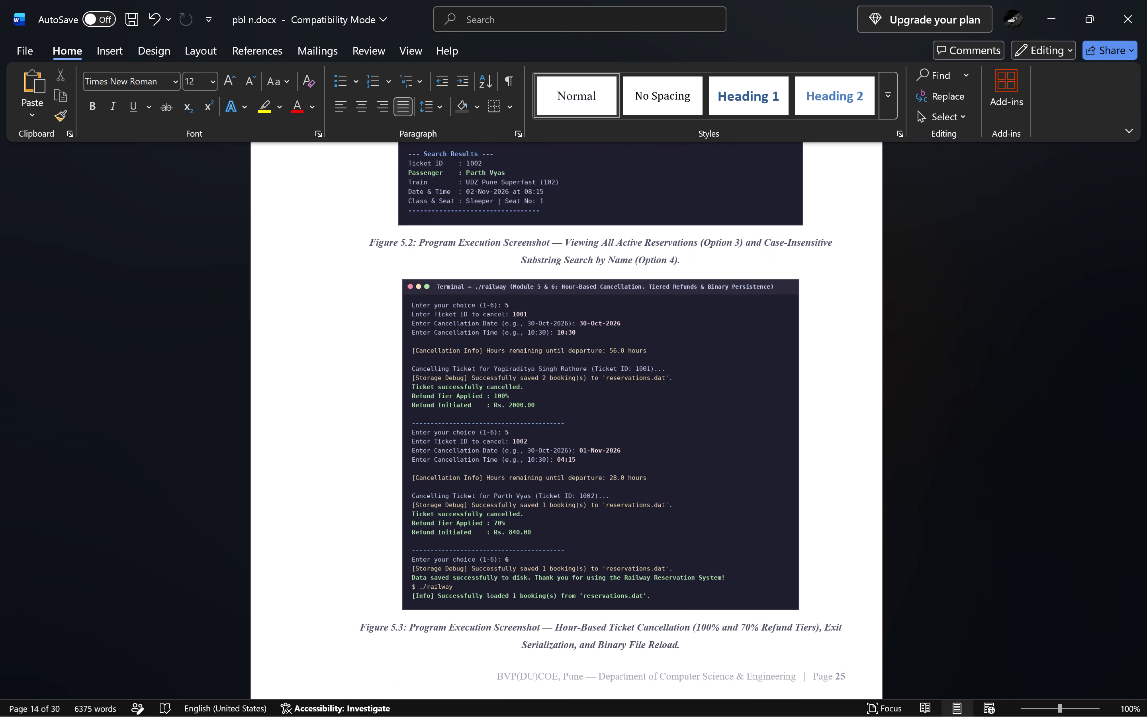
pyautogui.scroll(-16, 444, 335)
pyautogui.scroll(15, 444, 335)
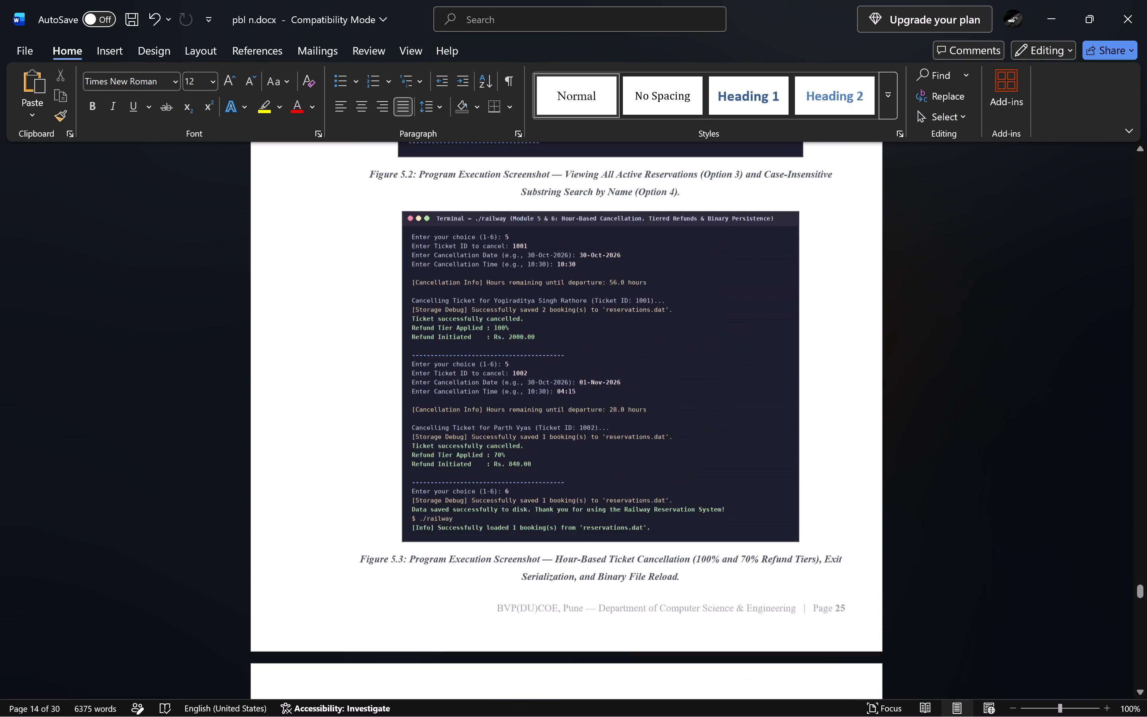
# Recheck the pages back from Figure 5.1 to section 4.7, including Worked Example 3 and the placement of the refund table.
pyautogui.scroll(20, 444, 335)
pyautogui.scroll(9, 444, 335)
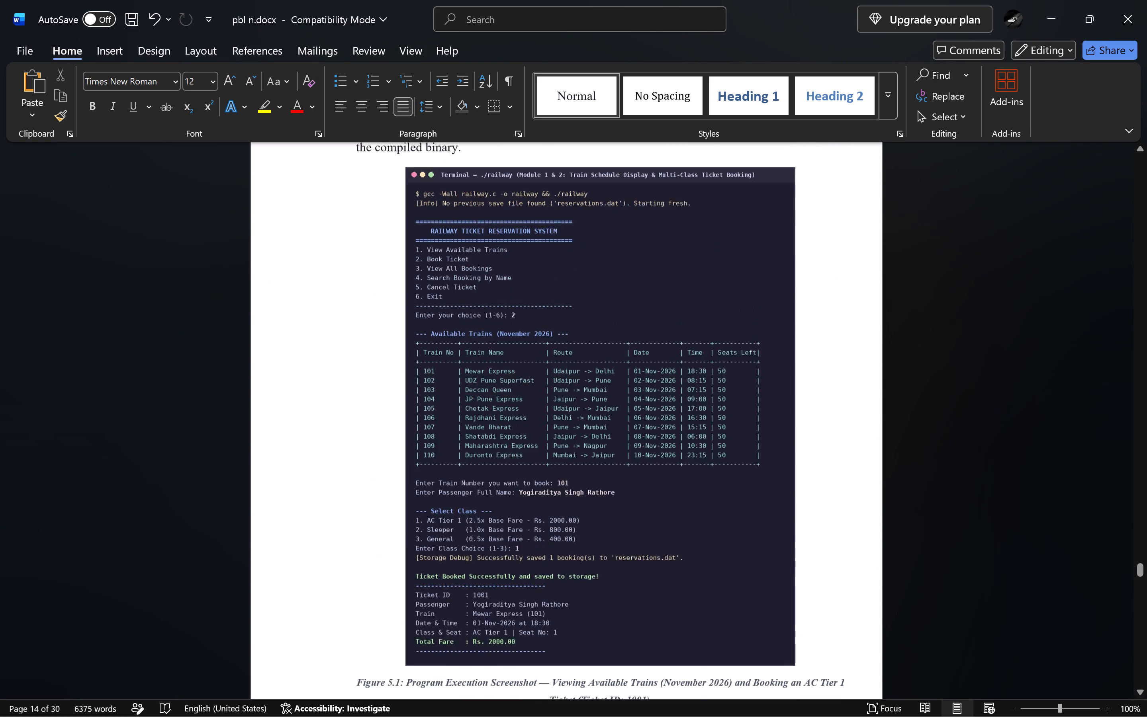
pyautogui.scroll(13, 443, 334)
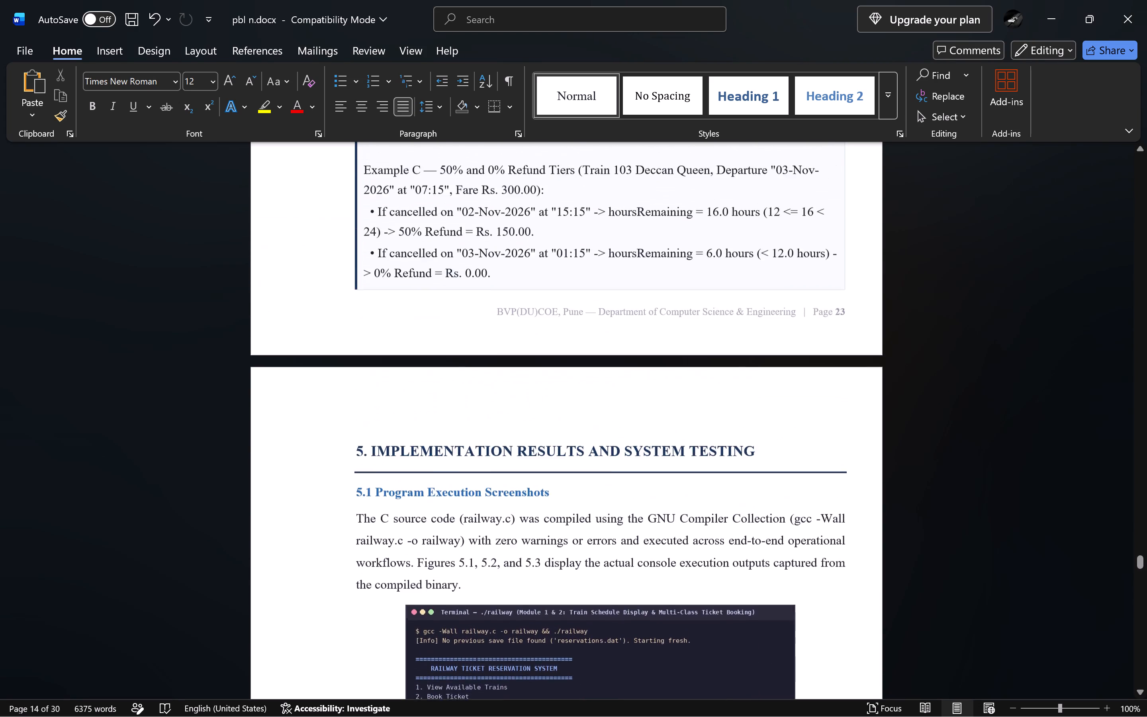
pyautogui.scroll(20, 443, 334)
pyautogui.scroll(1, 443, 334)
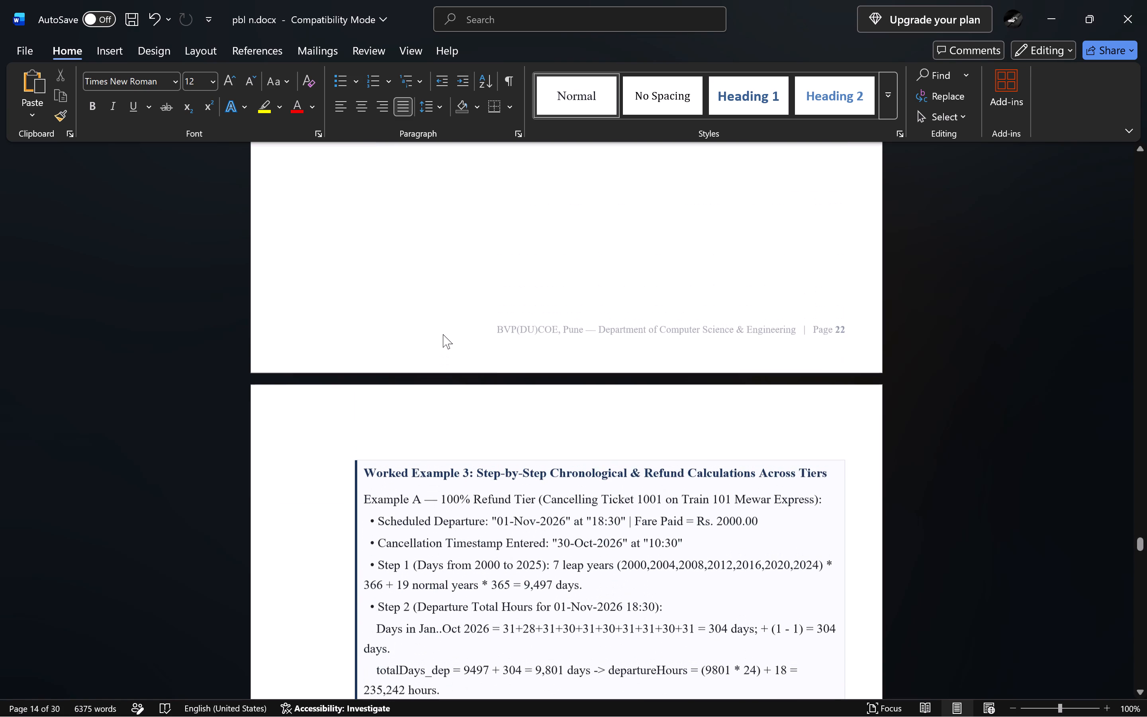
pyautogui.scroll(20, 443, 334)
pyautogui.scroll(5, 443, 334)
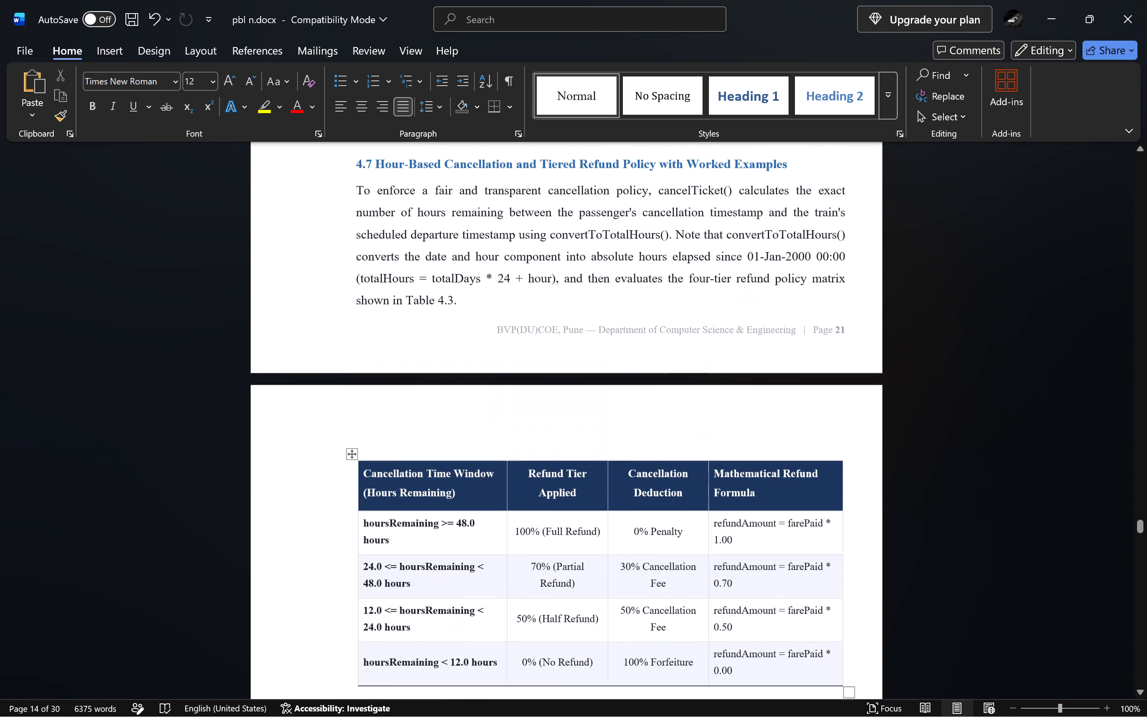
pyautogui.scroll(11, 443, 334)
pyautogui.scroll(17, 443, 334)
pyautogui.scroll(-20, 443, 334)
pyautogui.middleClick(443, 334)
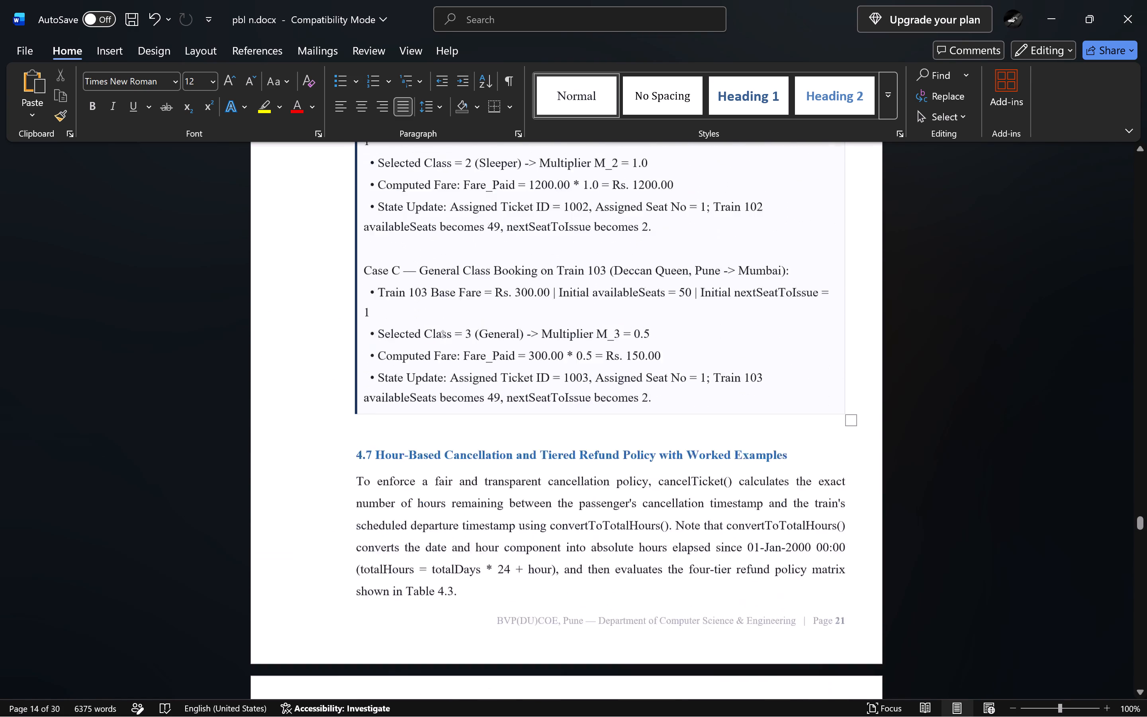
pyautogui.scroll(-1, 460, 465)
pyautogui.scroll(1, 460, 465)
pyautogui.middleClick(460, 465)
pyautogui.scroll(-4, 460, 465)
pyautogui.scroll(-17, 460, 465)
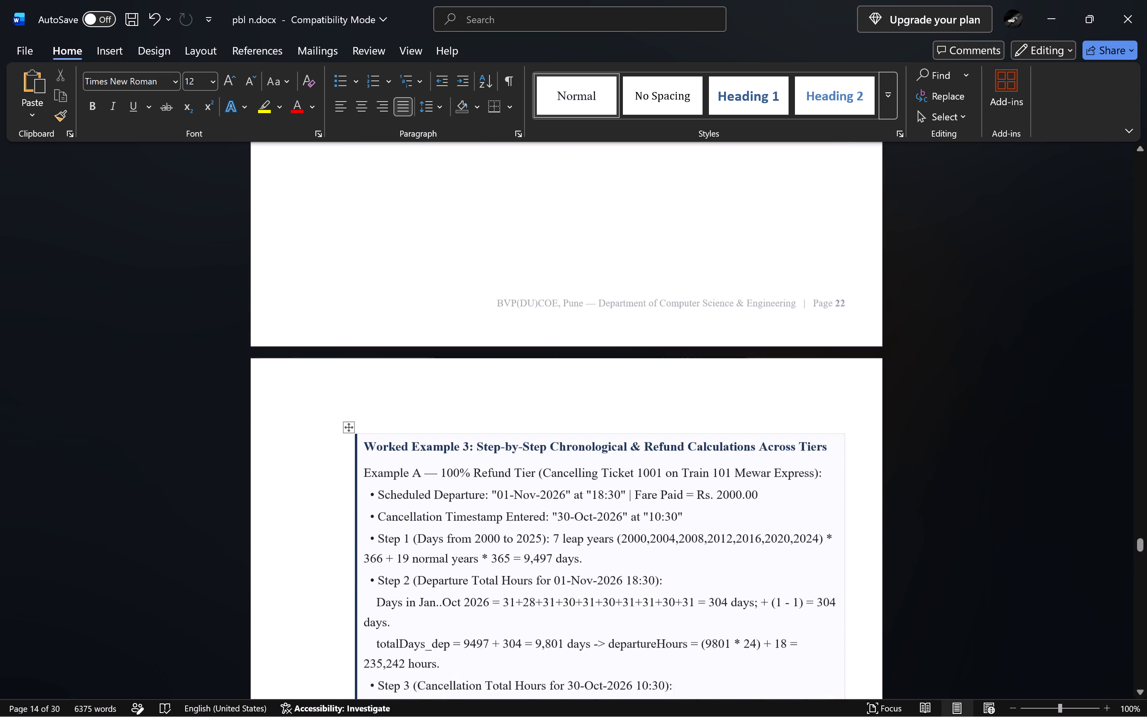
# Recheck the section 5.1 introduction and the console screenshots in Figures 5.1 to 5.3 on pages 24 and 25.
pyautogui.scroll(-20, 464, 458)
pyautogui.scroll(-6, 464, 458)
pyautogui.scroll(-2, 480, 426)
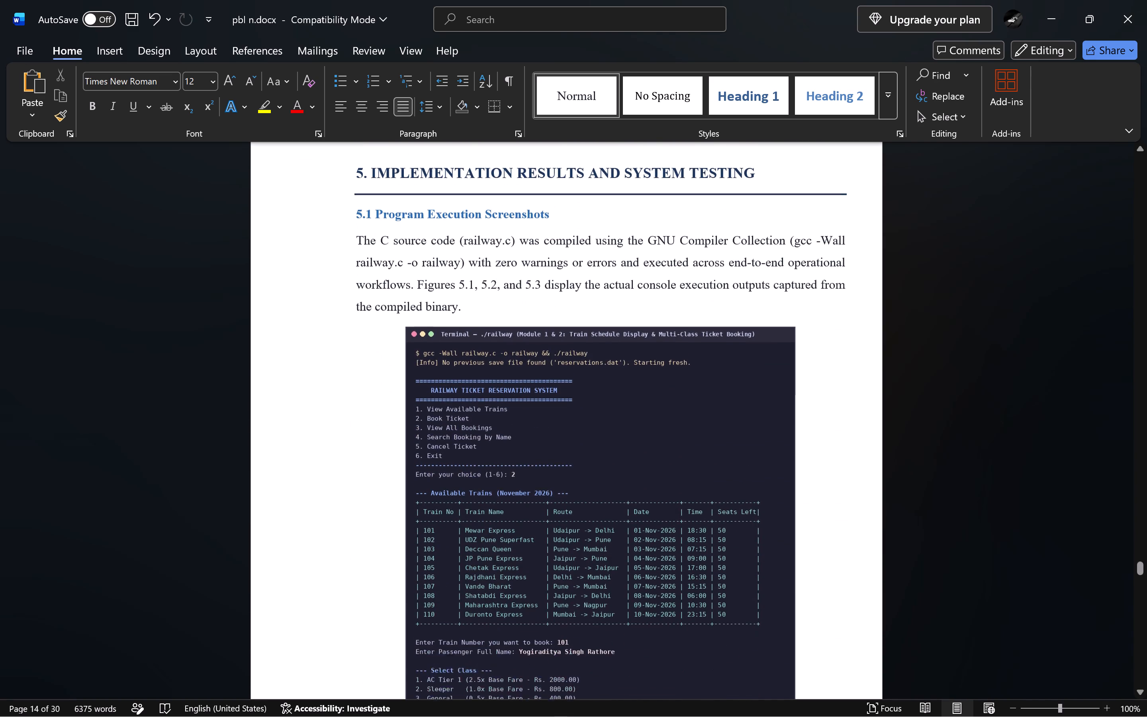
pyautogui.scroll(-18, 480, 426)
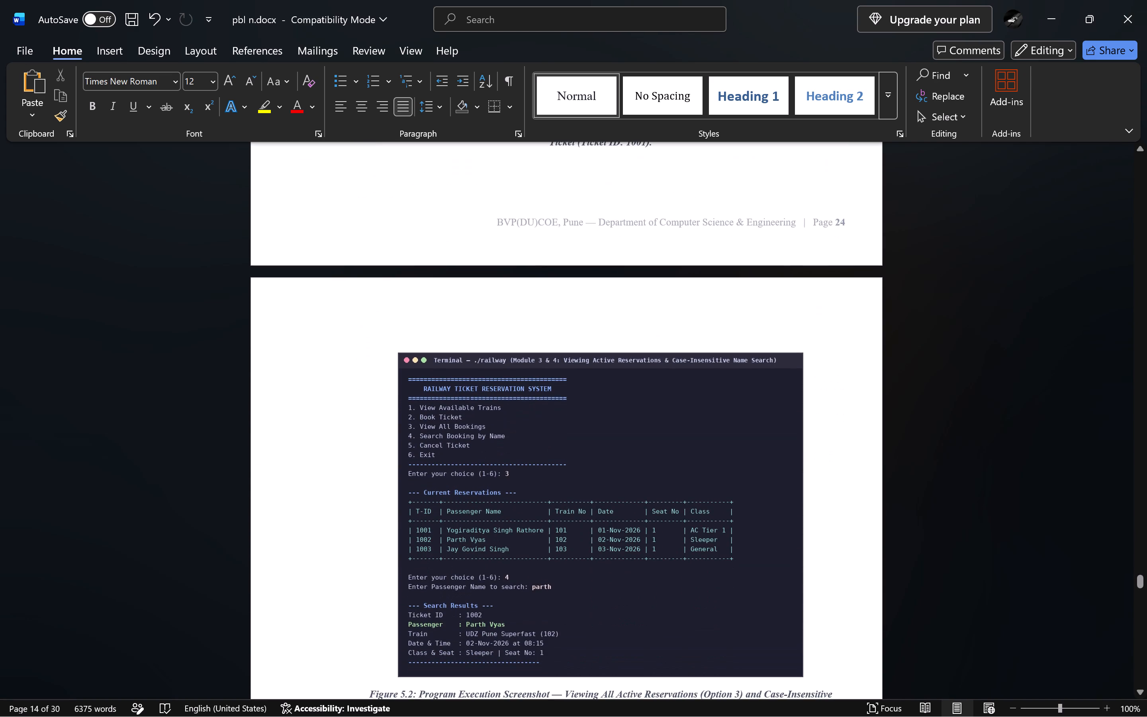
pyautogui.scroll(-7, 480, 426)
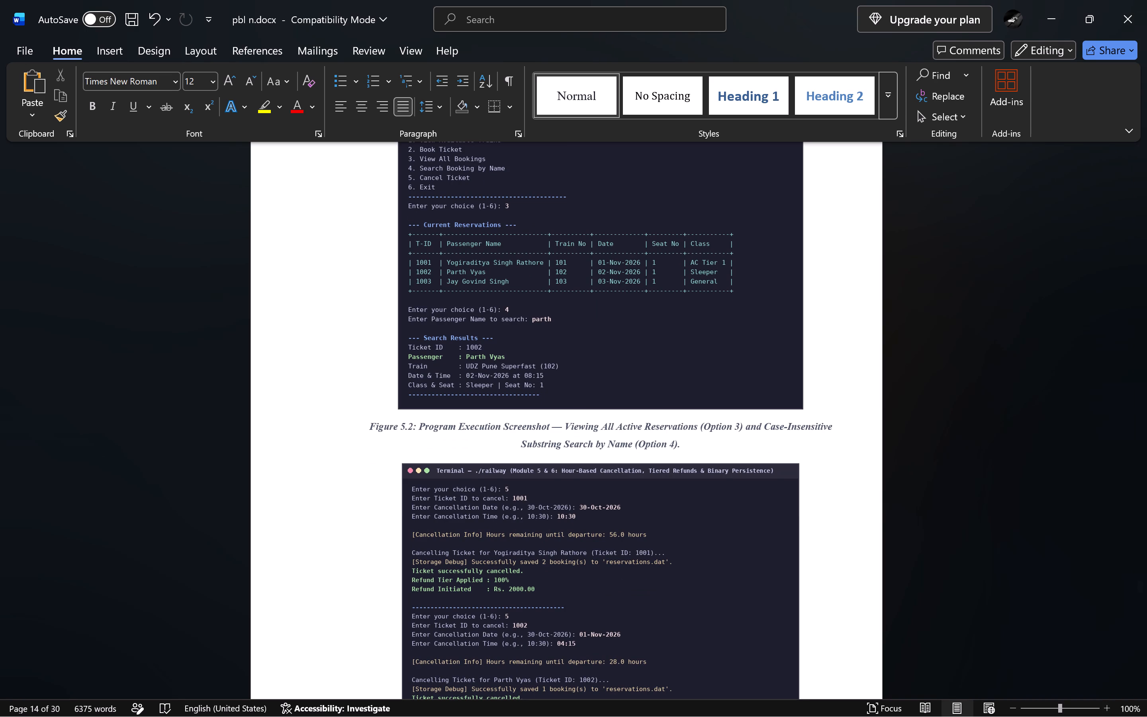
pyautogui.scroll(-11, 480, 426)
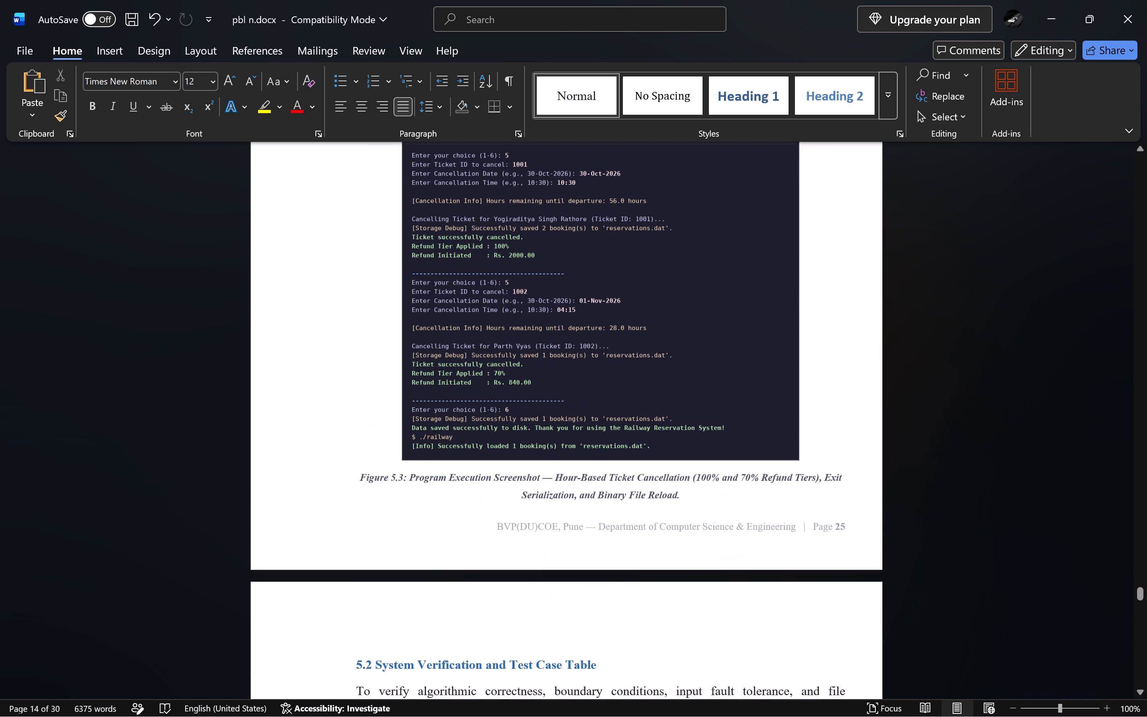
# Examine section 5.2's test case table from TC-01 to TC-12 and the technical advantages listed in section 6.1.
pyautogui.scroll(-9, 480, 426)
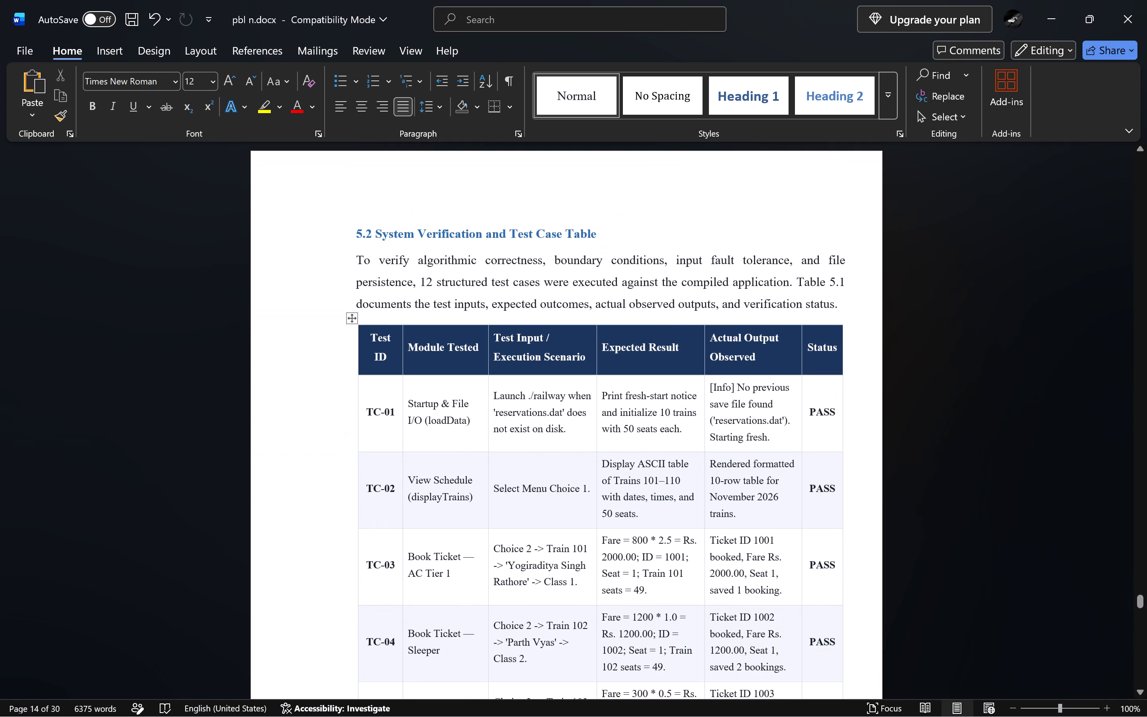
pyautogui.scroll(-7, 480, 425)
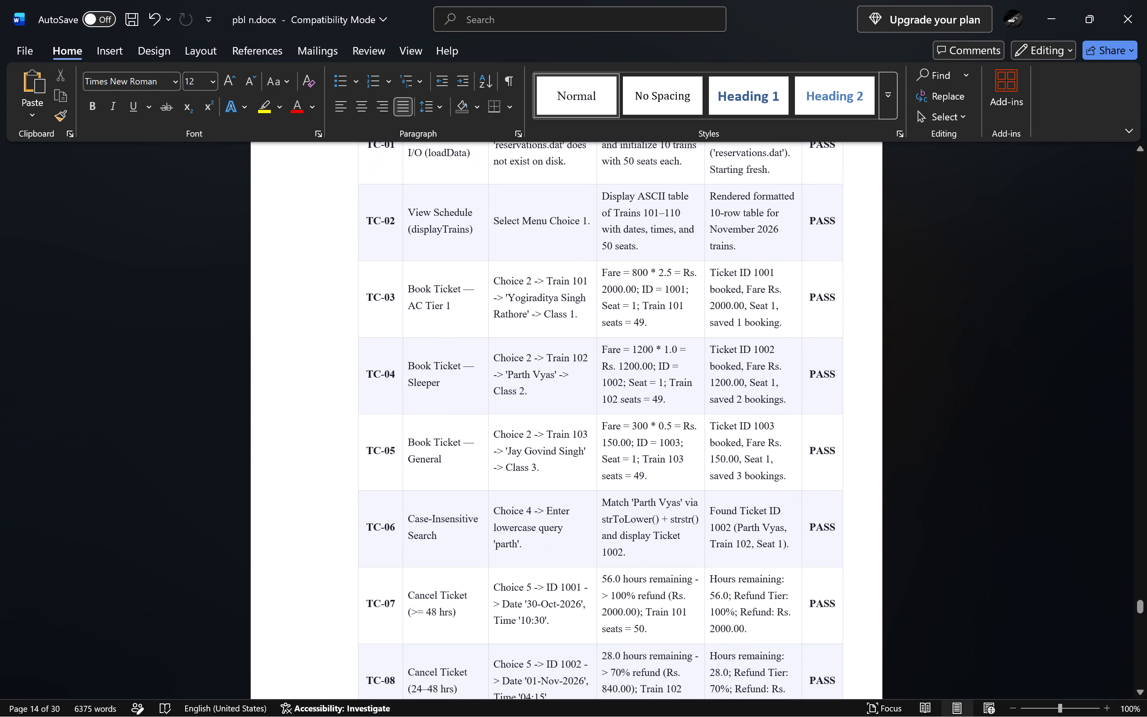
pyautogui.scroll(-18, 480, 424)
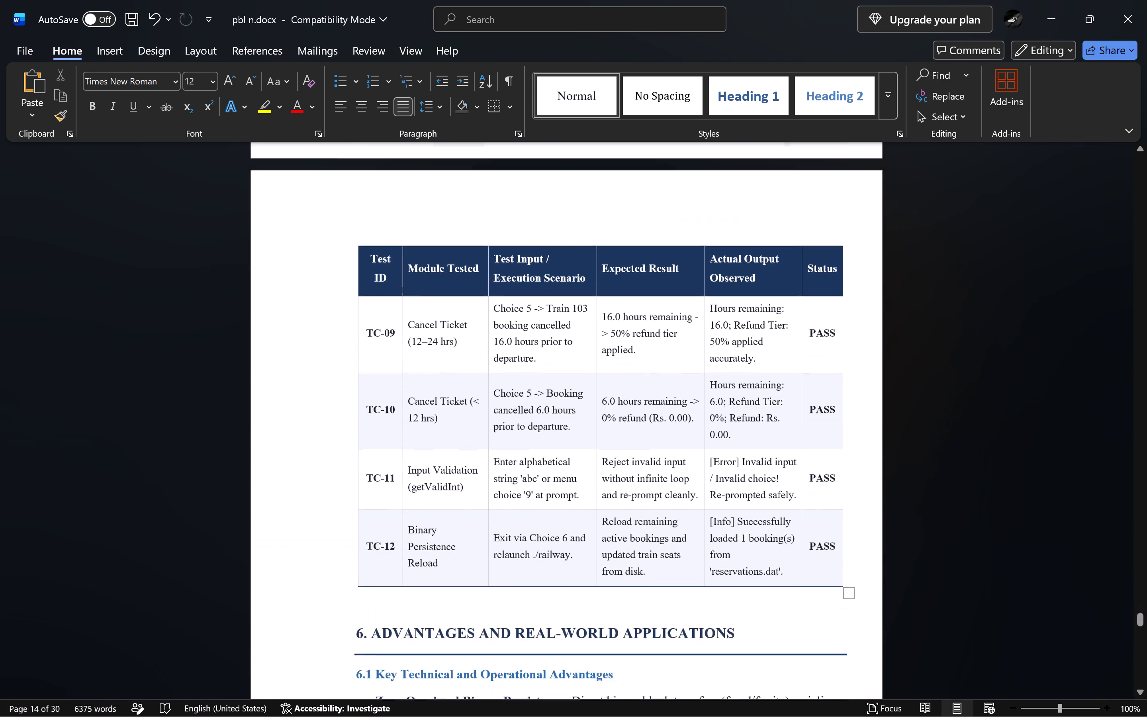
pyautogui.scroll(-1, 480, 424)
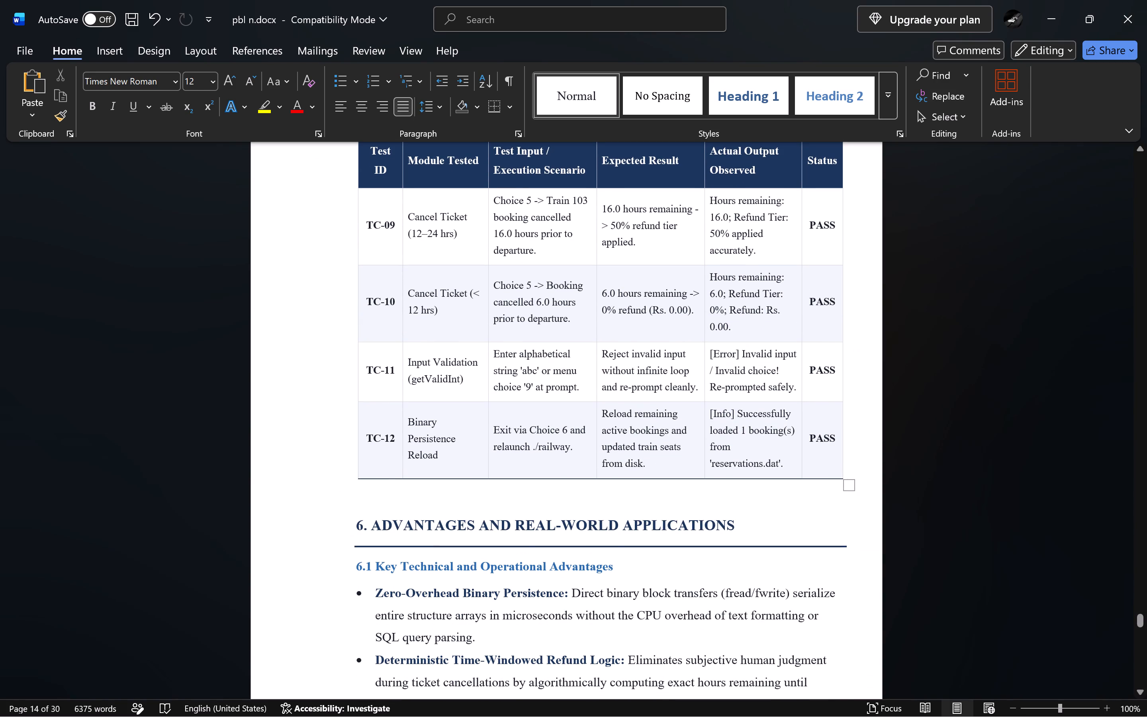
pyautogui.scroll(-5, 478, 421)
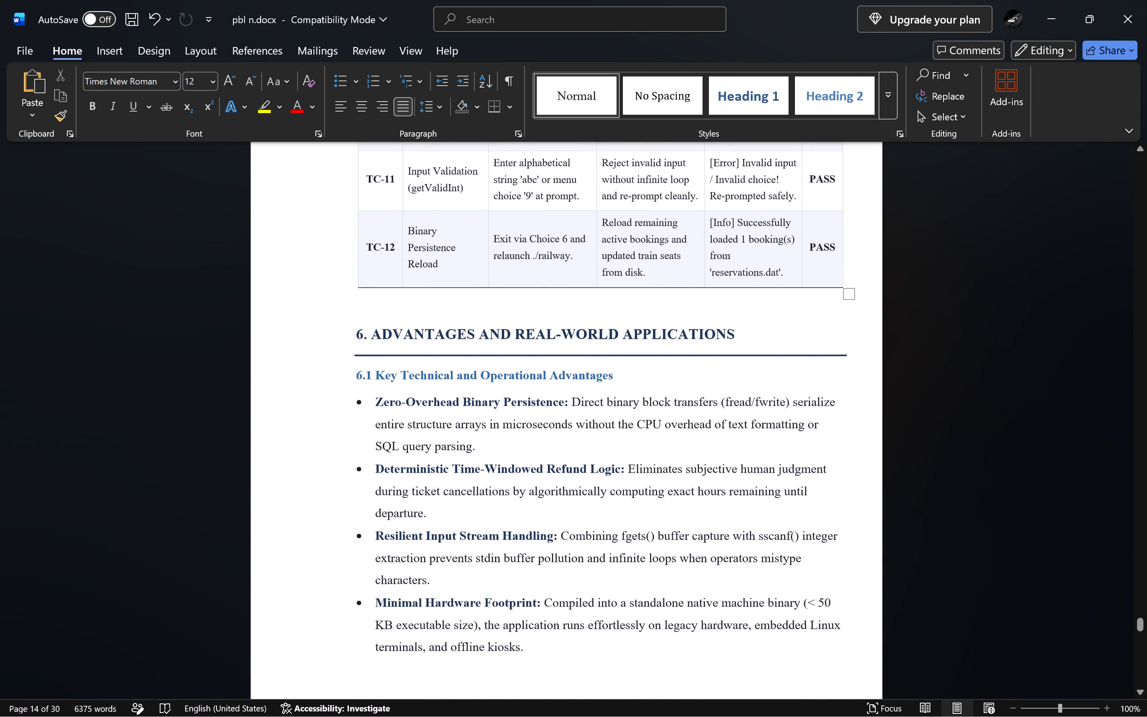
# Examine sections 6.1 to 8, covering the advantages, real-world applications, limitations, future scope and conclusion, including their page layout.
pyautogui.scroll(-10, 477, 419)
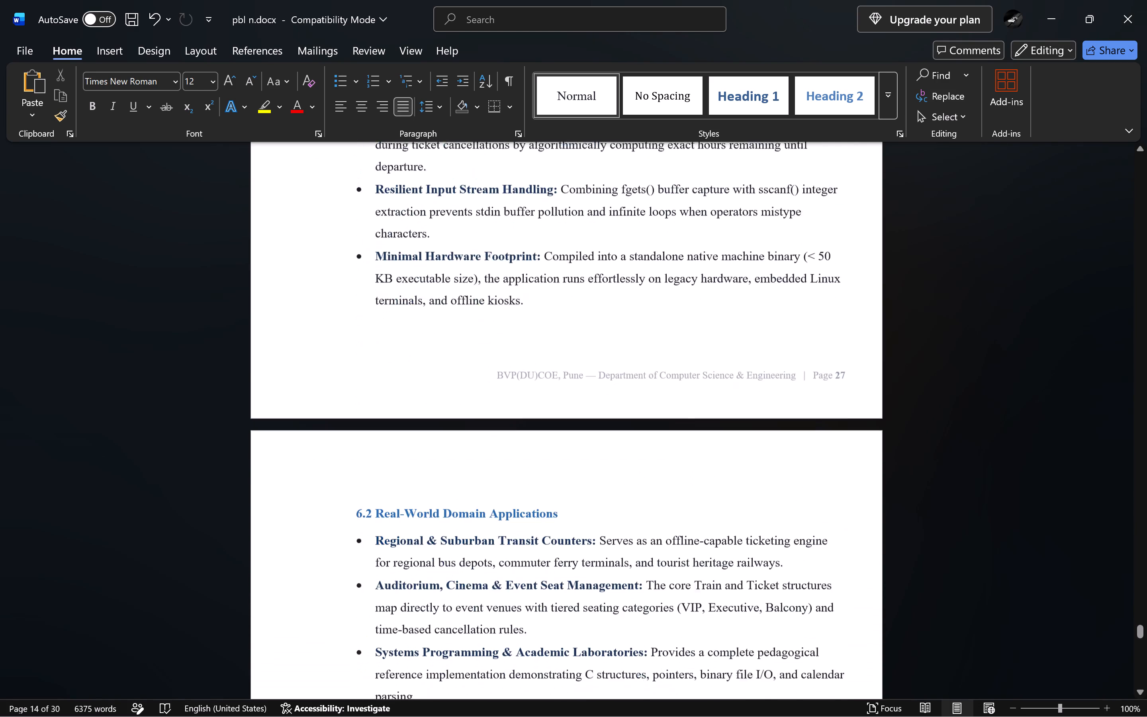
pyautogui.scroll(-14, 477, 419)
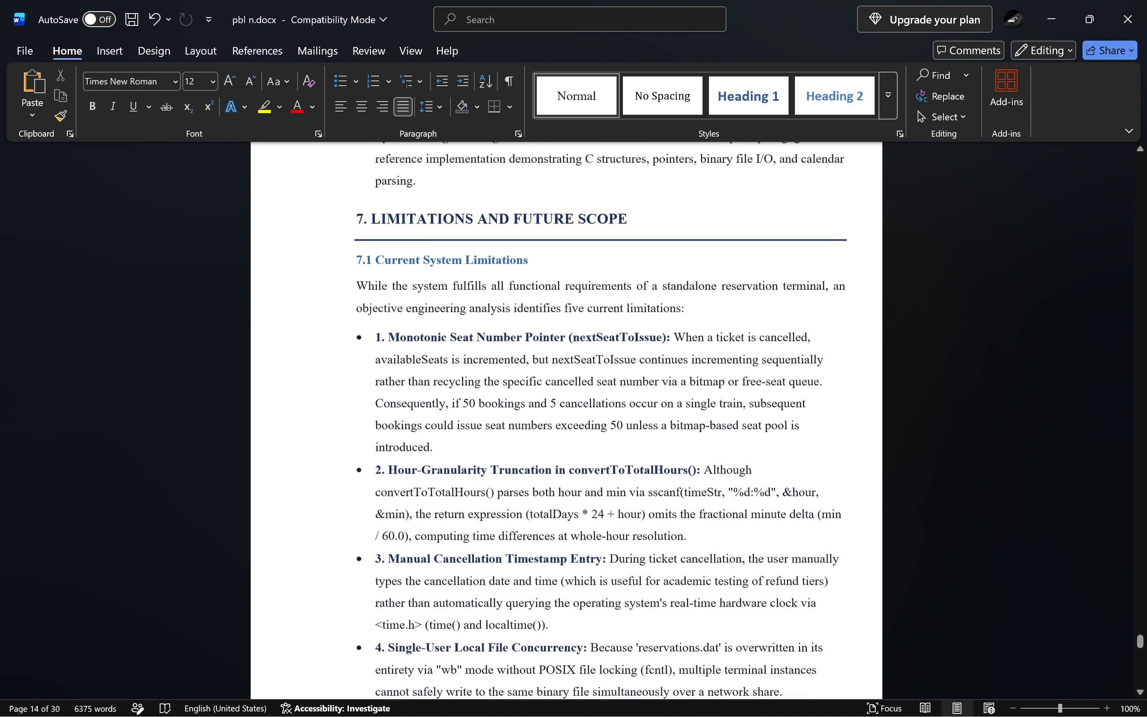
pyautogui.scroll(-7, 476, 418)
pyautogui.scroll(-18, 476, 418)
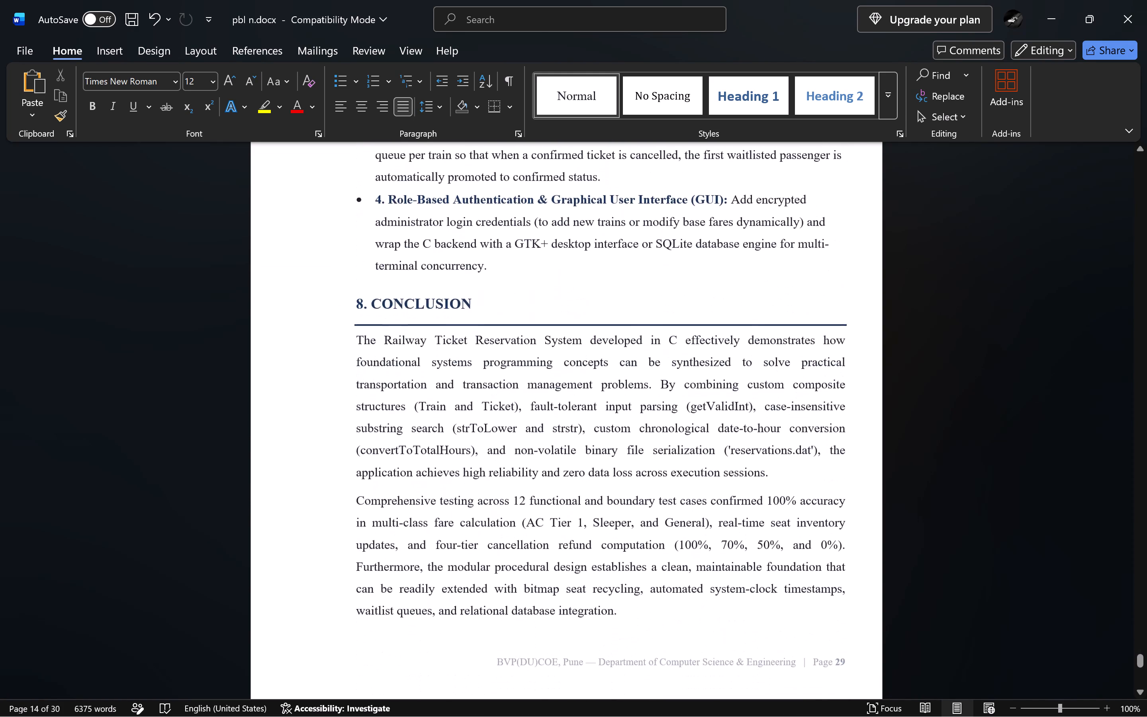
pyautogui.scroll(-4, 476, 417)
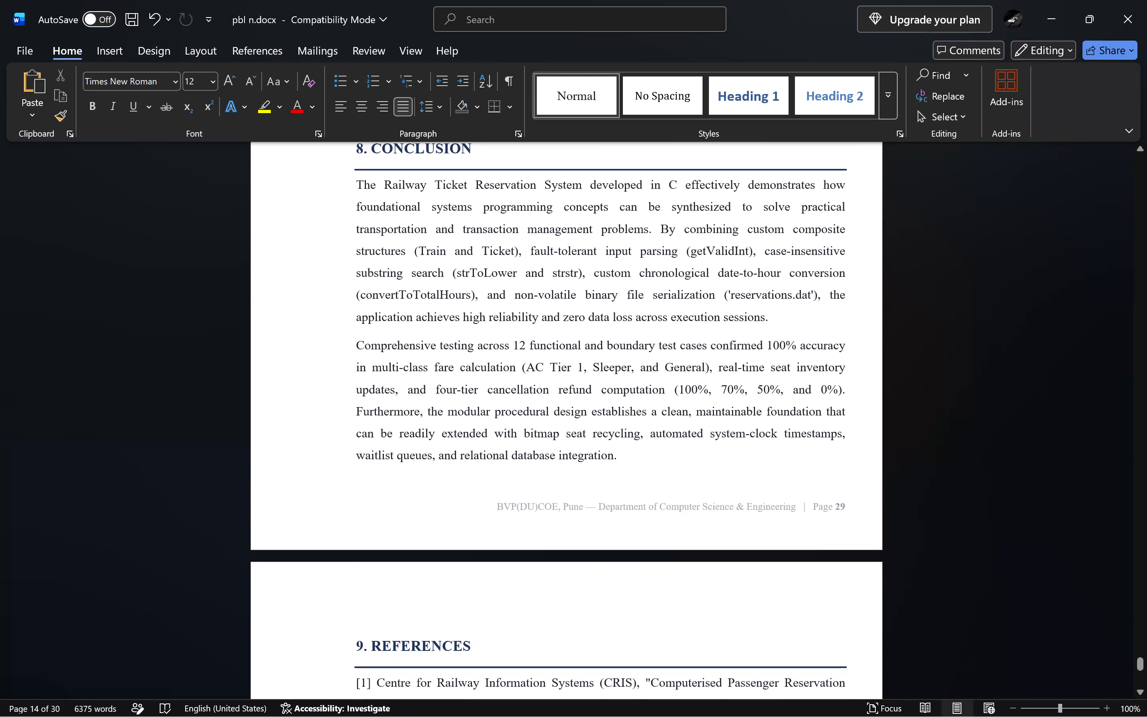
# Examine the section 9 reference list from entry [1] to entry [10], including its citation details and formatting.
pyautogui.scroll(-11, 476, 417)
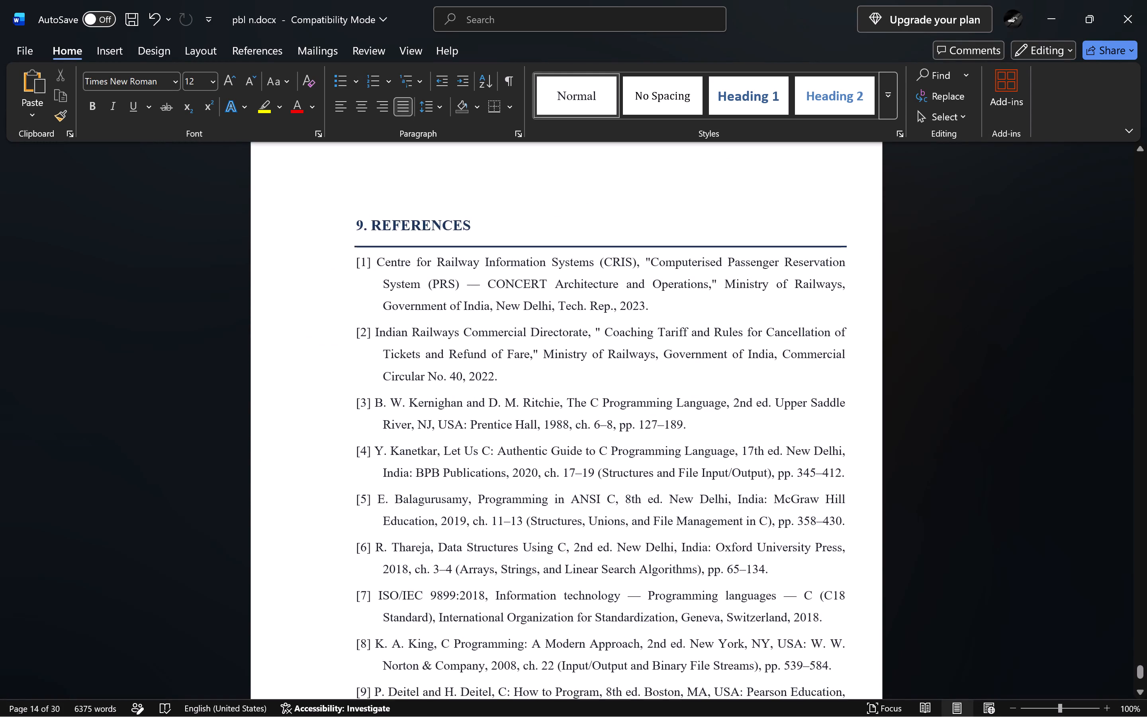
pyautogui.scroll(-1, 476, 417)
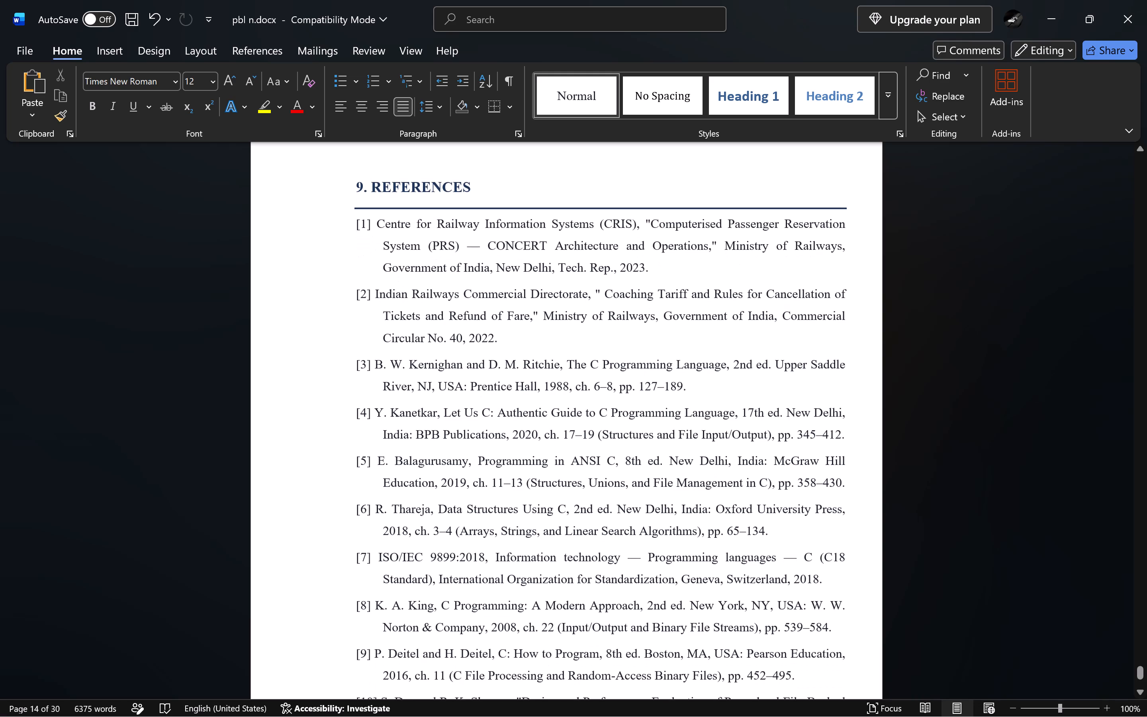
pyautogui.scroll(-2, 394, 378)
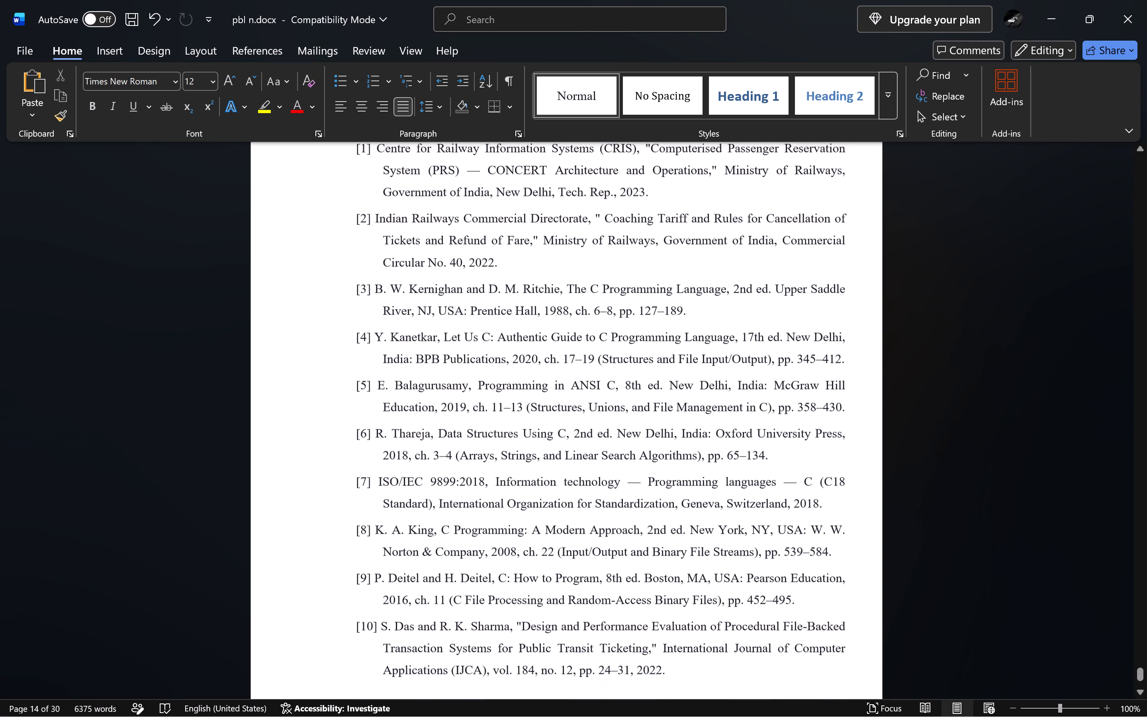
pyautogui.scroll(-2, 394, 378)
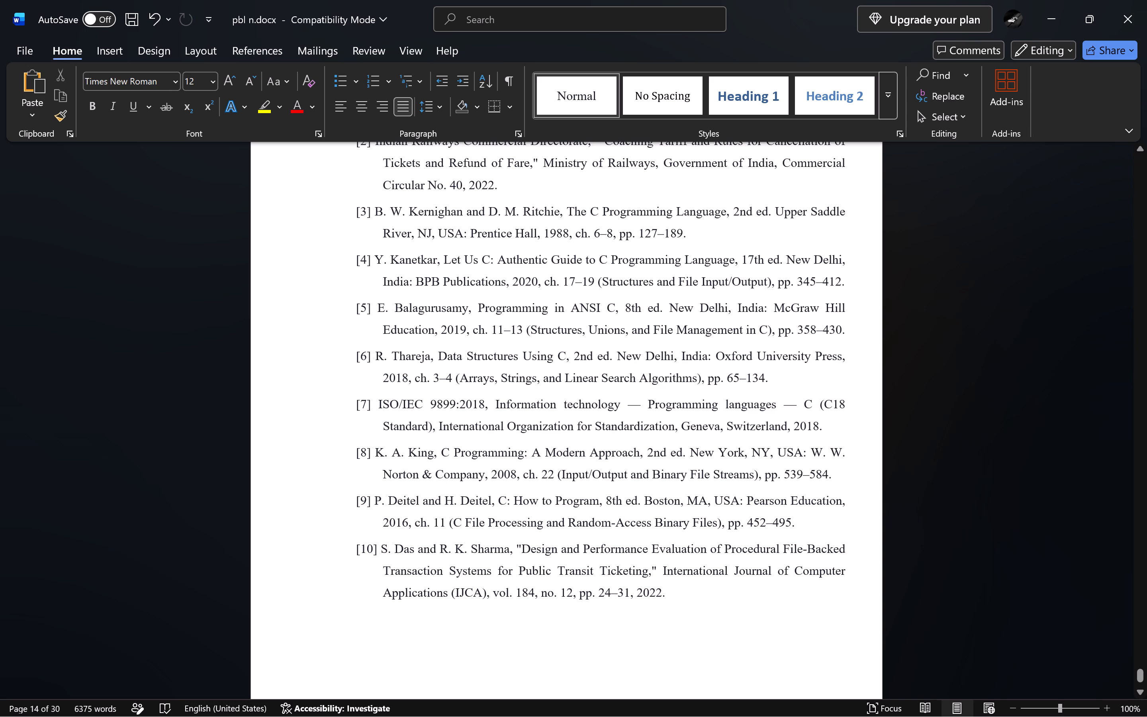
pyautogui.scroll(2, 377, 232)
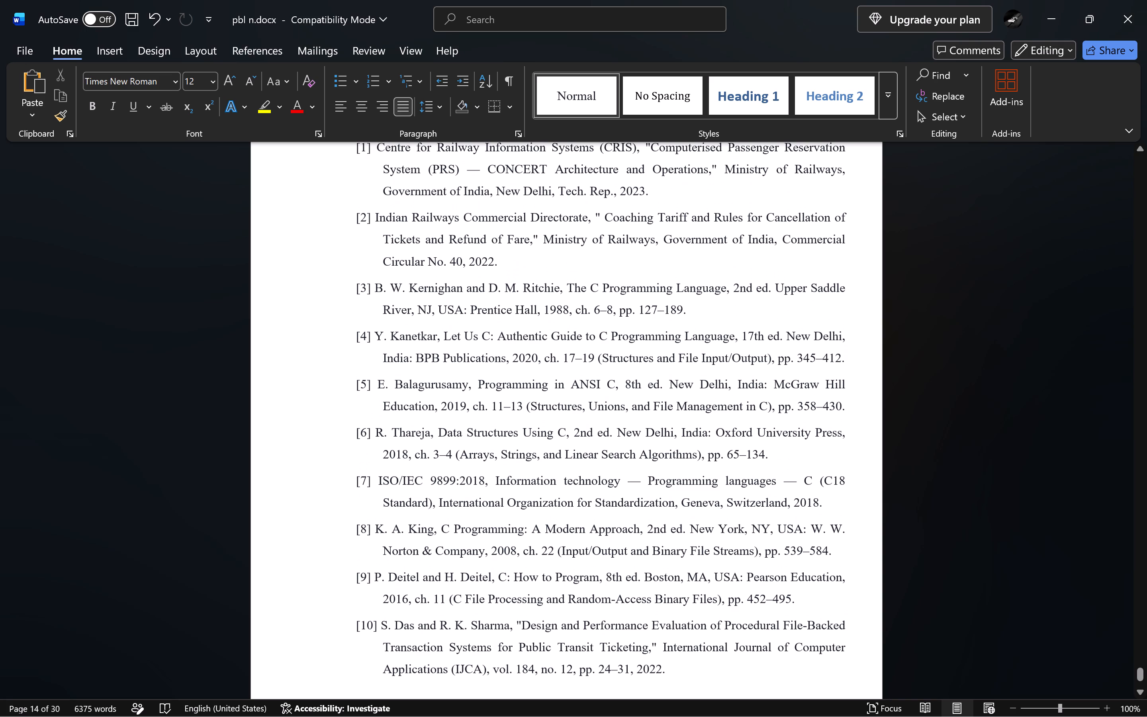
pyautogui.scroll(1, 378, 293)
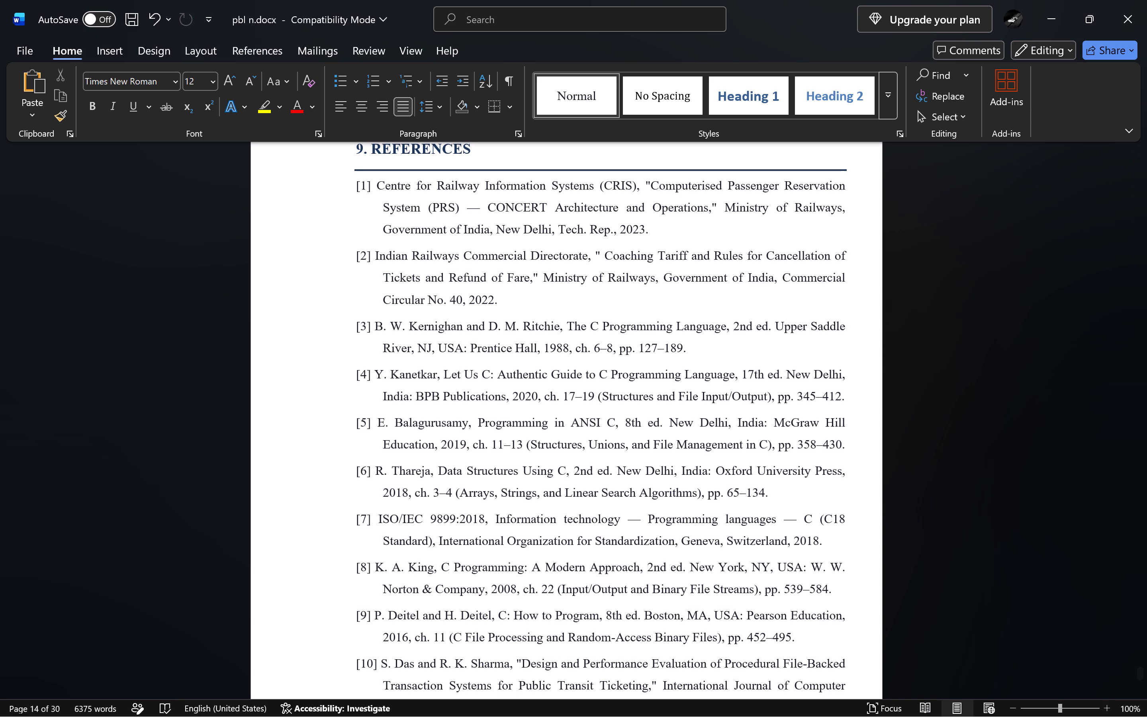
pyautogui.moveTo(375, 324); pyautogui.dragTo(390, 332)
pyautogui.moveTo(390, 332); pyautogui.dragTo(744, 351)
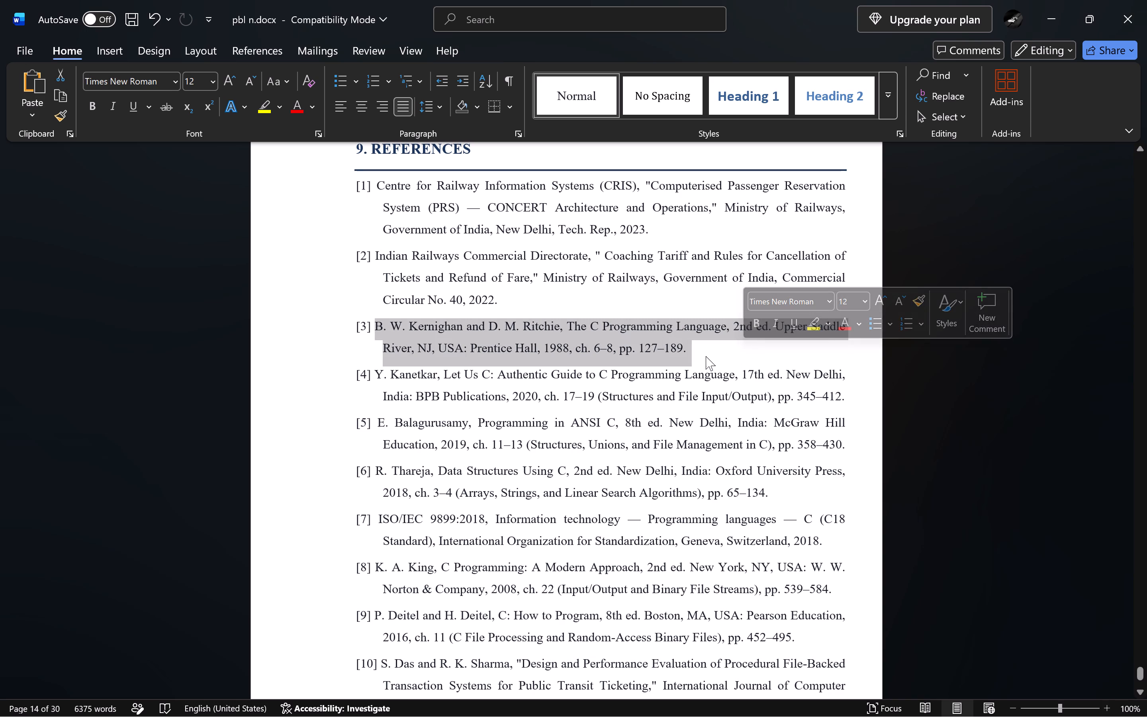
pyautogui.write('www')
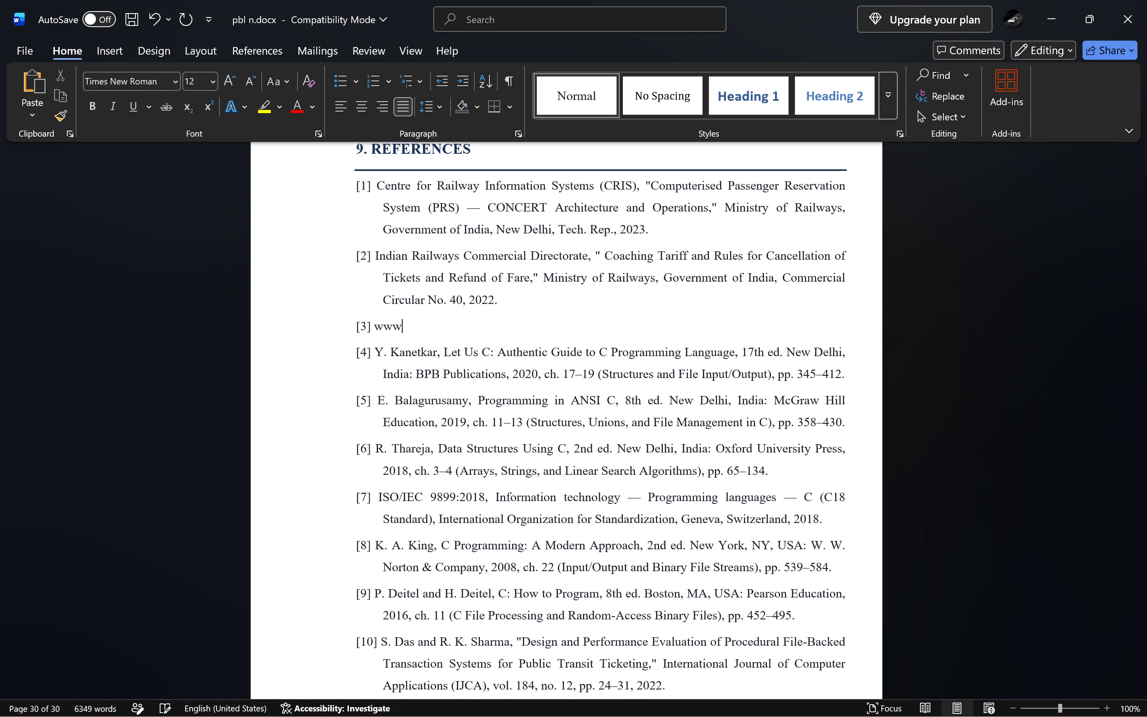
pyautogui.click(373, 325)
pyautogui.press('space')
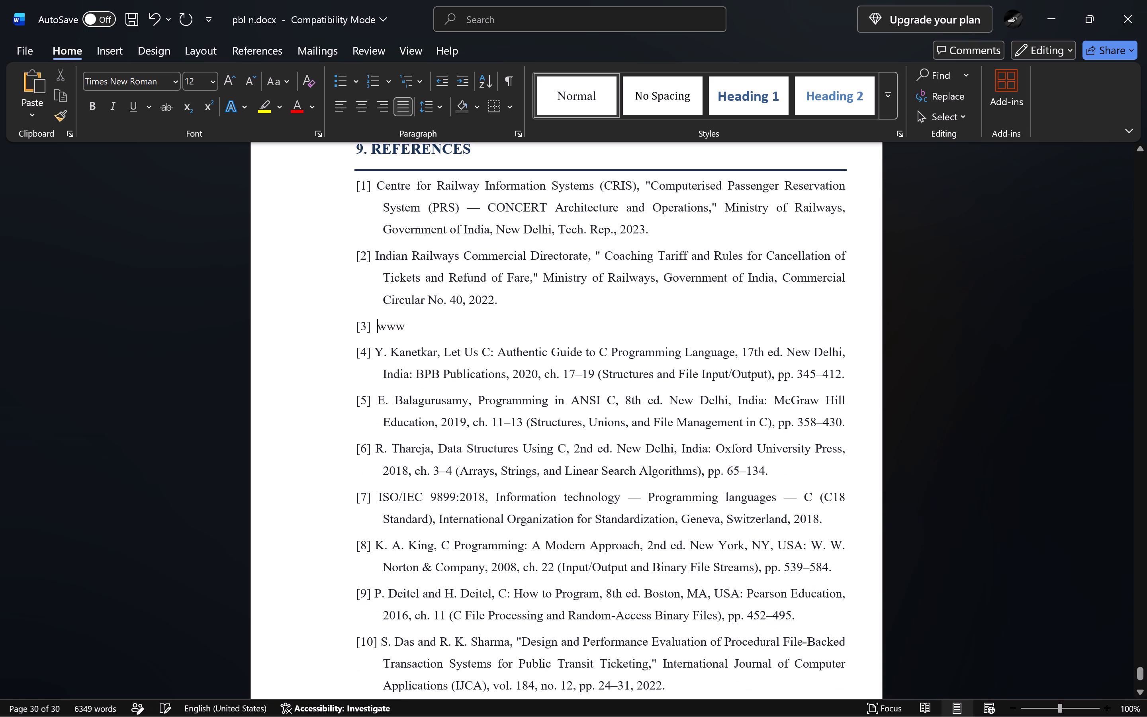
pyautogui.click(500, 322)
pyautogui.write('.google')
pyautogui.write('.com')
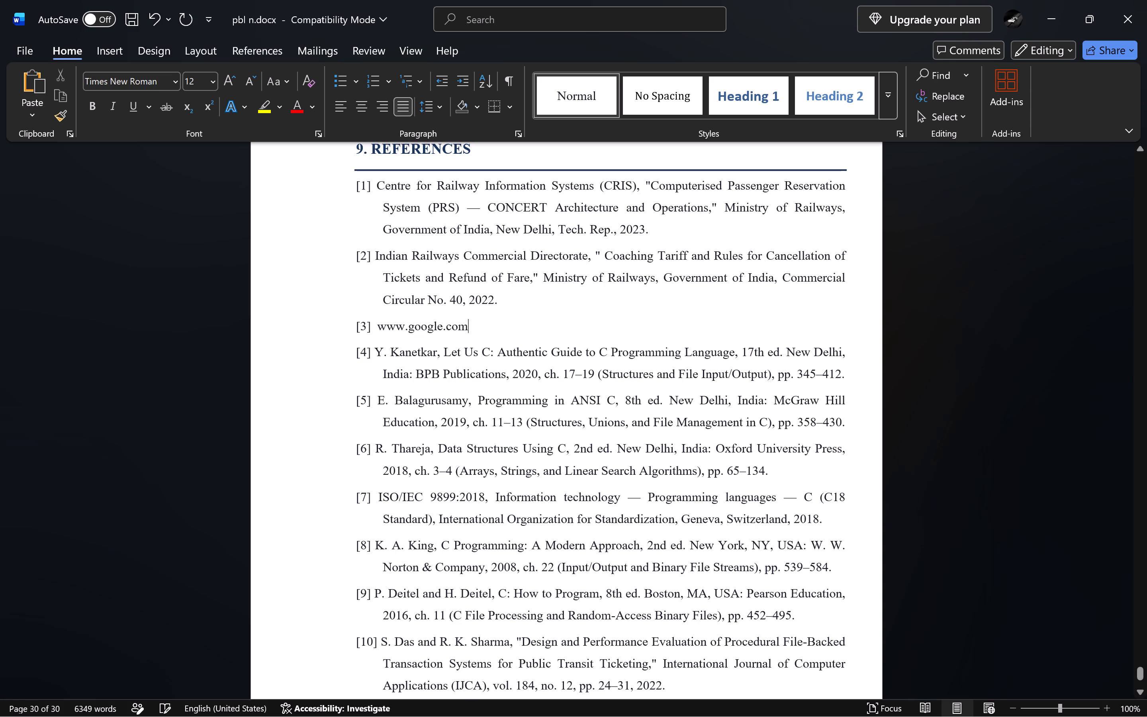
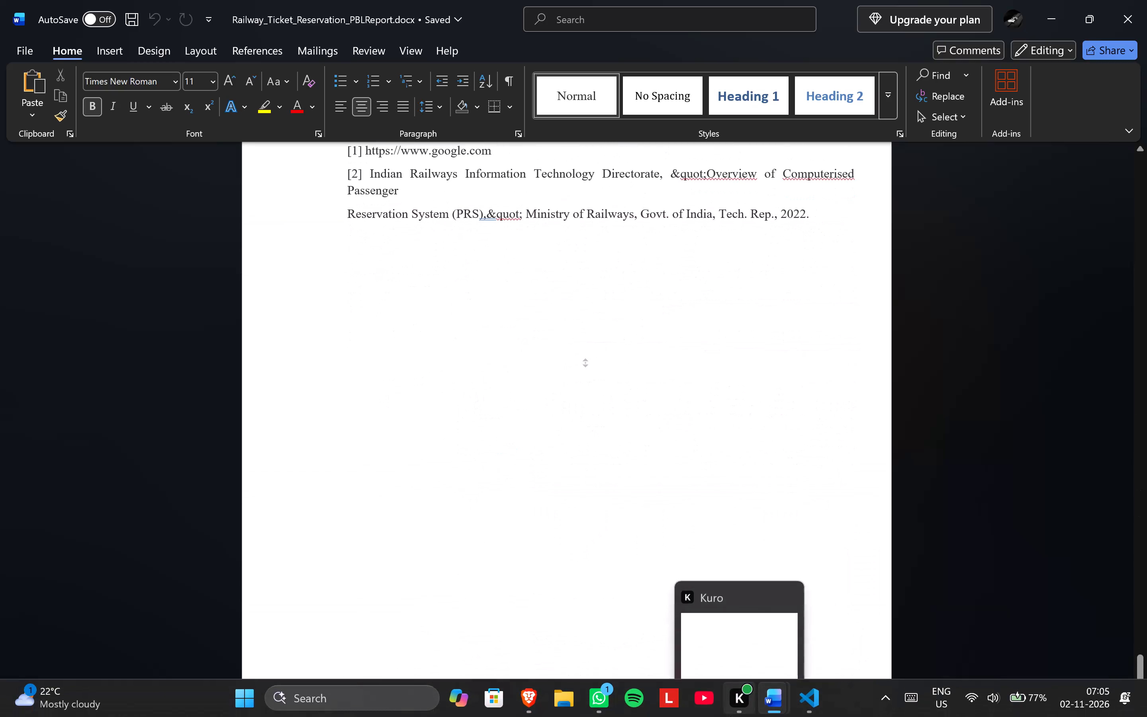
# Check the References section of Railway_Ticket_Reservation_PBLReport.docx for comparison, and close that document.
pyautogui.middleClick(658, 396)
pyautogui.scroll(3, 658, 395)
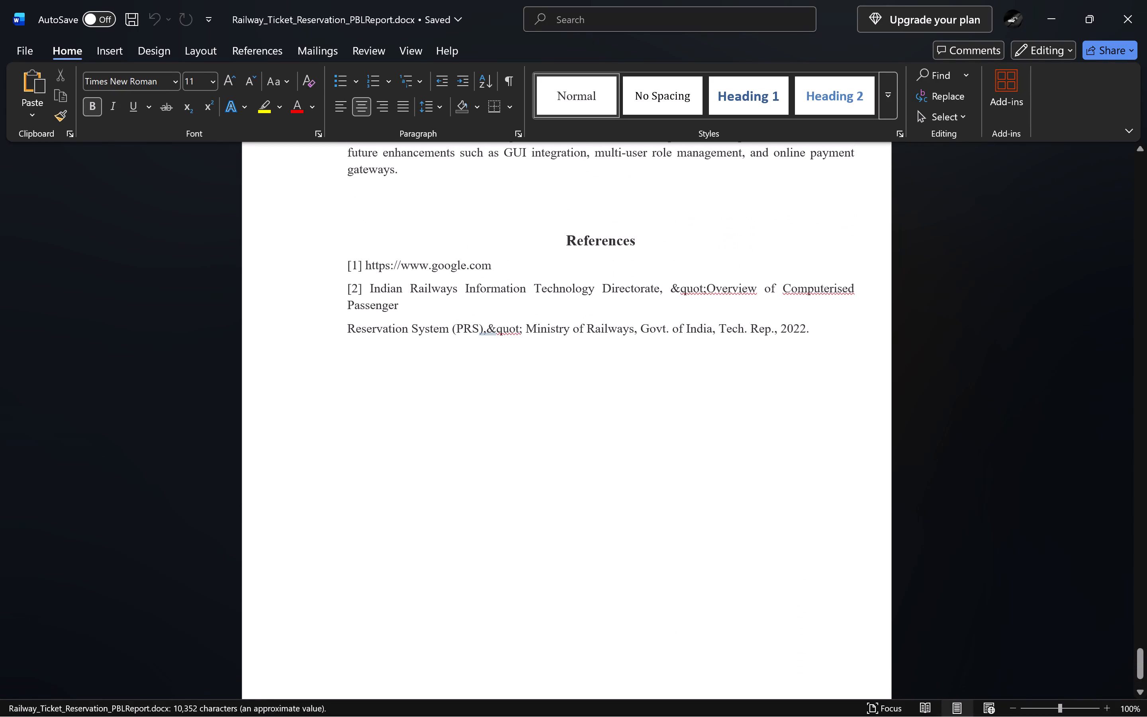
pyautogui.click(1146, 0)
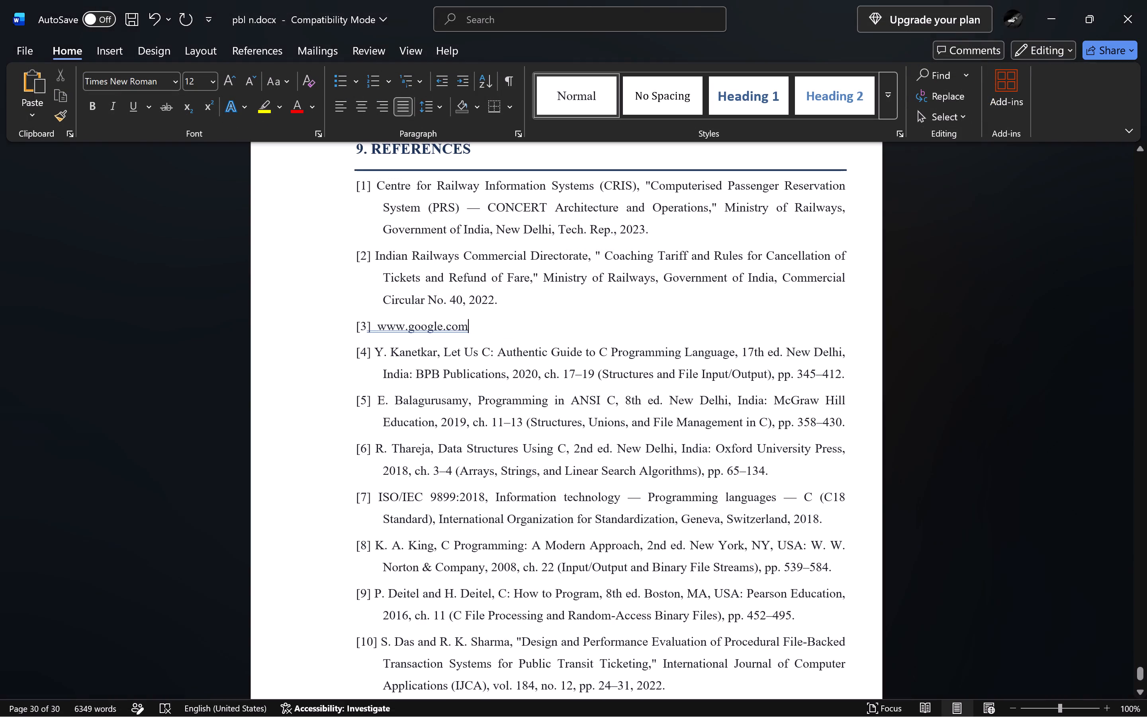
# Remove the extra space after the bracketed number in reference [3] using the suggested correction.
pyautogui.scroll(-4, 529, 522)
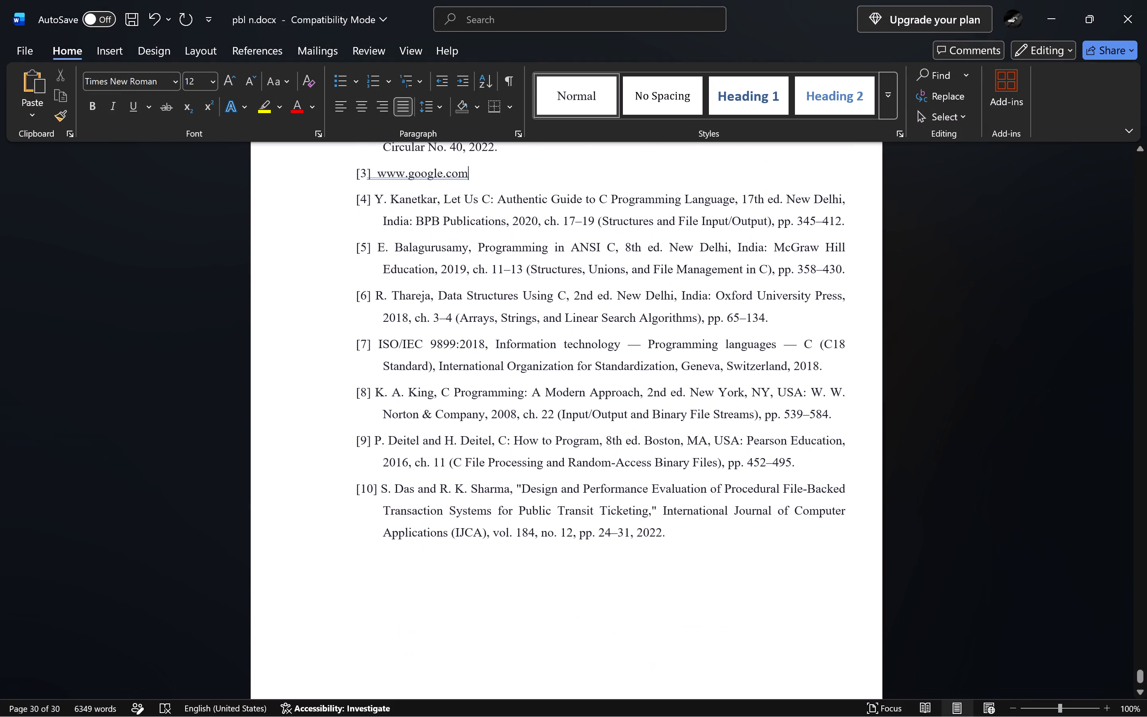
pyautogui.scroll(2, 457, 475)
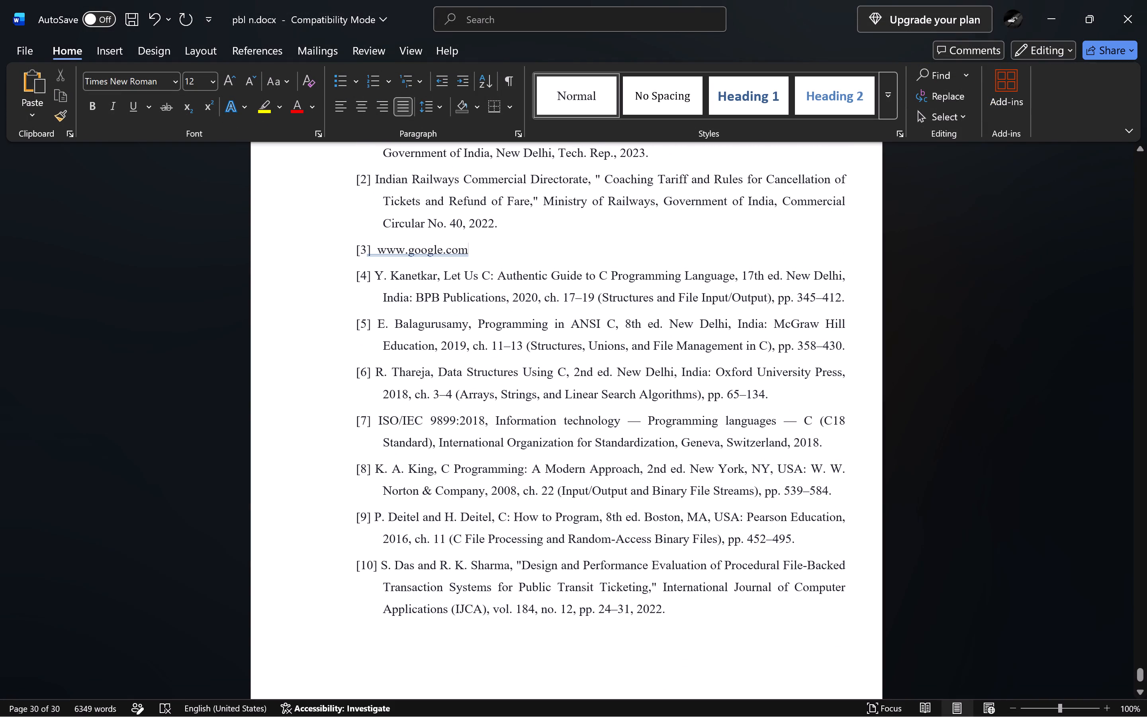
pyautogui.rightClick(383, 250)
pyautogui.click(373, 265)
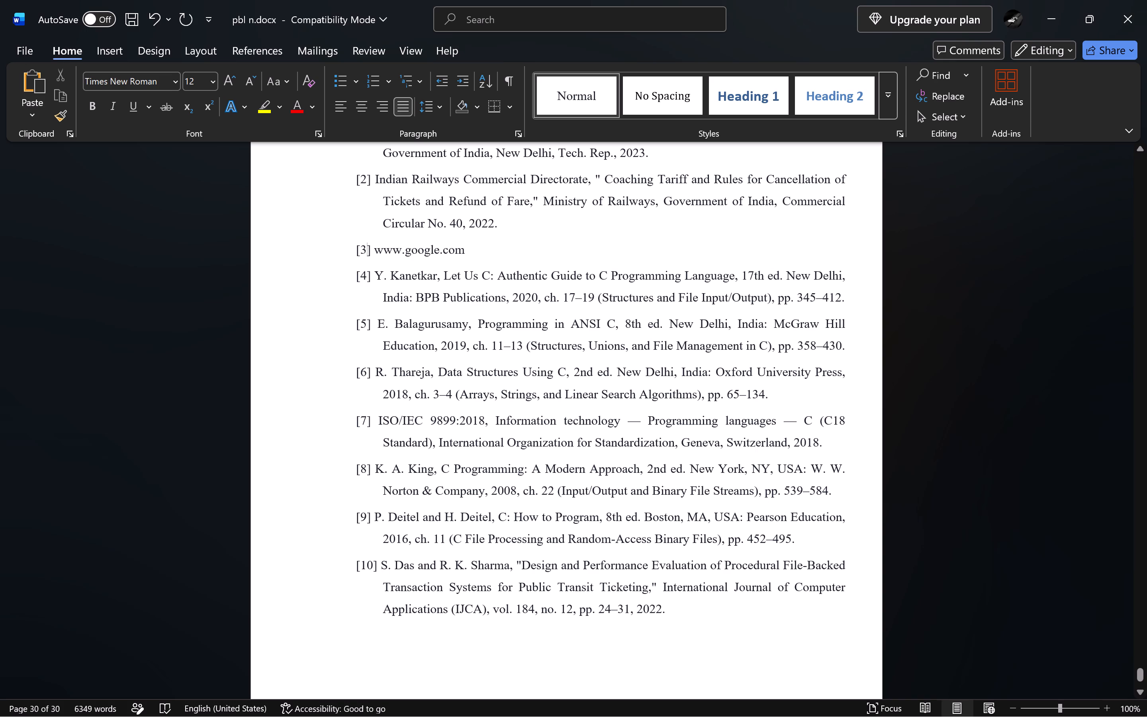
pyautogui.click(438, 258)
pyautogui.click(401, 245)
pyautogui.click(403, 271)
# Cut the full citation text of reference [10], the S. Das and R. K. Sharma article, keeping its bracketed number.
pyautogui.click(365, 320)
pyautogui.scroll(6, 464, 183)
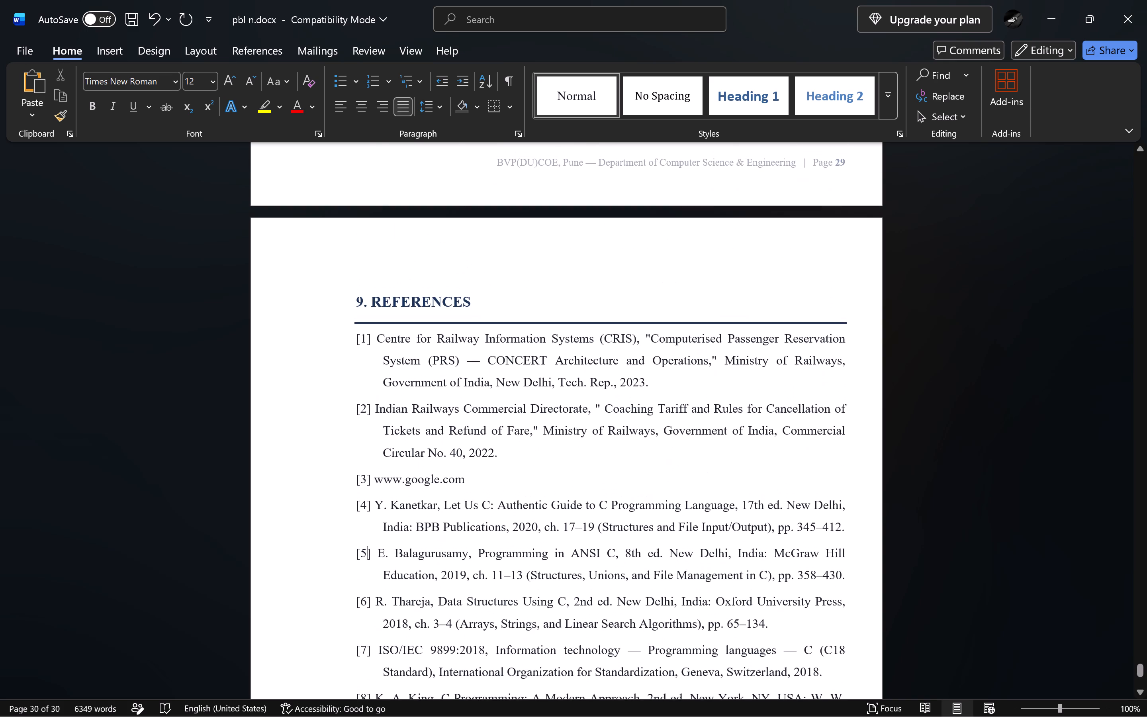
pyautogui.click(412, 300)
pyautogui.scroll(-8, 412, 300)
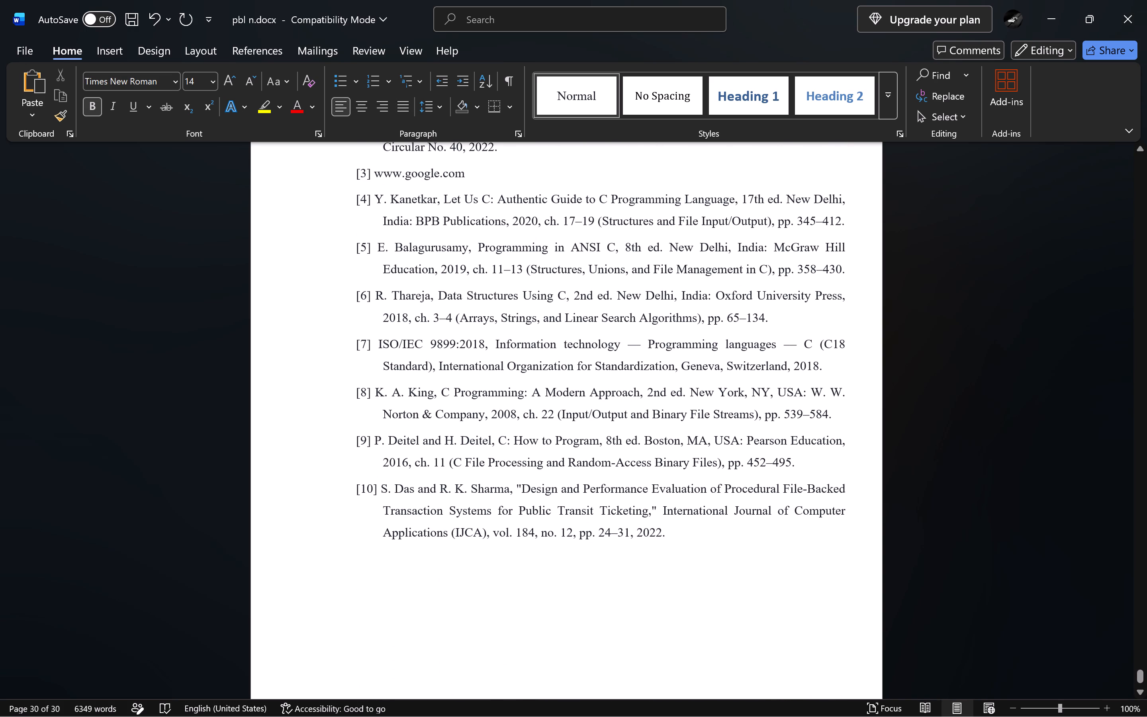
pyautogui.scroll(-2, 411, 327)
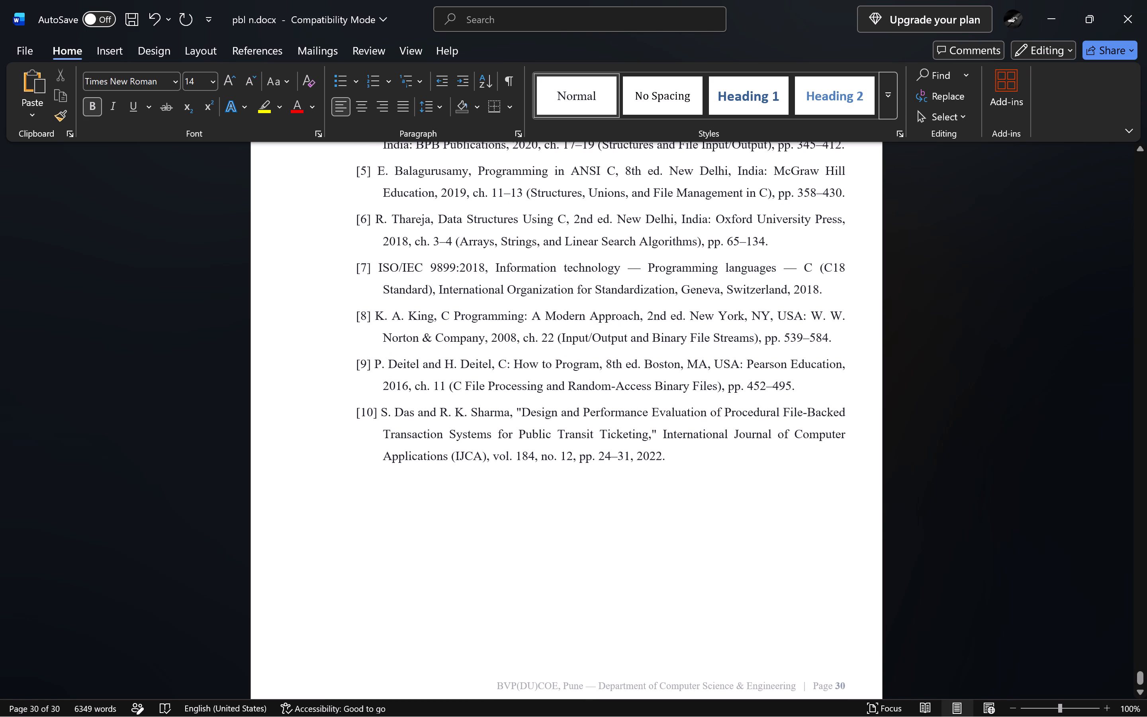
pyautogui.moveTo(381, 407); pyautogui.dragTo(628, 463)
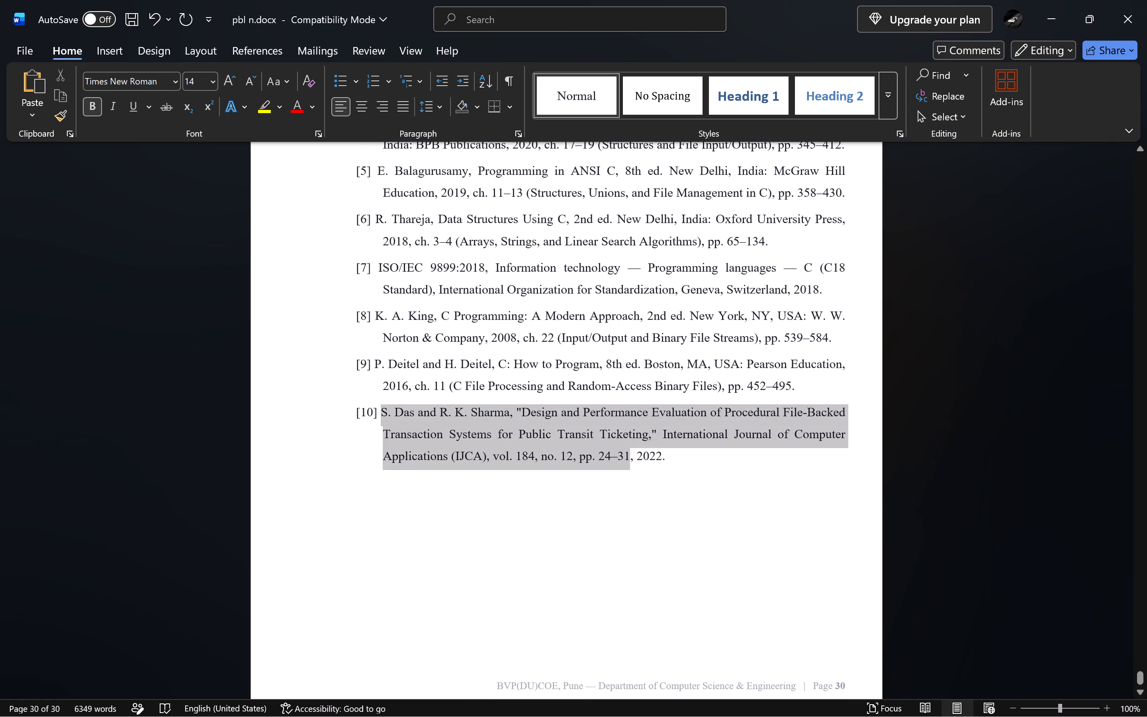
pyautogui.moveTo(628, 463); pyautogui.dragTo(666, 472)
pyautogui.hotkey('ctrl', 'x')
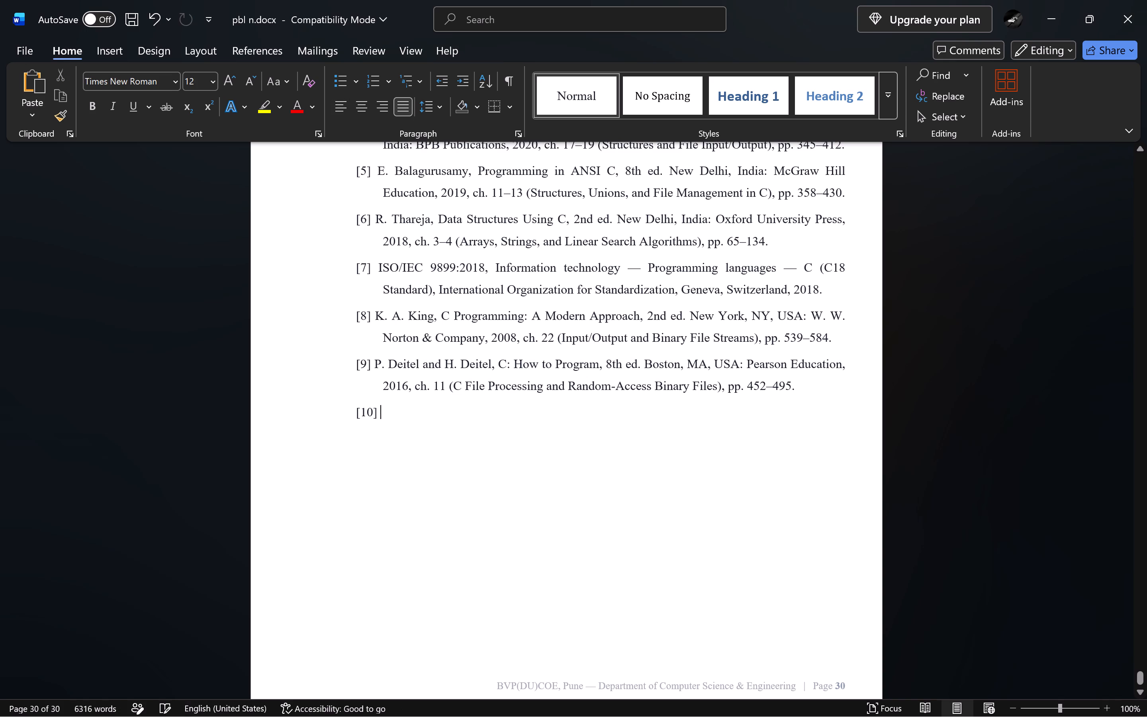
# Replace the Kanetkar citation text of reference [4] with the cut Das and Sharma citation.
pyautogui.scroll(7, 474, 396)
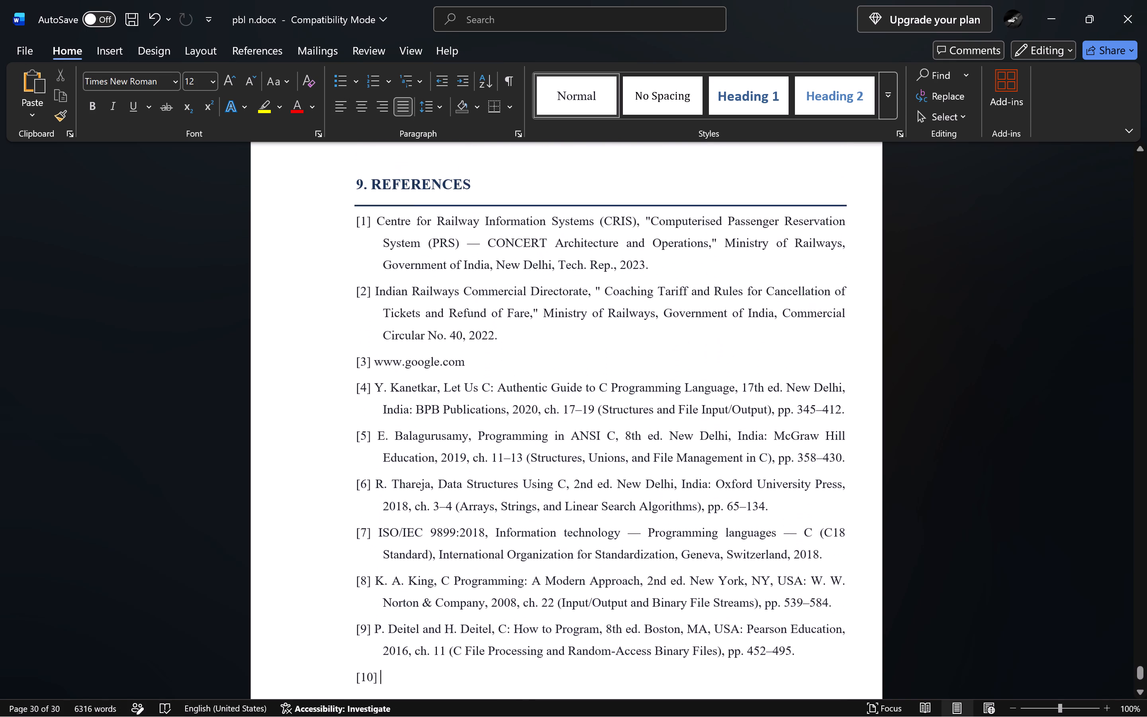
pyautogui.moveTo(372, 391); pyautogui.dragTo(473, 394)
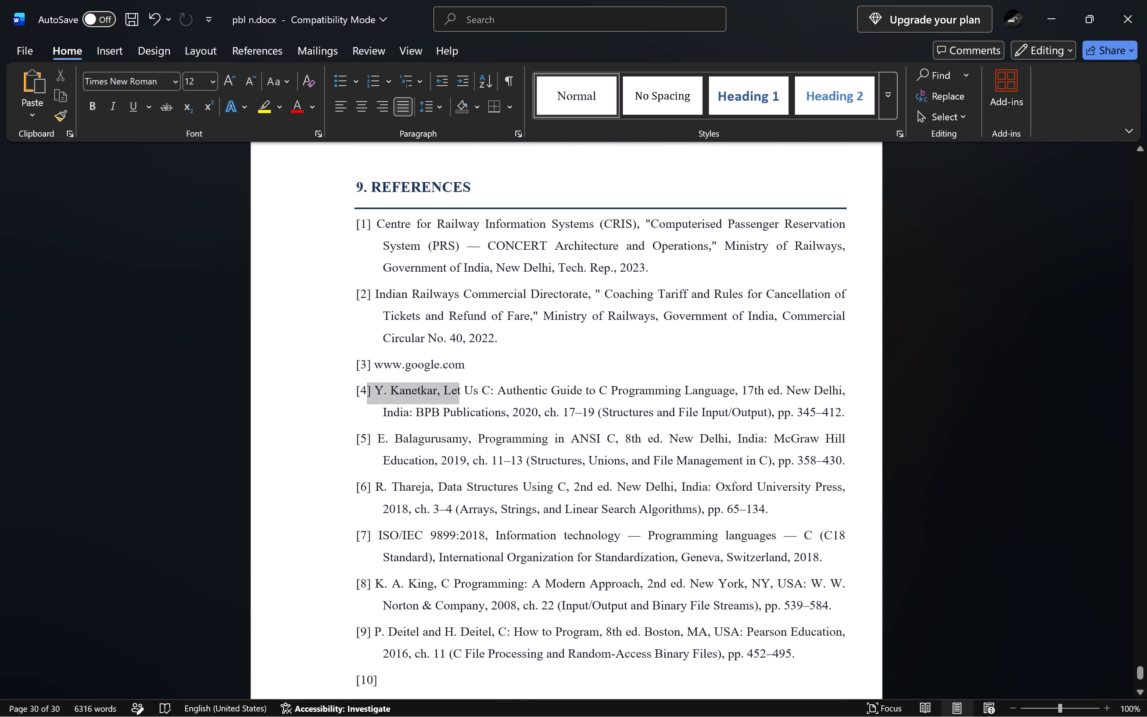
pyautogui.moveTo(473, 394); pyautogui.dragTo(507, 396)
pyautogui.click(339, 427)
pyautogui.click(394, 432)
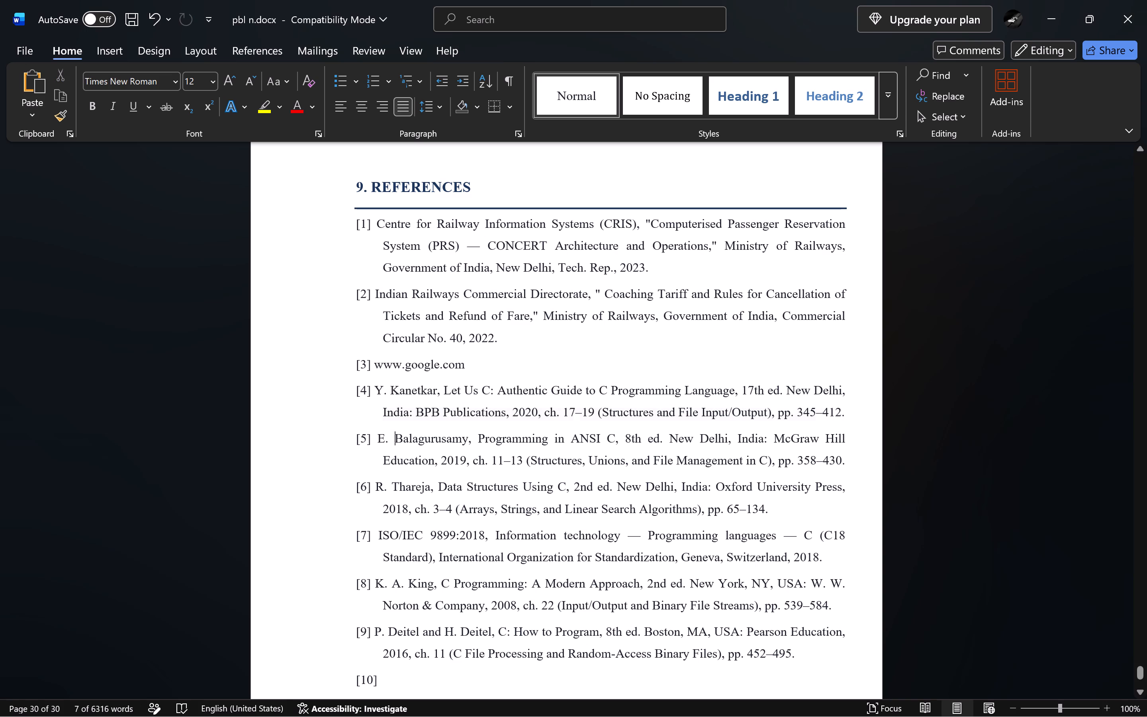
pyautogui.moveTo(376, 384); pyautogui.dragTo(701, 392)
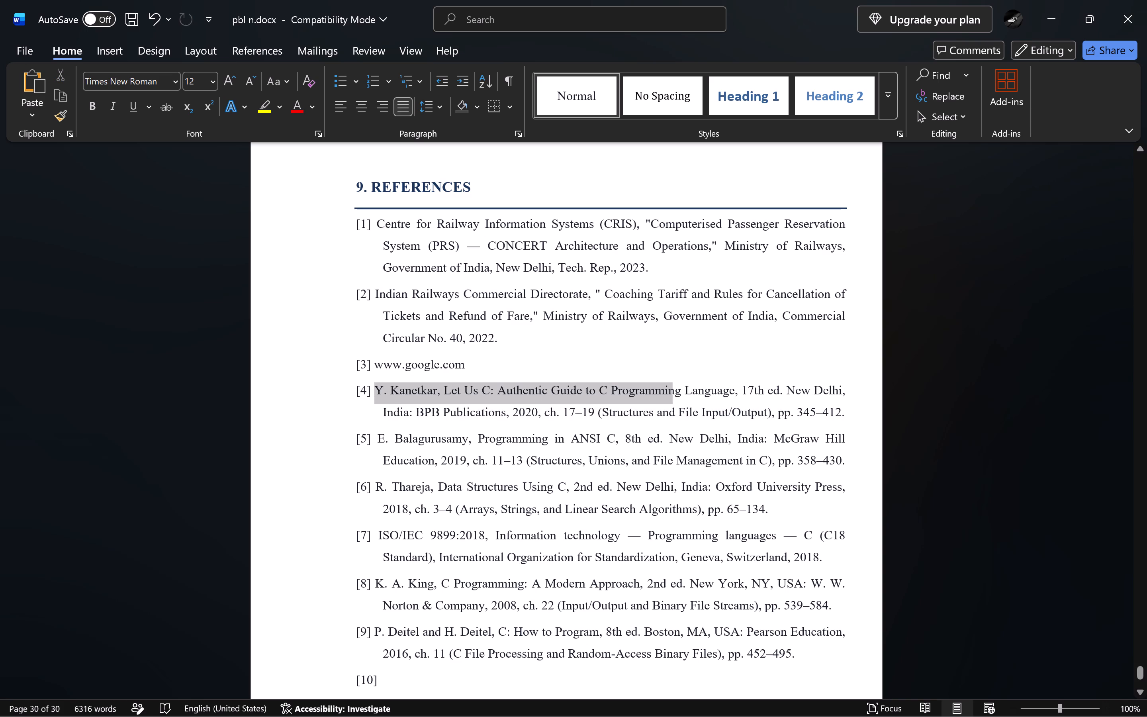
pyautogui.moveTo(701, 392); pyautogui.dragTo(845, 414)
pyautogui.press('Delete')
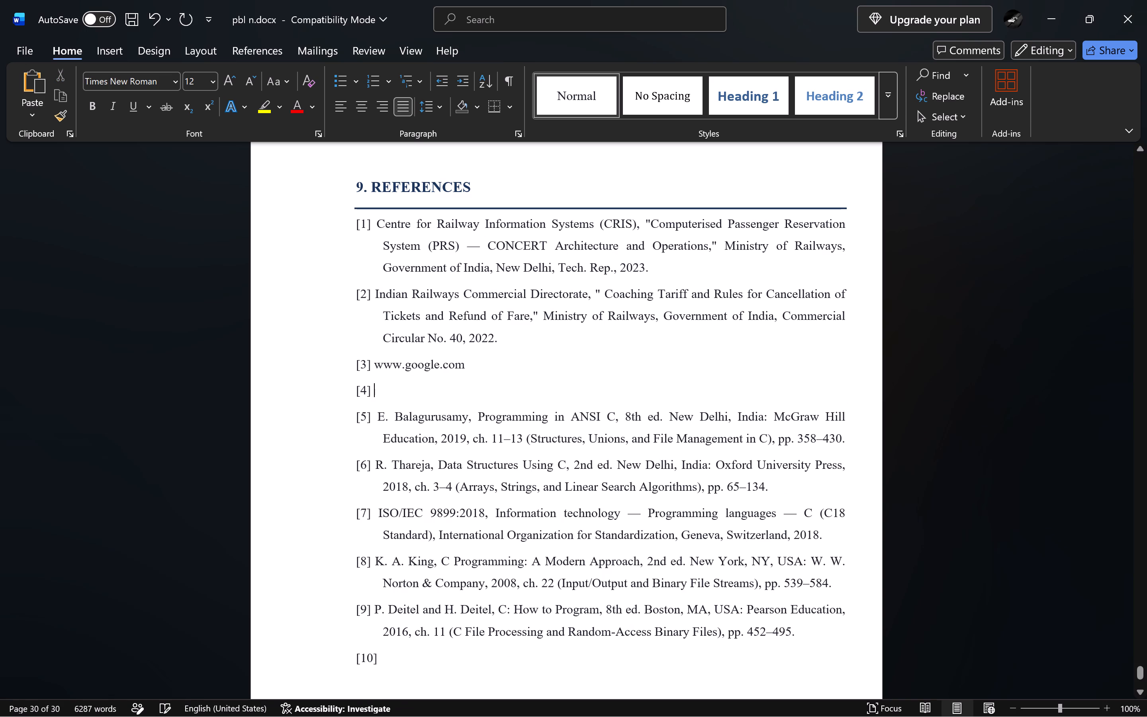
pyautogui.hotkey('ctrl', 'v')
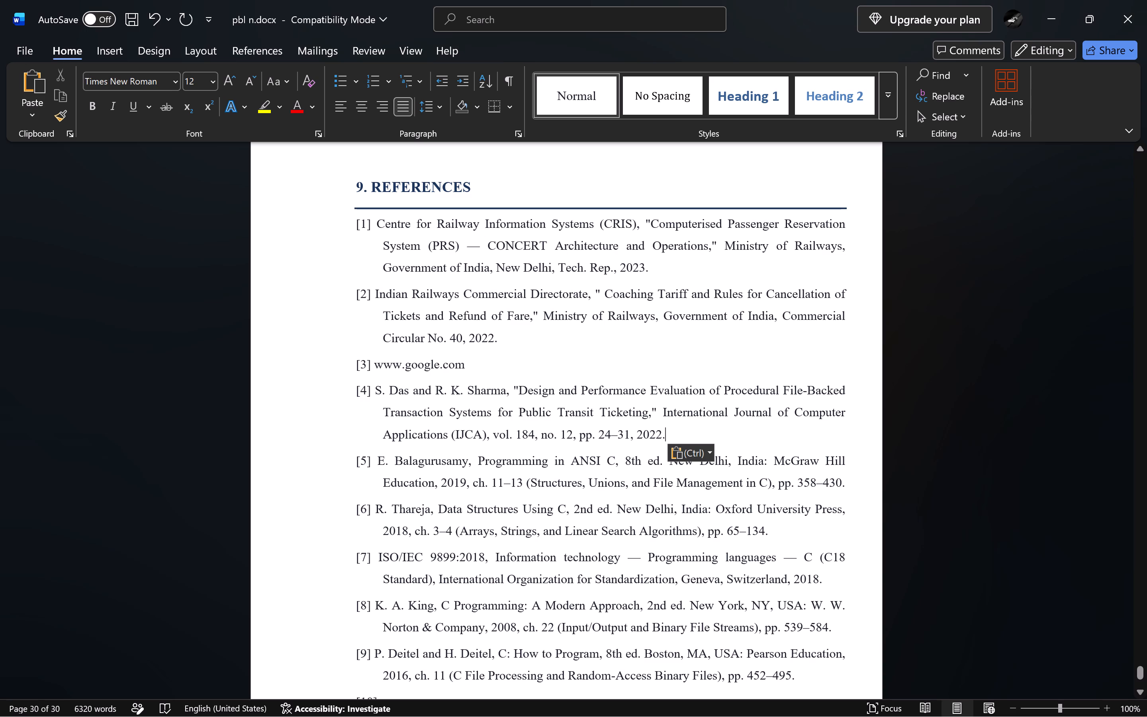
# Delete references [5] through [10], including their bracketed numbers, so the list ends with reference [4].
pyautogui.scroll(-1, 346, 462)
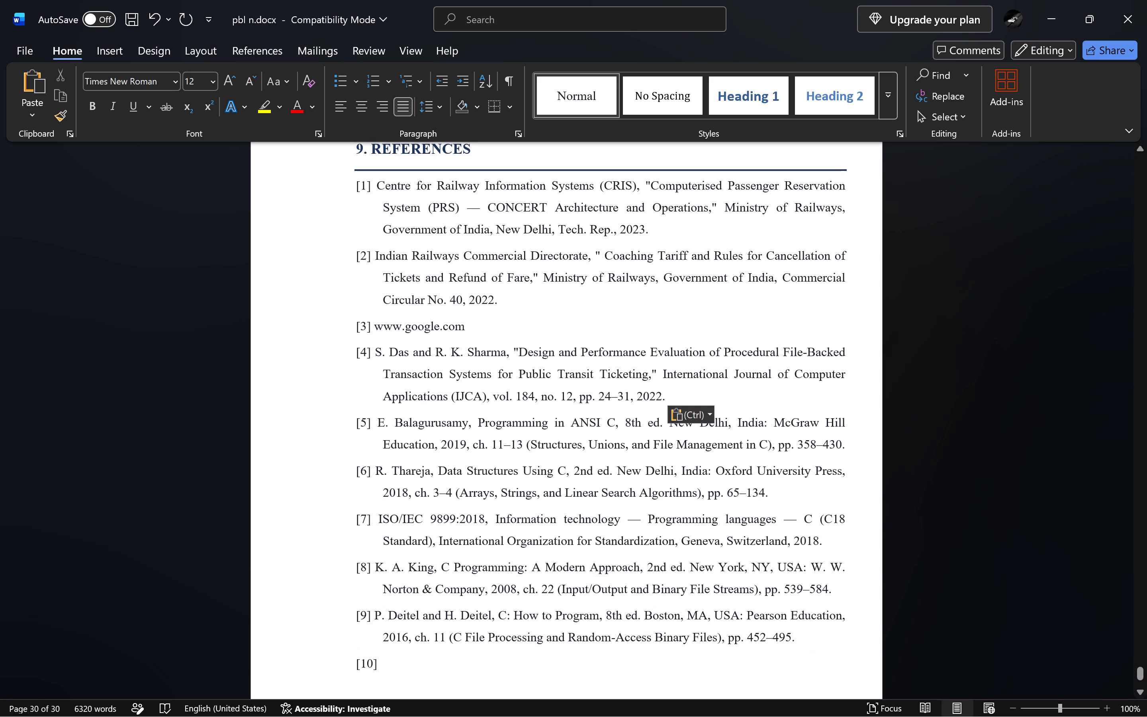
pyautogui.moveTo(375, 420); pyautogui.dragTo(784, 716)
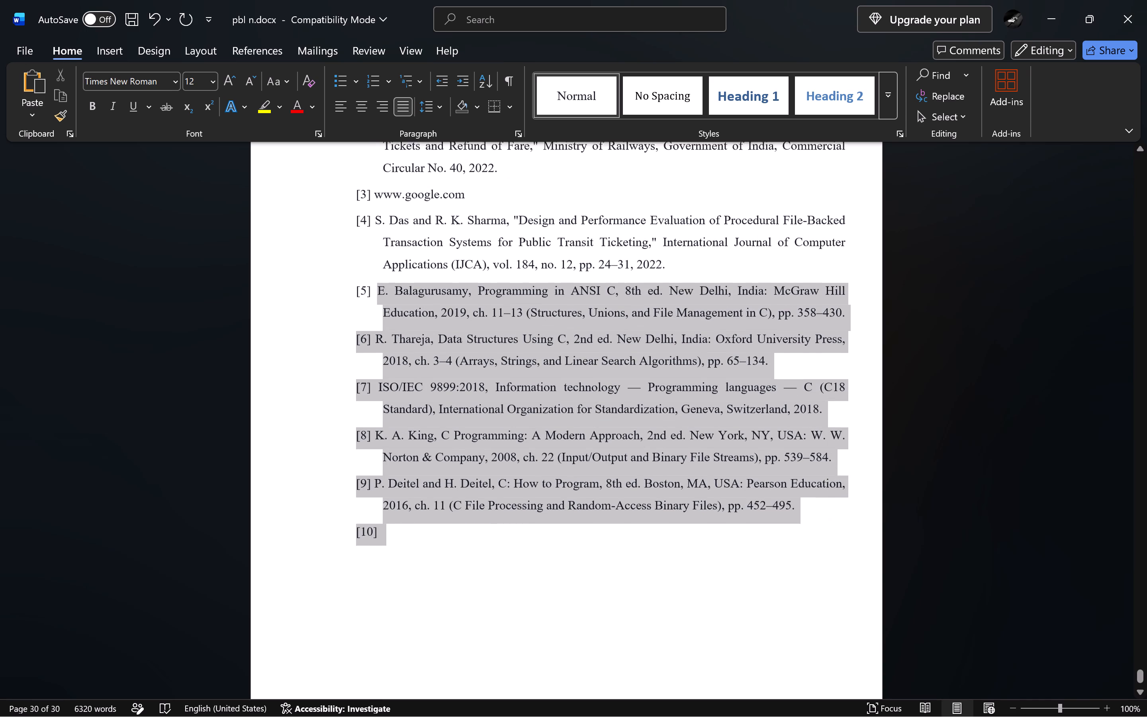
pyautogui.moveTo(784, 716); pyautogui.dragTo(755, 427)
pyautogui.press('Delete')
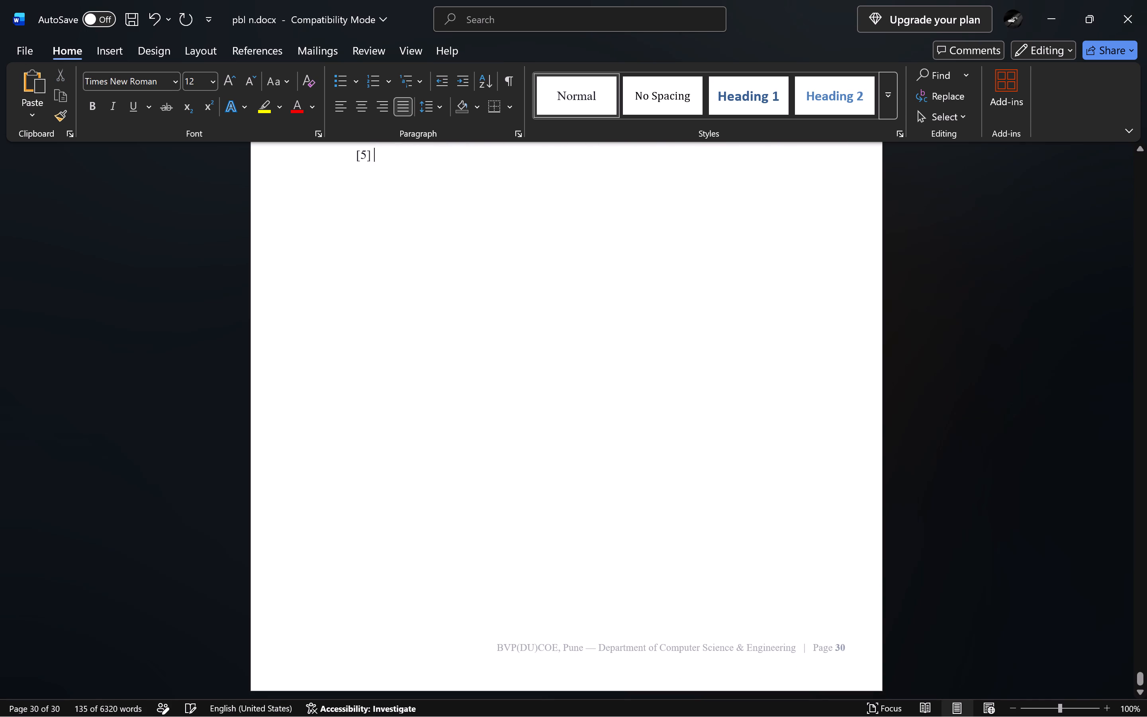
pyautogui.scroll(5, 659, 437)
pyautogui.press('BackSpace')
pyautogui.press('BackSpace')
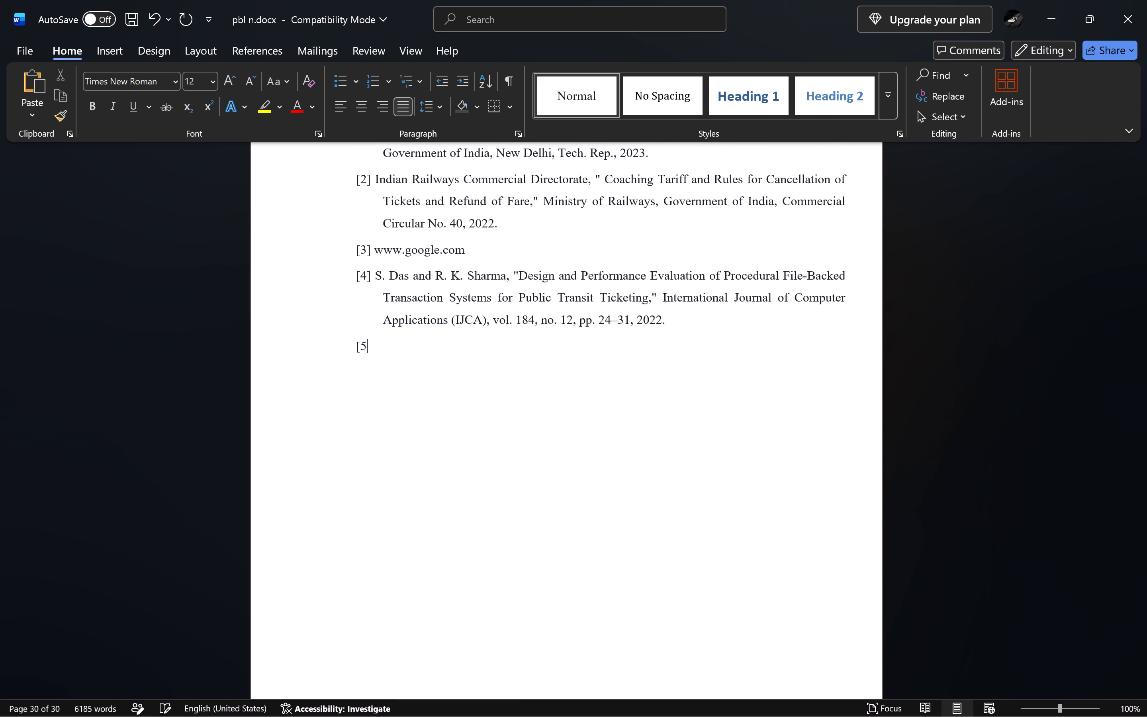
pyautogui.press('BackSpace')
pyautogui.press('BackSpace')
pyautogui.press('BackSpace')
pyautogui.press('BackSpace')
# Review the shortened reference list and look back through sections 8, 7 and 6 to the test case table.
pyautogui.scroll(4, 574, 414)
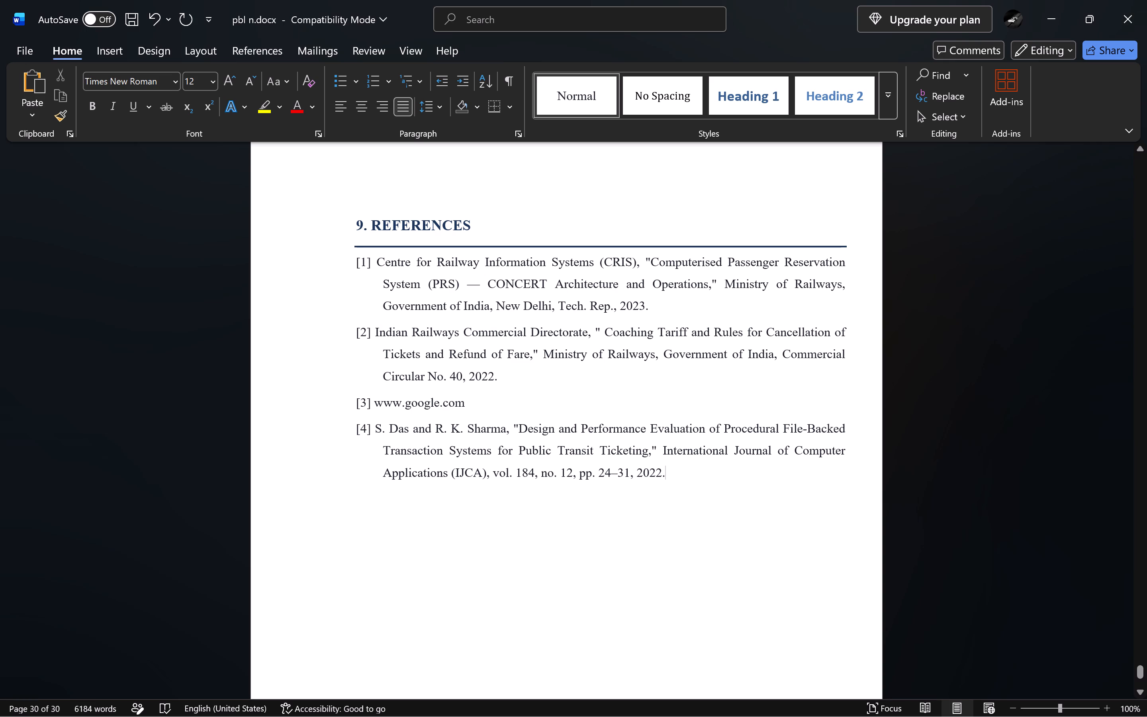
pyautogui.scroll(15, 474, 413)
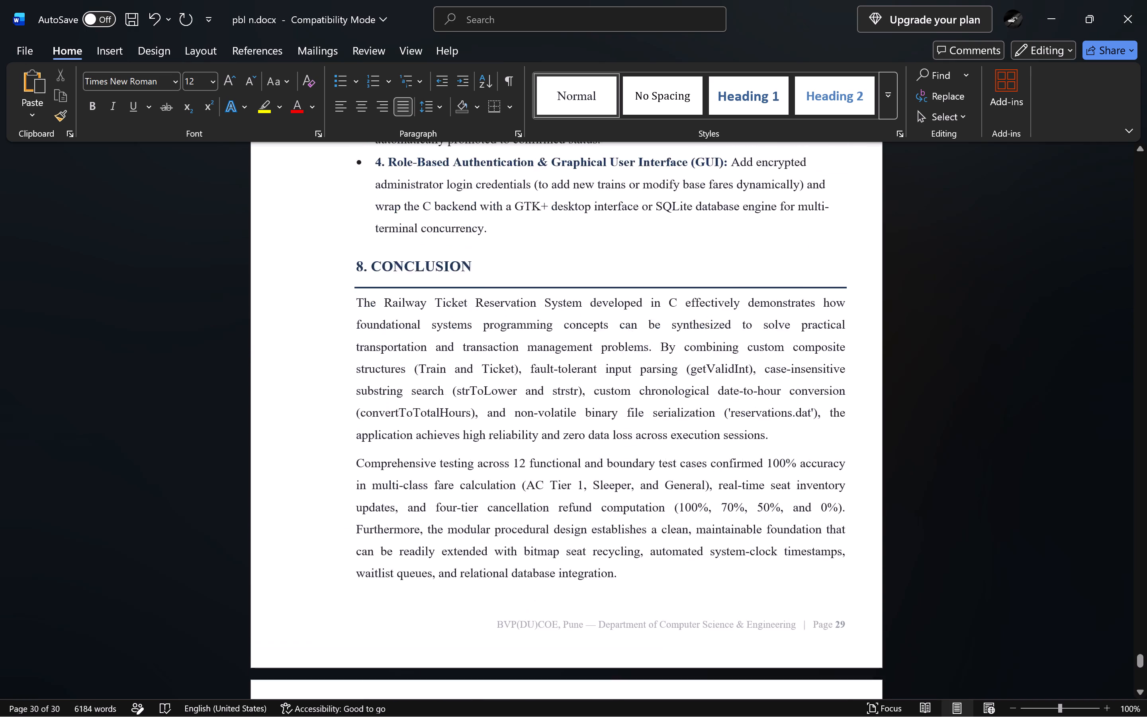
pyautogui.scroll(20, 474, 413)
pyautogui.scroll(3, 474, 413)
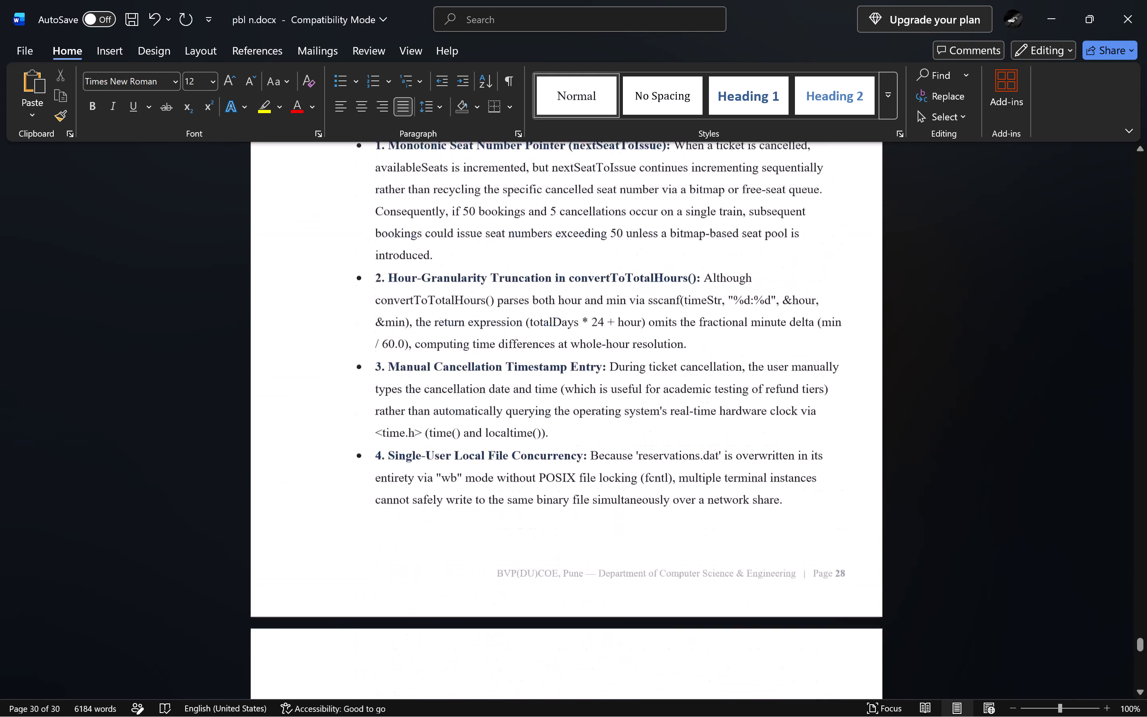
pyautogui.scroll(15, 474, 413)
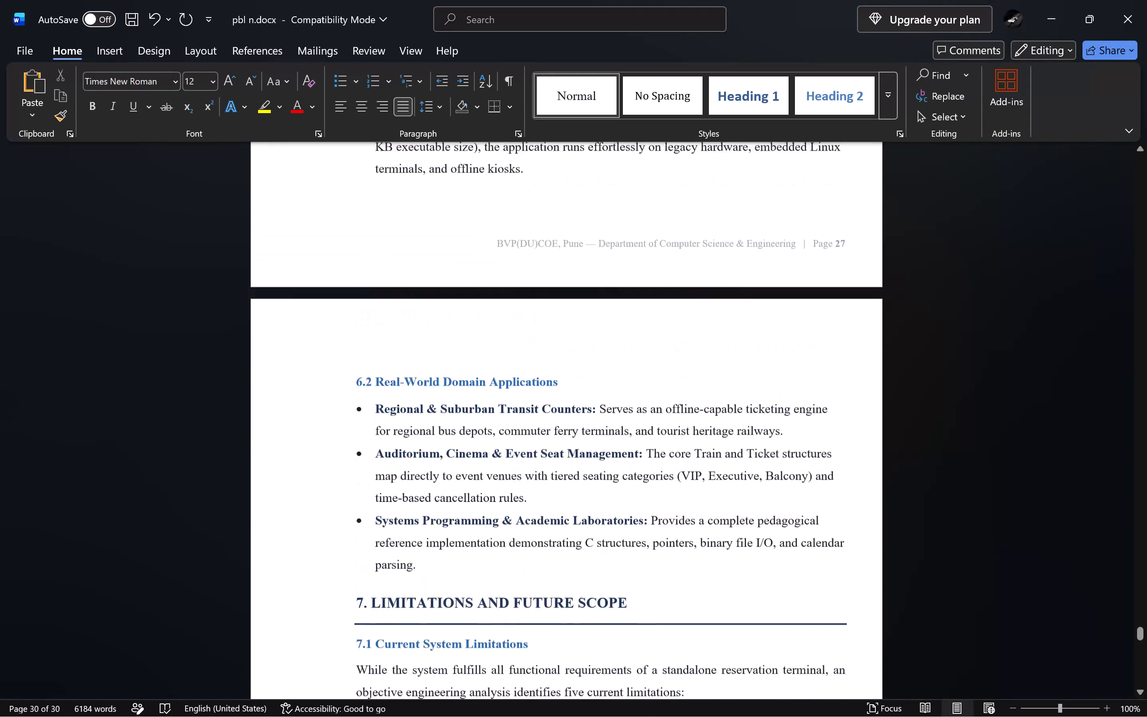
pyautogui.scroll(20, 474, 413)
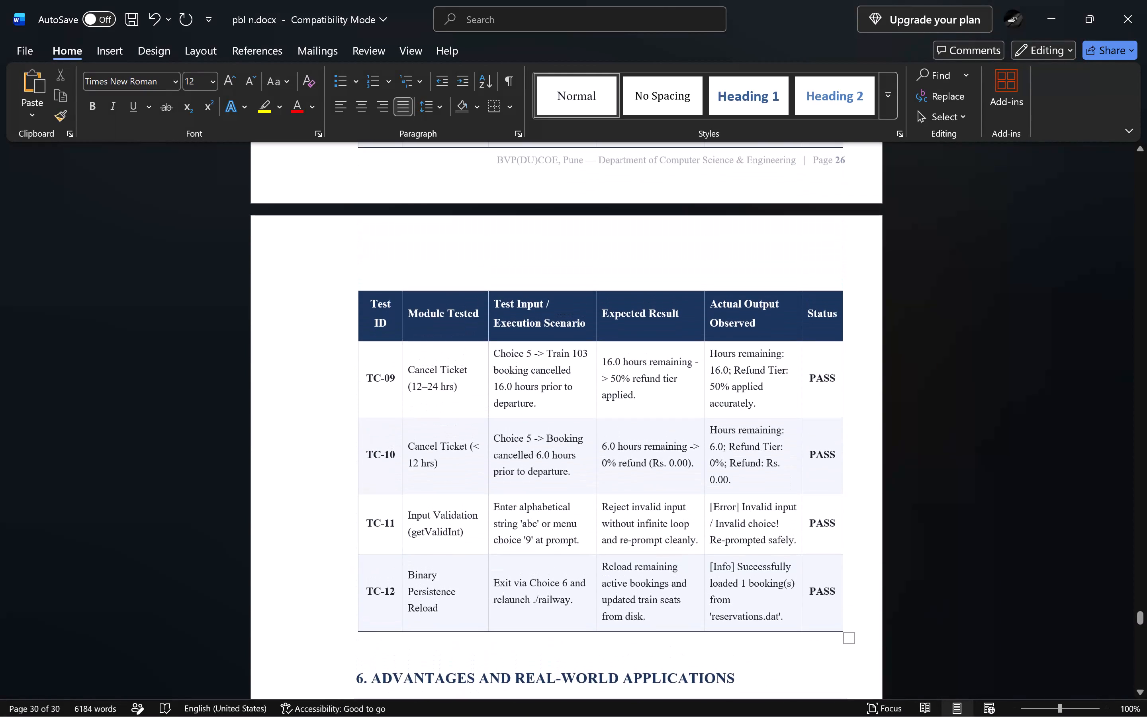
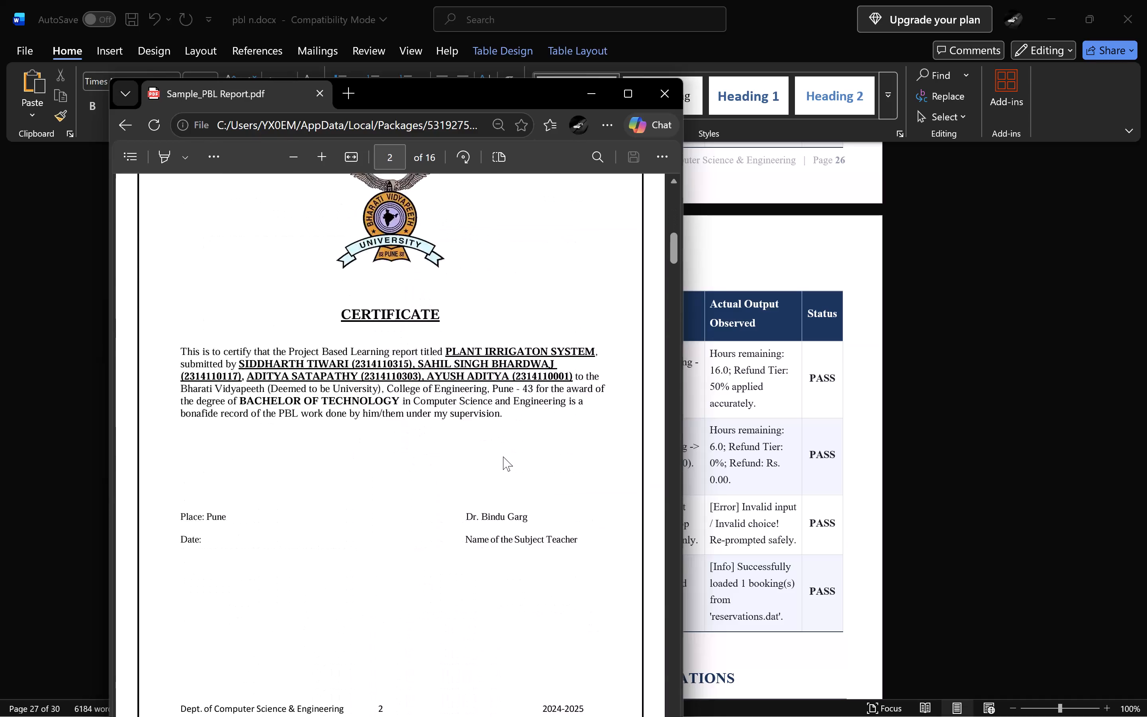
# Review the sample PBL report's front pages from the certificate through the acknowledgment, index, abstract and introduction.
pyautogui.scroll(-3, 503, 456)
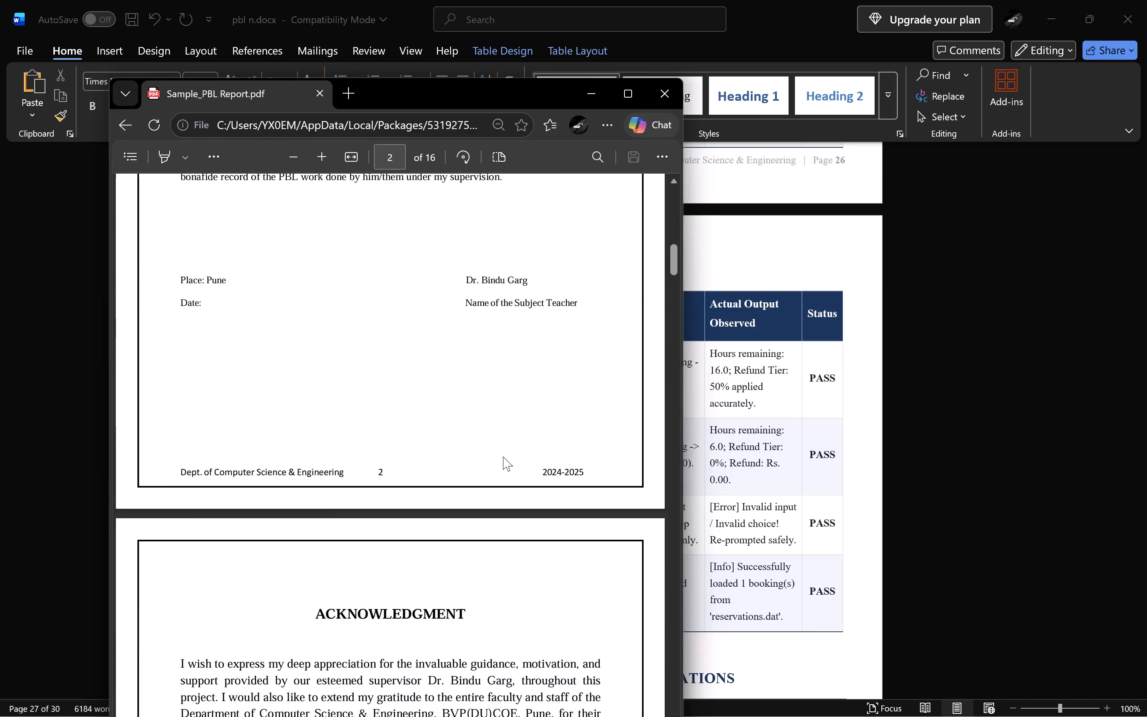
pyautogui.scroll(-5, 503, 456)
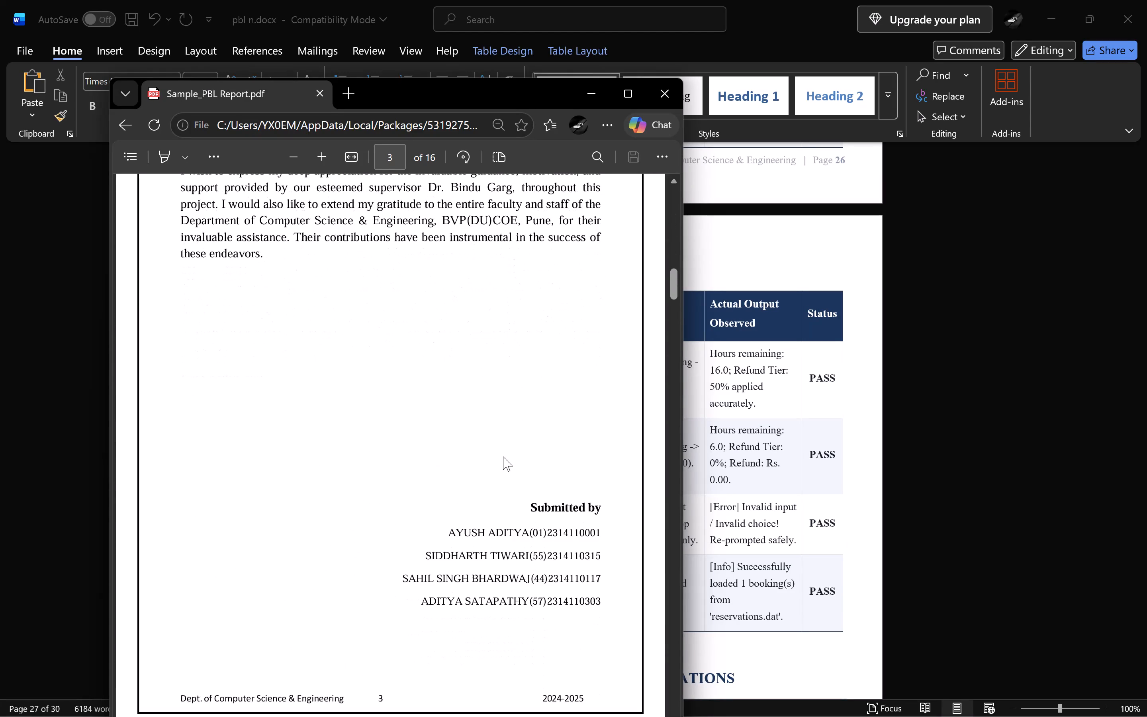
pyautogui.scroll(-10, 503, 456)
pyautogui.scroll(3, 503, 456)
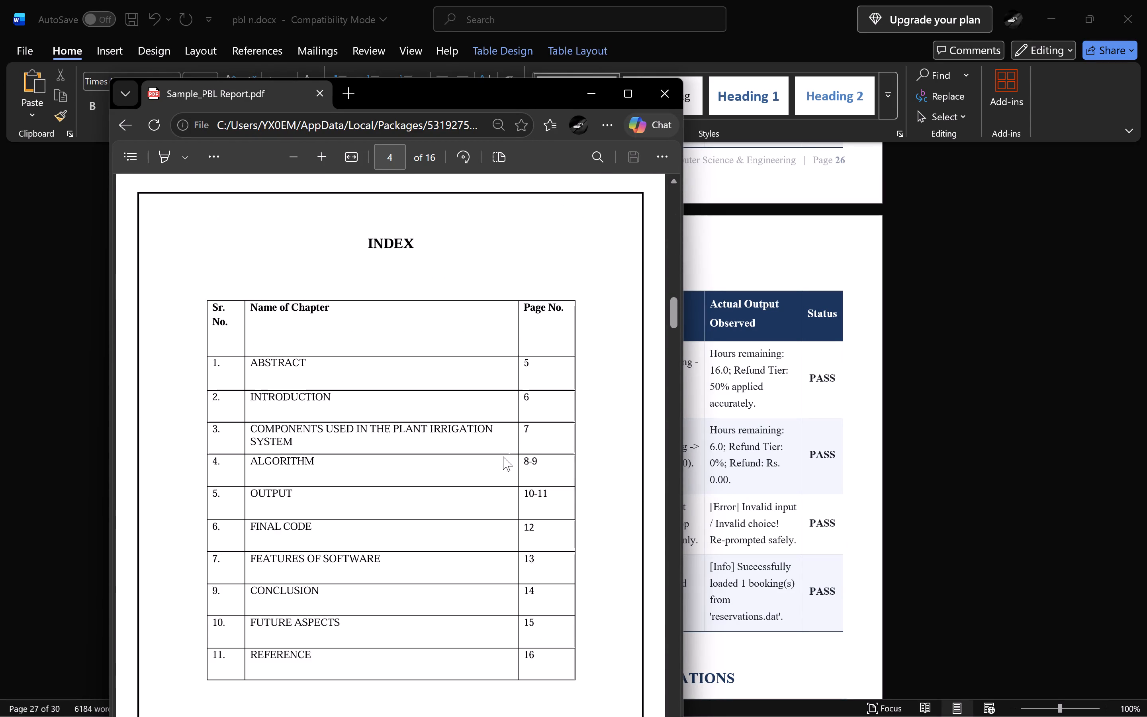
pyautogui.scroll(-10, 503, 456)
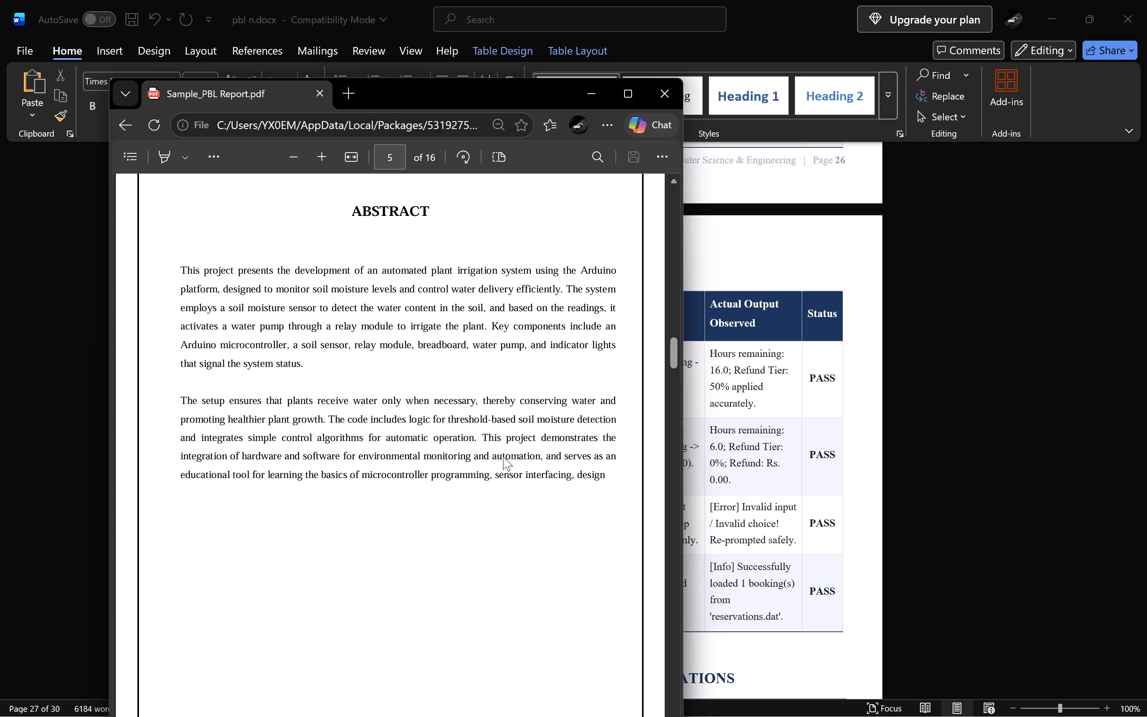
pyautogui.scroll(-2, 503, 456)
pyautogui.scroll(3, 503, 456)
pyautogui.scroll(-6, 503, 456)
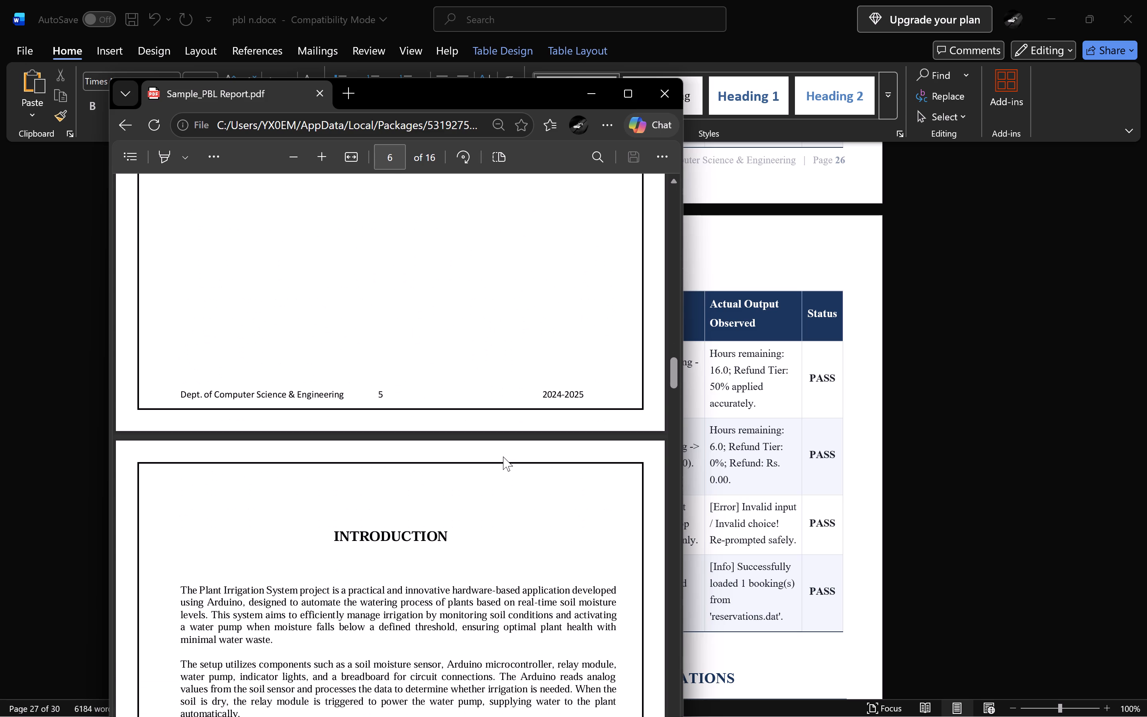
pyautogui.scroll(-5, 503, 456)
pyautogui.scroll(3, 503, 456)
pyautogui.scroll(-7, 503, 456)
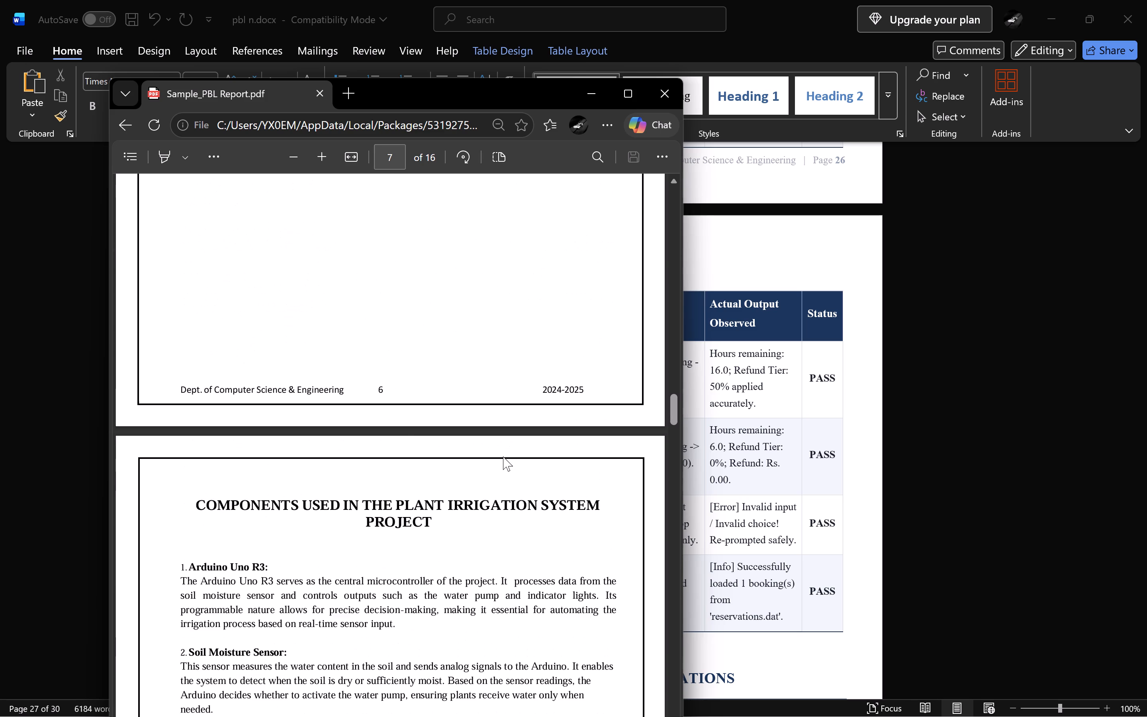
# Examine the sample report's components, algorithm and output chapters for their layout and level of detail.
pyautogui.scroll(-3, 503, 456)
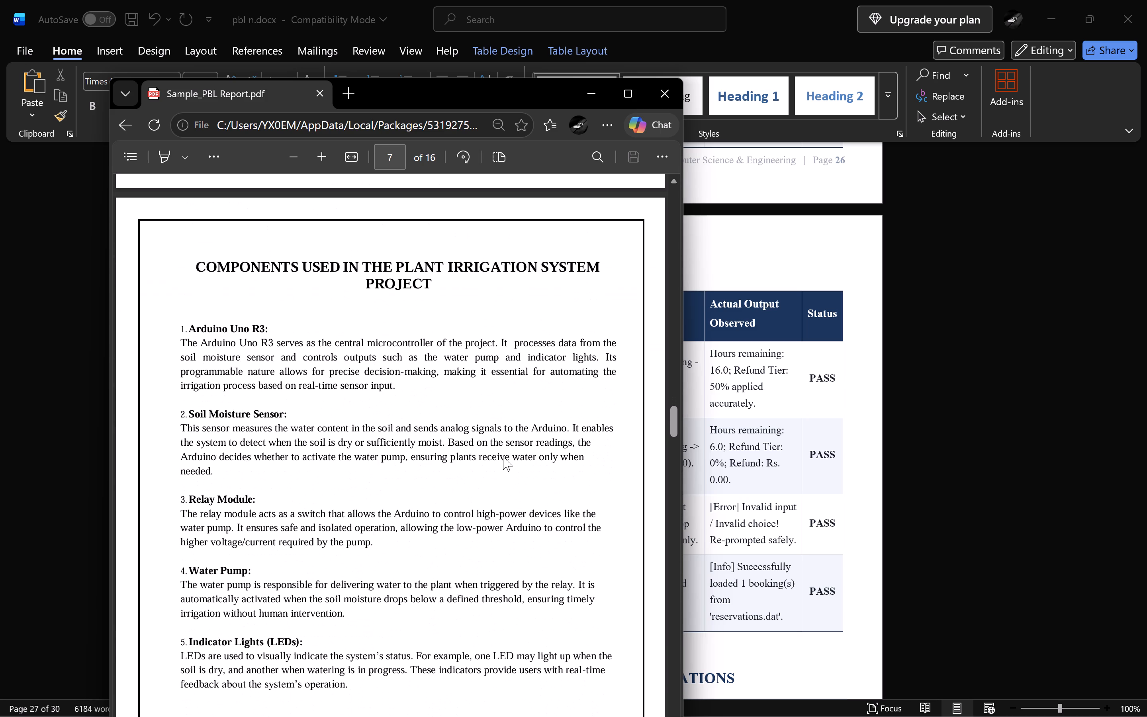
pyautogui.scroll(-7, 503, 456)
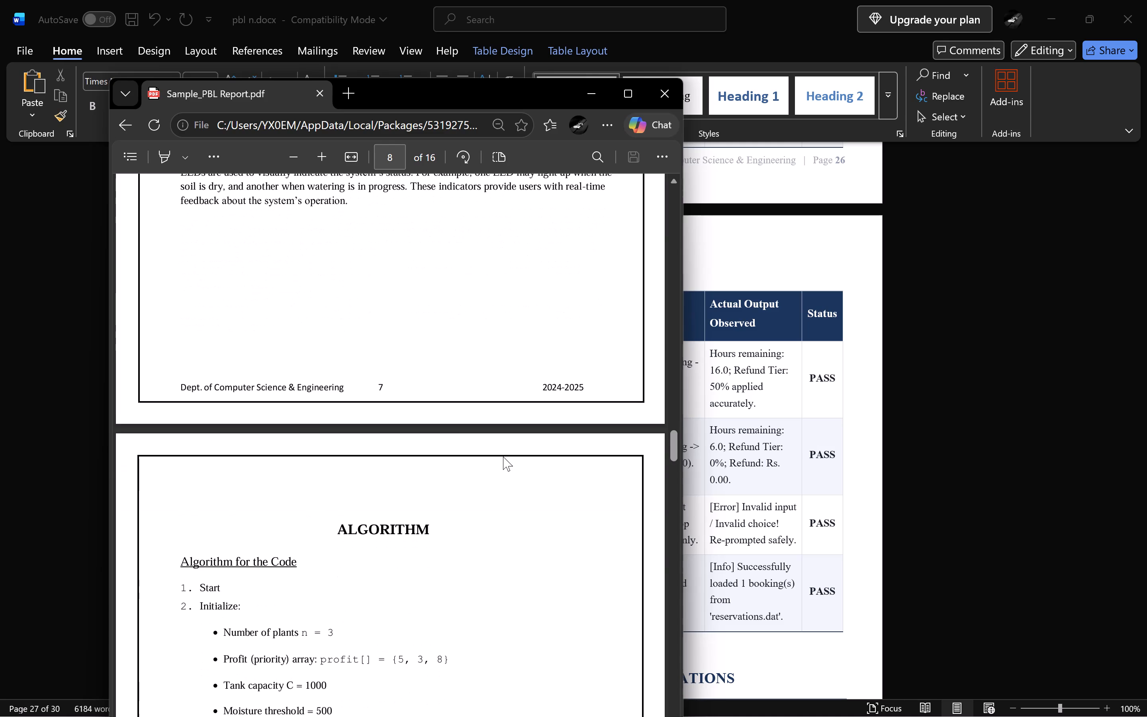
pyautogui.scroll(-3, 503, 456)
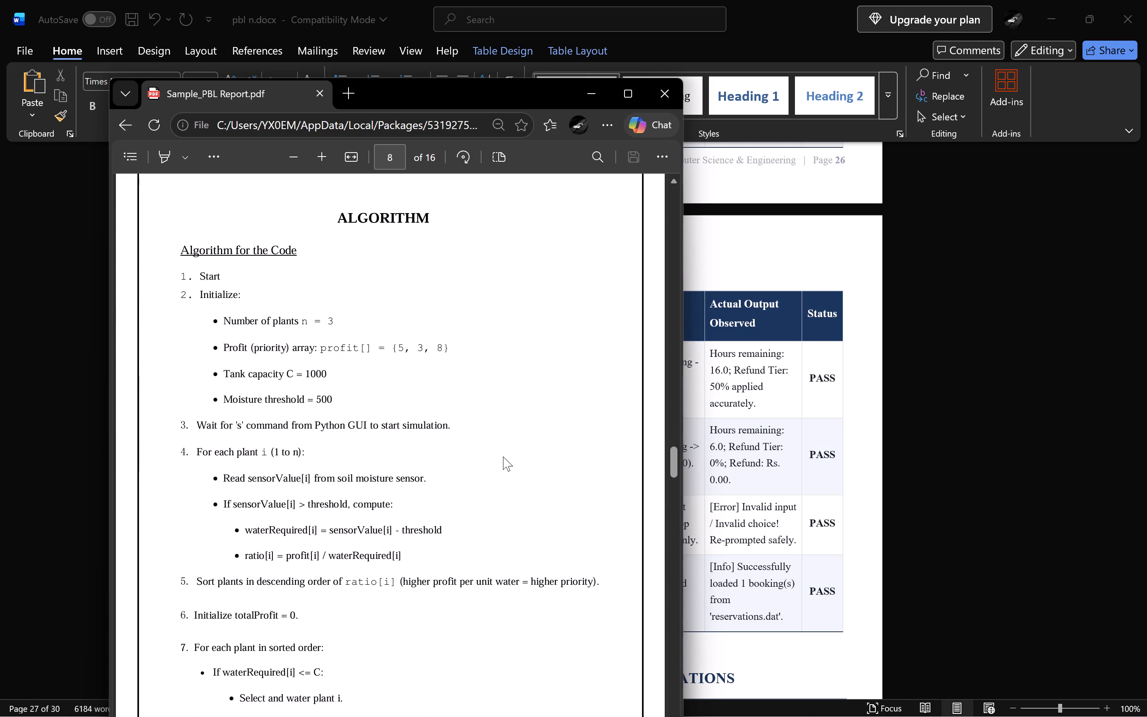
pyautogui.scroll(-2, 503, 456)
pyautogui.scroll(2, 503, 456)
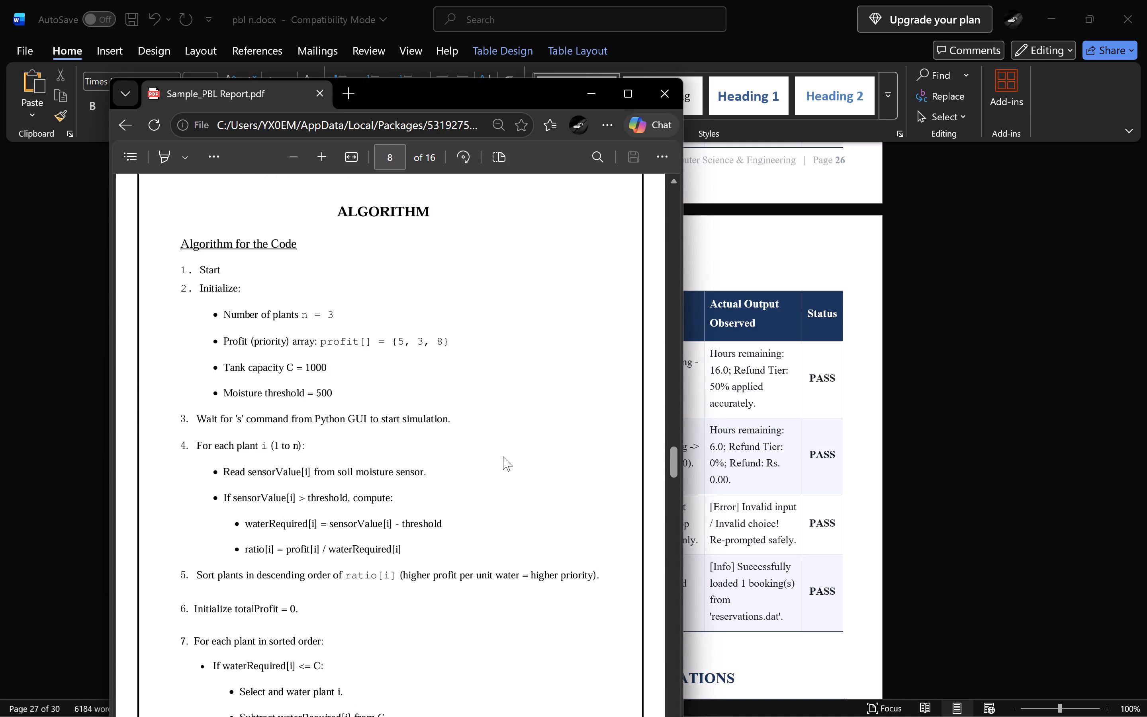
pyautogui.scroll(-14, 503, 456)
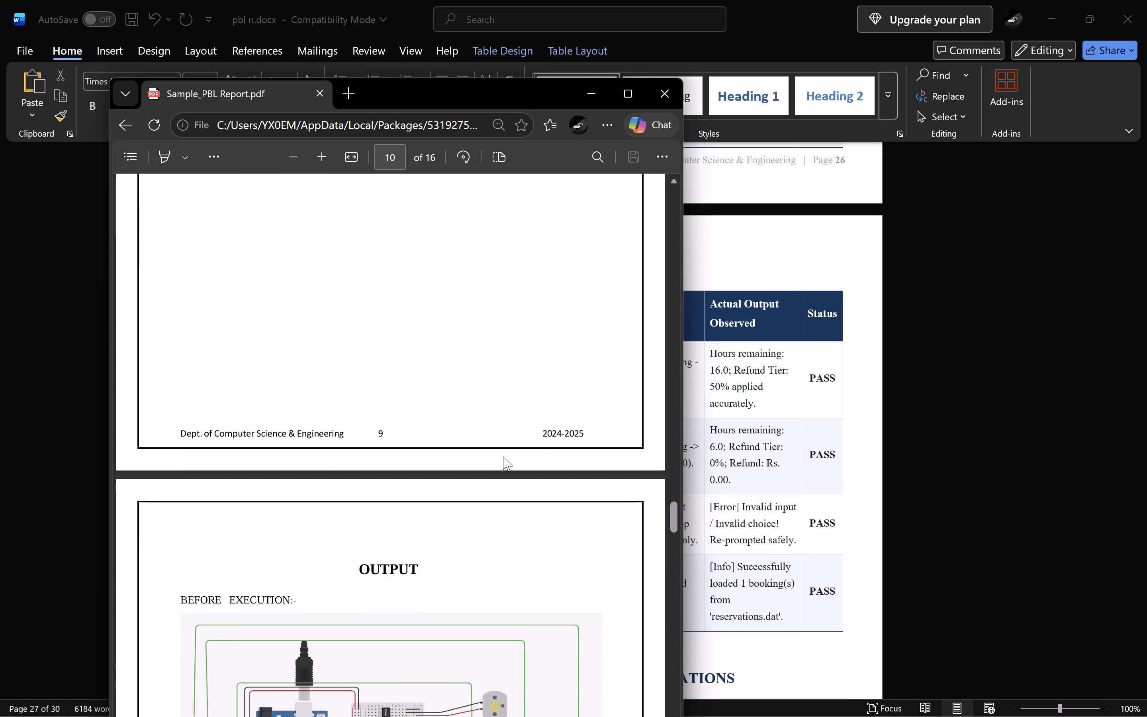
pyautogui.scroll(-13, 503, 456)
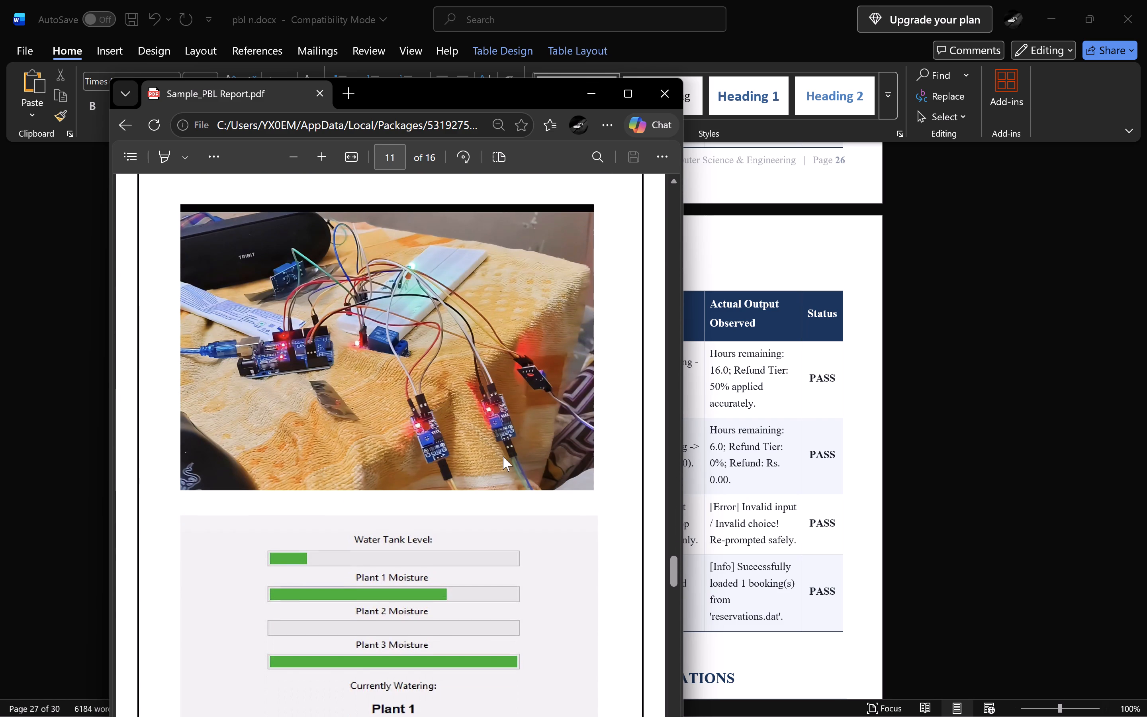
# Examine the sample report's final code, features of software, conclusion, future aspects and reference pages.
pyautogui.scroll(-9, 503, 456)
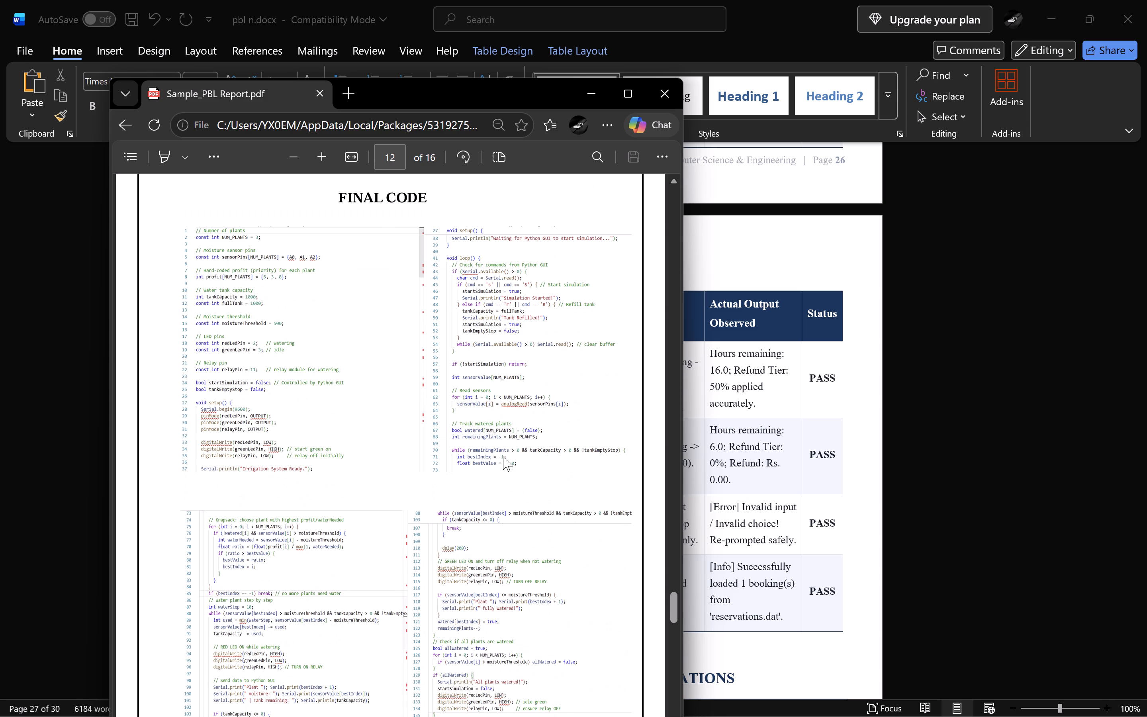
pyautogui.scroll(-4, 503, 456)
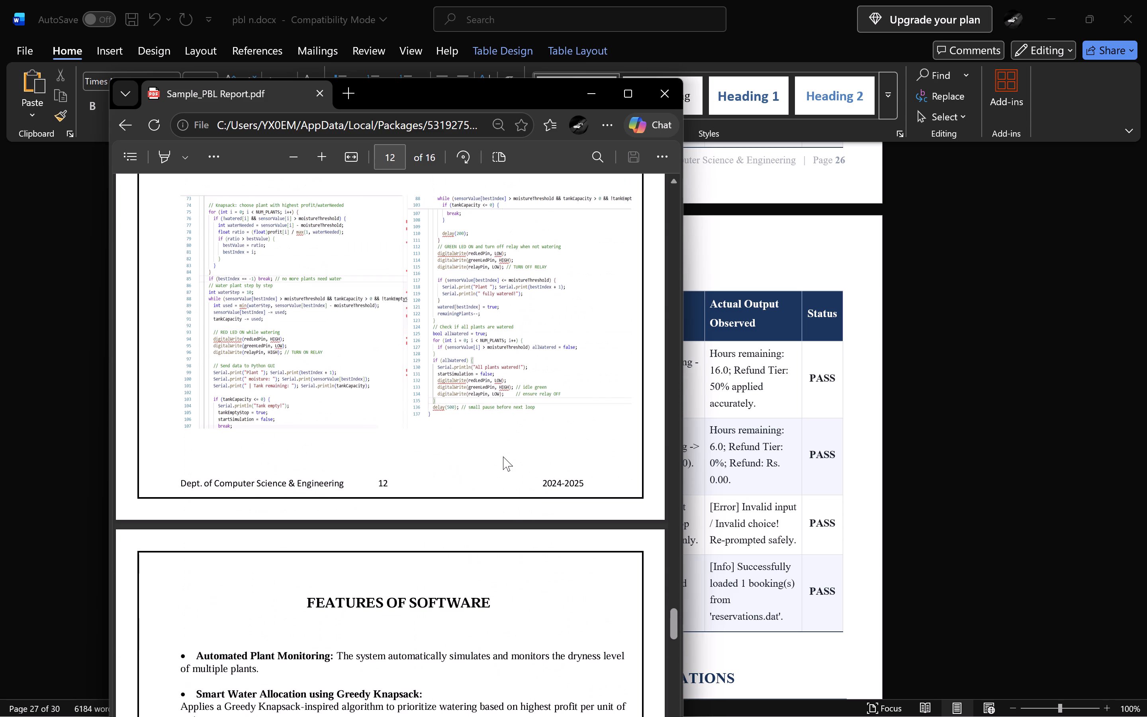
pyautogui.scroll(-9, 503, 456)
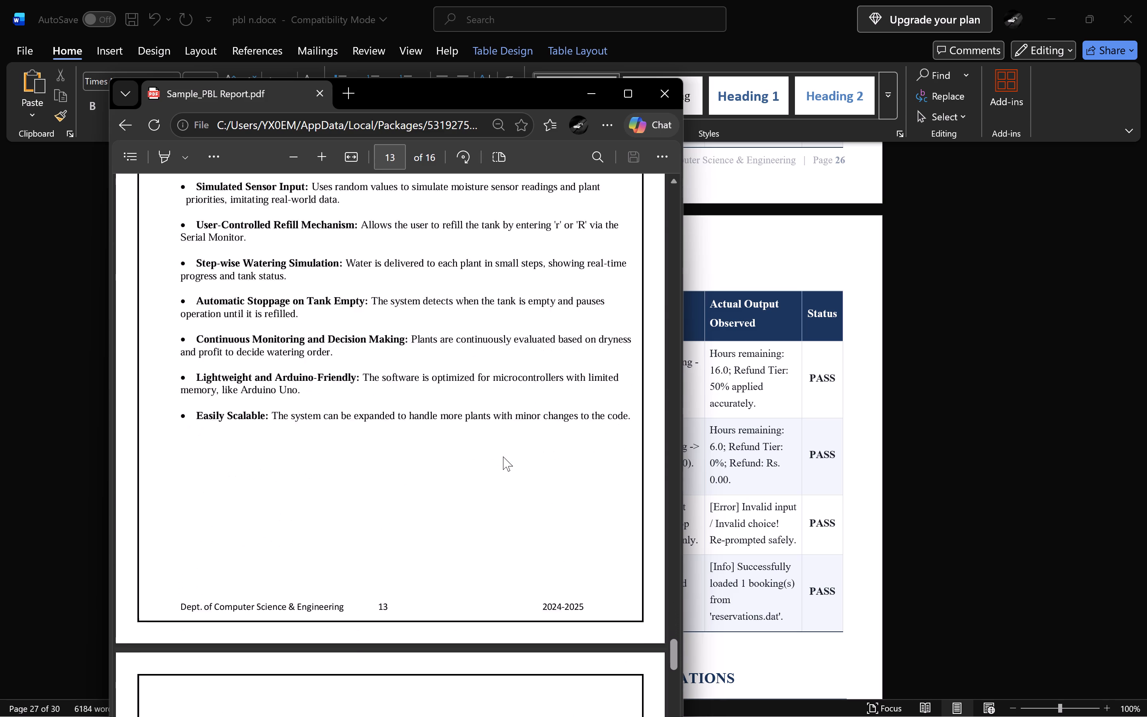
pyautogui.scroll(-20, 503, 456)
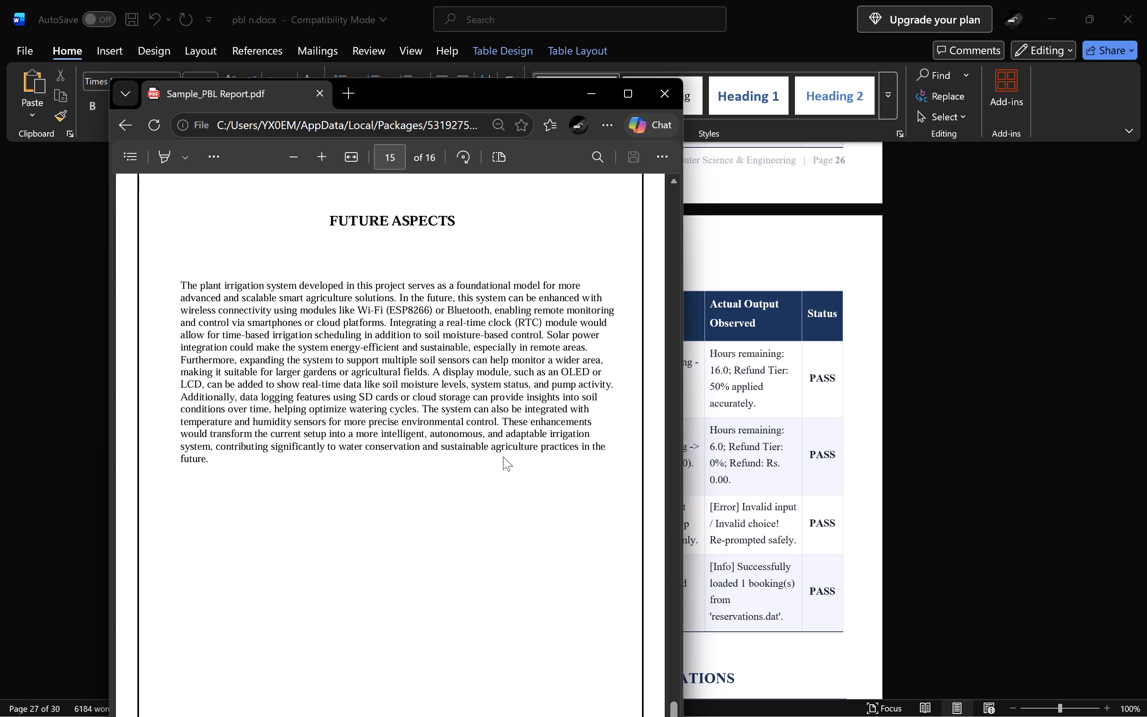
pyautogui.scroll(-7, 503, 456)
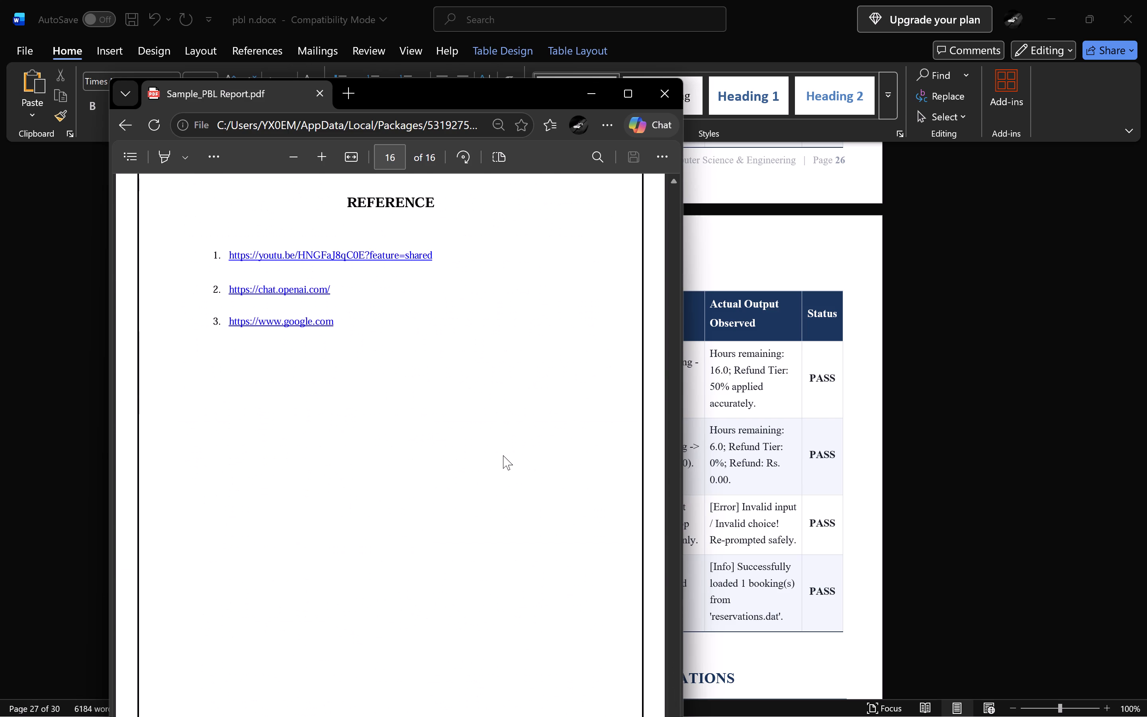
# Look back through the sample report from its reference page past future aspects and conclusion to the output photos.
pyautogui.scroll(12, 503, 455)
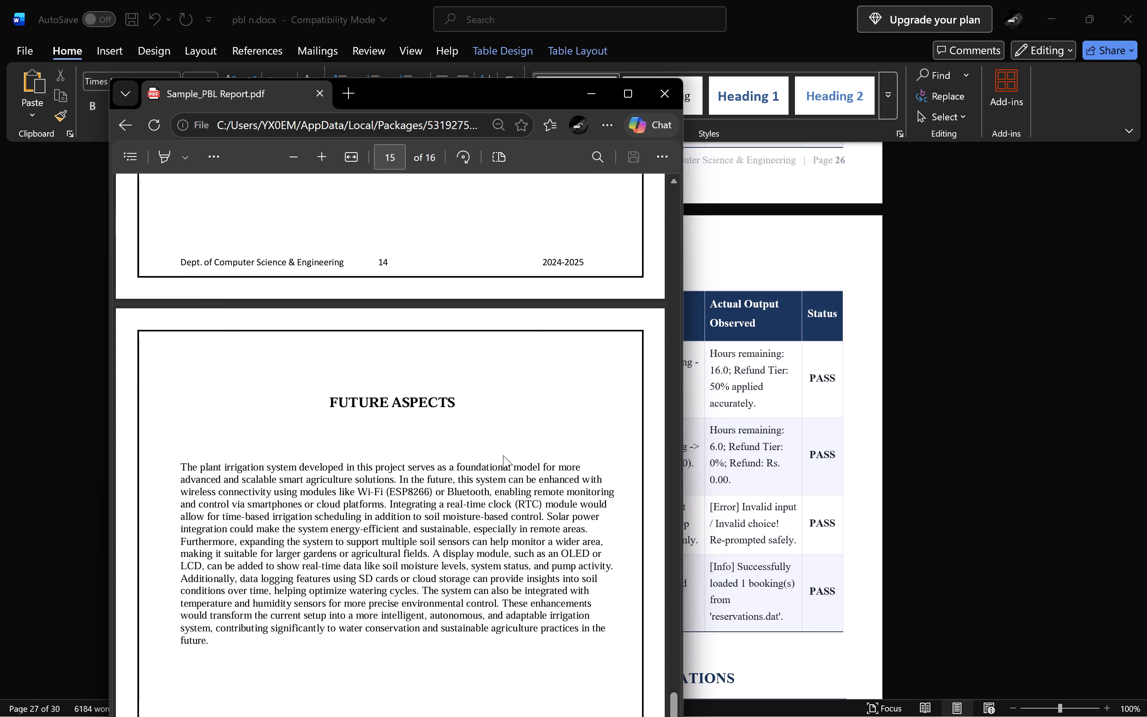
pyautogui.scroll(5, 503, 455)
pyautogui.scroll(-15, 503, 455)
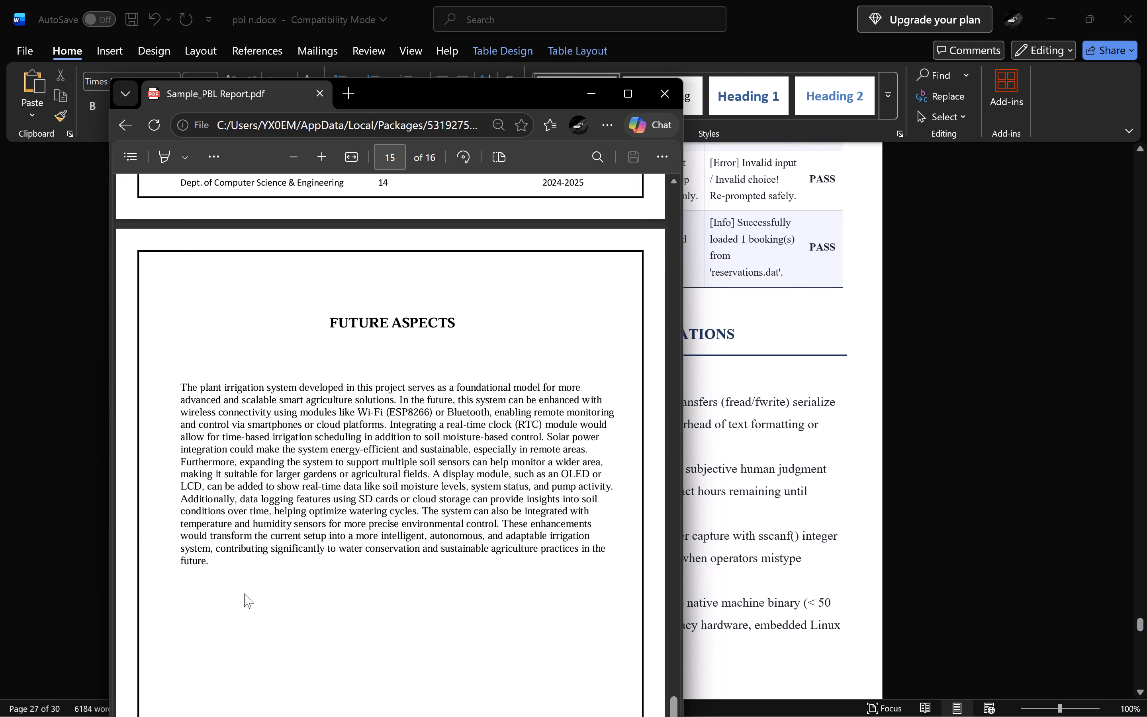
pyautogui.scroll(-7, 256, 590)
pyautogui.scroll(-1, 370, 558)
pyautogui.scroll(8, 370, 557)
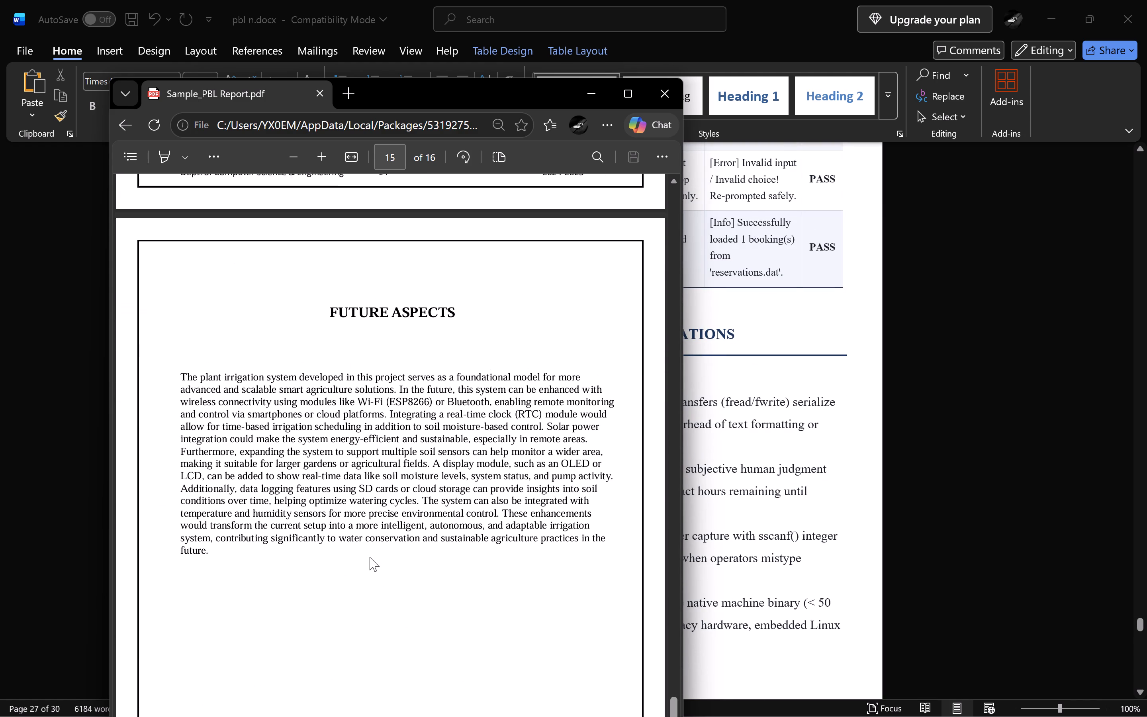
pyautogui.scroll(13, 370, 557)
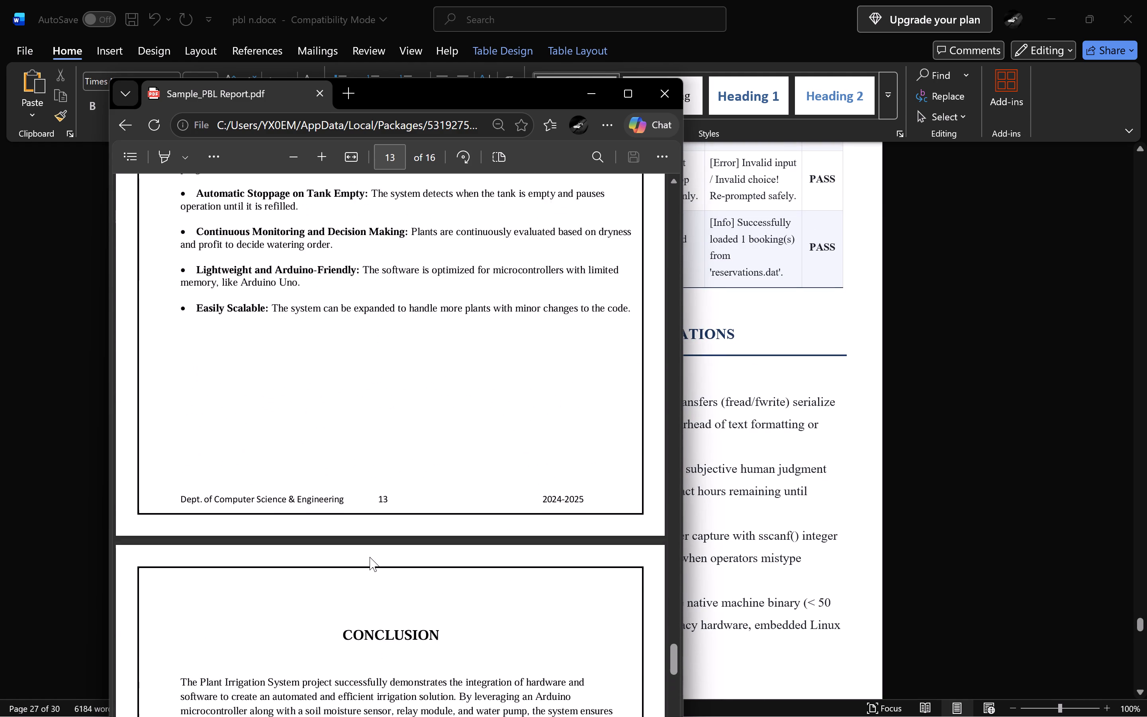
pyautogui.scroll(11, 370, 557)
pyautogui.scroll(10, 370, 557)
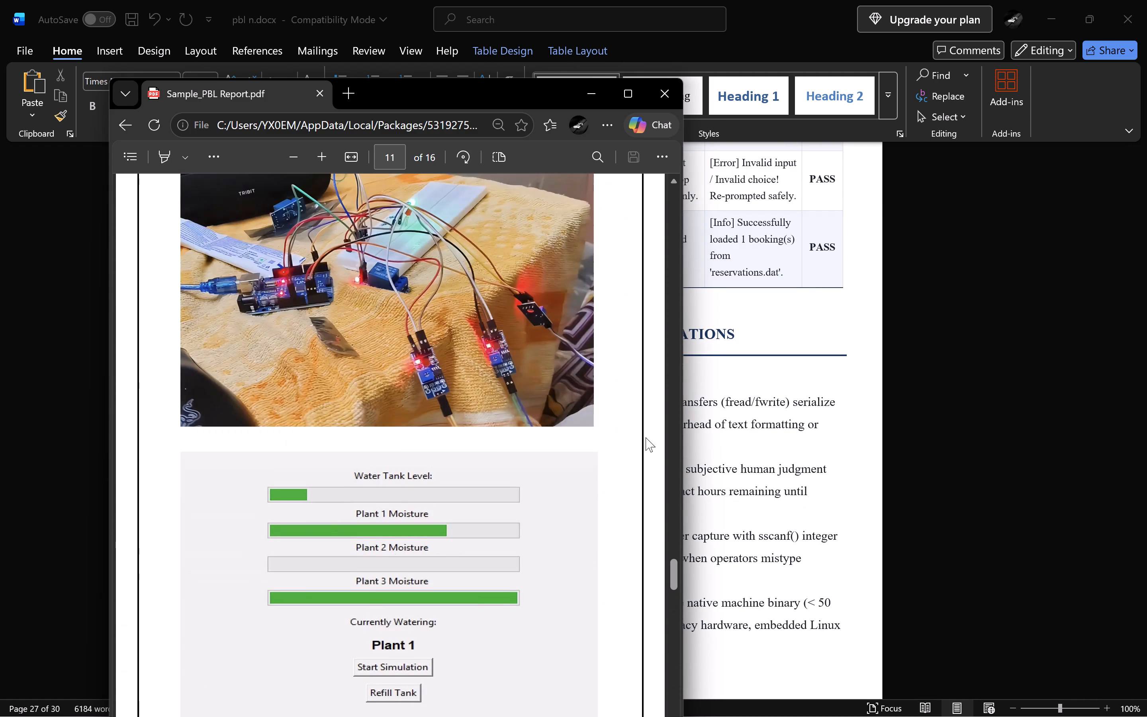
# Switch to the Word report and look back from the test case table through section 5 to Worked Example 3.
pyautogui.click(914, 357)
pyautogui.scroll(15, 429, 502)
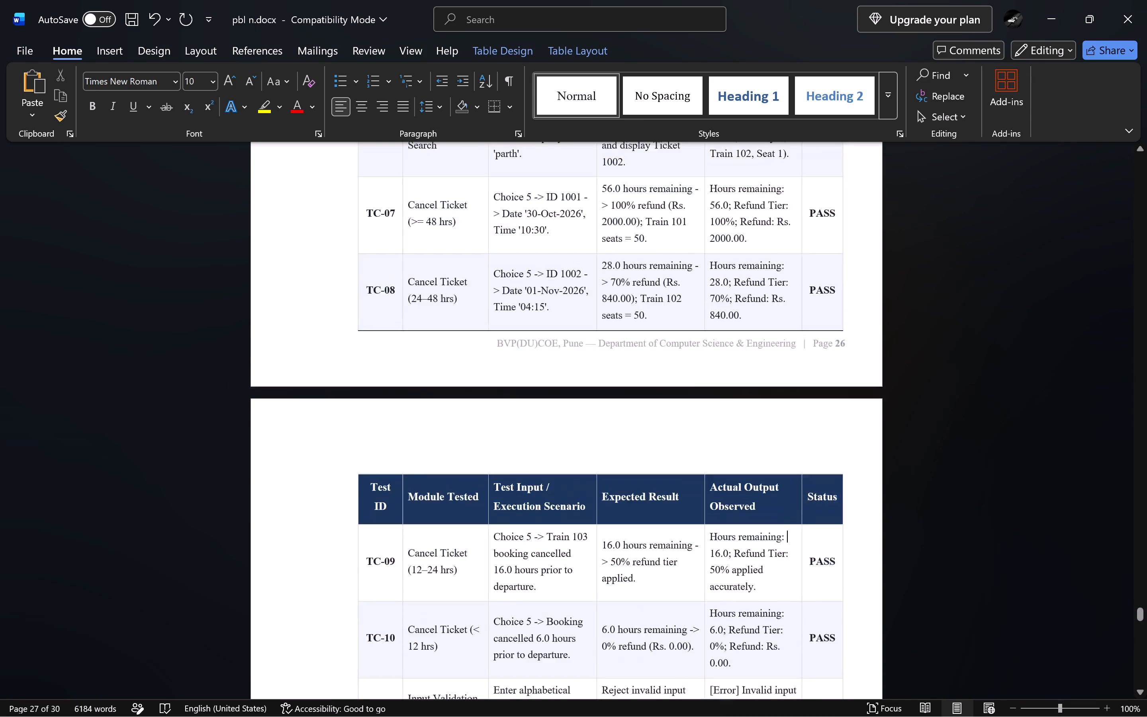
pyautogui.scroll(20, 429, 502)
pyautogui.scroll(12, 429, 502)
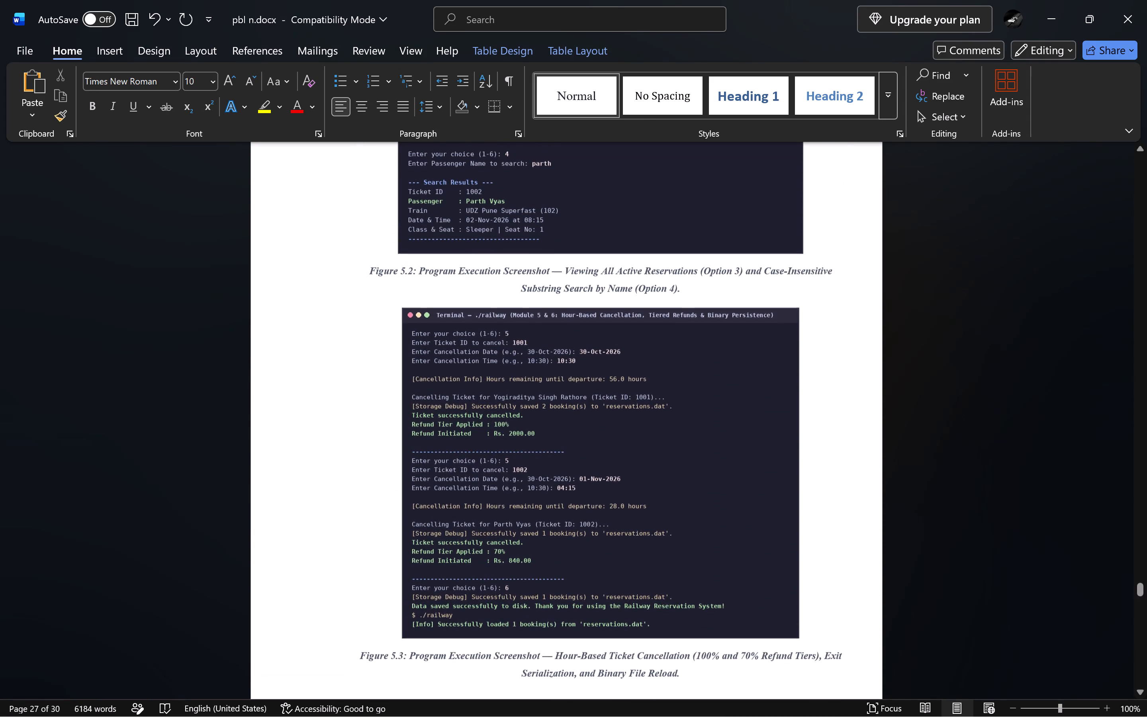
pyautogui.scroll(14, 429, 502)
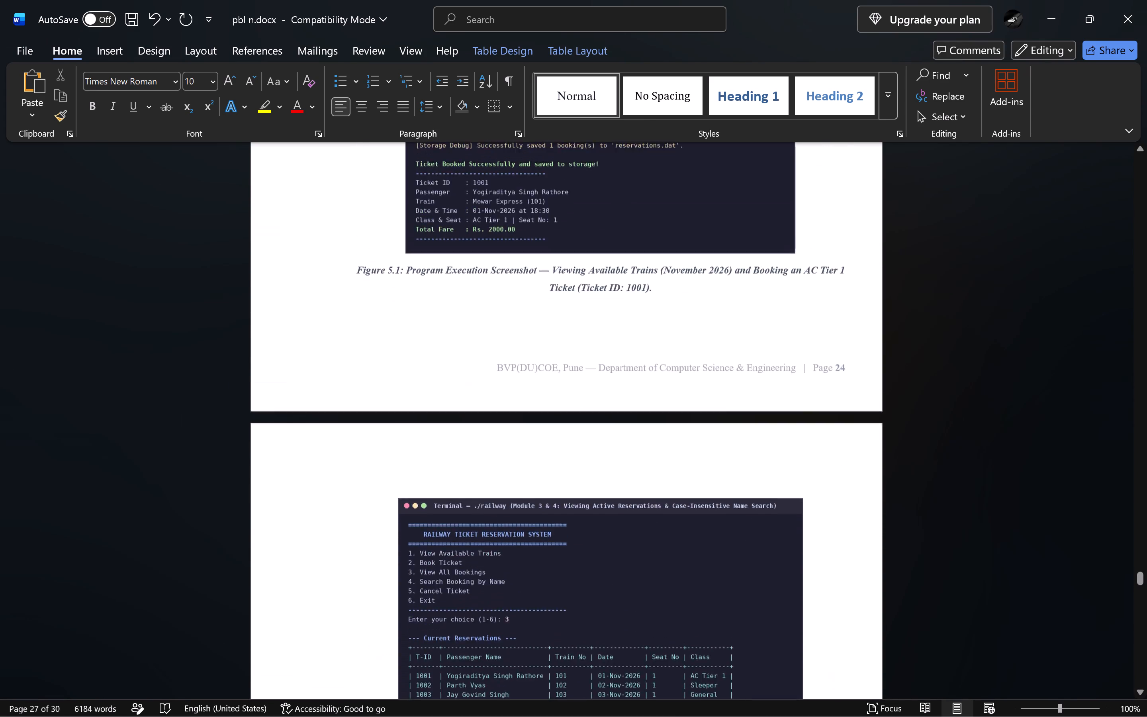
pyautogui.scroll(15, 422, 482)
pyautogui.scroll(9, 422, 482)
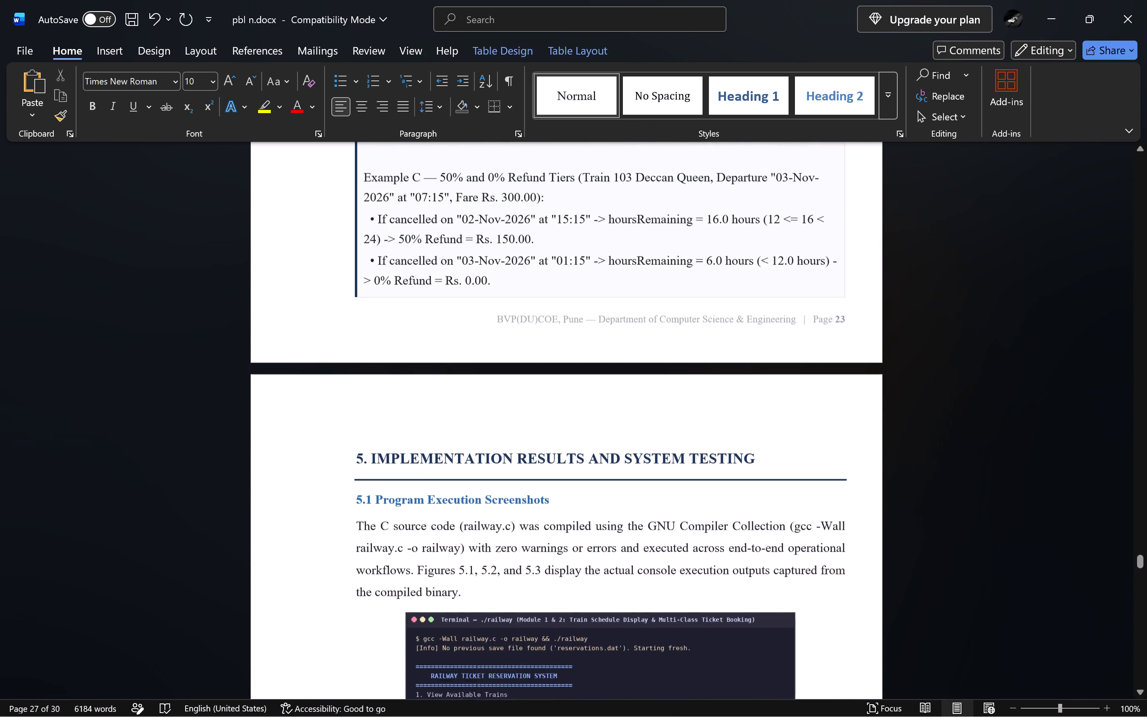
pyautogui.scroll(16, 422, 482)
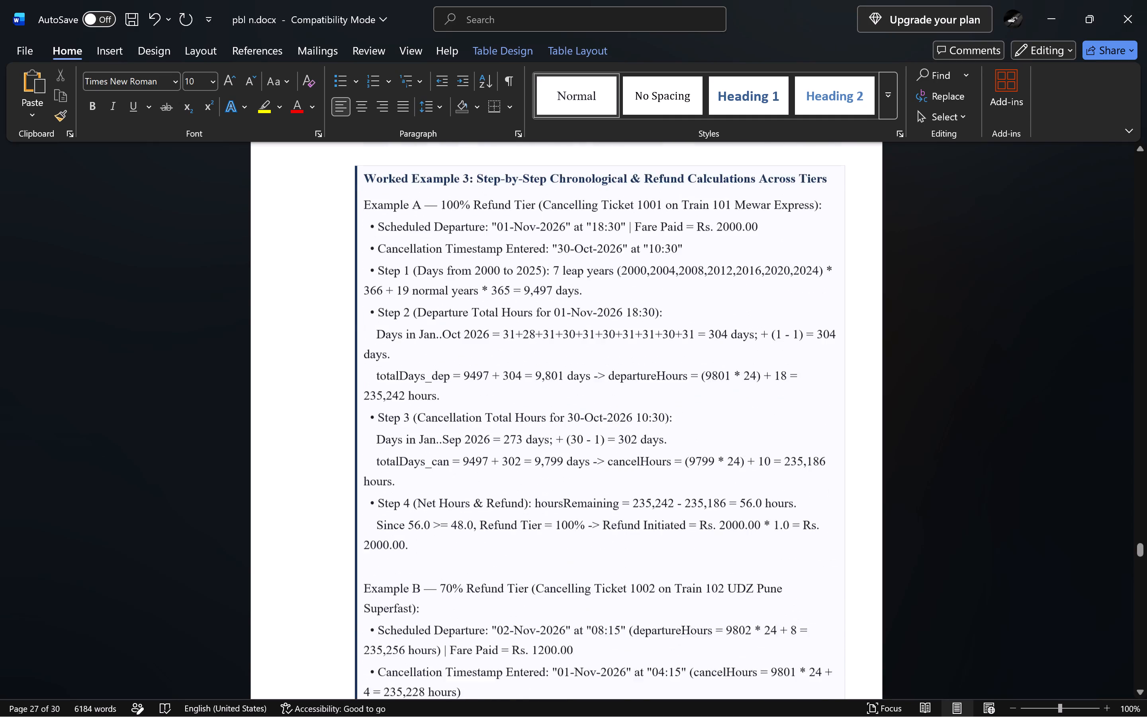
pyautogui.scroll(9, 422, 482)
# Read Worked Example 3 on the refund calculations and the start of section 5.1, Program Execution Screenshots.
pyautogui.scroll(-3, 422, 482)
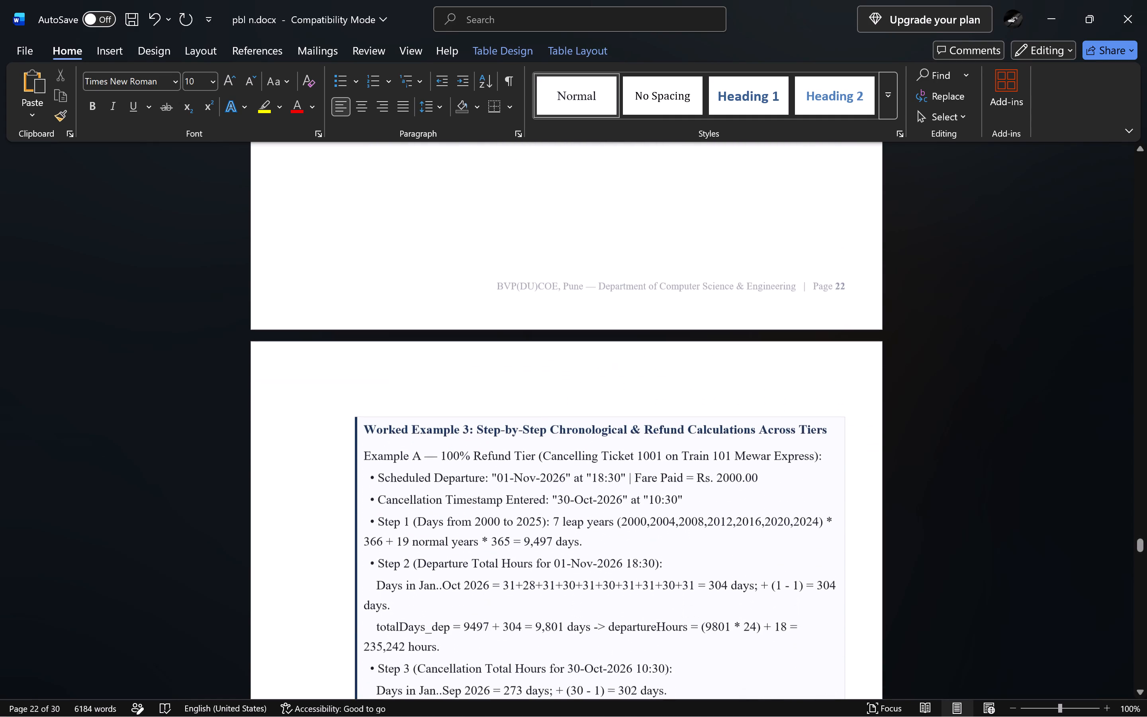
pyautogui.scroll(3, 422, 482)
pyautogui.scroll(-7, 422, 482)
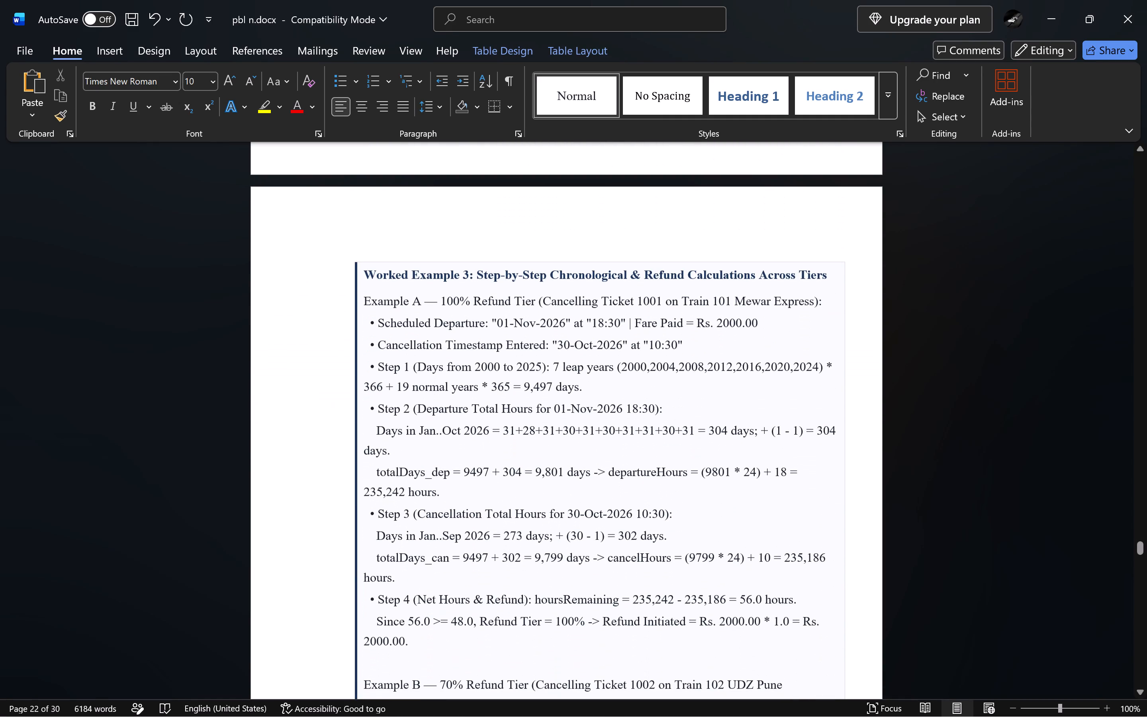
pyautogui.scroll(-1, 422, 482)
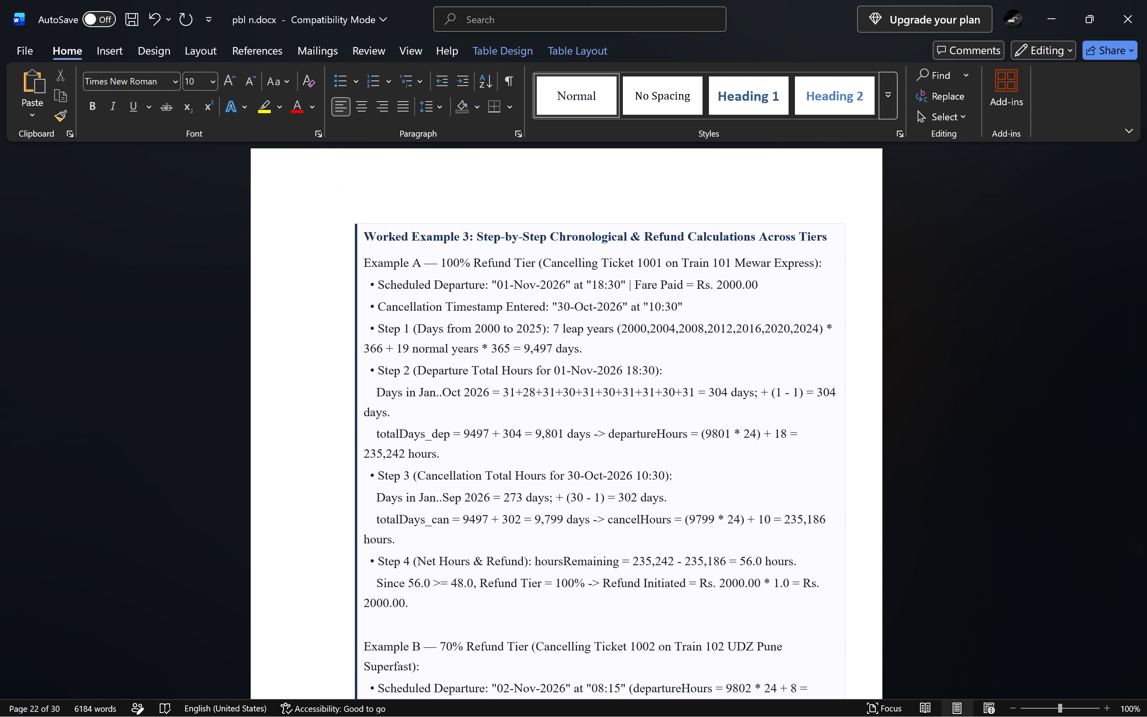
pyautogui.scroll(-2, 422, 482)
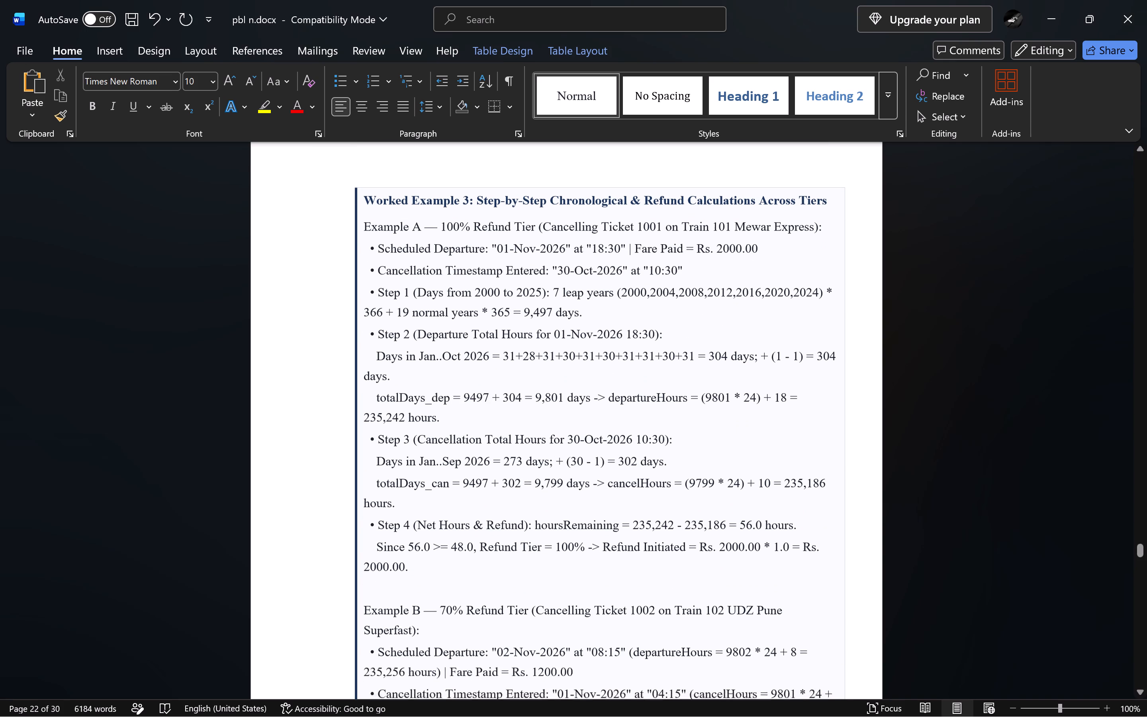
pyautogui.scroll(-2, 422, 482)
pyautogui.scroll(-8, 473, 474)
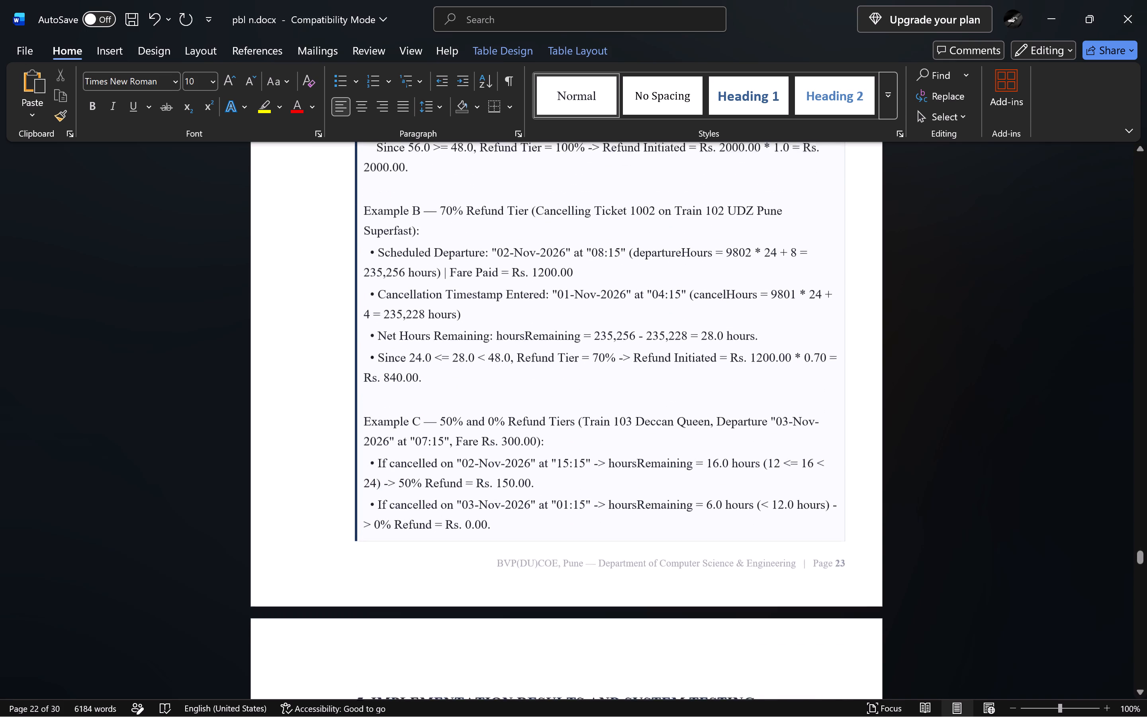
pyautogui.scroll(-10, 474, 473)
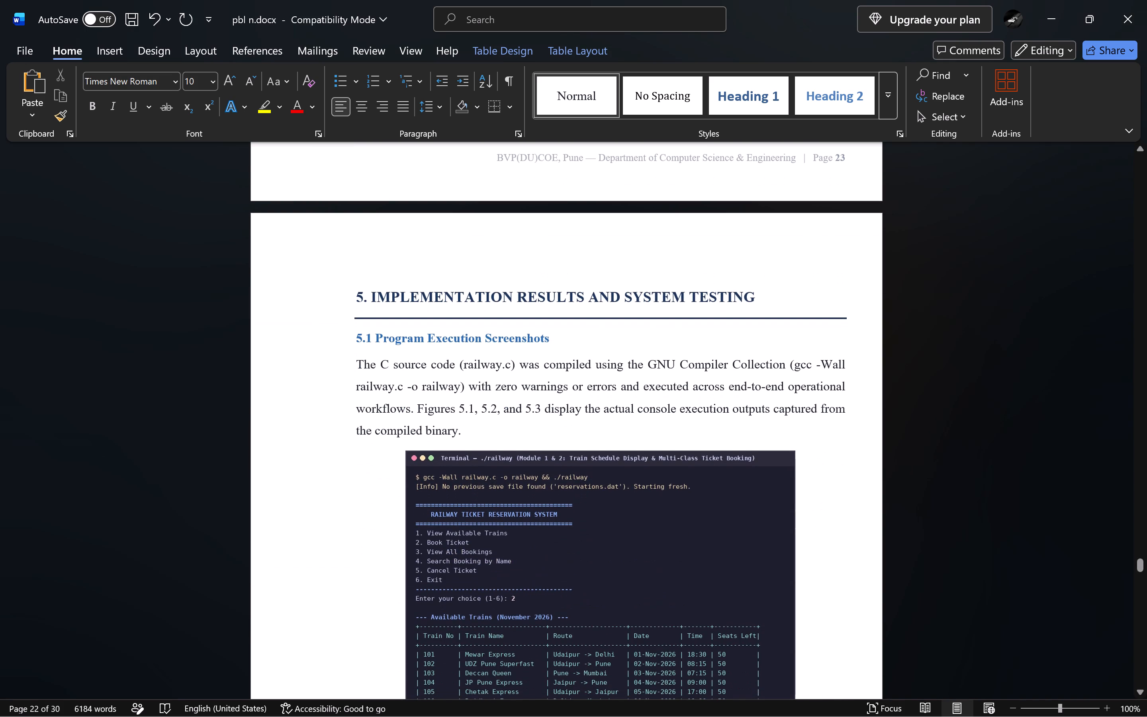
pyautogui.scroll(-2, 477, 472)
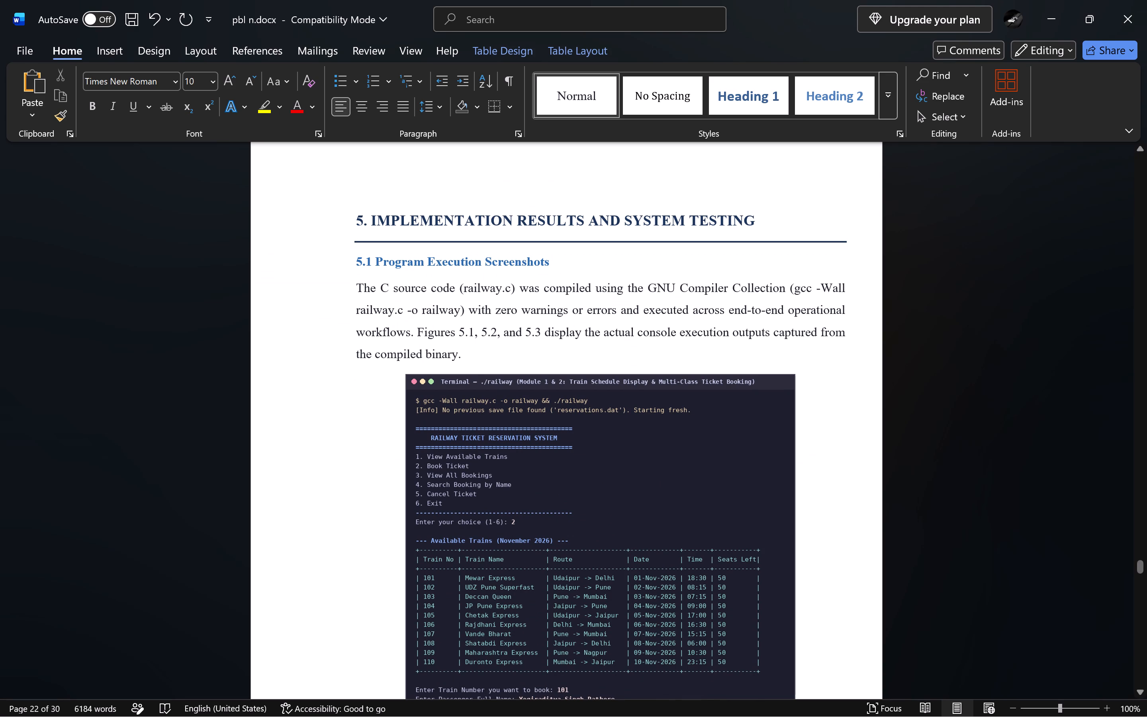
pyautogui.scroll(-1, 506, 423)
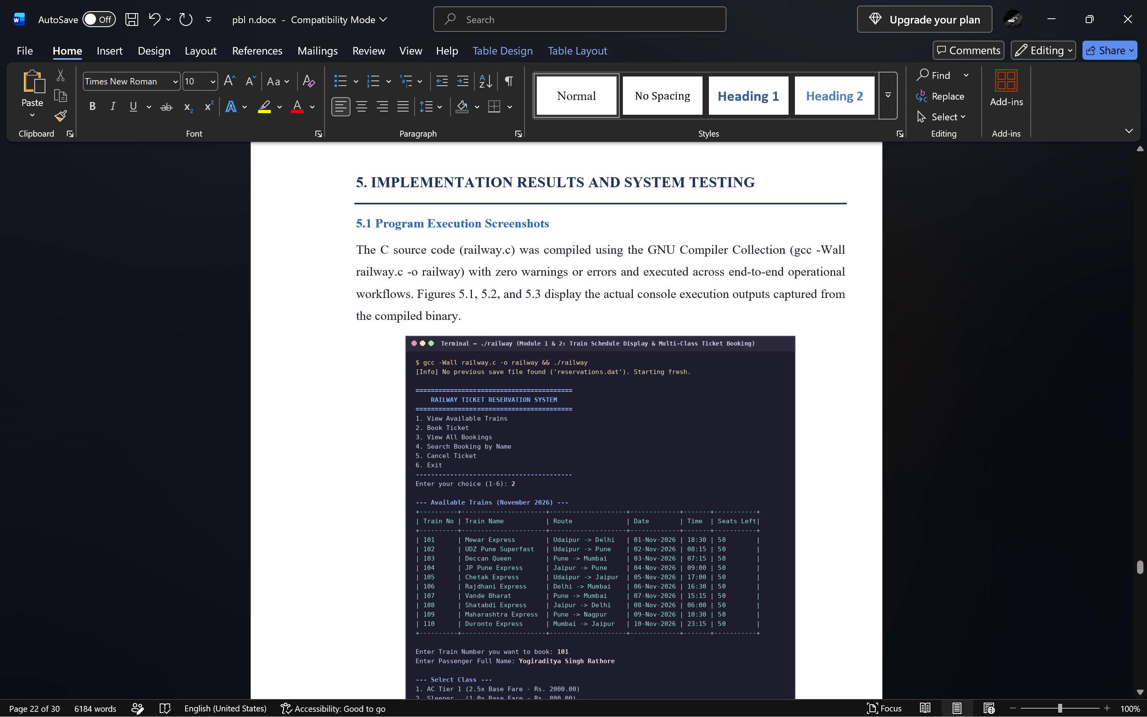
# Delete "using the GNU Compiler Collection (gcc -Wall railway.c -o railway)" from the opening sentence of section 5.1.
pyautogui.moveTo(597, 250); pyautogui.dragTo(496, 278)
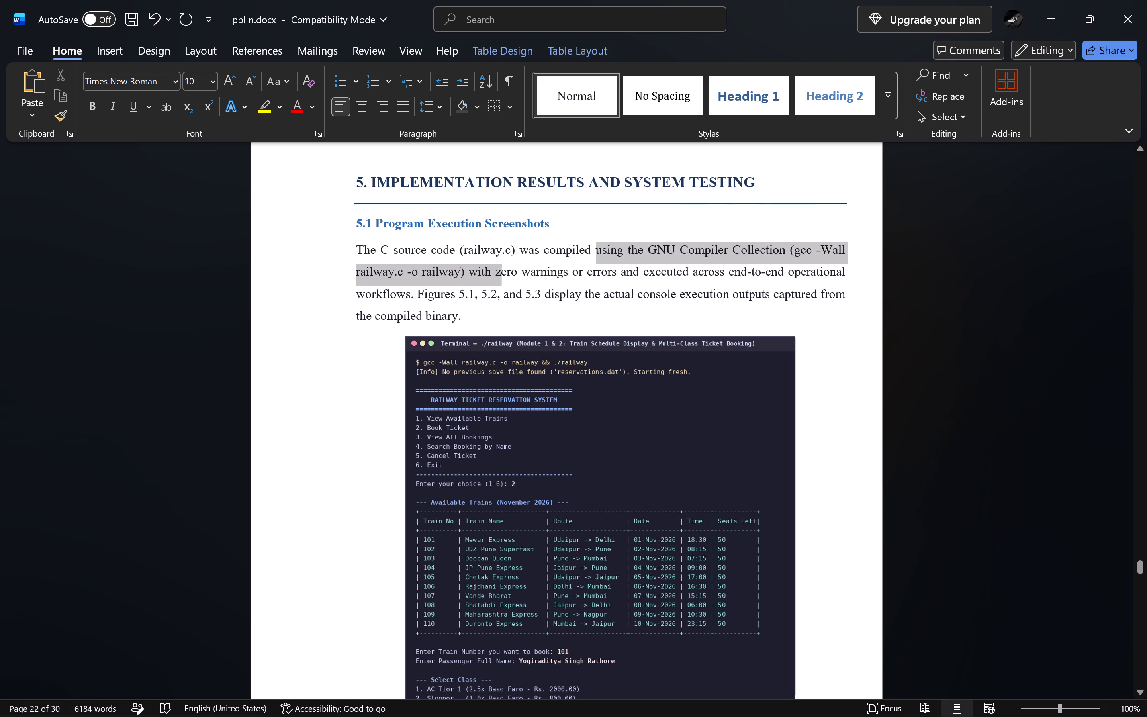
pyautogui.moveTo(496, 278); pyautogui.dragTo(470, 272)
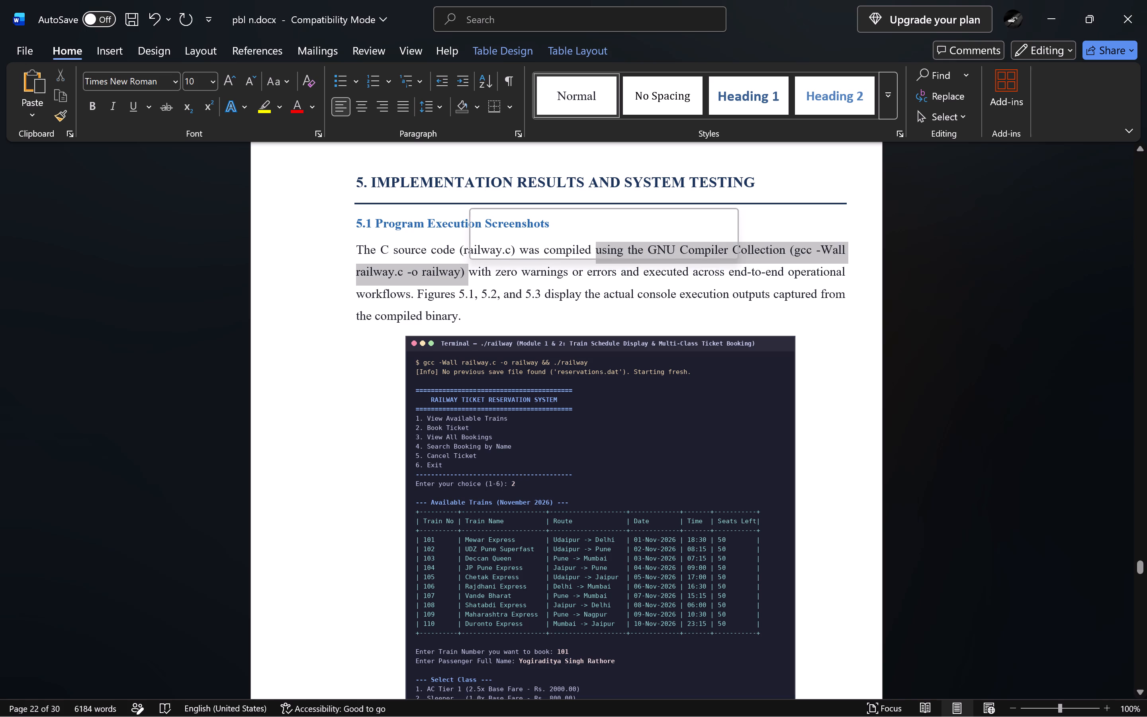
pyautogui.press('BackSpace')
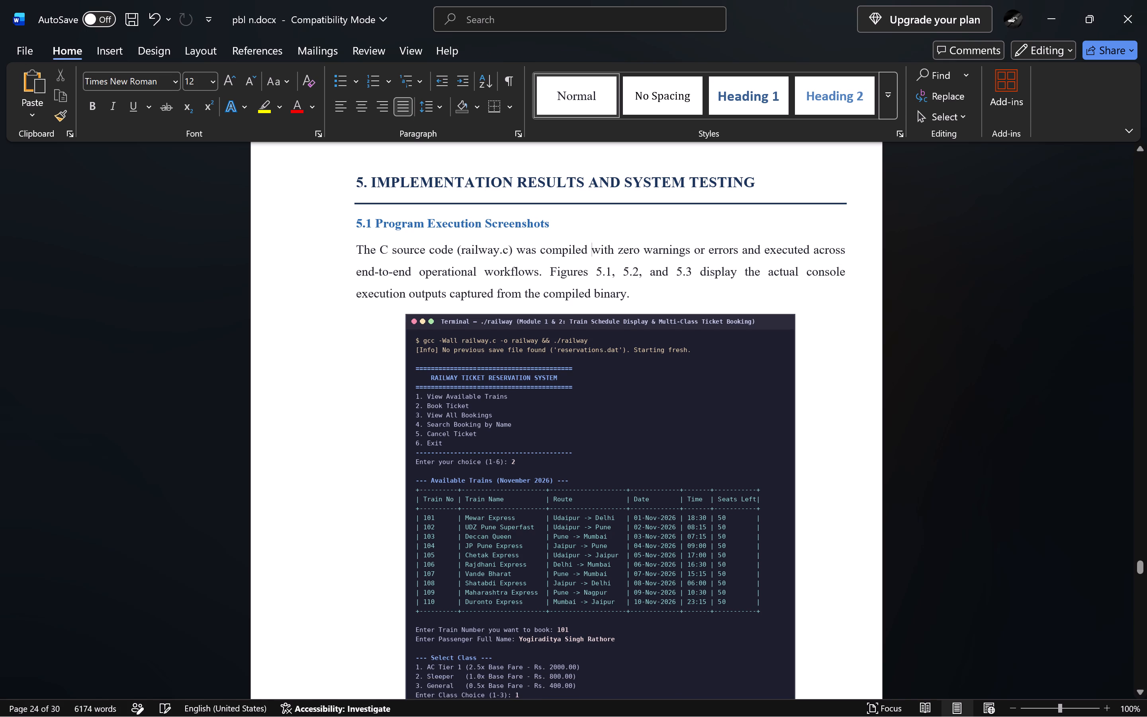
# Look through the program execution screenshots in Figures 5.1 to 5.3, up to the start of section 5.2.
pyautogui.scroll(-1, 824, 333)
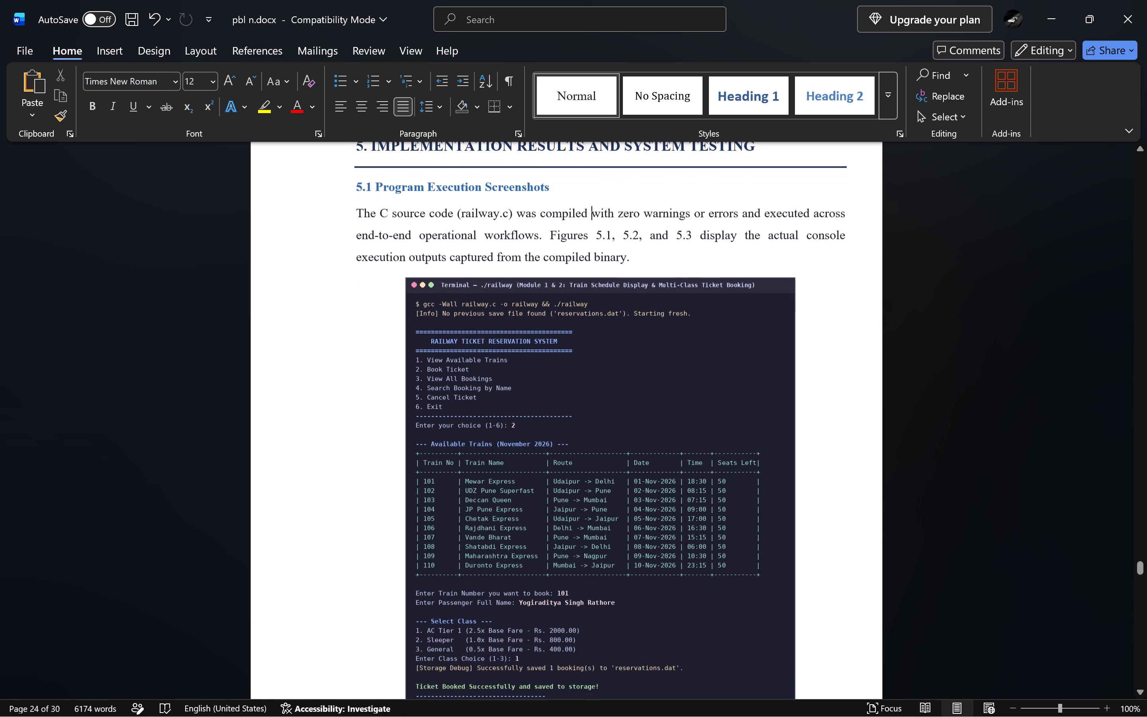
pyautogui.scroll(-4, 825, 334)
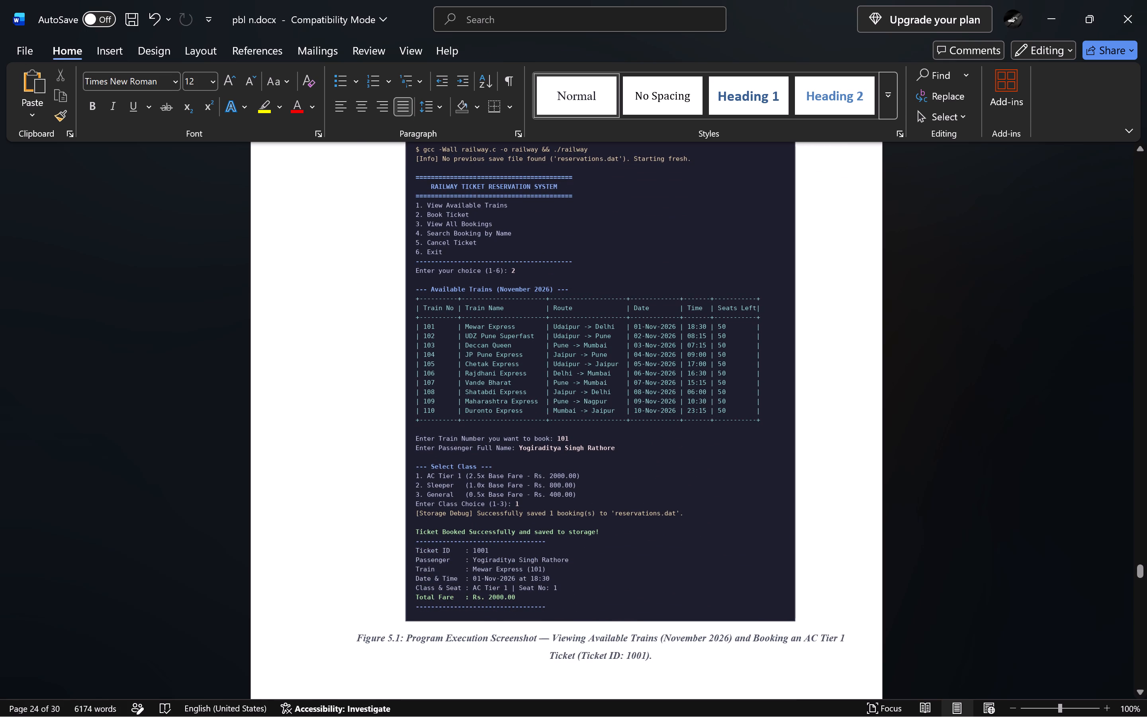
pyautogui.scroll(-6, 826, 335)
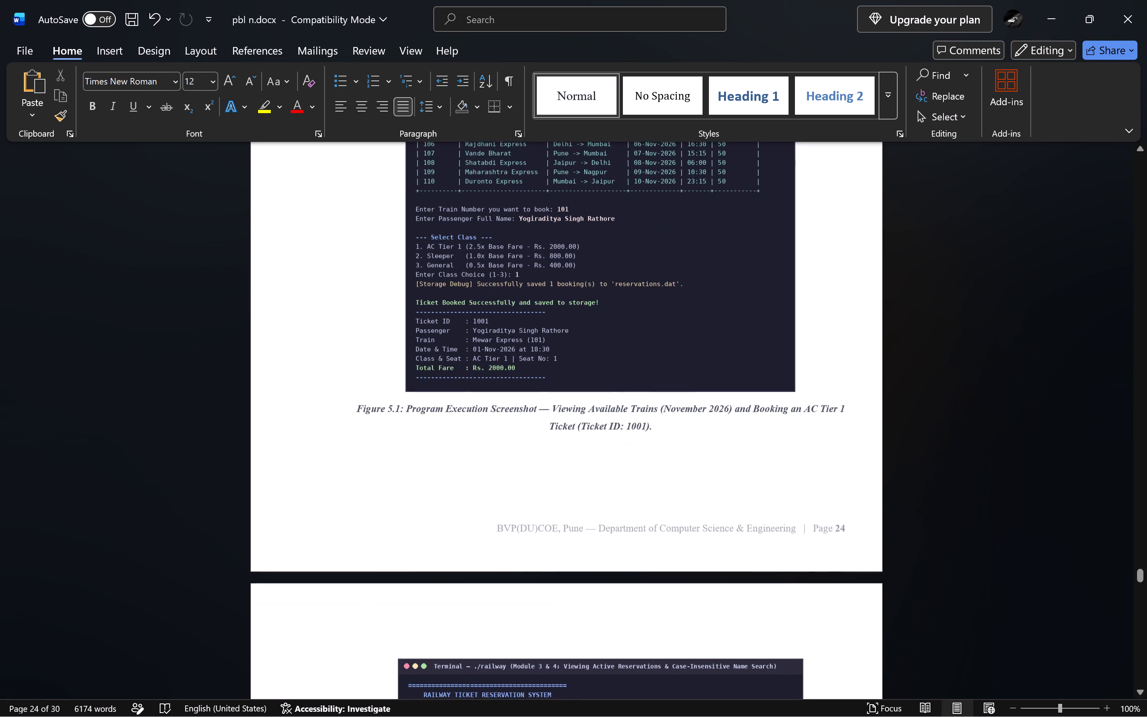
pyautogui.scroll(-8, 826, 336)
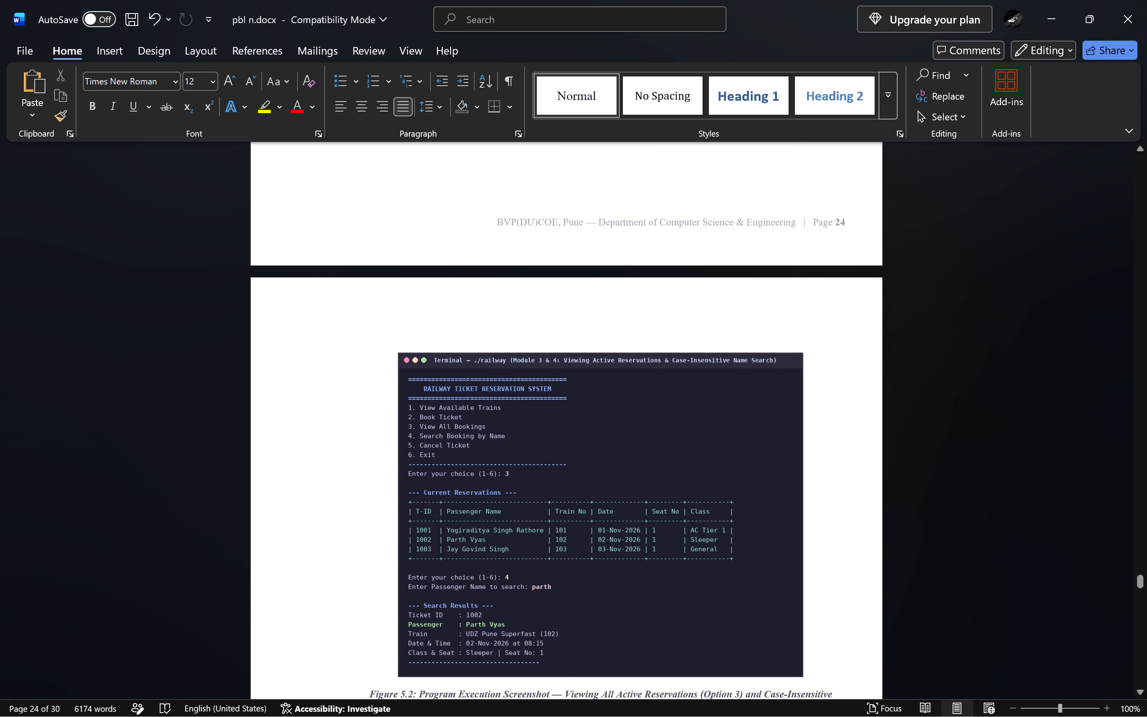
pyautogui.scroll(-11, 826, 335)
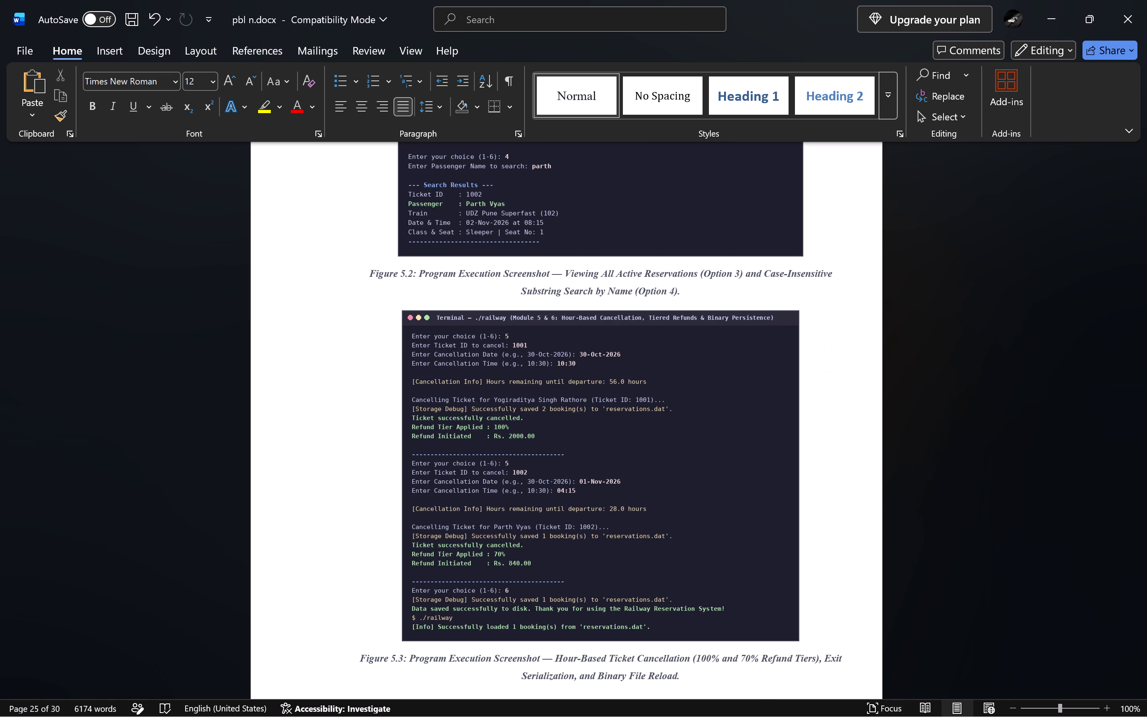
pyautogui.scroll(-5, 661, 326)
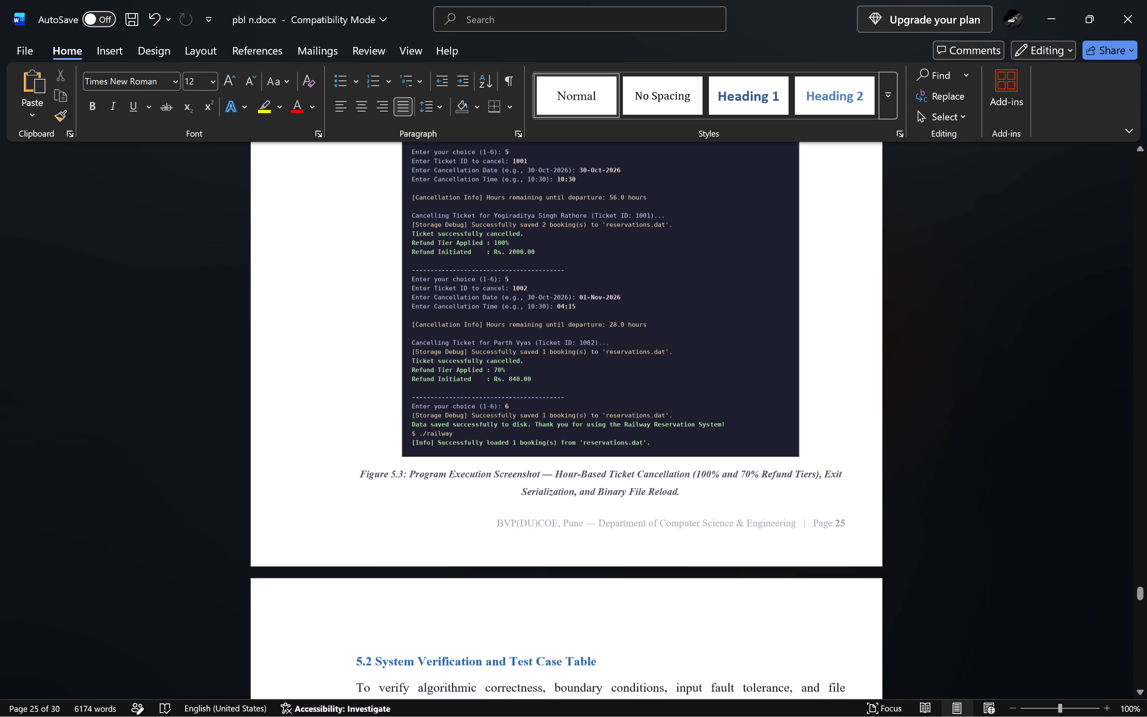
pyautogui.scroll(-4, 662, 327)
# Look back from section 5.2 through the execution screenshots and Worked Example 3 to section 4.7 and the Worked Example 2 fare cases.
pyautogui.scroll(13, 662, 327)
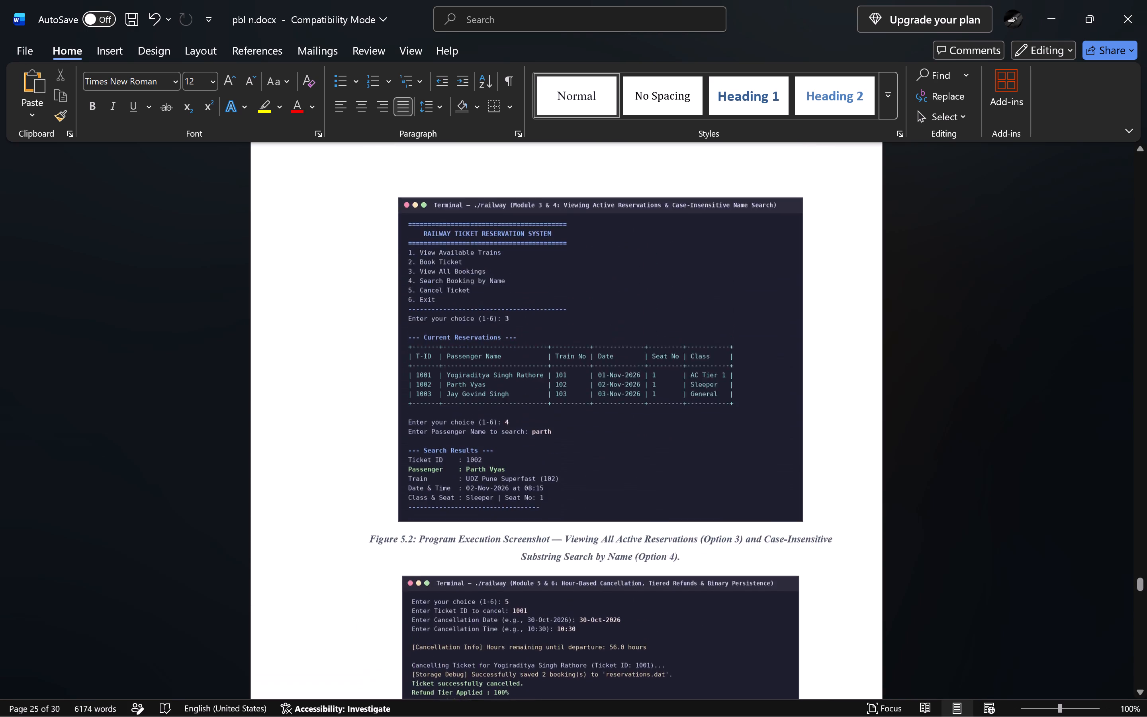
pyautogui.scroll(20, 662, 327)
pyautogui.scroll(9, 662, 327)
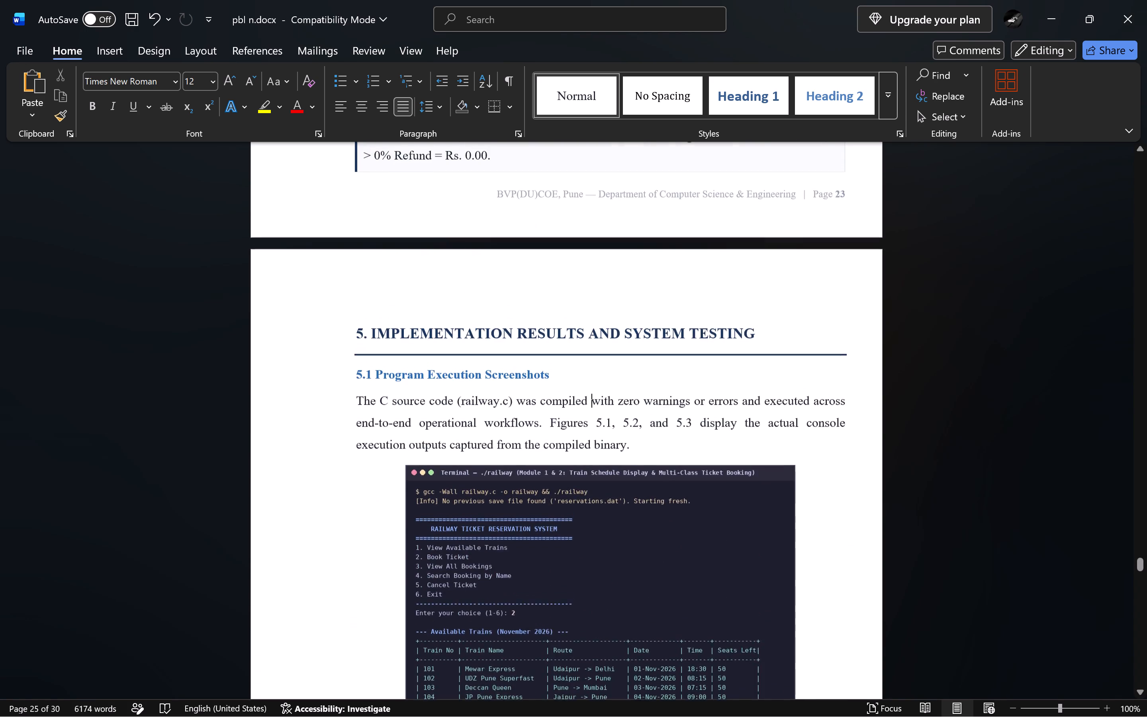
pyautogui.scroll(8, 662, 327)
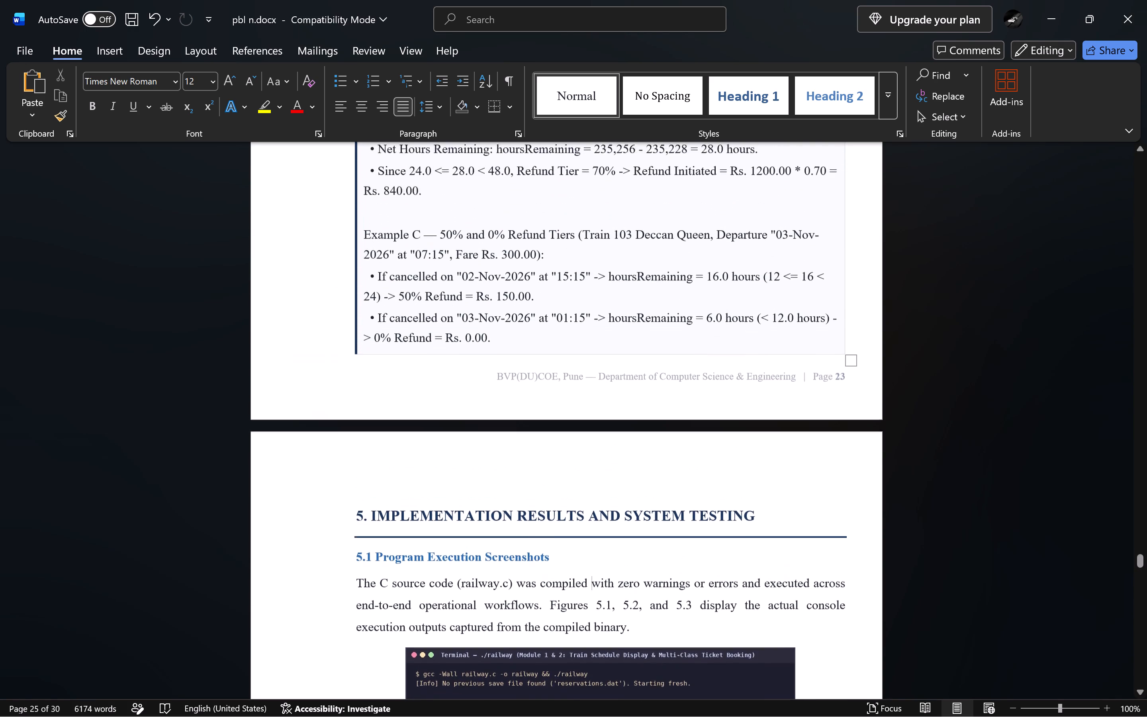
pyautogui.scroll(5, 662, 327)
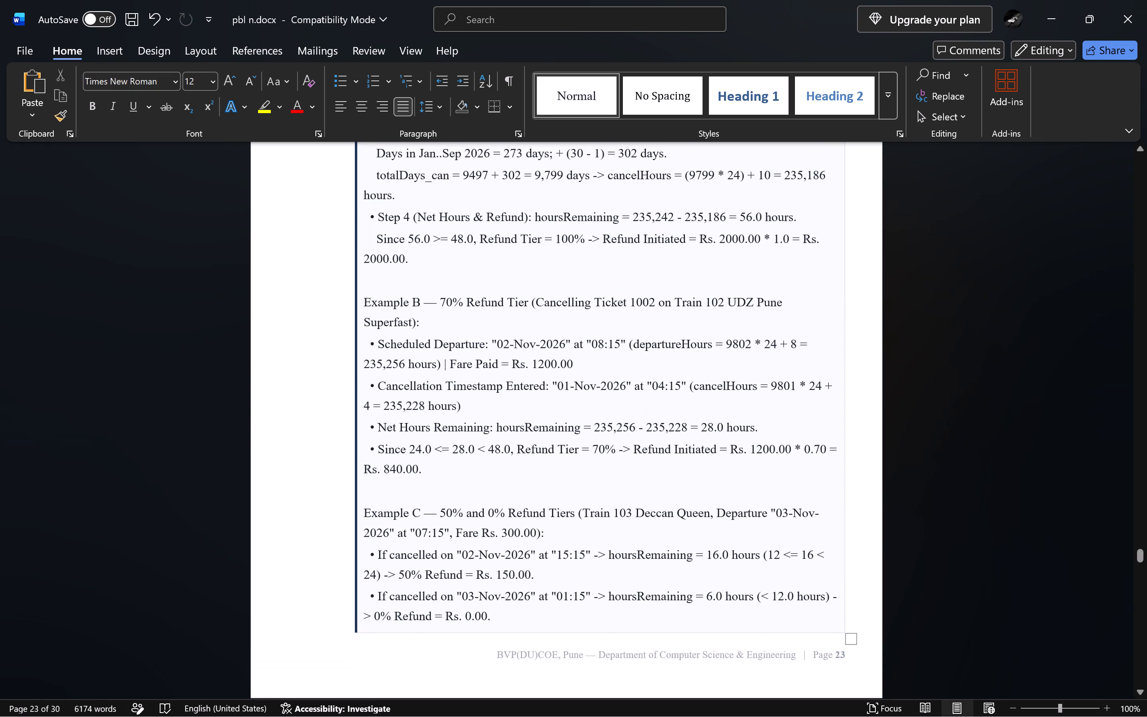
pyautogui.scroll(6, 662, 327)
pyautogui.scroll(-8, 663, 327)
pyautogui.scroll(7, 663, 327)
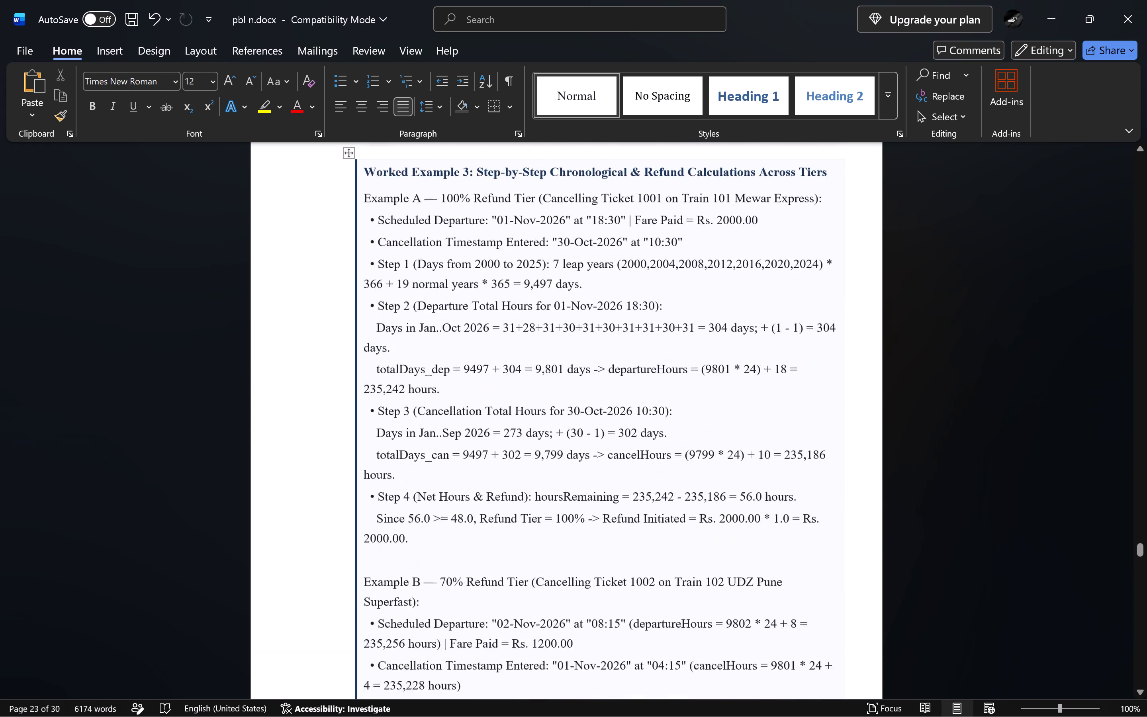
pyautogui.scroll(16, 663, 327)
pyautogui.scroll(20, 663, 327)
pyautogui.scroll(1, 663, 327)
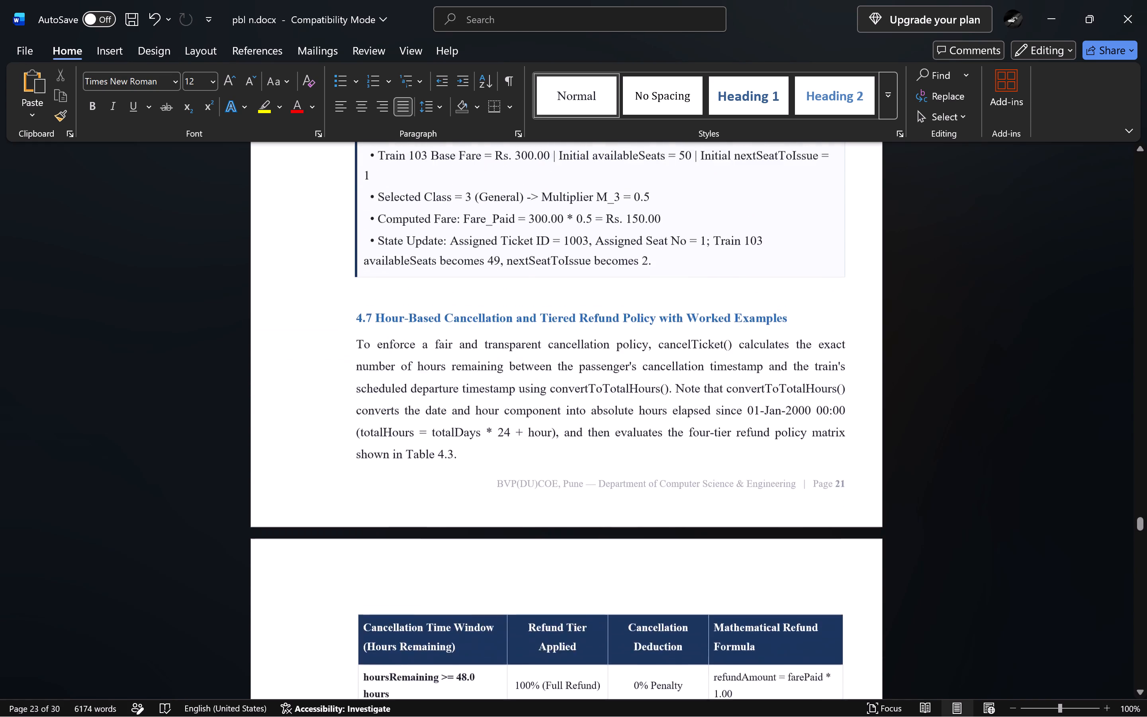
pyautogui.scroll(7, 663, 327)
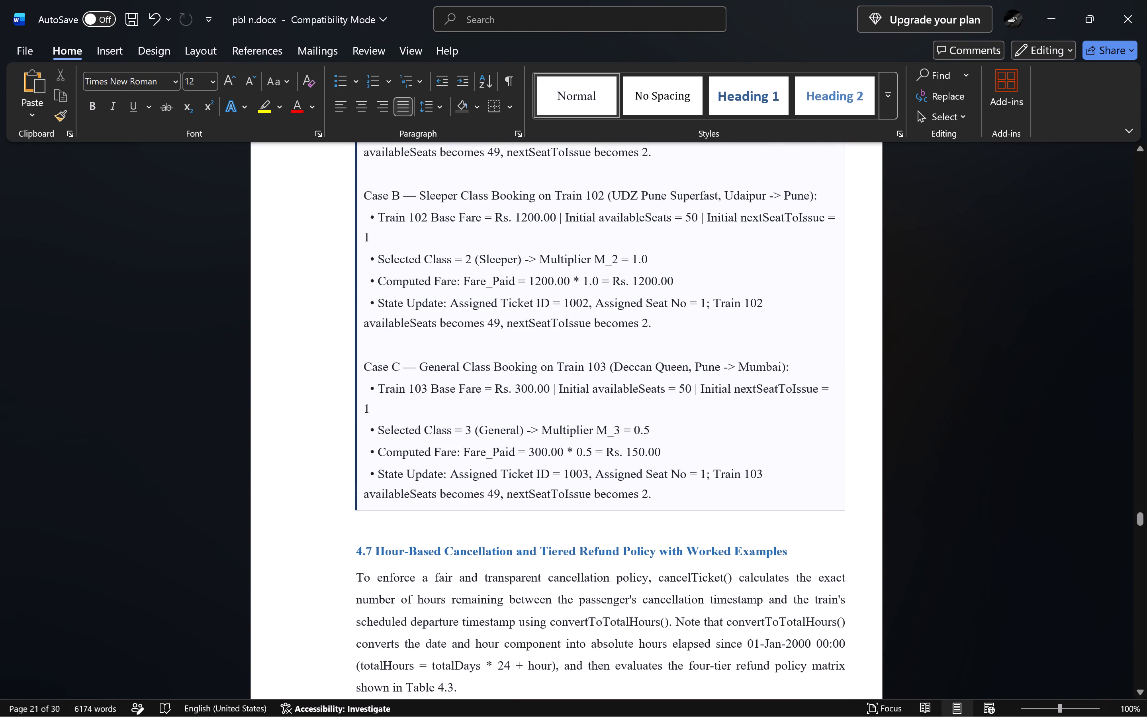
pyautogui.scroll(-2, 663, 327)
pyautogui.scroll(1, 663, 327)
# Check the references page, and read Worked Example 1 on binary file size through to the start of section 4.6.
pyautogui.middleClick(663, 327)
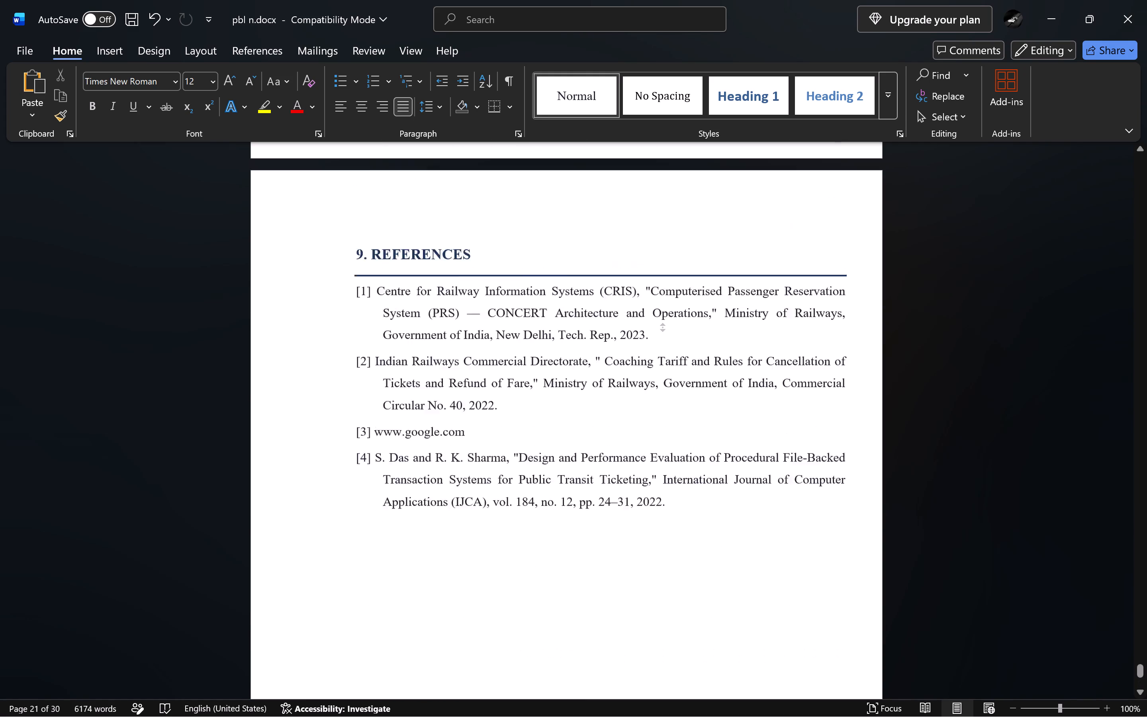
pyautogui.middleClick(648, 409)
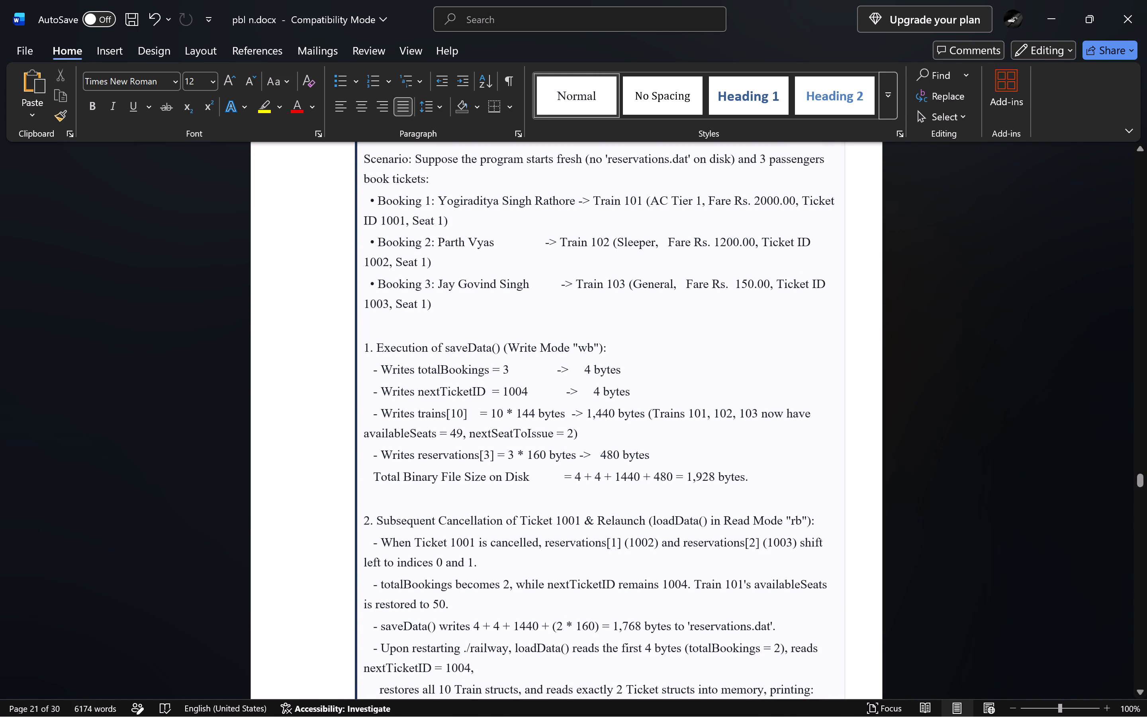
pyautogui.scroll(3, 648, 409)
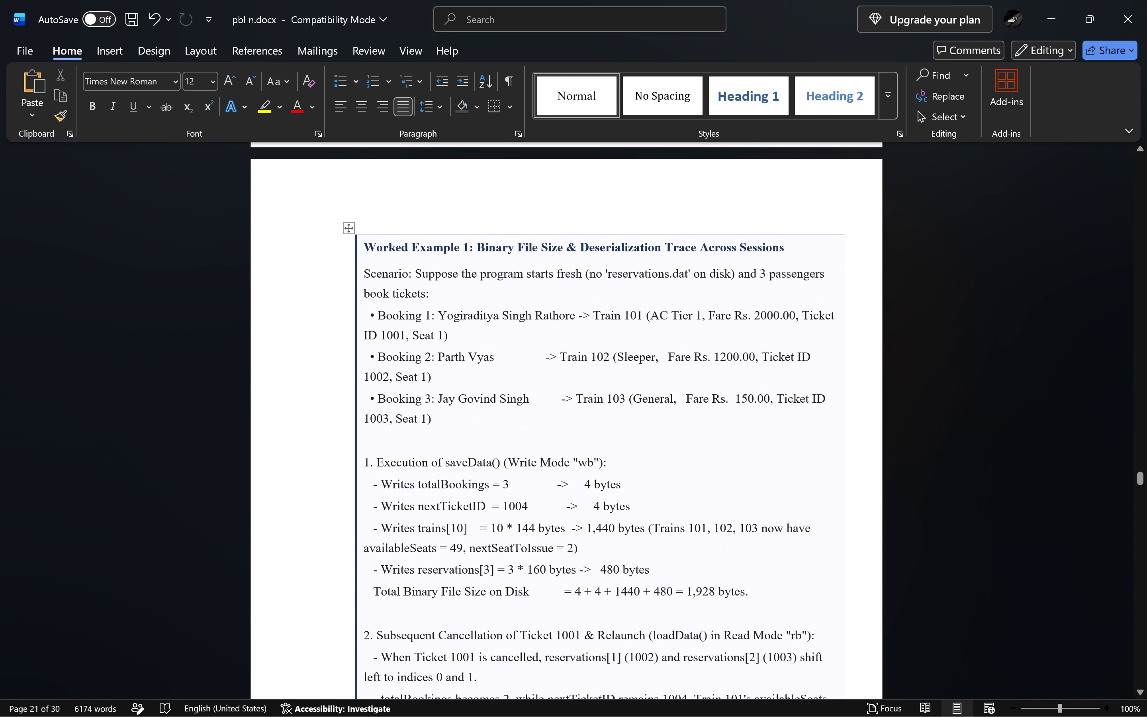
pyautogui.scroll(-3, 648, 409)
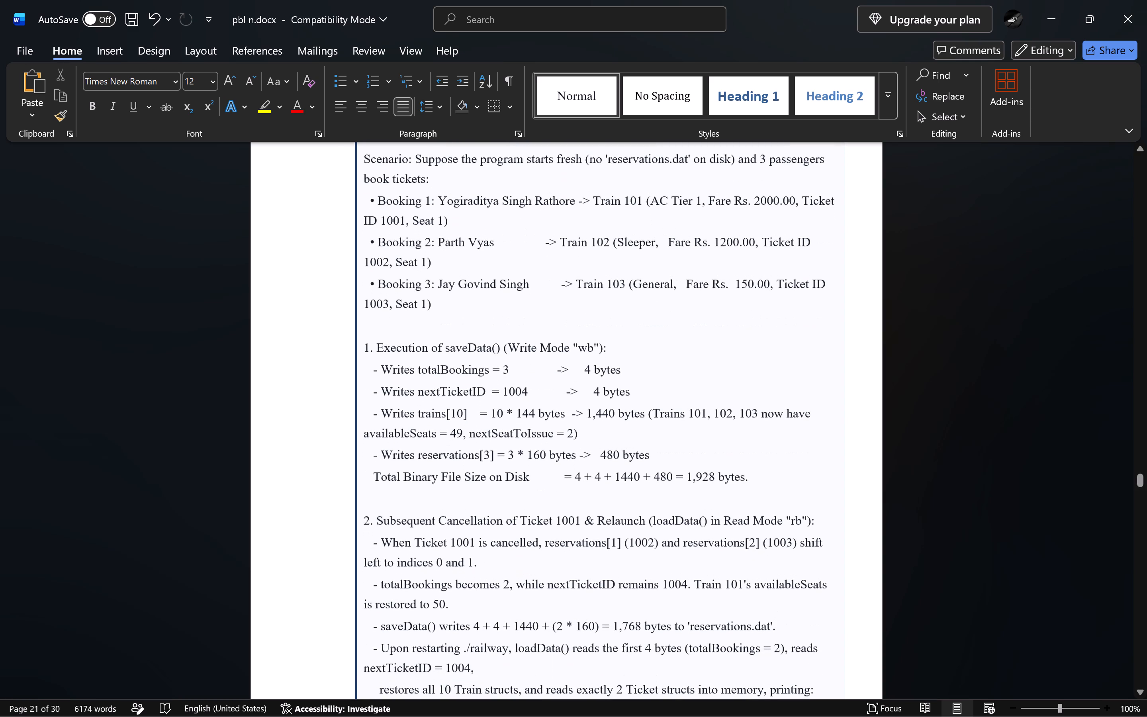
pyautogui.scroll(-9, 647, 409)
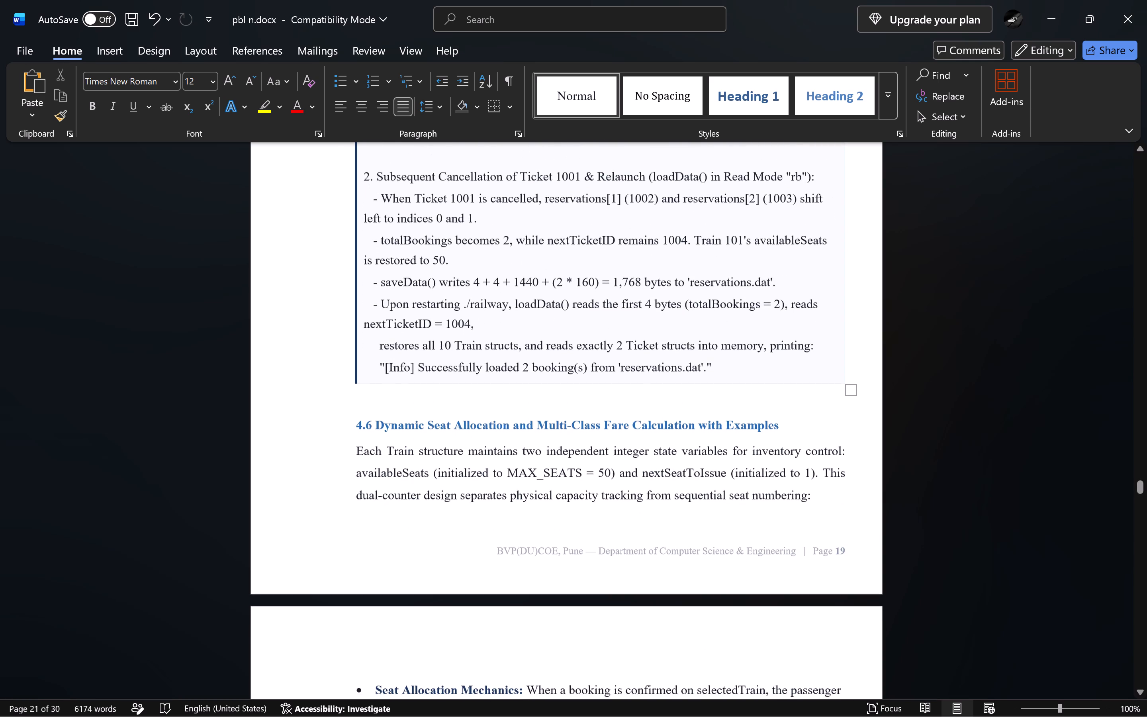
pyautogui.scroll(4, 646, 409)
pyautogui.scroll(-8, 646, 409)
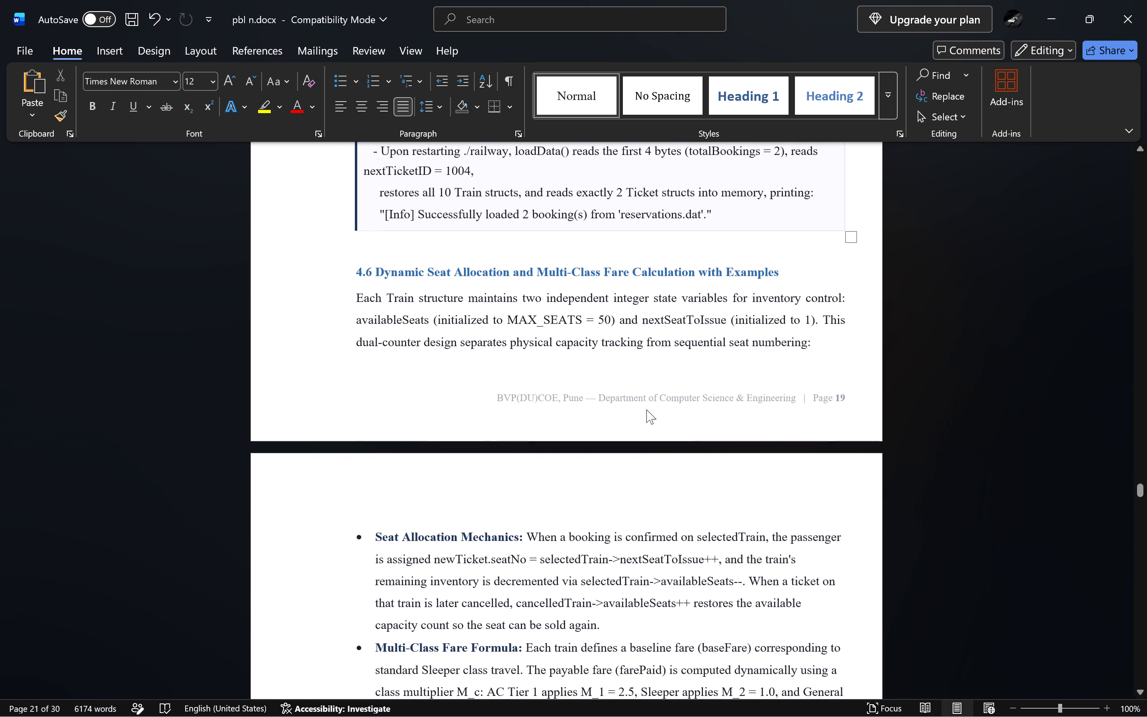
# Review the pages from section 4.6 through Worked Example 2, the refund tier table and Worked Example 3 to Figure 5.1.
pyautogui.scroll(-1, 646, 409)
pyautogui.scroll(-20, 646, 409)
pyautogui.scroll(-15, 646, 409)
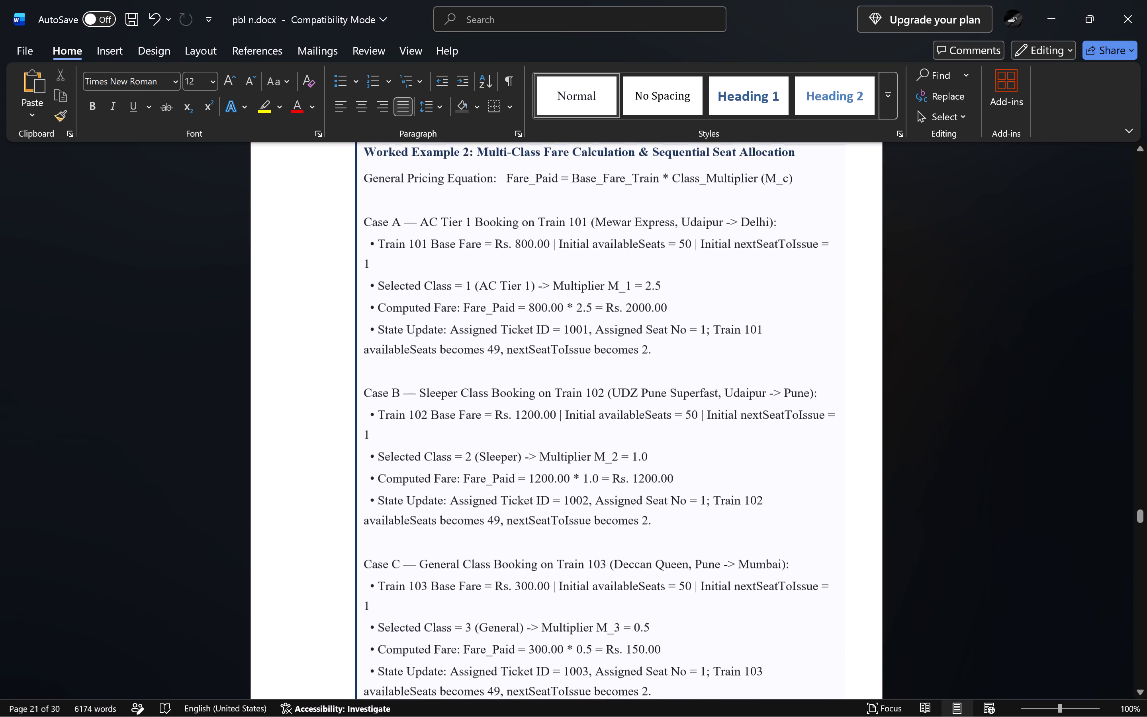
pyautogui.scroll(-20, 646, 409)
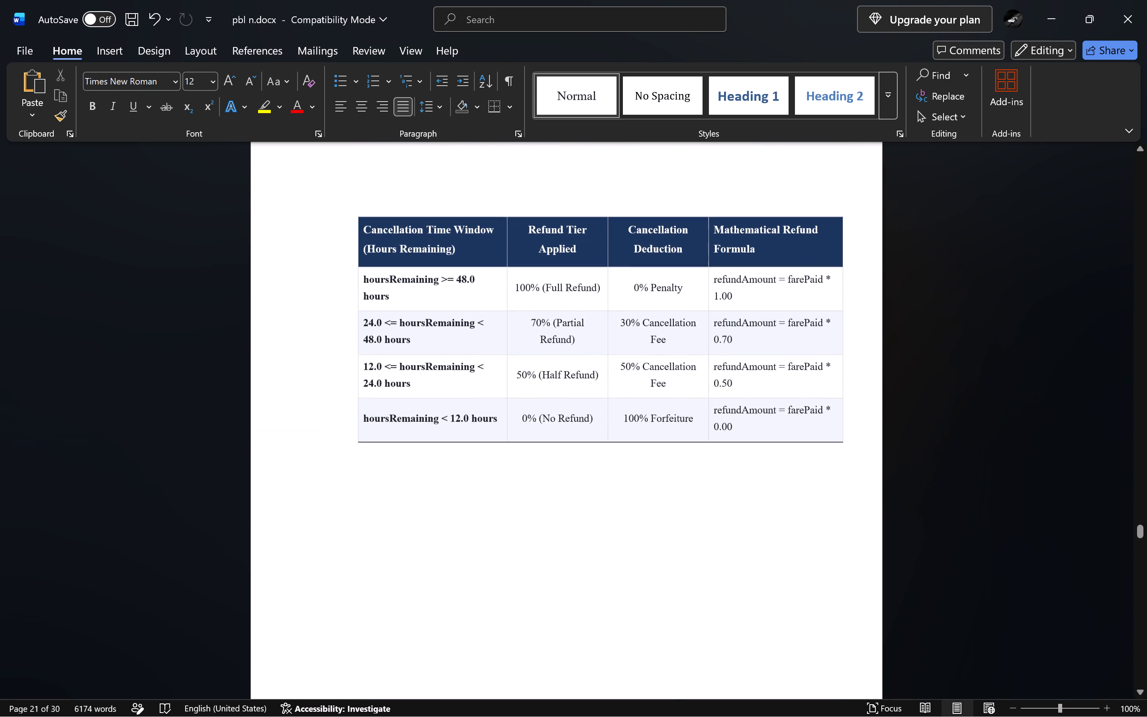
pyautogui.scroll(-17, 646, 409)
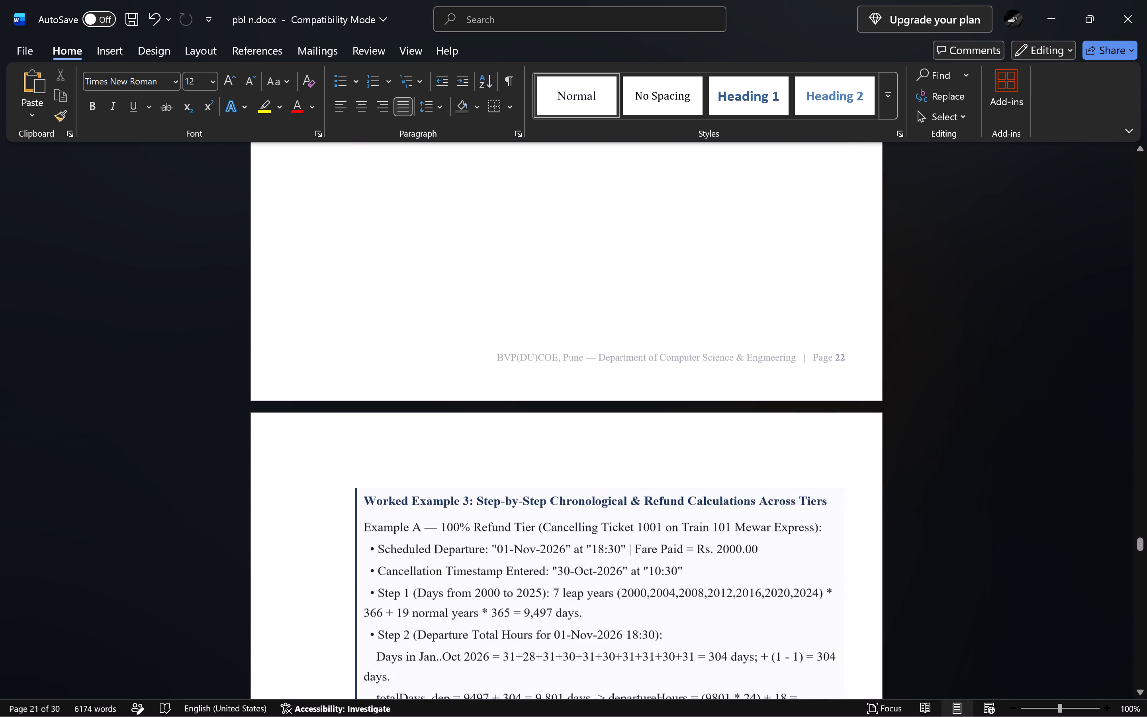
pyautogui.scroll(-16, 646, 409)
pyautogui.scroll(-14, 646, 409)
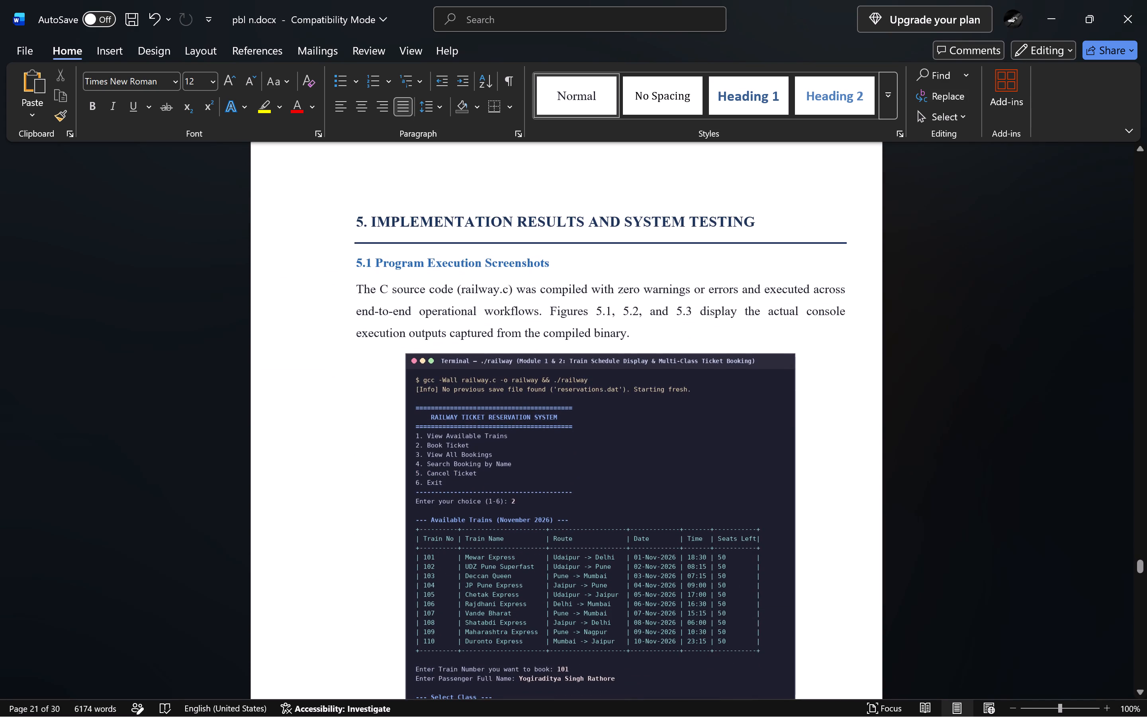
pyautogui.scroll(-1, 647, 401)
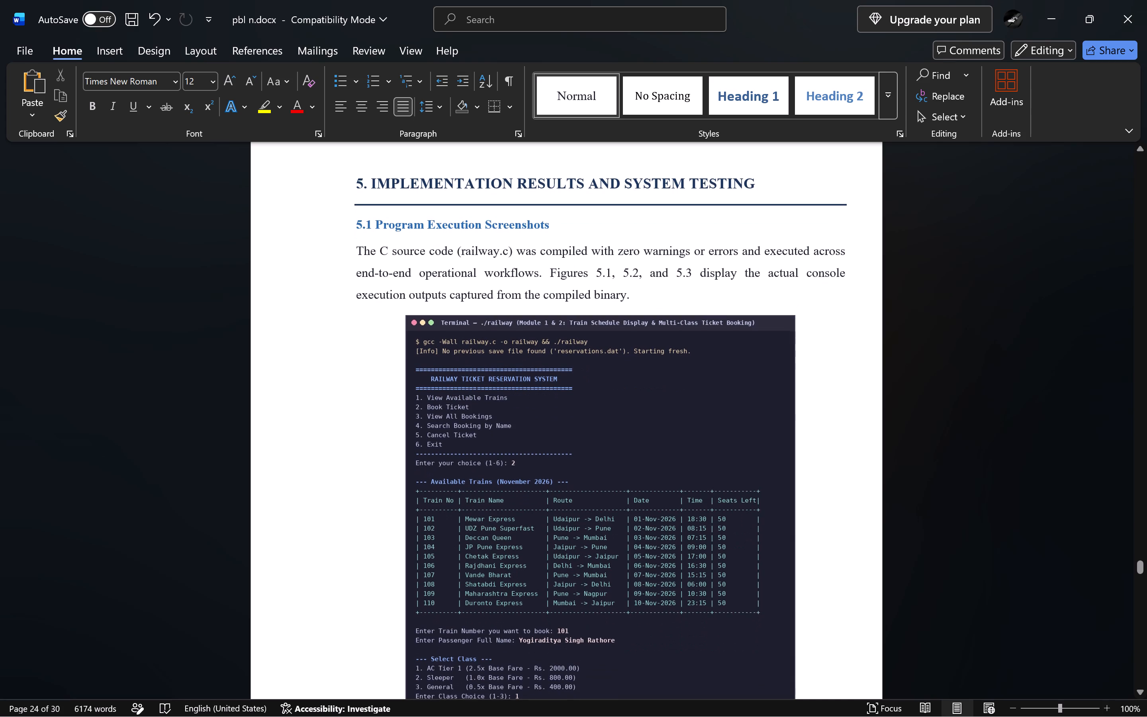
pyautogui.scroll(-4, 647, 401)
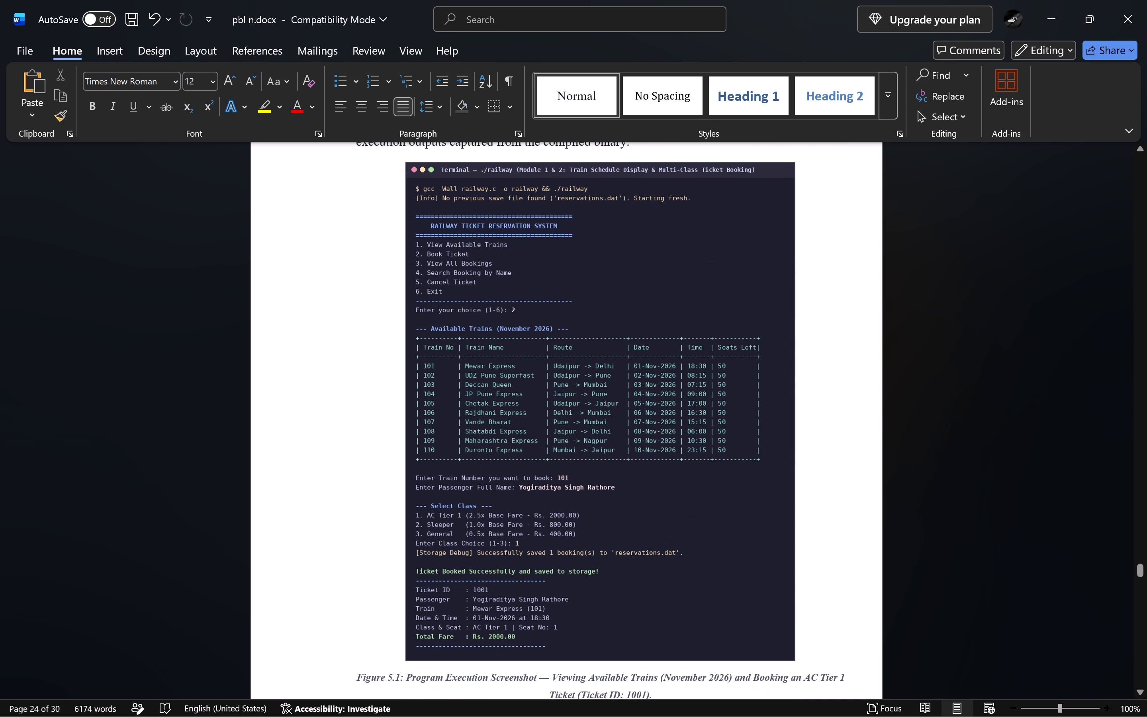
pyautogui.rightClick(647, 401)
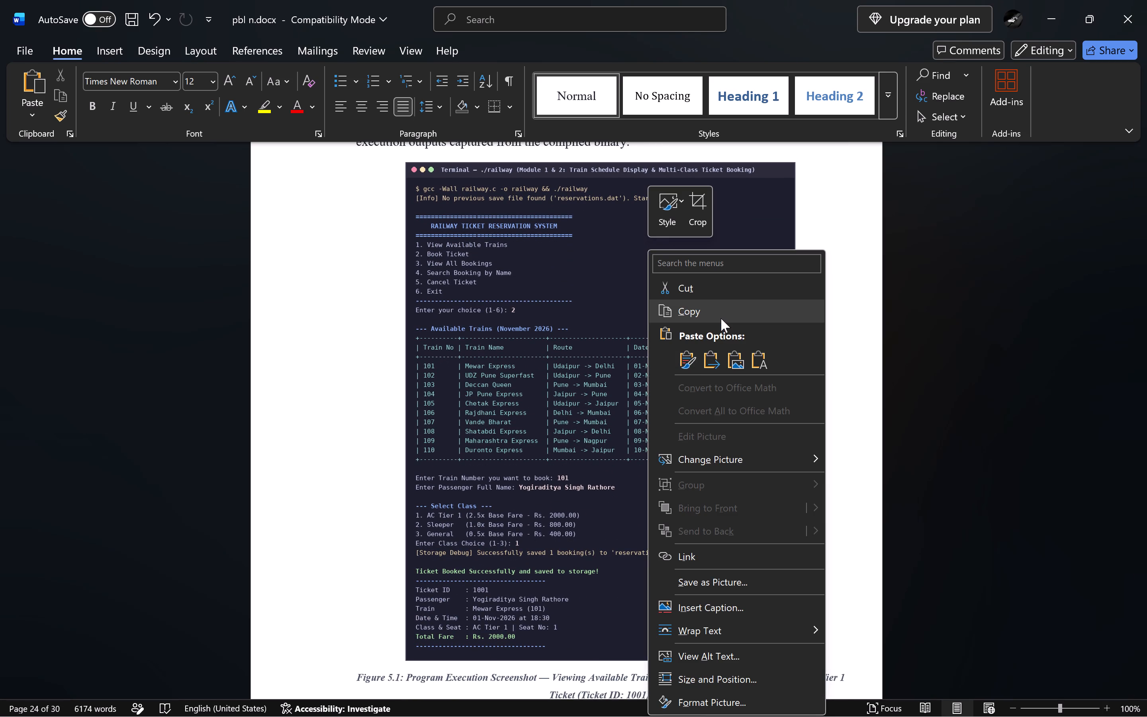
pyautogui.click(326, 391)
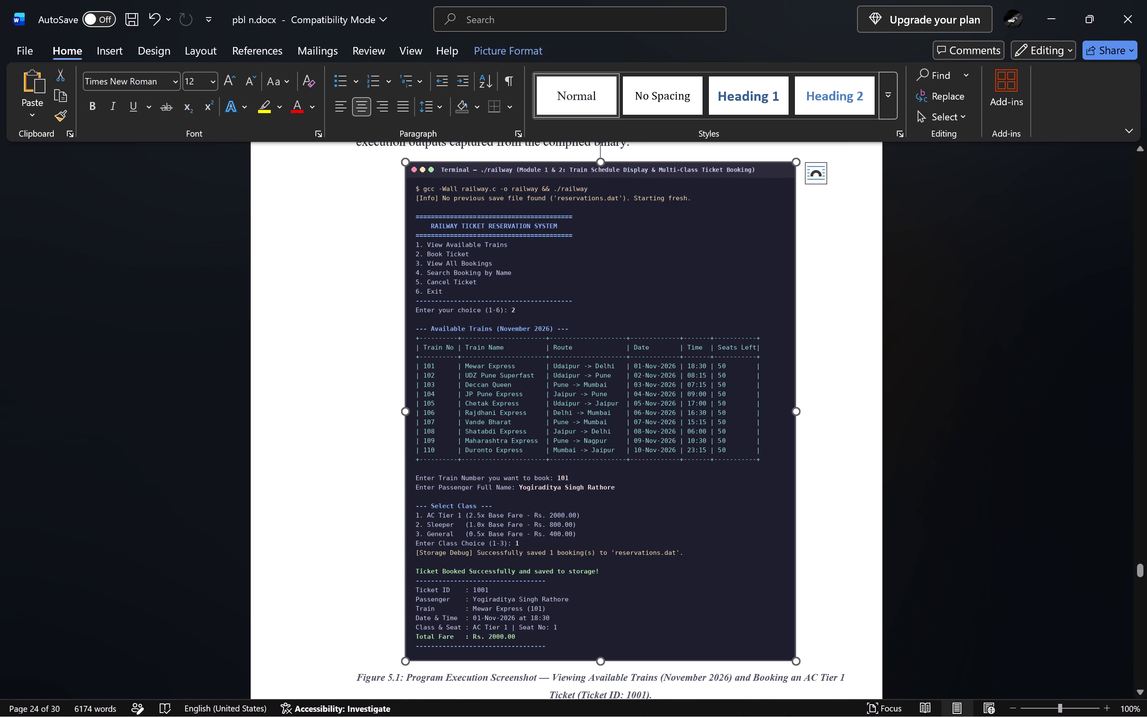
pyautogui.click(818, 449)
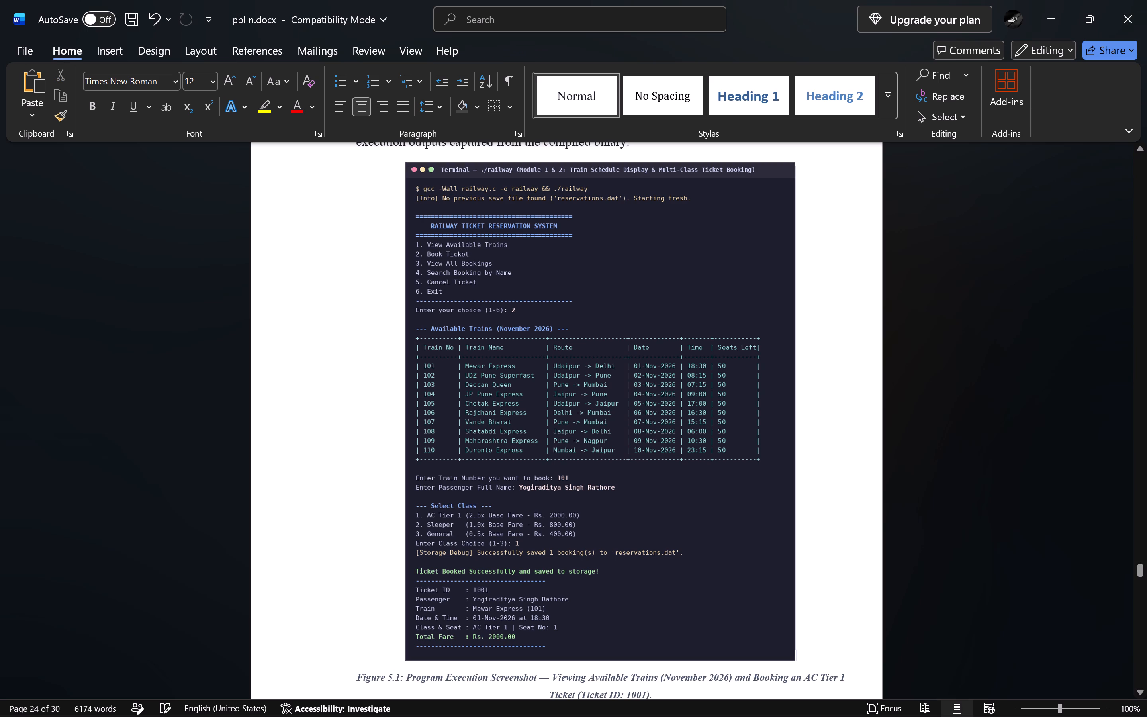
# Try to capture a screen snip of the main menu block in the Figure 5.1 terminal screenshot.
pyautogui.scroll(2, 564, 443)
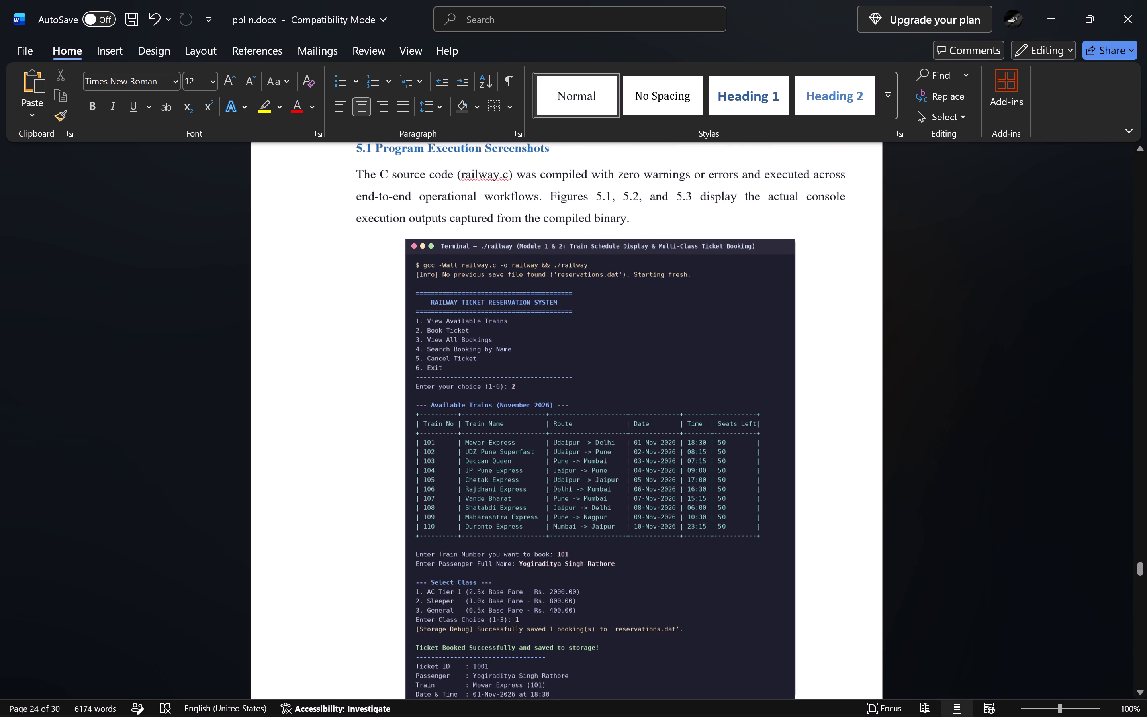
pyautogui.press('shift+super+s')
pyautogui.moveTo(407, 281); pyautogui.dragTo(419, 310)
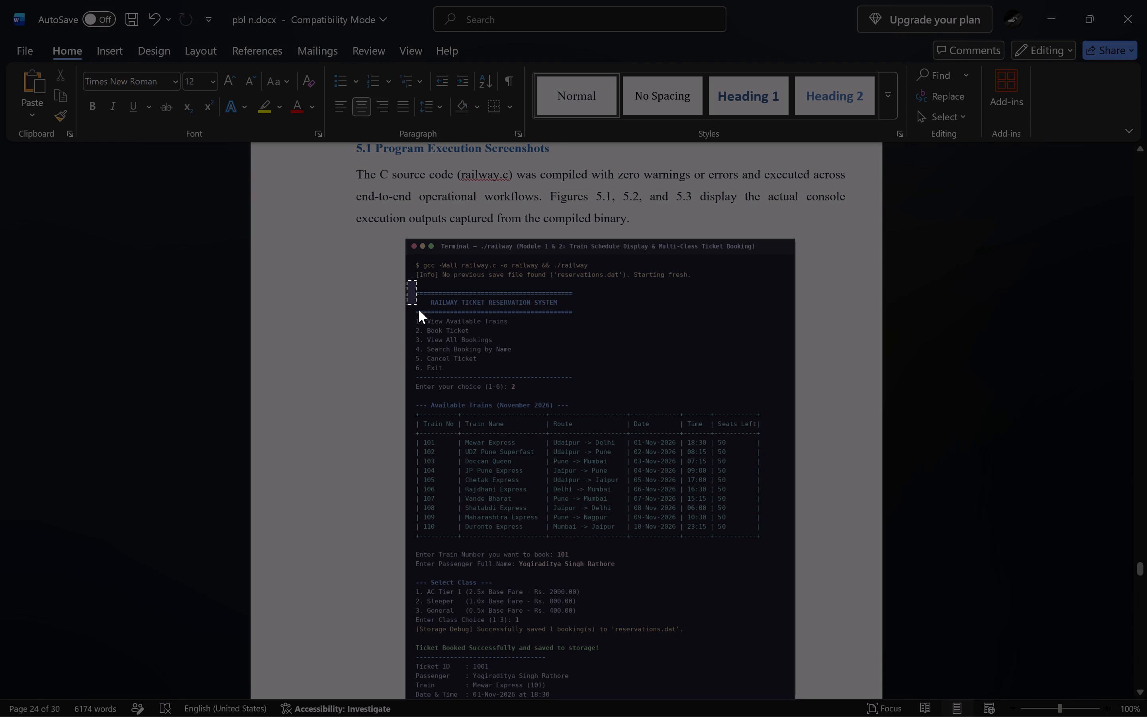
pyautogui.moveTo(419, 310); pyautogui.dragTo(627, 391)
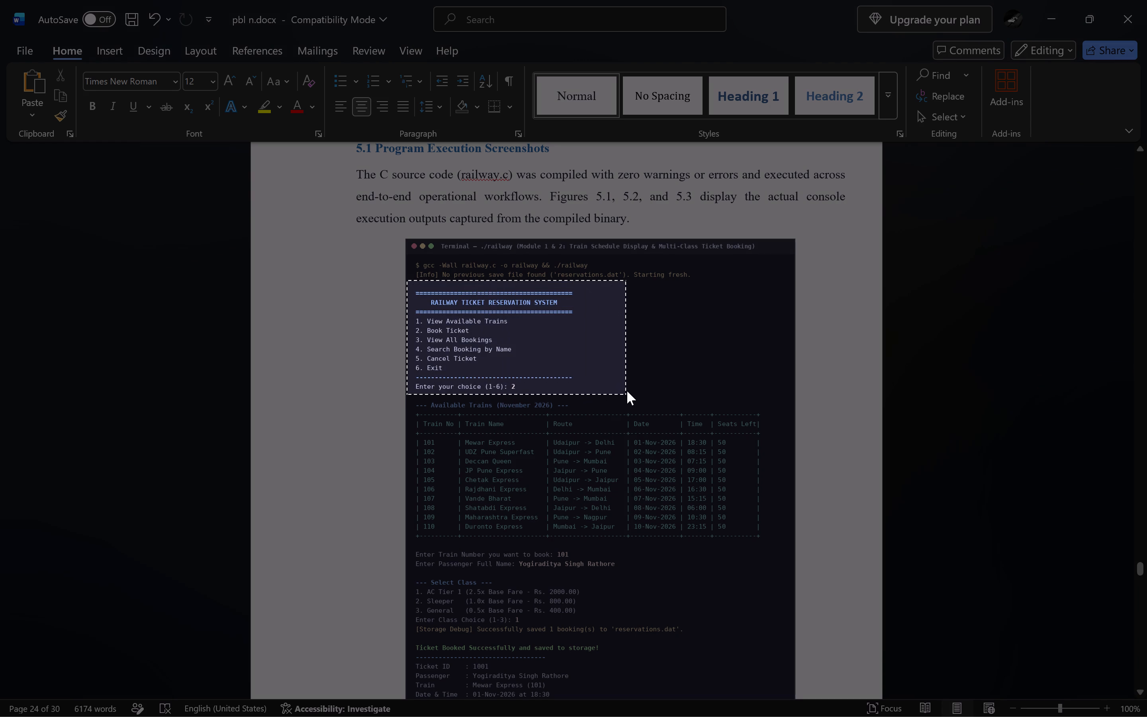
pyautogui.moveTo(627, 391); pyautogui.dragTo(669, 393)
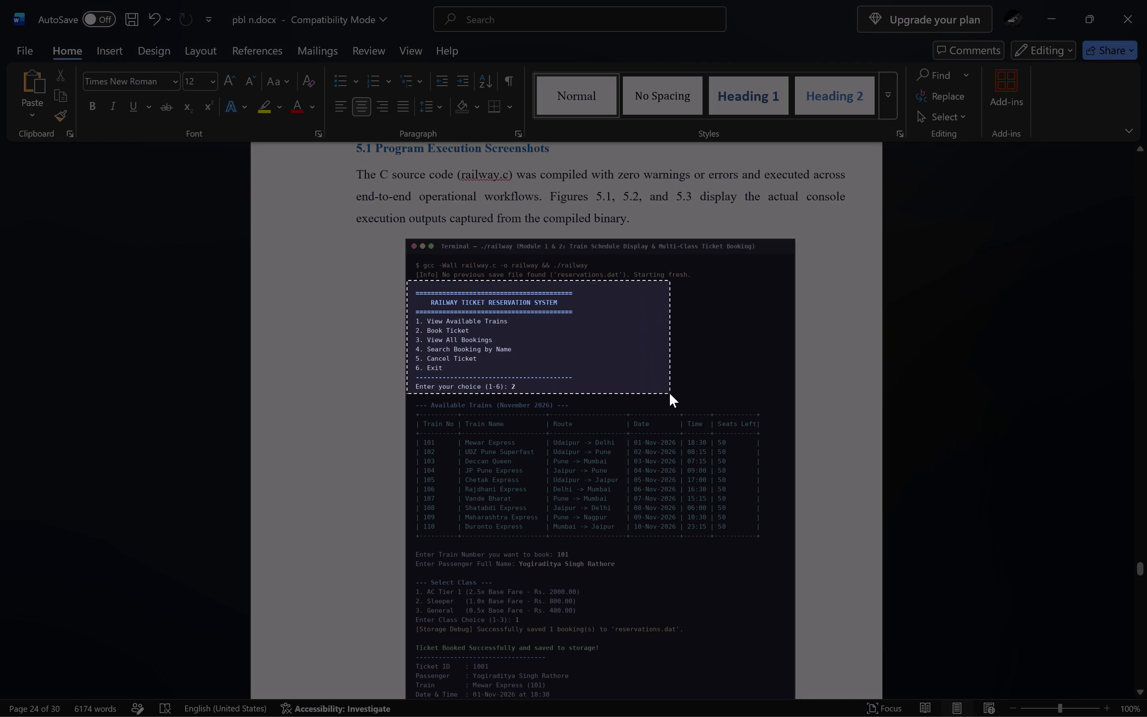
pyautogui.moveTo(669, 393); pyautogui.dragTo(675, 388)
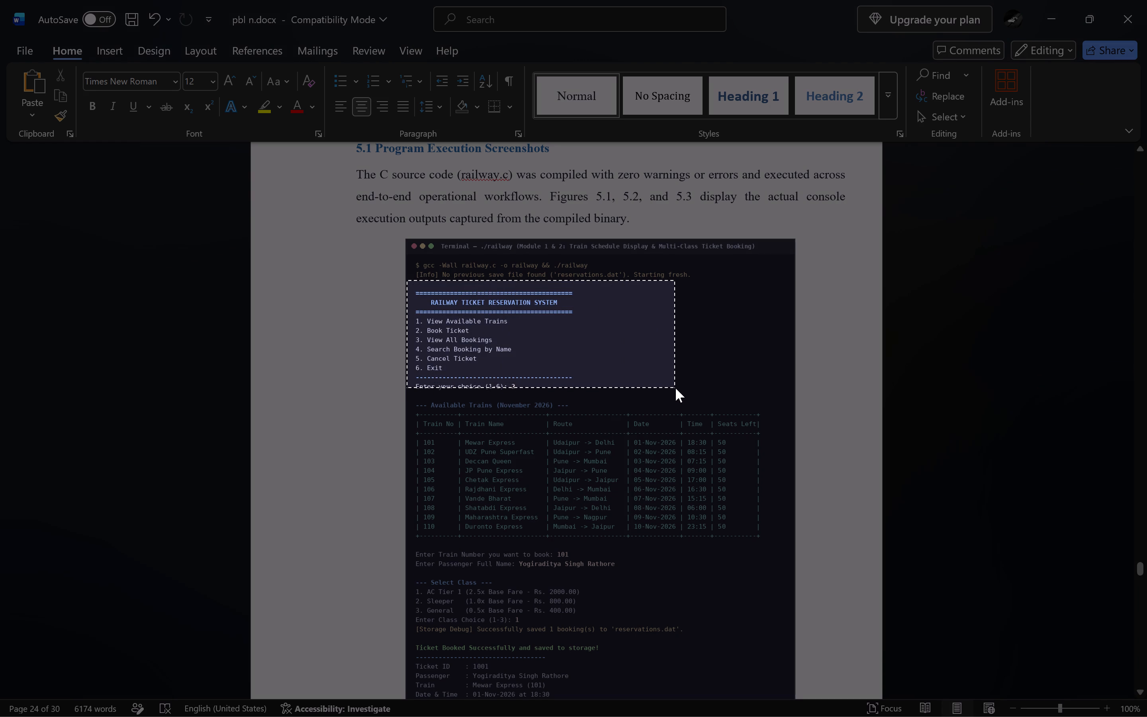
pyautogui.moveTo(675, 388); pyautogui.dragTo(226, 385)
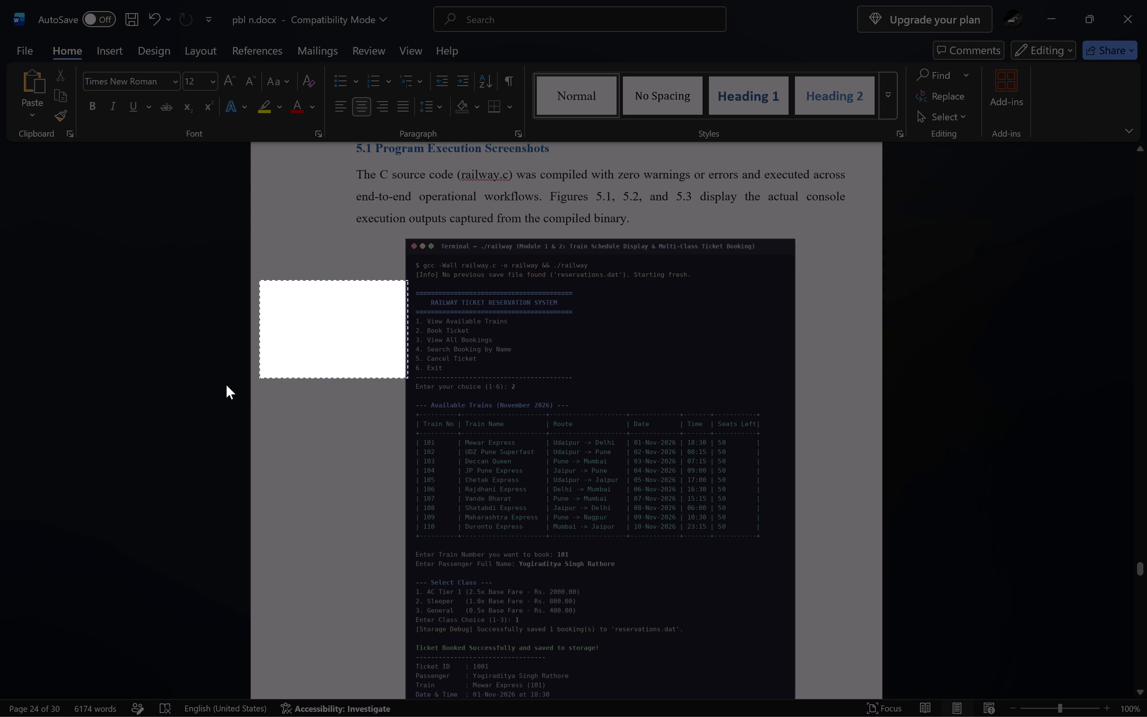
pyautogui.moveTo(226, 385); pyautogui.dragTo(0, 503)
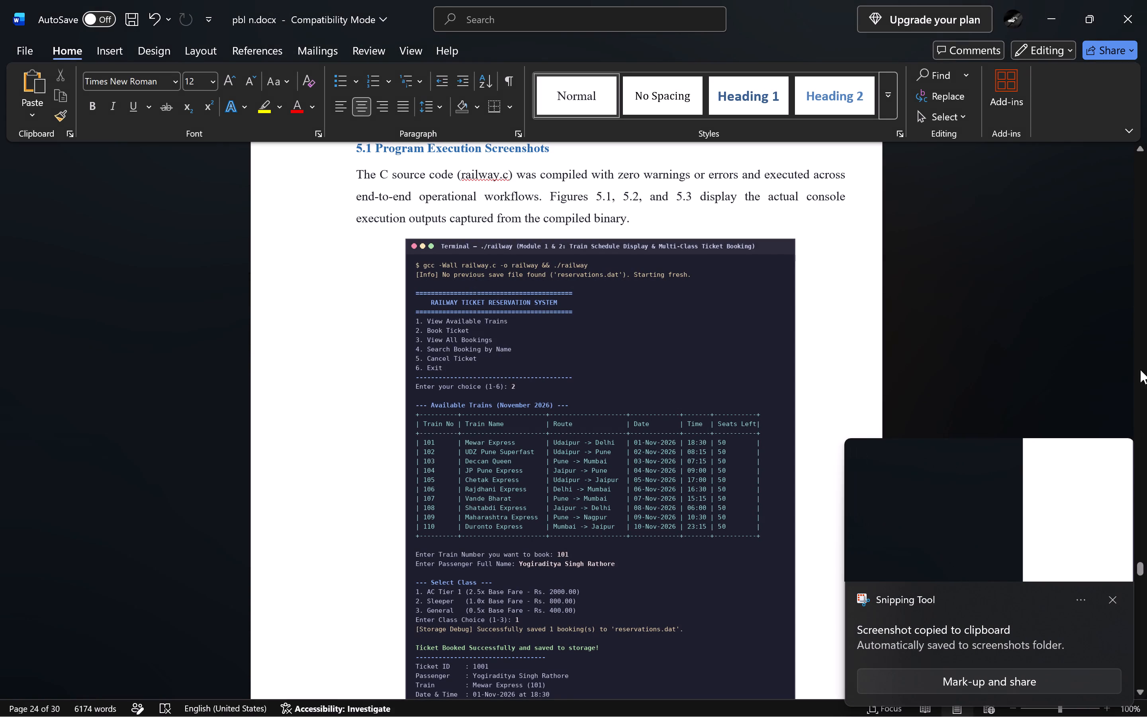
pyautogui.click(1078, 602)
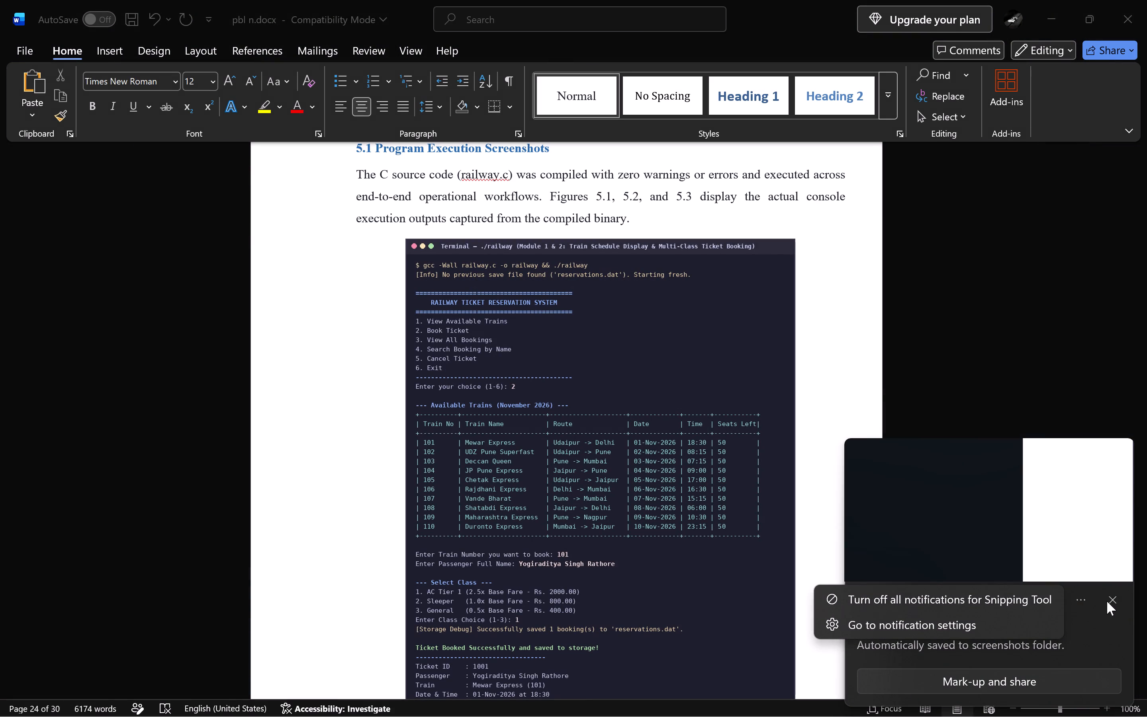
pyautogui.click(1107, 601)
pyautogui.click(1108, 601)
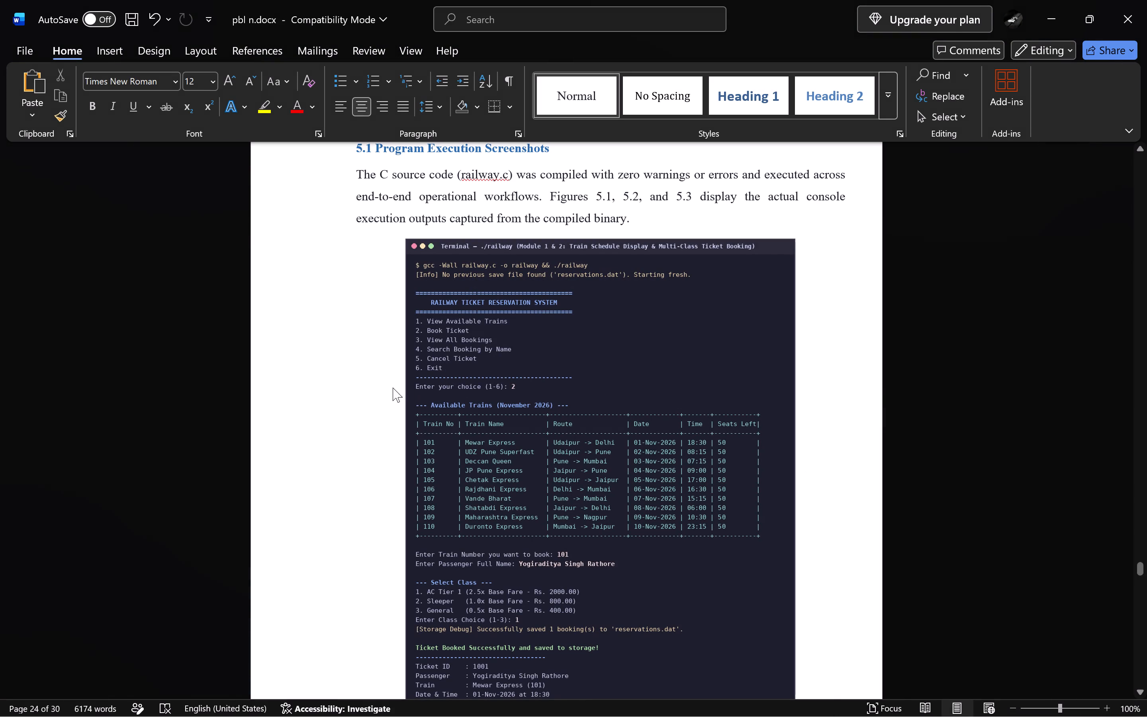
# Review Worked Example 3's refund calculations alongside the section 5.1 introduction and the execution screenshots up to Figure 5.2.
pyautogui.scroll(12, 424, 397)
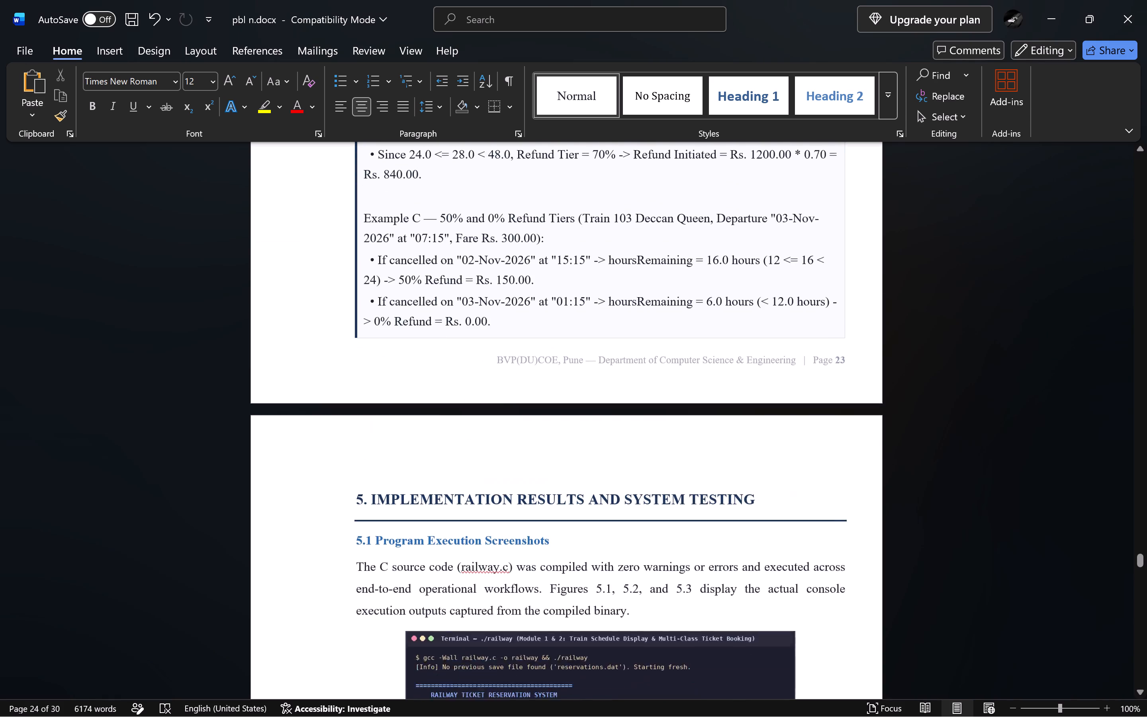
pyautogui.scroll(17, 424, 397)
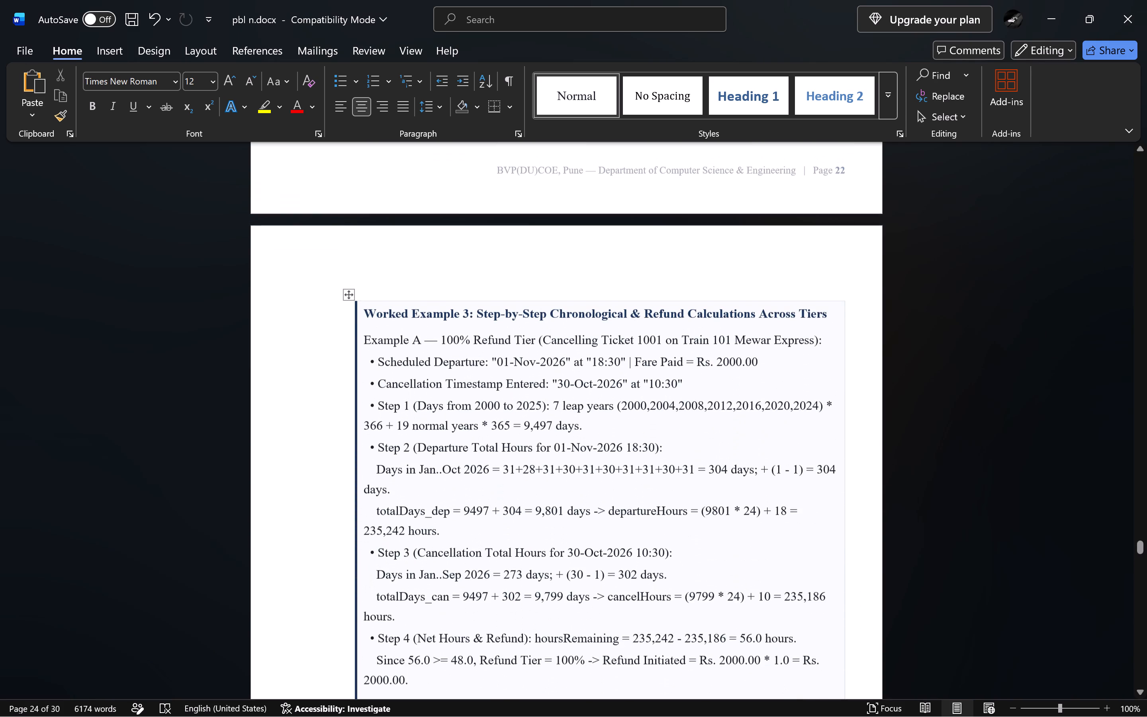
pyautogui.scroll(-4, 424, 397)
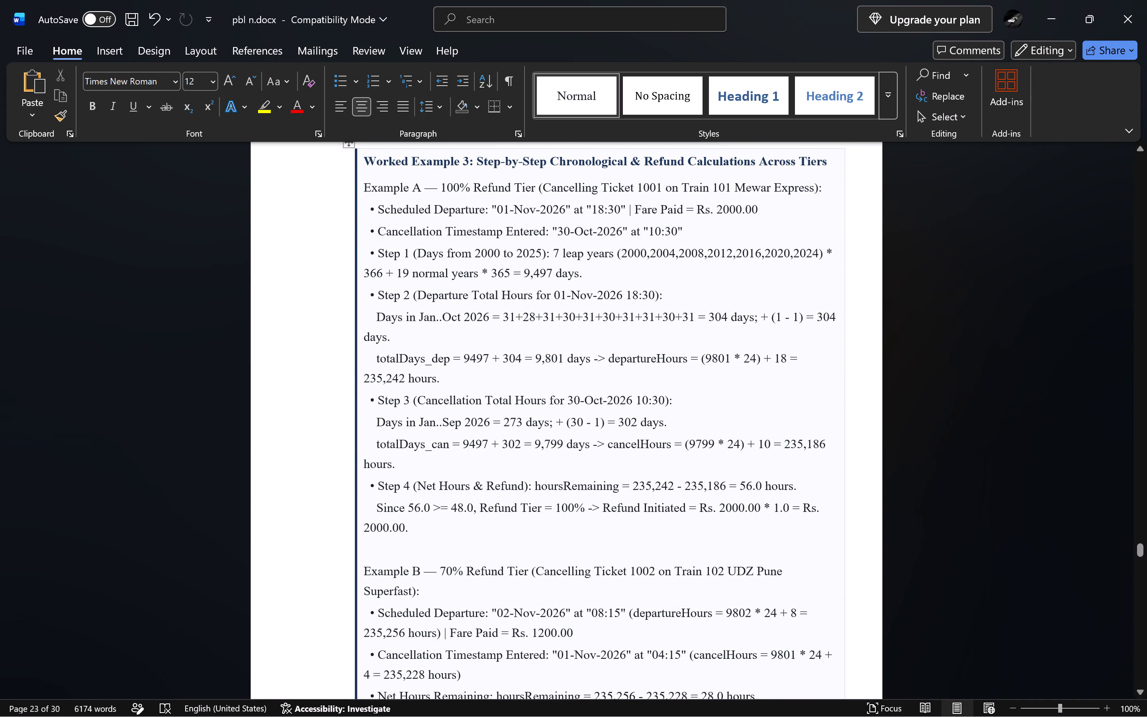
pyautogui.scroll(-1, 424, 397)
pyautogui.scroll(-20, 424, 397)
pyautogui.scroll(-2, 424, 397)
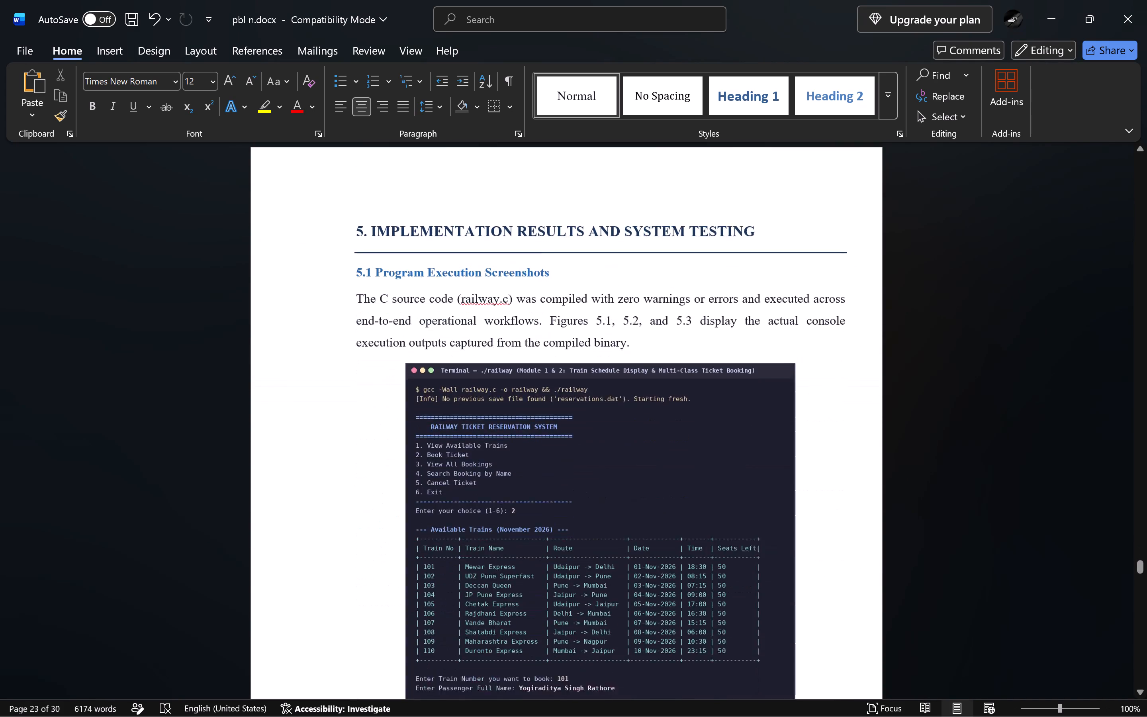
pyautogui.scroll(-6, 431, 405)
pyautogui.scroll(-18, 433, 401)
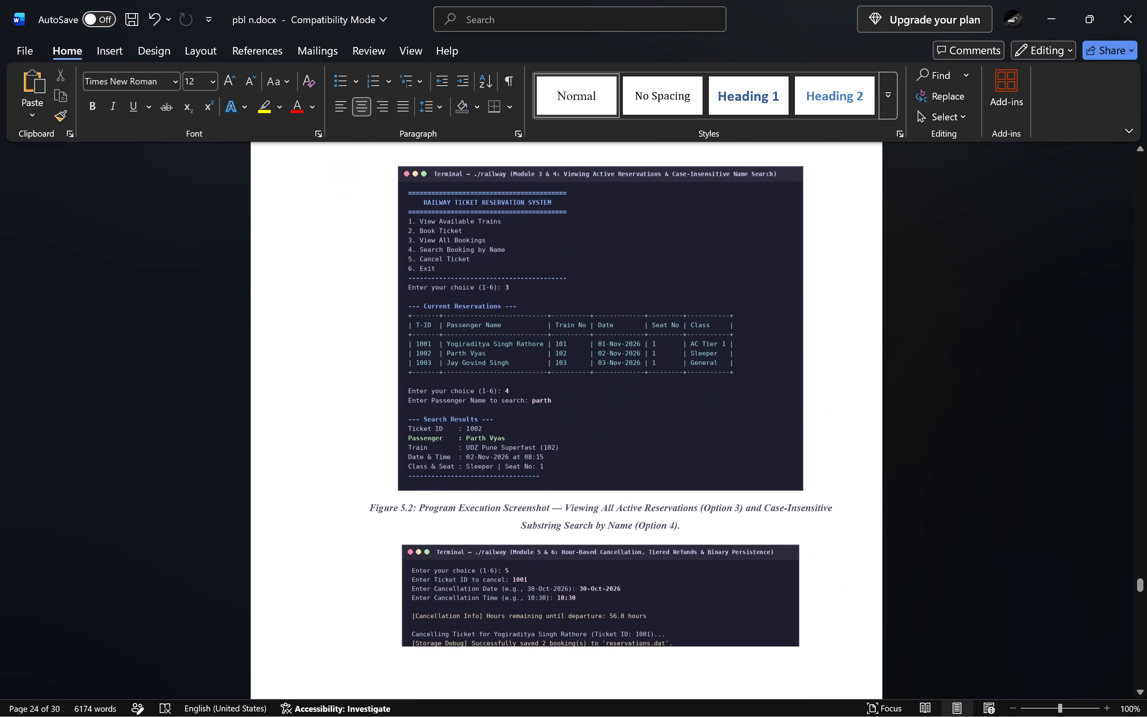
pyautogui.scroll(20, 433, 401)
pyautogui.scroll(18, 433, 401)
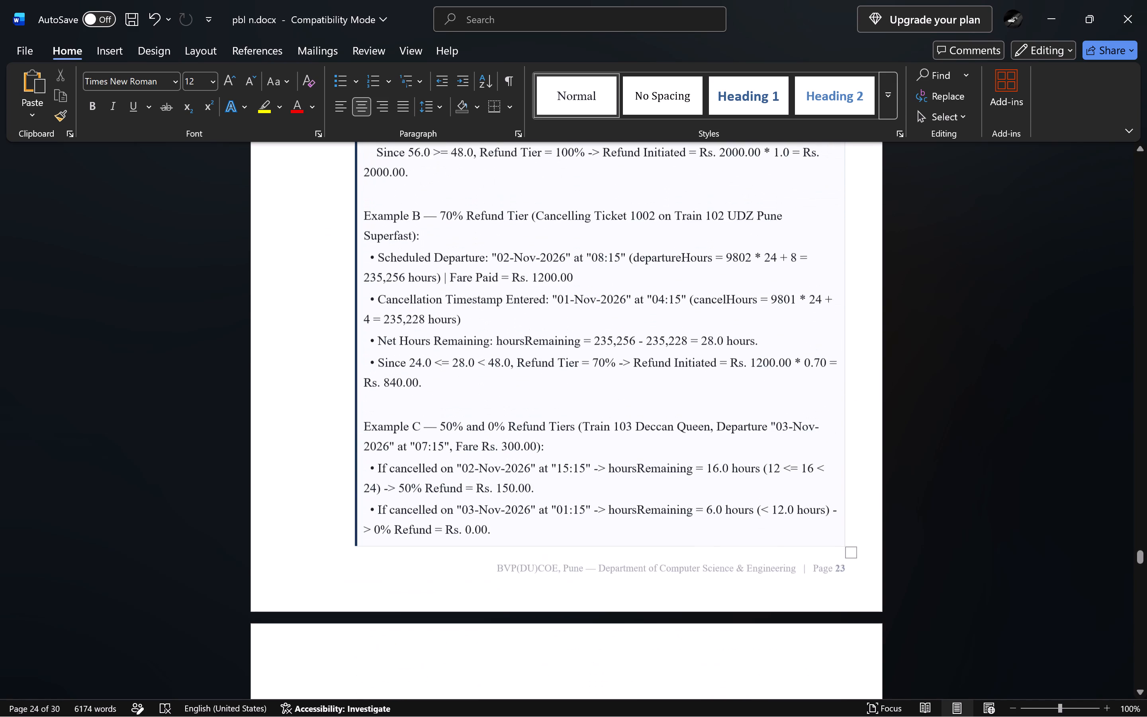
pyautogui.scroll(7, 433, 401)
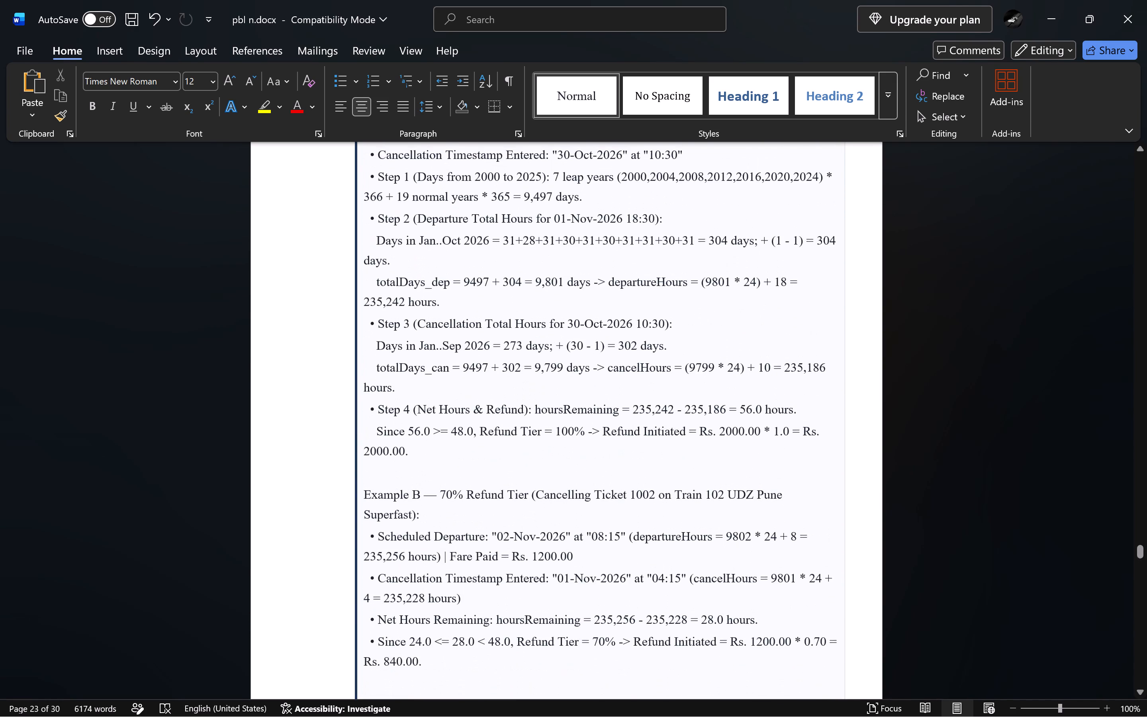
pyautogui.scroll(3, 433, 401)
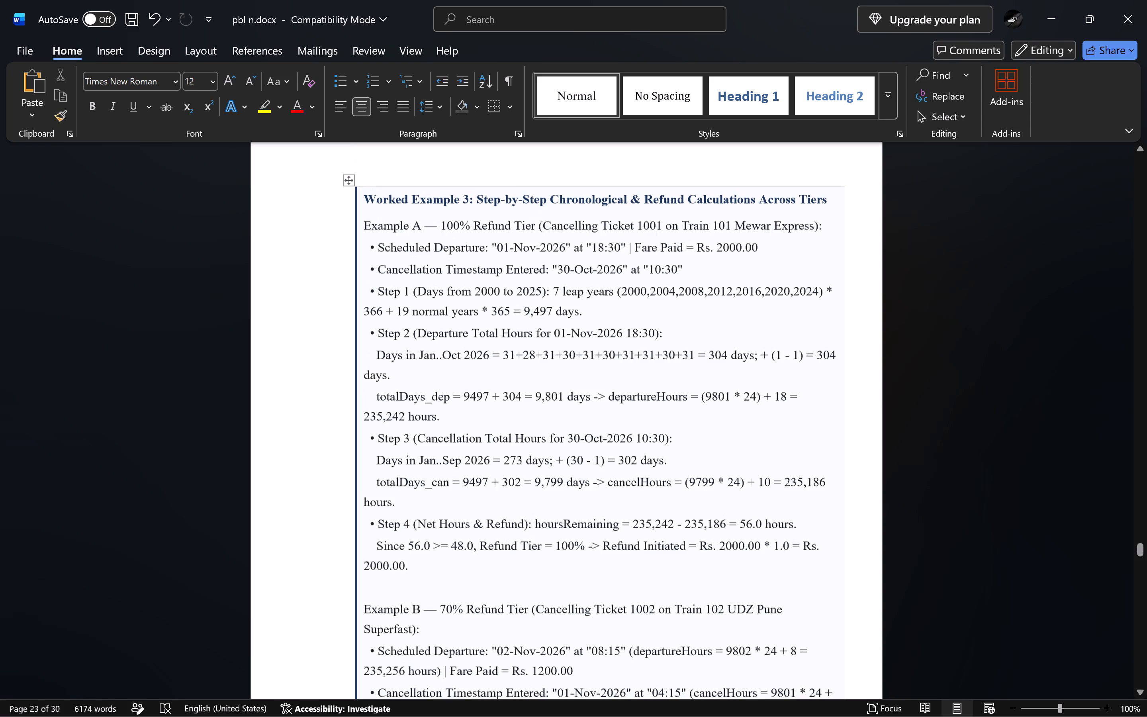
# Examine the execution screenshots and captions from Figure 5.1 through Figure 5.3.
pyautogui.scroll(-20, 433, 401)
pyautogui.scroll(-18, 433, 401)
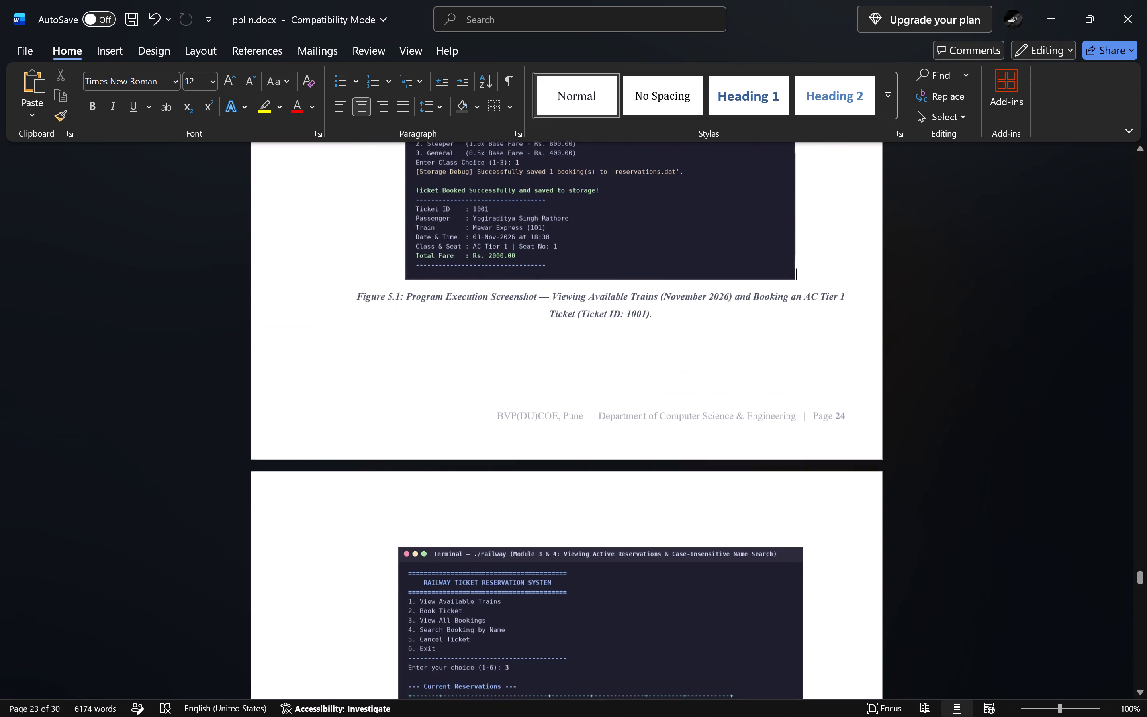
pyautogui.scroll(-11, 433, 401)
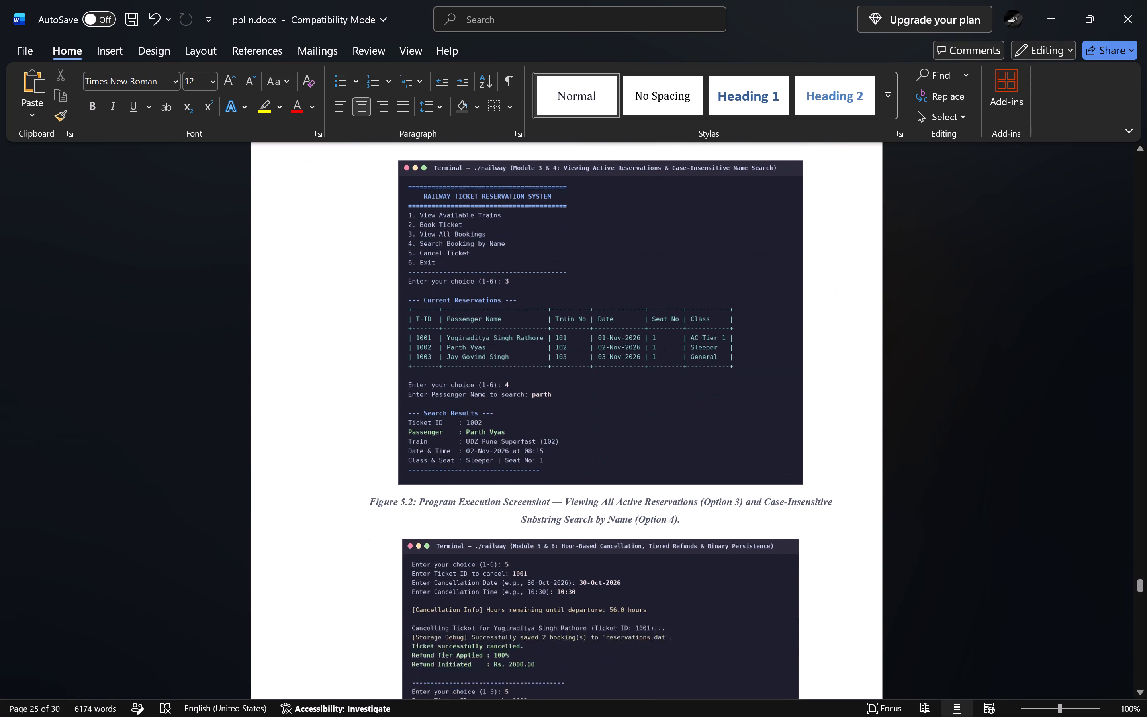
pyautogui.scroll(-2, 433, 401)
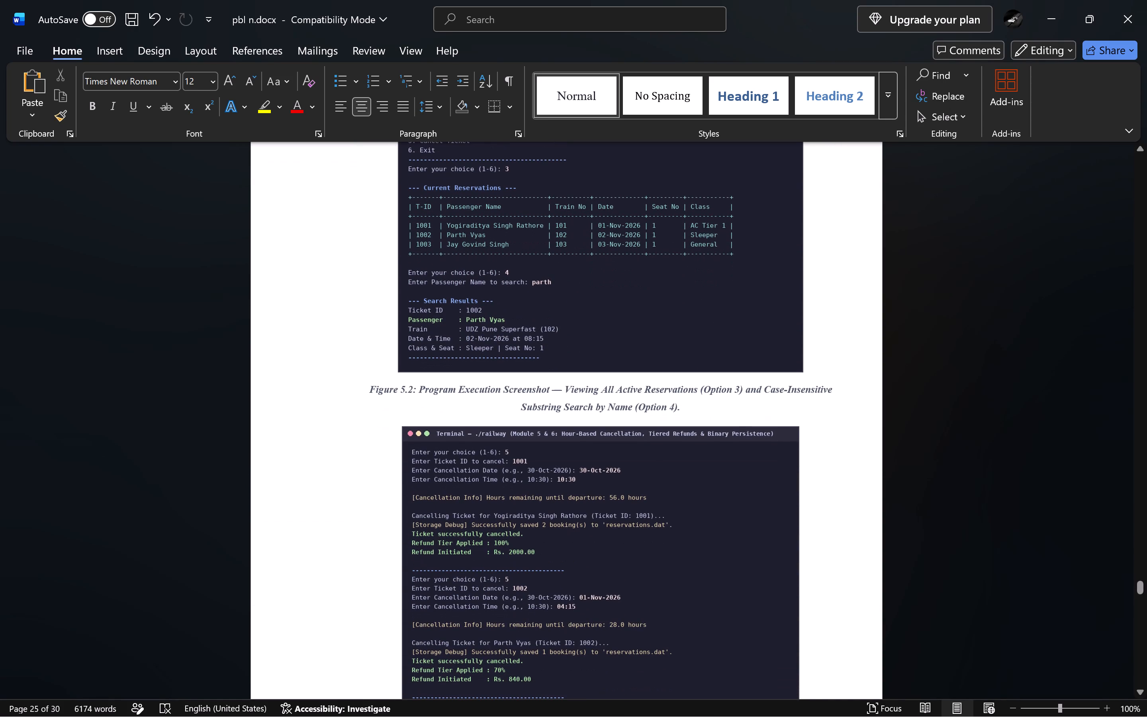
pyautogui.scroll(-4, 433, 401)
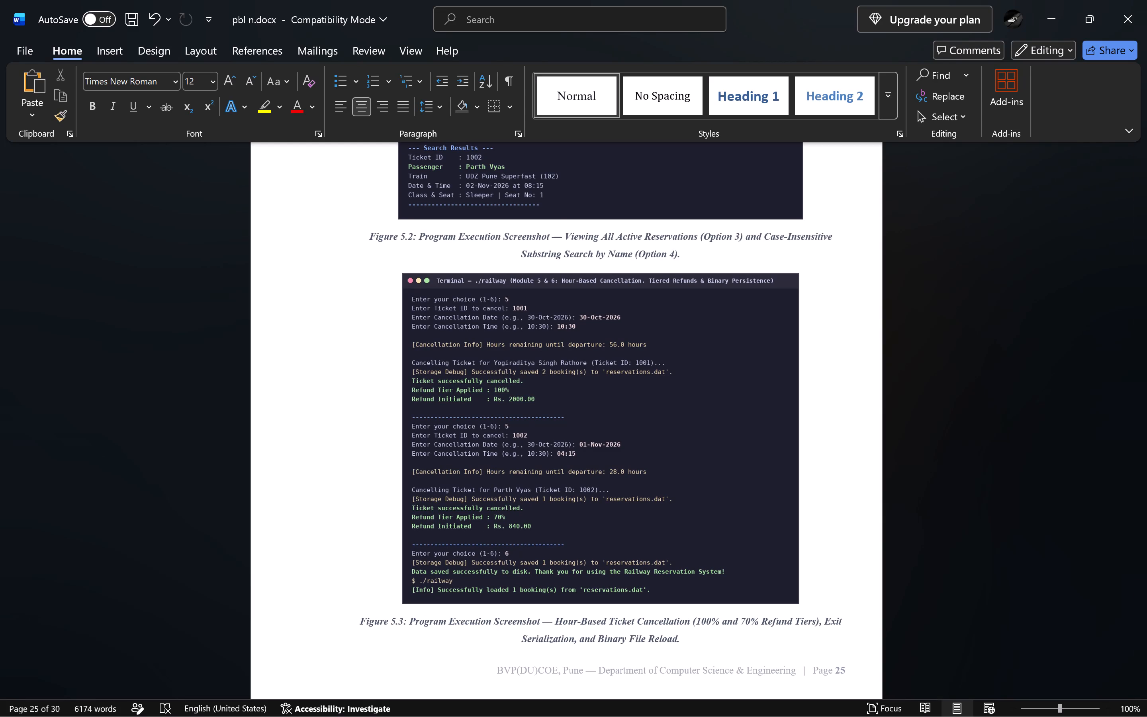
pyautogui.scroll(-2, 439, 407)
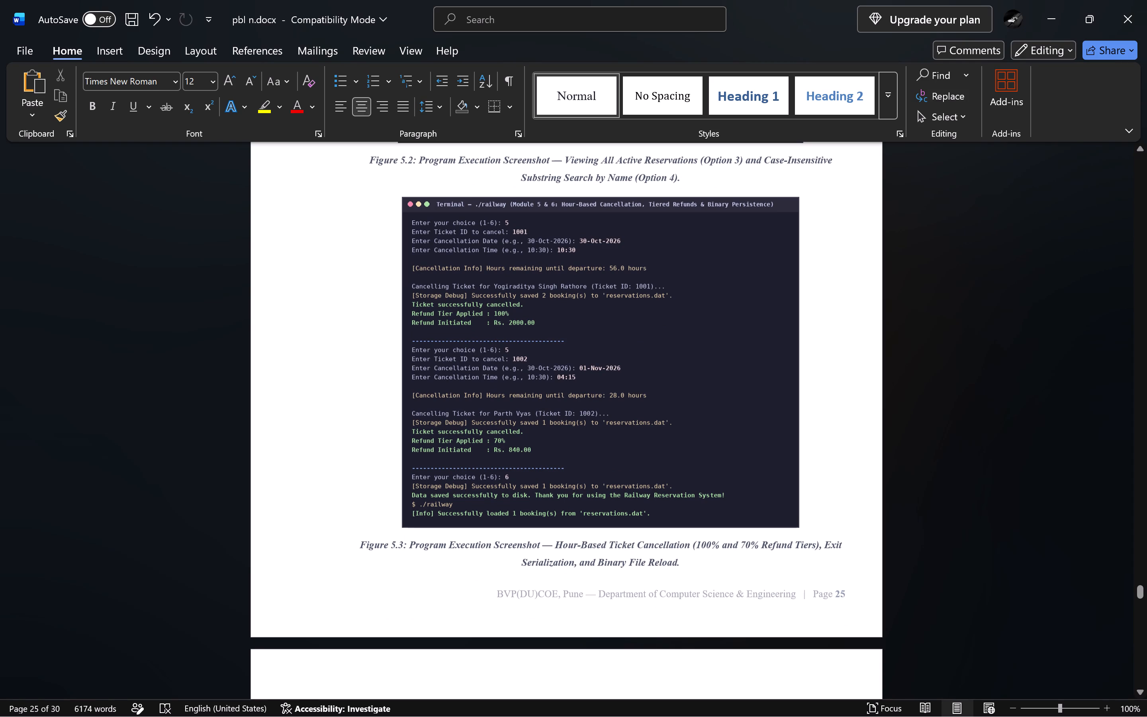
# Look back from Figure 5.3 through the execution screenshots to Worked Example 3 and the start of section 5.
pyautogui.scroll(3, 440, 407)
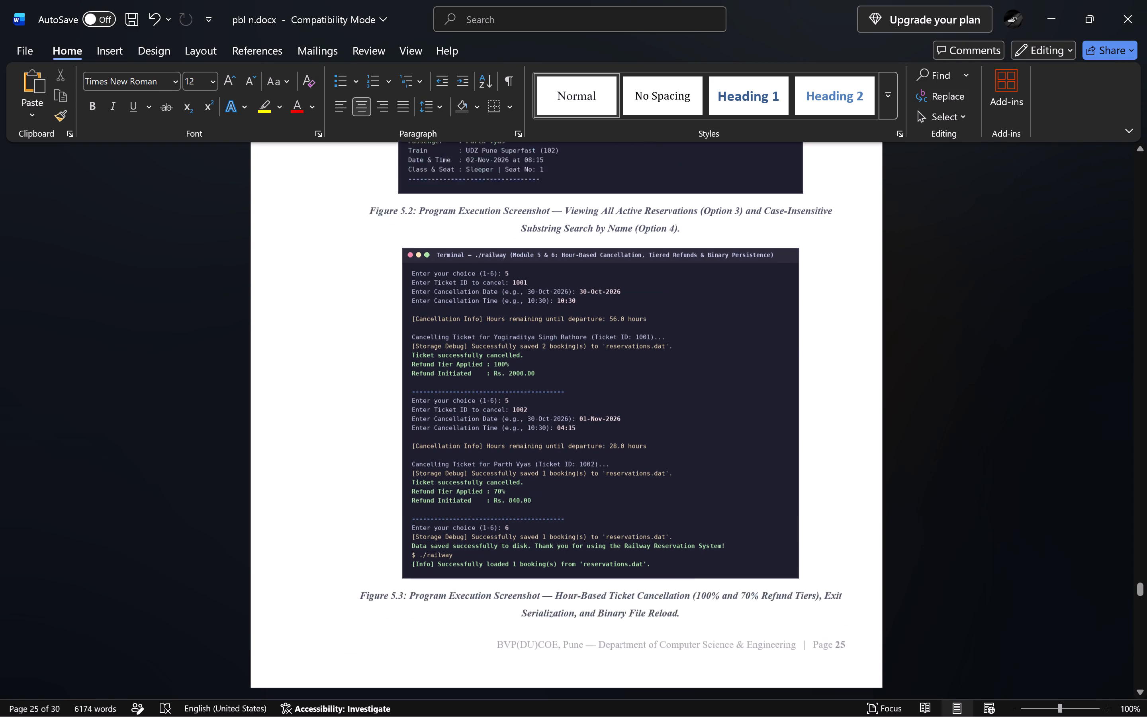
pyautogui.scroll(17, 440, 407)
pyautogui.scroll(6, 440, 407)
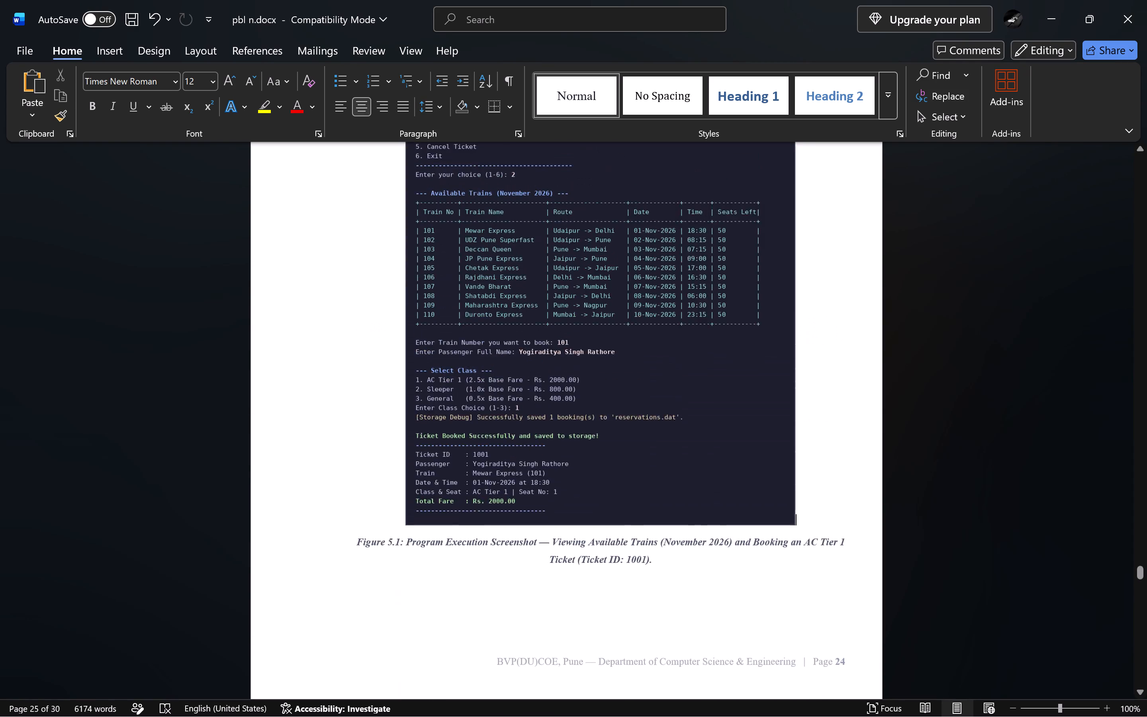
pyautogui.scroll(15, 440, 407)
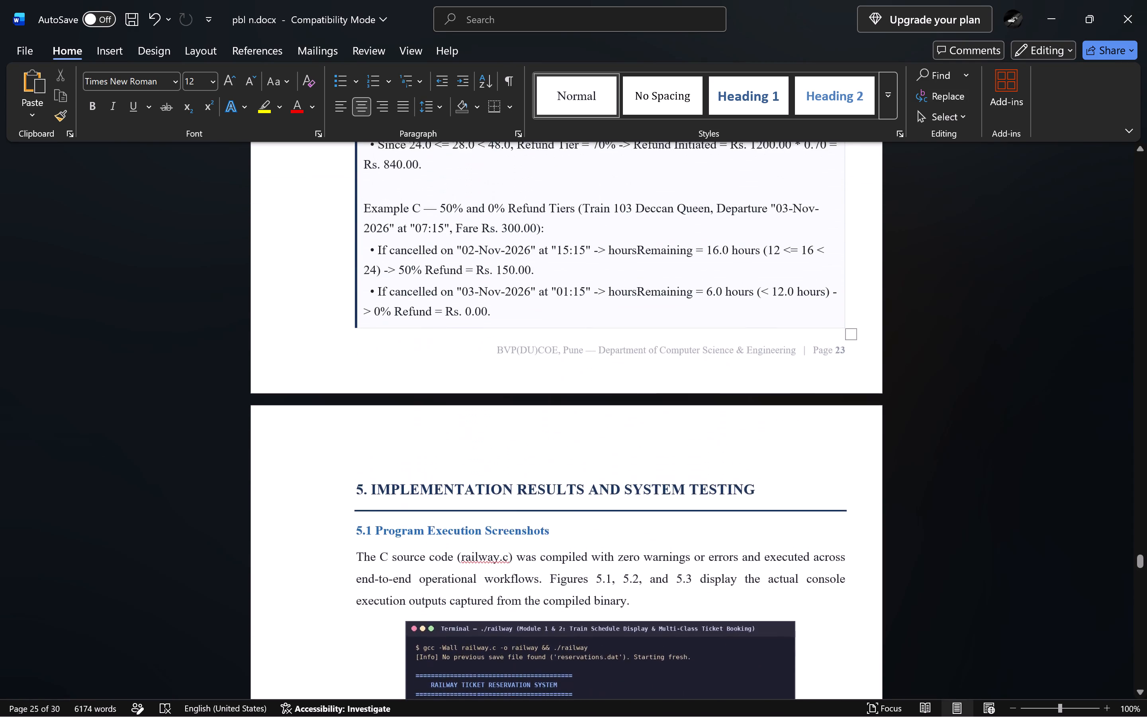
pyautogui.scroll(17, 440, 407)
pyautogui.scroll(-8, 440, 407)
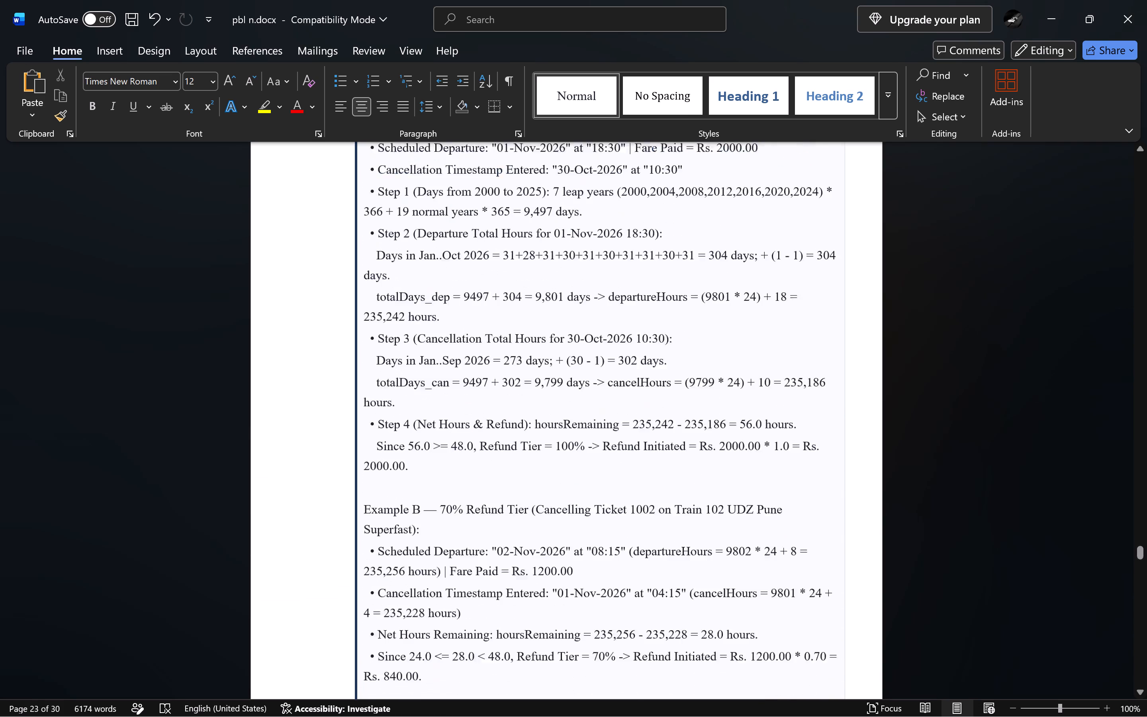
pyautogui.scroll(-9, 440, 407)
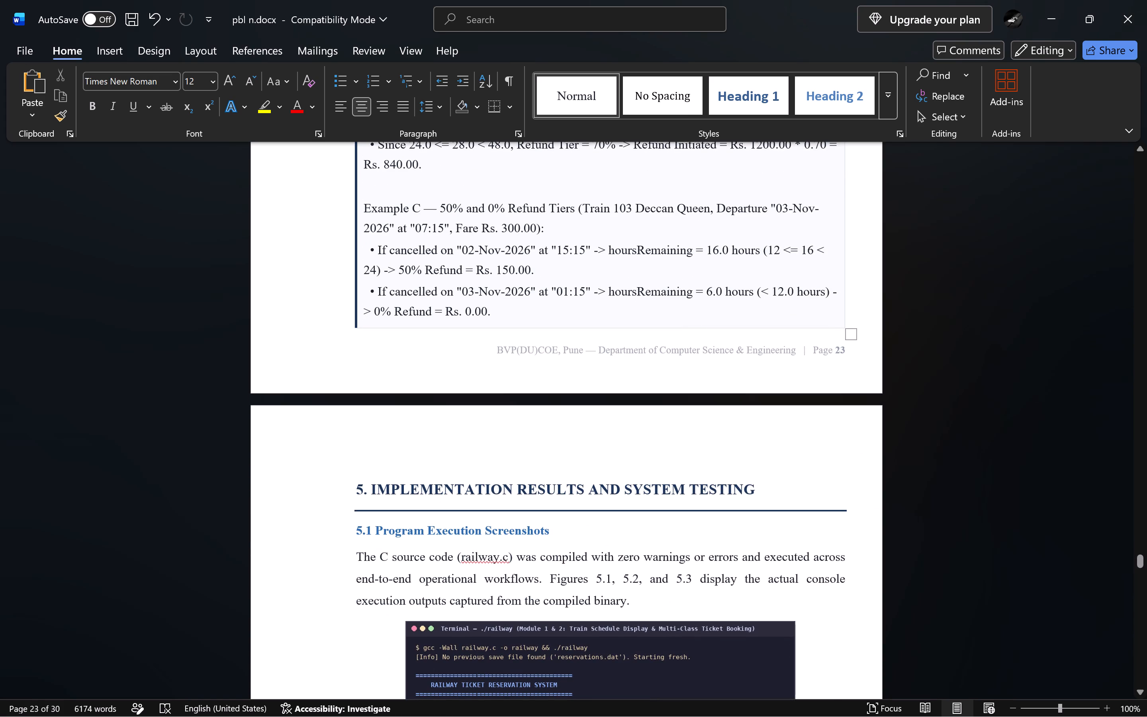
# Read from section 5.1 through Figures 5.1 to 5.3 and on to the test case table in section 5.2.
pyautogui.scroll(-4, 440, 407)
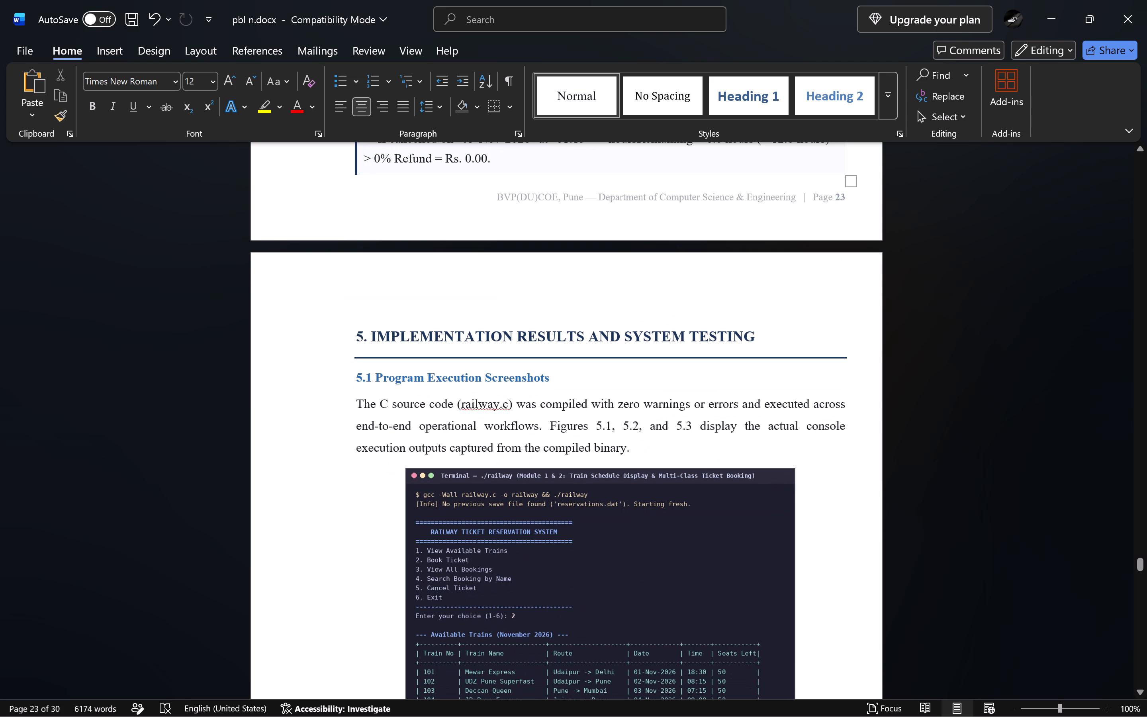
pyautogui.scroll(-10, 440, 407)
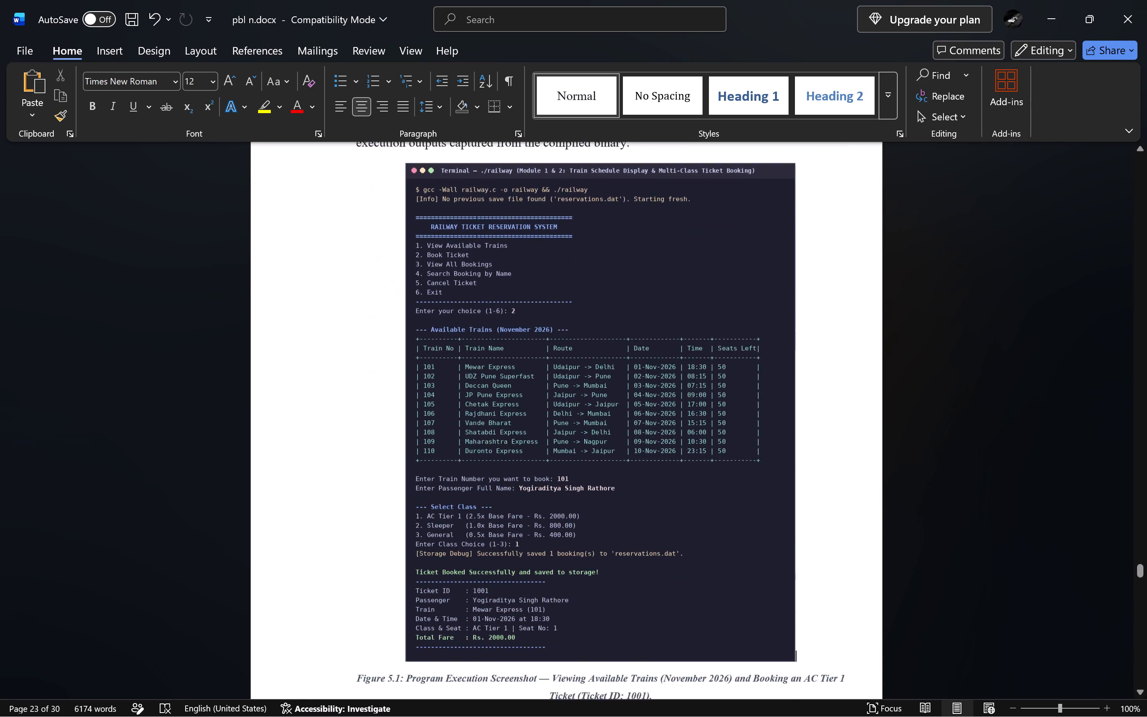
pyautogui.scroll(-16, 440, 407)
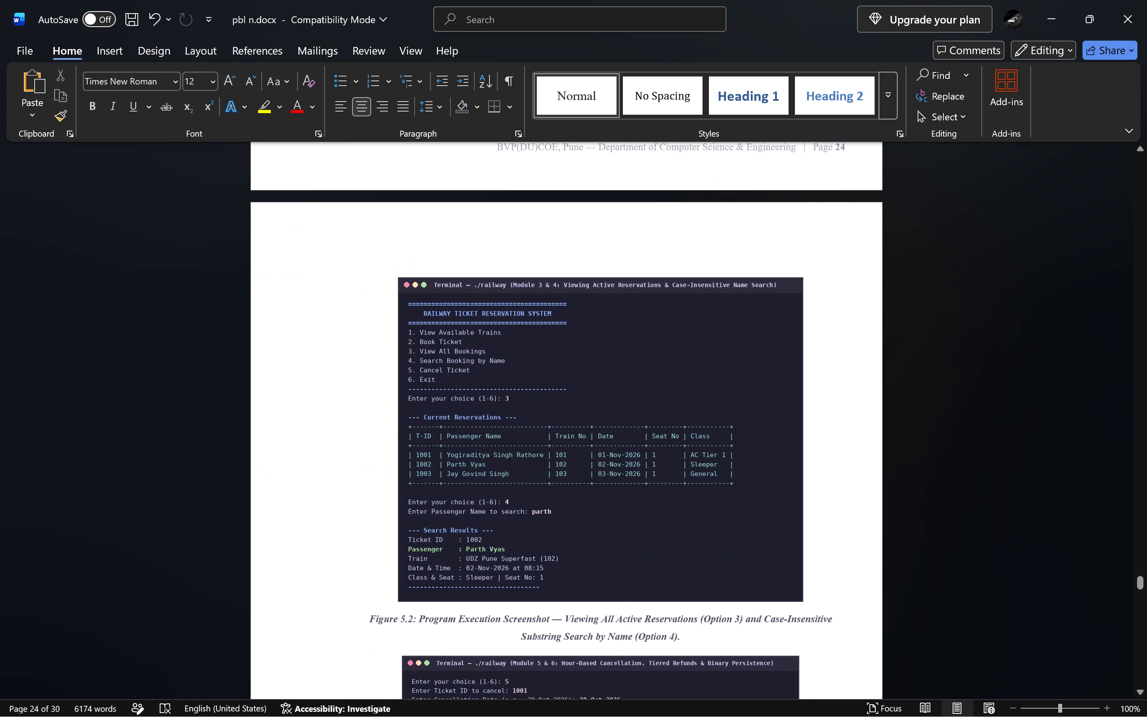
pyautogui.scroll(-5, 440, 407)
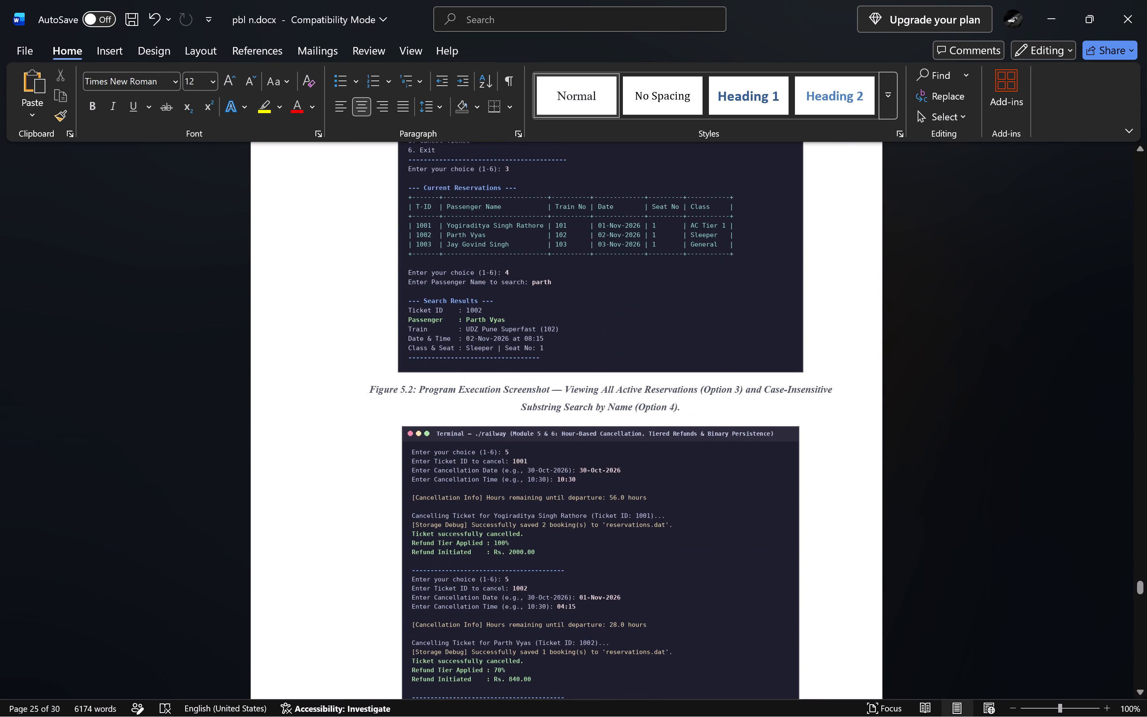
pyautogui.scroll(-14, 440, 407)
pyautogui.scroll(-7, 440, 407)
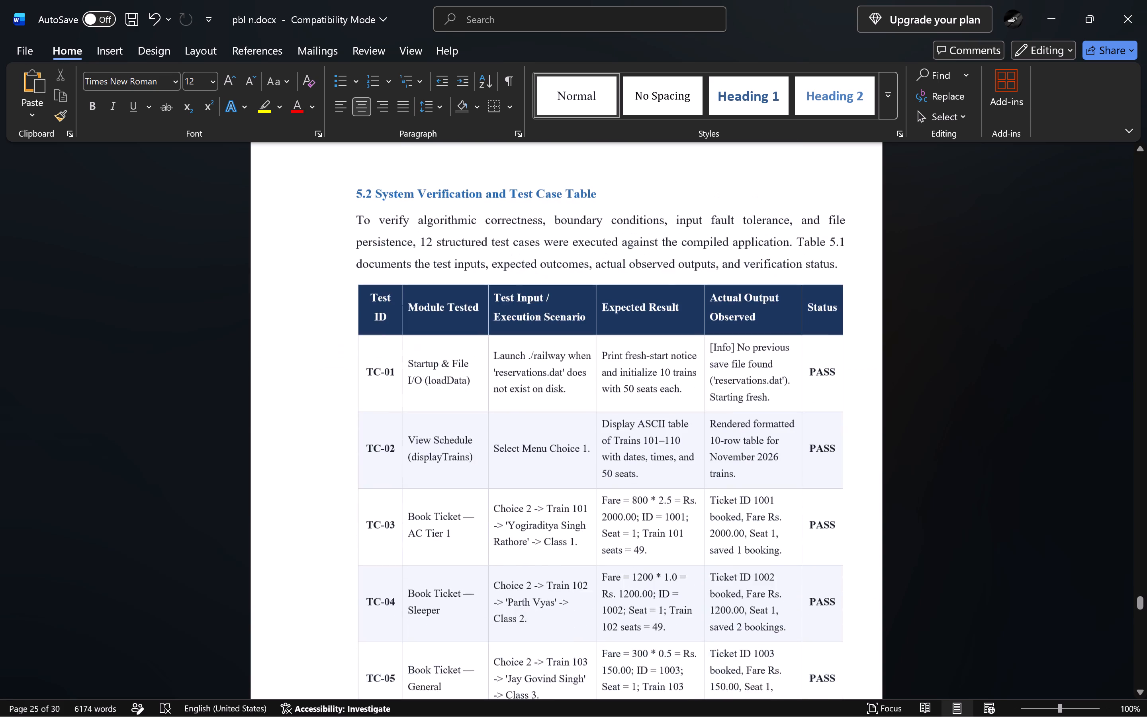
# Look back from section 5.2 through the execution screenshots and Worked Example 3 to the cancellation refund tier table.
pyautogui.scroll(17, 440, 406)
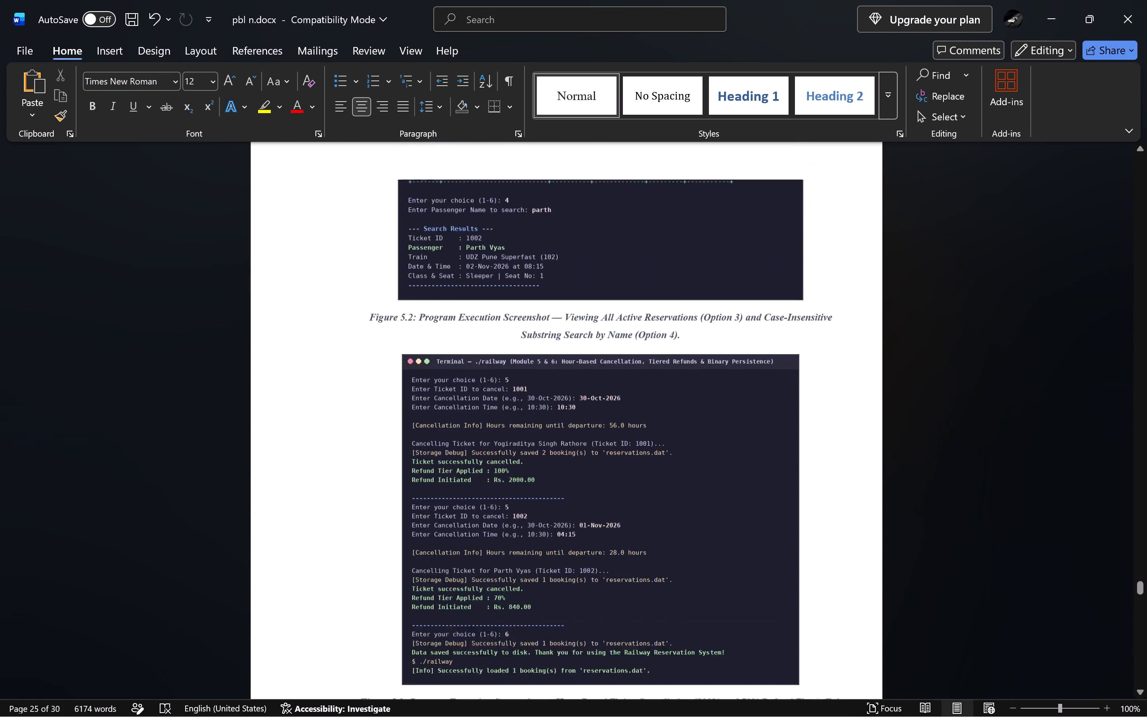
pyautogui.scroll(20, 440, 406)
pyautogui.scroll(20, 440, 406)
pyautogui.scroll(2, 440, 406)
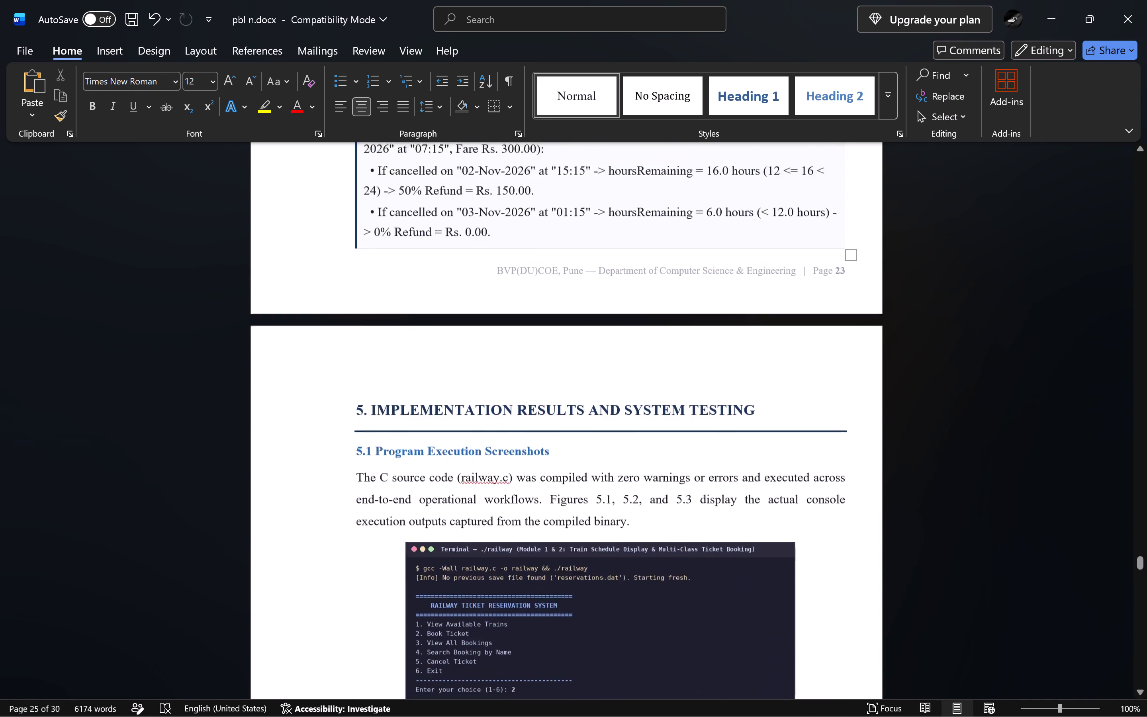
pyautogui.scroll(19, 440, 406)
pyautogui.scroll(10, 440, 406)
pyautogui.scroll(12, 440, 406)
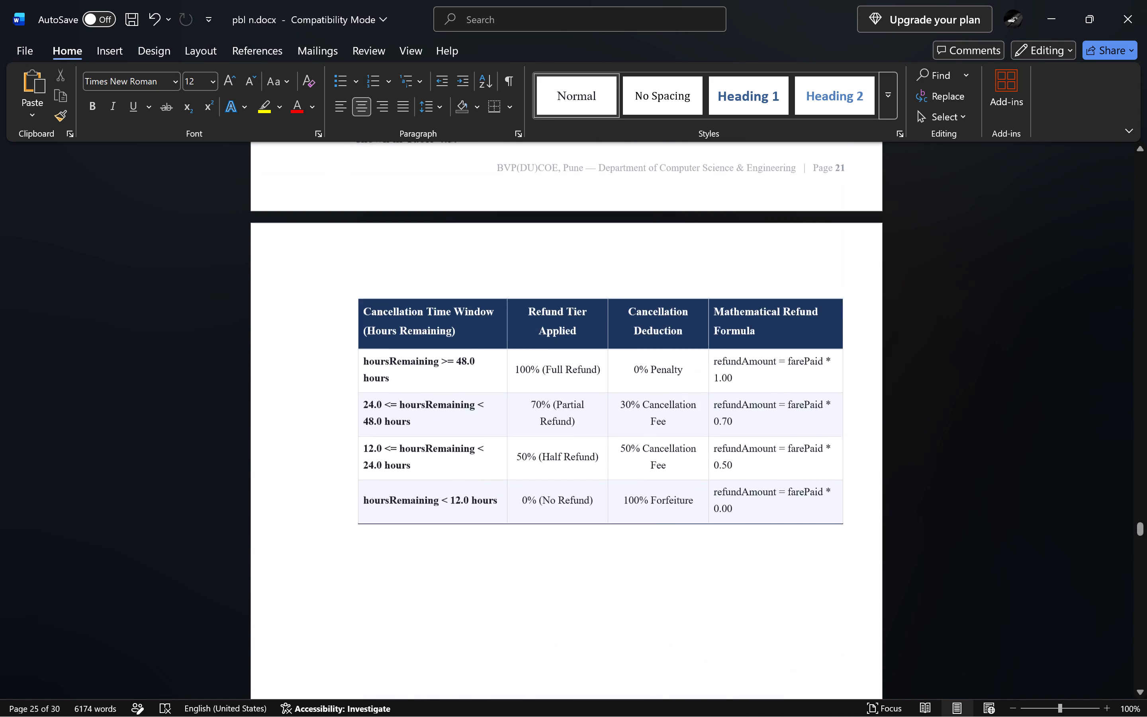
# Look back from the cancellation refund tier table through the worked examples and algorithms to the train table and section 4.4 introduction.
pyautogui.scroll(18, 440, 406)
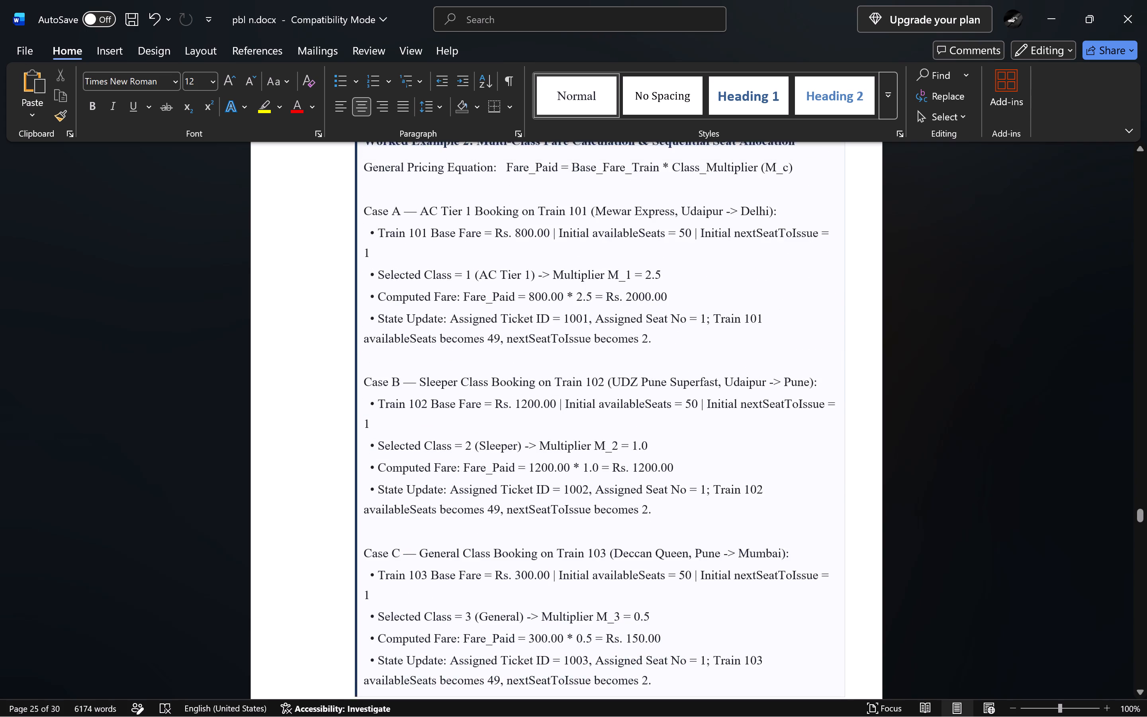
pyautogui.scroll(12, 440, 406)
pyautogui.scroll(13, 440, 406)
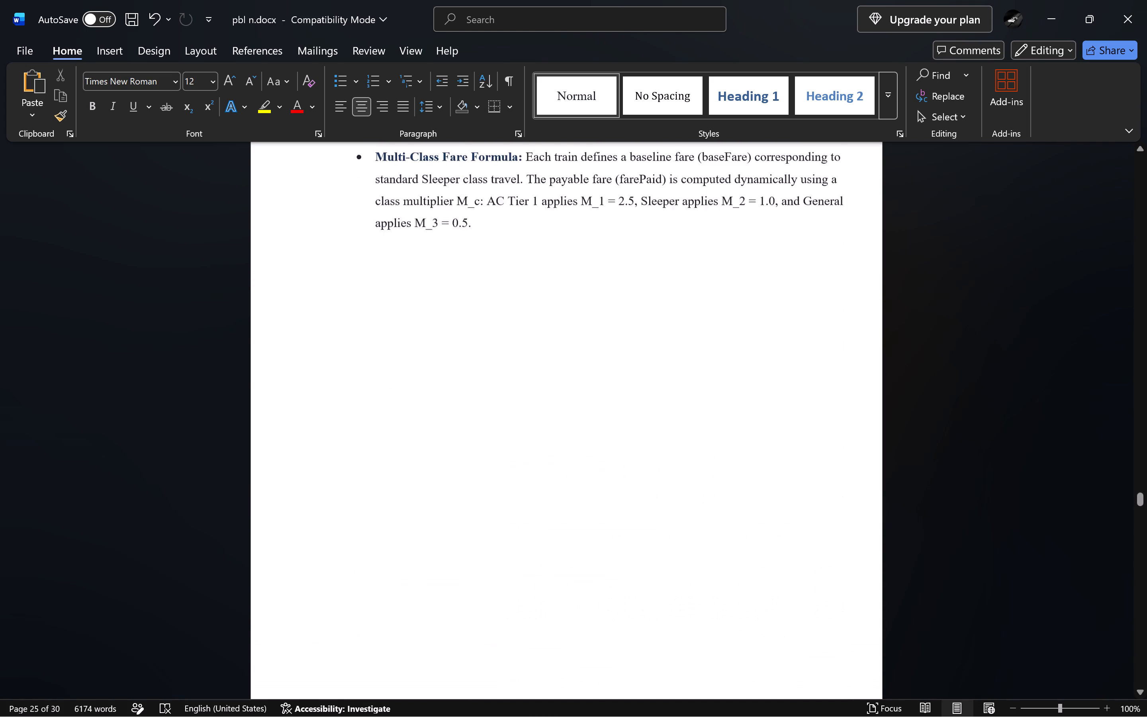
pyautogui.scroll(20, 440, 406)
pyautogui.scroll(20, 440, 406)
pyautogui.scroll(5, 440, 406)
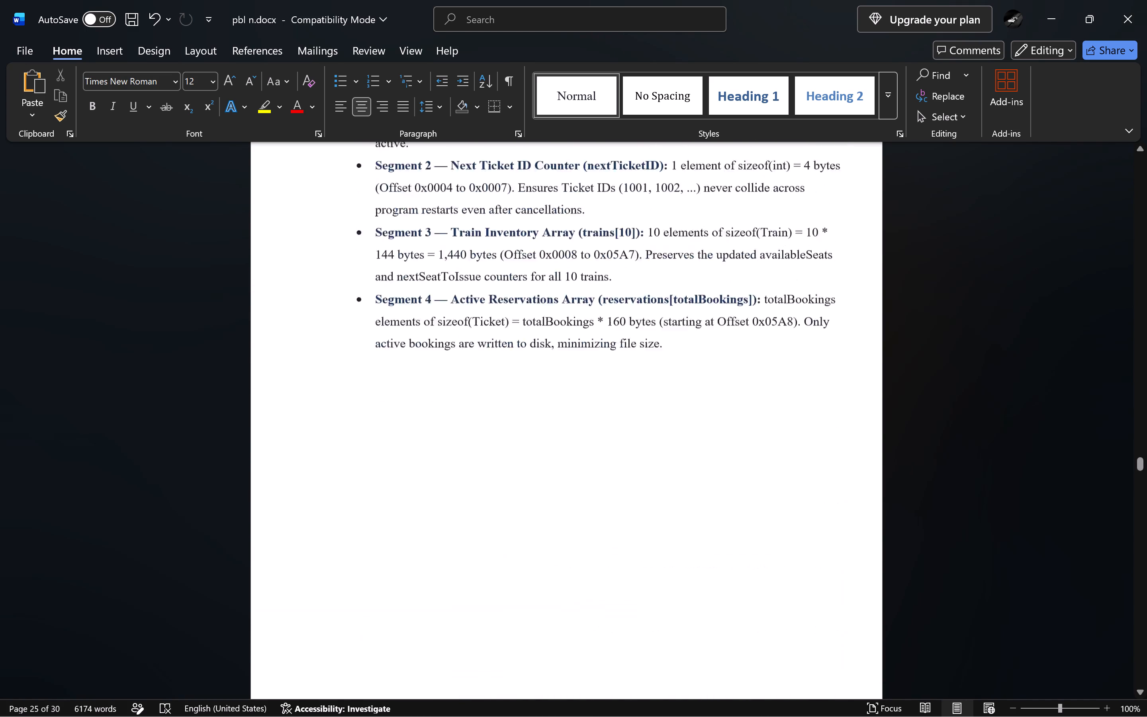
pyautogui.scroll(20, 440, 406)
pyautogui.scroll(20, 440, 406)
pyautogui.scroll(5, 440, 406)
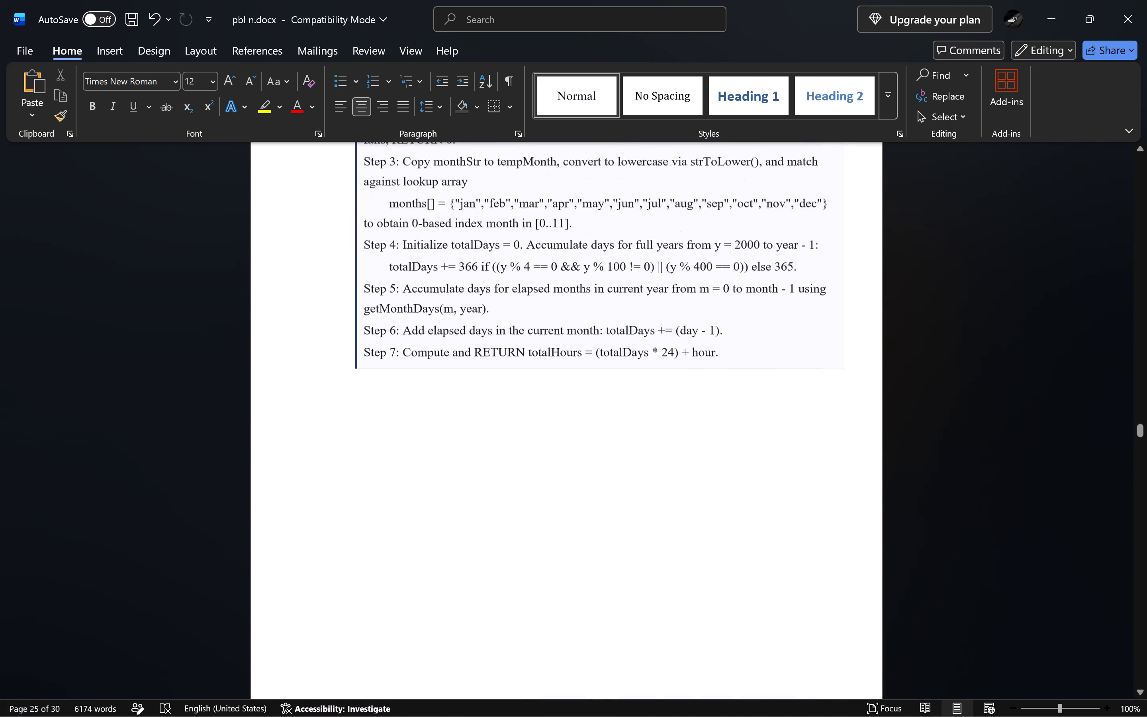
pyautogui.scroll(7, 440, 406)
pyautogui.scroll(15, 440, 406)
pyautogui.scroll(12, 440, 406)
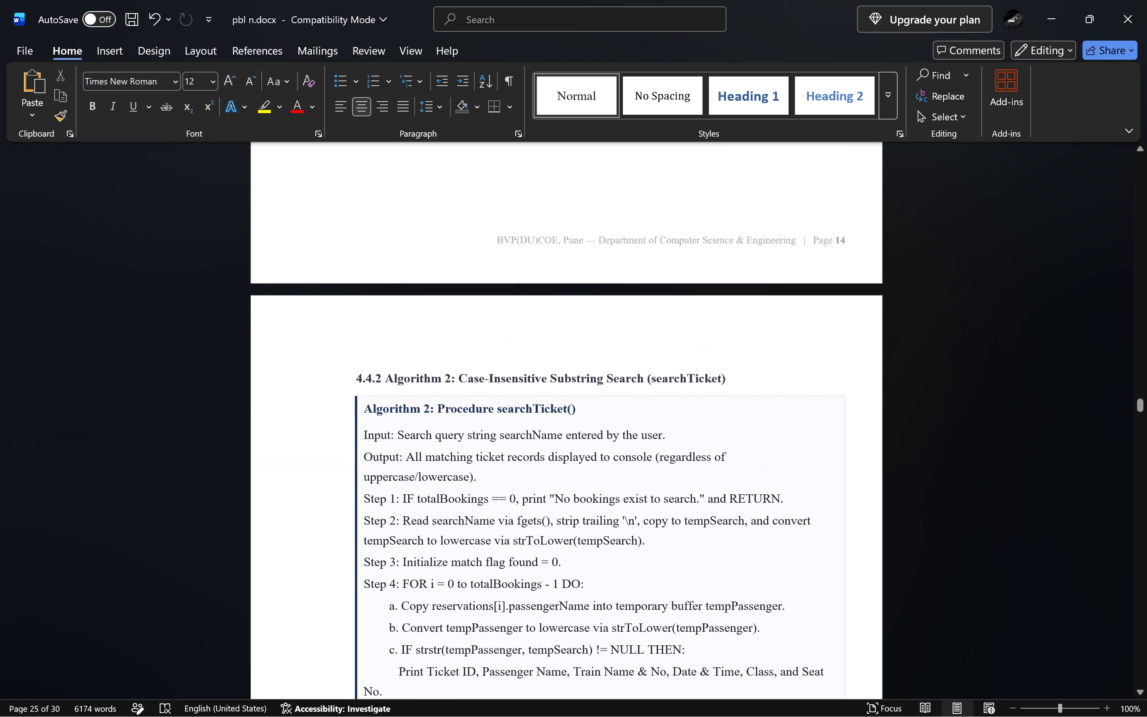
pyautogui.scroll(13, 440, 406)
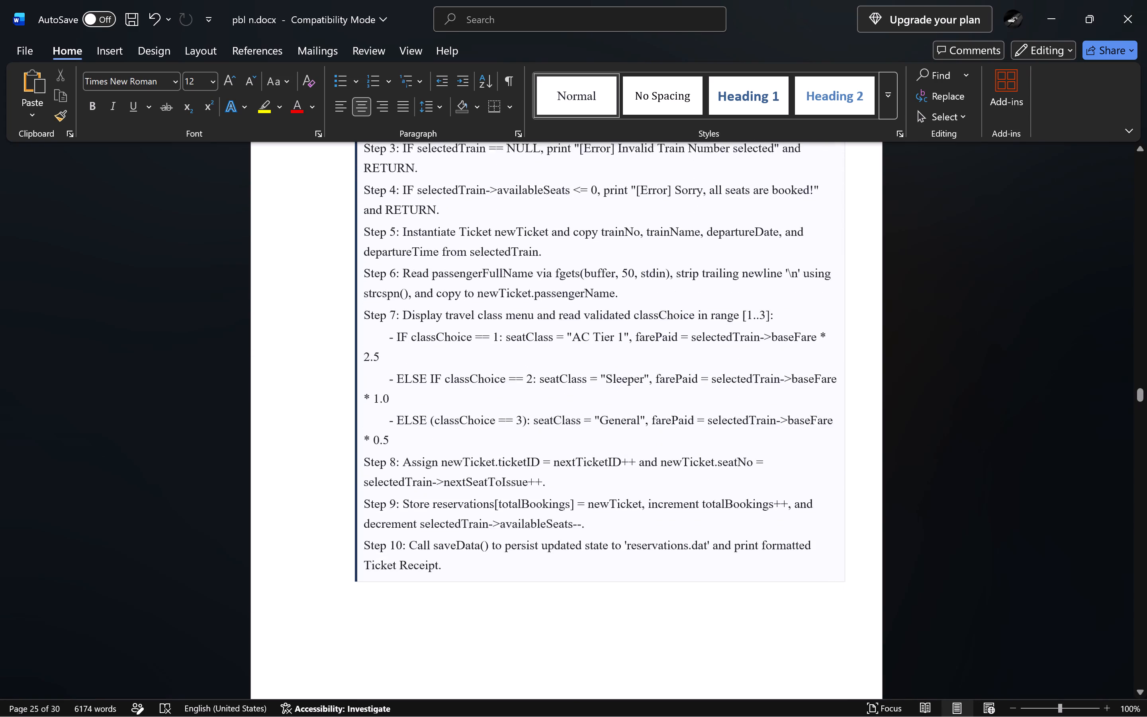
pyautogui.scroll(15, 440, 406)
pyautogui.scroll(7, 440, 406)
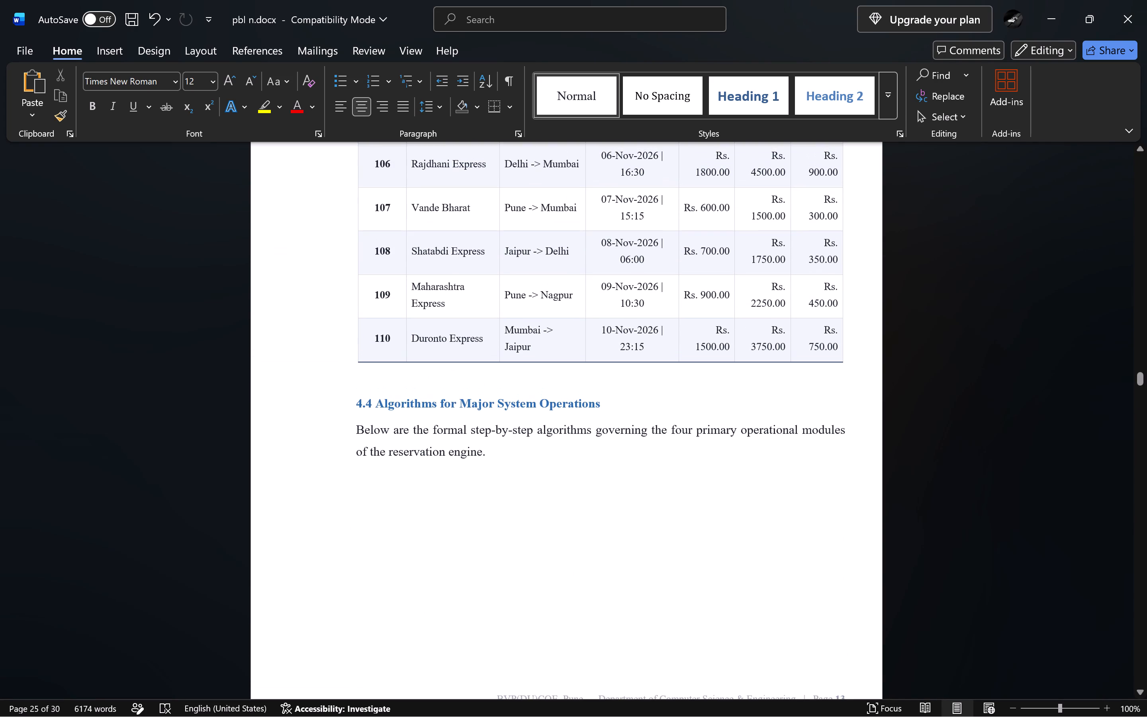
# Read section 4.4.1, Algorithm 1 for multi-class ticket booking and seat allocation (bookTicket), from its heading through Step 10.
pyautogui.scroll(-12, 440, 406)
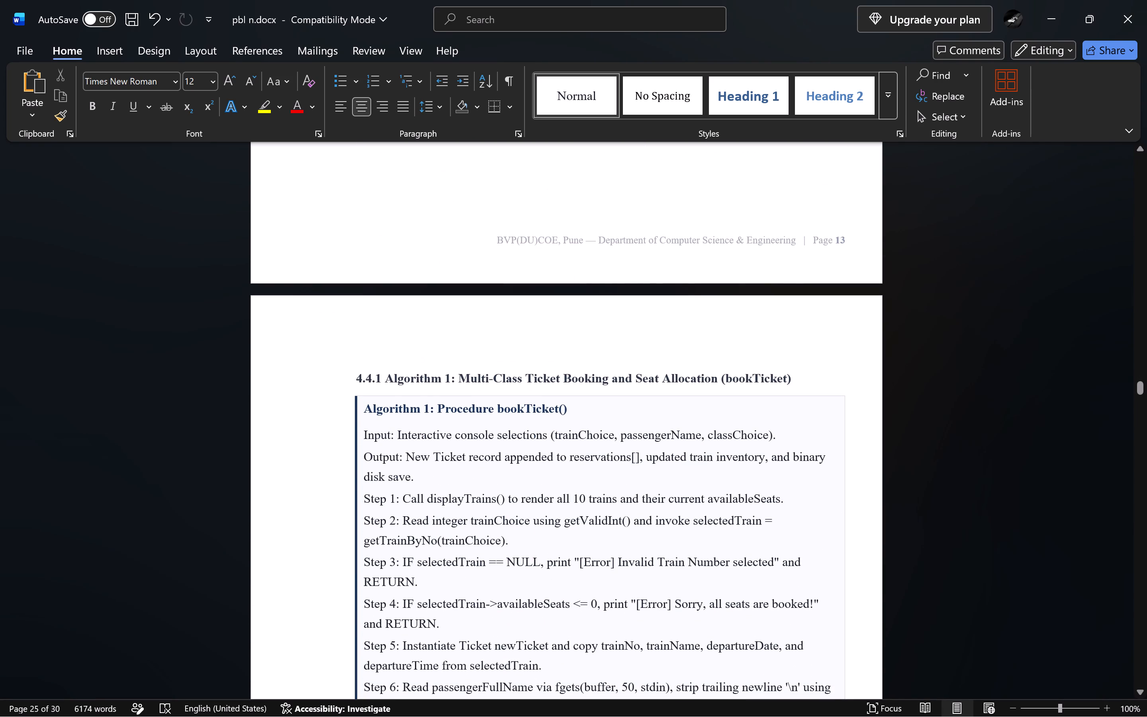
pyautogui.scroll(-3, 582, 401)
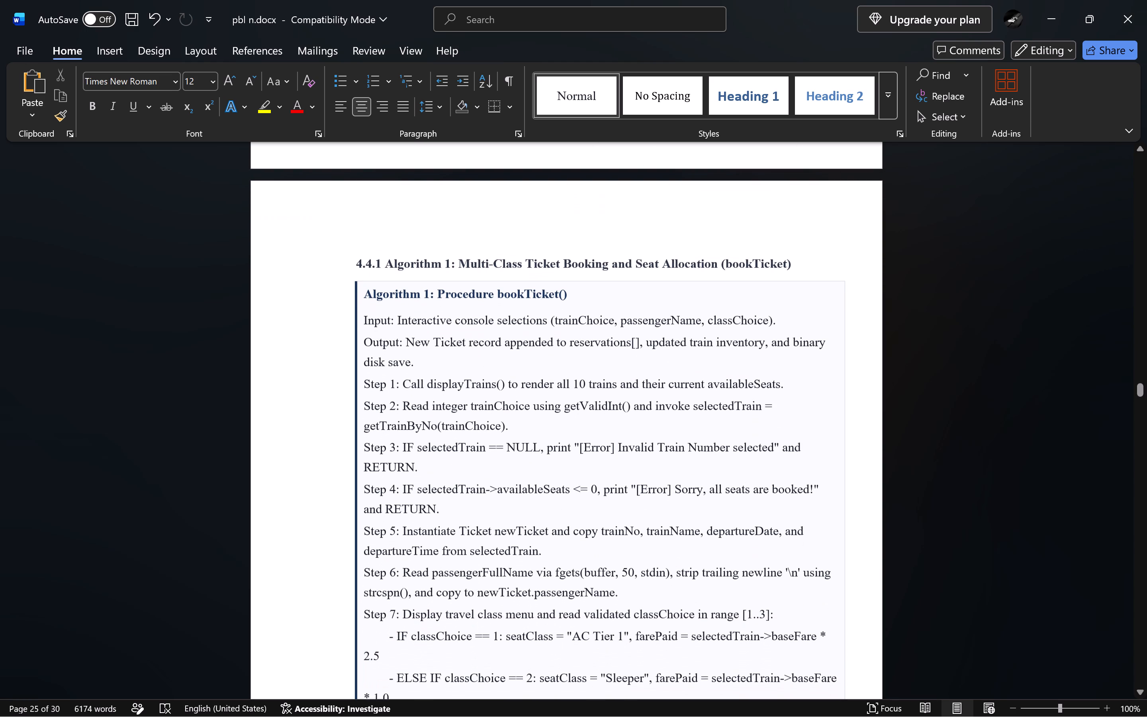
pyautogui.scroll(-2, 583, 401)
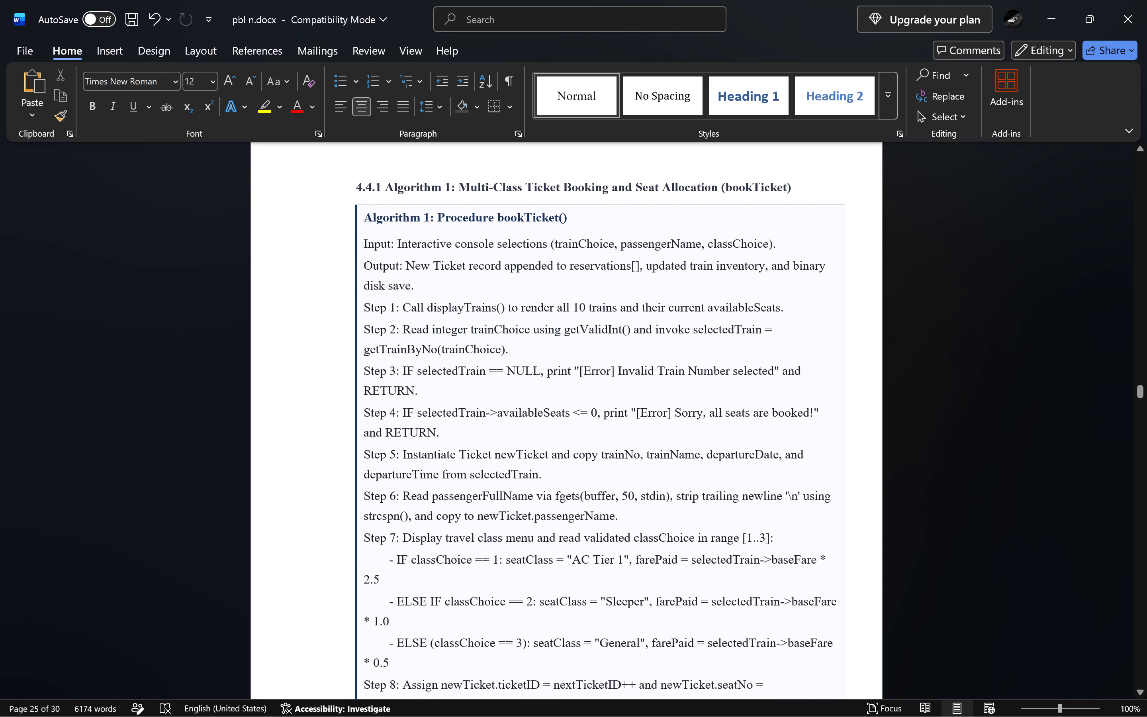
pyautogui.scroll(-5, 583, 401)
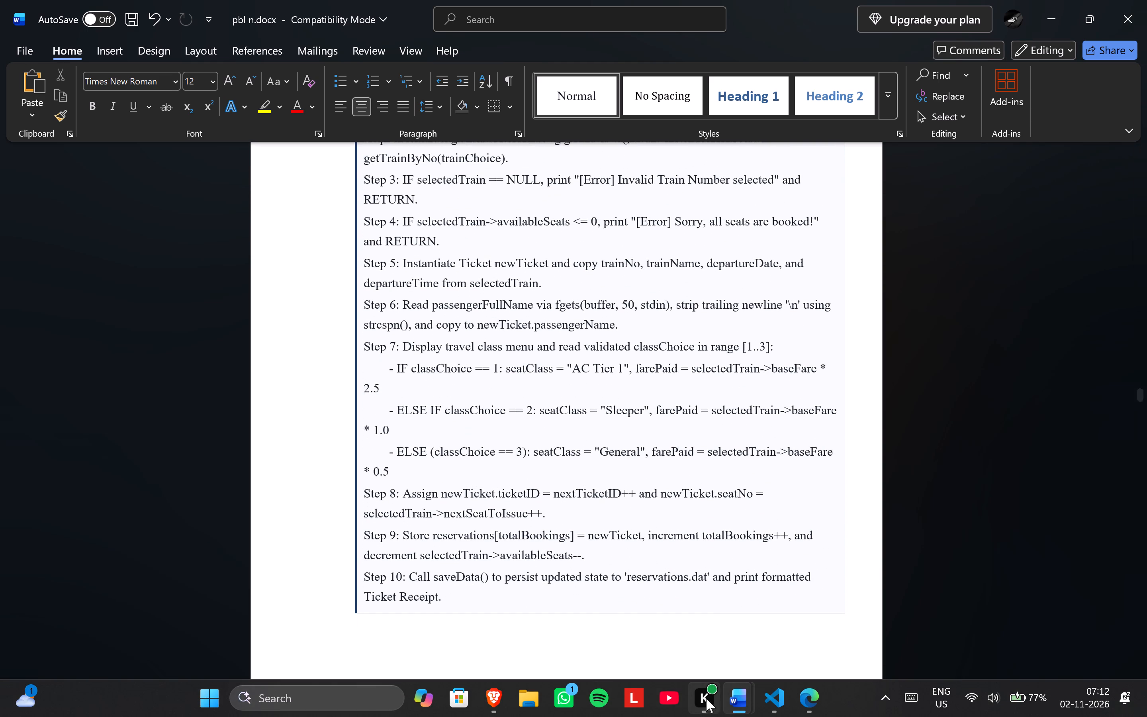
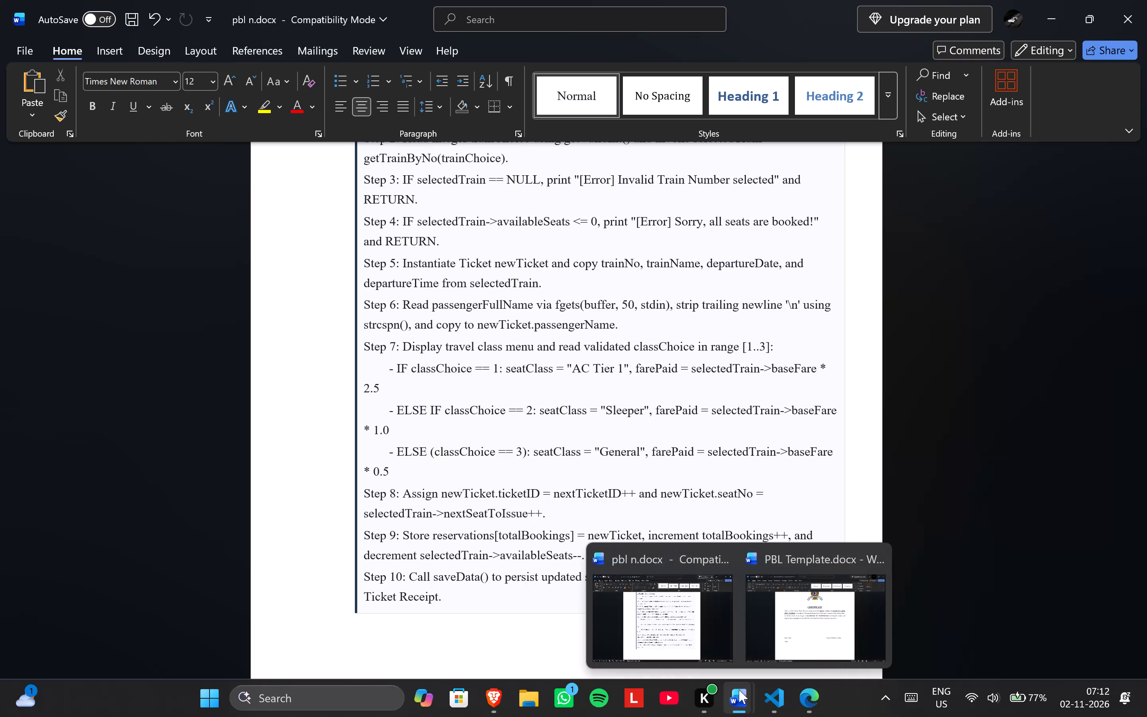
pyautogui.click(764, 696)
pyautogui.scroll(4, 116, 180)
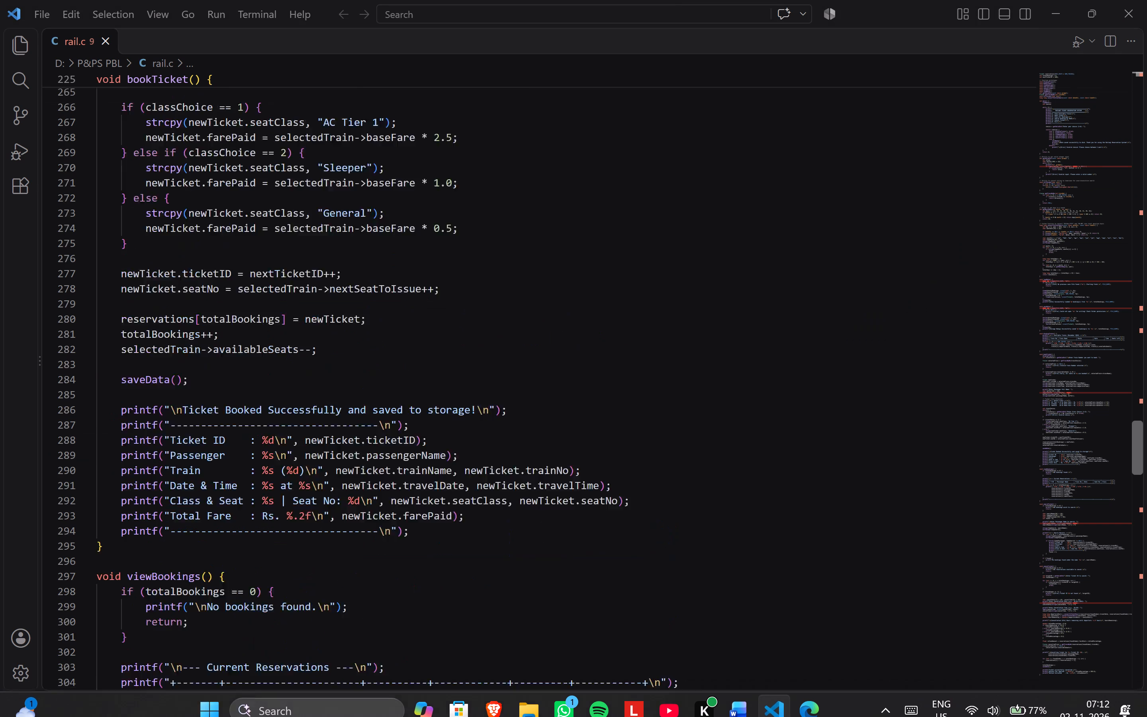
pyautogui.scroll(20, 116, 180)
pyautogui.scroll(19, 116, 180)
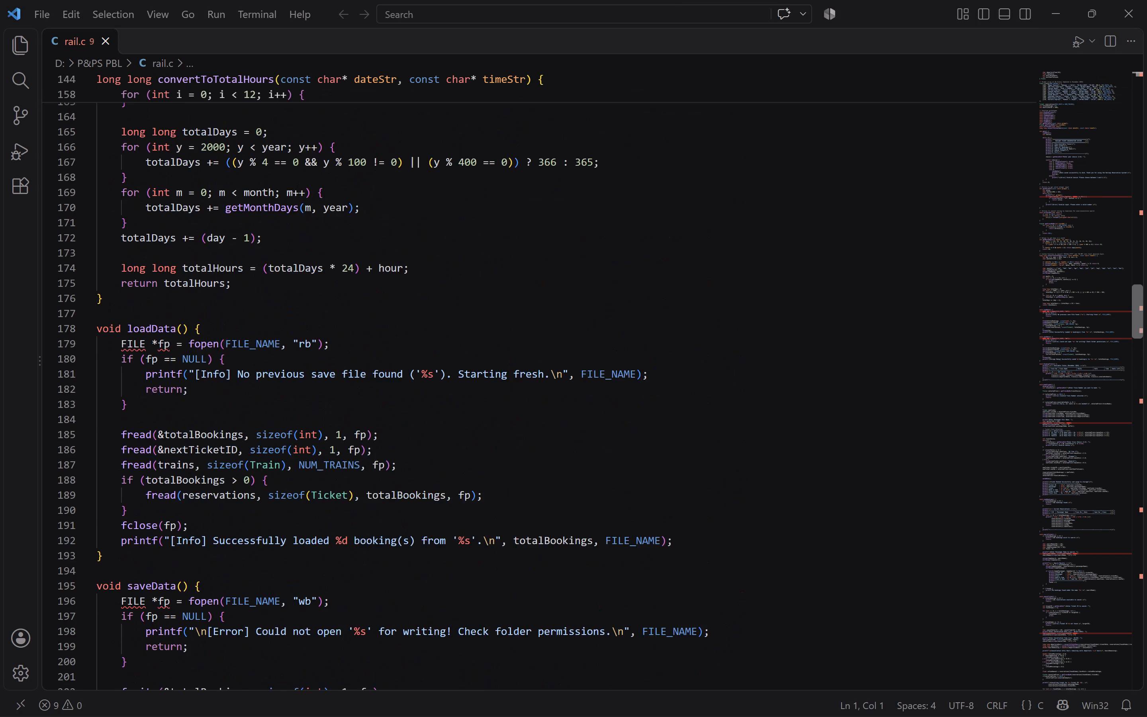
pyautogui.scroll(6, 117, 179)
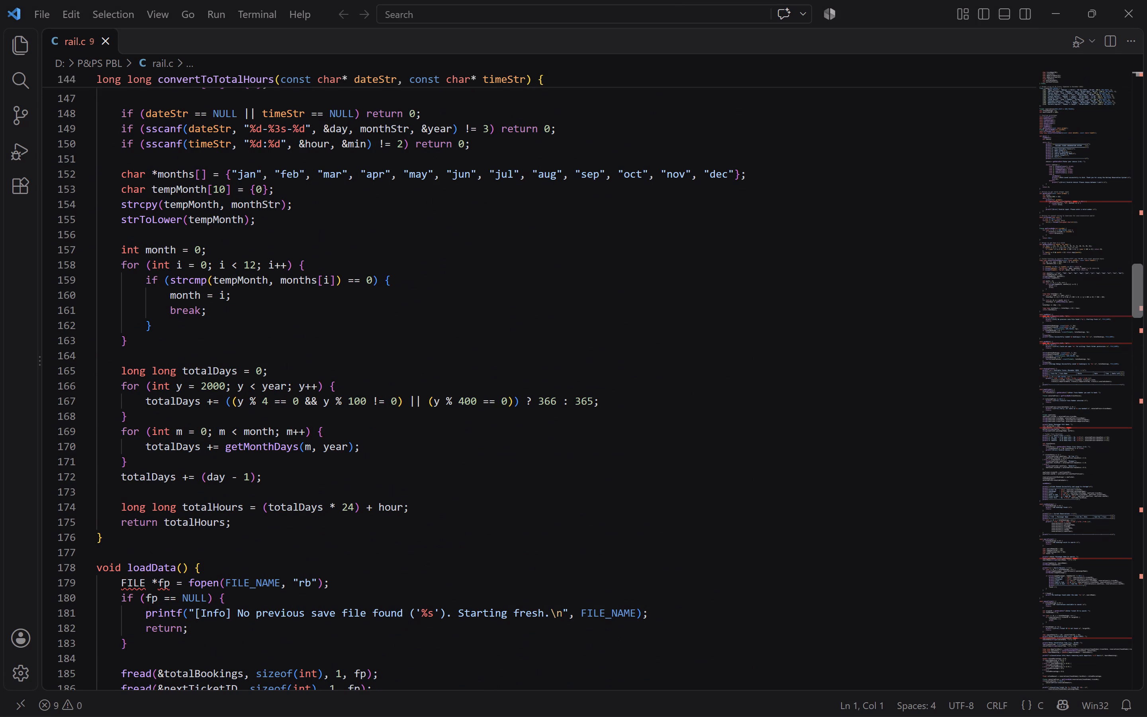
pyautogui.middleClick(798, 301)
pyautogui.scroll(-1, 805, 356)
pyautogui.middleClick(805, 356)
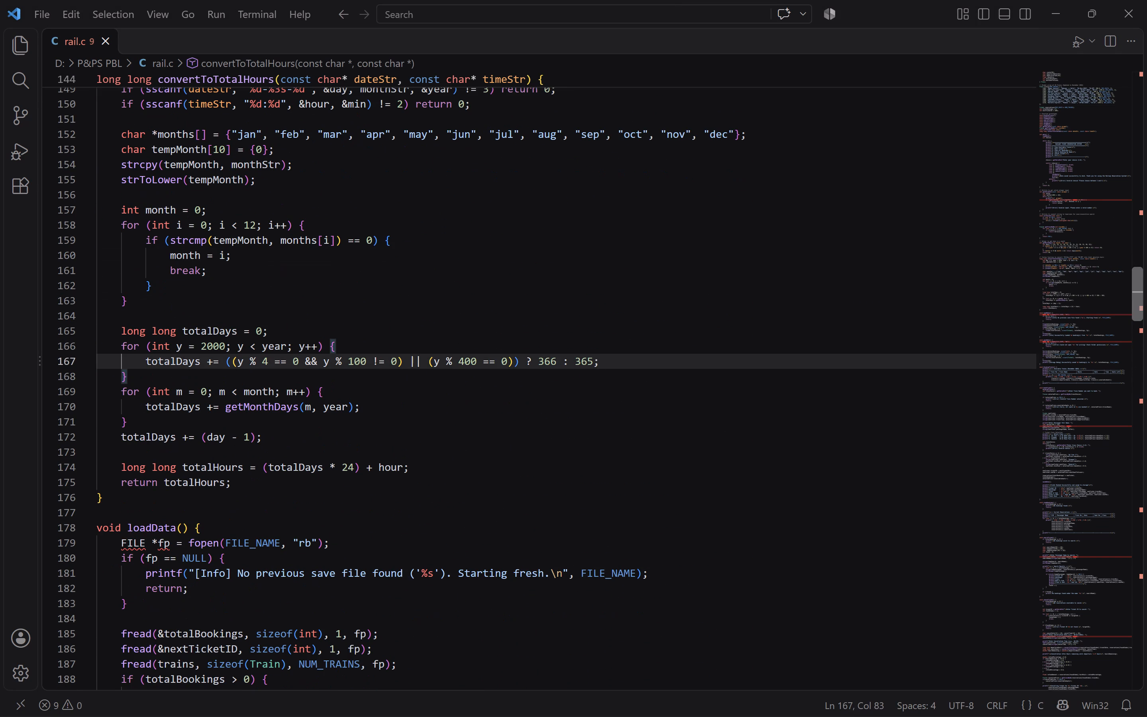
pyautogui.moveTo(1139, 296); pyautogui.dragTo(1141, 38)
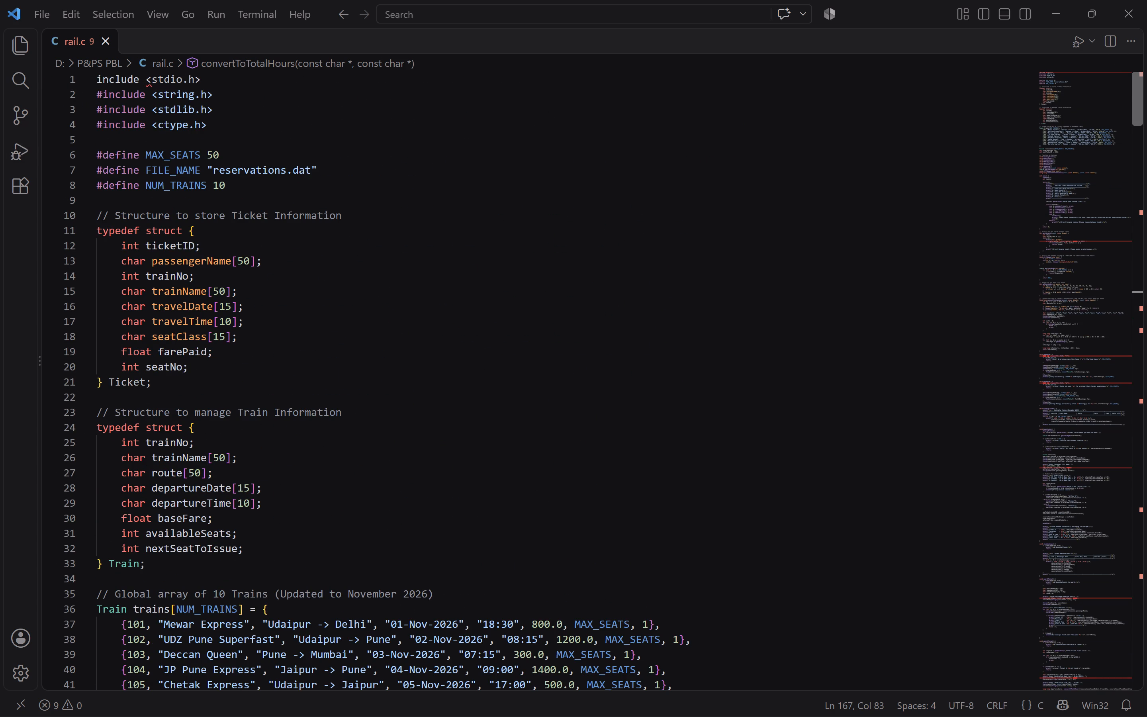
pyautogui.moveTo(256, 78); pyautogui.dragTo(454, 521)
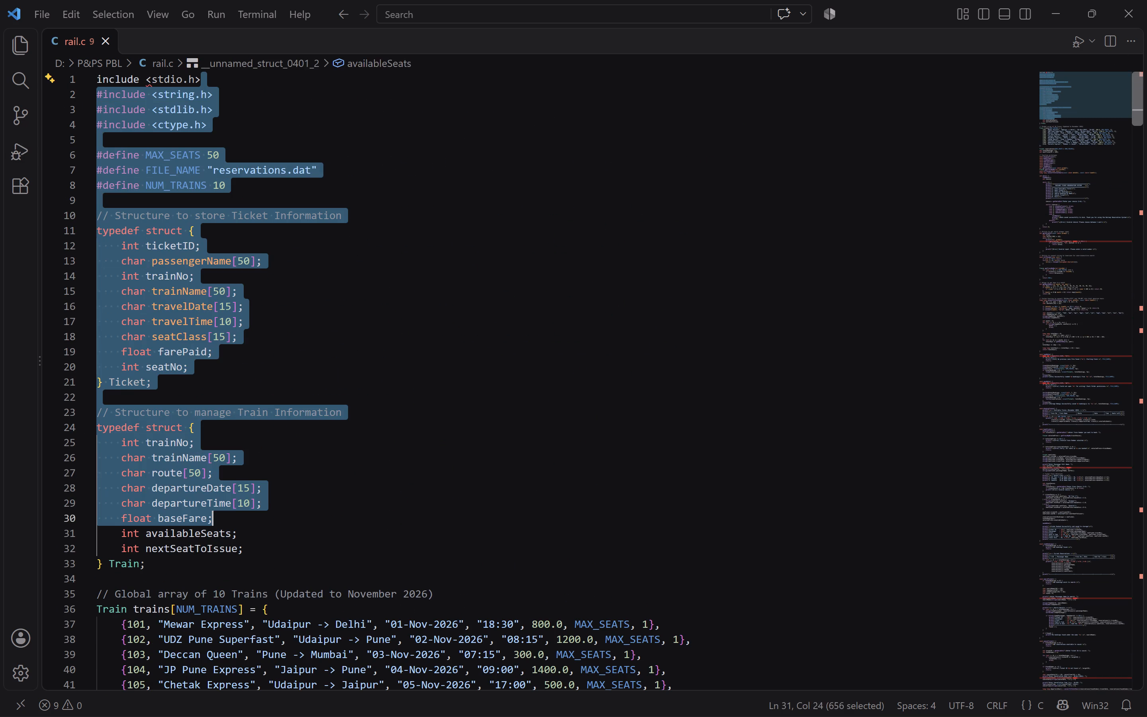
pyautogui.moveTo(454, 521); pyautogui.dragTo(454, 511)
pyautogui.click(476, 418)
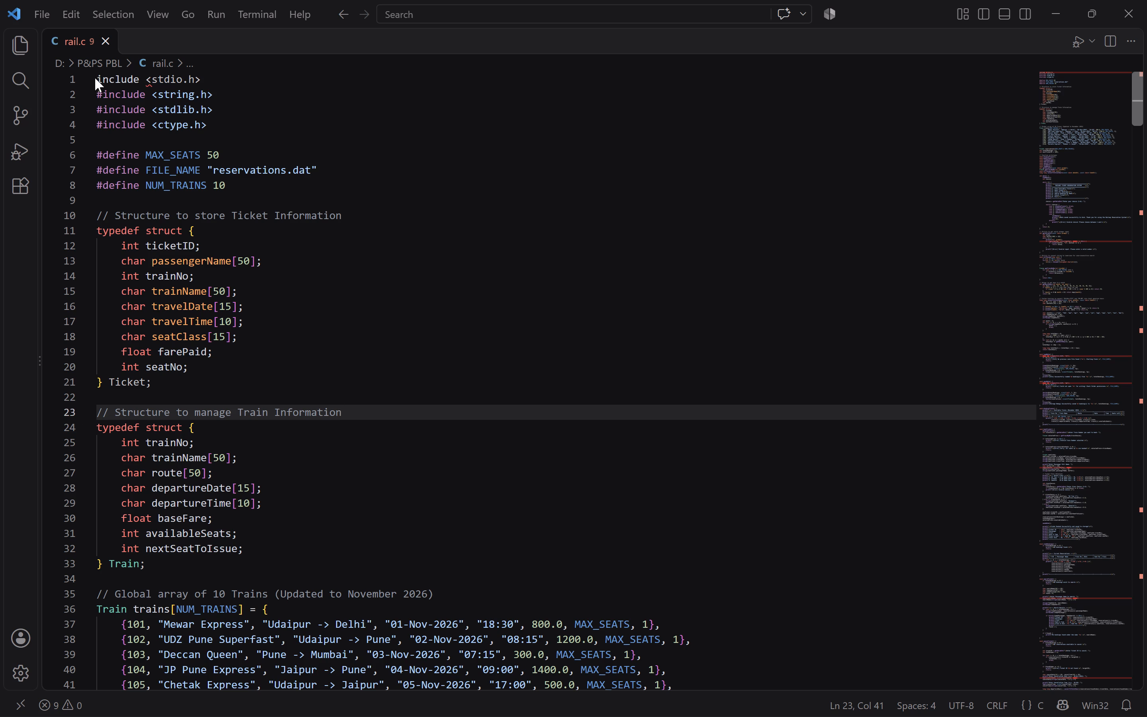
pyautogui.moveTo(98, 77); pyautogui.dragTo(682, 716)
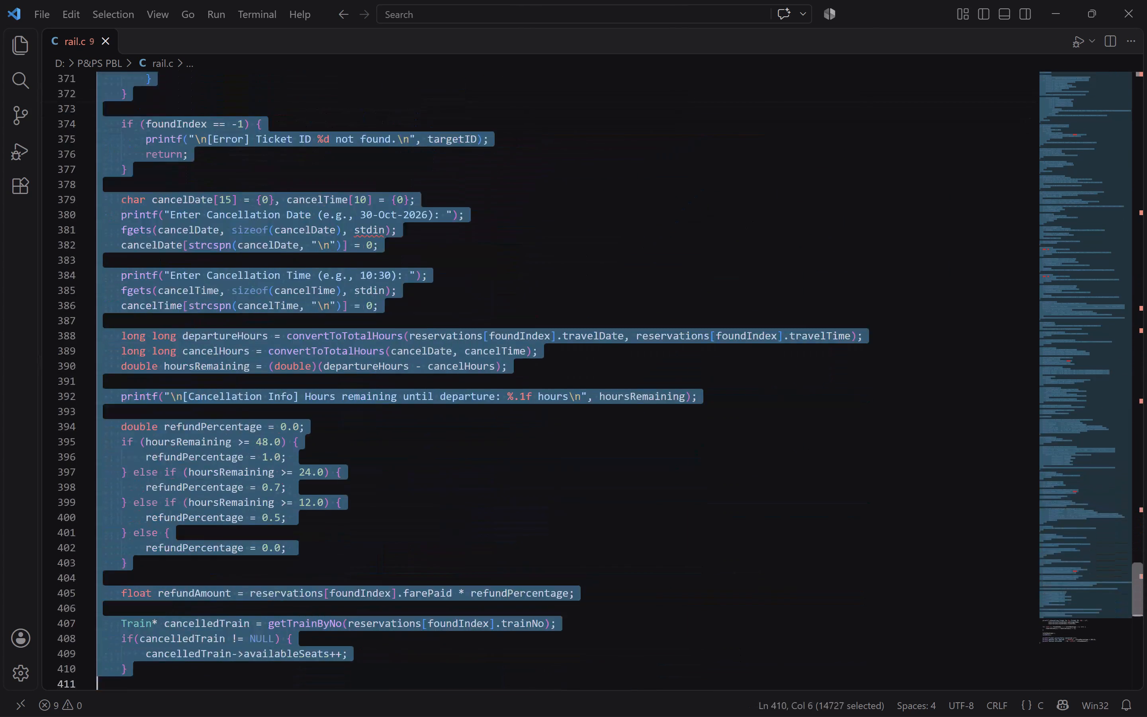
pyautogui.moveTo(682, 716); pyautogui.dragTo(493, 396)
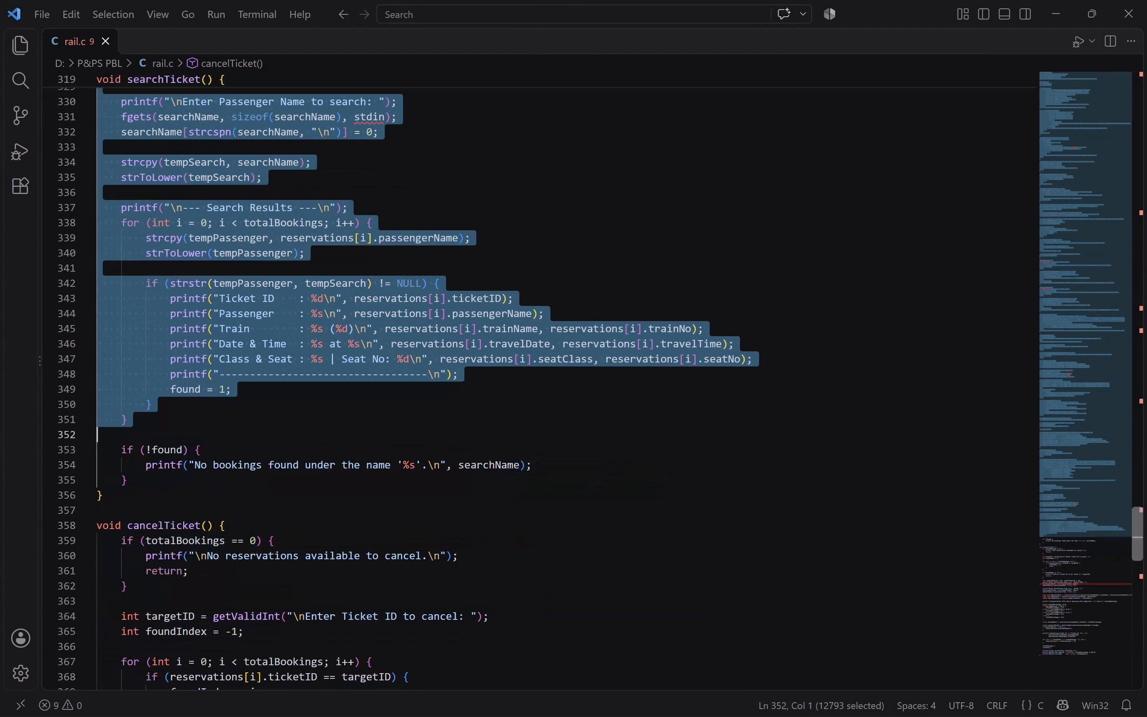
pyautogui.moveTo(493, 396); pyautogui.dragTo(483, 569)
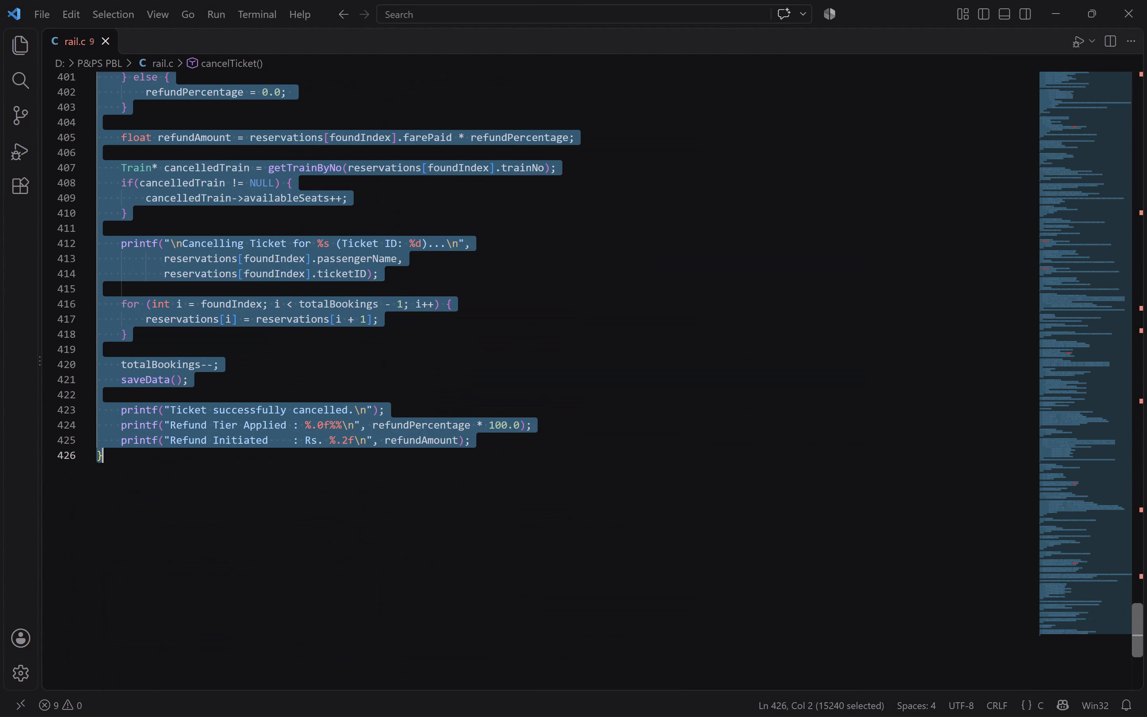
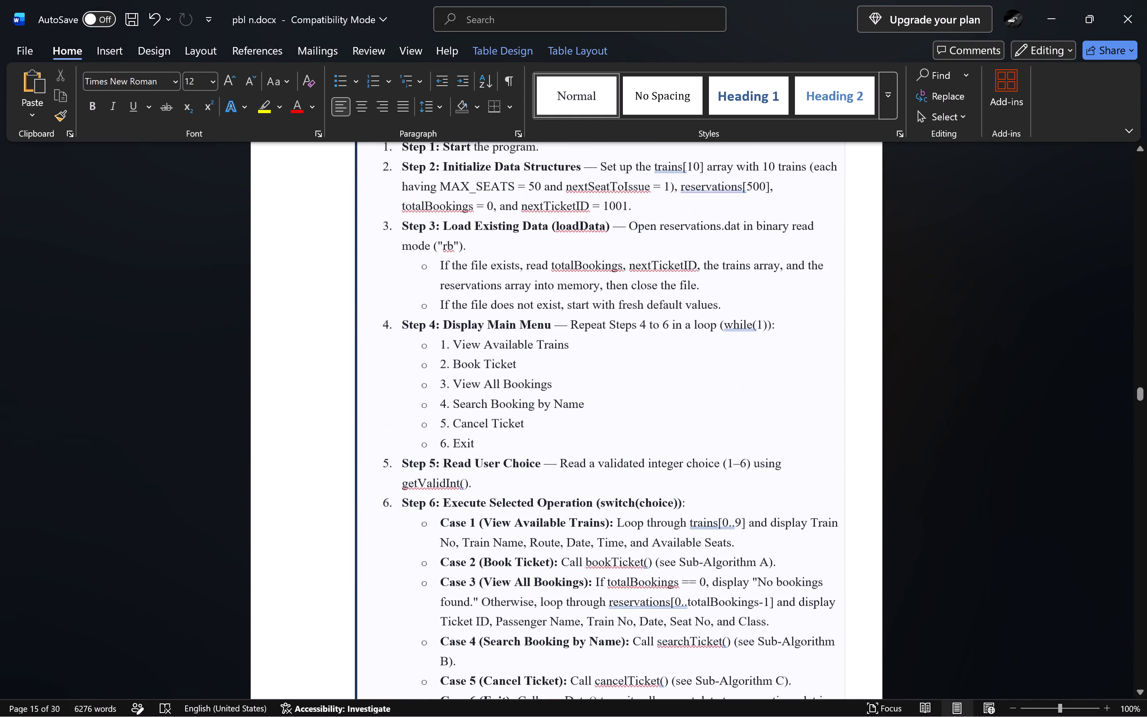
pyautogui.scroll(3, 609, 597)
pyautogui.scroll(-2, 609, 597)
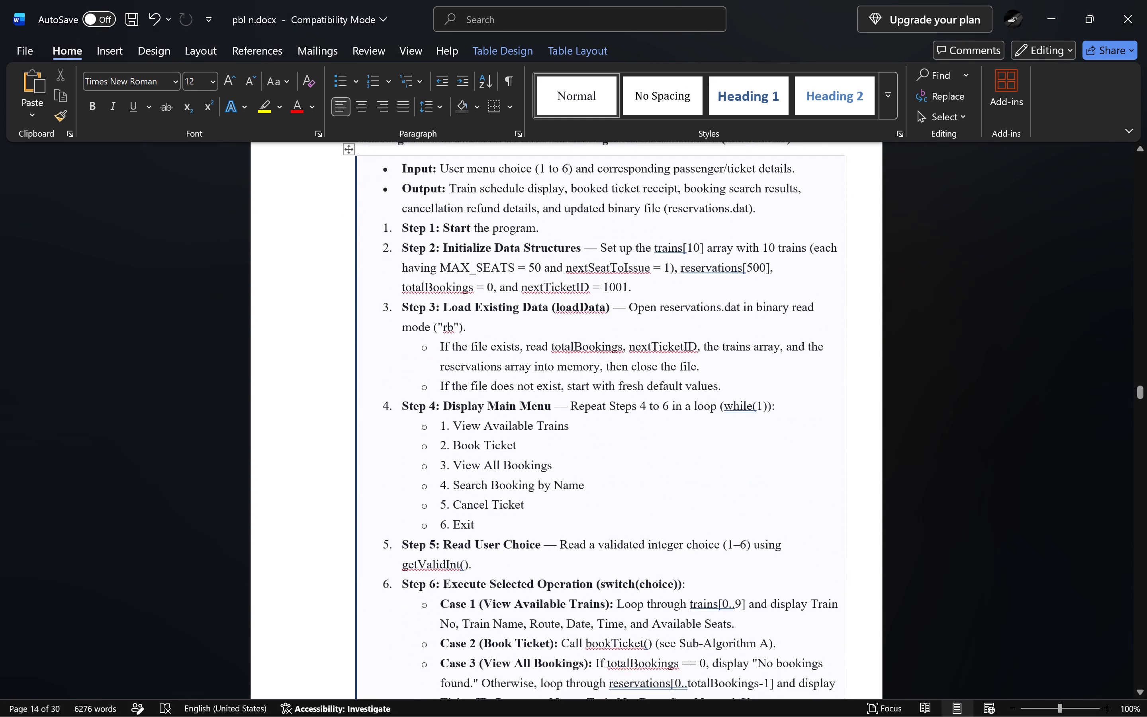
pyautogui.scroll(-3, 609, 597)
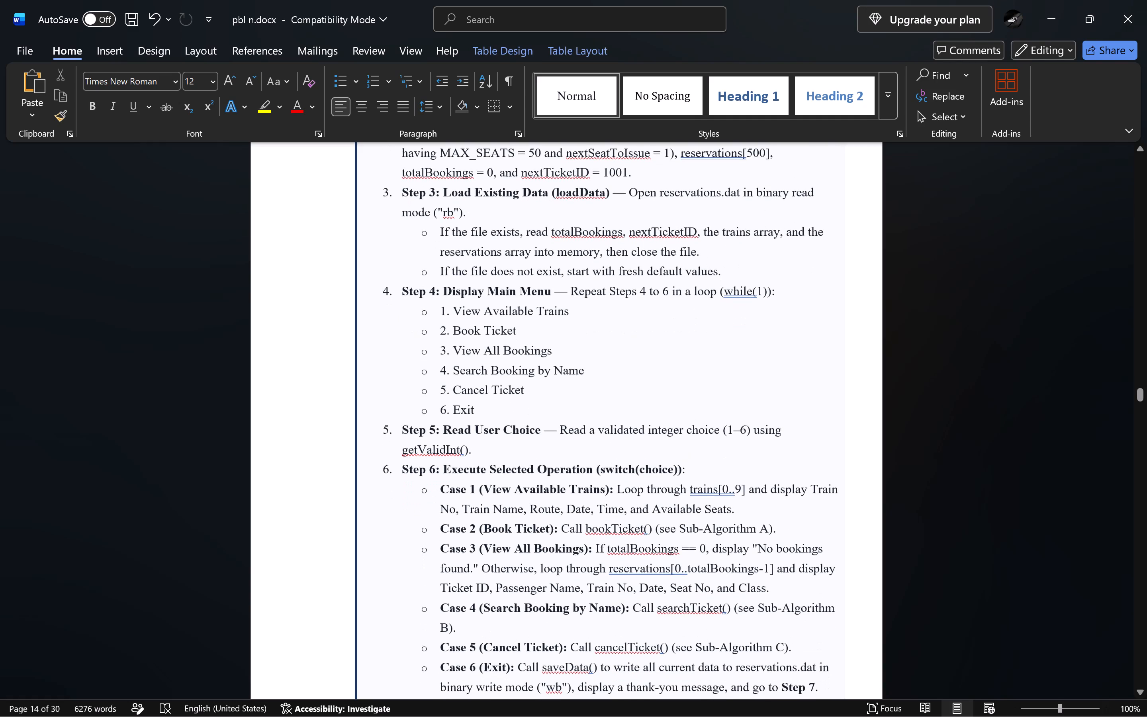
pyautogui.scroll(-3, 609, 597)
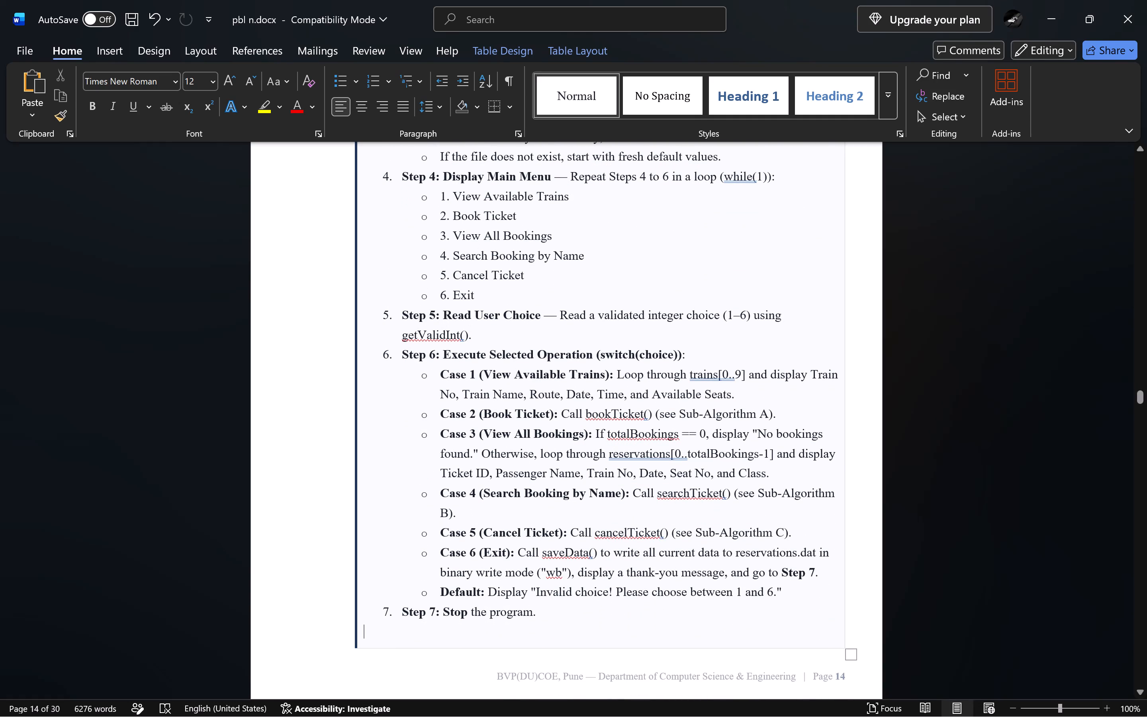
pyautogui.scroll(-1, 609, 597)
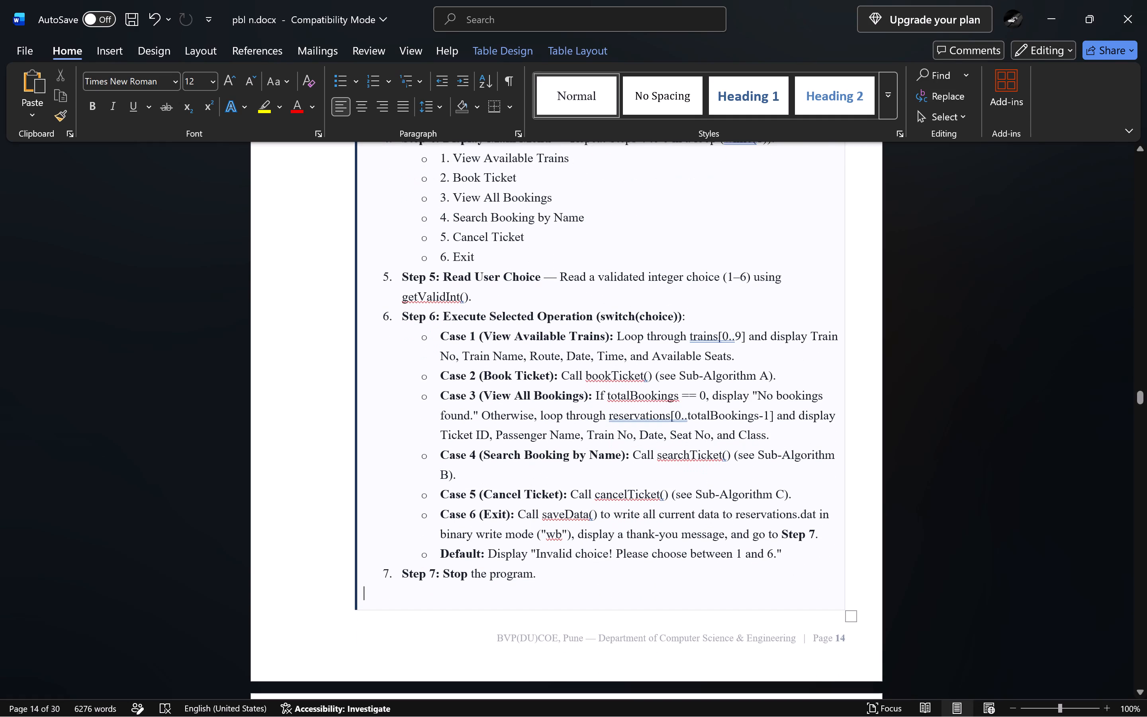
# Delete sections 4.4.2 to 4.4.4, from the searchTicket heading through the end of the cancelTicket procedure, keeping heading 4.5.
pyautogui.scroll(-10, 609, 597)
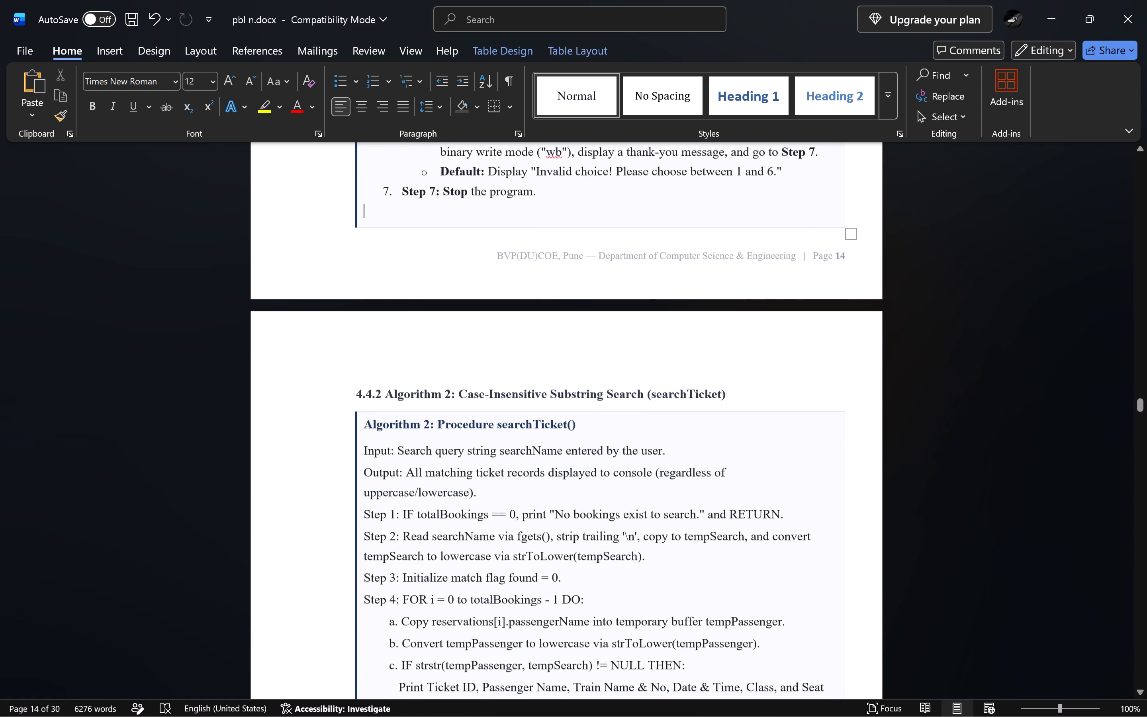
pyautogui.scroll(-5, 609, 597)
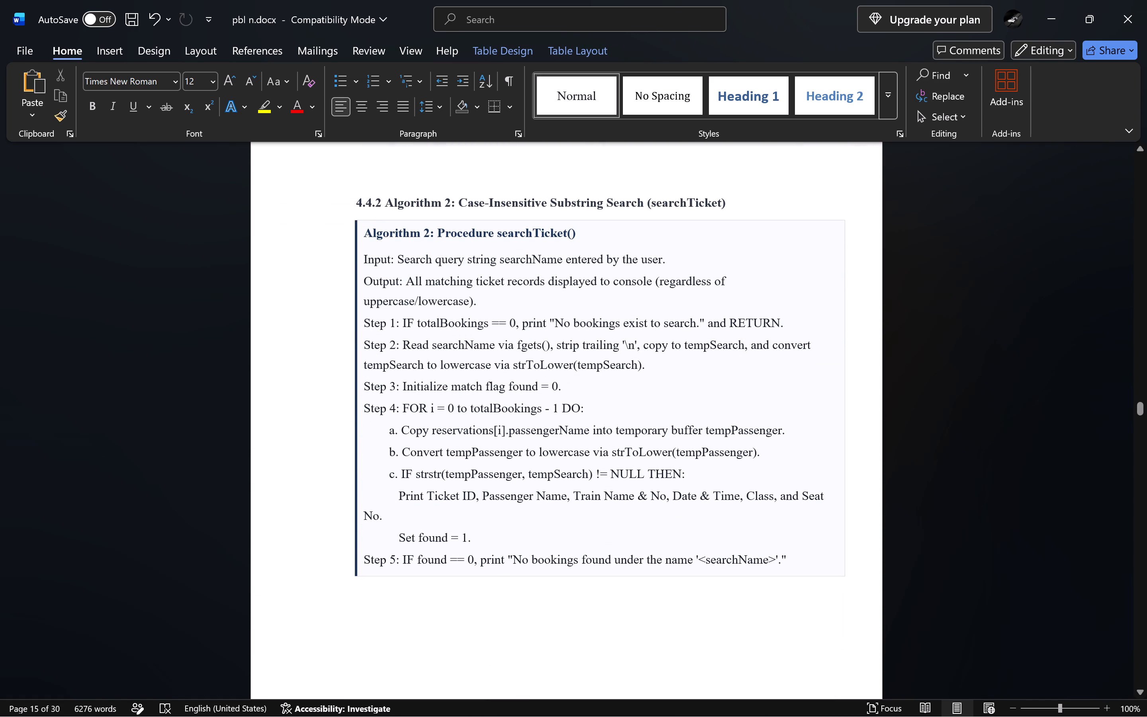
pyautogui.moveTo(350, 203); pyautogui.dragTo(593, 614)
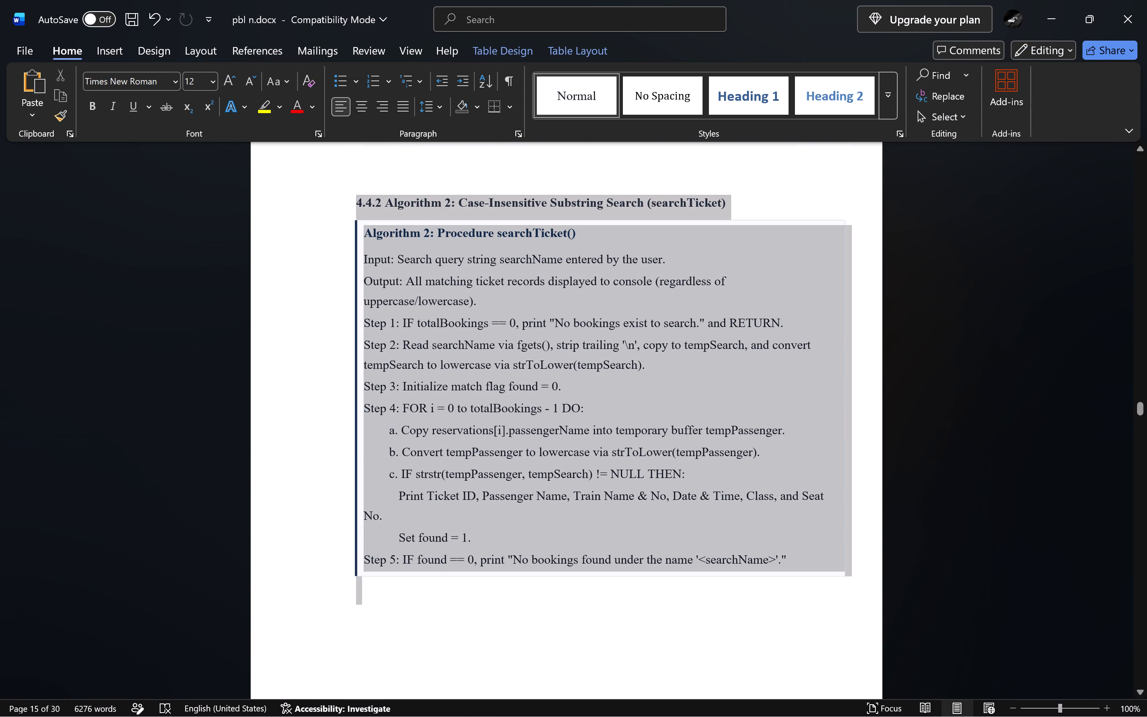
pyautogui.moveTo(593, 614); pyautogui.dragTo(613, 703)
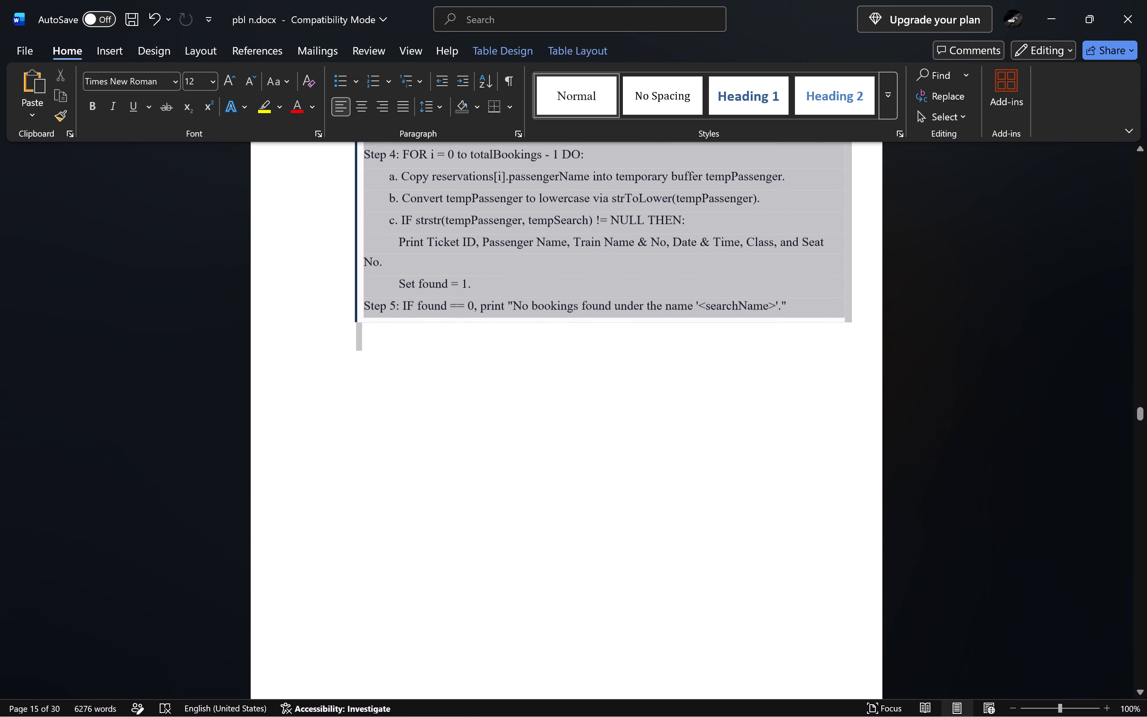
pyautogui.moveTo(613, 703); pyautogui.dragTo(638, 716)
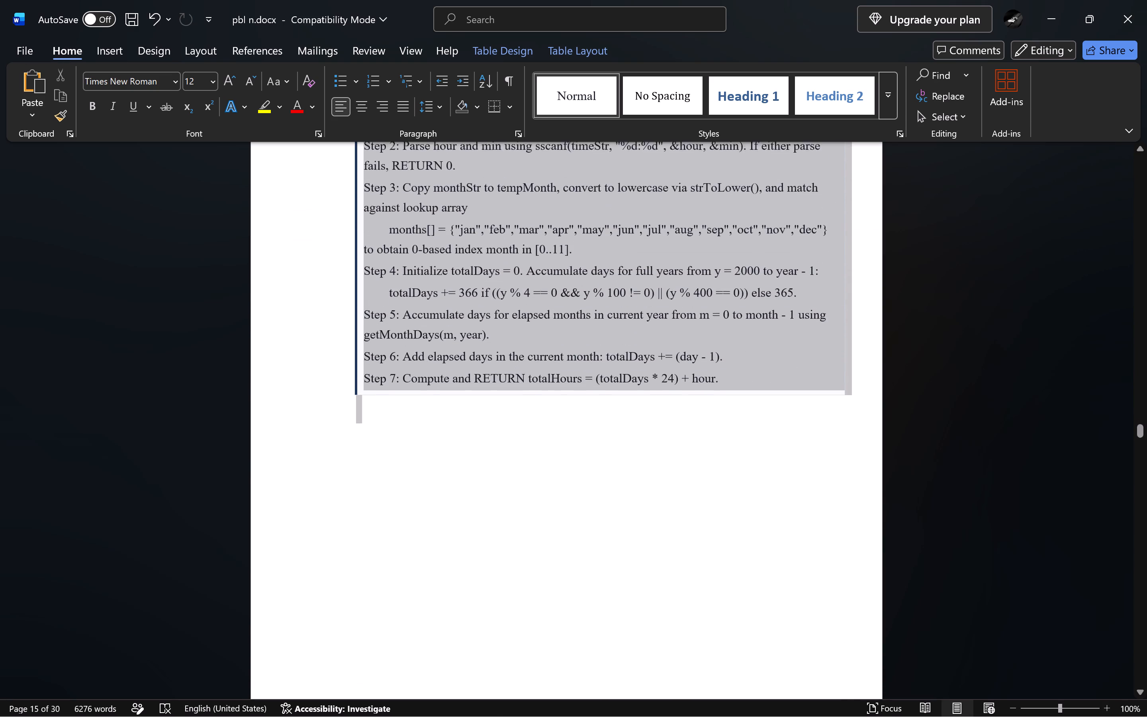
pyautogui.moveTo(638, 716); pyautogui.dragTo(677, 716)
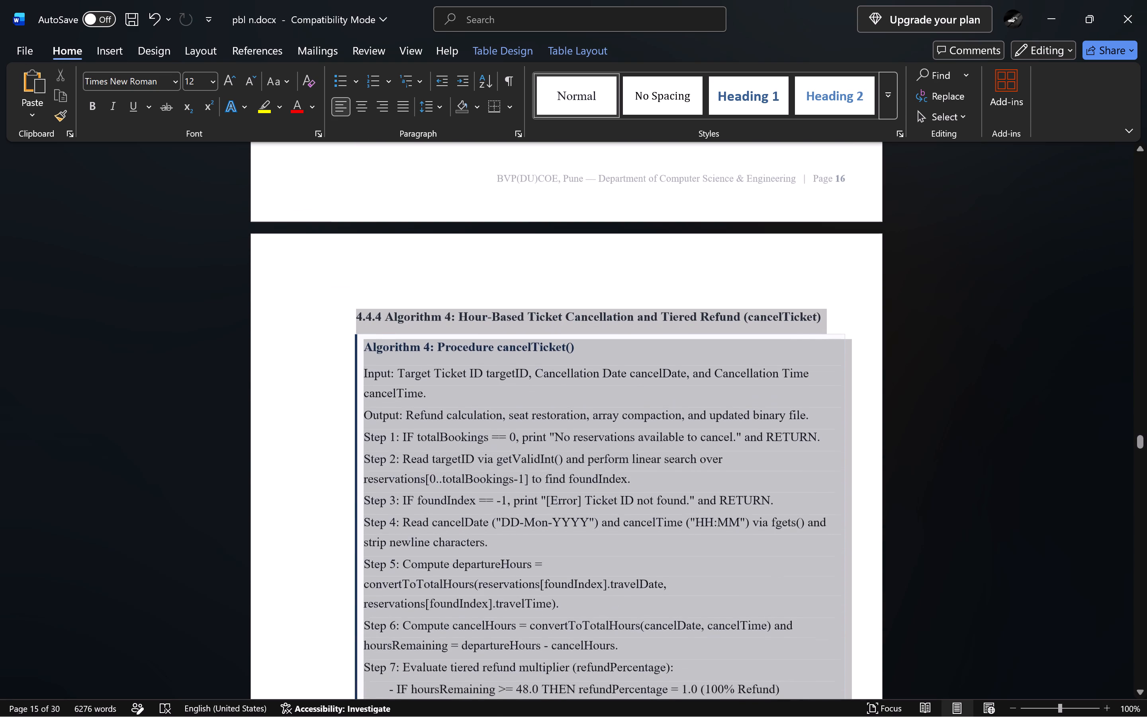
pyautogui.moveTo(677, 716); pyautogui.dragTo(660, 641)
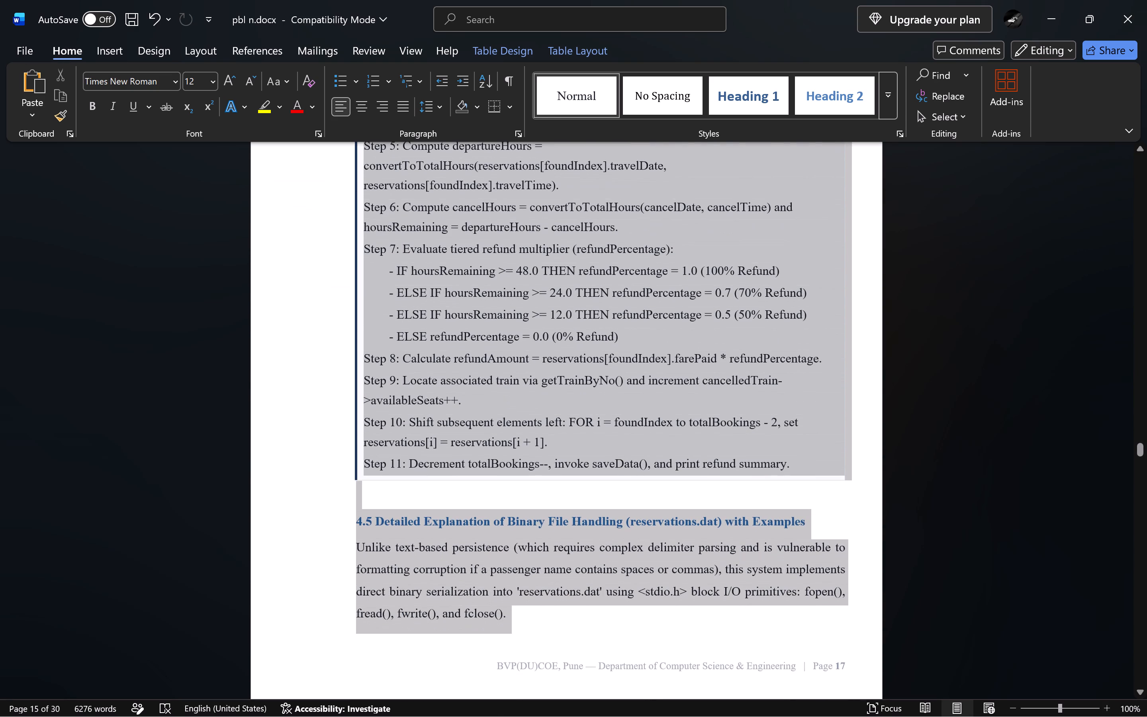
pyautogui.moveTo(660, 641); pyautogui.dragTo(669, 467)
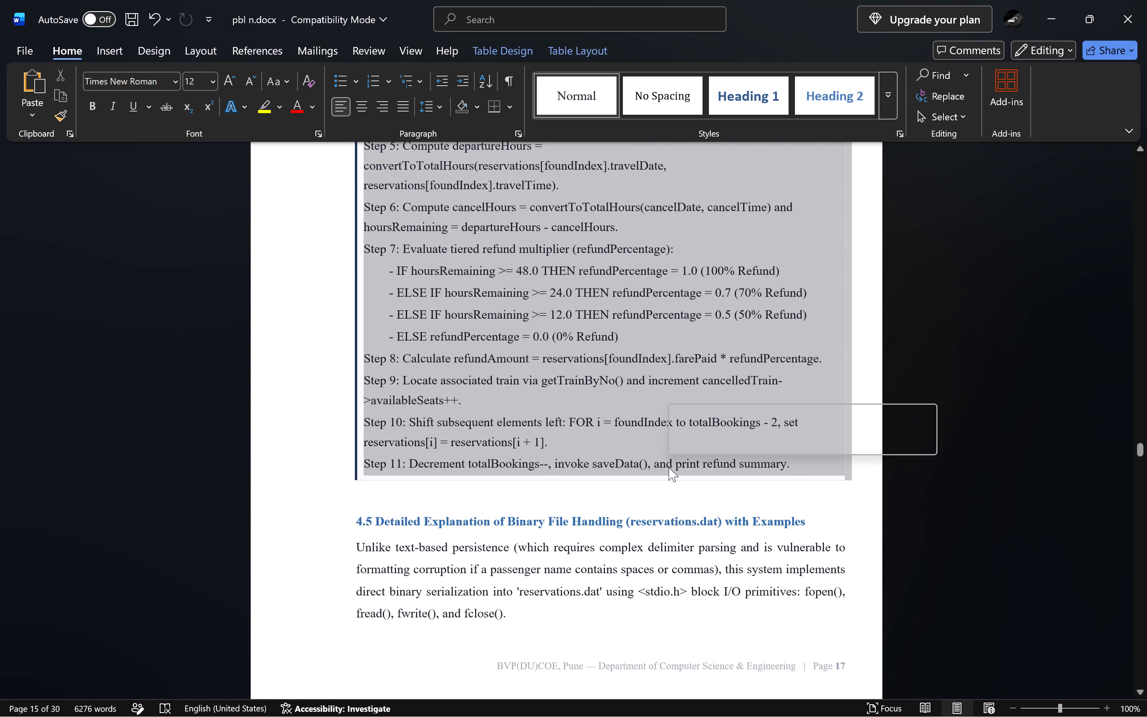
pyautogui.press('Delete')
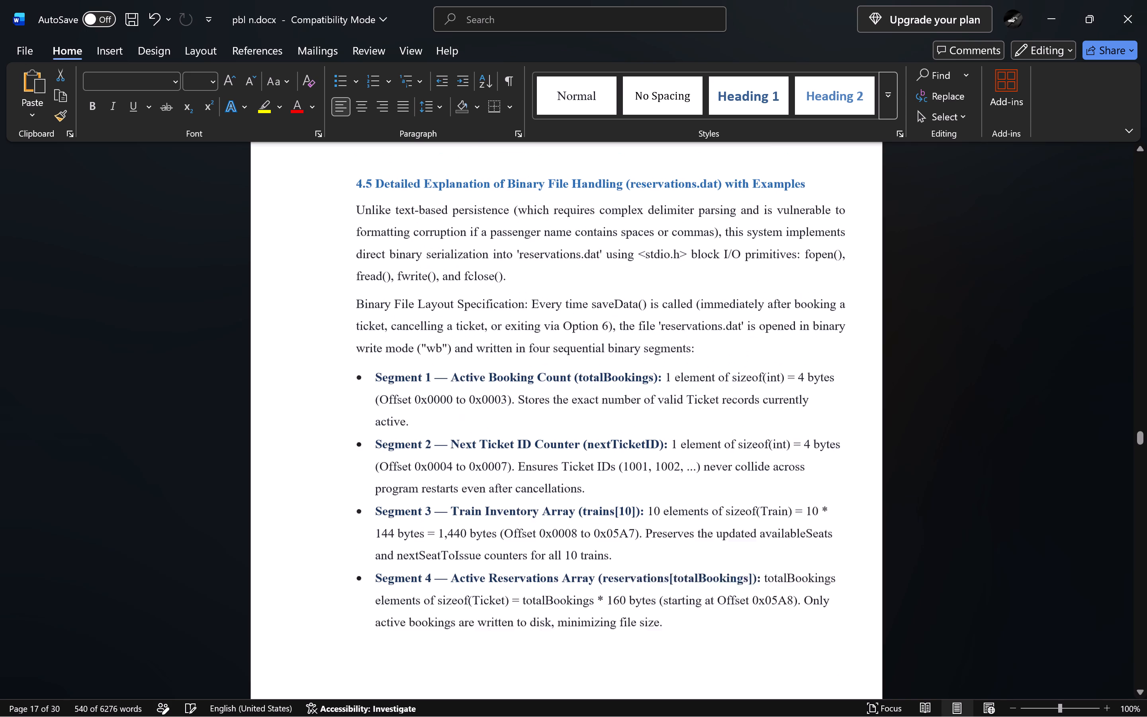
# Review section 4.4 from its introductory sentence through the 4.4.1 listing to the start of section 4.5.
pyautogui.scroll(15, 599, 436)
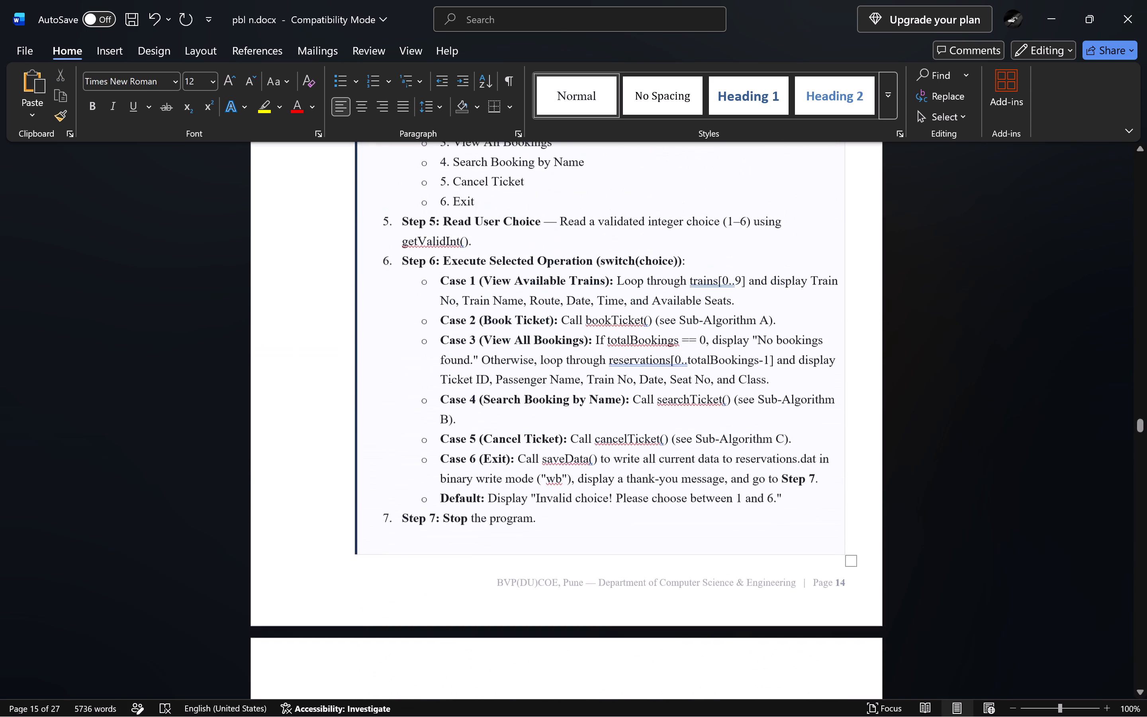
pyautogui.scroll(16, 599, 436)
pyautogui.scroll(5, 599, 435)
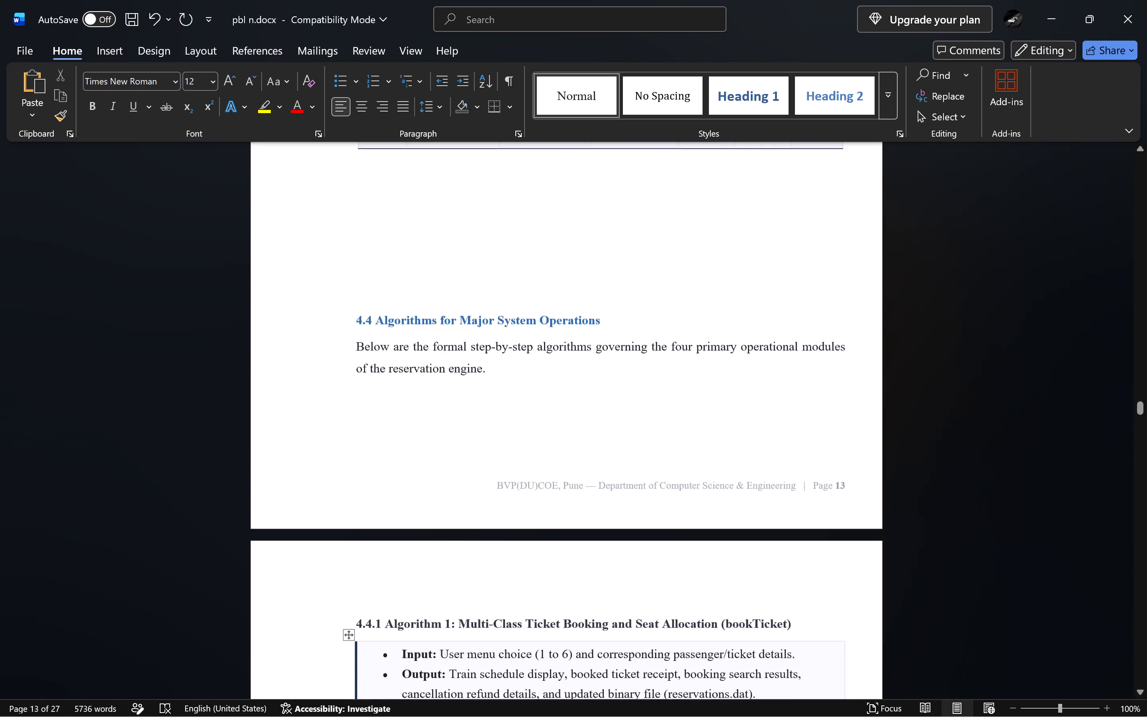
pyautogui.scroll(1, 599, 435)
pyautogui.scroll(-2, 599, 435)
pyautogui.scroll(4, 480, 433)
pyautogui.scroll(-6, 480, 433)
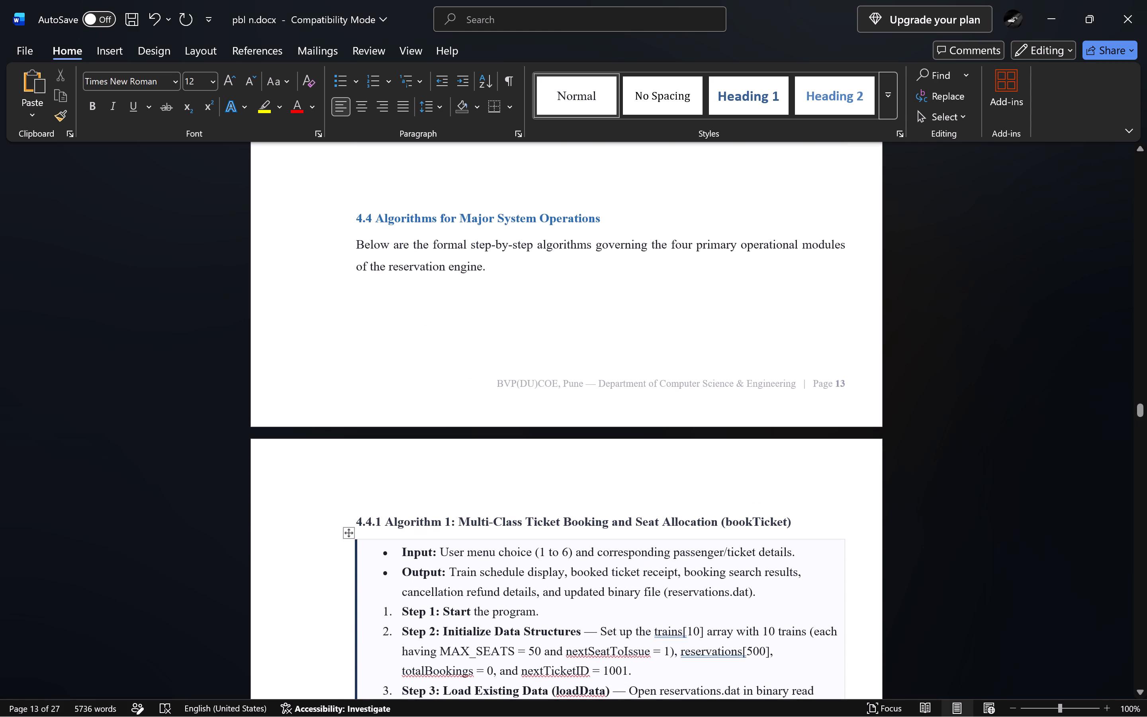
pyautogui.scroll(-3, 386, 470)
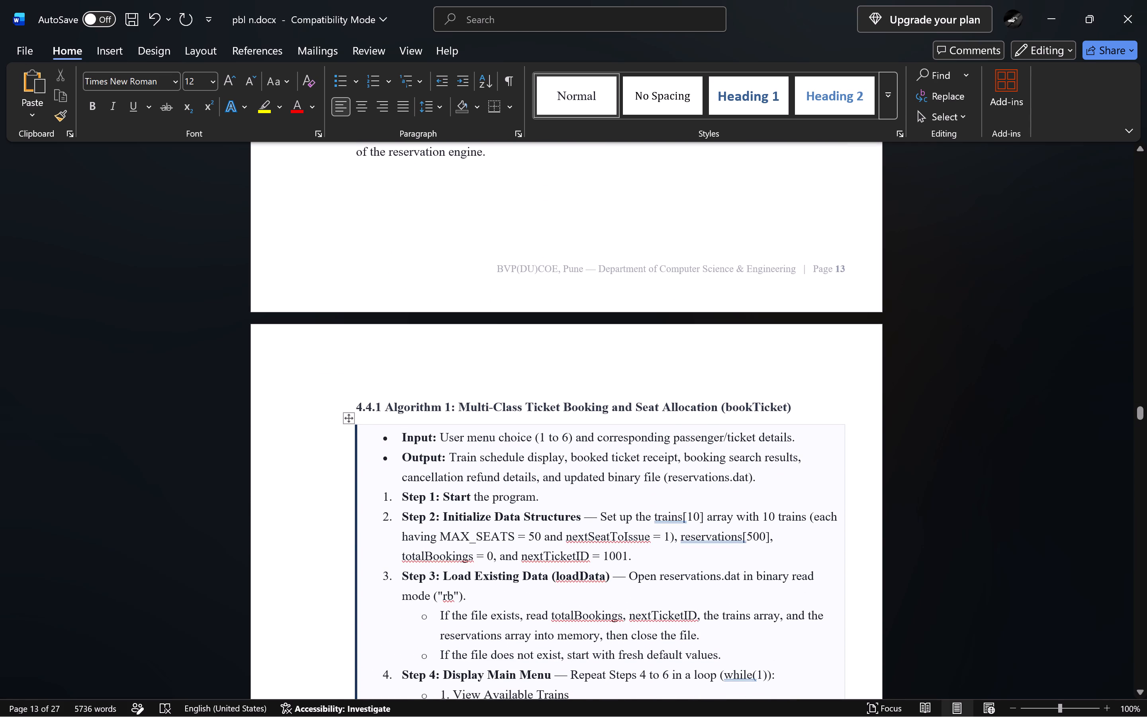
pyautogui.scroll(-2, 796, 406)
pyautogui.scroll(2, 796, 406)
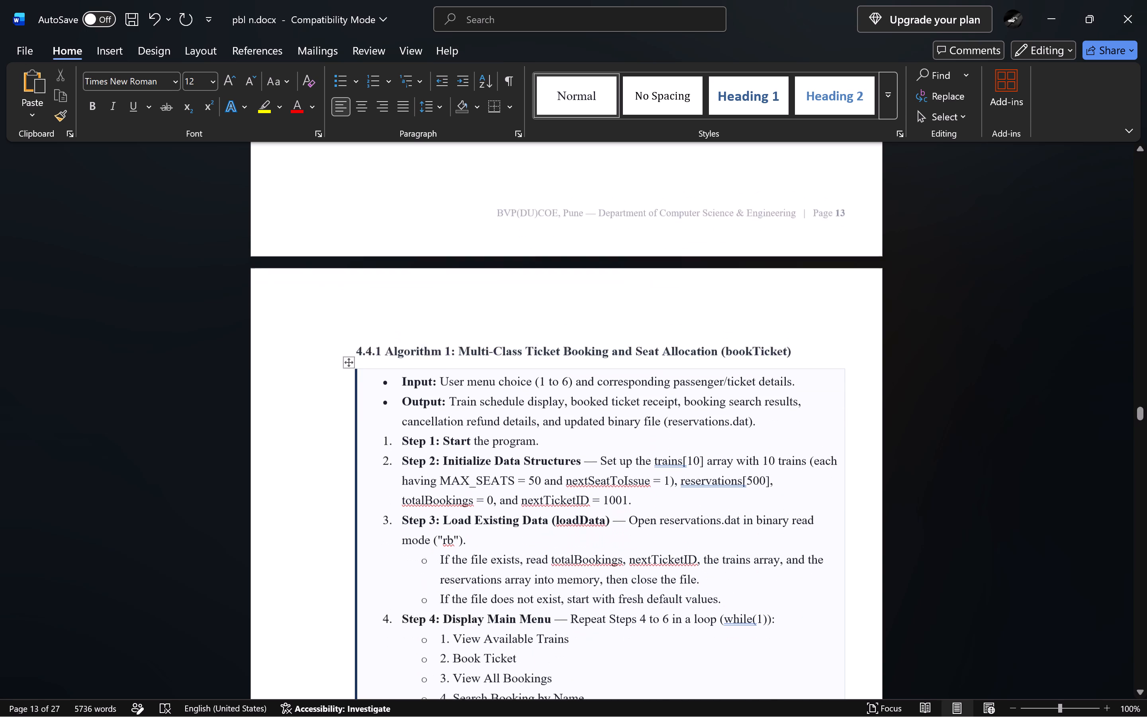
pyautogui.scroll(3, 796, 406)
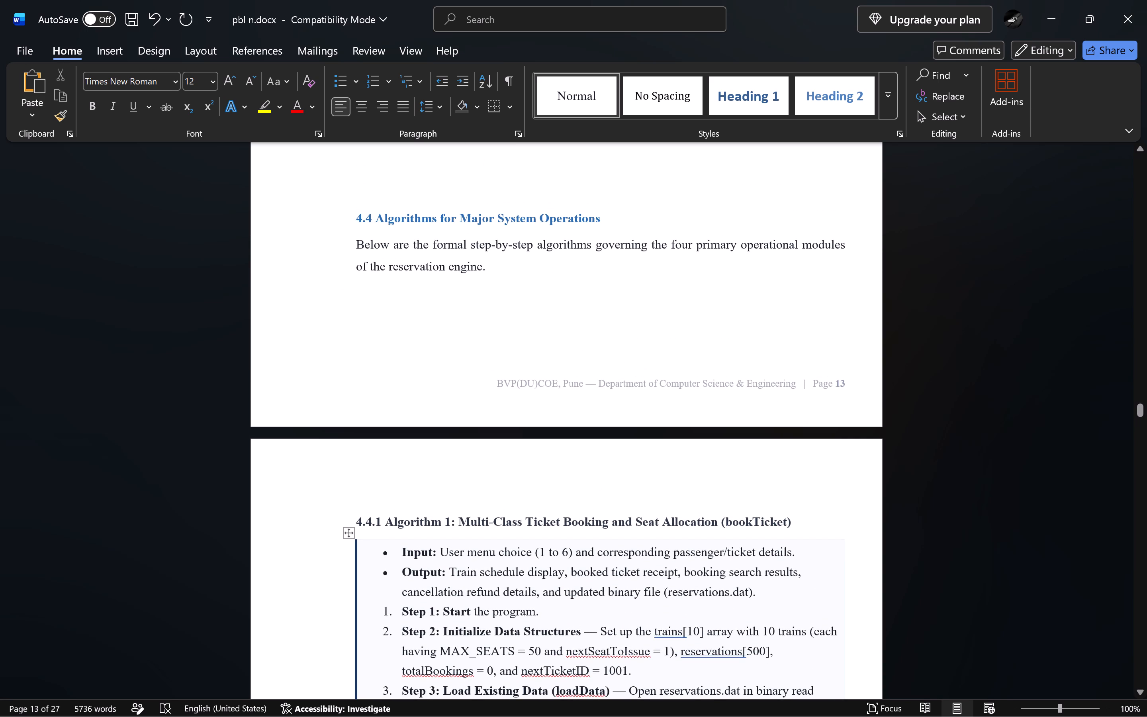
pyautogui.scroll(-7, 489, 246)
pyautogui.scroll(-20, 492, 251)
pyautogui.scroll(-5, 492, 251)
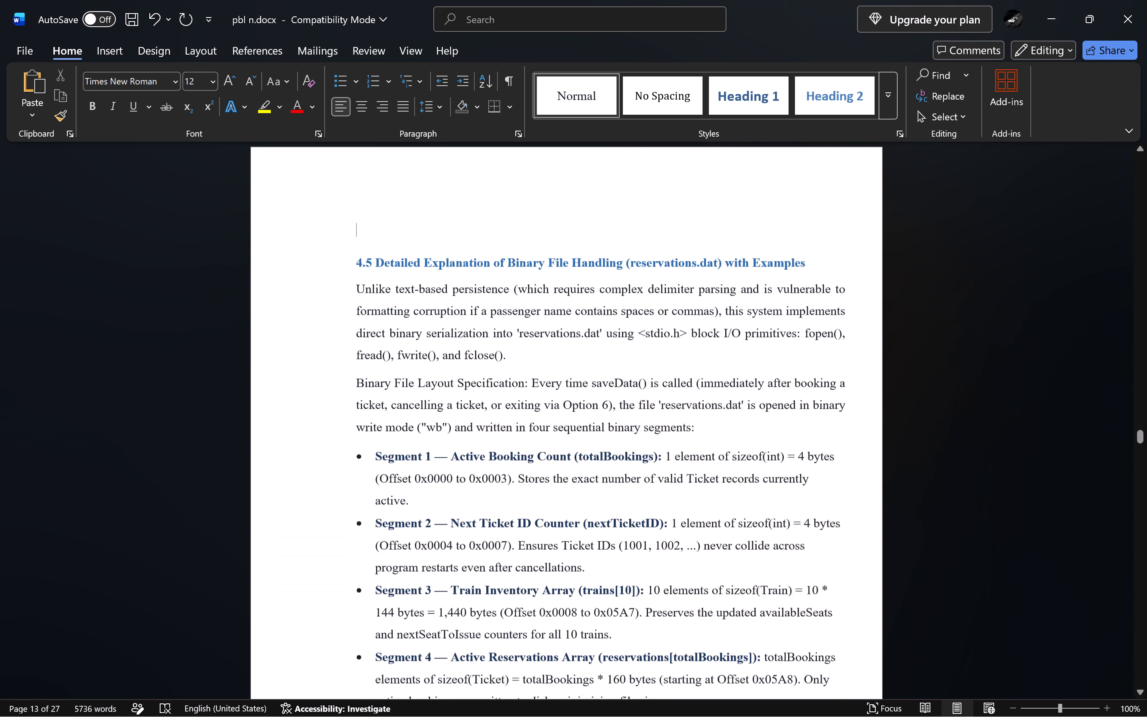
pyautogui.scroll(20, 527, 343)
pyautogui.scroll(8, 527, 343)
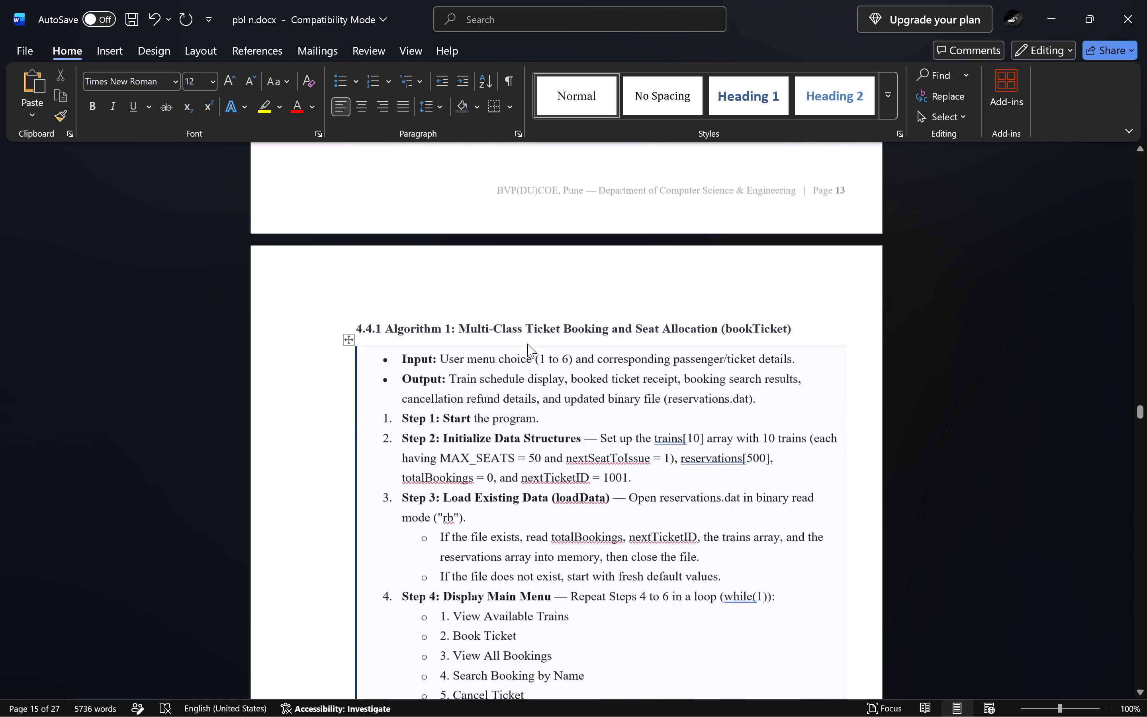
# Delete "governing the four primary operational modules" from the introductory sentence under heading 4.4.
pyautogui.scroll(7, 527, 344)
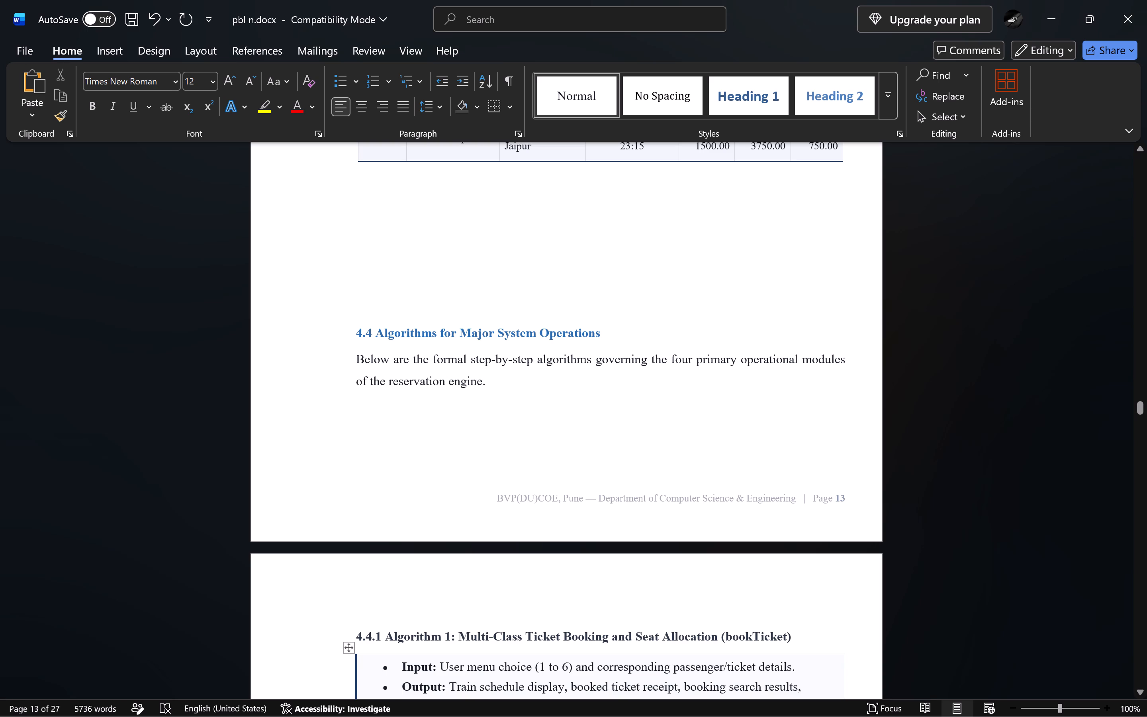
pyautogui.moveTo(596, 360); pyautogui.dragTo(613, 366)
pyautogui.moveTo(632, 364); pyautogui.dragTo(820, 364)
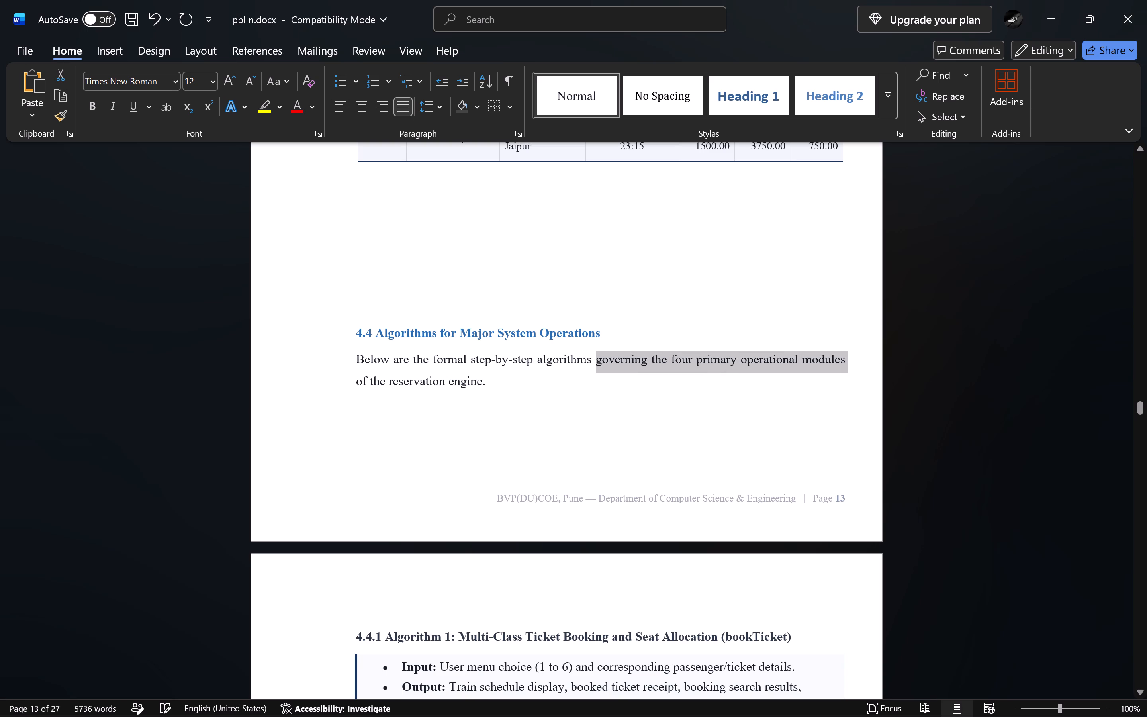
pyautogui.moveTo(820, 364); pyautogui.dragTo(794, 357)
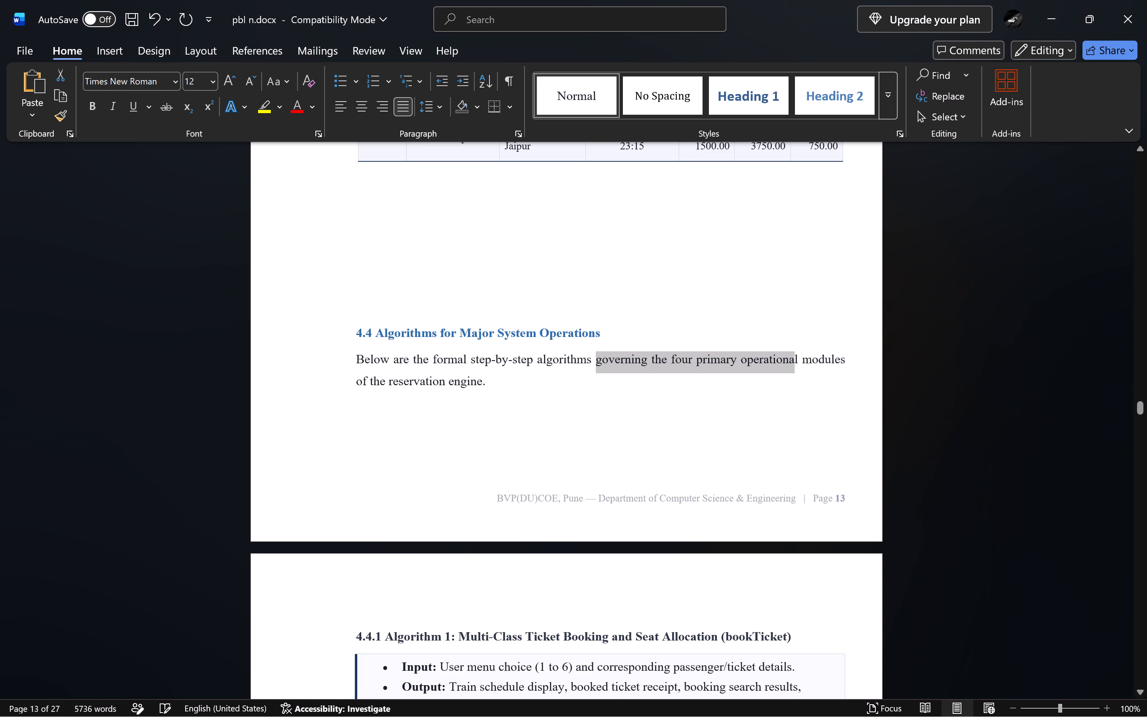
pyautogui.moveTo(794, 357); pyautogui.dragTo(813, 361)
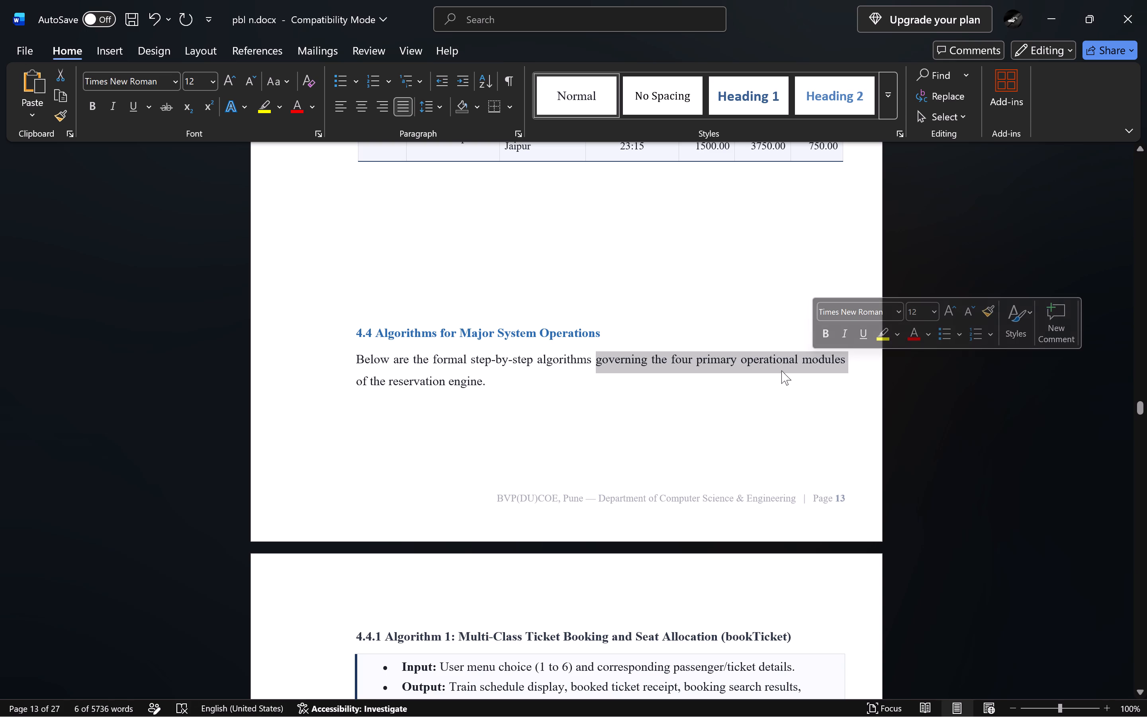
pyautogui.press('Delete')
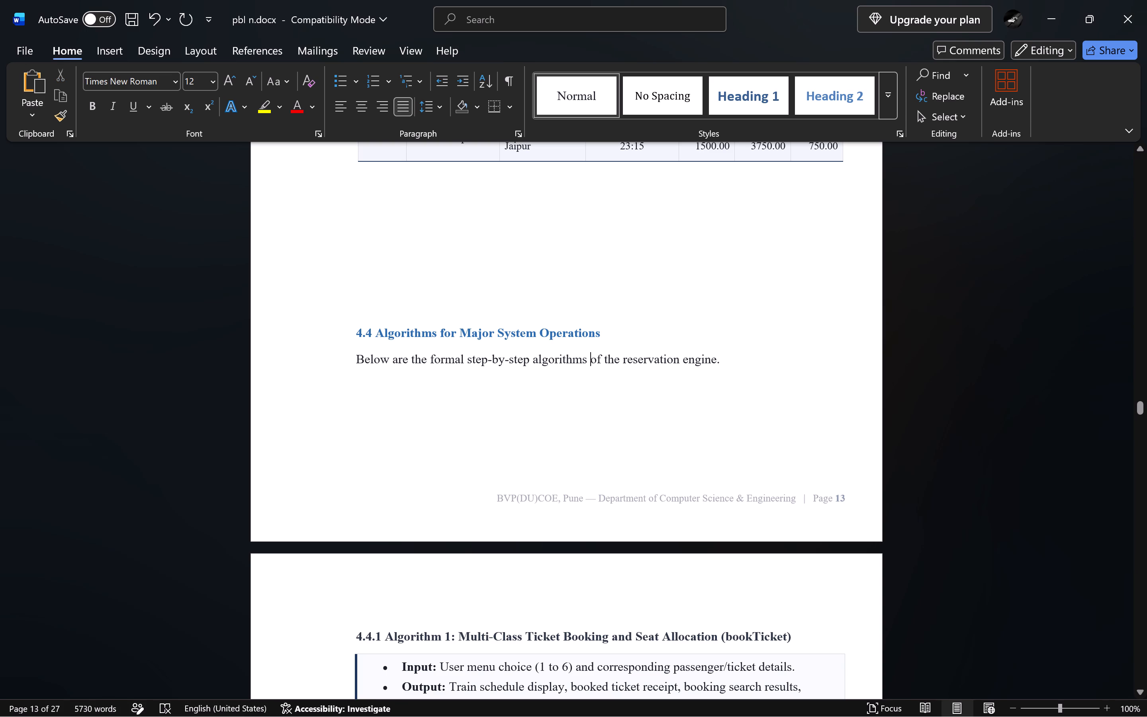
# Make the 4.4 introductory sentence singular by replacing "are" with "is" and changing "algorithms" to "algorithm".
pyautogui.moveTo(410, 358); pyautogui.dragTo(393, 357)
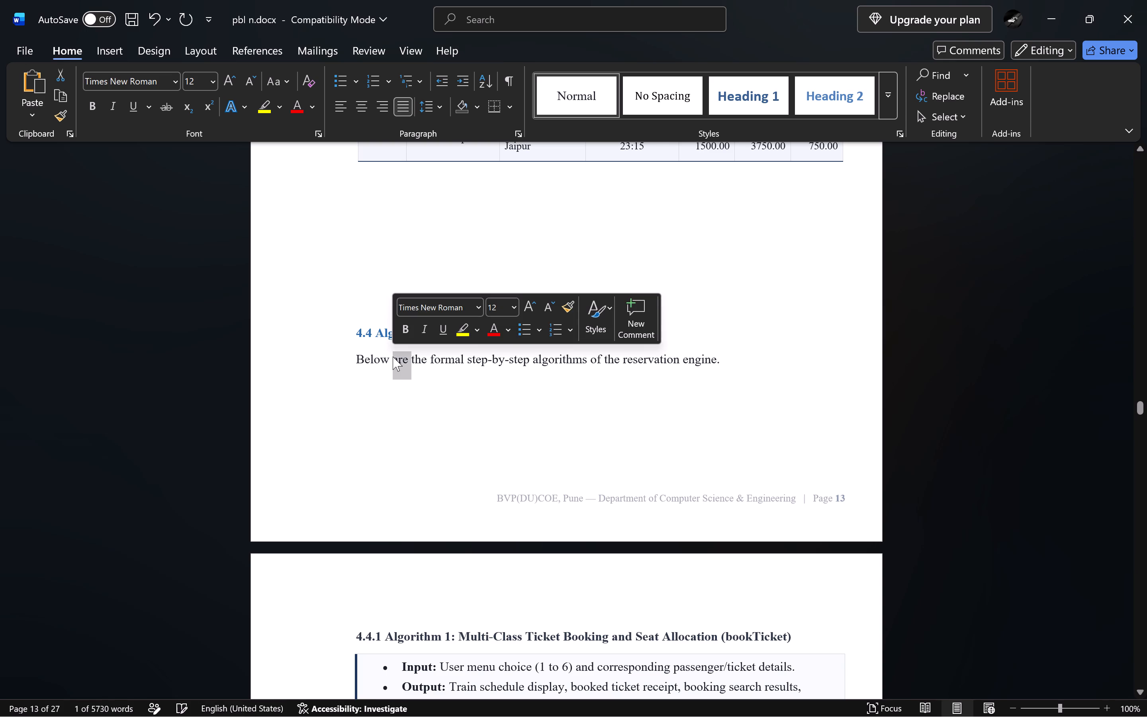
pyautogui.write('is')
pyautogui.press('space')
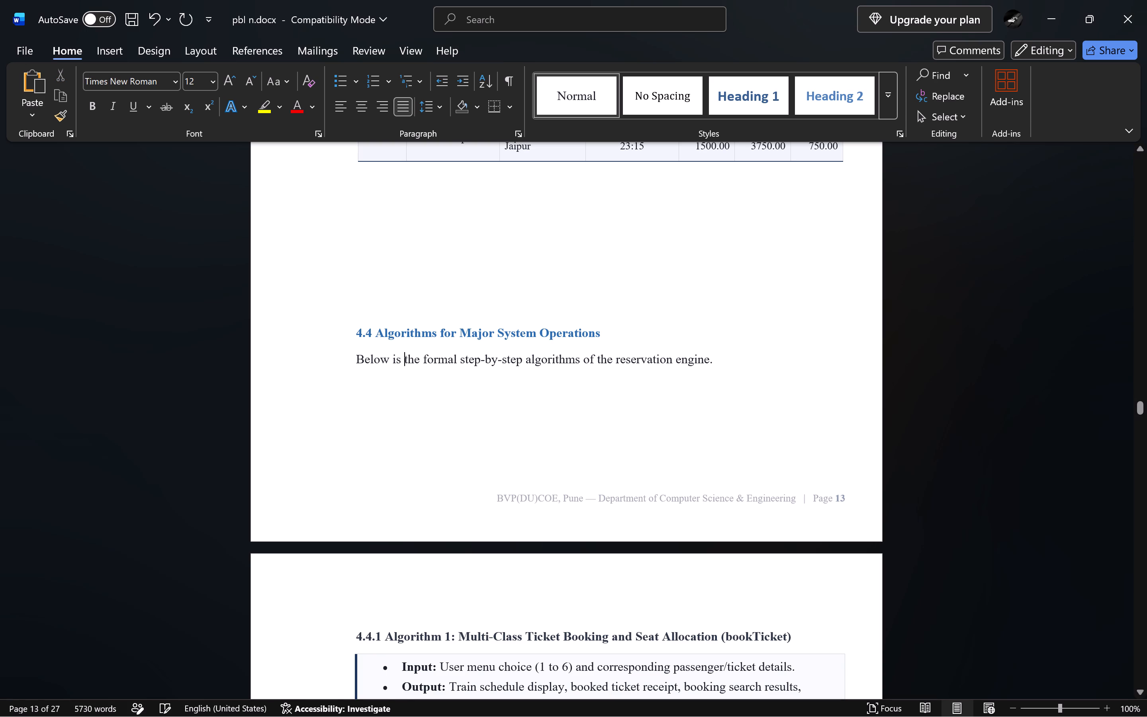
pyautogui.click(580, 358)
pyautogui.press('BackSpace')
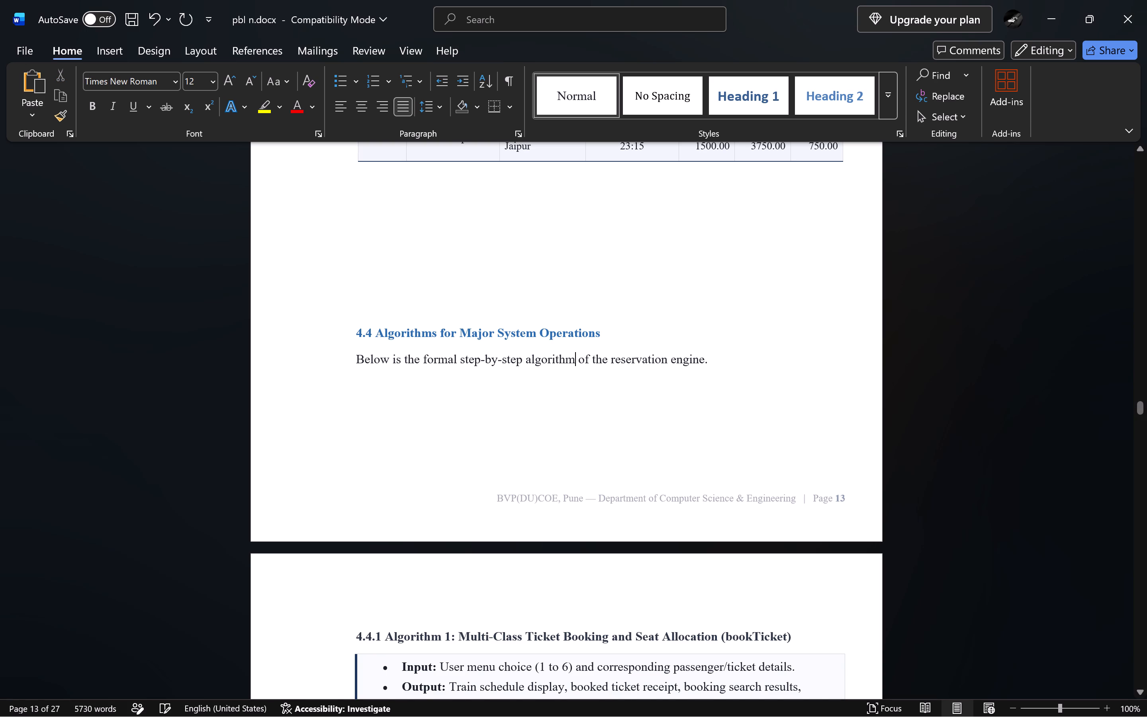
# Remove "(bookTicket)" from the end of the 4.4.1 Algorithm 1 heading.
pyautogui.scroll(-5, 697, 421)
pyautogui.scroll(-4, 552, 440)
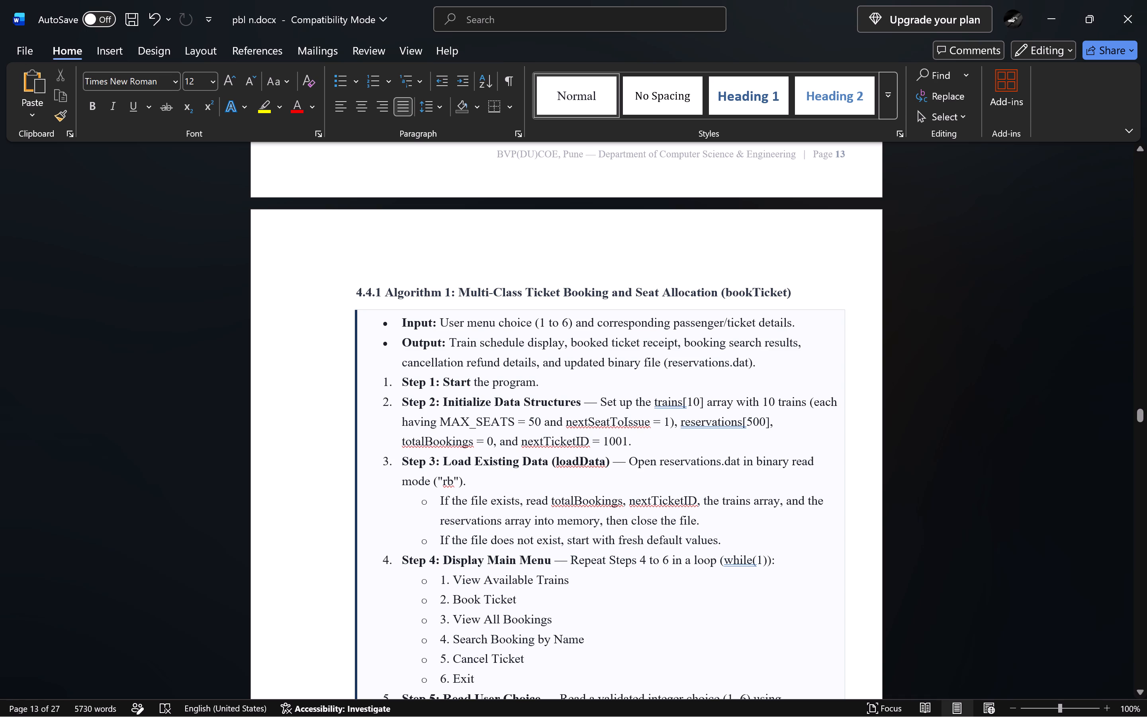
pyautogui.moveTo(792, 292); pyautogui.dragTo(729, 285)
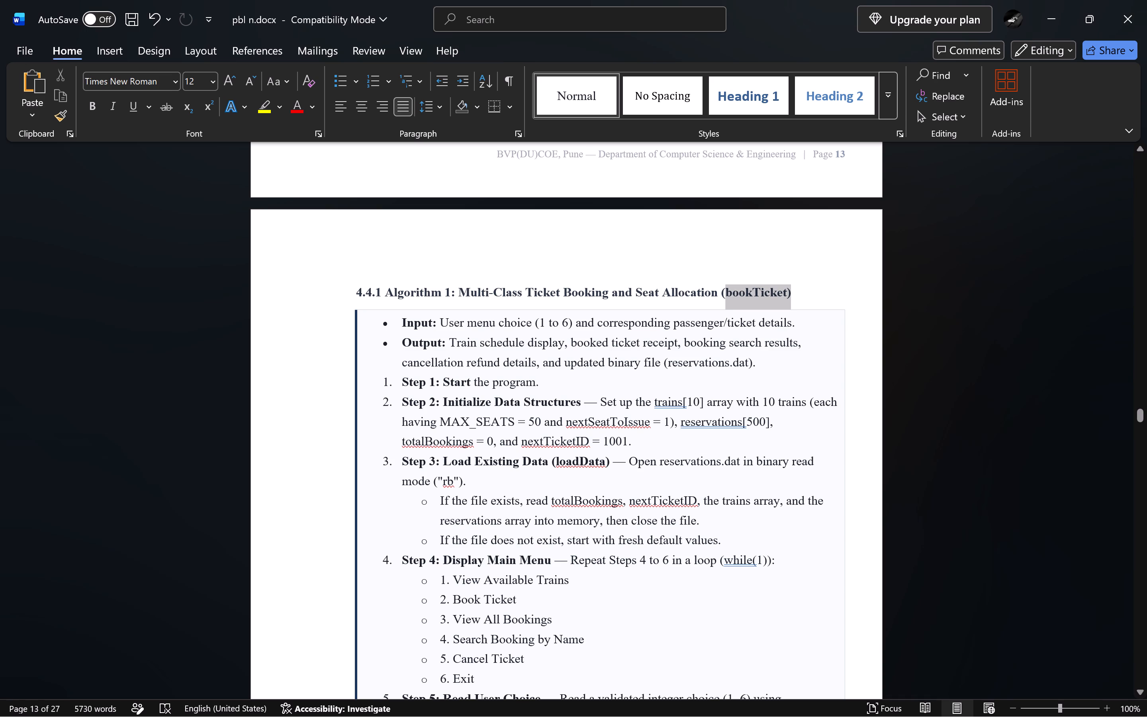
pyautogui.moveTo(729, 285); pyautogui.dragTo(722, 282)
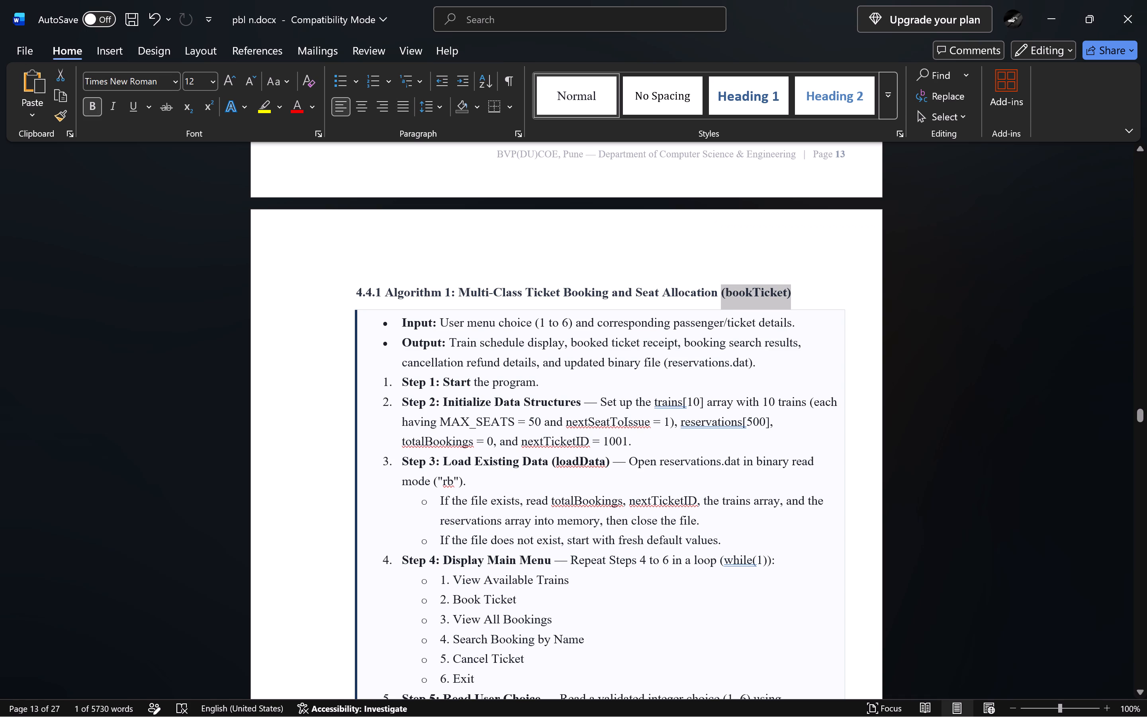
pyautogui.press('BackSpace')
# Look over the rest of the 4.4.1 listing and the binary file handling explanation in section 4.5.
pyautogui.scroll(-2, 237, 462)
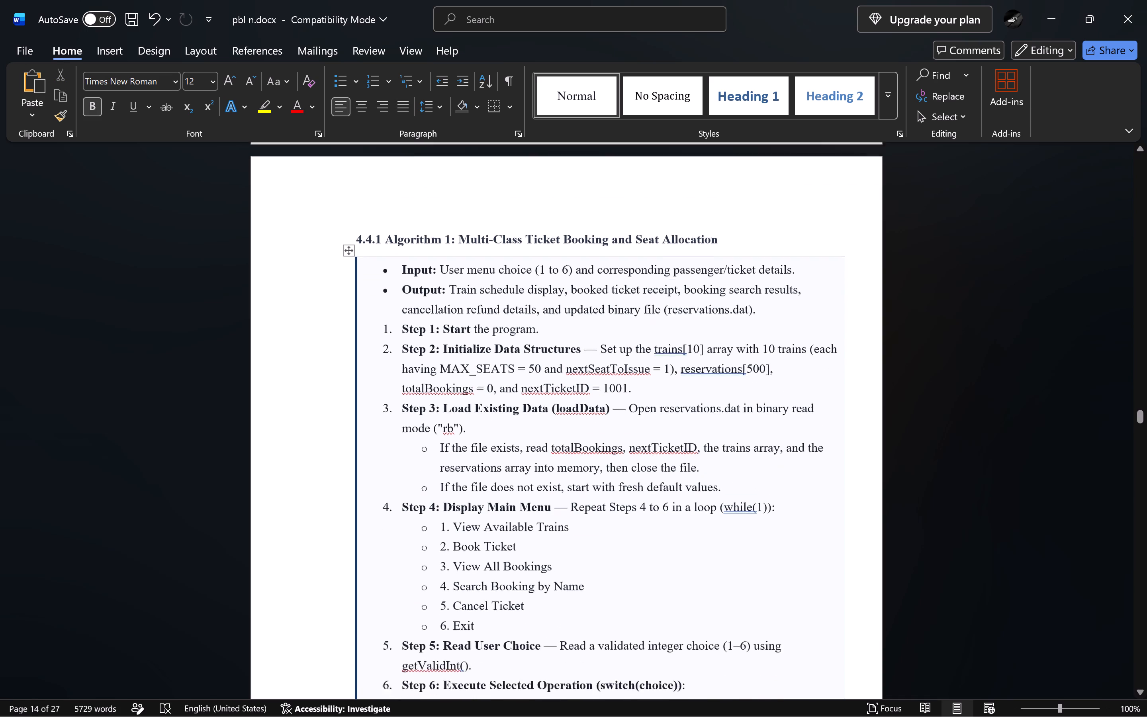
pyautogui.scroll(-18, 350, 448)
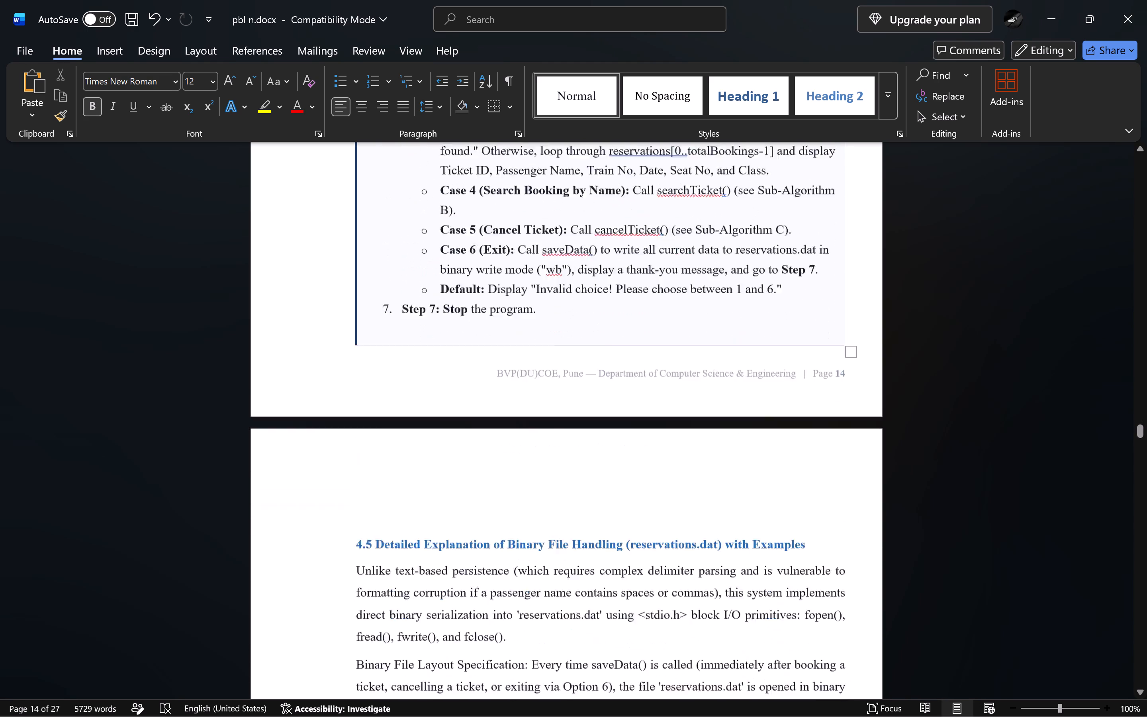
pyautogui.scroll(-5, 350, 448)
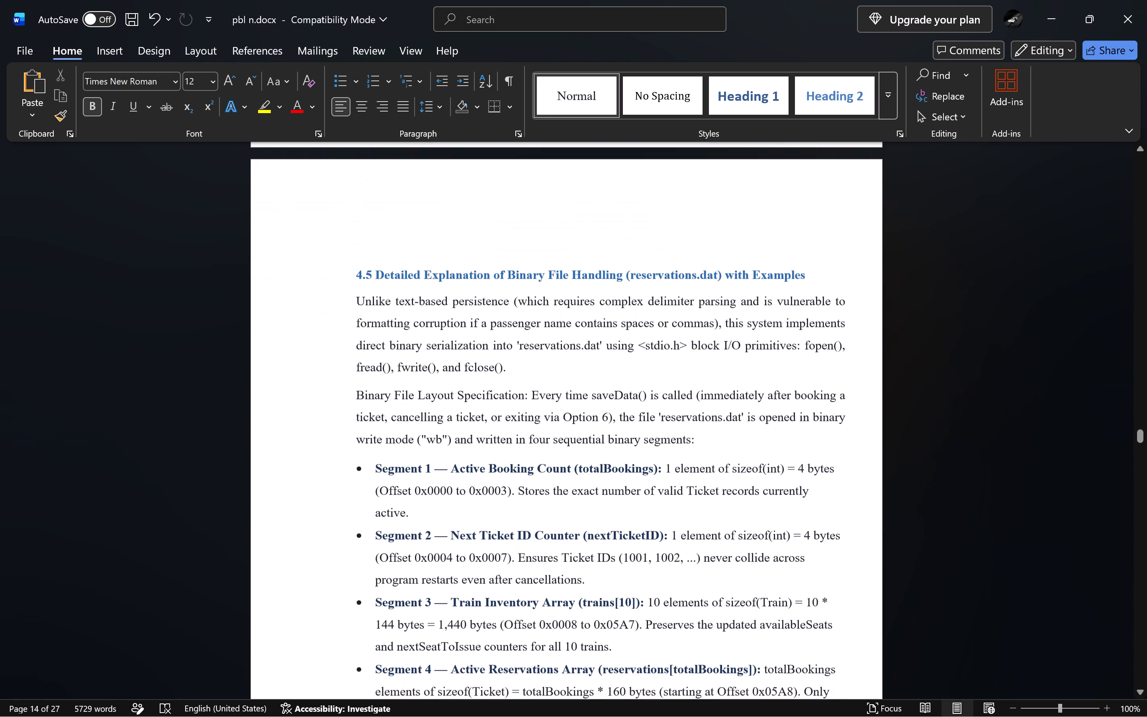
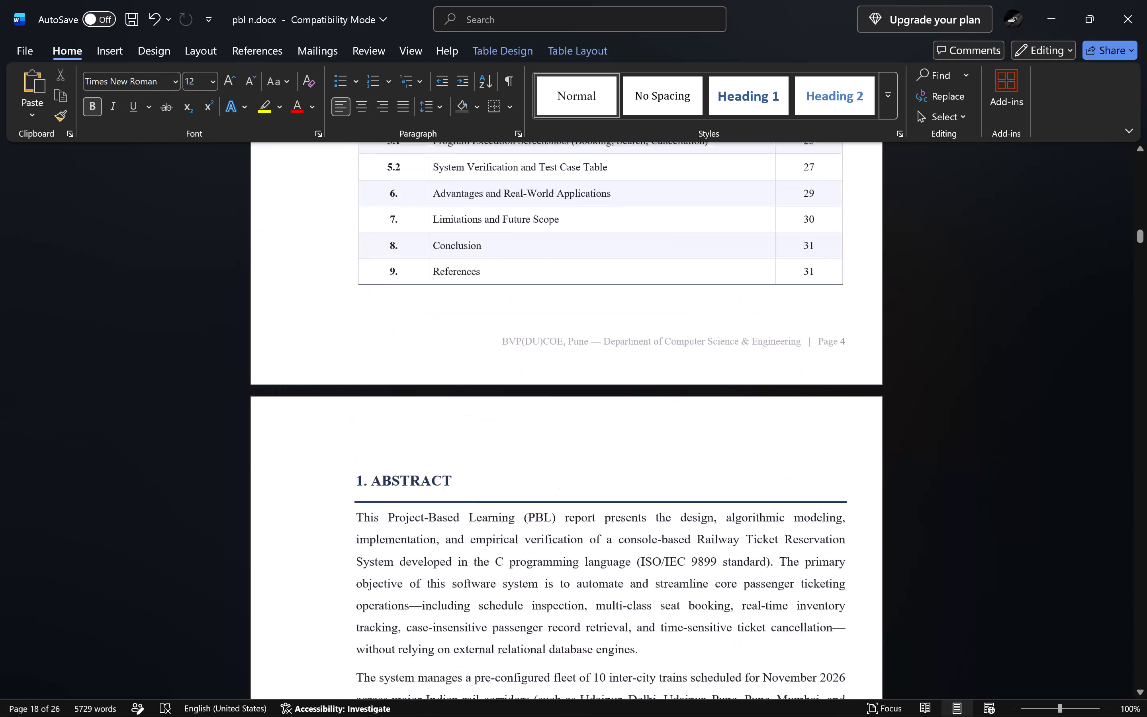
# Review the table of contents and the report from the abstract through the literature survey in section 3.2.
pyautogui.scroll(19, 614, 608)
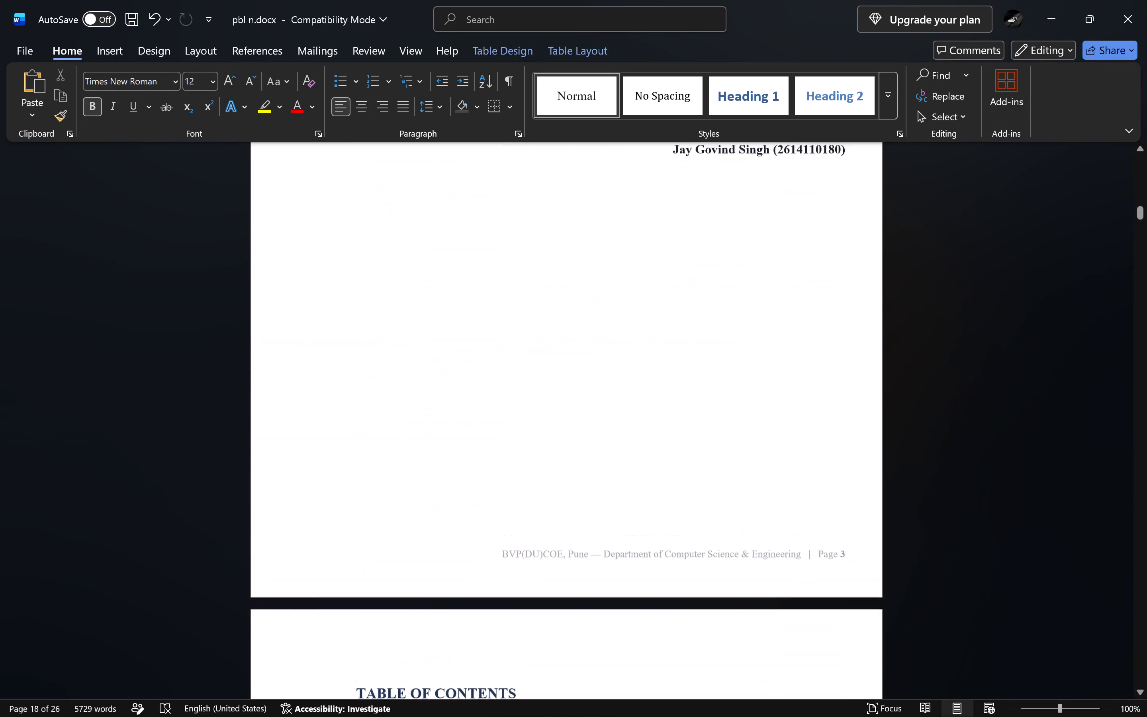
pyautogui.scroll(10, 614, 609)
pyautogui.scroll(-20, 614, 609)
pyautogui.scroll(-5, 614, 609)
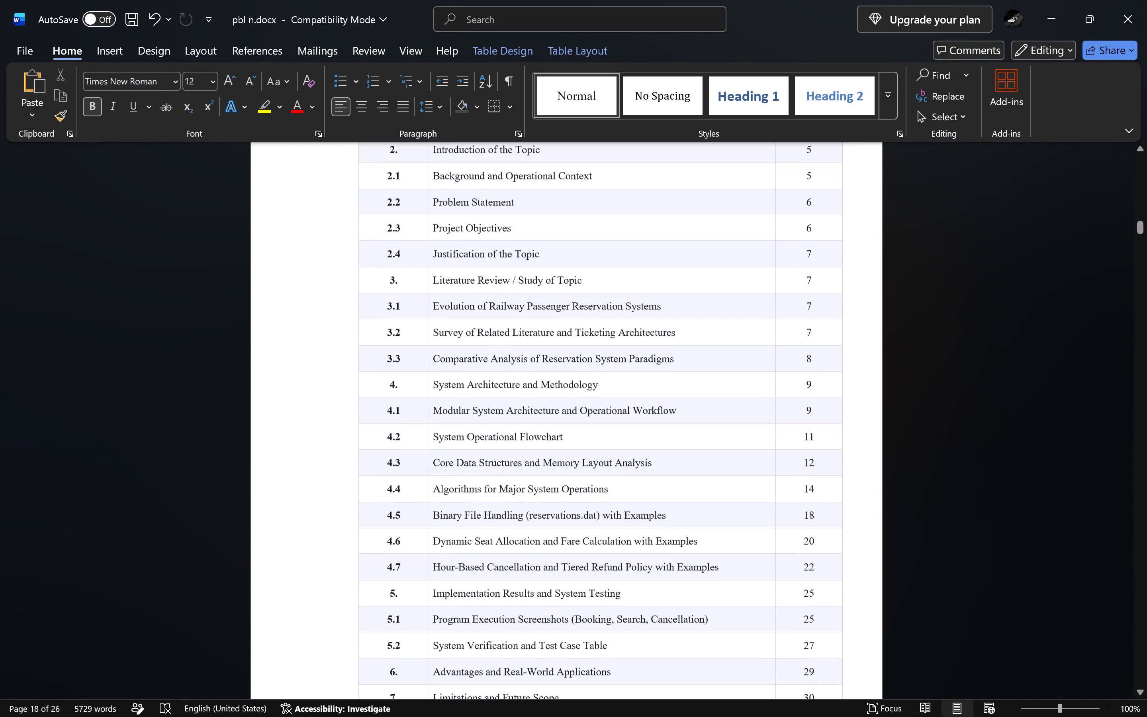
pyautogui.scroll(-1, 625, 716)
pyautogui.scroll(-11, 619, 556)
pyautogui.scroll(1, 619, 555)
pyautogui.scroll(-16, 619, 554)
pyautogui.scroll(-15, 620, 556)
pyautogui.scroll(-16, 622, 578)
pyautogui.scroll(-14, 625, 582)
pyautogui.scroll(-8, 625, 582)
pyautogui.scroll(-13, 625, 582)
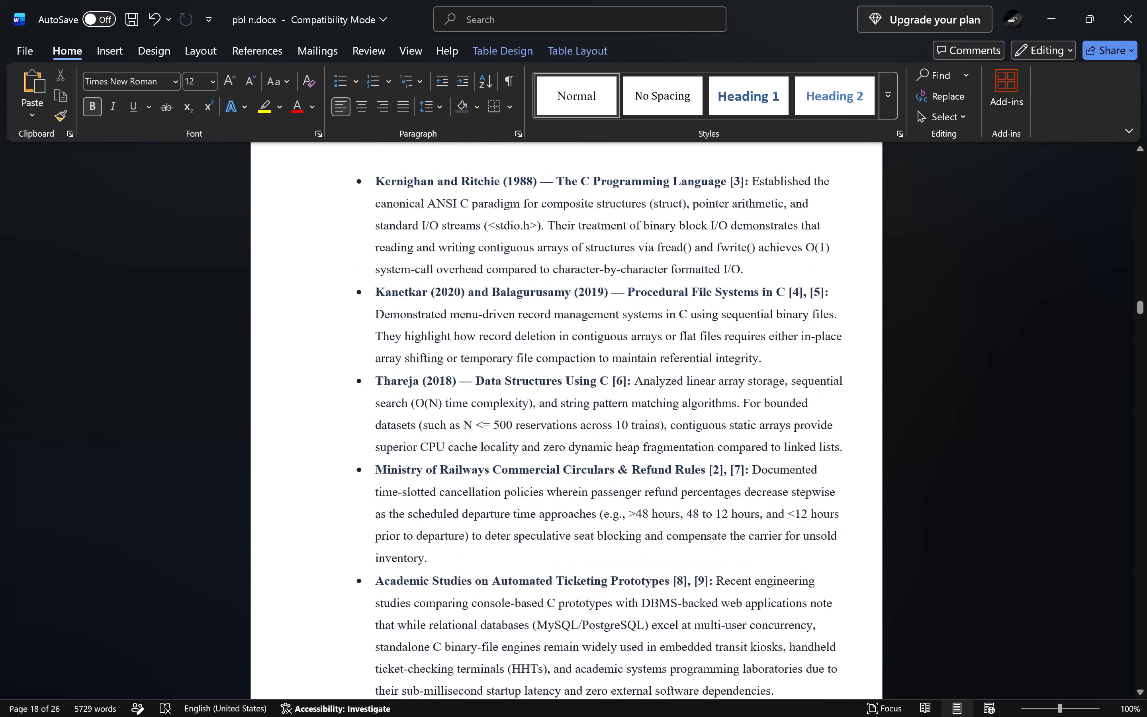
# Examine the comparative analysis in section 3.3 with its comparison table and the modular architecture layers in section 4.1.
pyautogui.scroll(-18, 625, 582)
pyautogui.scroll(9, 625, 582)
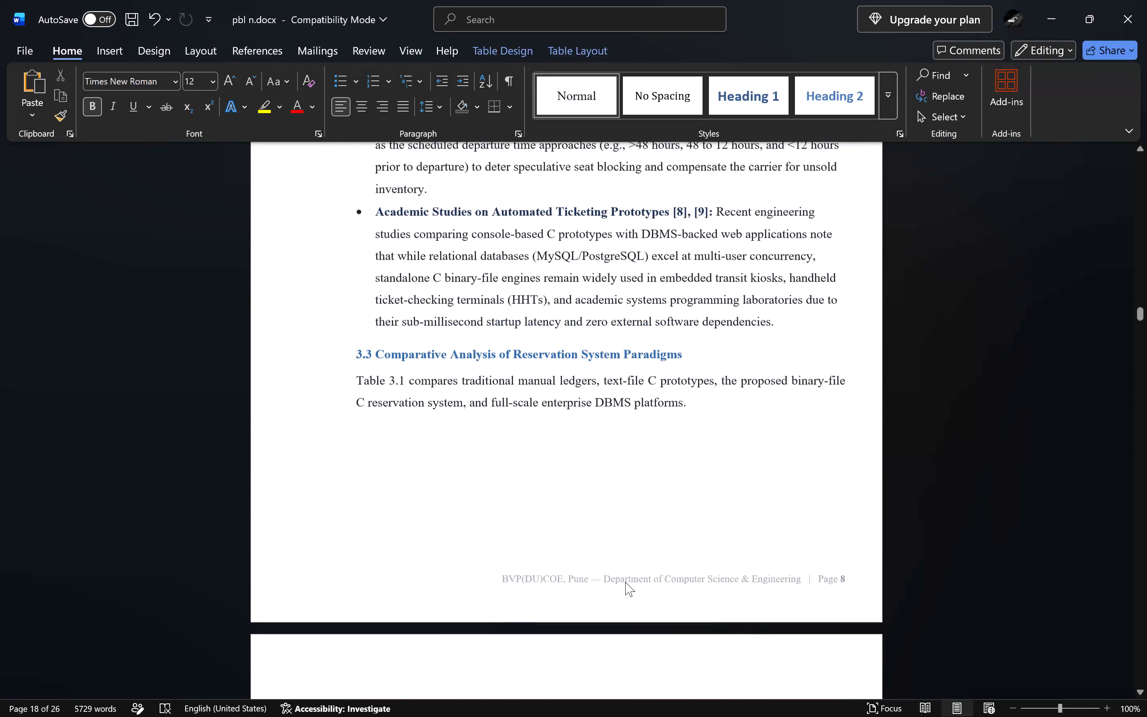
pyautogui.scroll(-9, 509, 671)
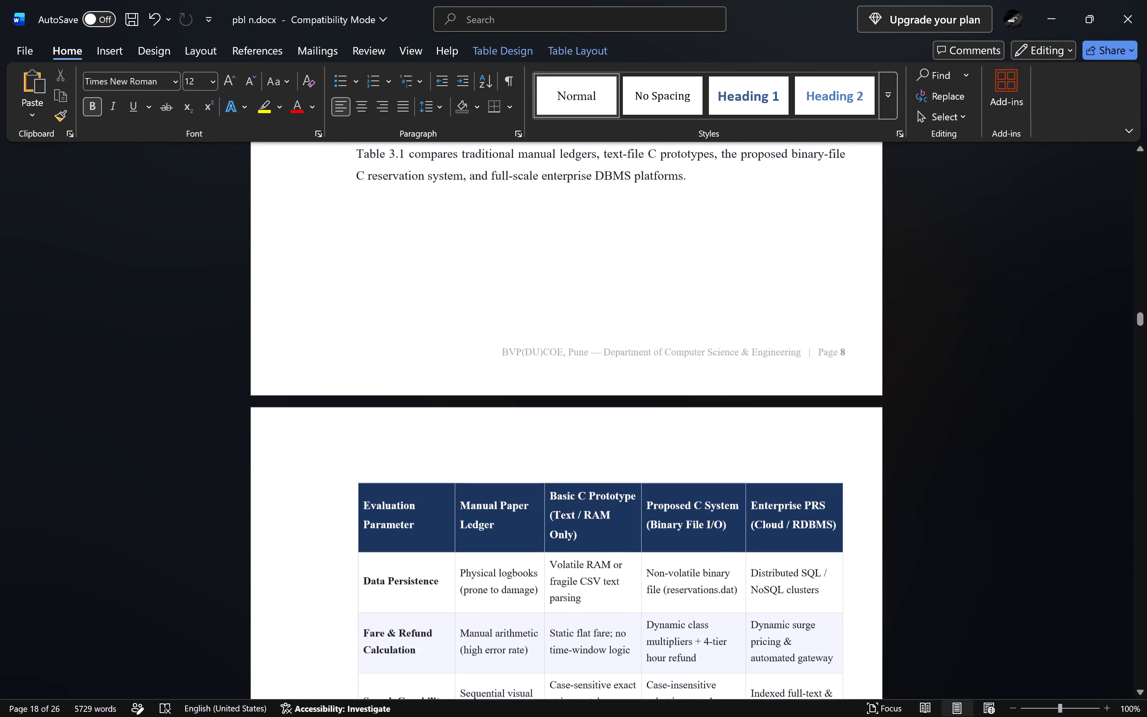
pyautogui.scroll(-19, 510, 614)
pyautogui.scroll(-4, 514, 596)
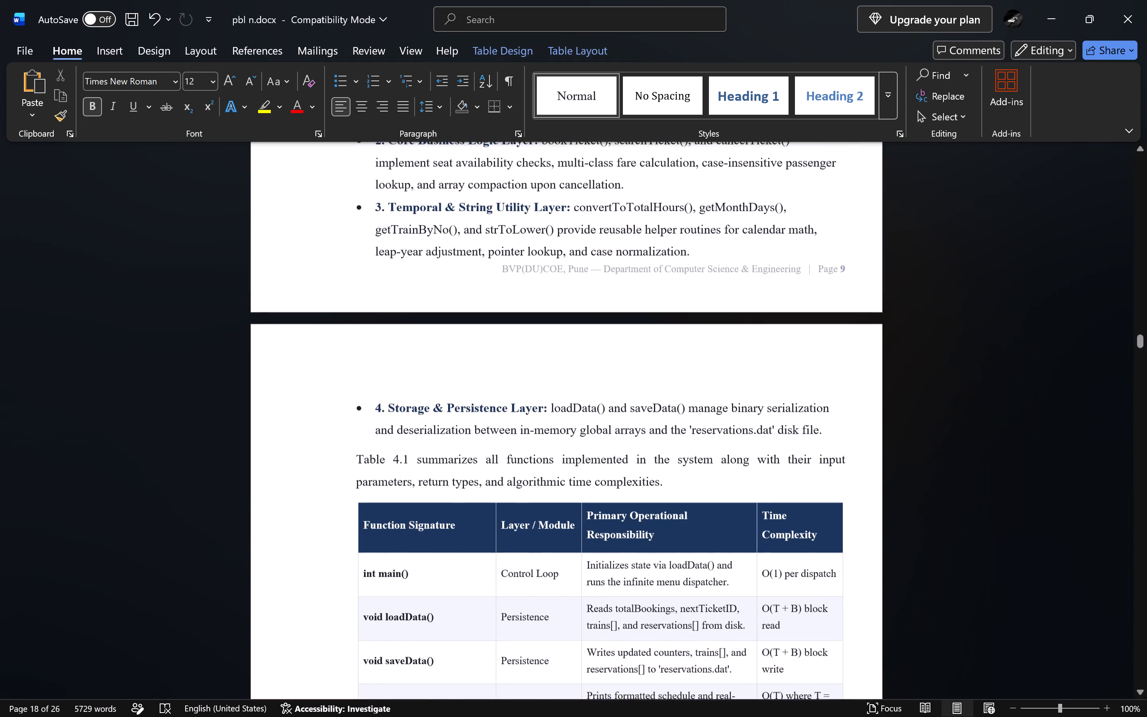
pyautogui.scroll(-2, 514, 596)
pyautogui.scroll(12, 514, 596)
pyautogui.scroll(11, 514, 596)
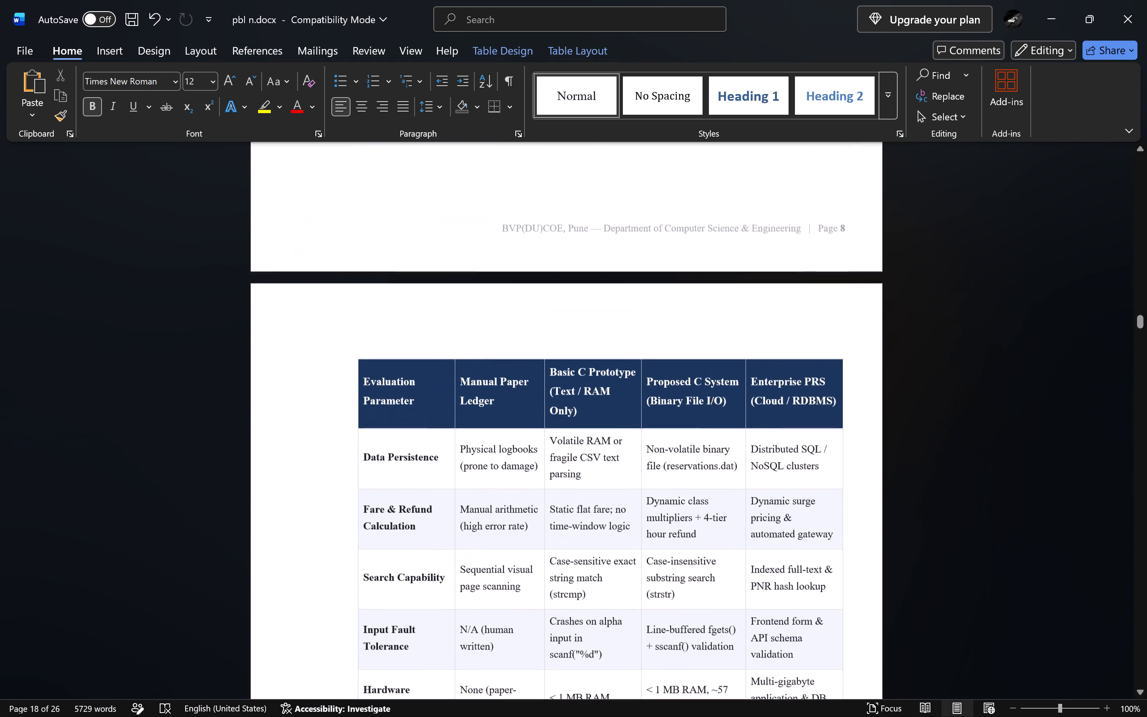
pyautogui.scroll(5, 514, 596)
pyautogui.scroll(-11, 514, 596)
pyautogui.scroll(1, 515, 596)
pyautogui.scroll(-12, 515, 595)
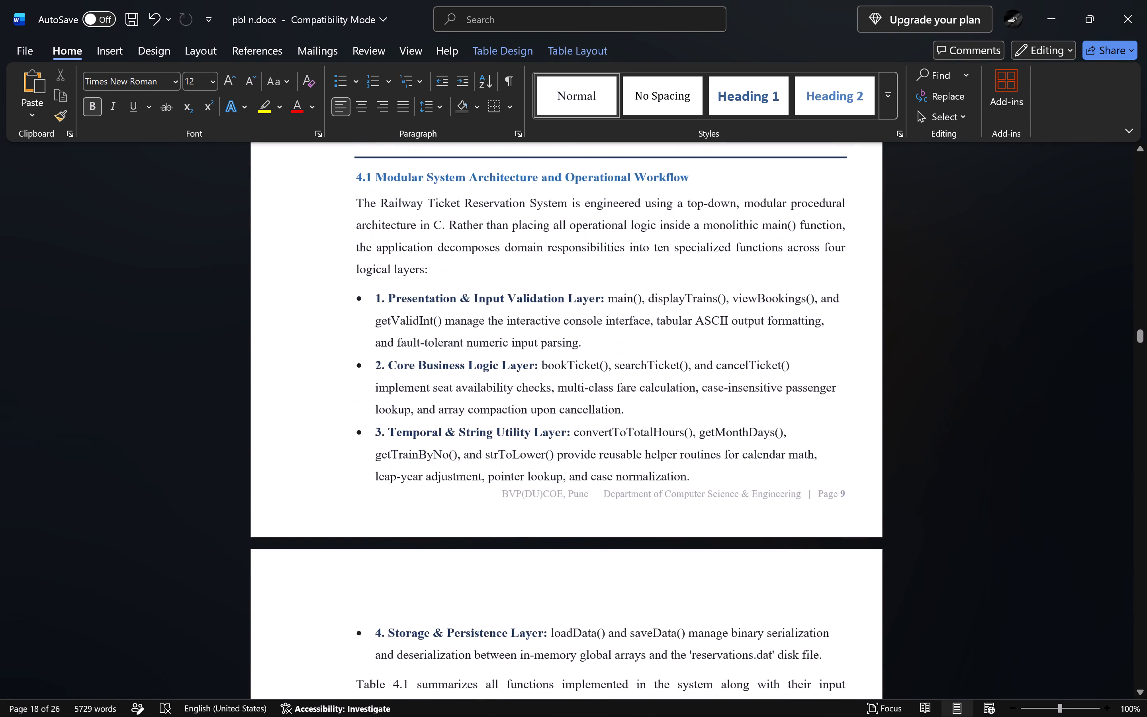
pyautogui.scroll(-4, 515, 594)
# Check the function table, the 4.2 flowchart, Listing 4.1 and the train schedule table up to heading 4.4.
pyautogui.scroll(-5, 515, 593)
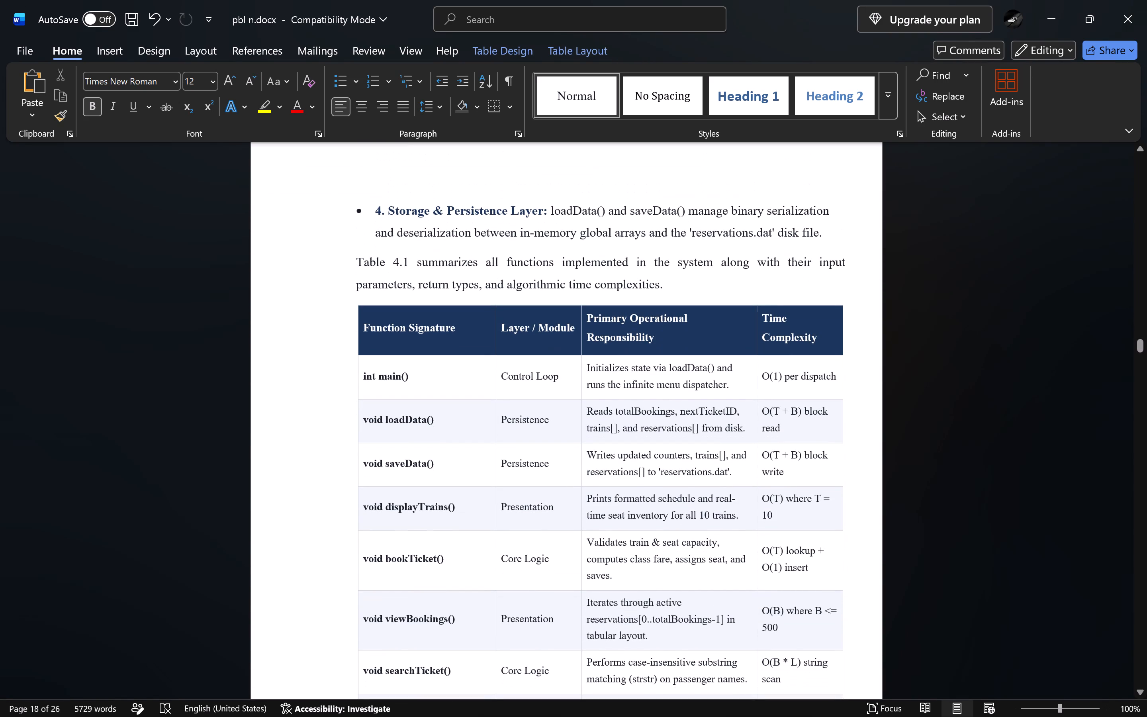
pyautogui.scroll(-9, 515, 593)
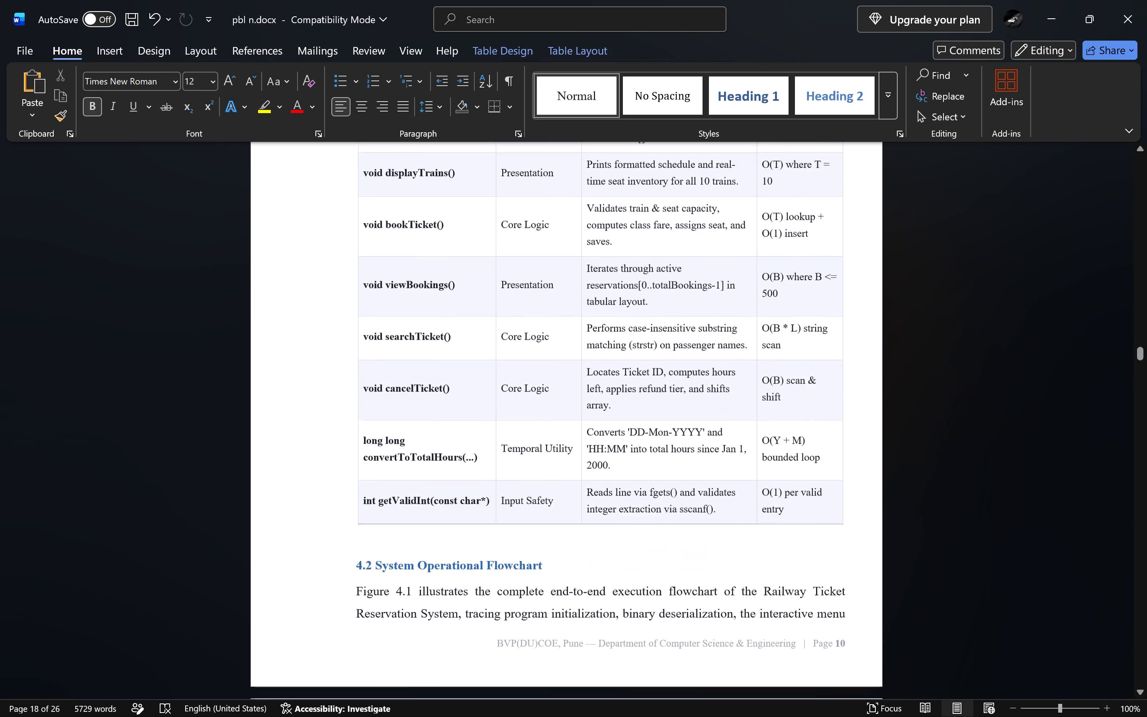
pyautogui.scroll(-14, 524, 608)
pyautogui.scroll(-8, 525, 604)
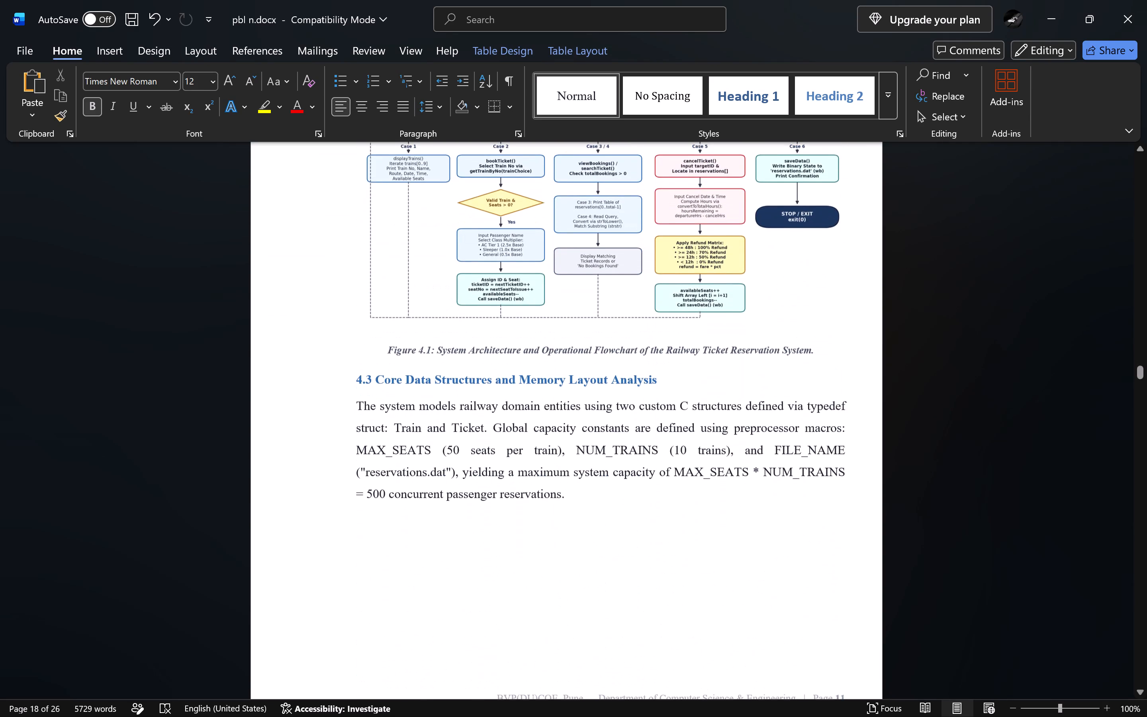
pyautogui.scroll(-14, 525, 604)
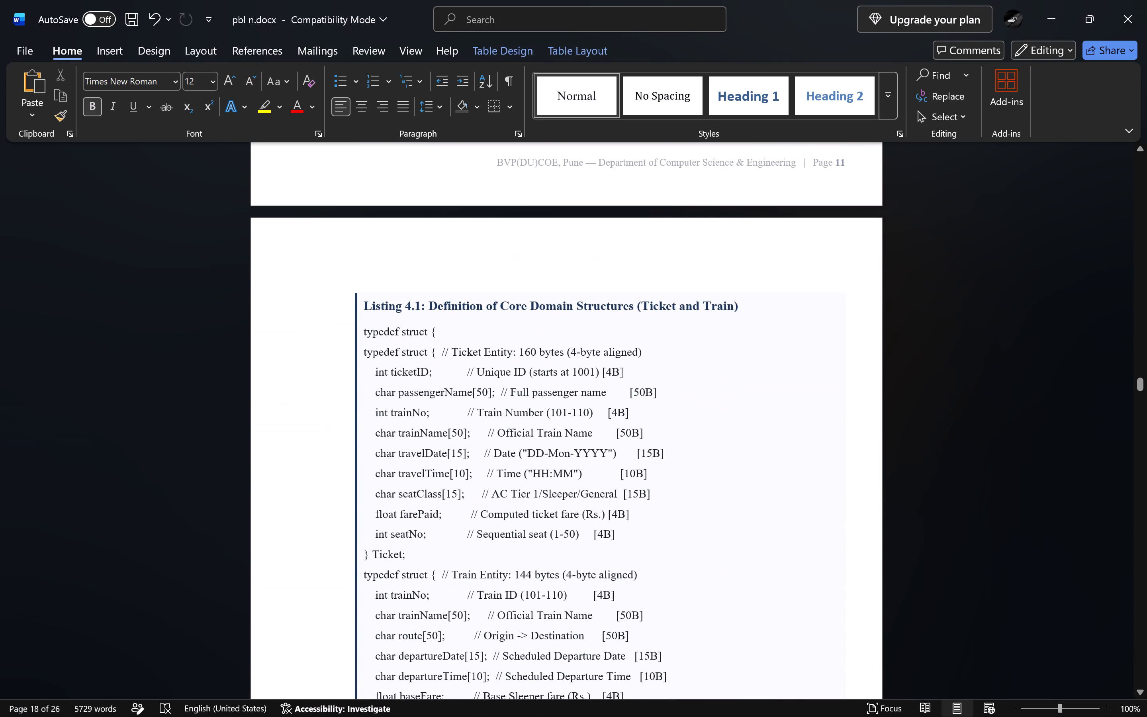
pyautogui.scroll(-3, 525, 604)
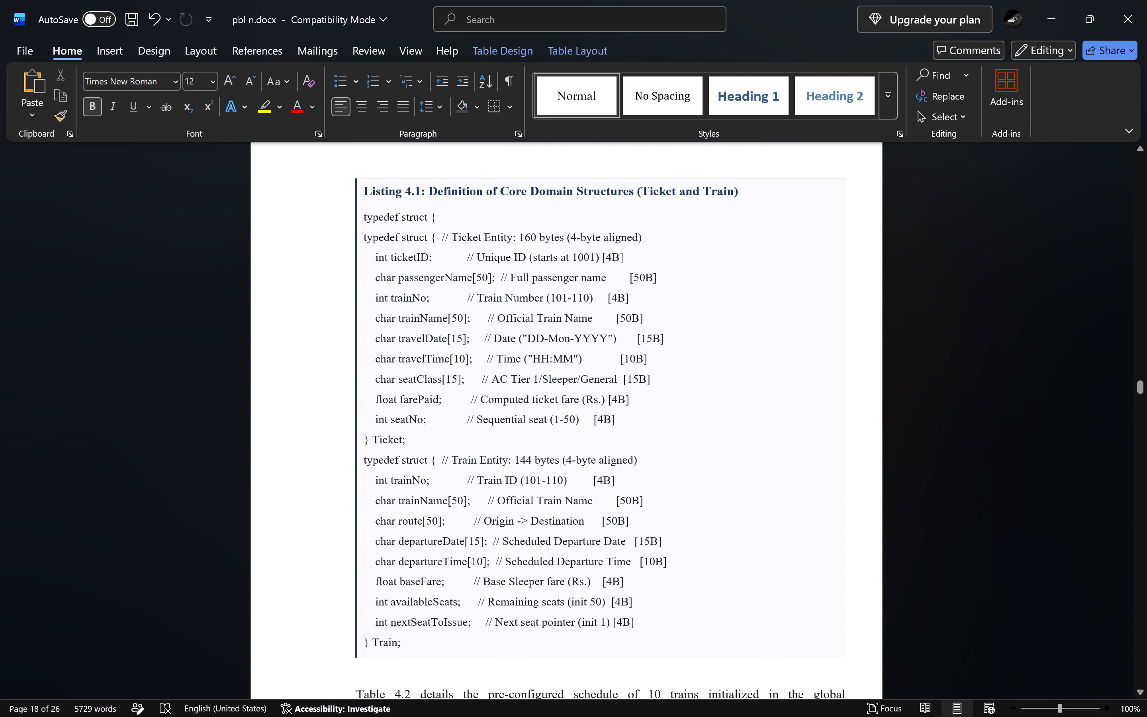
pyautogui.scroll(-6, 524, 589)
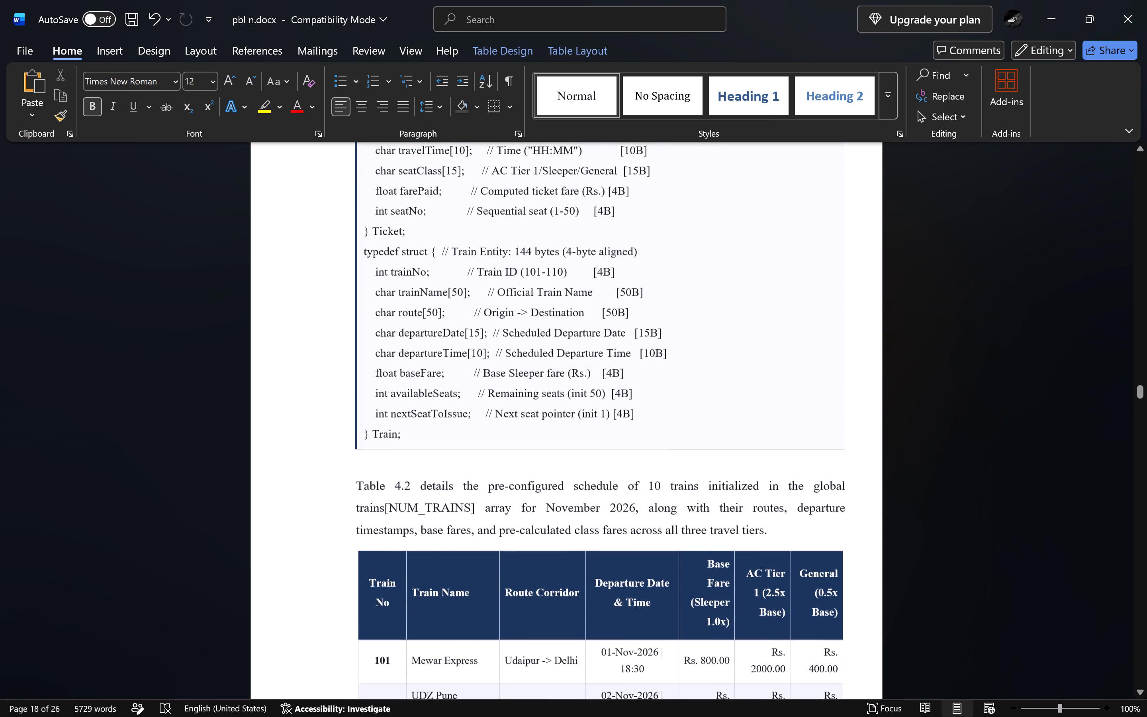
pyautogui.scroll(6, 524, 589)
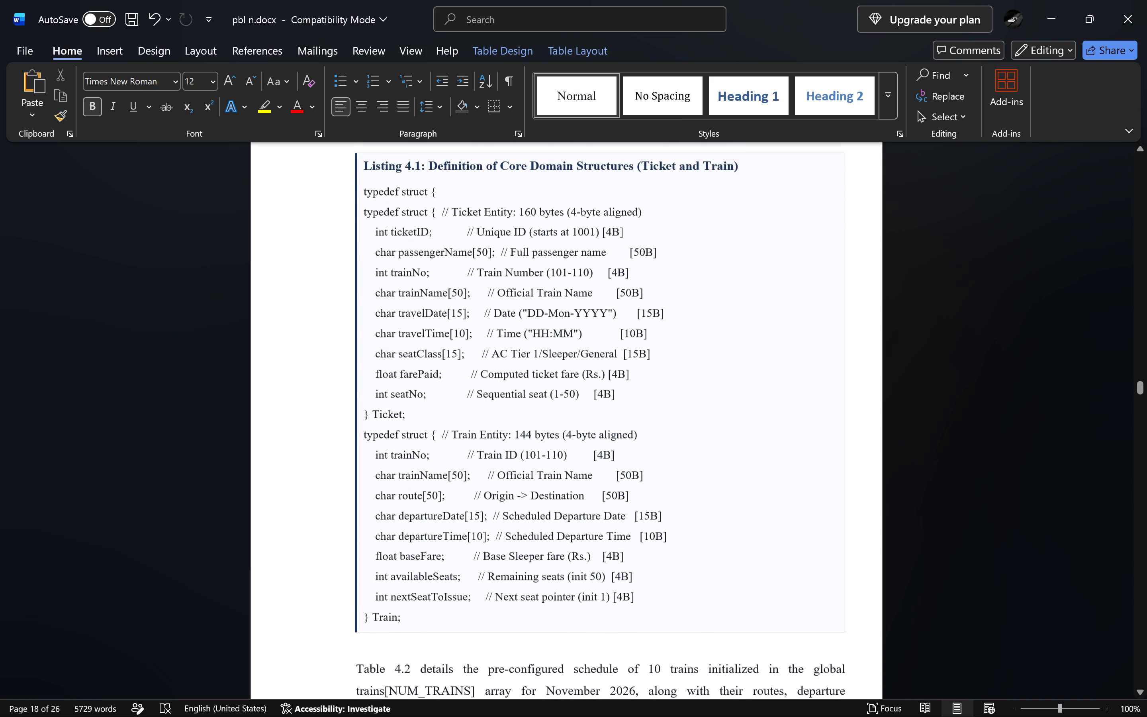
pyautogui.scroll(1, 524, 589)
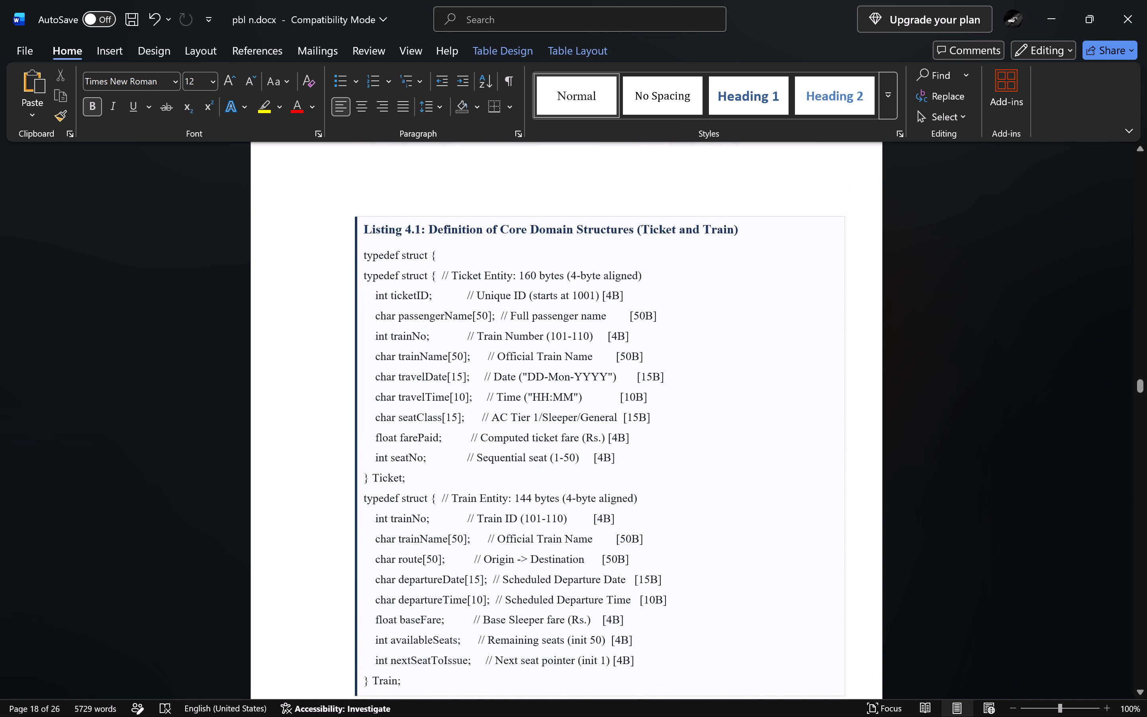
pyautogui.scroll(-19, 524, 589)
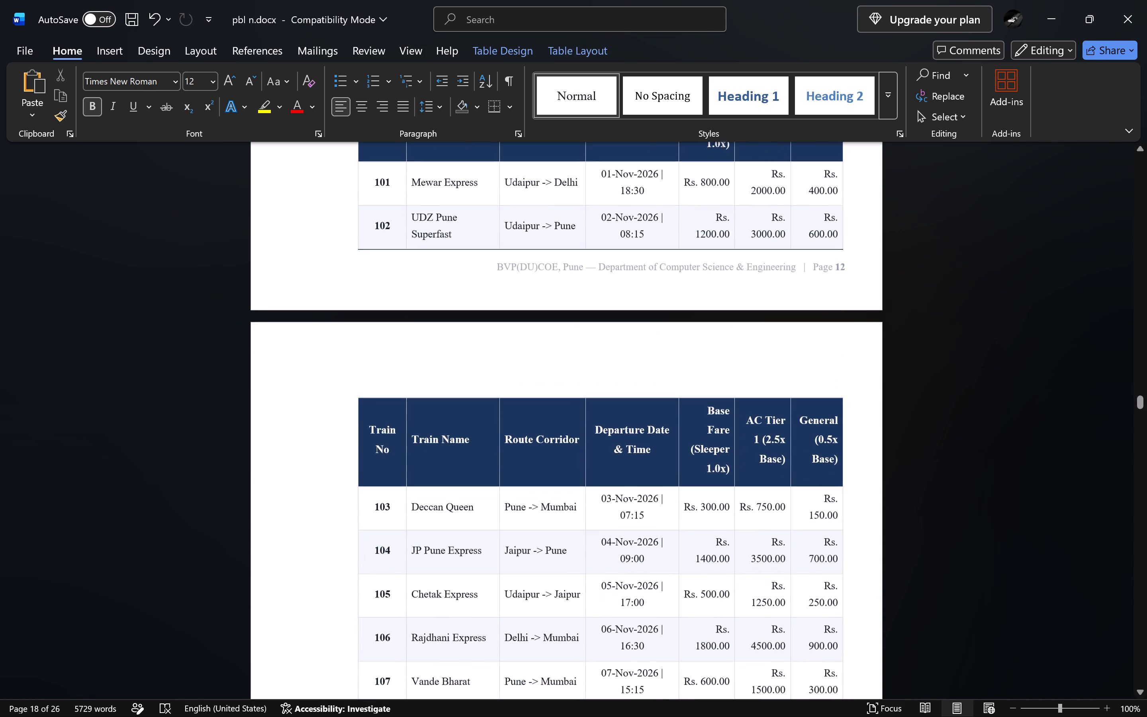
pyautogui.scroll(-14, 524, 589)
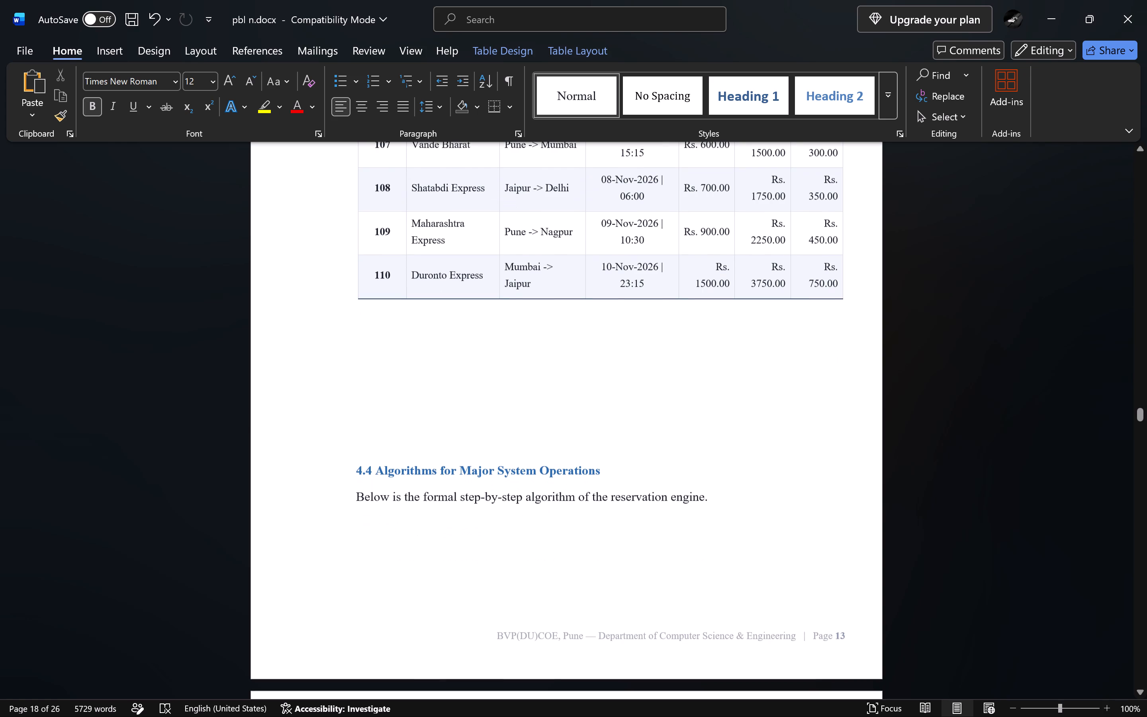
# Check the blank space above heading 4.4 and the layout of the 4.4.1 algorithm box up to section 4.5.
pyautogui.click(378, 382)
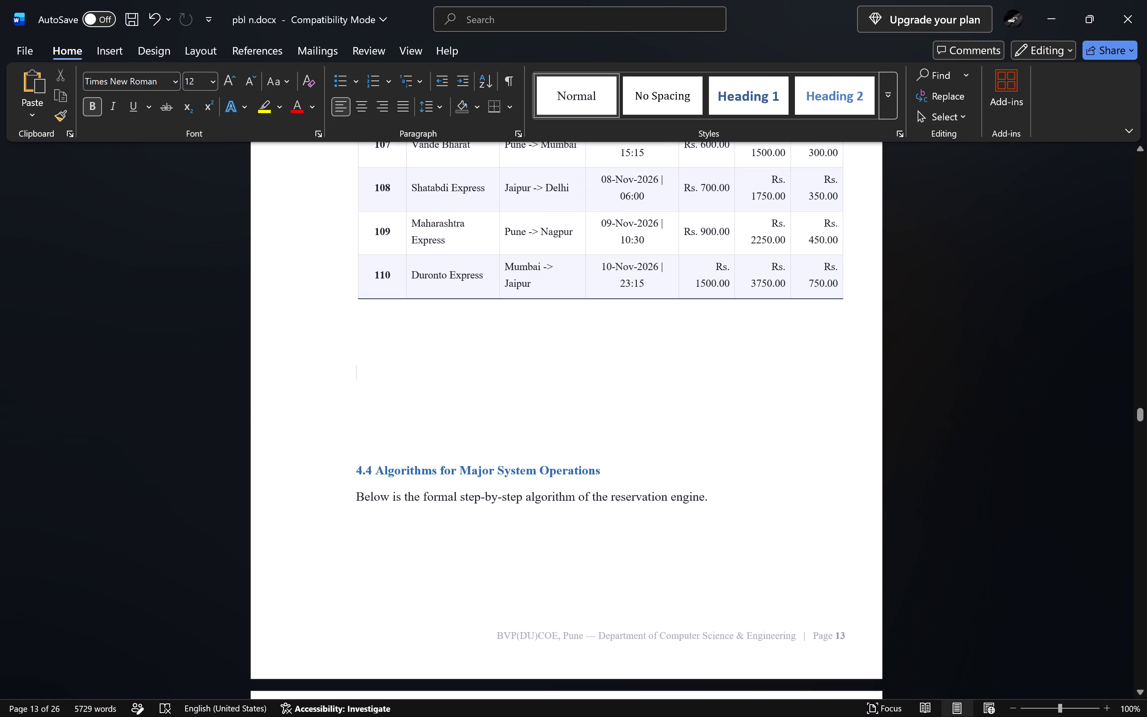
pyautogui.scroll(-10, 355, 469)
pyautogui.scroll(4, 355, 469)
pyautogui.scroll(-6, 355, 469)
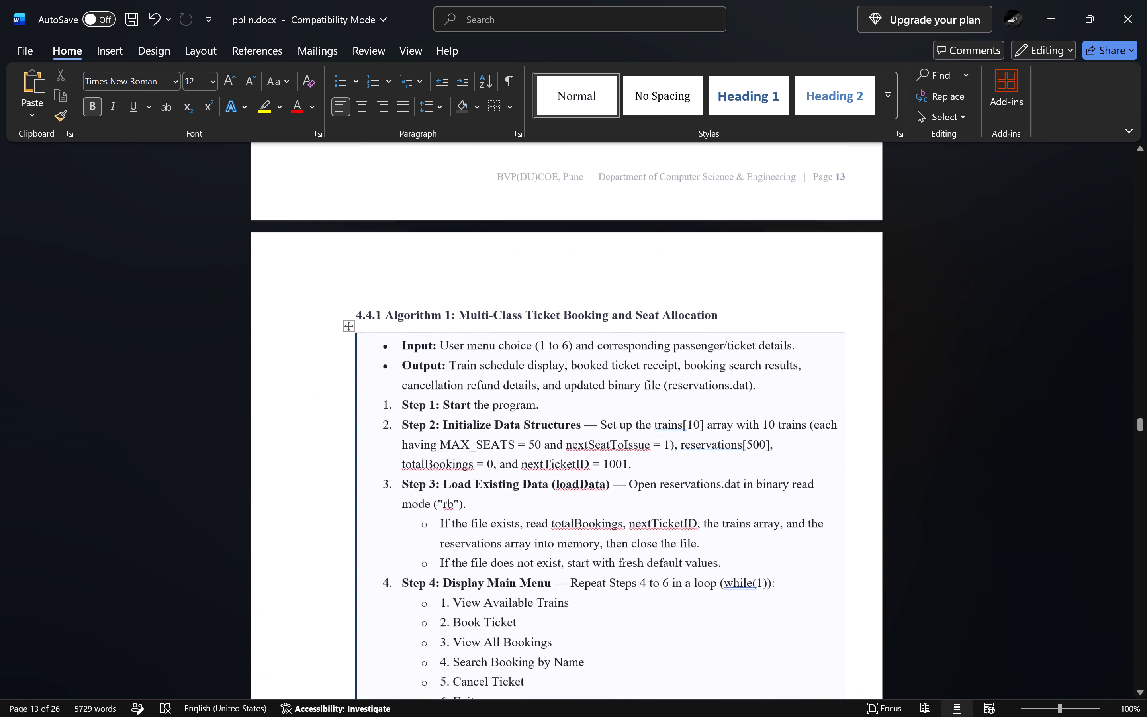
pyautogui.scroll(-5, 355, 469)
pyautogui.scroll(5, 355, 469)
pyautogui.scroll(-18, 355, 469)
pyautogui.scroll(2, 355, 469)
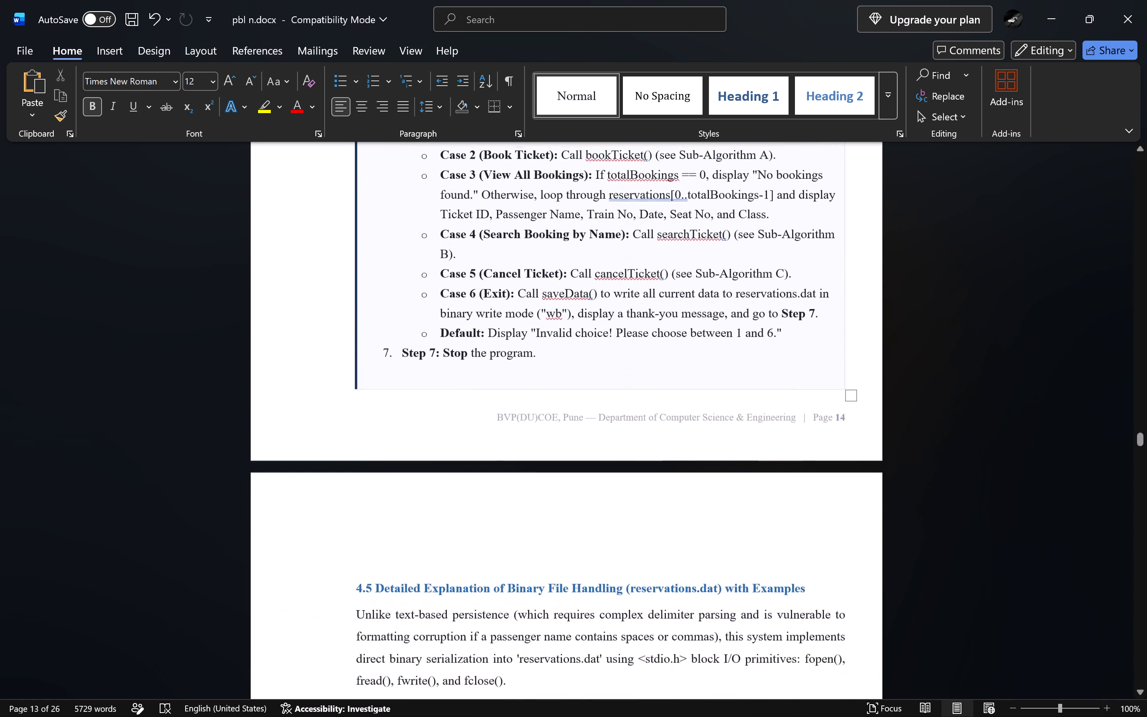
# Resize the 4.4.1 algorithm box from its lower corner, making it slightly narrower and trying to shorten it.
pyautogui.scroll(2, 355, 469)
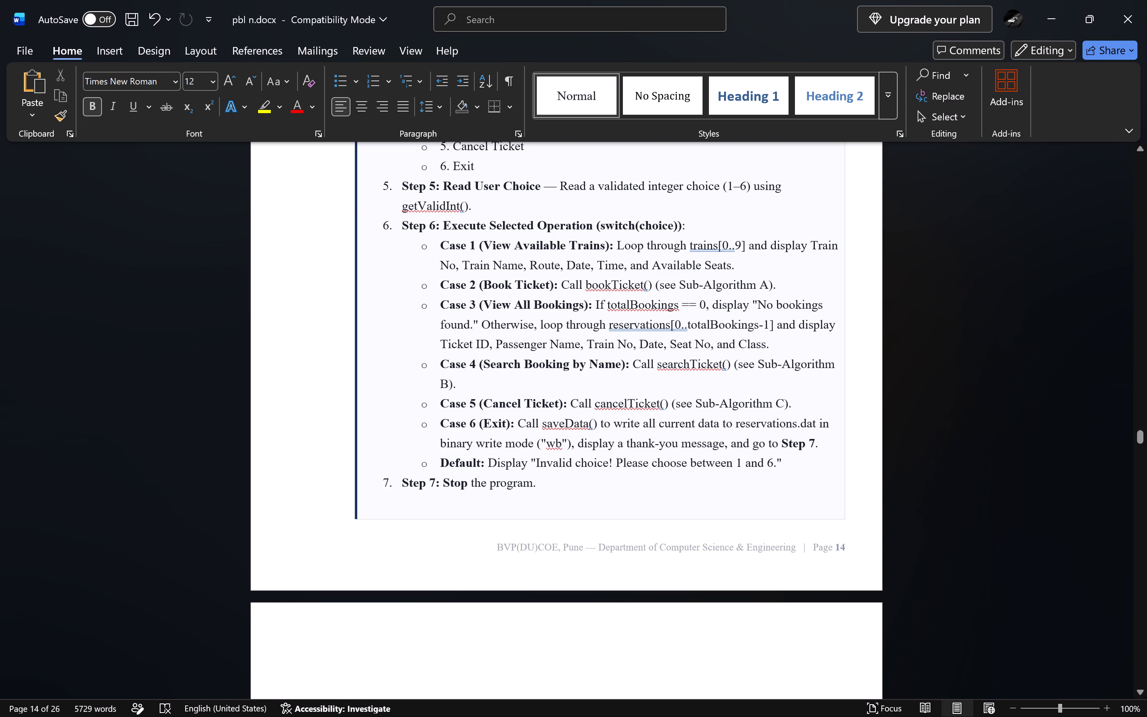
pyautogui.moveTo(851, 523); pyautogui.dragTo(850, 518)
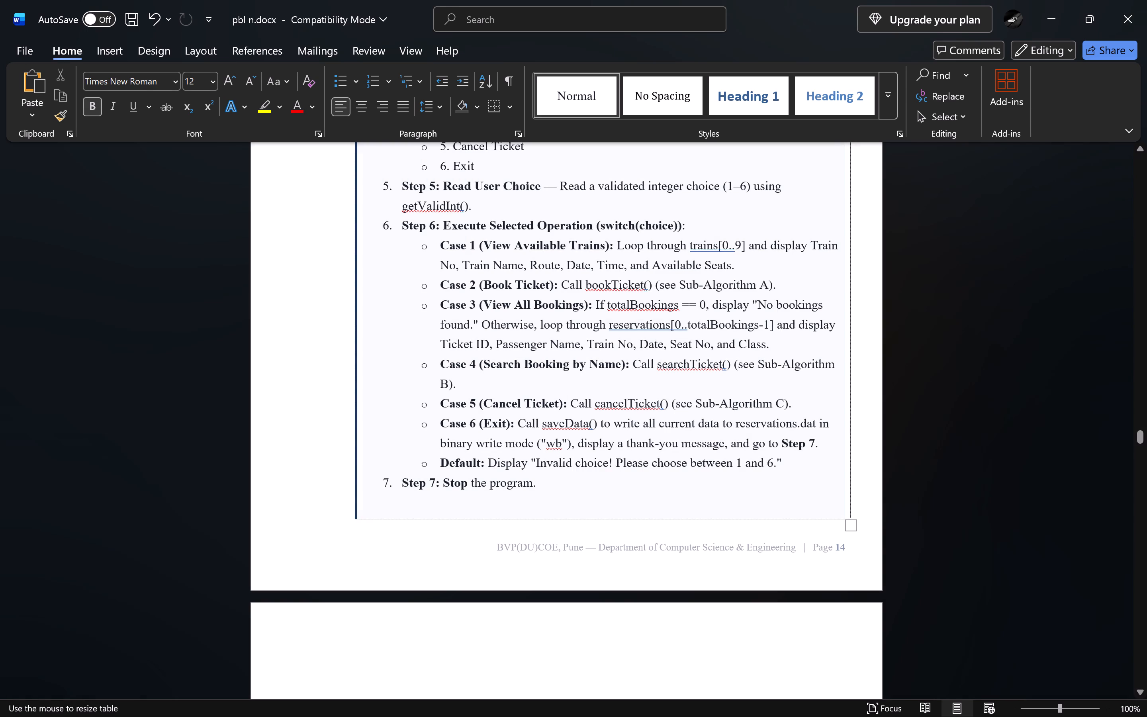
pyautogui.moveTo(850, 518); pyautogui.dragTo(841, 391)
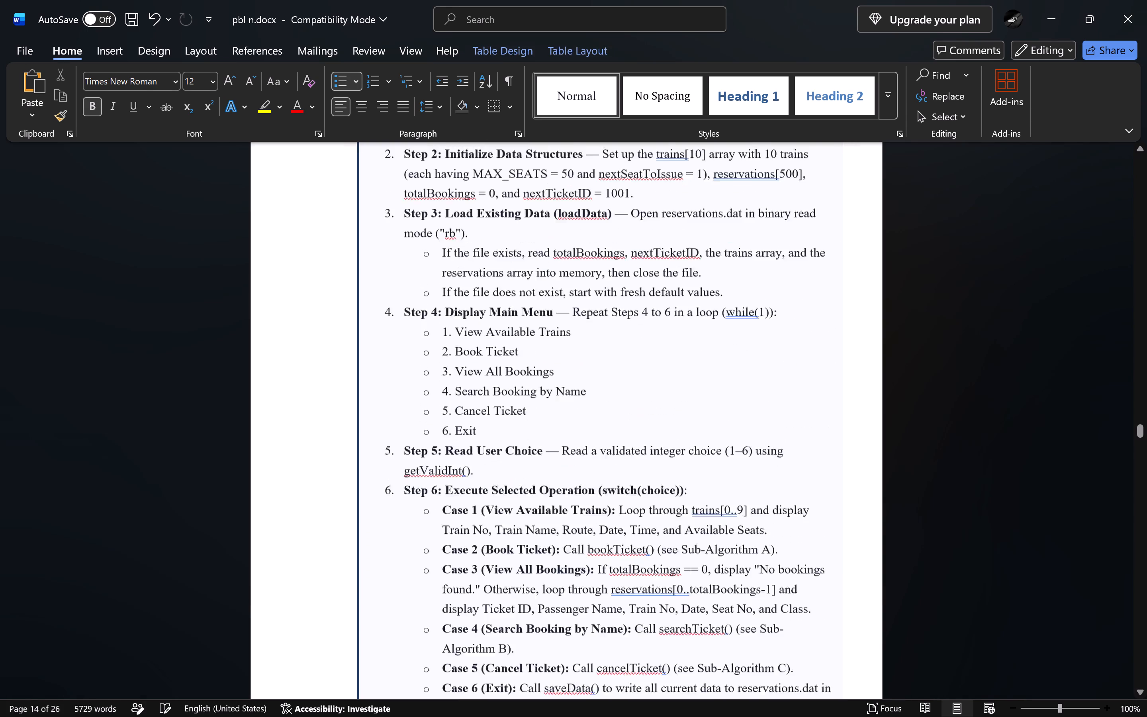
pyautogui.scroll(-12, 821, 524)
pyautogui.scroll(12, 821, 527)
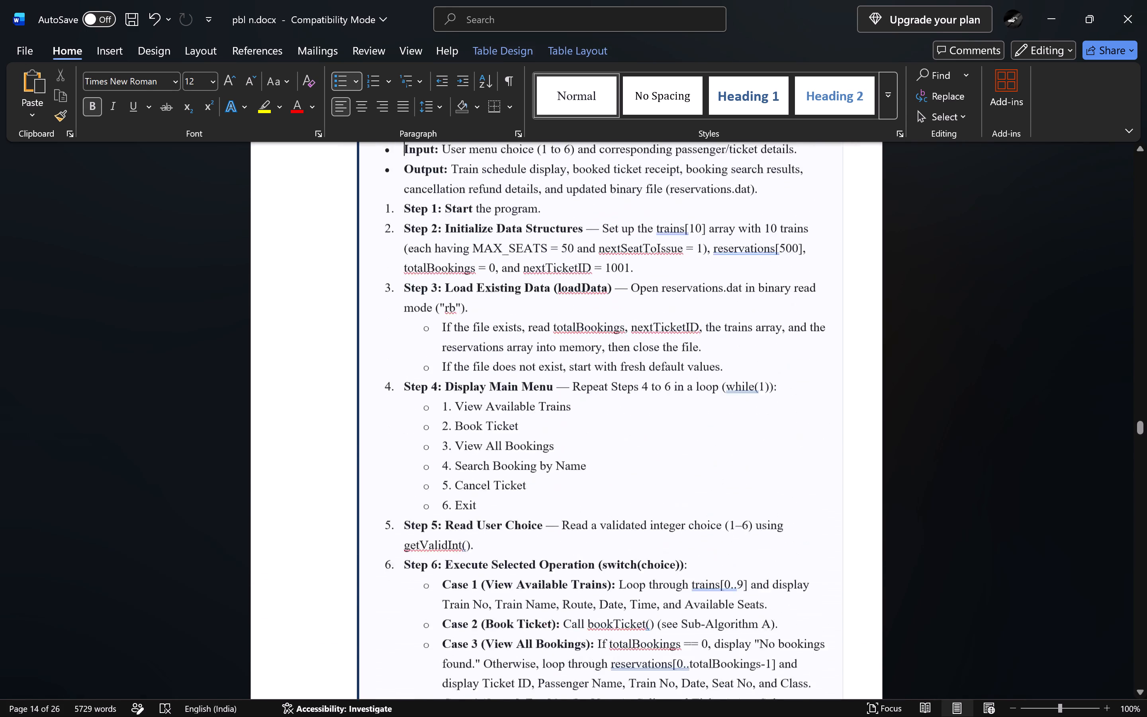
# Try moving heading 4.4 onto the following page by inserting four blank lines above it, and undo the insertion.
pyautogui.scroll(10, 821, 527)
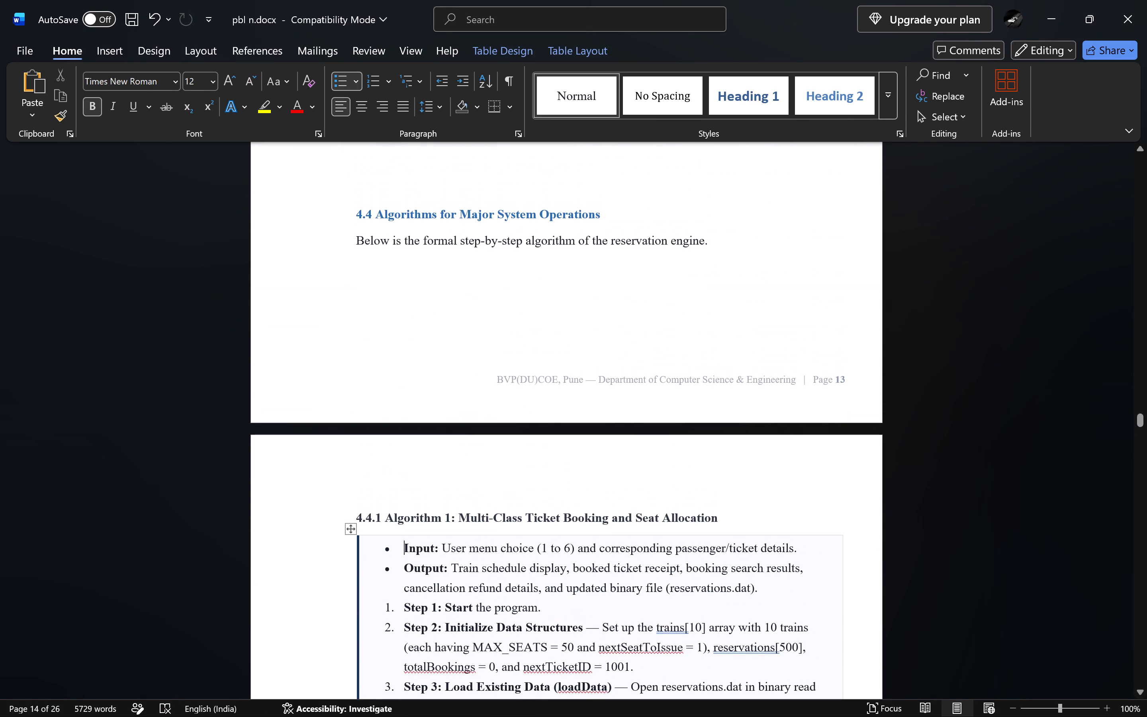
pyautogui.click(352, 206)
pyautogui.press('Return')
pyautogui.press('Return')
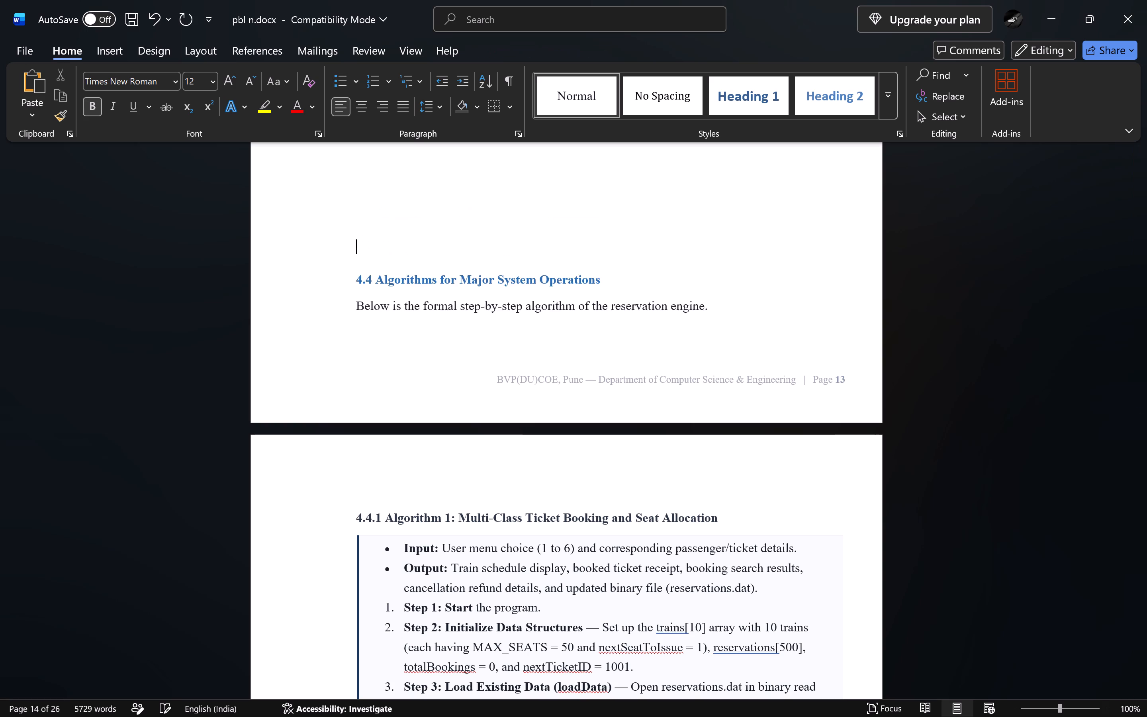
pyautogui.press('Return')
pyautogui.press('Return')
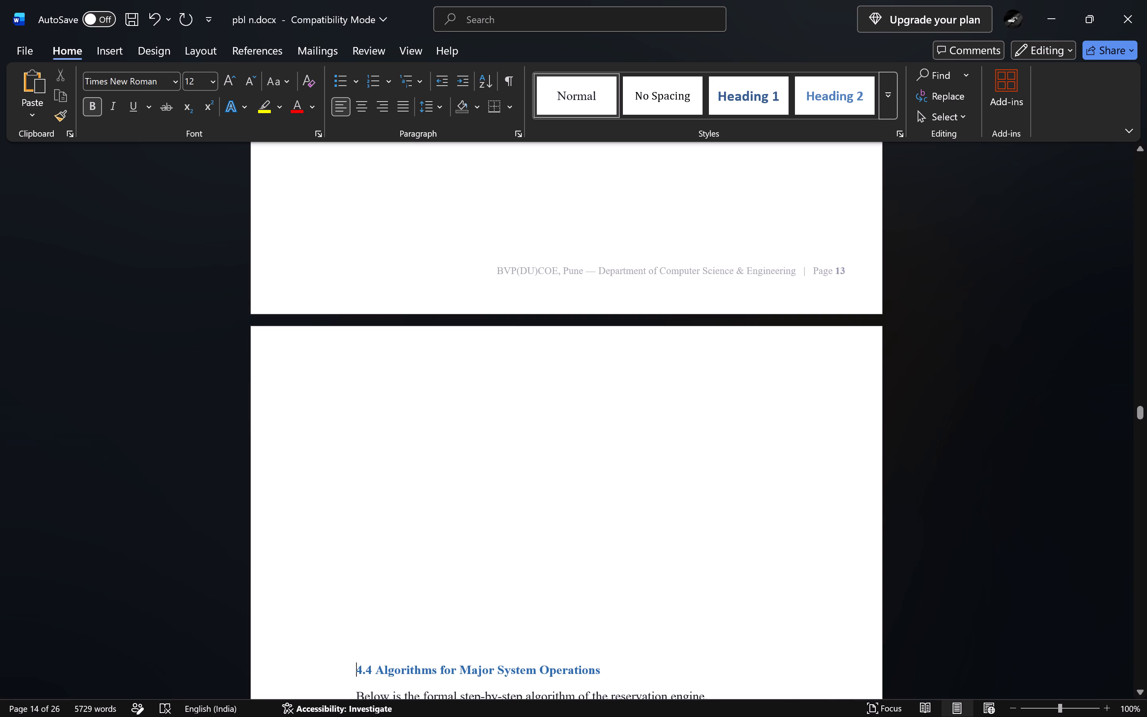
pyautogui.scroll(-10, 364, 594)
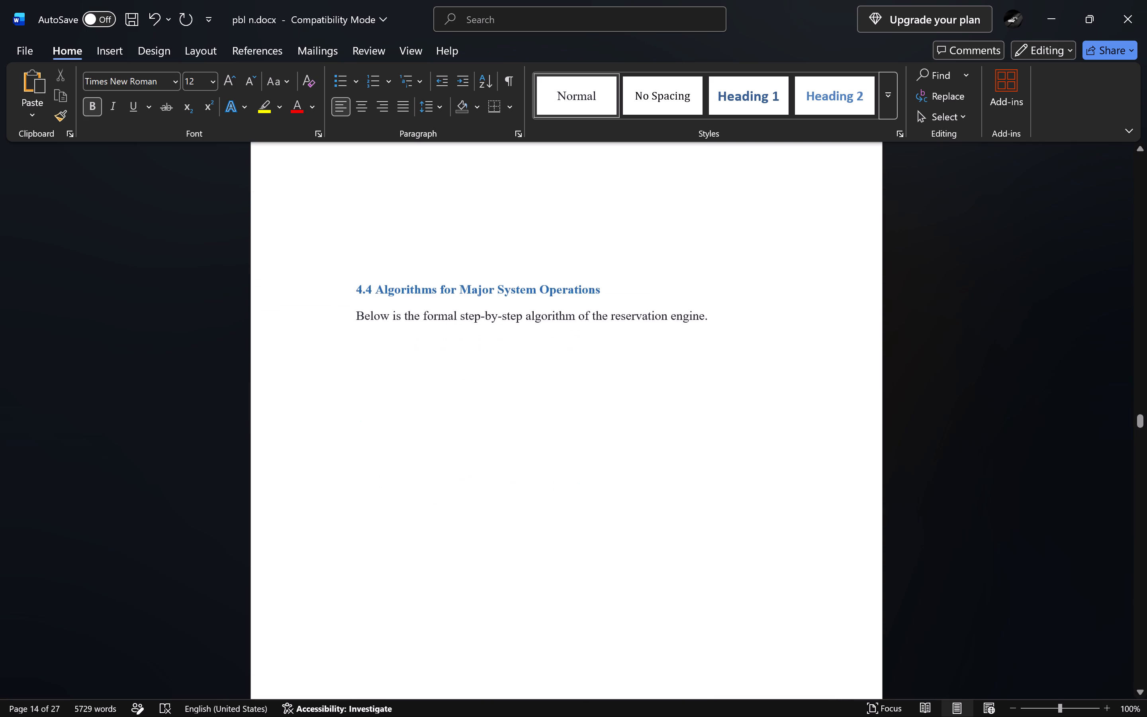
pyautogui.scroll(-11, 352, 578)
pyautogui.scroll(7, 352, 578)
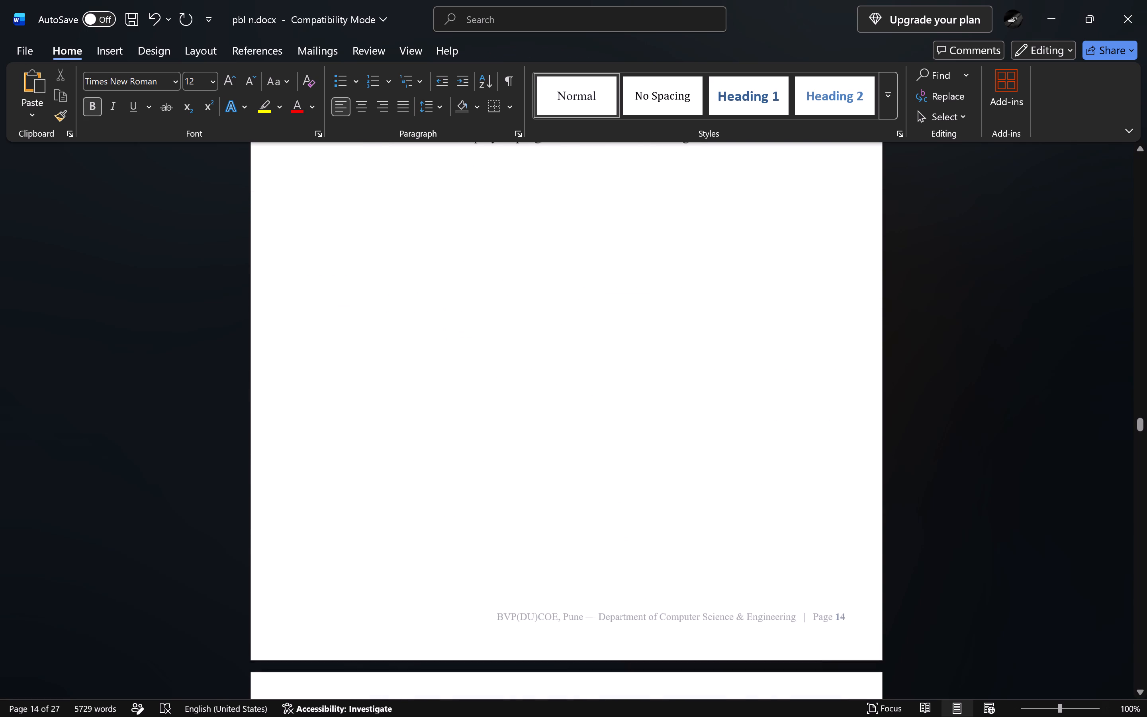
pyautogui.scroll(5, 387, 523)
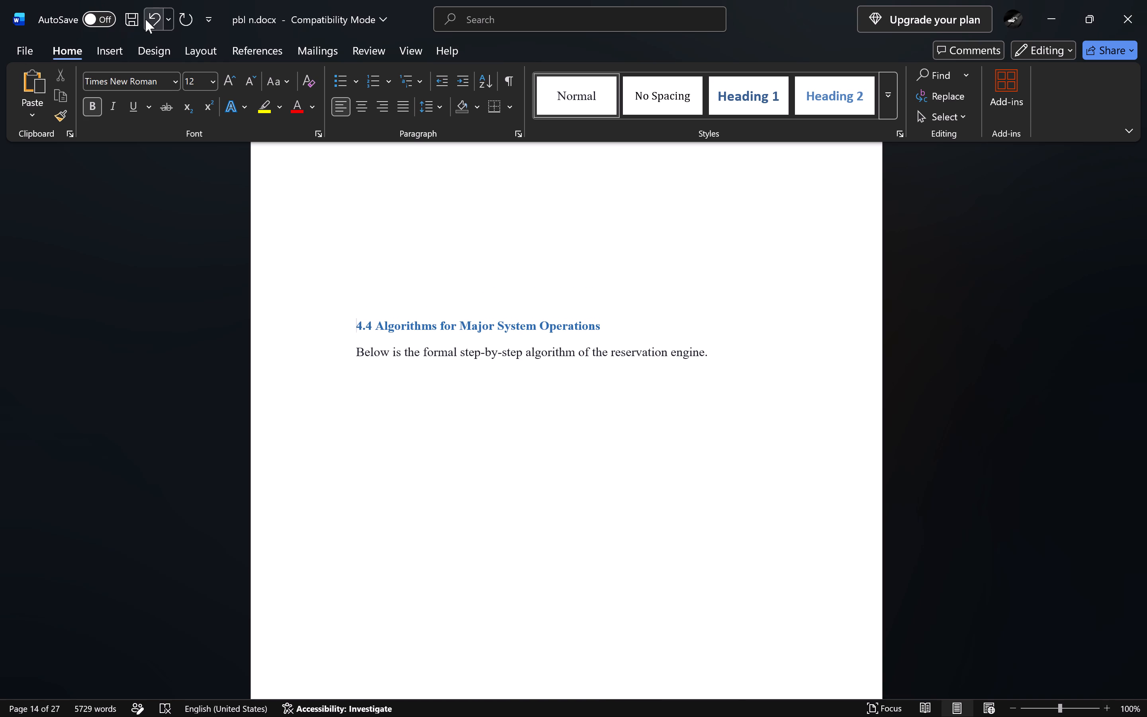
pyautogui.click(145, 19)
# Try again to shrink the 4.4.1 algorithm box from its lower corner, mainly reducing its height.
pyautogui.scroll(-4, 622, 504)
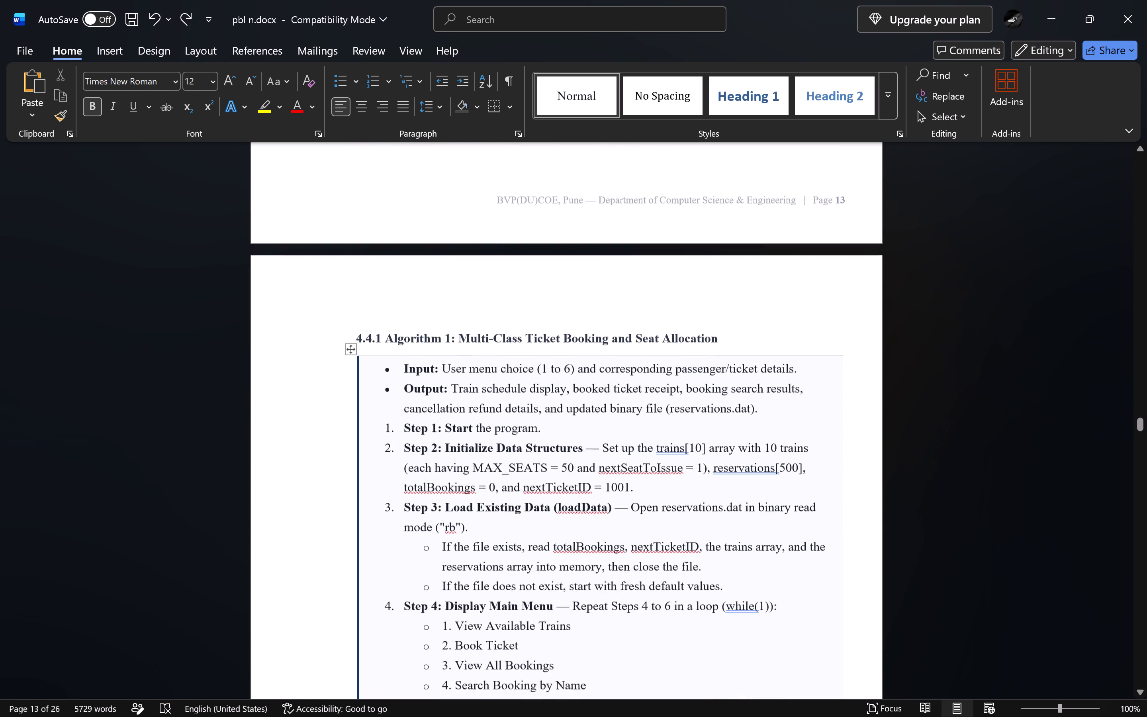
pyautogui.scroll(-3, 826, 586)
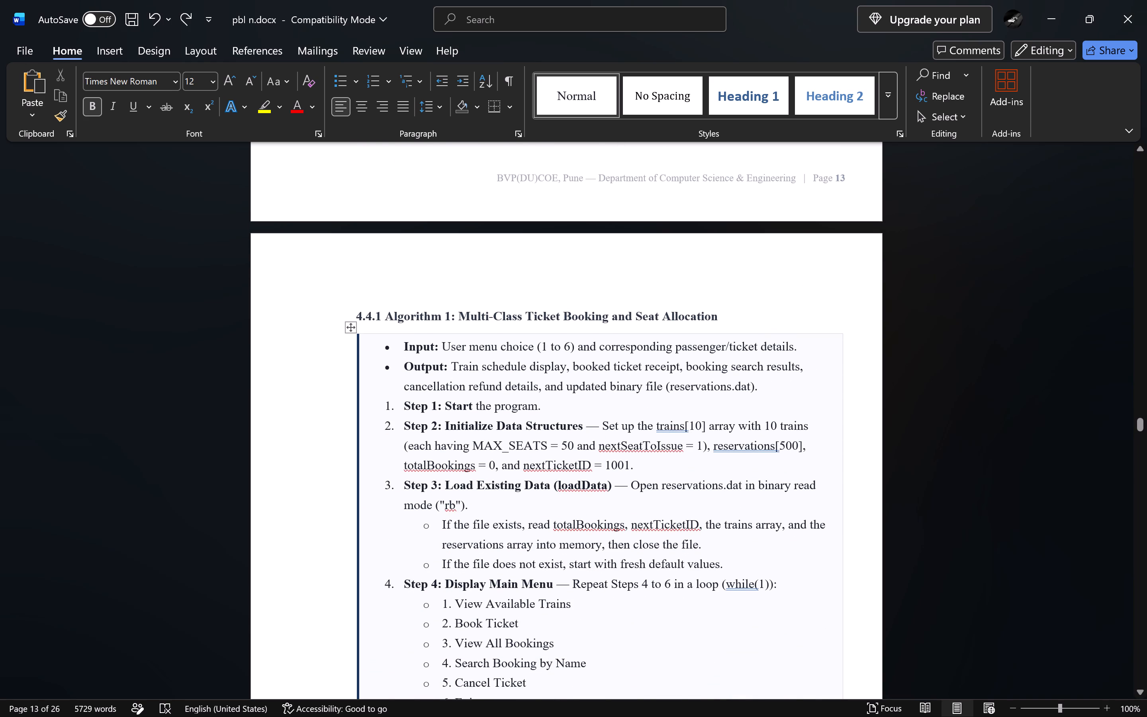
pyautogui.scroll(-13, 826, 586)
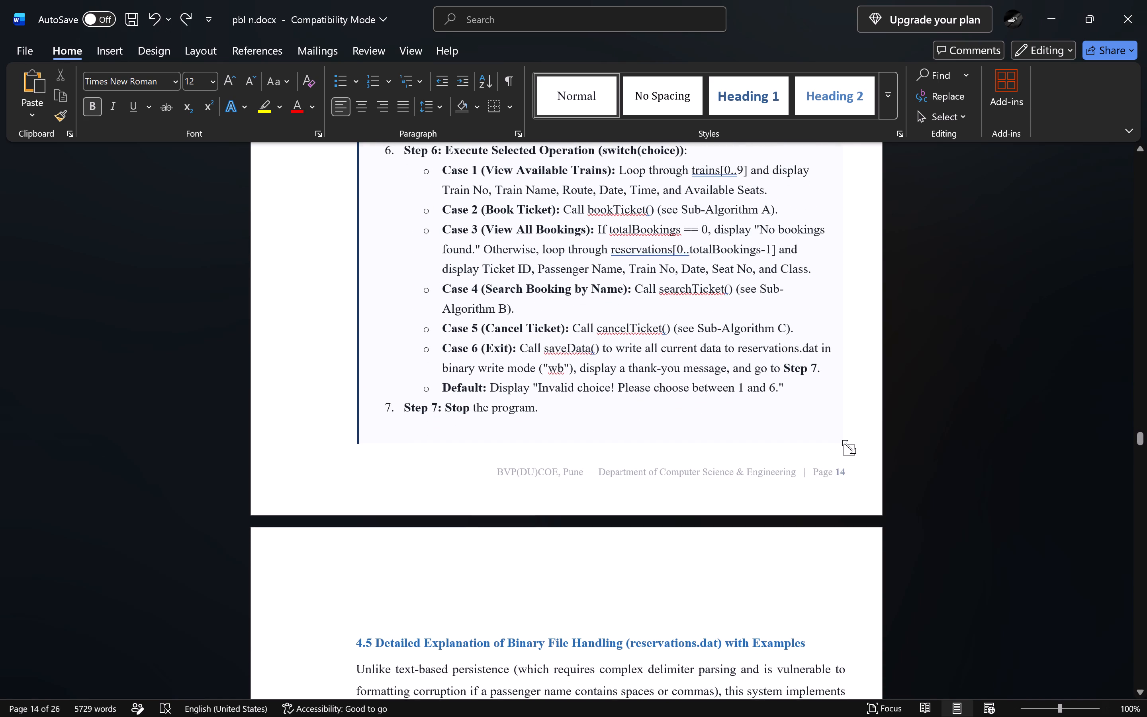
pyautogui.moveTo(849, 447); pyautogui.dragTo(842, 226)
pyautogui.scroll(-12, 842, 226)
pyautogui.scroll(7, 842, 226)
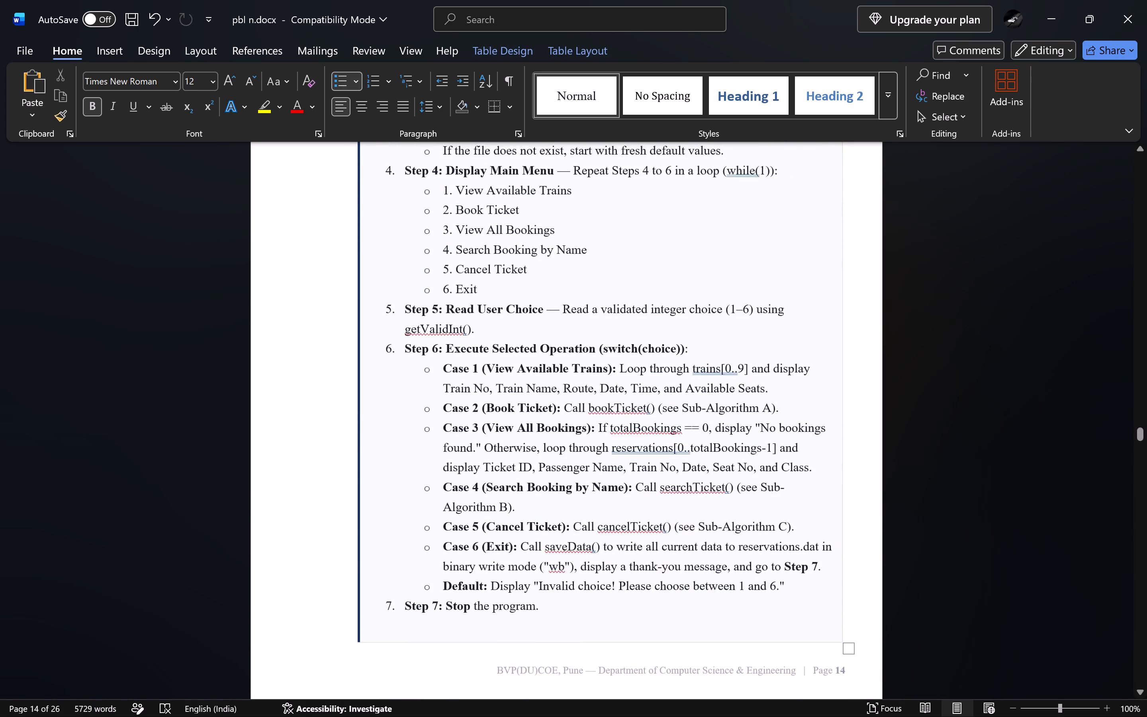
# Review the pages from the end of the 4.4.1 algorithm box through section 4.5 and its Worked Example 1 box.
pyautogui.scroll(16, 842, 226)
pyautogui.scroll(-18, 842, 226)
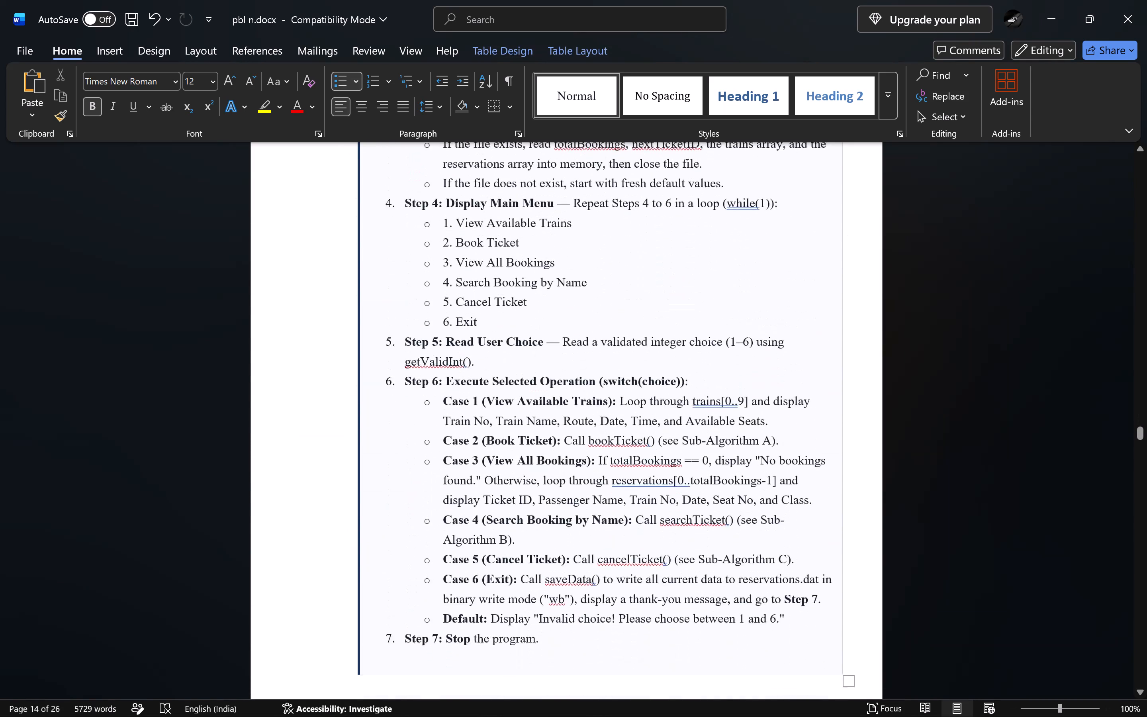
pyautogui.scroll(-16, 842, 226)
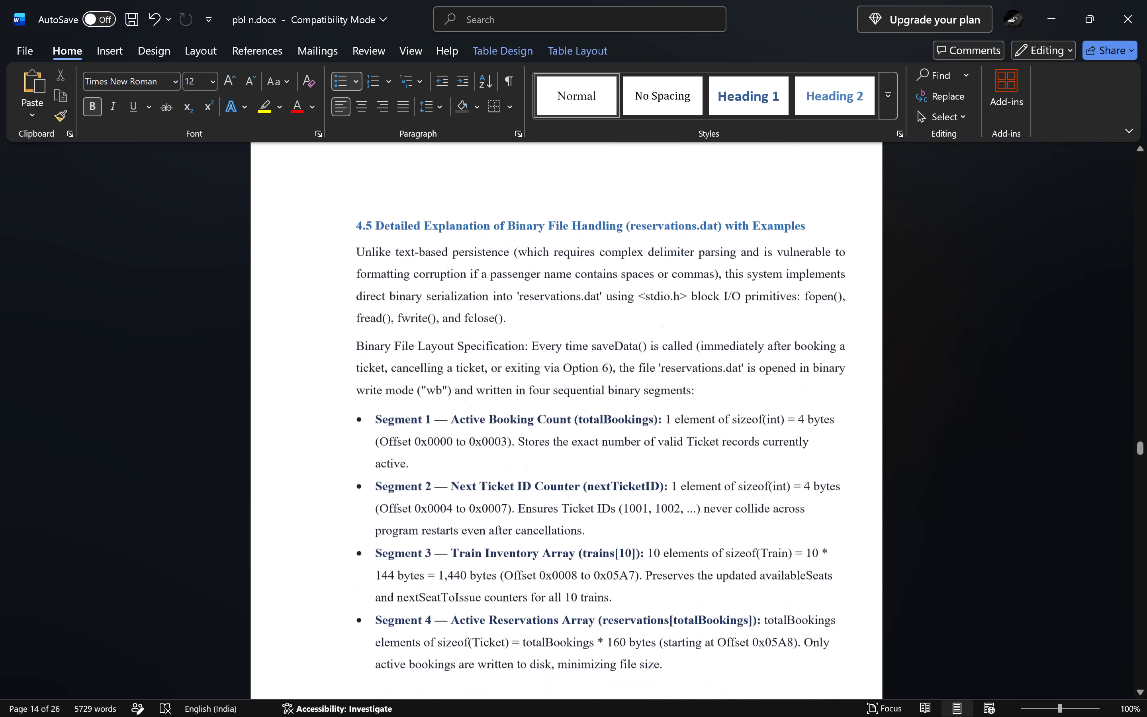
pyautogui.scroll(-1, 842, 226)
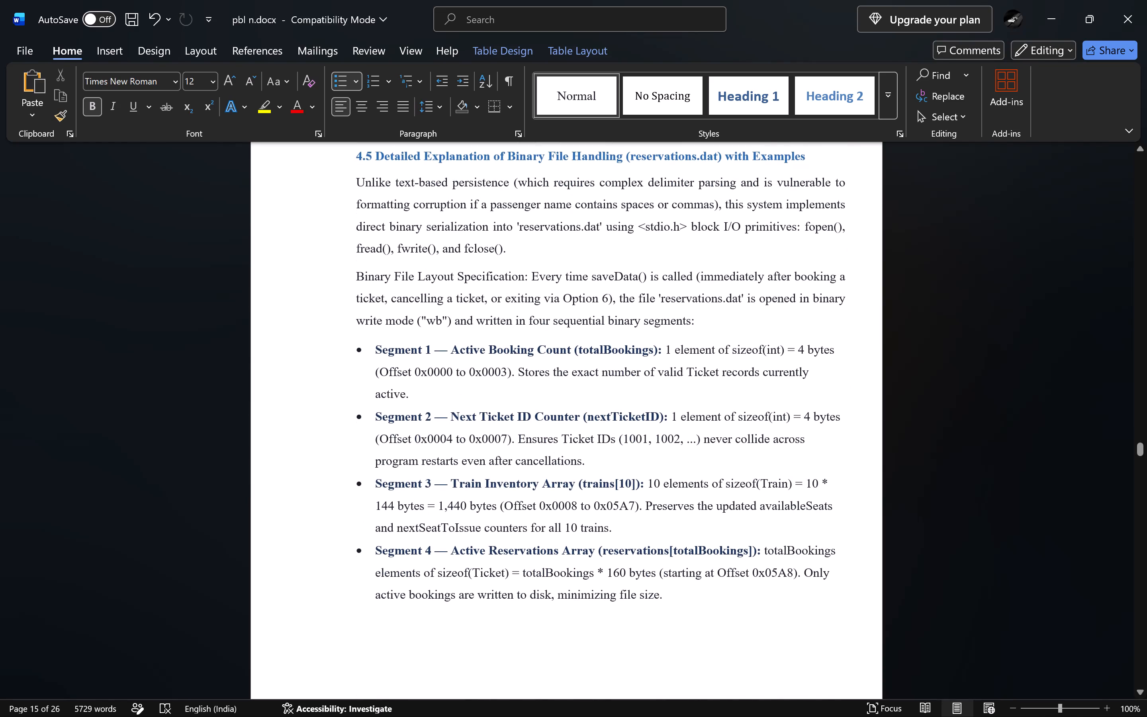
pyautogui.scroll(-13, 842, 226)
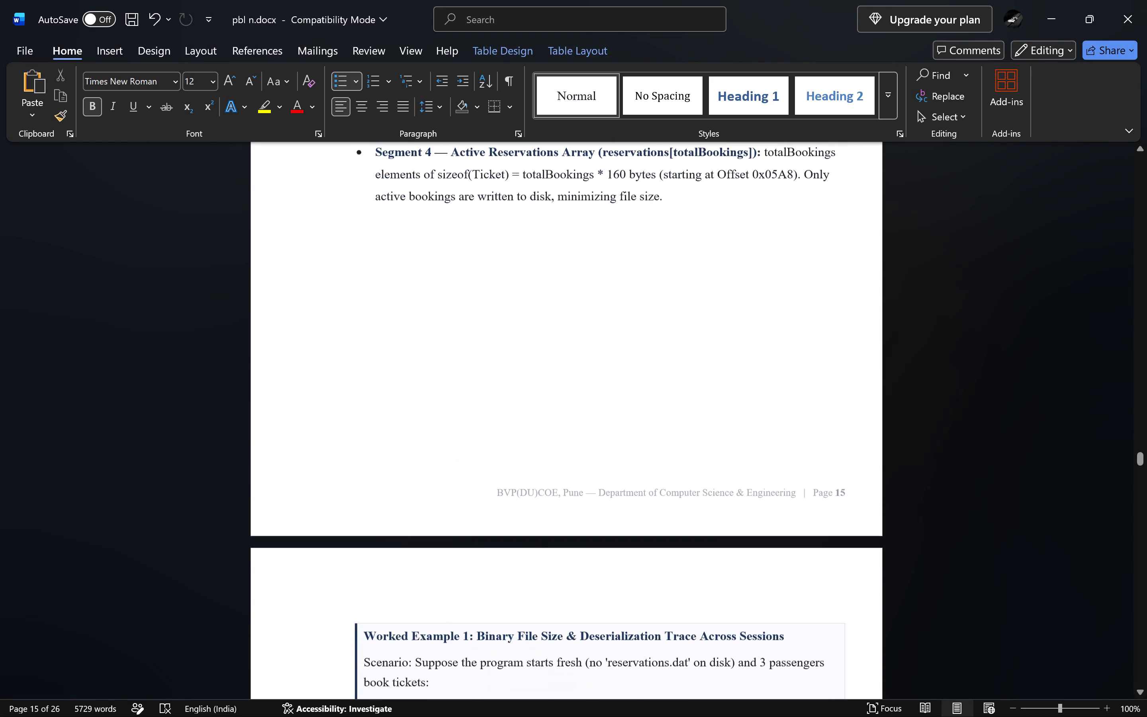
pyautogui.scroll(-10, 842, 226)
pyautogui.scroll(2, 842, 226)
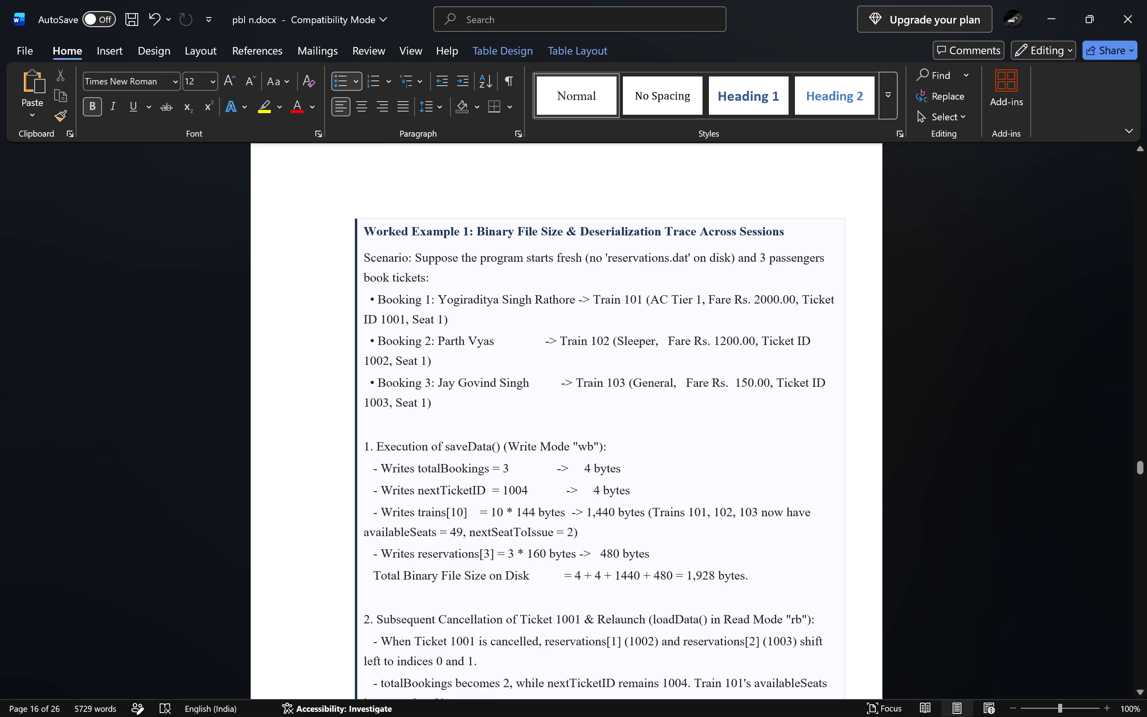
pyautogui.scroll(-7, 468, 320)
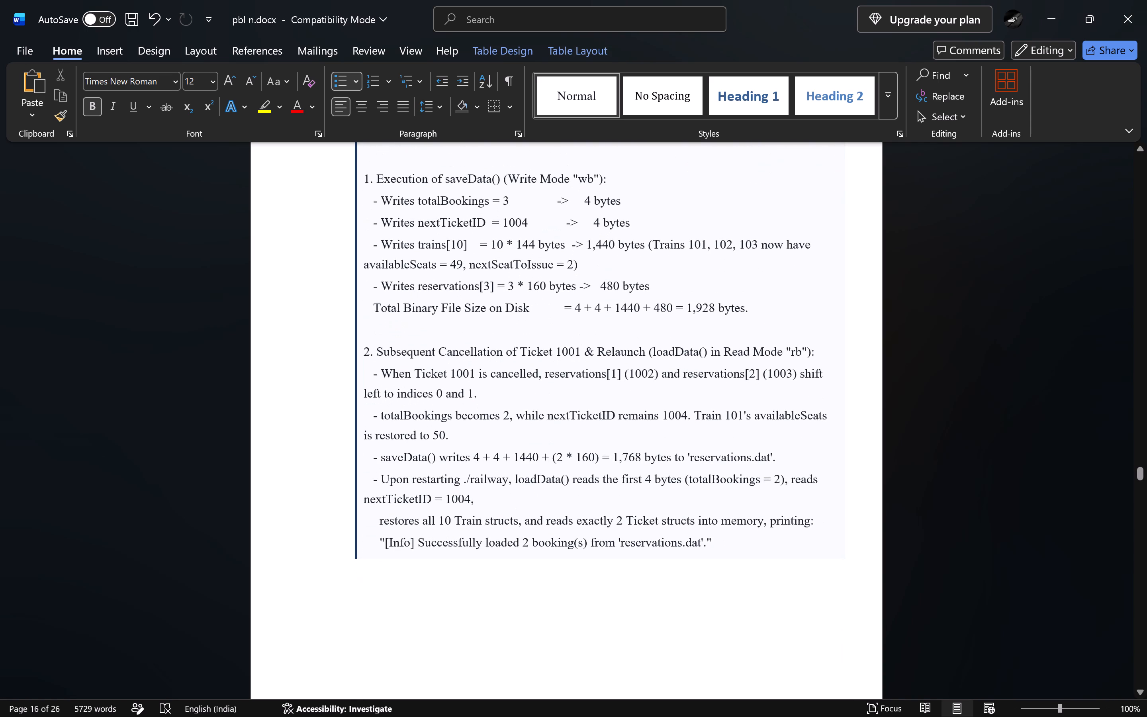
# Examine section 4.6, focusing on the Worked Example 2 box and how the surrounding text is laid out around it.
pyautogui.scroll(-14, 523, 447)
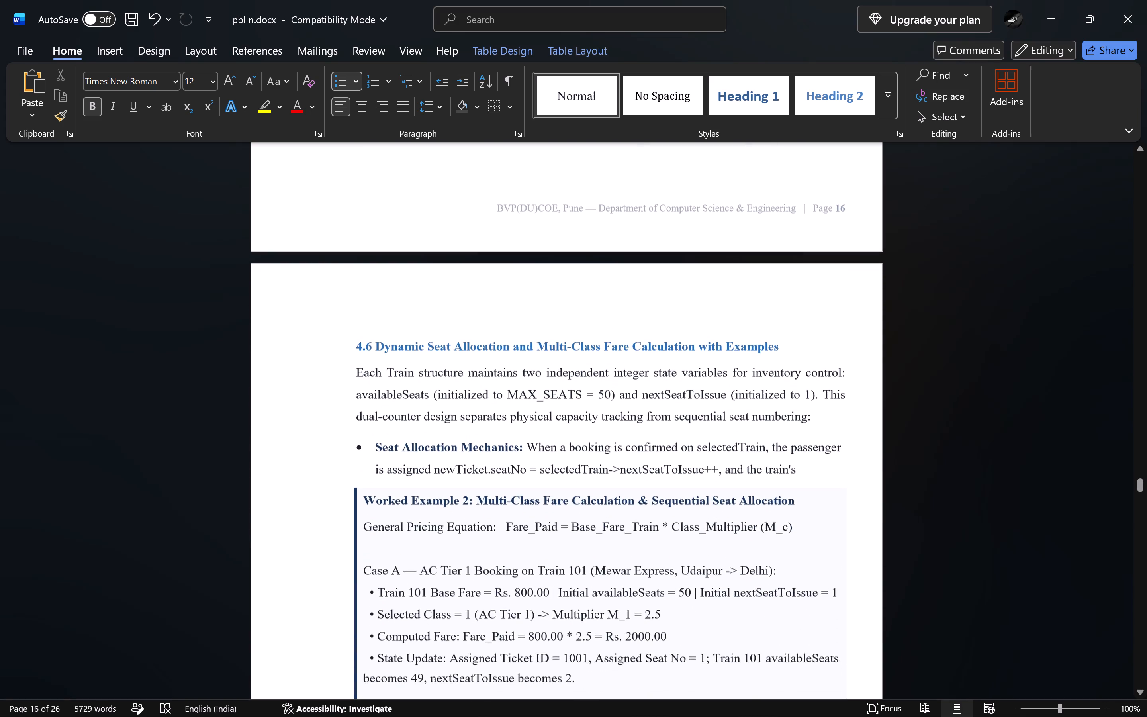
pyautogui.scroll(-4, 523, 447)
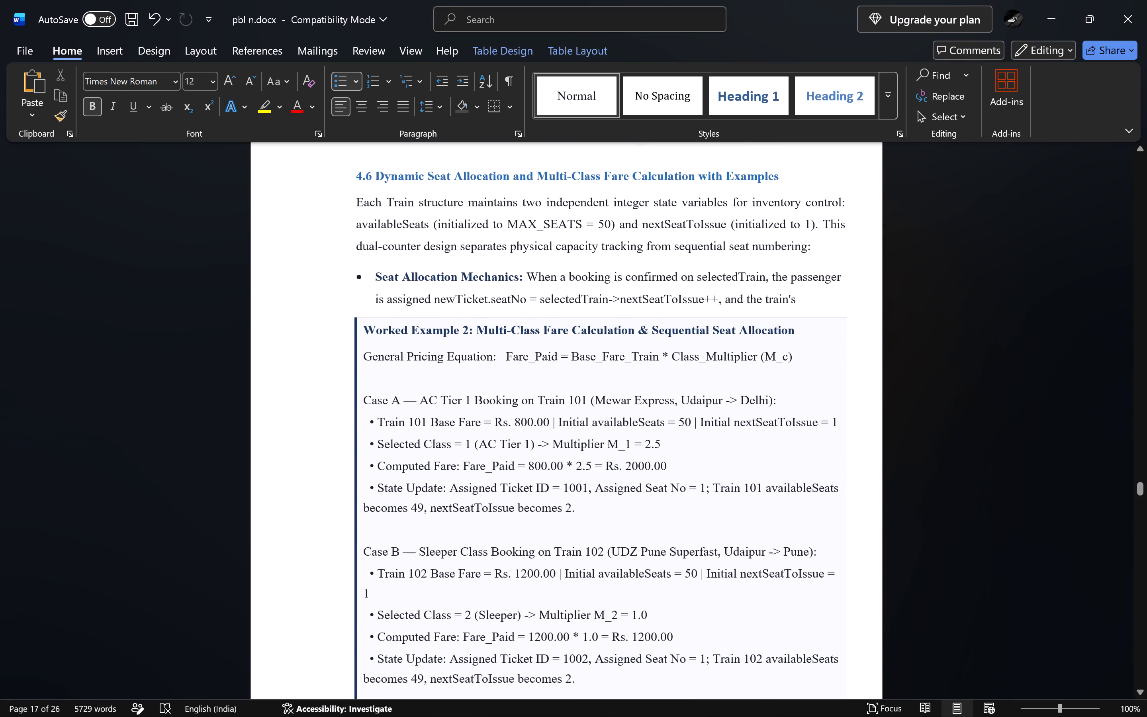
pyautogui.scroll(-7, 523, 447)
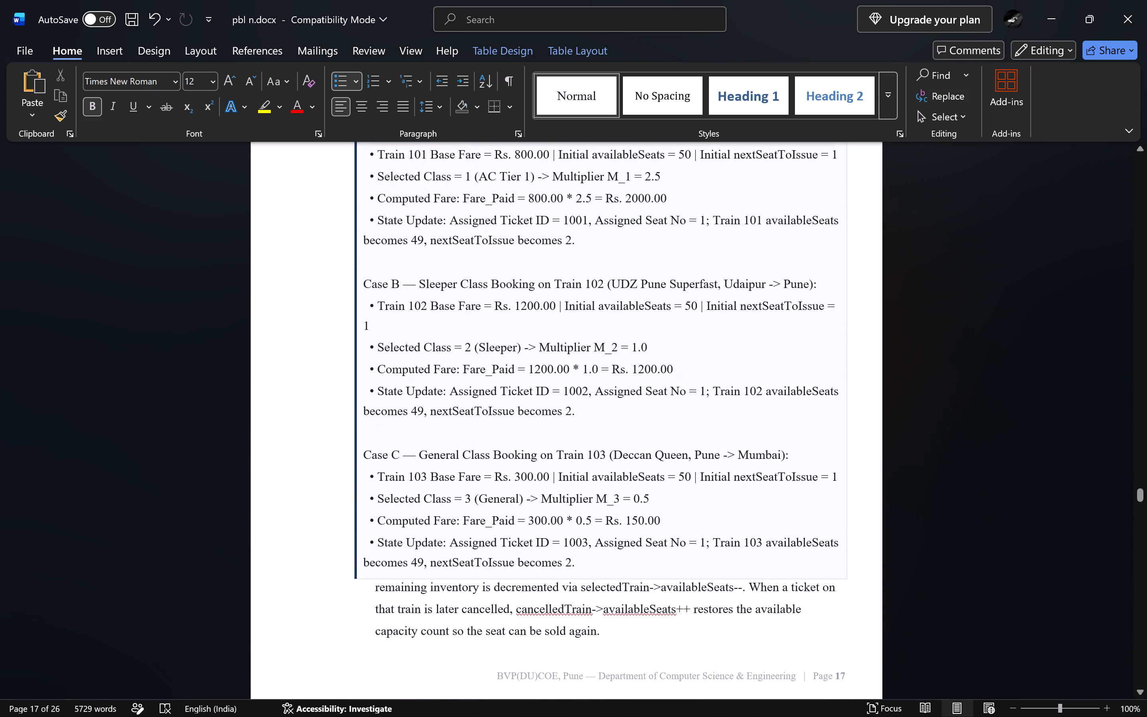
pyautogui.scroll(-1, 523, 447)
pyautogui.scroll(5, 523, 447)
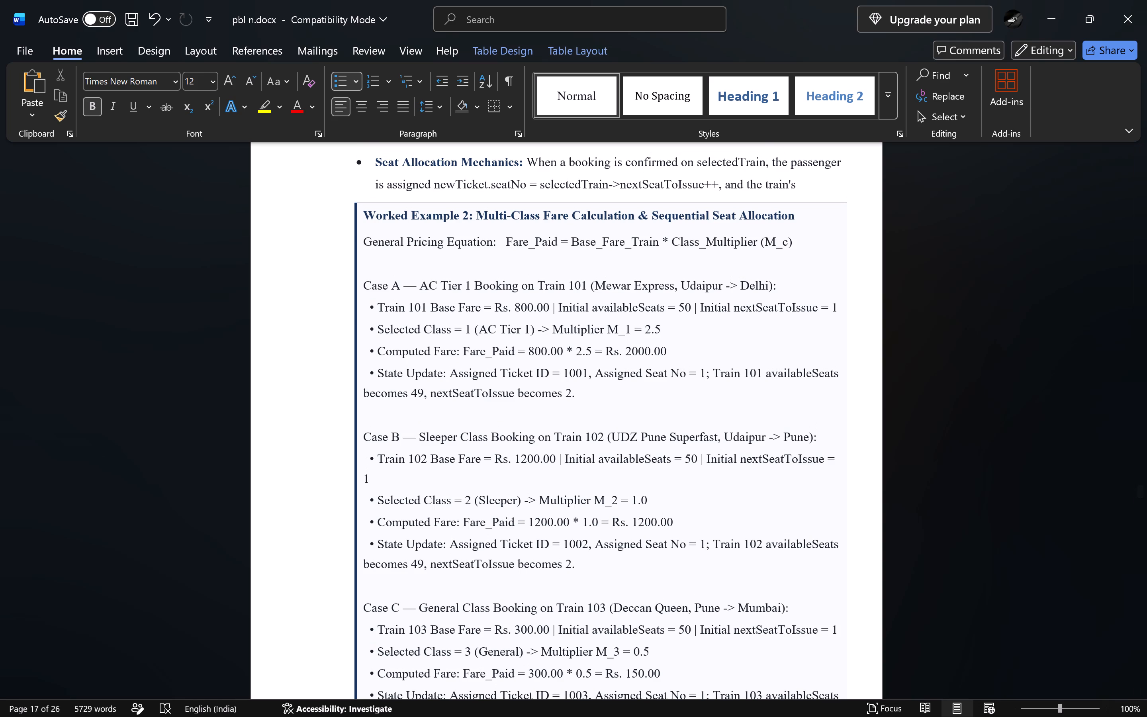
pyautogui.scroll(-4, 523, 447)
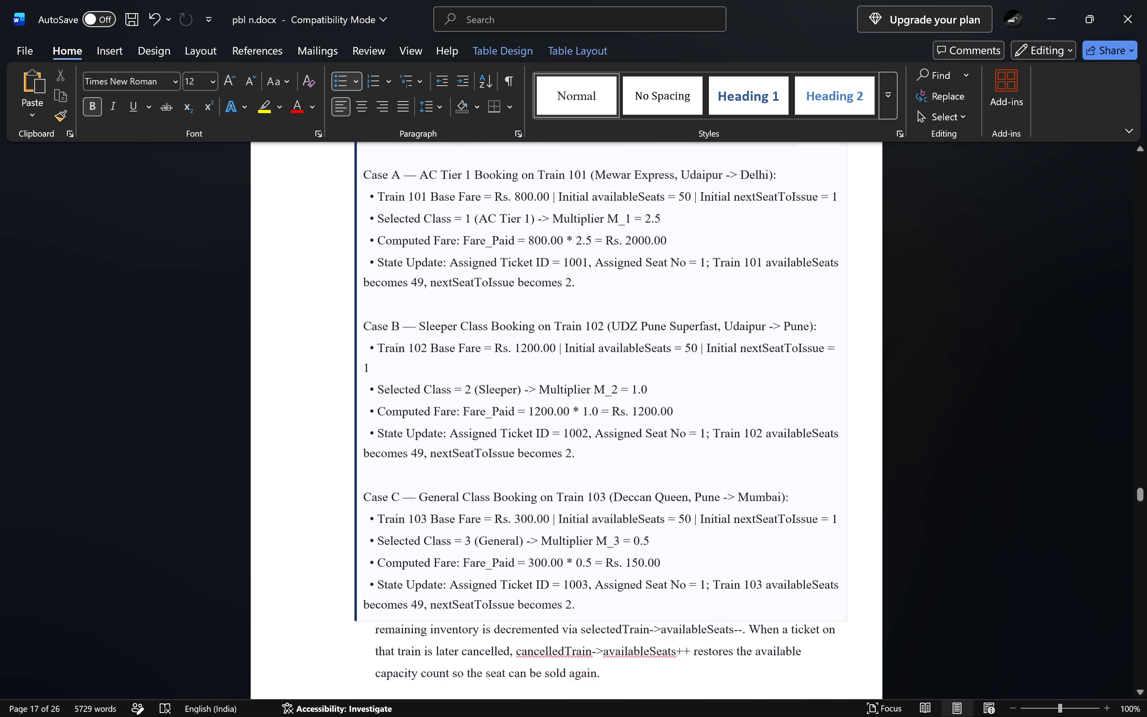
pyautogui.scroll(-2, 523, 447)
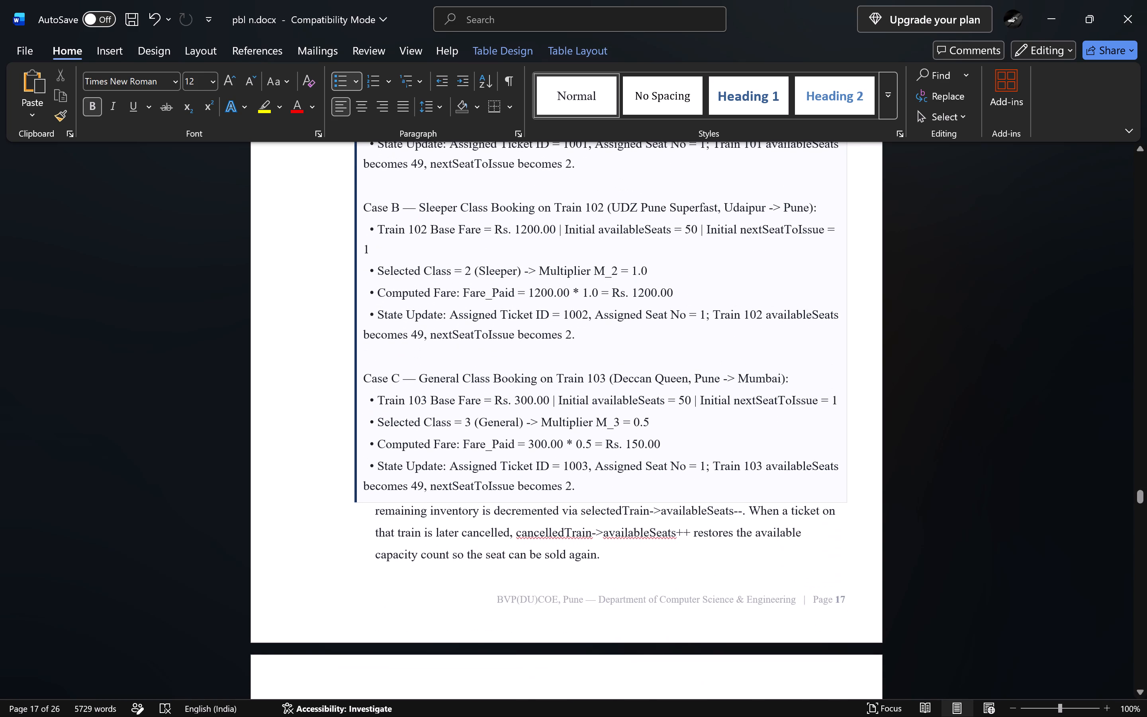
# Delete the Case A, Case B and Case C text under the general pricing equation in the Worked Example 2 box.
pyautogui.scroll(7, 522, 447)
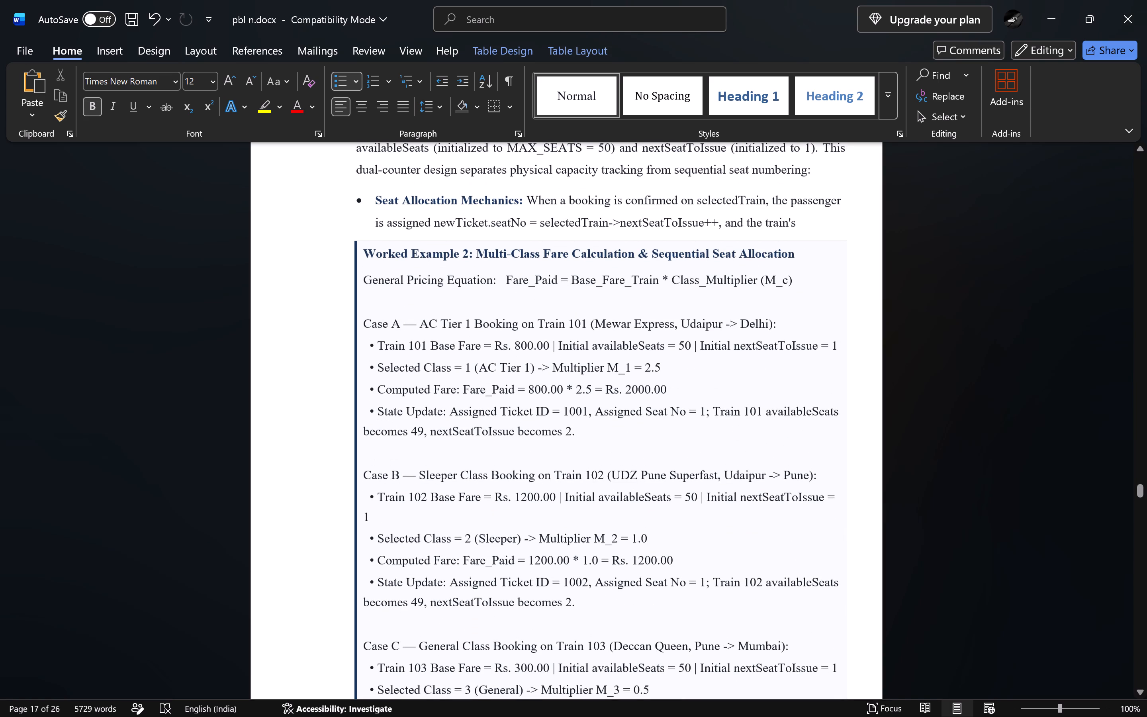
pyautogui.moveTo(364, 321); pyautogui.dragTo(765, 699)
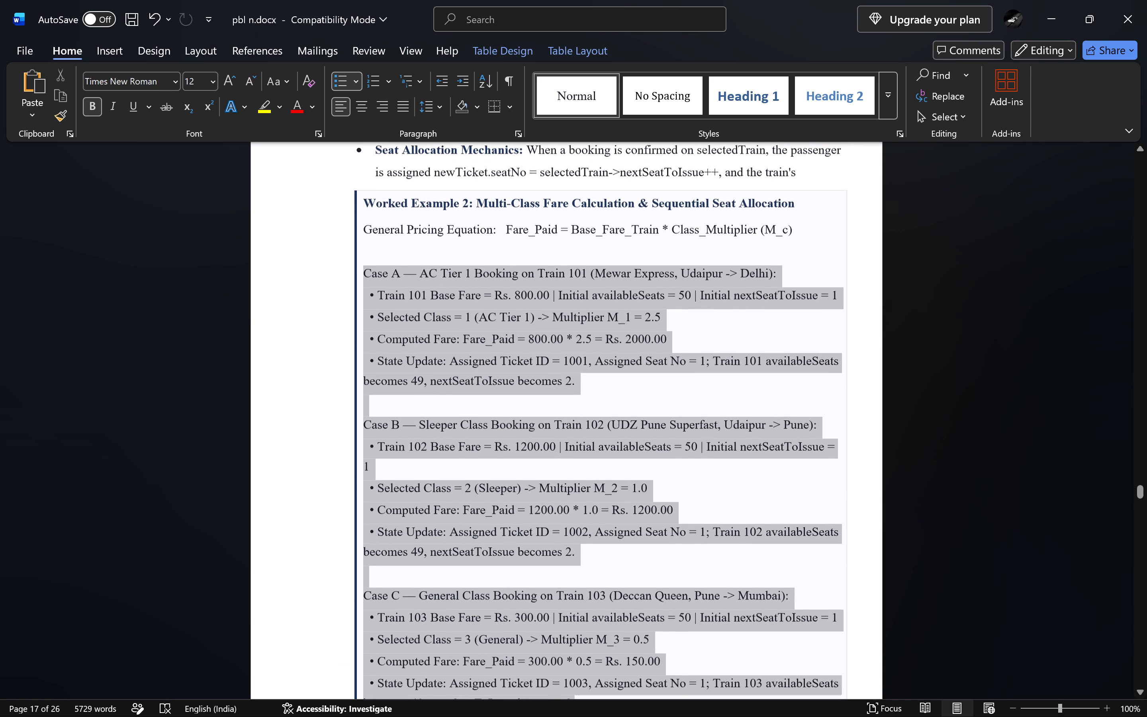
pyautogui.moveTo(765, 699); pyautogui.dragTo(765, 611)
pyautogui.press('BackSpace')
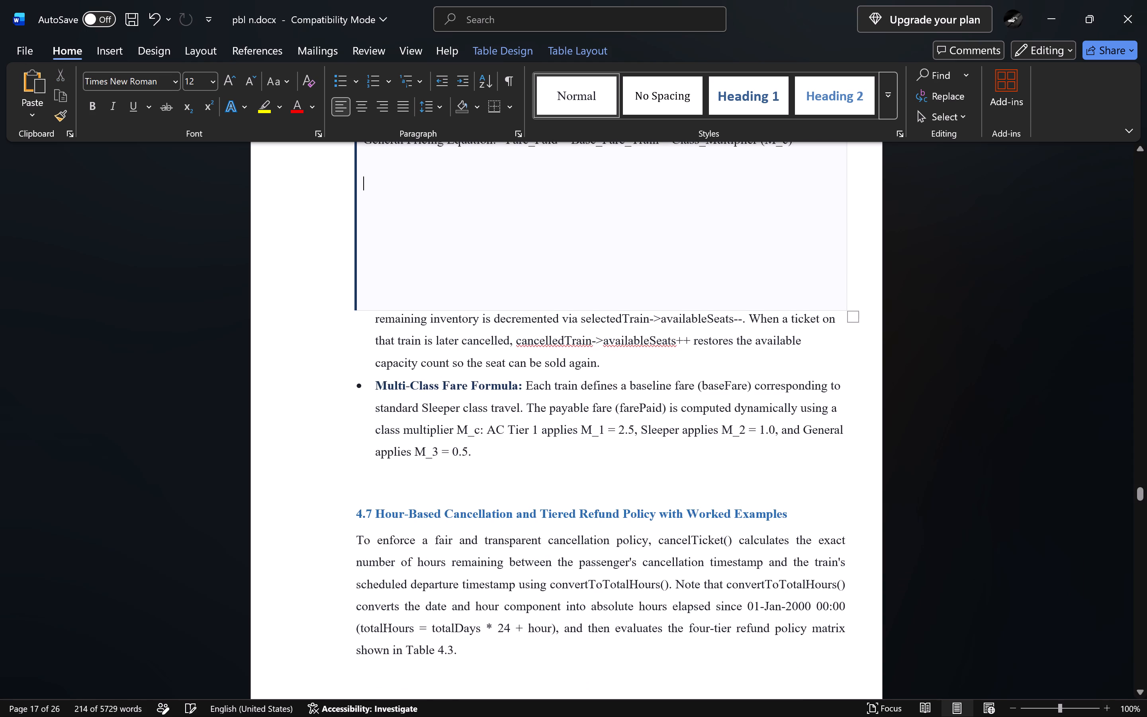
pyautogui.scroll(7, 740, 577)
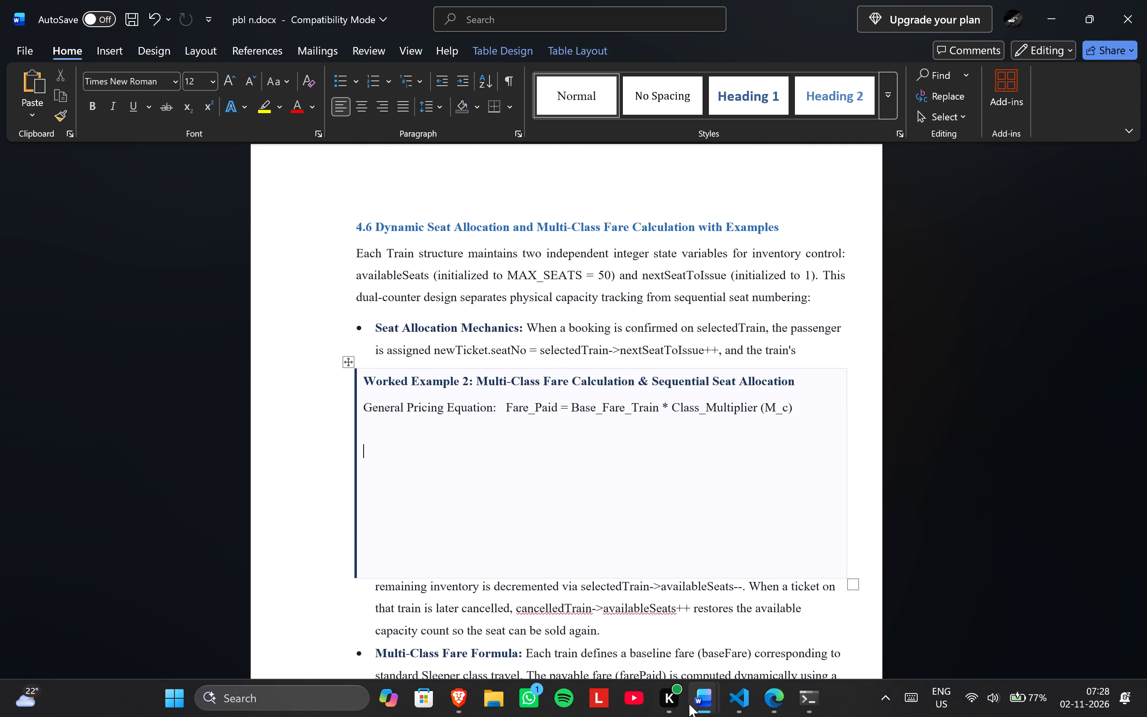
# Switch to the running rail.exe console and book a Sleeper ticket on train 102 for the passenger named in Worked Example 1's Booking 2.
pyautogui.click(799, 697)
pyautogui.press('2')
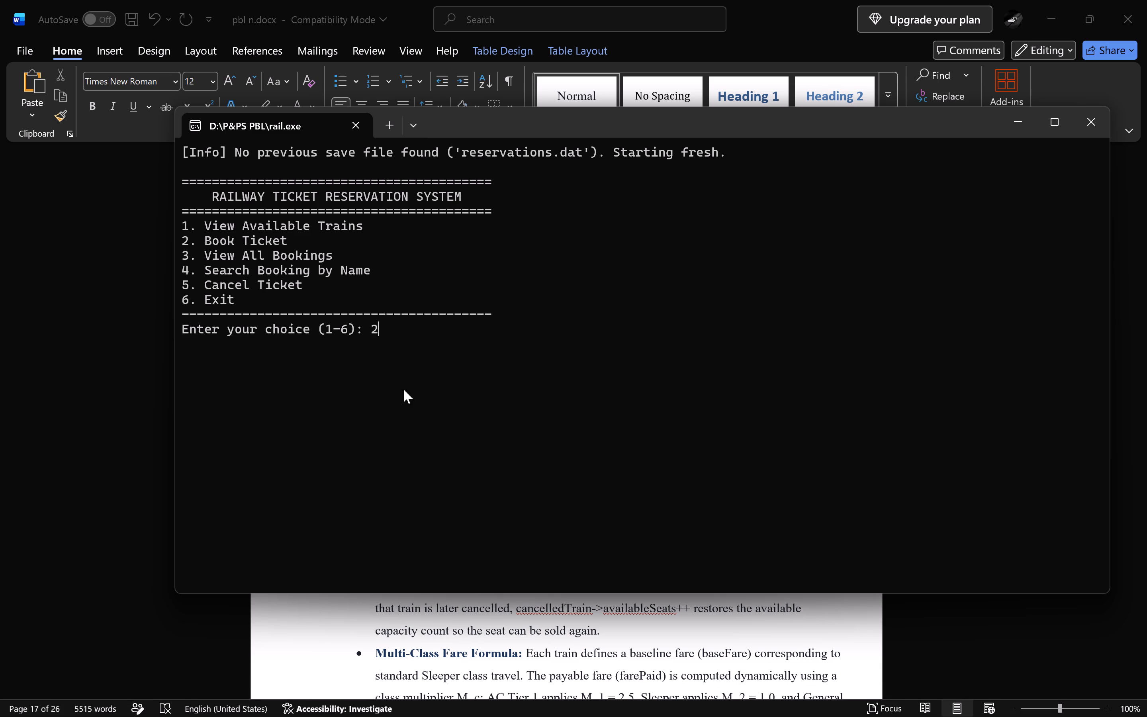
pyautogui.press('Return')
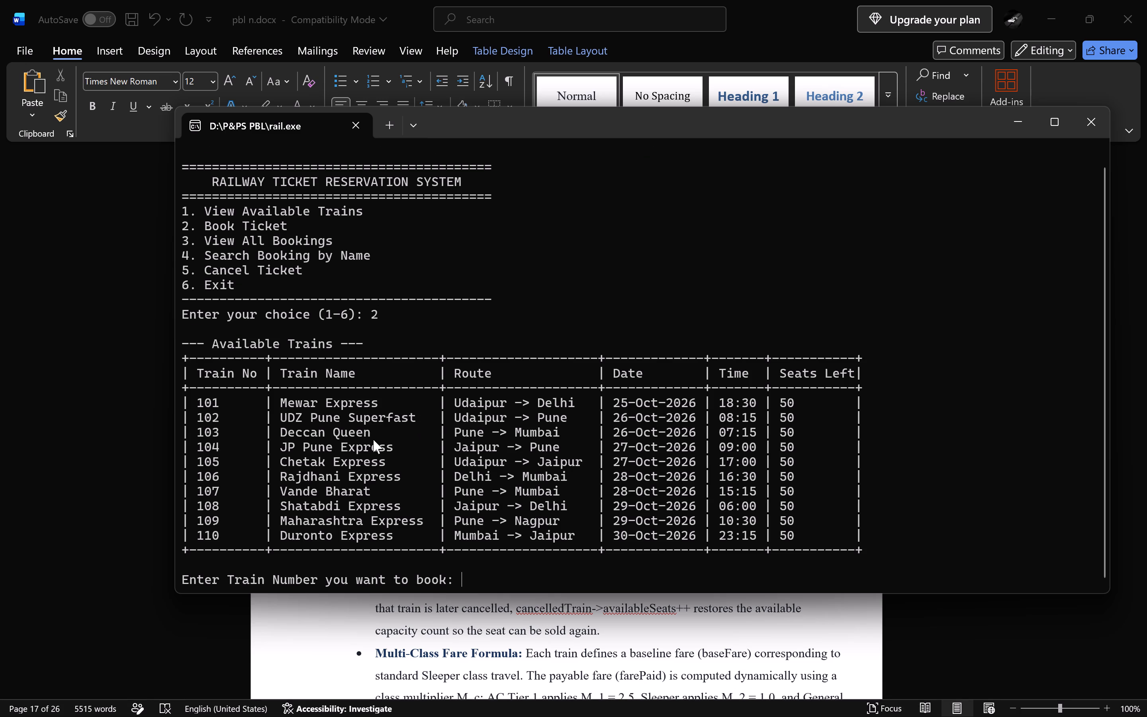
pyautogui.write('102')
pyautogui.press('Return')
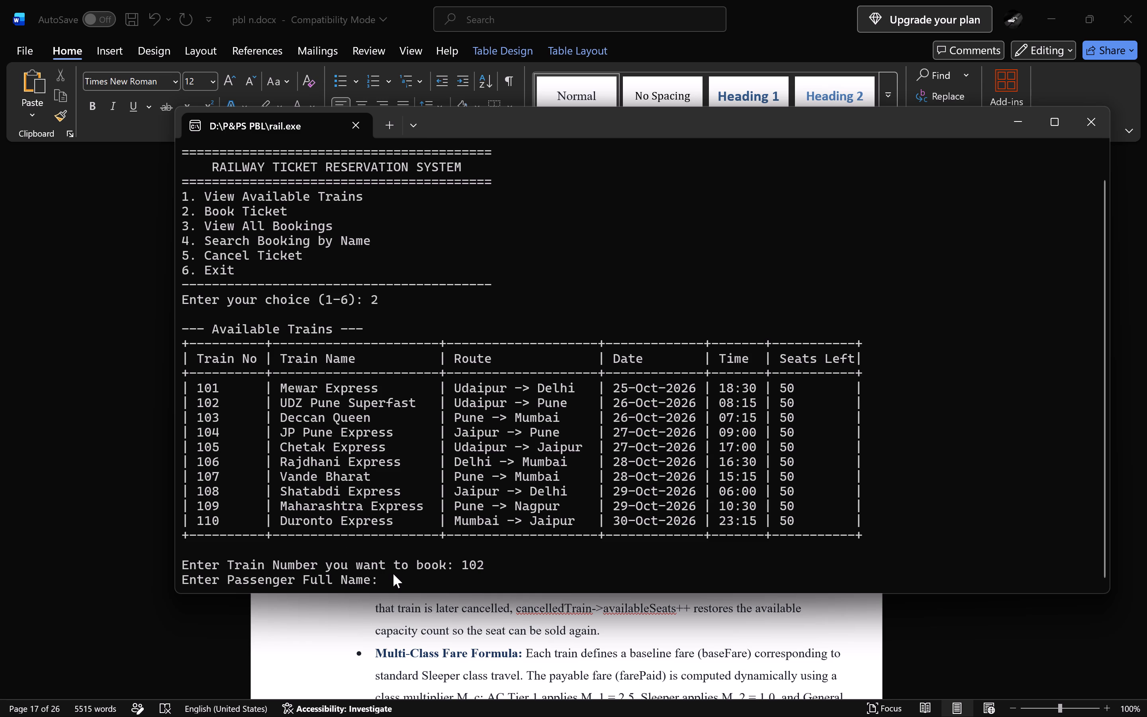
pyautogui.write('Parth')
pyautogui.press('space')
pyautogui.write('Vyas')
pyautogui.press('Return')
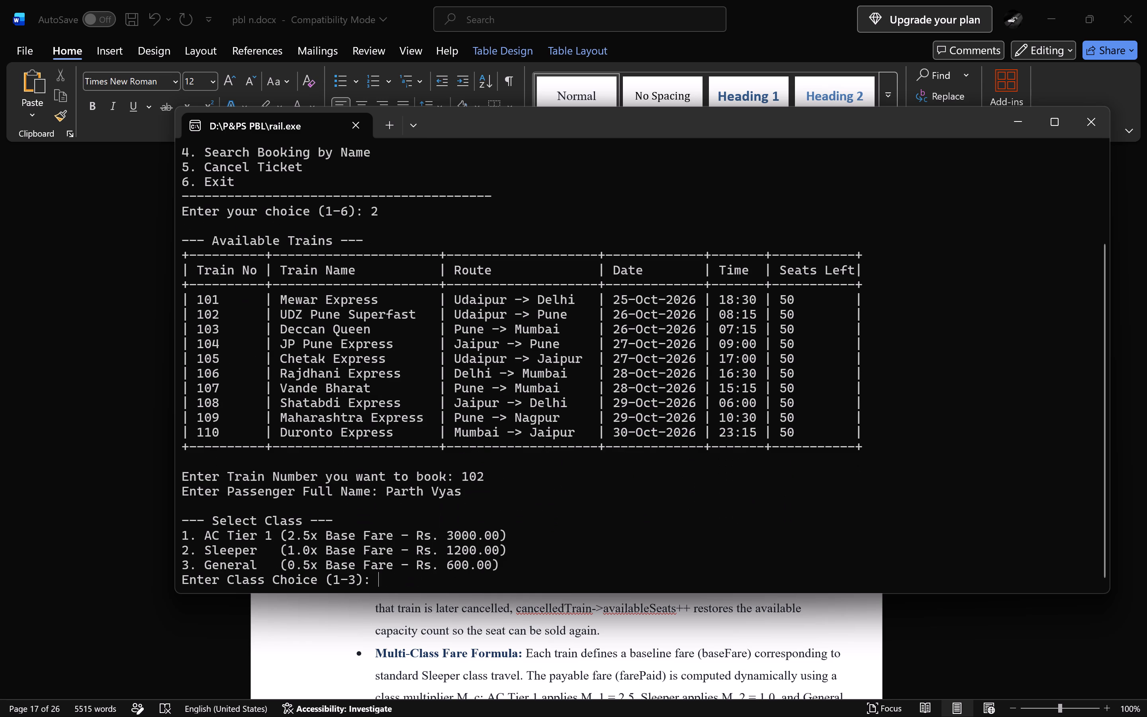
pyautogui.scroll(1, 391, 572)
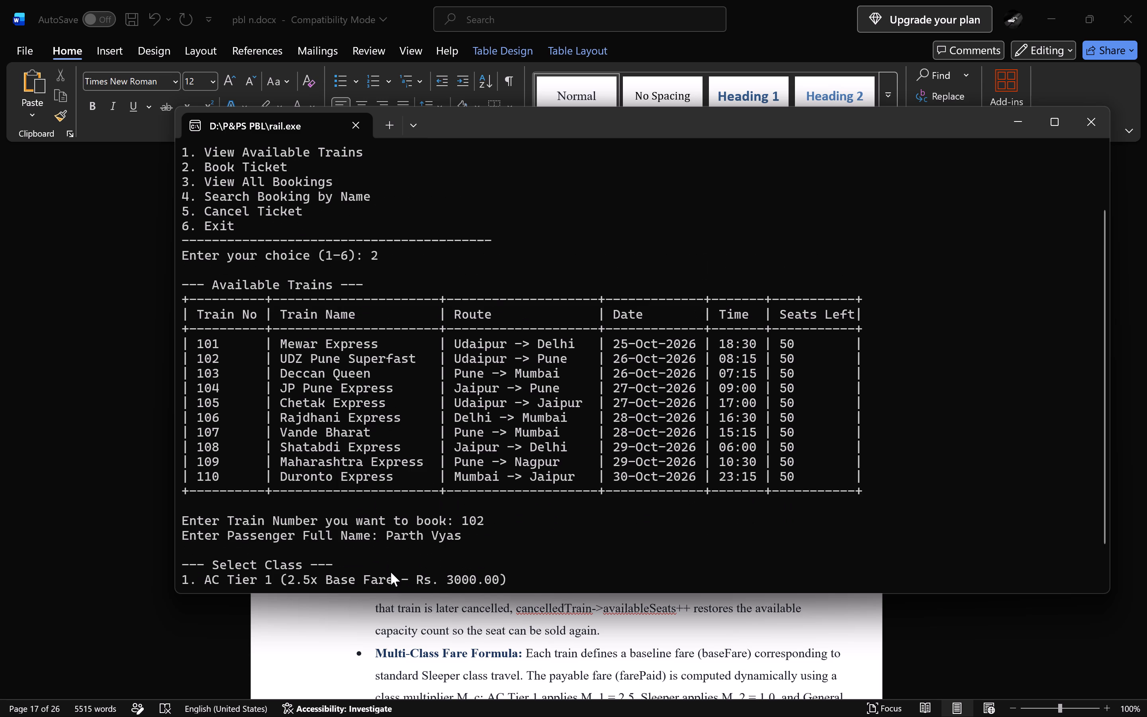
pyautogui.scroll(-2, 391, 572)
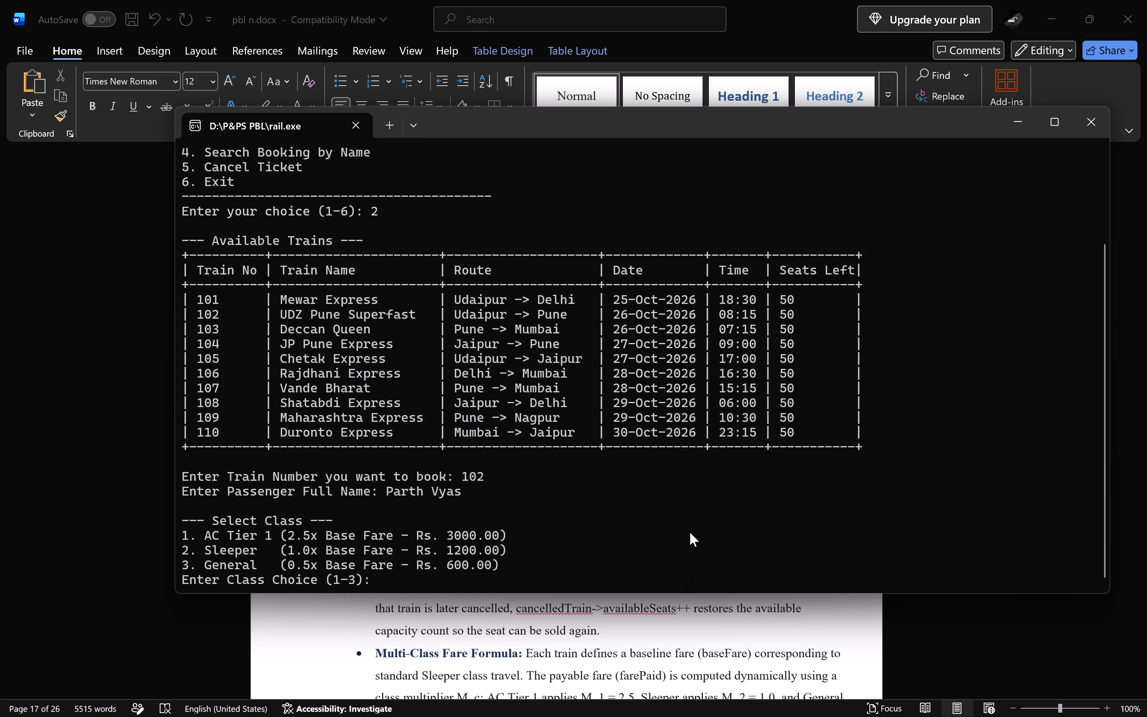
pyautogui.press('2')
pyautogui.press('Return')
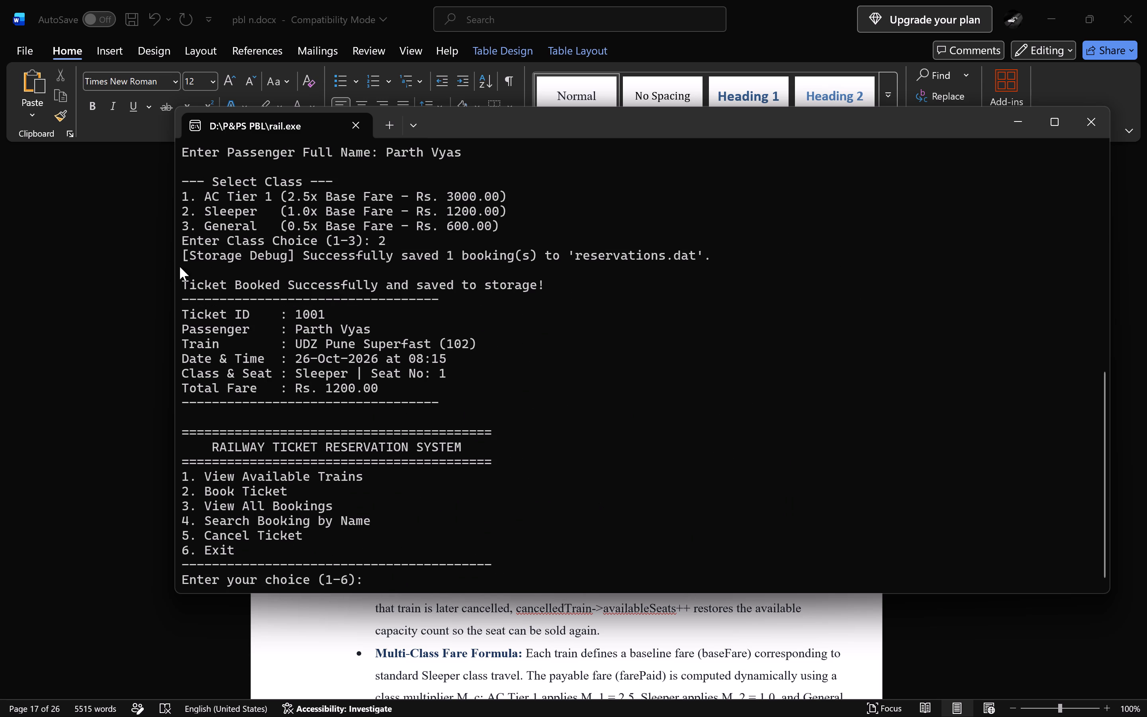
# Copy the console's booking receipt, from the "Ticket Booked Successfully and saved to storage!" line through the Total Fare line.
pyautogui.click(180, 280)
pyautogui.moveTo(353, 576); pyautogui.dragTo(182, 352)
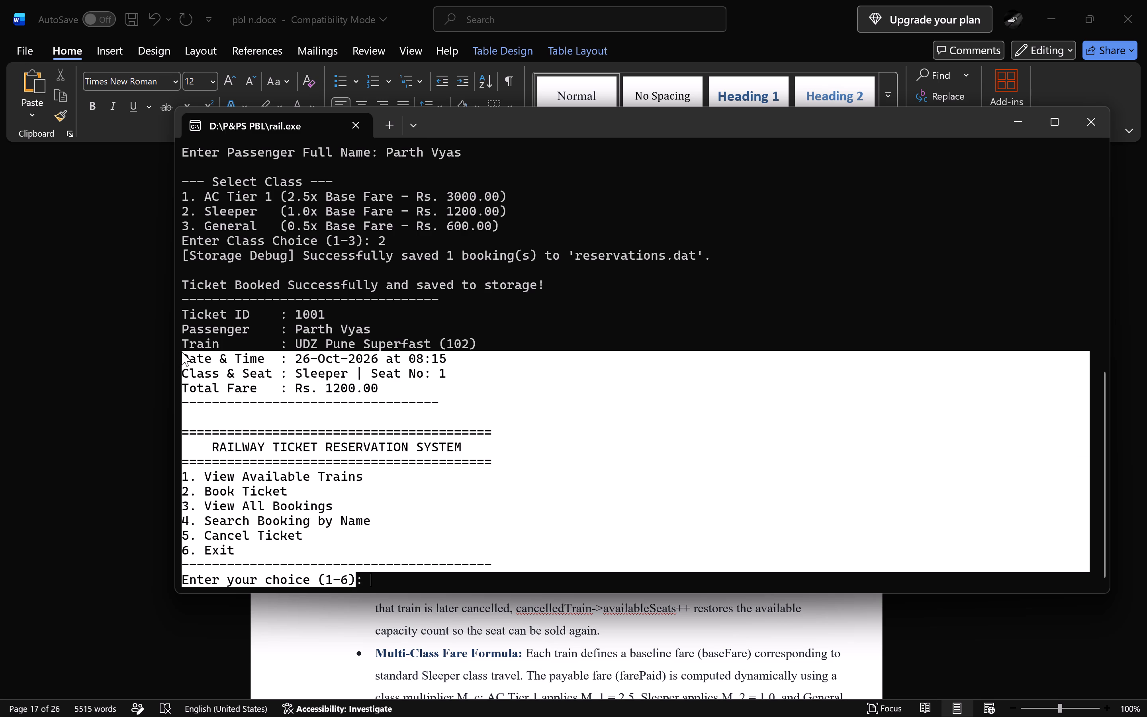
pyautogui.moveTo(182, 352); pyautogui.dragTo(184, 354)
pyautogui.click(536, 452)
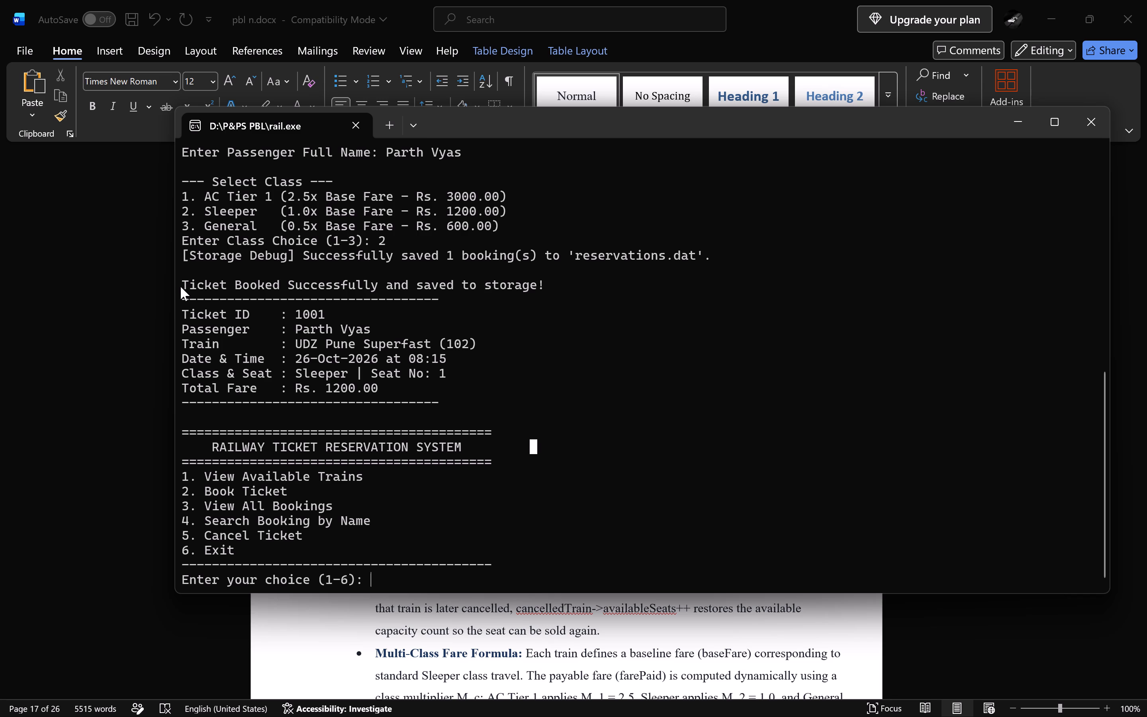
pyautogui.moveTo(180, 278); pyautogui.dragTo(491, 402)
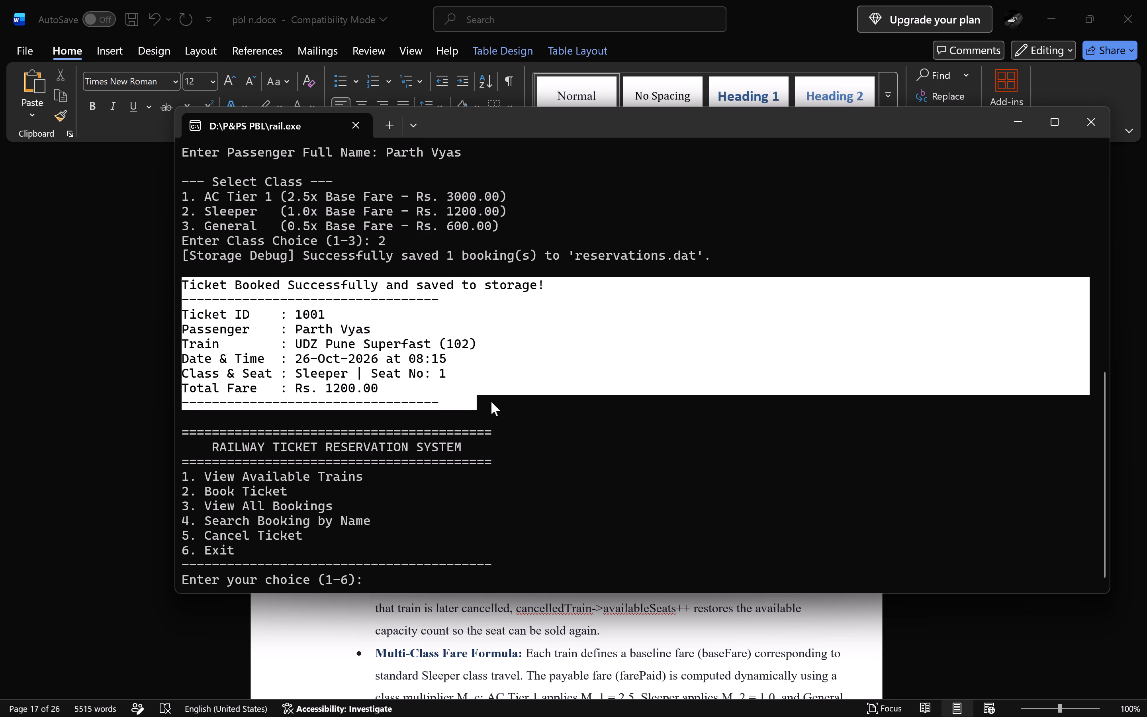
pyautogui.moveTo(491, 402); pyautogui.dragTo(599, 406)
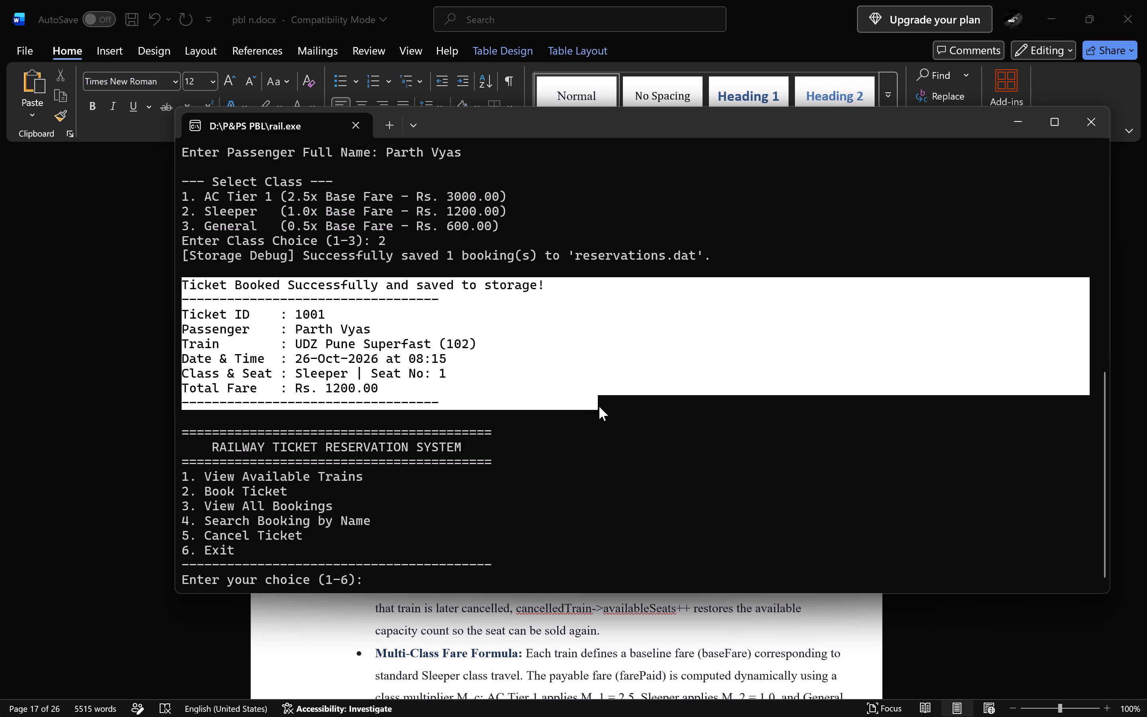
pyautogui.moveTo(599, 406); pyautogui.dragTo(581, 394)
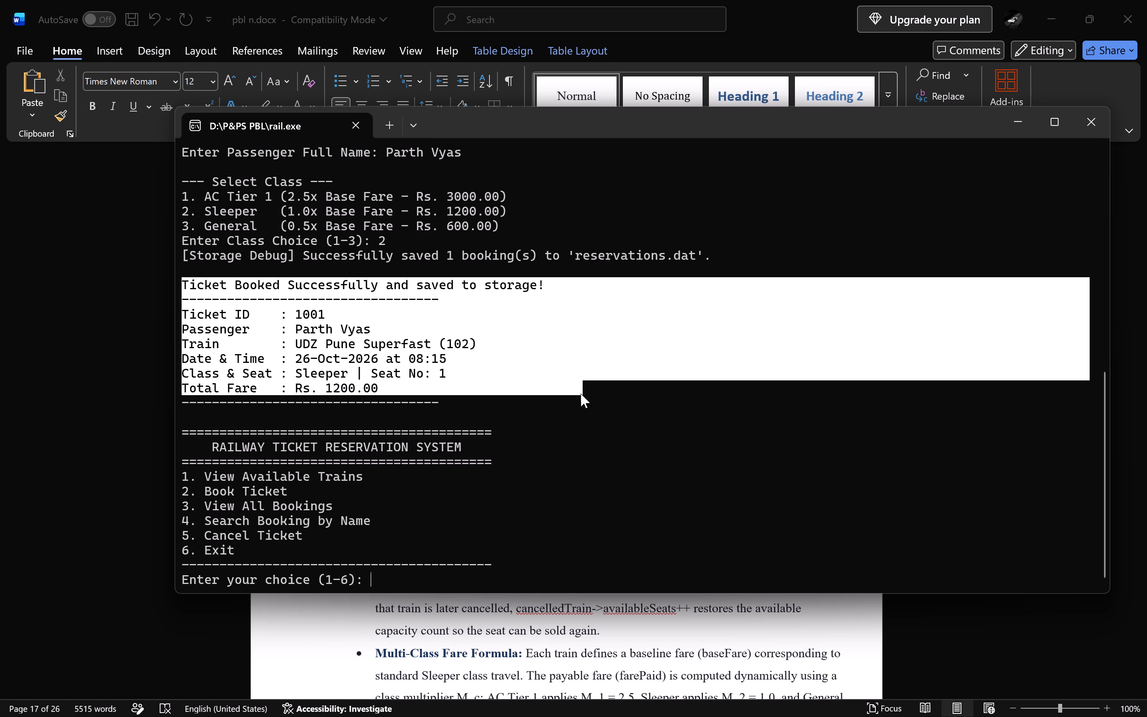
pyautogui.moveTo(581, 394); pyautogui.dragTo(582, 400)
pyautogui.hotkey('ctrl', 'c')
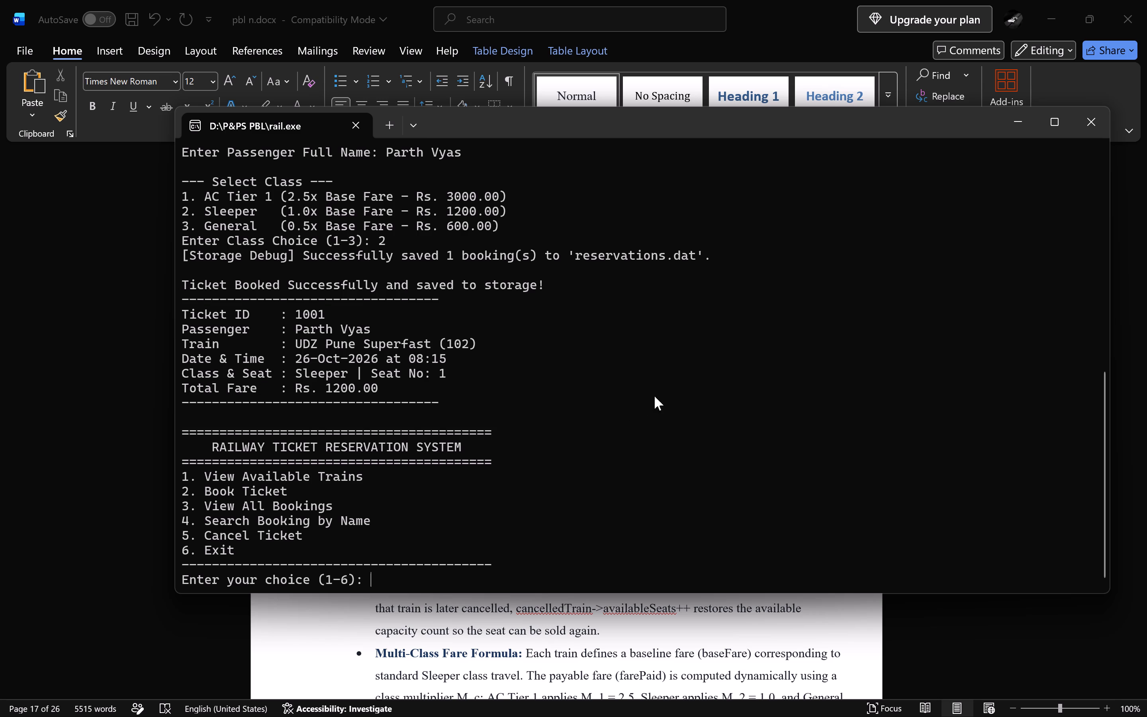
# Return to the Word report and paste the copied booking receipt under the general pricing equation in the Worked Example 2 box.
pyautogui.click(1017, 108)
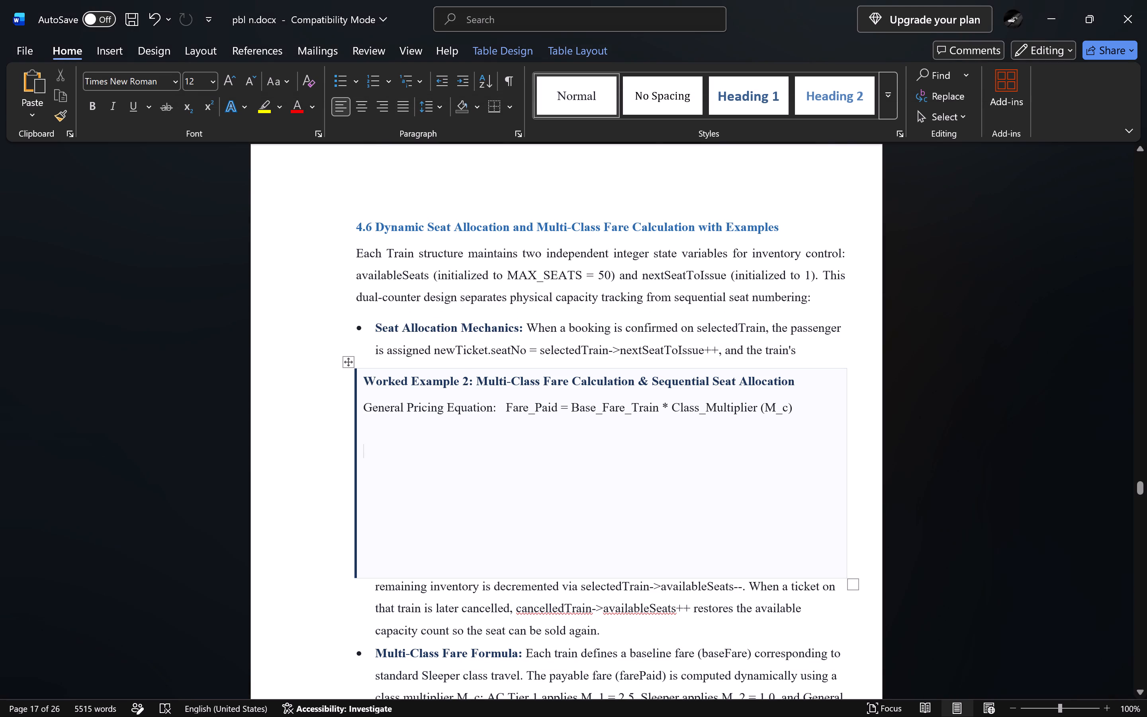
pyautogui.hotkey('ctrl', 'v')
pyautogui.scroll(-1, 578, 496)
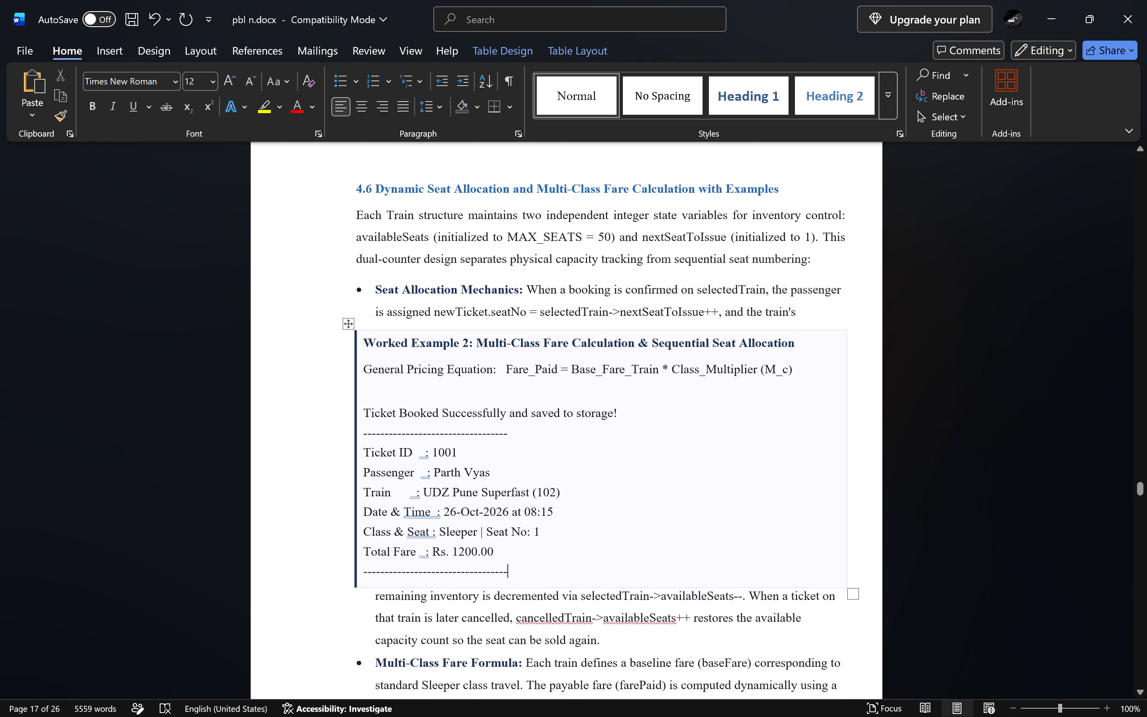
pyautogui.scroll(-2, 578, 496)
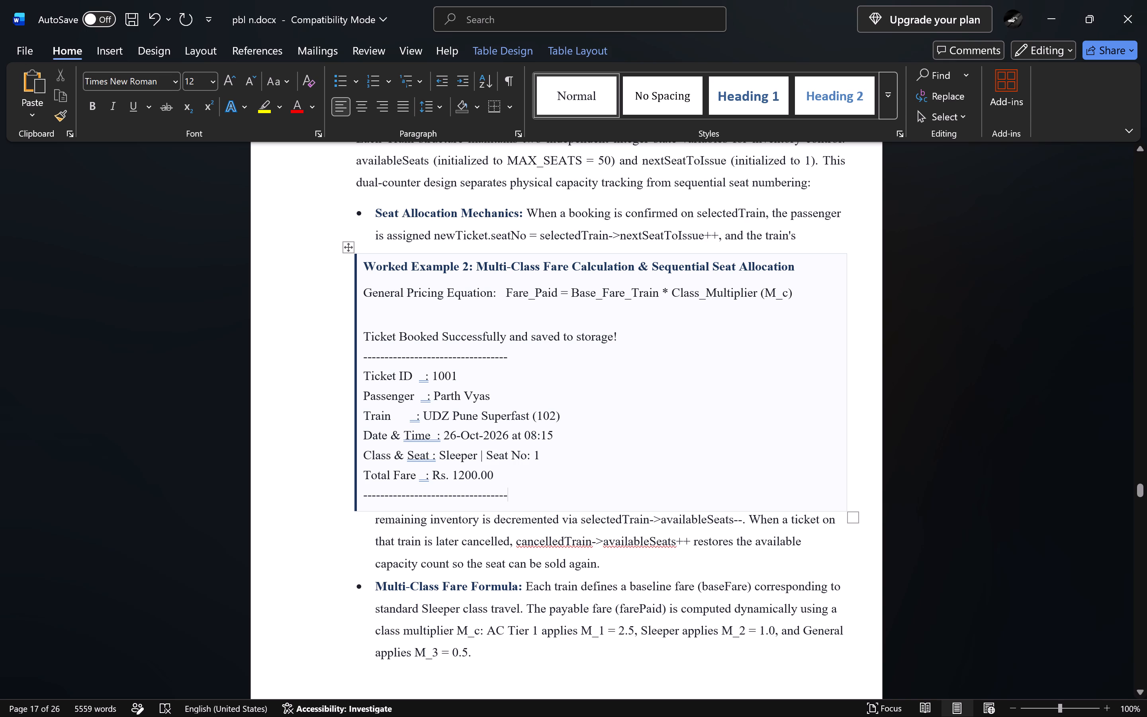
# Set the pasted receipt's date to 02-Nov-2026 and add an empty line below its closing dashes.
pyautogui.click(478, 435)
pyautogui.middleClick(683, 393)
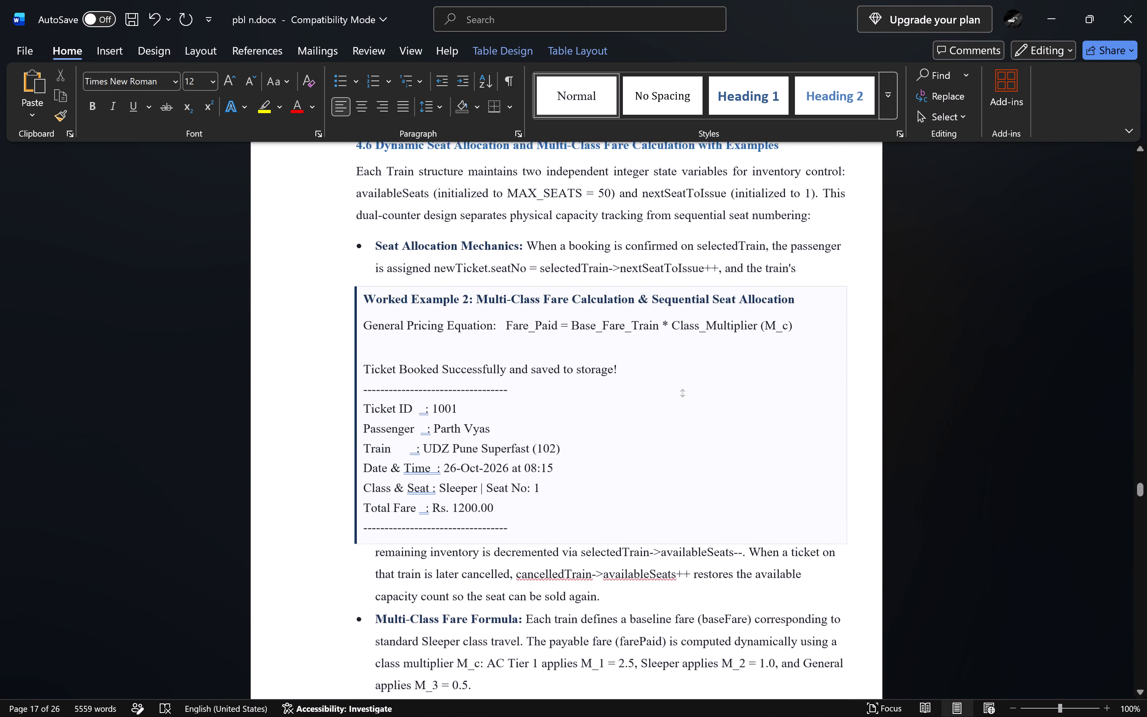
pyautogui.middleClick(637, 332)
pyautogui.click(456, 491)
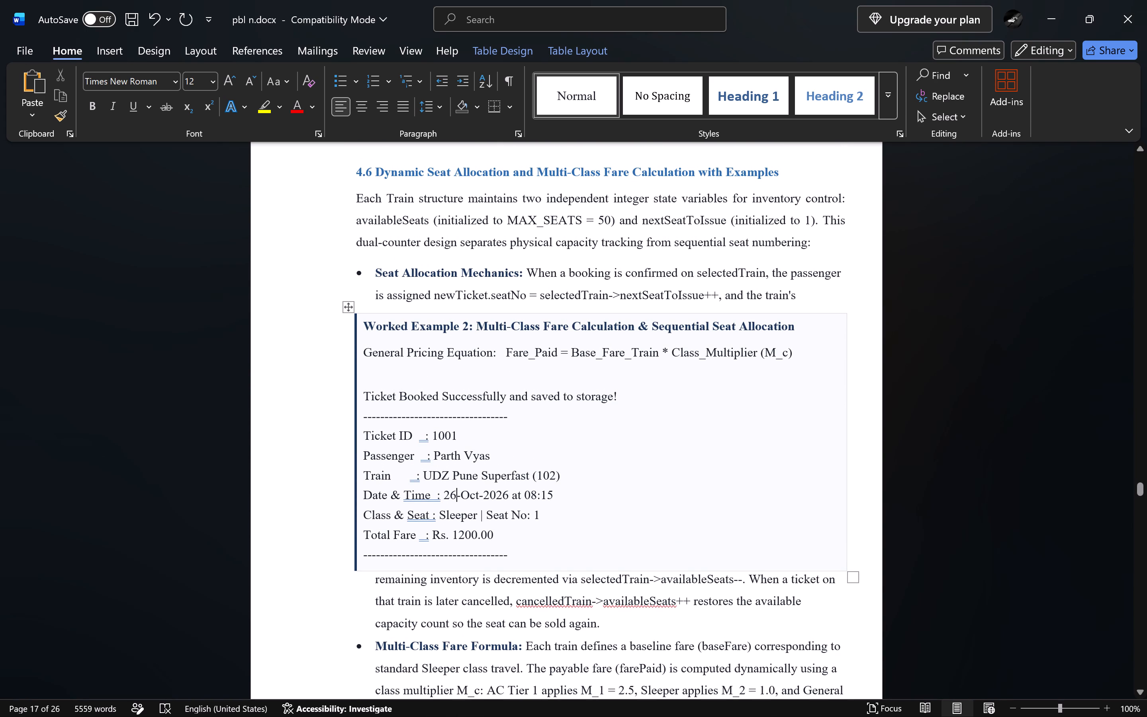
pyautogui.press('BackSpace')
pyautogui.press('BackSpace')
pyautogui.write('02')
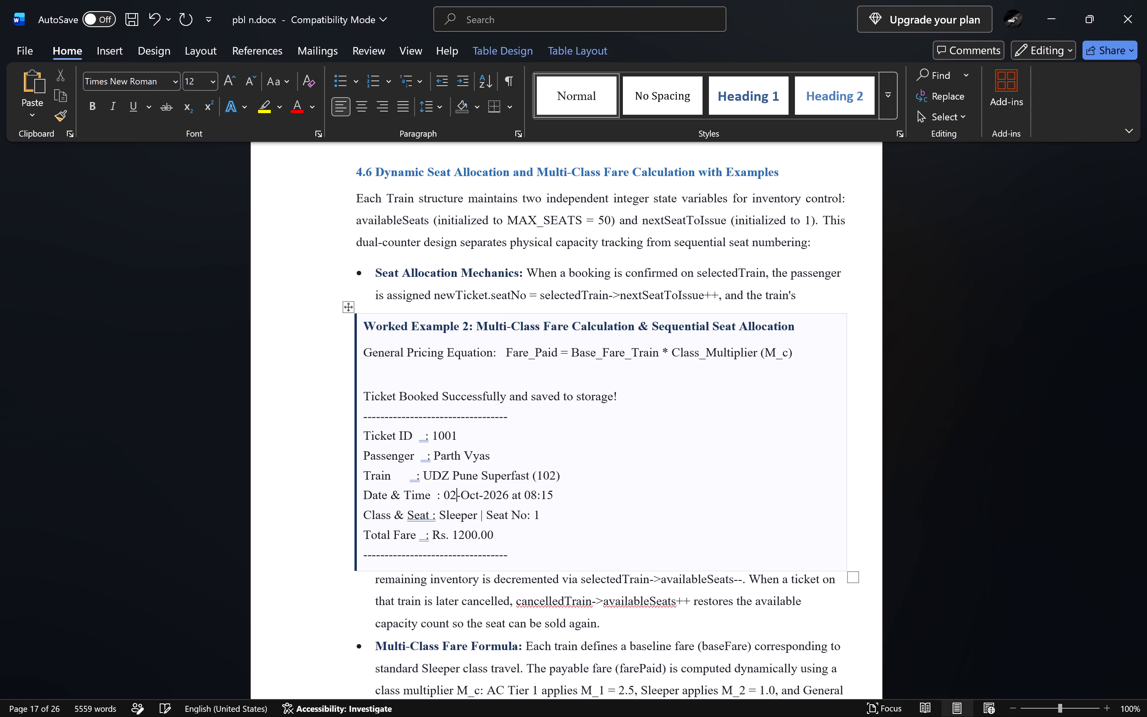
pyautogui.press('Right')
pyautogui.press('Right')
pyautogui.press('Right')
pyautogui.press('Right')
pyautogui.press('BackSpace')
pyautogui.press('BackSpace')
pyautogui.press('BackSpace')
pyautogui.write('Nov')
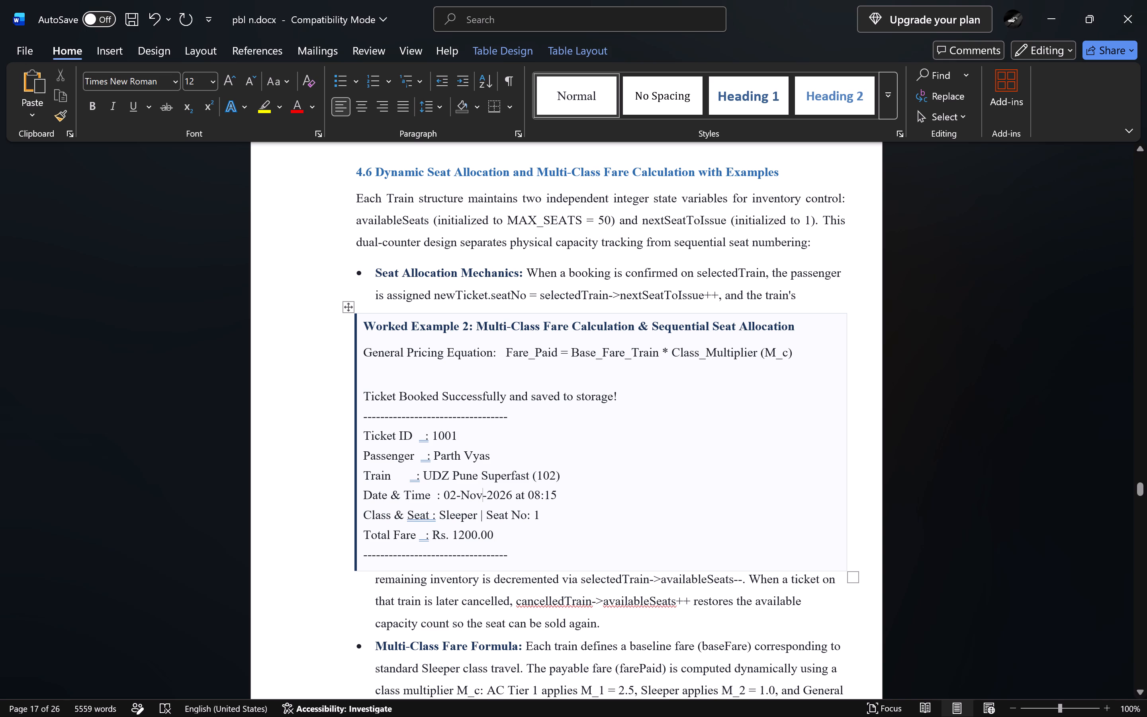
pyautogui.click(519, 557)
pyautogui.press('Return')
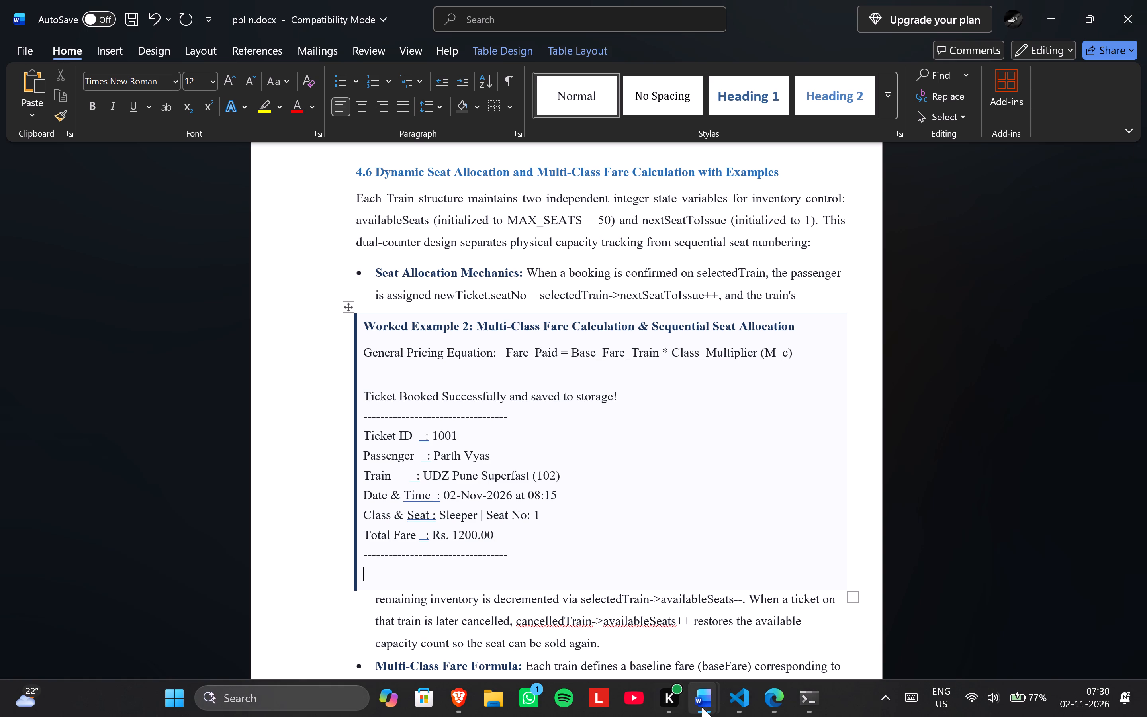
# Switch to the rail.exe console and book a General class ticket on train 102 for the same passenger.
pyautogui.click(810, 691)
pyautogui.scroll(-4, 353, 528)
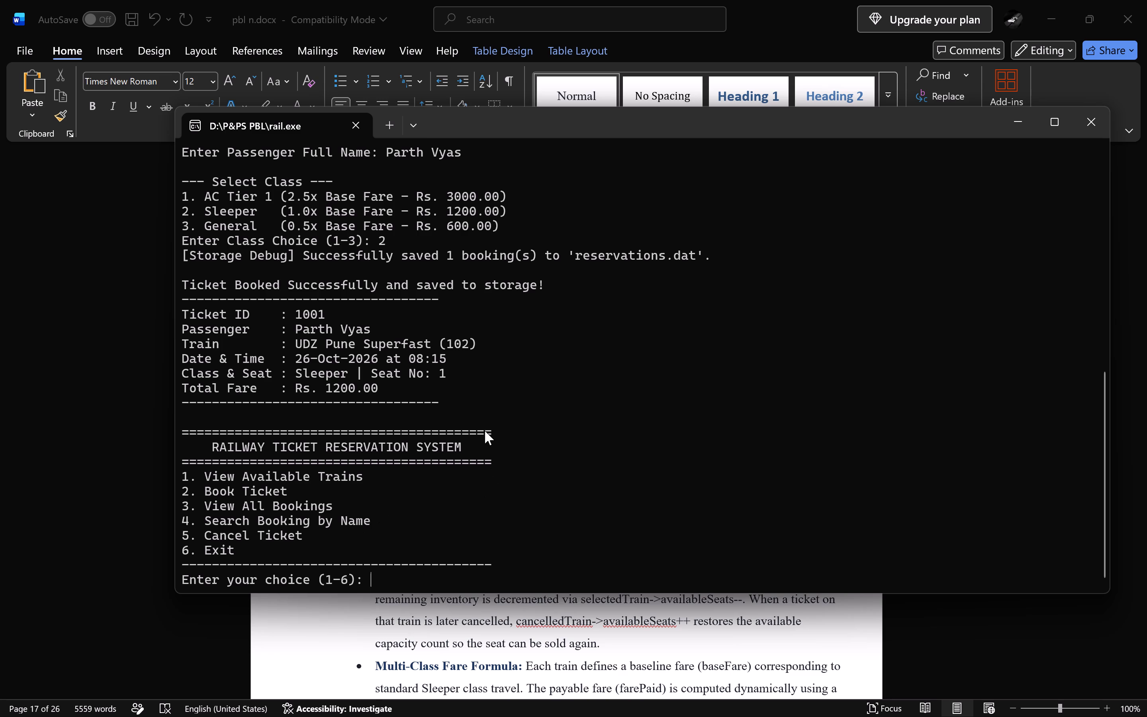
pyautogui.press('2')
pyautogui.press('Return')
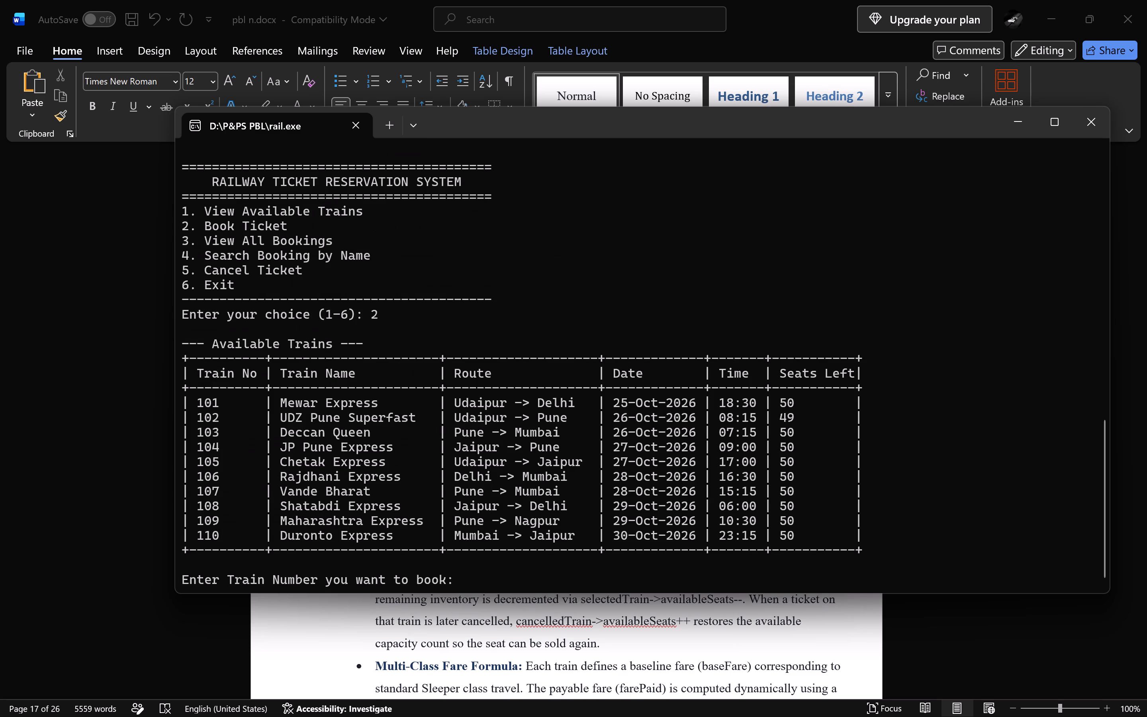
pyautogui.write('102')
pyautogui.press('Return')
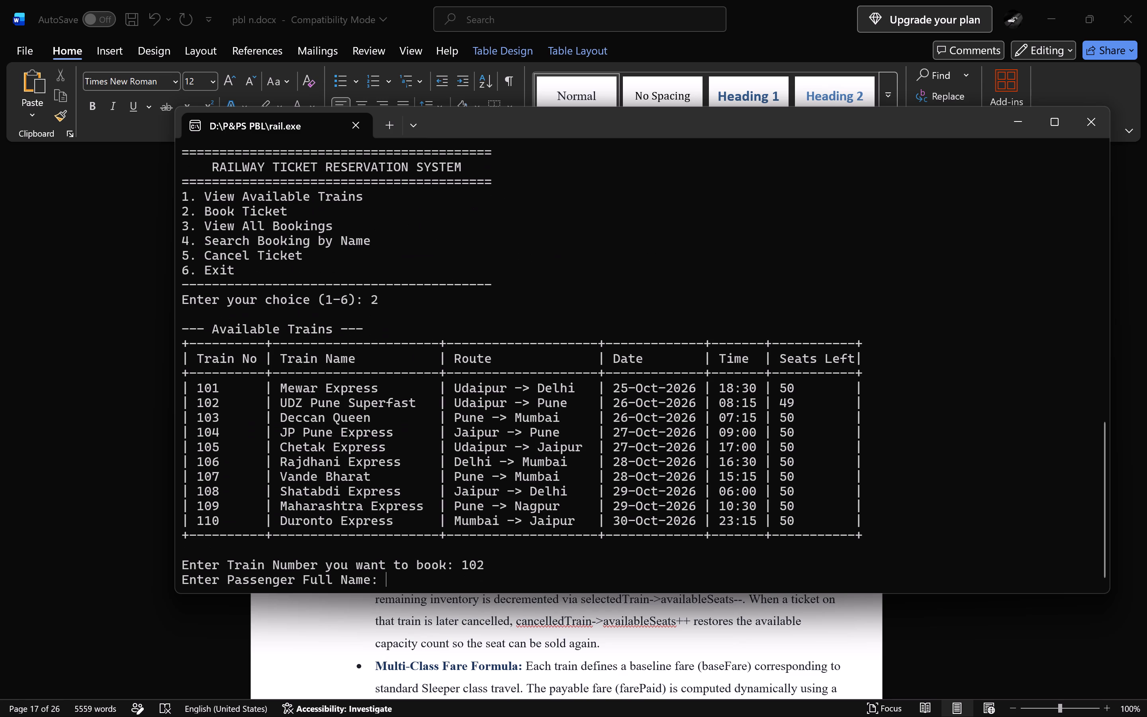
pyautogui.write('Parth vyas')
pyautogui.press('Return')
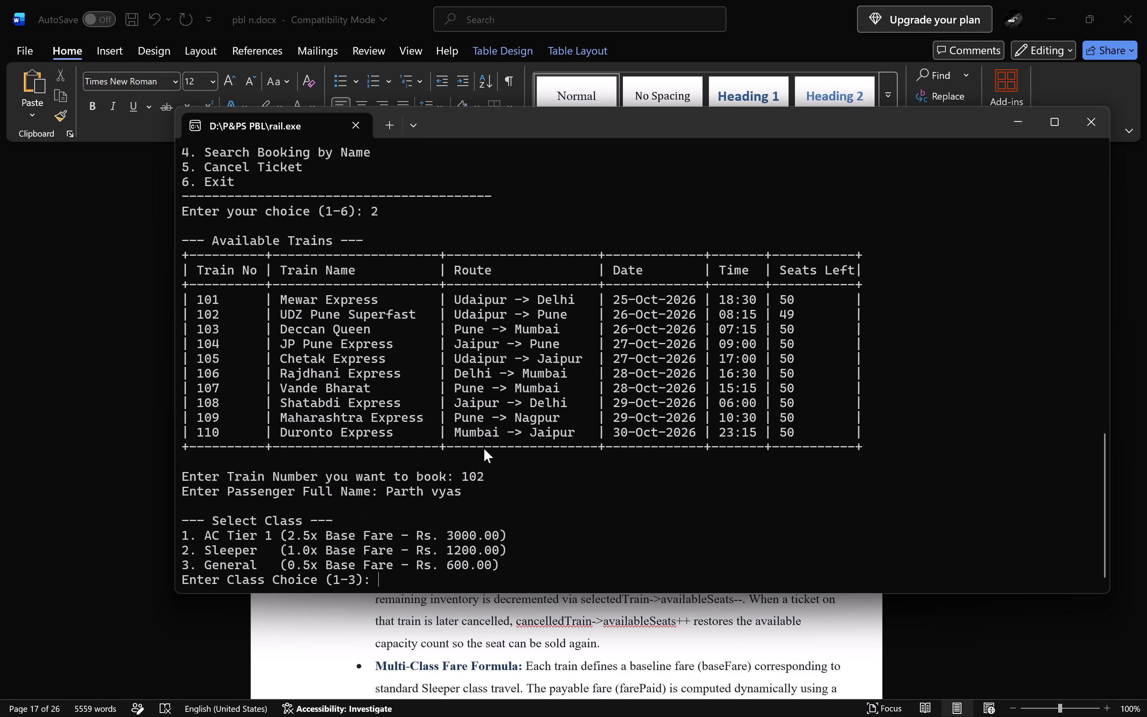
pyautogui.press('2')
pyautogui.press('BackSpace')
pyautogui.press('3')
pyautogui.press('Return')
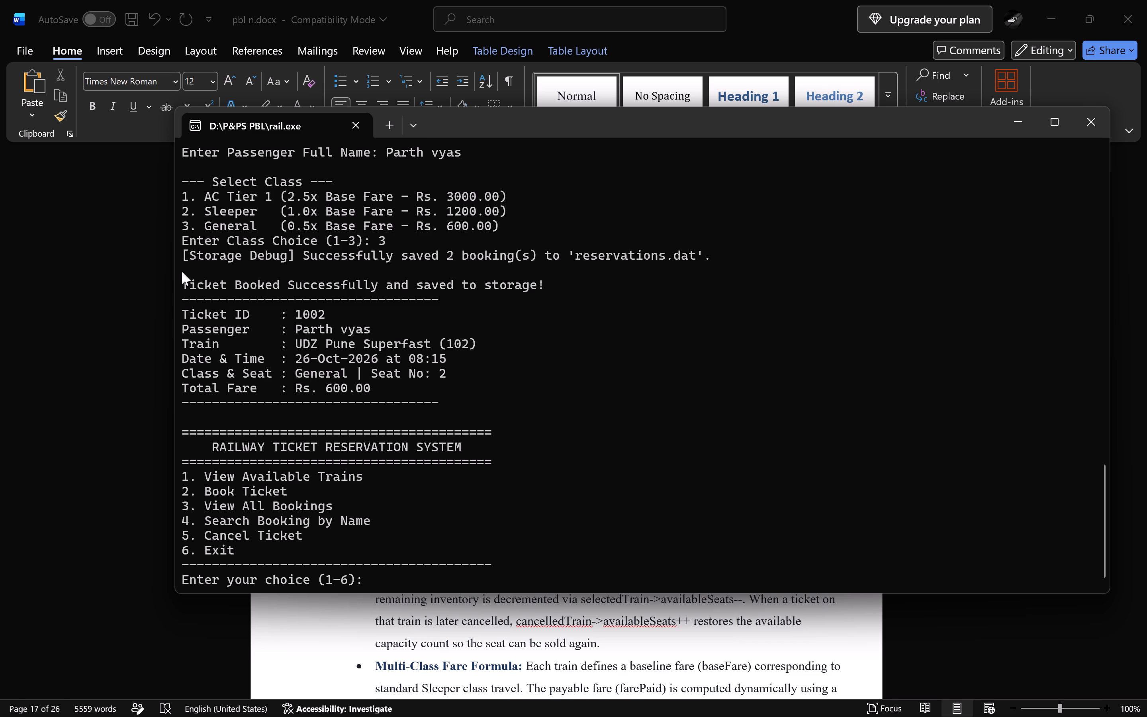
# Capture a screenshot of the General class booking receipt and paste it below the text receipt in the Worked Example 2 box in Word.
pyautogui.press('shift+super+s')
pyautogui.moveTo(179, 281); pyautogui.dragTo(472, 392)
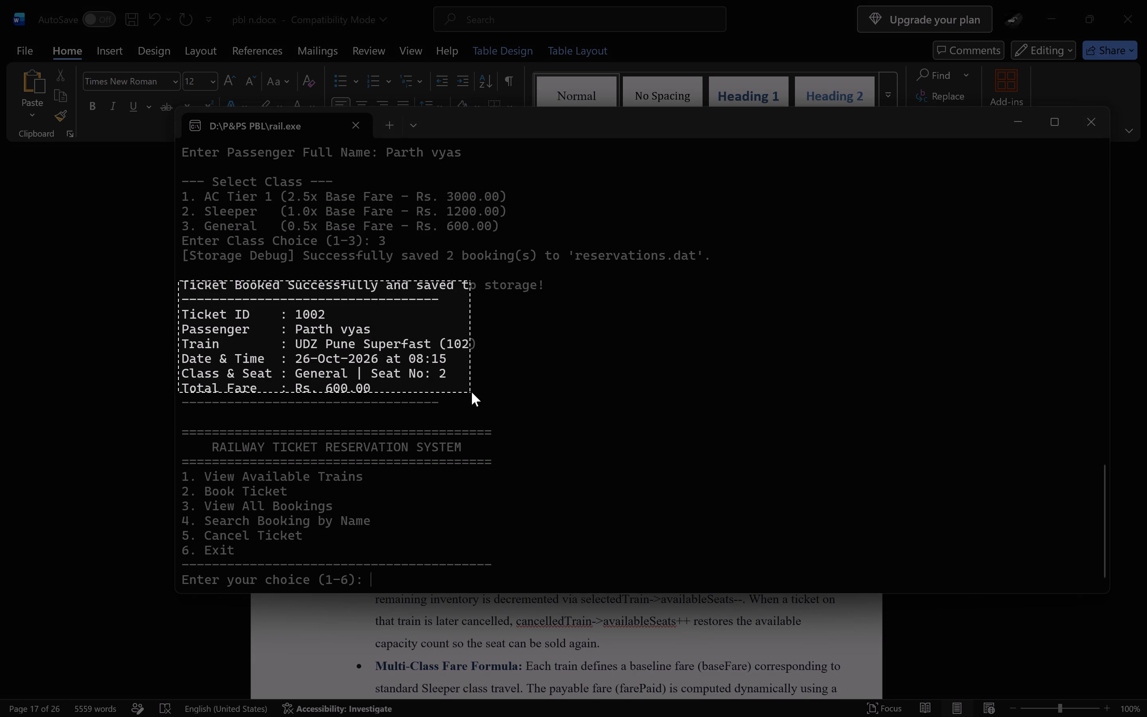
pyautogui.moveTo(472, 392); pyautogui.dragTo(579, 411)
pyautogui.click(1010, 119)
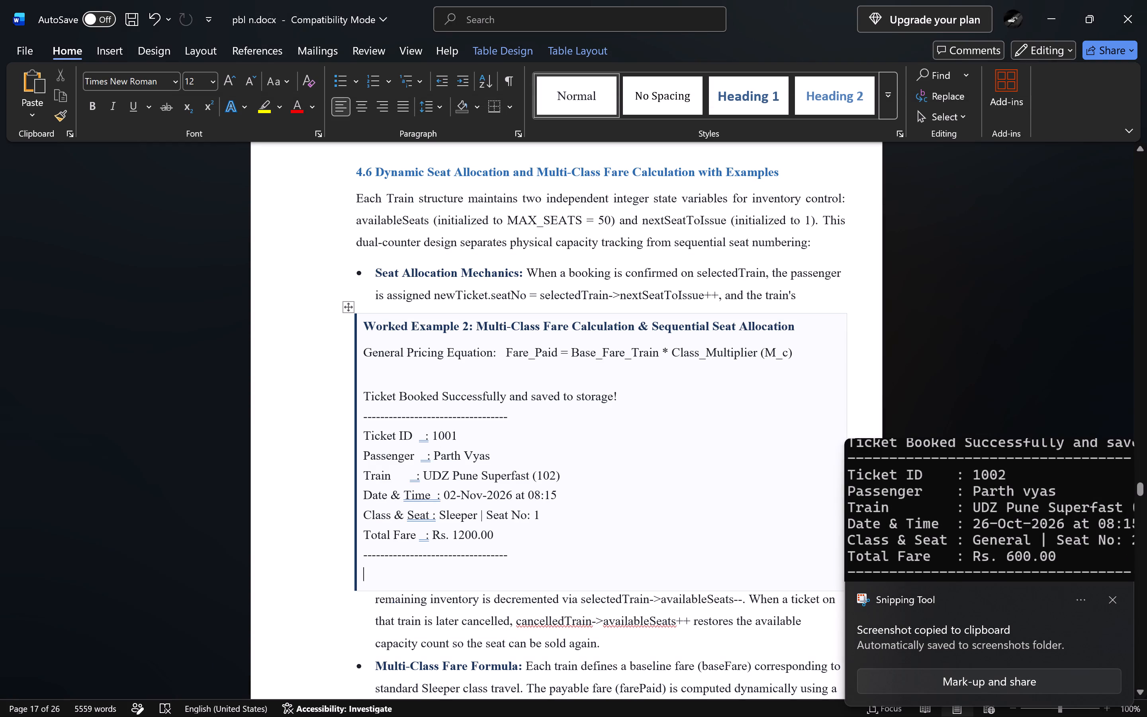
pyautogui.hotkey('ctrl', 'v')
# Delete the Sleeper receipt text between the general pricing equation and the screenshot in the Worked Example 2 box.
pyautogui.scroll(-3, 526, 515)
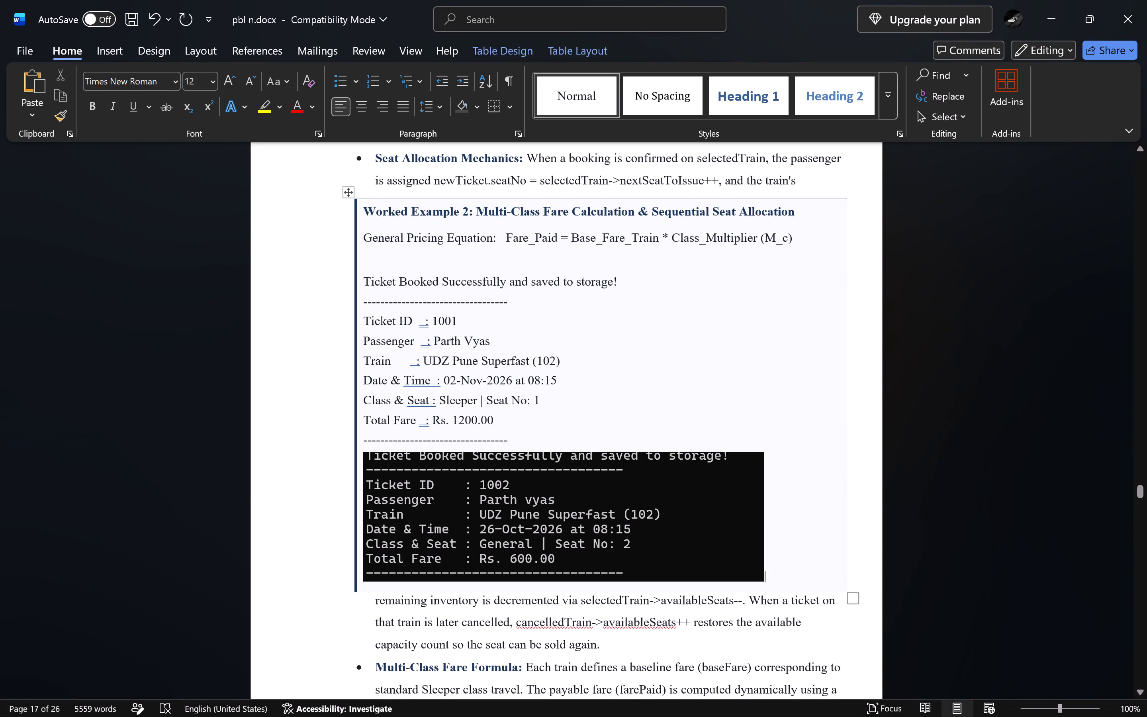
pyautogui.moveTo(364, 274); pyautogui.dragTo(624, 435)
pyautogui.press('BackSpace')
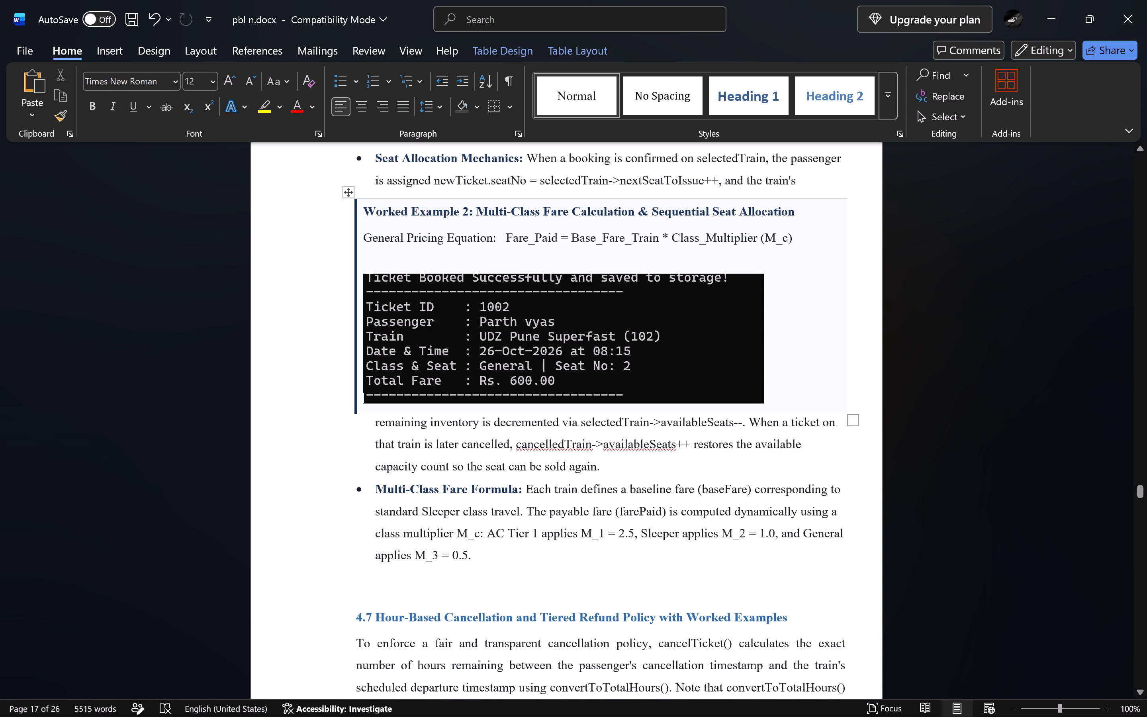
# Add an empty line below the receipt screenshot in the Worked Example 2 box.
pyautogui.click(809, 404)
pyautogui.press('Return')
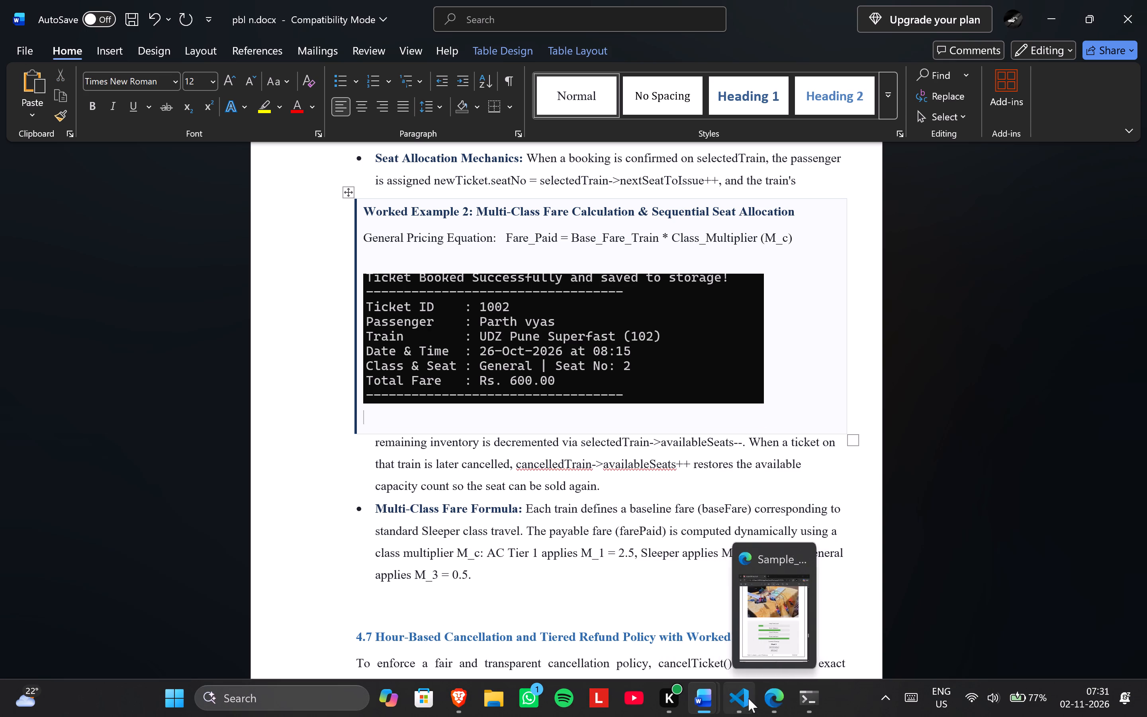
# Switch to the rail.exe console, review the earlier Sleeper booking receipt in its output, and return to Word.
pyautogui.click(796, 696)
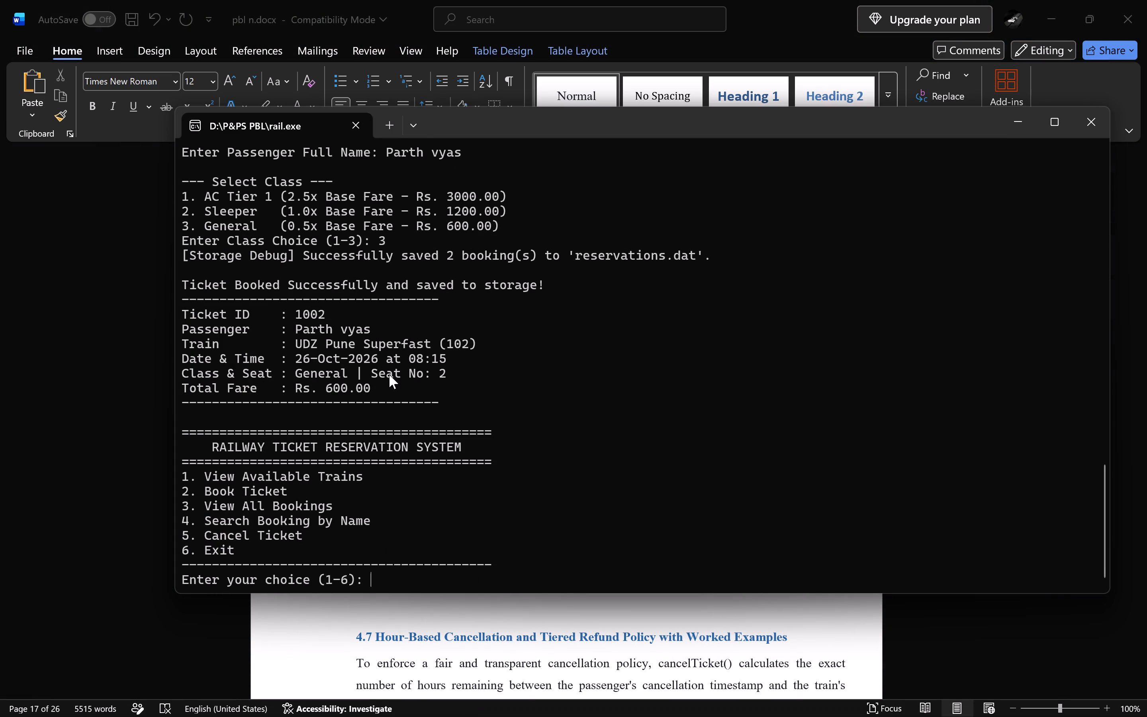
pyautogui.scroll(7, 389, 374)
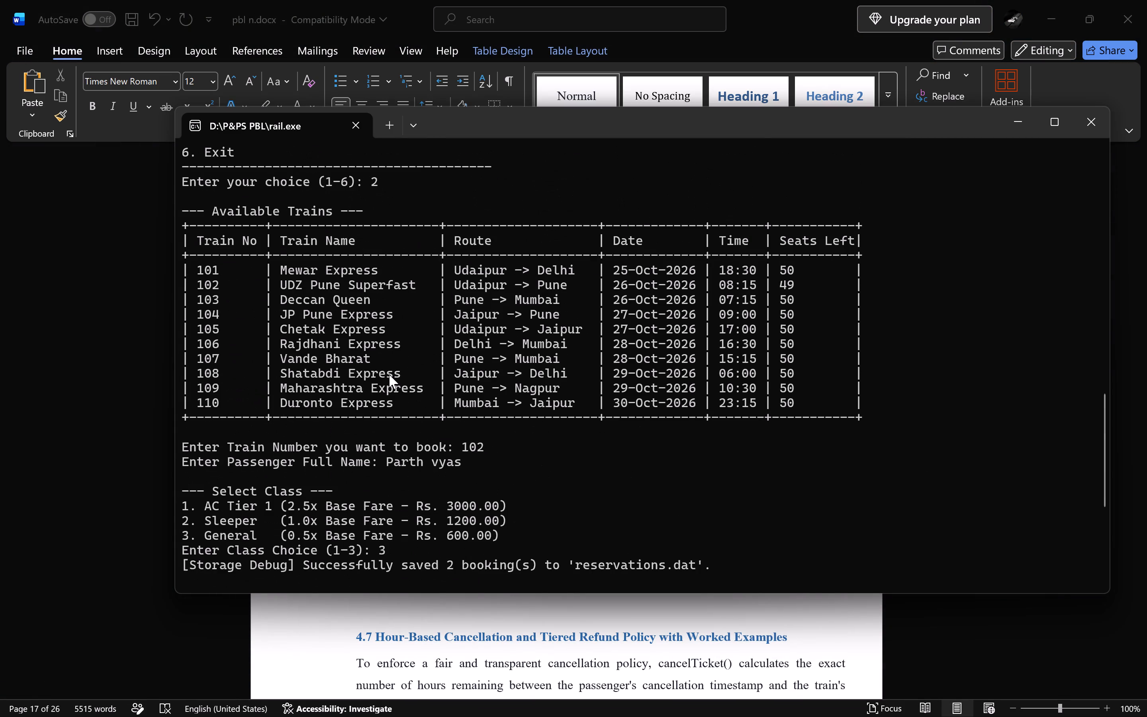
pyautogui.scroll(11, 389, 374)
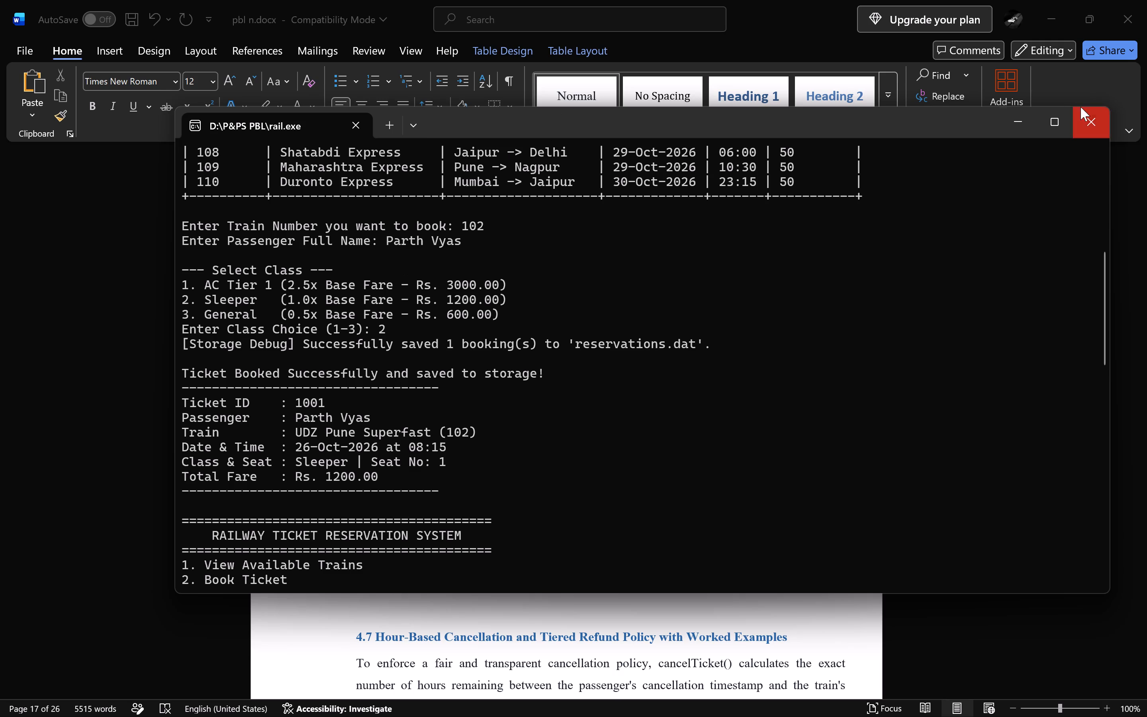
pyautogui.click(1026, 124)
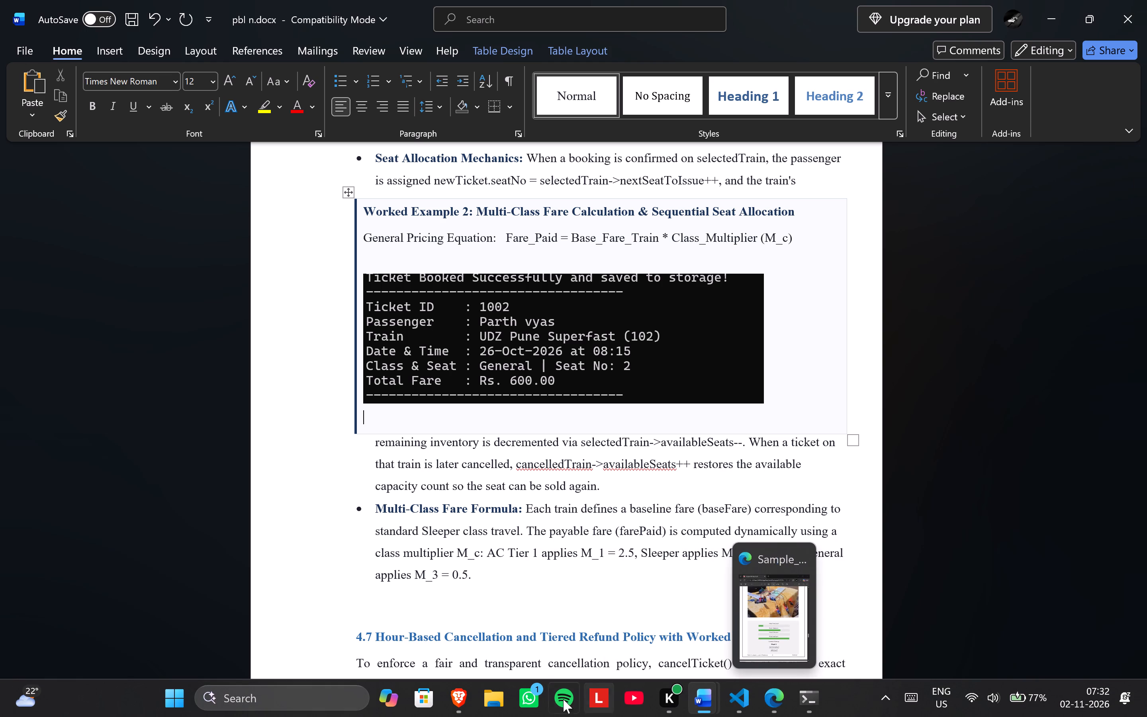
# Launch the Virtual-C IDE from the desktop.
pyautogui.click(491, 699)
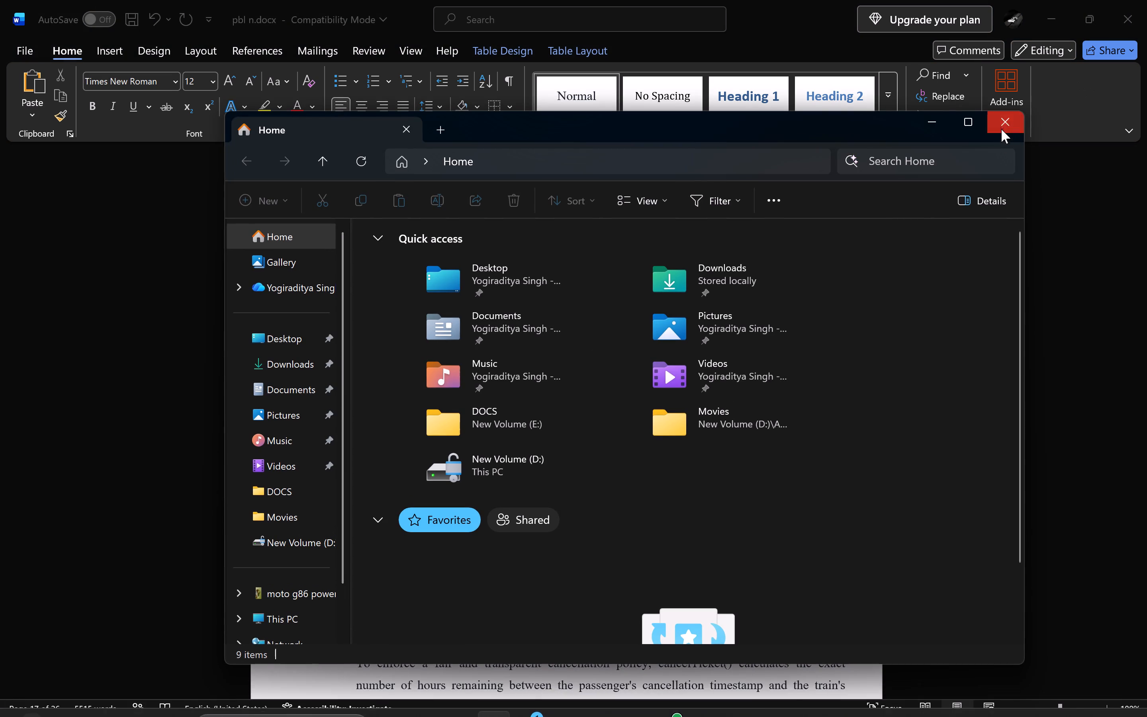
pyautogui.click(1001, 126)
pyautogui.doubleClick(94, 641)
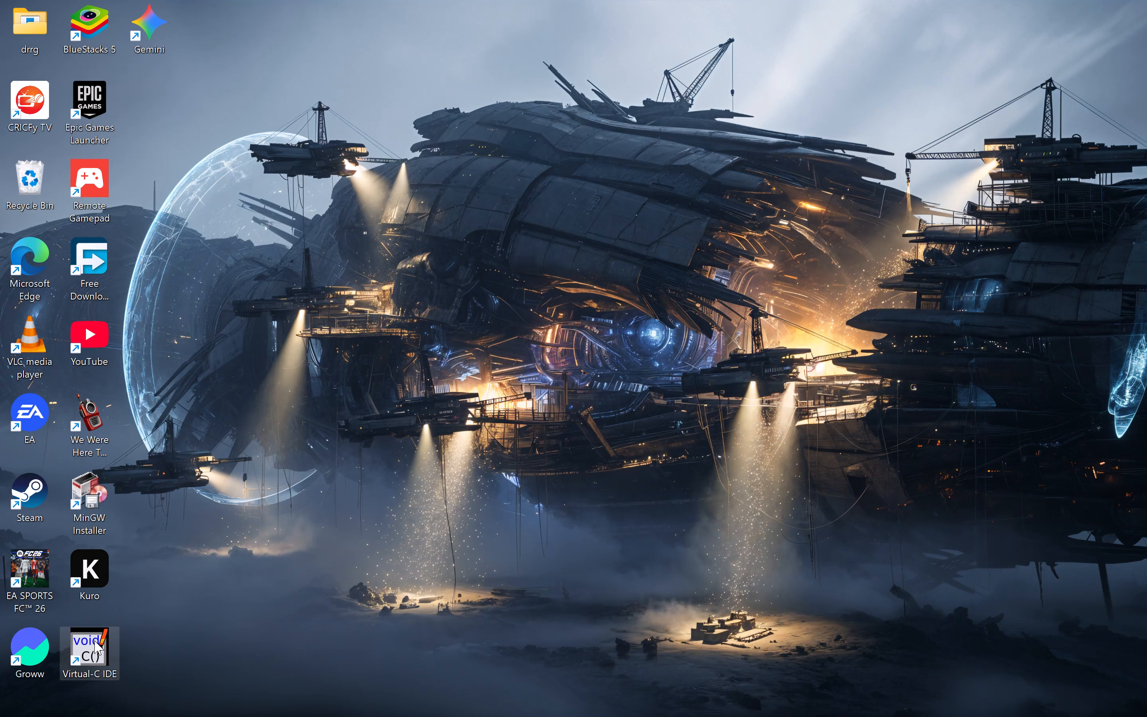
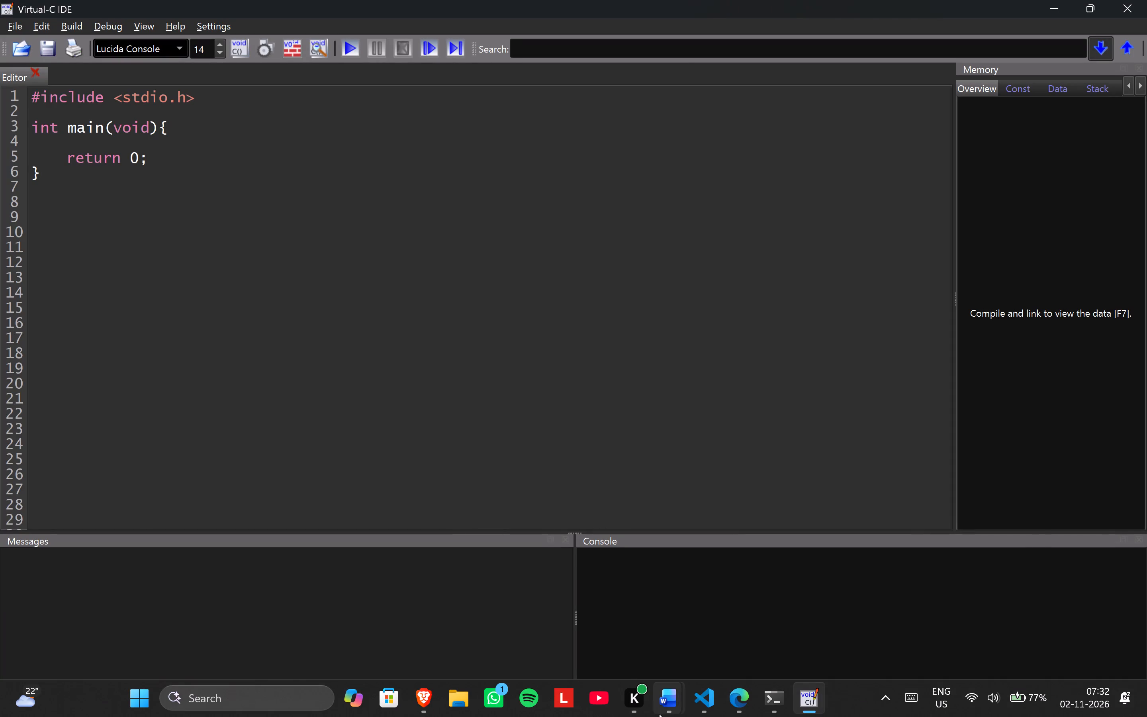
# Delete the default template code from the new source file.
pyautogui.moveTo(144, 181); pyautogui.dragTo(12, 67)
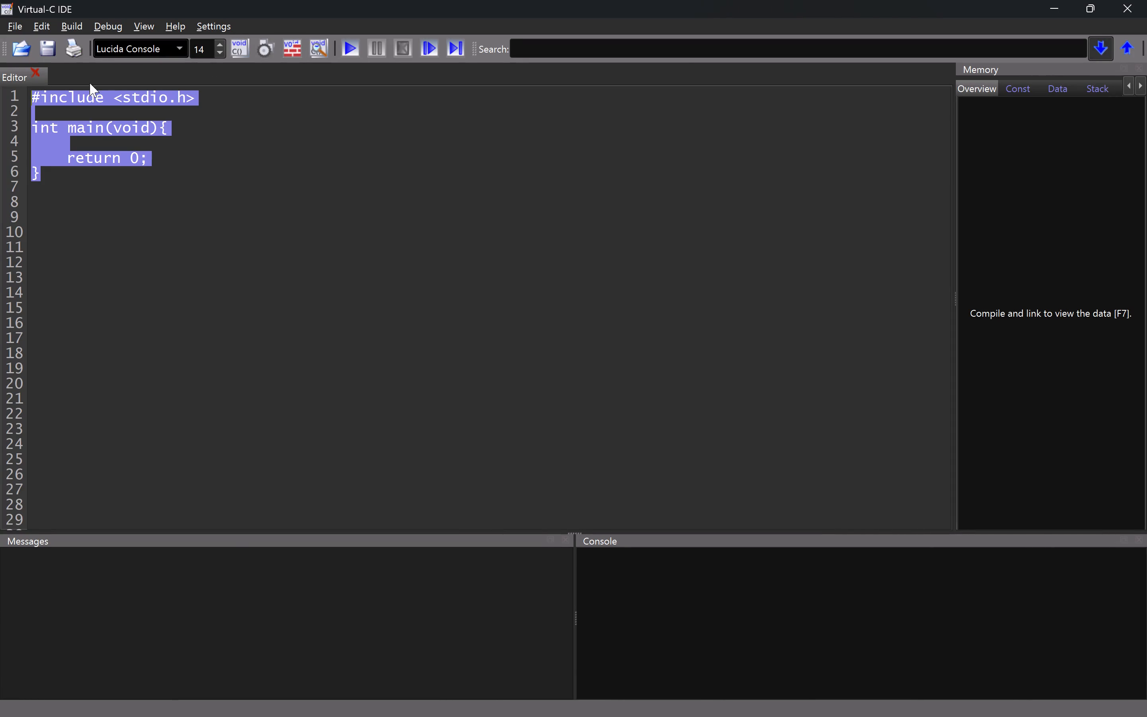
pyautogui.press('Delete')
# Open rail.c from the P&PS PBL folder on drive D:, discarding the changes to tmp0.c.
pyautogui.click(13, 22)
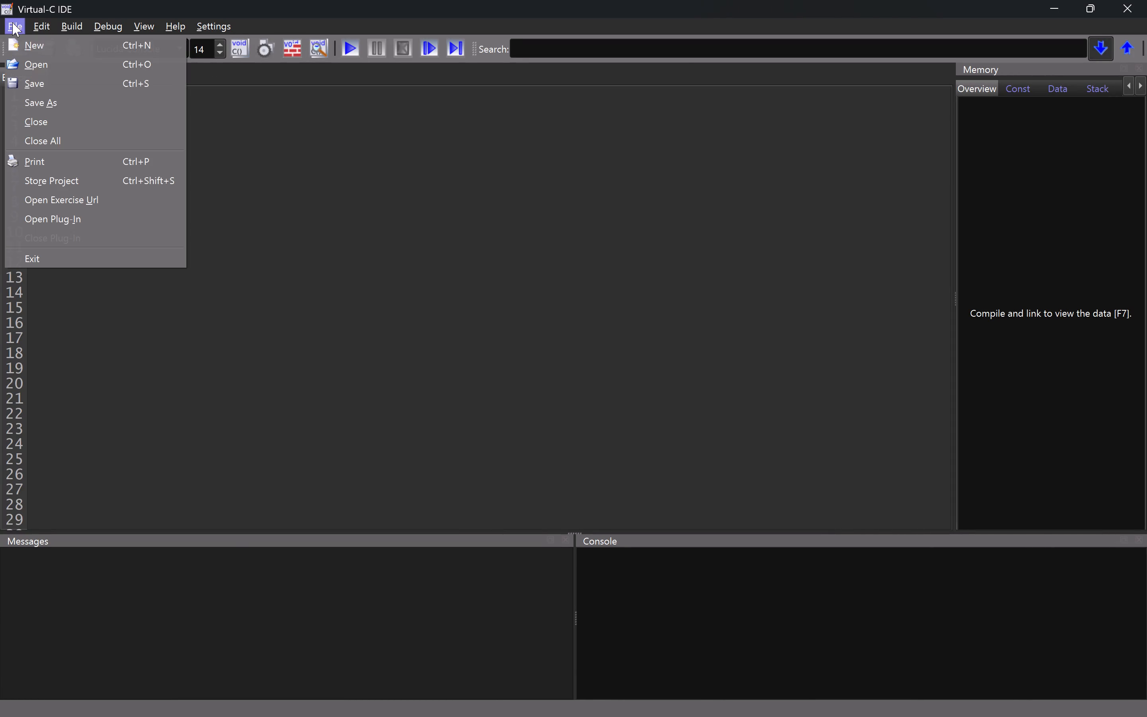
pyautogui.click(82, 71)
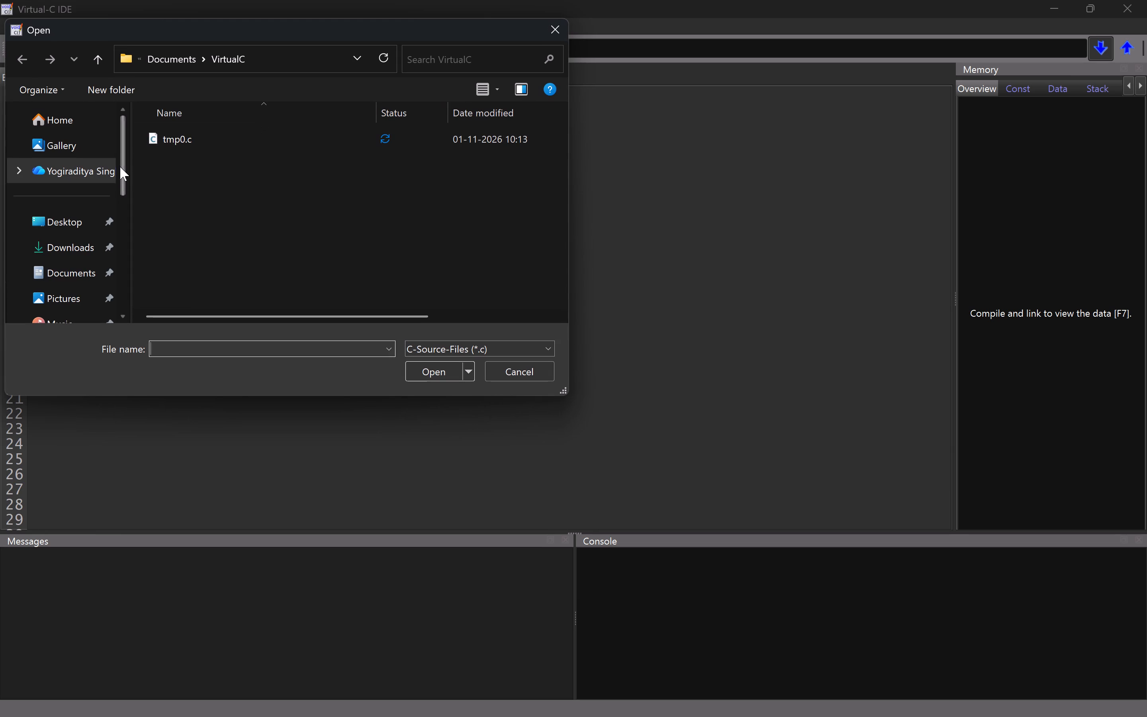
pyautogui.scroll(-5, 65, 280)
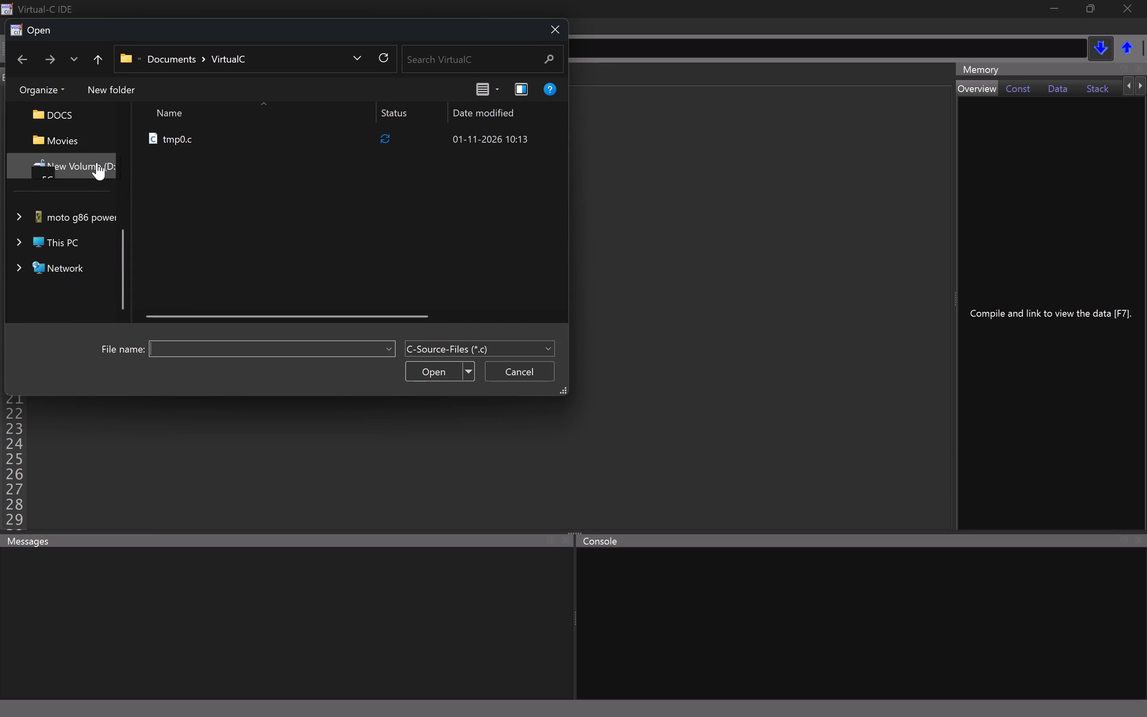
pyautogui.click(97, 163)
pyautogui.doubleClick(230, 183)
pyautogui.click(221, 144)
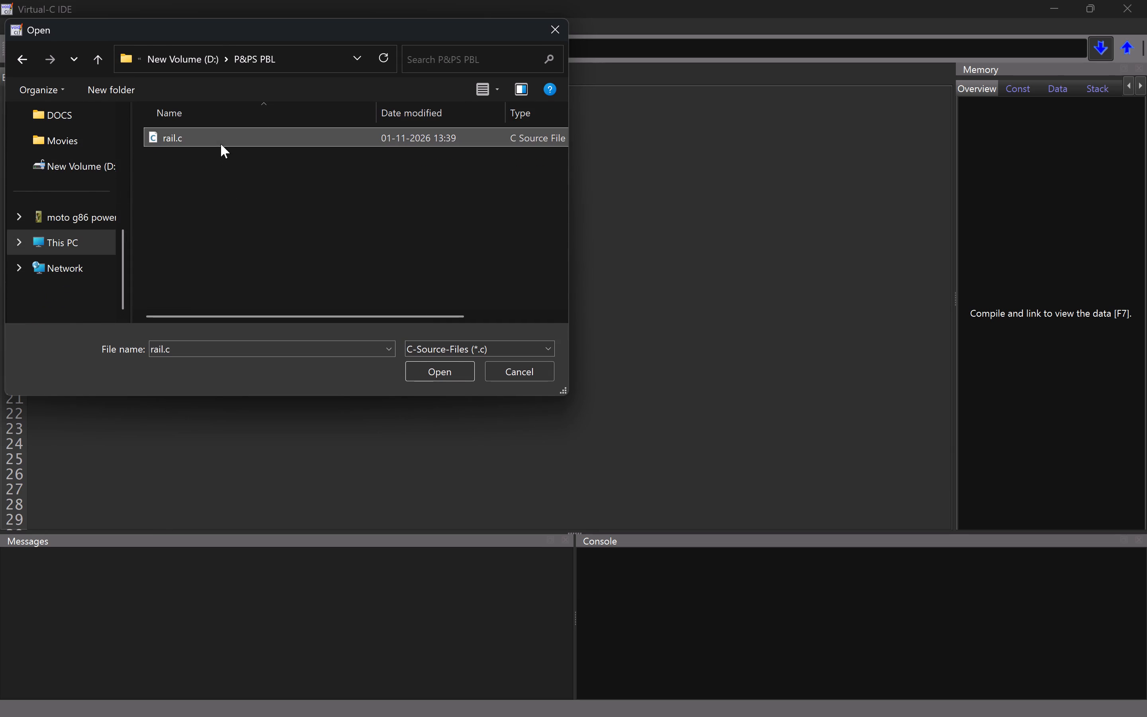
pyautogui.click(436, 371)
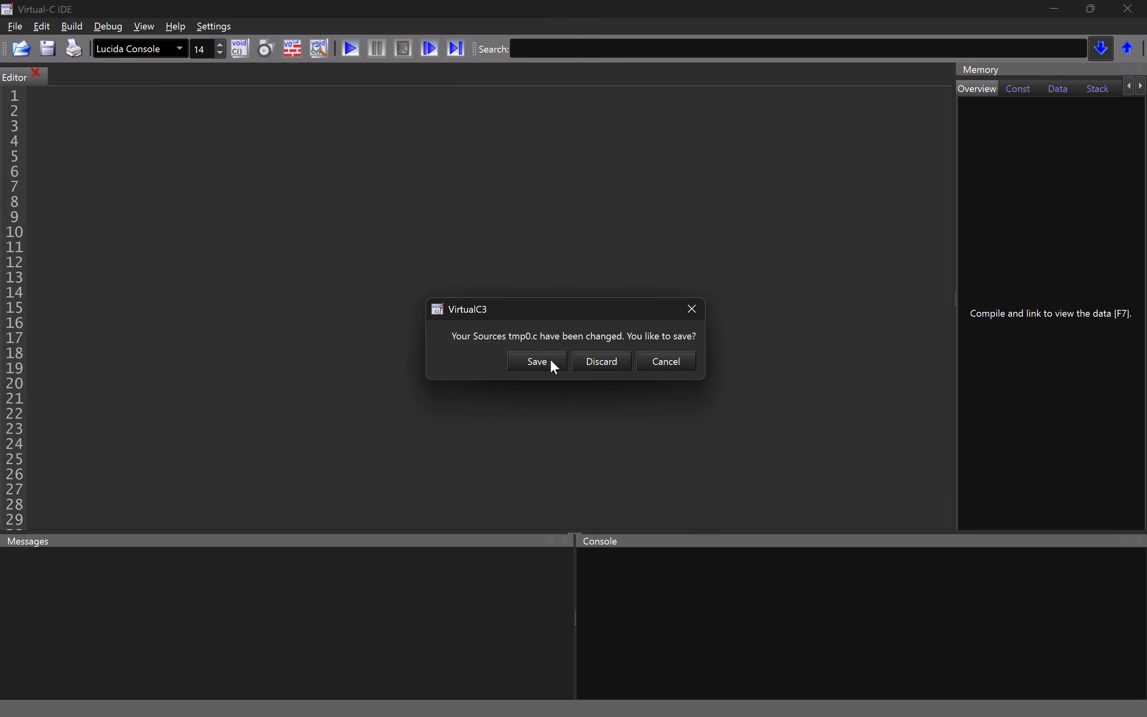
pyautogui.click(587, 362)
# Skim the rail.c source from the main menu code down to the bookTicket function.
pyautogui.scroll(-20, 540, 322)
pyautogui.scroll(-2, 540, 322)
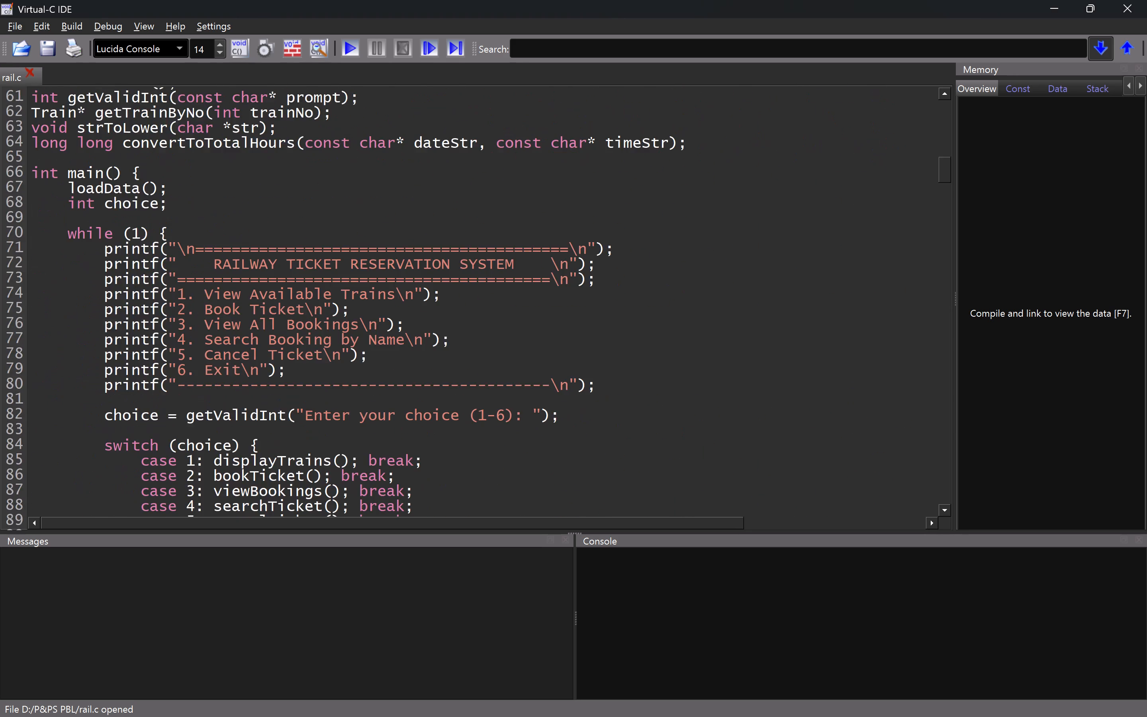
pyautogui.scroll(-8, 535, 319)
pyautogui.scroll(1, 535, 319)
pyautogui.scroll(-20, 535, 319)
pyautogui.scroll(1, 526, 386)
pyautogui.scroll(-13, 526, 386)
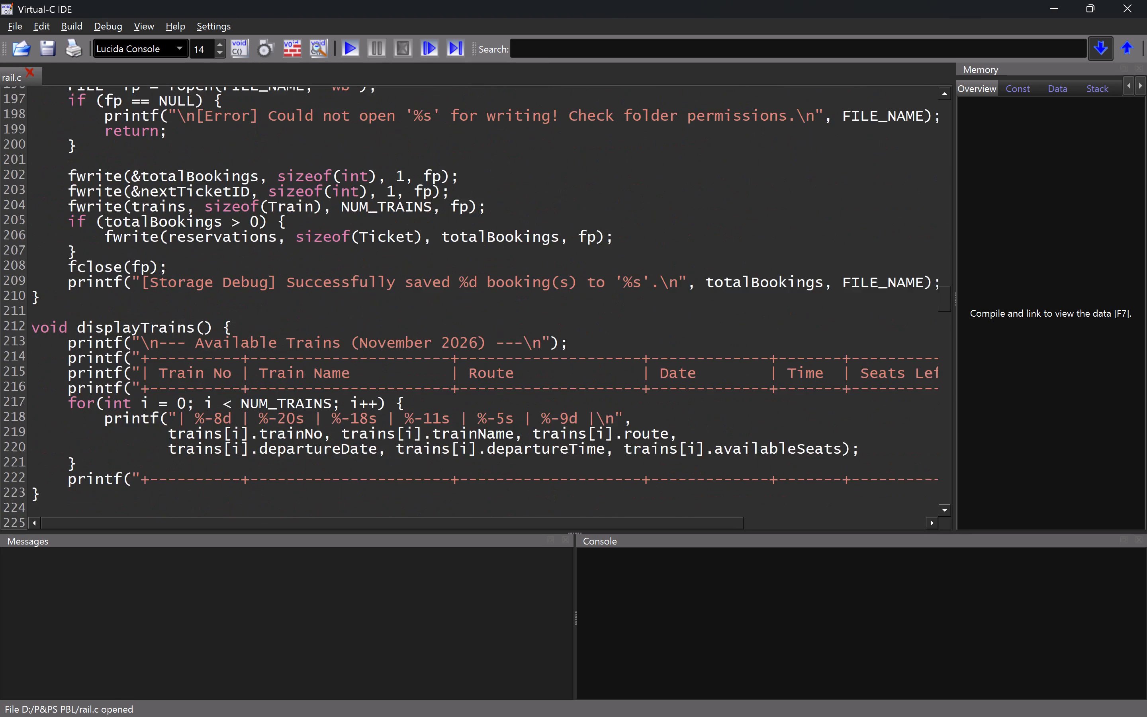
pyautogui.scroll(-7, 526, 386)
pyautogui.click(38, 24)
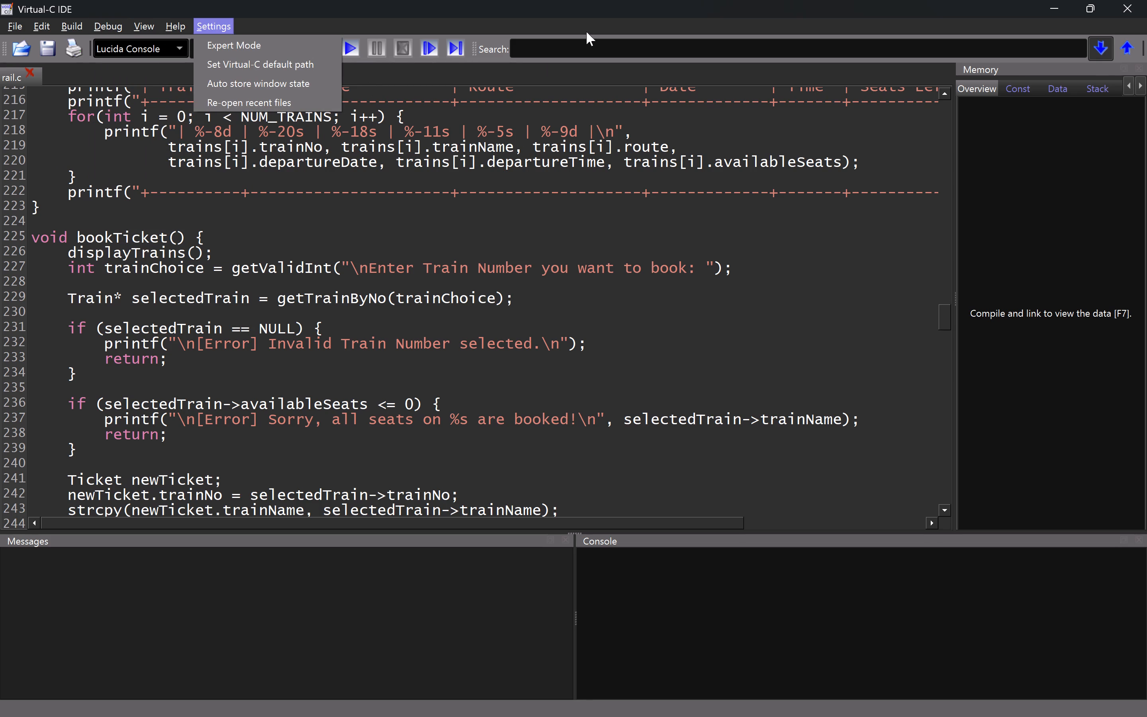
pyautogui.click(571, 18)
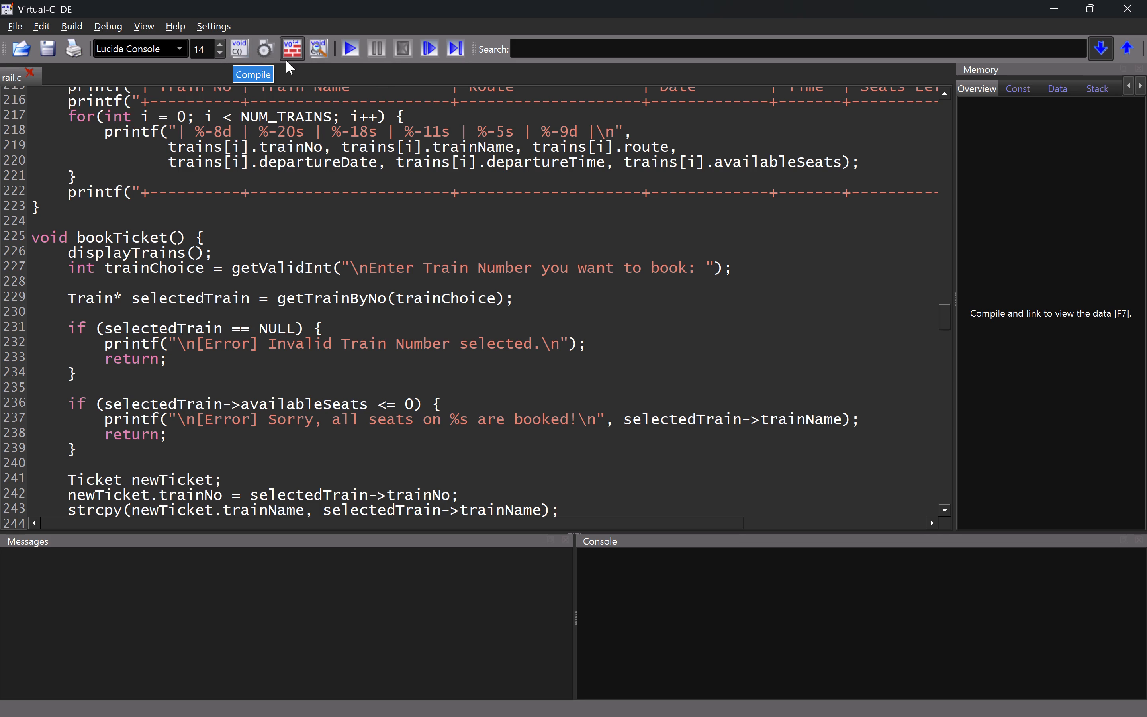
# Compile rail.c in the Virtual-C IDE.
pyautogui.click(242, 50)
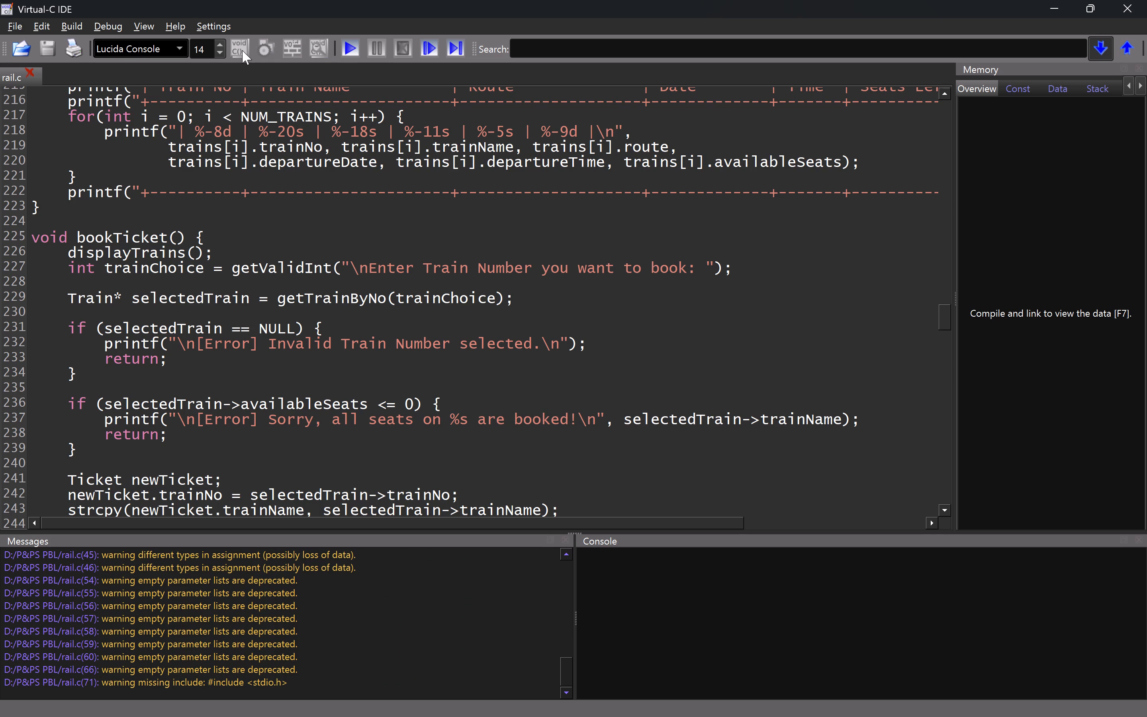
pyautogui.scroll(-6, 274, 170)
pyautogui.scroll(18, 274, 170)
pyautogui.scroll(5, 274, 171)
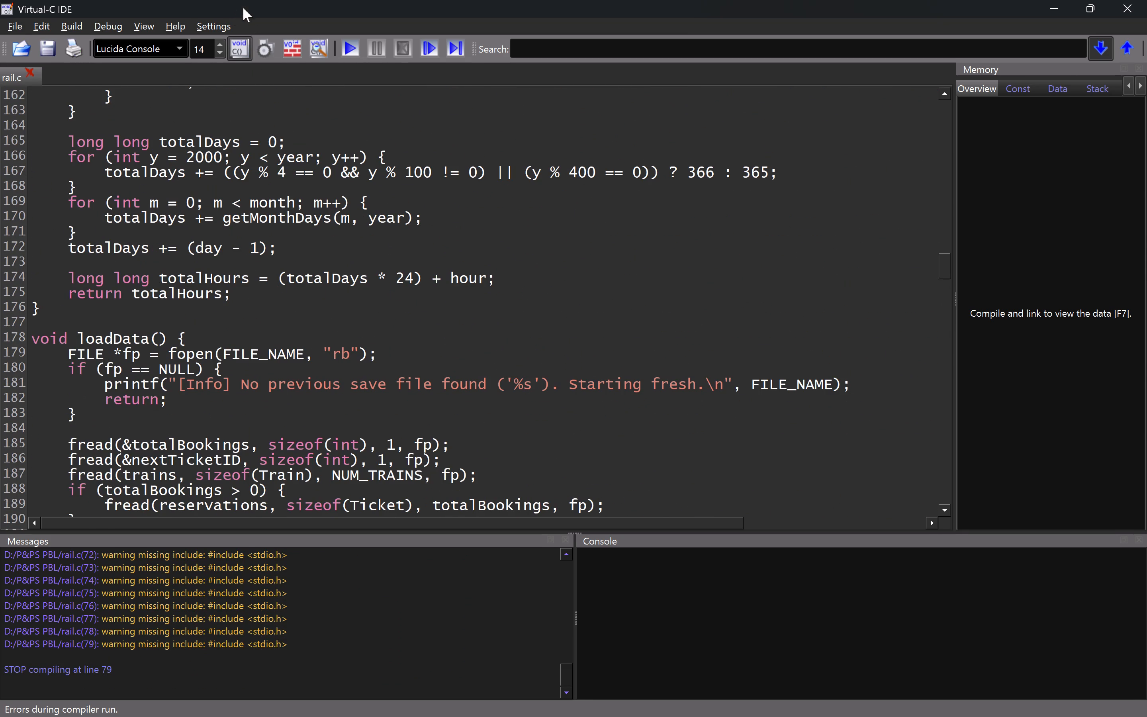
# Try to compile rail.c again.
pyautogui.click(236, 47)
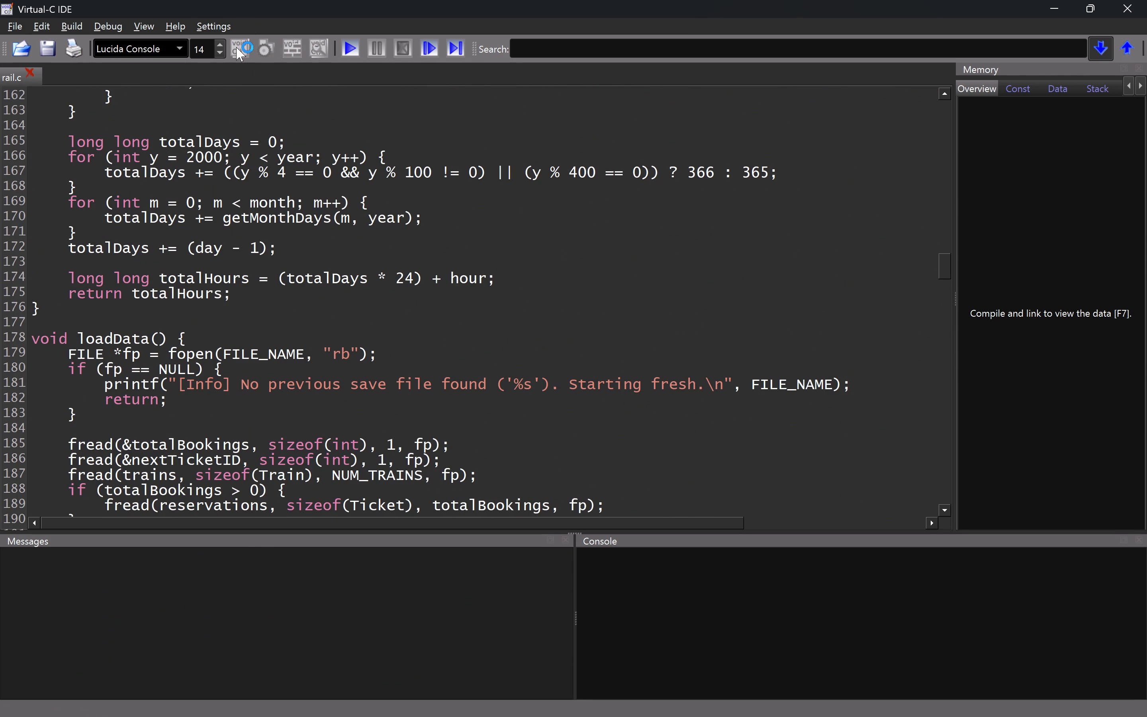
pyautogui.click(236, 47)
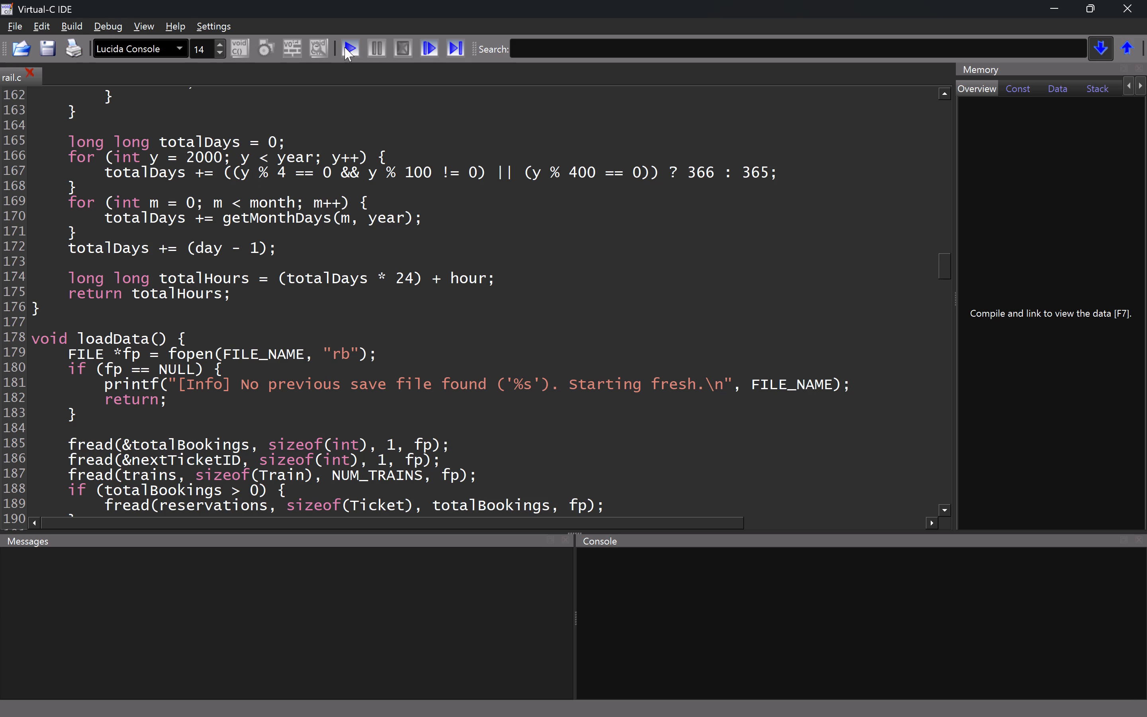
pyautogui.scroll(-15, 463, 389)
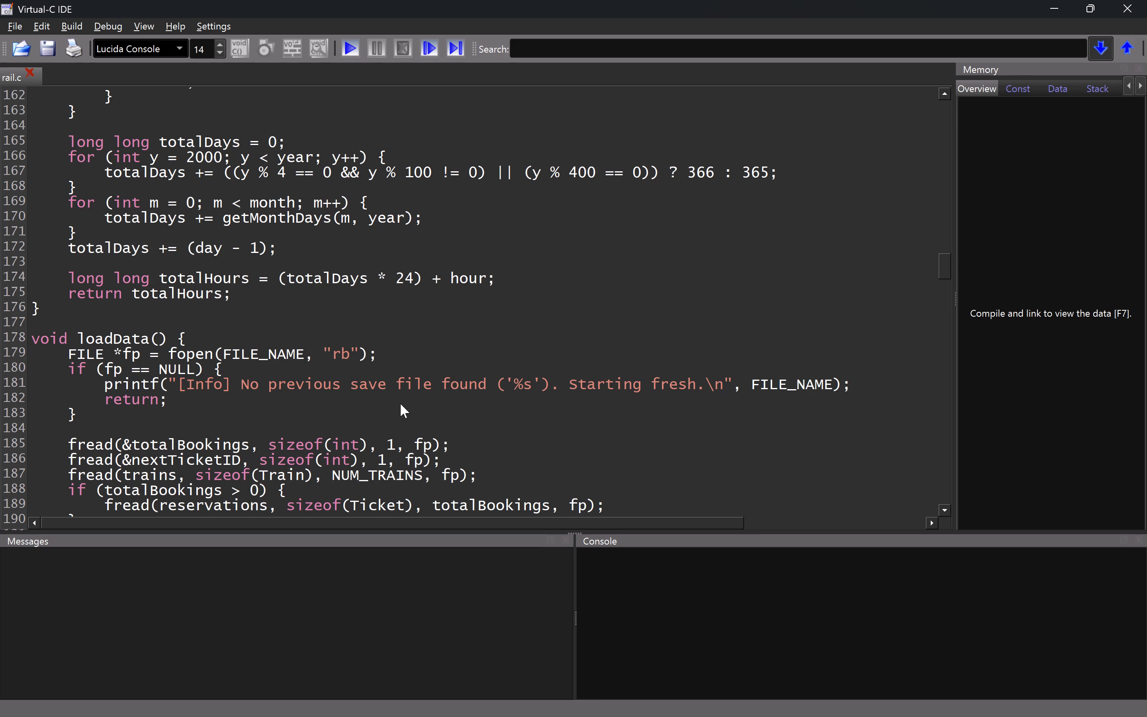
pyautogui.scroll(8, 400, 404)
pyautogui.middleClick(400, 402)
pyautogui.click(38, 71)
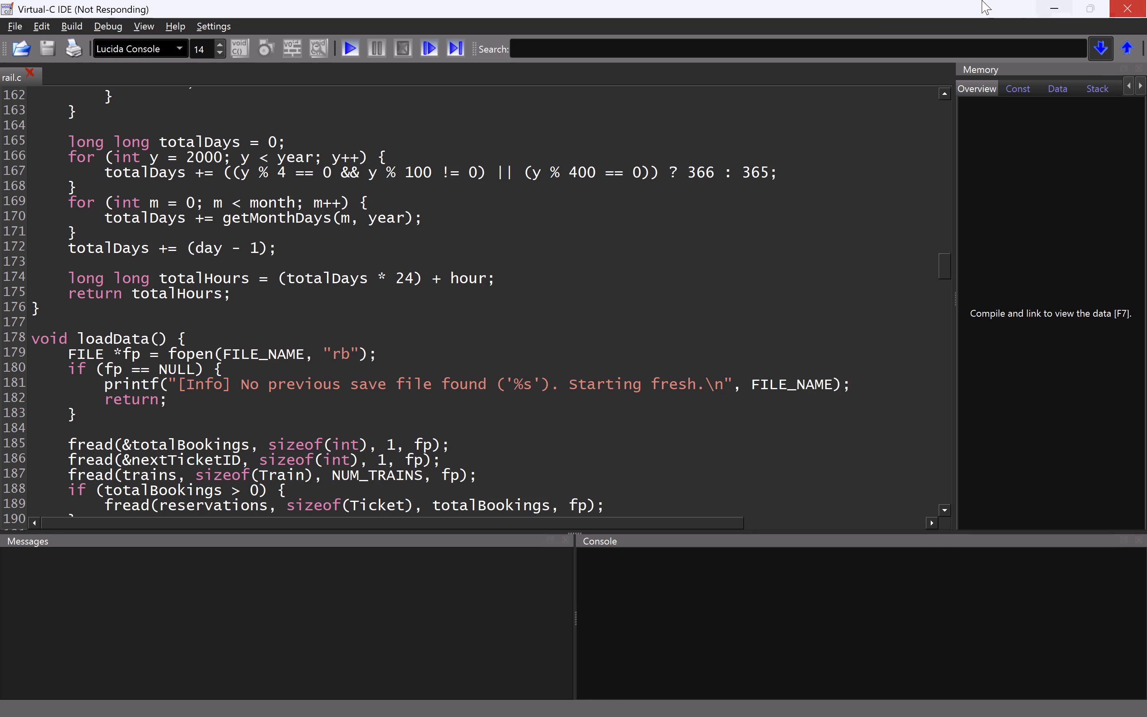
# Leave the unresponsive Virtual-C IDE and open Task Manager.
pyautogui.click(282, 92)
pyautogui.click(238, 162)
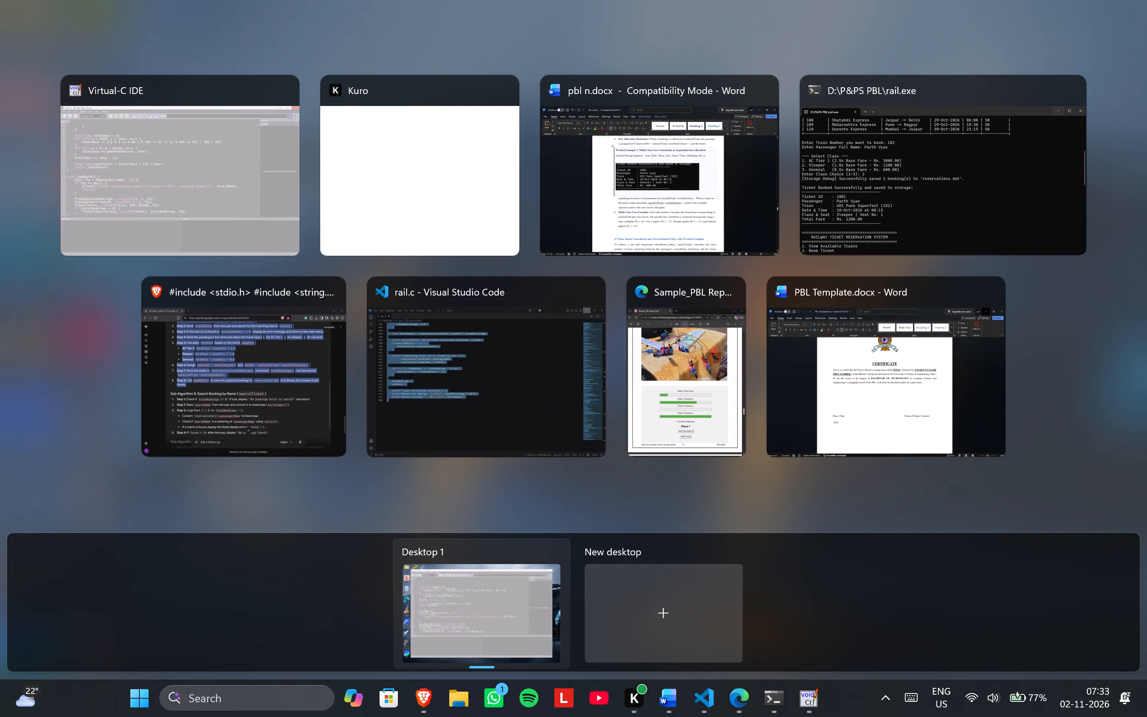
pyautogui.rightClick(131, 696)
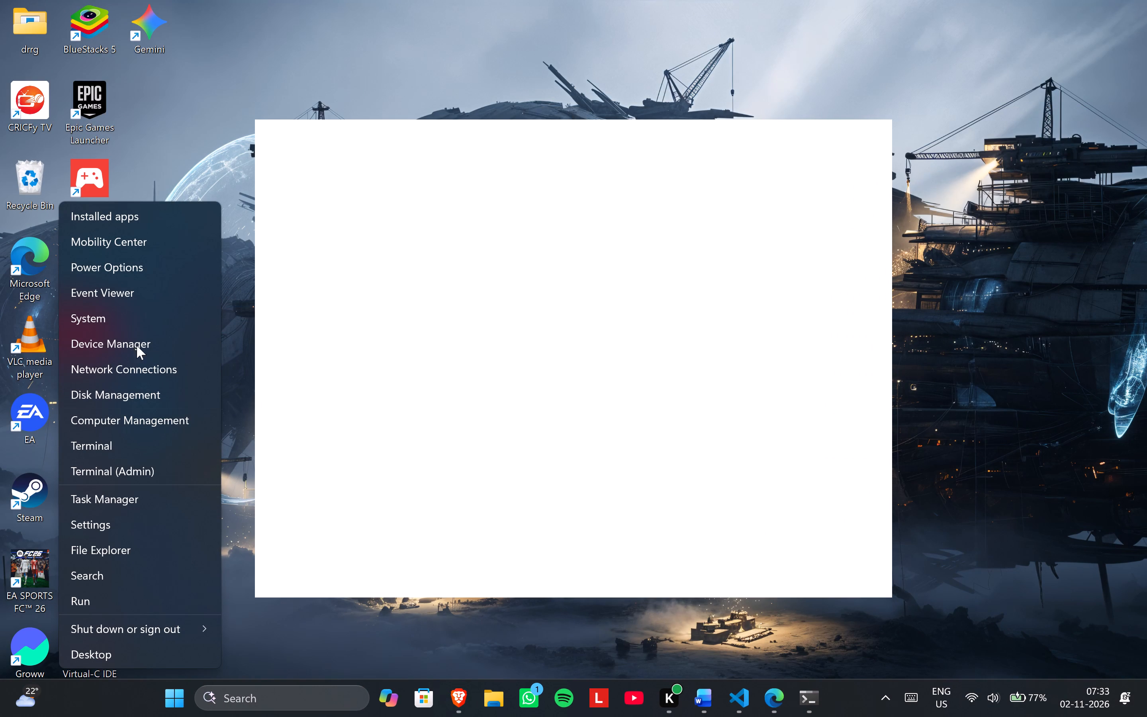
pyautogui.click(148, 498)
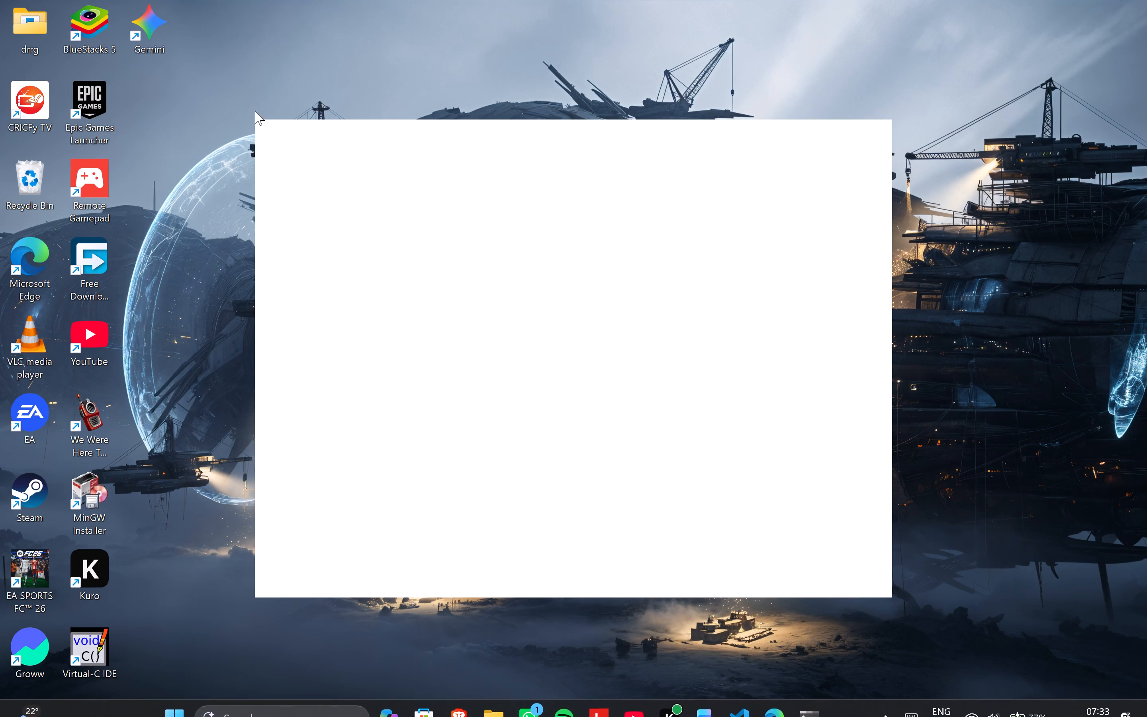
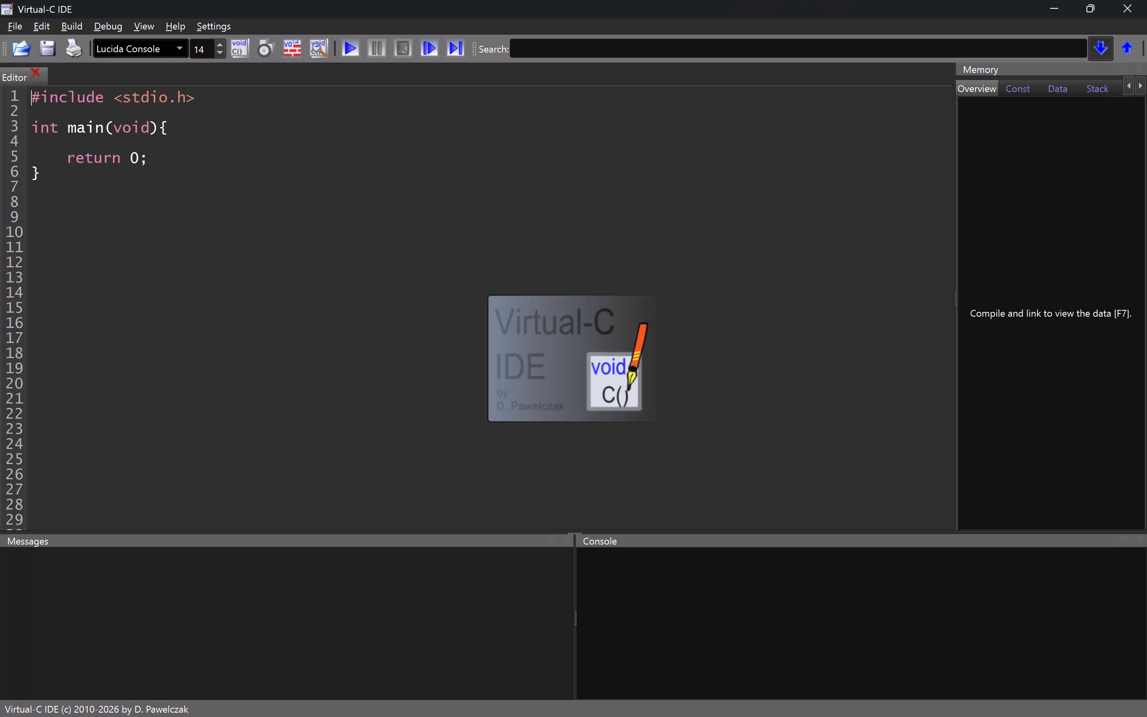
# Clear the template code and open rail.c from the P&PS PBL folder on drive D, discarding the changes to tmp0.c.
pyautogui.moveTo(61, 193); pyautogui.dragTo(0, 55)
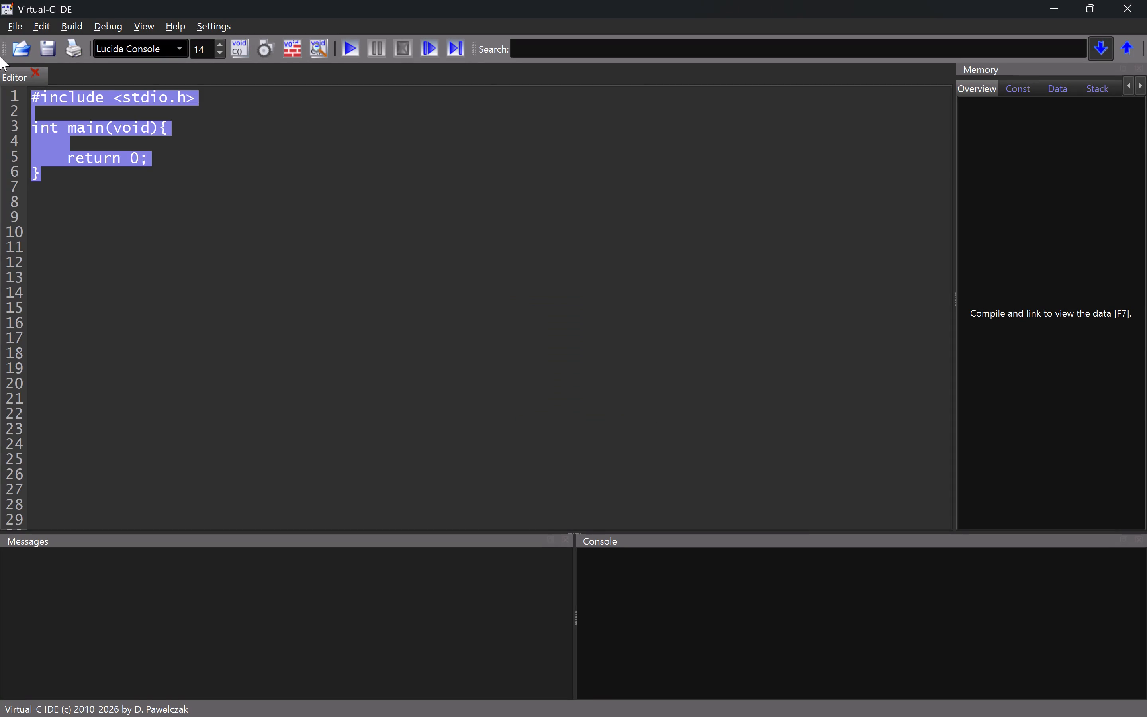
pyautogui.press('BackSpace')
pyautogui.click(6, 28)
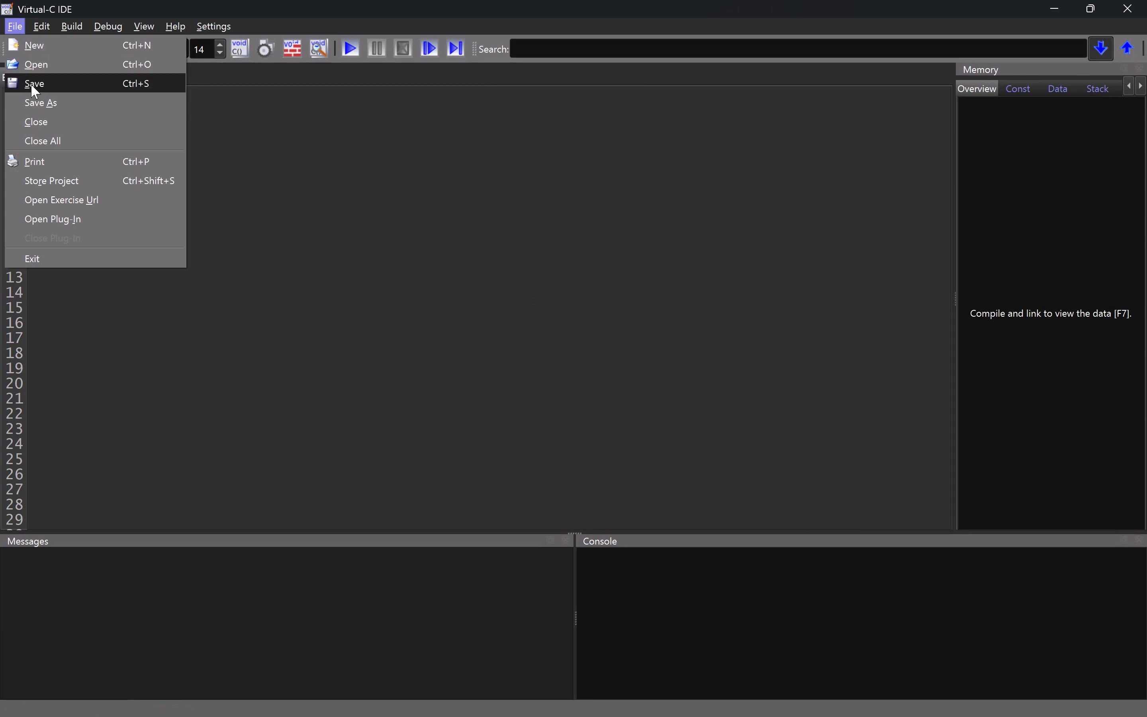
pyautogui.click(80, 71)
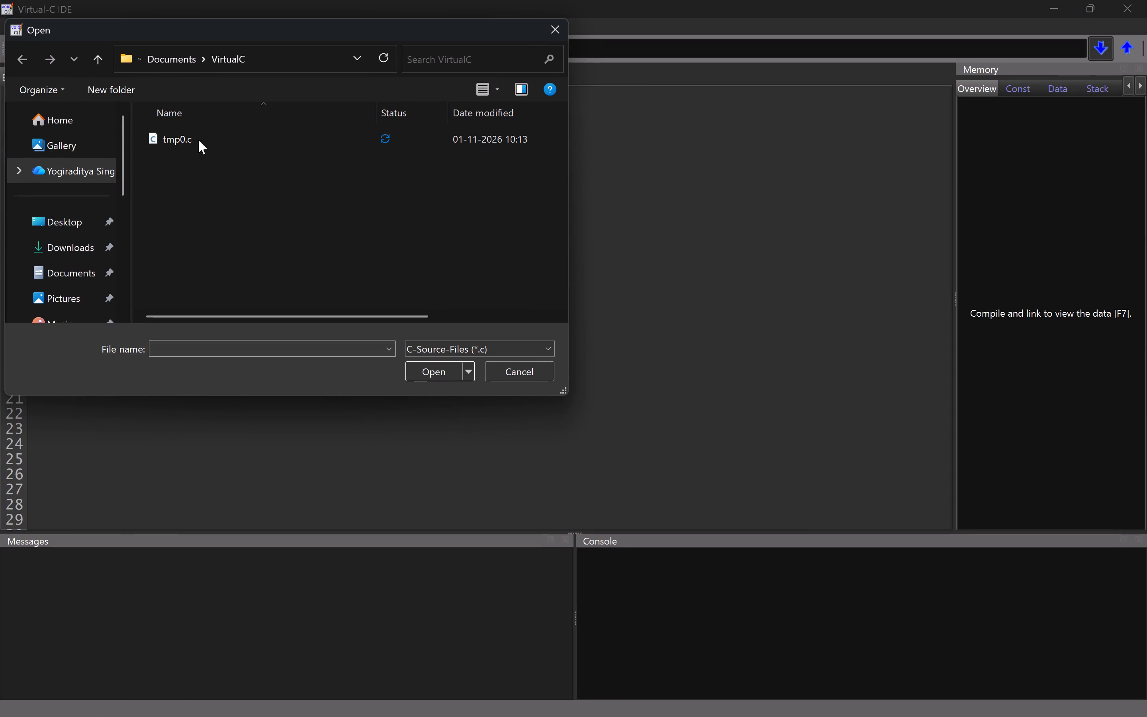
pyautogui.scroll(-6, 63, 294)
pyautogui.click(104, 166)
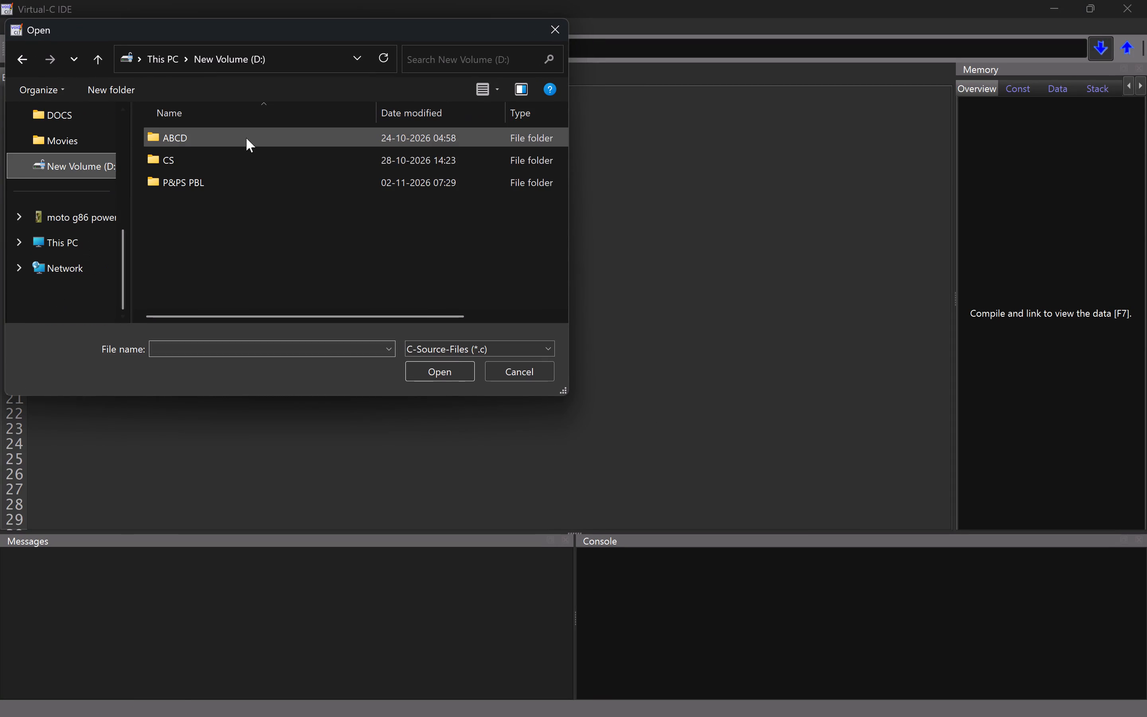
pyautogui.doubleClick(253, 180)
pyautogui.click(250, 143)
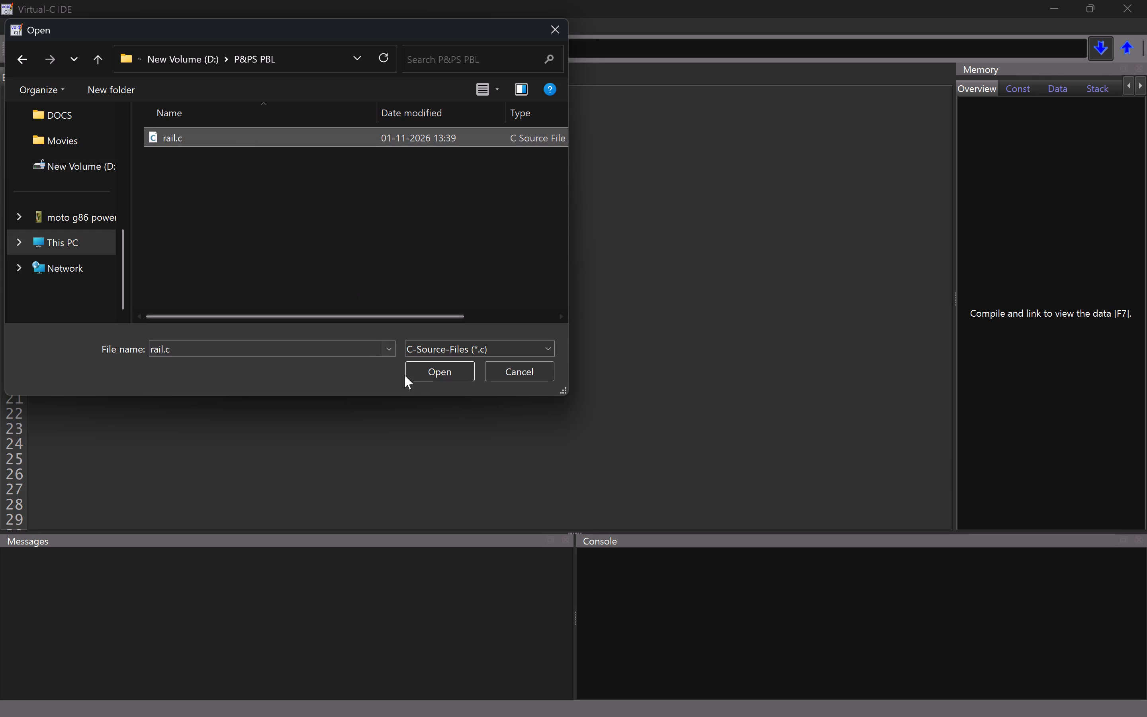
pyautogui.click(405, 376)
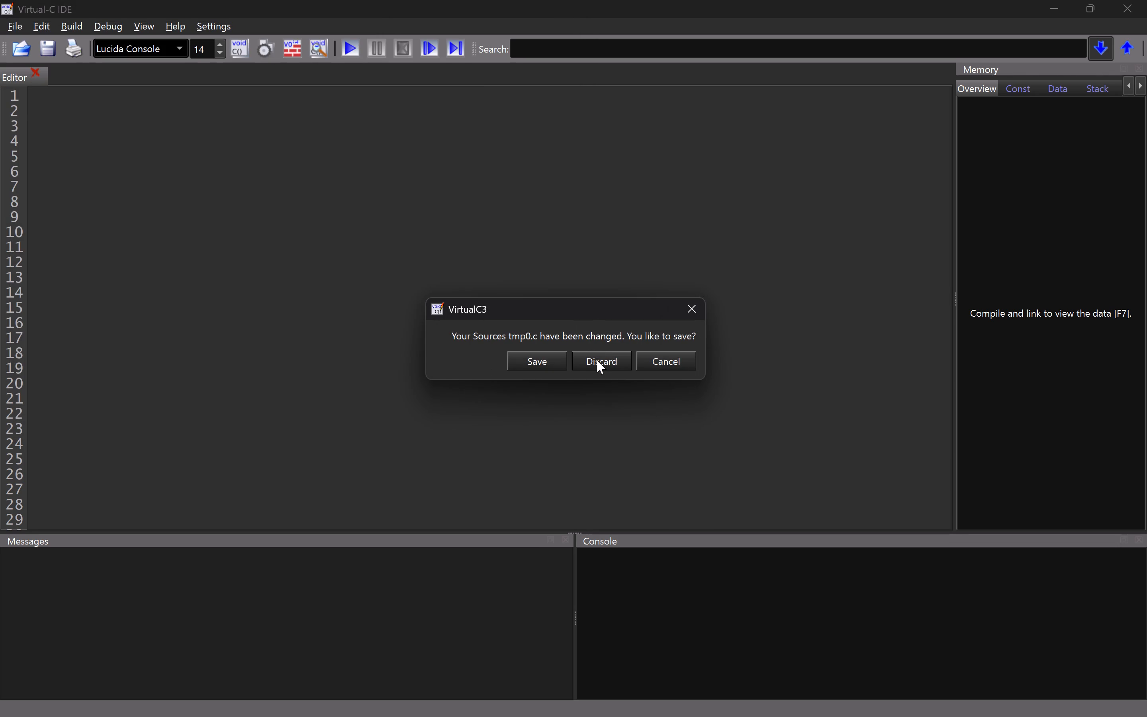
pyautogui.click(596, 360)
pyautogui.scroll(-6, 567, 363)
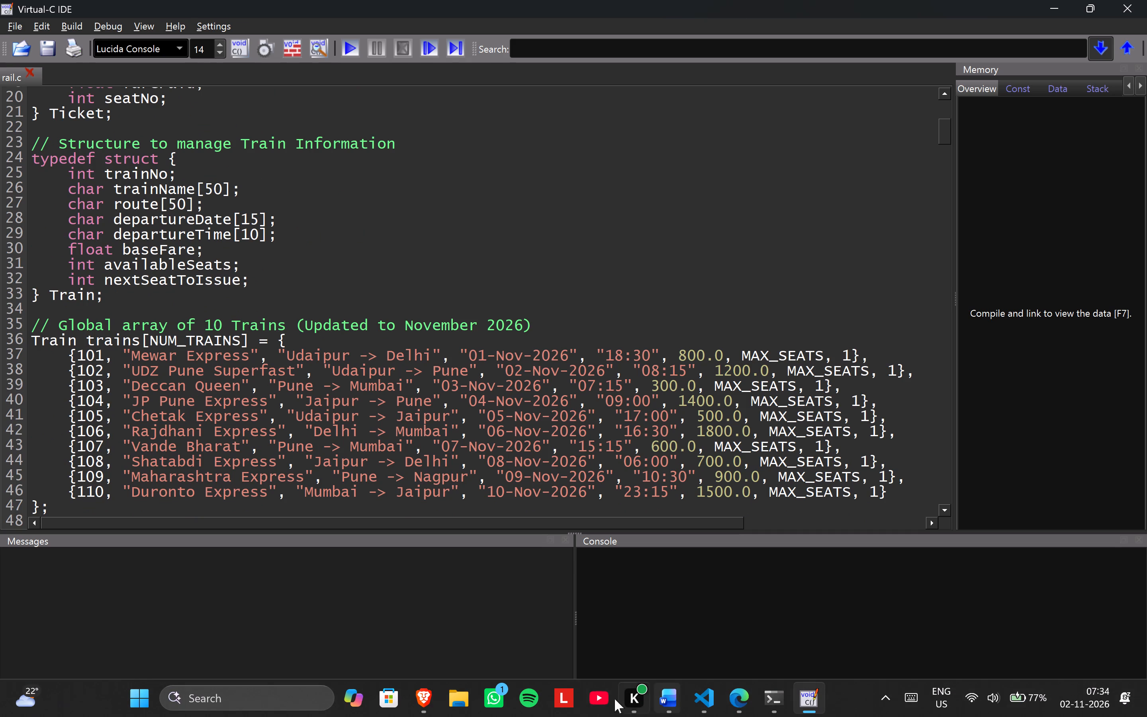
# Switch to File Explorer and delete reservations.dat from the P&PS PBL folder on drive D.
pyautogui.click(459, 698)
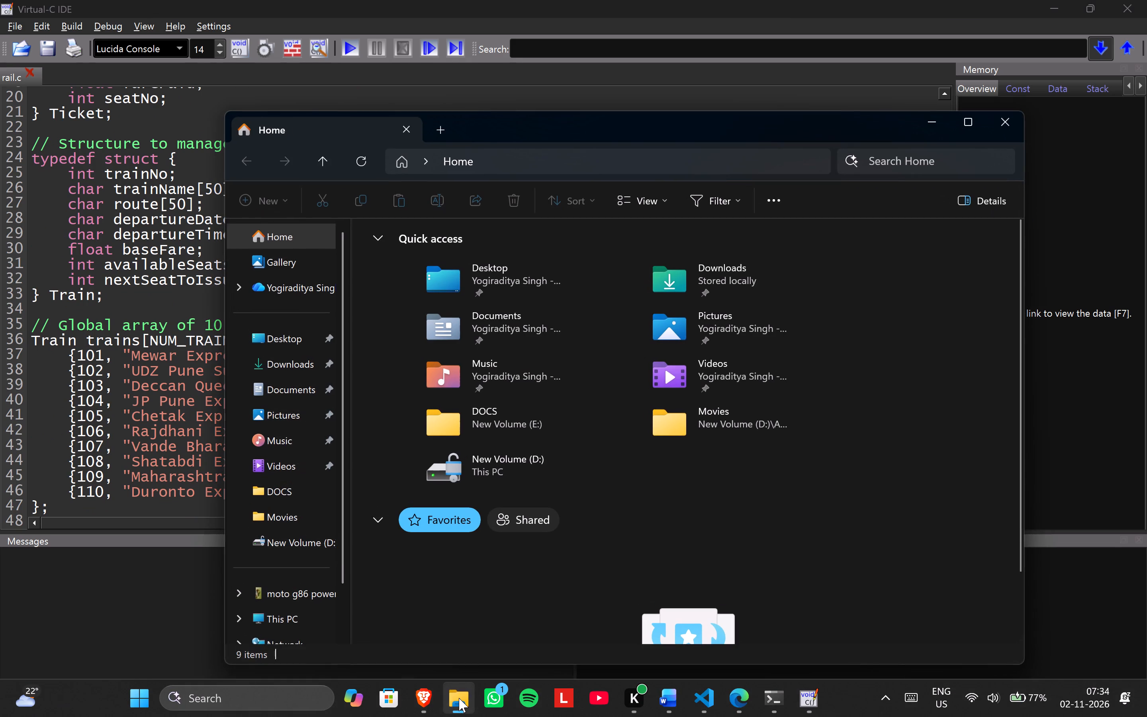
pyautogui.scroll(-4, 296, 423)
pyautogui.click(330, 486)
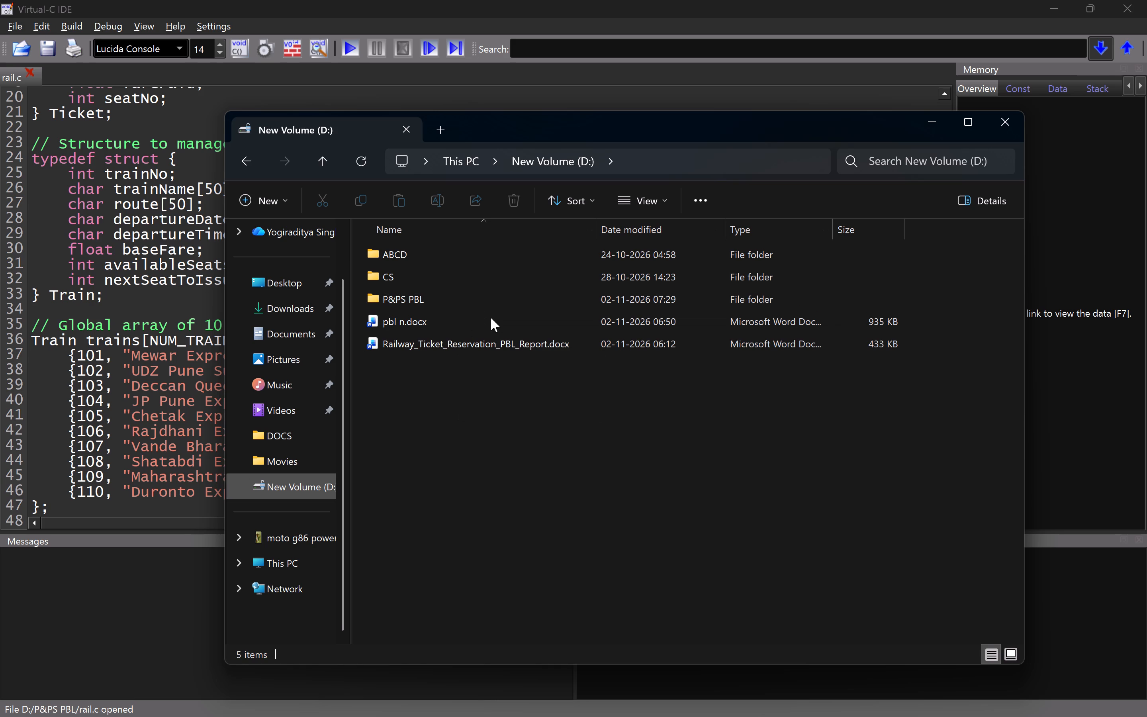
pyautogui.doubleClick(485, 304)
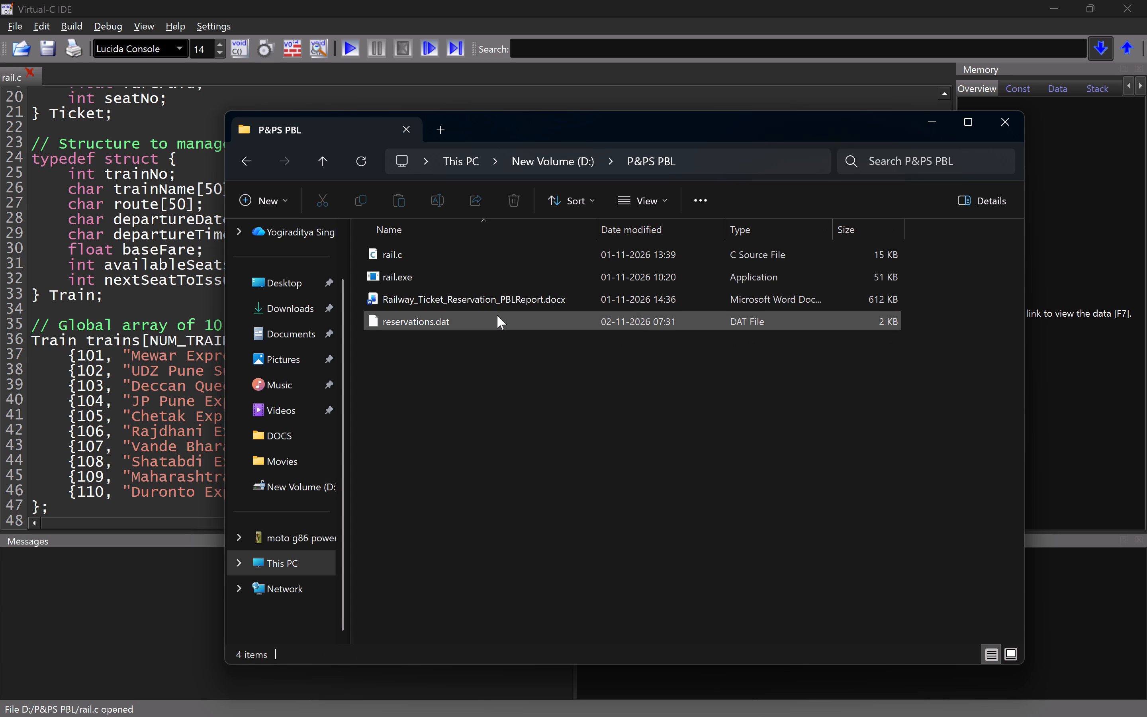
pyautogui.doubleClick(497, 315)
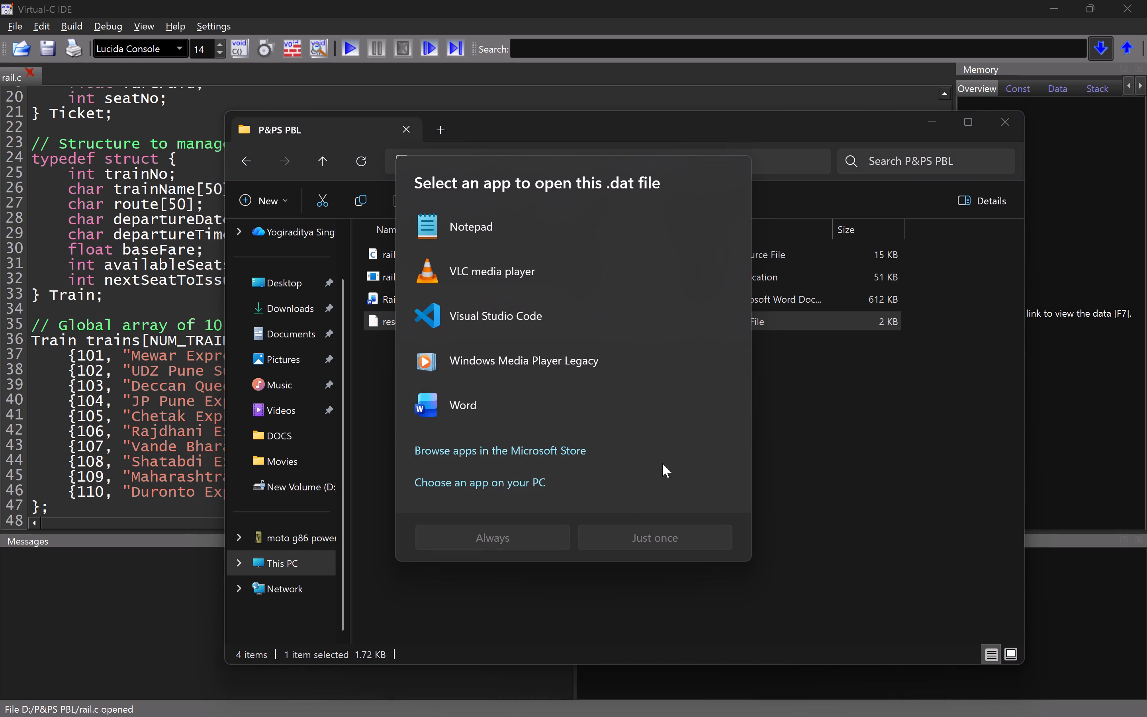
pyautogui.click(797, 488)
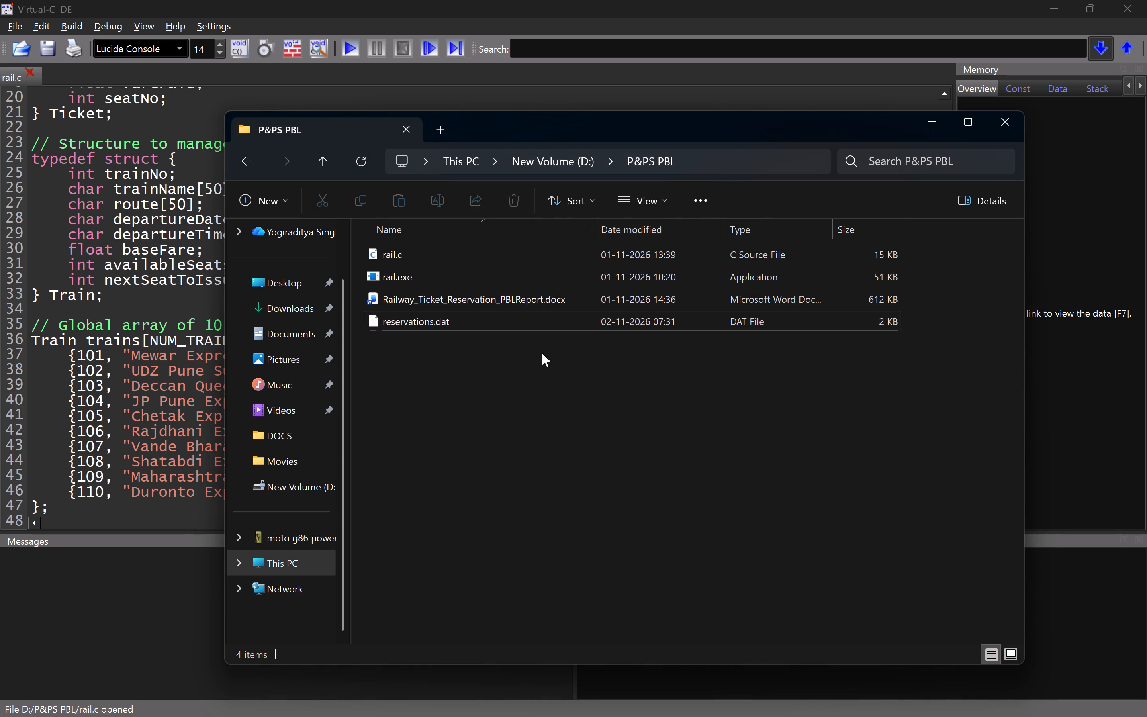
pyautogui.click(517, 333)
pyautogui.click(517, 324)
pyautogui.press('Delete')
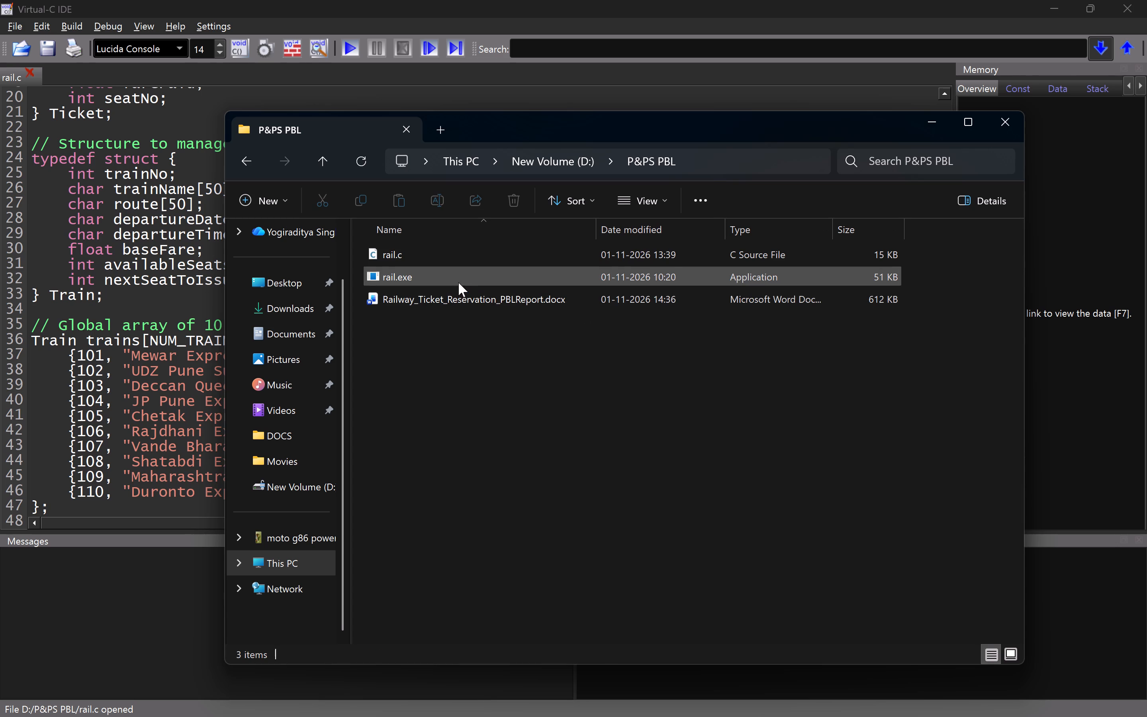
# Delete rail.exe from the P&PS PBL folder, closing its running console window to release the file.
pyautogui.click(458, 282)
pyautogui.press('Delete')
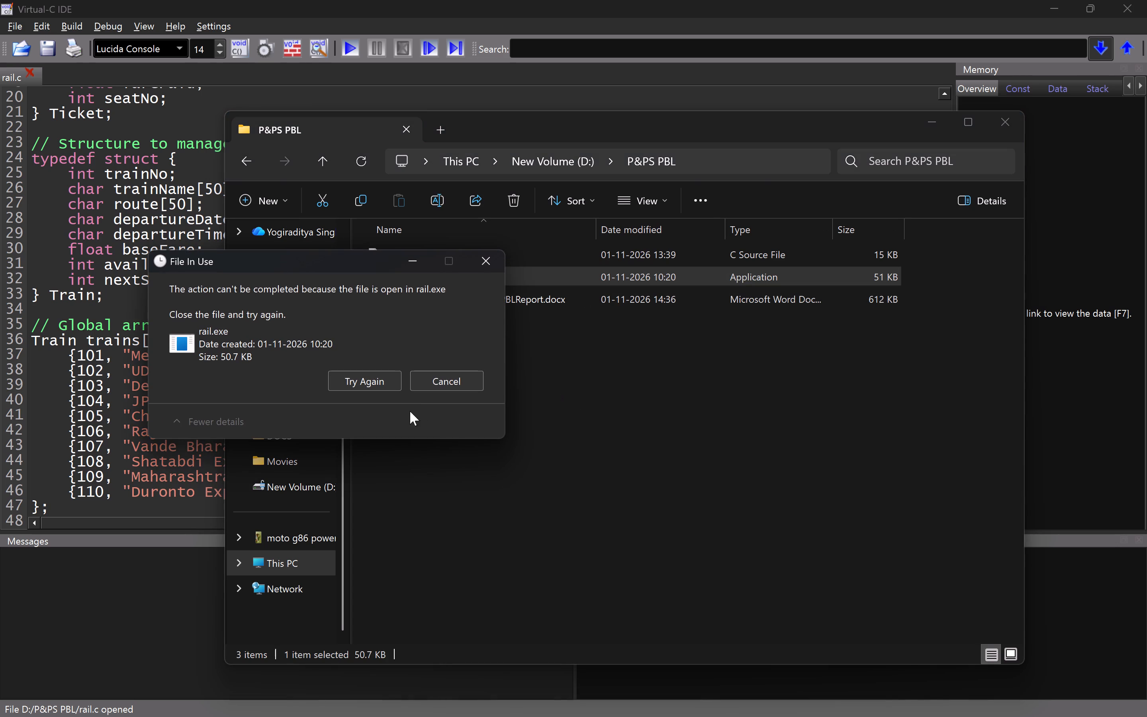
pyautogui.click(377, 382)
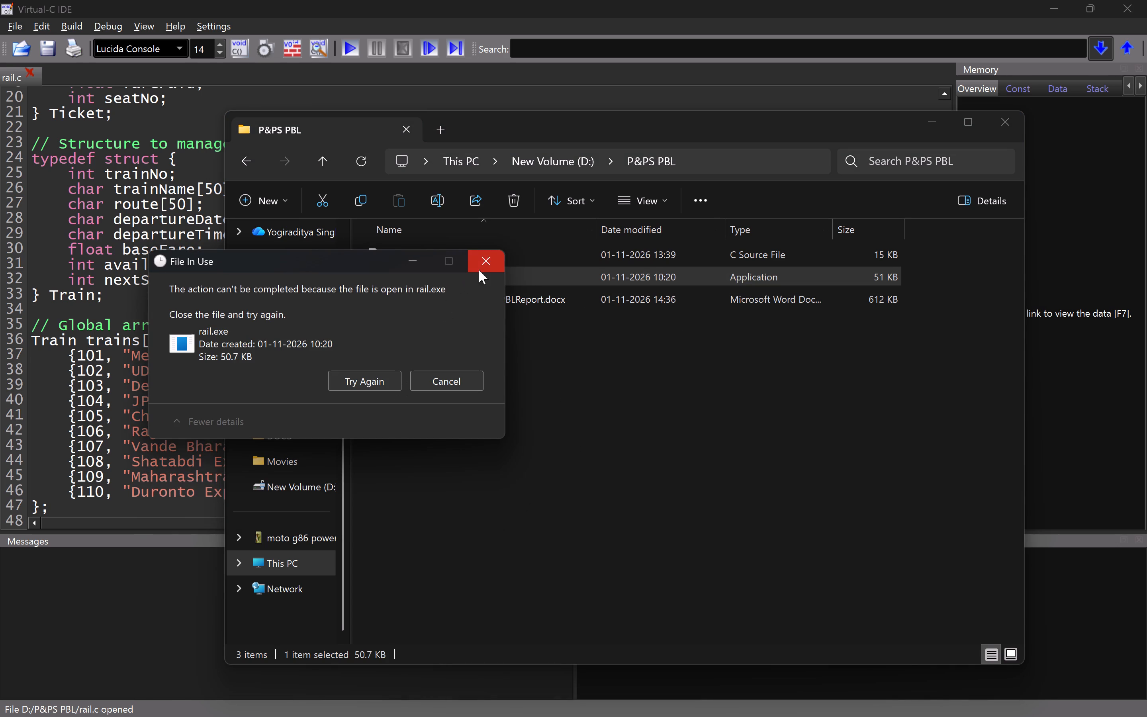
pyautogui.click(481, 267)
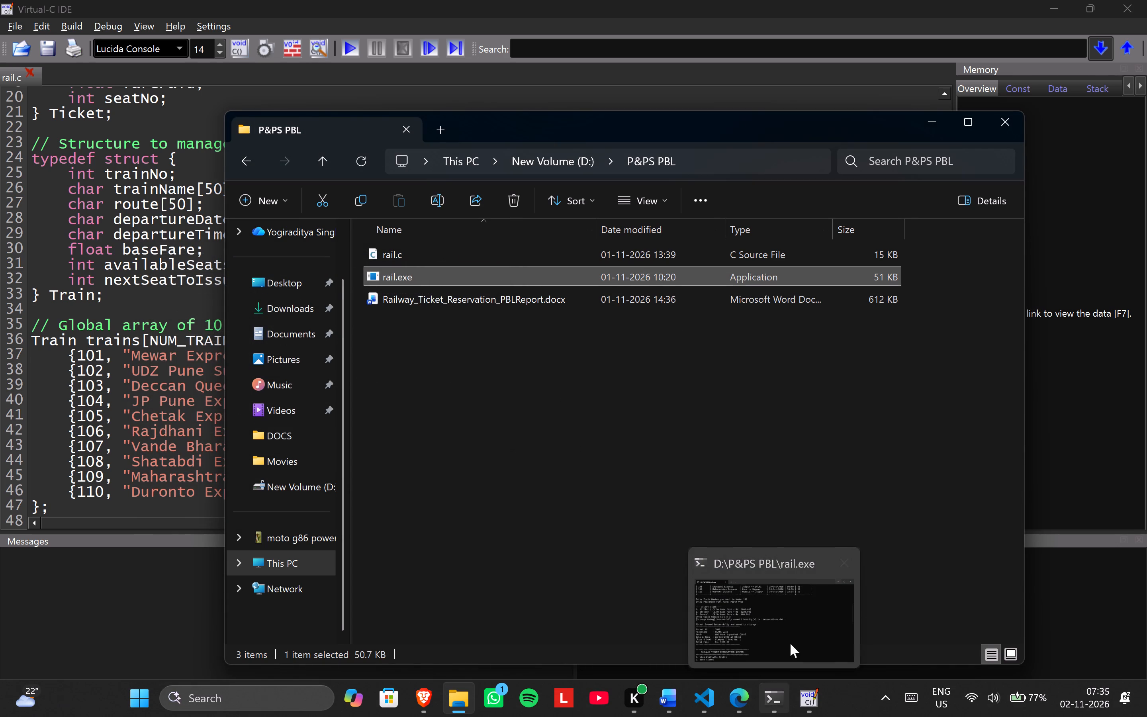
pyautogui.click(844, 560)
pyautogui.click(600, 270)
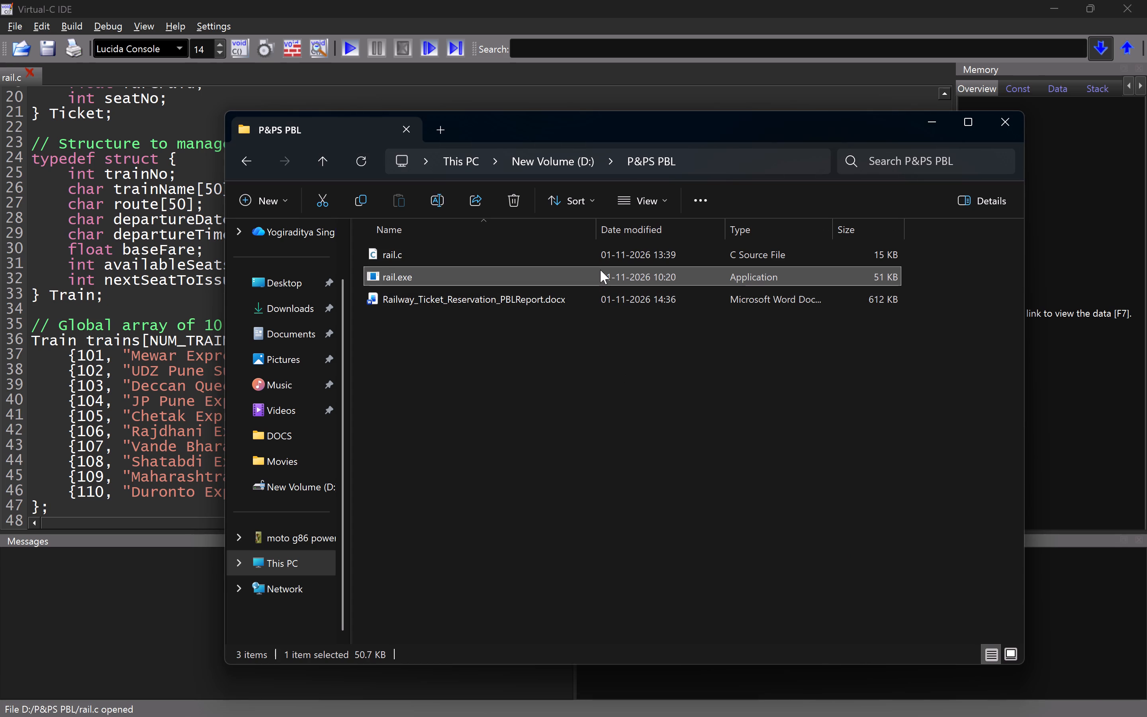
pyautogui.press('Delete')
pyautogui.click(593, 348)
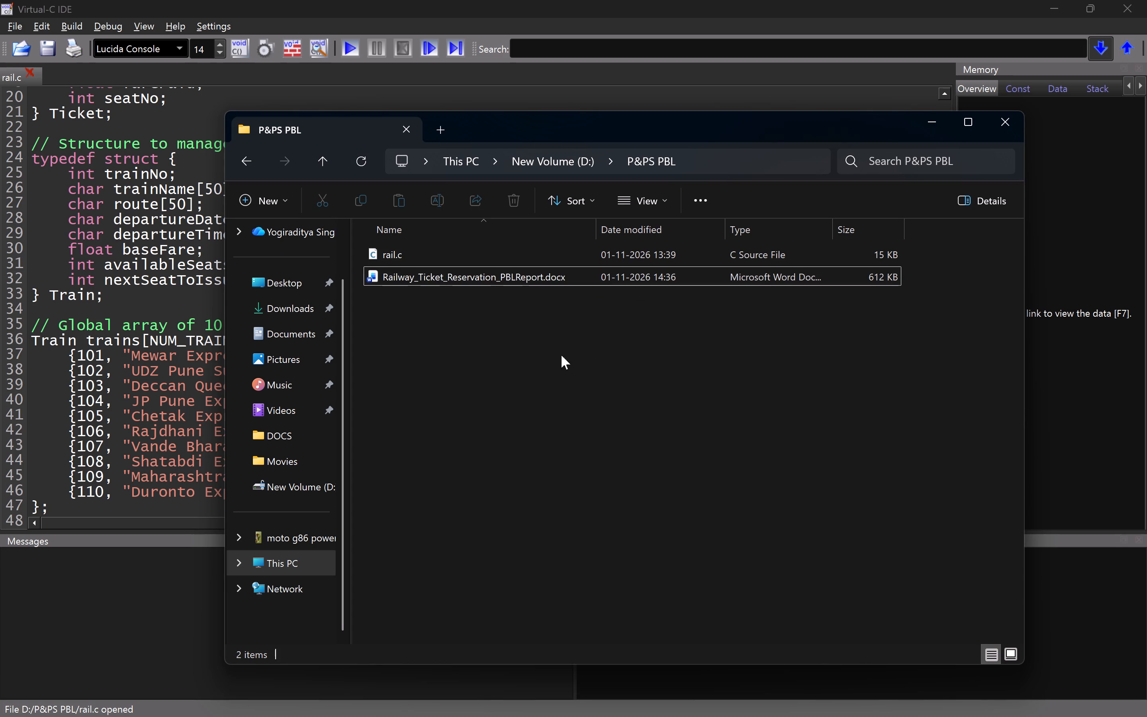
# Return to Virtual-C IDE and try to compile and link rail.c.
pyautogui.click(58, 436)
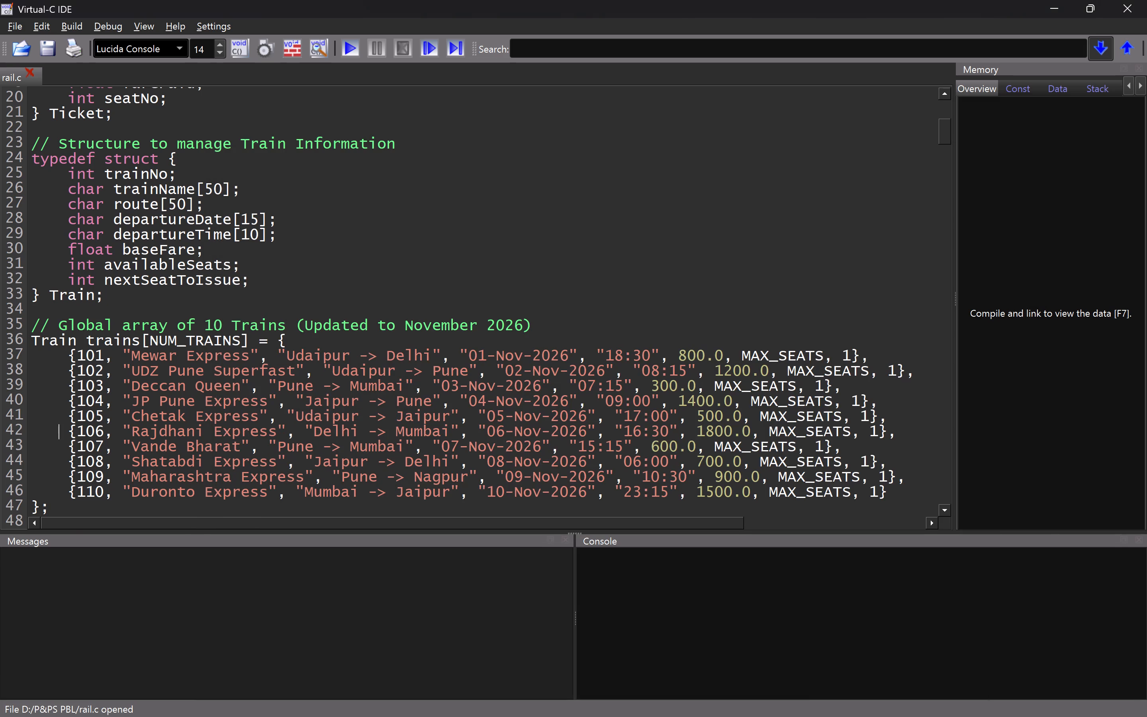
pyautogui.scroll(-14, 152, 441)
pyautogui.scroll(10, 153, 443)
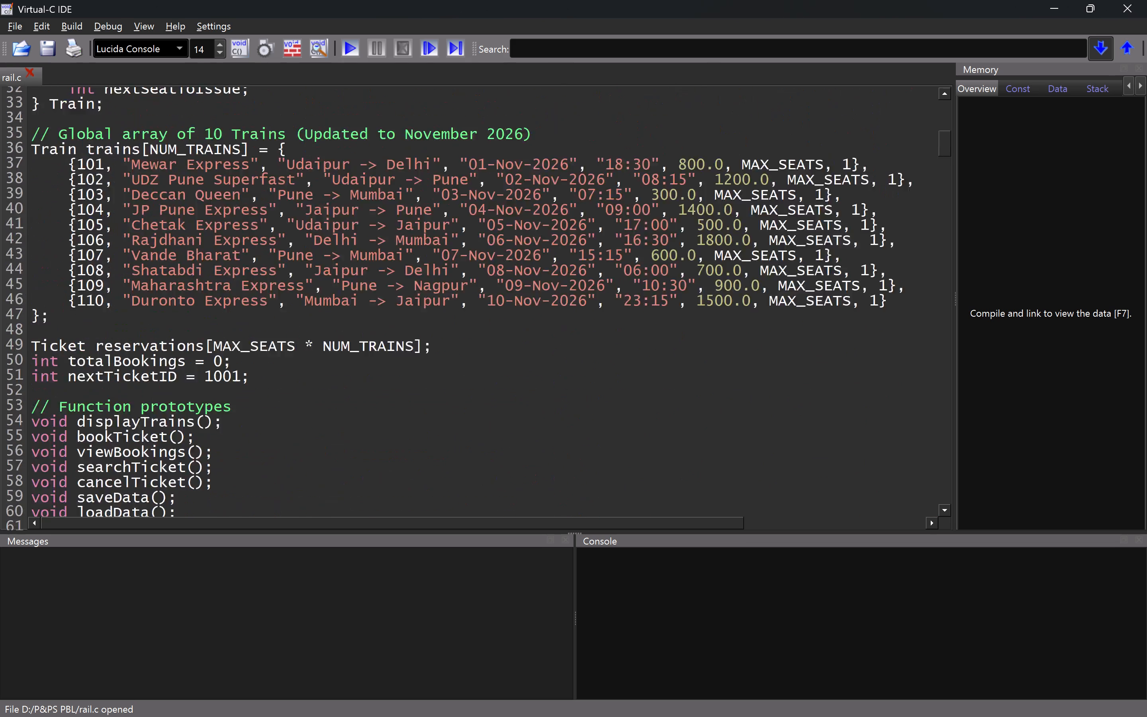
pyautogui.scroll(20, 152, 444)
pyautogui.scroll(2, 152, 444)
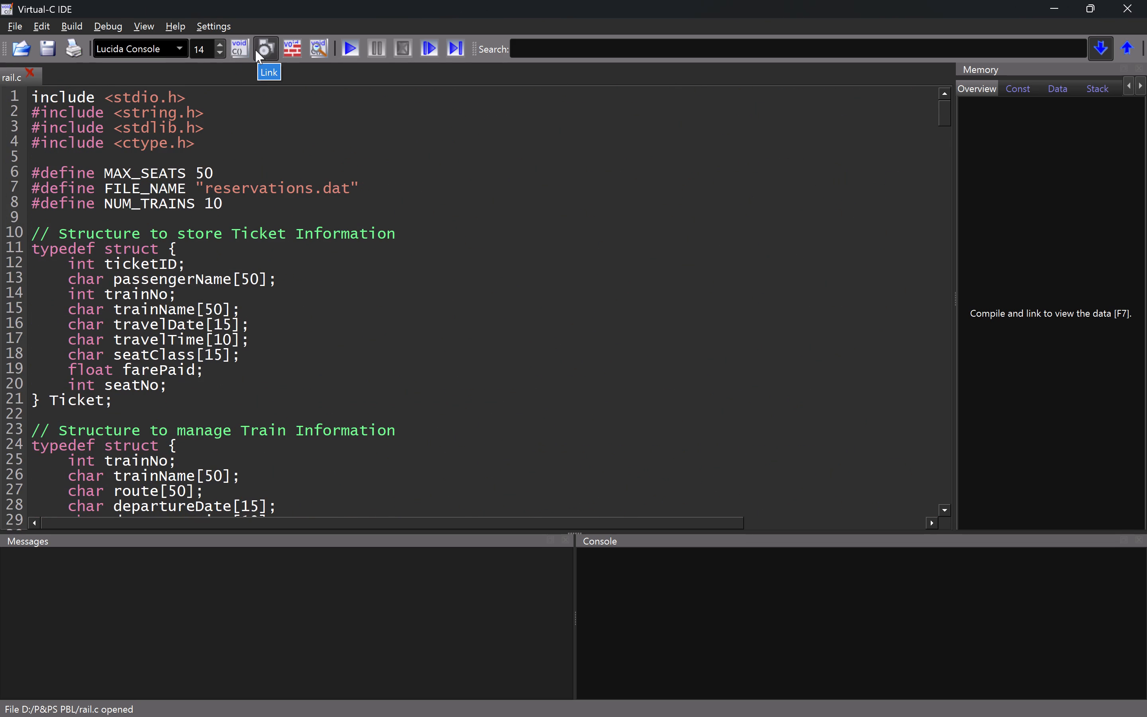
pyautogui.click(233, 47)
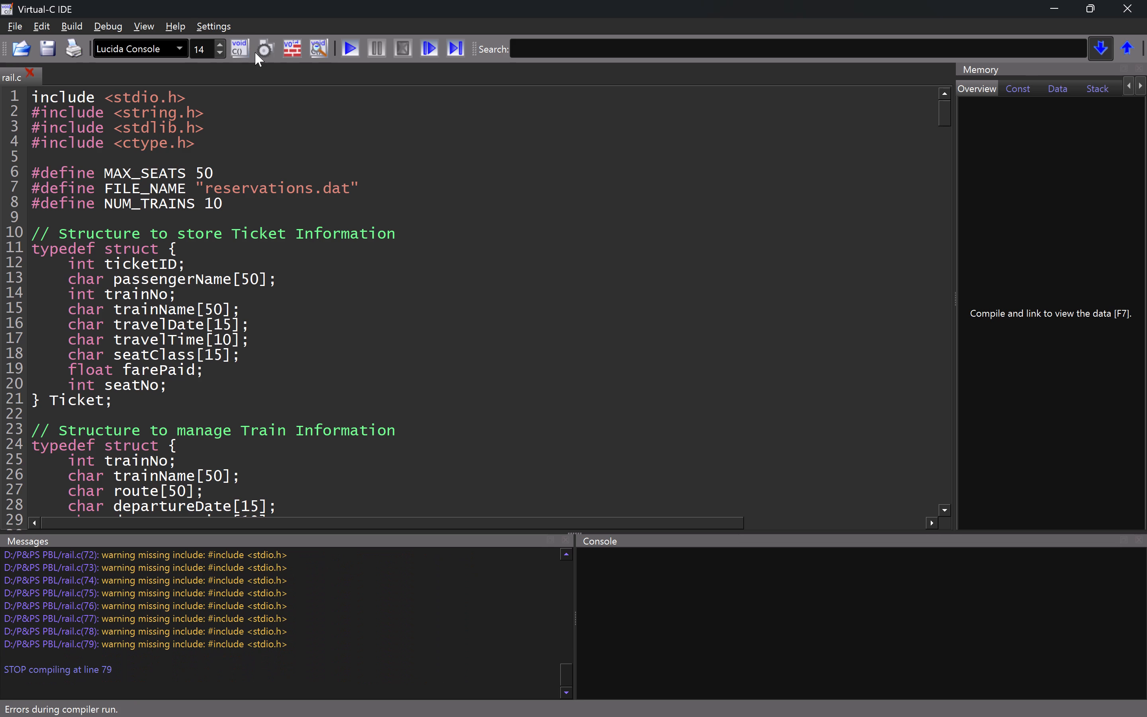
pyautogui.click(258, 52)
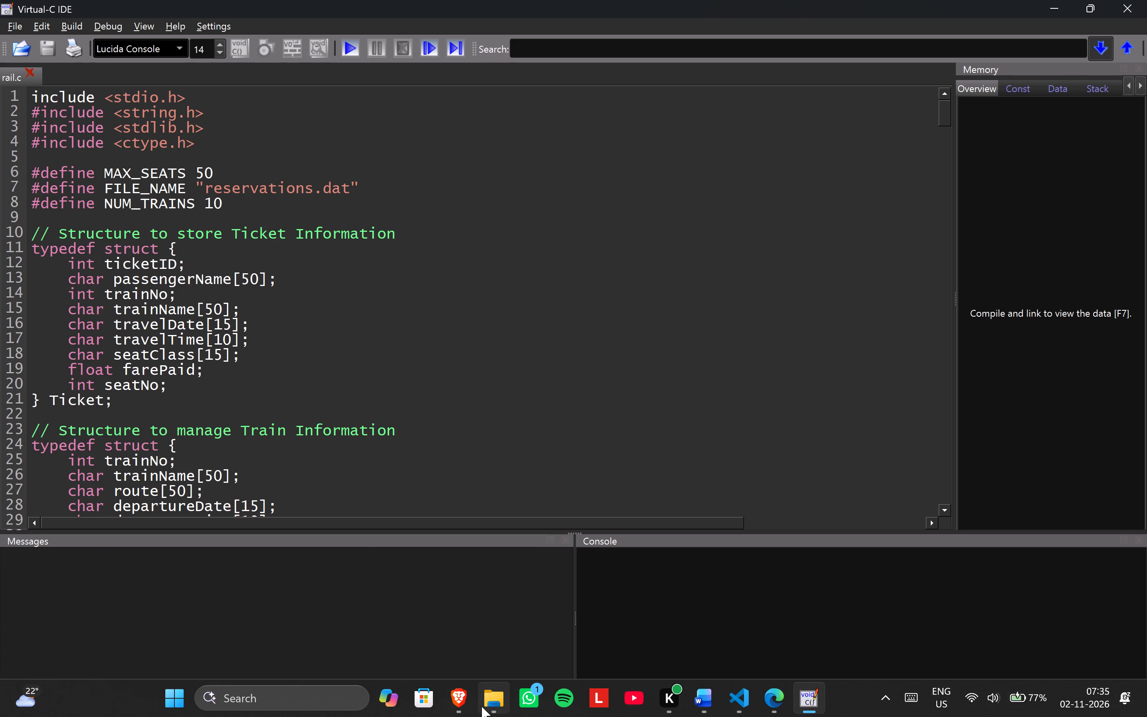
# Bring the Virtual-C IDE window back to the front from among the open windows.
pyautogui.click(482, 706)
pyautogui.click(482, 706)
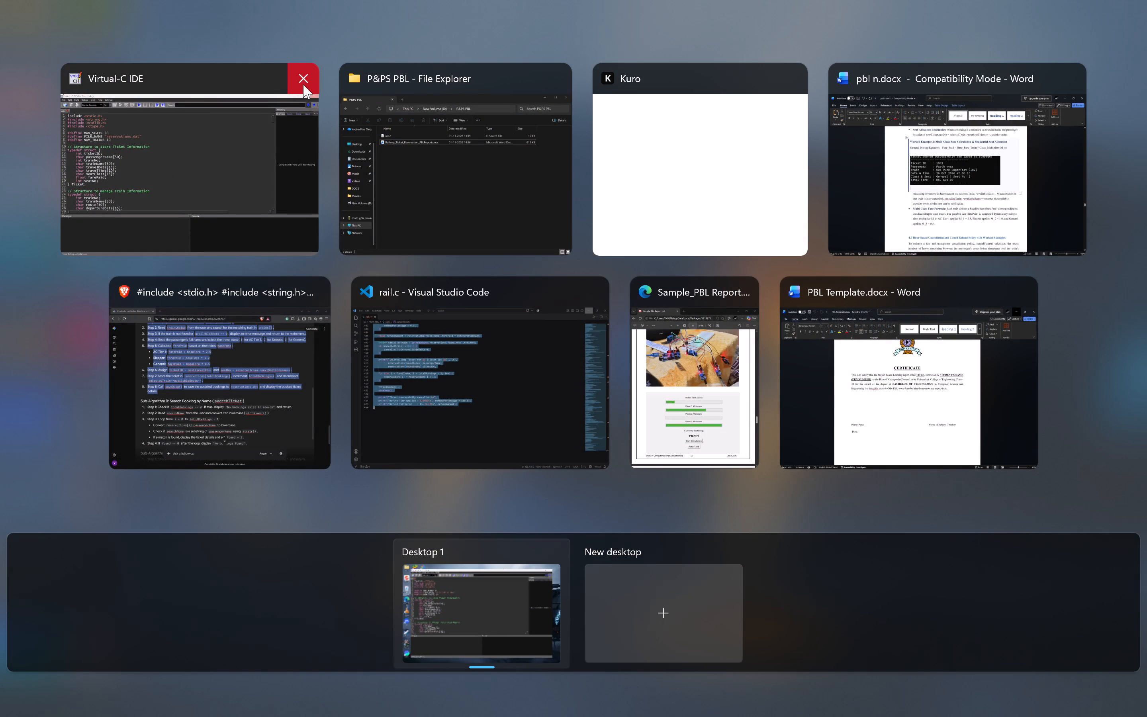
pyautogui.click(217, 224)
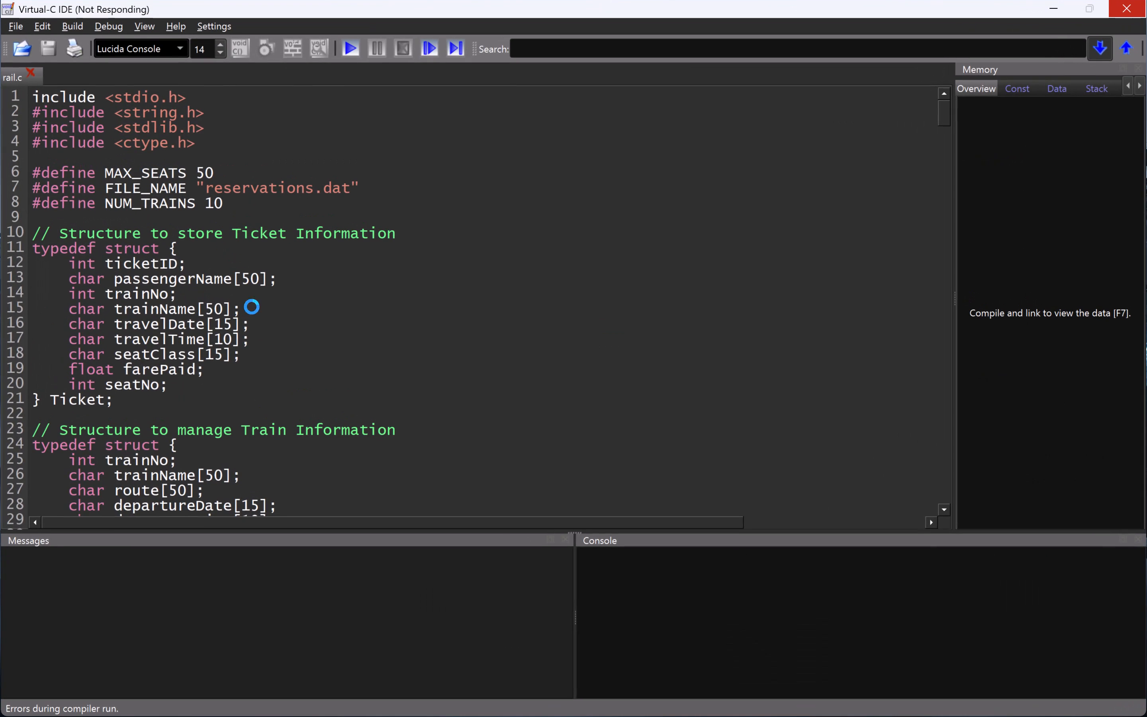
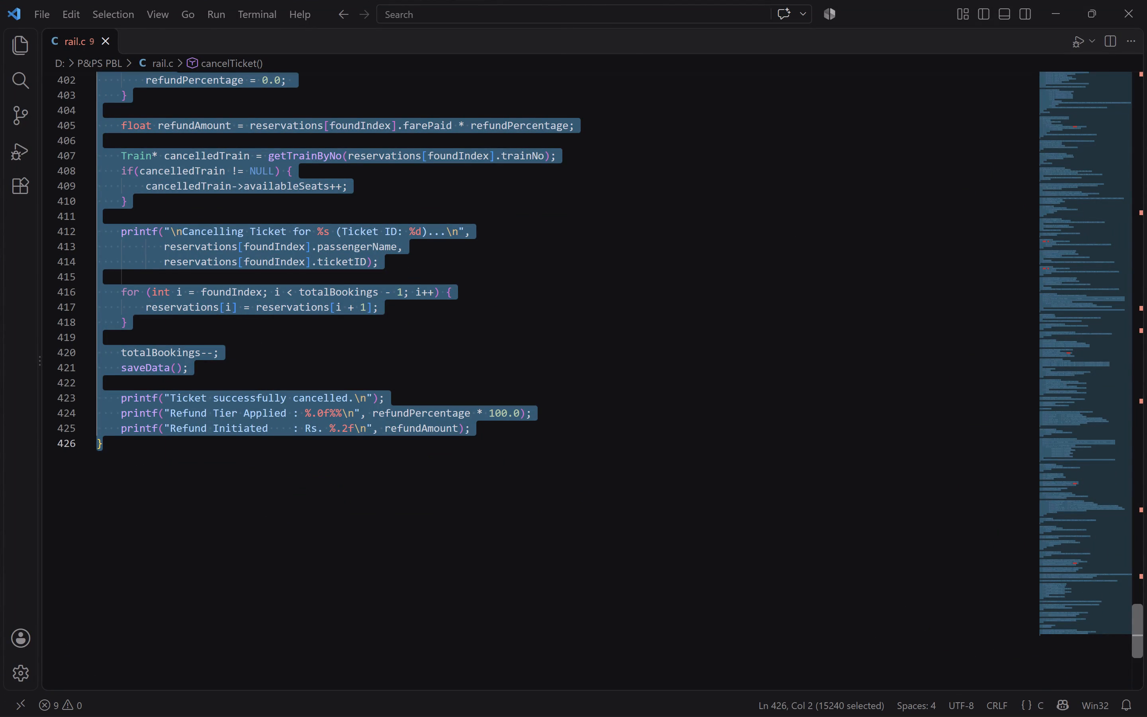
# Copy the complete source code of rail.c, from the stdio.h include line through the end of the cancelTicket function.
pyautogui.click(296, 418)
pyautogui.moveTo(311, 424); pyautogui.dragTo(270, 398)
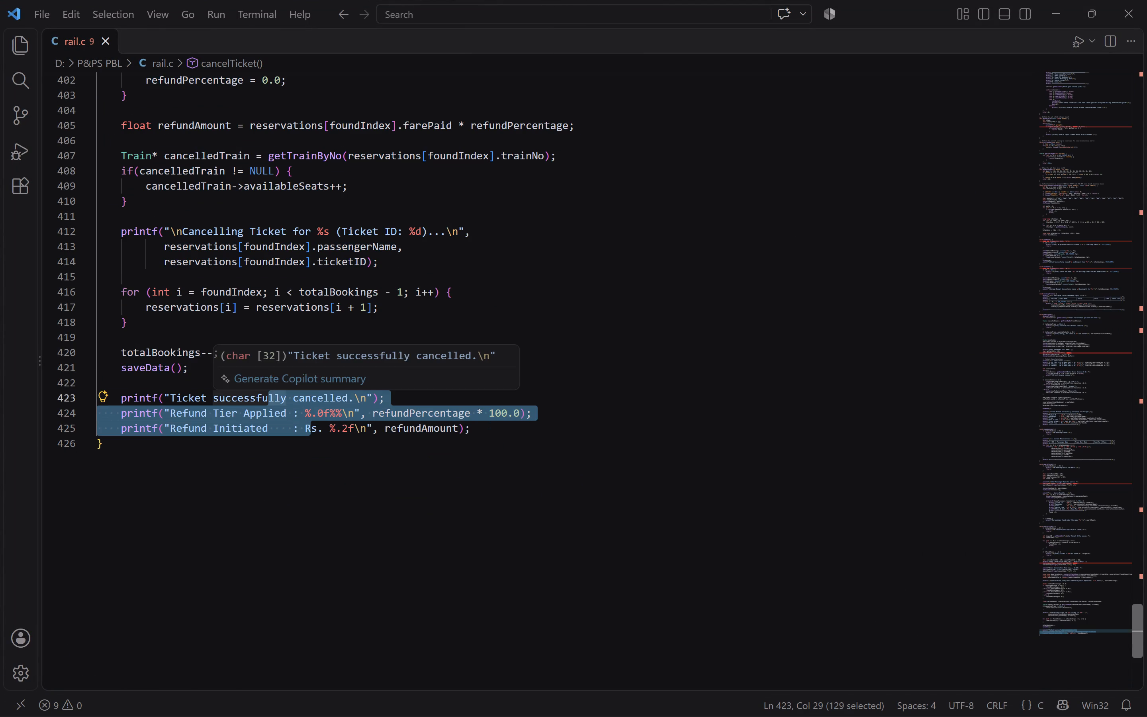
pyautogui.hotkey('ctrl', 'a')
pyautogui.scroll(20, 281, 401)
pyautogui.scroll(18, 281, 401)
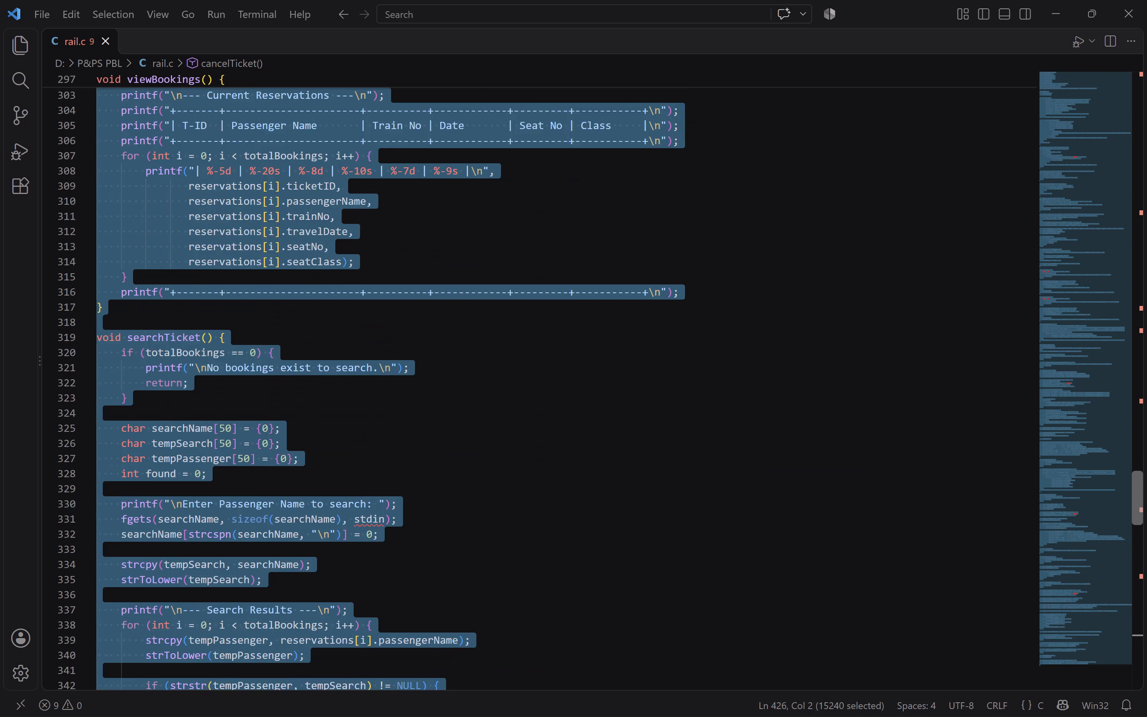
pyautogui.scroll(18, 282, 400)
pyautogui.click(860, 426)
pyautogui.scroll(-5, 859, 425)
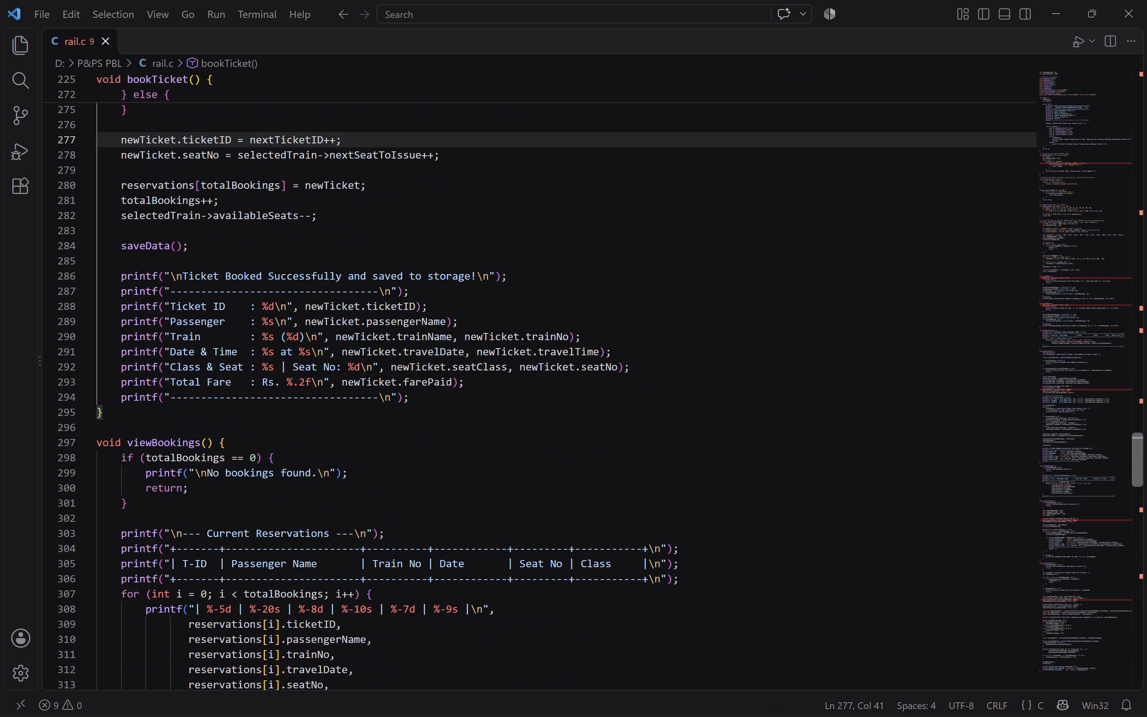
pyautogui.scroll(-13, 855, 435)
pyautogui.middleClick(787, 479)
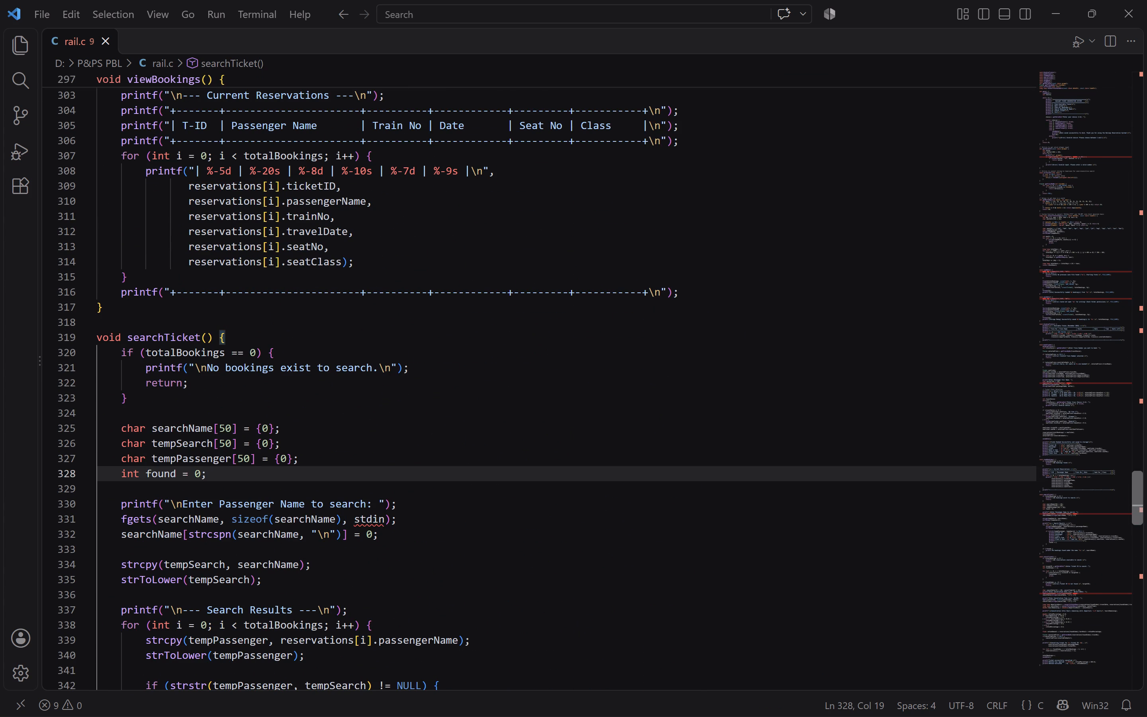
pyautogui.scroll(-20, 706, 595)
pyautogui.scroll(-17, 706, 595)
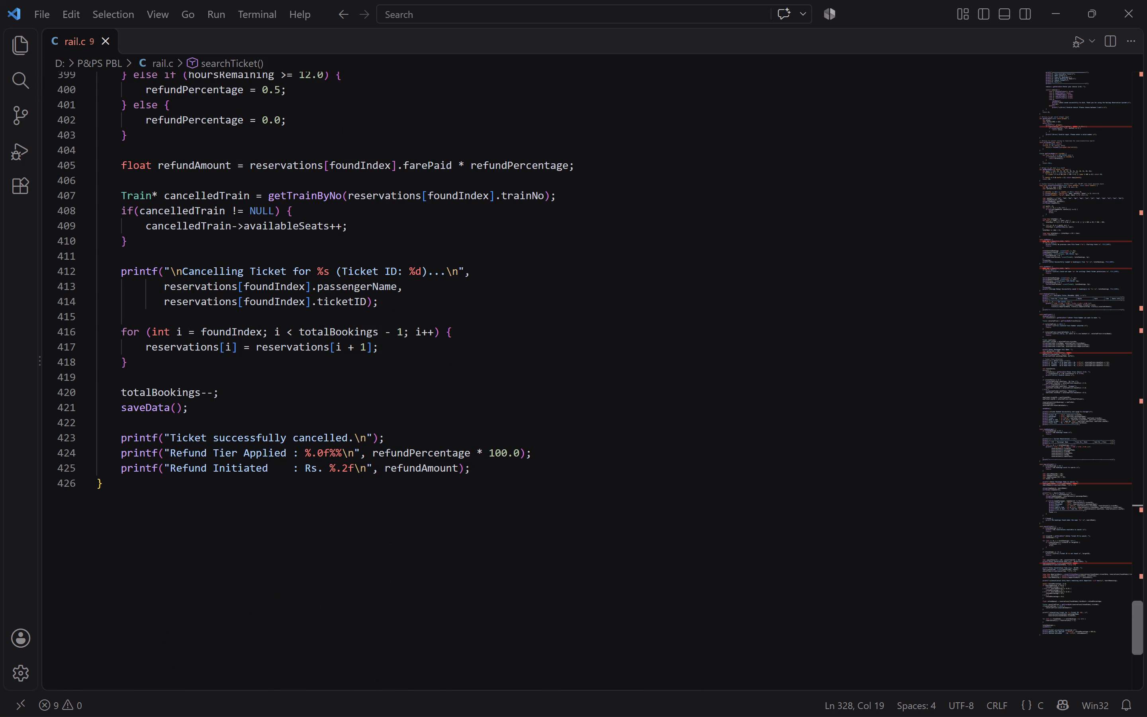
pyautogui.moveTo(370, 498); pyautogui.dragTo(203, 0)
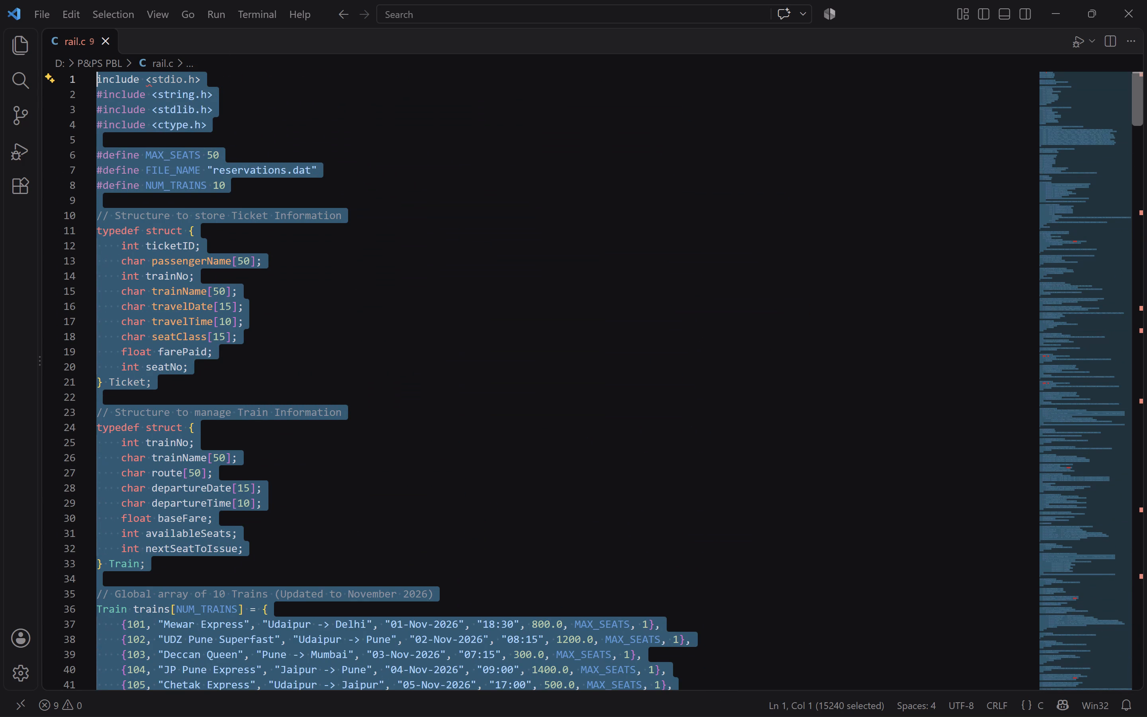
pyautogui.hotkey('ctrl', 'c')
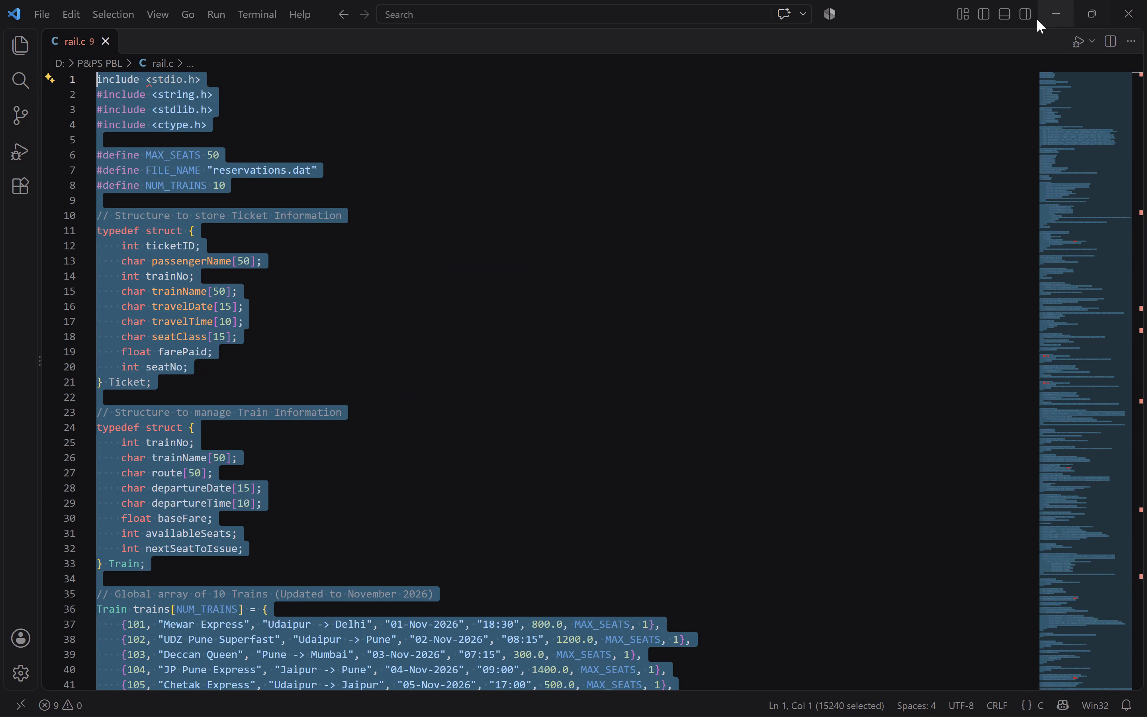
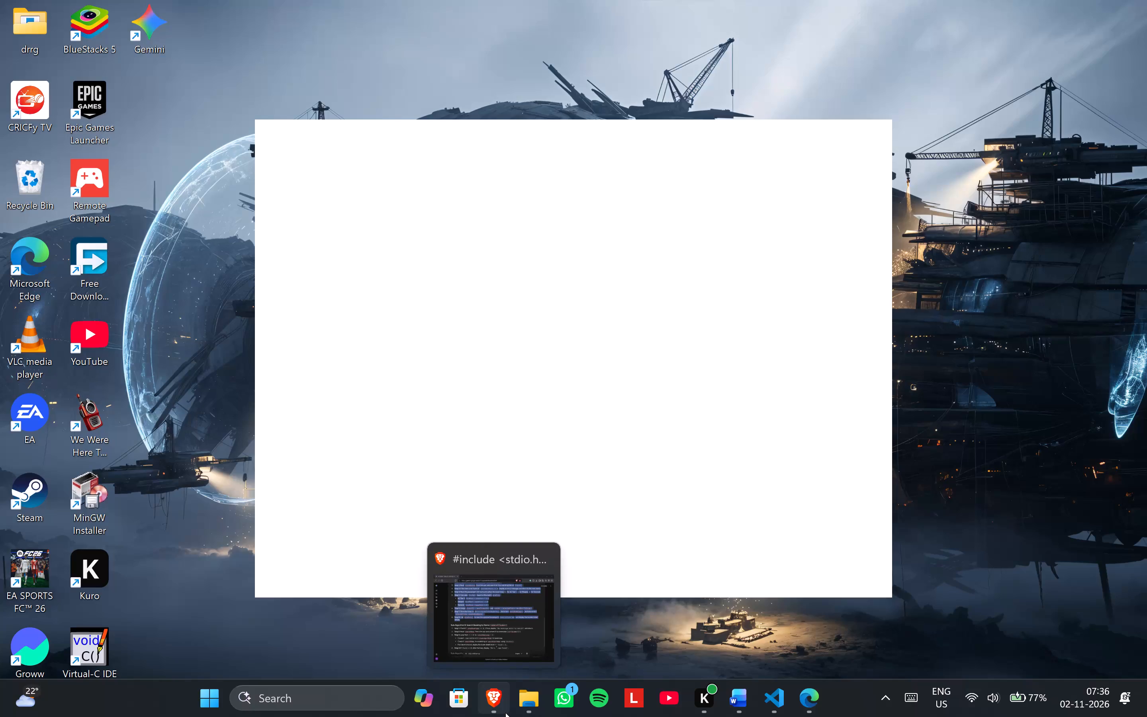
# Switch to the Brave browser, search for "online c compiler" in a new tab and open the OnlineGDB C compiler.
pyautogui.click(507, 713)
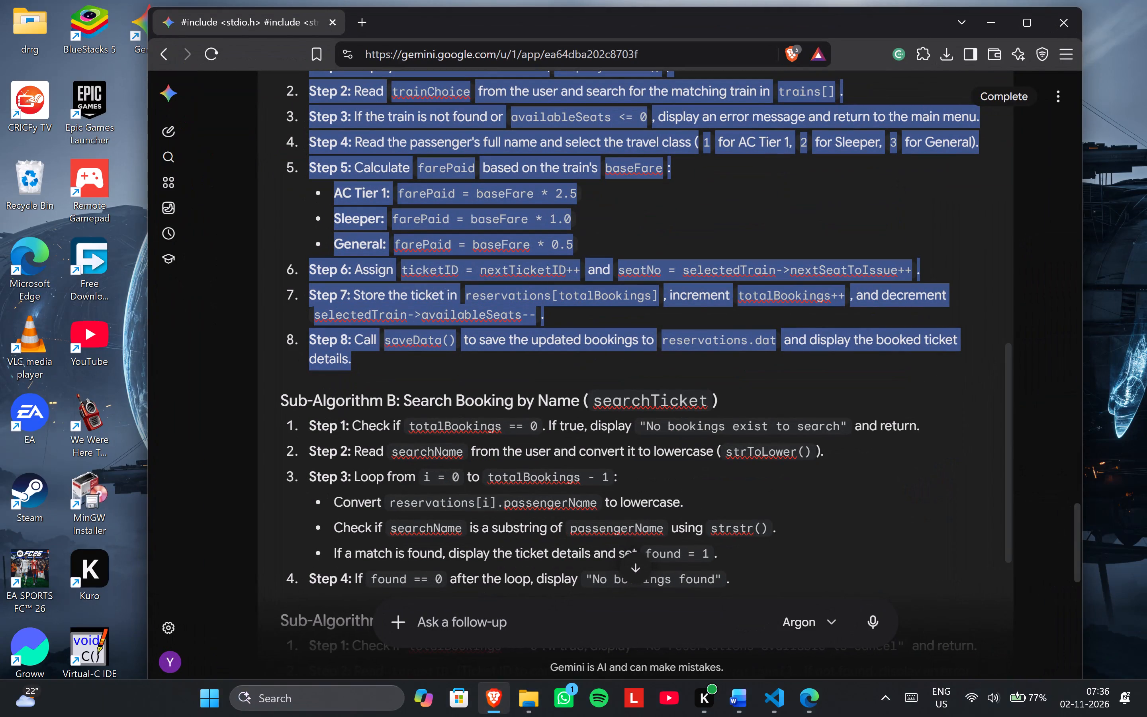
pyautogui.click(354, 28)
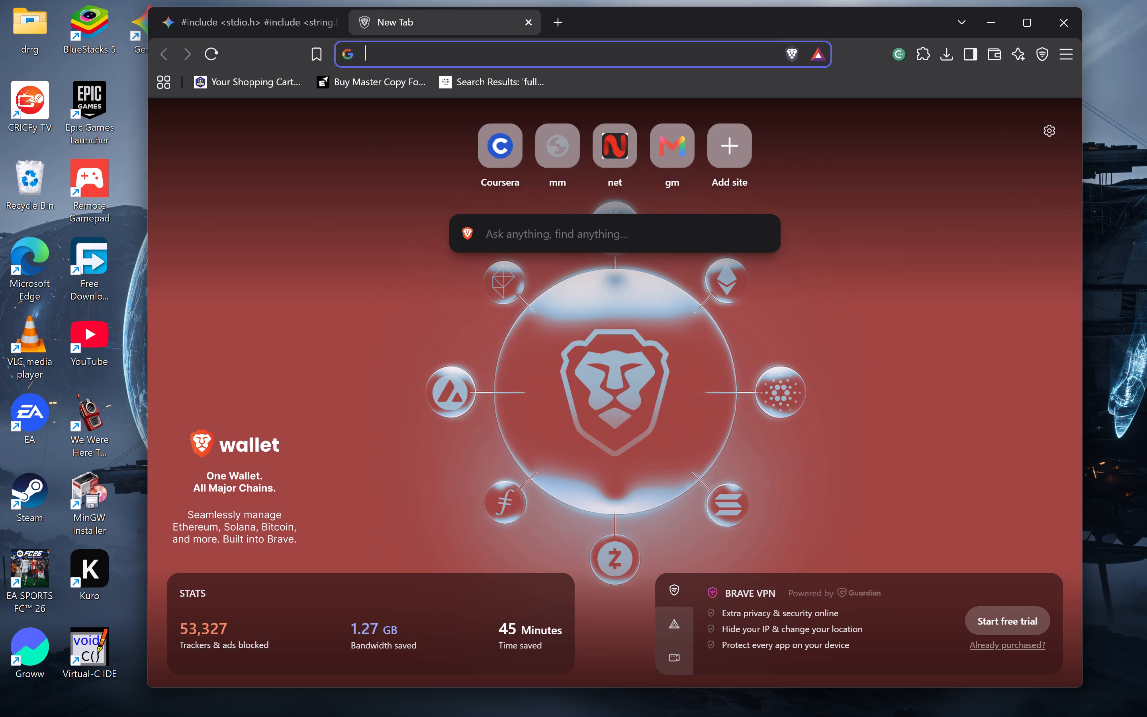
pyautogui.write('online c')
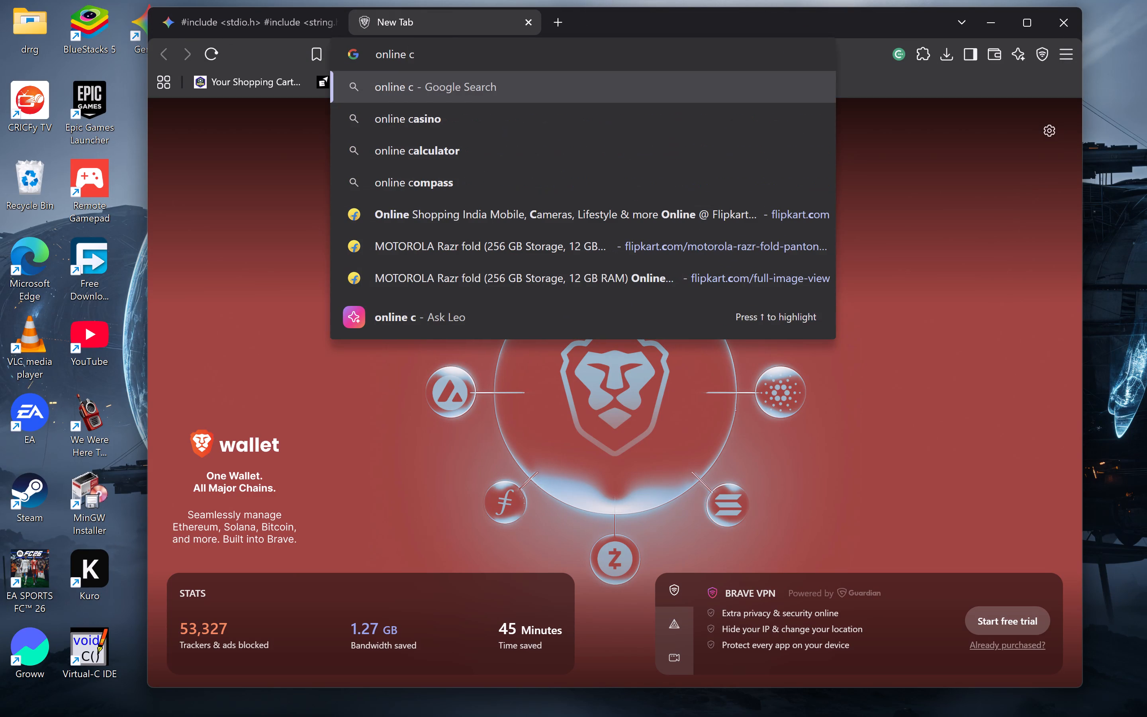
pyautogui.press('space')
pyautogui.write('compiler')
pyautogui.press('space')
pyautogui.press('Return')
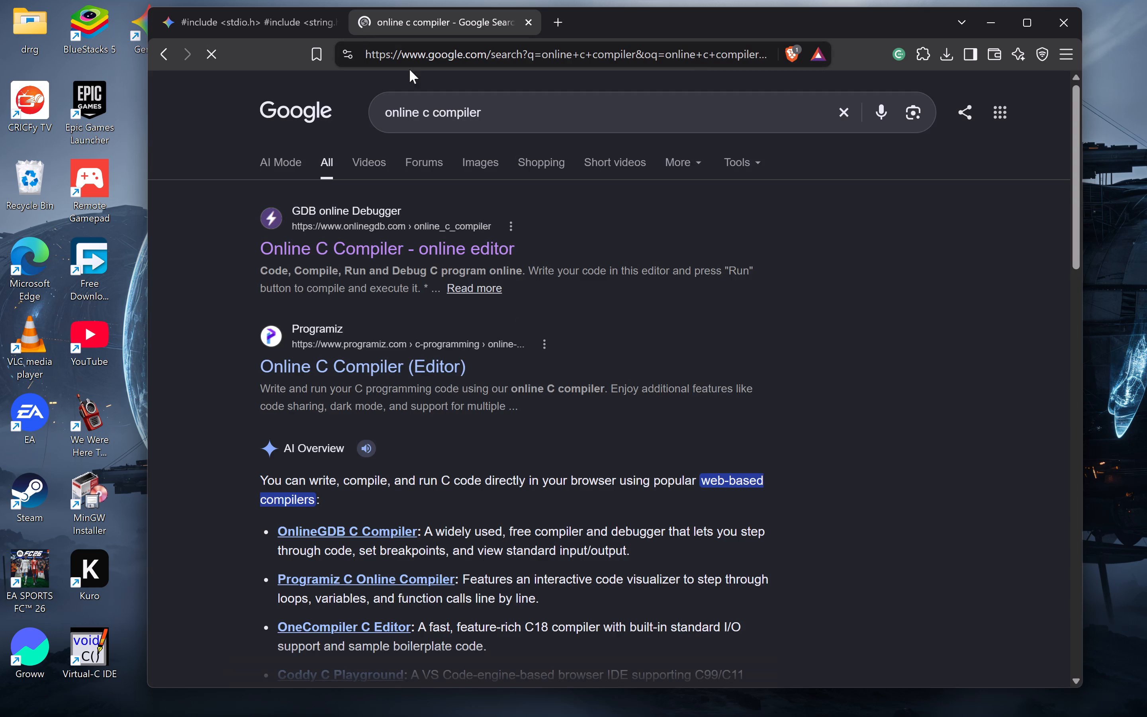
pyautogui.click(433, 221)
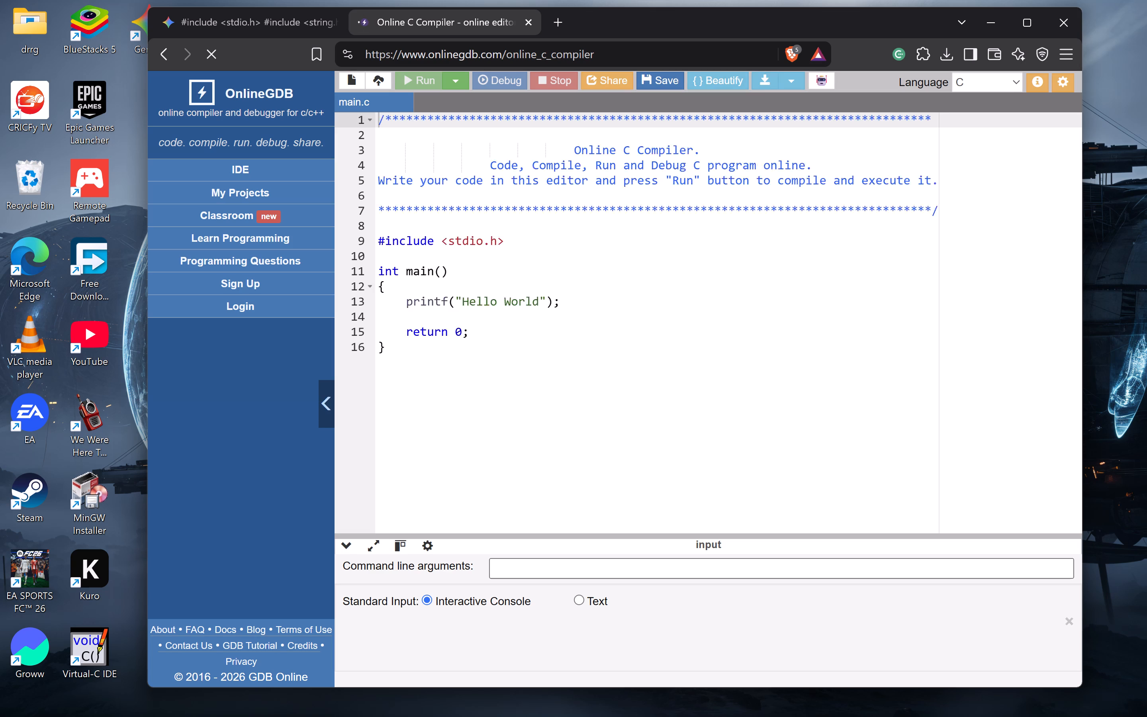
# Replace the sample Hello World program in main.c with the copied rail.c source code.
pyautogui.moveTo(541, 366); pyautogui.dragTo(514, 351)
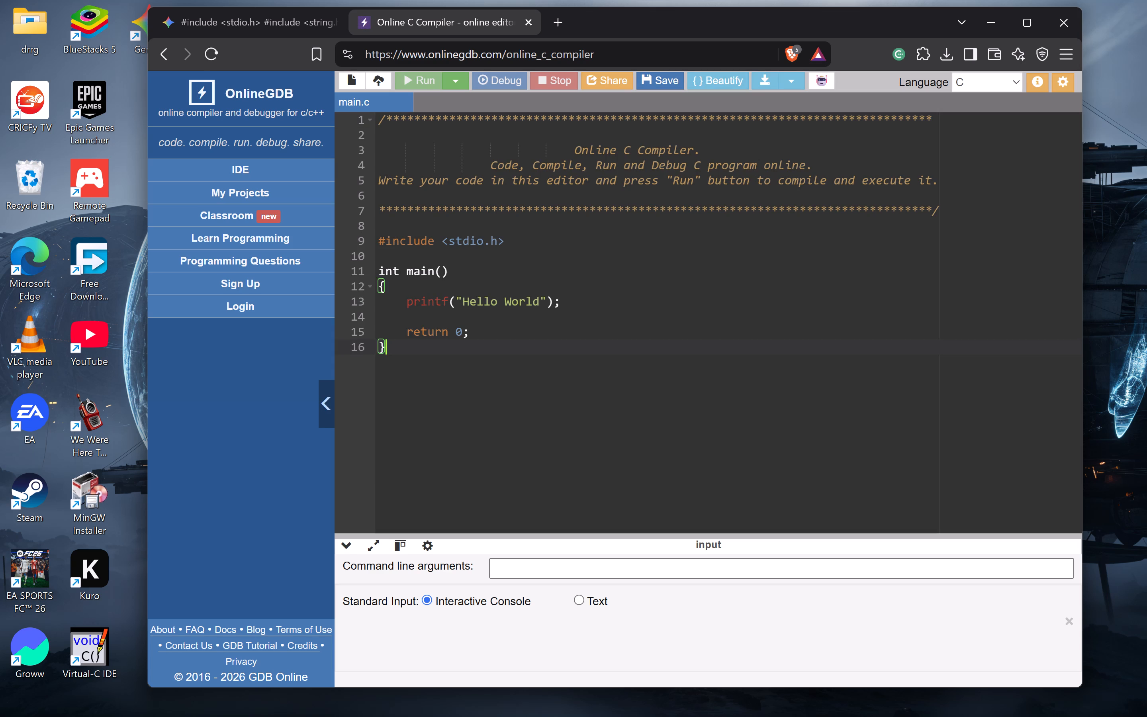
pyautogui.moveTo(514, 351); pyautogui.dragTo(372, 119)
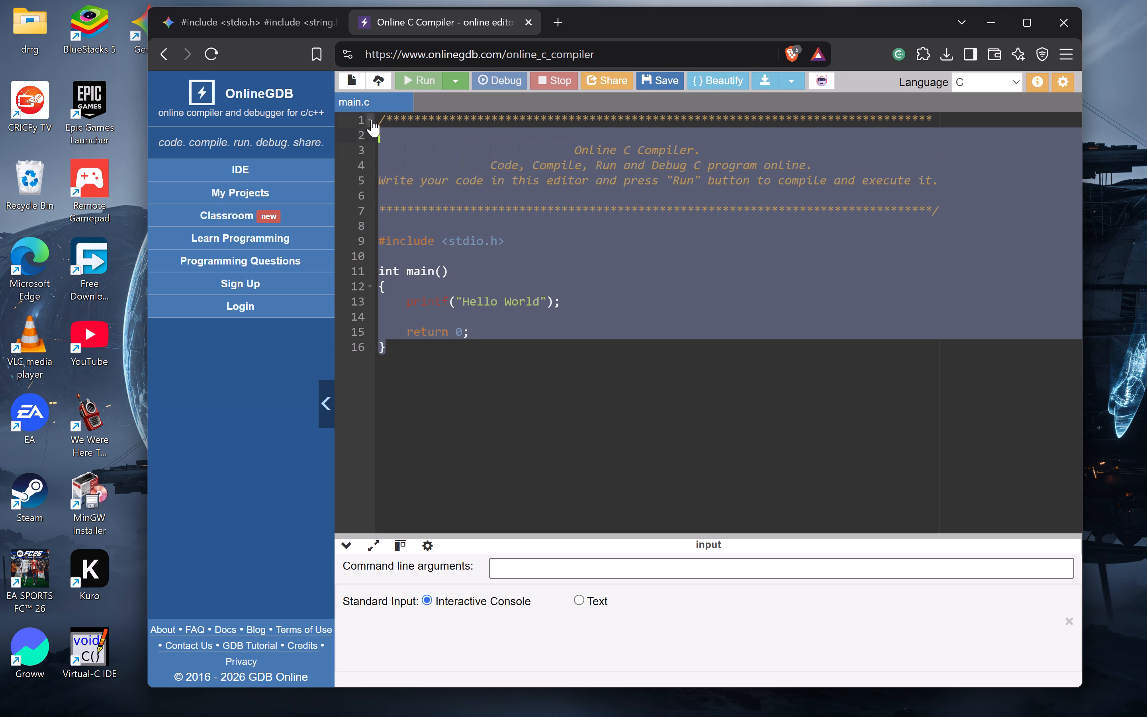
pyautogui.moveTo(372, 119); pyautogui.dragTo(372, 93)
pyautogui.press('BackSpace')
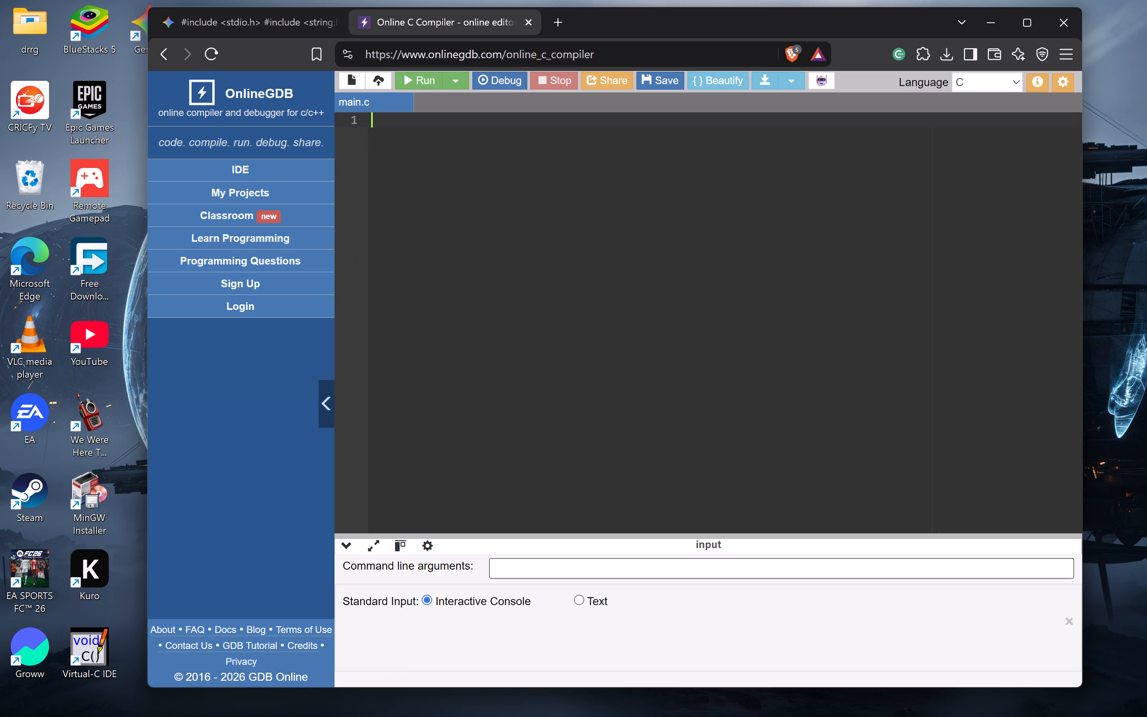
pyautogui.hotkey('ctrl', 'v')
pyautogui.scroll(-10, 687, 346)
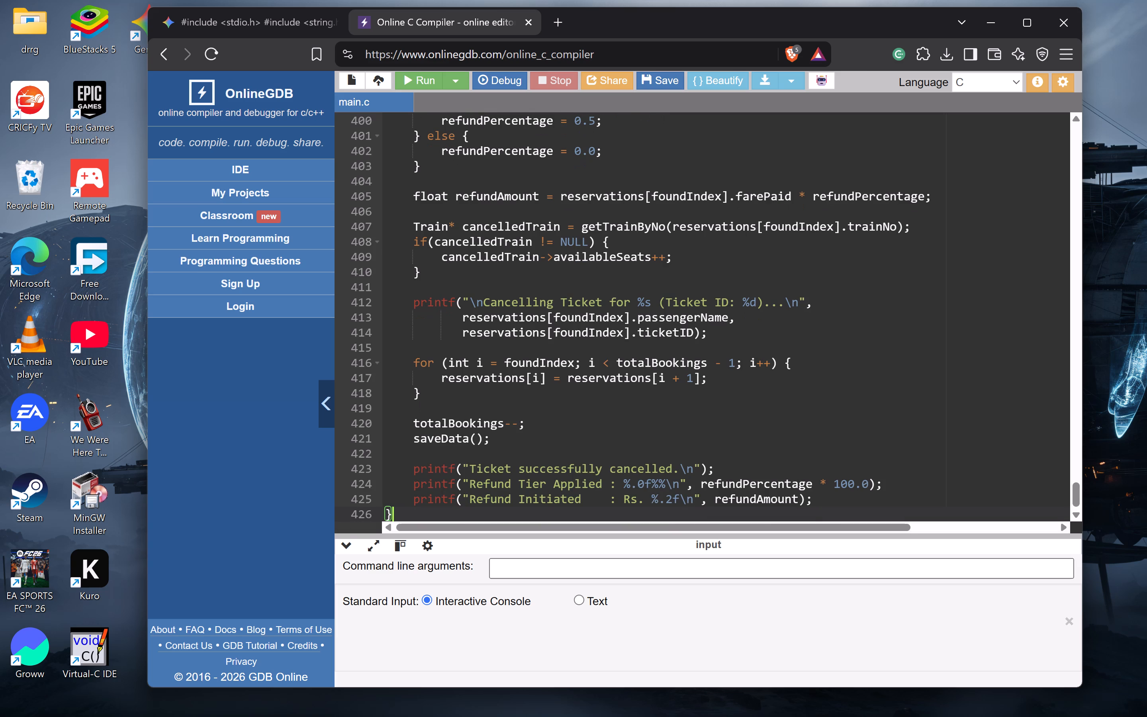
pyautogui.scroll(-2, 687, 346)
pyautogui.scroll(10, 607, 145)
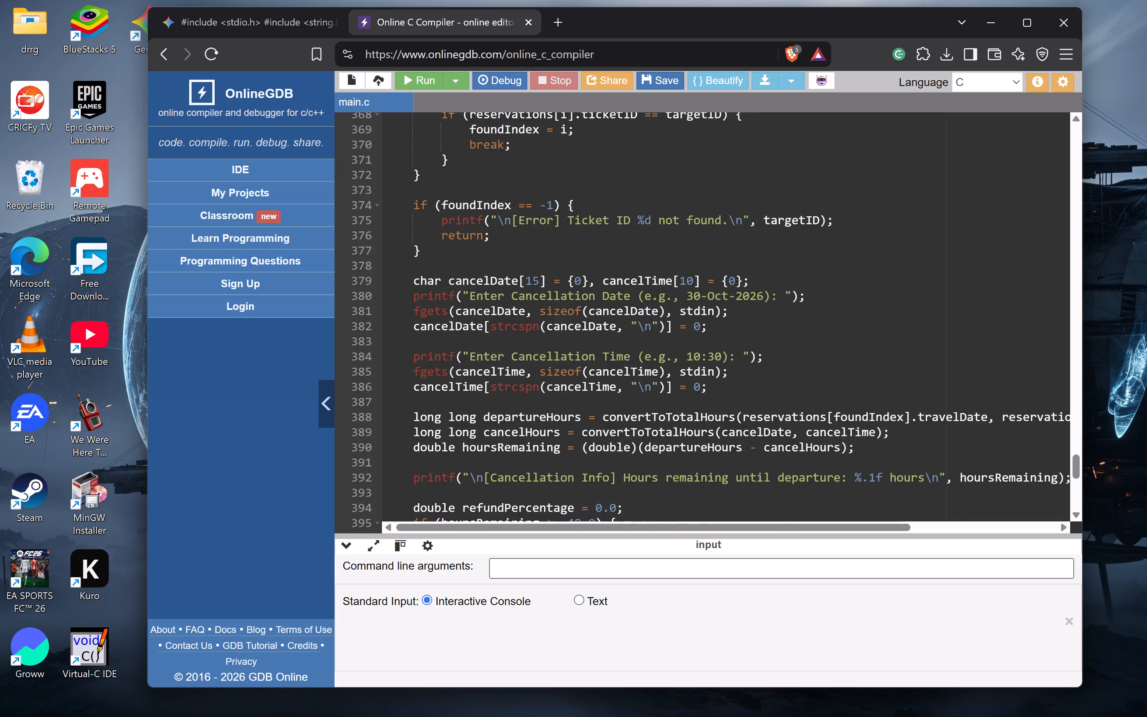
pyautogui.scroll(5, 585, 124)
pyautogui.click(464, 80)
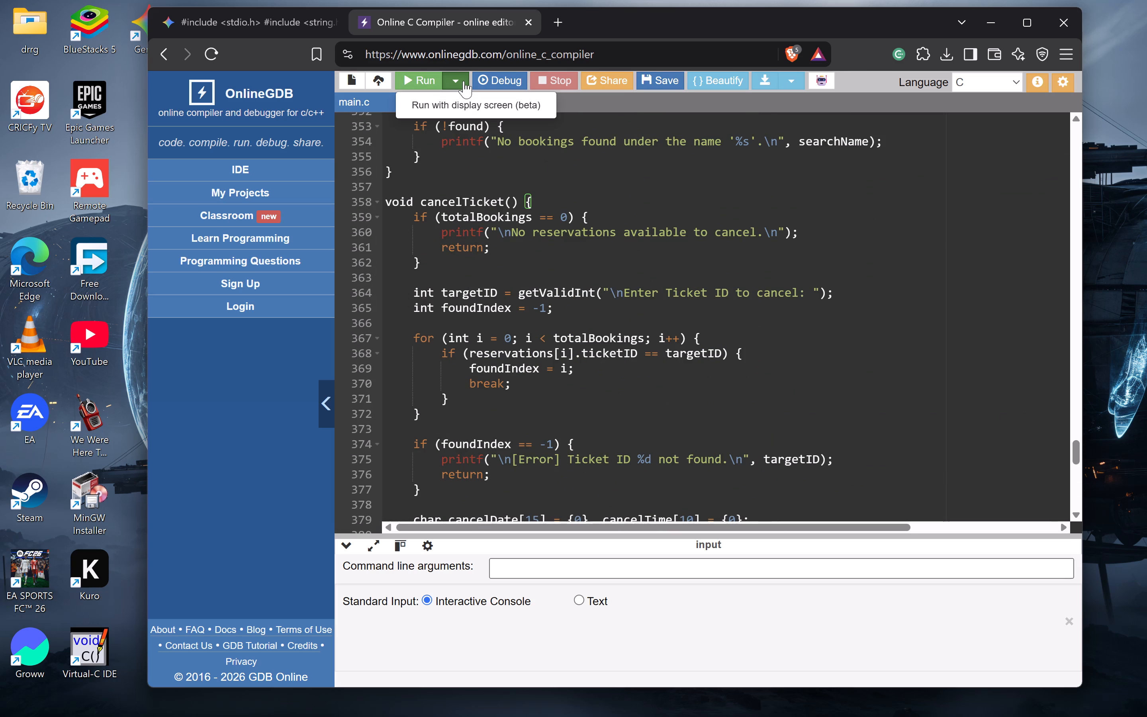
pyautogui.click(464, 80)
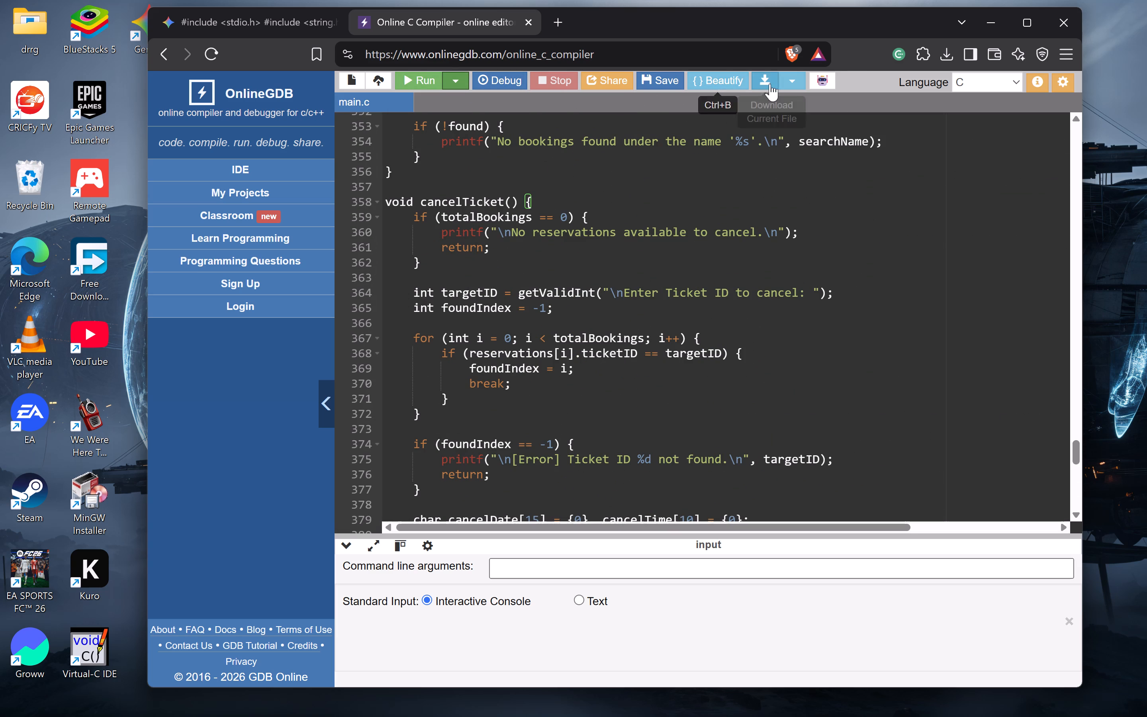
pyautogui.click(797, 81)
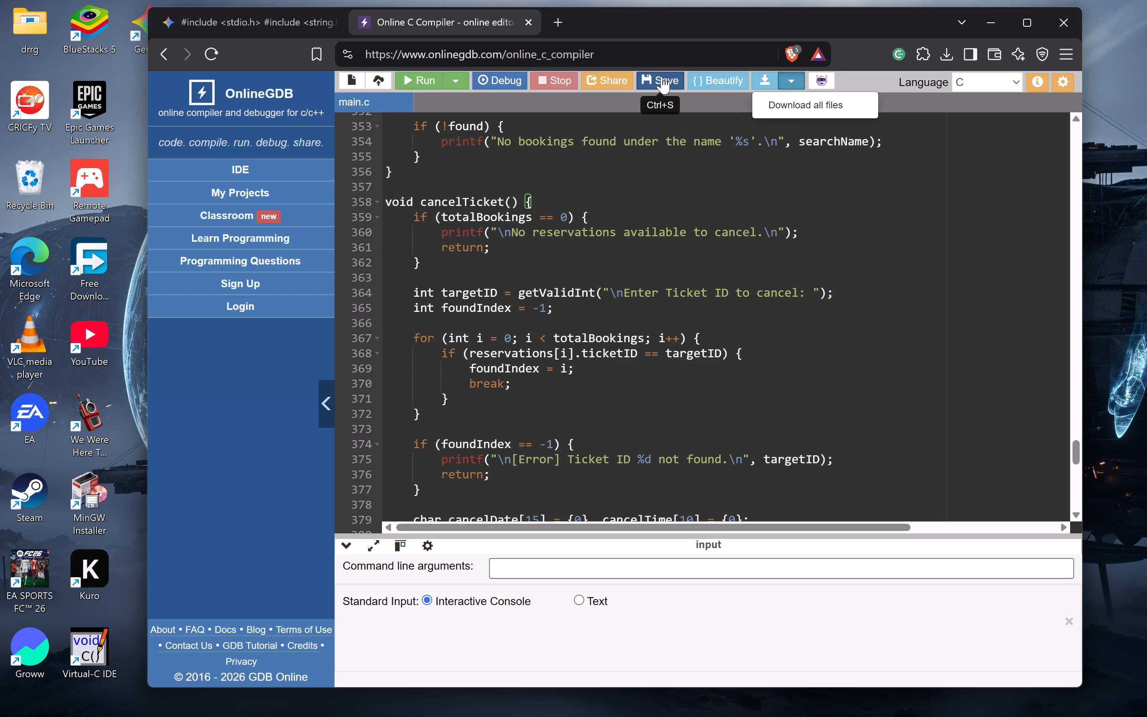
pyautogui.click(958, 108)
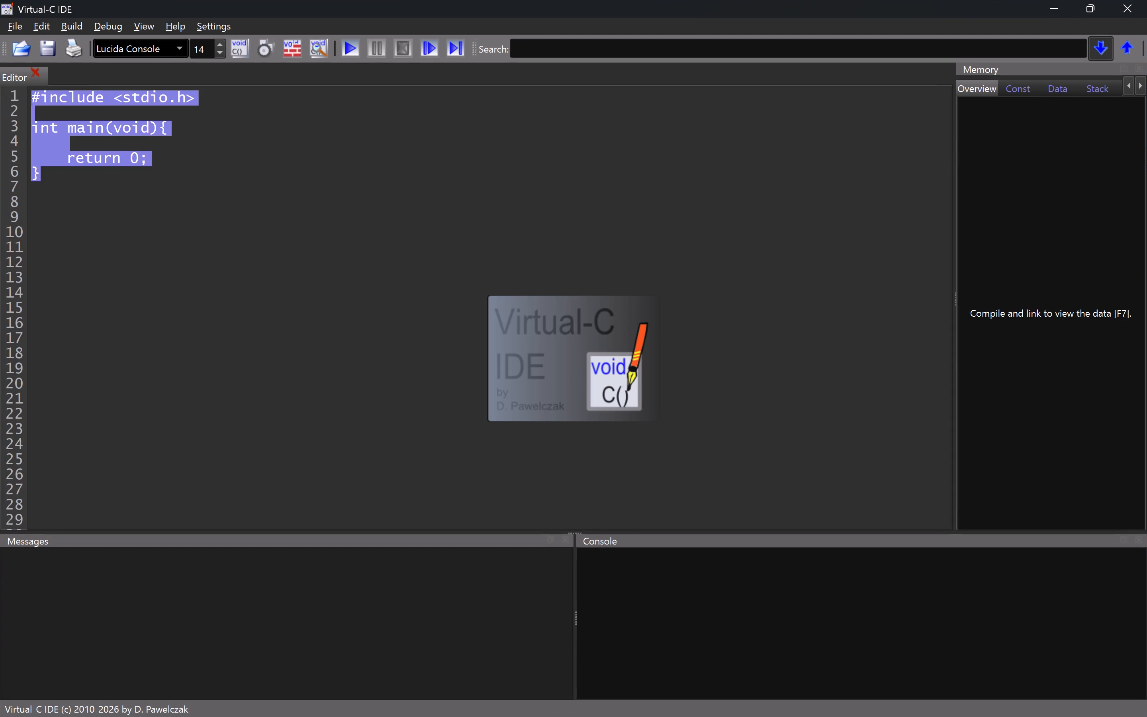
pyautogui.moveTo(0, 102); pyautogui.dragTo(0, 95)
pyautogui.press('BackSpace')
# Open rail.c from the P&PS PBL folder on drive D, discarding the changes to tmp0.c.
pyautogui.click(19, 24)
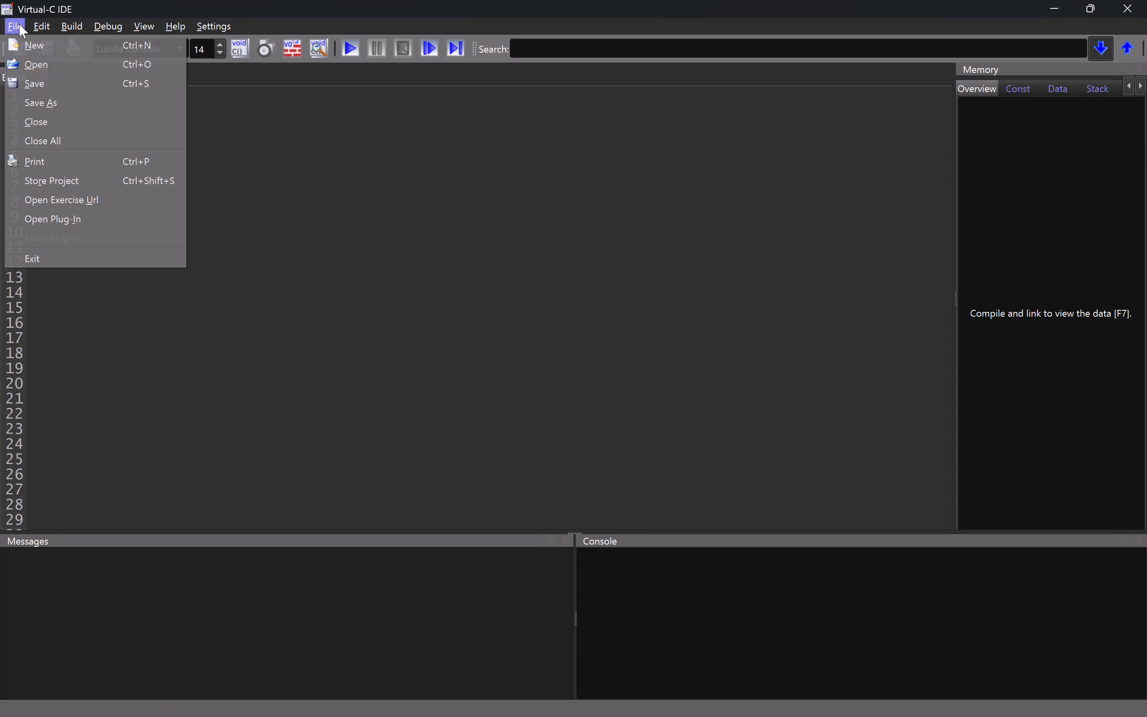
pyautogui.click(49, 64)
pyautogui.scroll(-2, 127, 193)
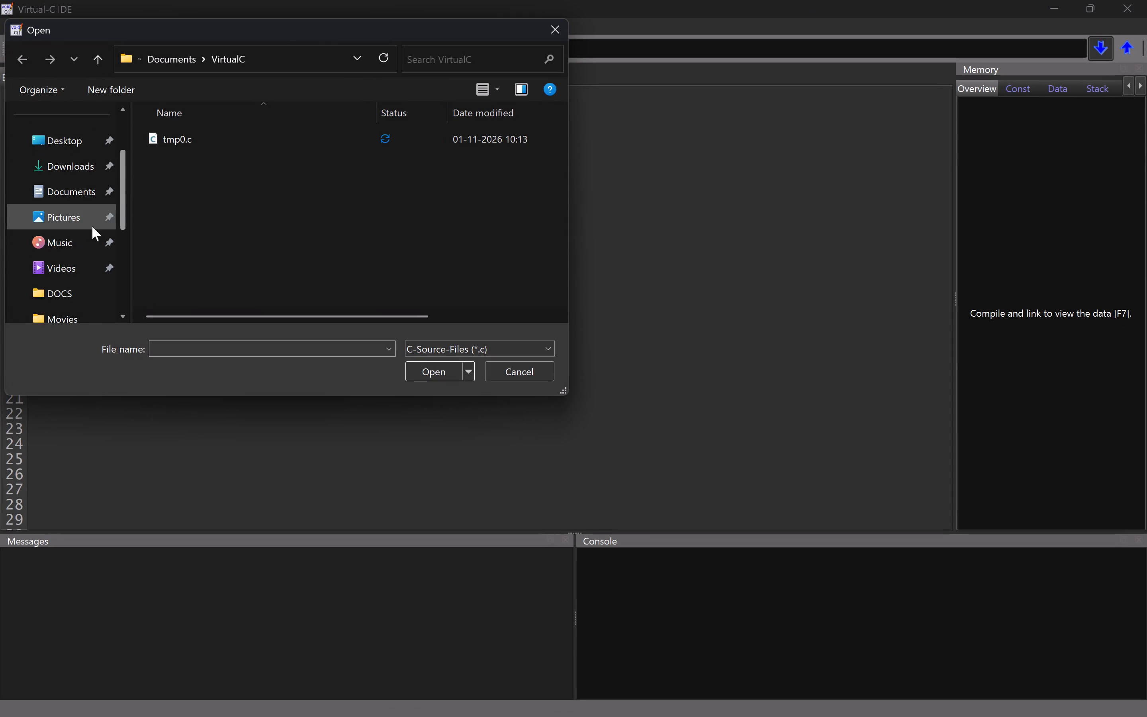
pyautogui.click(101, 258)
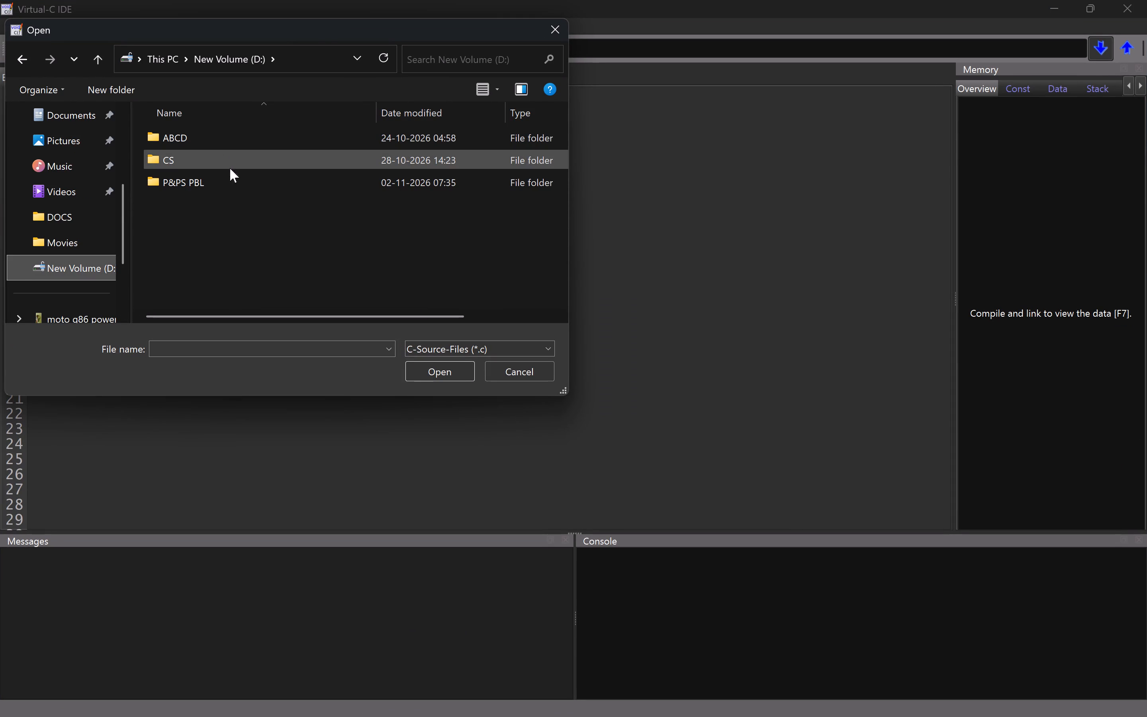
pyautogui.doubleClick(234, 176)
pyautogui.click(232, 130)
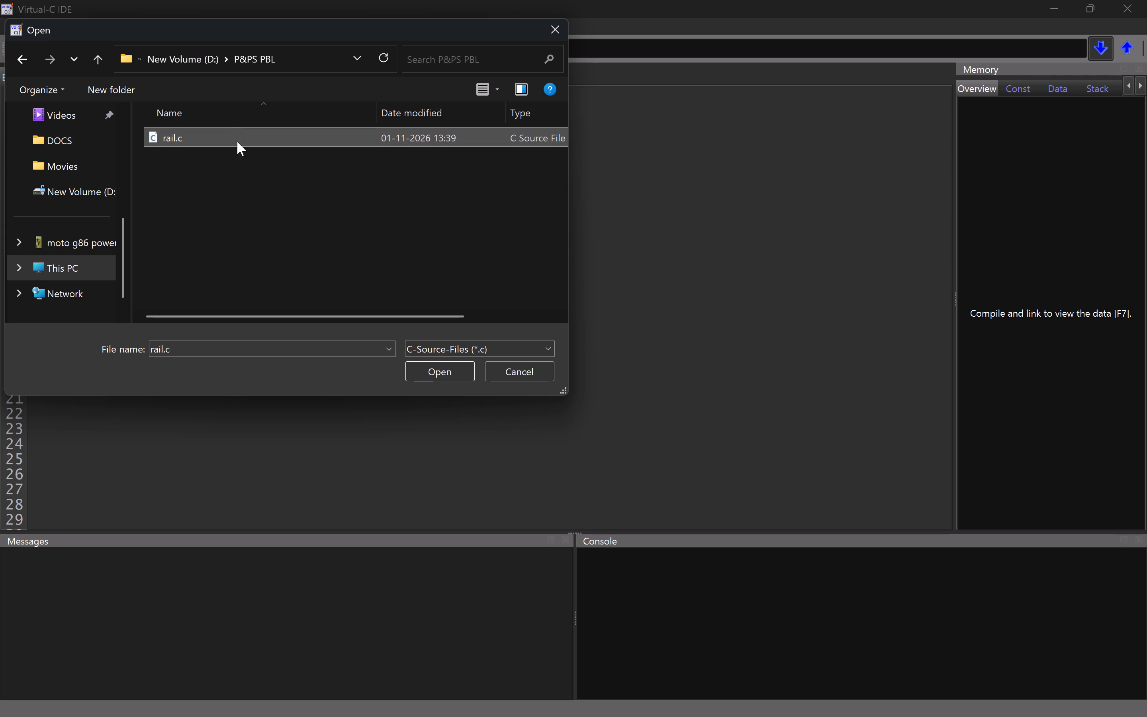
pyautogui.click(423, 371)
pyautogui.doubleClick(583, 362)
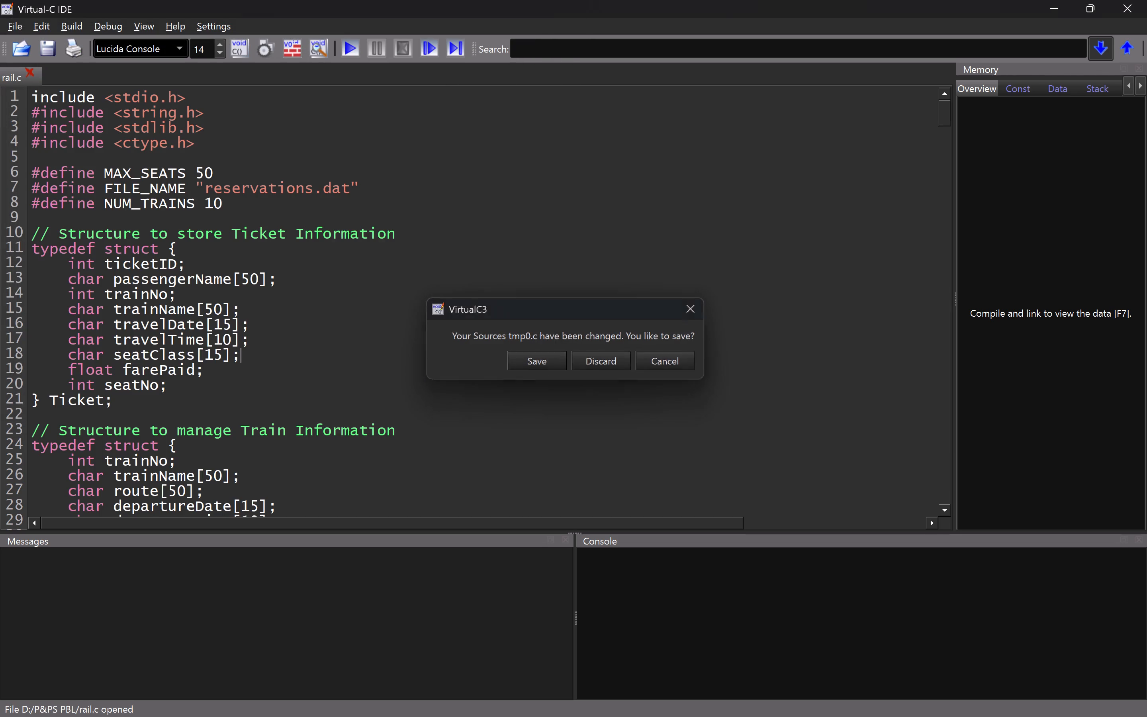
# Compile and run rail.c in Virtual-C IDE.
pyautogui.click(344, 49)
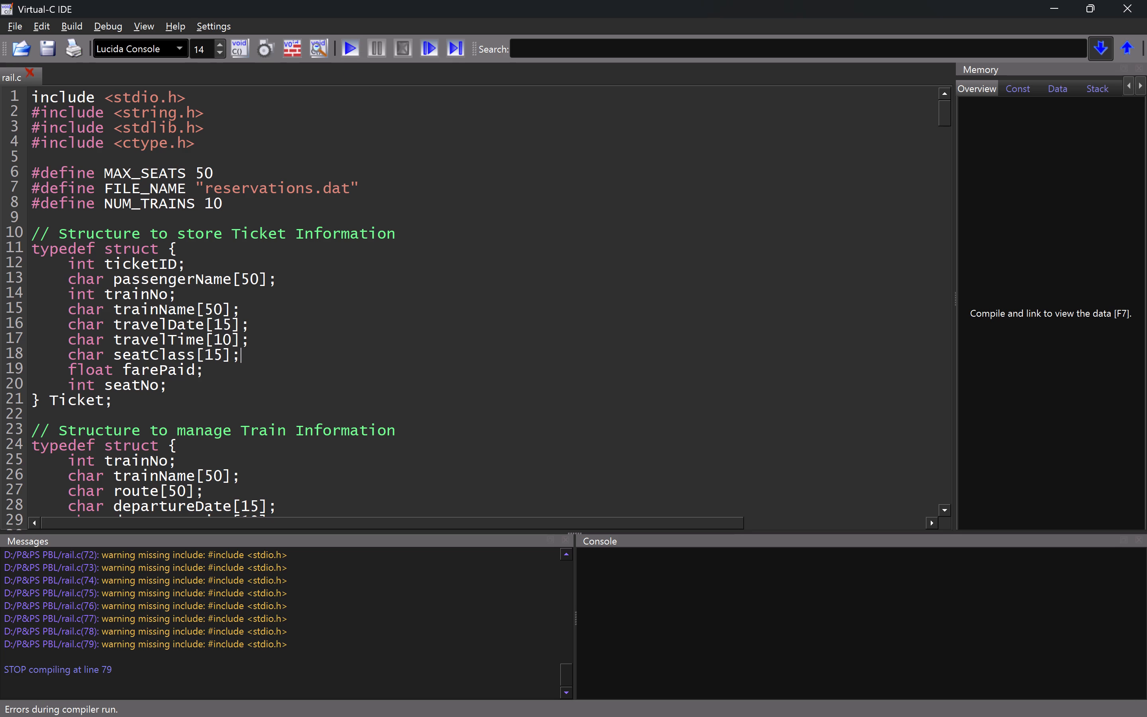
# Look through the rail.c source from the train array to the ticket cancellation code and back to the first line.
pyautogui.scroll(-12, 502, 392)
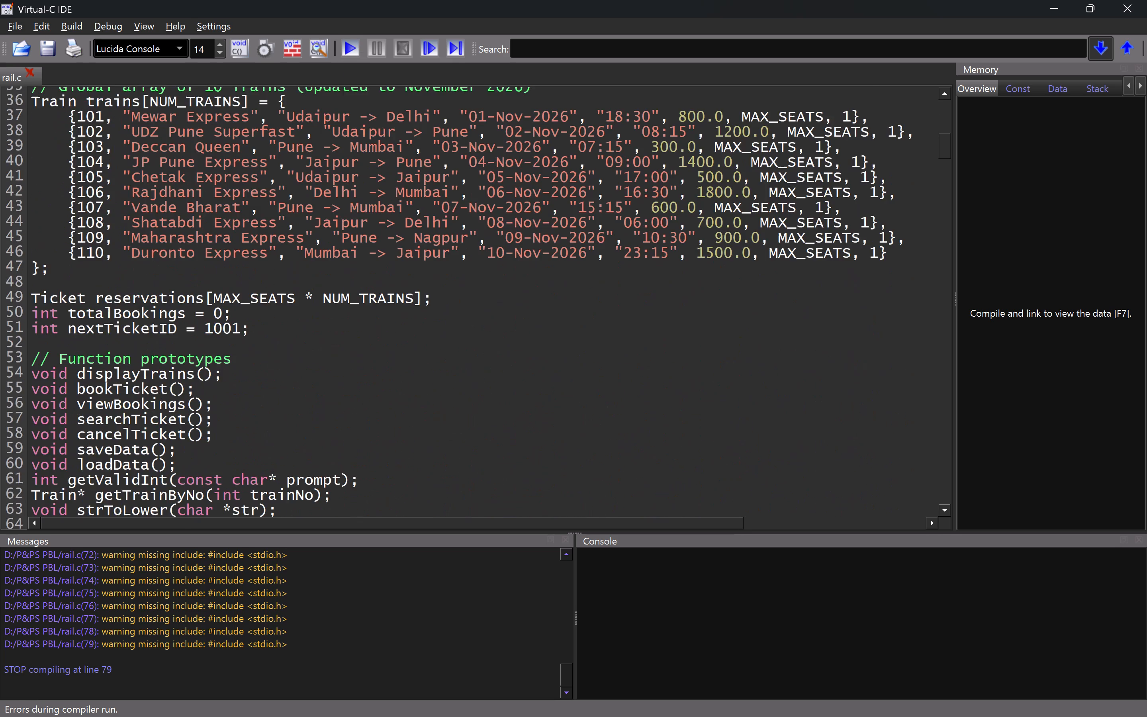
pyautogui.scroll(-7, 502, 392)
pyautogui.scroll(-20, 502, 392)
pyautogui.scroll(-20, 502, 392)
pyautogui.scroll(1, 502, 392)
pyautogui.scroll(-20, 502, 392)
pyautogui.scroll(-20, 502, 392)
pyautogui.scroll(-6, 502, 392)
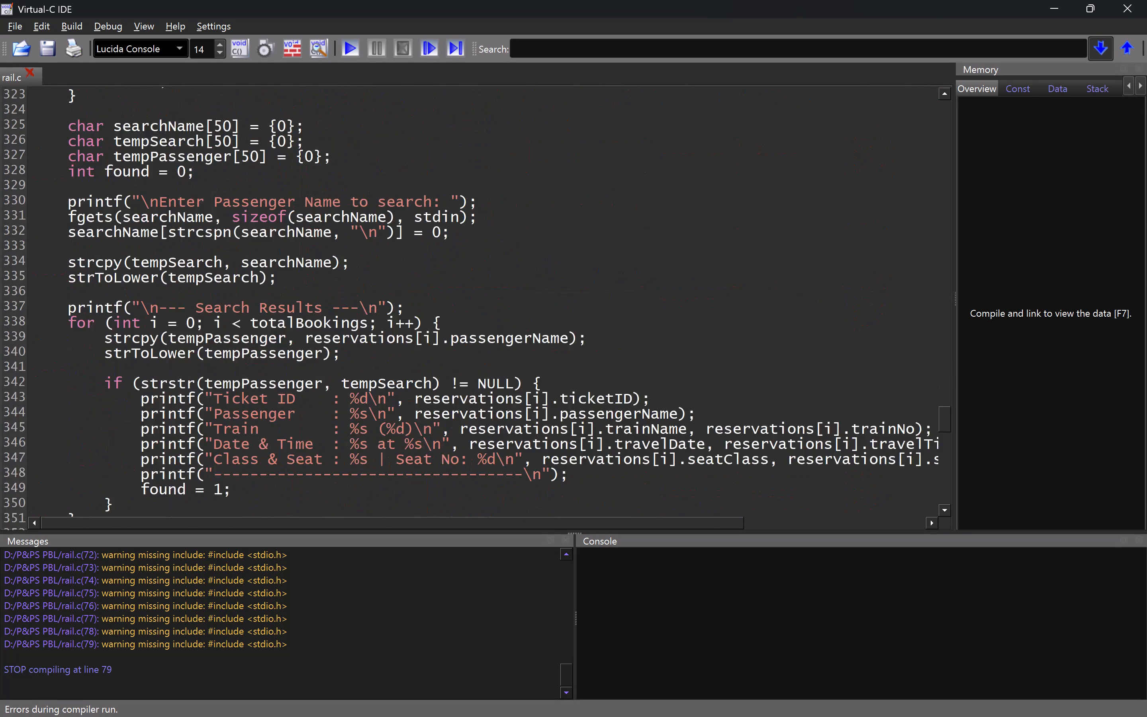
pyautogui.scroll(-15, 499, 396)
pyautogui.scroll(2, 499, 398)
pyautogui.scroll(-20, 498, 398)
pyautogui.scroll(-8, 498, 398)
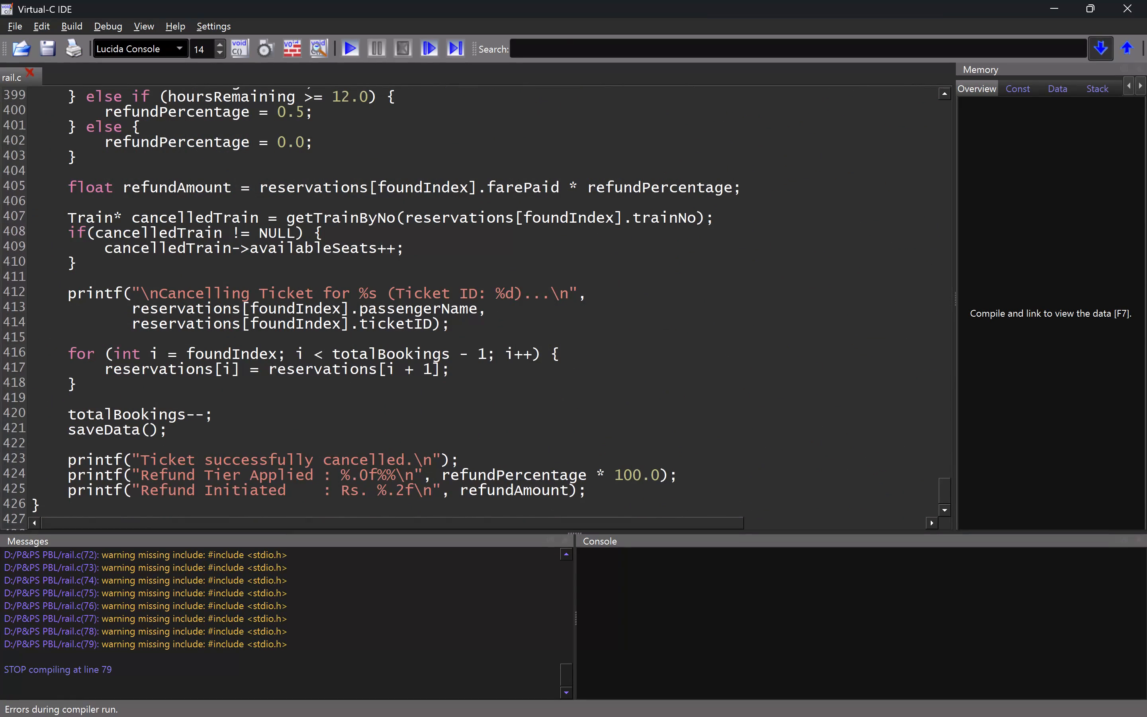
pyautogui.scroll(5, 683, 493)
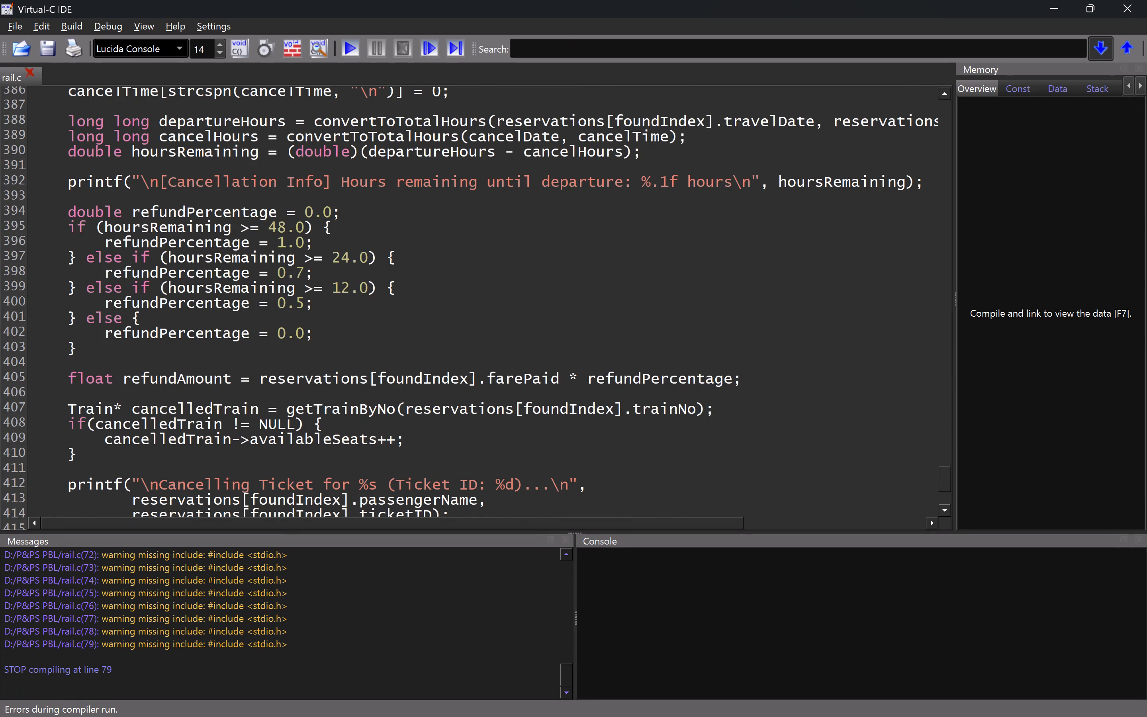
pyautogui.middleClick(880, 441)
pyautogui.moveTo(749, 392); pyautogui.dragTo(744, 367, button='middle')
pyautogui.scroll(3, 747, 384)
pyautogui.moveTo(948, 461); pyautogui.dragTo(924, 208)
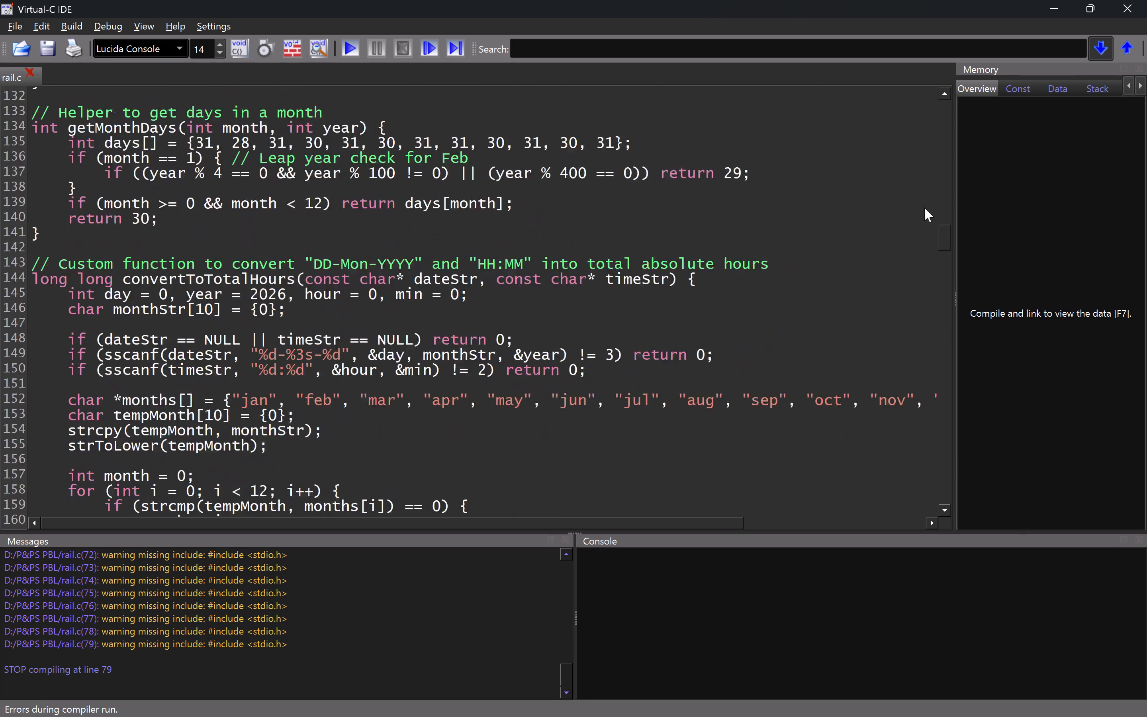
pyautogui.moveTo(924, 208); pyautogui.dragTo(905, 68)
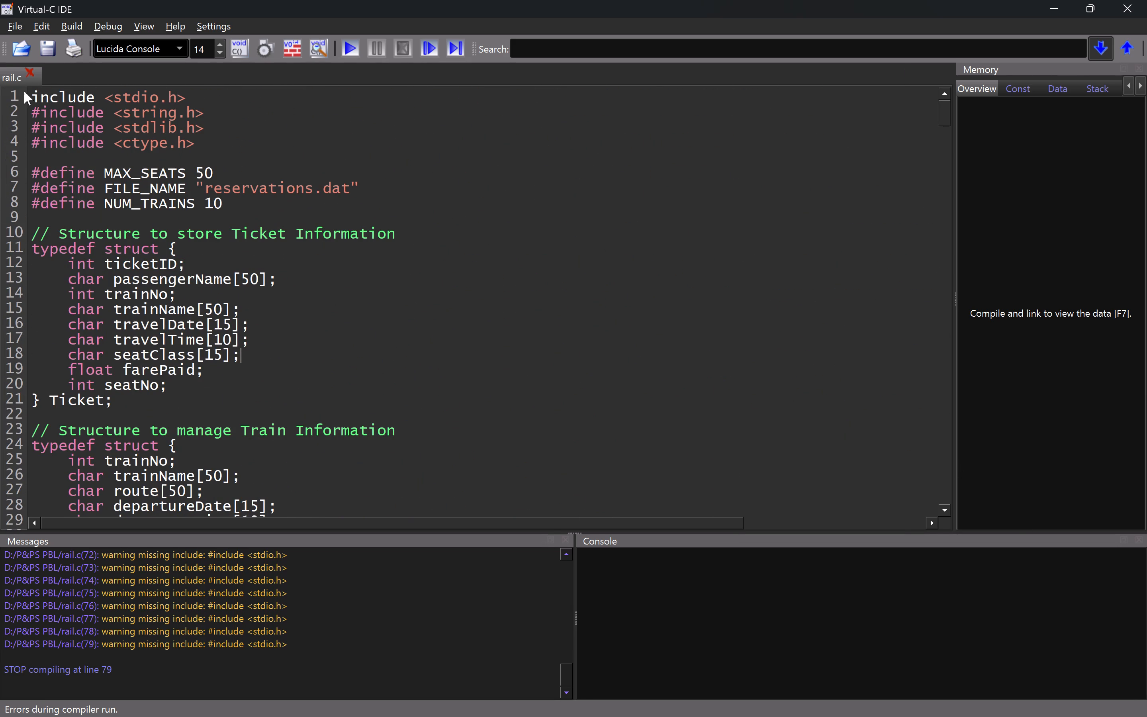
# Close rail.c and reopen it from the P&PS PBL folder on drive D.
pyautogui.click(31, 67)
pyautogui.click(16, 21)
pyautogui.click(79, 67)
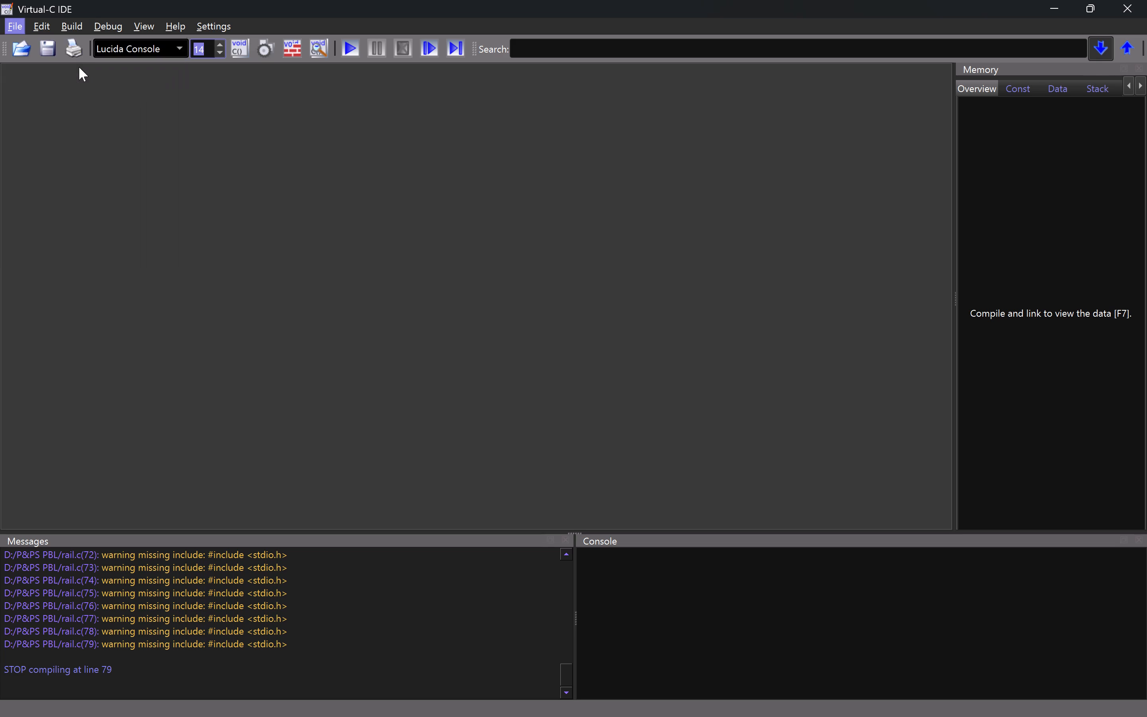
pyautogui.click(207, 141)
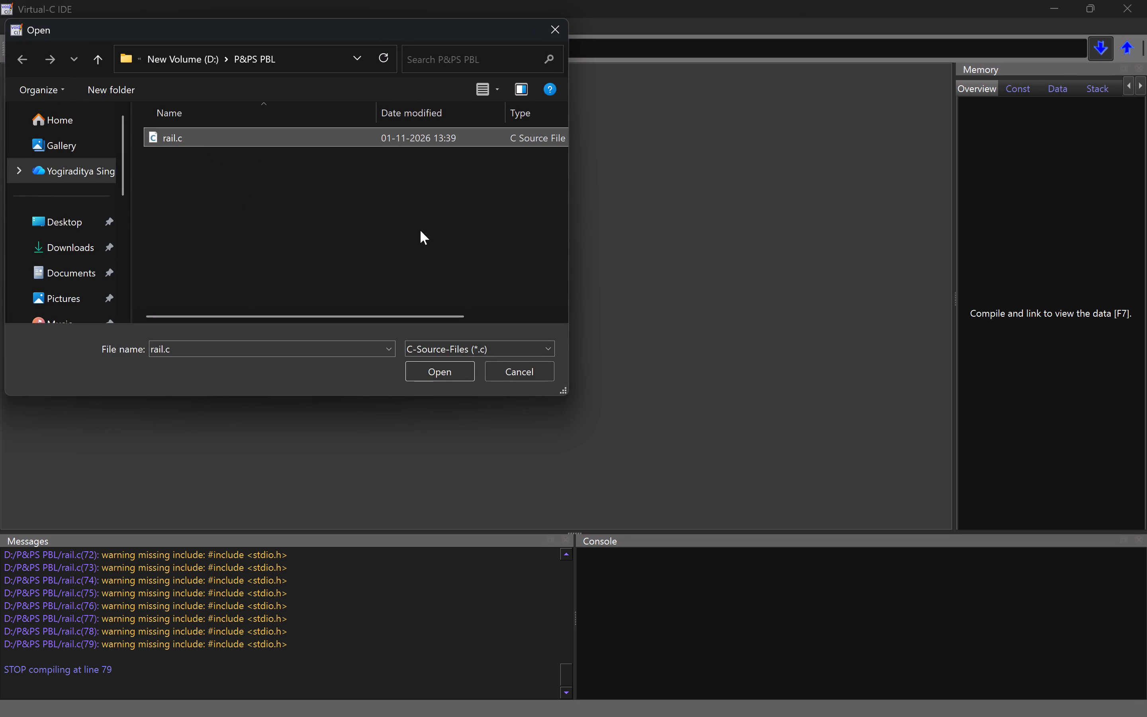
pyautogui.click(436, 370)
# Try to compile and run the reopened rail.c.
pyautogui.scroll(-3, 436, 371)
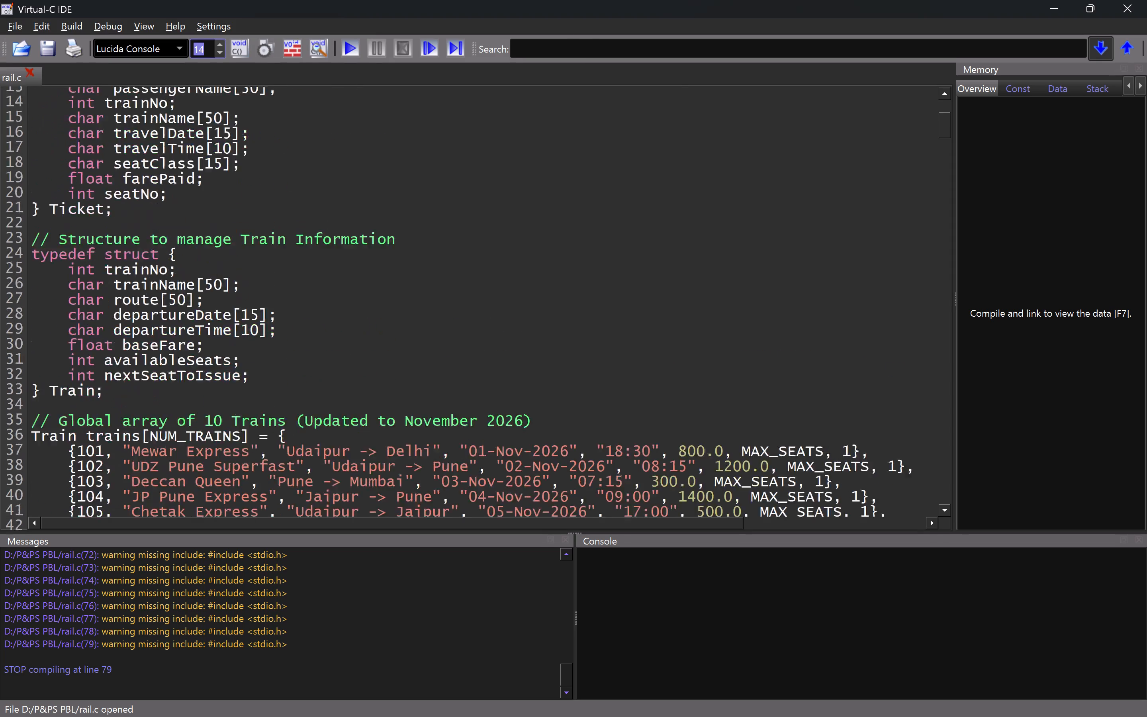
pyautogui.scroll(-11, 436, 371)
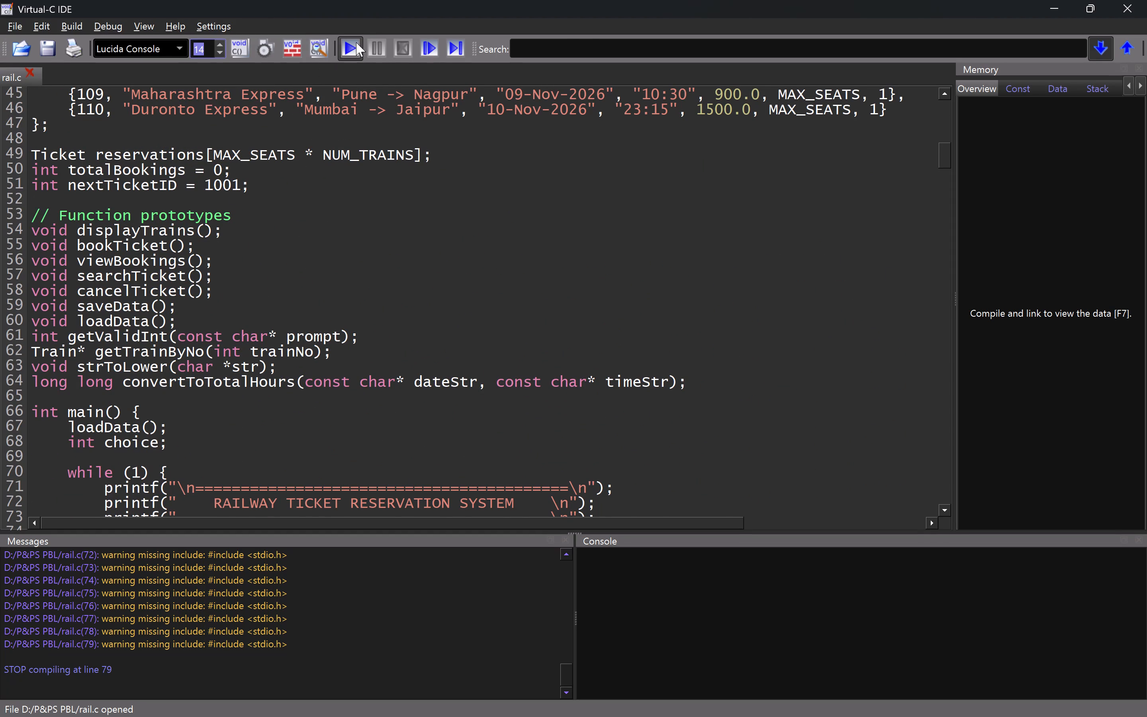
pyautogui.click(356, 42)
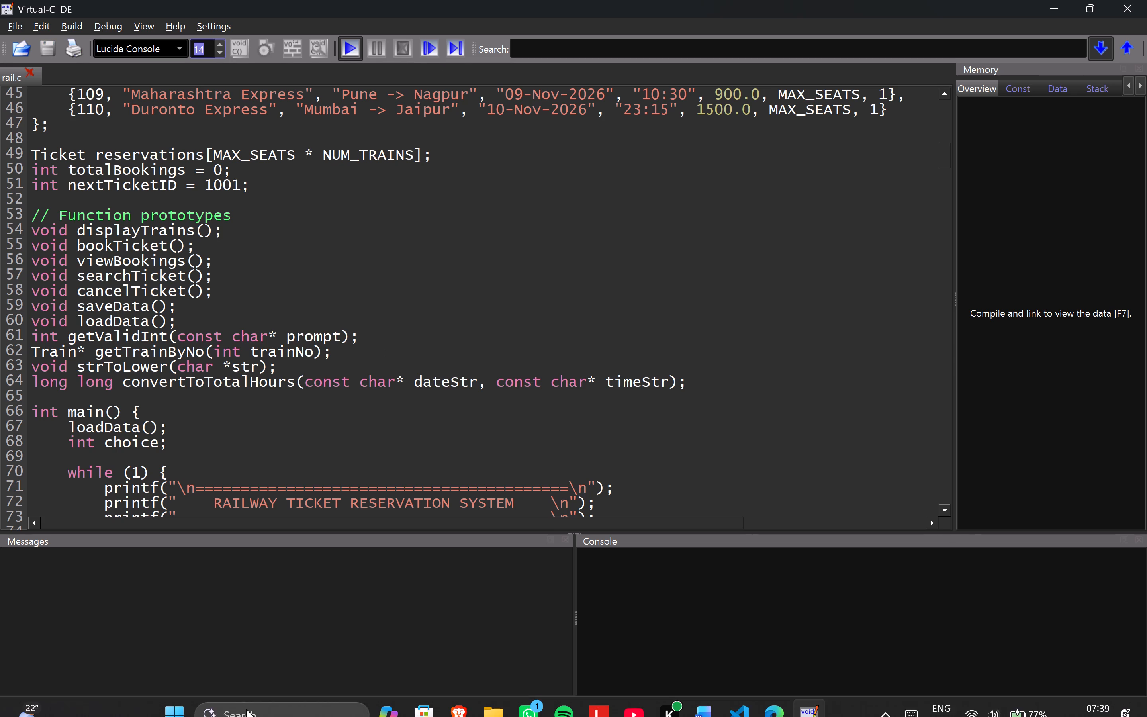
# Bring up Task Manager and relaunch Virtual-C IDE from the desktop.
pyautogui.hotkey('ctrl', 'shift', 'Escape')
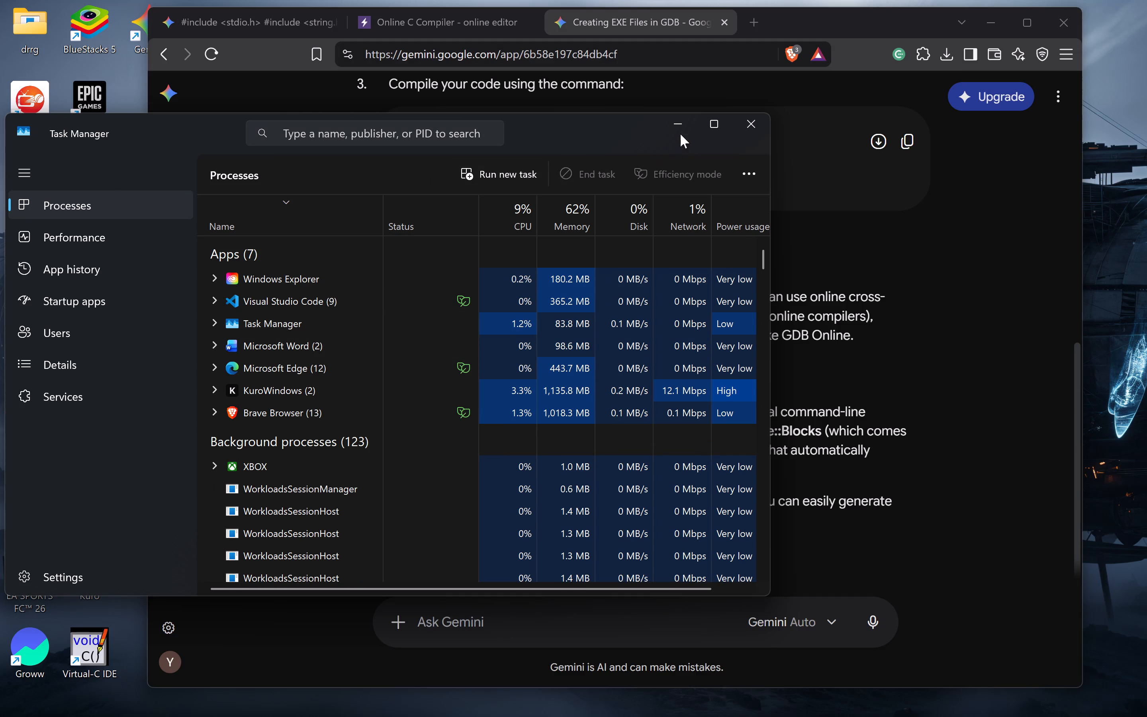
pyautogui.doubleClick(86, 644)
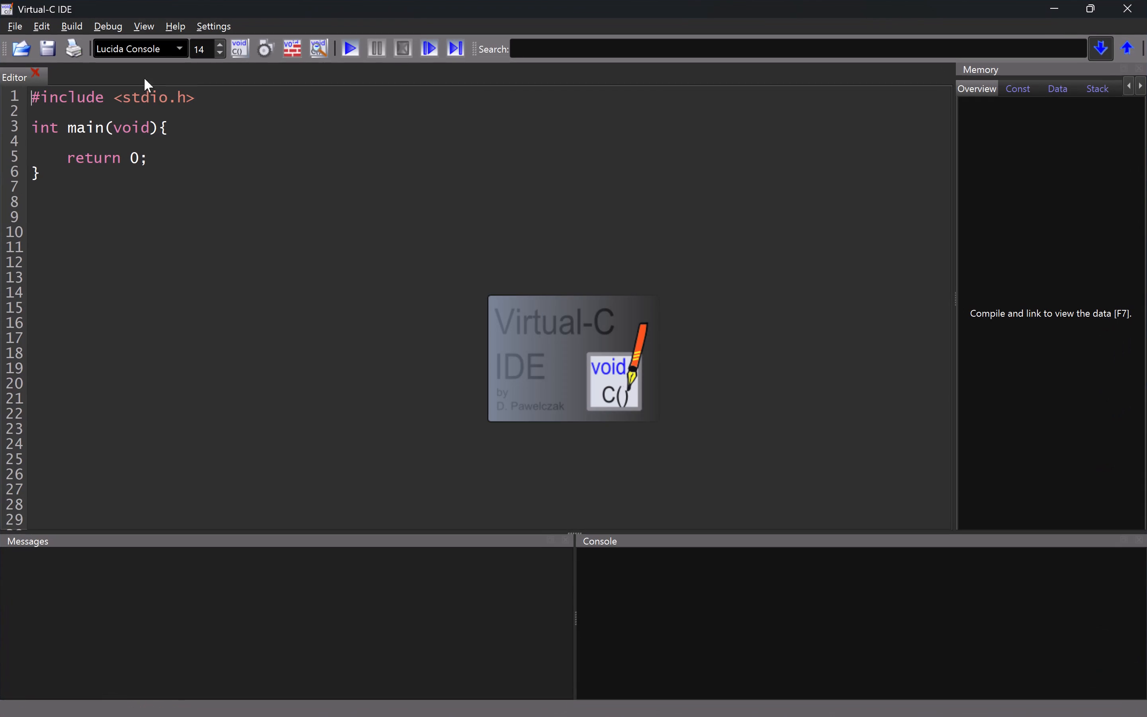
# Close the starter program and open rail.c from the P&PS PBL folder on New Volume (D:).
pyautogui.click(206, 223)
pyautogui.moveTo(206, 223); pyautogui.dragTo(0, 16)
pyautogui.click(35, 75)
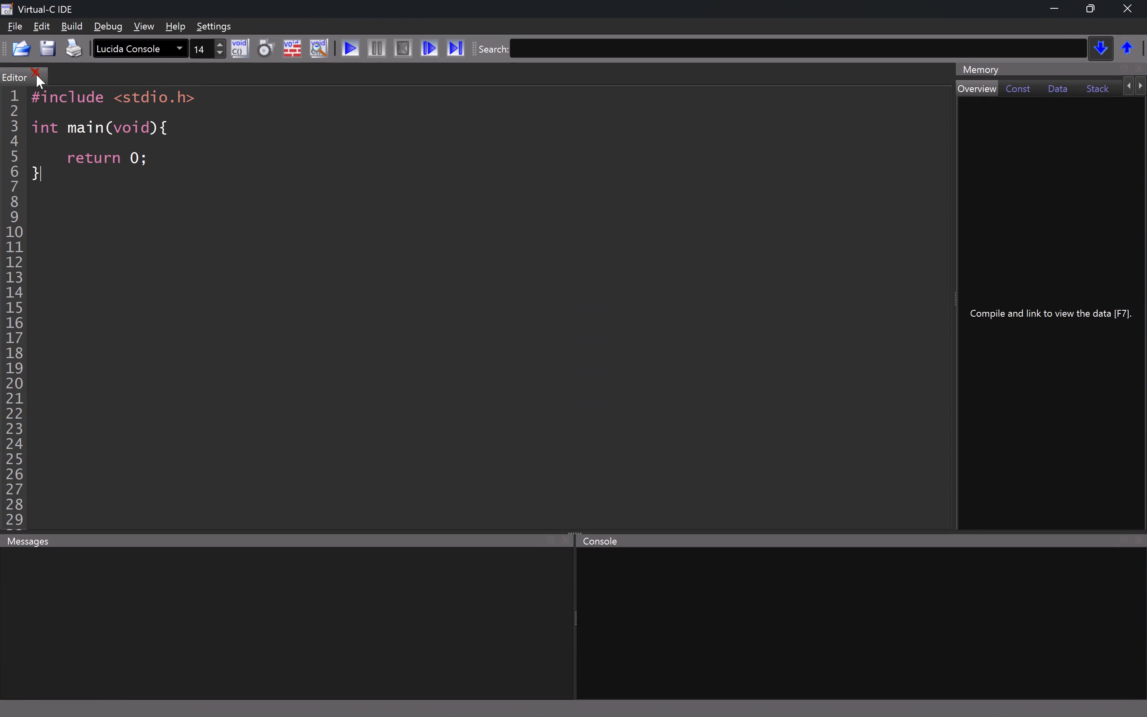
pyautogui.click(18, 40)
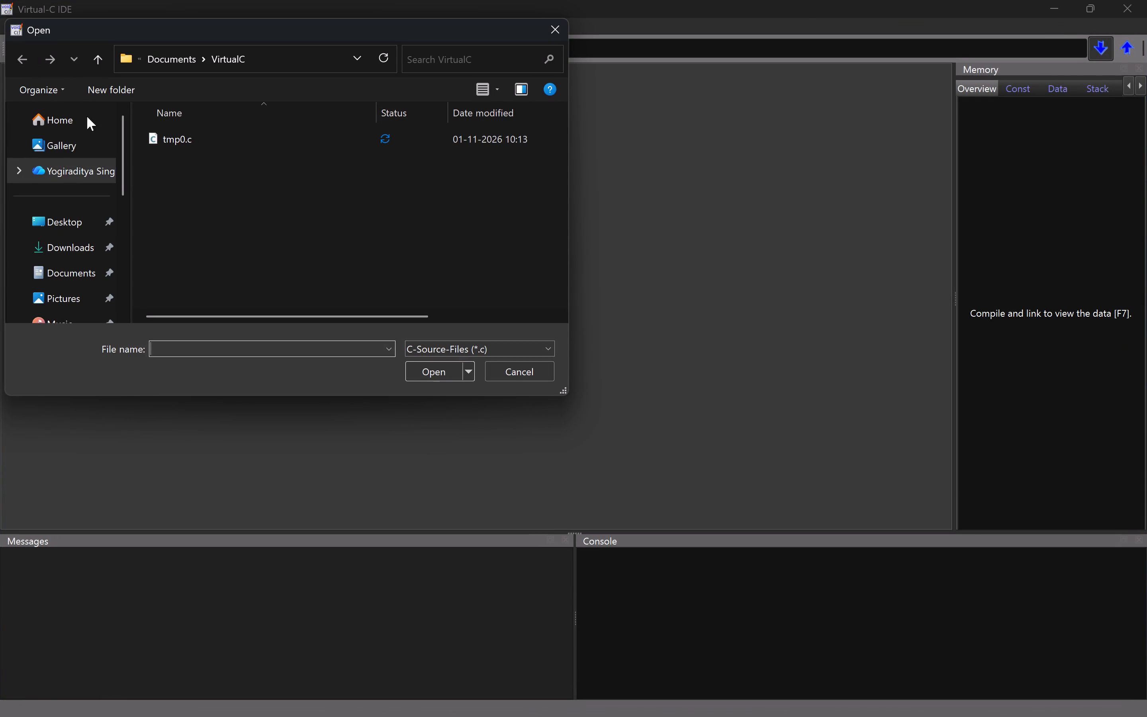
pyautogui.scroll(-3, 56, 260)
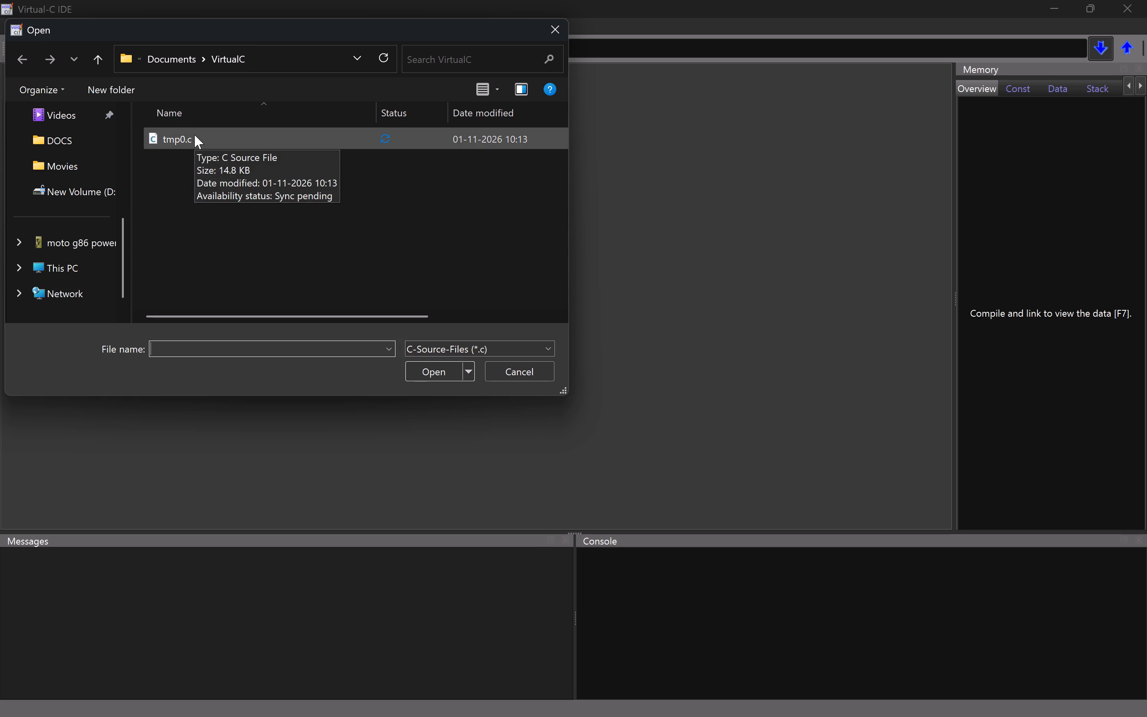
pyautogui.click(75, 180)
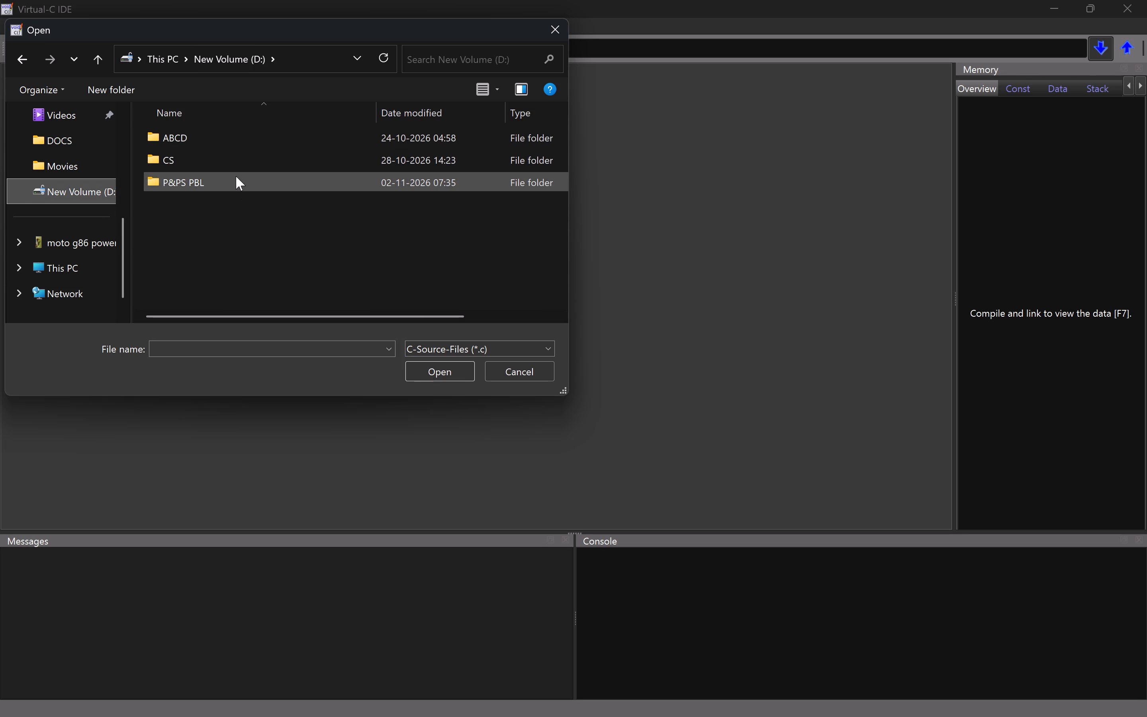
pyautogui.doubleClick(236, 176)
pyautogui.click(231, 141)
pyautogui.click(429, 374)
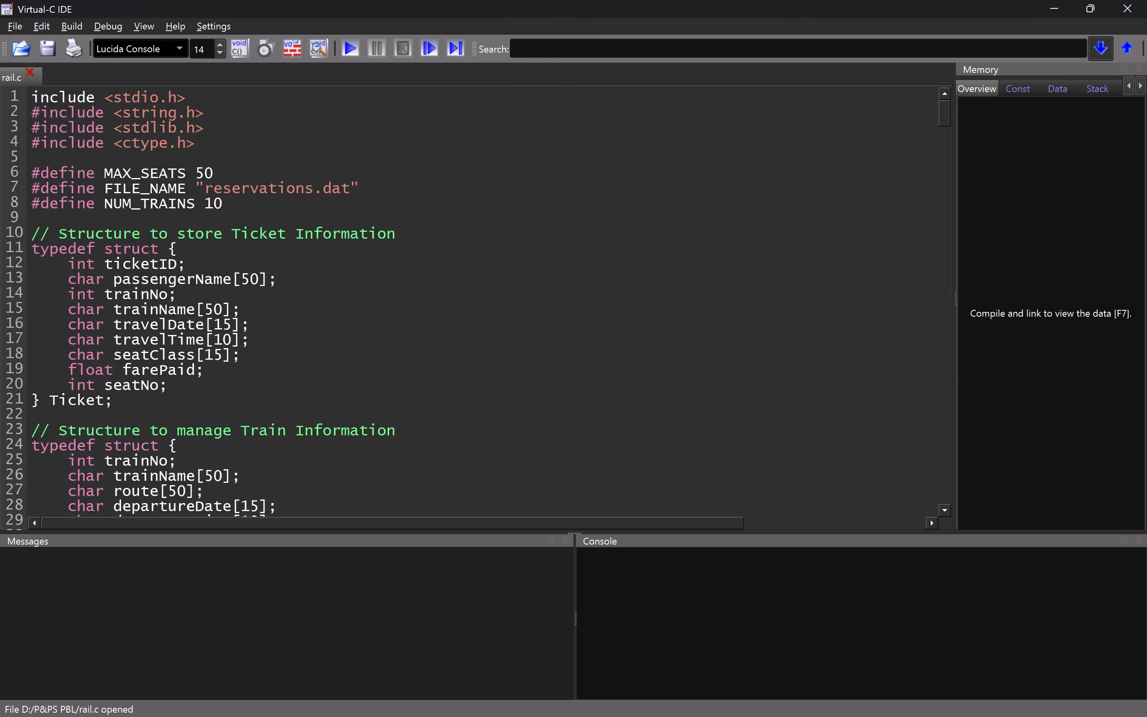
# Compile and run rail.c in the relaunched IDE.
pyautogui.scroll(-12, 393, 339)
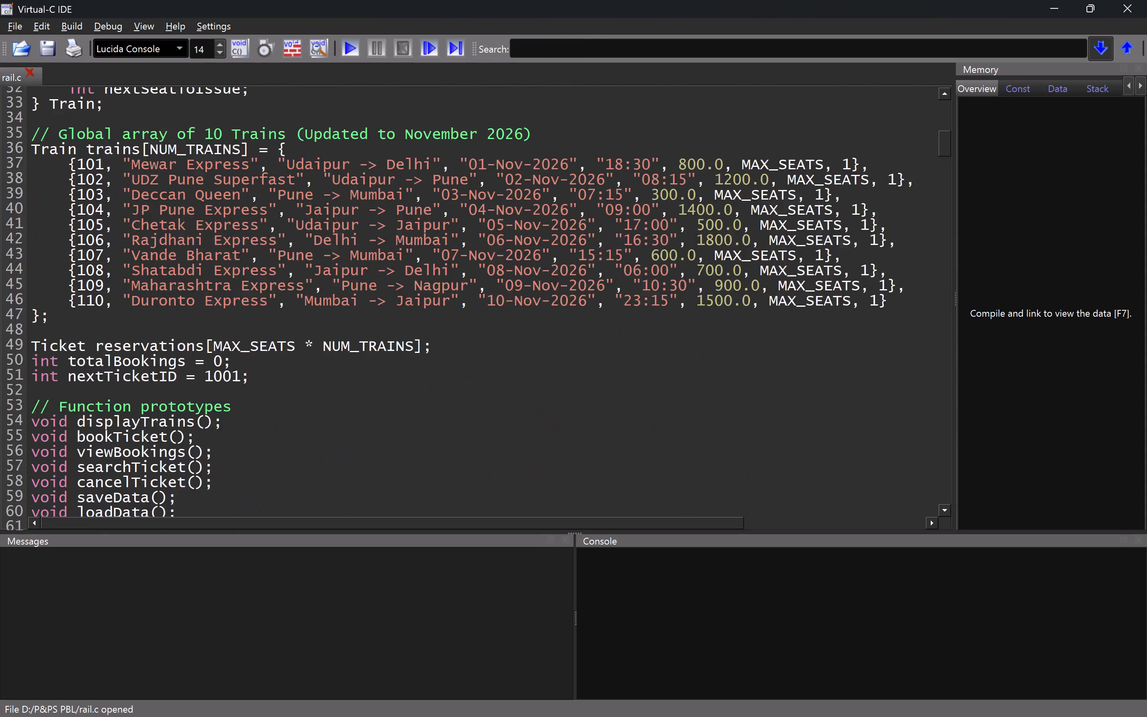
pyautogui.scroll(-9, 310, 8)
pyautogui.click(342, 49)
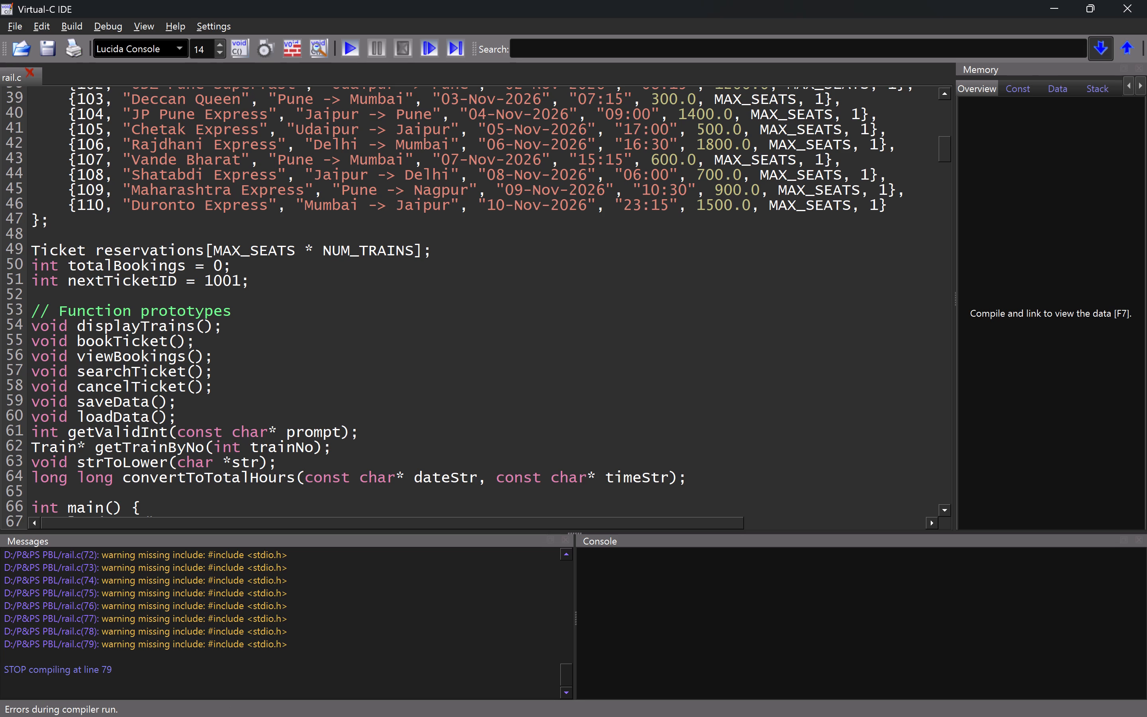
# Examine the rail.c code around the main menu and helper functions for the cause of the compile errors.
pyautogui.scroll(-6, 344, 491)
pyautogui.scroll(-15, 344, 489)
pyautogui.scroll(-13, 344, 489)
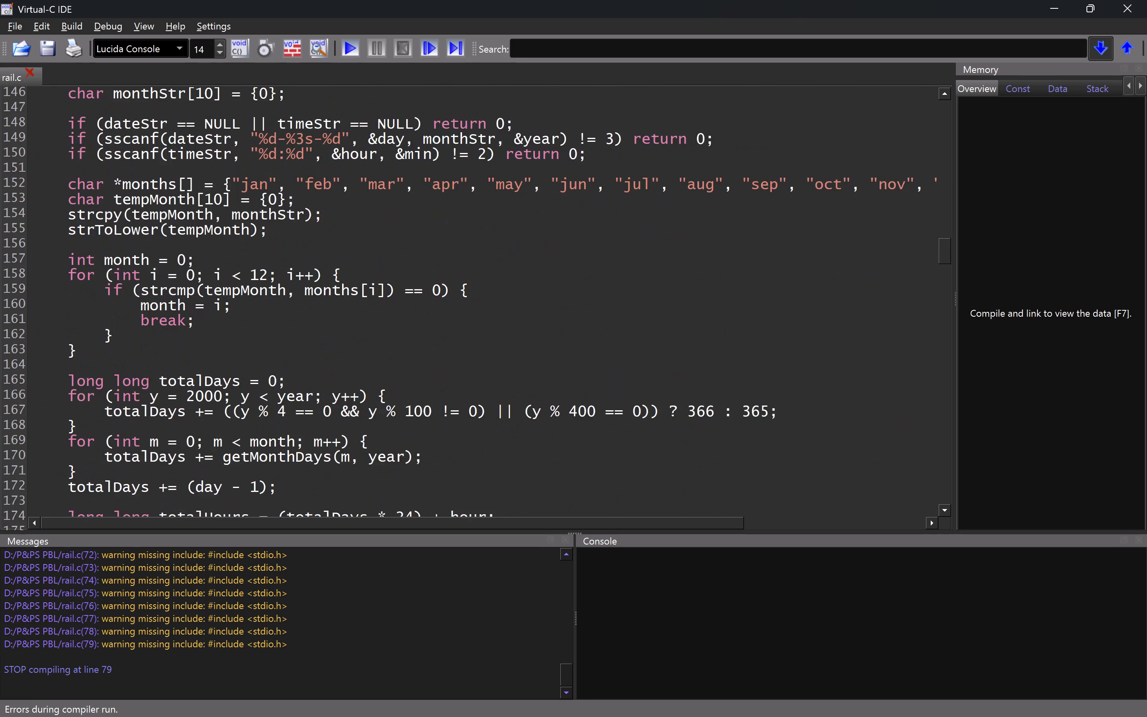
pyautogui.scroll(-10, 344, 489)
pyautogui.scroll(20, 344, 489)
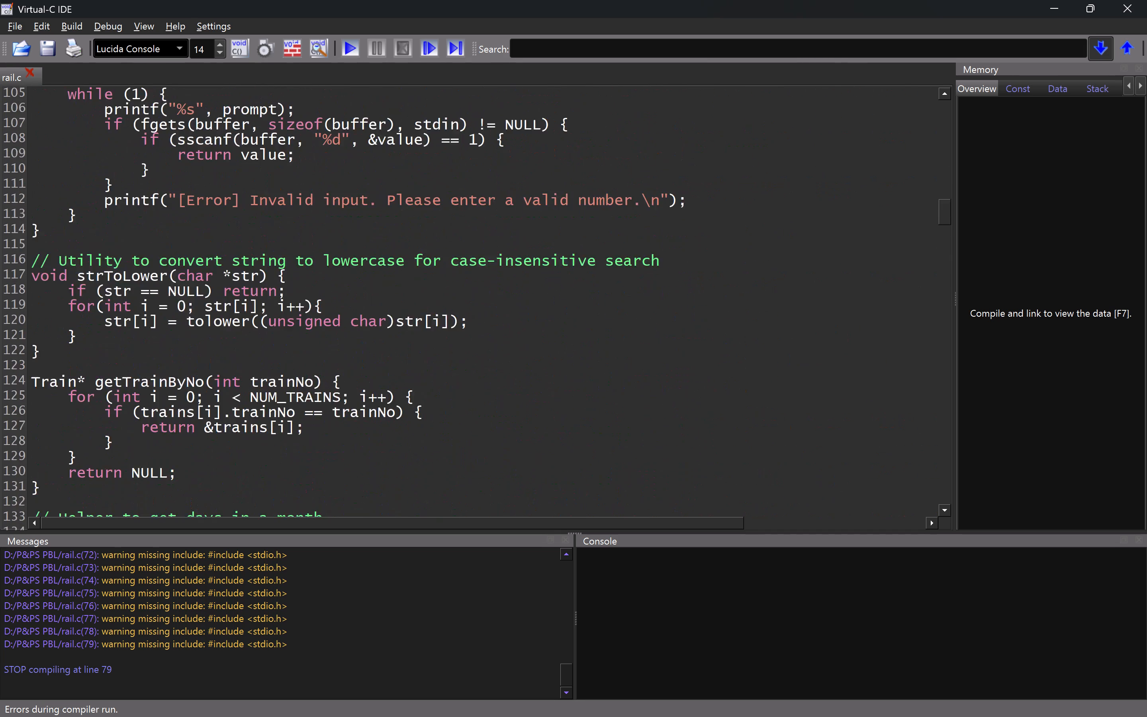
pyautogui.scroll(14, 344, 490)
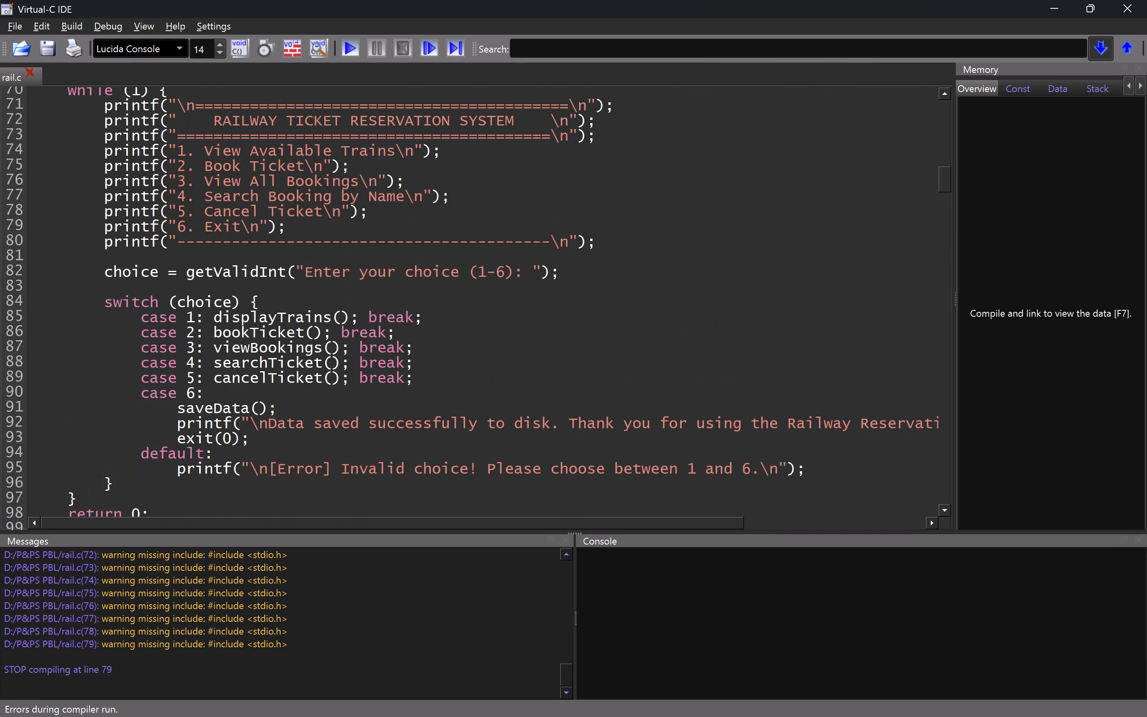
# Close the rail.c source file, leaving the IDE open.
pyautogui.scroll(-1, 344, 490)
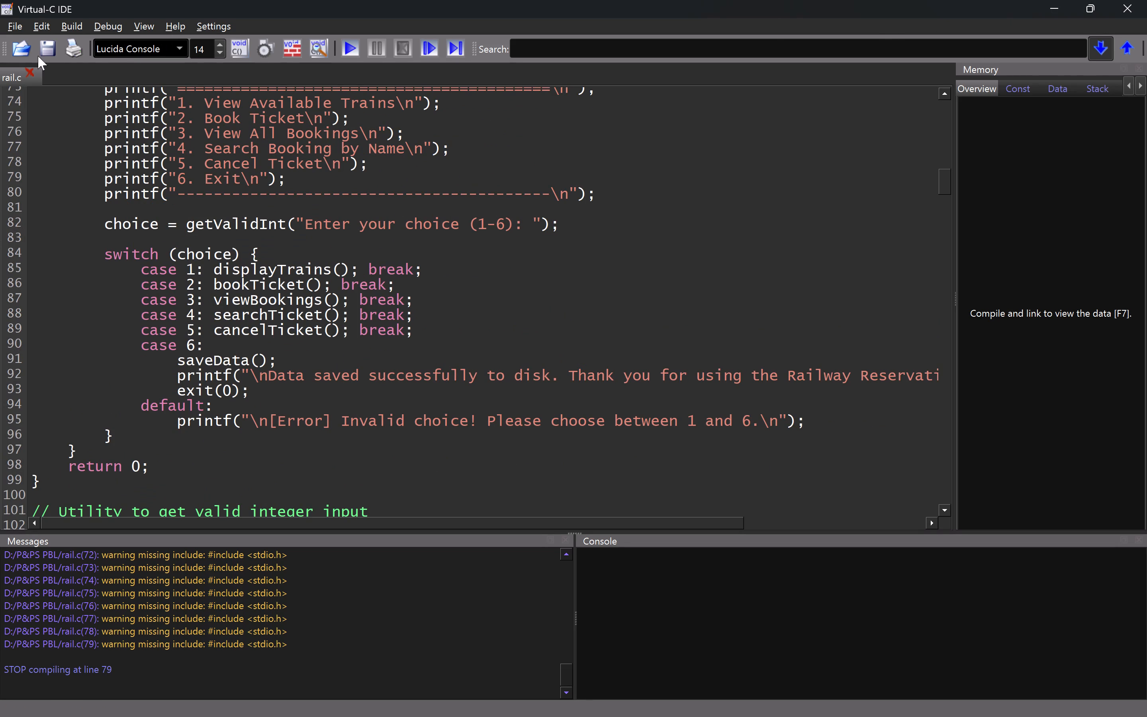
pyautogui.click(29, 72)
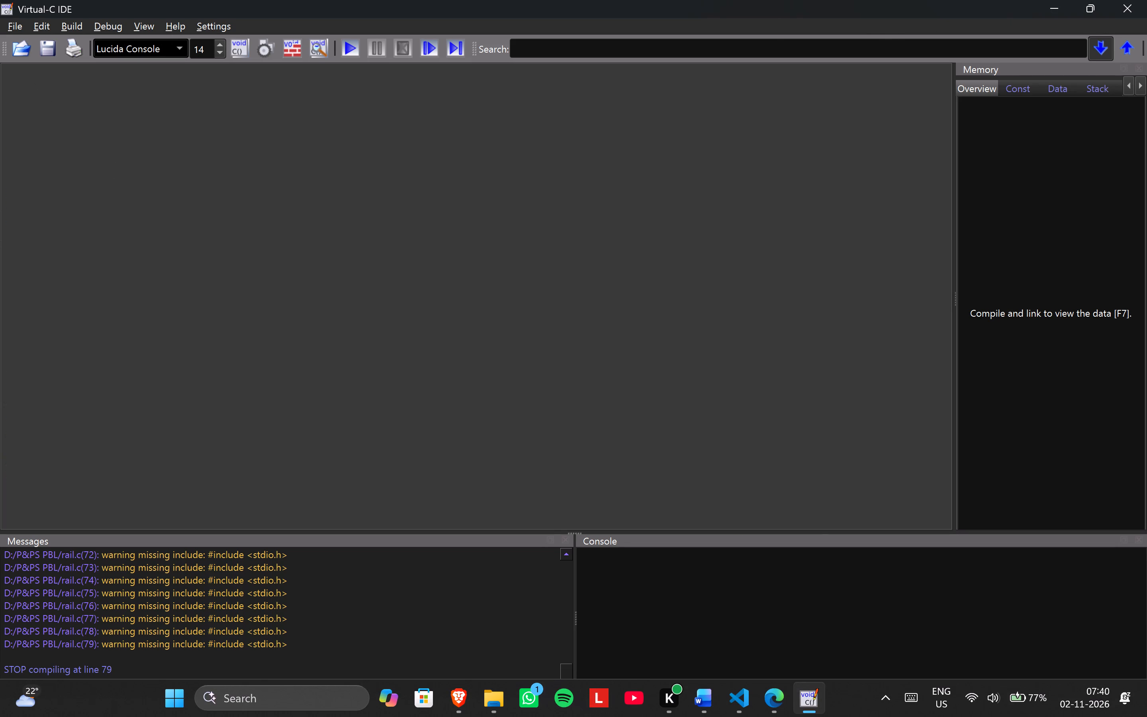
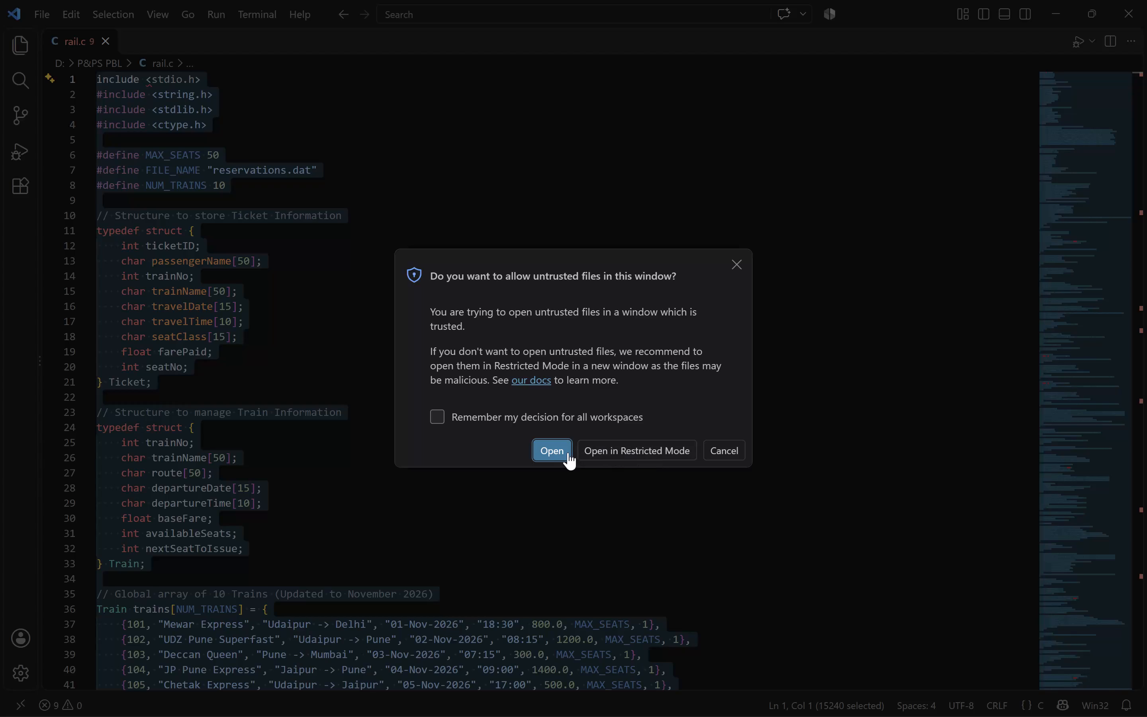
# Allow the untrusted copy of rail.c from the WhatsApp transfers folder to open in the current window.
pyautogui.click(552, 455)
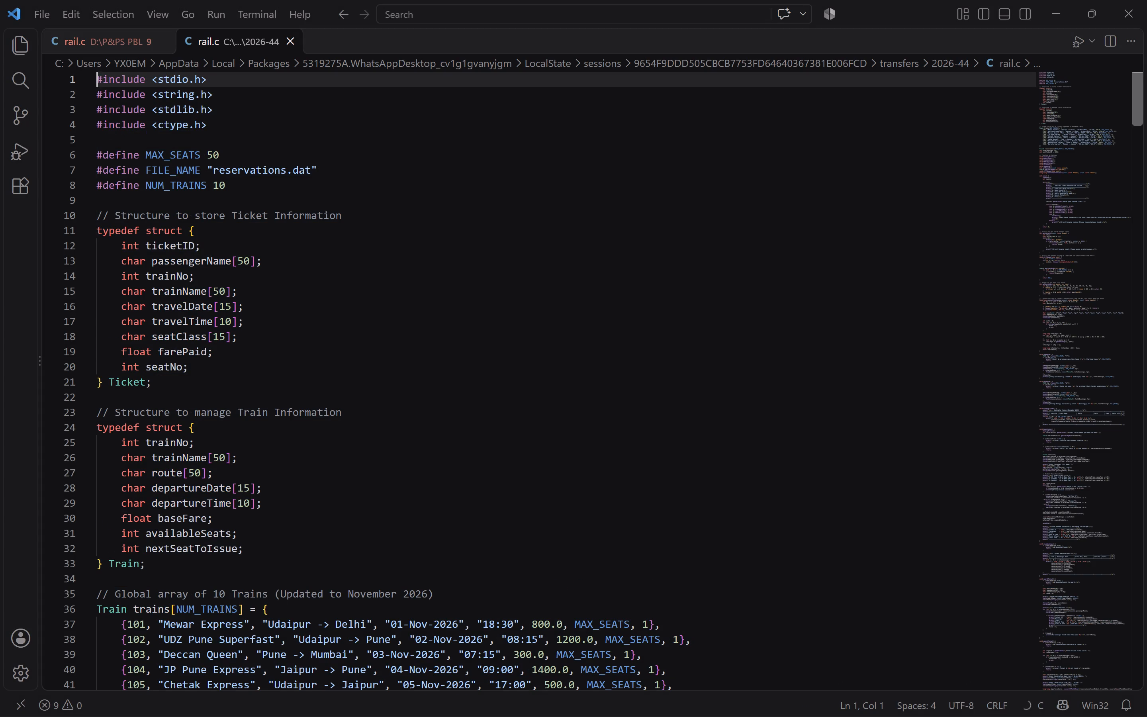
# Copy the entire source code of the WhatsApp rail.c file, from the first #include line through the end of cancelTicket().
pyautogui.scroll(-8, 469, 429)
pyautogui.scroll(-17, 469, 428)
pyautogui.scroll(7, 468, 428)
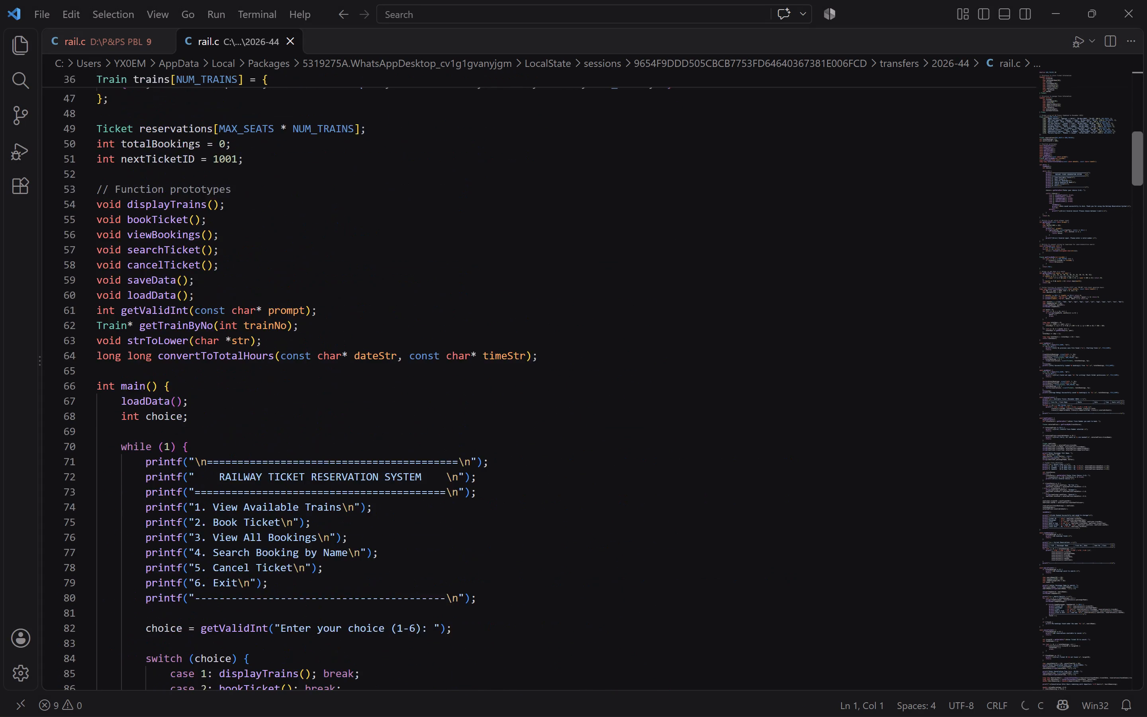
pyautogui.scroll(20, 468, 428)
pyautogui.scroll(8, 468, 428)
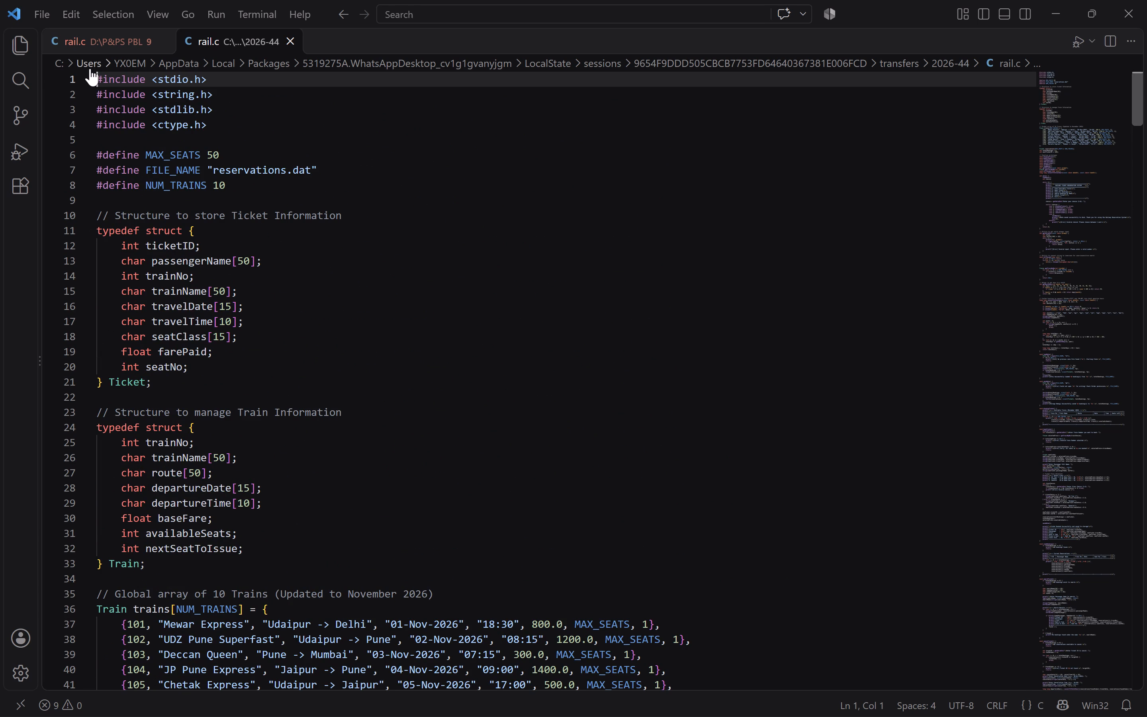
pyautogui.moveTo(97, 77); pyautogui.dragTo(410, 268)
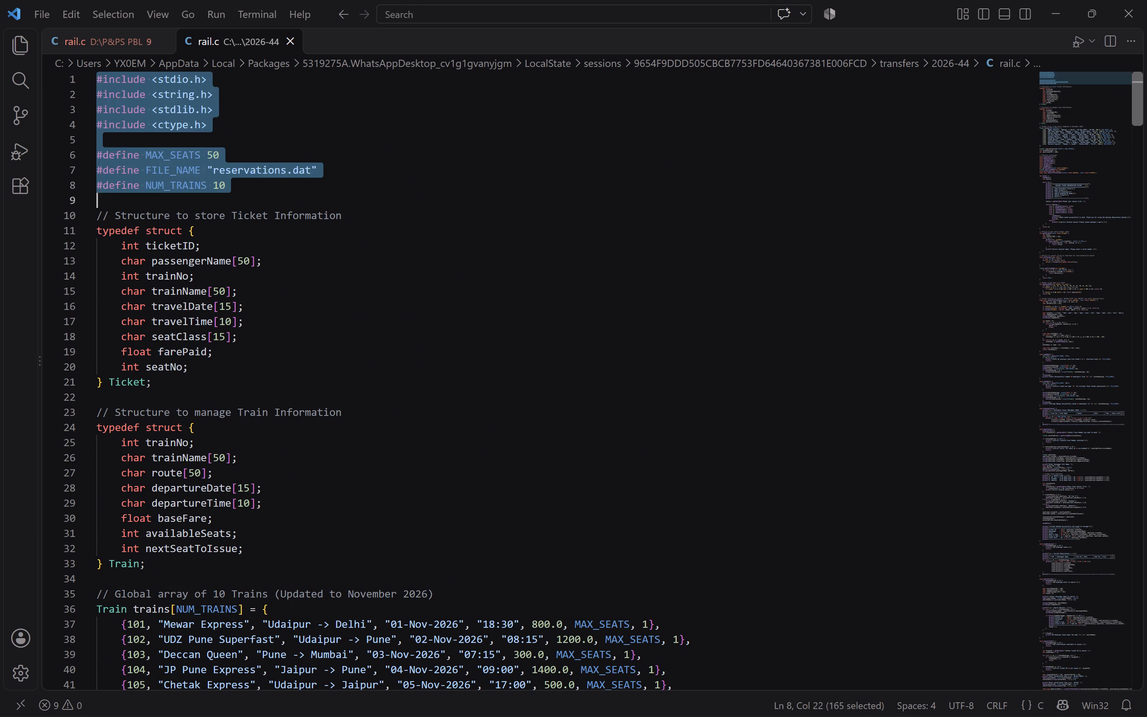
pyautogui.moveTo(410, 268); pyautogui.dragTo(738, 716)
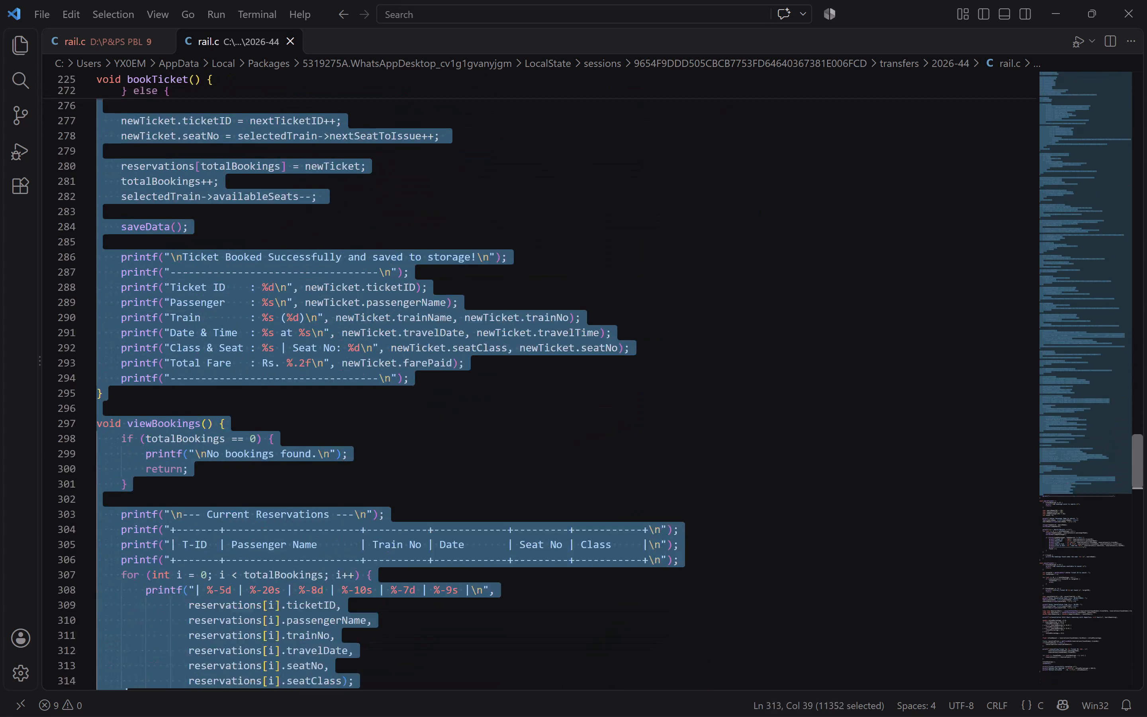
pyautogui.moveTo(738, 716); pyautogui.dragTo(541, 83)
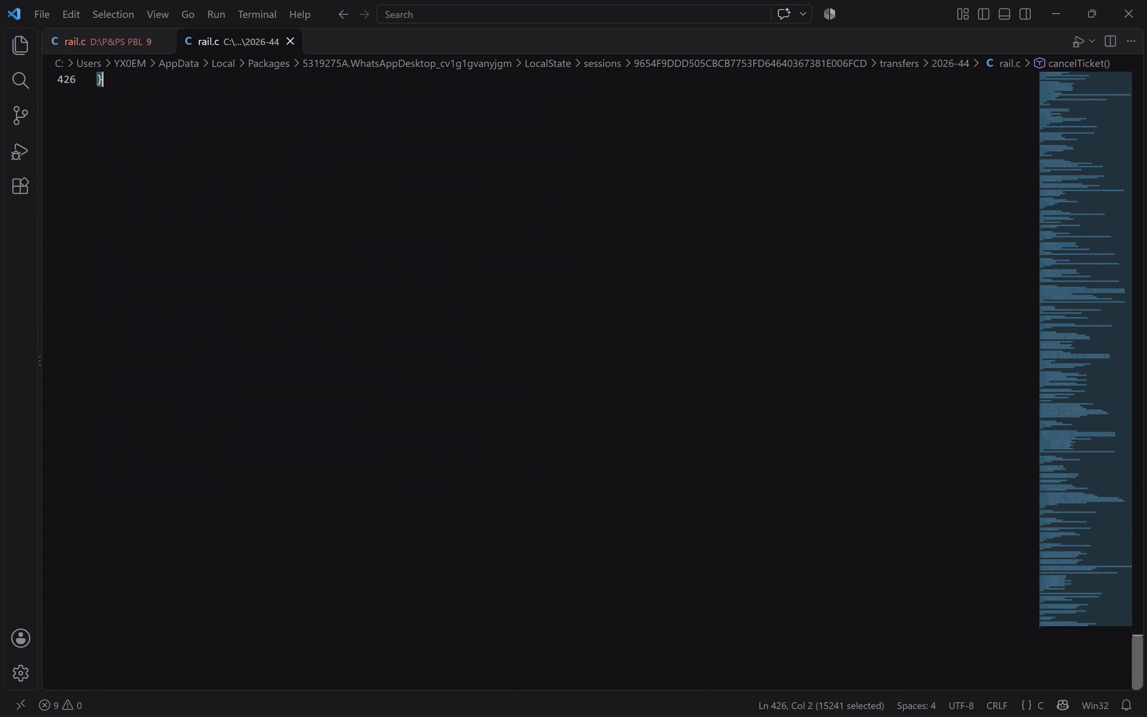
pyautogui.moveTo(541, 83); pyautogui.dragTo(467, 435)
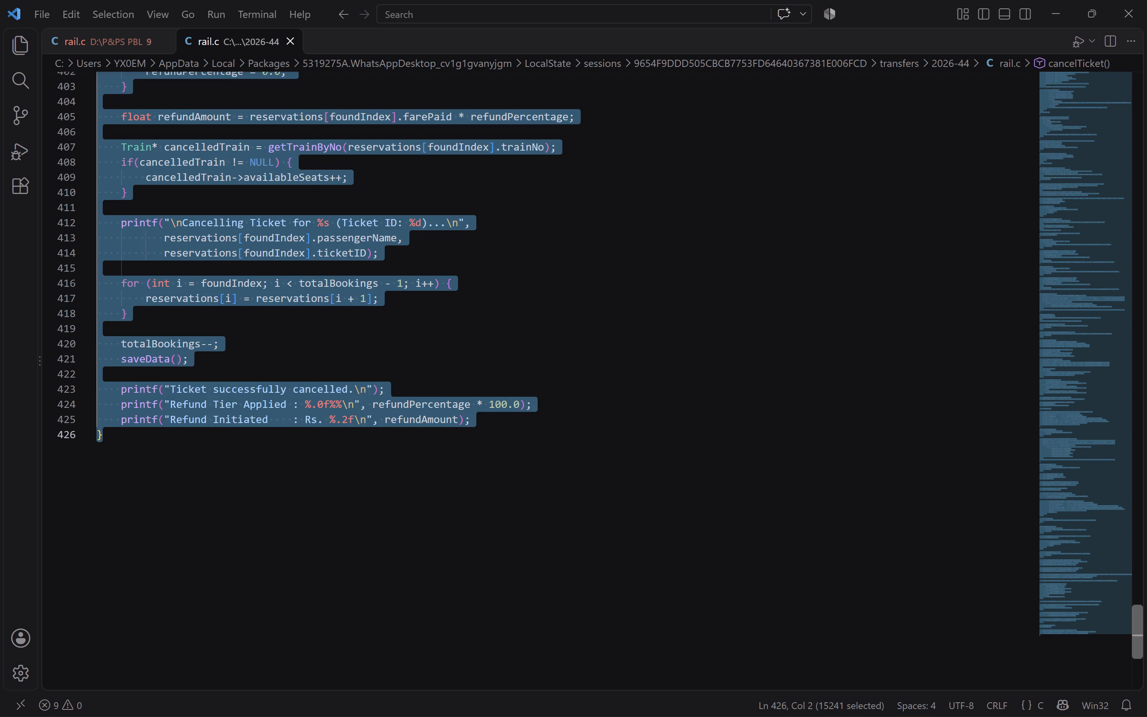
pyautogui.hotkey('ctrl', 'c')
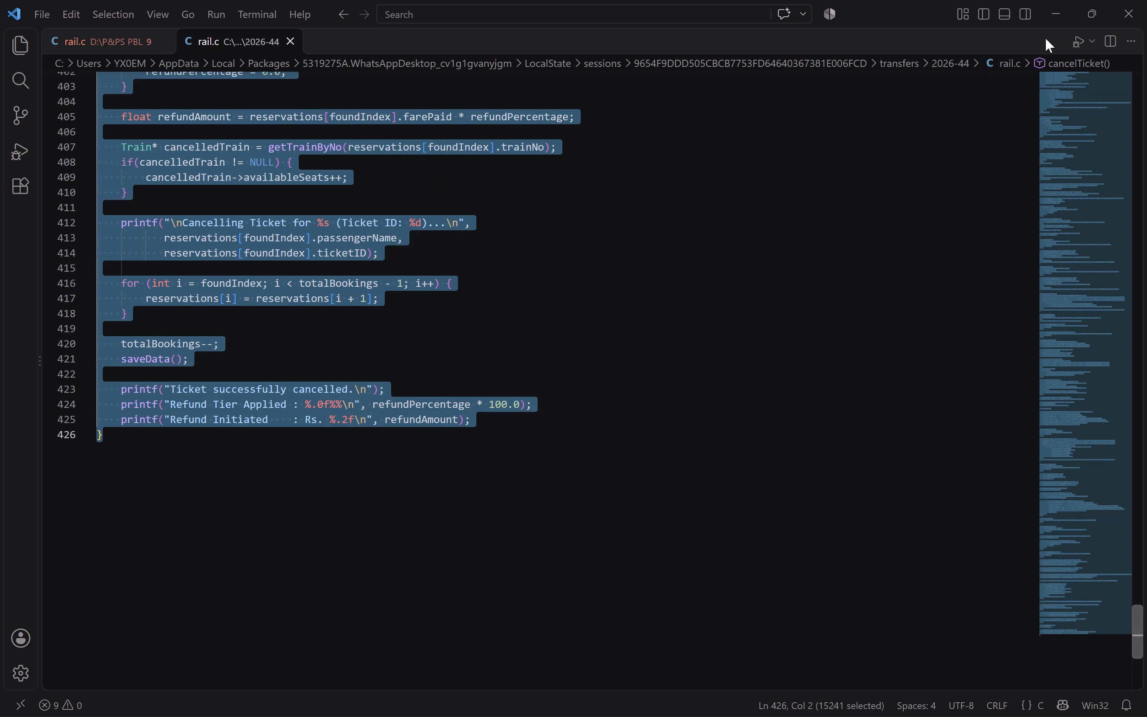
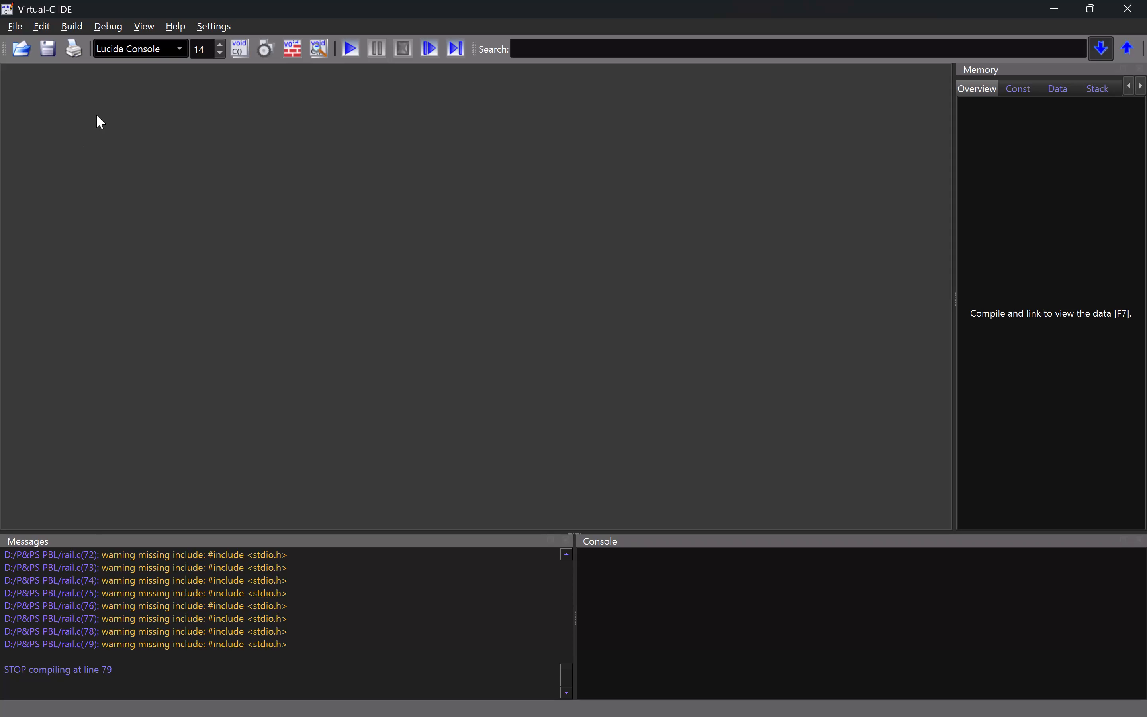
# Create a new source file and replace its whole starter program with the copied rail.c code.
pyautogui.hotkey('ctrl', 'v')
pyautogui.doubleClick(109, 122)
pyautogui.click(12, 20)
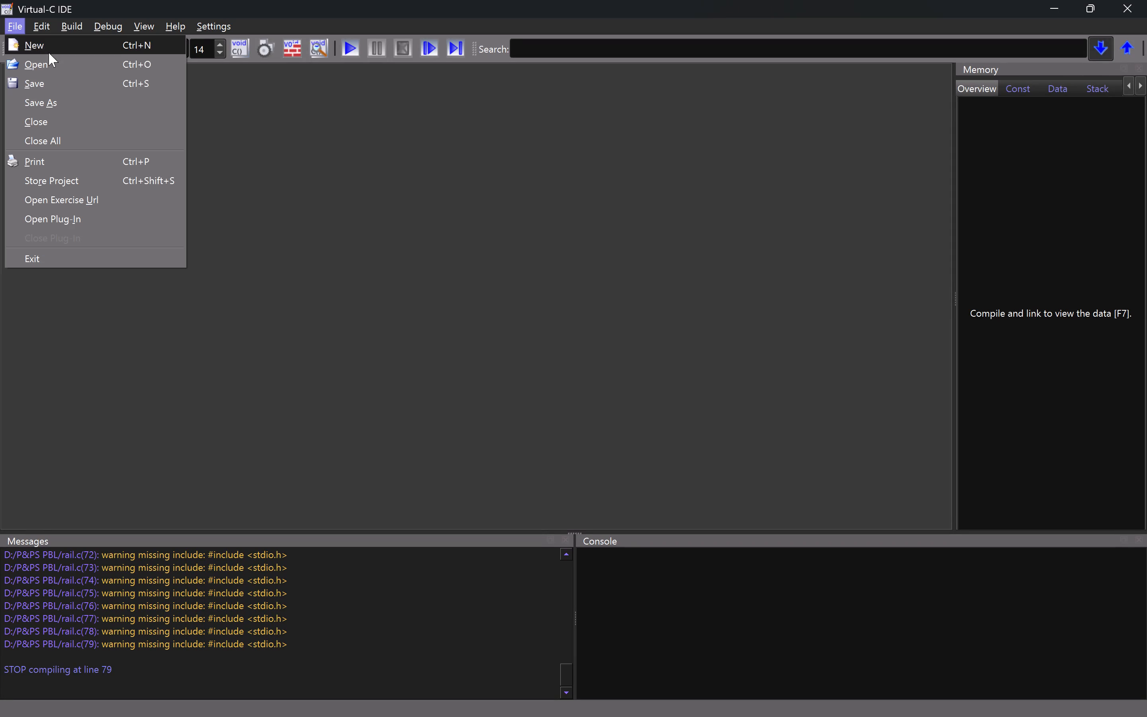
pyautogui.click(48, 51)
pyautogui.moveTo(165, 212); pyautogui.dragTo(0, 45)
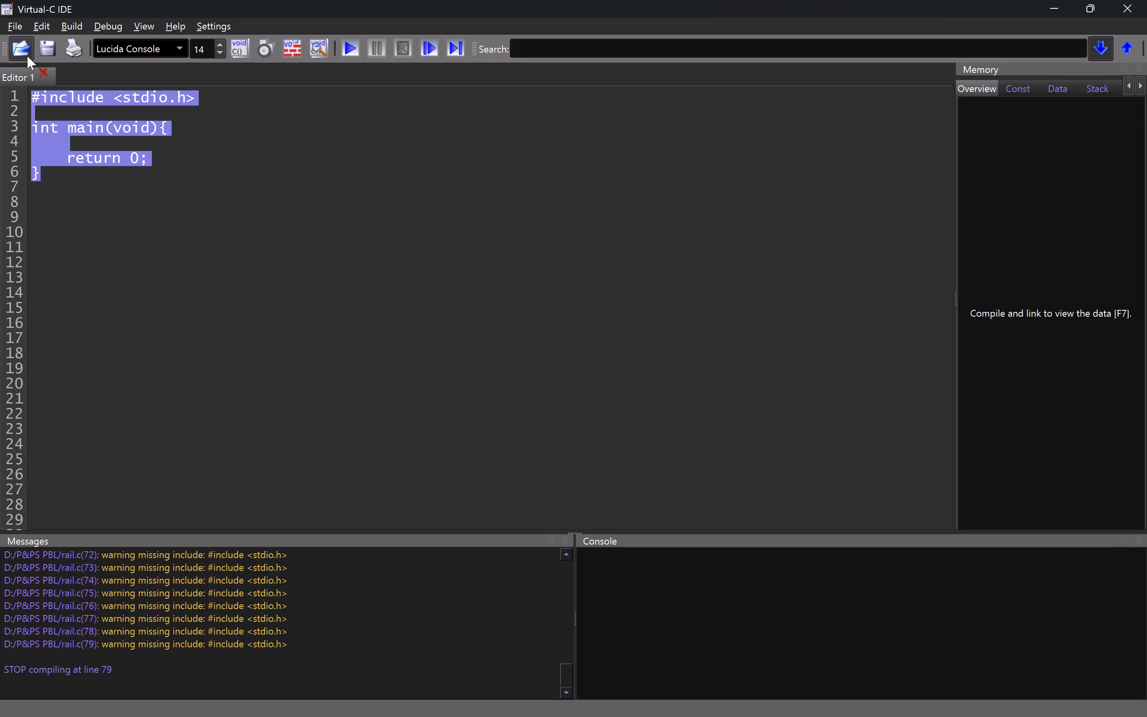
pyautogui.press('BackSpace')
pyautogui.hotkey('ctrl', 'v')
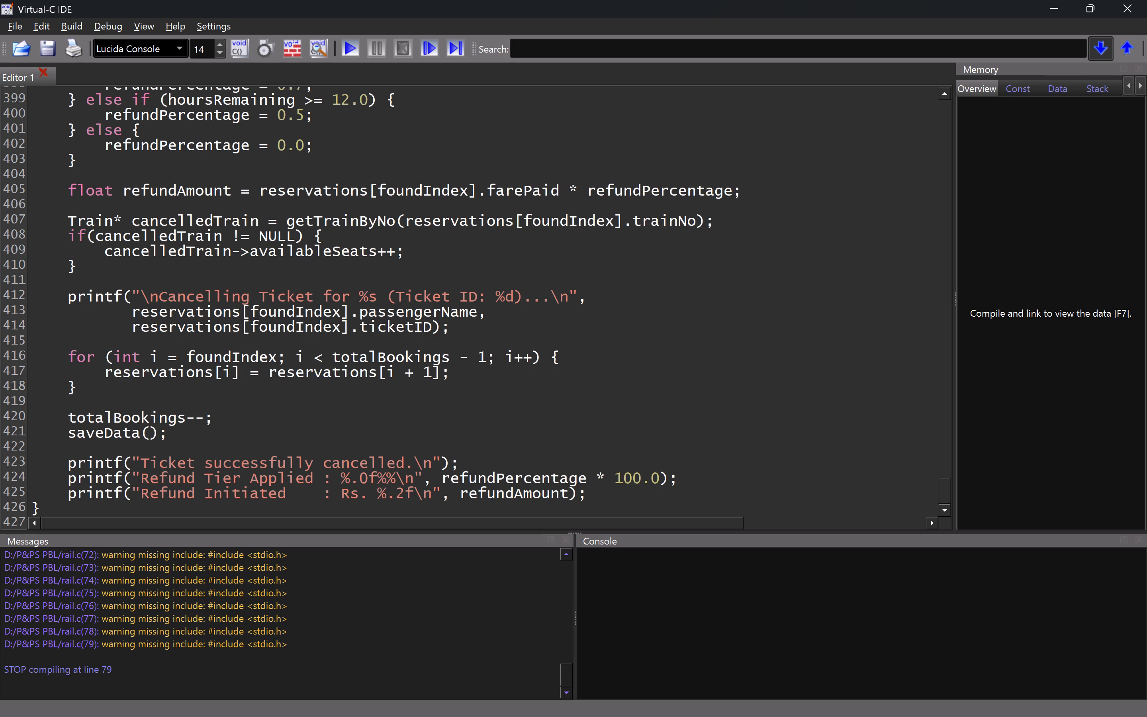
# Compile and run the pasted railway reservation code, then try to close its editor.
pyautogui.click(350, 52)
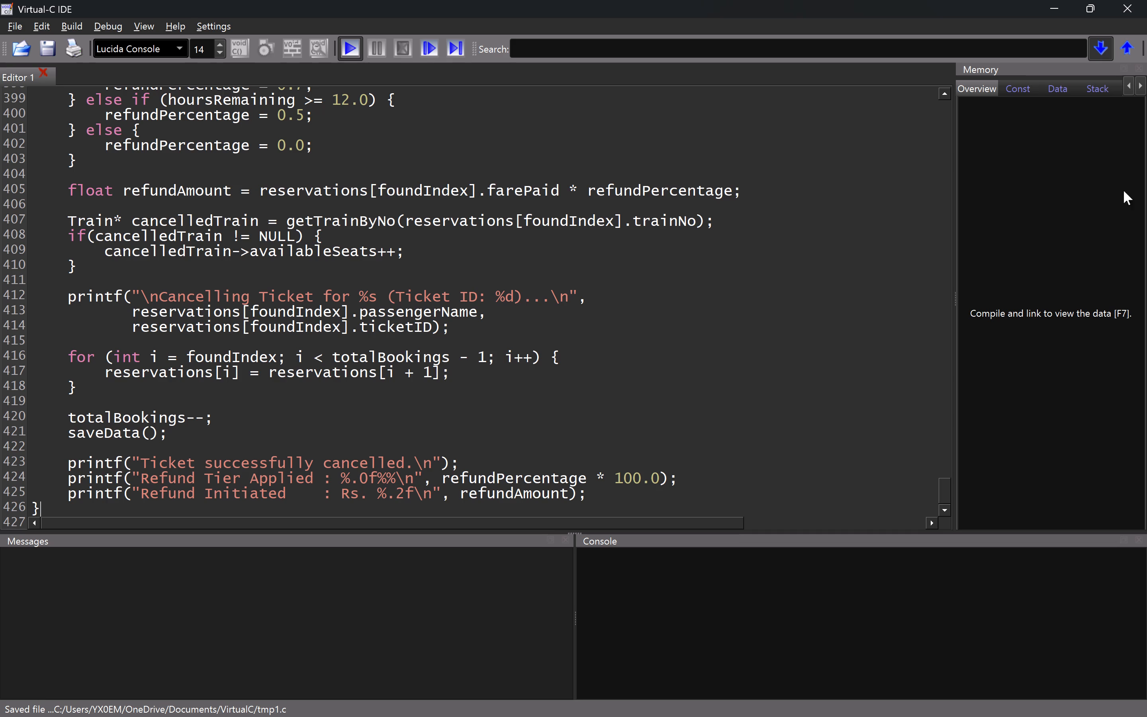
pyautogui.scroll(12, 461, 469)
pyautogui.scroll(5, 425, 358)
pyautogui.scroll(-7, 425, 358)
pyautogui.click(45, 73)
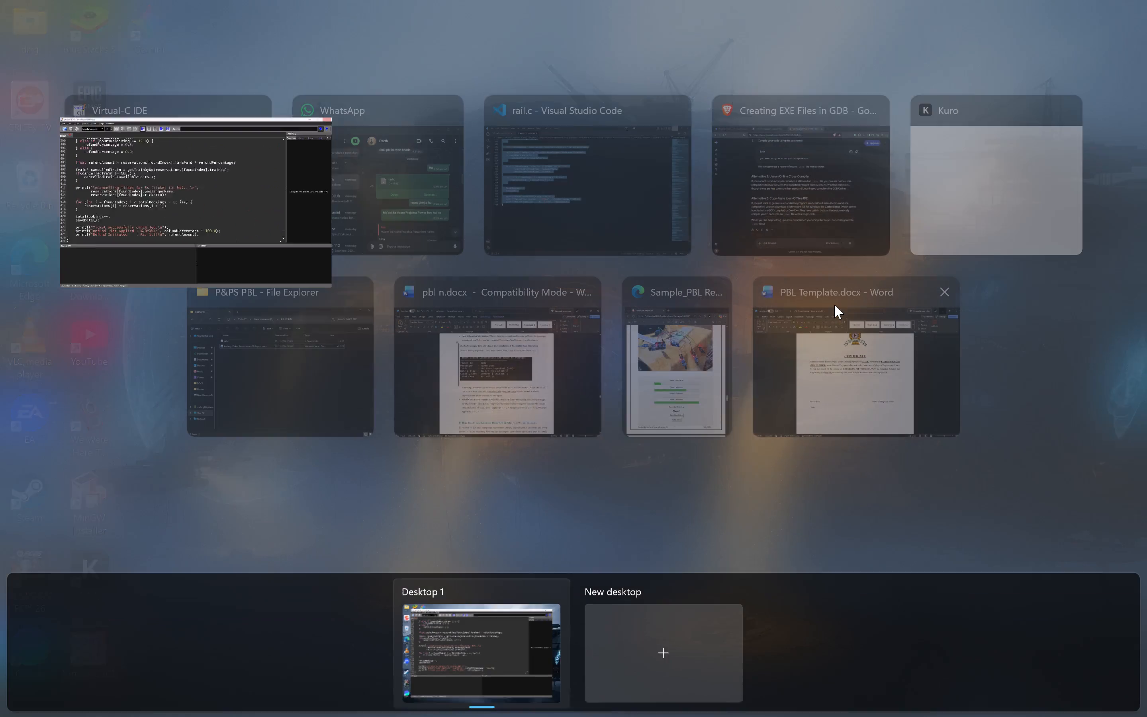
# Switch to Visual Studio Code and close the D:\P&PS PBL copy of rail.c.
pyautogui.click(608, 175)
pyautogui.click(608, 372)
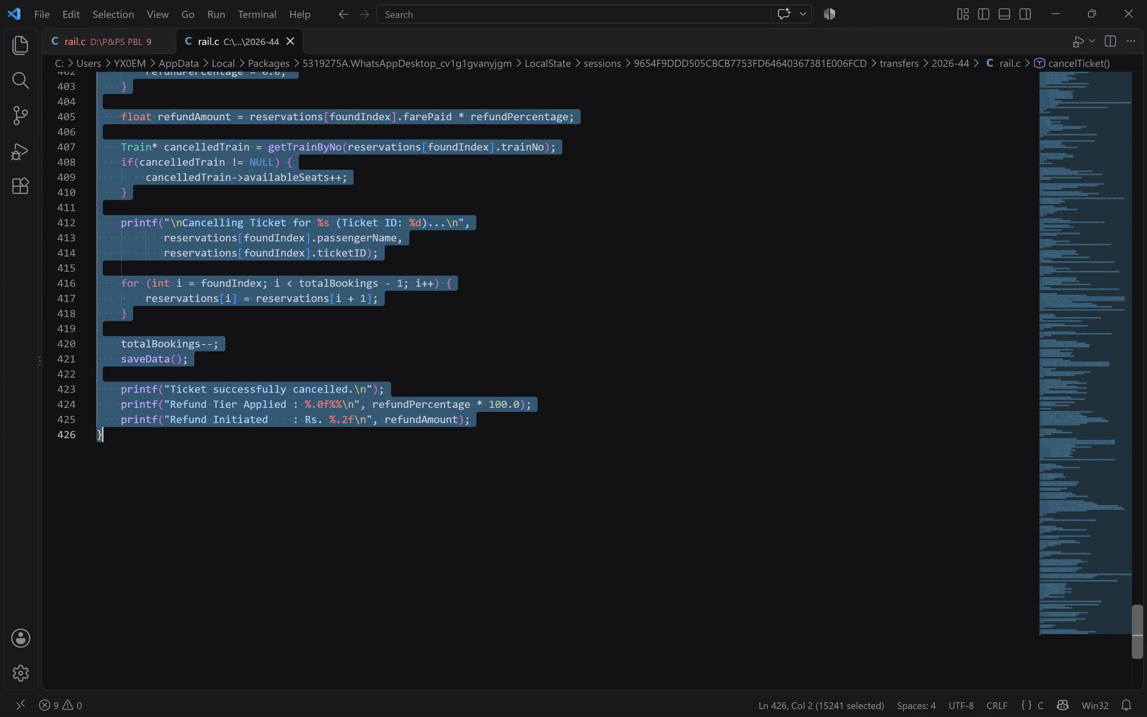
pyautogui.scroll(6, 131, 357)
pyautogui.click(163, 43)
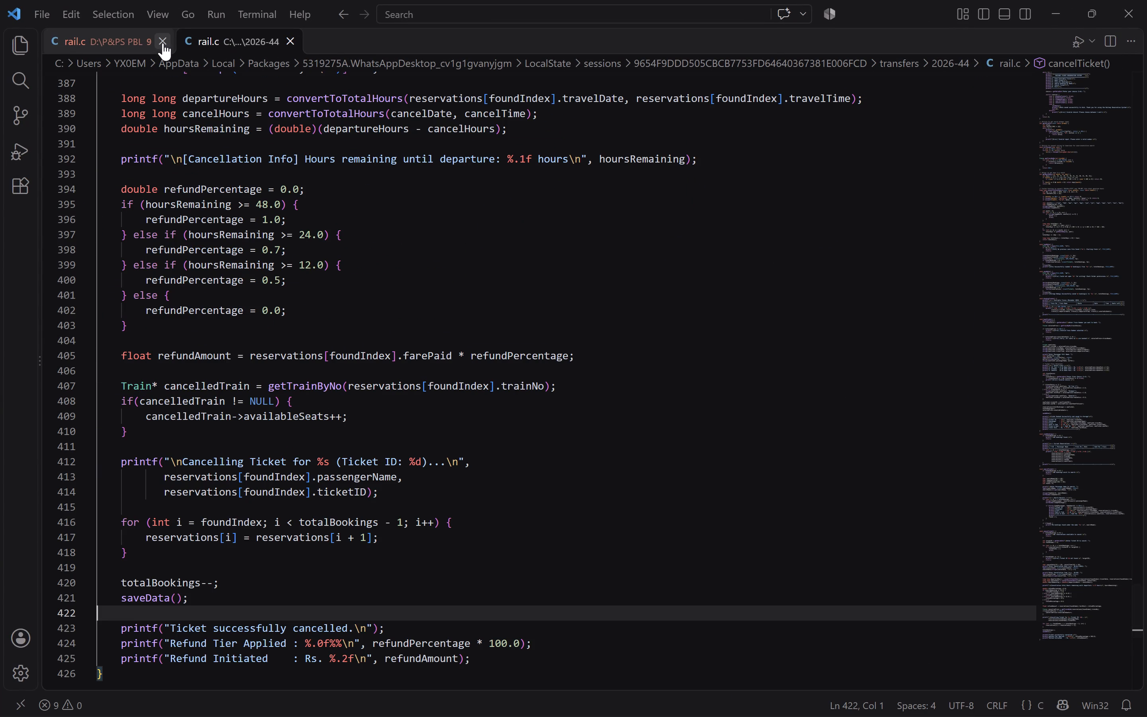
# Run the remaining WhatsApp copy of rail.c with Run Code.
pyautogui.scroll(4, 1061, 76)
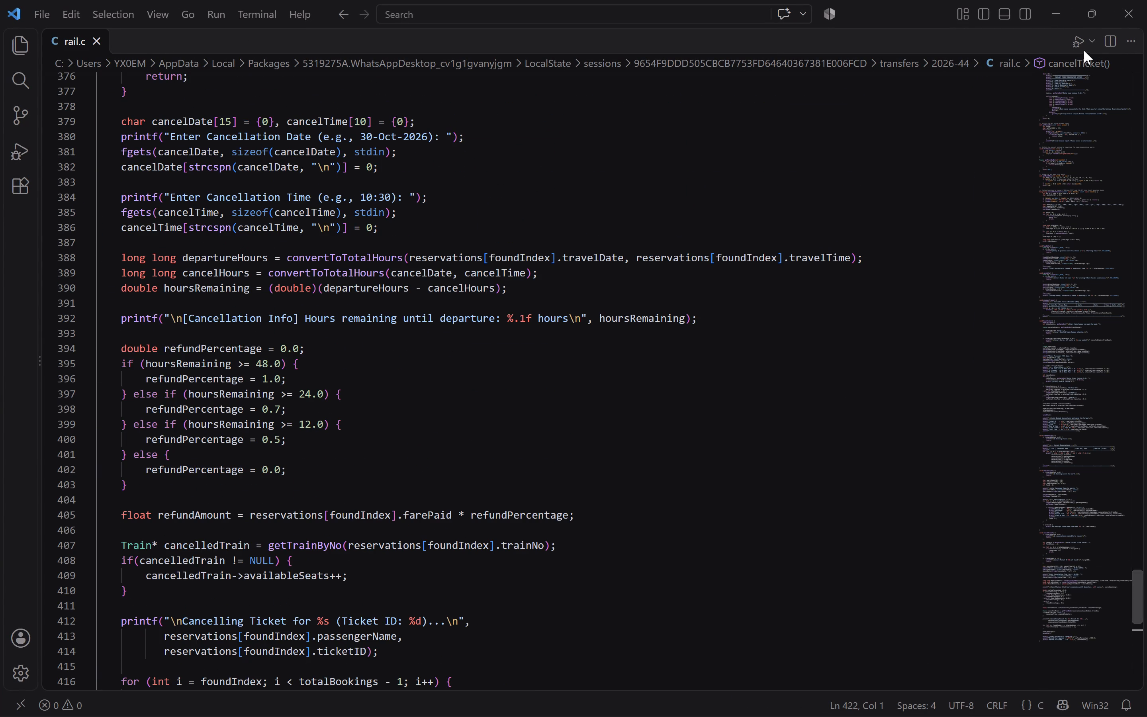
pyautogui.click(1092, 45)
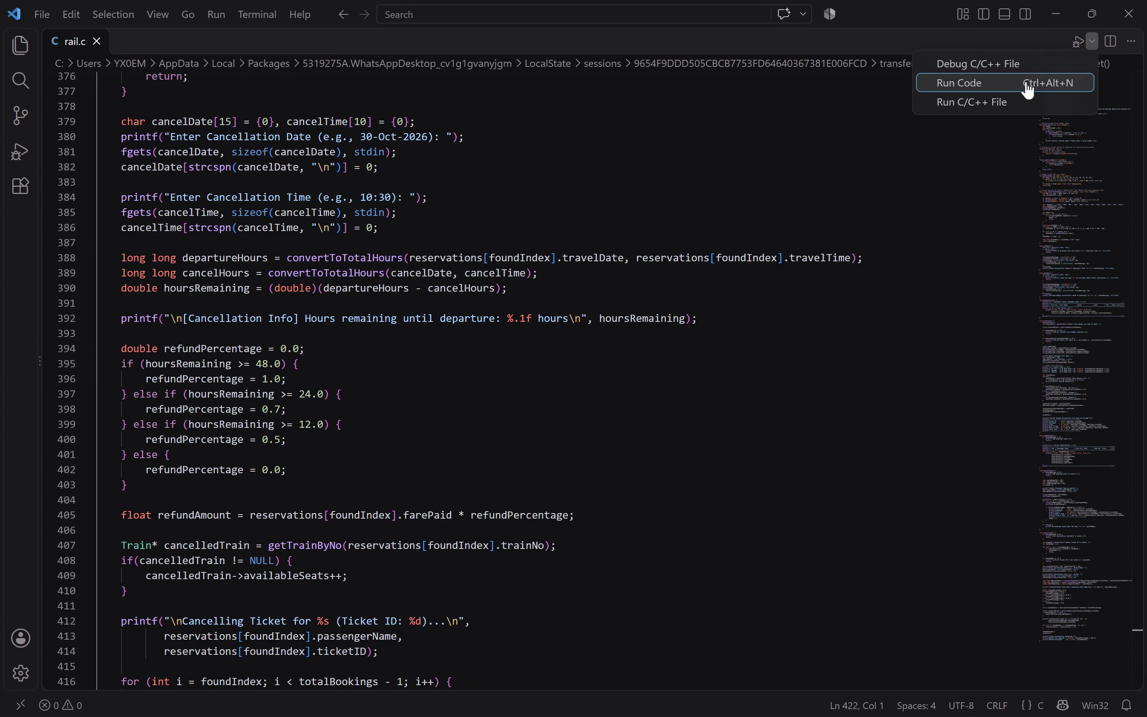
pyautogui.click(1026, 82)
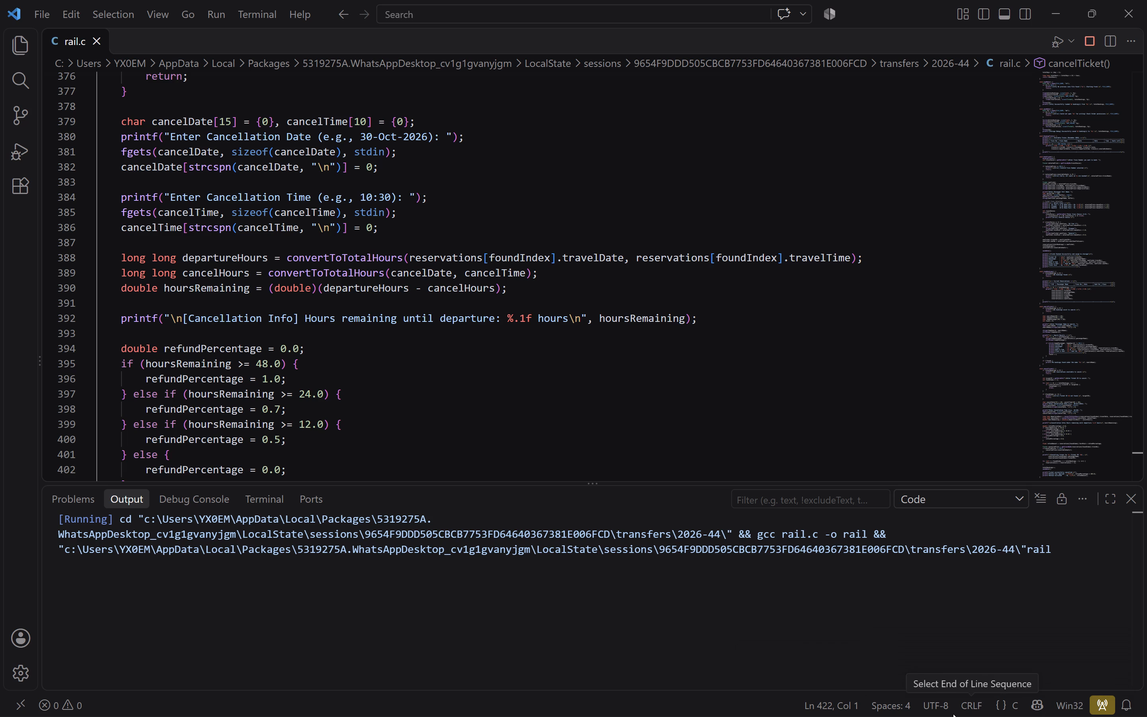
# Check the terminal and the run output for rail.c in Visual Studio Code.
pyautogui.scroll(5, 417, 575)
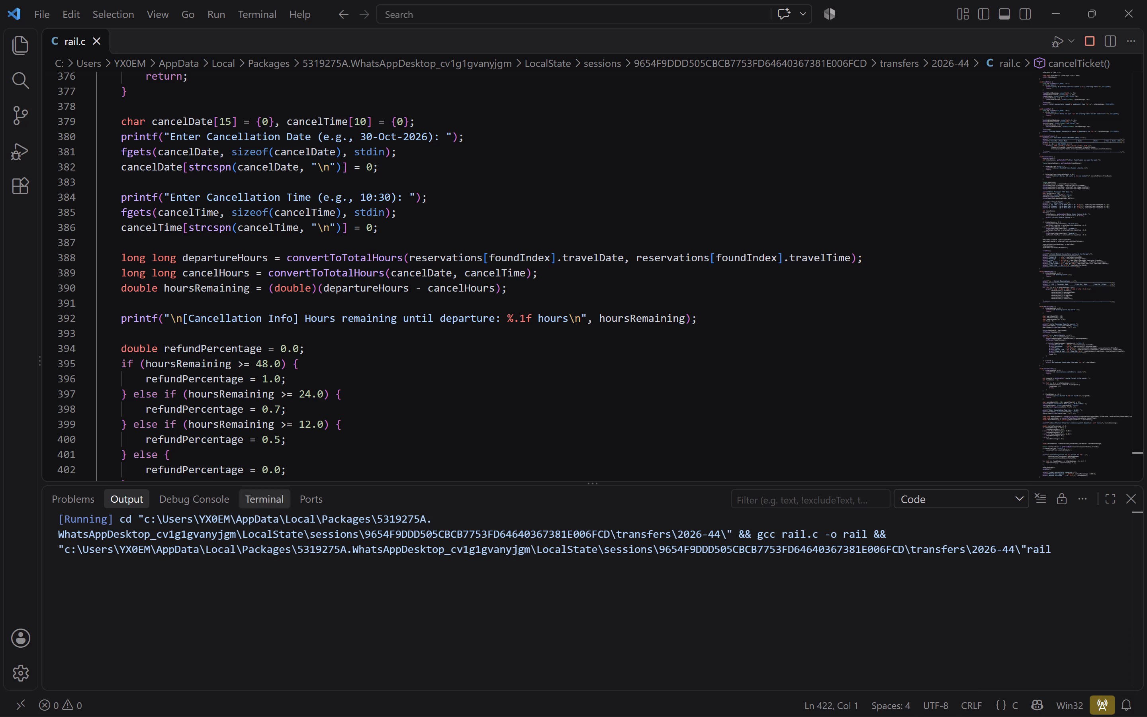
pyautogui.click(258, 504)
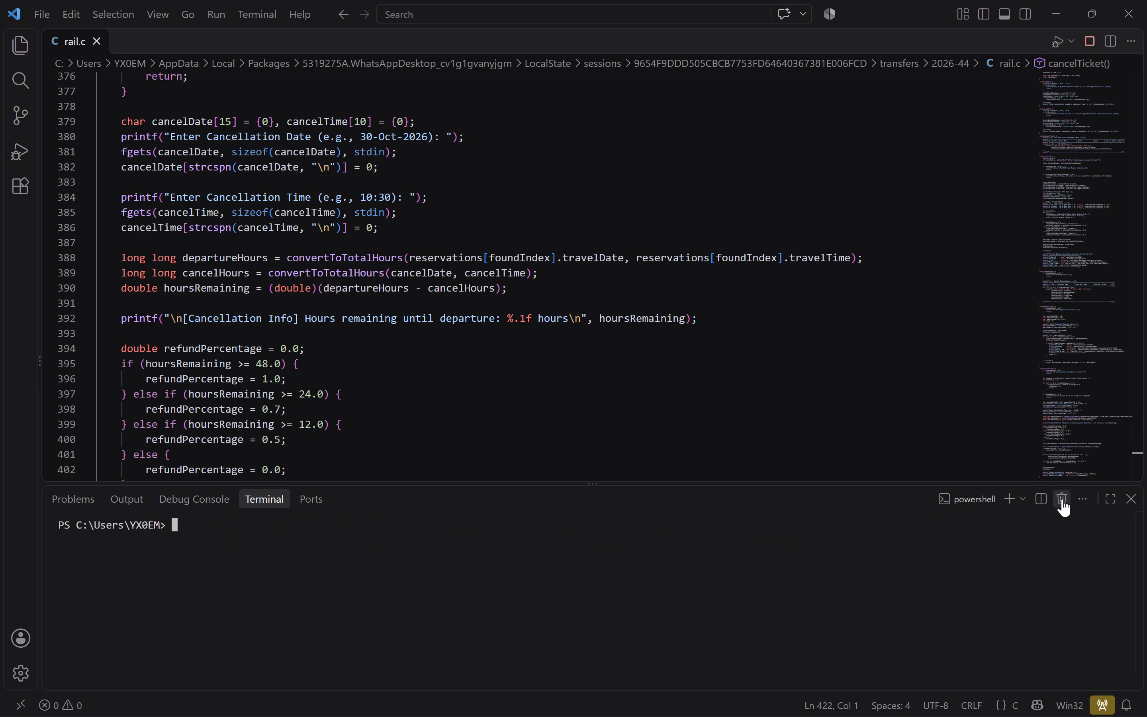
pyautogui.click(110, 494)
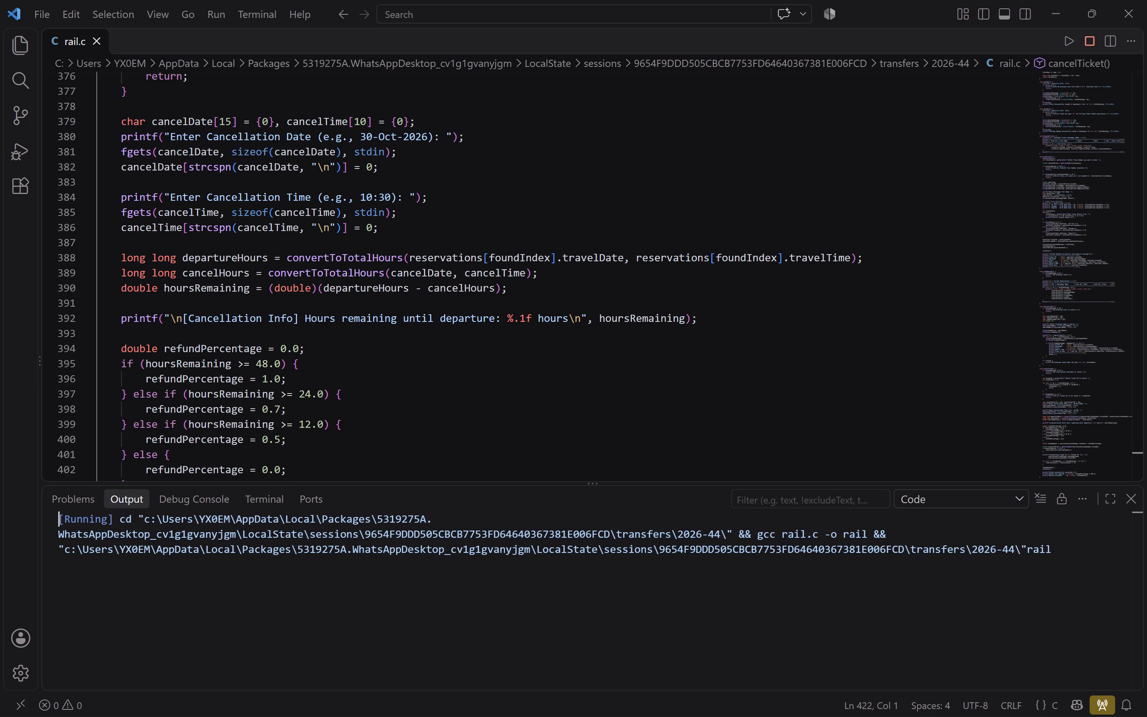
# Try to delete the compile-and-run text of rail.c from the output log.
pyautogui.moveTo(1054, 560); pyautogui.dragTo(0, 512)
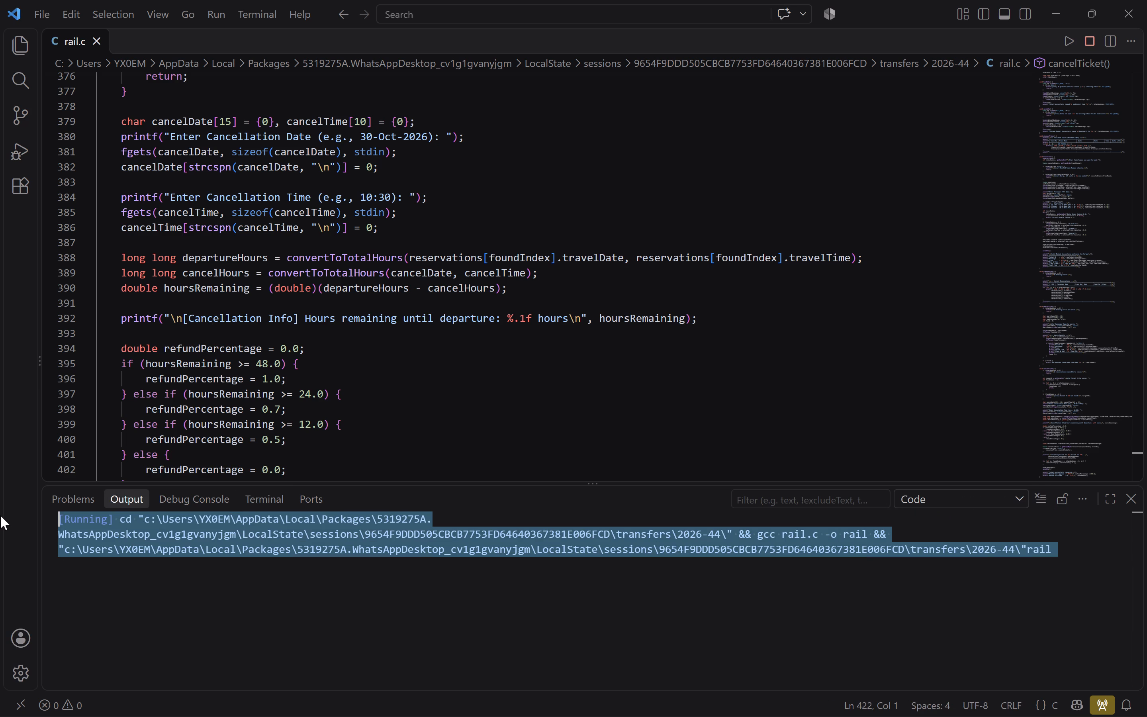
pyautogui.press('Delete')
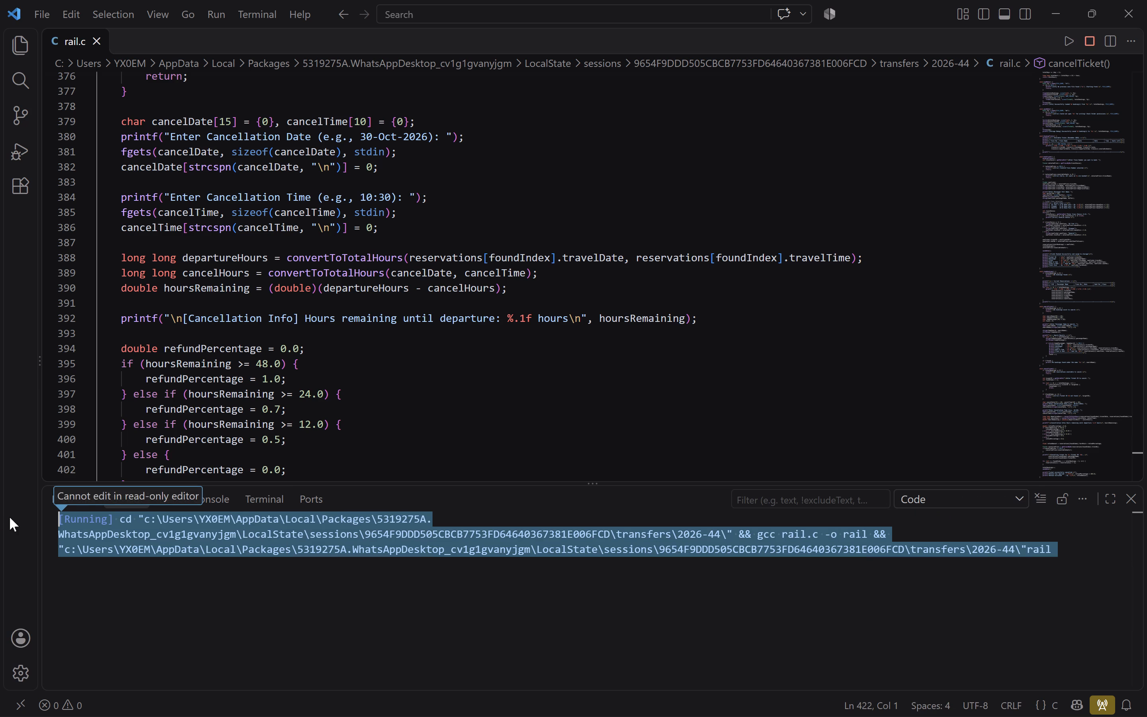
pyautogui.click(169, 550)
# Close the rail.c file opened from the WhatsApp transfers folder.
pyautogui.scroll(5, 487, 344)
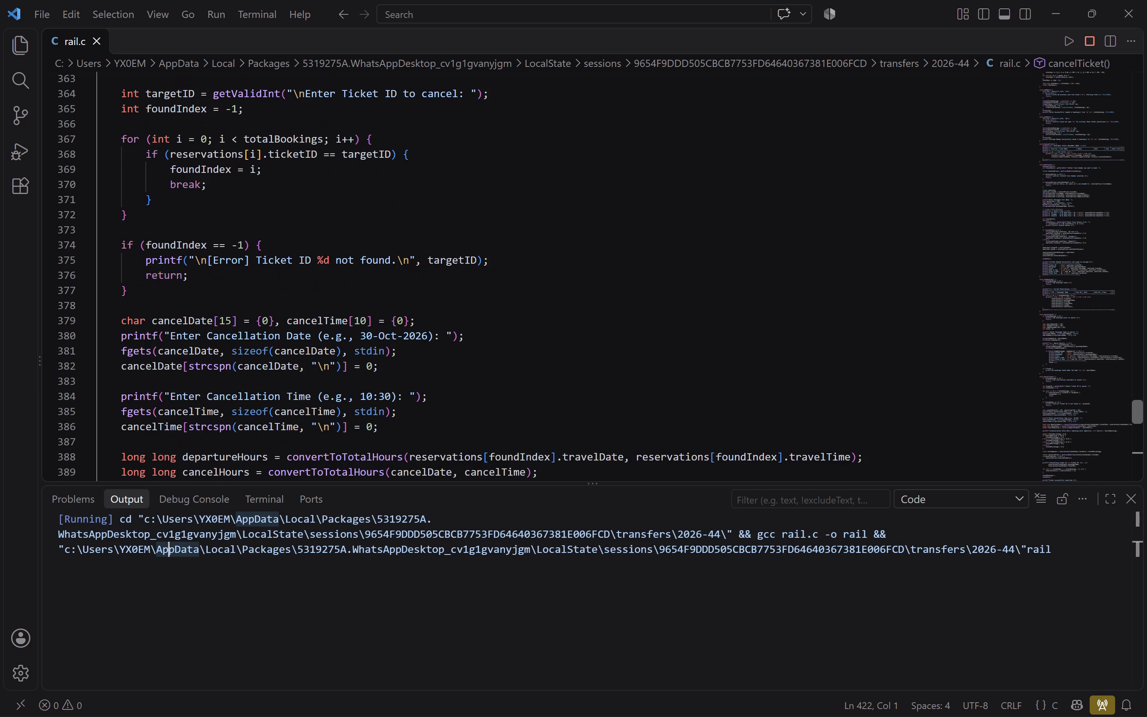
pyautogui.scroll(-8, 487, 344)
pyautogui.click(88, 46)
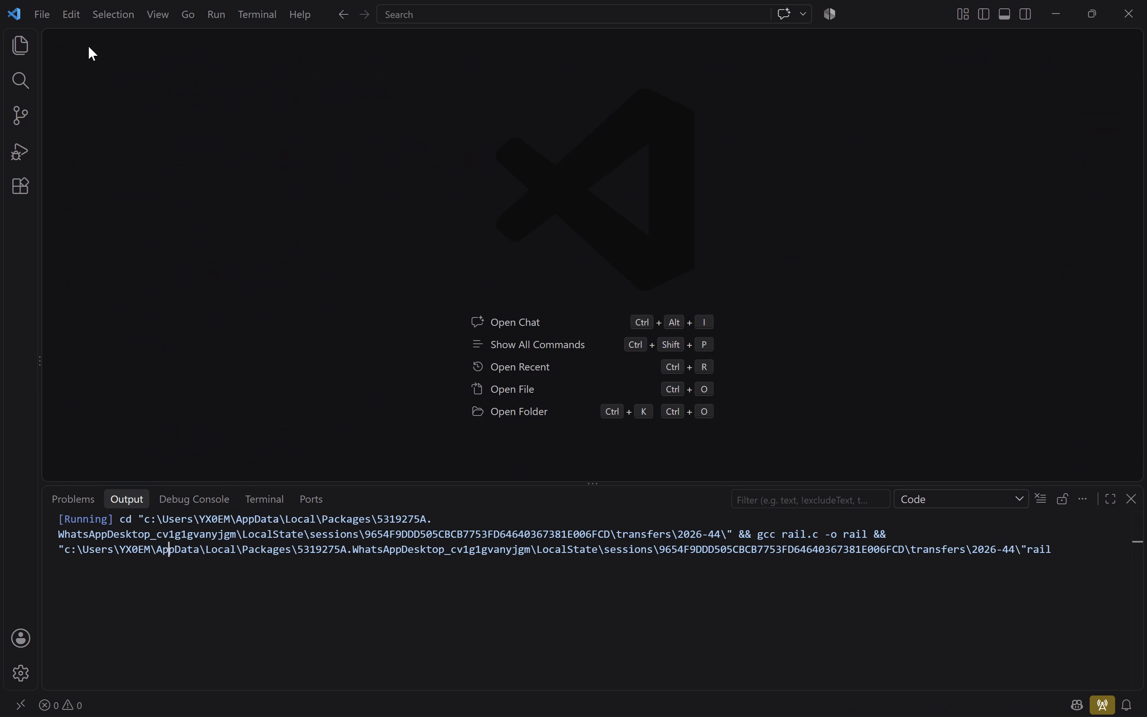
# Switch to the desktop and launch Virtual-C IDE.
pyautogui.moveTo(523, 291); pyautogui.dragTo(426, 291)
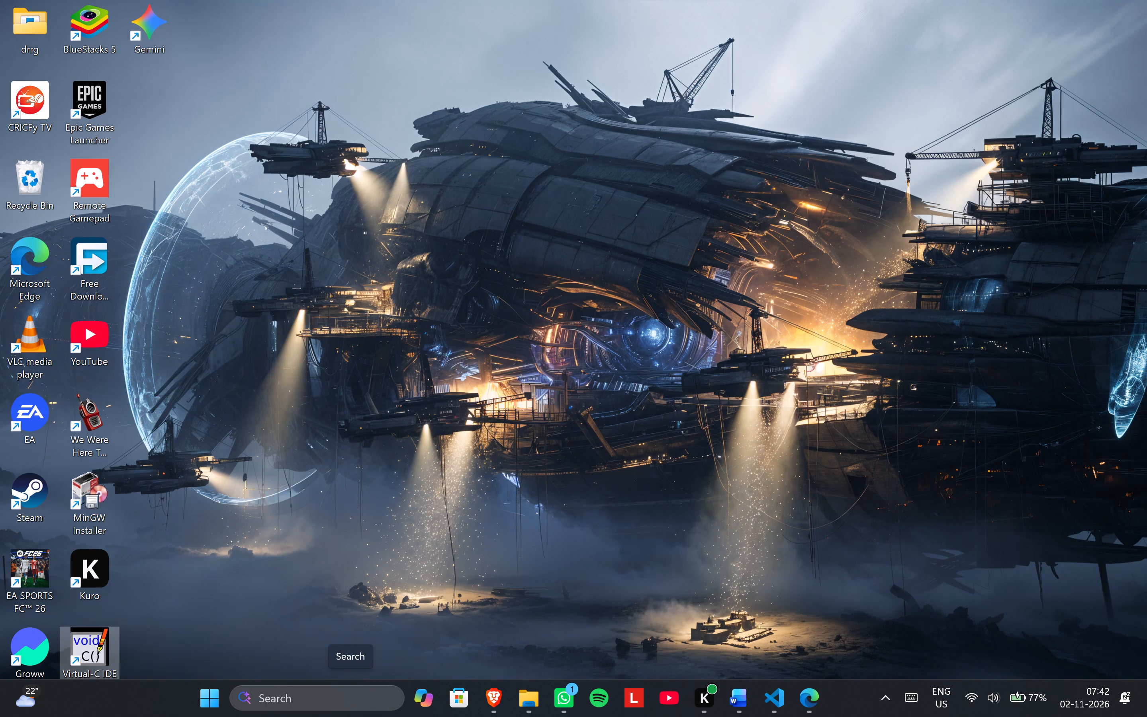
pyautogui.click(86, 650)
pyautogui.click(71, 646)
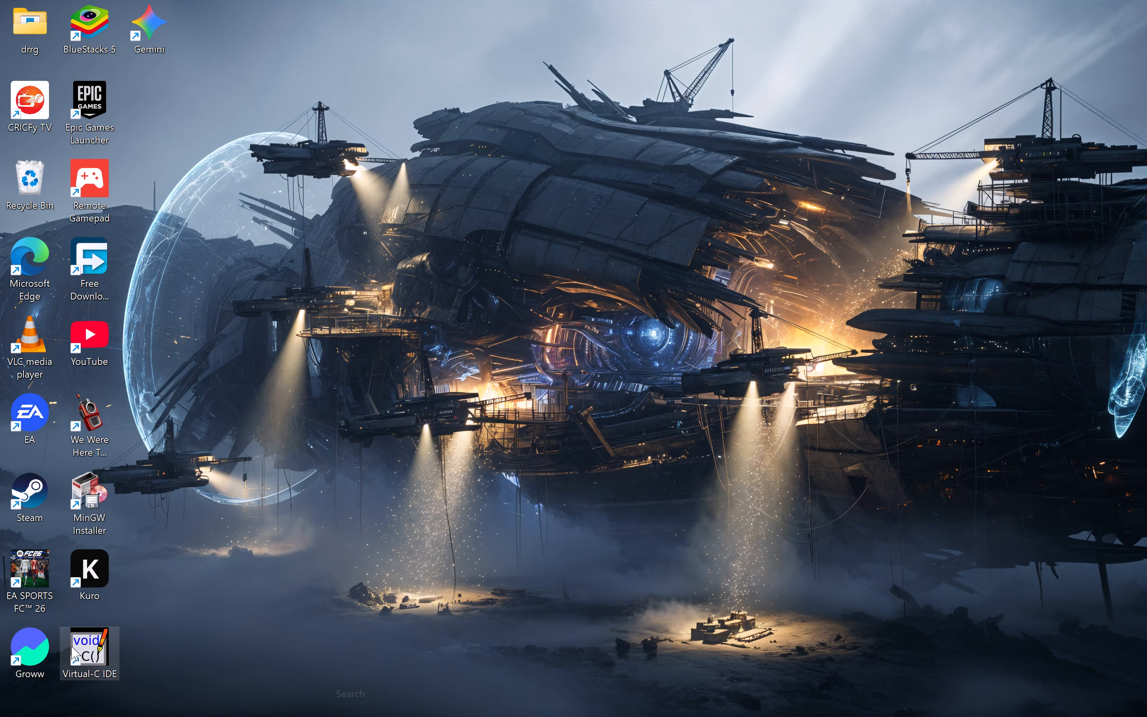
pyautogui.doubleClick(93, 650)
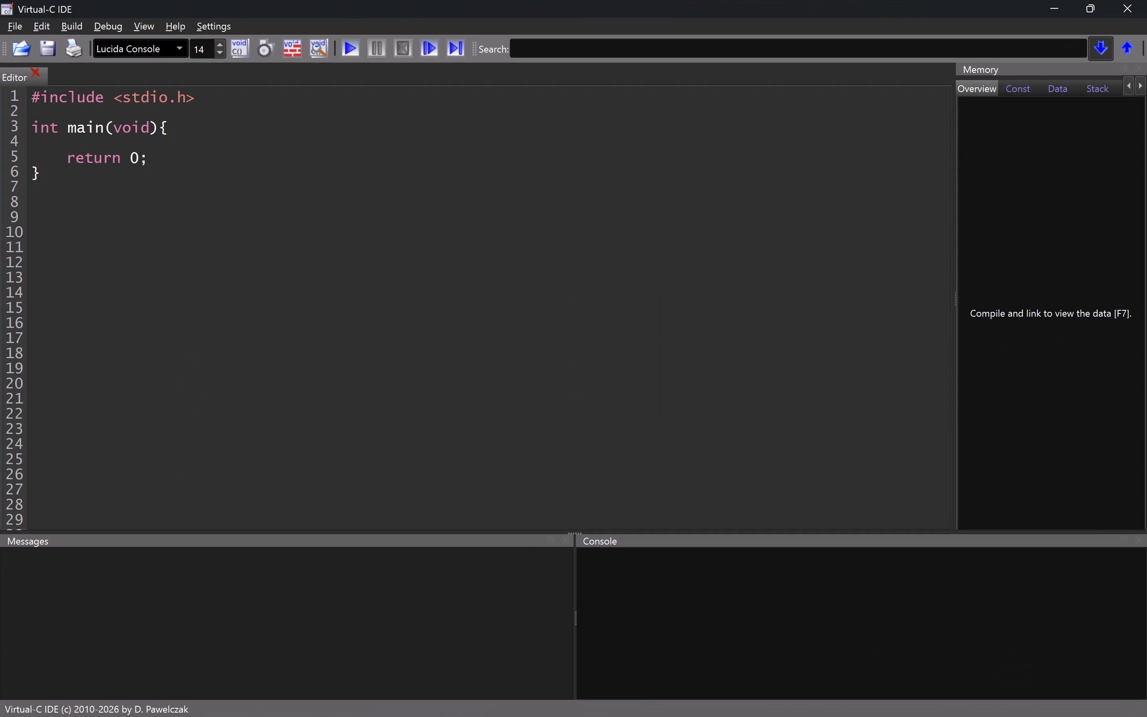
# Replace the whole starter program in the editor with the copied railway ticket reservation code.
pyautogui.moveTo(105, 183); pyautogui.dragTo(2, 71)
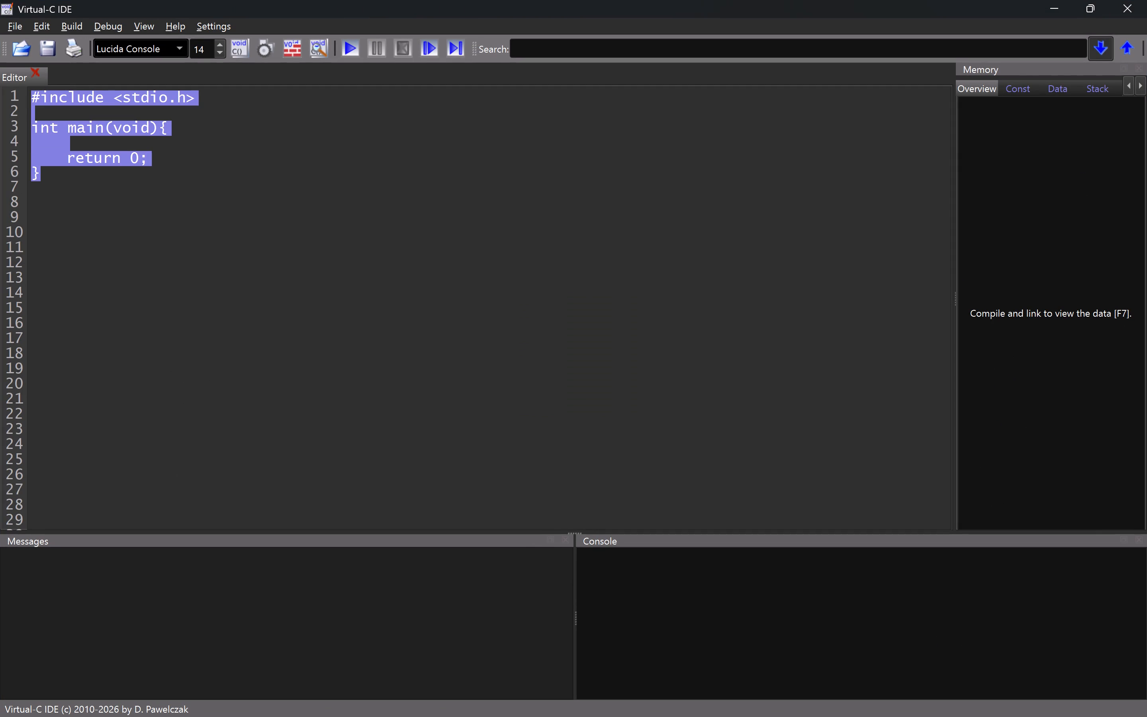
pyautogui.press('BackSpace')
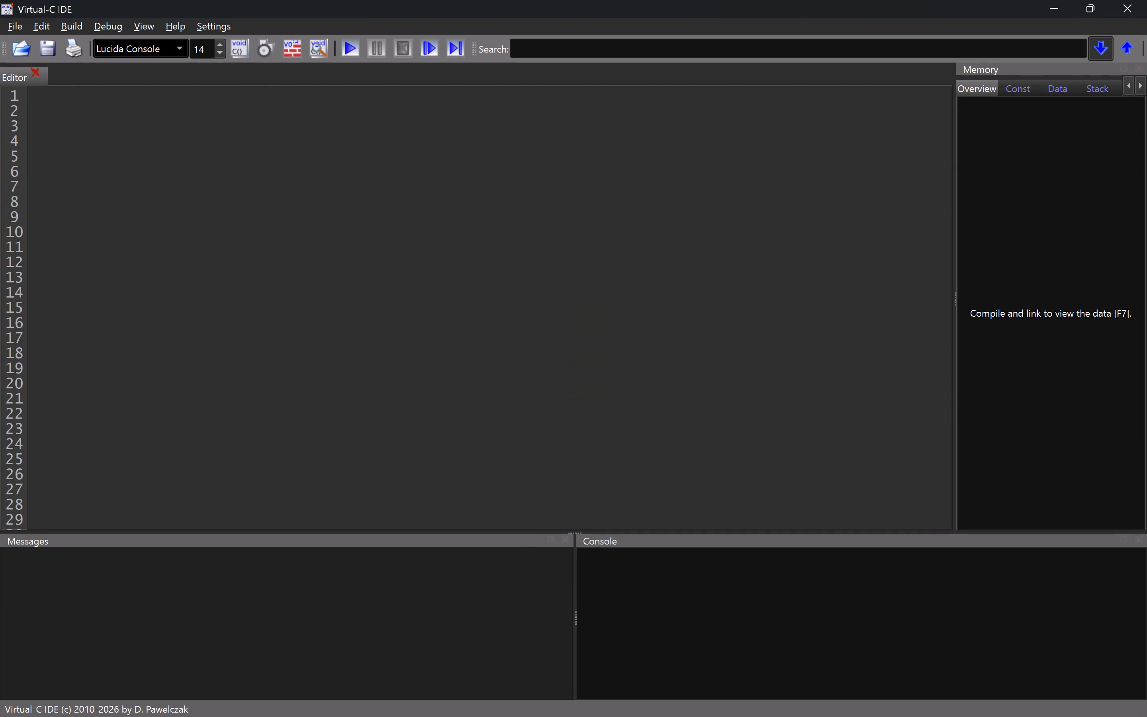
pyautogui.hotkey('ctrl', 'v')
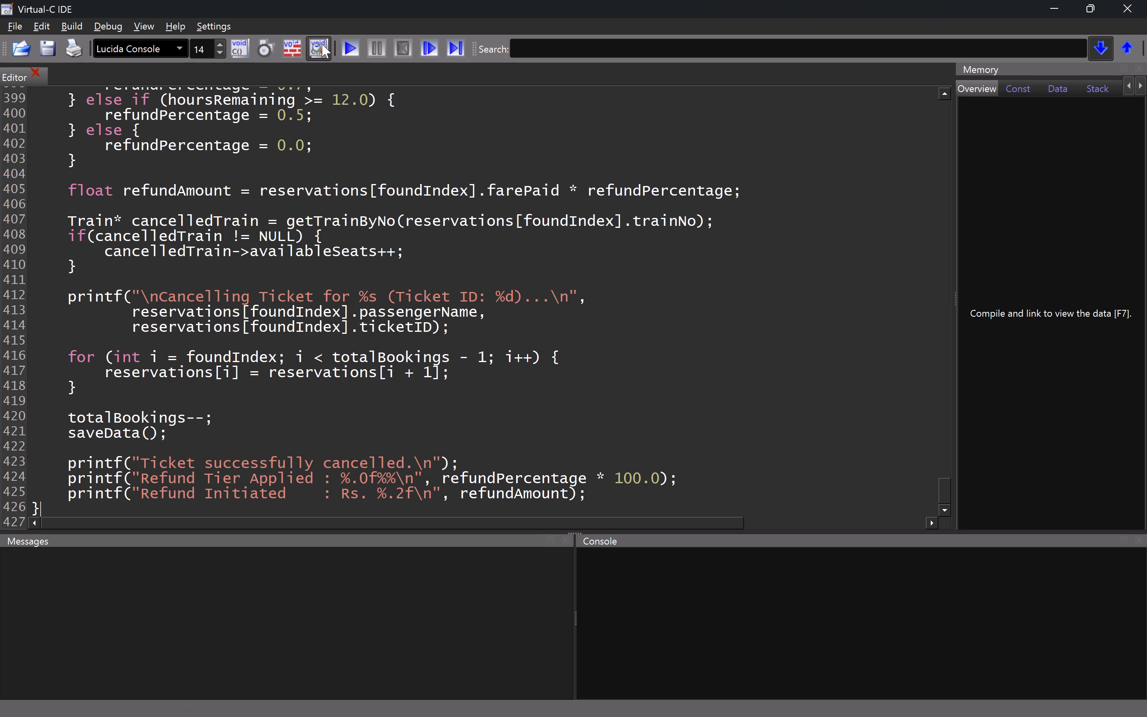
# Compile and run the pasted railway ticket reservation code.
pyautogui.click(346, 43)
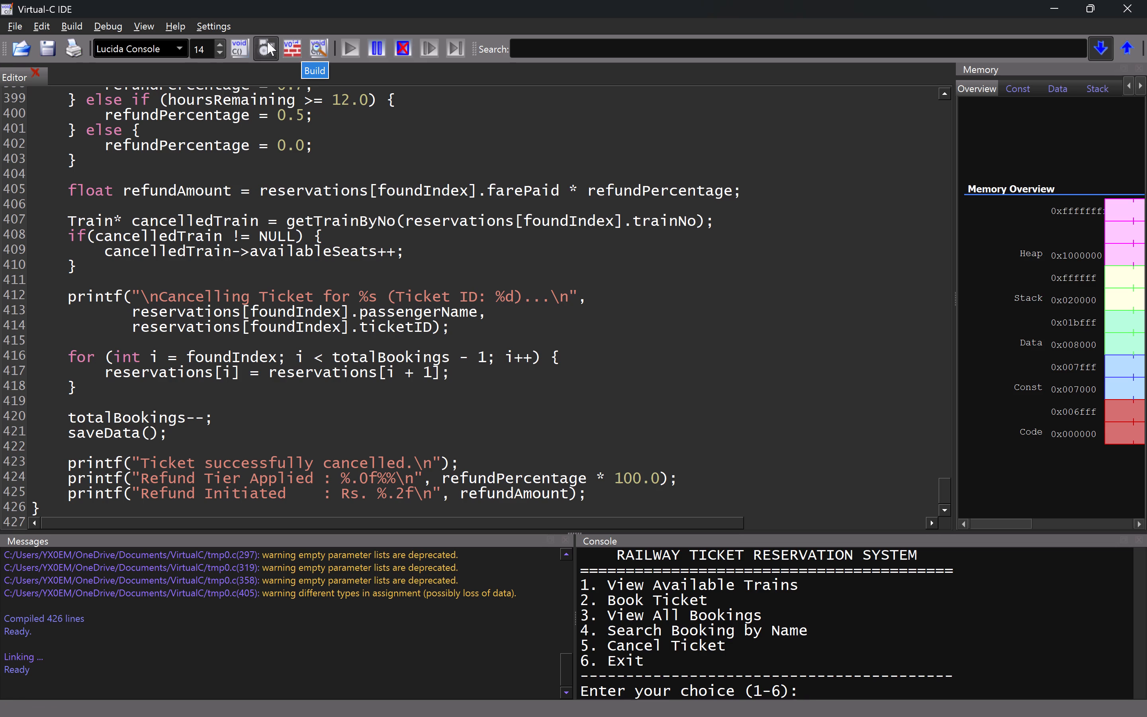
# Switch to Virtual-C IDE, compile rail.c, and check the P&PS PBL folder for a generated executable.
pyautogui.click(243, 47)
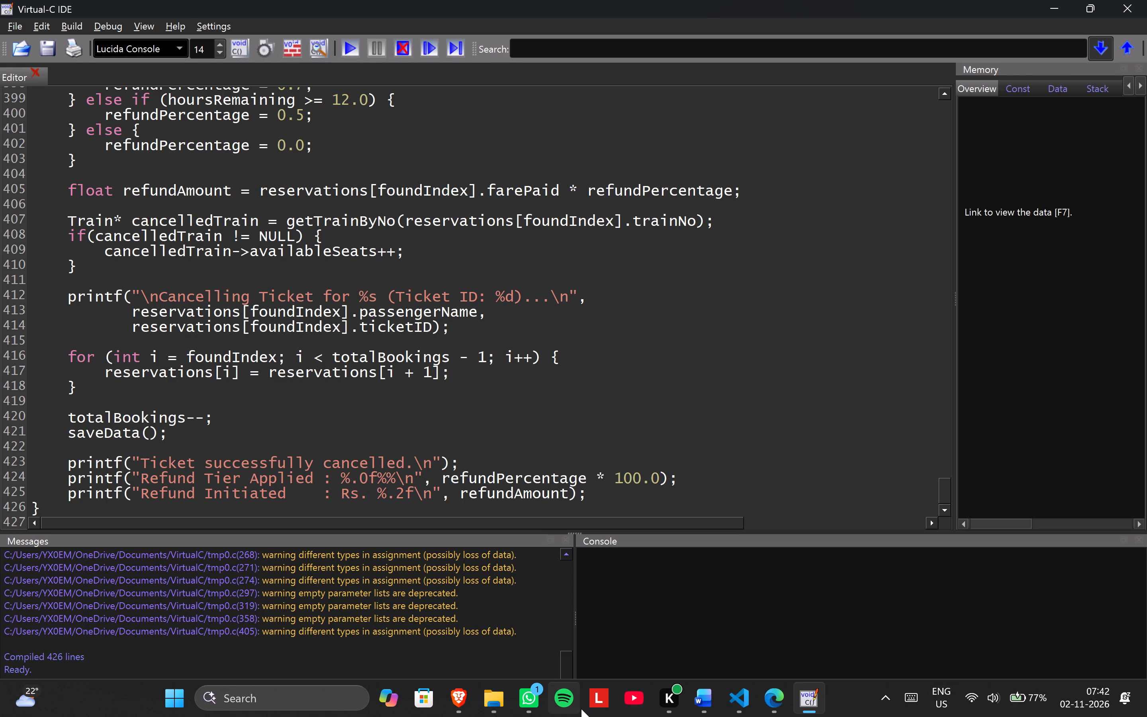
pyautogui.click(495, 701)
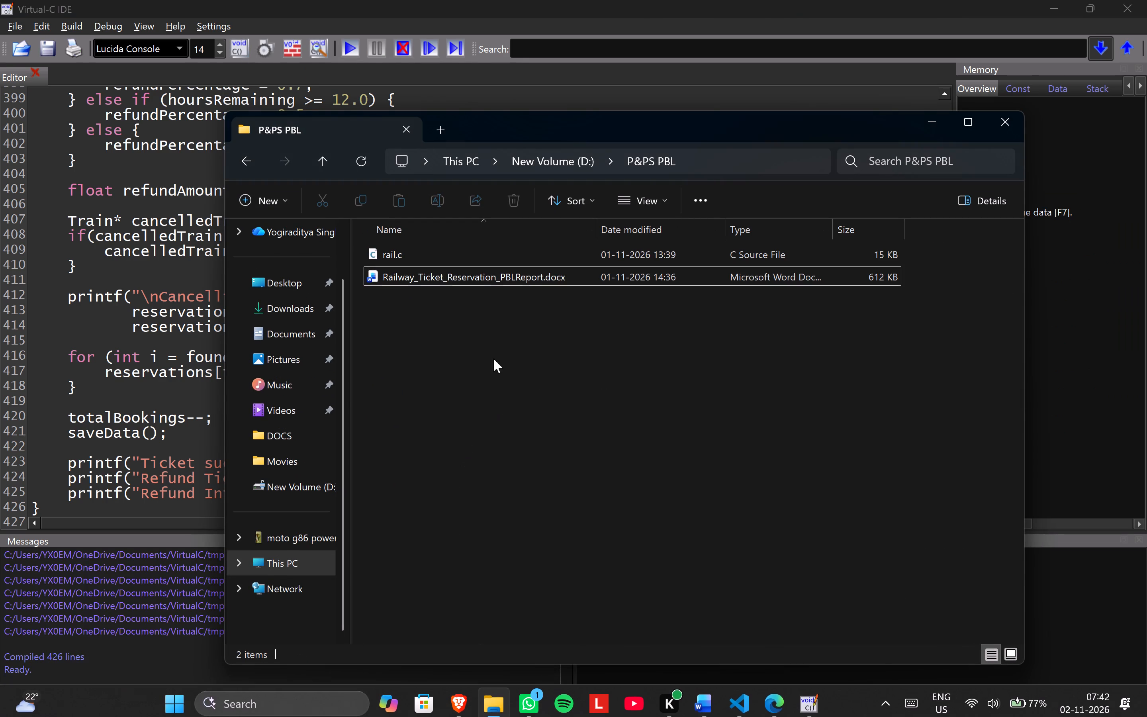
pyautogui.click(363, 156)
pyautogui.tripleClick(364, 156)
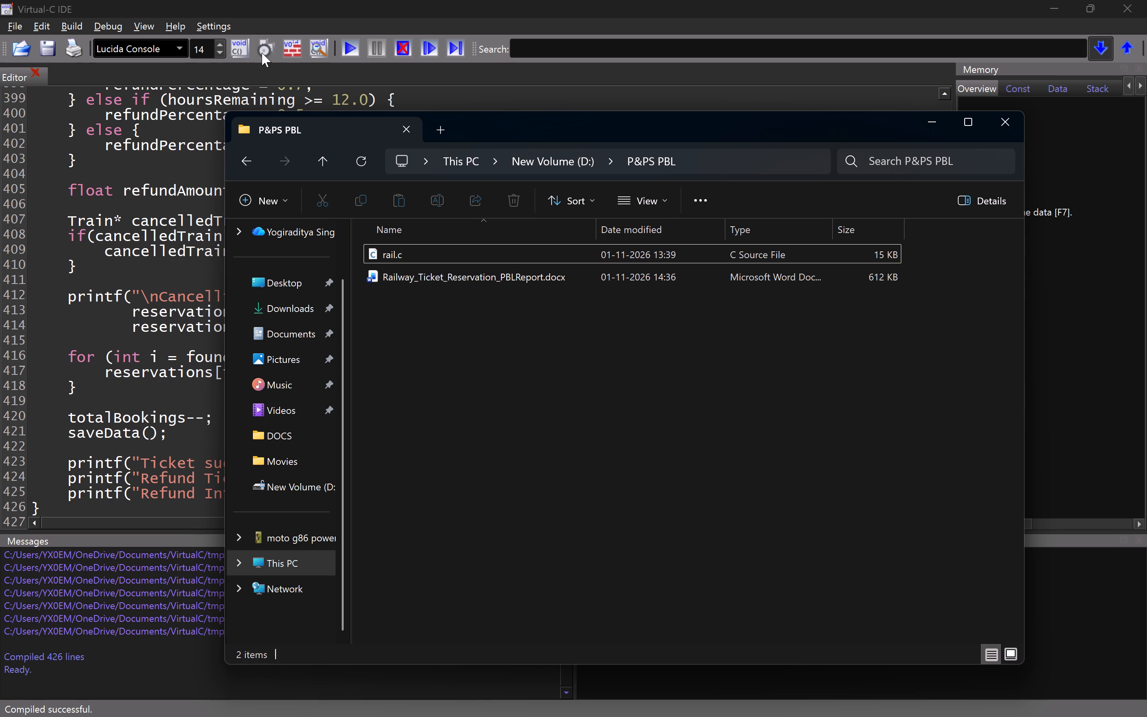
pyautogui.click(929, 126)
pyautogui.click(865, 120)
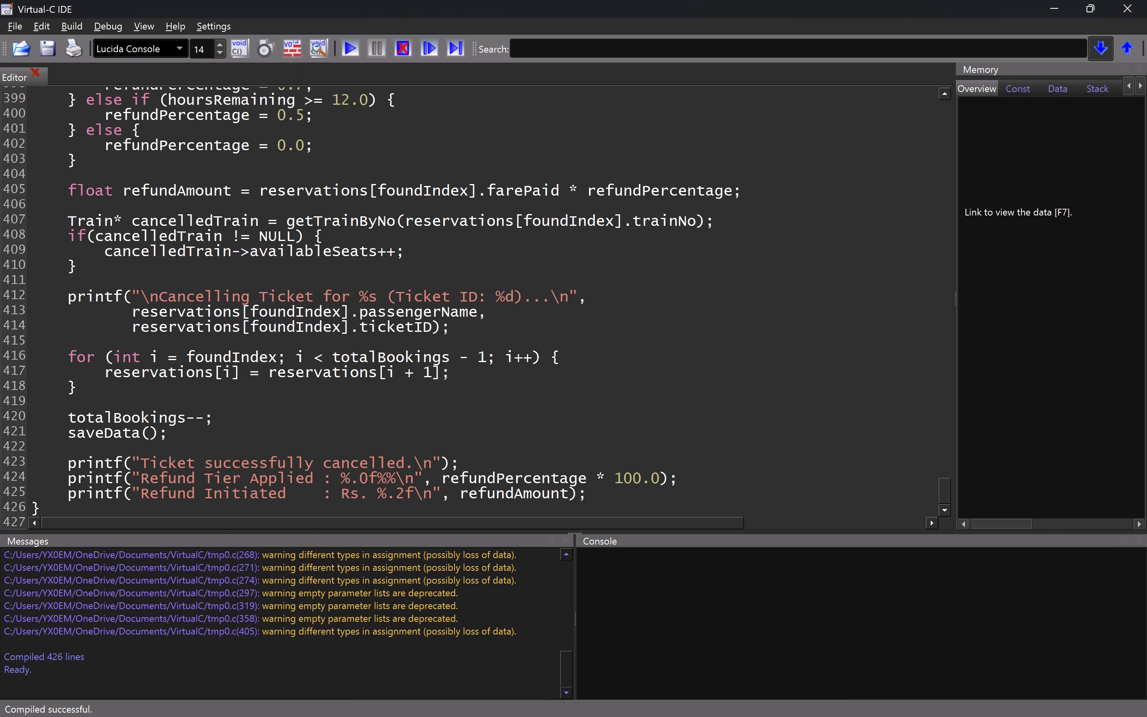
# Link the compiled rail.c program and run it in the IDE console.
pyautogui.click(257, 51)
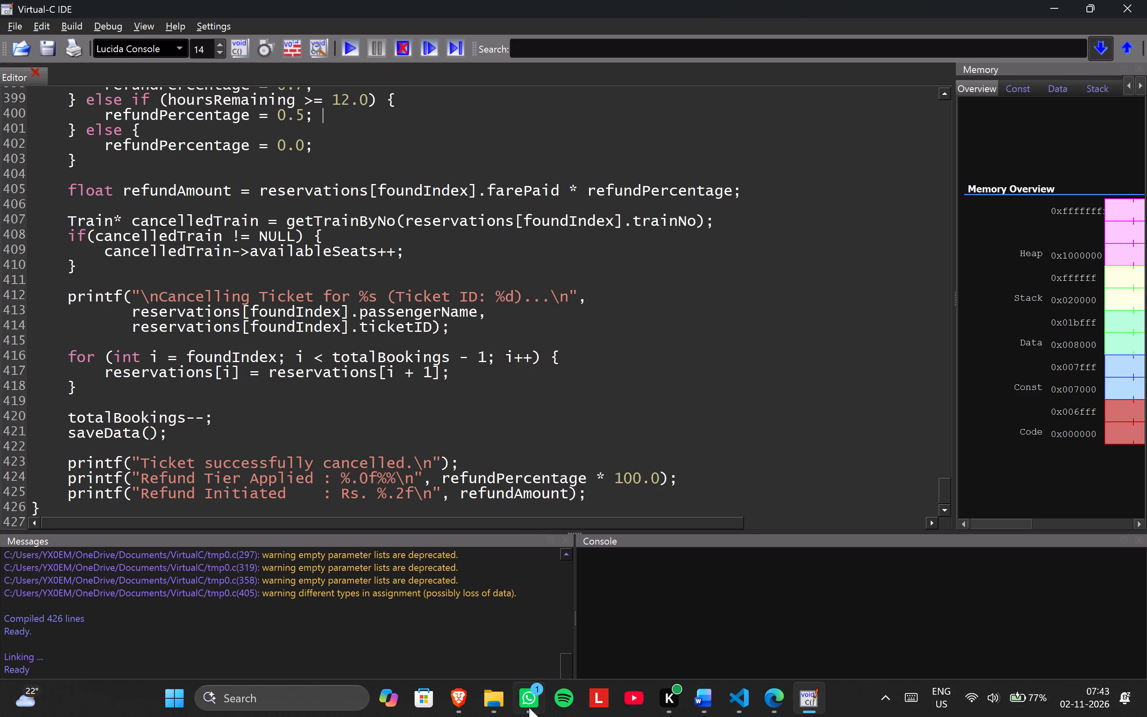
pyautogui.click(494, 703)
pyautogui.click(494, 703)
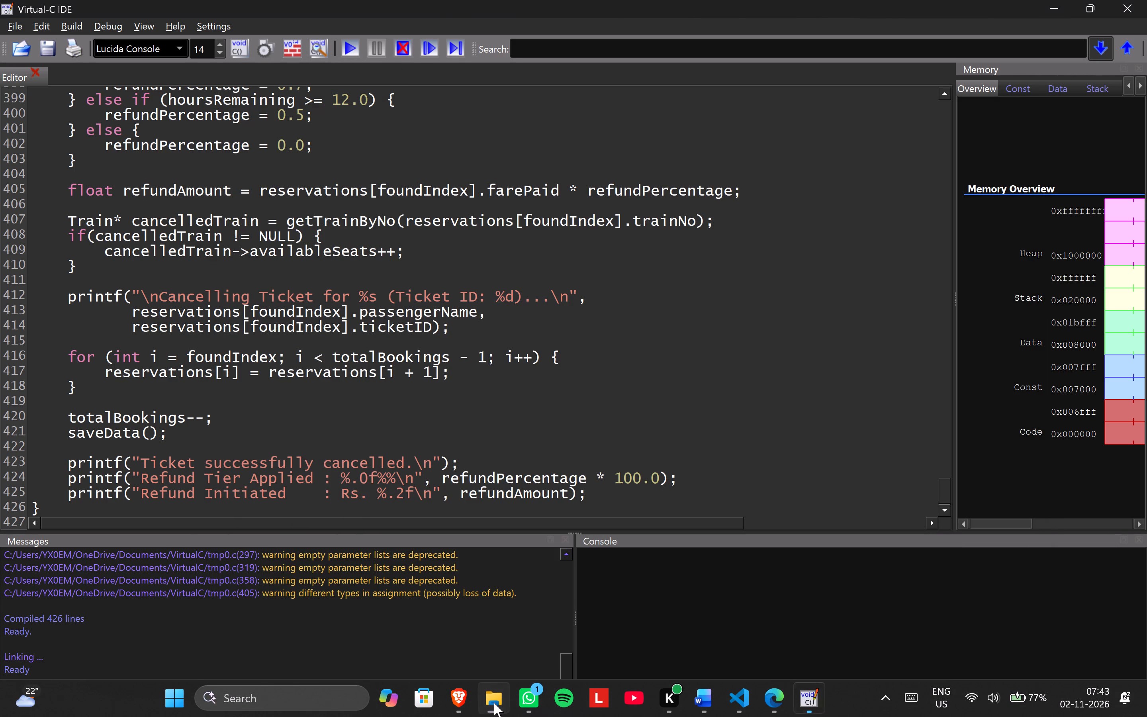
pyautogui.click(341, 46)
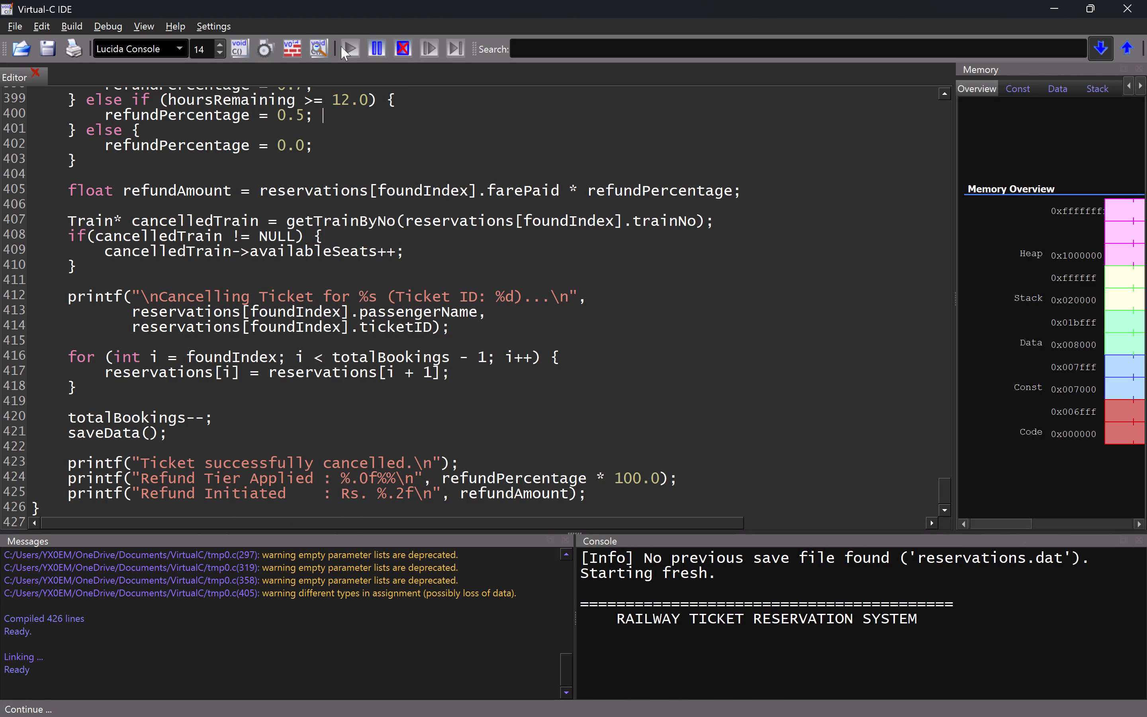
# Build and relink rail.c, checking the P&PS PBL folder for a generated executable.
pyautogui.click(294, 46)
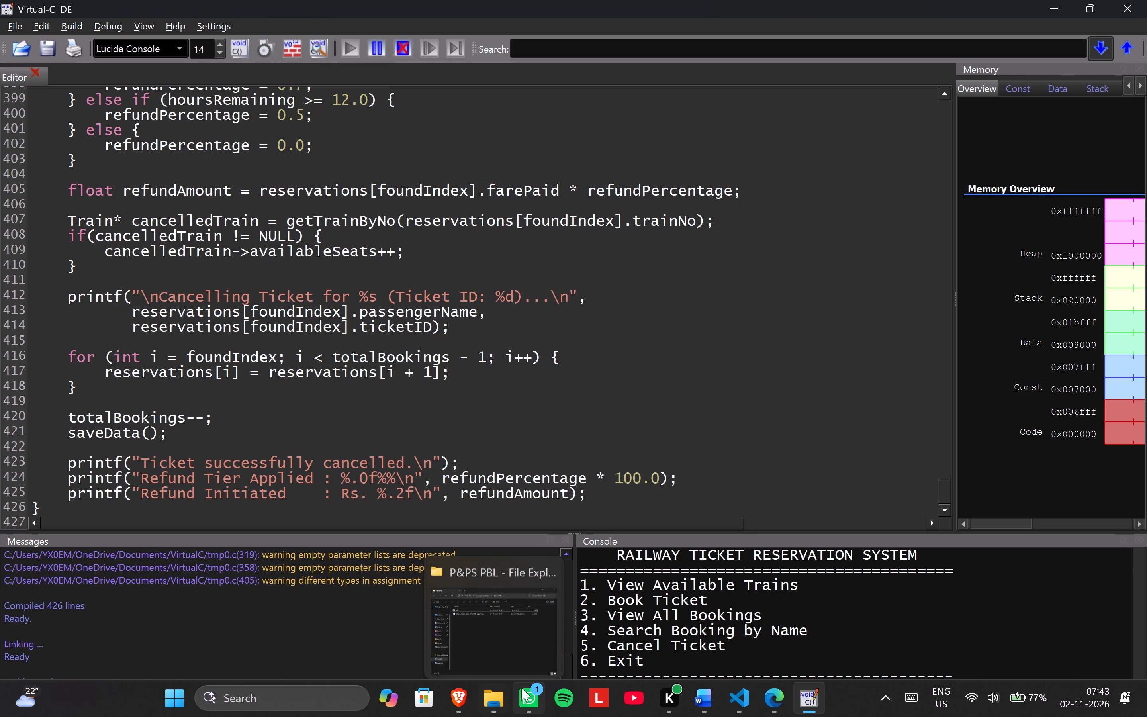
pyautogui.click(496, 684)
pyautogui.tripleClick(565, 515)
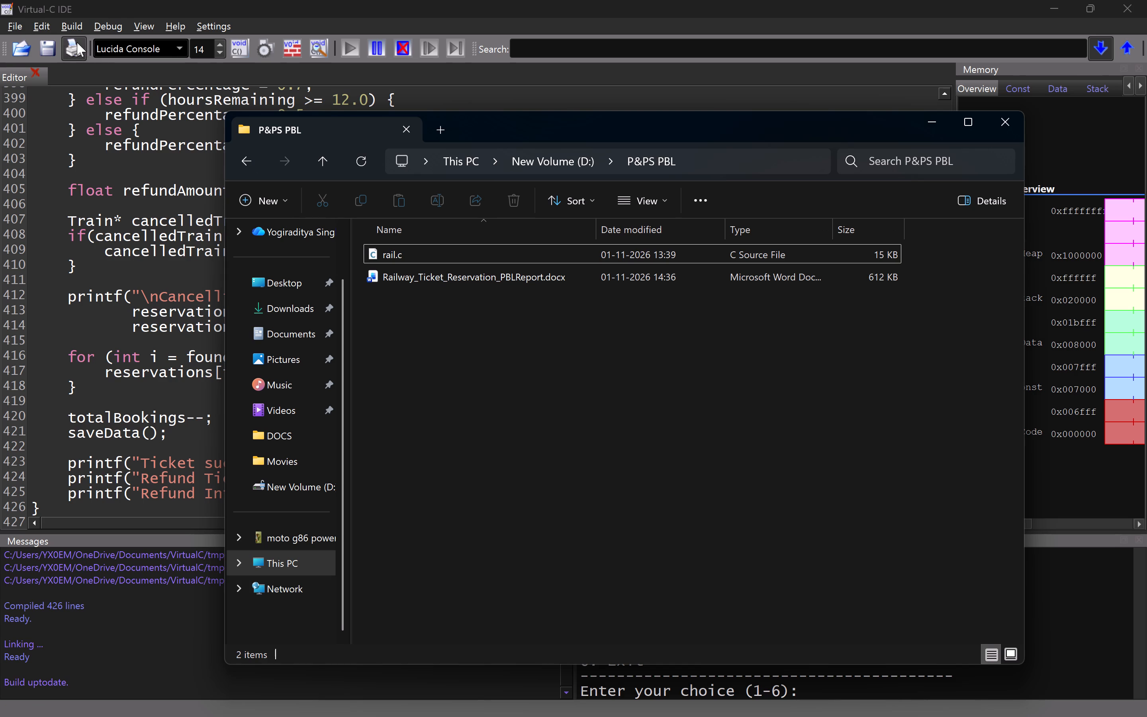
pyautogui.click(600, 0)
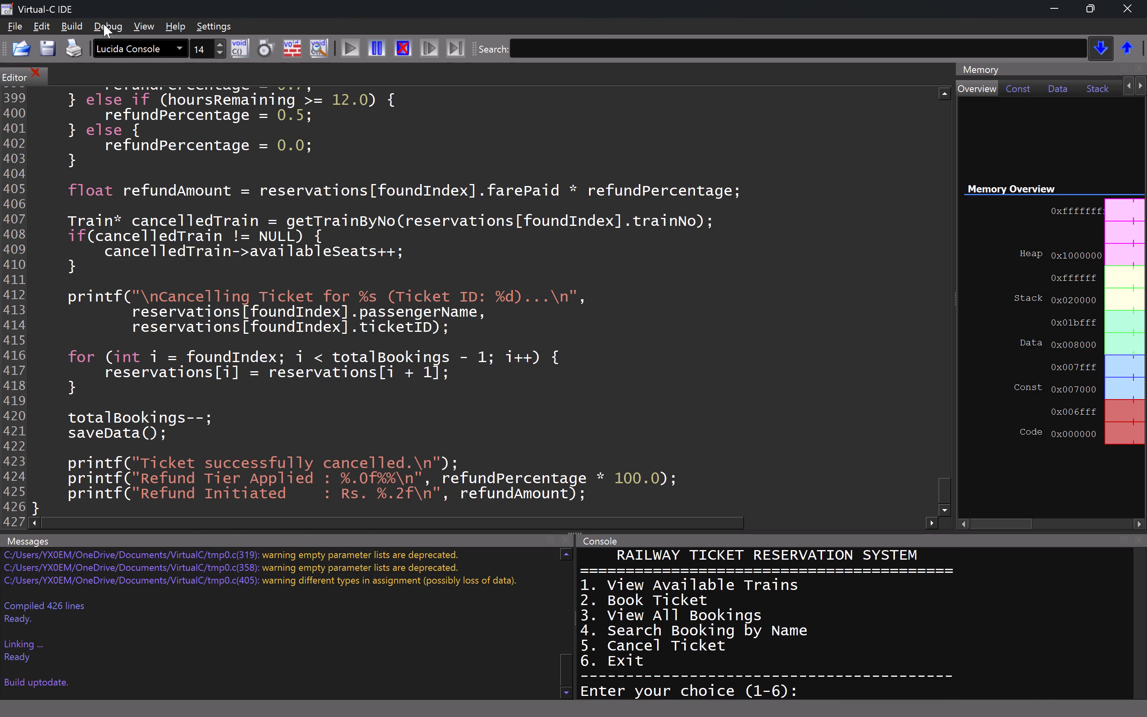
pyautogui.click(62, 23)
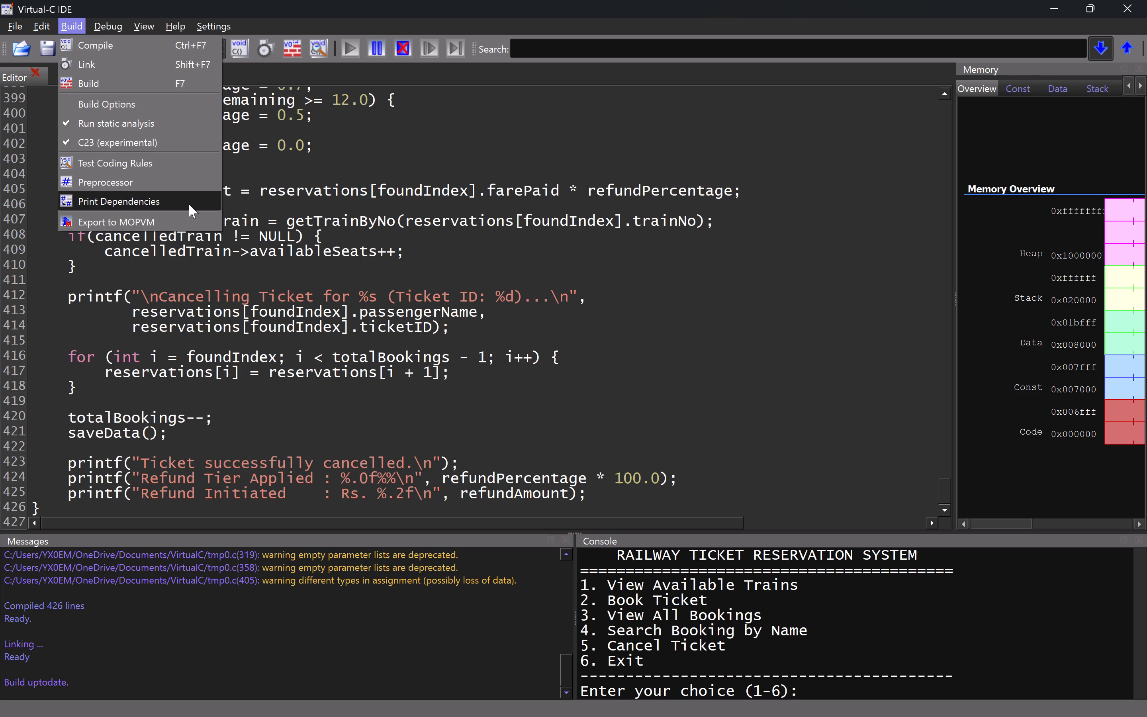
pyautogui.click(188, 66)
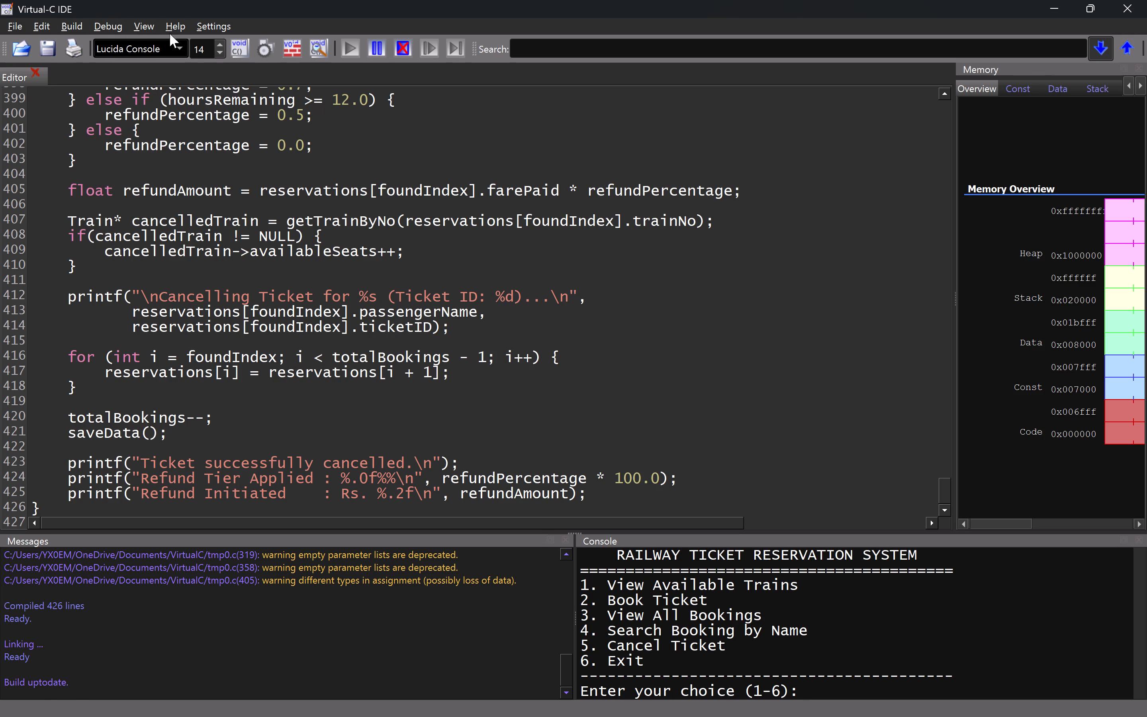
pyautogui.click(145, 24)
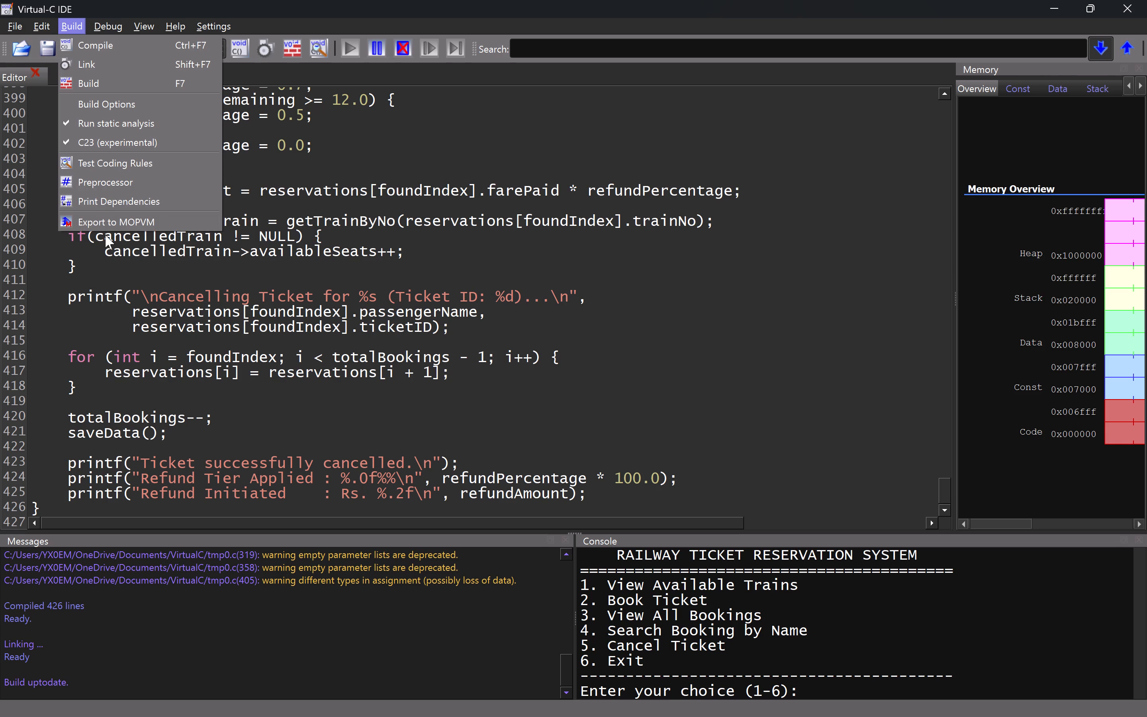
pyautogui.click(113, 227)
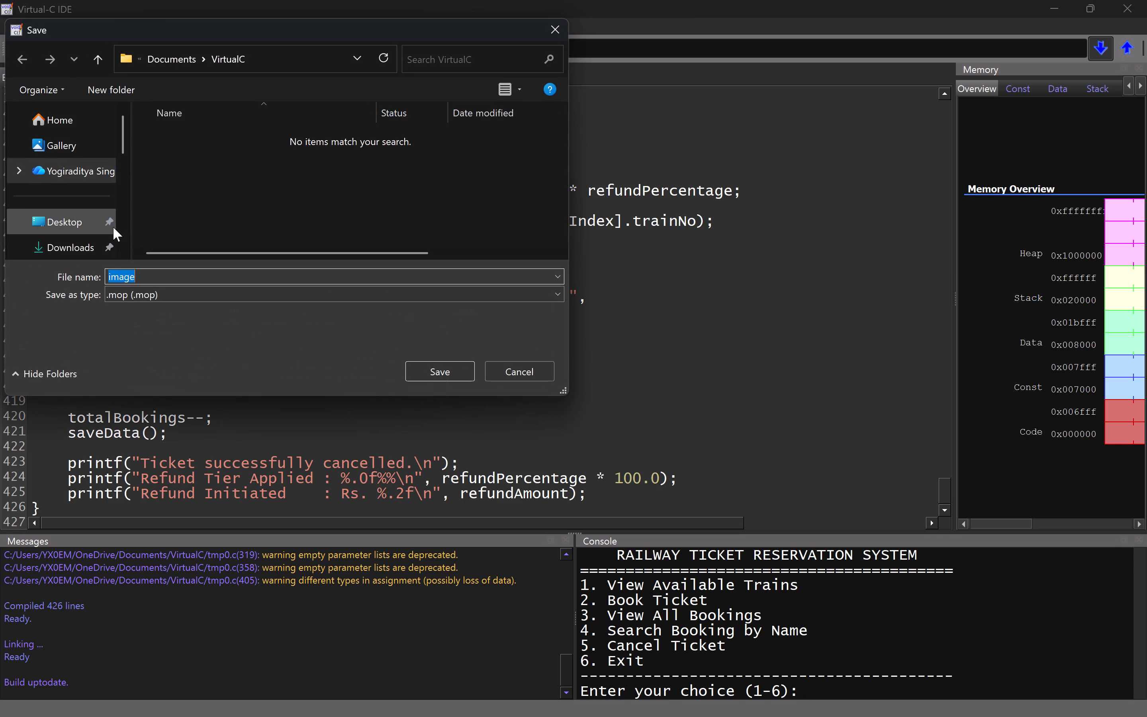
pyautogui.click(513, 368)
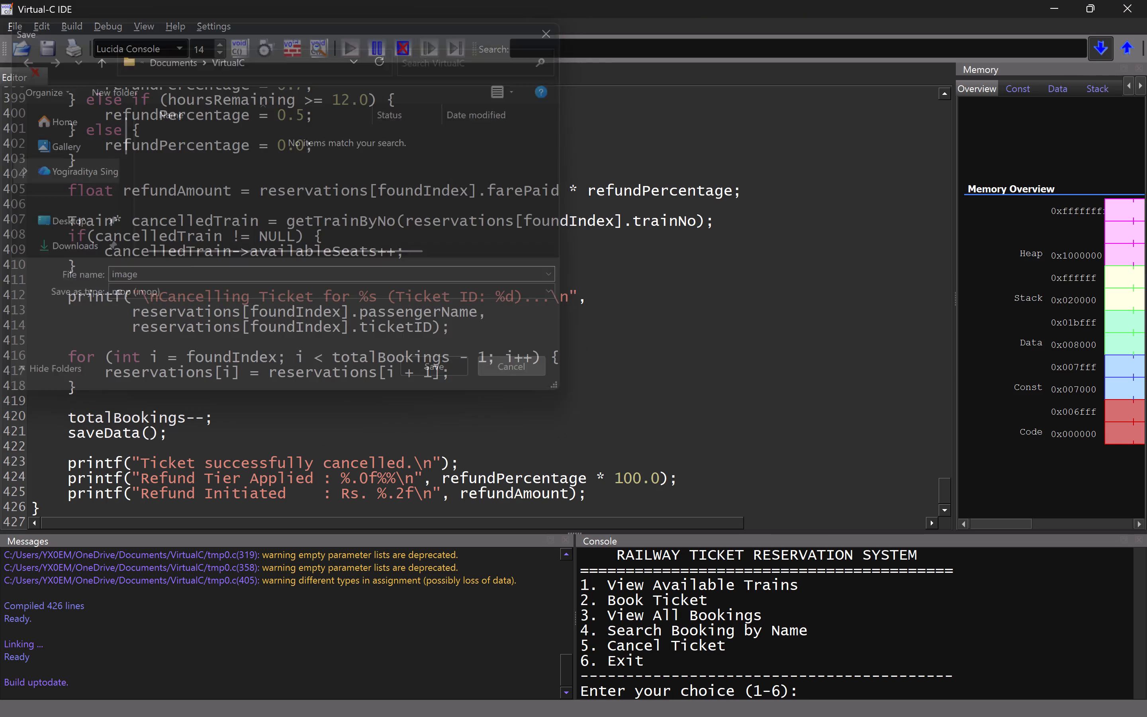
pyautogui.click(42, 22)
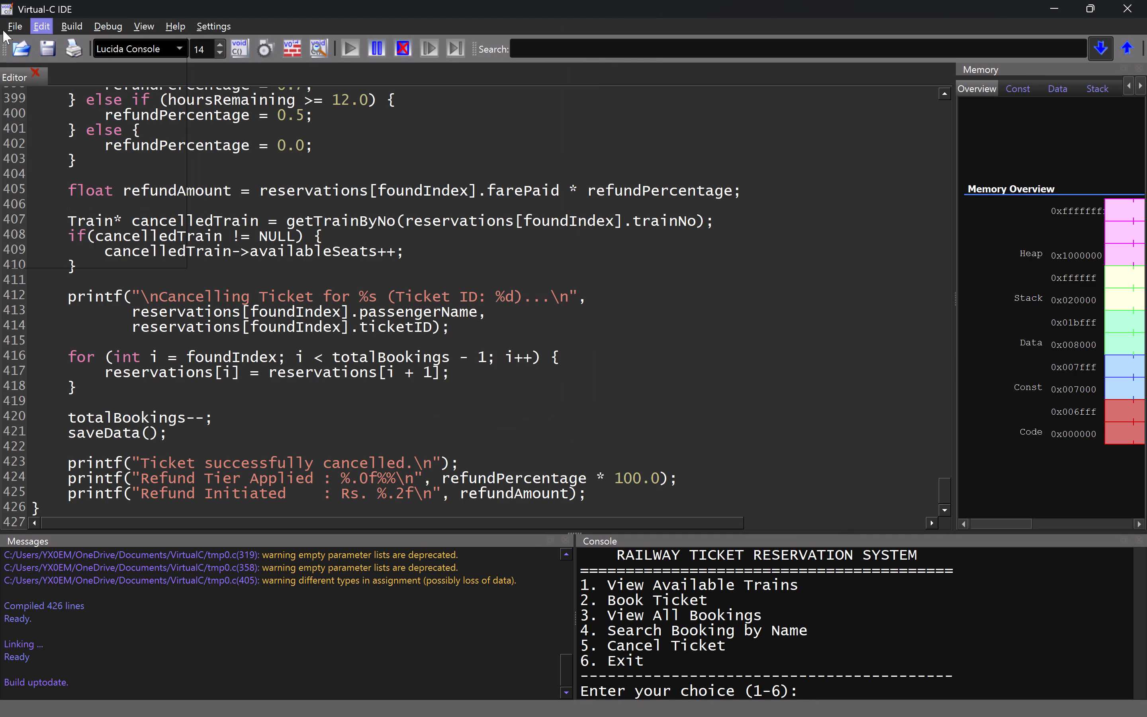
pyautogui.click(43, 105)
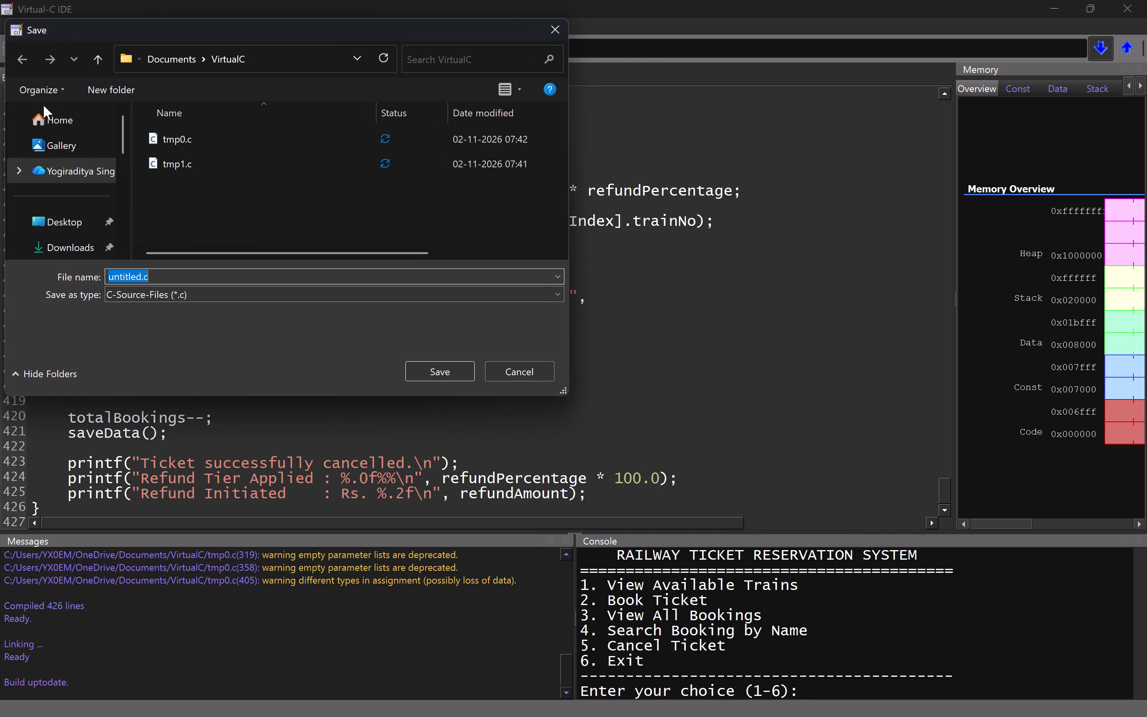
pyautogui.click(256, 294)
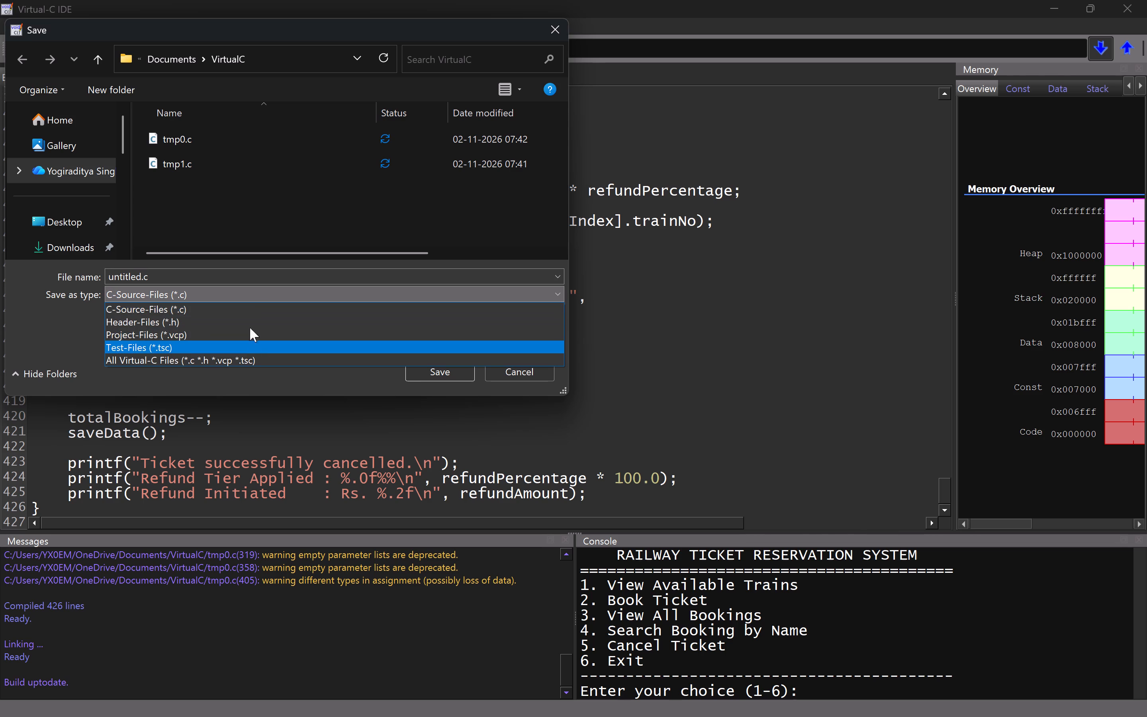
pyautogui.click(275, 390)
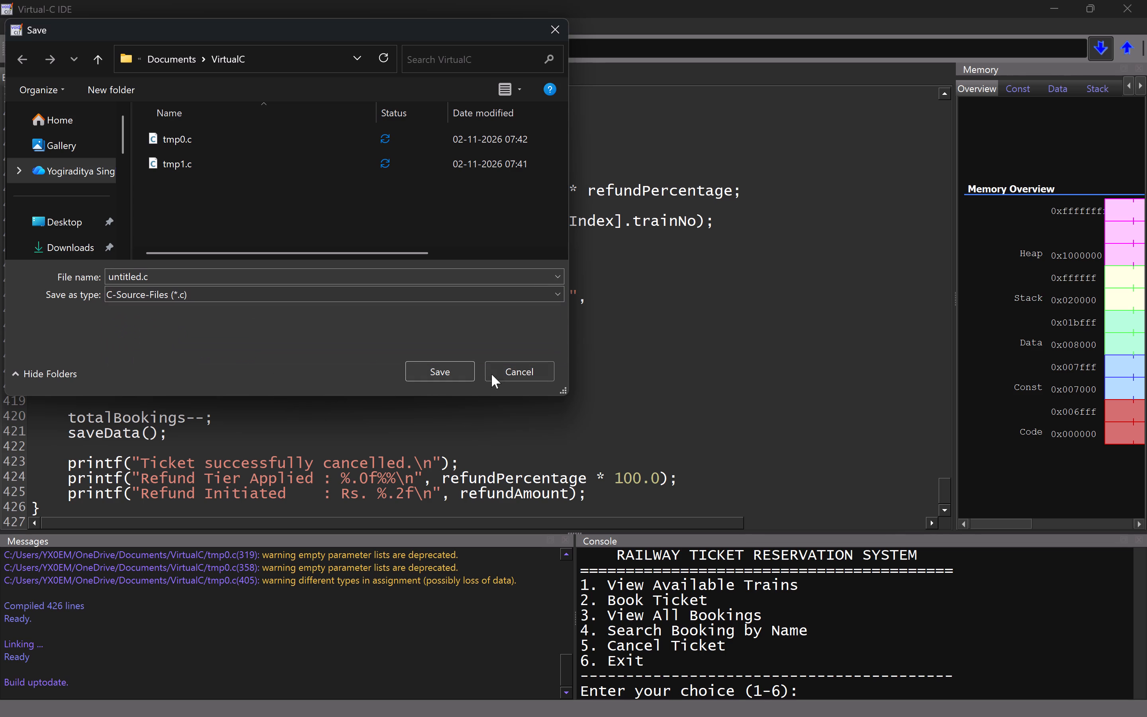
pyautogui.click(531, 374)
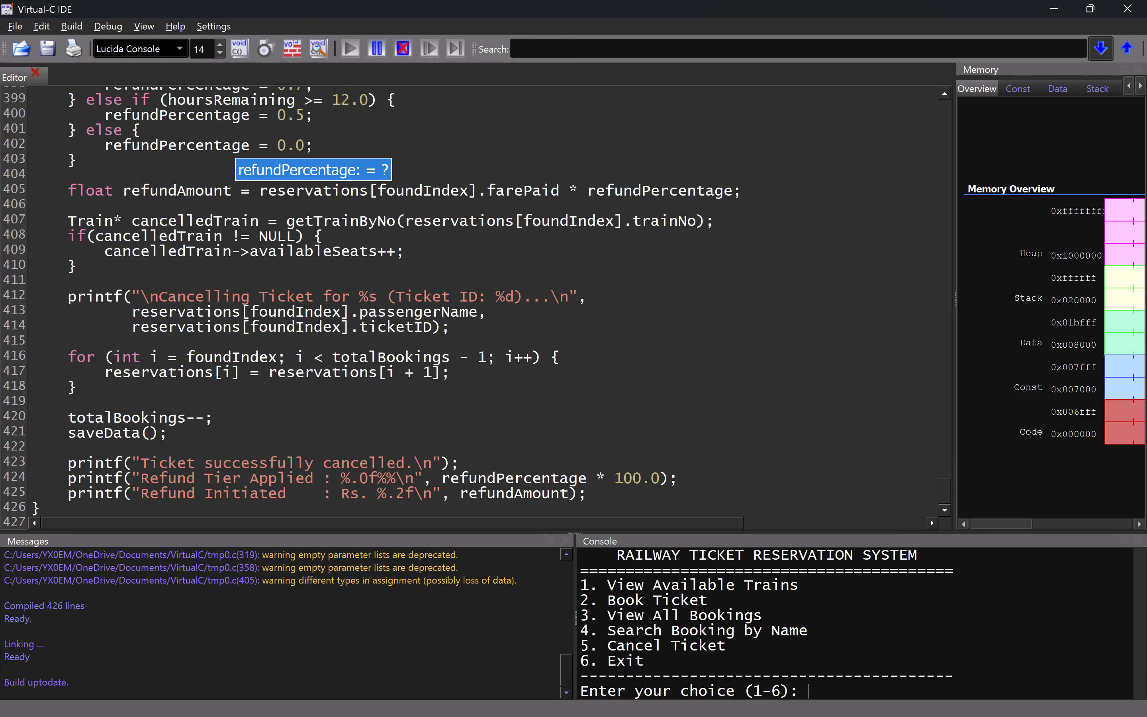
# Capture a full-screen screenshot of Virtual-C IDE with the railway reservation menu running in its console.
pyautogui.press('shift+super+s')
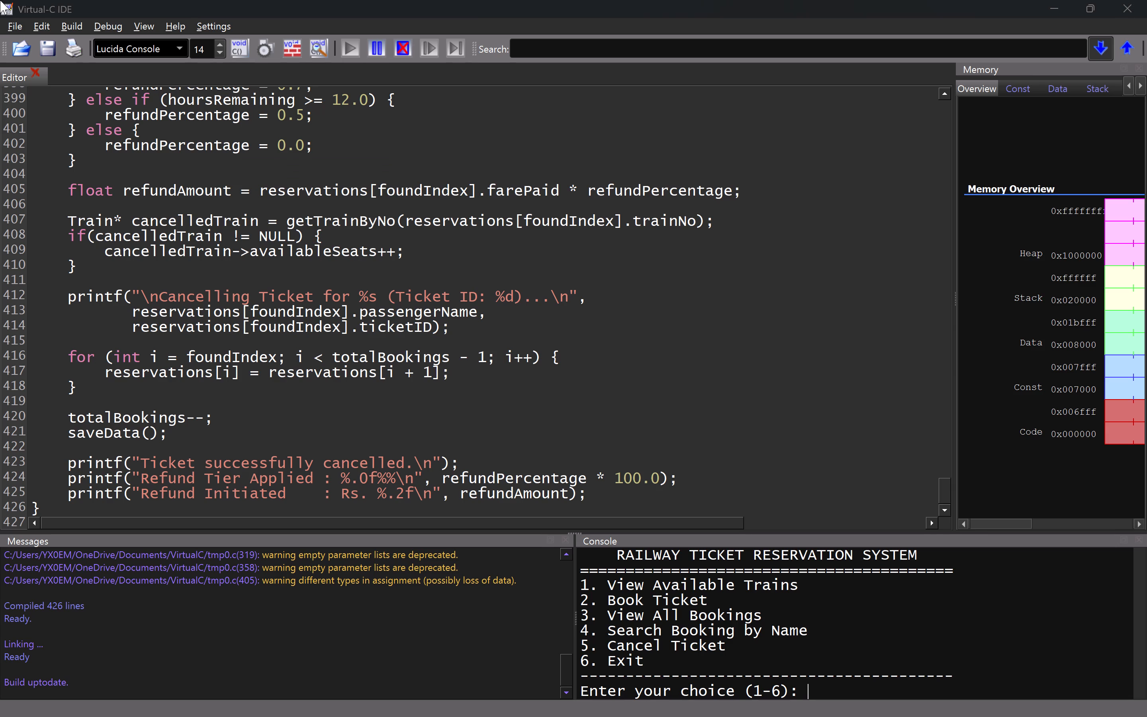
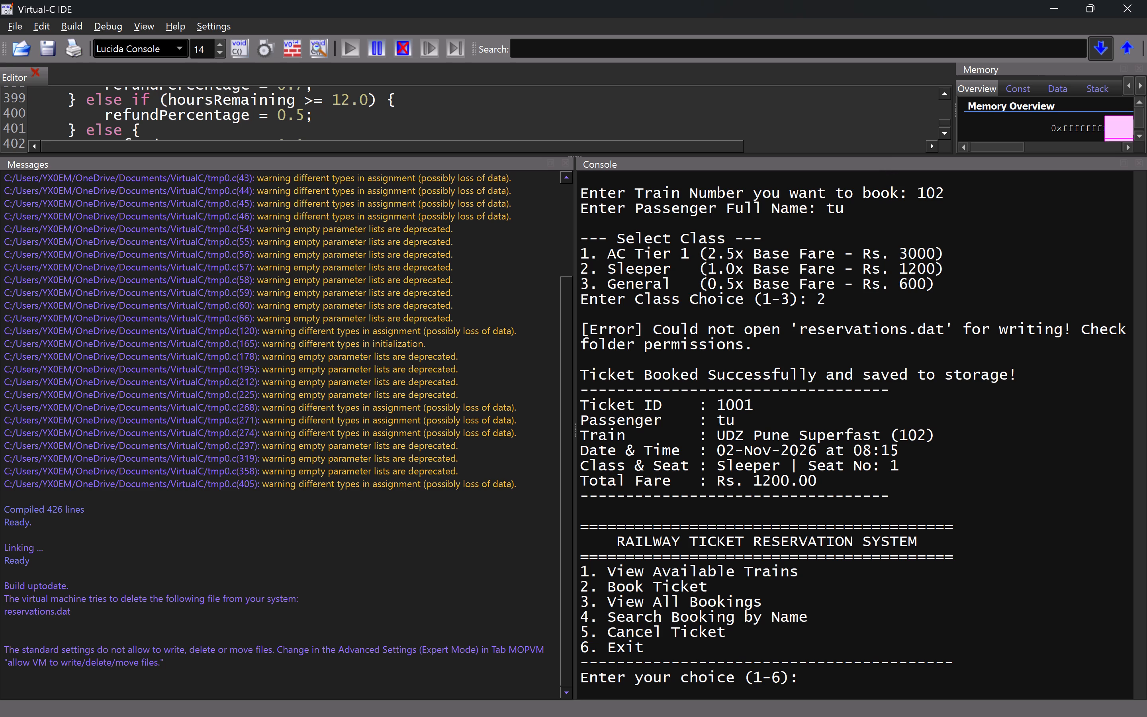
# Close Visual Studio Code.
pyautogui.scroll(-2, 933, 344)
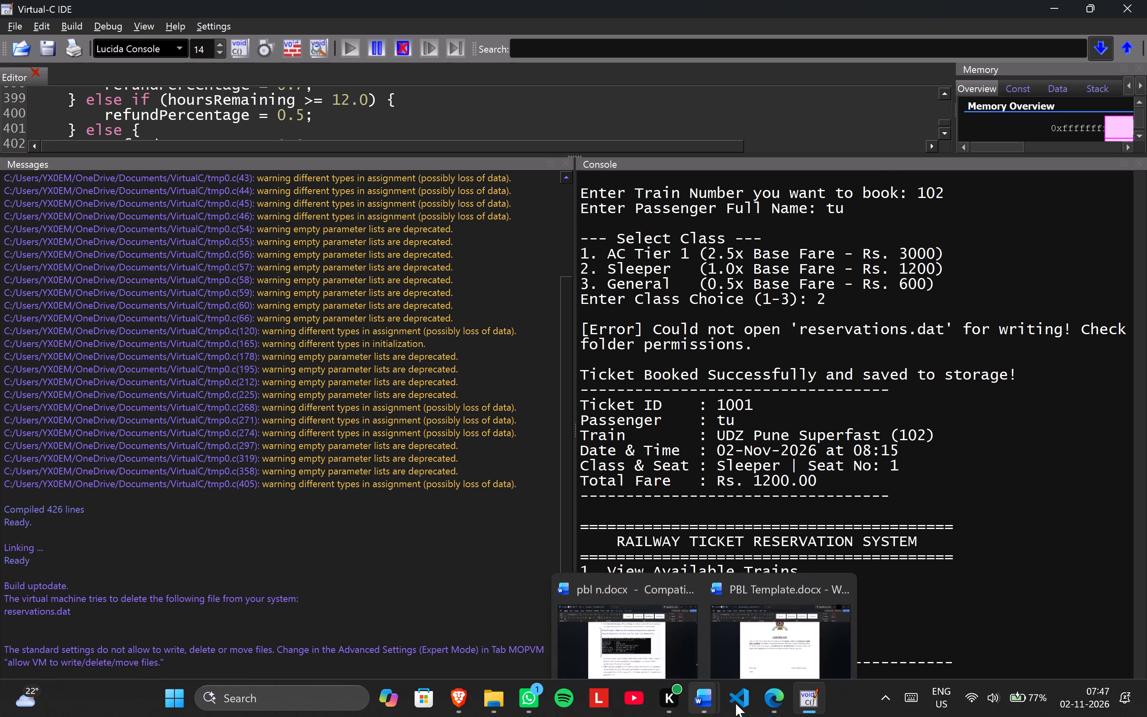
pyautogui.click(797, 559)
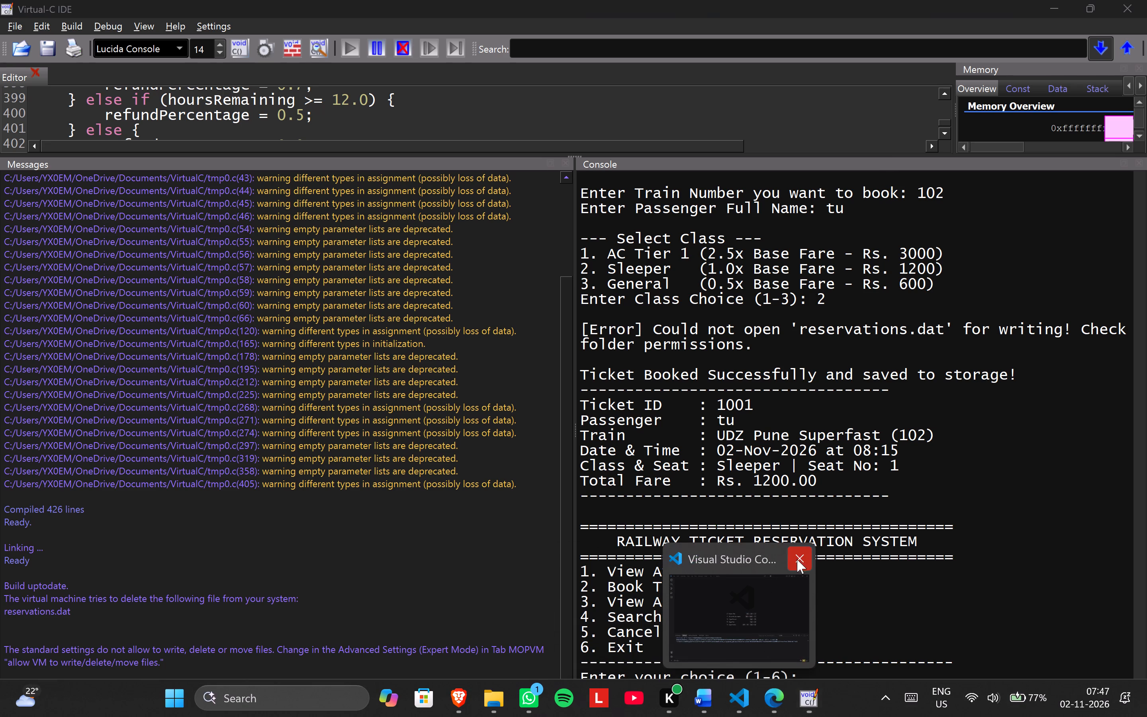
# Glance at the sample PBL report in Edge, then check the Worked Example 2 booking screenshot in pbl n.docx.
pyautogui.click(774, 700)
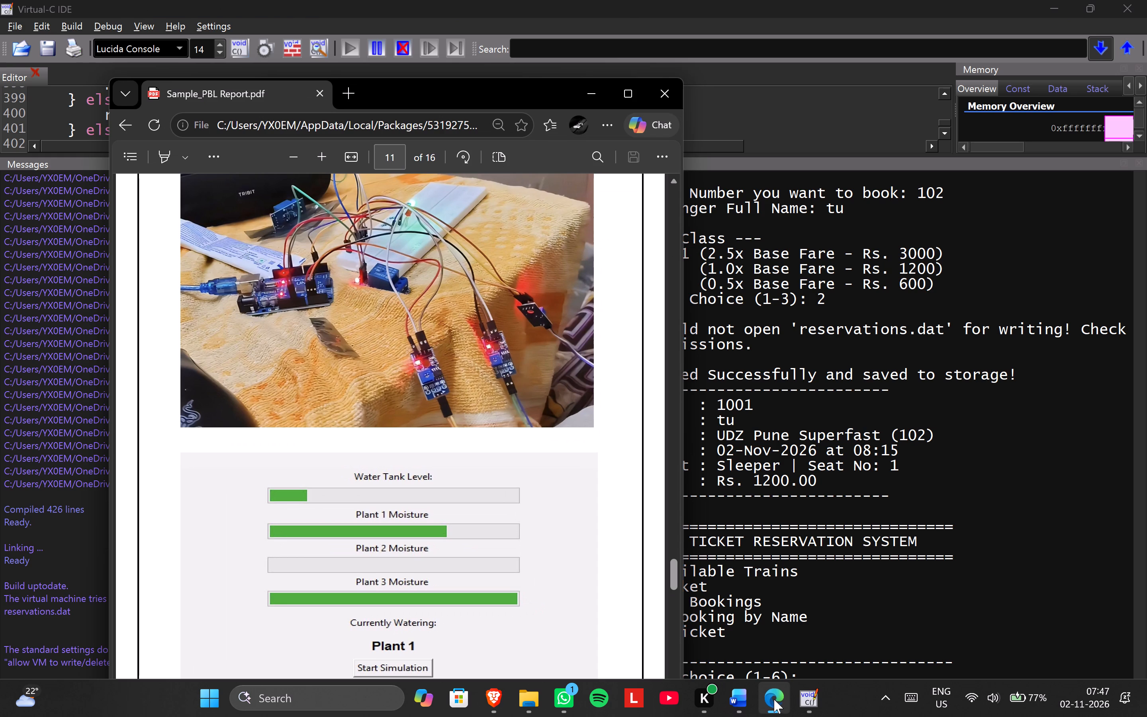
pyautogui.click(773, 697)
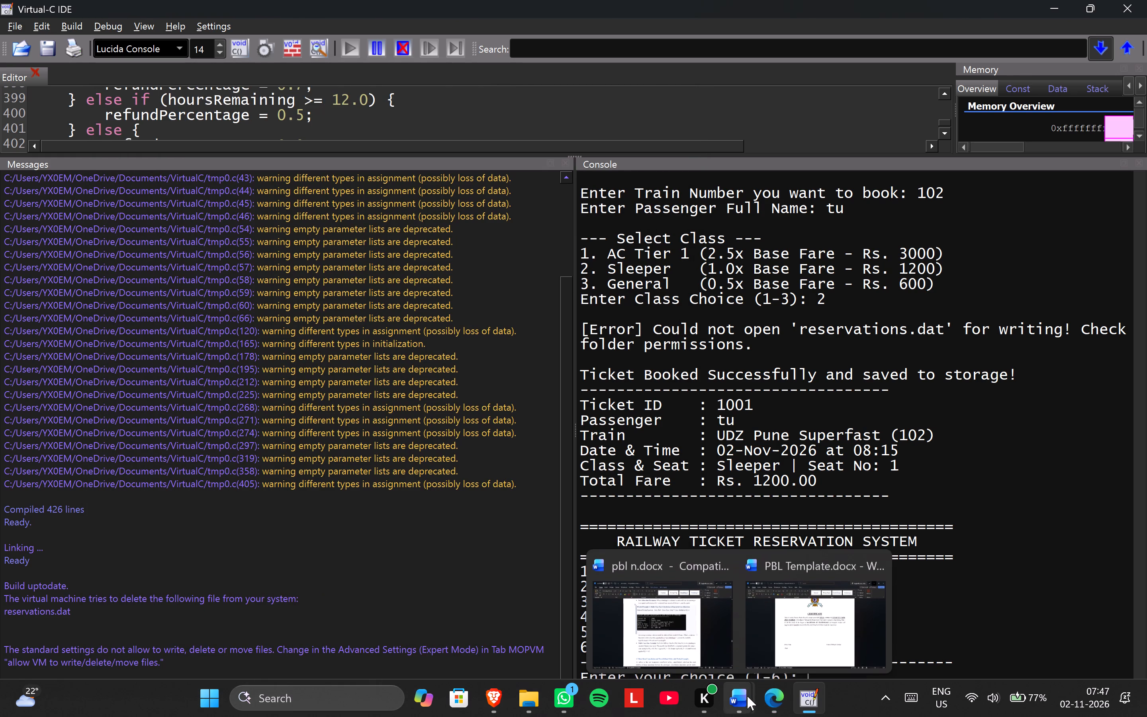
pyautogui.click(678, 614)
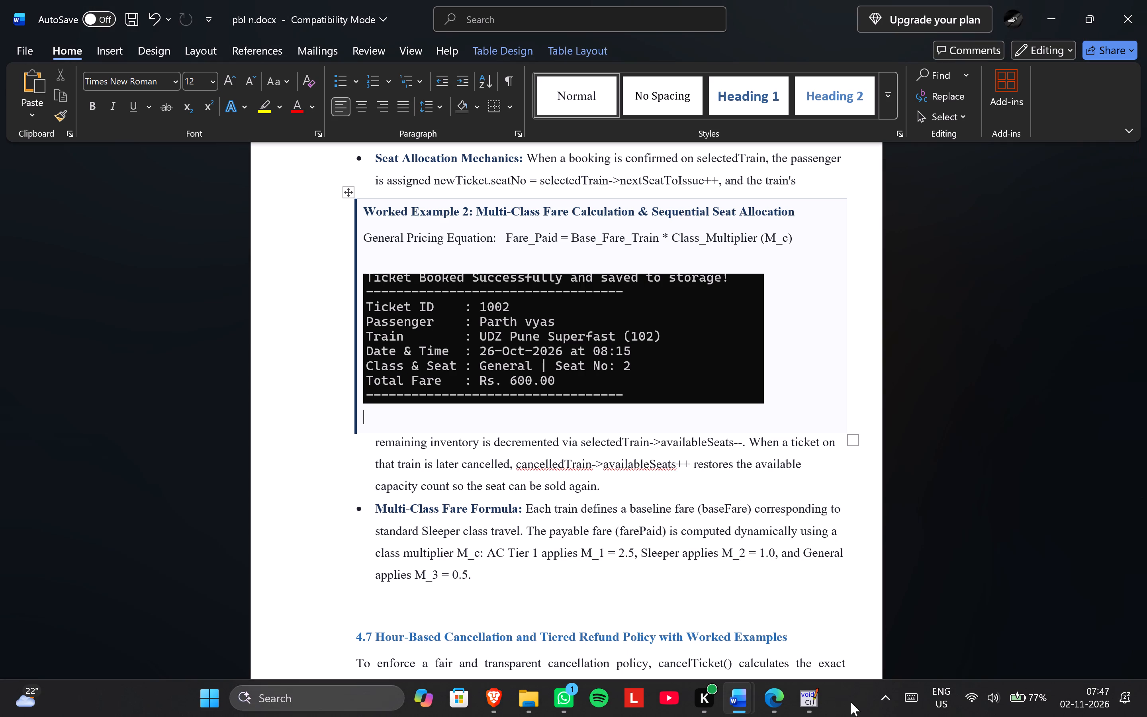
# In Virtual-C IDE, book another ticket on train 102 with the passenger name from the report's screenshot and class 2 (Sleeper).
pyautogui.click(812, 691)
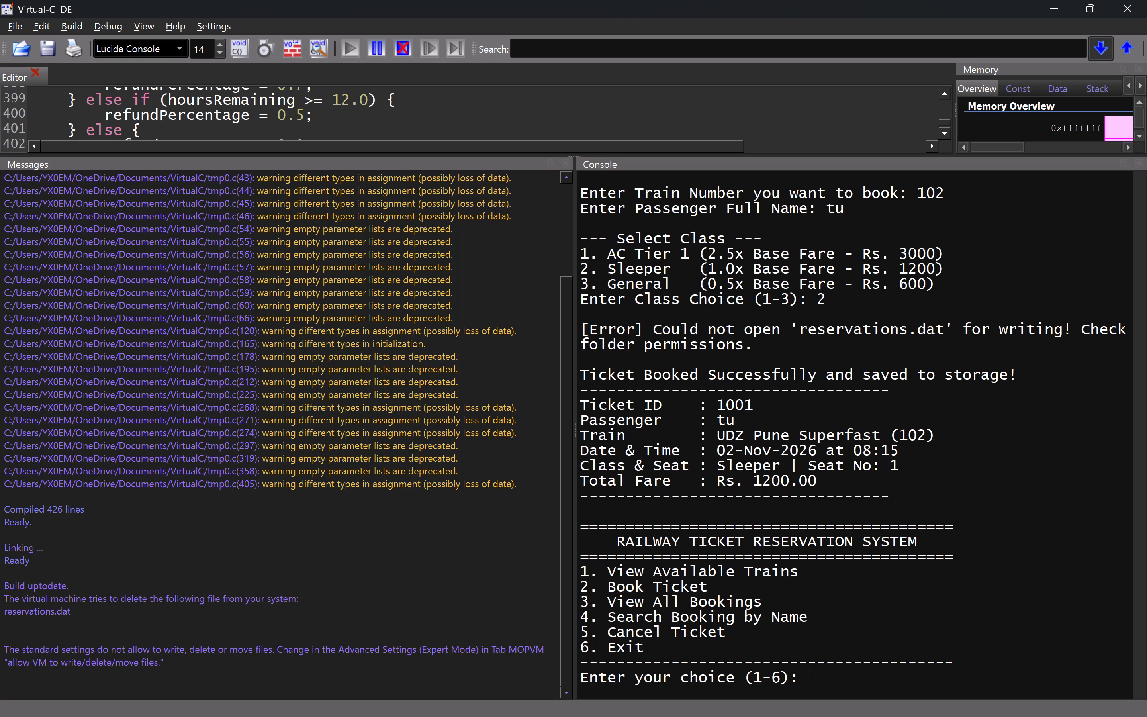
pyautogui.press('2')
pyautogui.press('Return')
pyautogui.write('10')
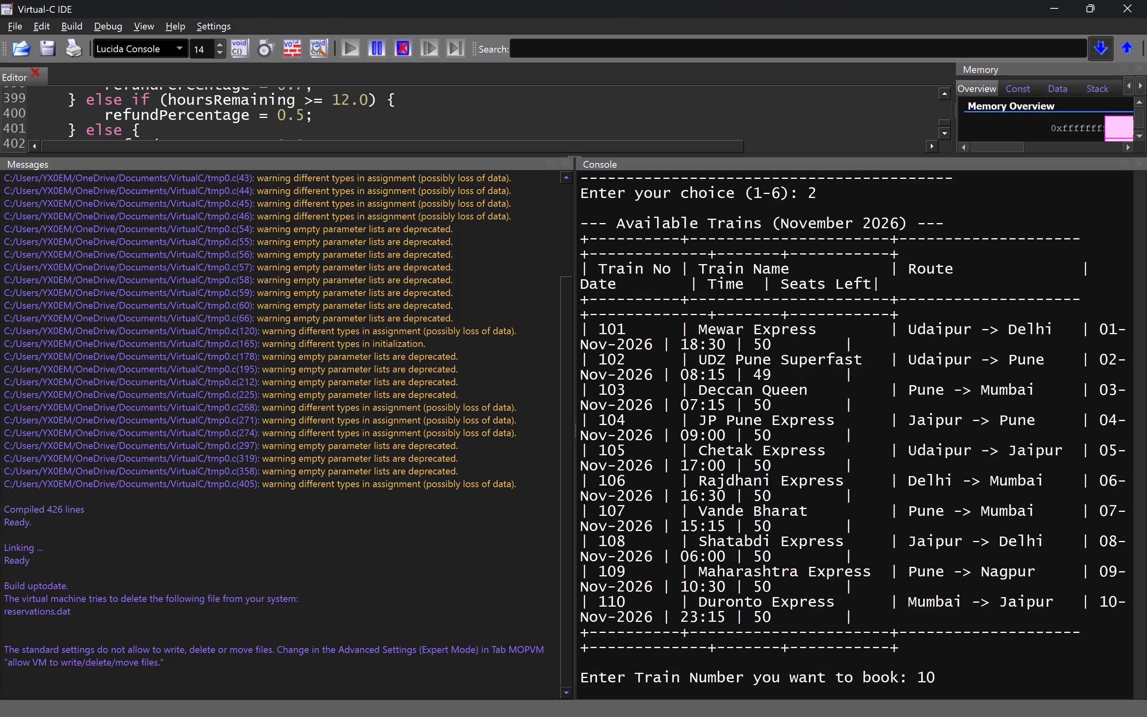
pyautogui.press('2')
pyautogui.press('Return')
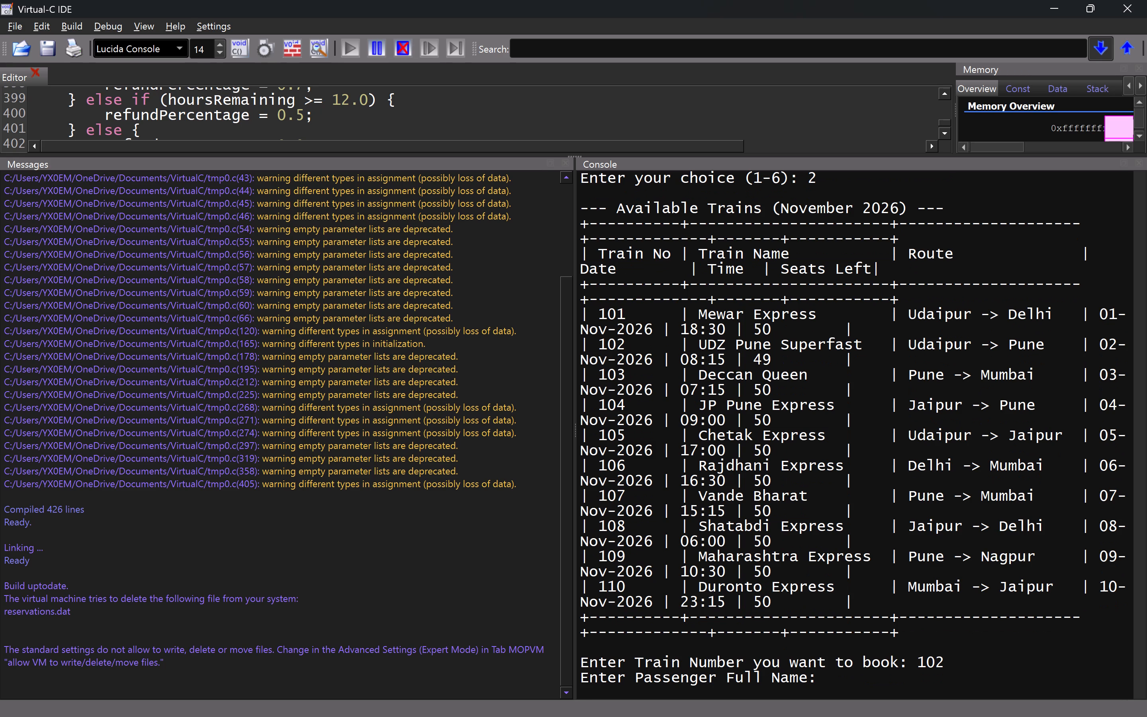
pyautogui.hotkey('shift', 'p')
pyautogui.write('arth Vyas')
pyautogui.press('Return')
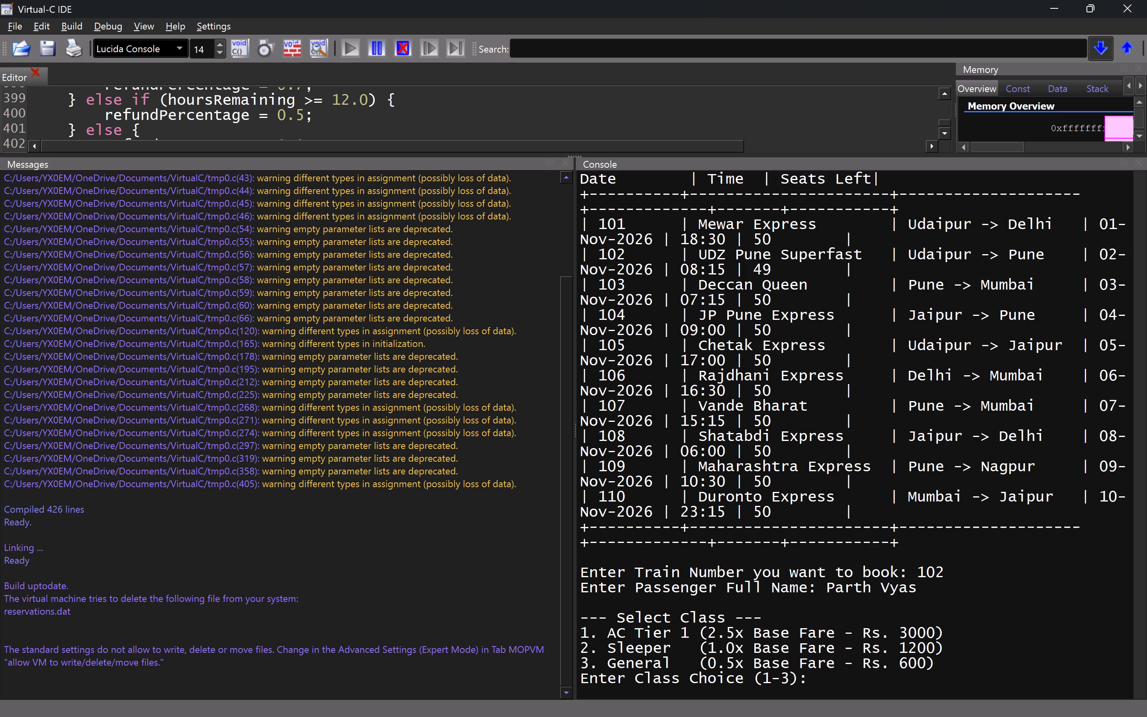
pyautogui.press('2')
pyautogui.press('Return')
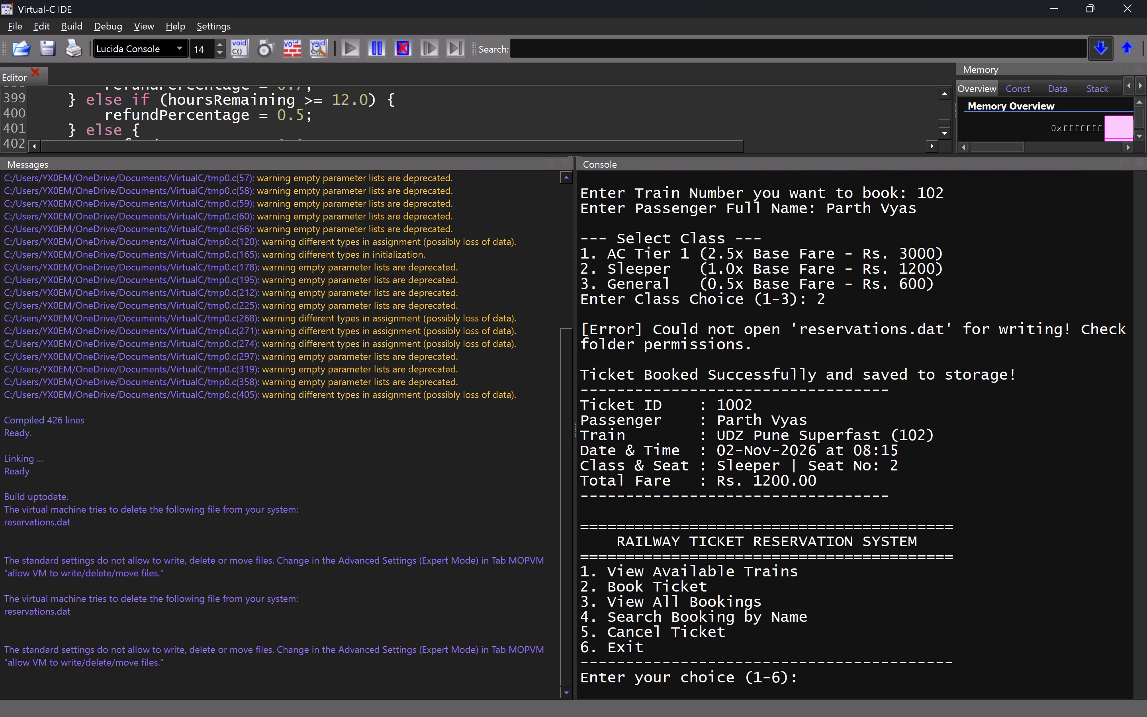
# Capture a screenshot of the console's ticket confirmation, from the booking success line down to the rule below the total fare.
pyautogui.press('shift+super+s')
pyautogui.moveTo(581, 363); pyautogui.dragTo(606, 402)
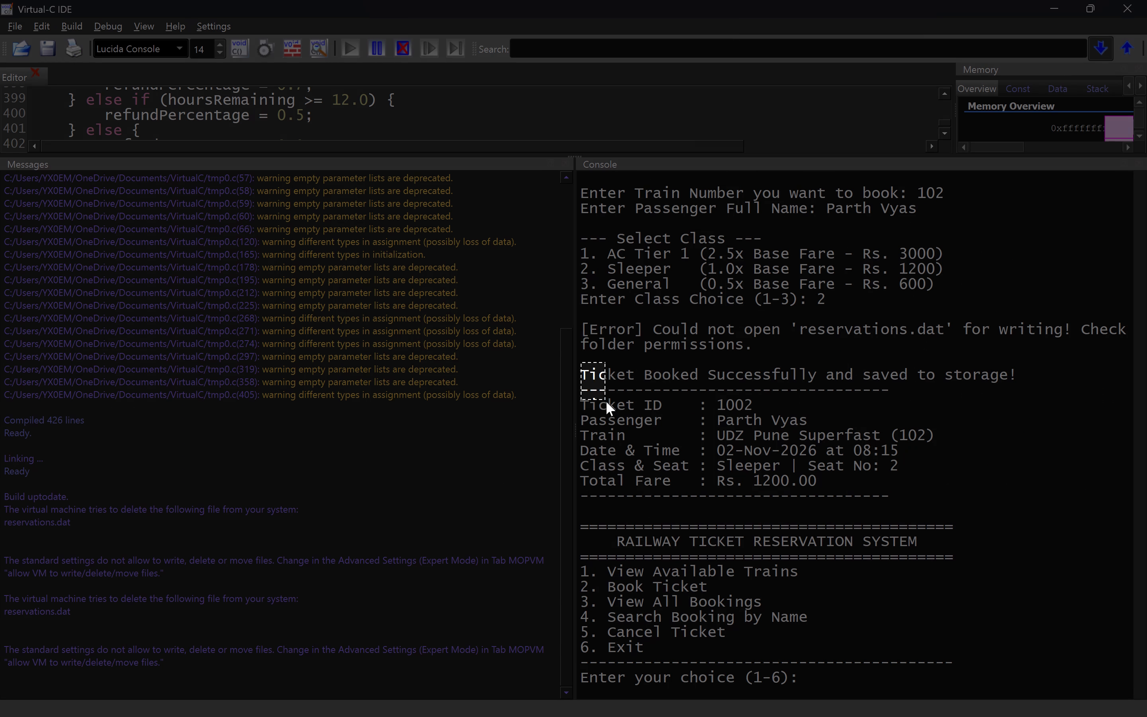
pyautogui.moveTo(606, 402); pyautogui.dragTo(1016, 490)
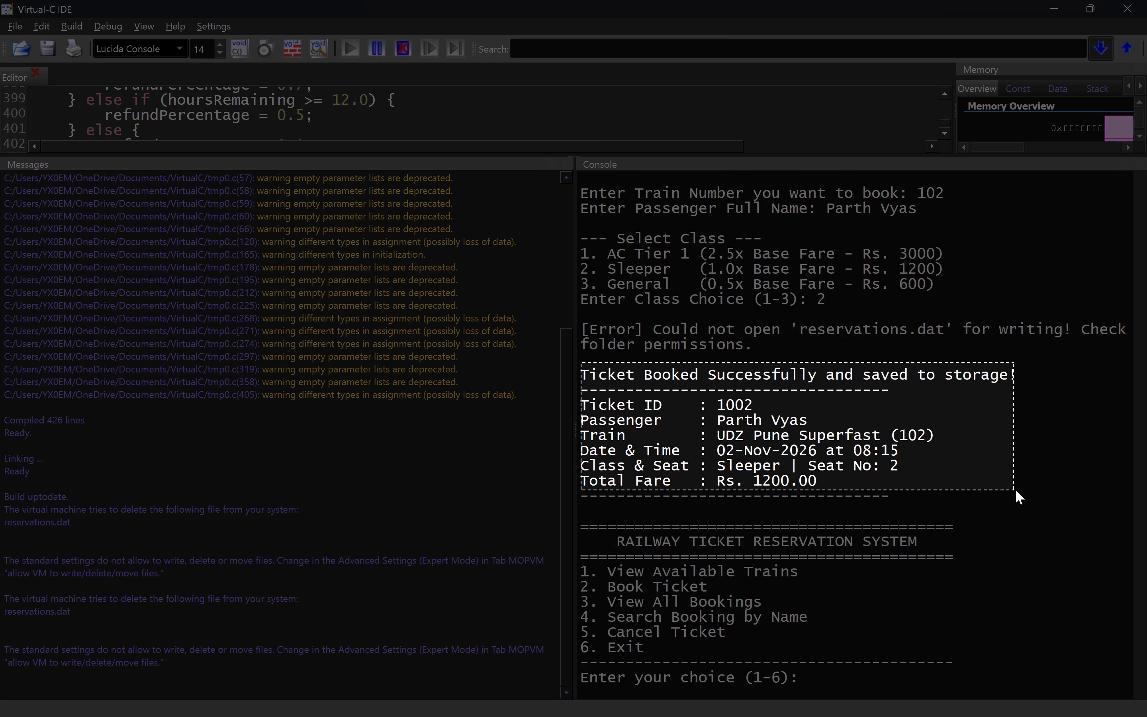
pyautogui.moveTo(1016, 490); pyautogui.dragTo(1024, 502)
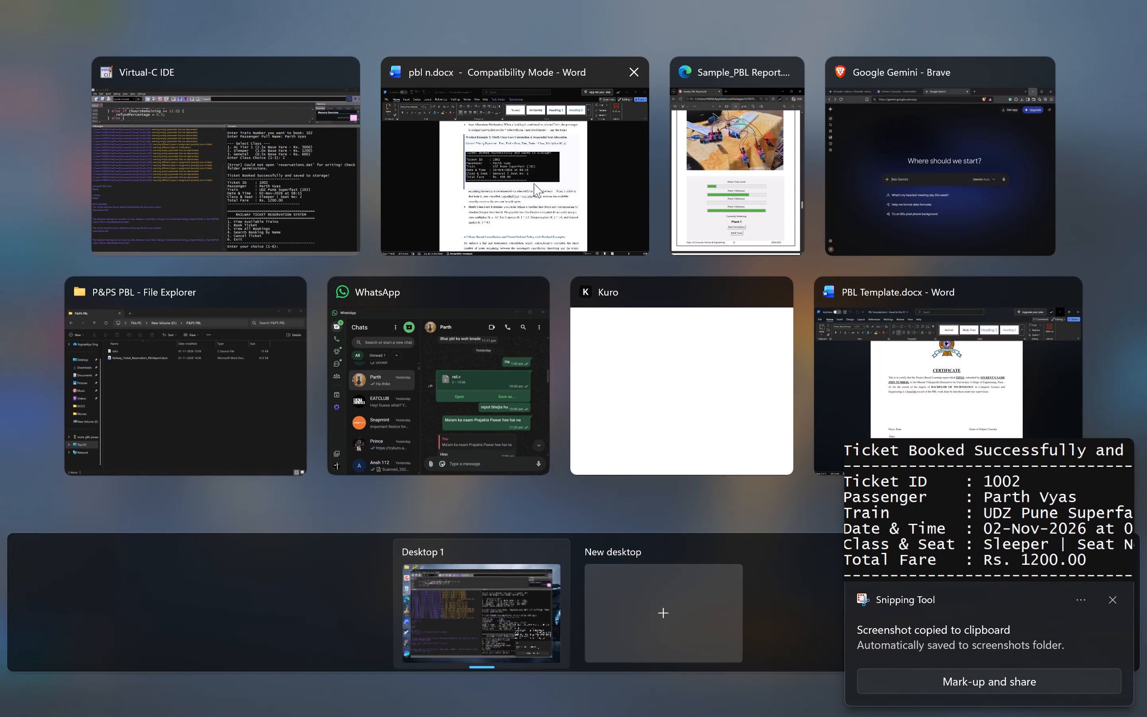
# Switch to pbl n.docx in Word and paste the new ticket screenshot below the existing one in Worked Example 2.
pyautogui.click(527, 185)
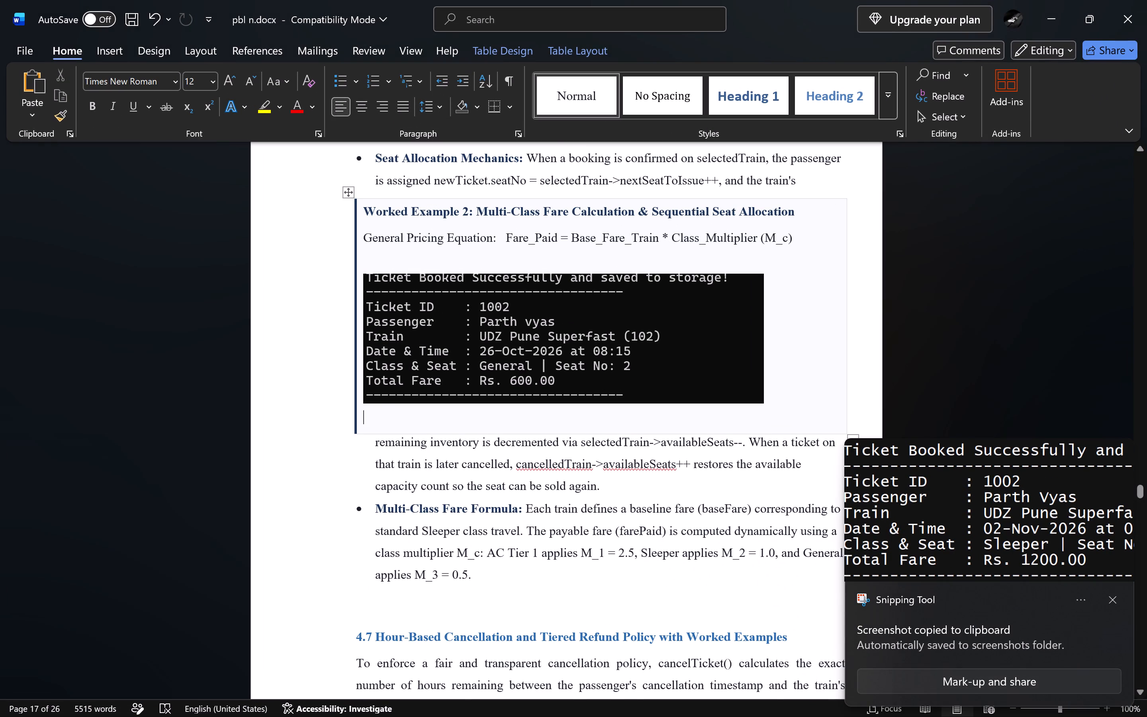
pyautogui.hotkey('ctrl', 'v')
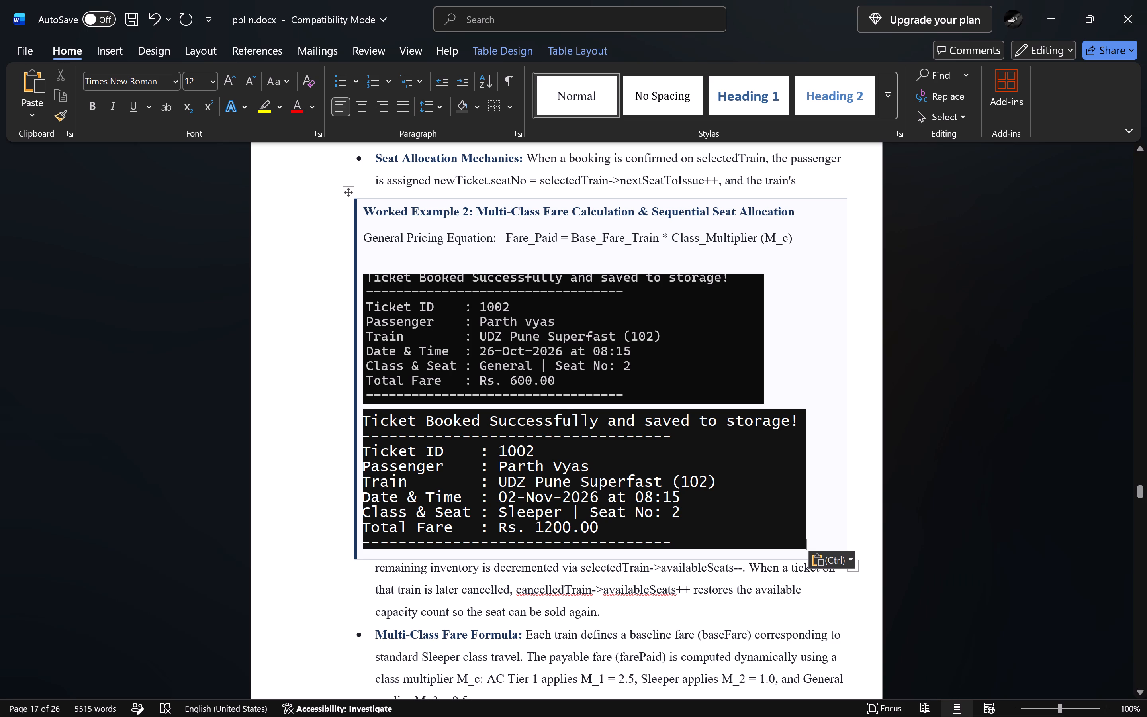
# Review the report from the pasted Worked Example 2 screenshots through section 4.7's refund policy table to Worked Example 3.
pyautogui.scroll(-4, 800, 293)
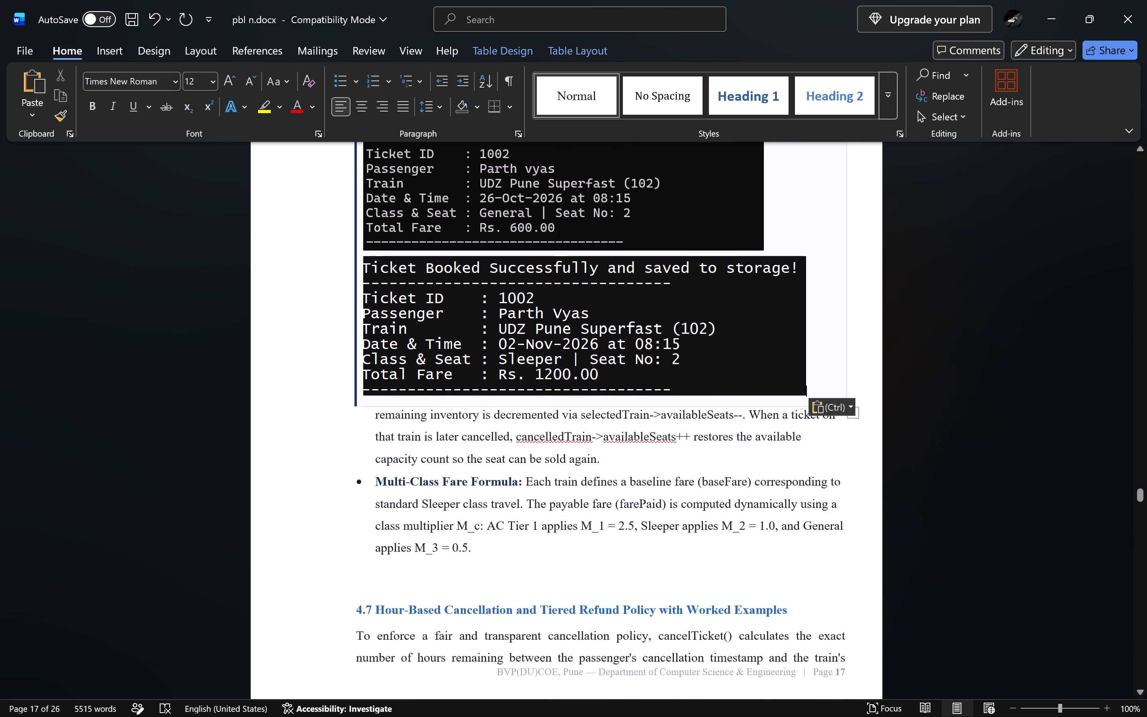
pyautogui.scroll(-4, 800, 293)
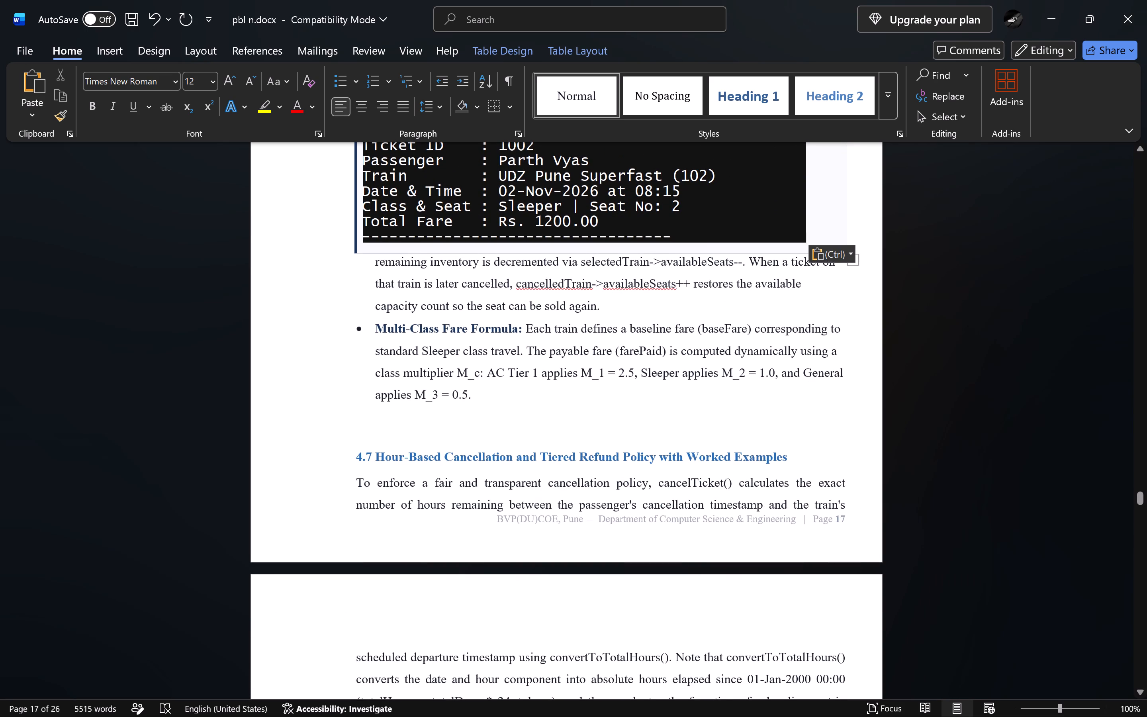
pyautogui.scroll(-6, 588, 394)
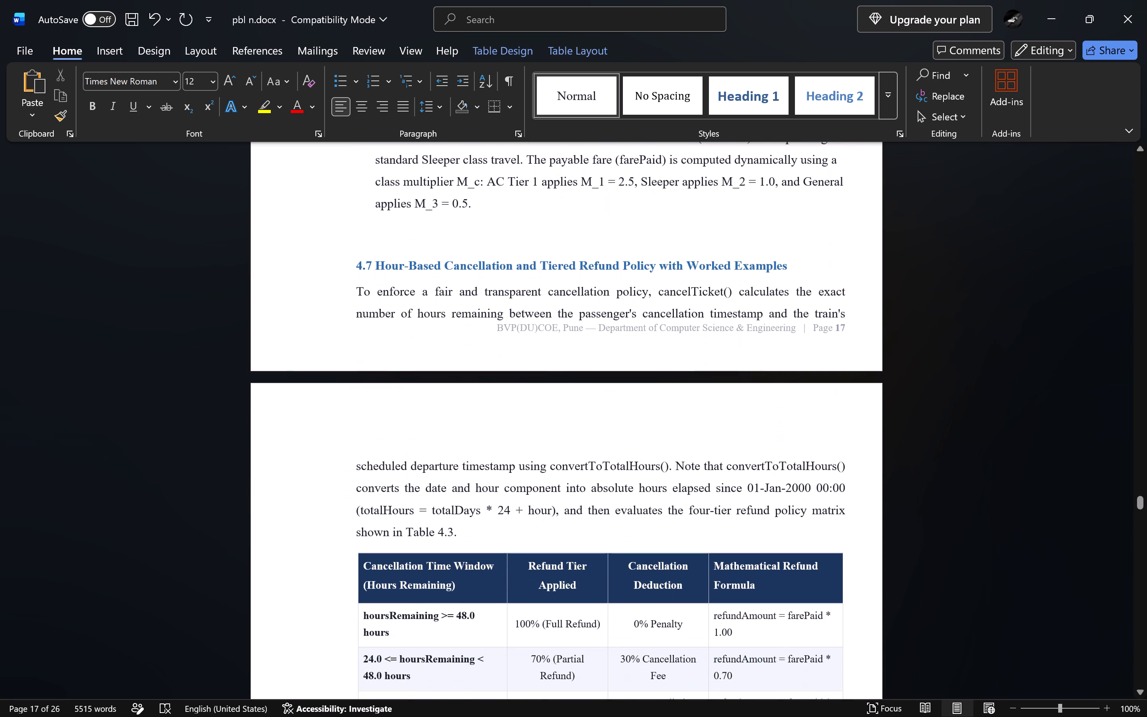
pyautogui.scroll(5, 454, 253)
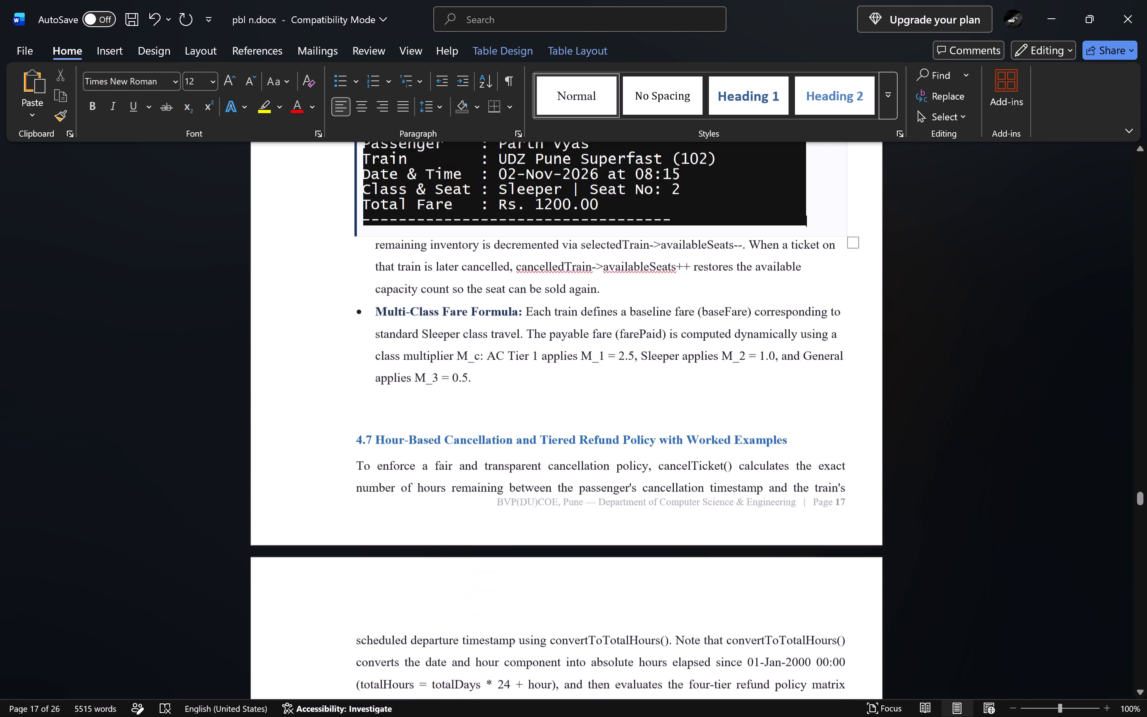
pyautogui.scroll(11, 454, 252)
pyautogui.scroll(-1, 575, 322)
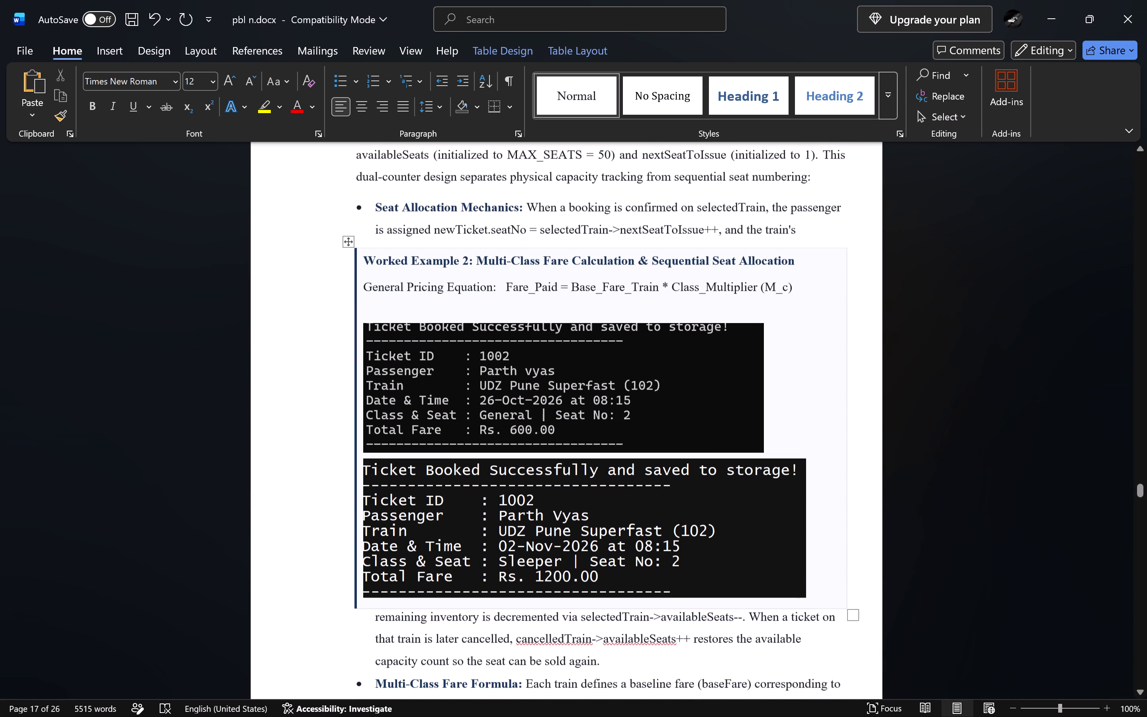
pyautogui.scroll(5, 575, 322)
pyautogui.scroll(-7, 575, 322)
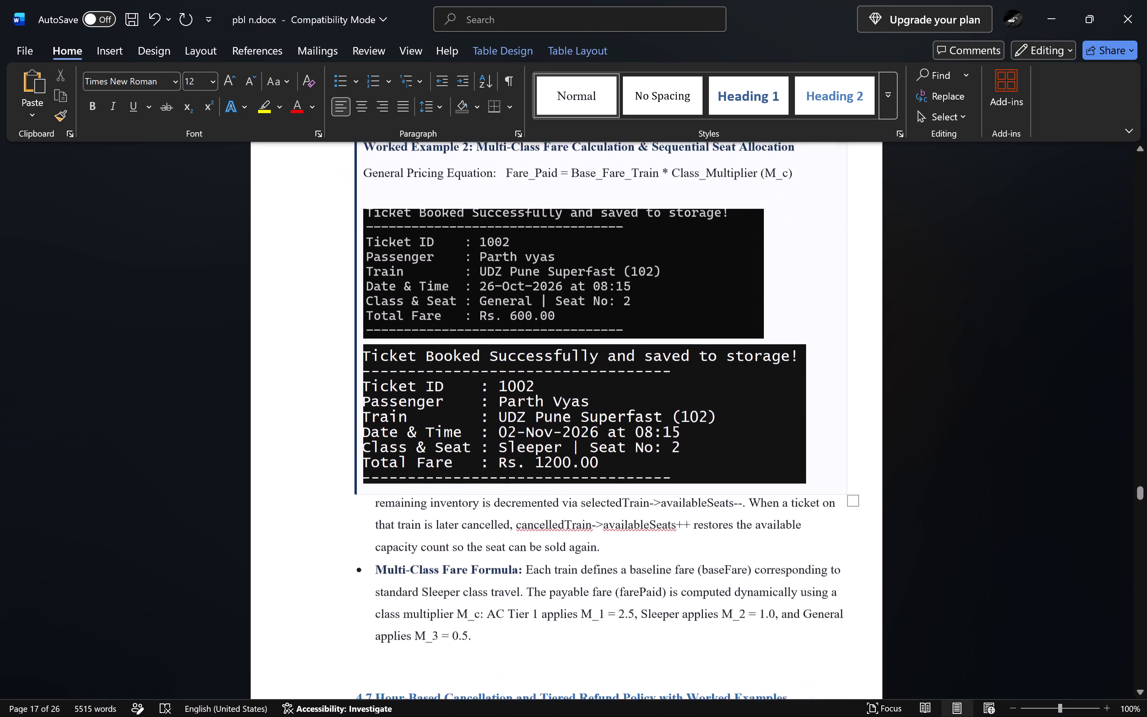
pyautogui.scroll(-18, 575, 322)
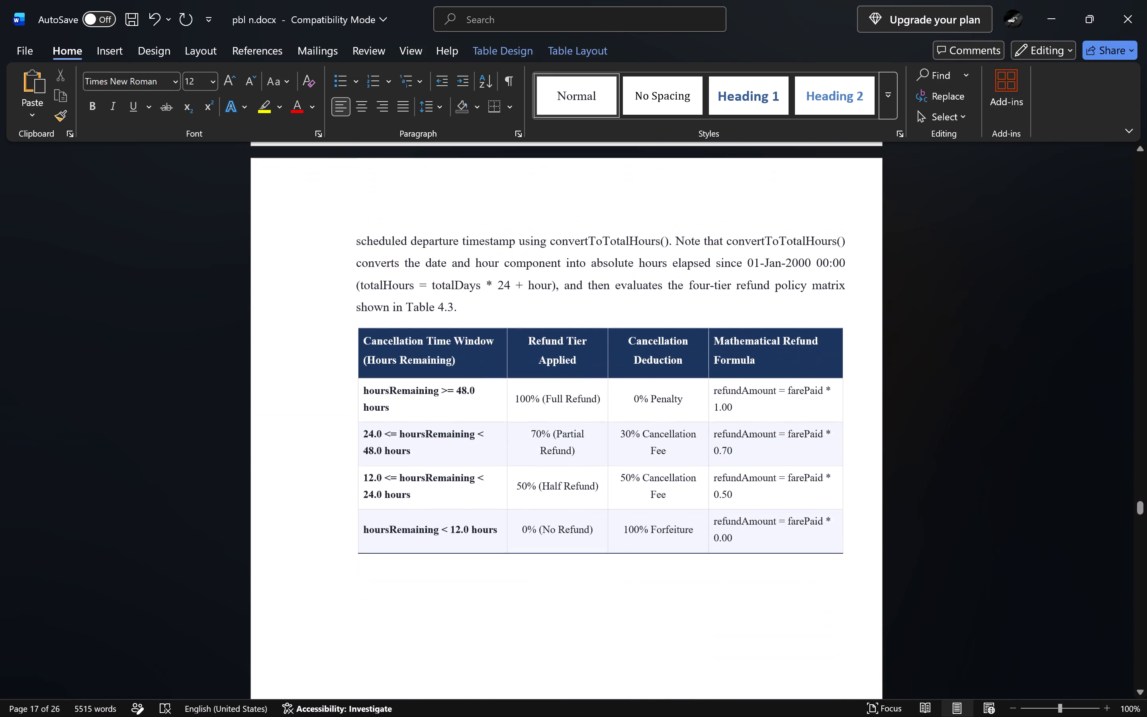
pyautogui.scroll(-15, 575, 322)
pyautogui.scroll(1, 575, 322)
pyautogui.scroll(-11, 575, 322)
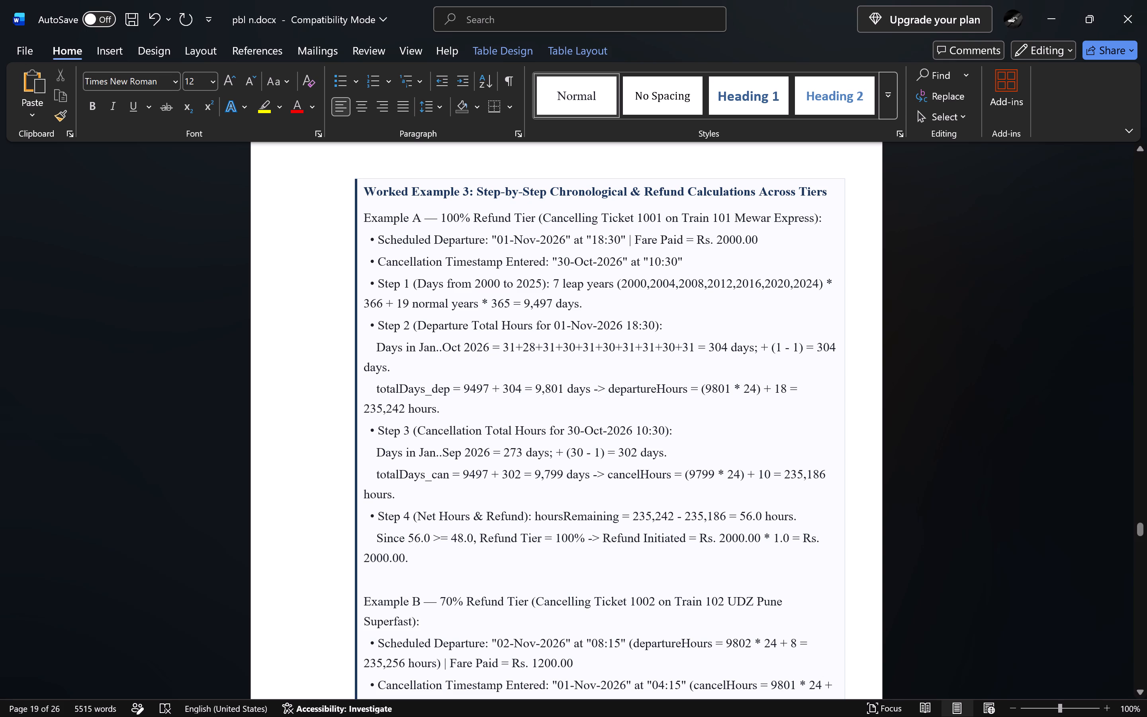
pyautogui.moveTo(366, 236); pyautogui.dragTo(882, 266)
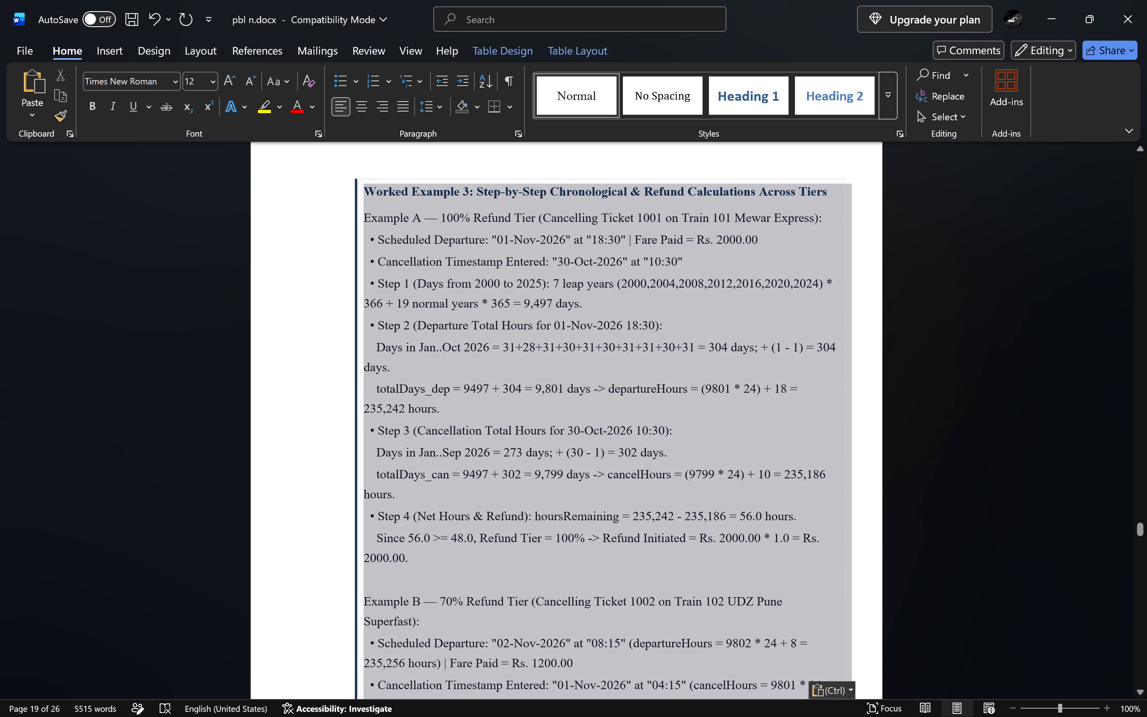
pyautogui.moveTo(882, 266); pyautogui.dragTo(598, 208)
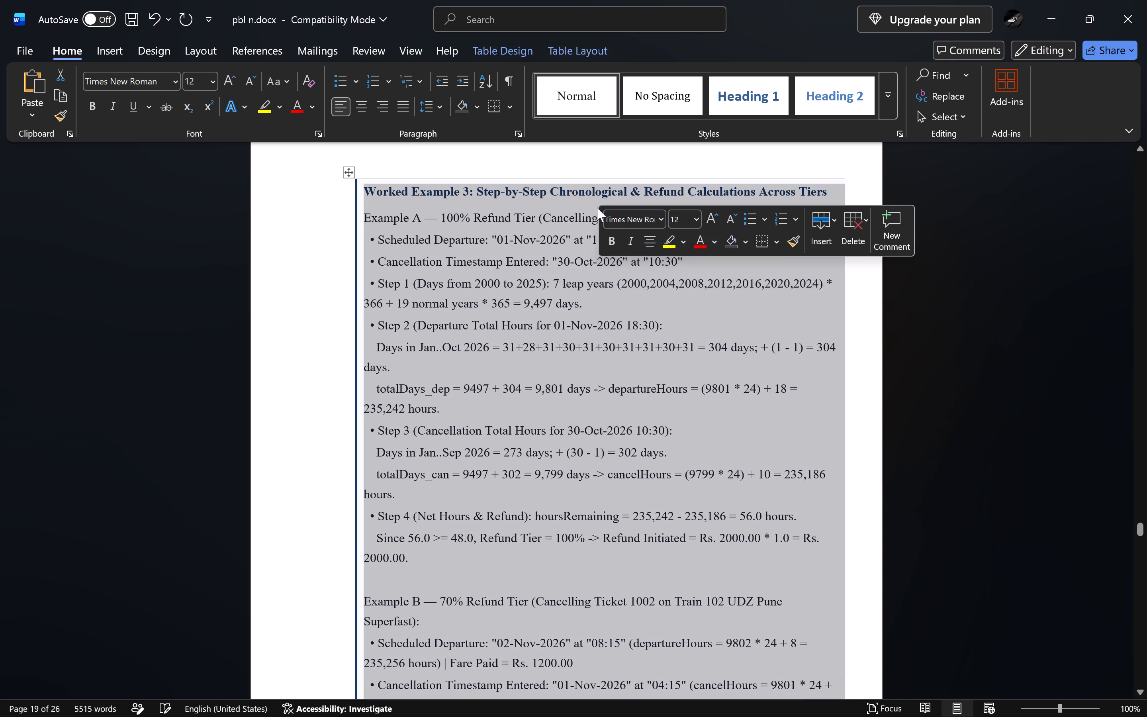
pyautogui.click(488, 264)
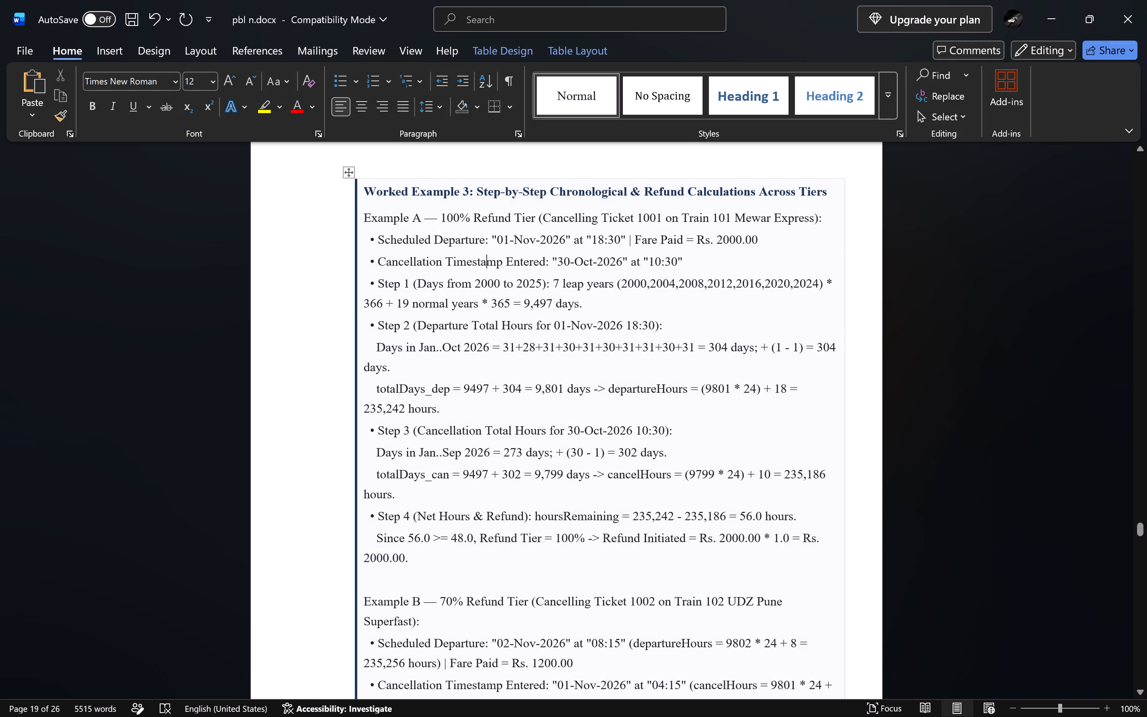
# Delete the Example A calculation text in Worked Example 3, from the Scheduled Departure bullet through the end of Step 4.
pyautogui.moveTo(370, 235); pyautogui.dragTo(682, 403)
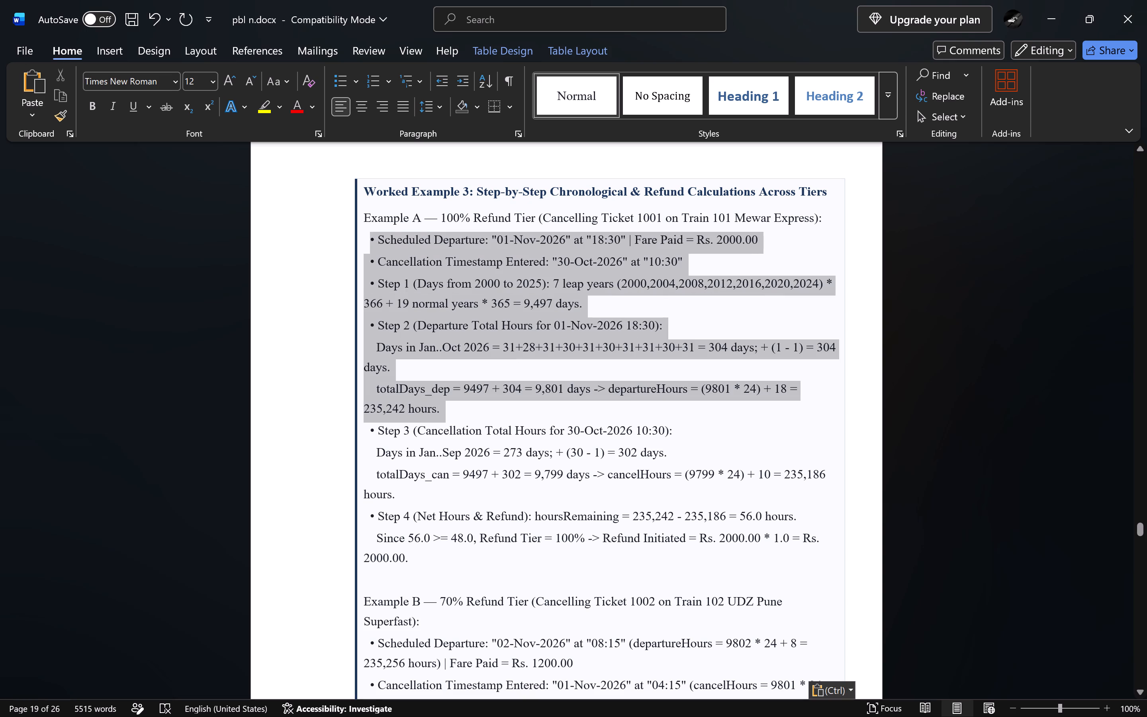
pyautogui.moveTo(682, 403); pyautogui.dragTo(698, 500)
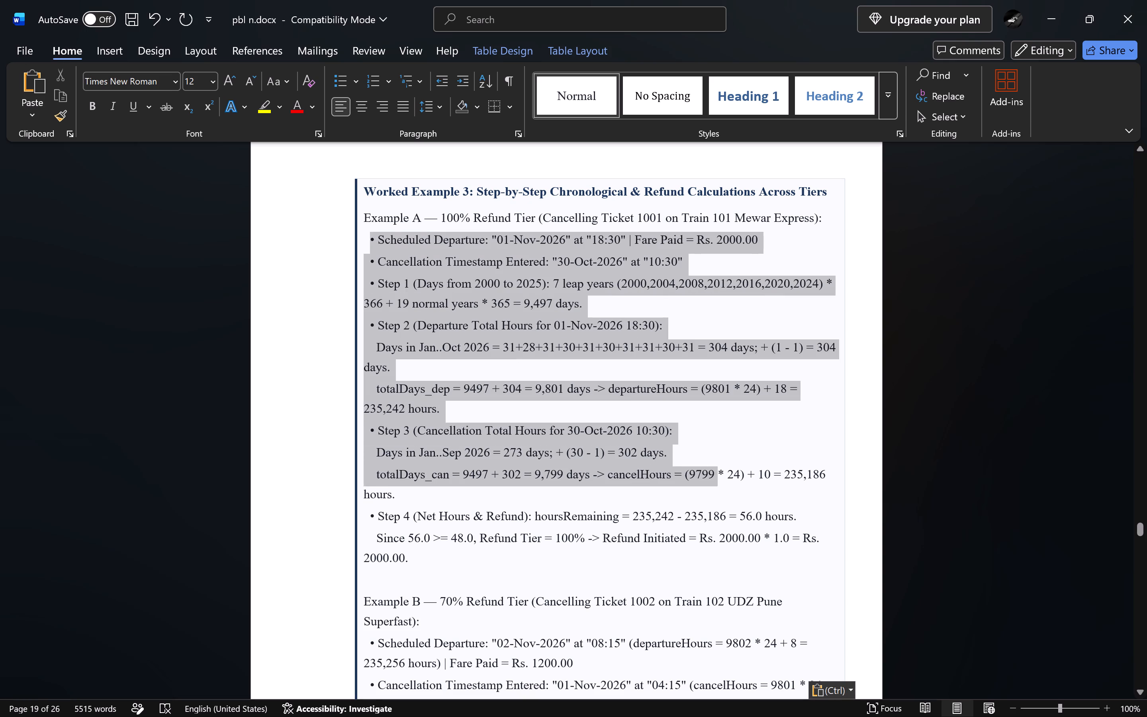
pyautogui.moveTo(698, 500); pyautogui.dragTo(698, 559)
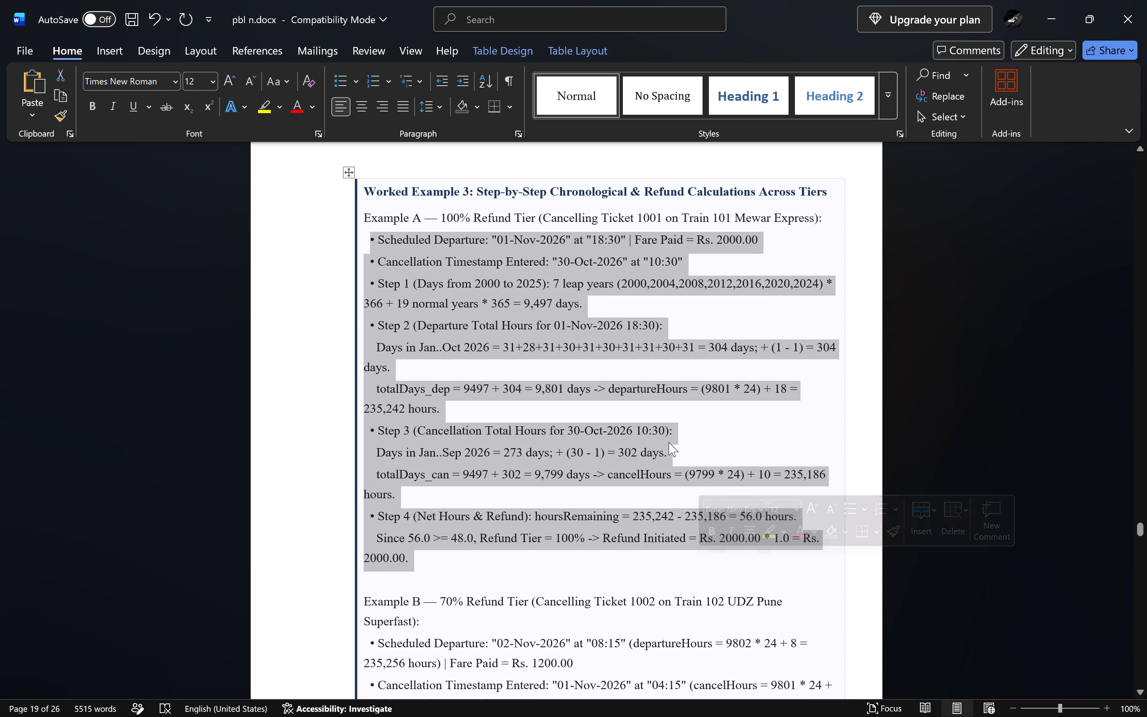
pyautogui.press('Delete')
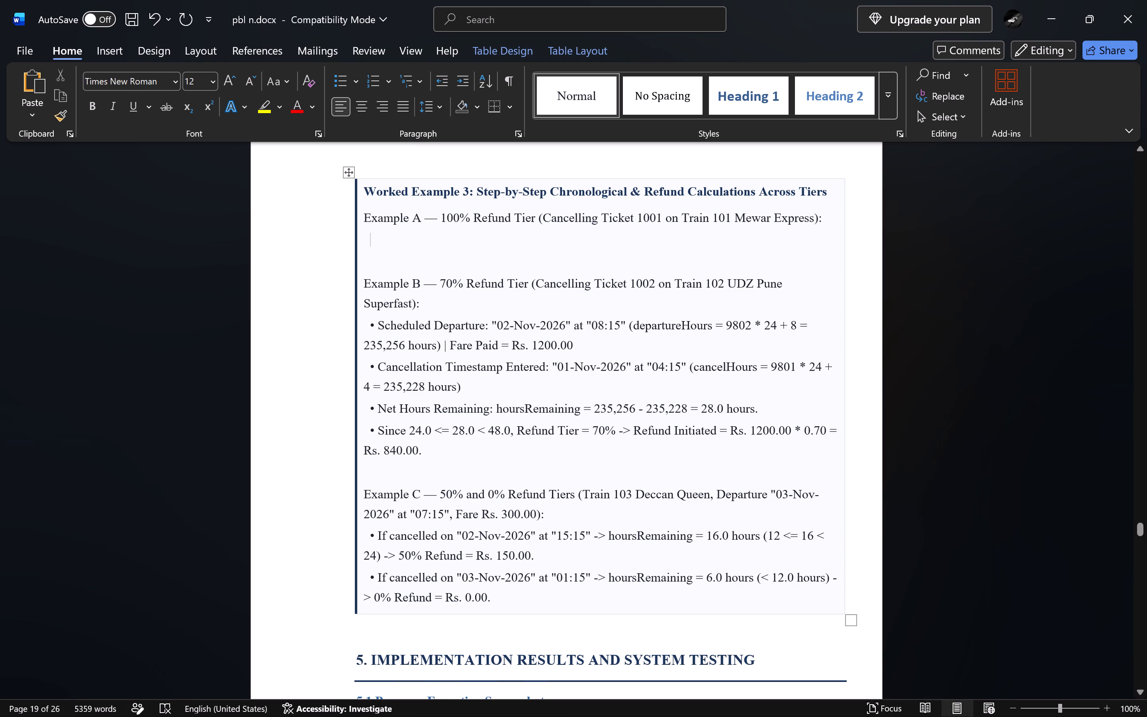
# Shorten the Example A heading to "Example A — 100% Refund Tier :" and add an empty line below it.
pyautogui.moveTo(817, 215); pyautogui.dragTo(546, 223)
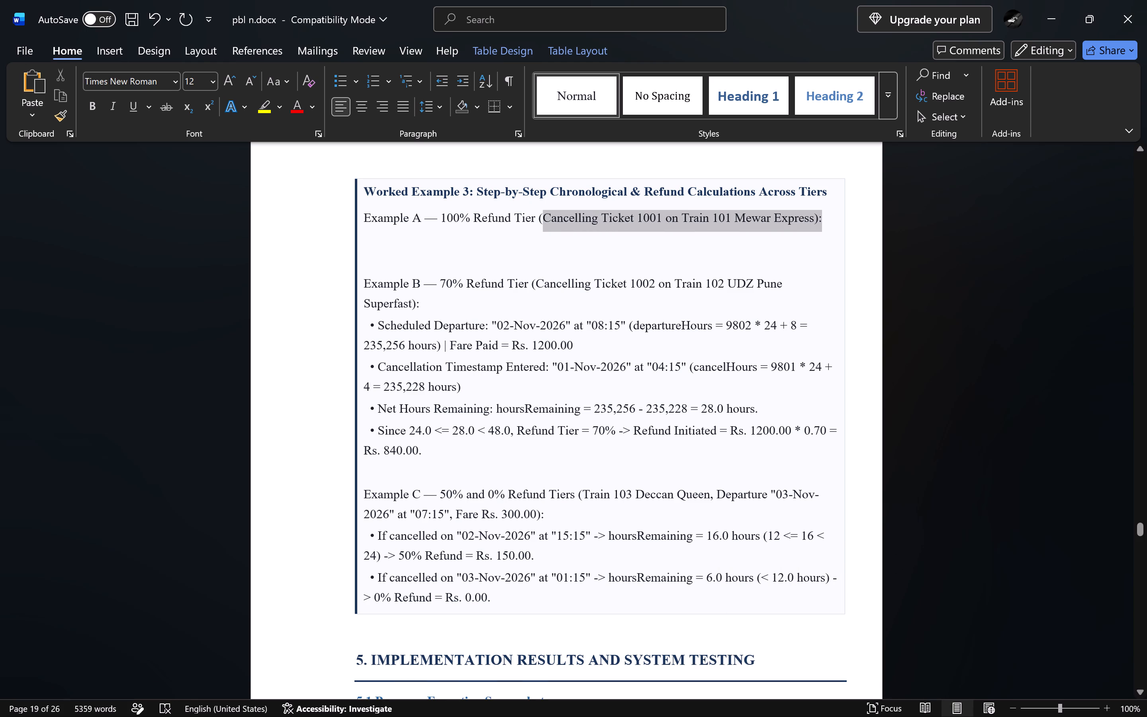
pyautogui.moveTo(546, 223); pyautogui.dragTo(540, 222)
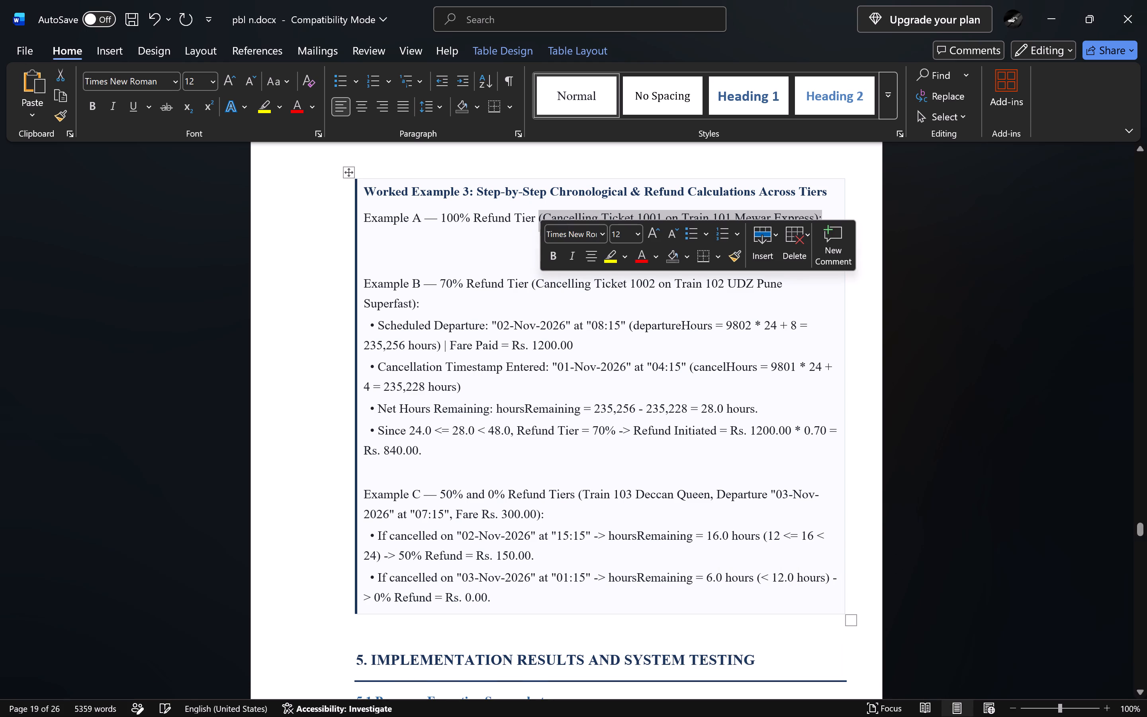
pyautogui.press('Delete')
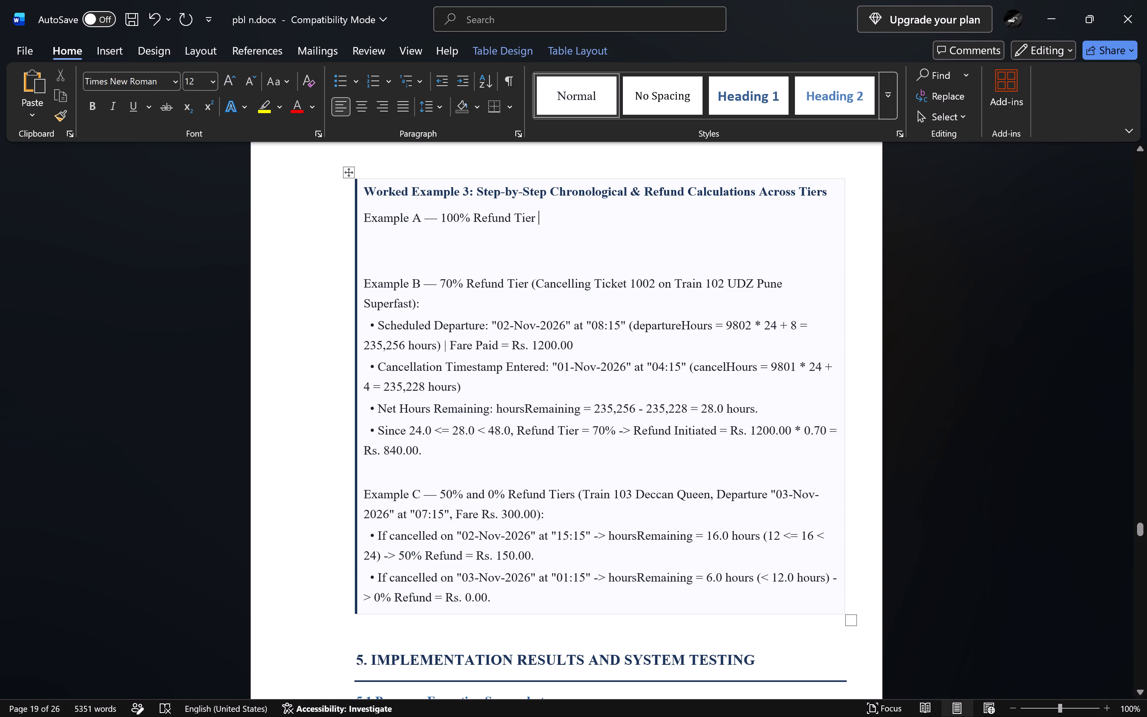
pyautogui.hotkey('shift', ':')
pyautogui.press('Return')
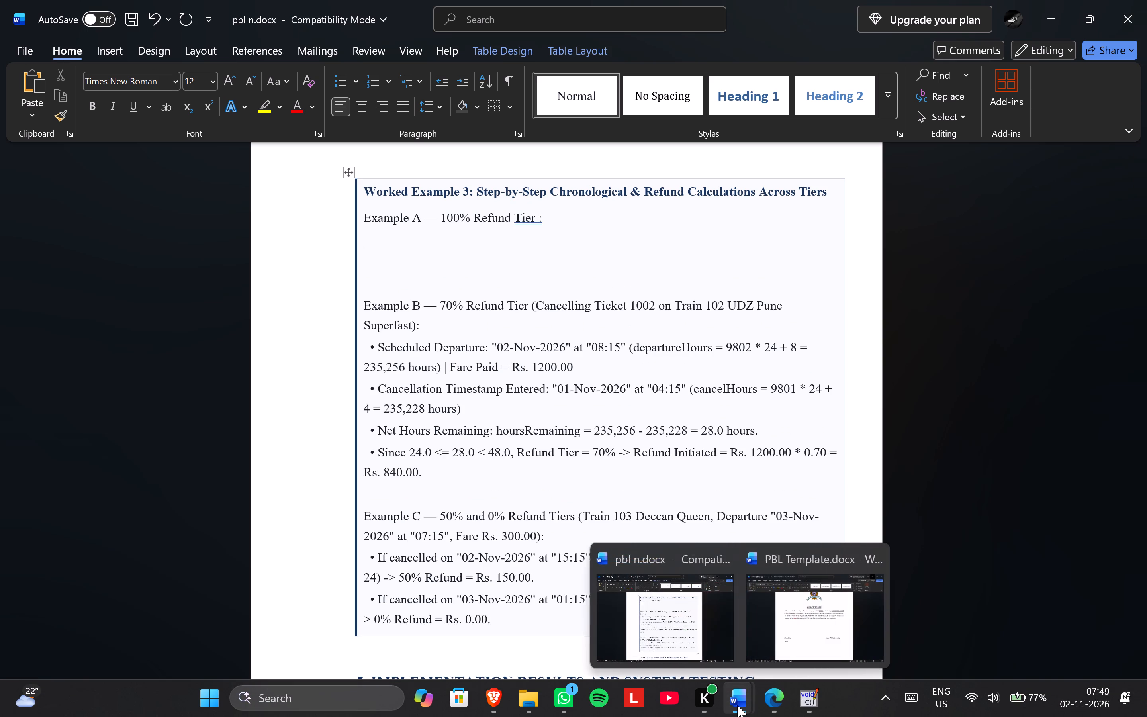
# Switch to Virtual-C IDE and choose option 5 (Cancel Ticket) for ticket ID 1002.
pyautogui.click(803, 694)
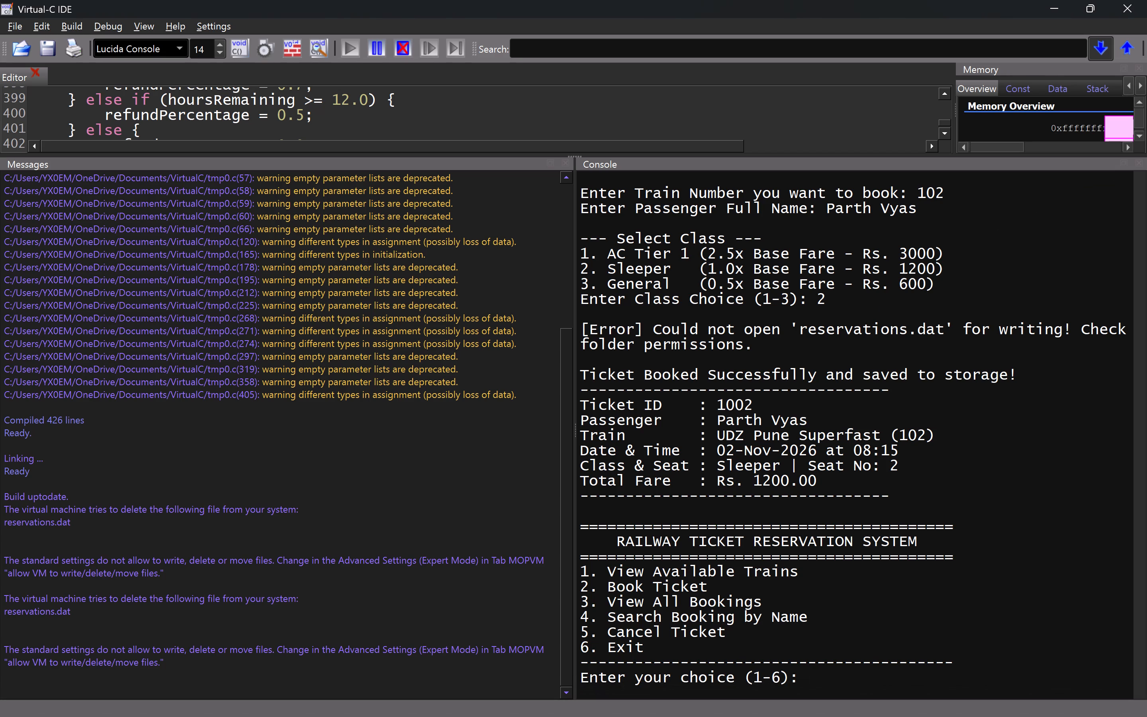
pyautogui.scroll(-2, 801, 507)
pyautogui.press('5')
pyautogui.press('Return')
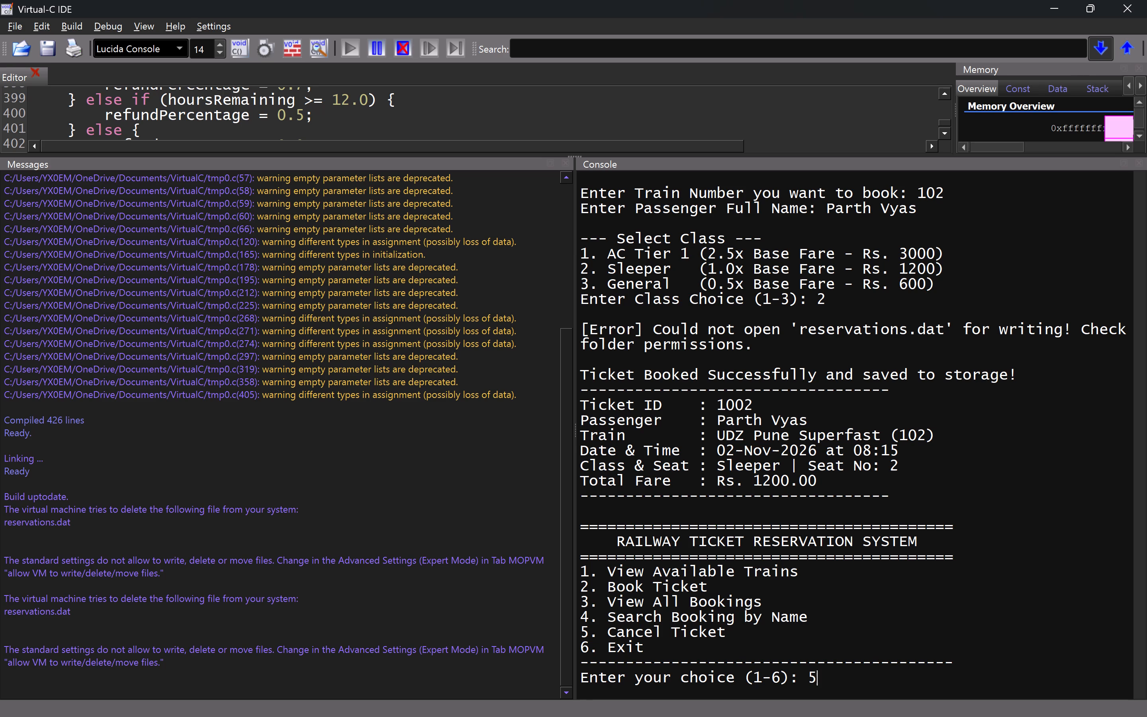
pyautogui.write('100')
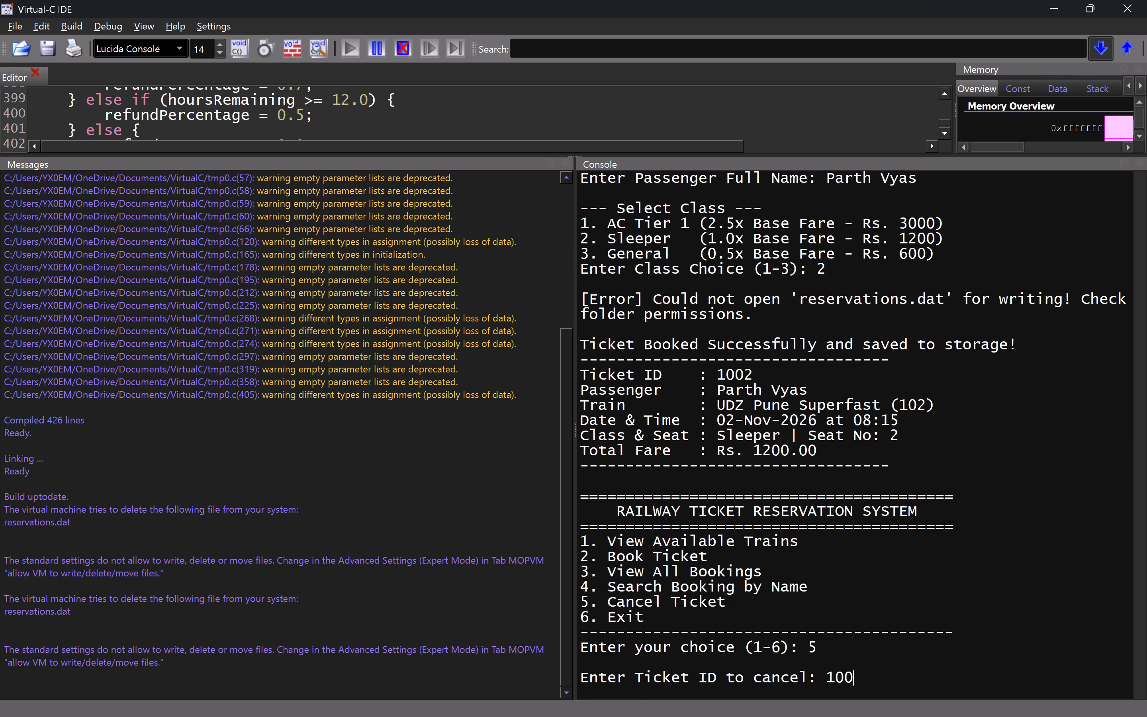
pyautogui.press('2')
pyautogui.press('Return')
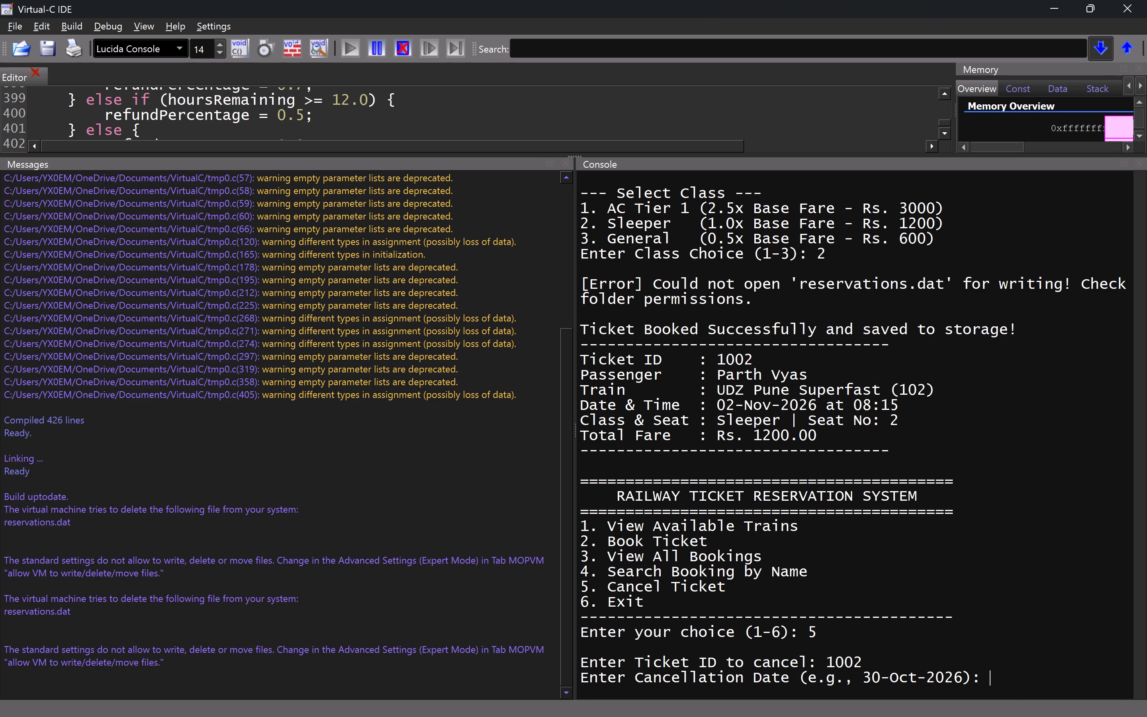
# Try to complete the cancellation with the date 29-oct-2026 and the time 10:30.
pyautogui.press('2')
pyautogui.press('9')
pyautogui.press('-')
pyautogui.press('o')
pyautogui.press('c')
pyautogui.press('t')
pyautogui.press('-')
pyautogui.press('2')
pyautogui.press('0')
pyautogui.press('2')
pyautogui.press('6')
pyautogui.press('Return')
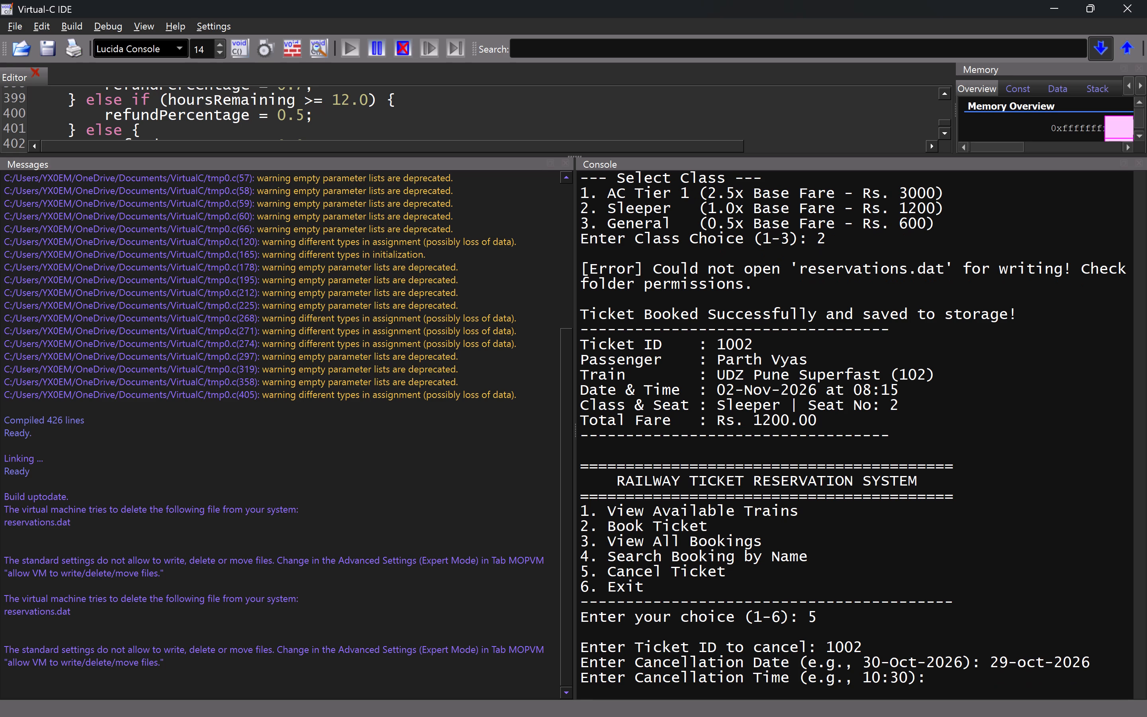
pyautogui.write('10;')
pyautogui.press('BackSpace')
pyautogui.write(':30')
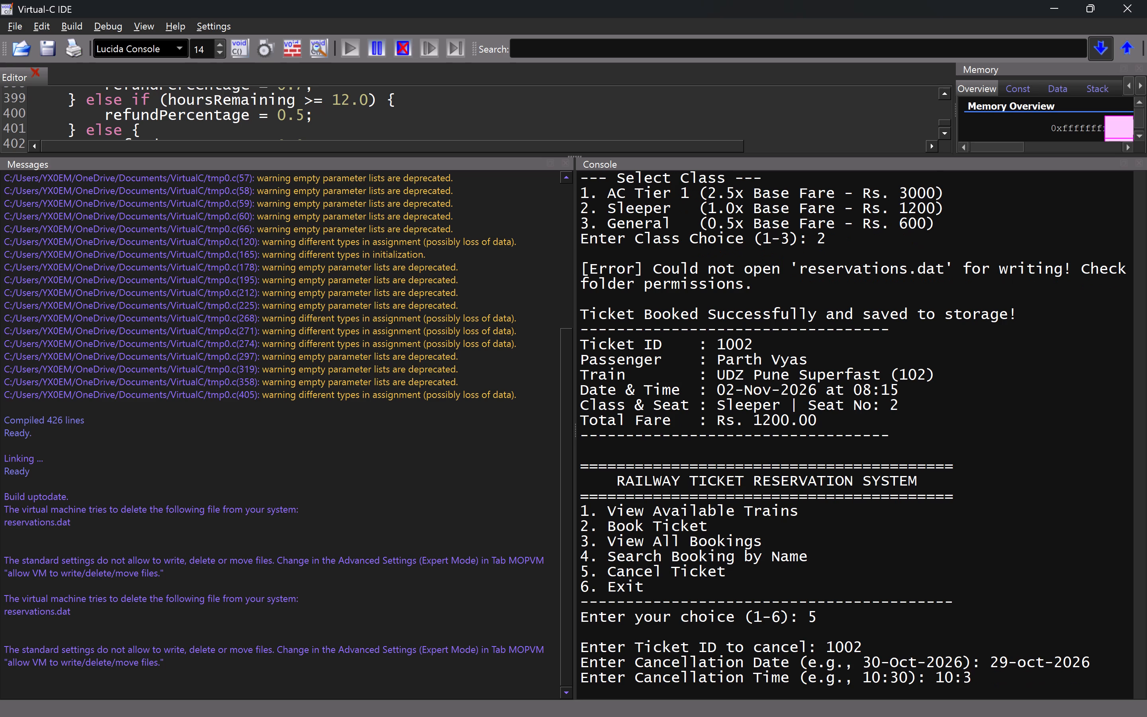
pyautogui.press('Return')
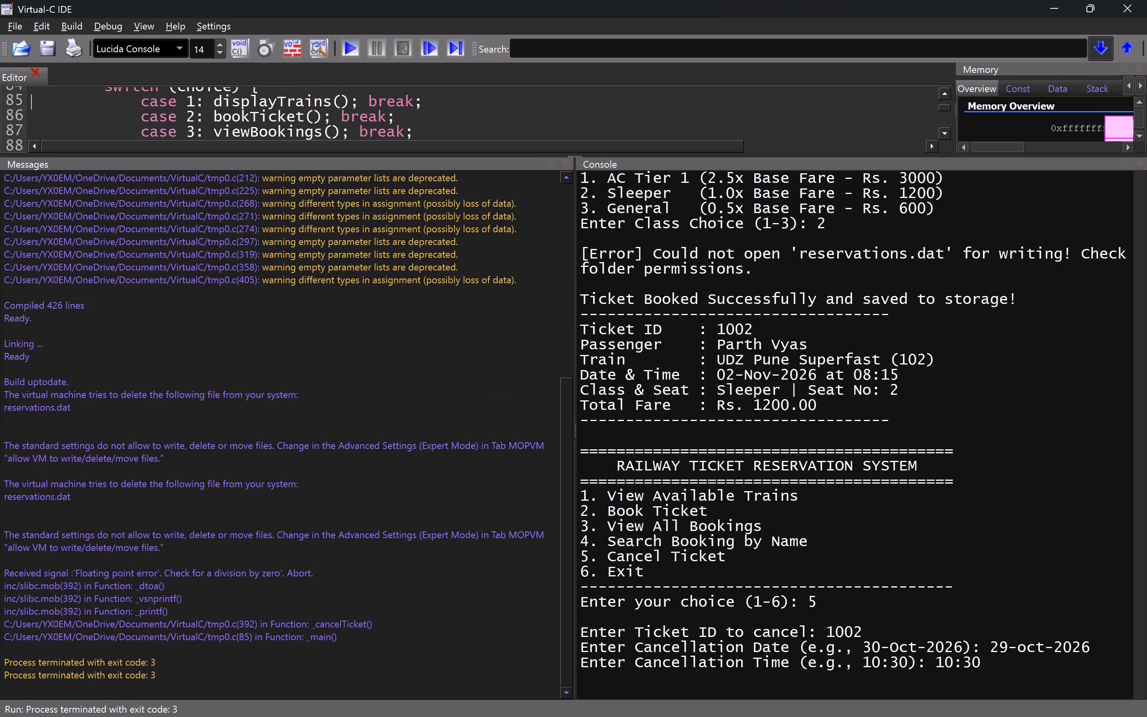
# Check the console output for the result of the ticket cancellation.
pyautogui.click(992, 661)
pyautogui.scroll(-5, 909, 553)
pyautogui.click(952, 670)
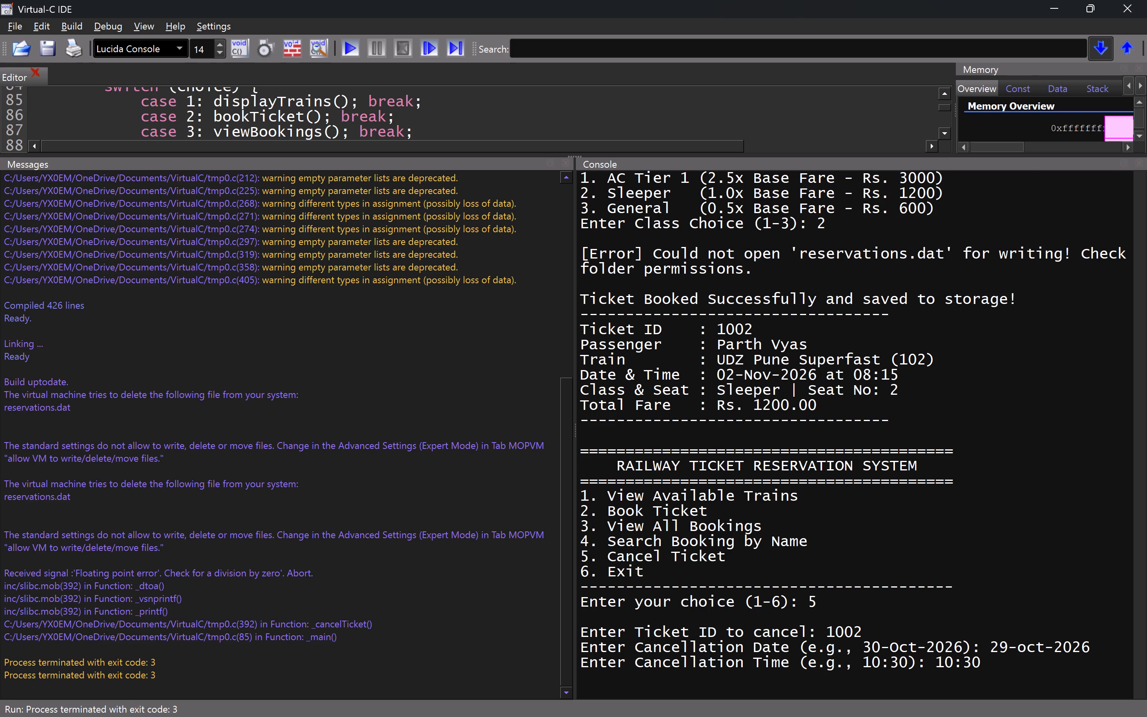
pyautogui.scroll(13, 878, 597)
pyautogui.scroll(-11, 878, 596)
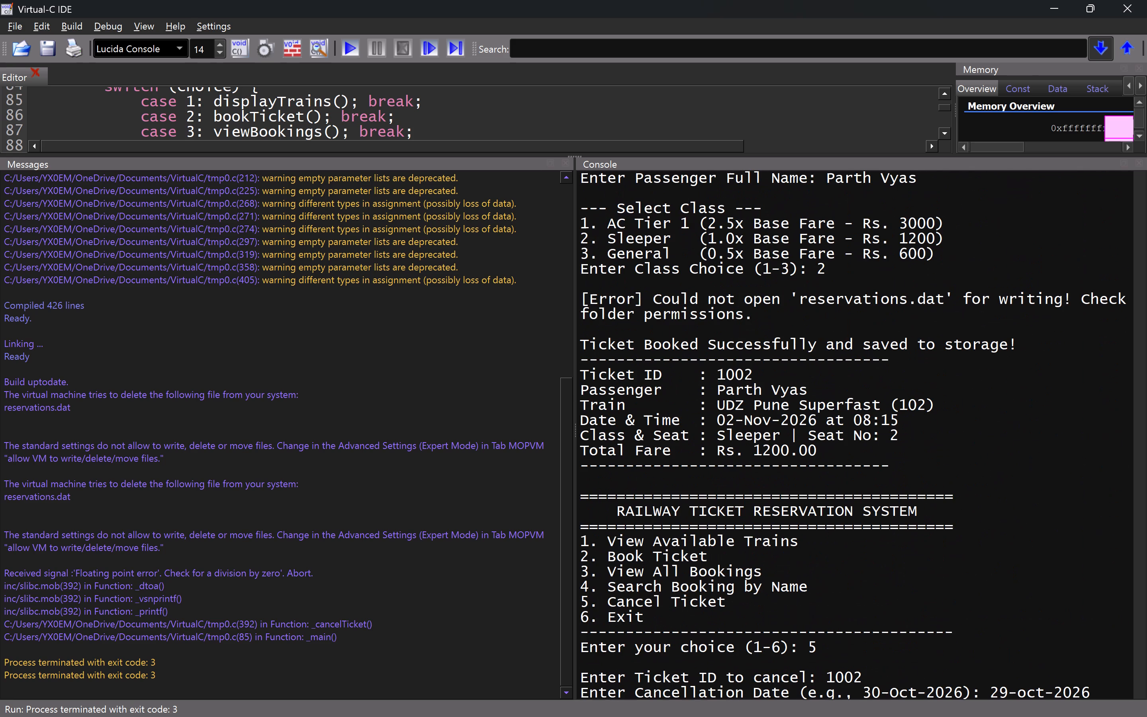
# Run the railway reservation program again to start a fresh session.
pyautogui.scroll(-10, 878, 596)
pyautogui.doubleClick(972, 665)
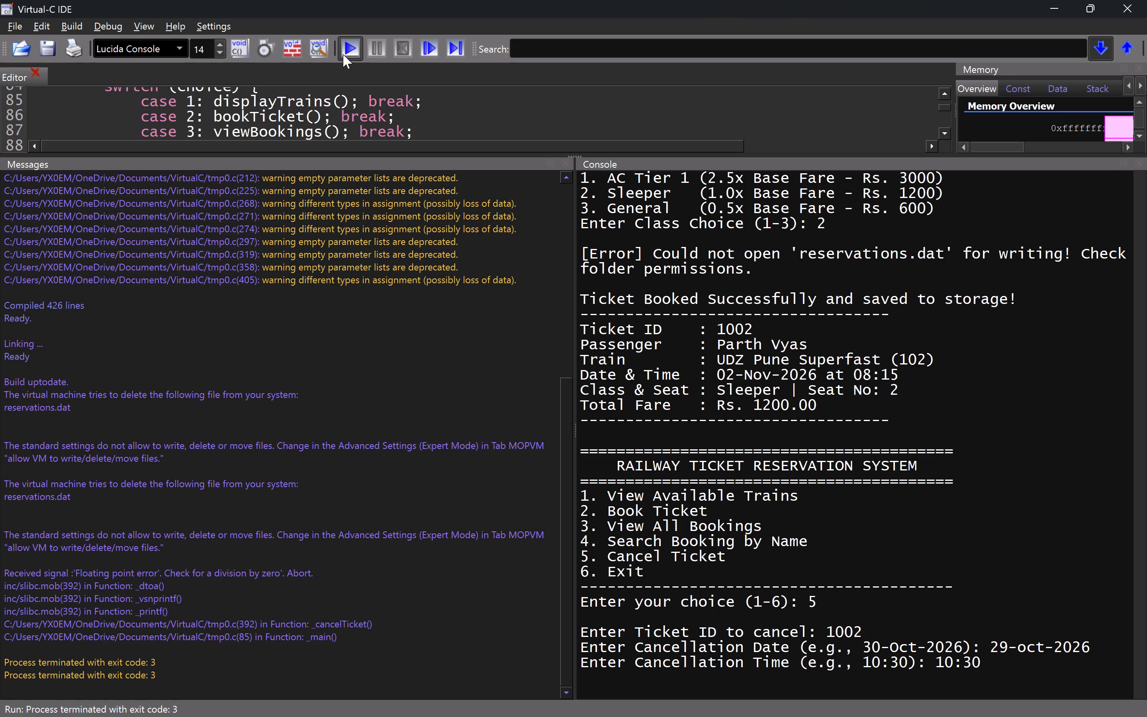
pyautogui.click(344, 54)
pyautogui.scroll(3, 1053, 384)
pyautogui.scroll(-1, 800, 397)
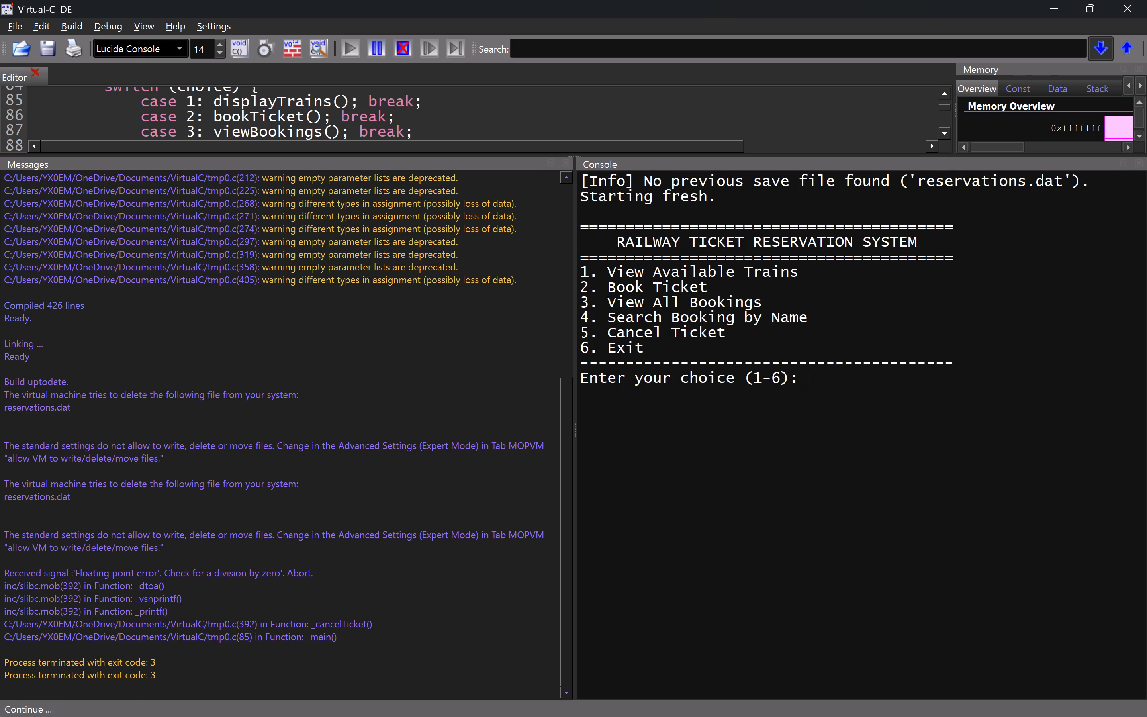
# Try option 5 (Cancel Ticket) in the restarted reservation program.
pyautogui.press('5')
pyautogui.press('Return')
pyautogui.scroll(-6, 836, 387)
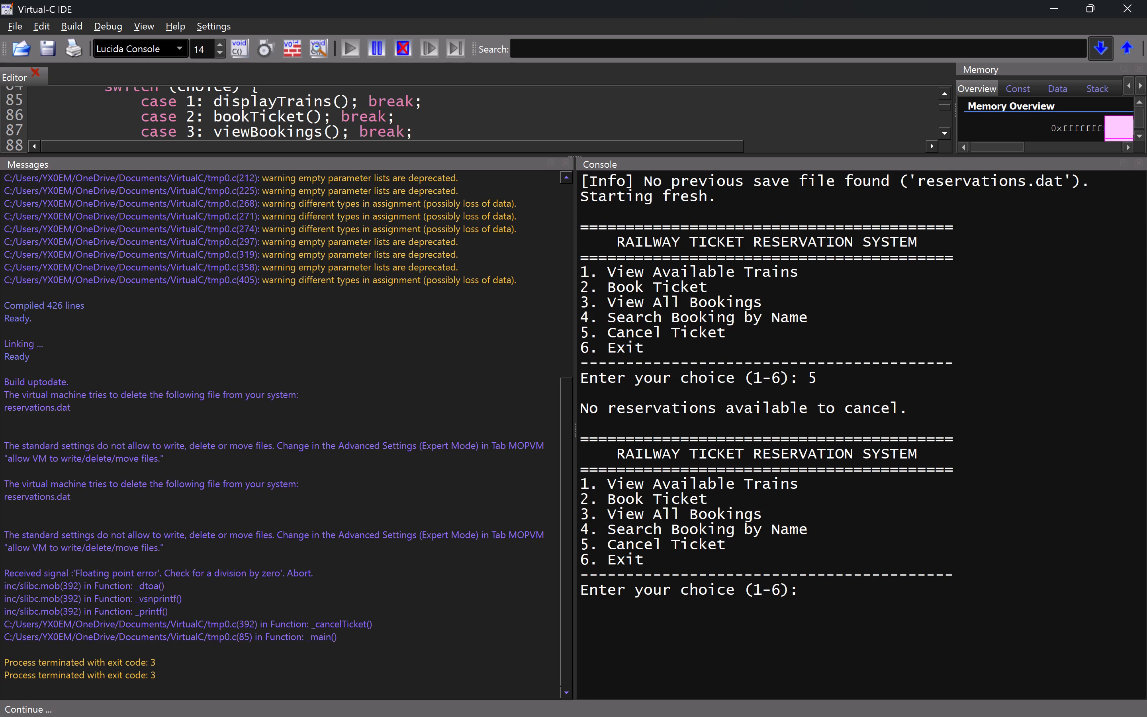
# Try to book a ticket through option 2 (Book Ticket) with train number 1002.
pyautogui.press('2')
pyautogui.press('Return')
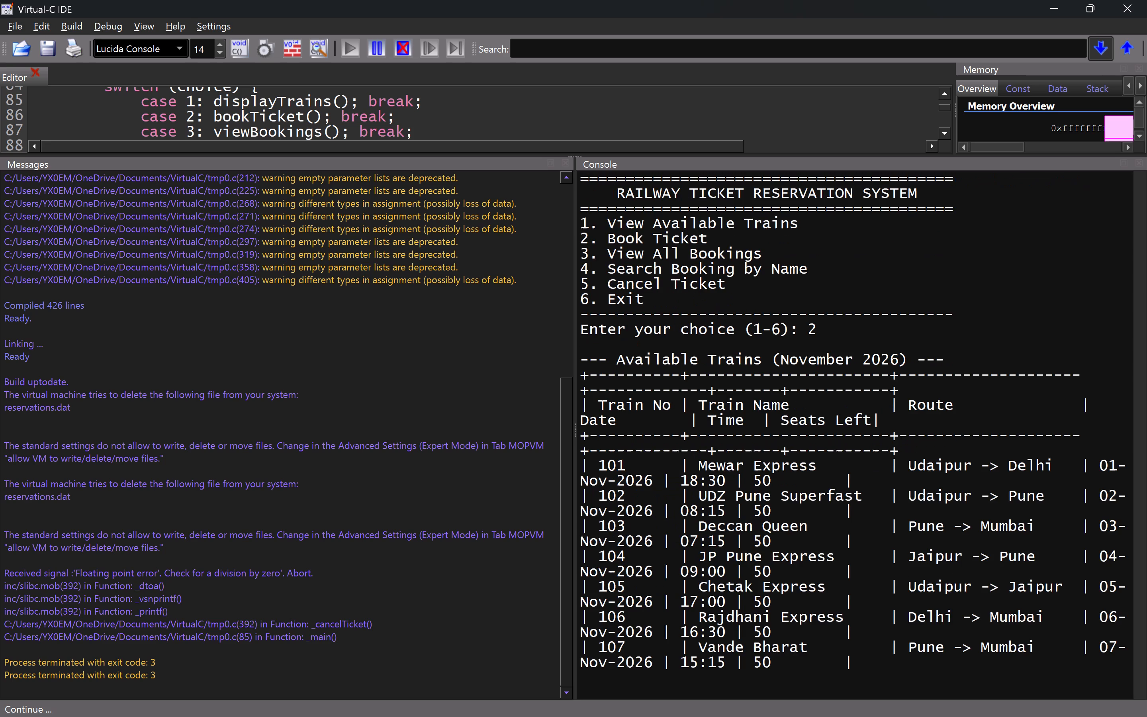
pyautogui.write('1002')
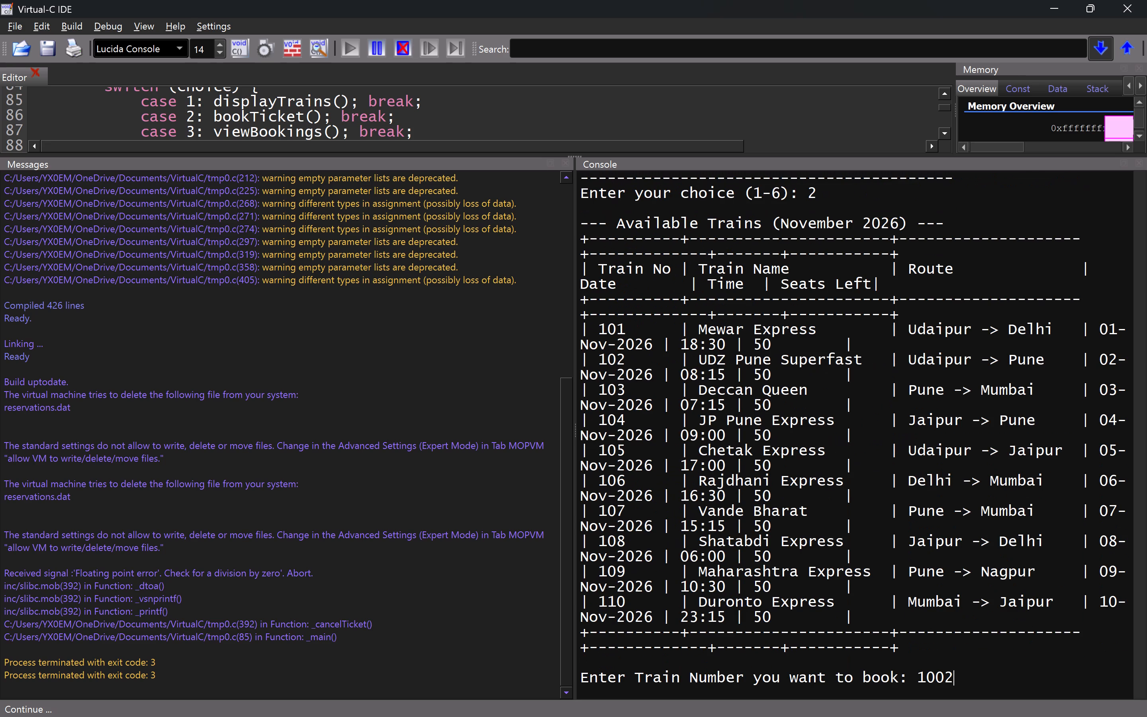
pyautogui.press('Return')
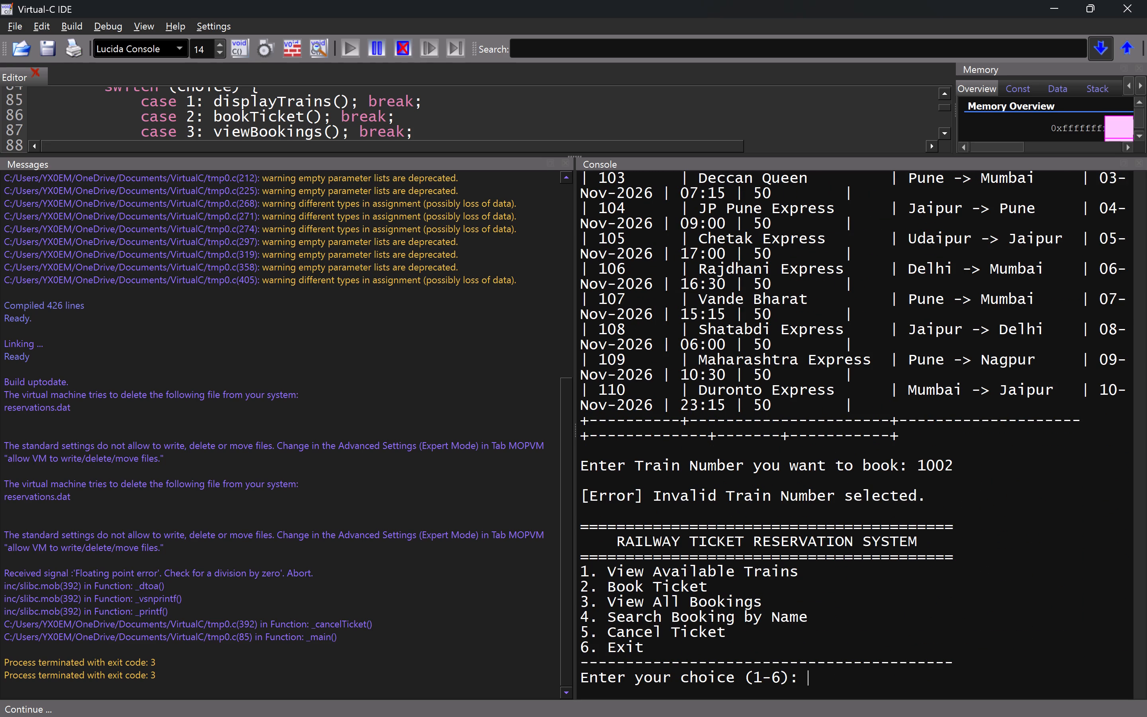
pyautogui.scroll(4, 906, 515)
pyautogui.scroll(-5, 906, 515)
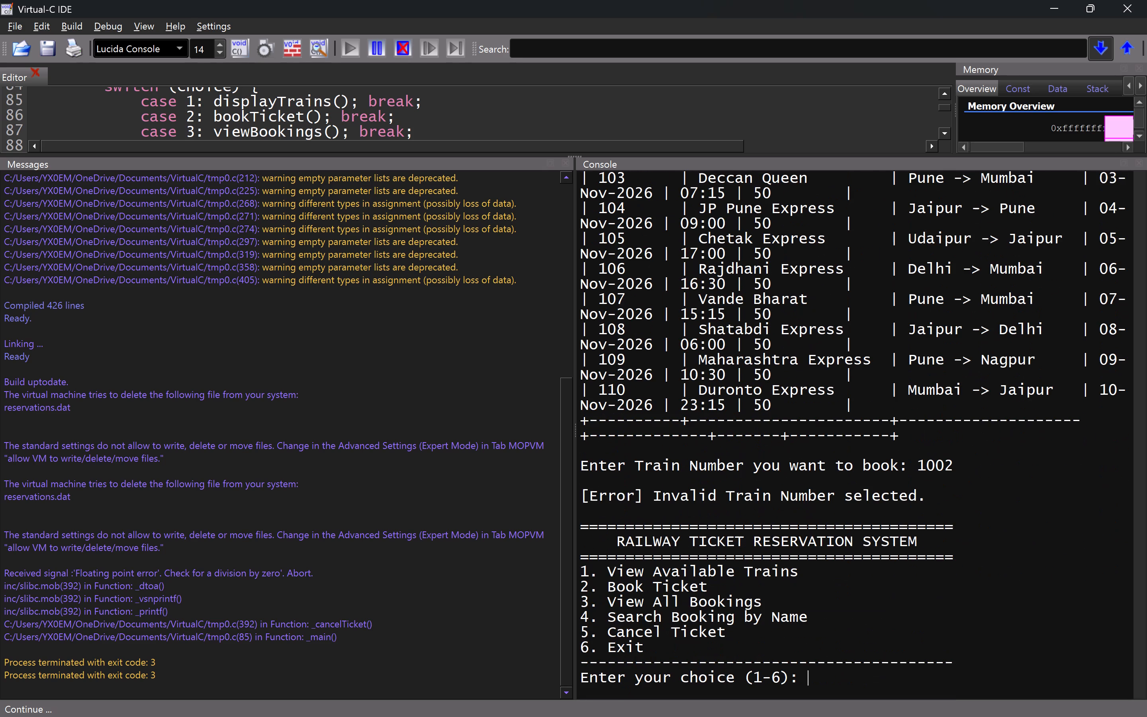
# Start a booking with option 2 (Book Ticket) for train number 102.
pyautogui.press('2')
pyautogui.press('Return')
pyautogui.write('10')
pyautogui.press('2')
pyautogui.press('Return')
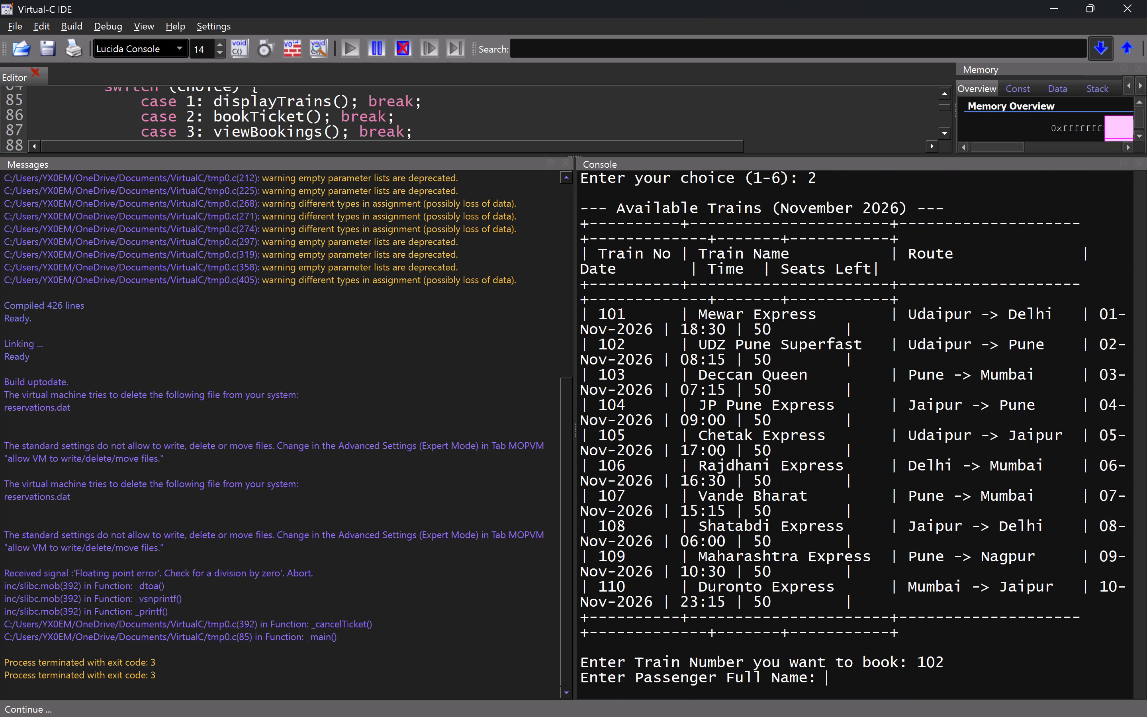
# Complete the booking with the passenger's full name and class choice 2 (Sleeper).
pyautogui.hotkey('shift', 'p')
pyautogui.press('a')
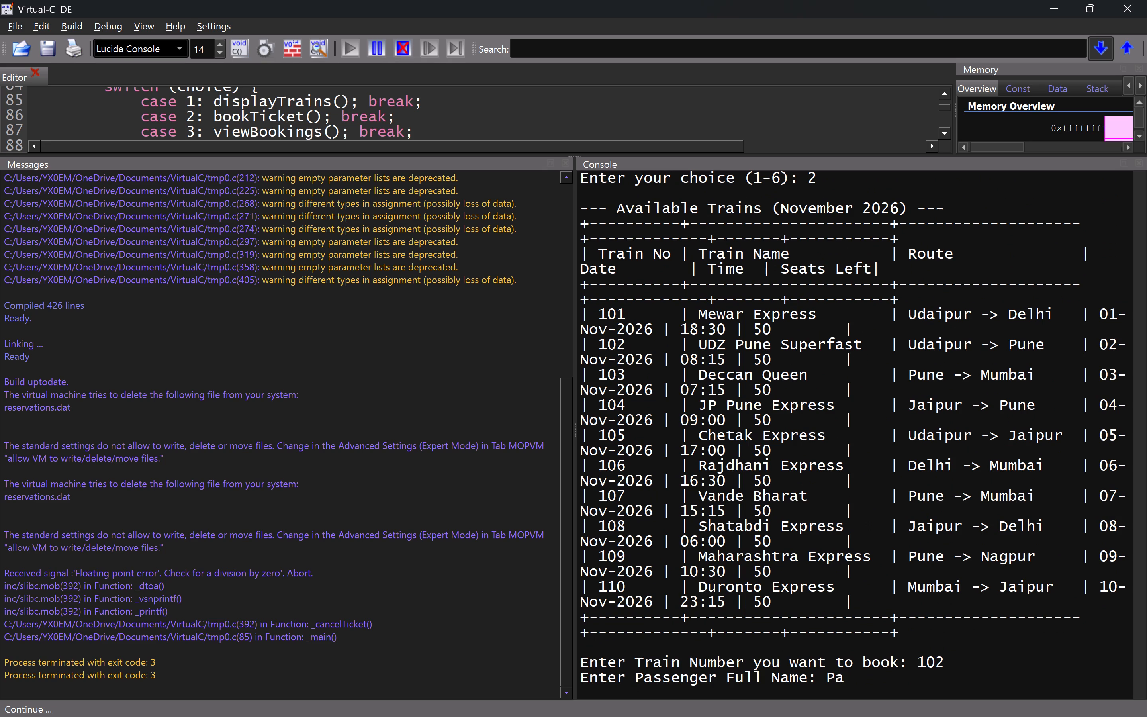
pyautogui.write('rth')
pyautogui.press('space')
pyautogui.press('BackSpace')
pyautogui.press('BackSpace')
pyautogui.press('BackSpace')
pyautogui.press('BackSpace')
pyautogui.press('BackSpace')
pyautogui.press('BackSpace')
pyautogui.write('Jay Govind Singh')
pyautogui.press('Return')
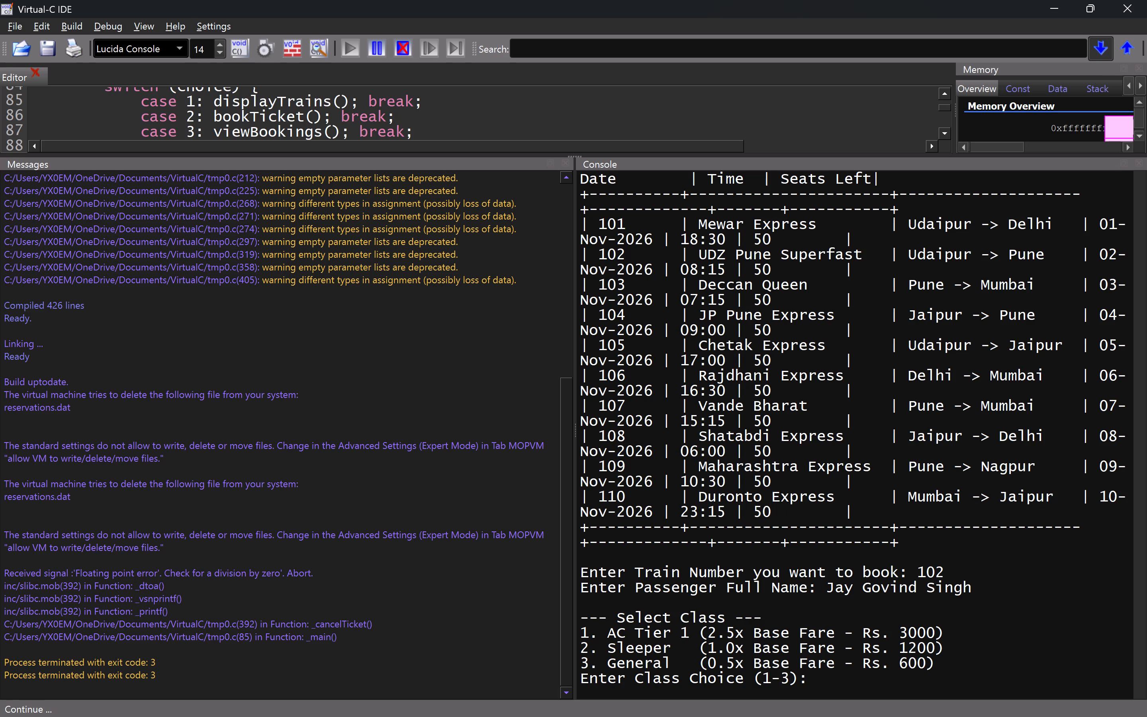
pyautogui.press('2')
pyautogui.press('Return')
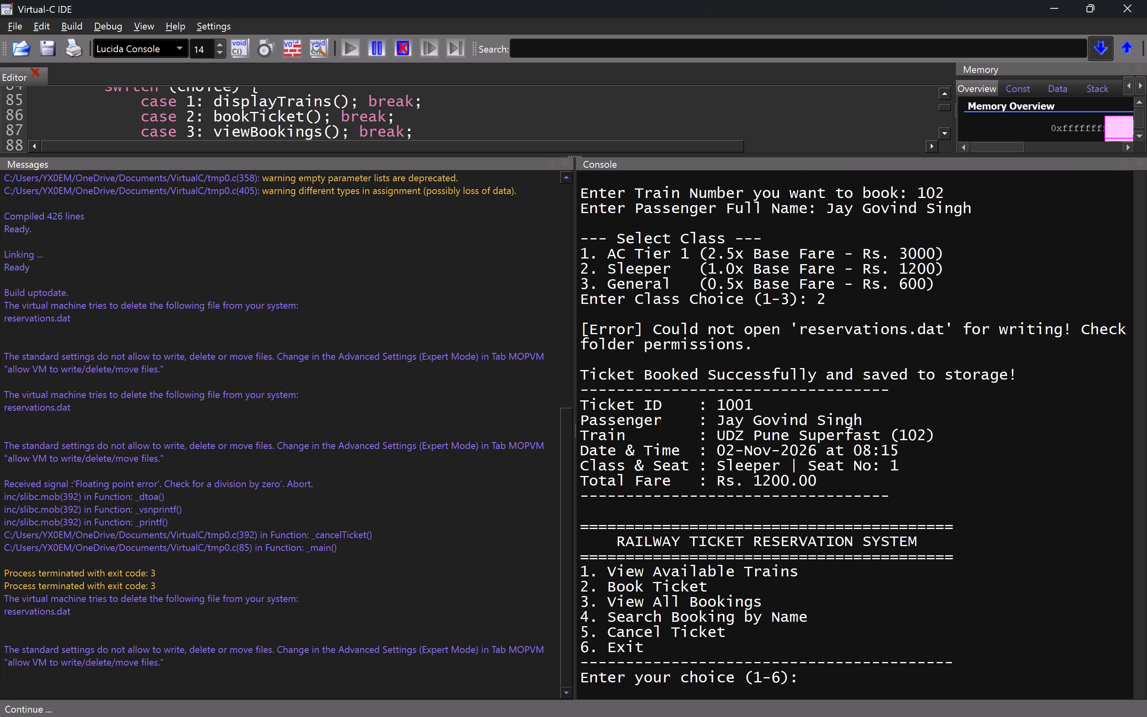
# Choose option 5 (Cancel Ticket) for ticket ID 1001.
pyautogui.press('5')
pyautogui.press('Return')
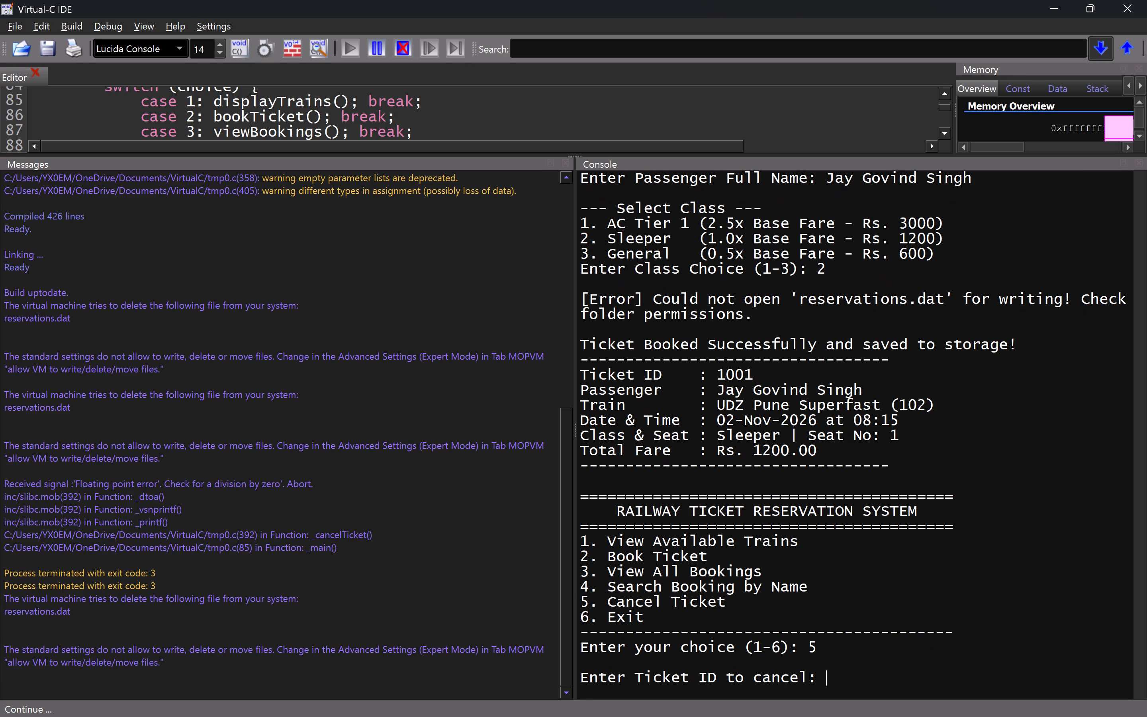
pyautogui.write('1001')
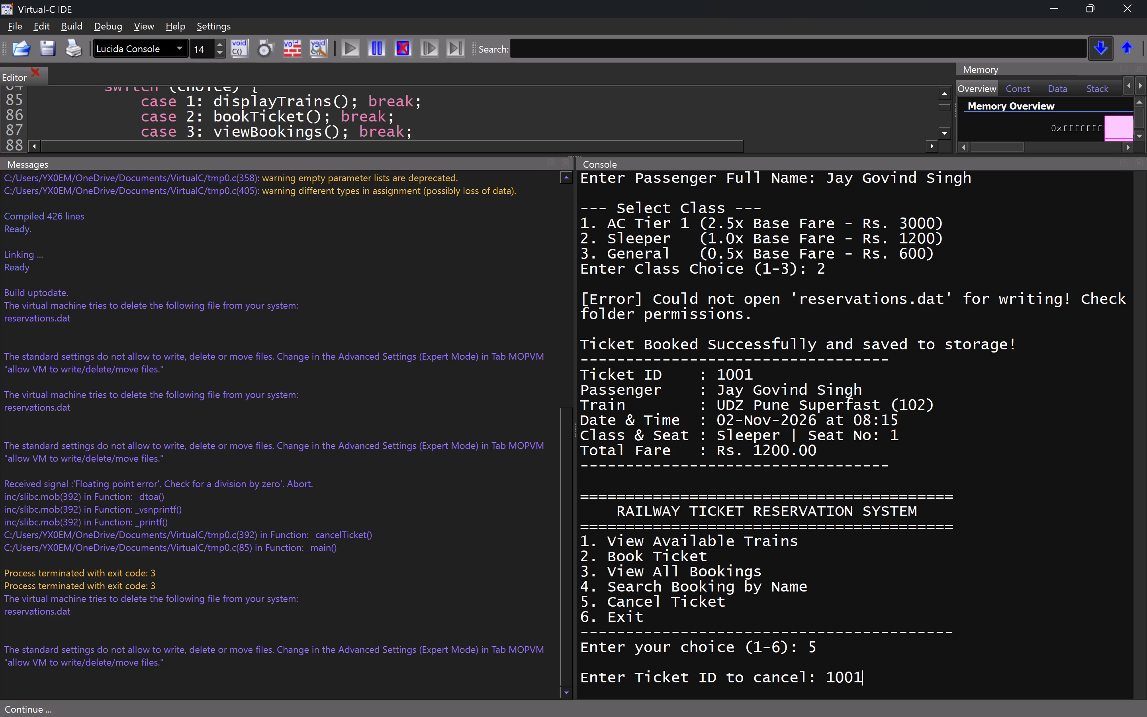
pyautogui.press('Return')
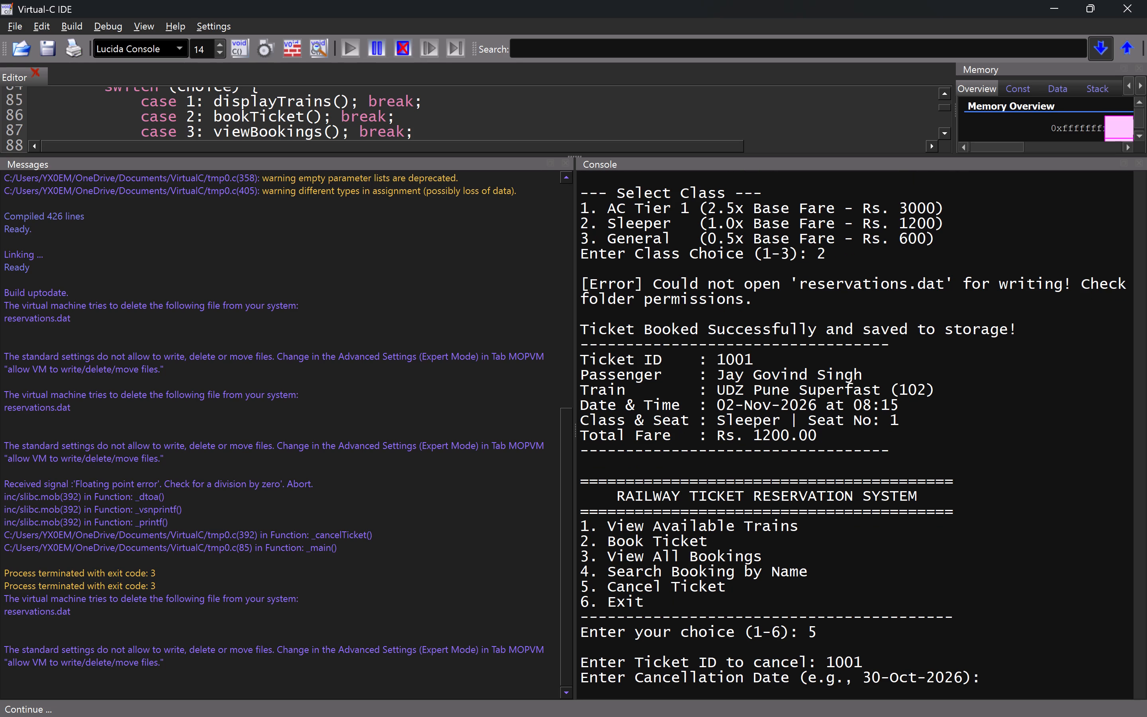
# Try to complete the cancellation with the date 1-Nov-2026 and the time 4:15.
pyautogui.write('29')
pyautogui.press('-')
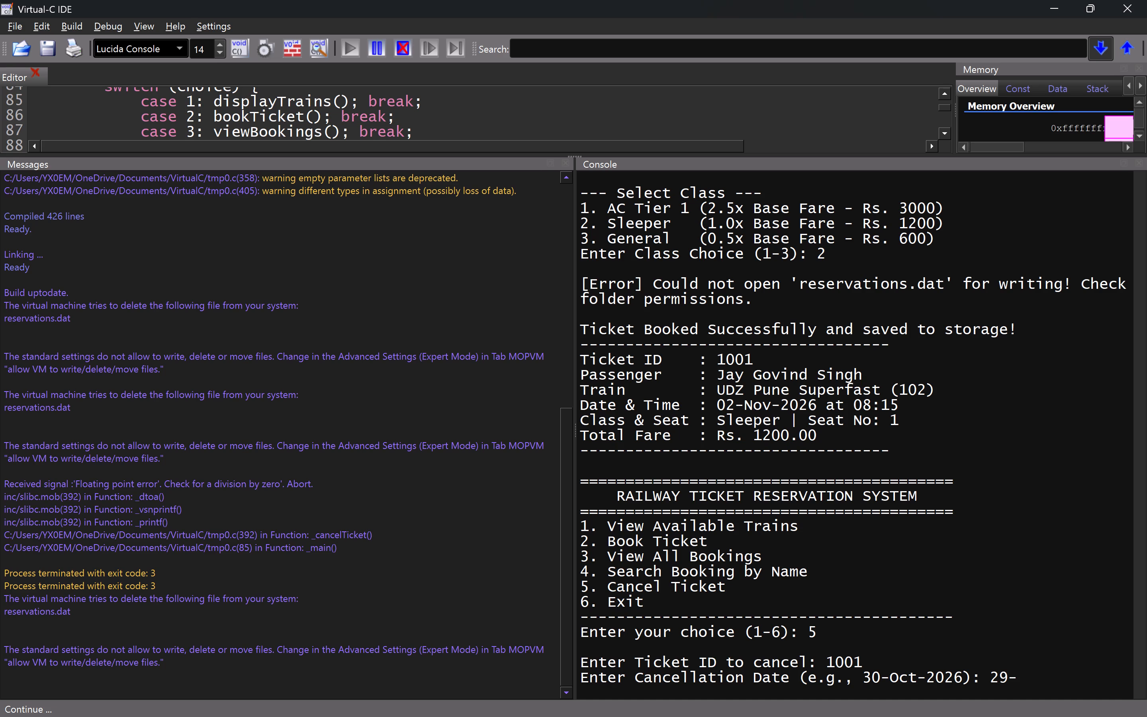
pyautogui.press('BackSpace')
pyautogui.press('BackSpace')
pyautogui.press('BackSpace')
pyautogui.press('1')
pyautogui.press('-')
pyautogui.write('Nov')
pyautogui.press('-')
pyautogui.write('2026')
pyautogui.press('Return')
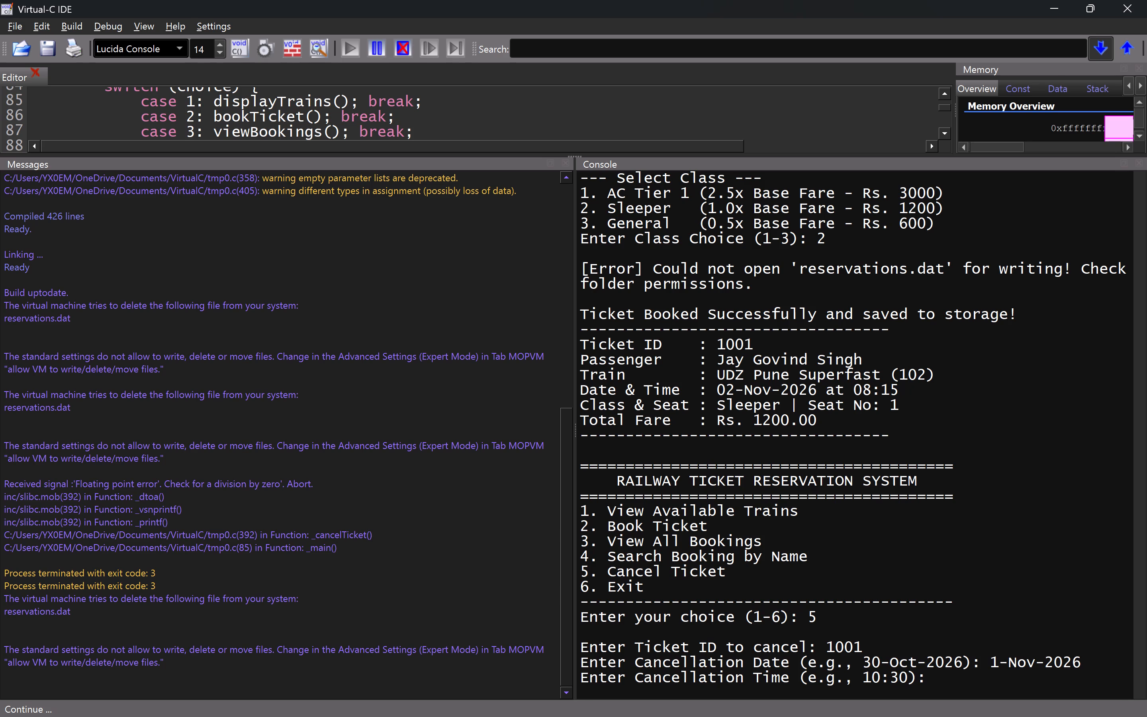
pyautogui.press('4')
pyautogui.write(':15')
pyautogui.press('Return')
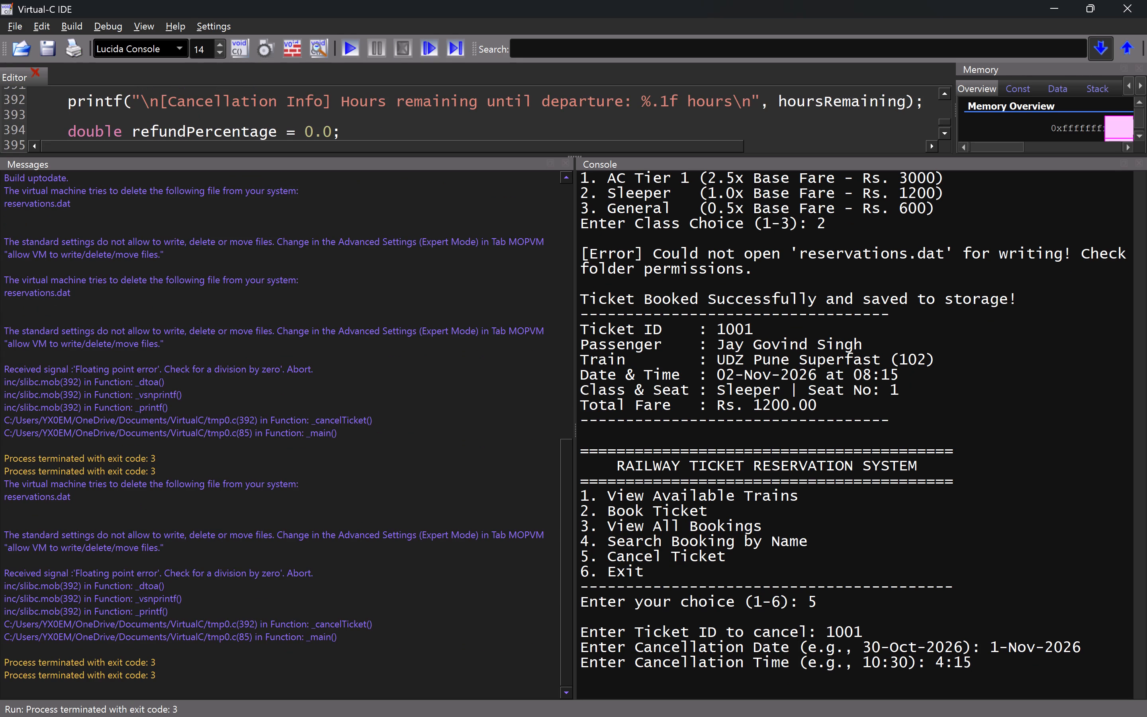
# Examine the console output and the run messages for the result of the ticket 1001 cancellation.
pyautogui.scroll(7, 848, 532)
pyautogui.scroll(-14, 848, 532)
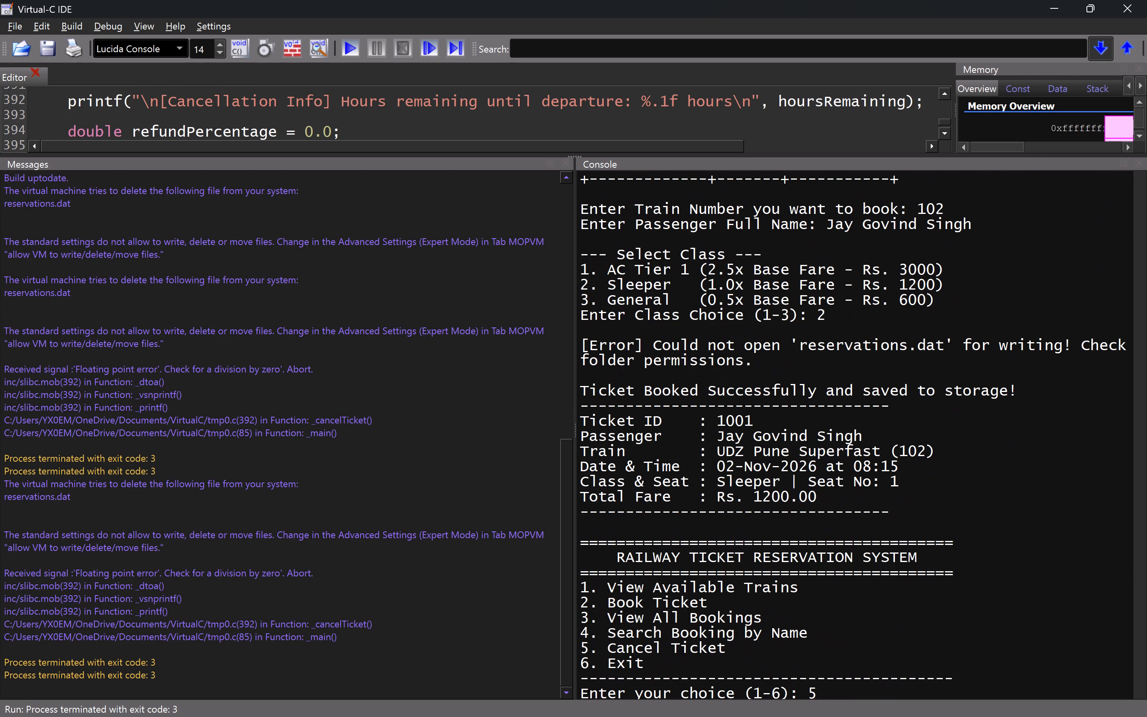
pyautogui.scroll(-1, 847, 535)
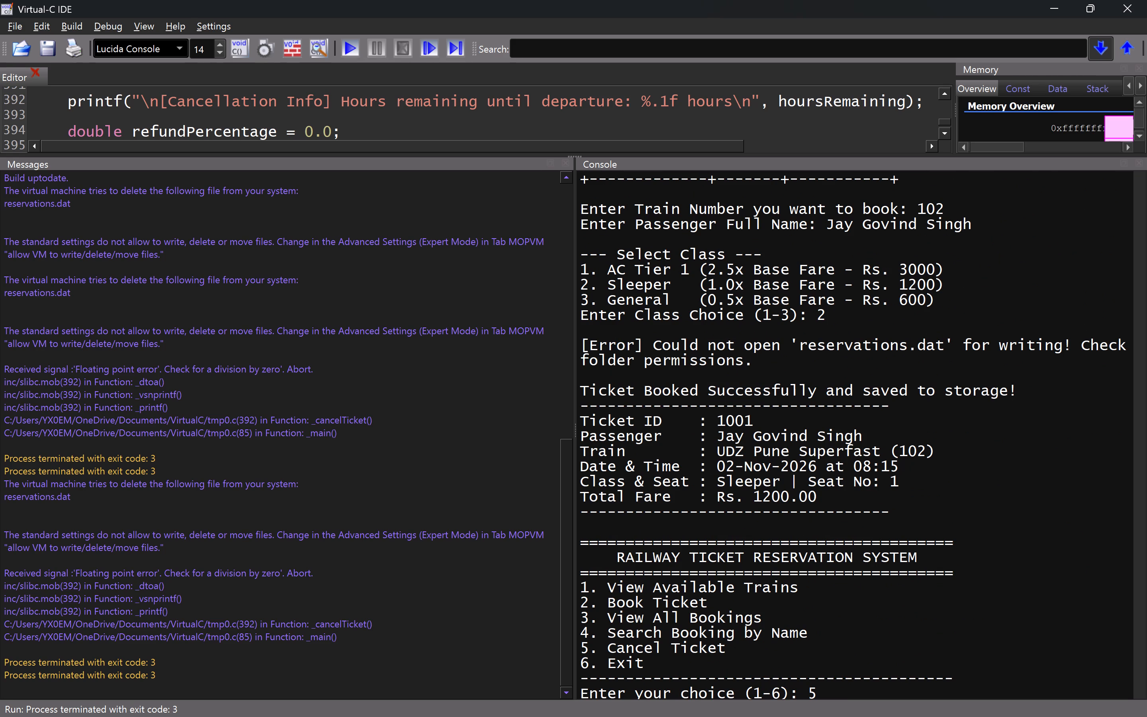
pyautogui.scroll(-6, 777, 535)
pyautogui.click(1000, 670)
pyautogui.click(240, 608)
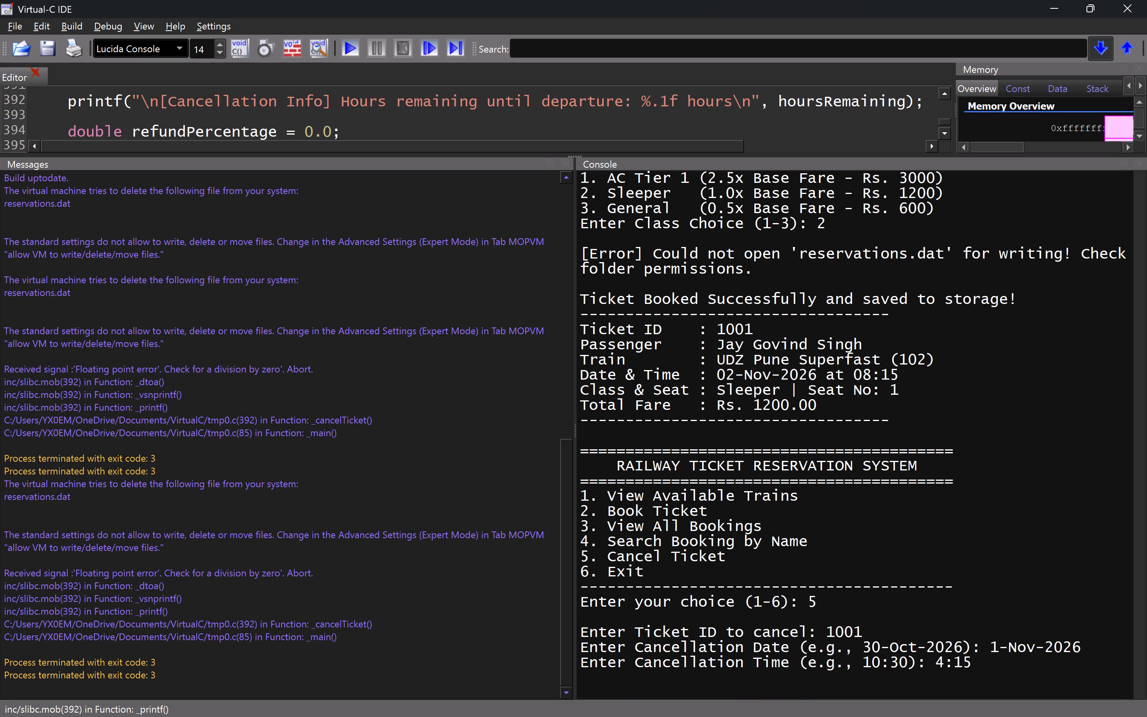
pyautogui.scroll(5, 113, 598)
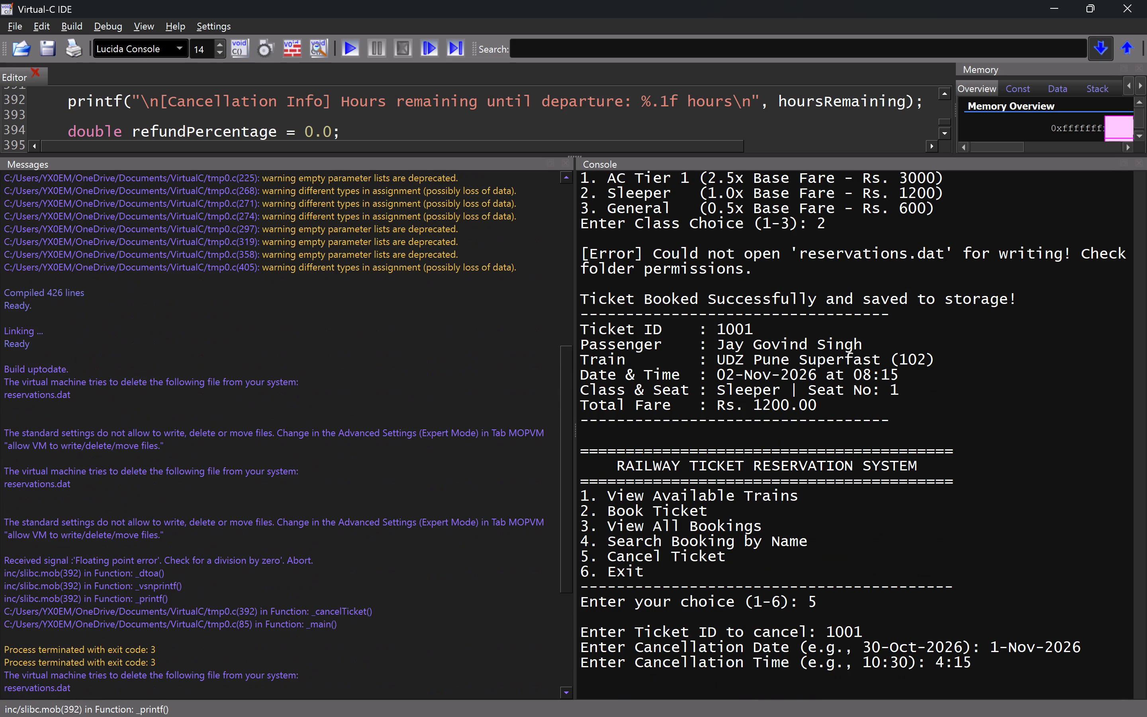
pyautogui.scroll(-2, 117, 590)
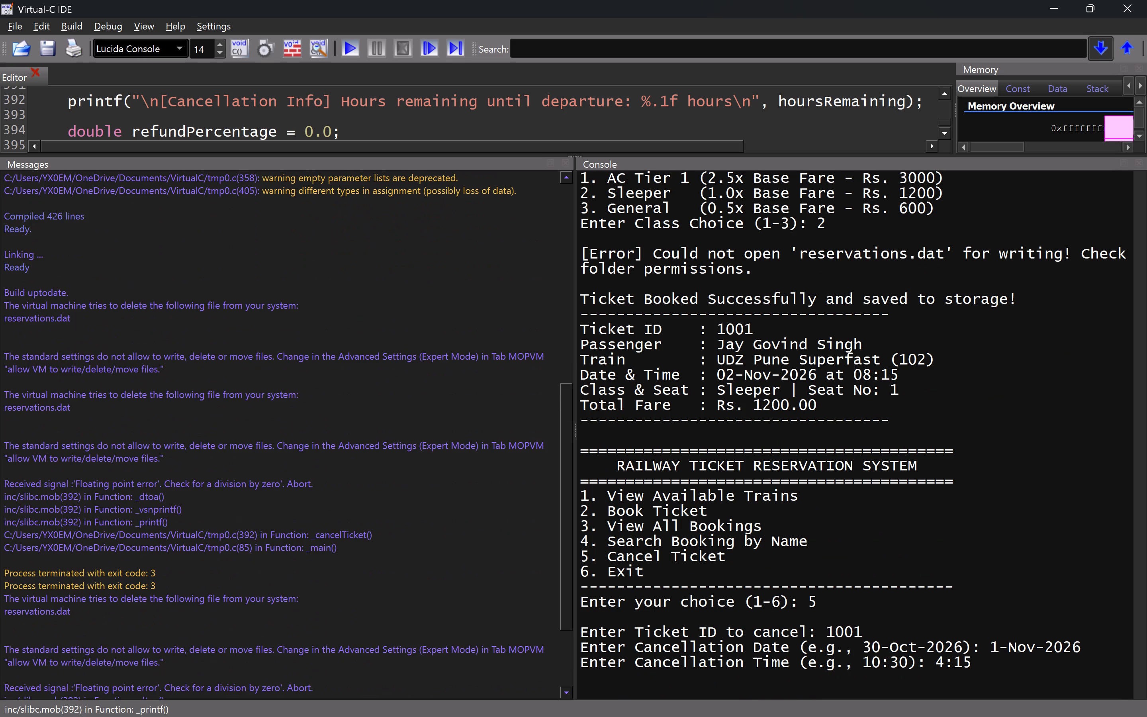
pyautogui.scroll(-4, 117, 590)
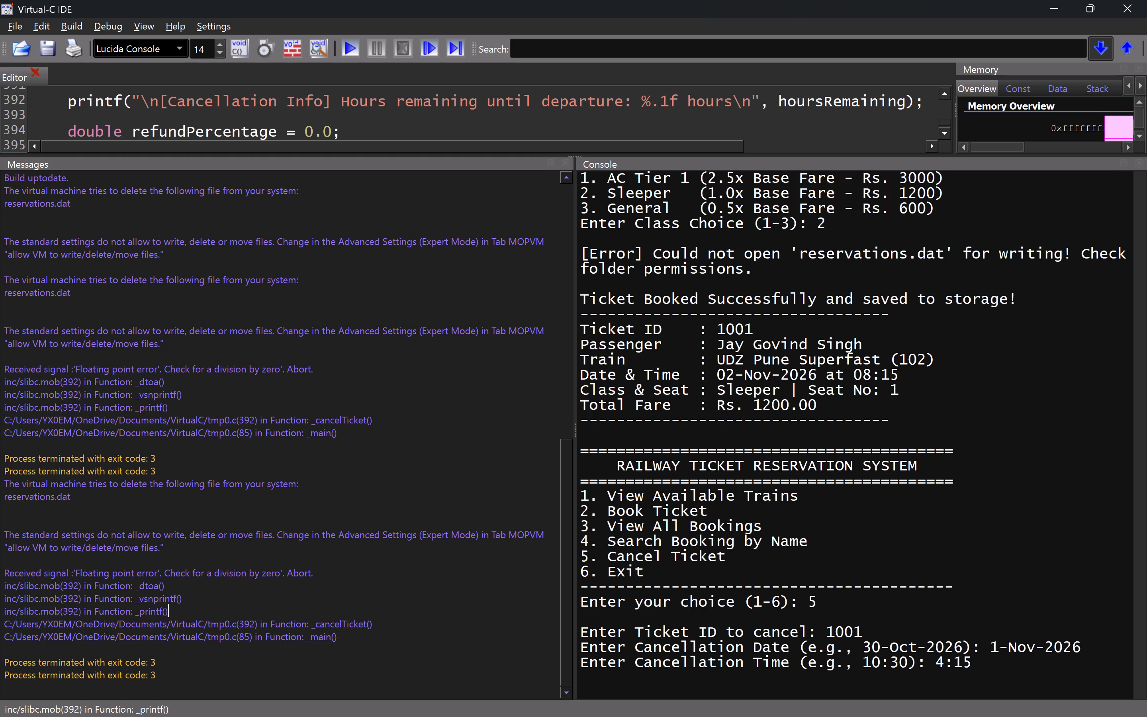
# Examine the call-trace lines in the run messages to see where in the code the ticket cancellation run stopped.
pyautogui.moveTo(384, 640); pyautogui.dragTo(375, 638)
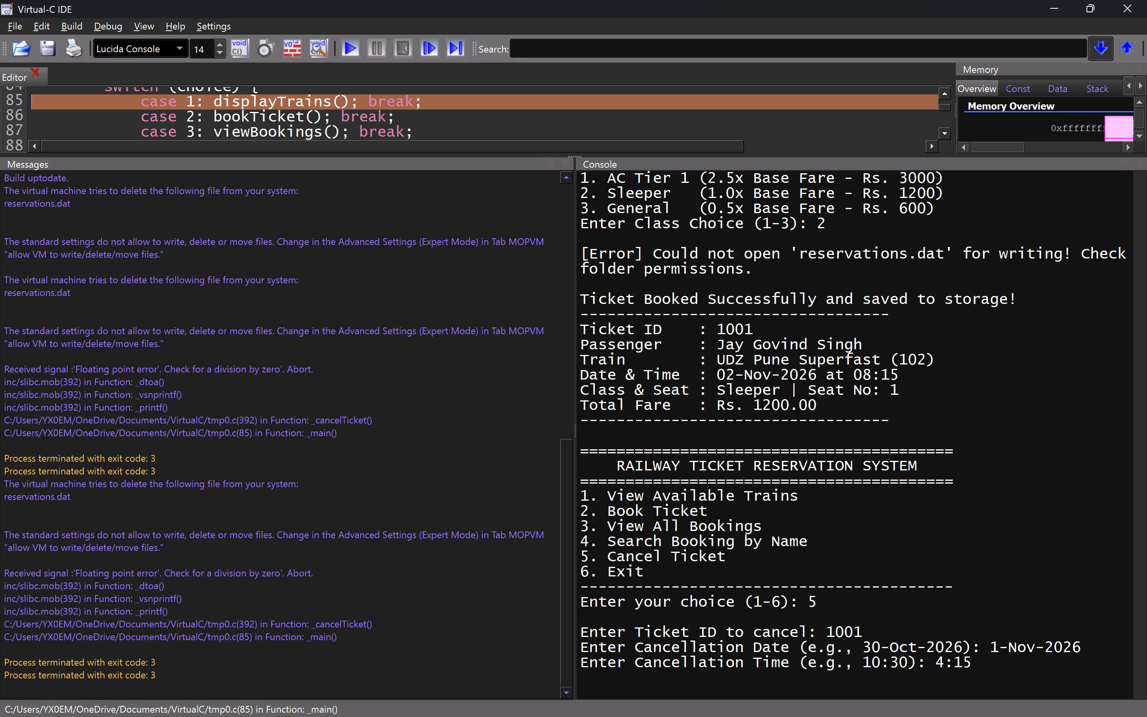
pyautogui.click(353, 630)
pyautogui.click(246, 634)
pyautogui.moveTo(246, 634); pyautogui.dragTo(256, 635)
pyautogui.moveTo(256, 635); pyautogui.dragTo(327, 643)
pyautogui.click(835, 627)
pyautogui.click(836, 617)
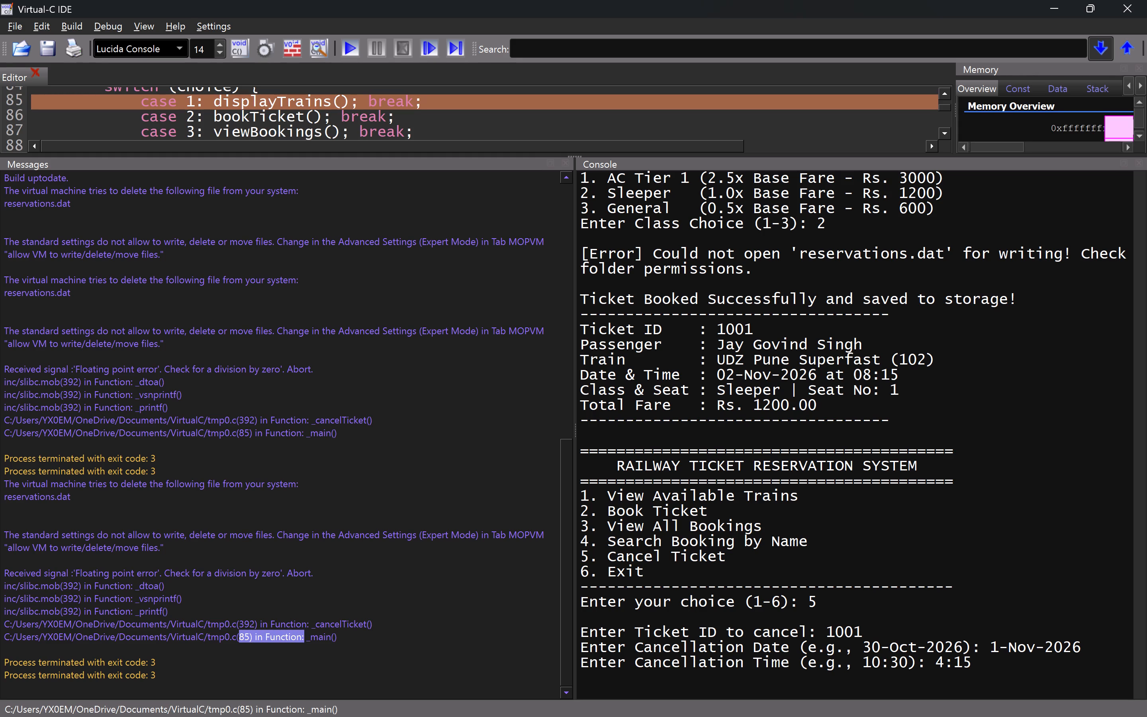
pyautogui.click(764, 470)
pyautogui.press('BackSpace')
pyautogui.press('BackSpace')
pyautogui.scroll(-1, 227, 650)
pyautogui.click(982, 80)
pyautogui.click(1004, 85)
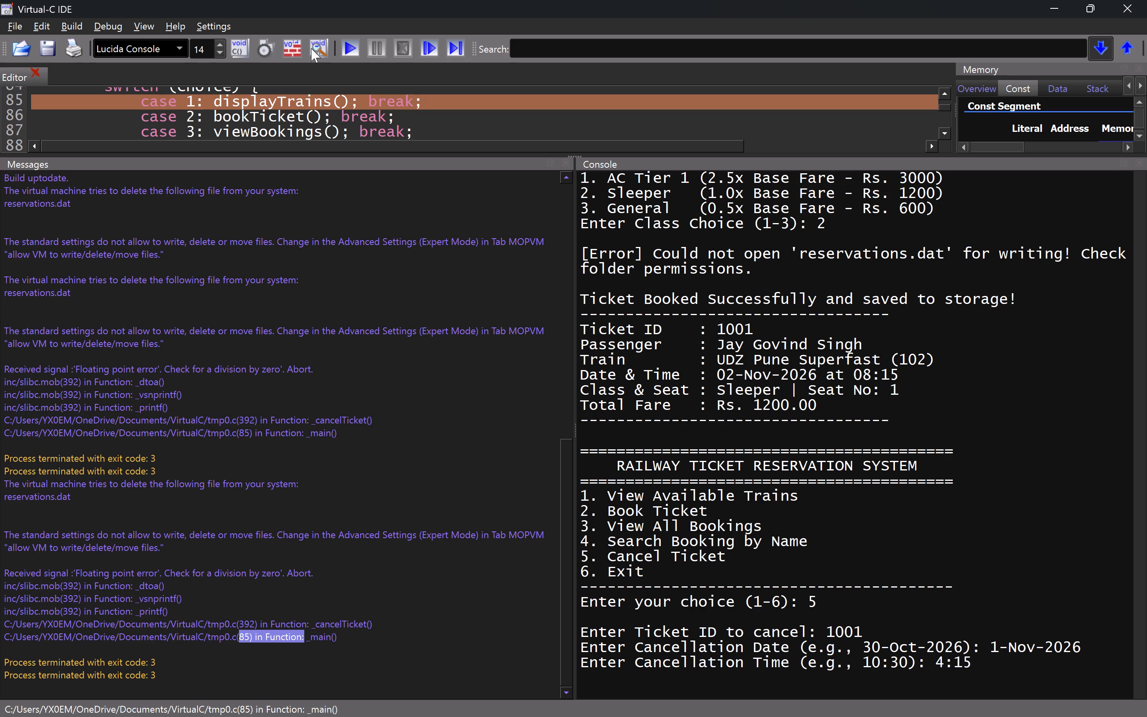
# Run the railway reservation program again and widen the console area beside the messages.
pyautogui.click(343, 38)
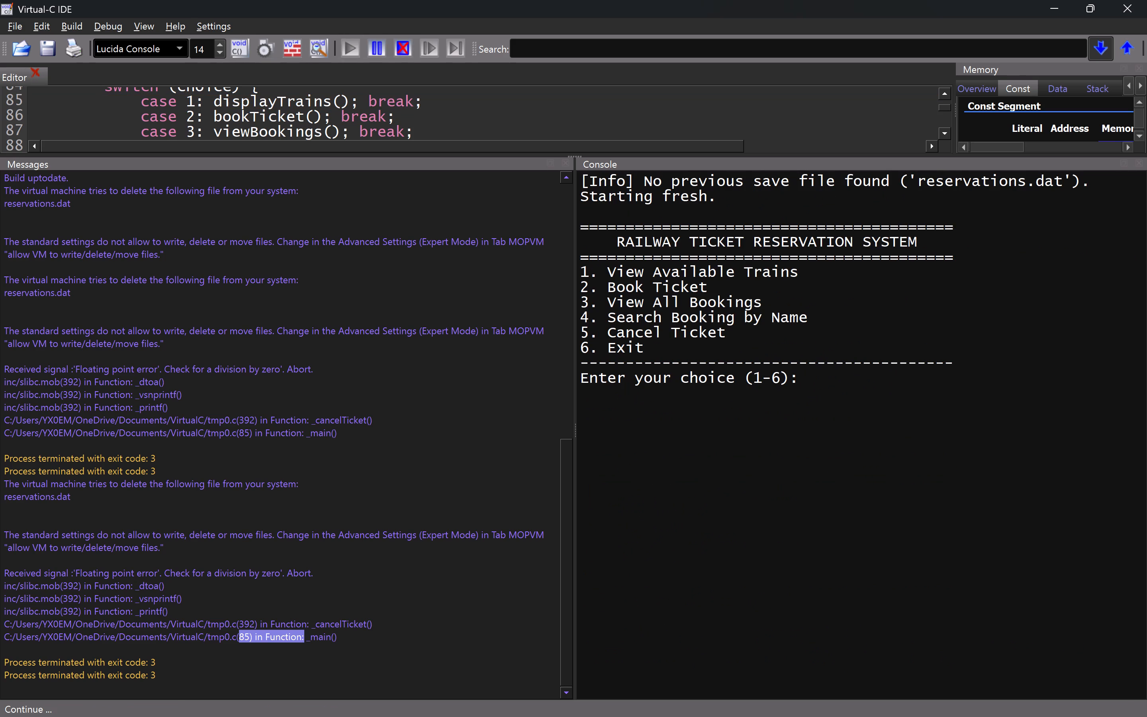
pyautogui.scroll(2, 799, 452)
pyautogui.moveTo(573, 394); pyautogui.dragTo(529, 392)
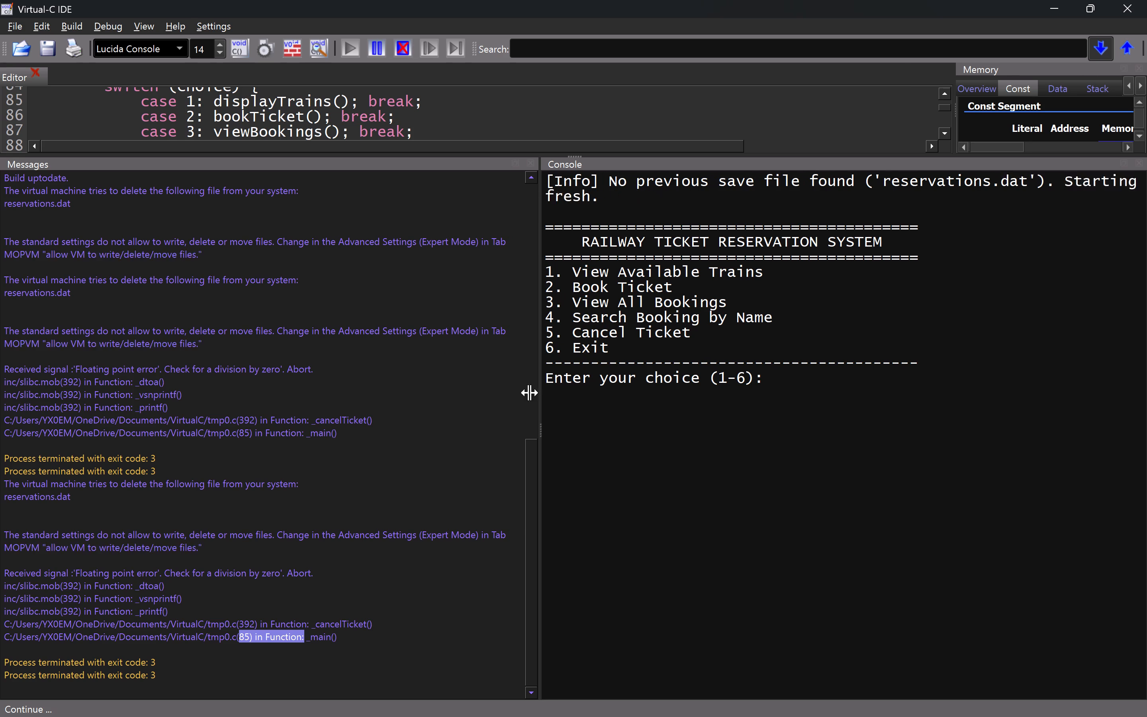
pyautogui.moveTo(529, 392); pyautogui.dragTo(422, 496)
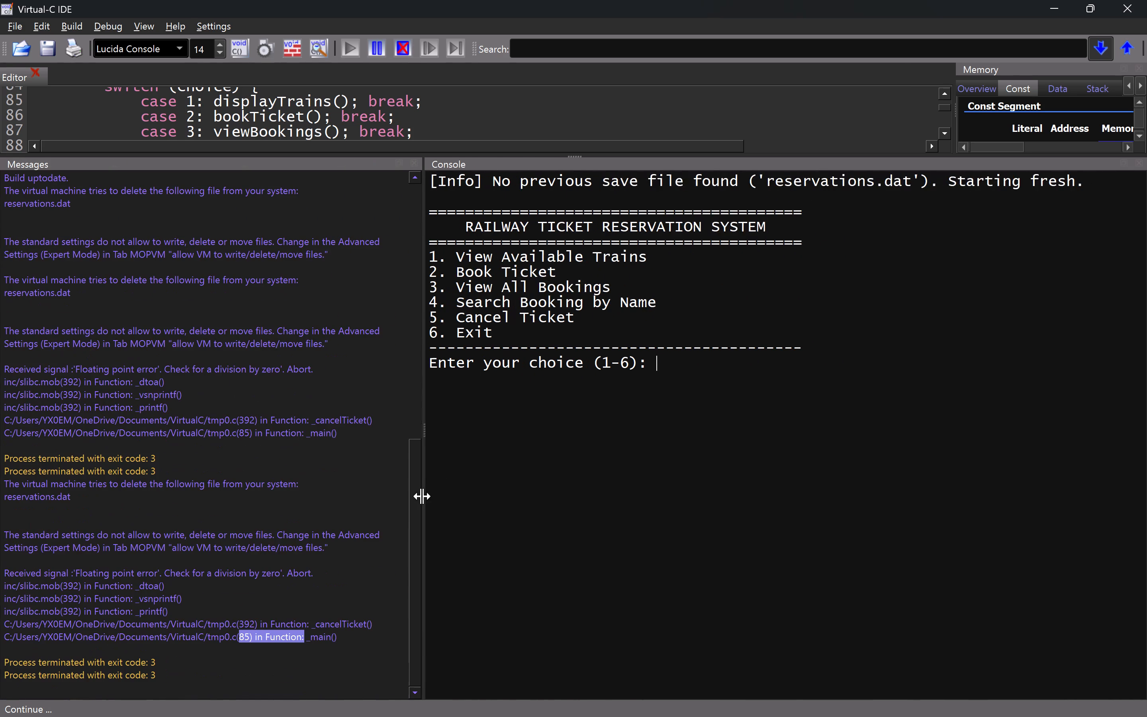
pyautogui.moveTo(422, 496); pyautogui.dragTo(482, 509)
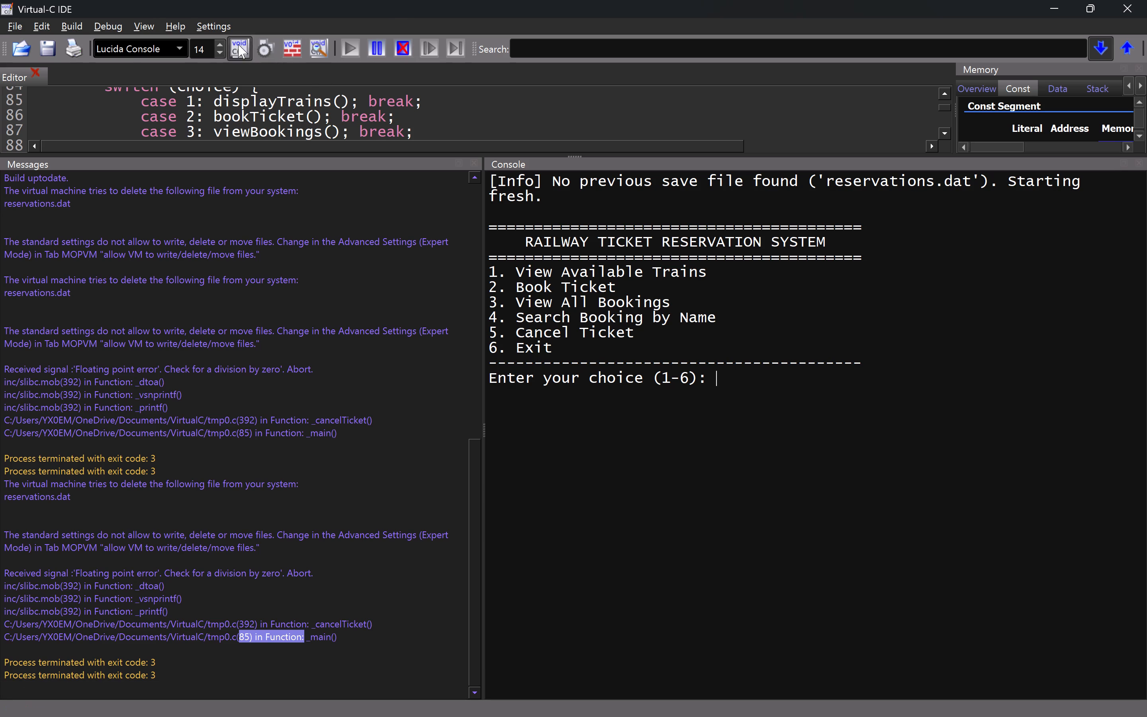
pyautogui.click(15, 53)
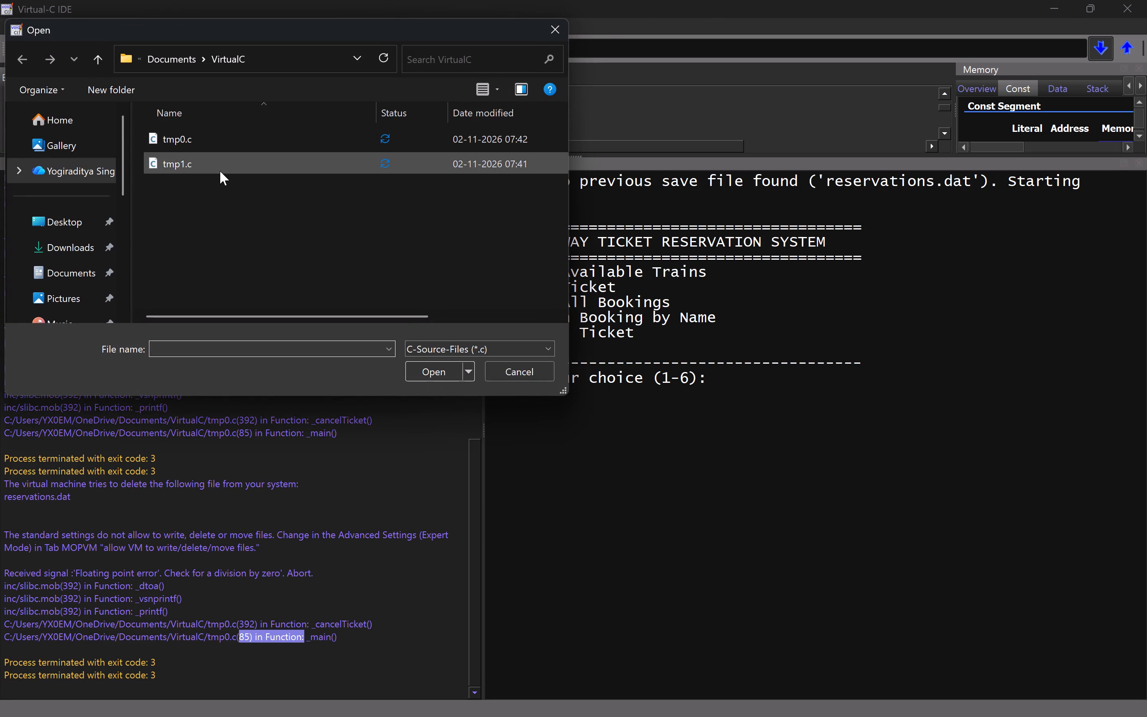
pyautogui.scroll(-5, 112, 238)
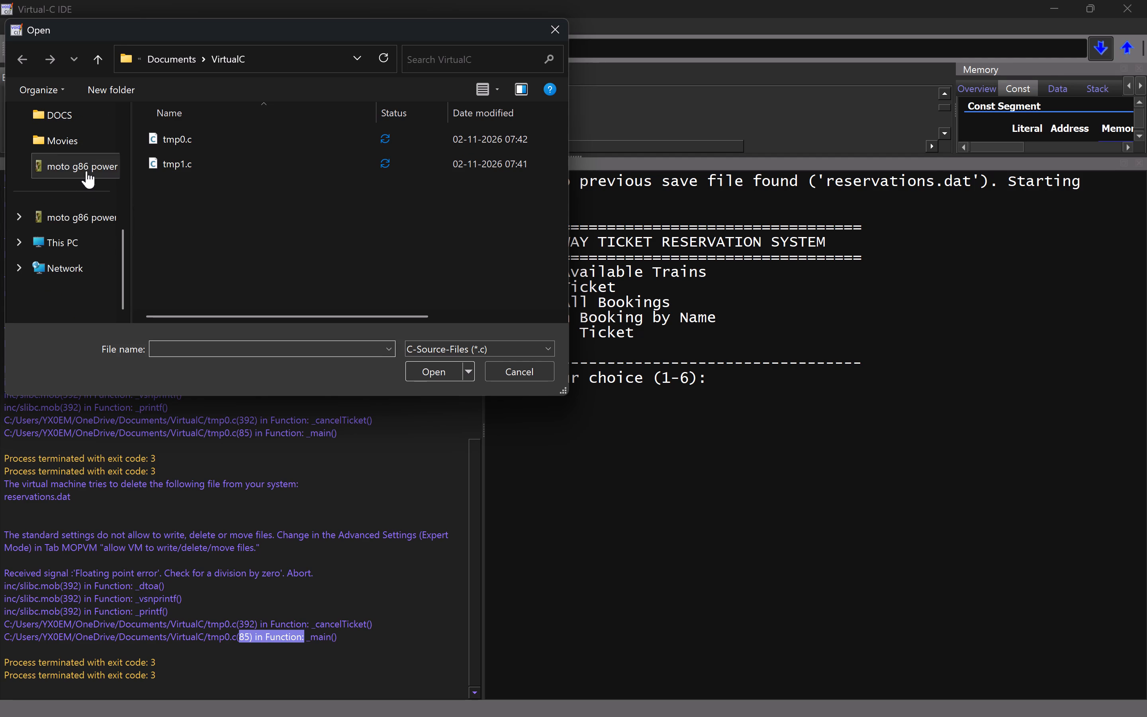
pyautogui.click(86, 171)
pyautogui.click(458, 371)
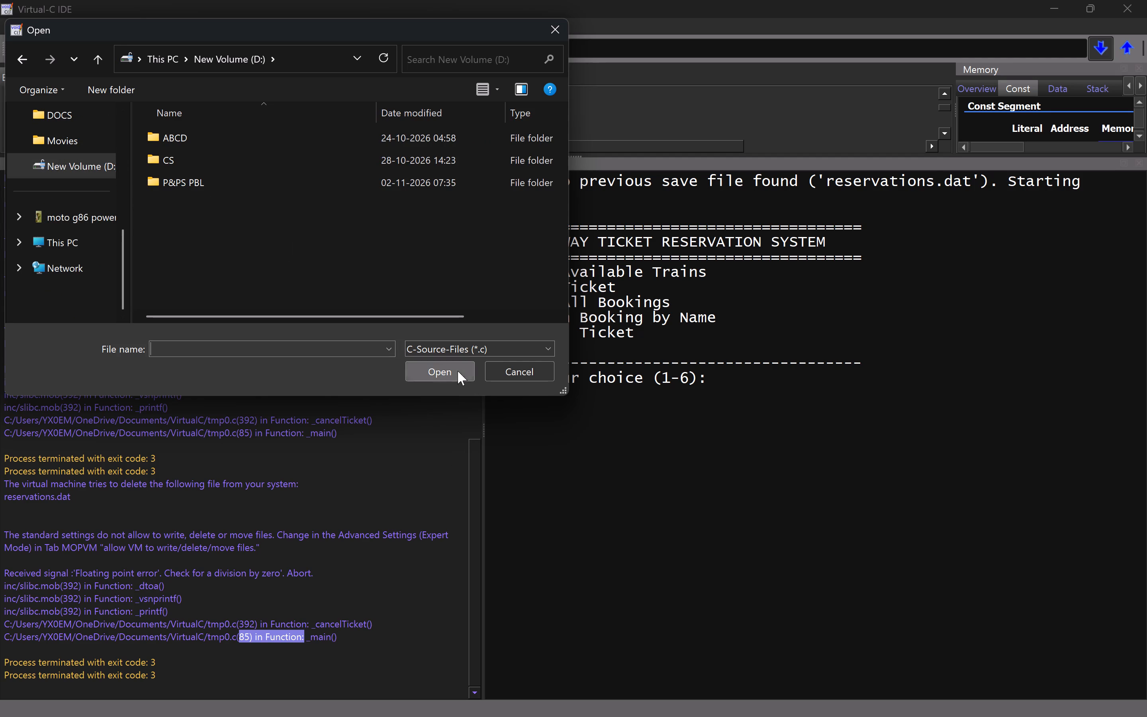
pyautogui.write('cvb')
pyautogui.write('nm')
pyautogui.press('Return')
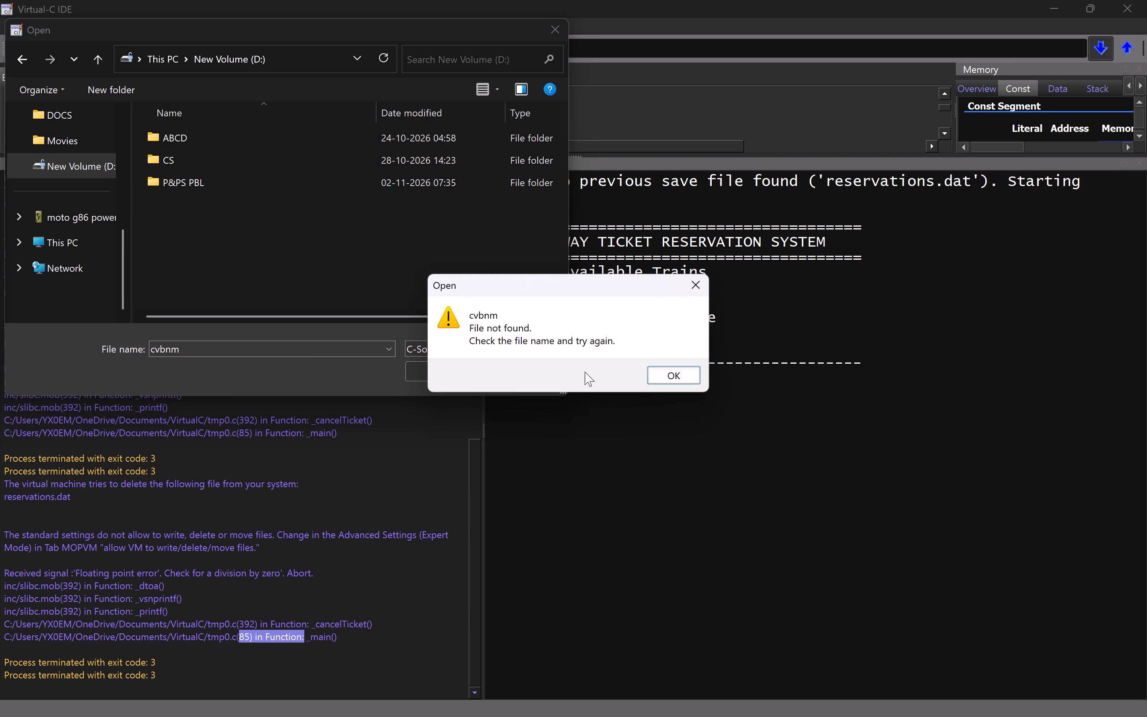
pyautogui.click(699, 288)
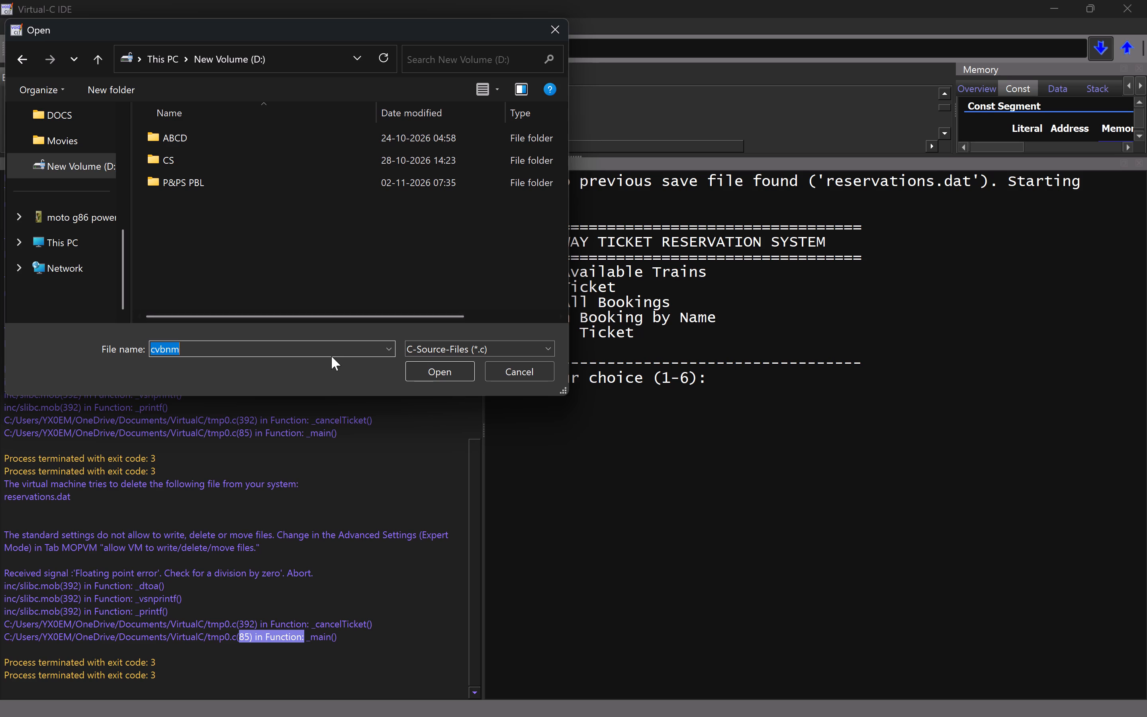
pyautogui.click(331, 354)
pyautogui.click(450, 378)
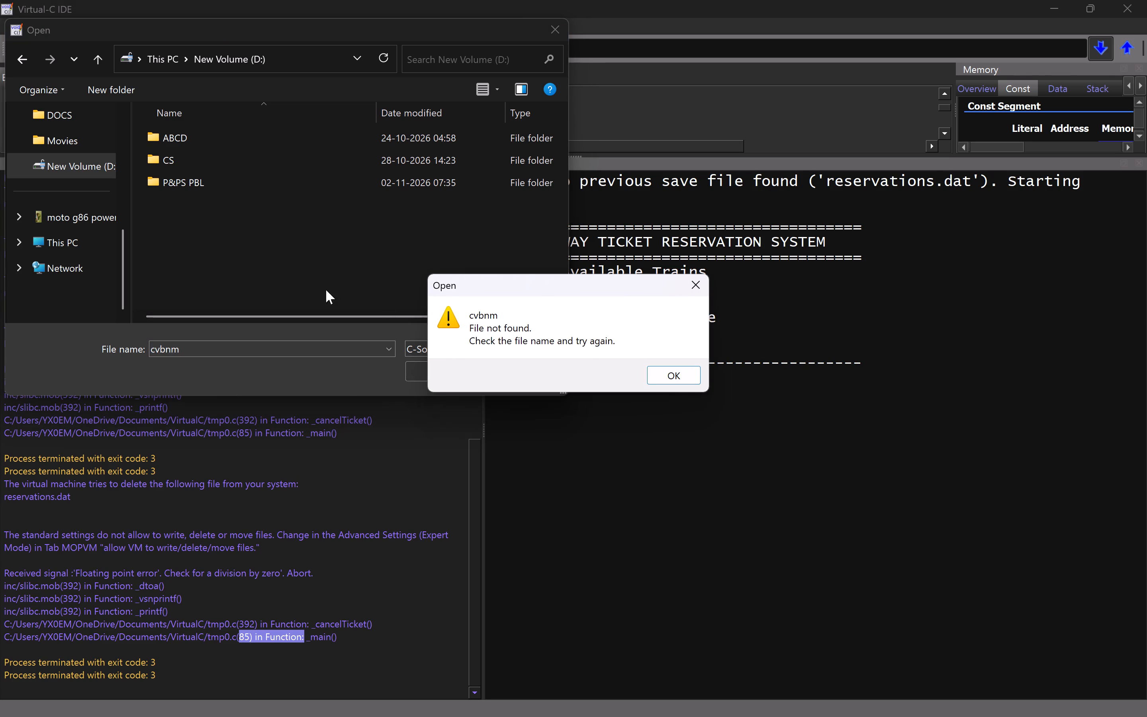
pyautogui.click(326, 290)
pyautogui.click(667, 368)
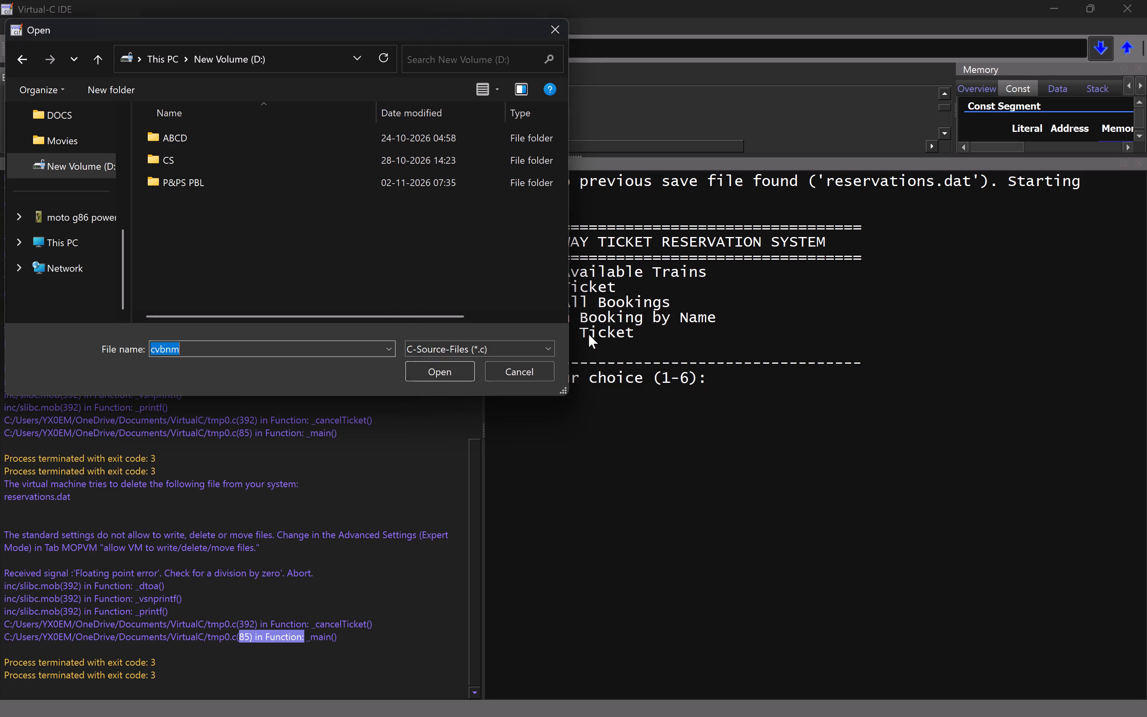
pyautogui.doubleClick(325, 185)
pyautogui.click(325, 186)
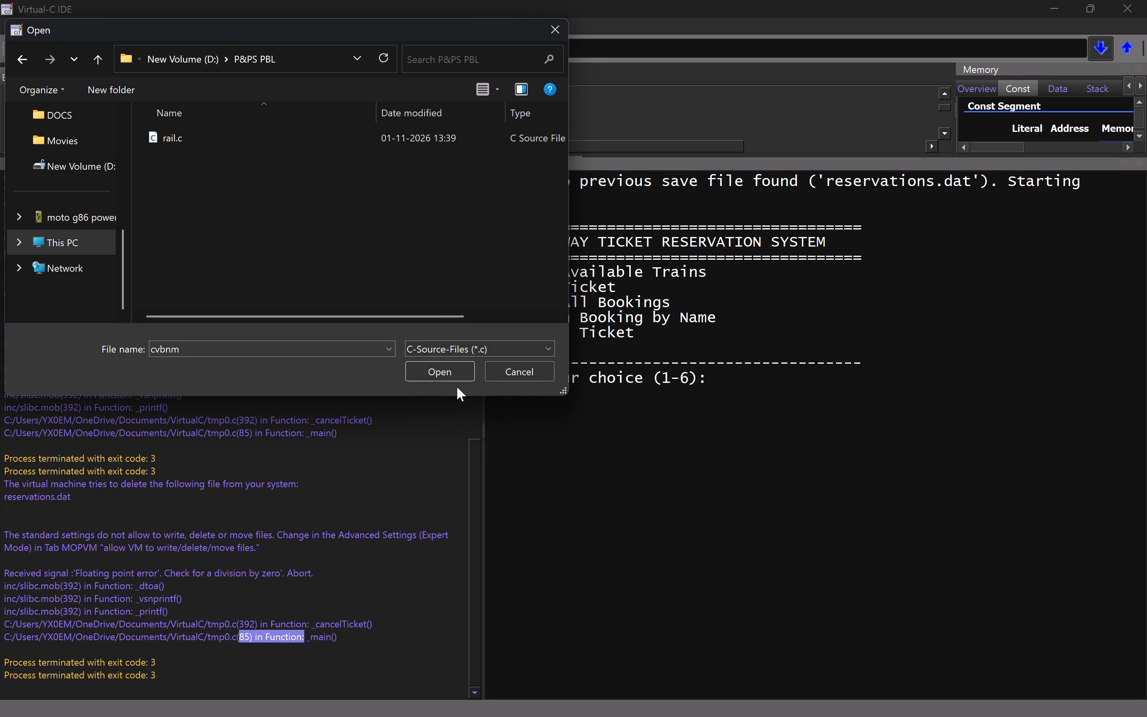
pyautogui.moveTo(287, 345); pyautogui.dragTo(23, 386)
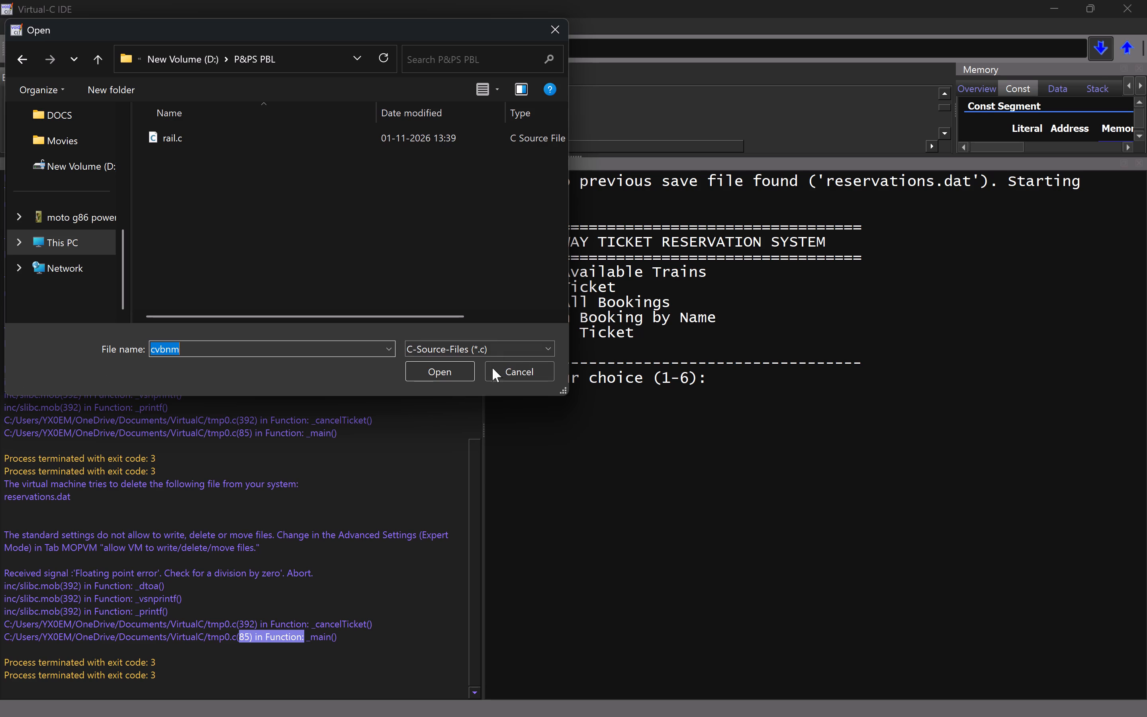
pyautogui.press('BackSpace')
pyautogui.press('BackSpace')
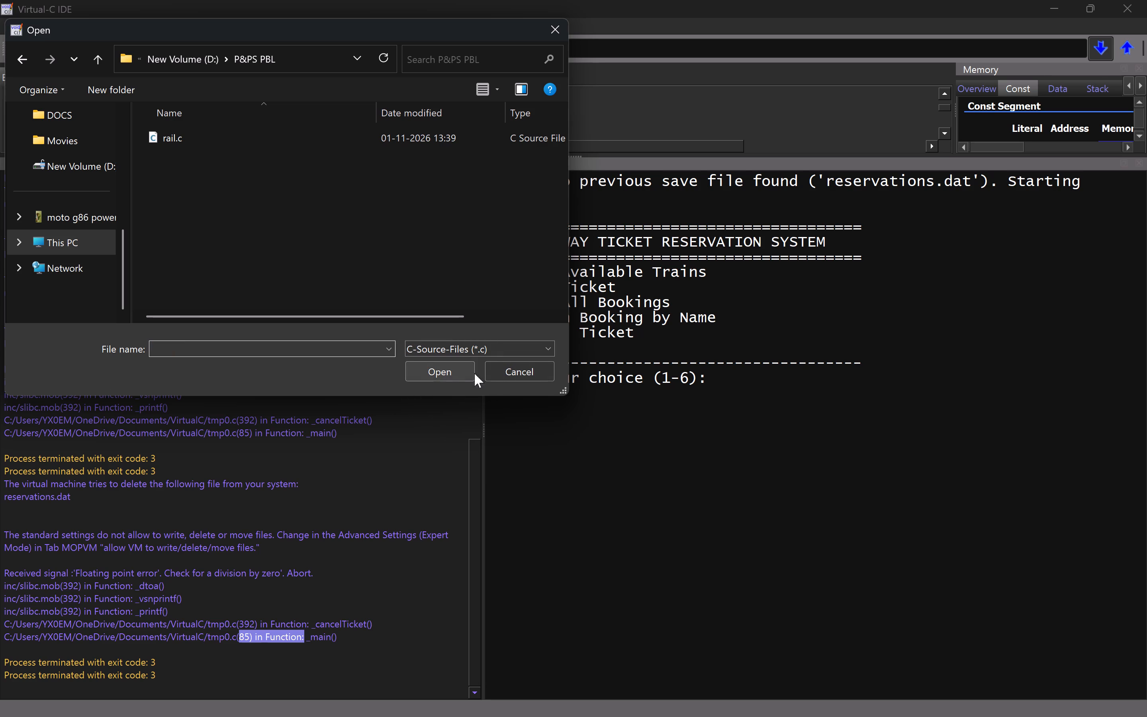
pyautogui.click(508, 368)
# Save the source code as untitled.c on New Volume (D:).
pyautogui.click(47, 45)
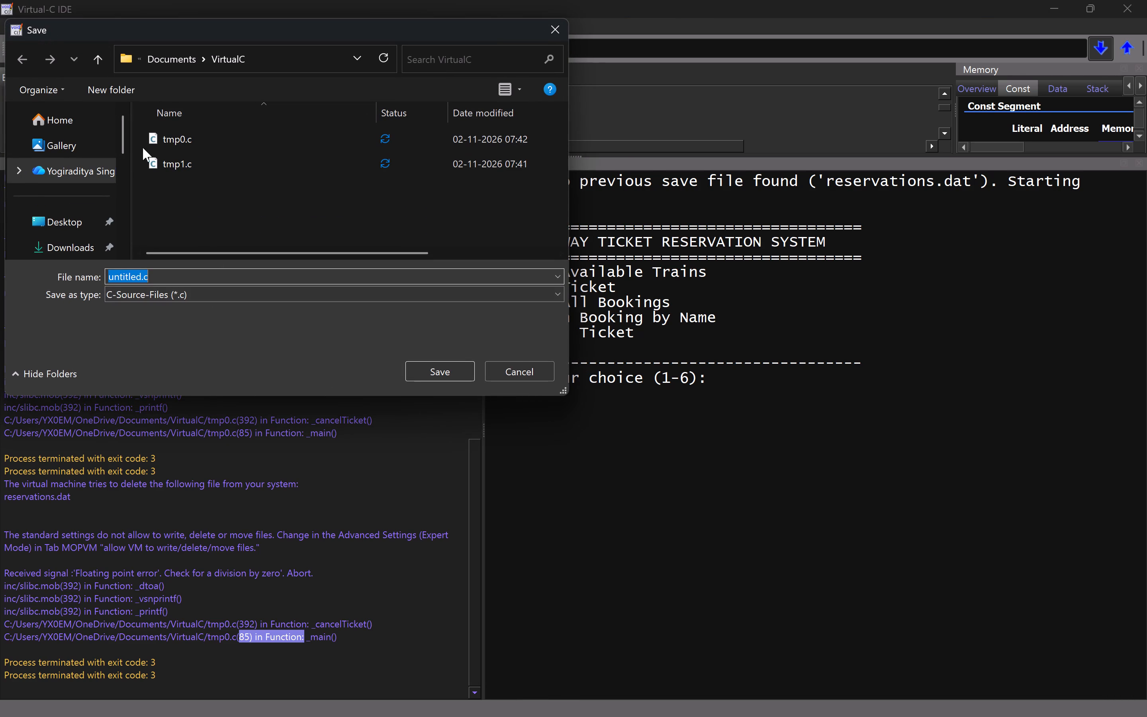
pyautogui.scroll(-7, 26, 204)
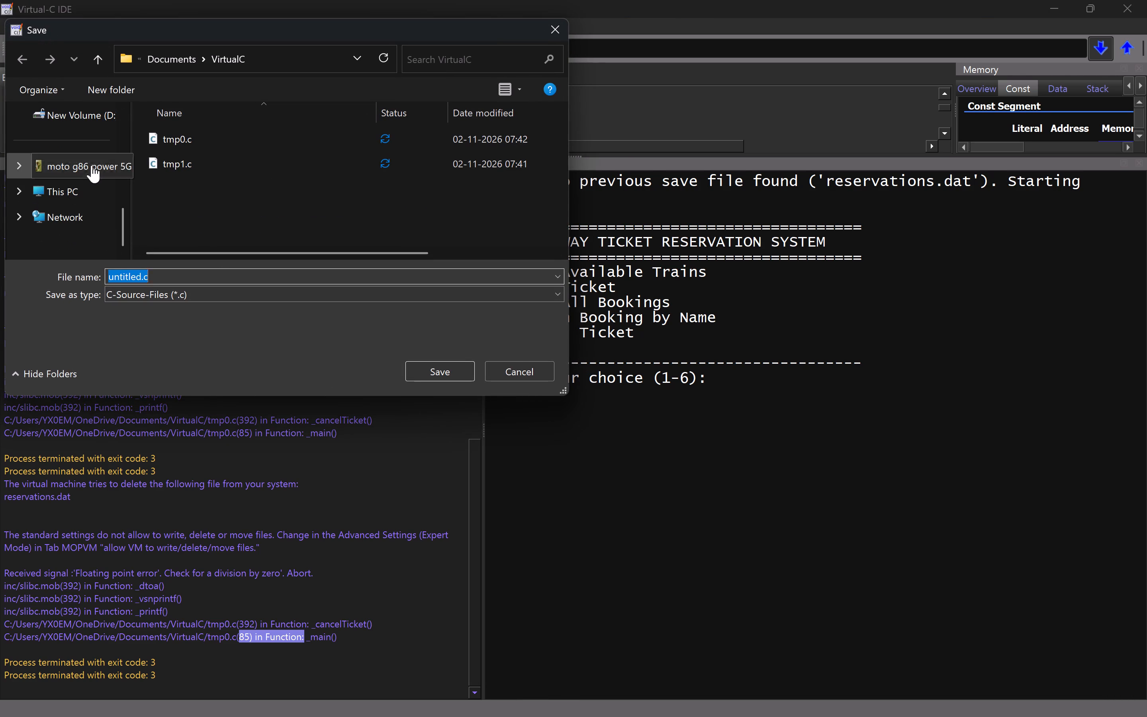
pyautogui.scroll(1, 92, 165)
pyautogui.click(86, 193)
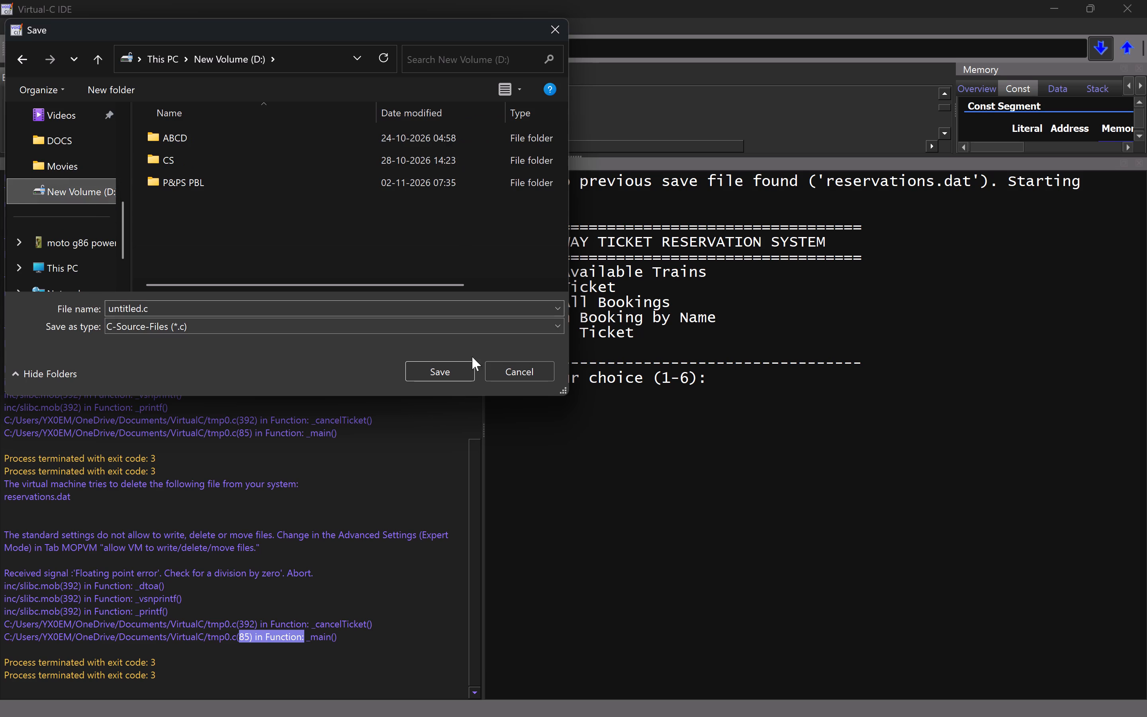
pyautogui.click(447, 372)
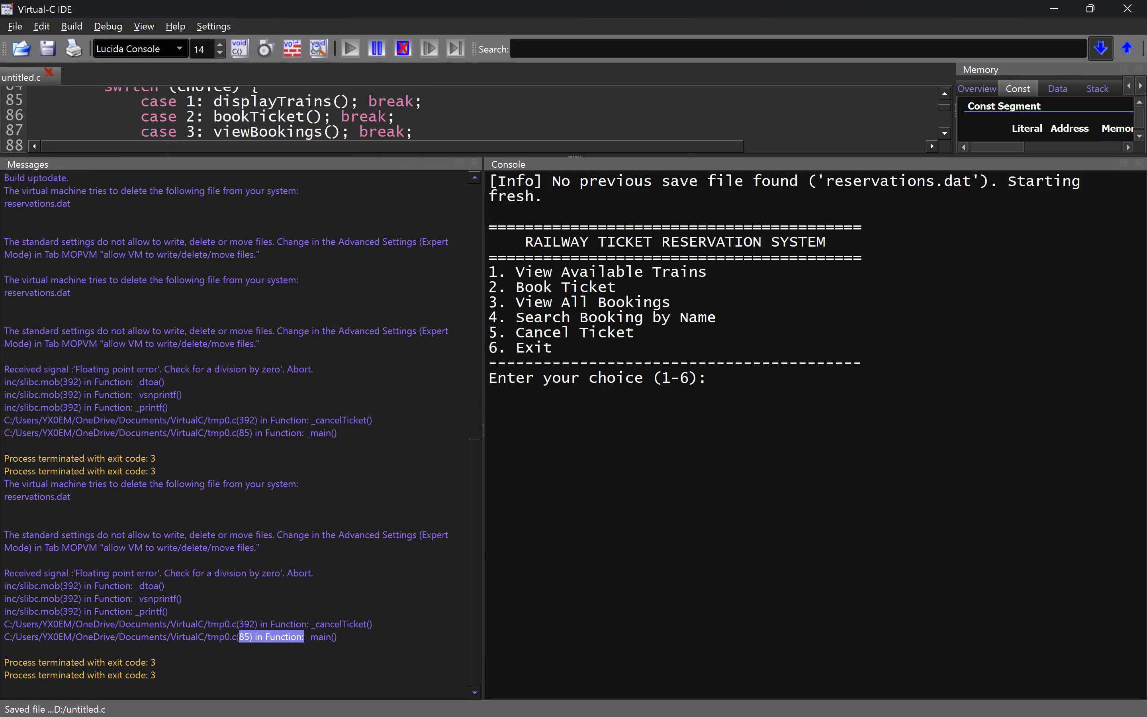
# Terminate the running railway reservation program and close Virtual-C IDE.
pyautogui.click(1146, 0)
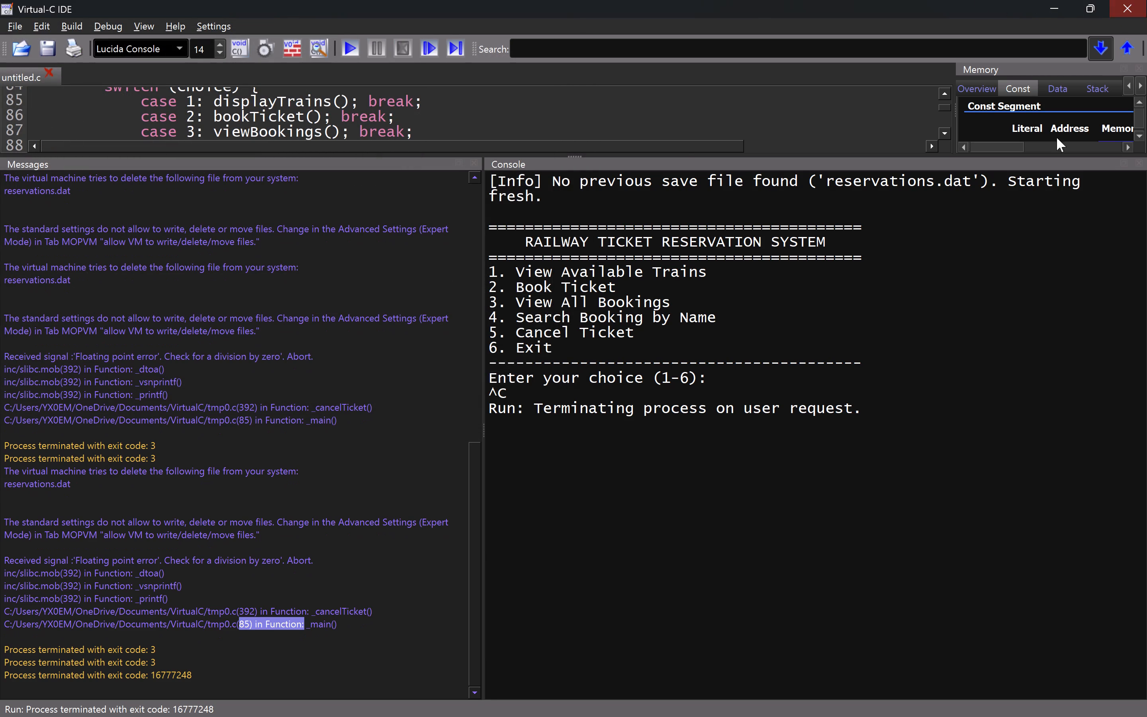
pyautogui.click(563, 417)
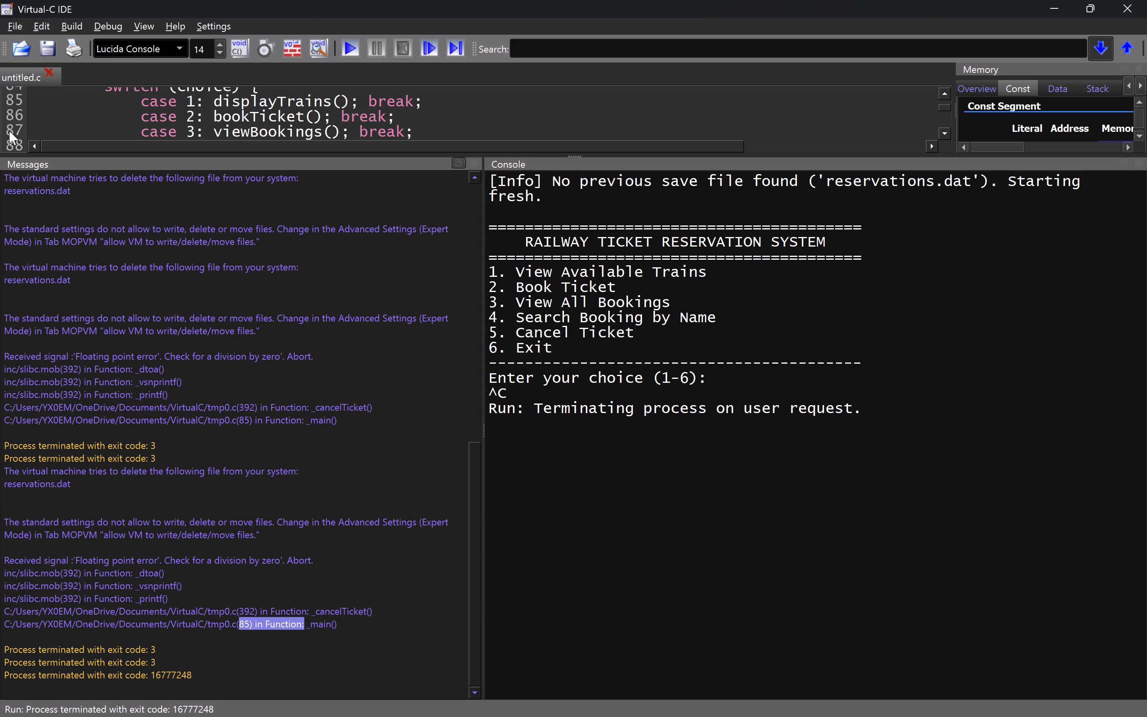
pyautogui.click(1143, 0)
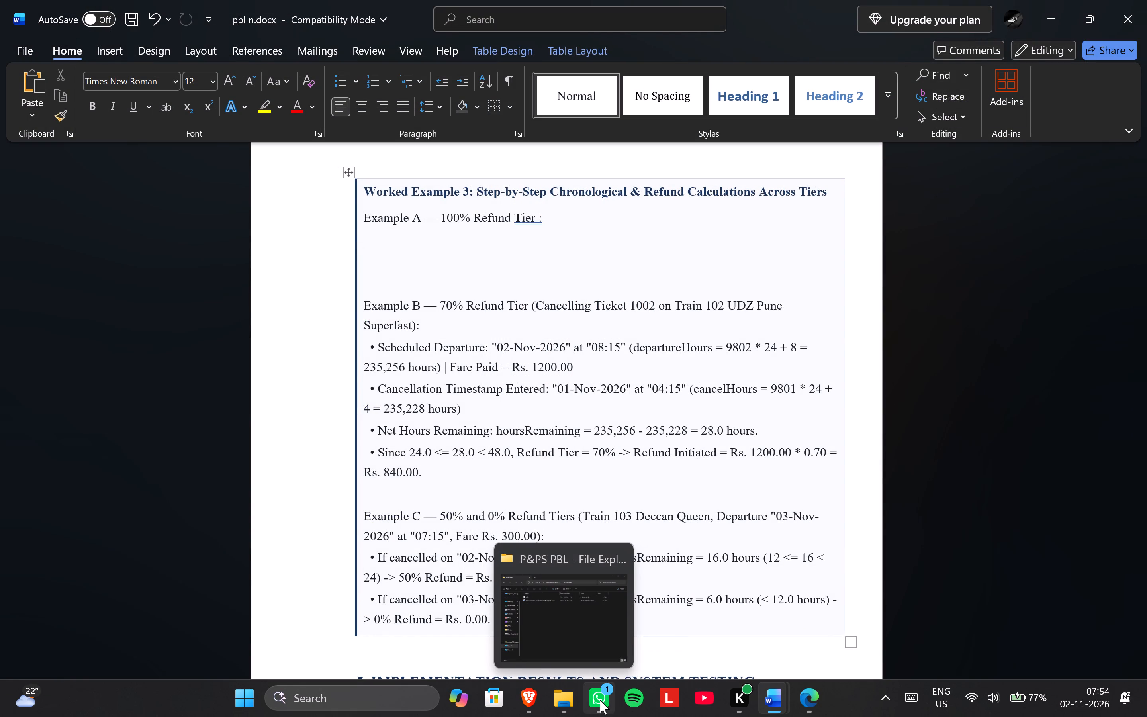
# Switch to File Explorer and locate the saved untitled.c on New Volume (D:), then return to the pbl n.docx report in Word.
pyautogui.click(560, 690)
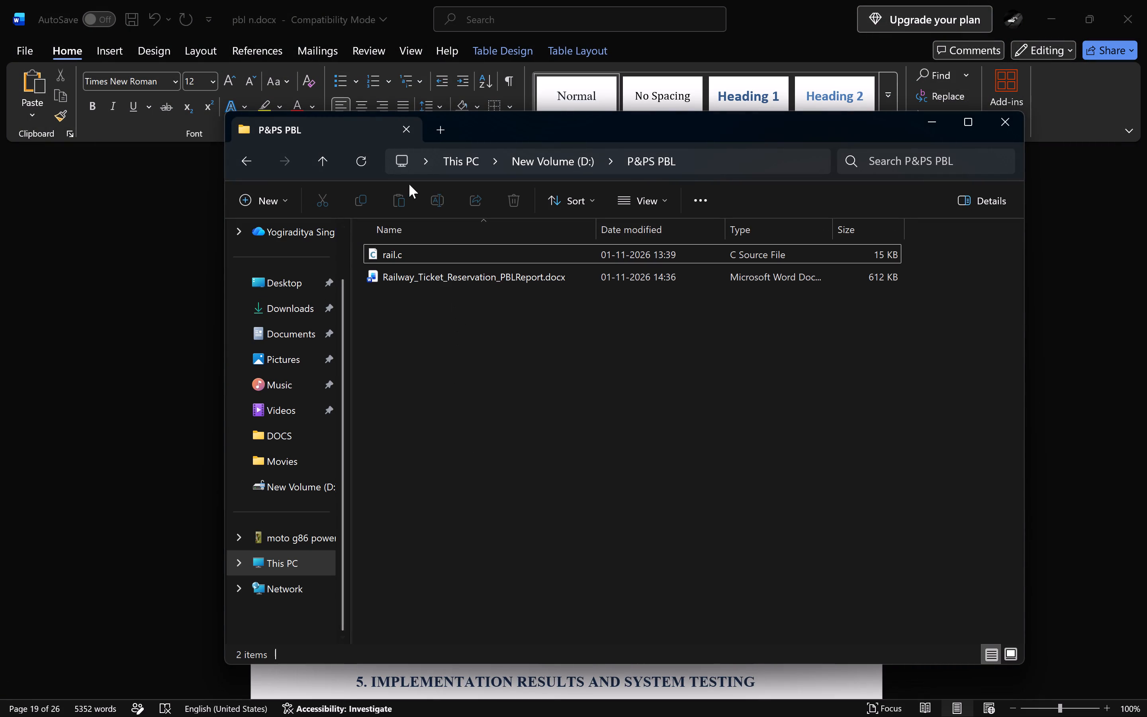
pyautogui.click(566, 159)
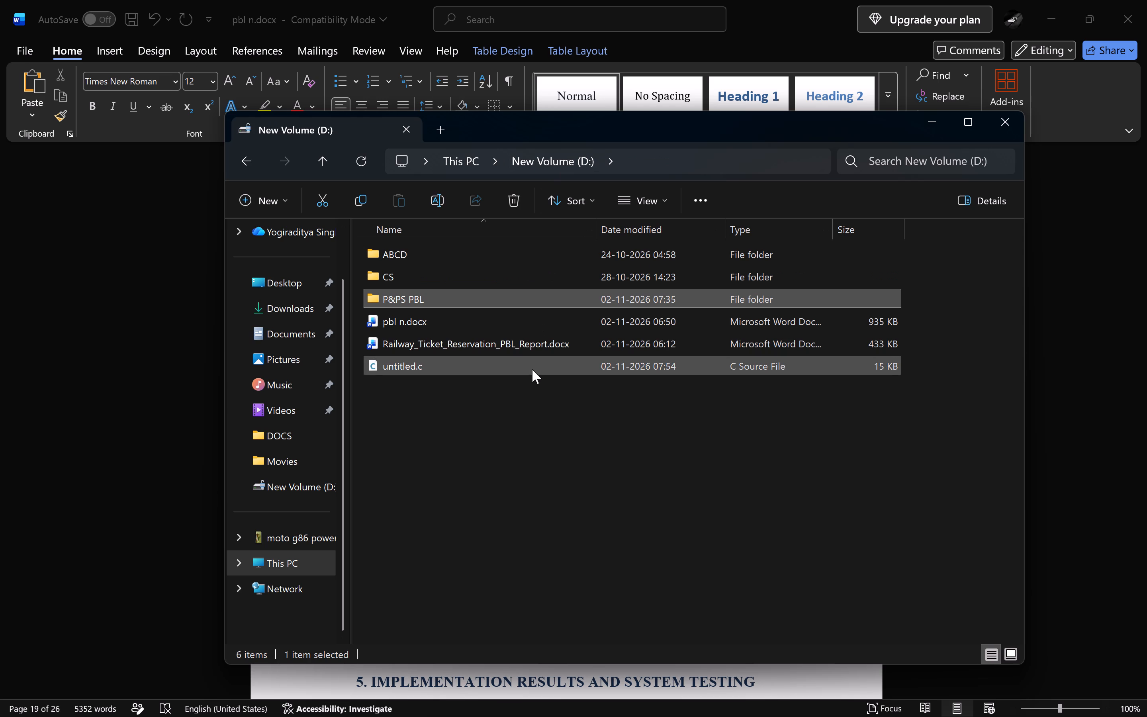
pyautogui.click(532, 369)
pyautogui.click(927, 132)
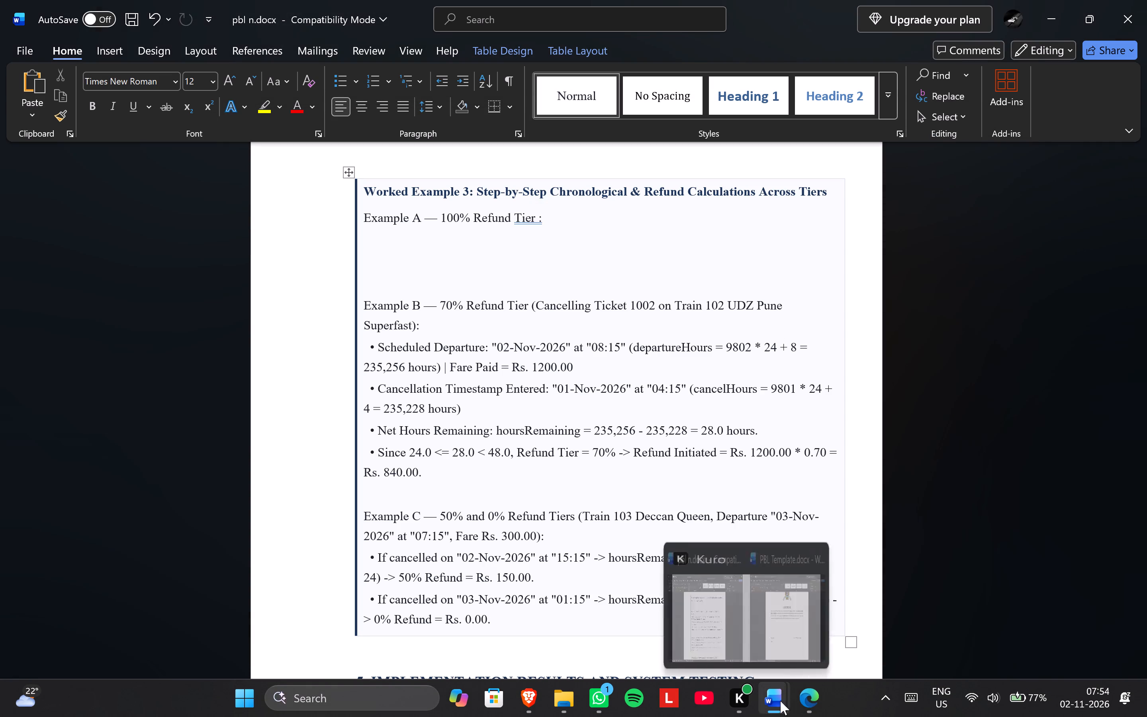
pyautogui.click(541, 691)
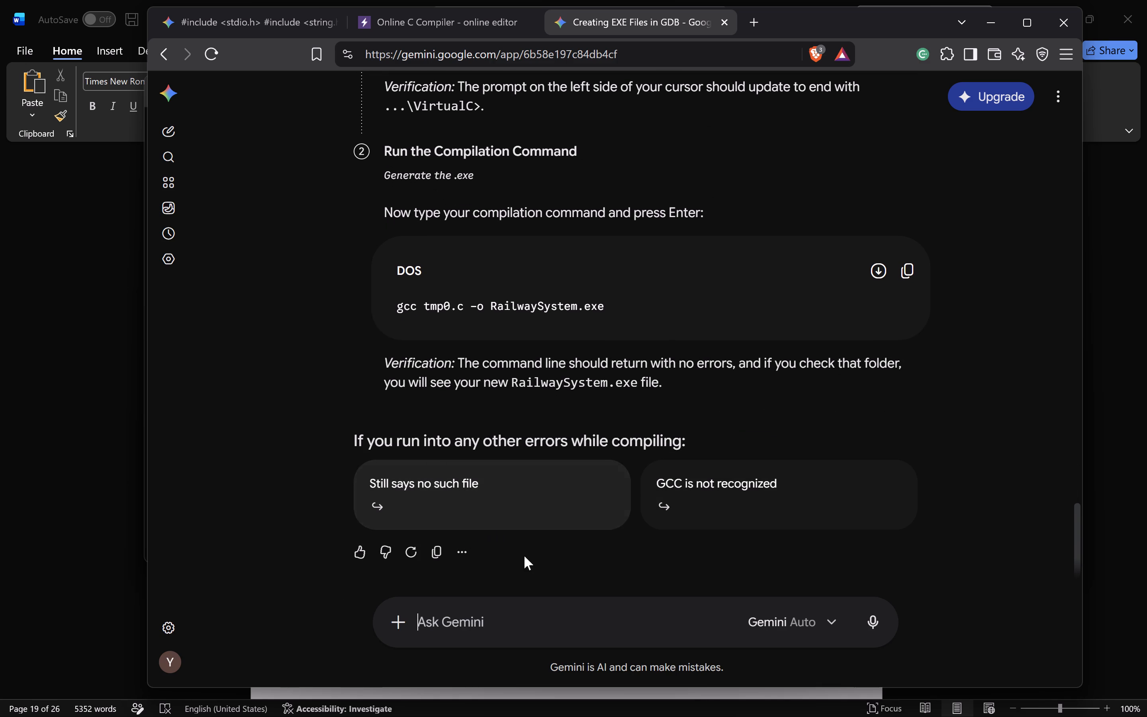
# Close the Gemini chat tab and return to the railway program's code in the OnlineGDB compiler.
pyautogui.click(725, 23)
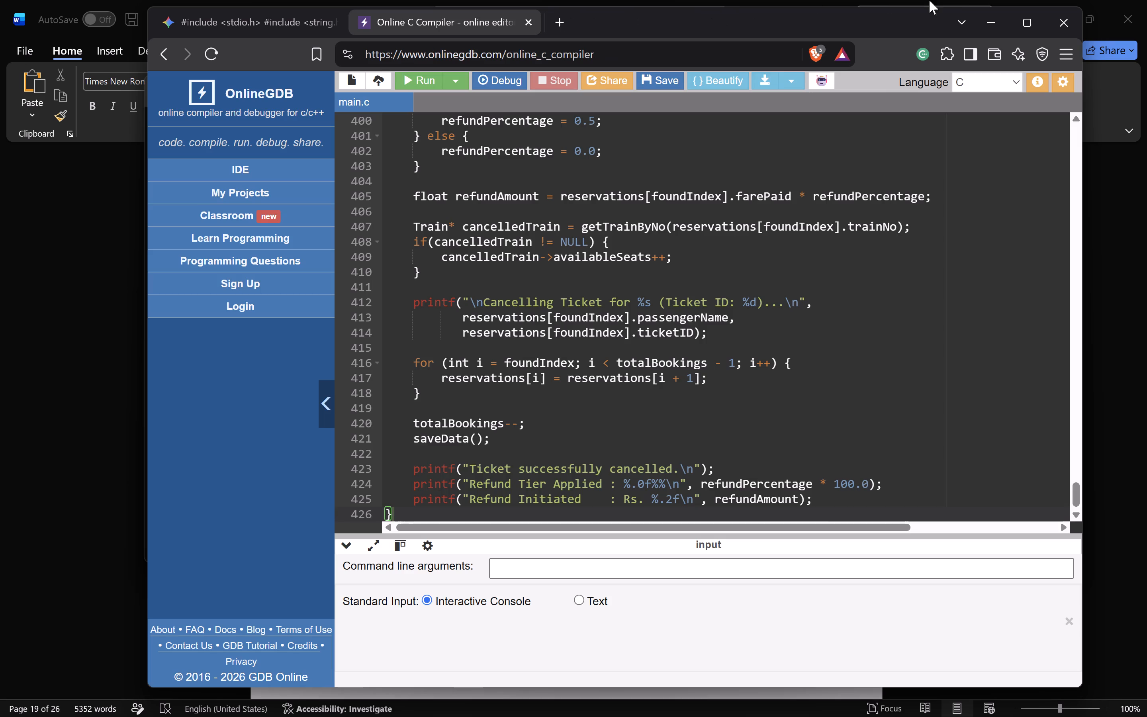
pyautogui.scroll(-3, 883, 329)
pyautogui.scroll(-3, 800, 389)
pyautogui.scroll(5, 500, 458)
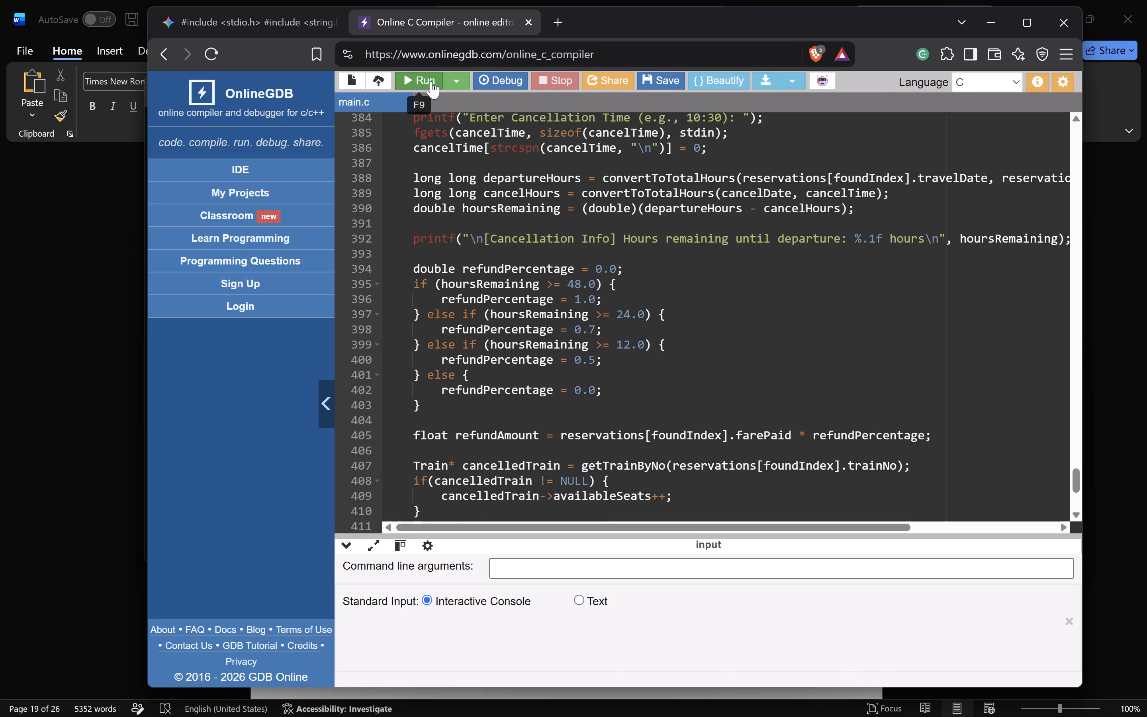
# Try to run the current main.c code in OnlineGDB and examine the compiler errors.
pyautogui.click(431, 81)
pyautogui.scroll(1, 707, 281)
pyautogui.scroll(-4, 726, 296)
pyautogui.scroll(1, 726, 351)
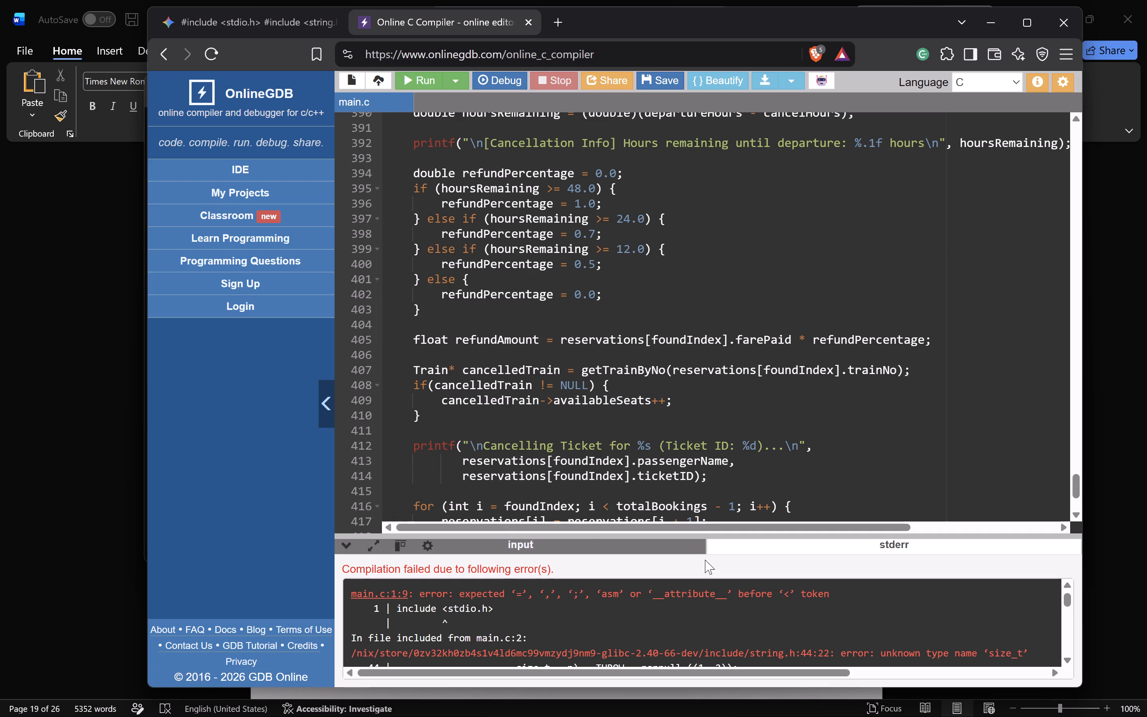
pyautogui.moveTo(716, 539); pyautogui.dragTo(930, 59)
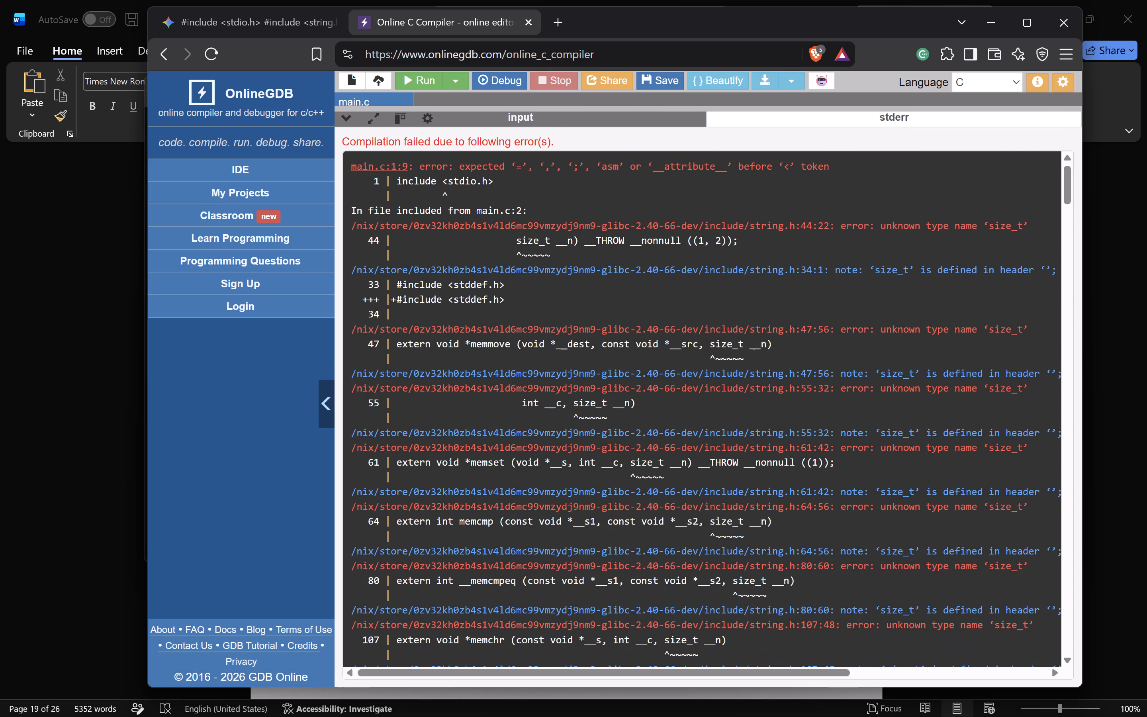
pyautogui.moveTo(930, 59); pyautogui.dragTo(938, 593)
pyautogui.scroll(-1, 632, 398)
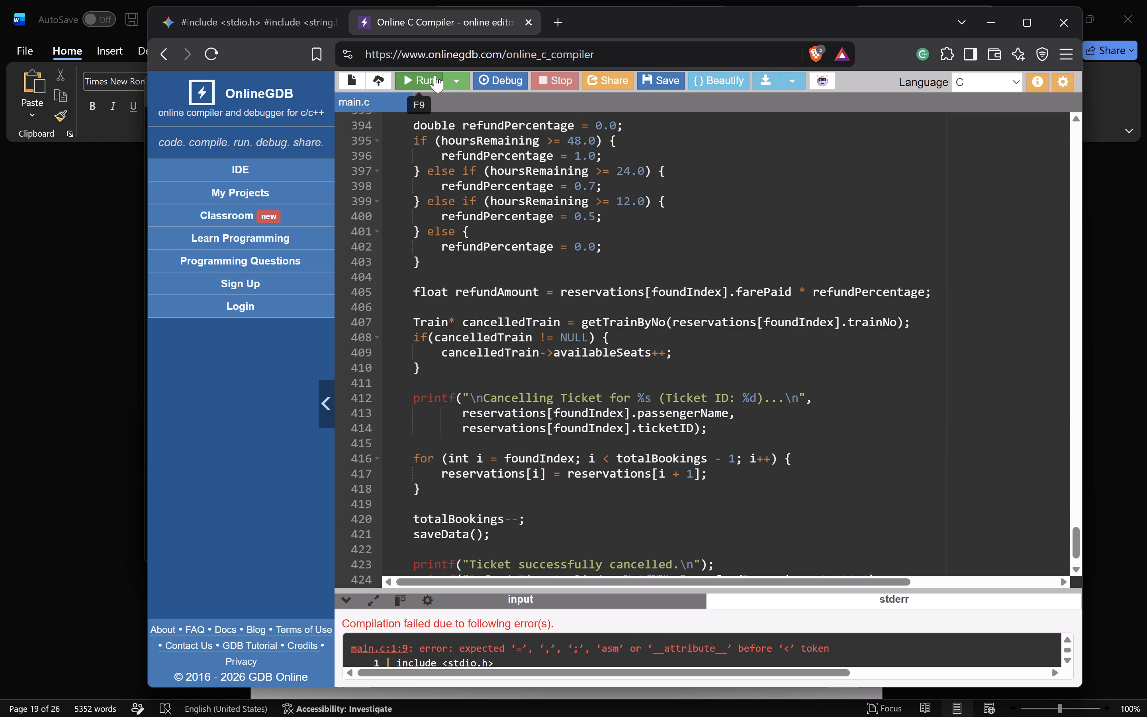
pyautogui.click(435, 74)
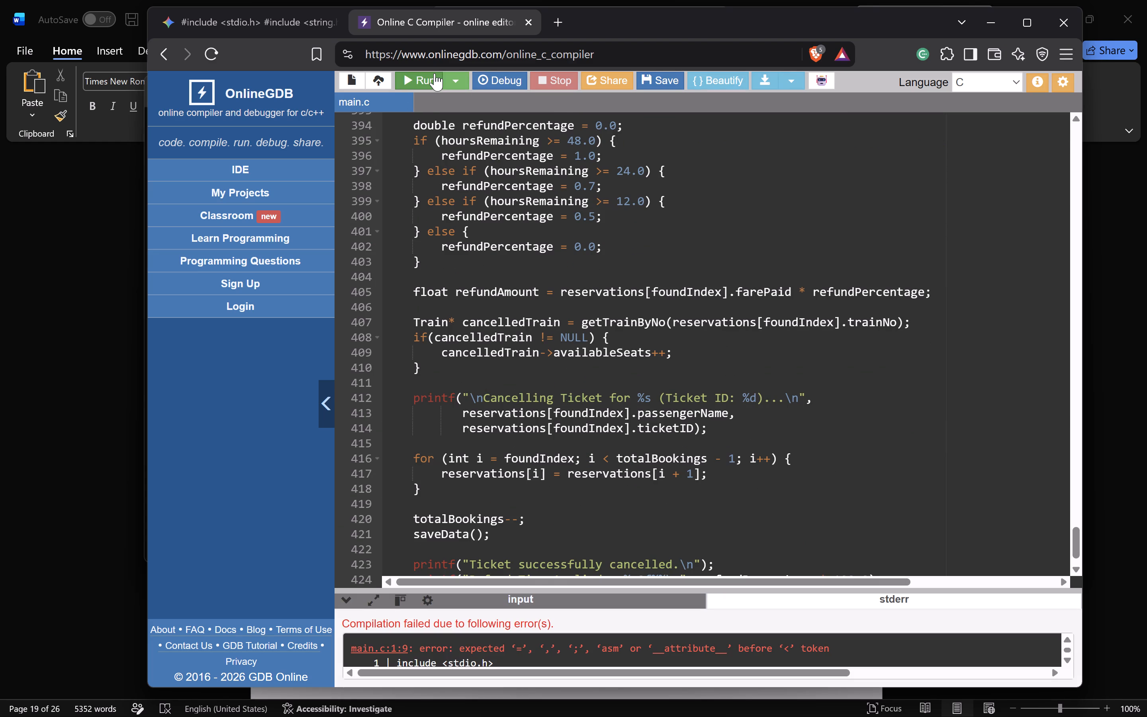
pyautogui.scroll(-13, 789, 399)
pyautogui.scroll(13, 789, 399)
# Start reloading the OnlineGDB page, and copy all the code of D:\New folder\untitled.c from Visual Studio Code.
pyautogui.click(210, 52)
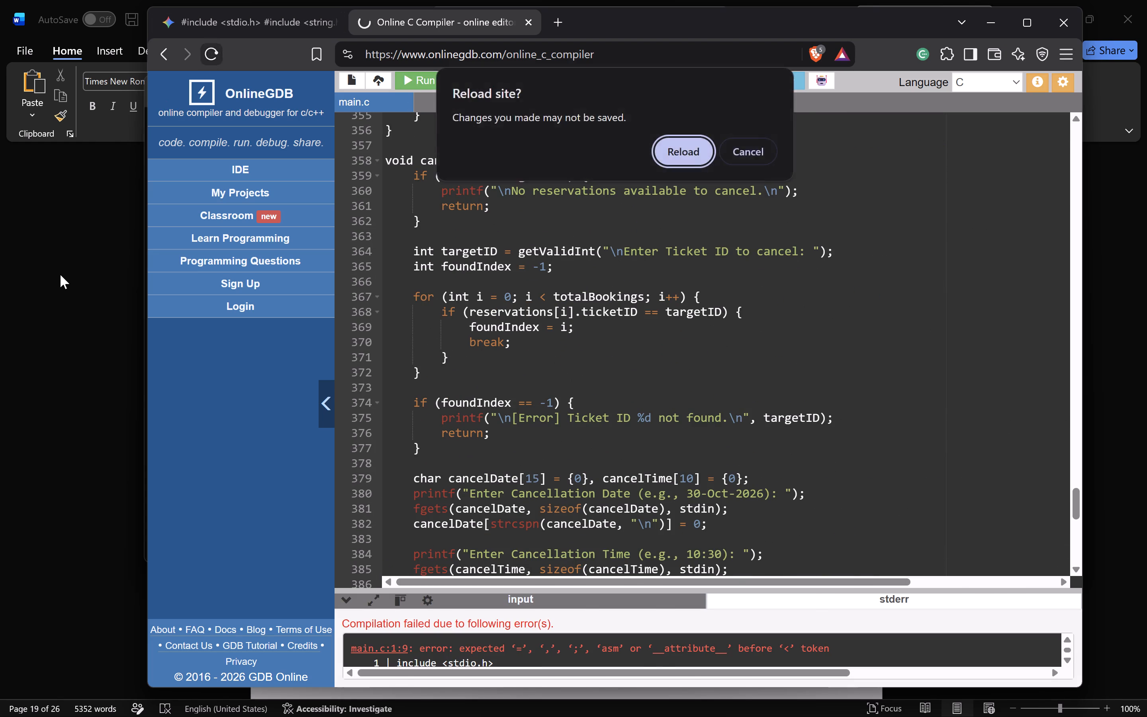
pyautogui.click(60, 274)
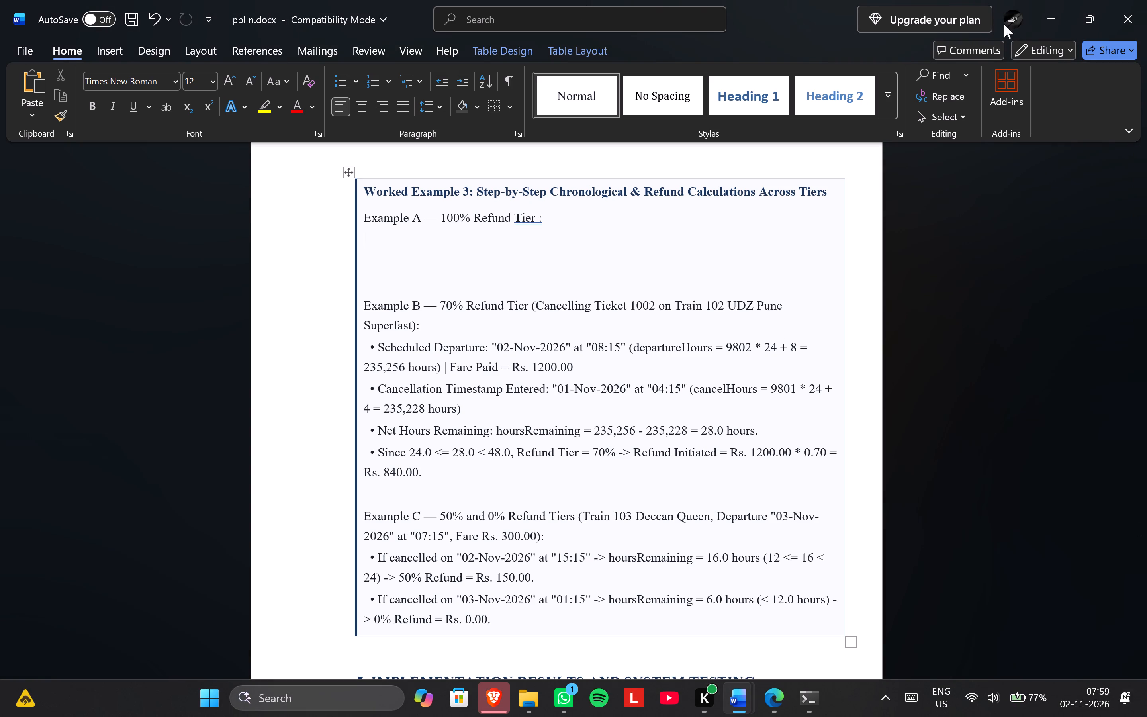
pyautogui.click(525, 705)
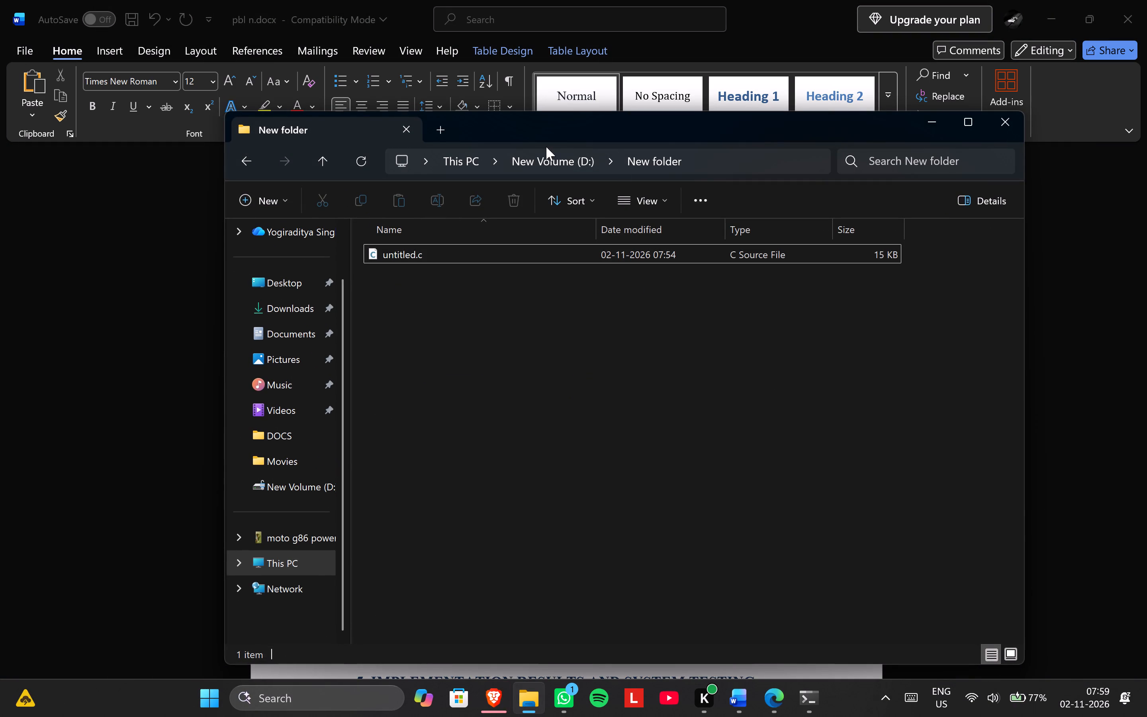
pyautogui.click(628, 251)
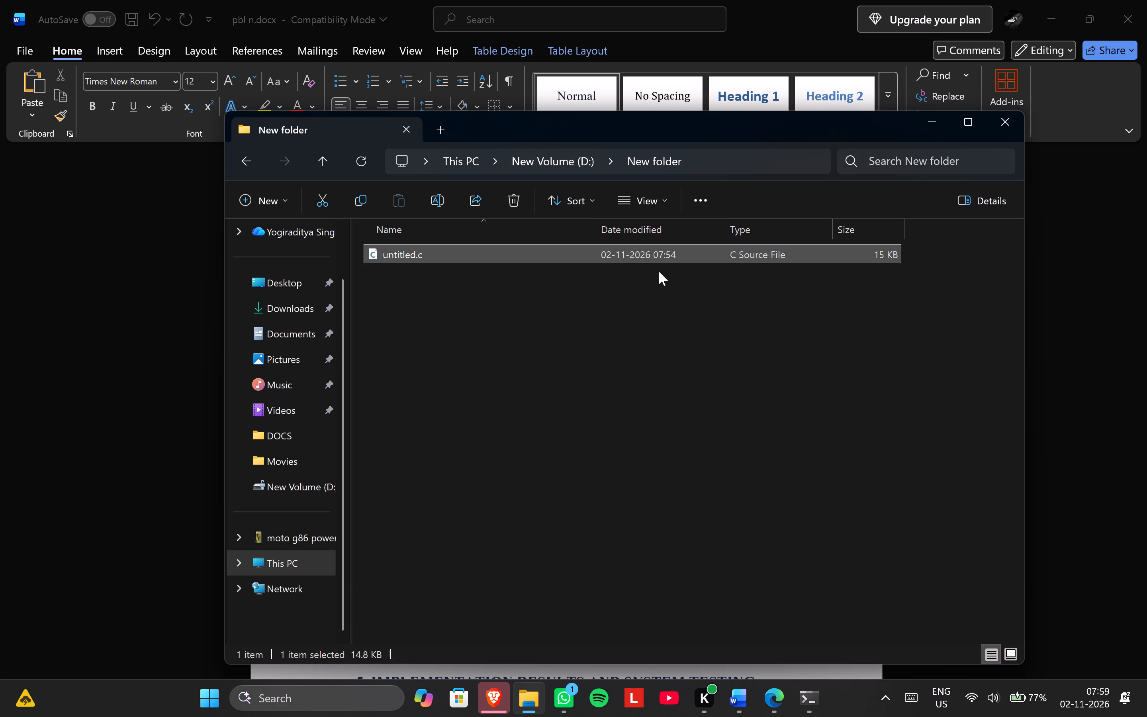
pyautogui.doubleClick(665, 247)
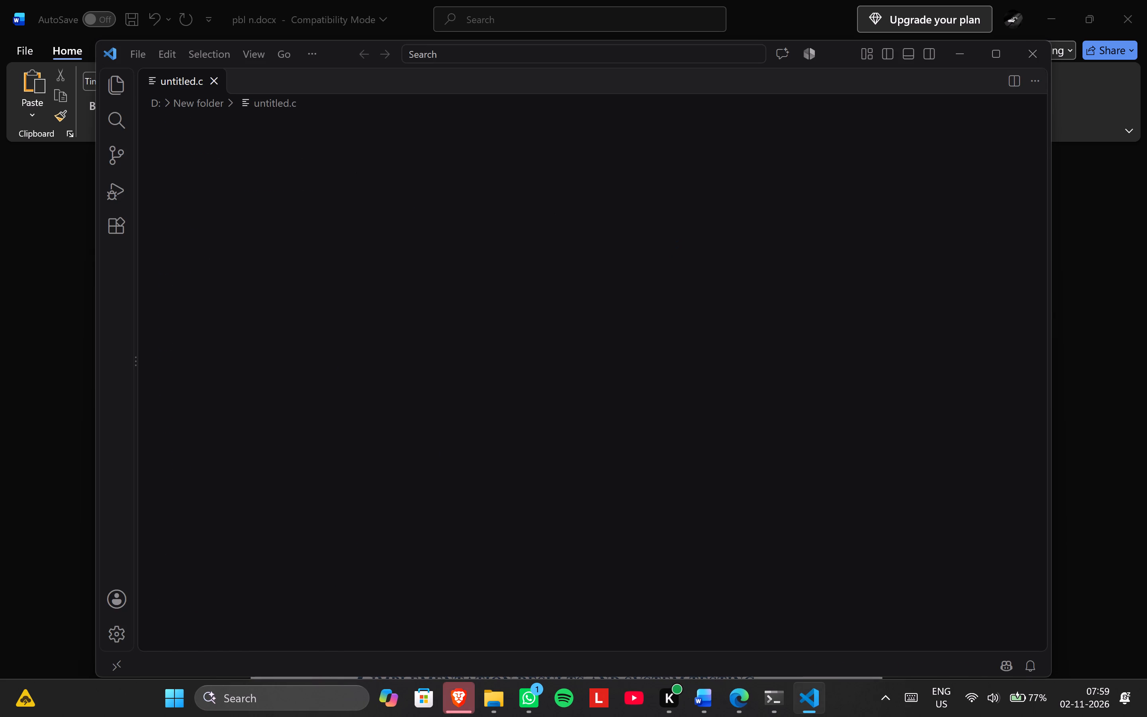
pyautogui.moveTo(193, 115); pyautogui.dragTo(342, 247)
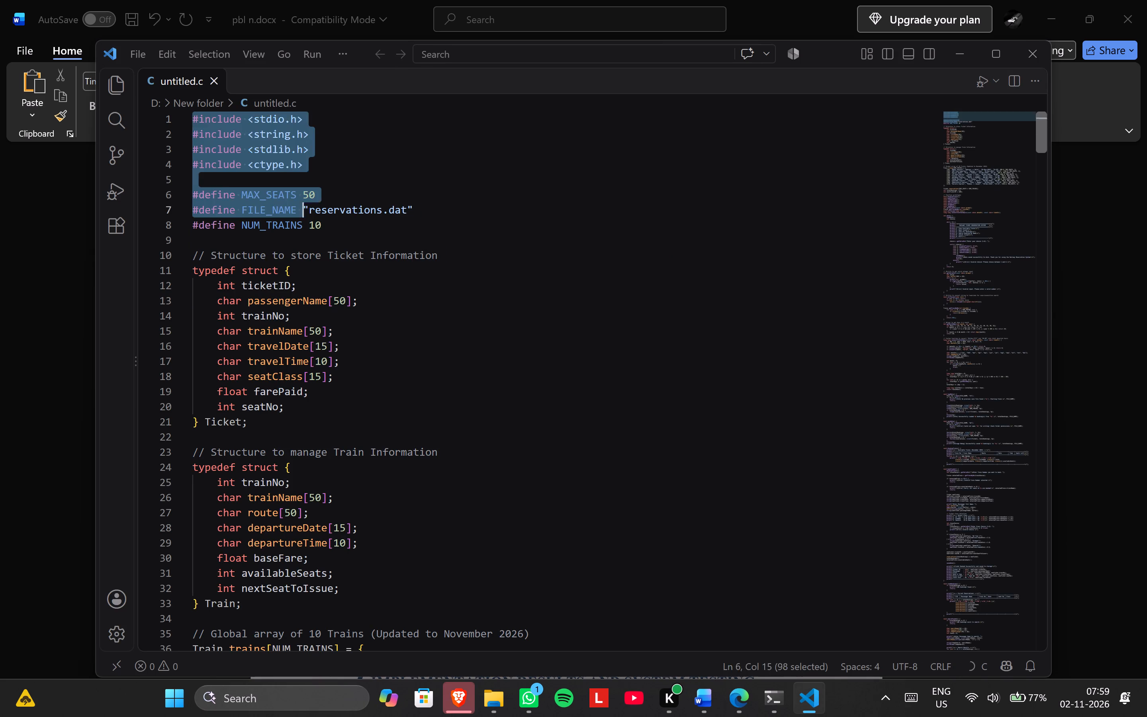
pyautogui.moveTo(342, 247); pyautogui.dragTo(305, 332)
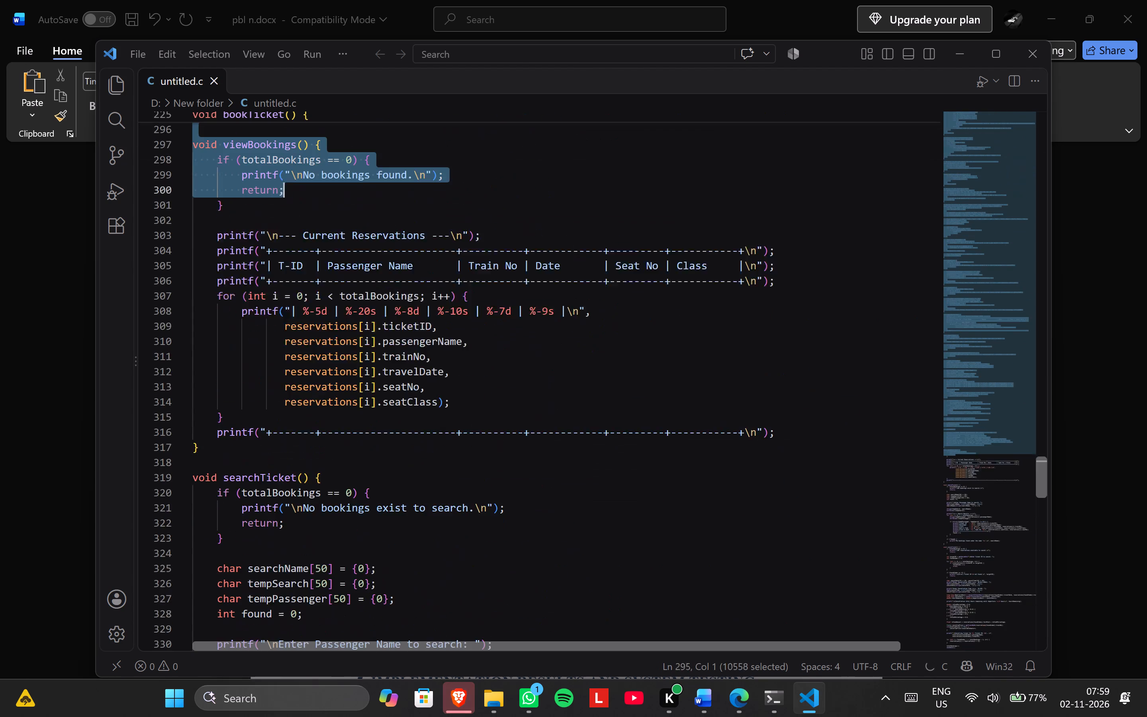
pyautogui.moveTo(305, 332); pyautogui.dragTo(346, 625)
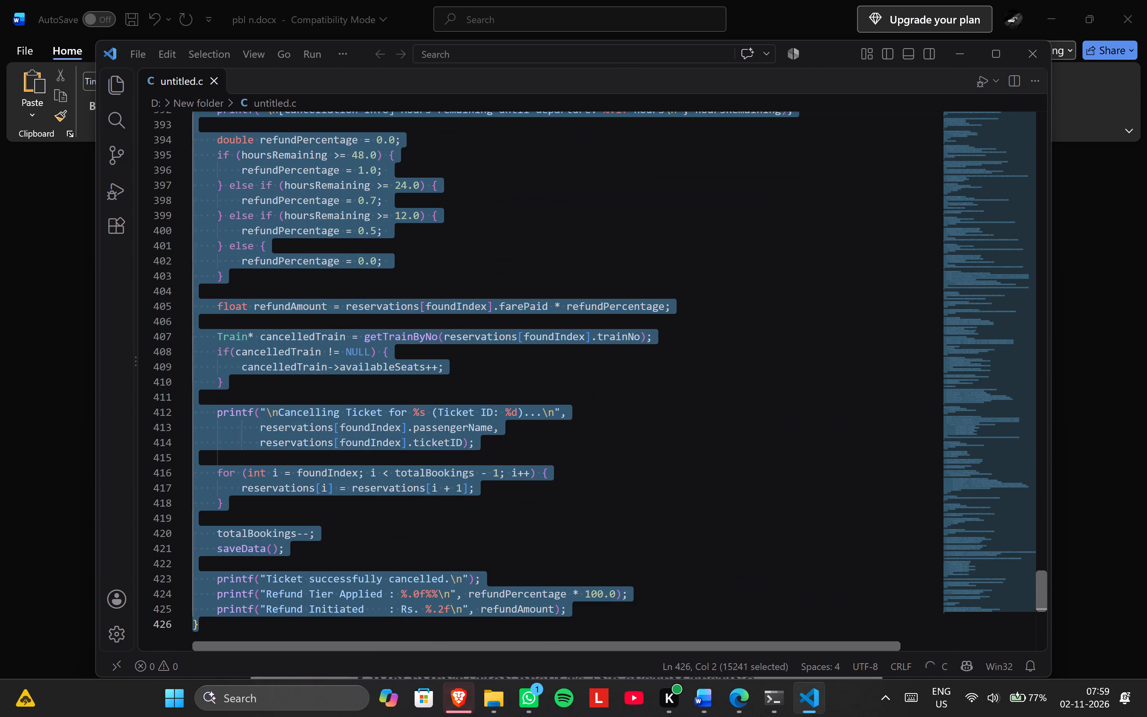
pyautogui.moveTo(346, 625); pyautogui.dragTo(284, 167)
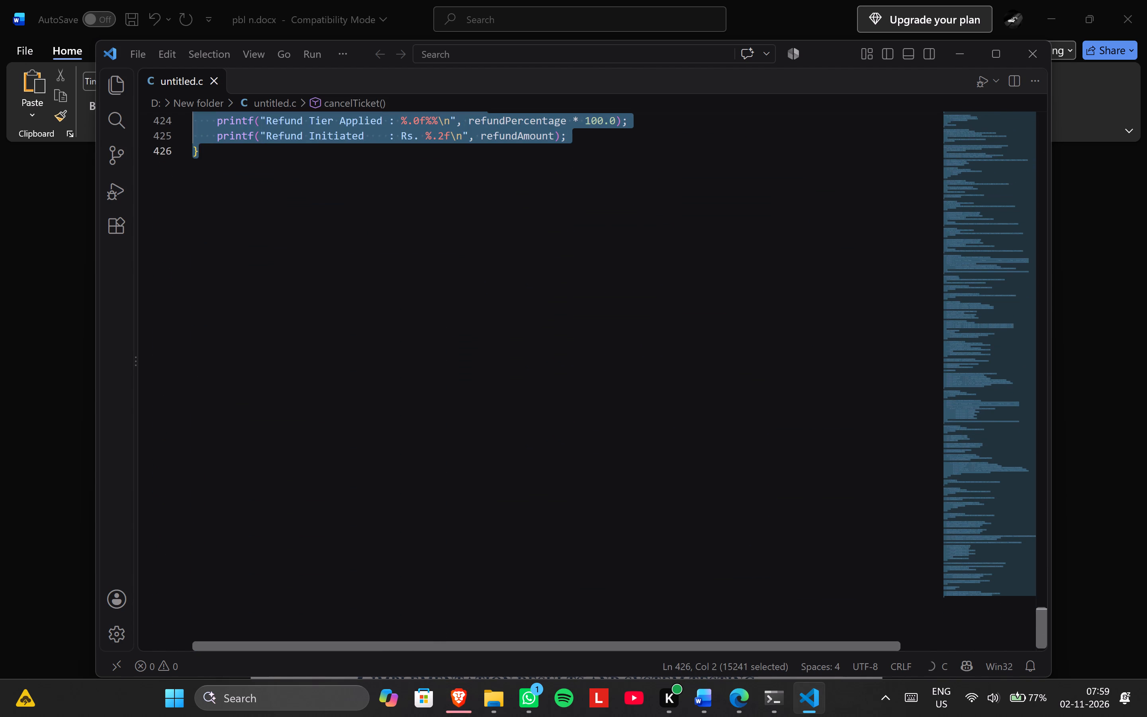
pyautogui.moveTo(284, 167); pyautogui.dragTo(284, 166)
pyautogui.hotkey('ctrl', 'c')
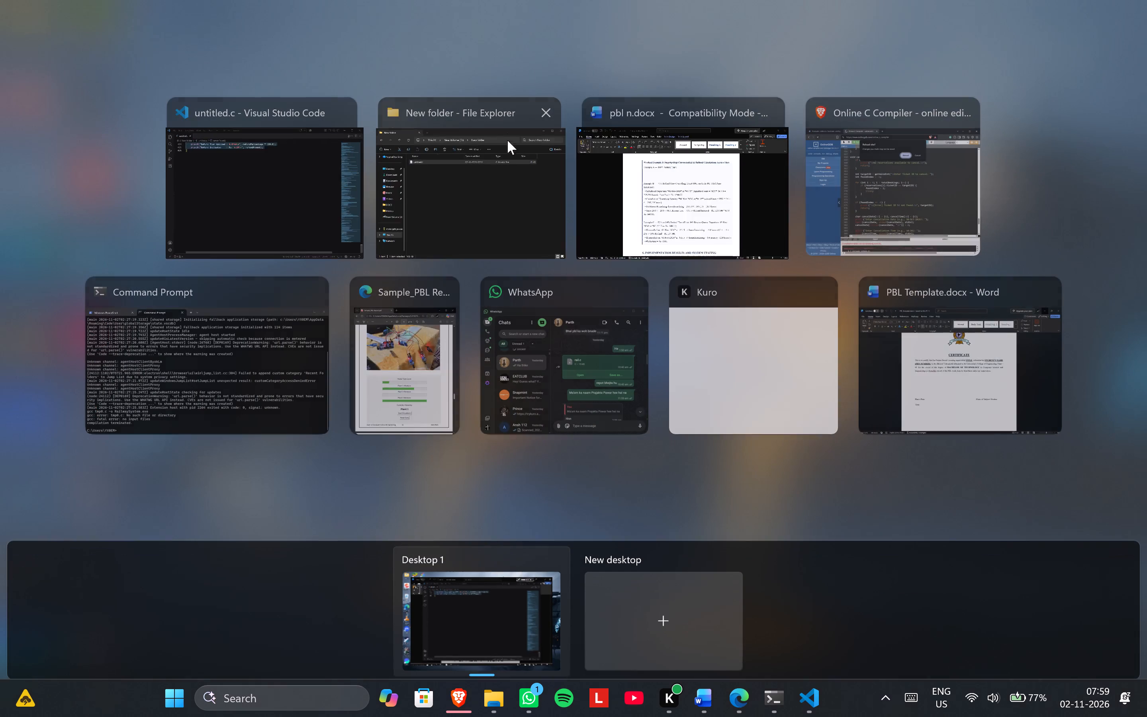
# Reload the OnlineGDB page in Brave and replace the default Hello World code with the copied railway program.
pyautogui.click(840, 187)
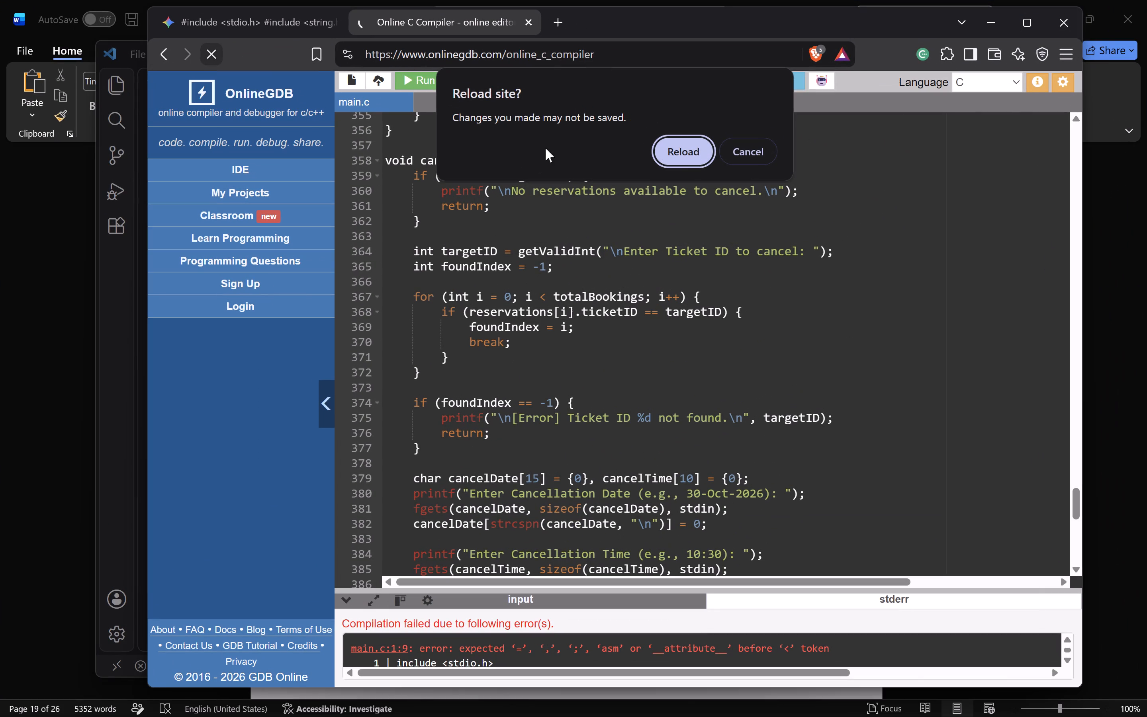
pyautogui.click(678, 169)
pyautogui.click(678, 146)
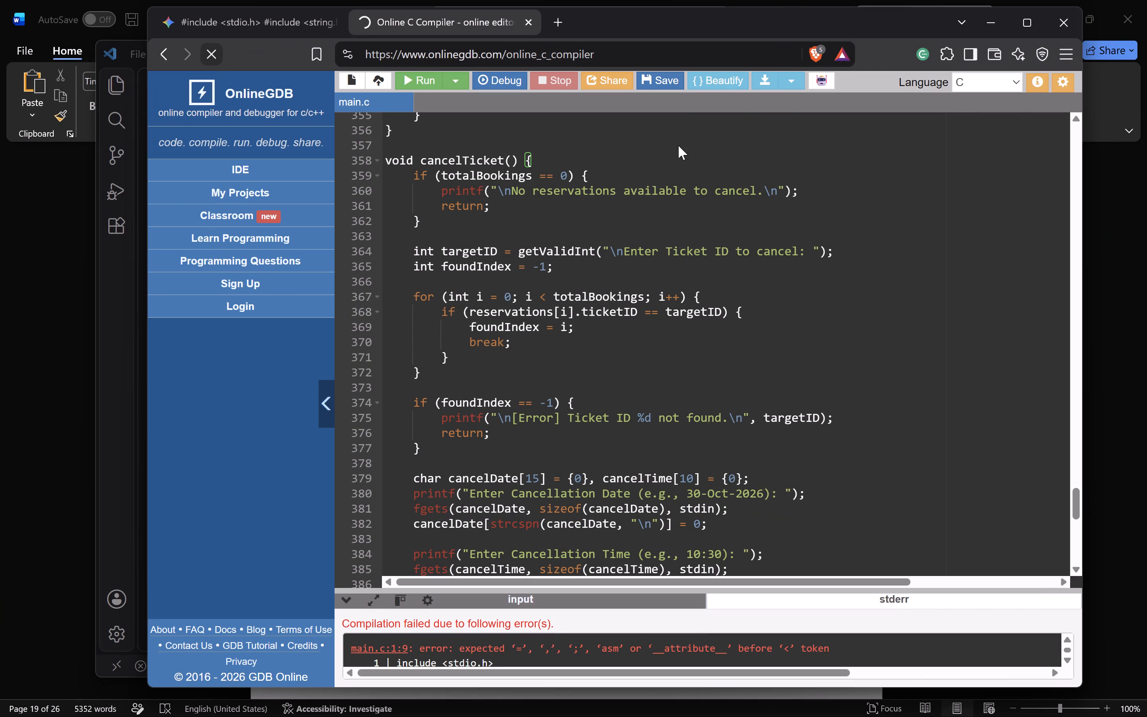
pyautogui.moveTo(587, 382); pyautogui.dragTo(368, 259)
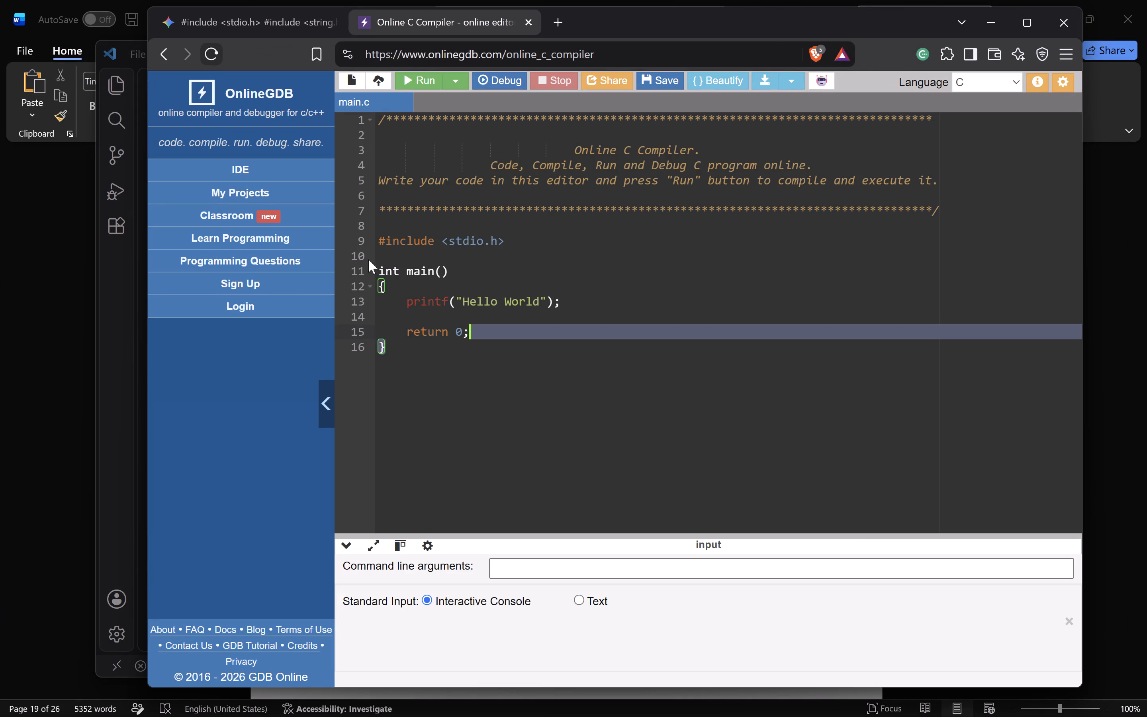
pyautogui.moveTo(368, 259); pyautogui.dragTo(335, 107)
pyautogui.press('BackSpace')
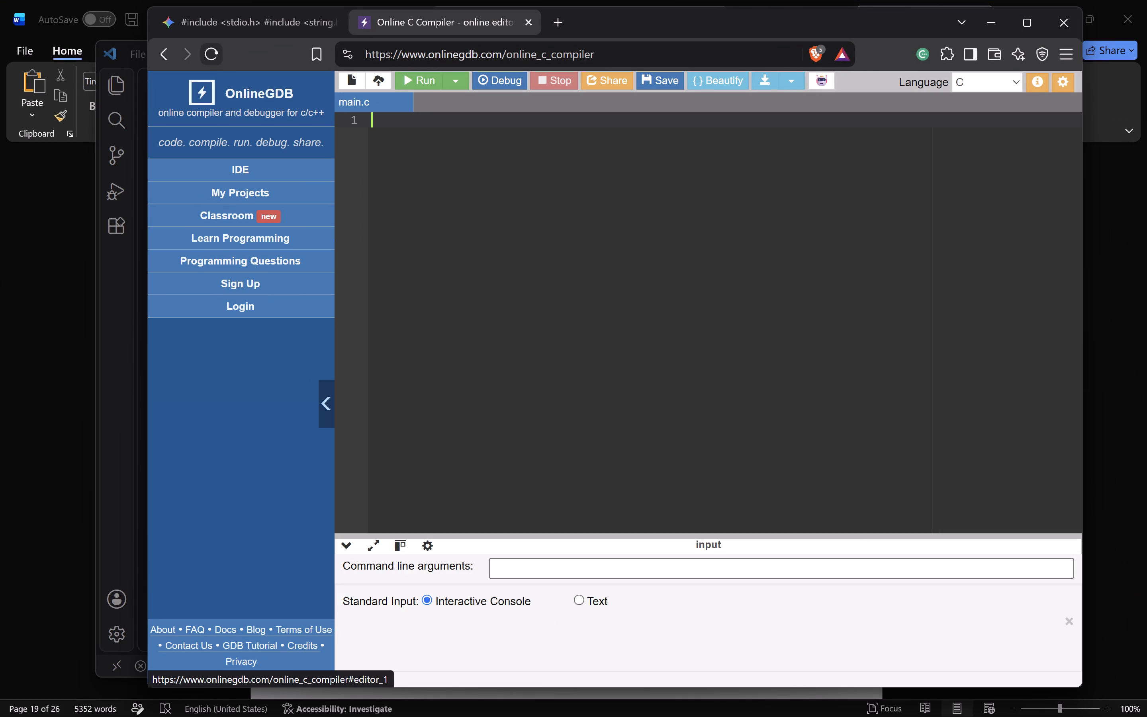
pyautogui.hotkey('ctrl', 'v')
# Run the railway program in OnlineGDB and enlarge its console to almost the full editor height.
pyautogui.click(426, 72)
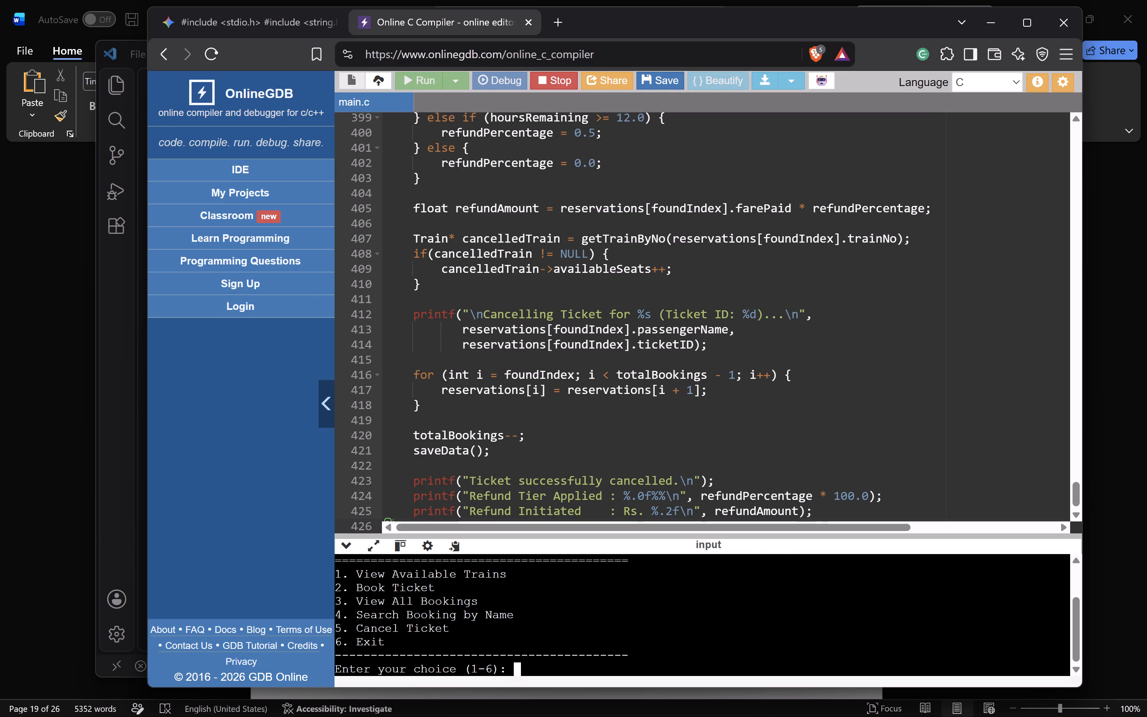
pyautogui.moveTo(743, 534); pyautogui.dragTo(740, 162)
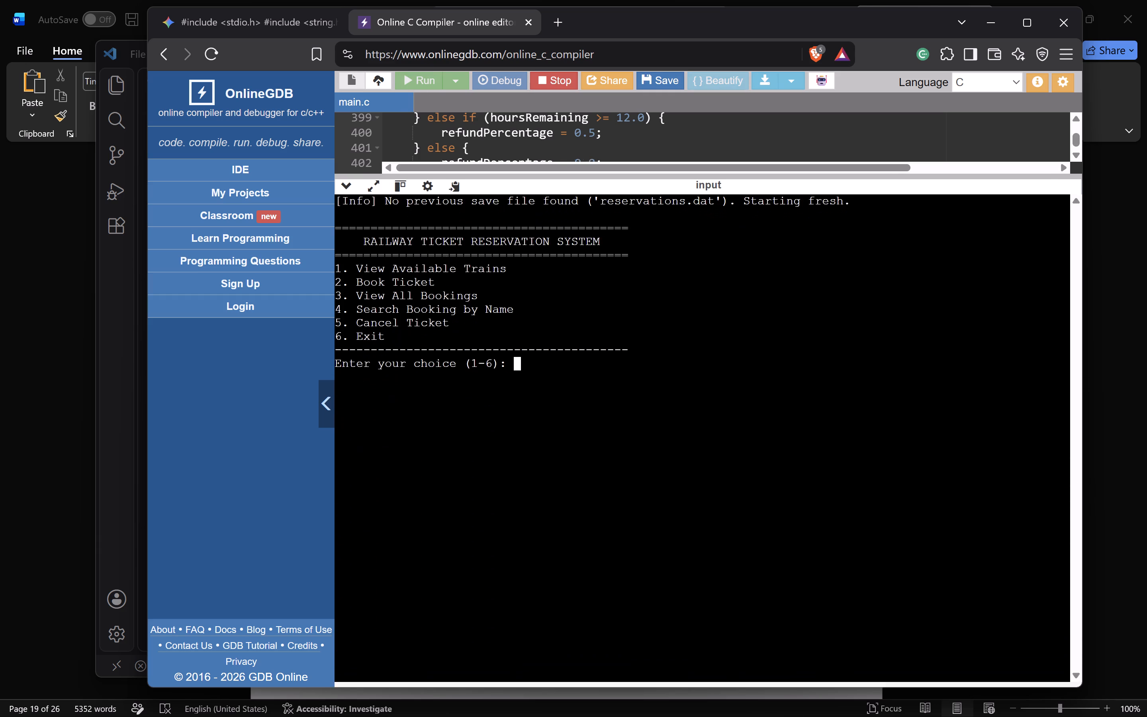
pyautogui.moveTo(740, 162); pyautogui.dragTo(742, 104)
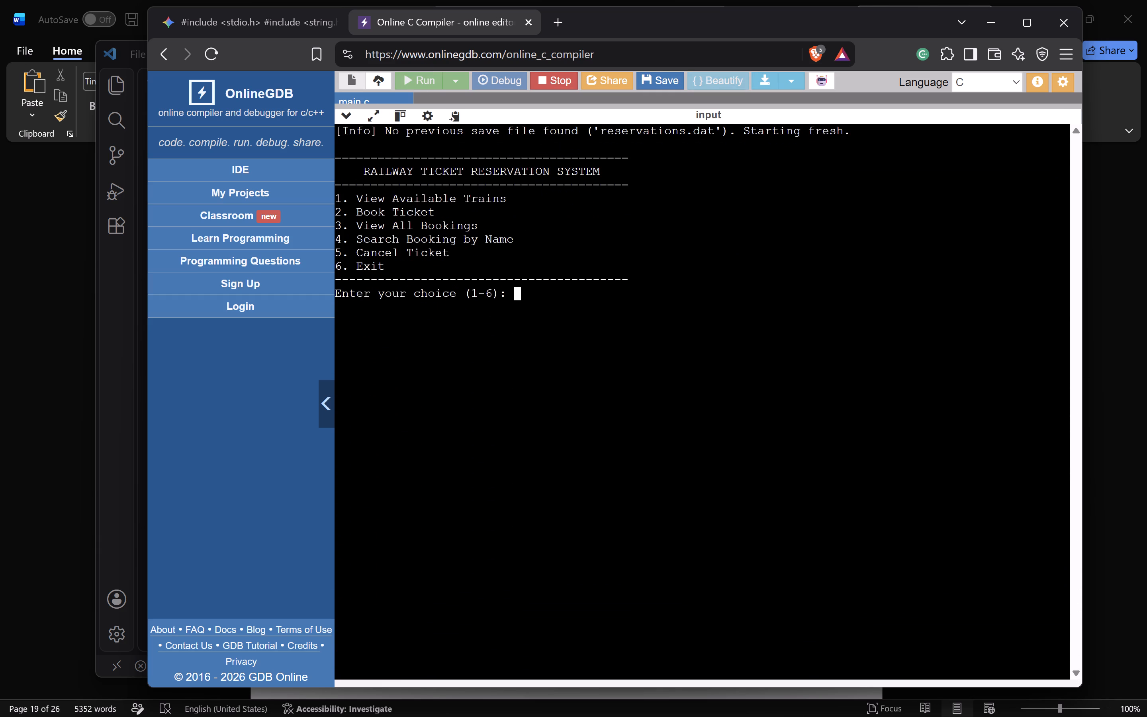
# Book a Sleeper class ticket on train 102 in the running program, entering the passenger's full name.
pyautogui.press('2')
pyautogui.press('Return')
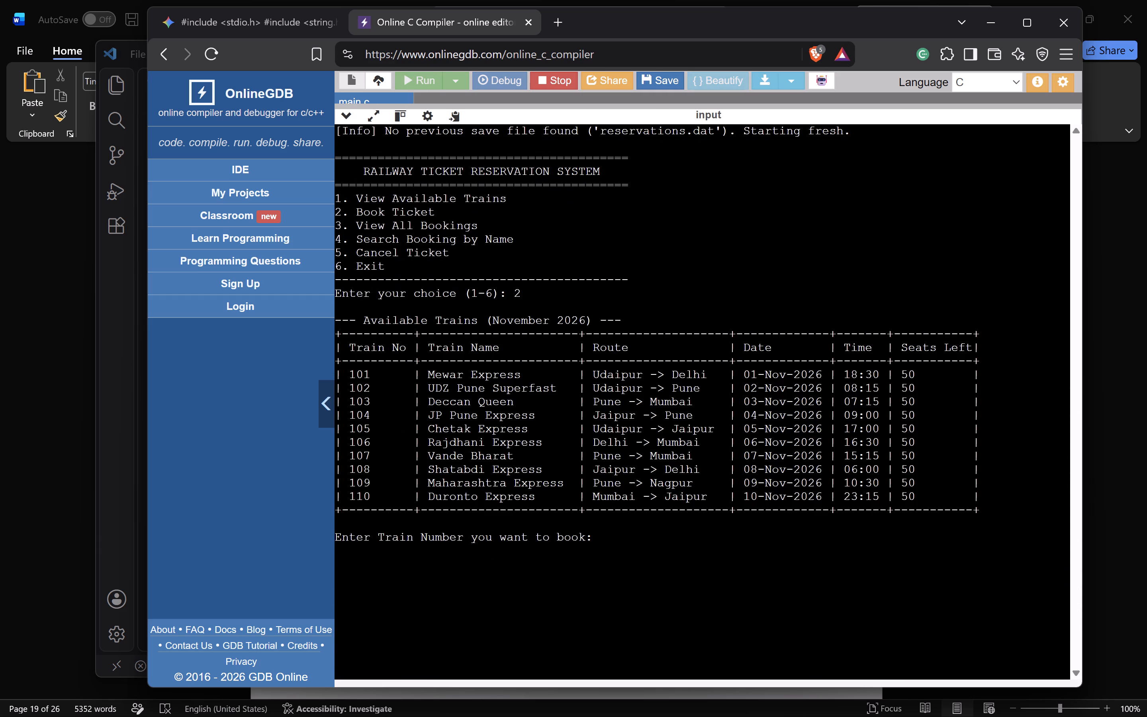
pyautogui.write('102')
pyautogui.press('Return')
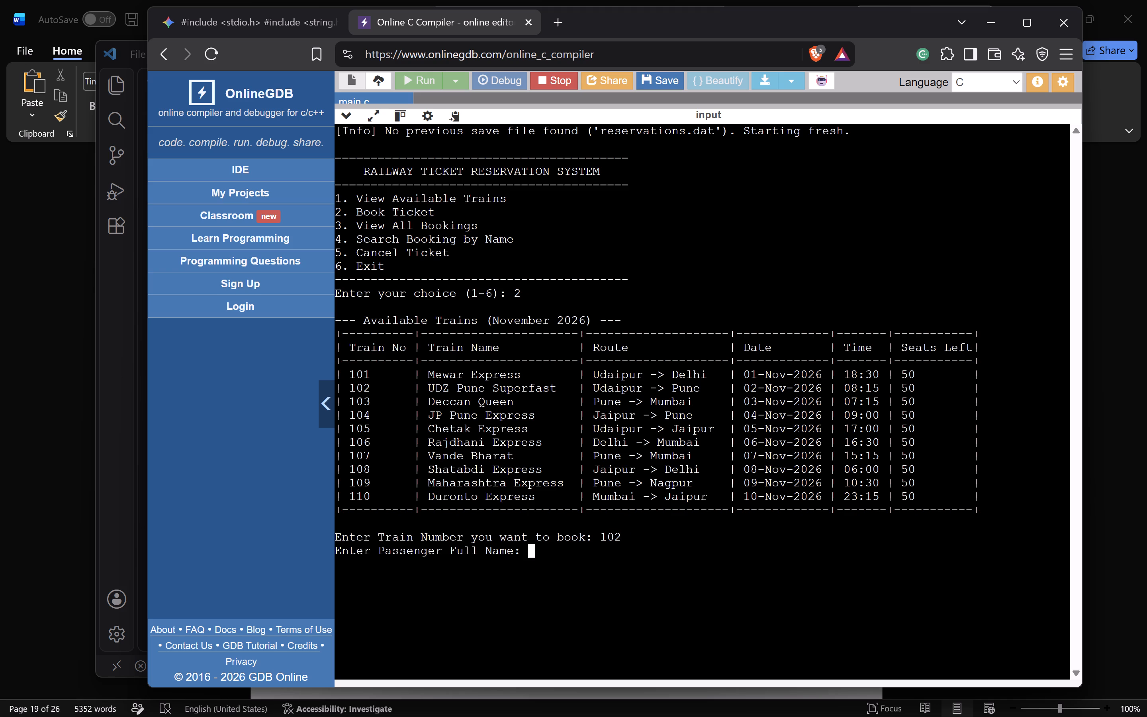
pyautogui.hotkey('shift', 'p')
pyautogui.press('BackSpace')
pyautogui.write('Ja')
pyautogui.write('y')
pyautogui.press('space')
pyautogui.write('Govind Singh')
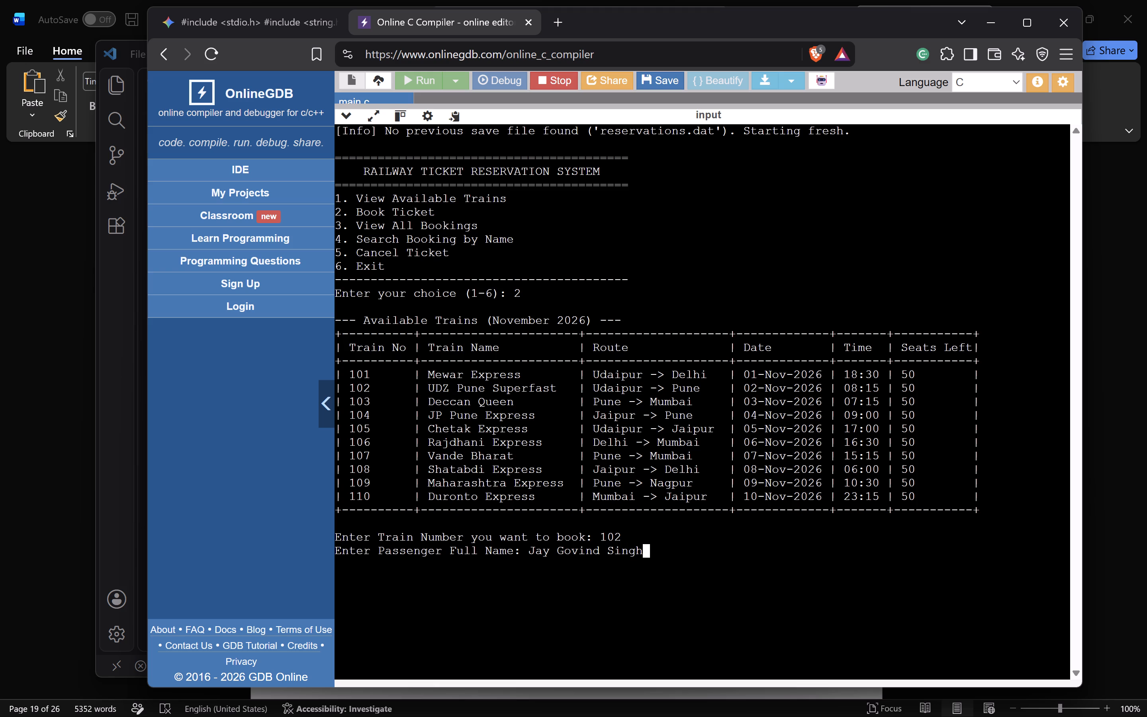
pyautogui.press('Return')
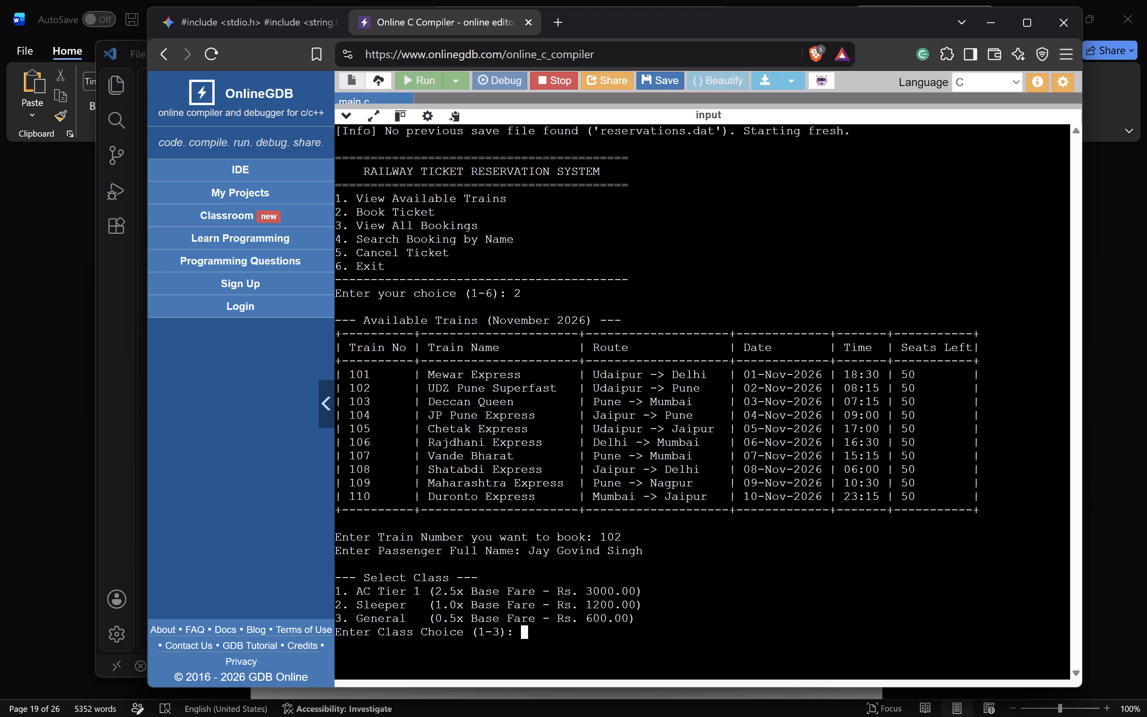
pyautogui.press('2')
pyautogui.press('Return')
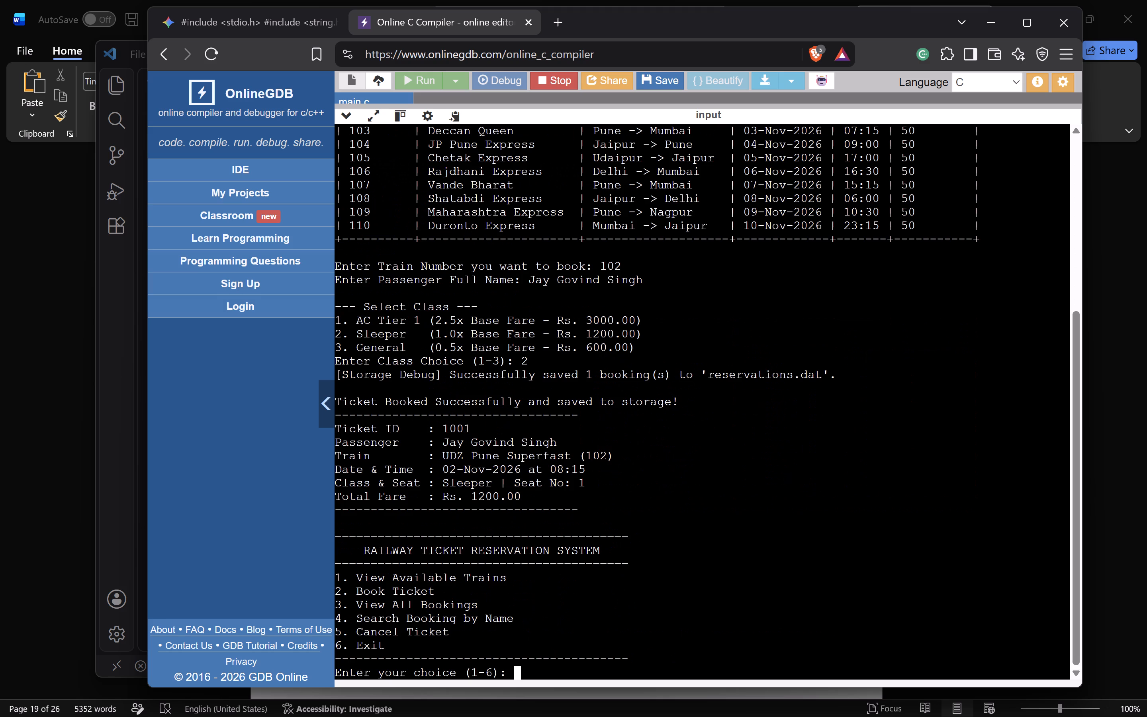
# Cancel ticket 1001 in the running railway program, with cancellation date 1-Nov-2026 and time 4:15.
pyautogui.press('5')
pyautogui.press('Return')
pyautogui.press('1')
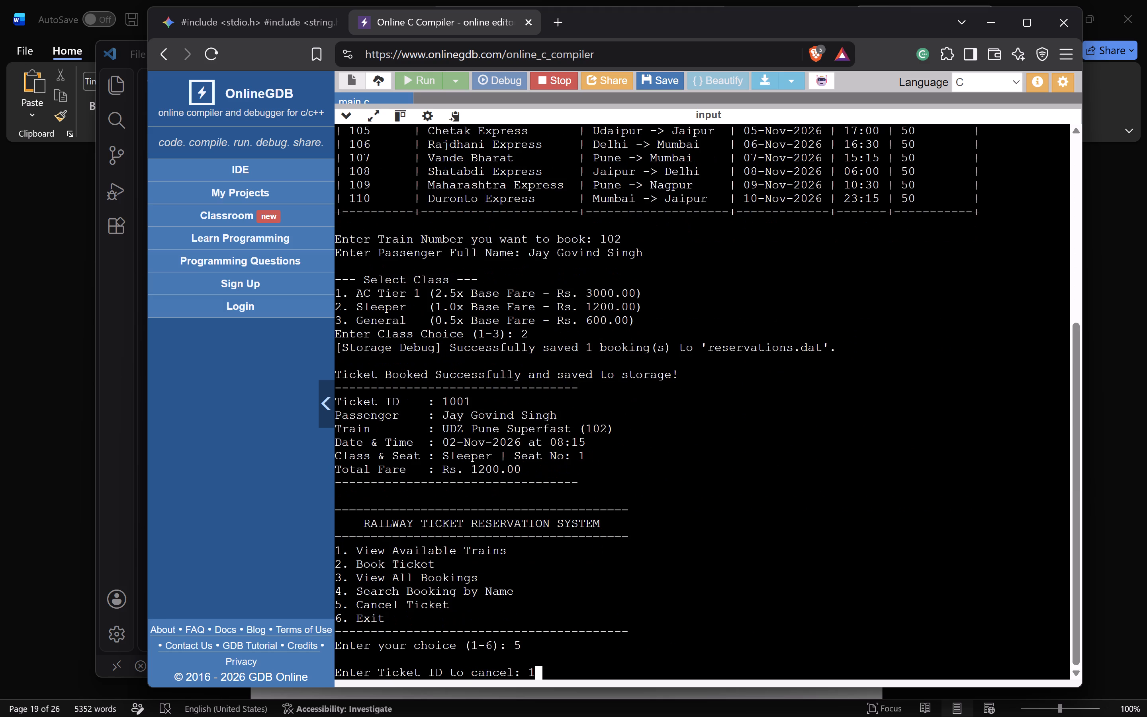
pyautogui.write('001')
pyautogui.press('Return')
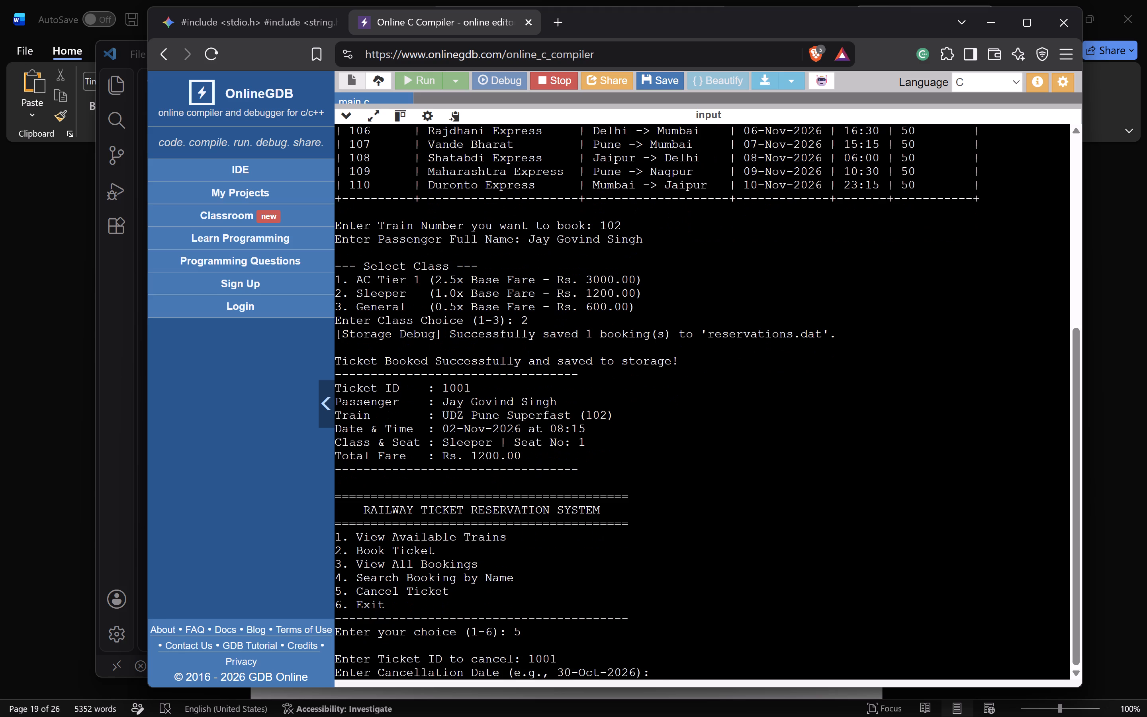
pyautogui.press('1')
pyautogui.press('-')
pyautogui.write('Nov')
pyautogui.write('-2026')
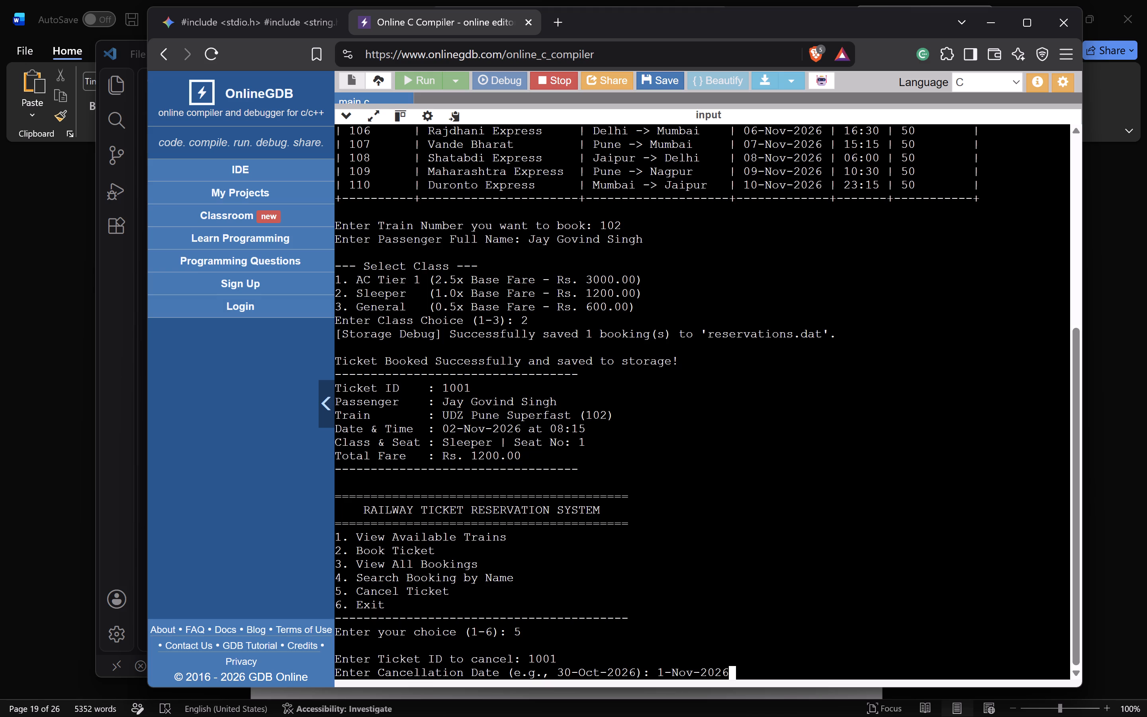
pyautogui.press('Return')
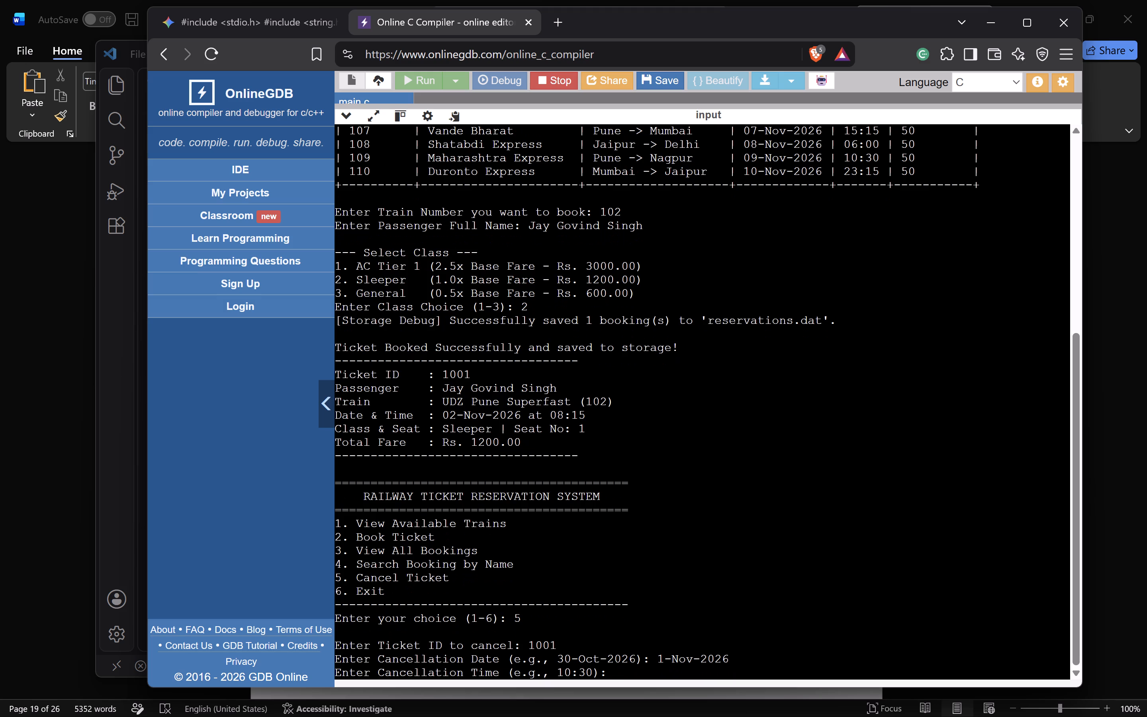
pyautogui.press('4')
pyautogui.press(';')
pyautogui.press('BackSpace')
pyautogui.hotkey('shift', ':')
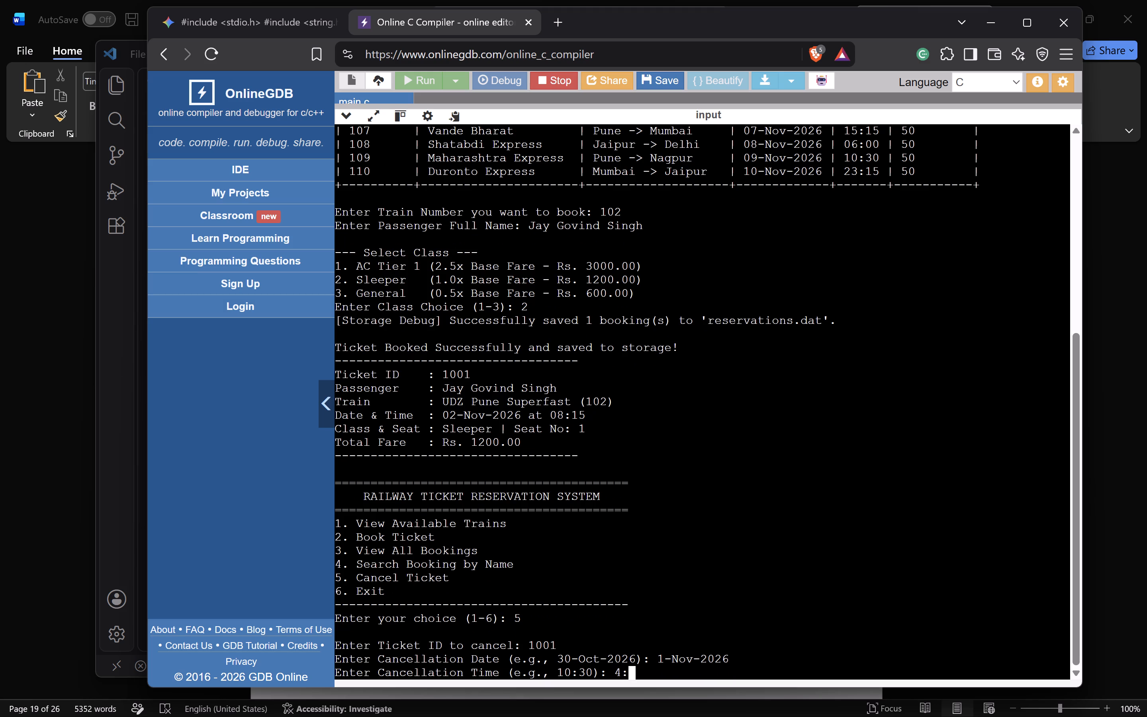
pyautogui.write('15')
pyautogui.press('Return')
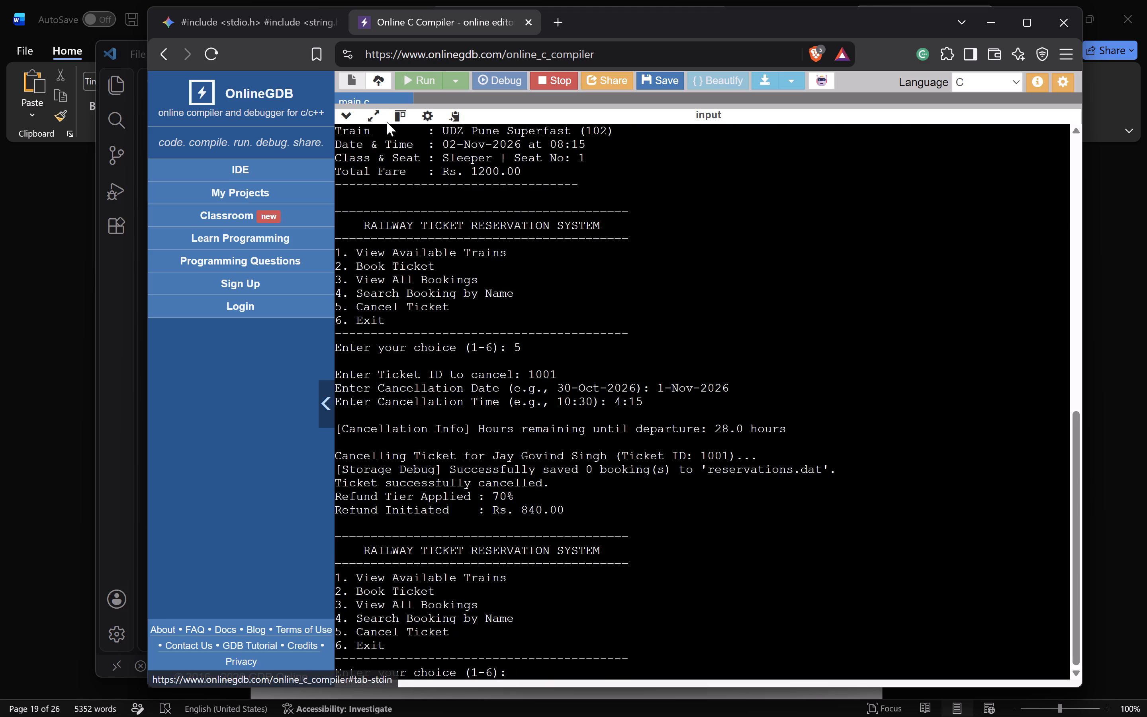
# Resize the console, collapse the OnlineGDB sidebar and capture a screenshot of the ticket 1001 cancellation, from the choice 5 line to the refund amount.
pyautogui.click(376, 113)
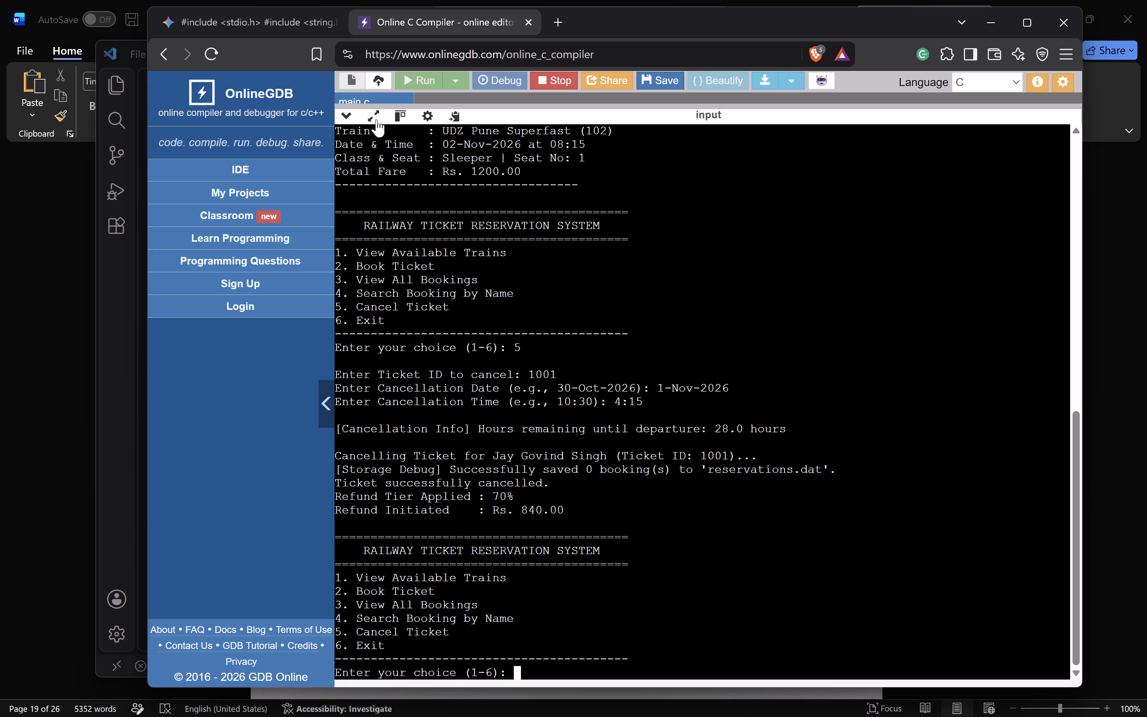
pyautogui.click(376, 119)
pyautogui.click(376, 205)
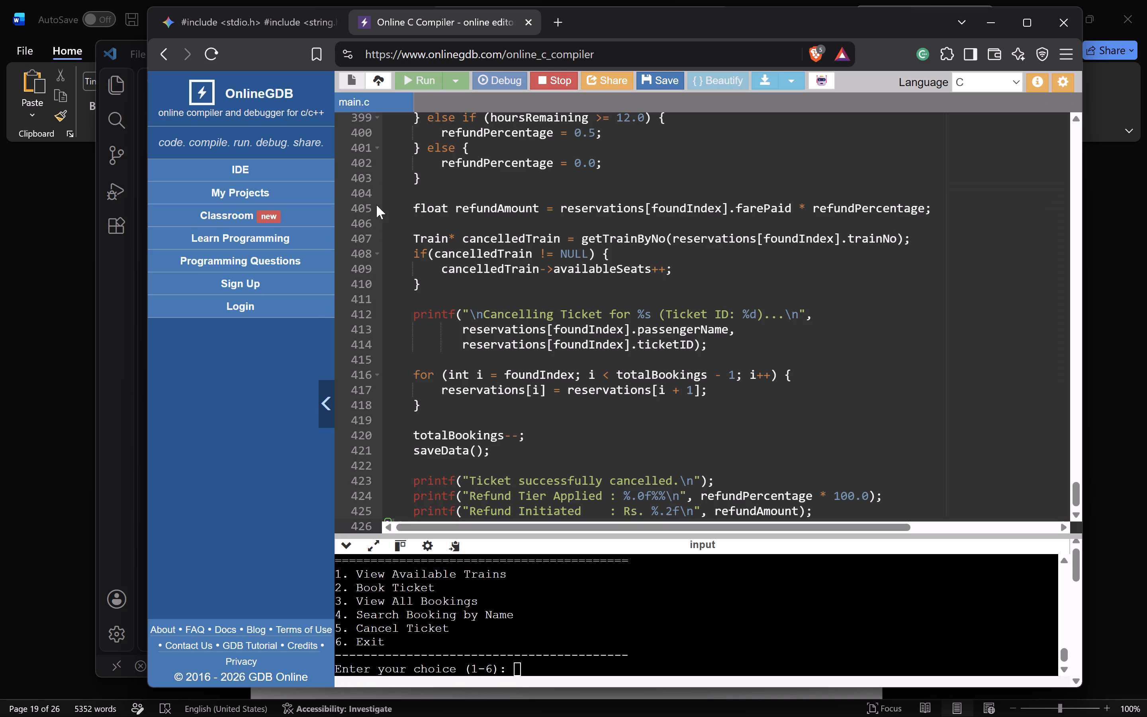
pyautogui.click(370, 547)
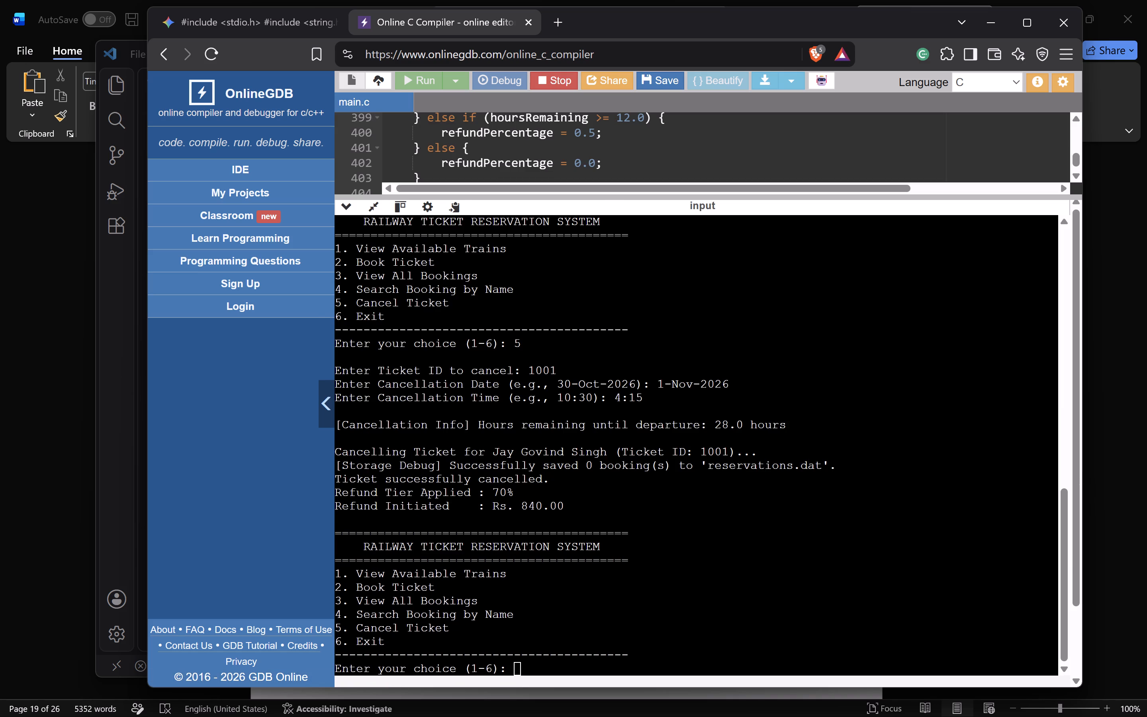
pyautogui.click(327, 408)
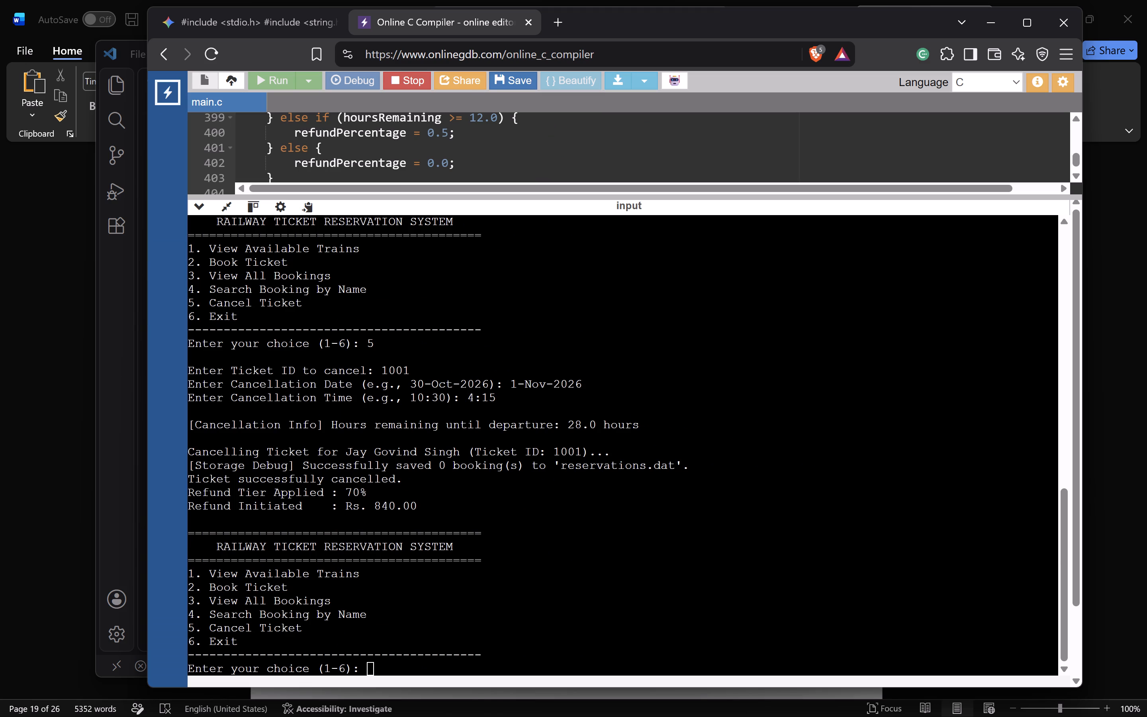
pyautogui.scroll(-2, 219, 422)
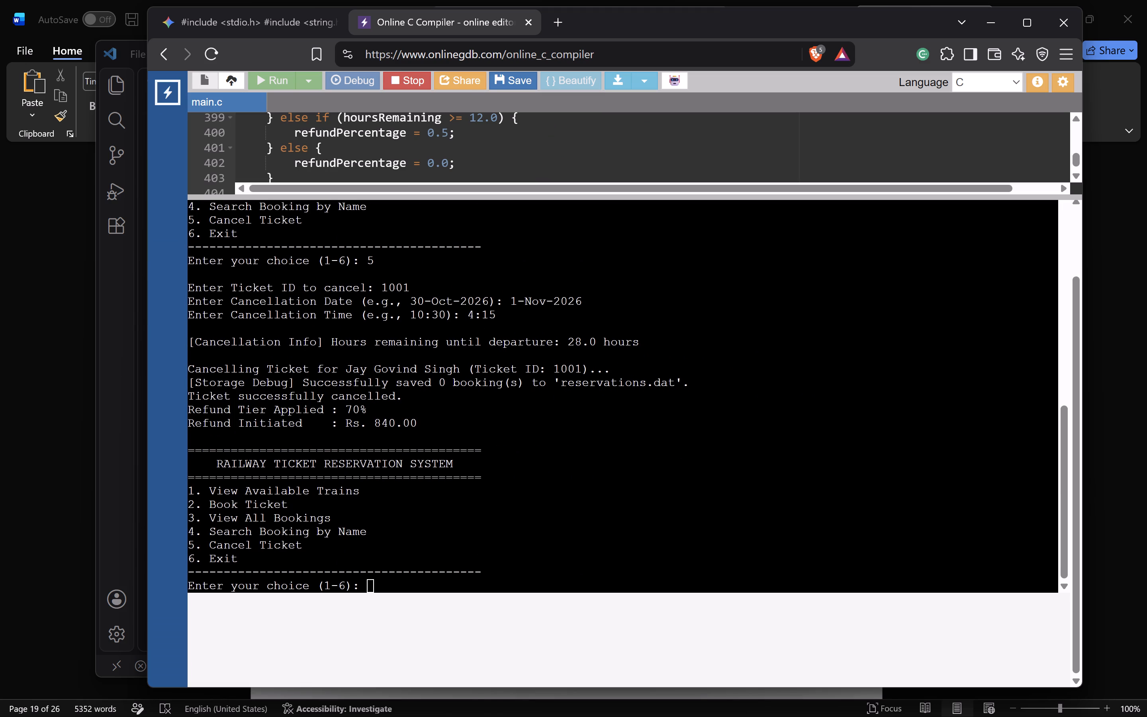
pyautogui.scroll(1, 220, 291)
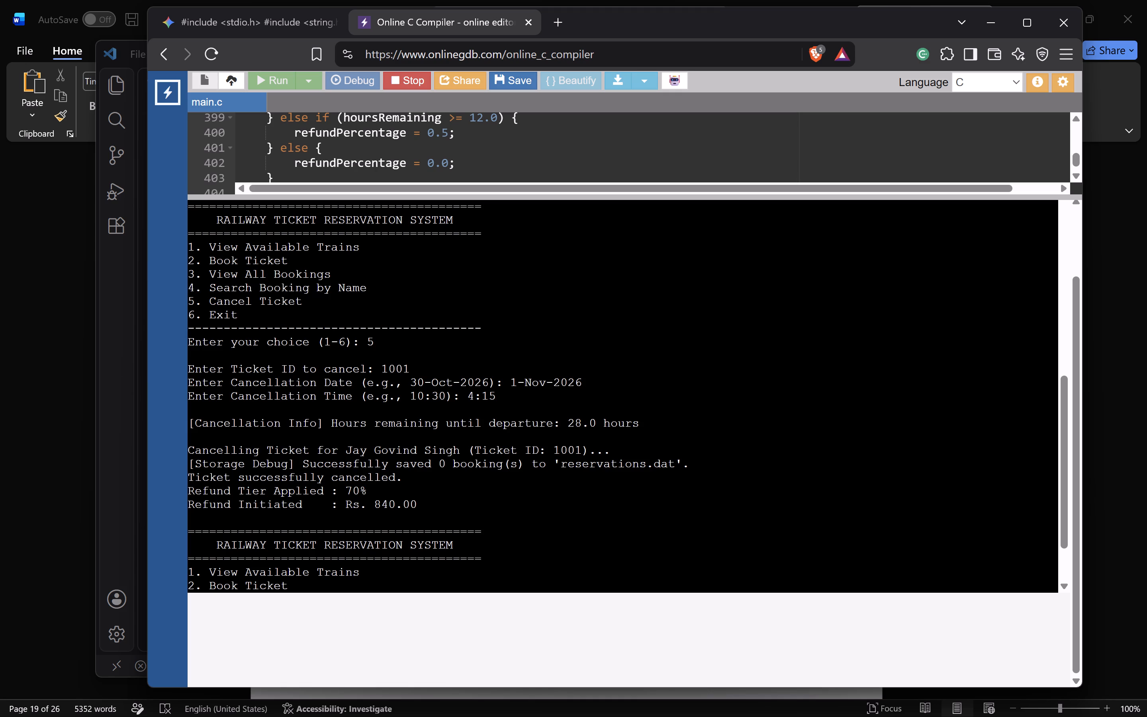
pyautogui.press('shift+super+s')
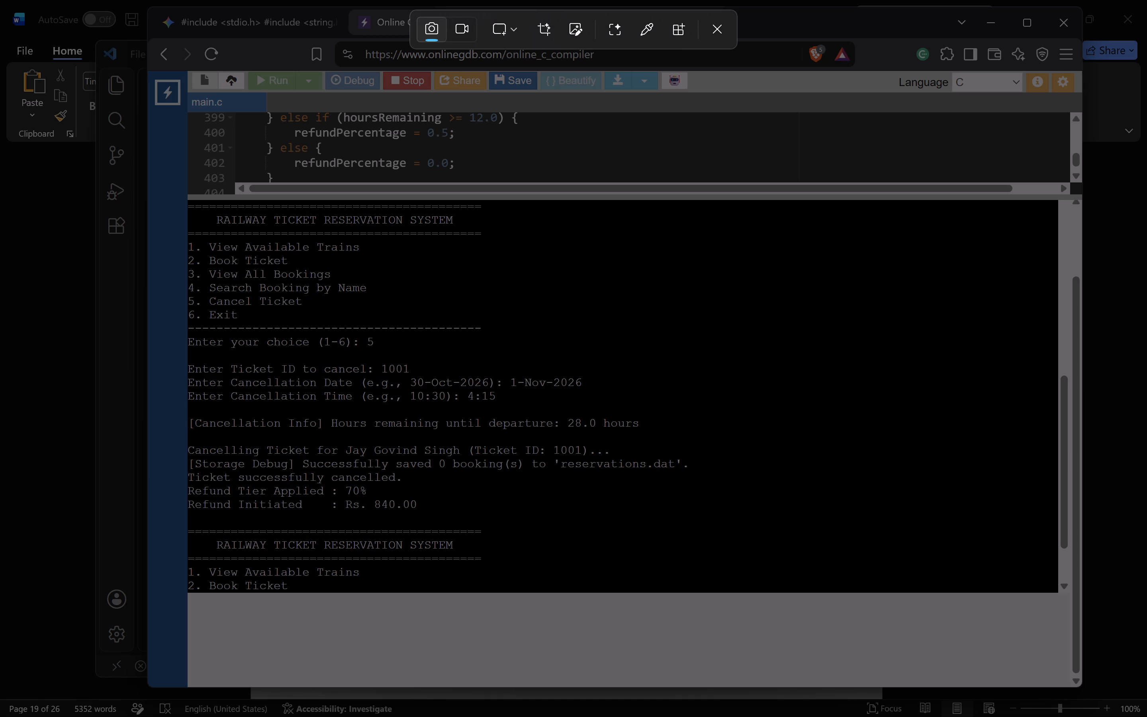
pyautogui.moveTo(184, 332); pyautogui.dragTo(666, 527)
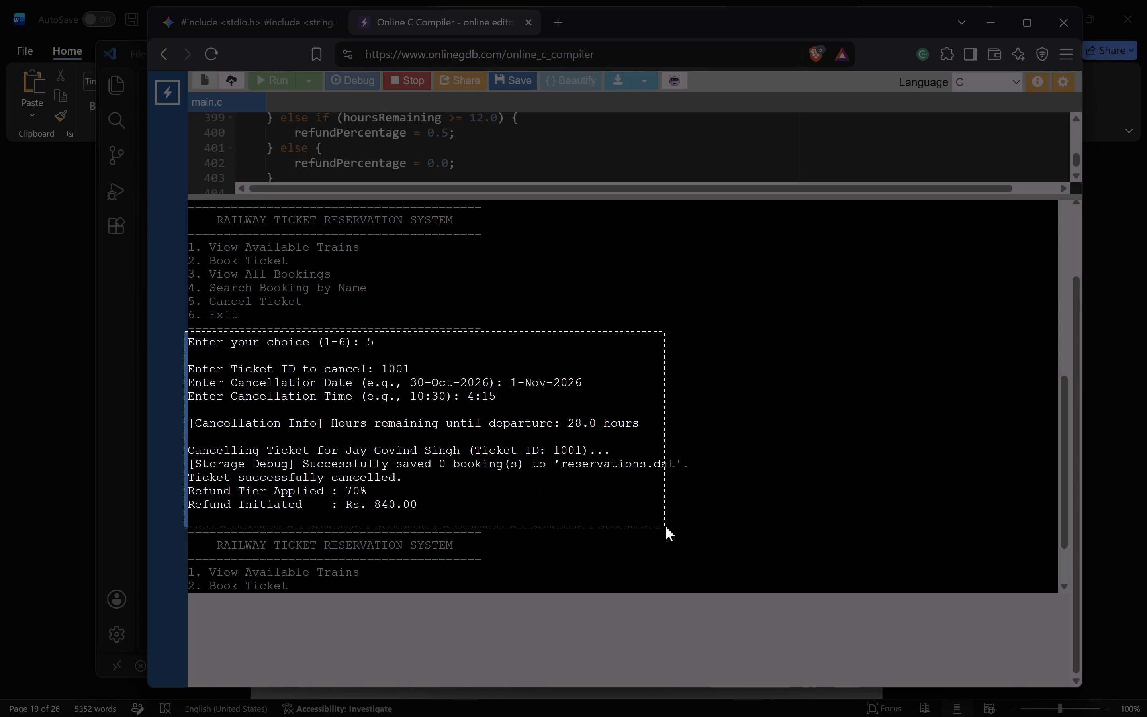
pyautogui.moveTo(666, 527); pyautogui.dragTo(733, 528)
# Switch to the Word report, remove the letter A from Worked Example 3's "Example A" line and paste the cancellation screenshot below it.
pyautogui.click(66, 331)
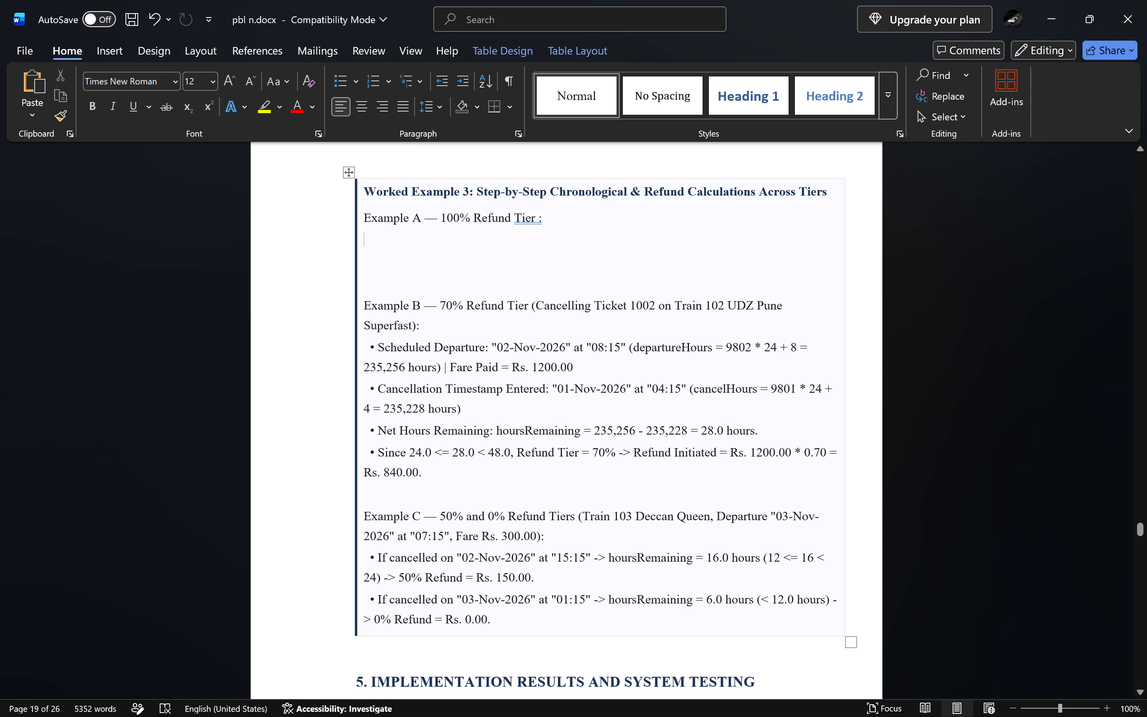
pyautogui.click(424, 216)
pyautogui.press('BackSpace')
pyautogui.press('BackSpace')
pyautogui.click(388, 254)
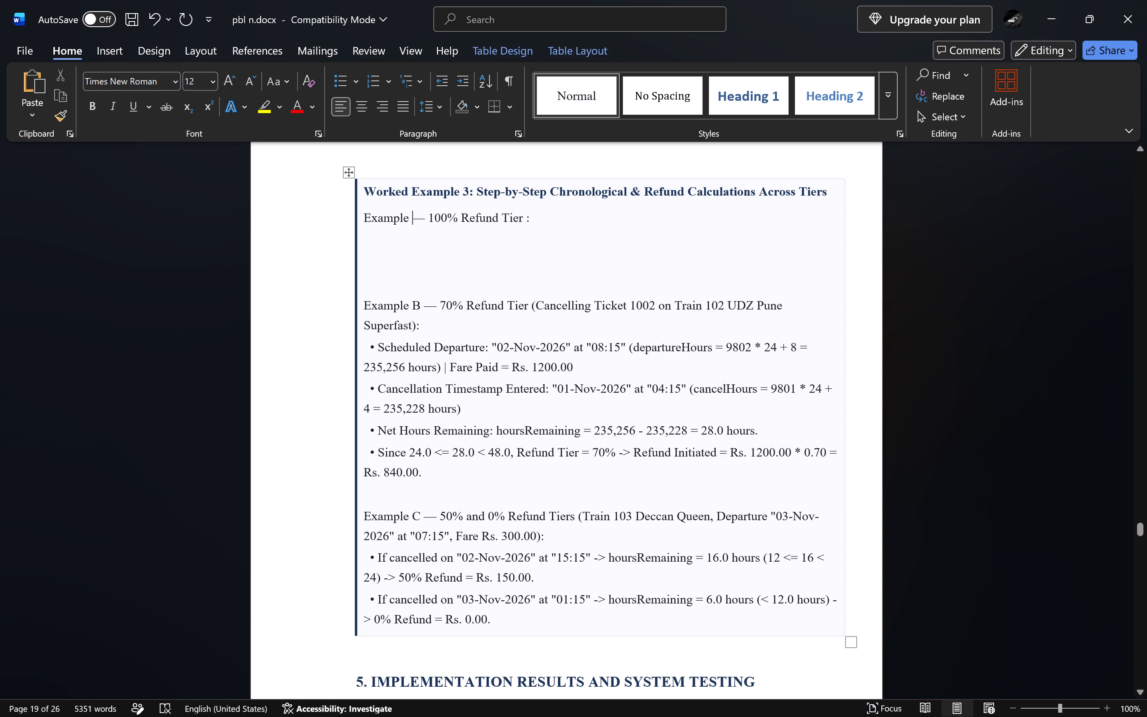
pyautogui.hotkey('ctrl', 'v')
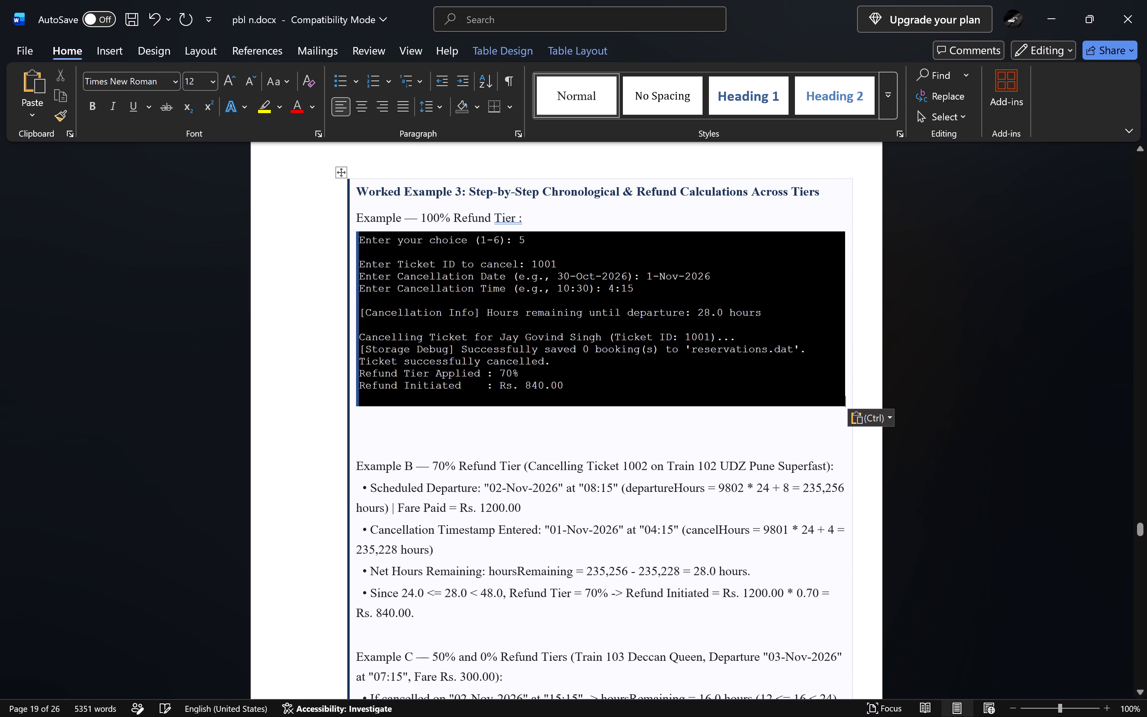
# Delete all the Example B and Example C text from the Worked Example 3 box.
pyautogui.scroll(-5, 505, 527)
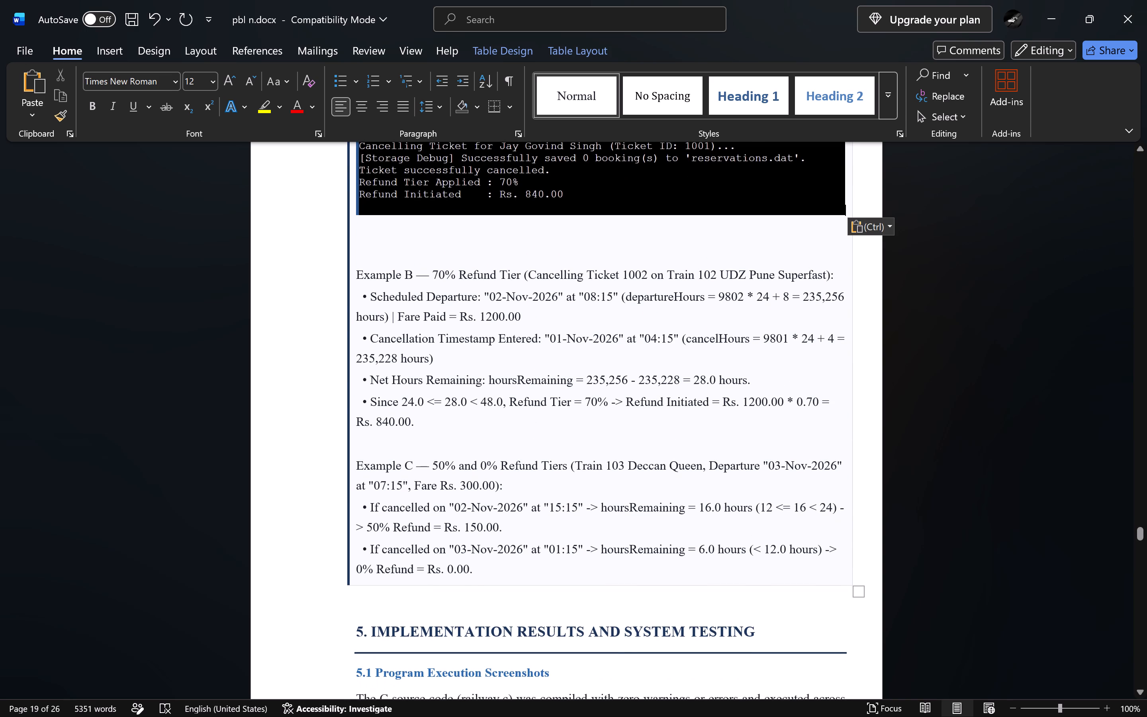
pyautogui.moveTo(590, 565); pyautogui.dragTo(316, 269)
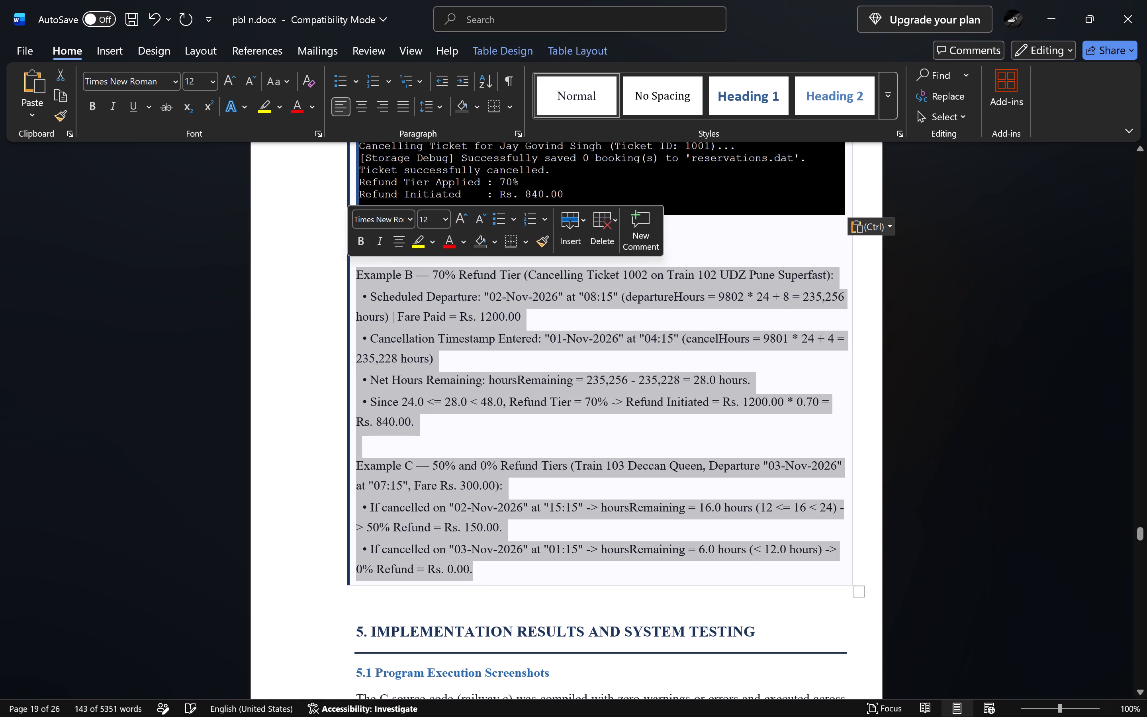
pyautogui.press('Delete')
# Change the refund tier percentage in the line above the pasted cancellation screenshot to 70%.
pyautogui.scroll(-5, 440, 360)
pyautogui.scroll(12, 440, 360)
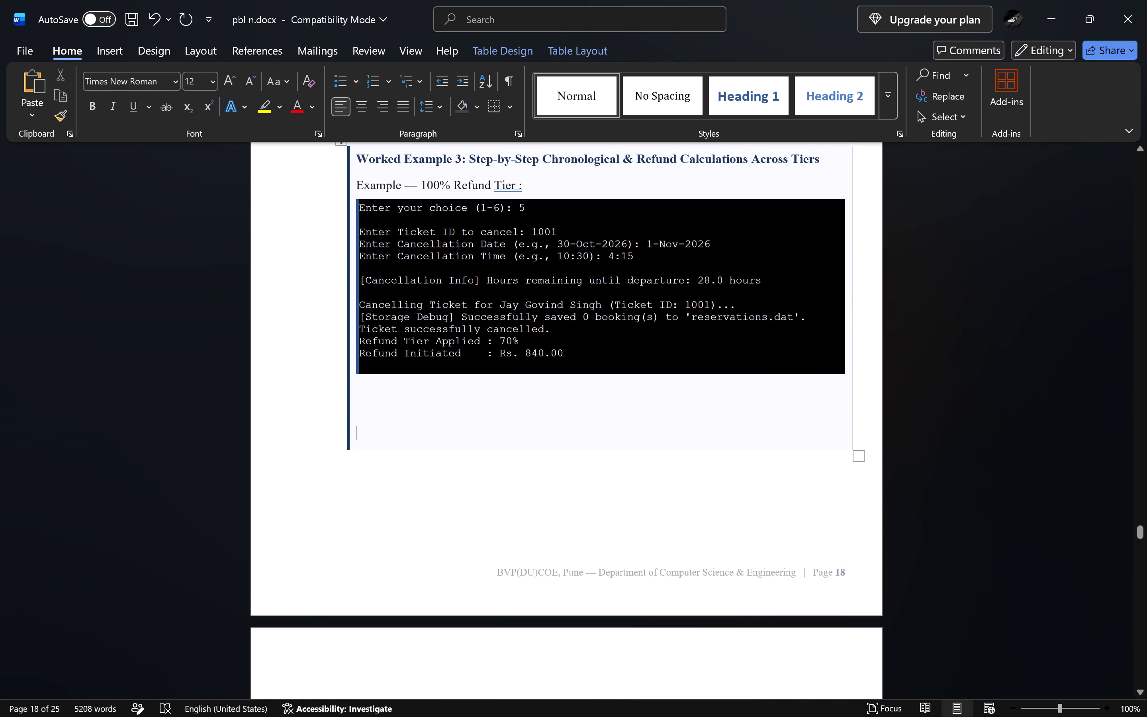
pyautogui.click(437, 186)
pyautogui.press('BackSpace')
pyautogui.press('BackSpace')
pyautogui.press('BackSpace')
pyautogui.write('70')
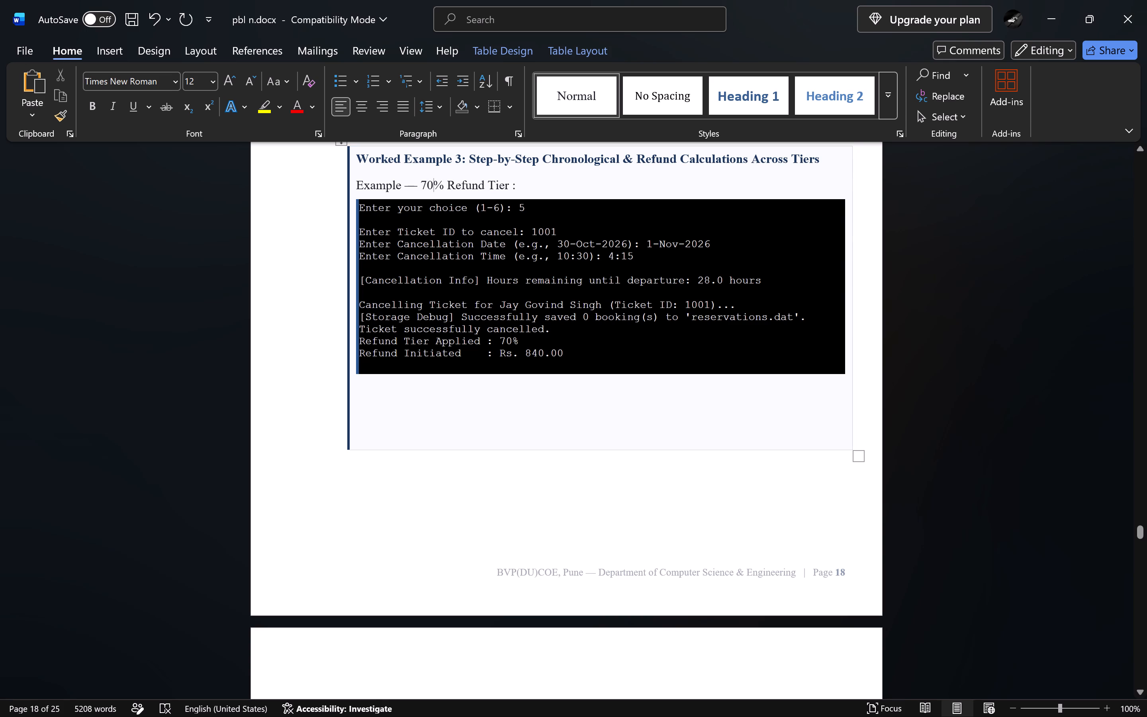
# Review the report around the edited Worked Example 3, from the start of chapter 5 back to Worked Example 1.
pyautogui.scroll(-5, 577, 377)
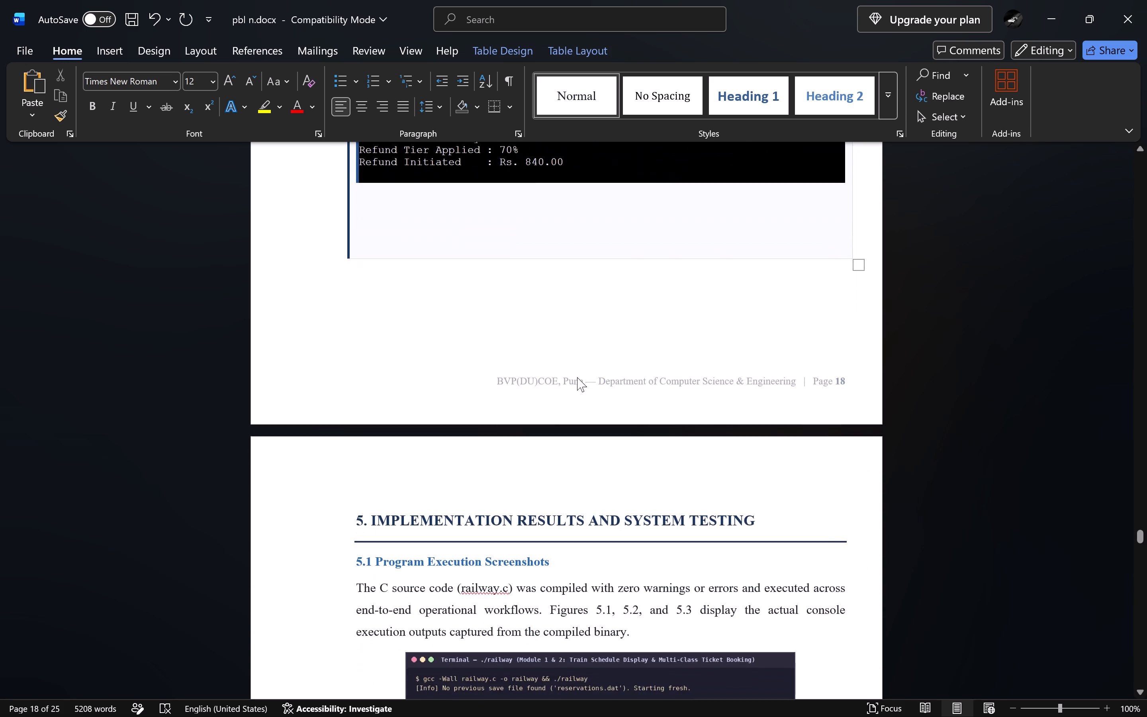
pyautogui.scroll(-3, 577, 377)
pyautogui.scroll(7, 577, 377)
pyautogui.scroll(7, 595, 336)
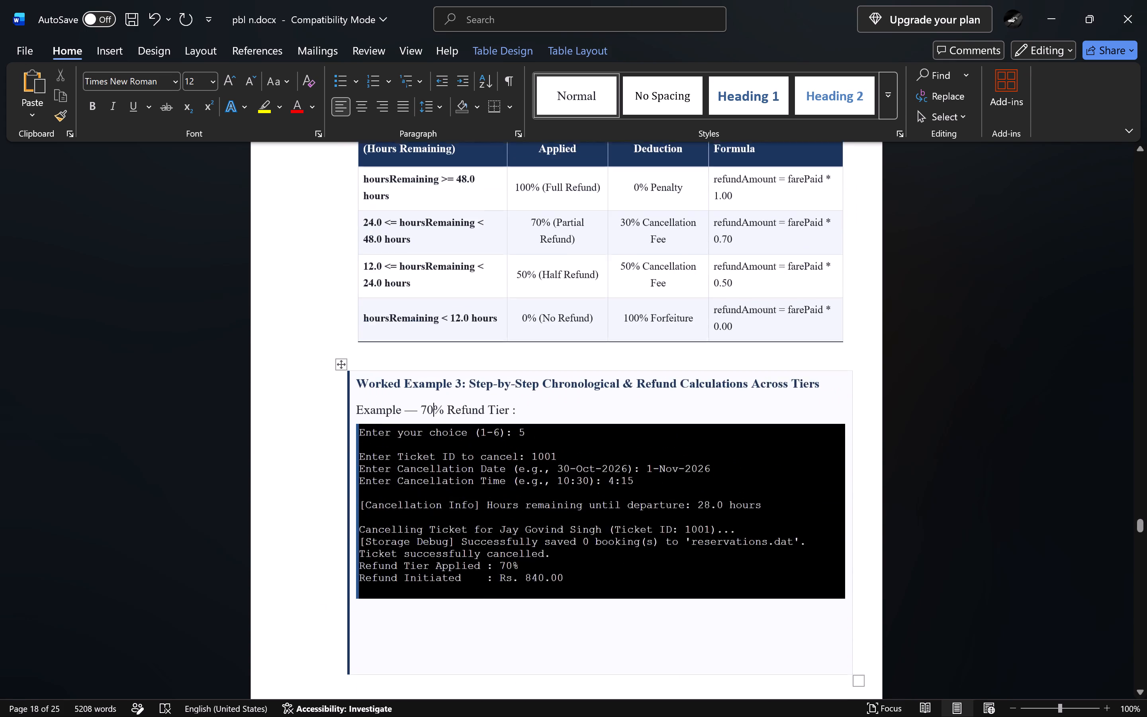
pyautogui.scroll(14, 595, 336)
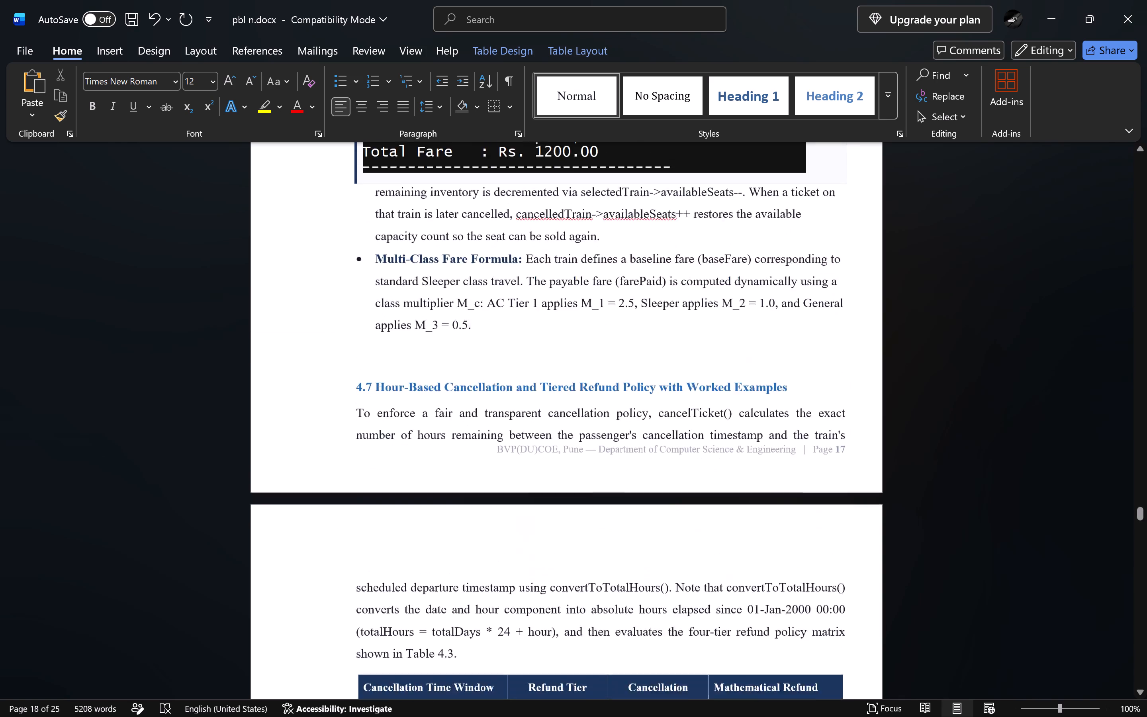
pyautogui.scroll(20, 595, 336)
pyautogui.scroll(7, 595, 336)
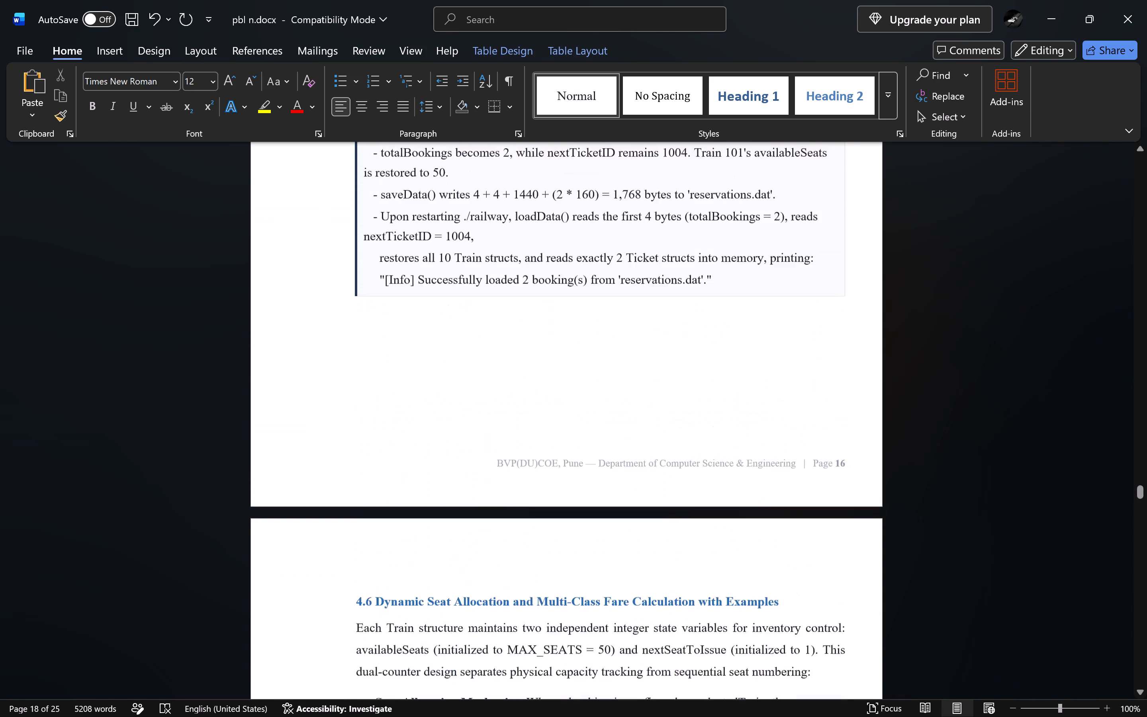
pyautogui.scroll(12, 595, 336)
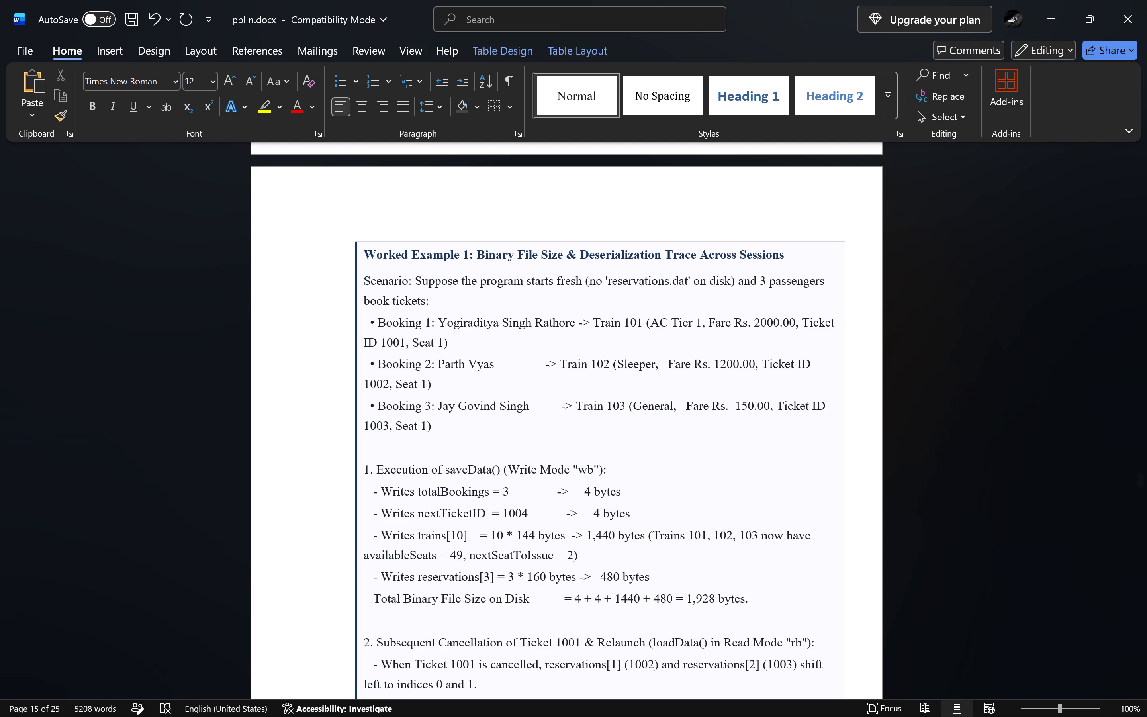
# Review chapter 4 backwards from Worked Example 1 through the algorithms, train table and flowchart to the function table above section 4.2.
pyautogui.scroll(-4, 594, 335)
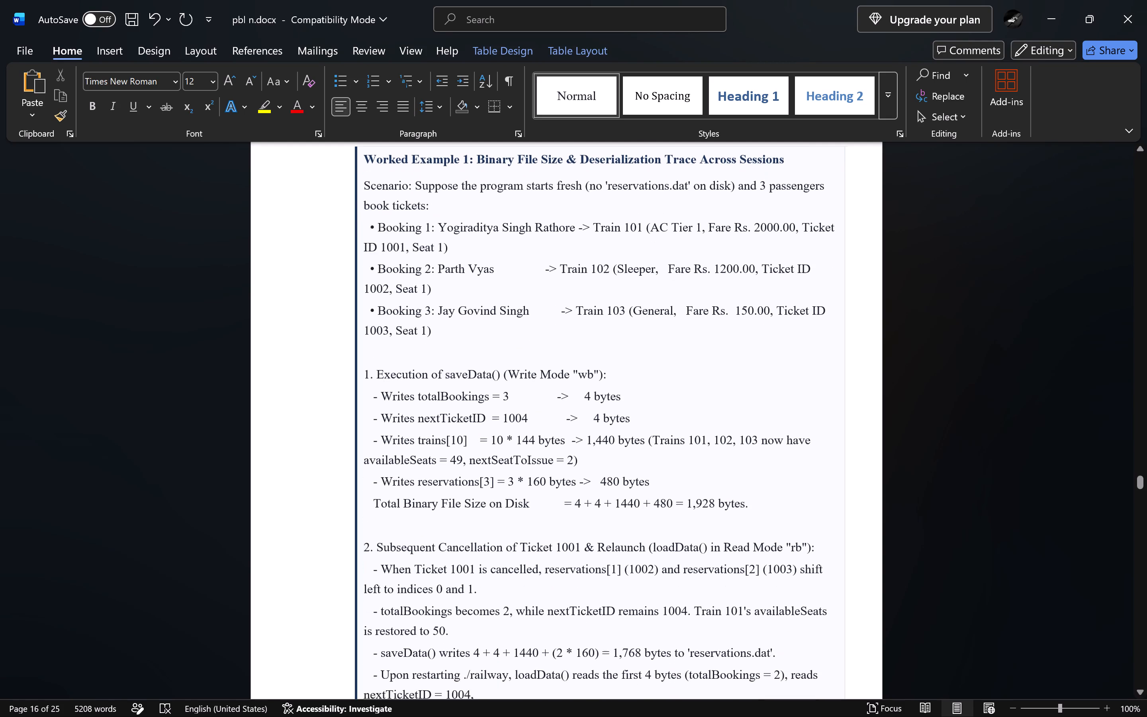
pyautogui.scroll(-13, 594, 335)
pyautogui.scroll(16, 594, 342)
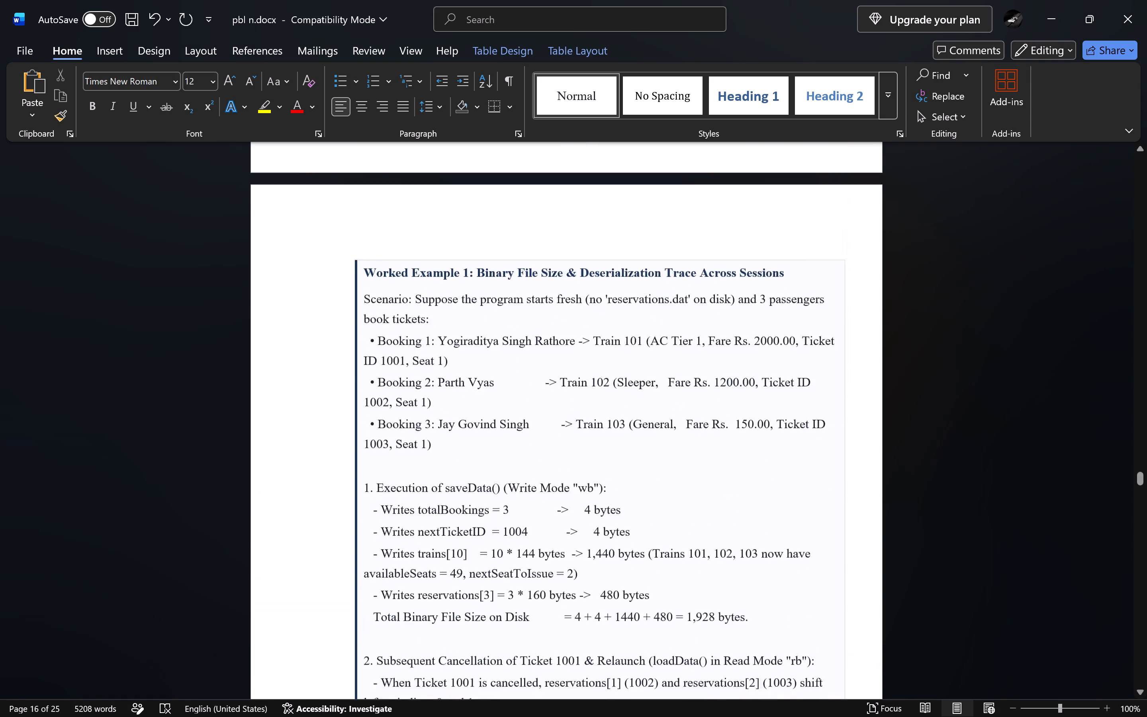
pyautogui.scroll(20, 593, 342)
pyautogui.scroll(20, 593, 342)
pyautogui.scroll(4, 593, 342)
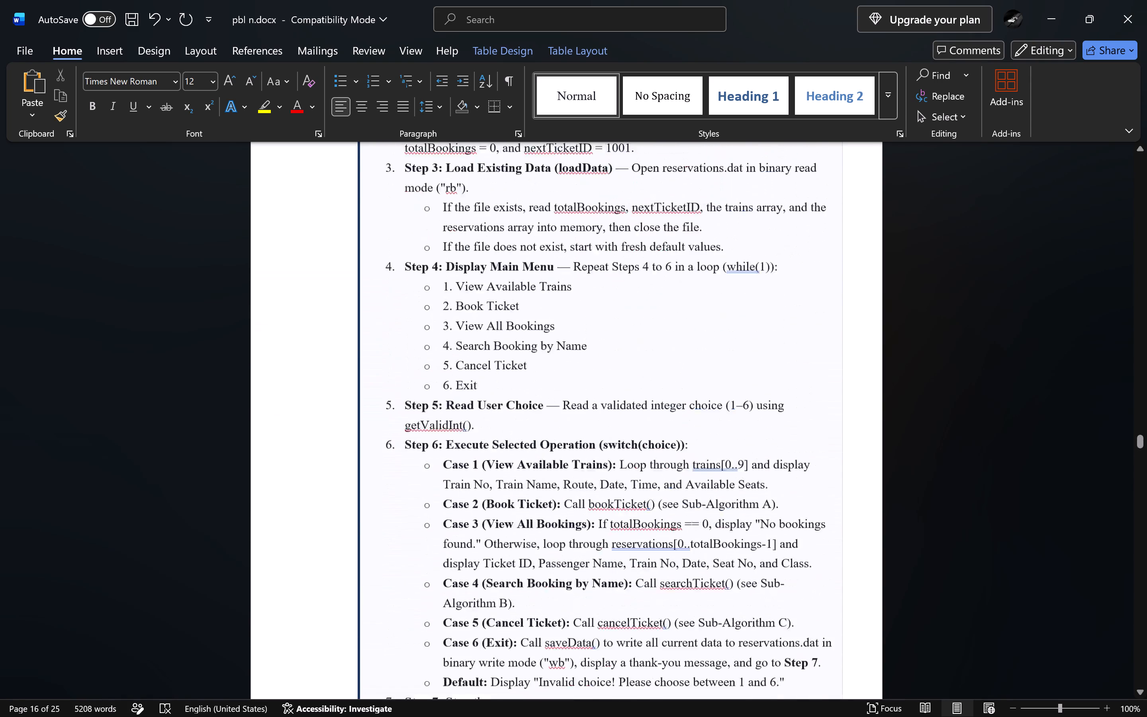
pyautogui.scroll(2, 593, 341)
pyautogui.scroll(20, 593, 341)
pyautogui.scroll(1, 593, 341)
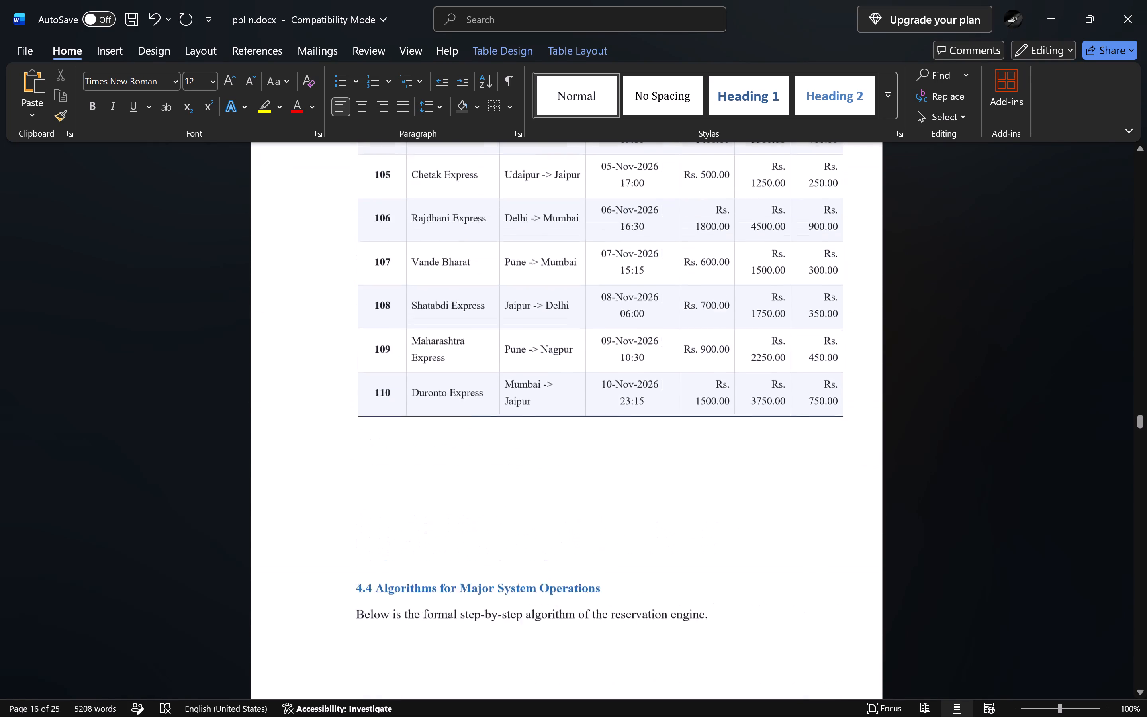
pyautogui.scroll(20, 593, 341)
pyautogui.scroll(20, 593, 341)
pyautogui.scroll(3, 593, 341)
pyautogui.scroll(-5, 593, 341)
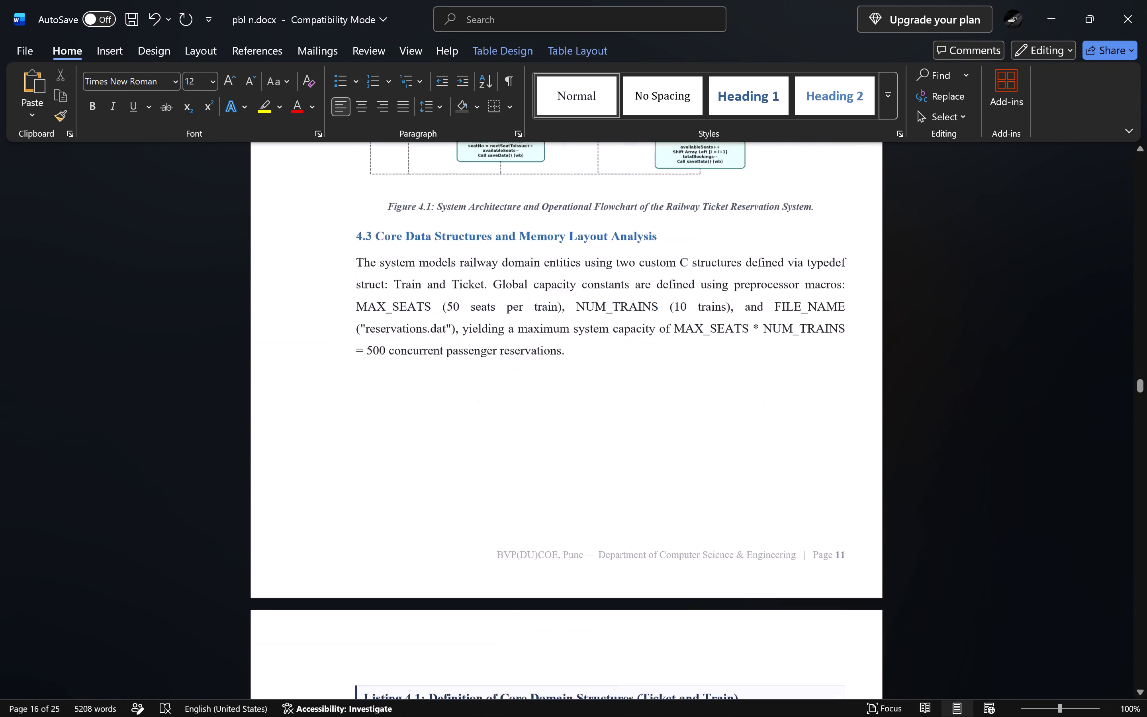
pyautogui.scroll(-9, 593, 341)
pyautogui.scroll(16, 593, 341)
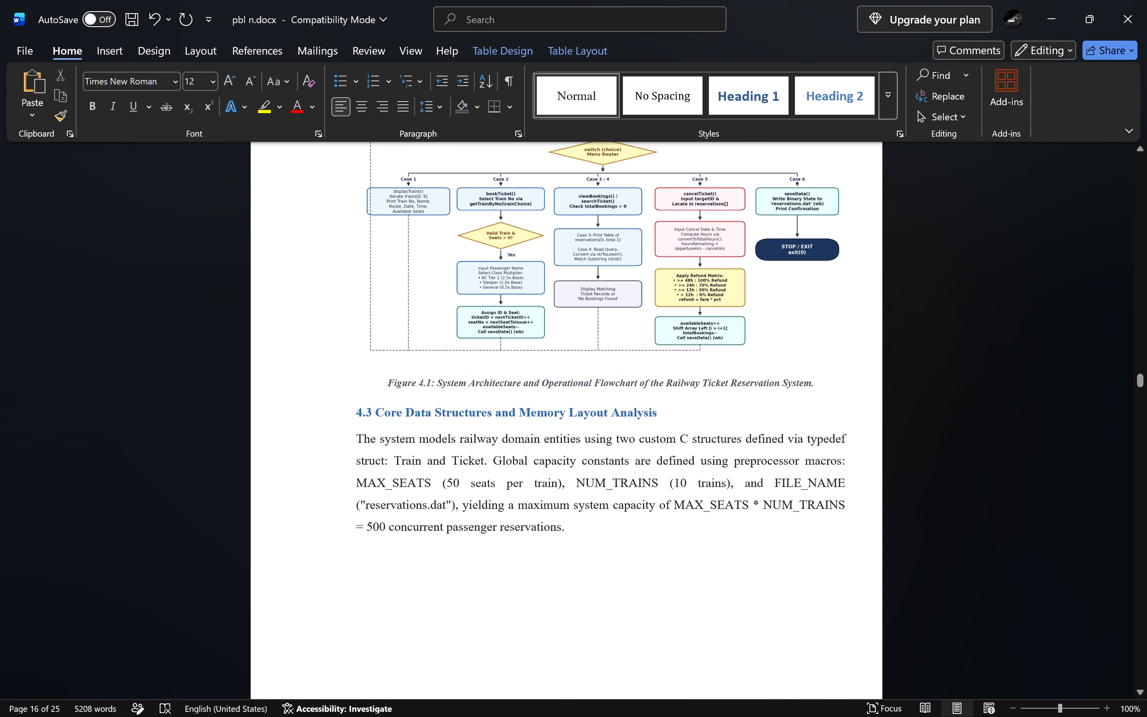
pyautogui.scroll(20, 593, 341)
pyautogui.scroll(-3, 593, 341)
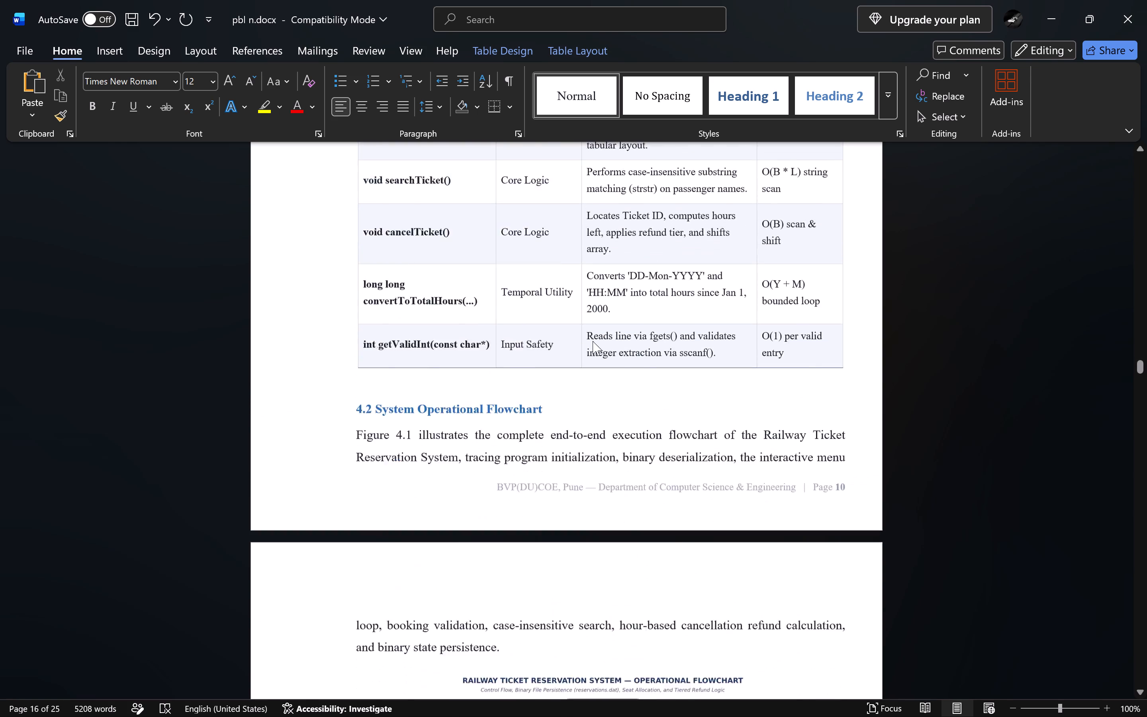
pyautogui.scroll(-20, 593, 341)
pyautogui.scroll(-9, 593, 341)
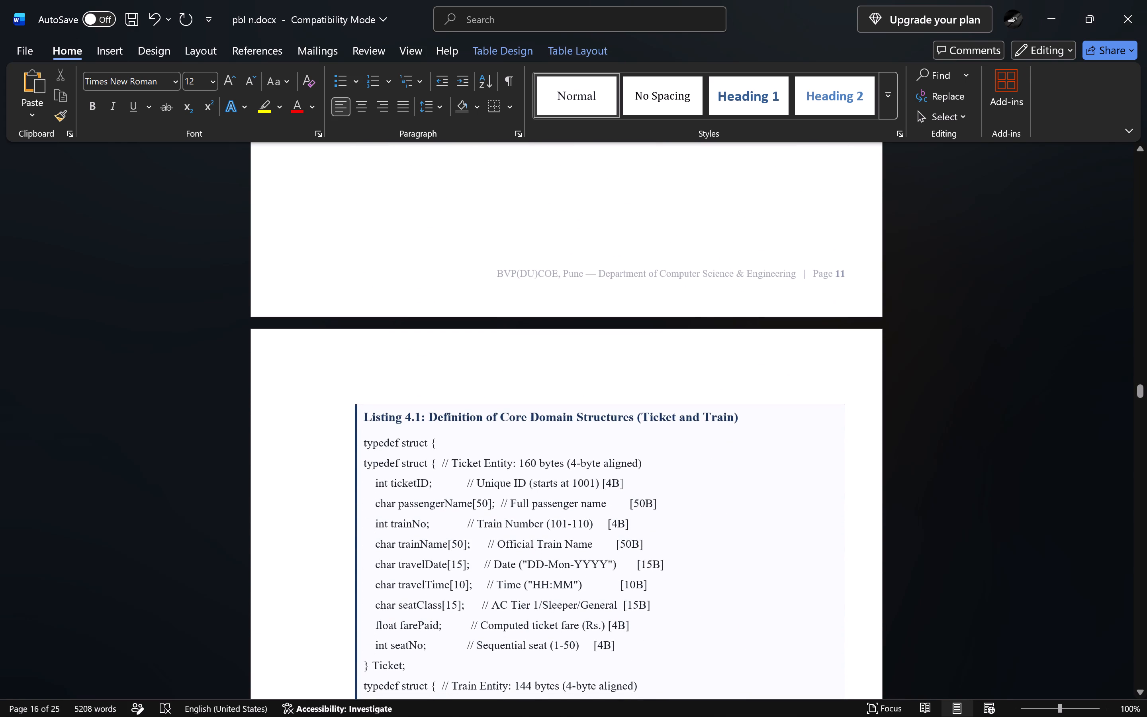
# Read forward from Listing 4.1 through section 4.6, checking the pasted screenshots in Worked Examples 2 and 3.
pyautogui.middleClick(572, 370)
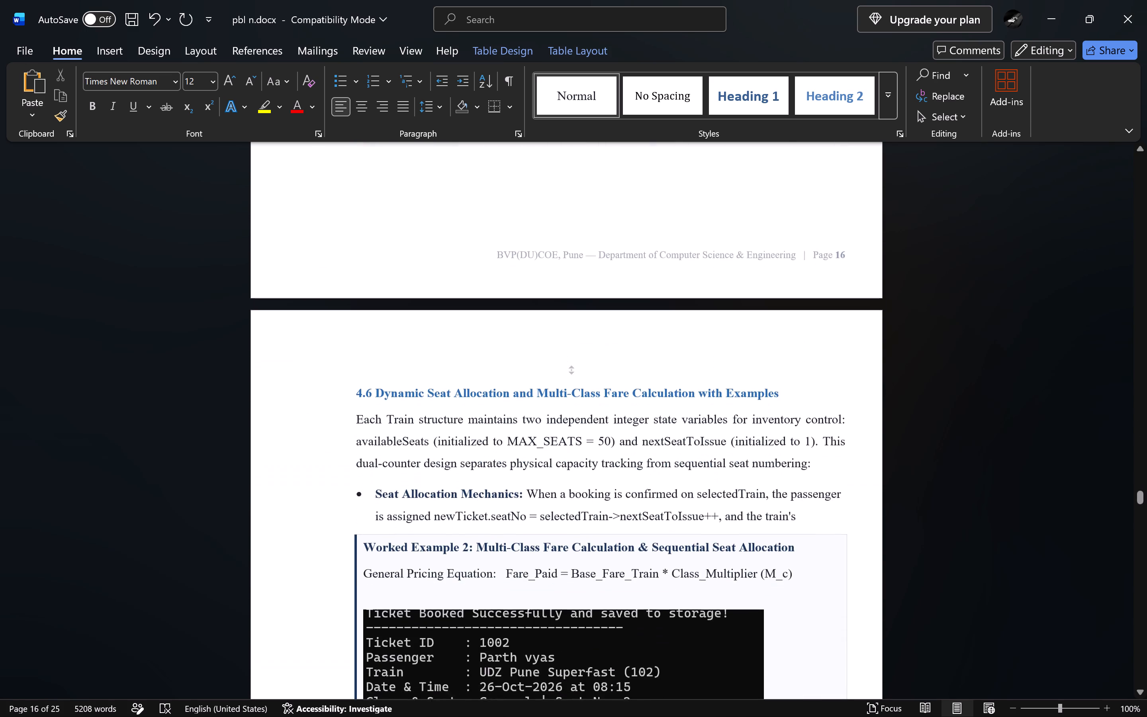
pyautogui.middleClick(583, 470)
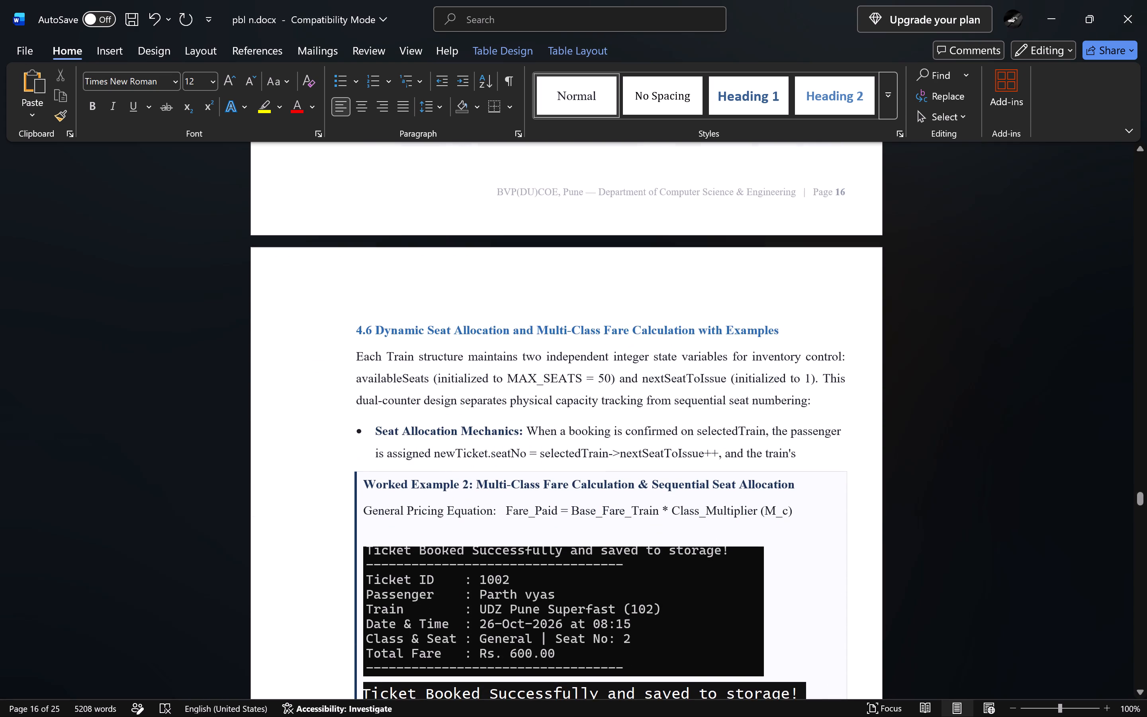
pyautogui.scroll(-20, 582, 469)
pyautogui.scroll(-10, 582, 469)
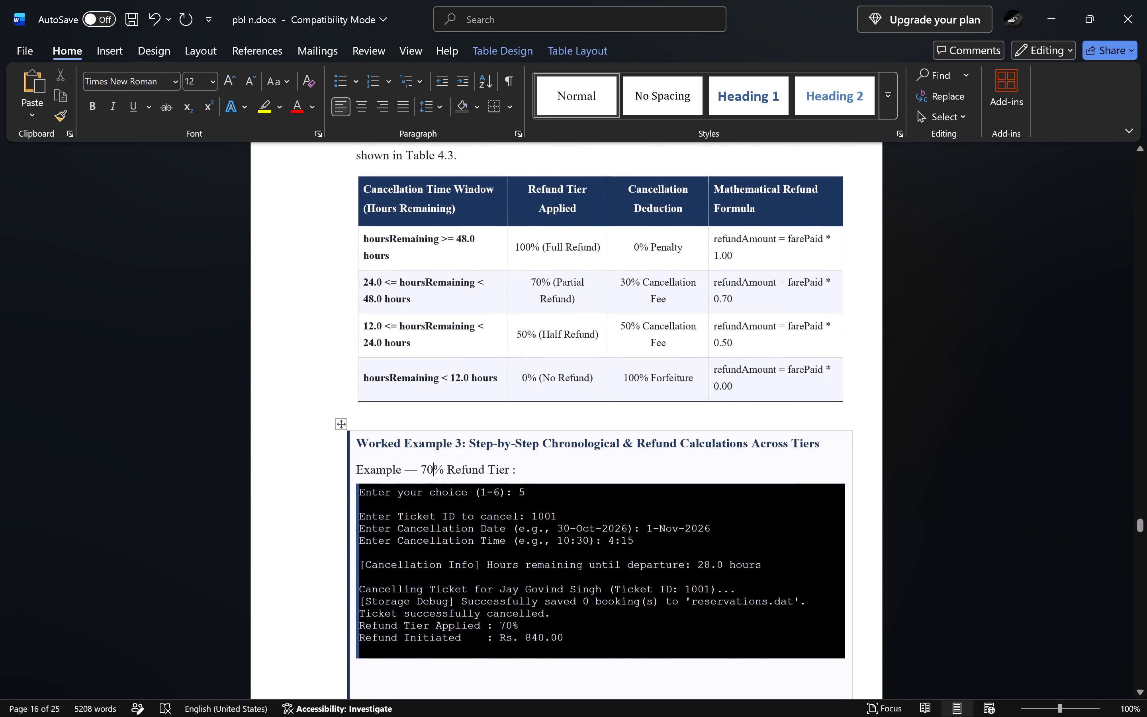
pyautogui.scroll(-19, 584, 467)
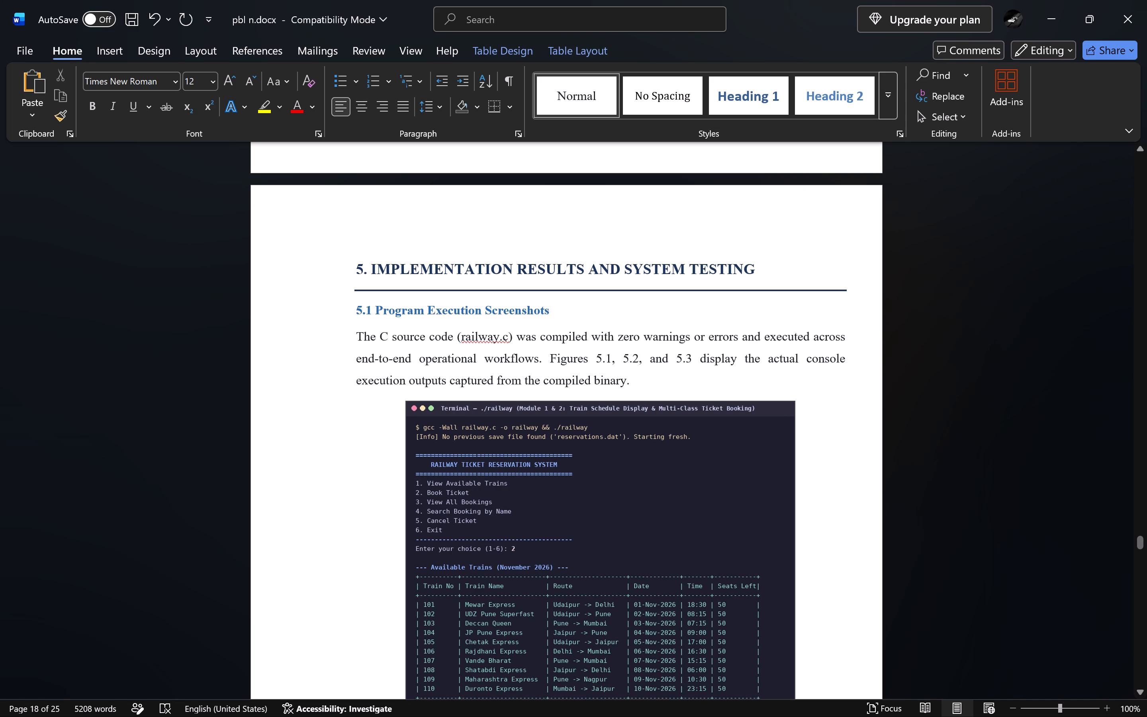
# Examine chapter 5's program execution screenshots, Figures 5.1 to 5.3, and the start of the section 5.2 test case table.
pyautogui.scroll(-1, 778, 320)
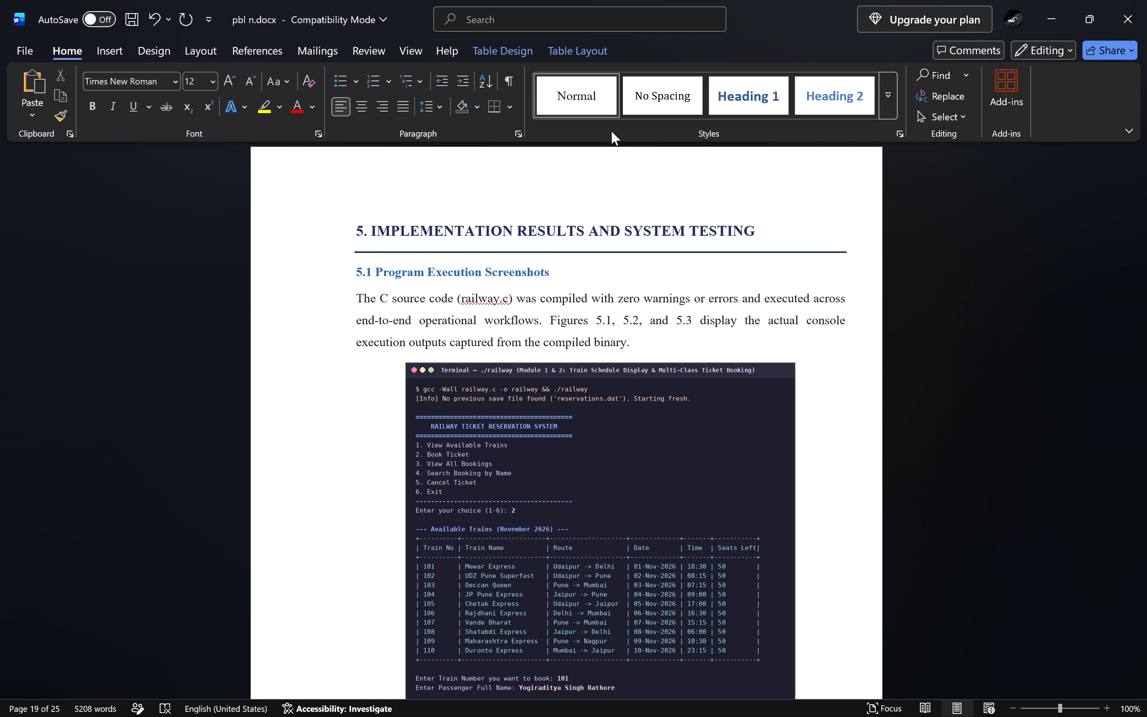
pyautogui.scroll(-4, 611, 131)
pyautogui.scroll(4, 612, 133)
pyautogui.scroll(-3, 766, 315)
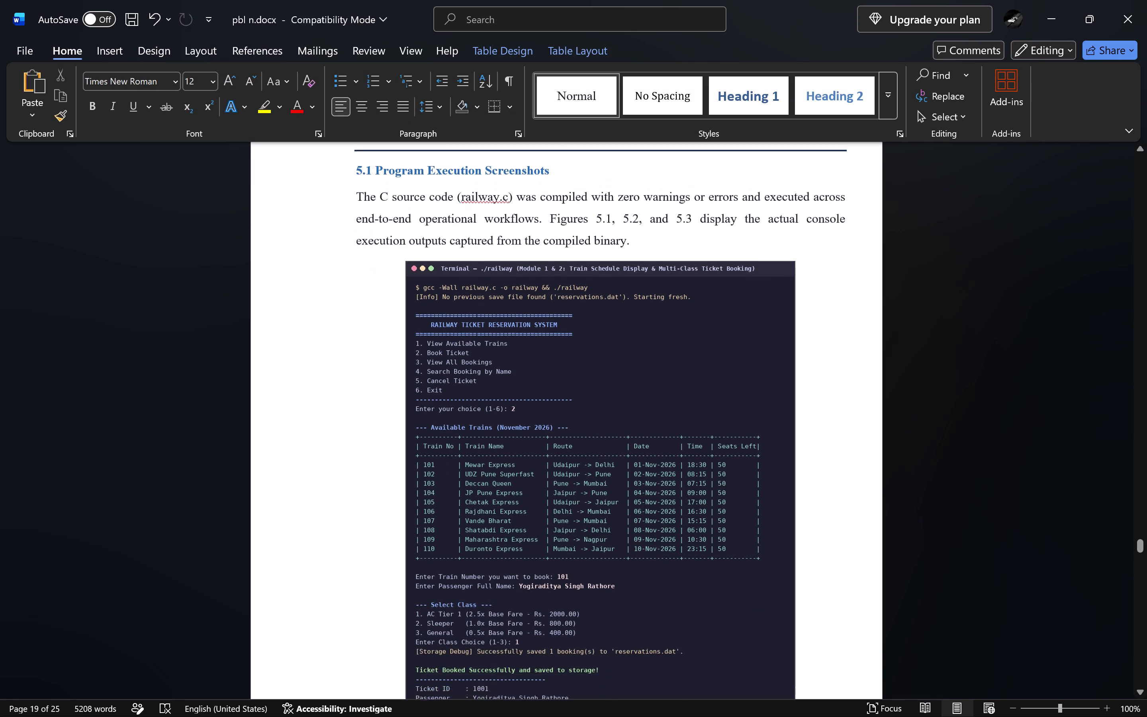
pyautogui.scroll(-3, 766, 315)
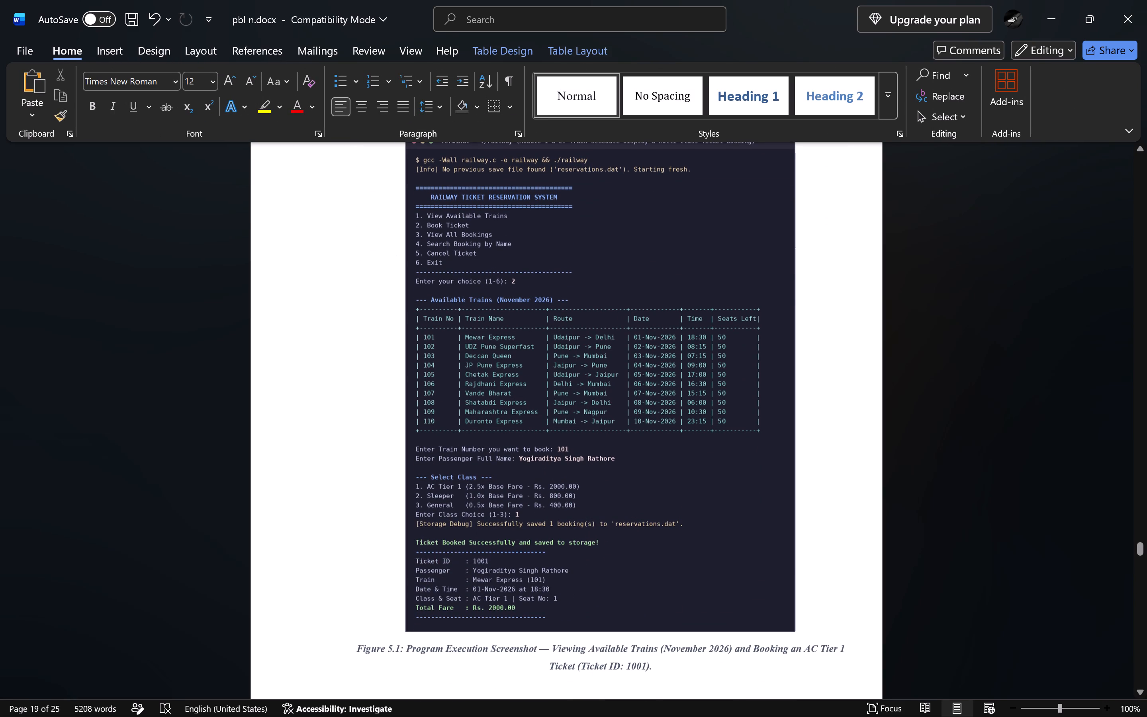
pyautogui.scroll(4, 770, 312)
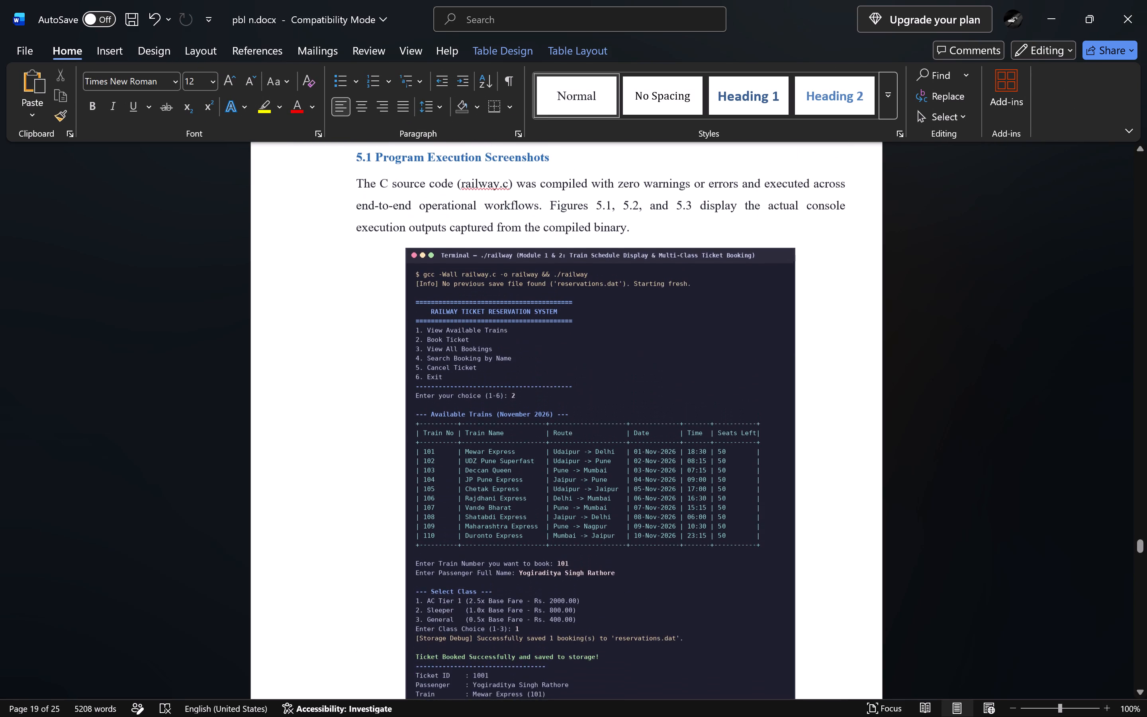
pyautogui.scroll(-2, 476, 343)
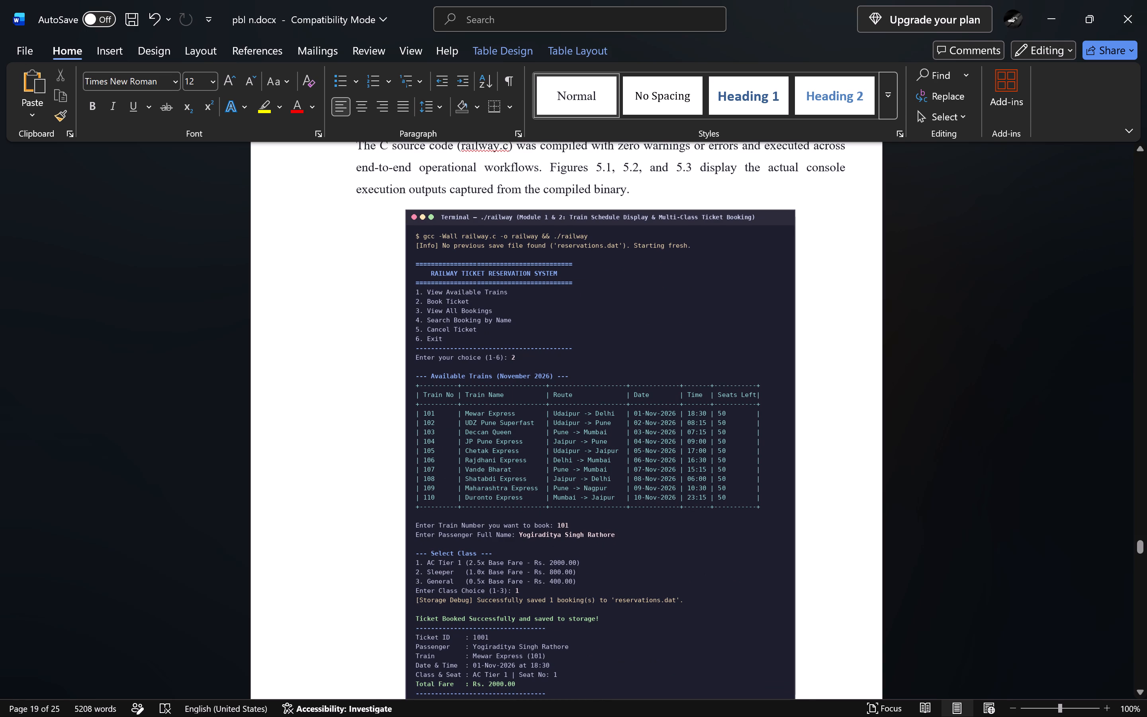
pyautogui.scroll(-2, 548, 419)
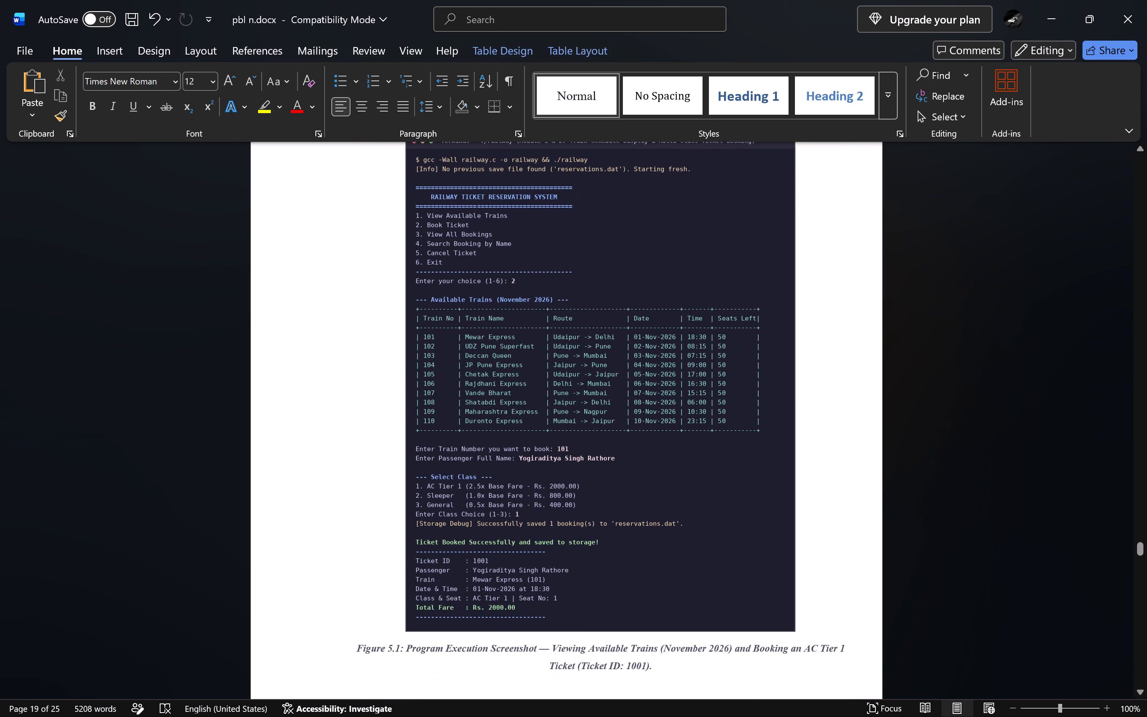
pyautogui.scroll(-6, 548, 419)
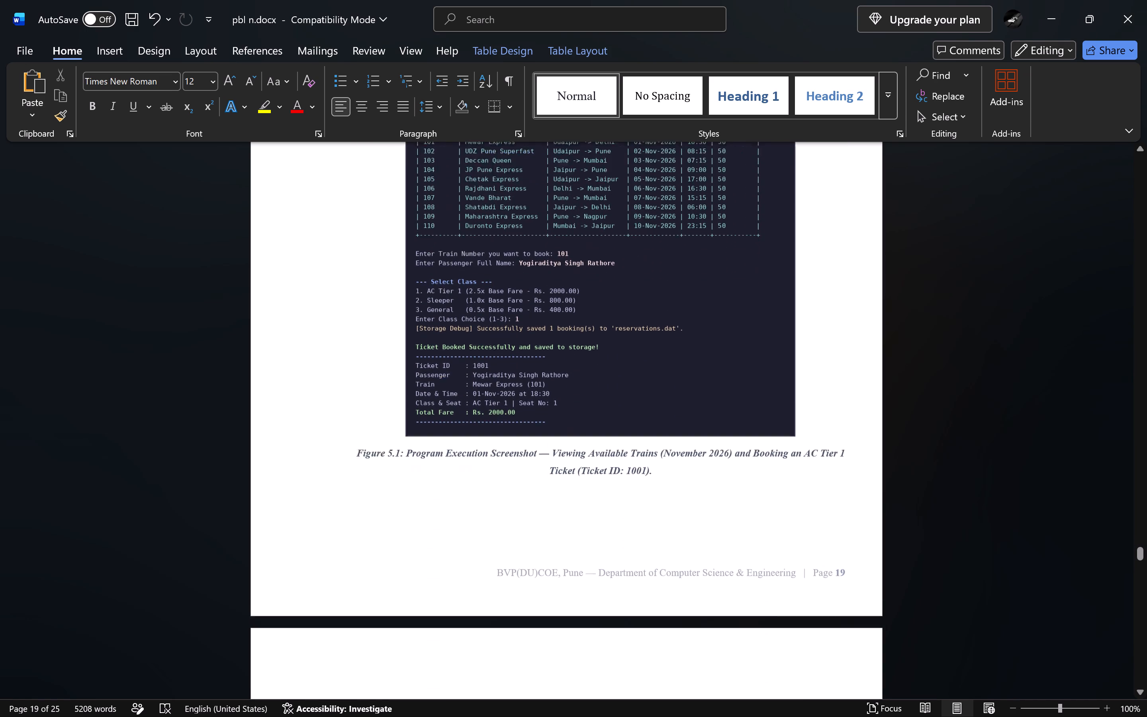
pyautogui.scroll(-9, 548, 419)
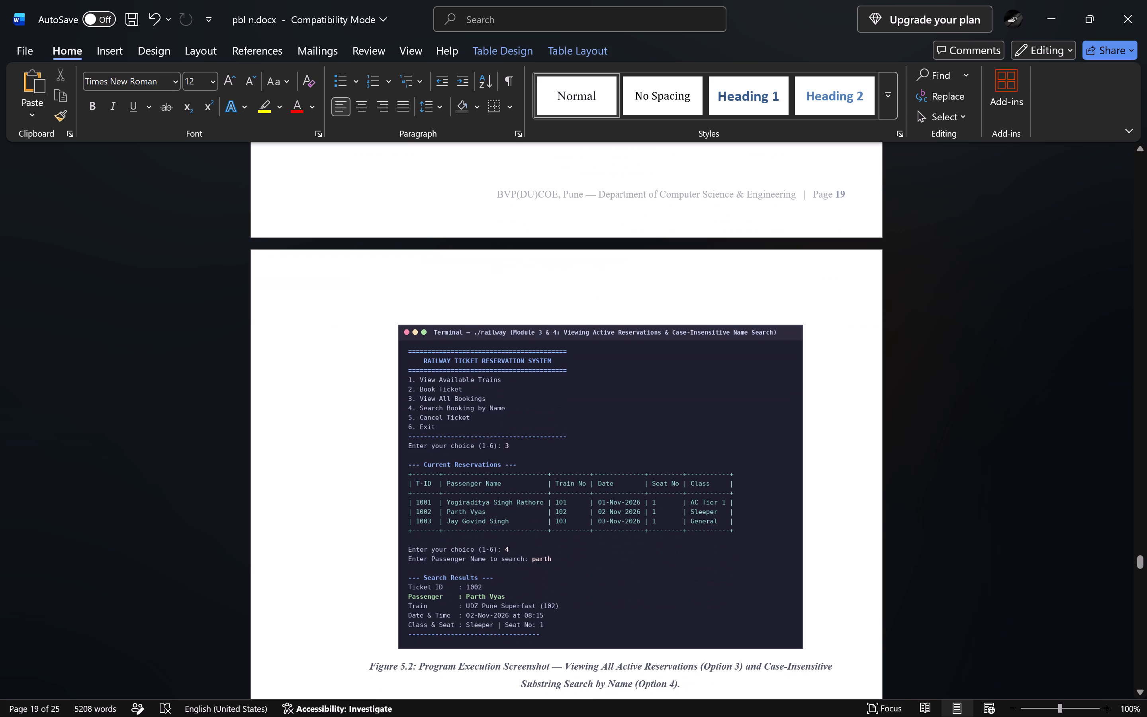
pyautogui.scroll(-3, 548, 419)
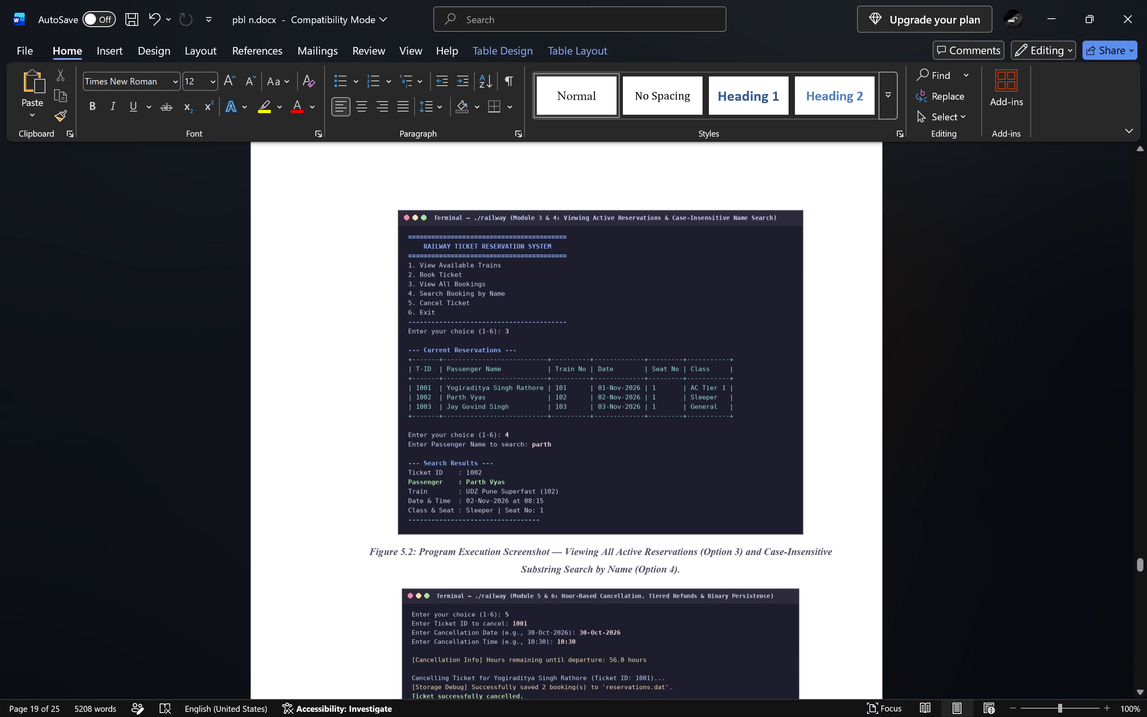
pyautogui.scroll(-12, 548, 419)
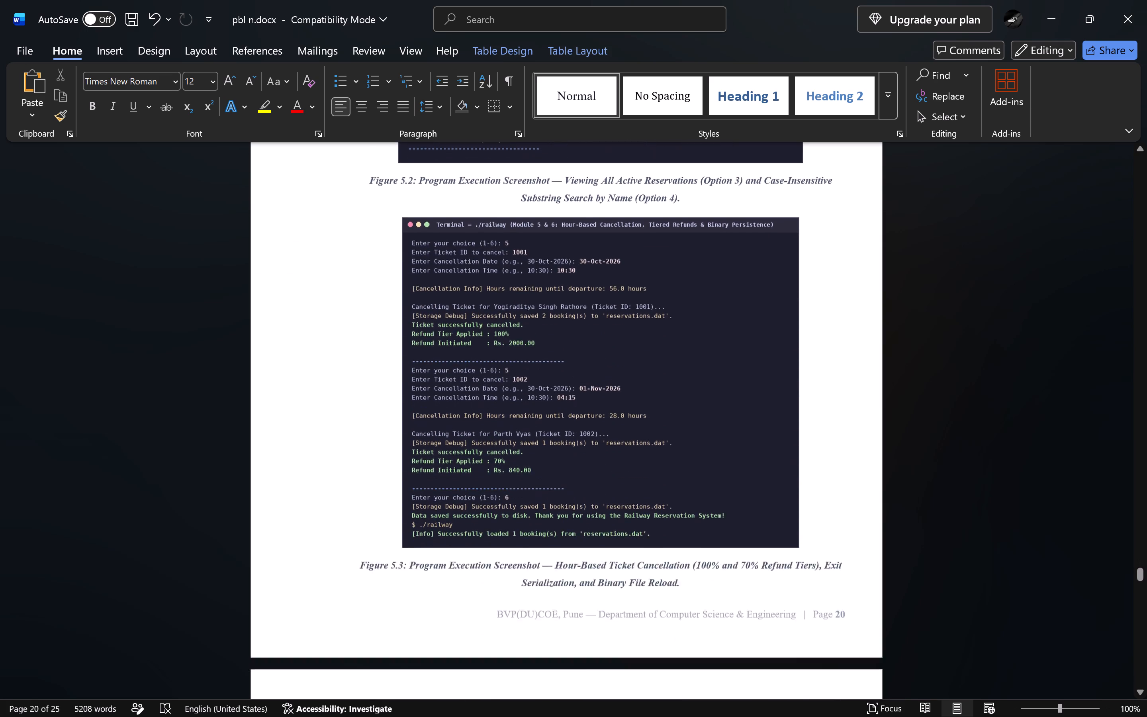
pyautogui.scroll(-10, 548, 419)
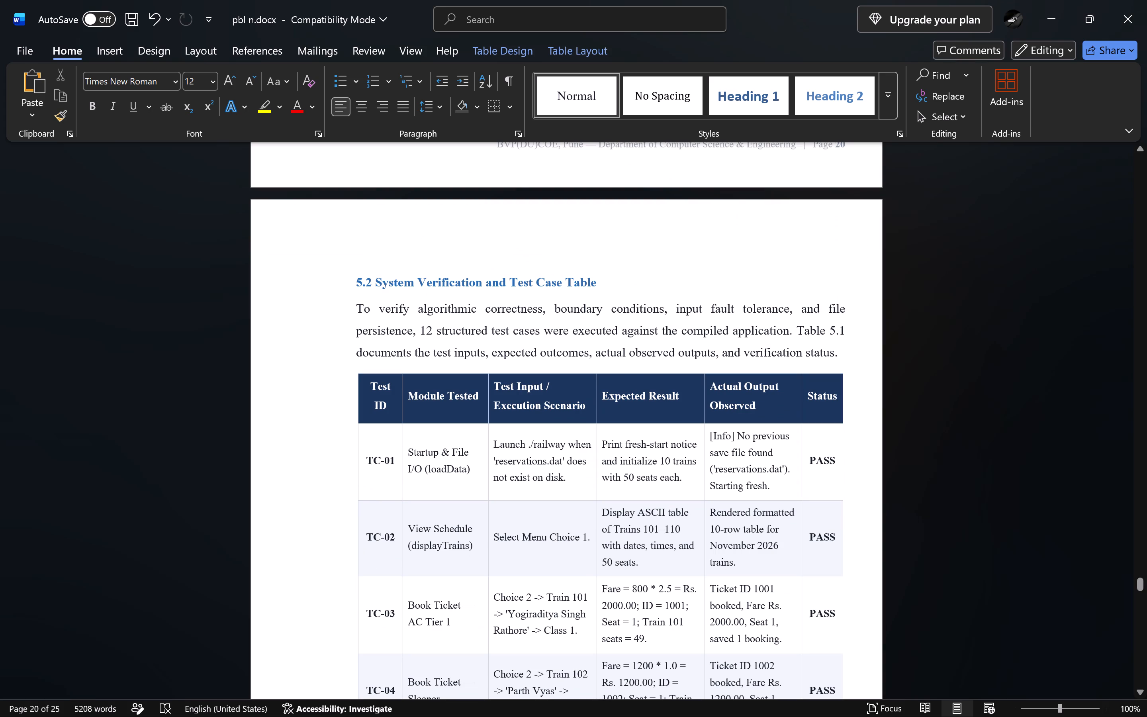
pyautogui.scroll(-5, 383, 414)
pyautogui.scroll(5, 383, 414)
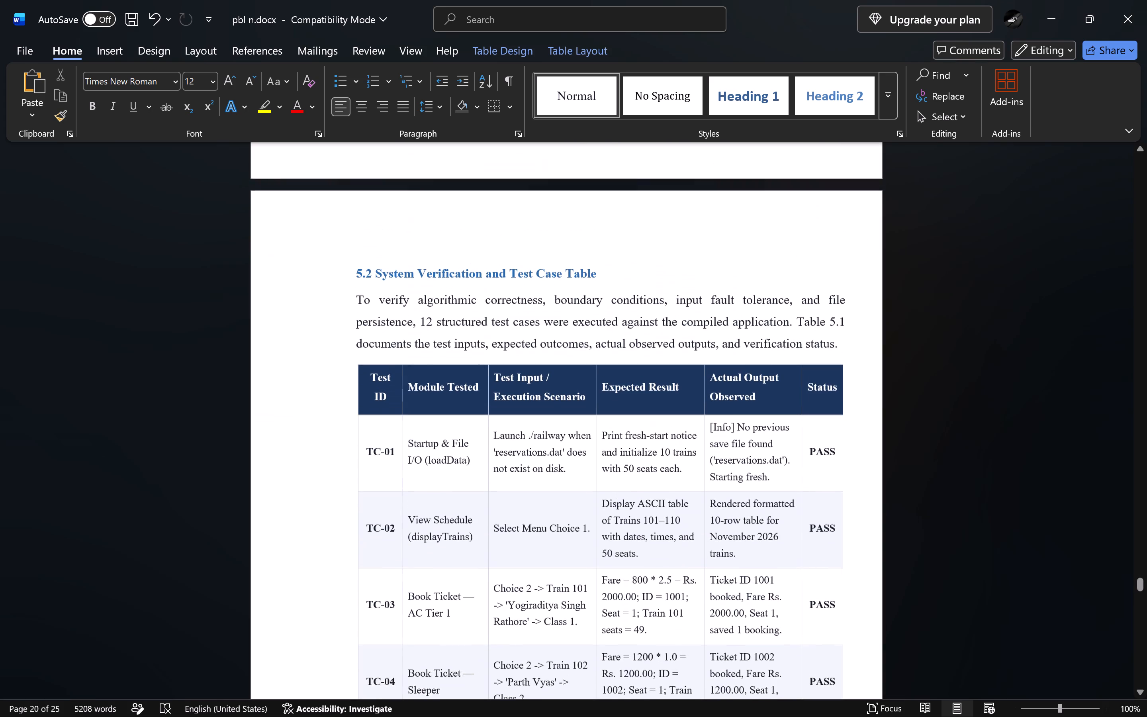
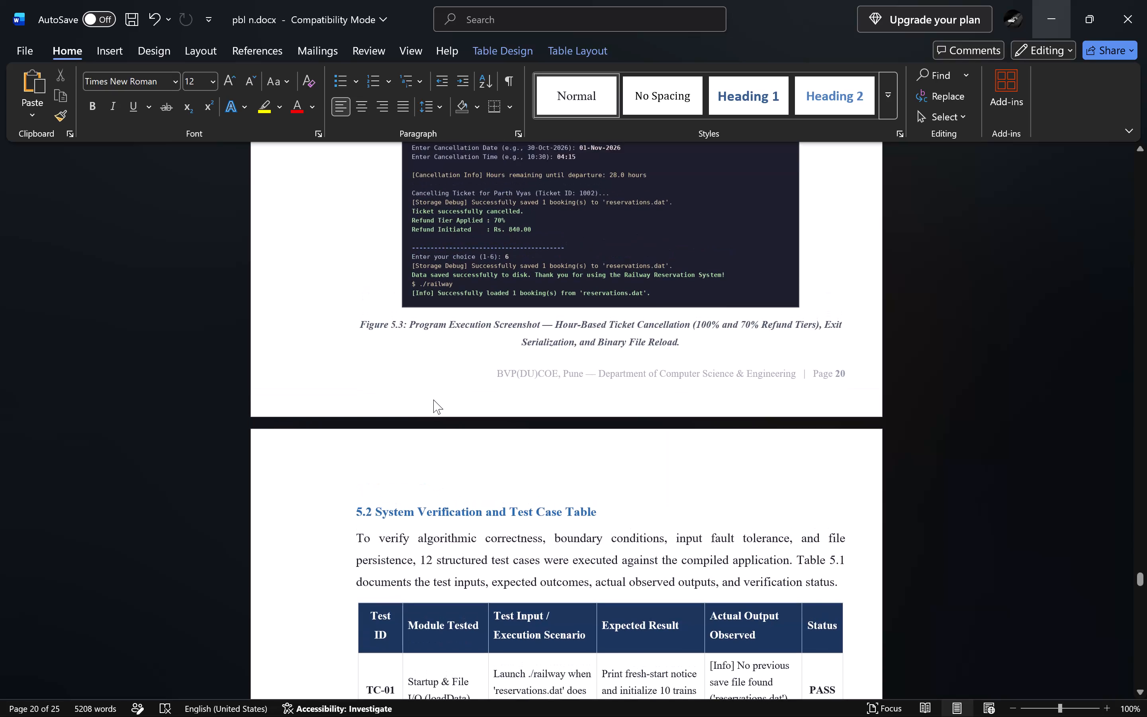
# Review the section 5.2 test case table from its introduction through test cases TC-01 to TC-08.
pyautogui.scroll(-5, 433, 400)
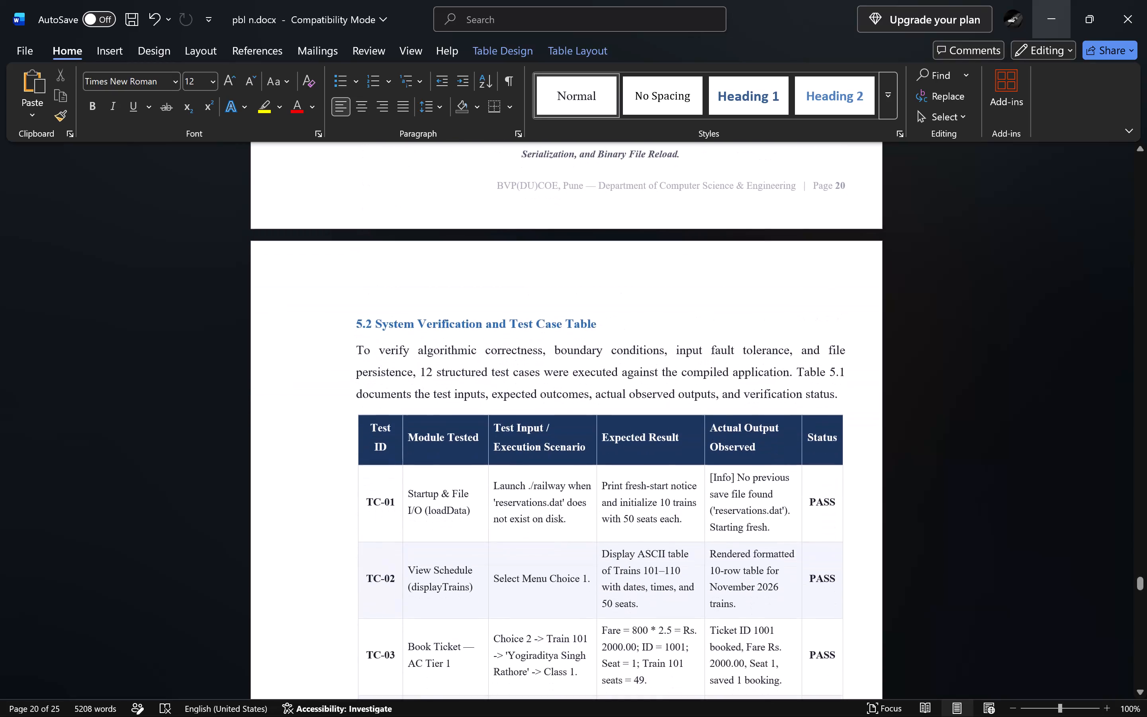
pyautogui.scroll(-14, 433, 400)
pyautogui.scroll(10, 433, 400)
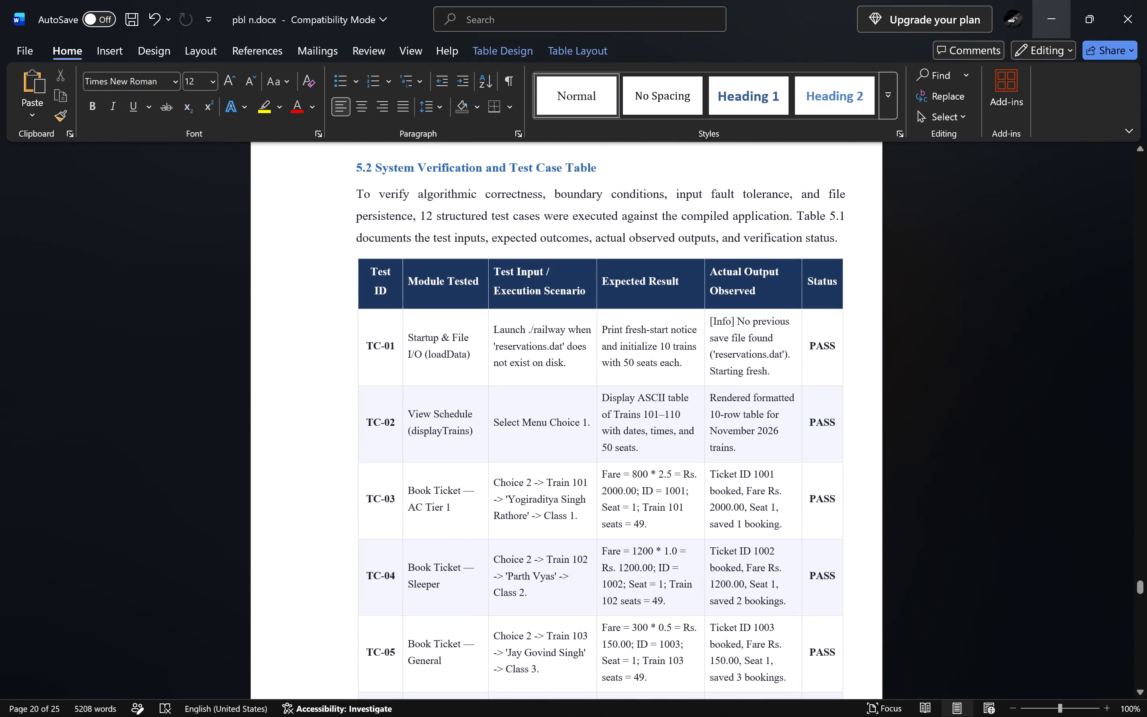
pyautogui.scroll(2, 433, 400)
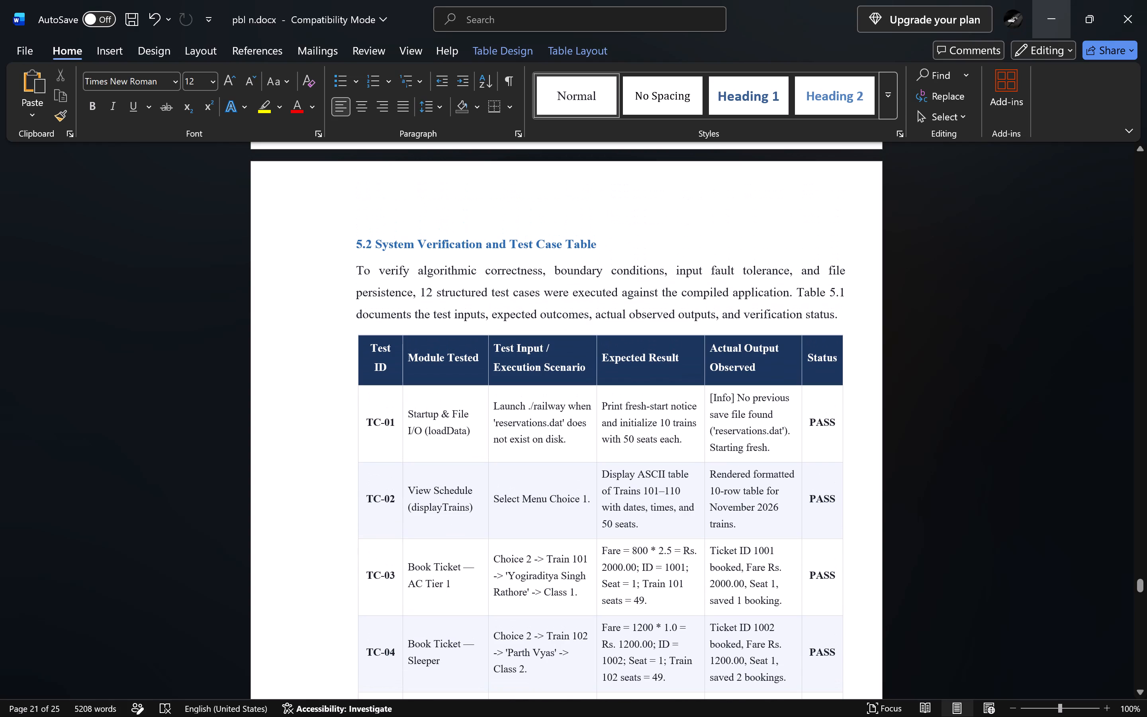
pyautogui.scroll(-1, 433, 400)
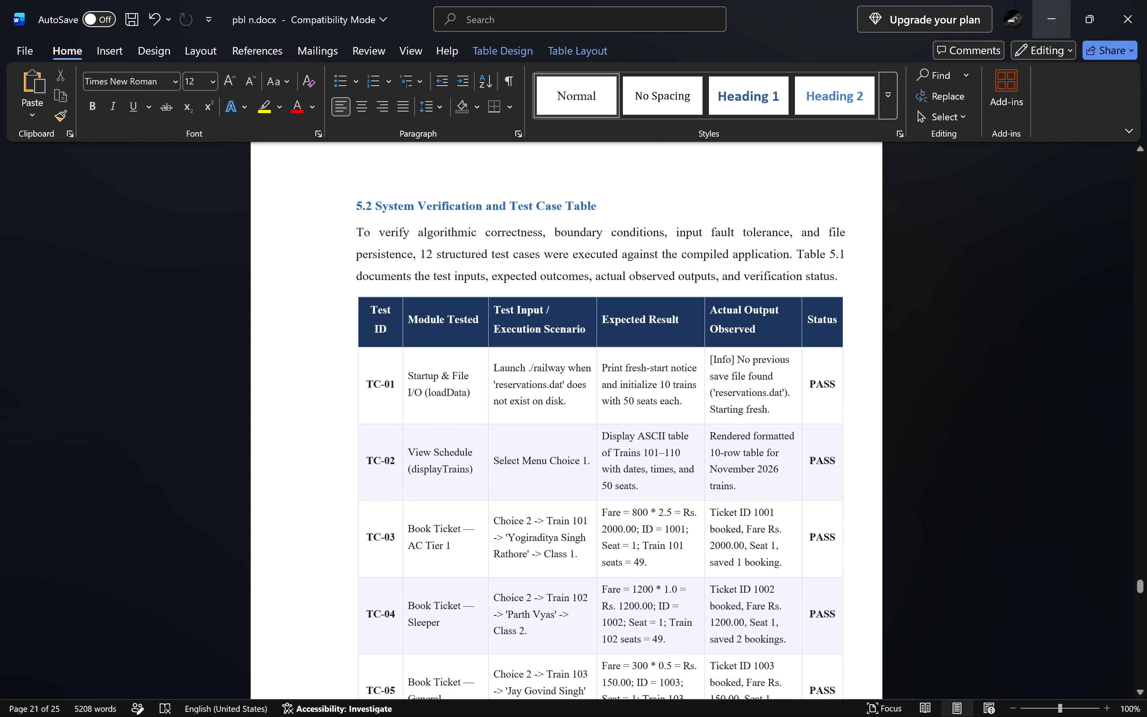
pyautogui.moveTo(391, 384); pyautogui.dragTo(374, 380)
pyautogui.click(376, 390)
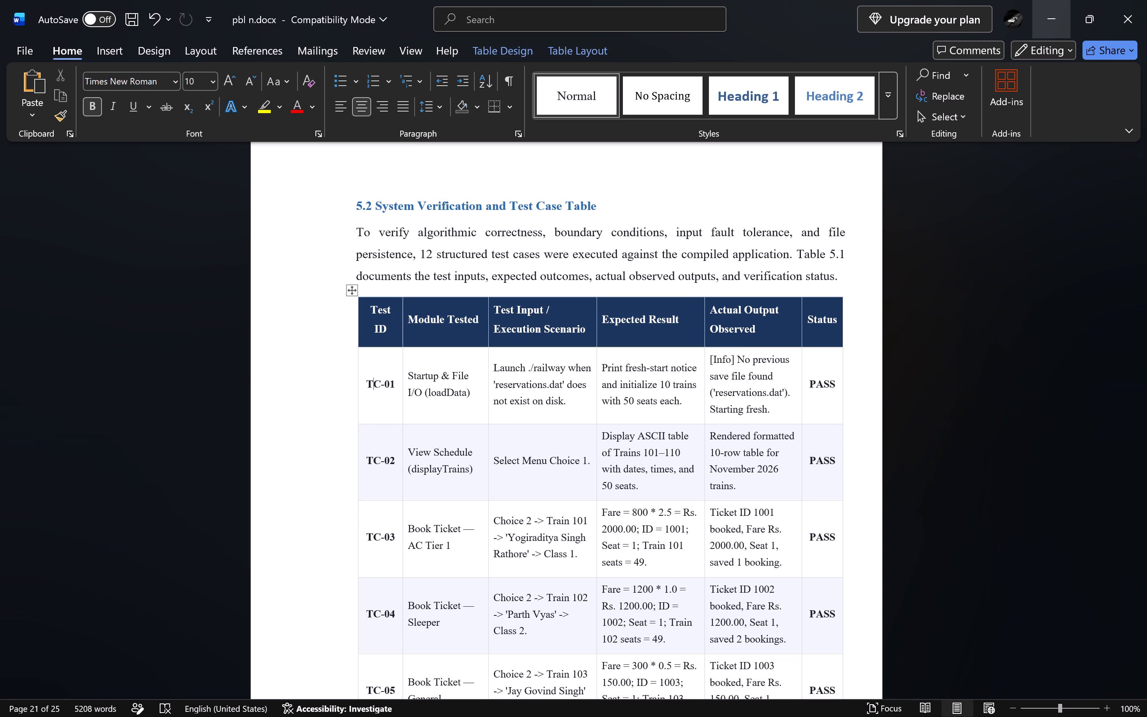
pyautogui.scroll(-12, 597, 424)
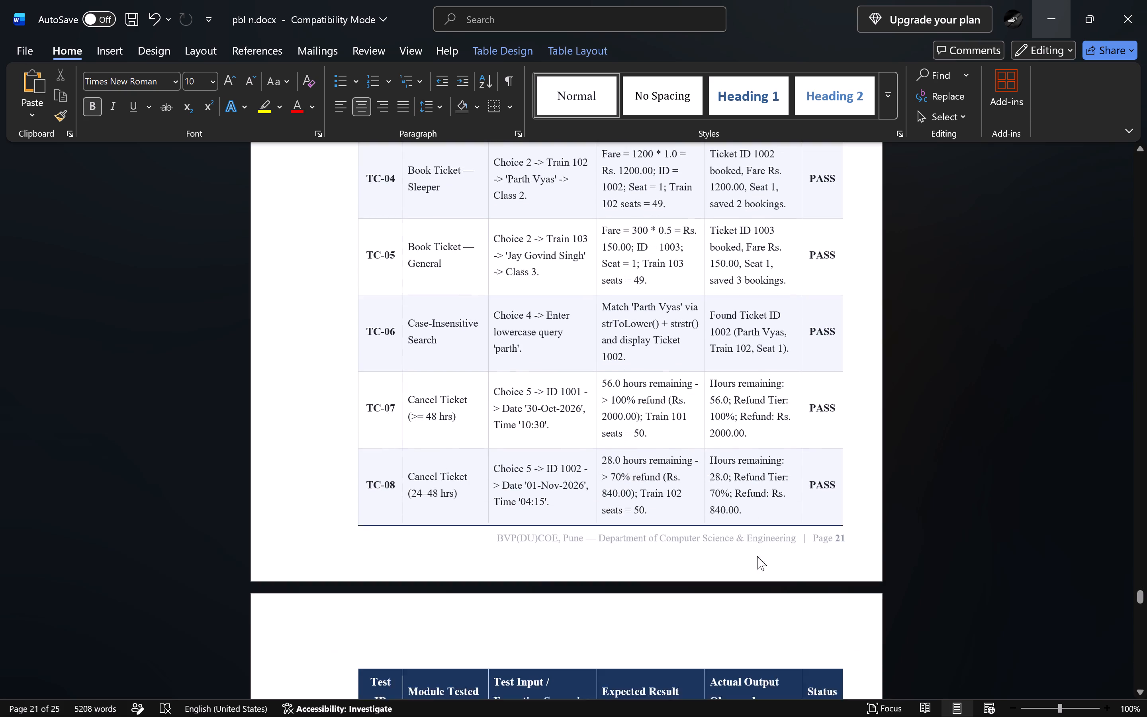
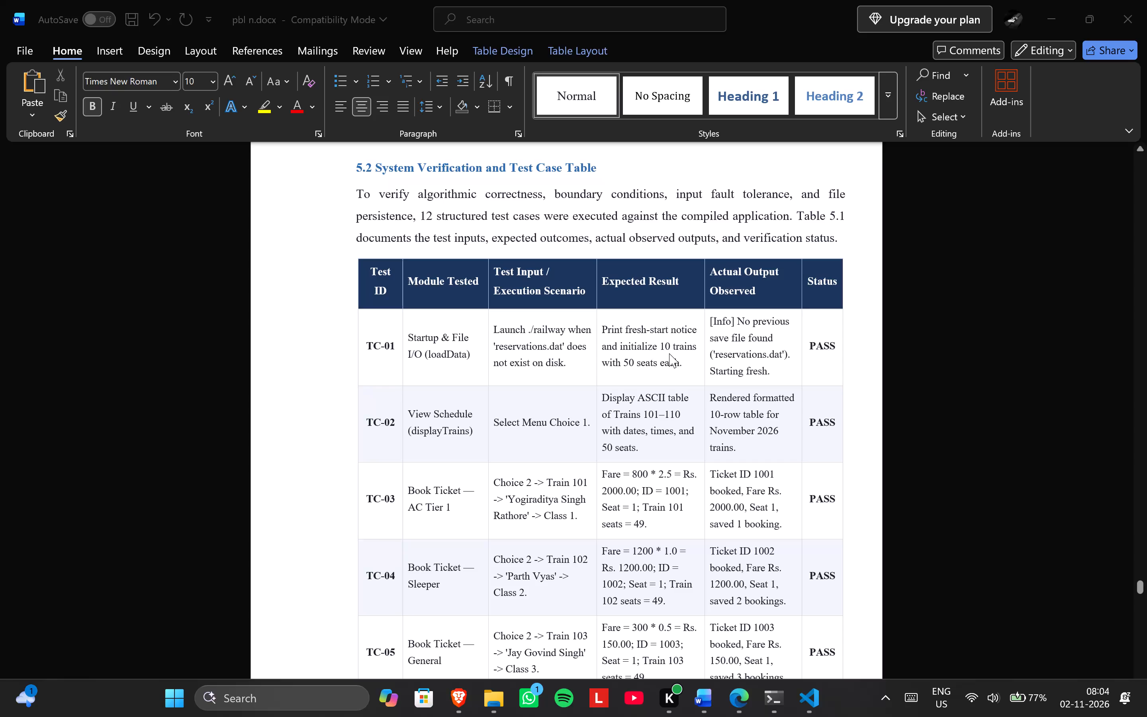
# Review the remaining rows of the section 5.2 test case table through TC-12.
pyautogui.scroll(-2, 669, 353)
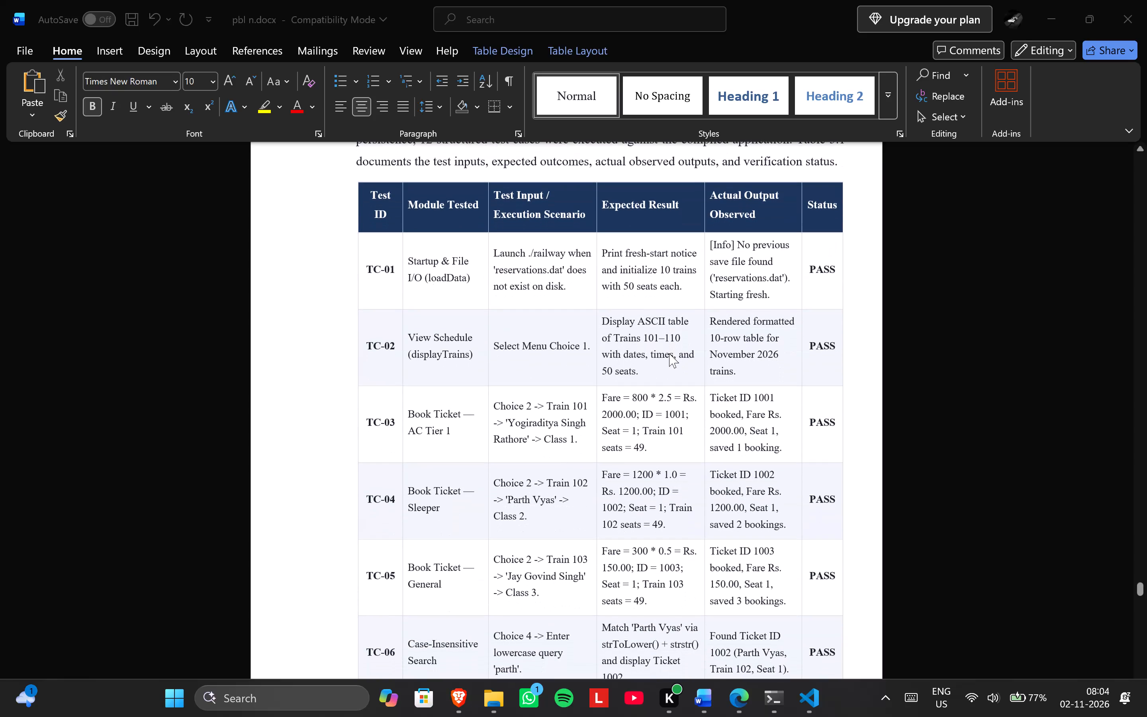
pyautogui.scroll(-8, 669, 353)
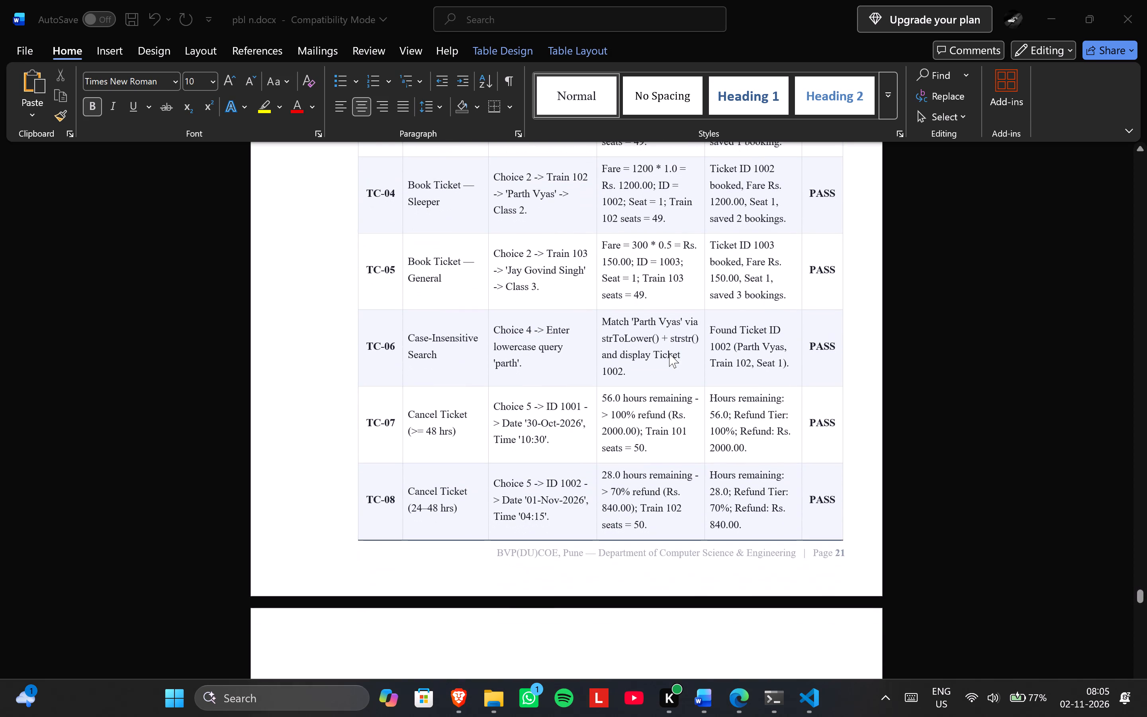
pyautogui.scroll(-5, 669, 353)
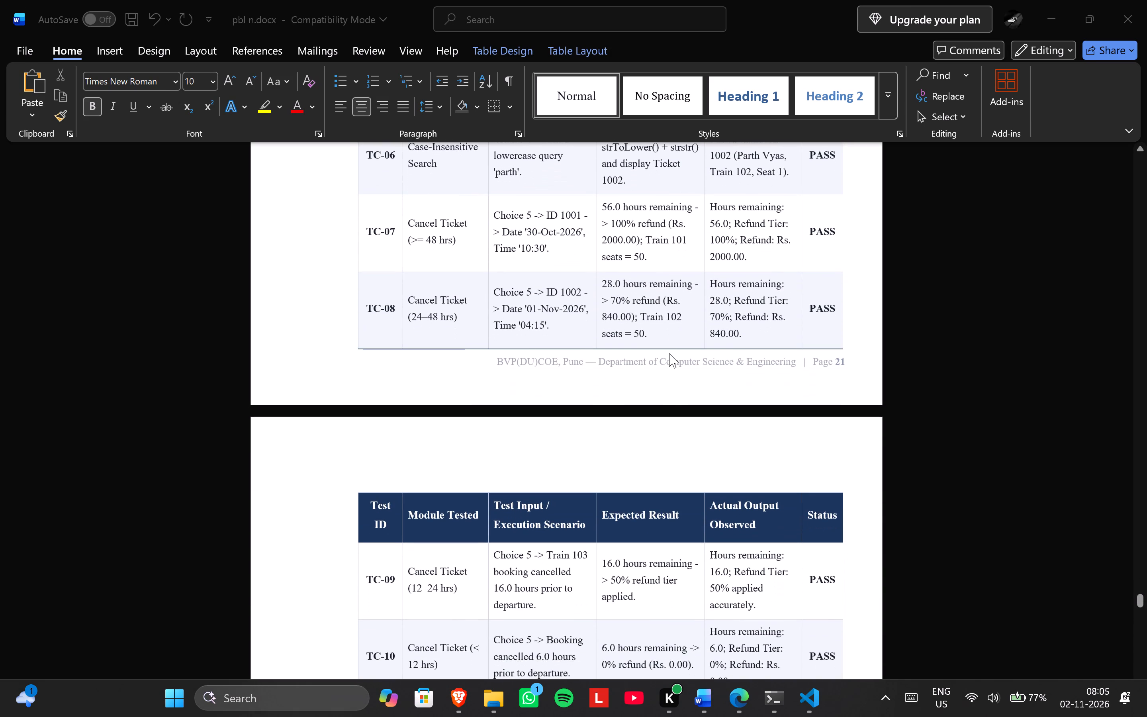
pyautogui.scroll(-7, 669, 353)
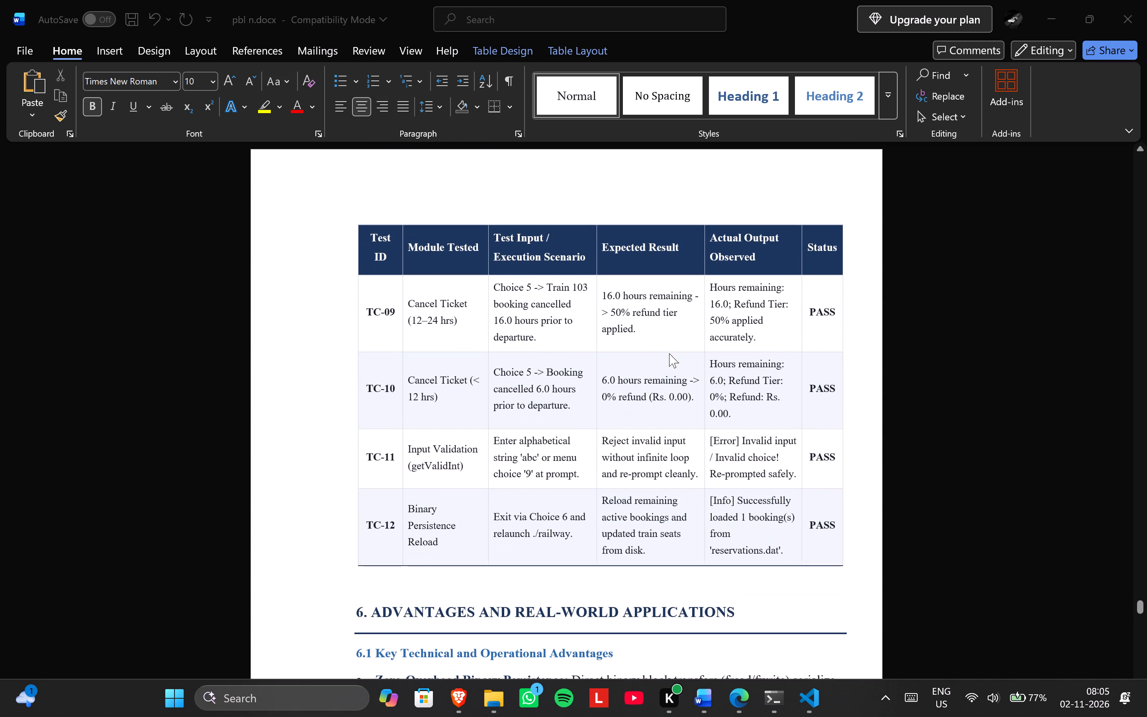
pyautogui.scroll(-4, 669, 353)
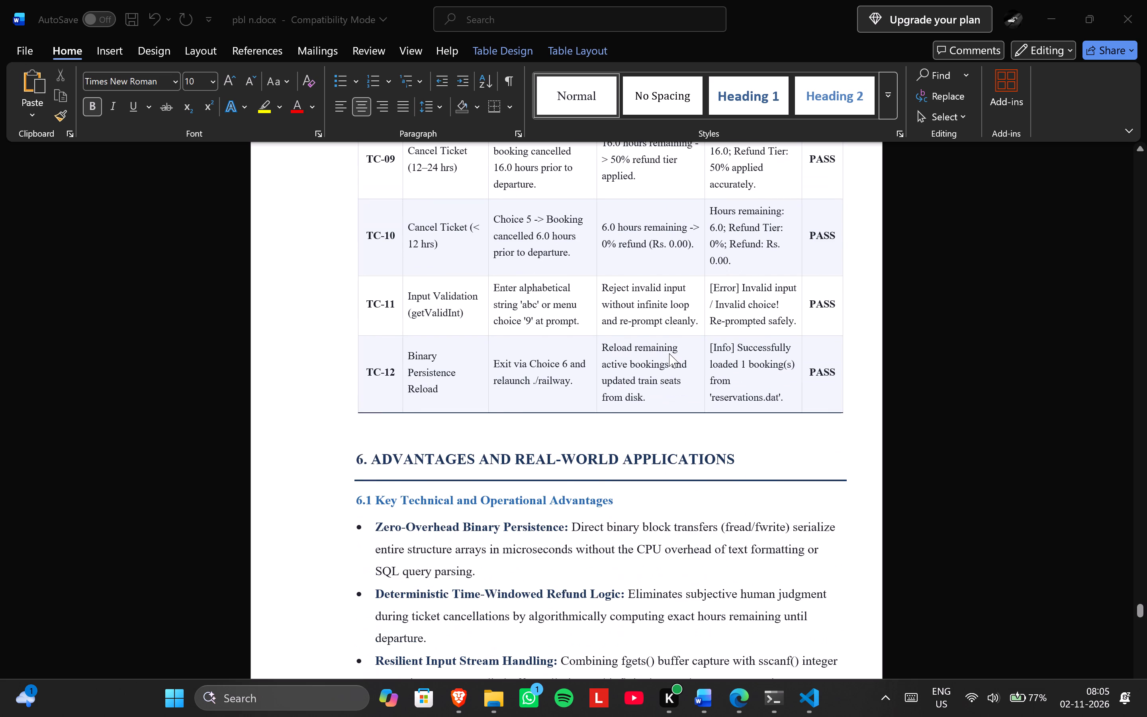
# Skim chapters 6 to 9 of the report, from the advantages and applications through the references list.
pyautogui.scroll(-20, 669, 353)
pyautogui.scroll(-8, 669, 353)
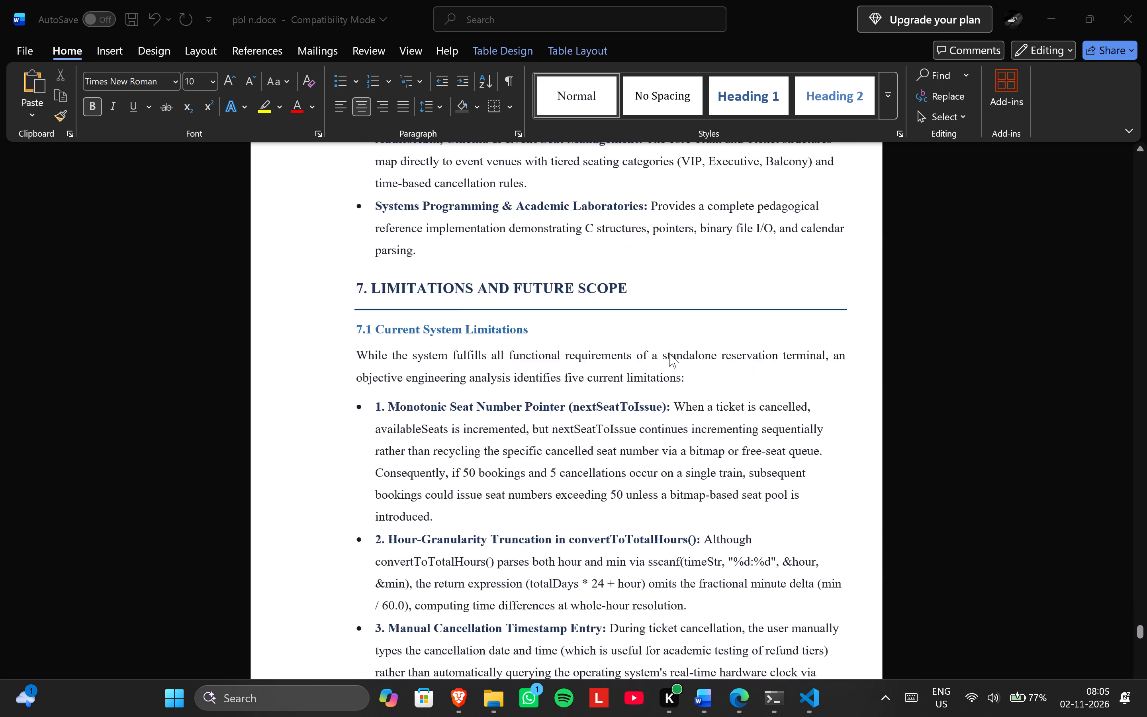
pyautogui.scroll(-10, 669, 353)
pyautogui.scroll(-18, 669, 353)
pyautogui.scroll(-7, 669, 353)
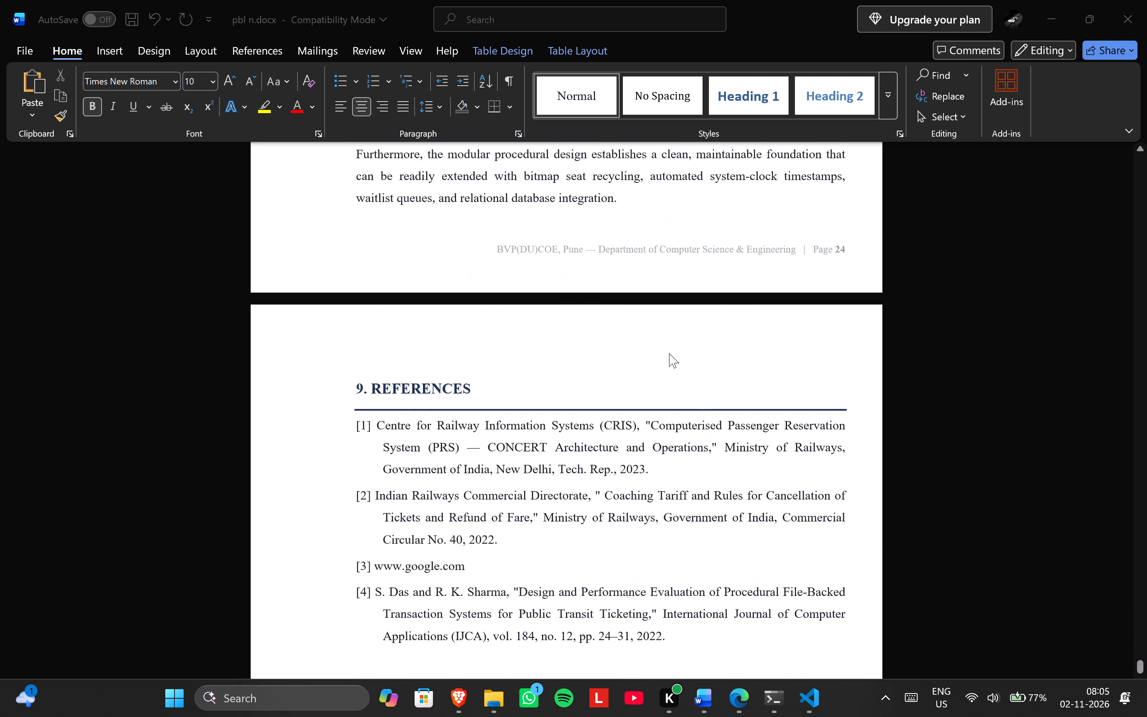
pyautogui.scroll(-7, 669, 353)
pyautogui.scroll(2, 669, 353)
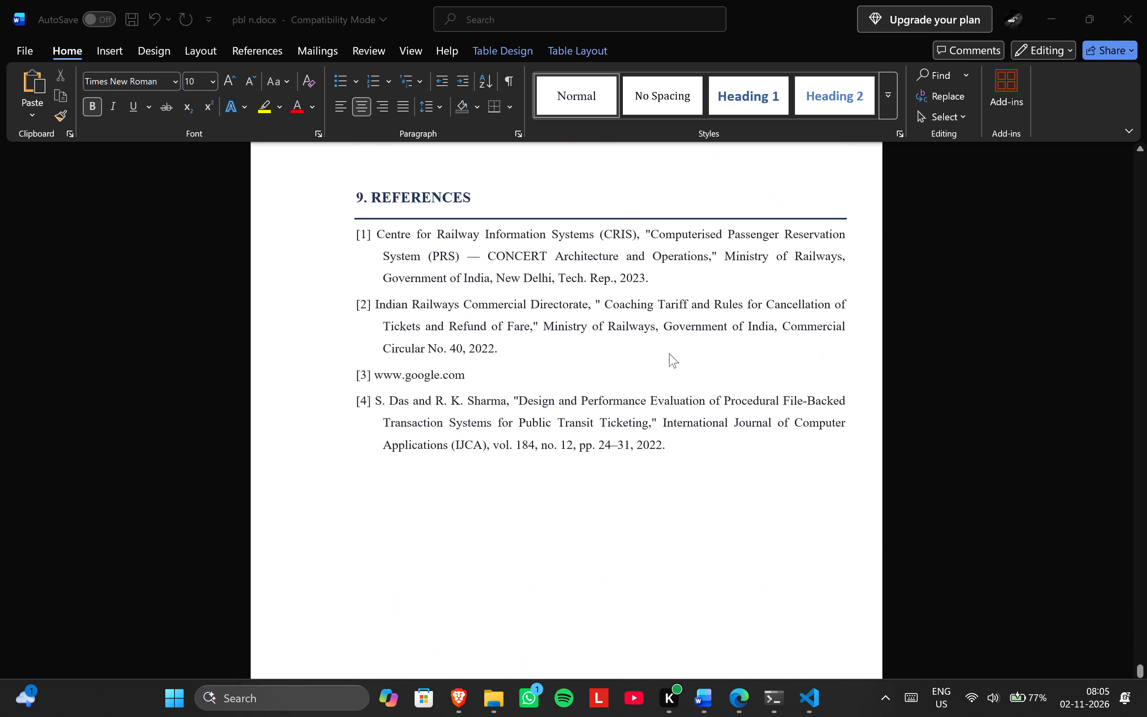
# Look back through the report from the references to section 4.6 on seat allocation and fare calculation.
pyautogui.middleClick(667, 353)
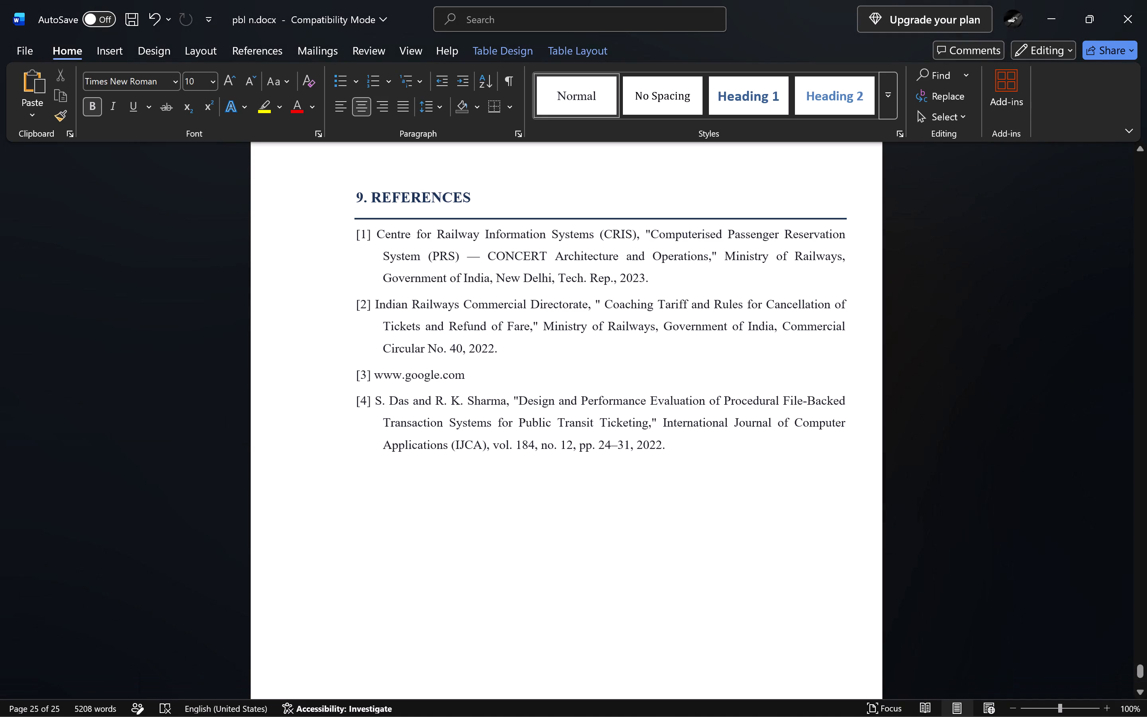
pyautogui.scroll(5, 637, 262)
pyautogui.middleClick(635, 261)
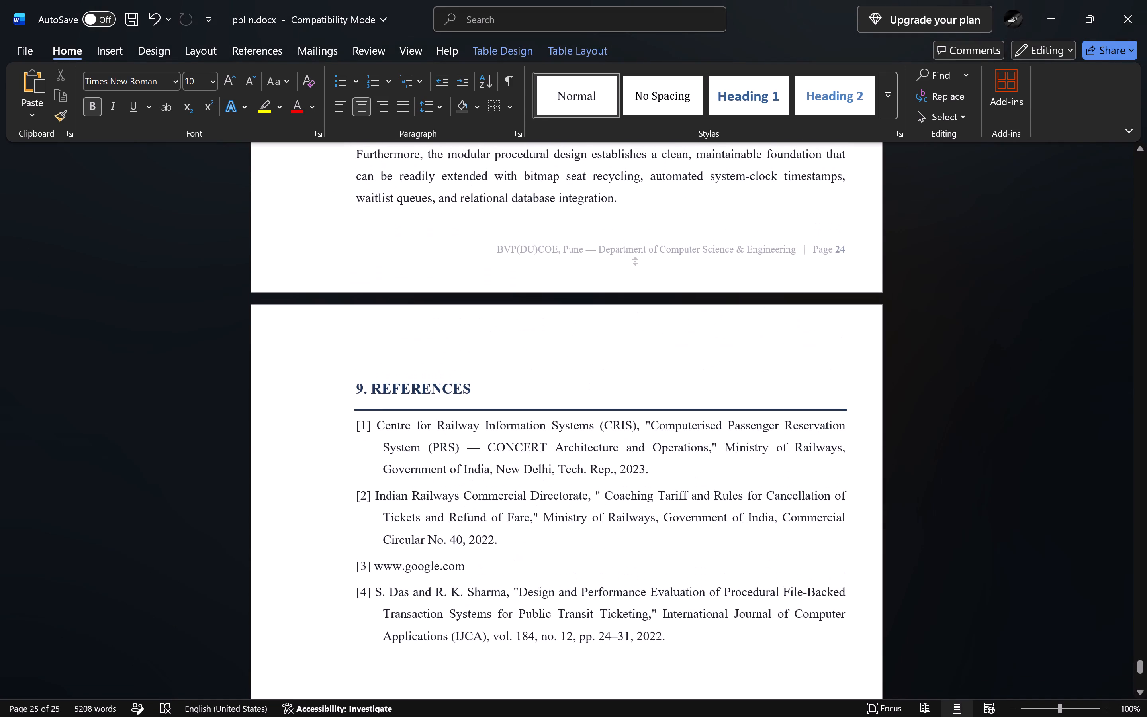
pyautogui.middleClick(649, 522)
pyautogui.scroll(-7, 649, 522)
pyautogui.scroll(15, 648, 522)
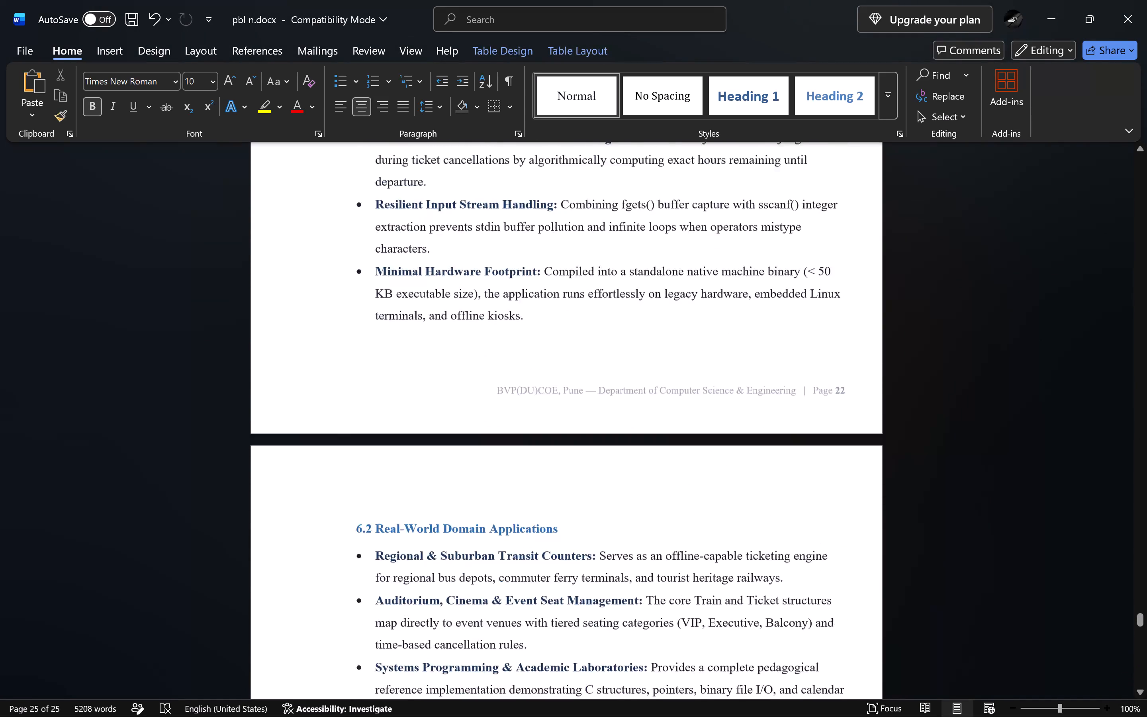
pyautogui.scroll(20, 648, 520)
pyautogui.scroll(5, 648, 520)
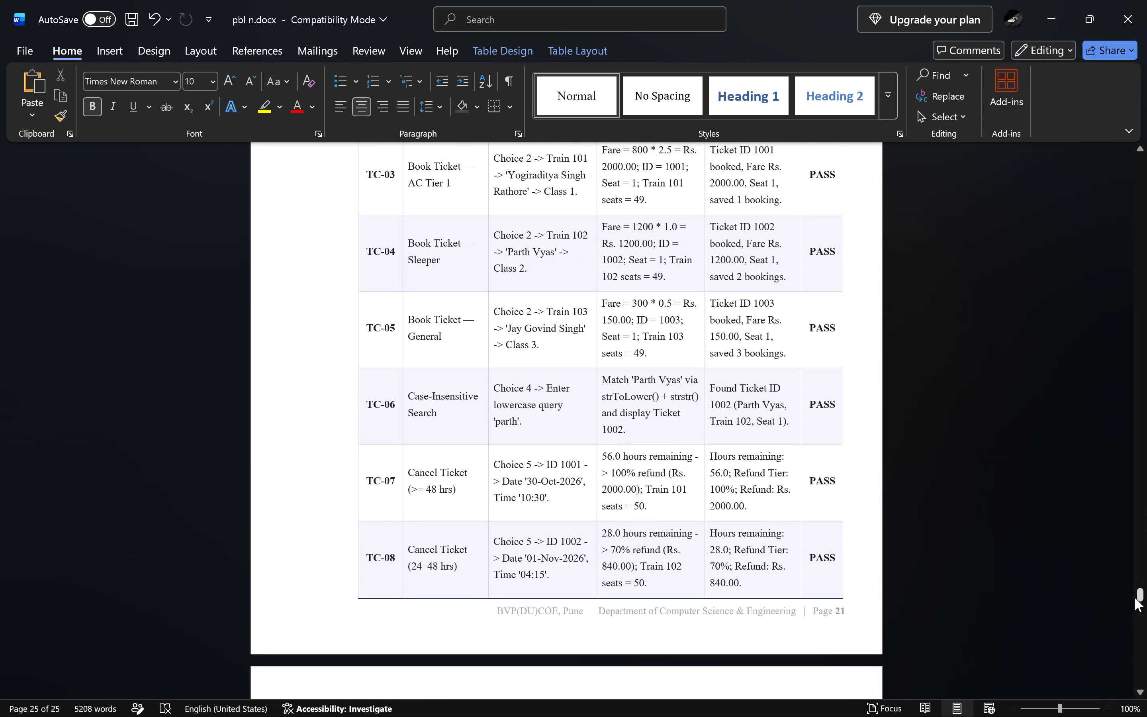
pyautogui.moveTo(1135, 597); pyautogui.dragTo(1130, 539)
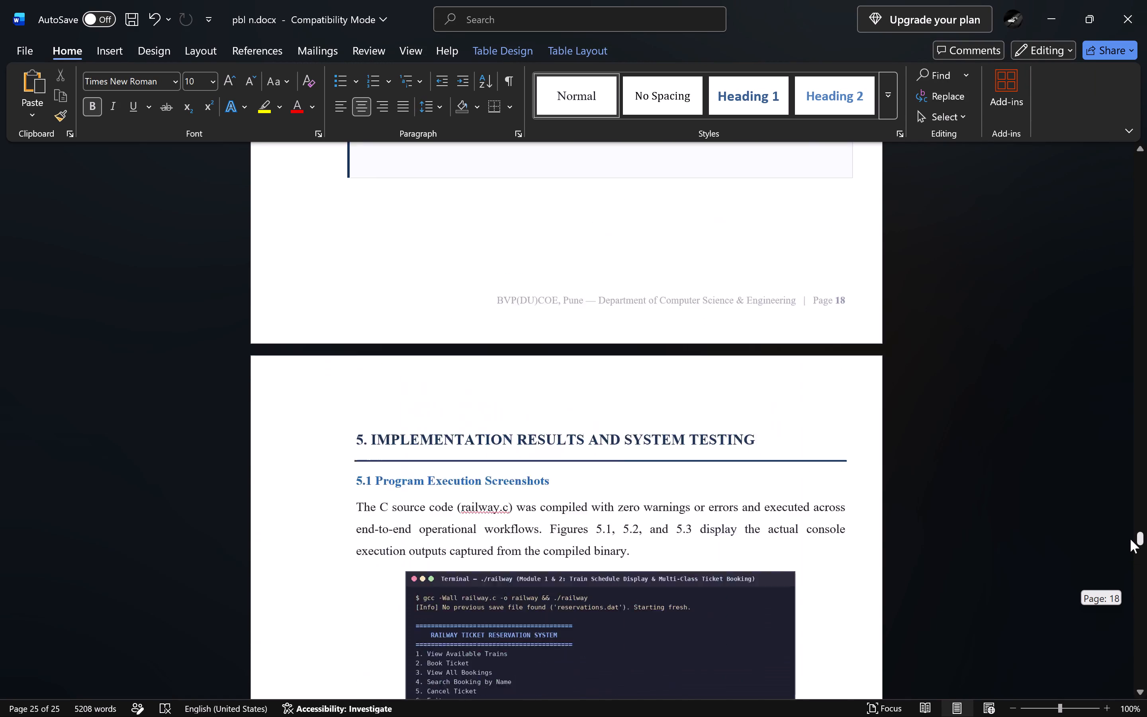
pyautogui.moveTo(1130, 539); pyautogui.dragTo(1130, 519)
pyautogui.scroll(2, 681, 487)
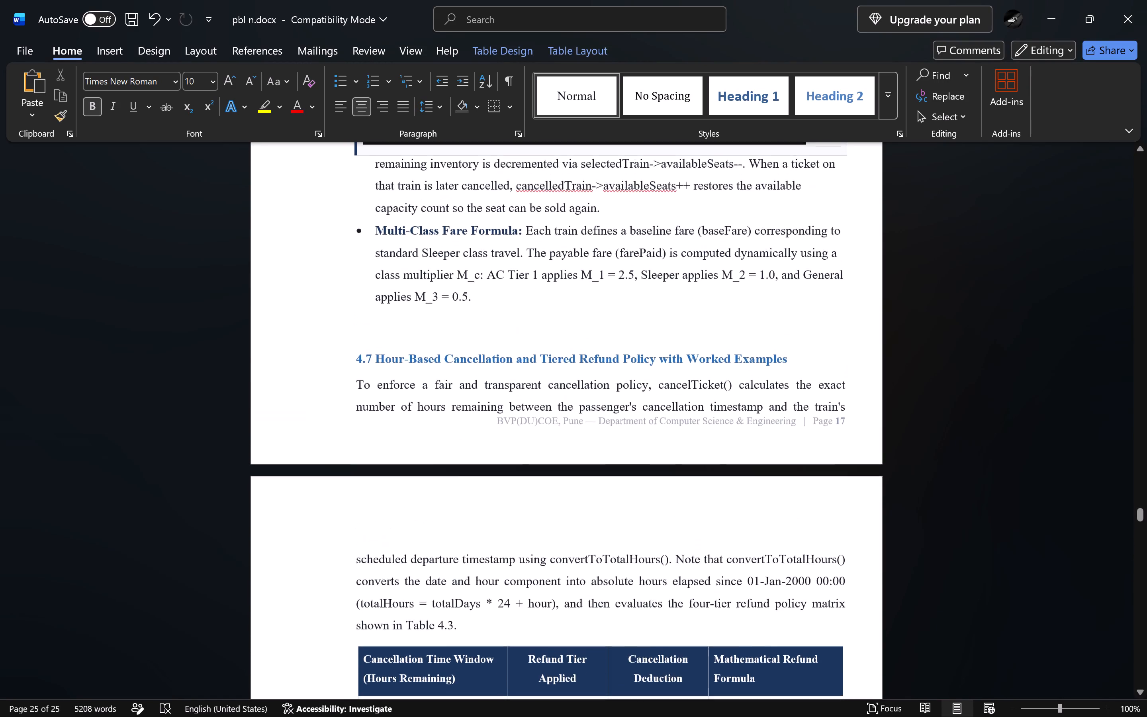
pyautogui.scroll(18, 681, 487)
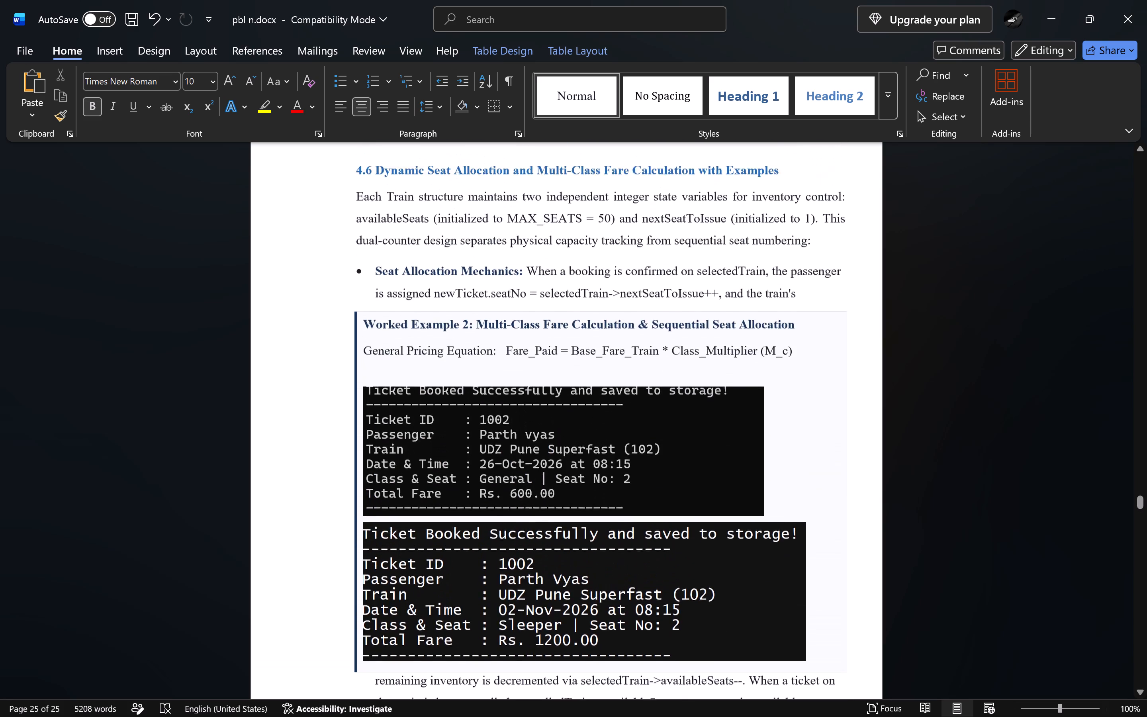
# Look back through section 4.5 on binary file handling to the start of Algorithm 1 in section 4.4.1.
pyautogui.scroll(18, 681, 486)
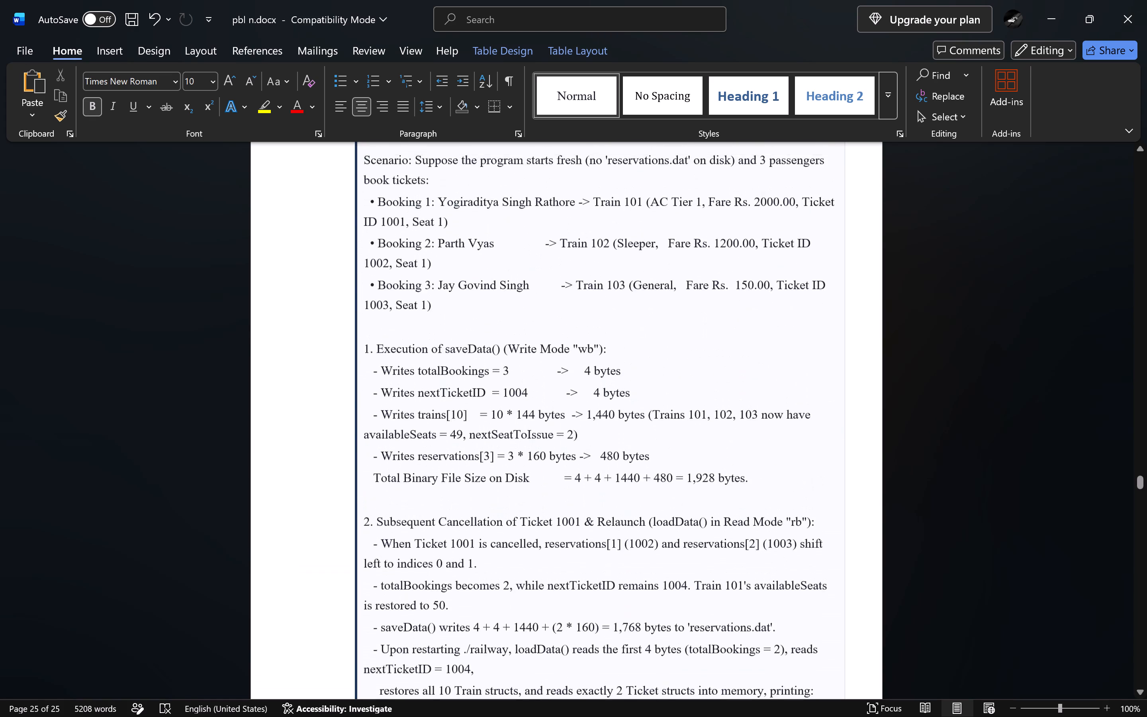
pyautogui.scroll(20, 681, 486)
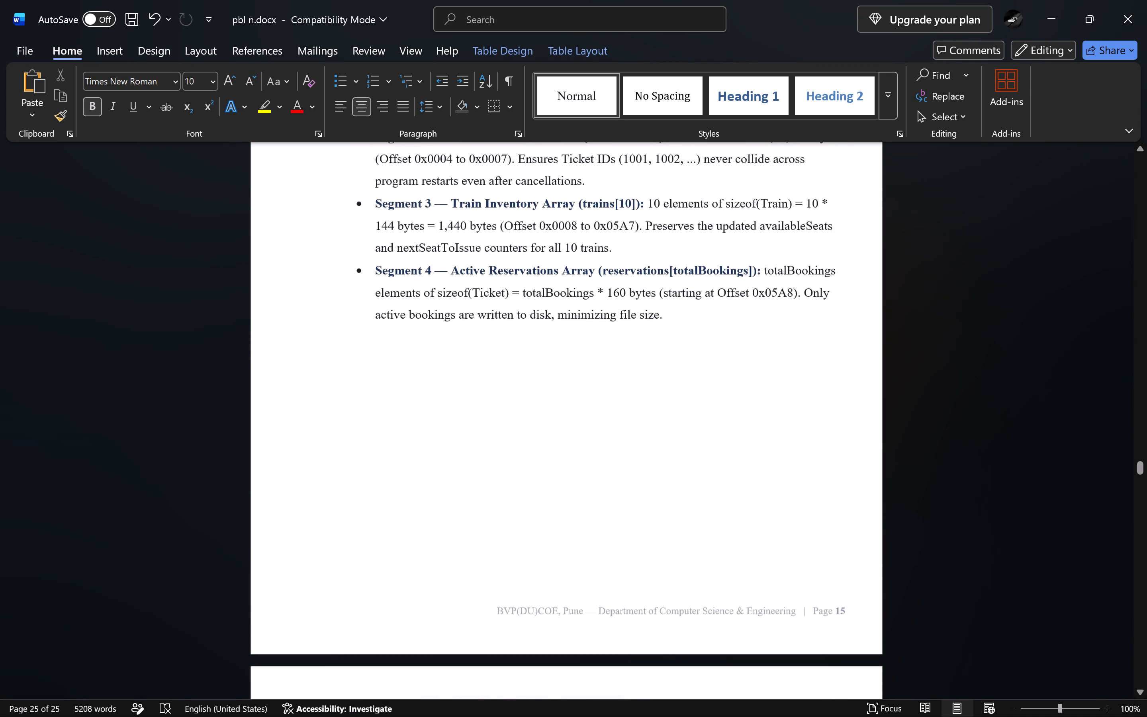
pyautogui.scroll(14, 681, 486)
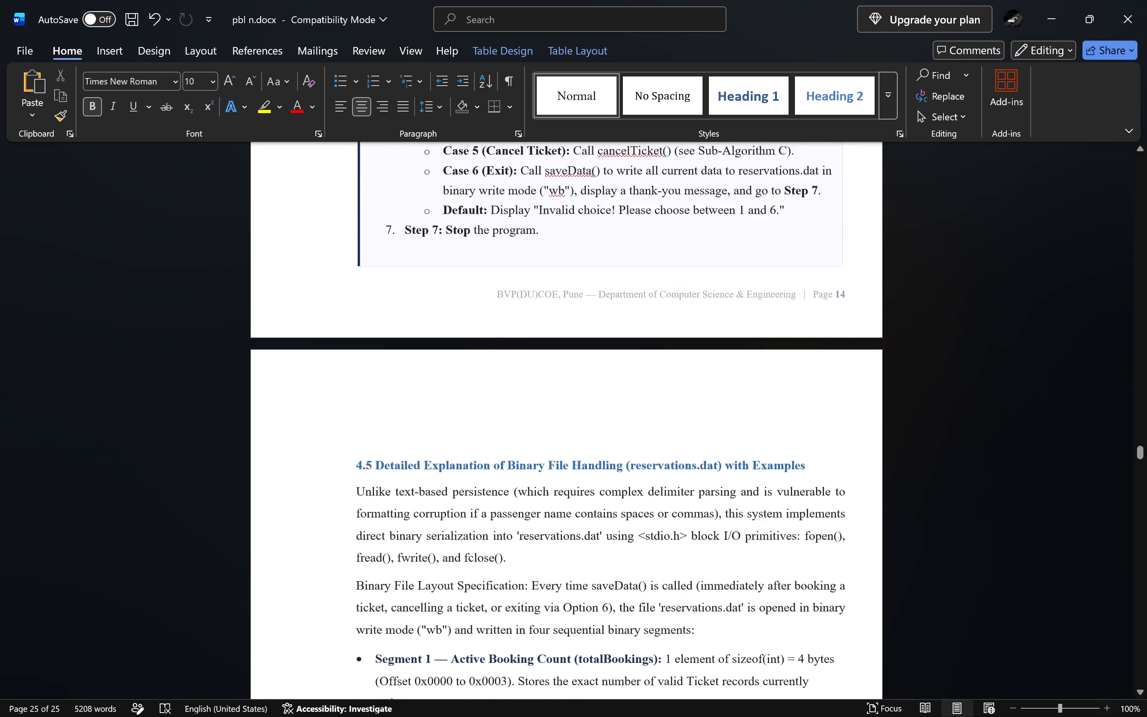
pyautogui.scroll(14, 681, 486)
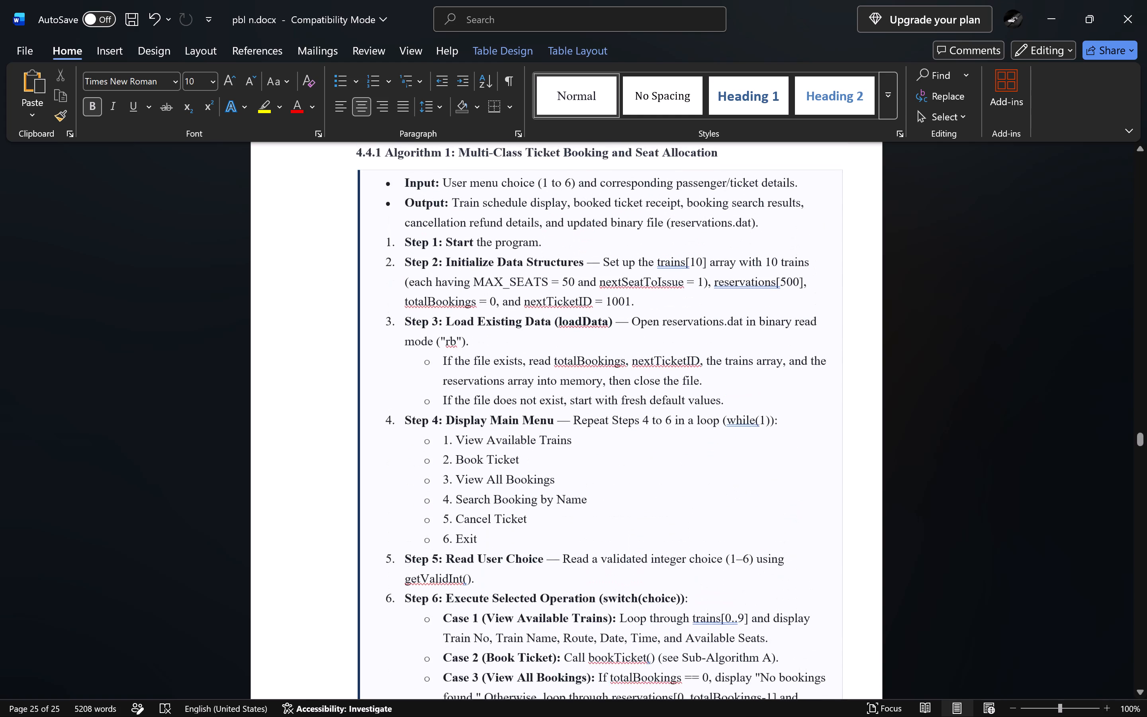
pyautogui.scroll(7, 681, 486)
# Copy the full Algorithm 1 text in section 4.4.1, from the Input bullet through Step 7.
pyautogui.scroll(-6, 681, 486)
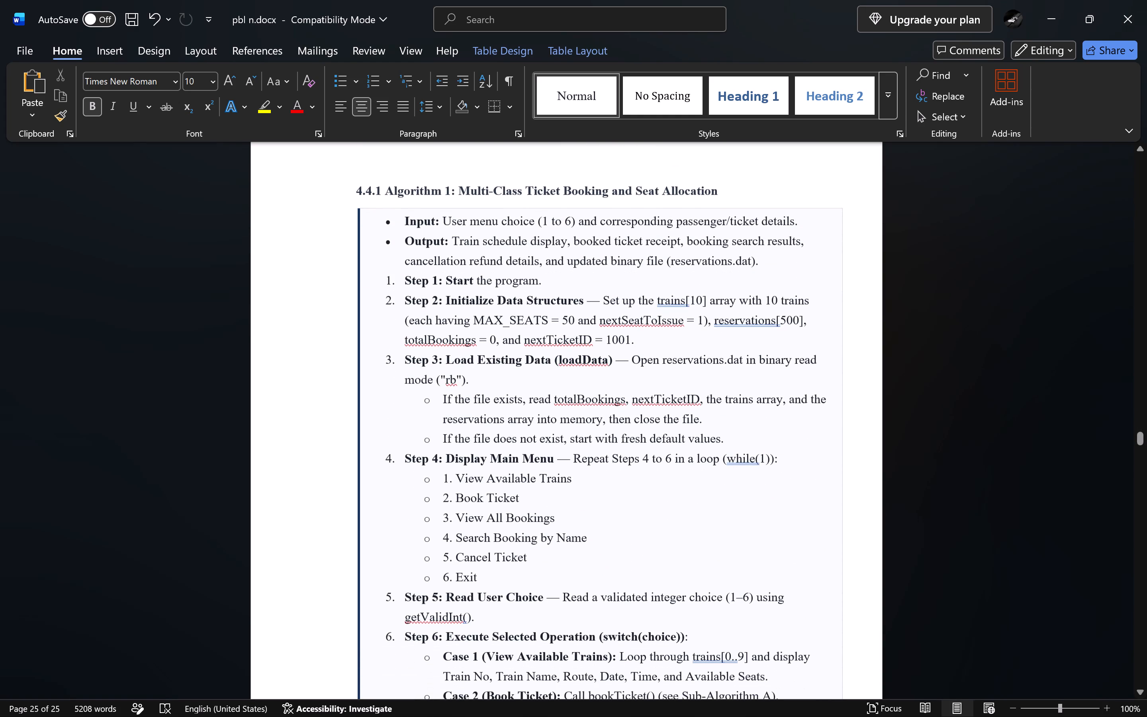
pyautogui.scroll(-6, 681, 486)
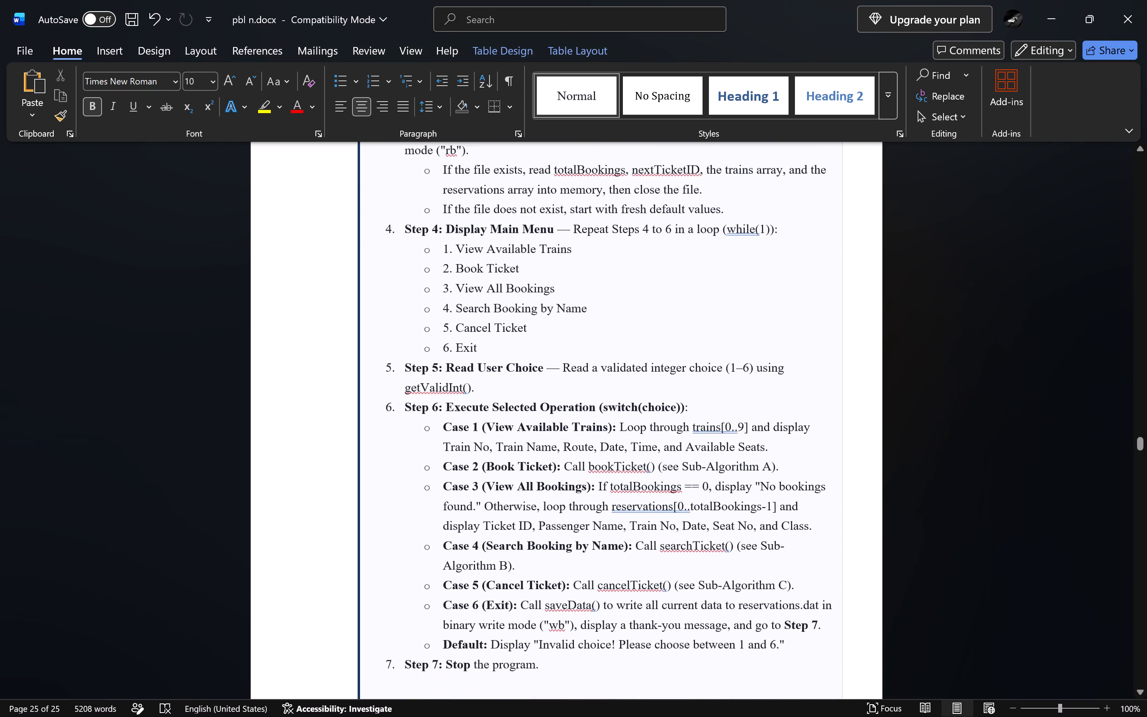
pyautogui.scroll(-1, 681, 486)
pyautogui.scroll(8, 681, 486)
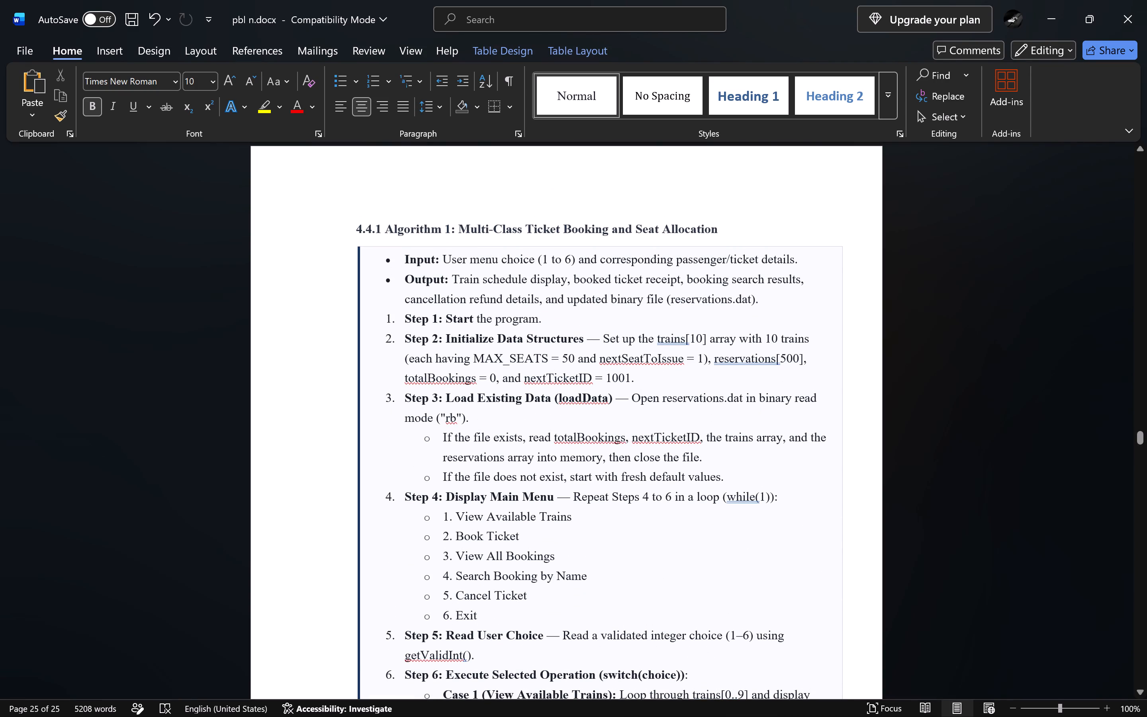
pyautogui.moveTo(384, 255); pyautogui.dragTo(724, 568)
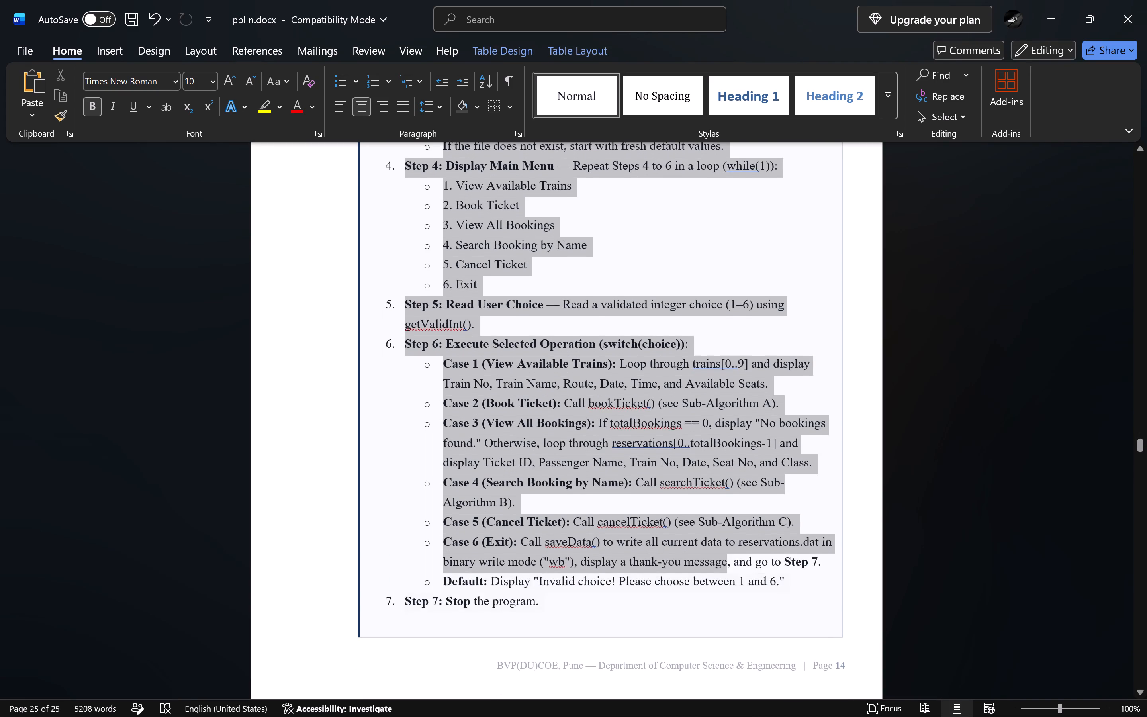
pyautogui.moveTo(724, 568); pyautogui.dragTo(719, 601)
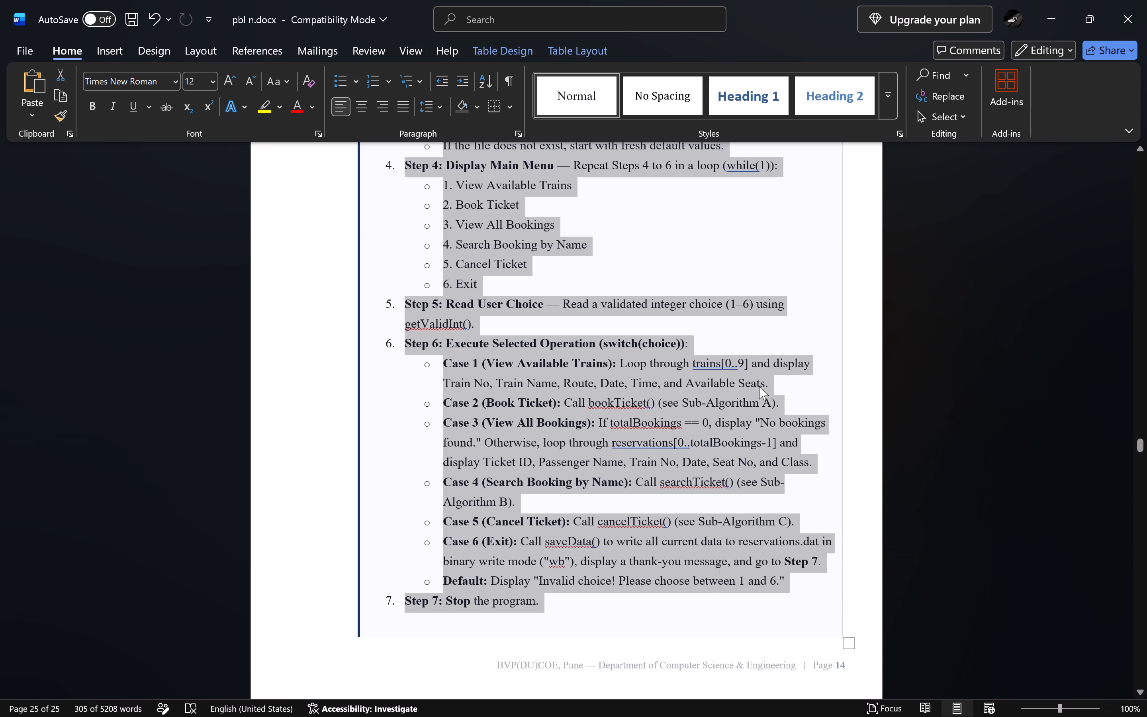
pyautogui.hotkey('ctrl', 'c')
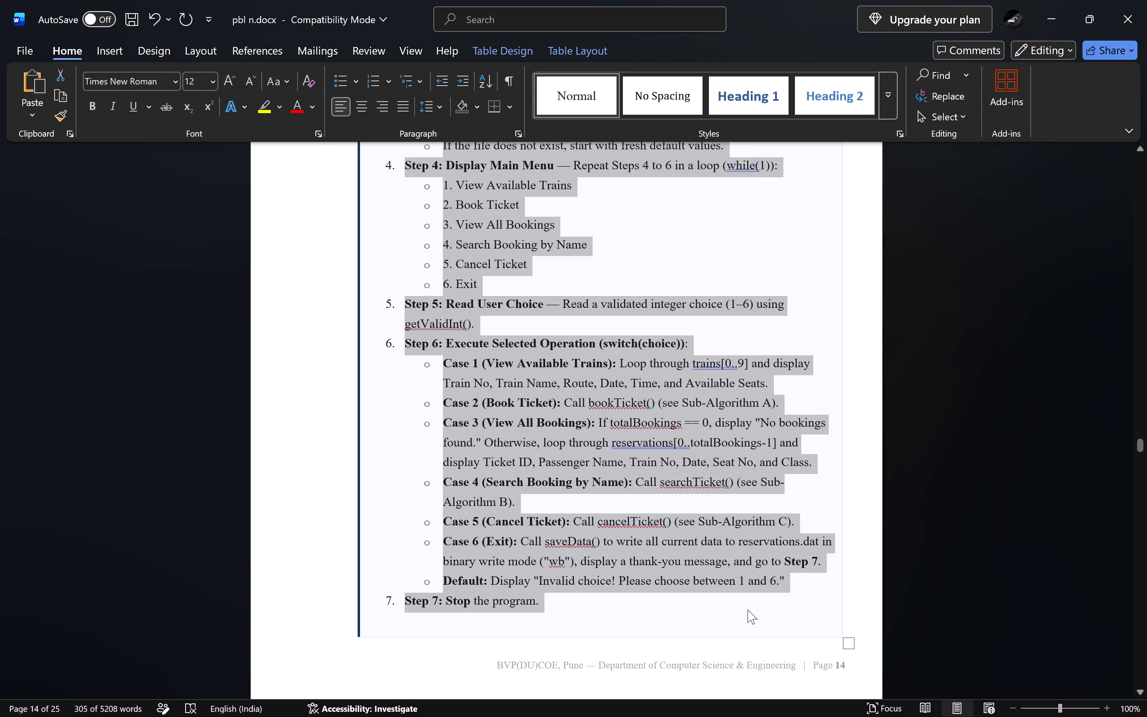
pyautogui.click(629, 620)
pyautogui.scroll(1, 628, 619)
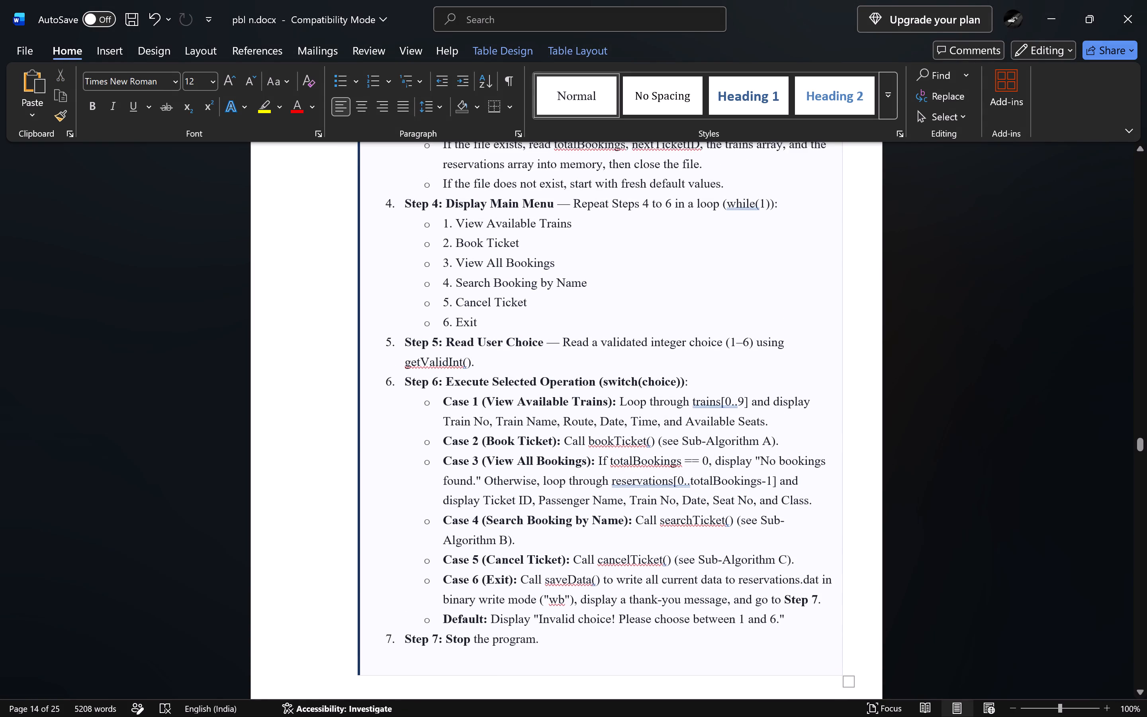
pyautogui.scroll(11, 628, 619)
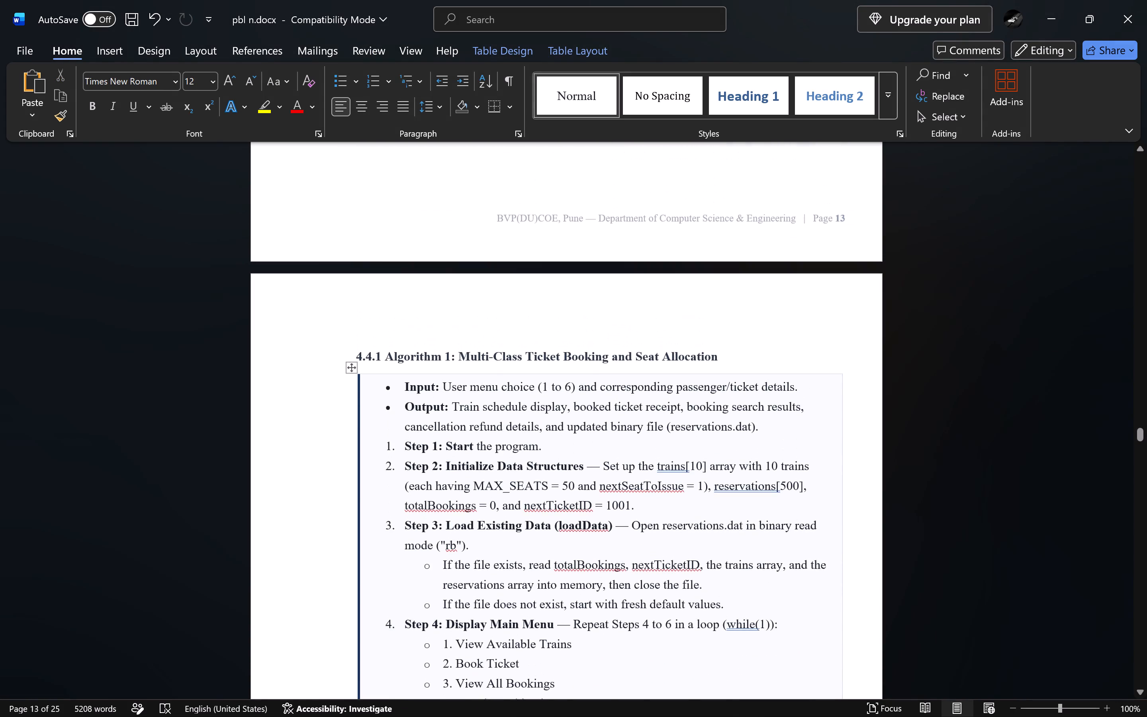
pyautogui.scroll(-4, 628, 619)
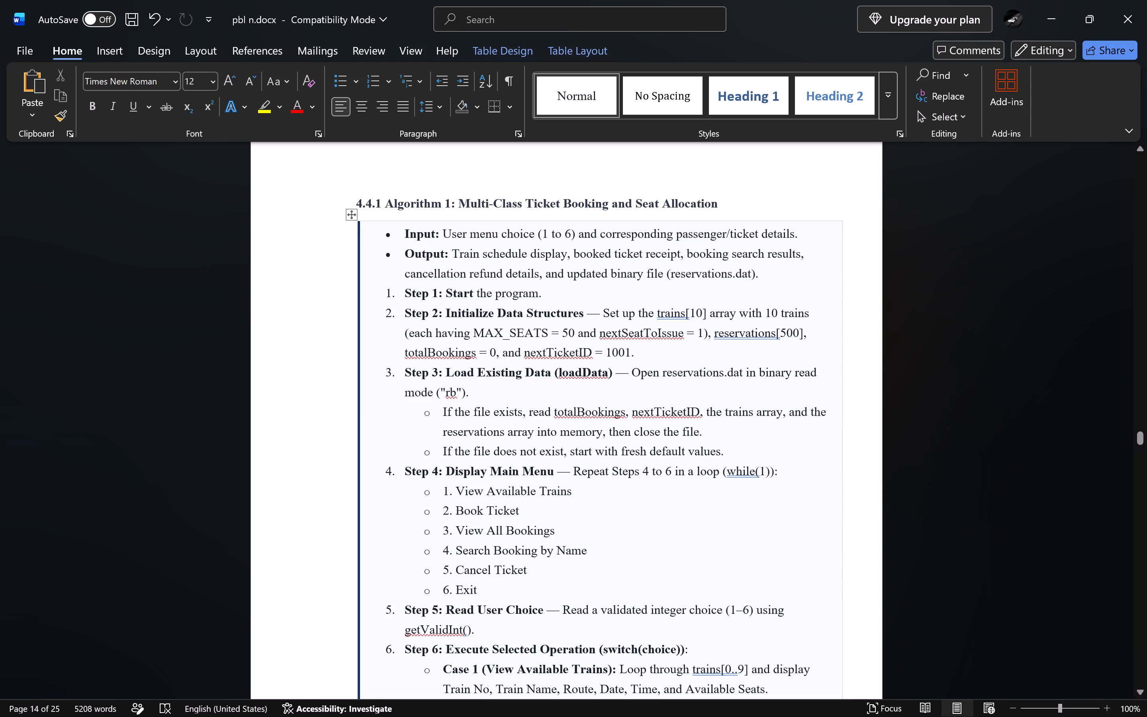
pyautogui.rightClick(664, 315)
pyautogui.click(664, 329)
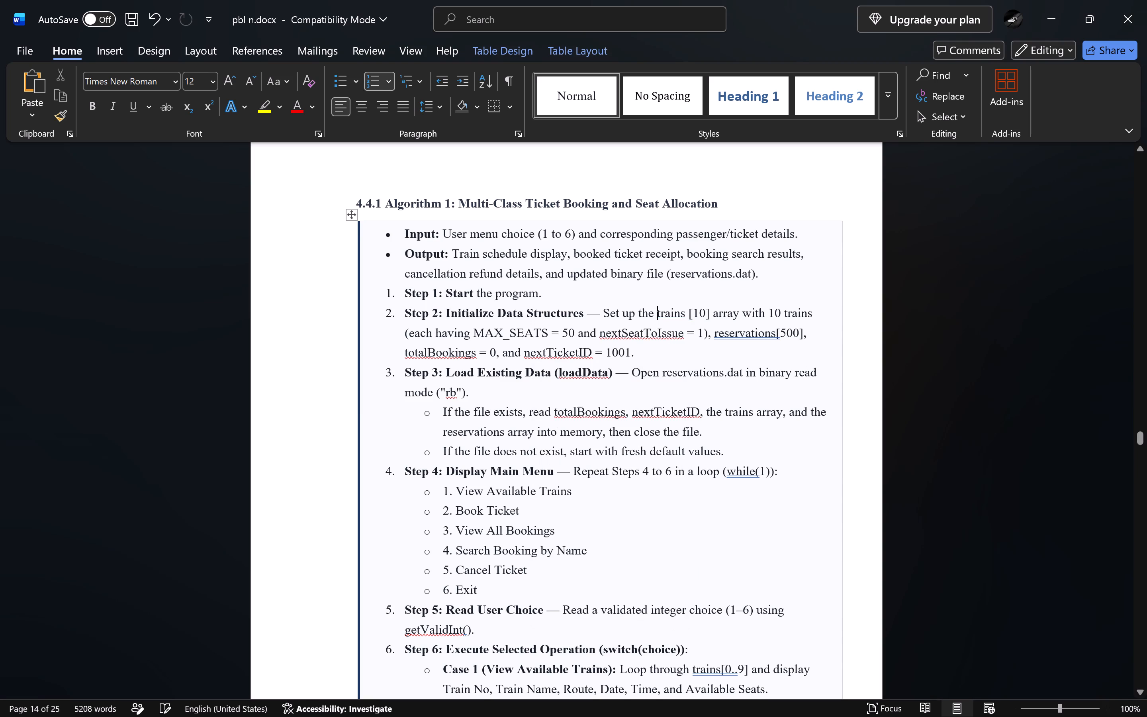
pyautogui.rightClick(746, 333)
pyautogui.click(744, 347)
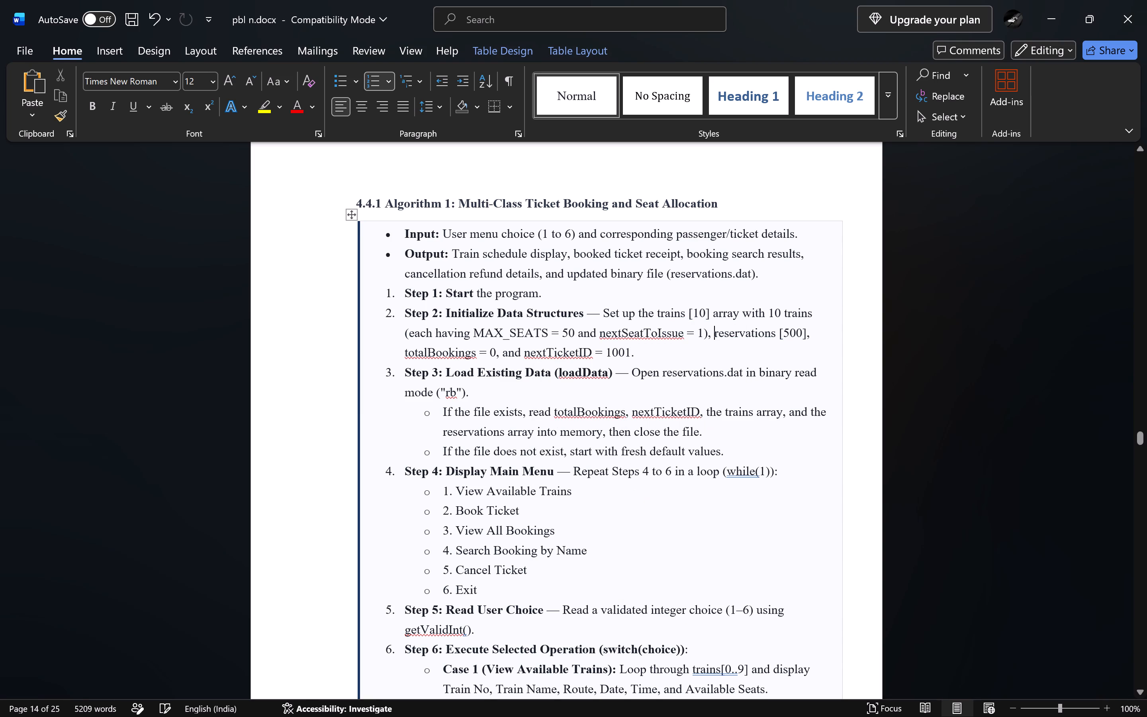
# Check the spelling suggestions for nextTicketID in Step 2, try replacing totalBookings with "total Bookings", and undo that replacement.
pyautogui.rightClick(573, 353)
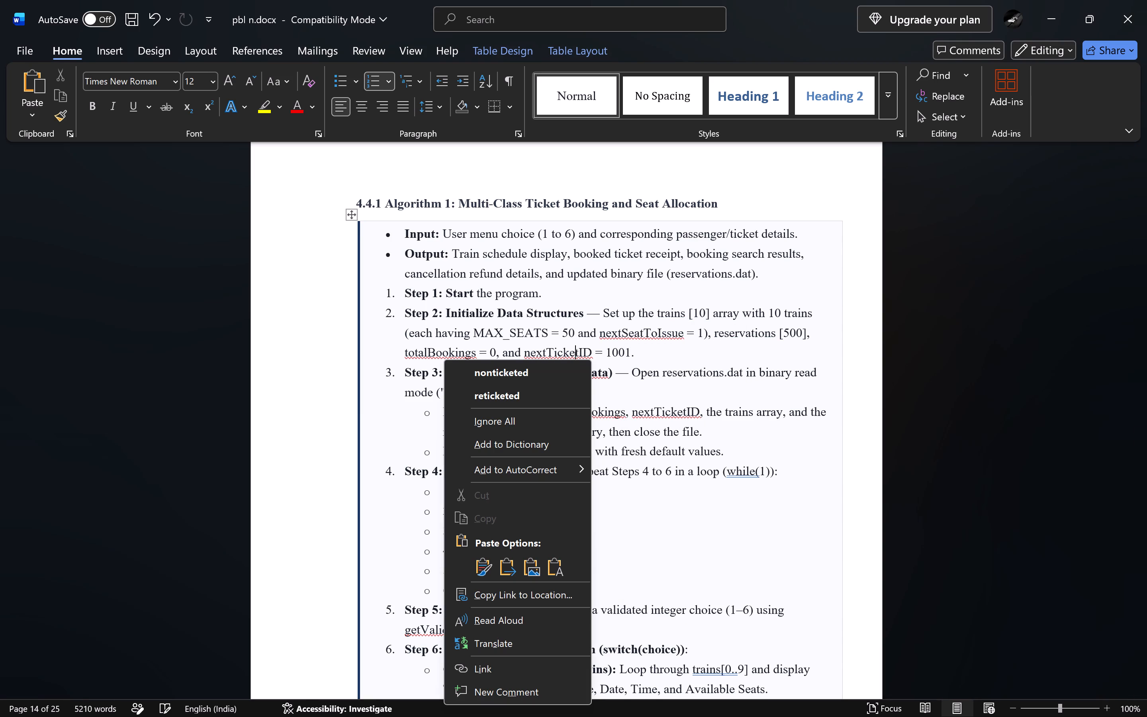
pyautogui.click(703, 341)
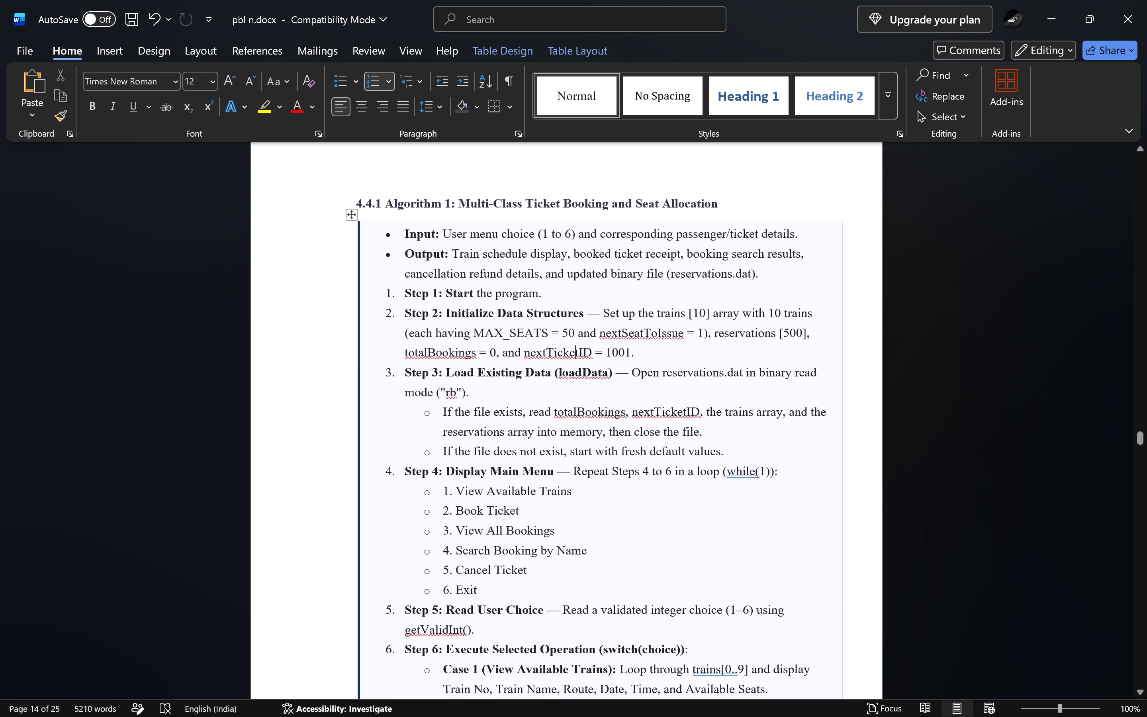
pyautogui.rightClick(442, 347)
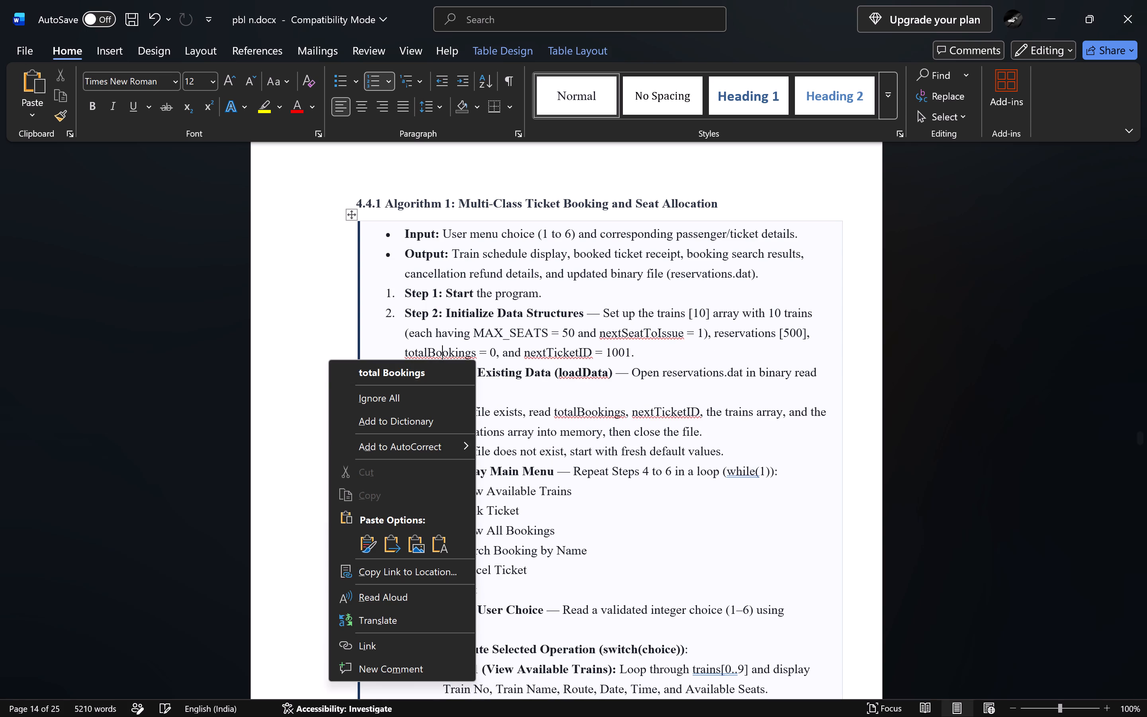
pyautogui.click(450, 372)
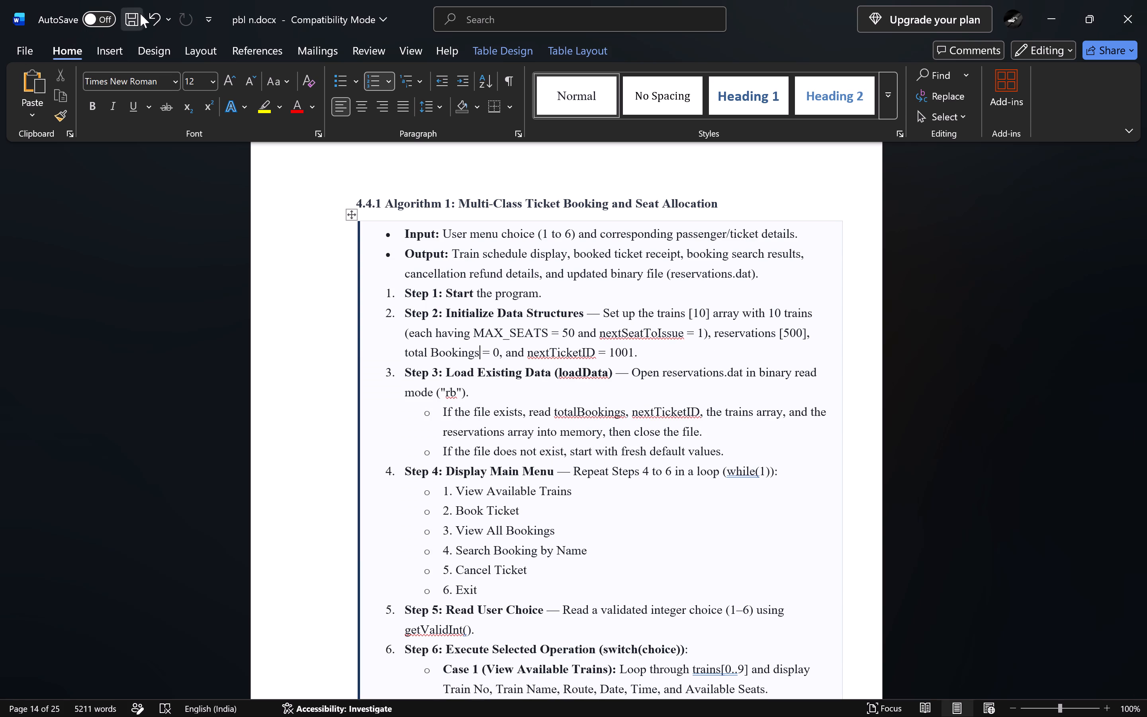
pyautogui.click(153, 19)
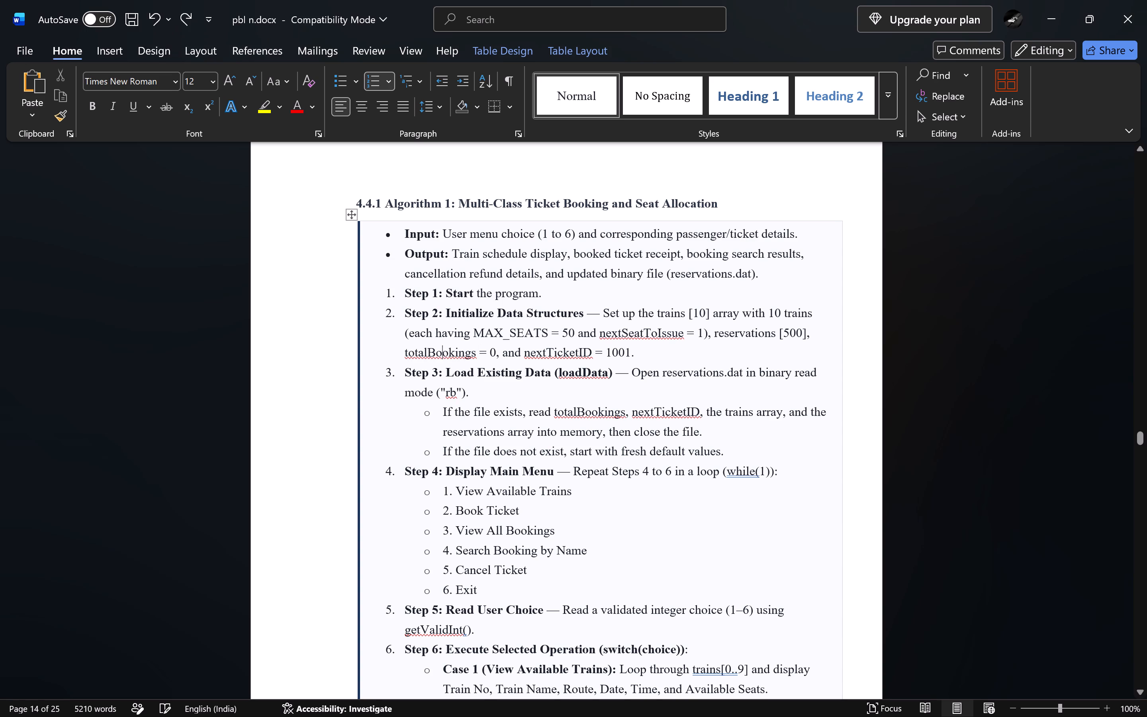
# Check the spelling suggestions for the flagged word nextSeatToIssue in Step 2 without changing it.
pyautogui.rightClick(665, 337)
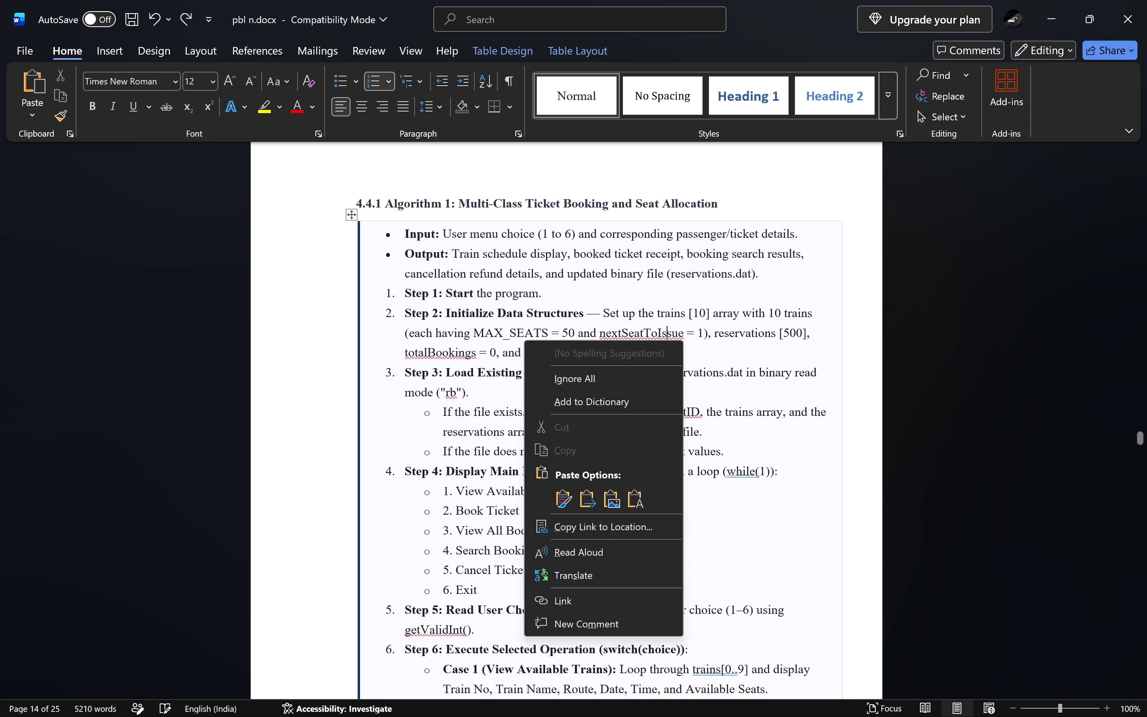
pyautogui.click(634, 290)
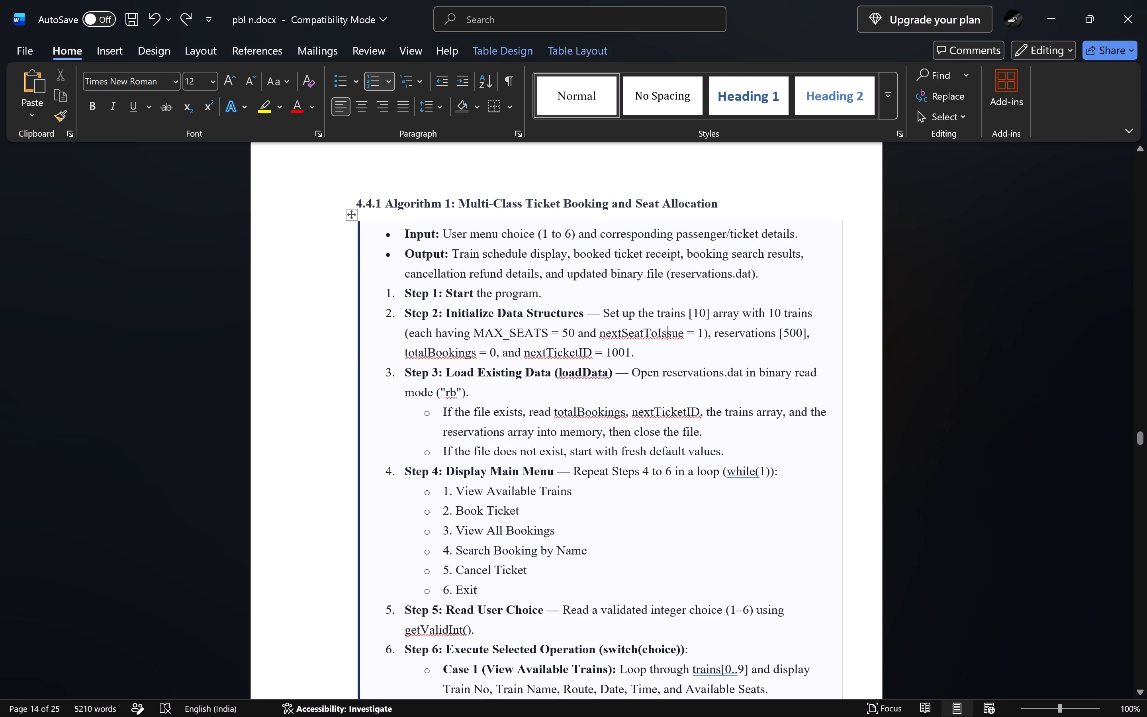
pyautogui.rightClick(629, 331)
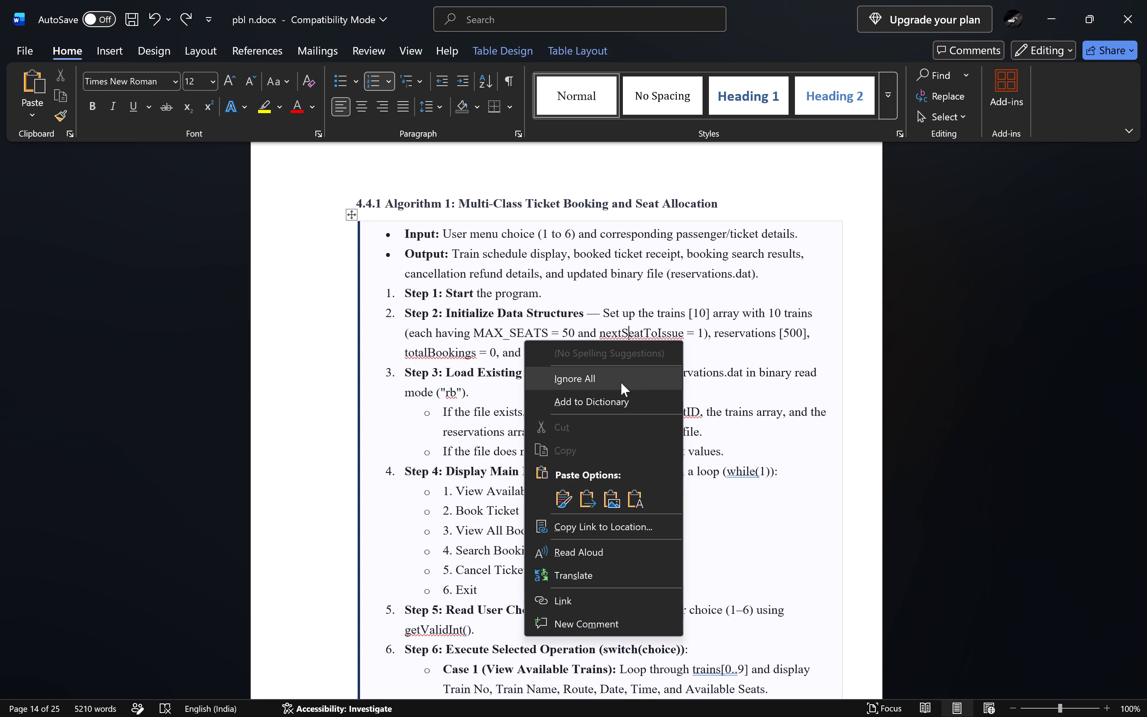
pyautogui.click(783, 346)
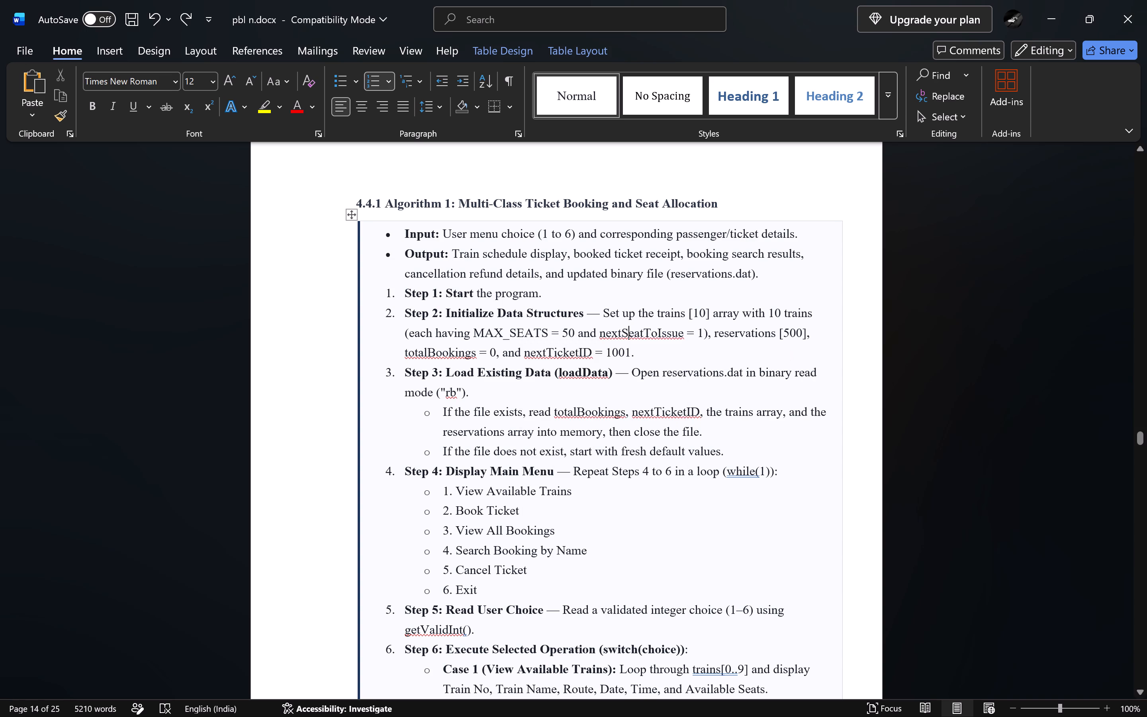
# Look over the rest of Algorithm 1 to section 4.5, and back through chapter 4 to the comparison table before its heading.
pyautogui.scroll(-5, 560, 395)
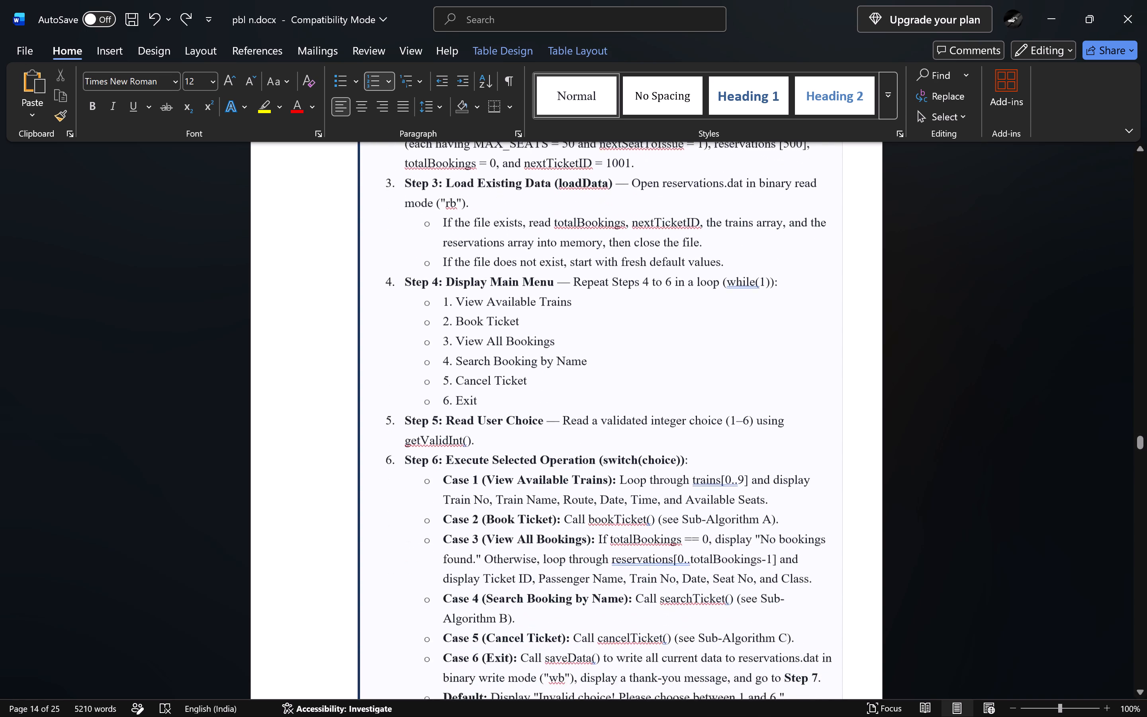
pyautogui.scroll(-16, 560, 395)
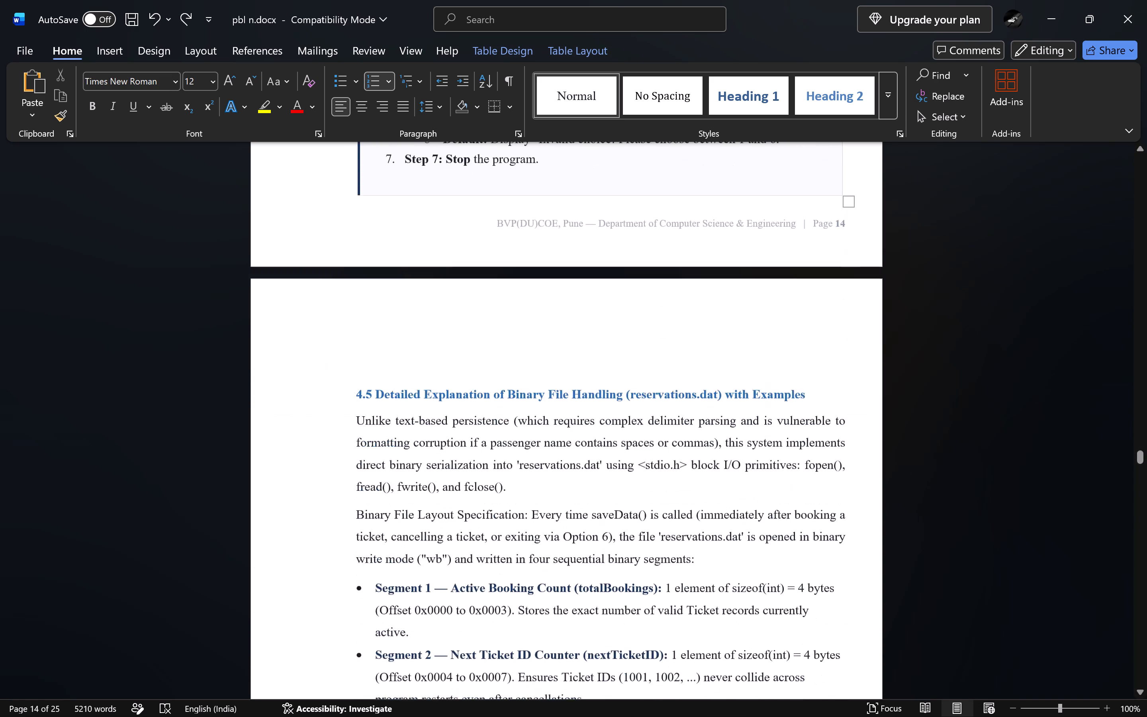
pyautogui.scroll(-7, 560, 395)
pyautogui.scroll(20, 560, 395)
pyautogui.scroll(4, 560, 395)
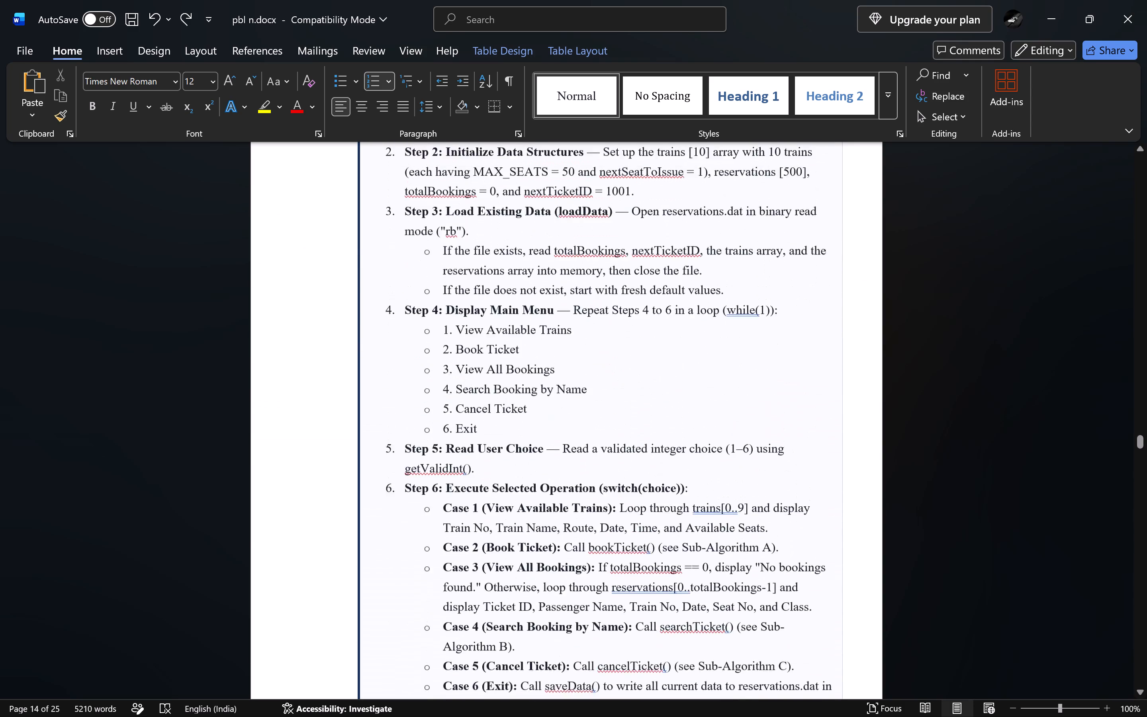
pyautogui.scroll(20, 560, 395)
pyautogui.scroll(12, 560, 395)
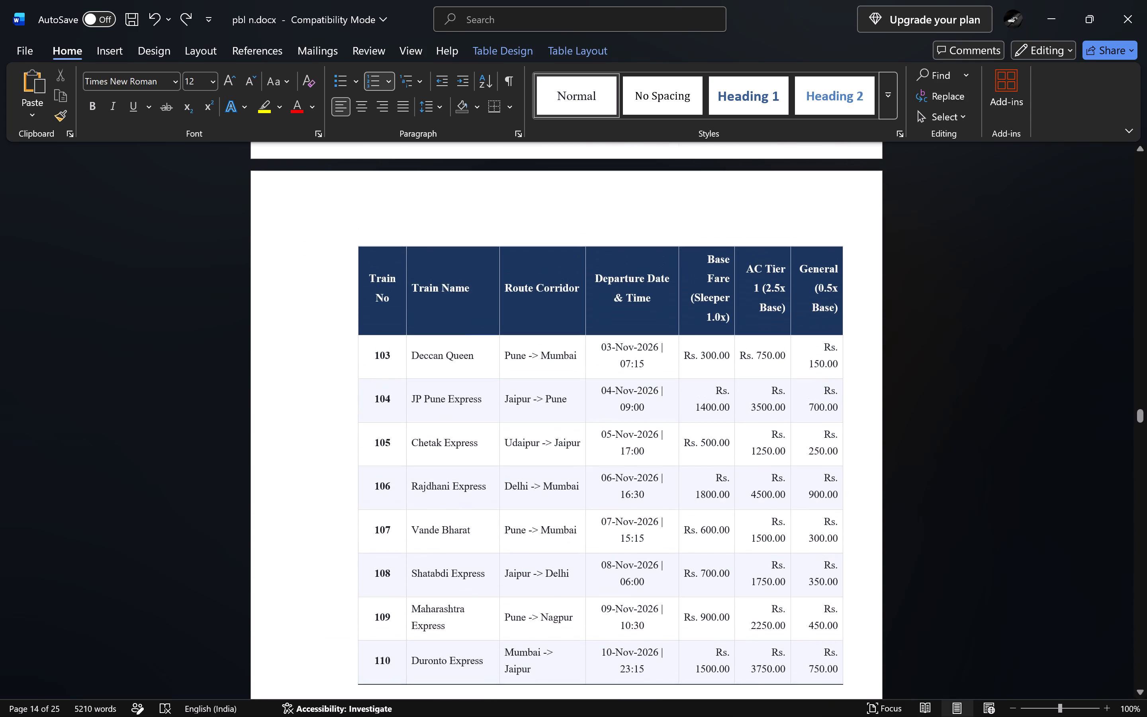
pyautogui.scroll(19, 560, 395)
pyautogui.scroll(11, 560, 395)
pyautogui.scroll(10, 560, 395)
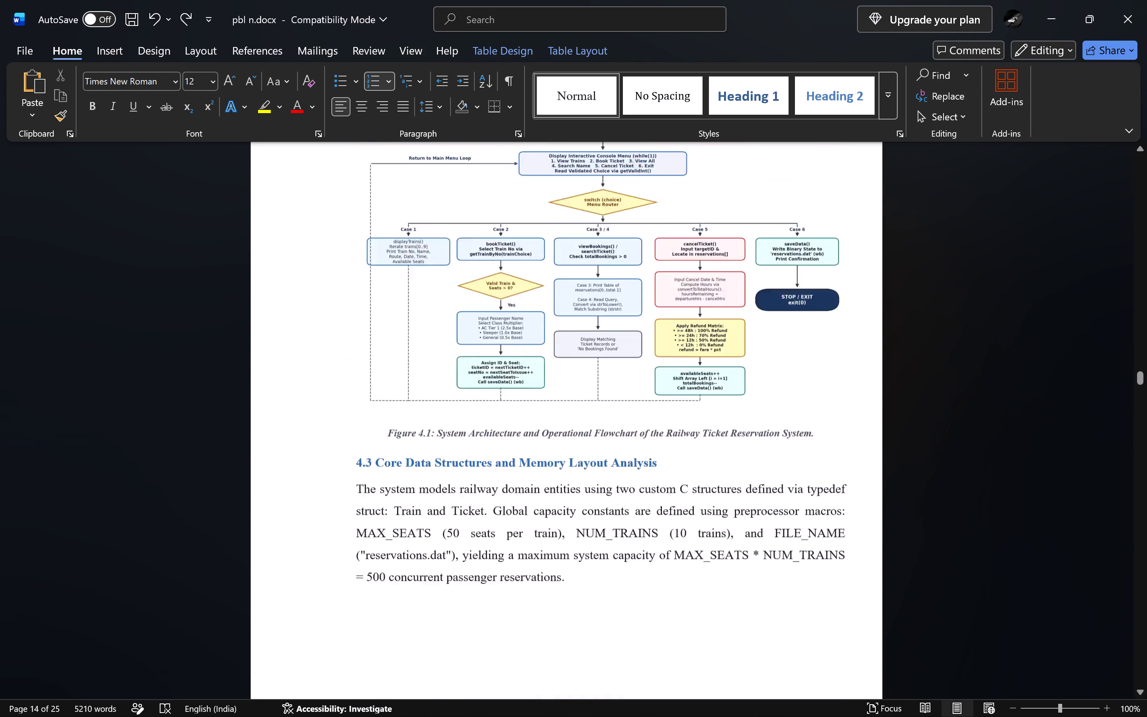
pyautogui.scroll(1, 560, 395)
pyautogui.scroll(-1, 560, 395)
pyautogui.scroll(12, 560, 395)
pyautogui.scroll(14, 560, 395)
pyautogui.scroll(16, 560, 395)
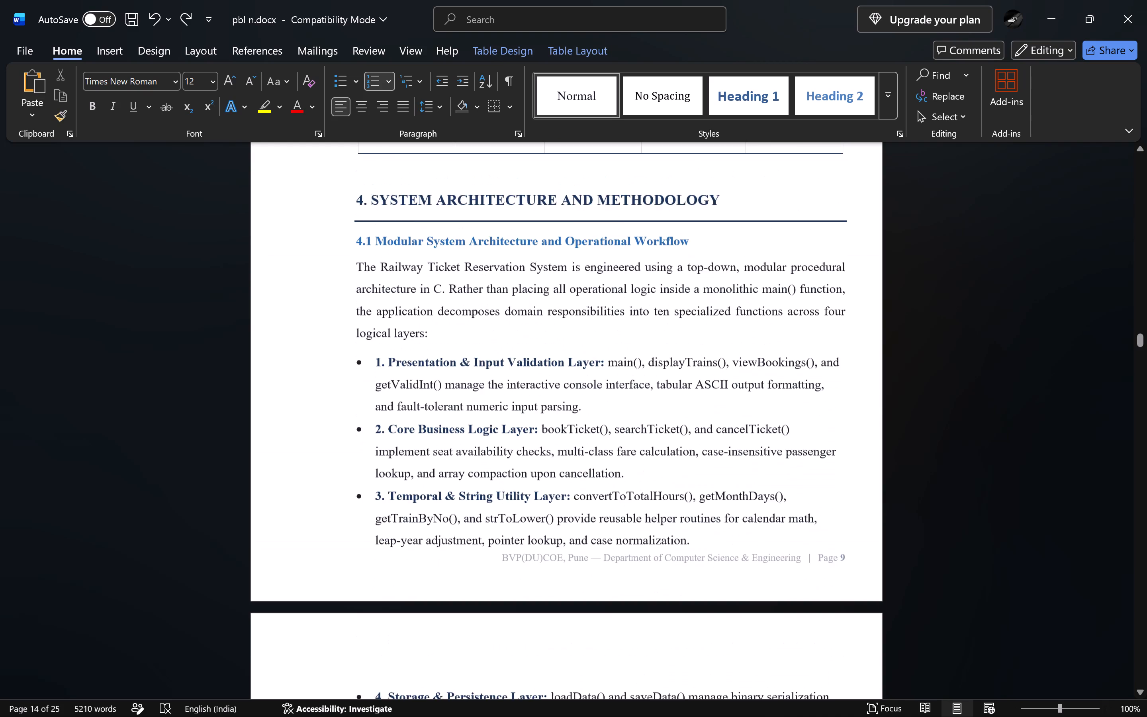
pyautogui.scroll(16, 560, 395)
# Review the start of chapter 4, from the system architecture layers and function summary table to the Figure 4.1 operational flowchart.
pyautogui.scroll(-12, 560, 395)
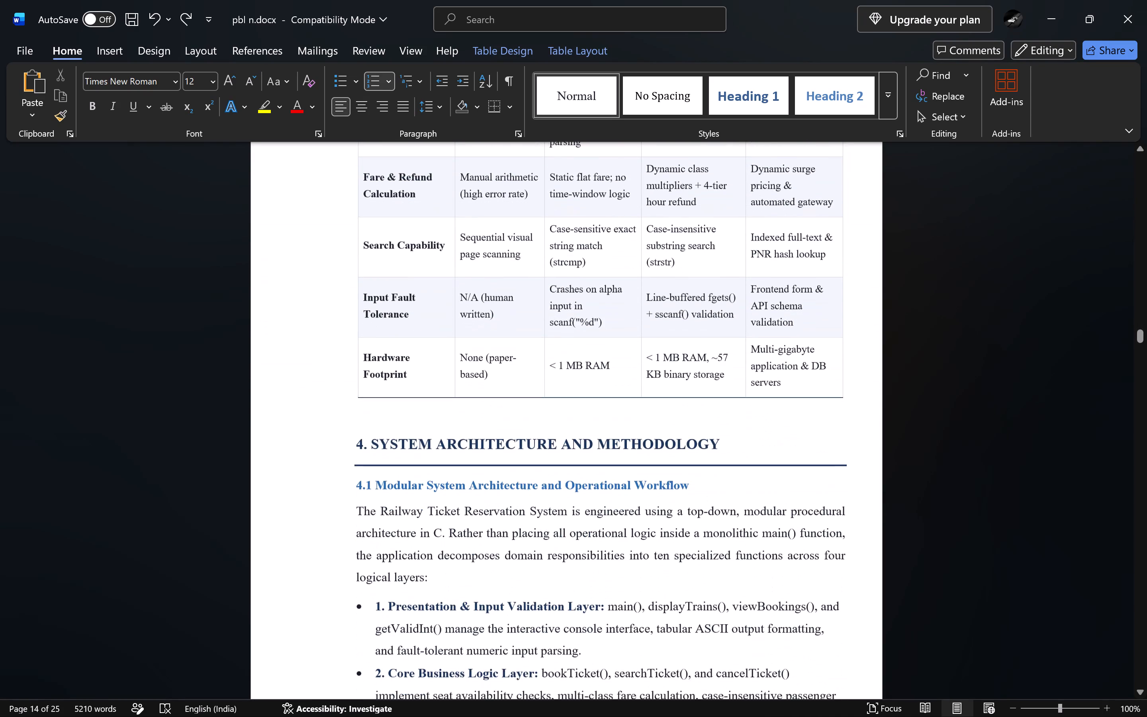
pyautogui.scroll(-12, 560, 395)
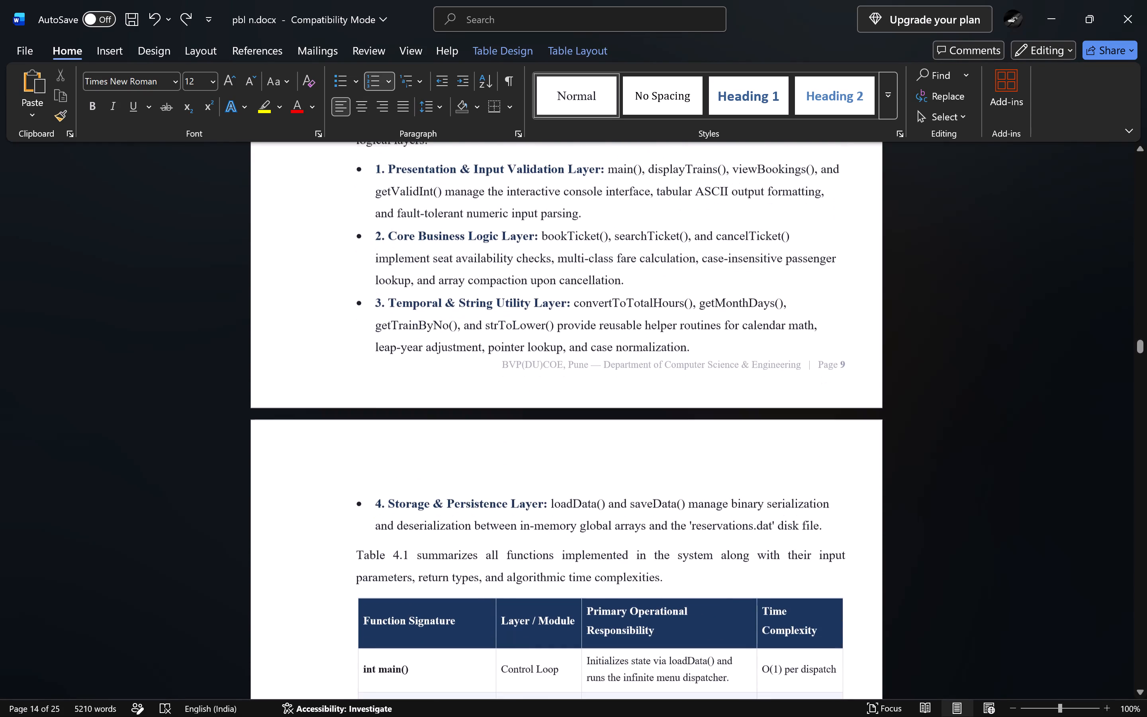
pyautogui.scroll(-2, 560, 395)
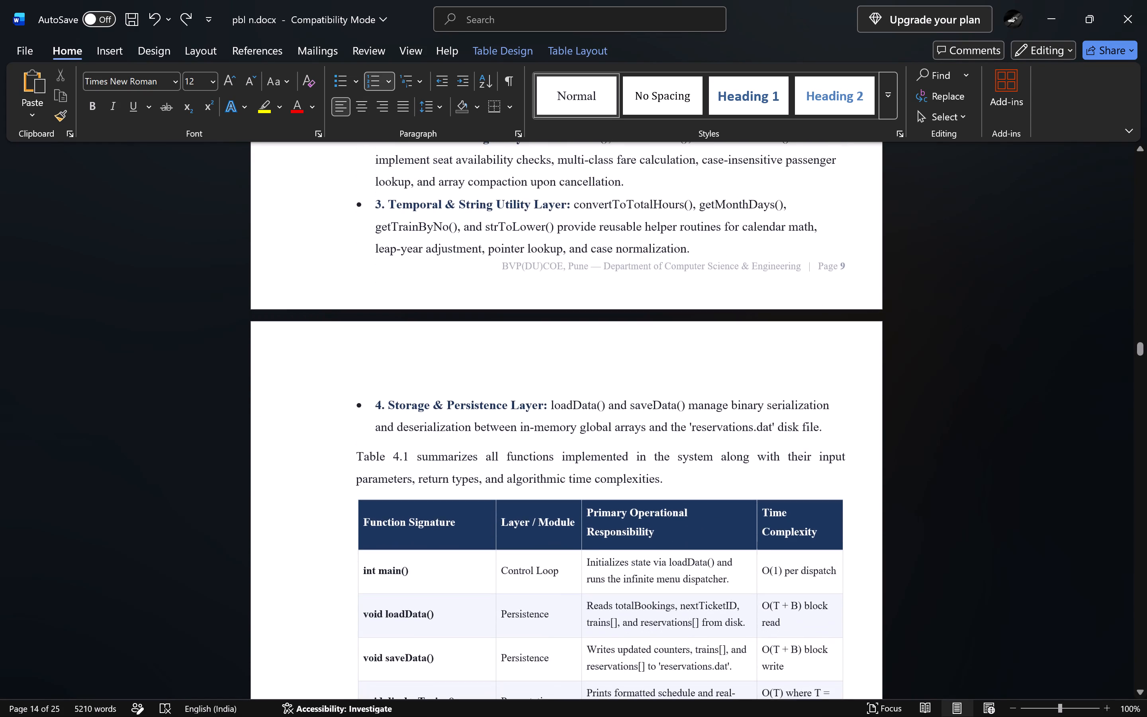
pyautogui.scroll(5, 565, 398)
pyautogui.scroll(-12, 565, 398)
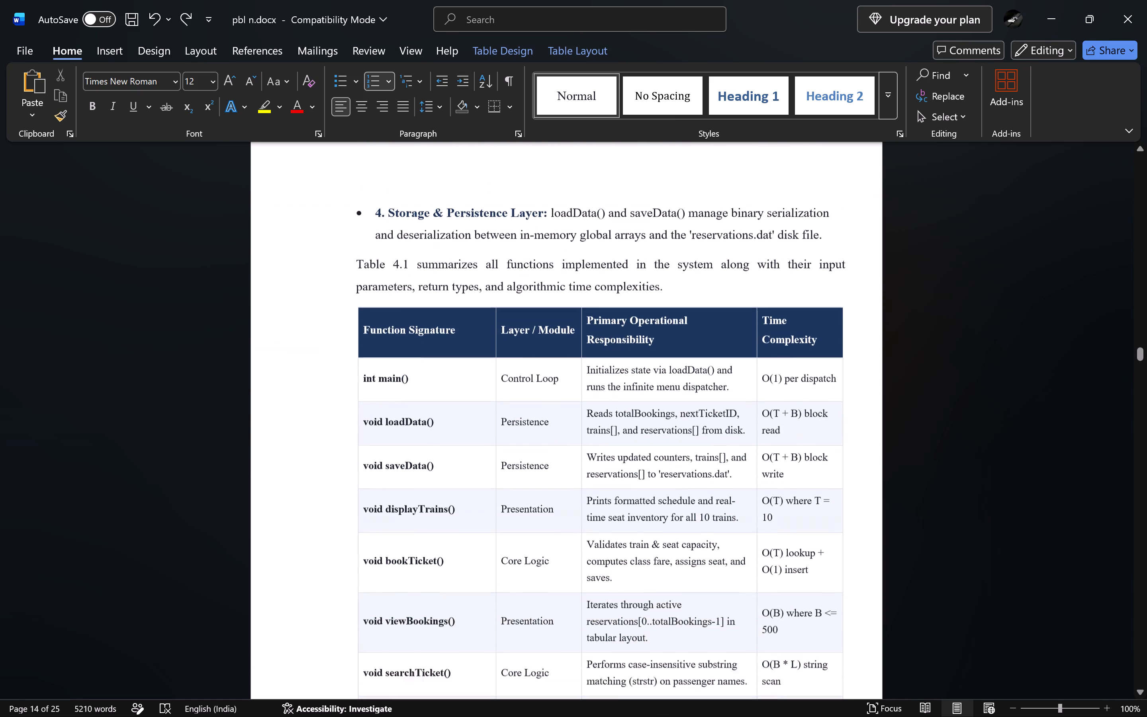
pyautogui.scroll(-17, 565, 398)
pyautogui.scroll(-5, 565, 398)
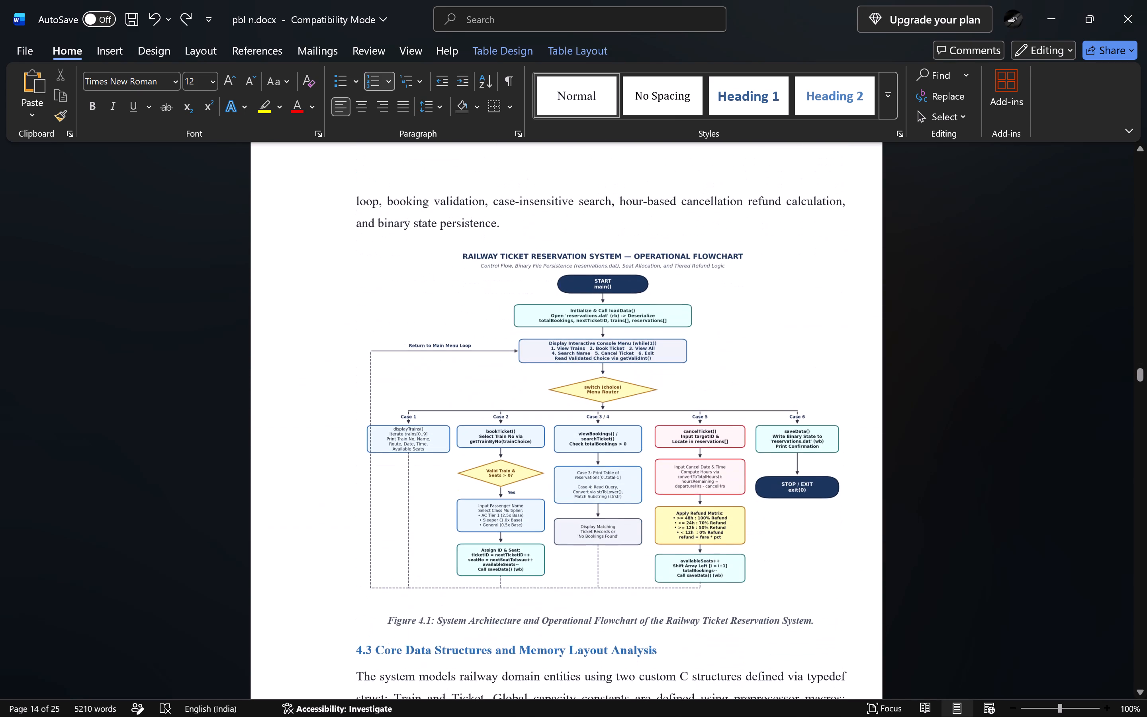
# Review section 4.3's data structures, Listing 4.1 and the train schedule table, continuing through Algorithm 1 in section 4.4.1.
pyautogui.scroll(-11, 565, 398)
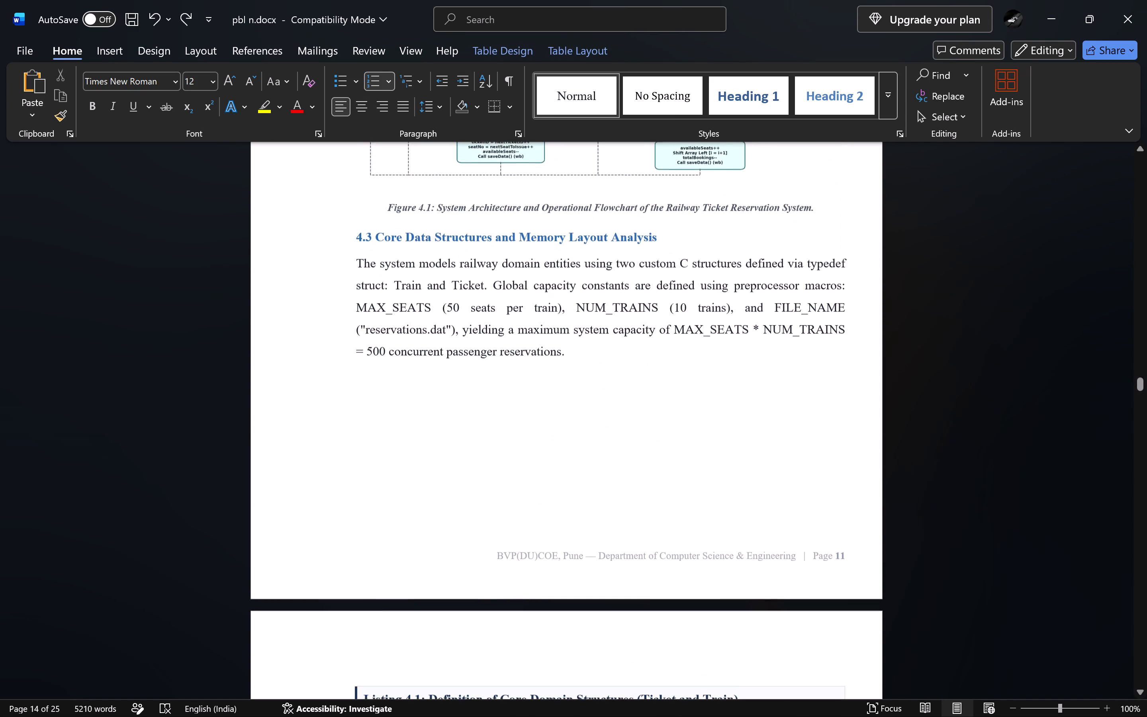
pyautogui.scroll(-11, 565, 398)
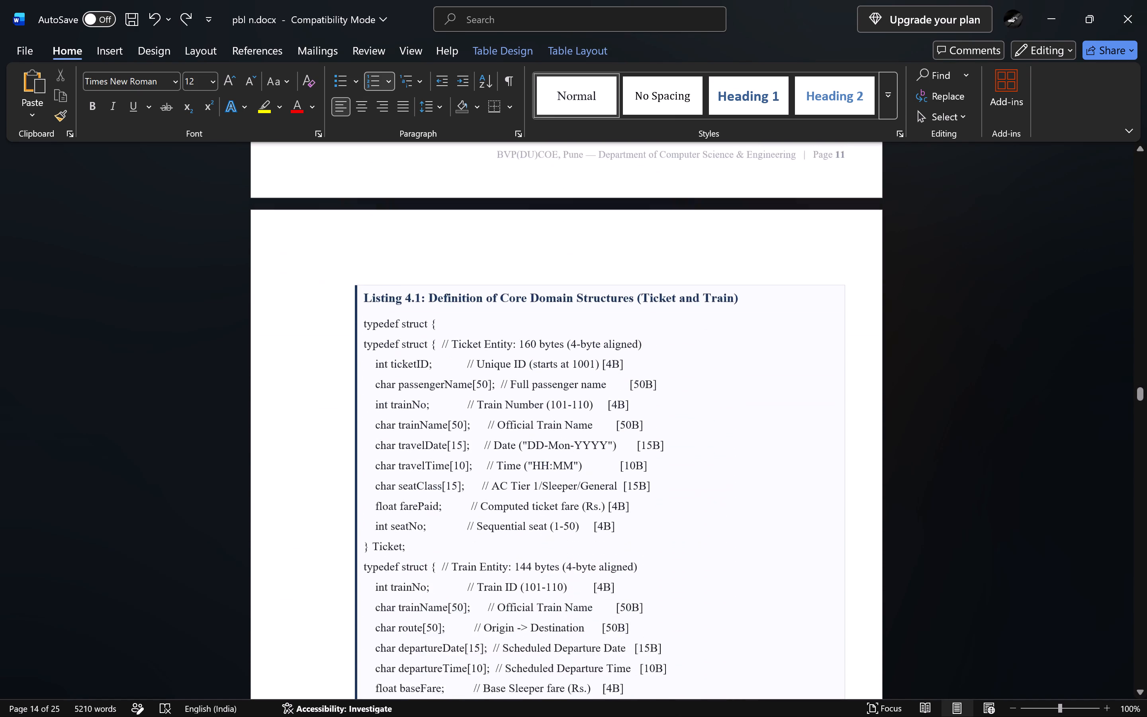
pyautogui.scroll(-20, 565, 398)
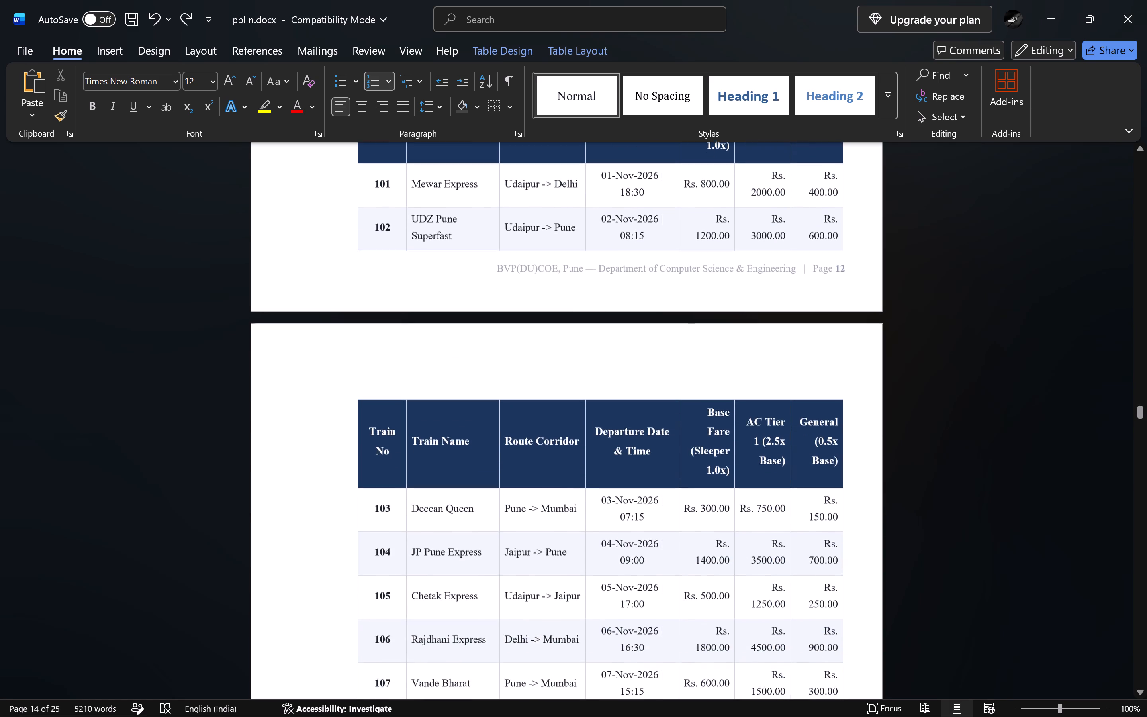
pyautogui.scroll(-18, 565, 398)
pyautogui.scroll(-6, 565, 398)
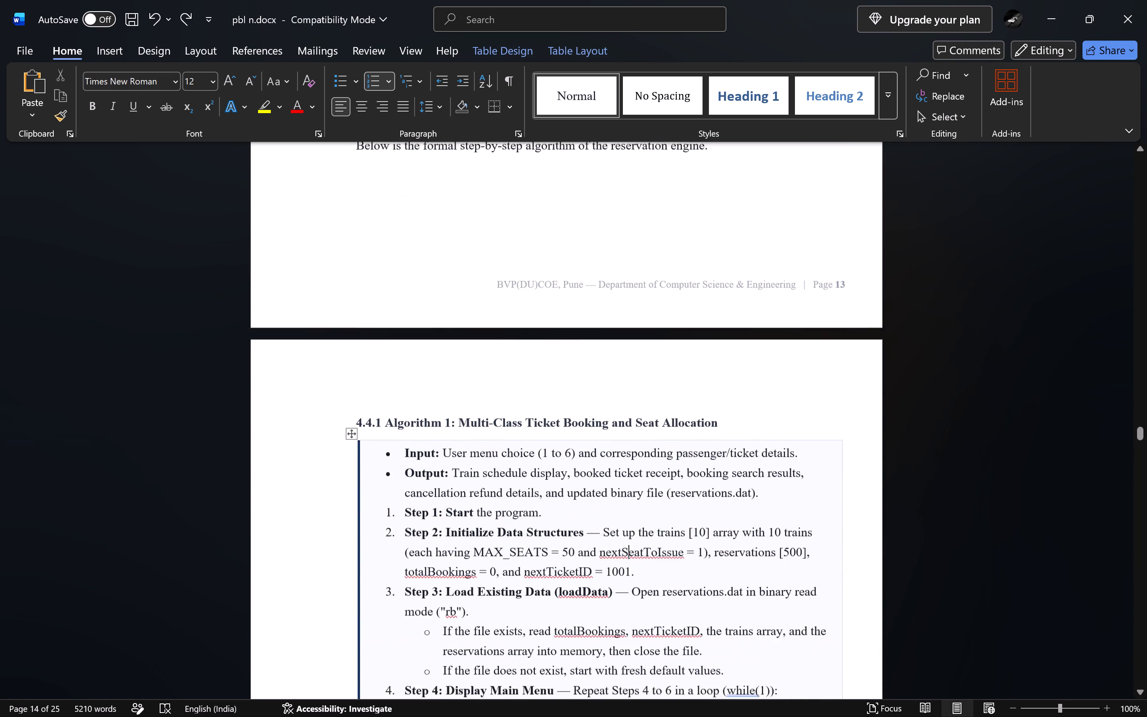
pyautogui.scroll(-16, 565, 398)
pyautogui.scroll(-8, 565, 398)
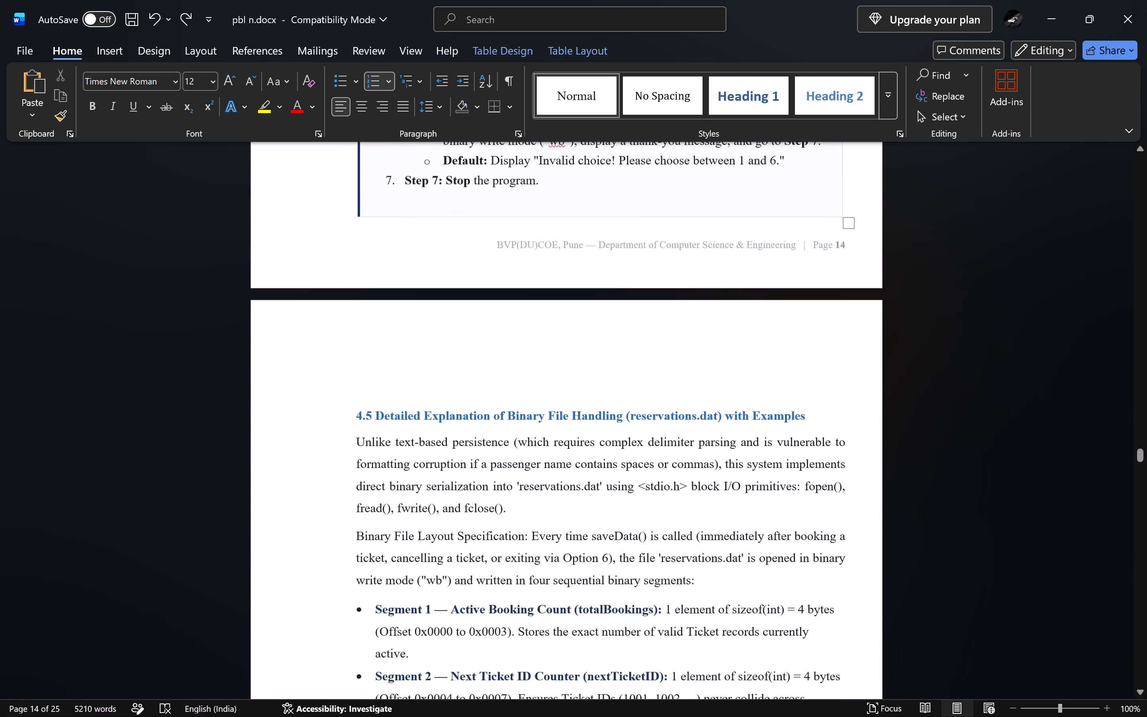
# Read through section 4.5 on binary file handling, including Worked Example 1, up to the section 4.6 seat allocation text.
pyautogui.scroll(-13, 565, 398)
pyautogui.scroll(-9, 565, 398)
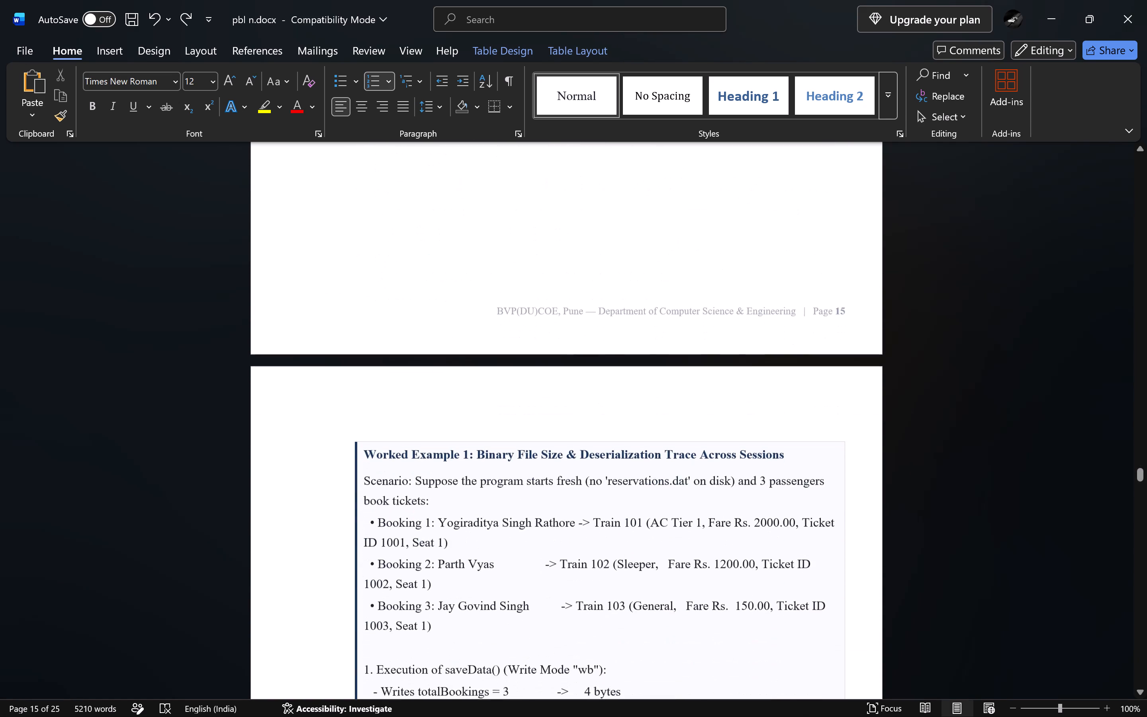
pyautogui.scroll(-8, 565, 398)
pyautogui.scroll(4, 565, 398)
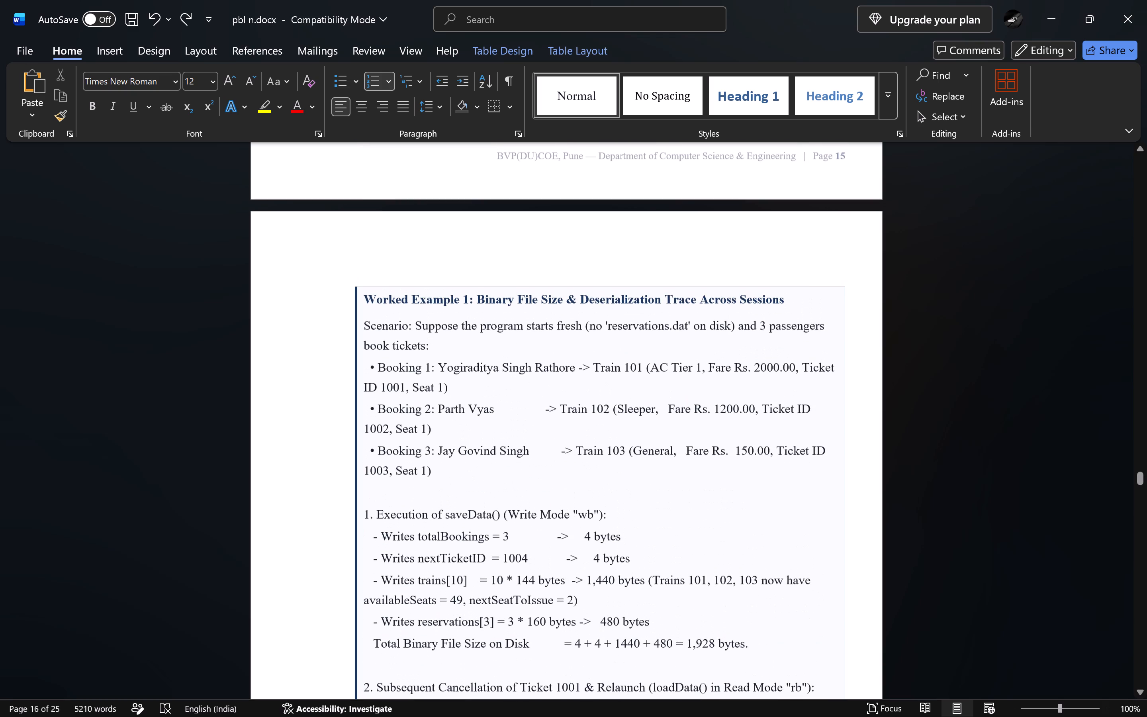
pyautogui.scroll(-20, 565, 398)
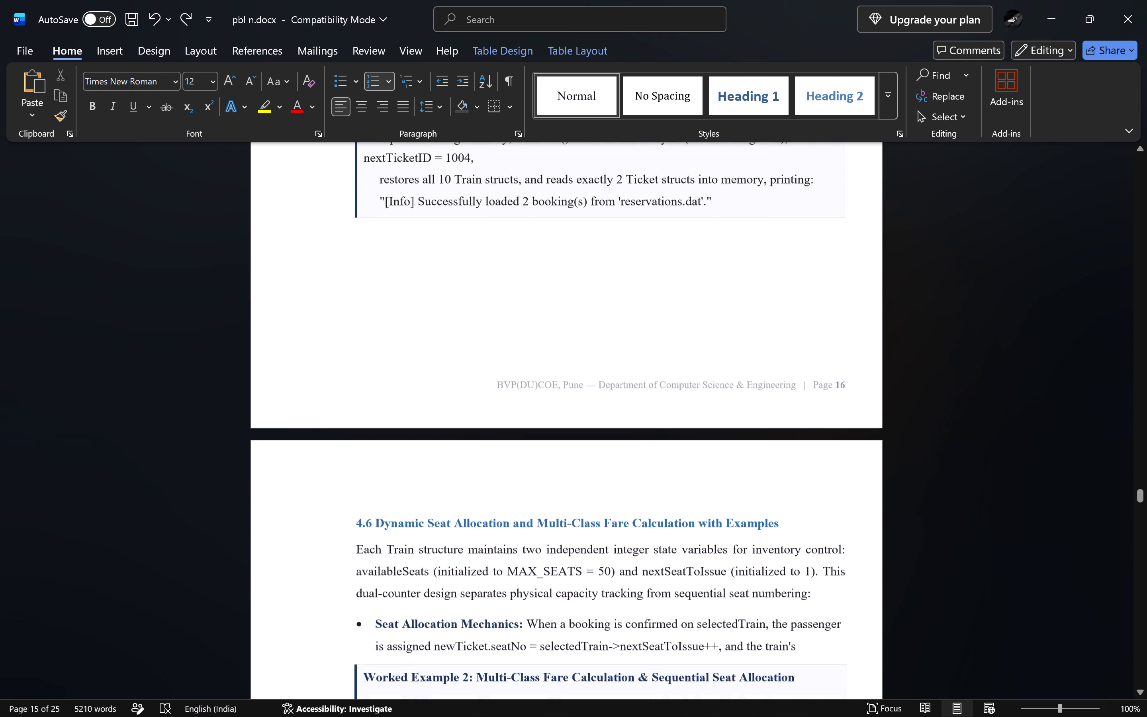
pyautogui.scroll(20, 565, 398)
pyautogui.scroll(2, 565, 398)
pyautogui.scroll(-7, 565, 398)
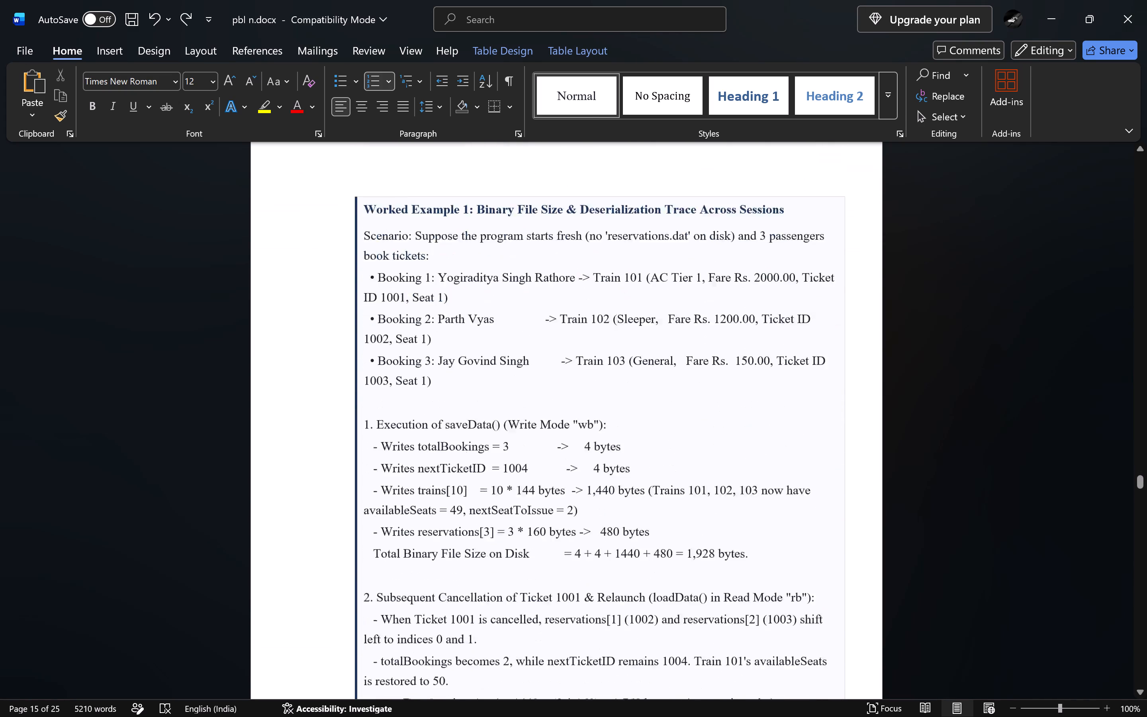
pyautogui.scroll(-18, 565, 398)
pyautogui.scroll(-5, 565, 398)
# Examine the ticket booking screenshots in Worked Example 2, the section 4.7 refund table and the cancellation screenshot in Worked Example 3.
pyautogui.scroll(3, 565, 398)
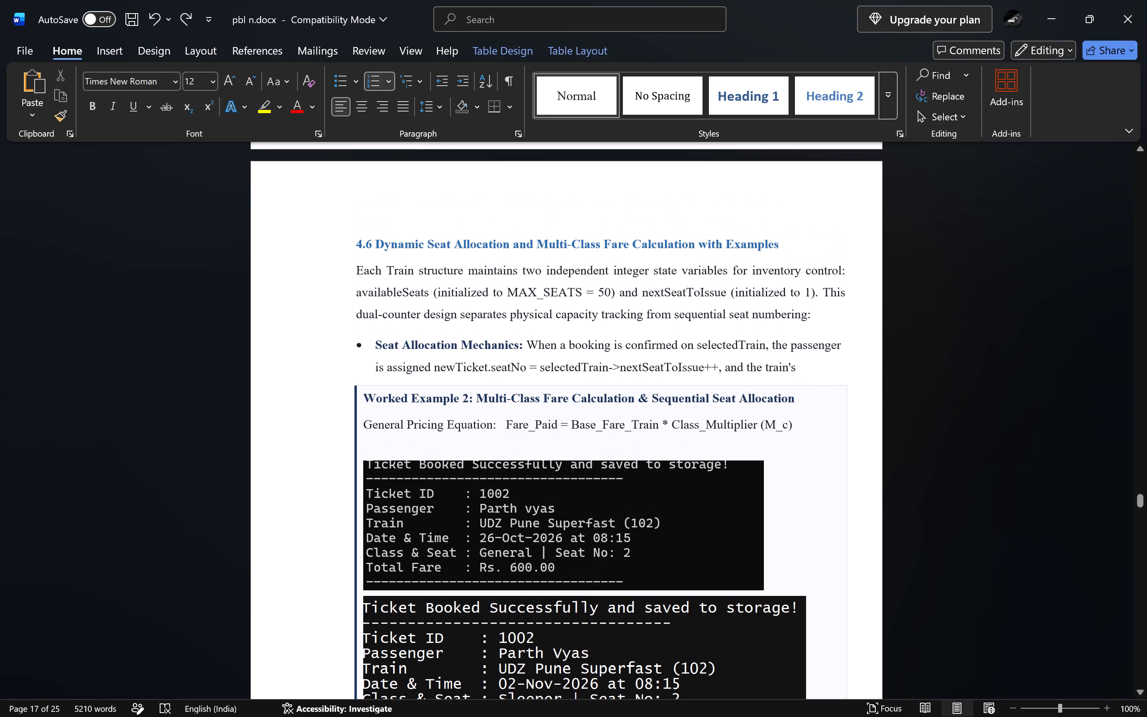
pyautogui.scroll(-1, 565, 398)
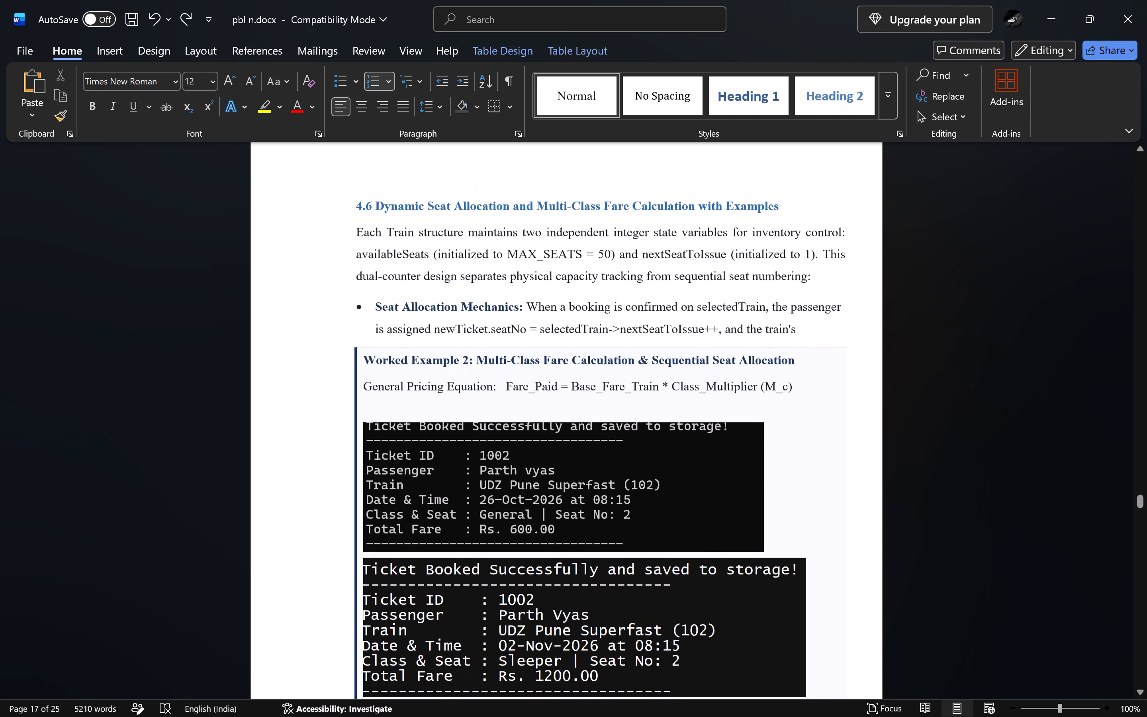
pyautogui.scroll(-1, 565, 396)
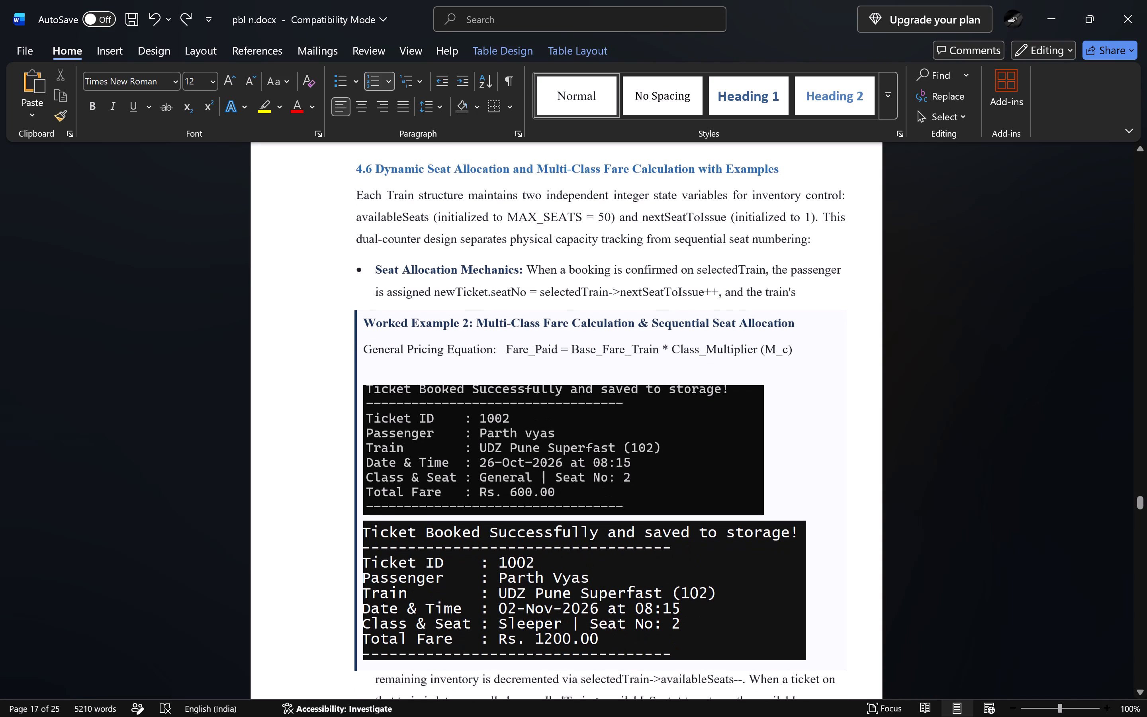
pyautogui.scroll(-16, 565, 396)
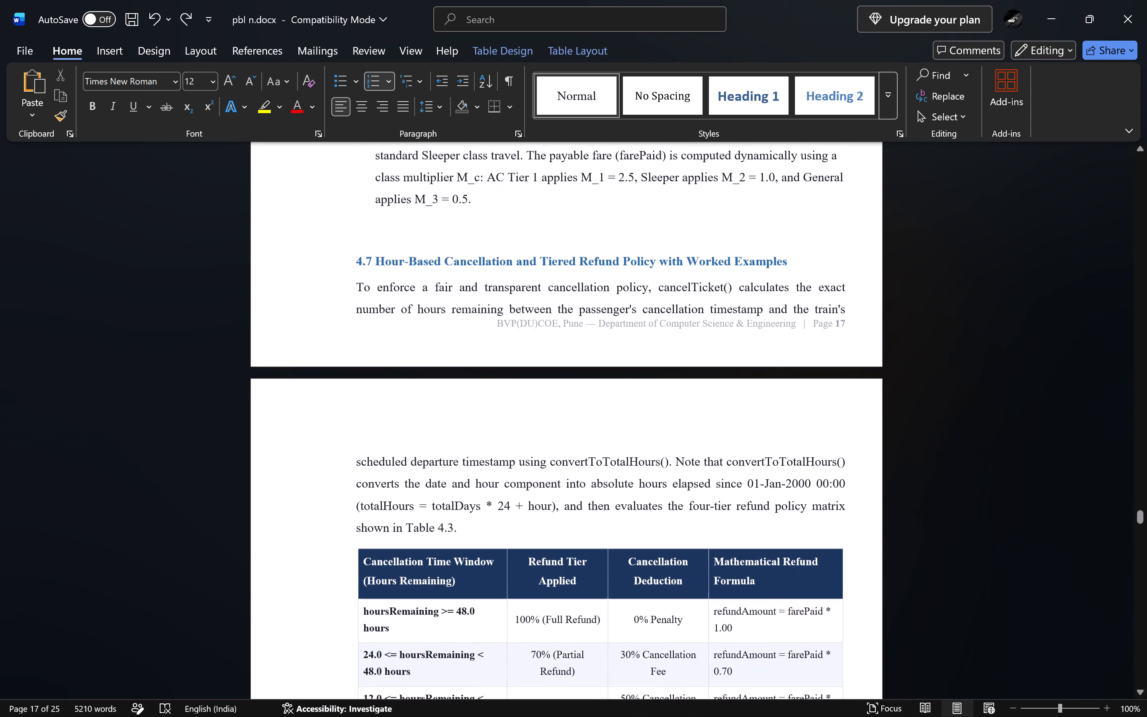
pyautogui.scroll(-10, 565, 396)
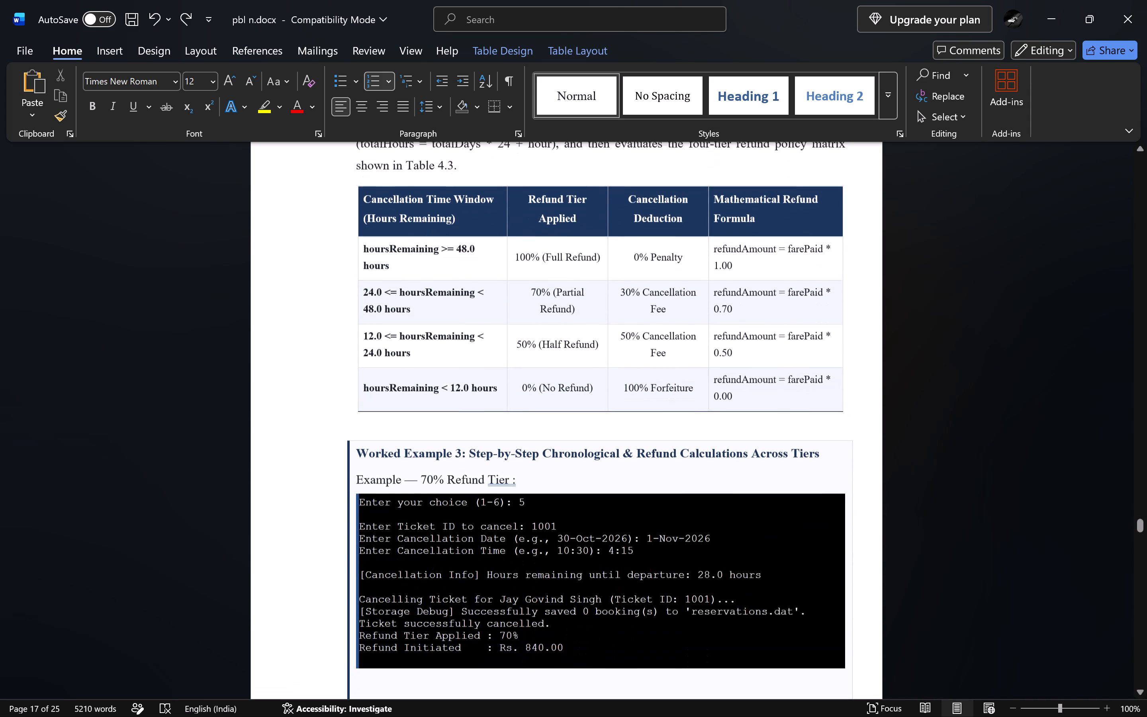
pyautogui.scroll(-8, 565, 396)
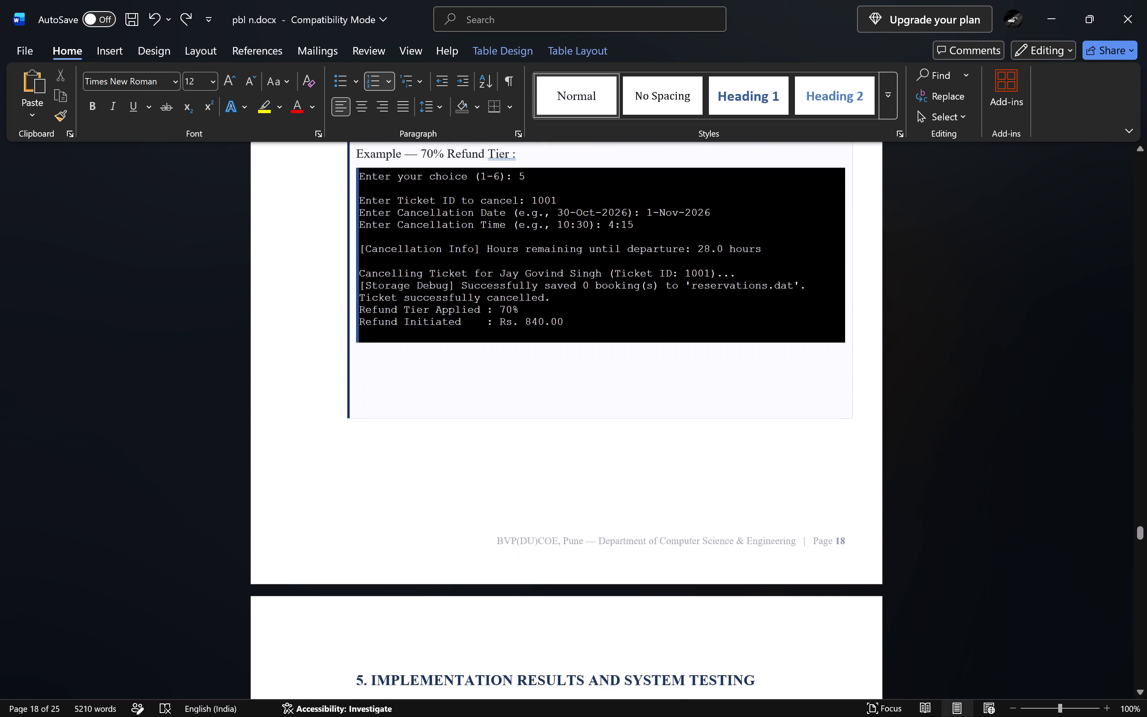
# Examine the program execution screenshots and their figure captions in section 5.1 of the implementation results chapter.
pyautogui.scroll(-11, 565, 396)
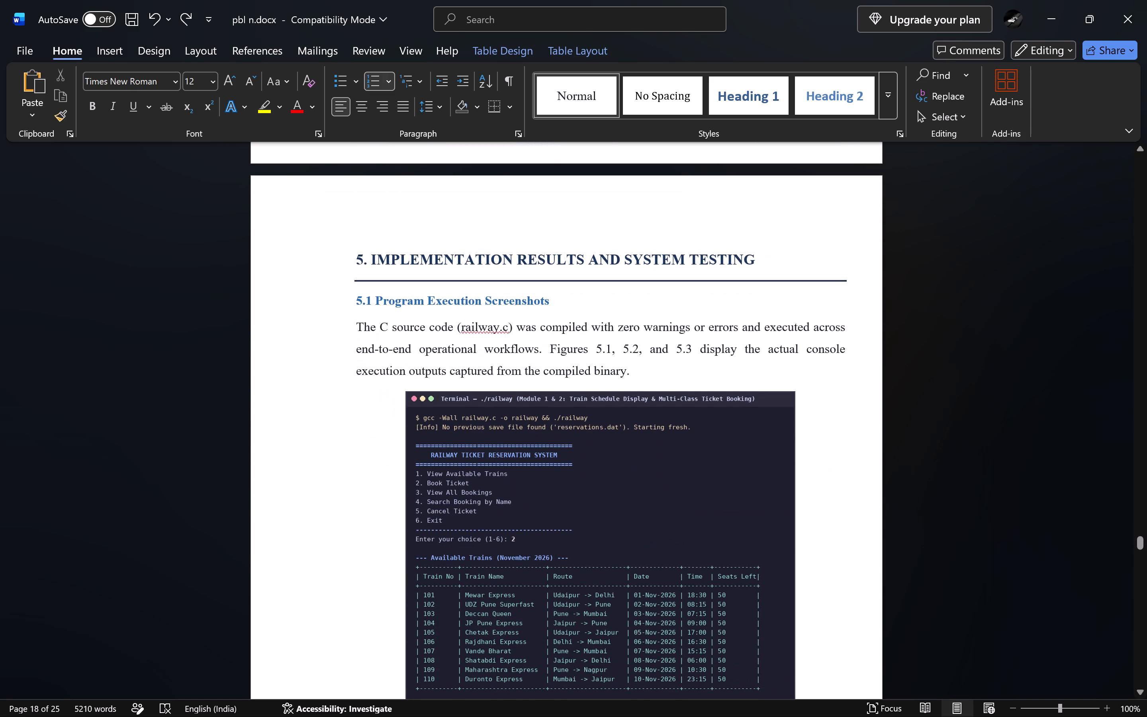
pyautogui.scroll(-3, 565, 396)
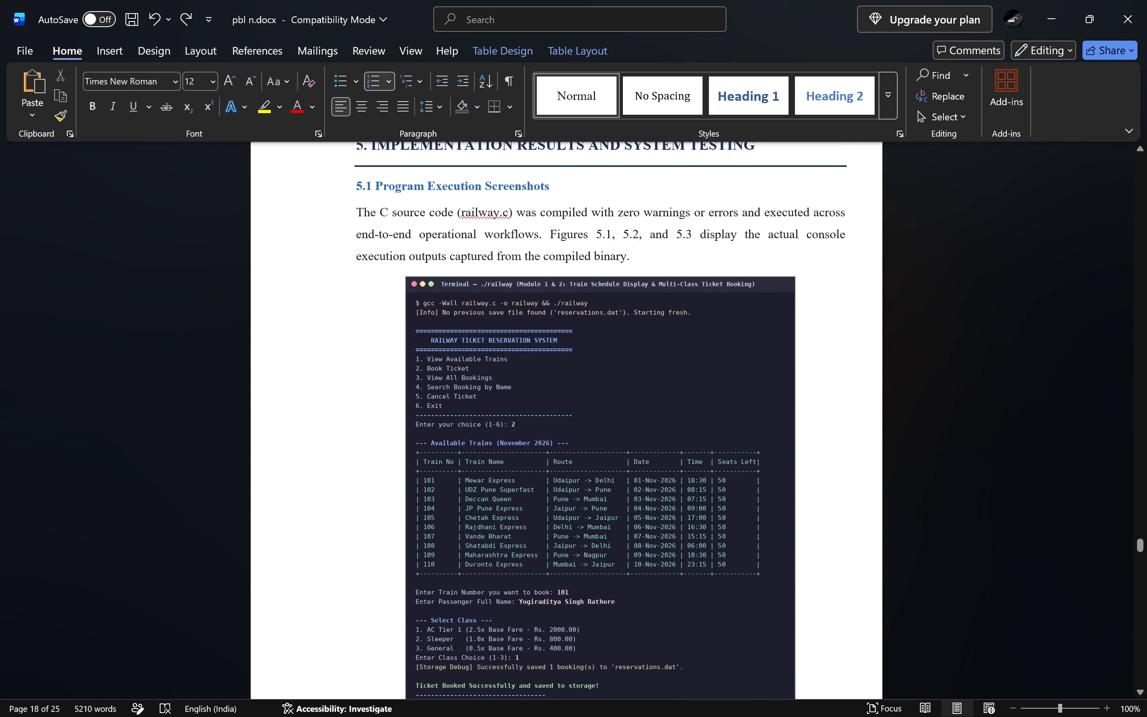
pyautogui.scroll(1, 565, 396)
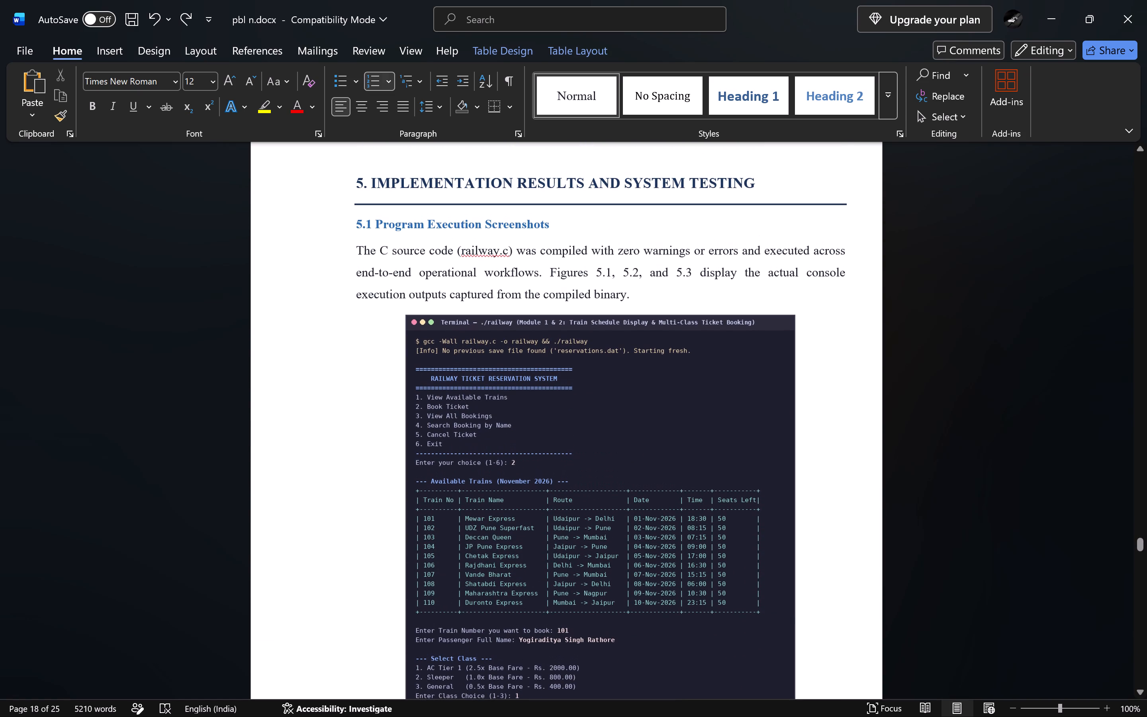
pyautogui.scroll(-3, 565, 396)
pyautogui.scroll(1, 565, 396)
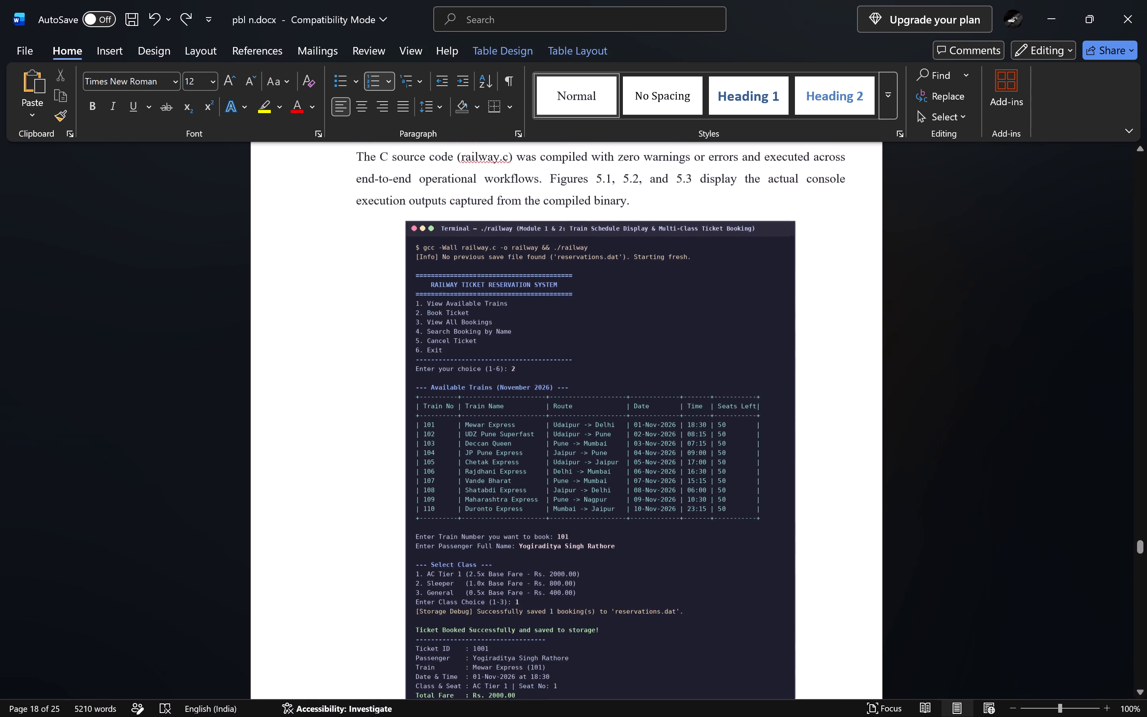
pyautogui.scroll(2, 565, 396)
pyautogui.scroll(-16, 565, 396)
pyautogui.scroll(-7, 565, 396)
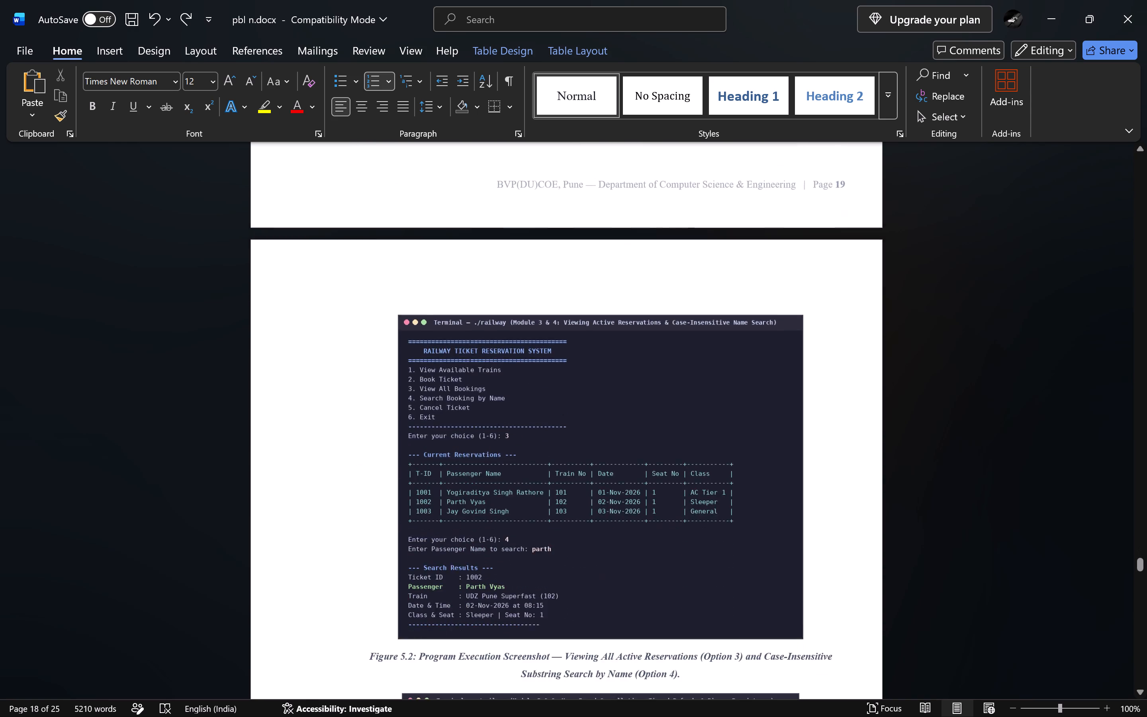
pyautogui.scroll(-19, 565, 396)
# Review the report from the section 5.2 test case table through the limitations, future scope and conclusion to the references.
pyautogui.scroll(-5, 565, 396)
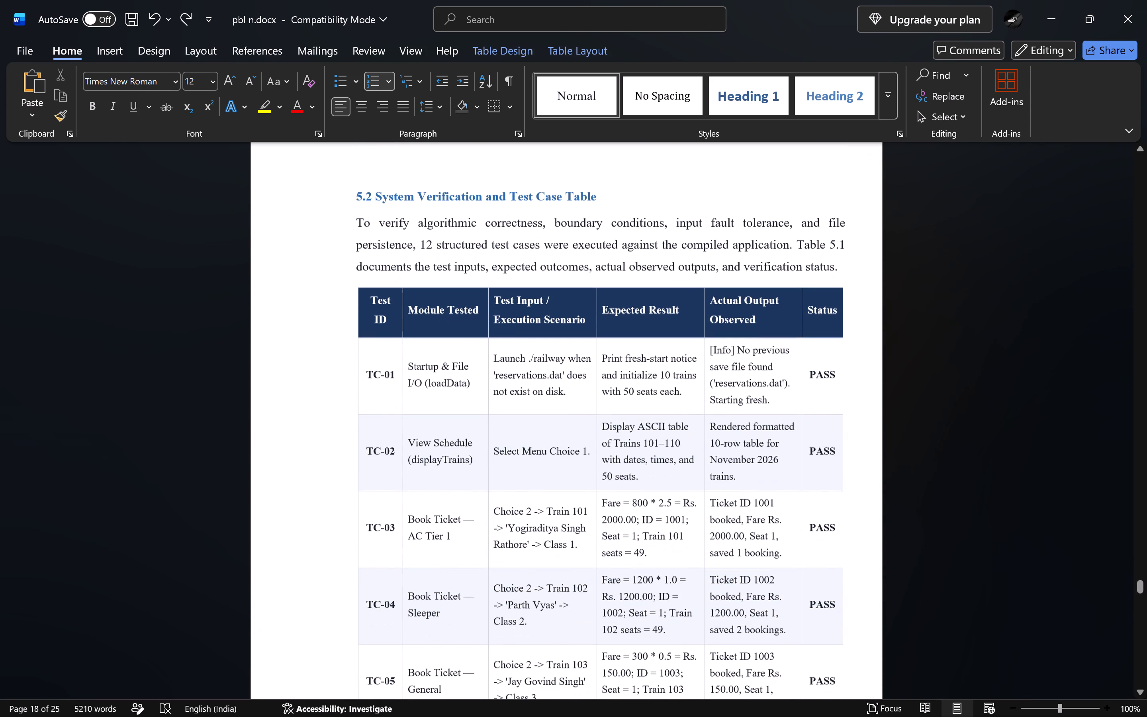
pyautogui.scroll(-10, 565, 396)
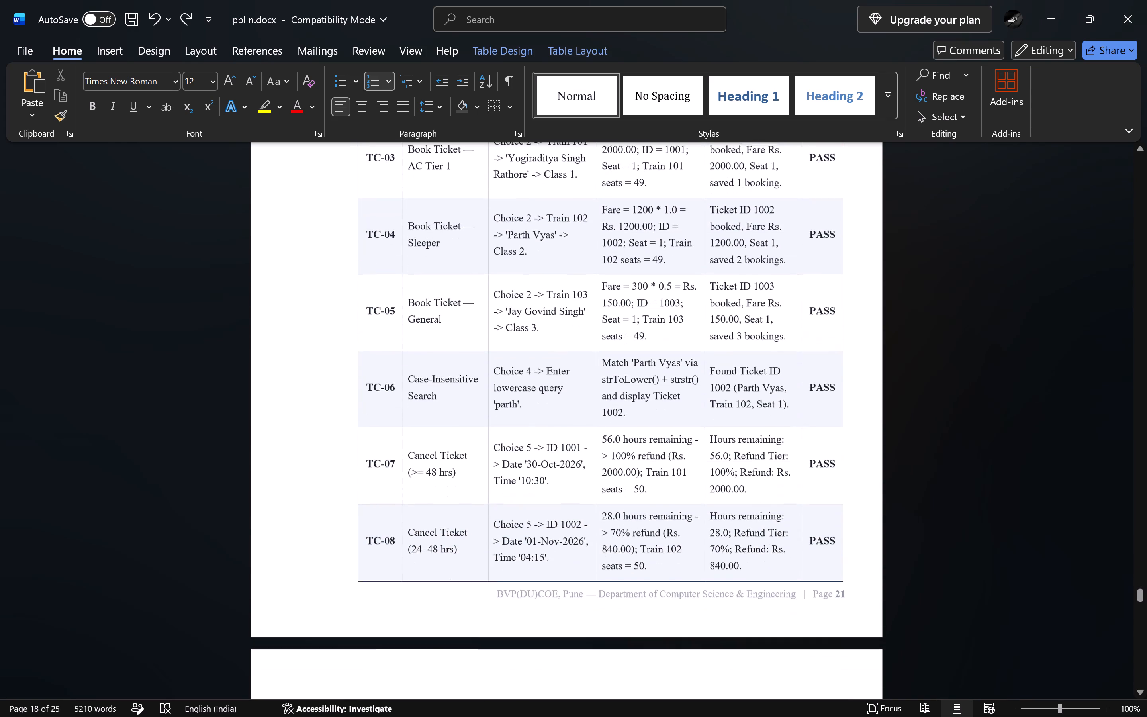
pyautogui.scroll(-16, 565, 396)
pyautogui.scroll(-6, 565, 396)
pyautogui.scroll(-19, 565, 396)
pyautogui.scroll(-8, 565, 396)
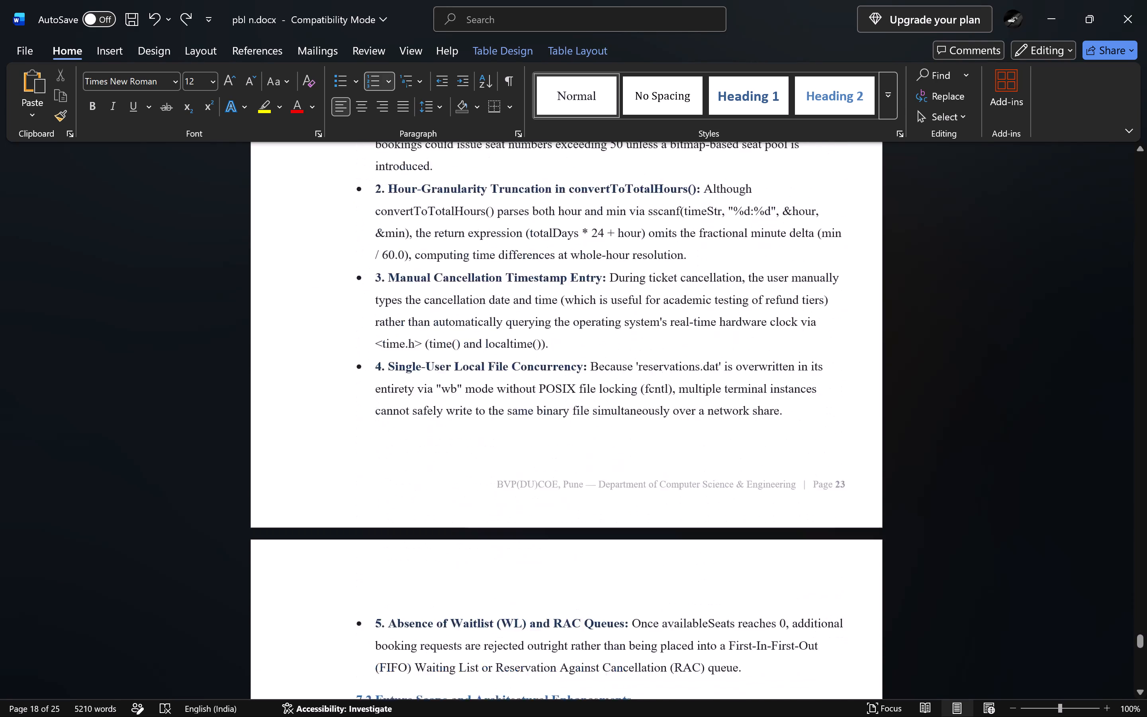
pyautogui.scroll(-19, 565, 396)
pyautogui.scroll(-7, 565, 396)
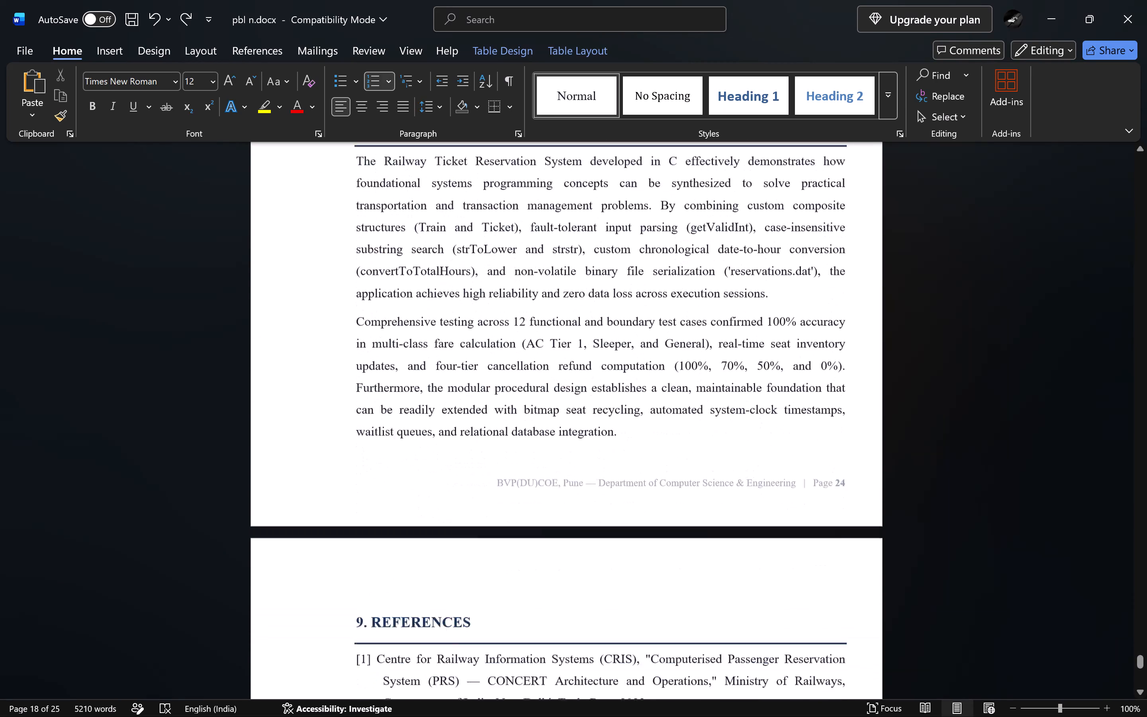
pyautogui.scroll(-9, 565, 396)
pyautogui.scroll(4, 565, 396)
# Go back to the report's title page and look through the pages again down to Figure 4.1 and section 4.3.
pyautogui.middleClick(565, 395)
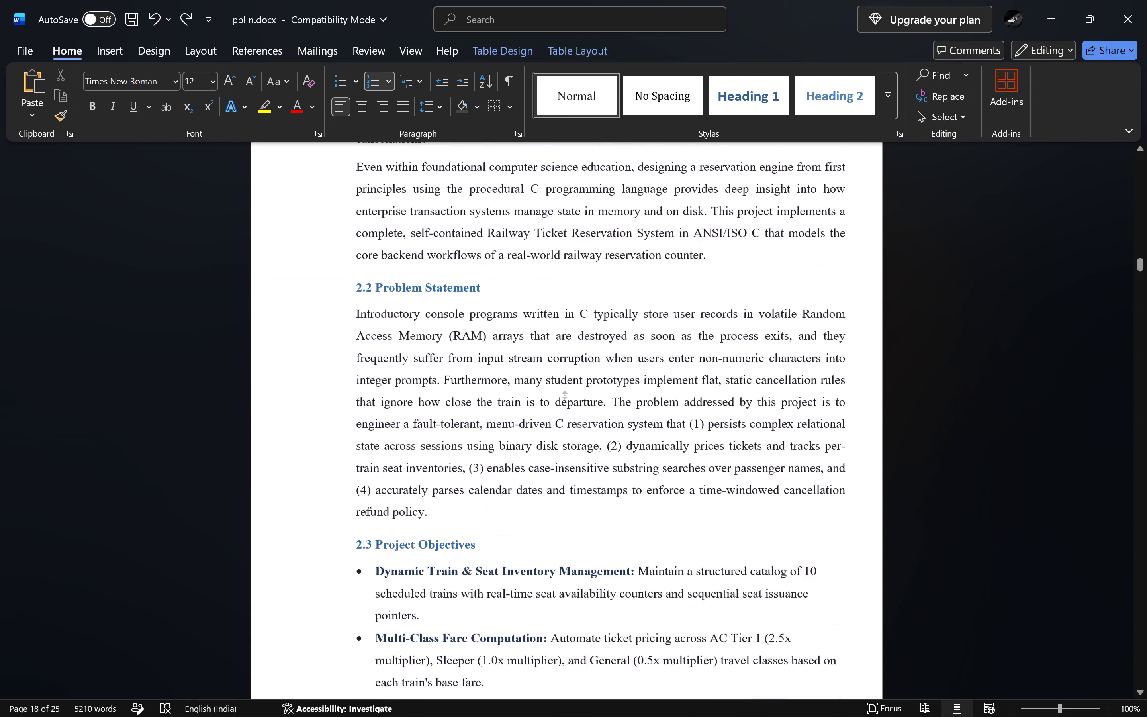
pyautogui.middleClick(595, 361)
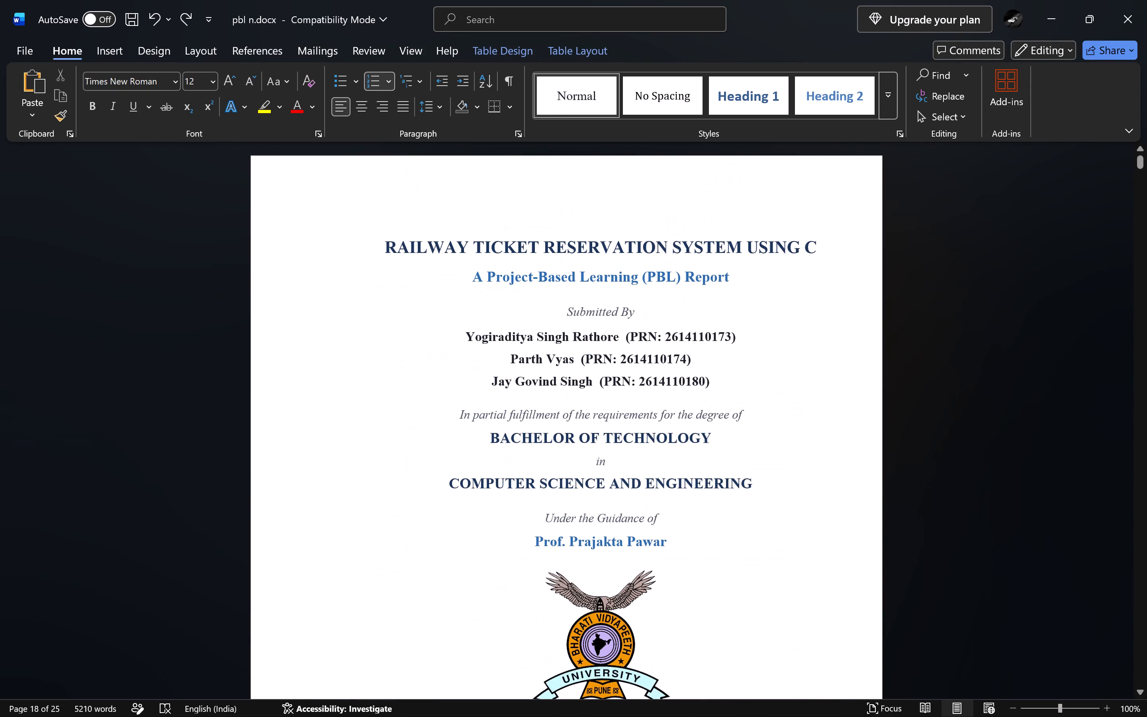
pyautogui.scroll(1, 554, 346)
pyautogui.middleClick(556, 345)
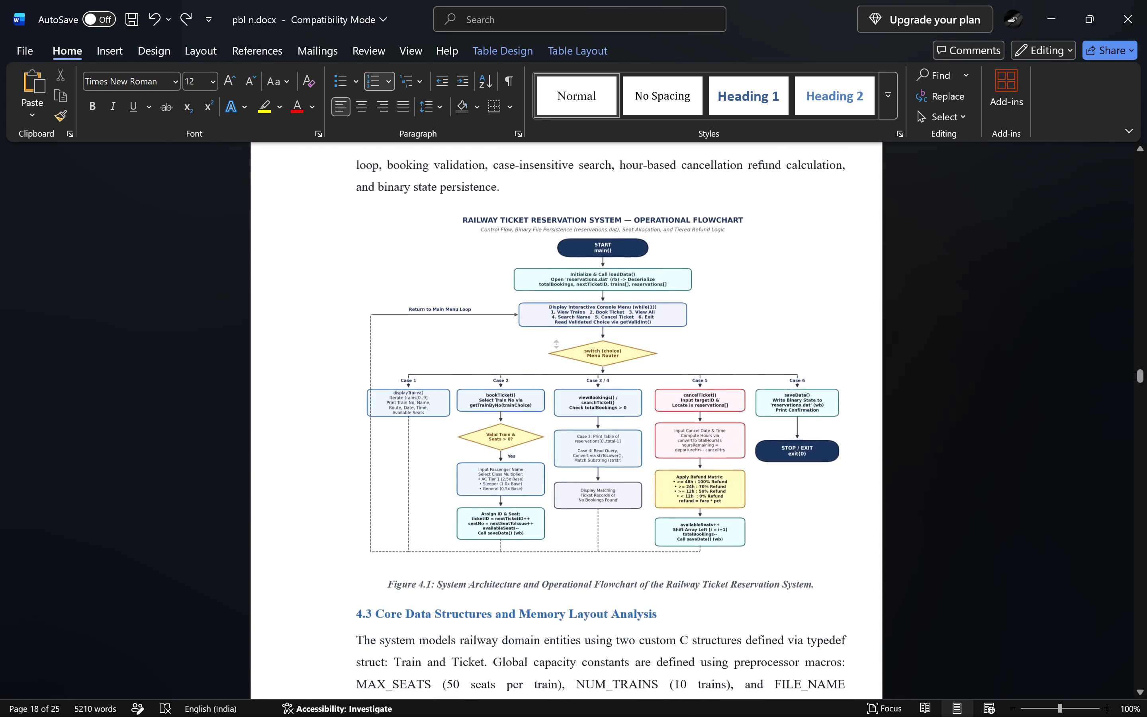
pyautogui.middleClick(605, 445)
pyautogui.scroll(1, 605, 445)
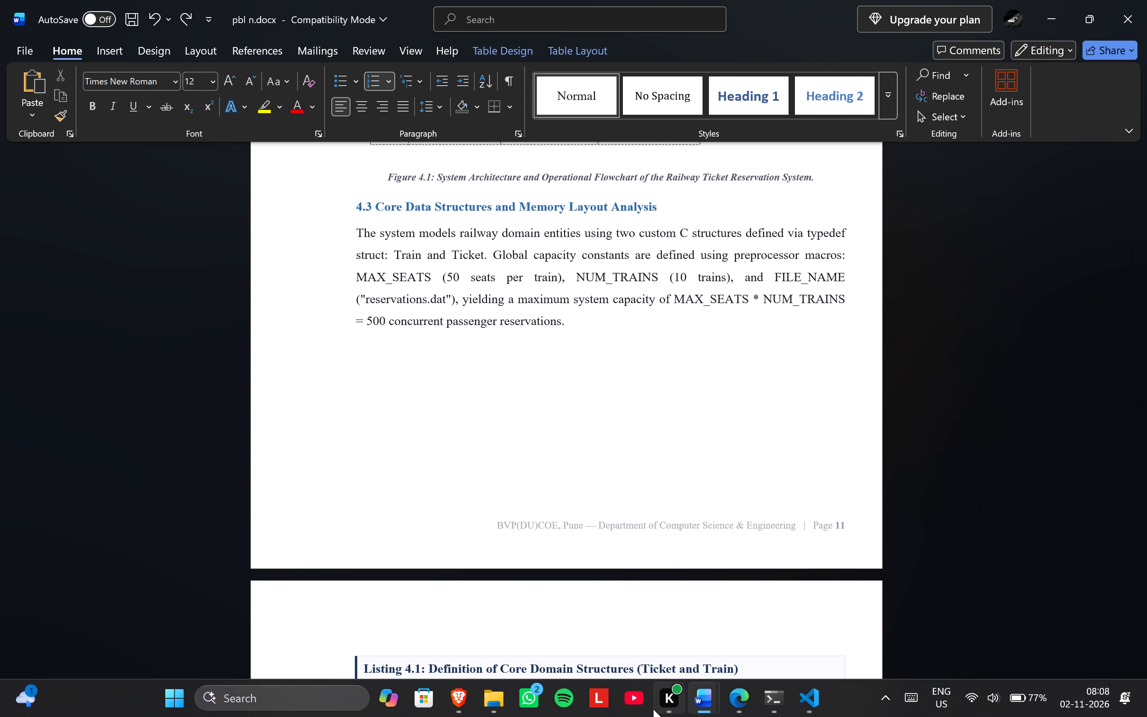
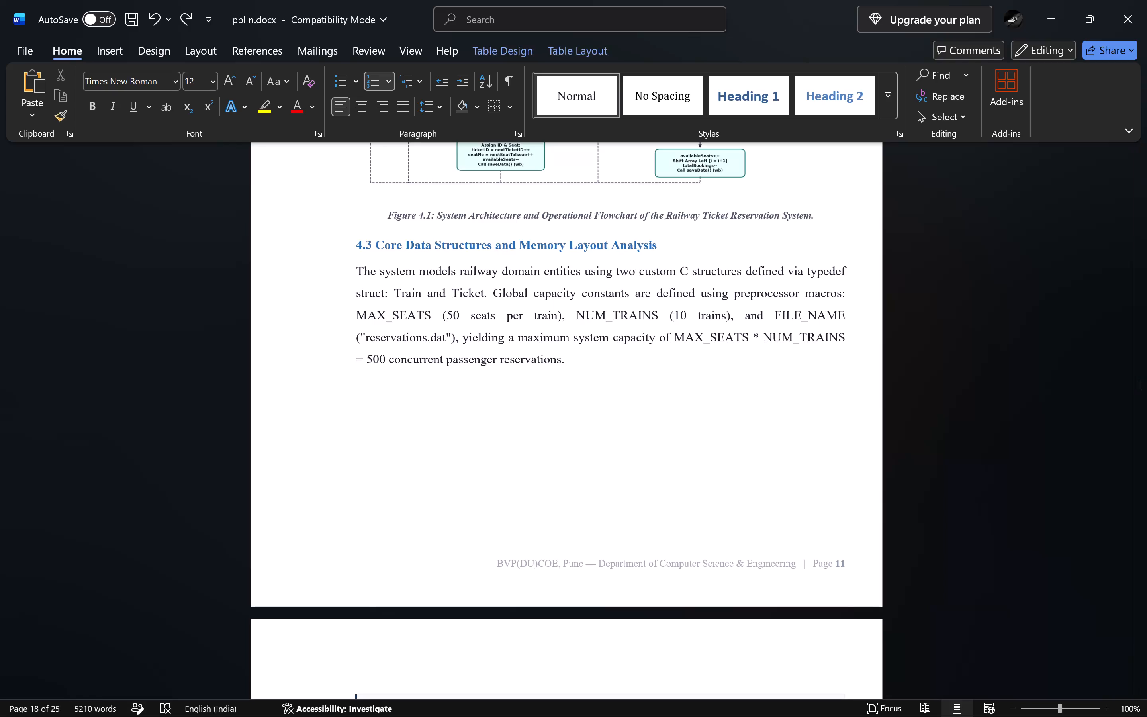
# Review the report from Figure 4.1 through the section 4.3 structures and the Table 4.2 train schedule to heading 4.4.
pyautogui.scroll(5, 520, 494)
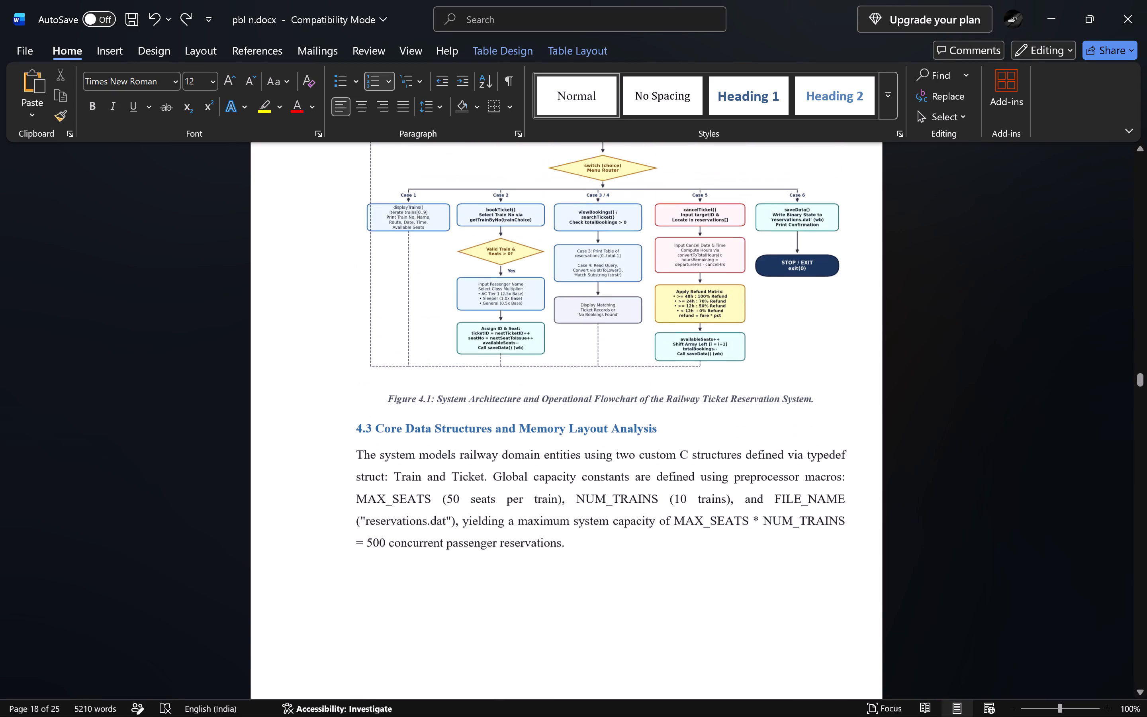
pyautogui.scroll(-19, 520, 494)
pyautogui.scroll(-7, 520, 494)
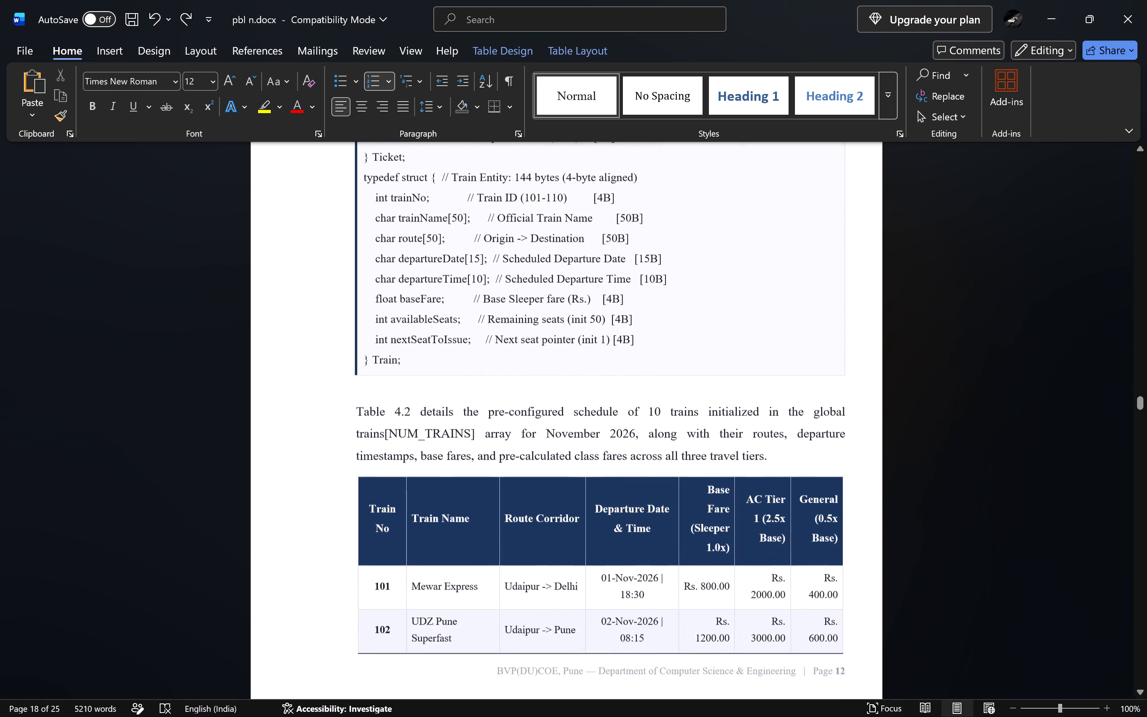
pyautogui.scroll(-20, 520, 494)
pyautogui.scroll(-6, 520, 494)
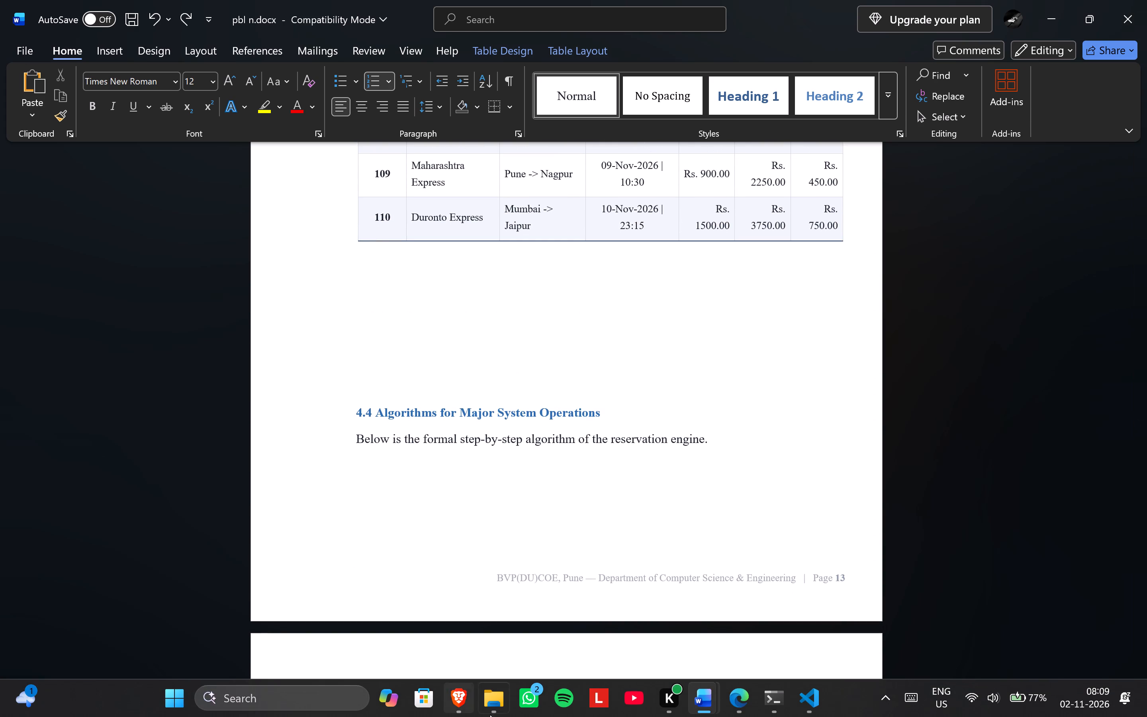
# Switch to Visual Studio Code and look through untitled.c from the cancelTicket function back up to the first lines.
pyautogui.click(813, 694)
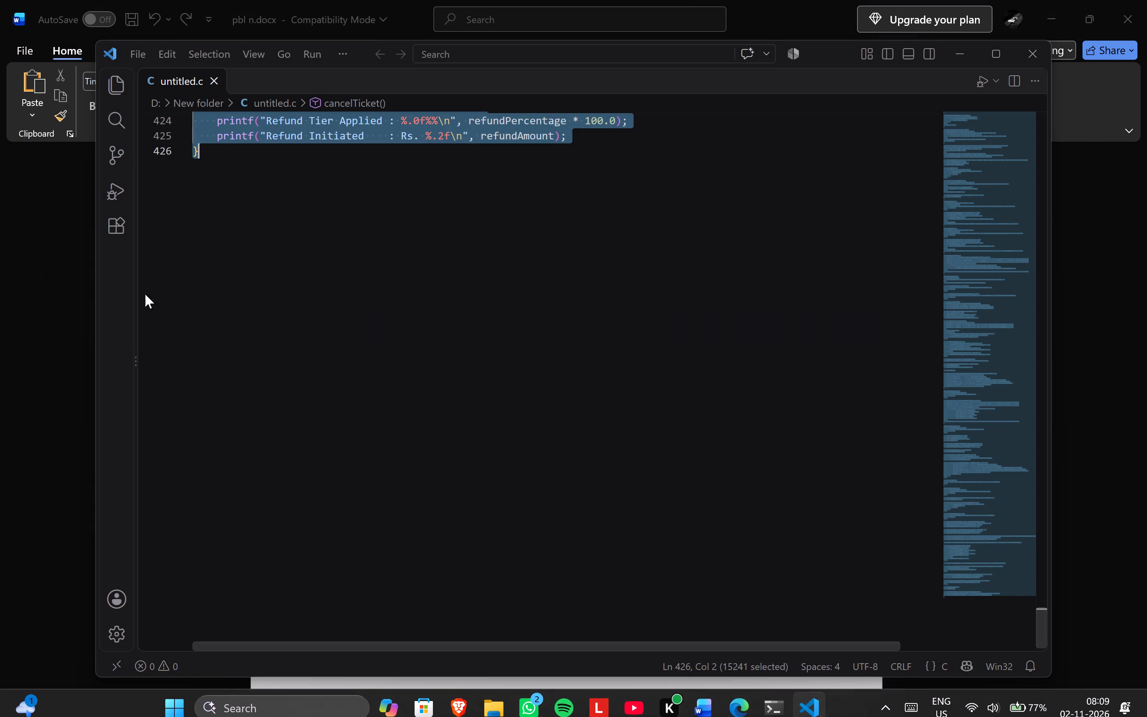
pyautogui.scroll(9, 285, 304)
pyautogui.scroll(4, 743, 235)
pyautogui.click(743, 234)
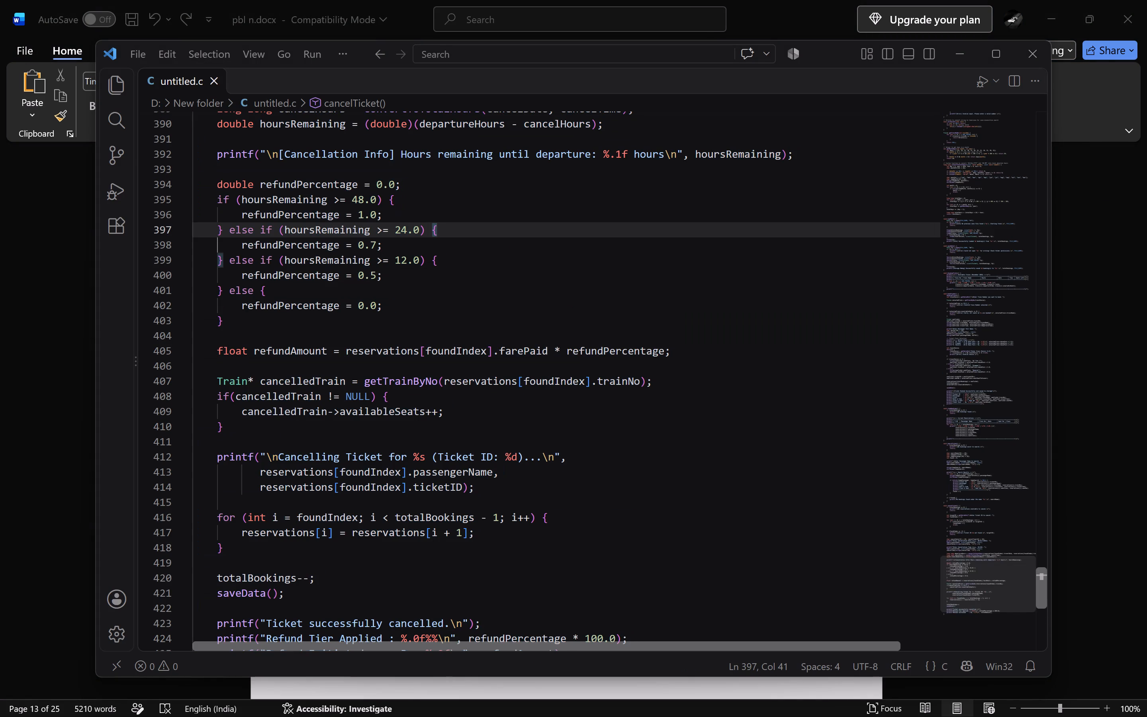
pyautogui.click(1001, 59)
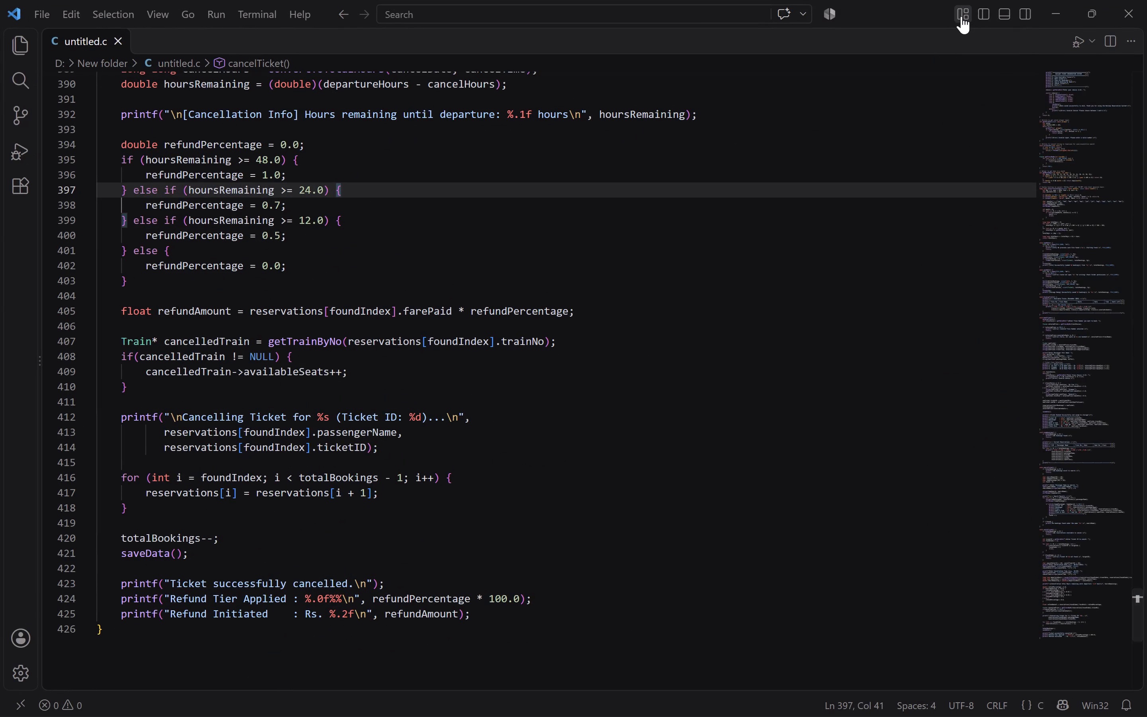
pyautogui.click(1003, 17)
pyautogui.click(1003, 17)
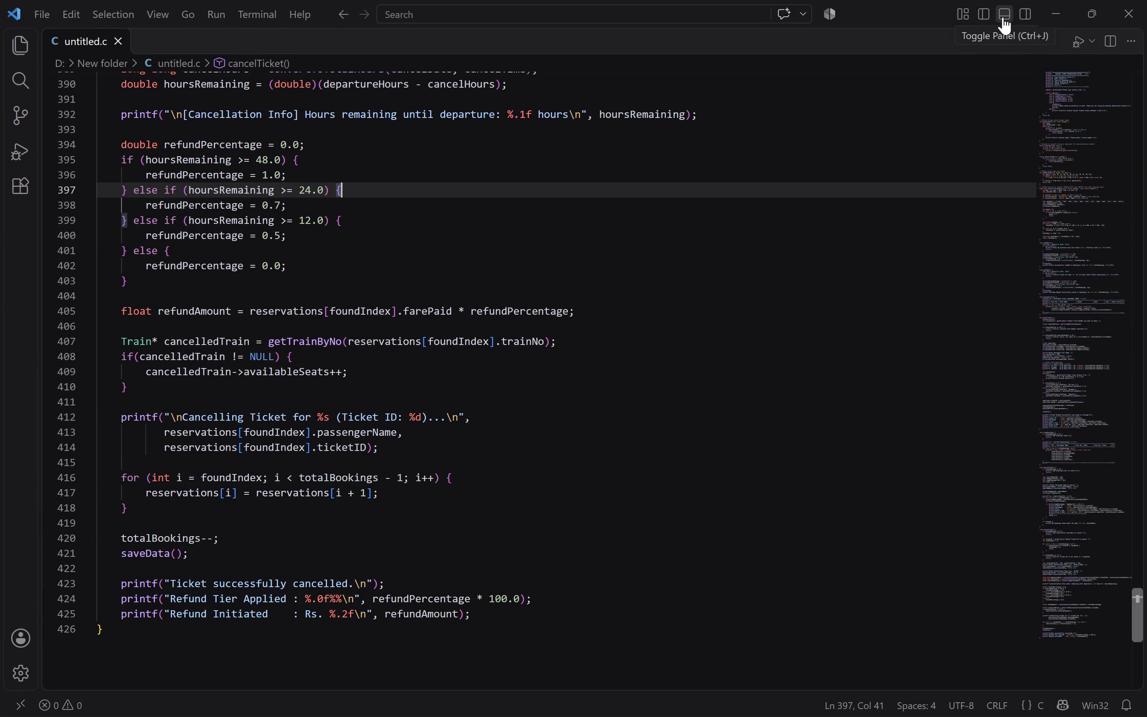
pyautogui.scroll(5, 462, 192)
pyautogui.scroll(8, 133, 69)
pyautogui.scroll(5, 419, 283)
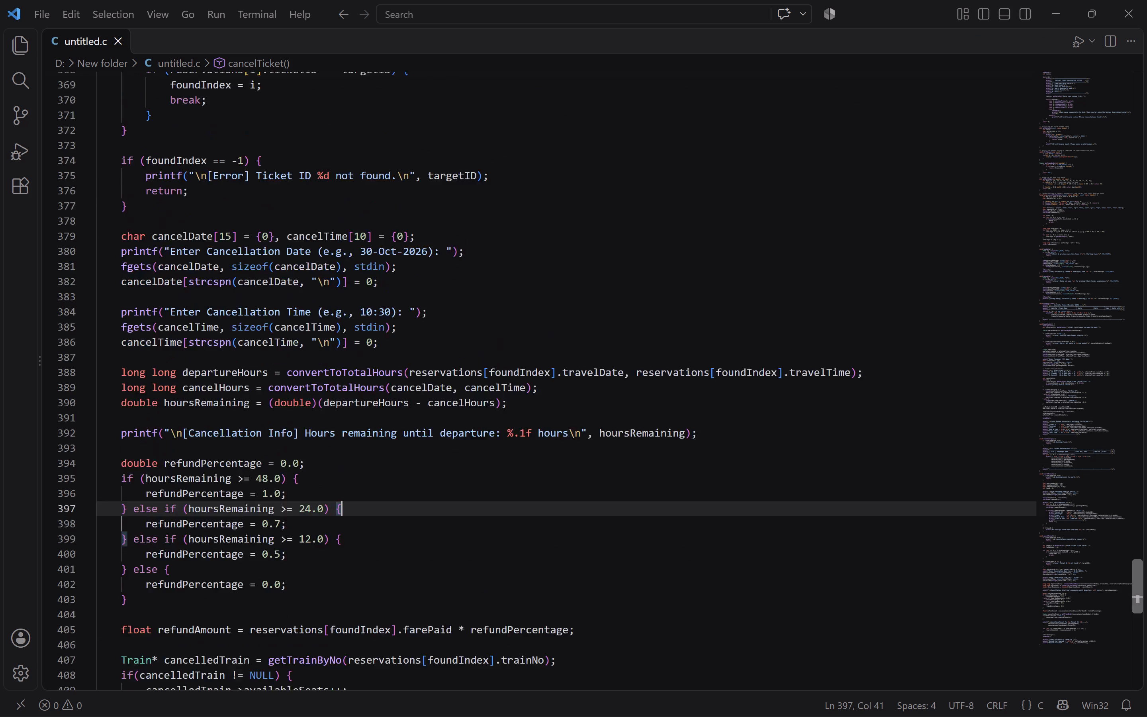
pyautogui.scroll(20, 421, 283)
pyautogui.scroll(20, 421, 283)
pyautogui.scroll(12, 421, 283)
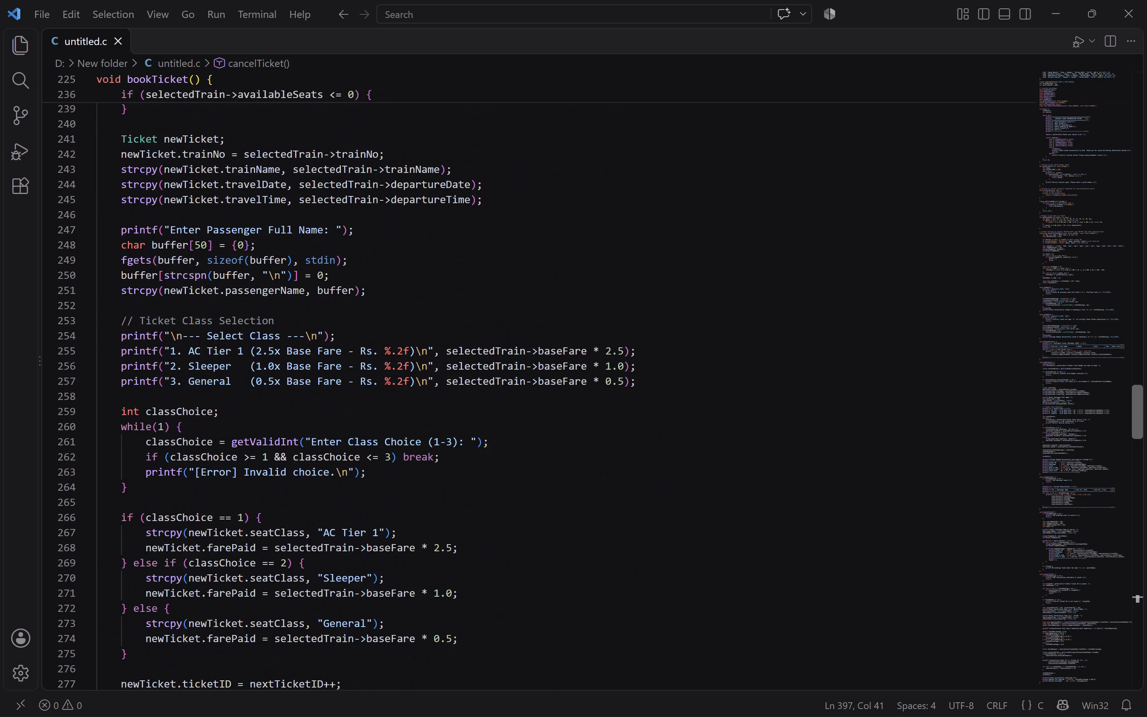
pyautogui.scroll(20, 421, 283)
pyautogui.scroll(20, 421, 283)
pyautogui.scroll(12, 421, 283)
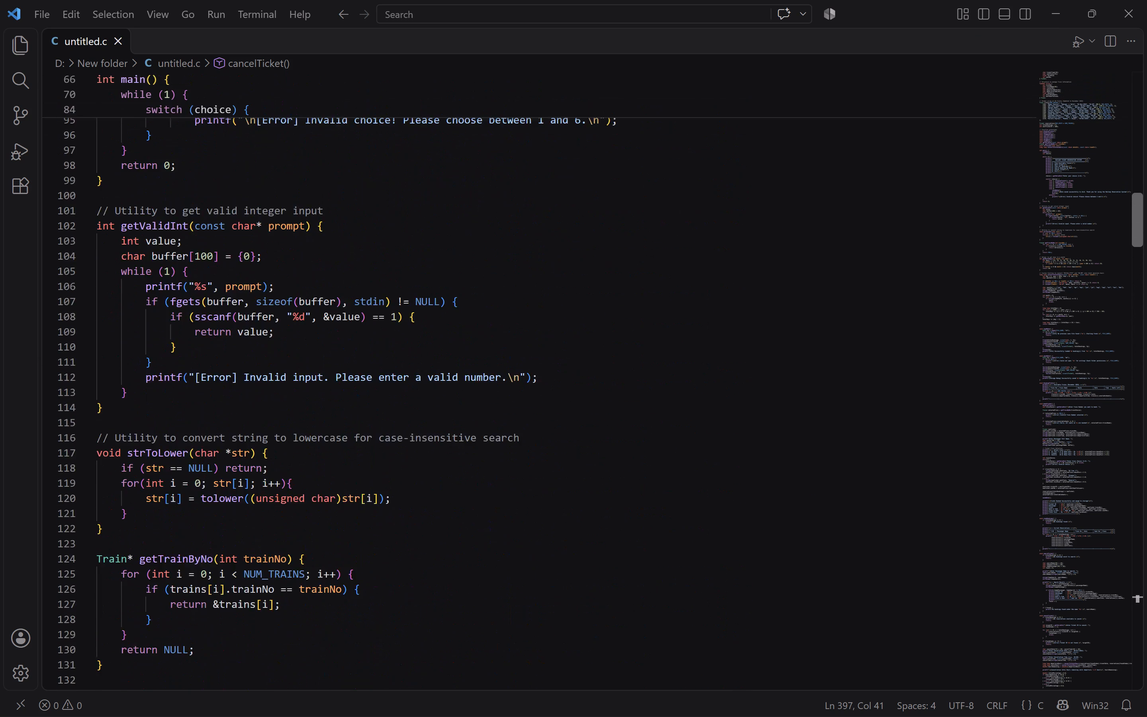
pyautogui.scroll(20, 421, 283)
pyautogui.scroll(18, 421, 283)
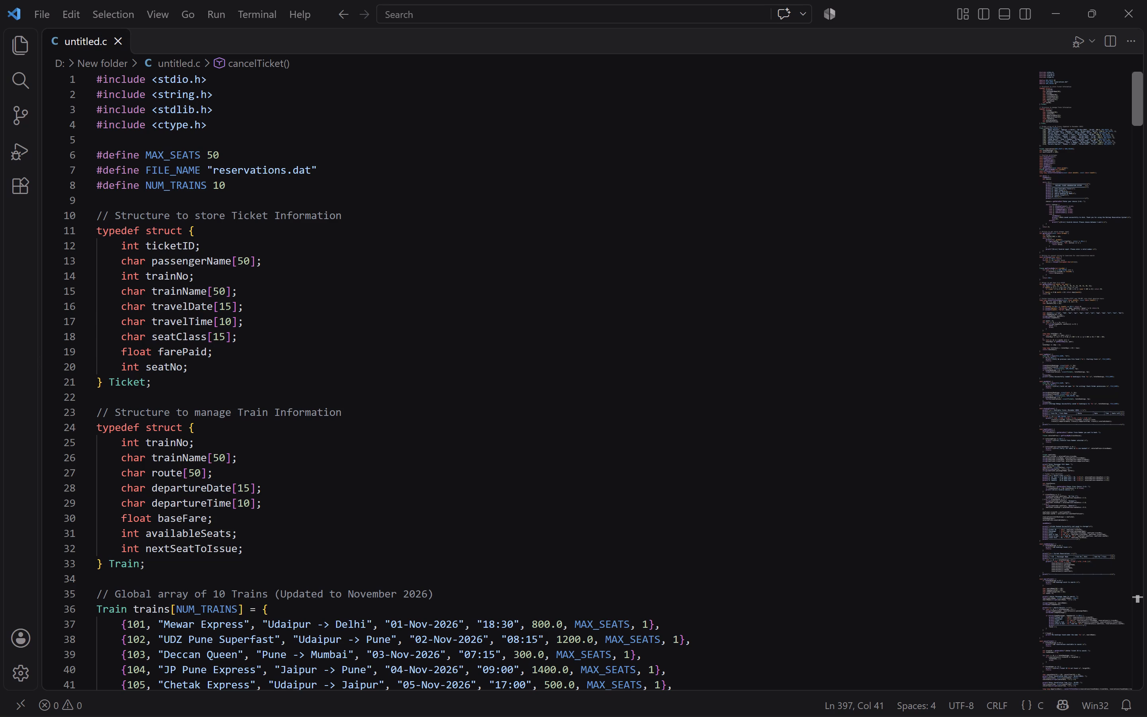
pyautogui.scroll(12, 428, 284)
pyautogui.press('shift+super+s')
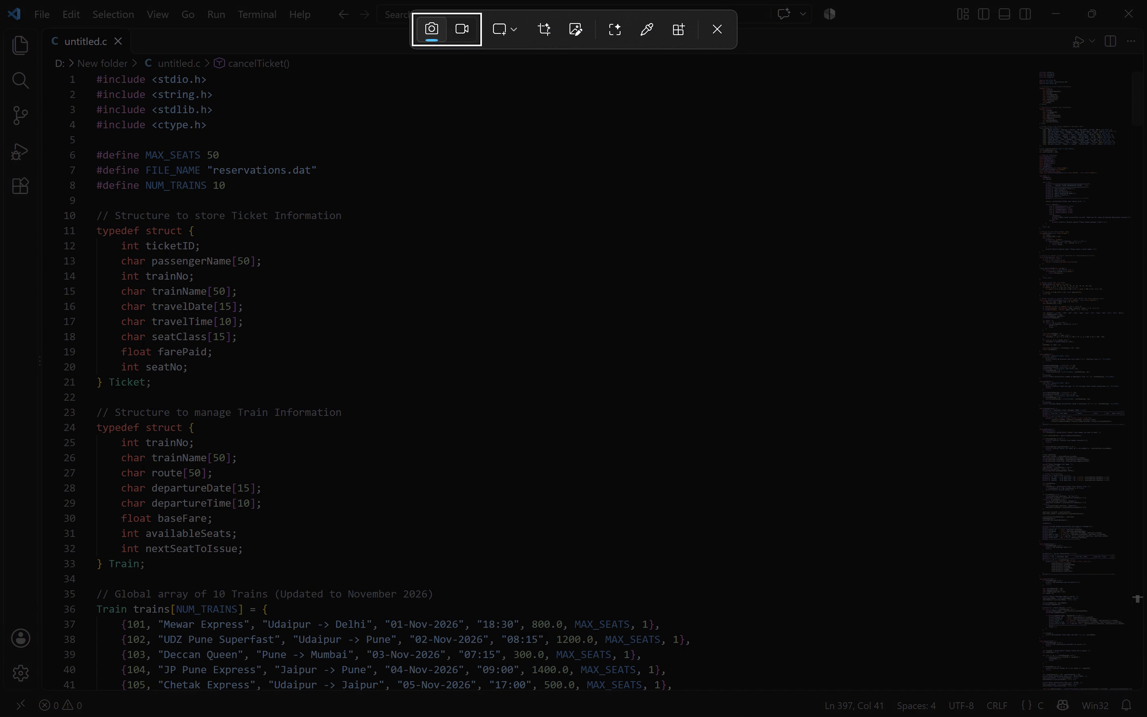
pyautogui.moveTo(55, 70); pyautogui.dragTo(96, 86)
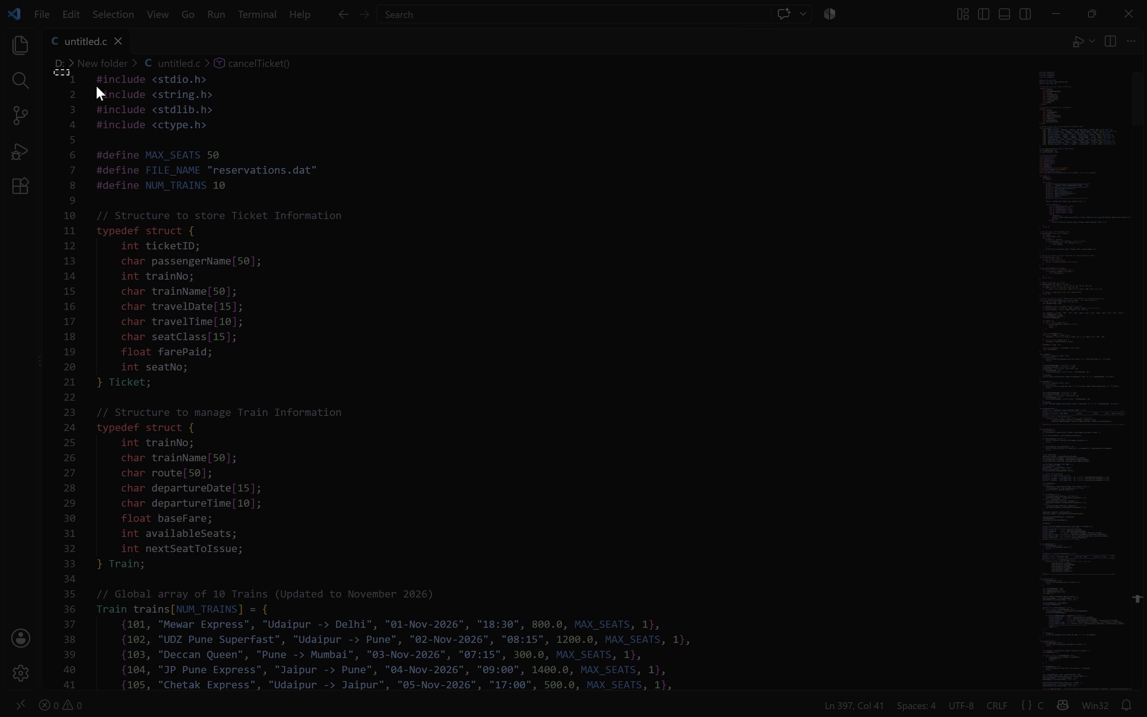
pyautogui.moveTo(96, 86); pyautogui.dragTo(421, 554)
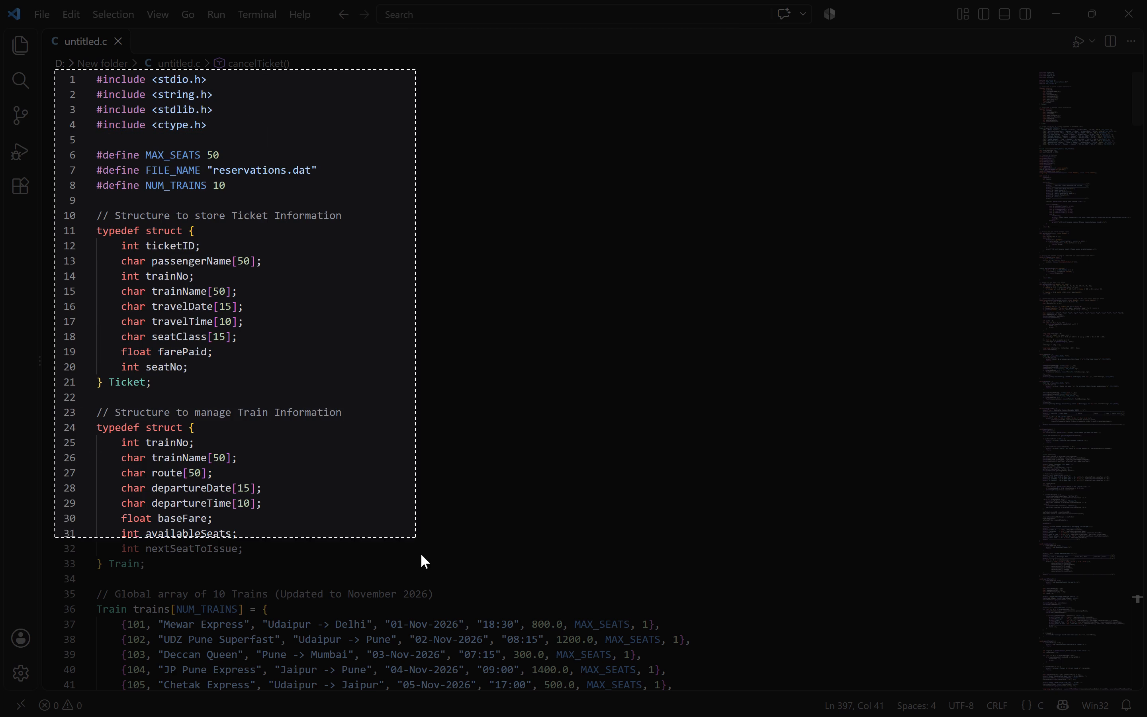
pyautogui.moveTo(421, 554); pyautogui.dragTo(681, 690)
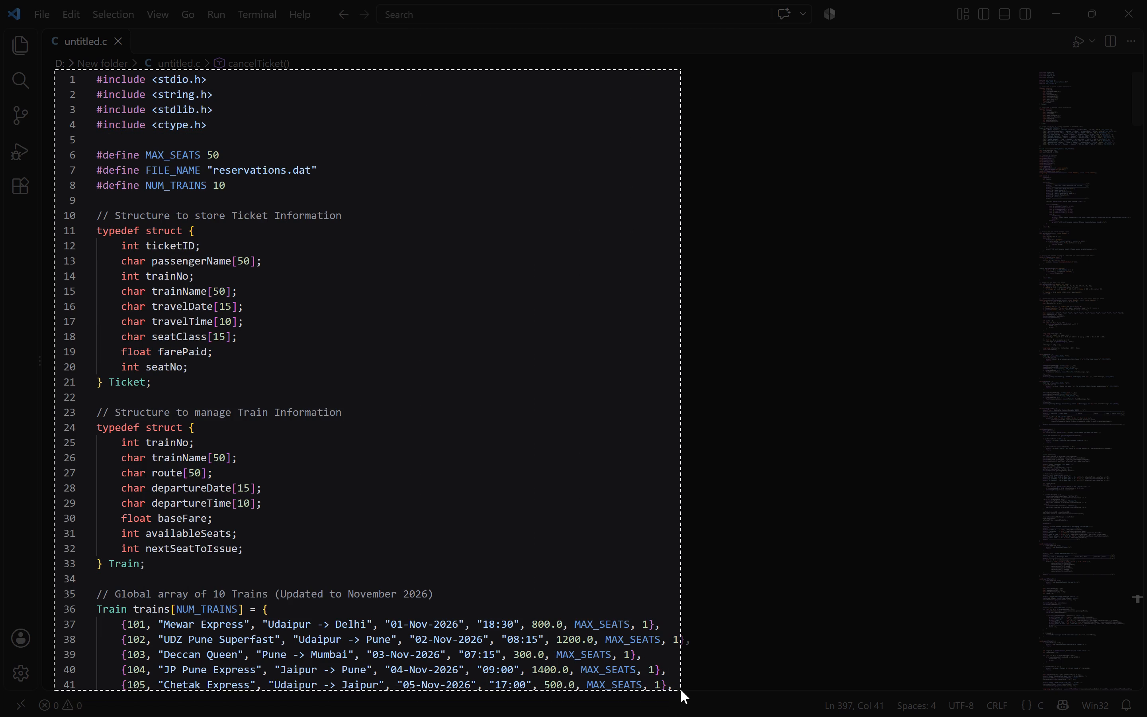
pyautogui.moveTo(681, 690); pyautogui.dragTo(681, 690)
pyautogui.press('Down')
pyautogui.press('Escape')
pyautogui.scroll(-2, 458, 384)
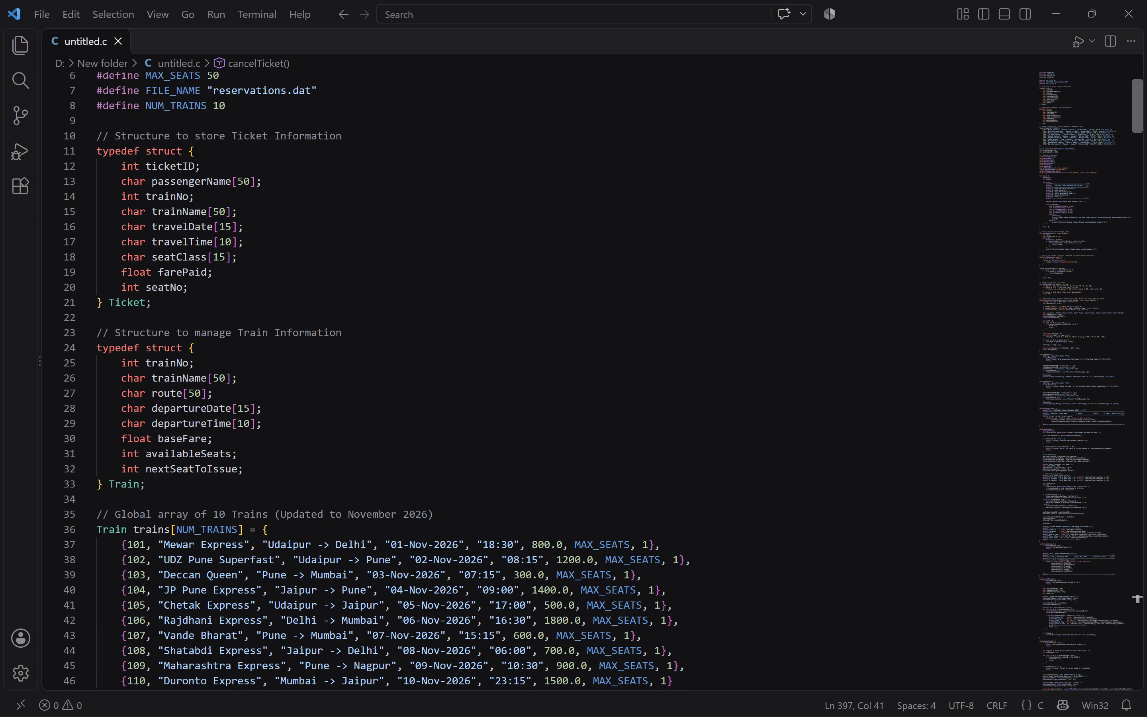
pyautogui.click(1102, 4)
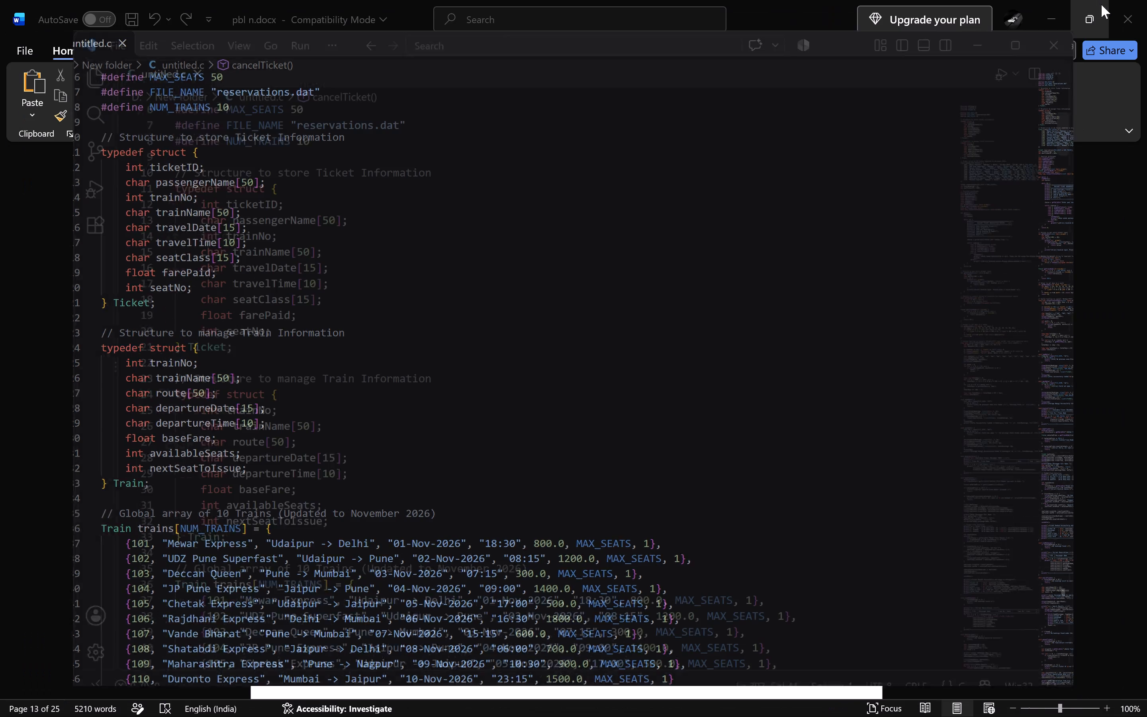
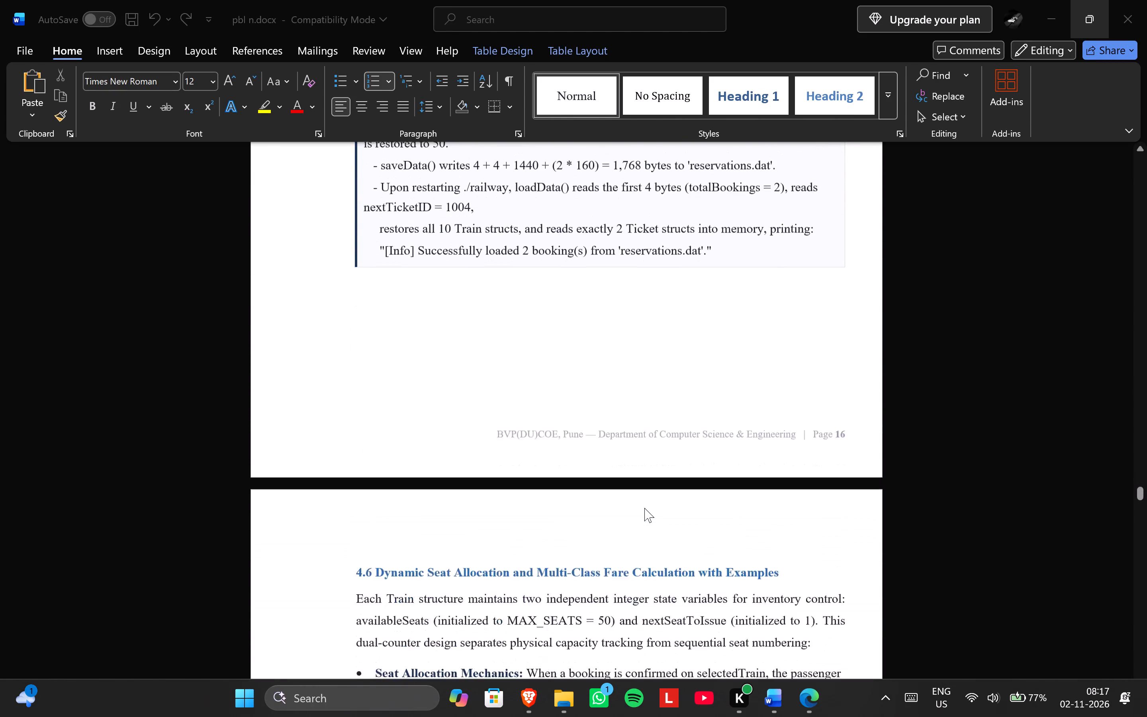
# Look through the report from section 4.6 to the test case table in section 5.2 for places to insert the code image.
pyautogui.scroll(-7, 644, 508)
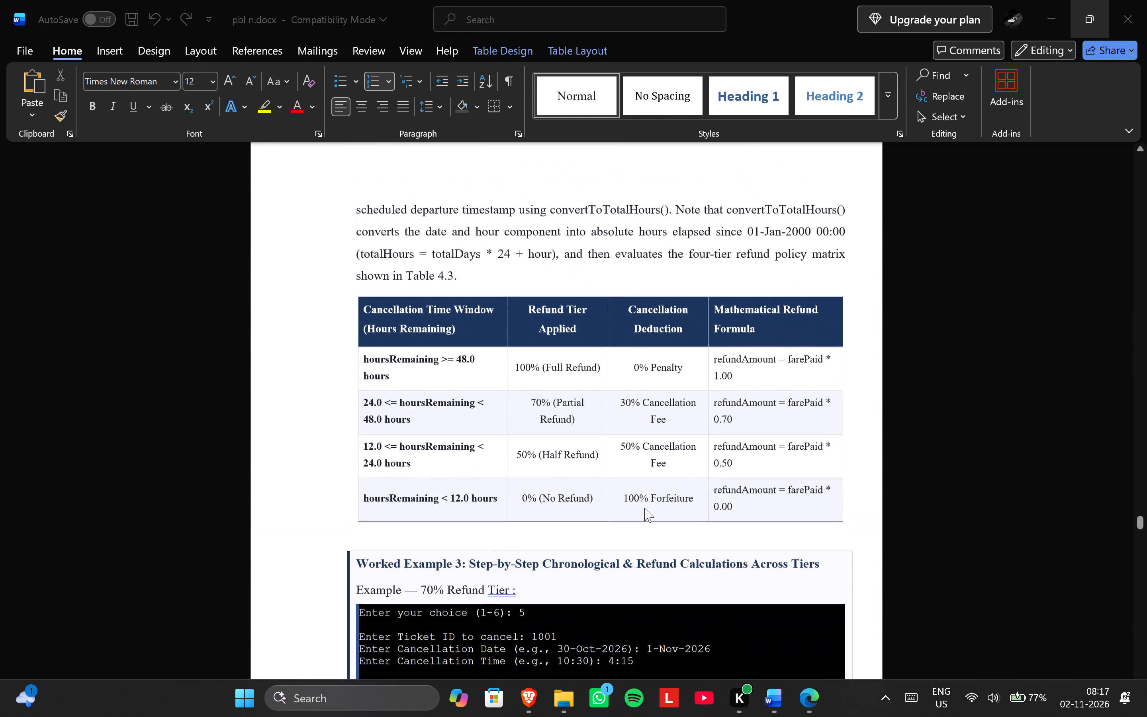
pyautogui.scroll(1, 644, 508)
pyautogui.scroll(-14, 644, 508)
pyautogui.scroll(-13, 644, 508)
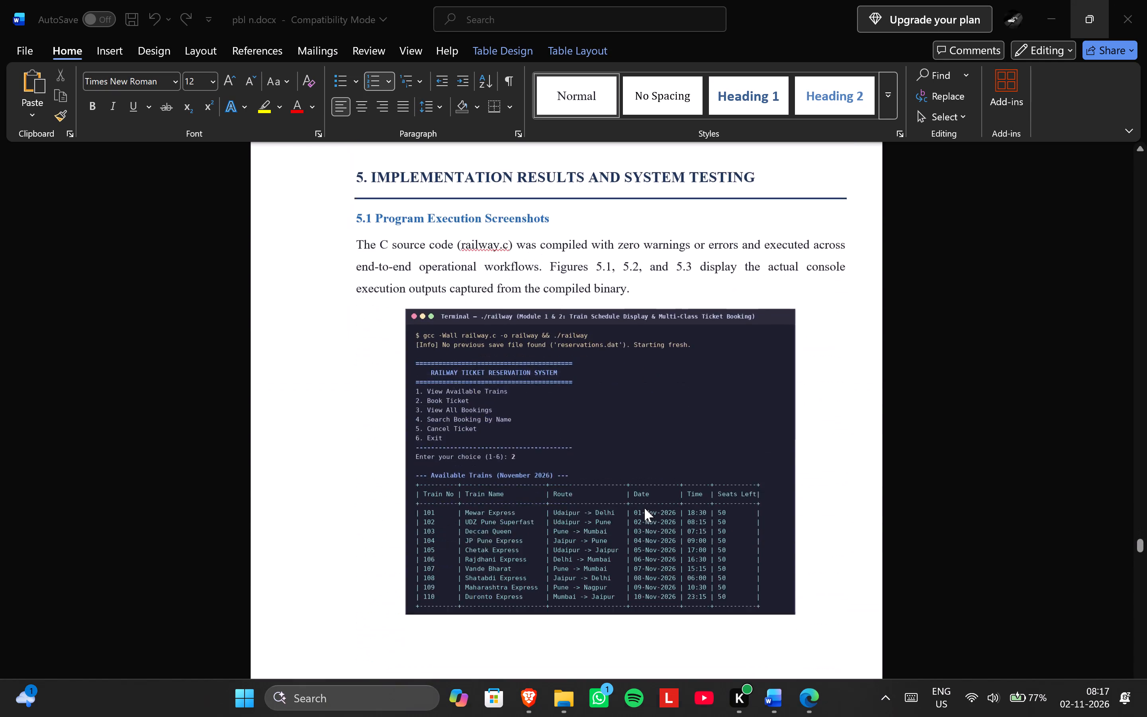
pyautogui.scroll(1, 644, 508)
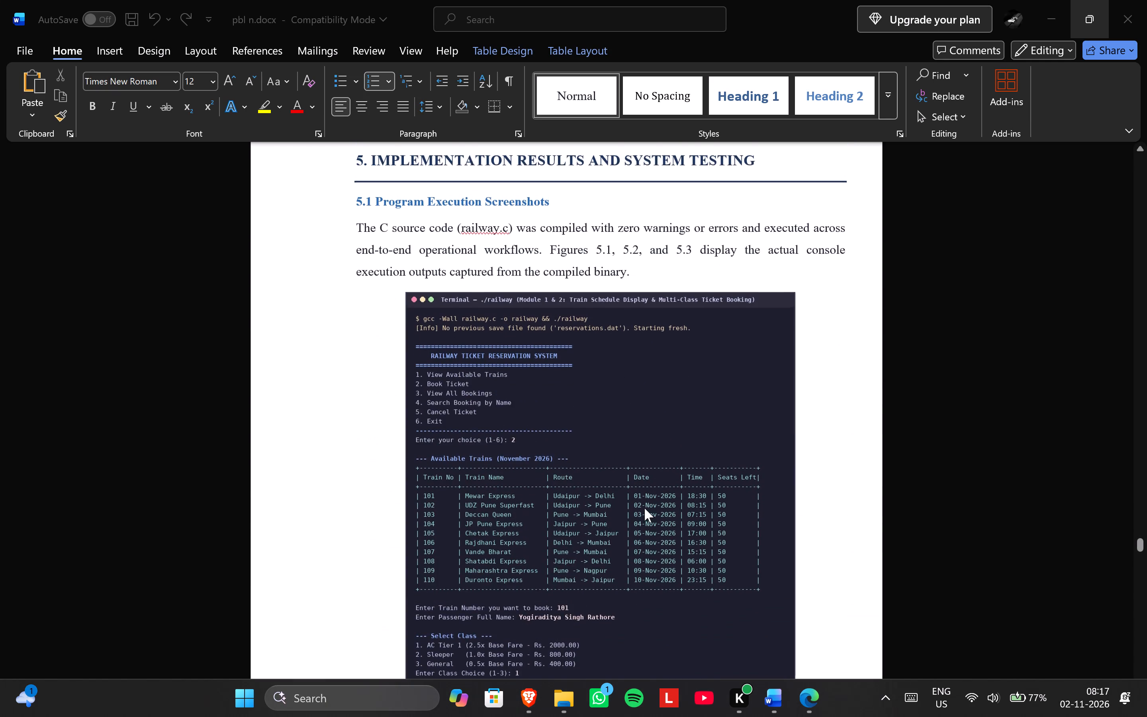
pyautogui.scroll(-14, 644, 508)
pyautogui.scroll(-13, 644, 508)
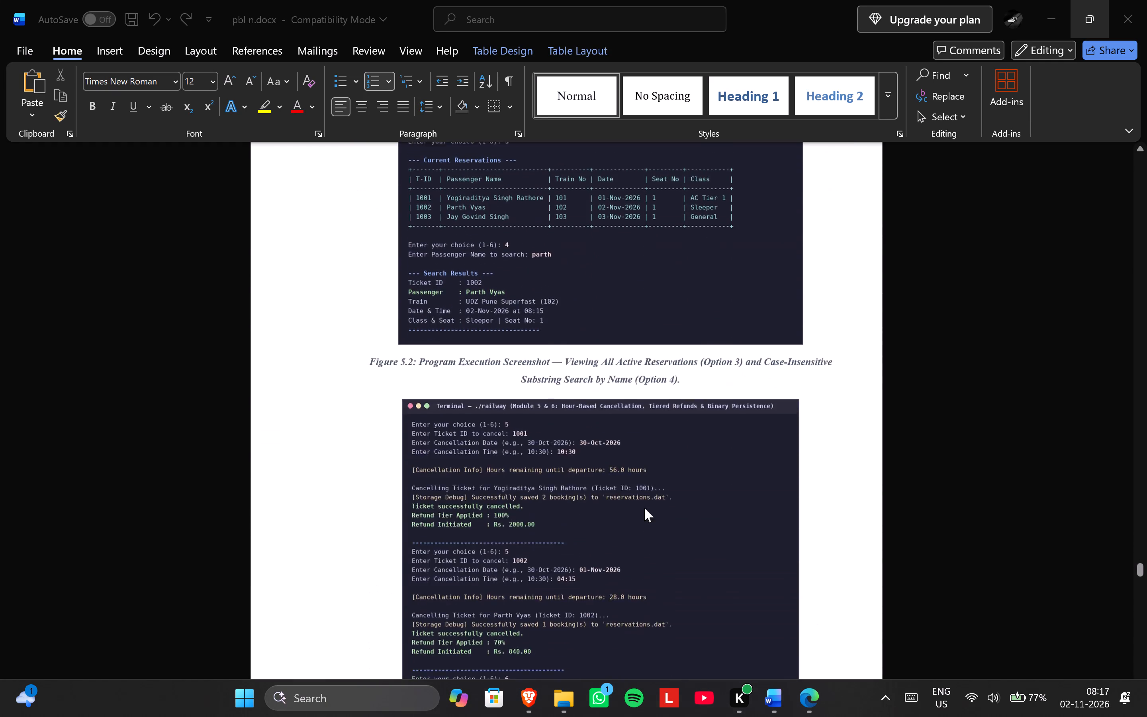
pyautogui.scroll(-20, 644, 508)
pyautogui.scroll(-10, 644, 508)
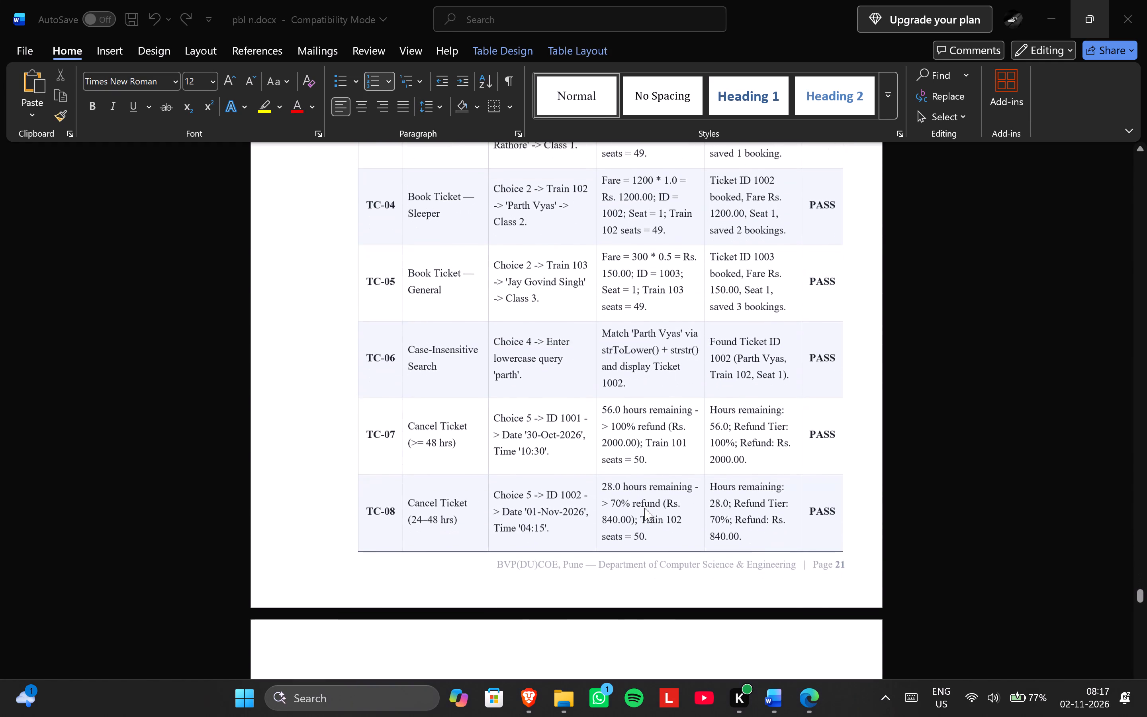
# Look back through the report from the test case table, past sections 4 and 3, to section 2.4 Justification of the Topic.
pyautogui.moveTo(1142, 590); pyautogui.dragTo(1134, 574)
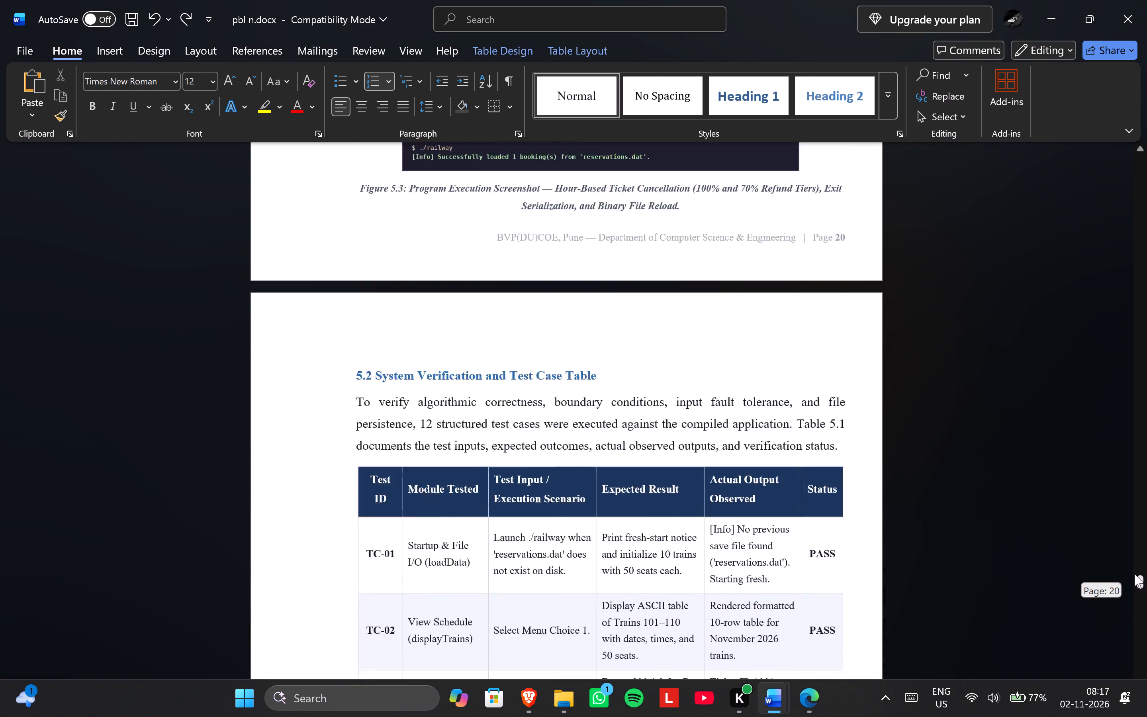
pyautogui.moveTo(1134, 574); pyautogui.dragTo(1127, 517)
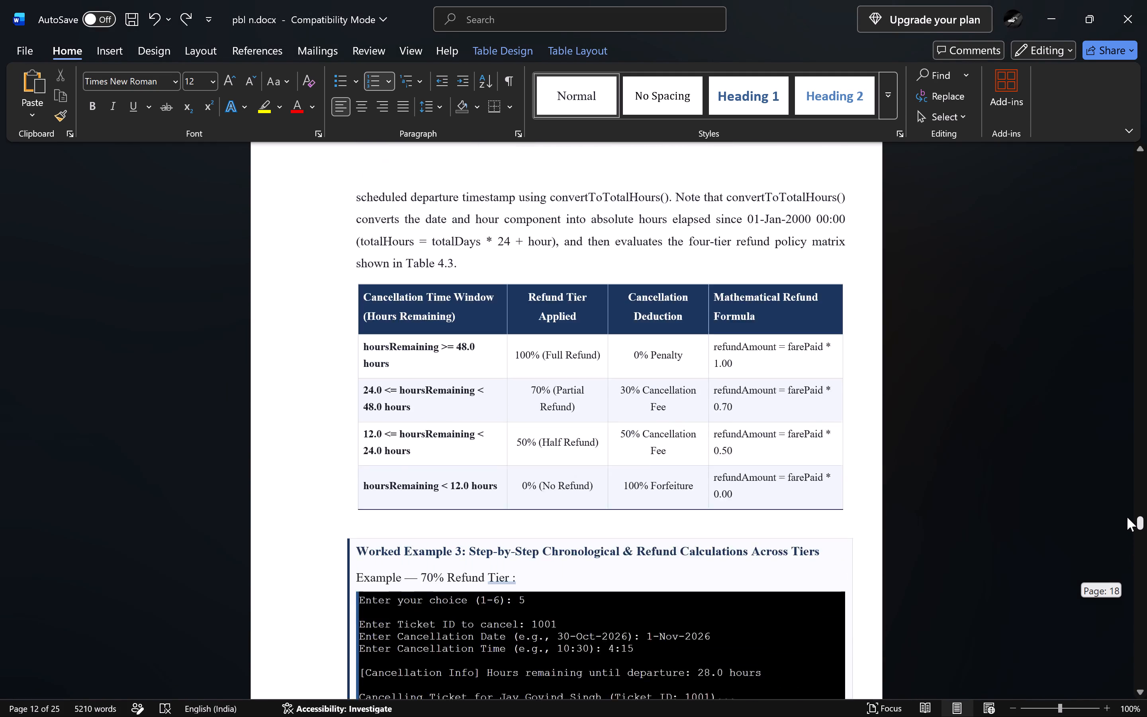
pyautogui.moveTo(1127, 517); pyautogui.dragTo(1125, 495)
pyautogui.scroll(8, 709, 512)
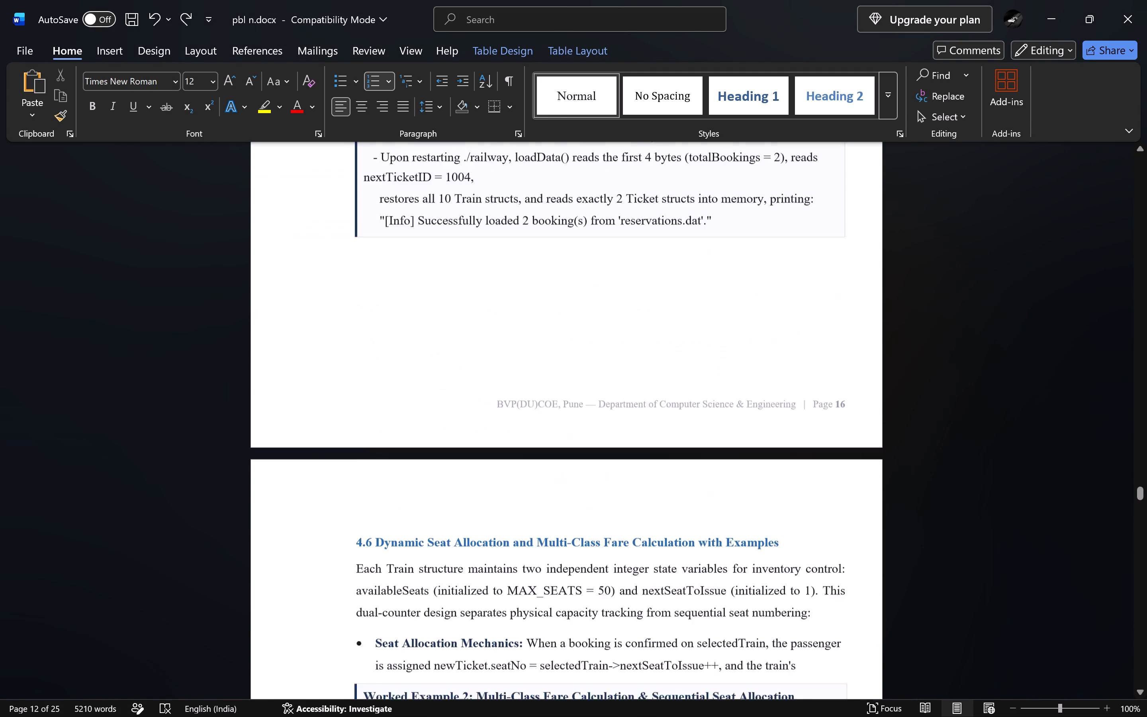
pyautogui.scroll(20, 707, 507)
pyautogui.scroll(20, 707, 507)
pyautogui.scroll(5, 707, 507)
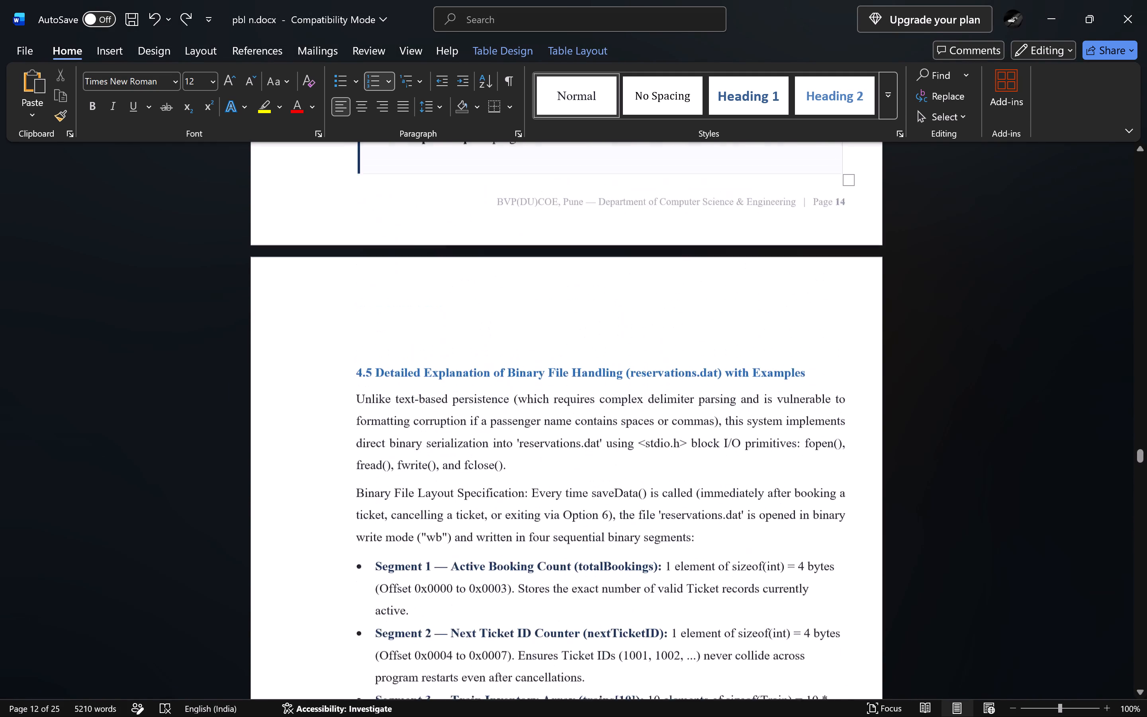
pyautogui.scroll(20, 707, 506)
pyautogui.scroll(20, 707, 506)
pyautogui.scroll(5, 707, 506)
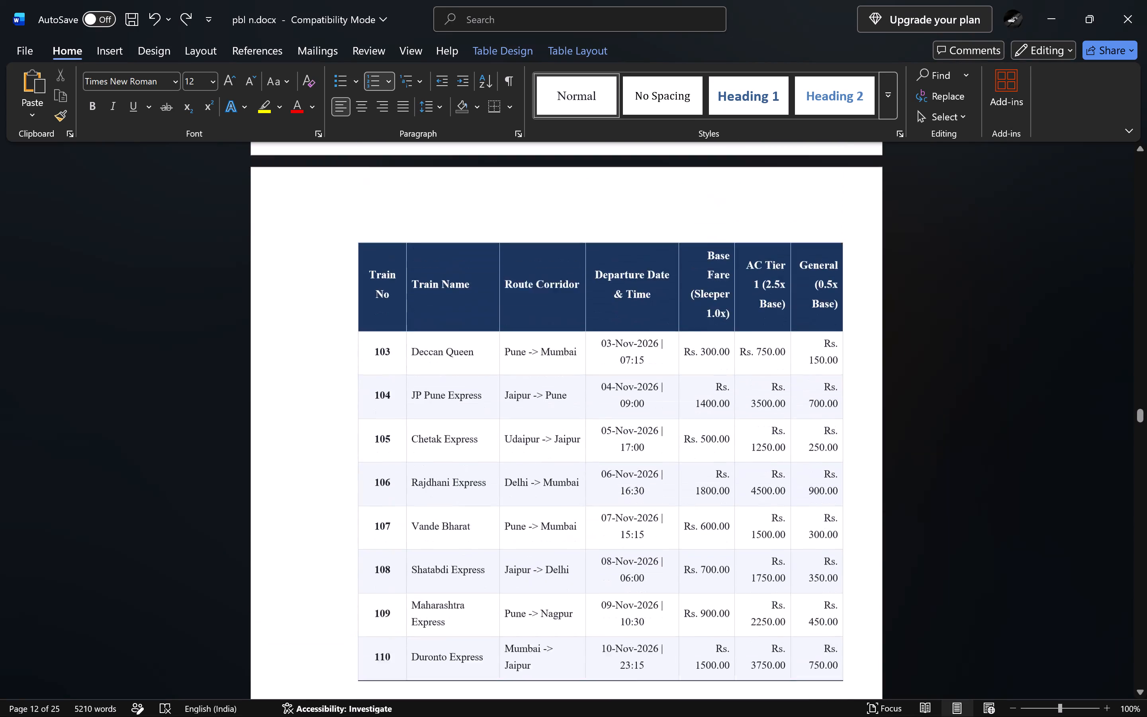
pyautogui.scroll(20, 707, 505)
pyautogui.scroll(20, 707, 505)
pyautogui.scroll(5, 707, 505)
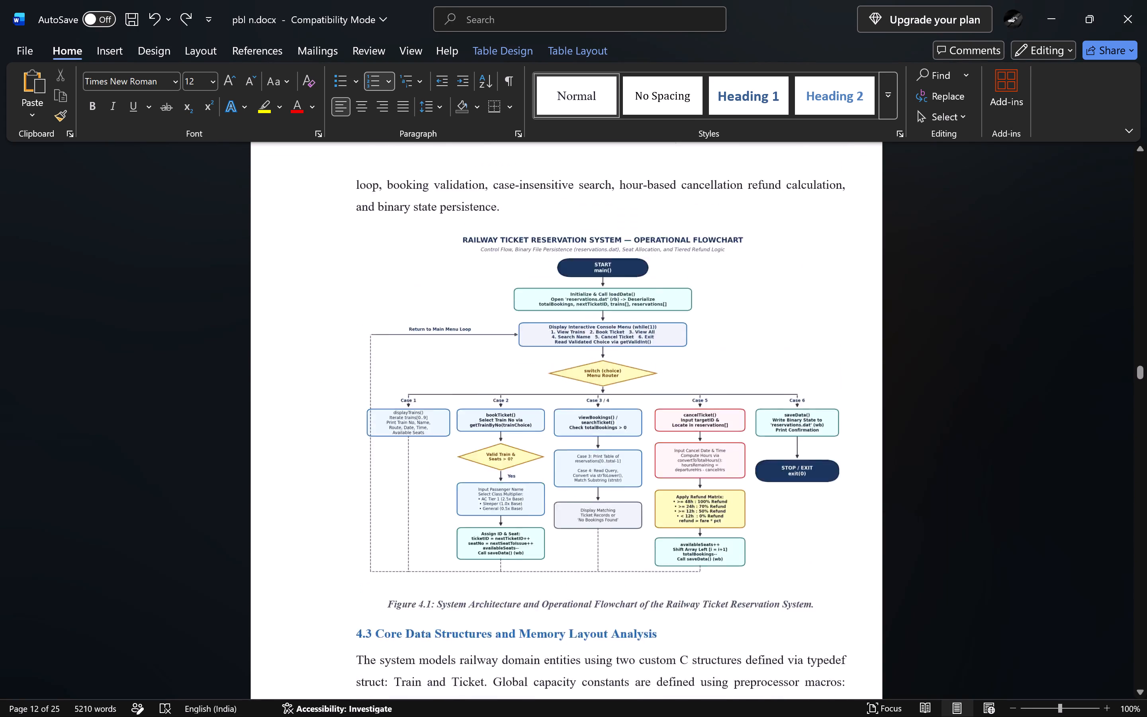
pyautogui.scroll(20, 707, 504)
pyautogui.scroll(20, 707, 504)
pyautogui.scroll(4, 707, 504)
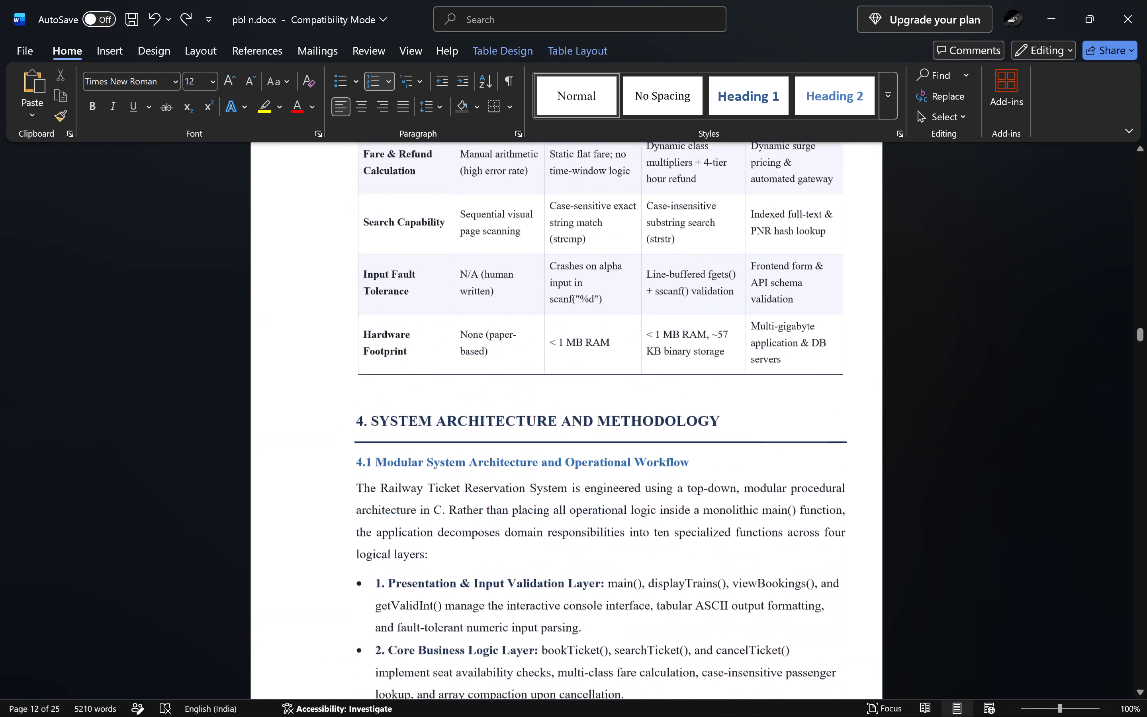
pyautogui.scroll(1, 707, 502)
pyautogui.scroll(-6, 707, 502)
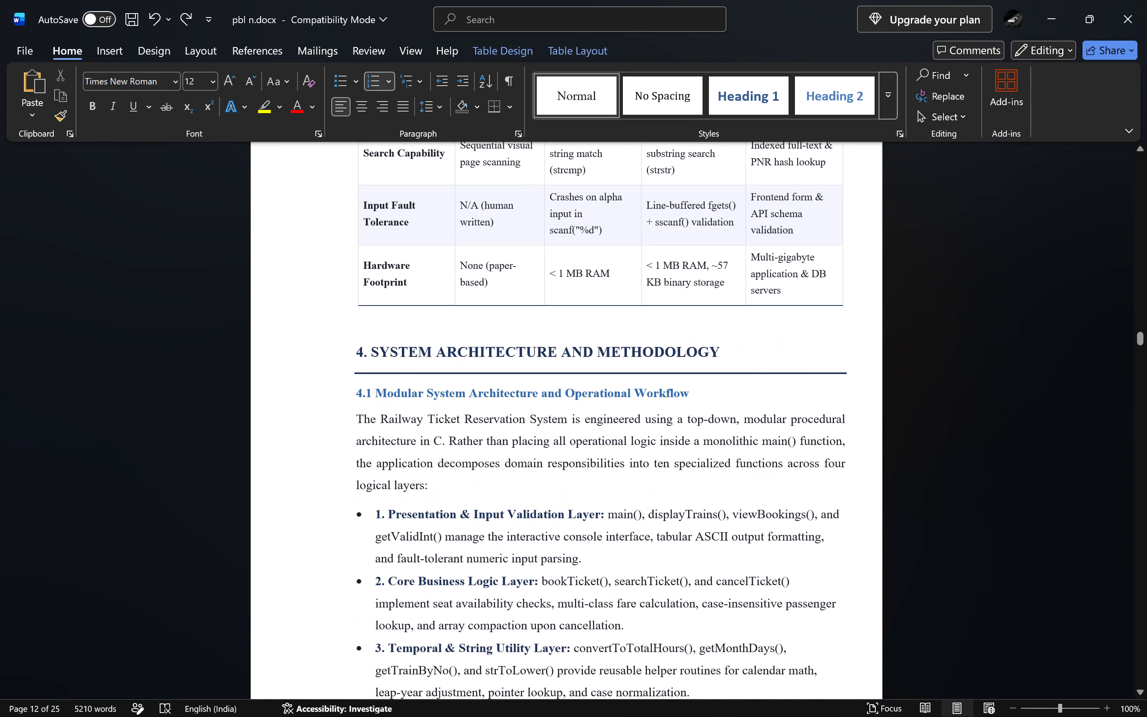
pyautogui.scroll(-5, 634, 471)
pyautogui.scroll(2, 634, 471)
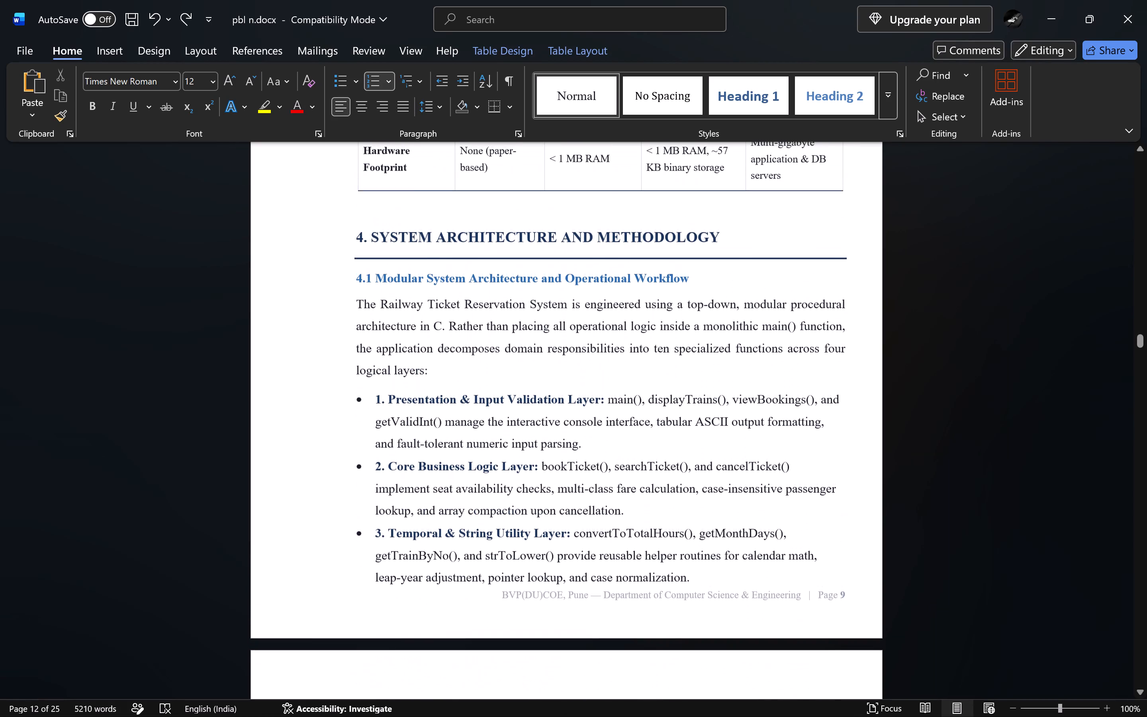
pyautogui.scroll(8, 634, 471)
pyautogui.scroll(19, 634, 471)
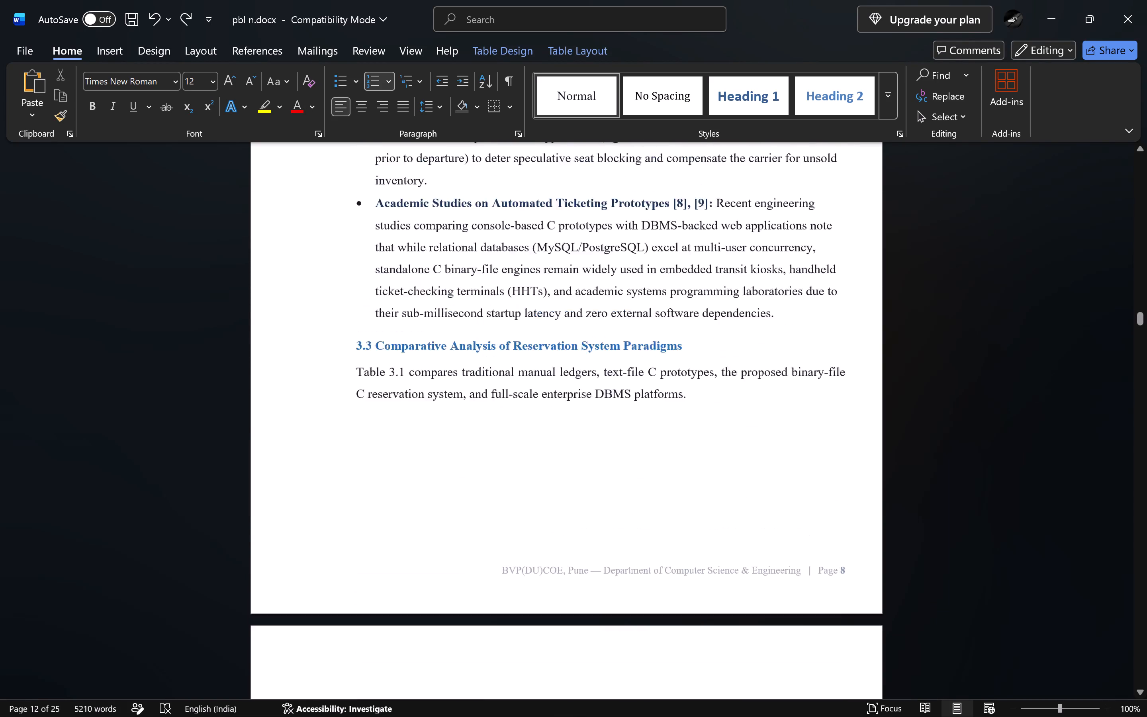
pyautogui.scroll(20, 634, 471)
pyautogui.scroll(9, 634, 471)
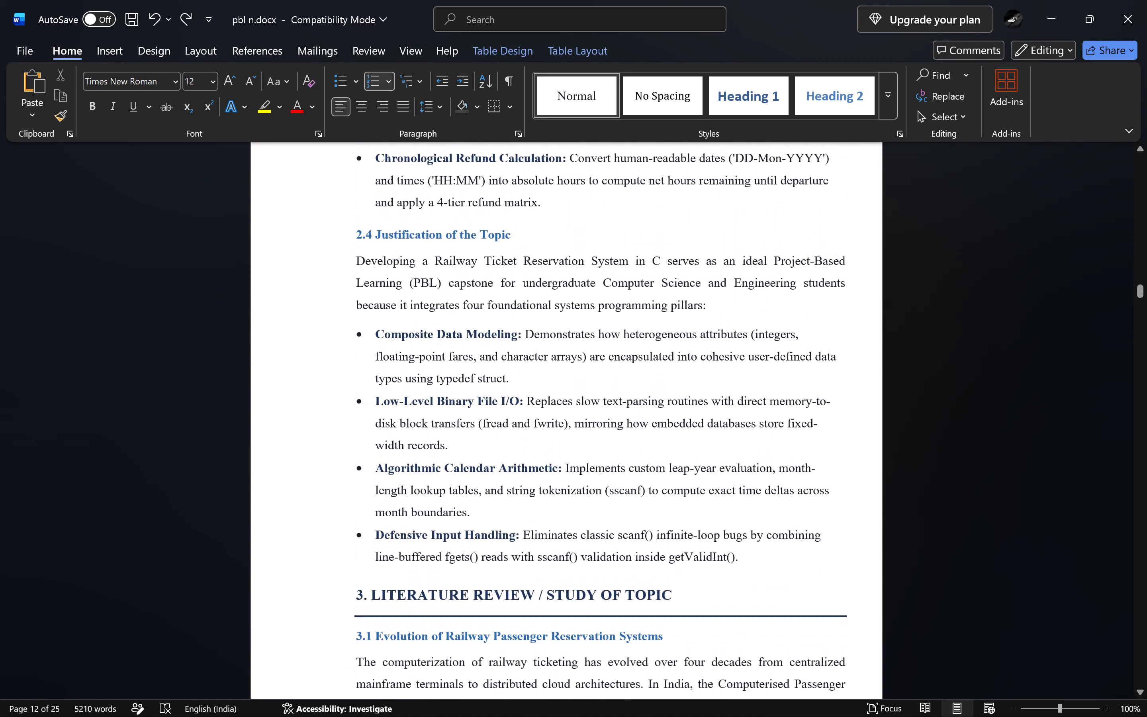
# Review the report from section 3.3 through section 4 to the program execution screenshots in section 5.1.
pyautogui.scroll(-20, 634, 471)
pyautogui.scroll(-16, 634, 471)
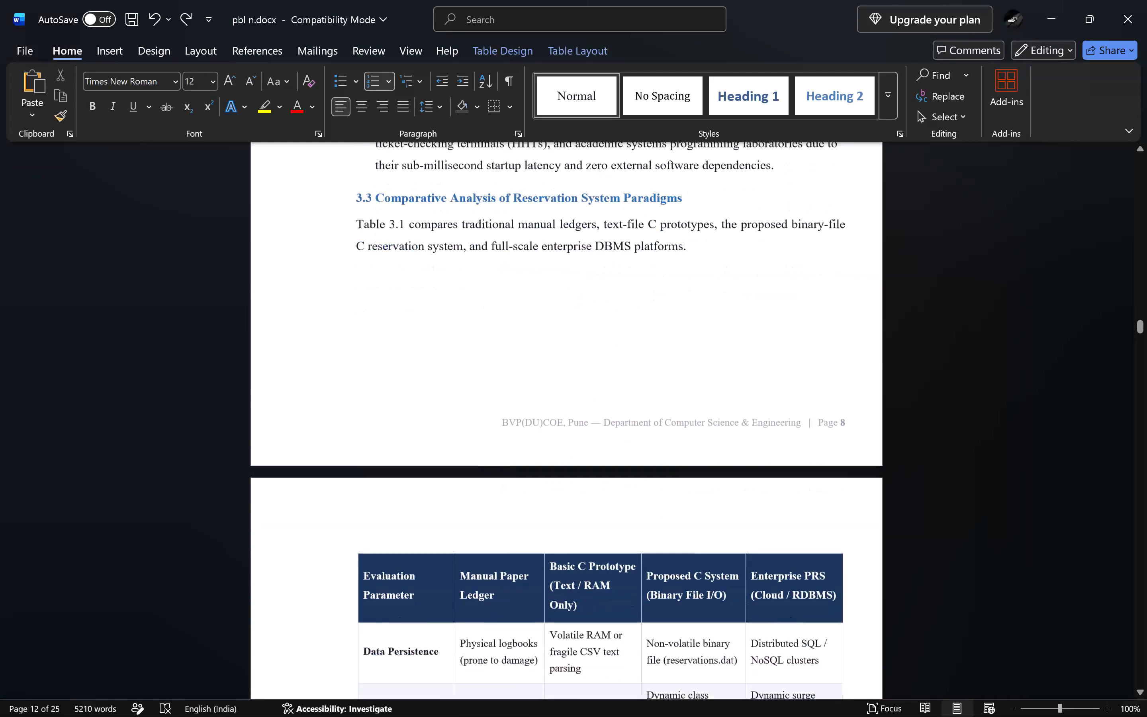
pyautogui.scroll(-15, 634, 471)
pyautogui.scroll(1, 634, 471)
pyautogui.scroll(-18, 634, 471)
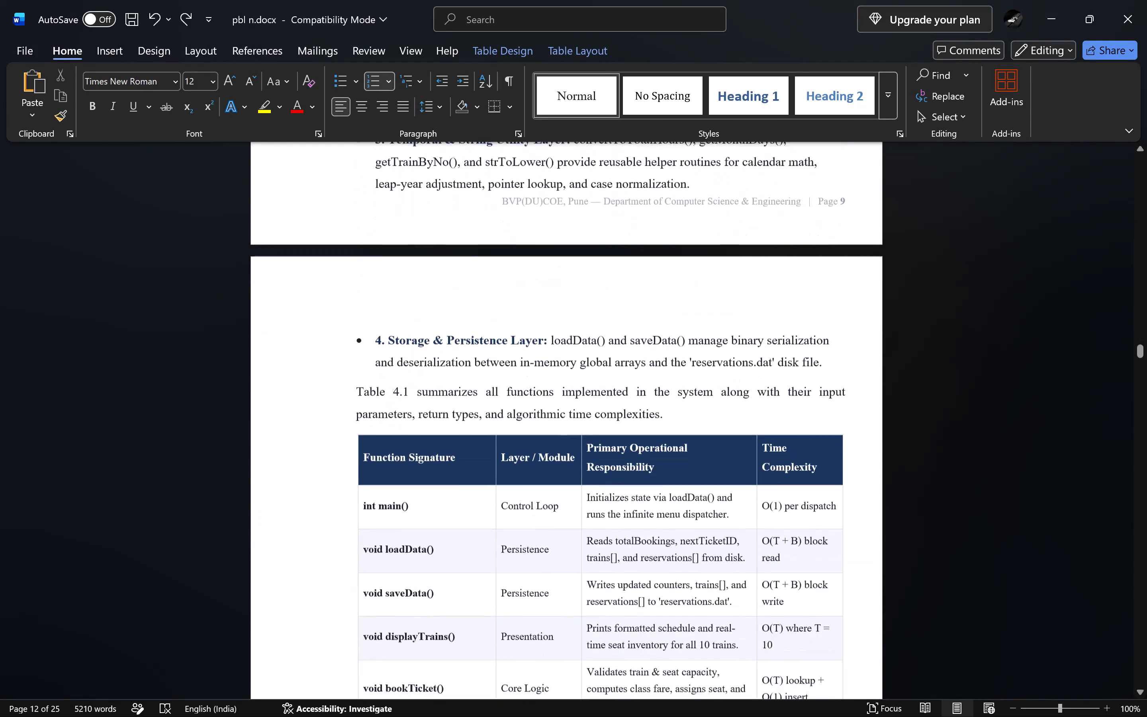
pyautogui.scroll(-2, 634, 472)
pyautogui.moveTo(1139, 355); pyautogui.dragTo(1140, 361)
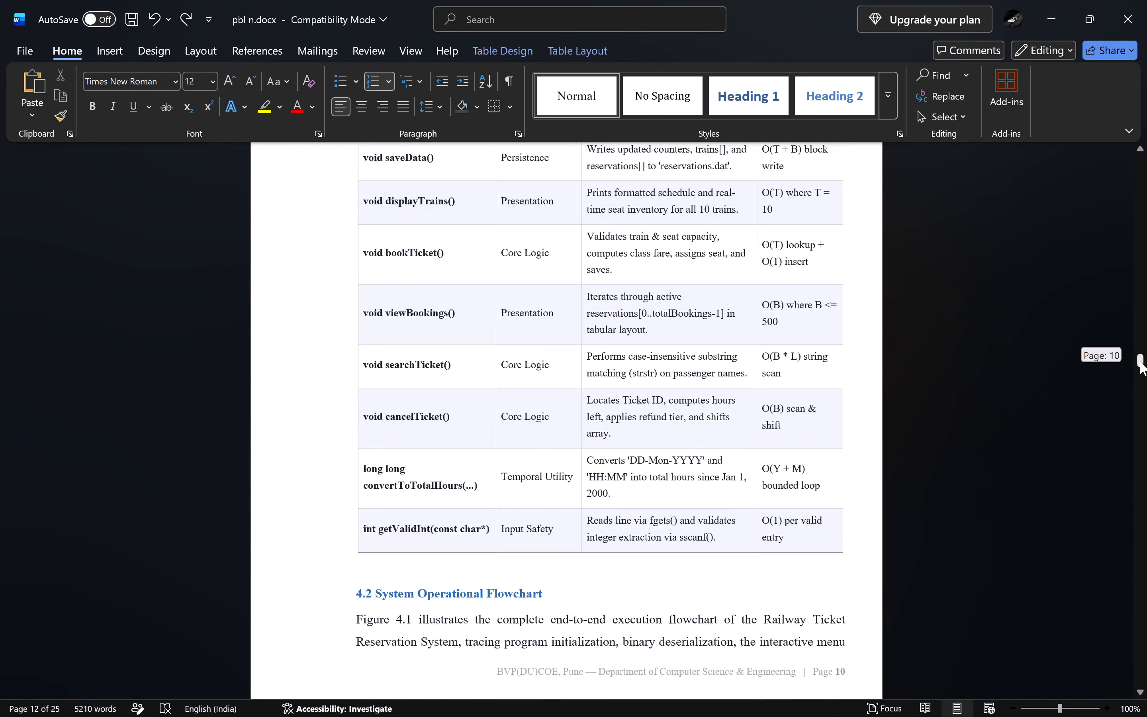
pyautogui.moveTo(1140, 361); pyautogui.dragTo(1140, 432)
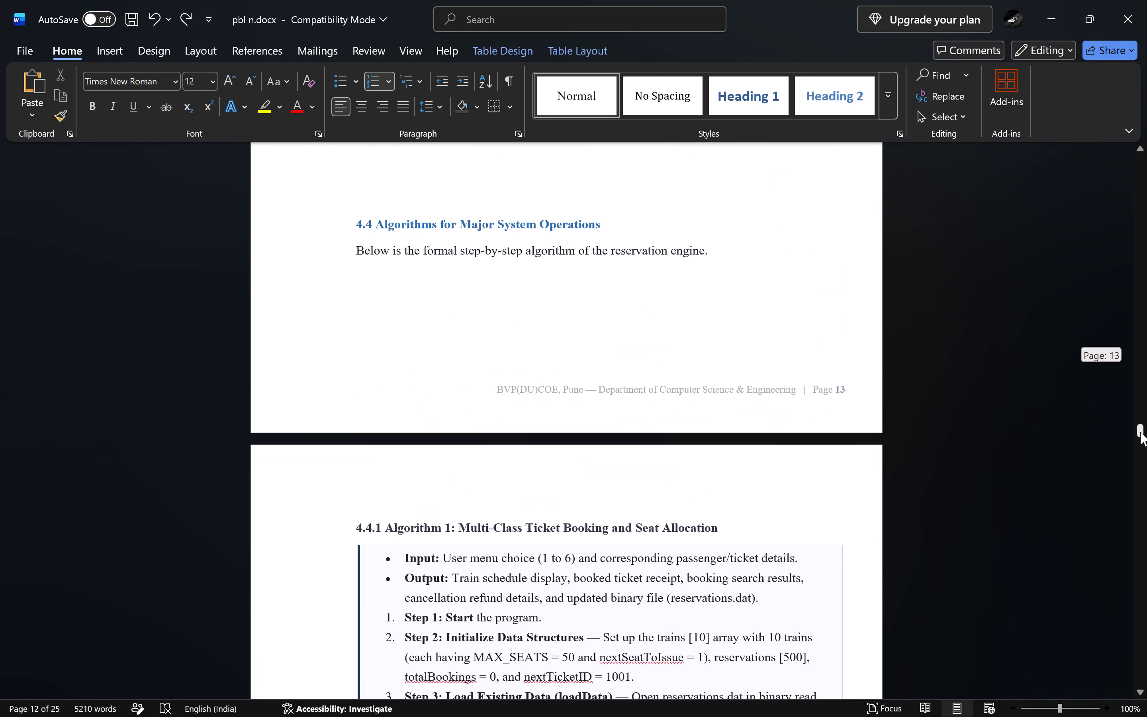
pyautogui.moveTo(1140, 432); pyautogui.dragTo(1143, 502)
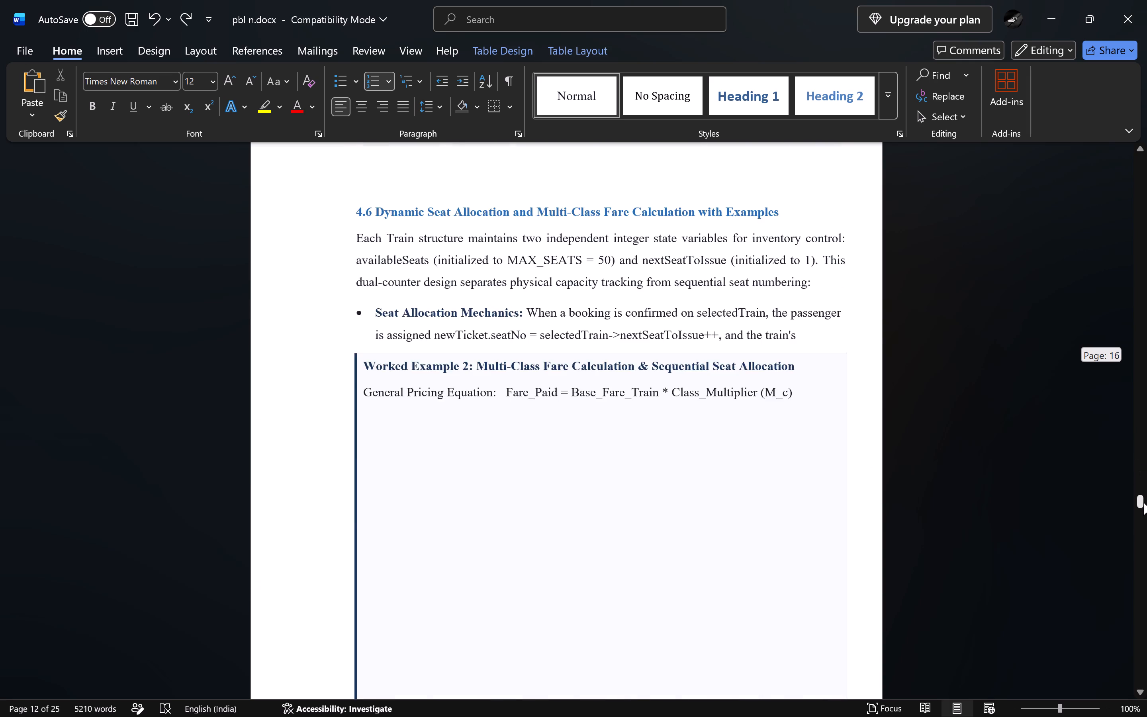
pyautogui.moveTo(1143, 502); pyautogui.dragTo(1146, 534)
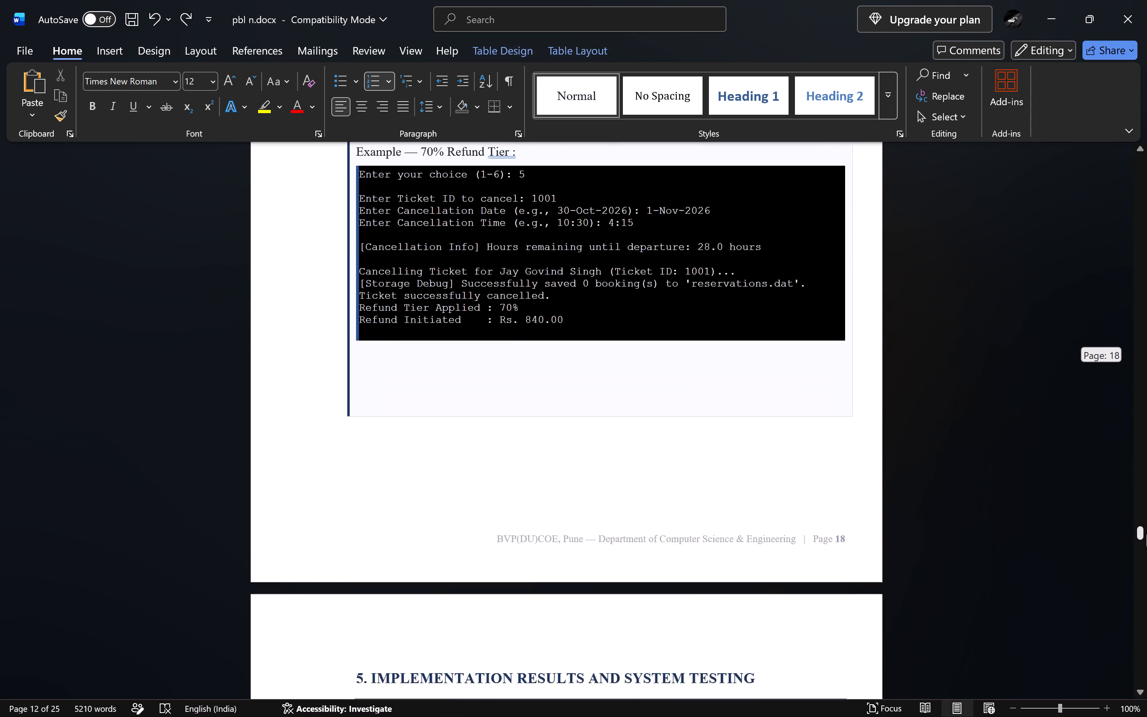
pyautogui.moveTo(1146, 534); pyautogui.dragTo(1146, 541)
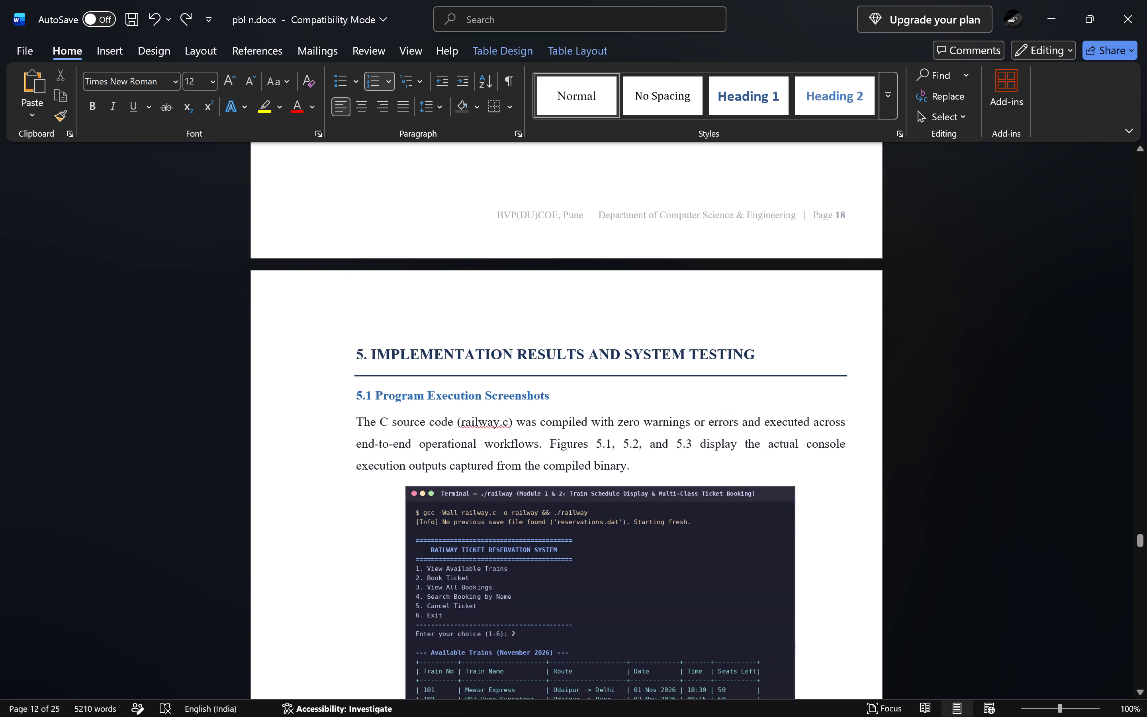
pyautogui.scroll(-10, 597, 421)
pyautogui.scroll(-2, 620, 703)
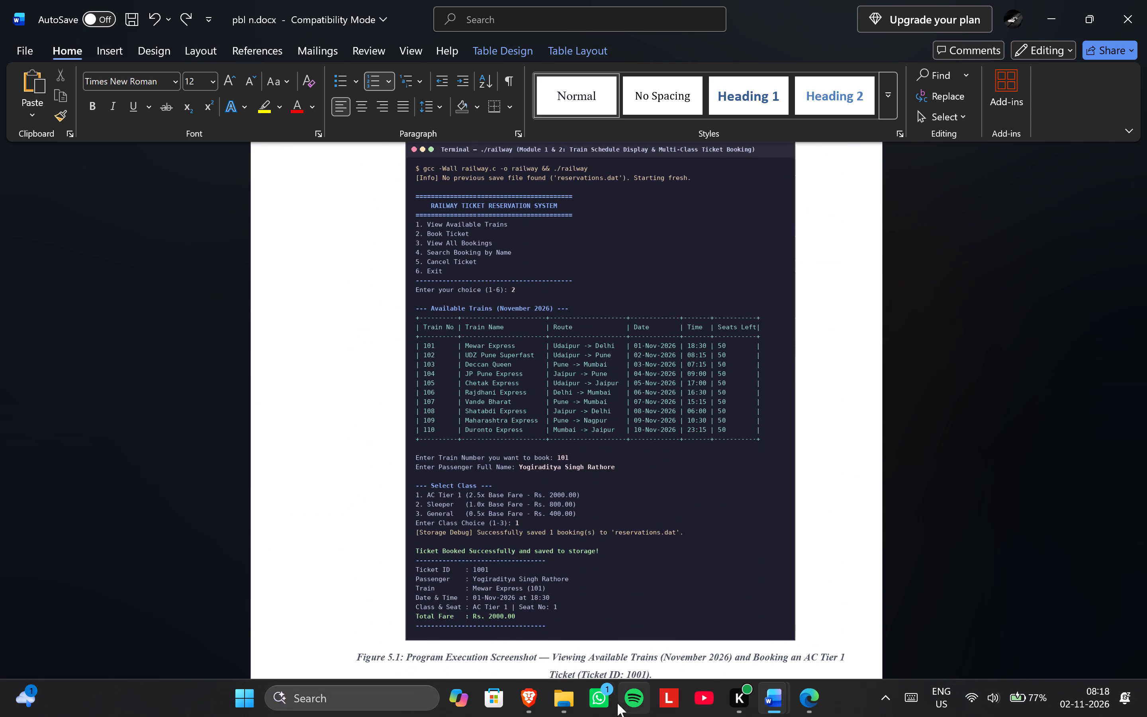
pyautogui.scroll(-10, 617, 703)
pyautogui.scroll(-19, 559, 658)
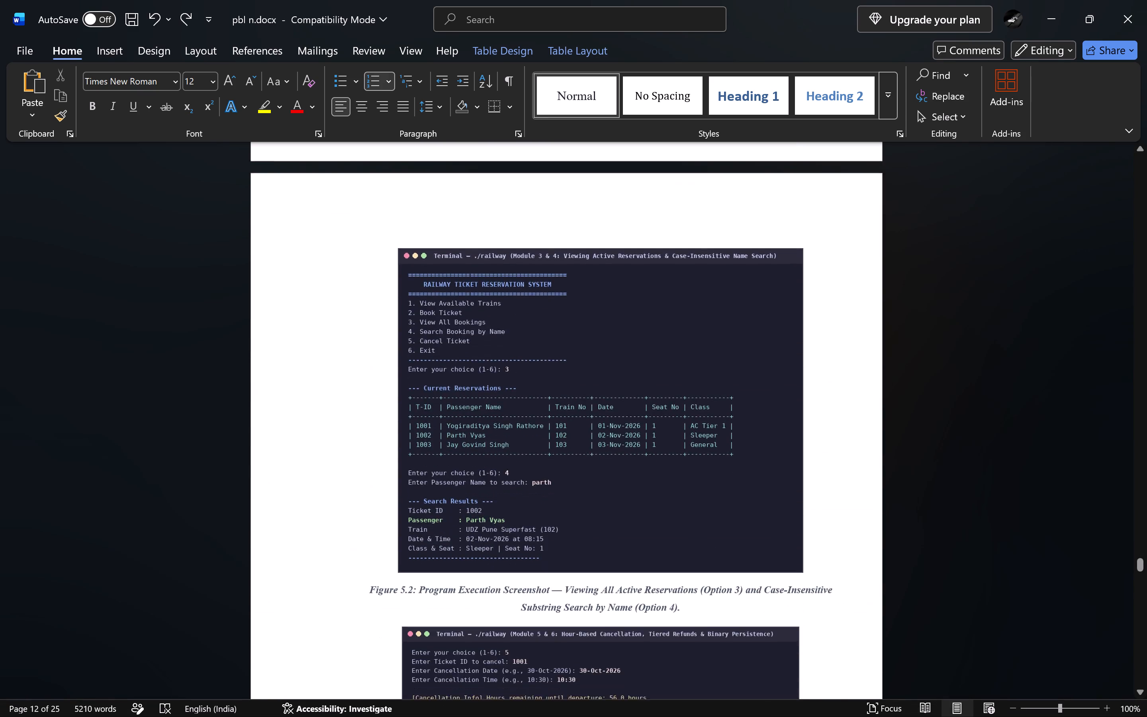
pyautogui.scroll(-17, 559, 658)
# Look back through the report from the section 5.1 execution screenshots to the table of contents and the Abstract.
pyautogui.scroll(20, 559, 658)
pyautogui.scroll(10, 559, 658)
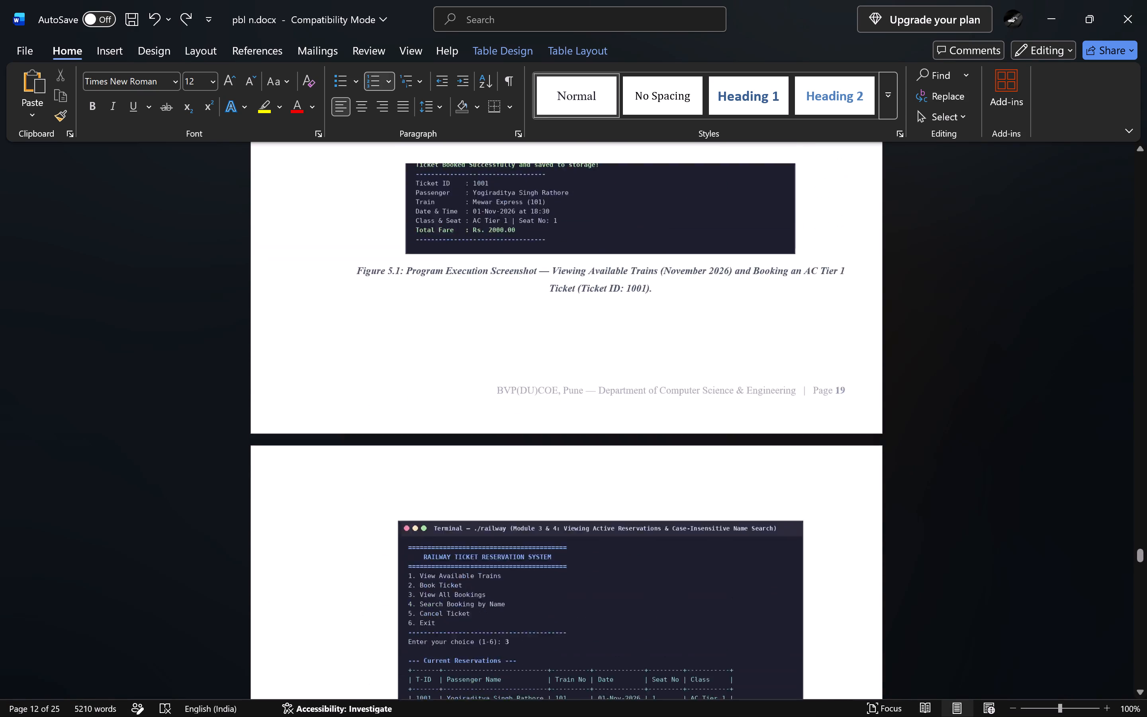
pyautogui.scroll(20, 559, 658)
pyautogui.scroll(3, 559, 658)
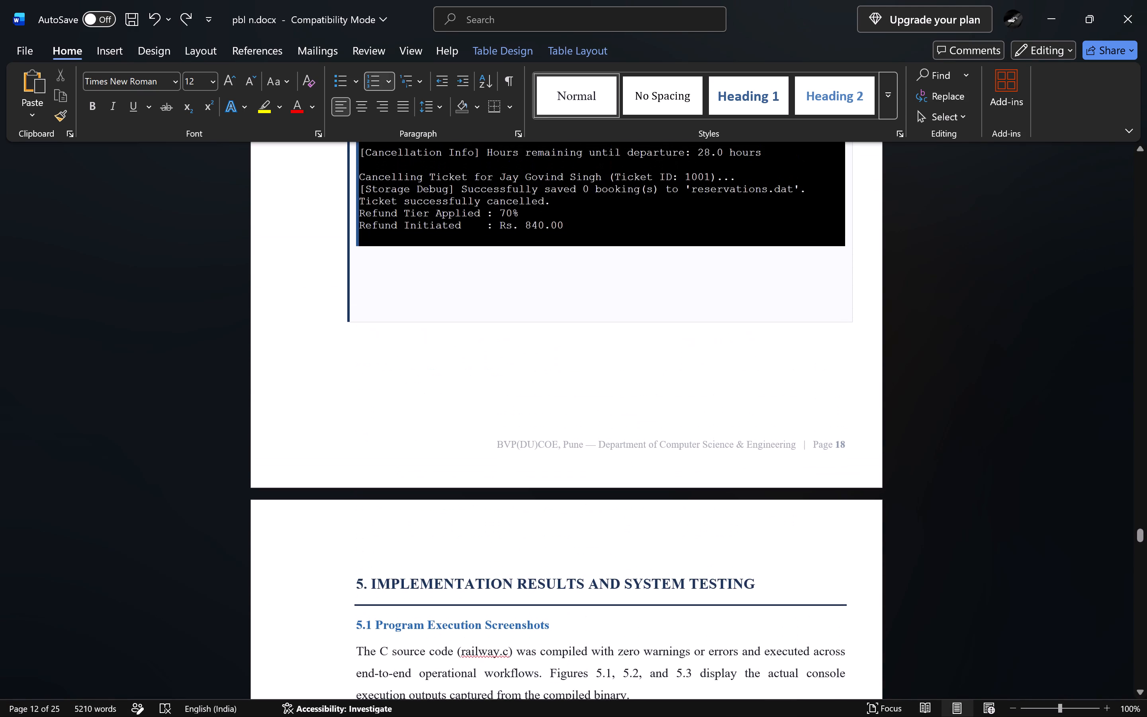
pyautogui.scroll(20, 591, 580)
pyautogui.scroll(20, 591, 580)
pyautogui.scroll(5, 591, 580)
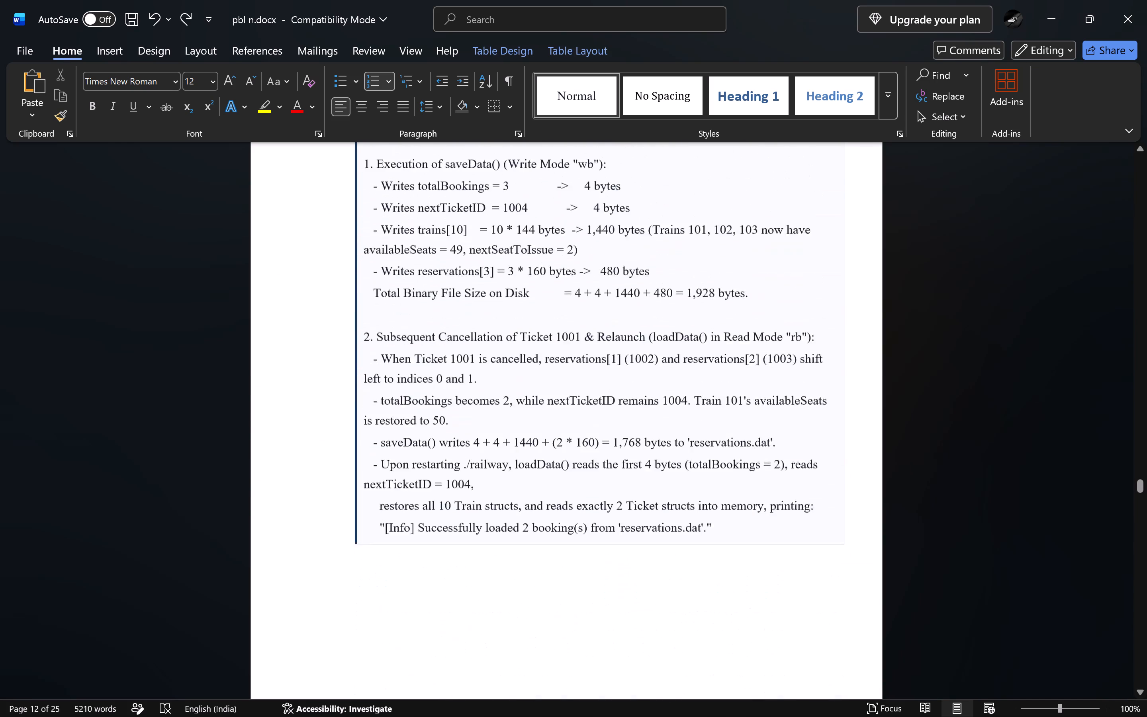
pyautogui.scroll(20, 591, 579)
pyautogui.scroll(20, 591, 579)
pyautogui.scroll(6, 591, 579)
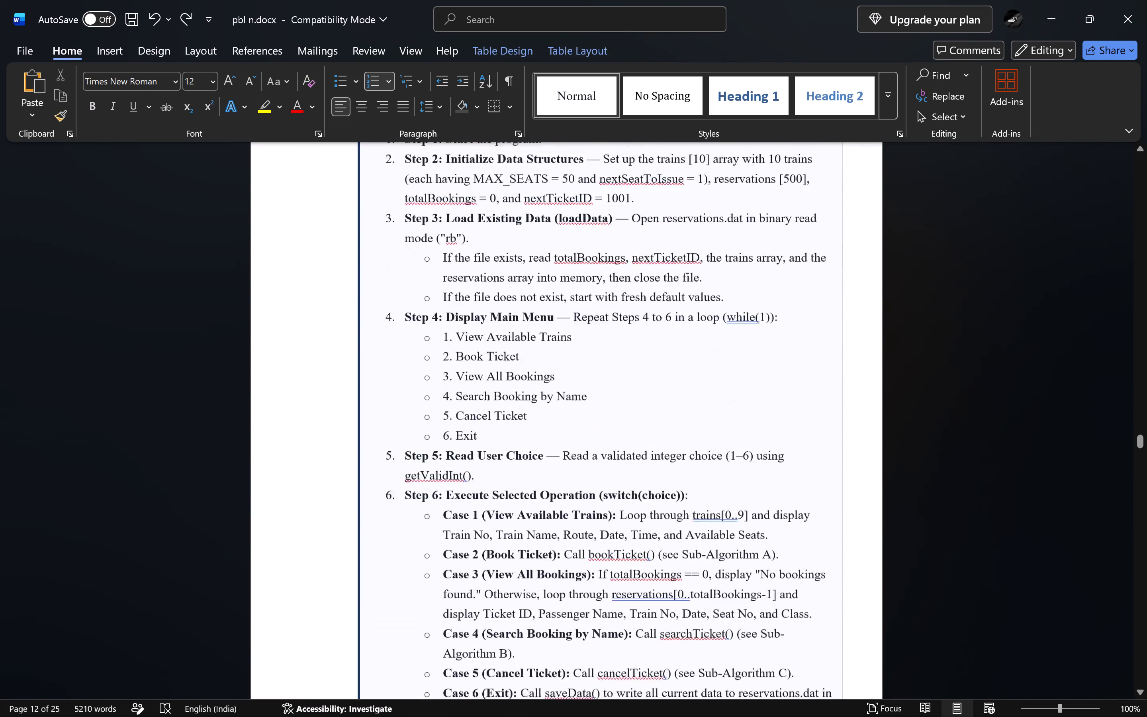
pyautogui.scroll(20, 591, 579)
pyautogui.scroll(20, 591, 579)
pyautogui.scroll(5, 591, 579)
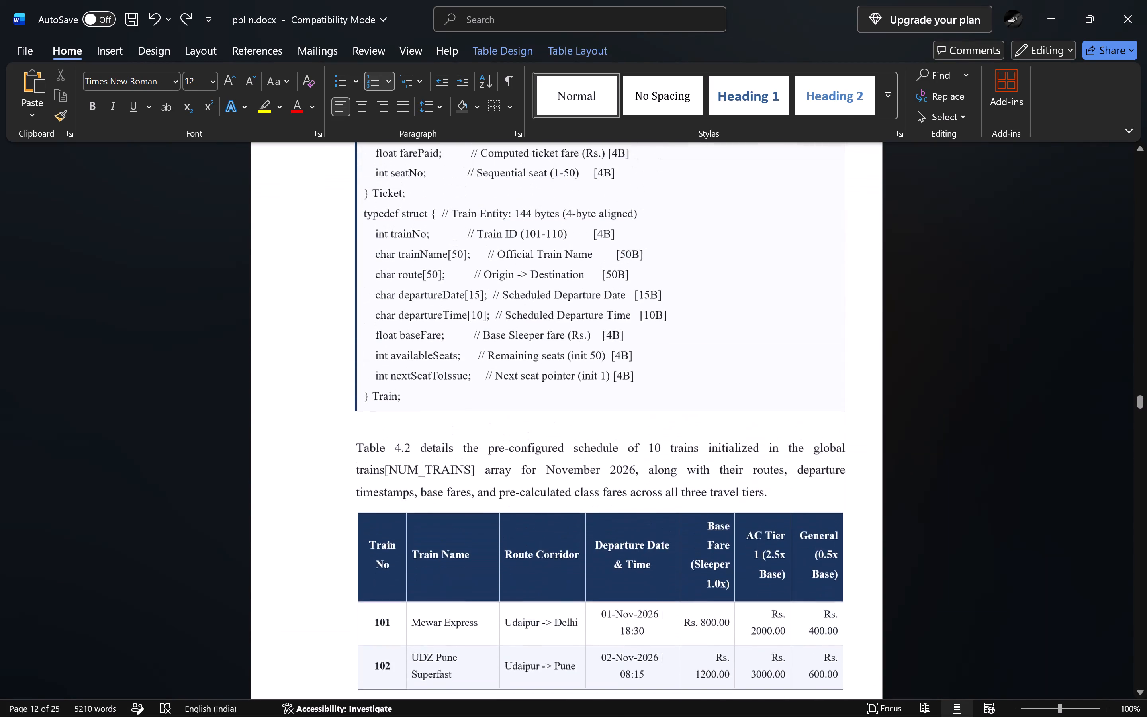
pyautogui.scroll(20, 591, 579)
pyautogui.scroll(20, 591, 579)
pyautogui.scroll(5, 591, 579)
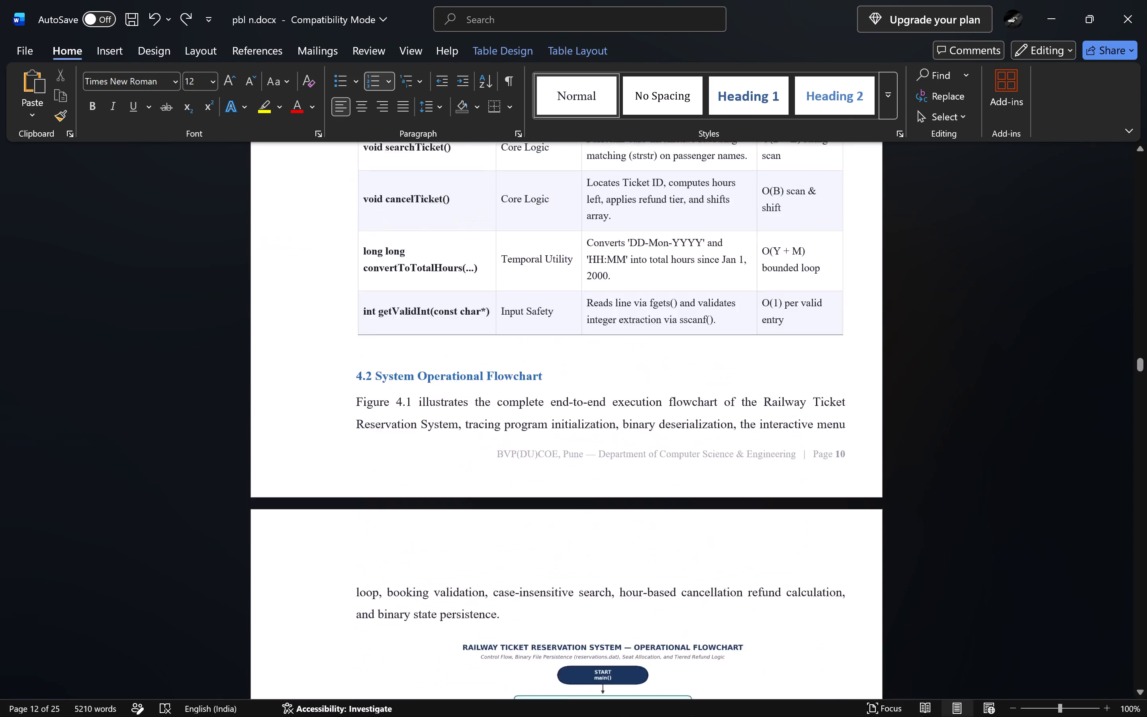
pyautogui.scroll(20, 591, 579)
pyautogui.scroll(20, 591, 579)
pyautogui.scroll(5, 591, 579)
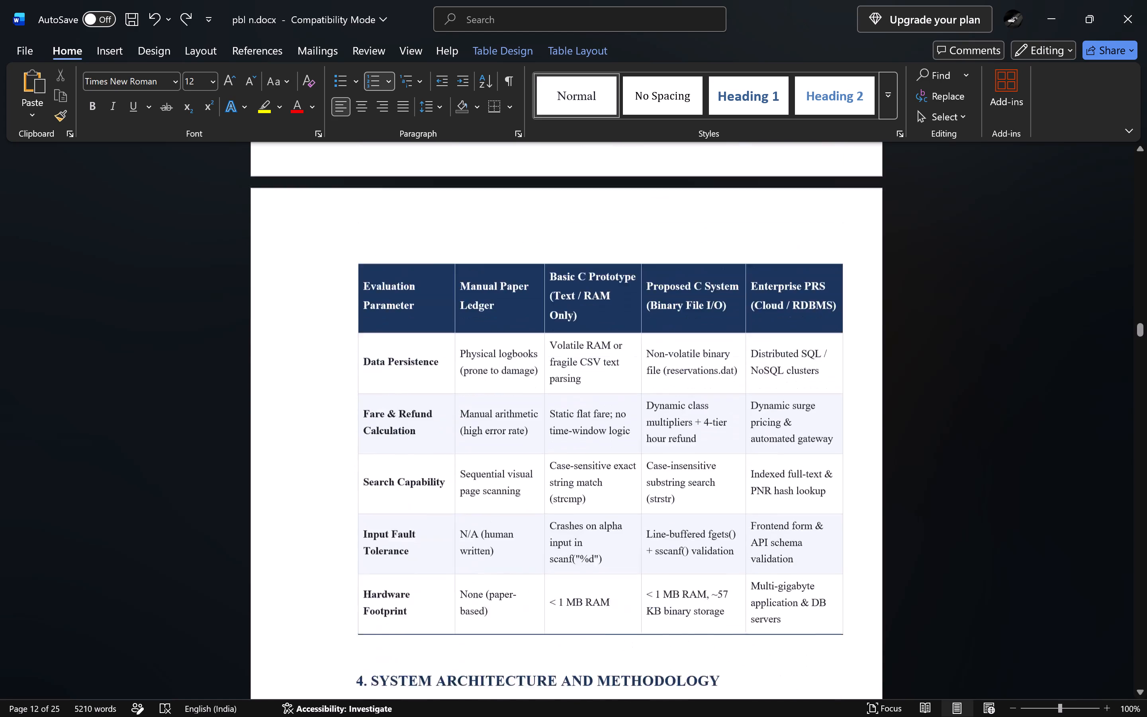
pyautogui.scroll(20, 591, 579)
pyautogui.scroll(8, 591, 579)
pyautogui.scroll(-1, 591, 579)
pyautogui.scroll(17, 591, 579)
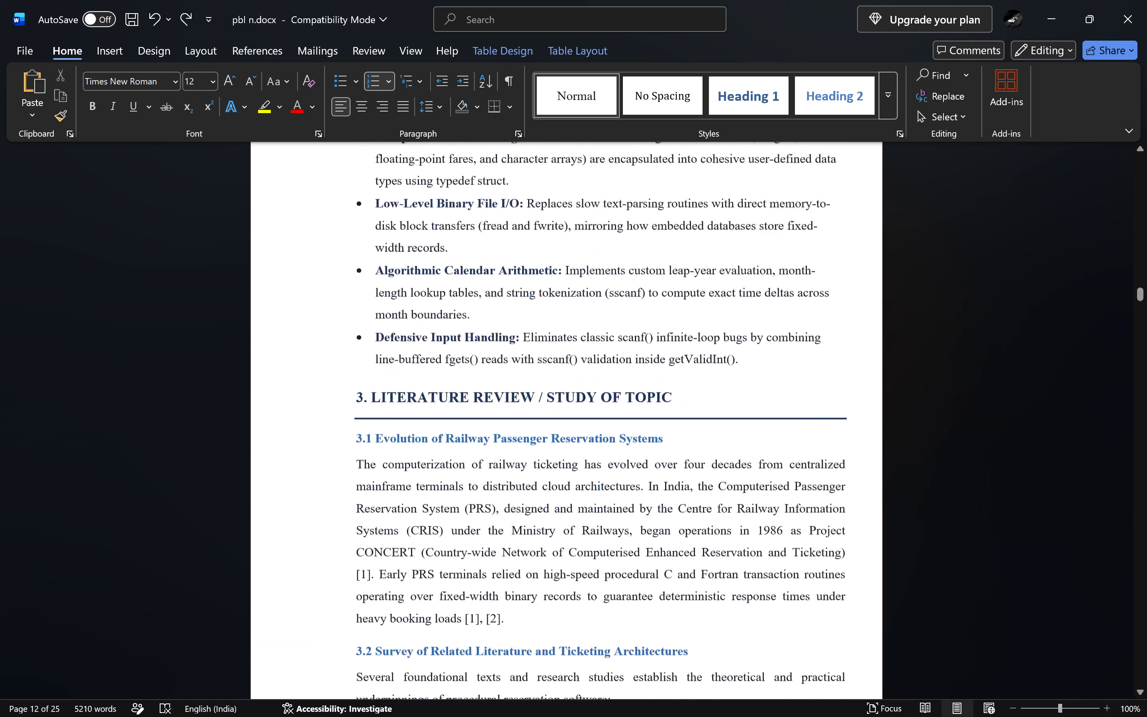
pyautogui.scroll(9, 591, 579)
pyautogui.scroll(-3, 591, 579)
pyautogui.scroll(9, 591, 579)
pyautogui.scroll(-1, 591, 579)
pyautogui.scroll(20, 592, 579)
pyautogui.scroll(8, 592, 579)
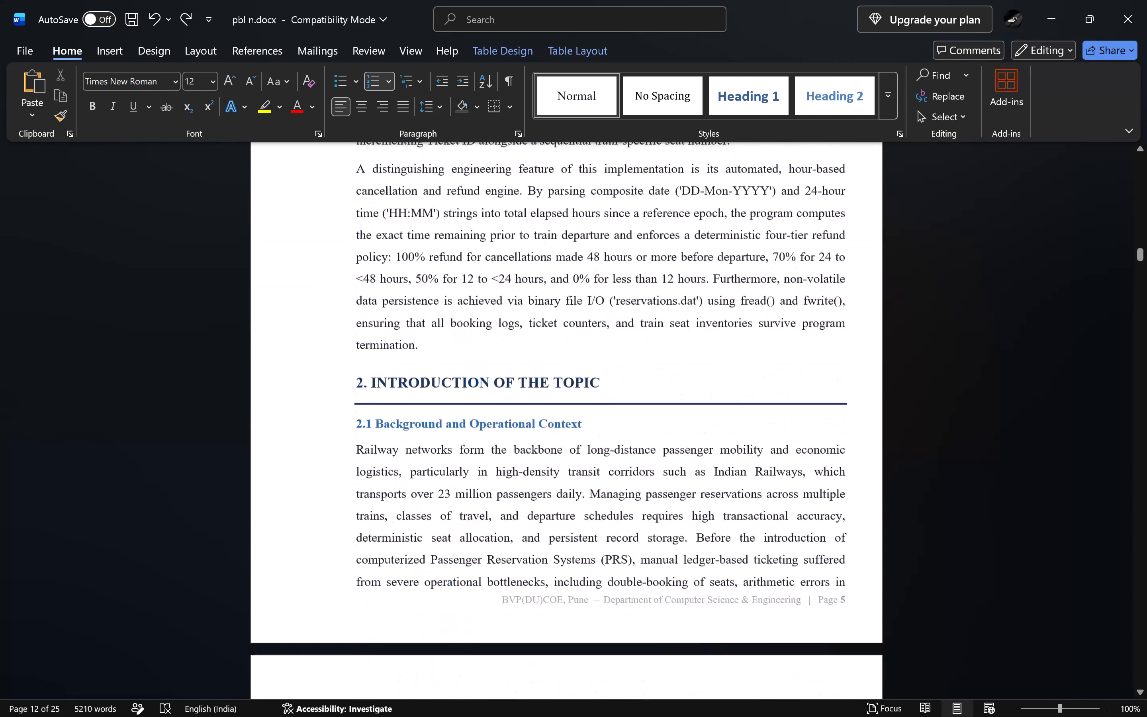
pyautogui.scroll(20, 592, 580)
pyautogui.scroll(15, 592, 580)
pyautogui.scroll(-16, 592, 580)
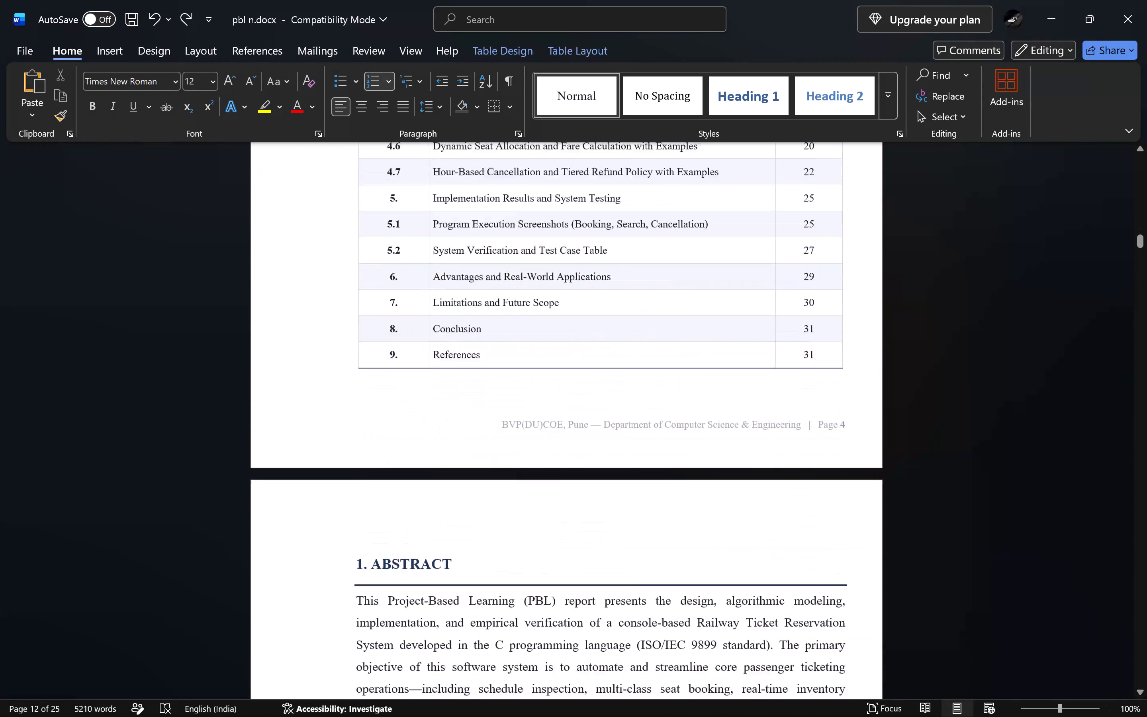
# Insert a blank page before the "4. SYSTEM ARCHITECTURE AND METHODOLOGY" heading.
pyautogui.scroll(-20, 592, 580)
pyautogui.scroll(-20, 592, 580)
pyautogui.scroll(-16, 592, 580)
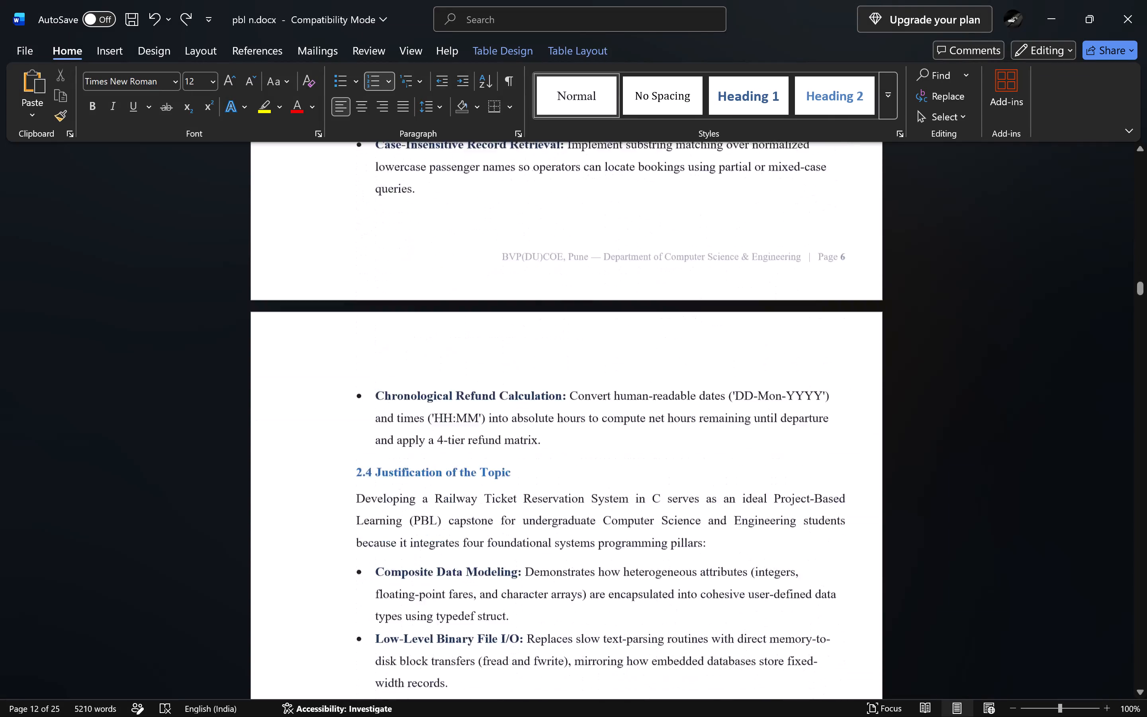
pyautogui.scroll(-20, 592, 580)
pyautogui.scroll(-1, 592, 580)
pyautogui.scroll(-20, 592, 580)
pyautogui.scroll(-1, 592, 580)
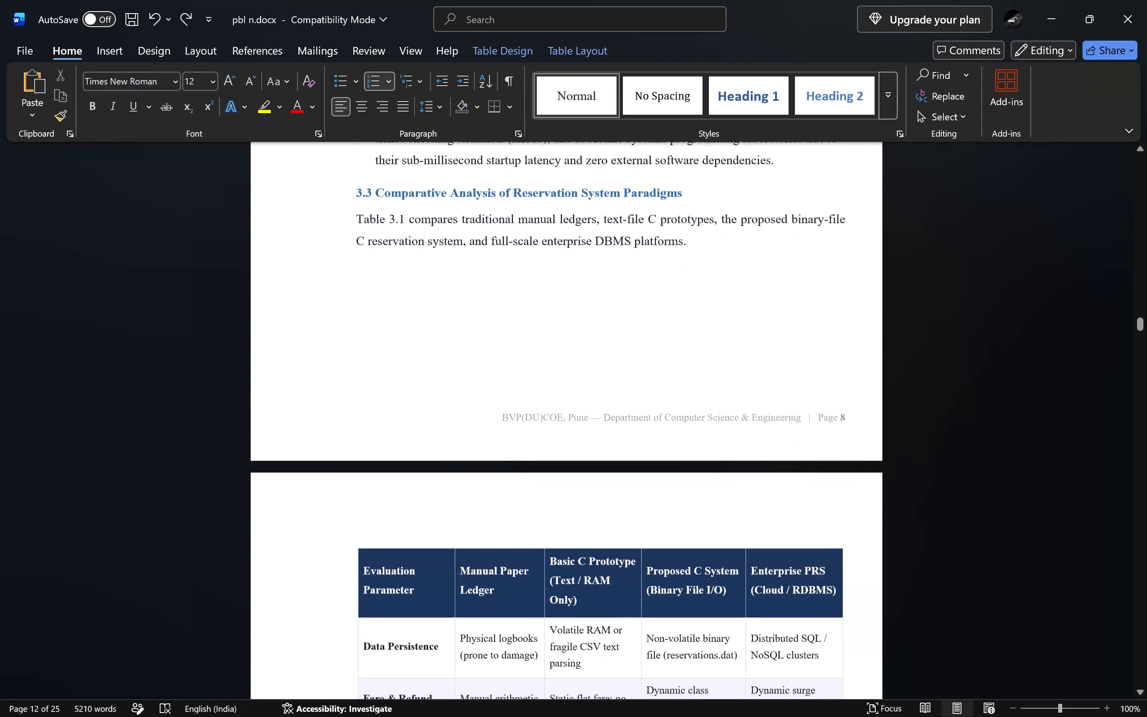
pyautogui.scroll(-18, 592, 580)
pyautogui.scroll(11, 592, 580)
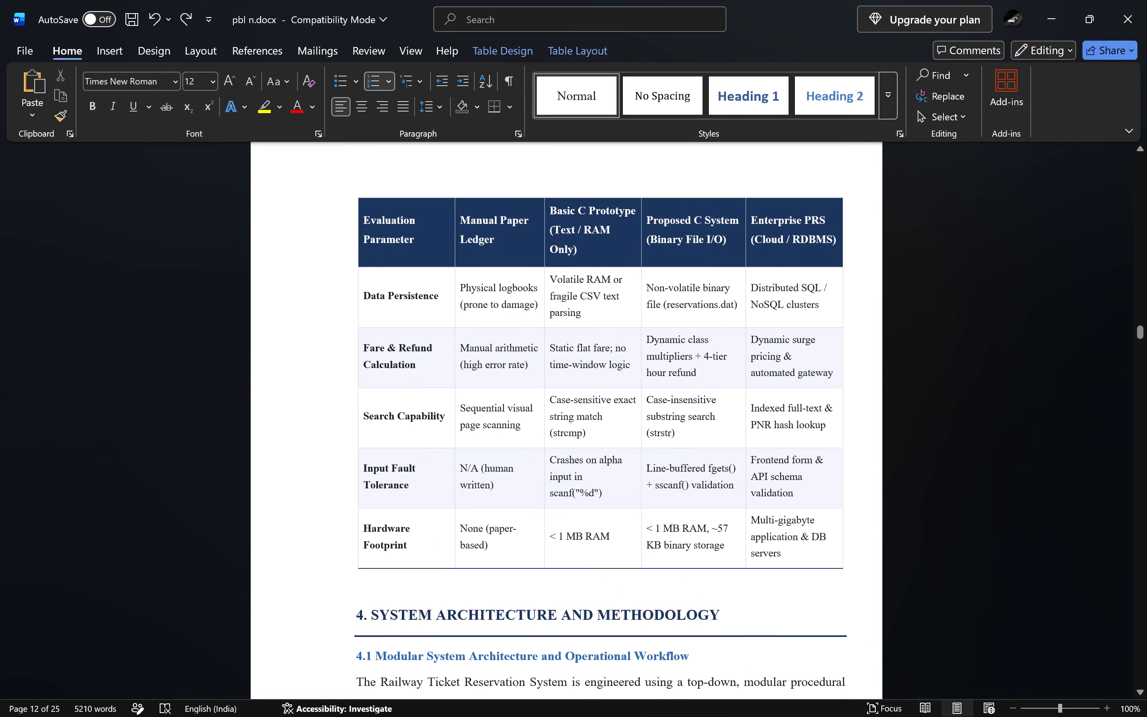
pyautogui.click(351, 617)
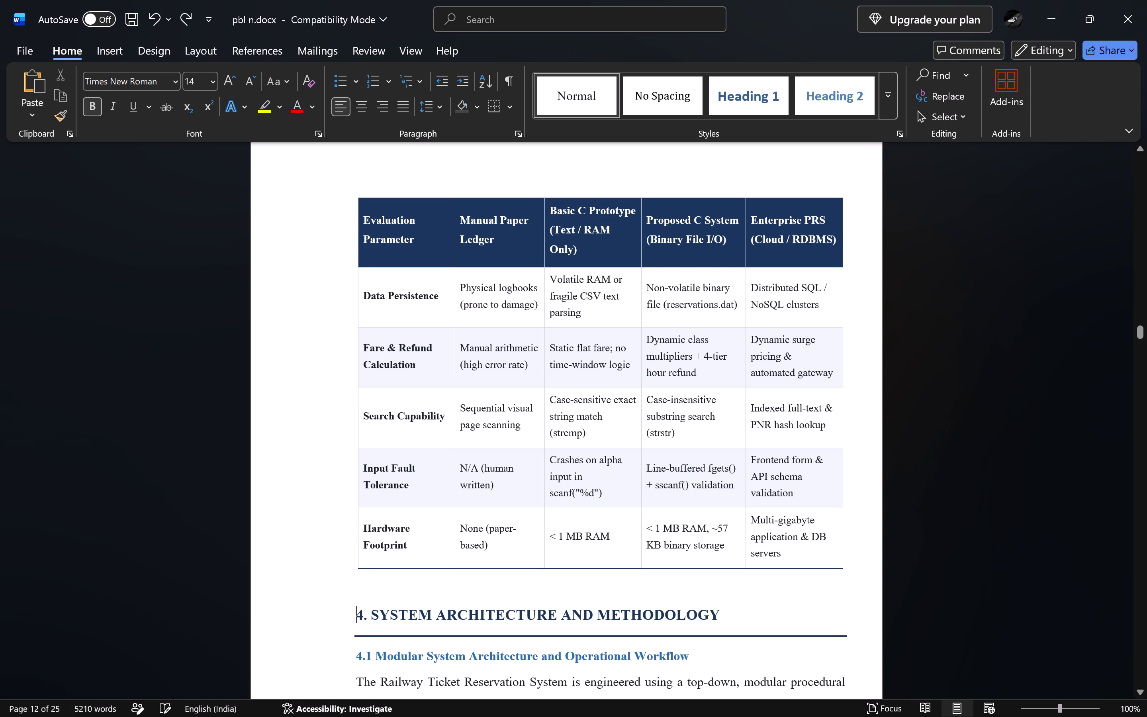
pyautogui.click(103, 50)
pyautogui.click(53, 89)
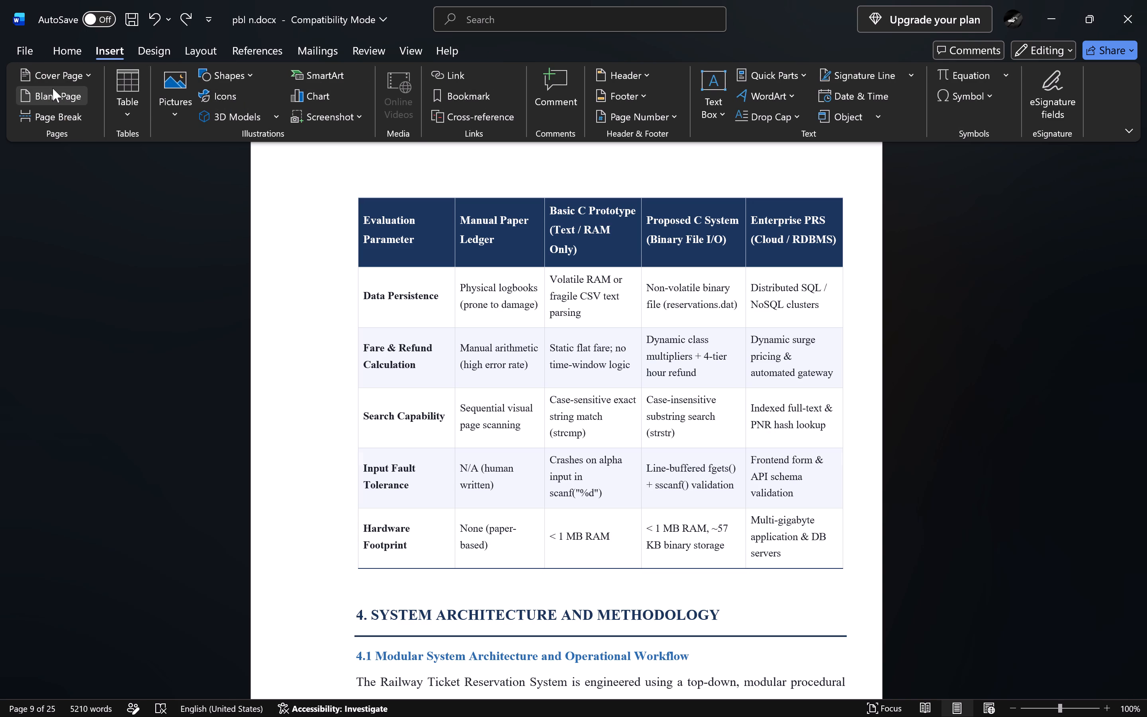
# Enter the heading "5. FINAL CODE" above the horizontal rule on the new blank page.
pyautogui.scroll(18, 335, 384)
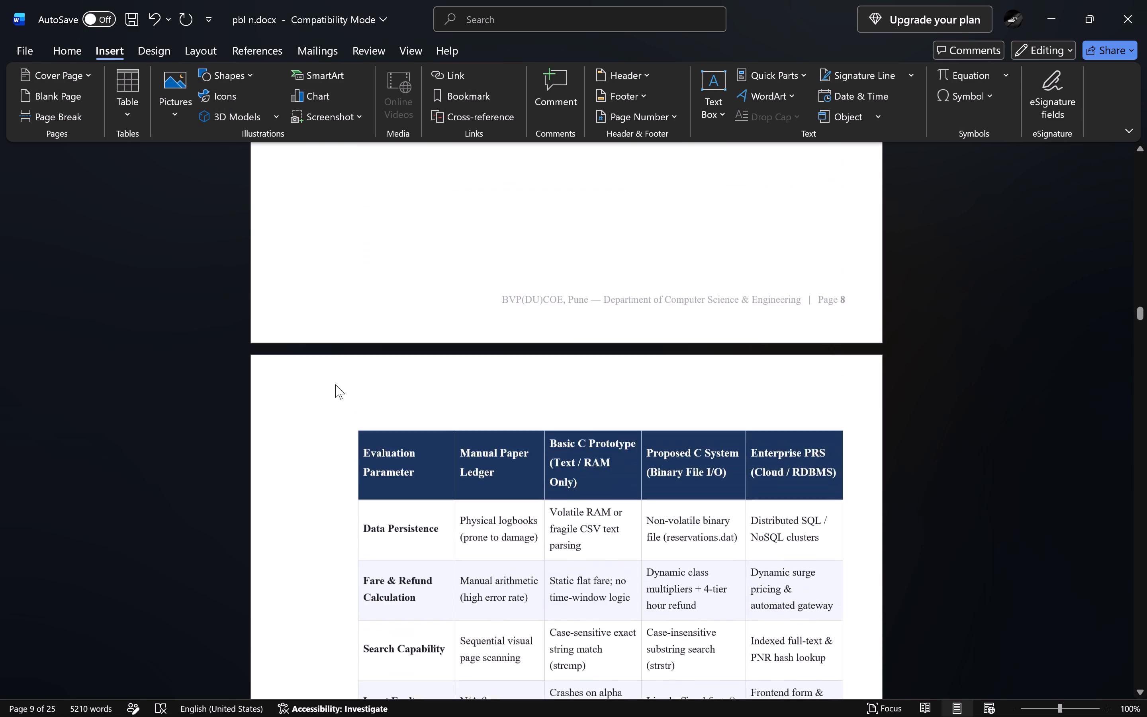
pyautogui.scroll(14, 335, 384)
pyautogui.scroll(-20, 335, 384)
pyautogui.scroll(-6, 335, 384)
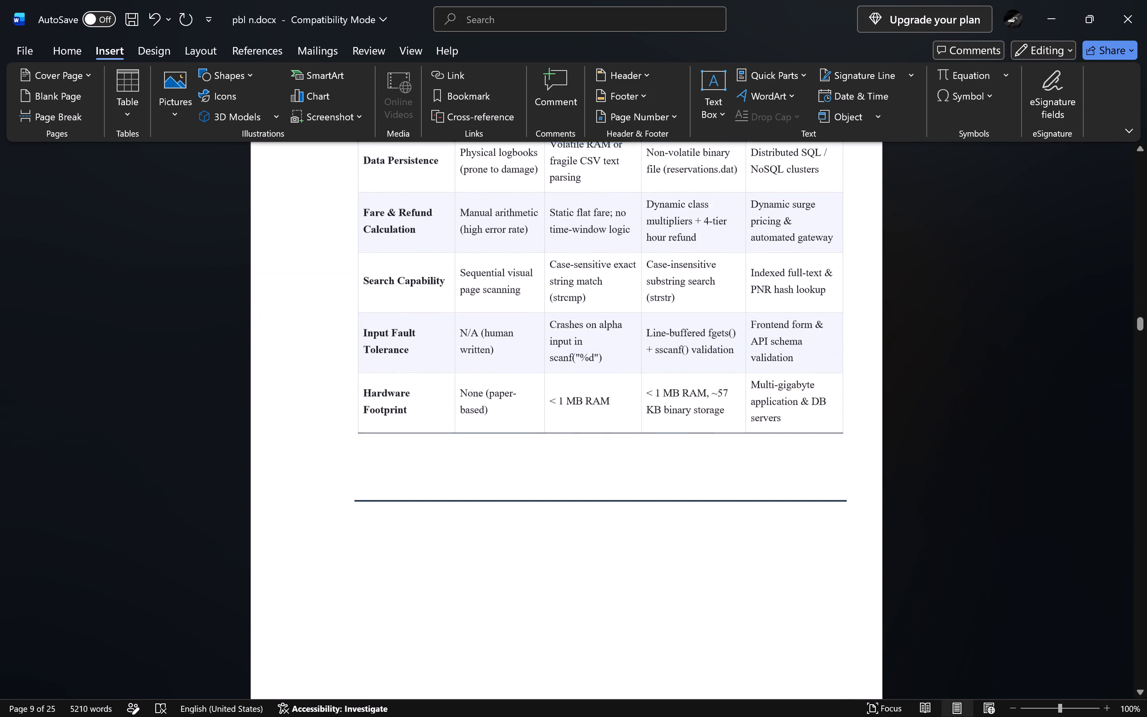
pyautogui.scroll(-20, 335, 384)
pyautogui.scroll(-18, 335, 384)
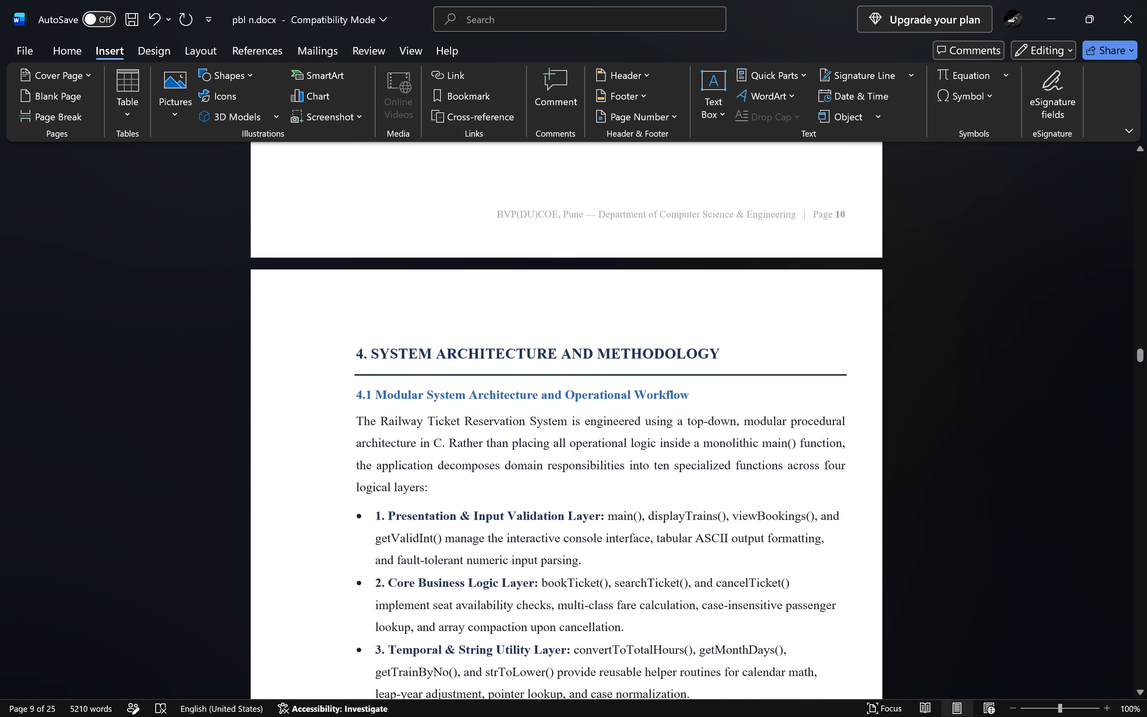
pyautogui.scroll(1, 335, 384)
pyautogui.scroll(20, 335, 384)
pyautogui.scroll(-4, 335, 384)
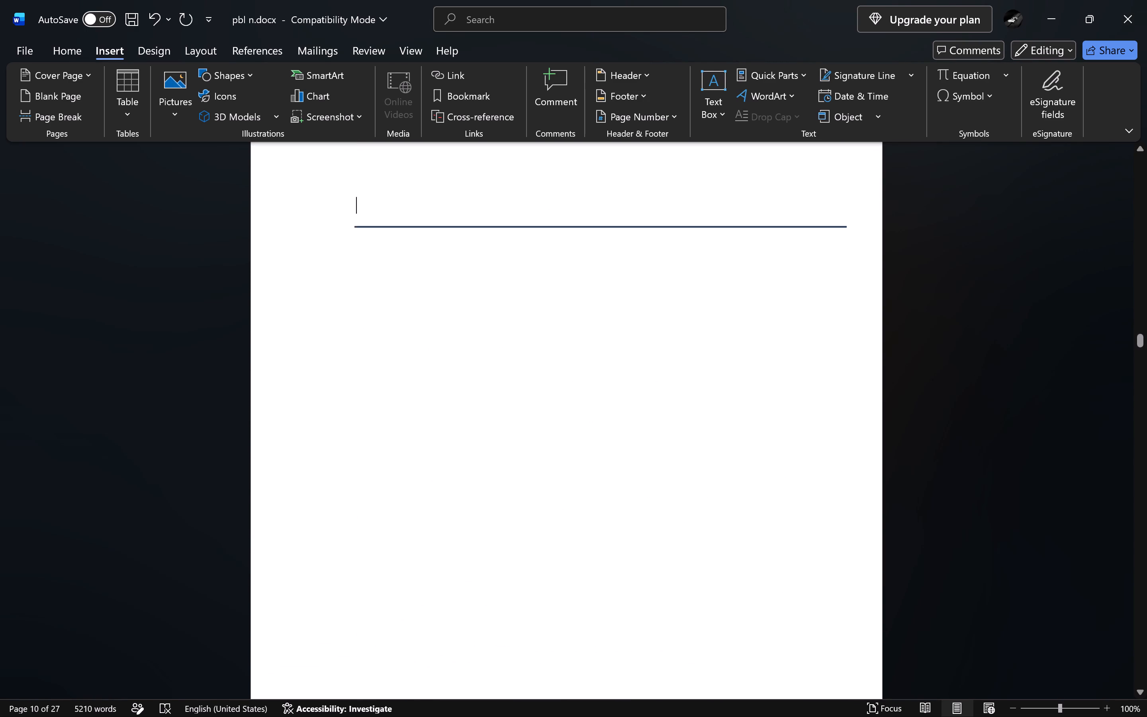
pyautogui.scroll(-13, 335, 384)
pyautogui.scroll(10, 342, 443)
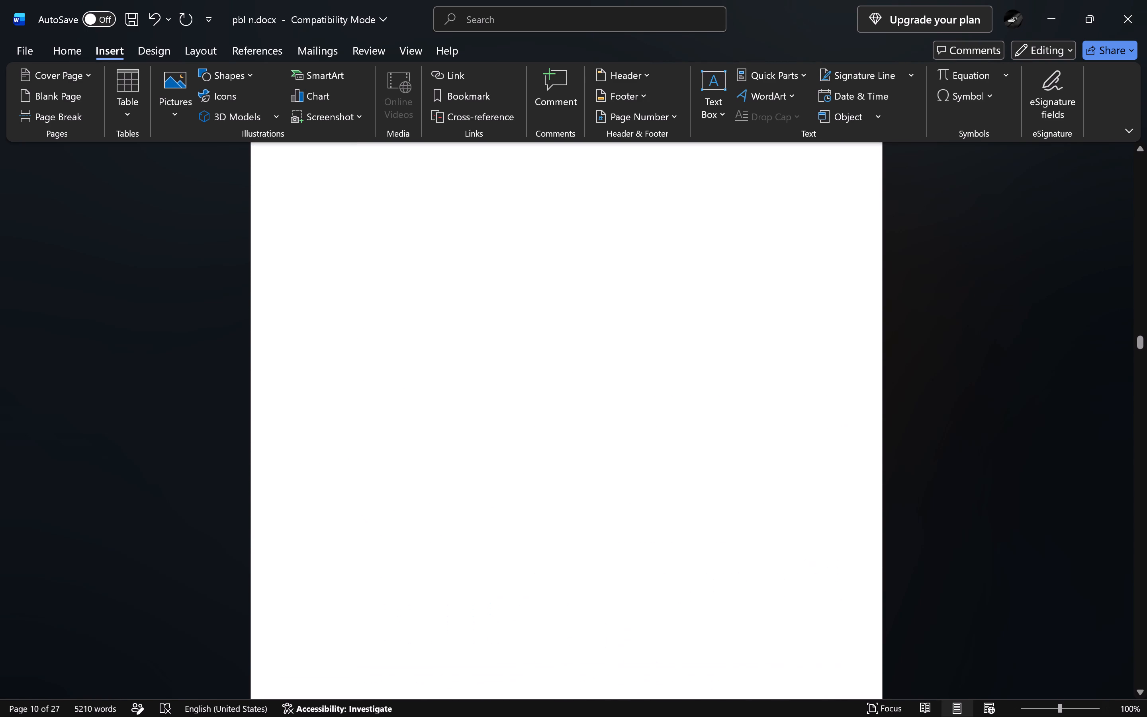
pyautogui.scroll(9, 342, 443)
pyautogui.press('5')
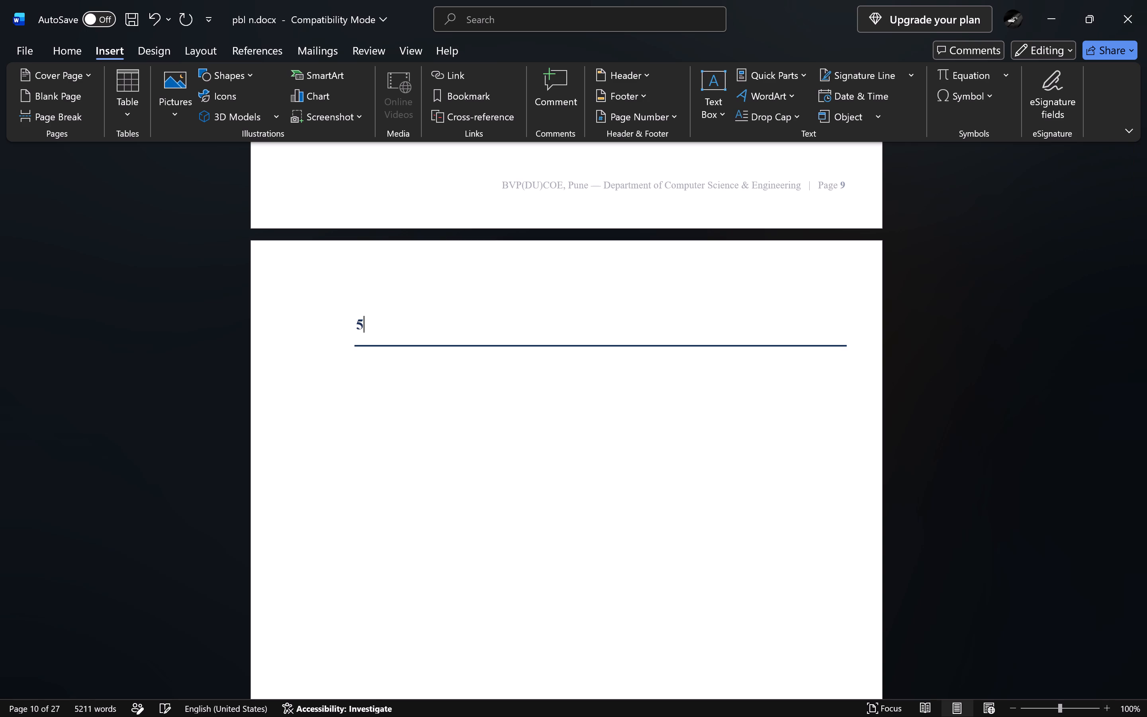
pyautogui.press('.')
pyautogui.press('space')
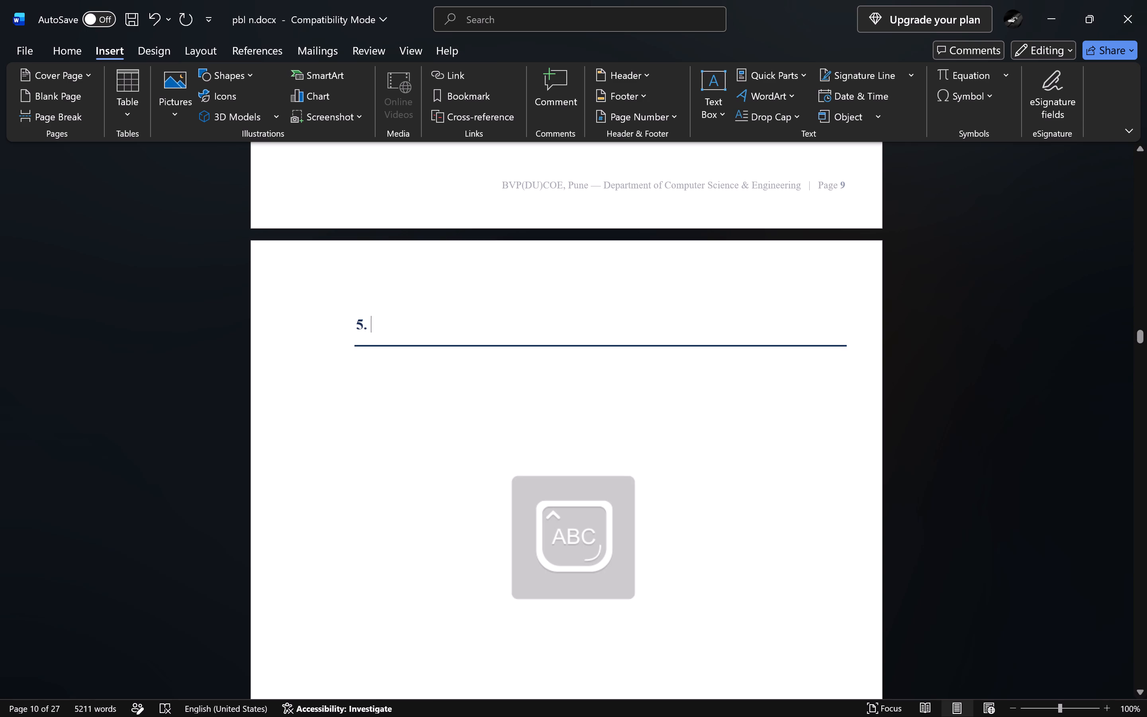
pyautogui.write('FINAL CODE')
# Change the number of the FINAL CODE heading to "4.".
pyautogui.scroll(-9, 383, 303)
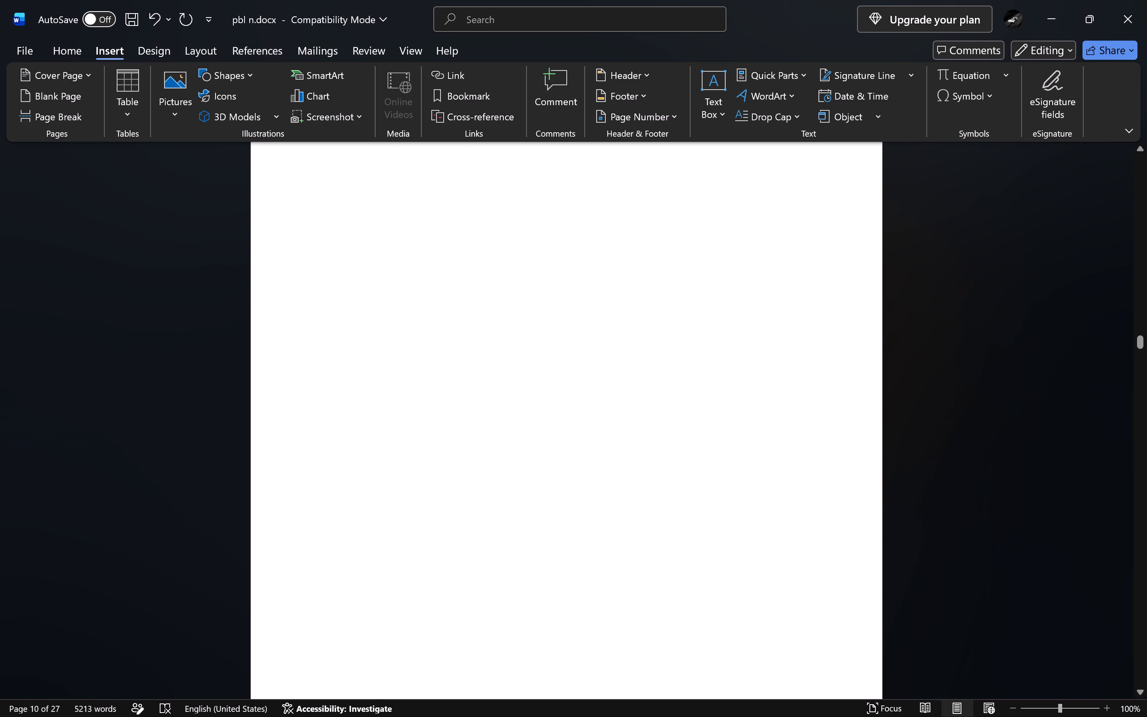
pyautogui.scroll(-13, 383, 303)
pyautogui.scroll(20, 383, 303)
pyautogui.press('Left')
pyautogui.press('Left')
pyautogui.press('Left')
pyautogui.press('Left')
pyautogui.press('Left')
pyautogui.press('Left')
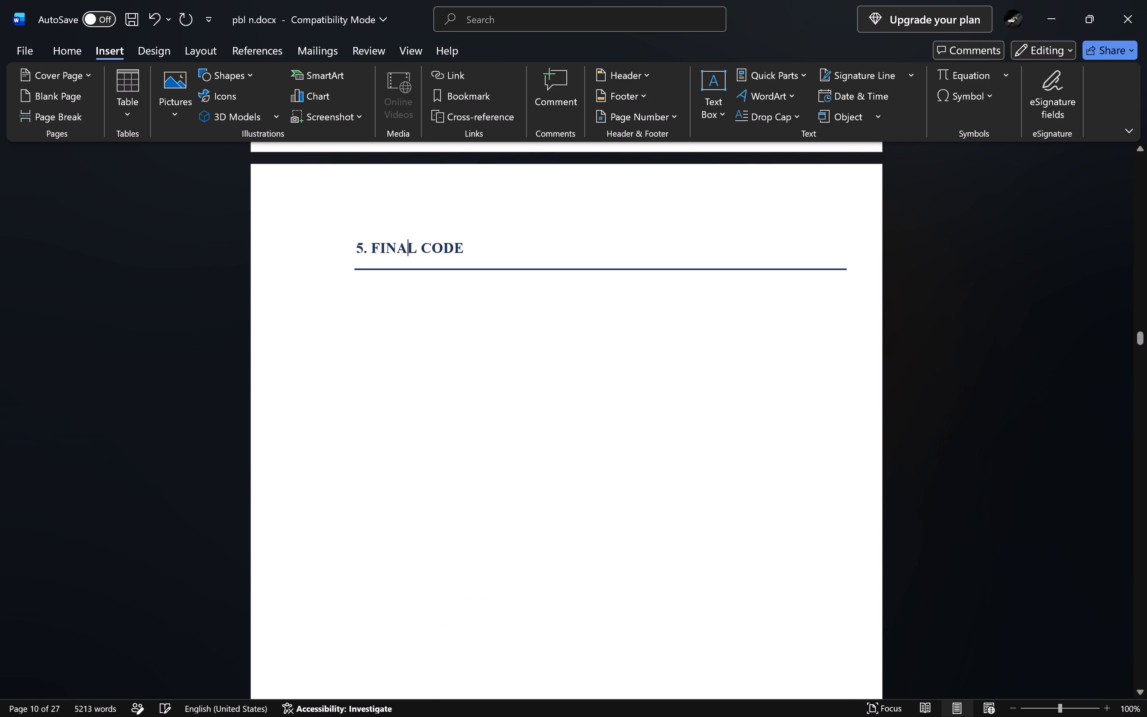
pyautogui.press('Left')
pyautogui.press('Left')
pyautogui.press('Left')
pyautogui.press('Left')
pyautogui.press('Left')
pyautogui.press('BackSpace')
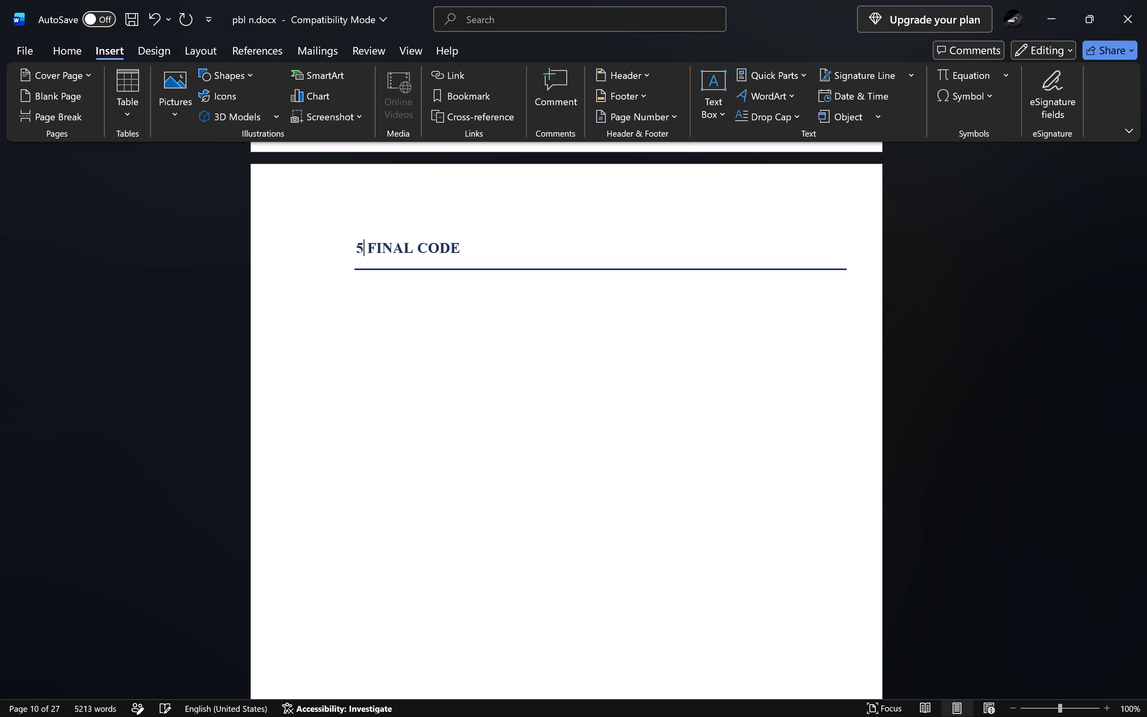
pyautogui.press('BackSpace')
pyautogui.write('4.')
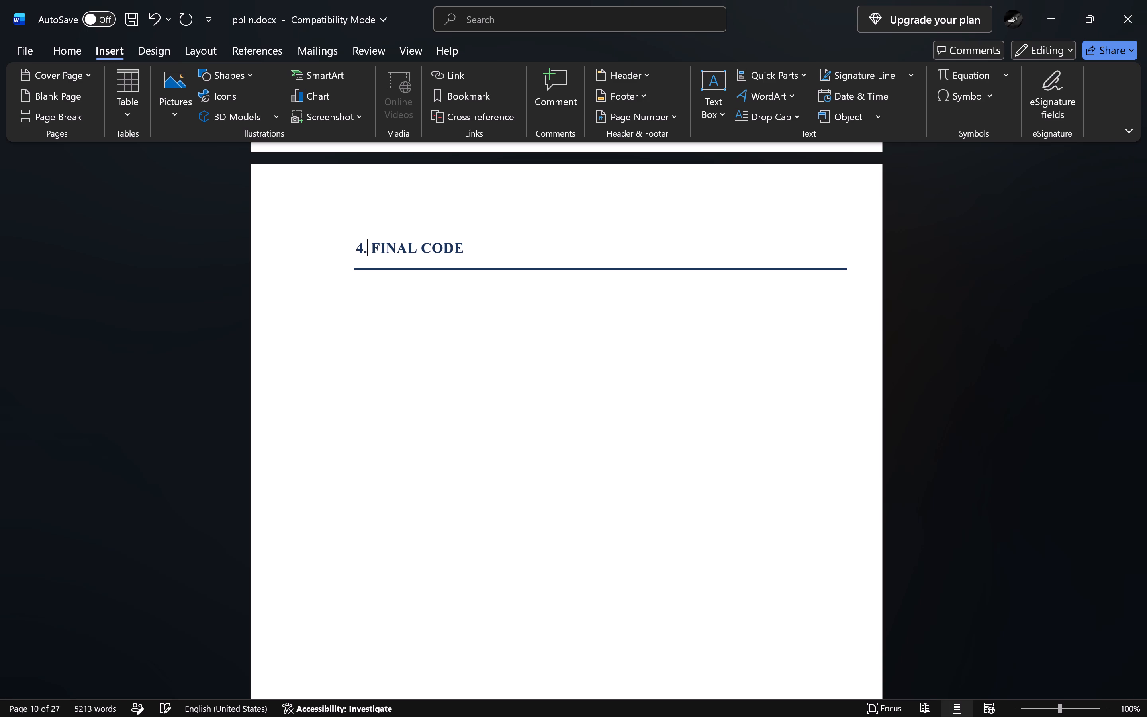
# Check the pages following the FINAL CODE page, through section 4.1 to the 4.2 System Operational Flowchart text.
pyautogui.scroll(-16, 383, 303)
pyautogui.scroll(-8, 400, 303)
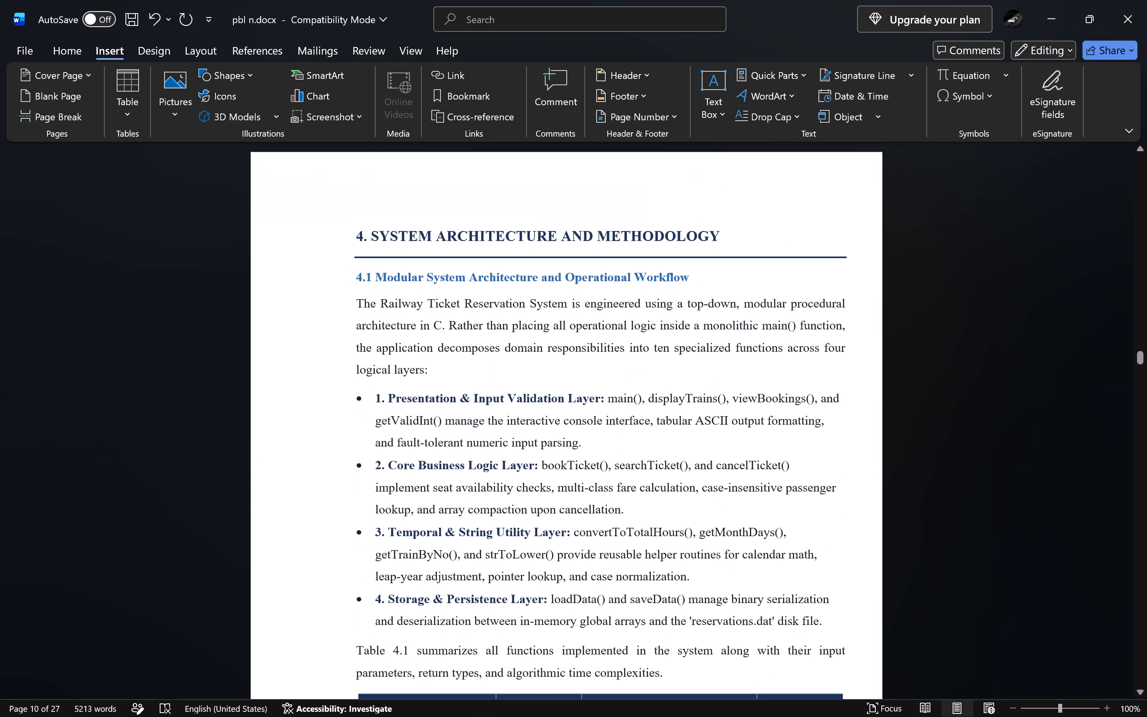
pyautogui.scroll(-8, 400, 303)
pyautogui.scroll(2, 400, 303)
pyautogui.scroll(-20, 400, 303)
pyautogui.scroll(-8, 400, 303)
pyautogui.scroll(4, 400, 303)
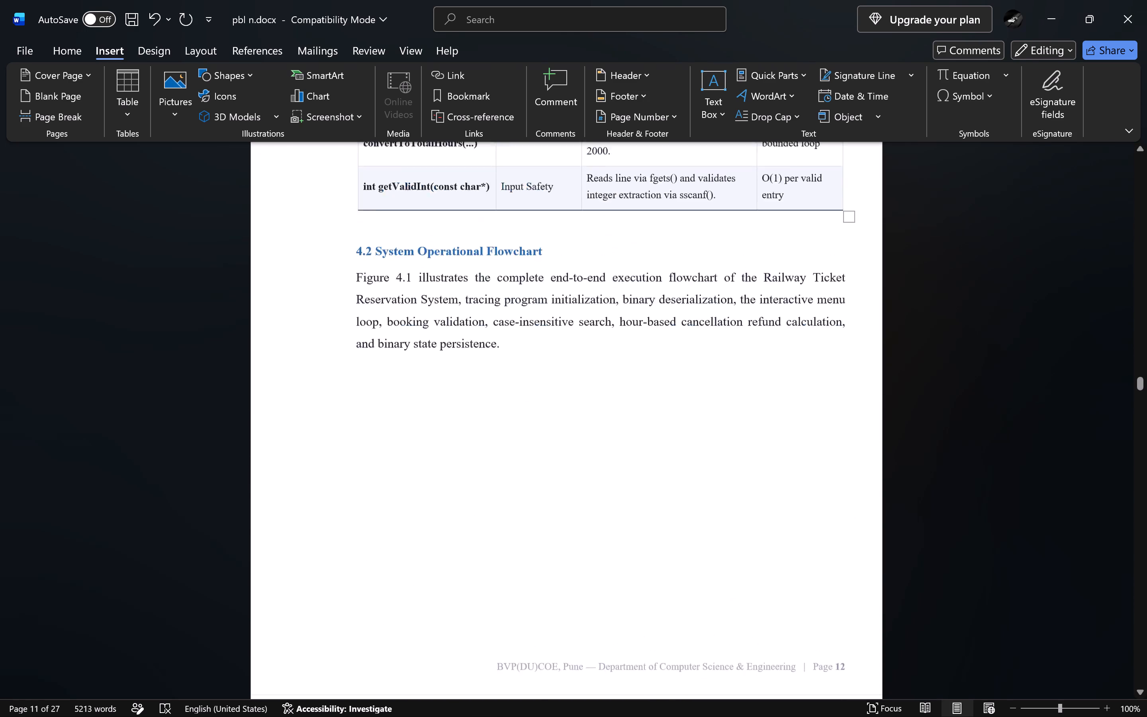
pyautogui.scroll(20, 400, 303)
pyautogui.scroll(20, 400, 303)
pyautogui.scroll(13, 400, 303)
pyautogui.scroll(-1, 400, 303)
pyautogui.scroll(5, 400, 303)
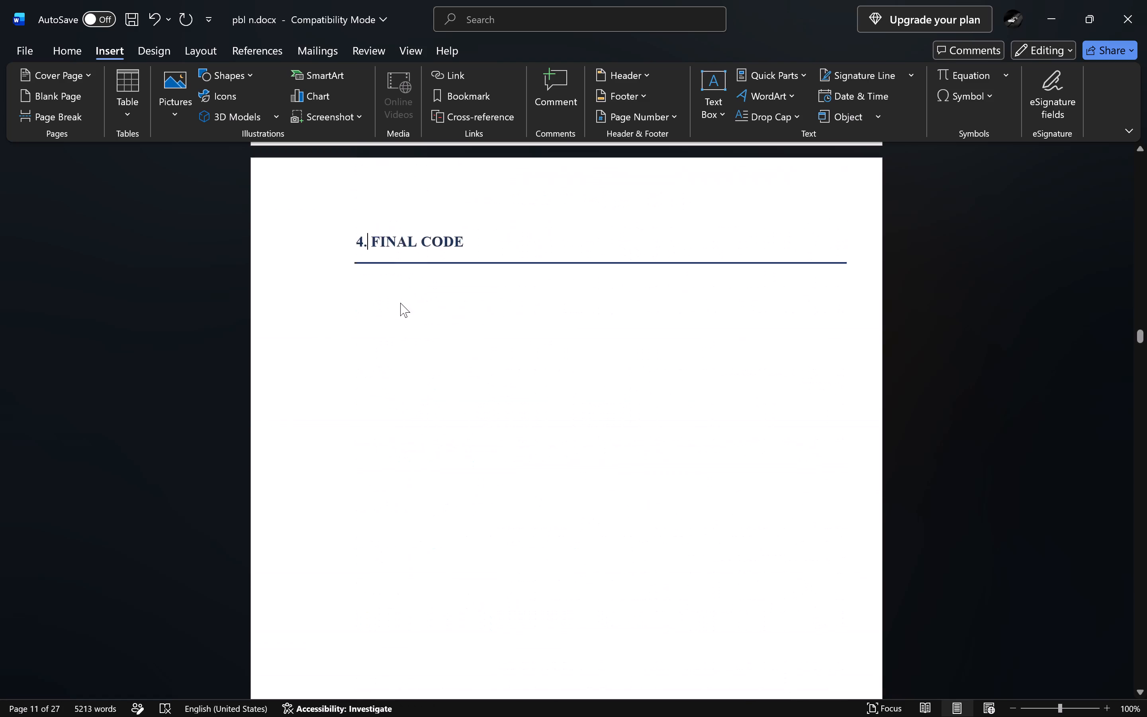
pyautogui.scroll(1, 400, 303)
pyautogui.scroll(-3, 400, 303)
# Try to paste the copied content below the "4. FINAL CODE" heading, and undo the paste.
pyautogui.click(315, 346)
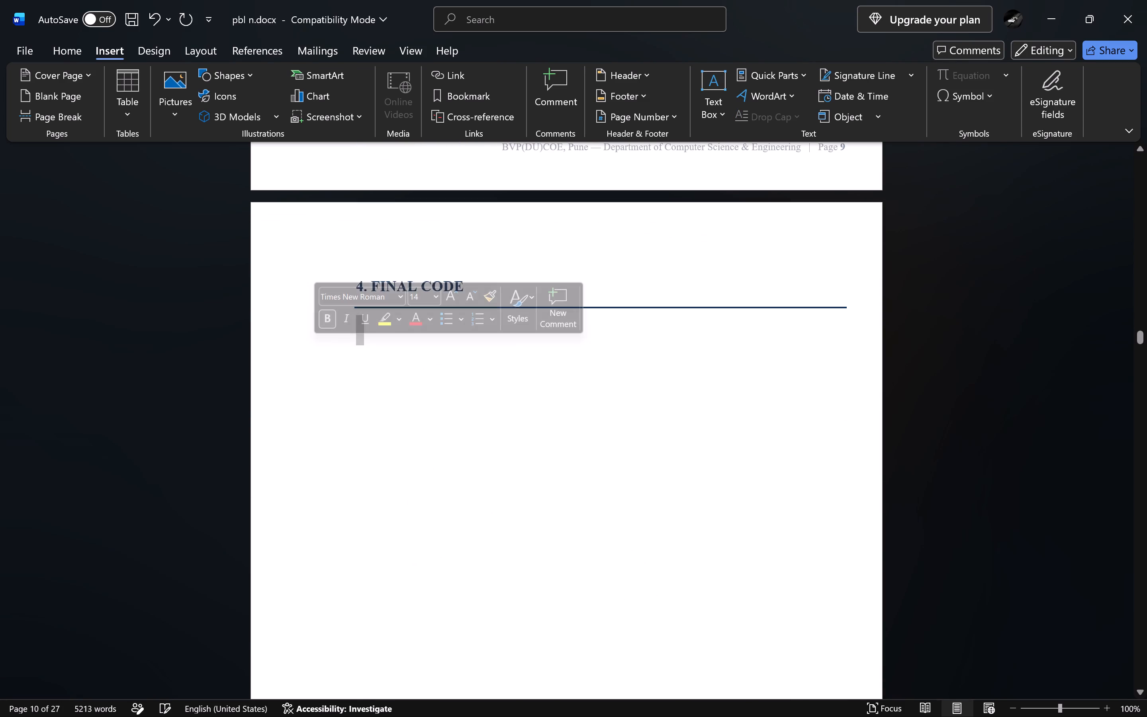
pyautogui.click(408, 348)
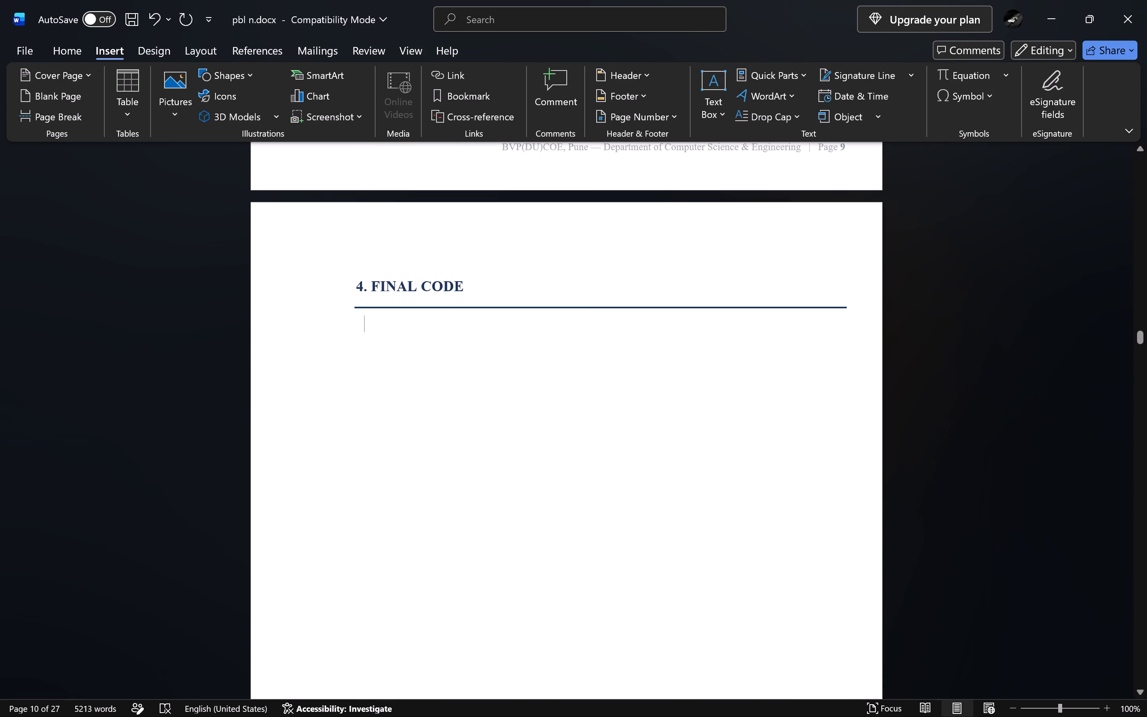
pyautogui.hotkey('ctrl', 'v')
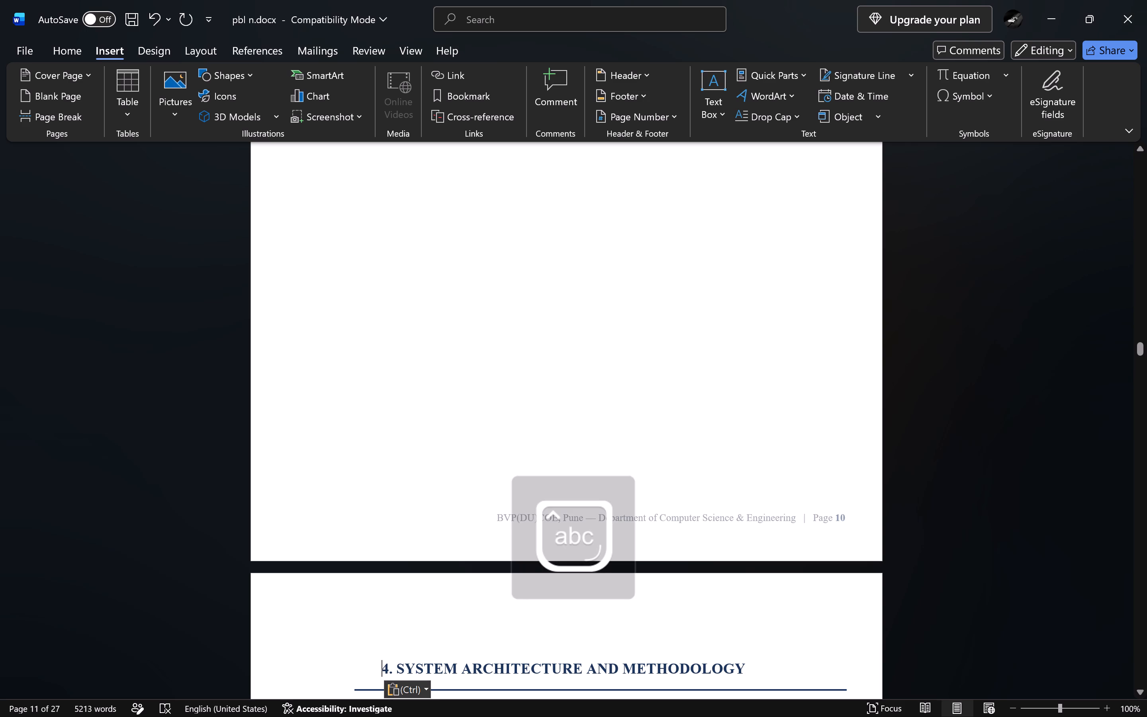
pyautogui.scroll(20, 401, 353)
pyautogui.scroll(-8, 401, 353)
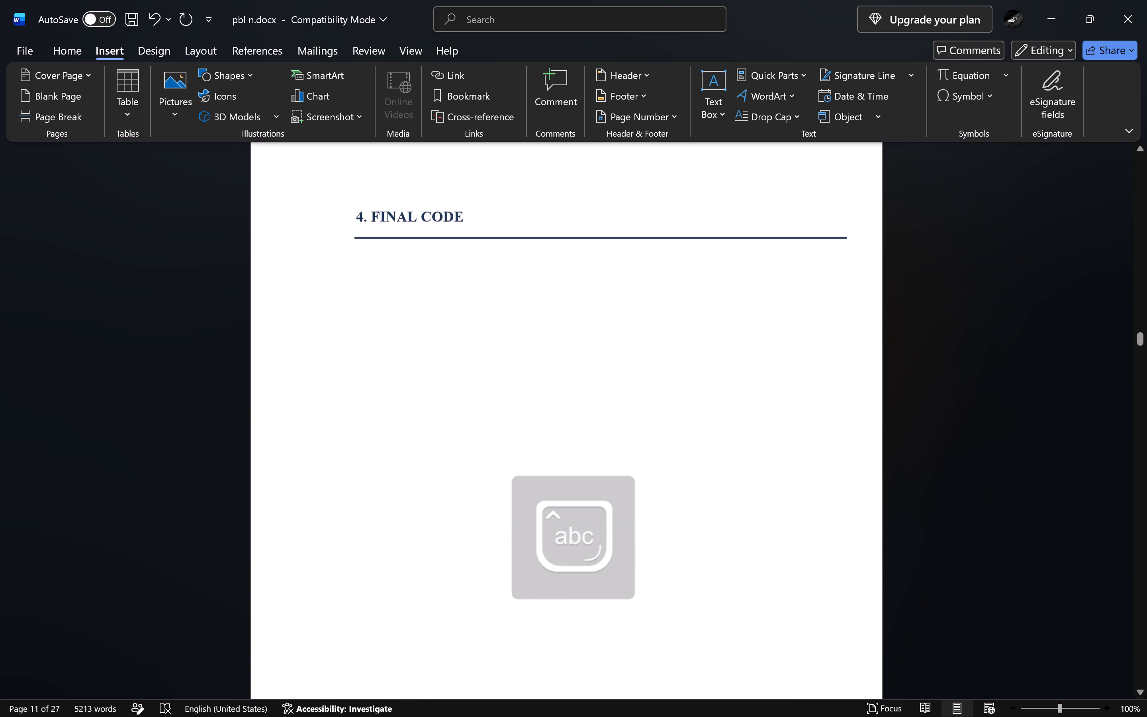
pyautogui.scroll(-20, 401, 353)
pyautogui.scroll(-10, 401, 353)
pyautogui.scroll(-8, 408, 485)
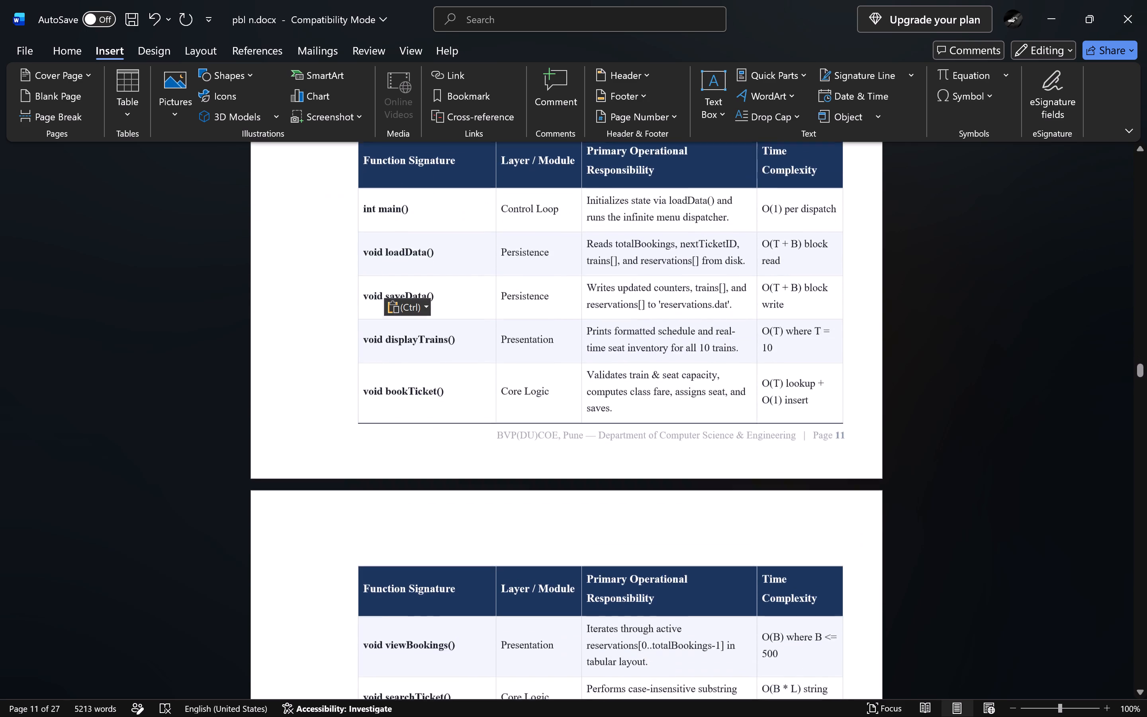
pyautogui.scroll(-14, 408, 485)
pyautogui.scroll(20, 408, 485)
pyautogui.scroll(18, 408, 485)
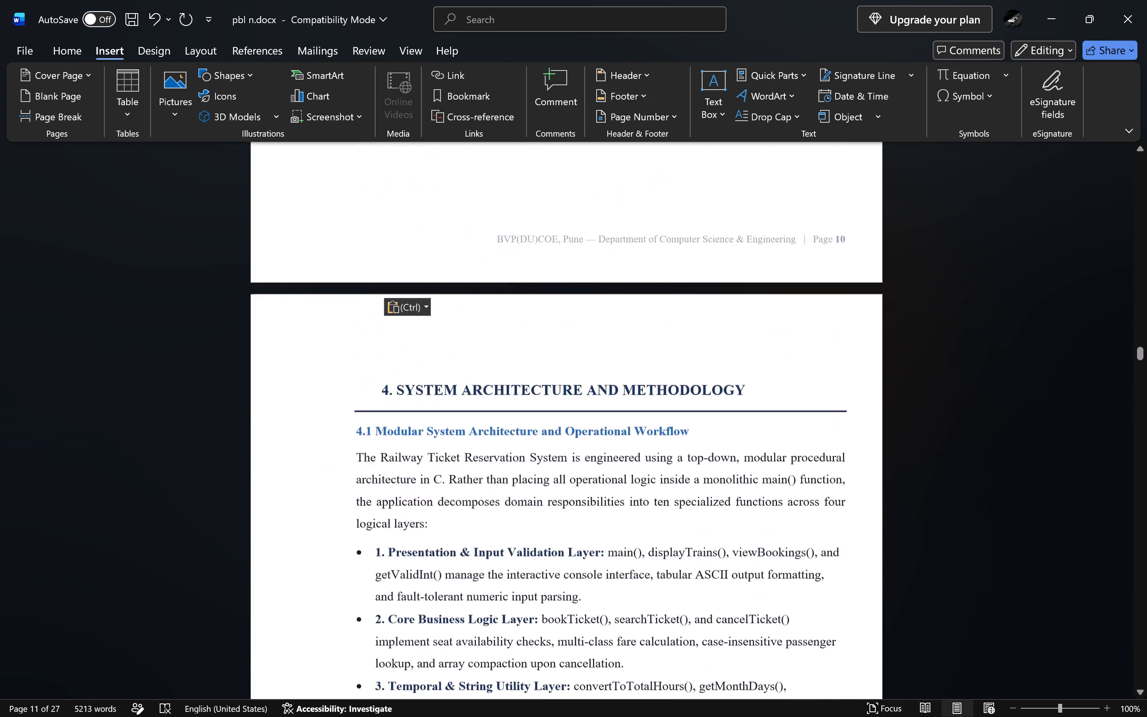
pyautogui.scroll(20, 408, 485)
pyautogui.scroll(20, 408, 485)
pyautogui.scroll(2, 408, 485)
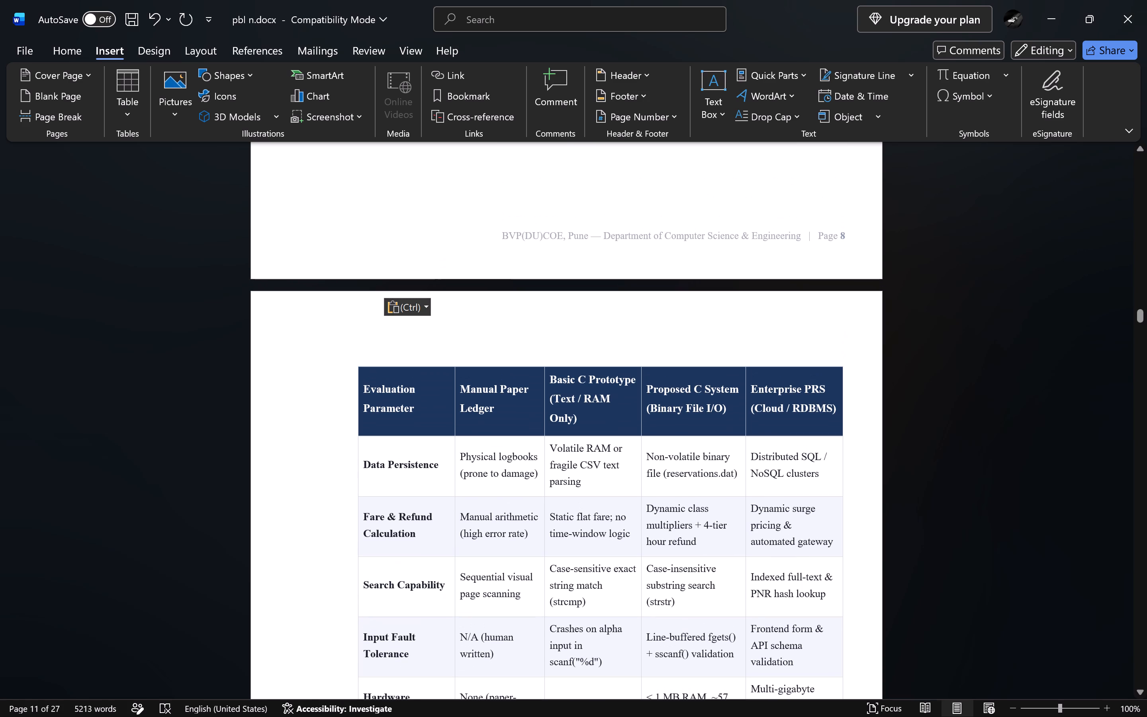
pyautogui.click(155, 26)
# Enter a test letter "a" at the empty text position following the FINAL CODE heading.
pyautogui.scroll(-6, 325, 279)
pyautogui.scroll(6, 392, 389)
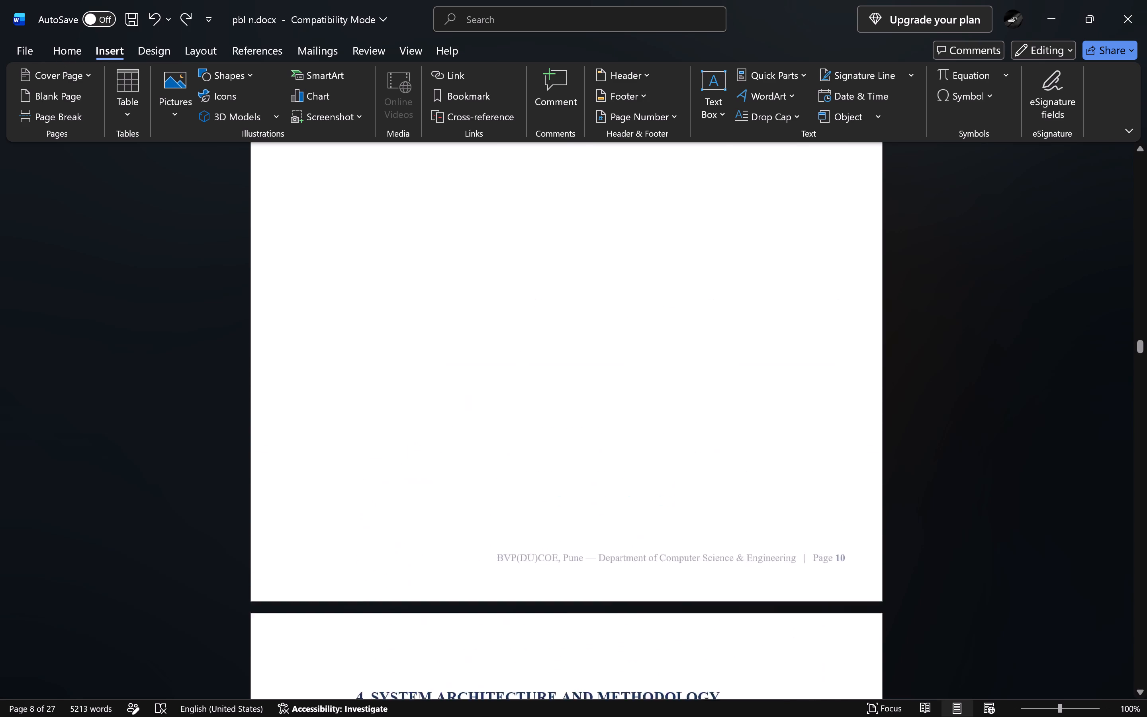
pyautogui.scroll(16, 392, 389)
pyautogui.scroll(-4, 392, 389)
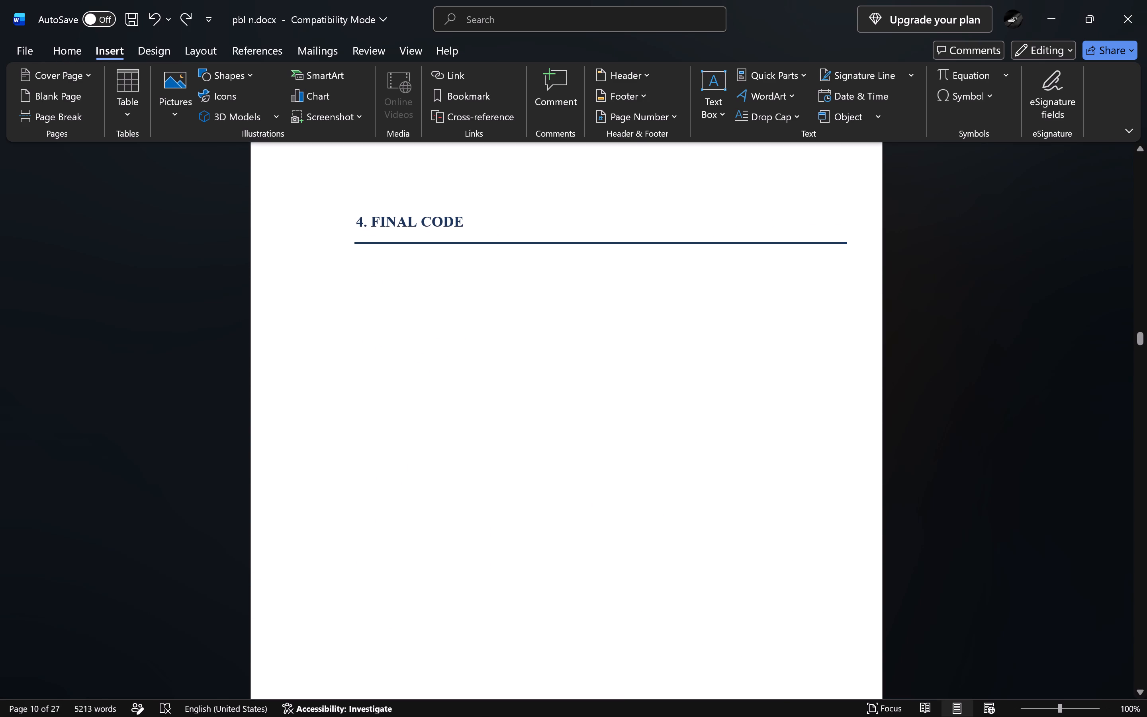
pyautogui.click(357, 282)
pyautogui.press('a')
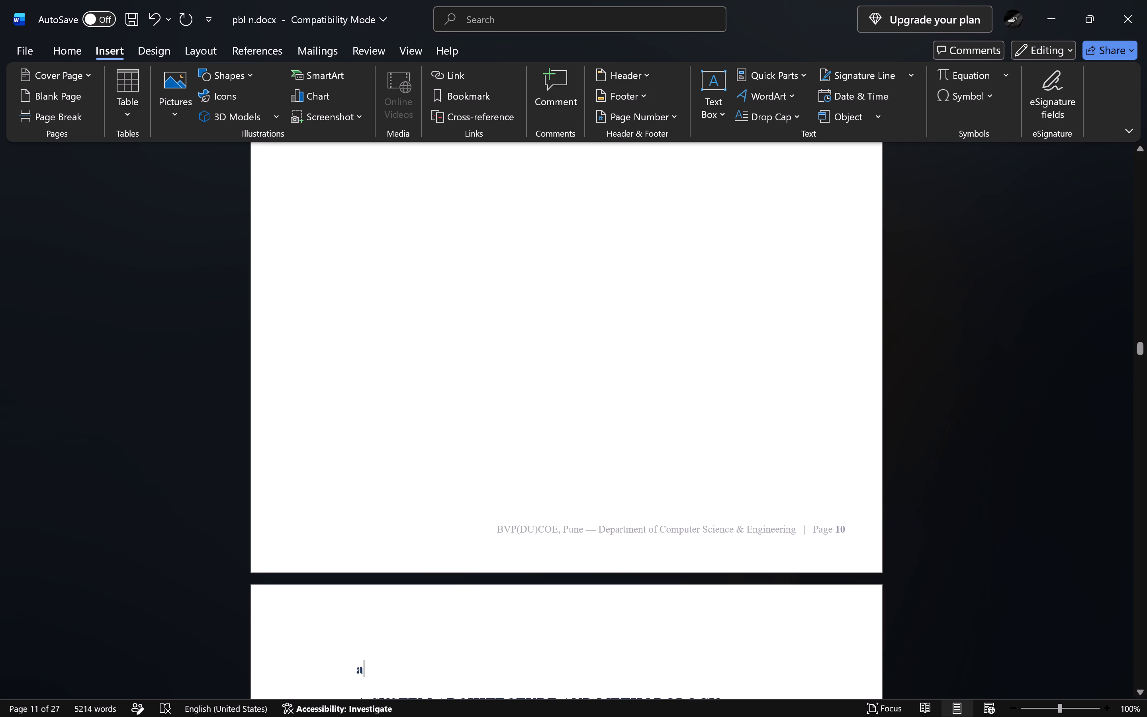
pyautogui.scroll(-4, 309, 546)
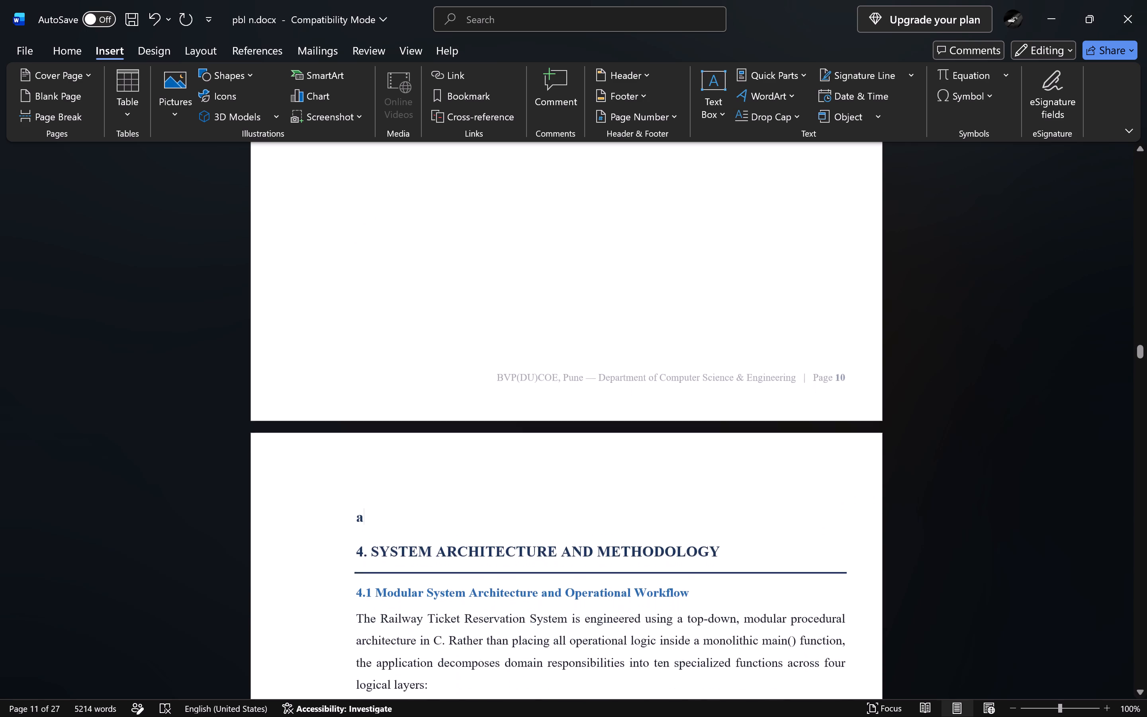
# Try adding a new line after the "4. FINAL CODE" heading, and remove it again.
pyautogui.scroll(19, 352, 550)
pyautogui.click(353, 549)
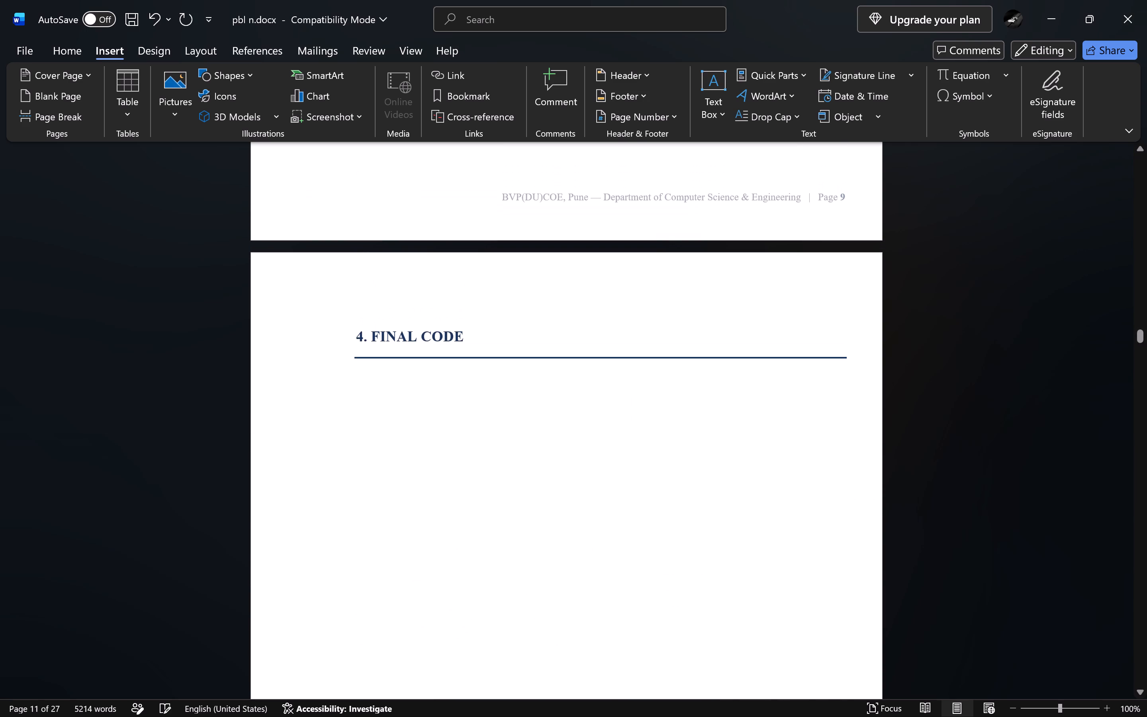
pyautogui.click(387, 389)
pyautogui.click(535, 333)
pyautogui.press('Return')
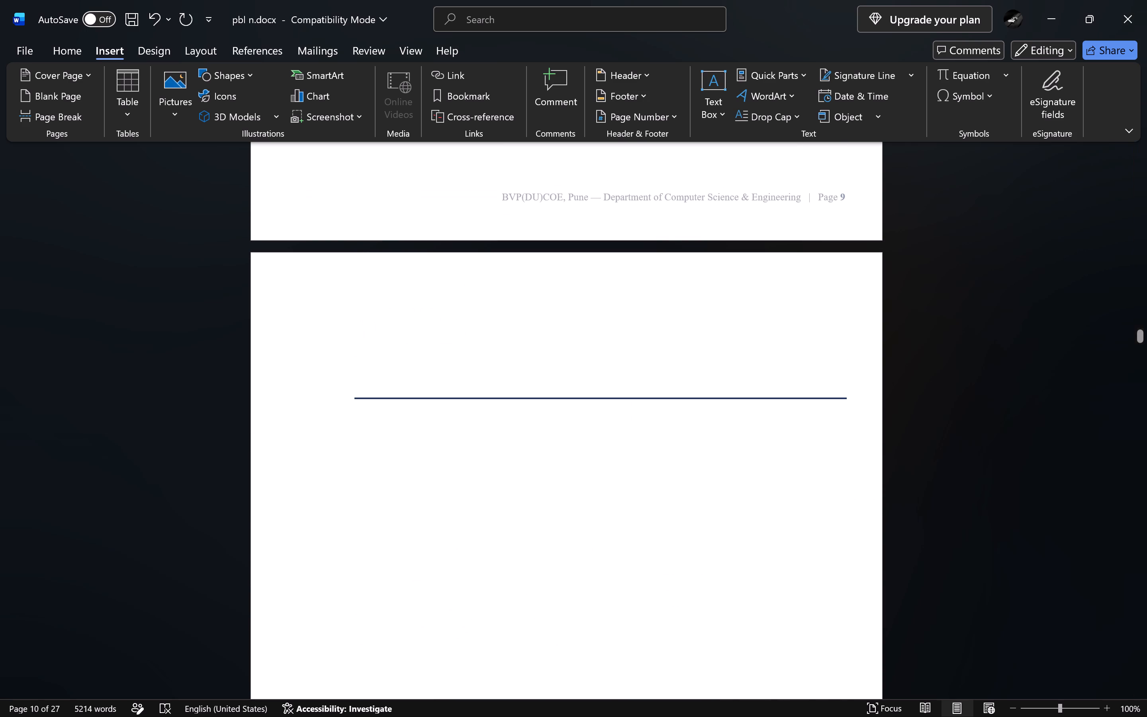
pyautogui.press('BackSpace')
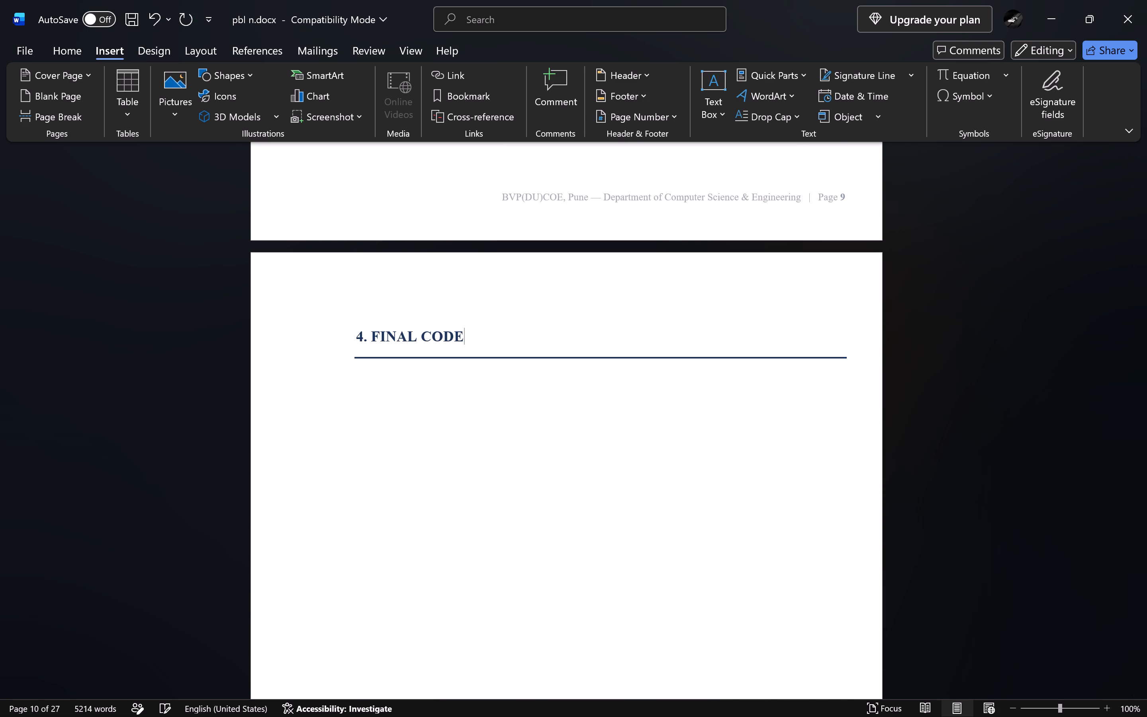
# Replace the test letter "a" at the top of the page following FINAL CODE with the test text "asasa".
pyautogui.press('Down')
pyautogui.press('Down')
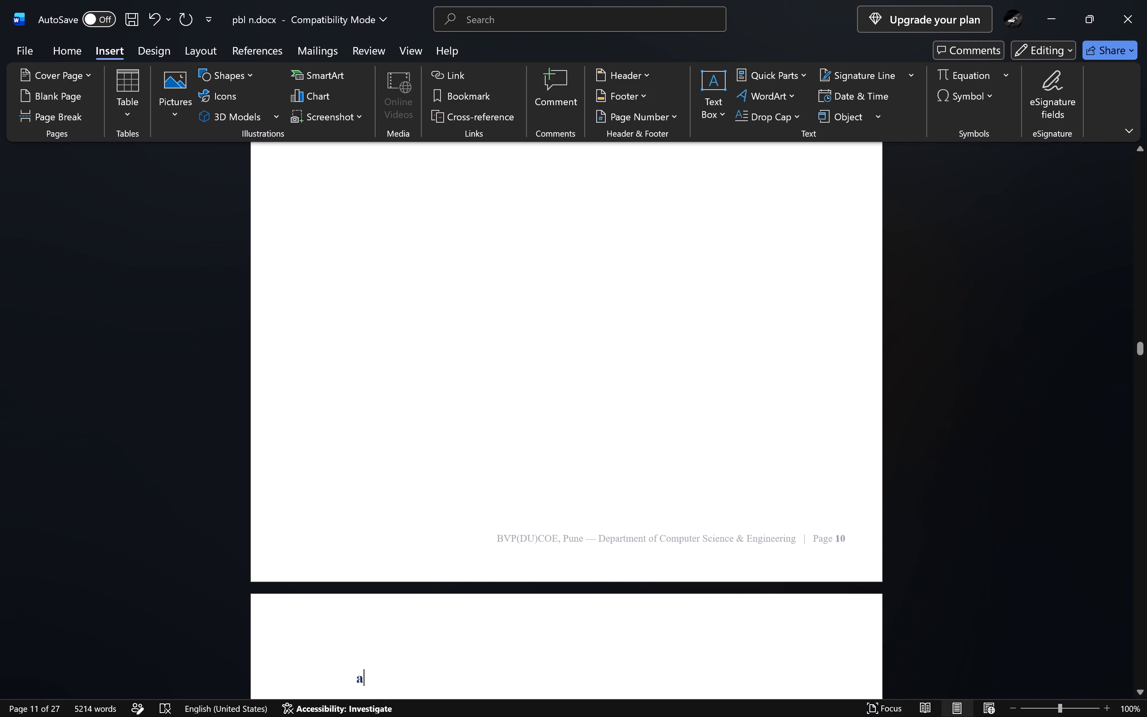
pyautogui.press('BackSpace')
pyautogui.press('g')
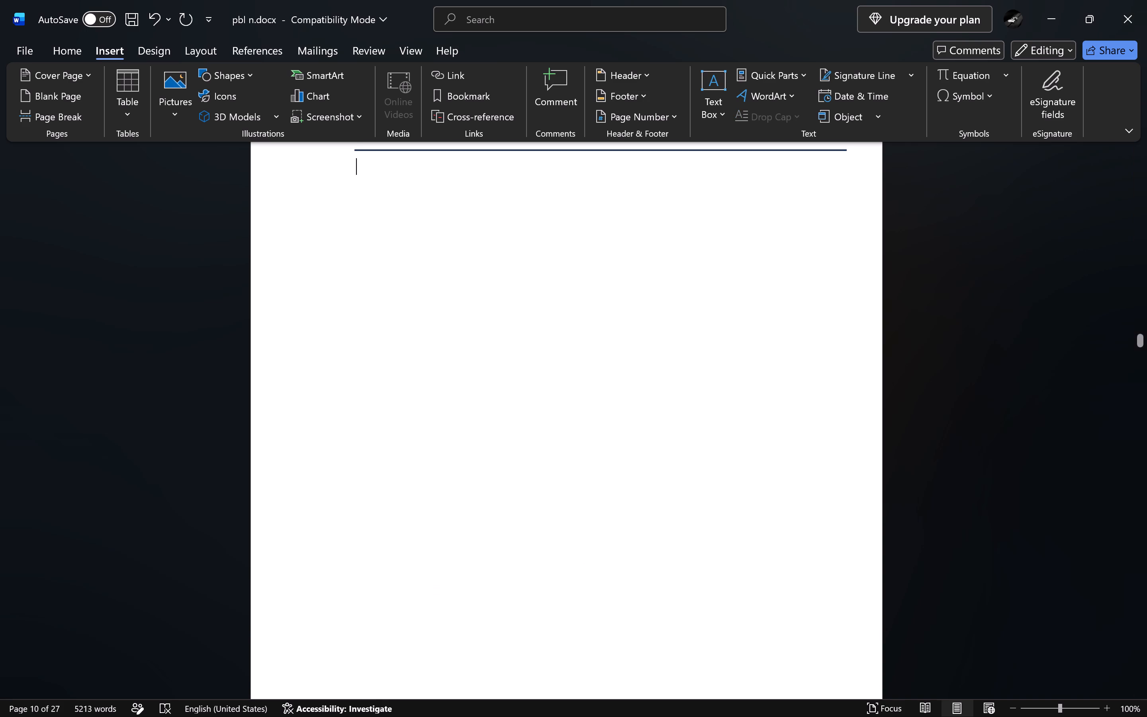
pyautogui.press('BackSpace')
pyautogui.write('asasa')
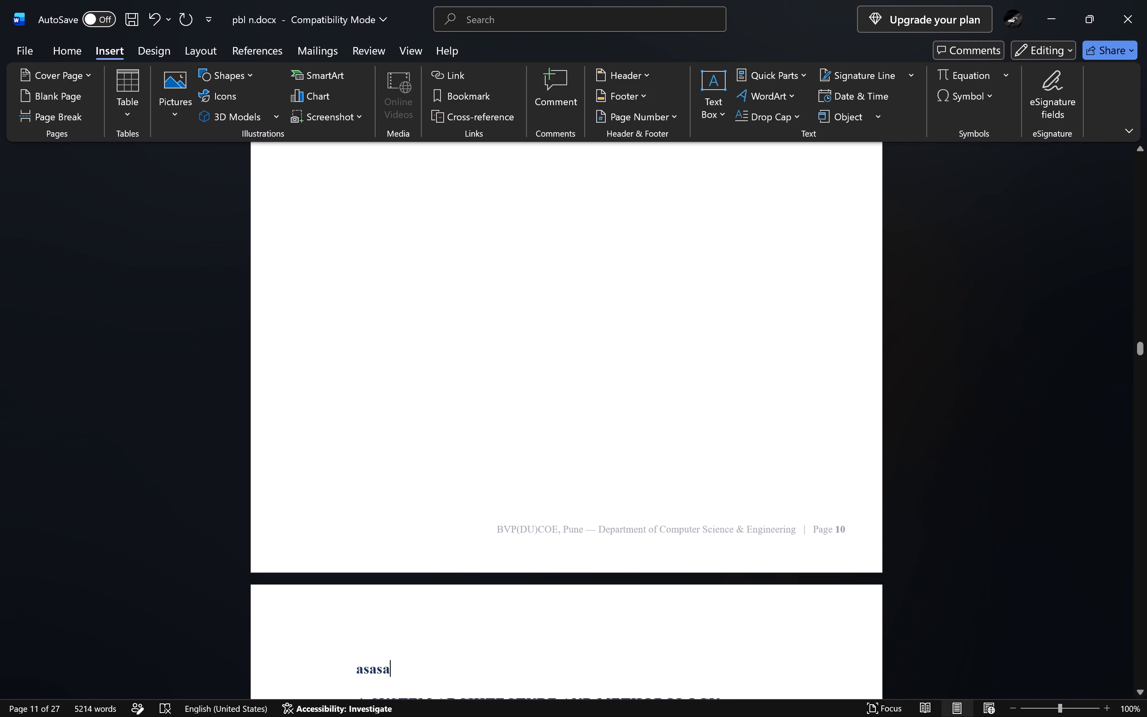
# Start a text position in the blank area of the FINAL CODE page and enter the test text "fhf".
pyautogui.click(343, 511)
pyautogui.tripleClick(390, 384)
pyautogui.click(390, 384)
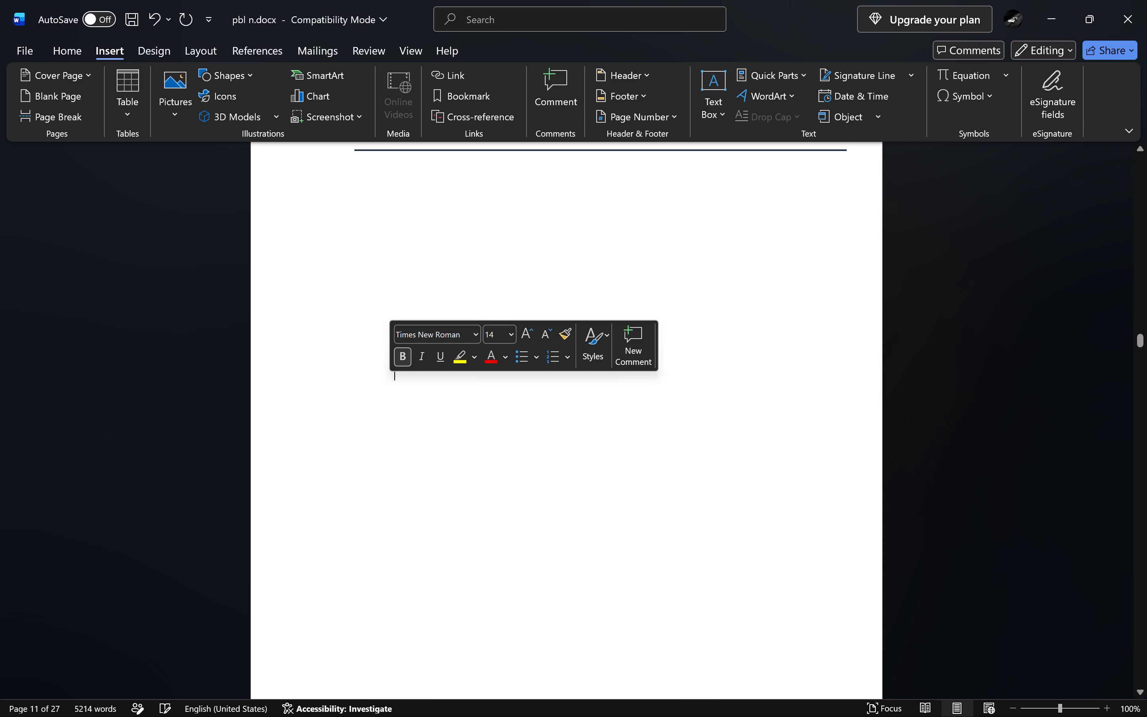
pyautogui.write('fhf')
# Delete the stray "asasa" line above the "4. SYSTEM ARCHITECTURE AND METHODOLOGY" heading.
pyautogui.scroll(-6, 393, 419)
pyautogui.scroll(-4, 423, 515)
pyautogui.scroll(-2, 398, 573)
pyautogui.moveTo(395, 572); pyautogui.dragTo(357, 570)
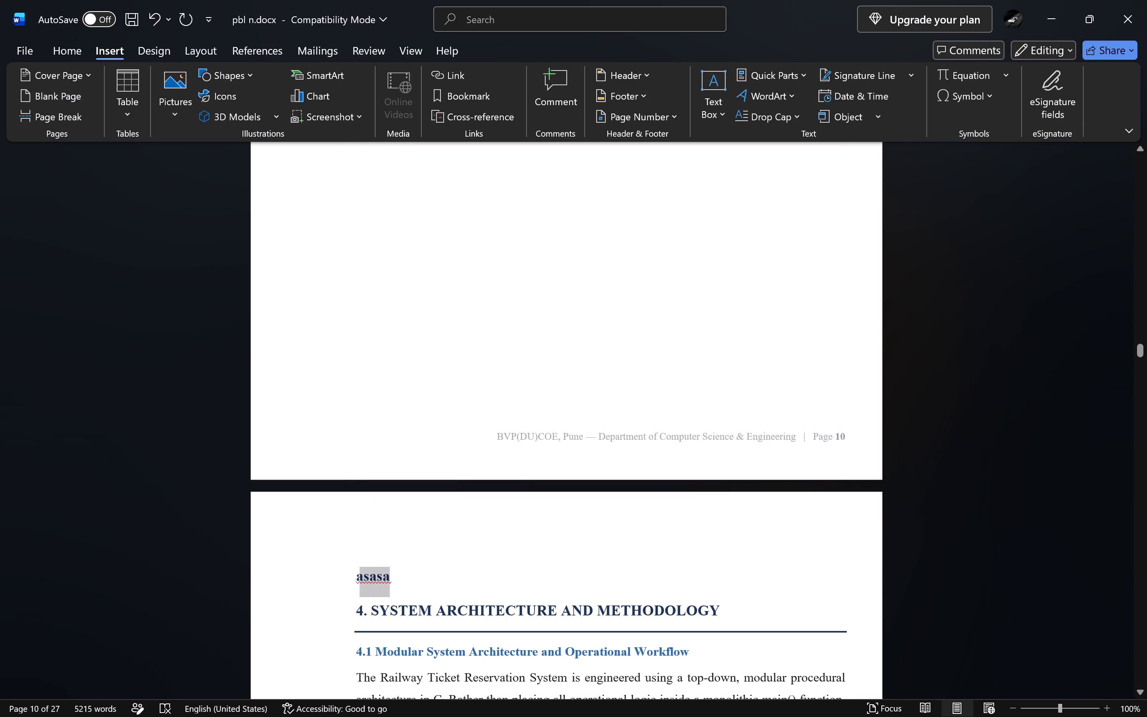
pyautogui.moveTo(357, 570); pyautogui.dragTo(356, 570)
pyautogui.press('BackSpace')
pyautogui.scroll(-6, 356, 543)
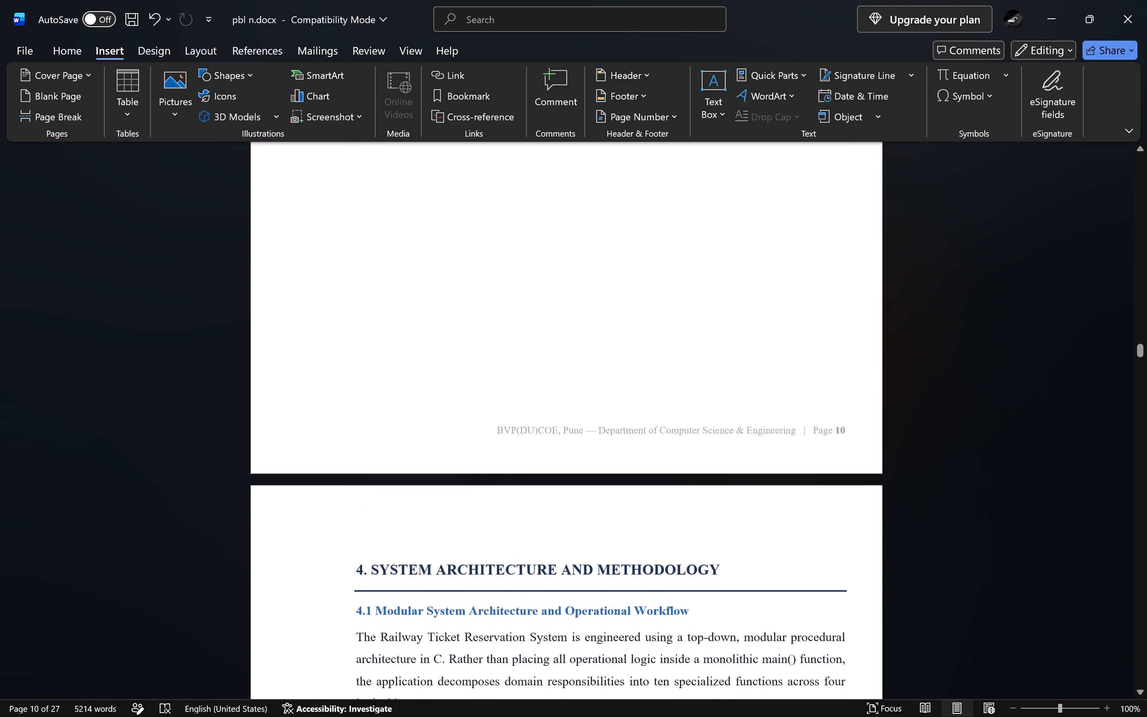
# Delete the stray "fhf" text from the blank area of the FINAL CODE page.
pyautogui.scroll(12, 356, 513)
pyautogui.moveTo(421, 361); pyautogui.dragTo(399, 358)
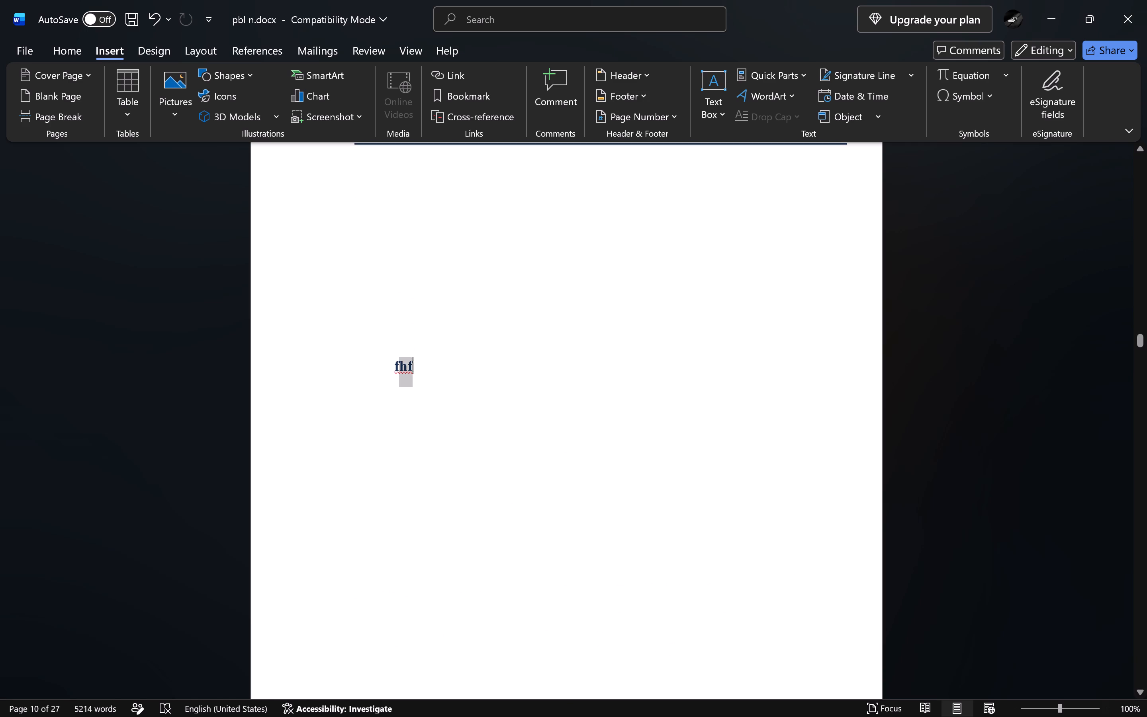
pyautogui.moveTo(399, 358); pyautogui.dragTo(398, 358)
pyautogui.press('BackSpace')
pyautogui.press('BackSpace')
# Place the text cursor directly beneath the "4. FINAL CODE" heading line, testing the spot with a letter "a" and removing it.
pyautogui.scroll(3, 397, 357)
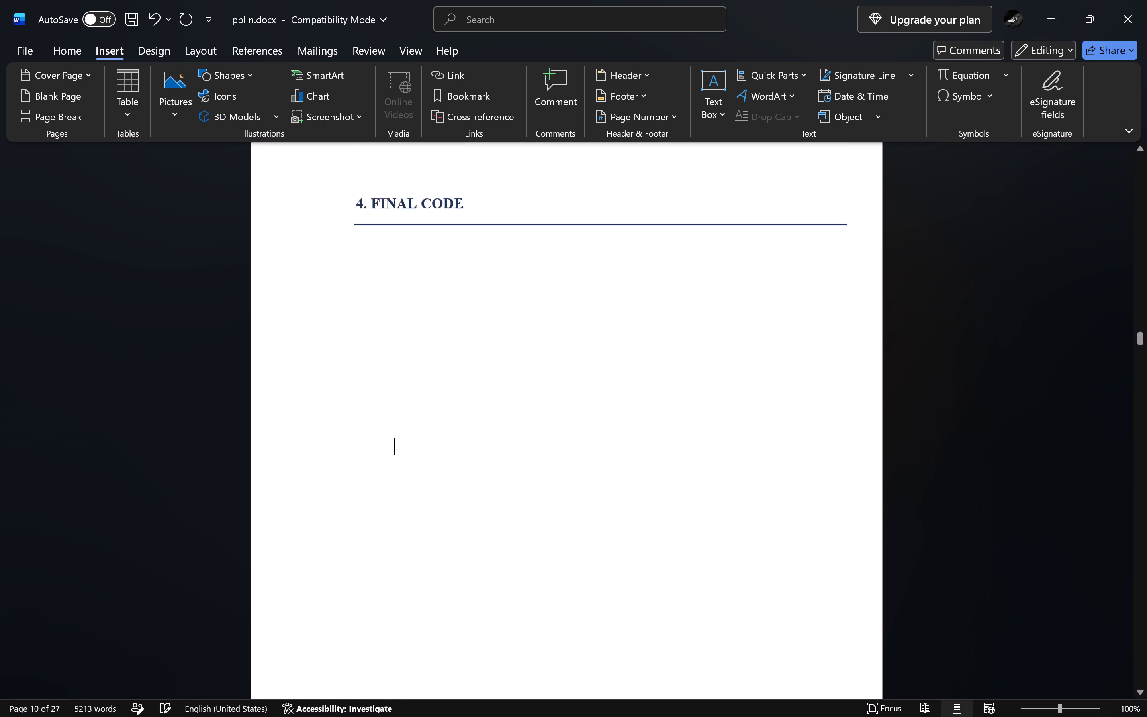
pyautogui.scroll(1, 397, 357)
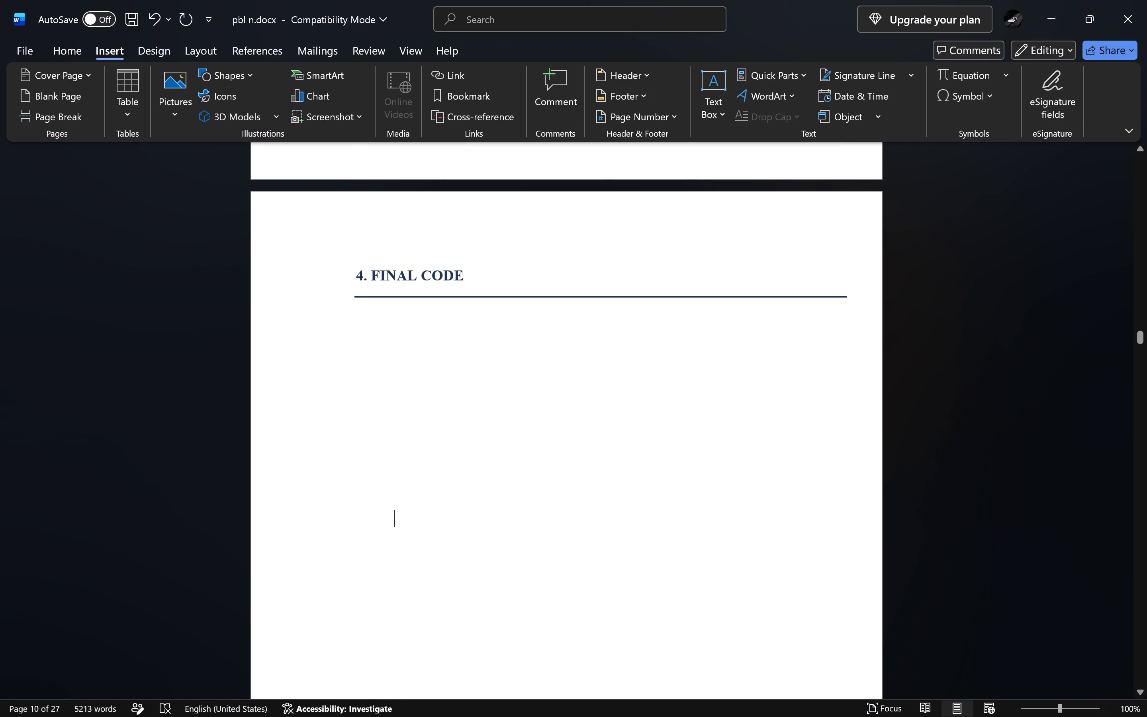
pyautogui.doubleClick(348, 332)
pyautogui.click(361, 335)
pyautogui.doubleClick(362, 319)
pyautogui.click(362, 319)
pyautogui.press('a')
pyautogui.press('BackSpace')
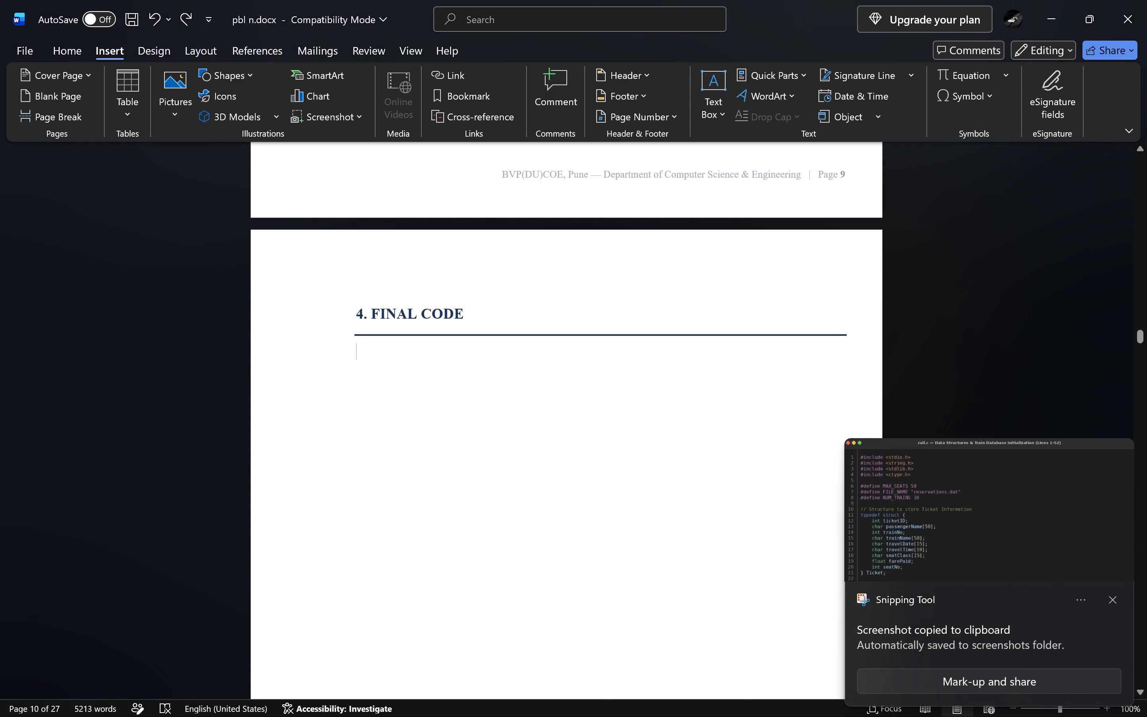
pyautogui.hotkey('ctrl', 'v')
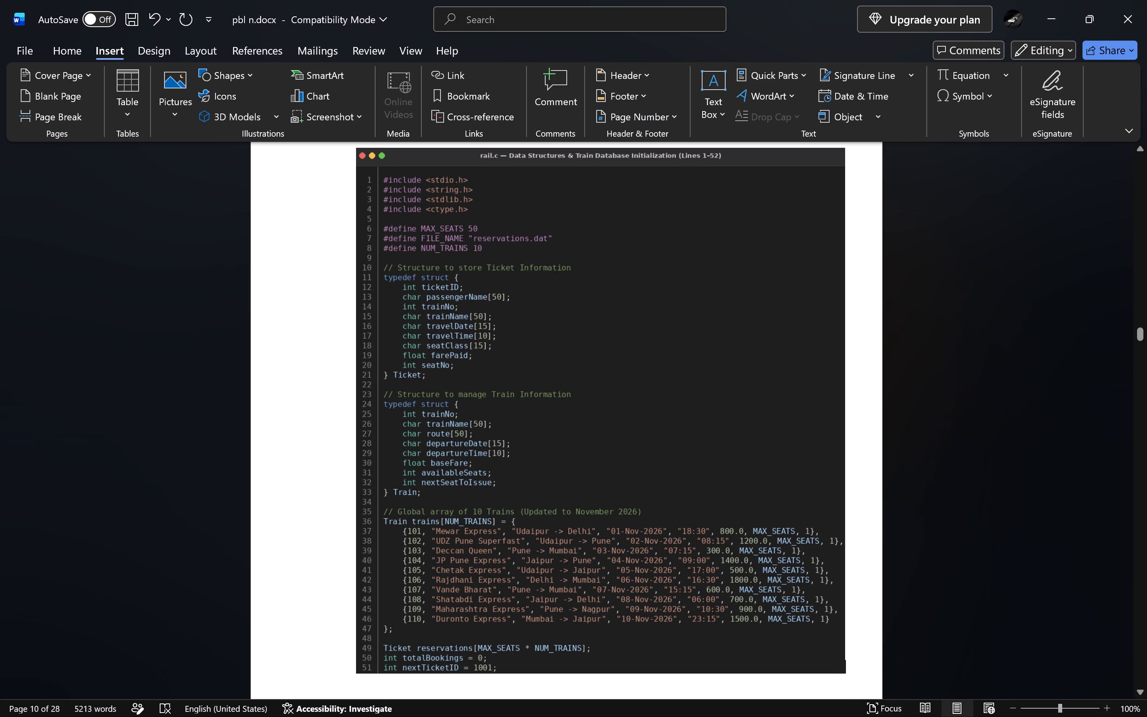
# Shrink the pasted code picture proportionally to about 10.07 cm high and 9.37 cm wide.
pyautogui.click(834, 654)
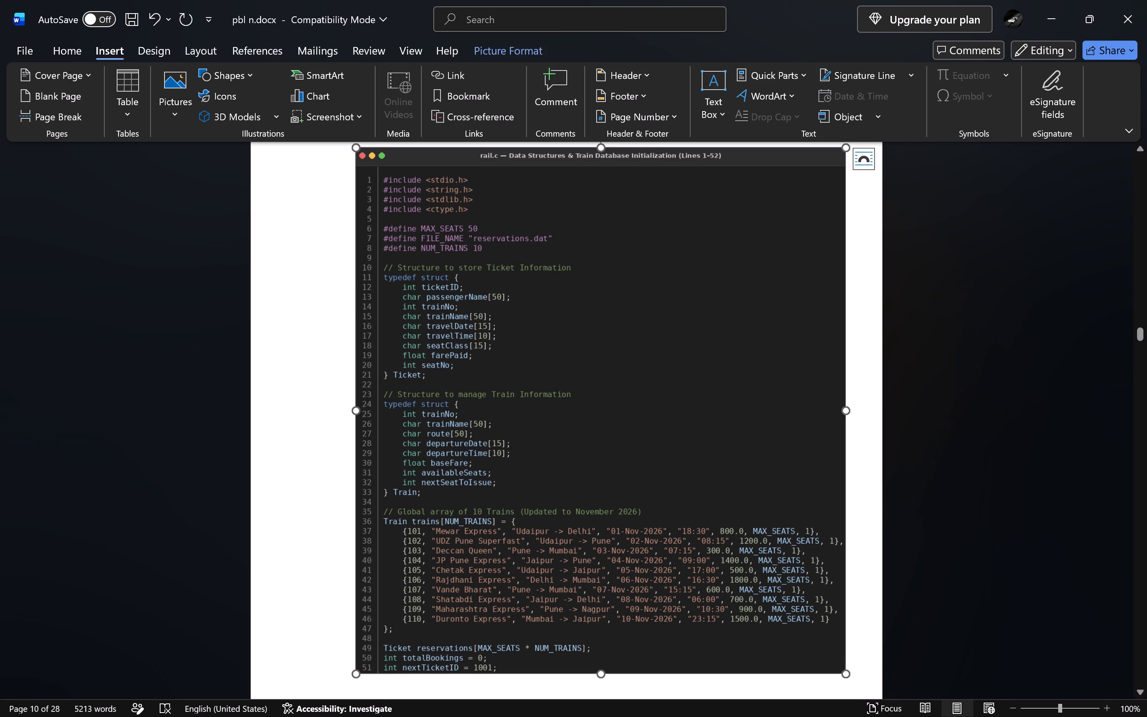
pyautogui.moveTo(846, 676); pyautogui.dragTo(549, 448)
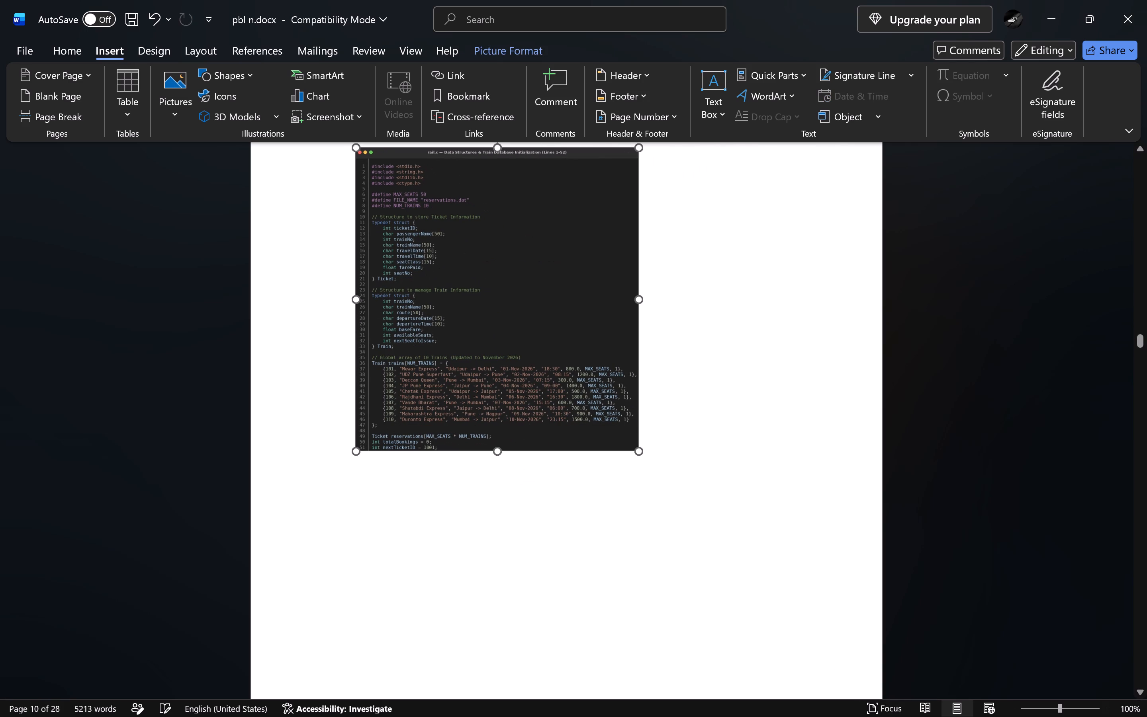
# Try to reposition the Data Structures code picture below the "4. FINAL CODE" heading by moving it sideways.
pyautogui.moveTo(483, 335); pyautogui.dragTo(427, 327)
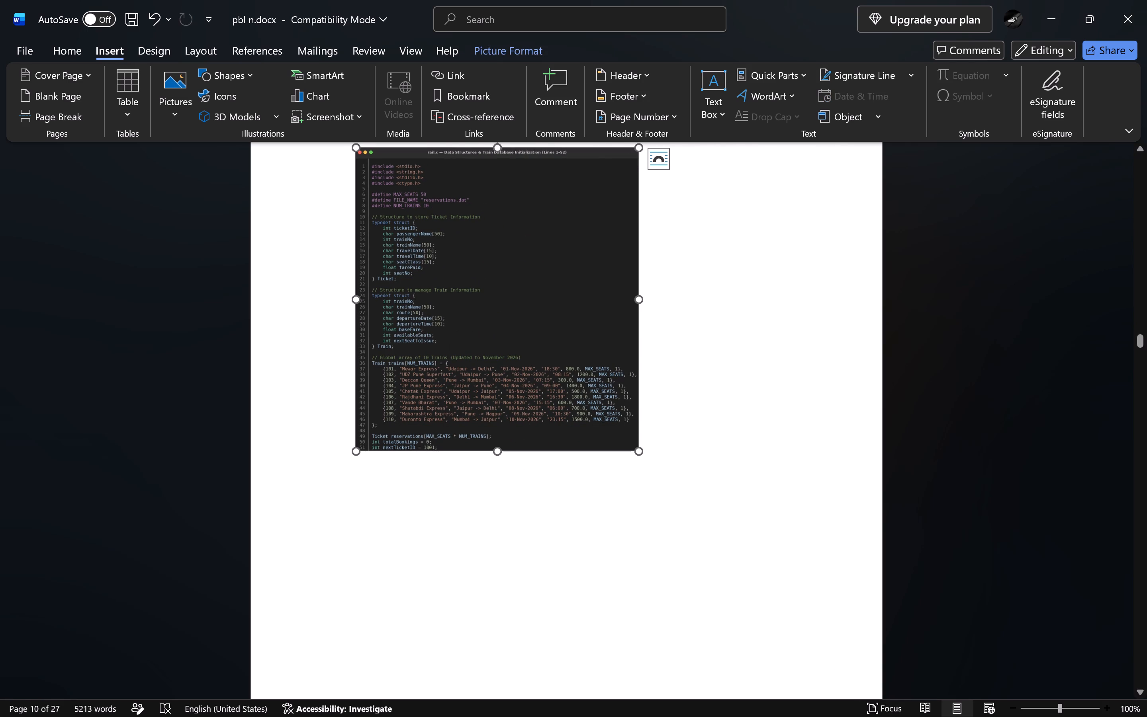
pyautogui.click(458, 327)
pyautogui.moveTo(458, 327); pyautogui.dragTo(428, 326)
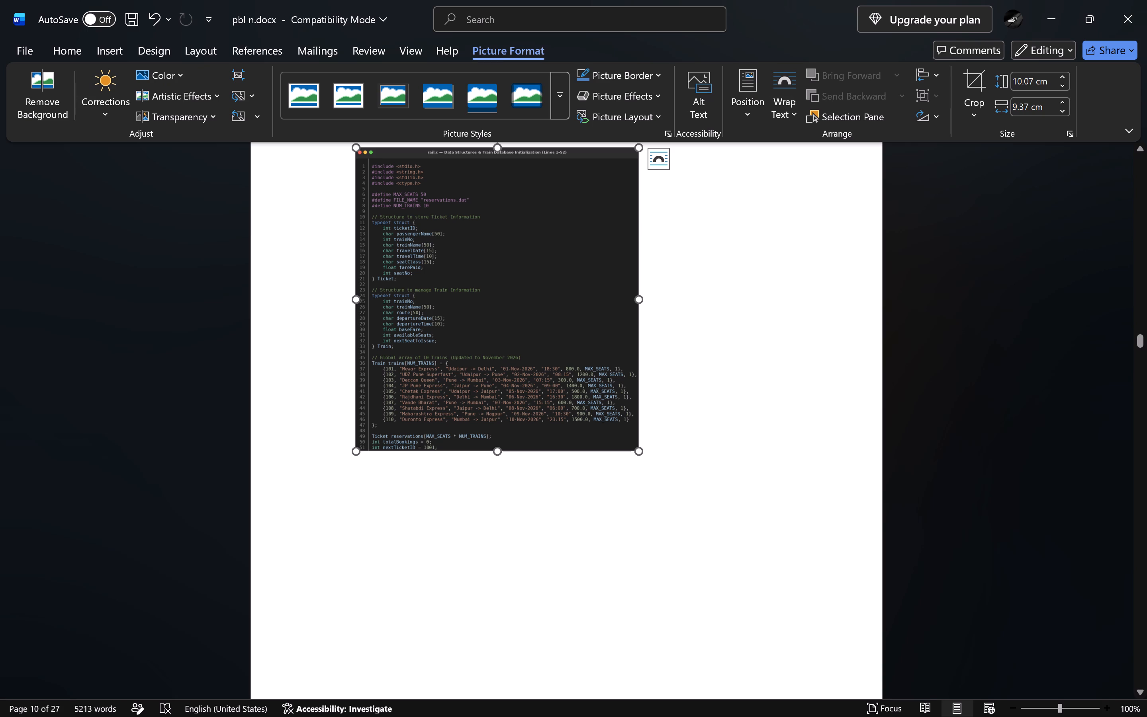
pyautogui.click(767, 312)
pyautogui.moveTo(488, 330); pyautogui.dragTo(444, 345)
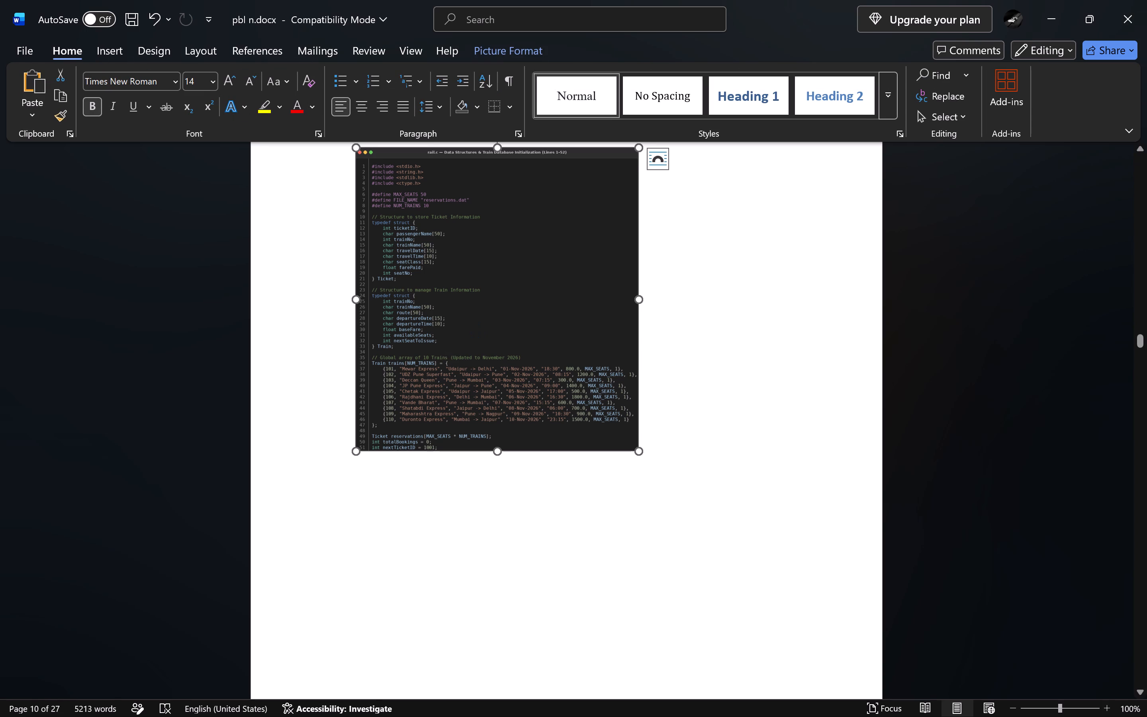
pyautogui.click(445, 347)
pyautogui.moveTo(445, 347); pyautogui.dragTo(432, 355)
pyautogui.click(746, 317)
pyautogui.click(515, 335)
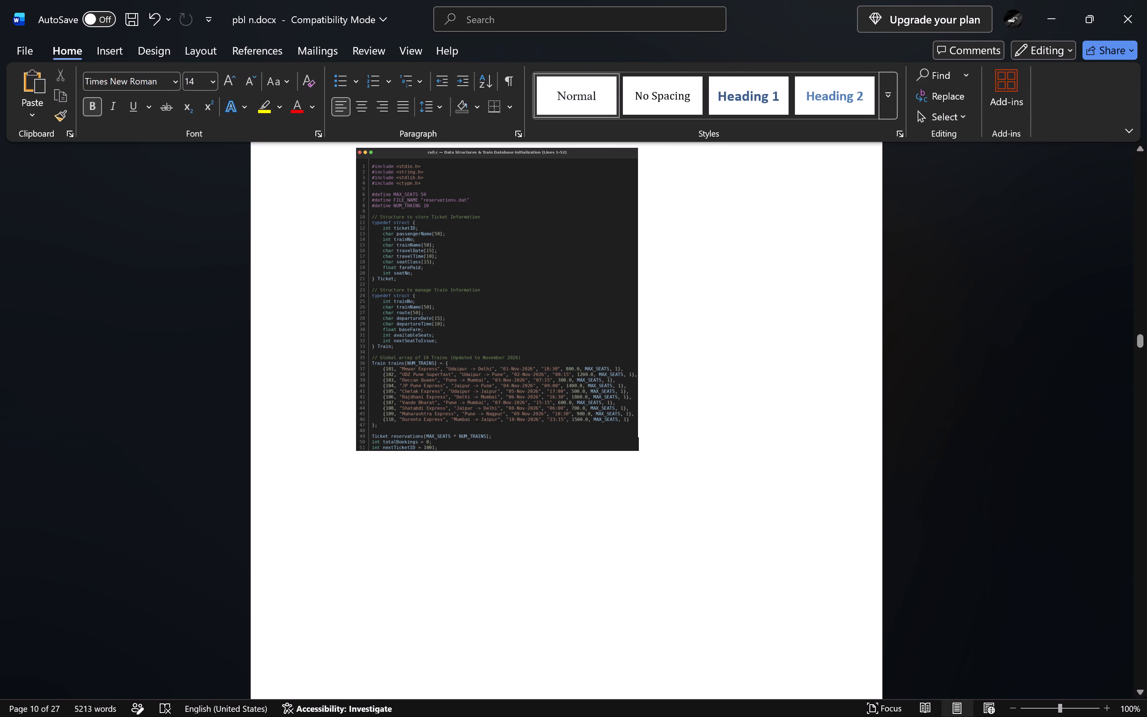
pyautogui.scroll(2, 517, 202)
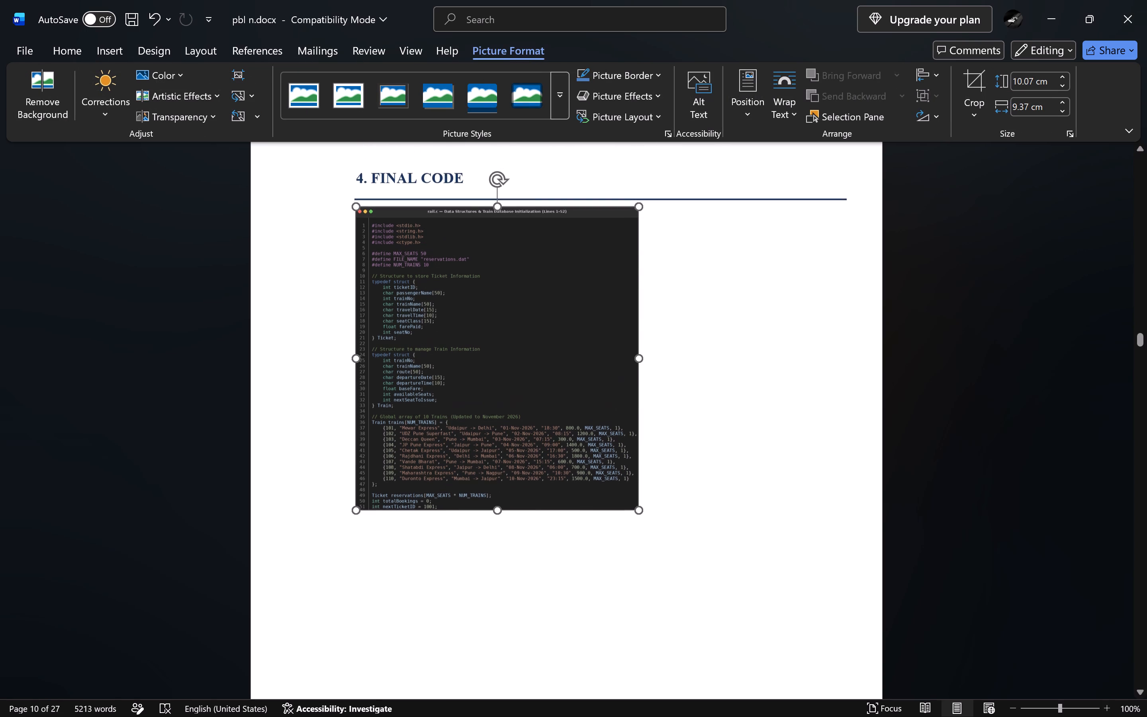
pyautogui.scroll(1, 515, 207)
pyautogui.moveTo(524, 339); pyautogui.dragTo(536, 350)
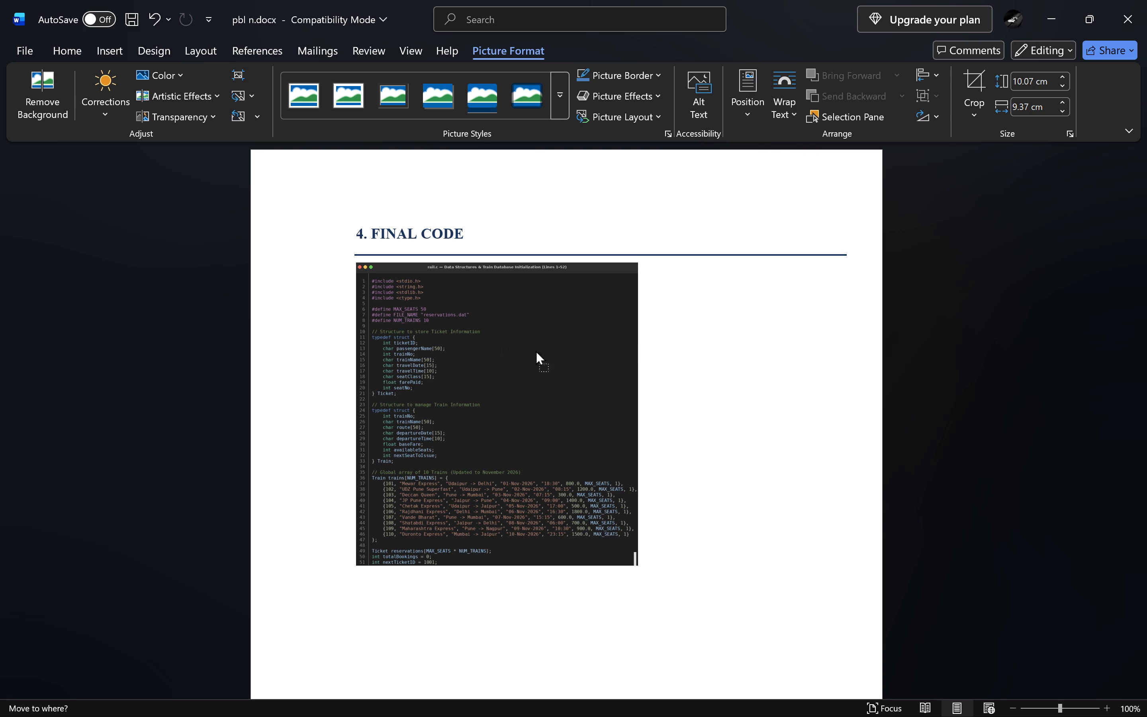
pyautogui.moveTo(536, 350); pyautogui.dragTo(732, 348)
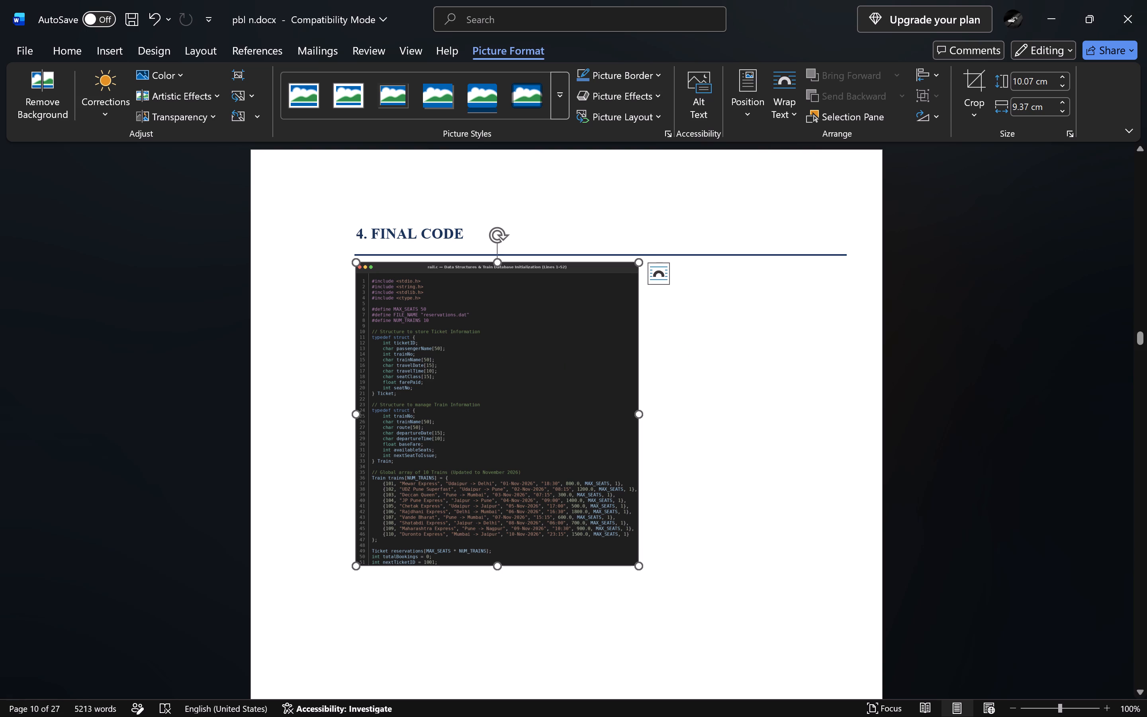
# Shrink the Data Structures code picture to about 9.55 cm high and narrow it to about 8.51 cm wide.
pyautogui.moveTo(641, 566); pyautogui.dragTo(614, 553)
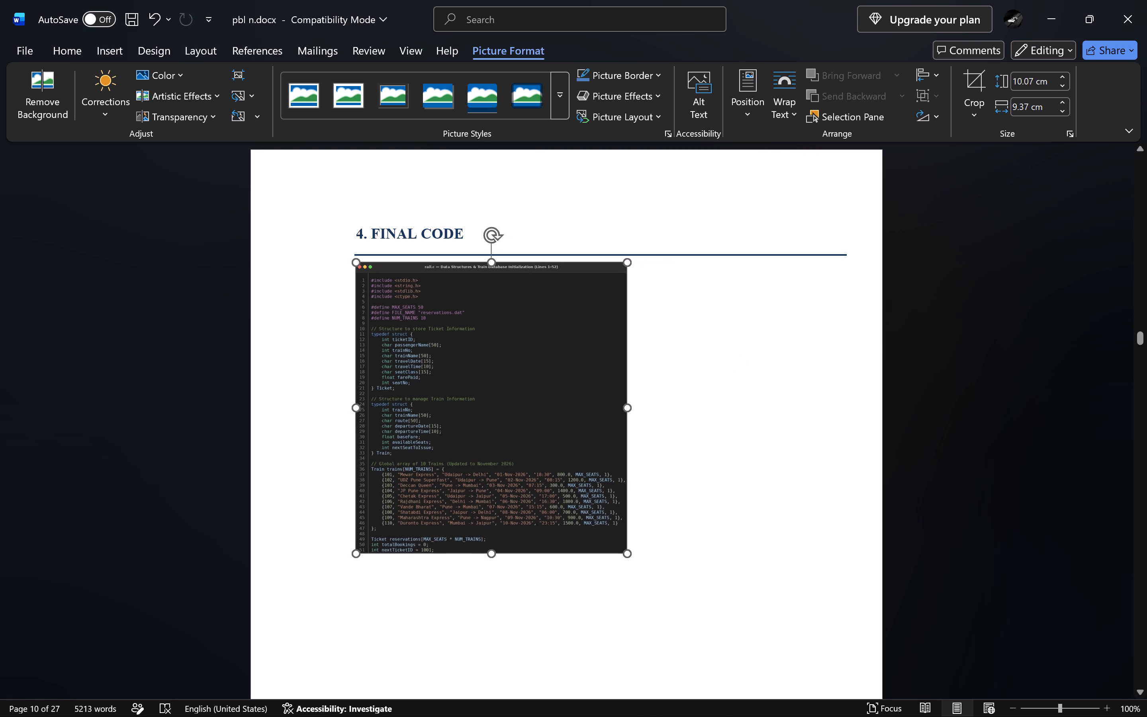
pyautogui.moveTo(614, 553); pyautogui.dragTo(608, 550)
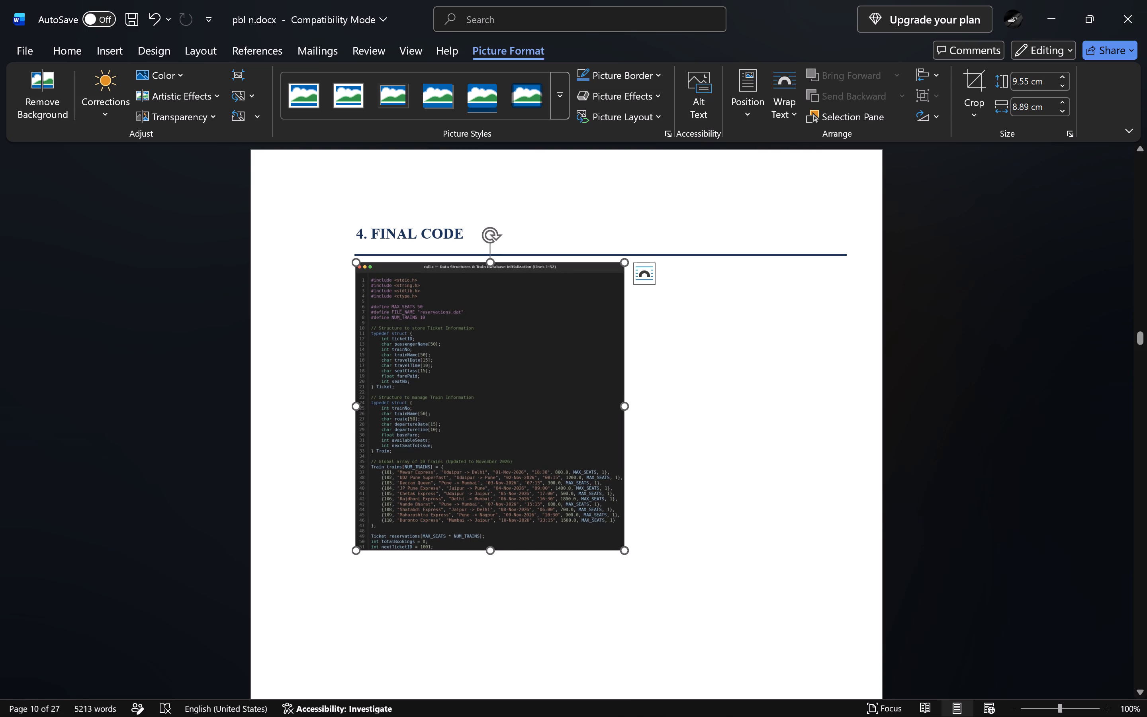
pyautogui.scroll(-3, 492, 407)
pyautogui.scroll(1, 492, 407)
pyautogui.scroll(-8, 492, 407)
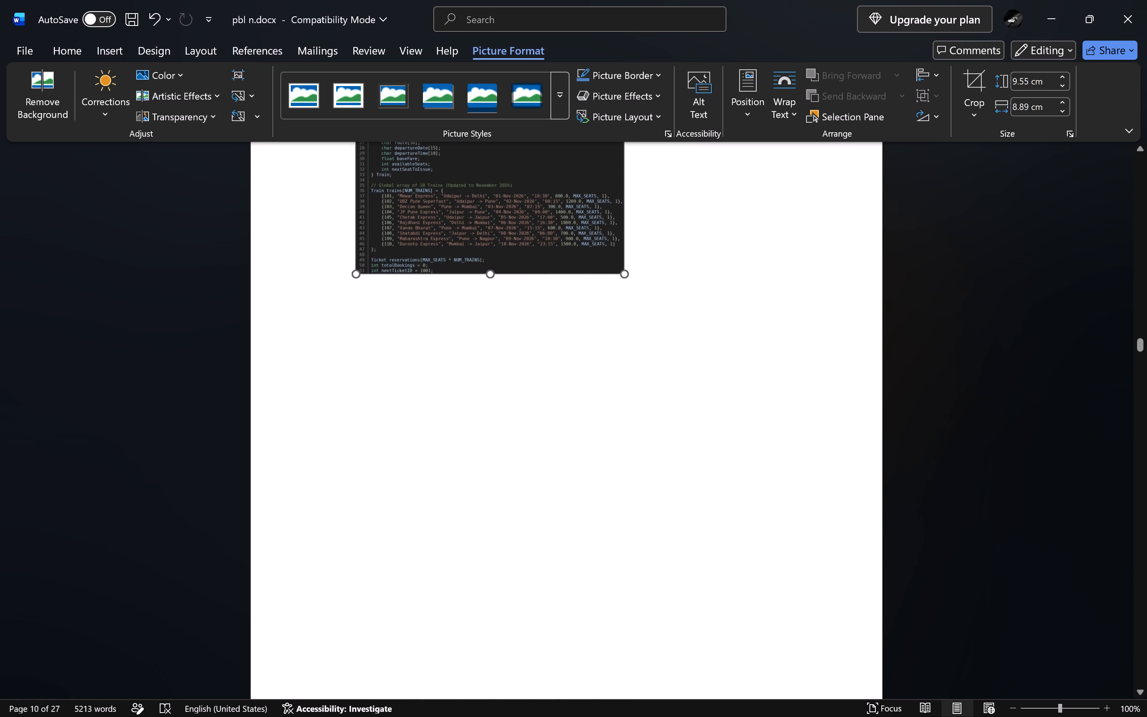
pyautogui.scroll(-2, 492, 407)
pyautogui.scroll(12, 492, 407)
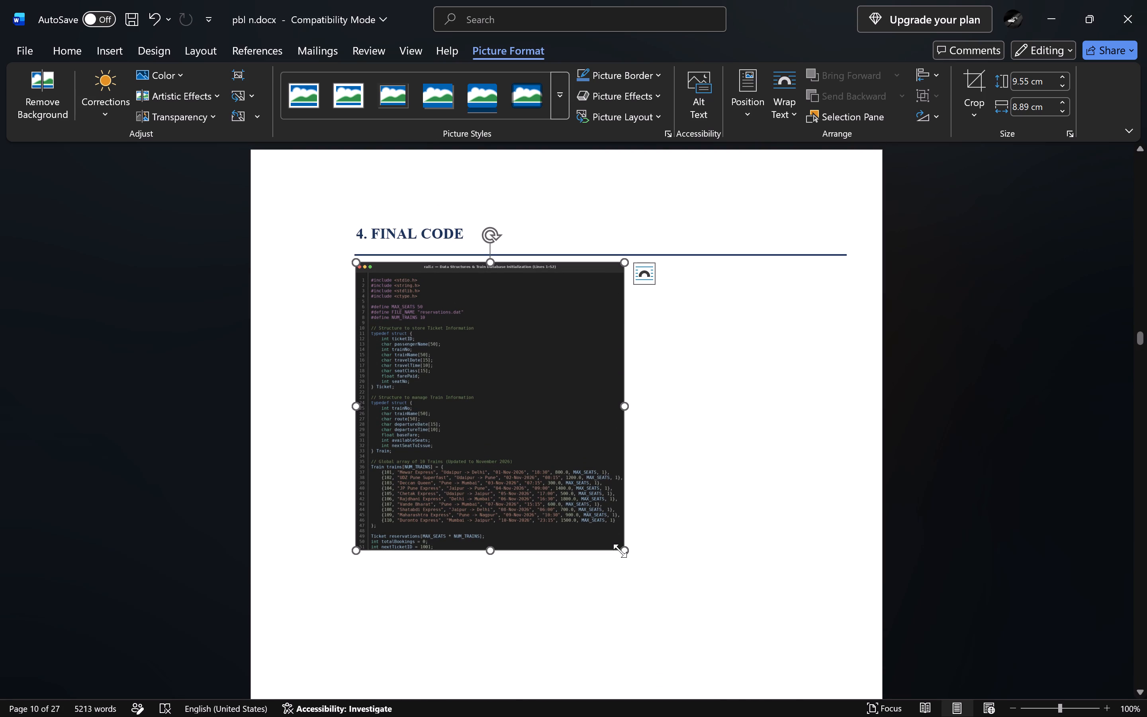
pyautogui.moveTo(625, 406); pyautogui.dragTo(612, 406)
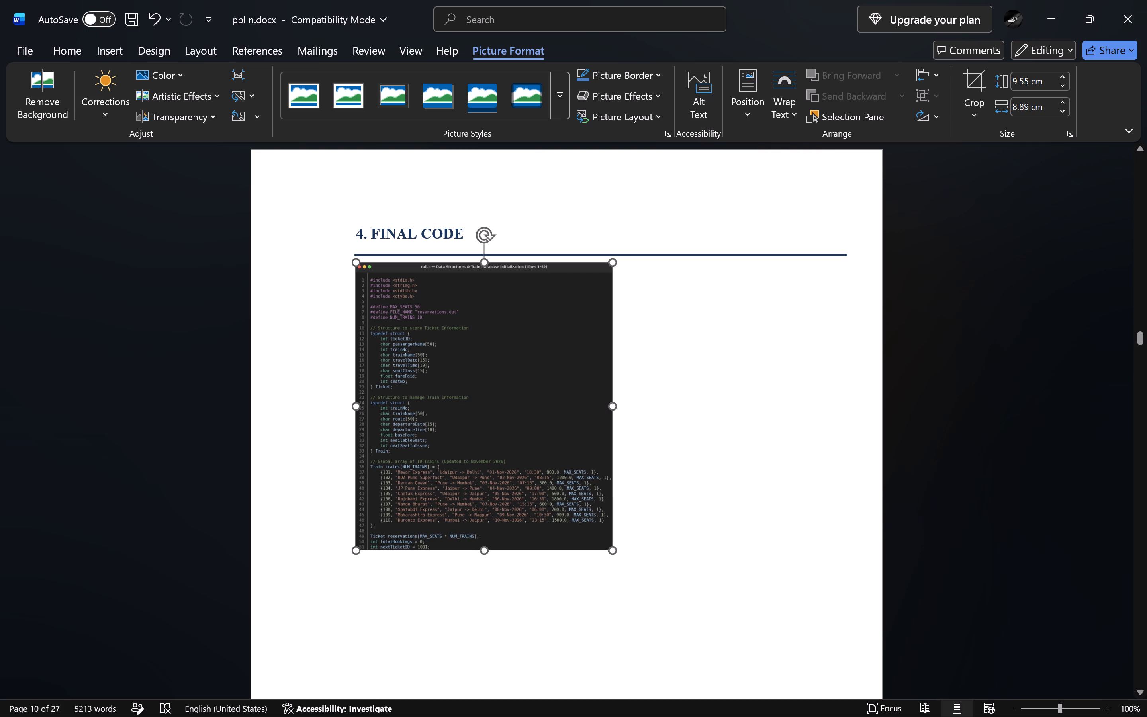
pyautogui.moveTo(612, 406); pyautogui.dragTo(612, 405)
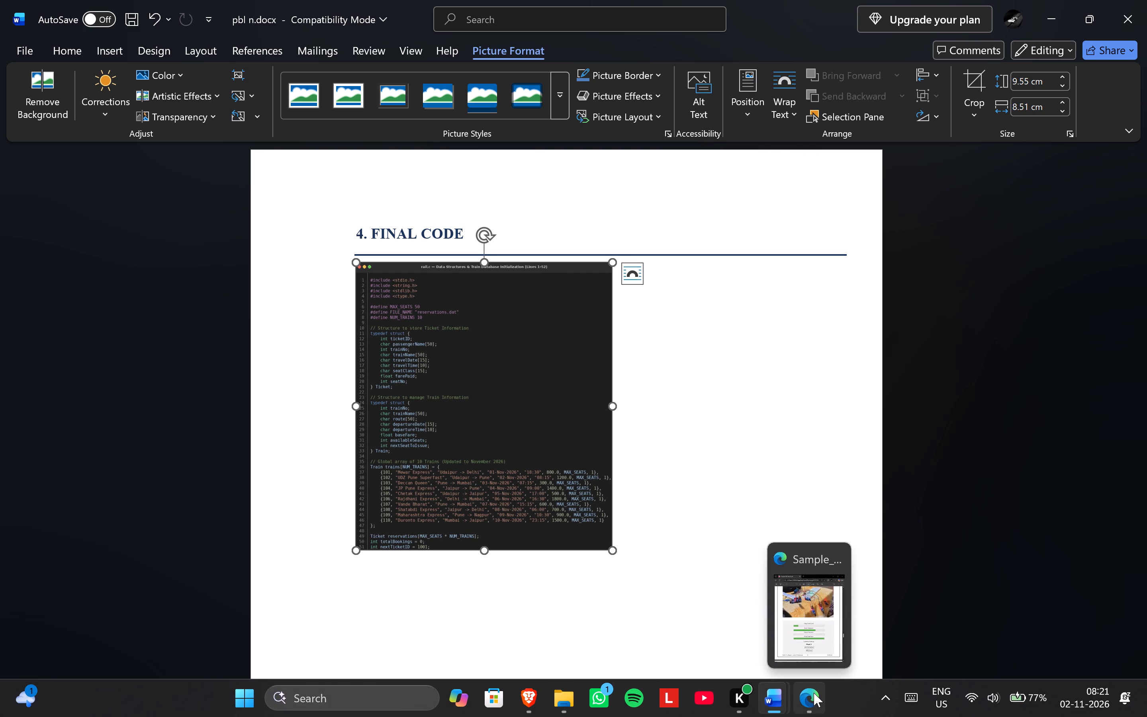
# Switch to Brave and capture a screenshot of the rail.c Function Prototypes & Main Menu Controller image (Lines 53–99).
pyautogui.click(538, 690)
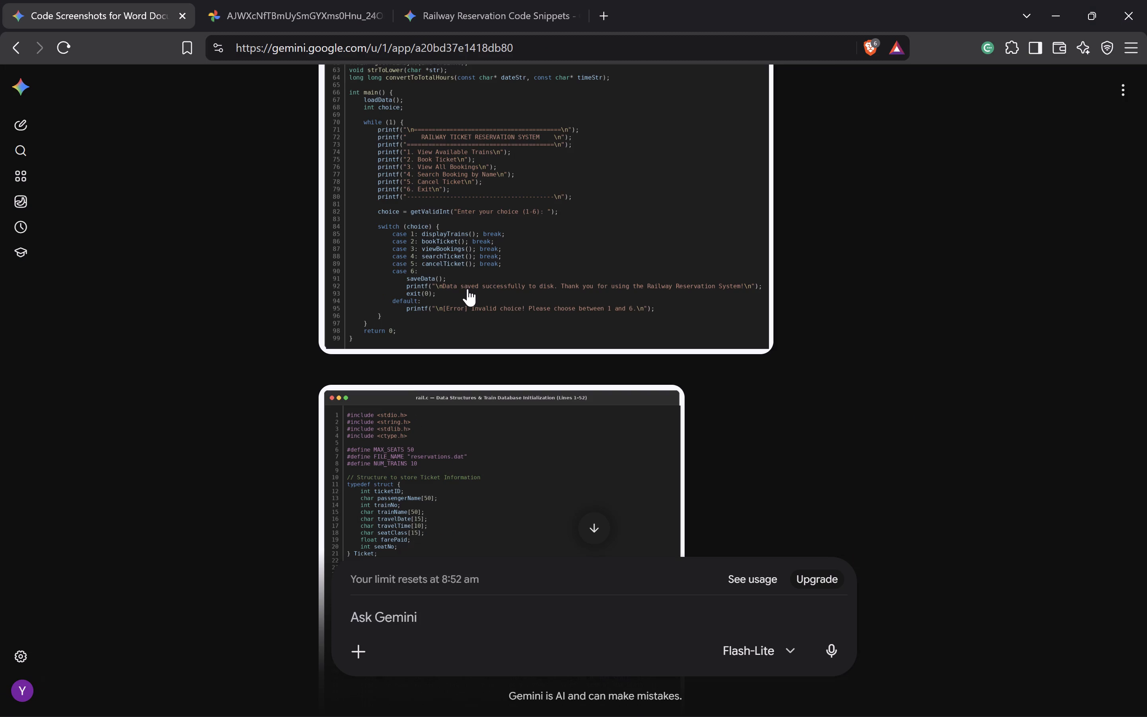
pyautogui.click(256, 24)
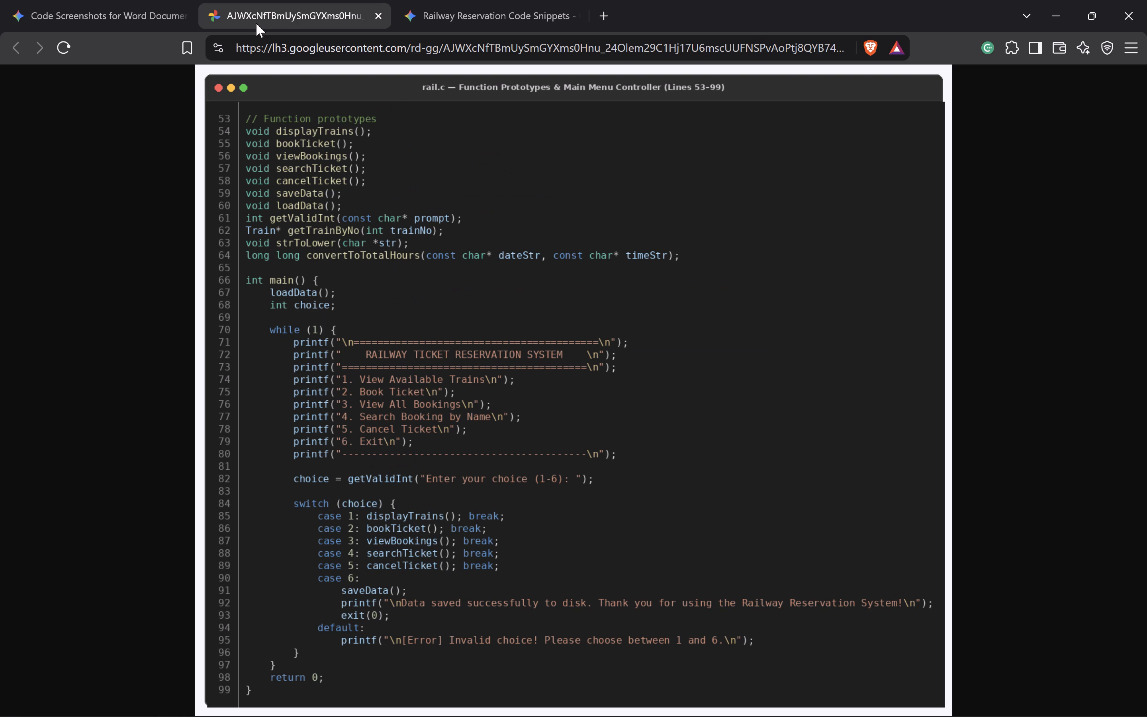
pyautogui.rightClick(440, 311)
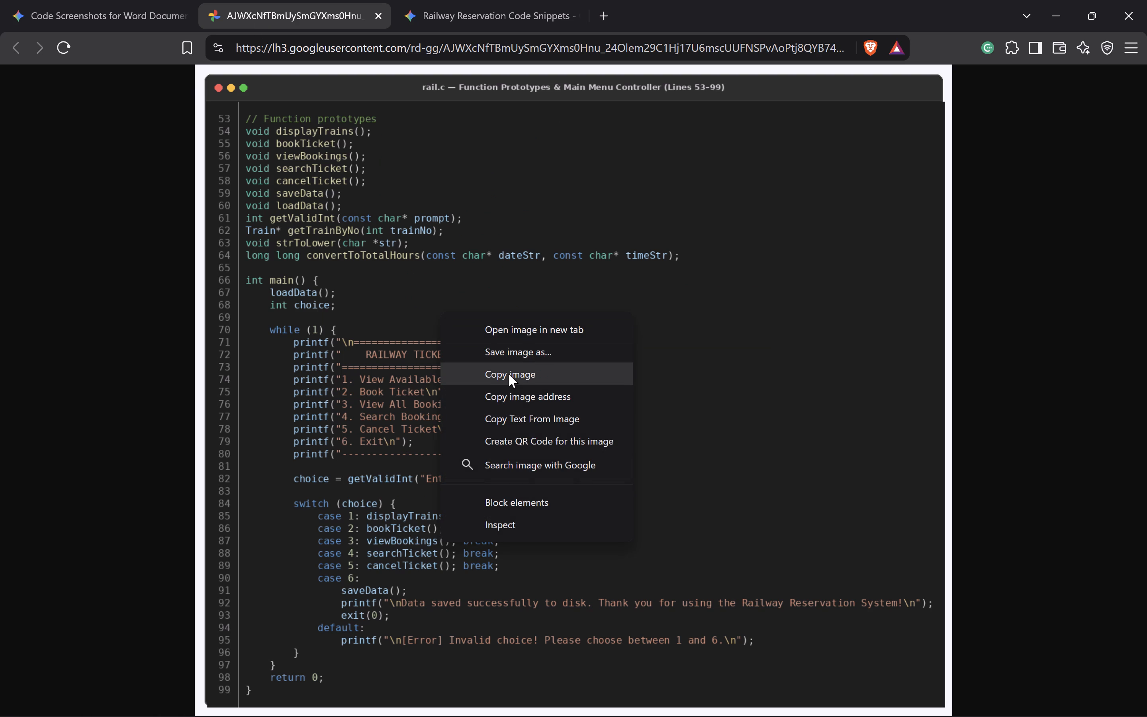
pyautogui.click(199, 136)
pyautogui.doubleClick(366, 196)
pyautogui.click(366, 196)
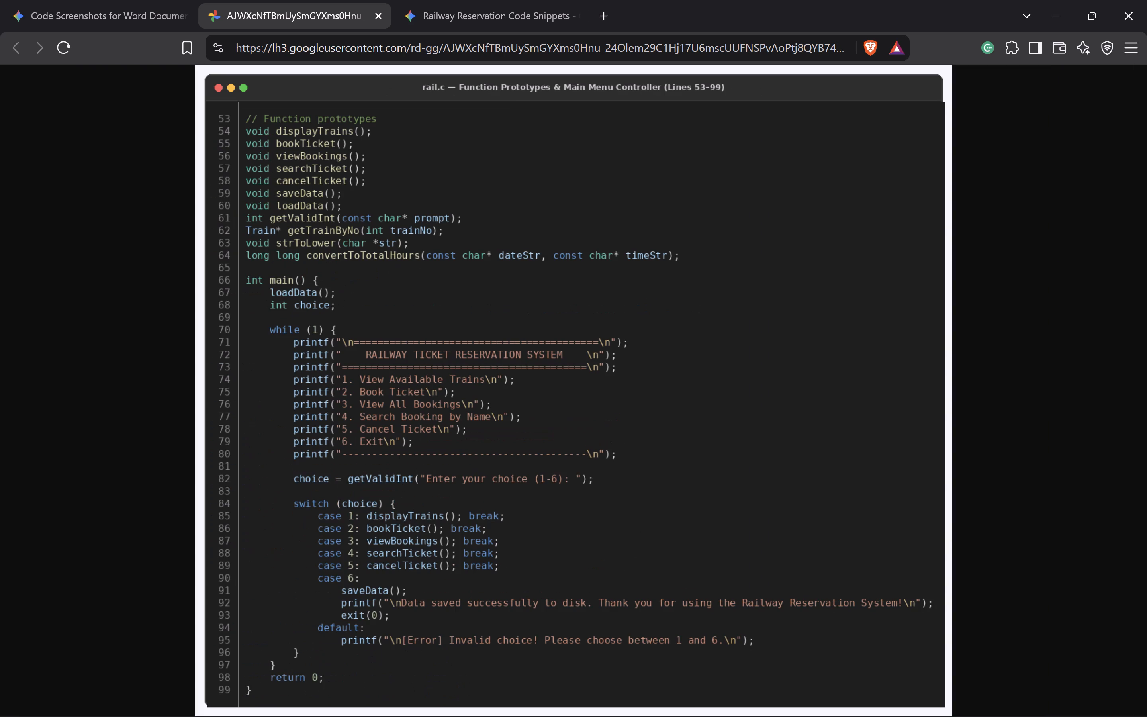
pyautogui.press('shift+super+s')
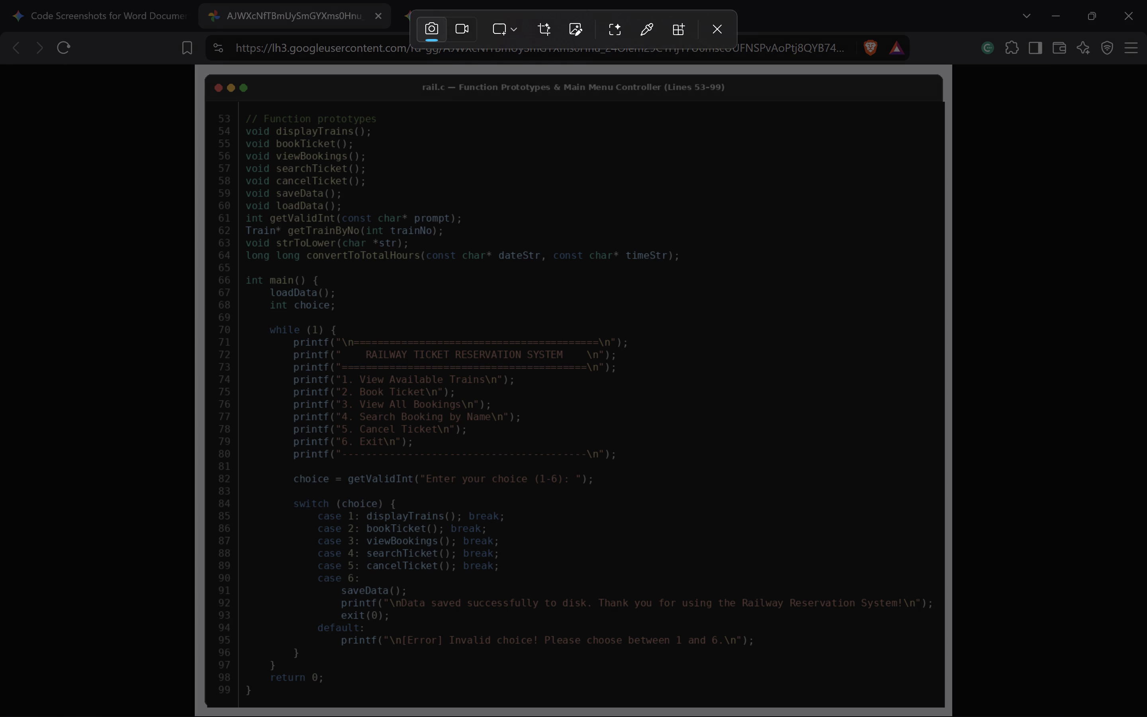
pyautogui.moveTo(211, 78); pyautogui.dragTo(898, 691)
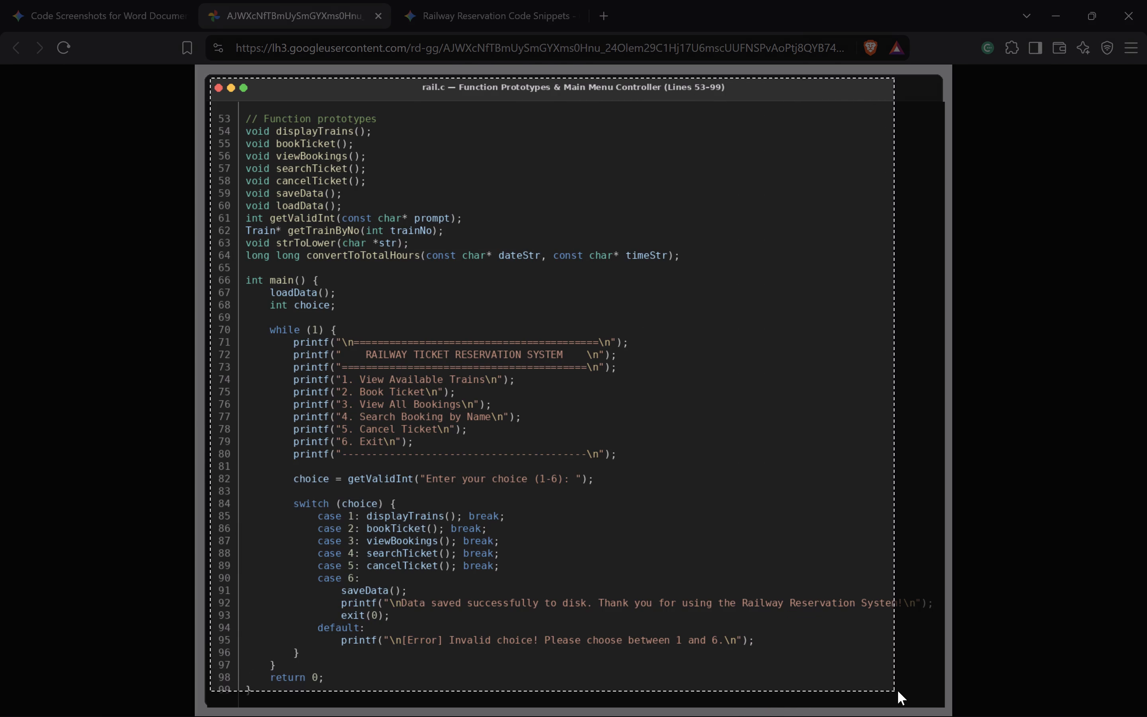
pyautogui.moveTo(898, 691); pyautogui.dragTo(936, 699)
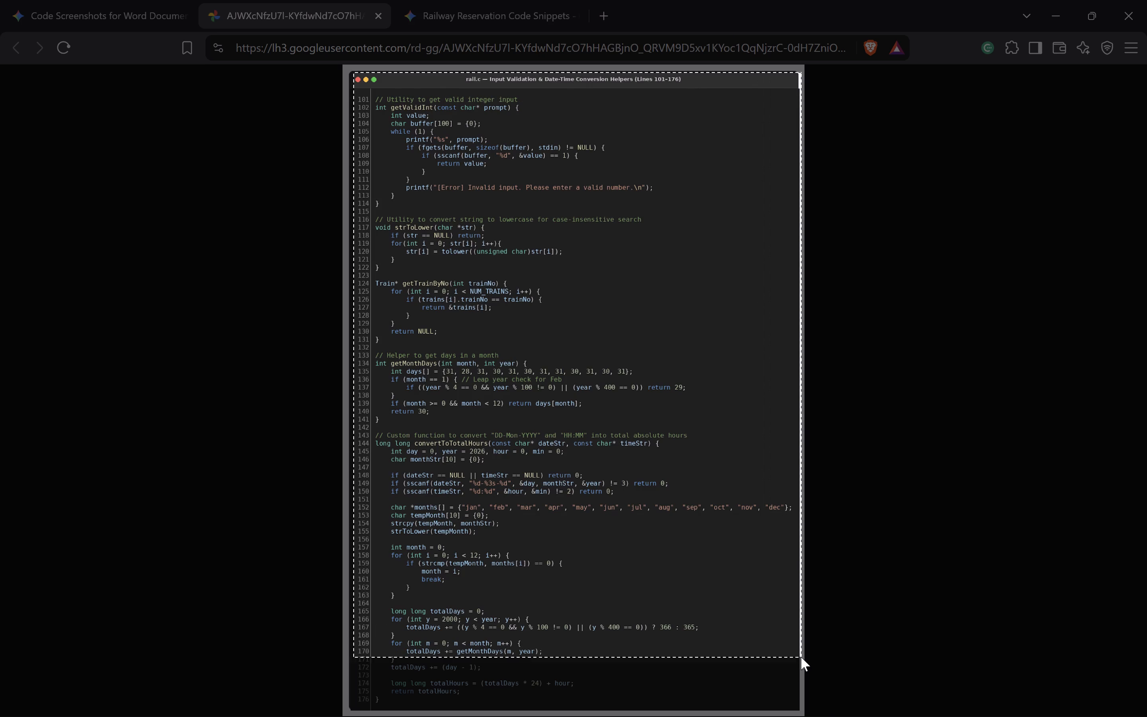
pyautogui.moveTo(801, 657); pyautogui.dragTo(796, 701)
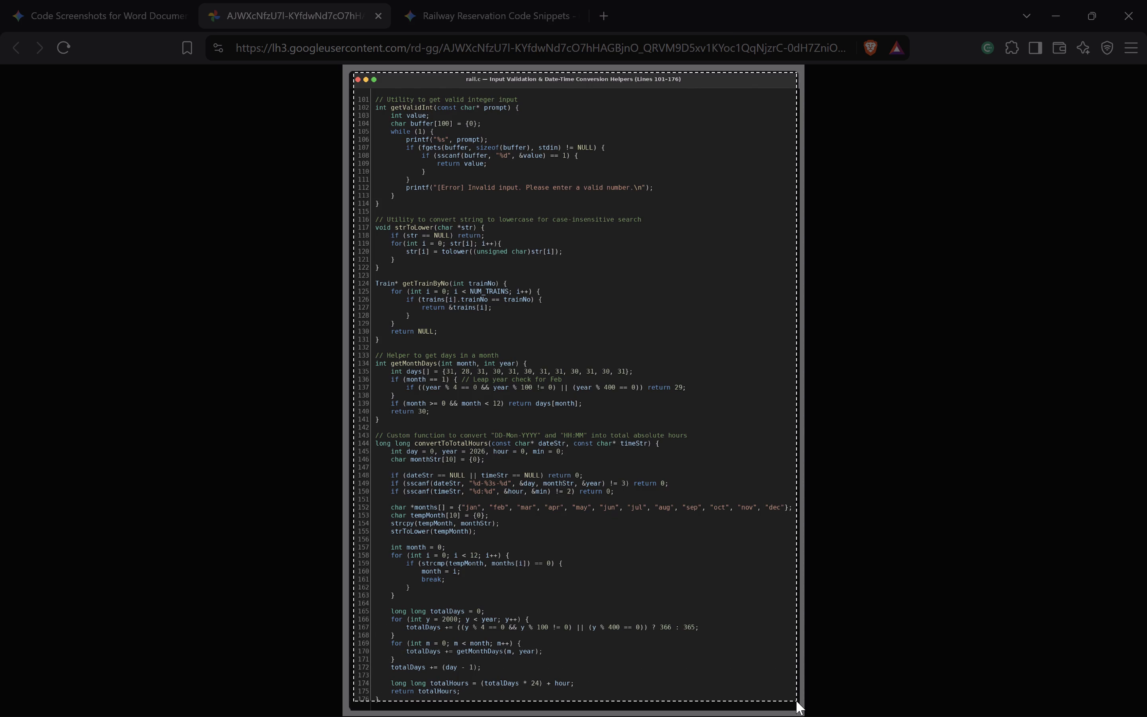
pyautogui.moveTo(796, 701); pyautogui.dragTo(793, 705)
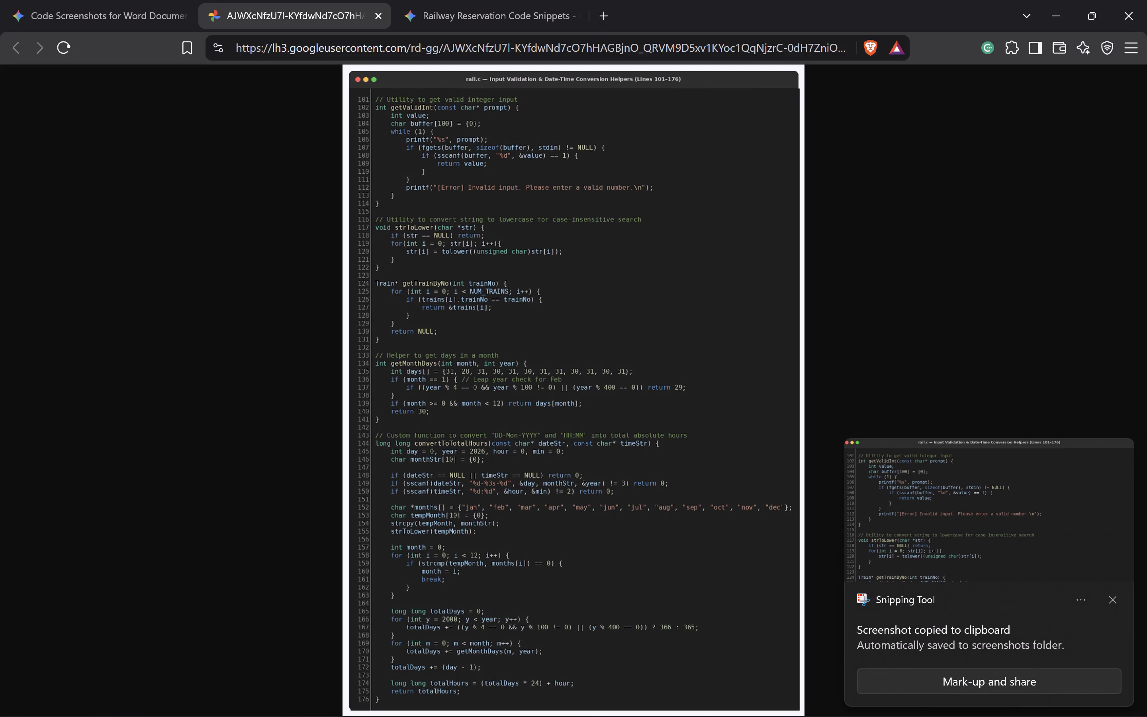
# Return to pbl n.docx in Word and paste the Input Validation screenshot after the Main Menu Controller picture.
pyautogui.click(556, 188)
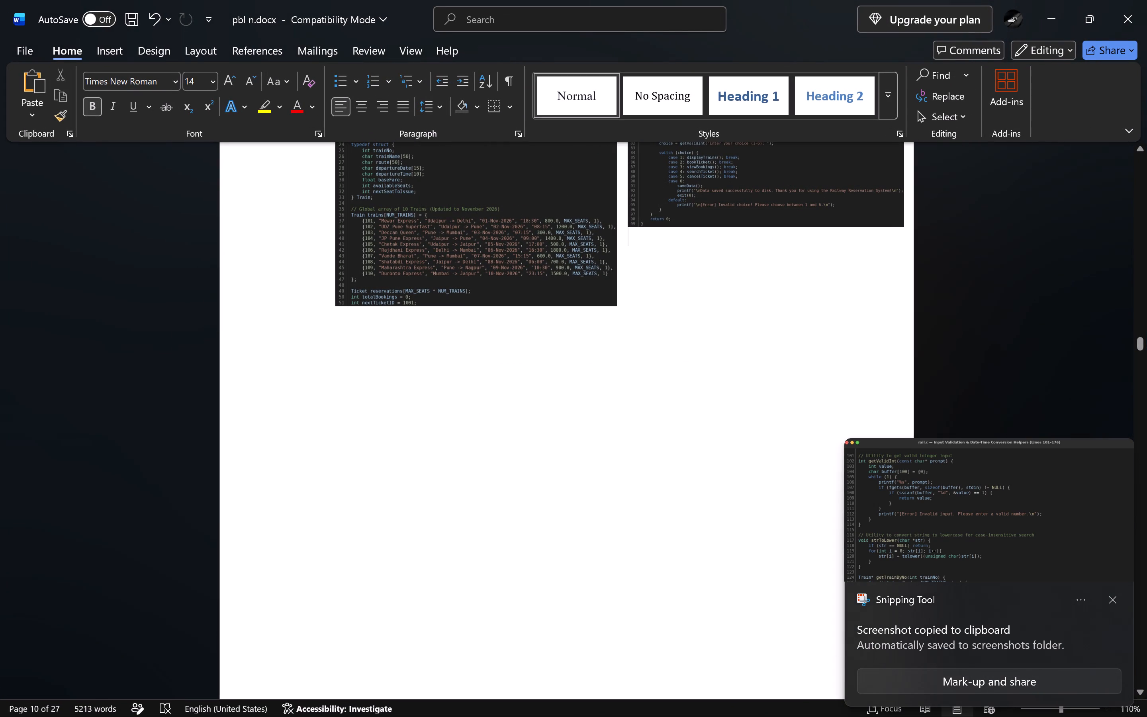
pyautogui.hotkey('ctrl', 'v')
# Examine how the code pictures are laid out from the Final Code page through to the System Architecture heading.
pyautogui.scroll(6, 768, 353)
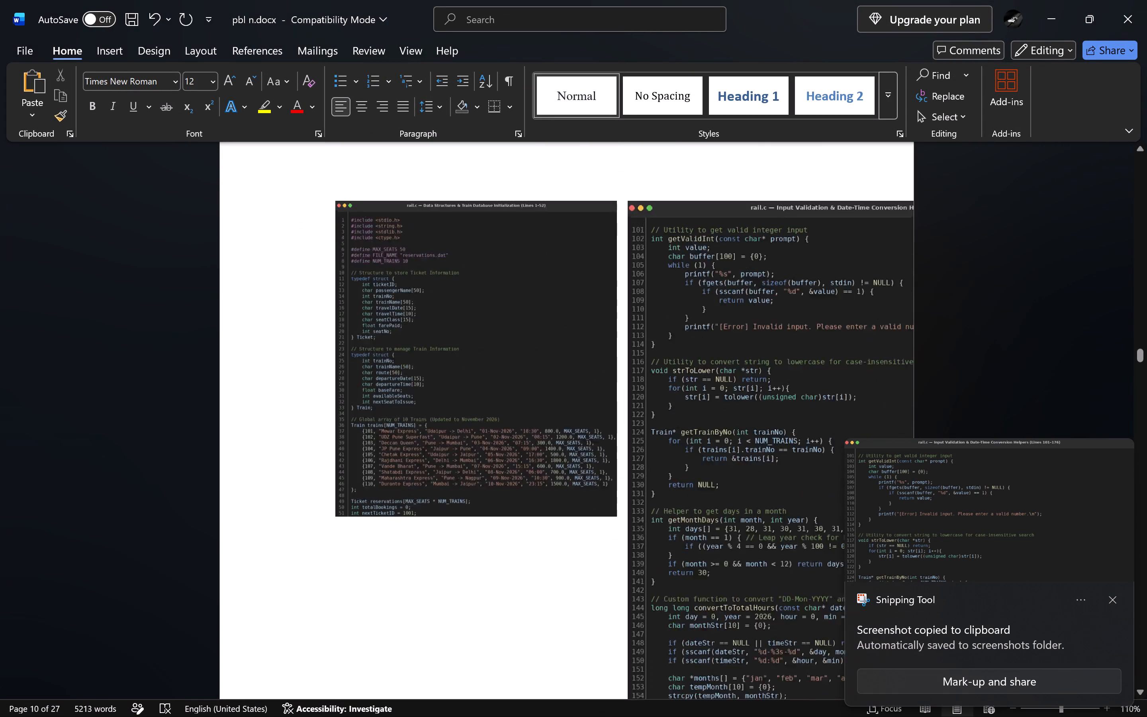
pyautogui.scroll(4, 767, 353)
pyautogui.scroll(-11, 765, 354)
pyautogui.scroll(-16, 764, 356)
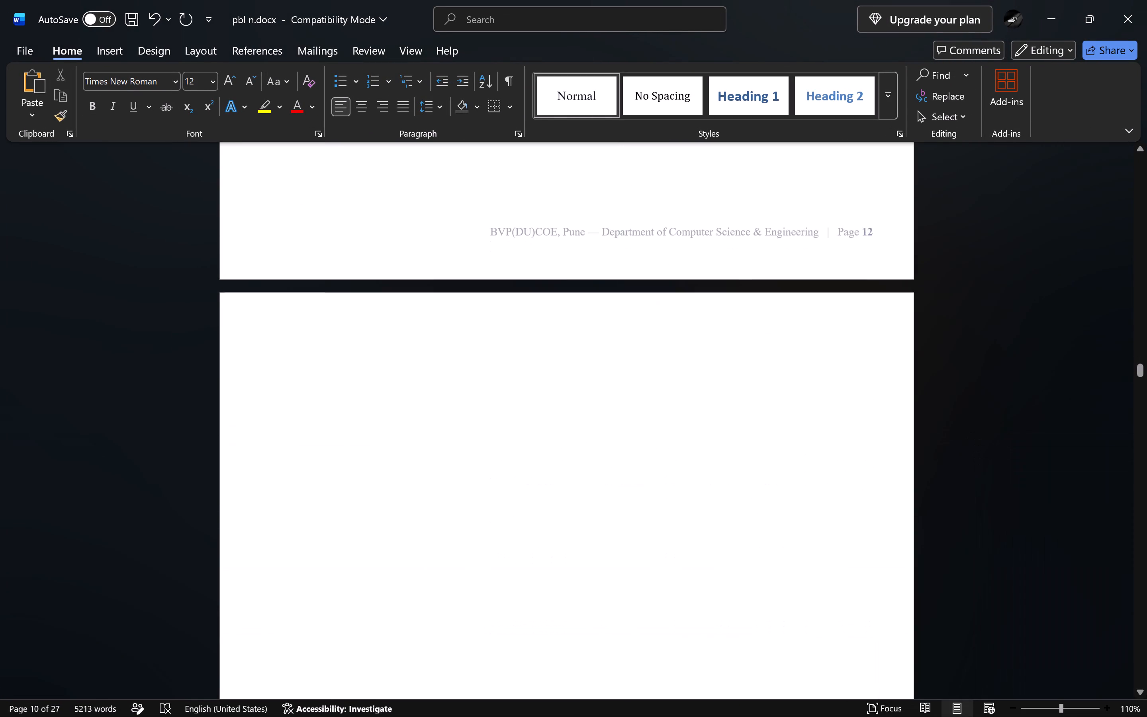
pyautogui.scroll(-13, 764, 356)
pyautogui.scroll(-9, 764, 356)
pyautogui.scroll(9, 764, 356)
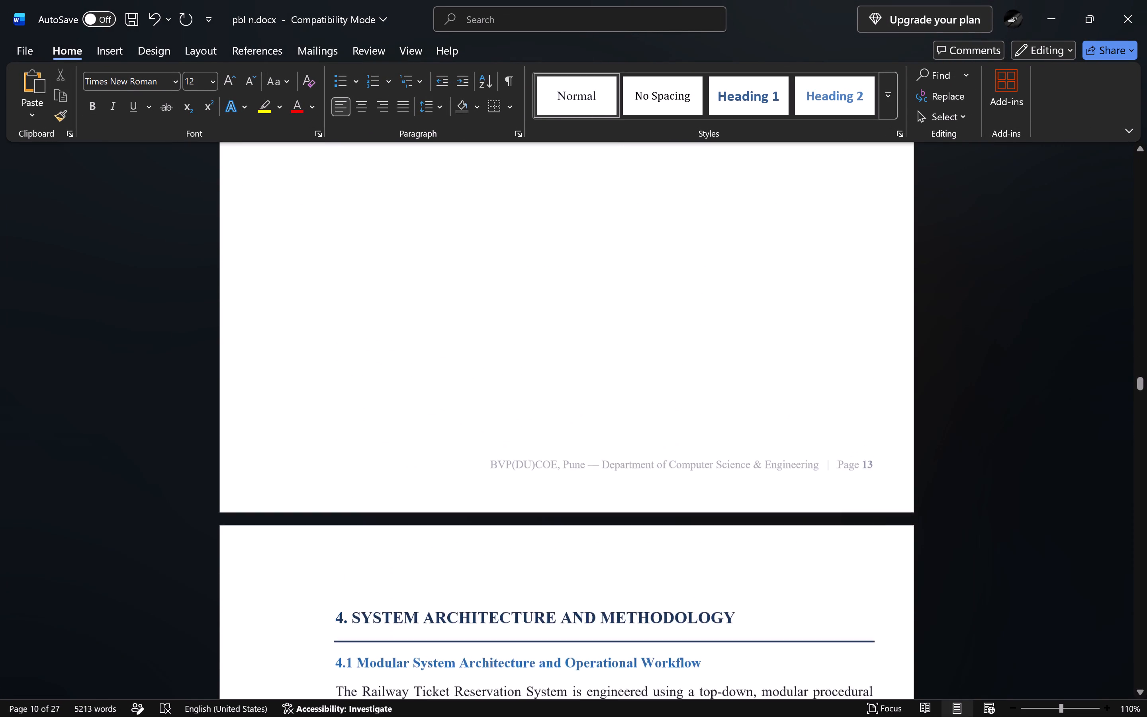
pyautogui.scroll(20, 764, 356)
pyautogui.scroll(20, 764, 356)
pyautogui.scroll(6, 764, 356)
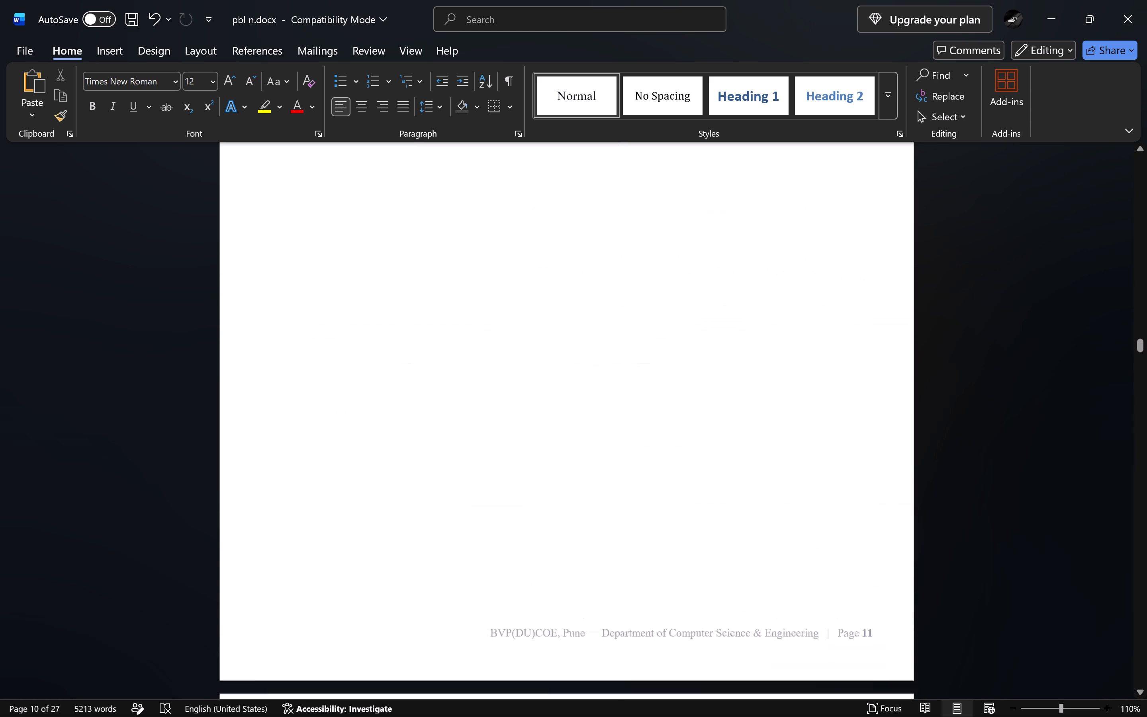
pyautogui.scroll(20, 764, 356)
pyautogui.scroll(19, 764, 356)
pyautogui.scroll(-1, 764, 356)
pyautogui.scroll(3, 764, 356)
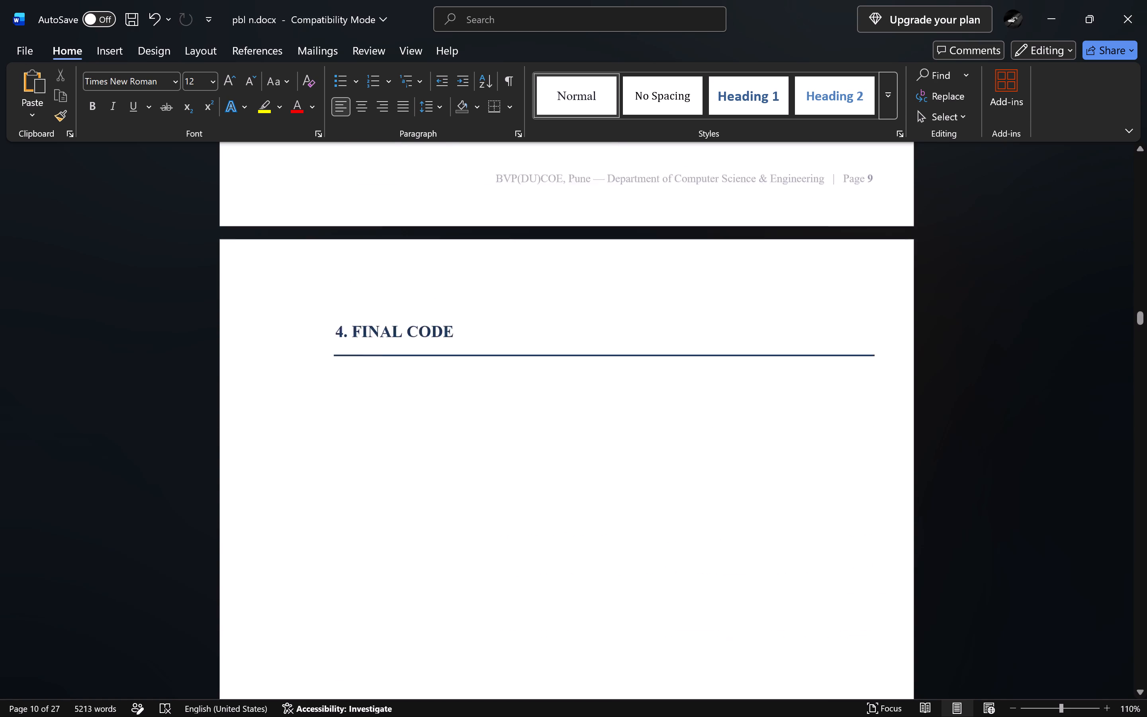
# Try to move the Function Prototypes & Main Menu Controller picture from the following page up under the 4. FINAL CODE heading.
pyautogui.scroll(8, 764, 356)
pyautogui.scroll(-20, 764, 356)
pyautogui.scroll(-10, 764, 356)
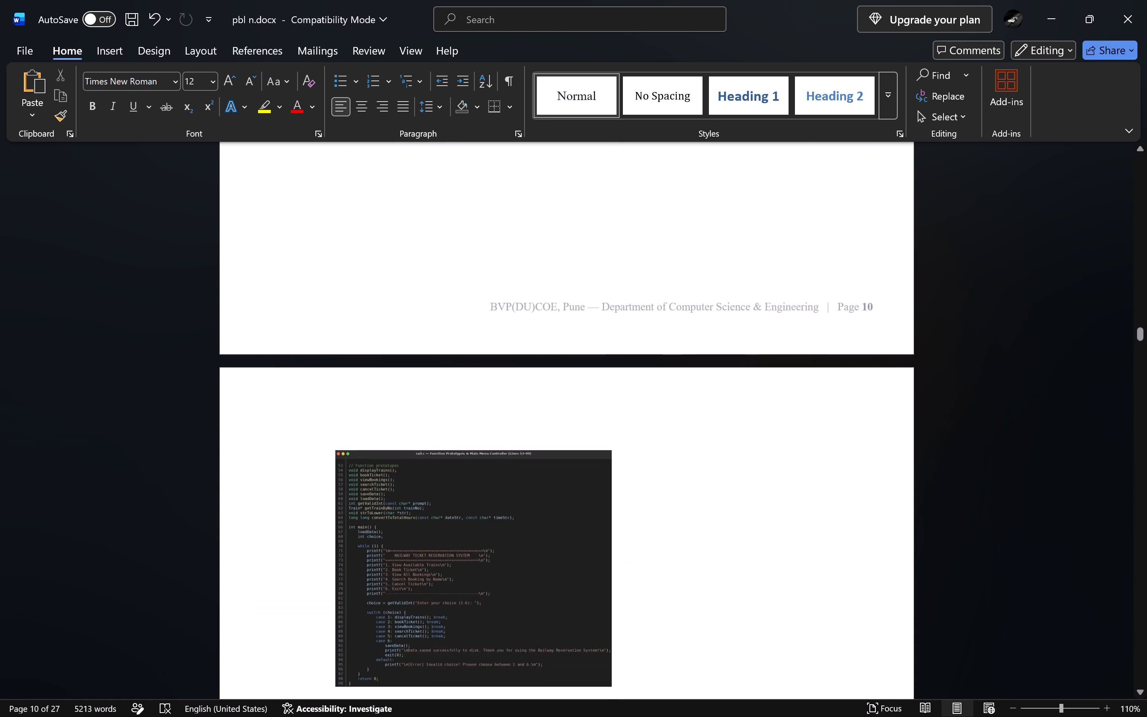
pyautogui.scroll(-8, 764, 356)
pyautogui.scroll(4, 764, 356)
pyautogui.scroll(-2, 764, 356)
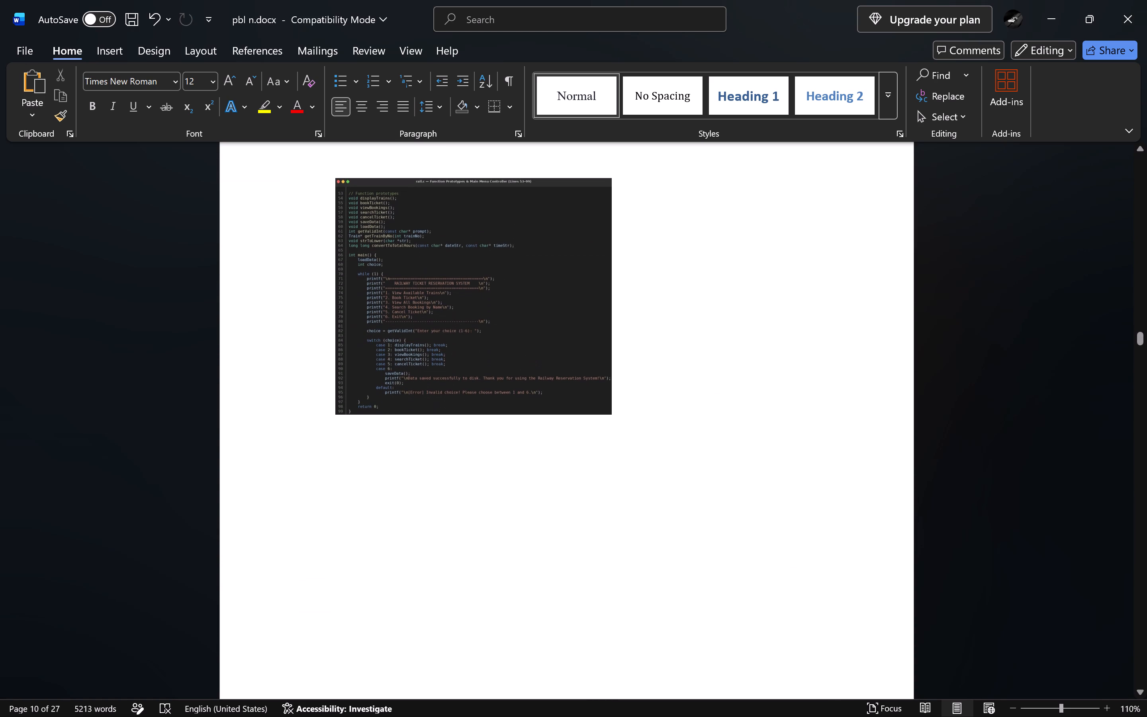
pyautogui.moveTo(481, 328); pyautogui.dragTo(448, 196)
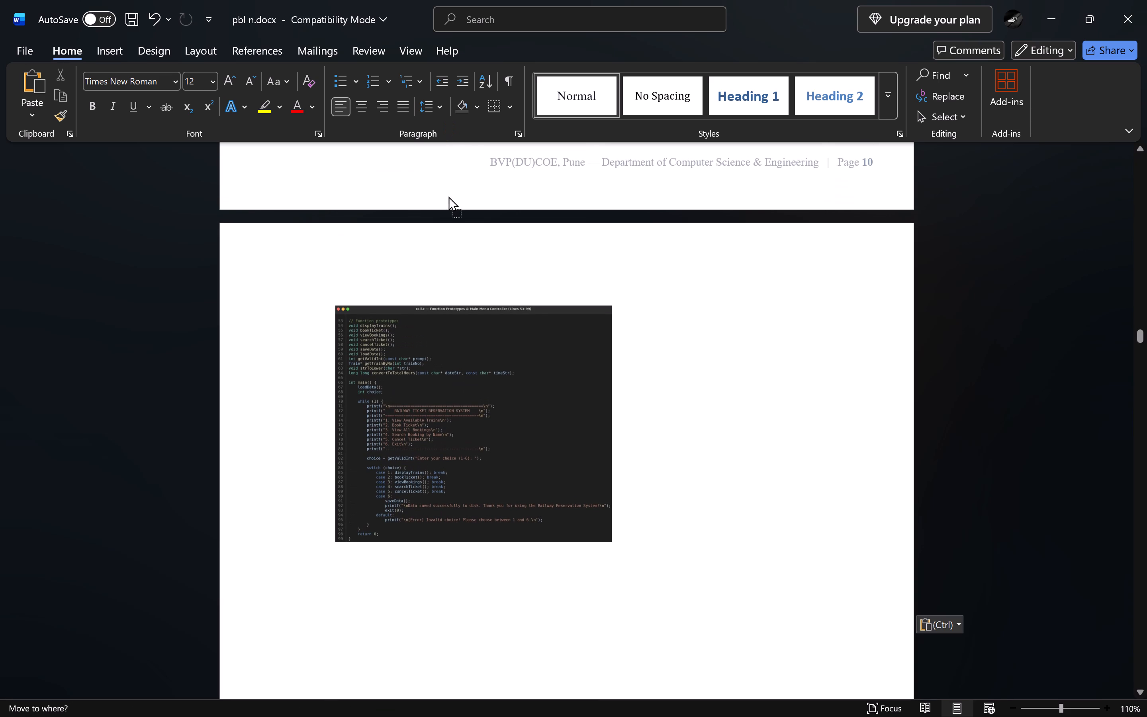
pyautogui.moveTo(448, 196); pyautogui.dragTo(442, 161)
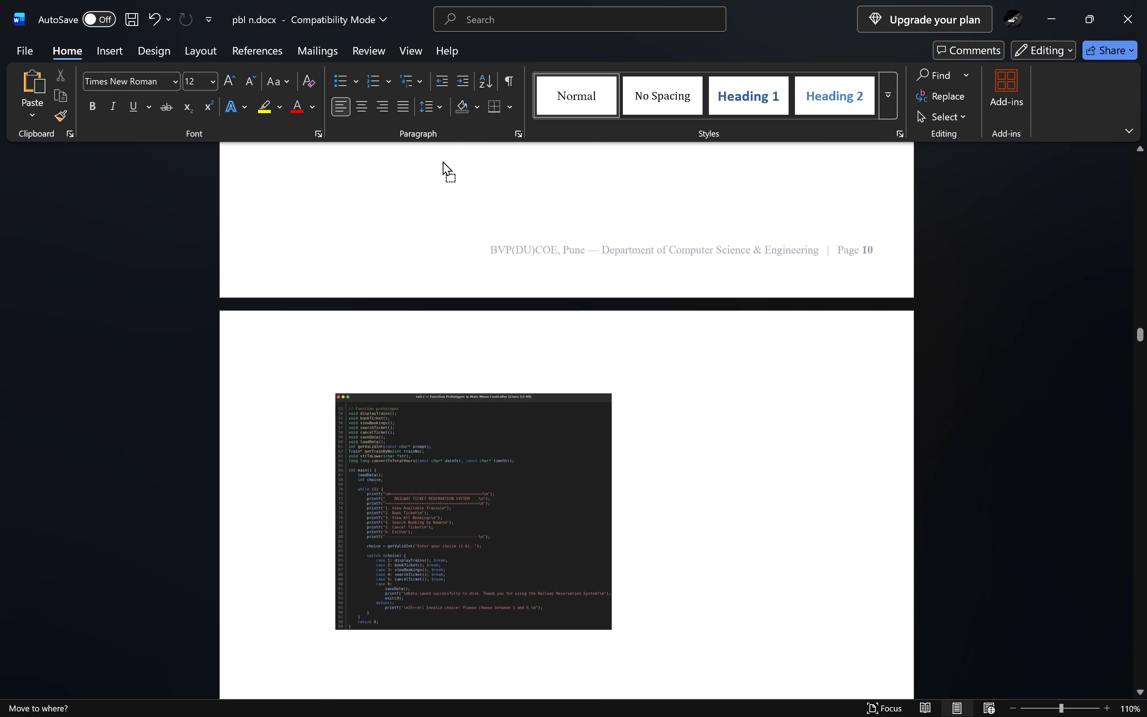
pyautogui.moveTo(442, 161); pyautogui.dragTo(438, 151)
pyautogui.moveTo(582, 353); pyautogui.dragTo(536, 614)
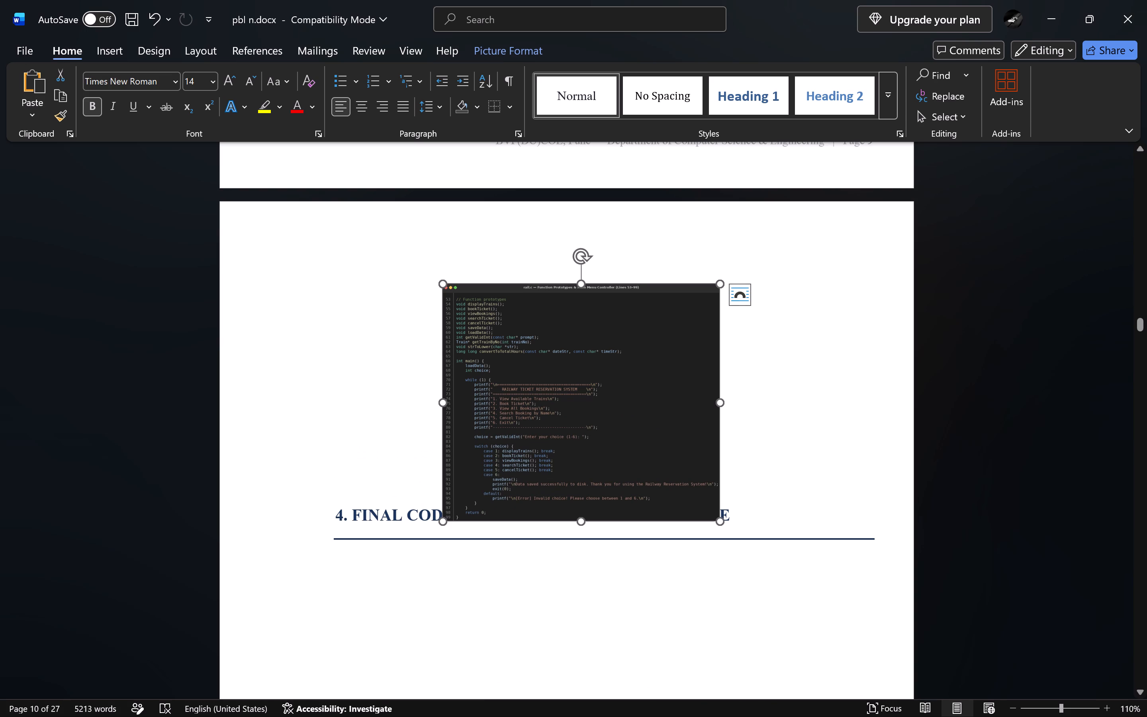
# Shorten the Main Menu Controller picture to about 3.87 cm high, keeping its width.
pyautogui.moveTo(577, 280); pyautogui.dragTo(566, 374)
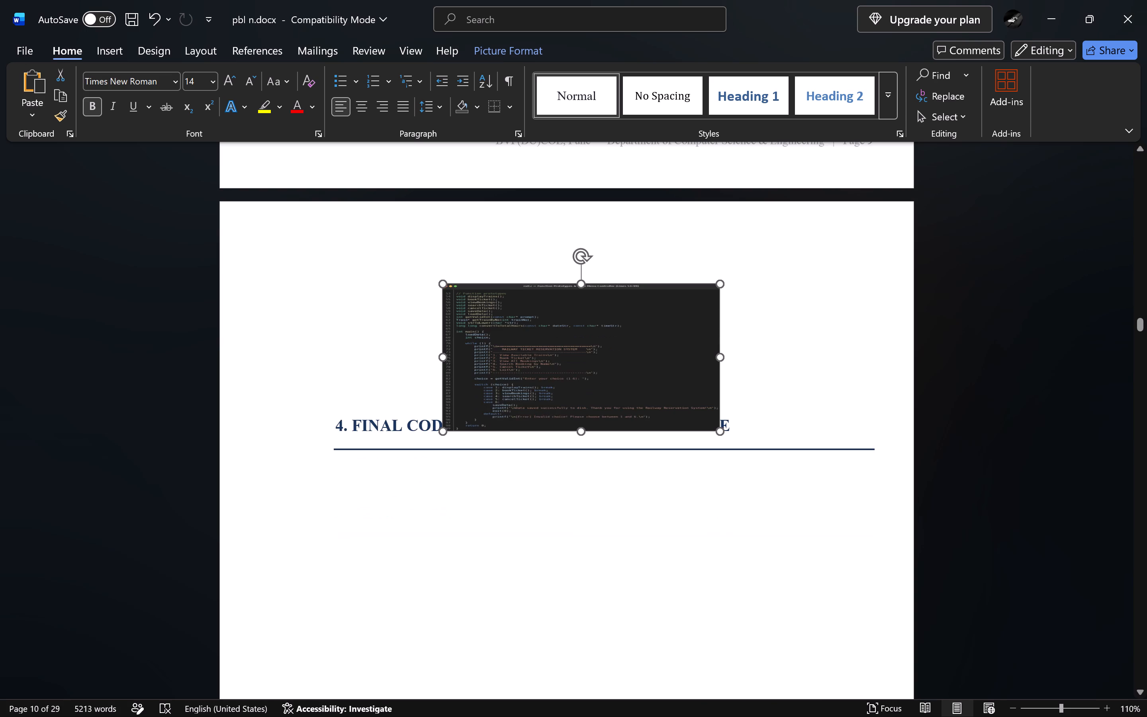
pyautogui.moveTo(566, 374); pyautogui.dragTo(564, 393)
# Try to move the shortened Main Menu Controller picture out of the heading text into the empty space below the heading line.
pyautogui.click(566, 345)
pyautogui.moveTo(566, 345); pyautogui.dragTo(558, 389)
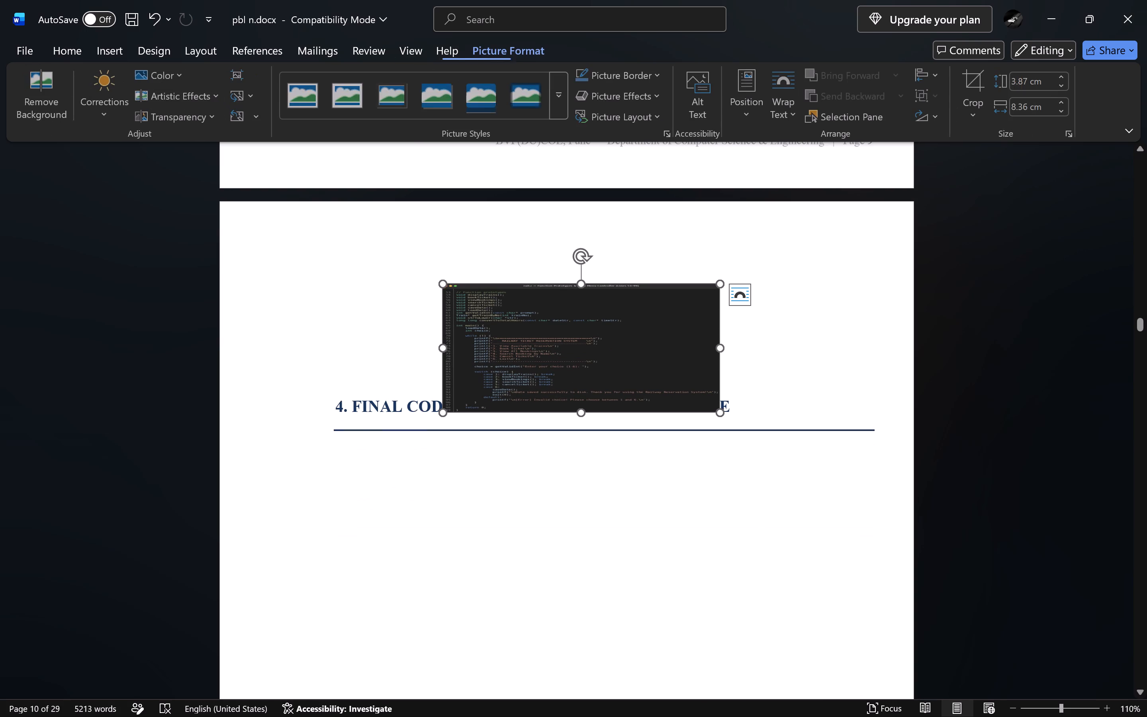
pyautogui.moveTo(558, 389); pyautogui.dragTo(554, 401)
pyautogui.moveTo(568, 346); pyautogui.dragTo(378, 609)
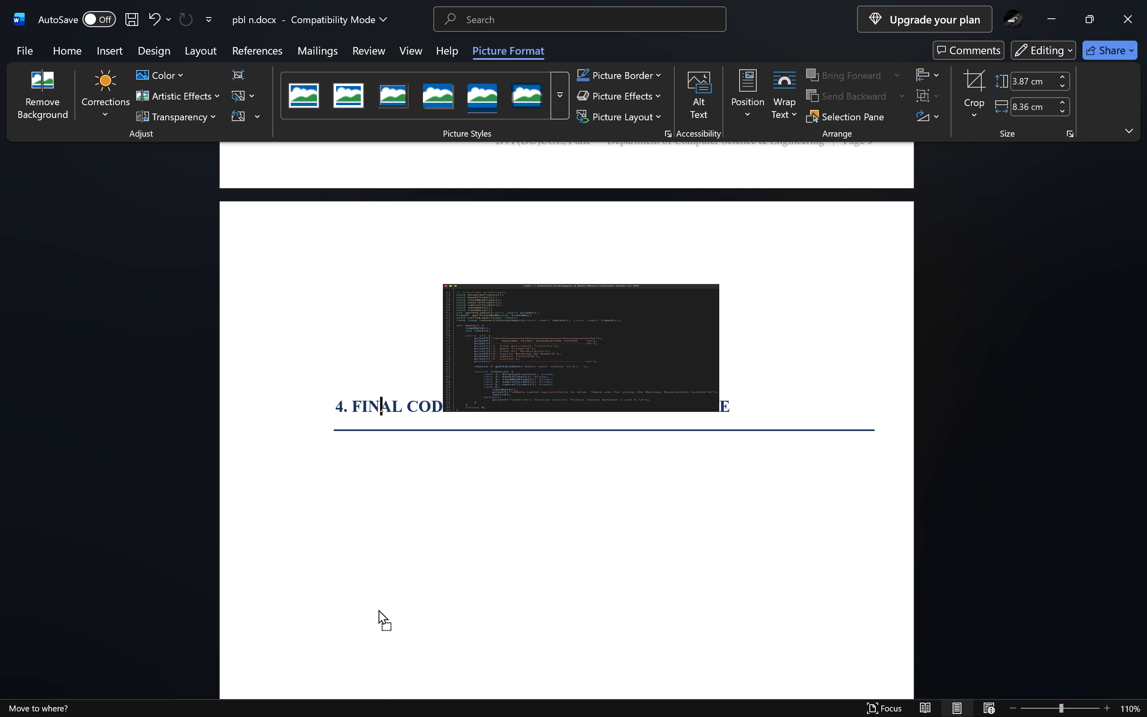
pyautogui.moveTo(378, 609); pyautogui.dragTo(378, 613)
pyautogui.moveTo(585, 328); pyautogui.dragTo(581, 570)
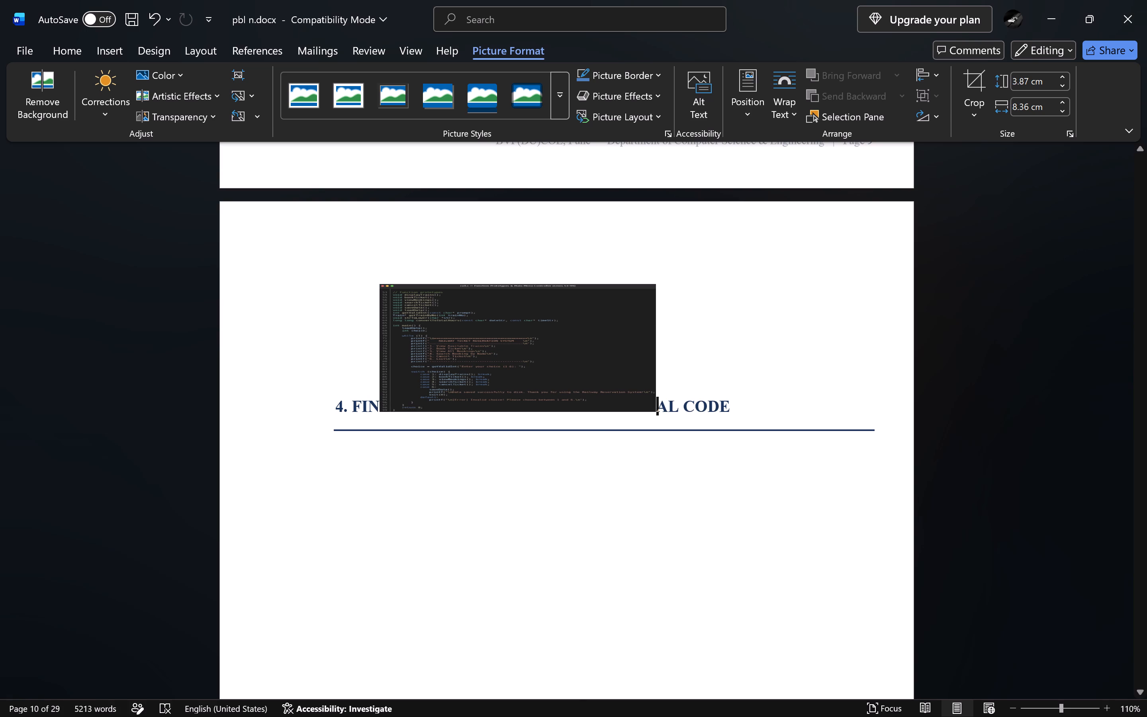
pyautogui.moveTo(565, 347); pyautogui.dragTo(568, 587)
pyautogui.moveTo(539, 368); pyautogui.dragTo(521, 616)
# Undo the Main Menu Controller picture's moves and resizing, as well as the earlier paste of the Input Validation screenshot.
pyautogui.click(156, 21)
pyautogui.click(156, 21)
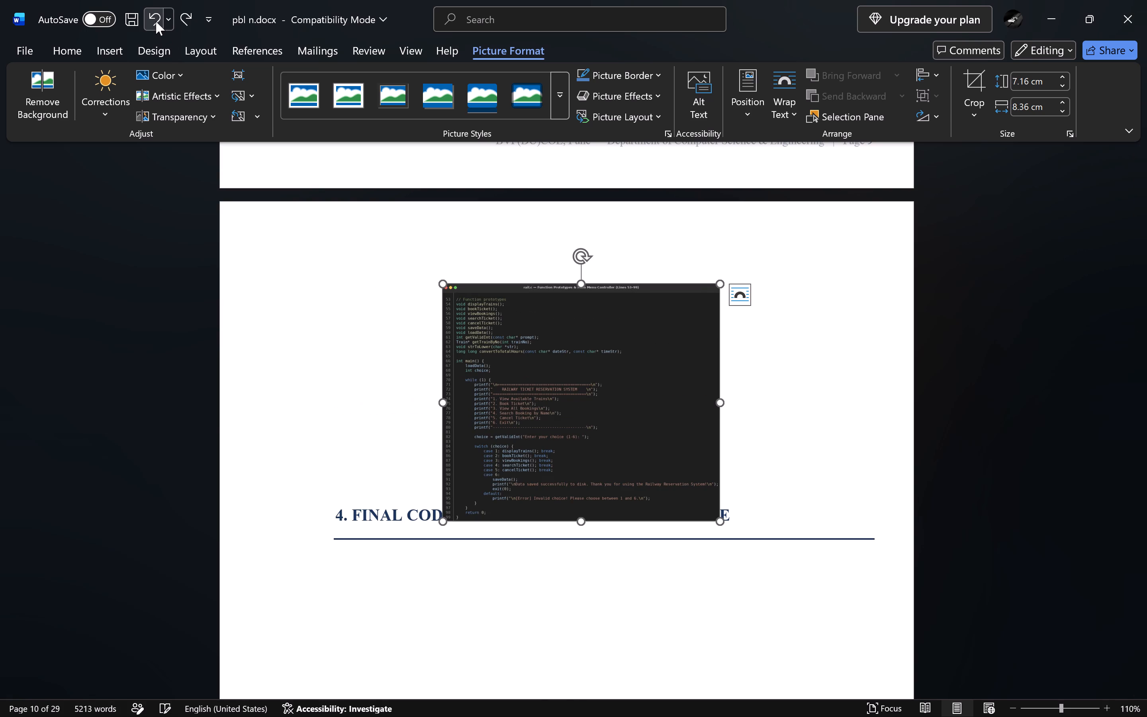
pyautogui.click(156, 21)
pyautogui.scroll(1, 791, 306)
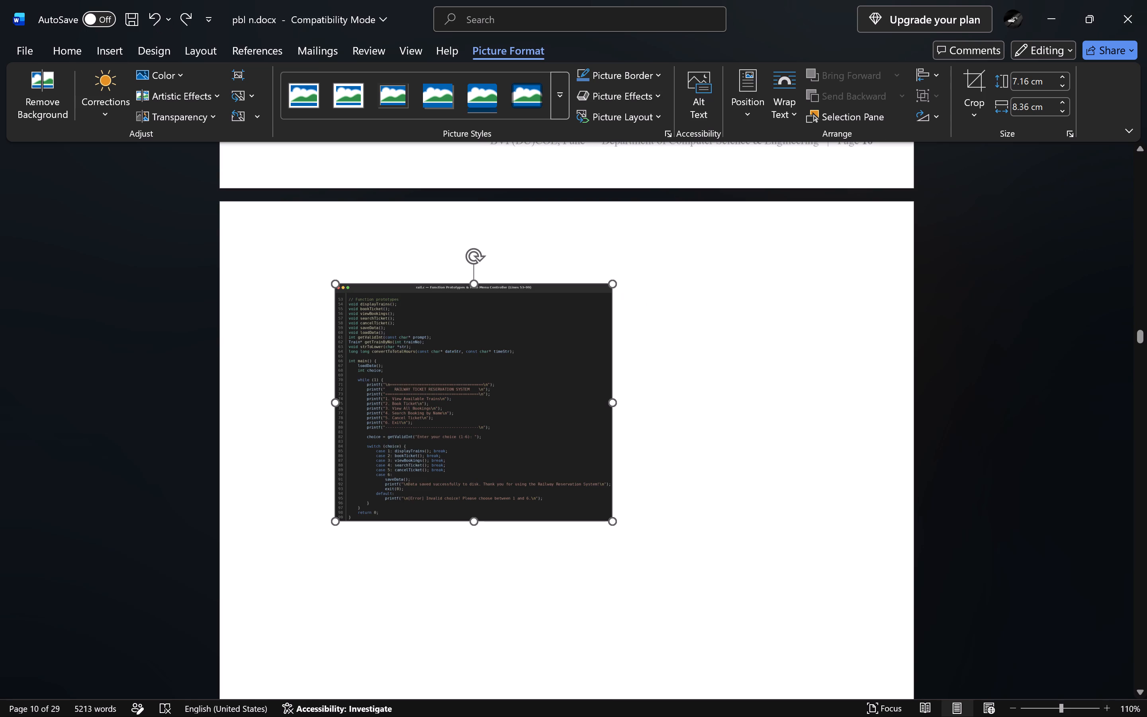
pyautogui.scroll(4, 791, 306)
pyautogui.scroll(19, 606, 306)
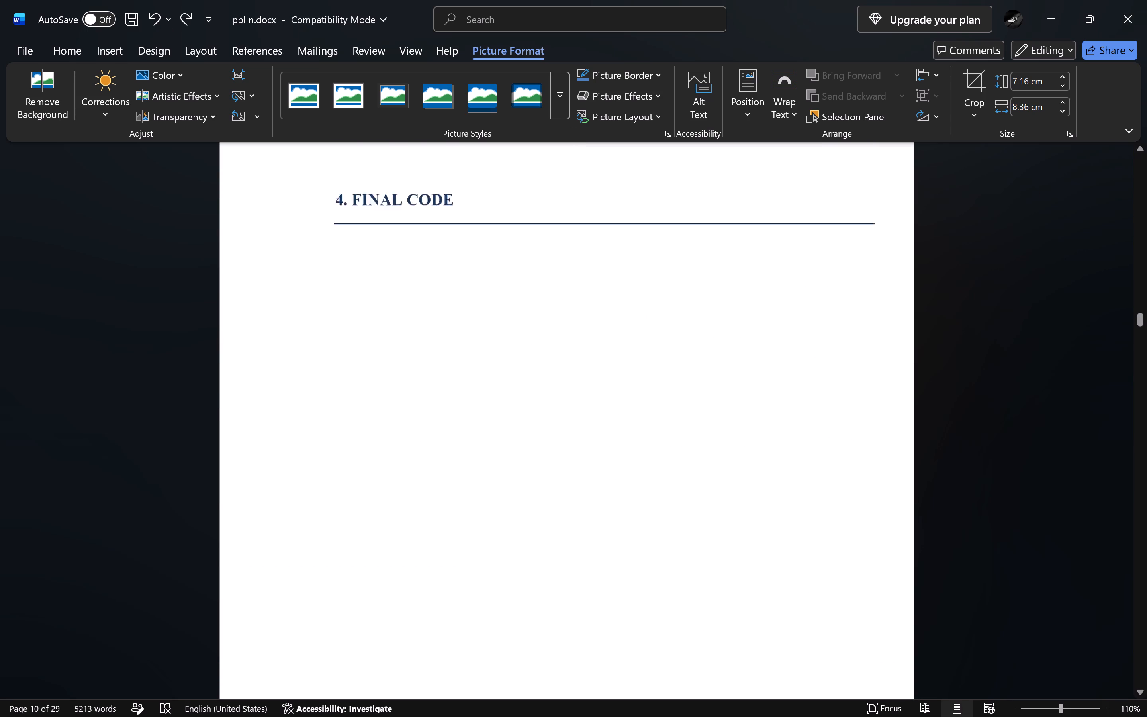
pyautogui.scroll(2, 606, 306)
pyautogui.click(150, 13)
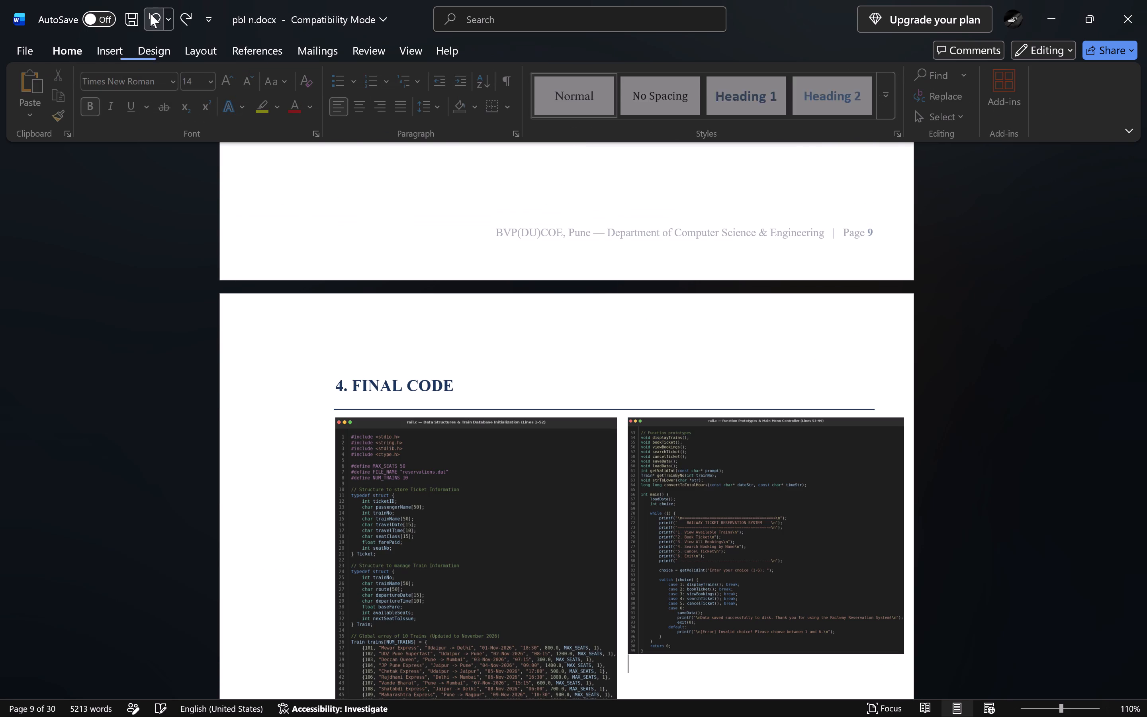
# Paste the Input Validation screenshot in the empty space below the Data Structures & Train Database picture on the Final Code page.
pyautogui.scroll(-20, 746, 398)
pyautogui.scroll(-9, 746, 398)
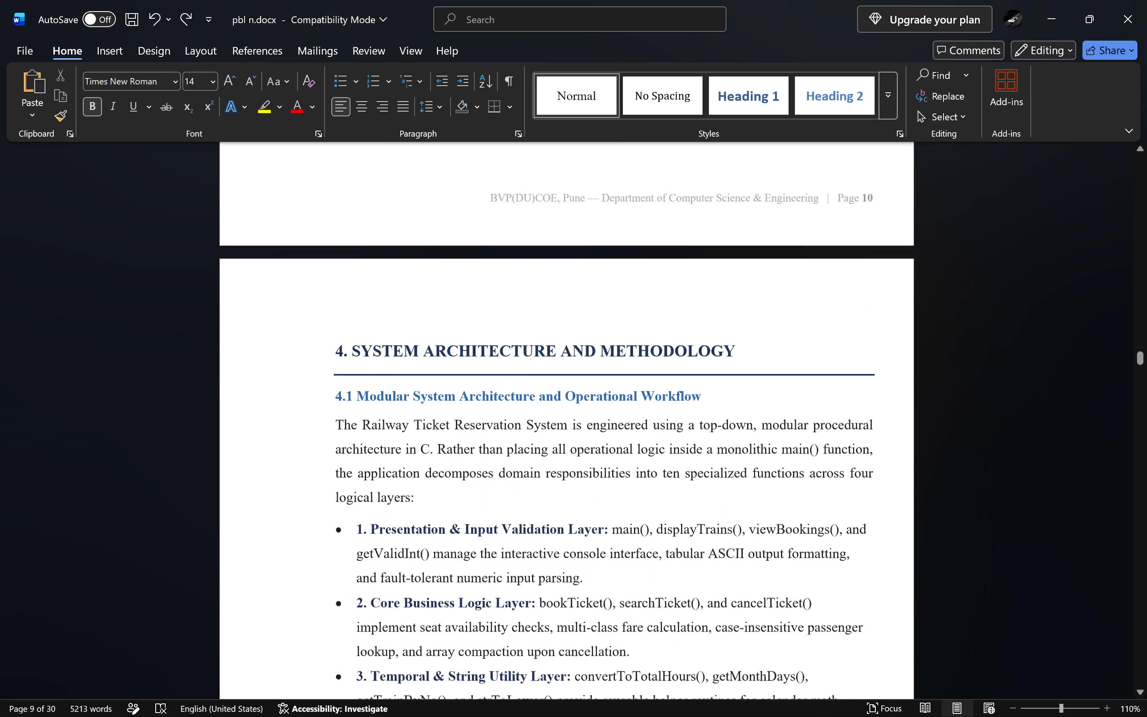
pyautogui.scroll(-15, 746, 398)
pyautogui.scroll(10, 731, 462)
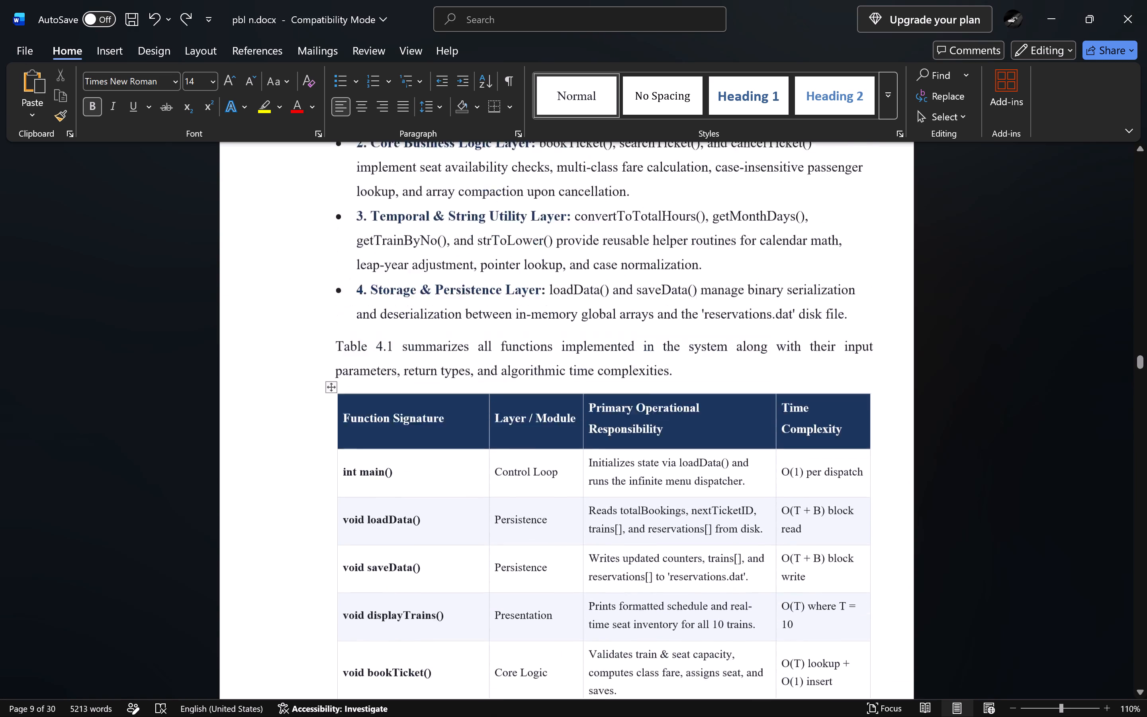
pyautogui.scroll(20, 731, 462)
pyautogui.scroll(7, 730, 462)
pyautogui.doubleClick(365, 492)
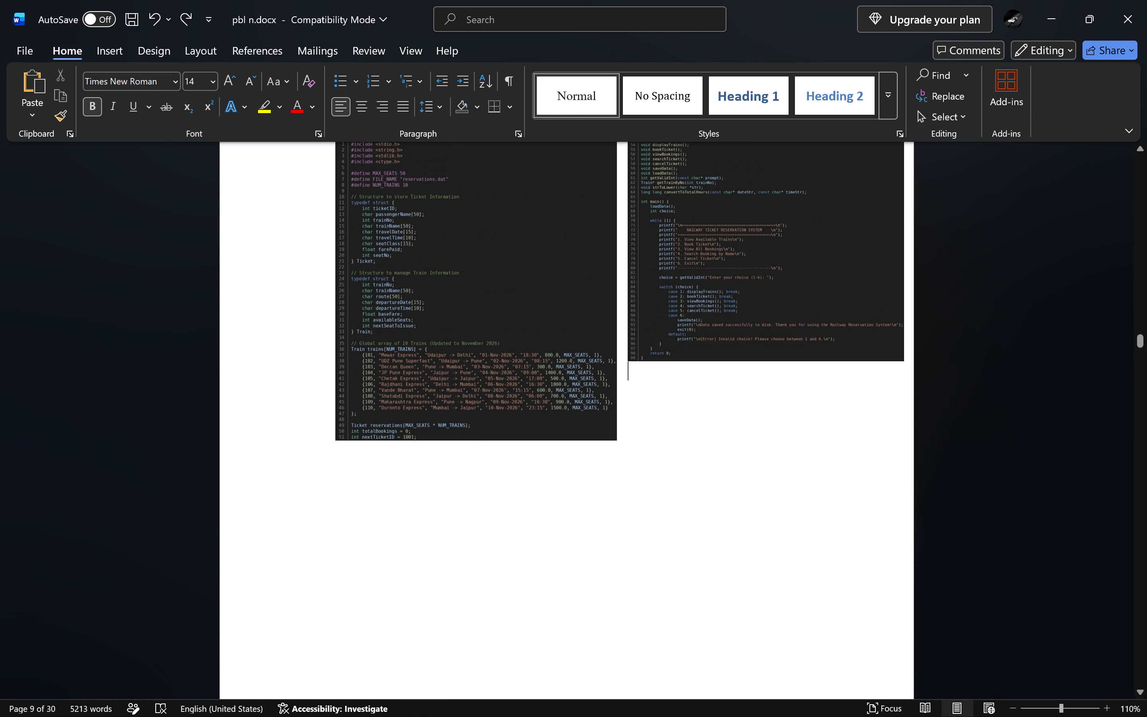
pyautogui.click(365, 491)
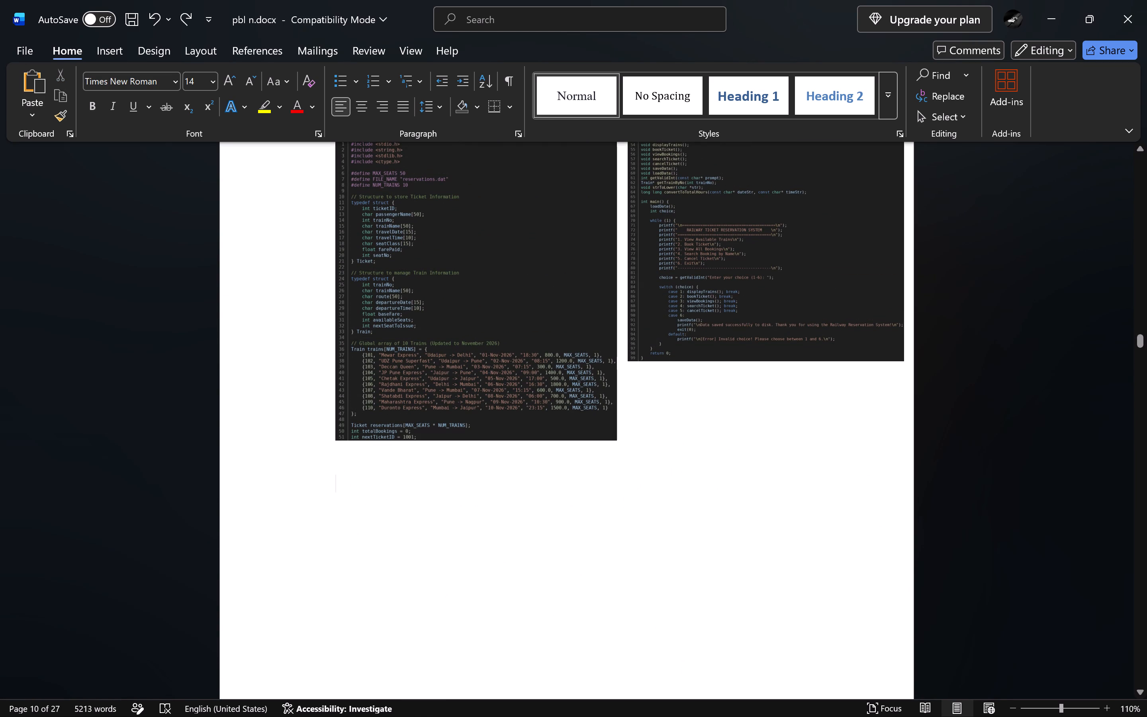
pyautogui.hotkey('ctrl', 'v')
# Scale the Input Validation picture down proportionally until it fits in the free space below the Data Structures picture on page 10.
pyautogui.scroll(13, 404, 505)
pyautogui.scroll(-7, 404, 505)
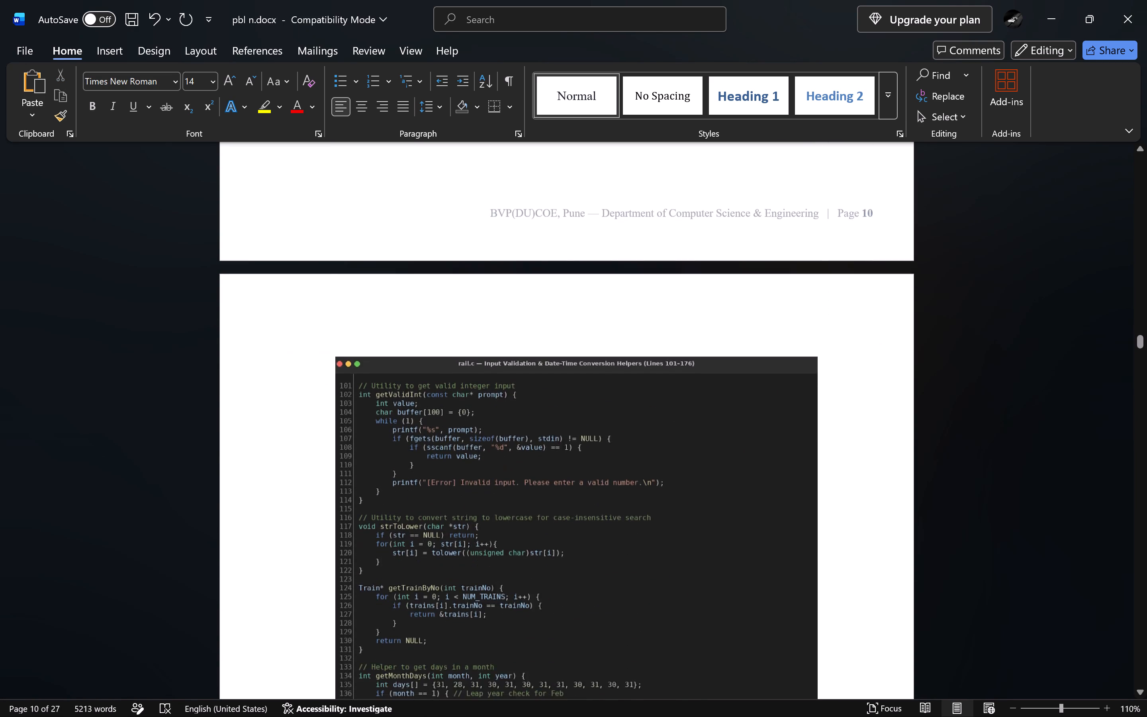
pyautogui.scroll(-12, 404, 505)
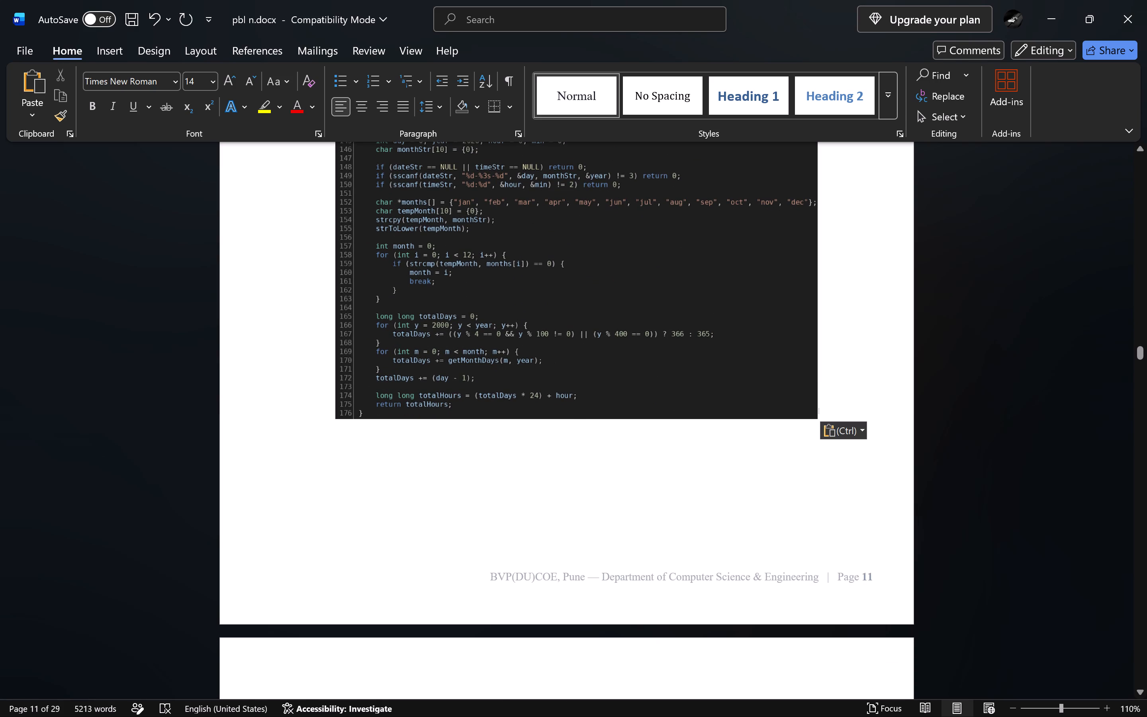
pyautogui.click(806, 406)
pyautogui.moveTo(818, 417); pyautogui.dragTo(621, 215)
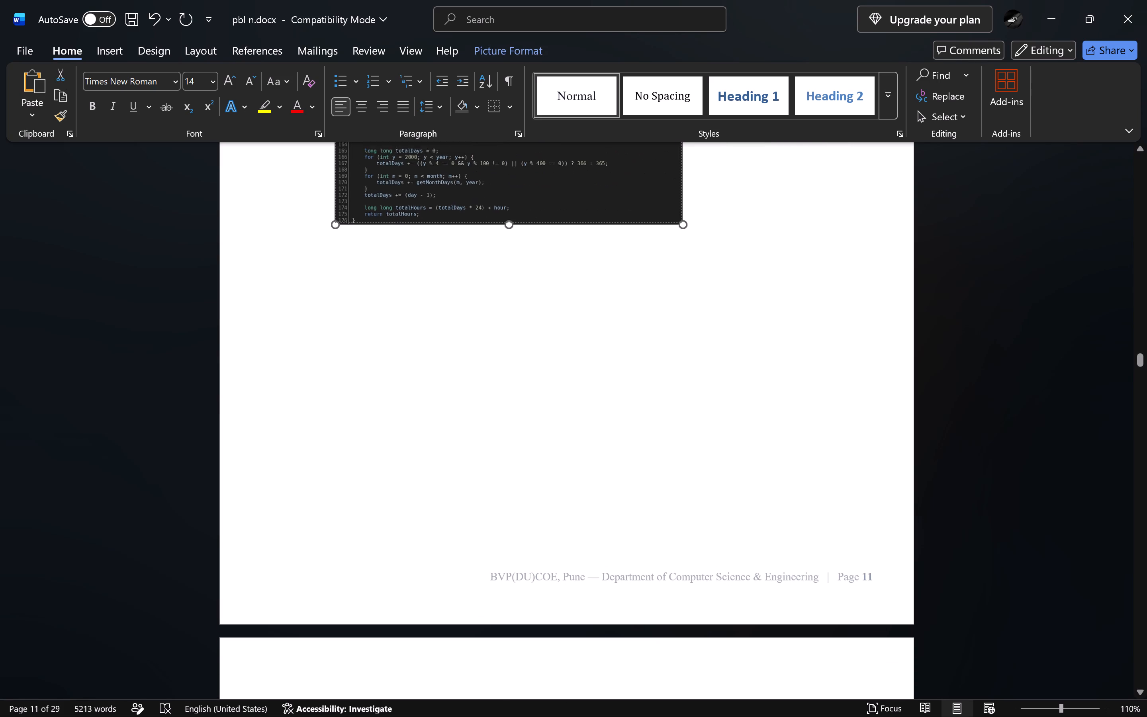
pyautogui.moveTo(621, 215); pyautogui.dragTo(620, 215)
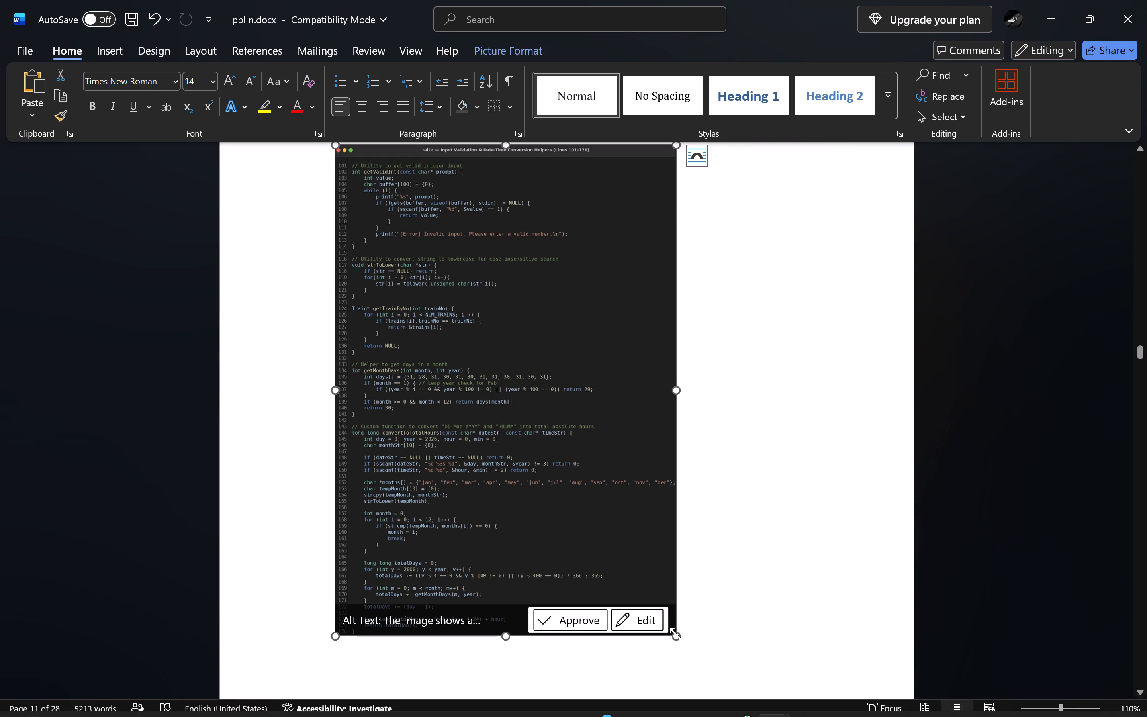
pyautogui.moveTo(676, 633); pyautogui.dragTo(581, 379)
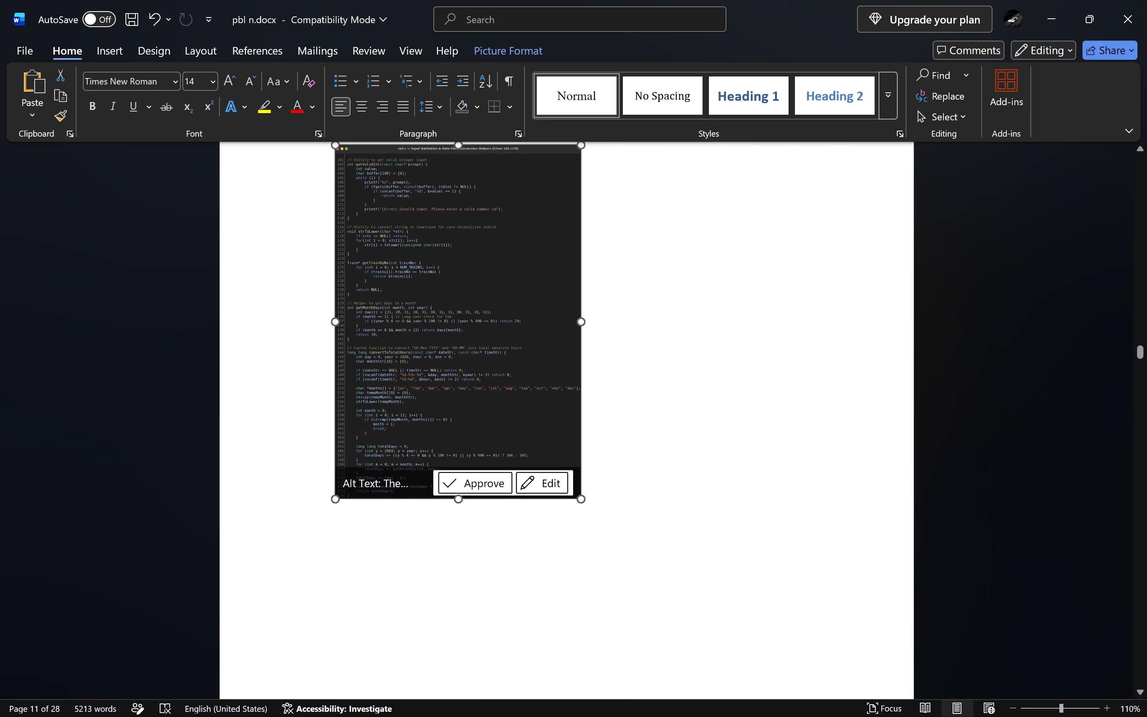
pyautogui.moveTo(581, 379); pyautogui.dragTo(580, 379)
# Widen the Input Validation picture to nearly match the width of the Data Structures picture above it, keeping its height.
pyautogui.scroll(2, 603, 411)
pyautogui.moveTo(581, 402); pyautogui.dragTo(599, 402)
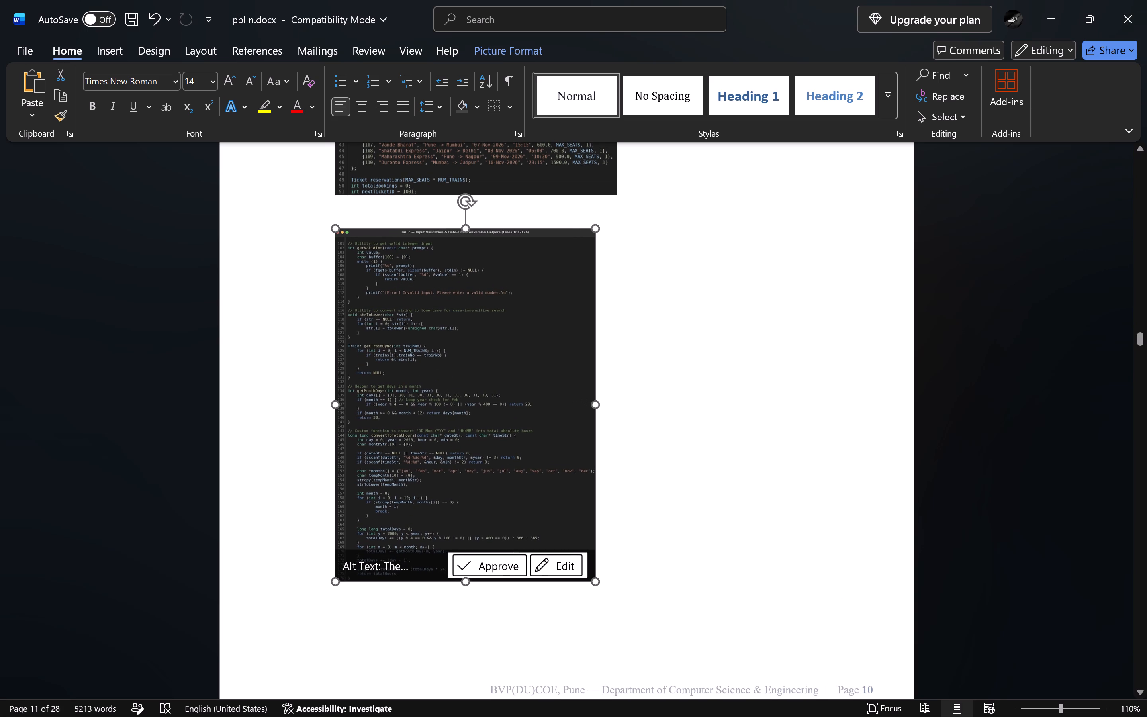
pyautogui.moveTo(599, 402); pyautogui.dragTo(615, 404)
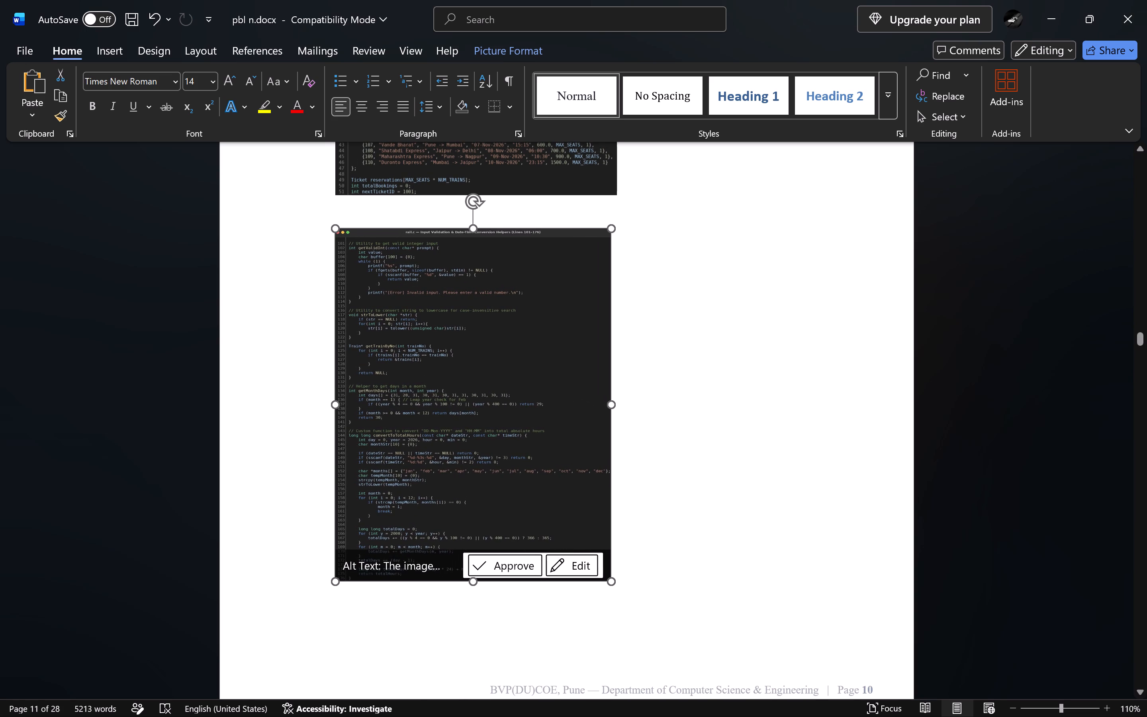
# Examine the page layout before and after the Final Code pictures, from page 9 to the page following page 10.
pyautogui.scroll(5, 675, 404)
pyautogui.scroll(20, 675, 404)
pyautogui.scroll(1, 675, 404)
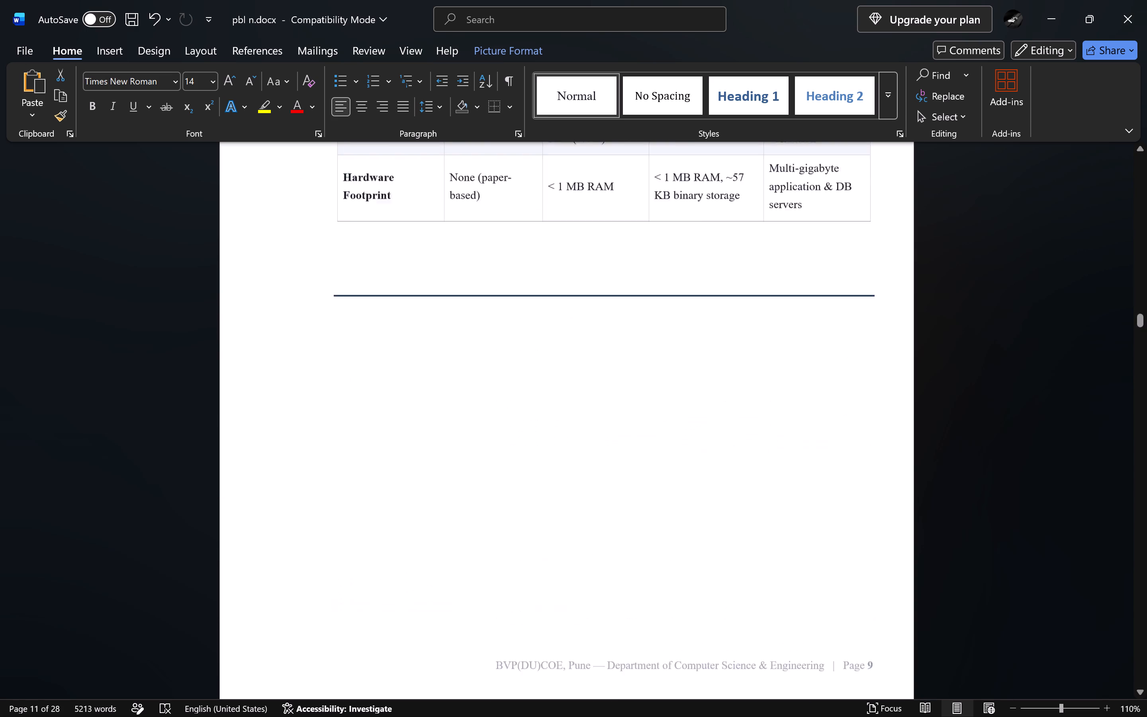
pyautogui.scroll(4, 675, 404)
pyautogui.scroll(-20, 675, 404)
pyautogui.scroll(-18, 675, 404)
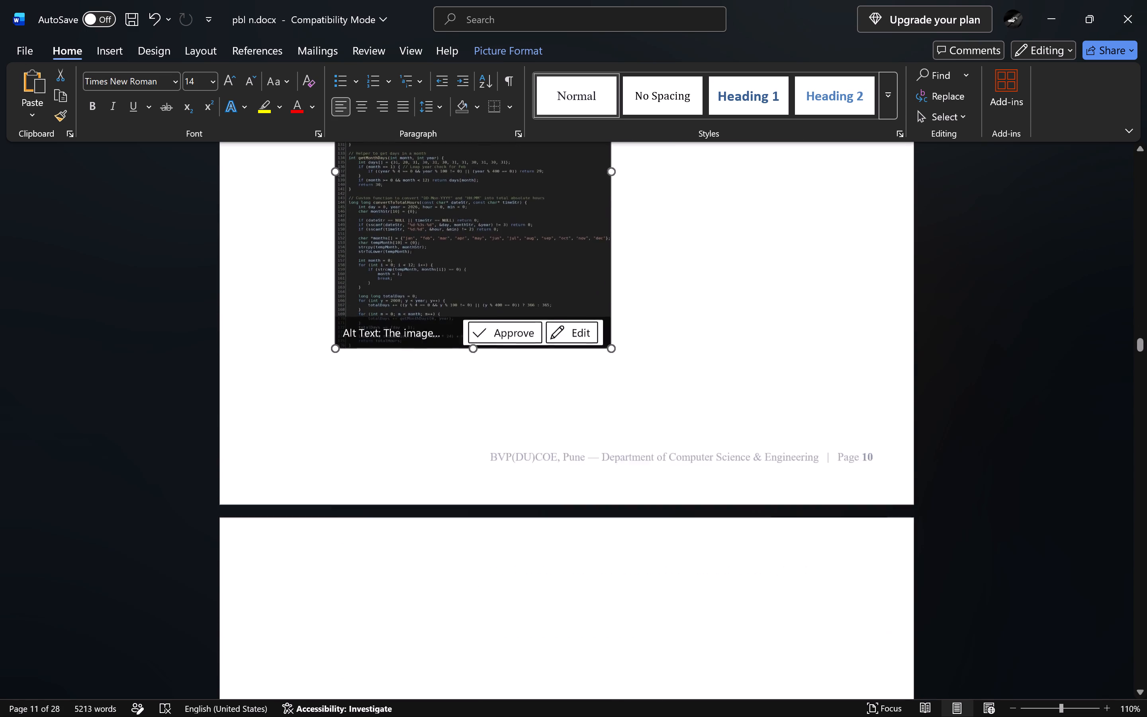
pyautogui.scroll(-20, 675, 404)
pyautogui.scroll(-6, 675, 404)
pyautogui.scroll(13, 675, 404)
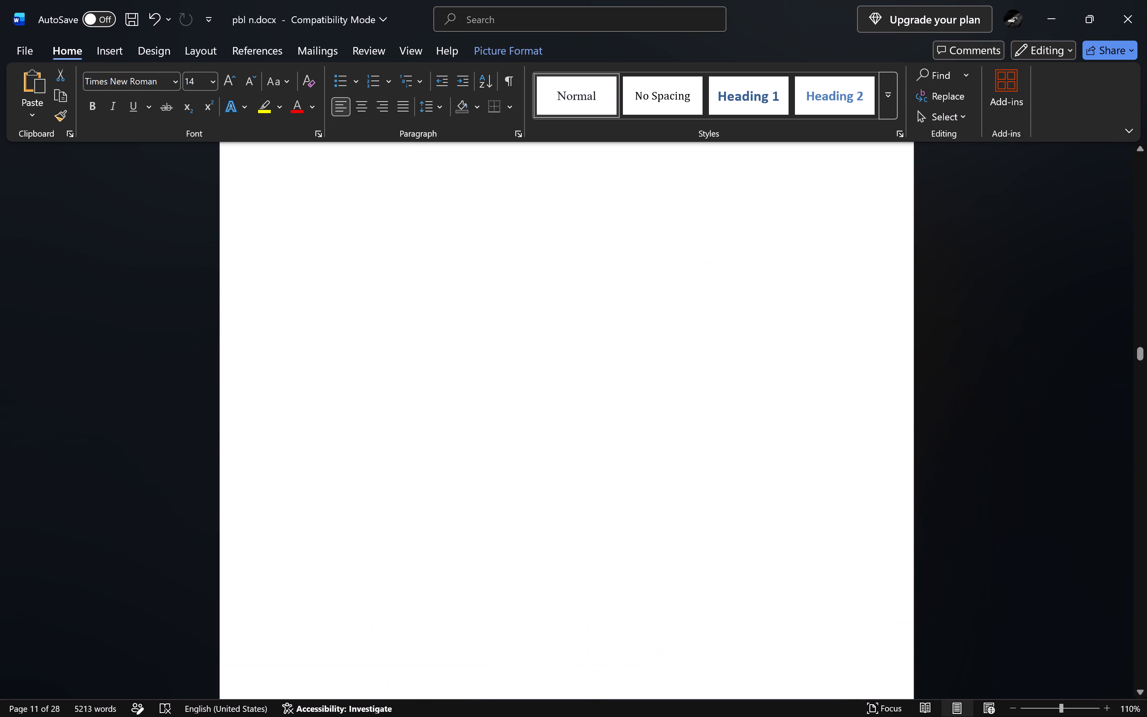
pyautogui.scroll(19, 675, 404)
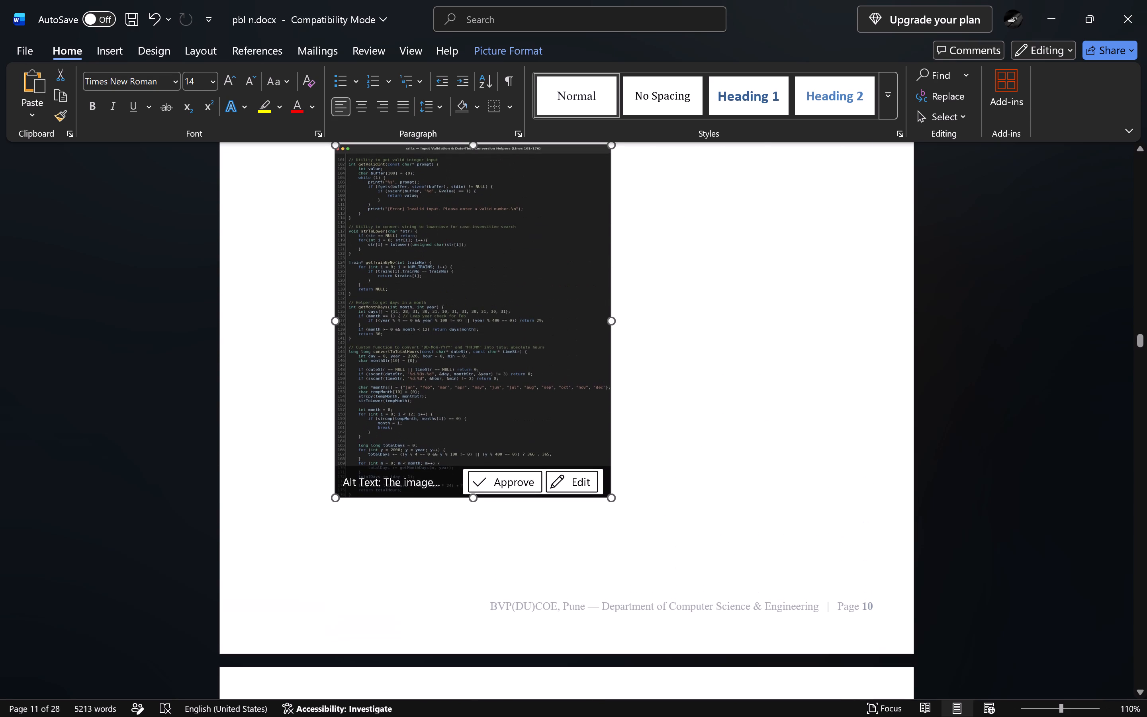
# Approve the suggested alt text of the Input Validation picture and close the Alt Text pane.
pyautogui.click(523, 478)
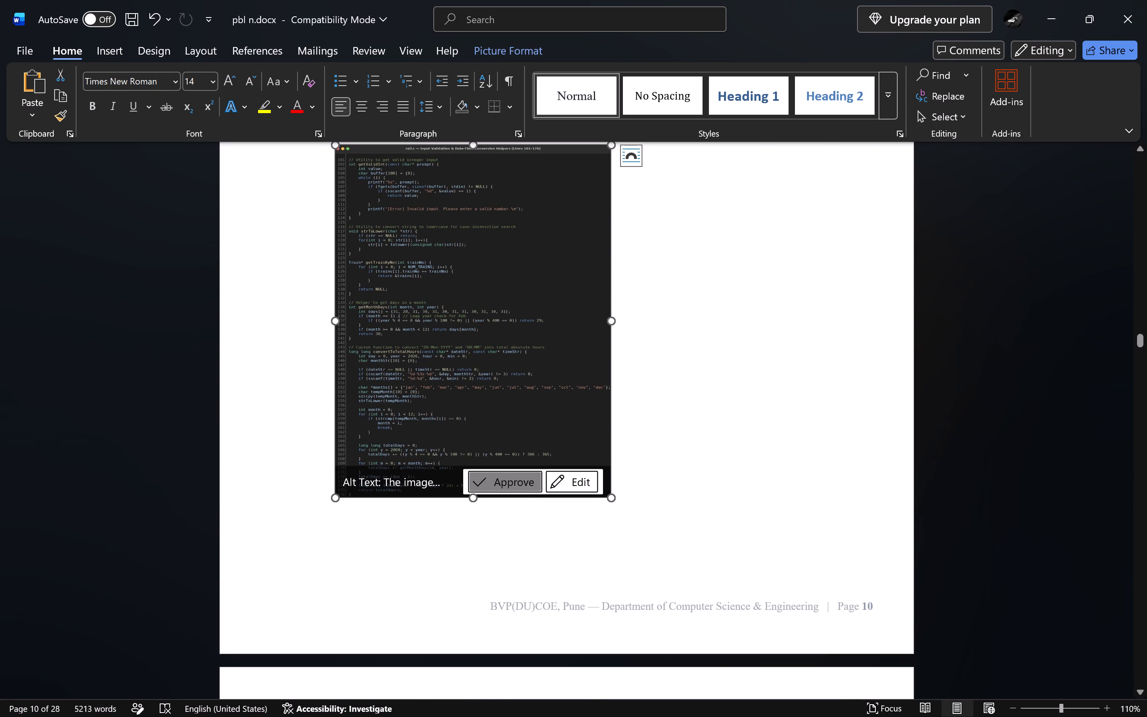
pyautogui.click(1138, 156)
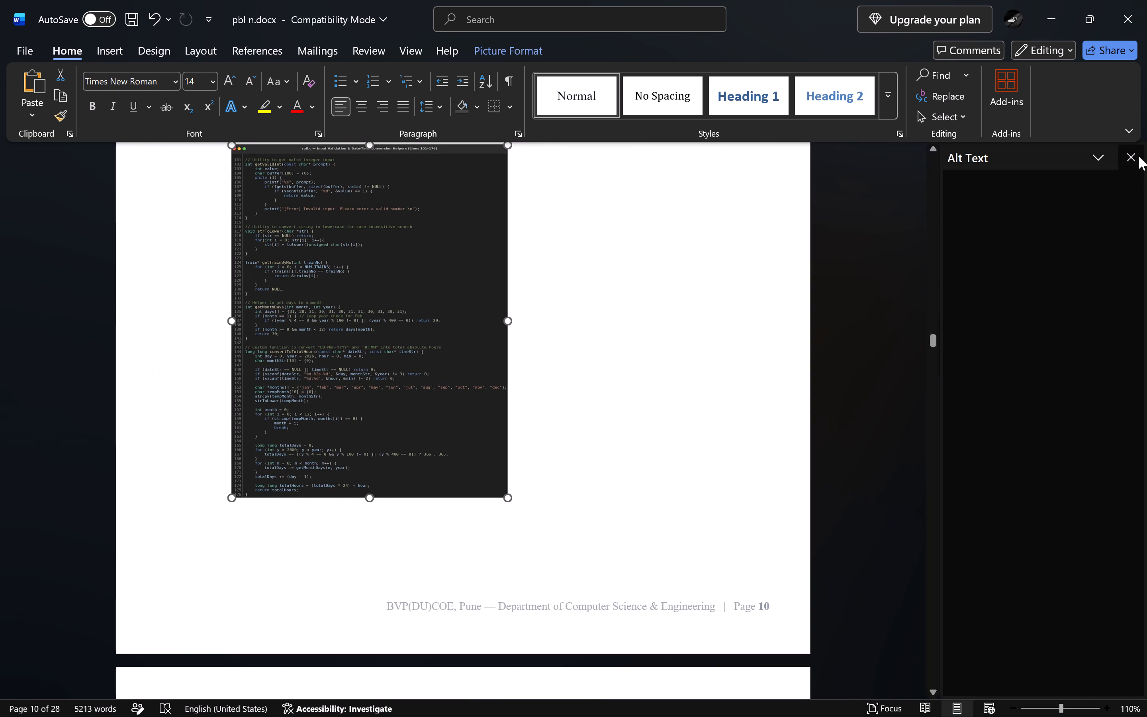
# Switch to the Sample_PBL Report.pdf window in Edge and close it.
pyautogui.scroll(5, 760, 455)
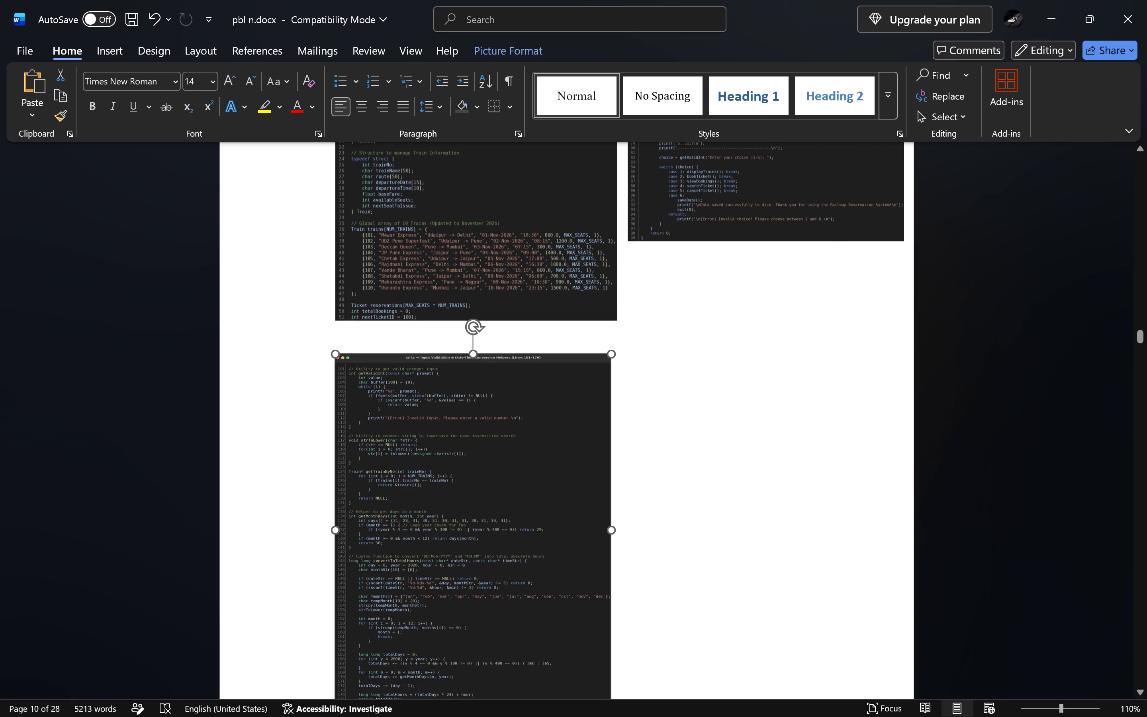
pyautogui.scroll(-1, 703, 480)
pyautogui.scroll(-4, 654, 494)
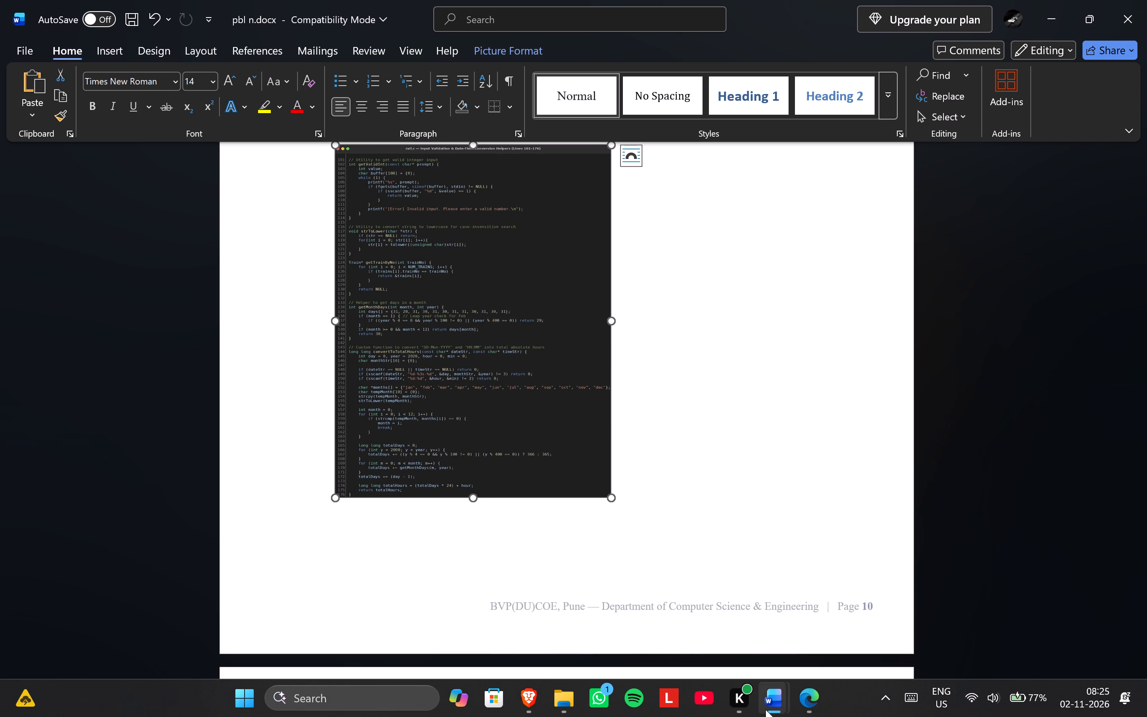
pyautogui.click(812, 692)
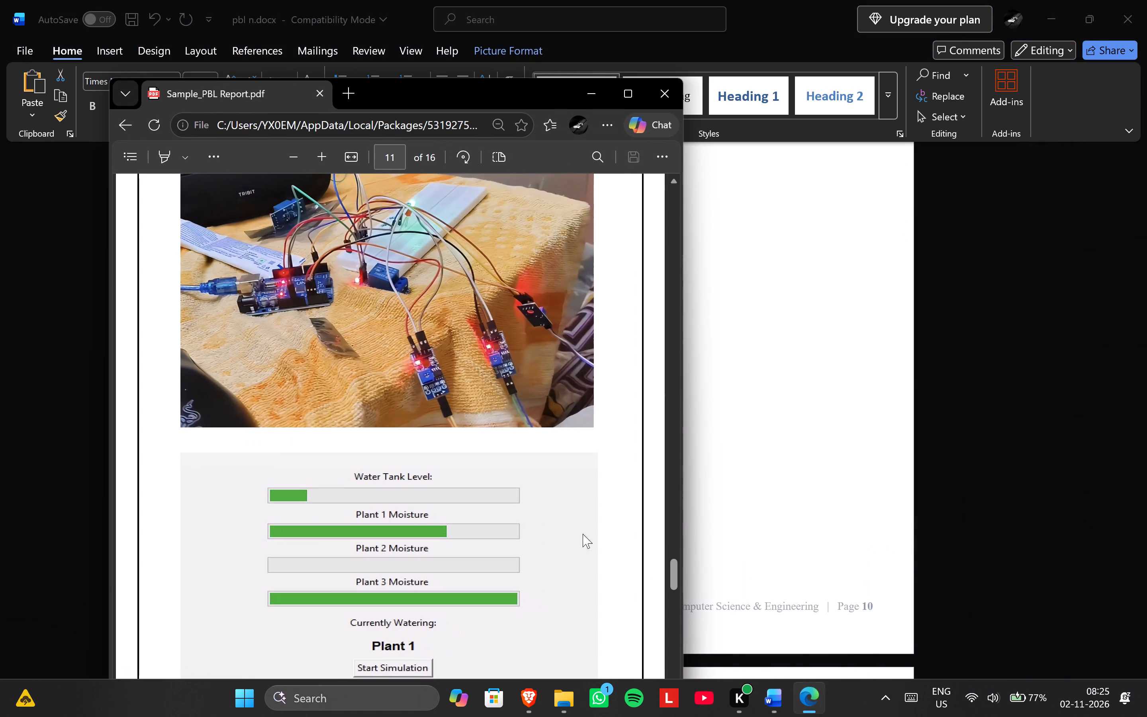
pyautogui.click(655, 91)
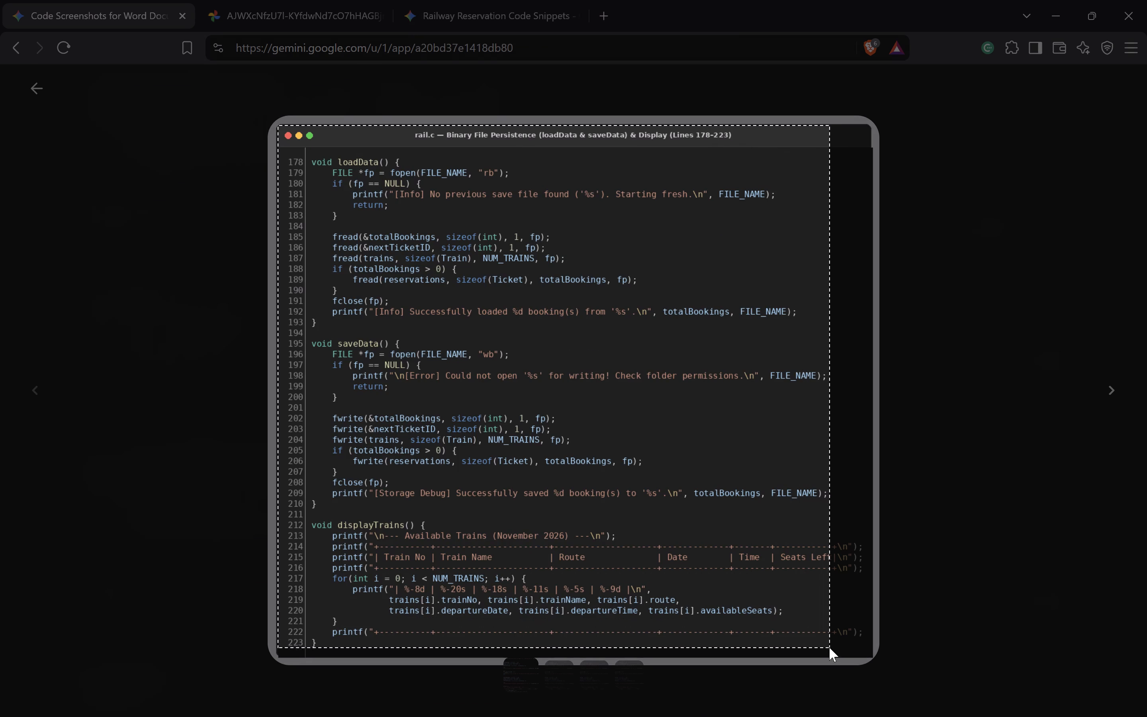
pyautogui.moveTo(829, 647); pyautogui.dragTo(870, 651)
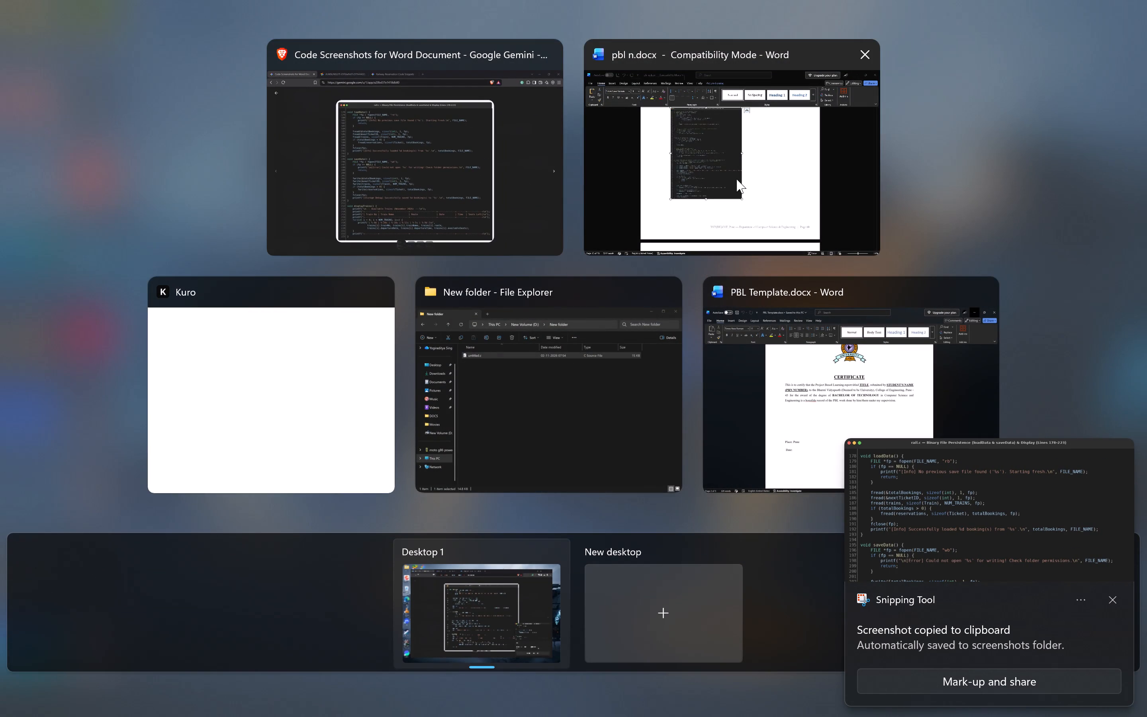
# Switch to pbl n.docx in Word and paste the Binary File Persistence screenshot below the Function Prototypes picture on page 10.
pyautogui.click(736, 179)
pyautogui.click(725, 212)
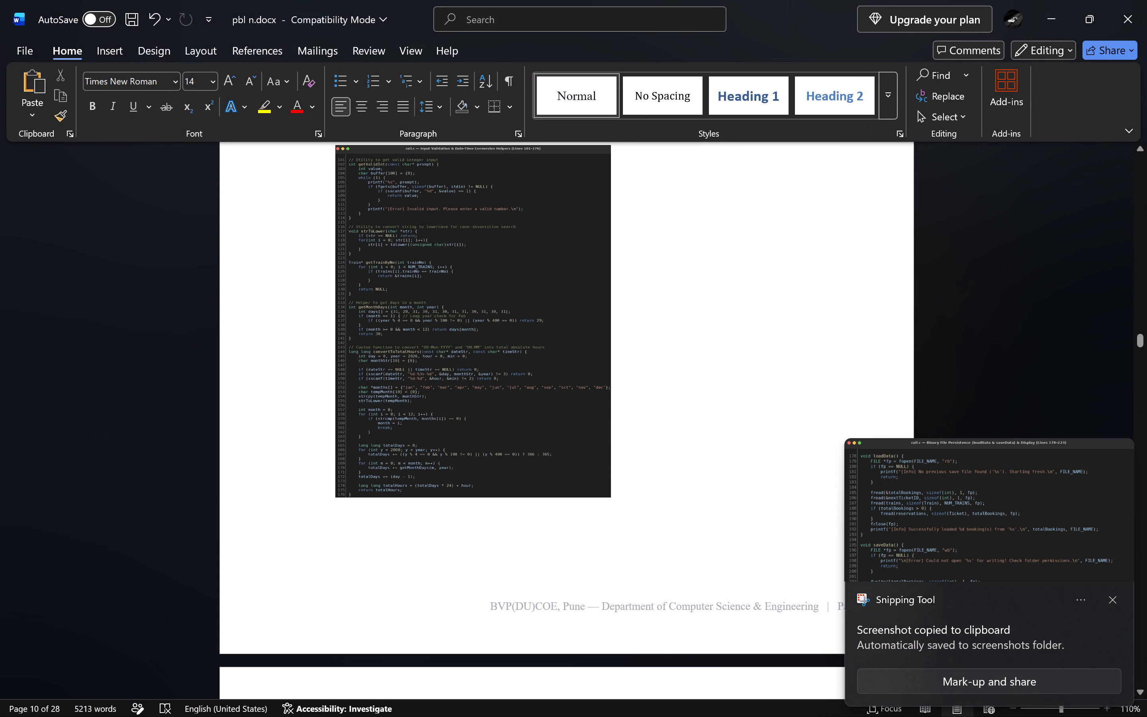
pyautogui.doubleClick(643, 153)
pyautogui.scroll(2, 652, 236)
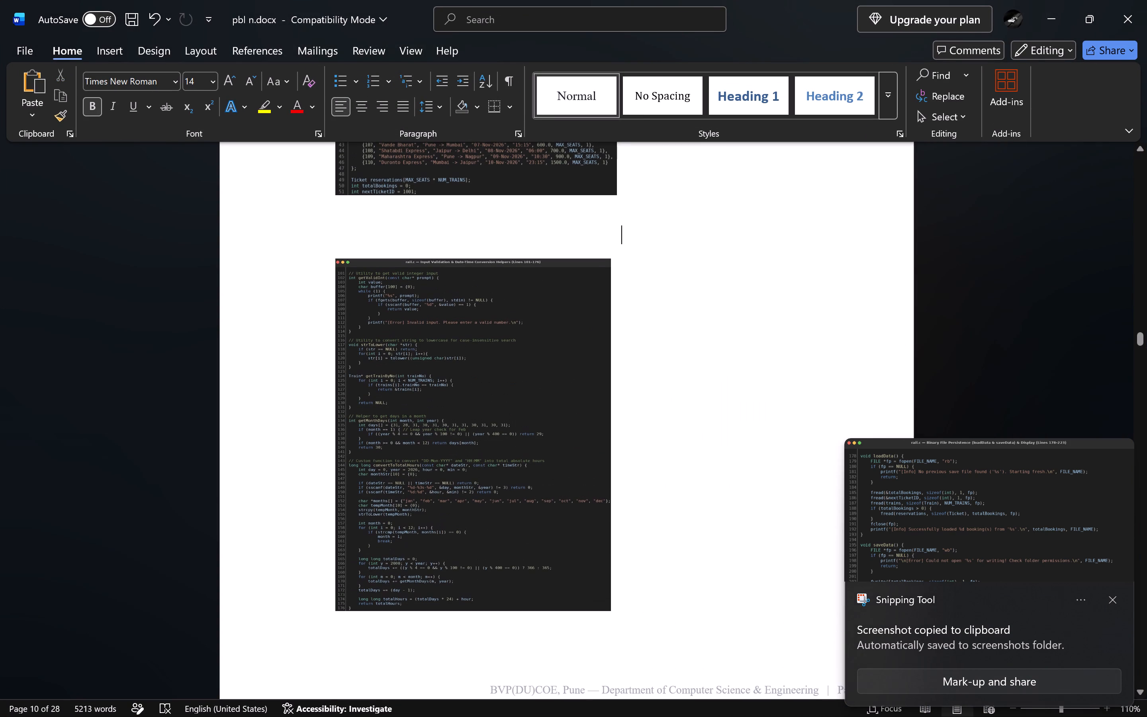
pyautogui.scroll(1, 686, 275)
pyautogui.doubleClick(662, 319)
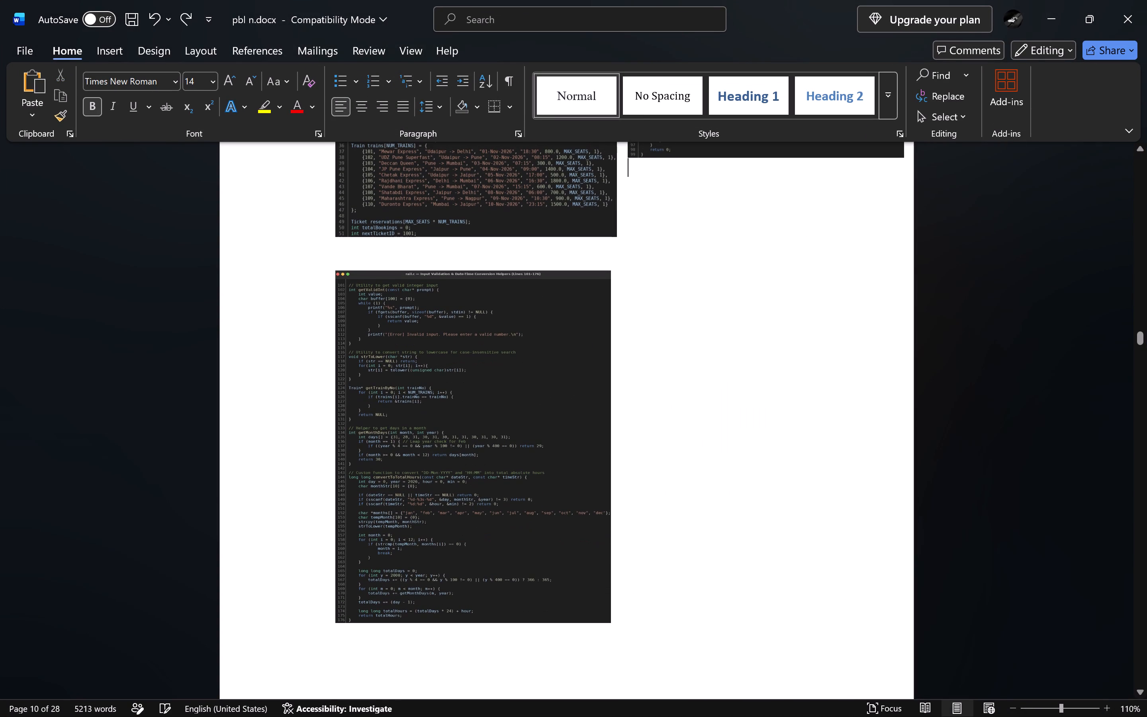
pyautogui.doubleClick(642, 300)
pyautogui.doubleClick(642, 300)
pyautogui.click(668, 335)
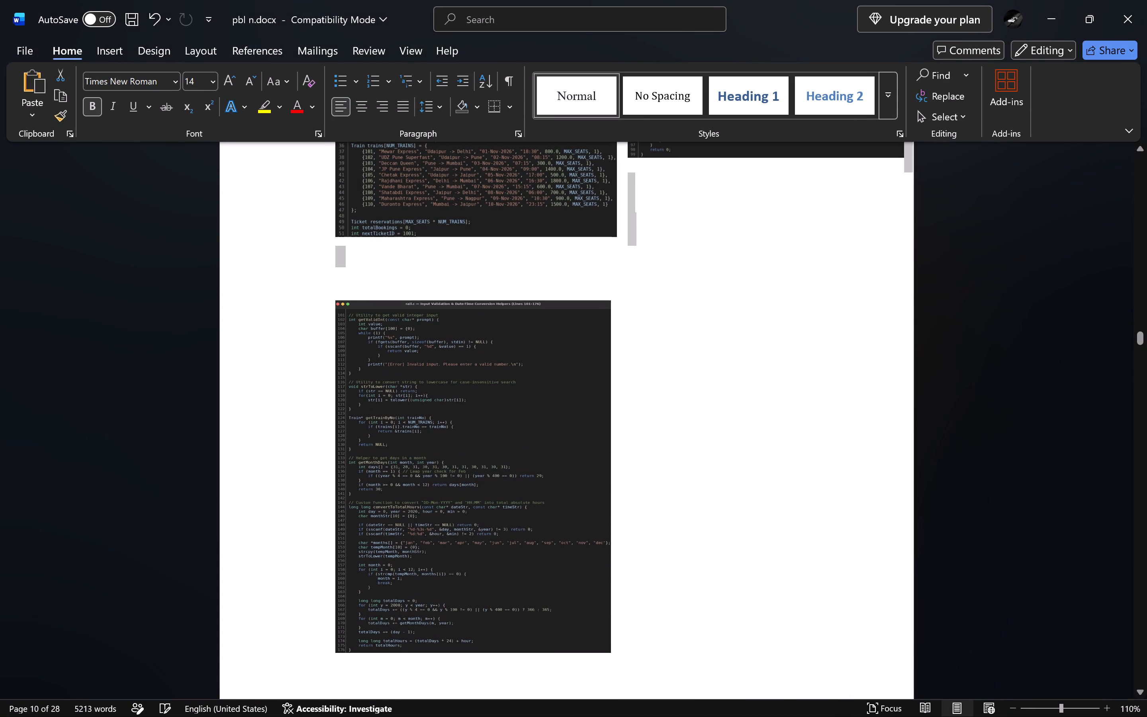
pyautogui.hotkey('ctrl', 'v')
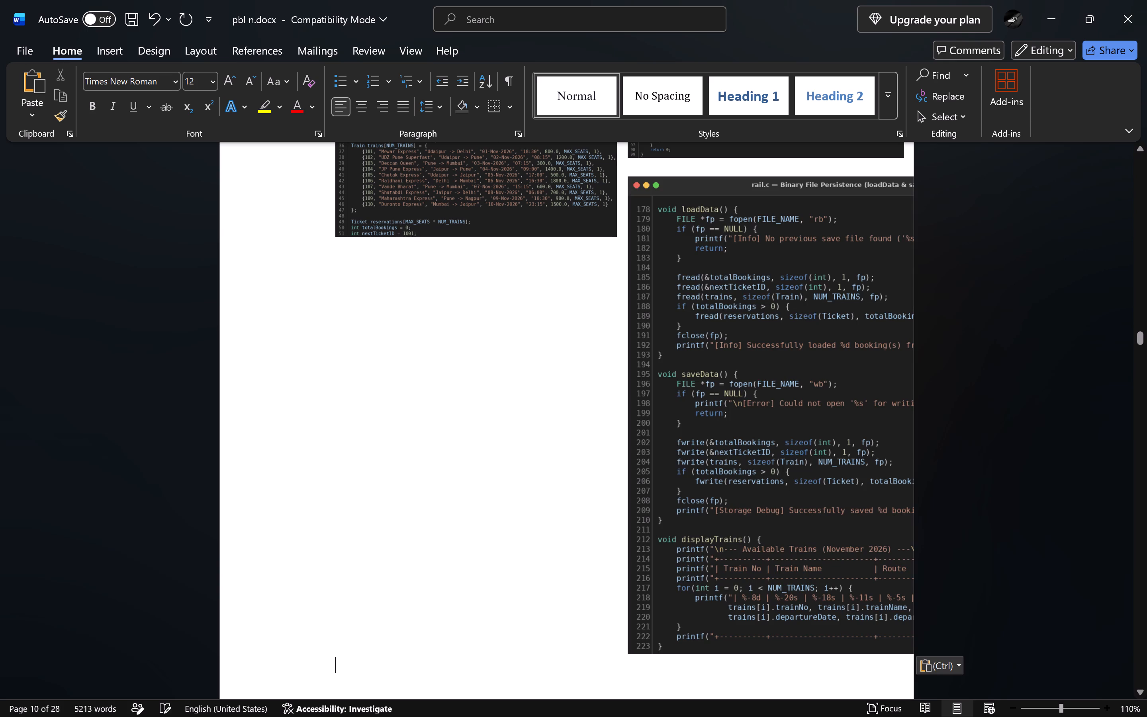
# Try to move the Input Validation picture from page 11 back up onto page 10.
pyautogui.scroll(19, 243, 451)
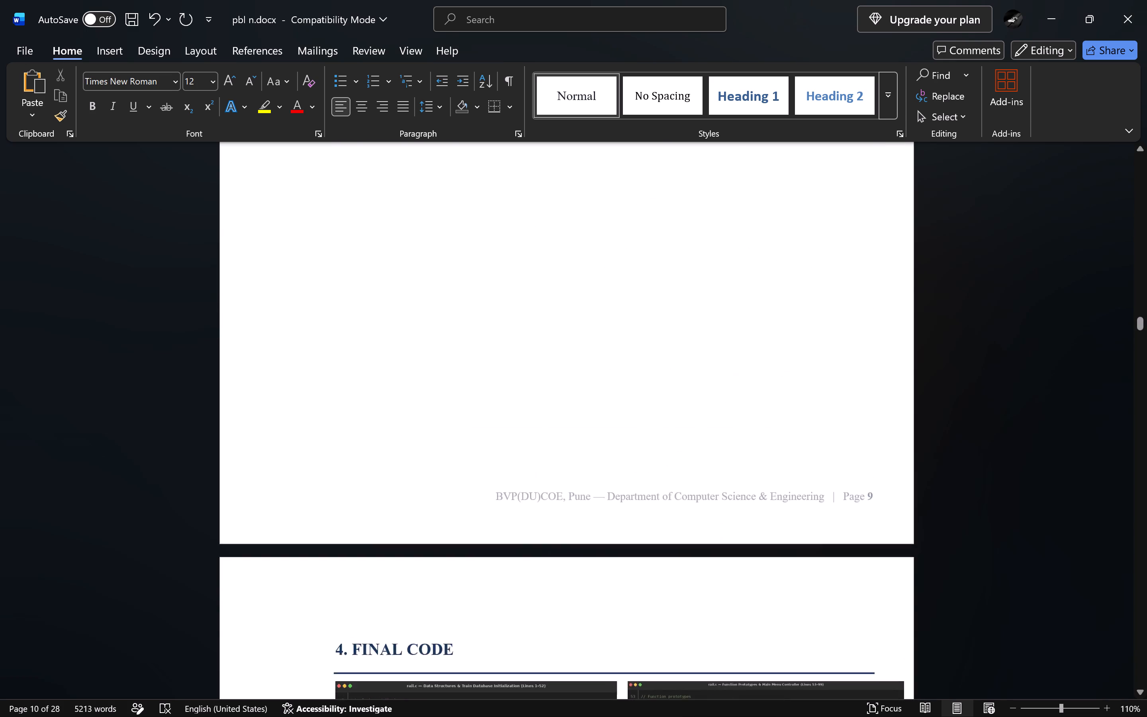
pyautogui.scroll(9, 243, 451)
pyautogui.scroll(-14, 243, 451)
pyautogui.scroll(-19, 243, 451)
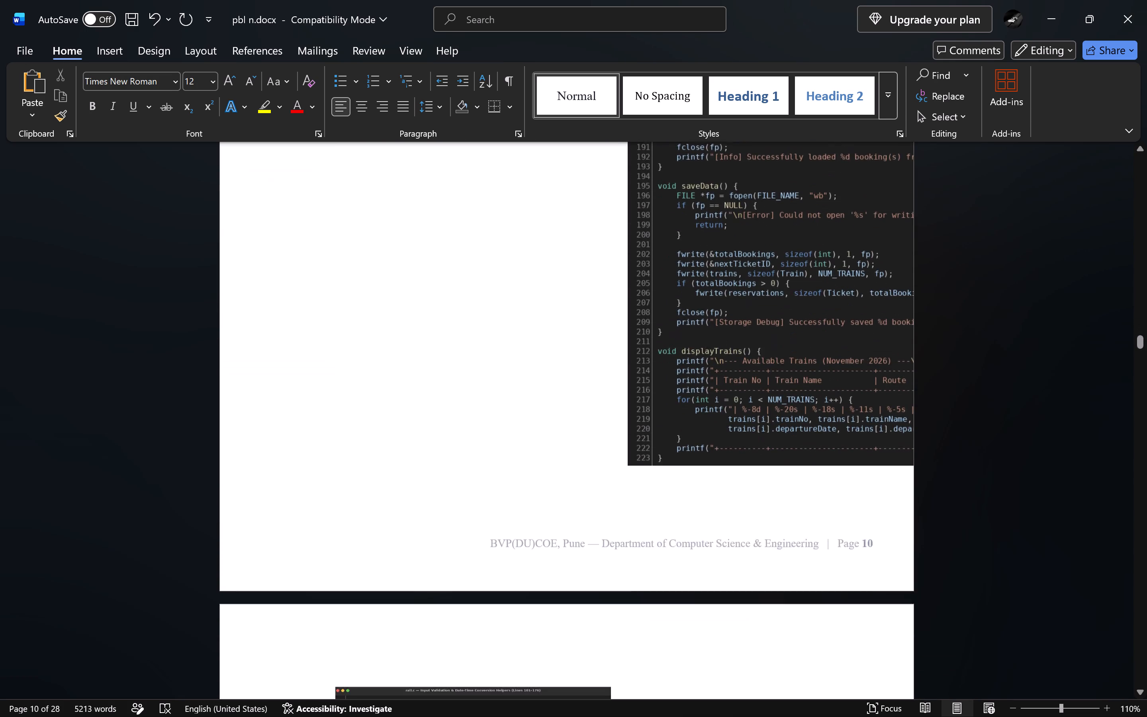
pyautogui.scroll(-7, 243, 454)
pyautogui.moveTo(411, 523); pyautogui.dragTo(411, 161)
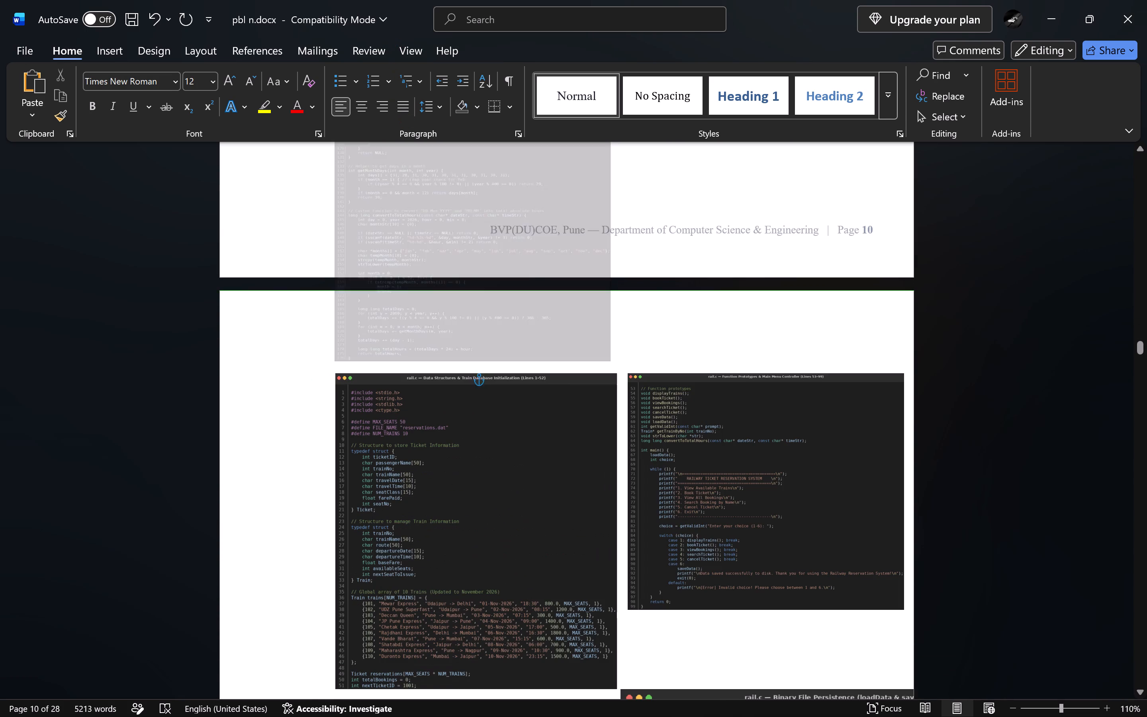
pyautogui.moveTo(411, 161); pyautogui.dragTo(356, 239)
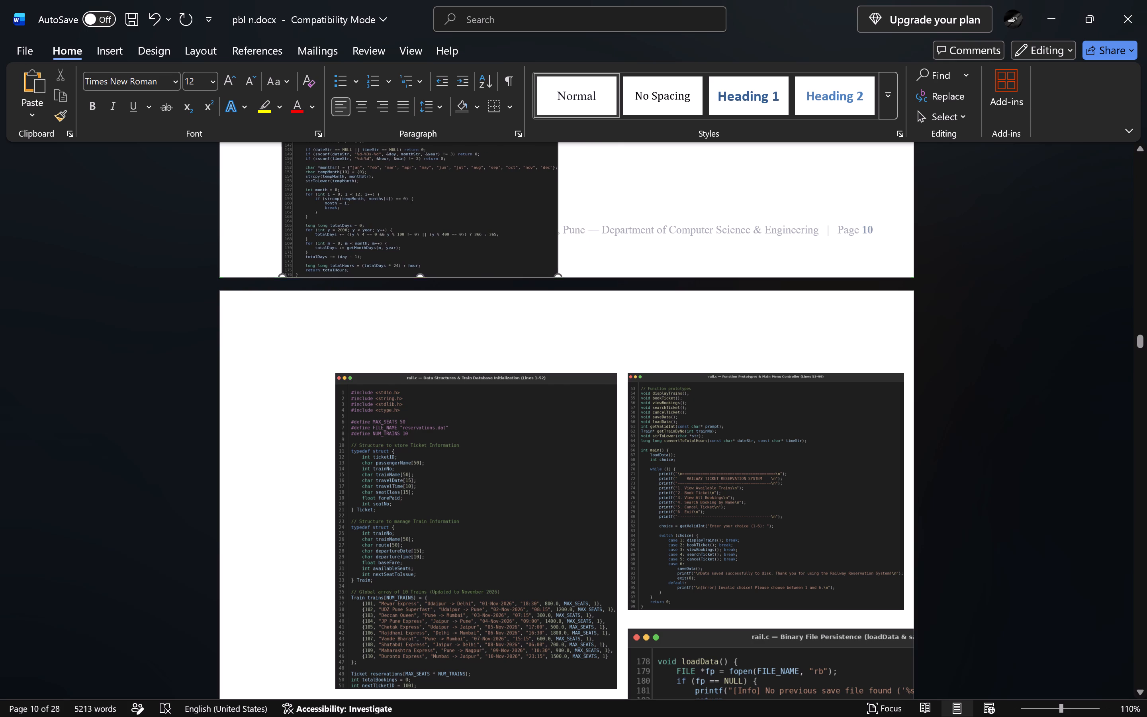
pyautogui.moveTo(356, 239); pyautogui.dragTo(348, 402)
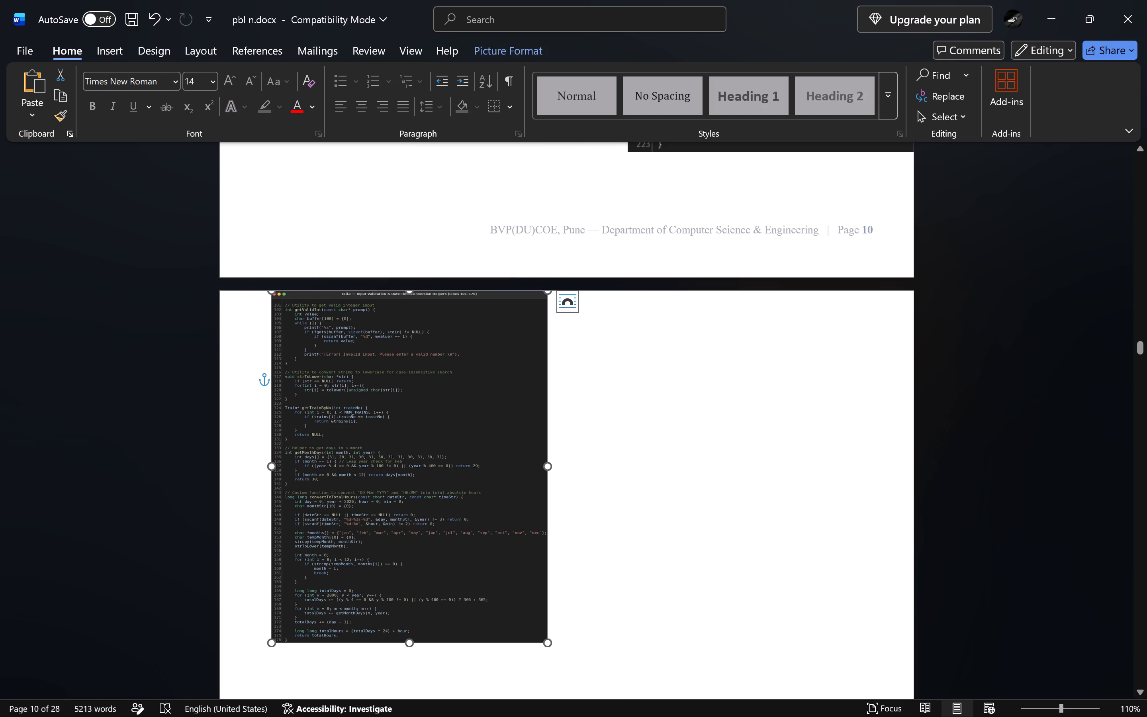
# Shrink the pasted Binary File Persistence picture proportionally on page 10 to reduce its overflow past the page edge.
pyautogui.scroll(8, 708, 543)
pyautogui.click(717, 467)
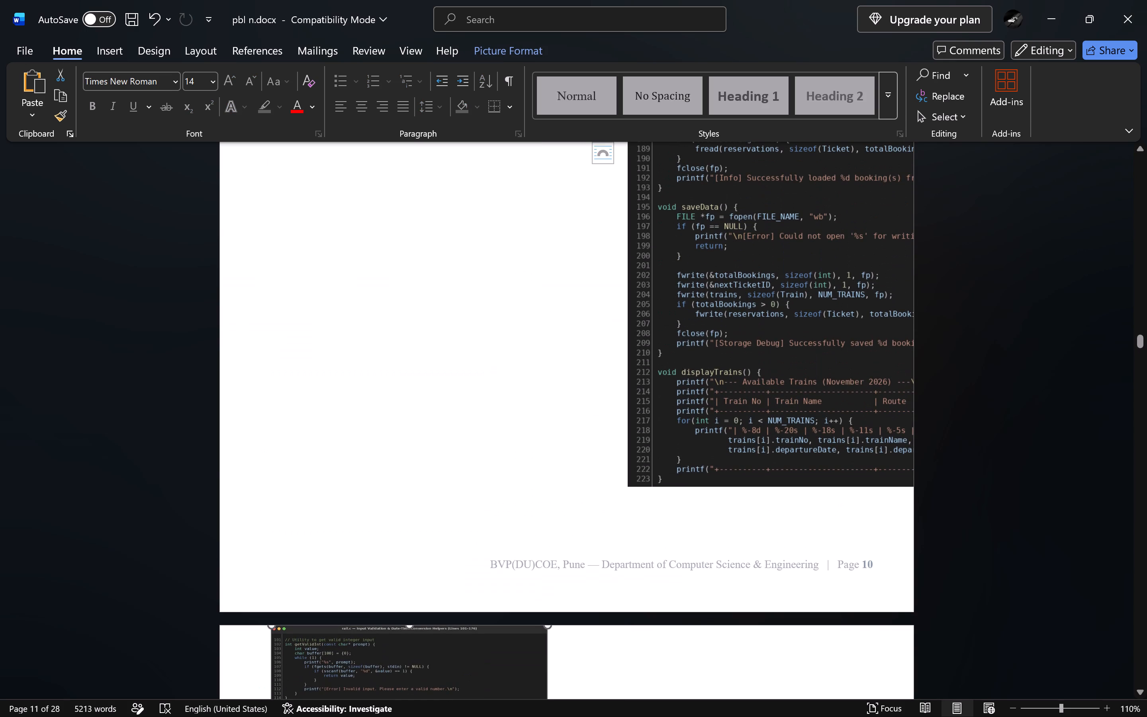
pyautogui.moveTo(626, 488); pyautogui.dragTo(669, 420)
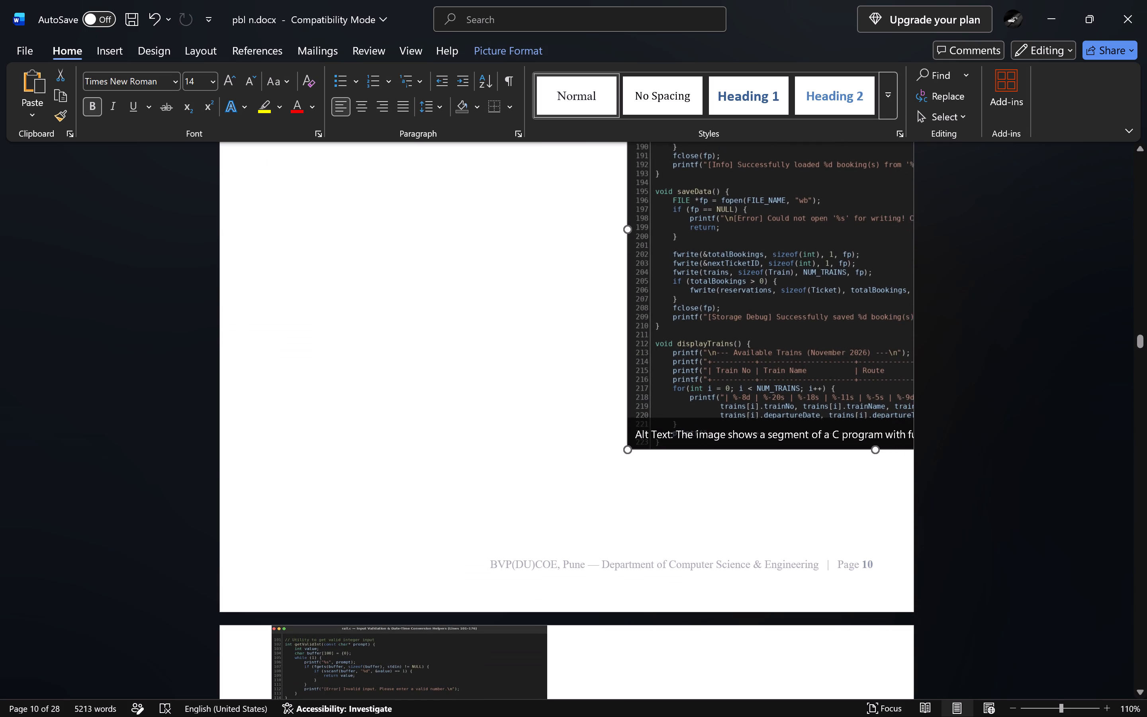
pyautogui.moveTo(669, 420); pyautogui.dragTo(761, 345)
pyautogui.scroll(4, 771, 509)
pyautogui.scroll(-4, 771, 509)
pyautogui.scroll(-3, 498, 548)
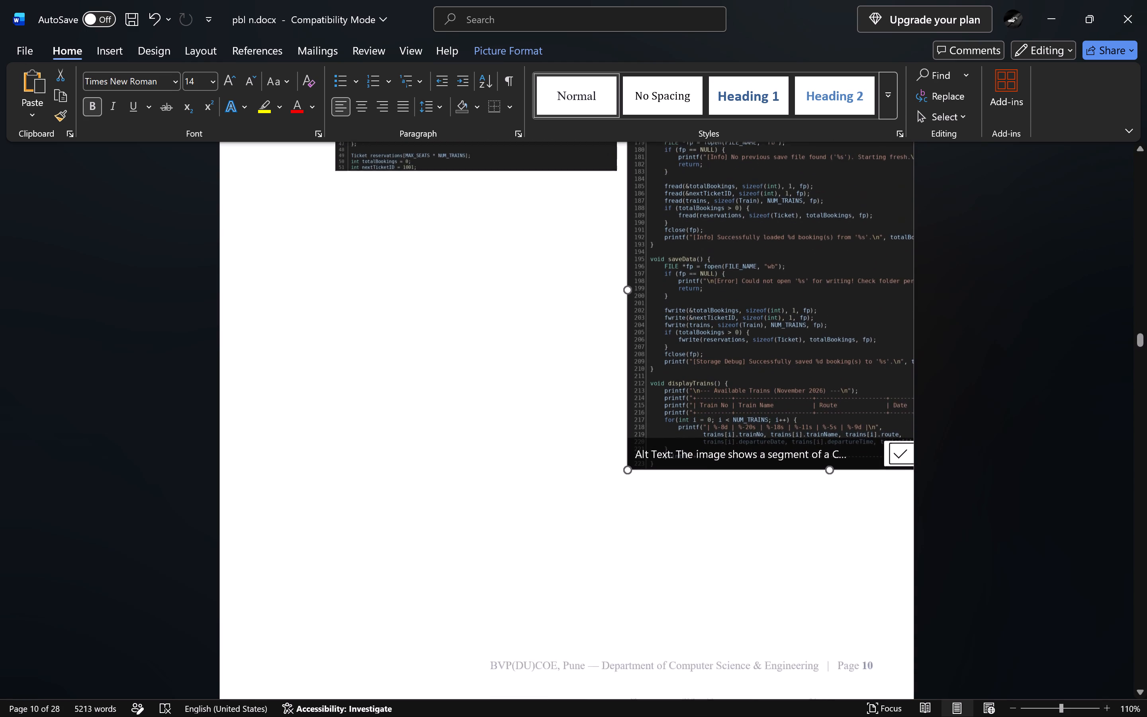
# Move the Input Validation picture from page 11 to page 10's left edge, below the Data Structures picture.
pyautogui.scroll(-1, 498, 548)
pyautogui.moveTo(423, 639); pyautogui.dragTo(429, 533)
pyautogui.click(679, 468)
pyautogui.scroll(13, 631, 500)
pyautogui.scroll(-7, 630, 500)
pyautogui.scroll(3, 630, 500)
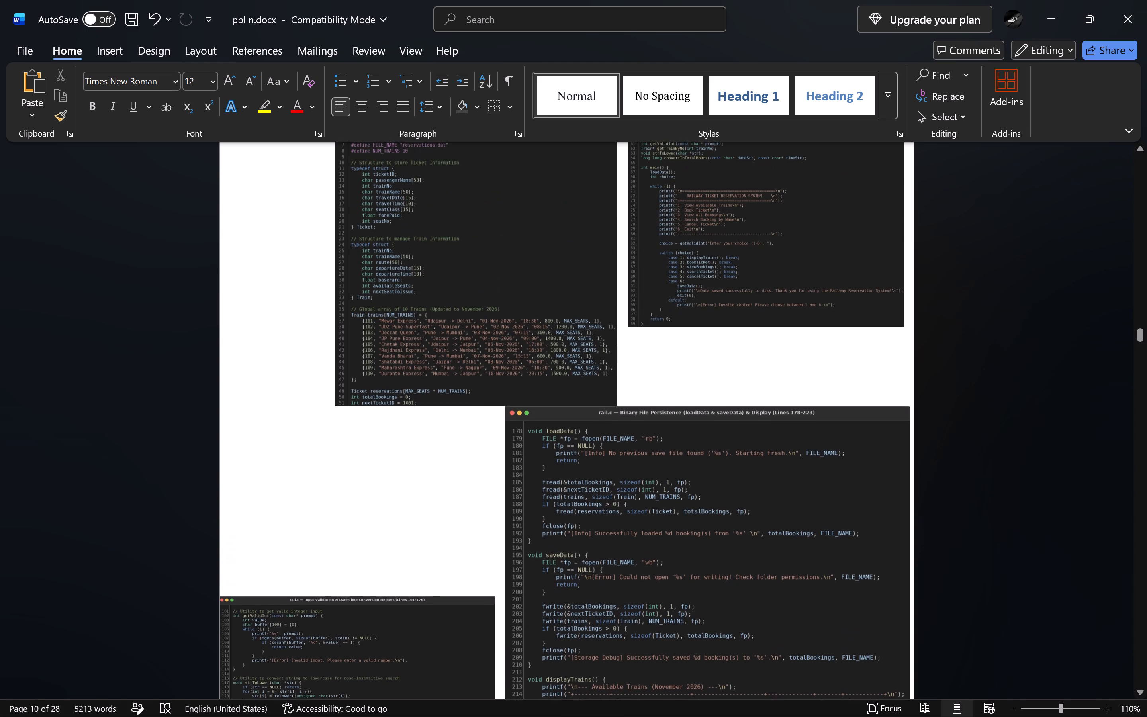
# Reduce the Binary File Persistence picture to about 9.9 cm wide and 8.9 cm high.
pyautogui.scroll(-1, 630, 500)
pyautogui.click(588, 484)
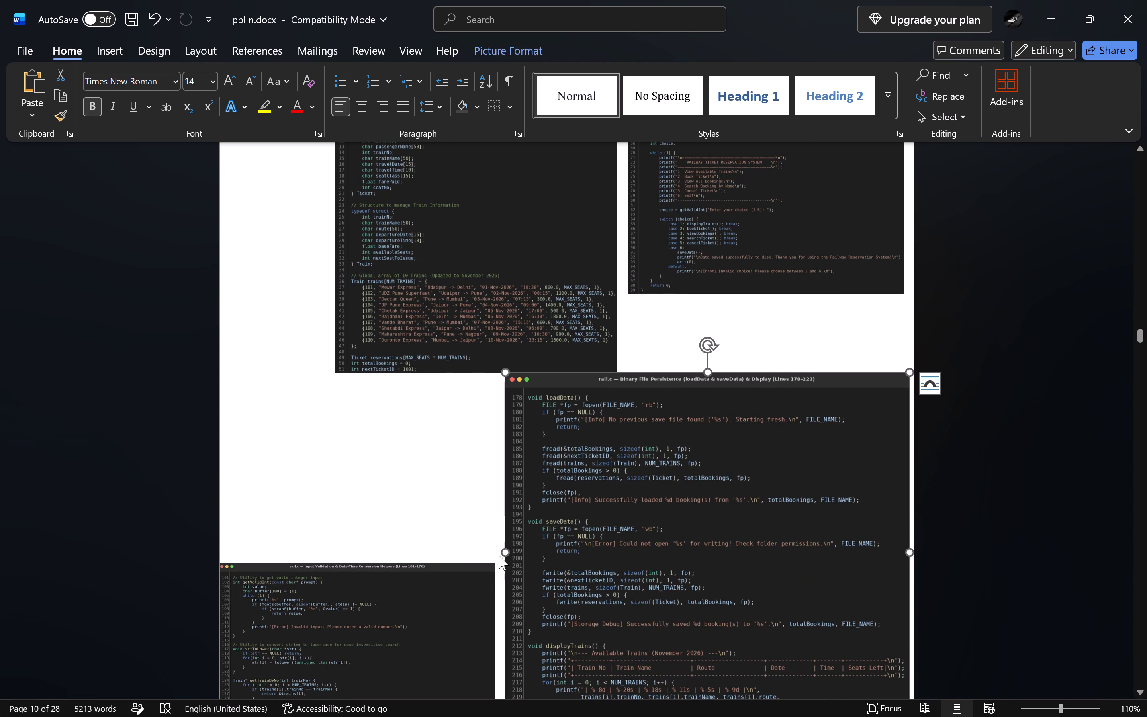
pyautogui.moveTo(502, 552); pyautogui.dragTo(574, 565)
pyautogui.moveTo(667, 567); pyautogui.dragTo(711, 535)
pyautogui.moveTo(711, 535); pyautogui.dragTo(869, 502)
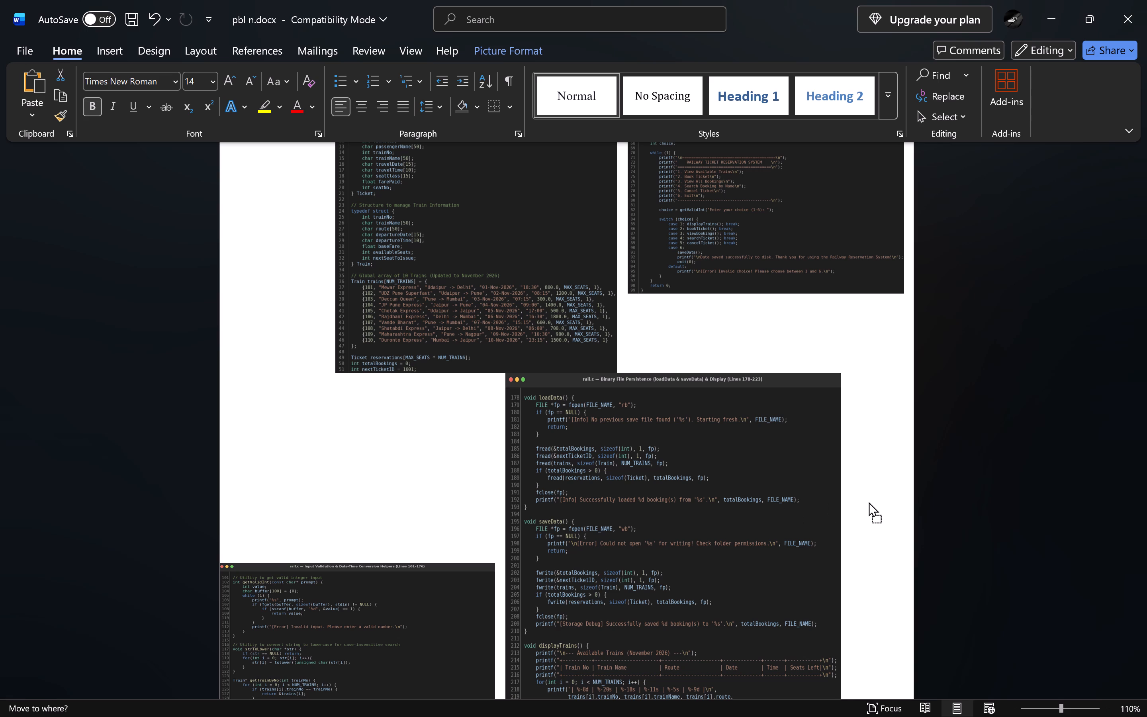
pyautogui.moveTo(869, 502); pyautogui.dragTo(874, 502)
pyautogui.moveTo(847, 552); pyautogui.dragTo(848, 553)
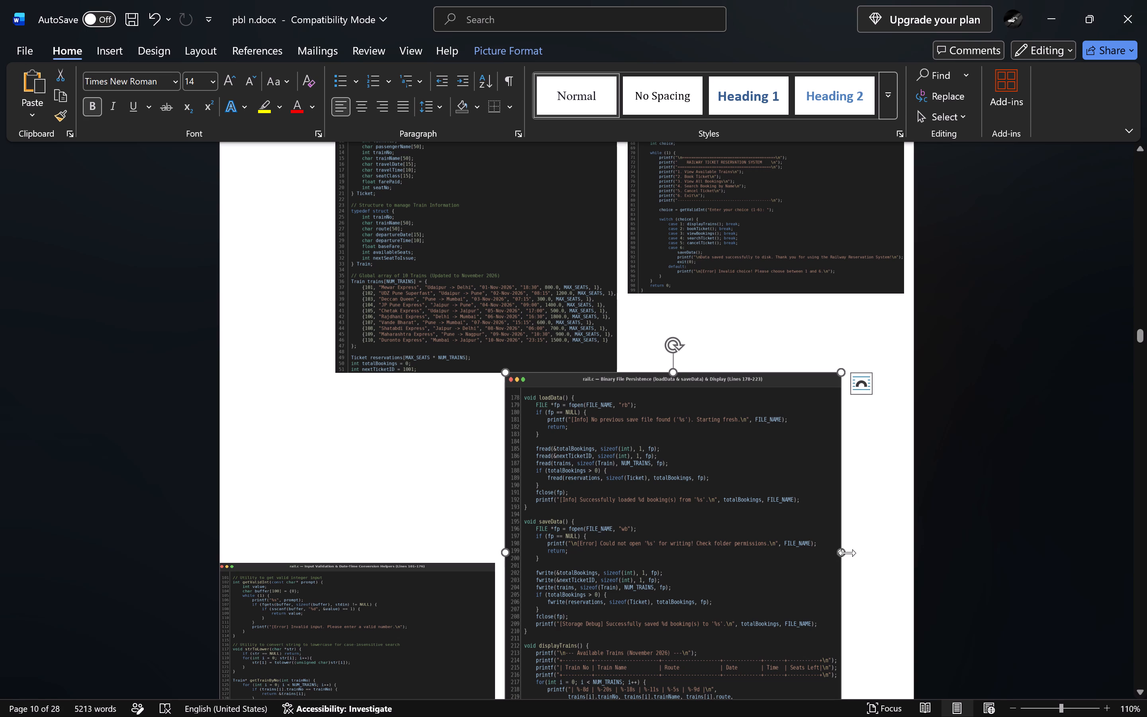
pyautogui.moveTo(848, 553); pyautogui.dragTo(915, 558)
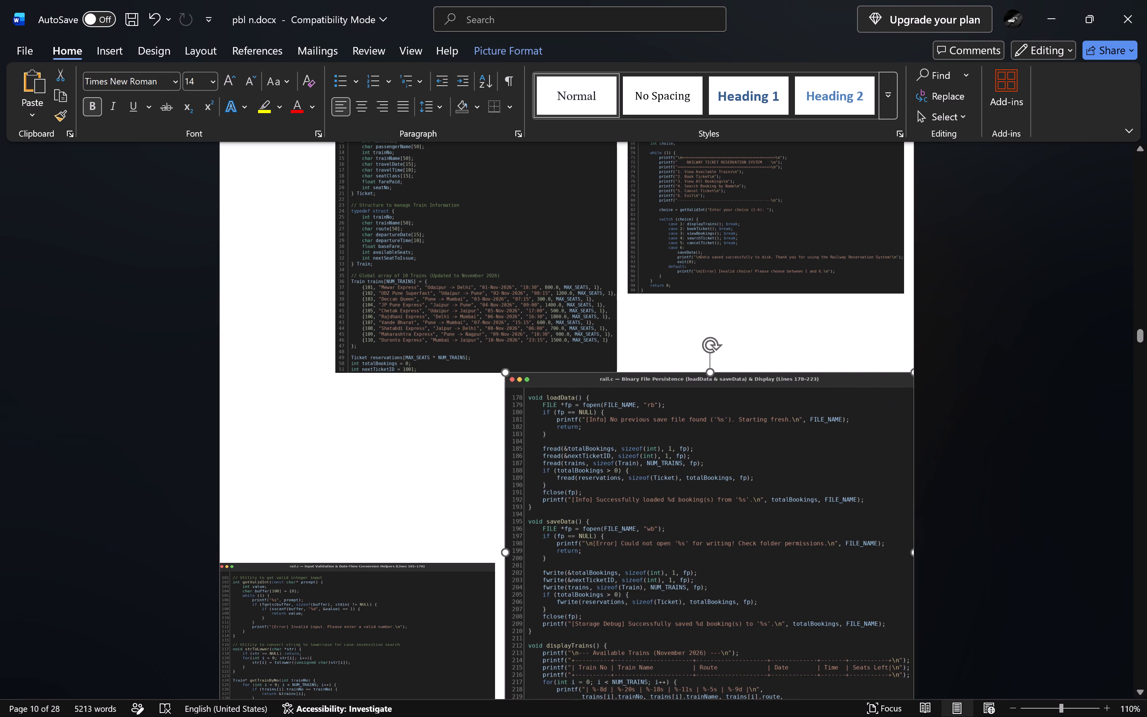
pyautogui.moveTo(504, 551); pyautogui.dragTo(532, 553)
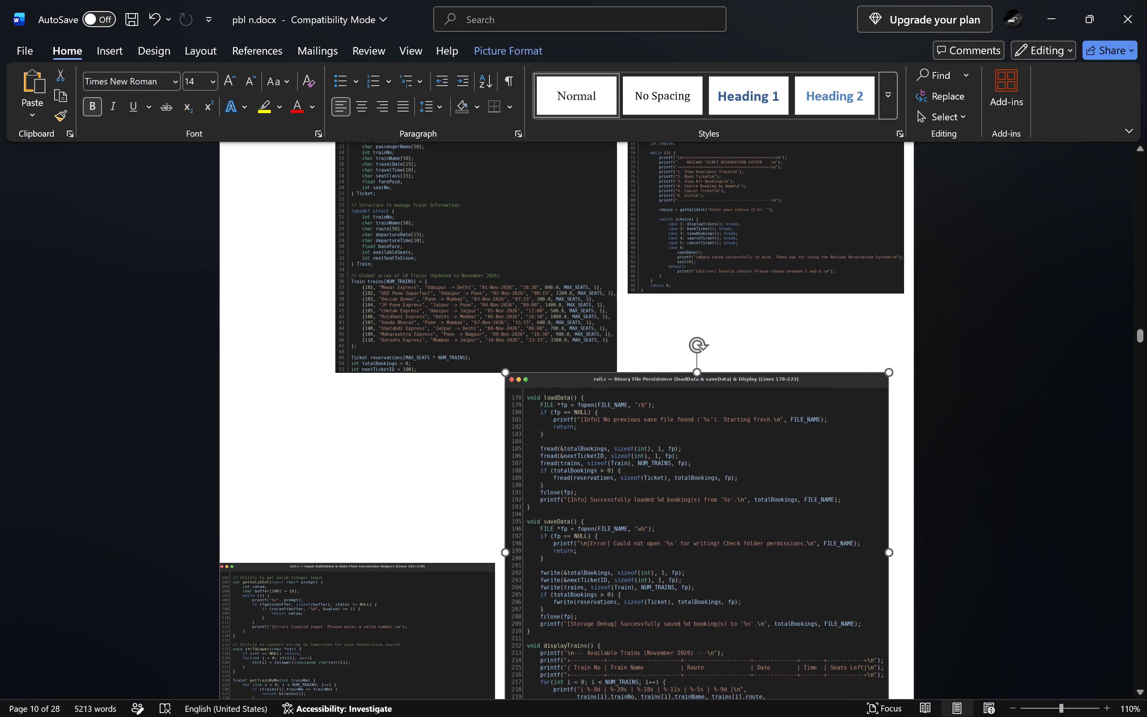
pyautogui.moveTo(532, 553); pyautogui.dragTo(513, 552)
pyautogui.moveTo(504, 370); pyautogui.dragTo(528, 396)
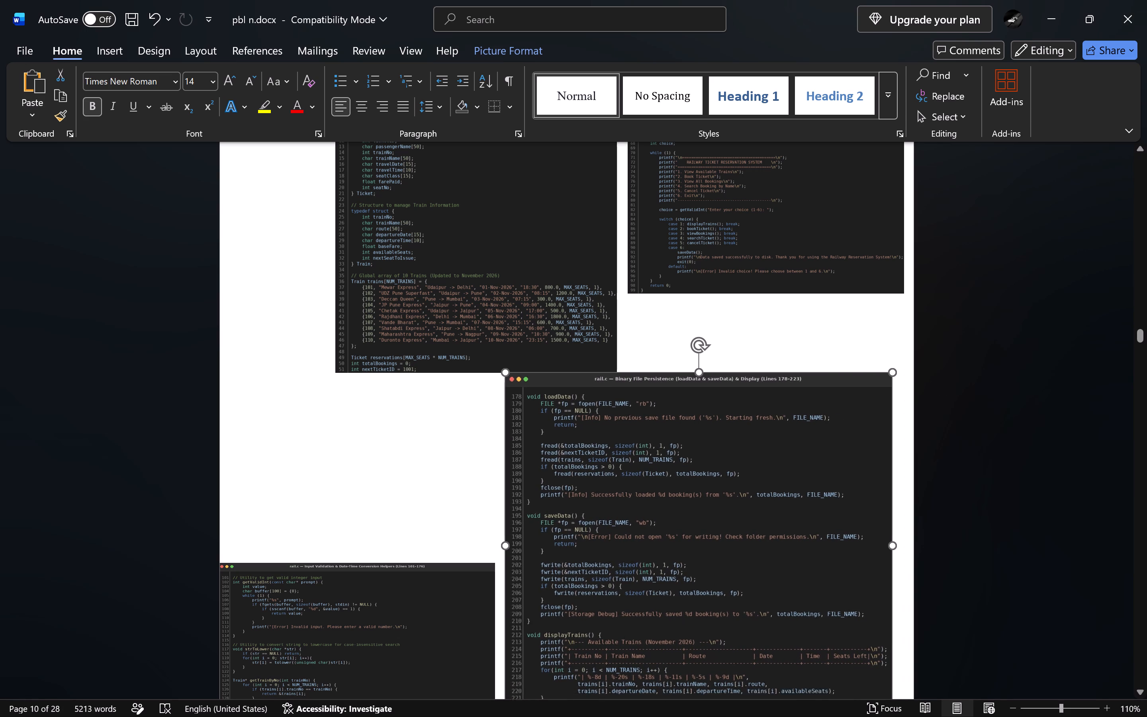
pyautogui.moveTo(528, 396); pyautogui.dragTo(579, 502)
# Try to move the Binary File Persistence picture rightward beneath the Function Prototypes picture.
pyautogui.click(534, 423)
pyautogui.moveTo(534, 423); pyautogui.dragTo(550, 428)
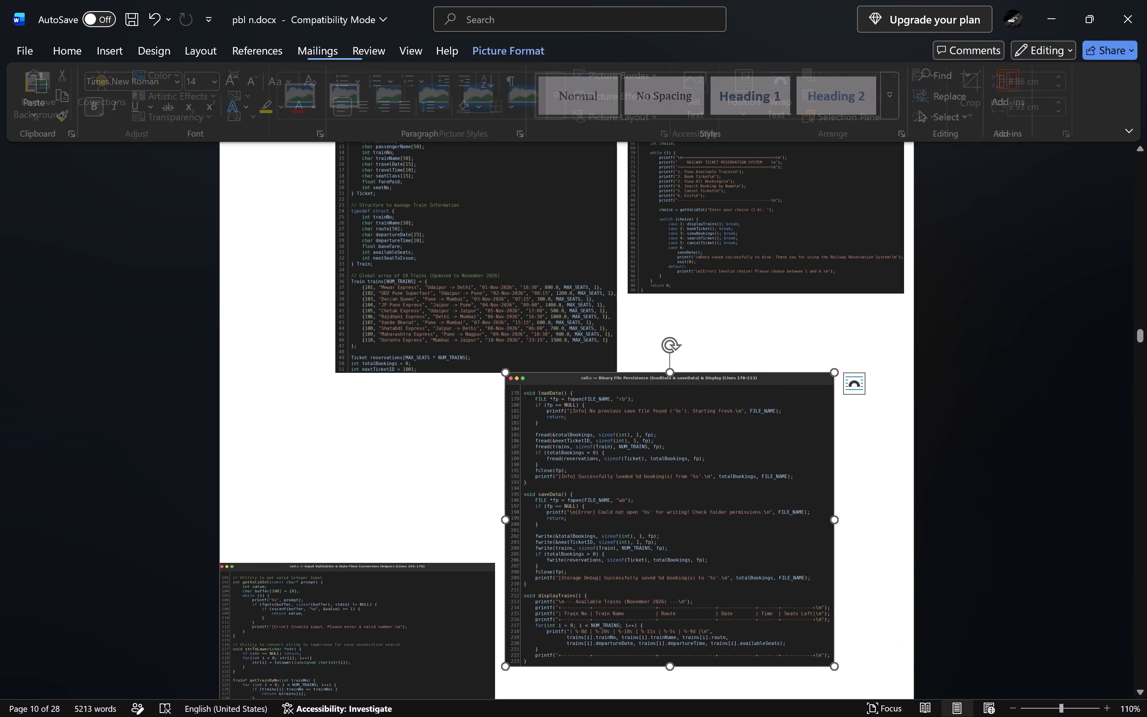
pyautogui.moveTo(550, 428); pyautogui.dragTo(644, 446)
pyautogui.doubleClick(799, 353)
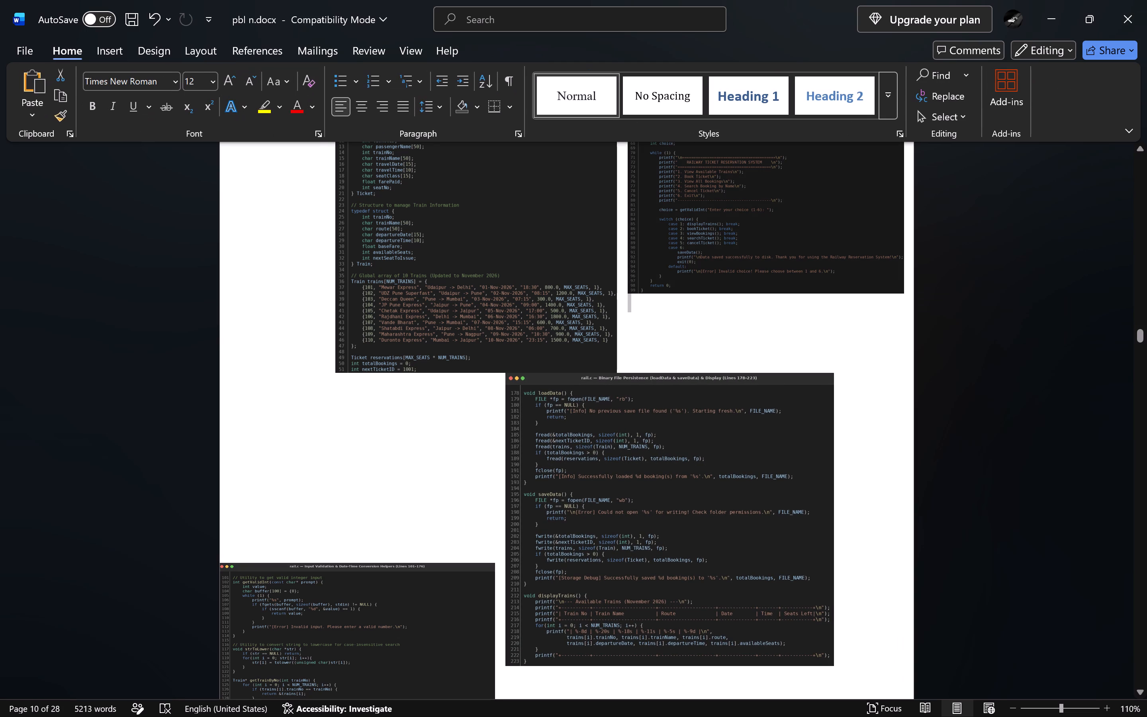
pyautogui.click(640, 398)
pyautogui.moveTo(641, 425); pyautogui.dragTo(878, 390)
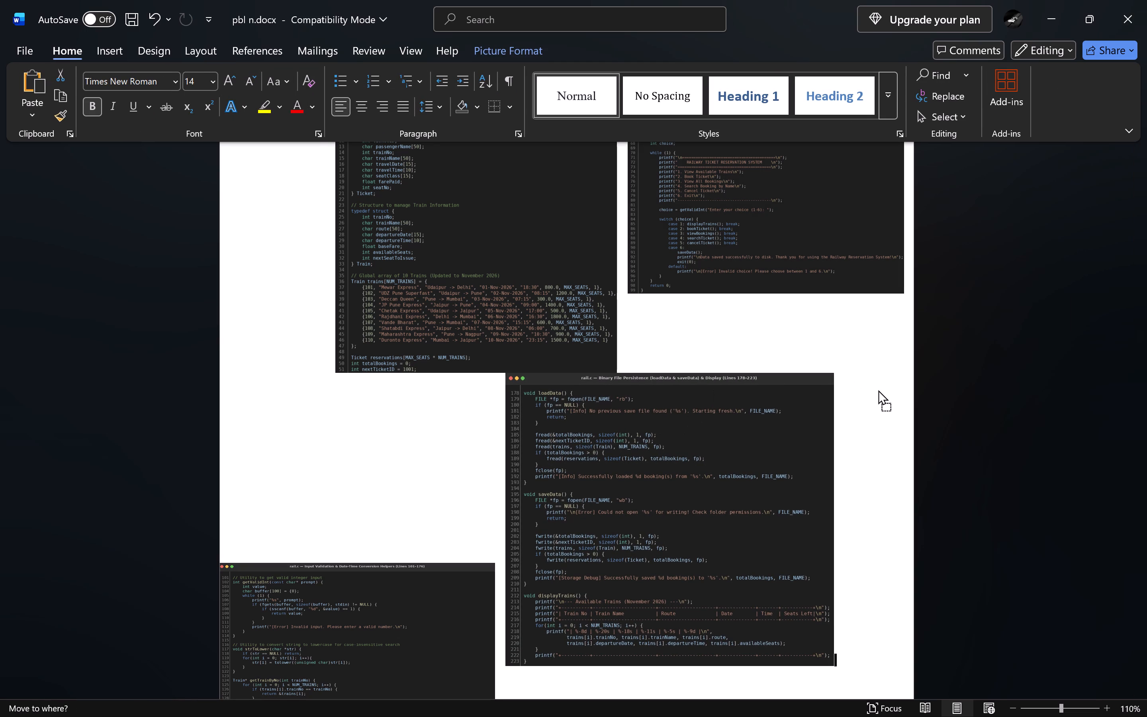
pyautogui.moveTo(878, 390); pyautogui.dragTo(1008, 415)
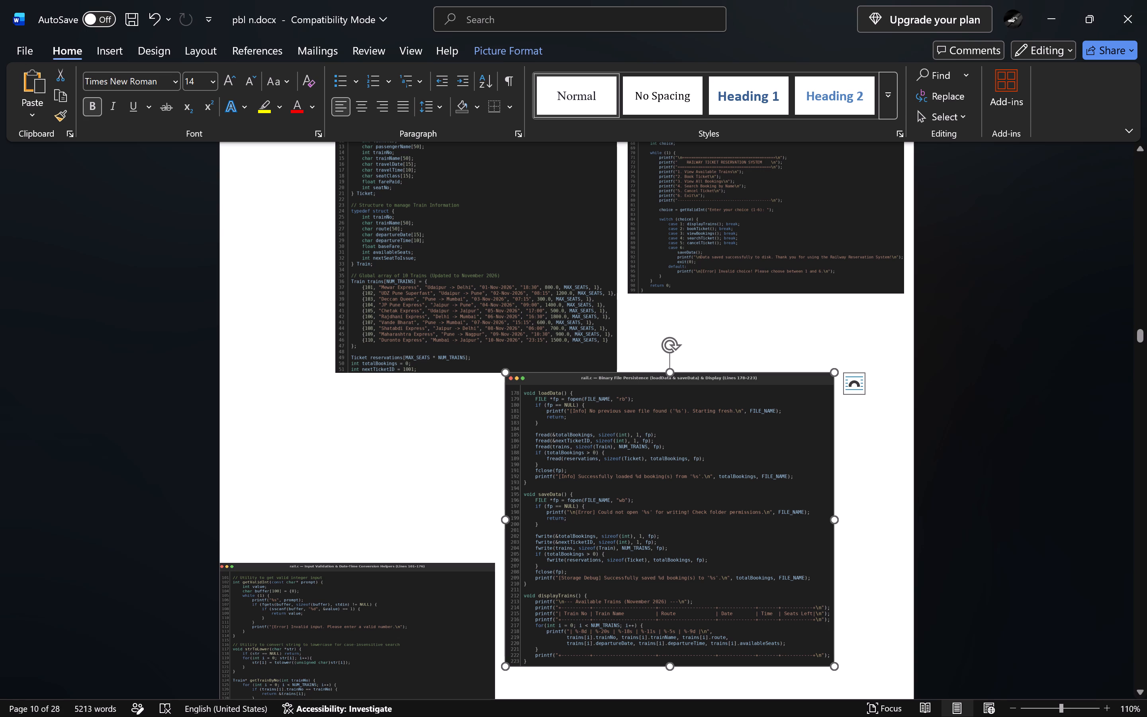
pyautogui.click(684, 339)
# Position the Binary File Persistence picture at the bottom right of page 10 with text wrapping.
pyautogui.tripleClick(648, 525)
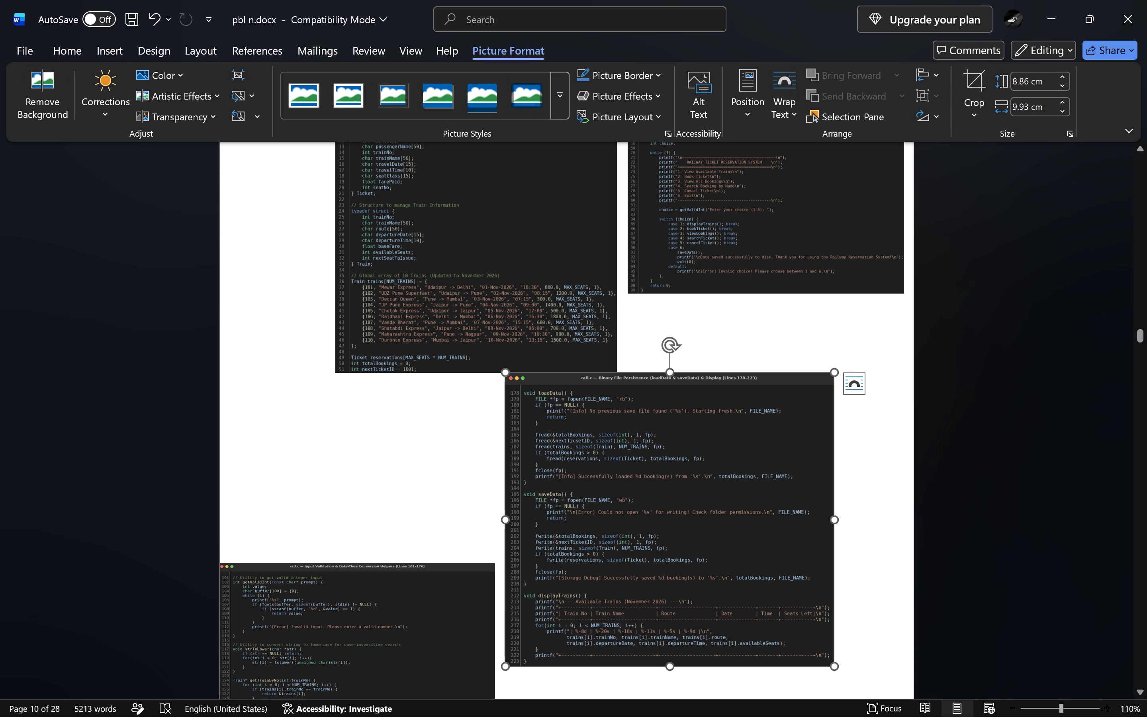
pyautogui.moveTo(647, 526); pyautogui.dragTo(693, 513)
pyautogui.click(746, 112)
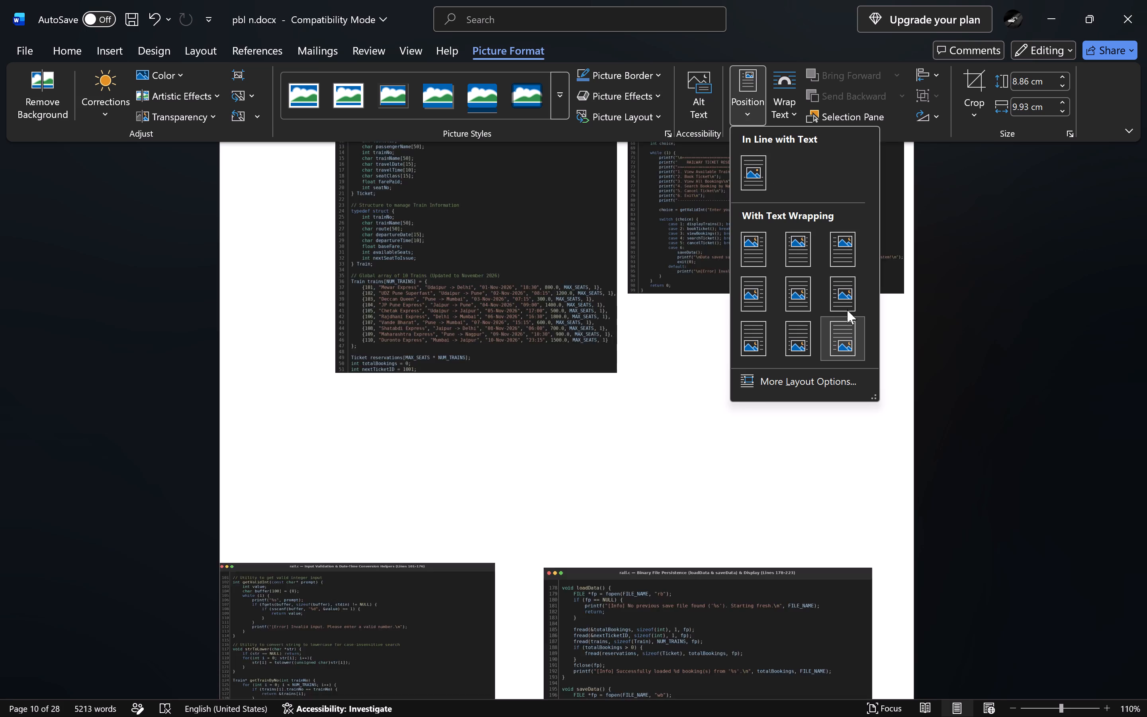
pyautogui.click(842, 349)
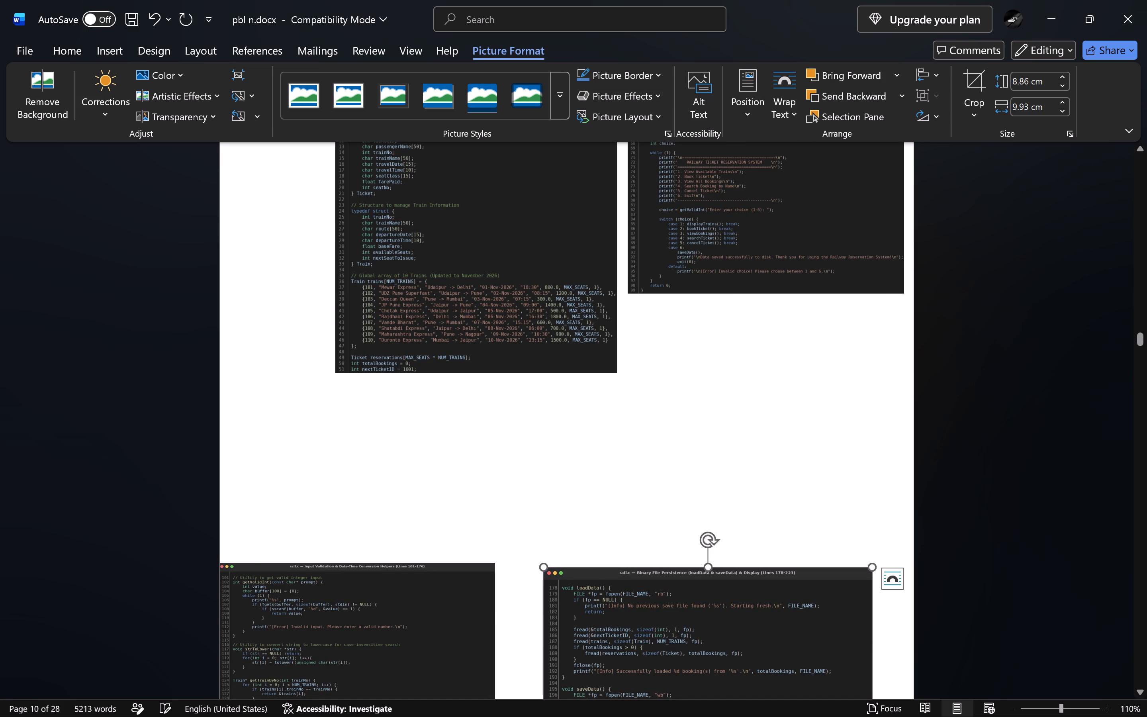
# Move the Binary File Persistence picture up on page 10, beneath the Function Prototypes picture and just inside the page's right edge.
pyautogui.scroll(-5, 744, 429)
pyautogui.moveTo(725, 439); pyautogui.dragTo(779, 252)
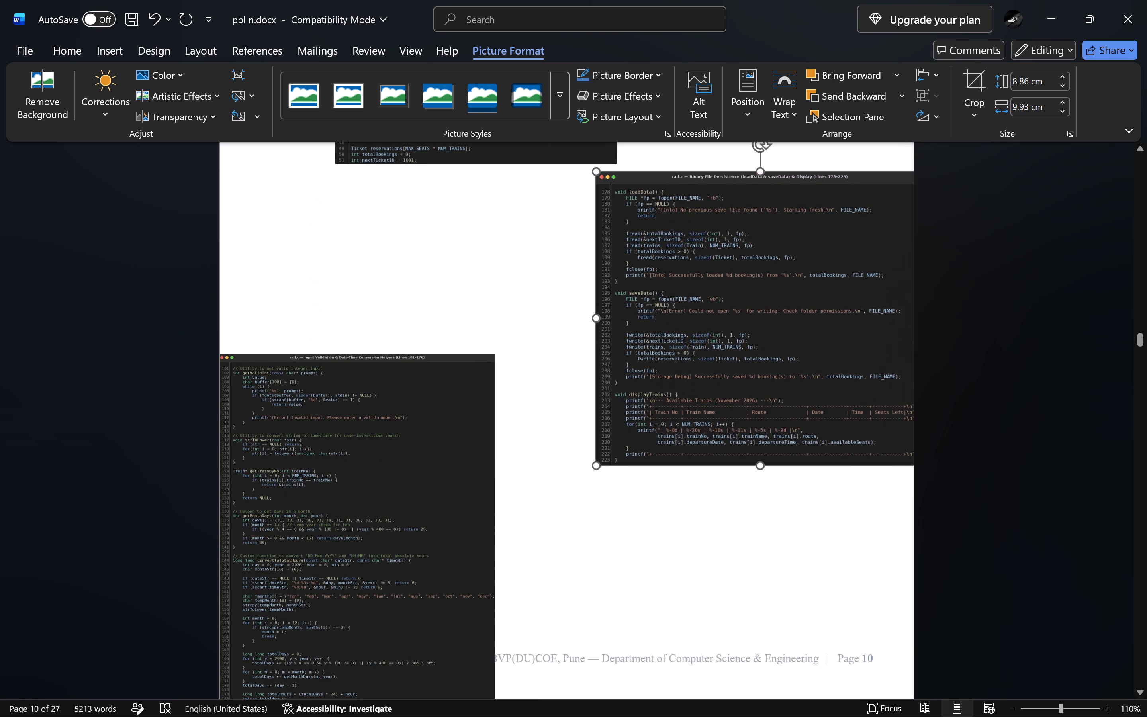
pyautogui.moveTo(779, 252); pyautogui.dragTo(755, 259)
# Position the Input Validation picture at the bottom left with text wrapping, and move it up directly beneath the Data Structures picture.
pyautogui.scroll(2, 419, 337)
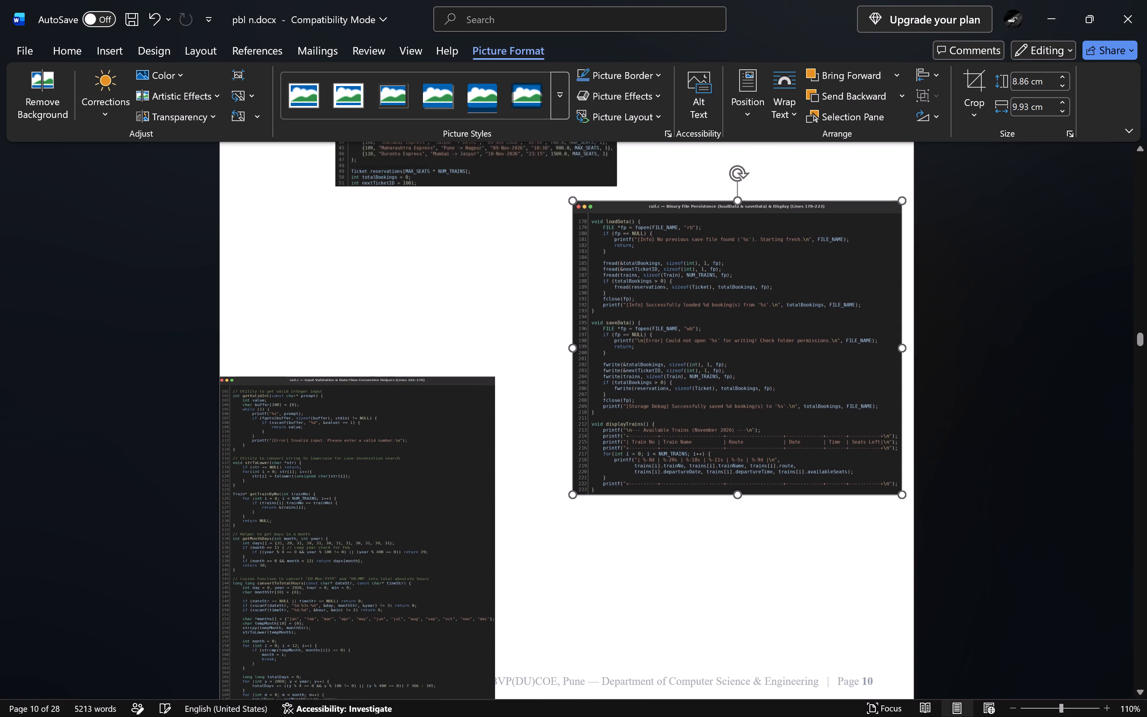
pyautogui.scroll(5, 419, 337)
pyautogui.scroll(-3, 346, 630)
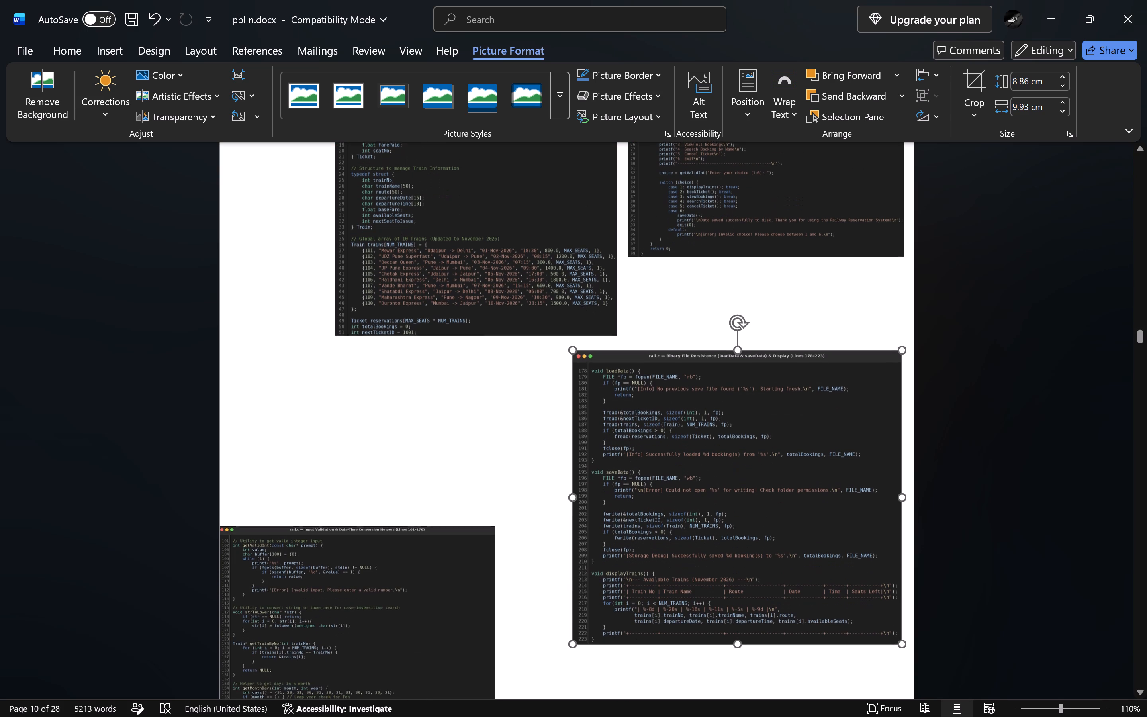
pyautogui.click(352, 608)
pyautogui.moveTo(352, 608); pyautogui.dragTo(446, 459)
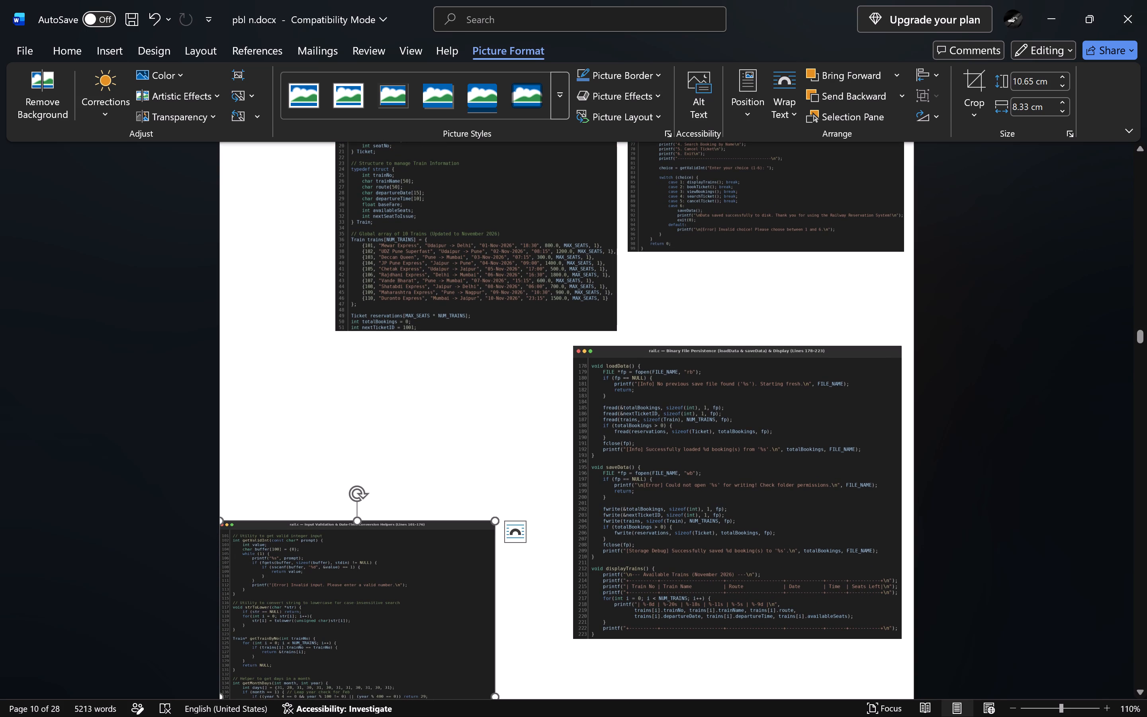
pyautogui.click(382, 590)
pyautogui.click(740, 112)
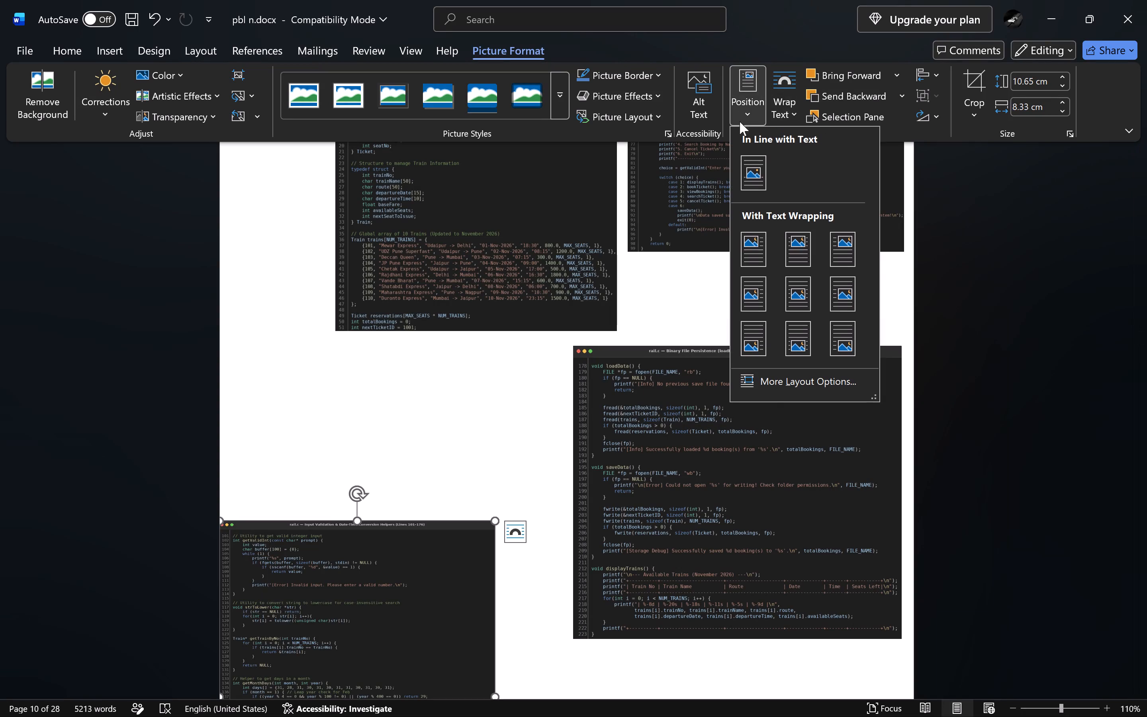
pyautogui.click(754, 330)
pyautogui.moveTo(480, 559); pyautogui.dragTo(437, 431)
# Shift the Binary File Persistence picture slightly sideways so that it meets page 10's right edge.
pyautogui.moveTo(720, 397); pyautogui.dragTo(738, 395)
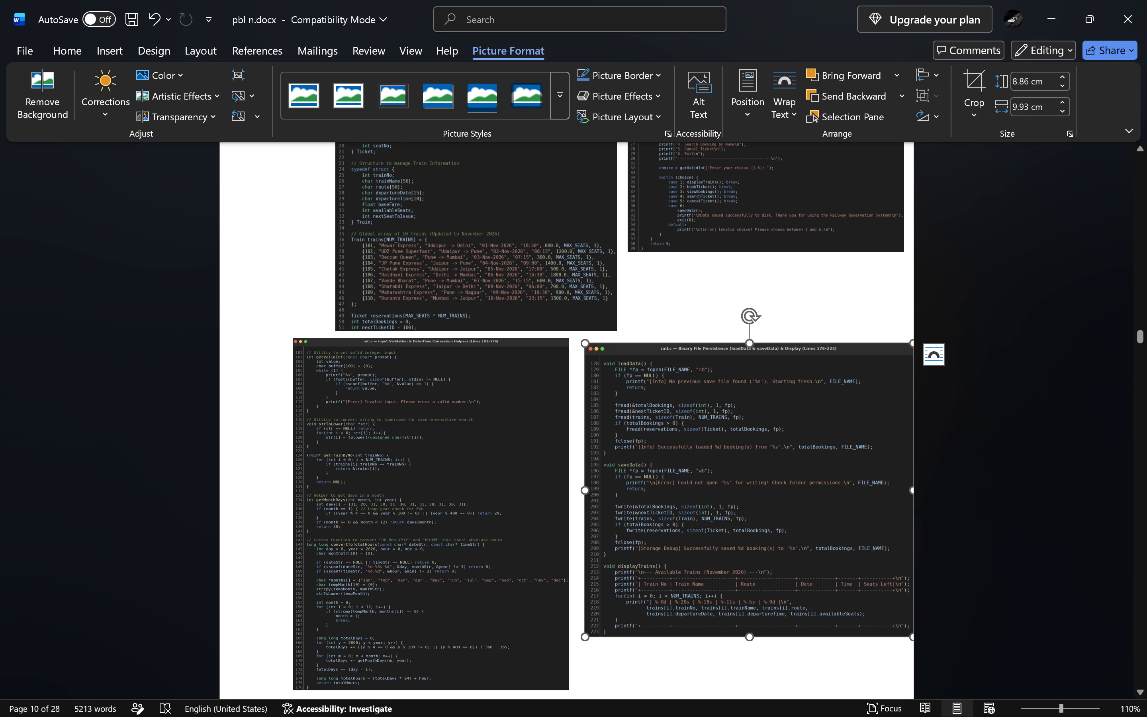
# Widen the Input Validation picture to about 8.7 cm, closing the gap to the Binary File Persistence picture.
pyautogui.scroll(-5, 442, 452)
pyautogui.click(444, 436)
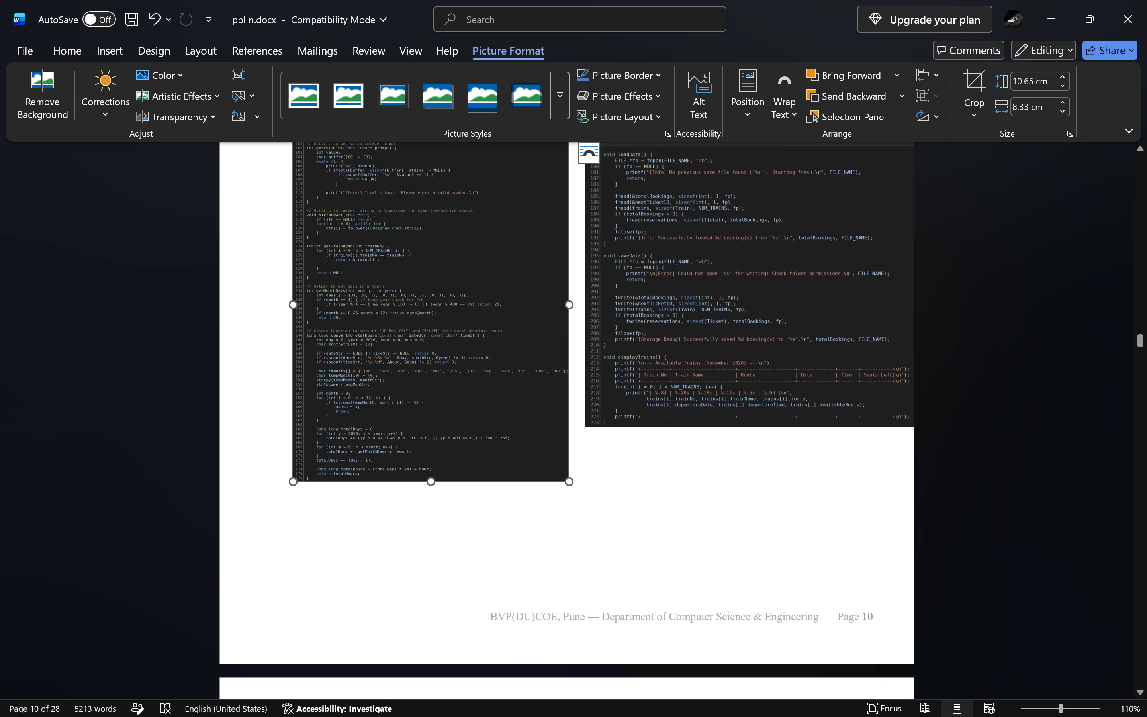
pyautogui.moveTo(568, 304); pyautogui.dragTo(575, 306)
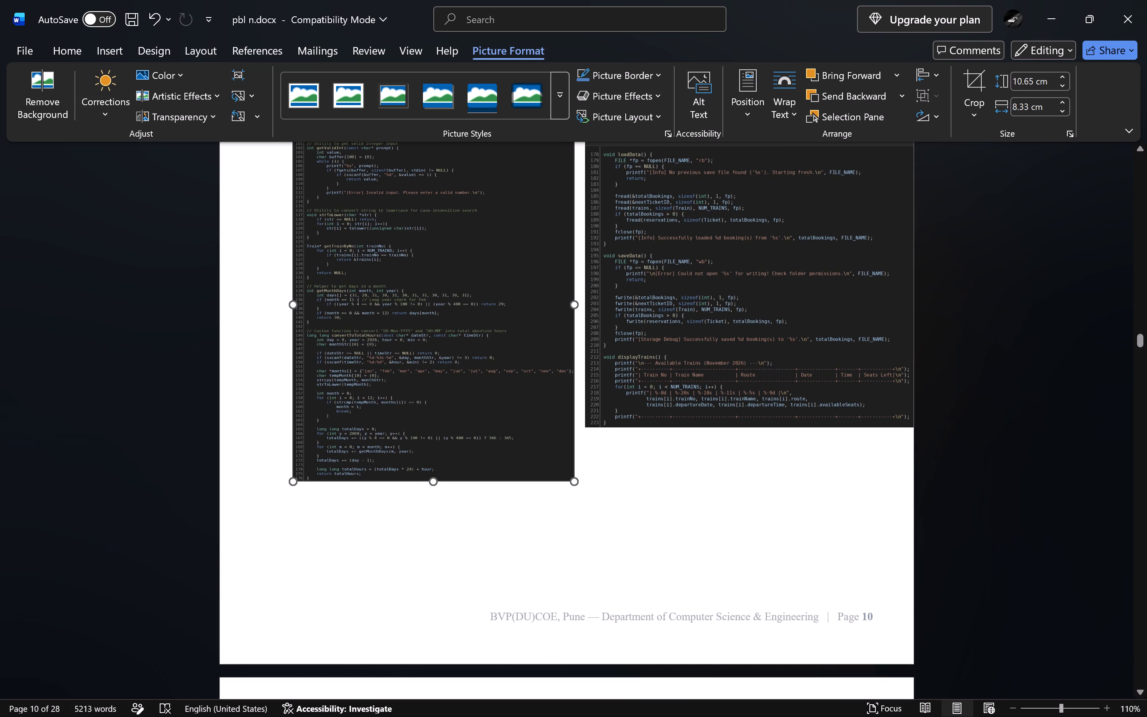
pyautogui.moveTo(575, 306); pyautogui.dragTo(581, 307)
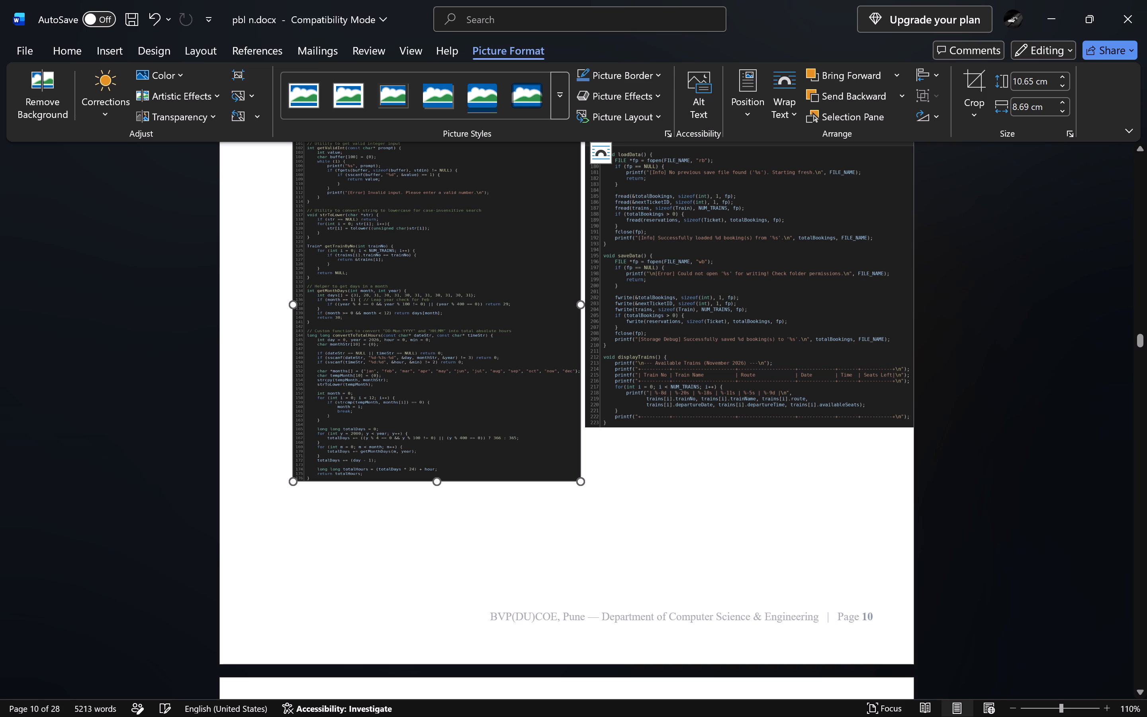
pyautogui.click(776, 522)
# Stretch the Function Prototypes picture downward until its bottom edge is about level with the Data Structures picture.
pyautogui.scroll(11, 776, 522)
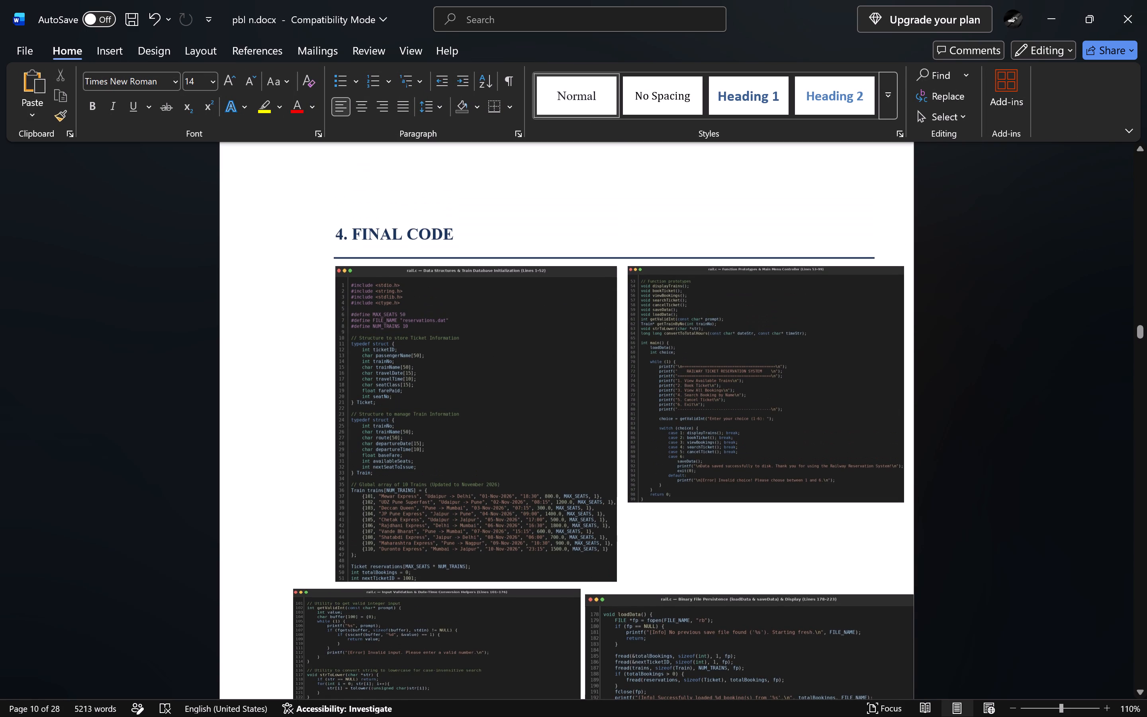
pyautogui.scroll(-5, 775, 522)
pyautogui.scroll(5, 775, 522)
pyautogui.click(757, 388)
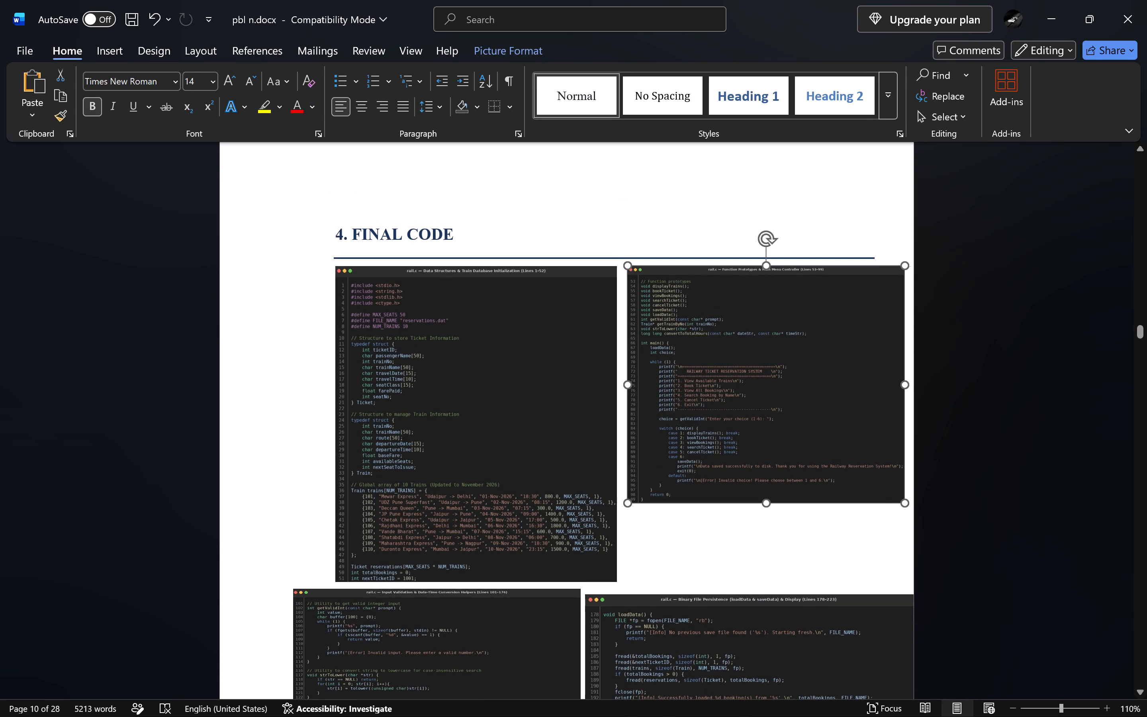
pyautogui.moveTo(757, 388); pyautogui.dragTo(757, 425)
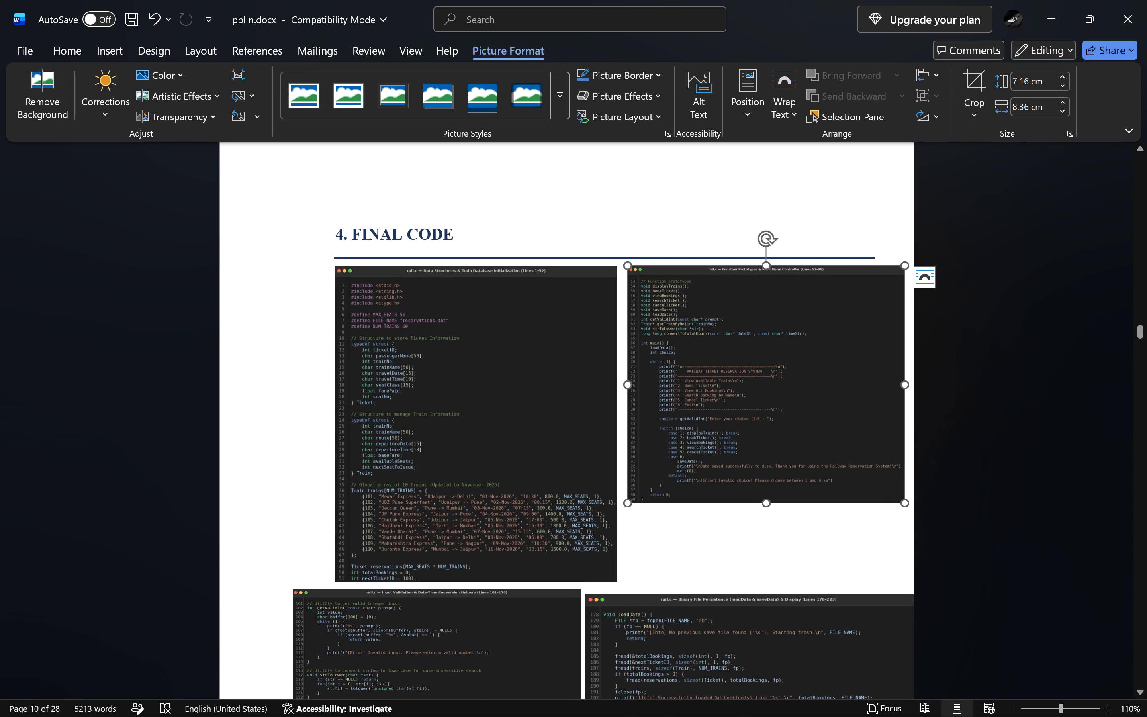
pyautogui.moveTo(766, 505); pyautogui.dragTo(770, 540)
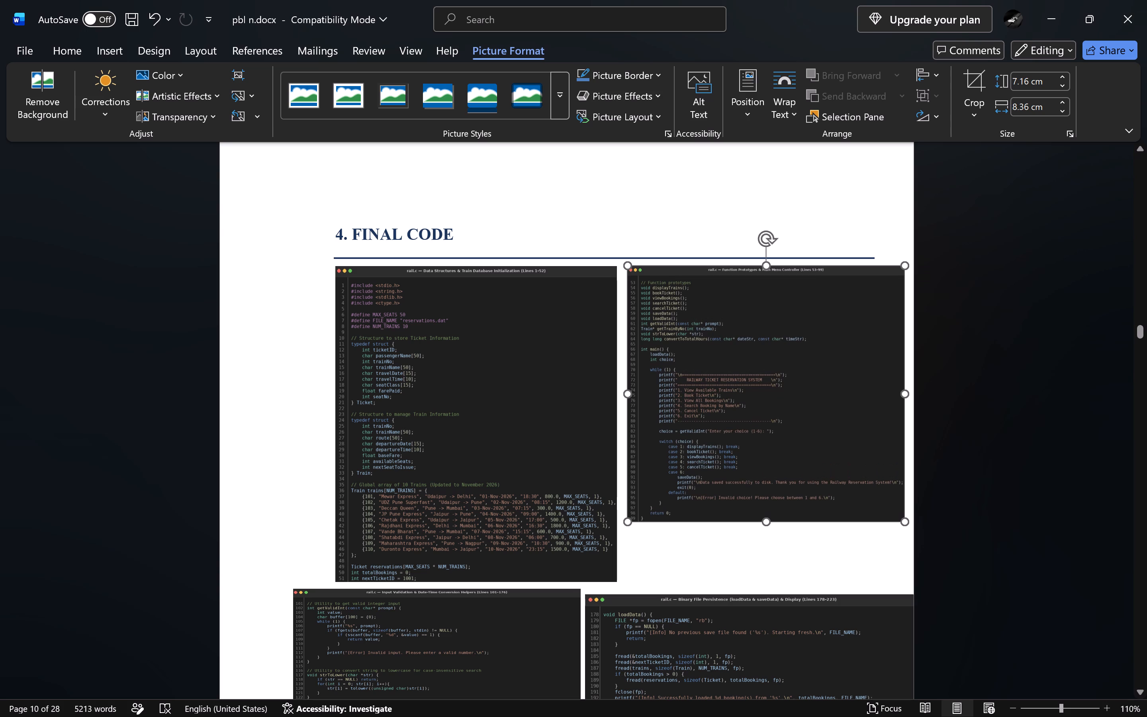
pyautogui.moveTo(770, 540); pyautogui.dragTo(766, 570)
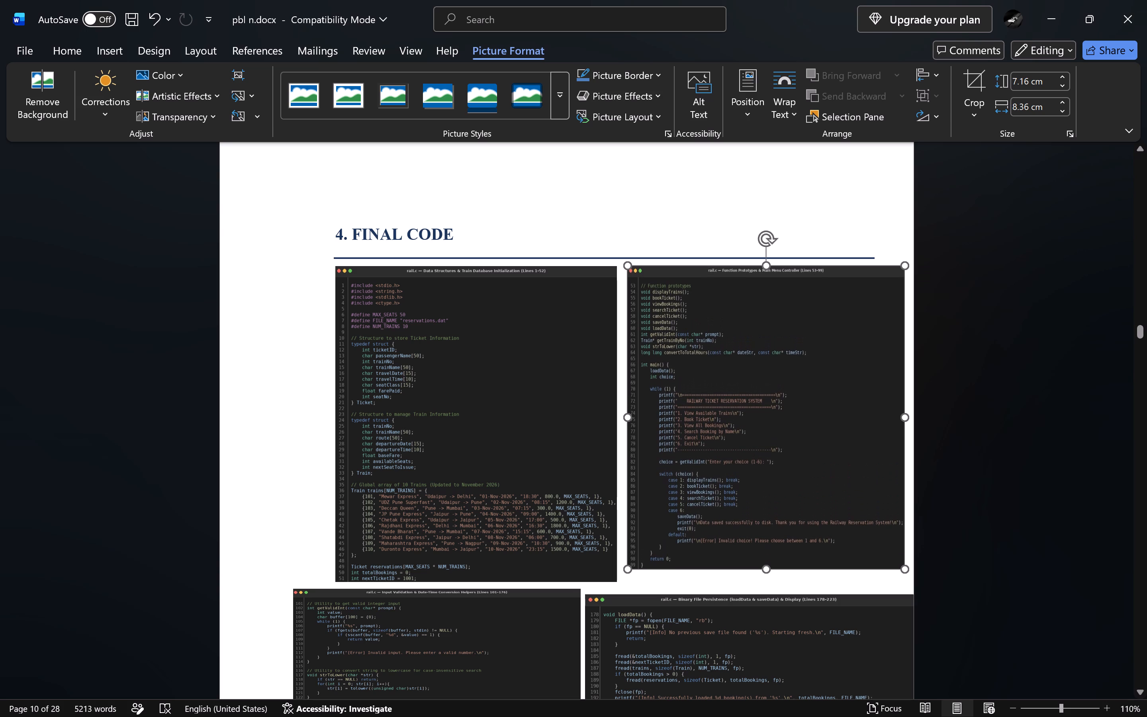
pyautogui.moveTo(766, 570); pyautogui.dragTo(763, 584)
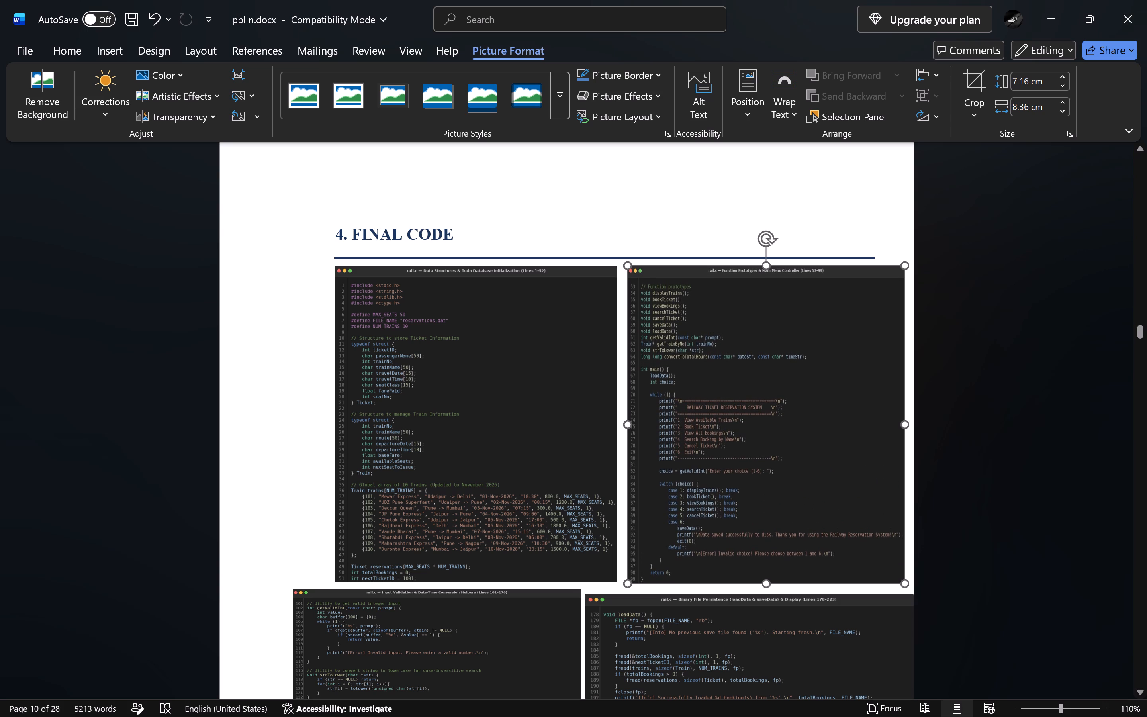
pyautogui.moveTo(763, 584); pyautogui.dragTo(755, 574)
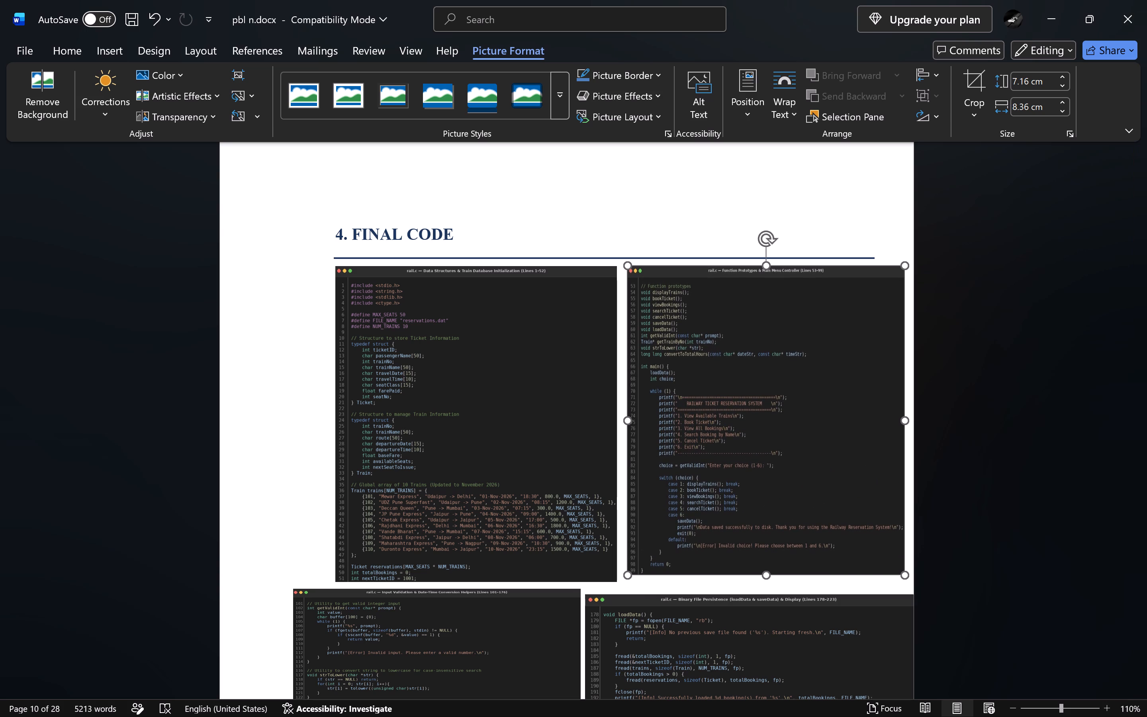
pyautogui.moveTo(755, 574); pyautogui.dragTo(757, 581)
pyautogui.click(266, 471)
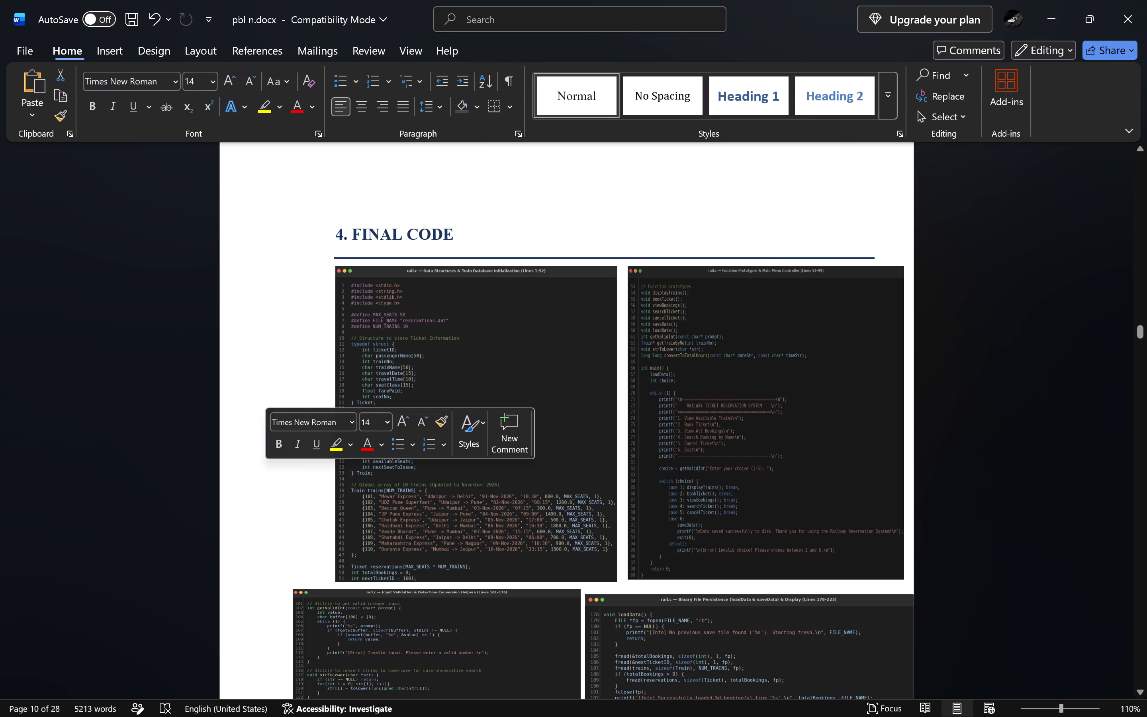
# Stretch the Binary File Persistence picture downward until its bottom edge is about level with the Input Validation picture.
pyautogui.click(429, 518)
pyautogui.scroll(-4, 429, 518)
pyautogui.scroll(-4, 527, 534)
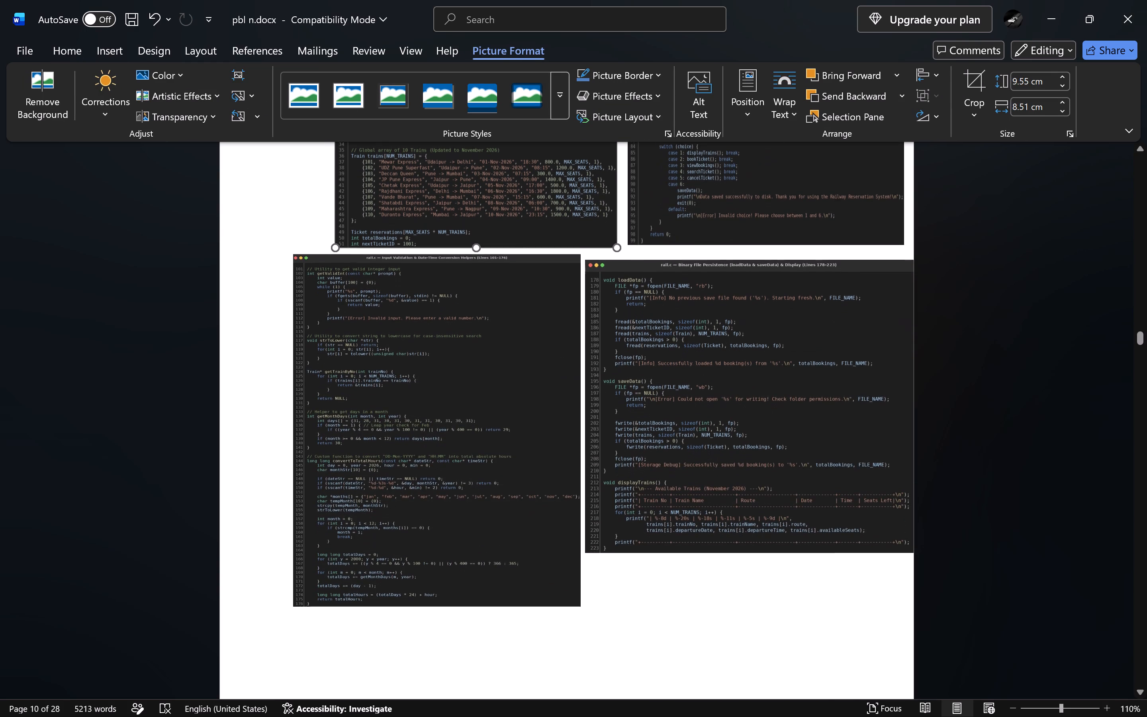
pyautogui.scroll(-2, 614, 537)
pyautogui.click(787, 413)
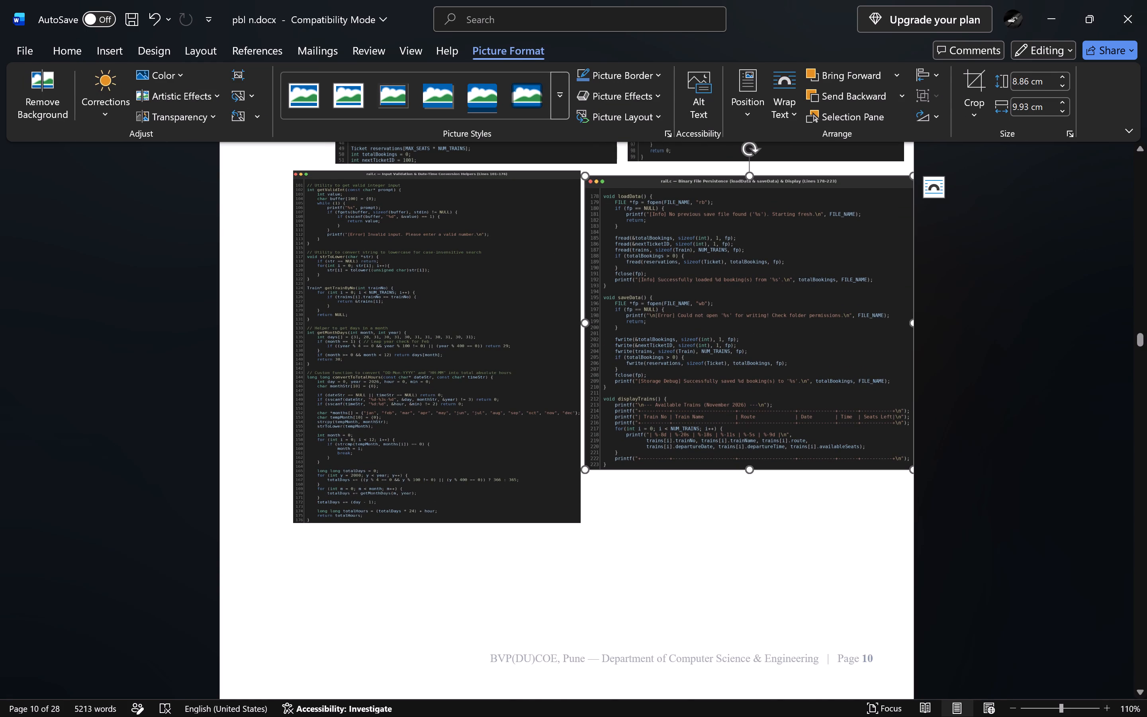
pyautogui.moveTo(751, 468); pyautogui.dragTo(744, 524)
pyautogui.click(595, 571)
# Review the four-picture layout on page 10 and the pages that follow it.
pyautogui.scroll(7, 595, 571)
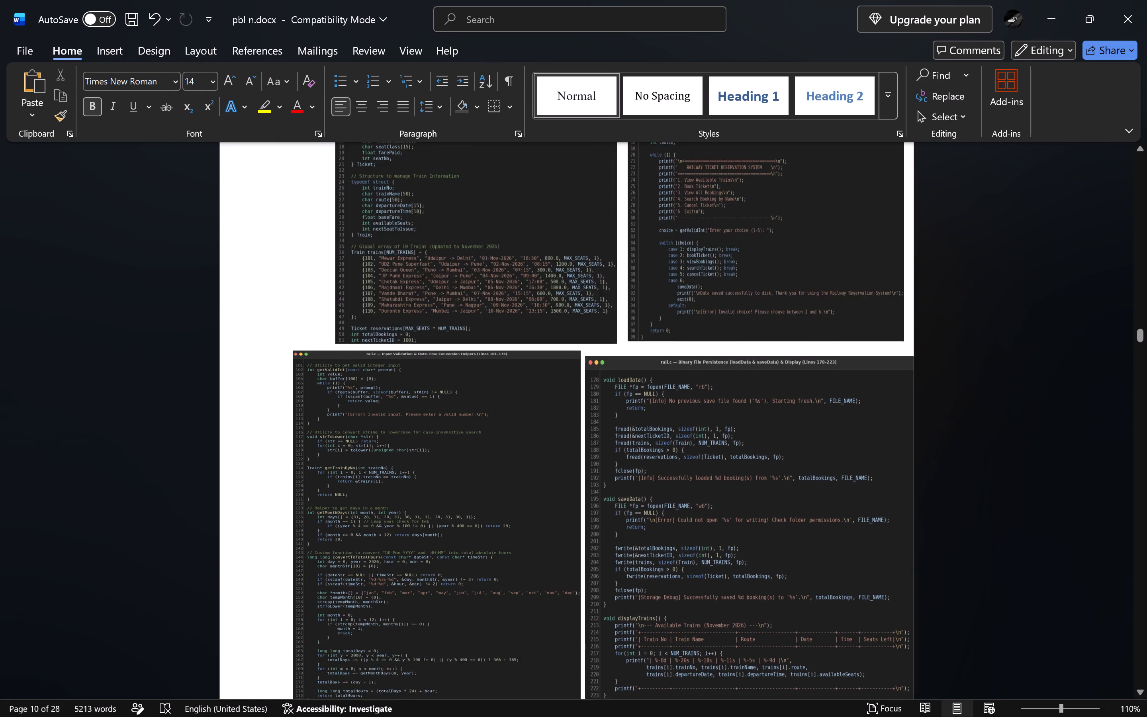
pyautogui.scroll(5, 595, 571)
pyautogui.scroll(-19, 595, 571)
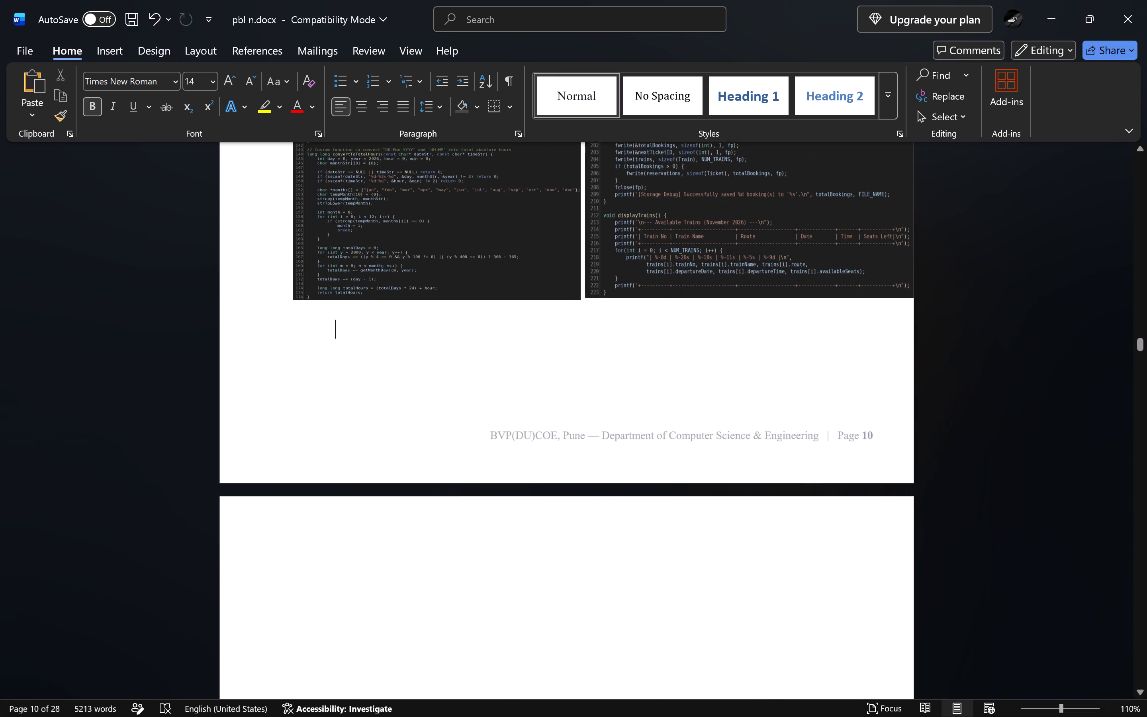
pyautogui.scroll(-2, 595, 571)
pyautogui.scroll(1, 595, 571)
pyautogui.scroll(-8, 595, 571)
pyautogui.scroll(-15, 595, 571)
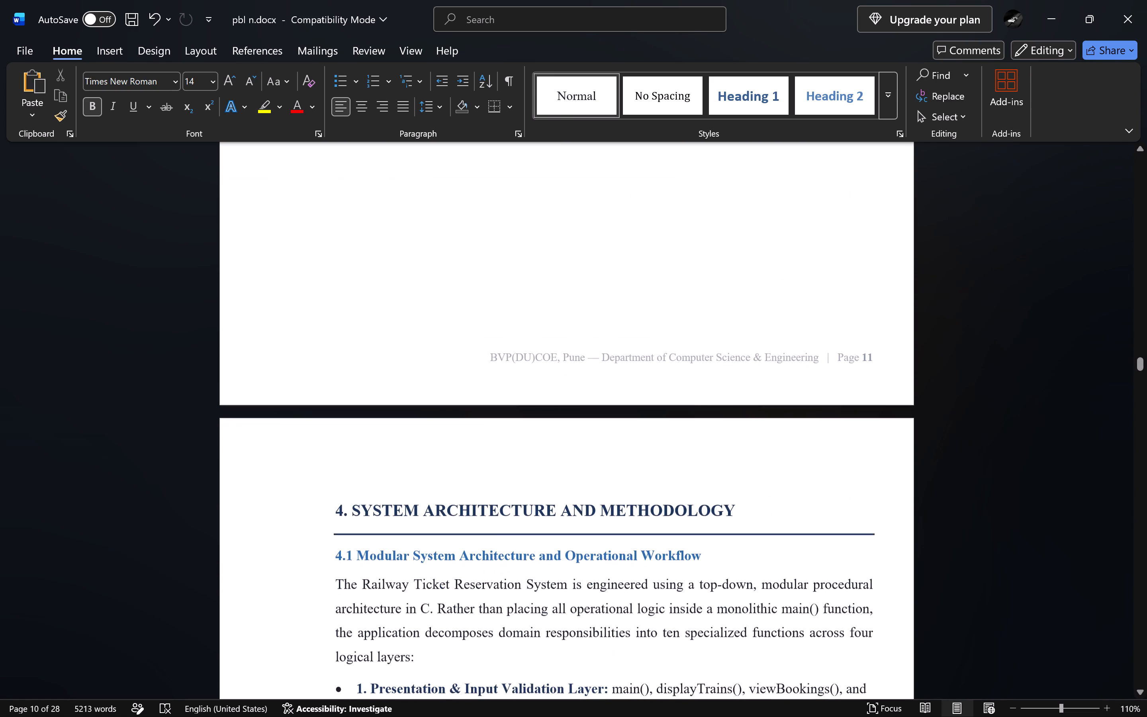
pyautogui.scroll(20, 595, 571)
pyautogui.scroll(10, 595, 571)
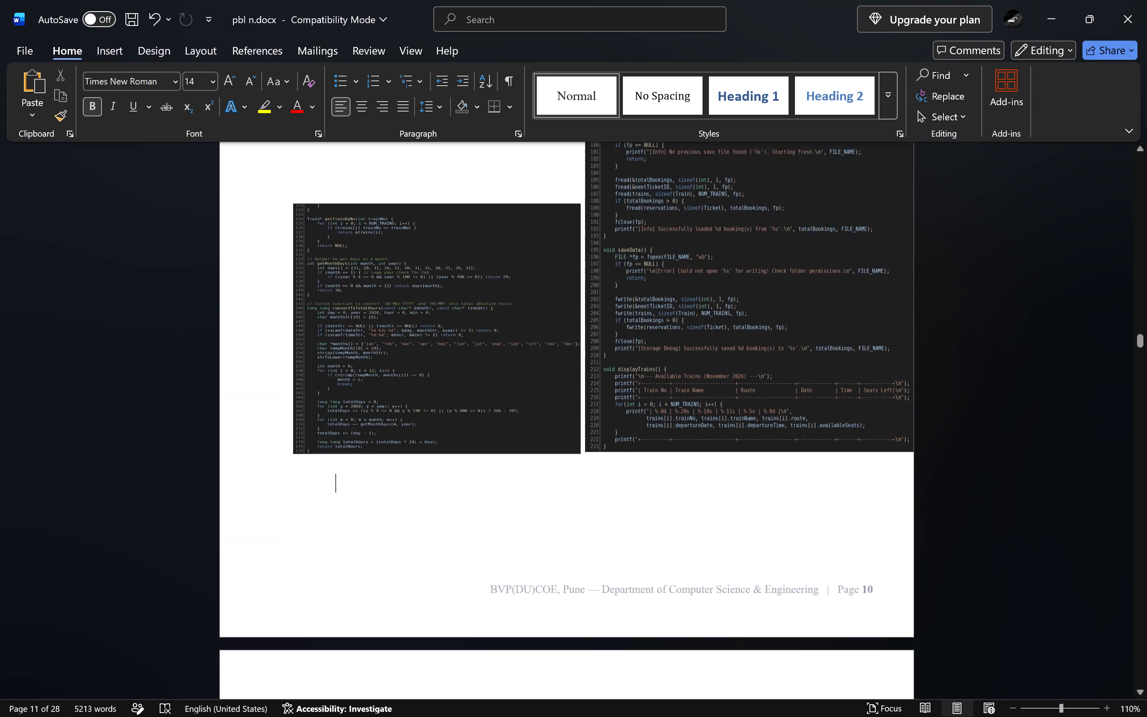
pyautogui.scroll(-6, 595, 571)
# Place the text cursor in the empty first paragraph of page 11.
pyautogui.doubleClick(316, 472)
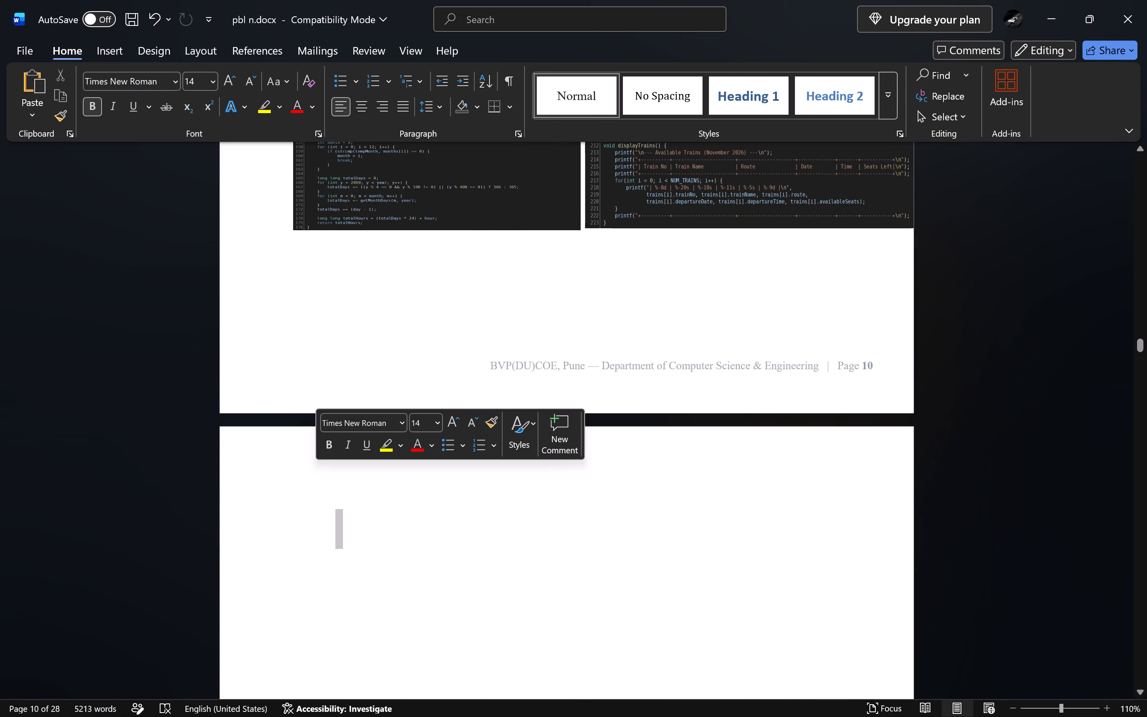
pyautogui.doubleClick(311, 527)
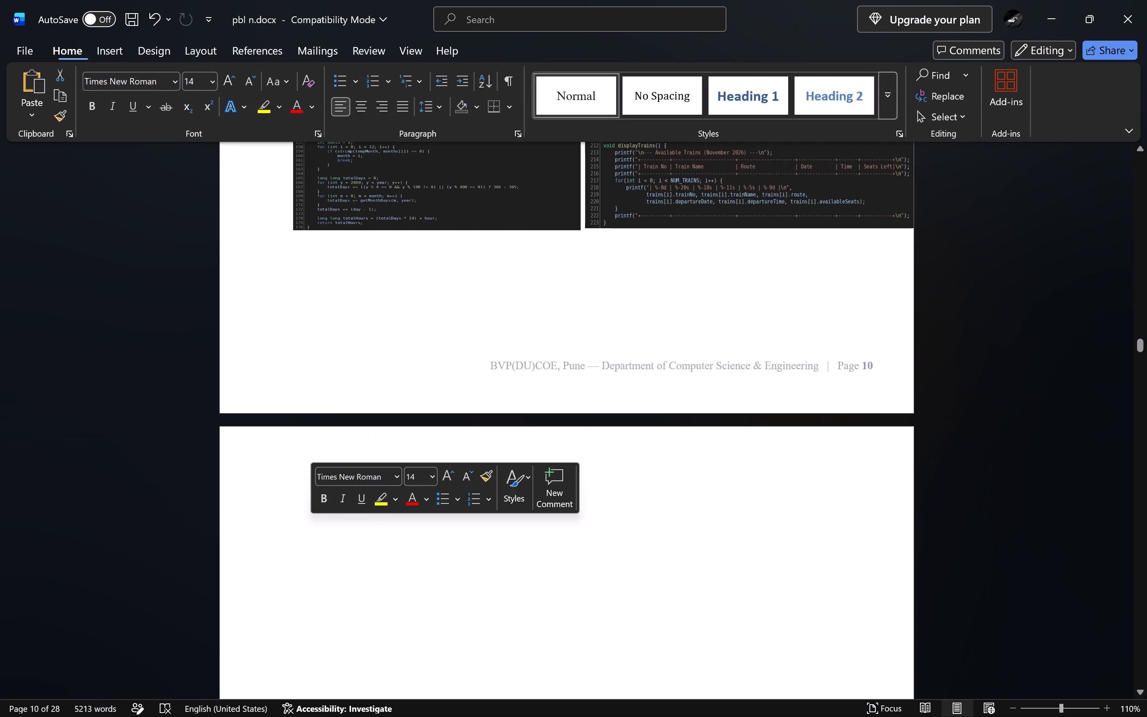
pyautogui.click(347, 550)
pyautogui.click(311, 522)
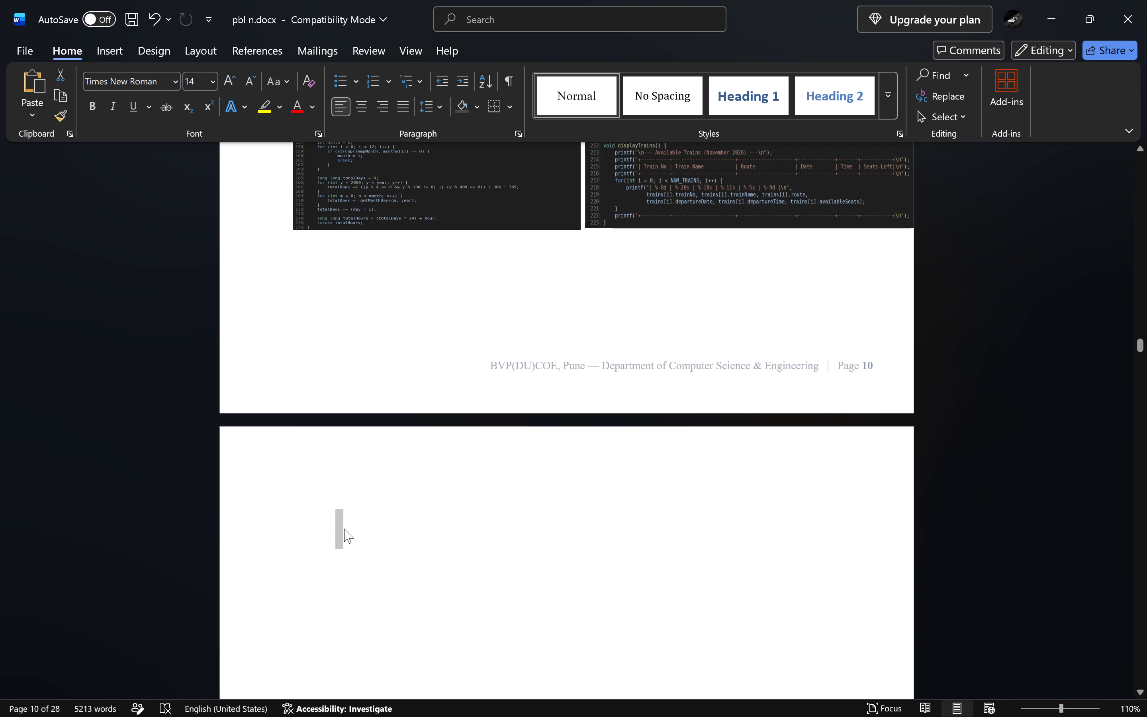
pyautogui.click(344, 529)
pyautogui.click(338, 469)
pyautogui.scroll(2, 618, 568)
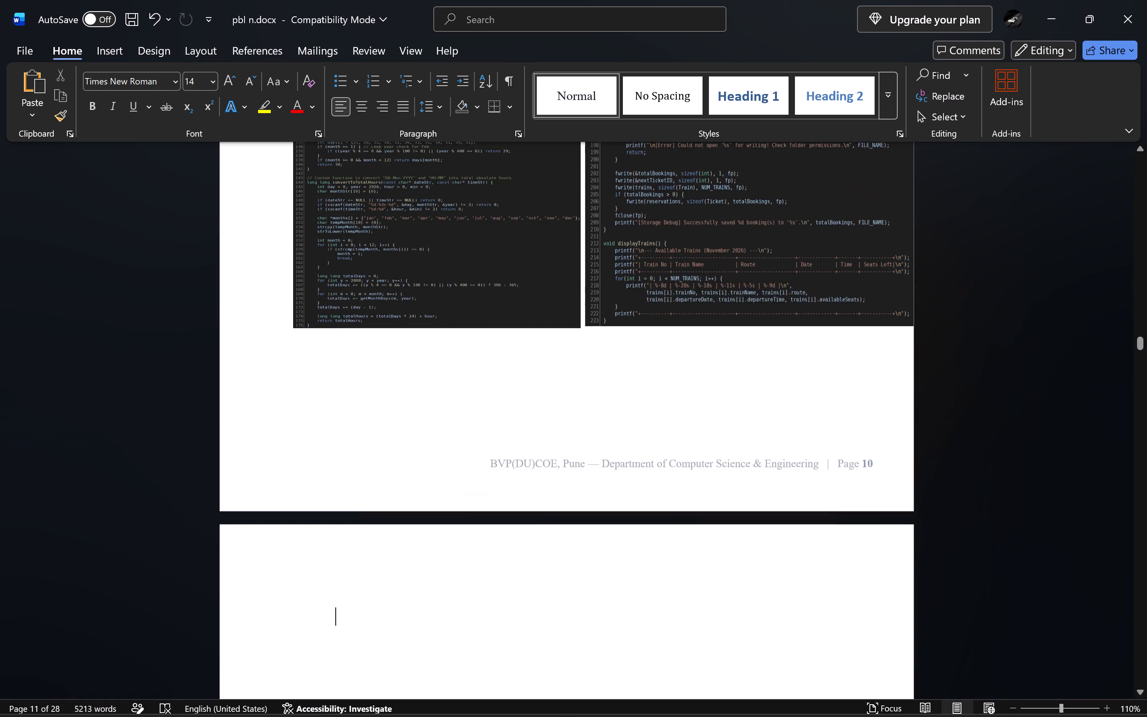
pyautogui.scroll(4, 618, 568)
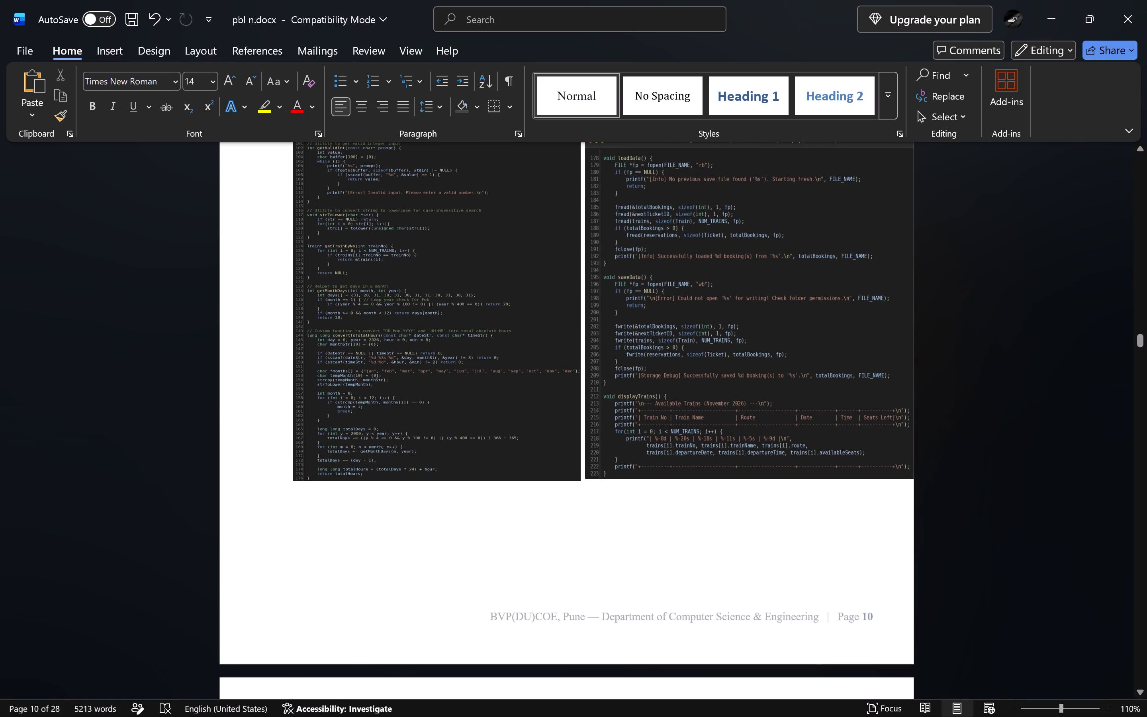
pyautogui.scroll(6, 618, 568)
pyautogui.scroll(-11, 618, 568)
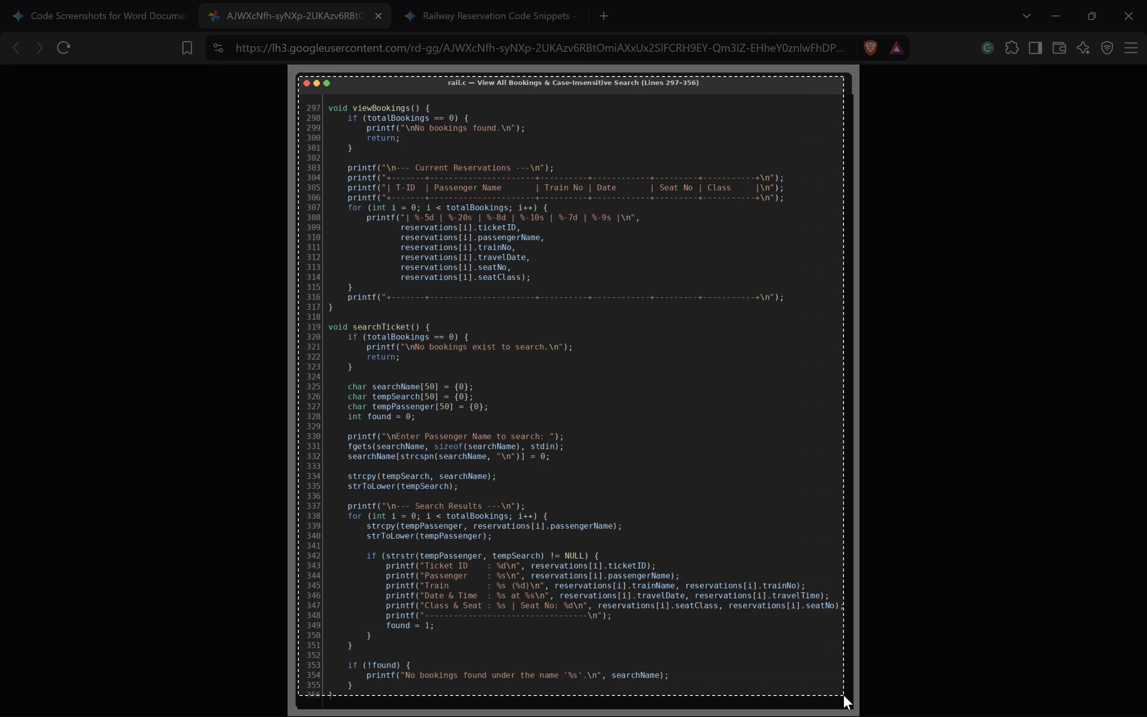
pyautogui.moveTo(844, 695); pyautogui.dragTo(848, 705)
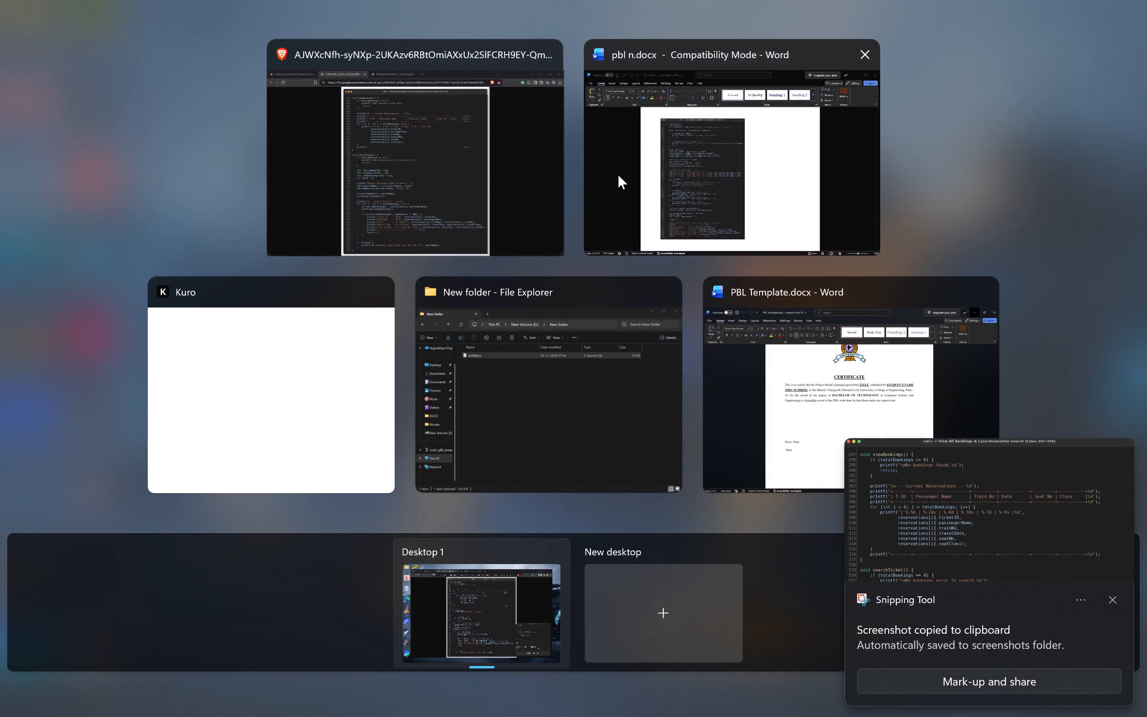
# Switch to pbl n.docx and paste the View All Bookings code snip beside the Ticket Booking picture on page 11.
pyautogui.click(674, 172)
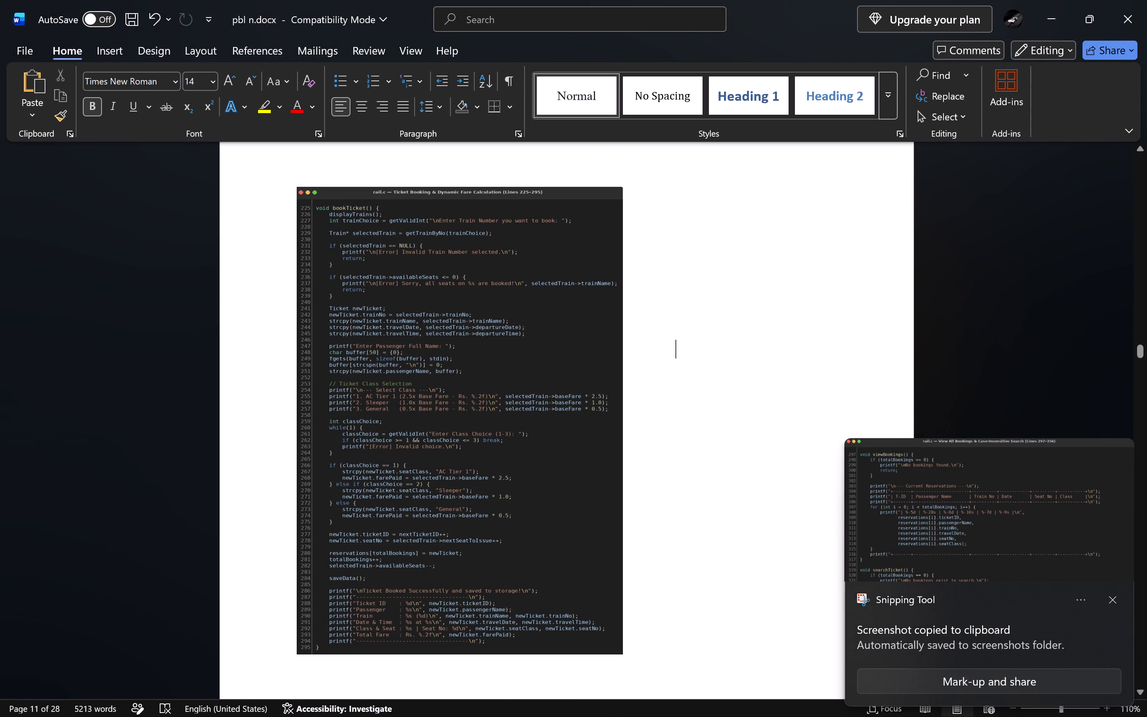
pyautogui.doubleClick(649, 193)
pyautogui.doubleClick(649, 192)
pyautogui.click(649, 192)
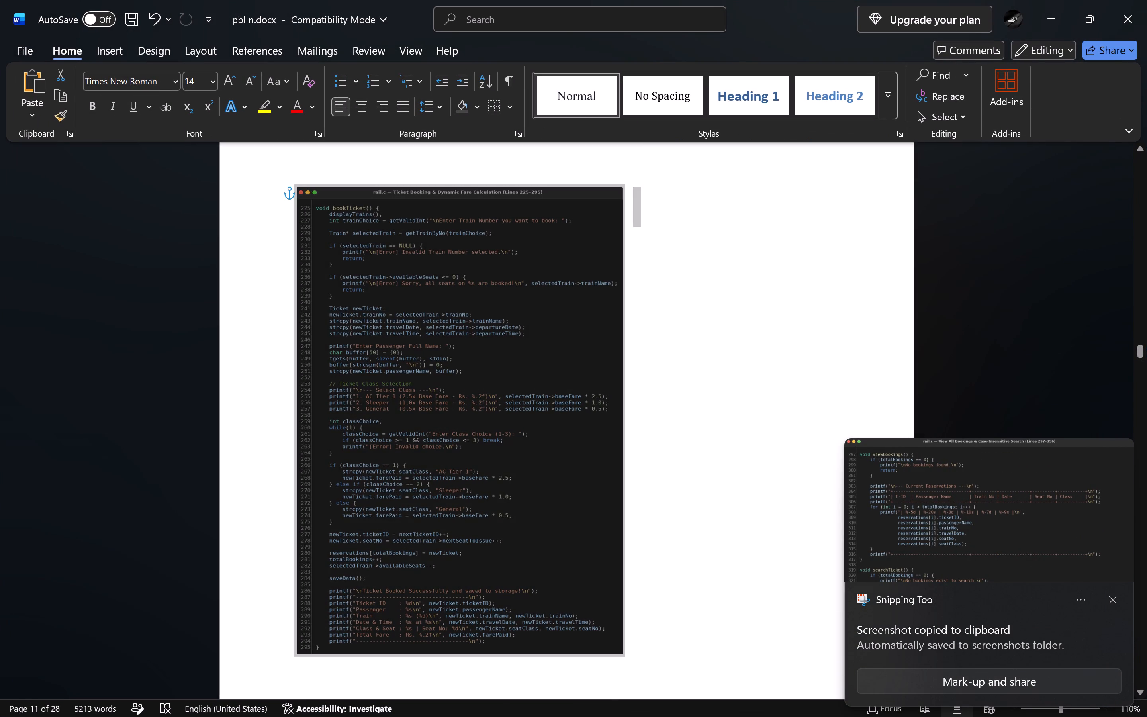
pyautogui.doubleClick(649, 192)
pyautogui.click(651, 202)
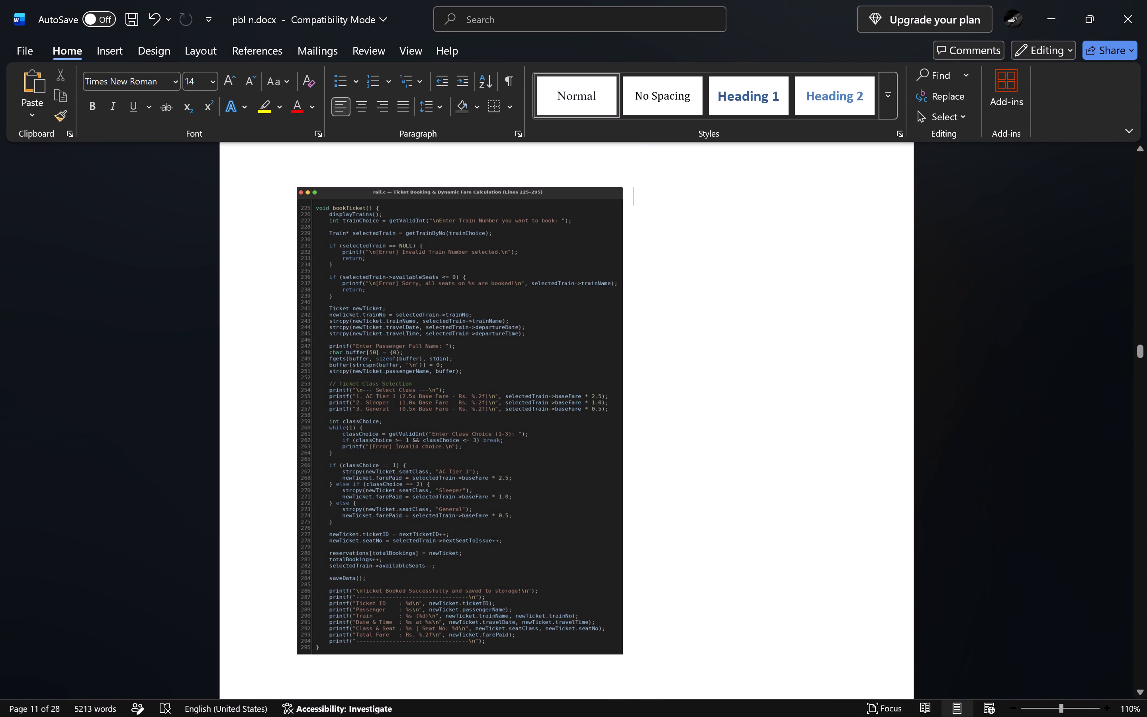
pyautogui.hotkey('ctrl', 'v')
# Position the pasted View All Bookings picture at the page's middle right with text wrapping.
pyautogui.doubleClick(823, 333)
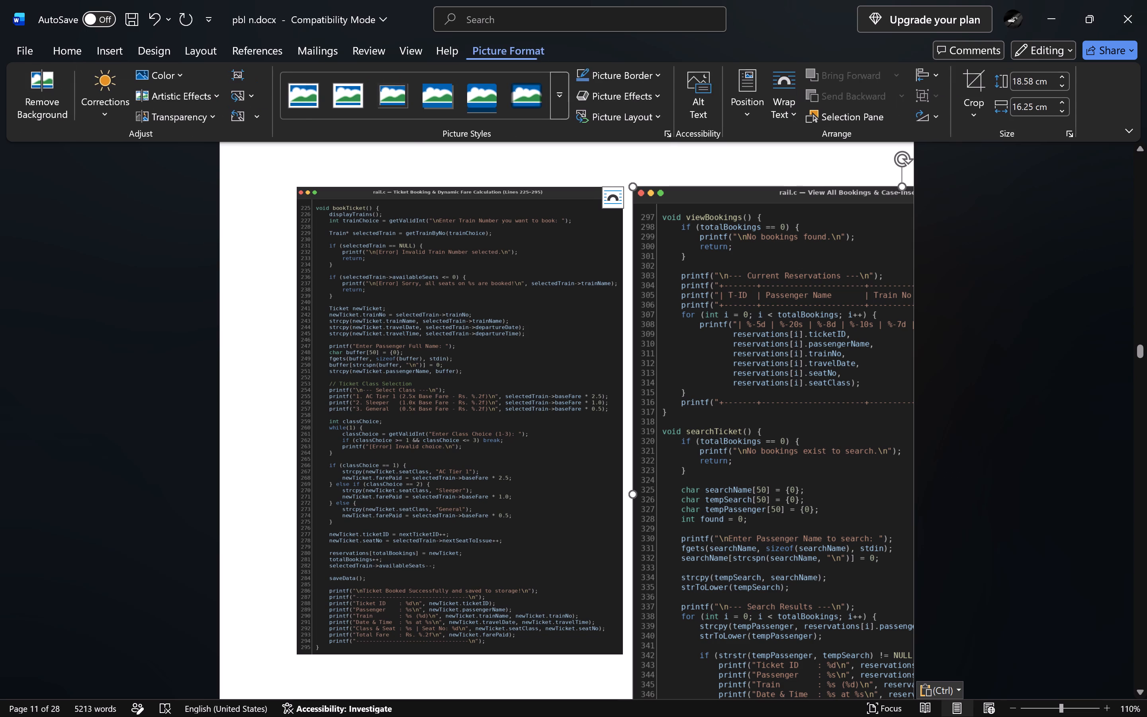
pyautogui.click(749, 111)
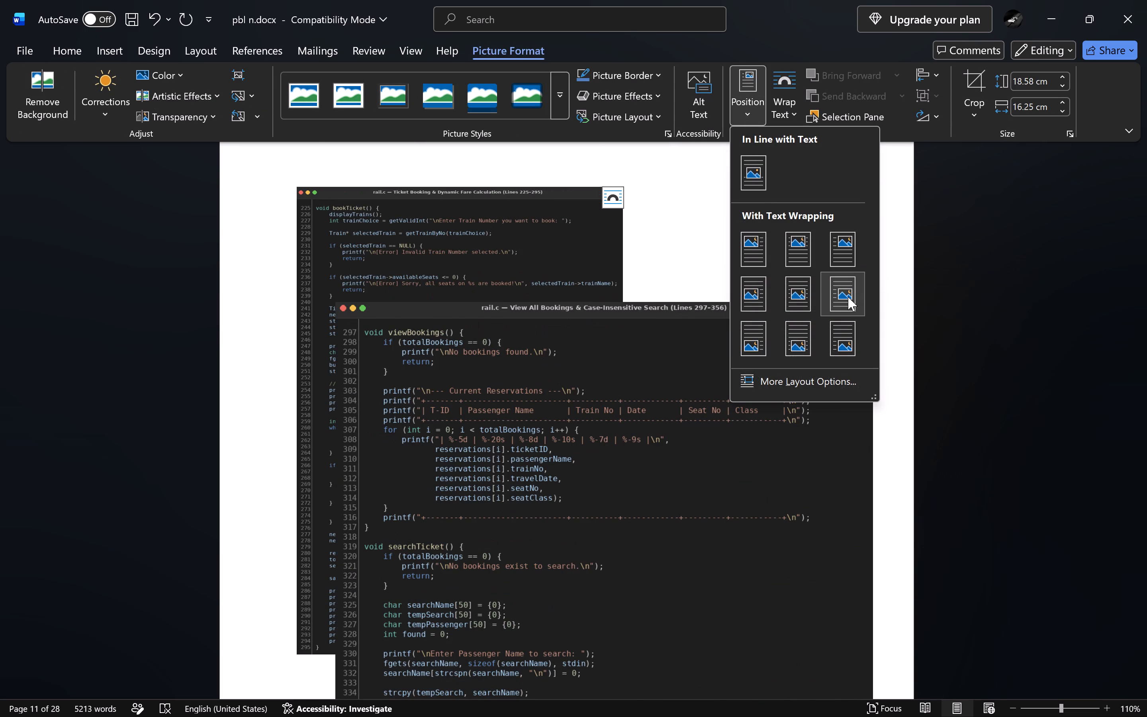
pyautogui.click(846, 309)
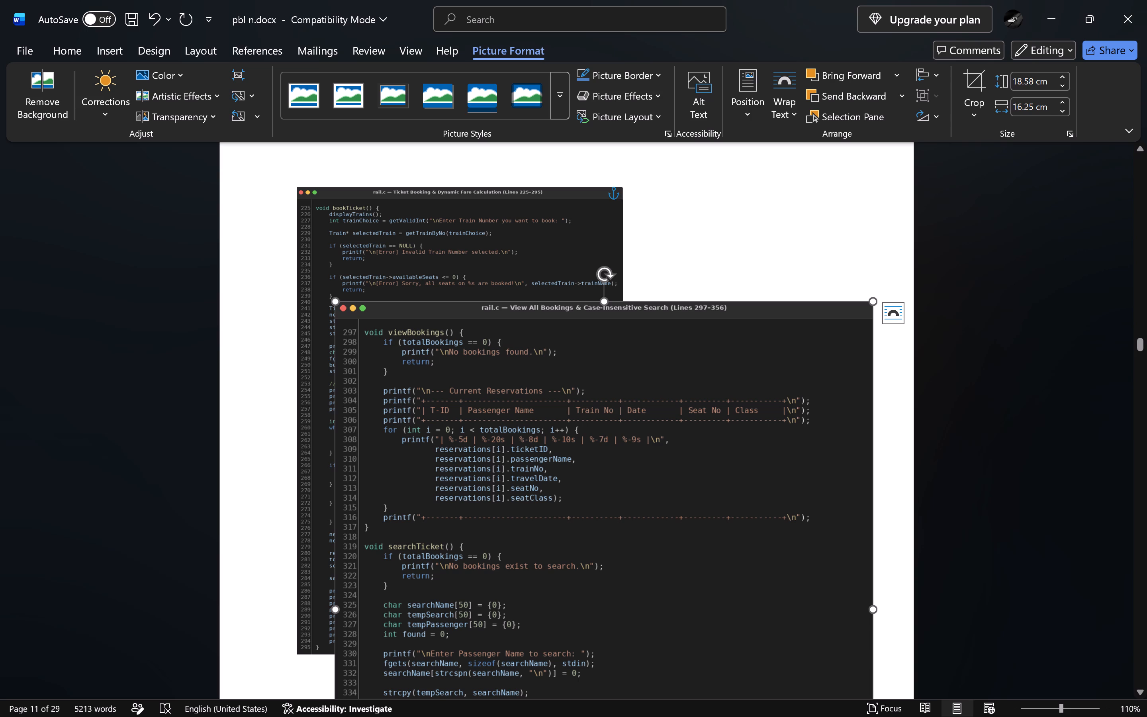
# Shrink the View All Bookings picture proportionally to about 11.28 cm high and 9.86 cm wide.
pyautogui.moveTo(332, 300); pyautogui.dragTo(495, 431)
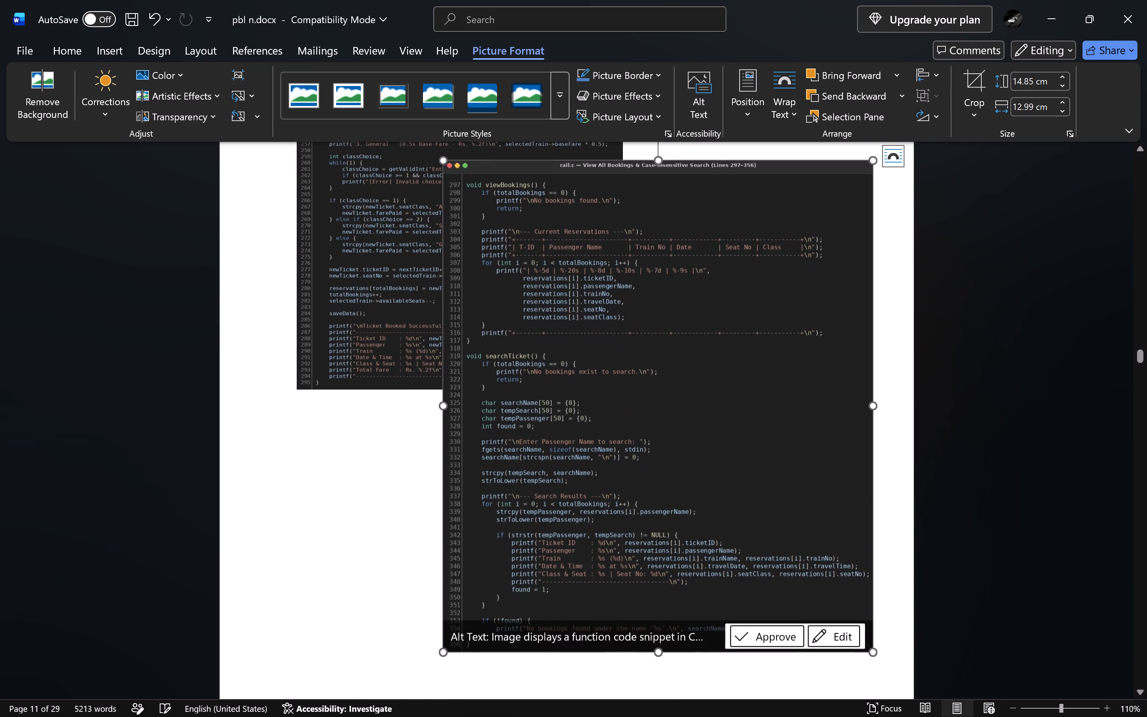
pyautogui.moveTo(662, 409); pyautogui.dragTo(749, 285)
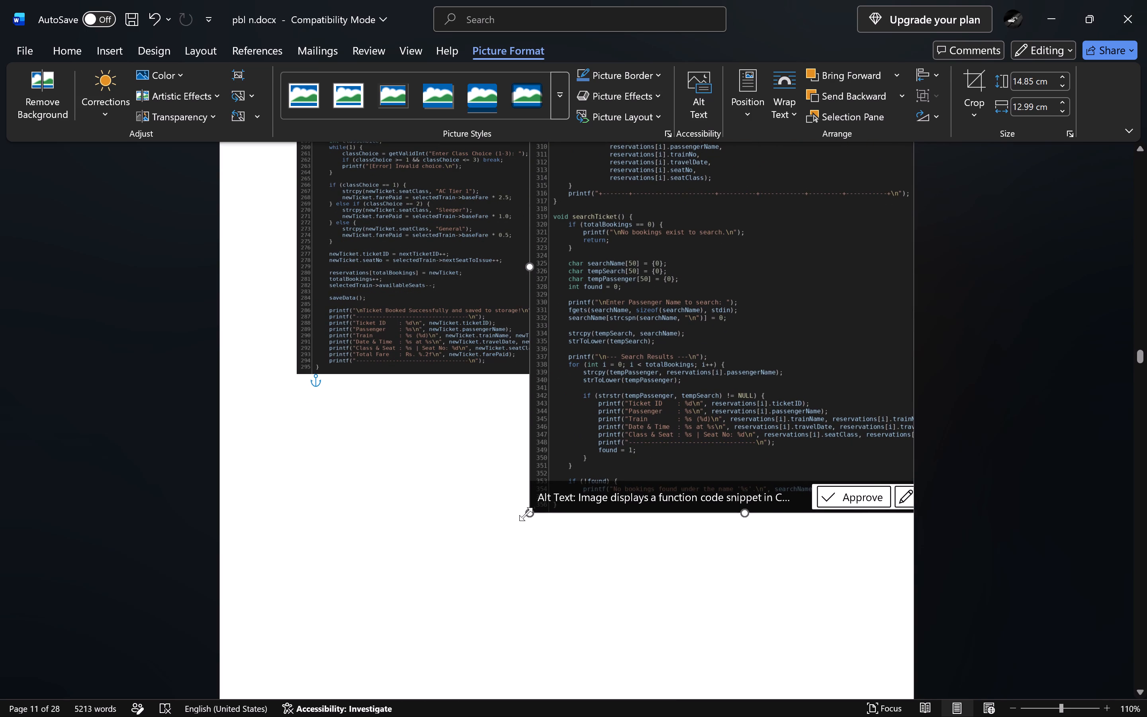
pyautogui.moveTo(531, 512); pyautogui.dragTo(648, 400)
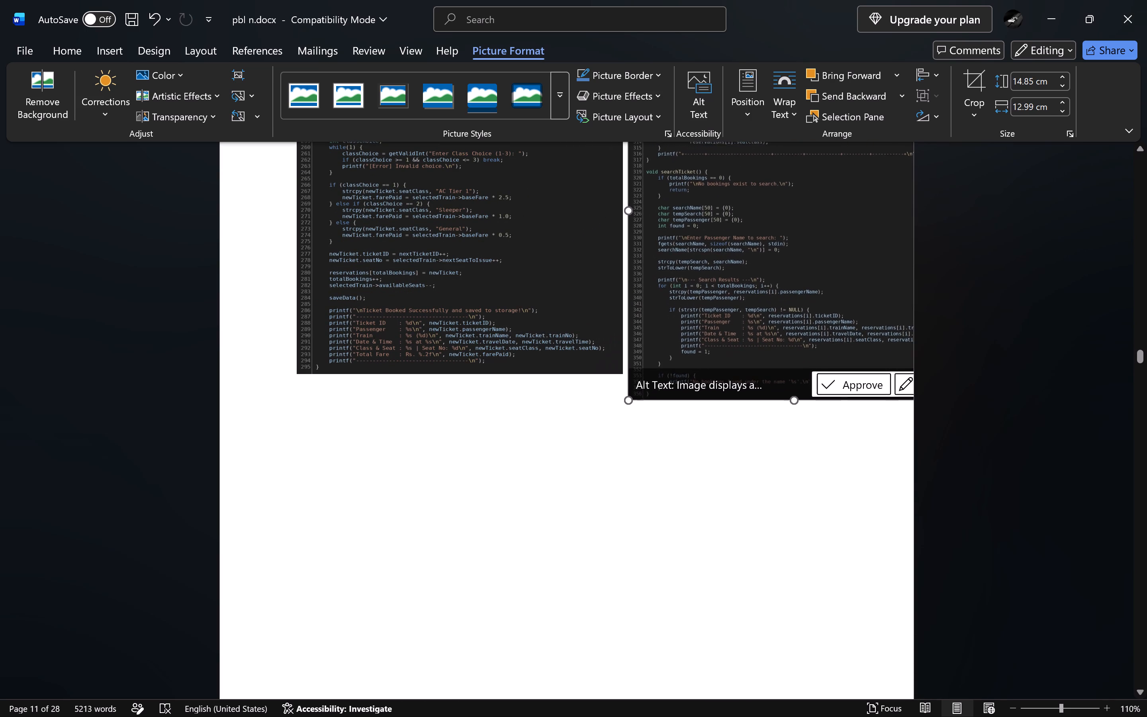
pyautogui.moveTo(648, 400); pyautogui.dragTo(651, 394)
# Move the View All Bookings picture up so its top edge lines up with the Ticket Booking picture's top.
pyautogui.click(724, 389)
pyautogui.moveTo(724, 389); pyautogui.dragTo(712, 367)
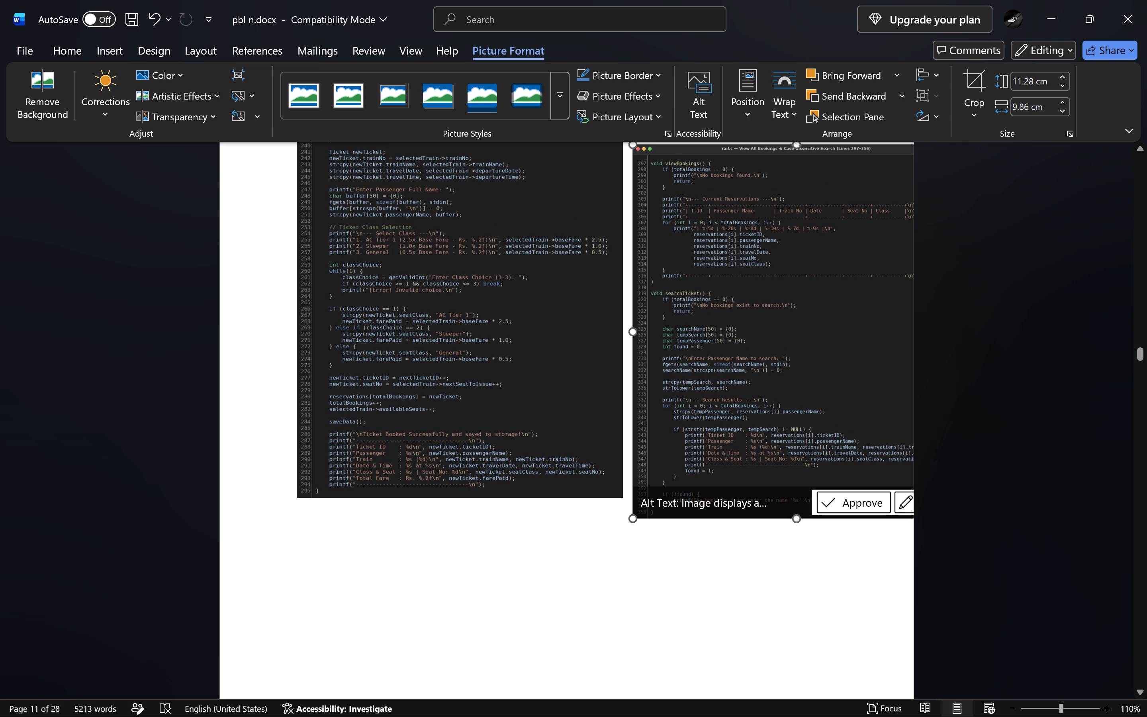
pyautogui.moveTo(712, 367); pyautogui.dragTo(712, 364)
pyautogui.scroll(4, 667, 532)
pyautogui.click(821, 484)
pyautogui.moveTo(820, 483); pyautogui.dragTo(781, 382)
pyautogui.moveTo(808, 351); pyautogui.dragTo(774, 302)
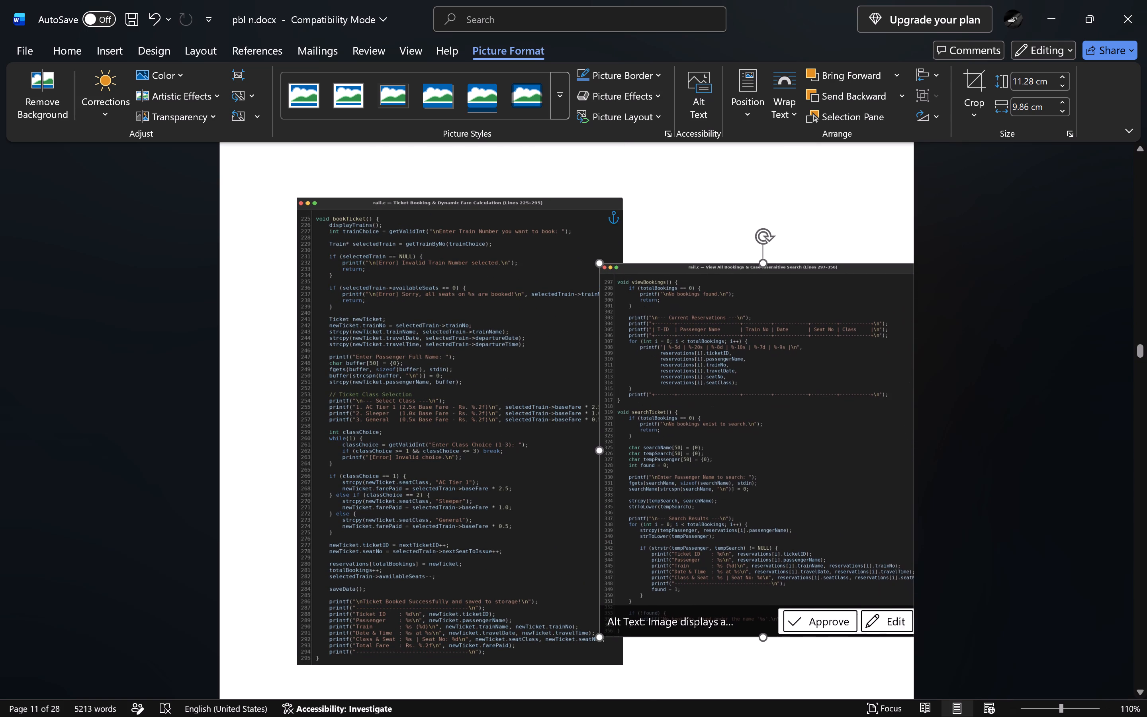
pyautogui.moveTo(774, 302); pyautogui.dragTo(740, 246)
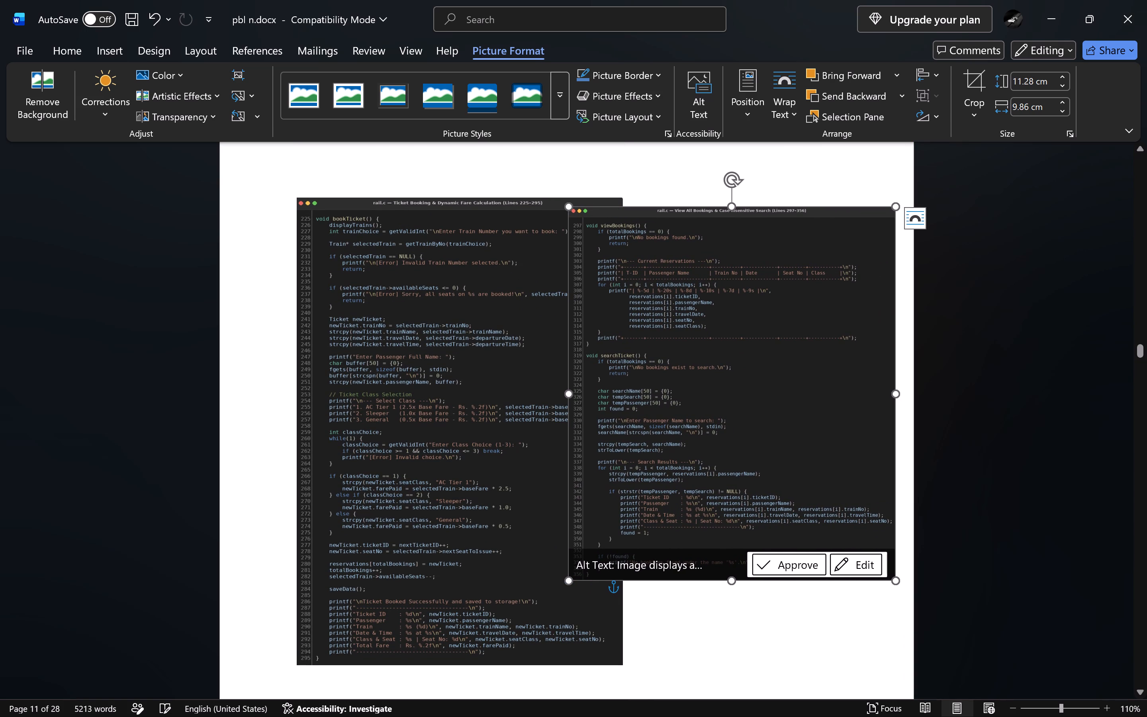
pyautogui.moveTo(683, 306); pyautogui.dragTo(700, 296)
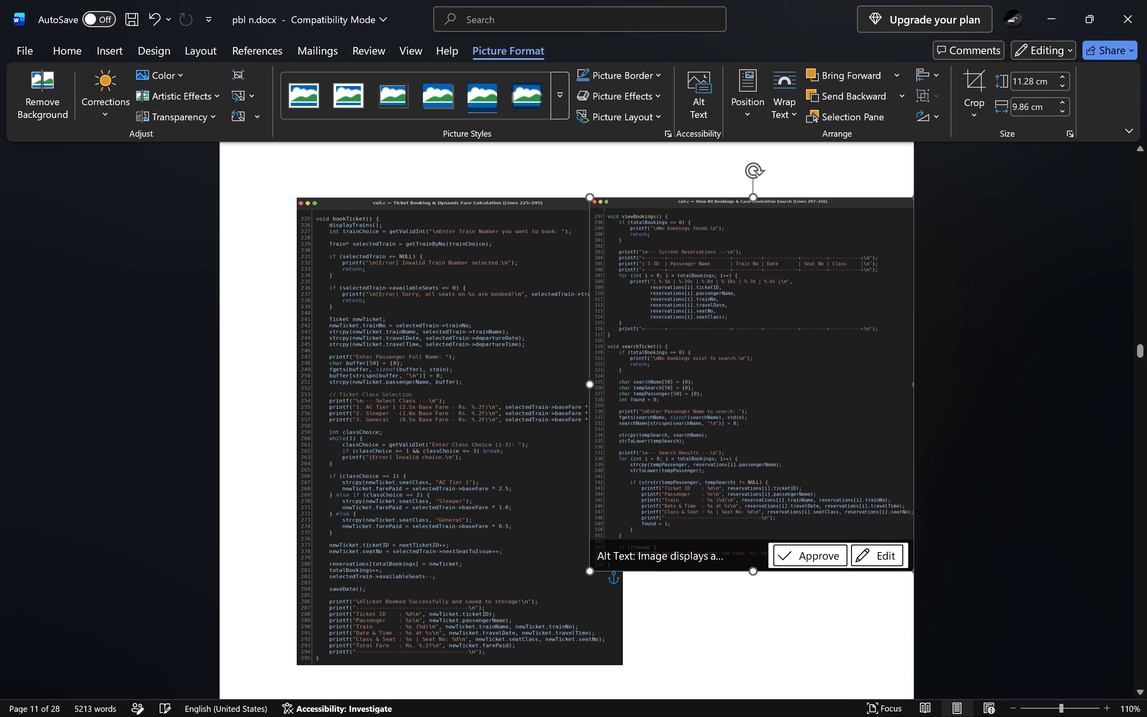
pyautogui.moveTo(700, 296); pyautogui.dragTo(681, 296)
# Narrow the View All Bookings picture to about 9.29 cm and shift it against the page's right edge.
pyautogui.moveTo(894, 384); pyautogui.dragTo(887, 383)
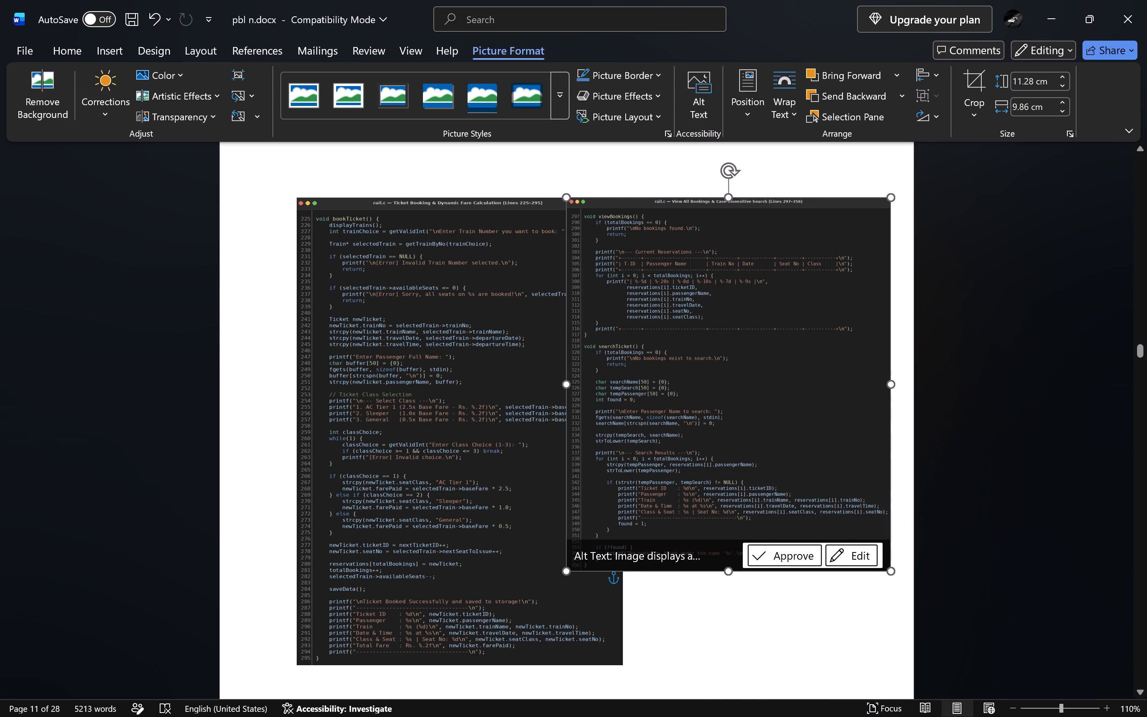
pyautogui.moveTo(887, 383); pyautogui.dragTo(874, 382)
pyautogui.moveTo(765, 395); pyautogui.dragTo(812, 402)
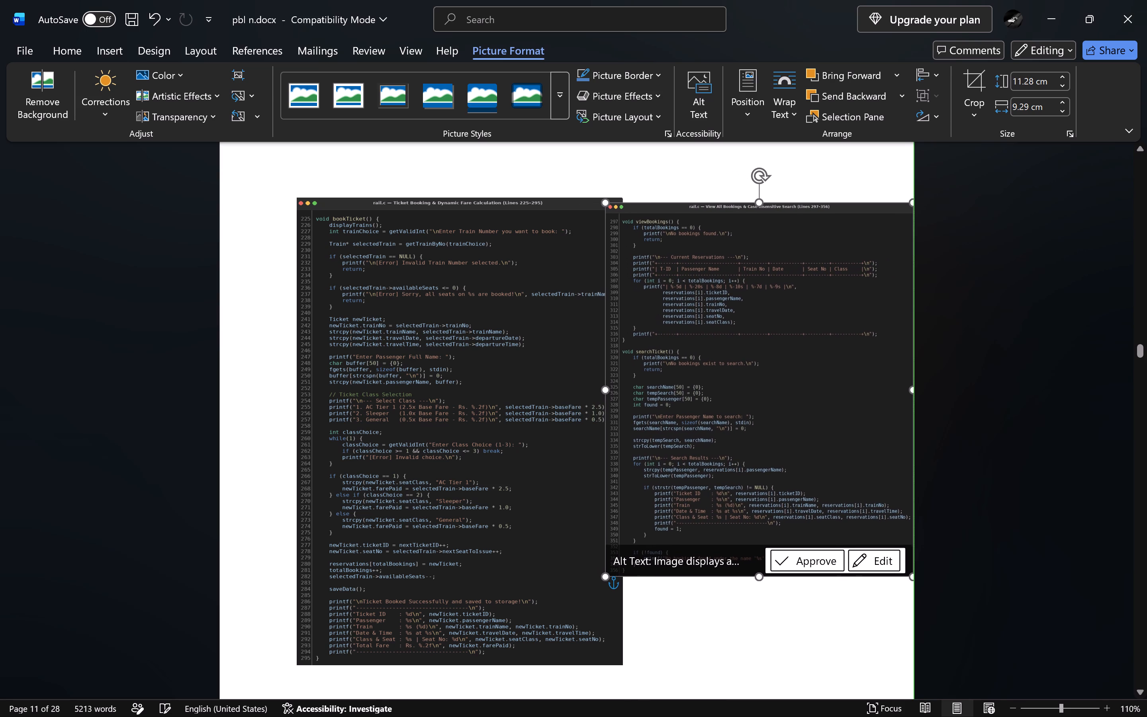
pyautogui.moveTo(812, 402); pyautogui.dragTo(813, 402)
# Stretch the View All Bookings picture downward to about 13.35 cm high.
pyautogui.moveTo(756, 580); pyautogui.dragTo(756, 641)
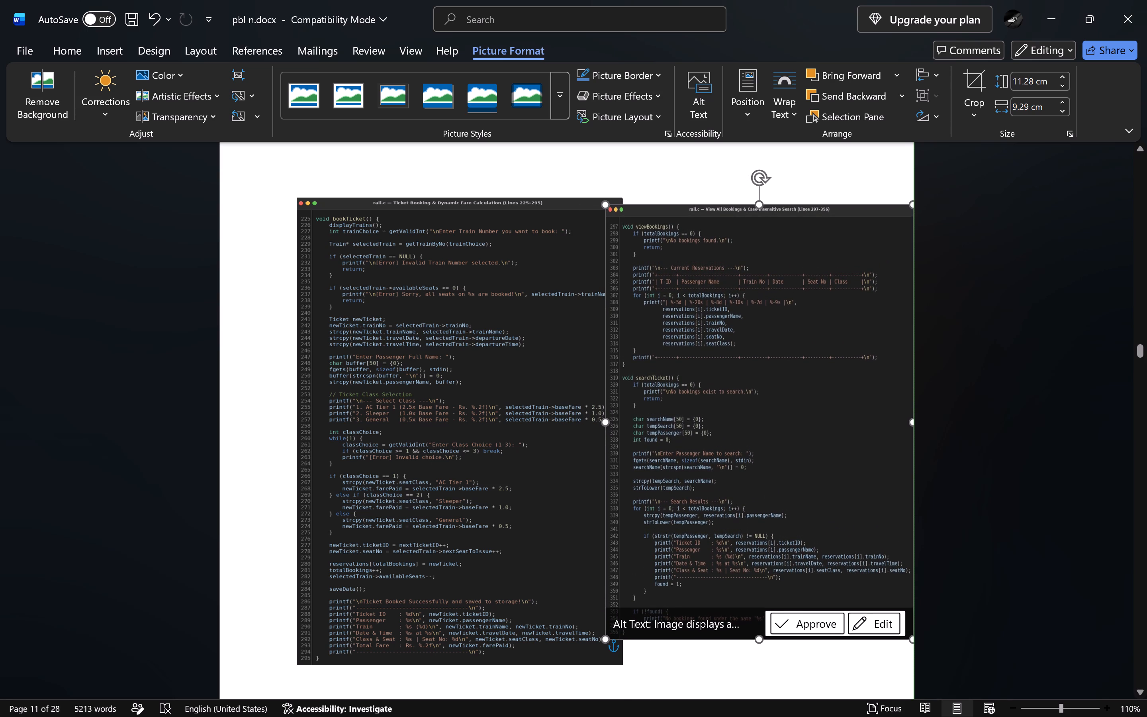
pyautogui.moveTo(756, 641); pyautogui.dragTo(754, 648)
# Shift the Ticket Booking picture left until it clears the View All Bookings picture.
pyautogui.click(470, 433)
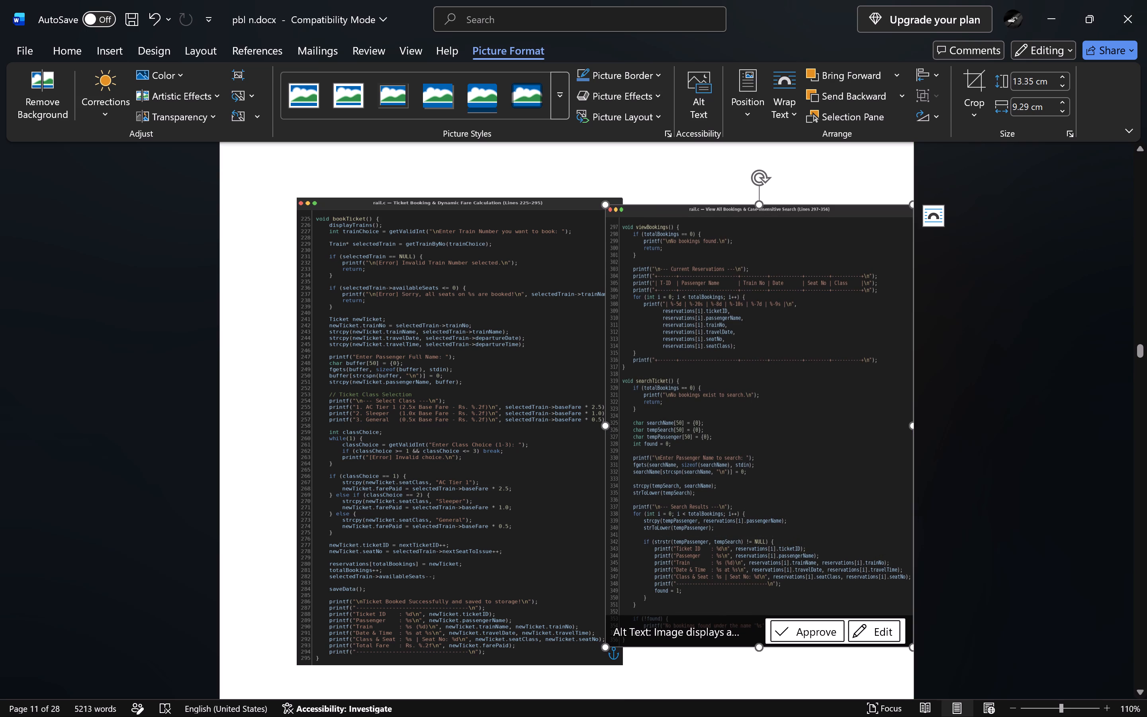
pyautogui.moveTo(470, 433); pyautogui.dragTo(437, 430)
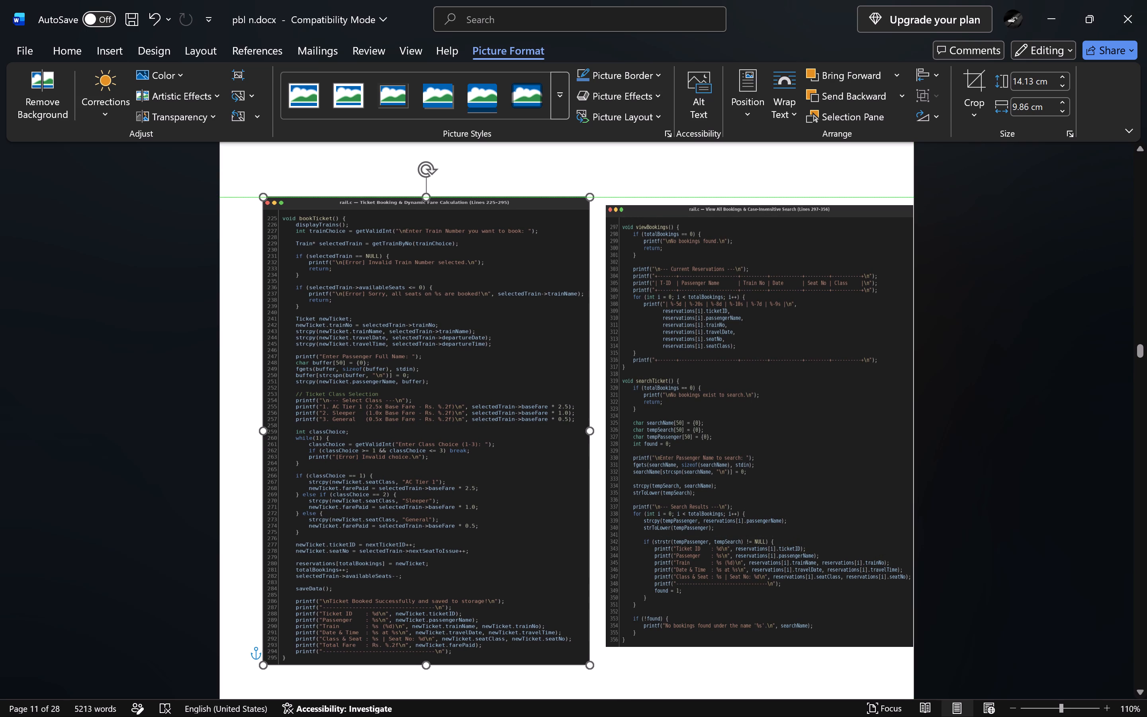
pyautogui.moveTo(437, 430); pyautogui.dragTo(438, 427)
# Move the View All Bookings picture left so it sits just beside the Ticket Booking picture, off the page edge.
pyautogui.click(687, 427)
pyautogui.moveTo(742, 432); pyautogui.dragTo(728, 435)
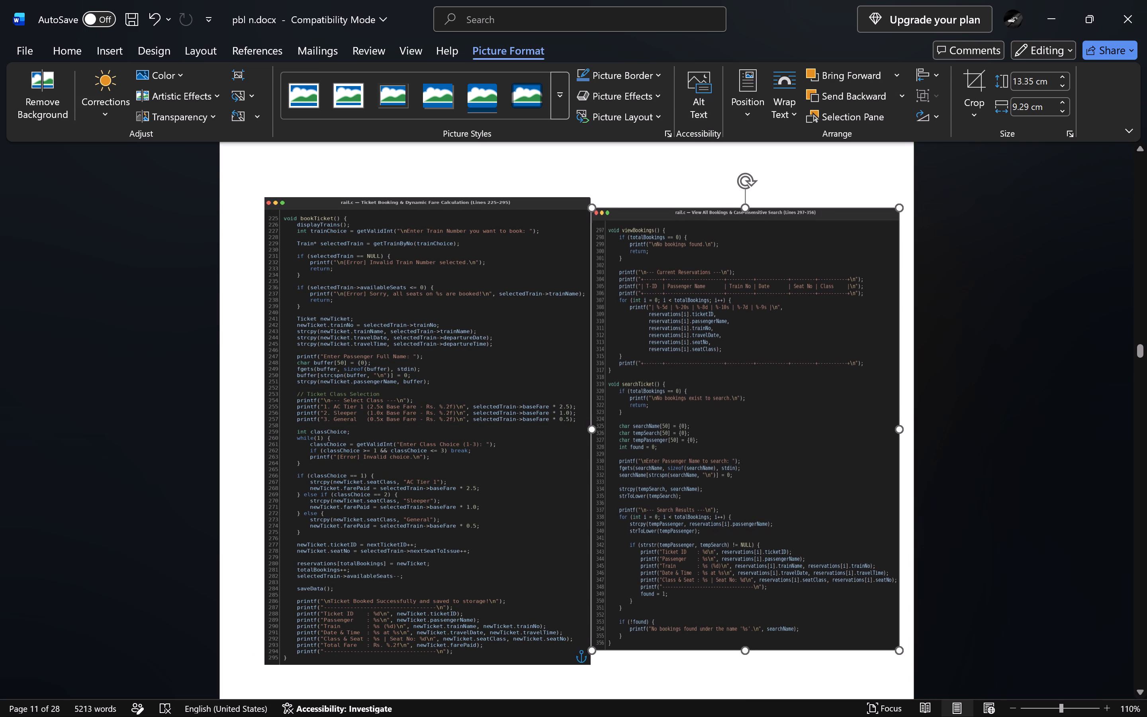
pyautogui.moveTo(728, 435); pyautogui.dragTo(731, 442)
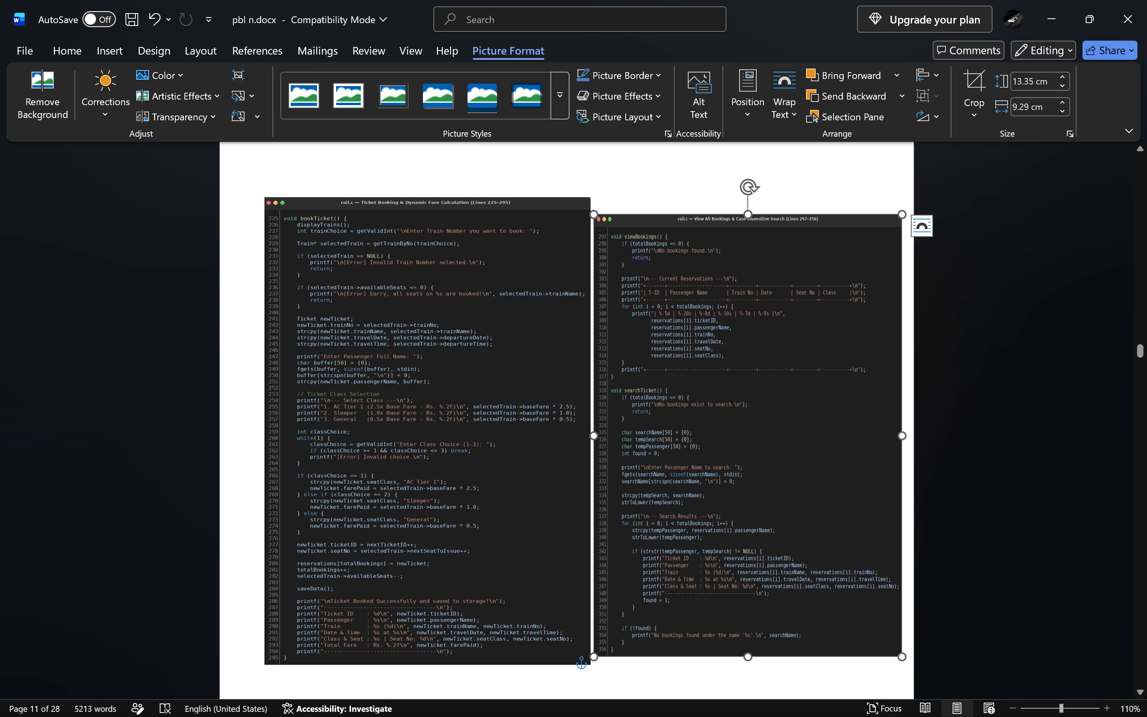
# Stretch the View All Bookings picture's top edge up to match the Ticket Booking picture's top.
pyautogui.moveTo(748, 215); pyautogui.dragTo(739, 199)
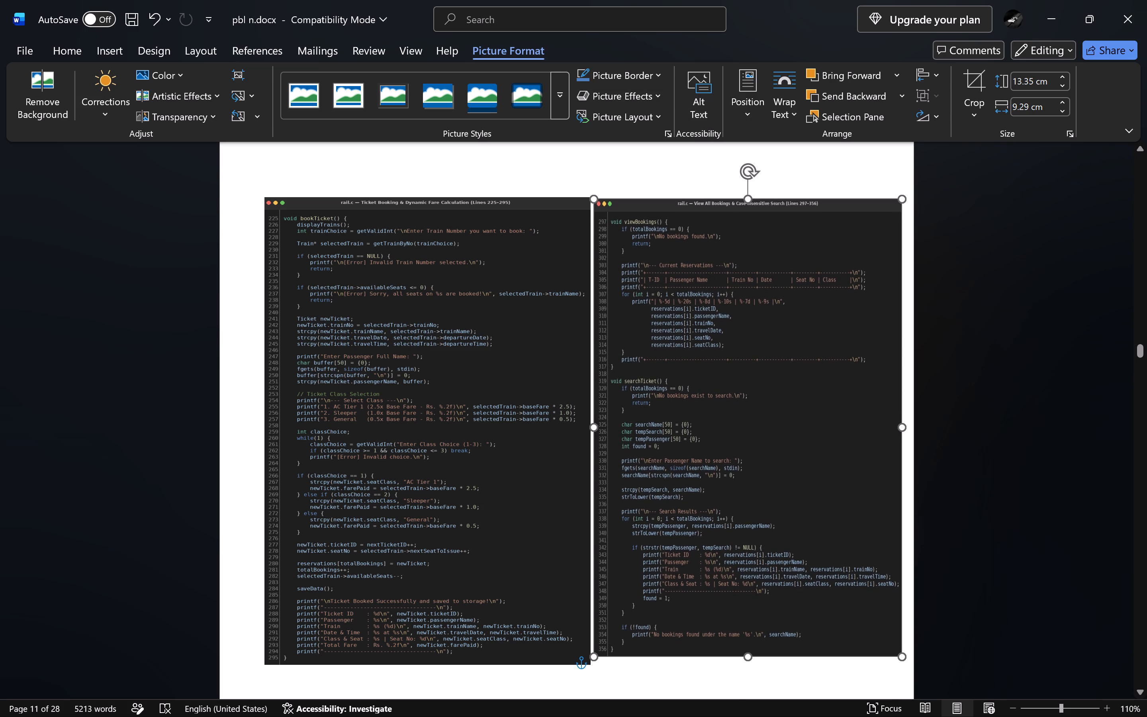
pyautogui.moveTo(739, 199); pyautogui.dragTo(740, 196)
pyautogui.click(847, 162)
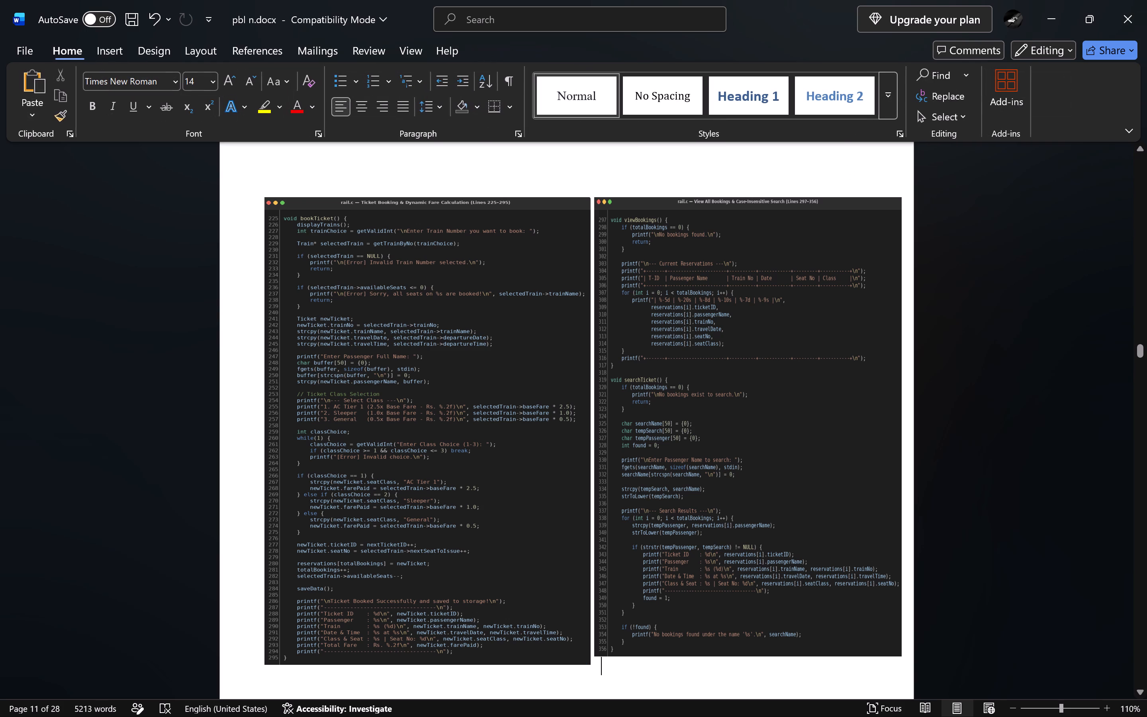
# Place the text cursor on the blank line beneath the two code pictures on page 11.
pyautogui.scroll(-5, 799, 390)
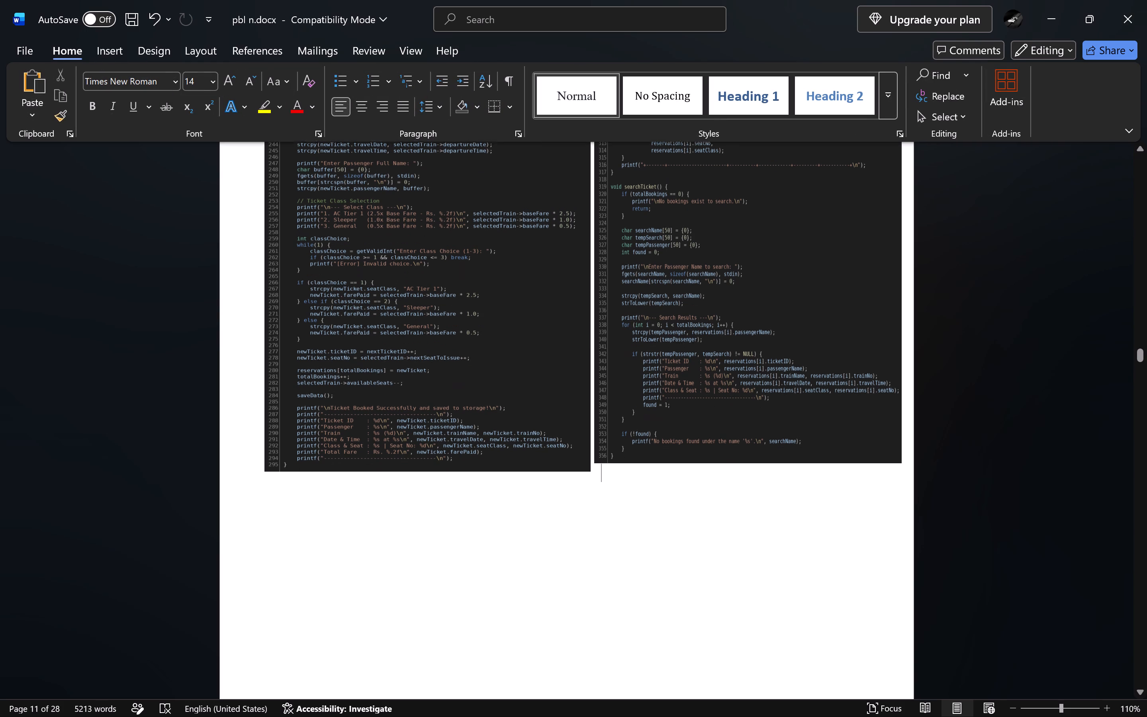
pyautogui.scroll(-7, 799, 390)
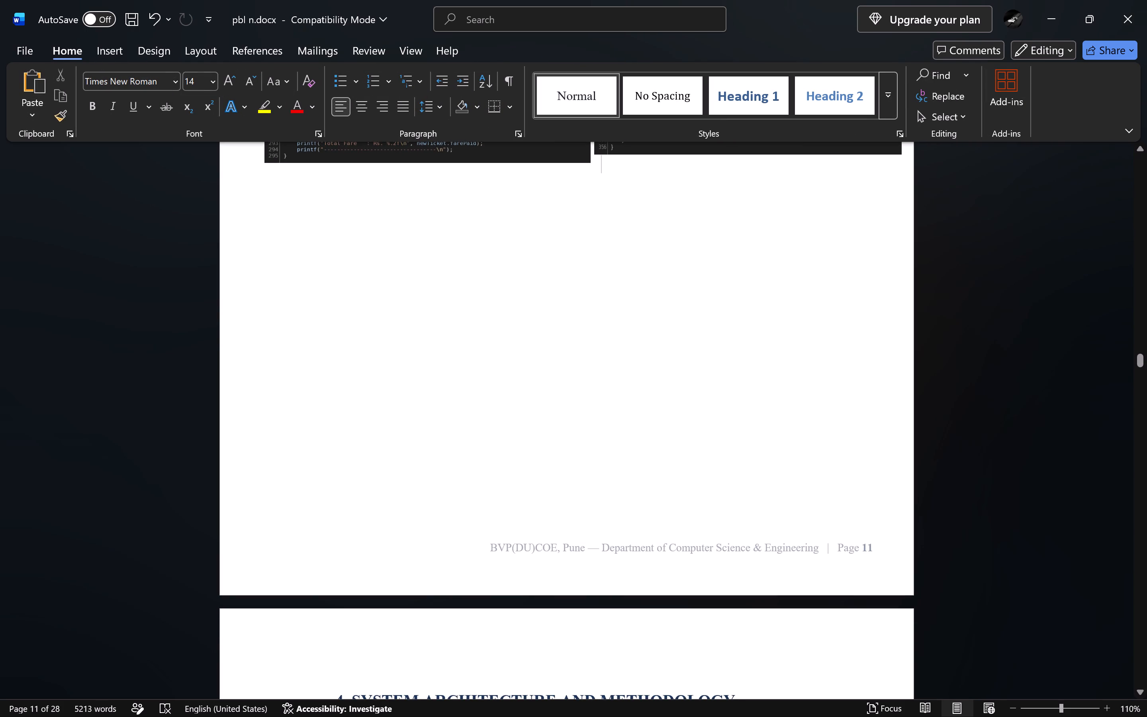
pyautogui.click(327, 201)
pyautogui.click(277, 198)
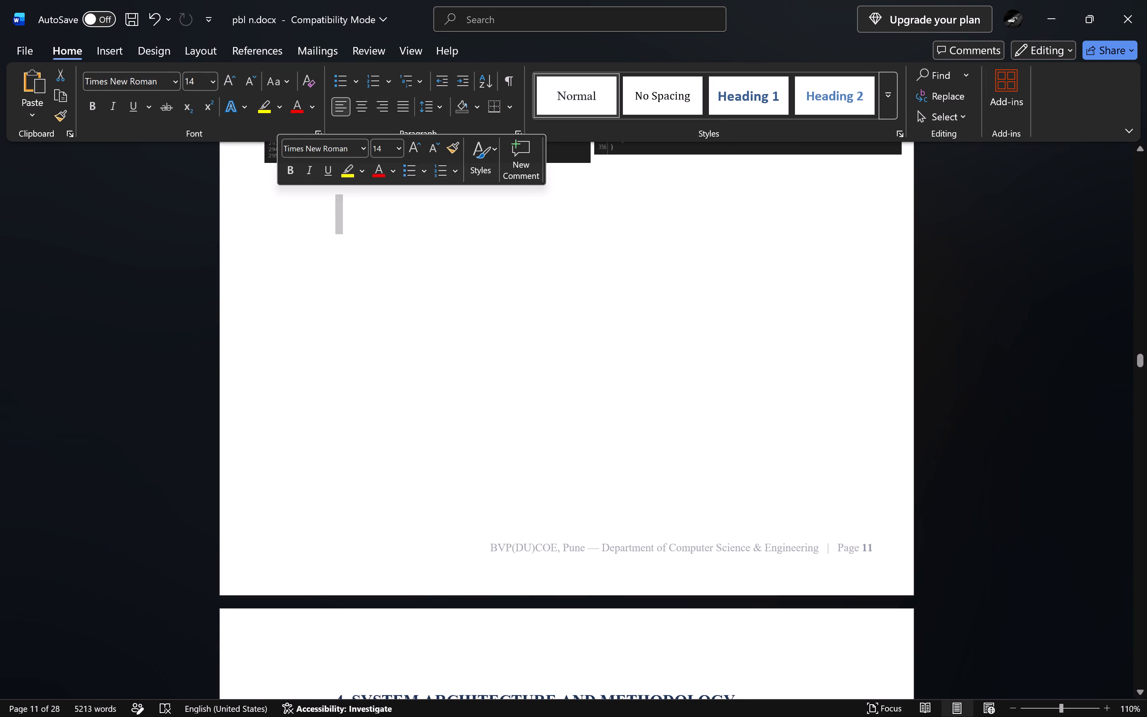
pyautogui.click(304, 212)
pyautogui.doubleClick(297, 199)
pyautogui.doubleClick(297, 199)
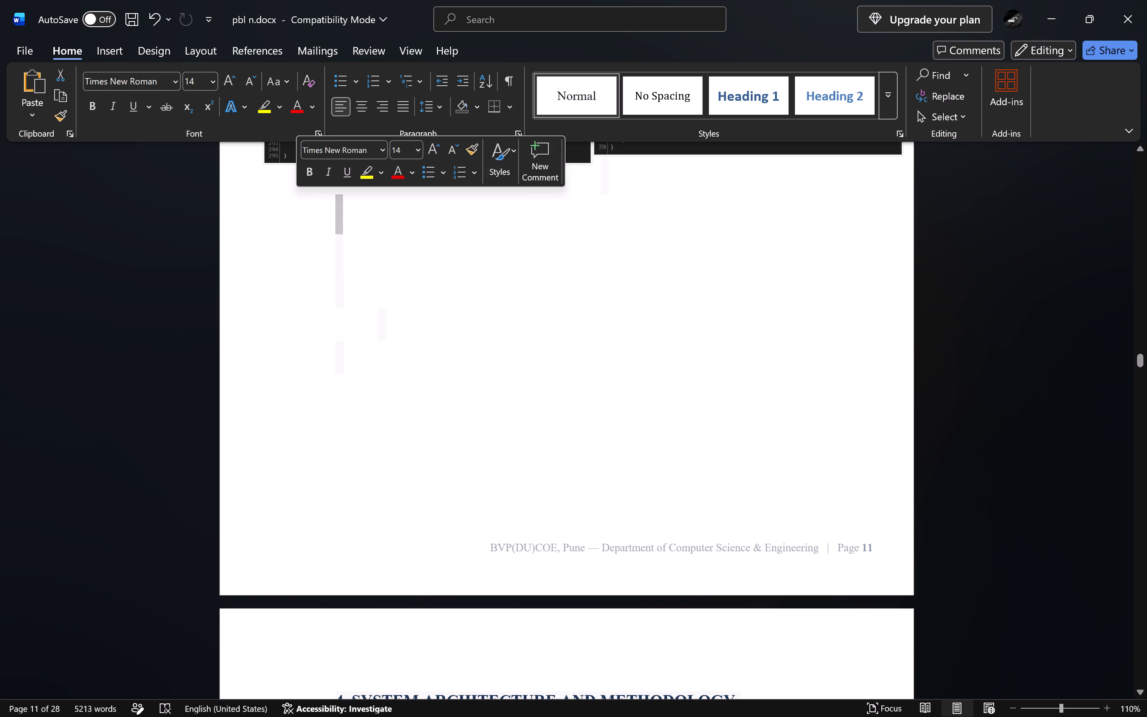
pyautogui.doubleClick(388, 208)
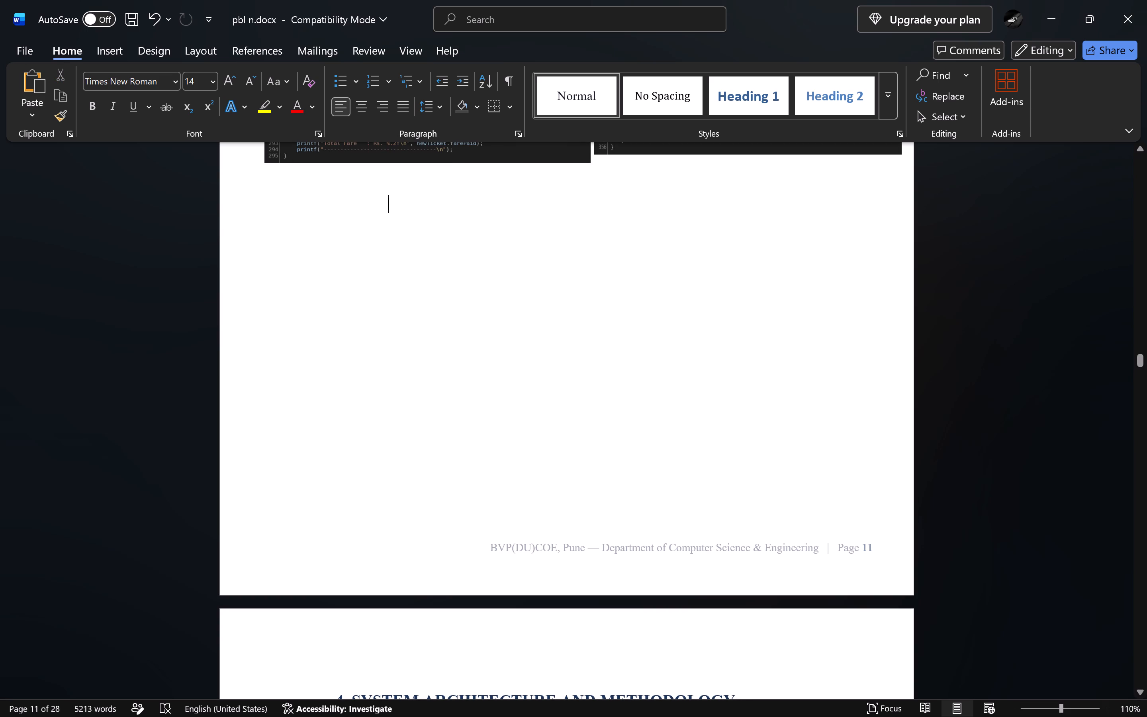
pyautogui.doubleClick(284, 195)
pyautogui.tripleClick(292, 209)
pyautogui.tripleClick(292, 210)
pyautogui.click(292, 210)
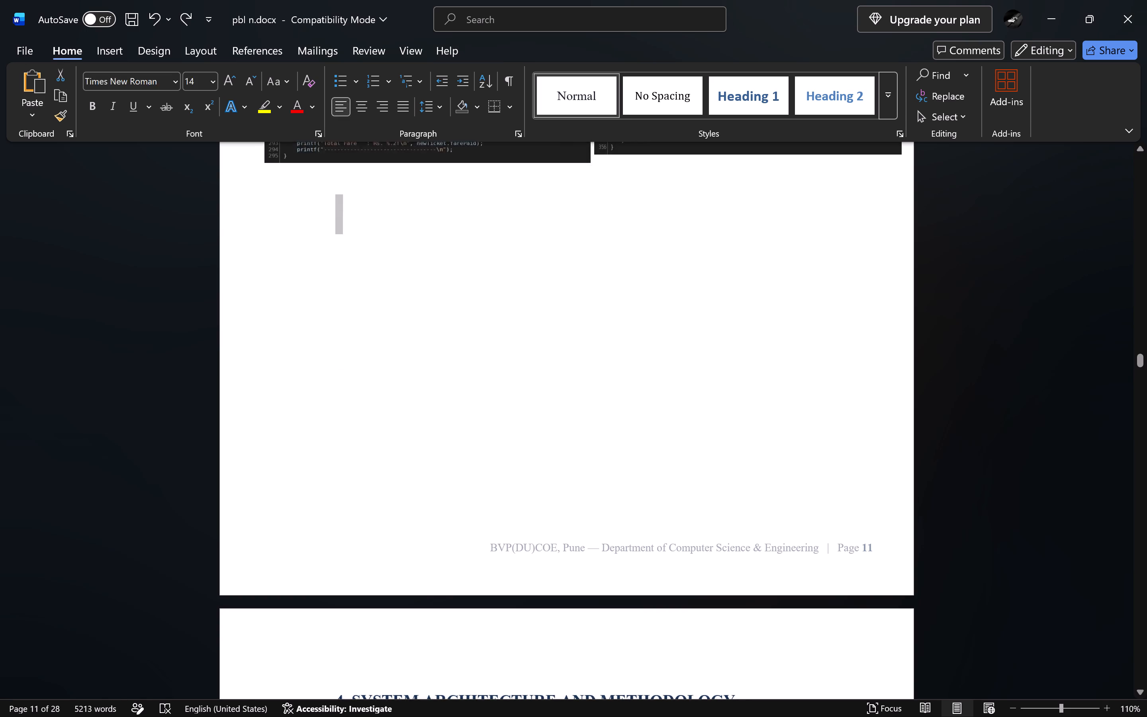
pyautogui.click(292, 210)
pyautogui.click(292, 210)
pyautogui.click(292, 210)
pyautogui.click(418, 240)
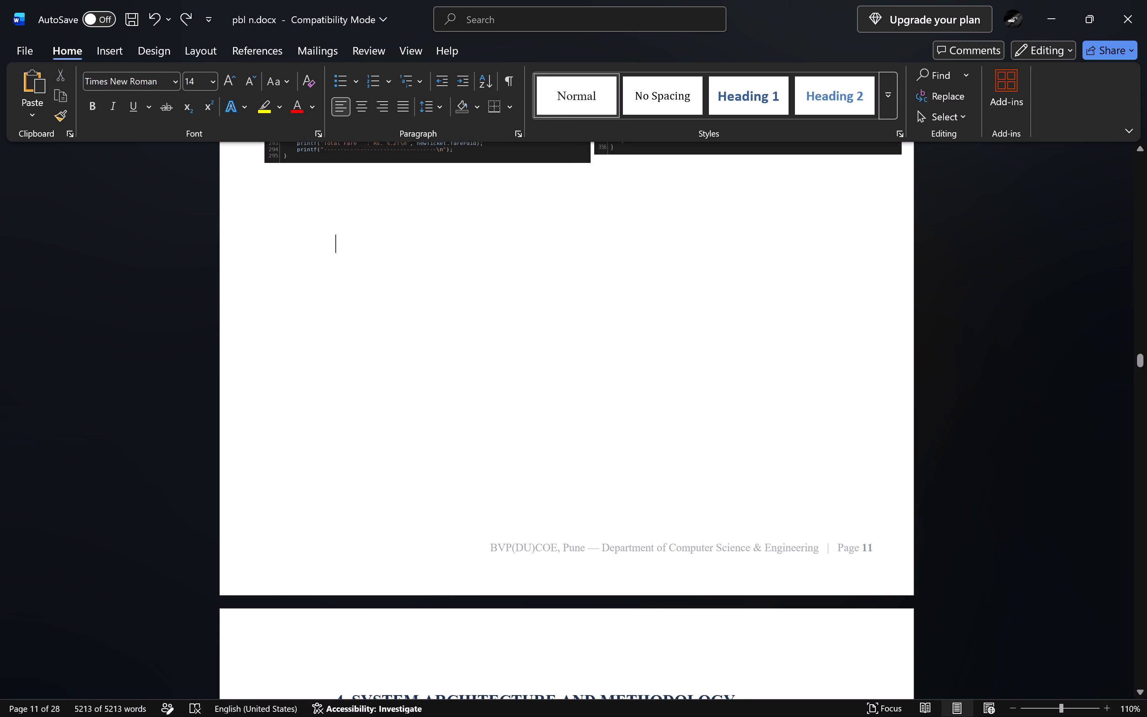
pyautogui.doubleClick(273, 193)
pyautogui.doubleClick(301, 234)
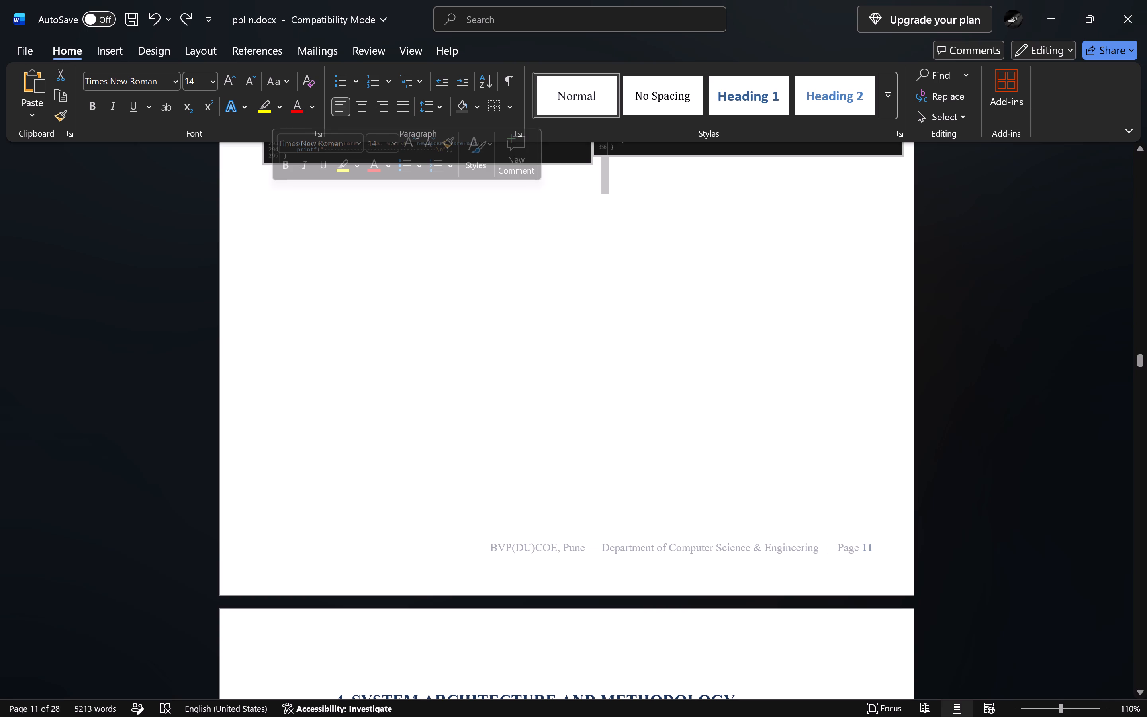
pyautogui.click(316, 233)
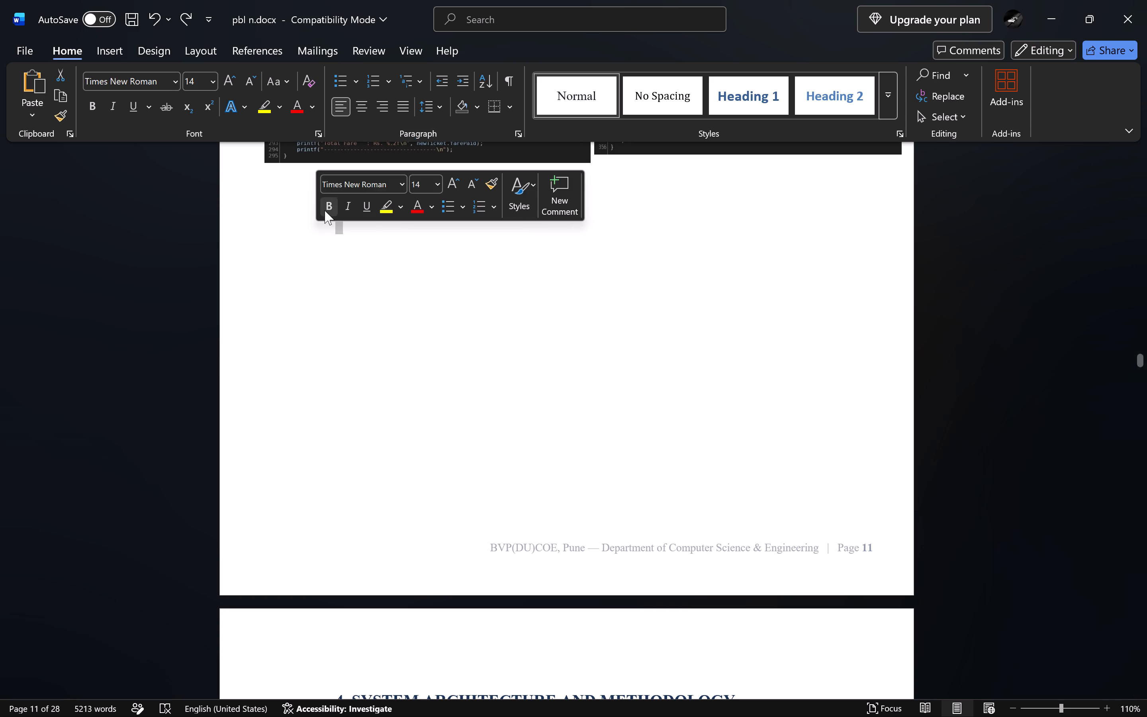
pyautogui.click(333, 224)
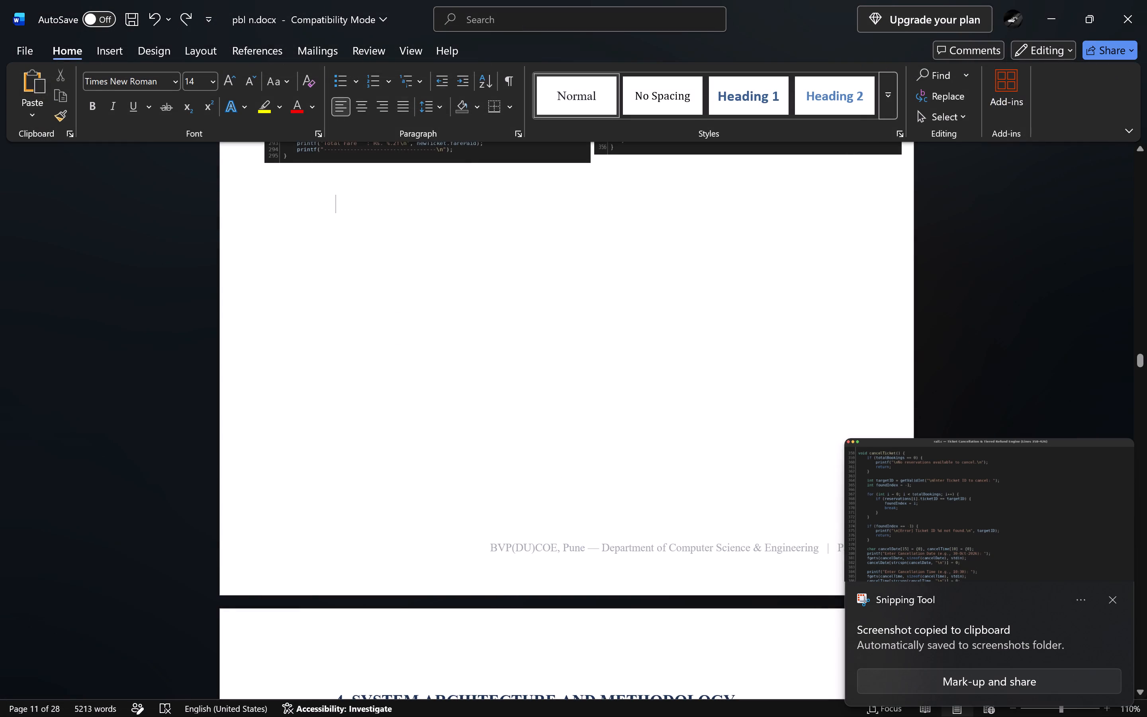
# Paste the Ticket Cancellation capture at the text cursor and scale it down proportionally to about 9.6 cm wide.
pyautogui.hotkey('ctrl', 'v')
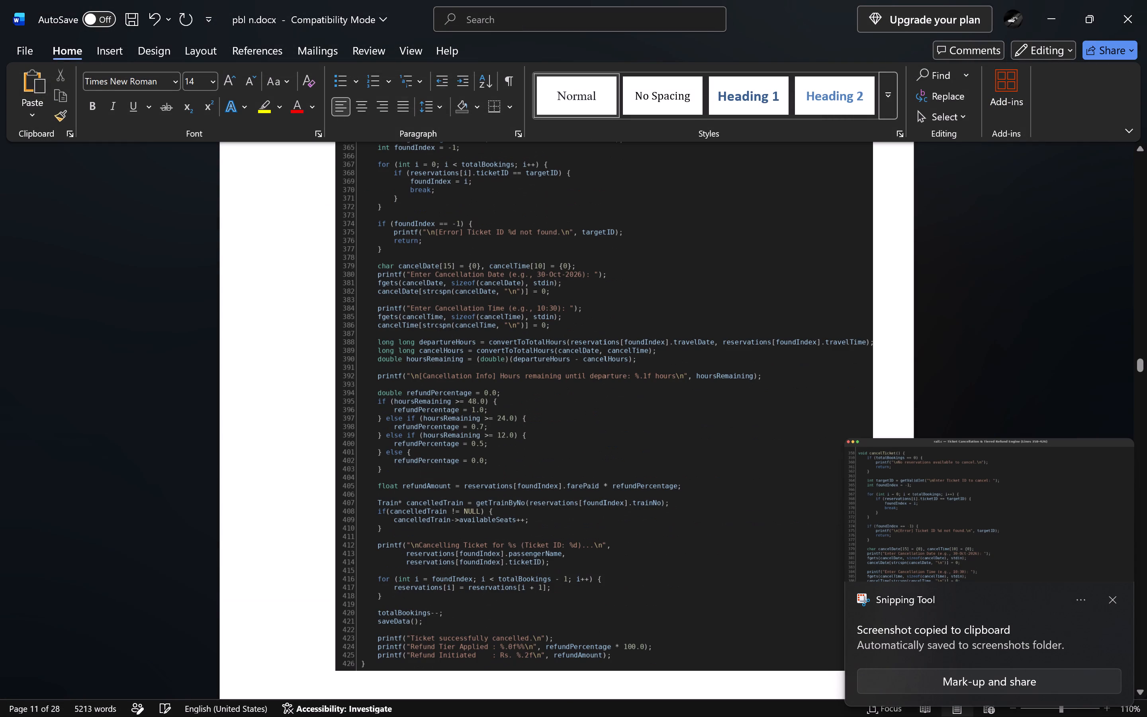
pyautogui.scroll(-7, 743, 519)
pyautogui.click(847, 355)
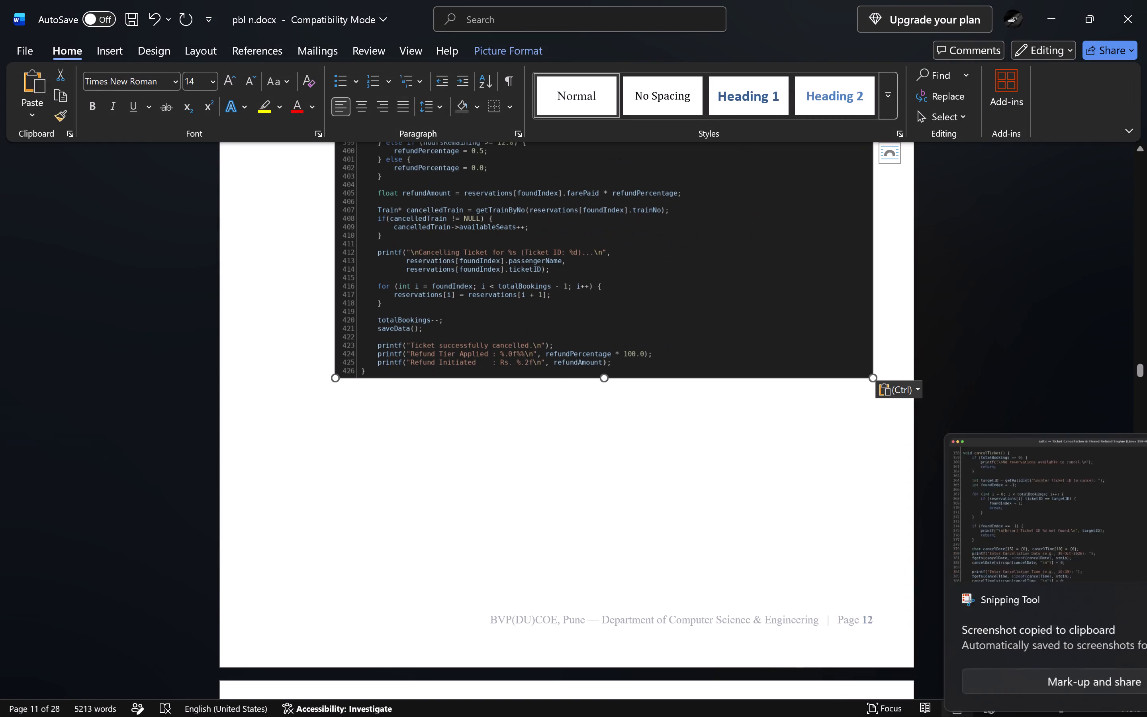
pyautogui.moveTo(873, 382); pyautogui.dragTo(707, 192)
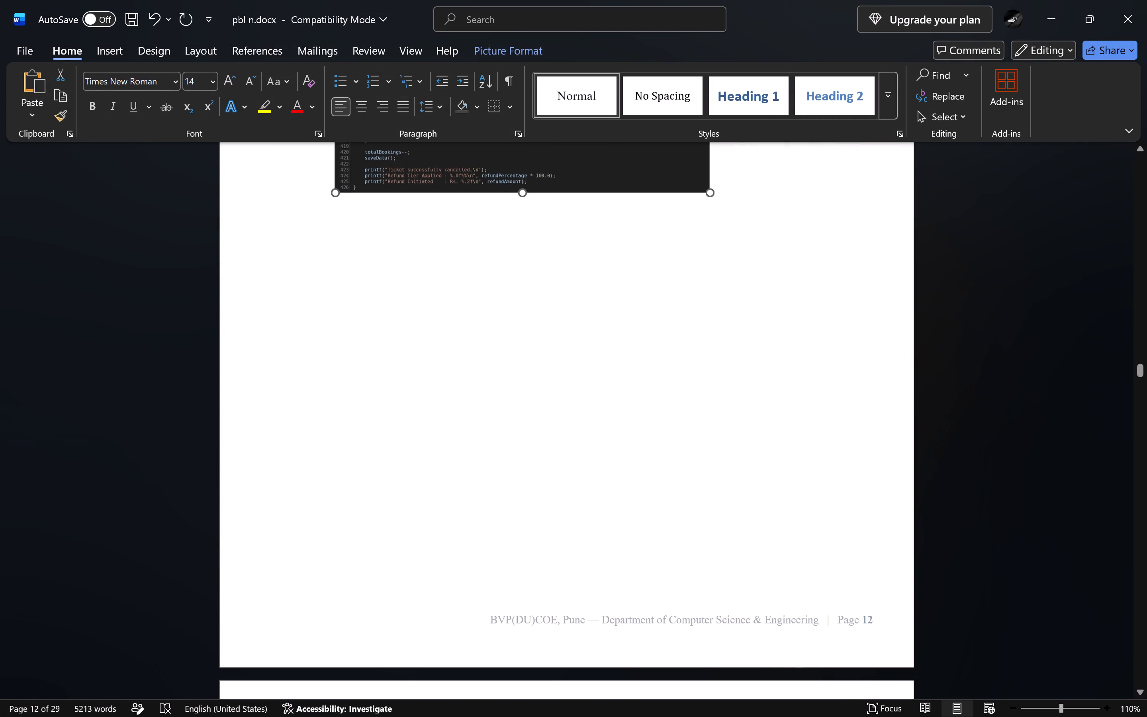
pyautogui.moveTo(707, 192); pyautogui.dragTo(648, 124)
# Move the Ticket Cancellation picture from page 12 up to page 11, below the View All Bookings picture, and try shifting it left.
pyautogui.scroll(6, 716, 362)
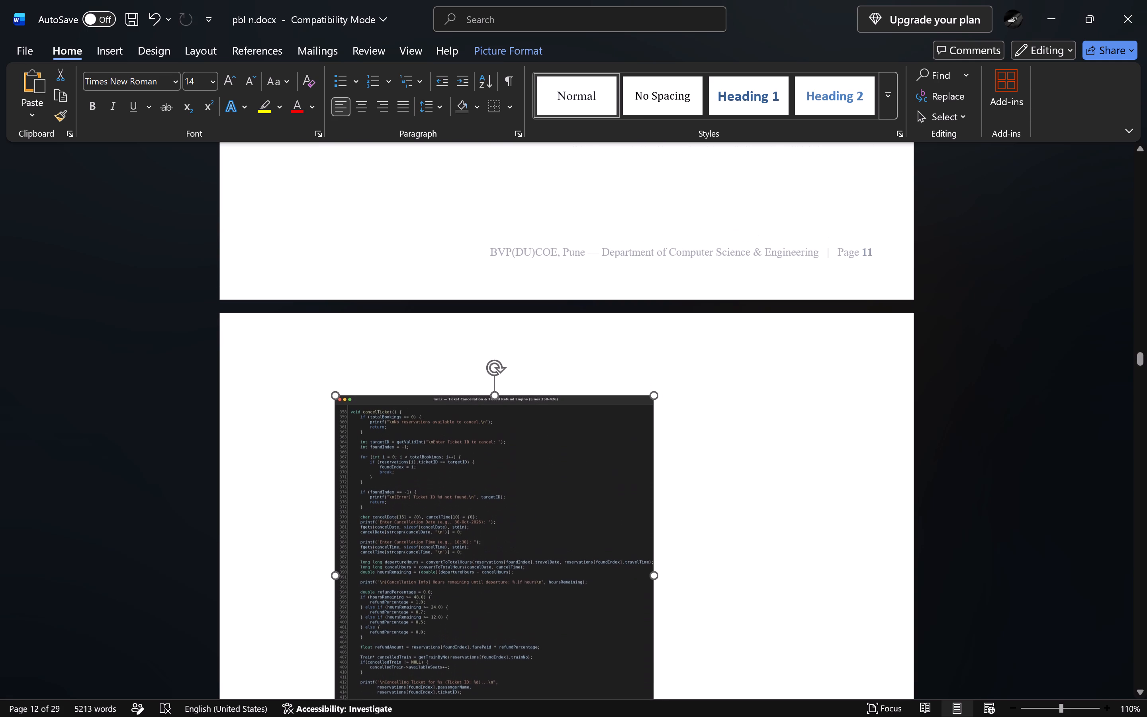
pyautogui.moveTo(490, 528); pyautogui.dragTo(467, 242)
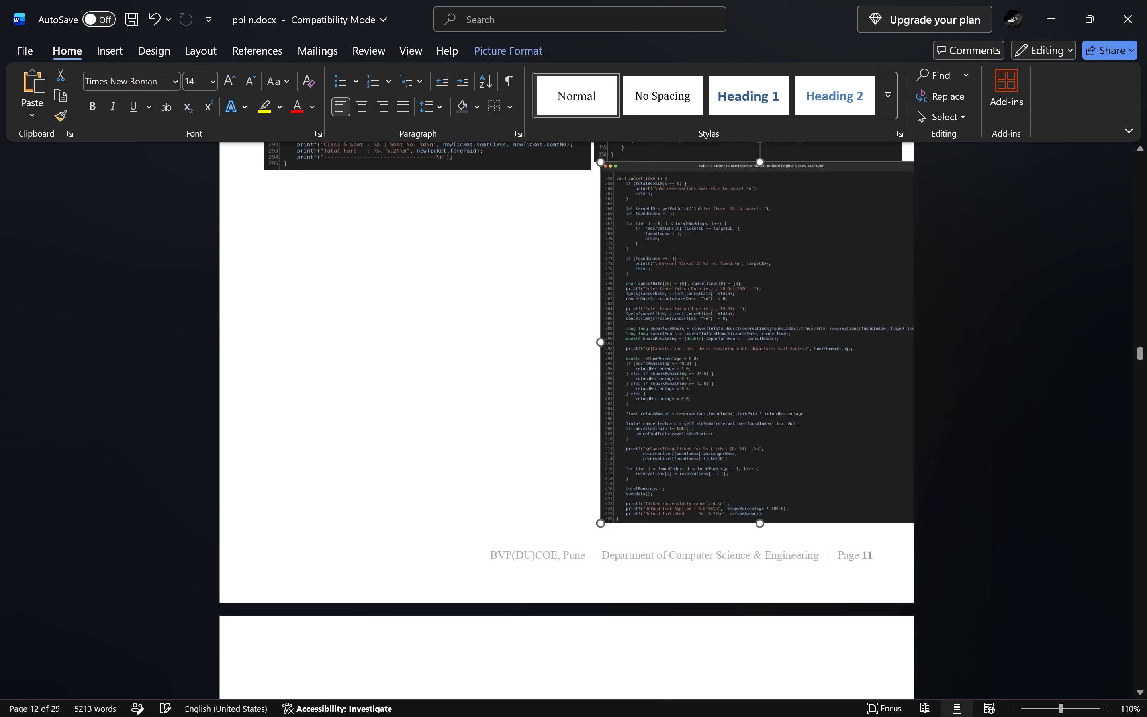
pyautogui.moveTo(713, 404); pyautogui.dragTo(607, 427)
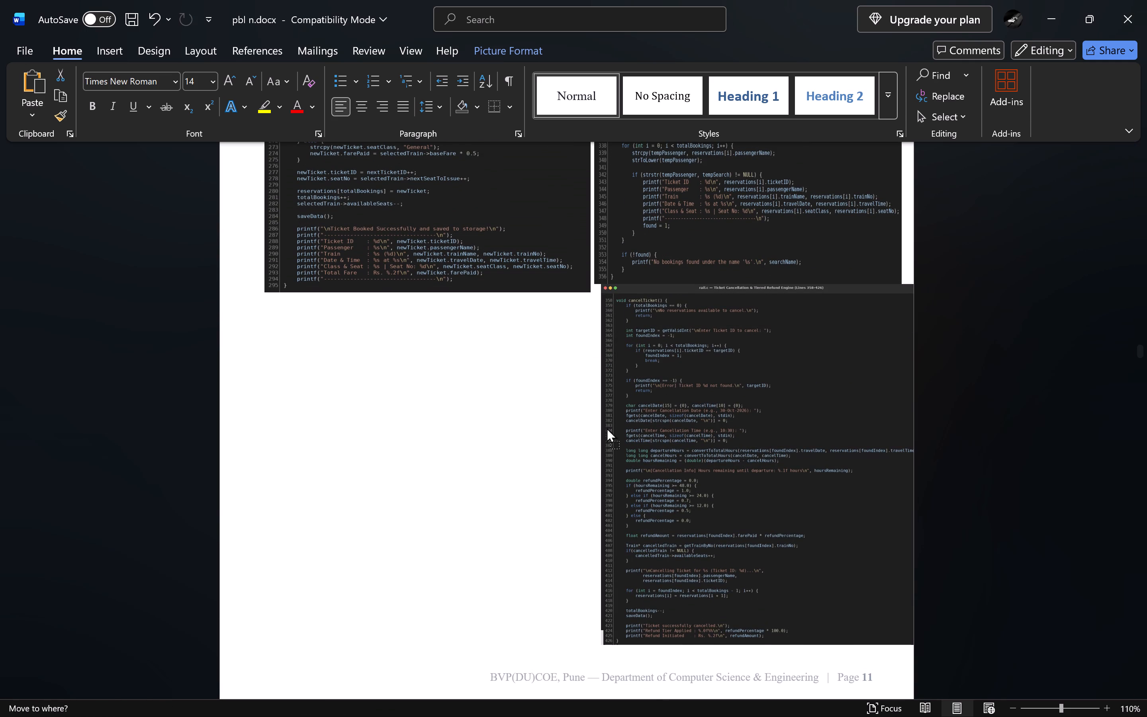
pyautogui.moveTo(607, 427); pyautogui.dragTo(556, 435)
# Position the Ticket Cancellation picture at the bottom centre of page 11 with text wrapping.
pyautogui.doubleClick(836, 408)
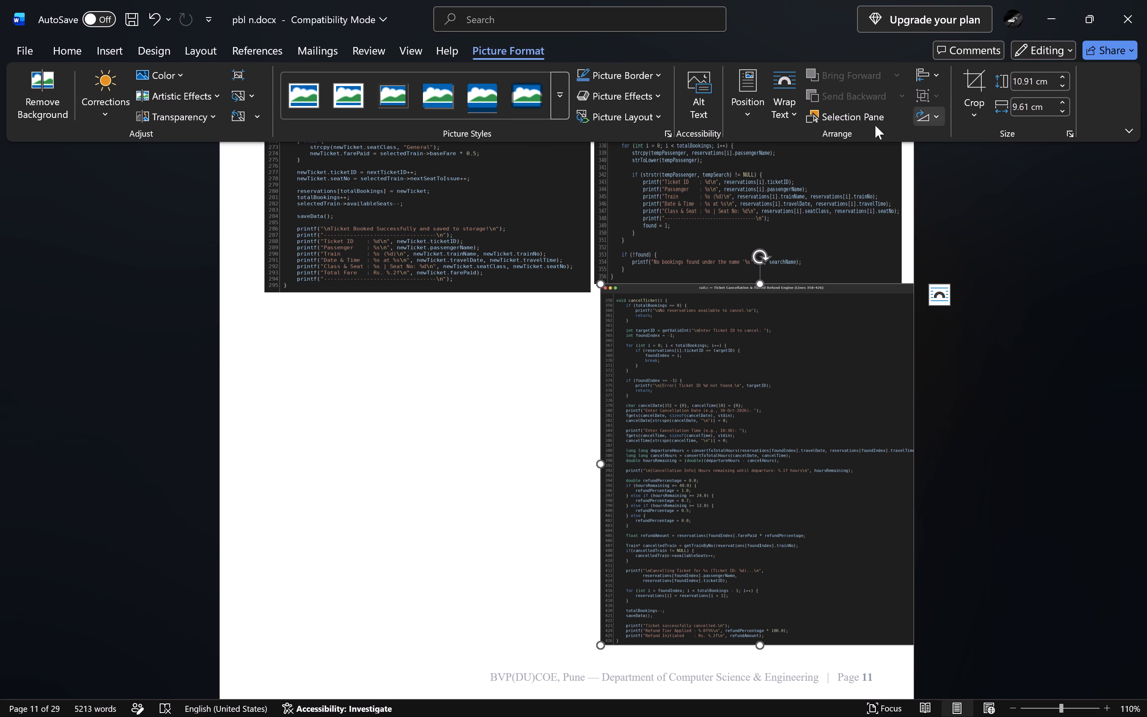
pyautogui.click(759, 116)
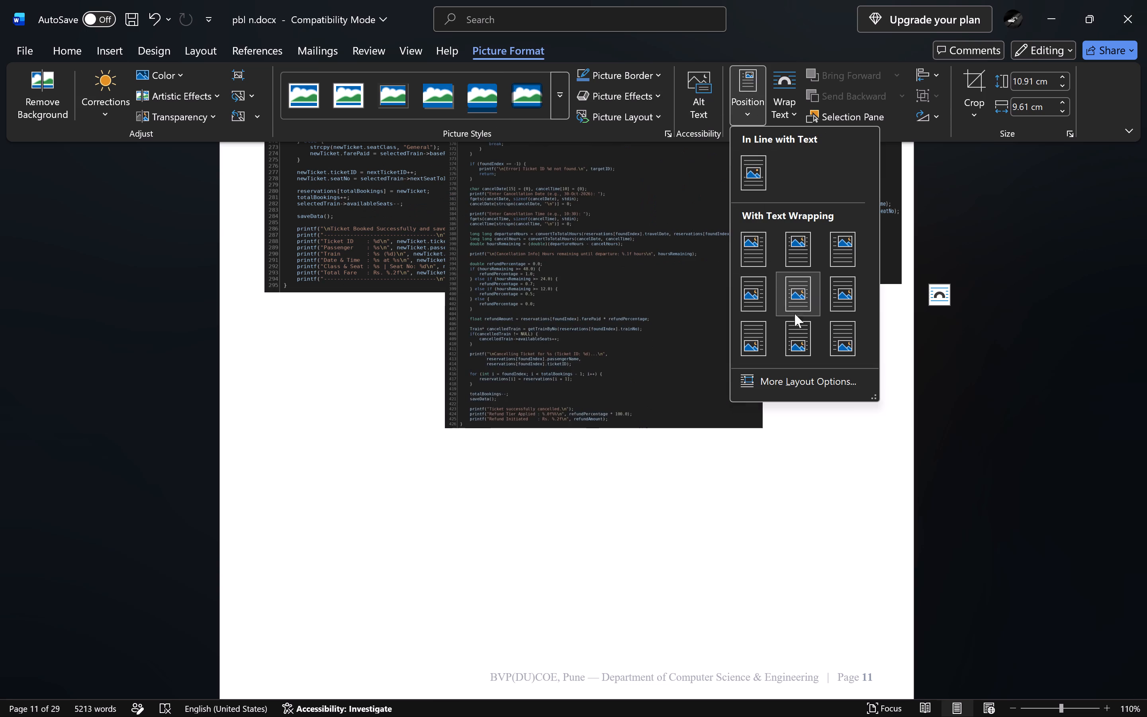
pyautogui.click(801, 331)
pyautogui.click(863, 406)
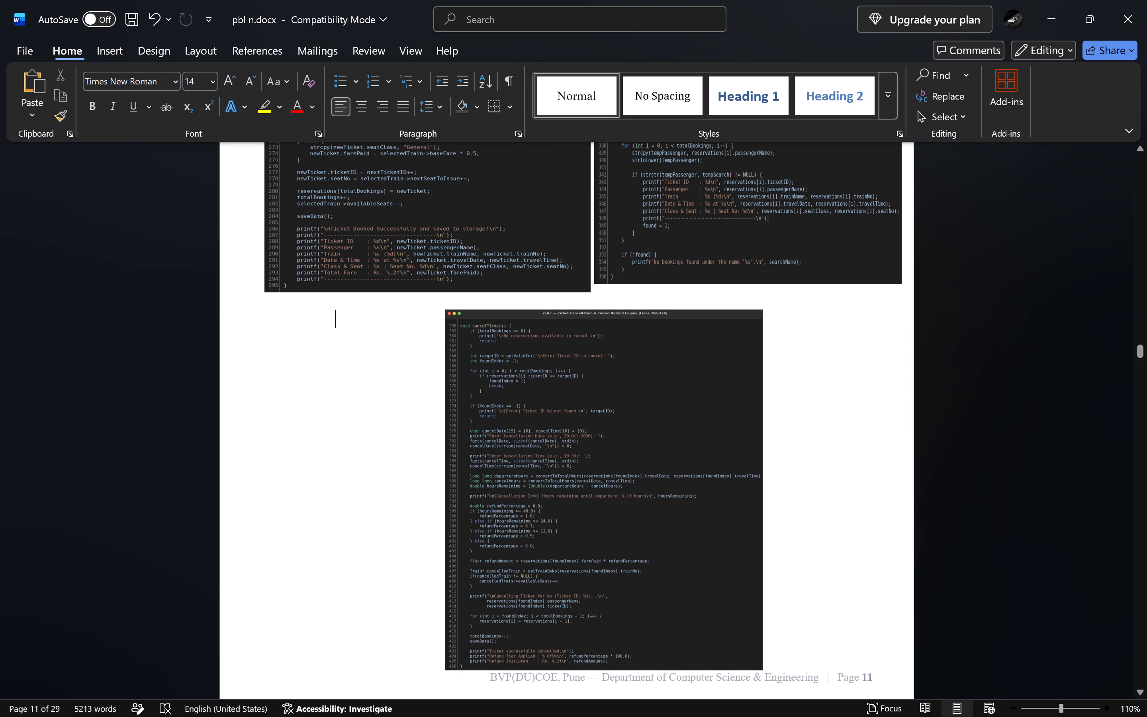
# Stretch the Ticket Cancellation picture's left edge outward until the picture is about 10.35 cm wide.
pyautogui.scroll(-13, 812, 423)
pyautogui.scroll(6, 811, 424)
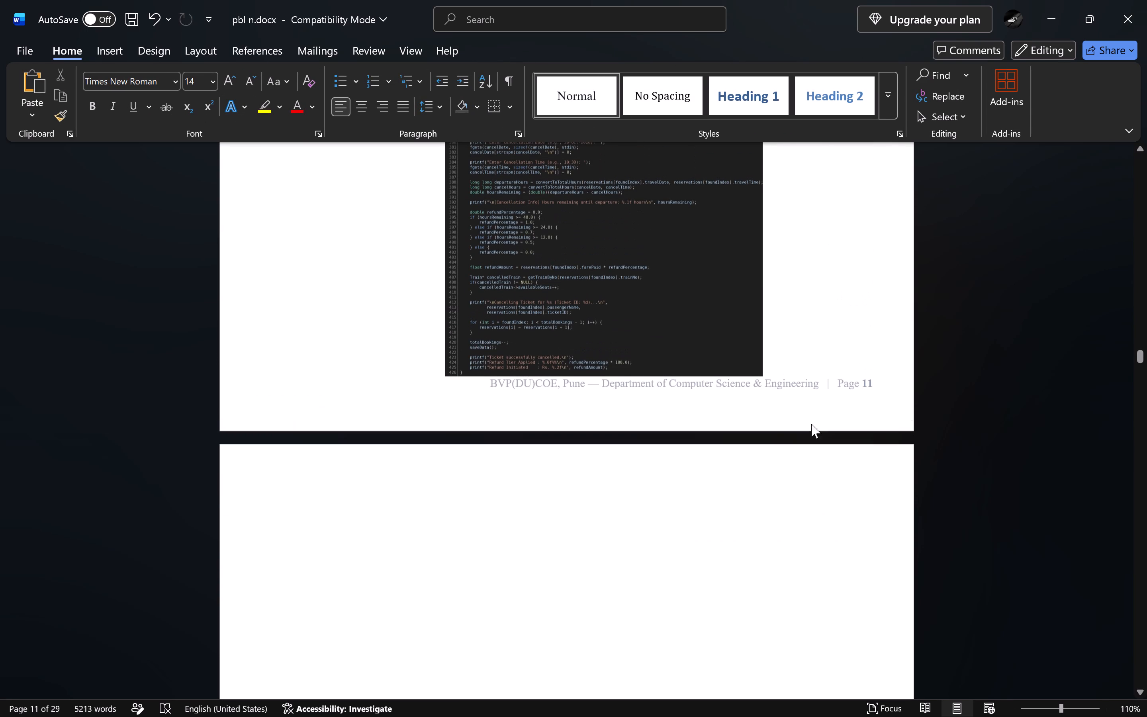
pyautogui.scroll(4, 676, 258)
pyautogui.click(661, 318)
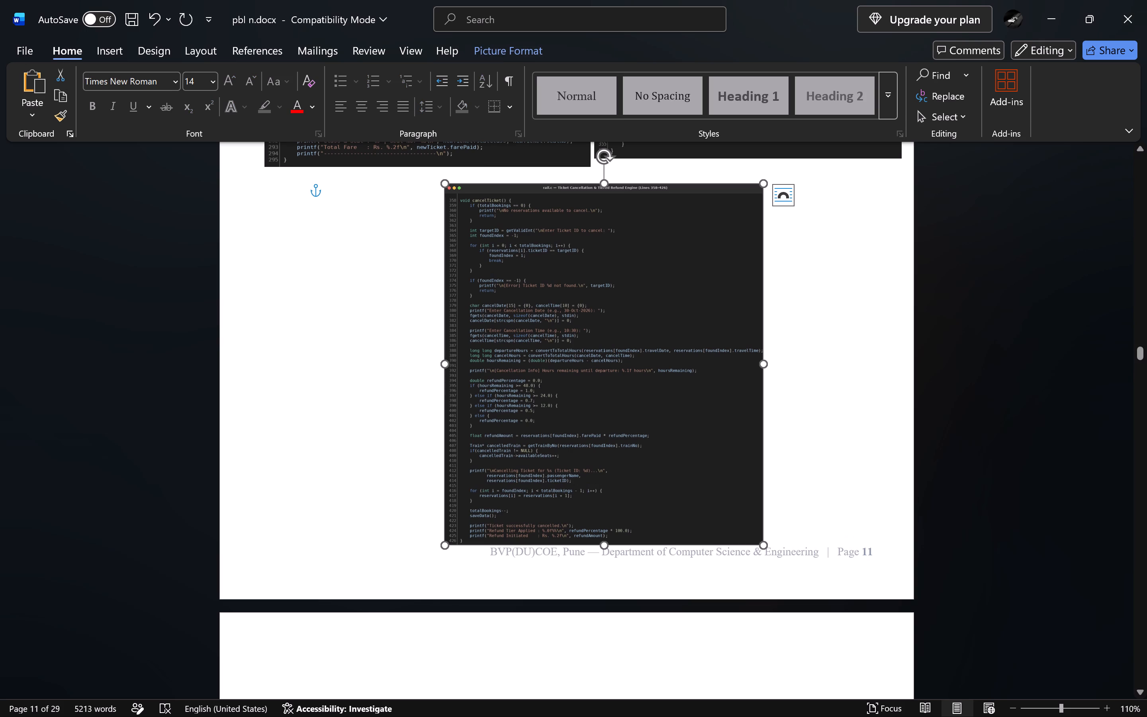
pyautogui.moveTo(446, 362); pyautogui.dragTo(424, 358)
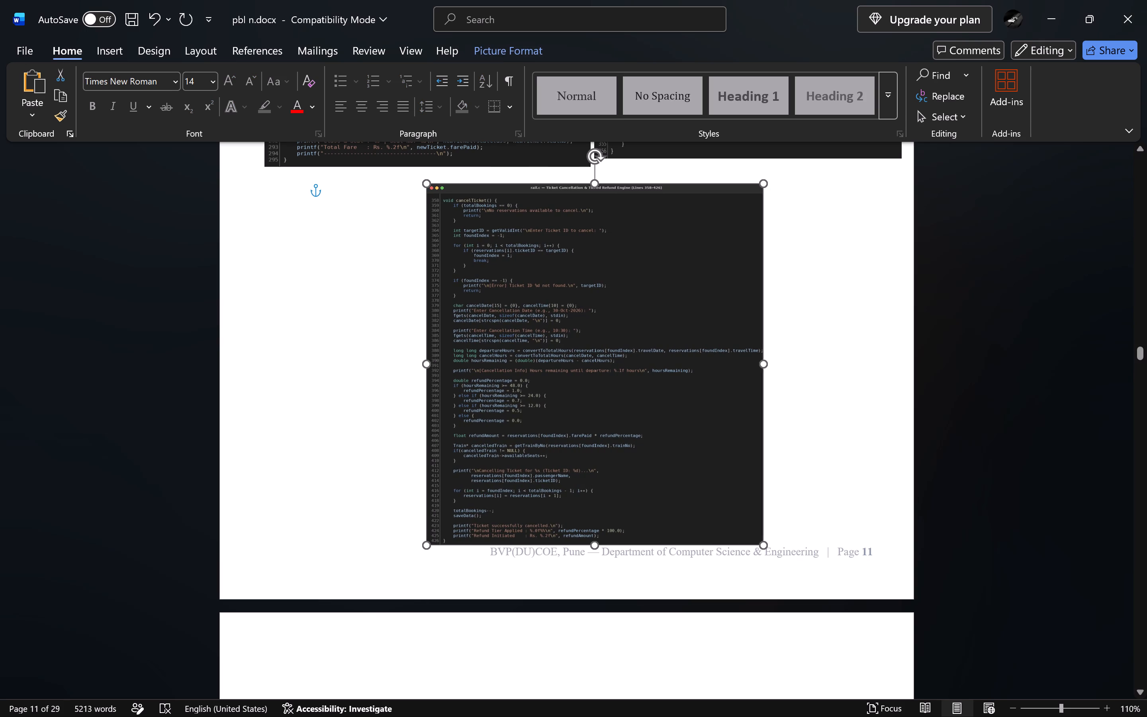
pyautogui.moveTo(424, 358); pyautogui.dragTo(421, 358)
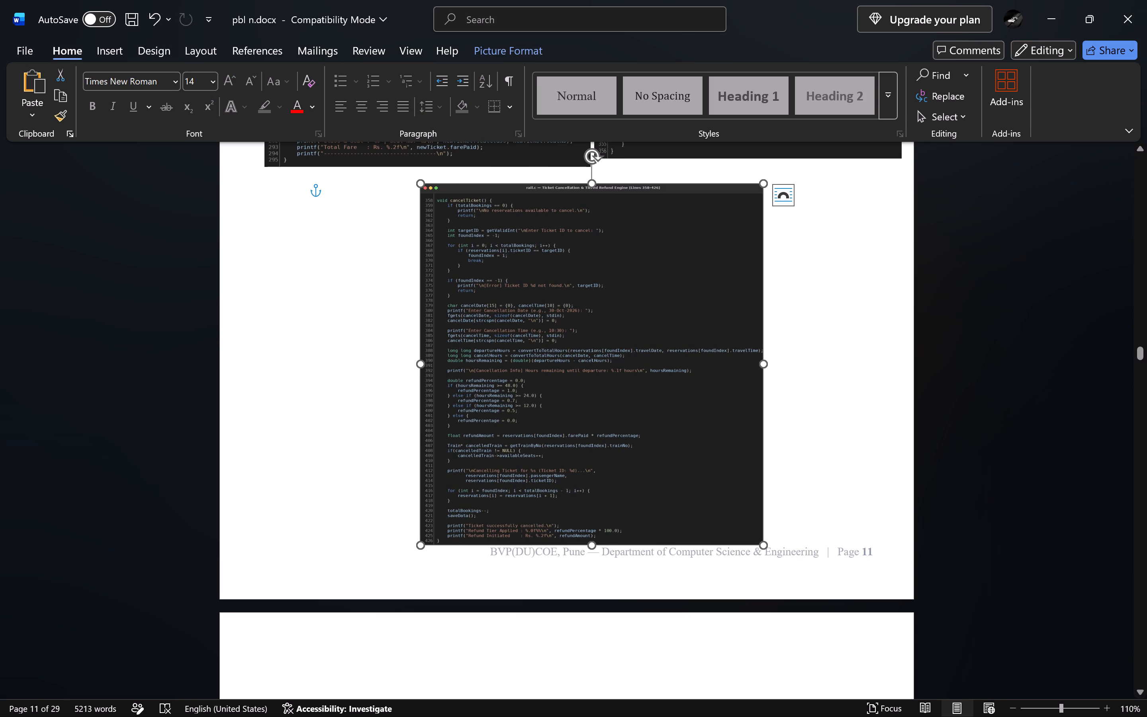
# Nudge the Ticket Cancellation picture slightly left so it sits more centrally beneath the two code pictures on page 11.
pyautogui.click(627, 350)
pyautogui.moveTo(626, 349); pyautogui.dragTo(611, 348)
pyautogui.moveTo(610, 349); pyautogui.dragTo(609, 349)
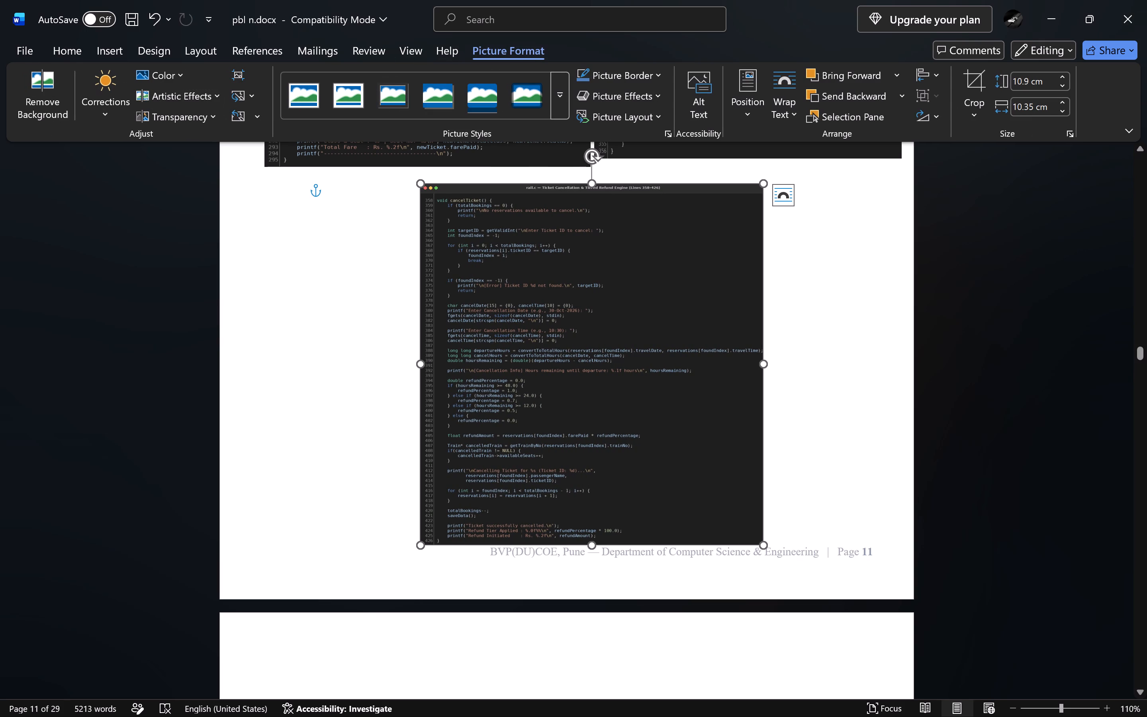
pyautogui.moveTo(609, 349); pyautogui.dragTo(599, 347)
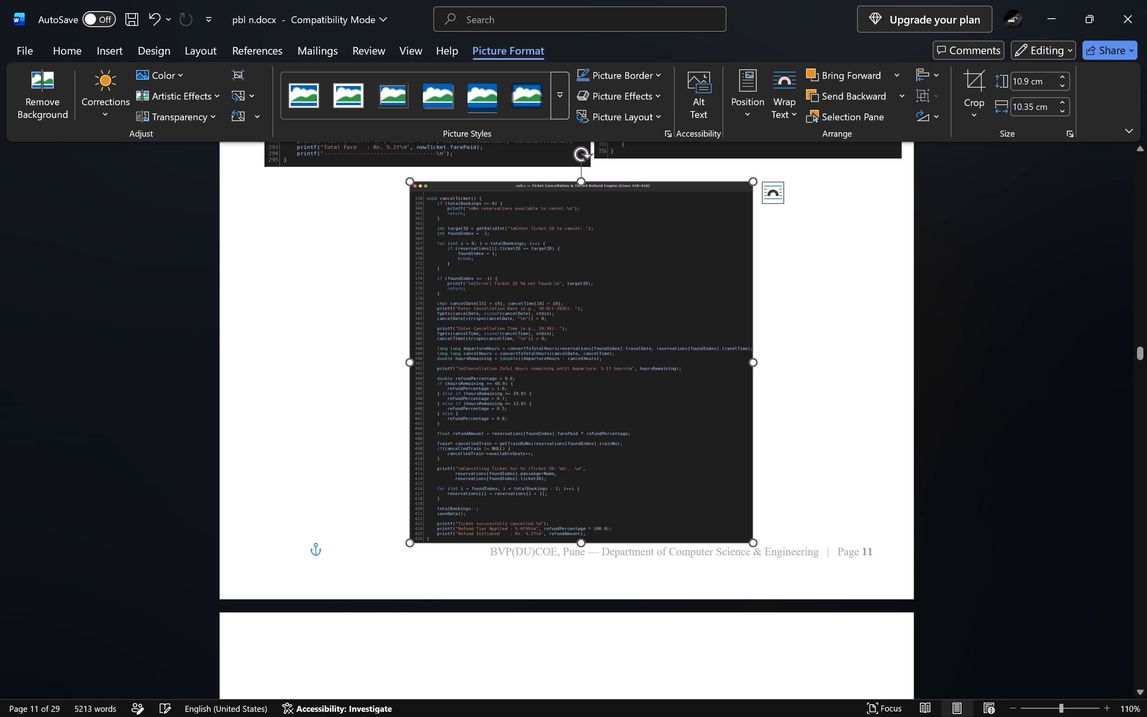
pyautogui.click(834, 321)
# Move the ticket and train structures picture on page 10 left until it lines up with the Input Validation picture below.
pyautogui.scroll(18, 834, 321)
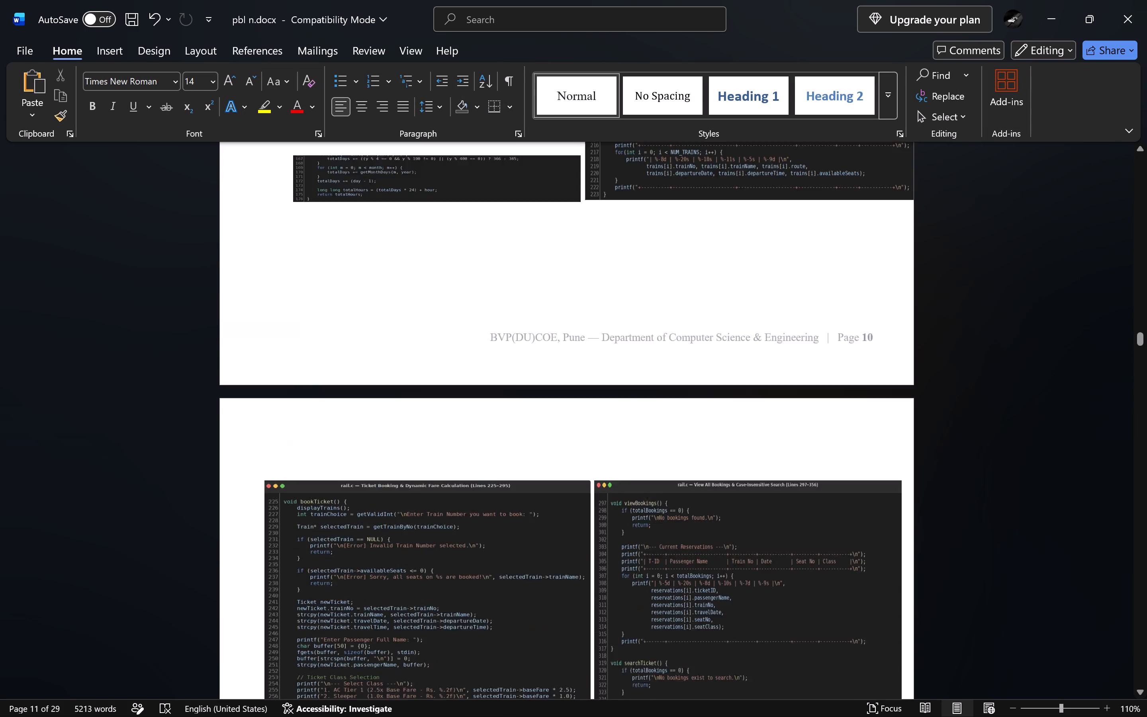
pyautogui.scroll(20, 834, 321)
pyautogui.scroll(-6, 834, 321)
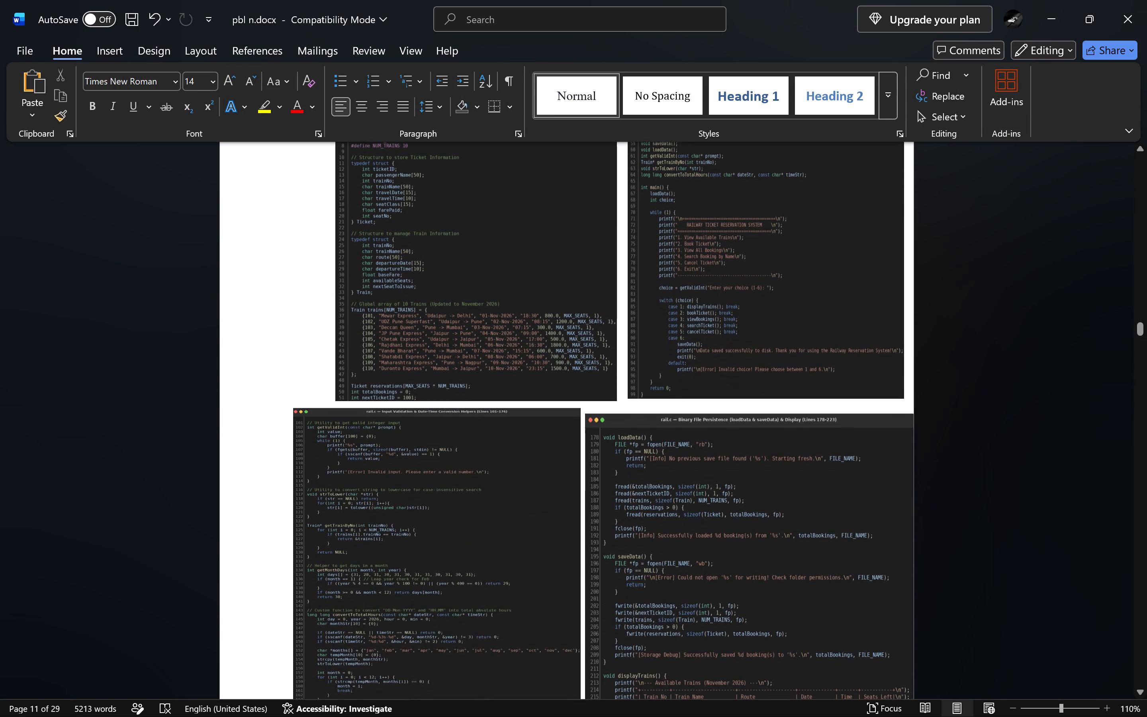
pyautogui.click(455, 300)
pyautogui.moveTo(455, 300); pyautogui.dragTo(413, 296)
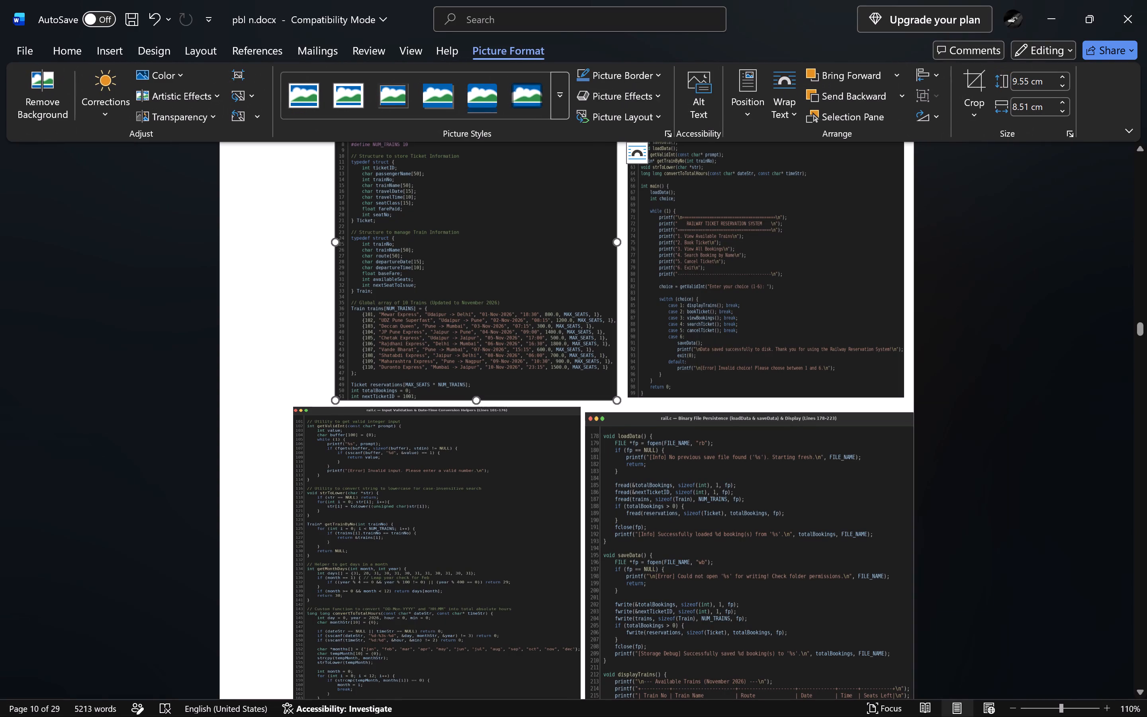
pyautogui.moveTo(413, 296); pyautogui.dragTo(403, 296)
pyautogui.moveTo(402, 296); pyautogui.dragTo(389, 300)
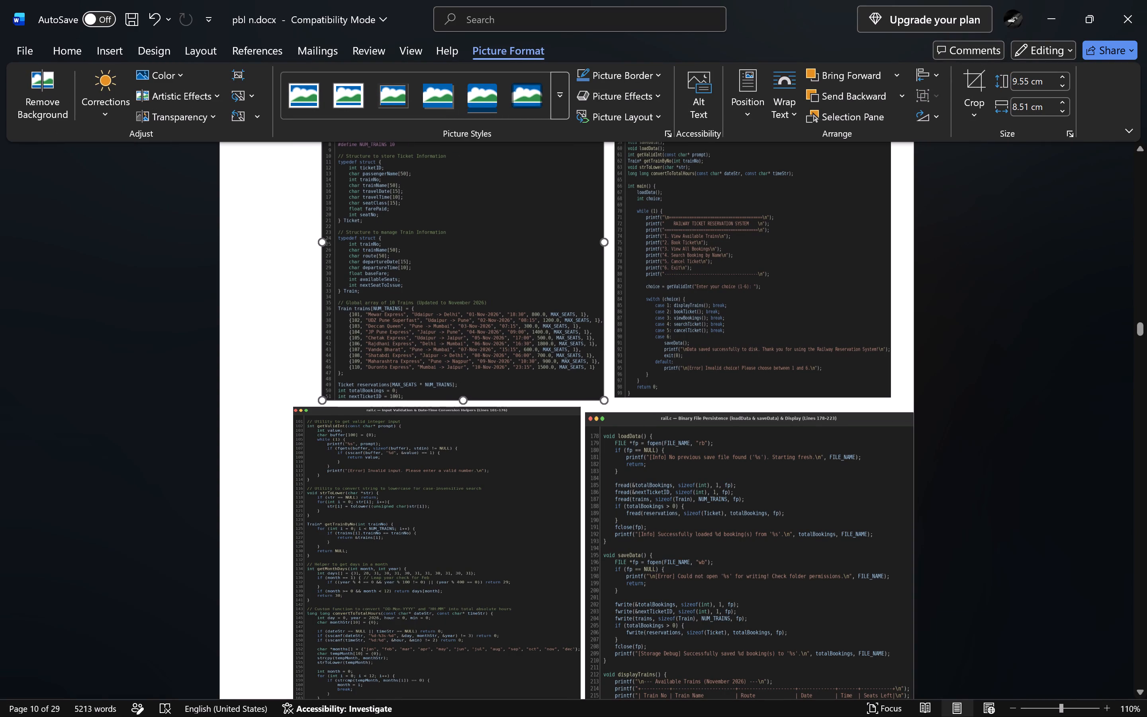
pyautogui.moveTo(389, 300); pyautogui.dragTo(361, 305)
pyautogui.click(886, 261)
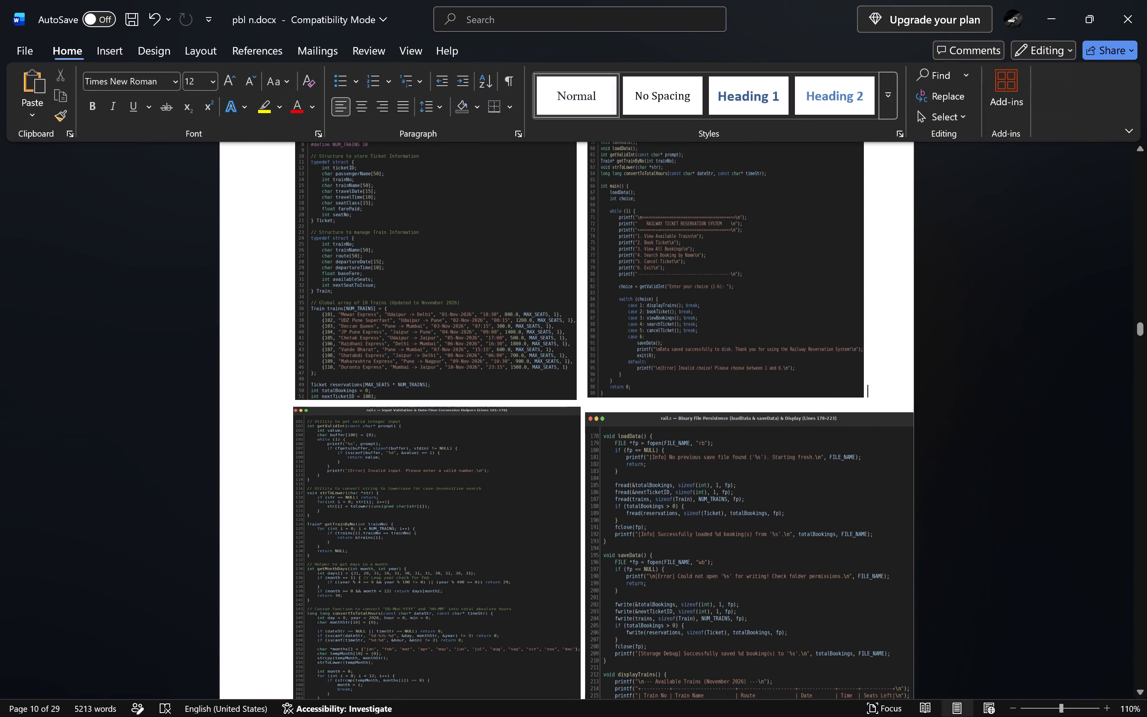
# Widen the main() menu code picture on page 10 by extending its right edge to just short of the page edge.
pyautogui.click(797, 255)
pyautogui.moveTo(862, 240); pyautogui.dragTo(892, 243)
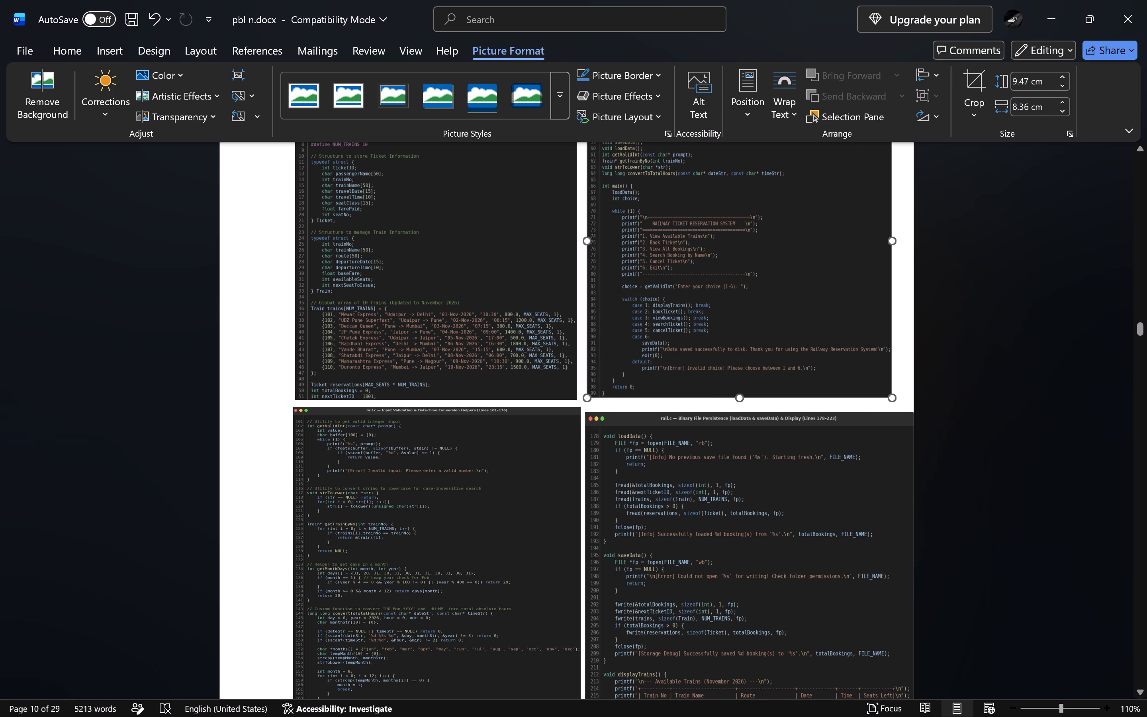
pyautogui.moveTo(892, 243); pyautogui.dragTo(912, 251)
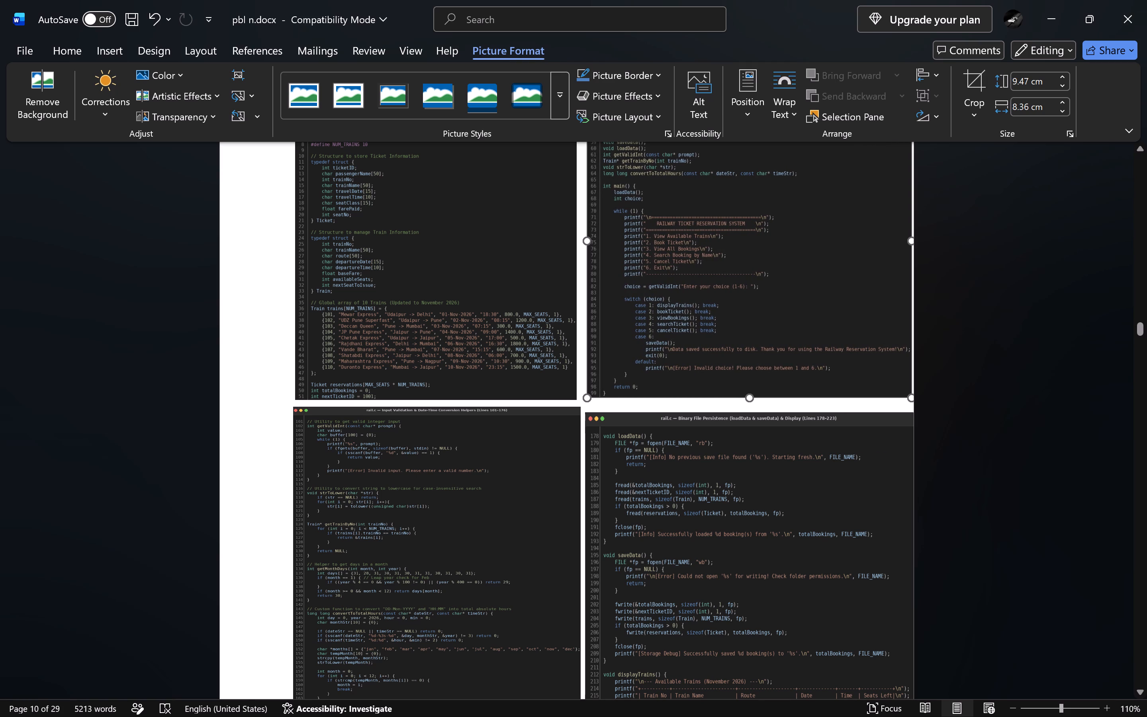
pyautogui.moveTo(912, 251); pyautogui.dragTo(896, 249)
# Narrow the Binary File Persistence picture on page 10 so its right edge lines up with the main() picture above.
pyautogui.scroll(-5, 897, 333)
pyautogui.click(896, 383)
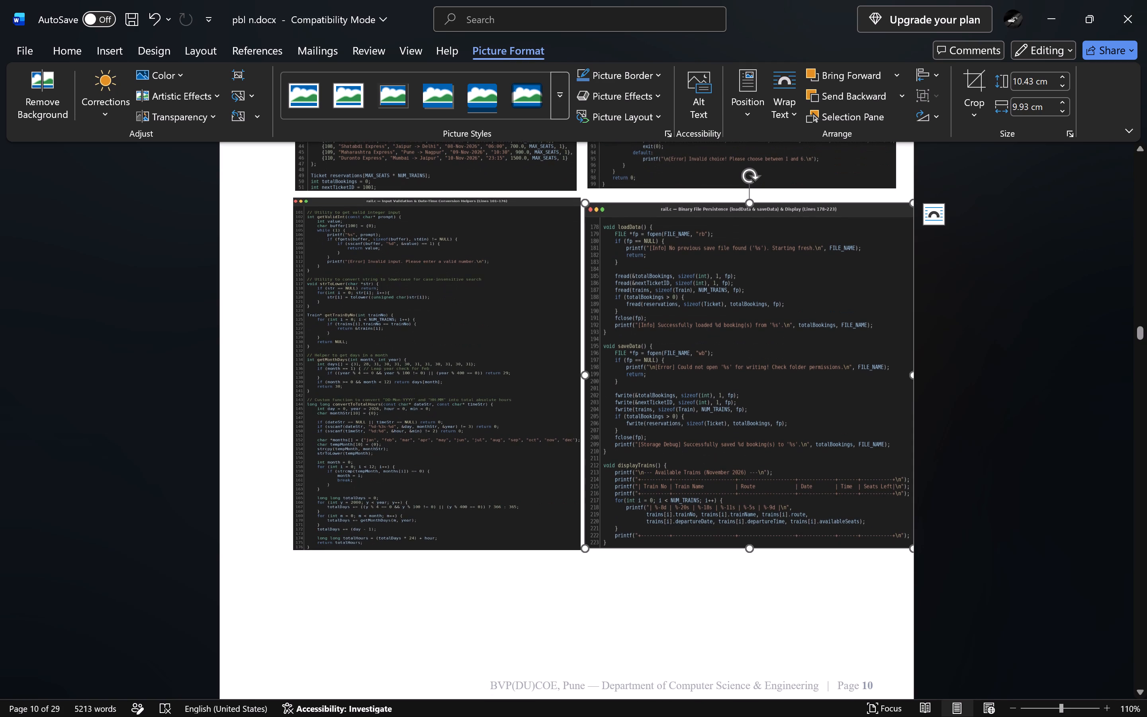
pyautogui.moveTo(911, 375); pyautogui.dragTo(898, 372)
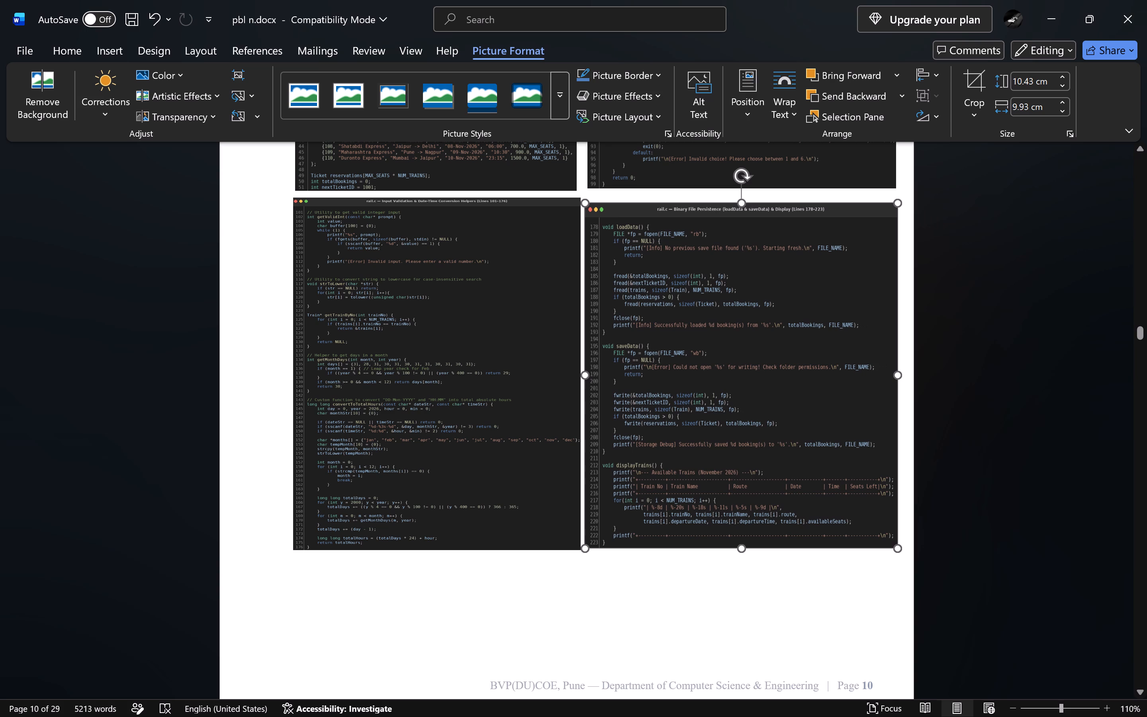
# Extend the Binary File Persistence picture's top edge upward on page 10 to about 10.55 cm high, level with the Input Validation picture.
pyautogui.moveTo(898, 372); pyautogui.dragTo(897, 372)
pyautogui.click(905, 321)
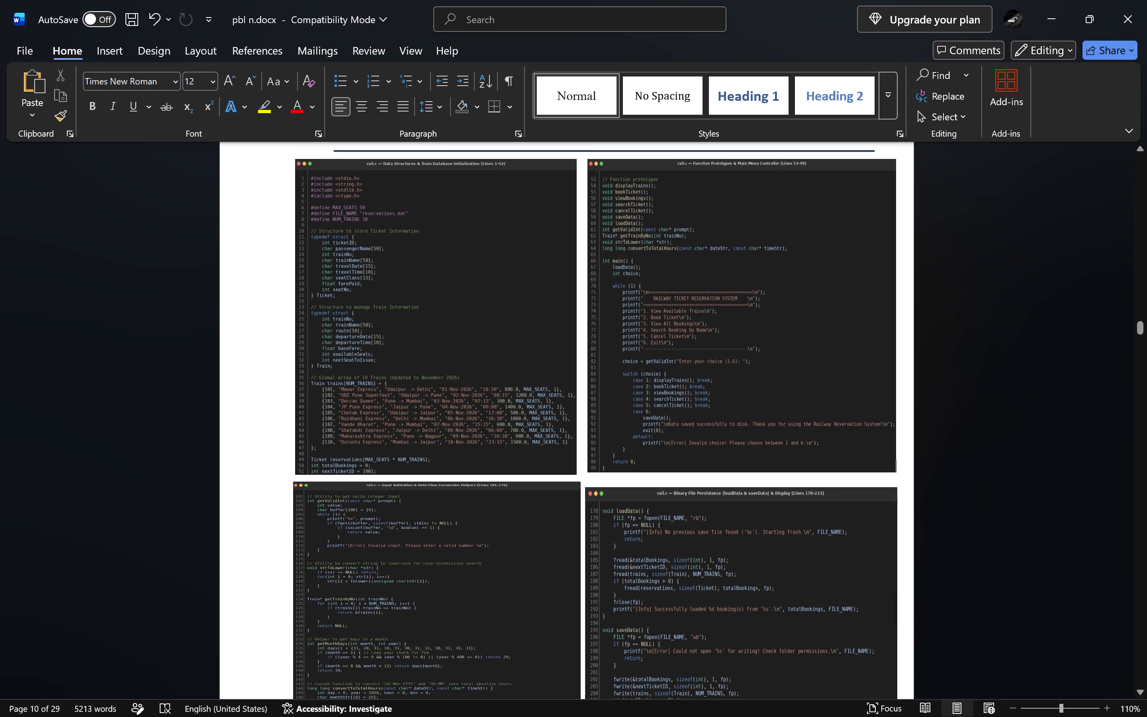
pyautogui.scroll(-4, 905, 321)
pyautogui.scroll(2, 905, 321)
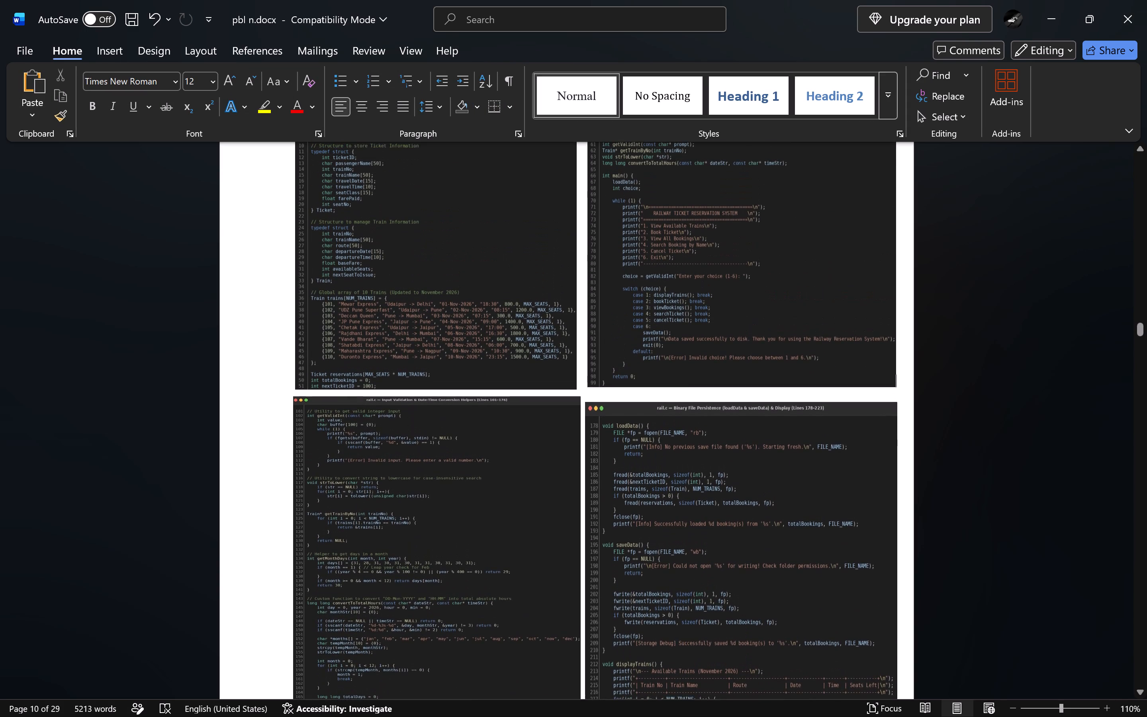
pyautogui.click(789, 475)
pyautogui.moveTo(789, 475); pyautogui.dragTo(780, 458)
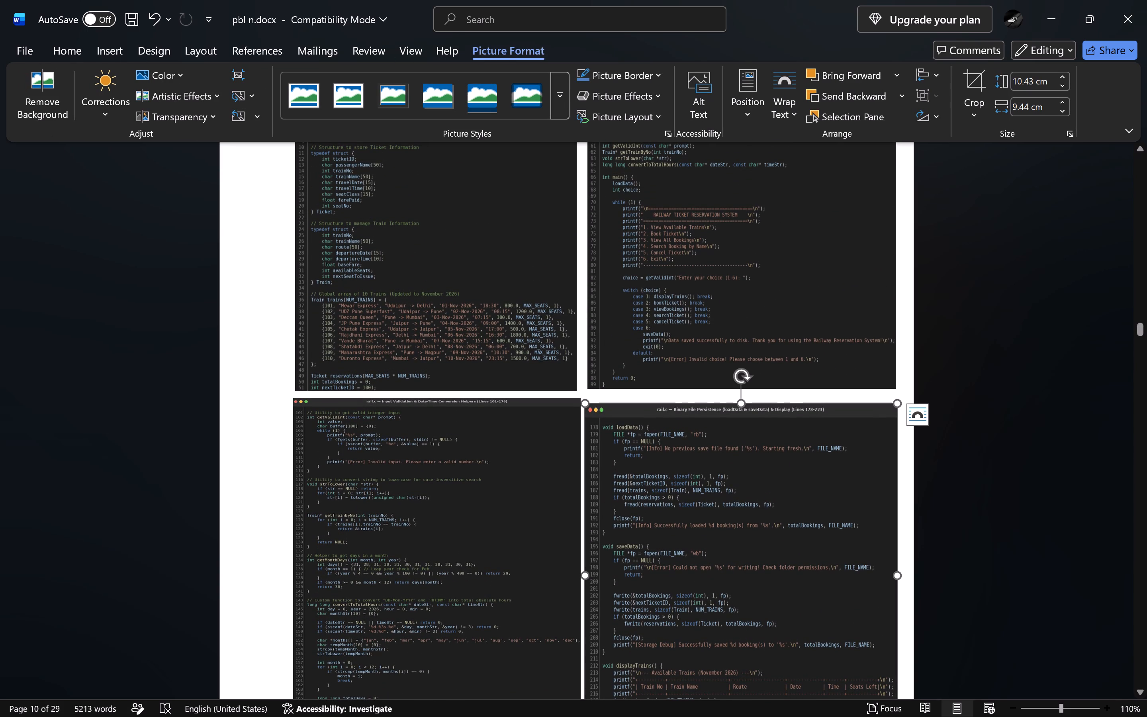
pyautogui.moveTo(743, 404); pyautogui.dragTo(742, 402)
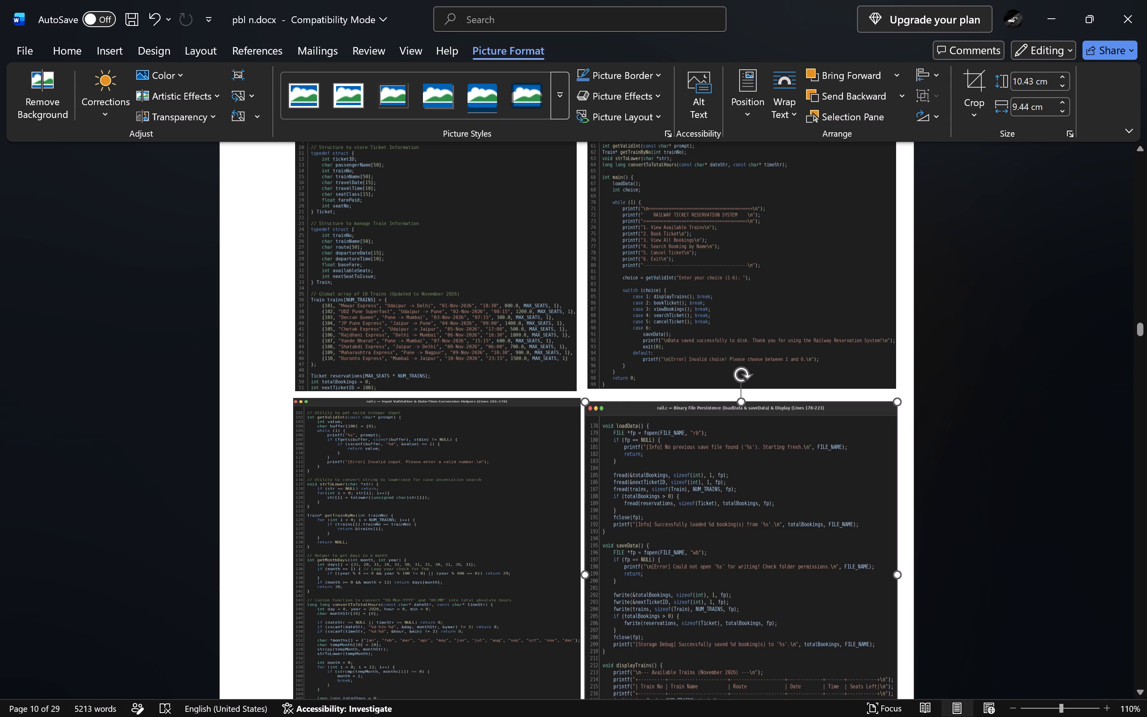
pyautogui.moveTo(742, 402); pyautogui.dragTo(740, 400)
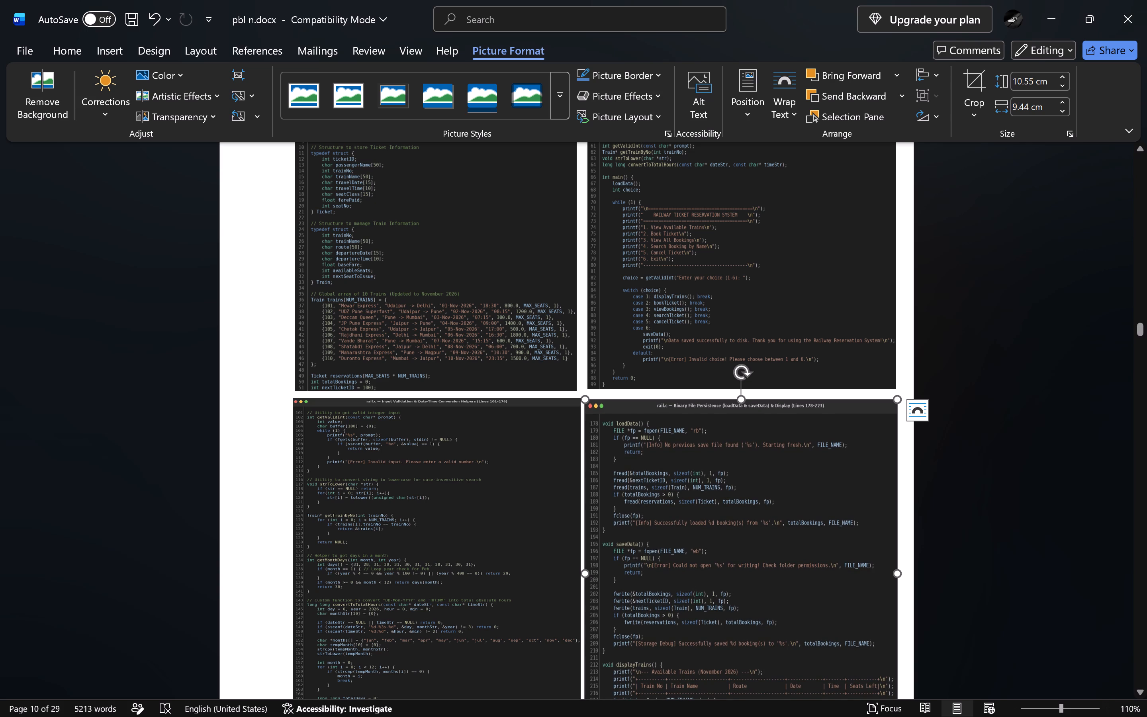
pyautogui.click(265, 373)
# Widen the ticket and train structures picture to about 8.64 cm so its right edge lines up with the Input Validation picture below.
pyautogui.click(534, 265)
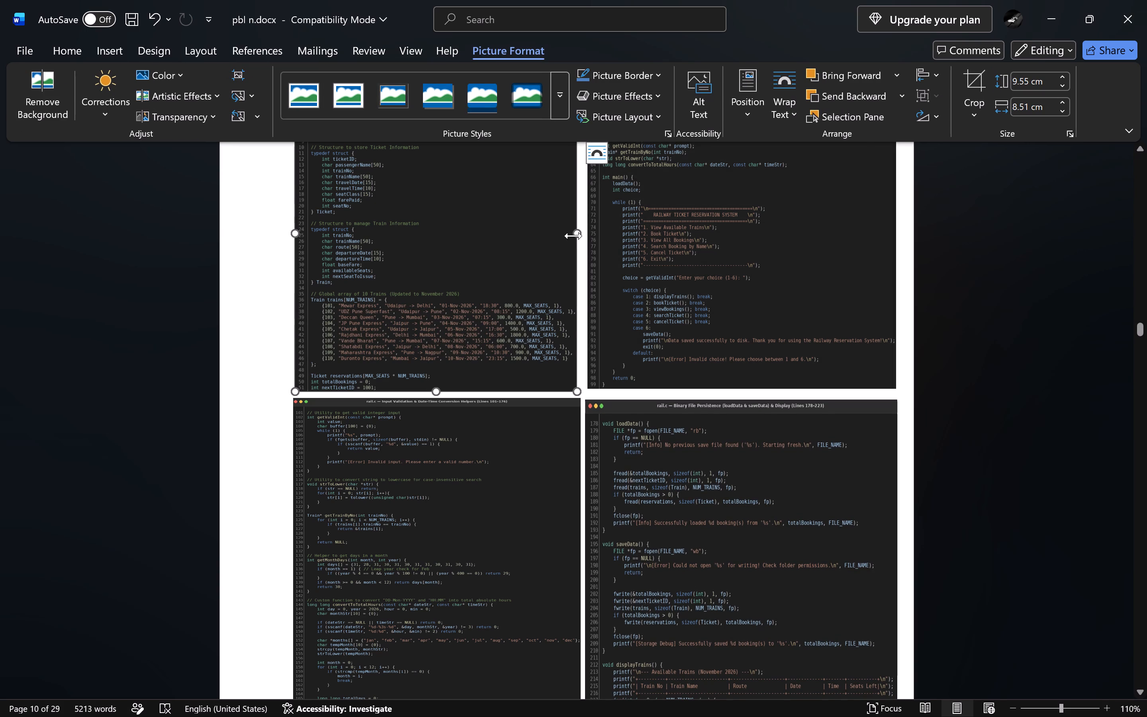
pyautogui.moveTo(573, 236); pyautogui.dragTo(581, 237)
# Narrow the main() menu picture to about 9.3 cm so its right edge lines up with the Binary File Persistence picture below.
pyautogui.click(824, 241)
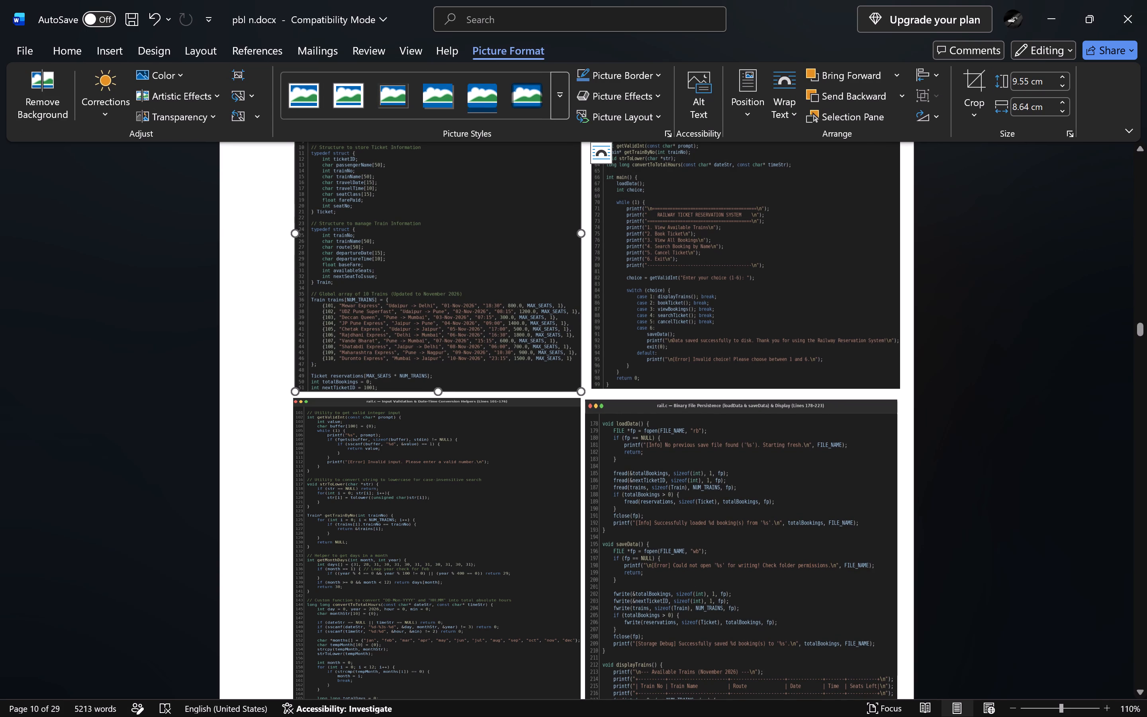
pyautogui.moveTo(902, 232); pyautogui.dragTo(897, 230)
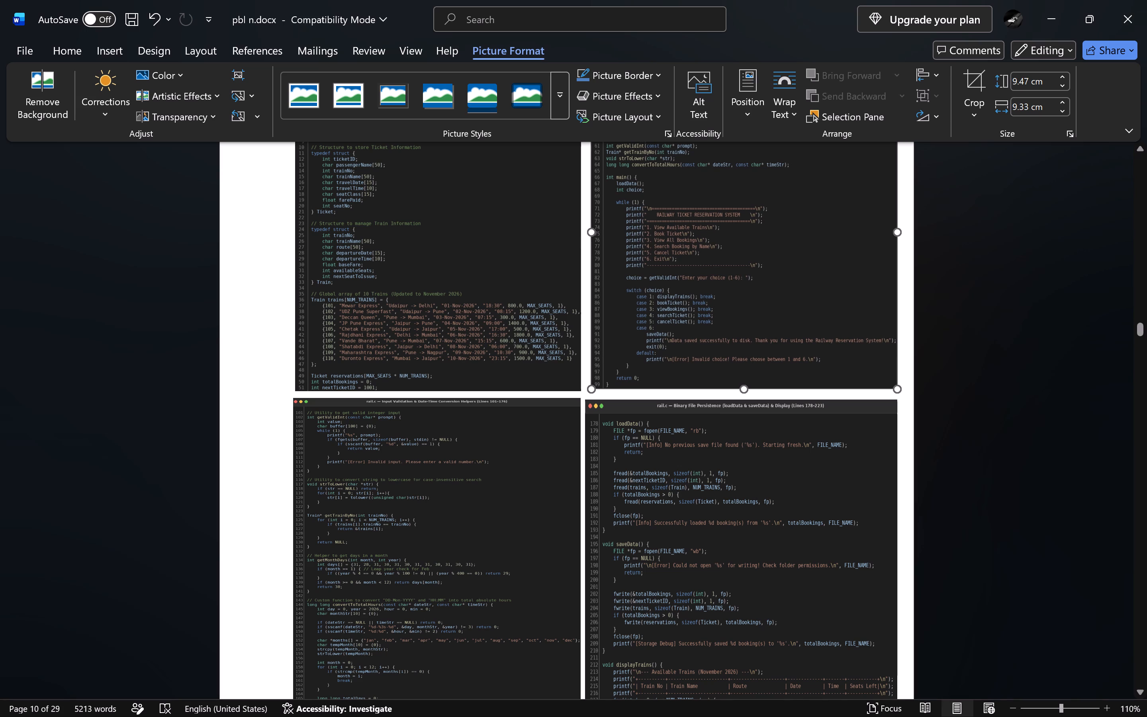
pyautogui.moveTo(897, 230); pyautogui.dragTo(896, 229)
pyautogui.click(910, 250)
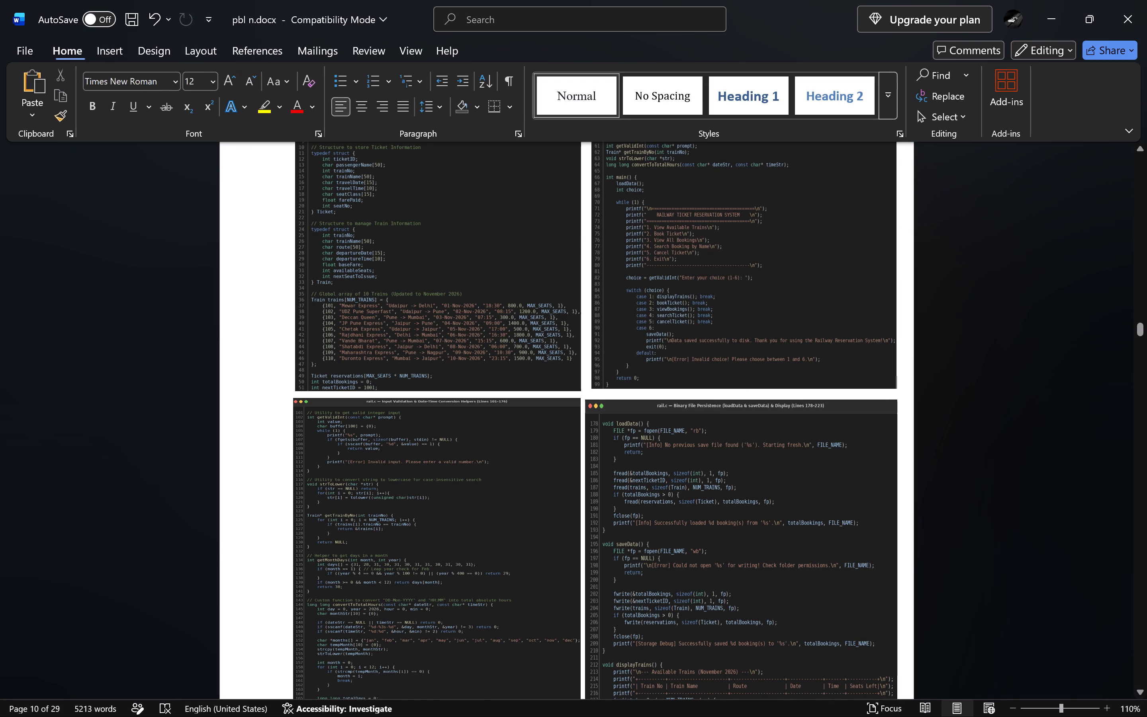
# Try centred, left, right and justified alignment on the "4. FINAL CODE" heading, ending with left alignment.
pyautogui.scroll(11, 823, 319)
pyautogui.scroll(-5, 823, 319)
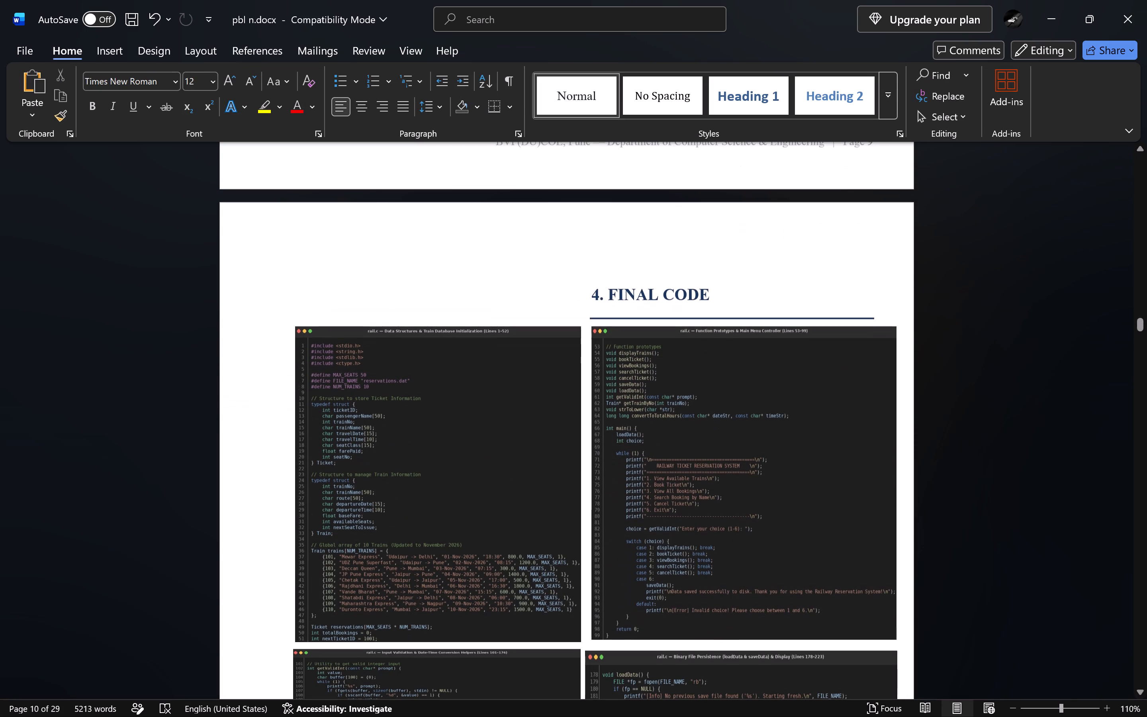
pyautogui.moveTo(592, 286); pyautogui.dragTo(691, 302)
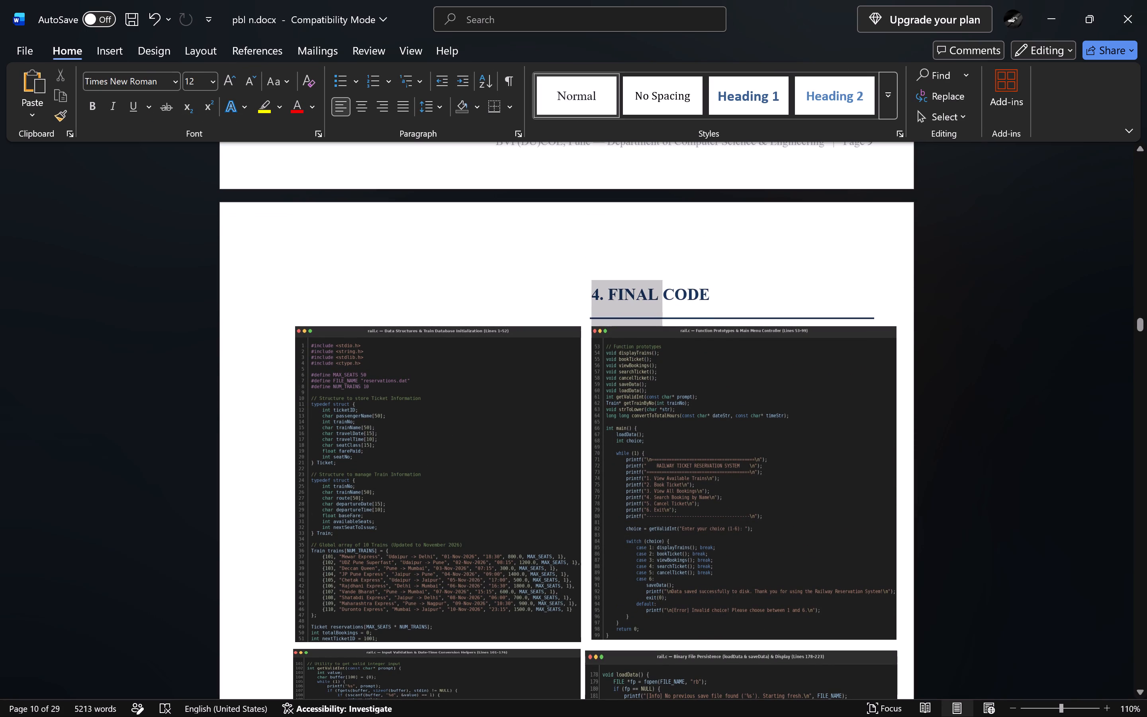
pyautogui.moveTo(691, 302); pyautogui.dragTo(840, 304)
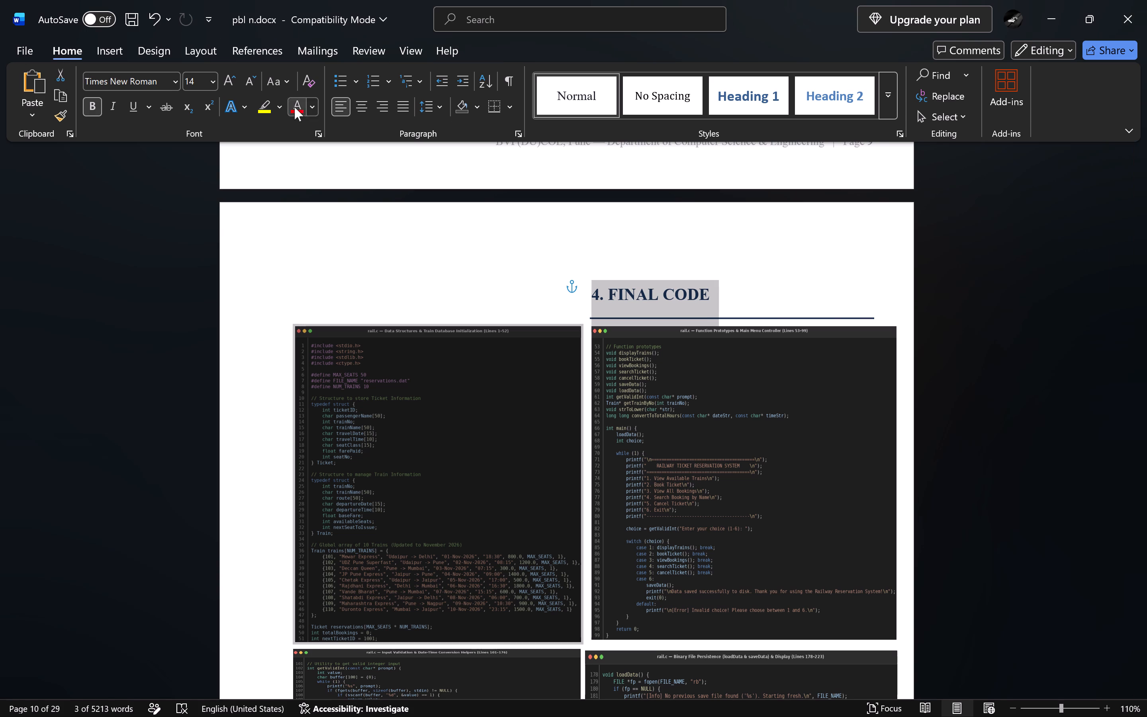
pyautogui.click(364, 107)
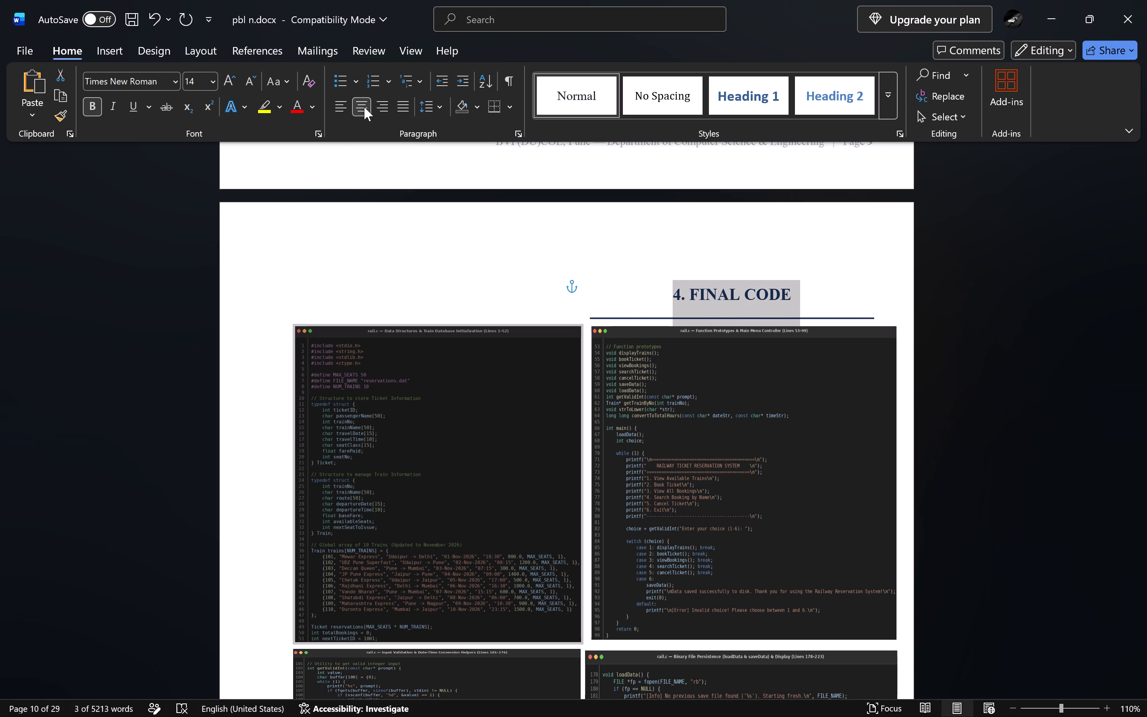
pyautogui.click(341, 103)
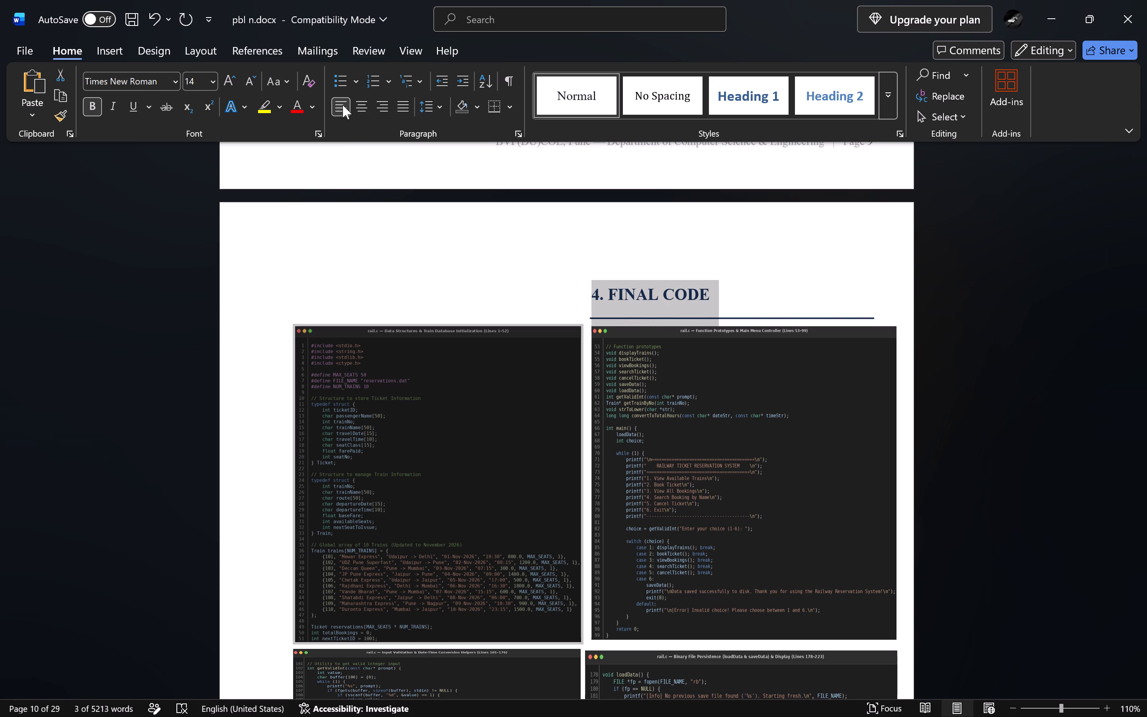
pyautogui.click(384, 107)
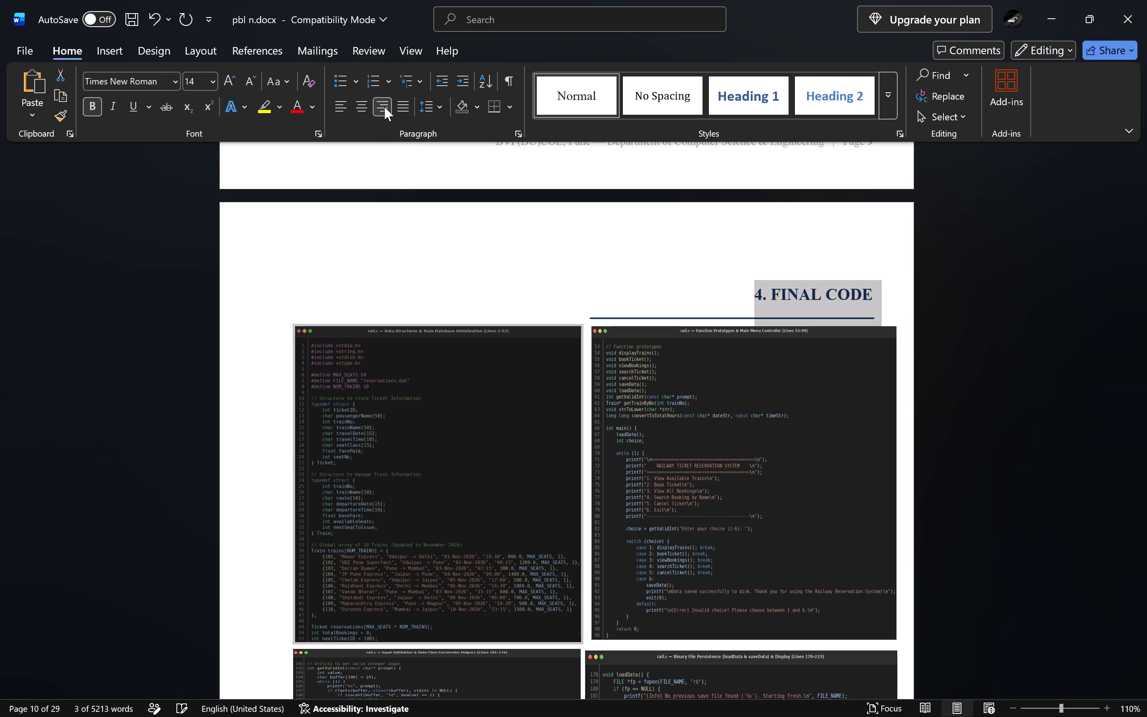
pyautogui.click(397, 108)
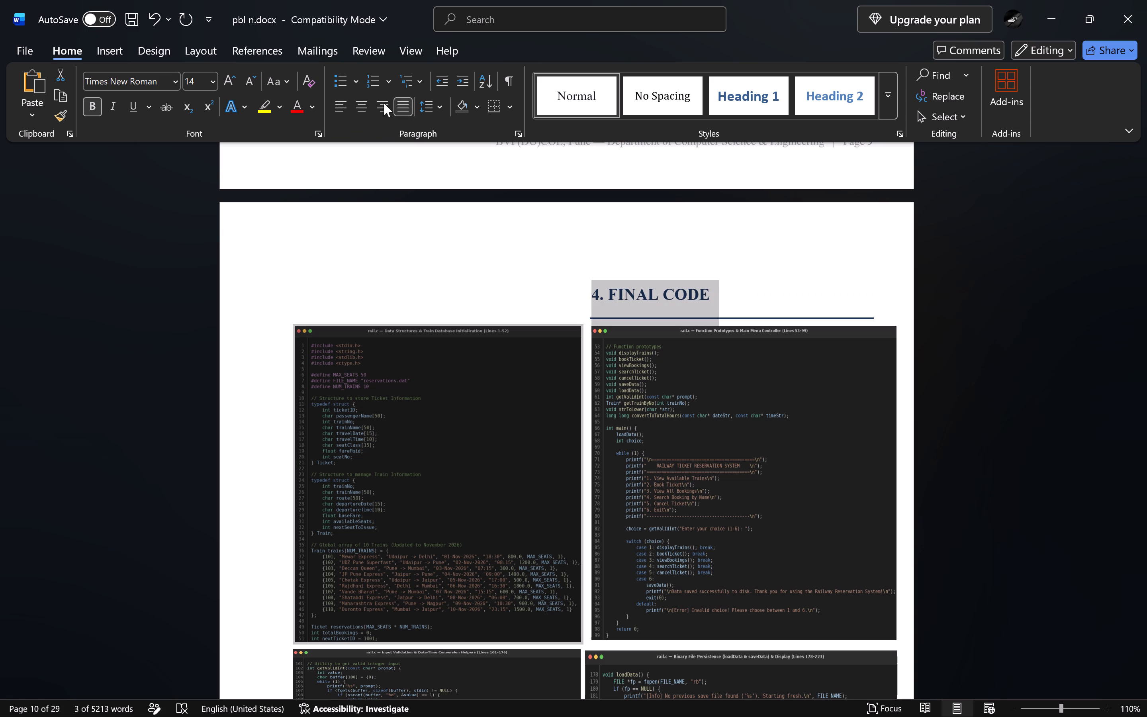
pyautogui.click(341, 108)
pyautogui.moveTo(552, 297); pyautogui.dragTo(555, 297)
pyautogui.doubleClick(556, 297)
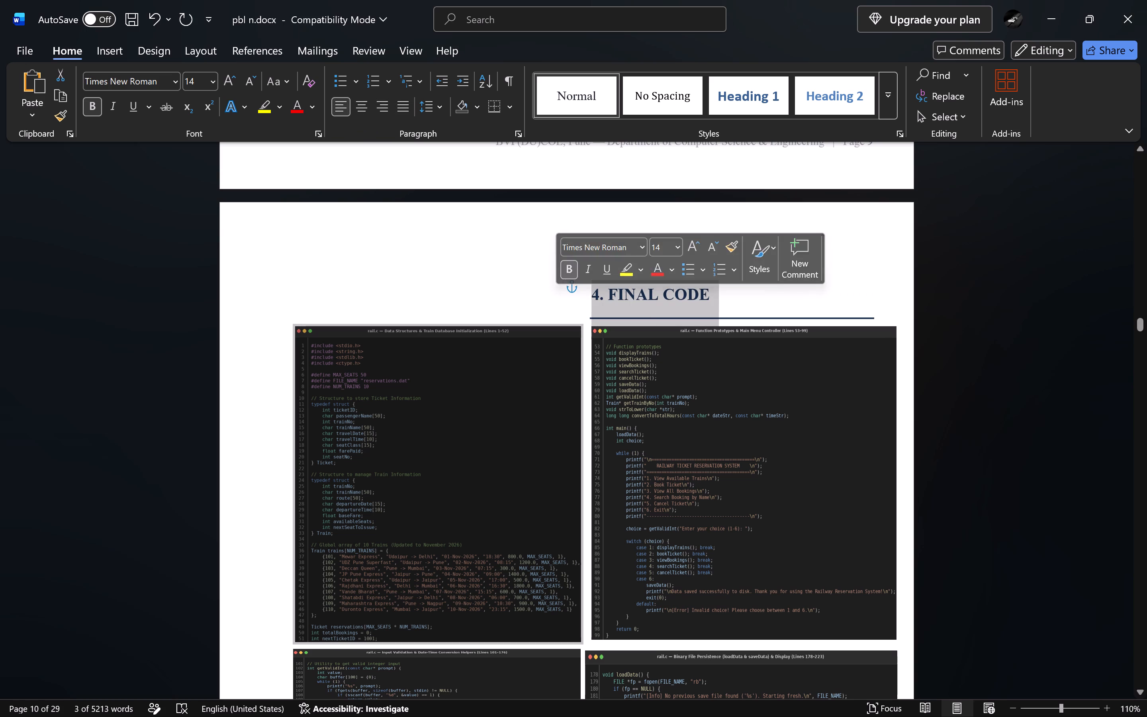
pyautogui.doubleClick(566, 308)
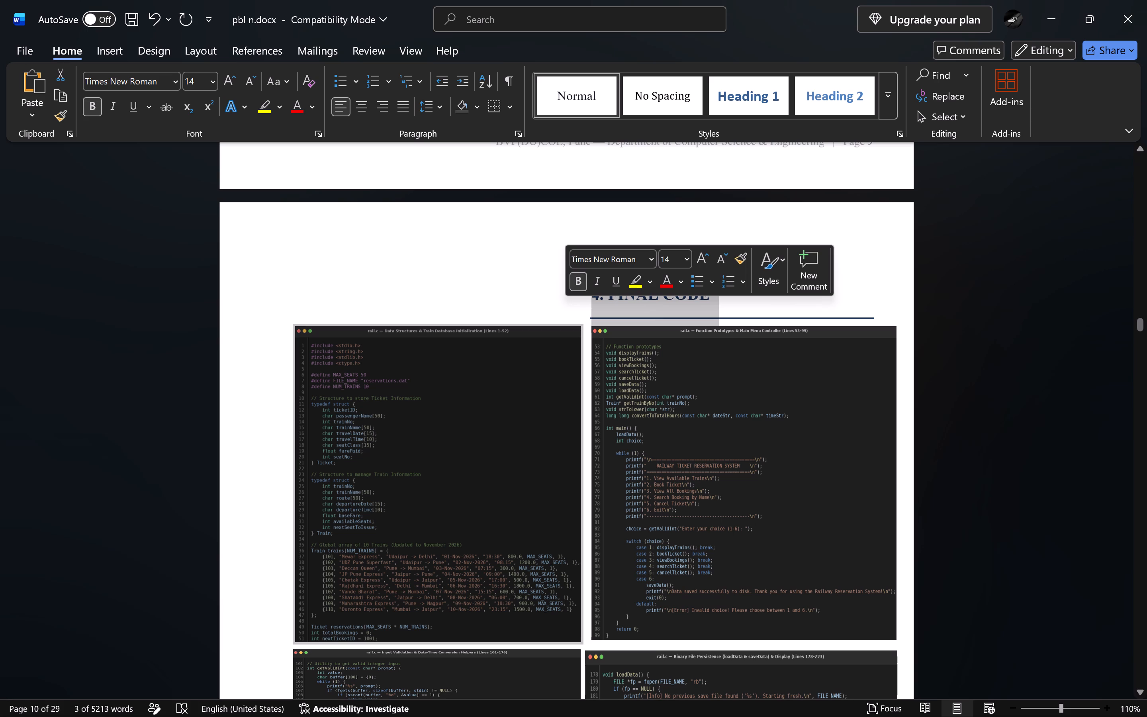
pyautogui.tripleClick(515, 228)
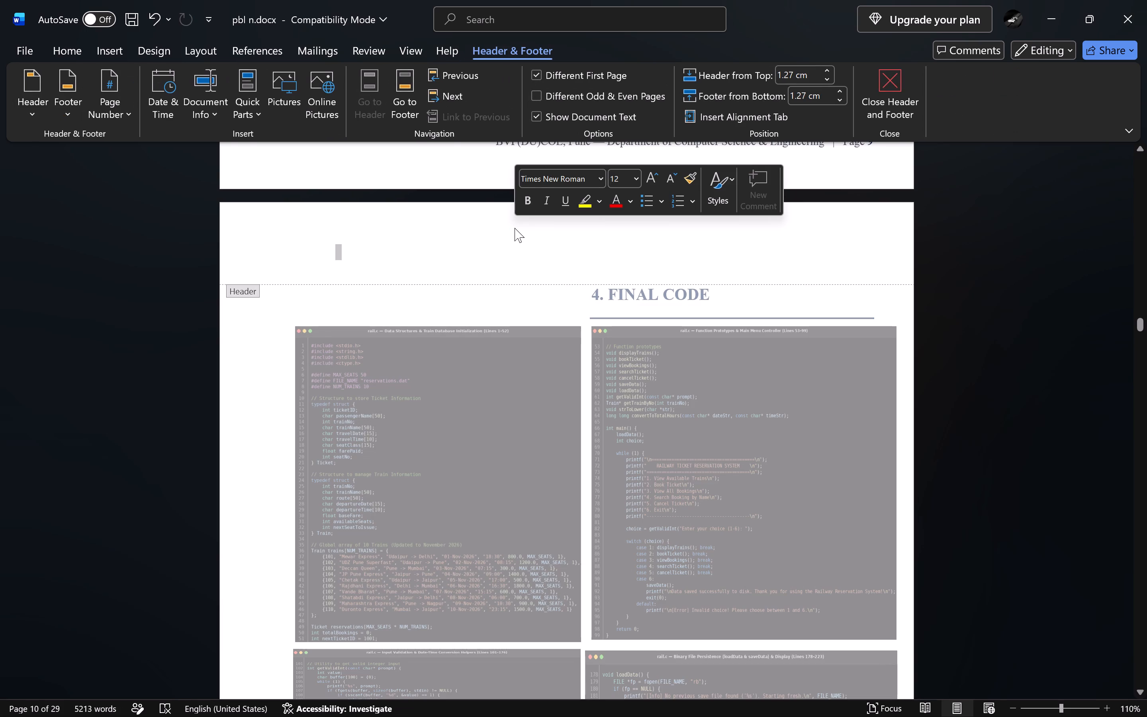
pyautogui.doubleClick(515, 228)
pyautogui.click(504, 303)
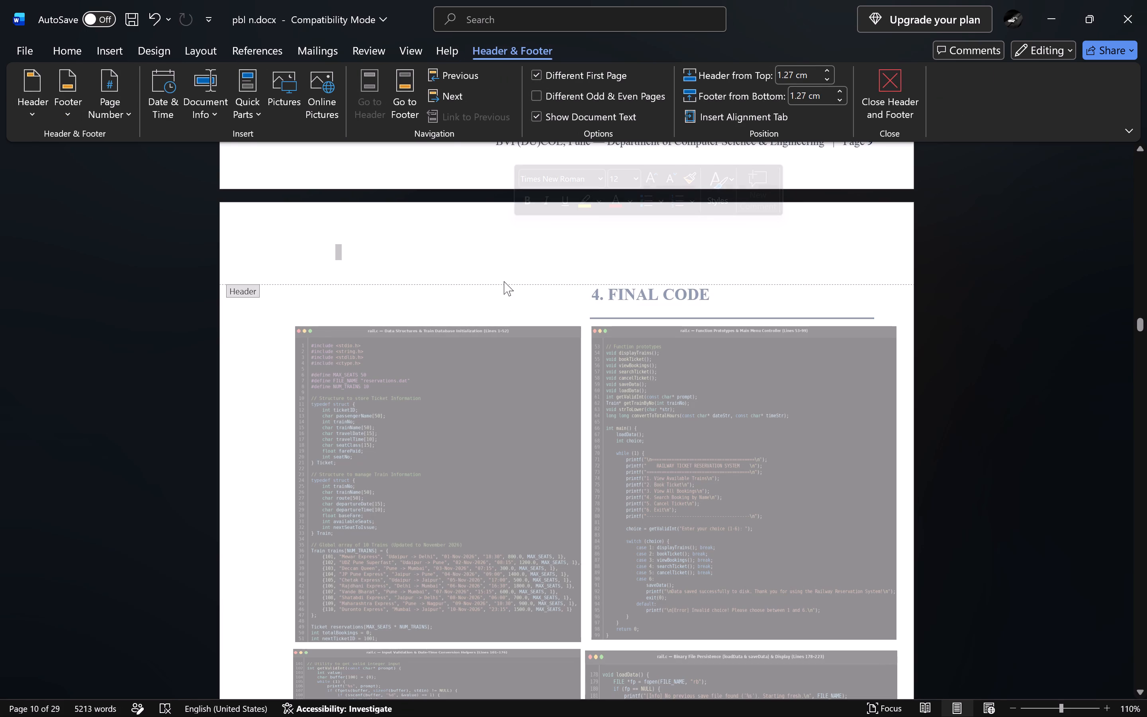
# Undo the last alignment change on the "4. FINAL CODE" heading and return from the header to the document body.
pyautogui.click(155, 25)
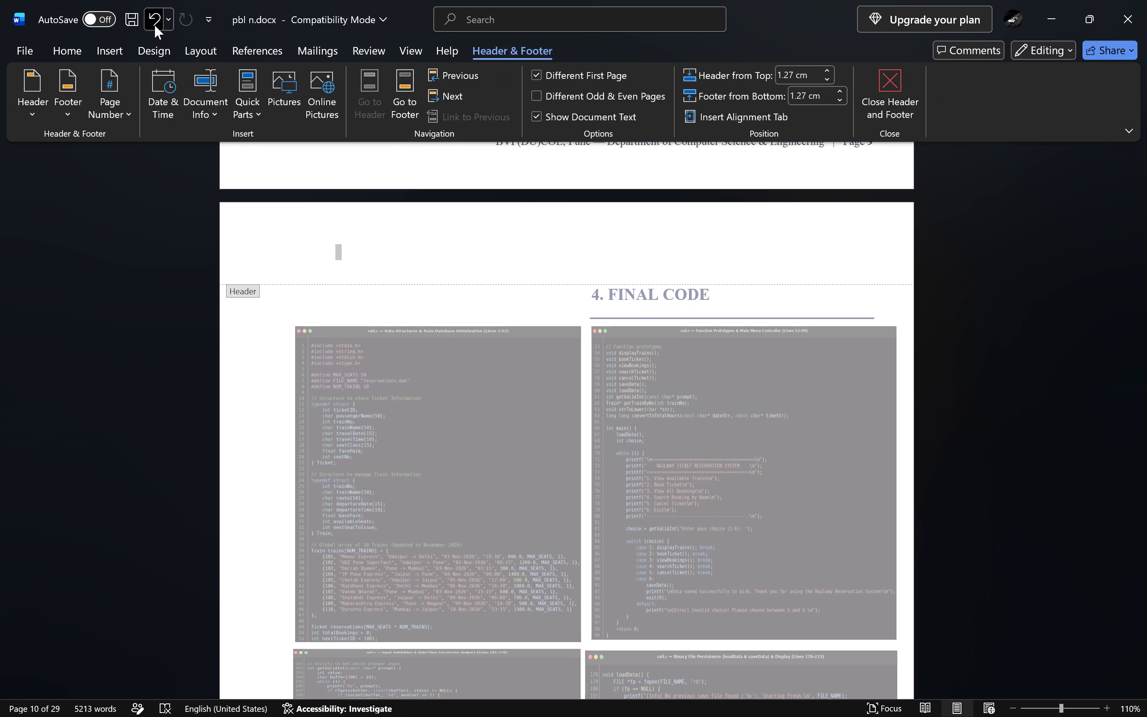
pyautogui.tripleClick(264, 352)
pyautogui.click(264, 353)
# Look over the layout of the code pictures and surrounding space on pages 10 and 11.
pyautogui.scroll(-10, 358, 402)
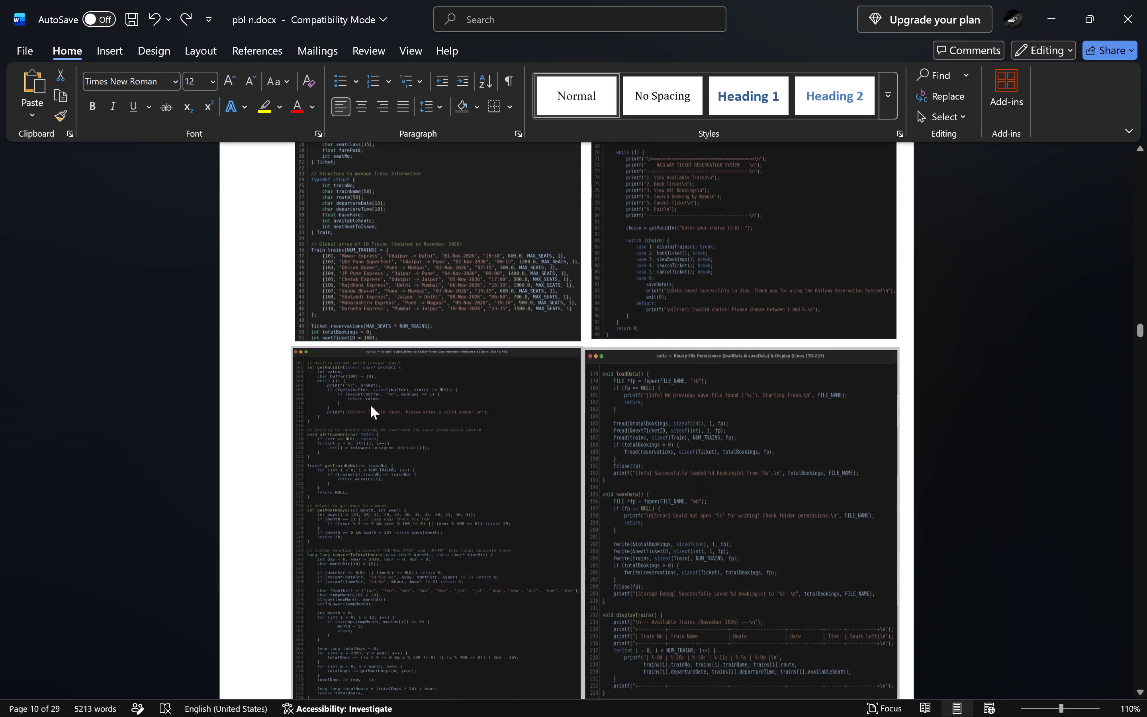
pyautogui.scroll(-9, 370, 405)
pyautogui.scroll(-20, 389, 414)
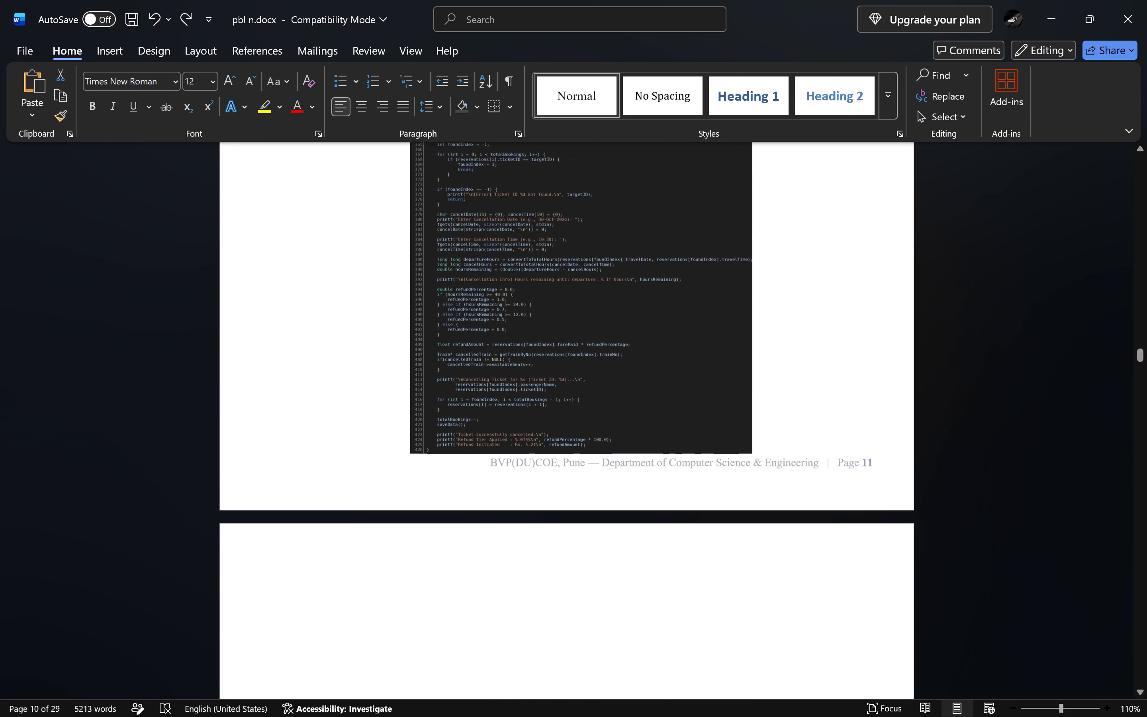
pyautogui.scroll(-2, 389, 414)
pyautogui.scroll(20, 389, 414)
pyautogui.scroll(7, 389, 414)
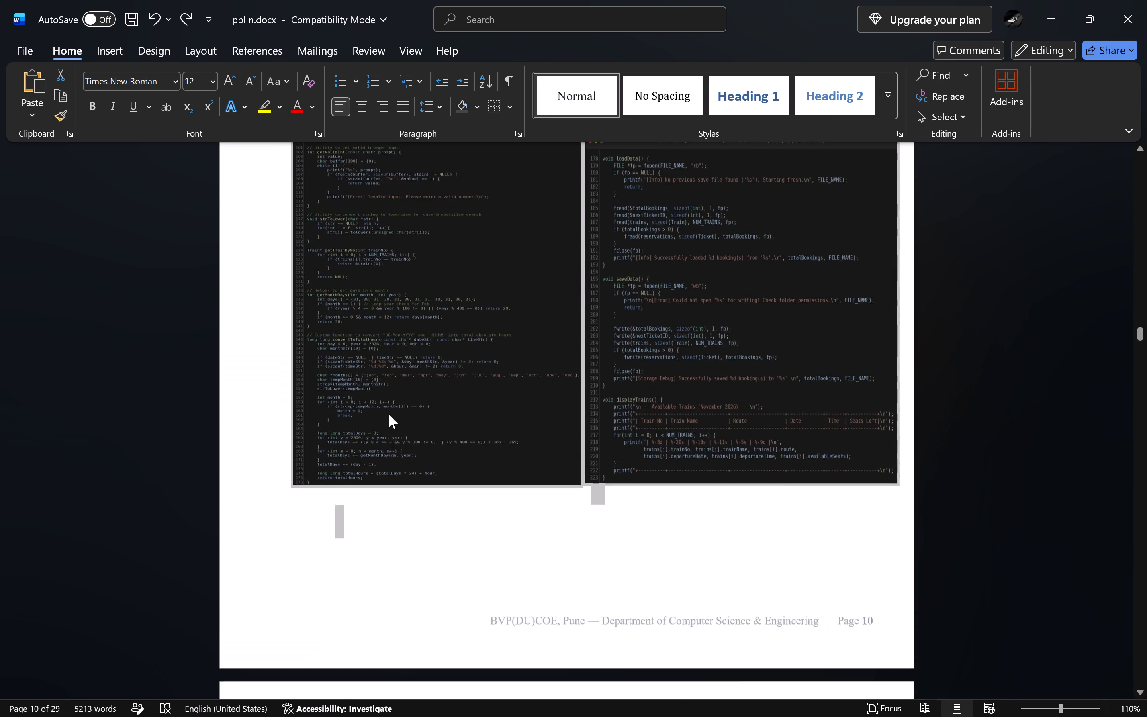
pyautogui.scroll(14, 389, 414)
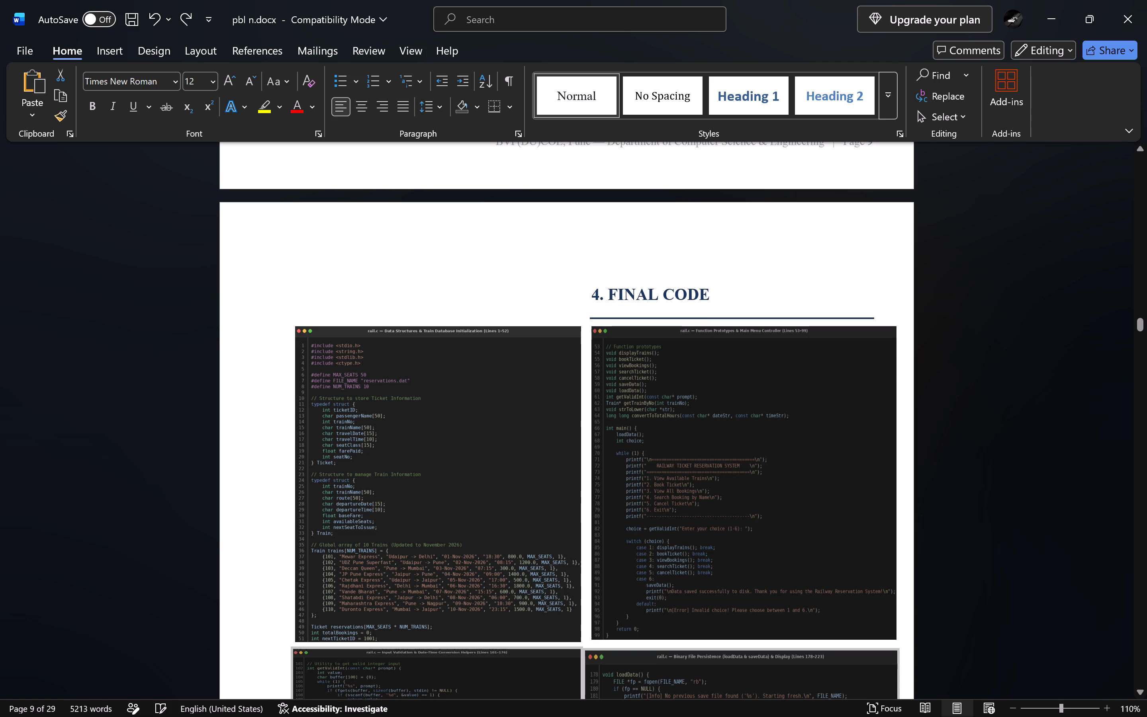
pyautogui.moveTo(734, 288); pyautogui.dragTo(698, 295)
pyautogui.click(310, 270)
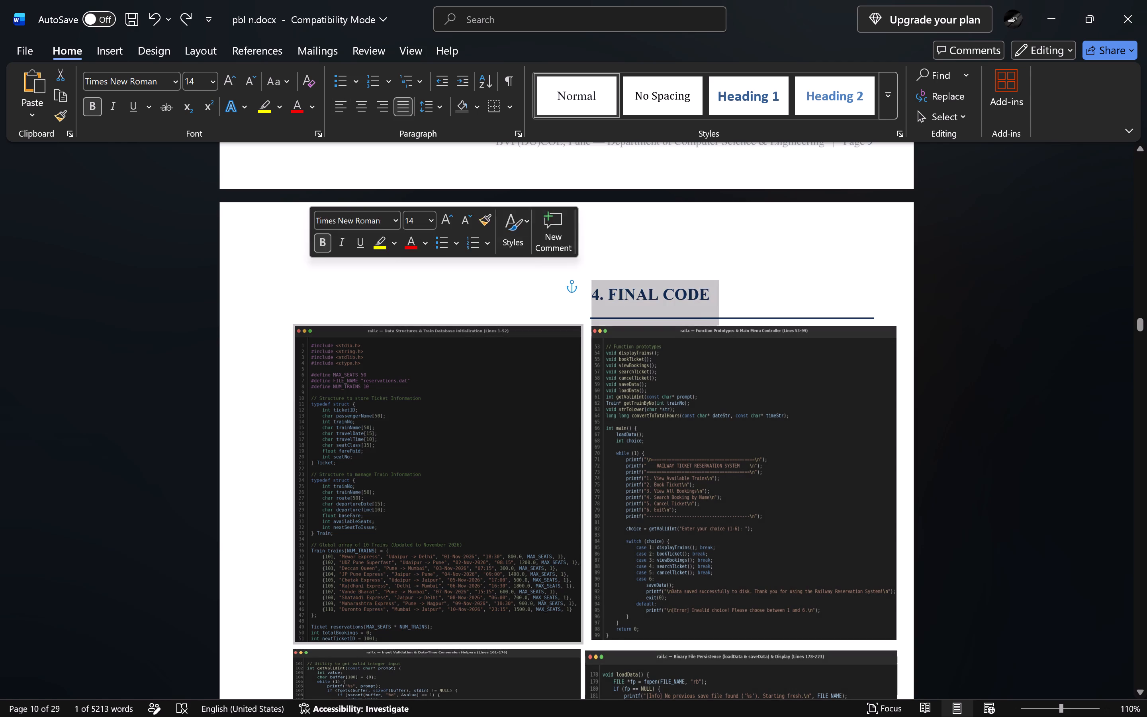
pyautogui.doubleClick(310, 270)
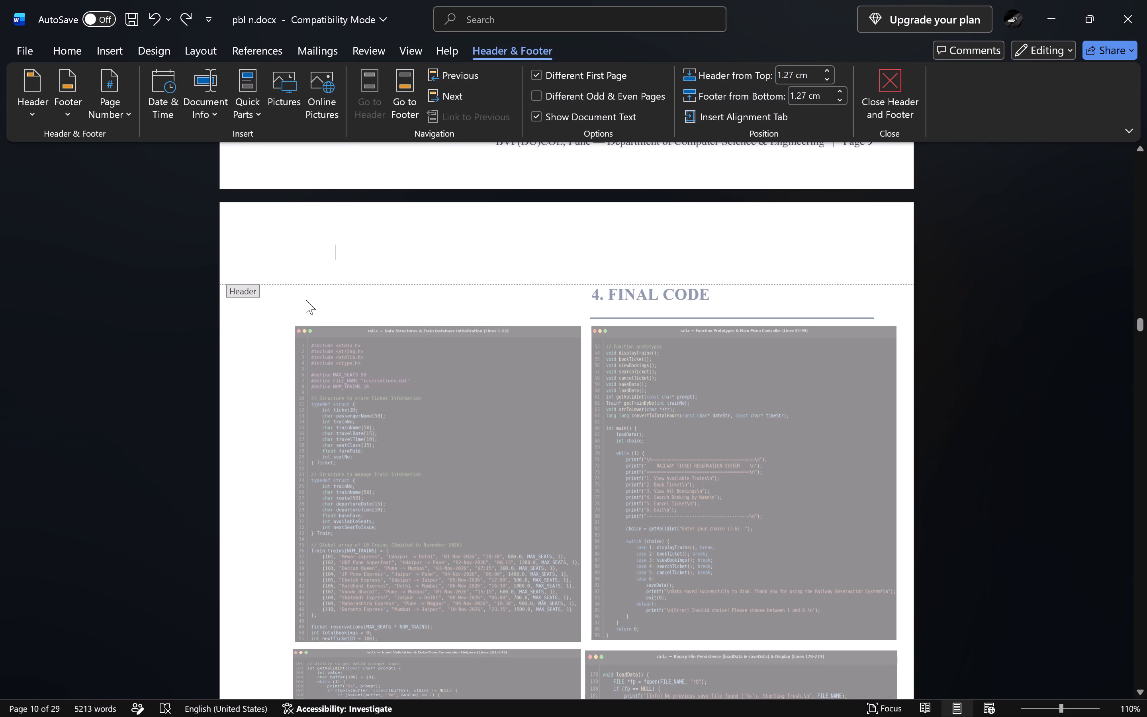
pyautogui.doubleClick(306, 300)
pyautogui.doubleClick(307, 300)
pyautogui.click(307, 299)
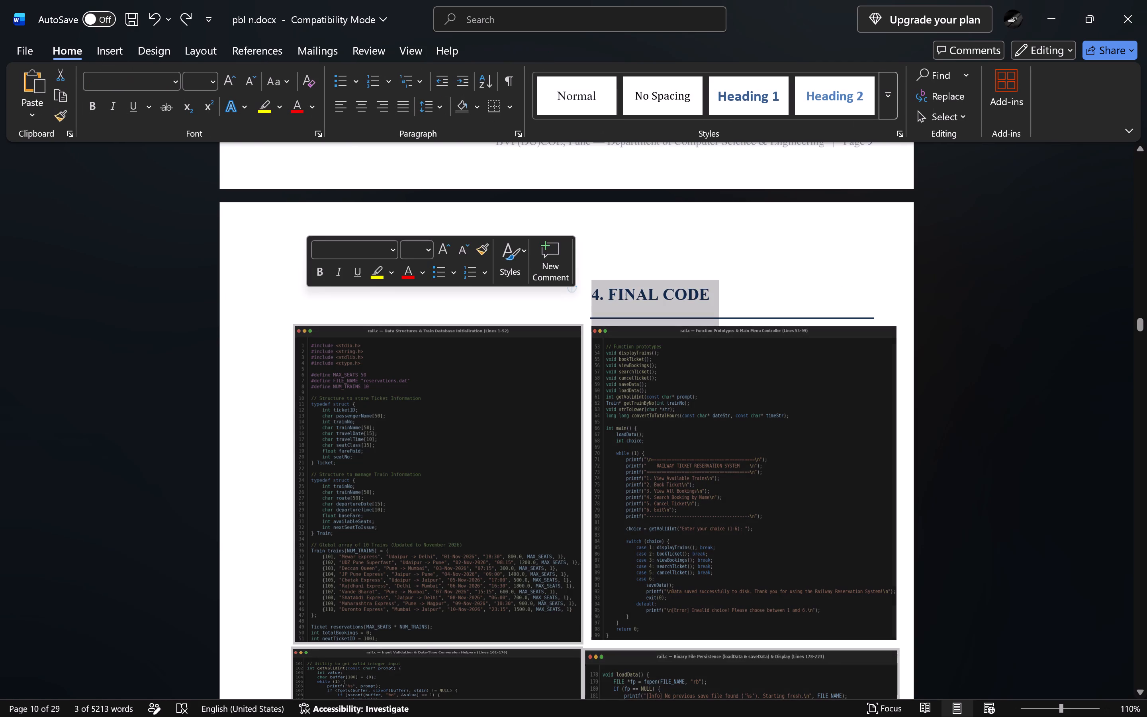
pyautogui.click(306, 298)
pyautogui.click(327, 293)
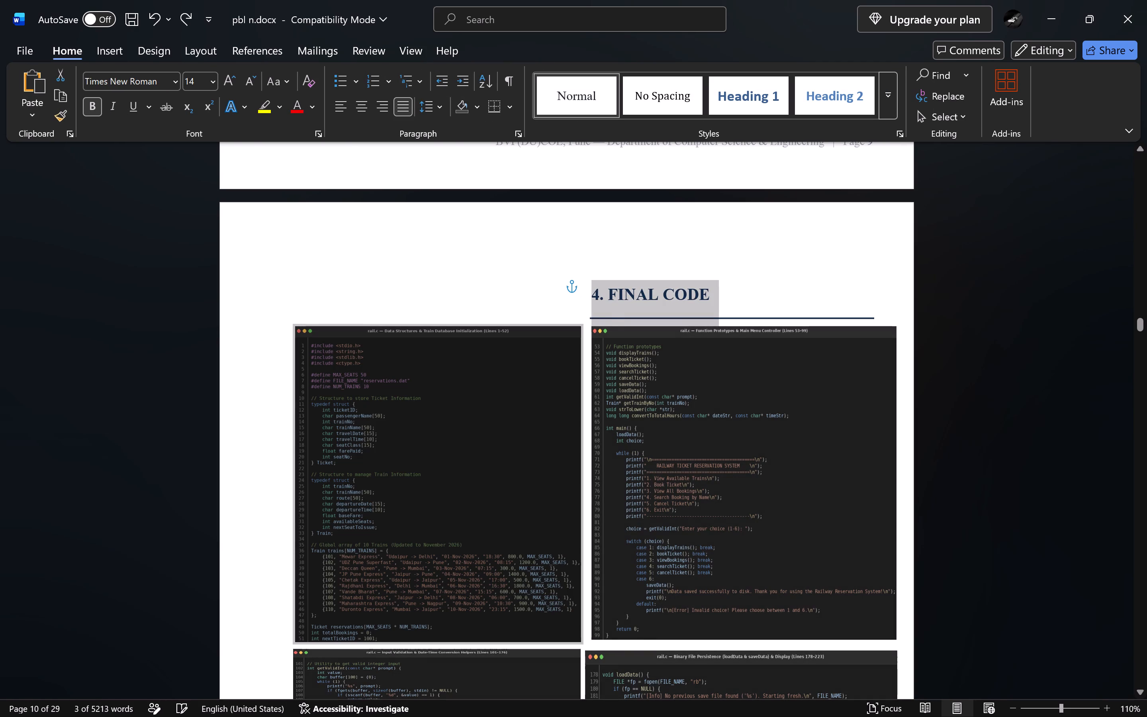
# Insert the test text "gfgf" directly in front of the "4. FINAL CODE" heading.
pyautogui.click(594, 292)
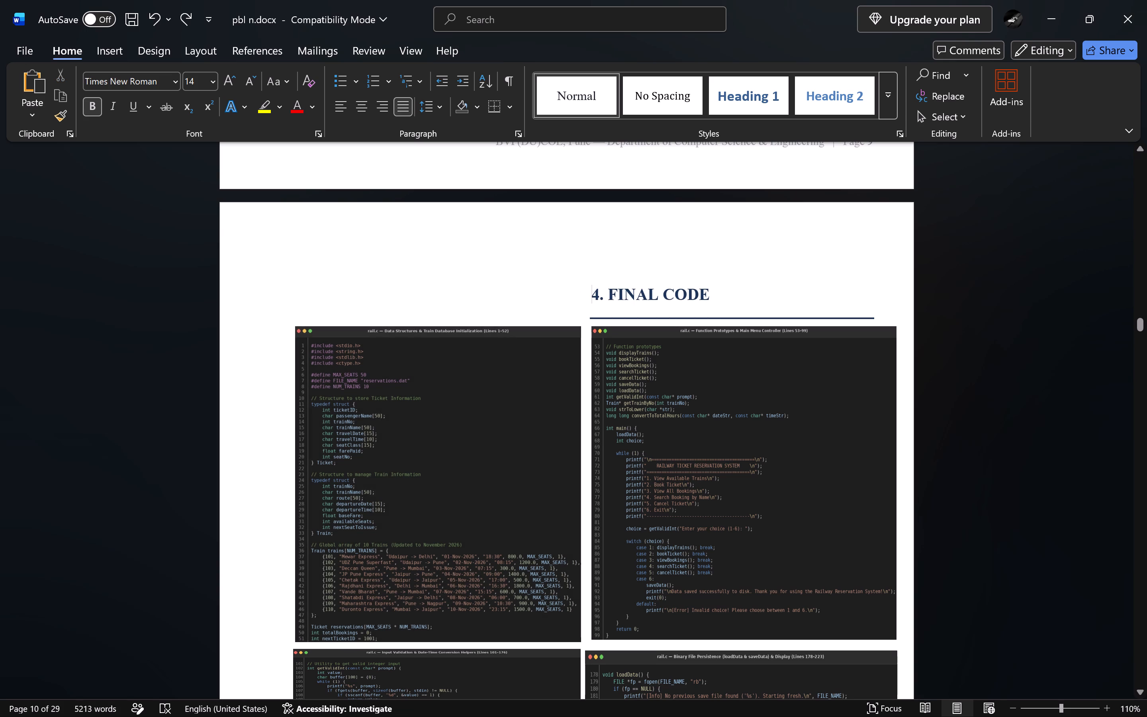
pyautogui.write('gfgf')
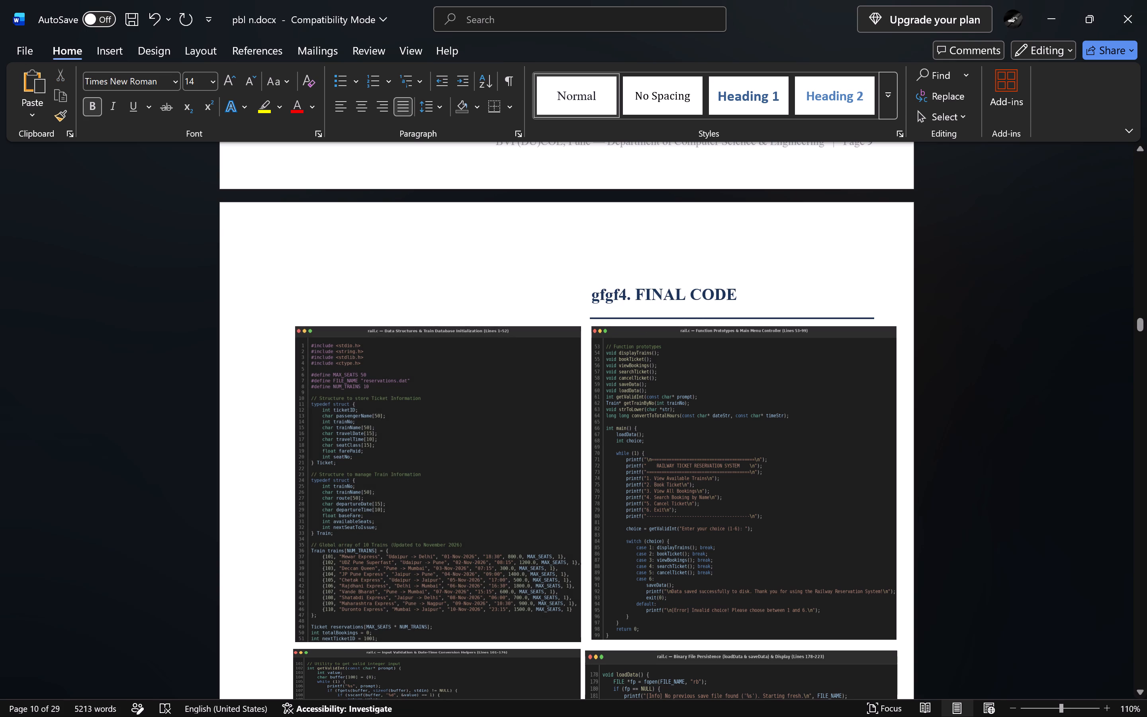
# Raise the border line under the heading slightly so the heading moves to the page's left margin above both top pictures.
pyautogui.moveTo(619, 319); pyautogui.dragTo(551, 306)
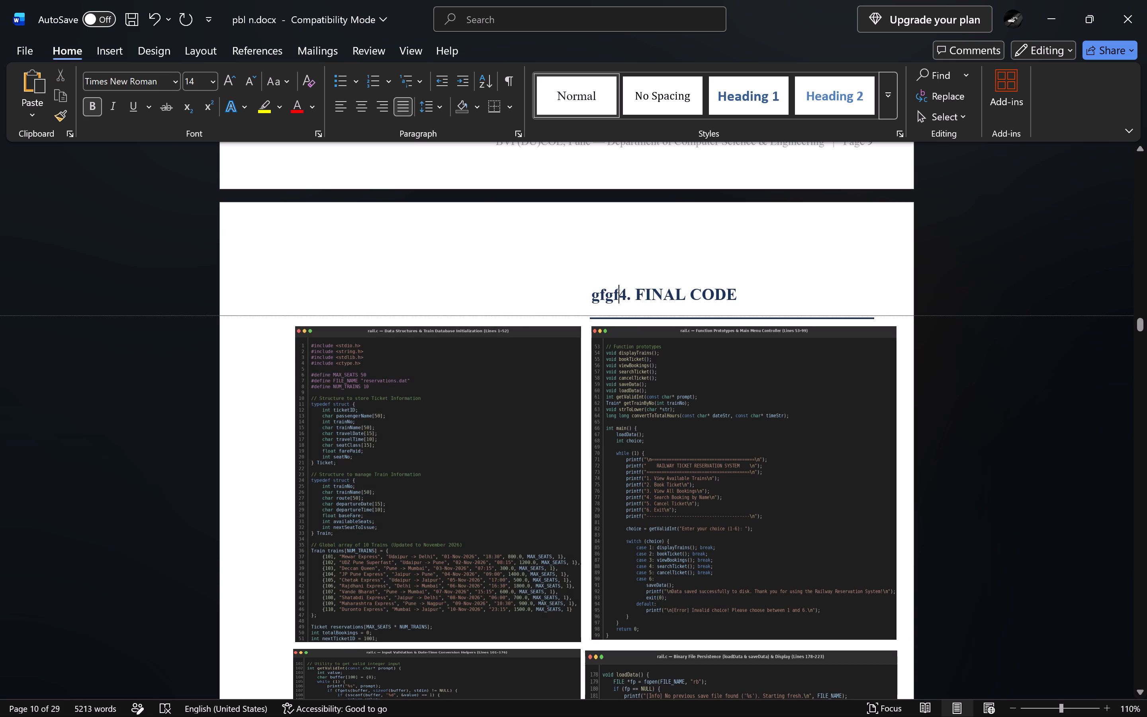
pyautogui.moveTo(551, 306); pyautogui.dragTo(544, 292)
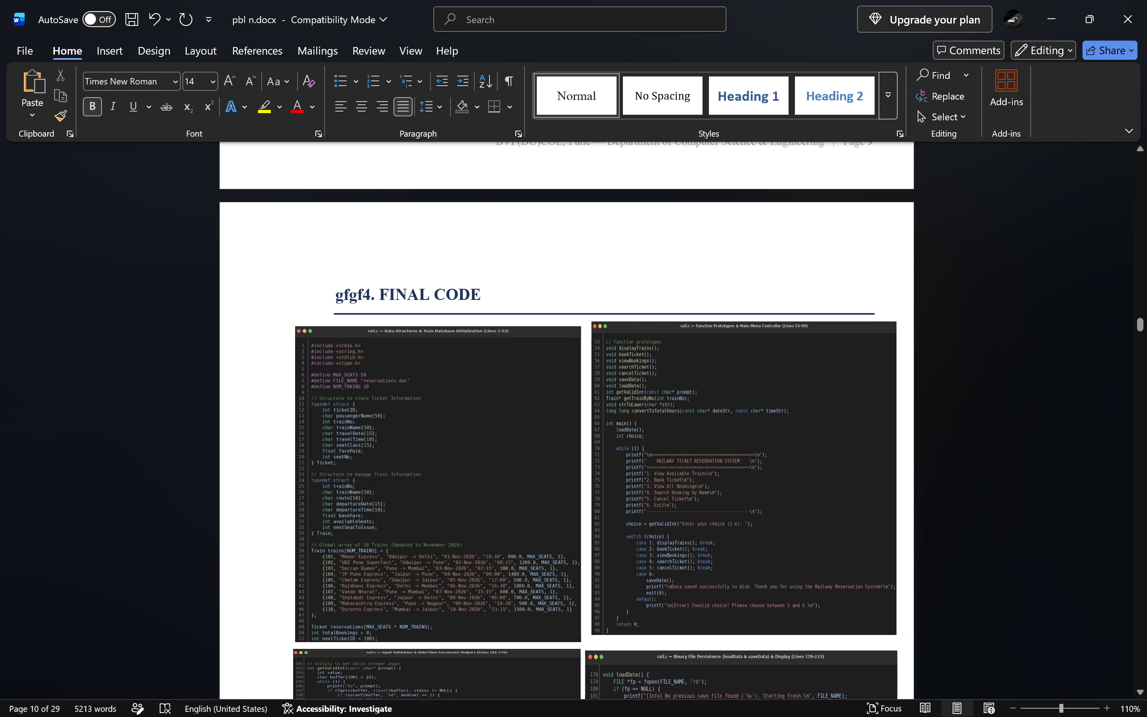
# Delete the test text "gfgf" in front of the "4. FINAL CODE" heading on page 10.
pyautogui.click(379, 290)
pyautogui.press('Left')
pyautogui.press('Left')
pyautogui.press('Left')
pyautogui.press('Left')
pyautogui.press('Right')
pyautogui.press('BackSpace')
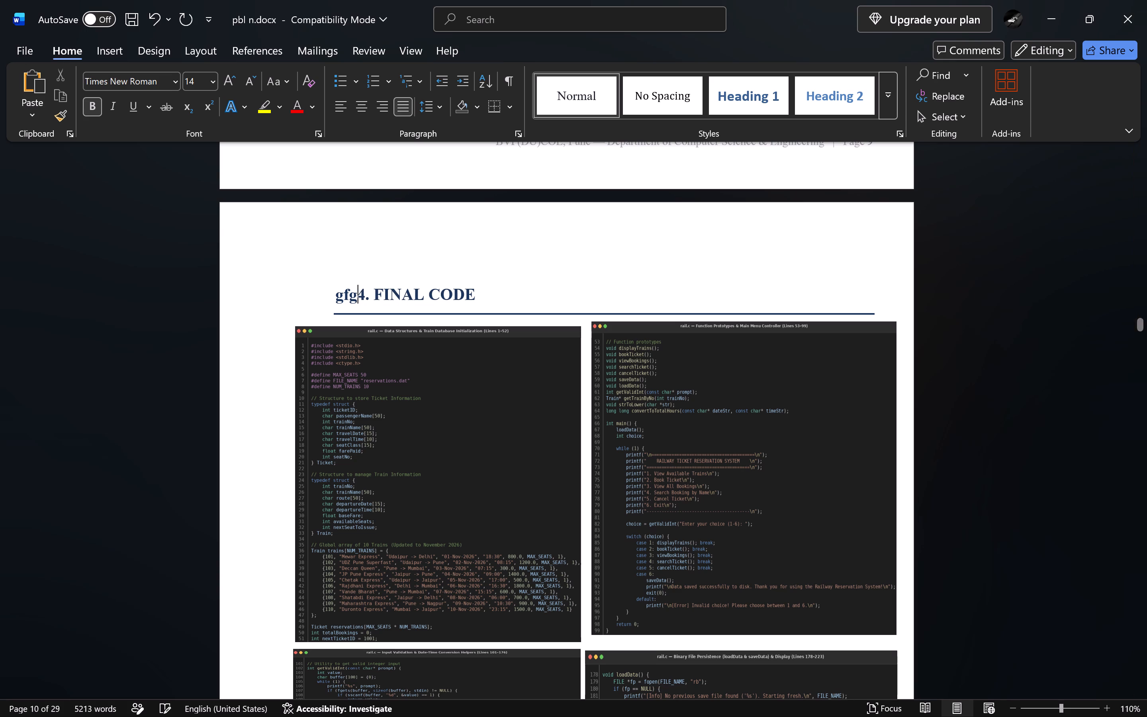
pyautogui.press('BackSpace')
pyautogui.press('BackSpace')
pyautogui.press('BackSpace')
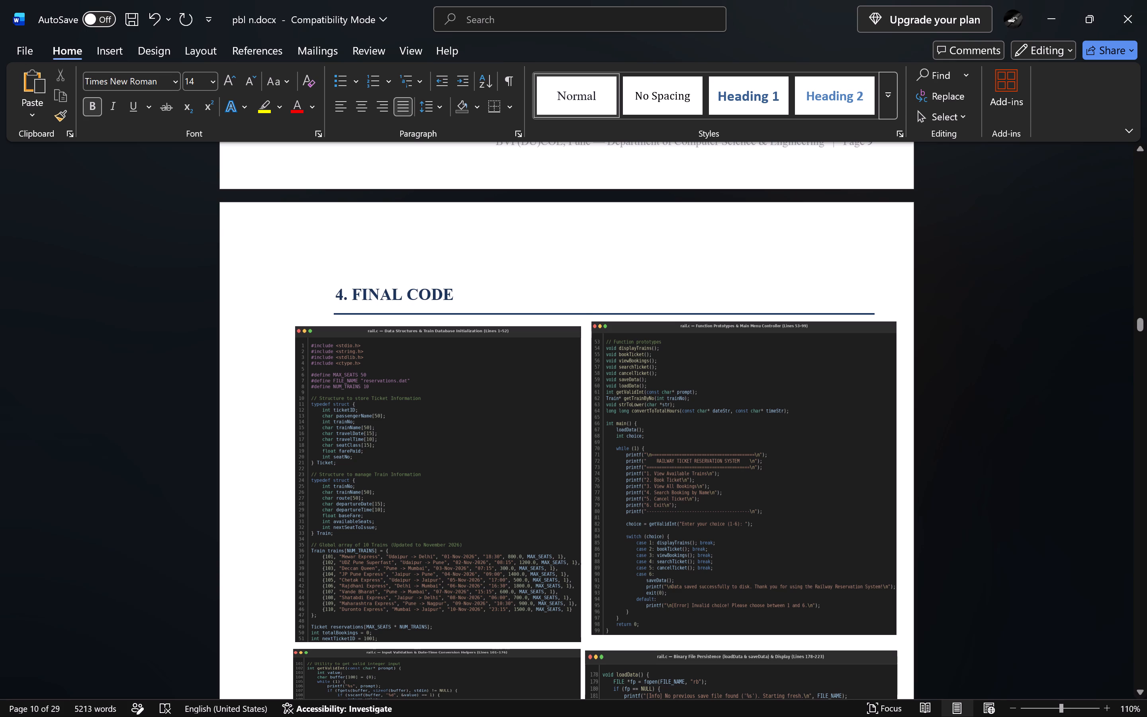
# Remove the blank page and empty lines between the last code picture and the "4. SYSTEM ARCHITECTURE AND METHODOLOGY" heading.
pyautogui.scroll(-4, 652, 284)
pyautogui.scroll(-20, 652, 284)
pyautogui.scroll(-11, 652, 284)
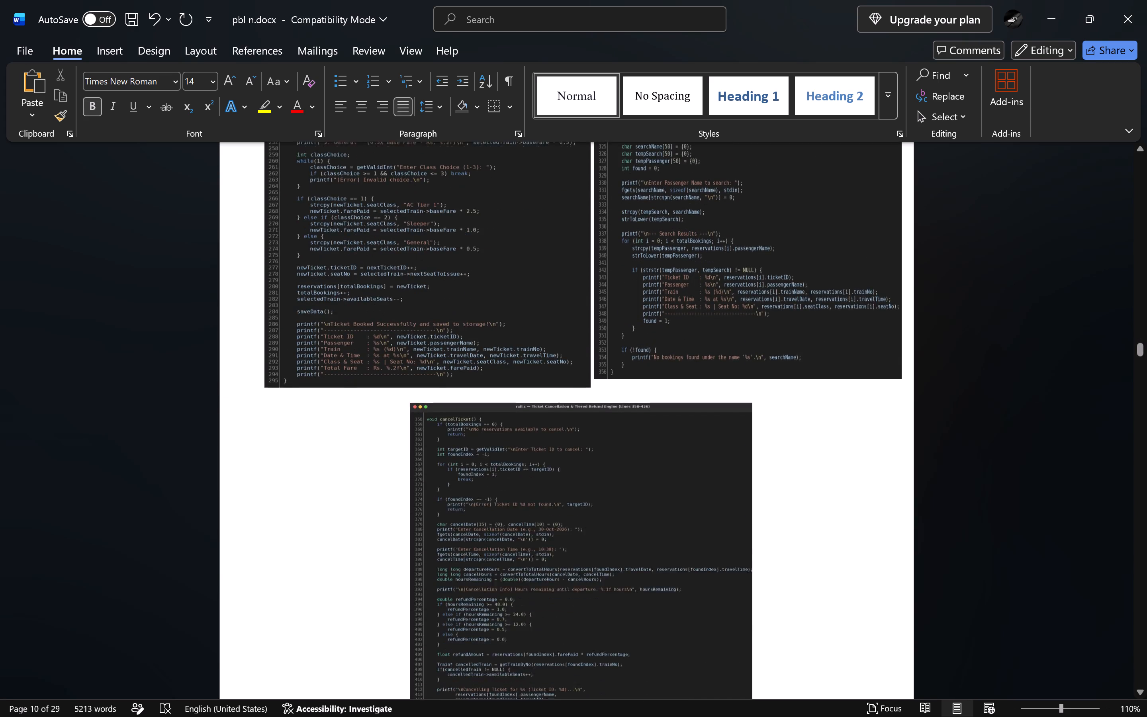
pyautogui.scroll(-13, 652, 284)
pyautogui.scroll(5, 652, 284)
pyautogui.scroll(-20, 652, 284)
pyautogui.rightClick(652, 284)
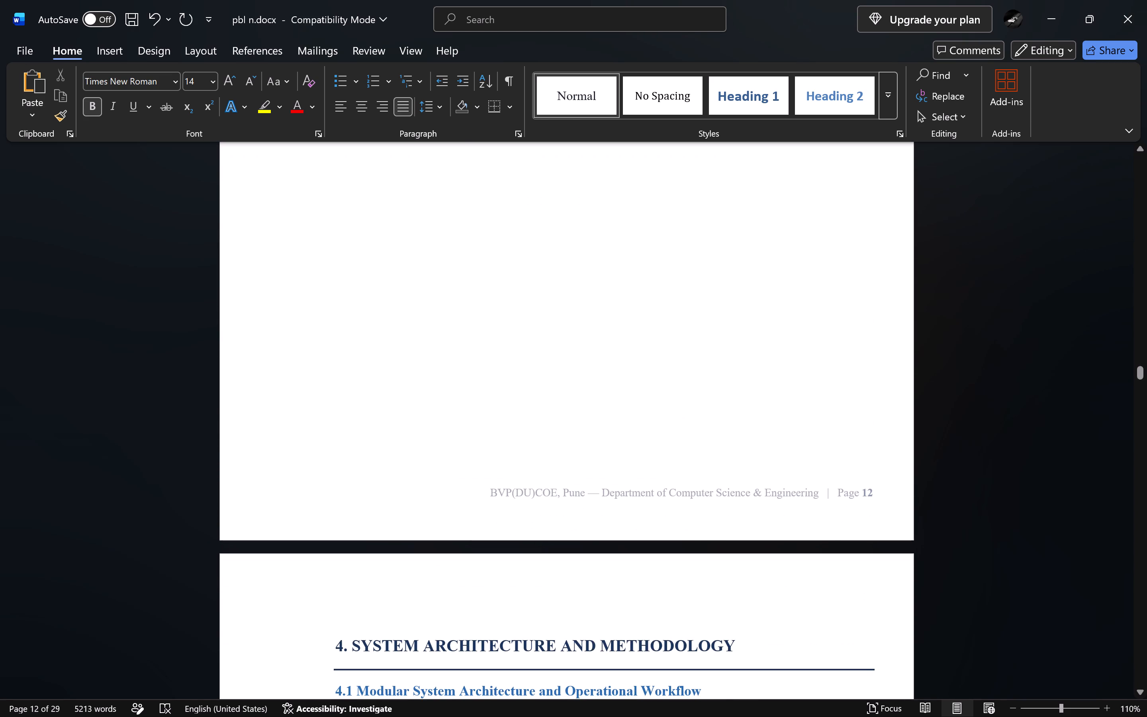
pyautogui.doubleClick(588, 282)
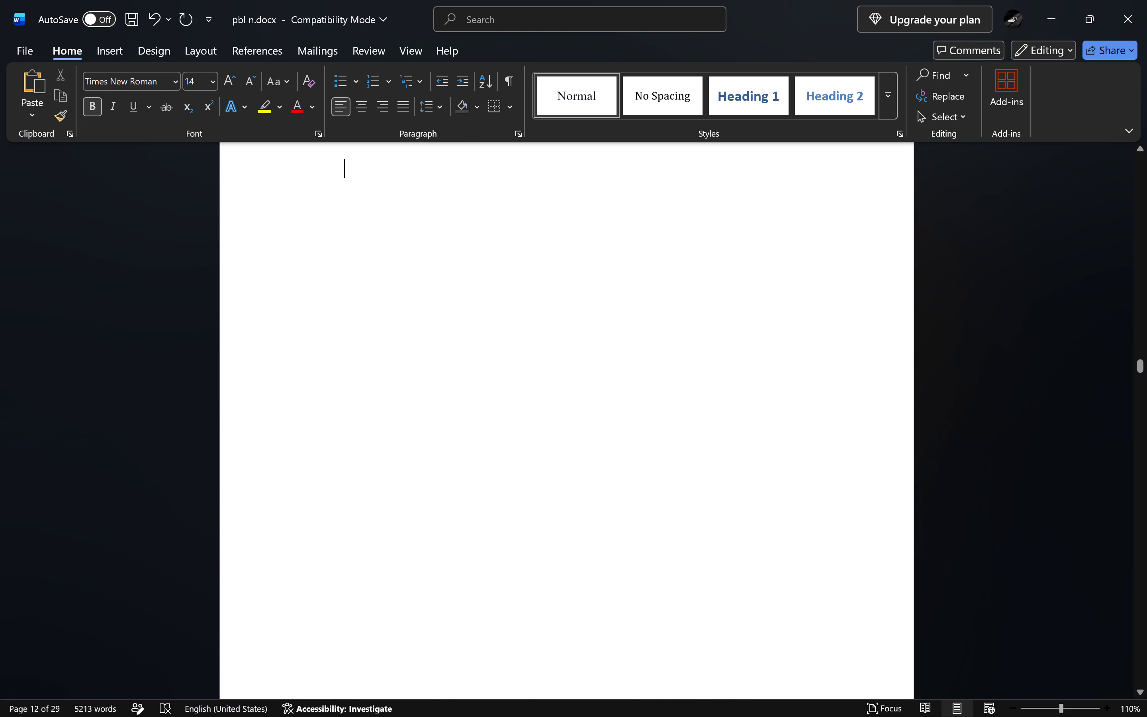
pyautogui.press('BackSpace')
pyautogui.scroll(8, 589, 300)
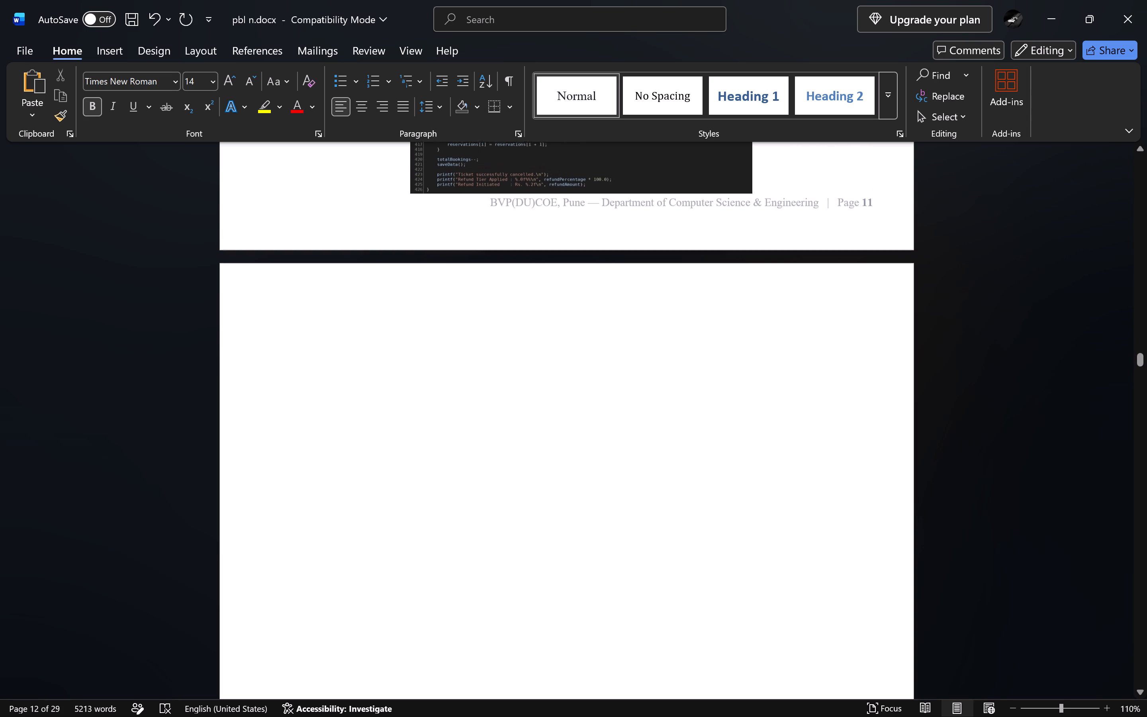
pyautogui.press('BackSpace')
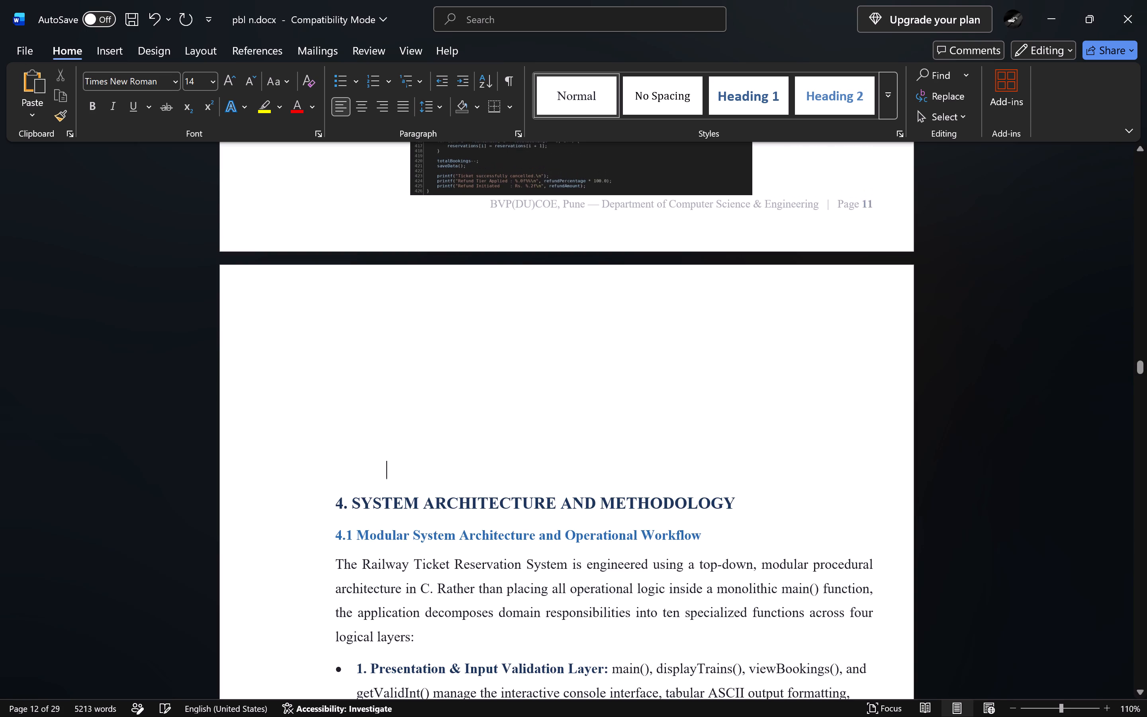
pyautogui.press('BackSpace')
pyautogui.press('BackSpace')
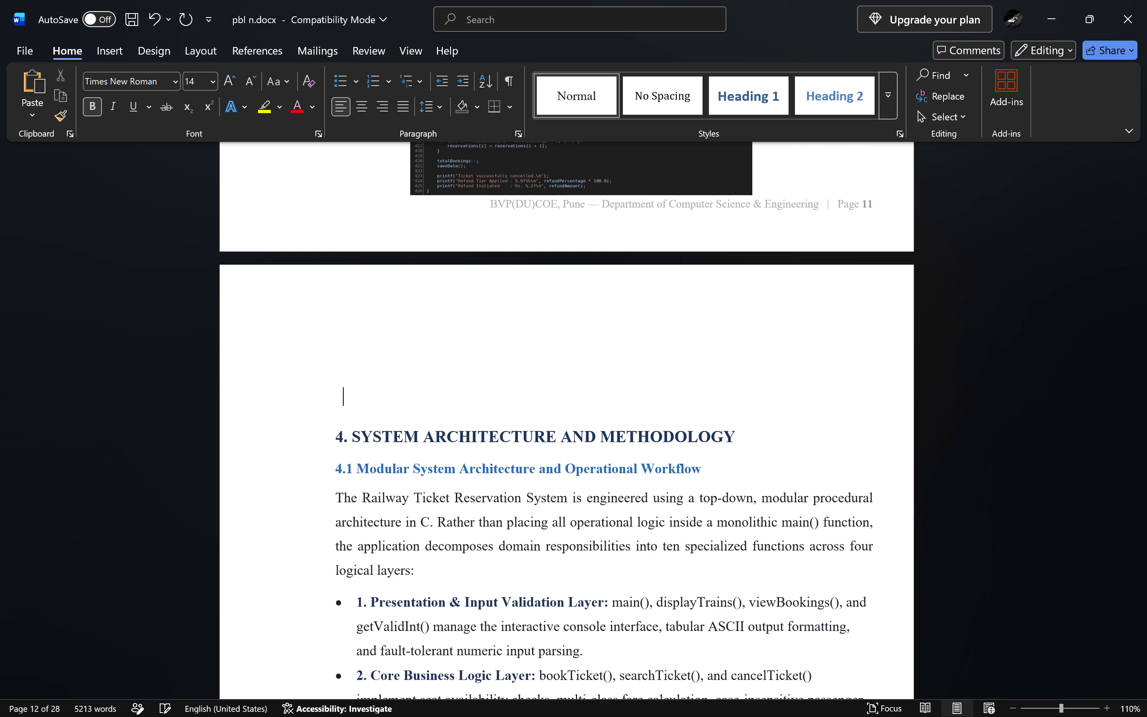
pyautogui.press('BackSpace')
pyautogui.press('BackSpace')
# Renumber the "SYSTEM ARCHITECTURE AND METHODOLOGY" heading as 5.
pyautogui.scroll(-4, 492, 458)
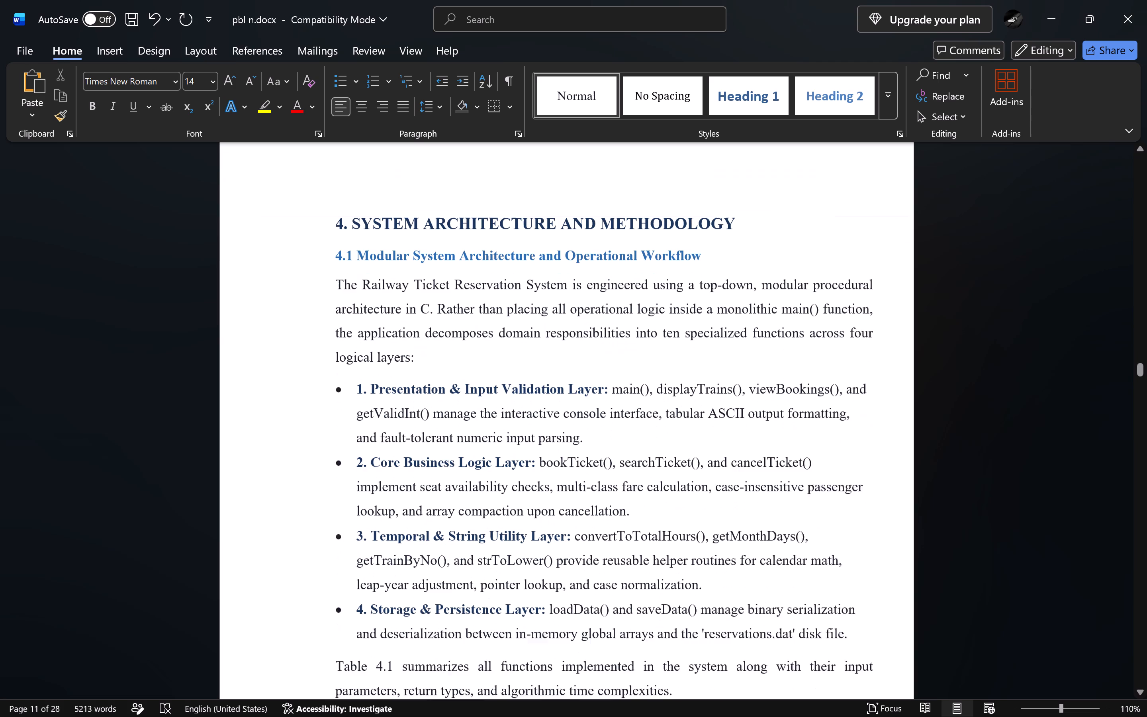
pyautogui.click(343, 192)
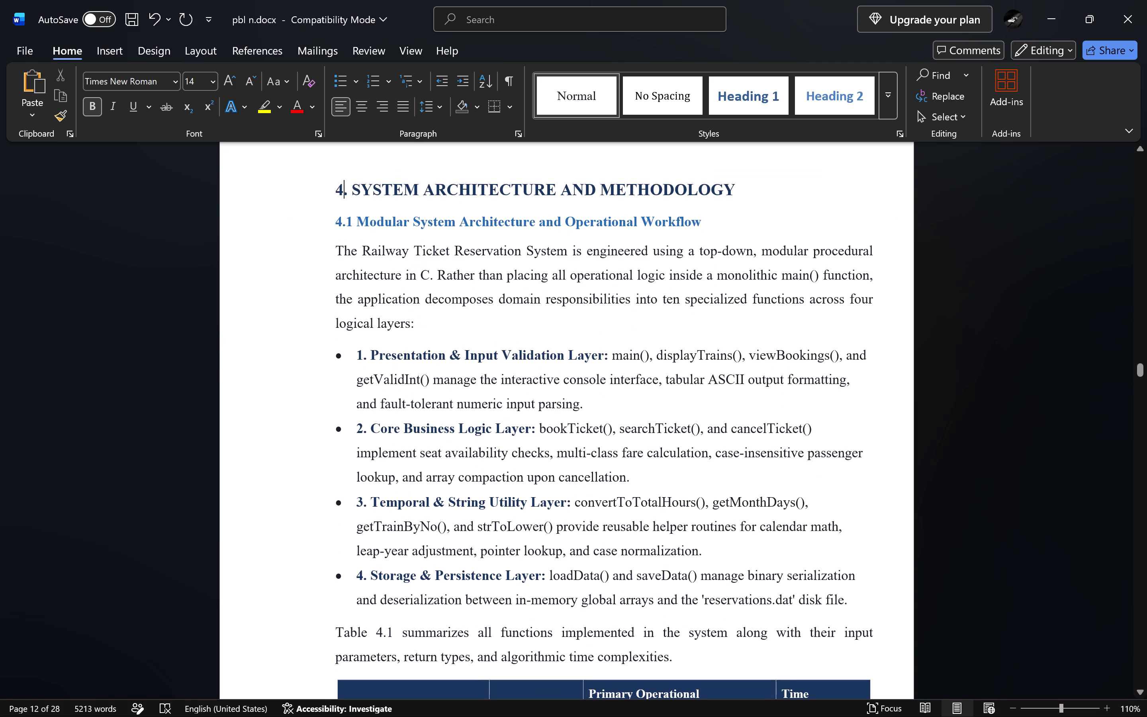
pyautogui.press('BackSpace')
pyautogui.press('5')
# Underline the whole "5. SYSTEM ARCHITECTURE AND METHODOLOGY" heading.
pyautogui.moveTo(332, 187); pyautogui.dragTo(335, 188)
pyautogui.moveTo(335, 188); pyautogui.dragTo(673, 176)
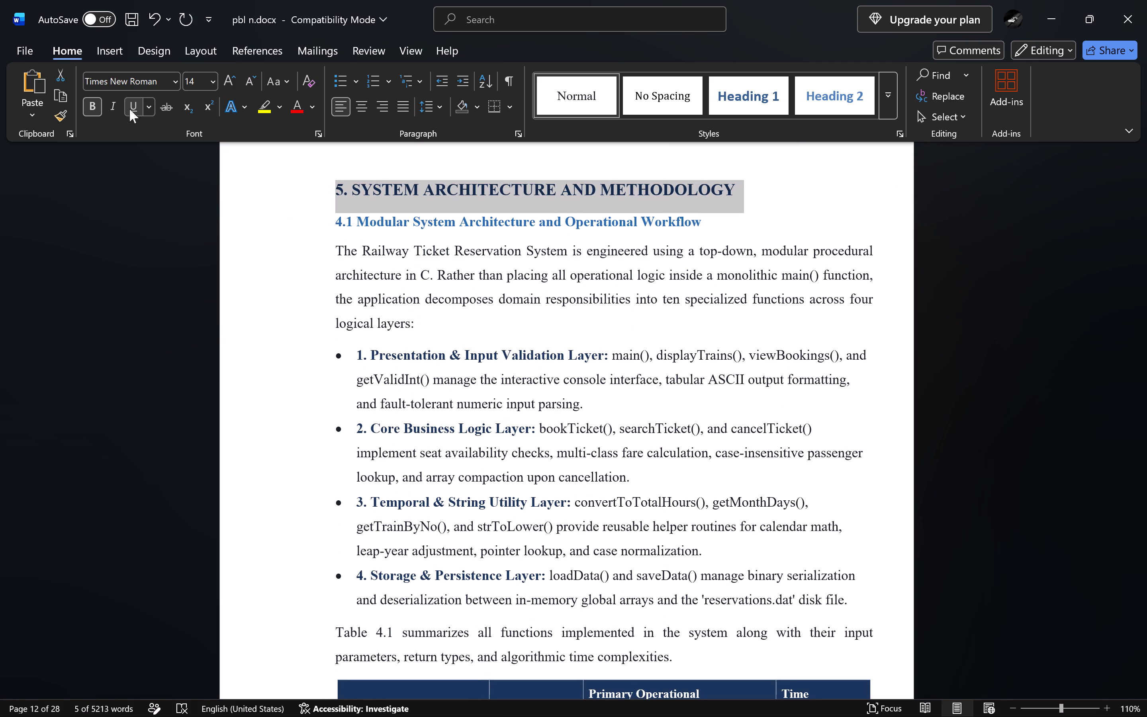
pyautogui.click(129, 109)
pyautogui.click(292, 325)
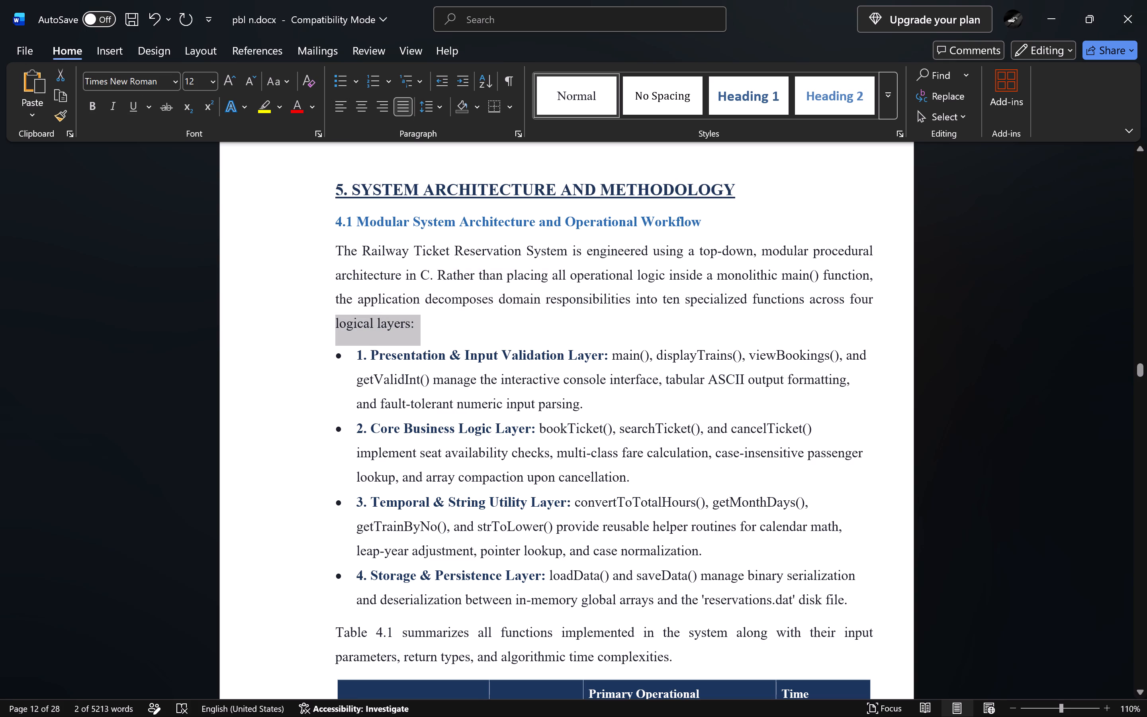
pyautogui.click(517, 370)
# Look through the code picture pages and the System Architecture chapter up to section 4.5, examining layout and numbering.
pyautogui.scroll(20, 516, 370)
pyautogui.scroll(9, 516, 370)
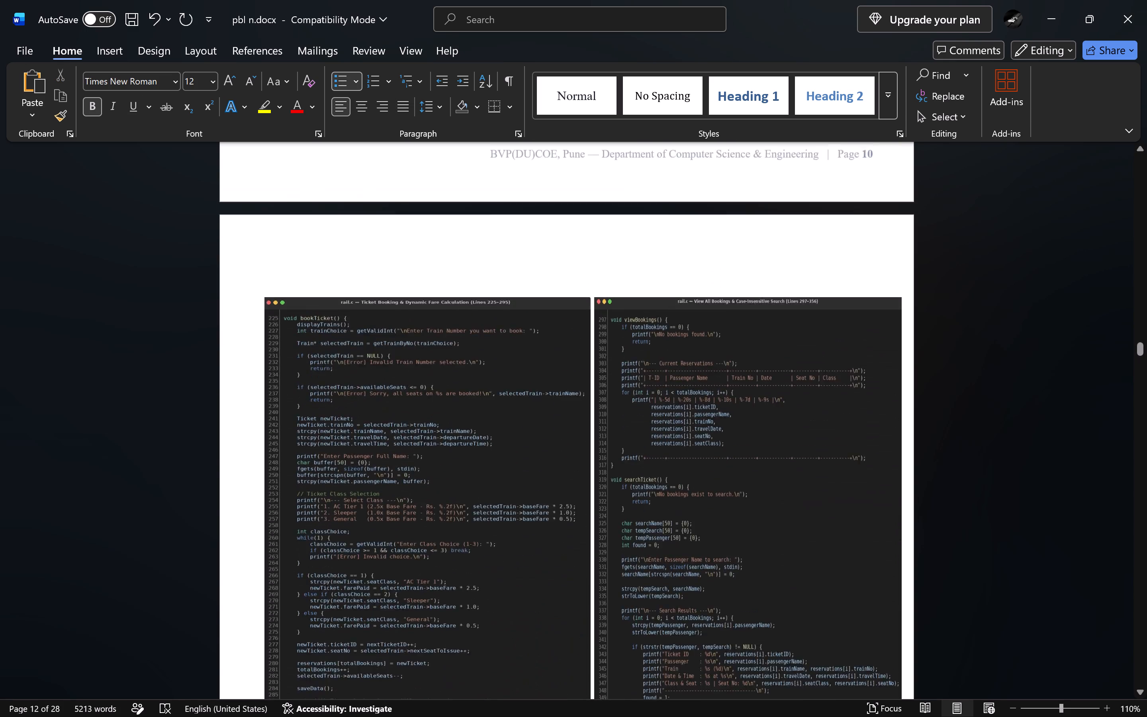
pyautogui.scroll(6, 516, 370)
pyautogui.scroll(-1, 516, 370)
pyautogui.scroll(-20, 516, 370)
pyautogui.scroll(-4, 516, 370)
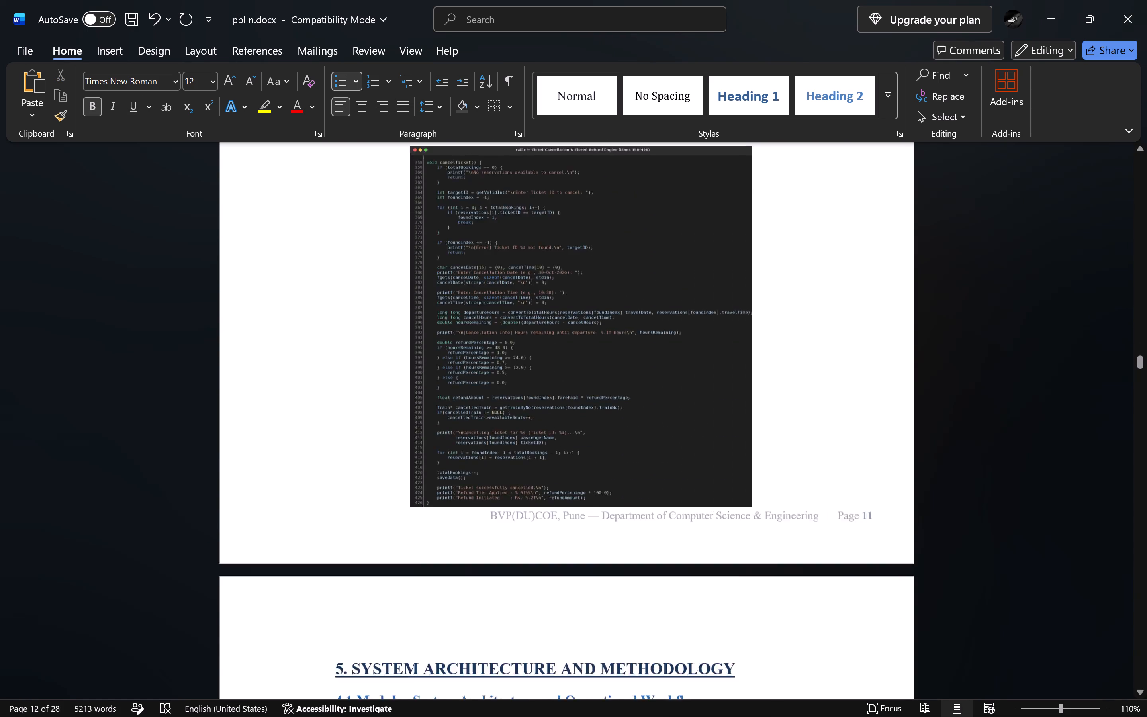
pyautogui.scroll(-18, 516, 370)
pyautogui.scroll(-10, 516, 370)
pyautogui.scroll(-18, 516, 370)
pyautogui.scroll(-7, 516, 370)
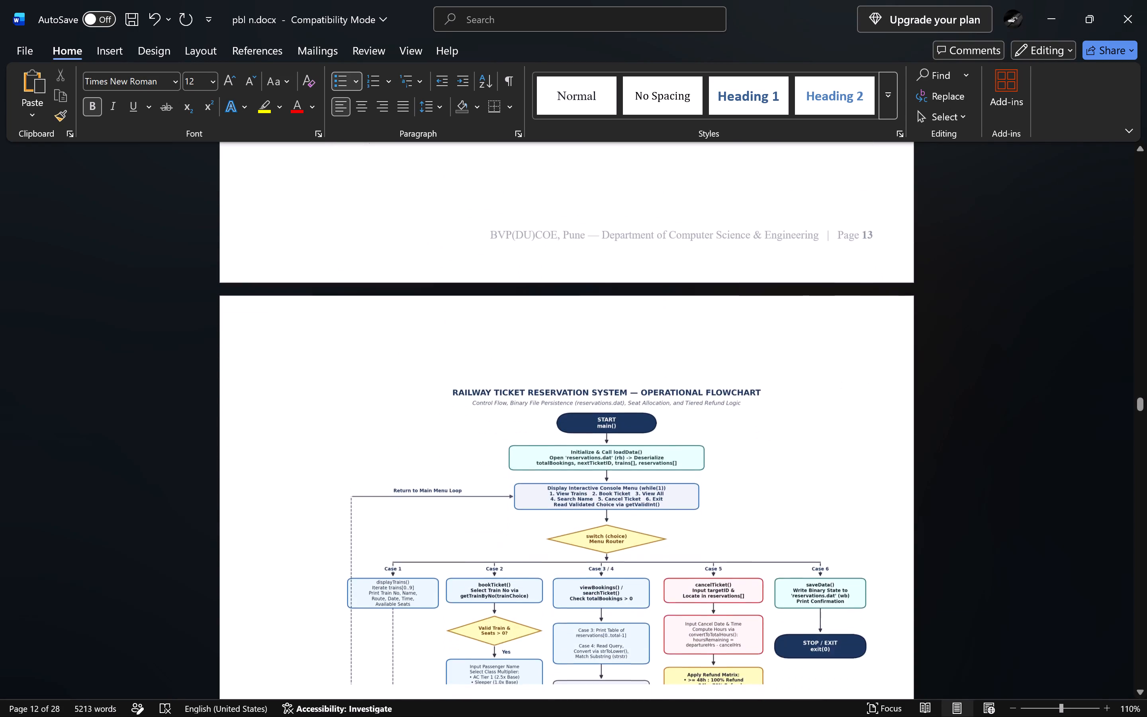
pyautogui.scroll(-20, 516, 370)
pyautogui.scroll(-18, 516, 370)
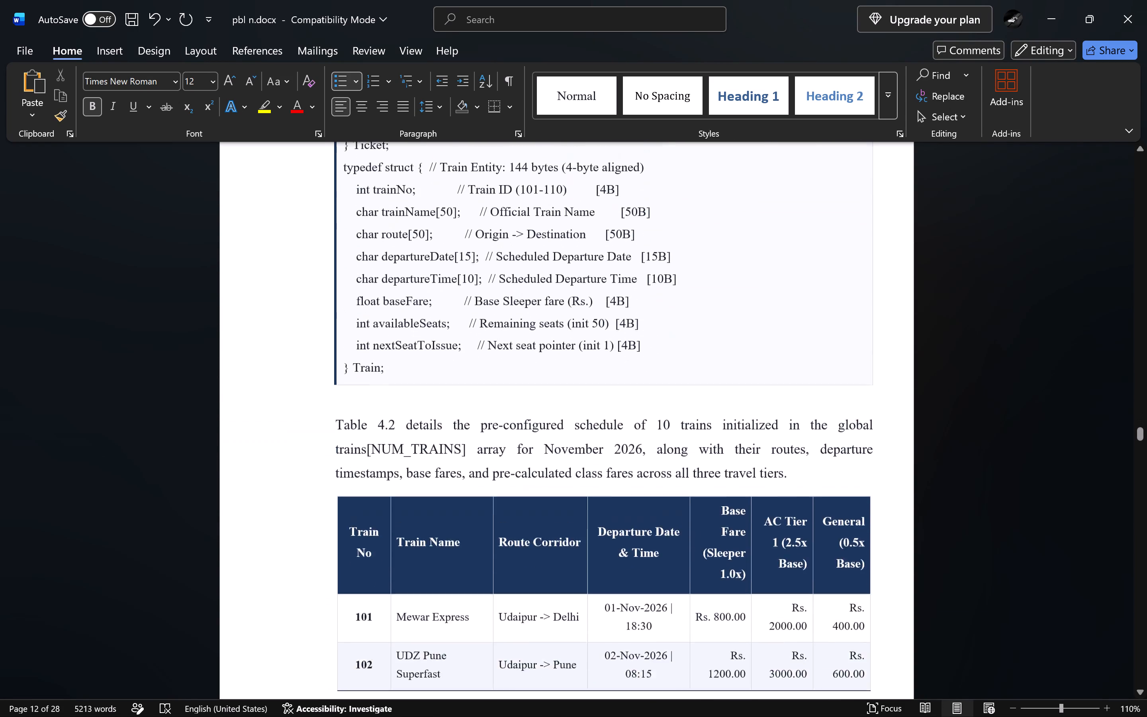
pyautogui.scroll(-7, 516, 370)
pyautogui.scroll(-20, 516, 370)
pyautogui.scroll(-4, 516, 370)
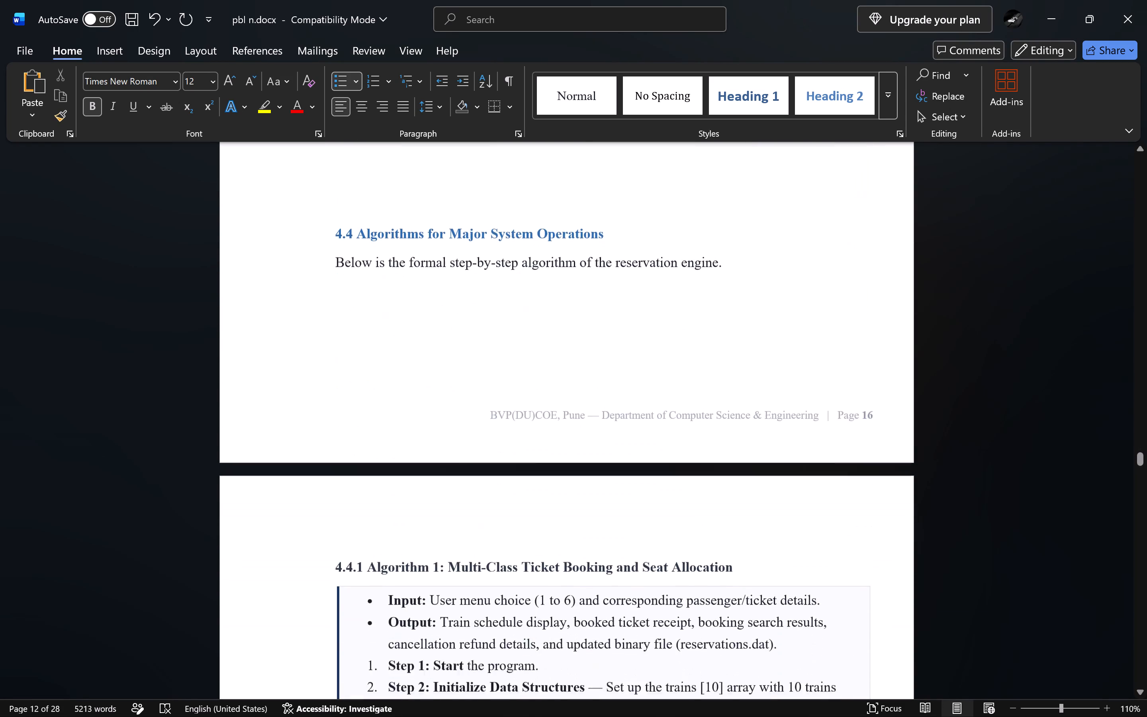
pyautogui.scroll(-20, 516, 370)
pyautogui.scroll(-12, 516, 370)
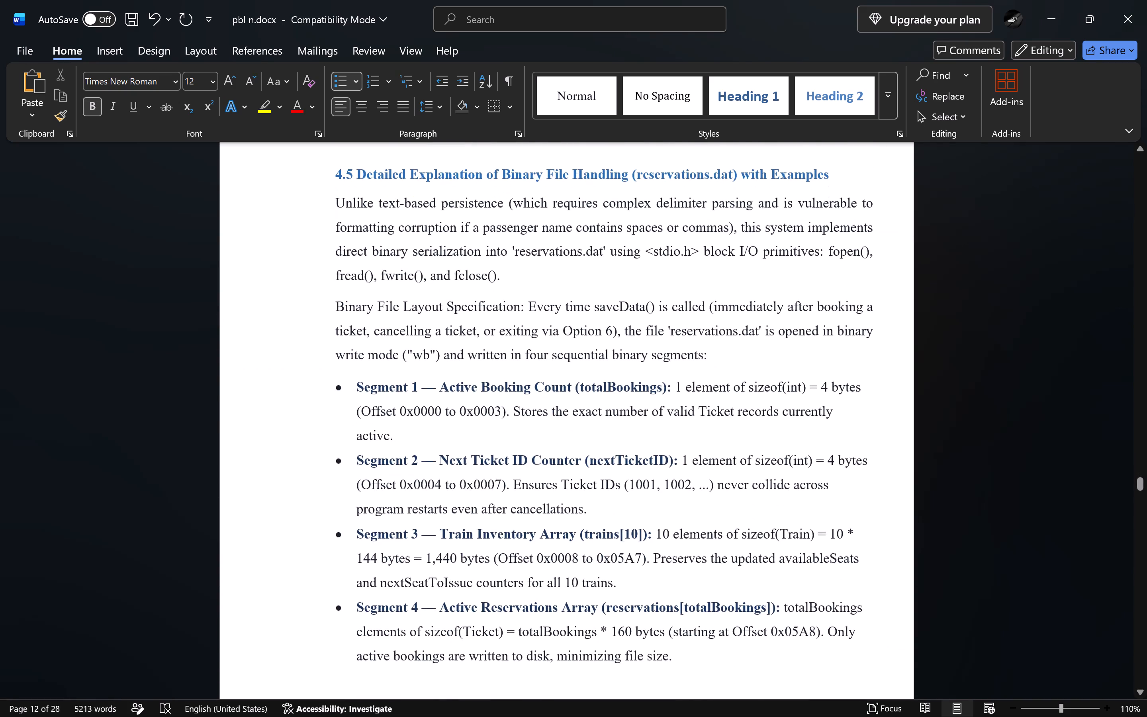
pyautogui.scroll(-10, 516, 370)
pyautogui.scroll(14, 516, 374)
pyautogui.scroll(-1, 516, 374)
pyautogui.scroll(5, 516, 374)
pyautogui.scroll(-1, 516, 374)
pyautogui.scroll(13, 516, 374)
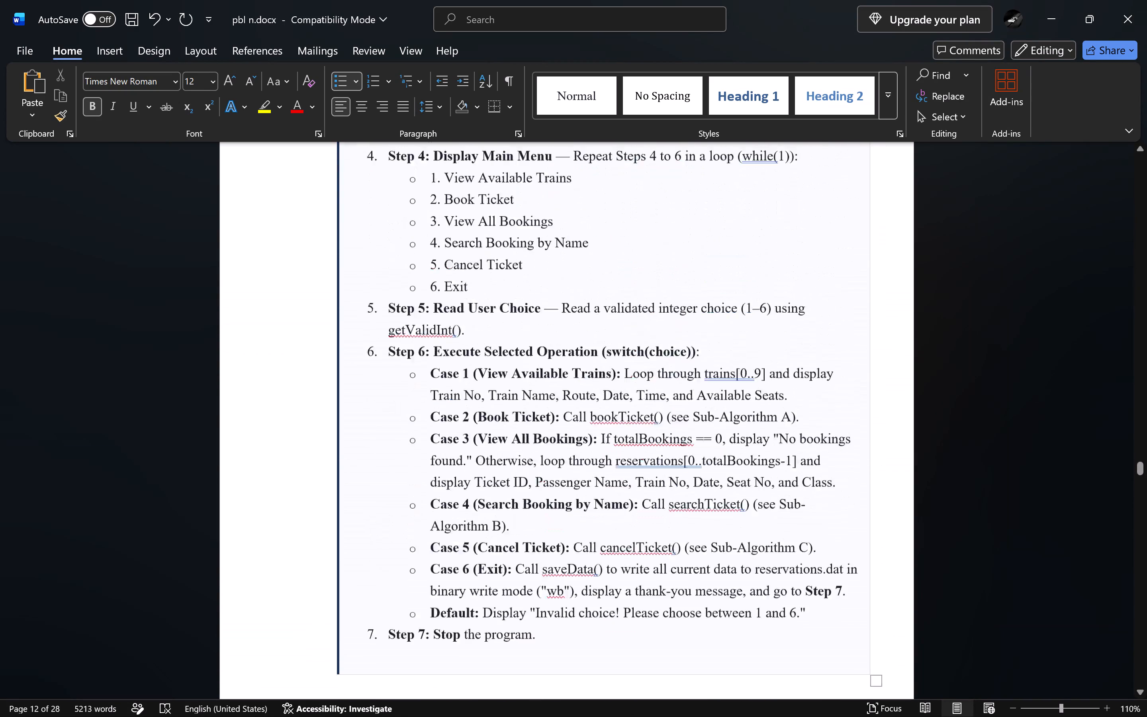
pyautogui.scroll(20, 516, 374)
pyautogui.scroll(20, 516, 374)
pyautogui.scroll(15, 516, 374)
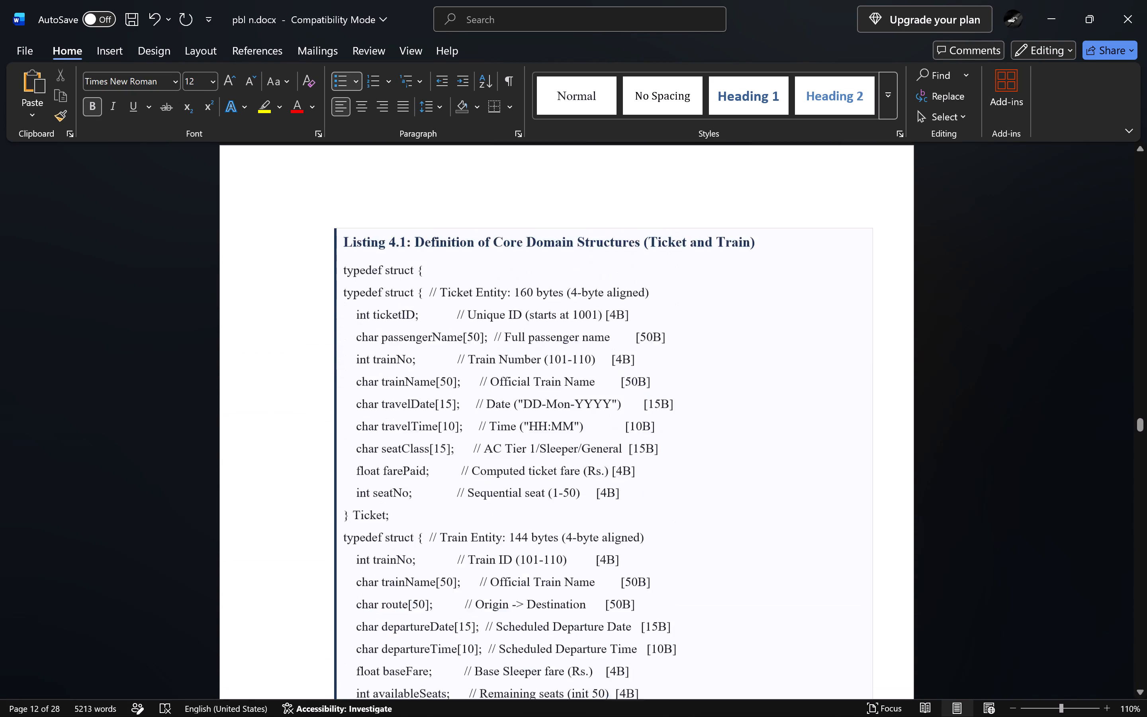
pyautogui.scroll(-1, 516, 374)
pyautogui.scroll(20, 516, 374)
pyautogui.scroll(20, 516, 374)
pyautogui.scroll(5, 516, 374)
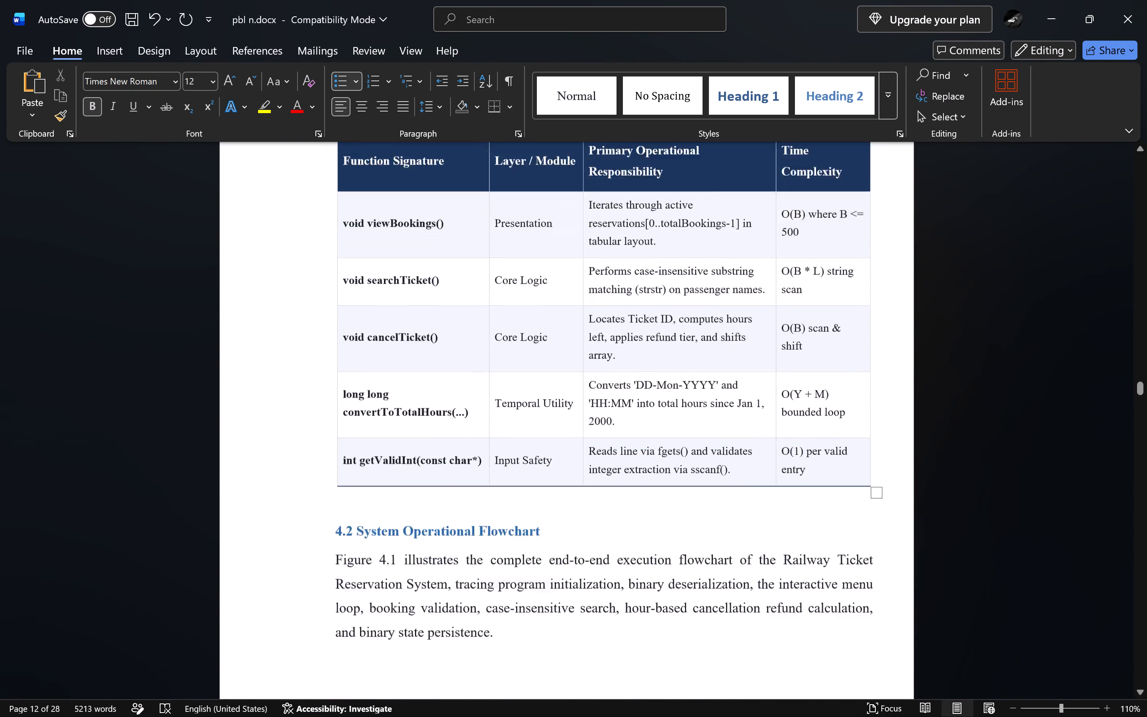
pyautogui.scroll(20, 516, 374)
pyautogui.scroll(20, 516, 374)
pyautogui.scroll(7, 516, 374)
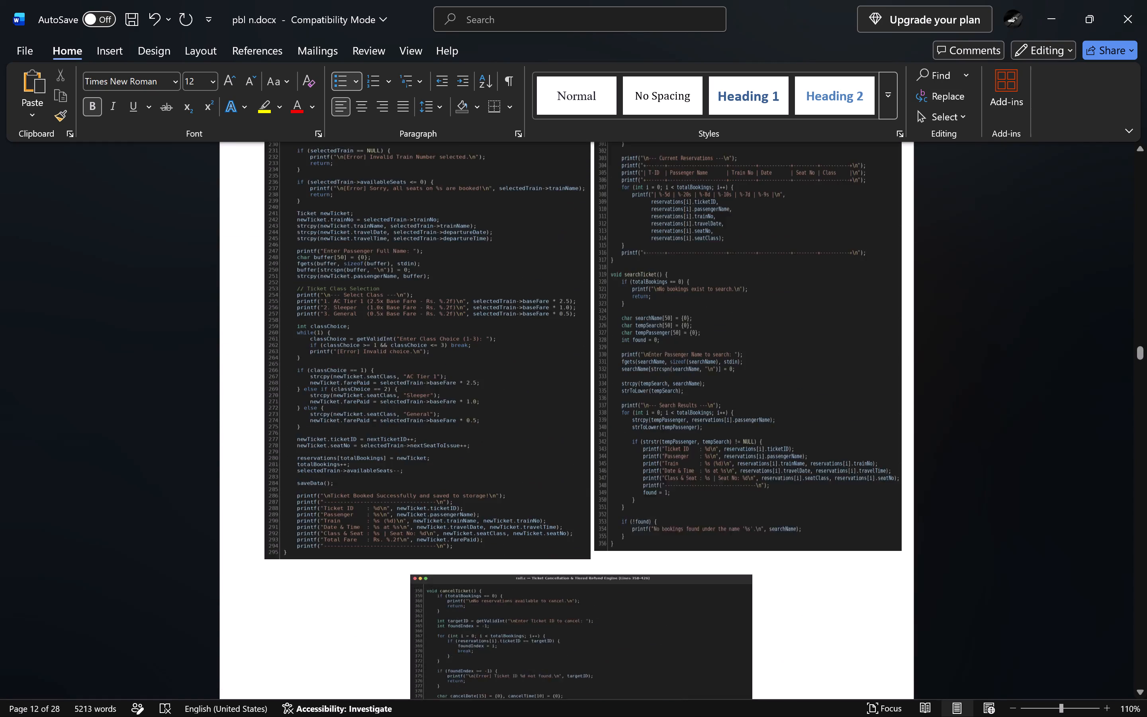
pyautogui.scroll(20, 516, 374)
pyautogui.scroll(11, 516, 374)
pyautogui.scroll(-7, 516, 374)
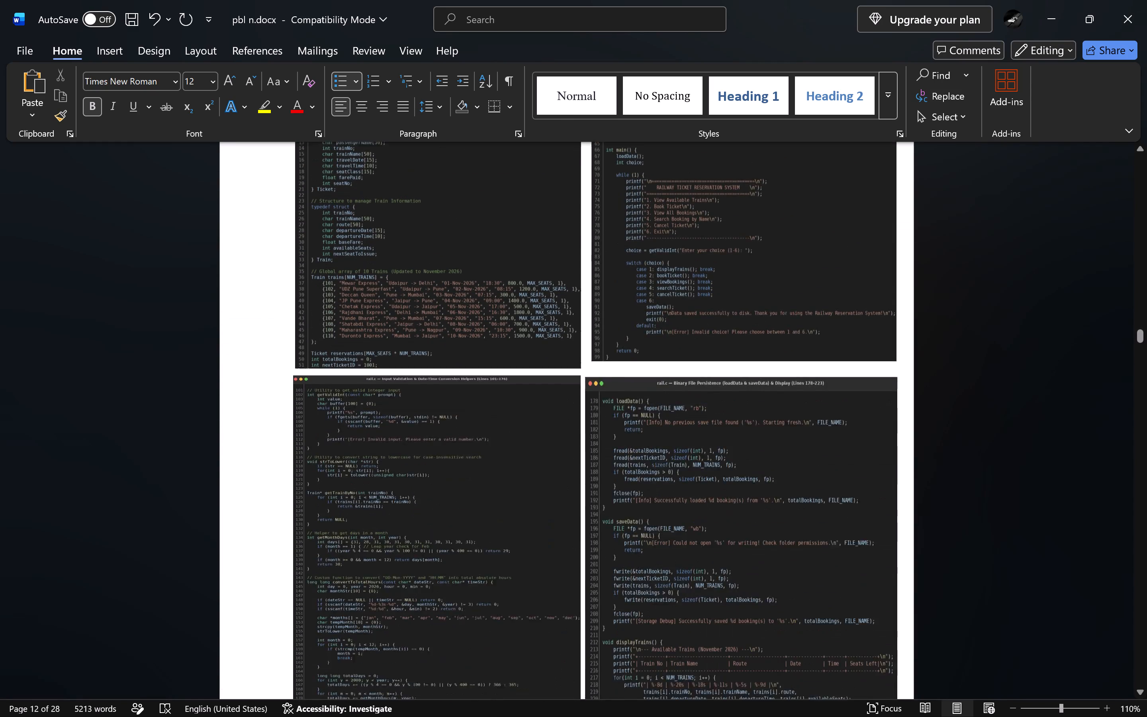
pyautogui.scroll(-20, 516, 374)
pyautogui.scroll(-20, 516, 374)
pyautogui.scroll(-3, 516, 374)
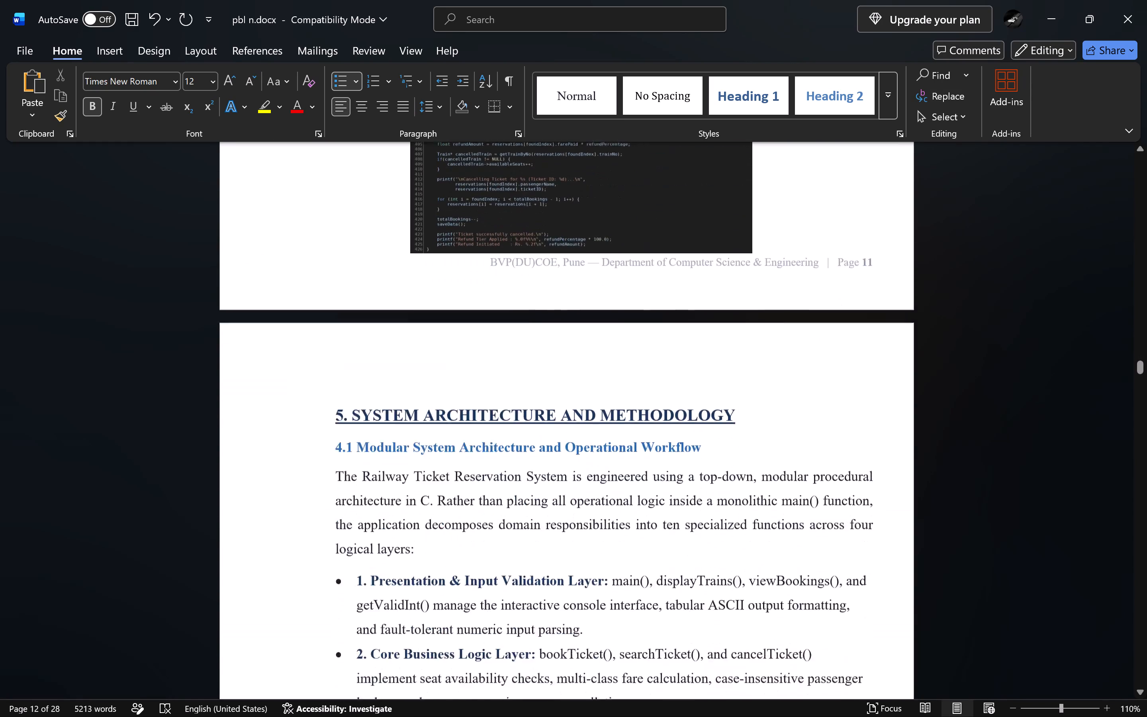
# Renumber the "Modular System Architecture and Operational Workflow" subheading as 5.1.
pyautogui.click(341, 347)
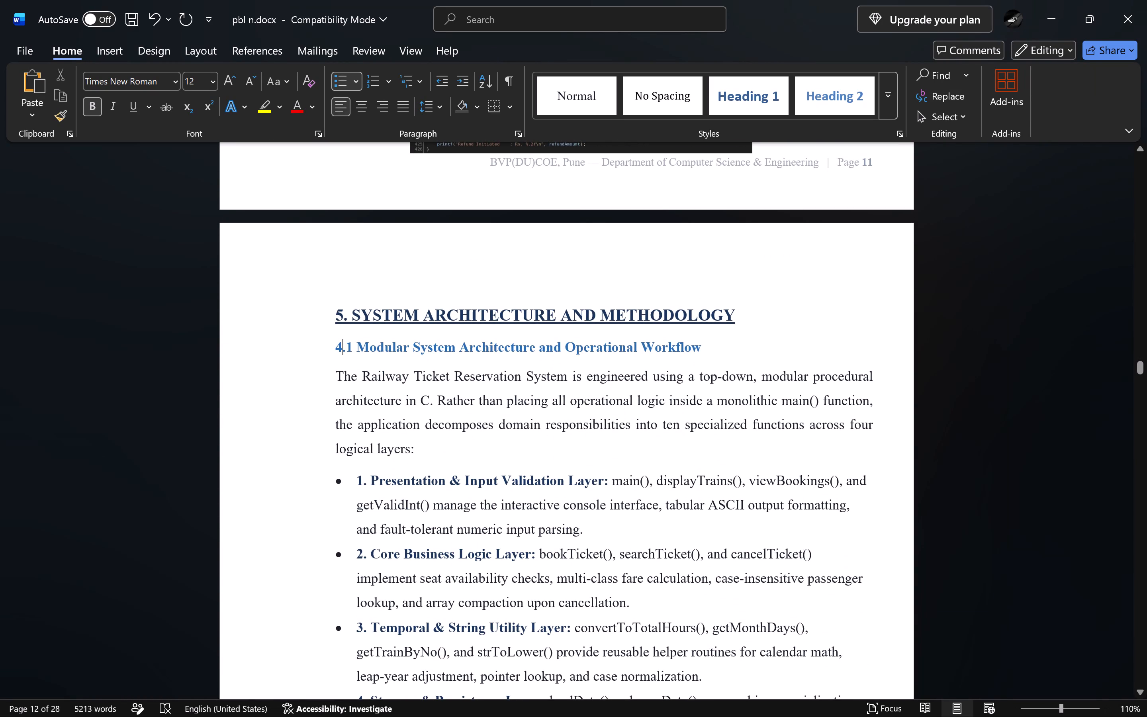
pyautogui.press('BackSpace')
pyautogui.press('5')
# Change the table reference in the paragraph above the function summary table to "Table 5.1".
pyautogui.scroll(-5, 384, 358)
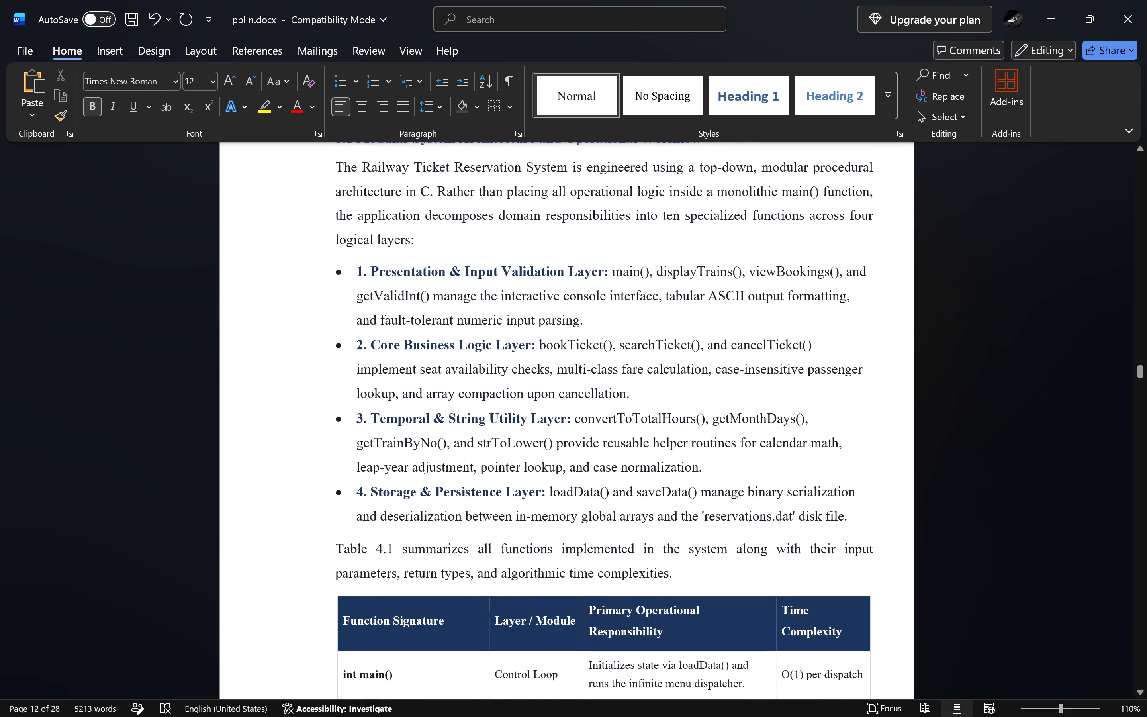
pyautogui.scroll(-3, 427, 438)
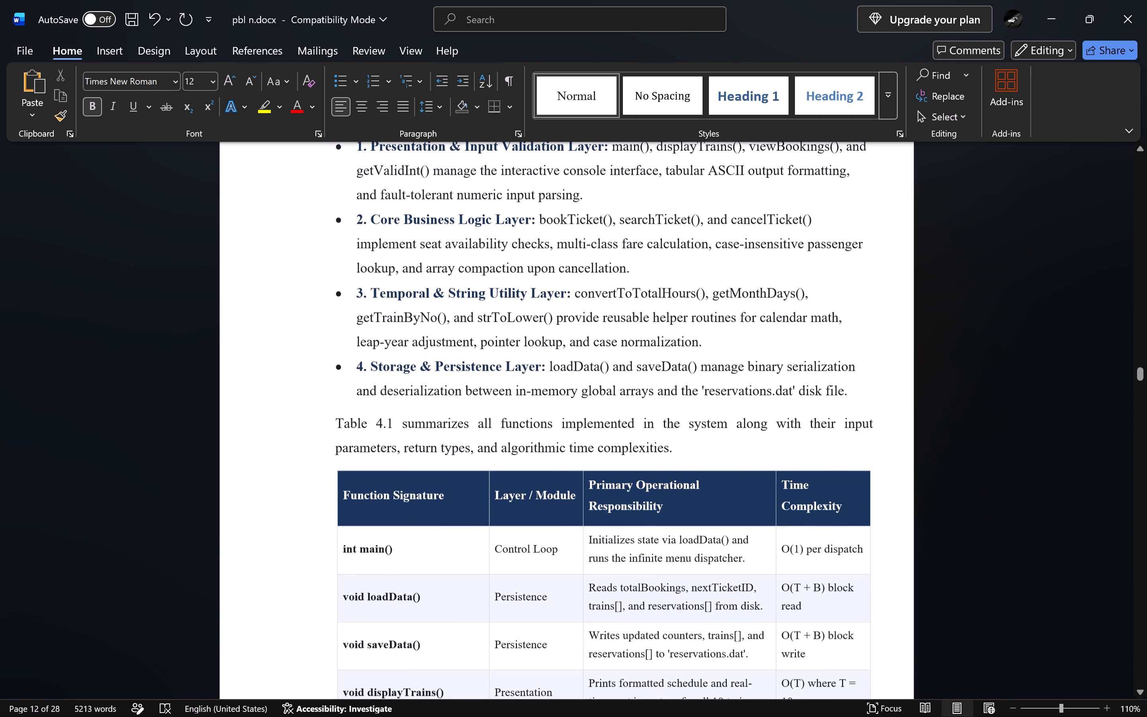
pyautogui.click(381, 424)
pyautogui.press('BackSpace')
pyautogui.press('5')
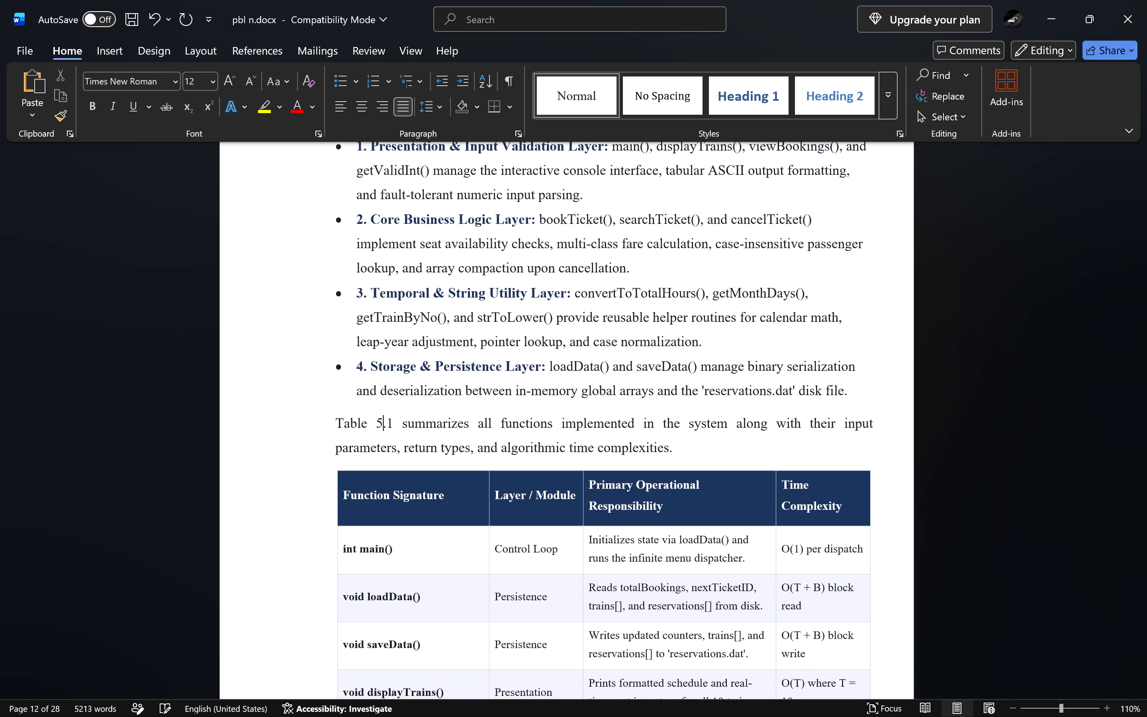
# Renumber the "System Operational Flowchart" subheading below the function summary table as 5.2.
pyautogui.scroll(-7, 472, 421)
pyautogui.scroll(5, 409, 450)
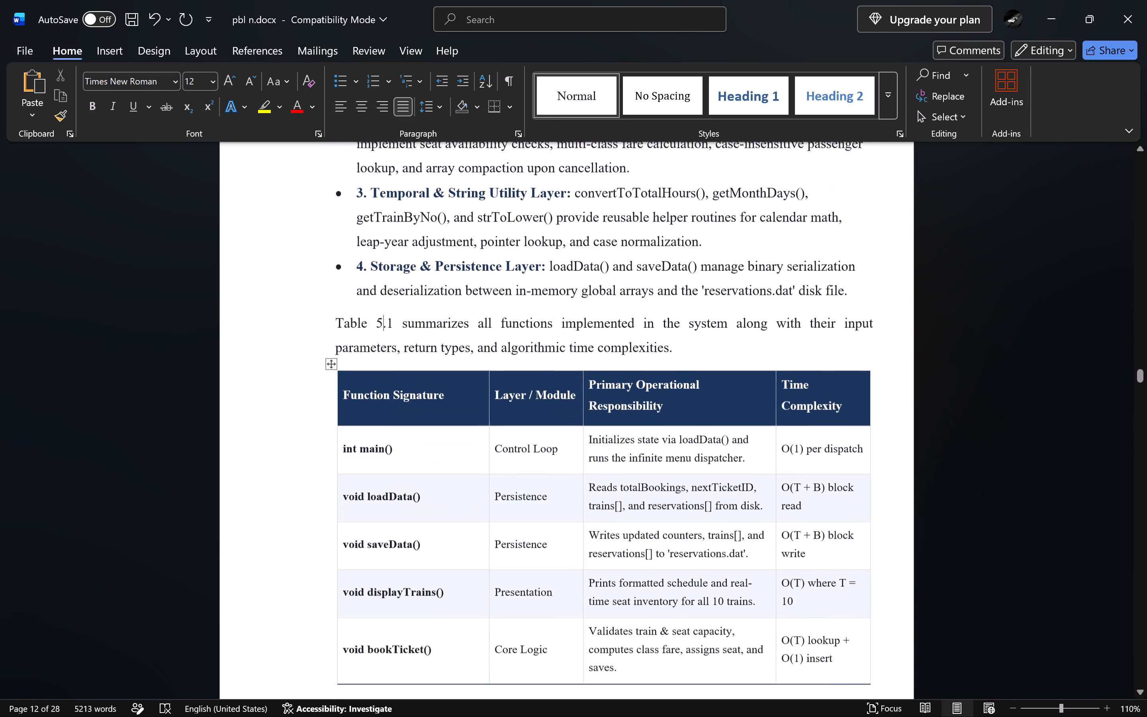
pyautogui.scroll(-5, 391, 311)
pyautogui.scroll(-4, 631, 421)
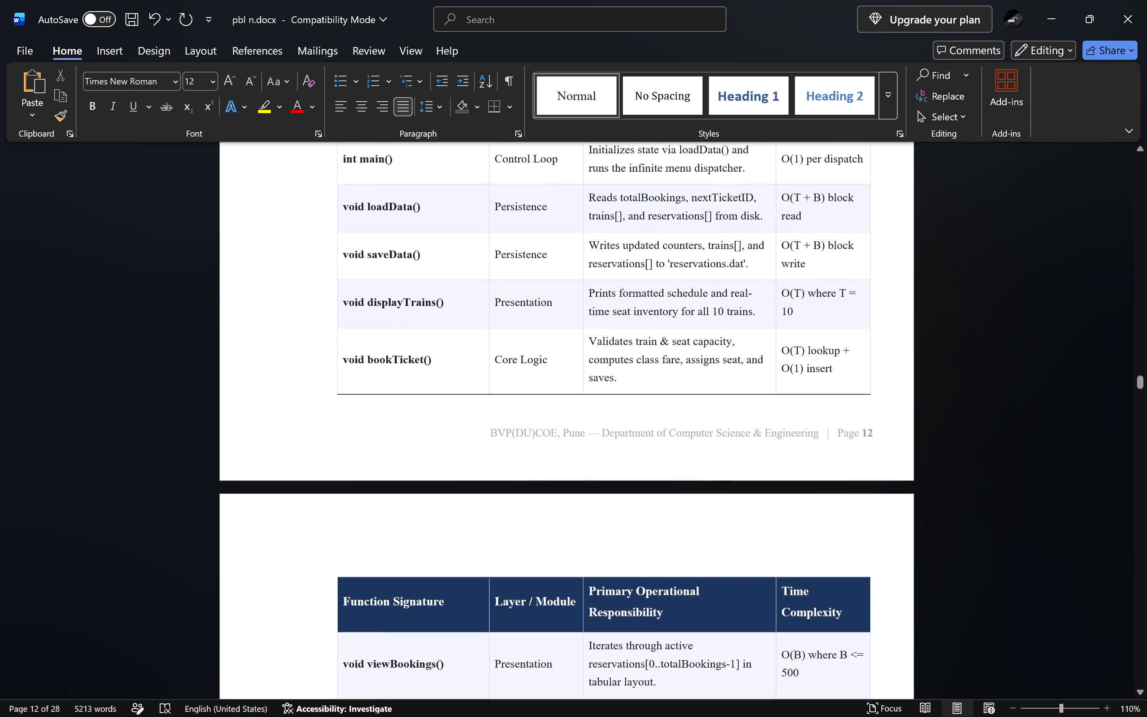
pyautogui.scroll(-1, 631, 422)
pyautogui.scroll(-9, 593, 428)
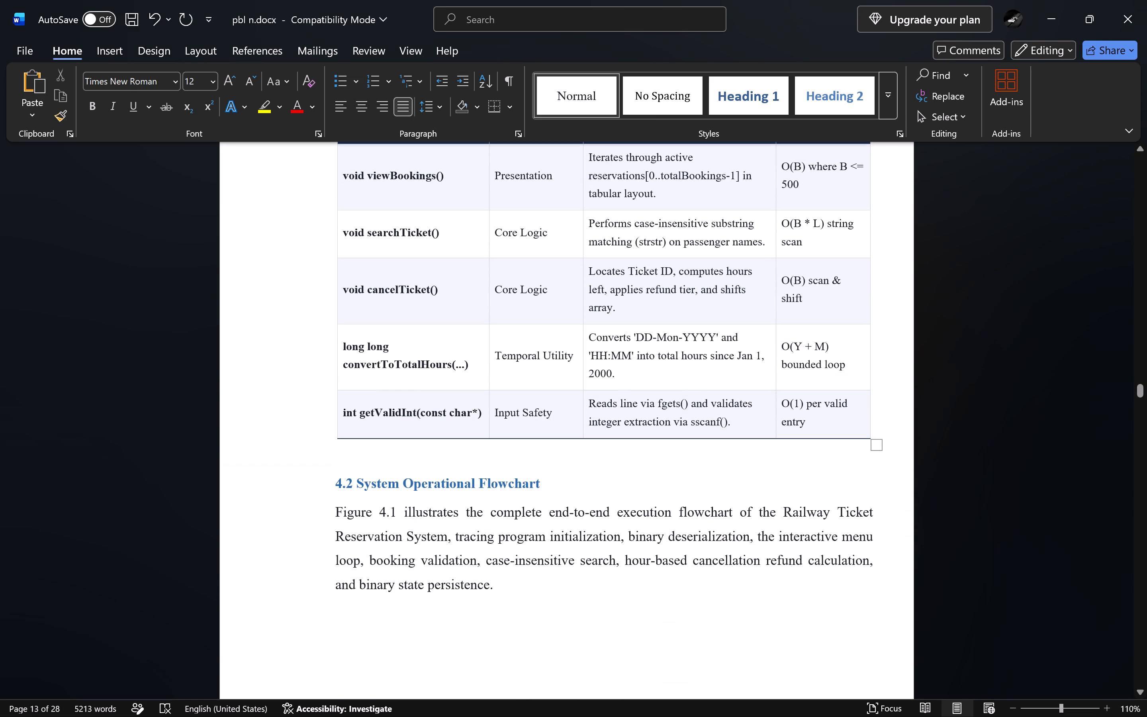
pyautogui.click(343, 479)
pyautogui.press('BackSpace')
pyautogui.press('5')
# Change the number in the caption beneath the operational flowchart to "Figure 5.1".
pyautogui.scroll(17, 530, 519)
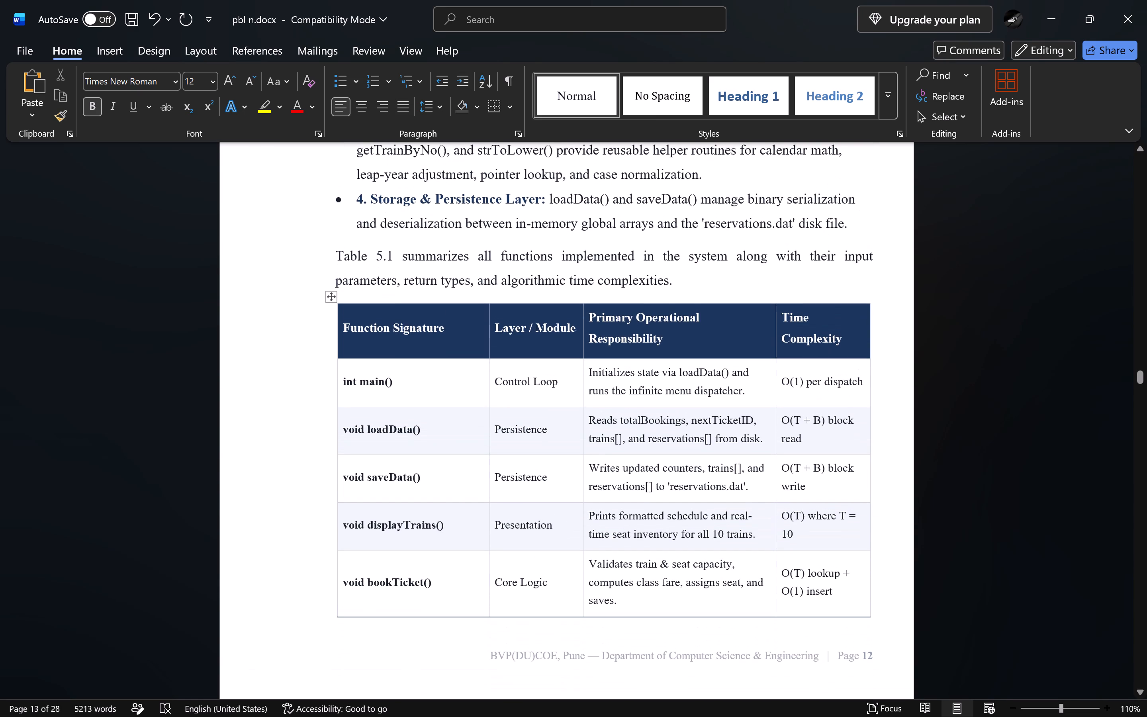
pyautogui.scroll(12, 530, 519)
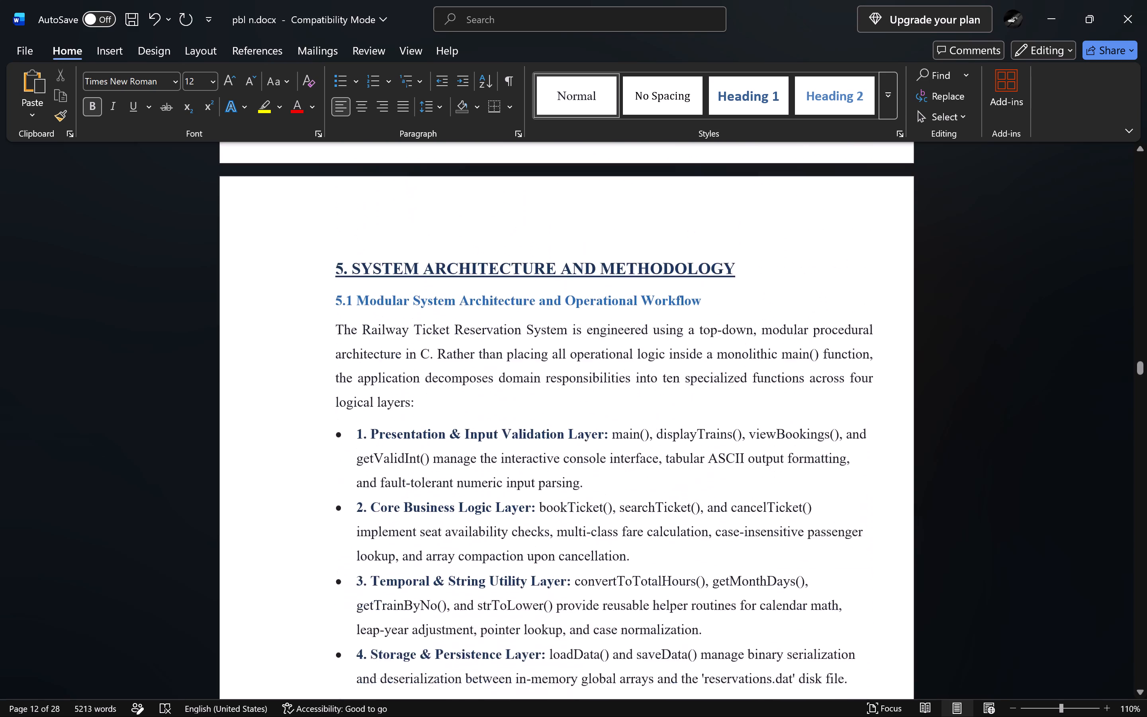
pyautogui.scroll(9, 530, 519)
pyautogui.scroll(-15, 530, 519)
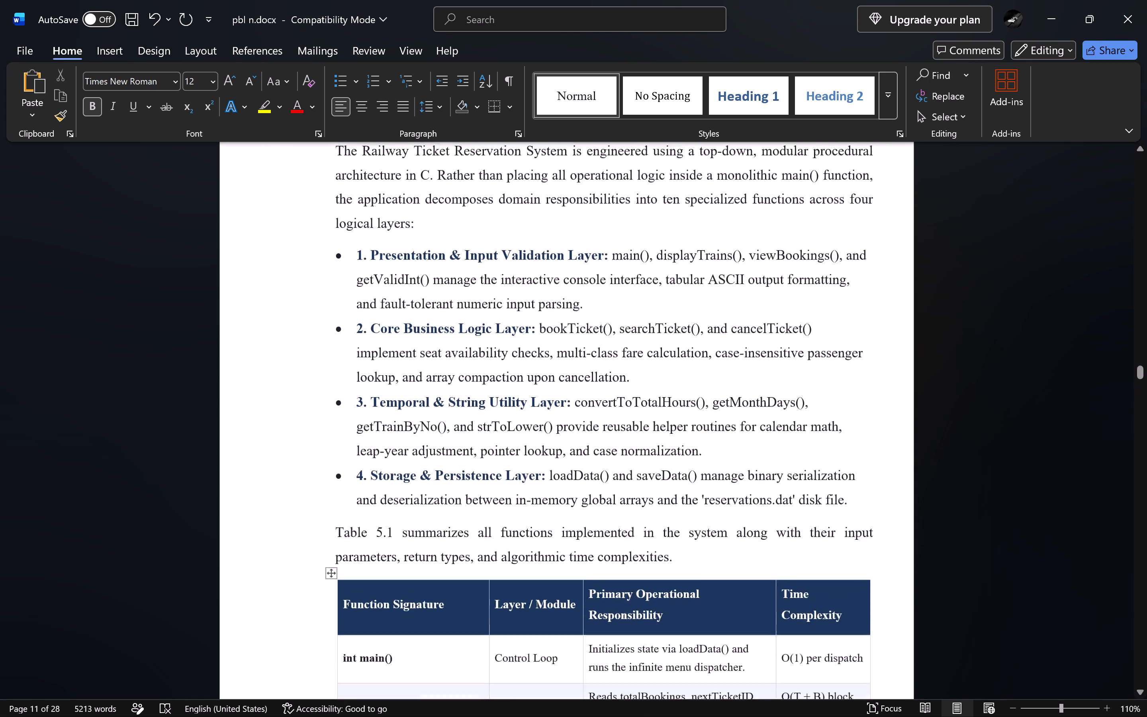
pyautogui.scroll(-20, 530, 519)
pyautogui.scroll(-20, 530, 519)
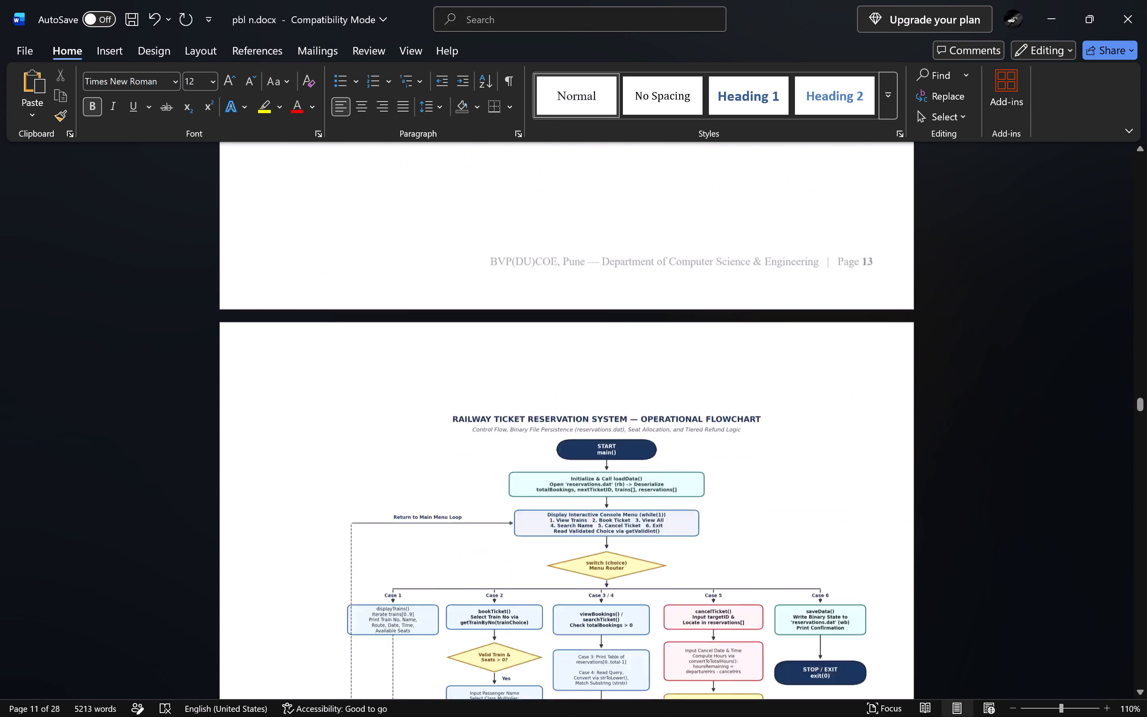
pyautogui.scroll(-11, 530, 519)
pyautogui.scroll(3, 531, 519)
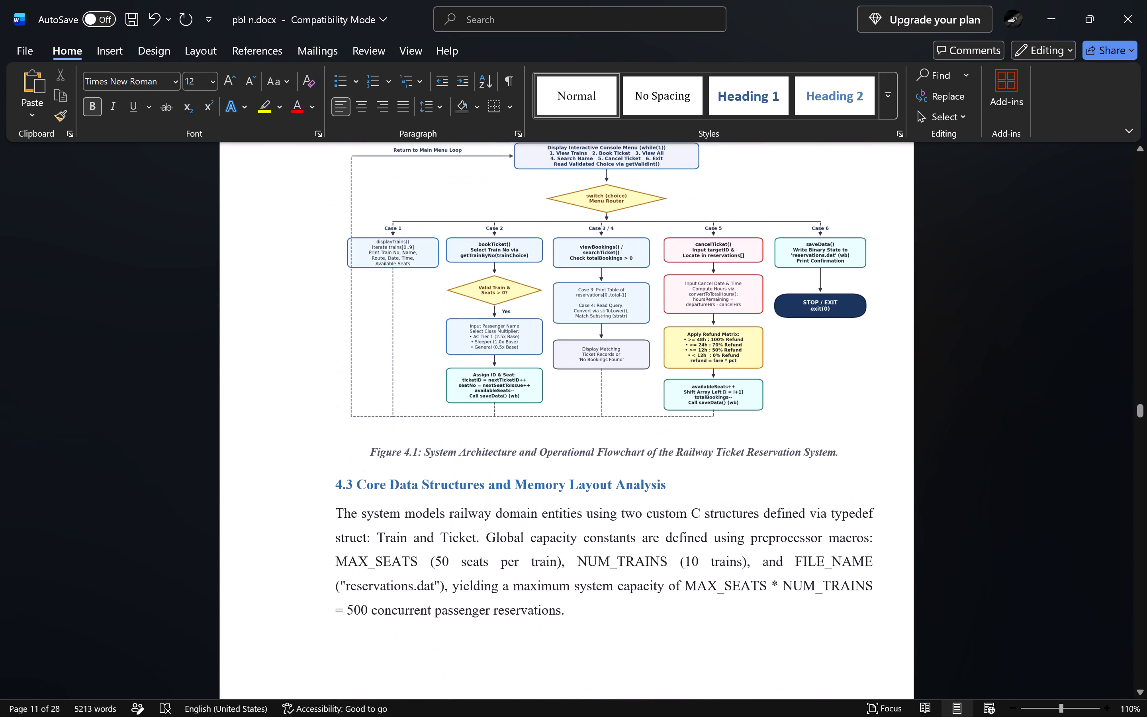
pyautogui.click(408, 454)
pyautogui.press('BackSpace')
pyautogui.press('5')
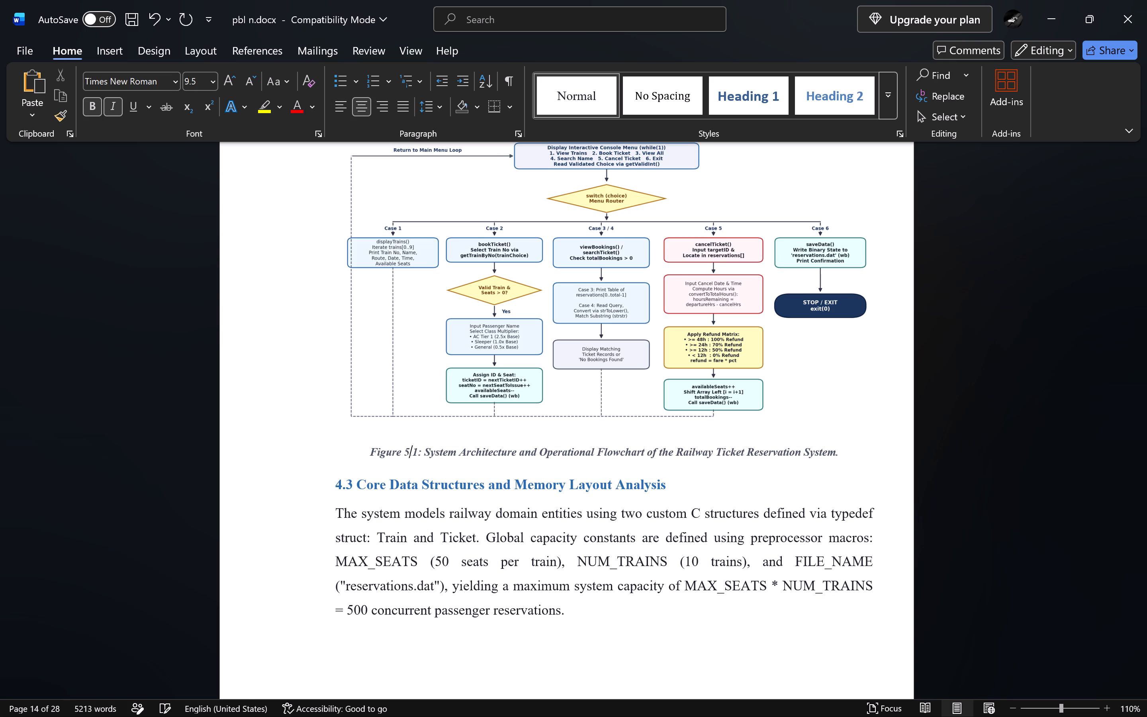
# Change the figure reference in the paragraph under the System Operational Flowchart subheading to "Figure 5.1".
pyautogui.scroll(20, 523, 473)
pyautogui.scroll(3, 523, 473)
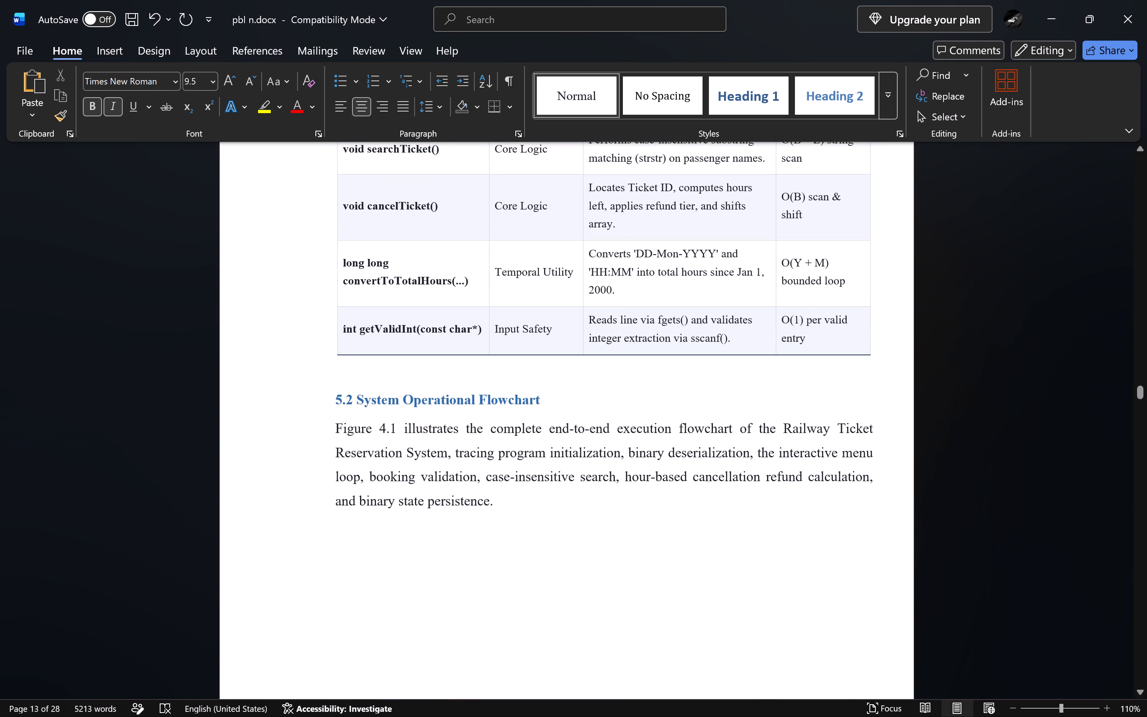
pyautogui.click(340, 401)
pyautogui.click(385, 430)
pyautogui.press('BackSpace')
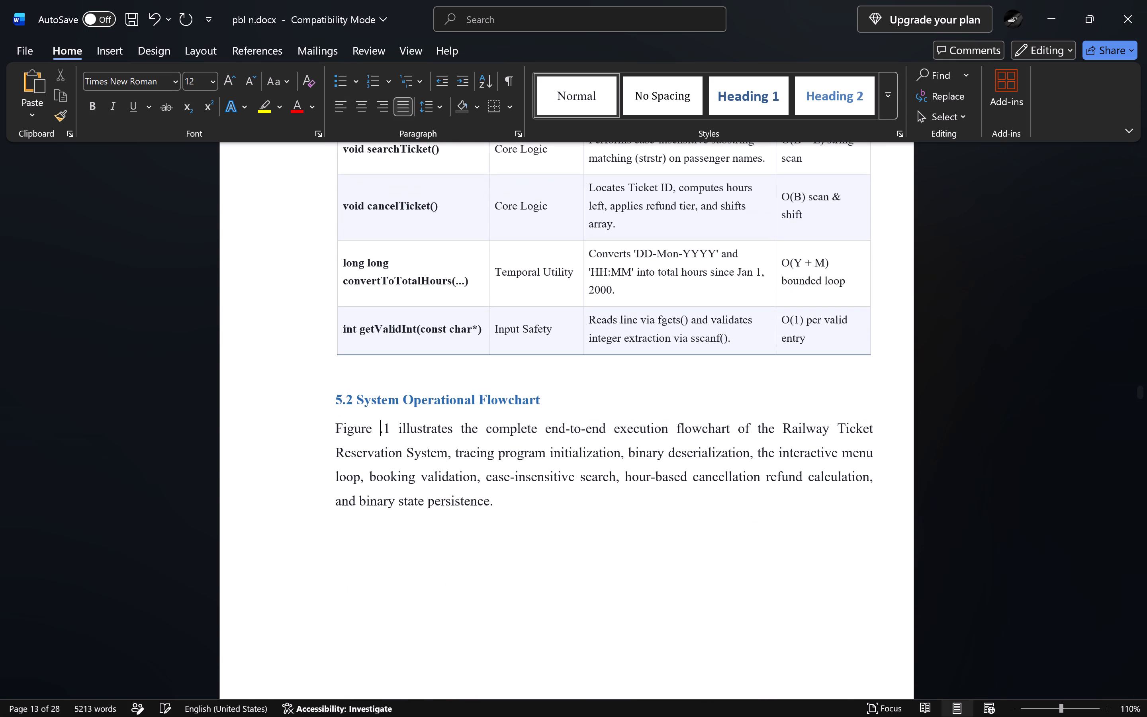
pyautogui.press('5')
# Renumber the "Core Data Structures and Memory Layout Analysis" subheading as 5.3.
pyautogui.scroll(-18, 677, 410)
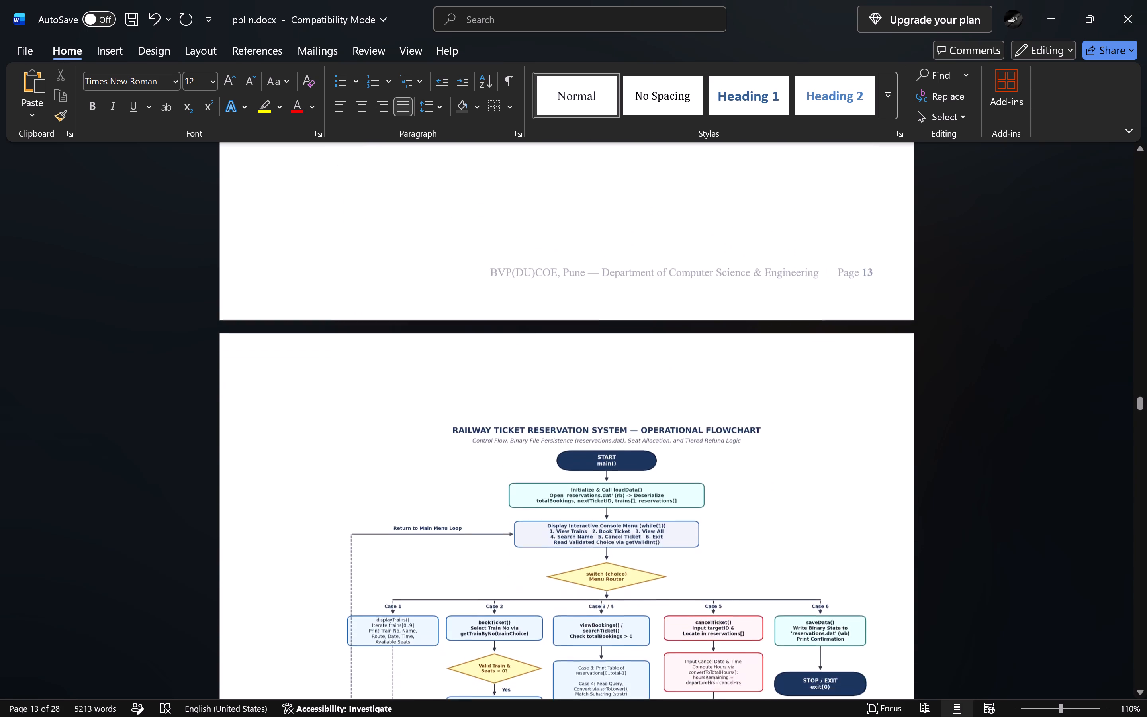
pyautogui.scroll(-9, 677, 410)
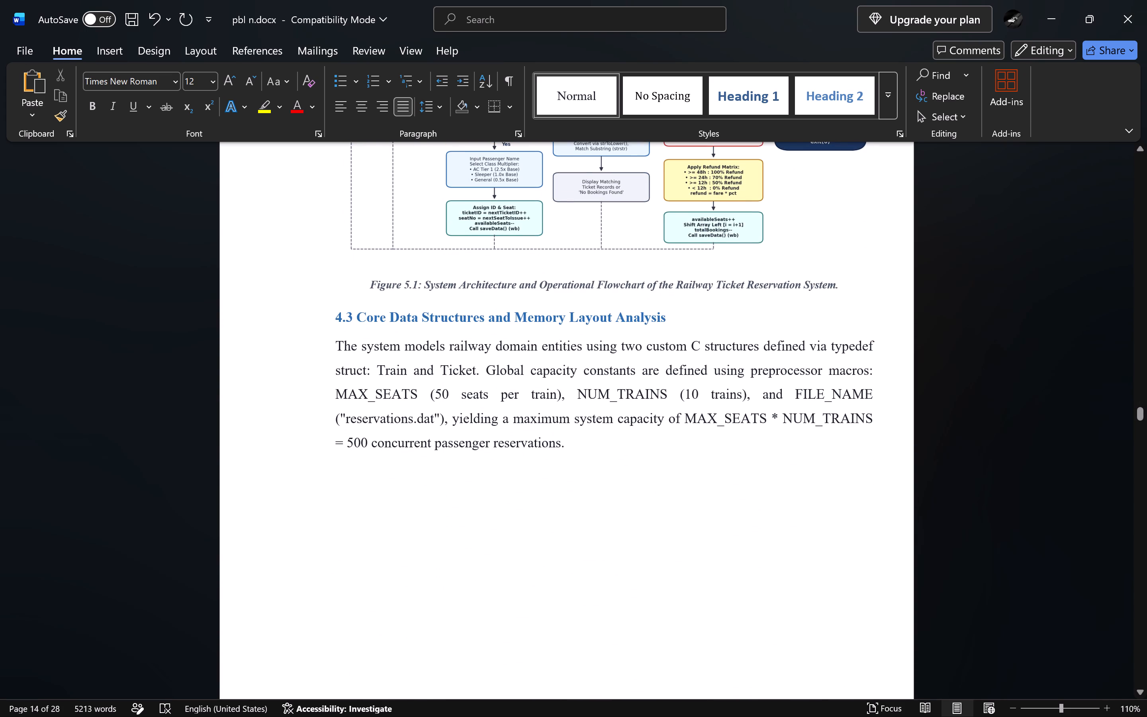
pyautogui.click(343, 316)
pyautogui.press('BackSpace')
pyautogui.press('5')
# Change the title of the Core Domain Structures code listing to "Listing 5.1".
pyautogui.scroll(-1, 959, 341)
pyautogui.scroll(-4, 634, 384)
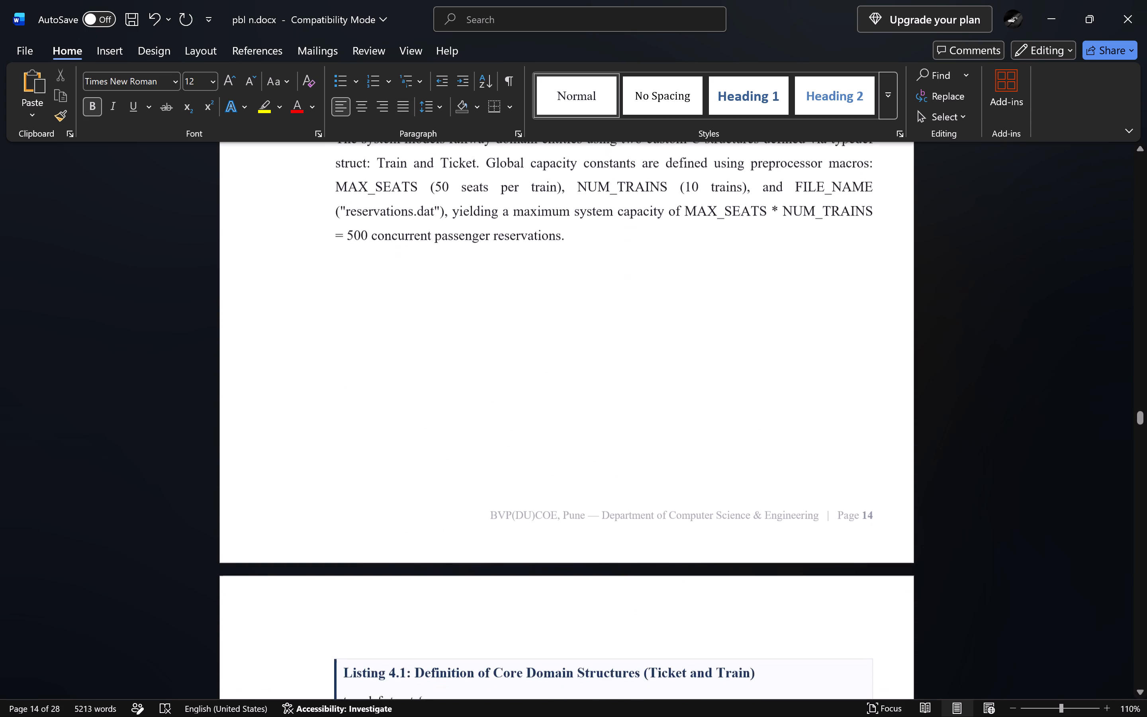
pyautogui.scroll(-7, 634, 384)
pyautogui.click(393, 383)
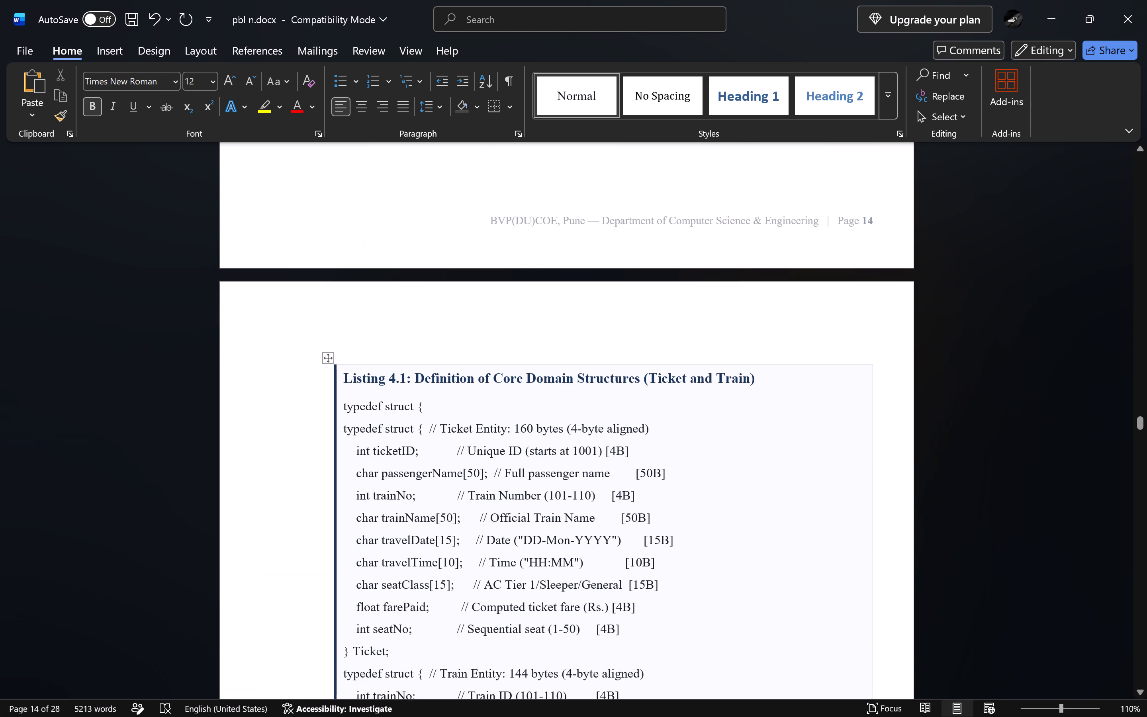
pyautogui.press('BackSpace')
pyautogui.press('5')
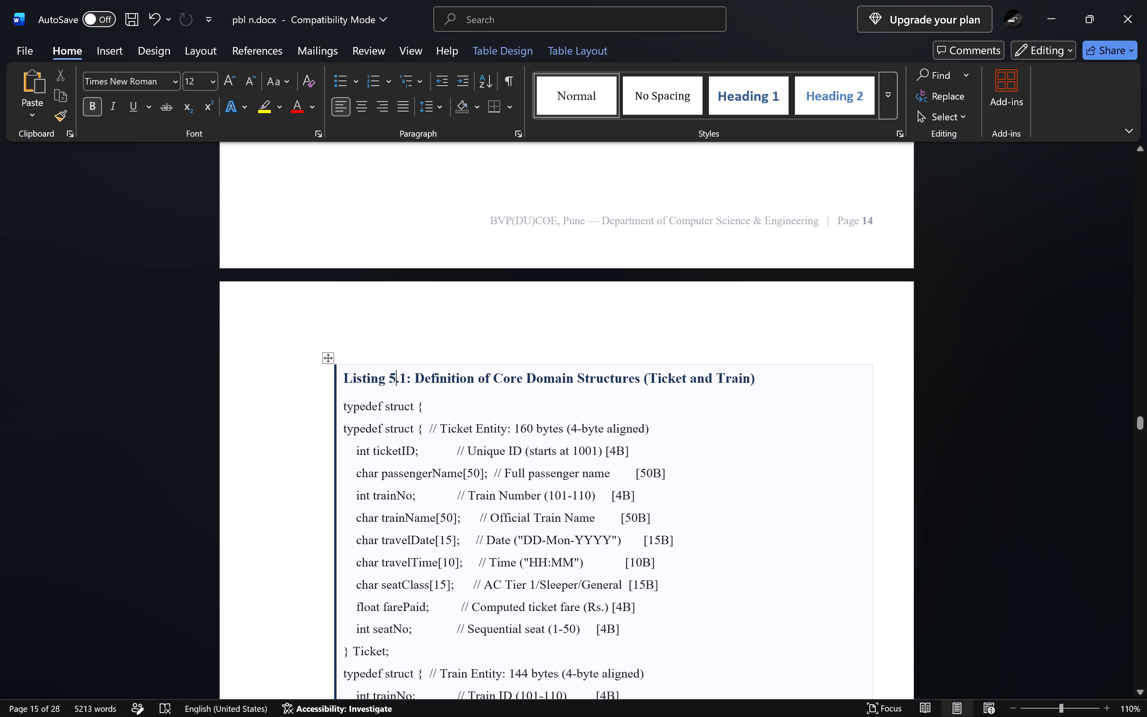
# Change the table reference in the paragraph above the train schedule table to "Table 5.2".
pyautogui.scroll(-4, 760, 433)
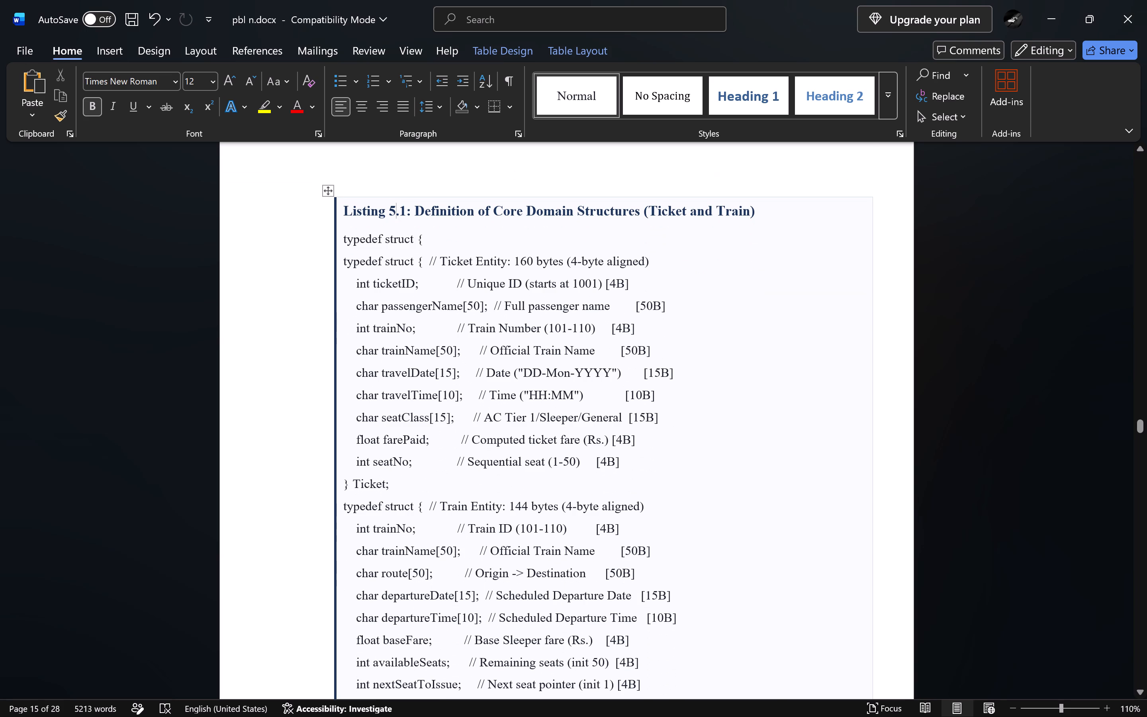
pyautogui.scroll(-9, 760, 433)
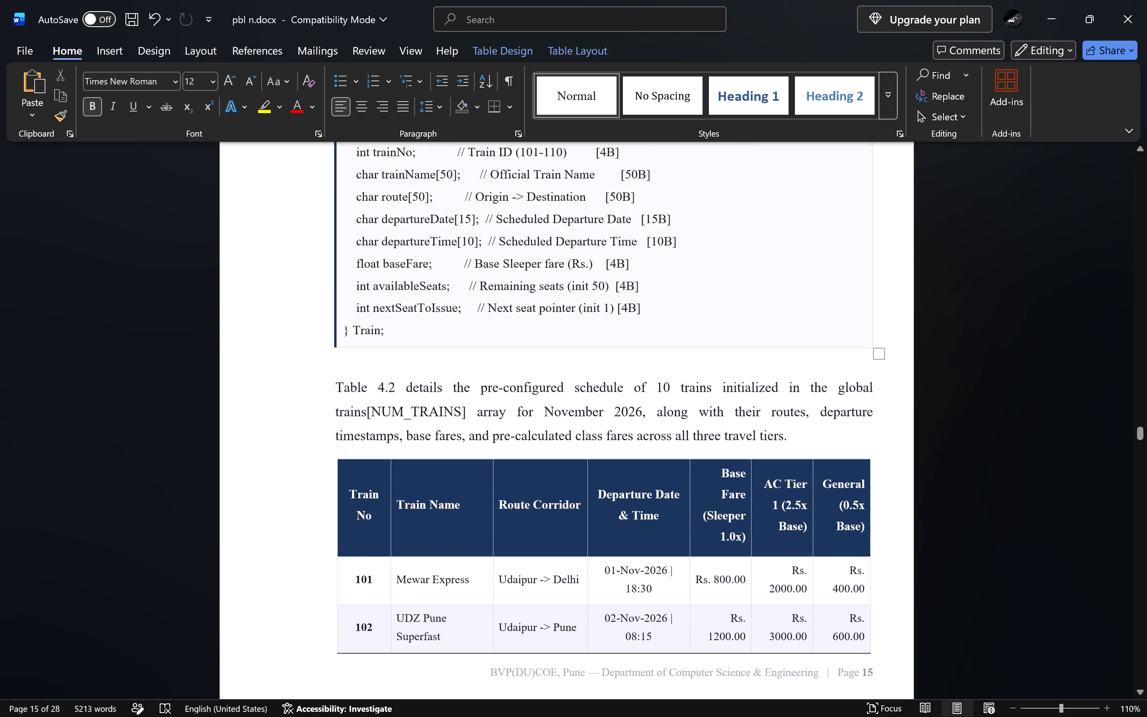
pyautogui.click(386, 385)
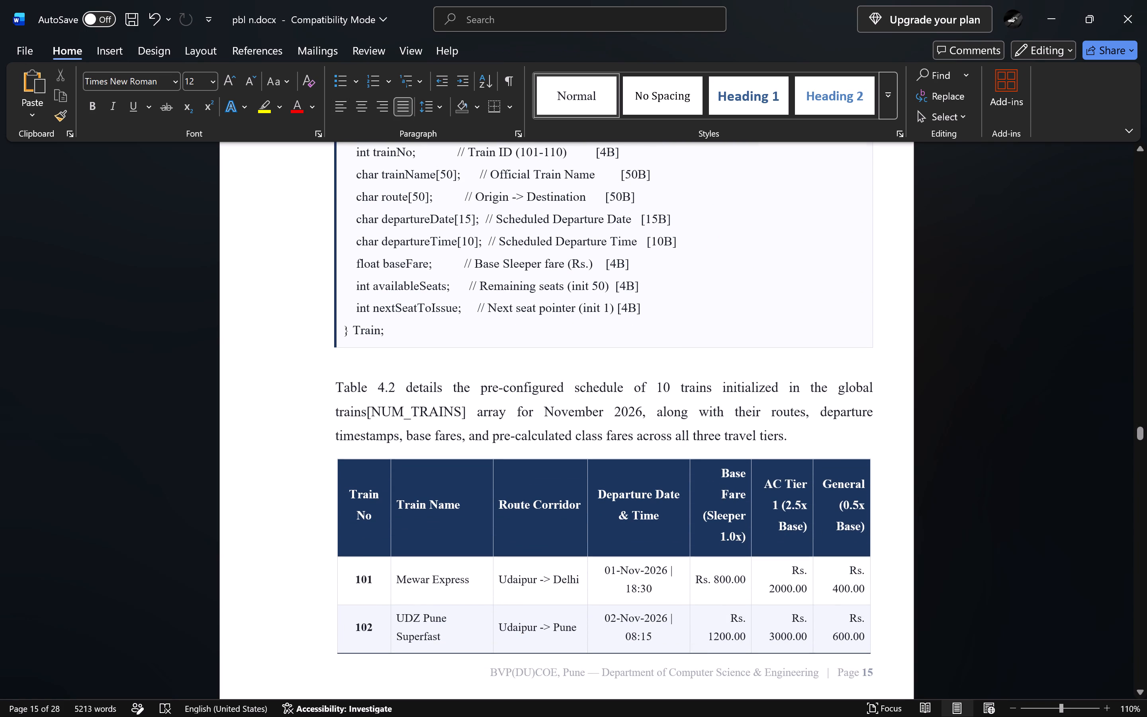
pyautogui.press('BackSpace')
pyautogui.press('5')
# Renumber the "Algorithms for Major System Operations" subheading as 5.4.
pyautogui.scroll(12, 452, 385)
pyautogui.scroll(-1, 452, 385)
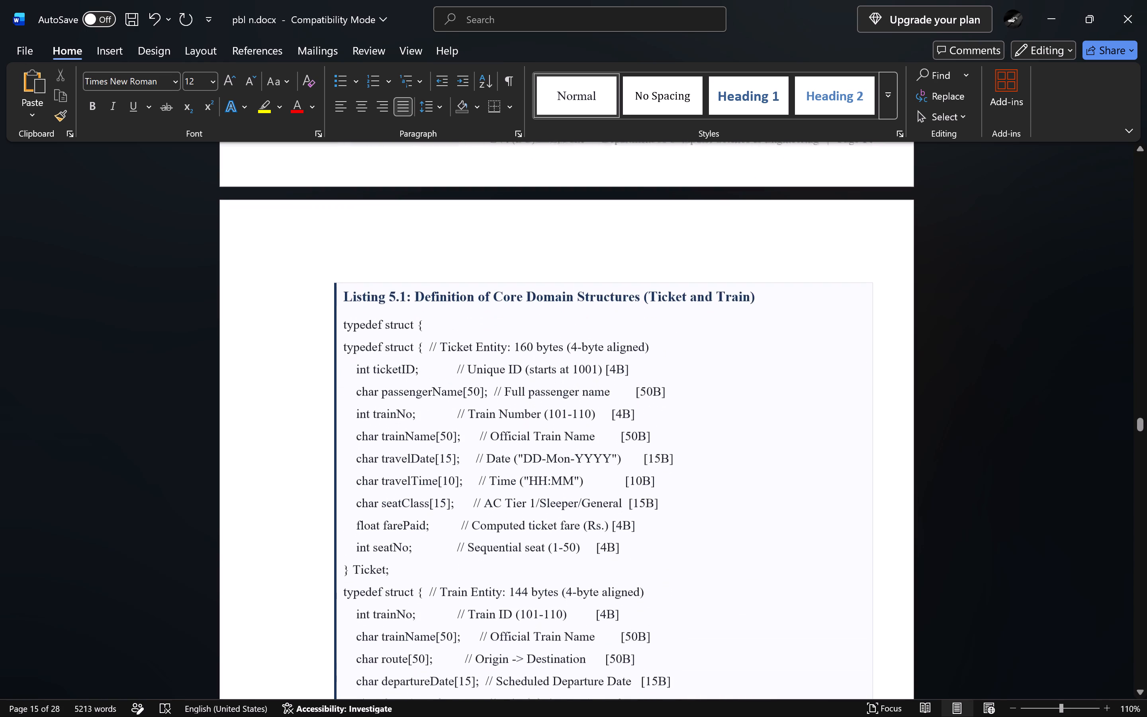
pyautogui.scroll(-17, 452, 385)
pyautogui.scroll(-7, 452, 385)
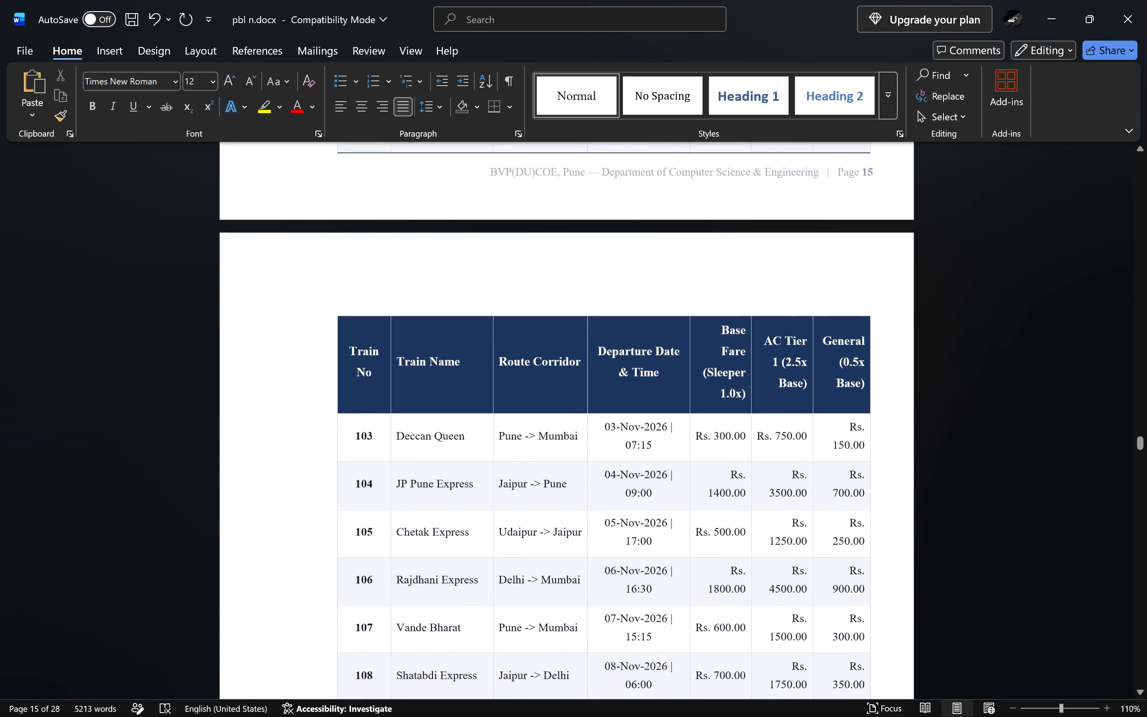
pyautogui.scroll(1, 452, 385)
pyautogui.scroll(-8, 452, 385)
pyautogui.scroll(18, 452, 385)
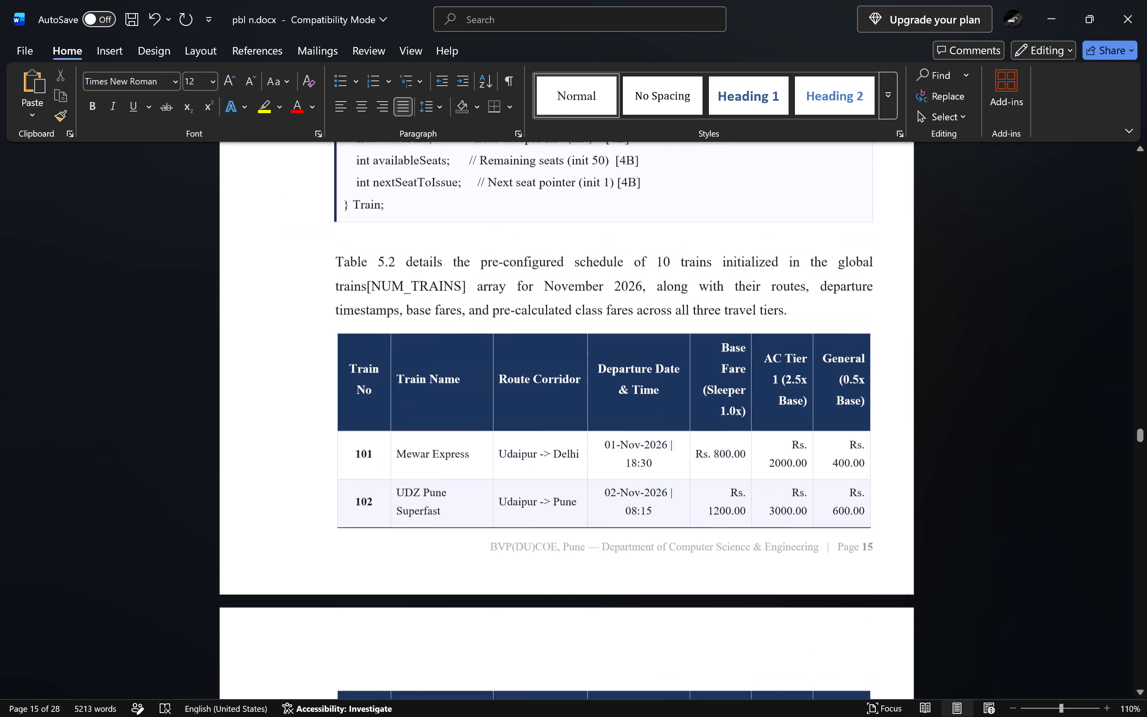
pyautogui.scroll(-14, 452, 385)
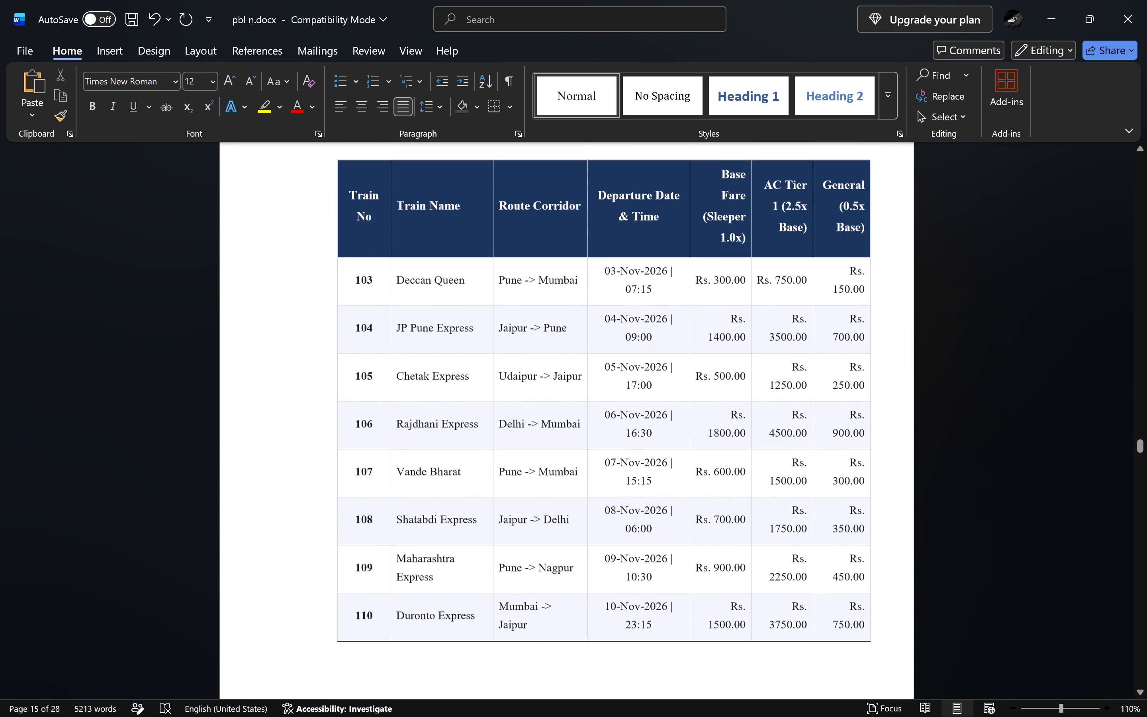
pyautogui.scroll(-10, 452, 385)
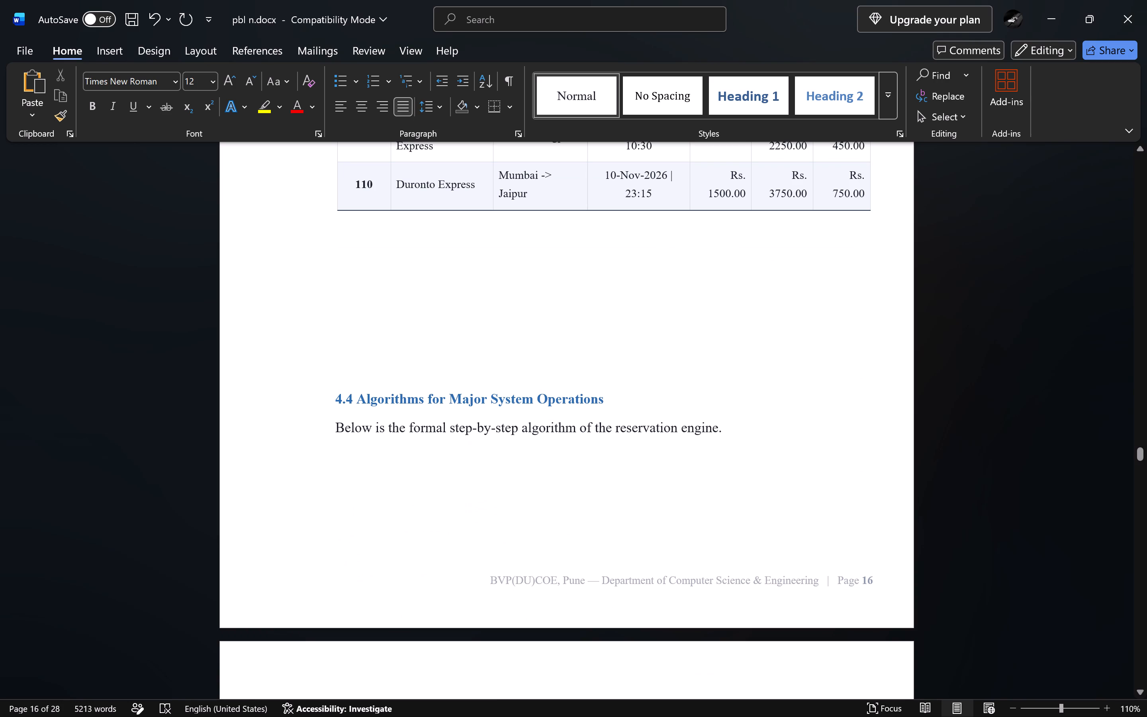
pyautogui.click(344, 396)
pyautogui.press('BackSpace')
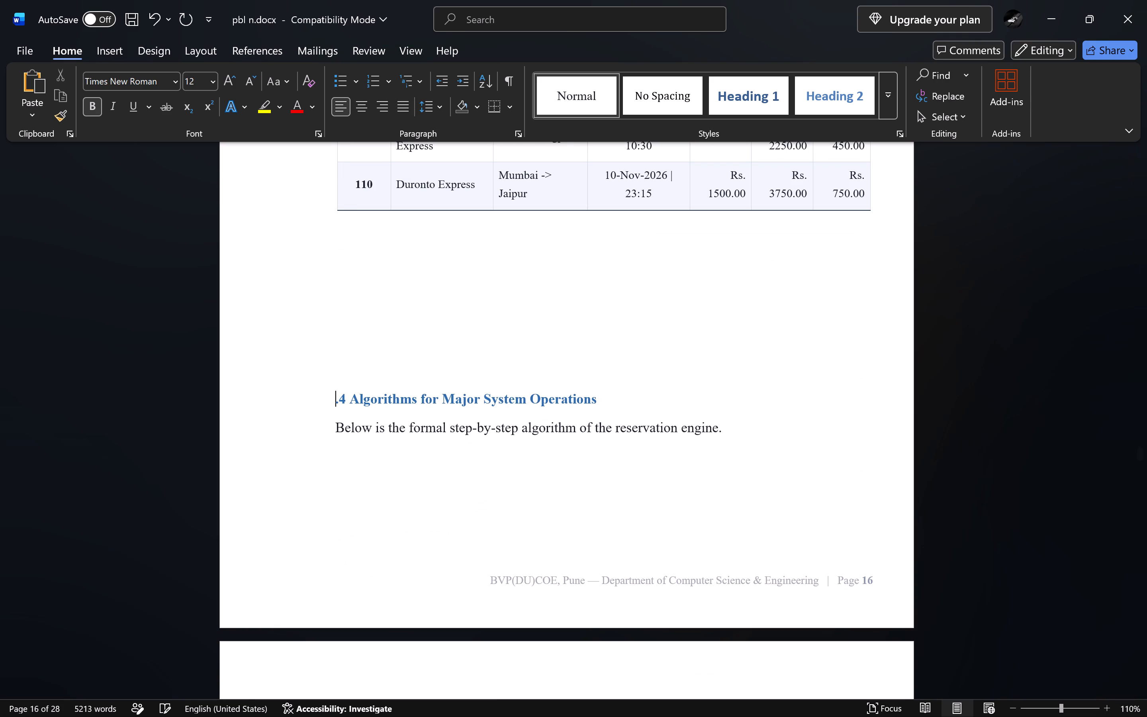
pyautogui.press('5')
# Look through the algorithm pages from the Algorithms subheading to the binary file handling section, checking which numbers still need updating.
pyautogui.scroll(-8, 628, 395)
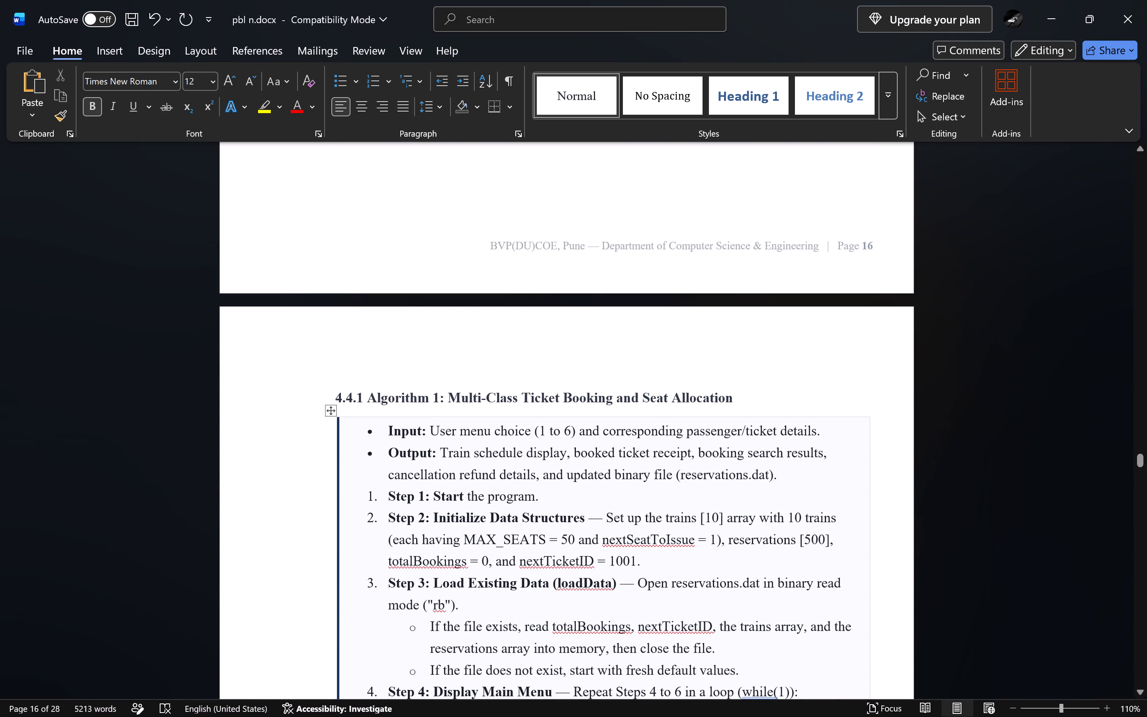
pyautogui.scroll(6, 341, 401)
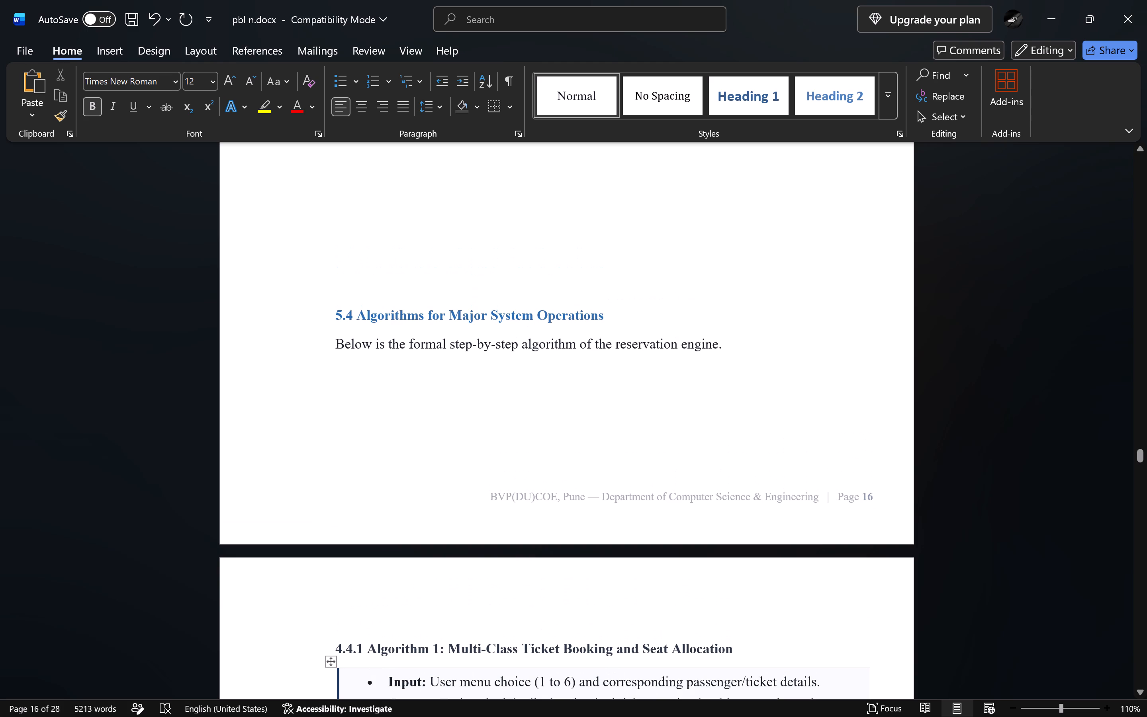
pyautogui.scroll(-7, 341, 401)
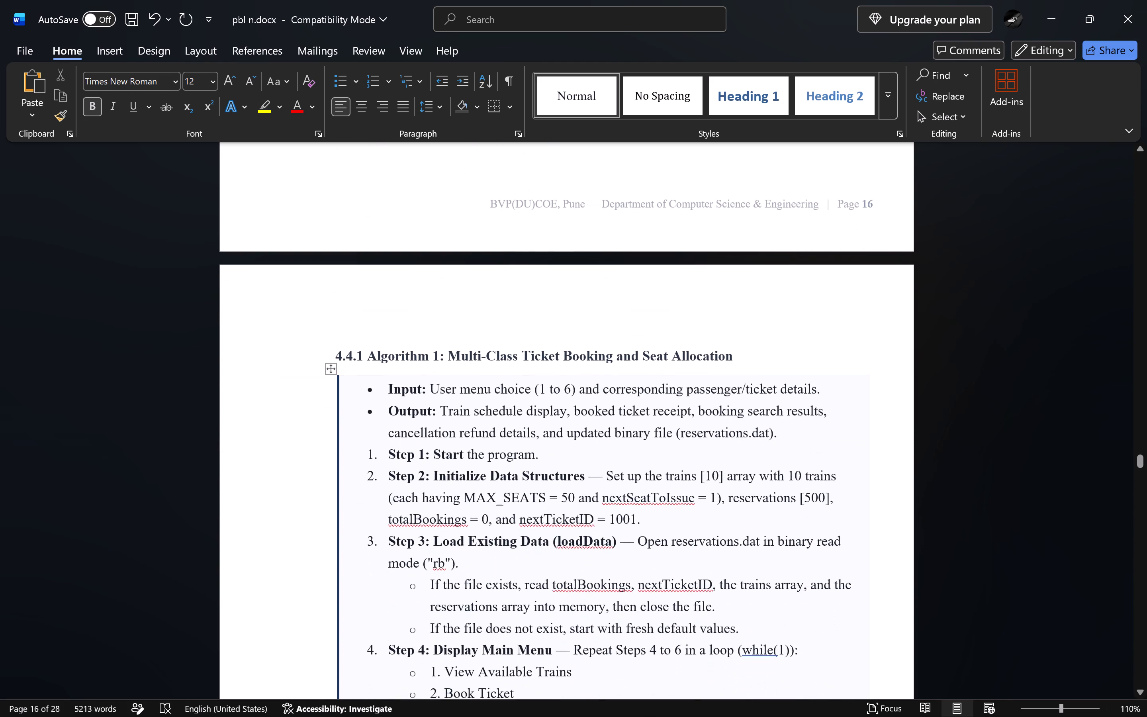
pyautogui.scroll(-15, 341, 401)
pyautogui.scroll(-14, 341, 401)
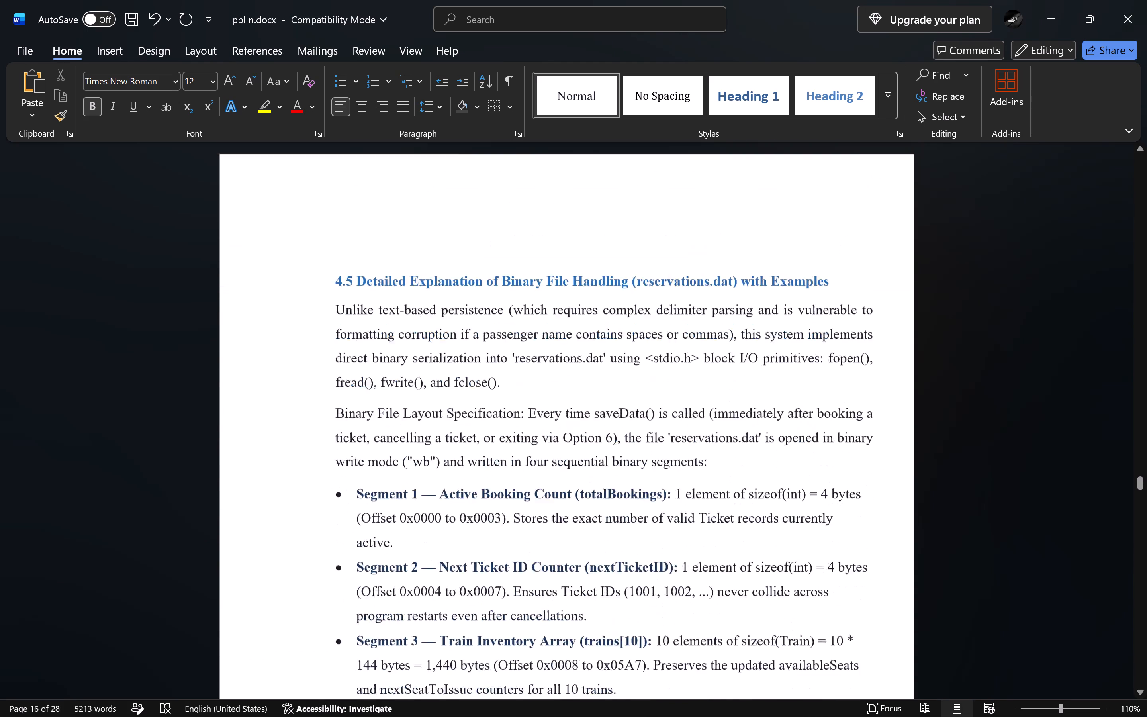
pyautogui.scroll(-1, 341, 401)
pyautogui.scroll(16, 341, 401)
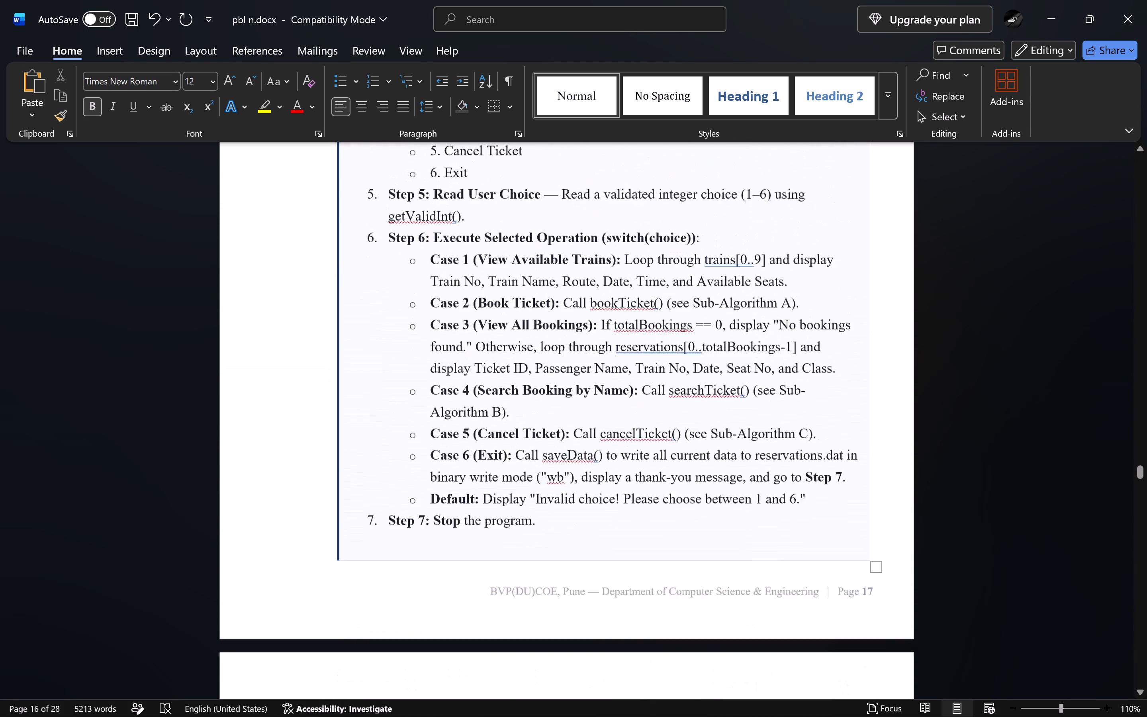
pyautogui.scroll(-8, 341, 401)
pyautogui.scroll(20, 341, 401)
pyautogui.scroll(6, 341, 401)
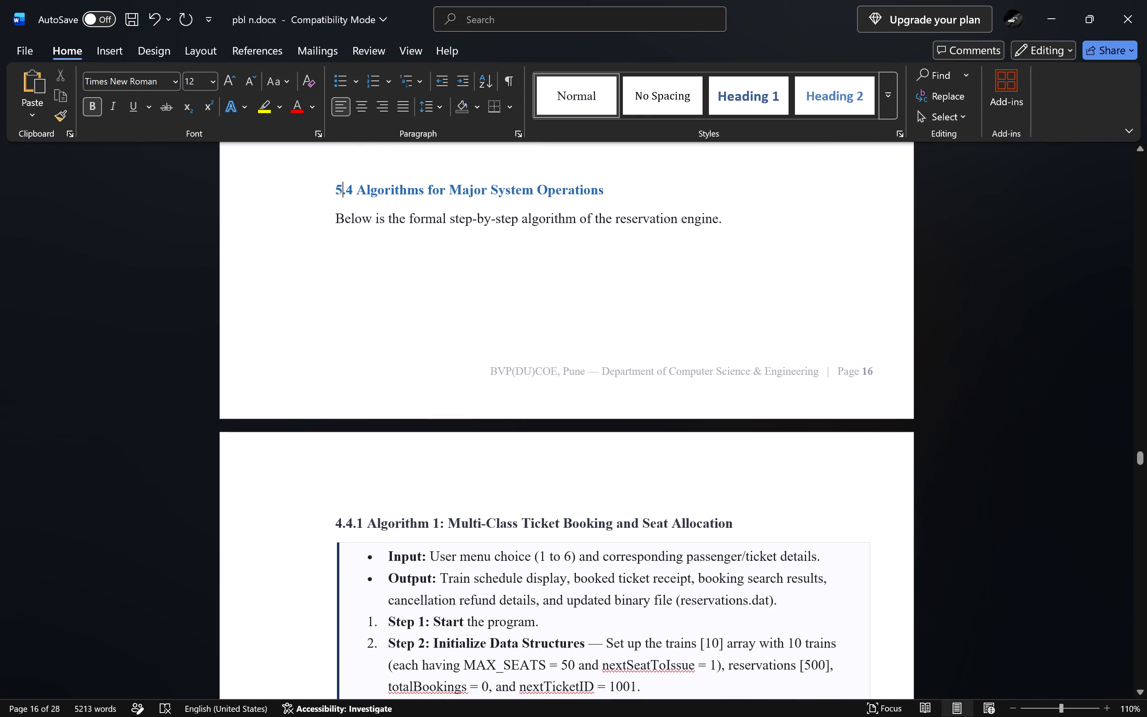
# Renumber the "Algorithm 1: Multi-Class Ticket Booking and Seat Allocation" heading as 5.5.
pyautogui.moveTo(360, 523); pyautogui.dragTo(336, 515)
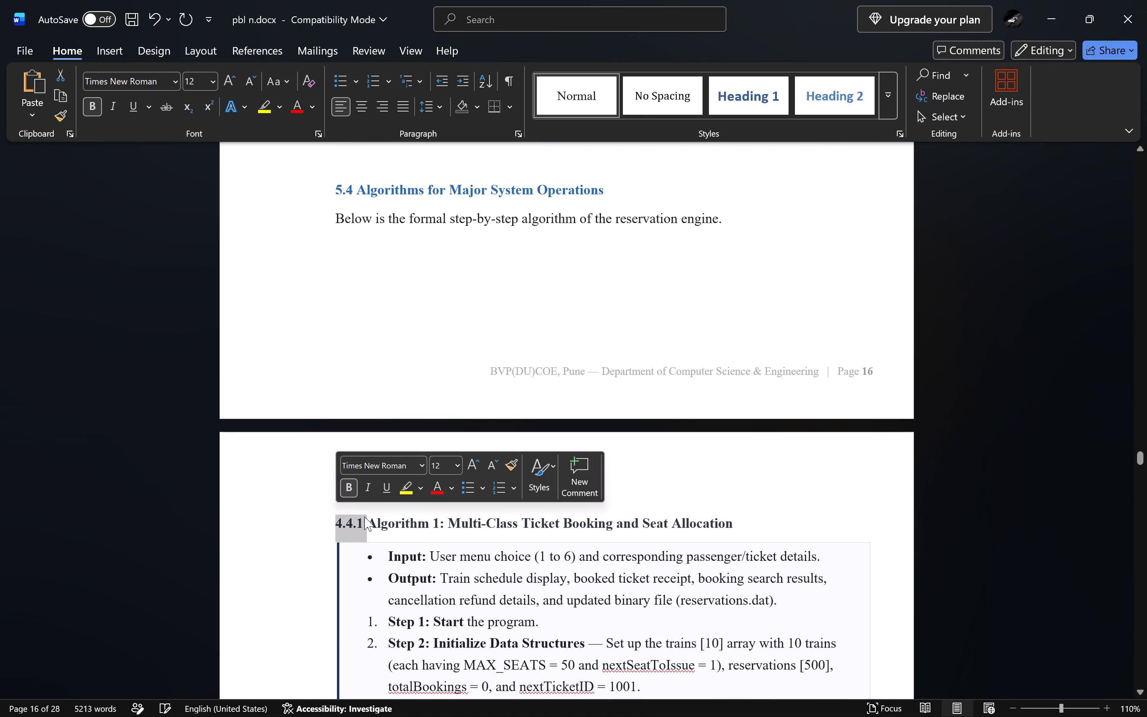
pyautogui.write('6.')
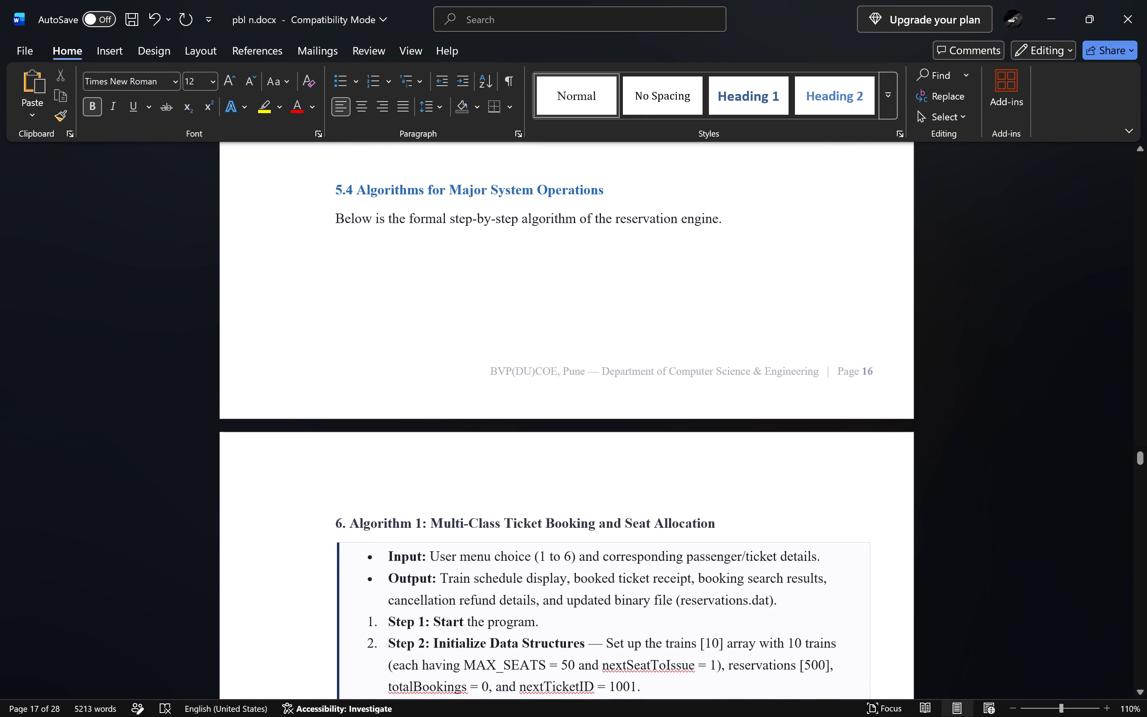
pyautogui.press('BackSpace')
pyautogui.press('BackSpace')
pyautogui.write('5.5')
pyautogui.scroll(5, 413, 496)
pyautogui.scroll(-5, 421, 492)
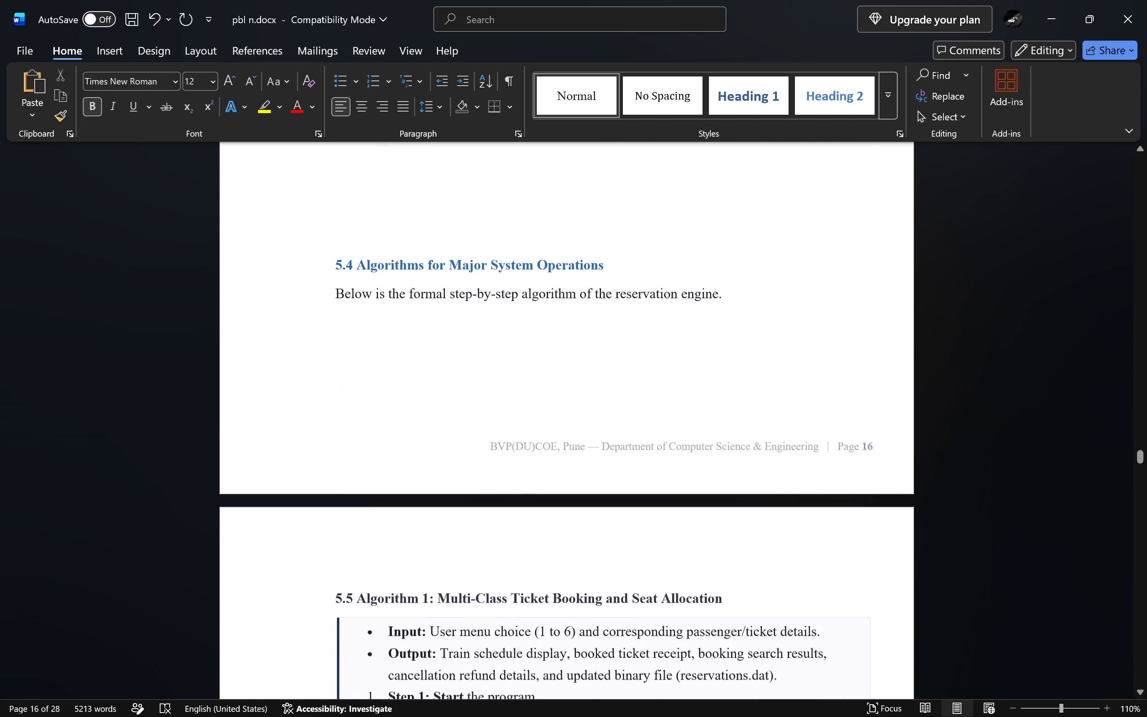
# Delete the "Algorithm 1: Multi-Class Ticket Booking and Seat Allocation" heading above the algorithm box, including its empty line.
pyautogui.scroll(-1, 423, 494)
pyautogui.moveTo(734, 476); pyautogui.dragTo(645, 480)
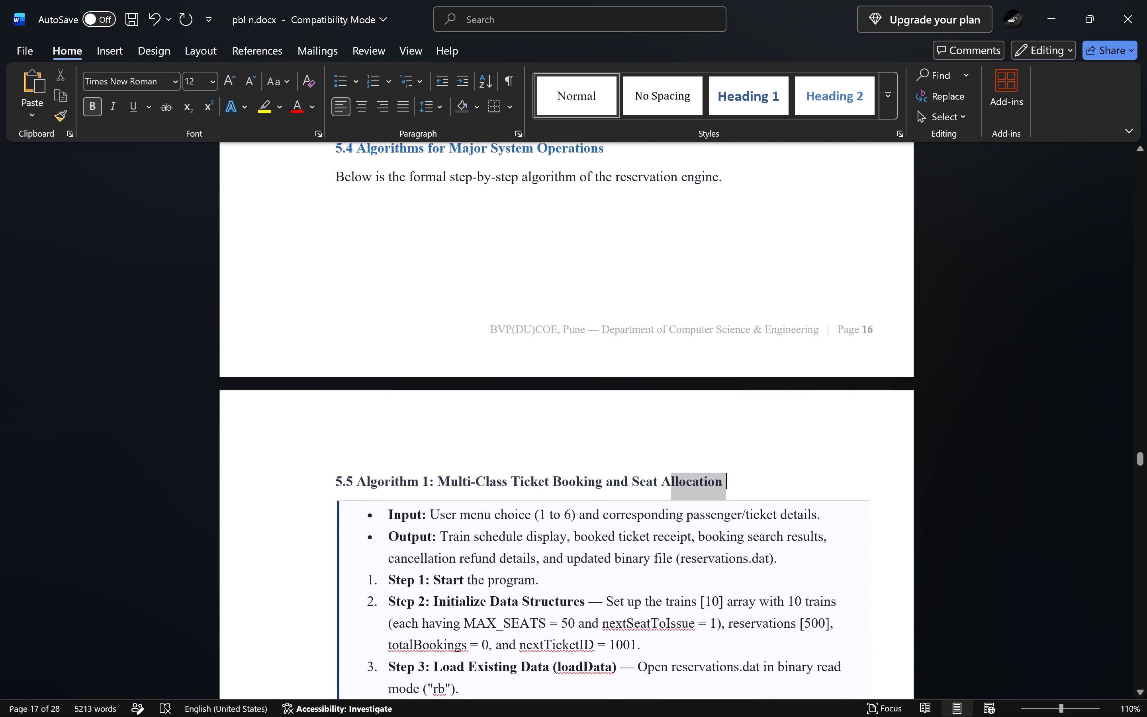
pyautogui.moveTo(645, 480); pyautogui.dragTo(336, 461)
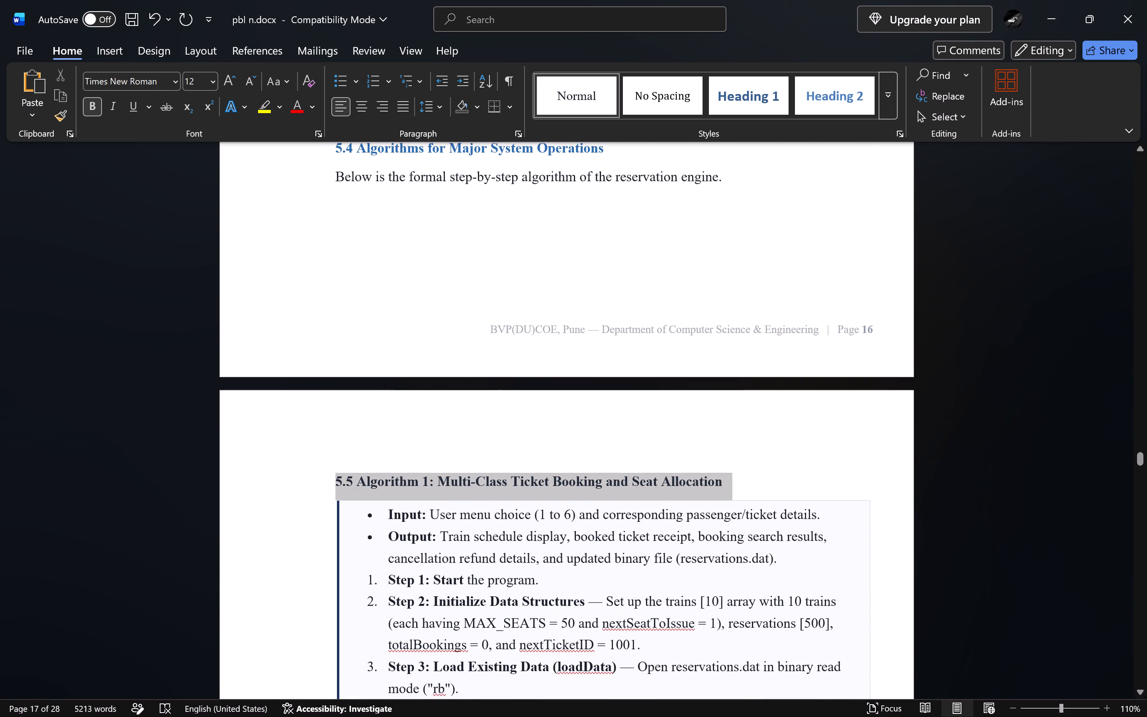
pyautogui.moveTo(336, 461); pyautogui.dragTo(337, 463)
pyautogui.press('BackSpace')
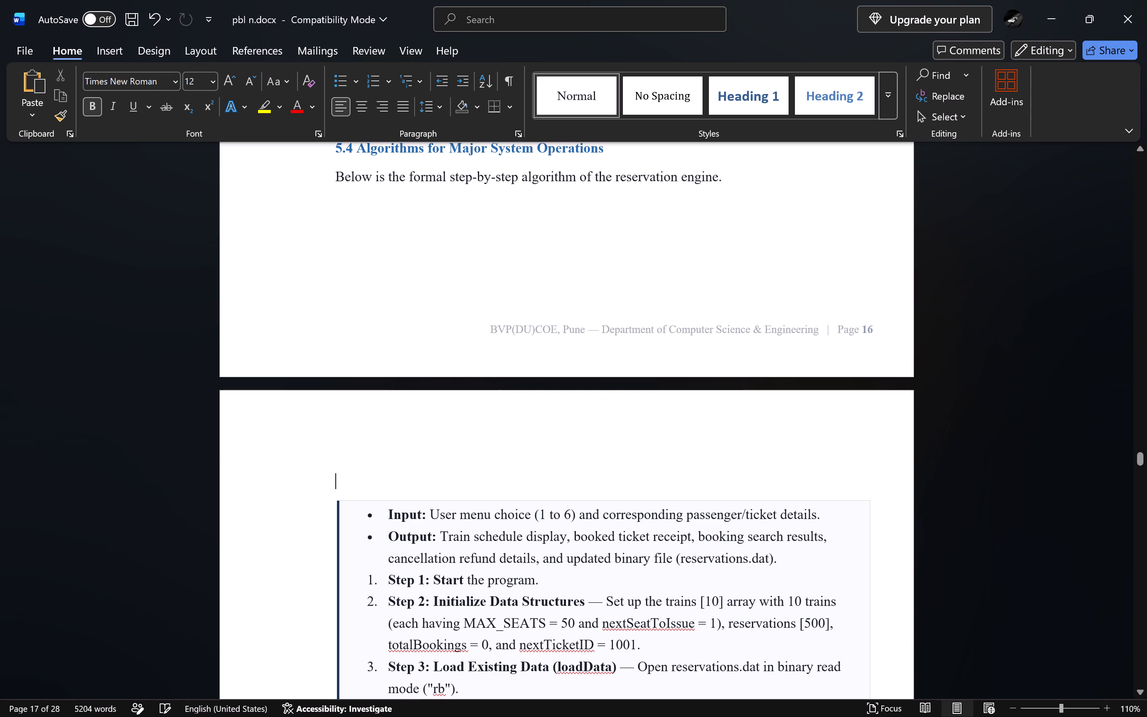
pyautogui.press('BackSpace')
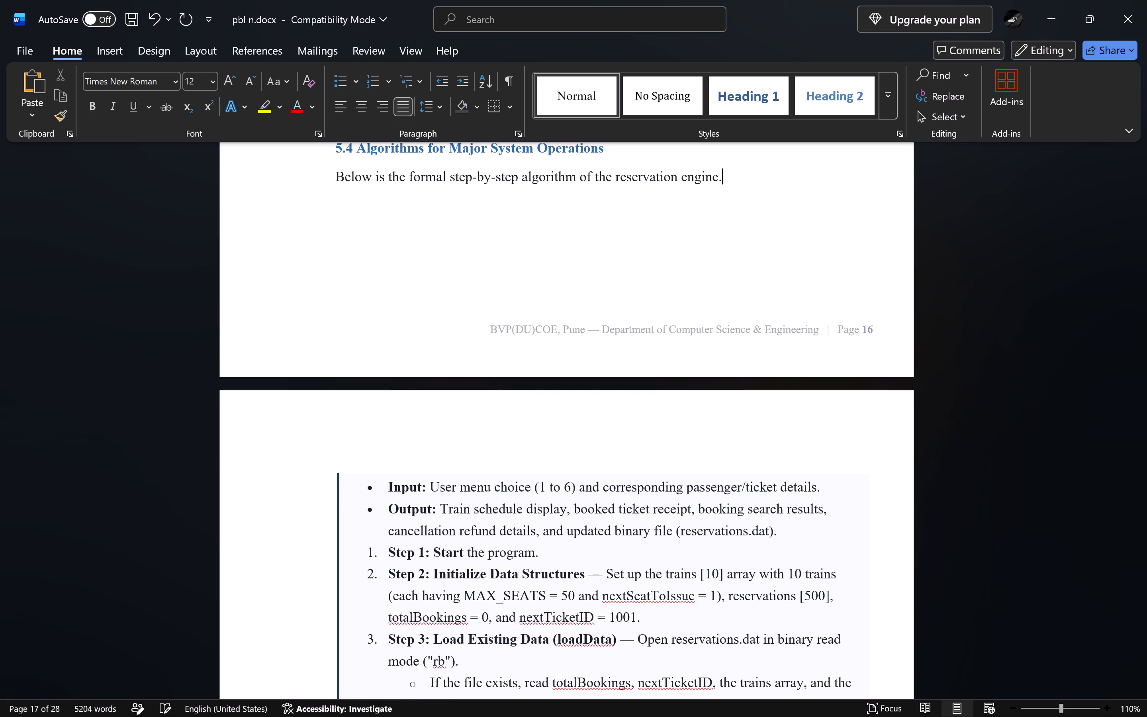
# Renumber the "Detailed Explanation of Binary File Handling (reservations.dat) with Examples" subheading as 5.5.
pyautogui.scroll(5, 484, 496)
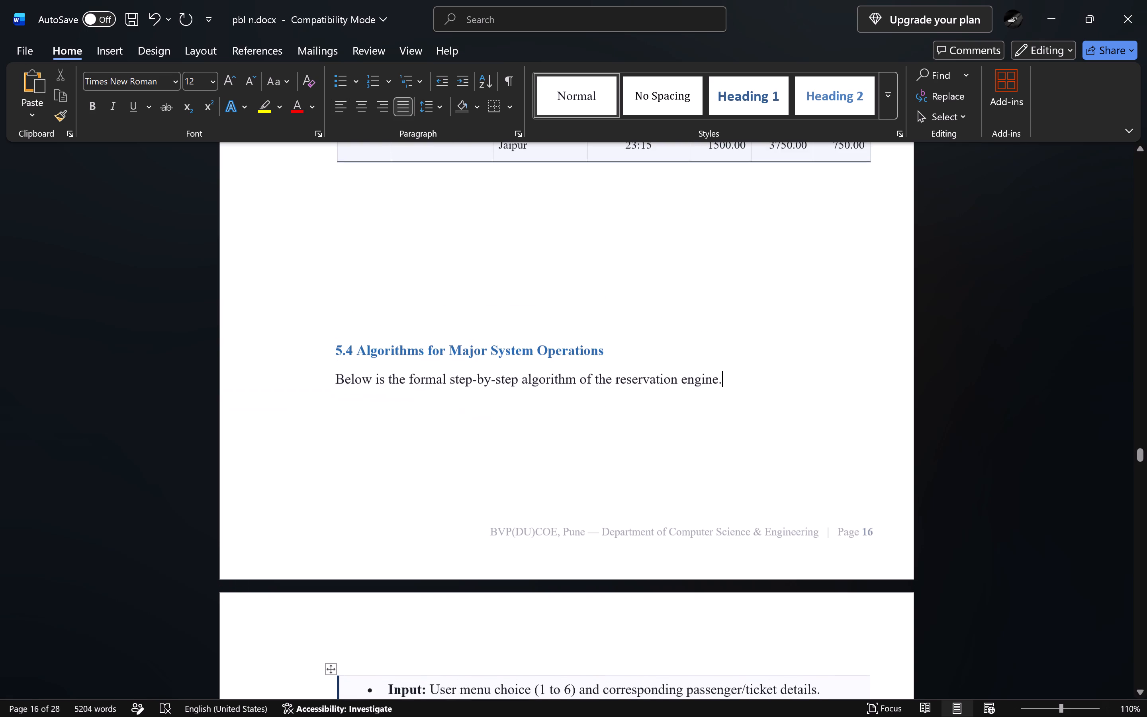
pyautogui.scroll(5, 485, 496)
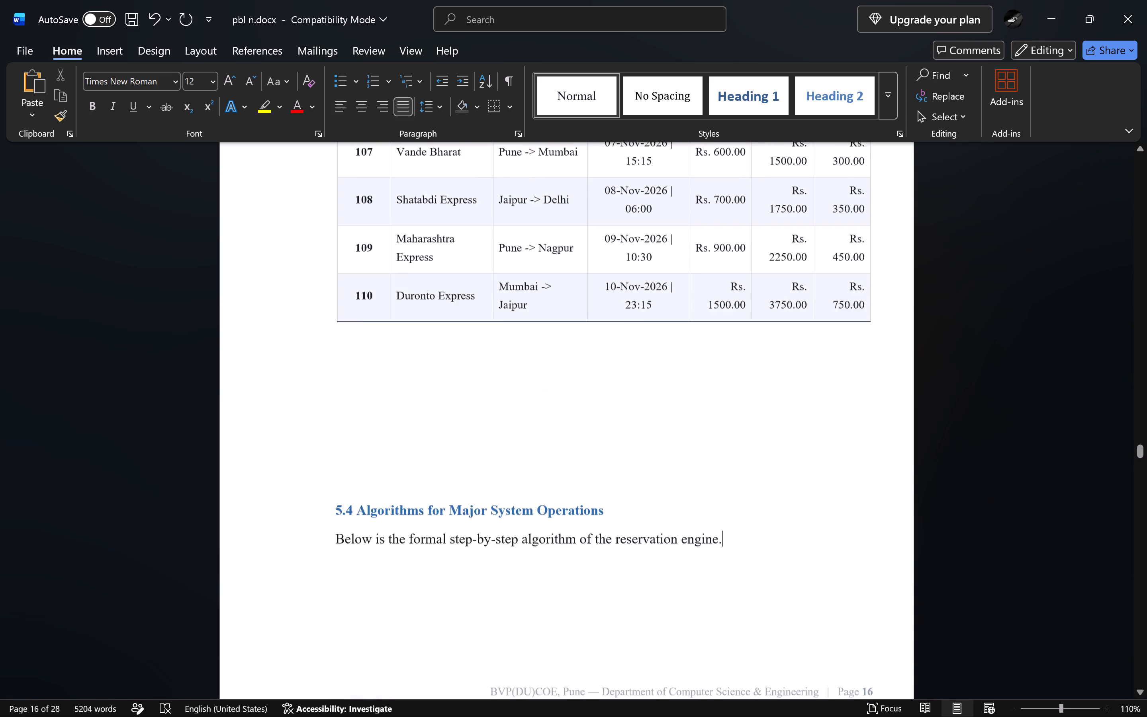
pyautogui.scroll(-6, 485, 496)
pyautogui.scroll(-19, 485, 496)
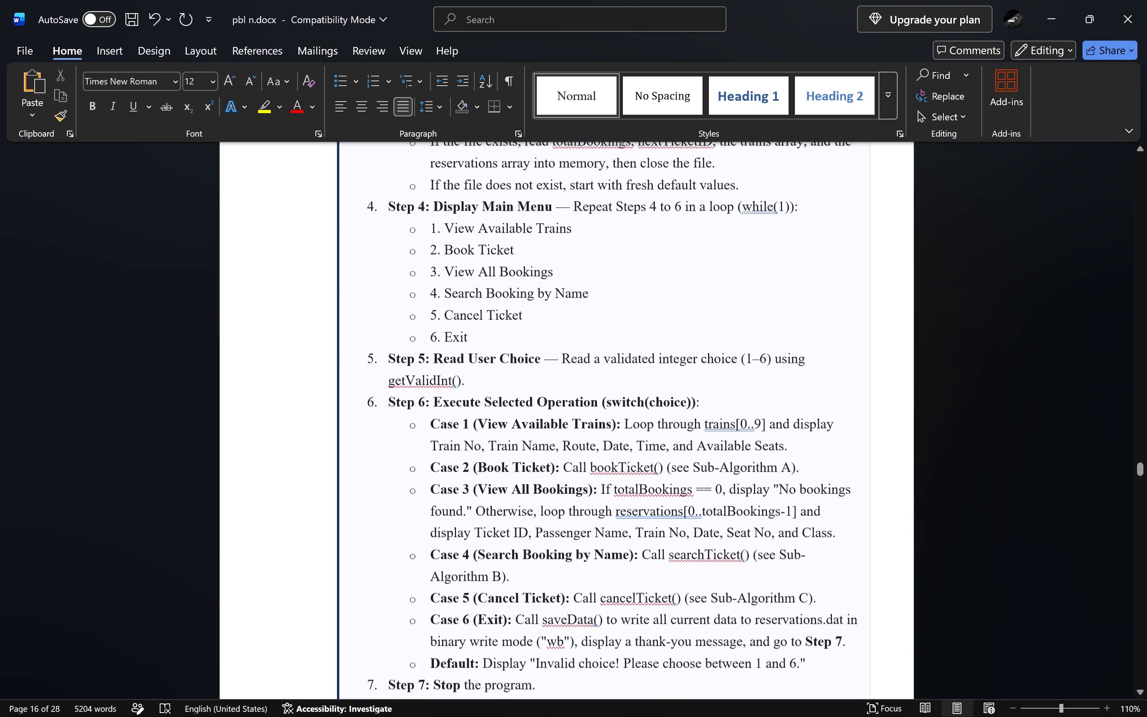
pyautogui.scroll(-10, 485, 496)
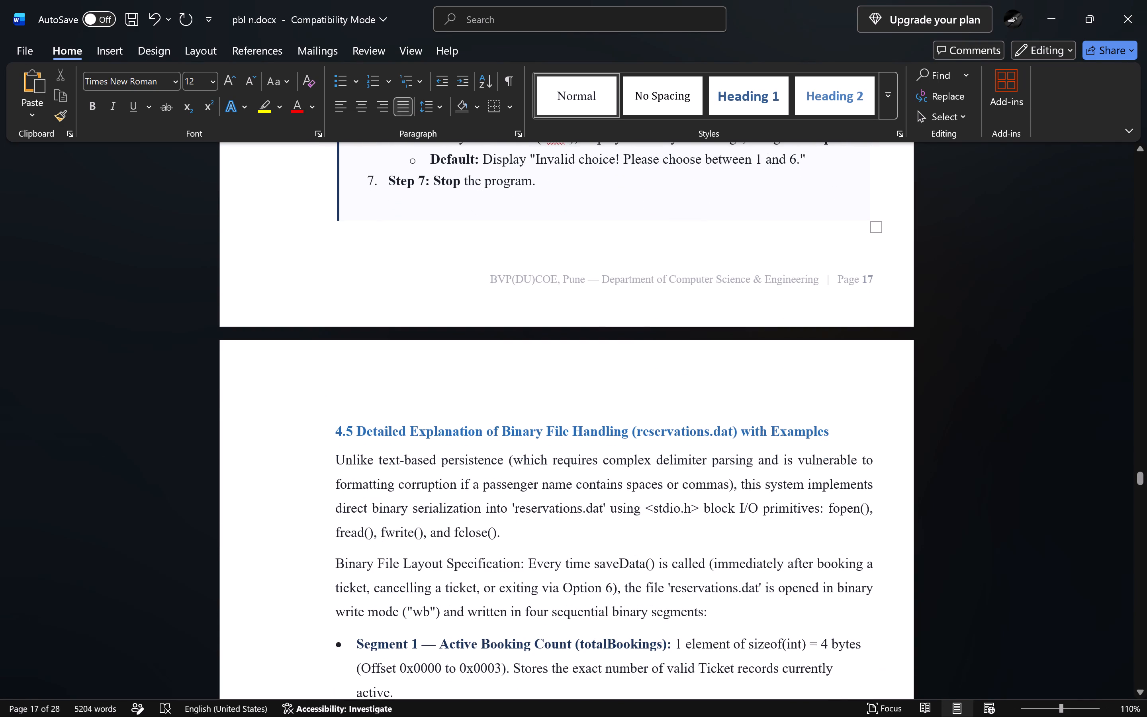
pyautogui.click(343, 428)
pyautogui.press('BackSpace')
pyautogui.press('5')
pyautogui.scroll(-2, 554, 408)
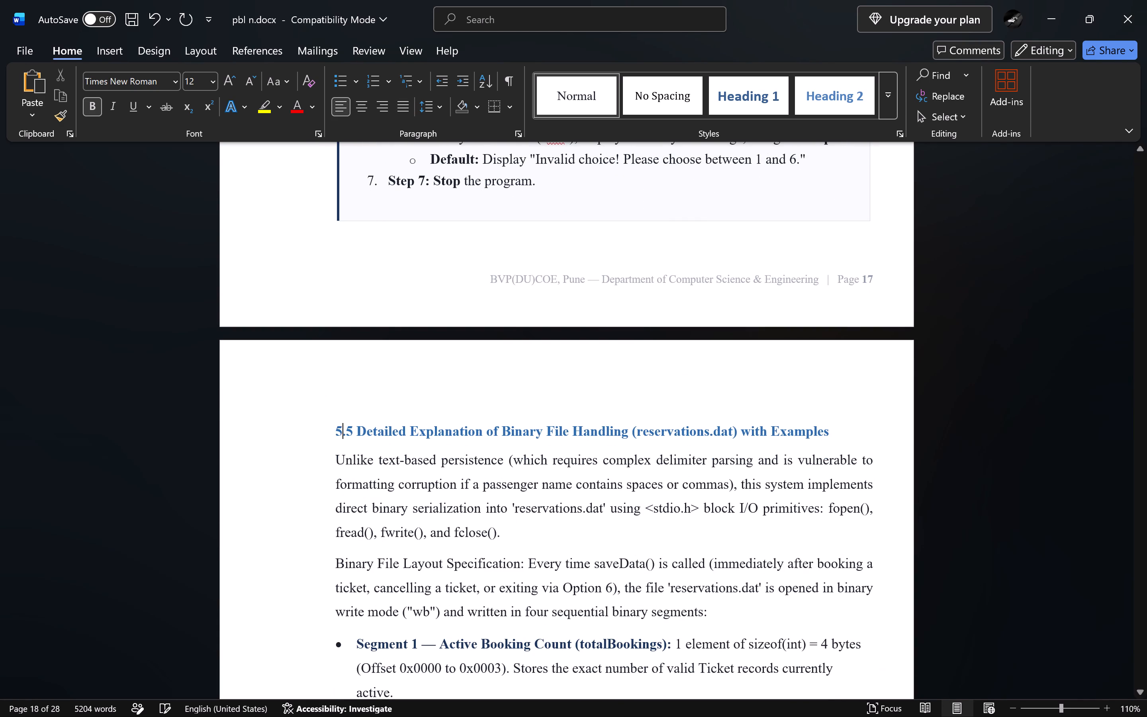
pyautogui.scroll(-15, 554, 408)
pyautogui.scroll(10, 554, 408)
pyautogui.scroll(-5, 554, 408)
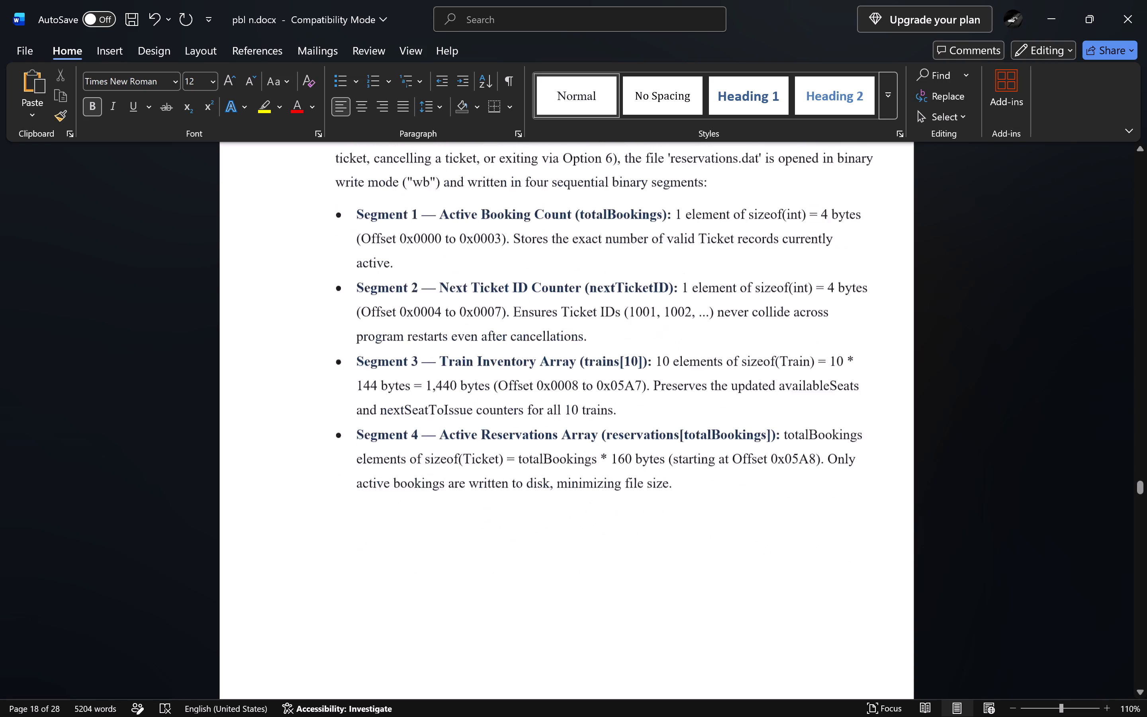
# Renumber the "Dynamic Seat Allocation and Multi-Class Fare Calculation with Examples" subheading as 5.6.
pyautogui.scroll(-20, 554, 408)
pyautogui.scroll(20, 554, 408)
pyautogui.scroll(4, 554, 408)
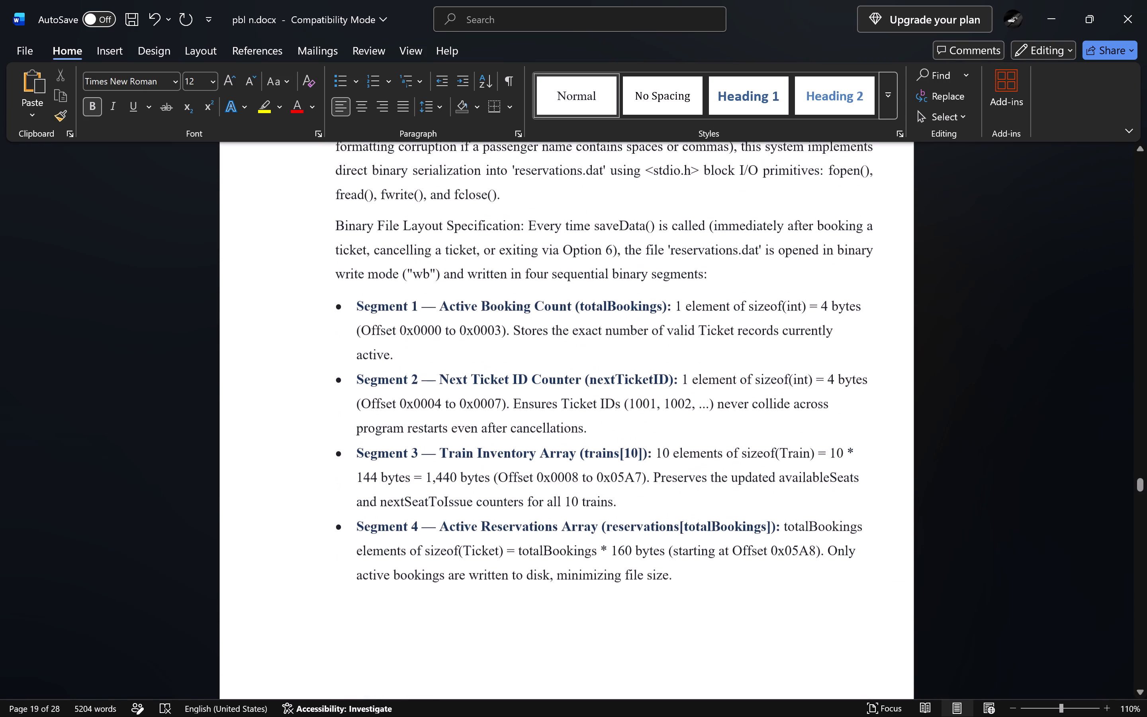
pyautogui.scroll(4, 554, 408)
pyautogui.scroll(-16, 554, 408)
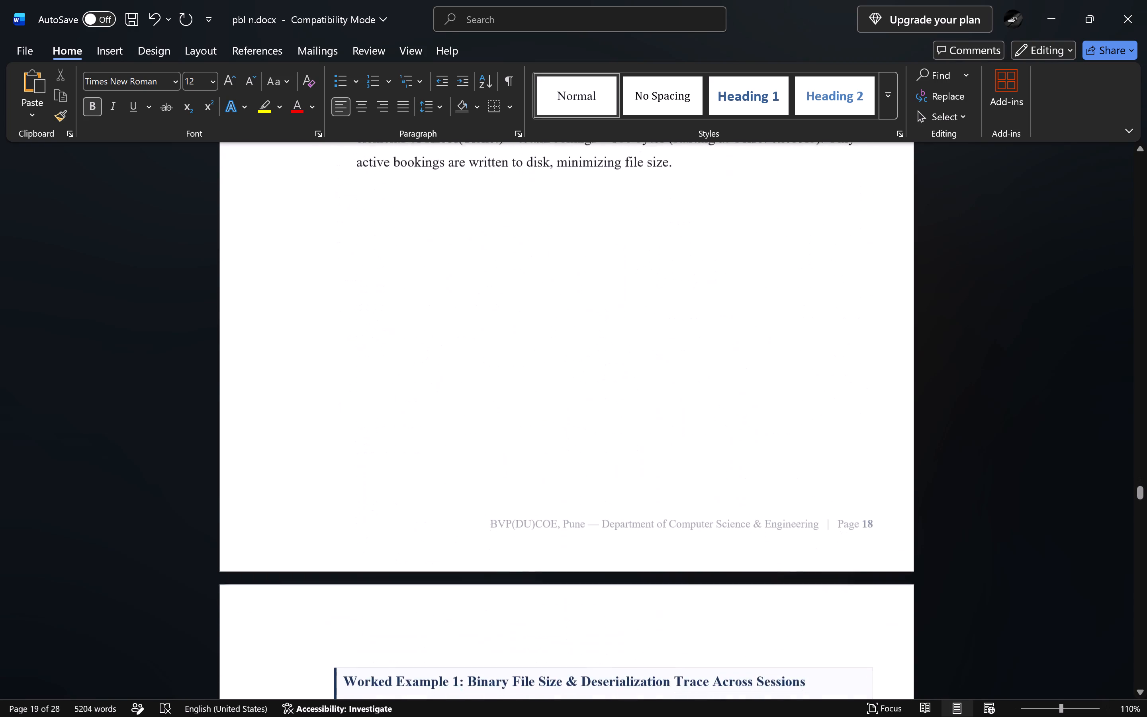
pyautogui.scroll(-14, 554, 408)
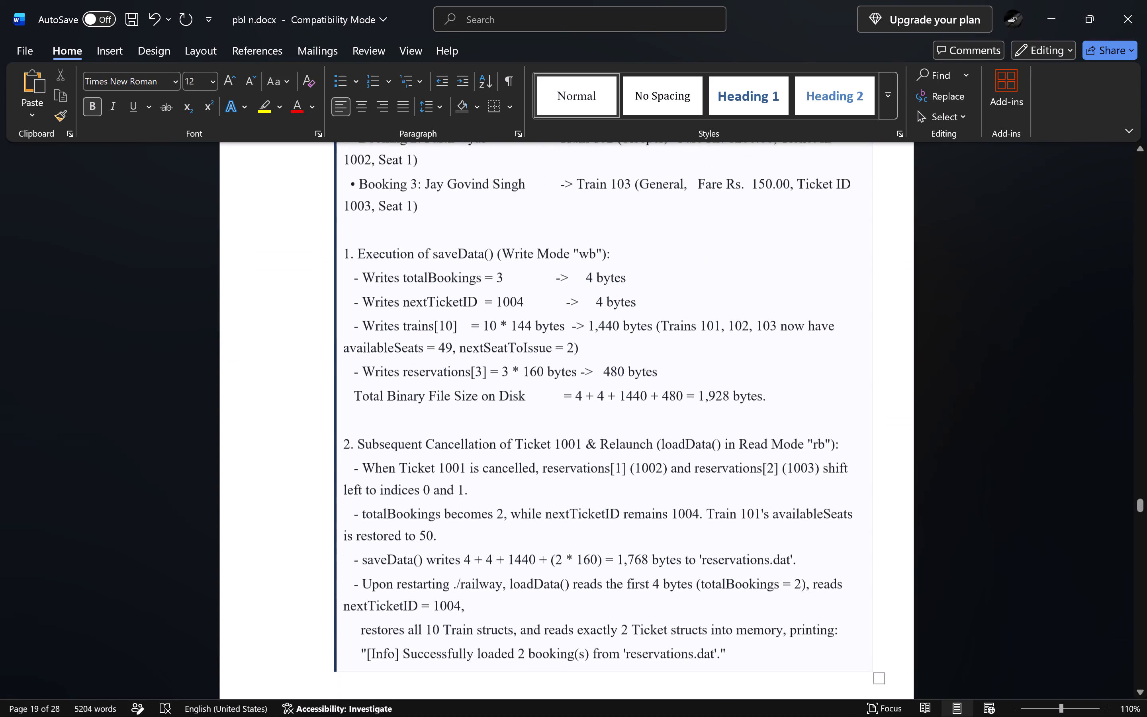
pyautogui.scroll(-18, 554, 408)
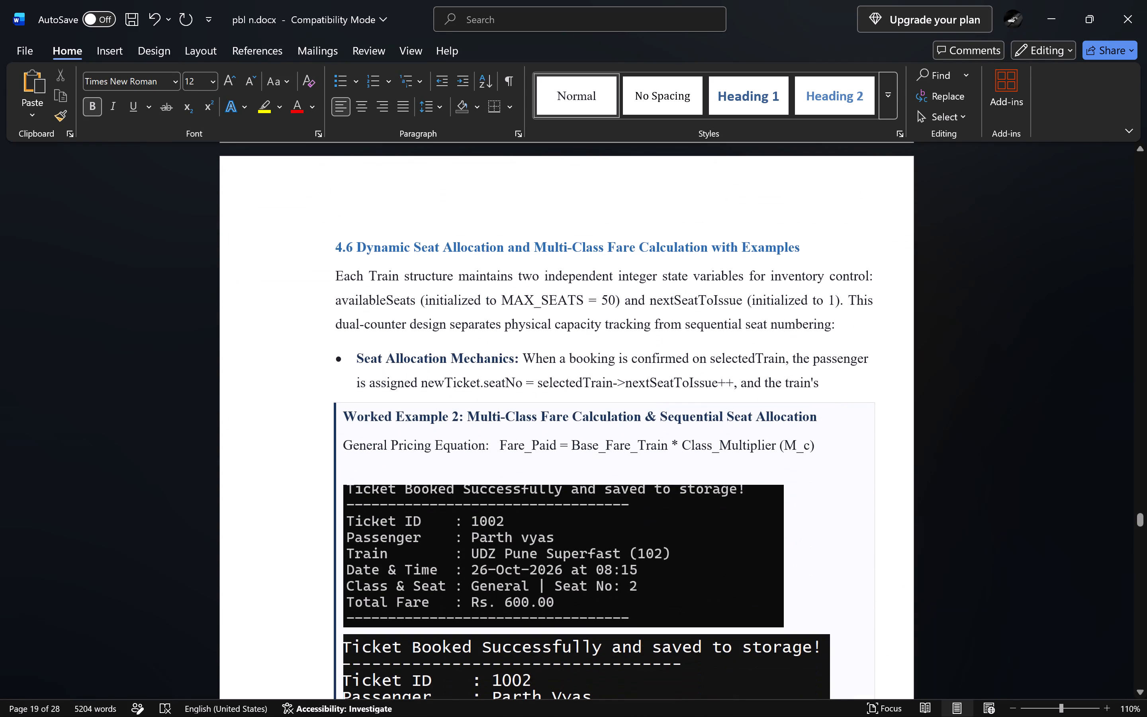
pyautogui.click(346, 242)
pyautogui.press('Left')
pyautogui.press('BackSpace')
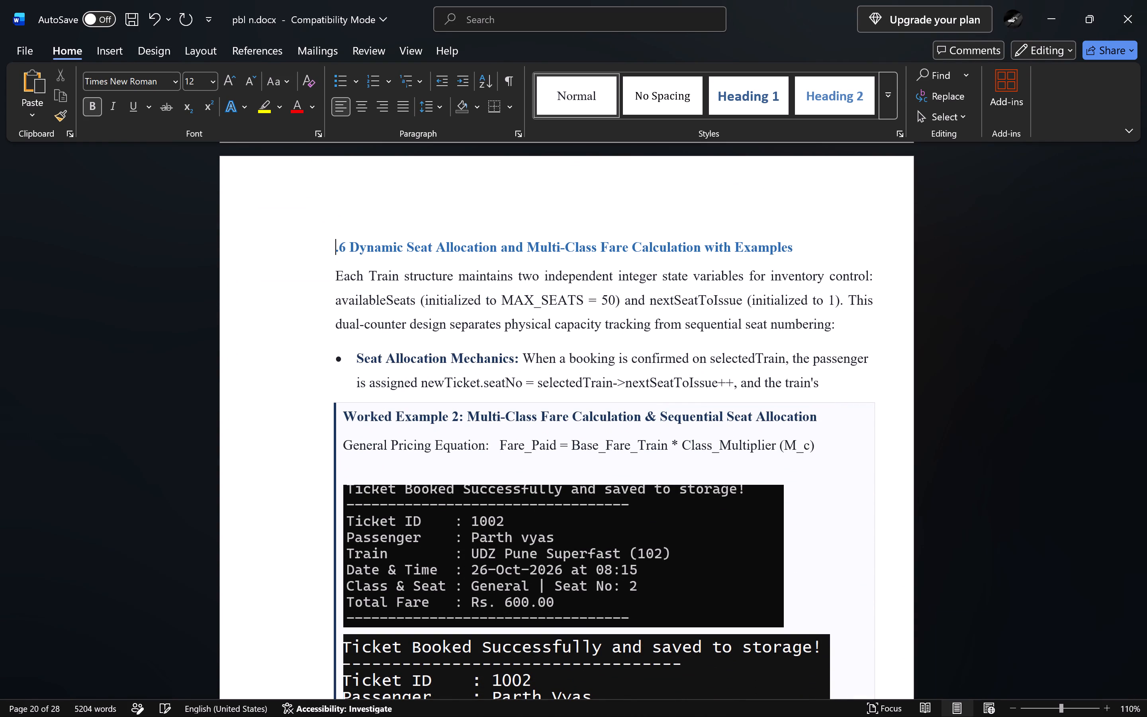
pyautogui.press('5')
# Renumber the "Hour-Based Cancellation and Tiered Refund Policy with Worked Examples" subheading as 5.7.
pyautogui.scroll(-10, 567, 298)
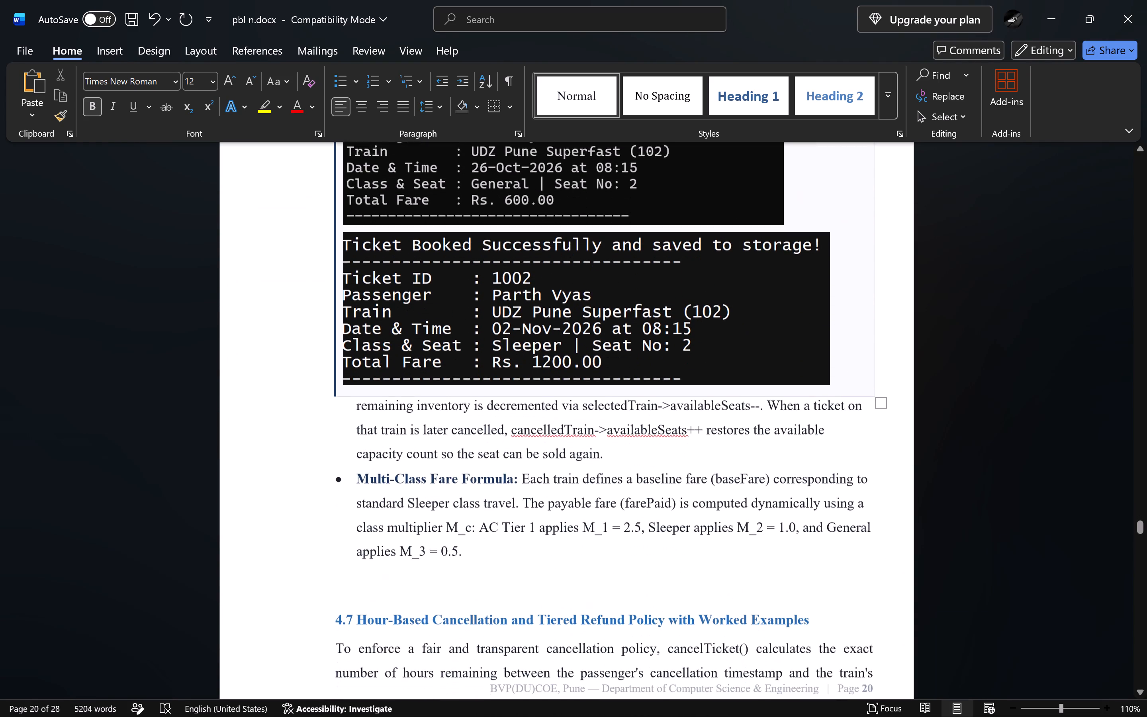
pyautogui.scroll(-2, 750, 437)
pyautogui.scroll(-1, 527, 475)
pyautogui.click(343, 471)
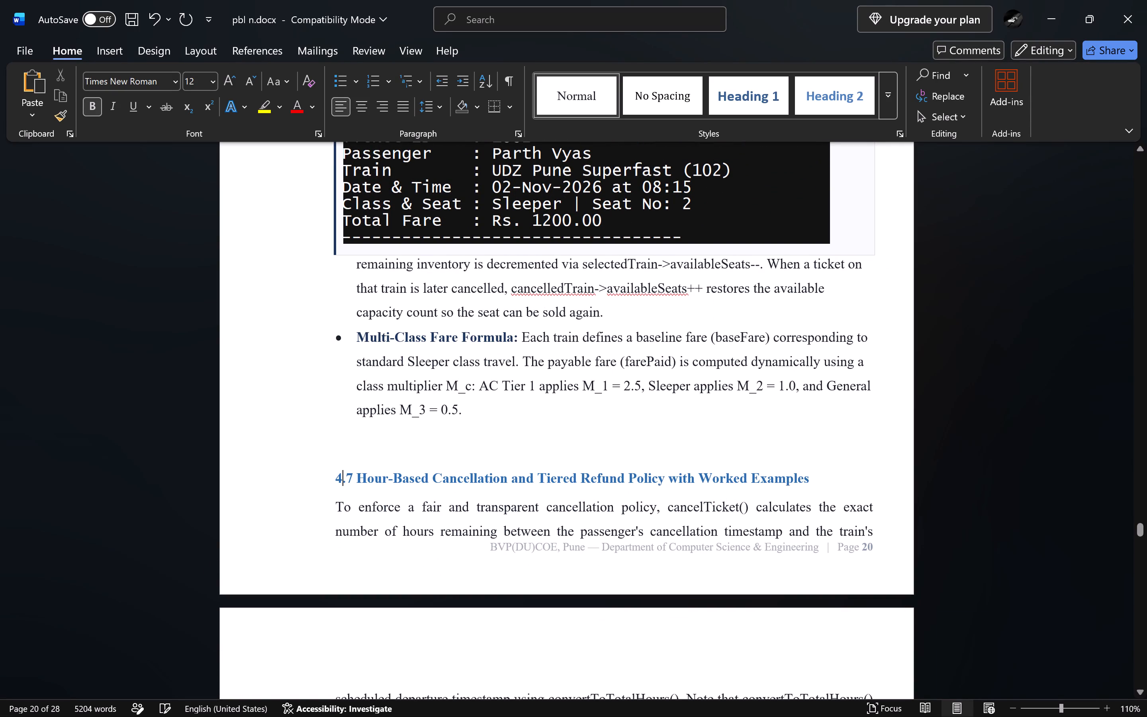
pyautogui.press('BackSpace')
pyautogui.press('5')
# Renumber the "Implementation Results and System Testing" chapter heading as 6 and its "Program Execution Screenshots" subheading as 6.1.
pyautogui.scroll(-7, 515, 474)
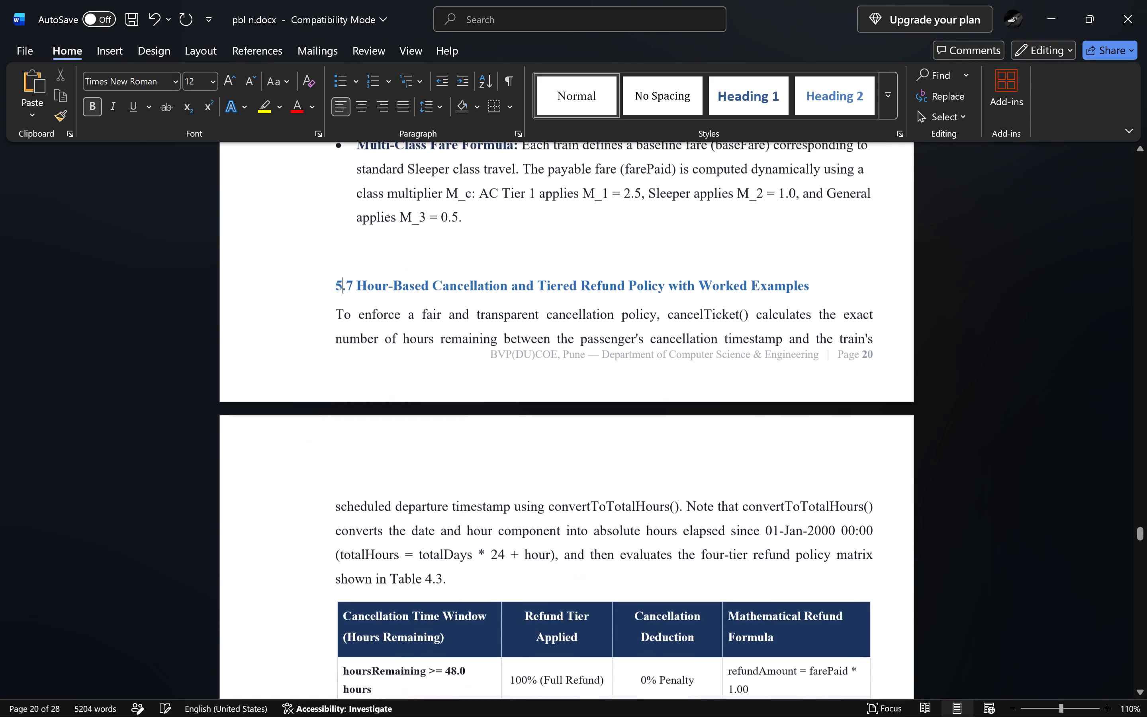
pyautogui.scroll(-20, 515, 474)
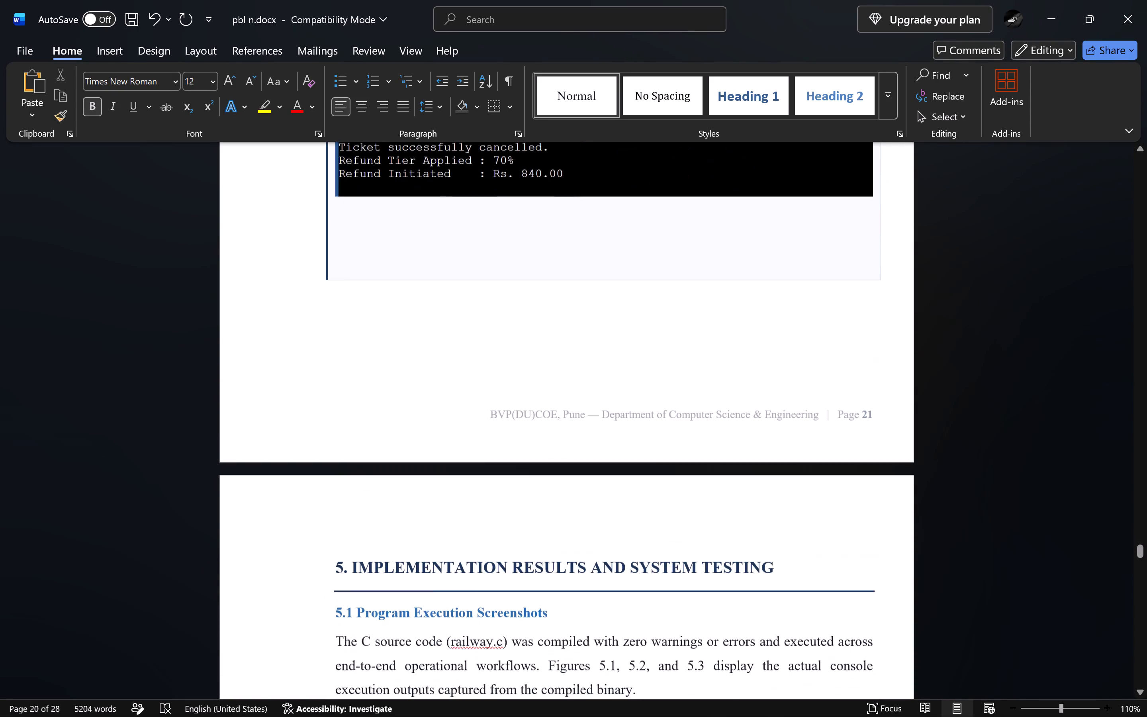
pyautogui.scroll(-6, 515, 474)
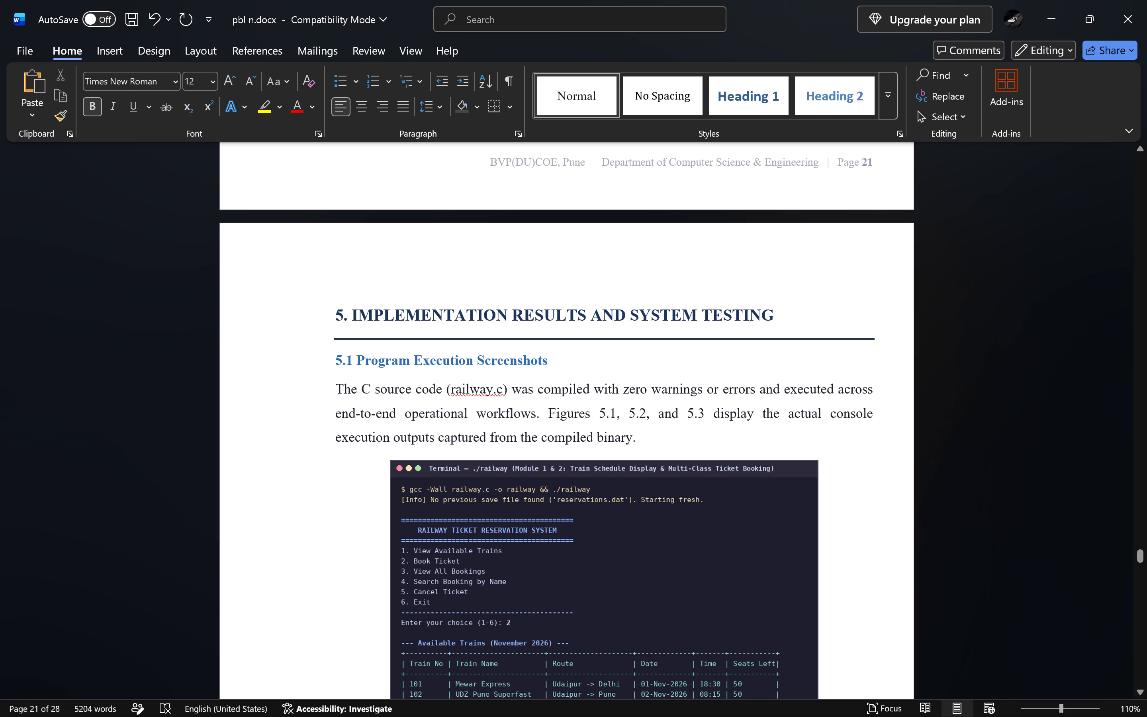
pyautogui.click(342, 313)
pyautogui.press('BackSpace')
pyautogui.press('6')
pyautogui.scroll(-3, 536, 338)
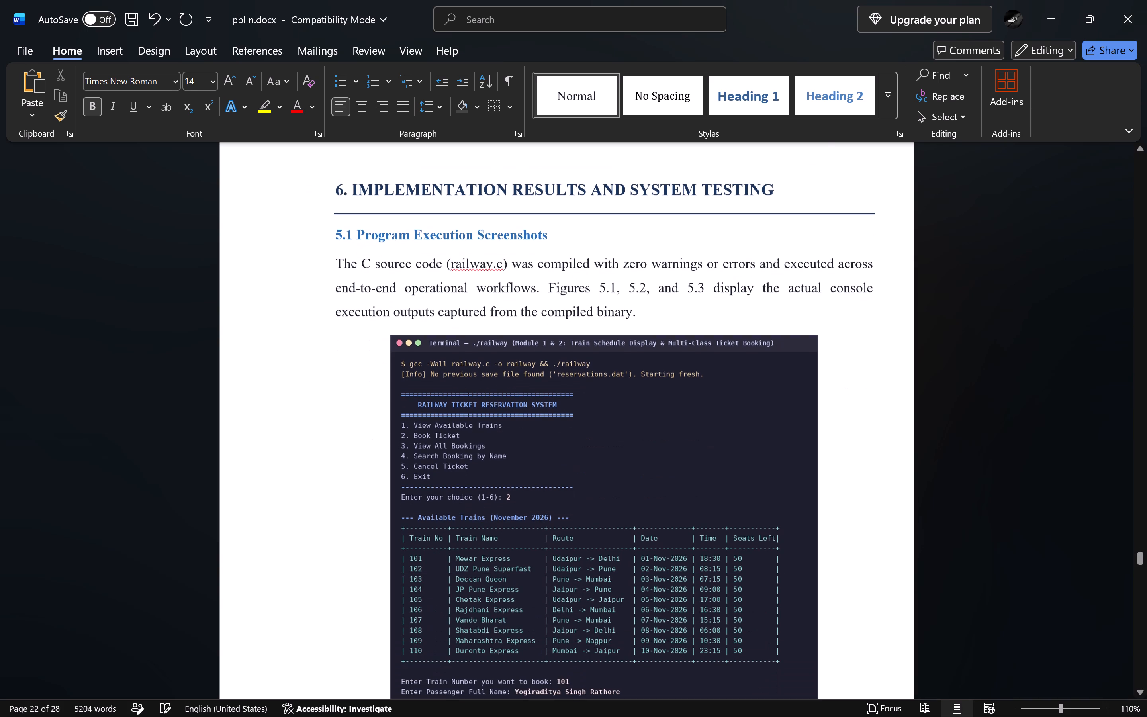
pyautogui.click(344, 233)
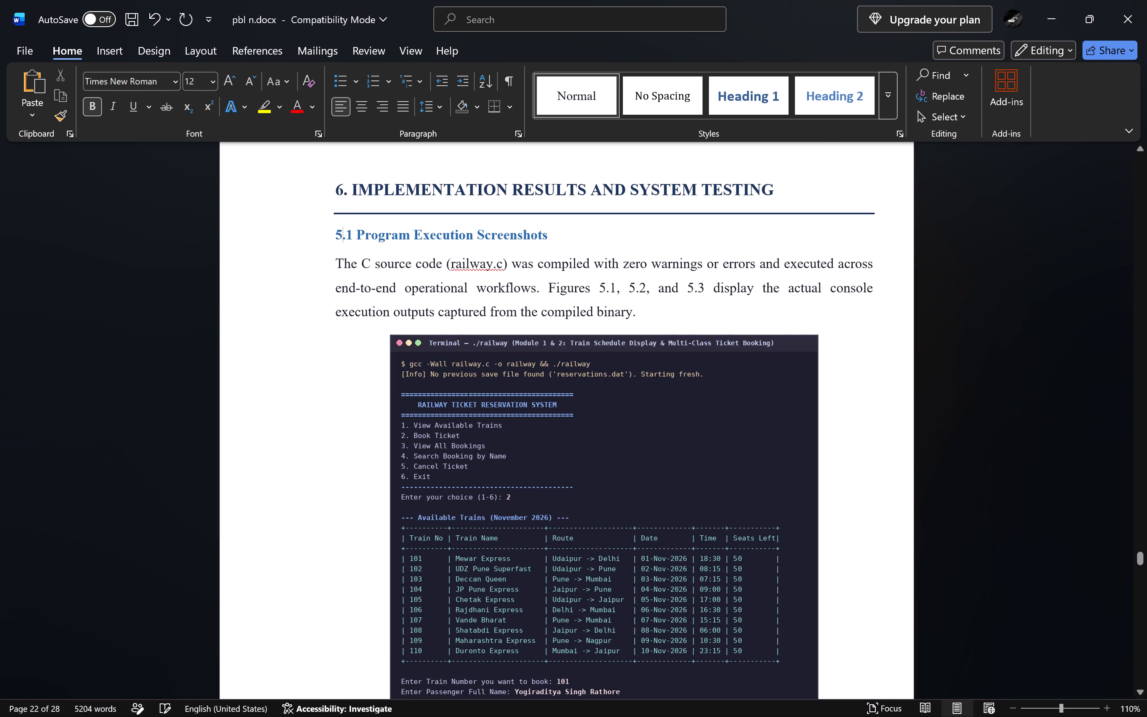
pyautogui.press('BackSpace')
pyautogui.press('6')
# Renumber the caption of the screenshot showing available trains and an AC Tier 1 booking as Figure 6.1.
pyautogui.scroll(-10, 343, 233)
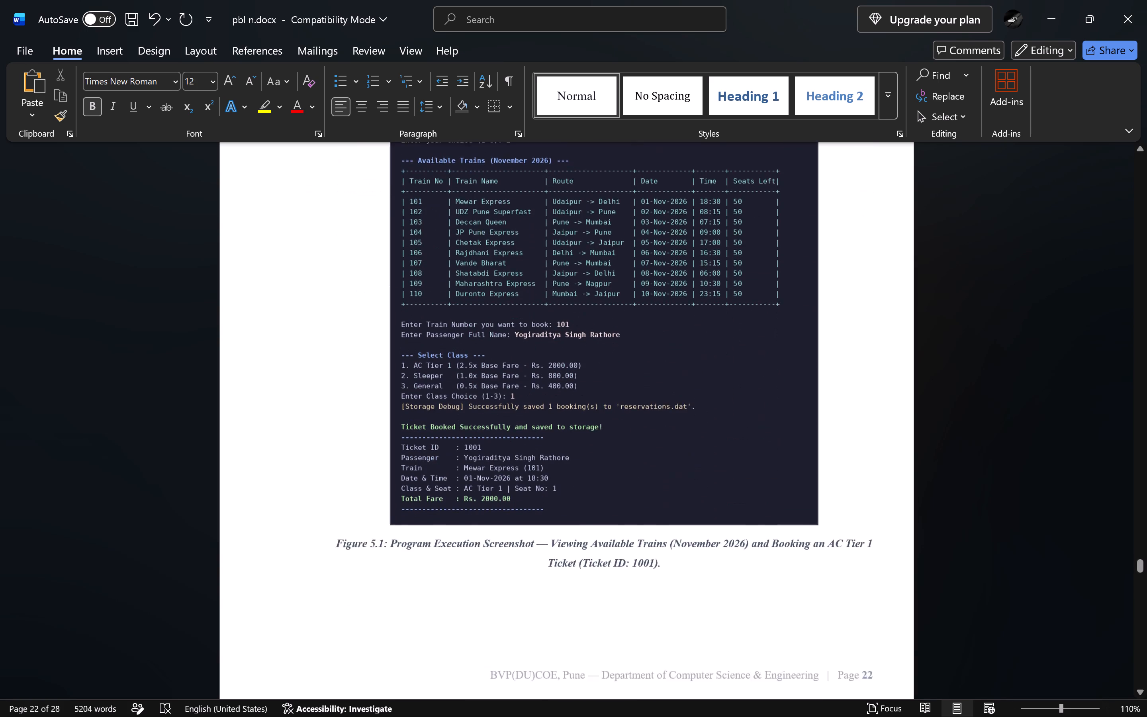
pyautogui.scroll(-4, 343, 233)
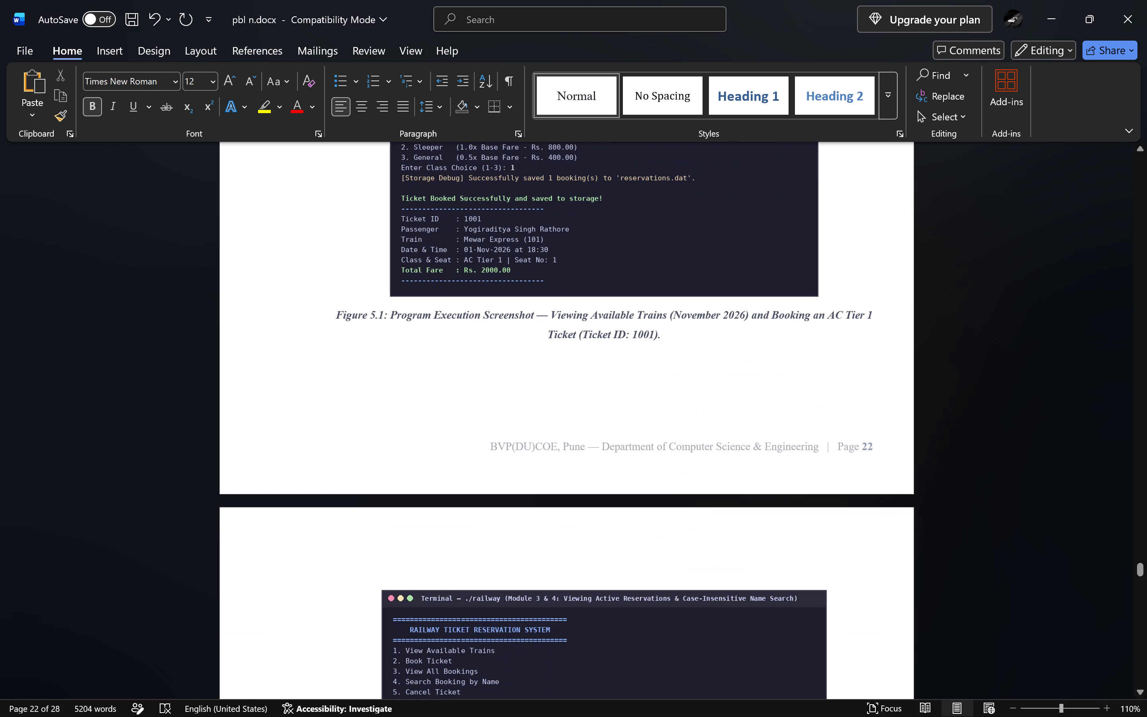
pyautogui.click(373, 319)
pyautogui.press('Right')
pyautogui.press('BackSpace')
pyautogui.press('6')
# Renumber the captions of the active reservations and name search screenshot and the ticket cancellation screenshot as Figure 6.2 and Figure 6.3.
pyautogui.scroll(-8, 435, 304)
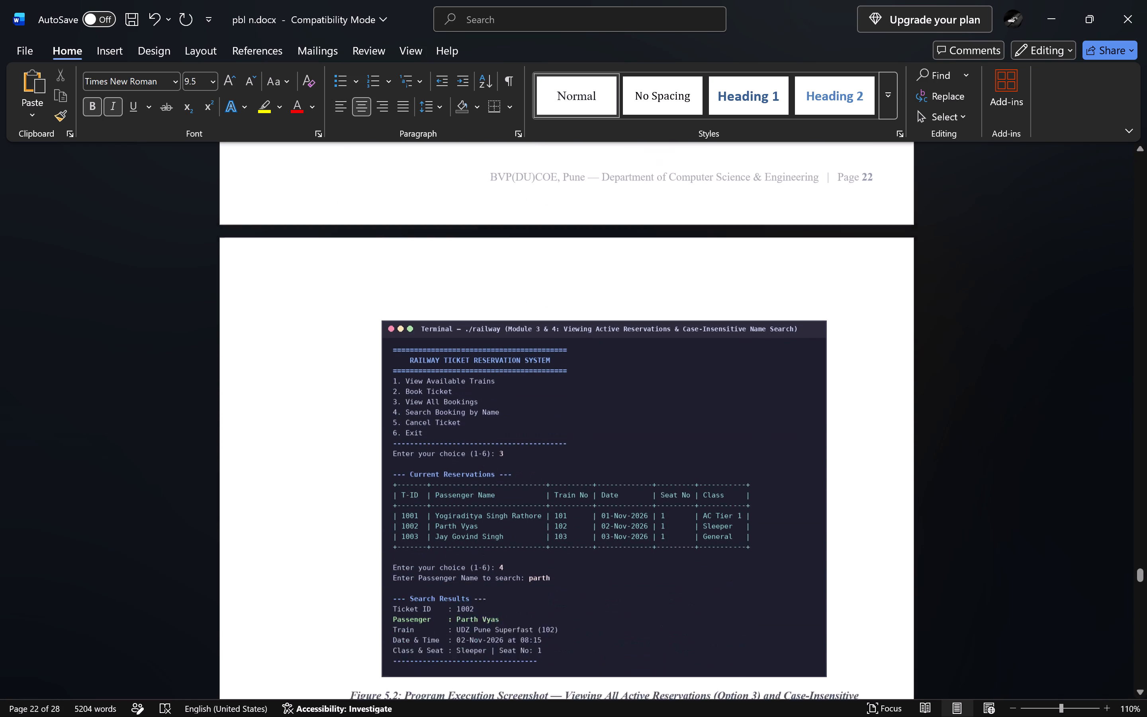
pyautogui.scroll(-4, 427, 304)
pyautogui.click(391, 460)
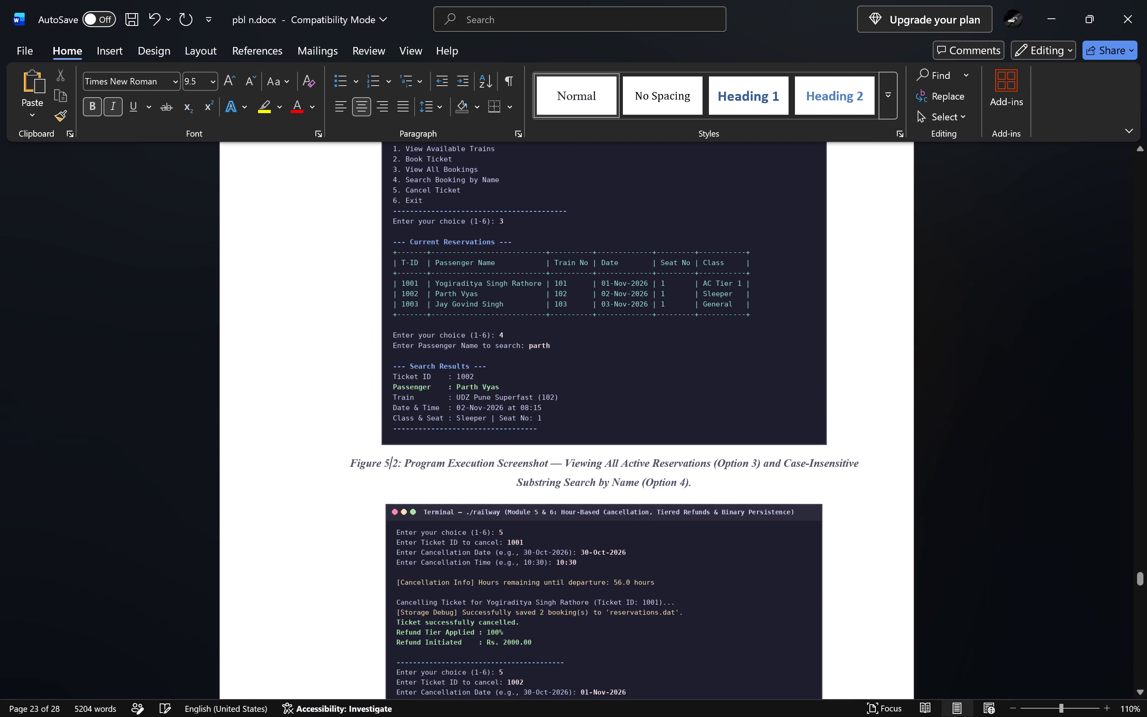
pyautogui.press('BackSpace')
pyautogui.press('6')
pyautogui.scroll(-7, 399, 451)
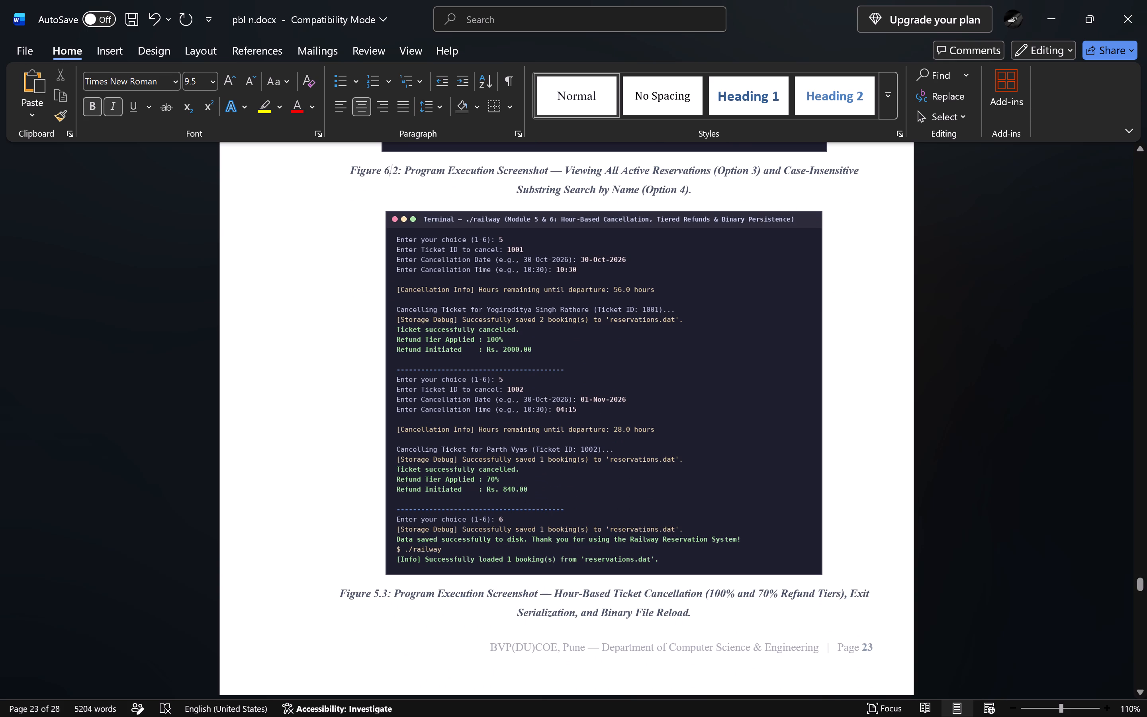
pyautogui.click(379, 596)
pyautogui.press('BackSpace')
pyautogui.press('6')
# Renumber the "System Verification and Test Case Table" subheading as 6.2 and the table reference in its paragraph as Table 6.1.
pyautogui.scroll(-7, 411, 564)
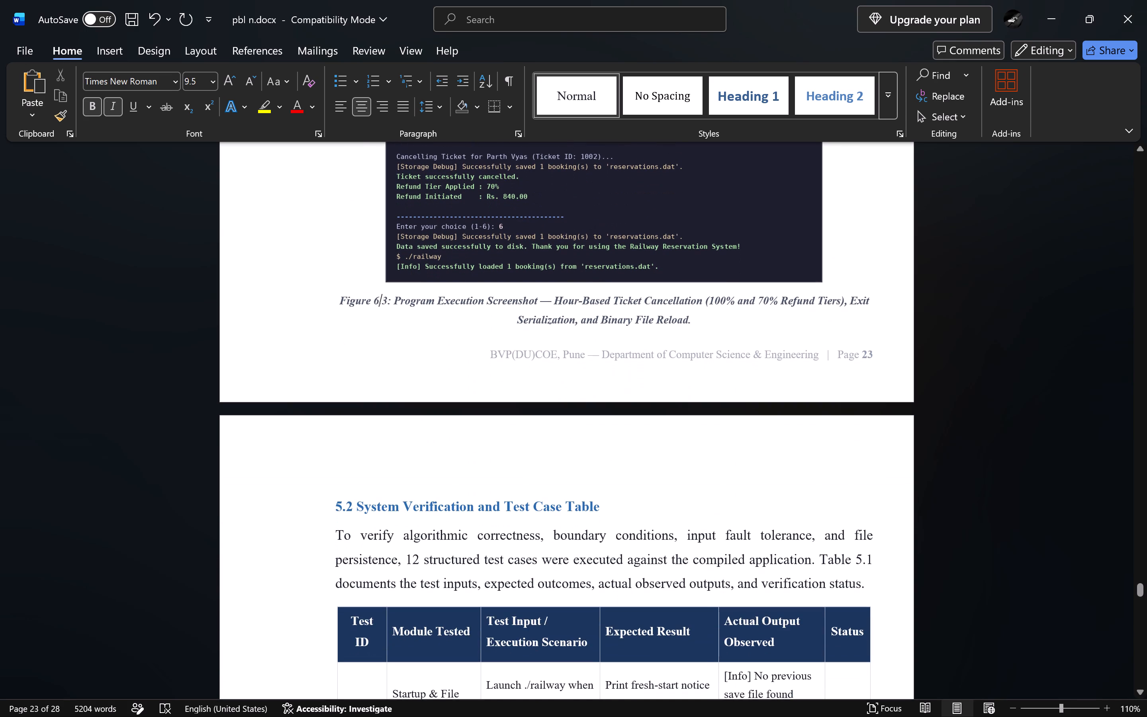
pyautogui.click(341, 507)
pyautogui.press('BackSpace')
pyautogui.press('6')
pyautogui.scroll(-4, 346, 509)
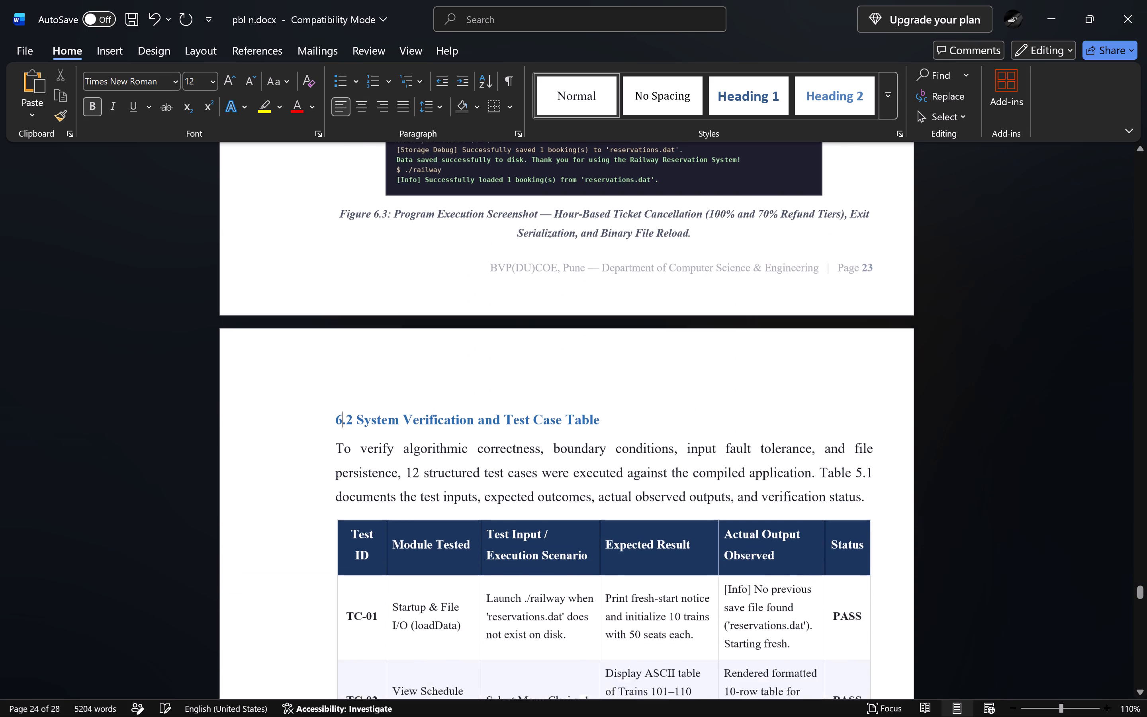
pyautogui.scroll(-2, 351, 509)
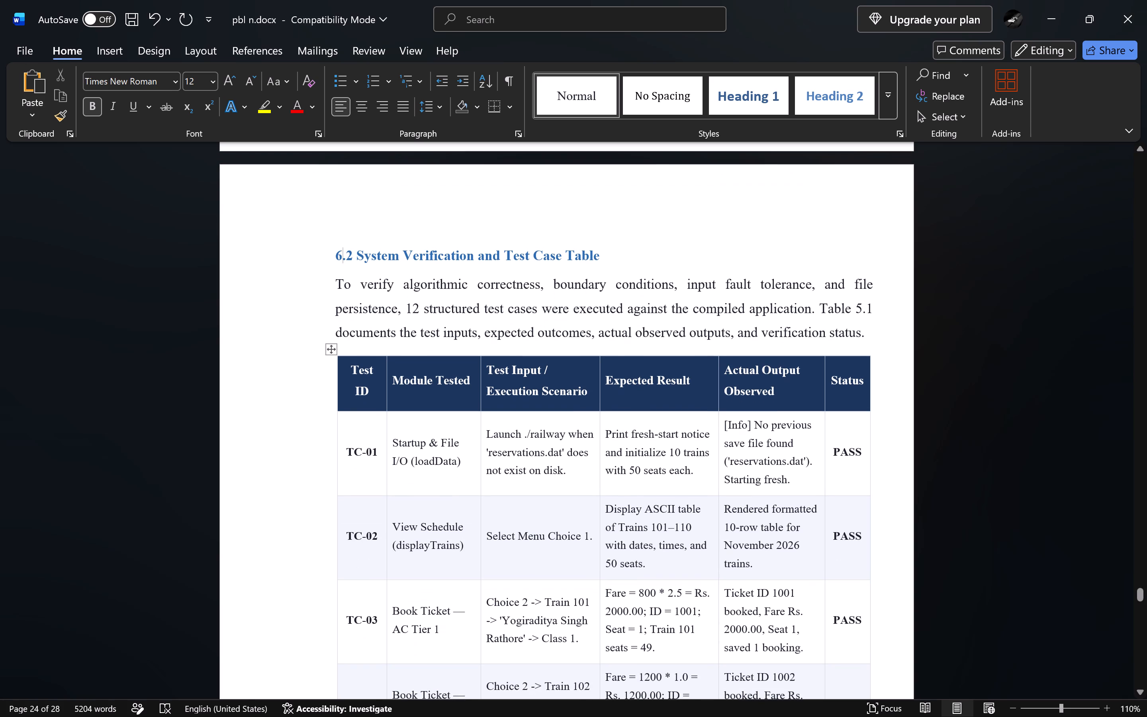
pyautogui.click(863, 309)
pyautogui.press('BackSpace')
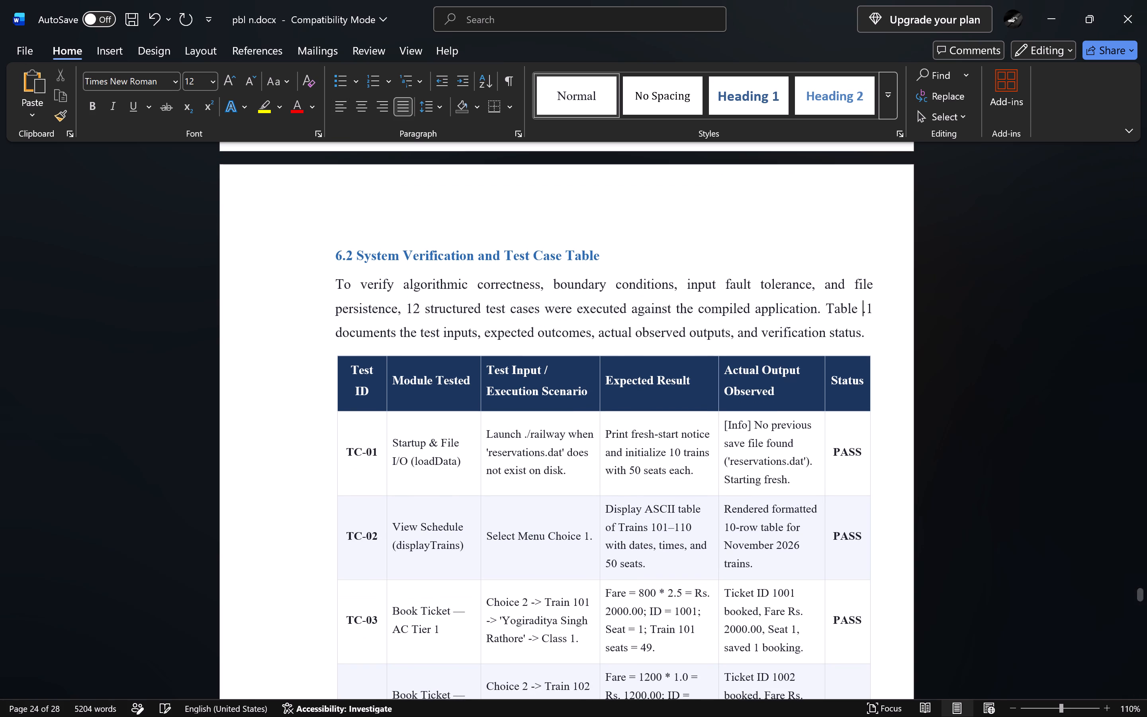
pyautogui.press('6')
# Renumber the "Advantages and Real-World Applications" chapter heading as 7 and its "Key Technical and Operational Advantages" subheading as 7.1.
pyautogui.scroll(-1, 929, 305)
pyautogui.scroll(-2, 848, 312)
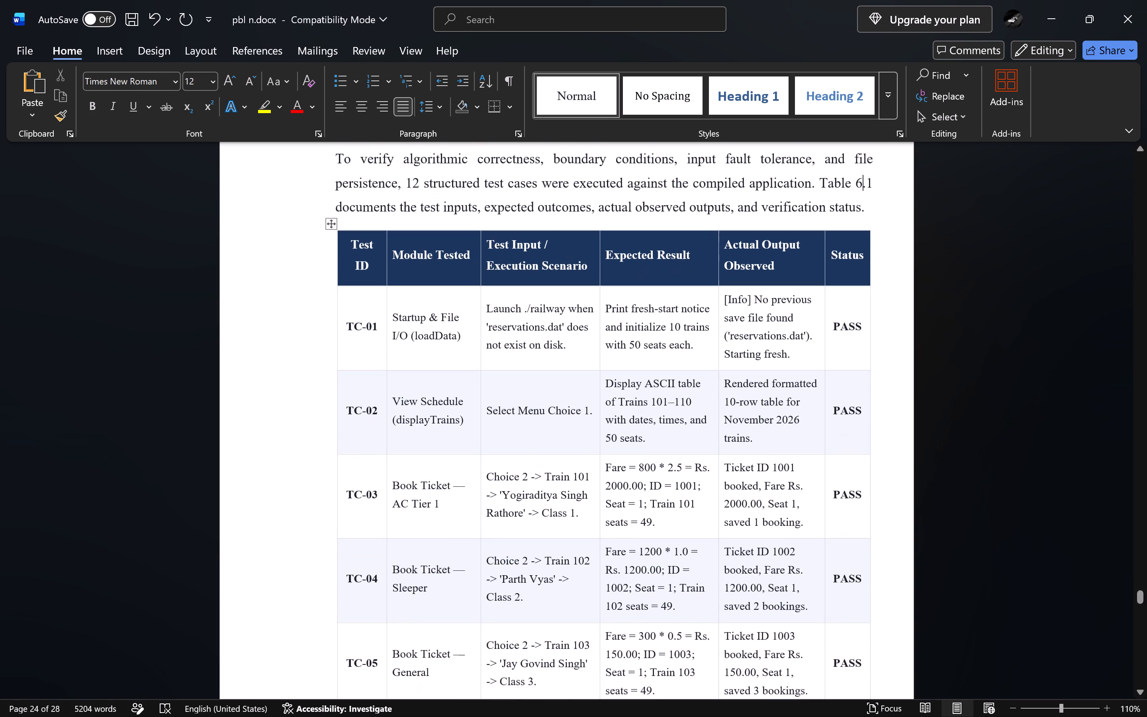
pyautogui.scroll(-17, 848, 312)
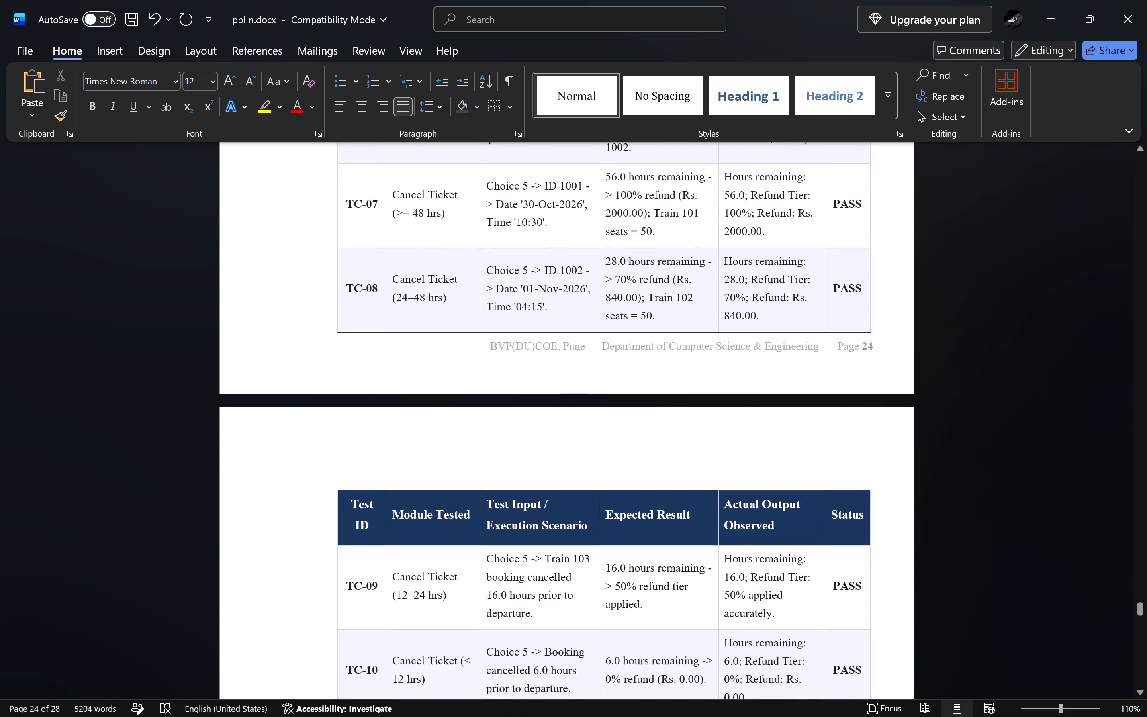
pyautogui.scroll(-8, 848, 312)
pyautogui.scroll(-2, 415, 469)
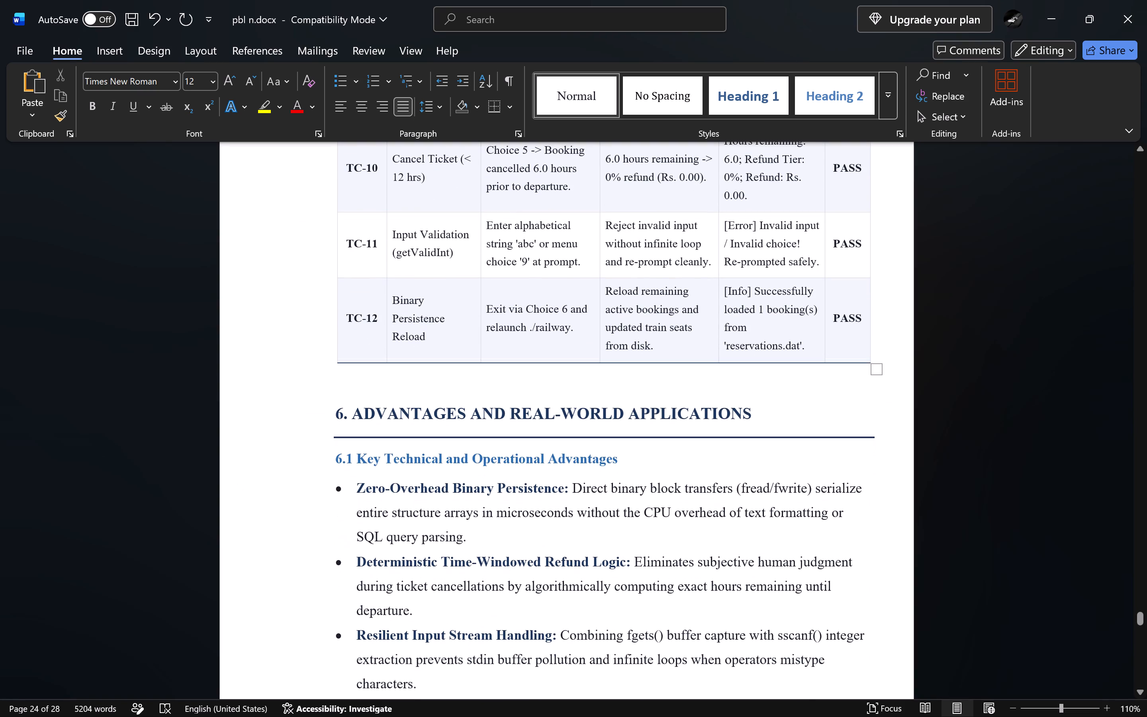
pyautogui.click(344, 417)
pyautogui.press('BackSpace')
pyautogui.press('7')
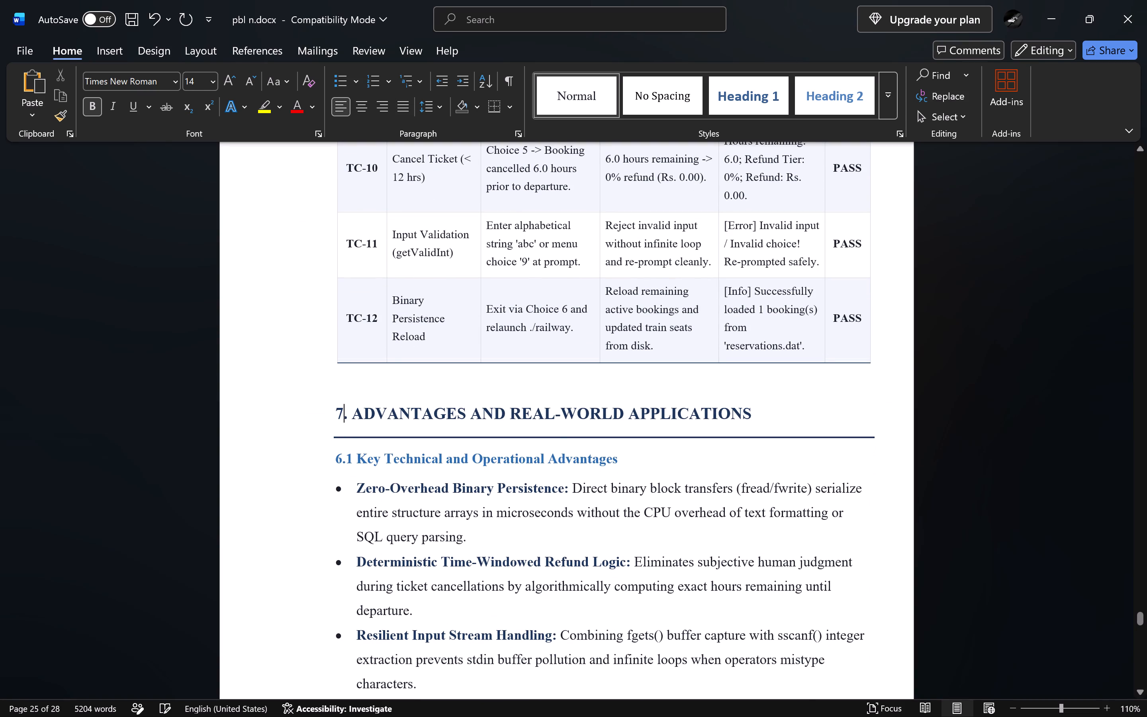
pyautogui.click(343, 455)
pyautogui.press('BackSpace')
pyautogui.press('7')
# Renumber the "Real-World Domain Applications" subheading as 7.2.
pyautogui.scroll(-4, 354, 462)
pyautogui.scroll(-5, 560, 456)
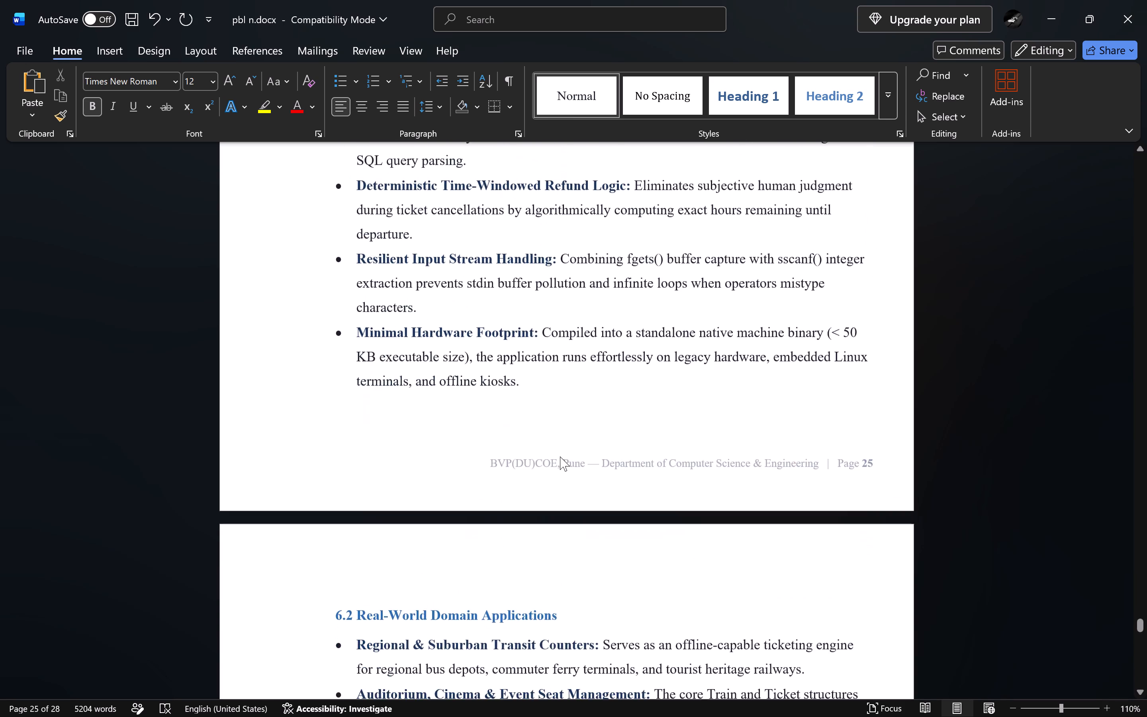
pyautogui.scroll(-7, 560, 456)
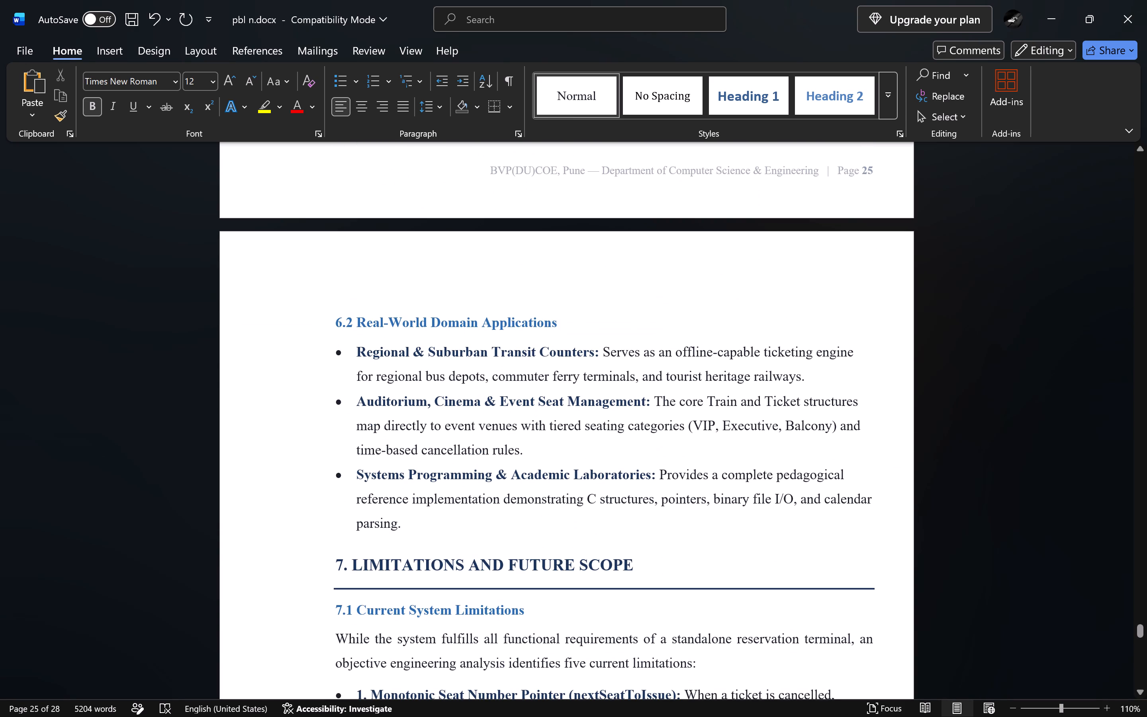
pyautogui.click(342, 324)
pyautogui.press('BackSpace')
pyautogui.press('7')
# Renumber the "Limitations and Future Scope" chapter heading as 8 and its "Current System Limitations" subheading as 8.1.
pyautogui.scroll(-5, 467, 393)
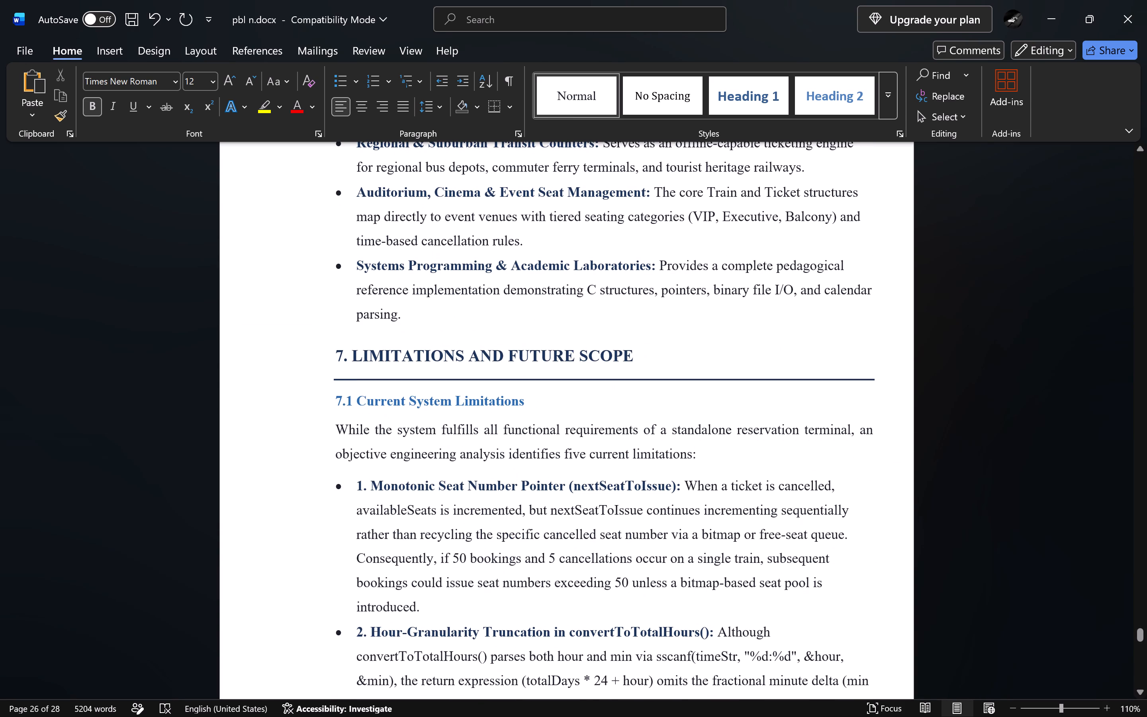
pyautogui.click(342, 353)
pyautogui.press('BackSpace')
pyautogui.press('8')
pyautogui.click(342, 401)
pyautogui.press('BackSpace')
pyautogui.press('8')
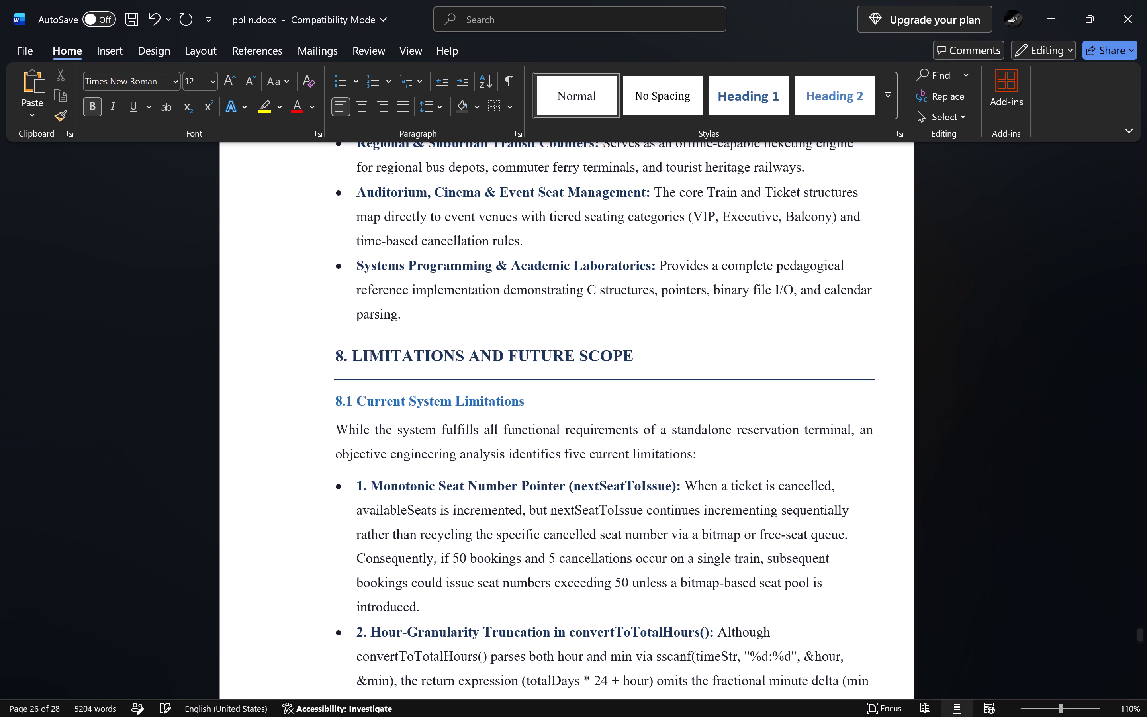
# Renumber the "Future Scope and Architectural Enhancements" subheading as 8.2.
pyautogui.scroll(-10, 433, 413)
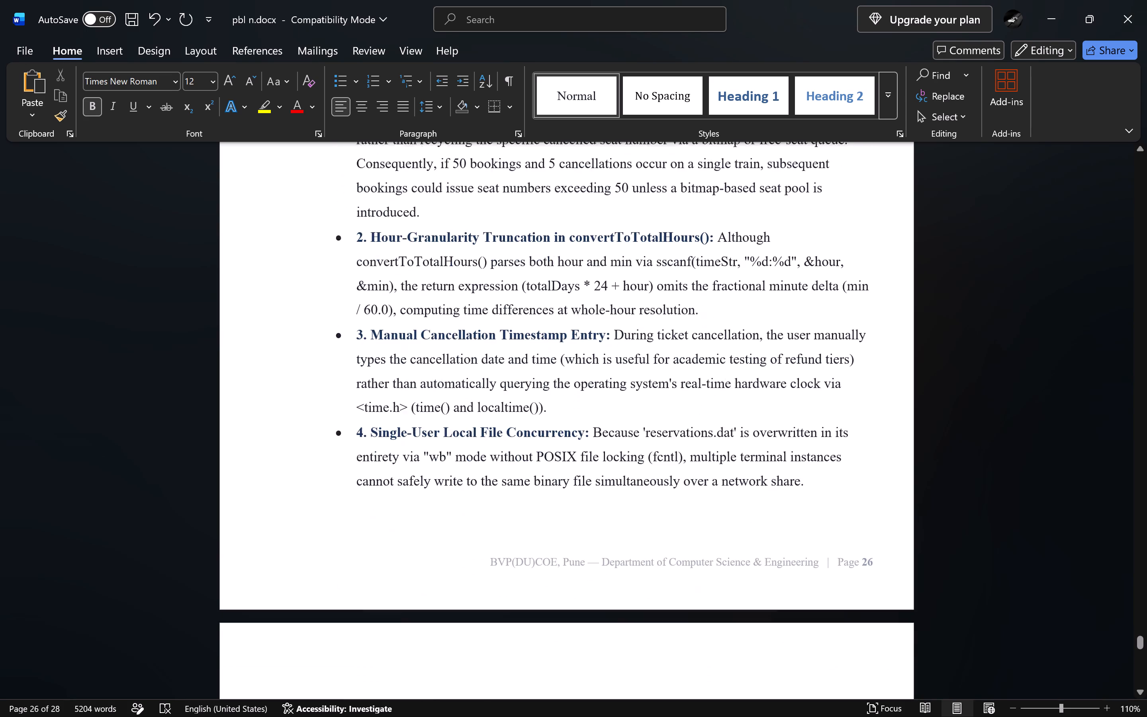
pyautogui.scroll(-8, 421, 405)
pyautogui.click(343, 443)
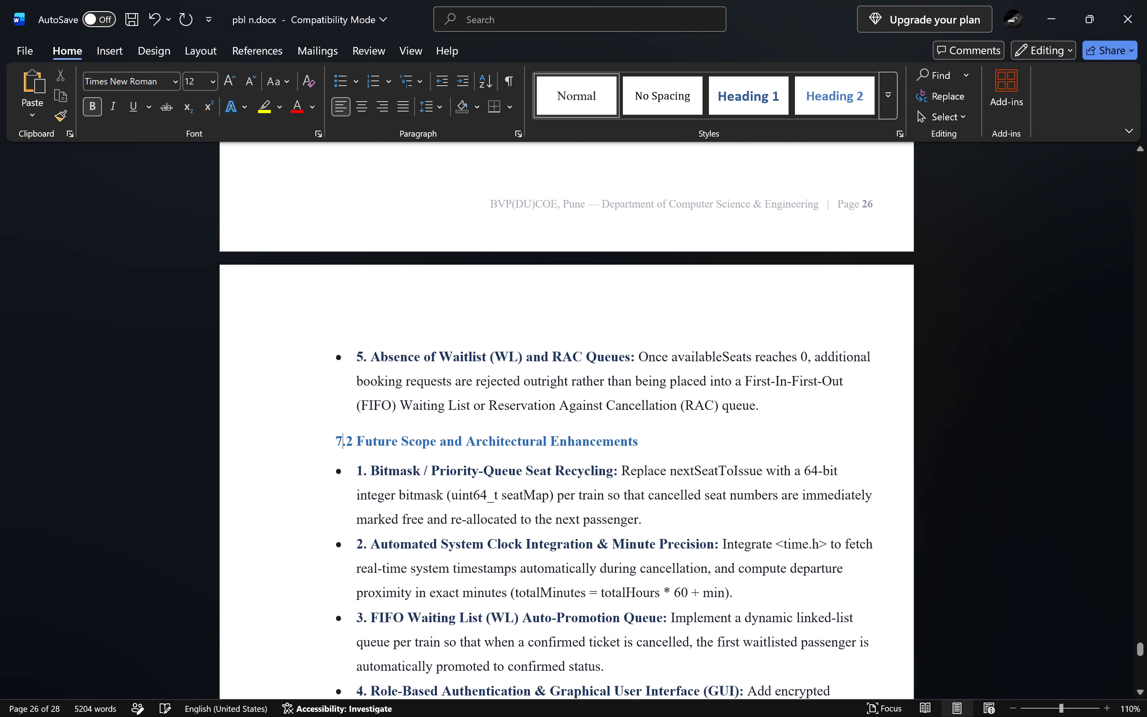
pyautogui.press('BackSpace')
pyautogui.press('8')
# Renumber the "Conclusion" chapter heading as 9.
pyautogui.scroll(-9, 366, 437)
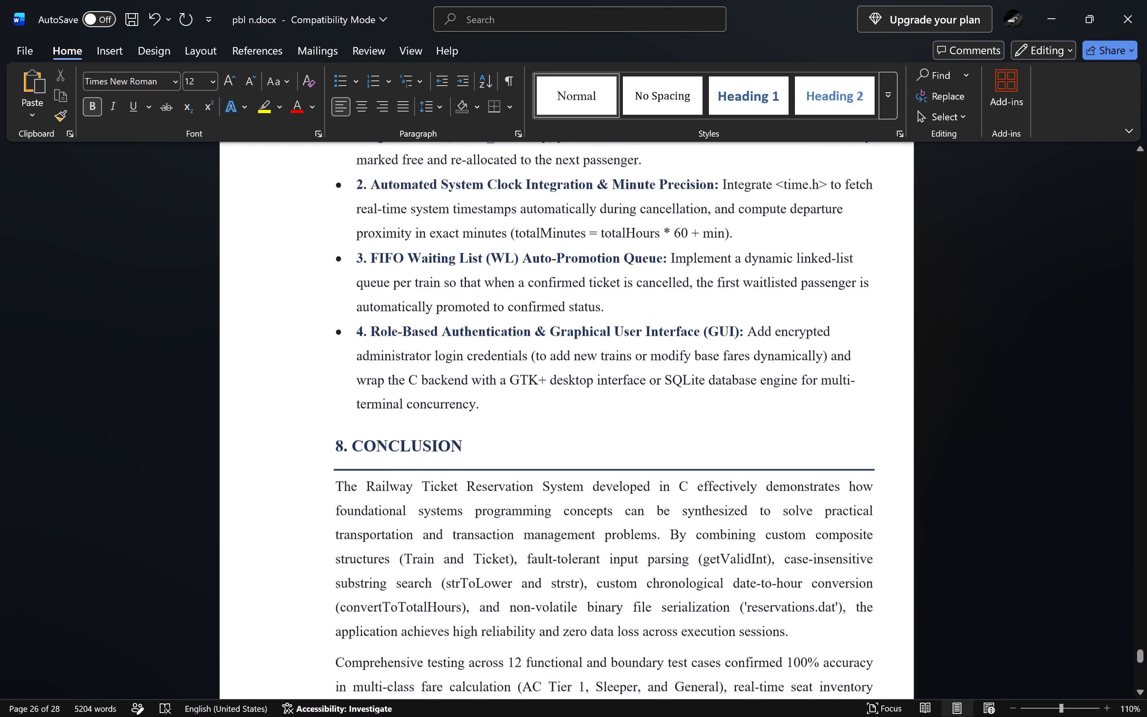
pyautogui.scroll(-1, 366, 437)
pyautogui.click(343, 391)
pyautogui.press('BackSpace')
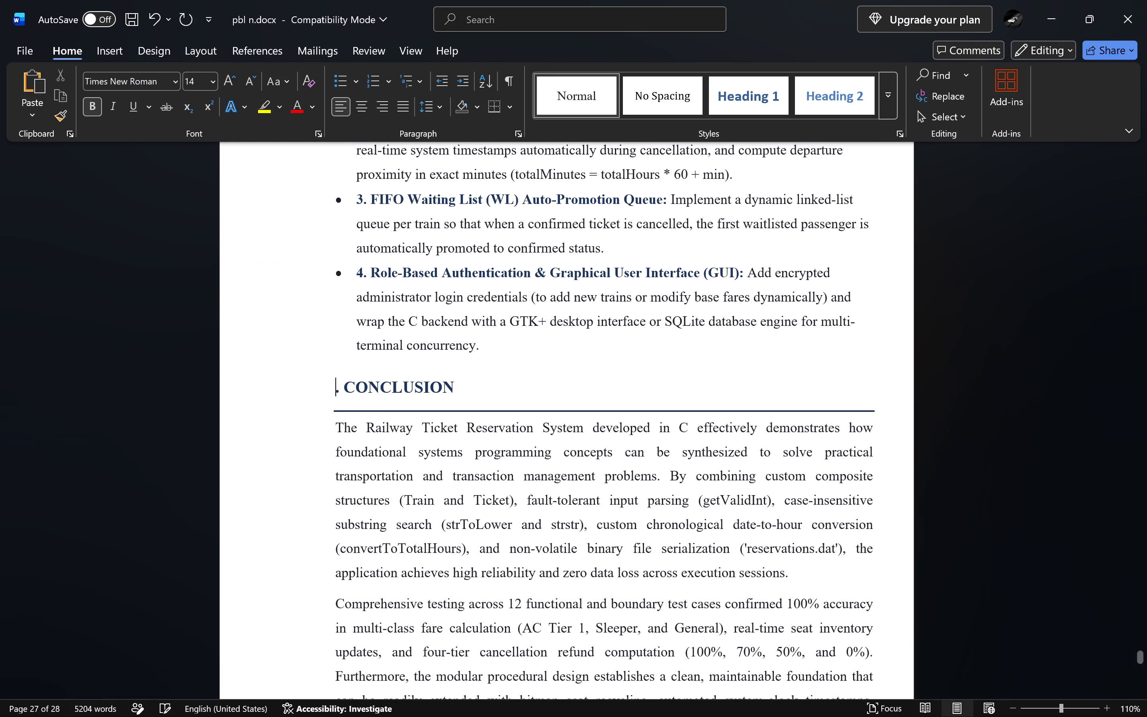
pyautogui.press('9')
# Renumber the "References" chapter heading as 10.
pyautogui.scroll(-8, 411, 405)
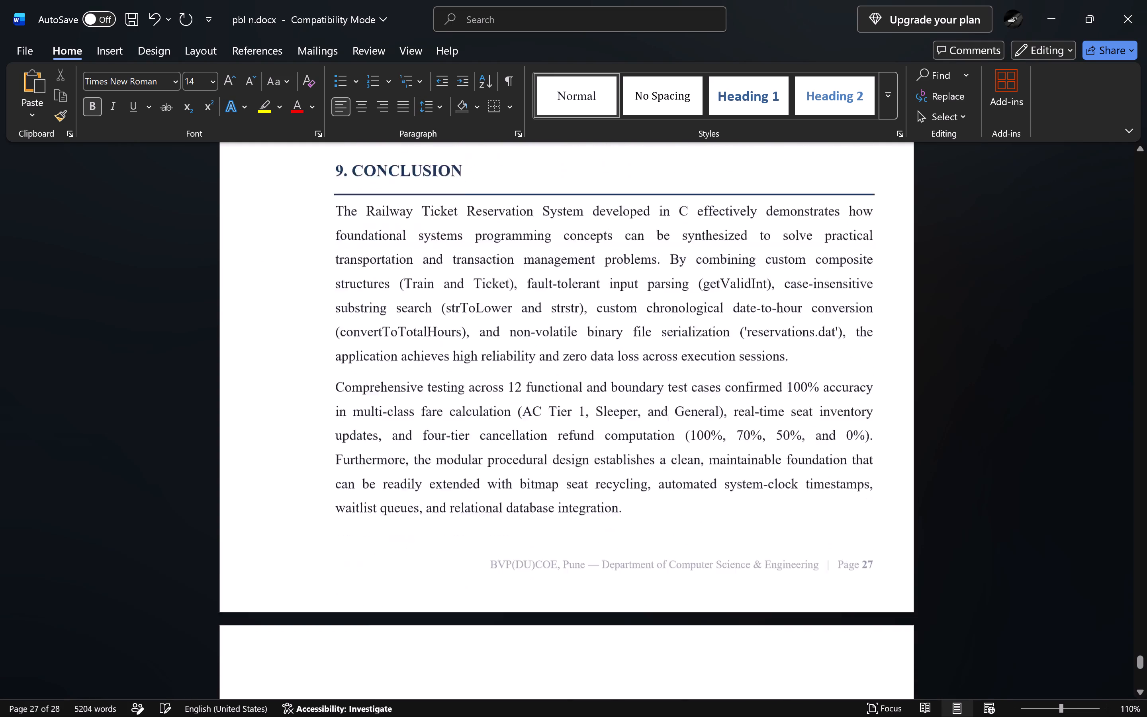
pyautogui.scroll(-7, 411, 405)
pyautogui.click(343, 308)
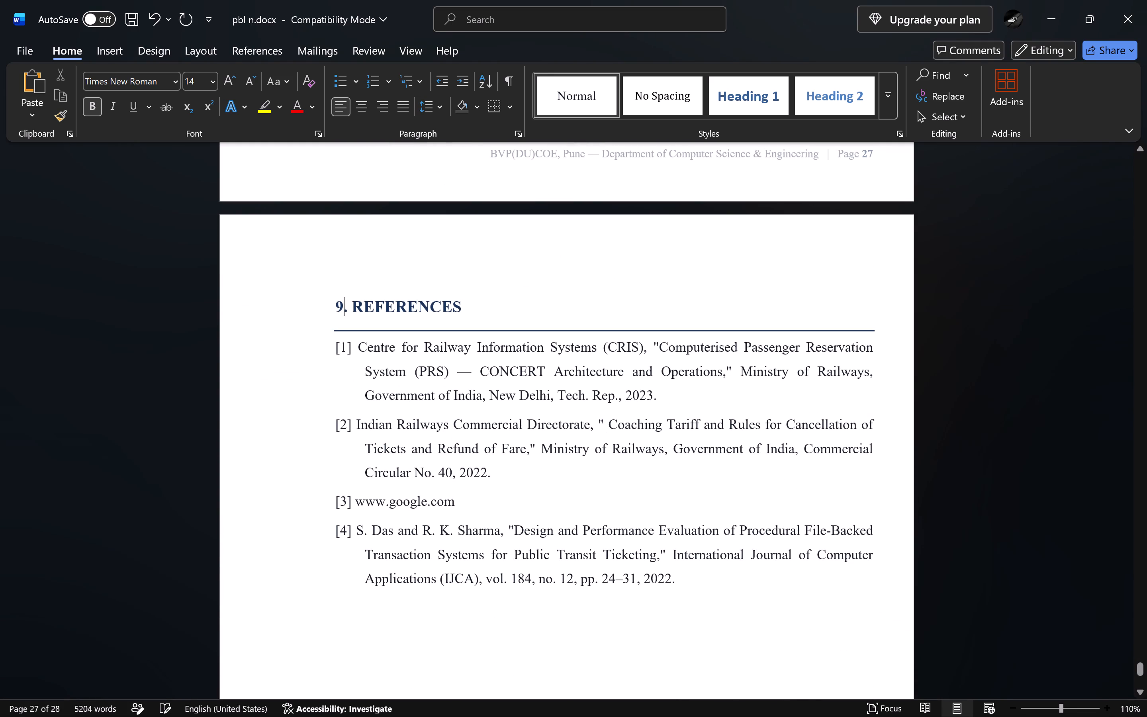
pyautogui.press('BackSpace')
pyautogui.write('10')
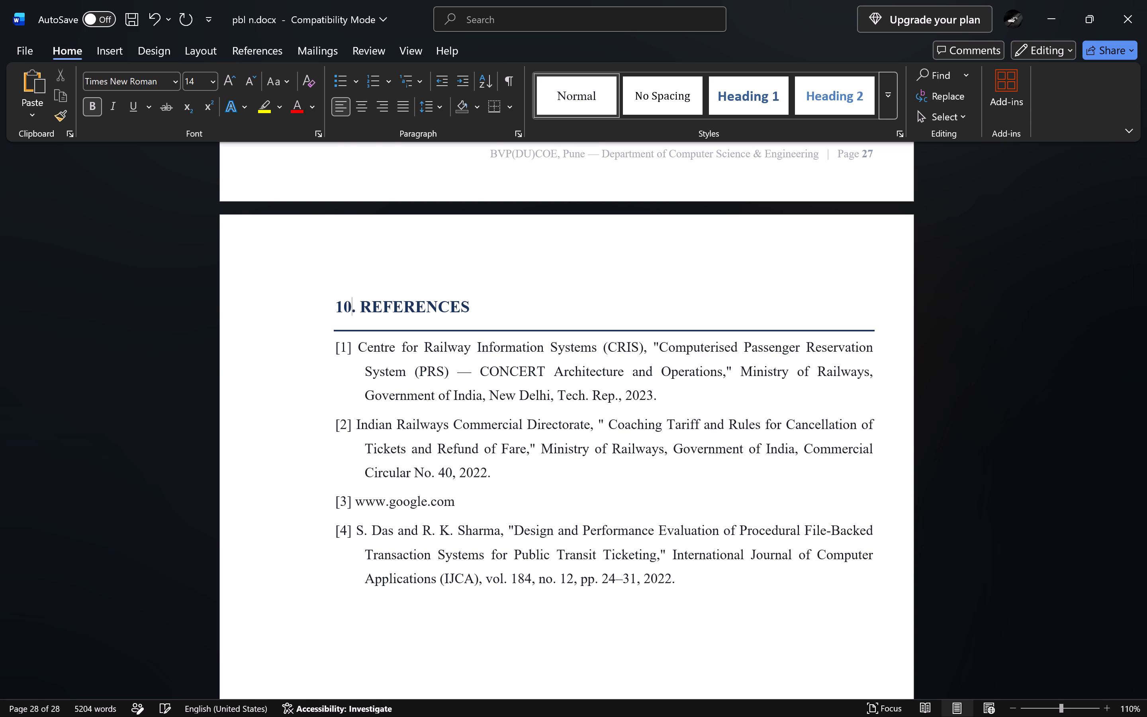
# Add a Box page border to the whole document.
pyautogui.scroll(14, 725, 398)
pyautogui.scroll(17, 725, 398)
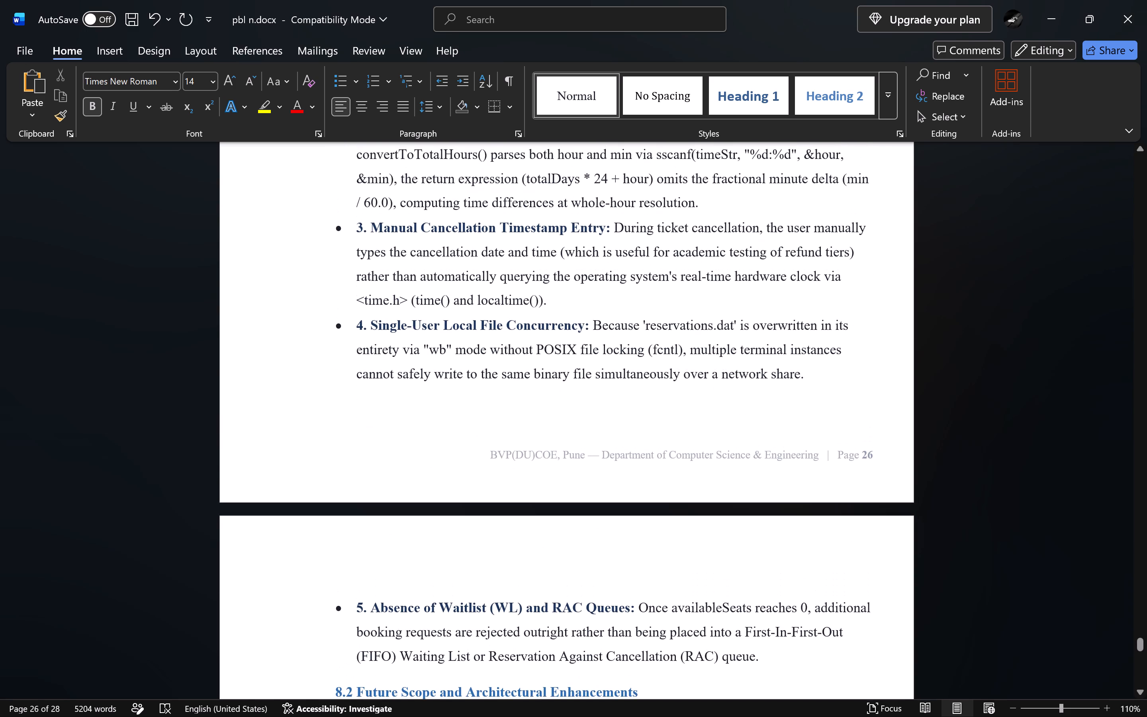
pyautogui.middleClick(723, 398)
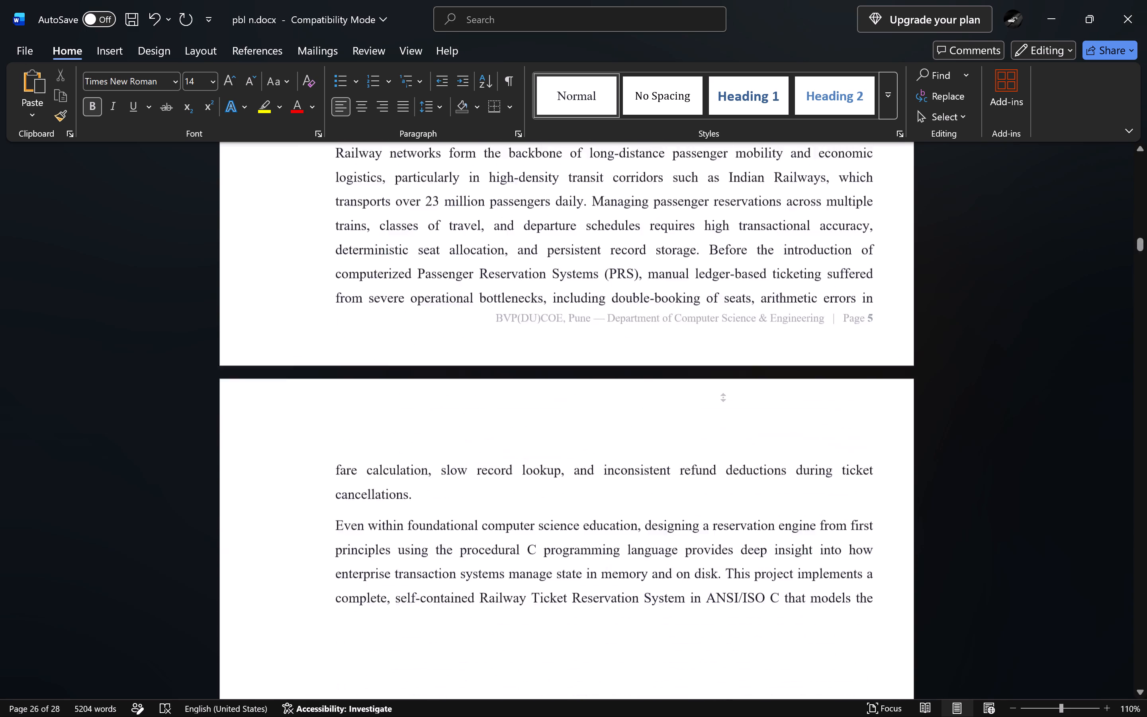
pyautogui.middleClick(741, 233)
pyautogui.scroll(-11, 741, 233)
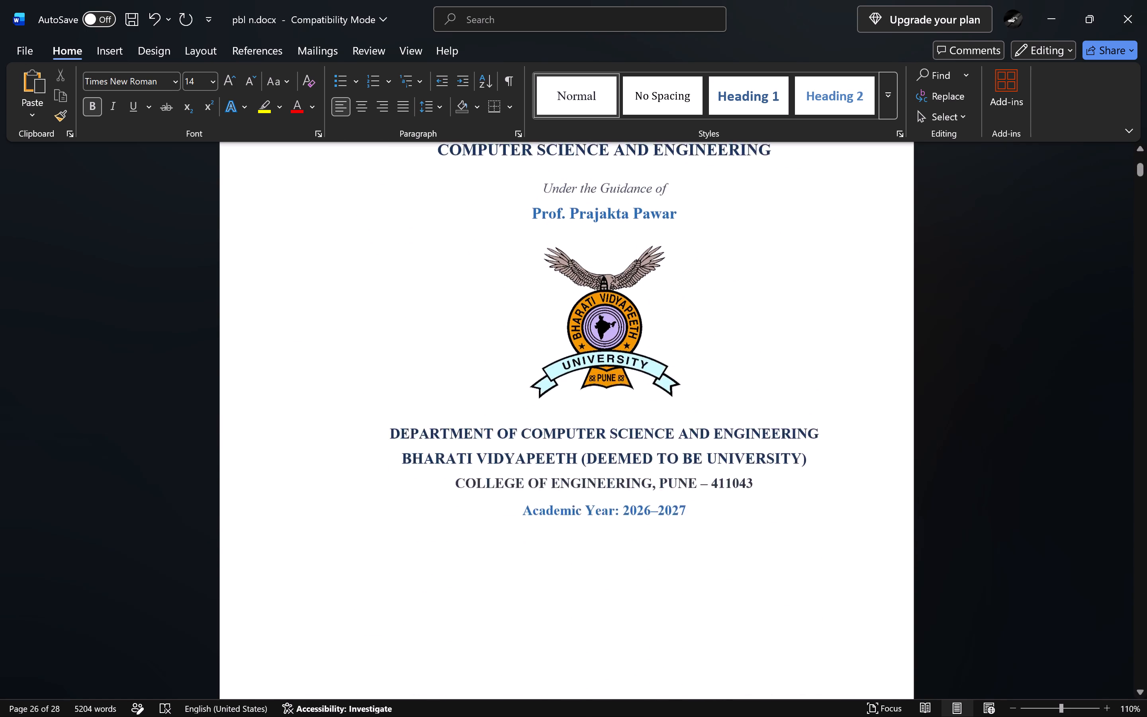
pyautogui.scroll(-6, 741, 233)
pyautogui.scroll(19, 741, 234)
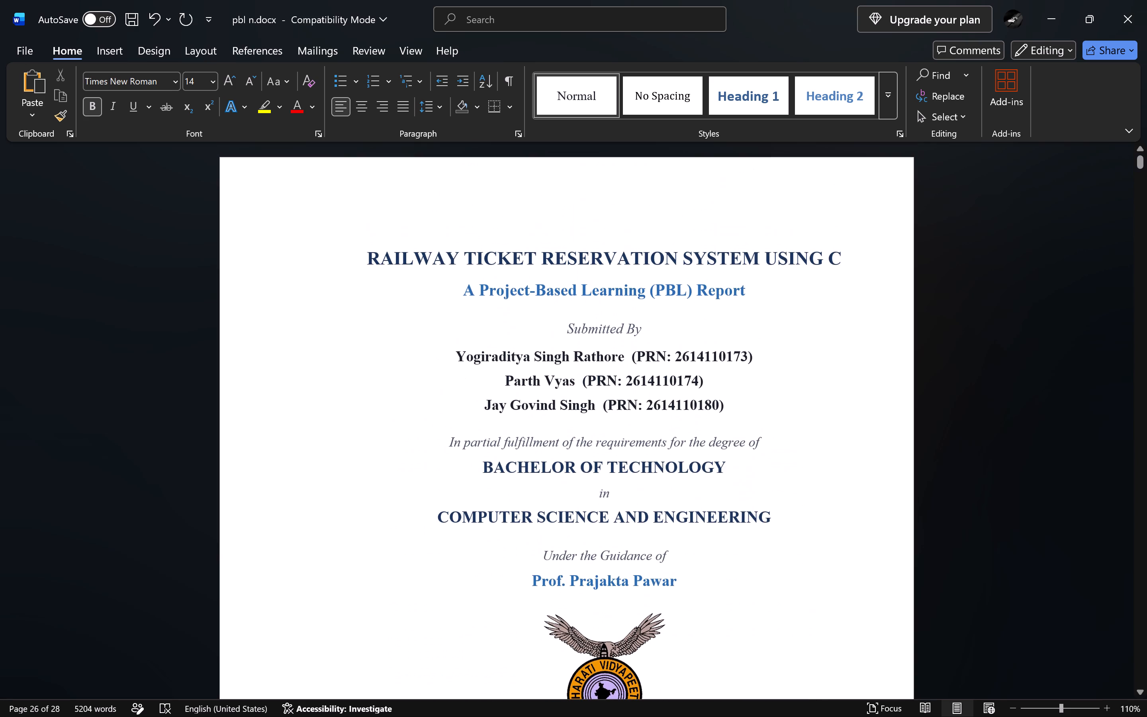
pyautogui.click(172, 48)
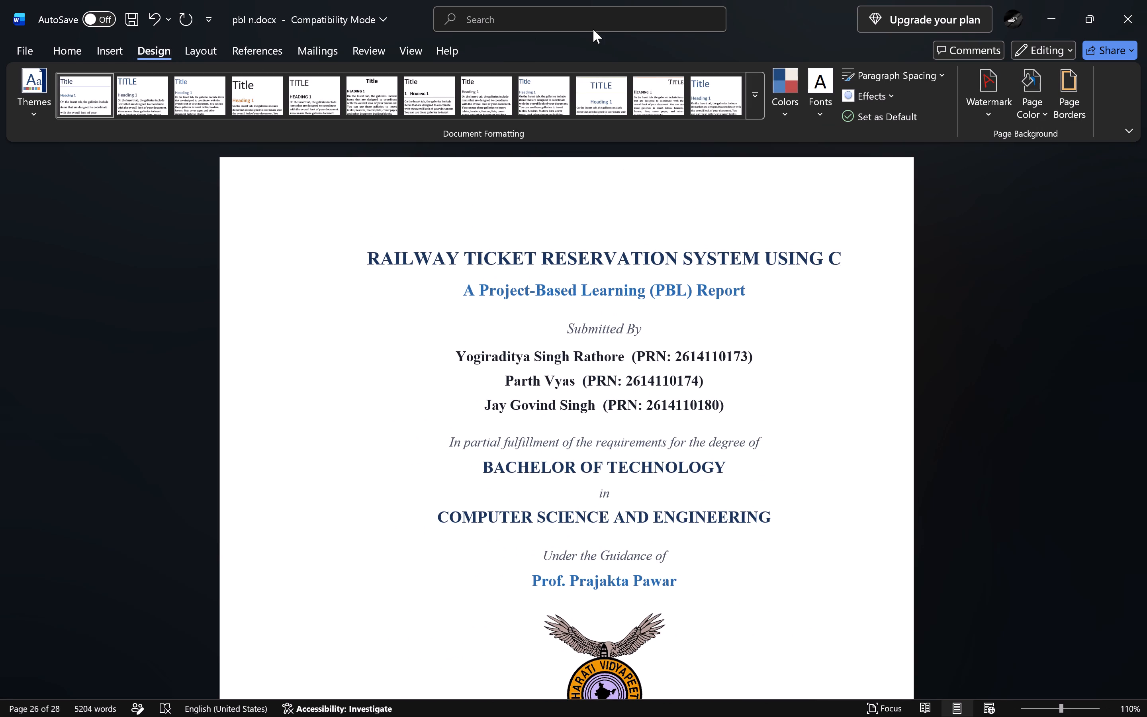
pyautogui.click(1068, 106)
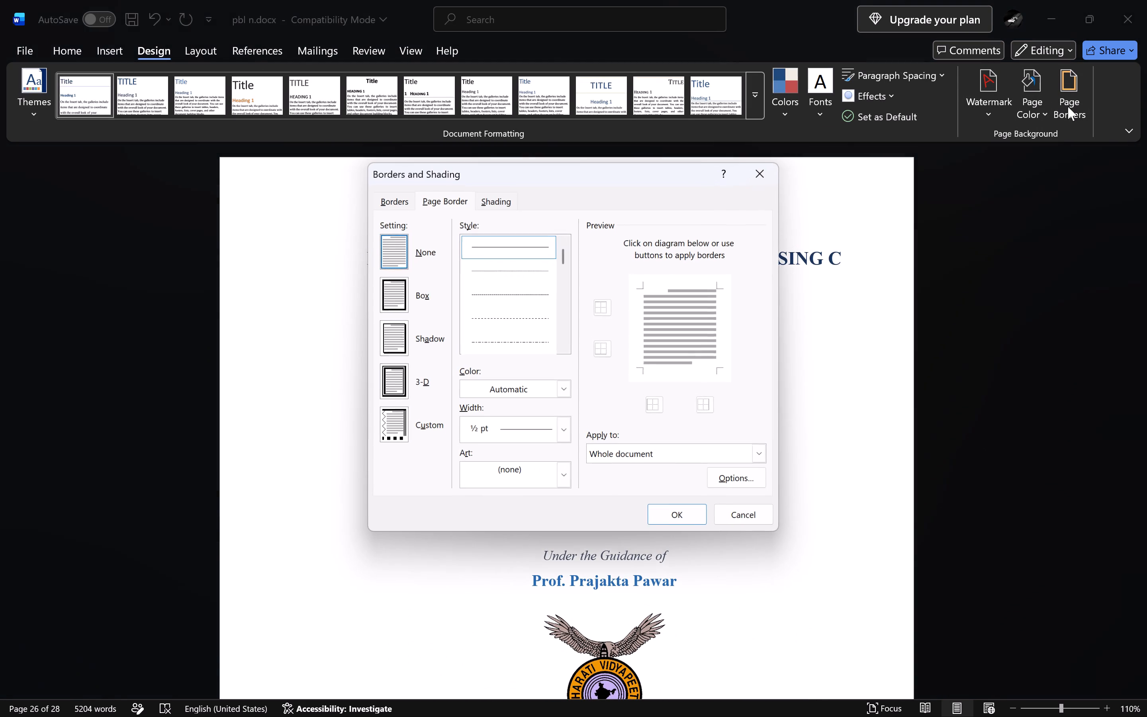
pyautogui.click(385, 293)
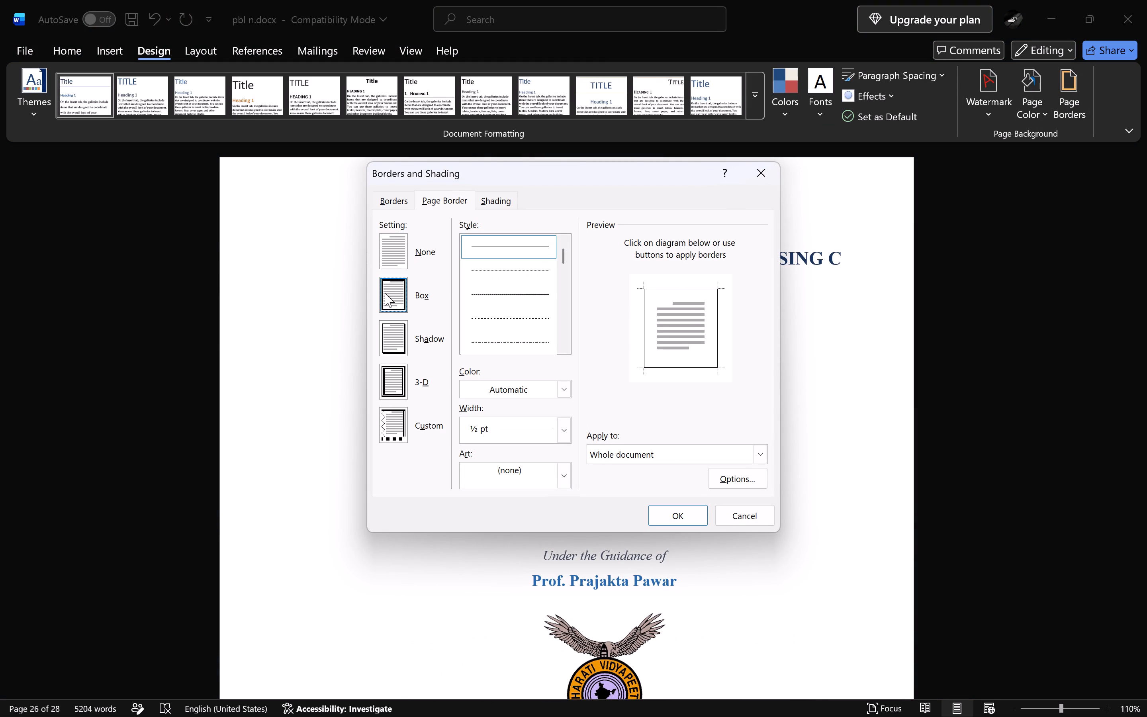
pyautogui.click(693, 518)
# Review how the page border sits on the title page and the certificate page.
pyautogui.scroll(17, 694, 517)
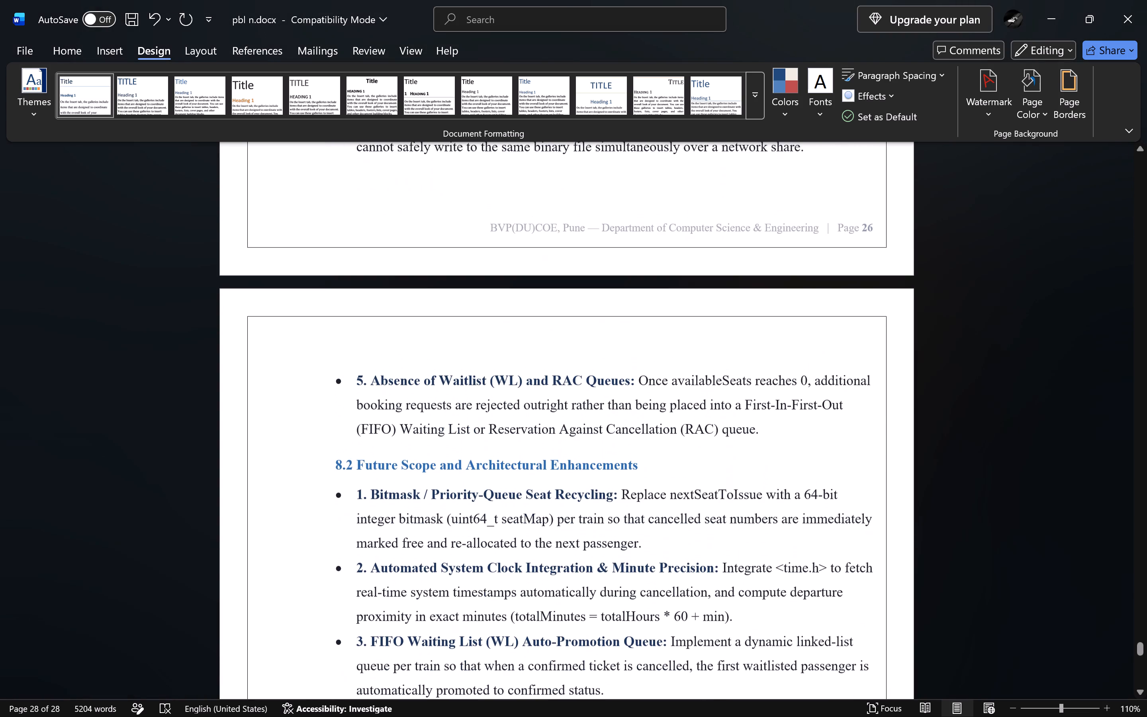
pyautogui.moveTo(1137, 652); pyautogui.dragTo(1123, 227)
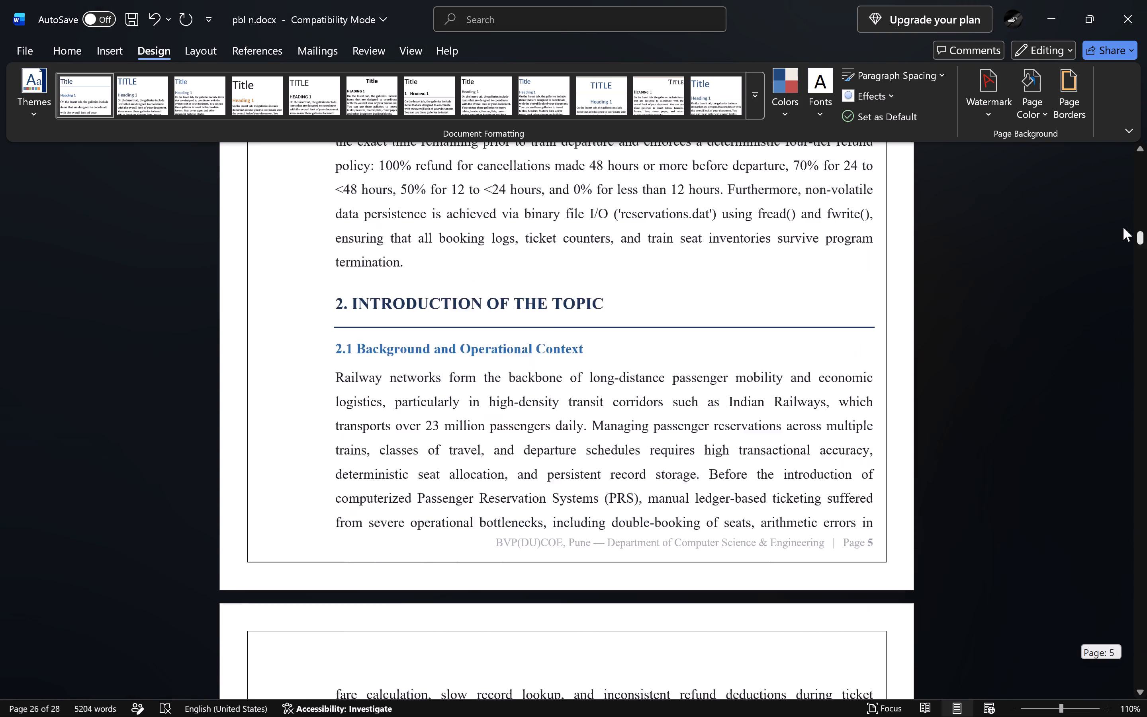
pyautogui.moveTo(1123, 227); pyautogui.dragTo(1104, 163)
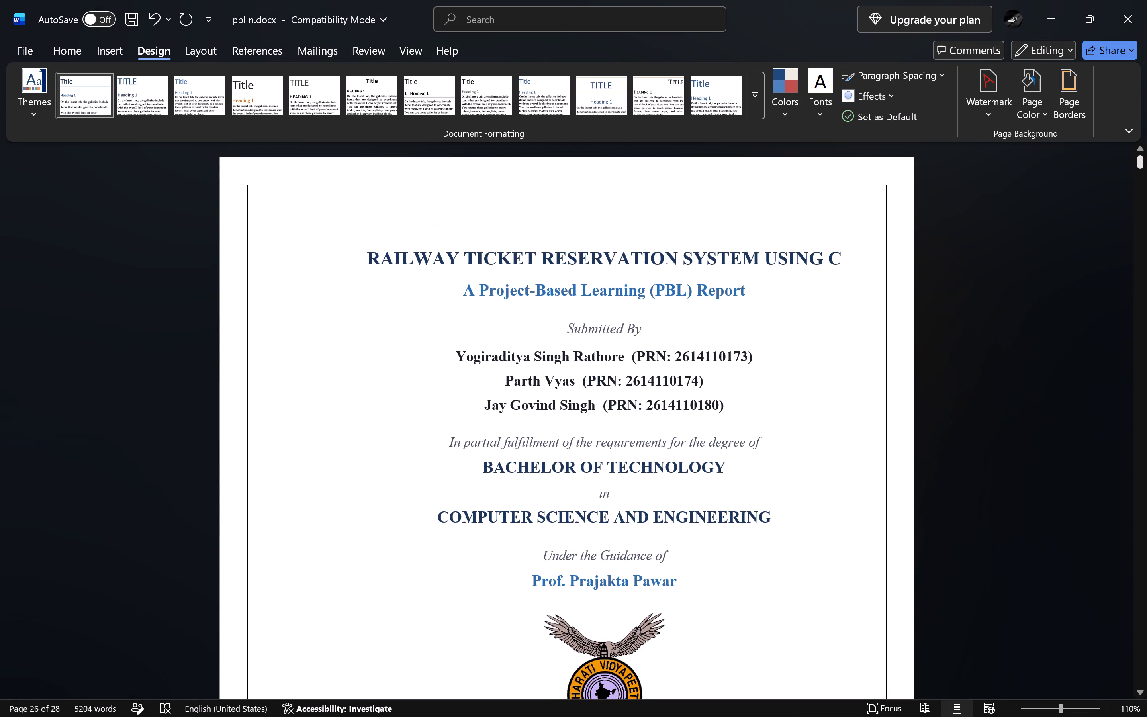
pyautogui.scroll(-17, 774, 499)
pyautogui.scroll(13, 774, 500)
pyautogui.scroll(-6, 774, 499)
pyautogui.scroll(-20, 774, 499)
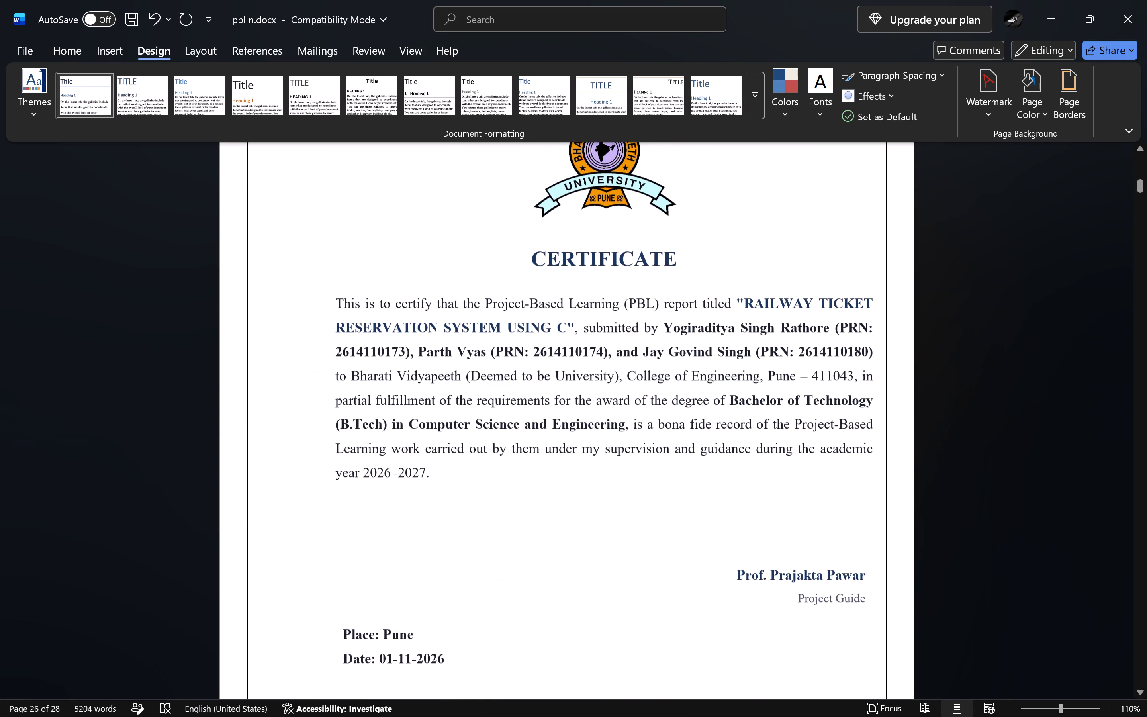
pyautogui.scroll(-6, 774, 499)
pyautogui.scroll(1, 774, 499)
pyautogui.scroll(-2, 774, 499)
pyautogui.scroll(4, 774, 499)
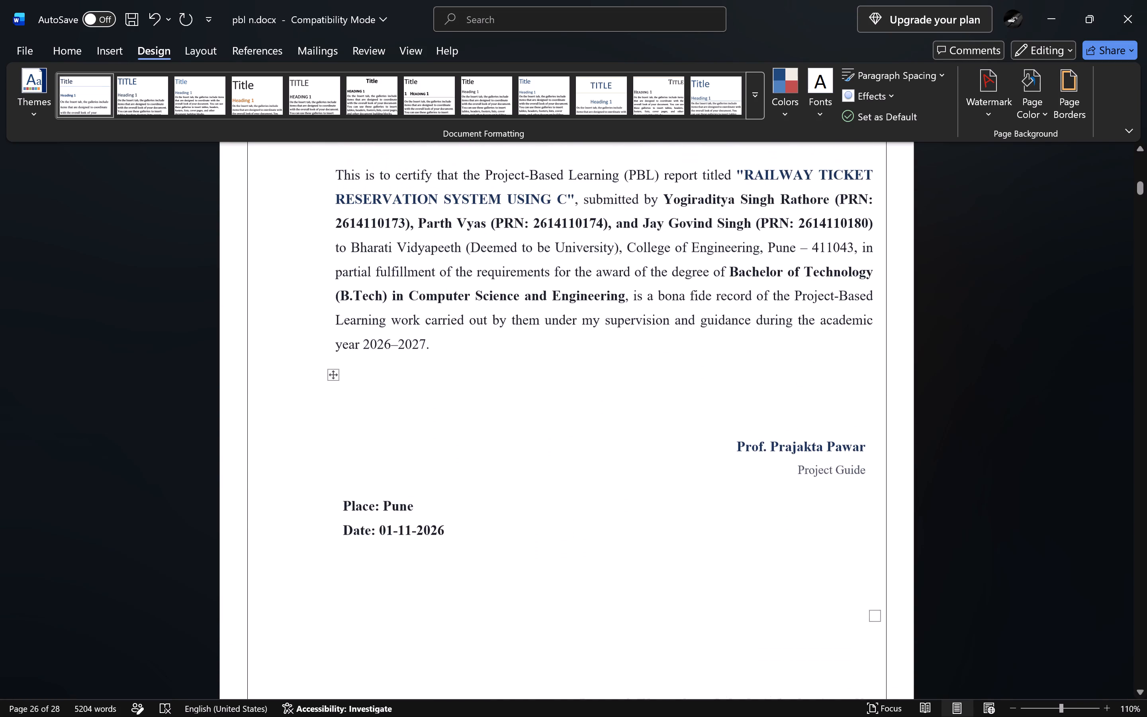
pyautogui.scroll(1, 774, 499)
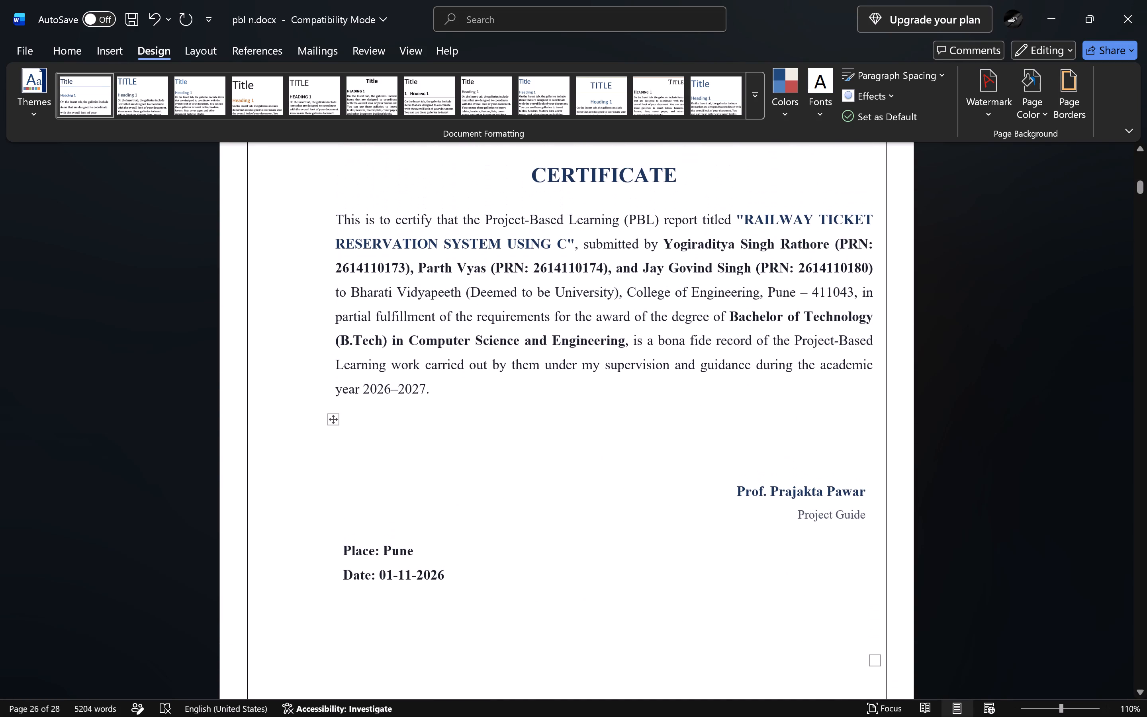
pyautogui.scroll(18, 774, 499)
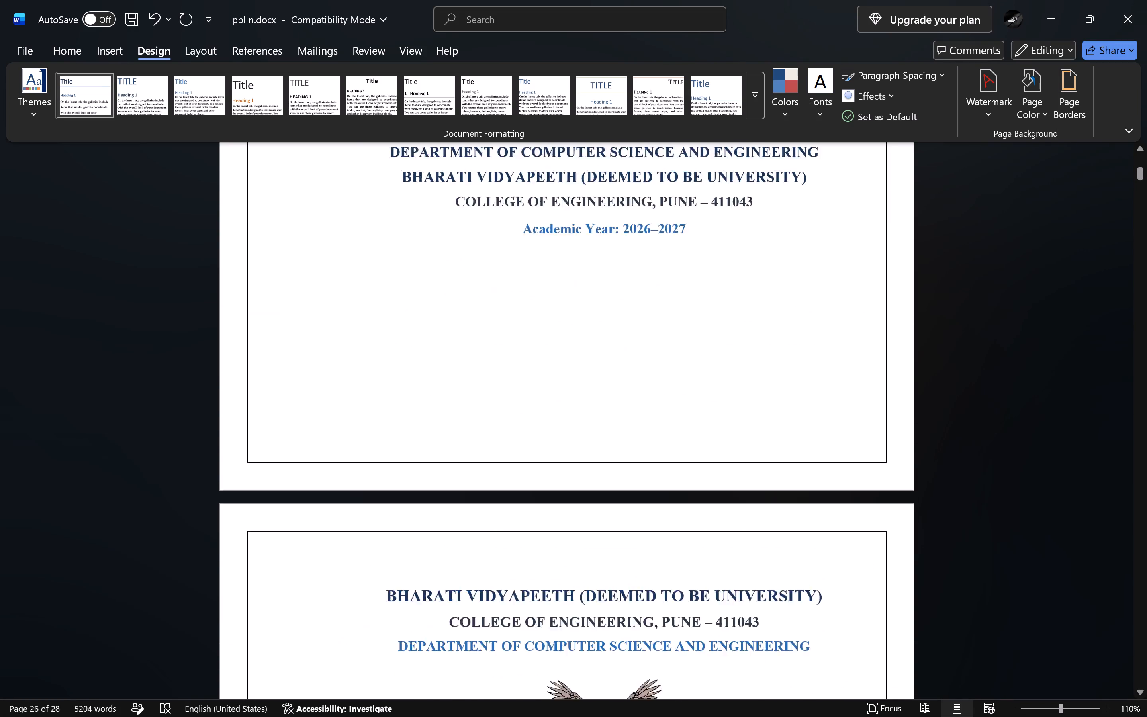
pyautogui.scroll(14, 774, 498)
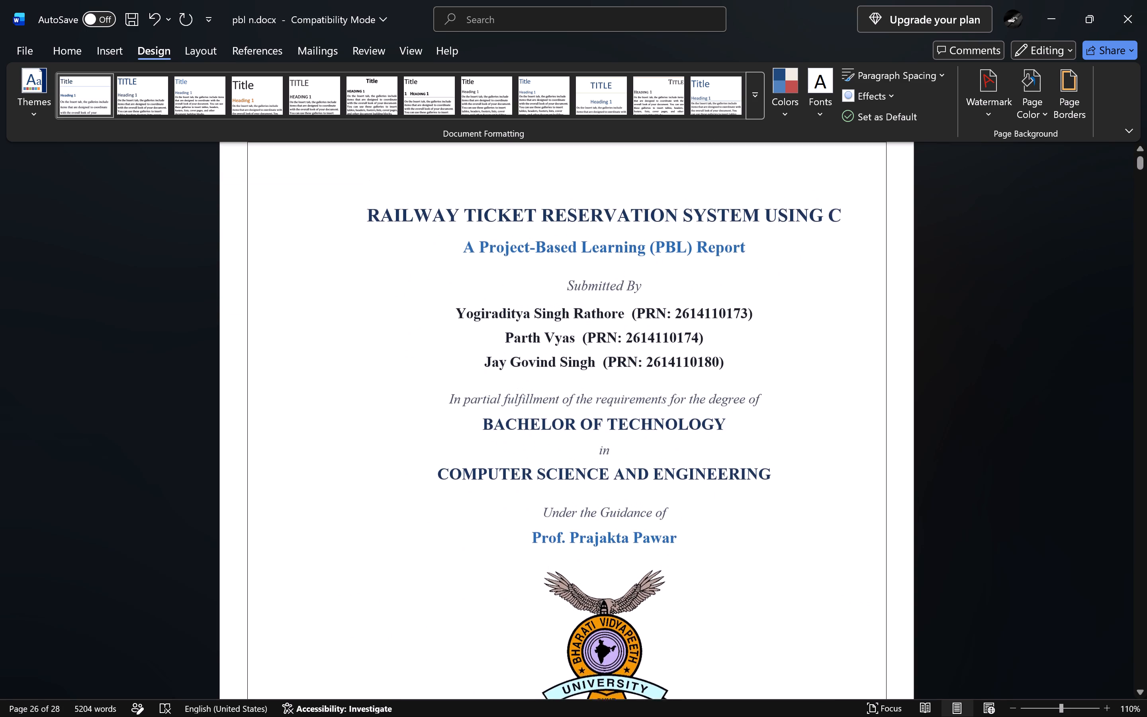
pyautogui.scroll(3, 774, 498)
# Examine the front matter from the title page to the table of contents, including its chapter numbers and page references.
pyautogui.scroll(-18, 774, 498)
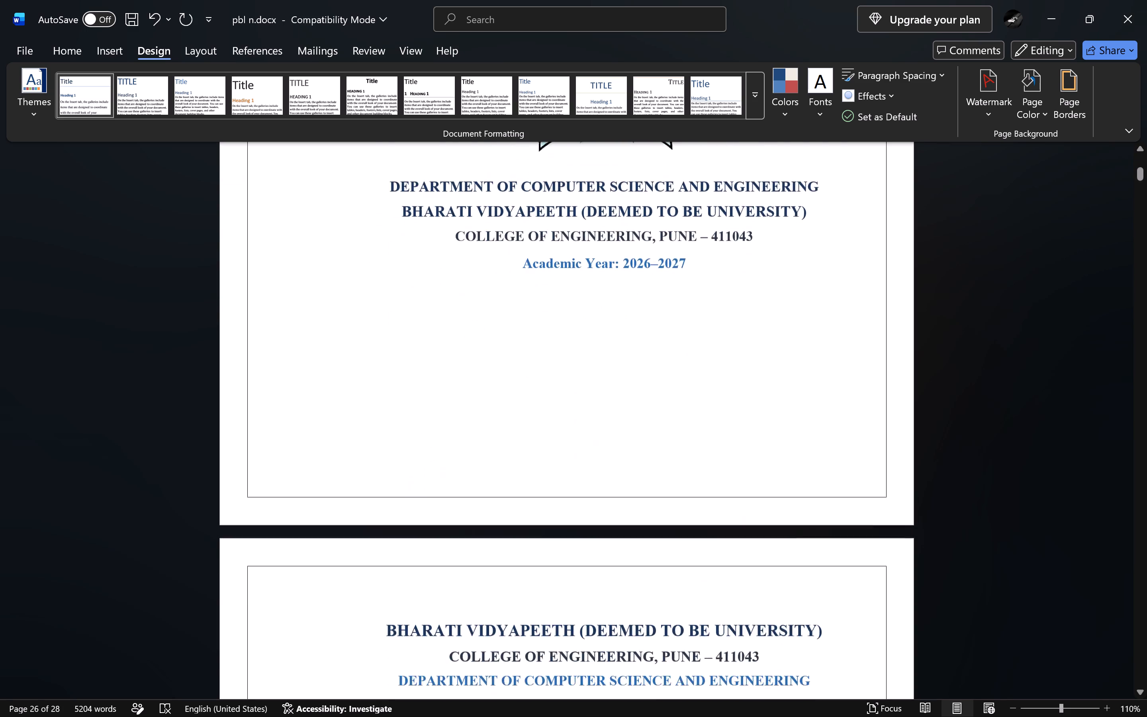
pyautogui.scroll(-13, 774, 498)
pyautogui.scroll(1, 784, 654)
pyautogui.scroll(-12, 785, 587)
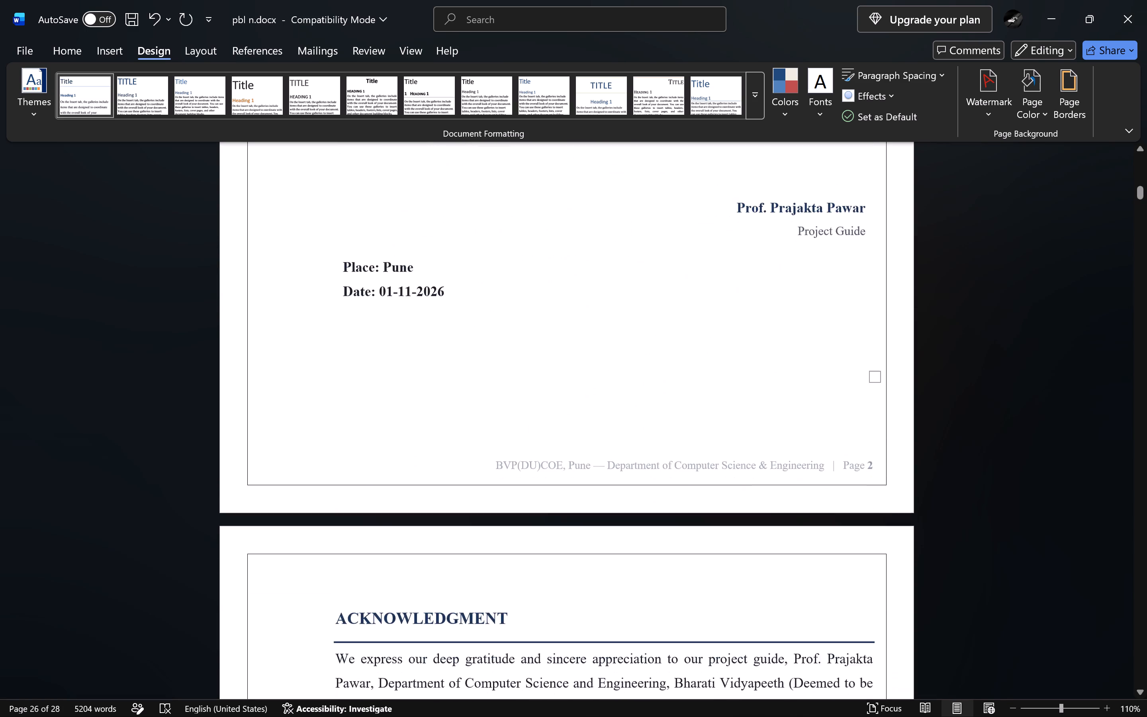
pyautogui.scroll(-14, 783, 583)
pyautogui.scroll(-9, 783, 583)
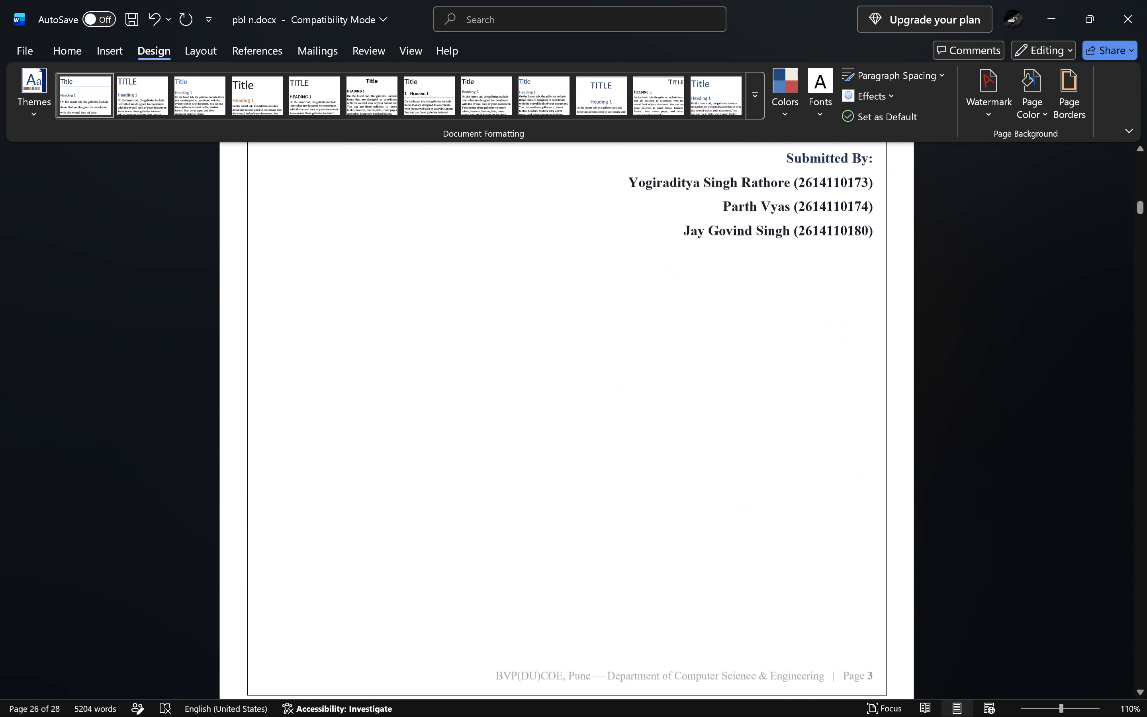
pyautogui.scroll(-18, 783, 583)
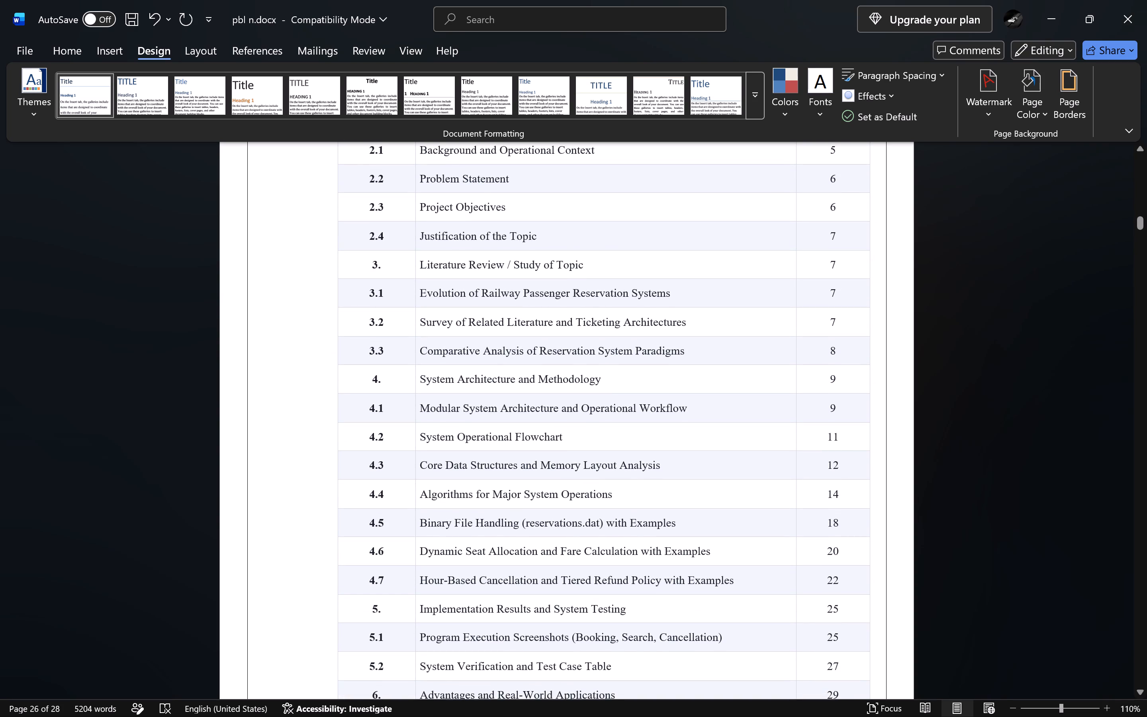
pyautogui.scroll(-6, 783, 583)
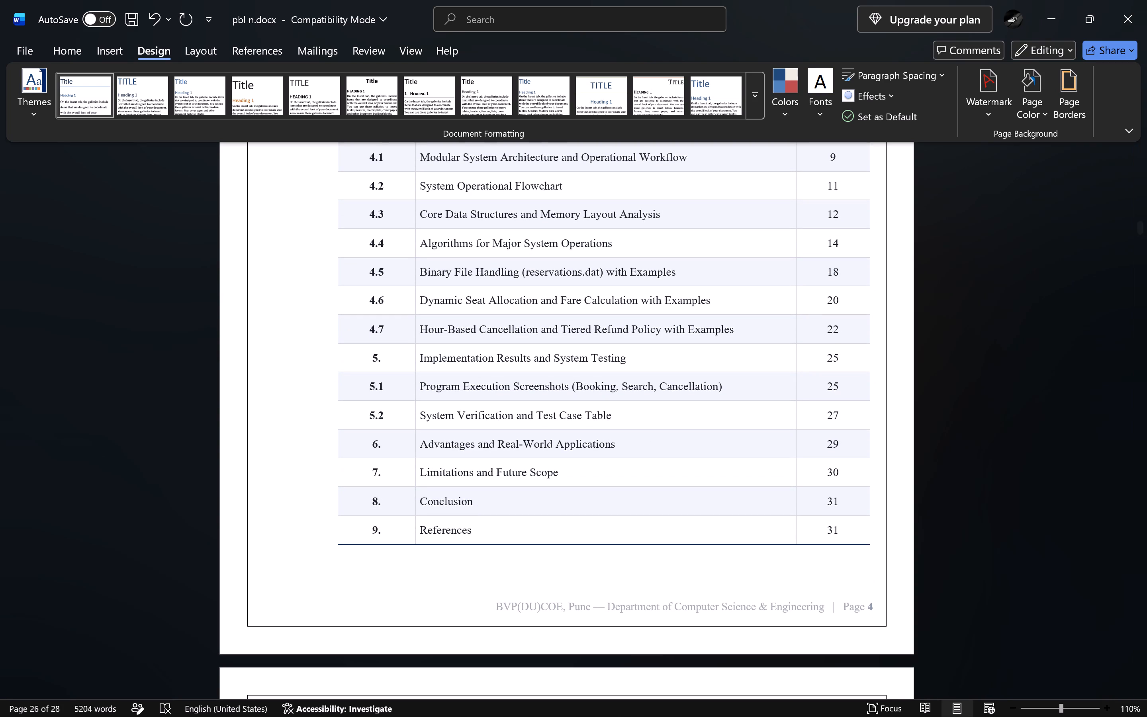
# Review the layout and numbering of the Abstract, Introduction and Literature Review chapters through the reservation system comparison table.
pyautogui.scroll(-14, 606, 320)
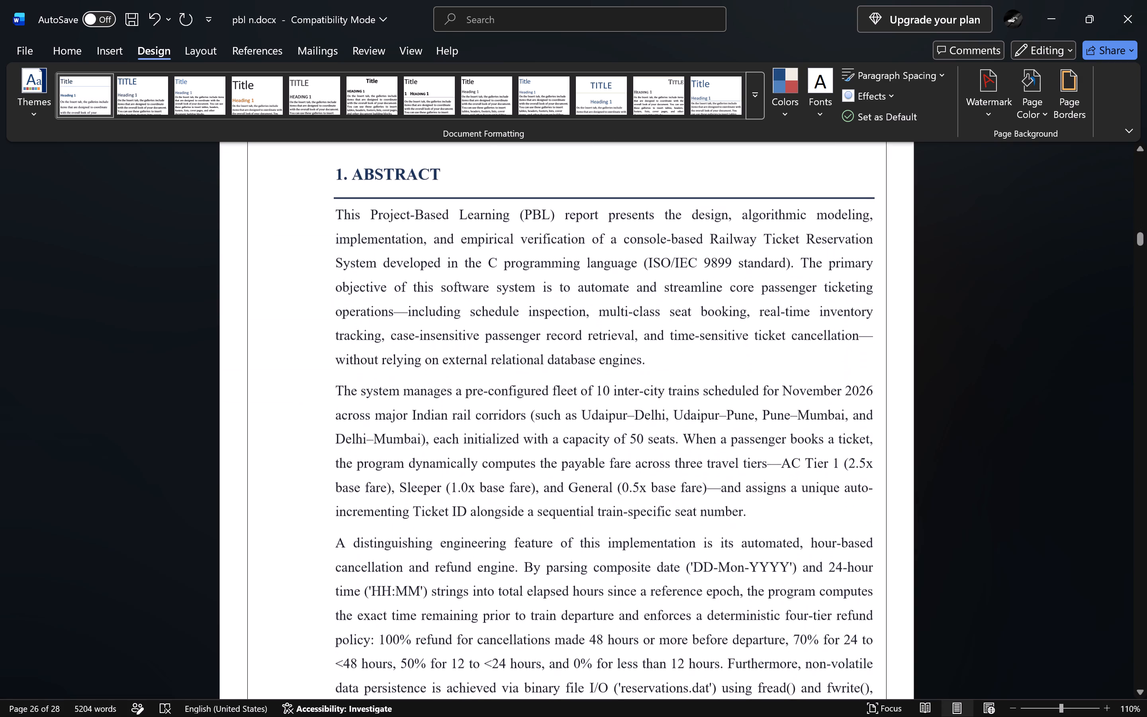
pyautogui.scroll(-8, 582, 308)
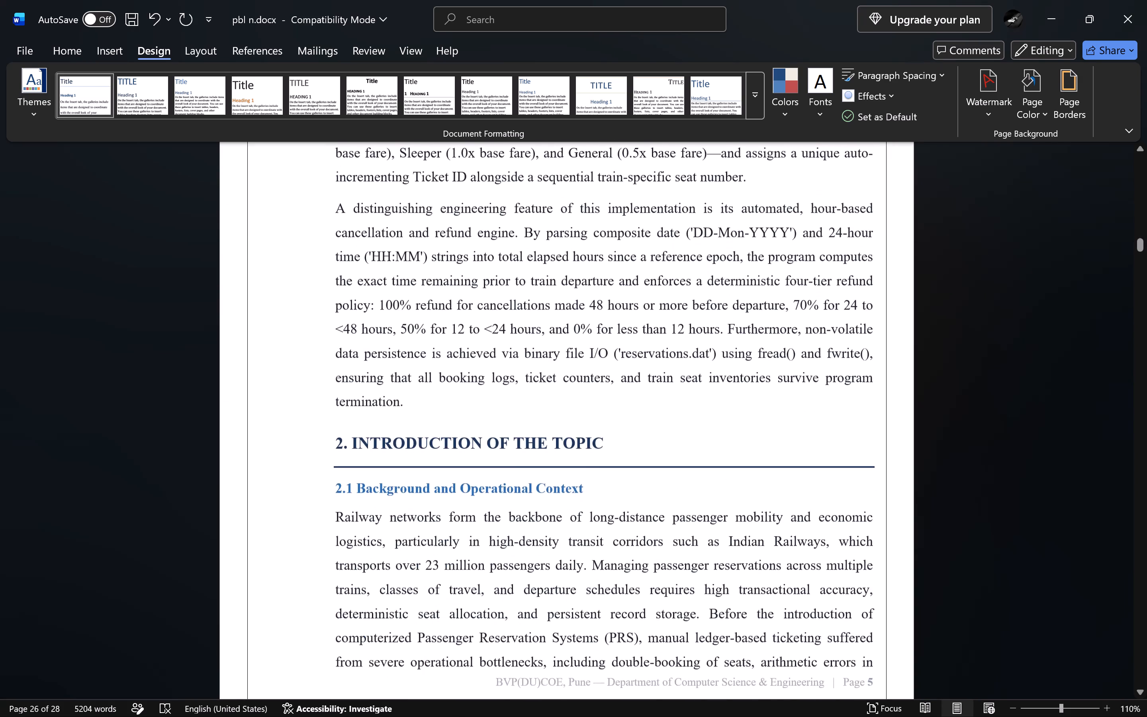
pyautogui.scroll(-13, 582, 308)
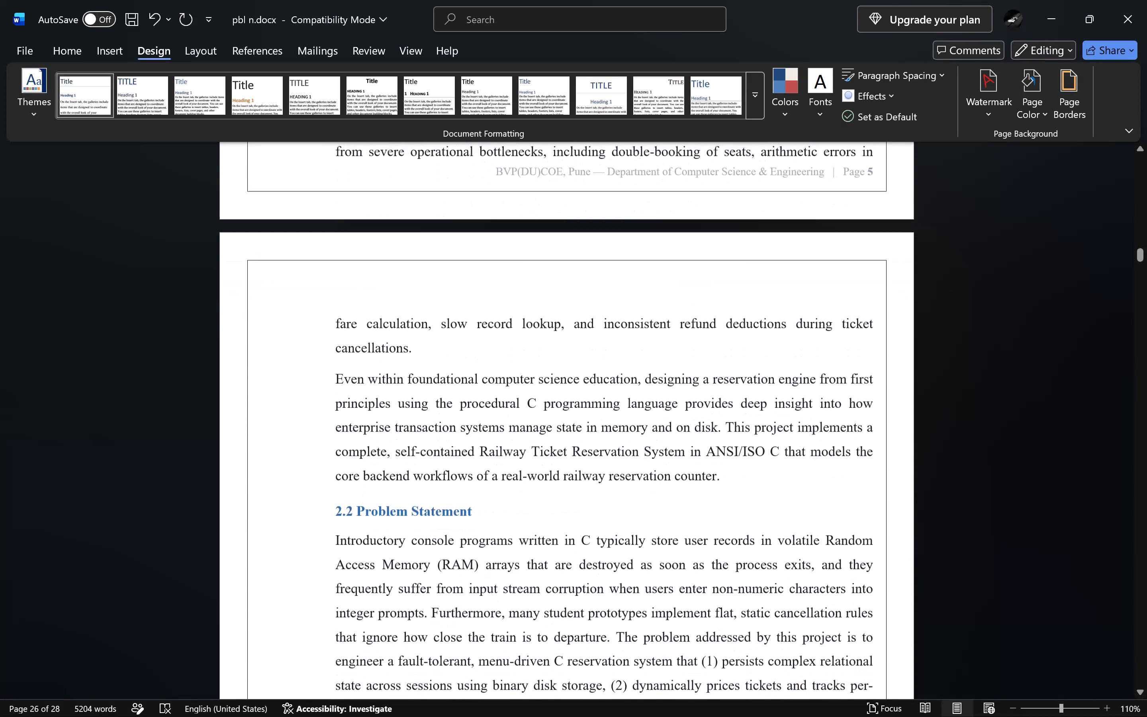
pyautogui.scroll(-16, 581, 308)
pyautogui.scroll(-18, 581, 308)
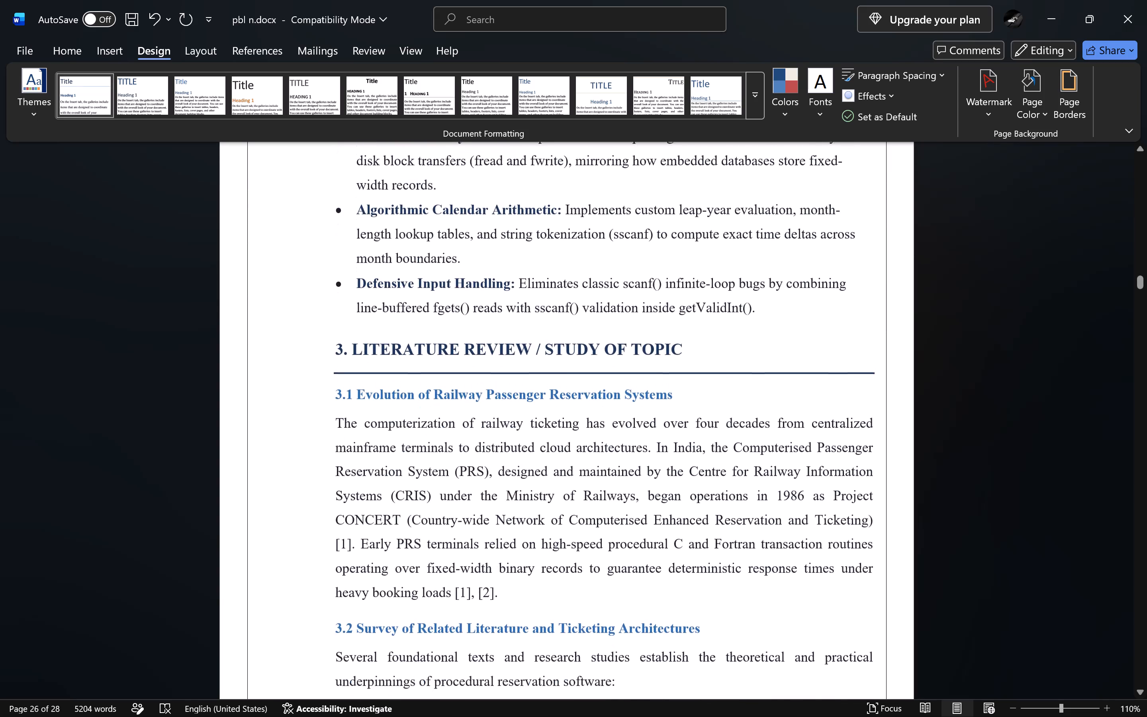
pyautogui.scroll(-7, 581, 308)
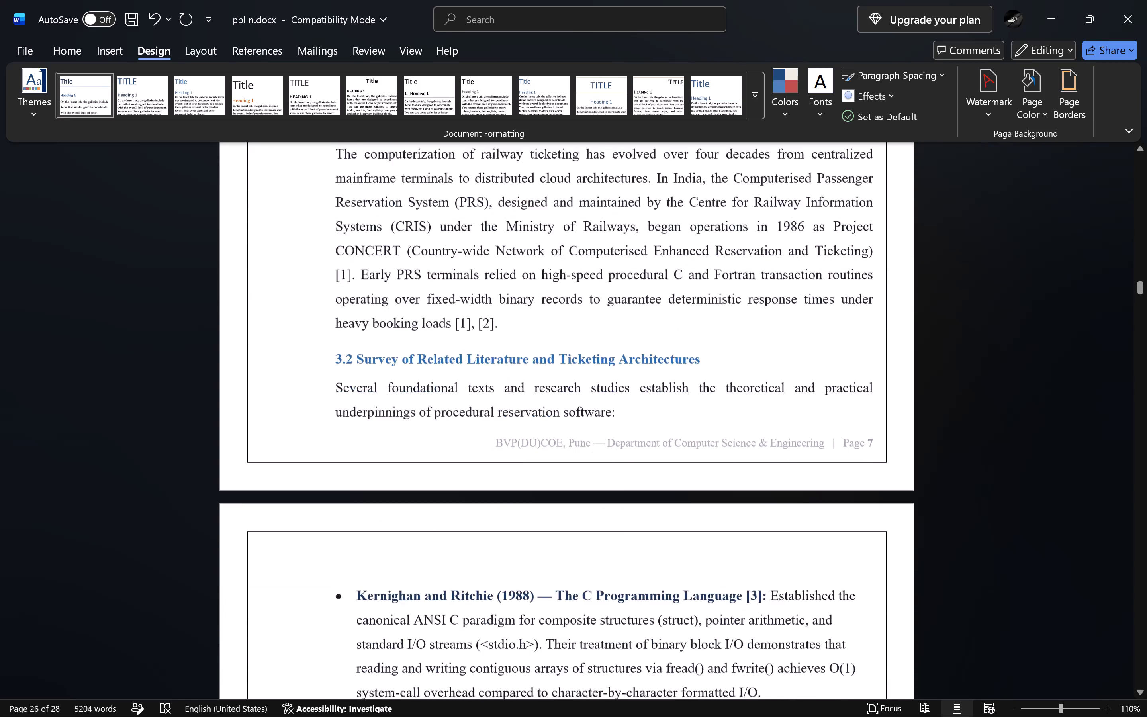
pyautogui.scroll(-18, 581, 308)
pyautogui.scroll(-6, 581, 308)
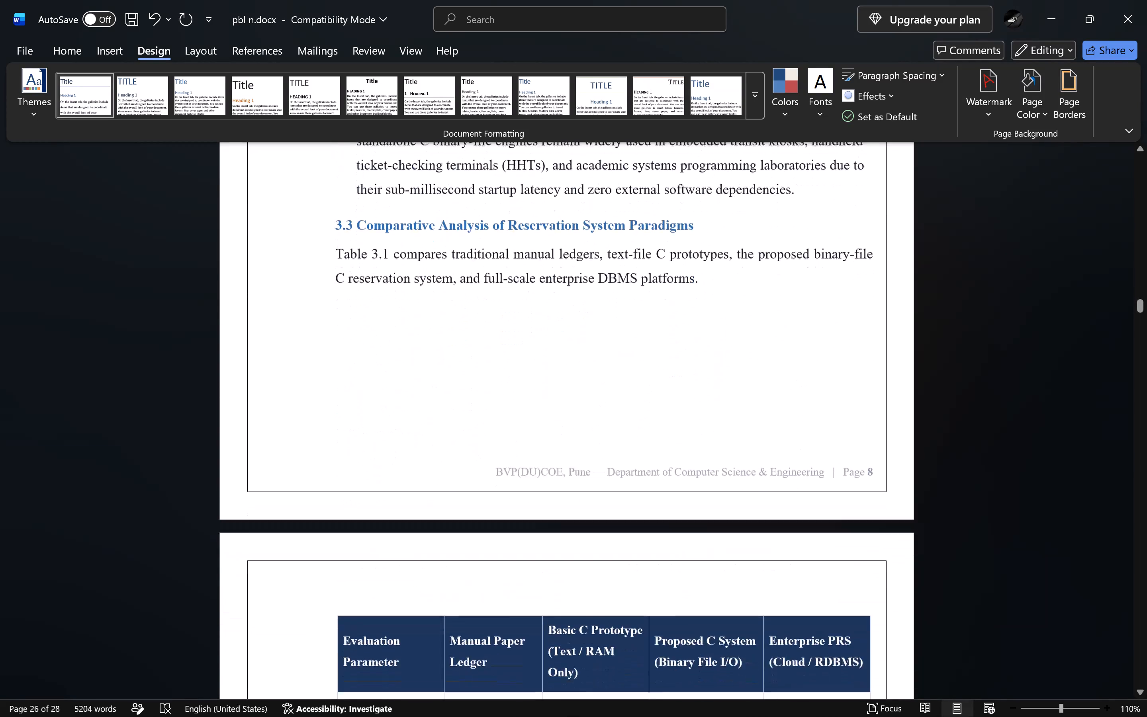
pyautogui.scroll(-20, 581, 308)
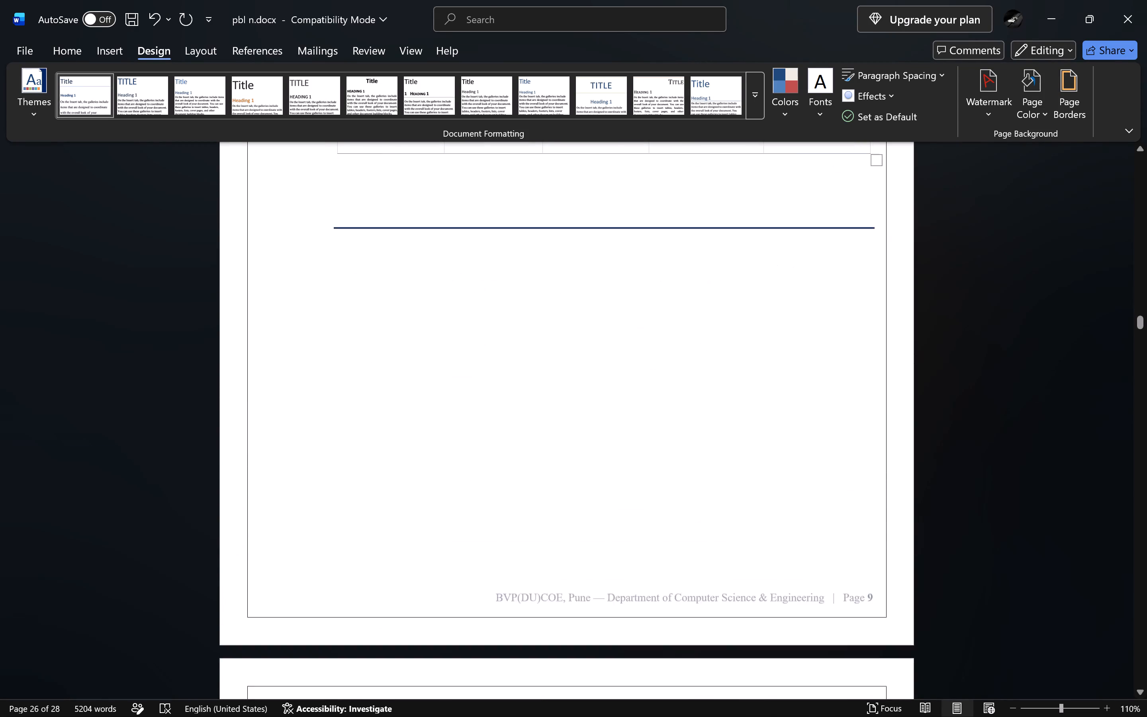
pyautogui.scroll(-5, 581, 308)
pyautogui.scroll(13, 581, 308)
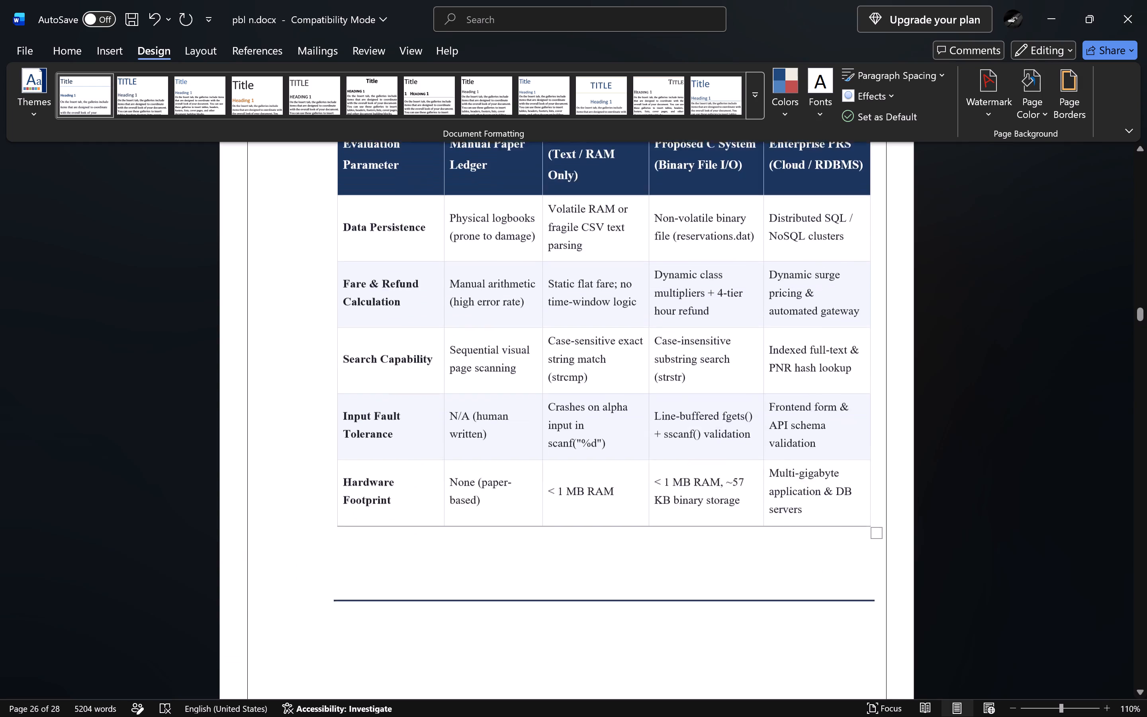
# Insert blank lines after the Academic Studies bullet to push section 3.3's heading and intro onto the comparison table's page.
pyautogui.scroll(17, 581, 308)
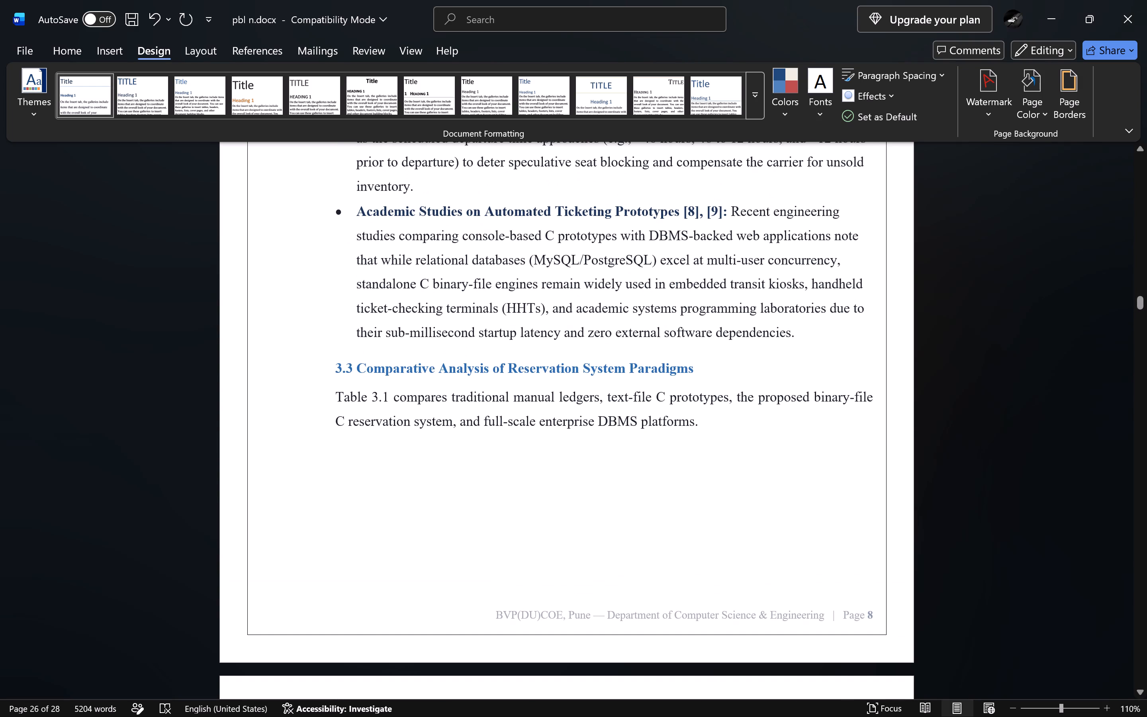
pyautogui.click(810, 343)
pyautogui.press('Return')
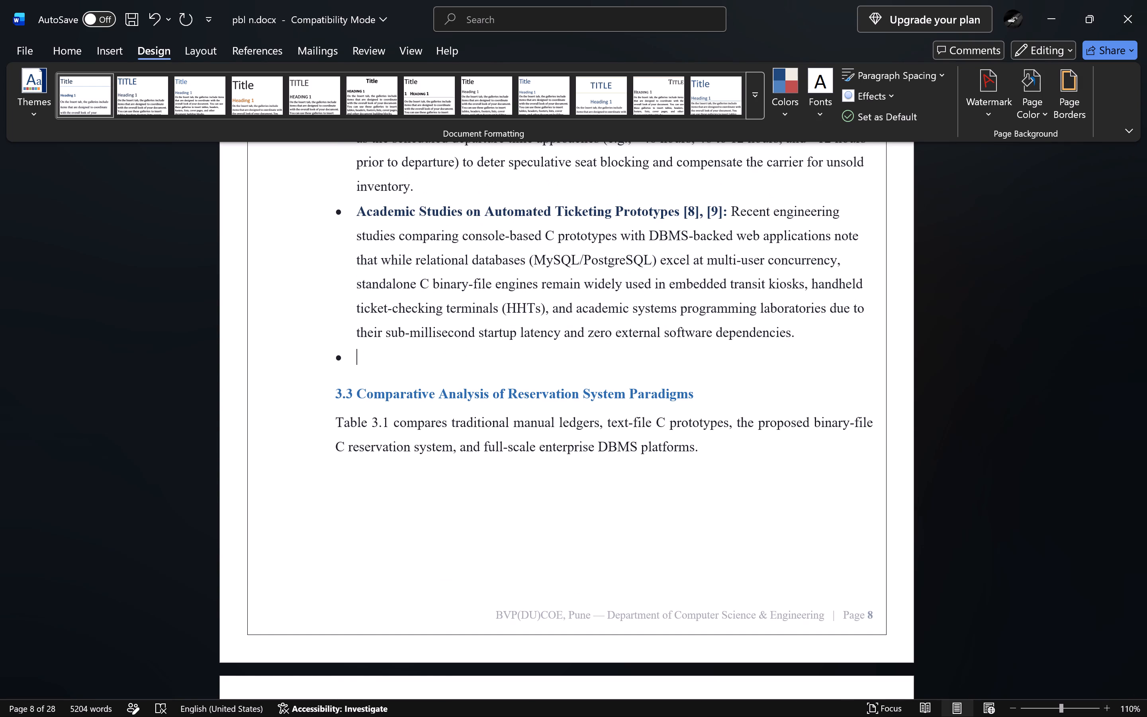
pyautogui.press('Return')
pyautogui.press('Return')
pyautogui.press('Return')
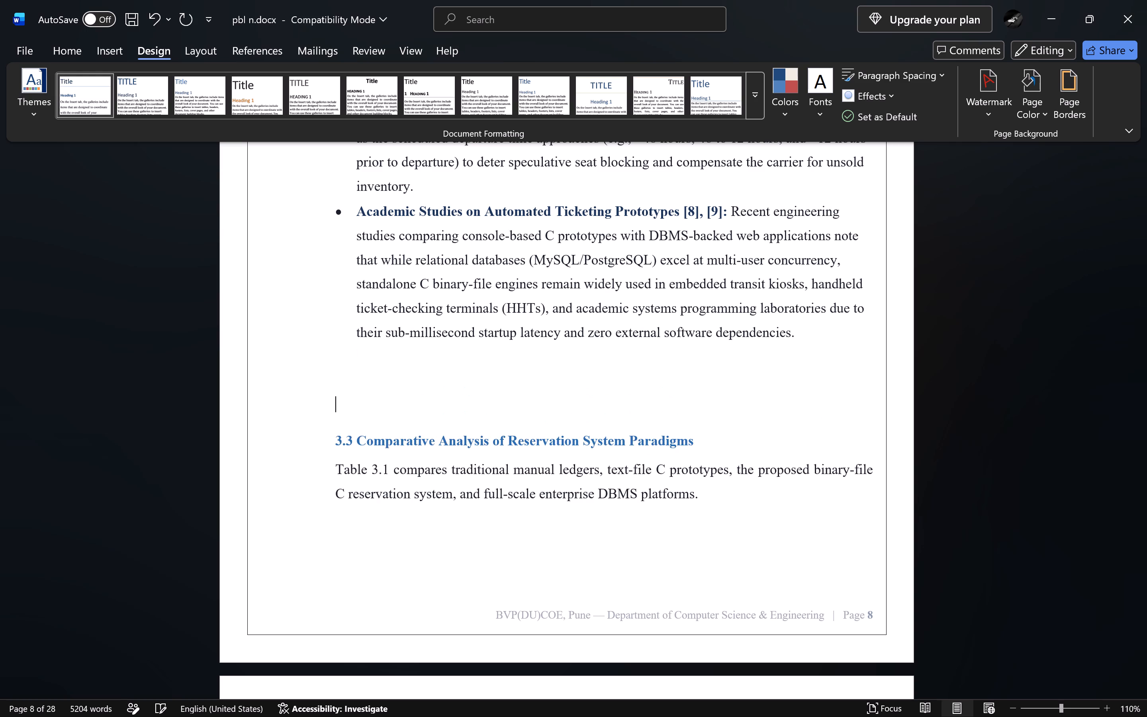
pyautogui.press('Return')
pyautogui.press('Return')
pyautogui.press('Return')
pyautogui.press('Return')
pyautogui.press('Return')
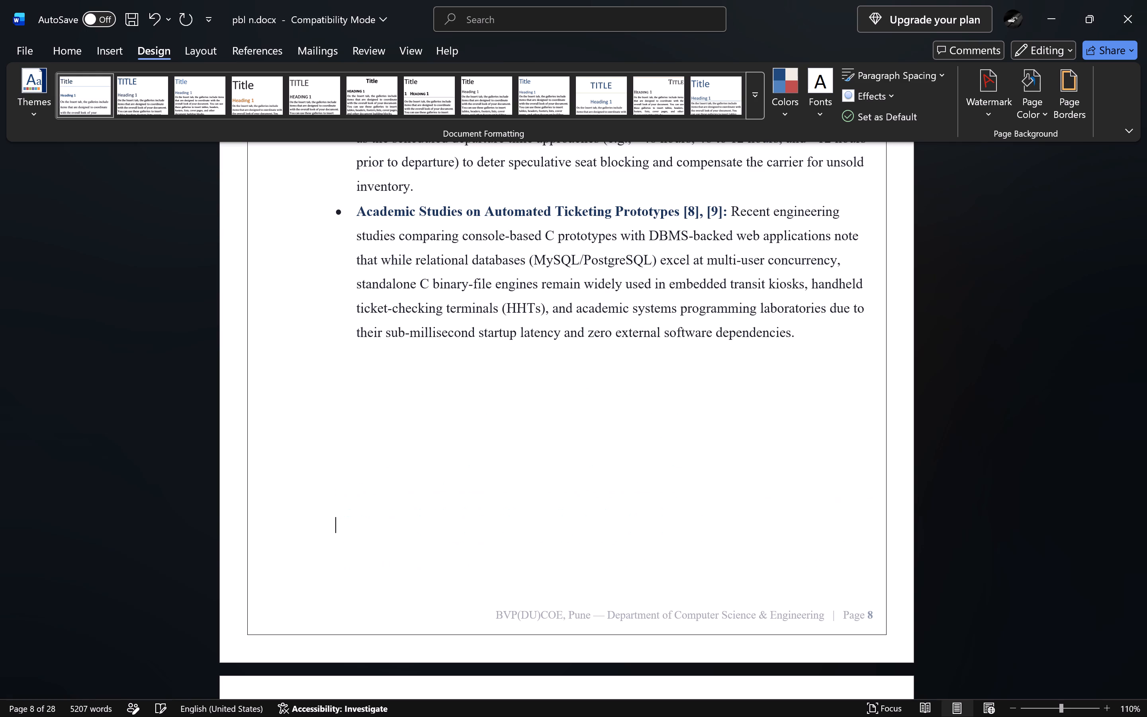
pyautogui.scroll(-17, 651, 354)
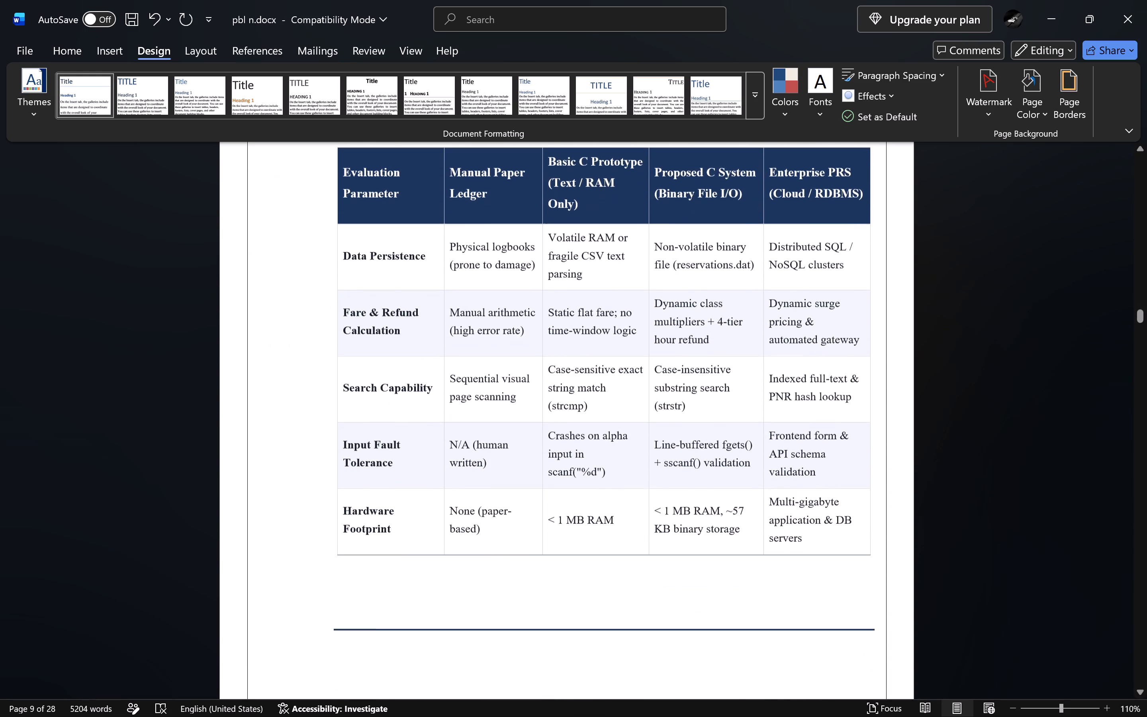
pyautogui.scroll(18, 651, 354)
pyautogui.scroll(3, 651, 354)
pyautogui.scroll(-10, 651, 354)
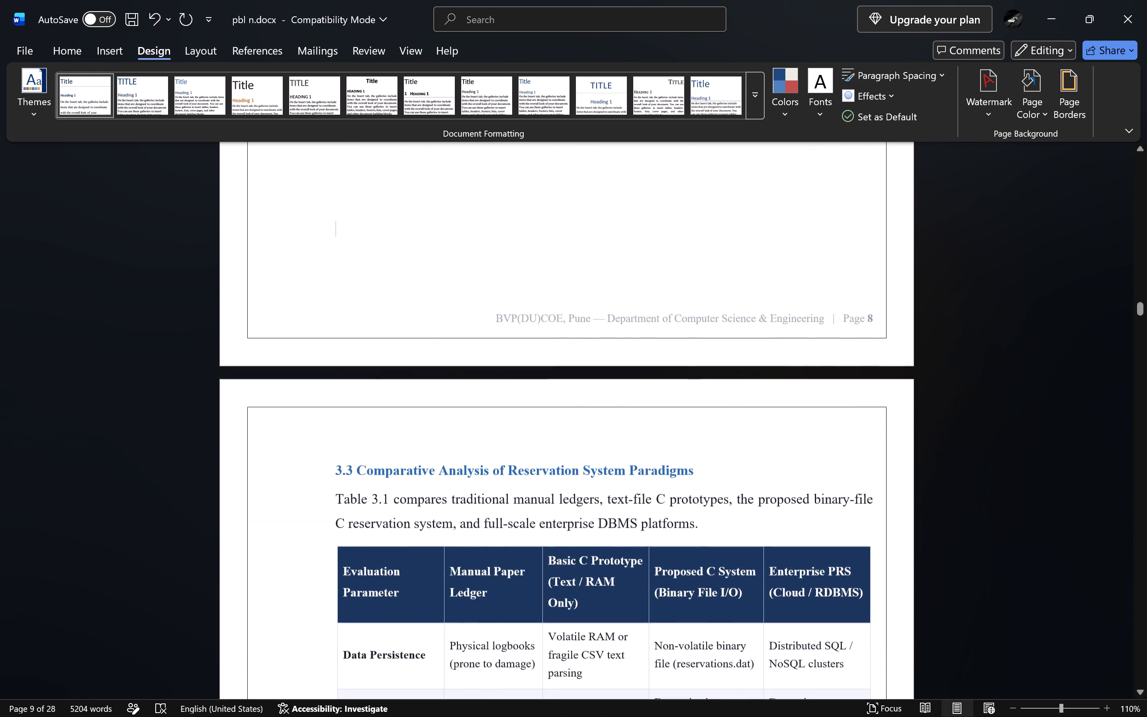
# Delete the extra blank line between the comparison table and the horizontal rule beneath it.
pyautogui.scroll(-14, 651, 354)
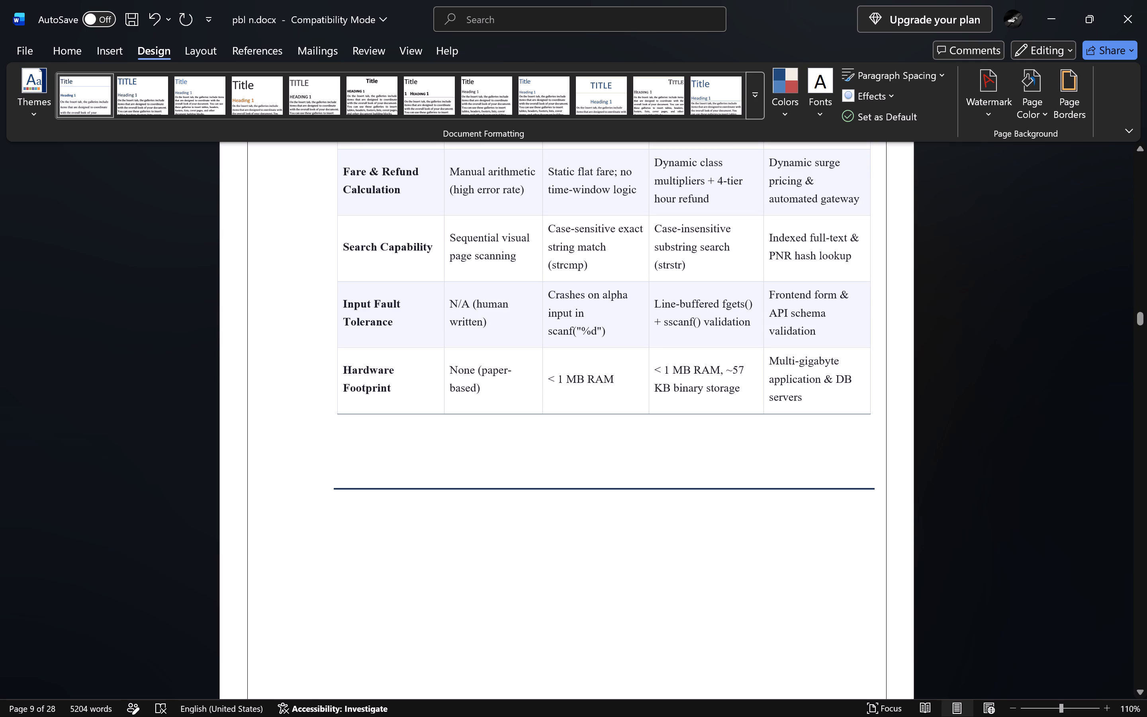
pyautogui.scroll(-11, 843, 452)
pyautogui.scroll(6, 839, 447)
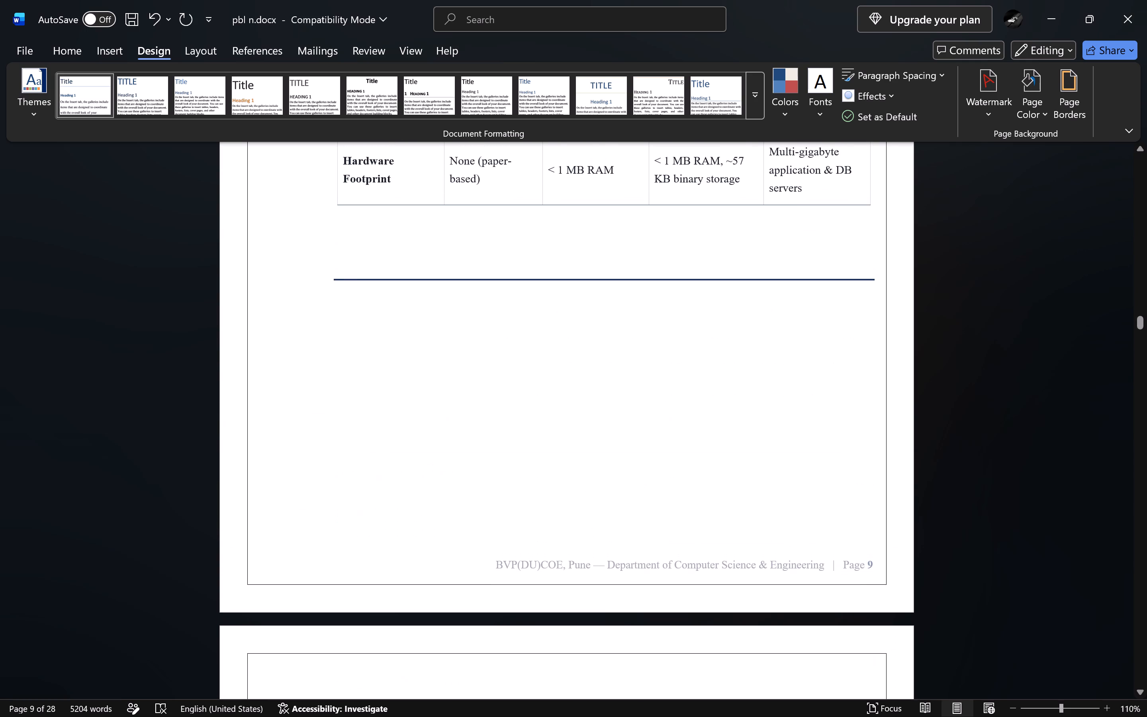
pyautogui.moveTo(874, 274); pyautogui.dragTo(651, 263)
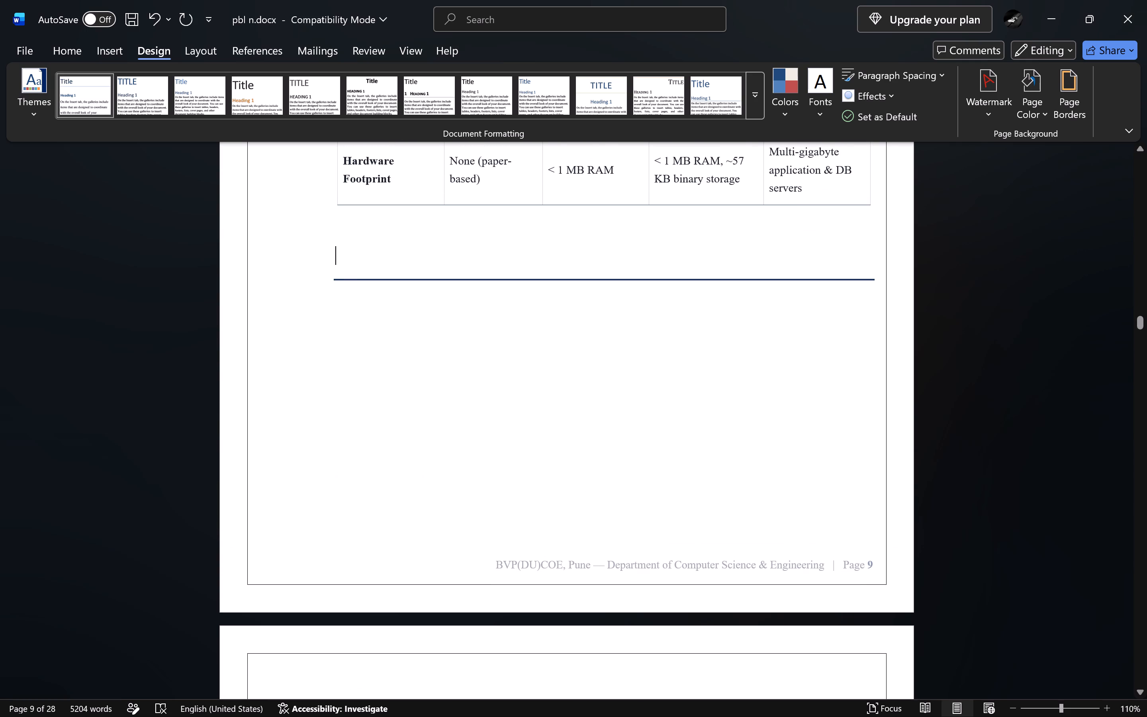
pyautogui.click(640, 278)
pyautogui.click(875, 267)
pyautogui.press('BackSpace')
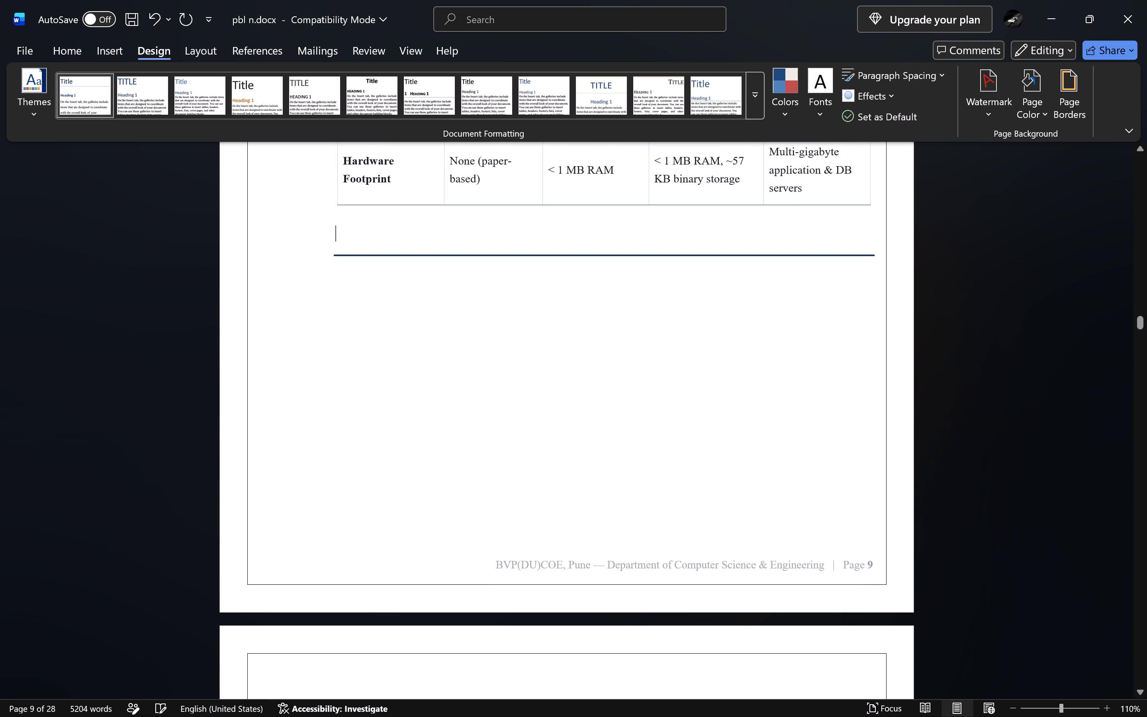
pyautogui.press('BackSpace')
pyautogui.click(871, 252)
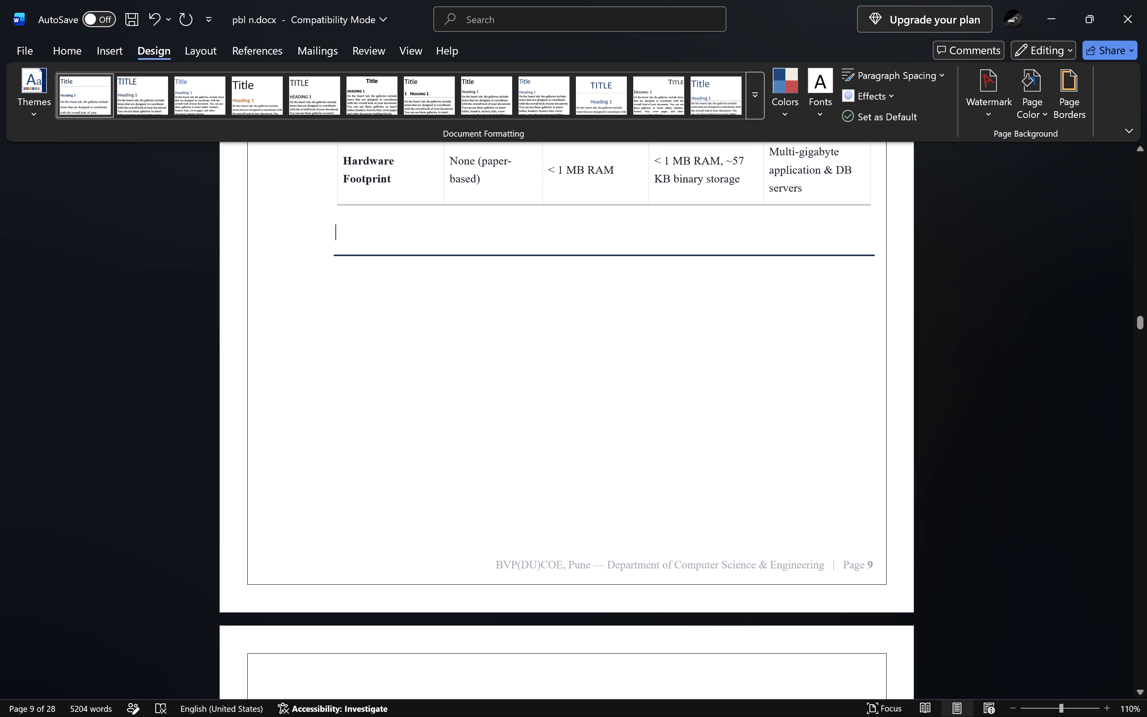
pyautogui.click(827, 277)
pyautogui.press('BackSpace')
# Stretch the reservation system comparison table downward so its rows are taller and fill more of page 9.
pyautogui.scroll(2, 622, 313)
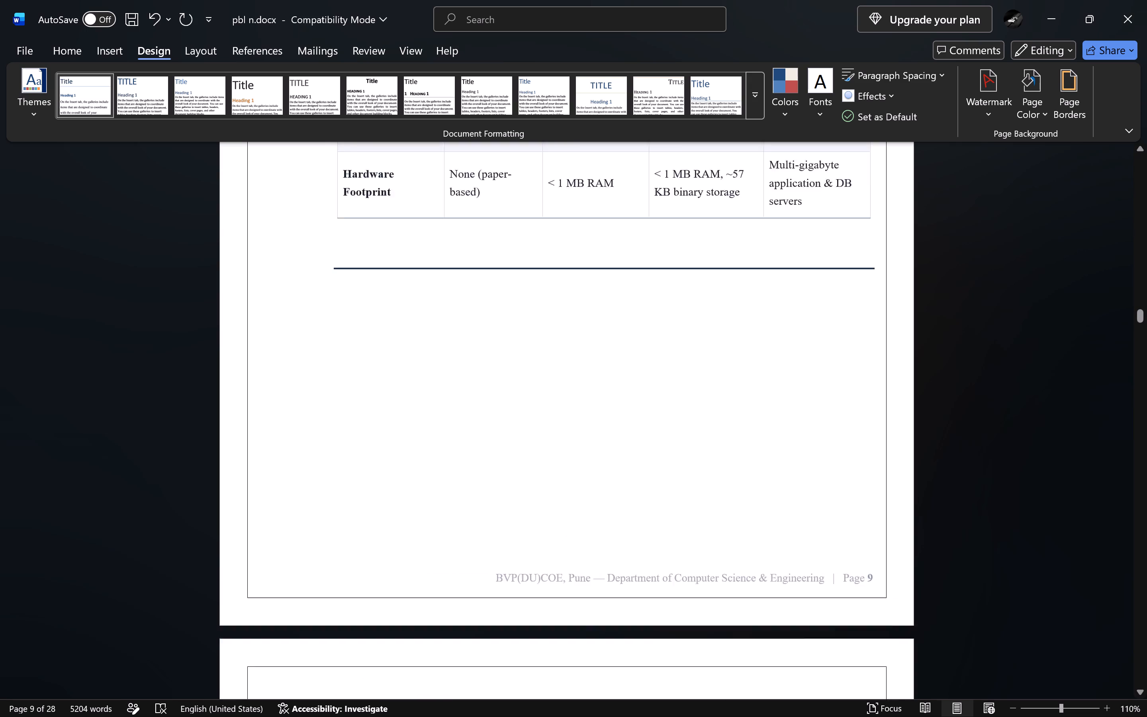
pyautogui.scroll(5, 621, 313)
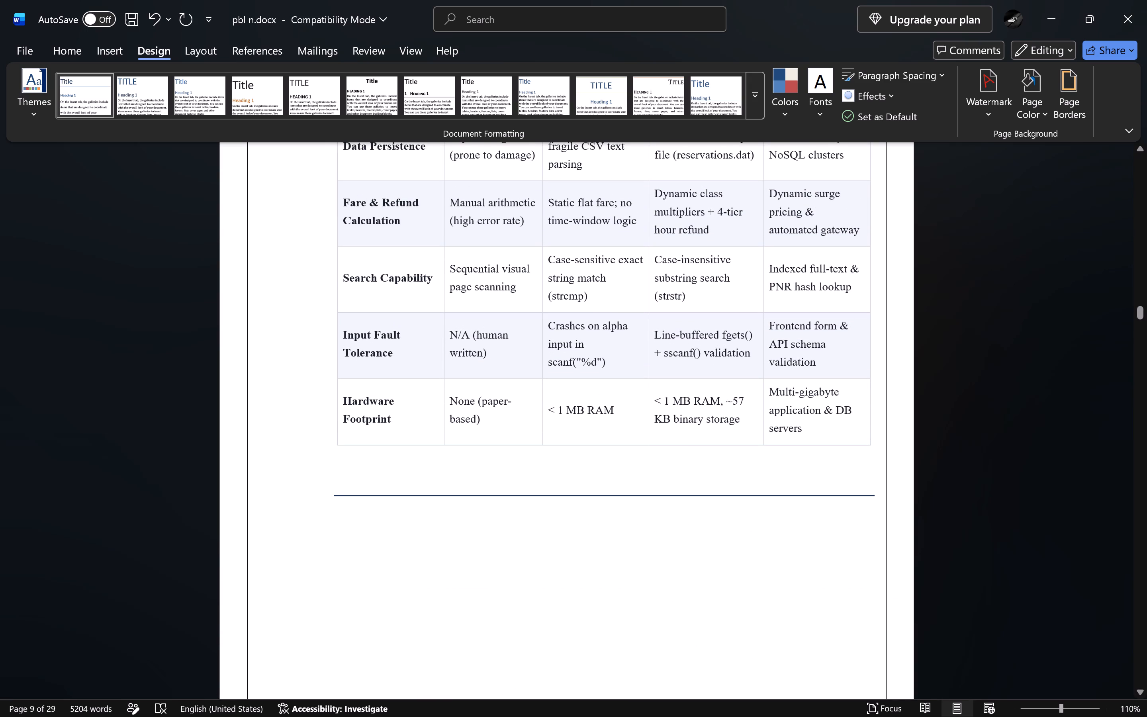
pyautogui.moveTo(874, 449); pyautogui.dragTo(873, 465)
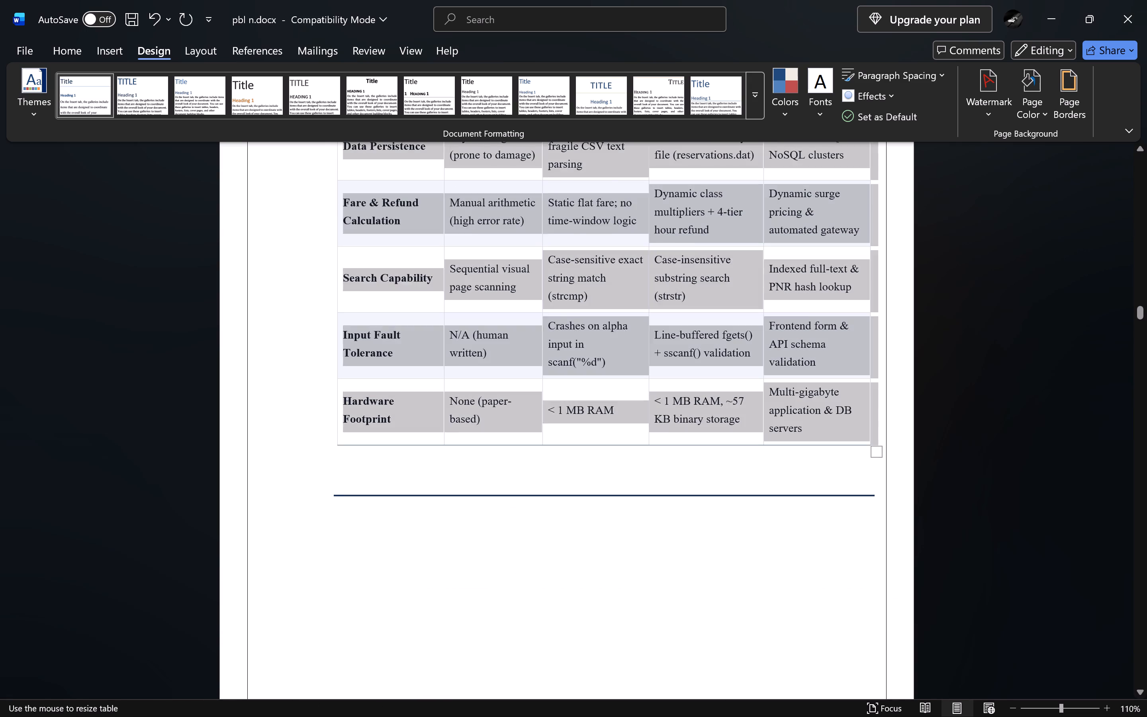
pyautogui.moveTo(873, 465); pyautogui.dragTo(868, 568)
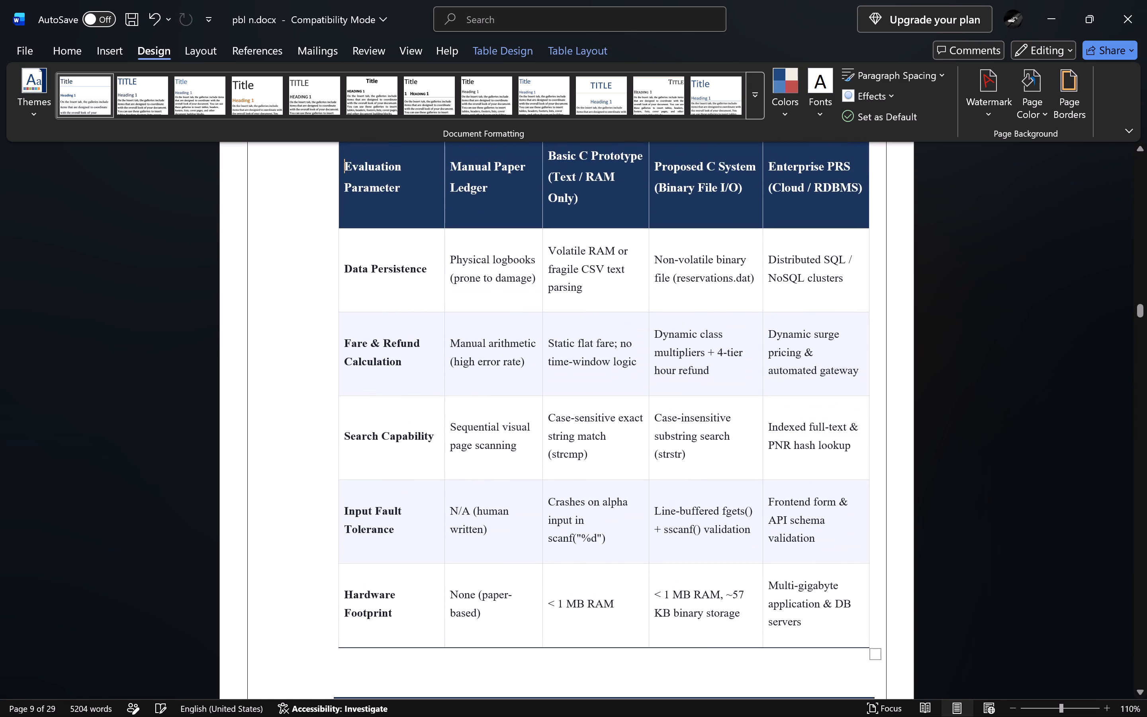
pyautogui.scroll(5, 734, 471)
pyautogui.scroll(-1, 734, 471)
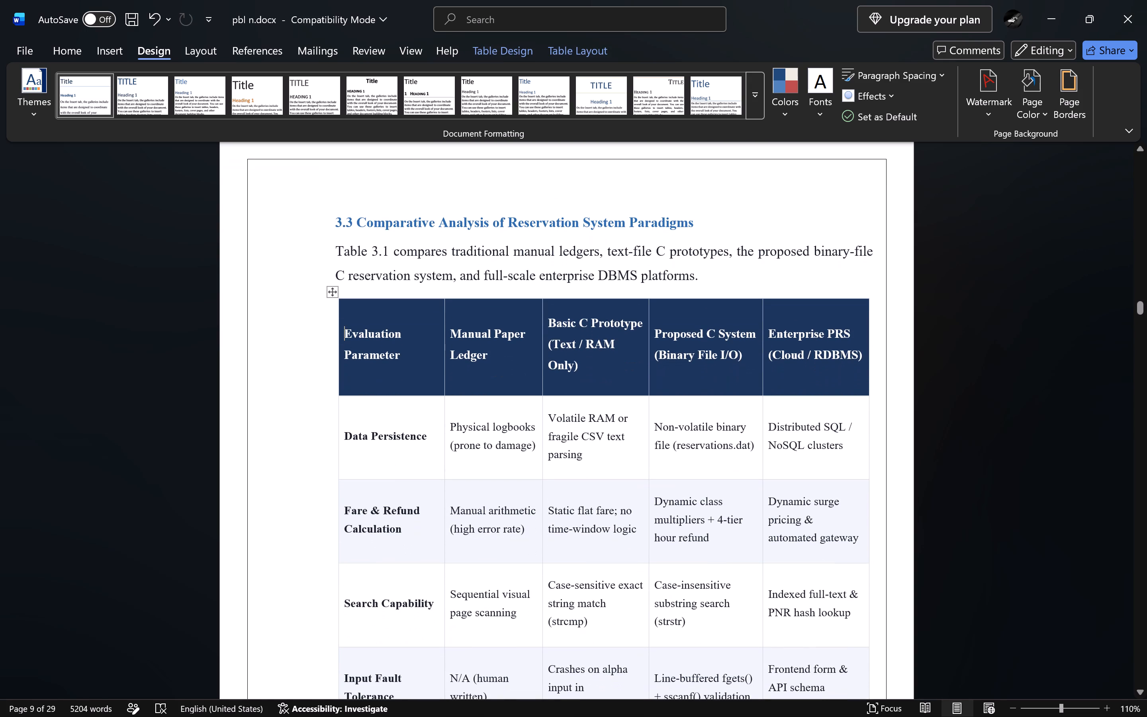
# Shift the bookTicket and viewBookings code screenshots on page 12 leftward so both sit side by side inside the page border.
pyautogui.scroll(-17, 478, 374)
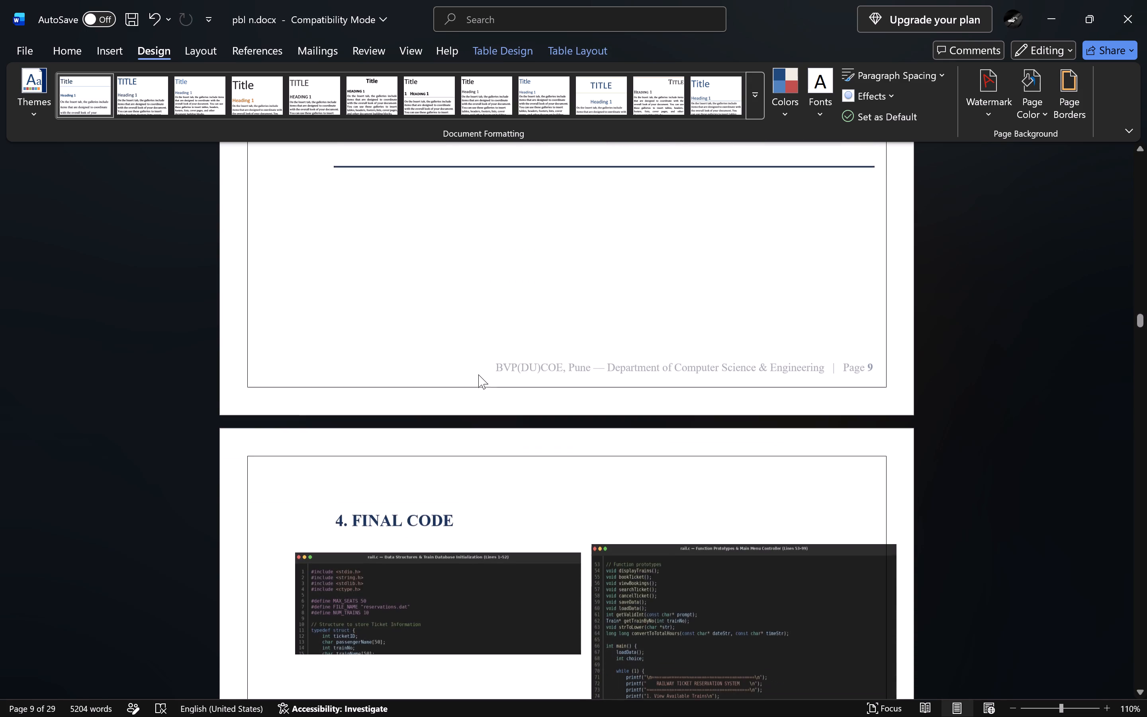
pyautogui.scroll(-17, 478, 374)
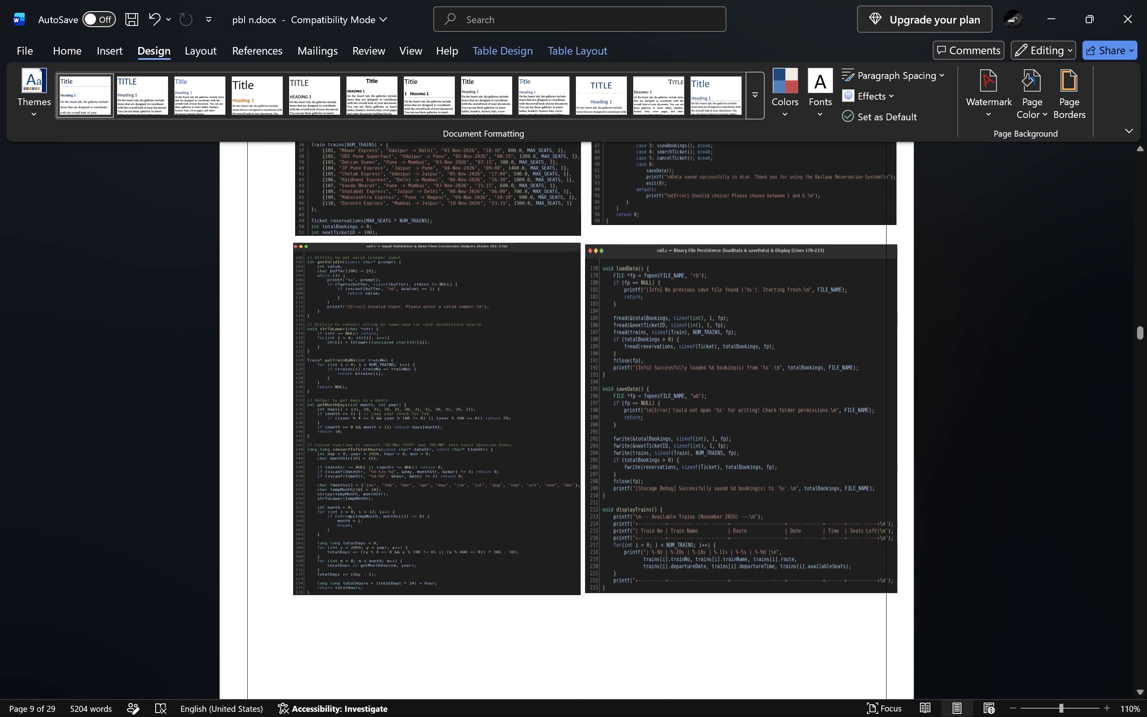
pyautogui.scroll(-10, 478, 374)
pyautogui.scroll(-13, 478, 374)
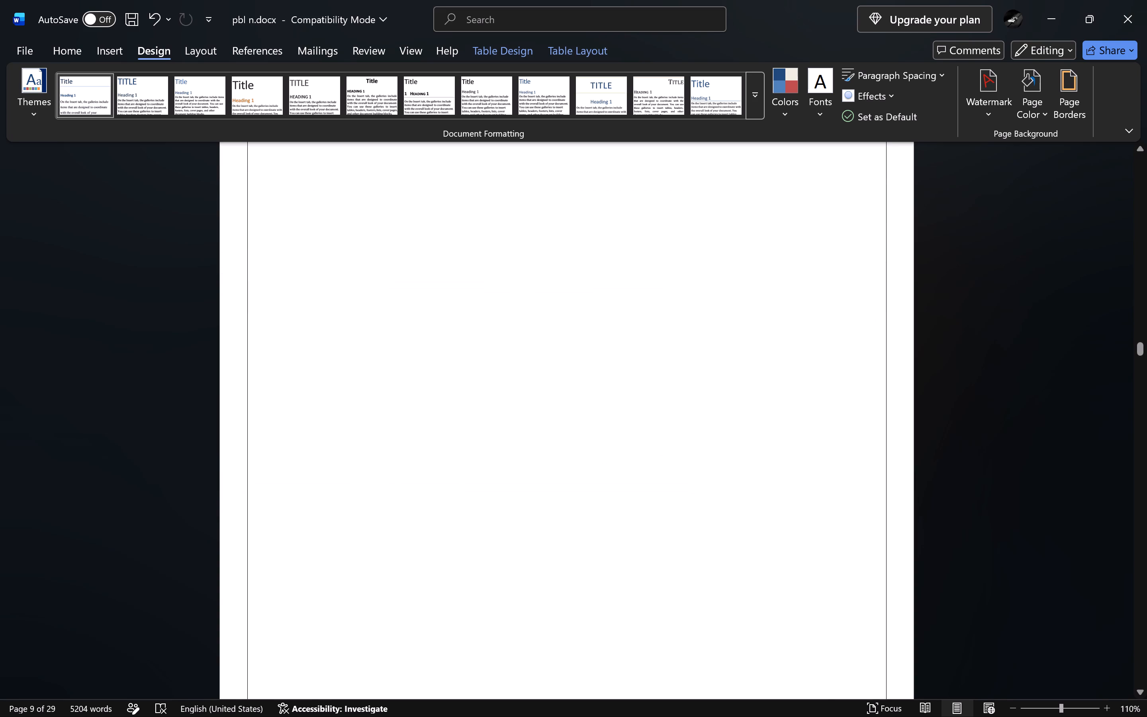
pyautogui.scroll(-18, 478, 374)
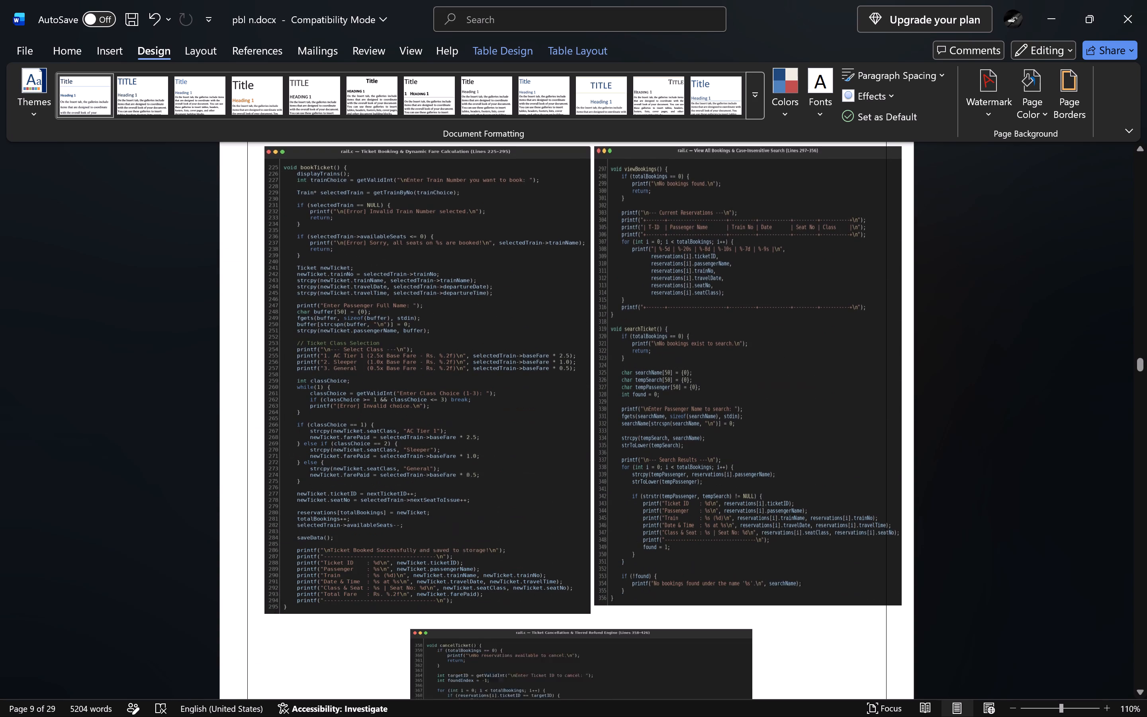
pyautogui.scroll(-6, 478, 374)
pyautogui.scroll(6, 478, 374)
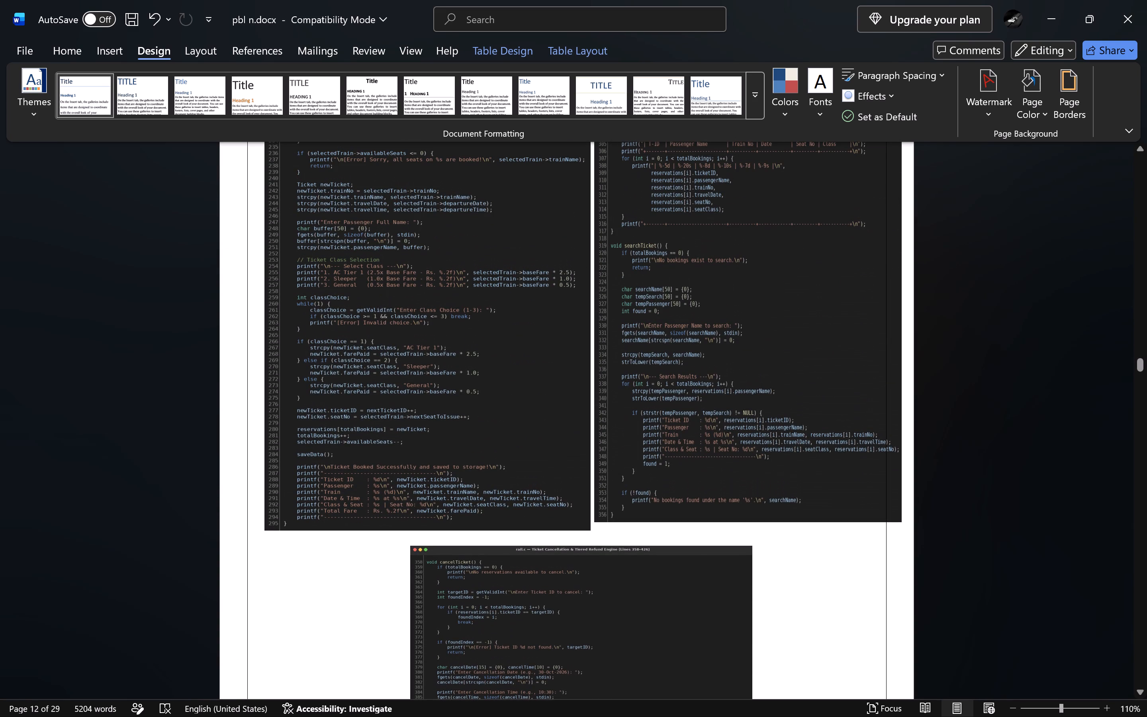
pyautogui.click(553, 280)
pyautogui.moveTo(553, 280); pyautogui.dragTo(552, 280)
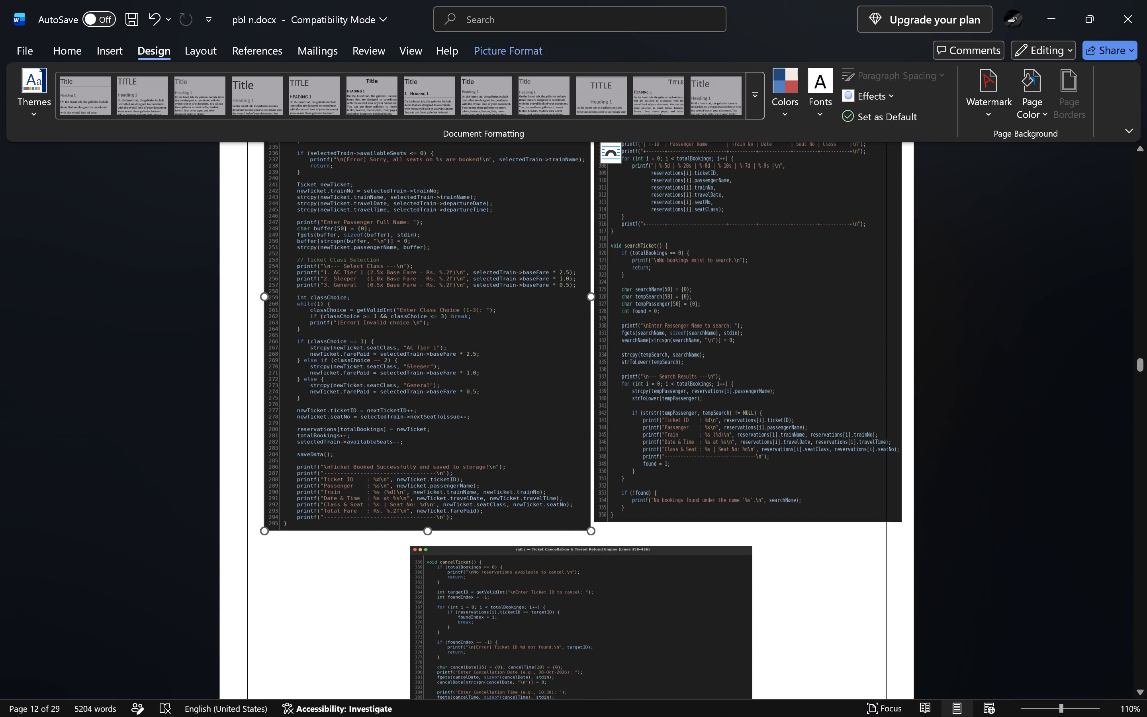
pyautogui.moveTo(552, 280); pyautogui.dragTo(539, 279)
pyautogui.click(730, 282)
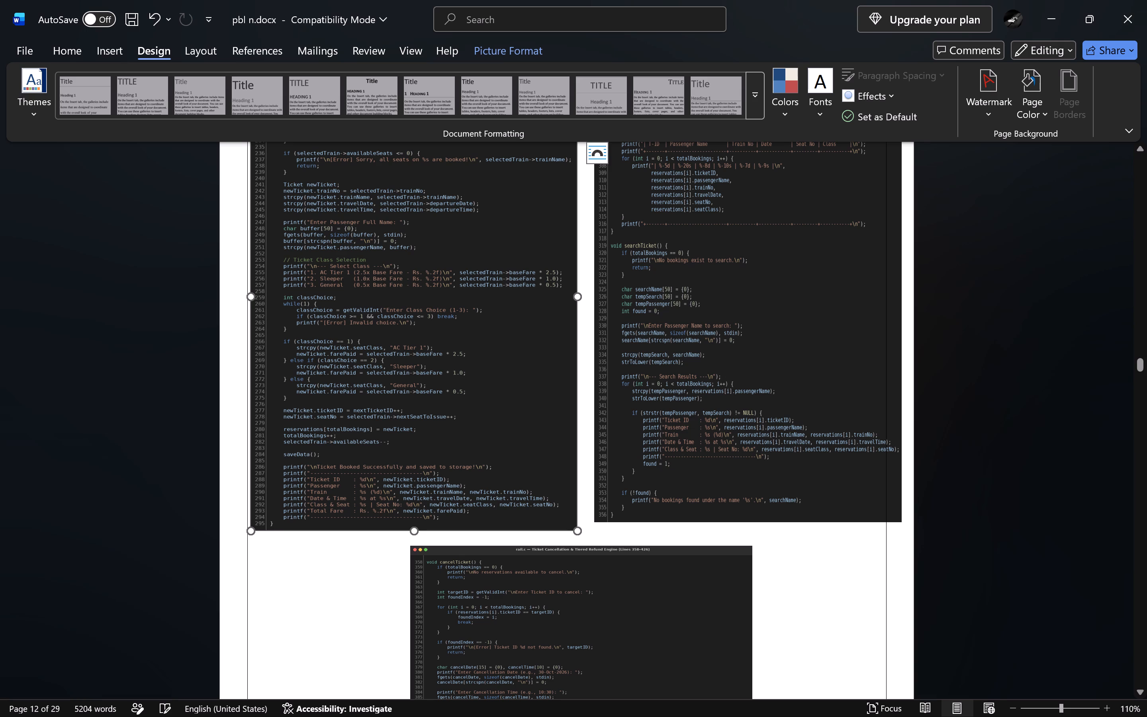
pyautogui.moveTo(731, 282); pyautogui.dragTo(698, 284)
pyautogui.moveTo(742, 293); pyautogui.dragTo(723, 294)
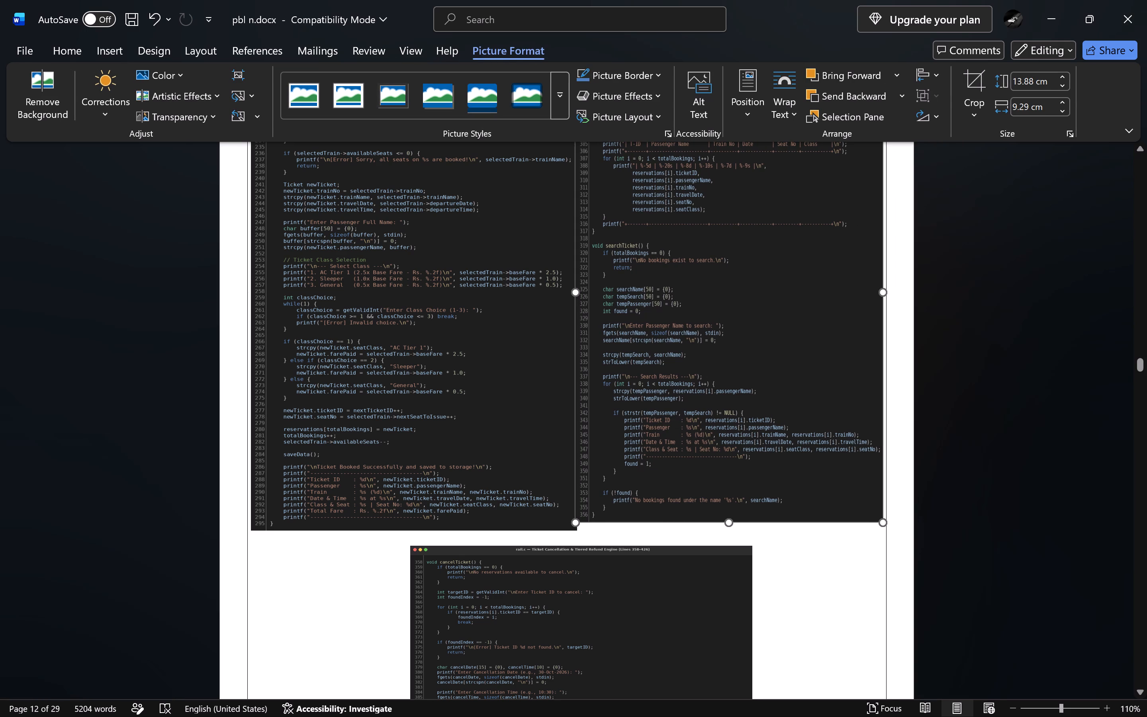
pyautogui.moveTo(723, 294); pyautogui.dragTo(727, 296)
pyautogui.click(900, 329)
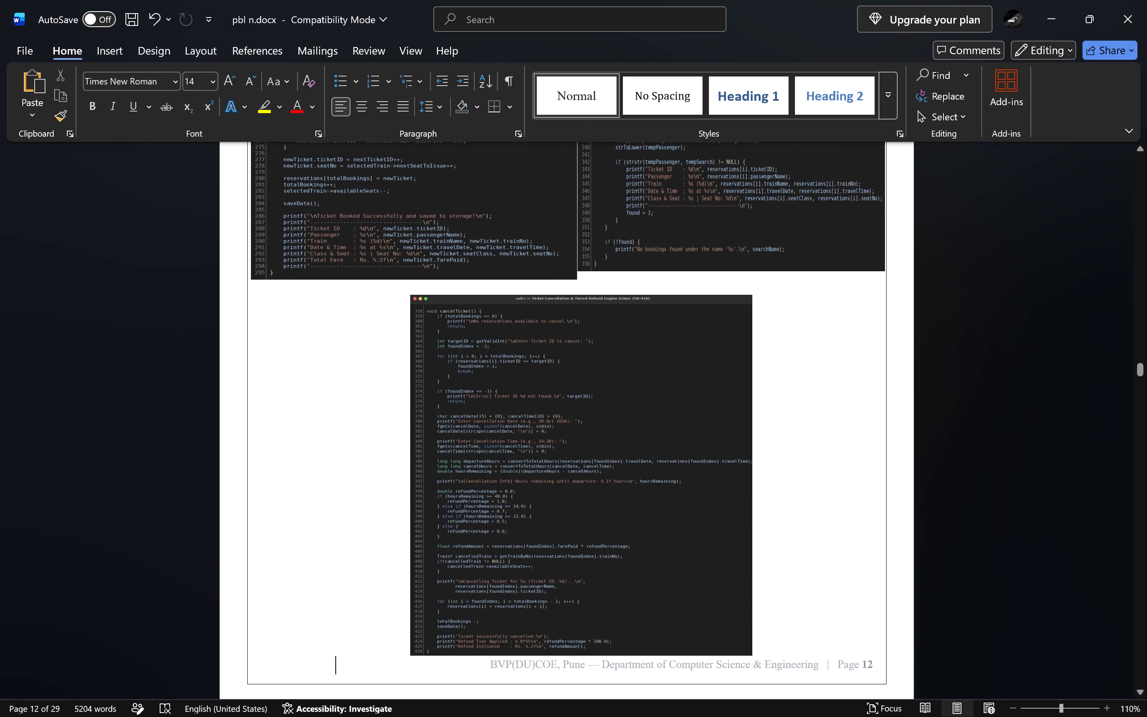
# Remove the empty paragraphs on blank page 11 between the Final Code screenshot pages.
pyautogui.scroll(18, 900, 329)
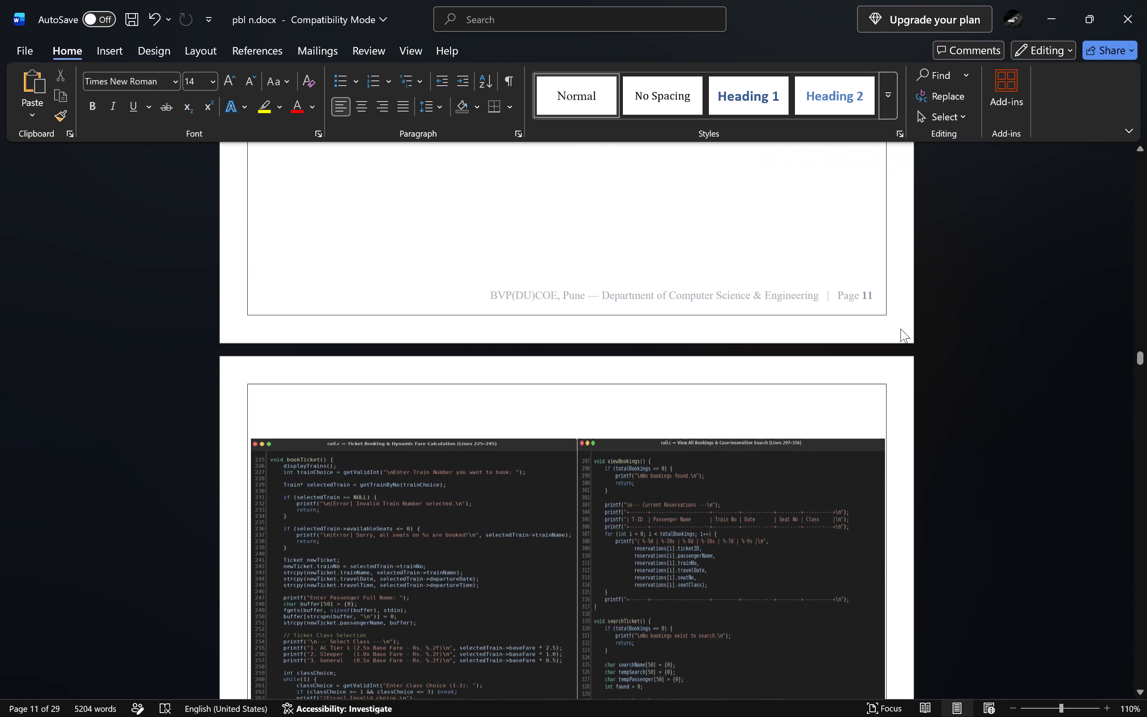
pyautogui.scroll(14, 900, 329)
pyautogui.scroll(7, 900, 329)
pyautogui.scroll(-2, 900, 329)
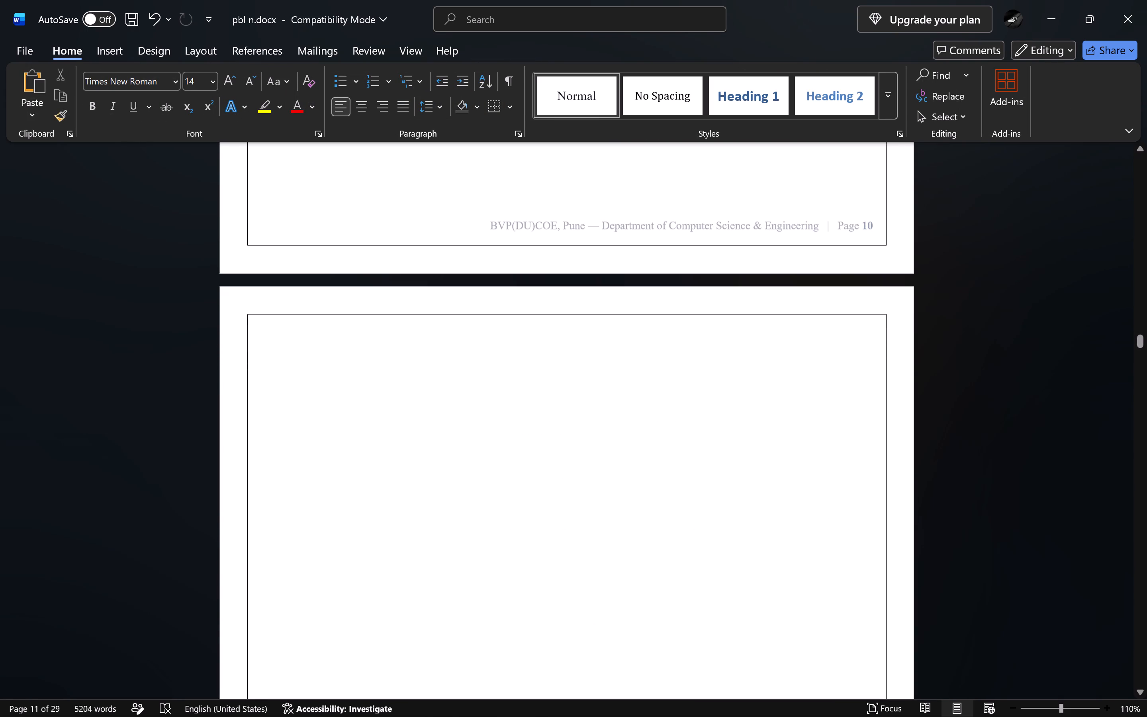
pyautogui.click(627, 469)
pyautogui.press('BackSpace')
pyautogui.press('BackSpace')
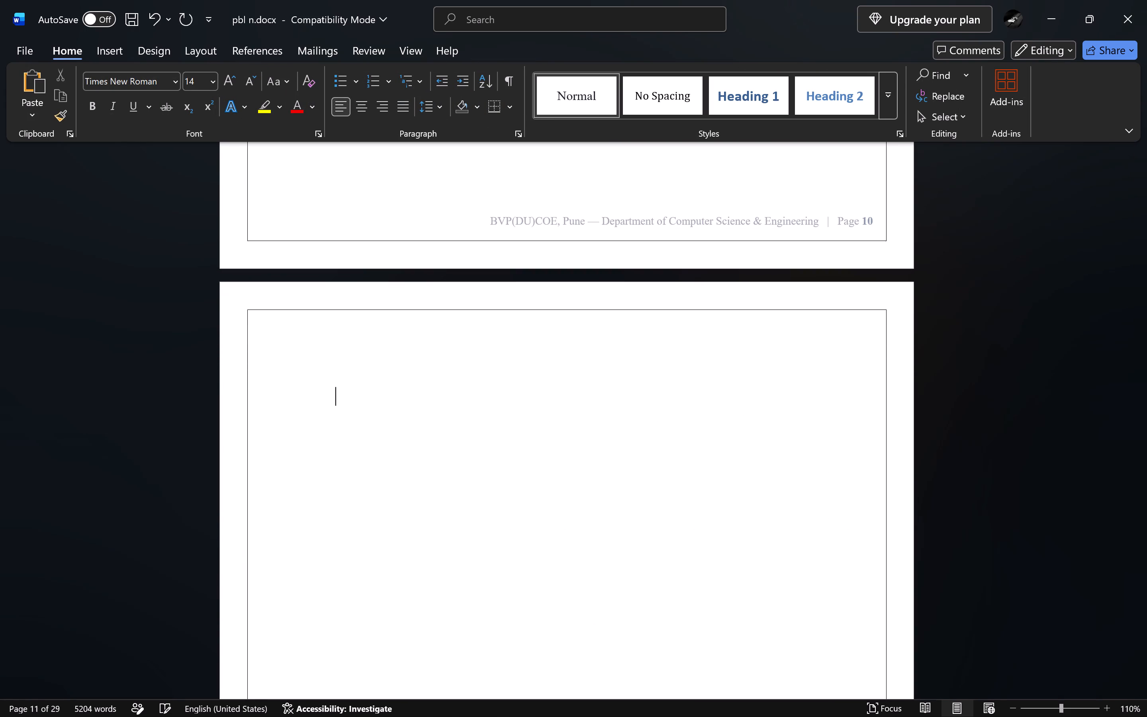
pyautogui.press('BackSpace')
pyautogui.press('BackSpace')
pyautogui.scroll(9, 624, 472)
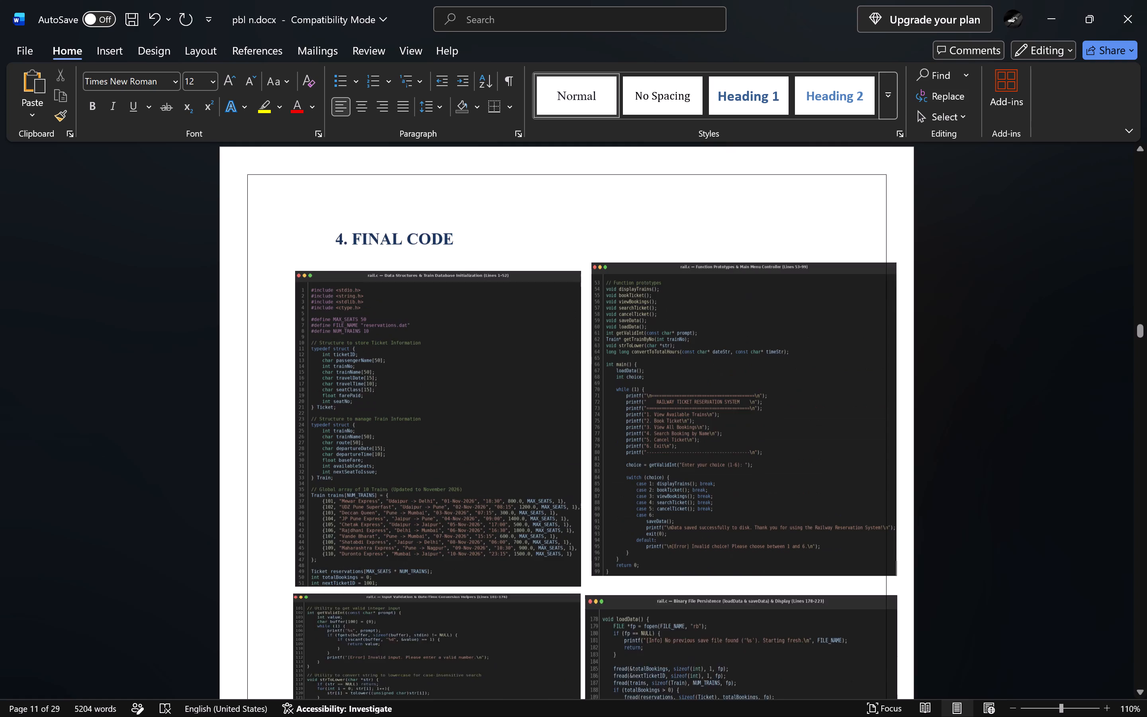
pyautogui.scroll(15, 624, 472)
pyautogui.scroll(-7, 624, 472)
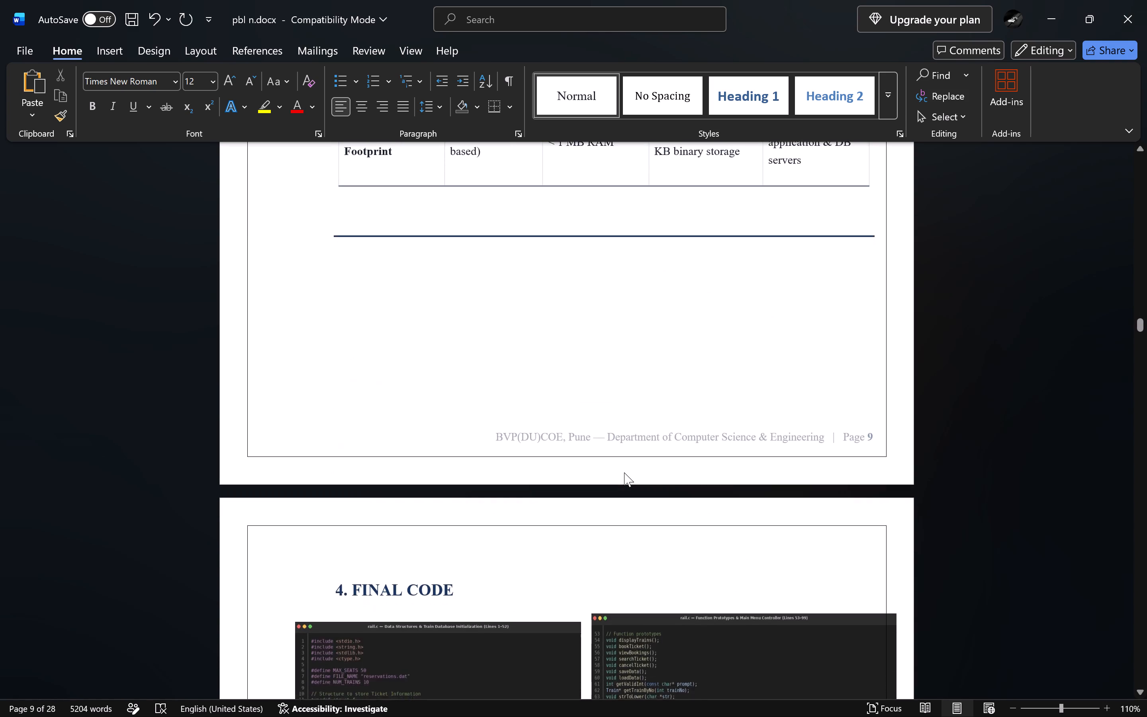
# Underline the "4. FINAL CODE" chapter heading.
pyautogui.scroll(-2, 624, 472)
pyautogui.scroll(-2, 575, 470)
pyautogui.scroll(5, 575, 470)
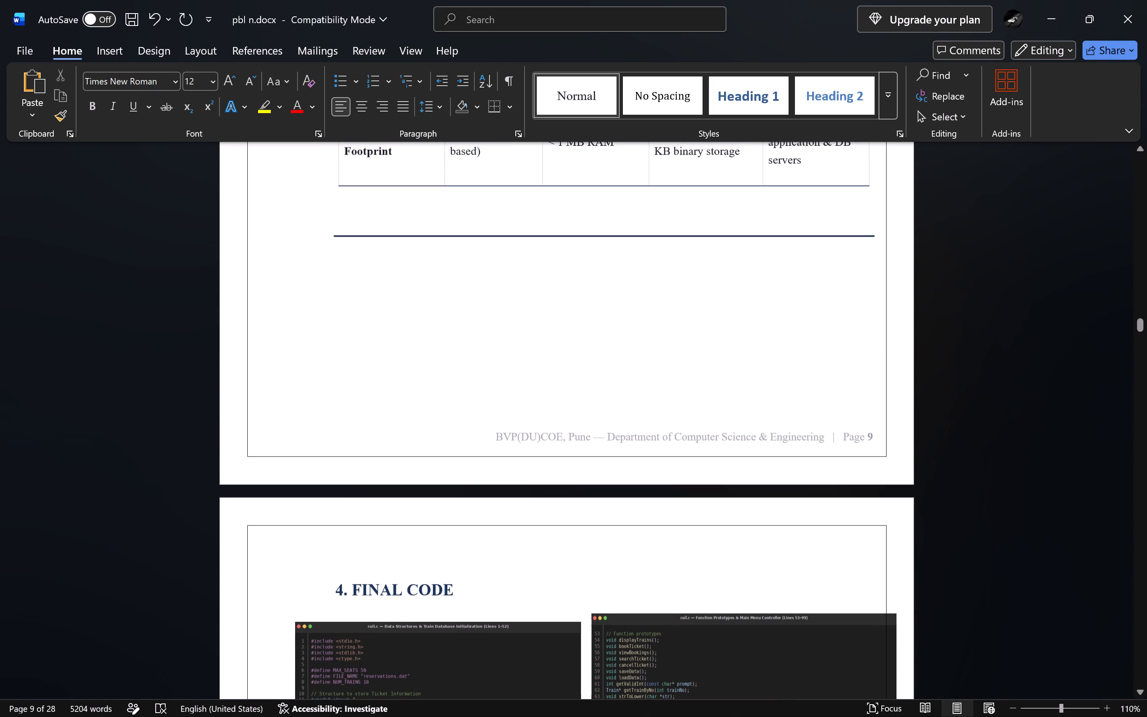
pyautogui.moveTo(329, 587); pyautogui.dragTo(449, 590)
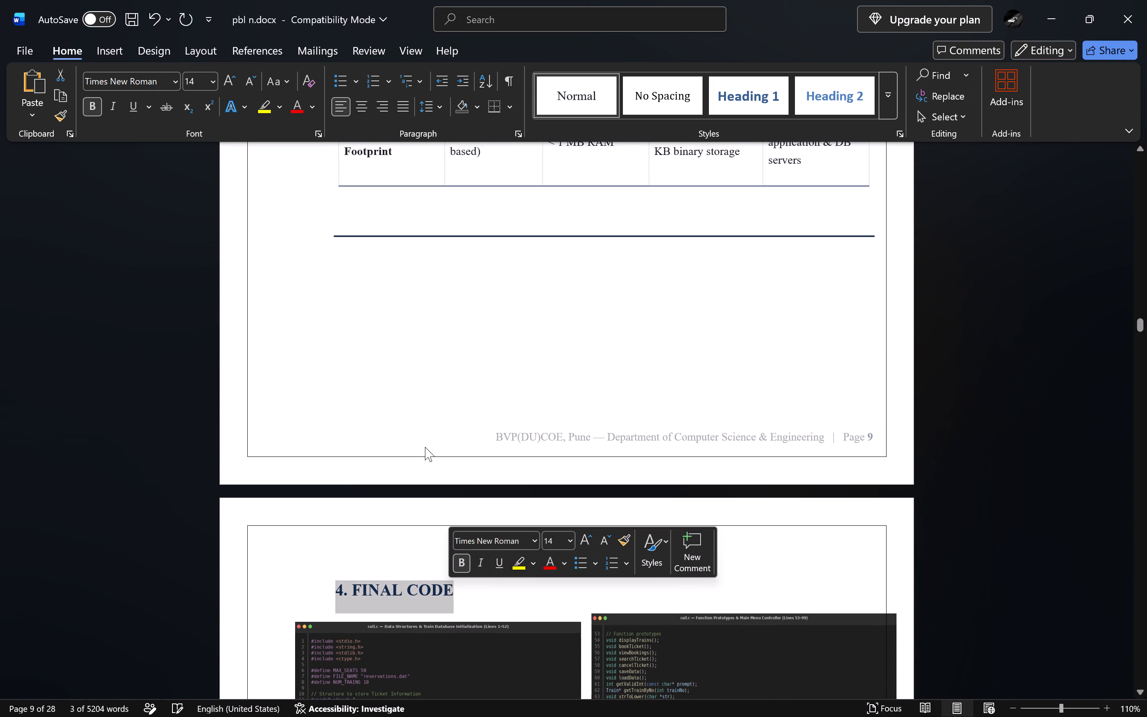
pyautogui.click(491, 566)
pyautogui.click(497, 407)
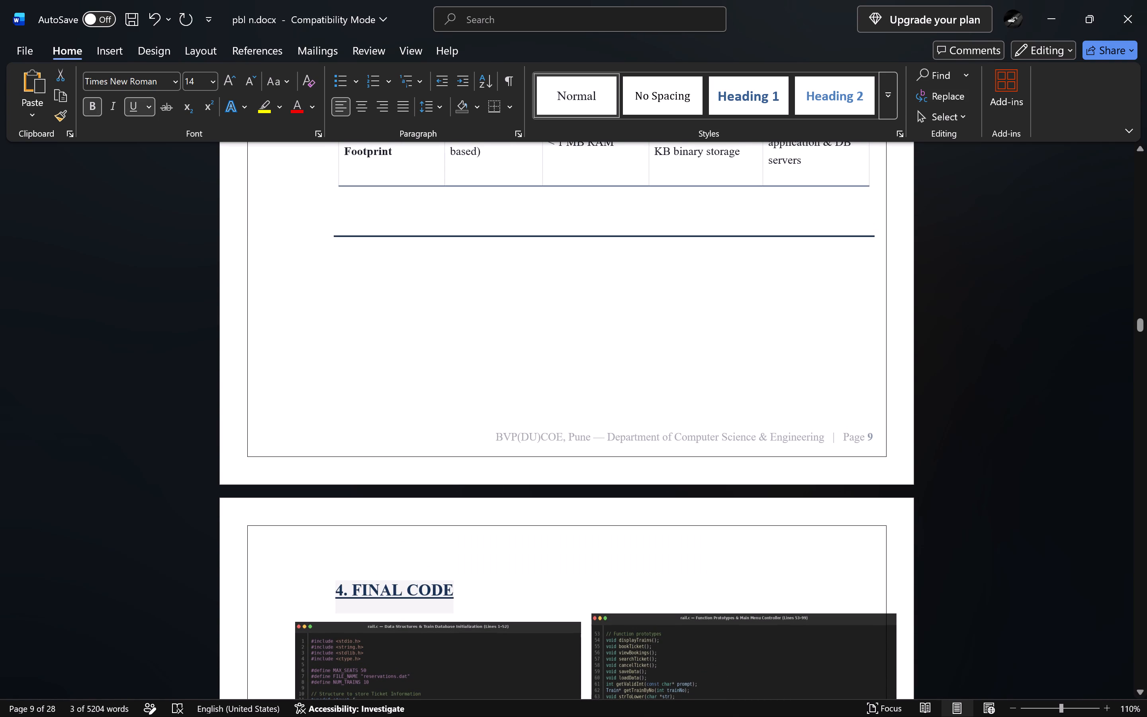
# Review the layout of pages 10 to 14, from the Final Code screenshots through the system operational flowchart.
pyautogui.scroll(-9, 497, 407)
pyautogui.scroll(-14, 497, 407)
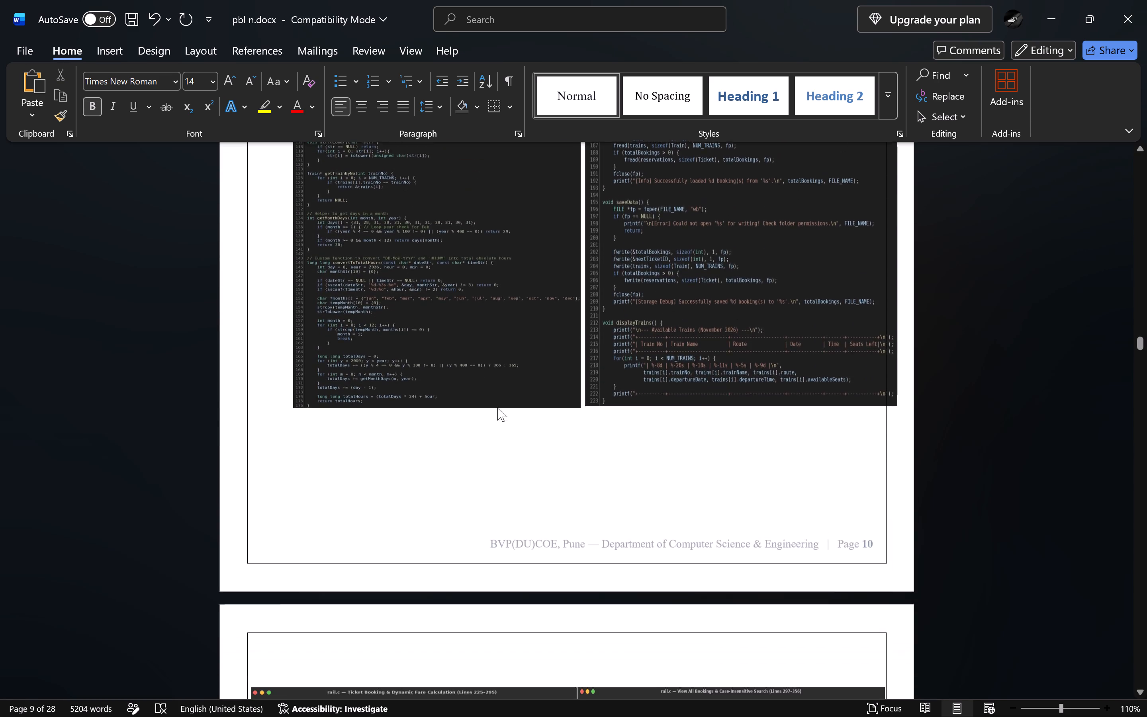
pyautogui.scroll(-20, 497, 407)
pyautogui.scroll(-5, 497, 407)
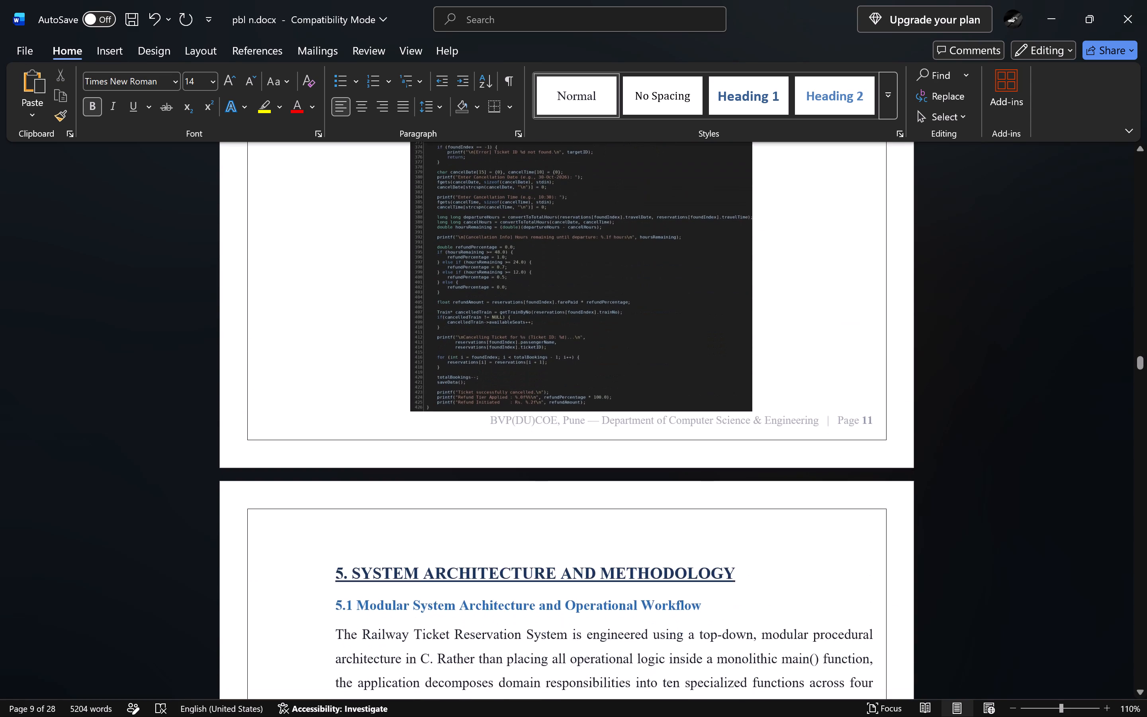
pyautogui.scroll(-8, 497, 407)
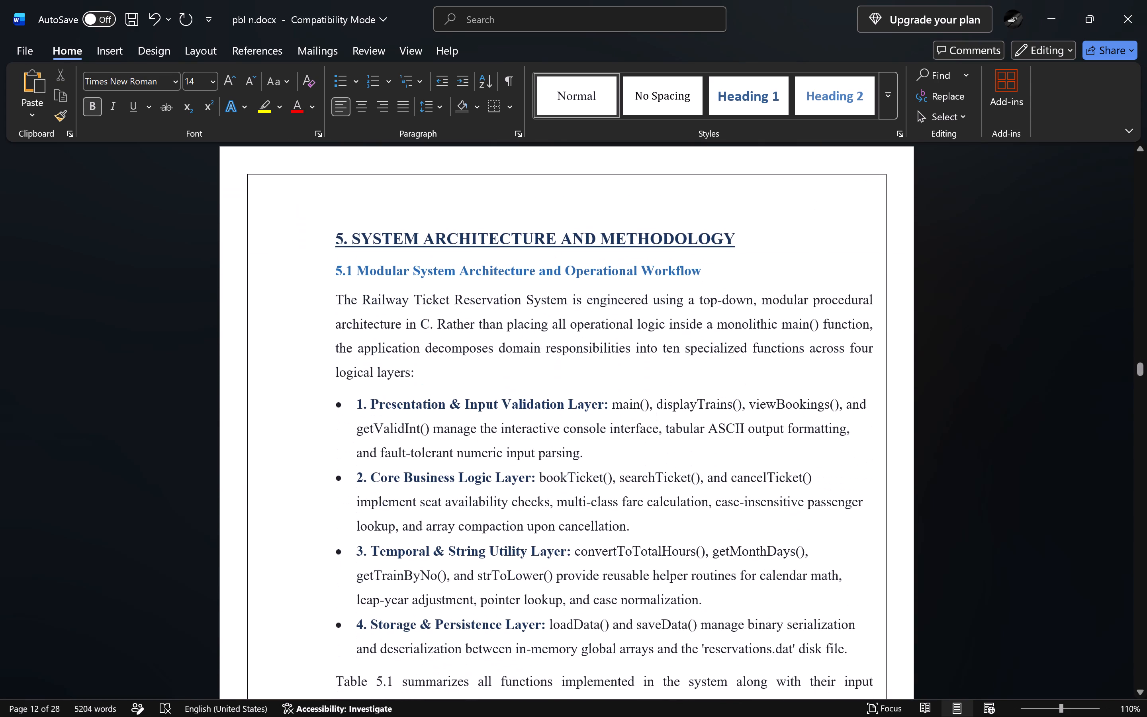
pyautogui.scroll(-5, 497, 407)
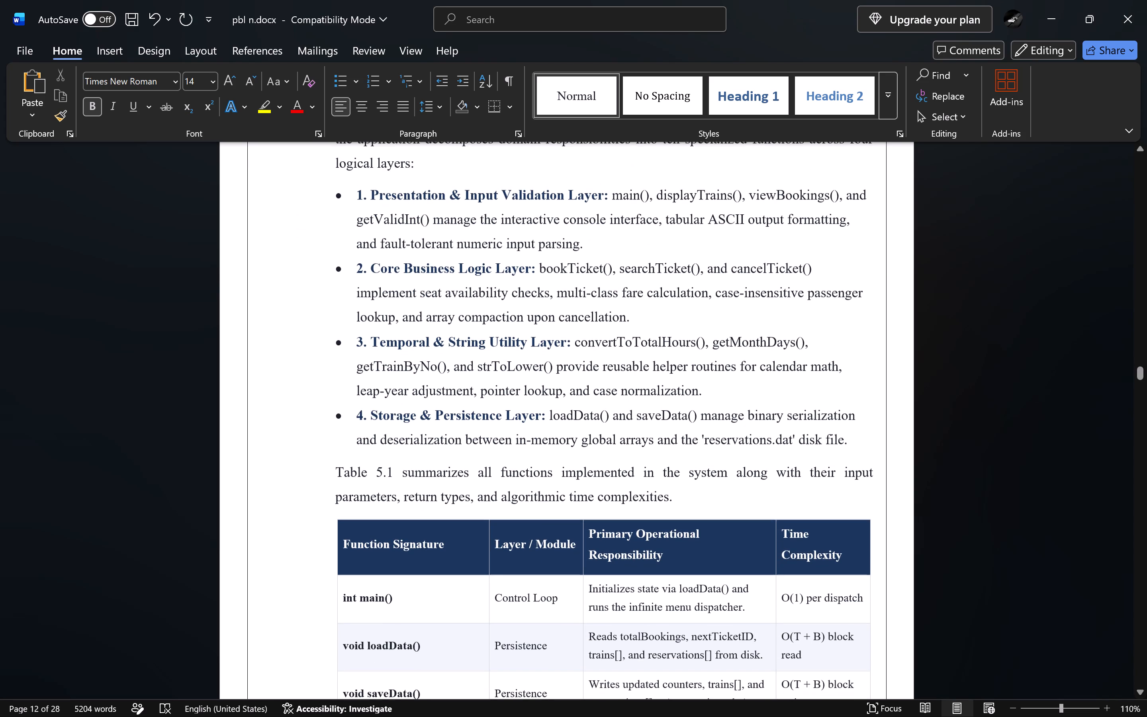
pyautogui.scroll(-4, 497, 407)
pyautogui.scroll(2, 497, 407)
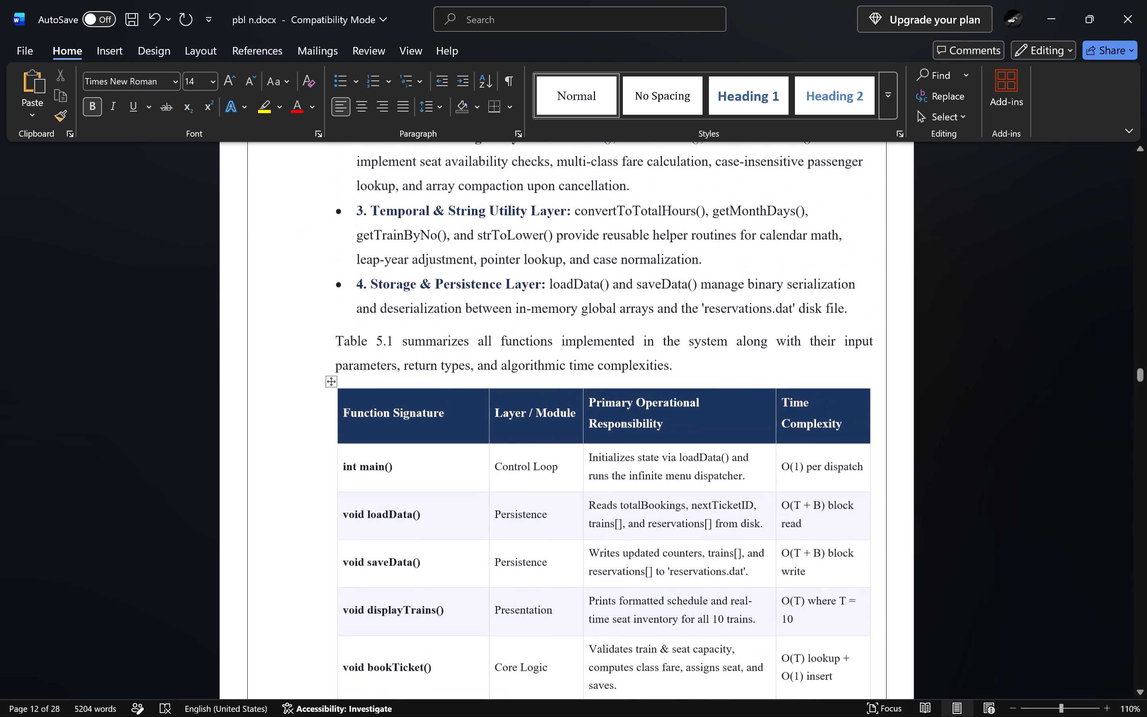
pyautogui.scroll(7, 497, 407)
pyautogui.scroll(-12, 497, 407)
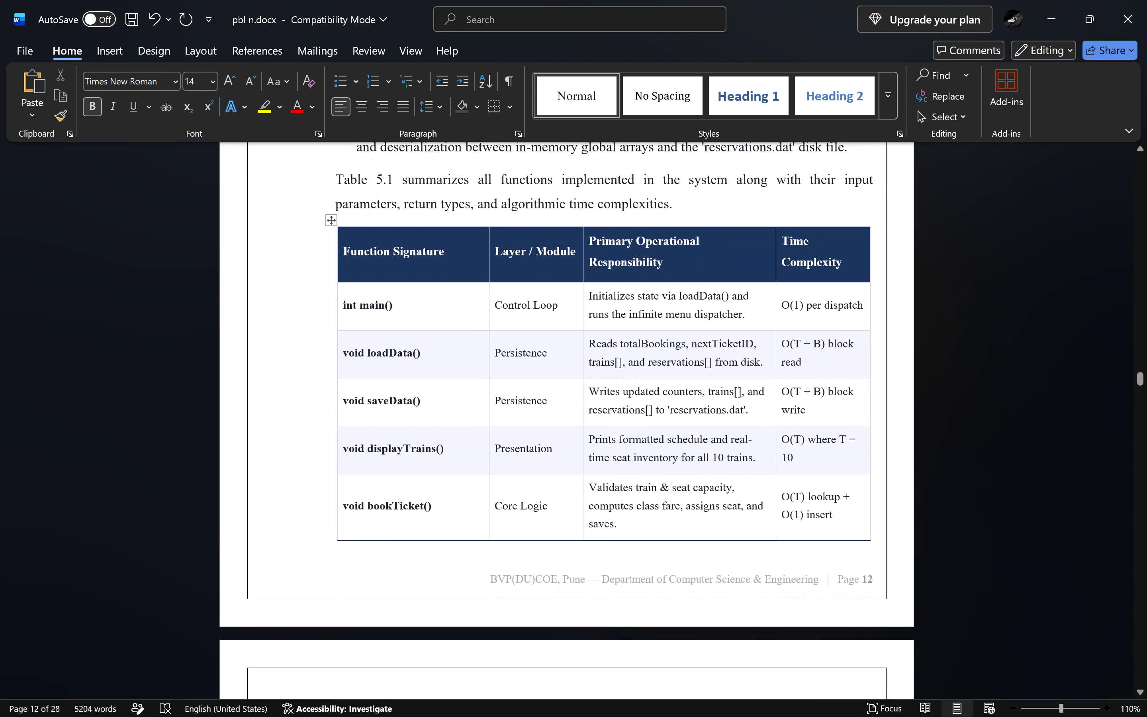
pyautogui.scroll(-15, 497, 407)
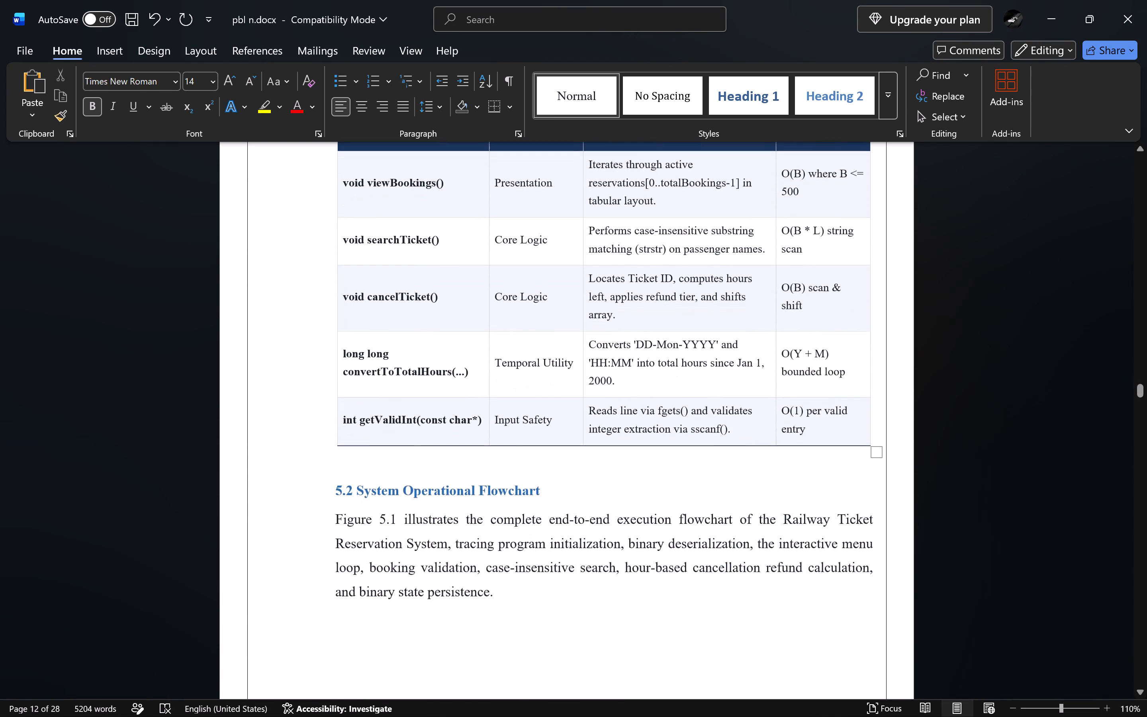
pyautogui.scroll(-15, 497, 407)
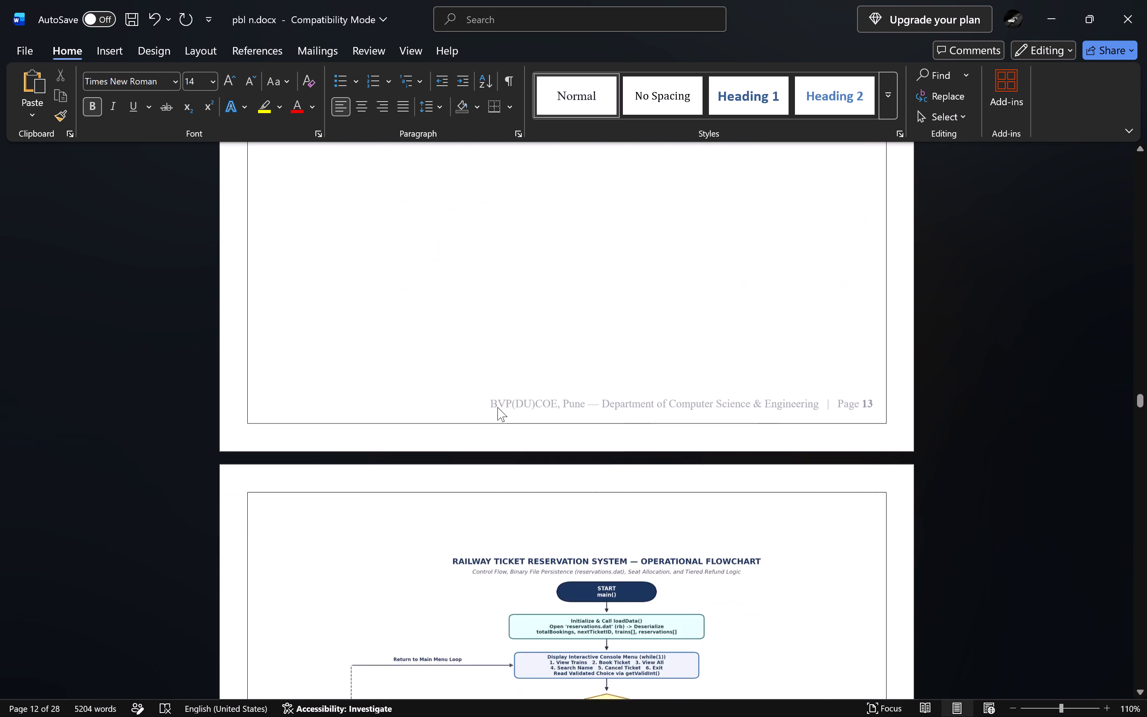
pyautogui.scroll(-9, 497, 407)
# Stretch the Table 5.1 function summary table downward so its rows are taller and fill more of page 13.
pyautogui.scroll(16, 497, 407)
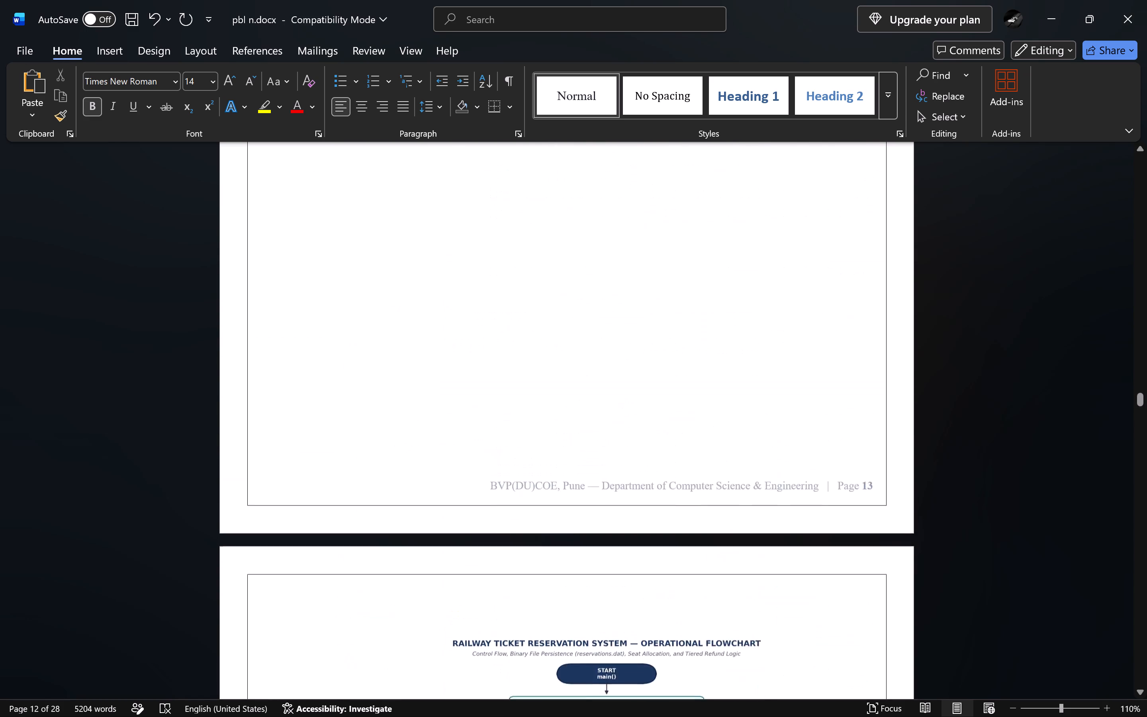
pyautogui.scroll(8, 497, 407)
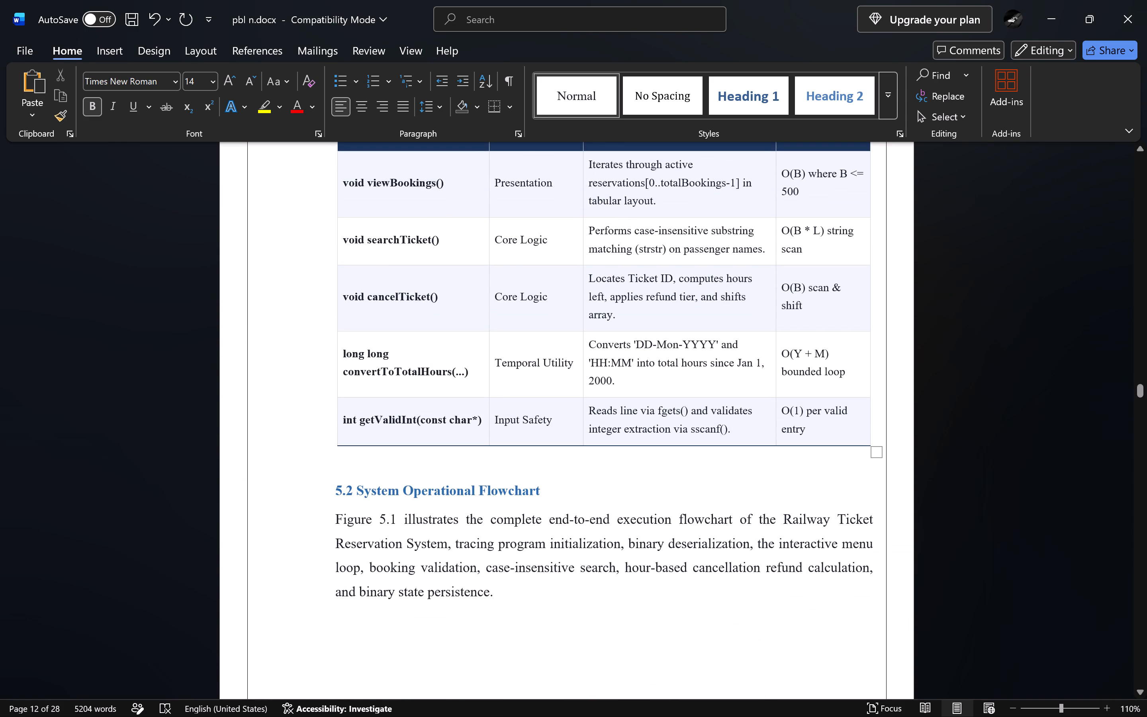
pyautogui.moveTo(877, 451); pyautogui.dragTo(869, 521)
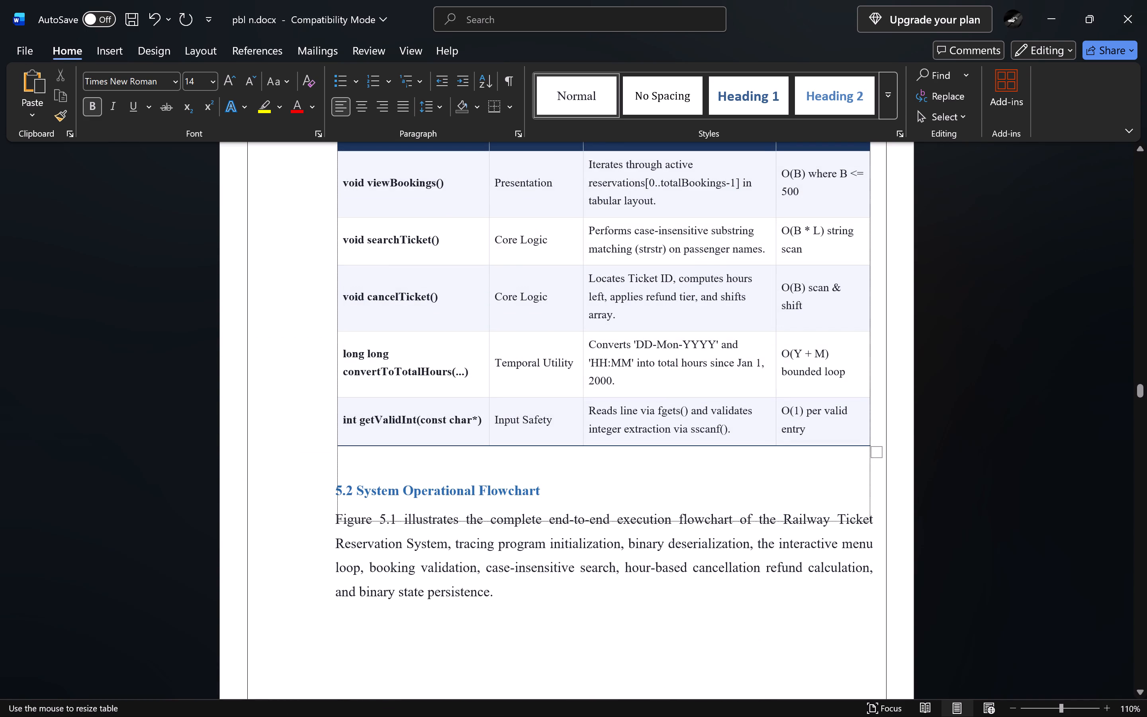
pyautogui.moveTo(869, 521); pyautogui.dragTo(872, 566)
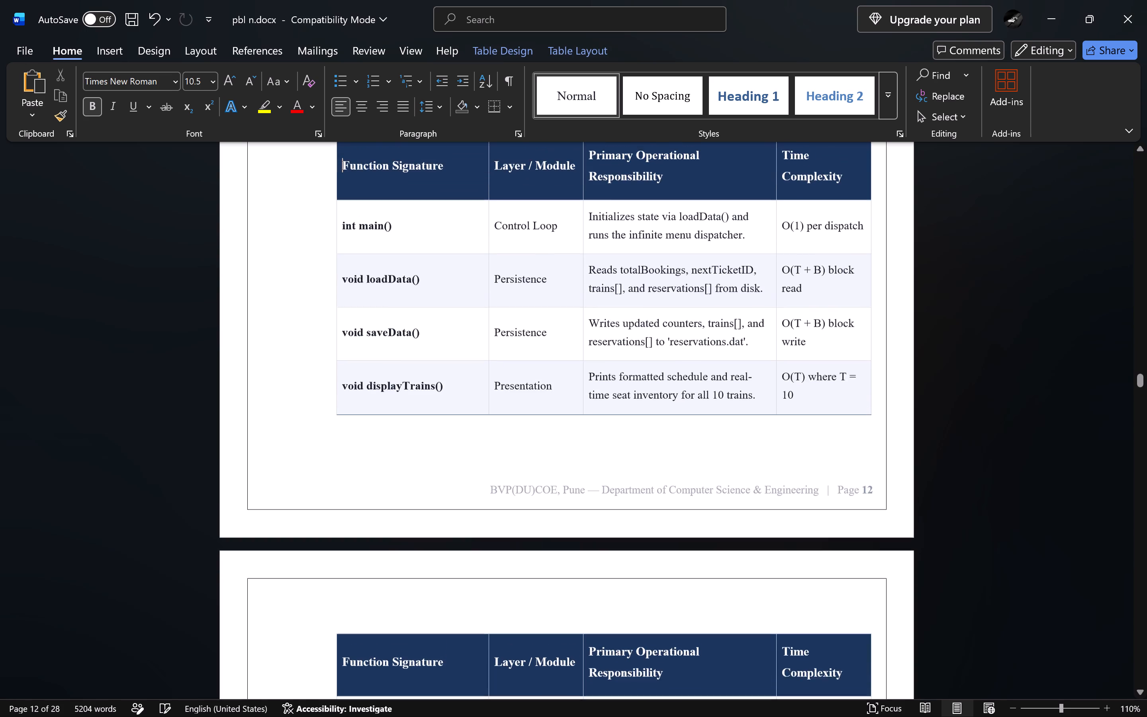
# Check how the stretched function summary table and the surrounding pages 11 to 13 are laid out.
pyautogui.scroll(-13, 862, 556)
pyautogui.scroll(-11, 861, 554)
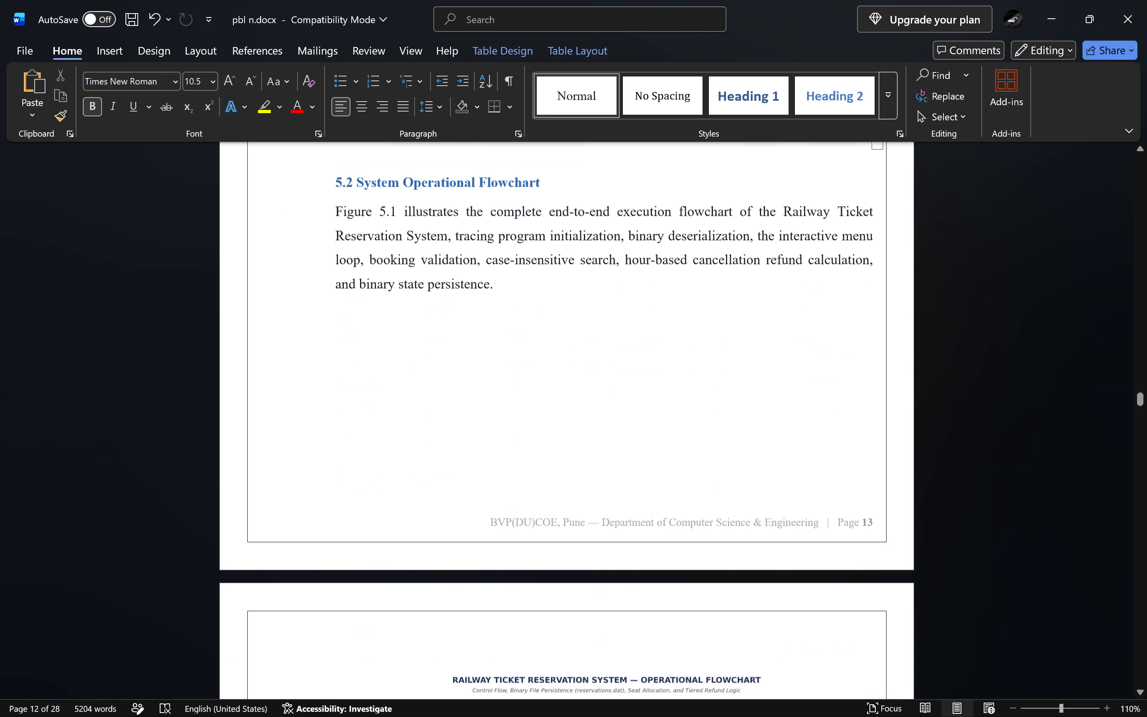
pyautogui.scroll(11, 861, 553)
pyautogui.scroll(-3, 861, 553)
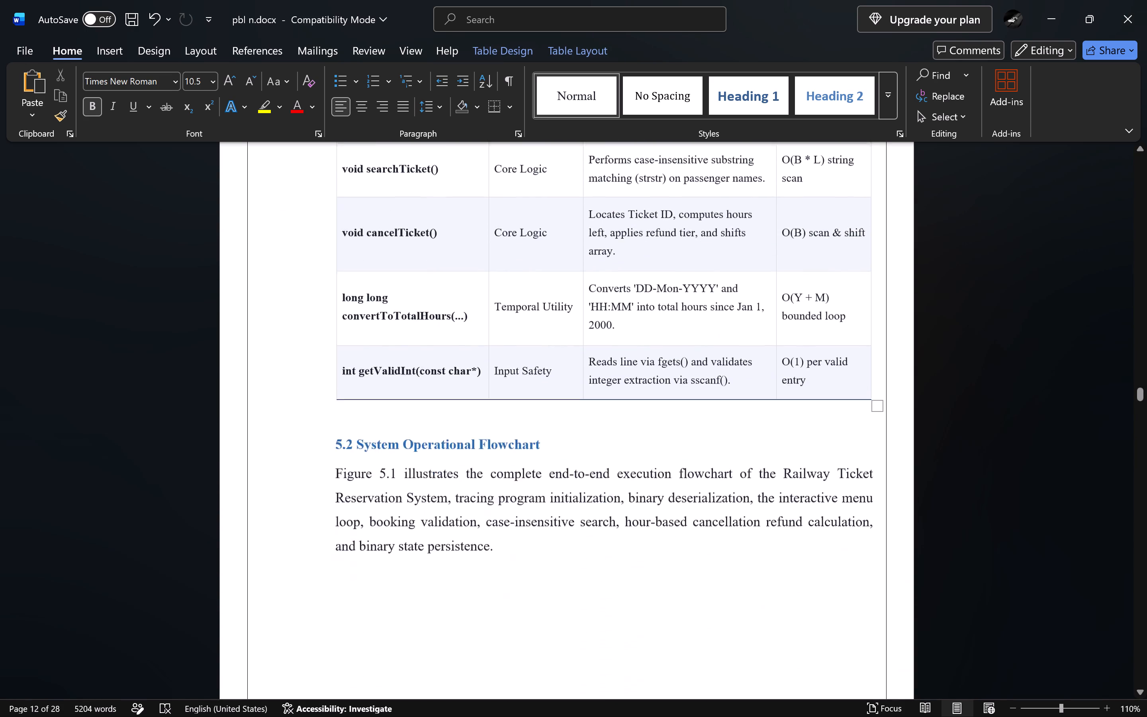
pyautogui.scroll(-13, 861, 553)
pyautogui.scroll(9, 862, 553)
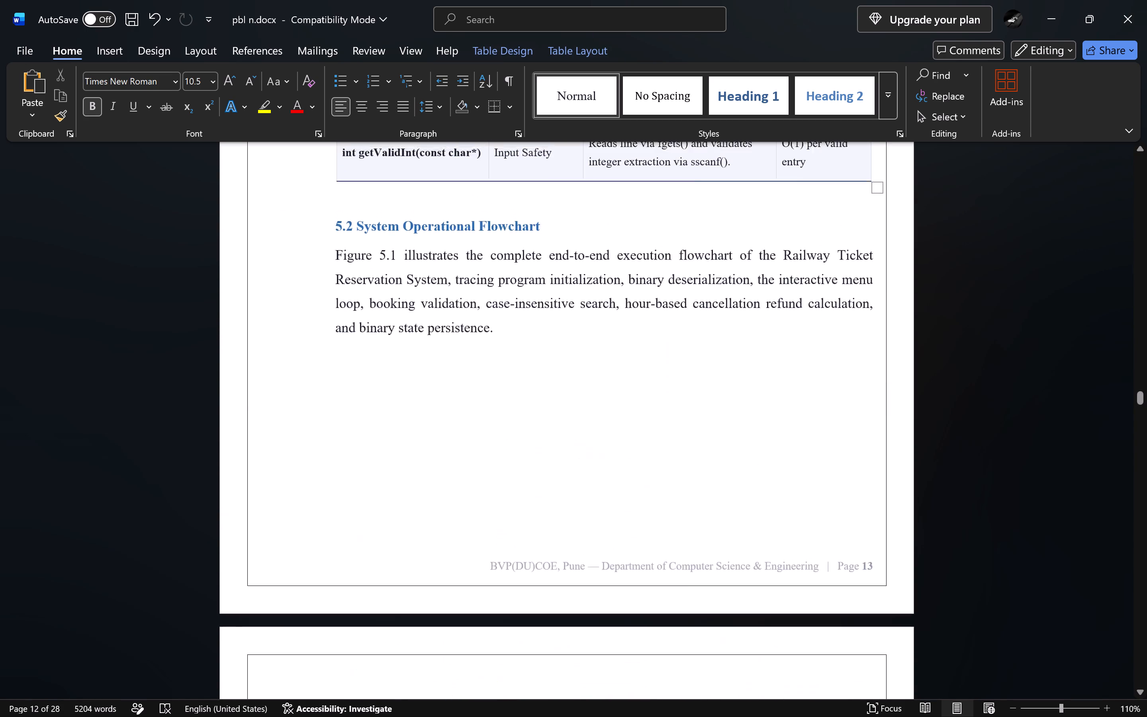
pyautogui.scroll(7, 862, 553)
pyautogui.scroll(20, 863, 553)
pyautogui.scroll(16, 863, 553)
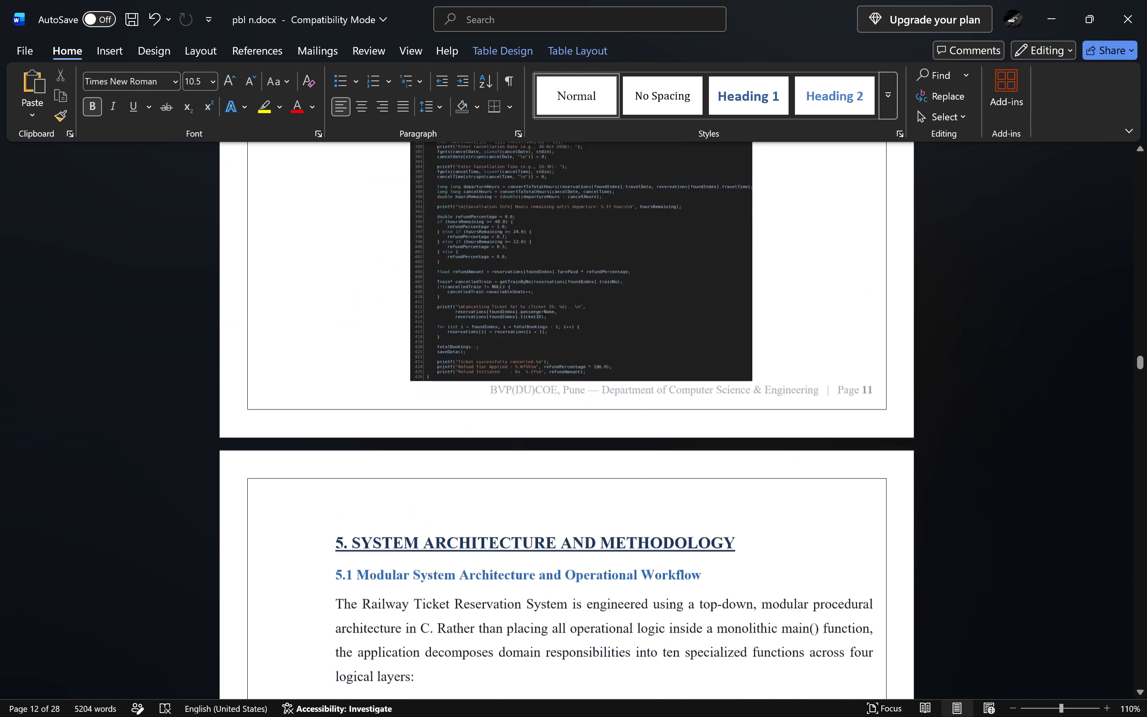
pyautogui.scroll(20, 863, 553)
pyautogui.scroll(9, 863, 553)
pyautogui.scroll(-11, 863, 553)
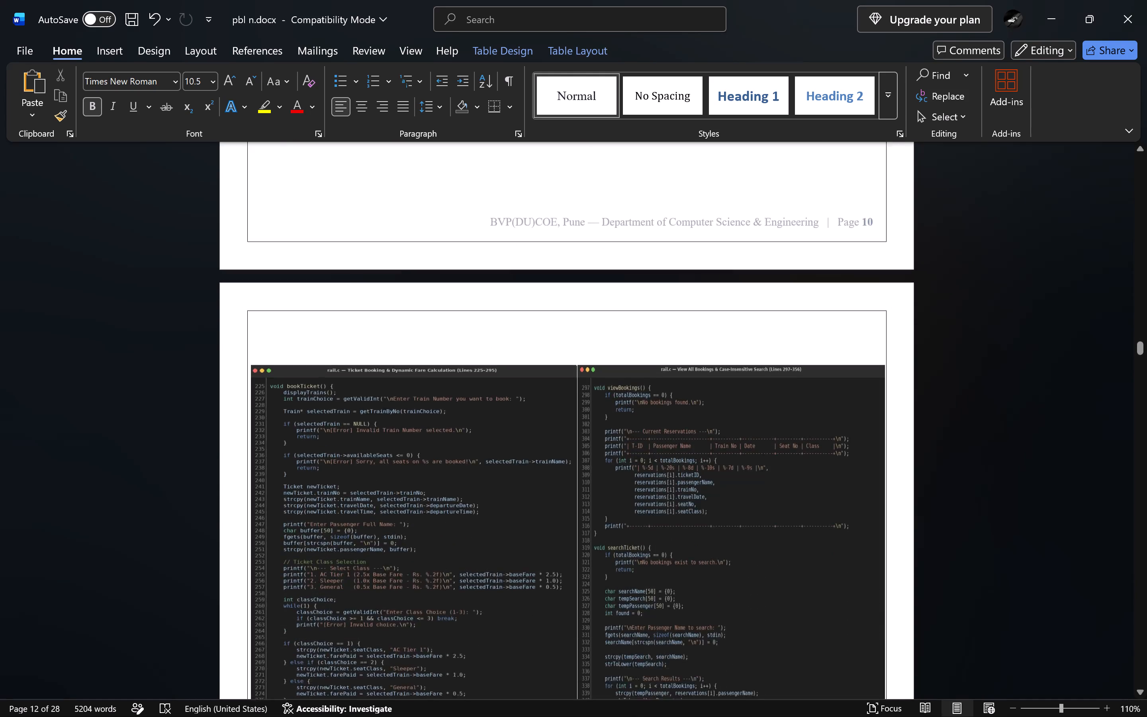
pyautogui.scroll(-20, 863, 553)
pyautogui.scroll(-16, 863, 553)
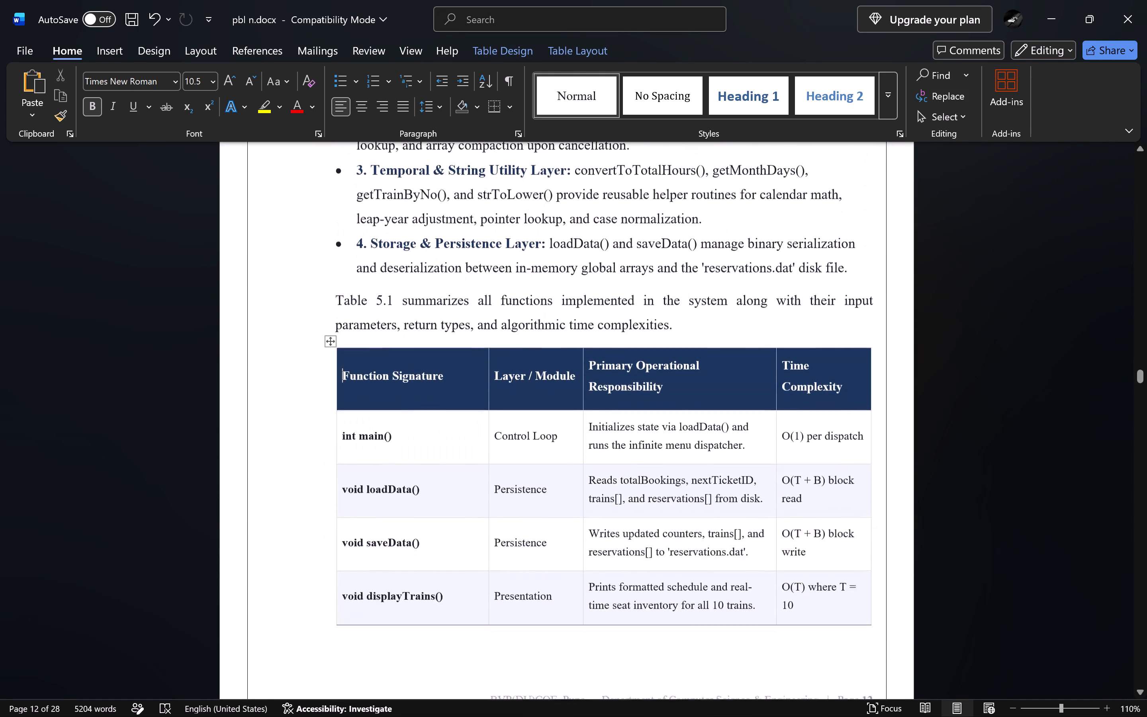
pyautogui.scroll(-4, 863, 553)
pyautogui.scroll(-20, 863, 553)
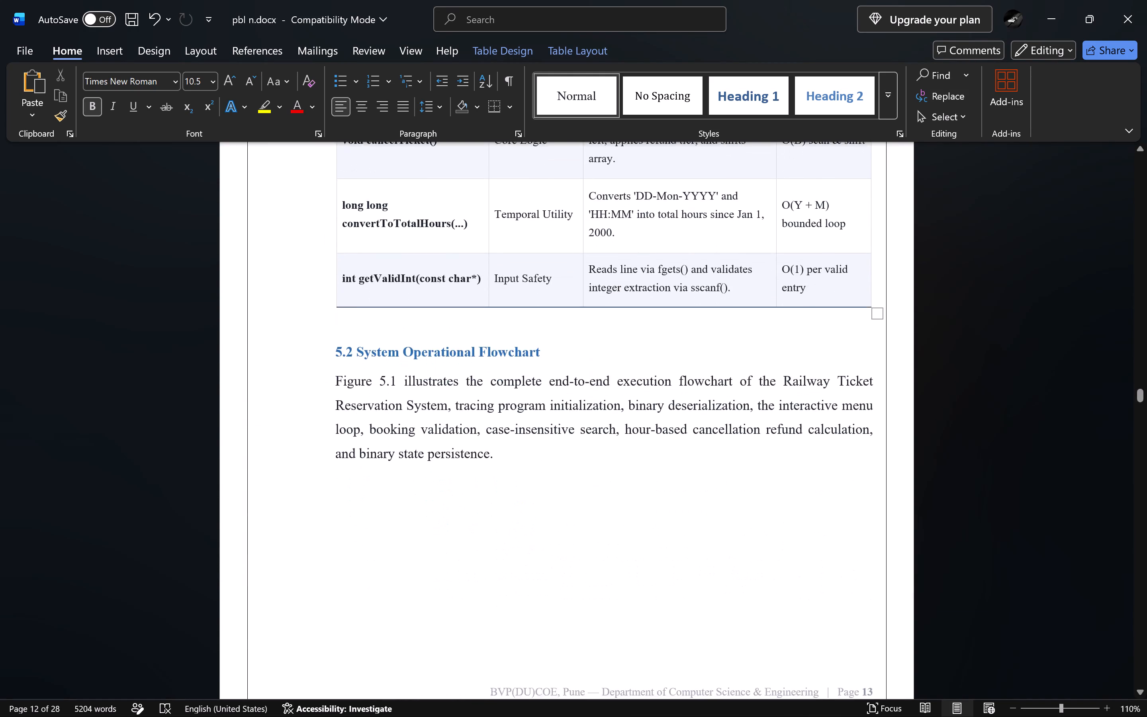
# Examine pages 14 to 16 for layout problems, covering the flowchart, Listing 5.1 and the Table 5.2 train schedule.
pyautogui.scroll(-11, 863, 552)
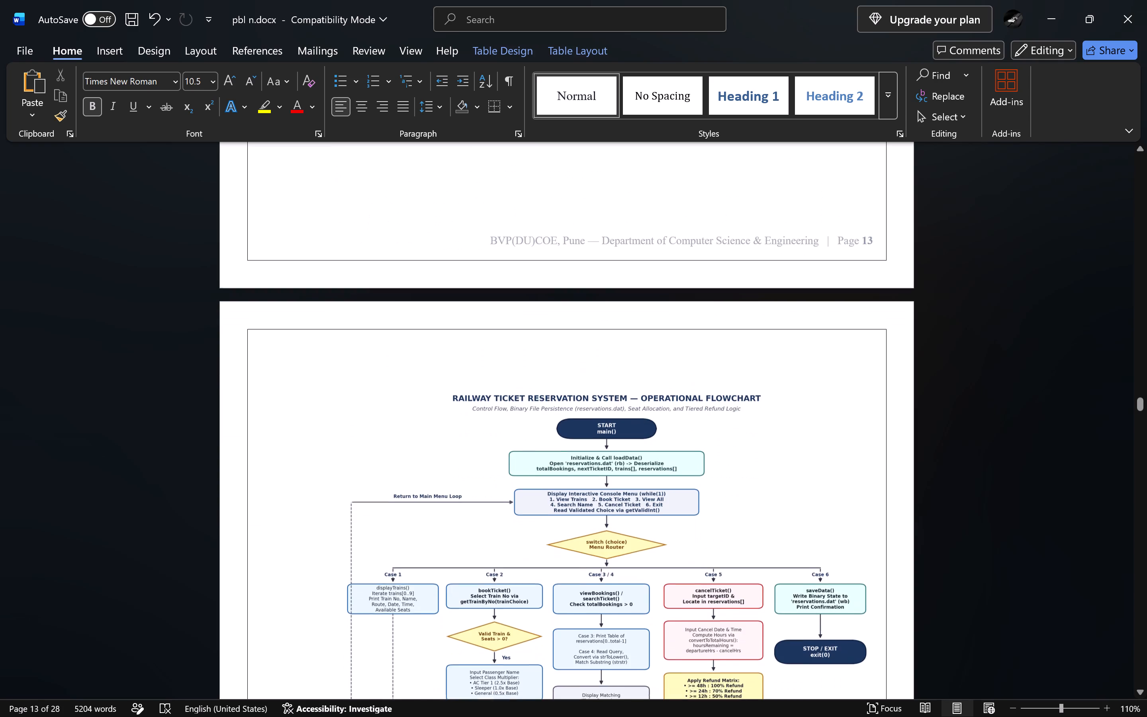
pyautogui.scroll(-9, 861, 552)
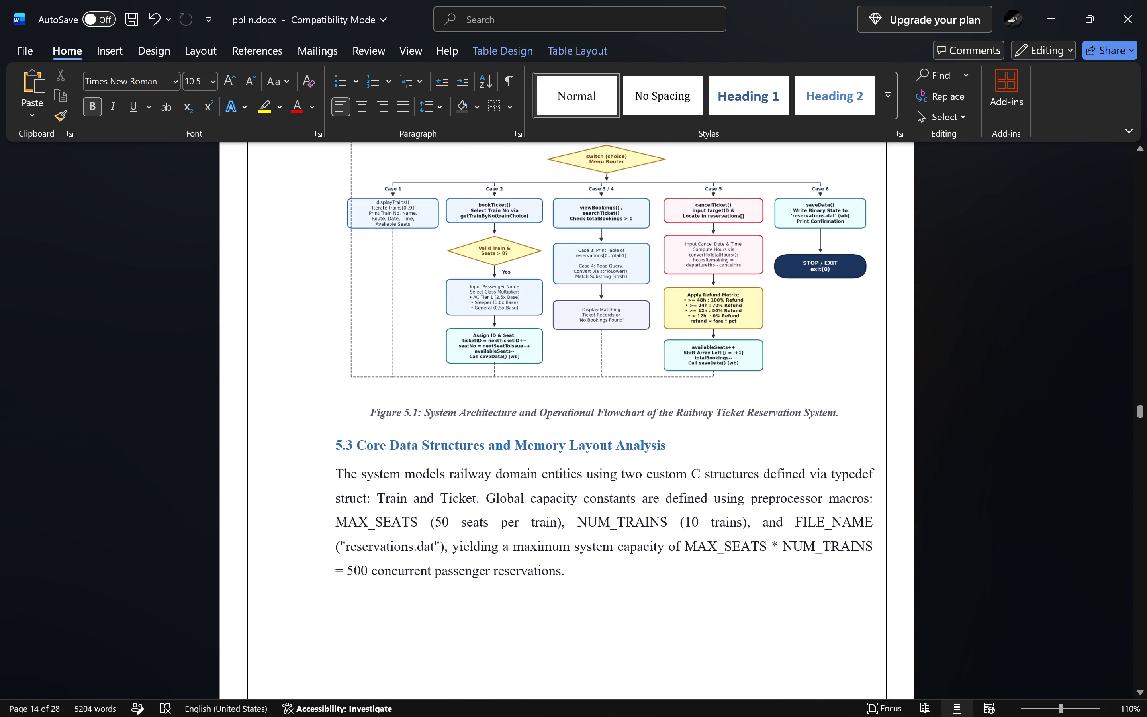
pyautogui.scroll(-15, 707, 538)
pyautogui.scroll(-1, 693, 475)
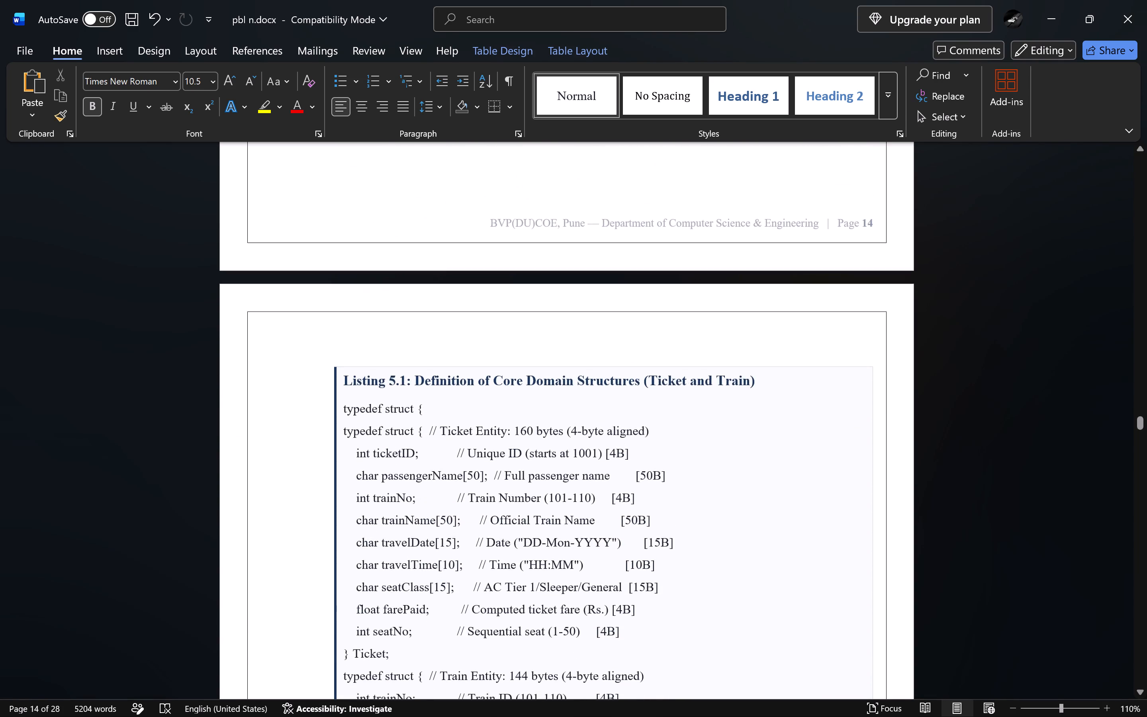
pyautogui.scroll(-3, 693, 475)
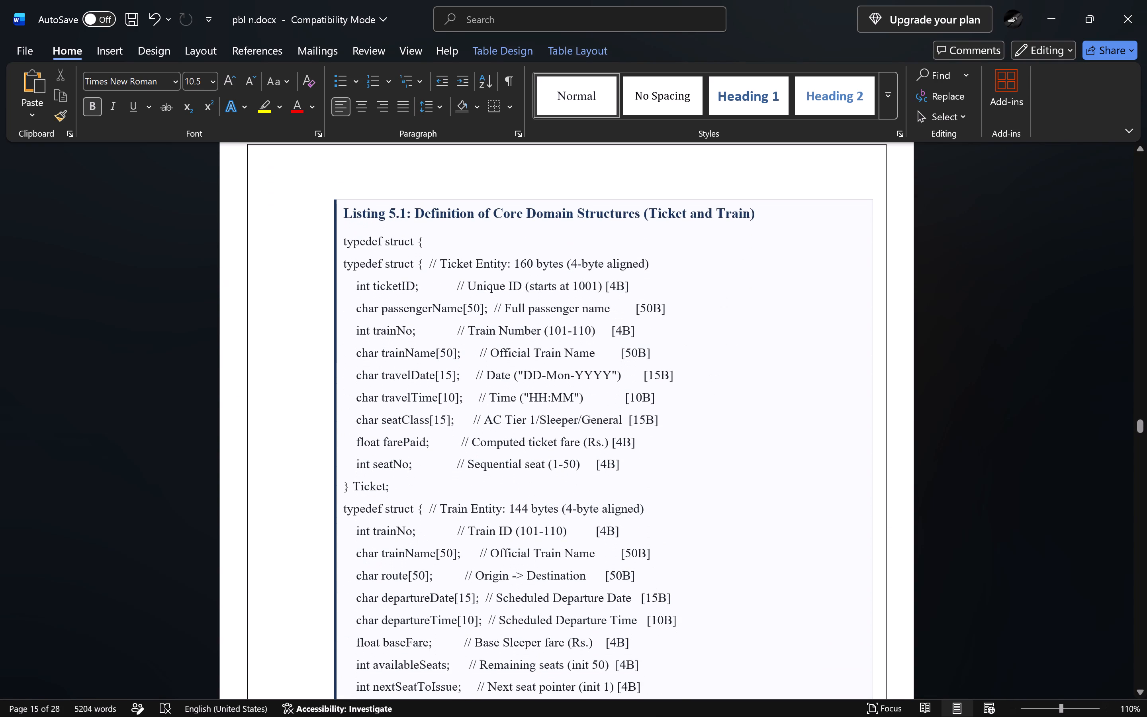
pyautogui.scroll(9, 693, 475)
pyautogui.scroll(-10, 693, 475)
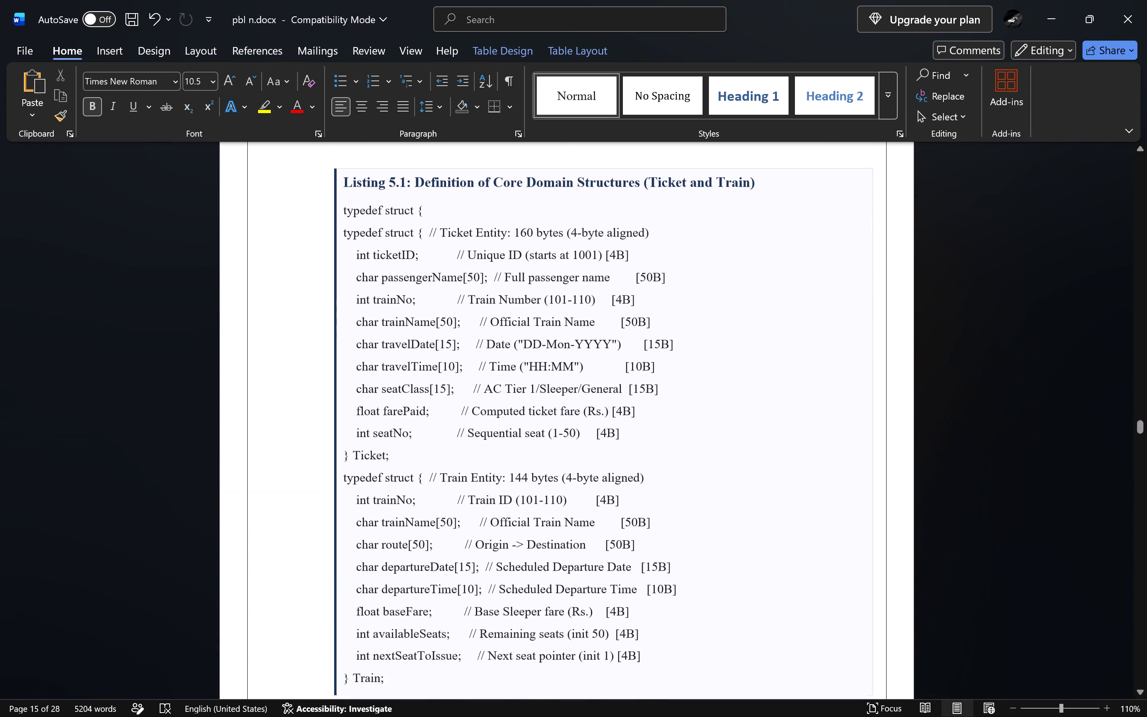
pyautogui.scroll(-8, 693, 475)
pyautogui.scroll(20, 693, 475)
pyautogui.scroll(3, 693, 475)
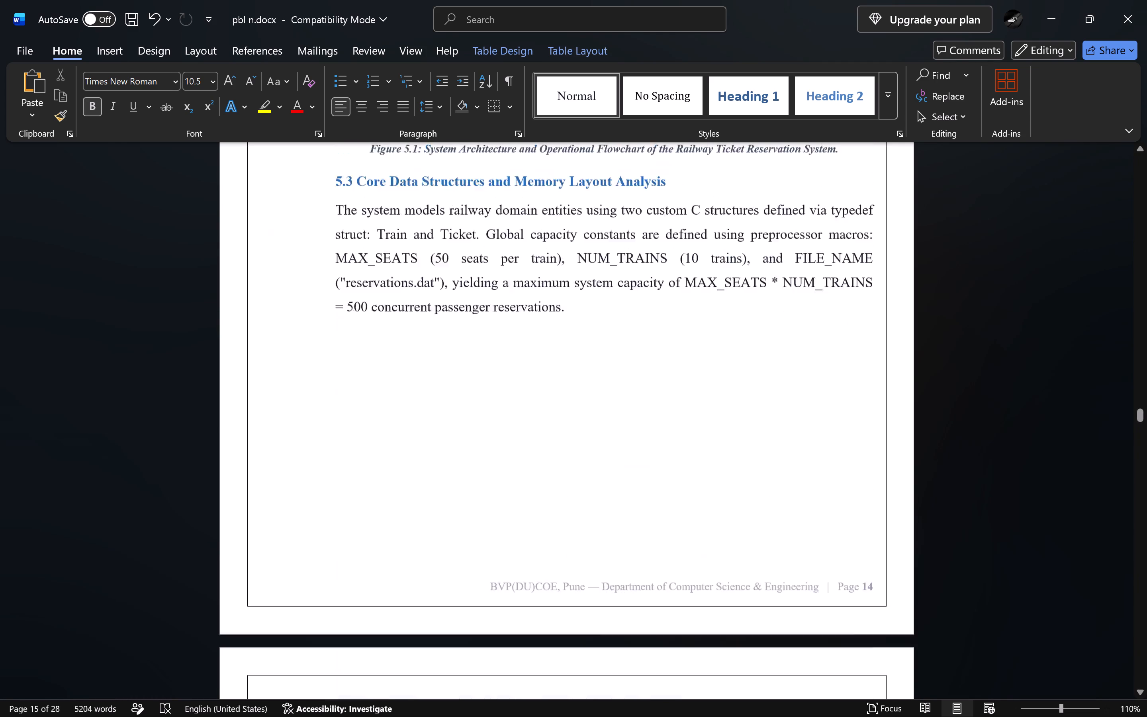
pyautogui.scroll(18, 693, 475)
pyautogui.scroll(-8, 693, 475)
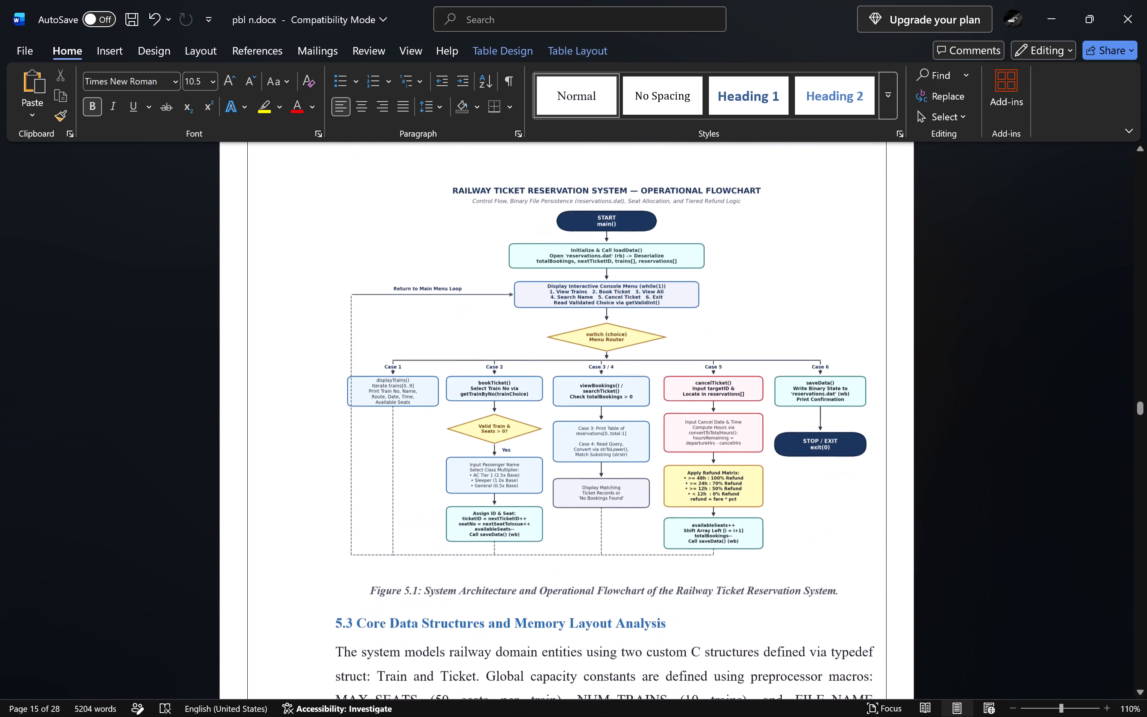
pyautogui.scroll(-16, 693, 475)
pyautogui.scroll(-17, 693, 475)
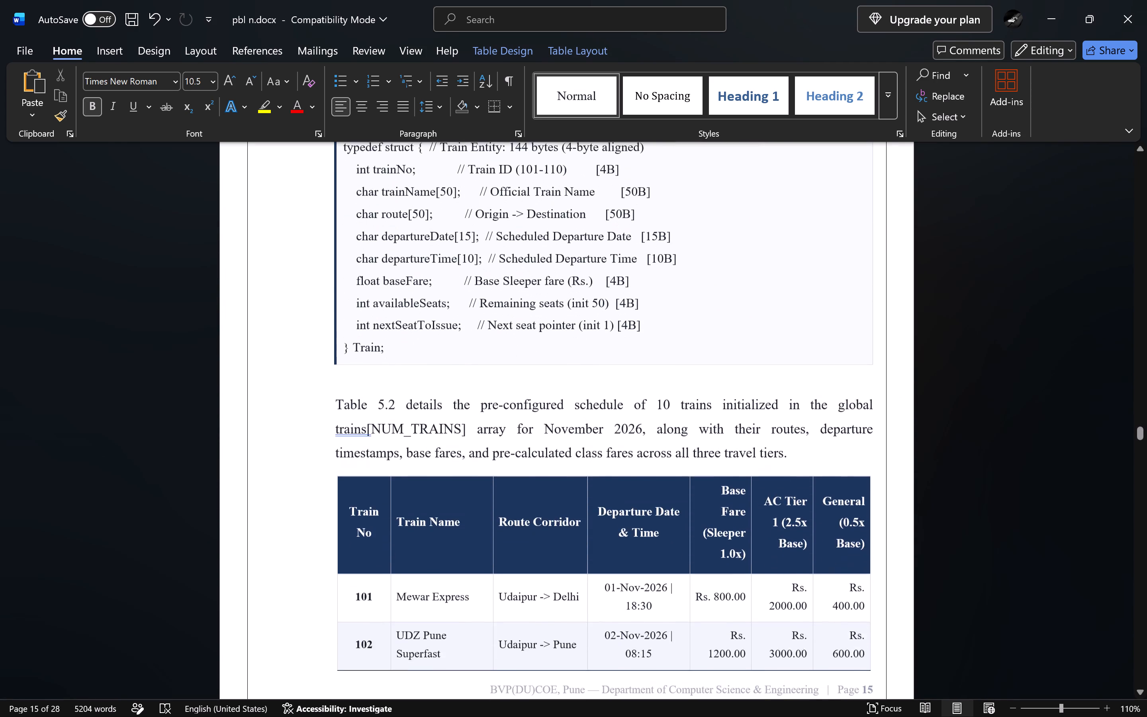
pyautogui.scroll(-2, 693, 475)
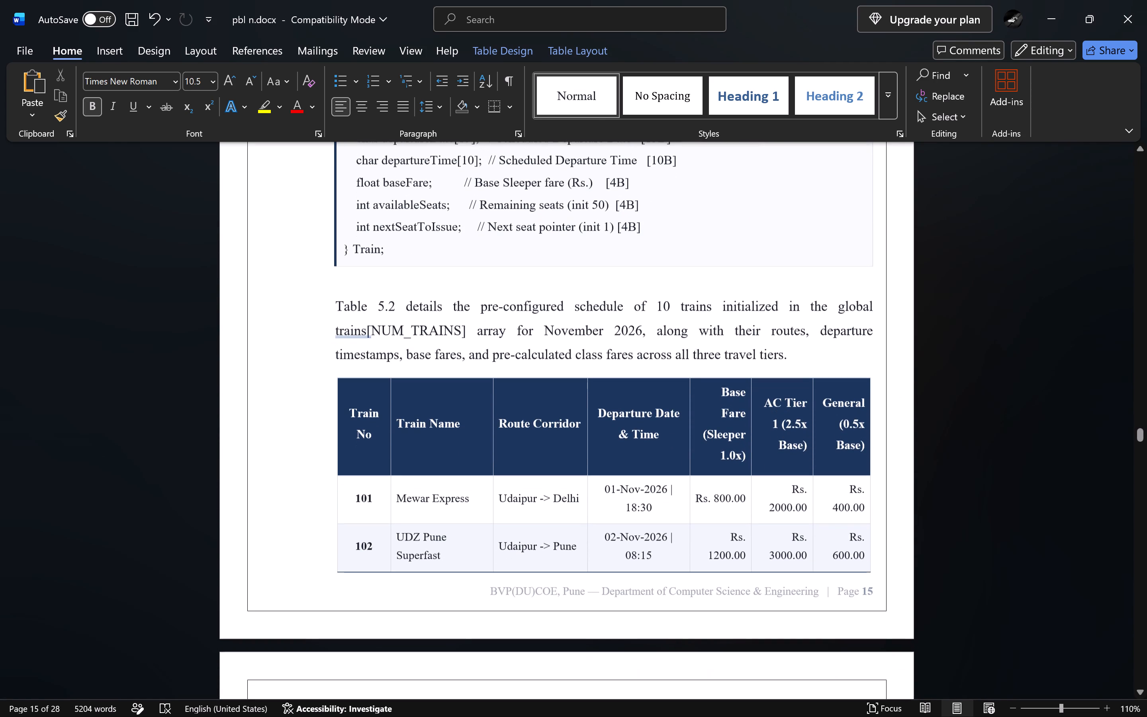
pyautogui.scroll(-12, 687, 472)
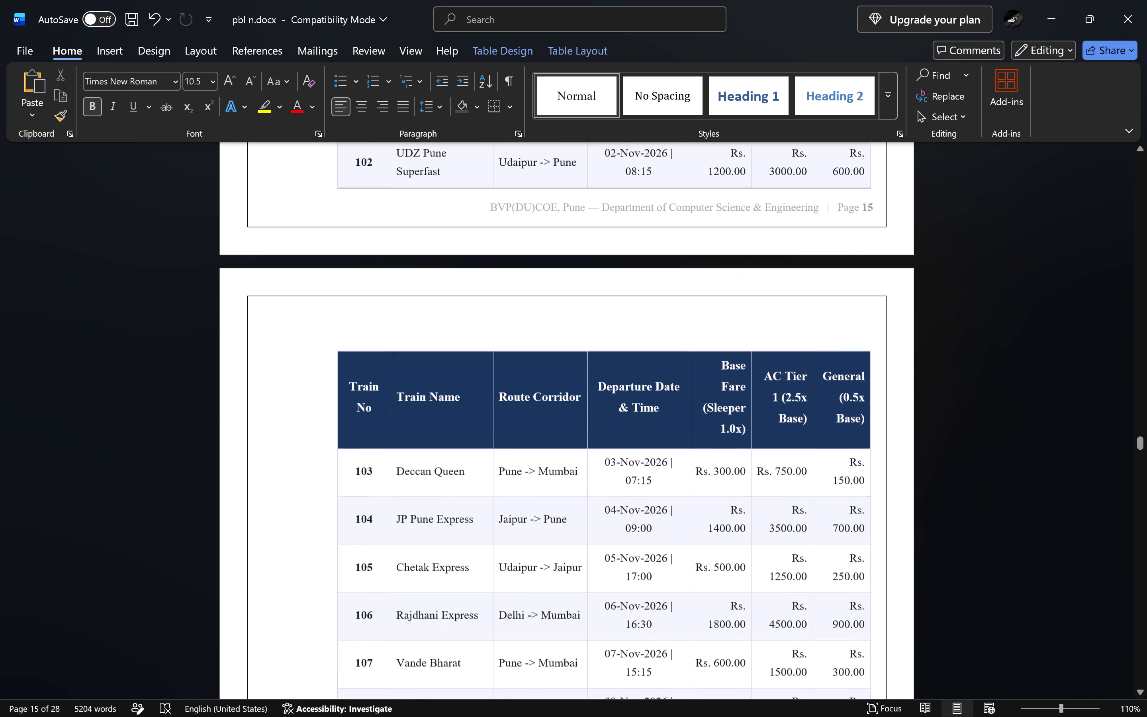
pyautogui.scroll(-11, 687, 472)
# Insert two empty paragraphs after the Table 5.2 introductory paragraph to push the whole train schedule table onto page 16.
pyautogui.scroll(20, 687, 472)
pyautogui.scroll(3, 687, 472)
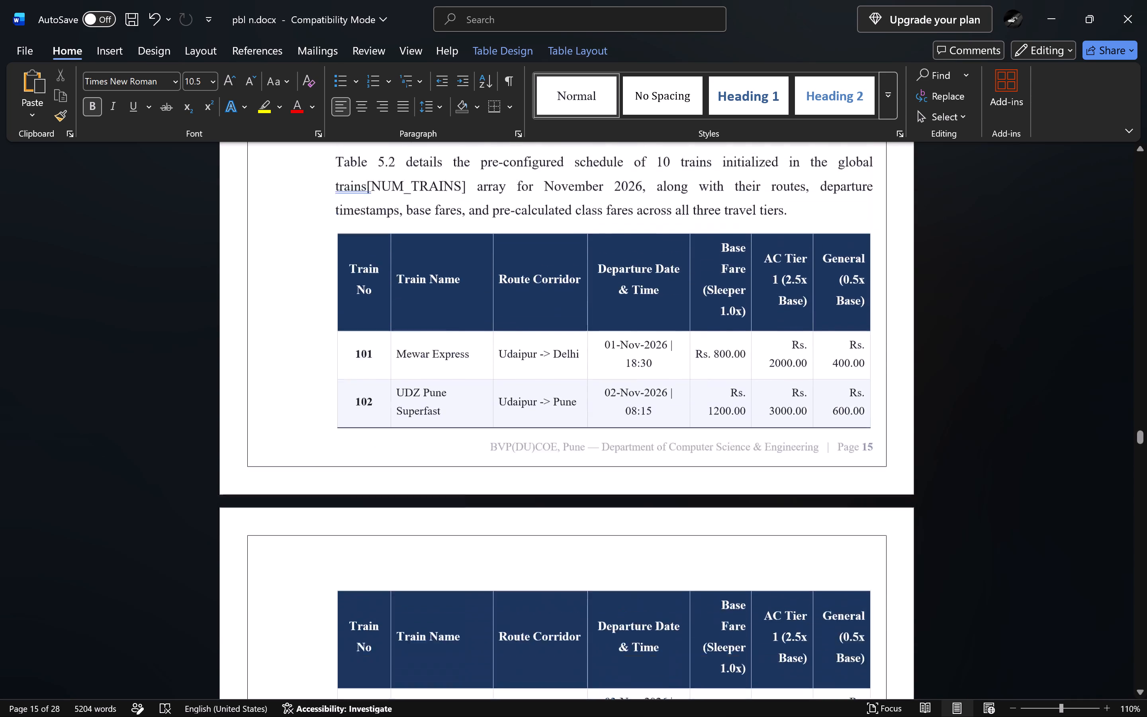
pyautogui.scroll(2, 687, 472)
pyautogui.click(341, 452)
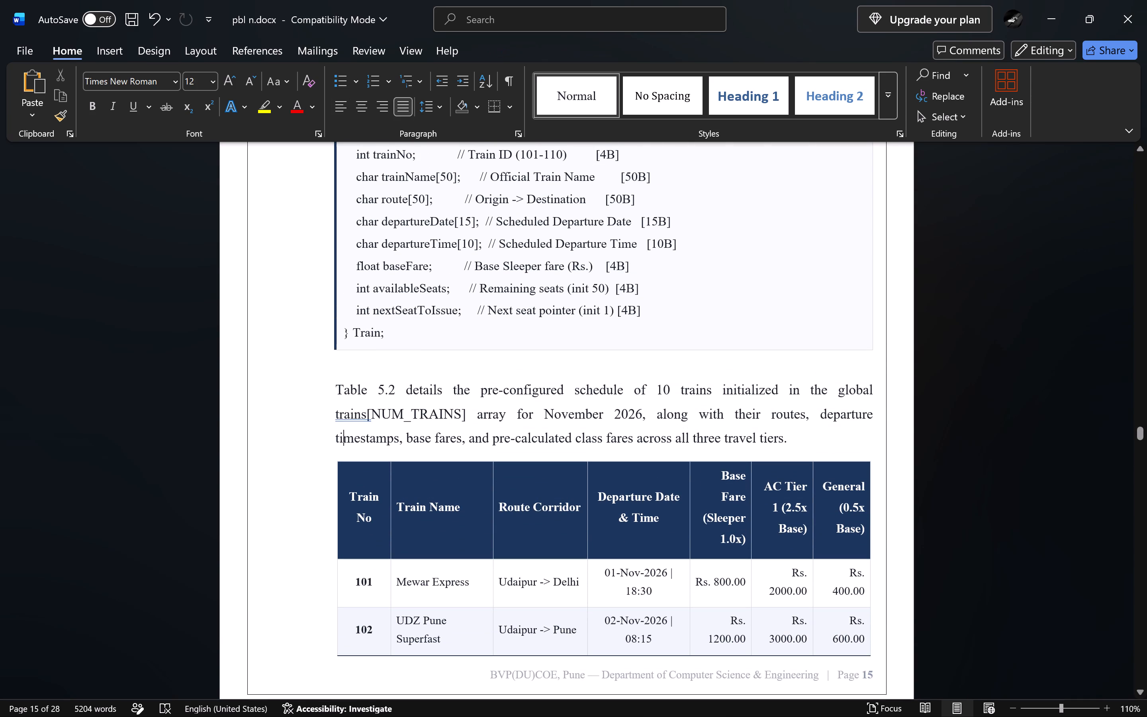
pyautogui.click(818, 439)
pyautogui.press('Return')
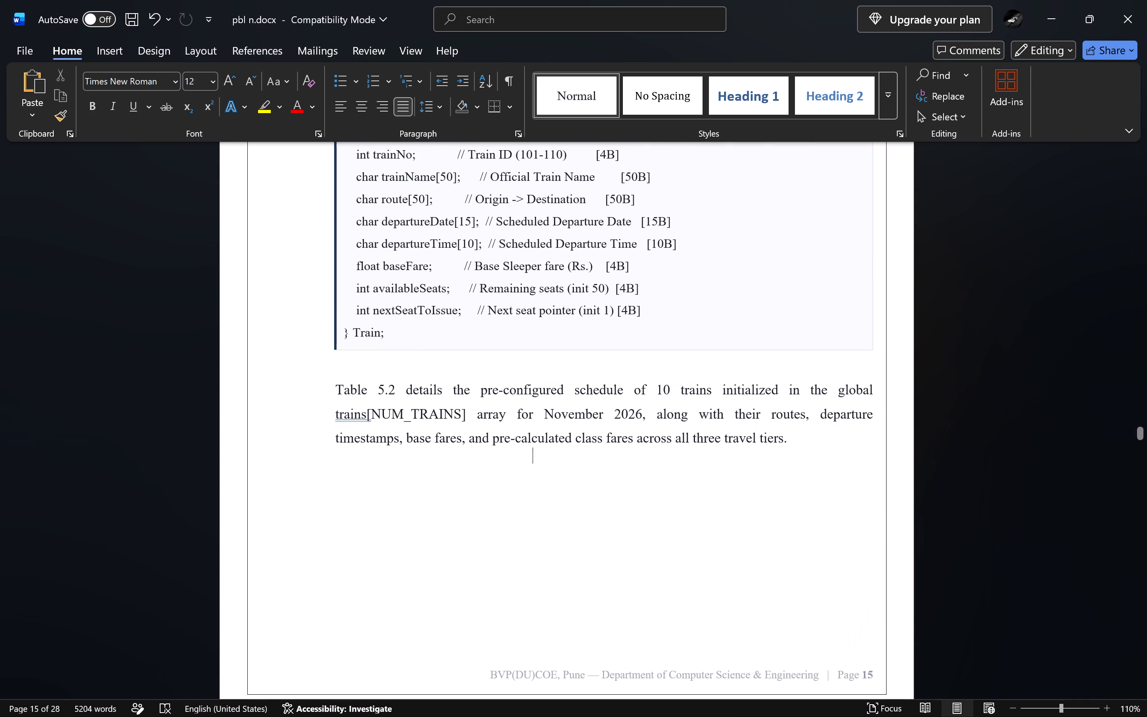
pyautogui.press('Return')
# Insert two empty paragraphs before the 5.4 Algorithms for Major System Operations heading to push it off page 16.
pyautogui.scroll(-10, 817, 438)
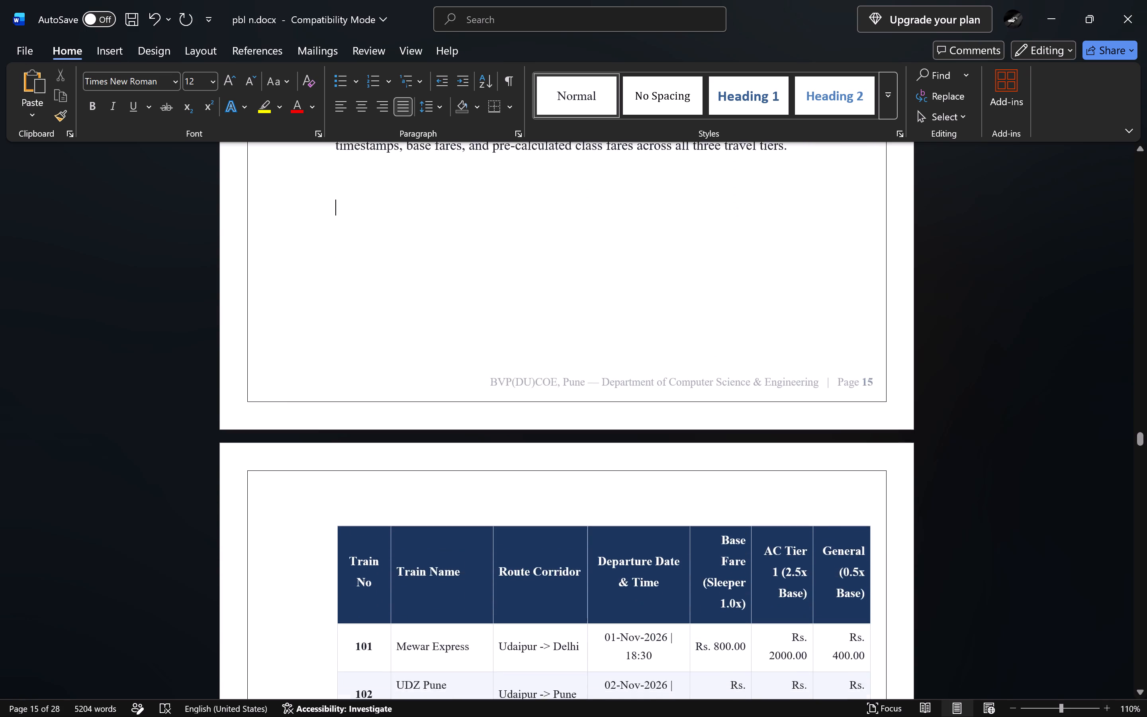
pyautogui.scroll(-3, 793, 427)
pyautogui.scroll(-16, 732, 409)
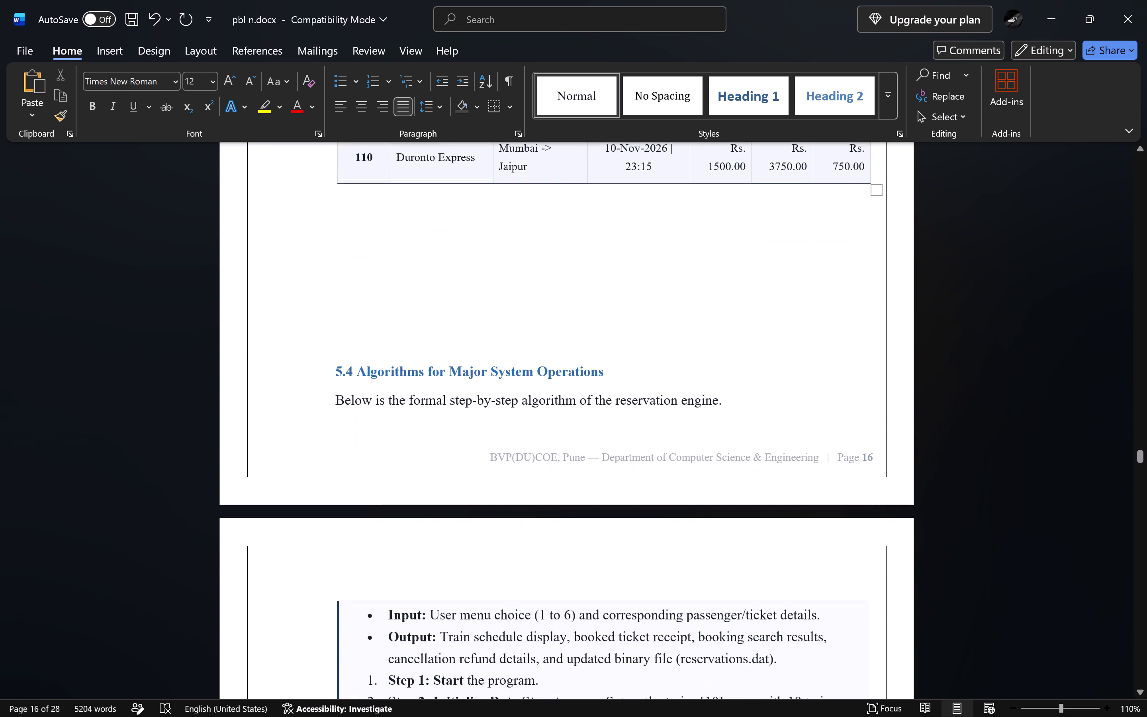
pyautogui.click(335, 365)
pyautogui.press('Return')
pyautogui.press('Return')
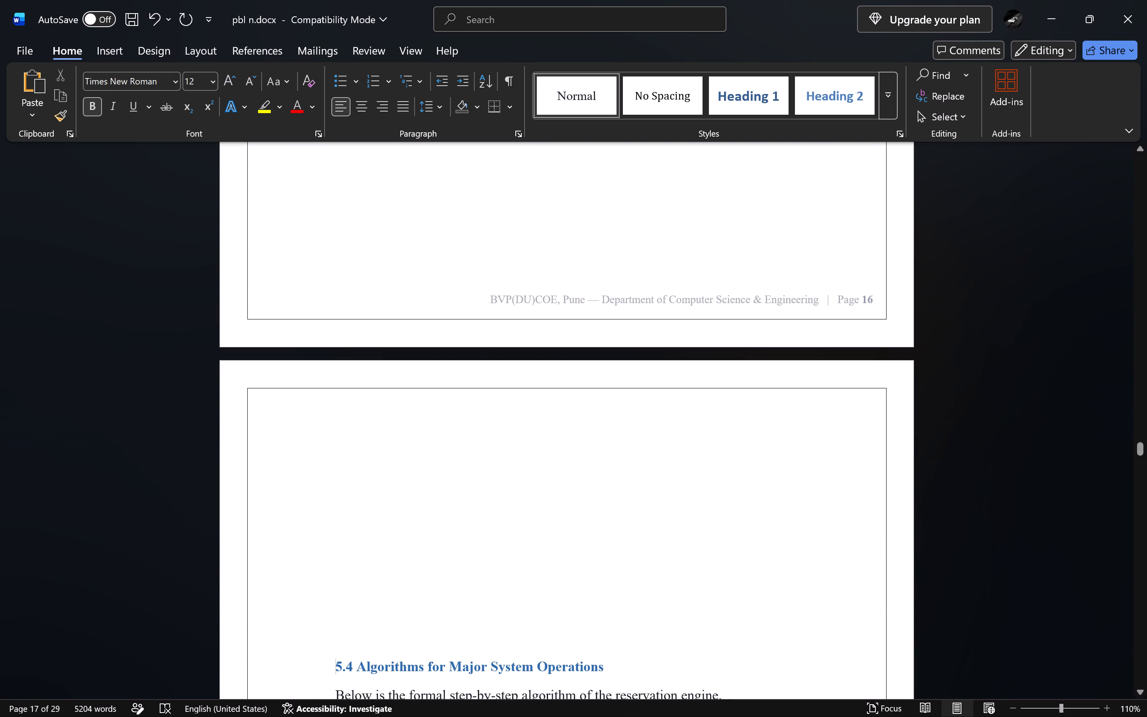
# Move the 5.4 heading directly above its introductory sentence at the top of page 17 by cutting and pasting it.
pyautogui.moveTo(617, 662); pyautogui.dragTo(366, 662)
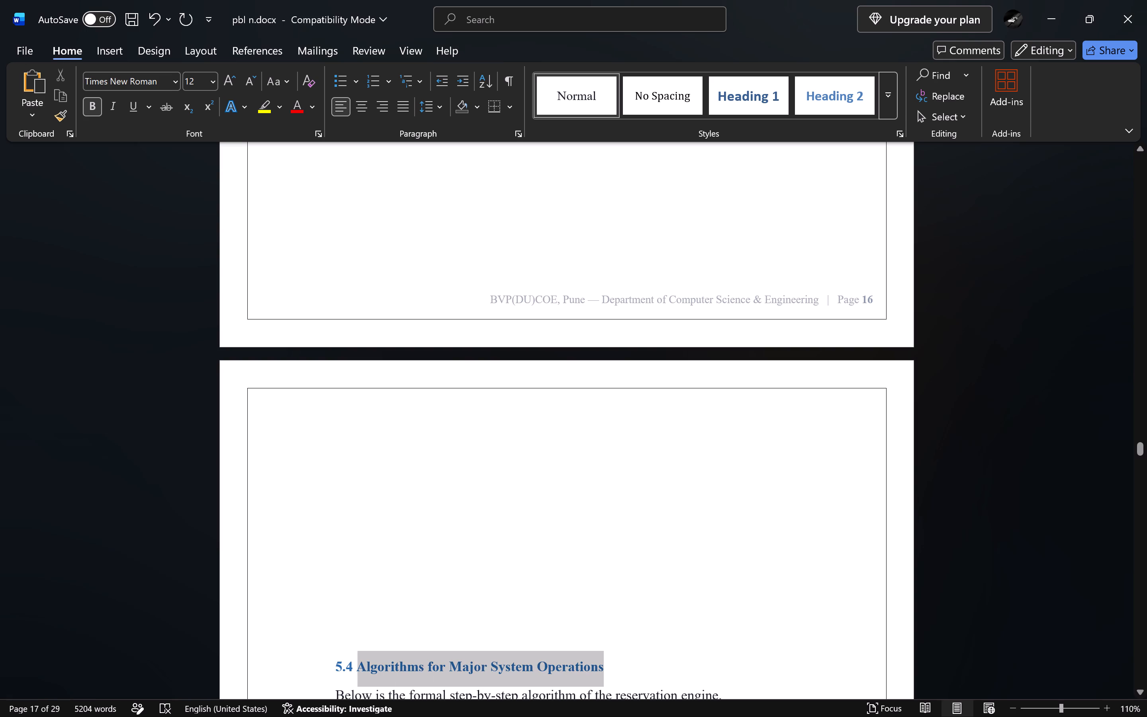
pyautogui.moveTo(366, 662); pyautogui.dragTo(329, 661)
pyautogui.hotkey('ctrl', 'c')
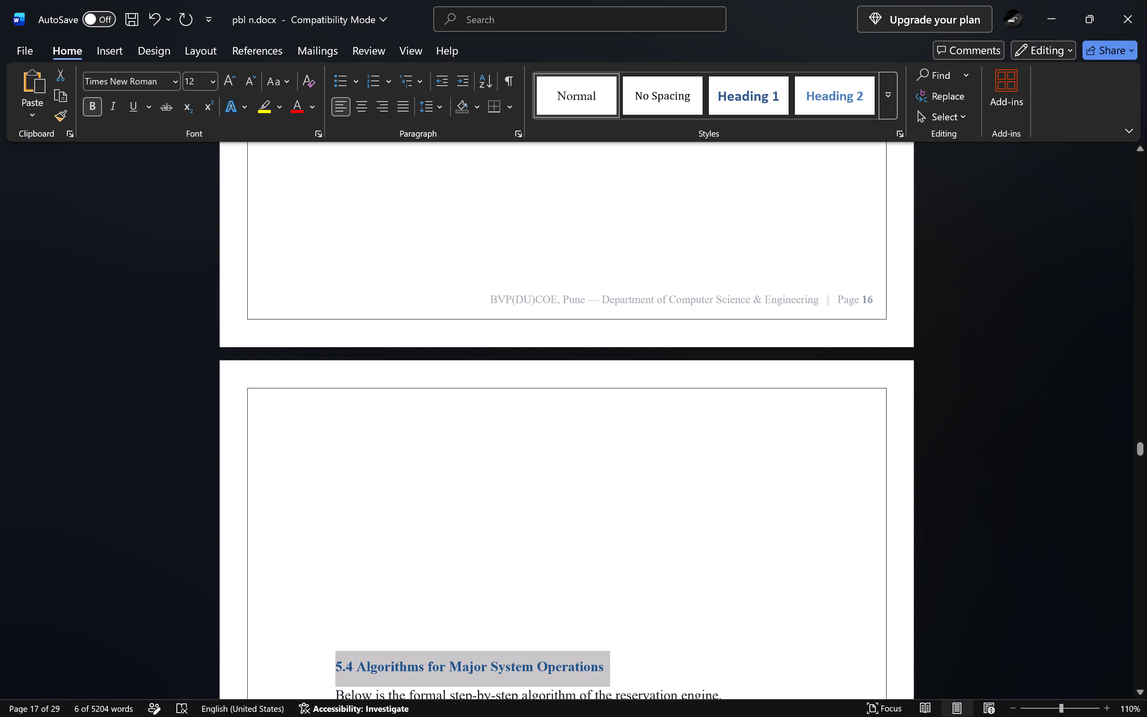
pyautogui.press('BackSpace')
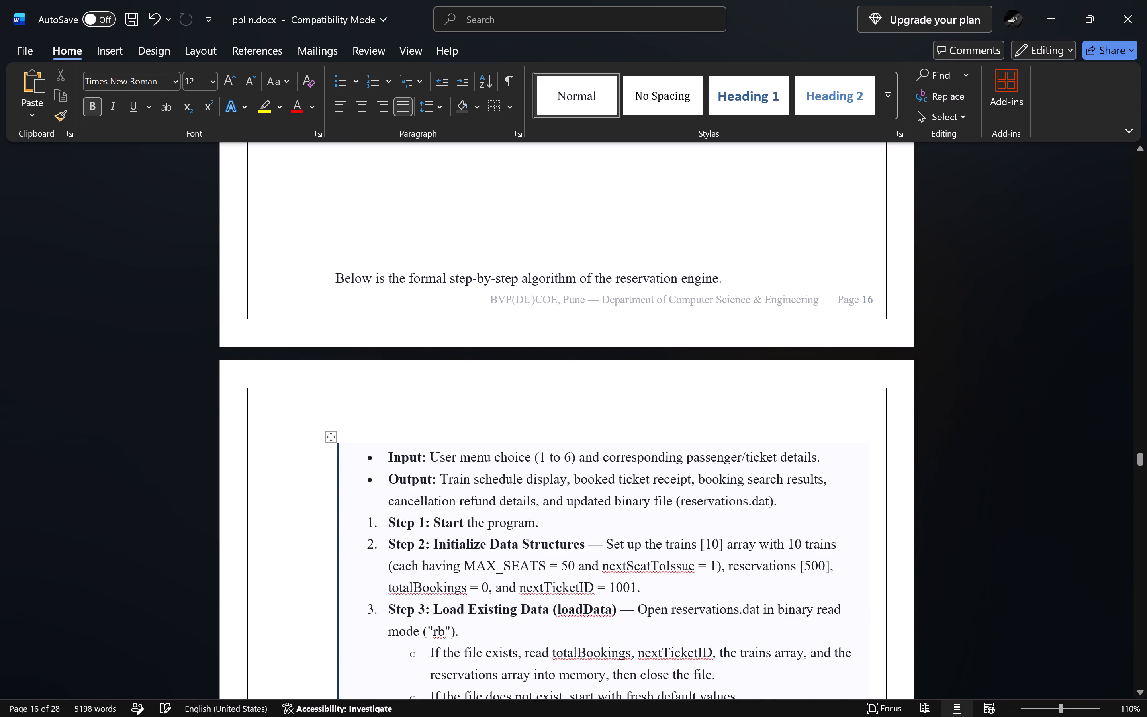
pyautogui.scroll(5, 386, 463)
pyautogui.press('Return')
pyautogui.scroll(-1, 386, 463)
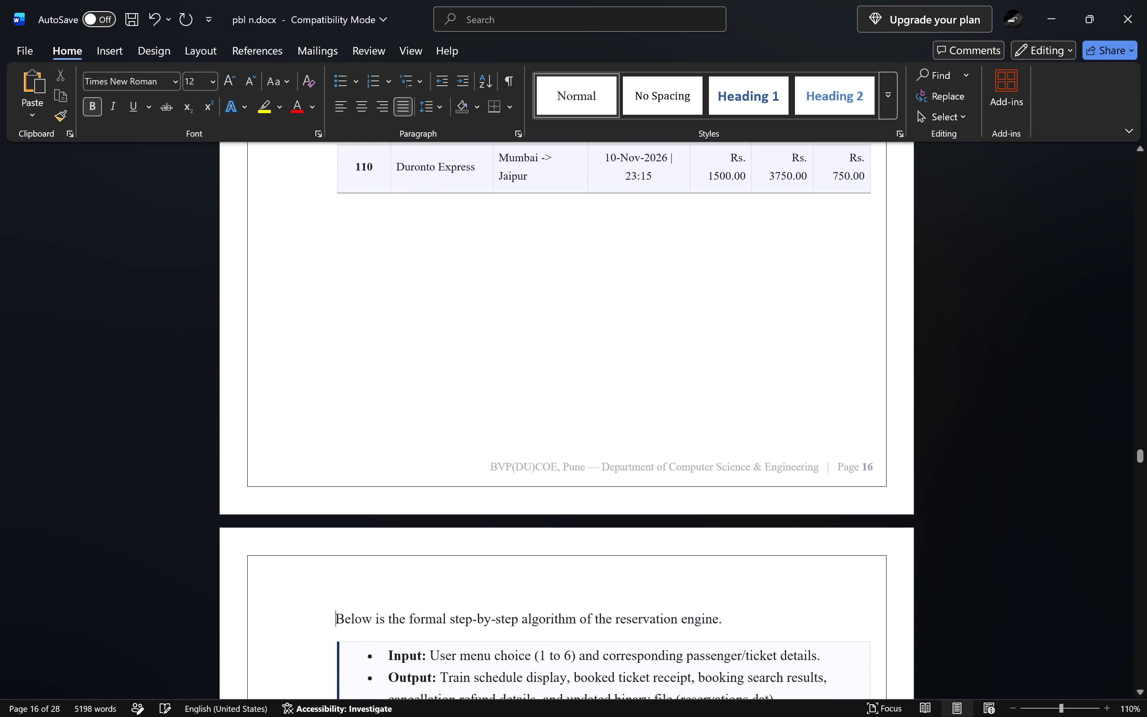
pyautogui.hotkey('ctrl', 'v')
# Check how the 5.4 heading, the space beneath it and the algorithm box are laid out on pages 17 and 18.
pyautogui.scroll(-4, 471, 564)
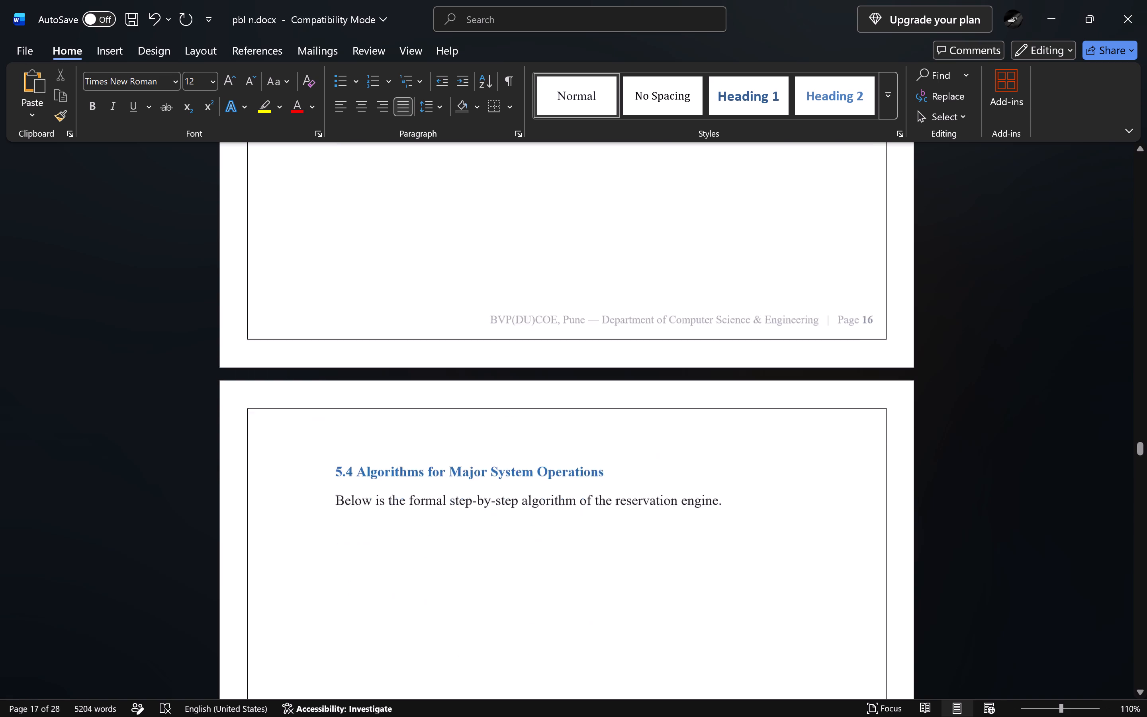
pyautogui.scroll(-7, 471, 564)
pyautogui.scroll(-6, 603, 328)
pyautogui.scroll(-5, 427, 423)
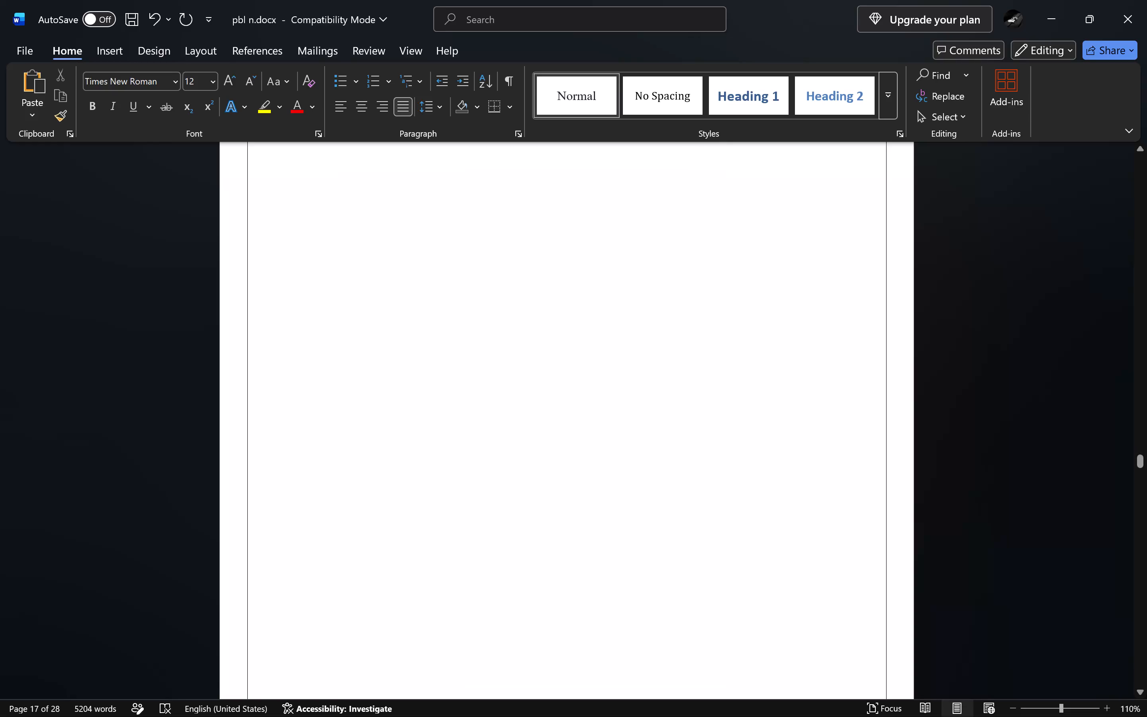
pyautogui.scroll(-2, 427, 423)
pyautogui.scroll(14, 427, 423)
pyautogui.click(427, 423)
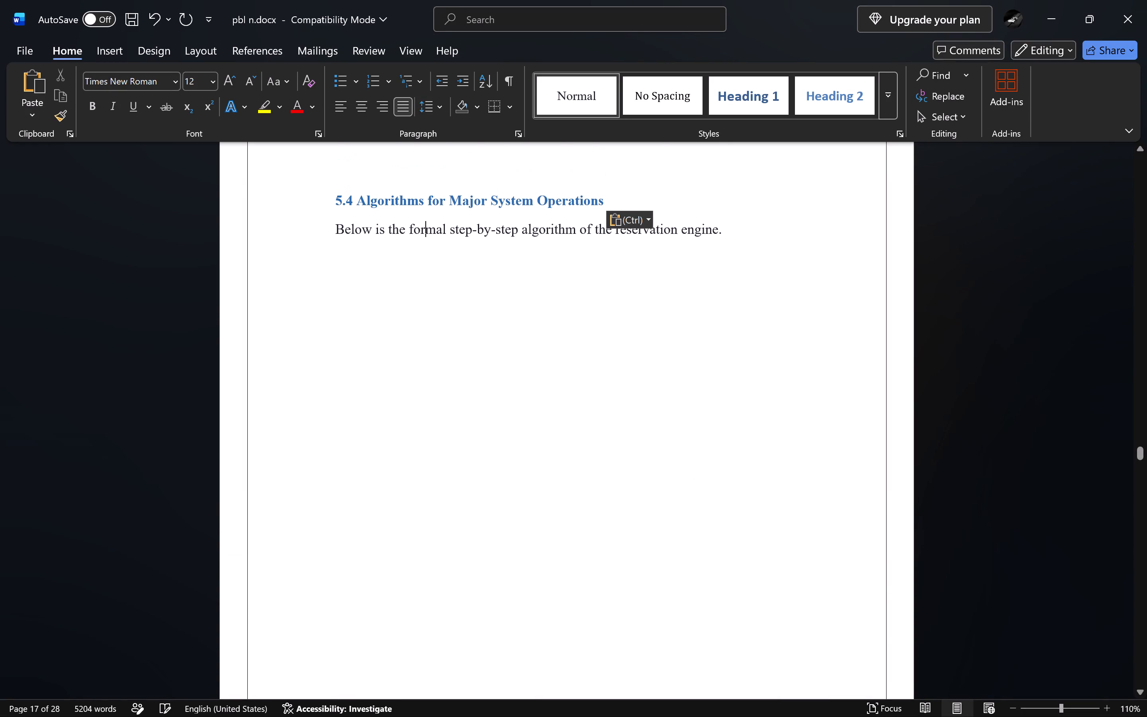
pyautogui.click(334, 212)
pyautogui.click(332, 221)
pyautogui.scroll(7, 627, 285)
pyautogui.scroll(-17, 627, 285)
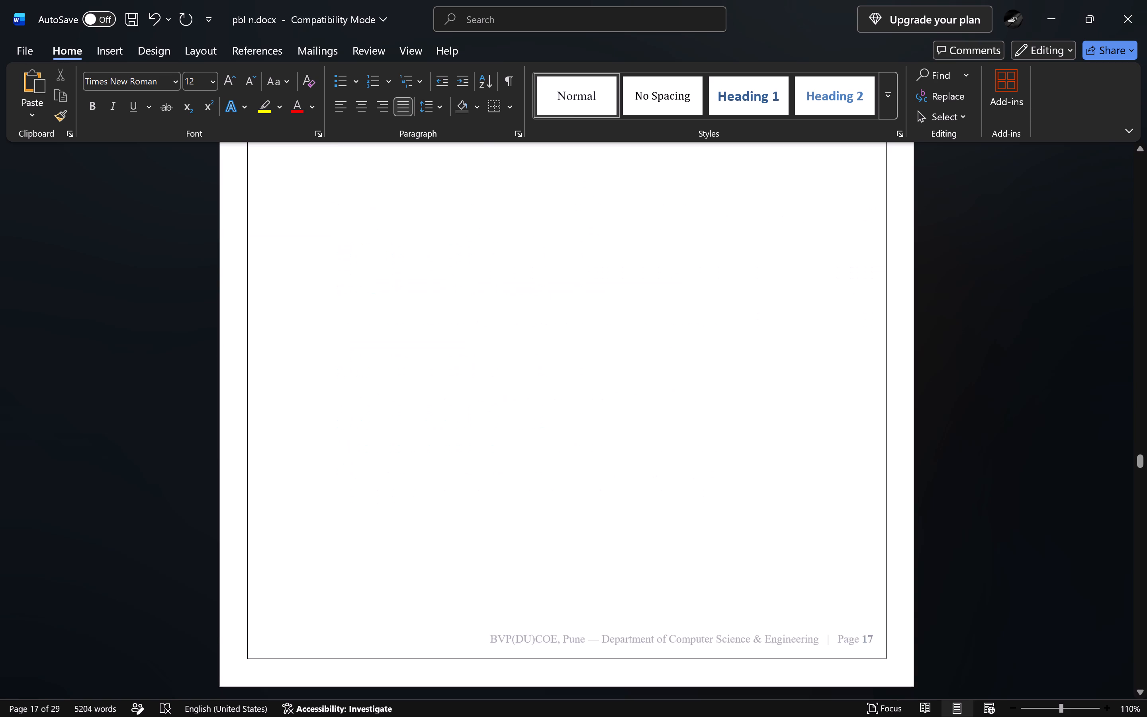
pyautogui.scroll(-20, 627, 286)
pyautogui.scroll(-8, 627, 286)
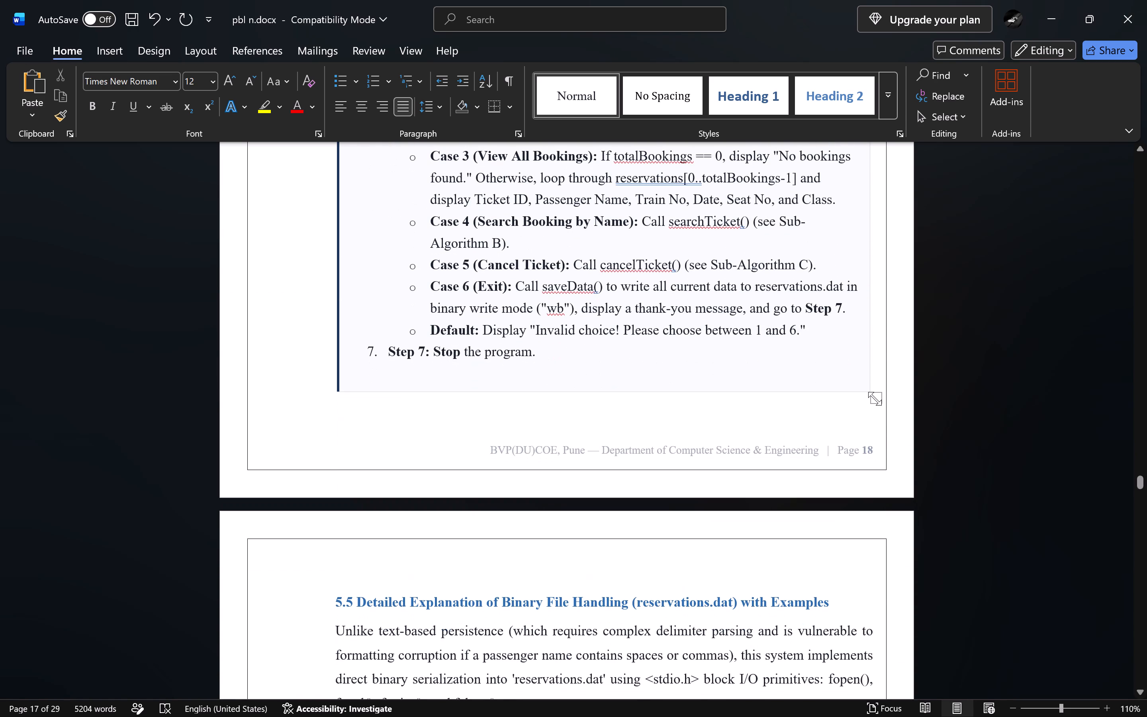
# Shrink the algorithm box on page 18 from its lower corner and check its fit.
pyautogui.moveTo(875, 398); pyautogui.dragTo(842, 359)
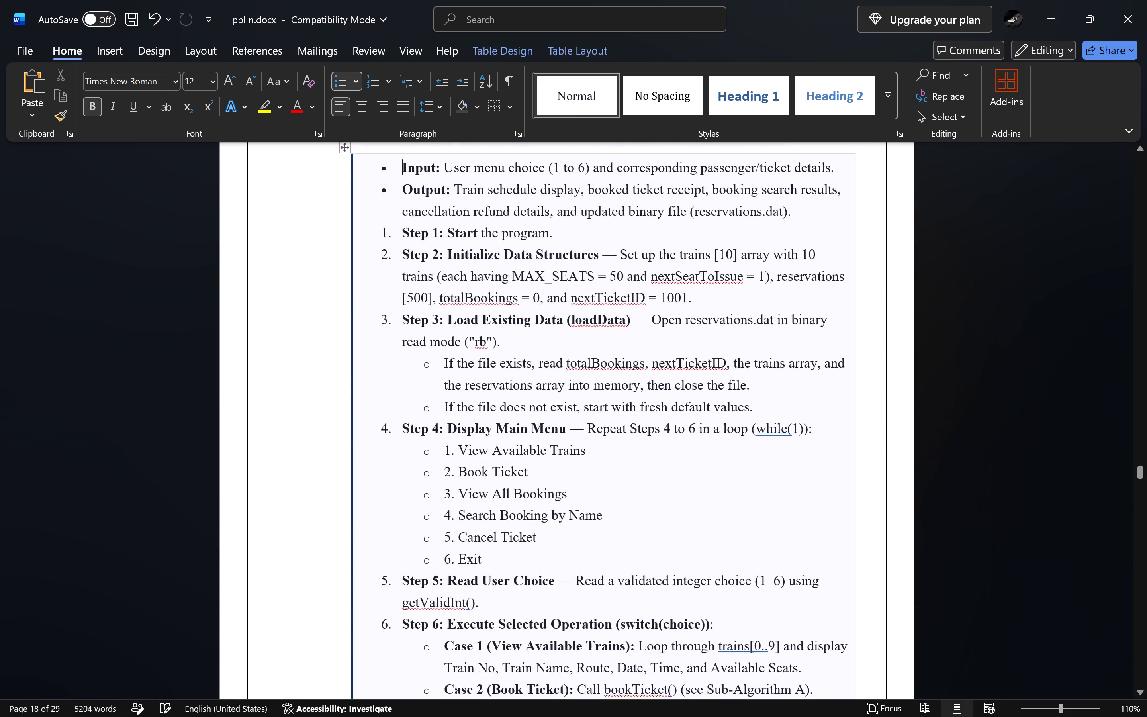
pyautogui.scroll(20, 842, 359)
pyautogui.scroll(11, 842, 359)
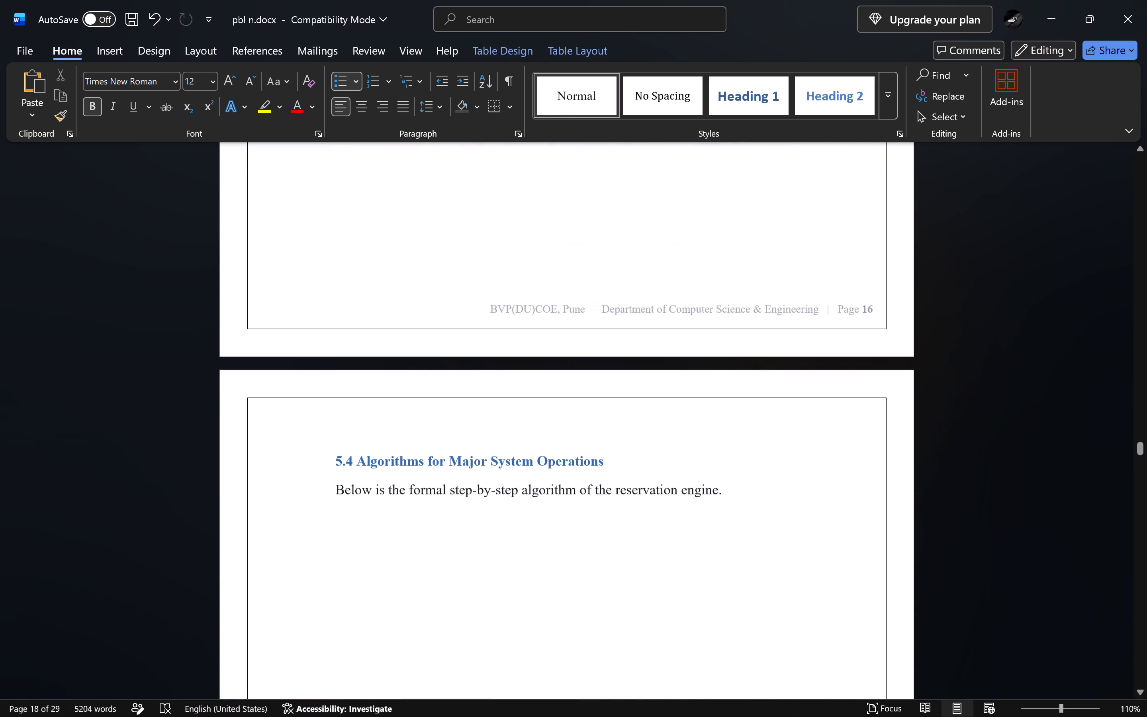
pyautogui.scroll(-20, 842, 359)
pyautogui.scroll(-20, 842, 359)
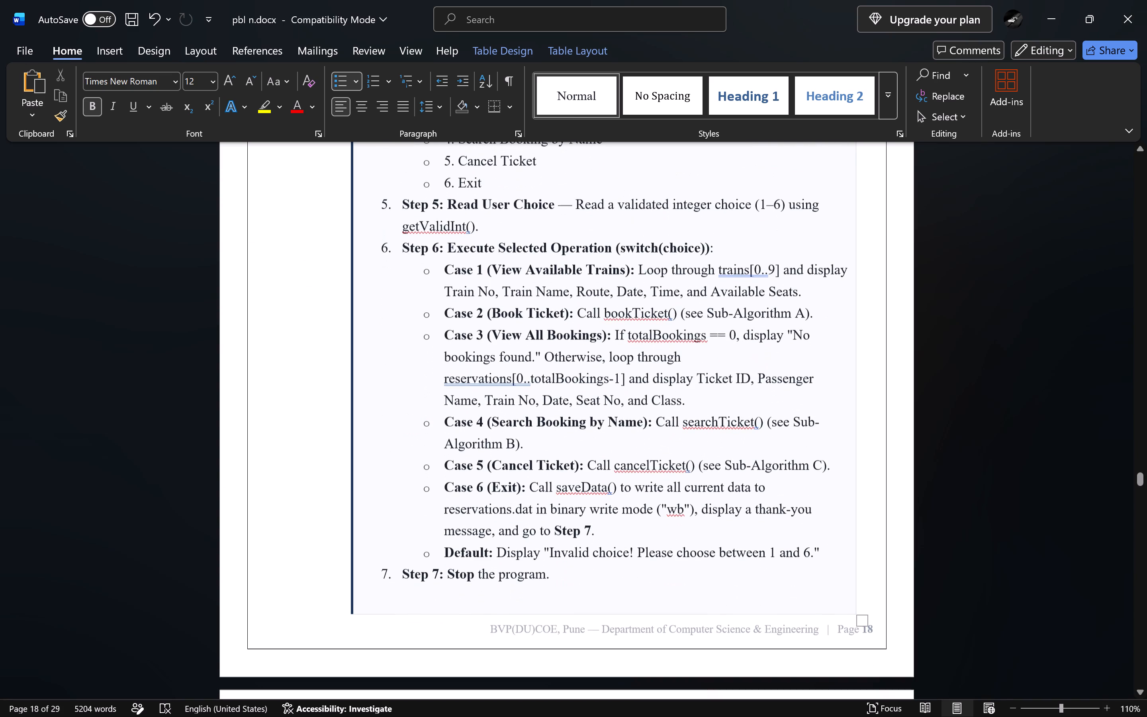
pyautogui.click(829, 357)
pyautogui.scroll(13, 432, 294)
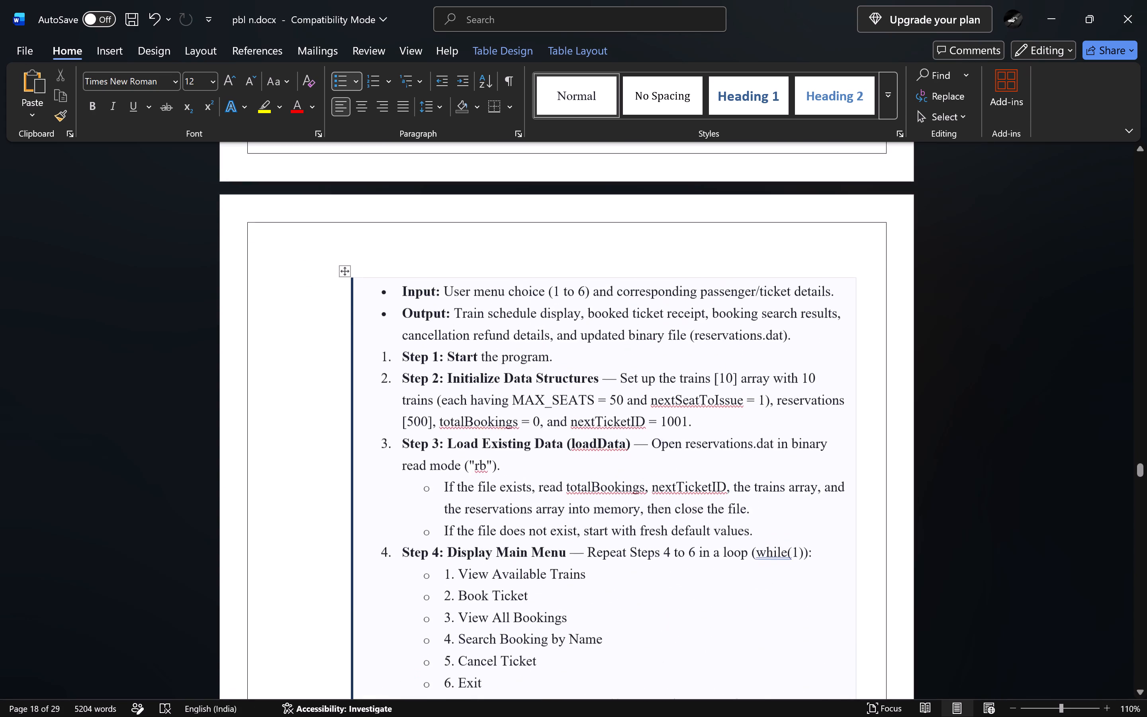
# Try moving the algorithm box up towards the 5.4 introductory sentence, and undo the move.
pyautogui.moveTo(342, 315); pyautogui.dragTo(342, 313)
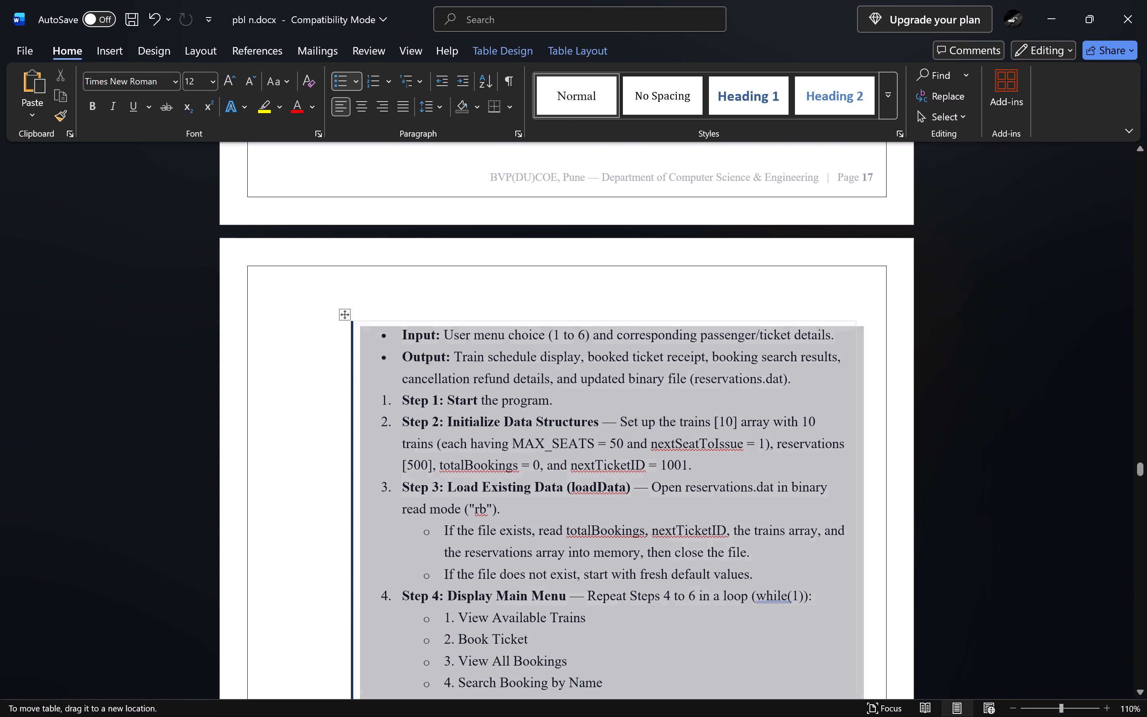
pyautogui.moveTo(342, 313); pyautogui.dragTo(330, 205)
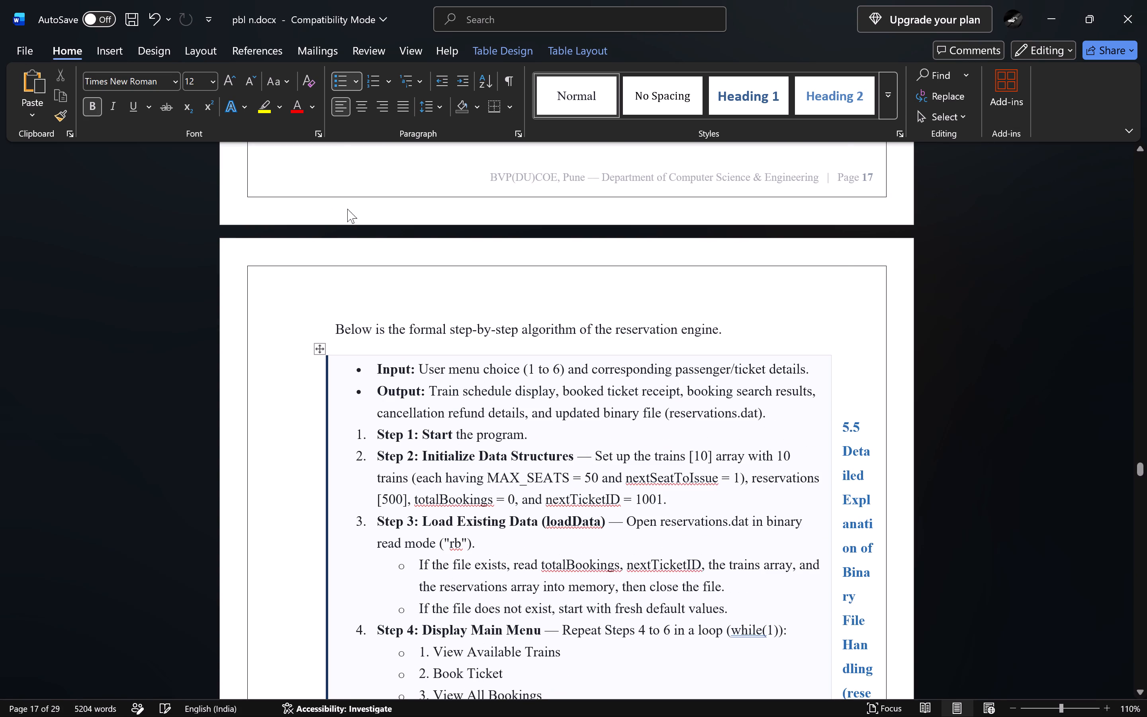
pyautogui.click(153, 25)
# Resize the algorithm box on page 18 again, pulling its lower corner upward to reduce its height.
pyautogui.scroll(3, 522, 396)
pyautogui.scroll(-3, 522, 396)
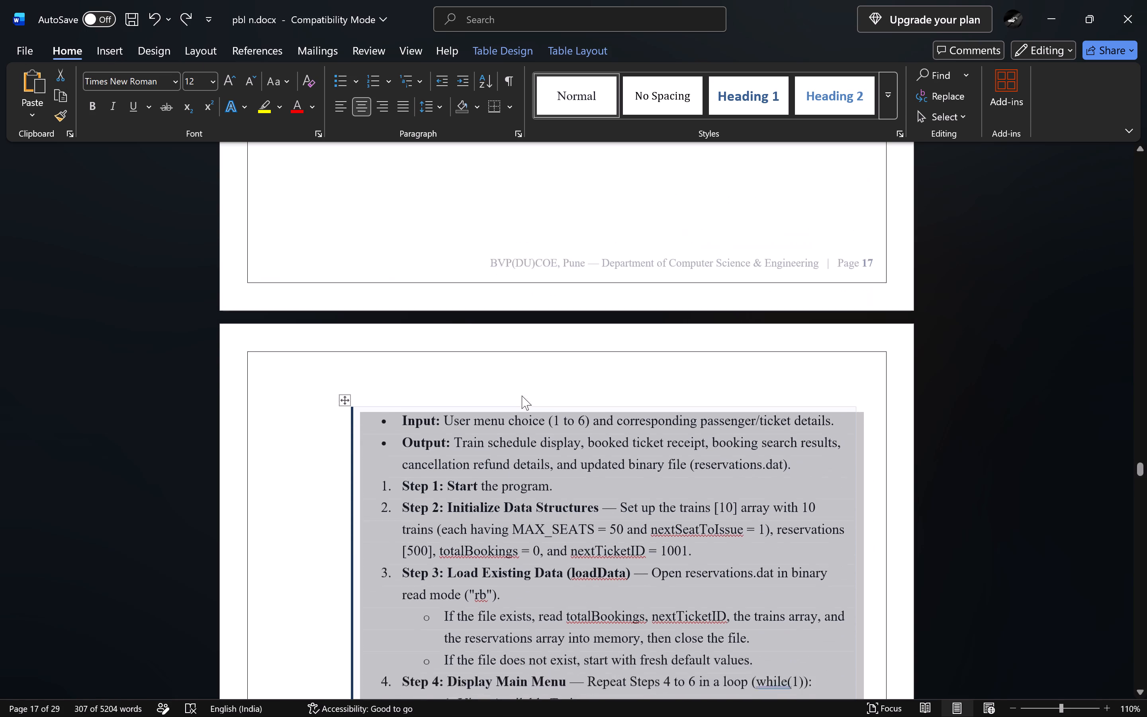
pyautogui.scroll(-17, 522, 396)
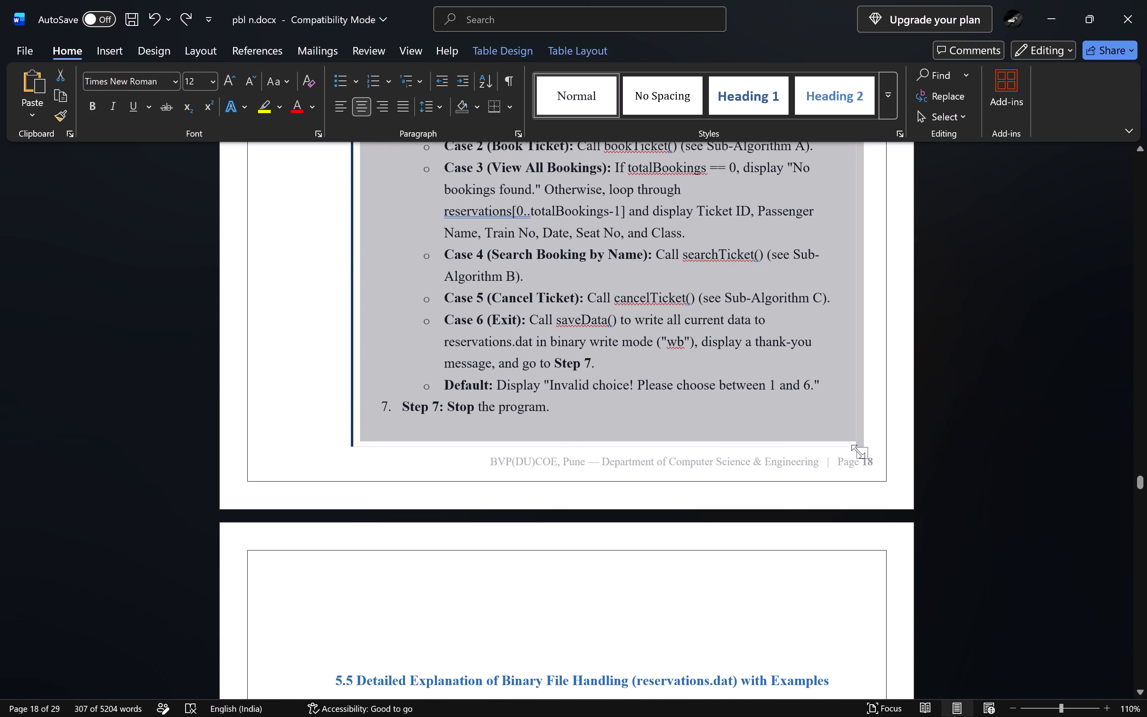
pyautogui.moveTo(858, 451); pyautogui.dragTo(859, 298)
pyautogui.scroll(20, 590, 429)
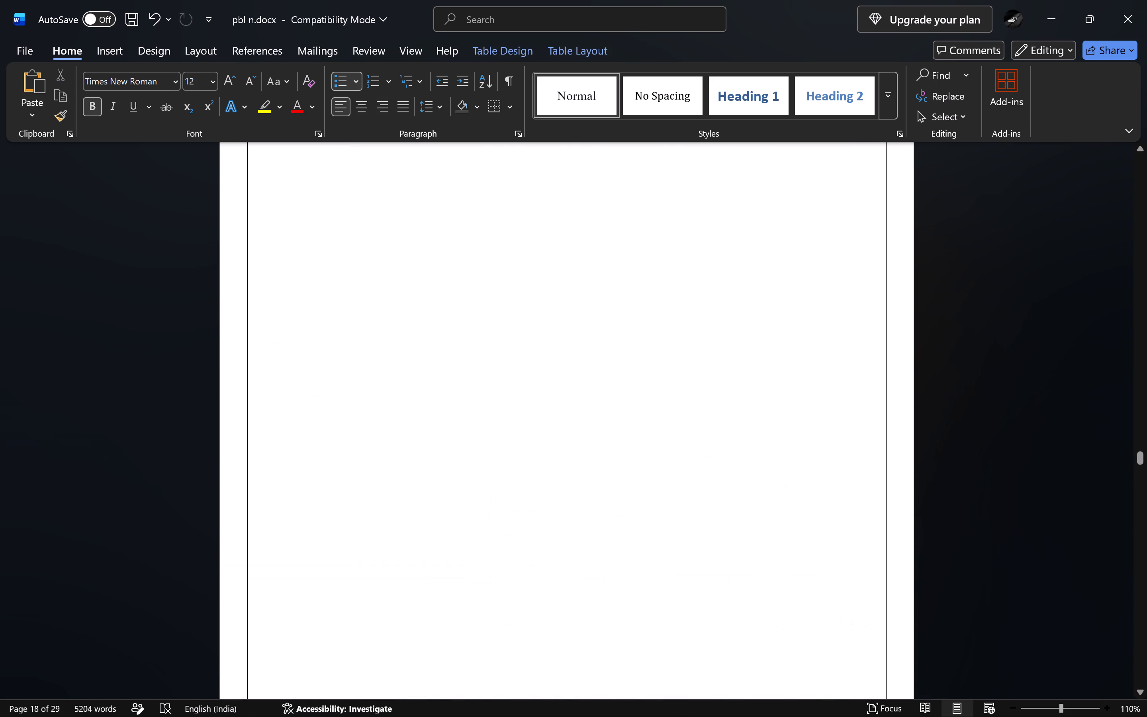
pyautogui.scroll(10, 590, 428)
pyautogui.scroll(-4, 590, 428)
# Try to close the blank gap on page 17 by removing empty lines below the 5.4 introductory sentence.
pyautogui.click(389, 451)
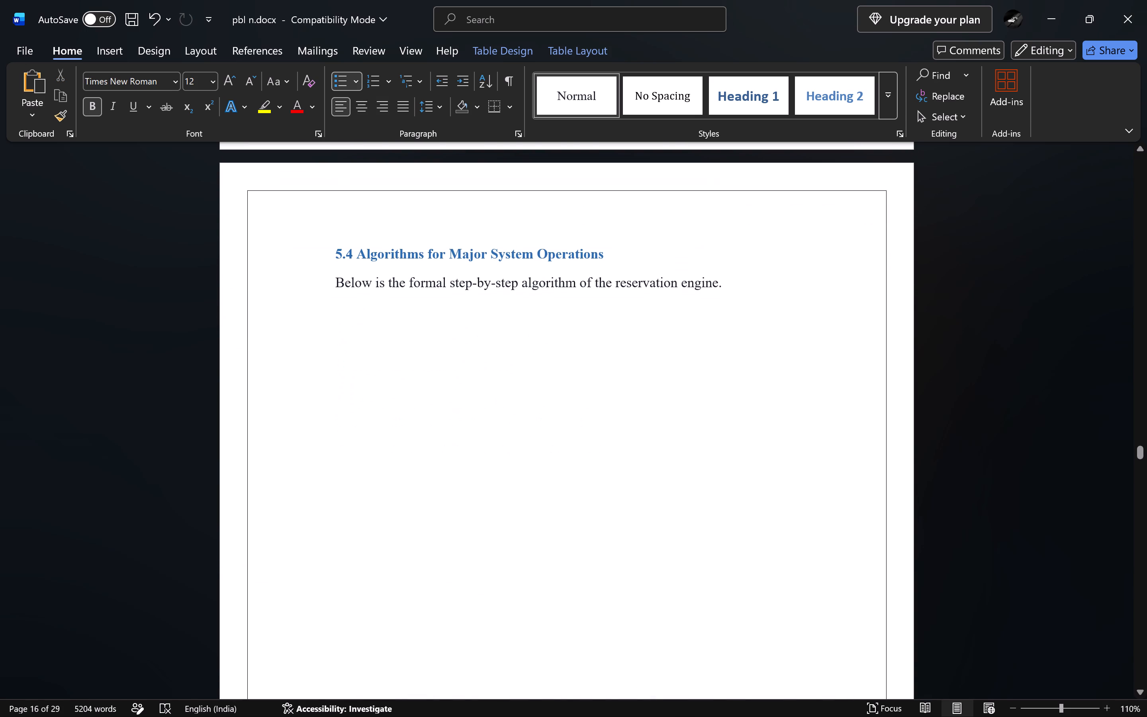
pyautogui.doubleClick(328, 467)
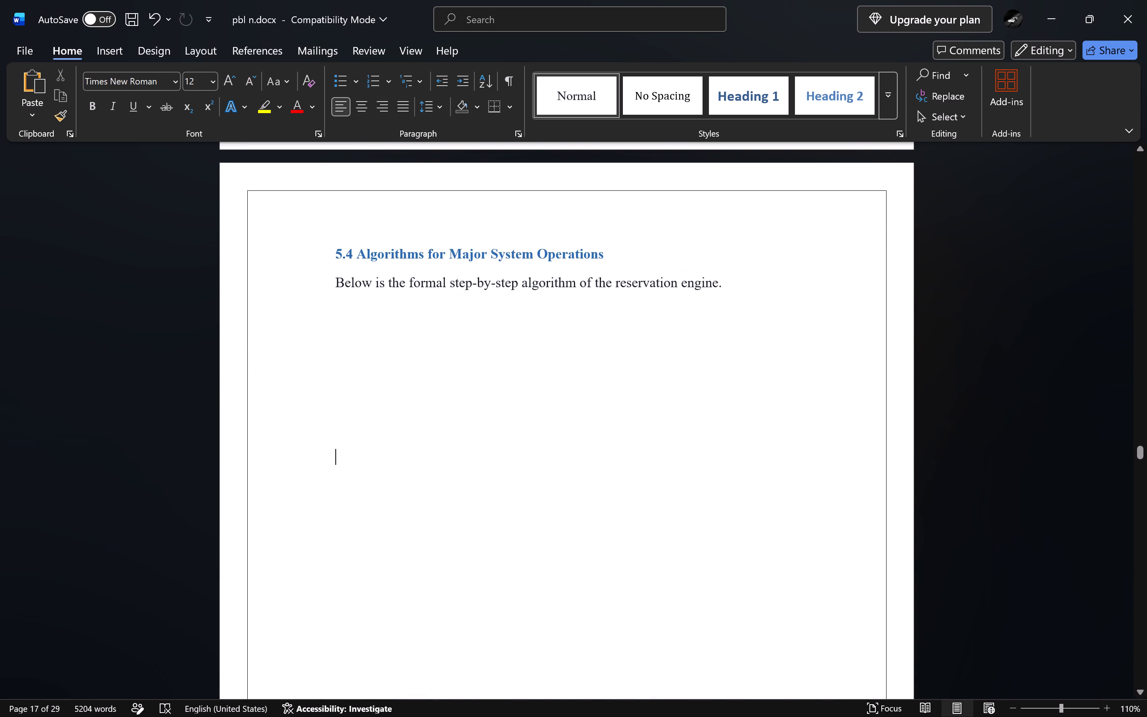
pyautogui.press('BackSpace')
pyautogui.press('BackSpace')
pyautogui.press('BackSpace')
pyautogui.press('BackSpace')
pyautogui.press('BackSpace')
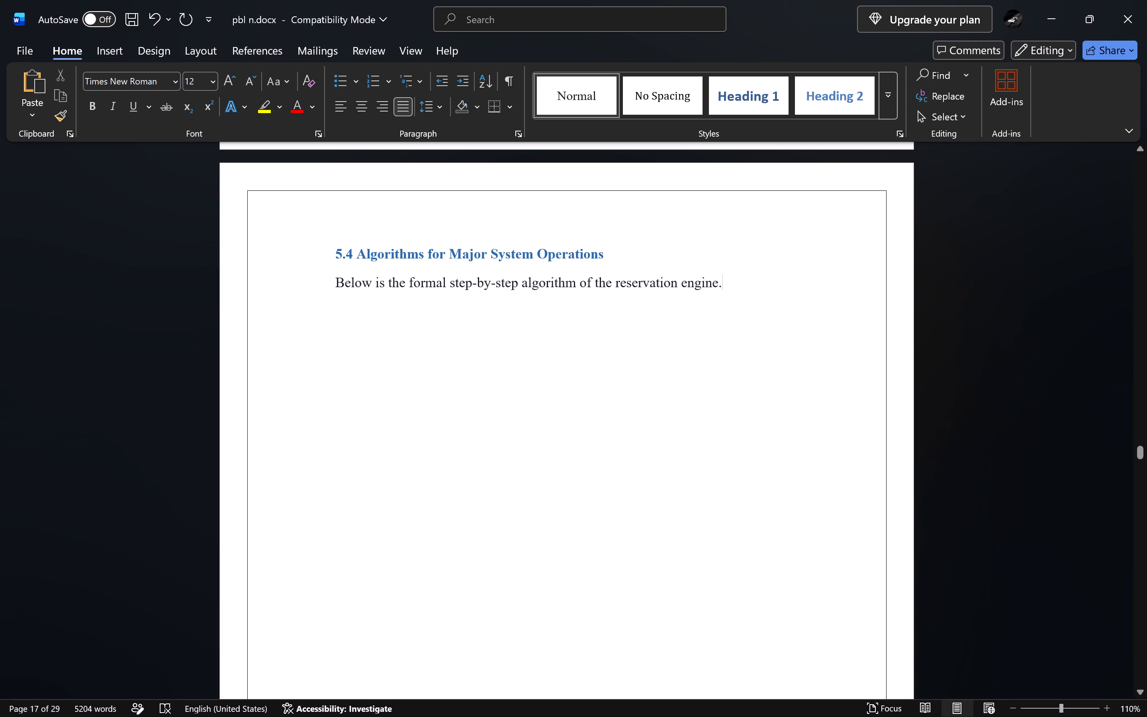
# Examine the gap between the 5.4 introductory sentence and the algorithm box across pages 17 and 18.
pyautogui.click(558, 264)
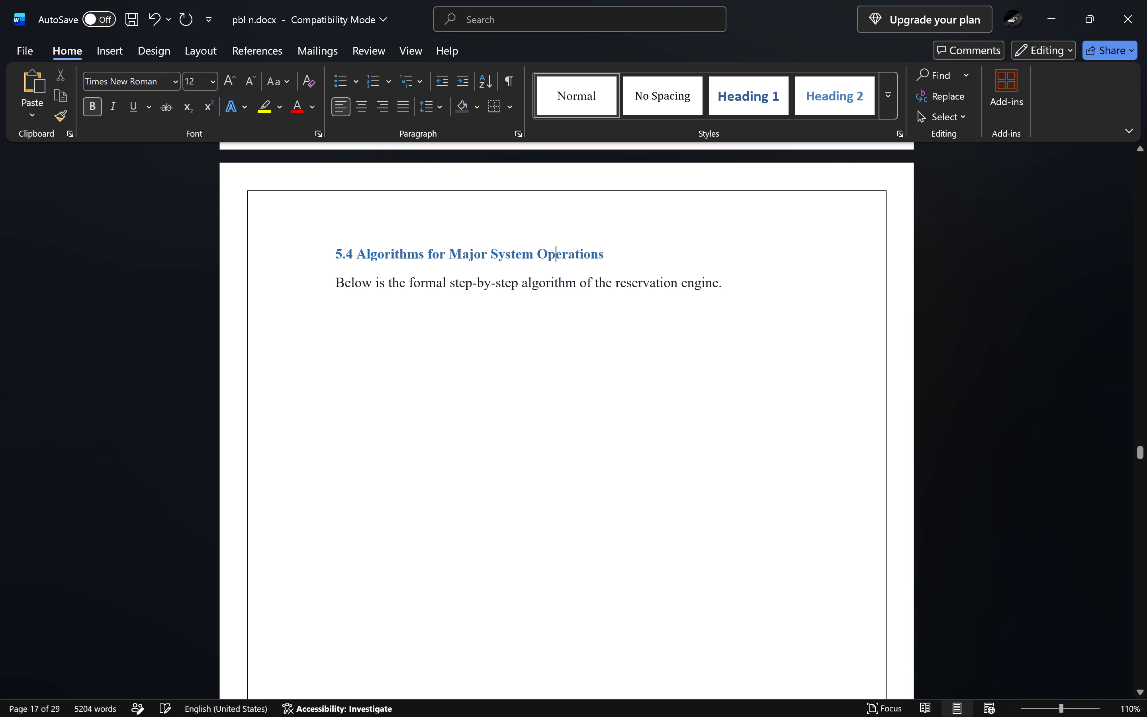
pyautogui.click(566, 268)
pyautogui.scroll(-14, 726, 284)
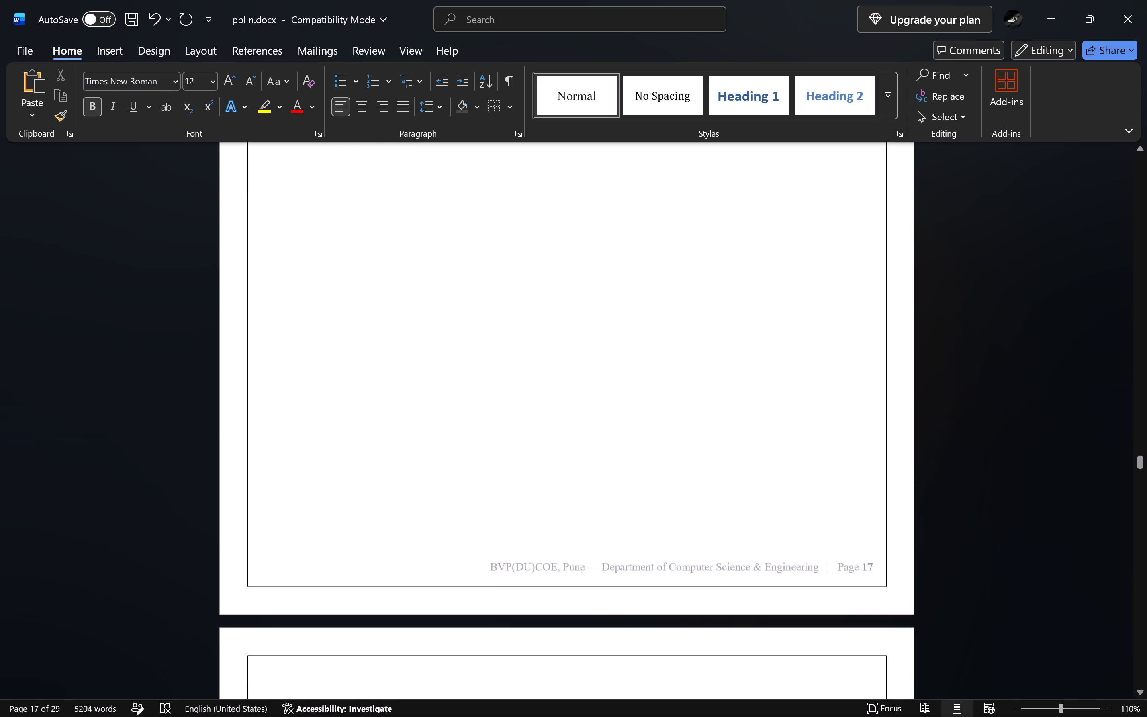
pyautogui.scroll(-6, 726, 284)
pyautogui.scroll(1, 725, 283)
pyautogui.scroll(-9, 725, 283)
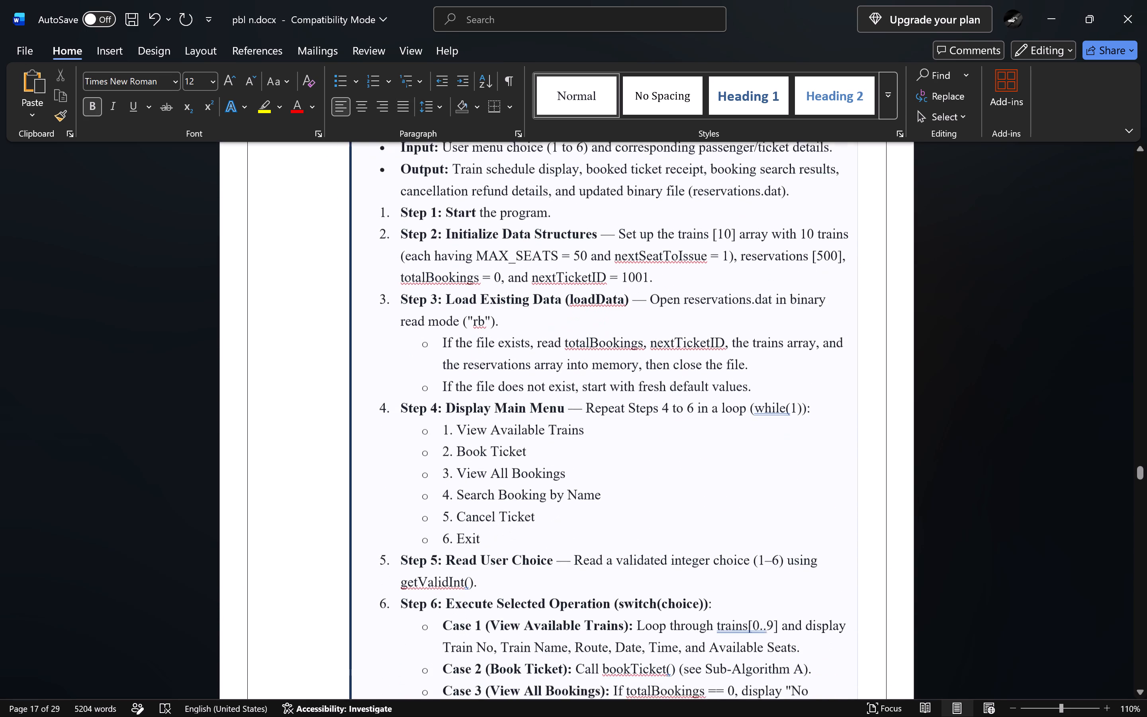
pyautogui.scroll(-10, 725, 281)
pyautogui.scroll(6, 694, 289)
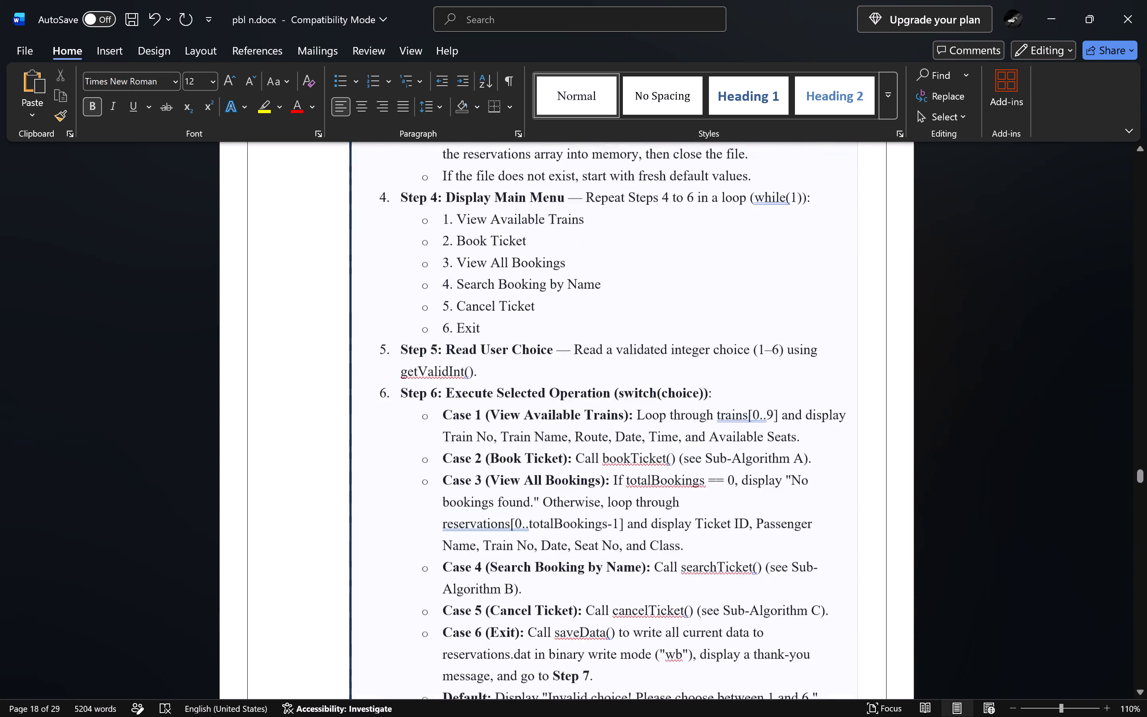
pyautogui.scroll(16, 694, 289)
pyautogui.scroll(10, 694, 289)
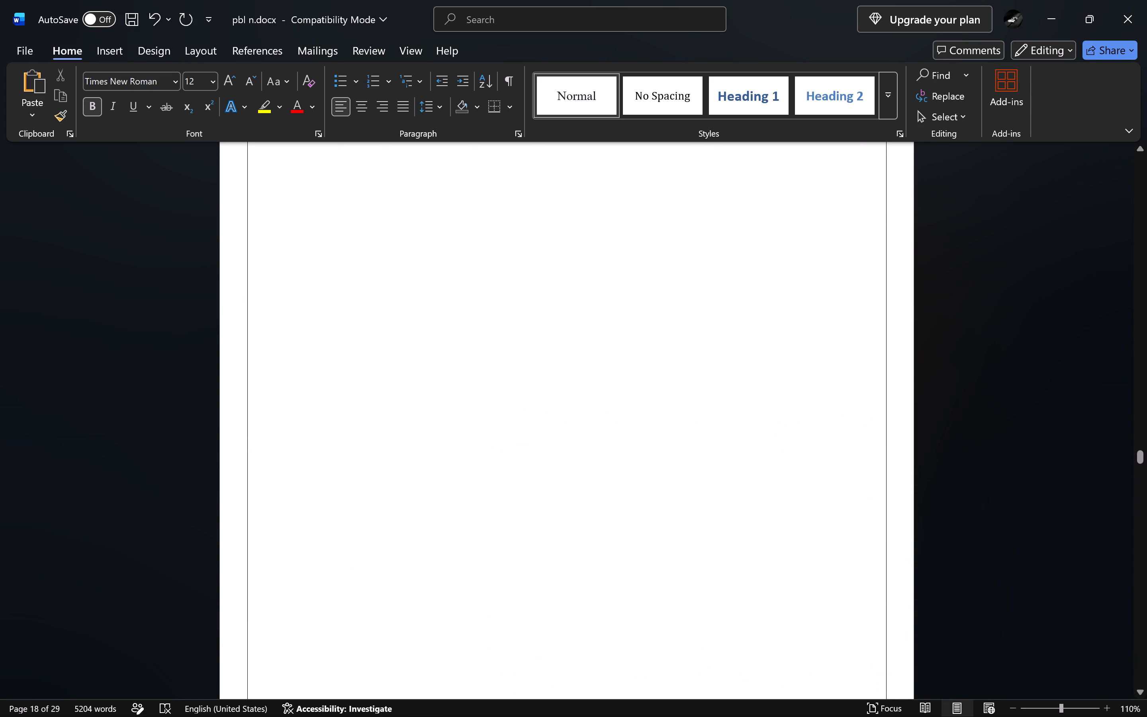
pyautogui.scroll(6, 694, 289)
# Delete the sentence "Below is the formal step-by-step algorithm of the reservation engine." and its paragraph under the 5.4 heading.
pyautogui.moveTo(741, 280); pyautogui.dragTo(730, 284)
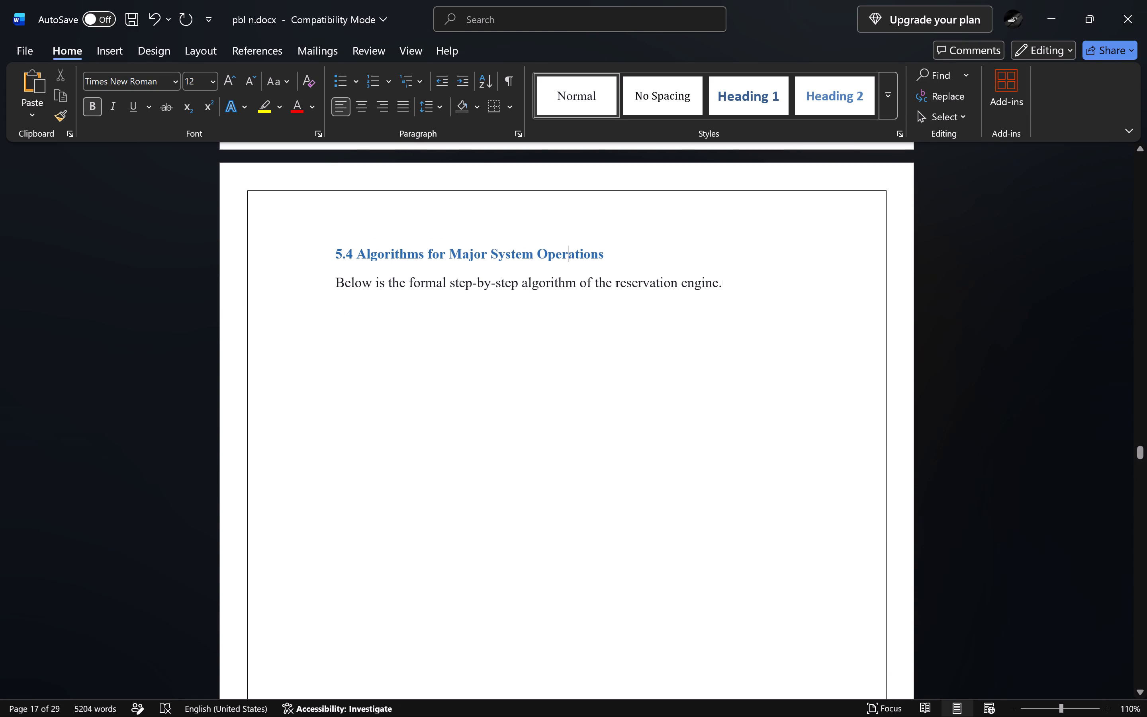
pyautogui.moveTo(730, 284); pyautogui.dragTo(329, 286)
pyautogui.press('BackSpace')
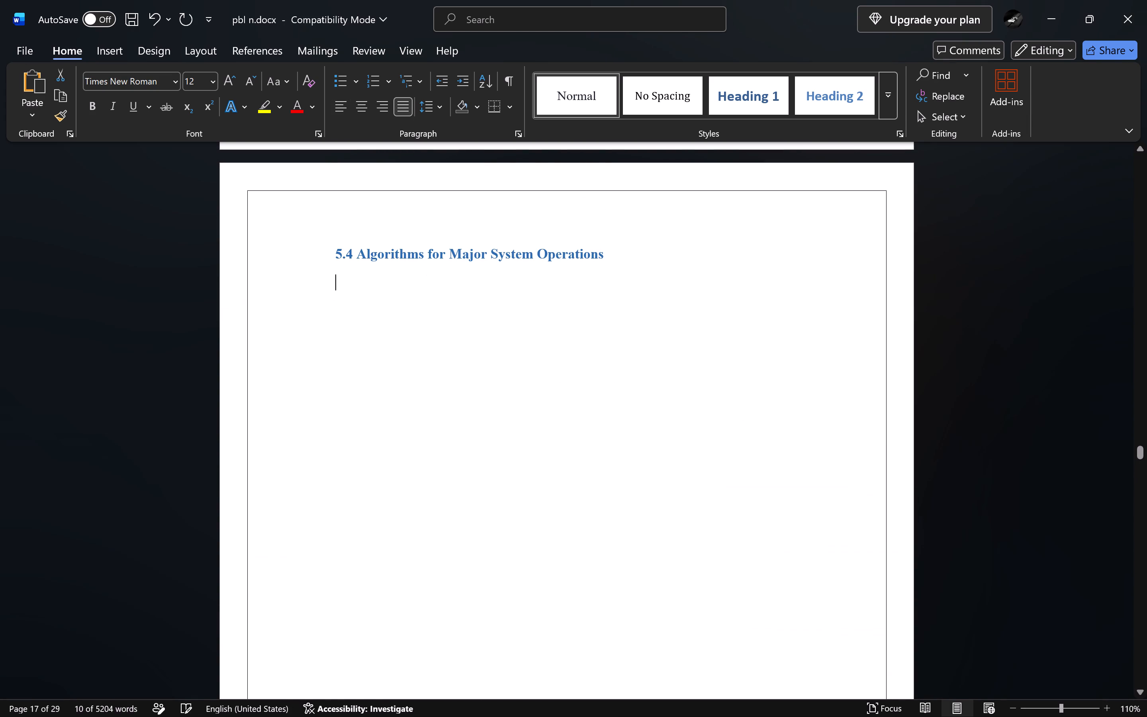
pyautogui.press('BackSpace')
pyautogui.scroll(-13, 587, 292)
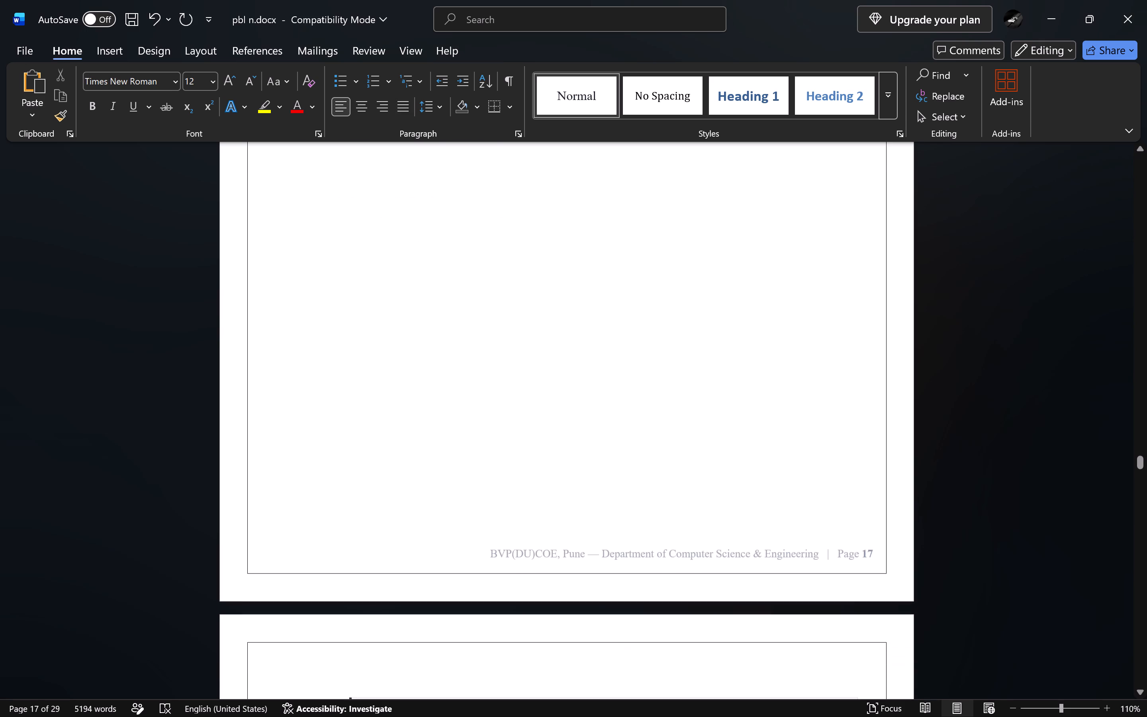
# Remove the empty lines directly above the 5.4 Algorithms for Major System Operations heading at the top of page 17.
pyautogui.scroll(15, 587, 293)
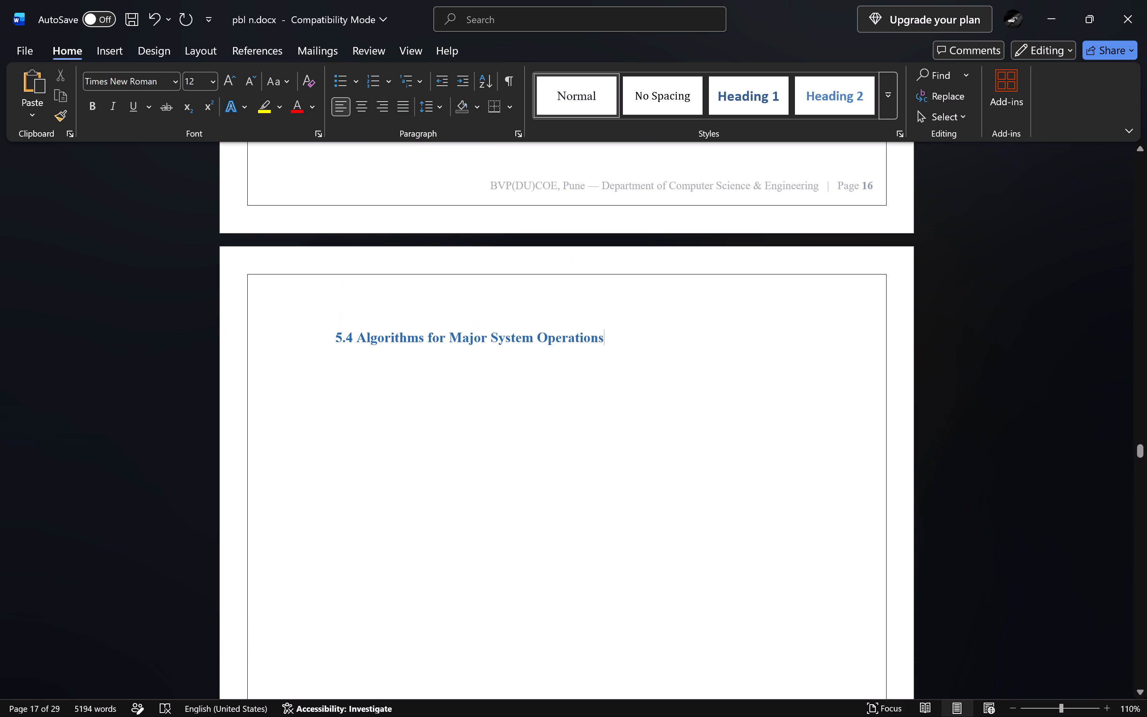
pyautogui.click(329, 334)
pyautogui.press('BackSpace')
pyautogui.press('BackSpace')
pyautogui.press('BackSpace')
pyautogui.press('BackSpace')
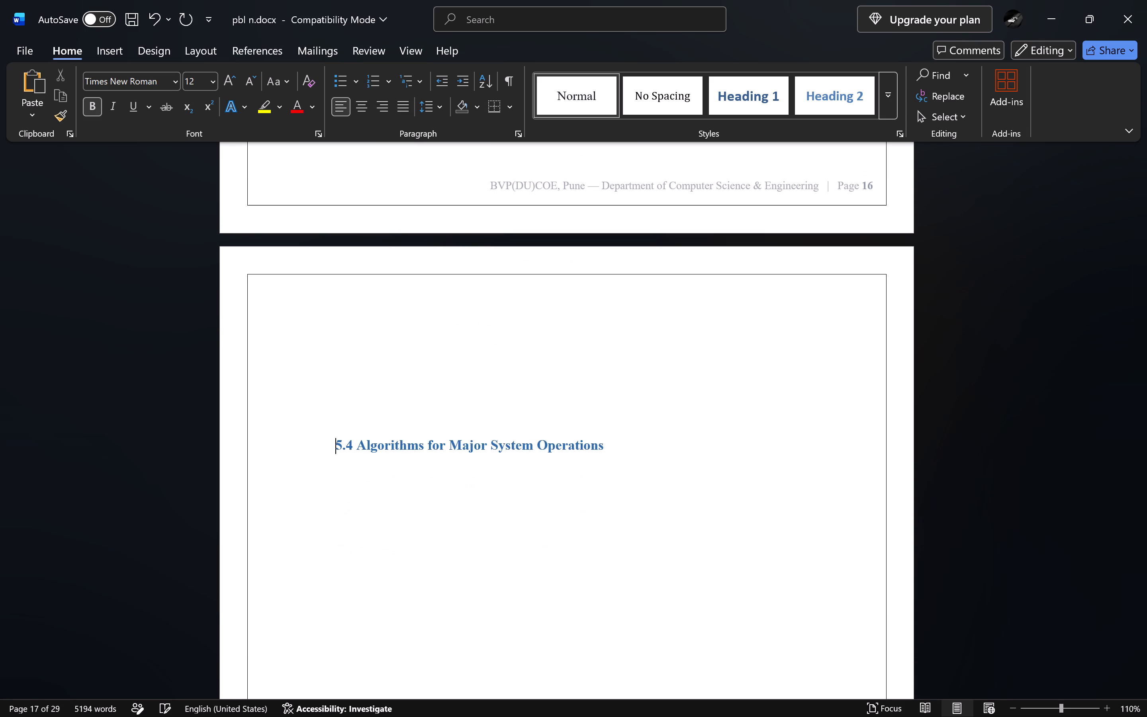
pyautogui.press('BackSpace')
pyautogui.press('BackSpace')
pyautogui.press('BackSpace')
pyautogui.press('BackSpace')
pyautogui.press('BackSpace')
pyautogui.press('BackSpace')
pyautogui.press('BackSpace')
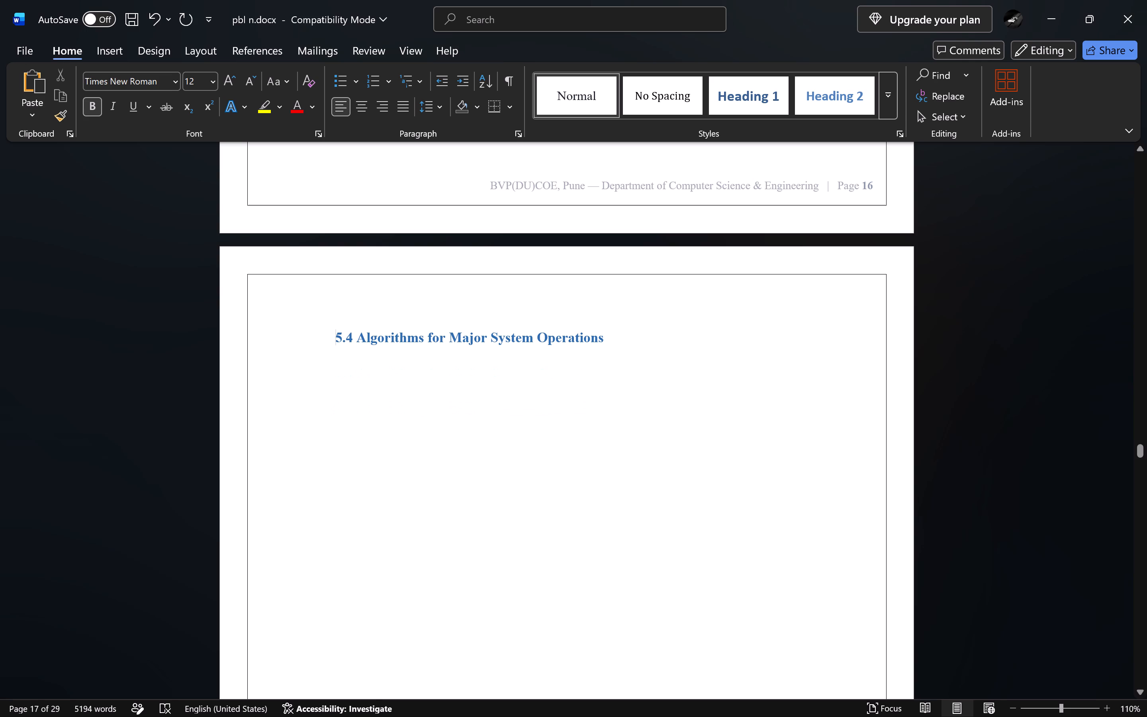
pyautogui.press('BackSpace')
pyautogui.press('BackSpace')
pyautogui.press('BackSpace')
pyautogui.press('BackSpace')
pyautogui.press('BackSpace')
pyautogui.press('BackSpace')
pyautogui.press('BackSpace')
# Move the algorithm box from page 18 to directly below the 5.4 heading on page 17, close to the left page border.
pyautogui.scroll(-10, 546, 430)
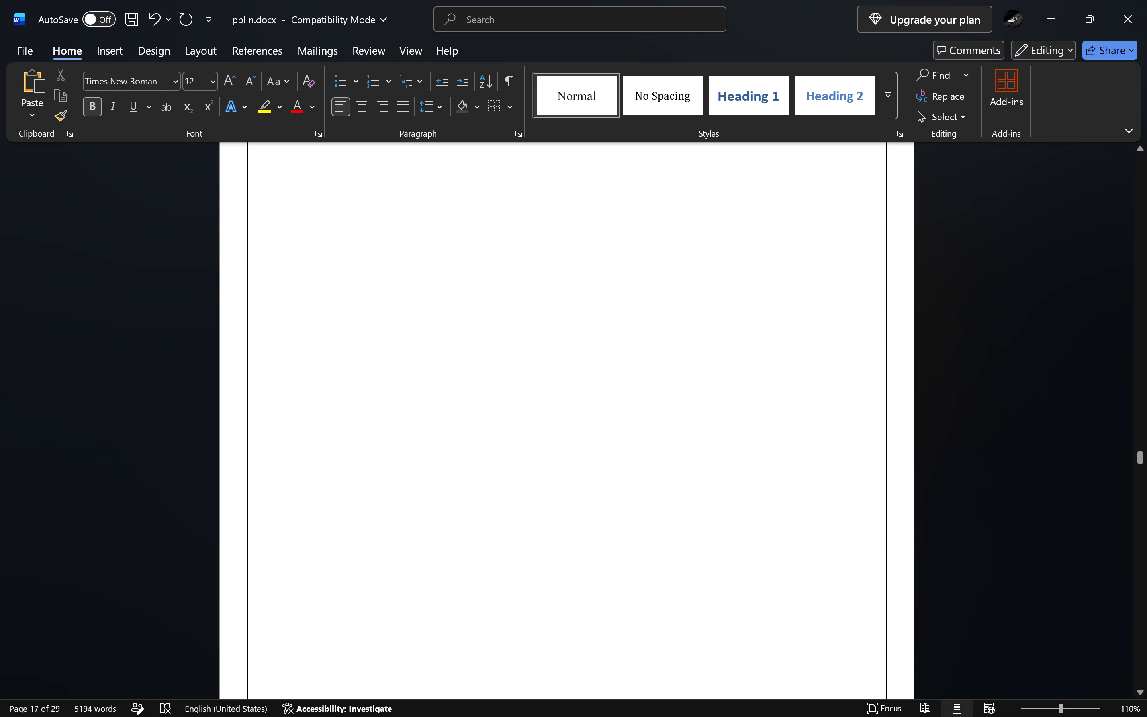
pyautogui.scroll(-15, 547, 429)
pyautogui.scroll(-3, 567, 512)
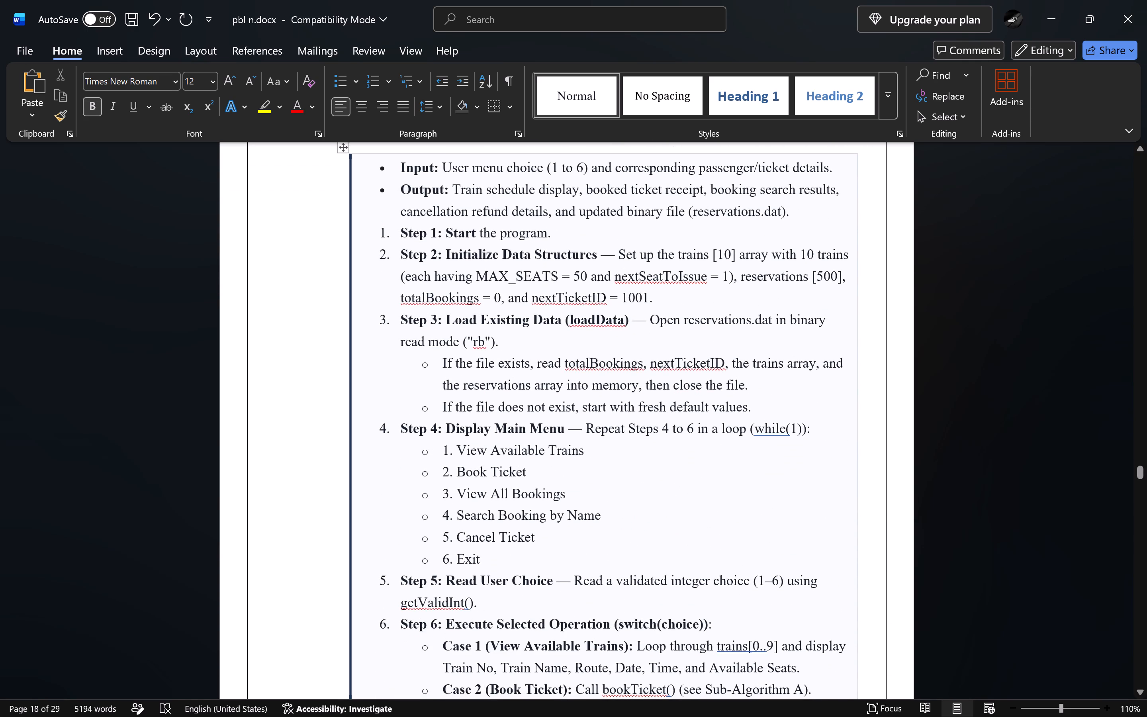
pyautogui.moveTo(341, 150); pyautogui.dragTo(282, 160)
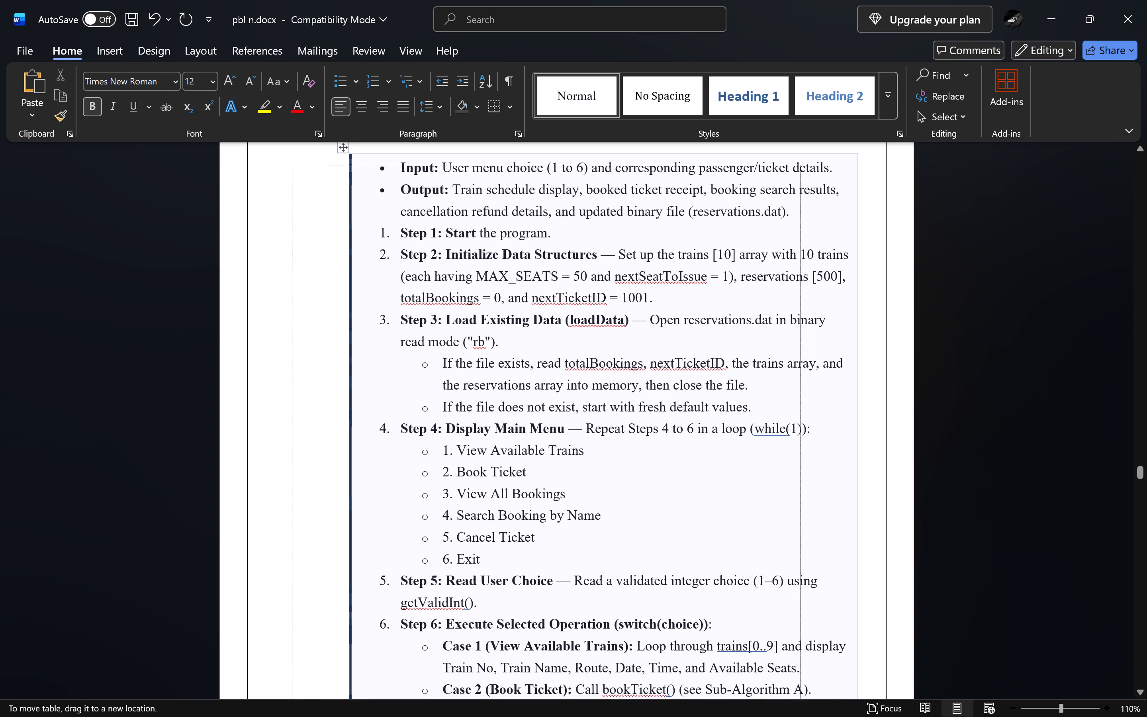
pyautogui.moveTo(282, 160); pyautogui.dragTo(277, 157)
pyautogui.scroll(6, 523, 346)
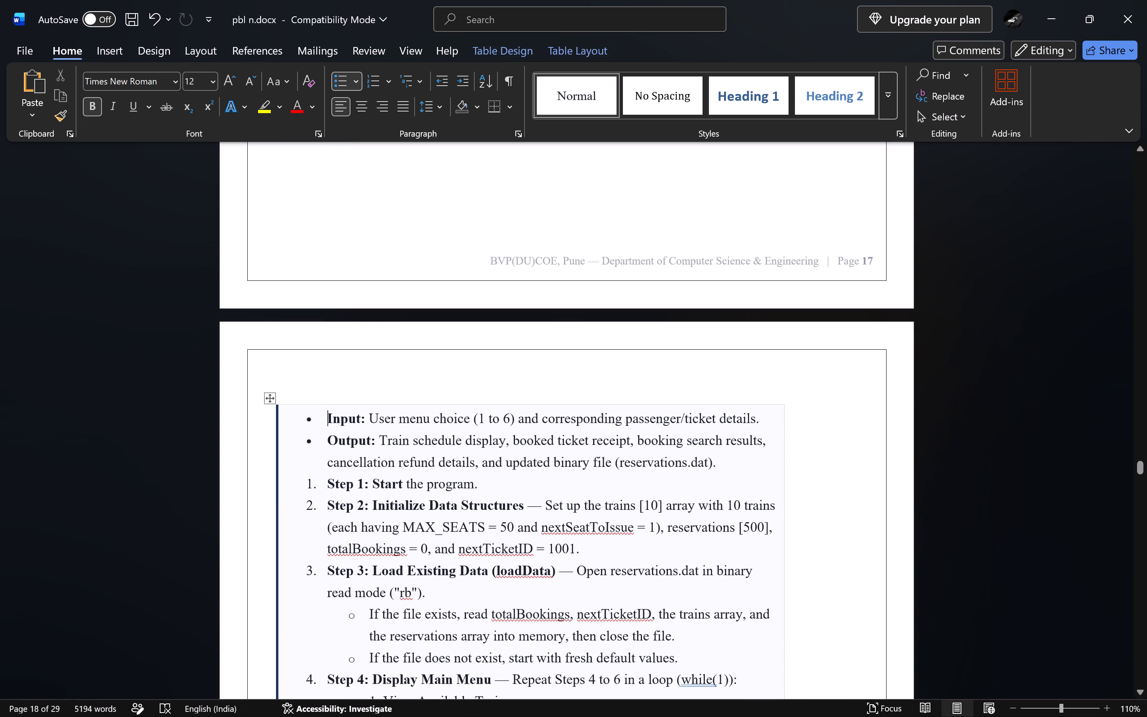
pyautogui.moveTo(270, 399); pyautogui.dragTo(284, 139)
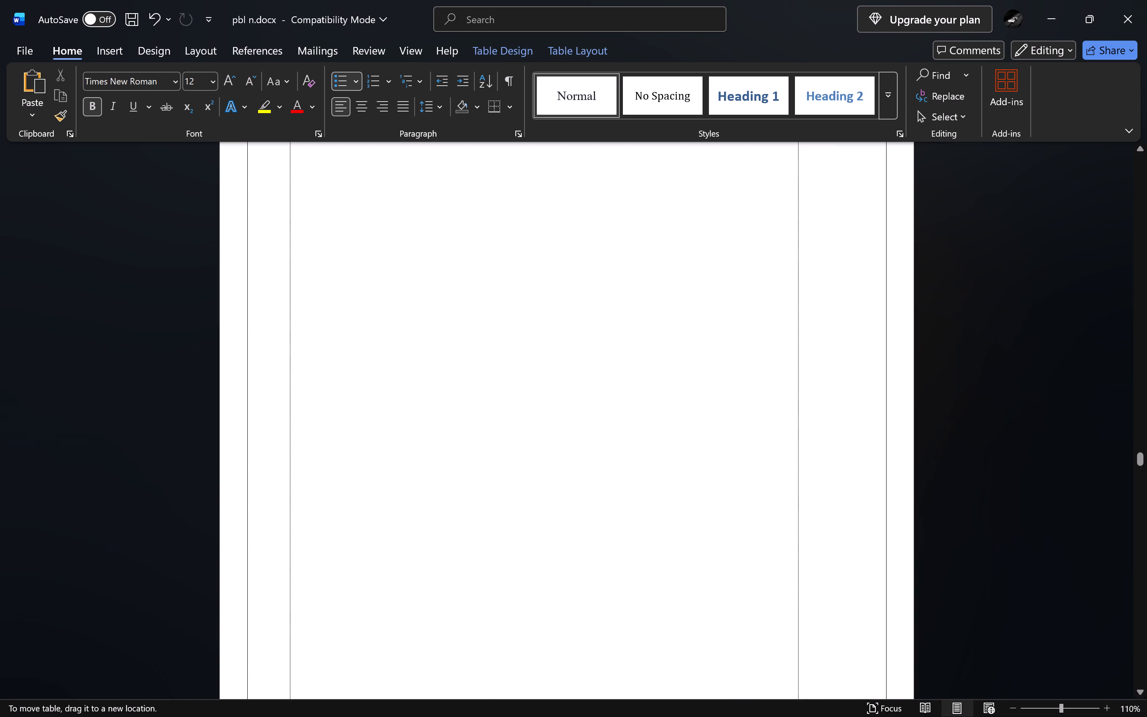
pyautogui.moveTo(284, 139); pyautogui.dragTo(307, 239)
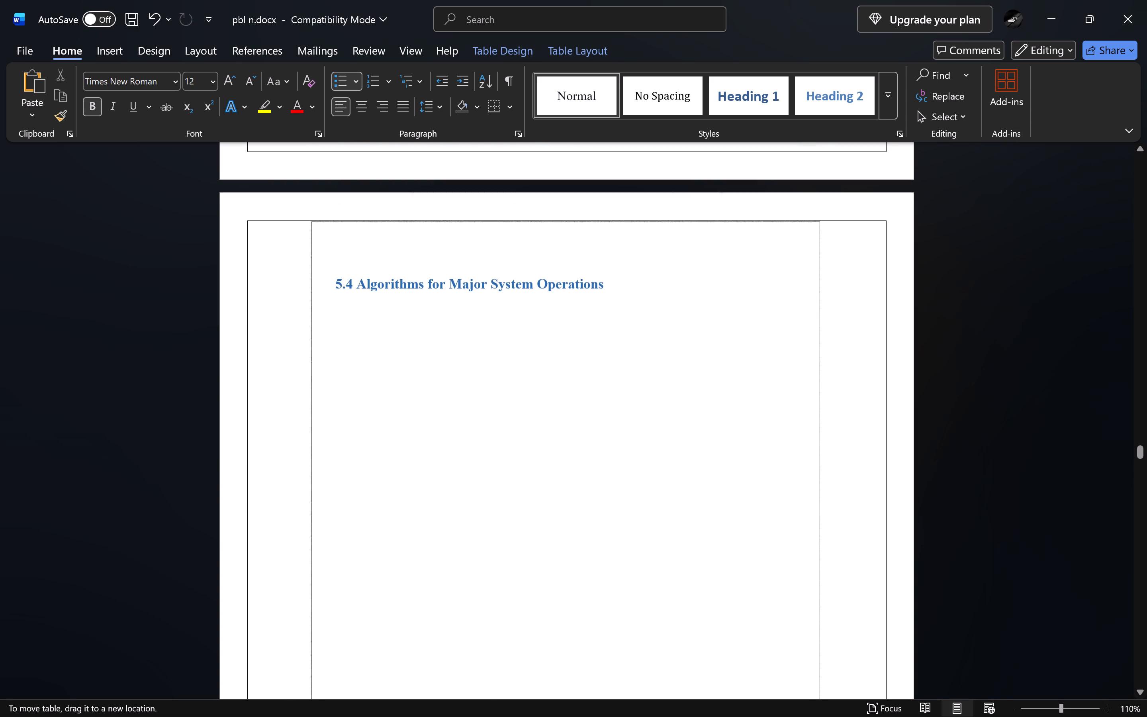
pyautogui.moveTo(307, 239); pyautogui.dragTo(279, 295)
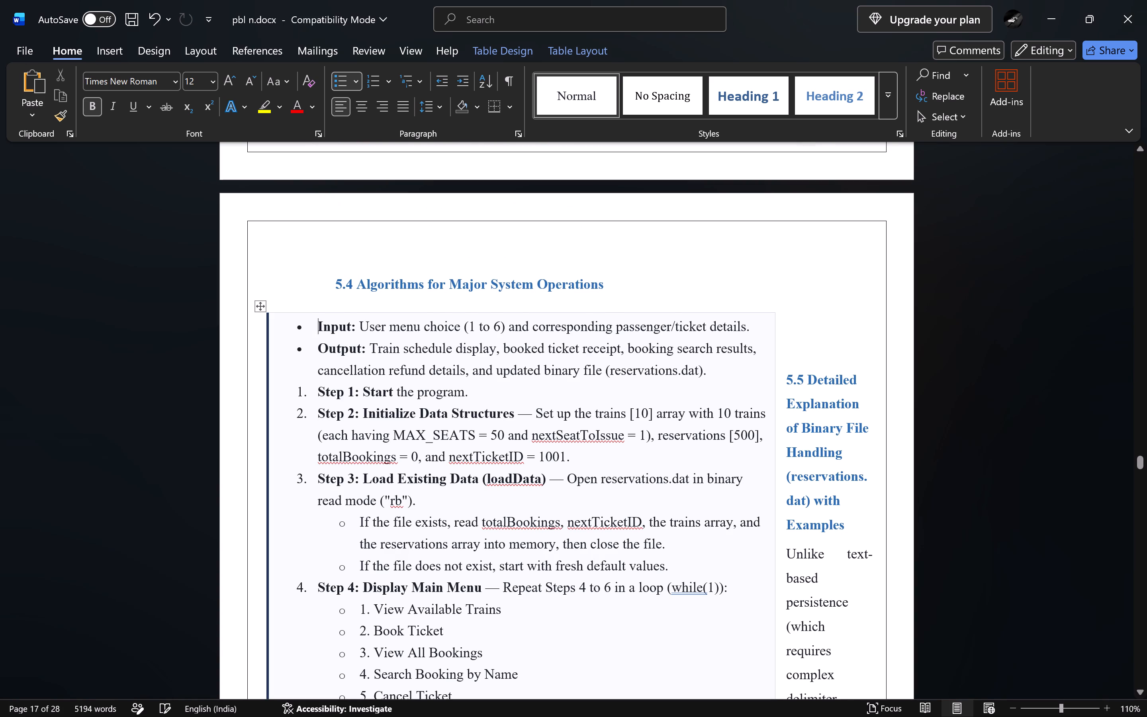
# Insert empty lines before the 5.5 heading to push it from the narrow column beside the algorithm box onto page 18.
pyautogui.scroll(-10, 791, 332)
pyautogui.scroll(1, 791, 332)
pyautogui.scroll(-5, 791, 332)
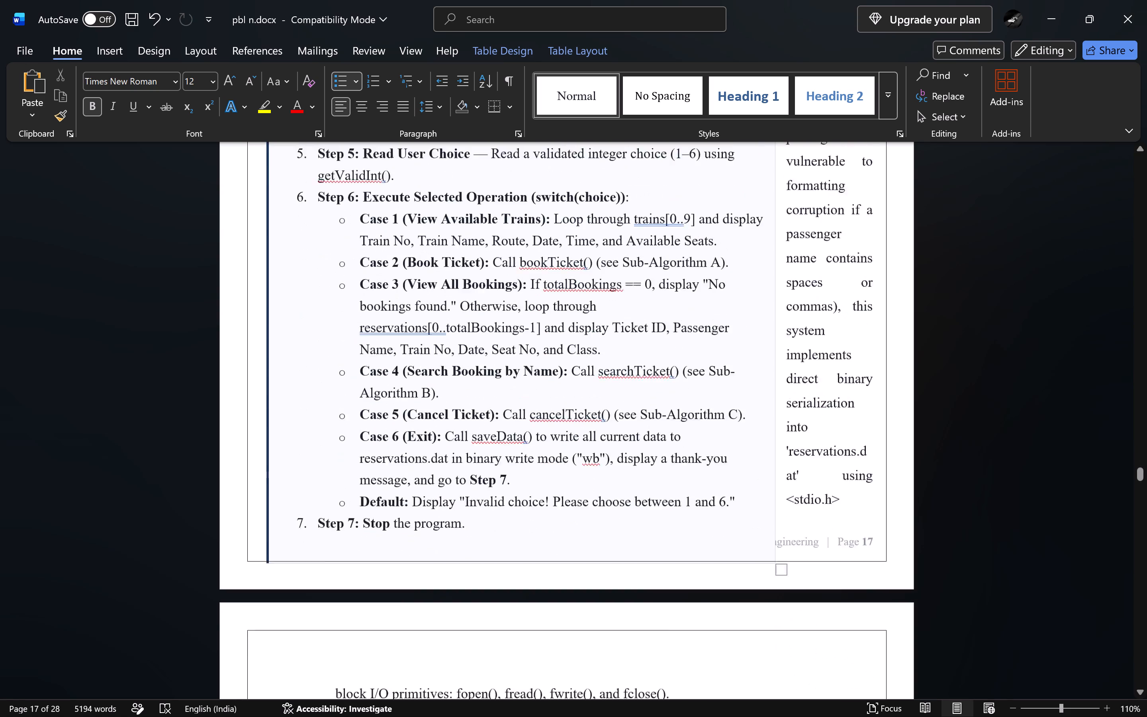
pyautogui.scroll(-6, 791, 332)
pyautogui.scroll(16, 791, 332)
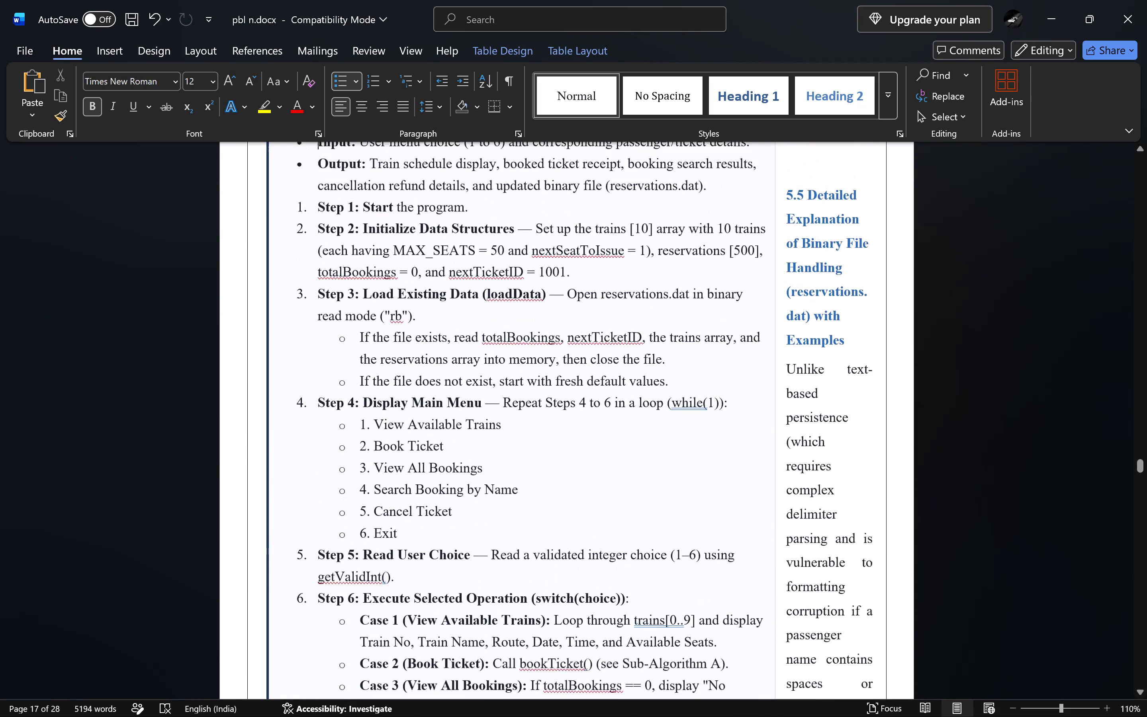
pyautogui.scroll(2, 791, 332)
pyautogui.click(784, 297)
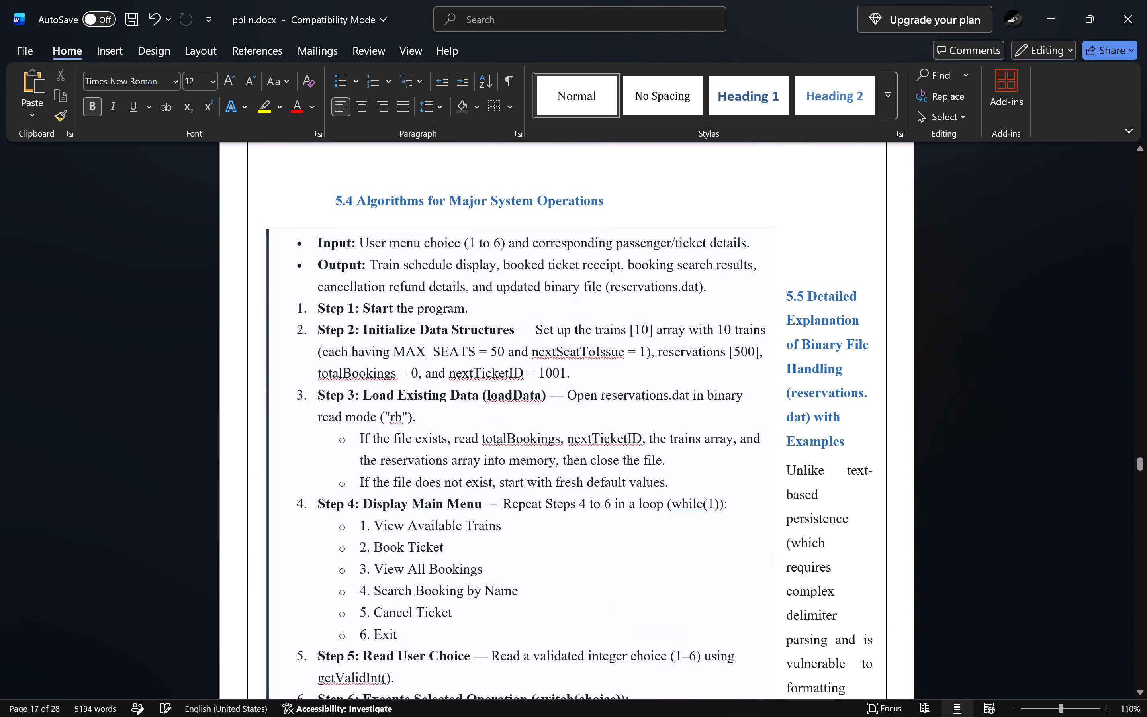
pyautogui.press('Return')
pyautogui.press('Return')
pyautogui.press('Return')
pyautogui.press('Return')
pyautogui.scroll(-6, 784, 297)
pyautogui.press('Return')
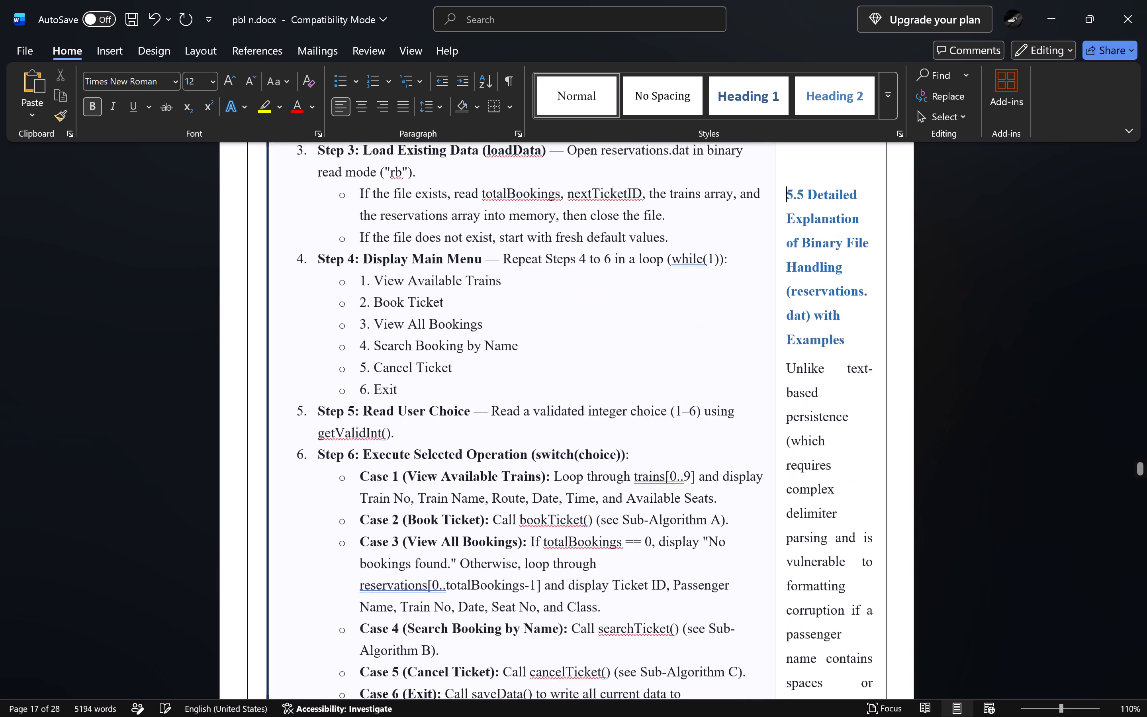
pyautogui.press('Return')
pyautogui.press('Return')
pyautogui.scroll(-5, 784, 297)
pyautogui.press('Return')
pyautogui.press('Return')
pyautogui.press('Return')
pyautogui.press('Return')
pyautogui.scroll(-5, 784, 297)
pyautogui.press('Return')
pyautogui.press('Return')
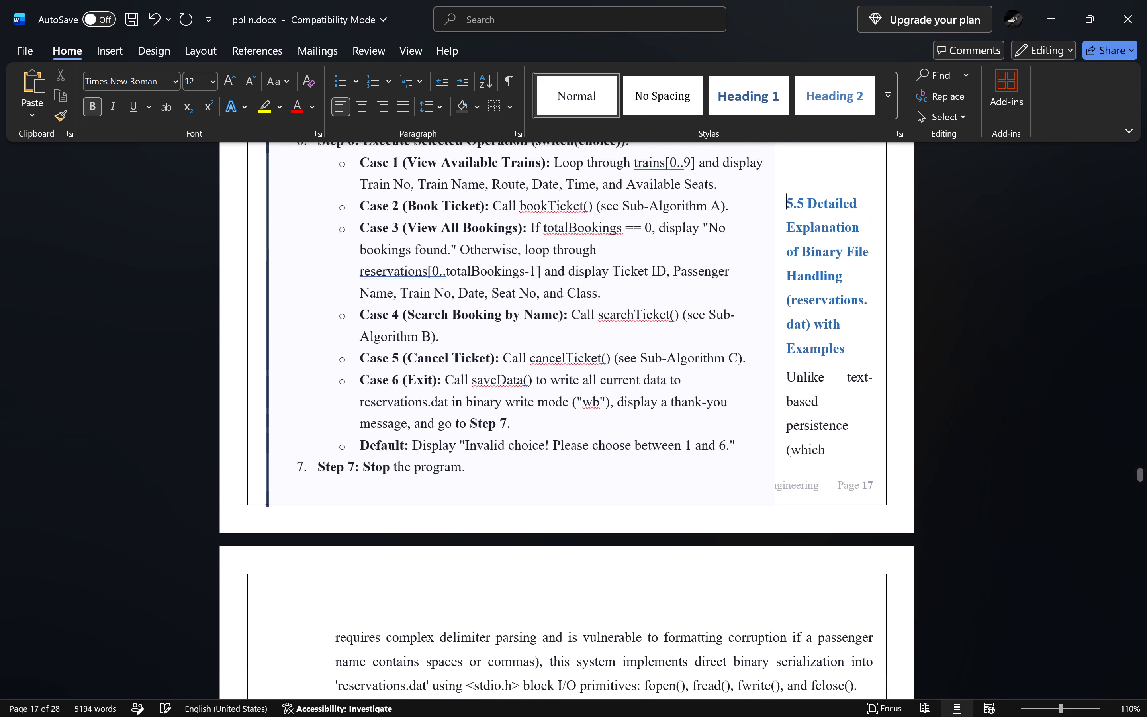
pyautogui.scroll(-3, 784, 297)
pyautogui.press('Return')
pyautogui.press('Return')
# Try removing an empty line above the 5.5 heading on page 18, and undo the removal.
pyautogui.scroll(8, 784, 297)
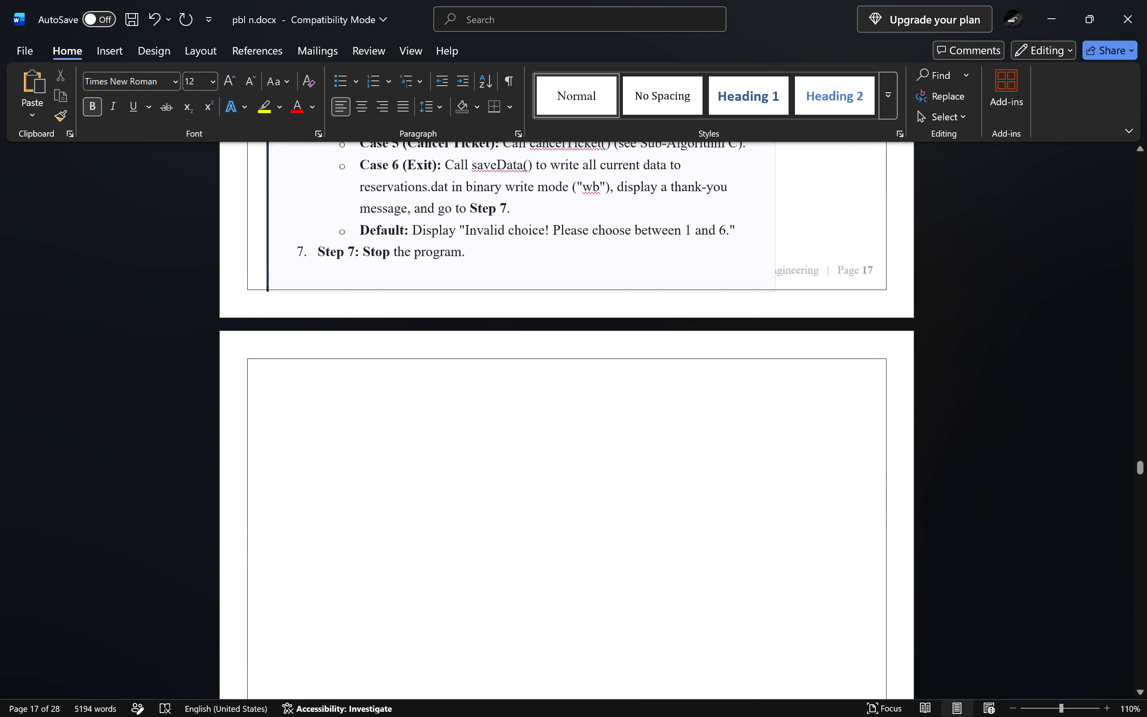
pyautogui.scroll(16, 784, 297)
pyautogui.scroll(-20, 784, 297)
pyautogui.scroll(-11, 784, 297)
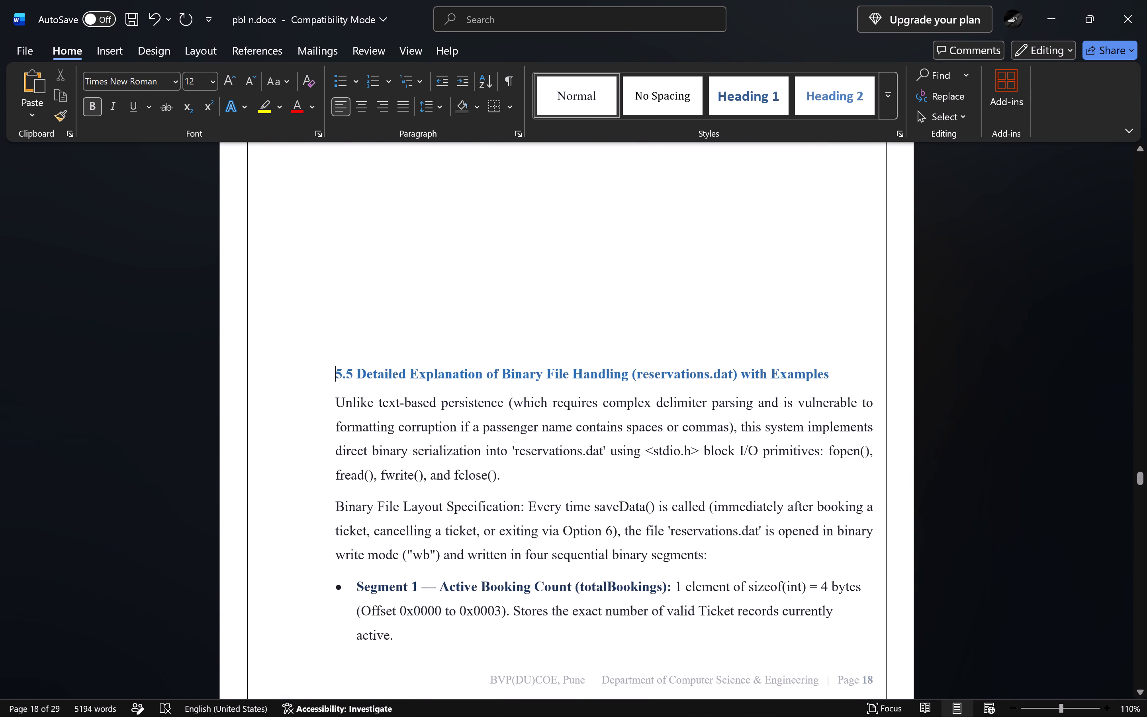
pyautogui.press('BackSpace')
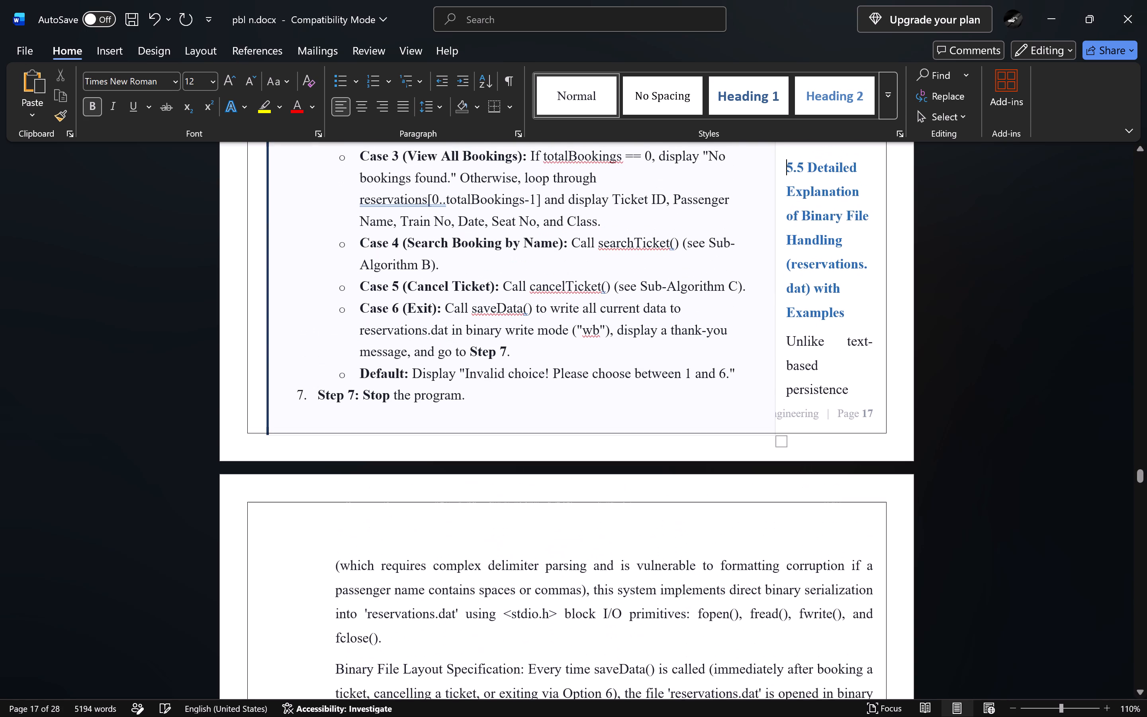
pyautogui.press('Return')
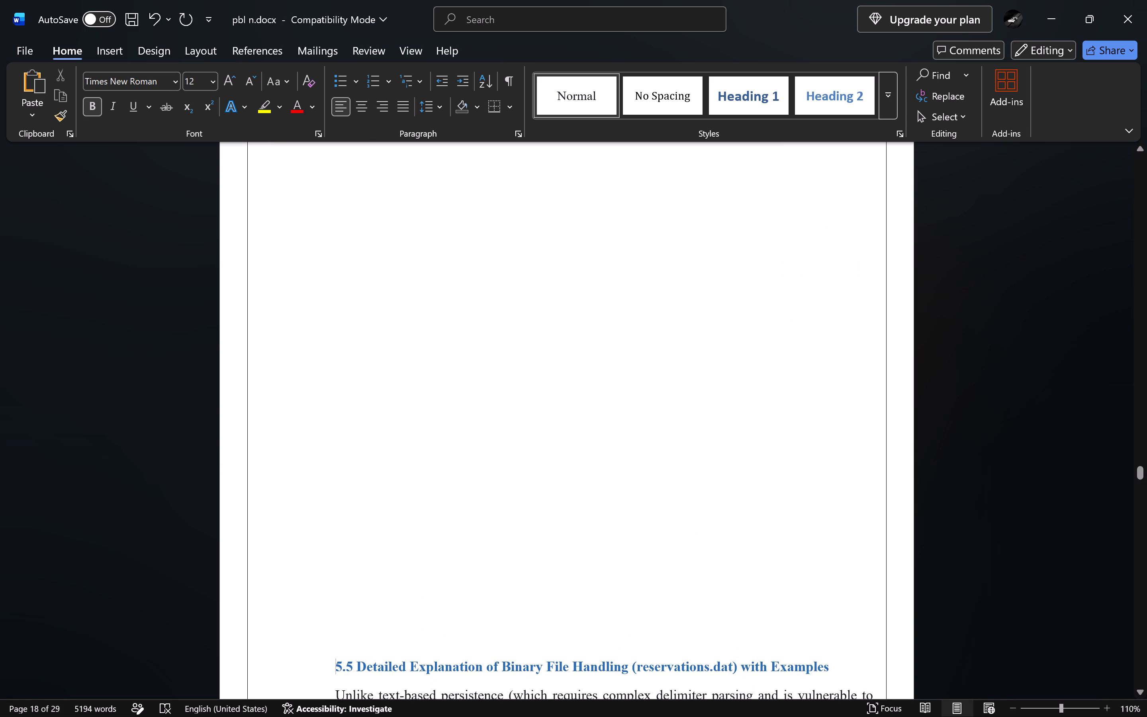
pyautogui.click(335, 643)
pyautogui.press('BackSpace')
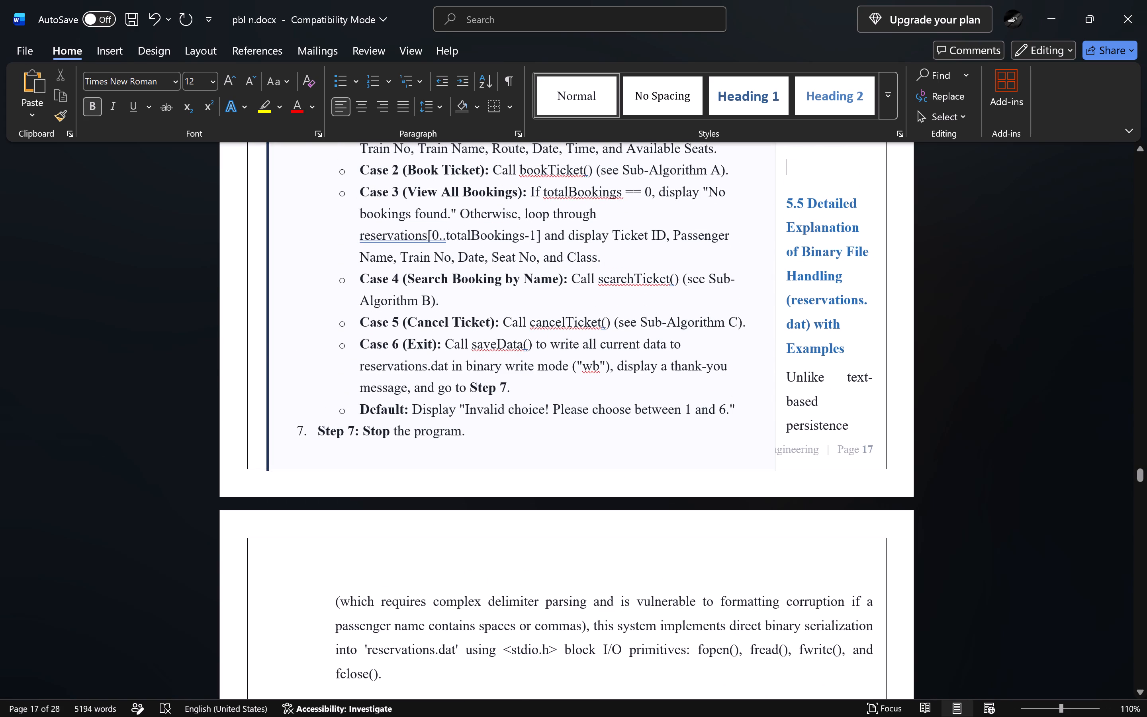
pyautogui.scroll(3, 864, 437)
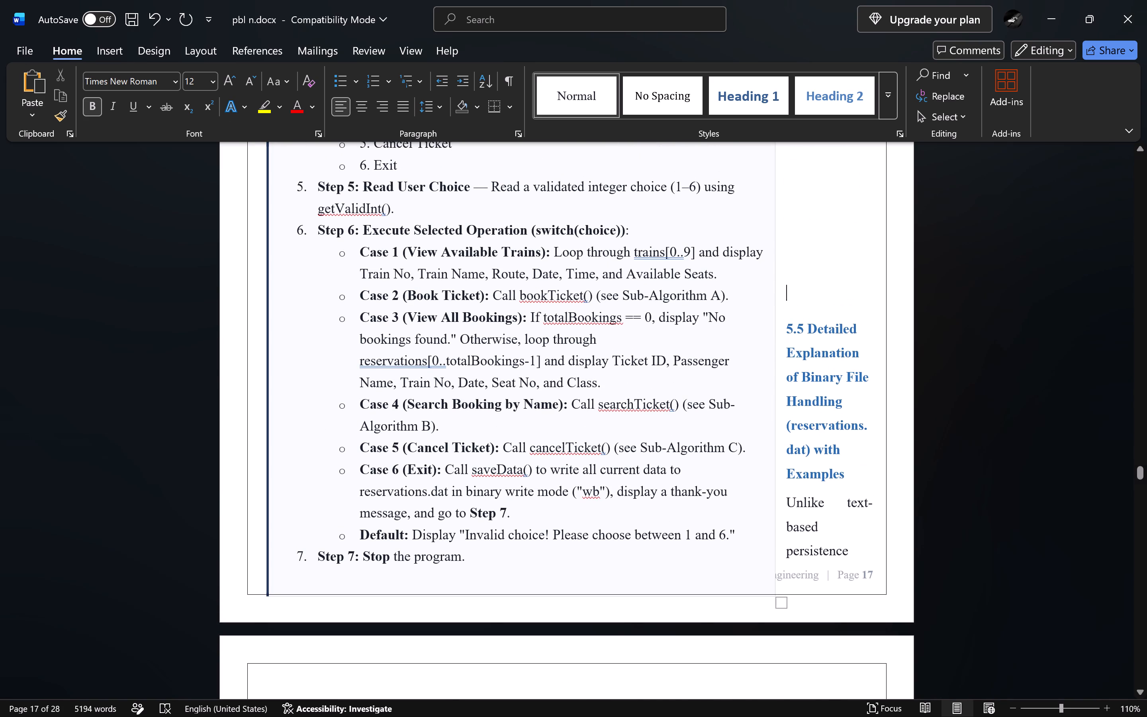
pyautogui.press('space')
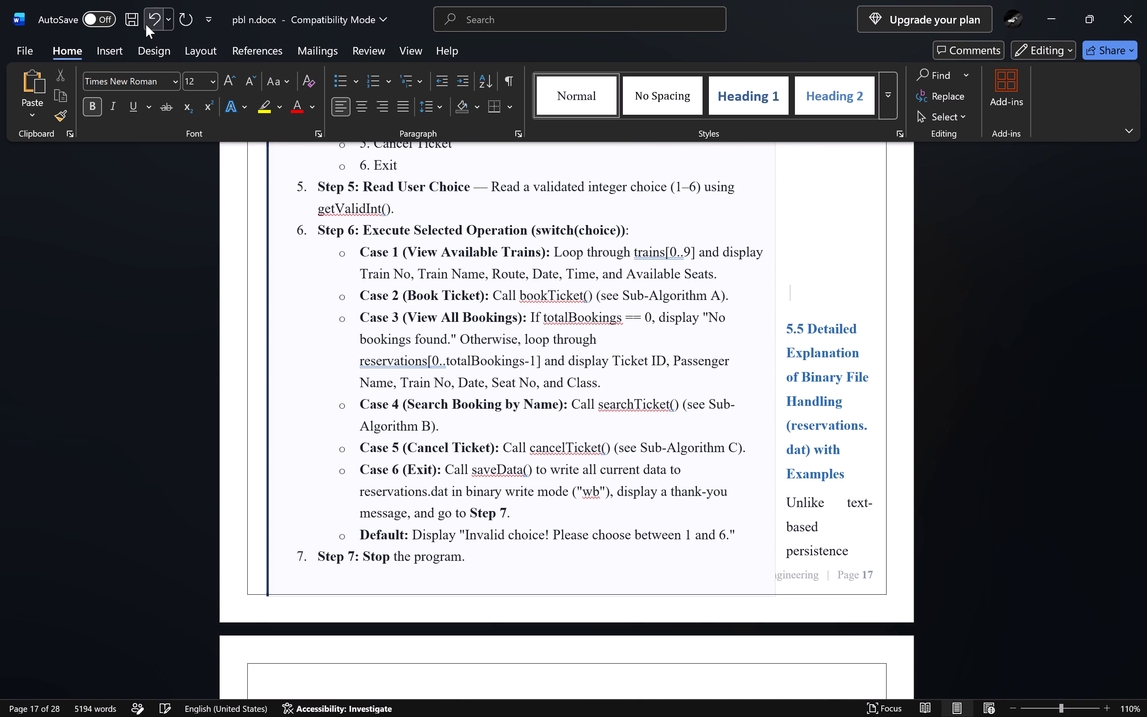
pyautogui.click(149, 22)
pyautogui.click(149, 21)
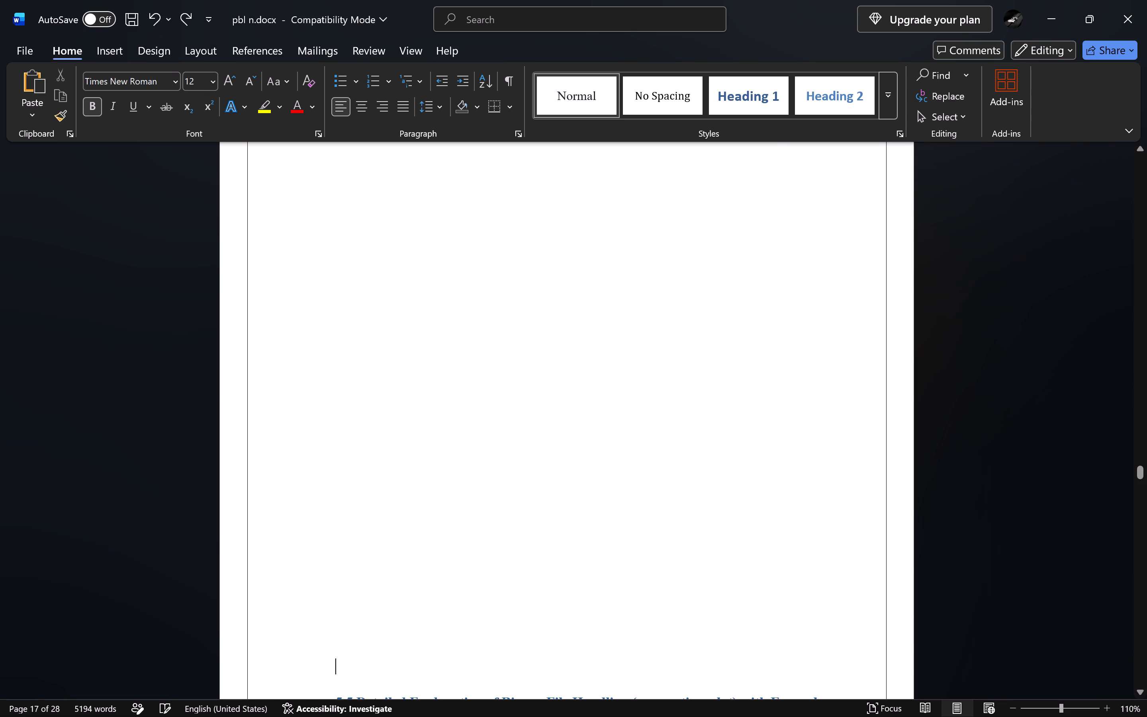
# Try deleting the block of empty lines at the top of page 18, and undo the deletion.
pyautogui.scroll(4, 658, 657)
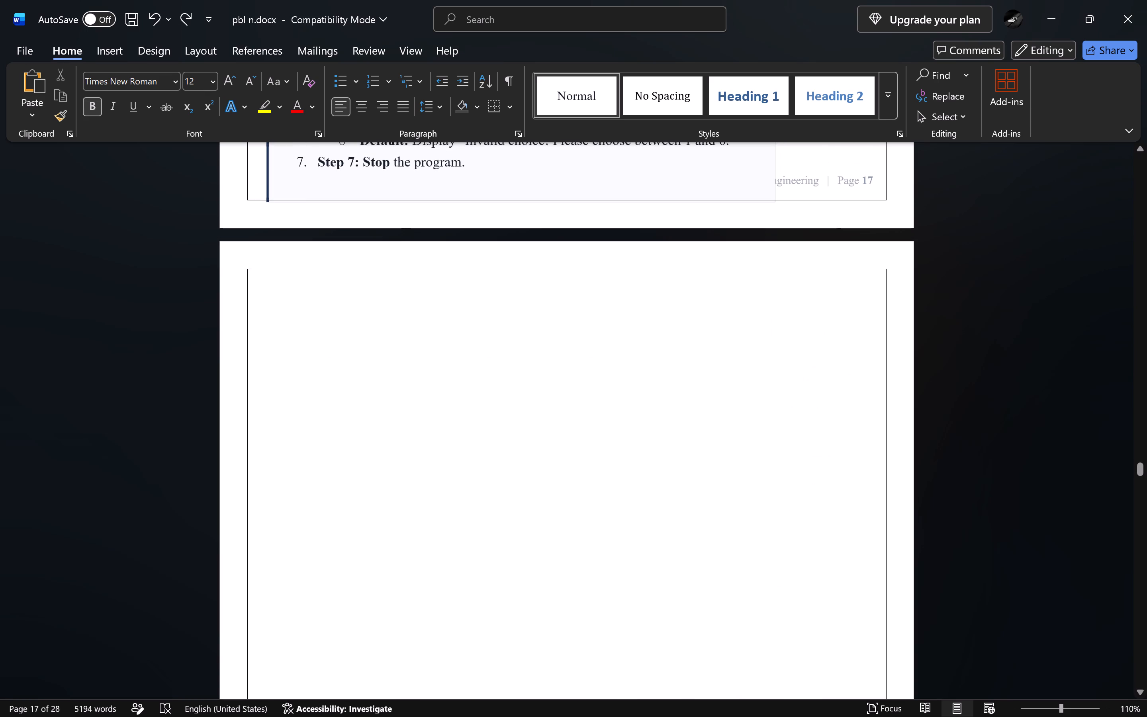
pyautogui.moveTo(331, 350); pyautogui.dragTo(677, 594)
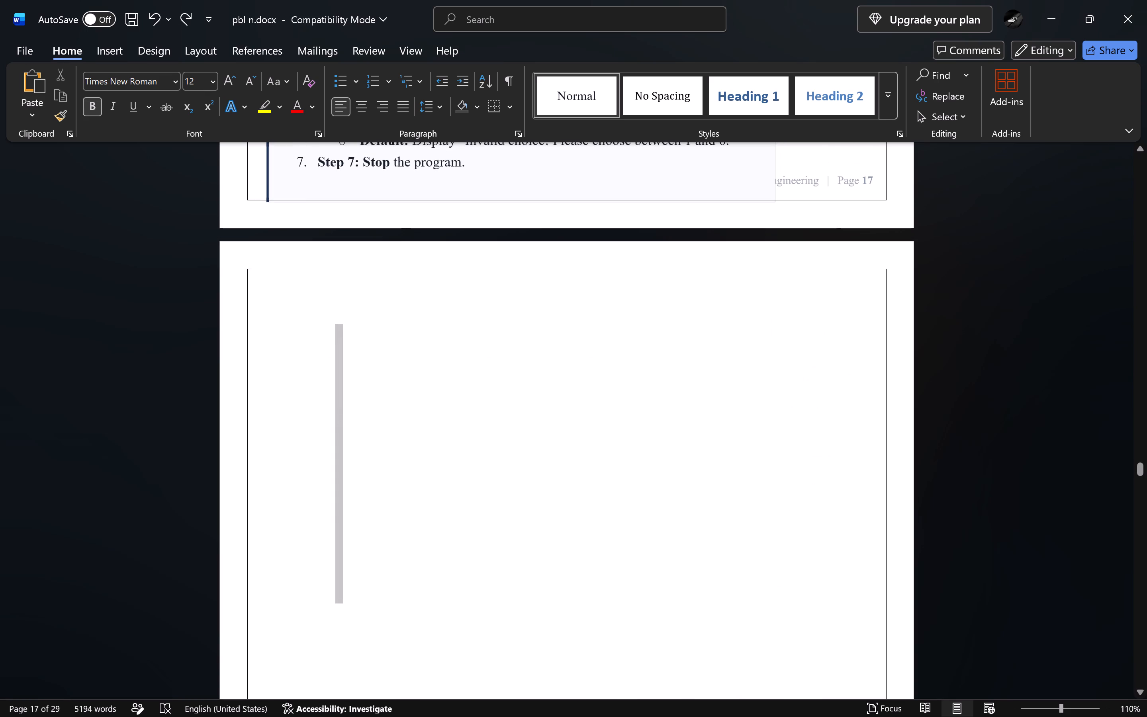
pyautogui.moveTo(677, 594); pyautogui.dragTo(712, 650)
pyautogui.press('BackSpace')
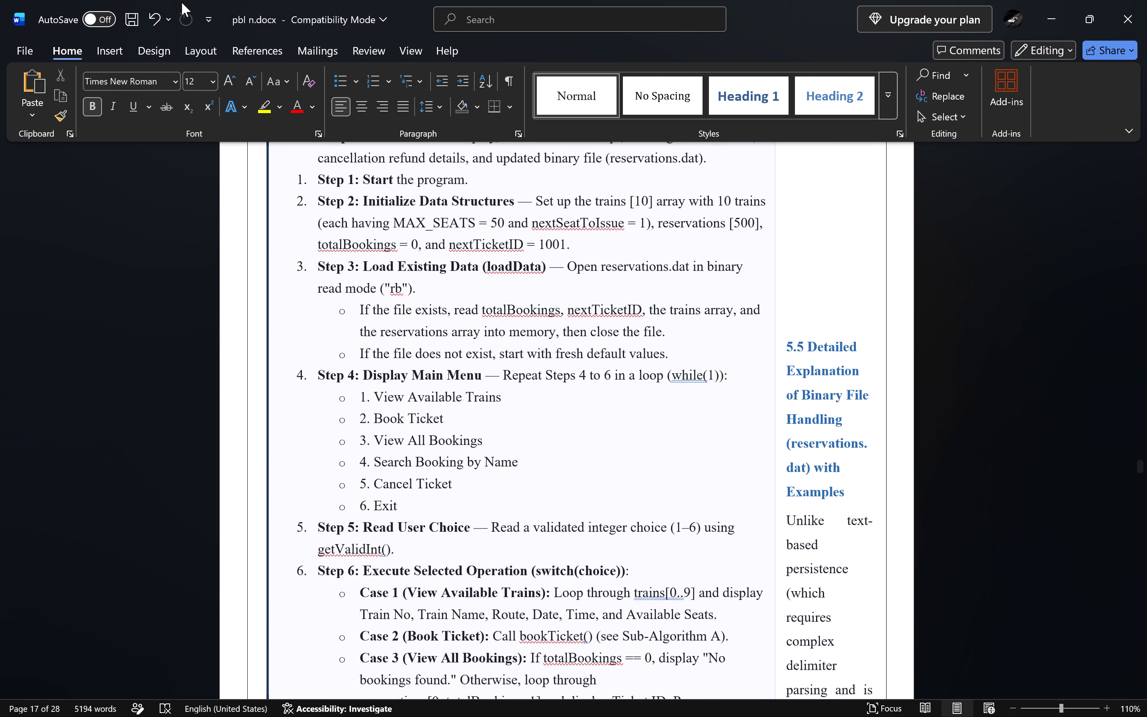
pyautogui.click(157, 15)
# Widen the algorithm box on page 17 by extending its right edge almost to the right page border.
pyautogui.scroll(2, 735, 266)
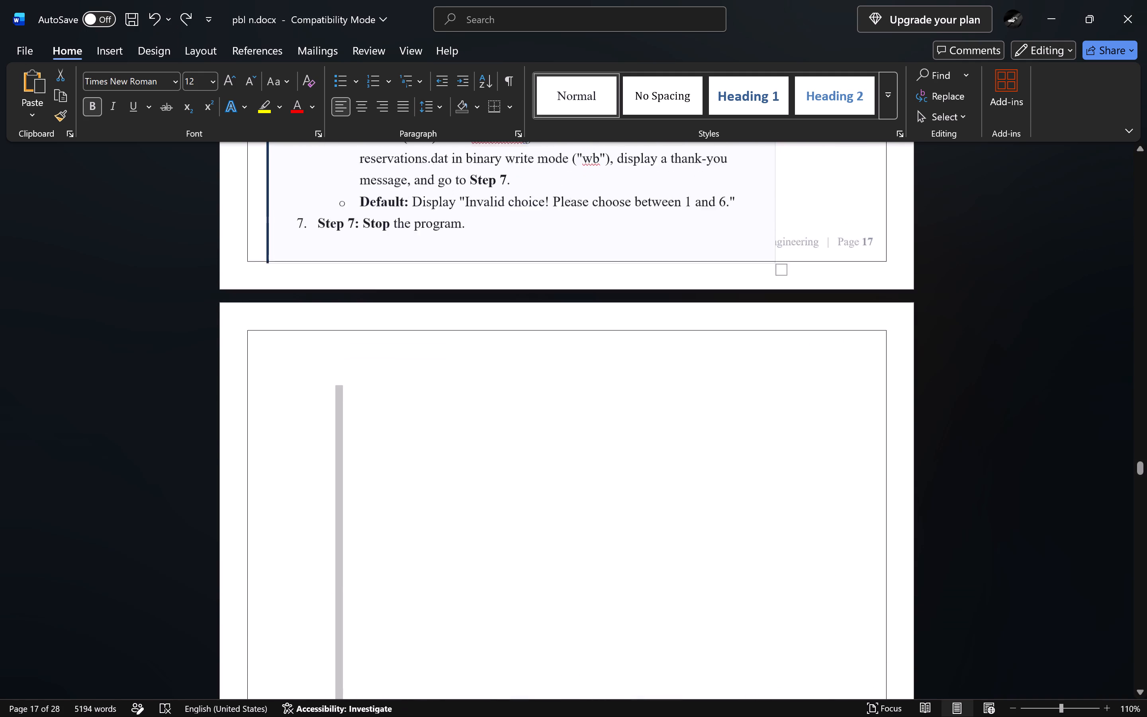
pyautogui.scroll(2, 738, 266)
pyautogui.moveTo(774, 287); pyautogui.dragTo(800, 292)
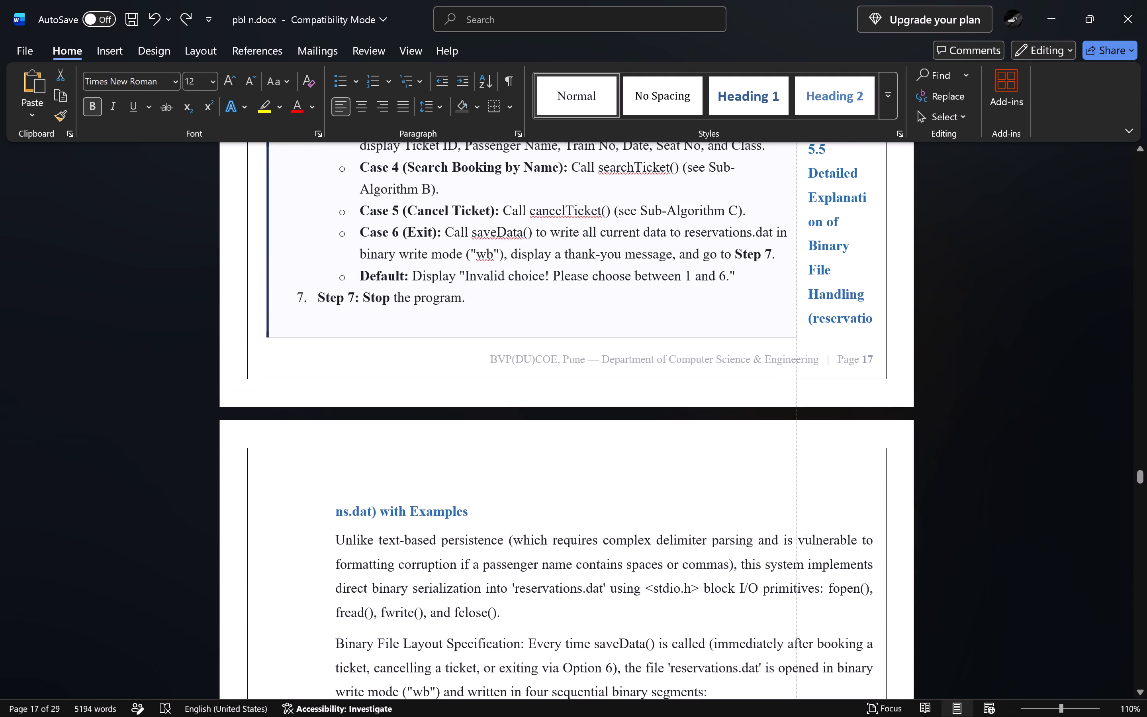
pyautogui.moveTo(800, 292); pyautogui.dragTo(832, 297)
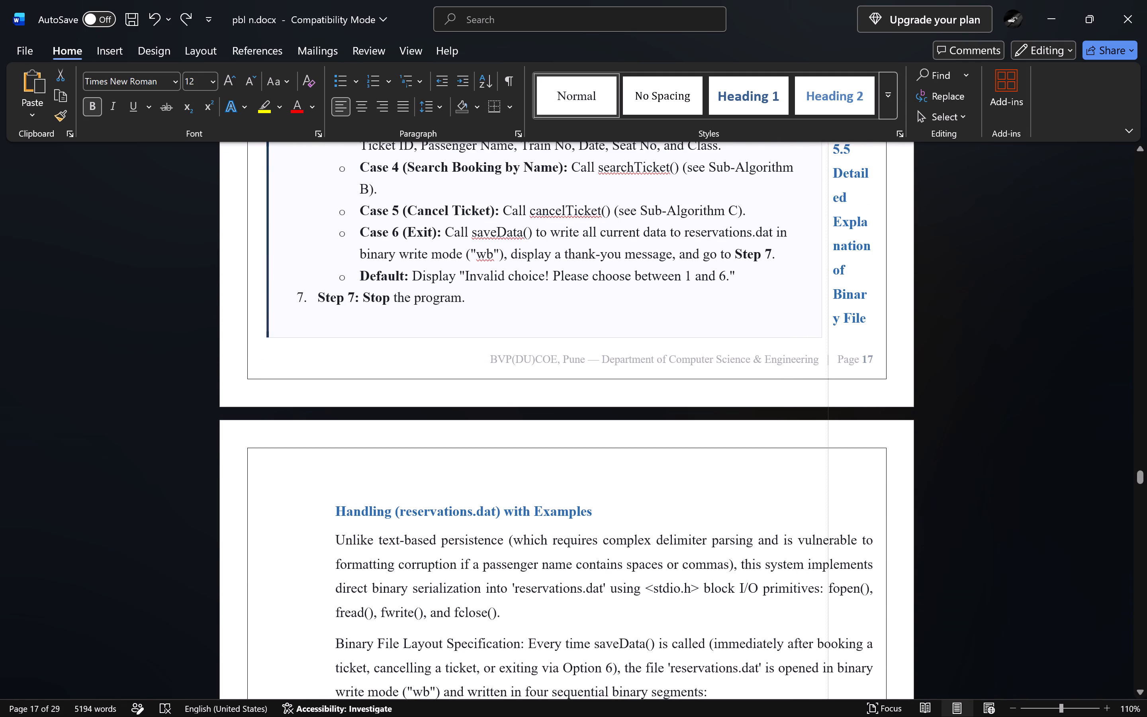
pyautogui.moveTo(832, 297); pyautogui.dragTo(867, 302)
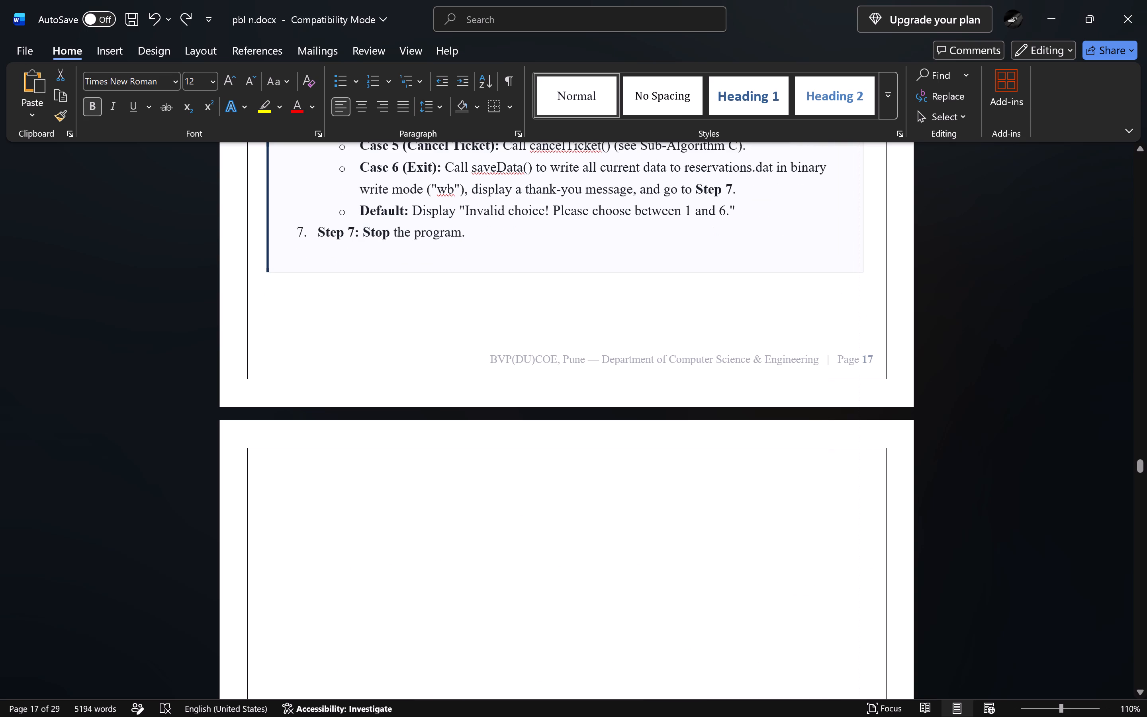
pyautogui.moveTo(867, 302); pyautogui.dragTo(877, 305)
pyautogui.scroll(17, 708, 303)
pyautogui.scroll(-1, 708, 303)
pyautogui.scroll(5, 708, 303)
pyautogui.scroll(-1, 708, 303)
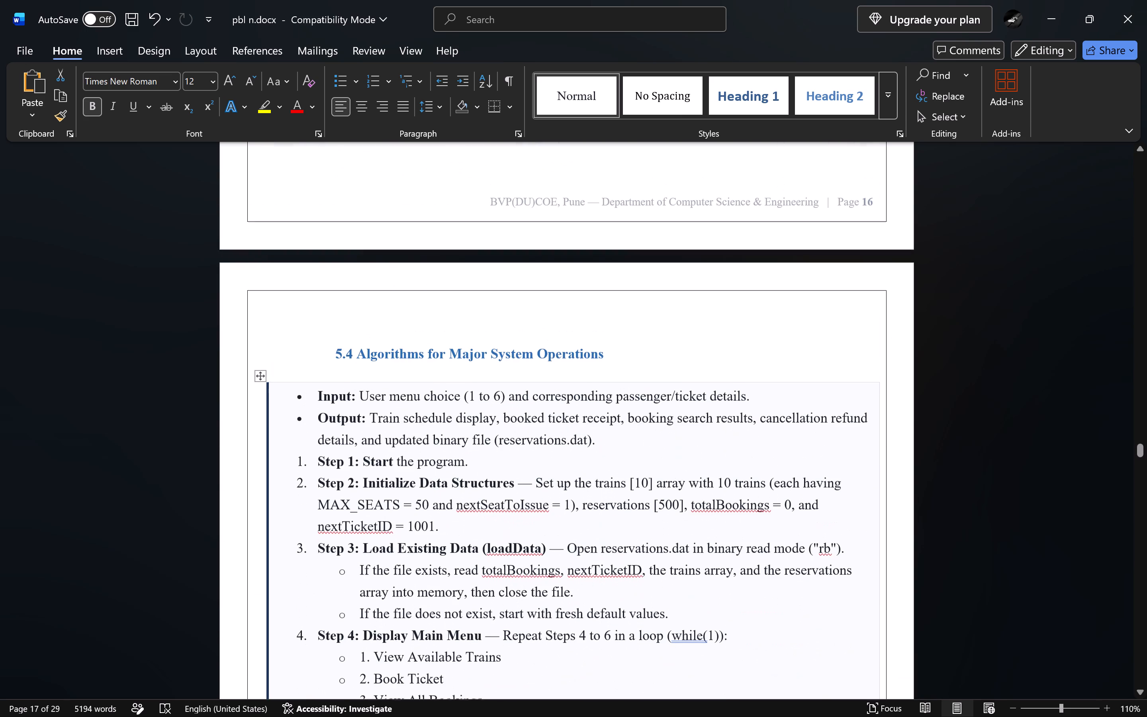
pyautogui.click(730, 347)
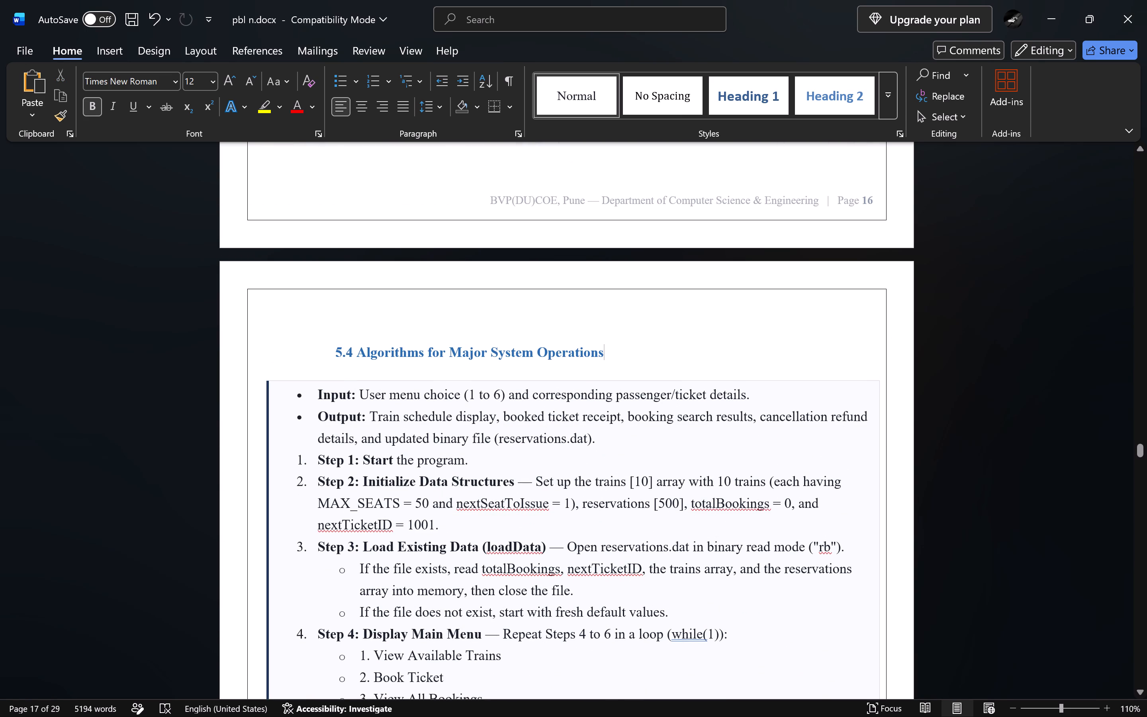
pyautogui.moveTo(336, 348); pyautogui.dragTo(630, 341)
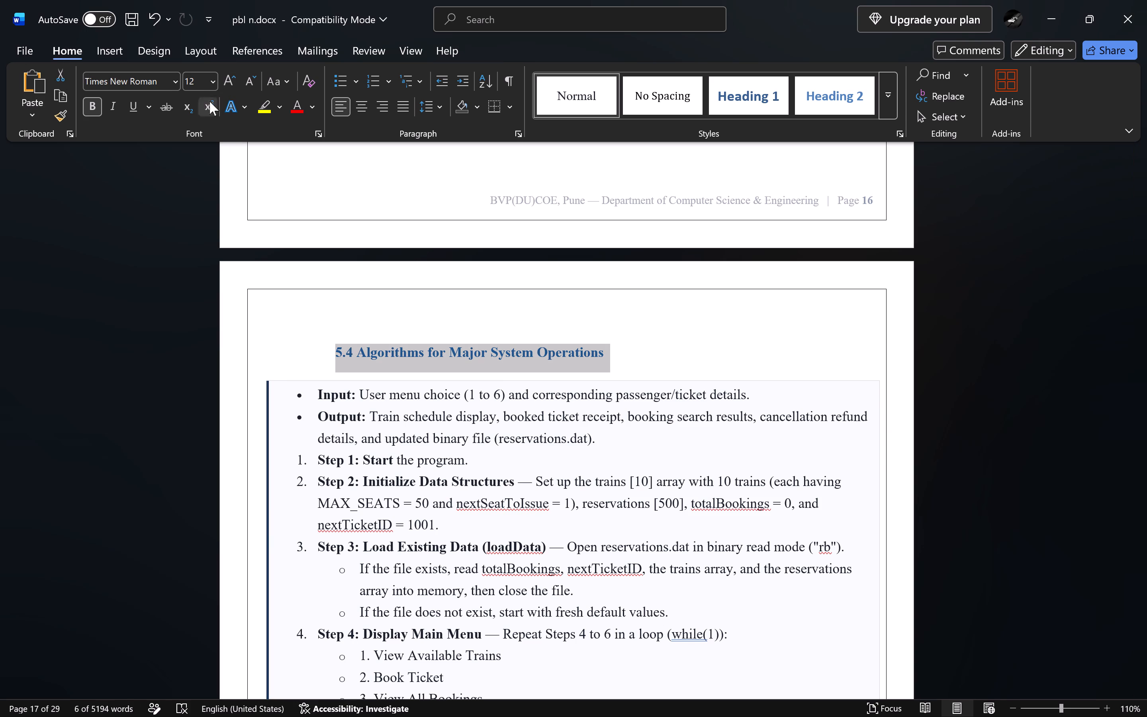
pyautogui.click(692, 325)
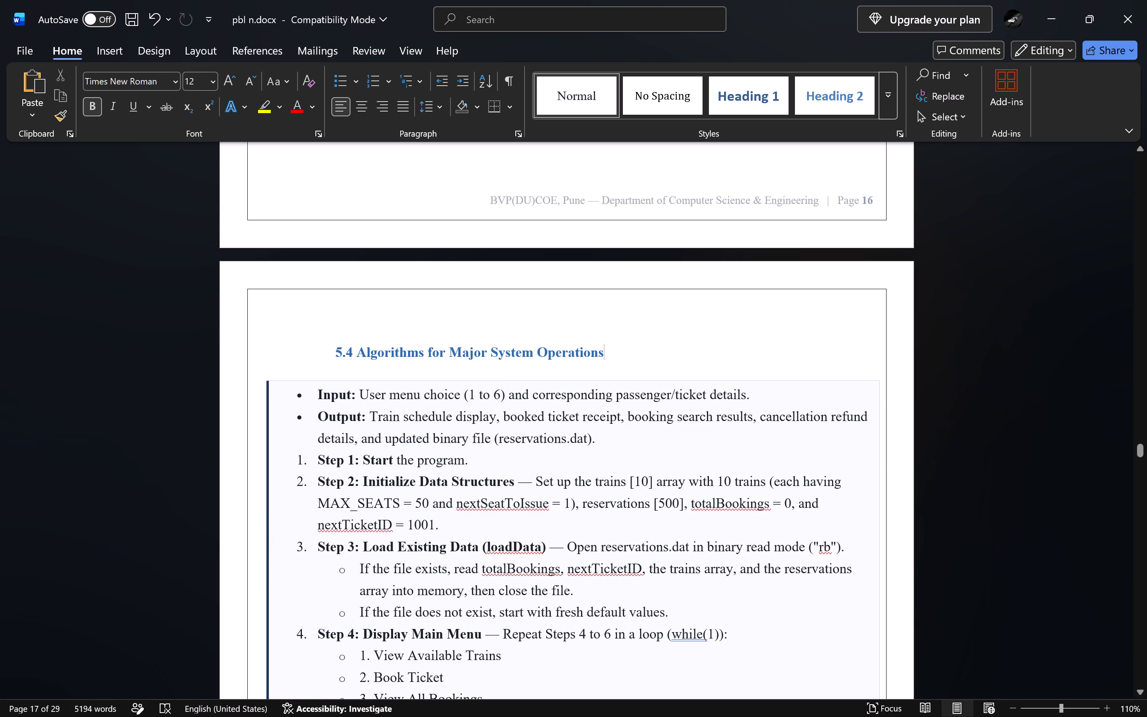
# Delete the empty lines above the 5.5 heading on page 18 so that the heading sits at the top of the page.
pyautogui.scroll(-19, 692, 324)
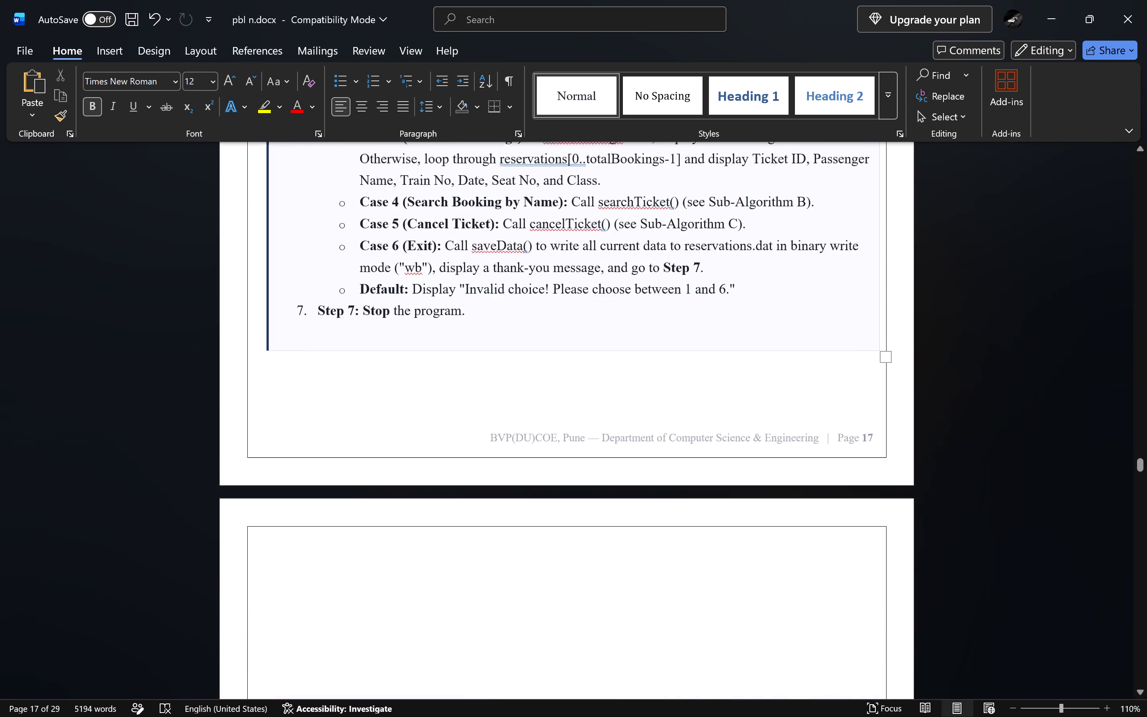
pyautogui.scroll(-17, 692, 324)
pyautogui.click(603, 298)
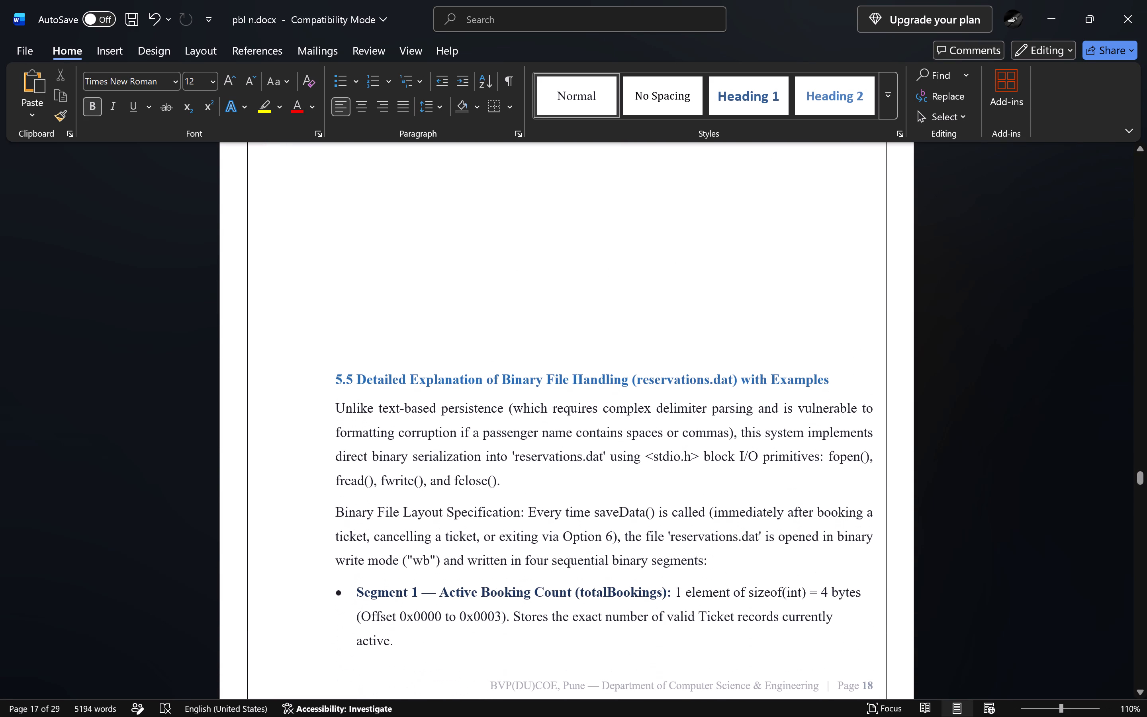
pyautogui.press('BackSpace')
pyautogui.press('BackSpace')
pyautogui.scroll(4, 469, 326)
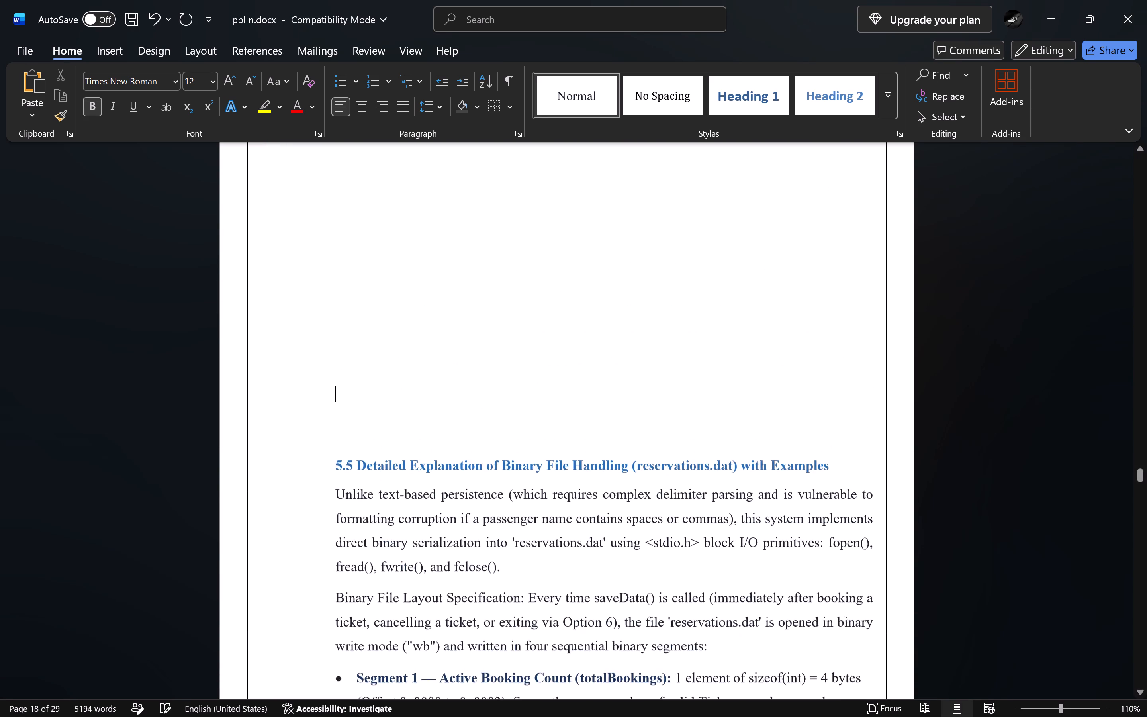
pyautogui.scroll(9, 469, 326)
pyautogui.press('BackSpace')
pyautogui.press('BackSpace')
pyautogui.press('BackSpace')
pyautogui.press('BackSpace')
pyautogui.press('BackSpace')
pyautogui.press('BackSpace')
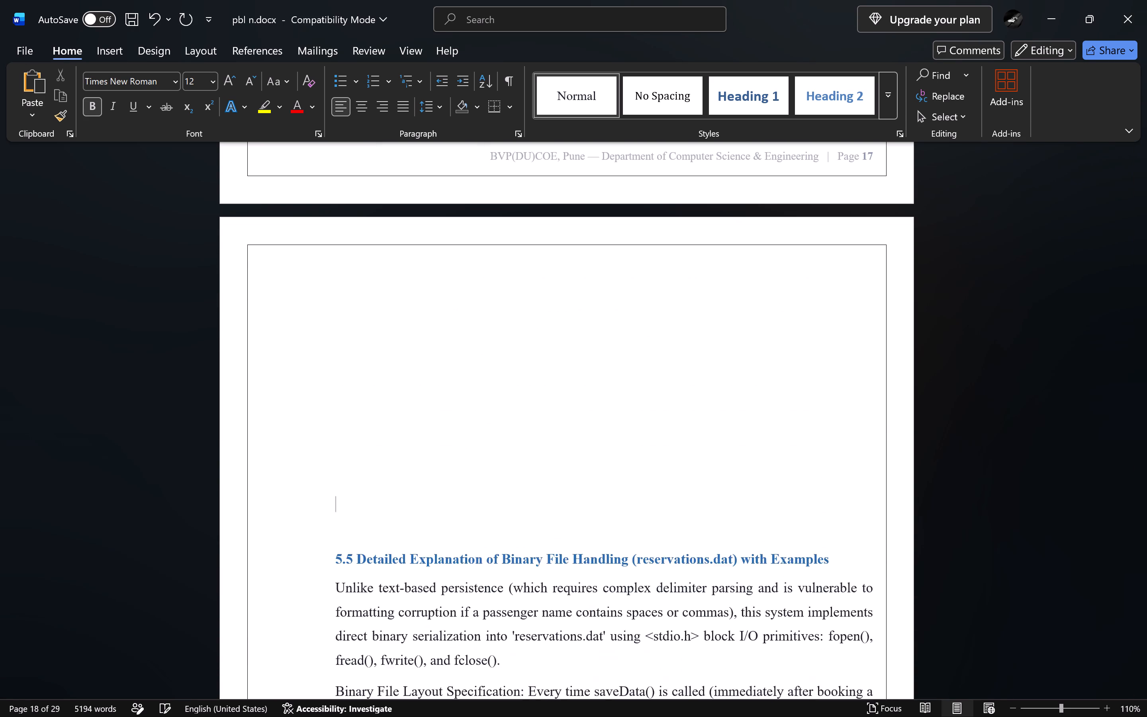
pyautogui.press('BackSpace')
pyautogui.click(329, 514)
pyautogui.press('BackSpace')
pyautogui.press('BackSpace')
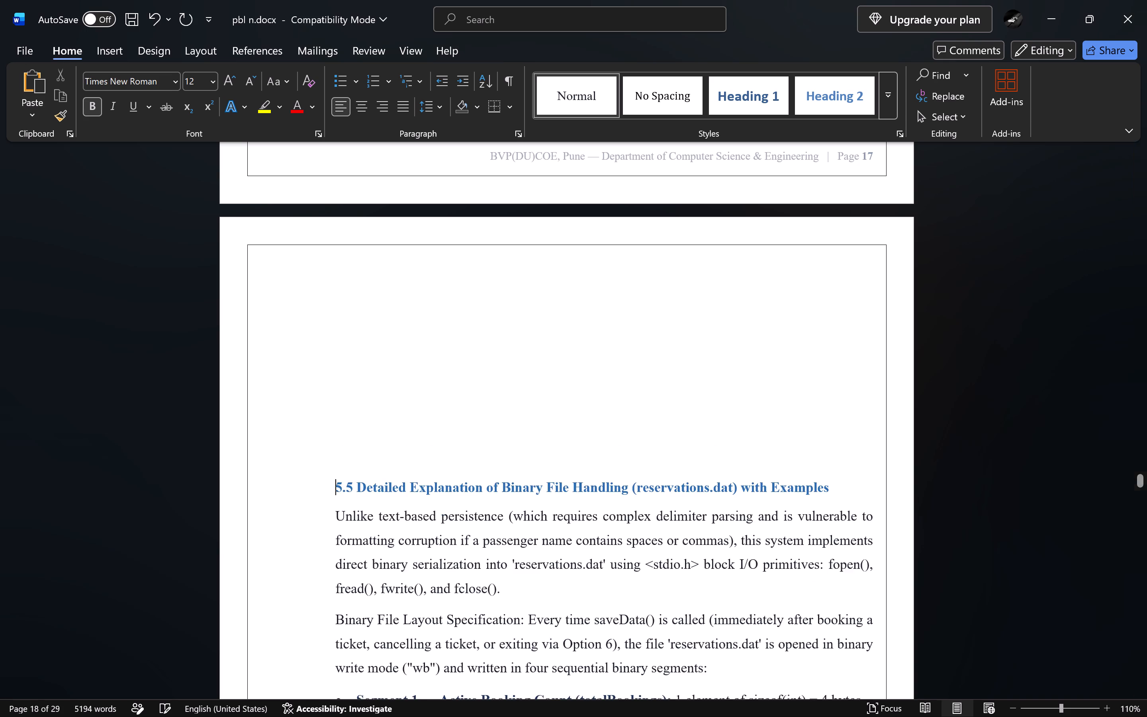
pyautogui.press('BackSpace')
pyautogui.press('BackSpace')
pyautogui.press('BackSpace')
pyautogui.press('BackSpace')
pyautogui.press('BackSpace')
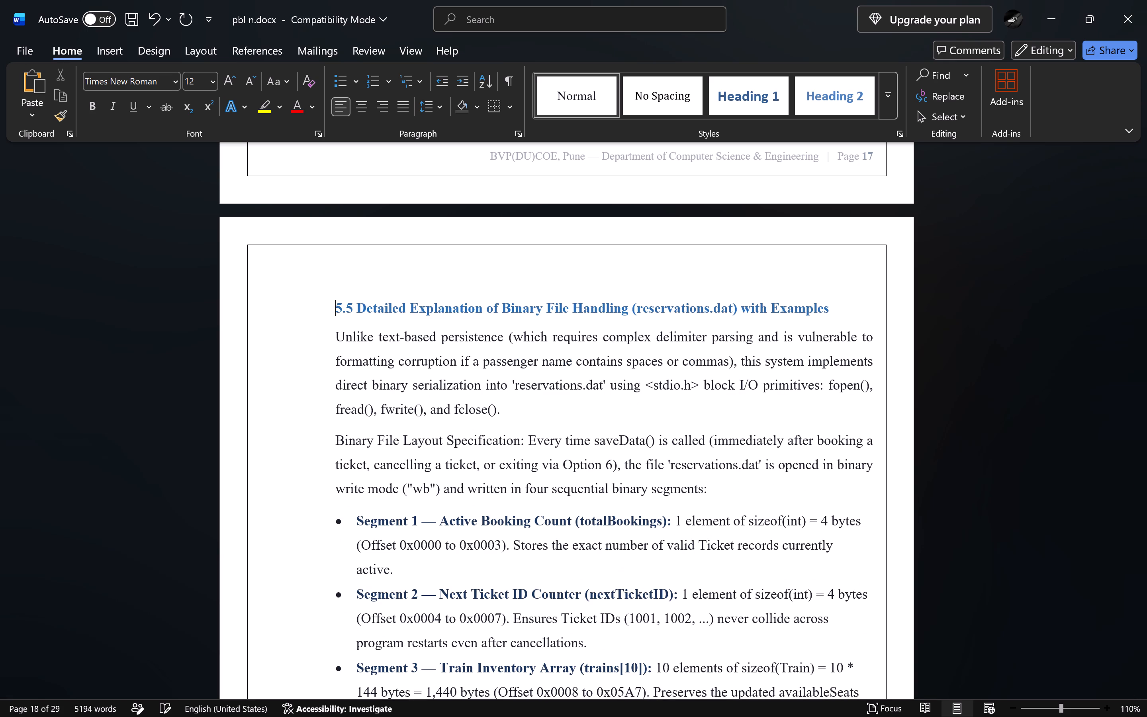
# Undo the last deletion made above the 5.5 heading.
pyautogui.scroll(7, 537, 425)
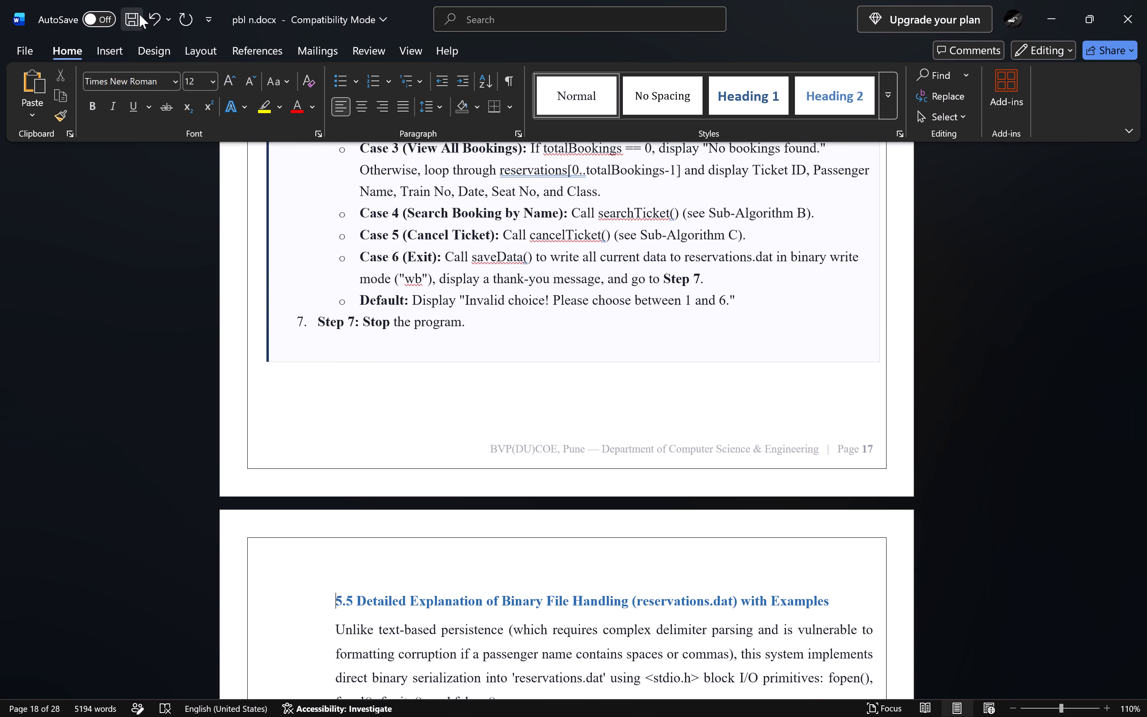
pyautogui.click(153, 17)
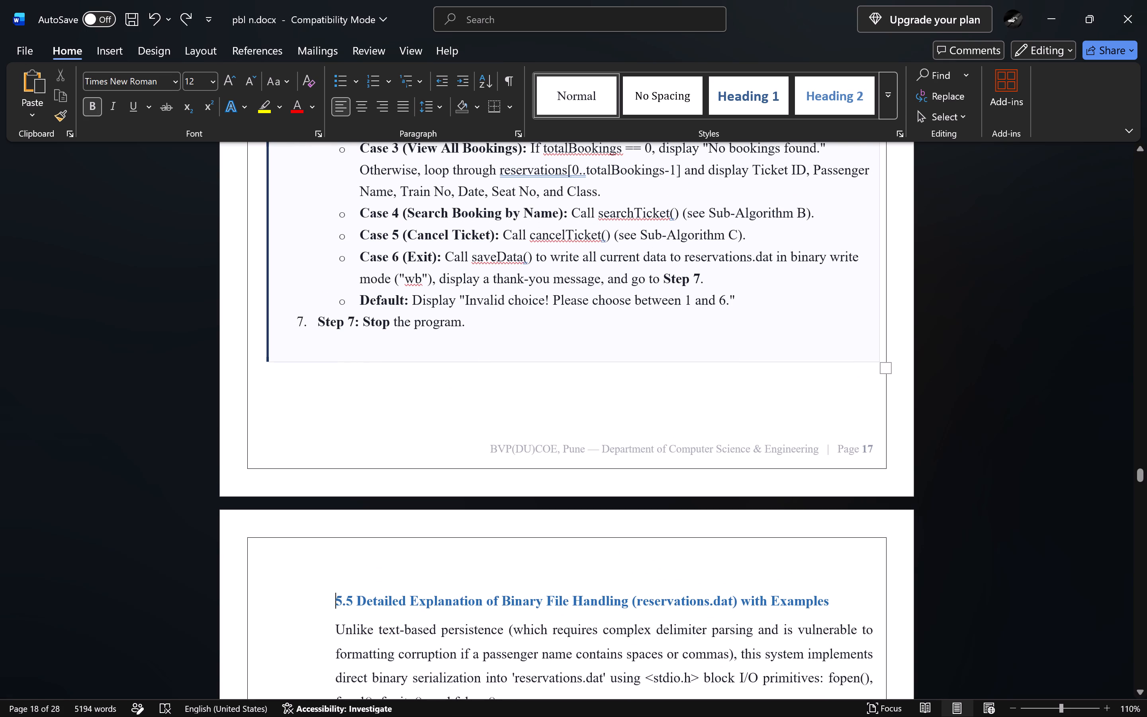
# Insert an empty line directly after the 5.4 Algorithms for Major System Operations heading on page 17.
pyautogui.scroll(18, 501, 397)
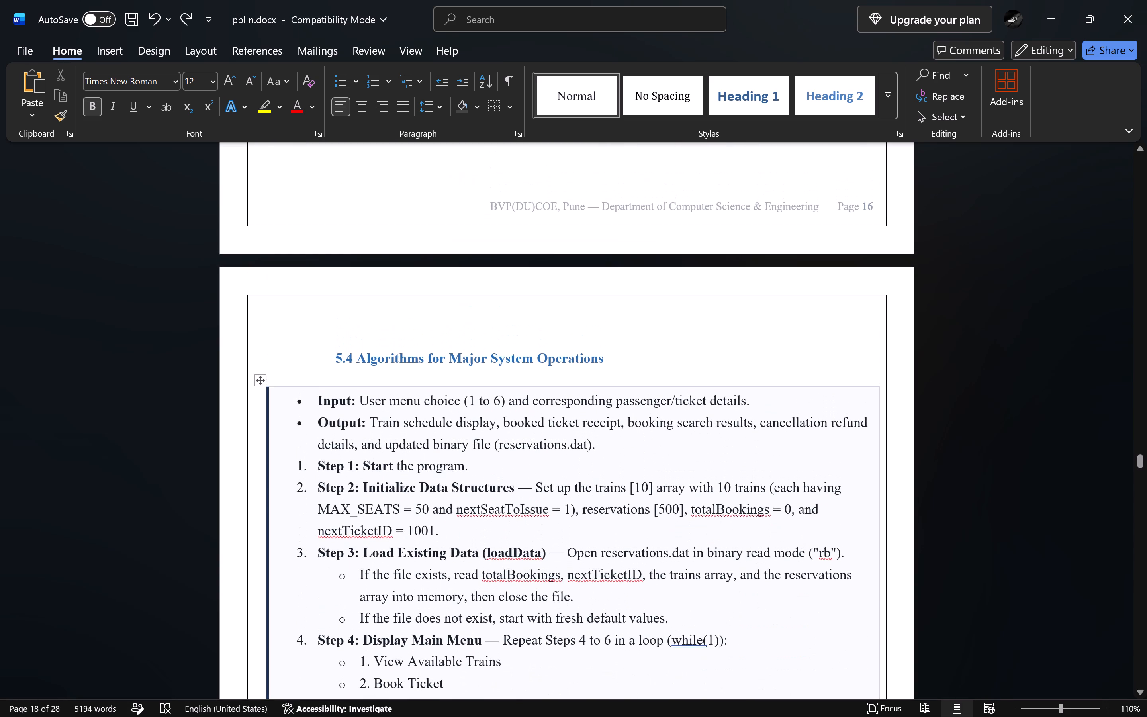
pyautogui.click(369, 375)
pyautogui.click(651, 343)
pyautogui.scroll(-5, 652, 342)
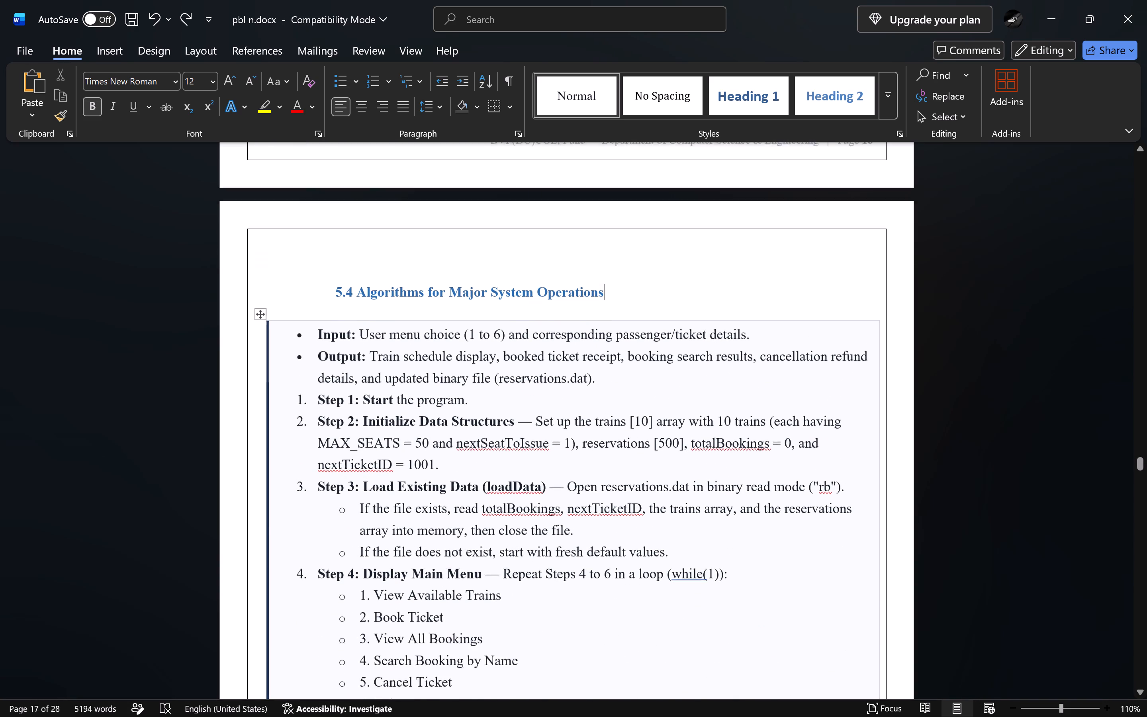
pyautogui.press('Return')
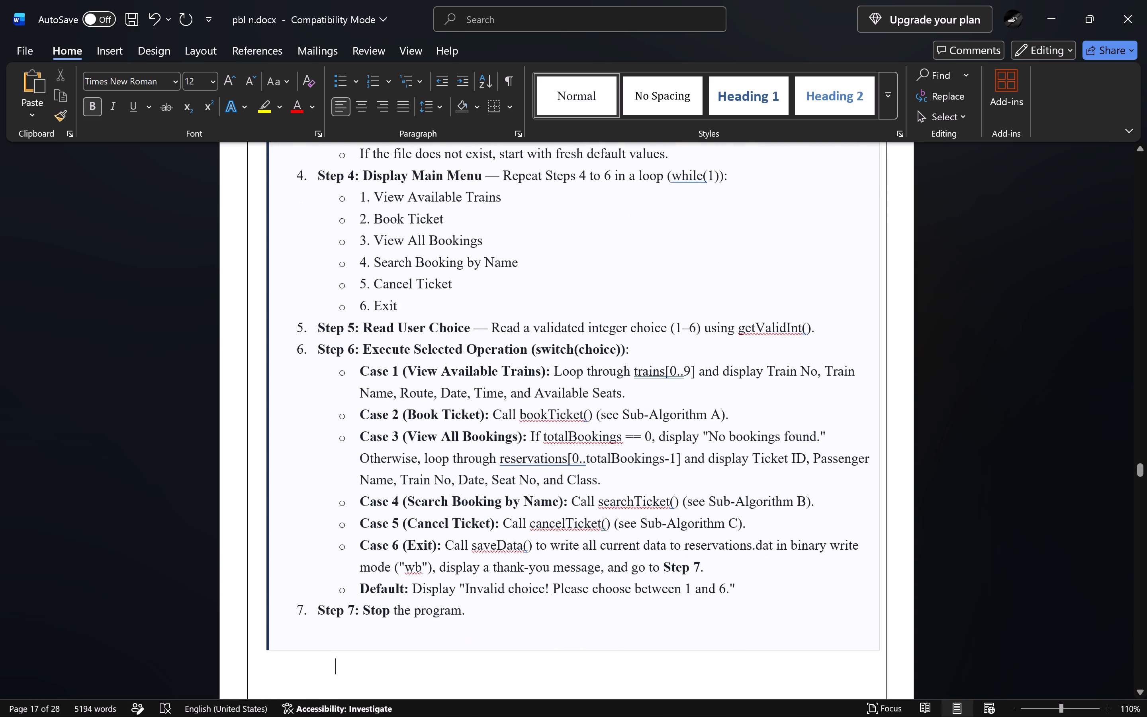
# Move the algorithm box on page 17 slightly down and to the right to leave a gap below the 5.4 heading.
pyautogui.scroll(-4, 652, 342)
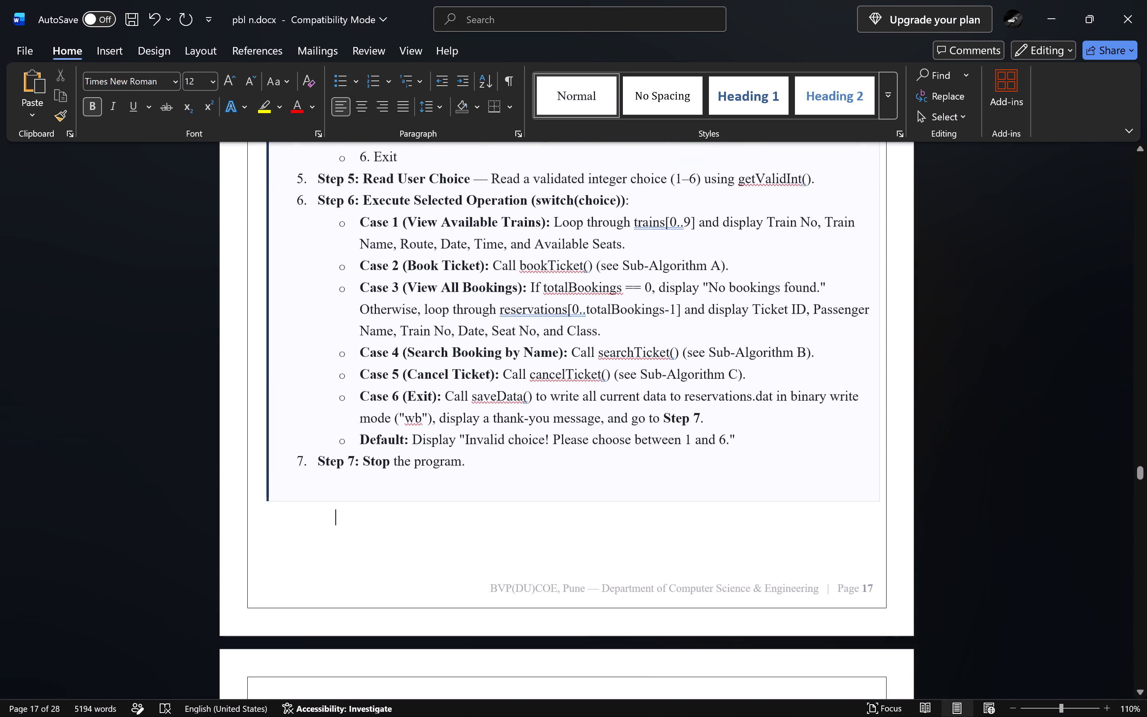
pyautogui.scroll(-1, 574, 371)
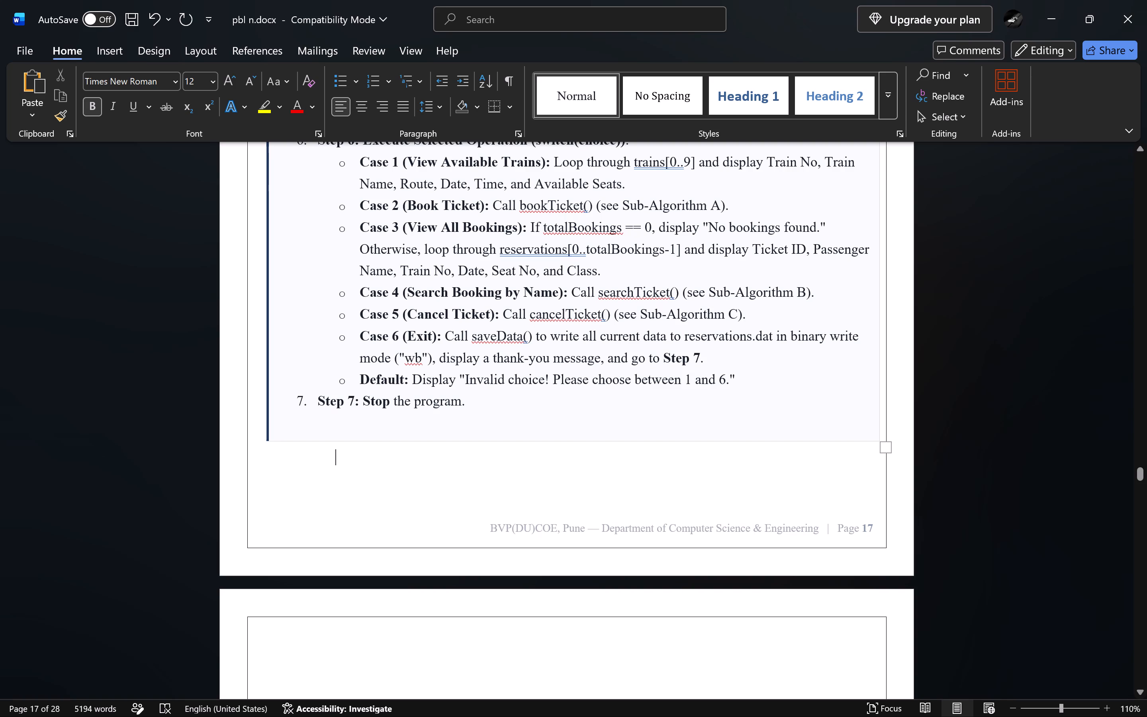
pyautogui.scroll(14, 705, 428)
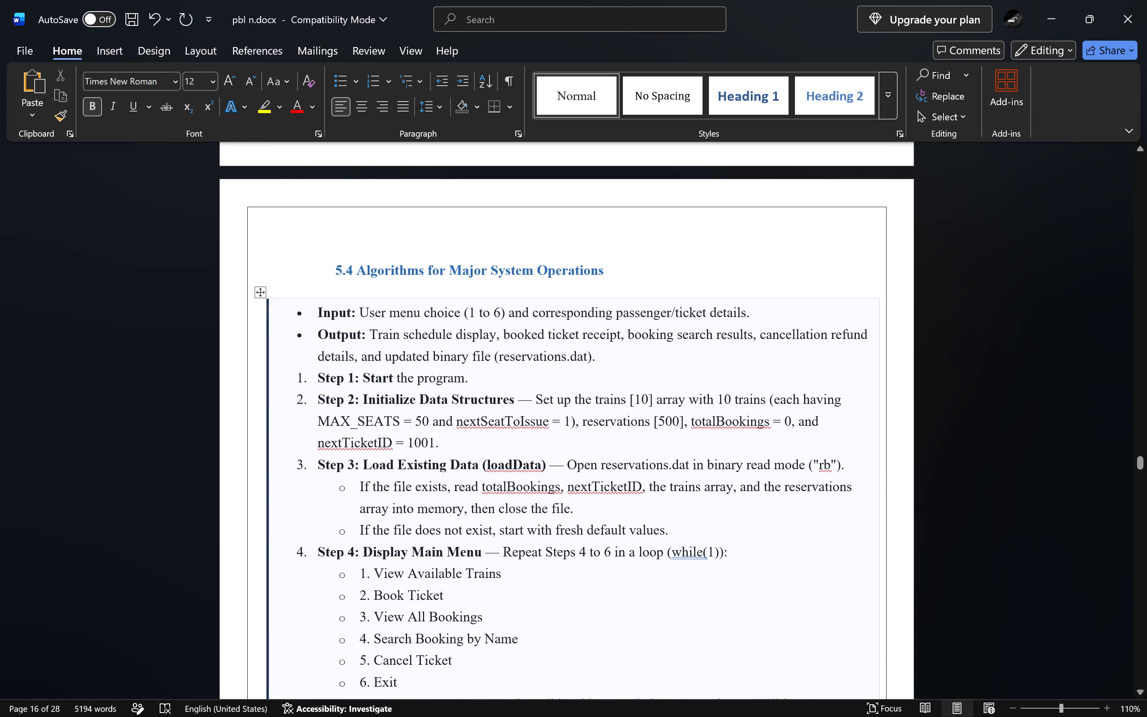
pyautogui.moveTo(260, 289); pyautogui.dragTo(256, 306)
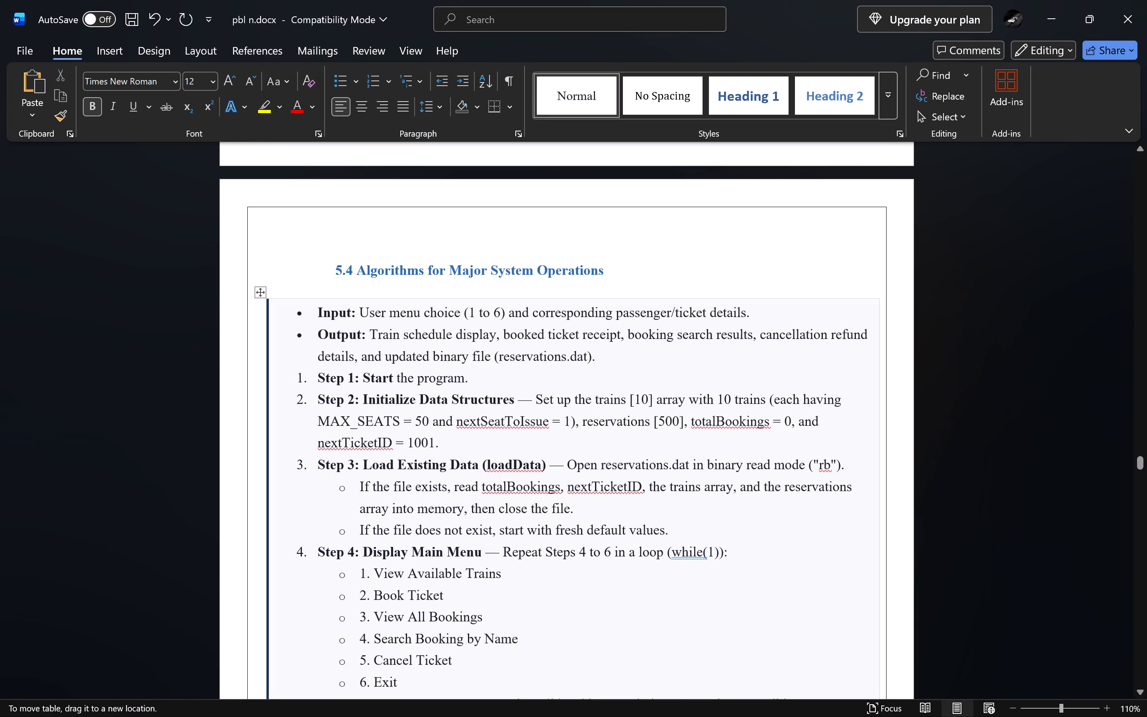
pyautogui.moveTo(256, 306); pyautogui.dragTo(257, 311)
pyautogui.click(261, 291)
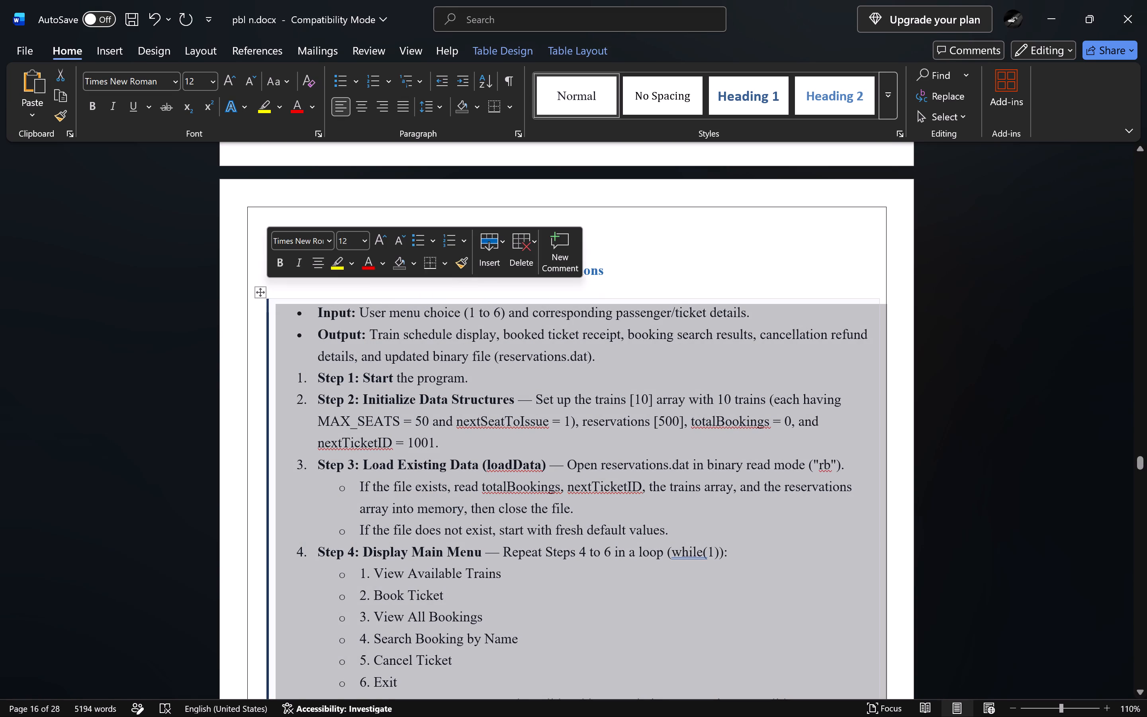
pyautogui.moveTo(261, 290); pyautogui.dragTo(255, 320)
# Extend the left edge of the algorithm box outward, toward the left page border.
pyautogui.scroll(-8, 351, 317)
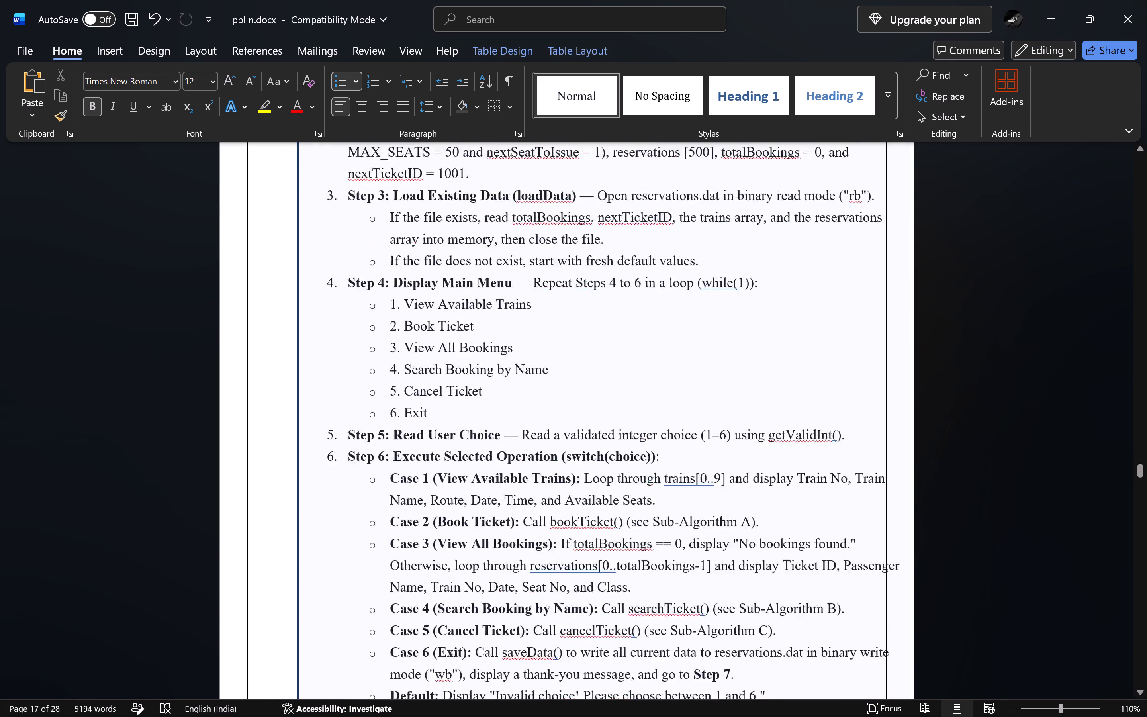
pyautogui.scroll(-8, 351, 317)
pyautogui.scroll(3, 351, 317)
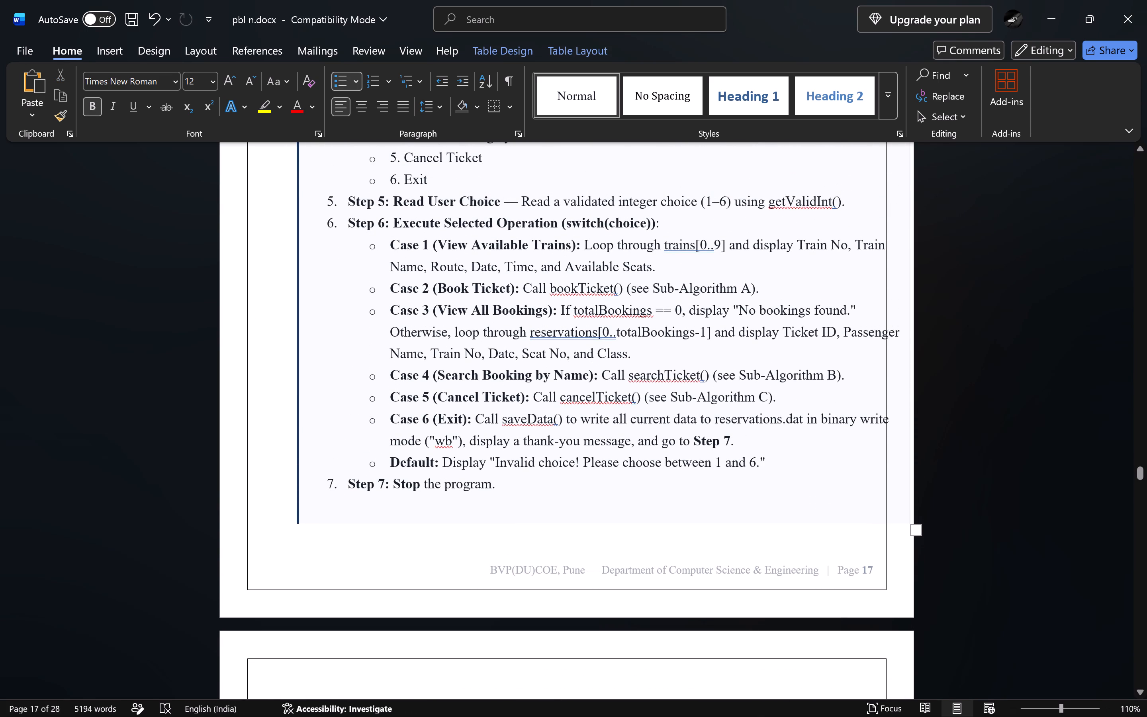
pyautogui.moveTo(298, 377); pyautogui.dragTo(275, 377)
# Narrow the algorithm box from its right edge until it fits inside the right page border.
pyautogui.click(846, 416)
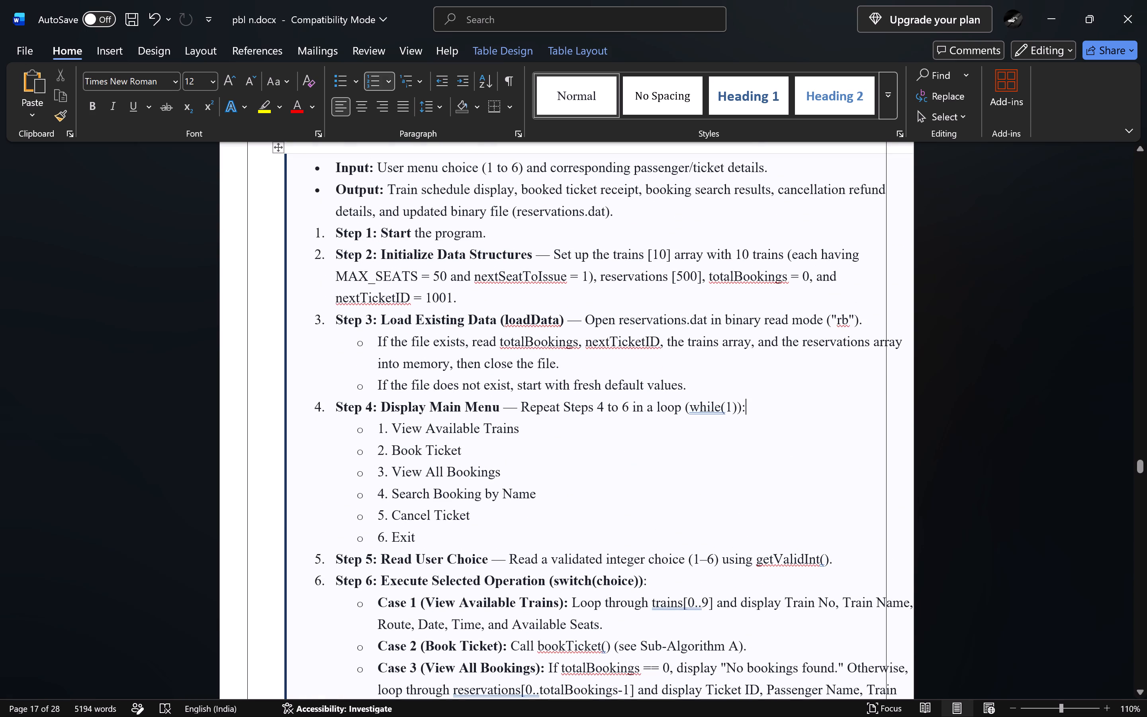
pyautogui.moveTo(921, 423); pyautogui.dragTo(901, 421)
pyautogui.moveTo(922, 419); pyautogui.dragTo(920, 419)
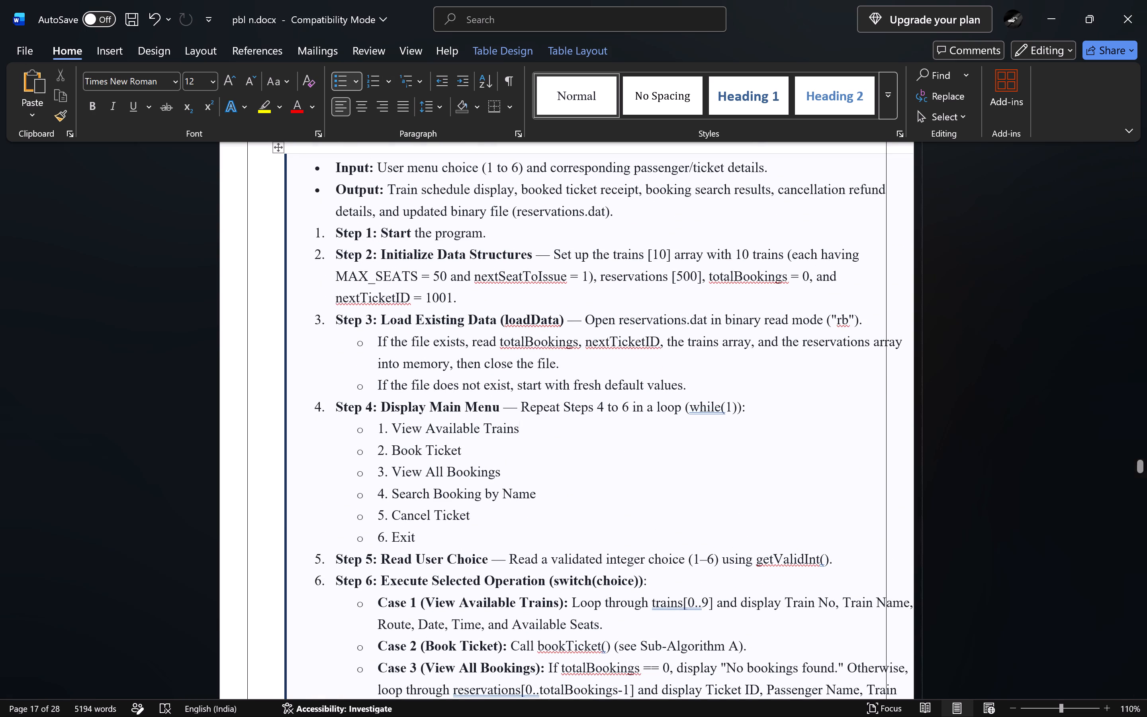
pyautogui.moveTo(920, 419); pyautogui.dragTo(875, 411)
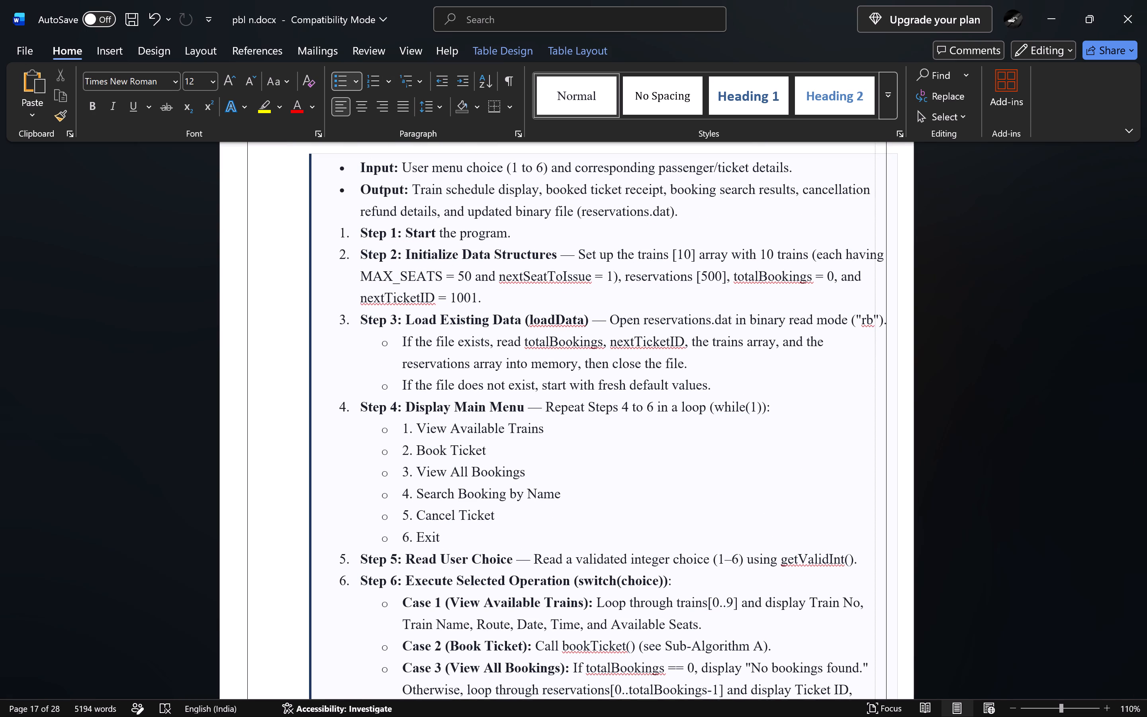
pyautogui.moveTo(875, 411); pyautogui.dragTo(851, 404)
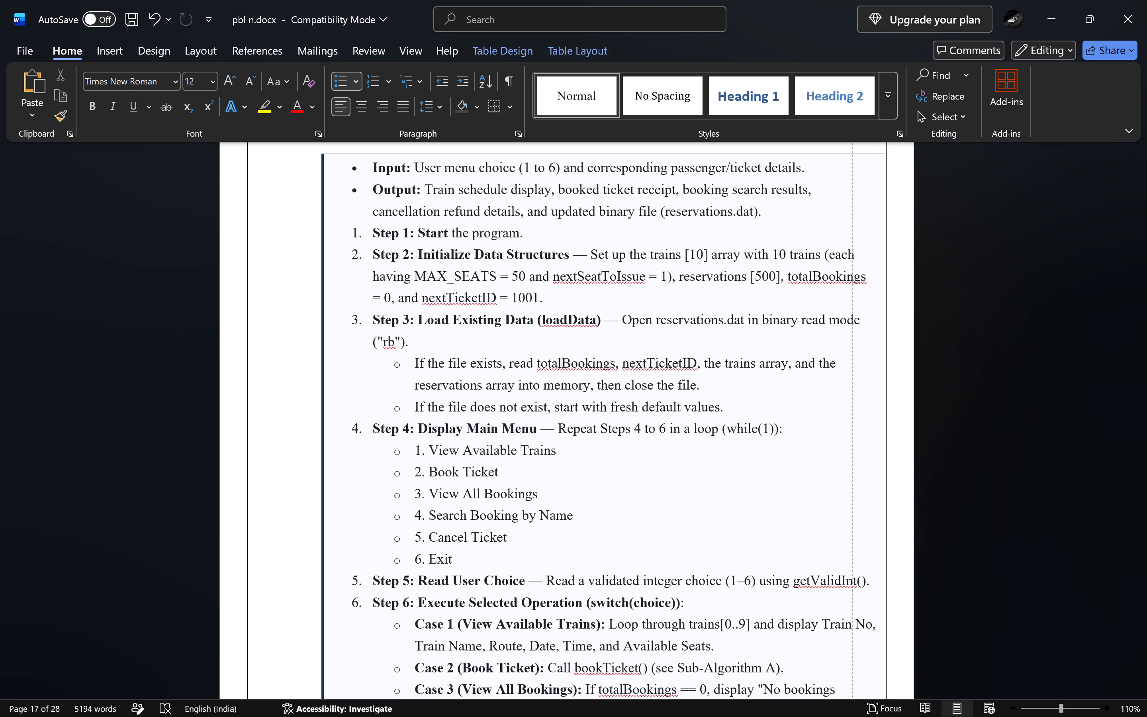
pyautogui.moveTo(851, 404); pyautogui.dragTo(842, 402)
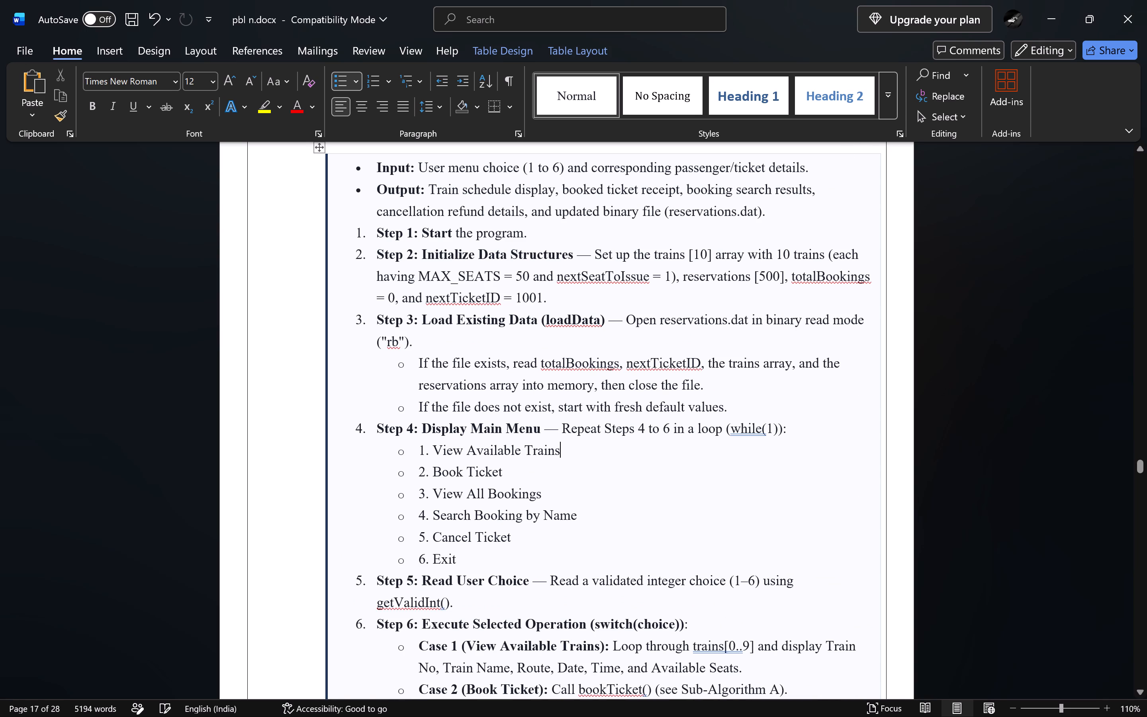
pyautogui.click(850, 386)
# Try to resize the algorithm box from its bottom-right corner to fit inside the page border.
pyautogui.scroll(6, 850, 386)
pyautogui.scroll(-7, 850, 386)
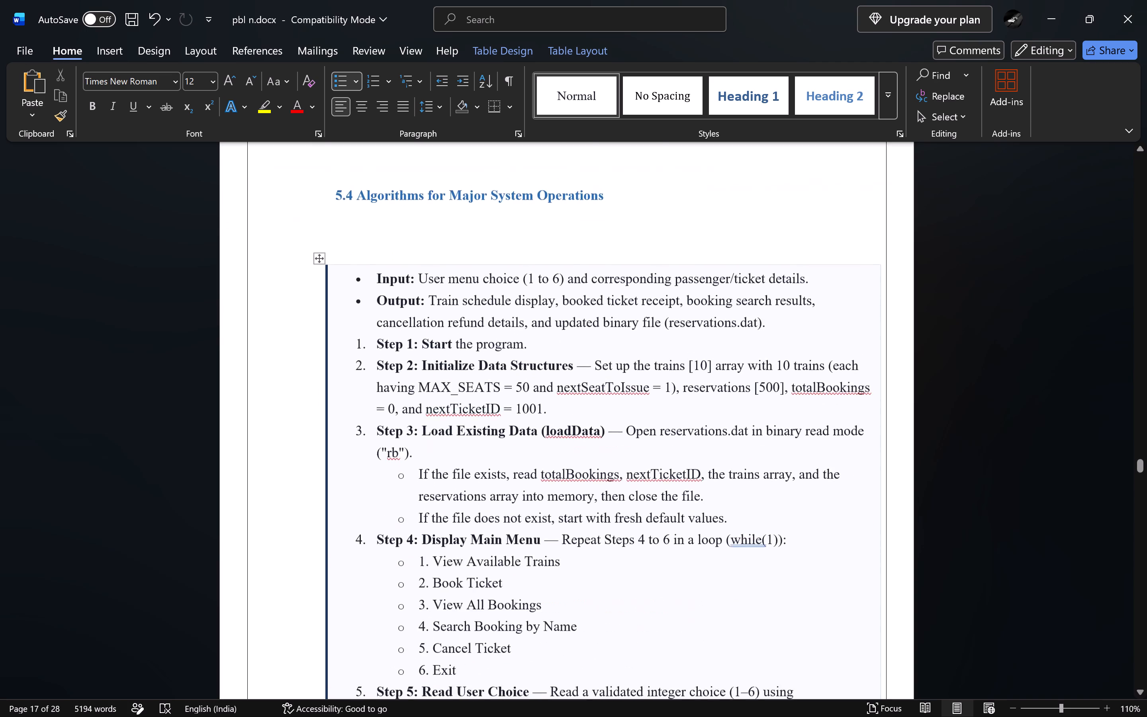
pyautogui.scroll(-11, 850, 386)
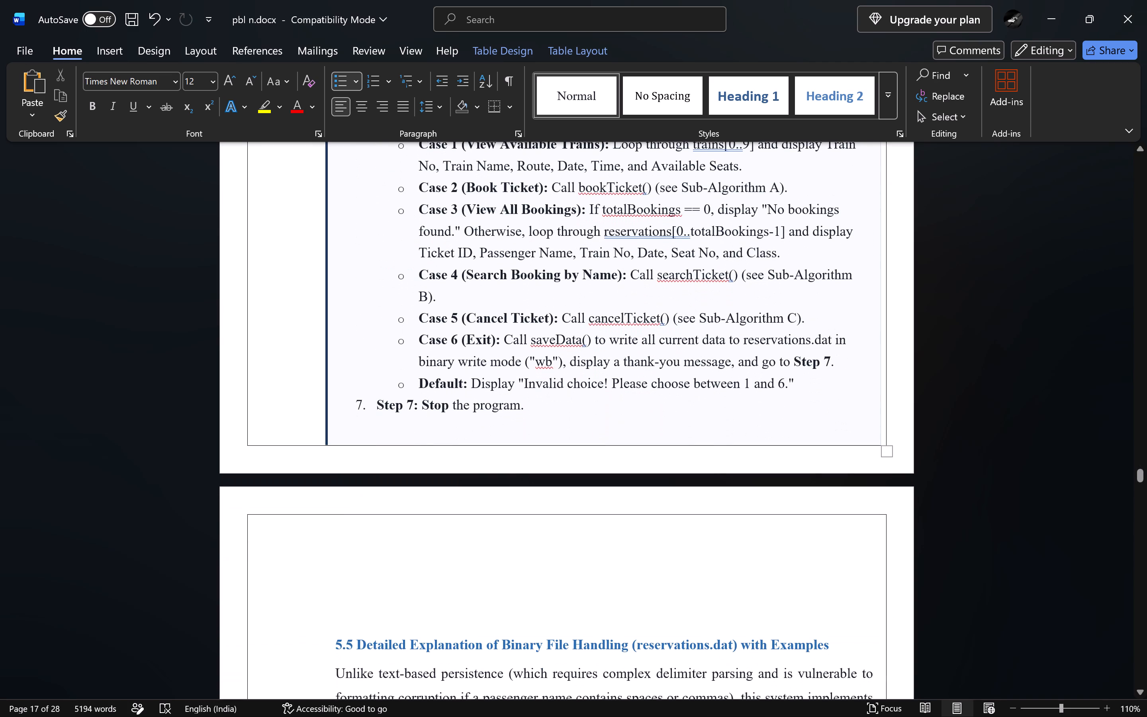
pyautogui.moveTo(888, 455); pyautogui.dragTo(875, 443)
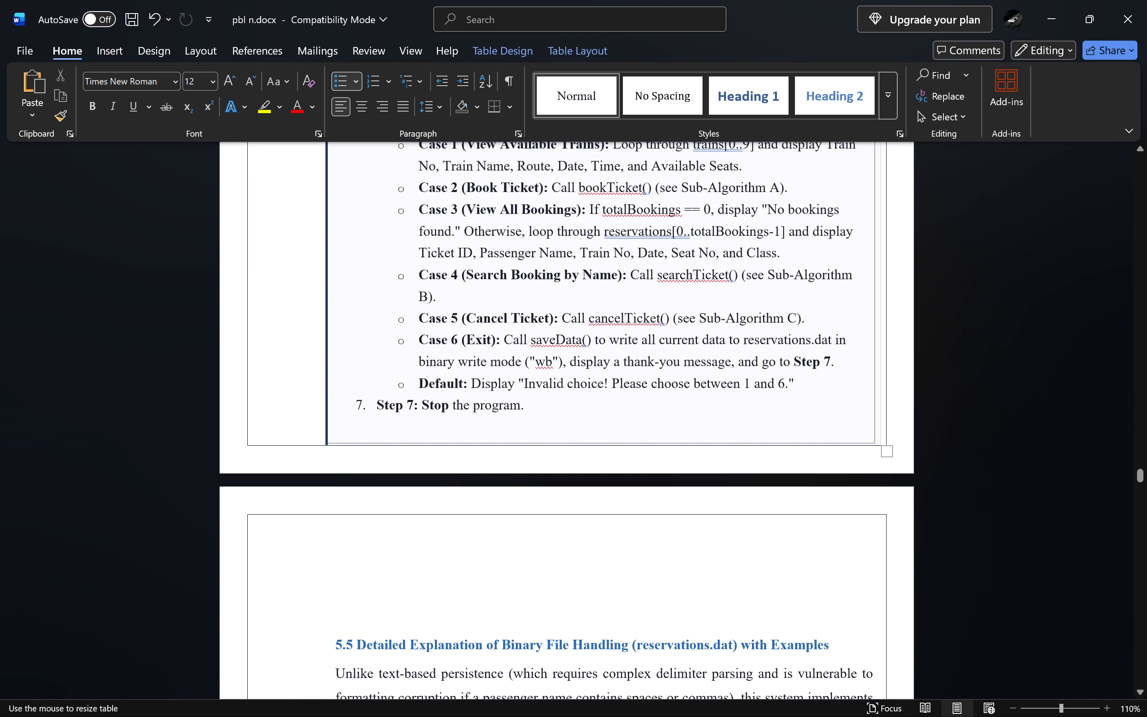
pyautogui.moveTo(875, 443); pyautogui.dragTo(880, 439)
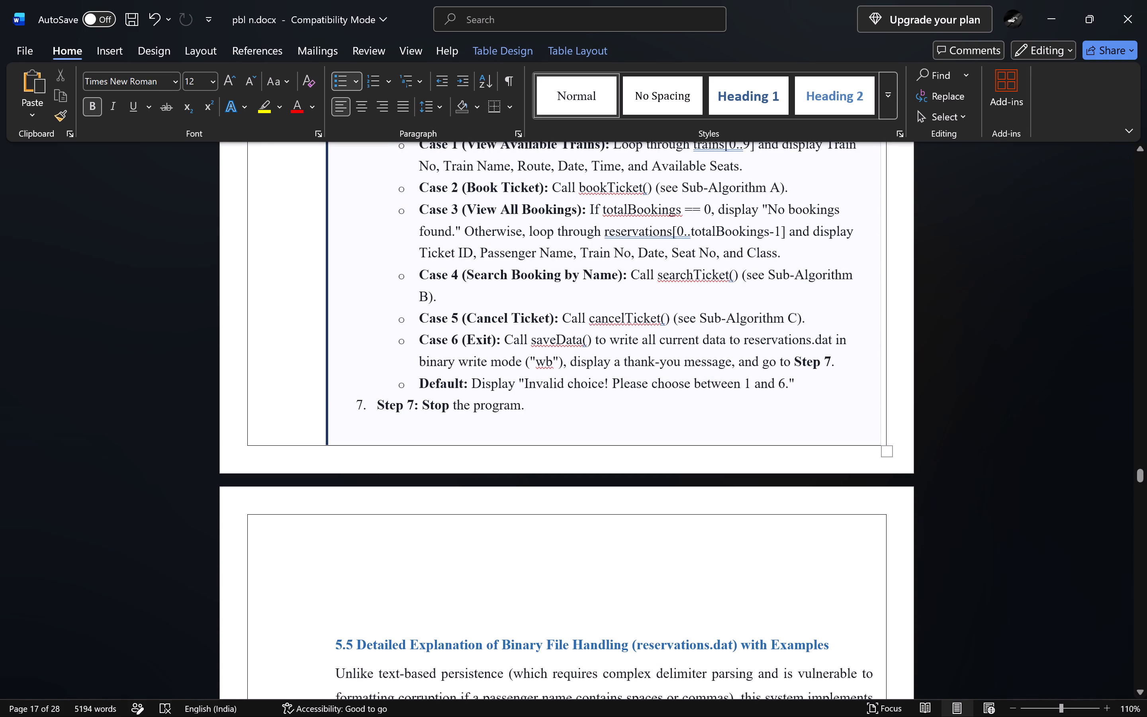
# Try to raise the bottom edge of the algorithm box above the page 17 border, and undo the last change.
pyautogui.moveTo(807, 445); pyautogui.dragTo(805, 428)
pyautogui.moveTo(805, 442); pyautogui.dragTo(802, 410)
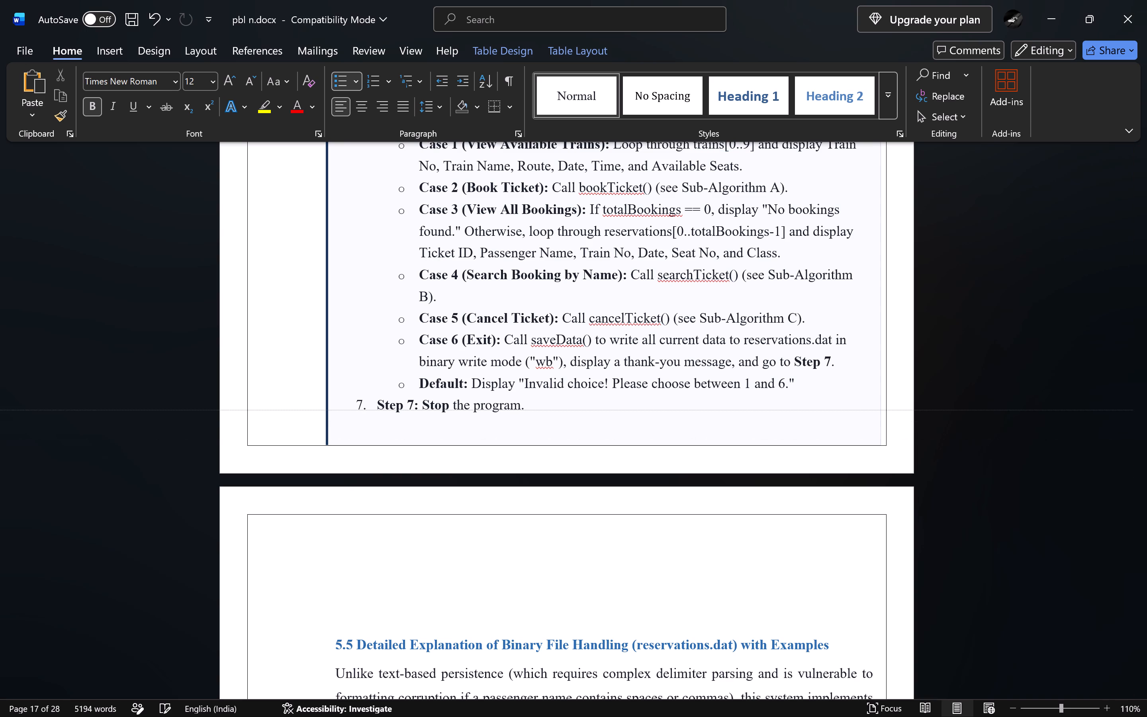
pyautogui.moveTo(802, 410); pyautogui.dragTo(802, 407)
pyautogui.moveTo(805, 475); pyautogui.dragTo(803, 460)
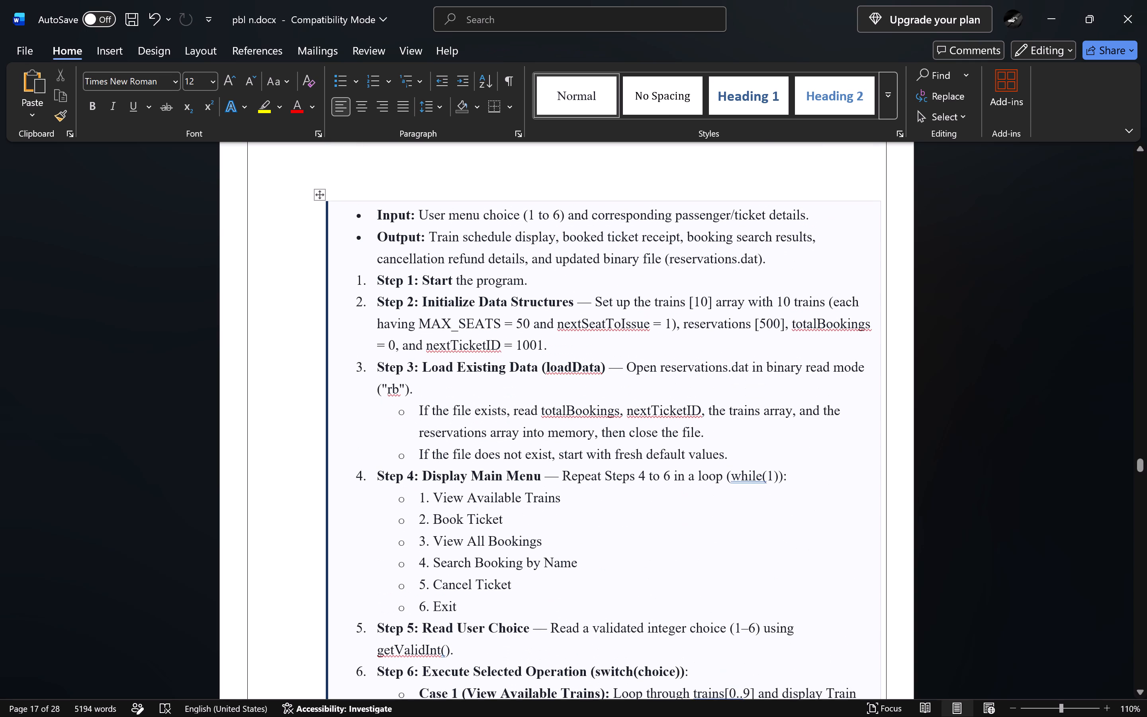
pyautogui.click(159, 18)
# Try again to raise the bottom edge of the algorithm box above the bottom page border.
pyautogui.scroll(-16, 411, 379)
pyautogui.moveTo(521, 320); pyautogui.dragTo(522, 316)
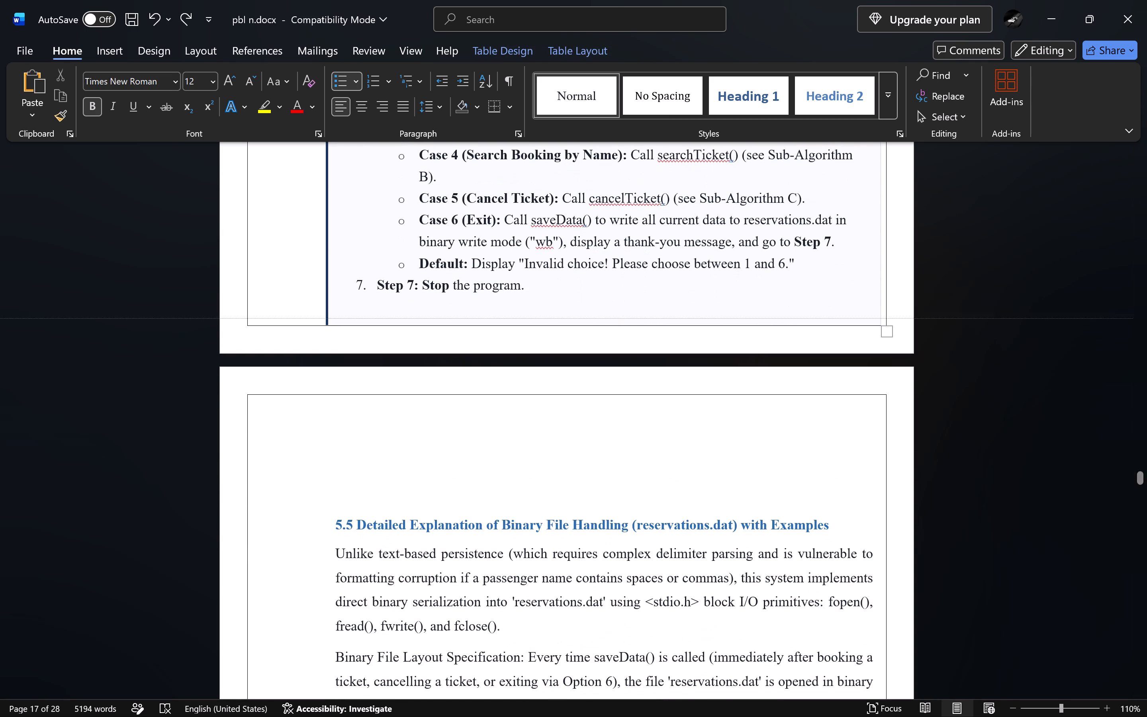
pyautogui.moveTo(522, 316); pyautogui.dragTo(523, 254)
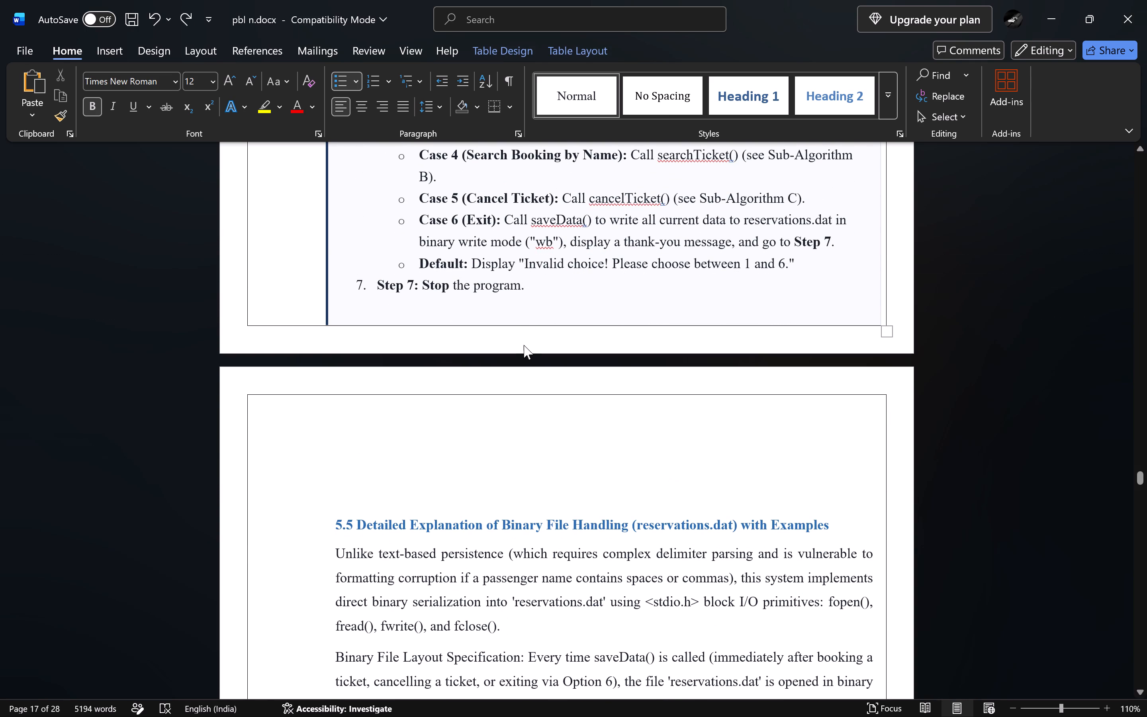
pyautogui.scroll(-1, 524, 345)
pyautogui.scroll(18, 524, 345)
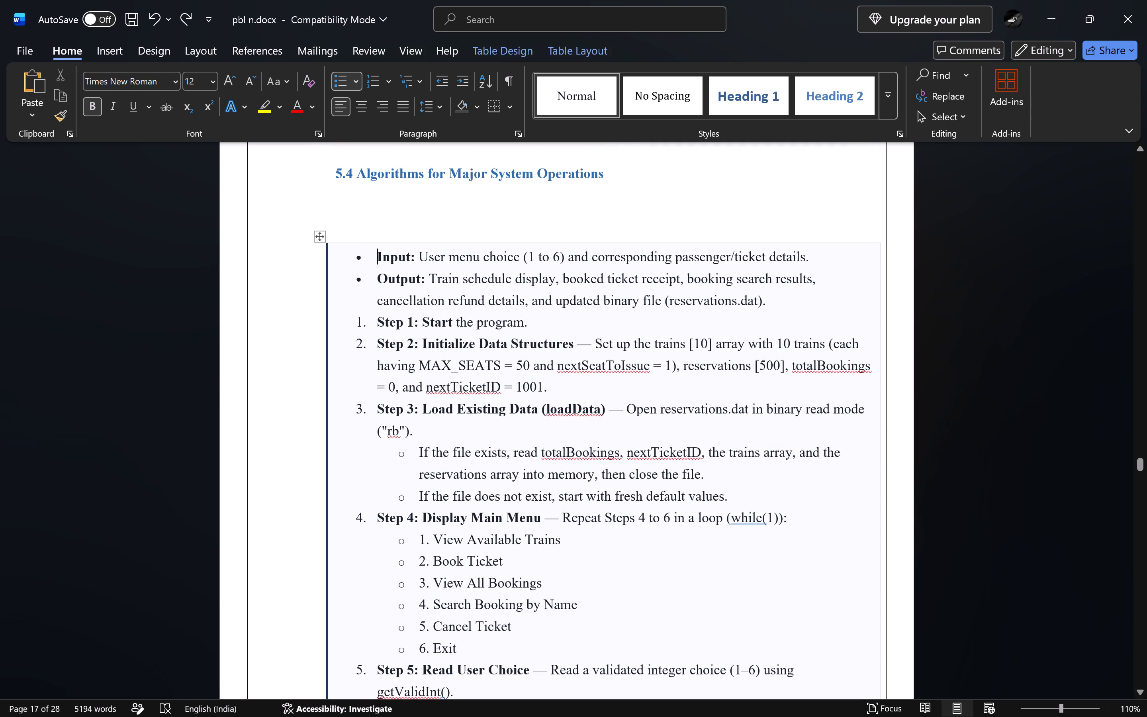
# Undo the recent moves and resizes of the algorithm box under heading 5.4 and the spacing edits above heading 5.5.
pyautogui.click(412, 214)
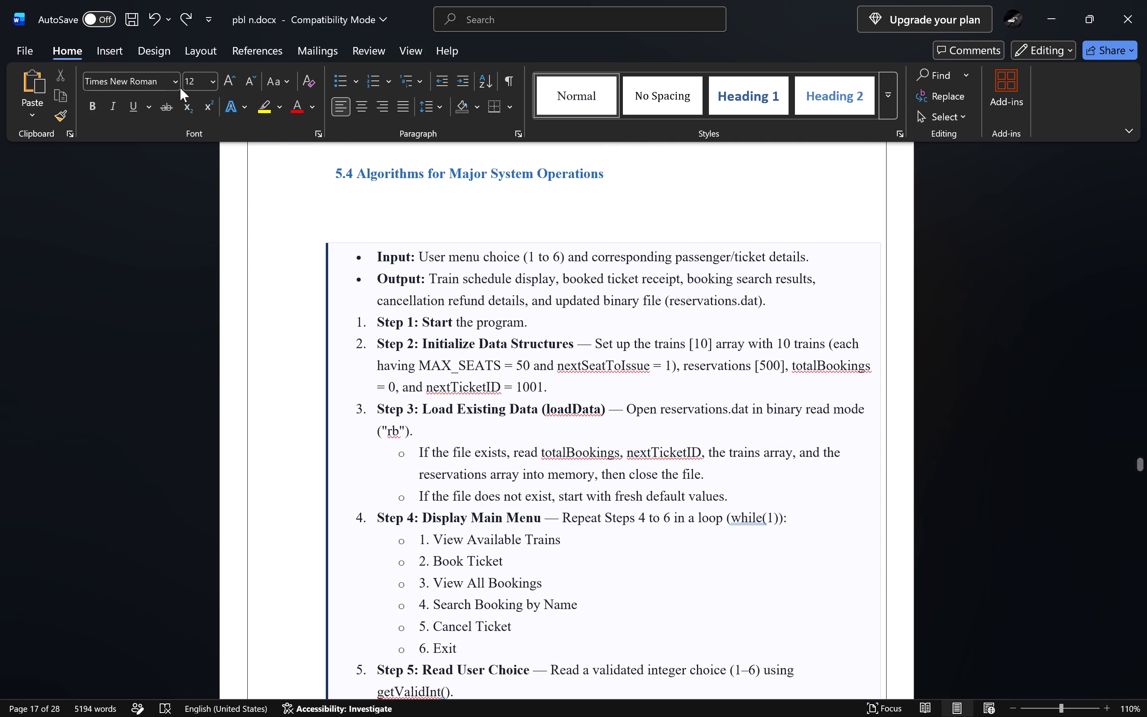
pyautogui.click(153, 16)
pyautogui.click(153, 16)
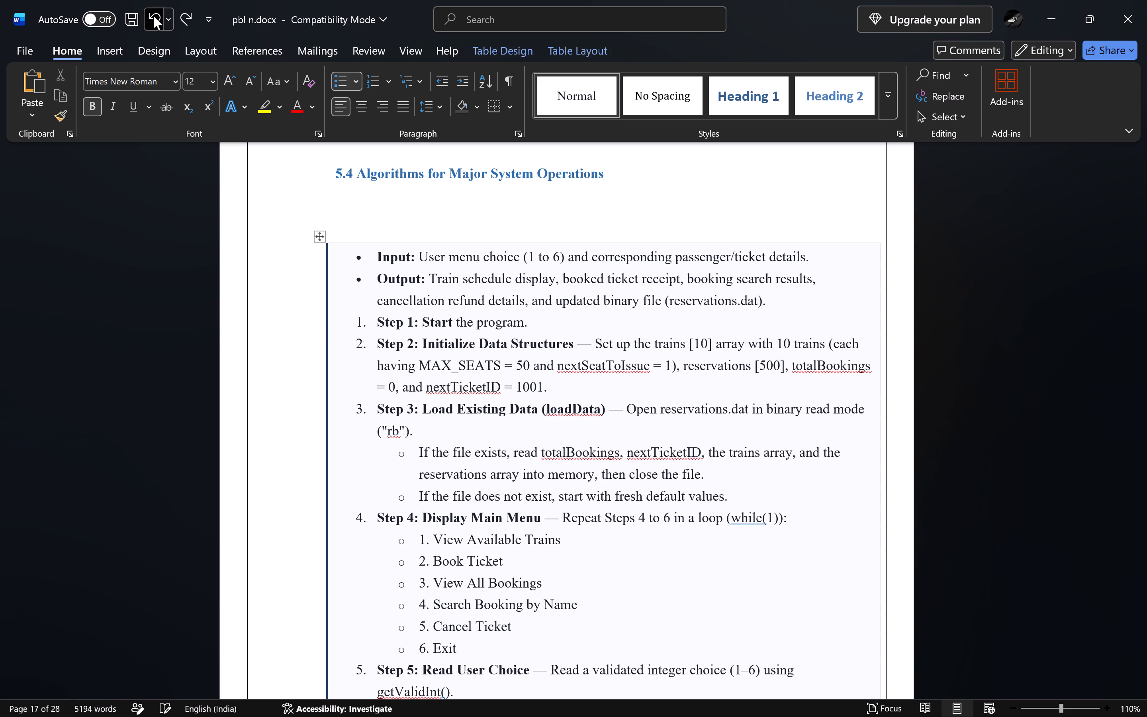
pyautogui.click(153, 16)
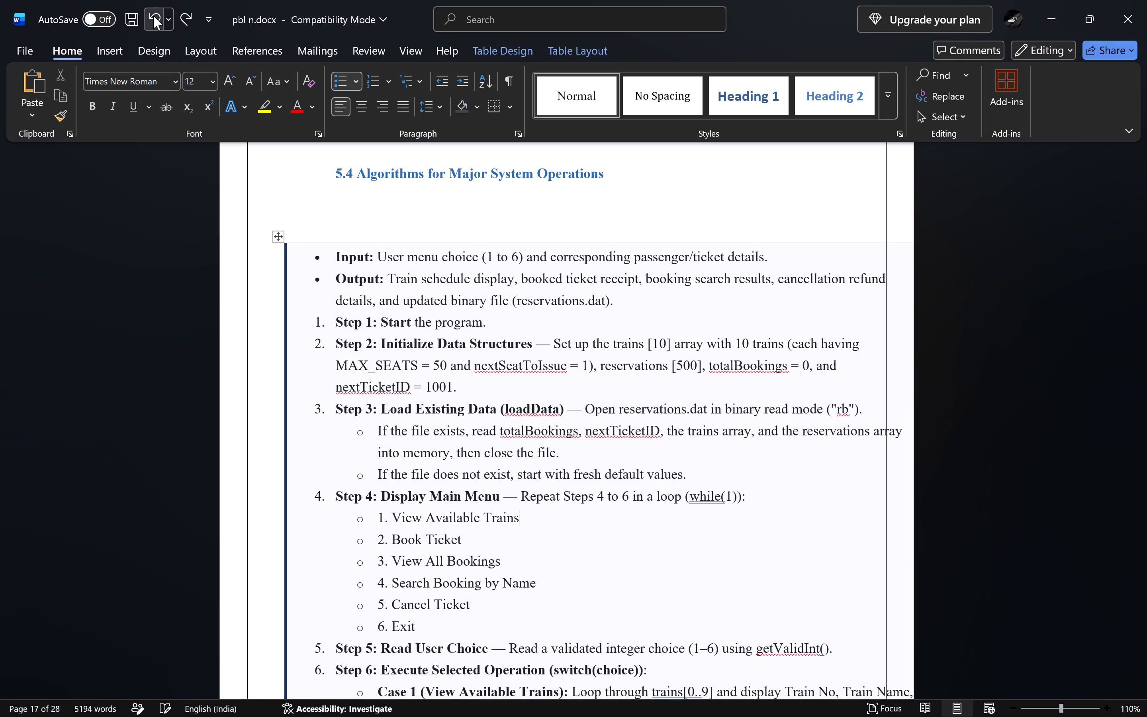
pyautogui.click(153, 16)
pyautogui.click(153, 16)
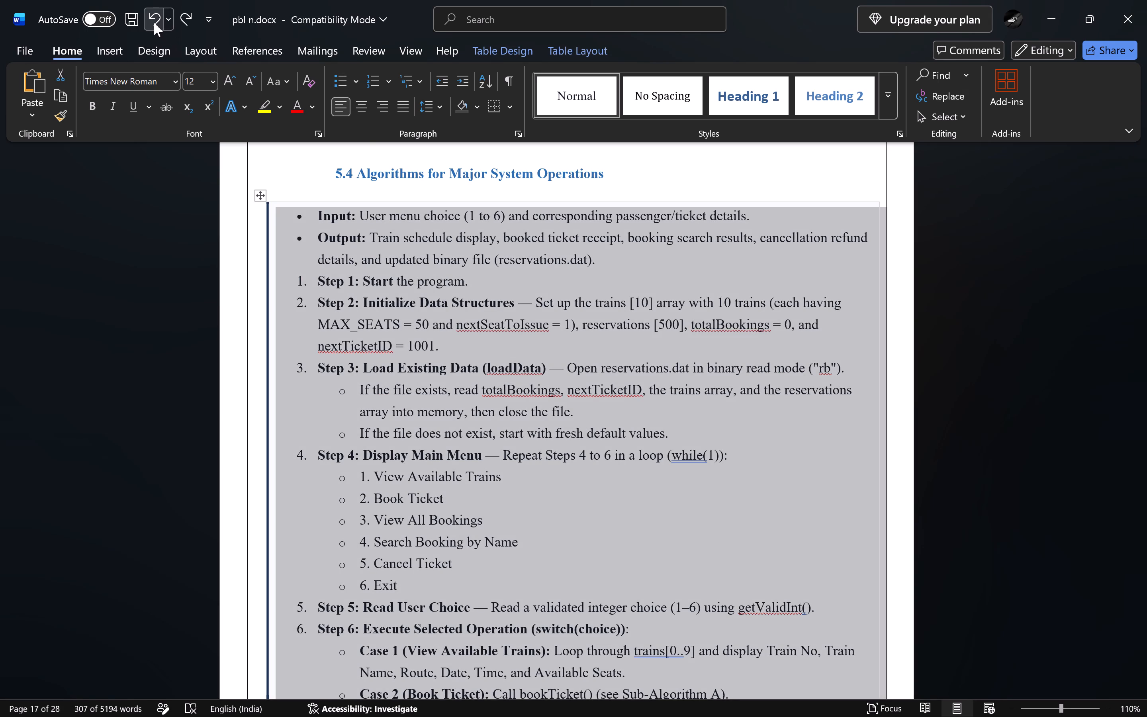
pyautogui.click(151, 20)
pyautogui.click(151, 20)
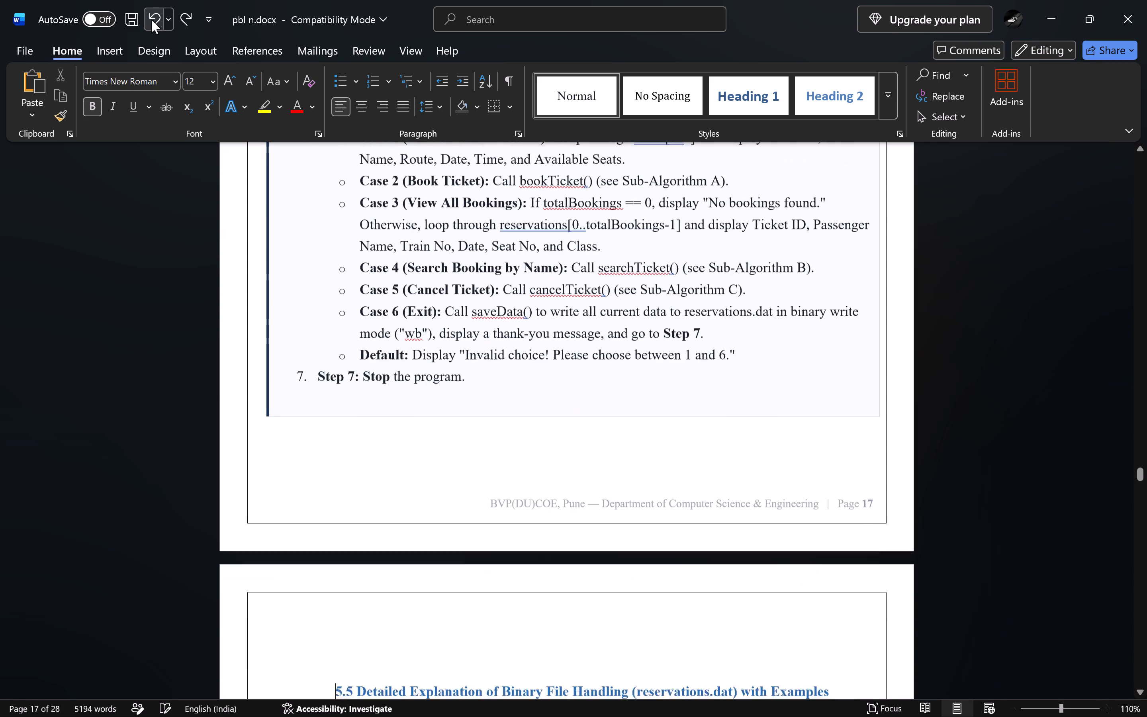
pyautogui.click(151, 20)
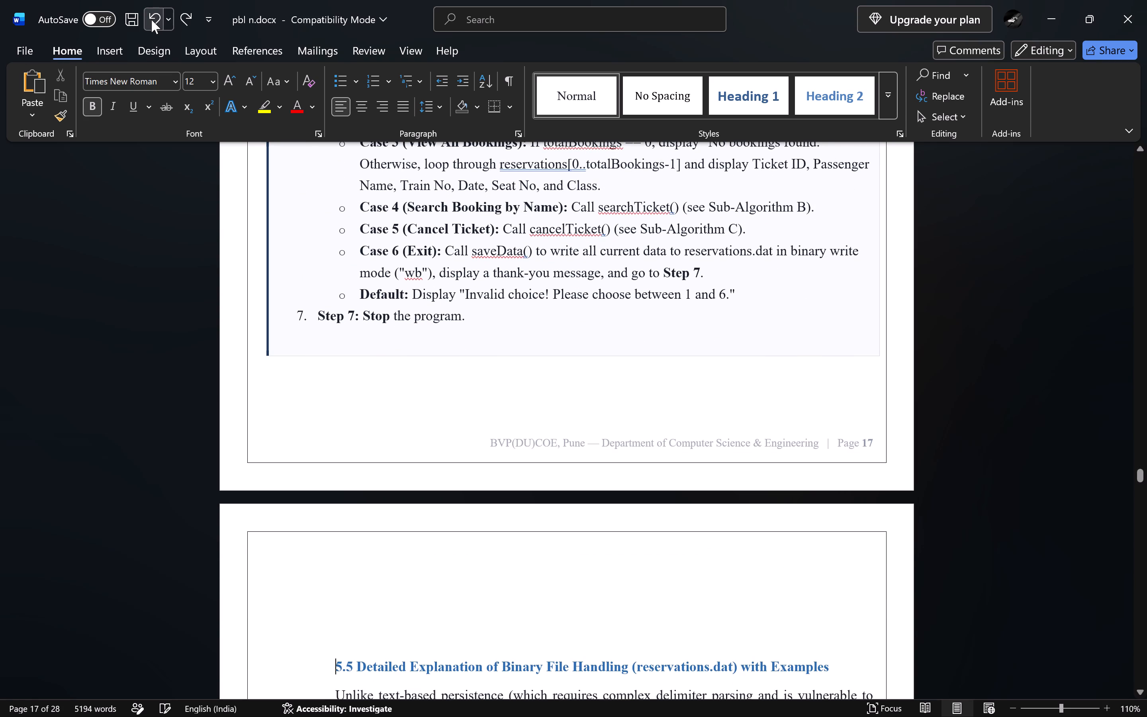
pyautogui.click(151, 20)
# Redo the undone spacing edits around heading 5.5 and undo the last of them again.
pyautogui.click(178, 22)
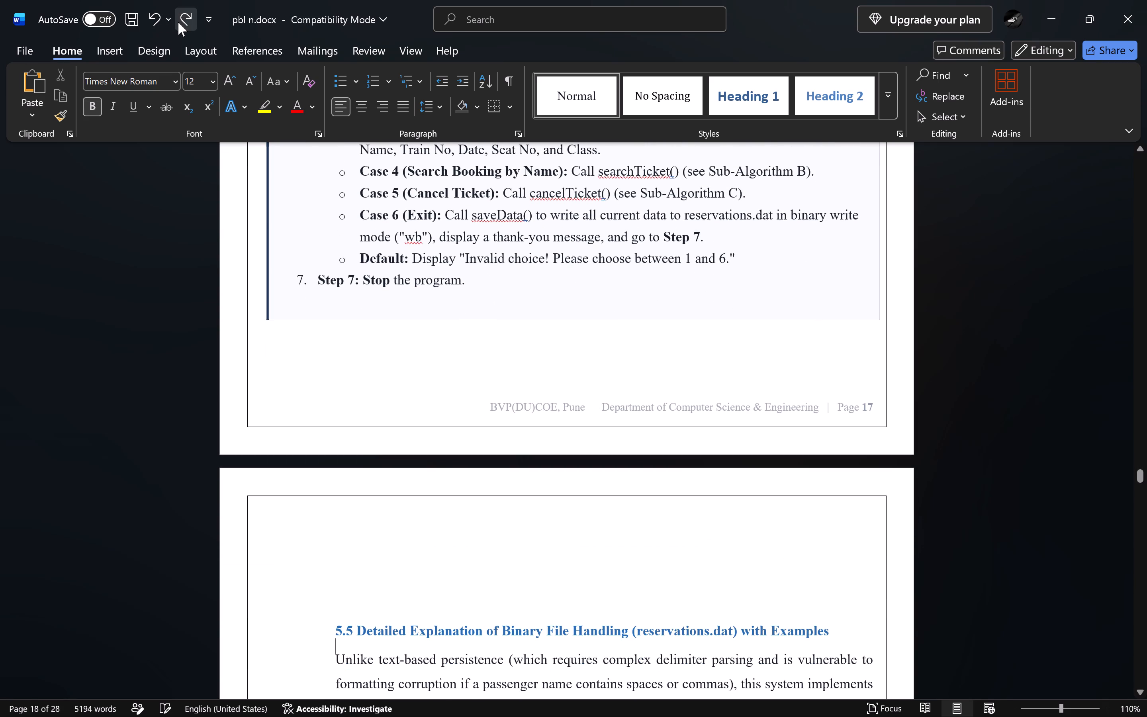
pyautogui.click(178, 22)
pyautogui.click(178, 22)
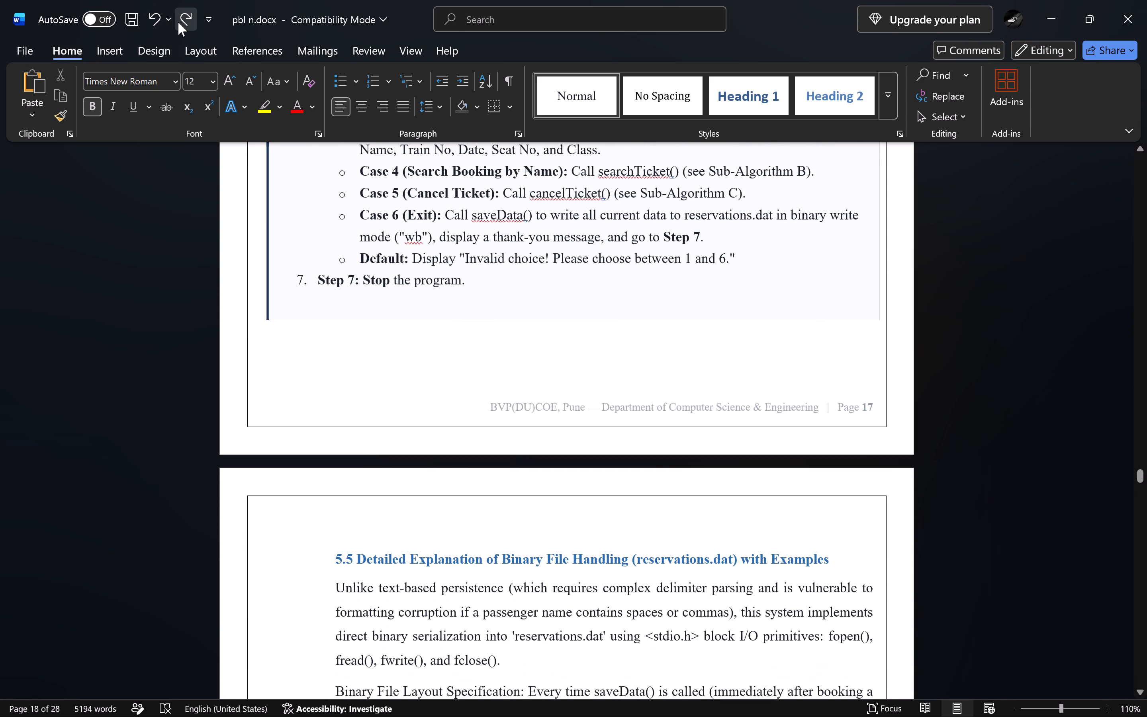
pyautogui.click(178, 22)
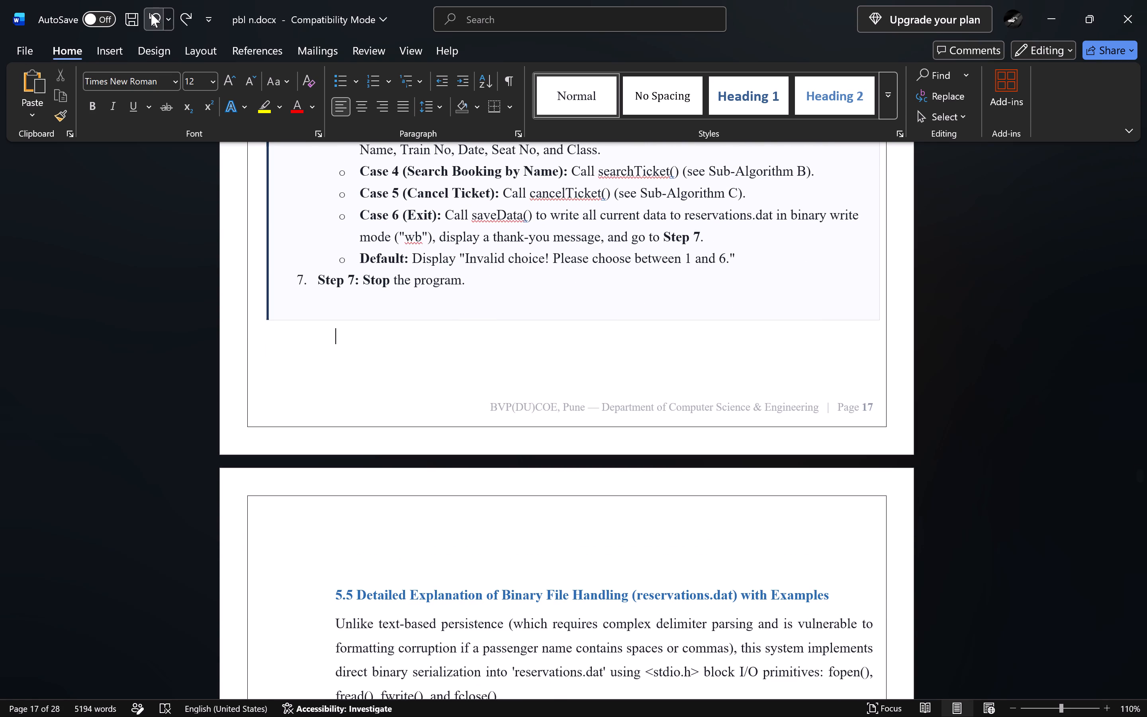
pyautogui.click(151, 13)
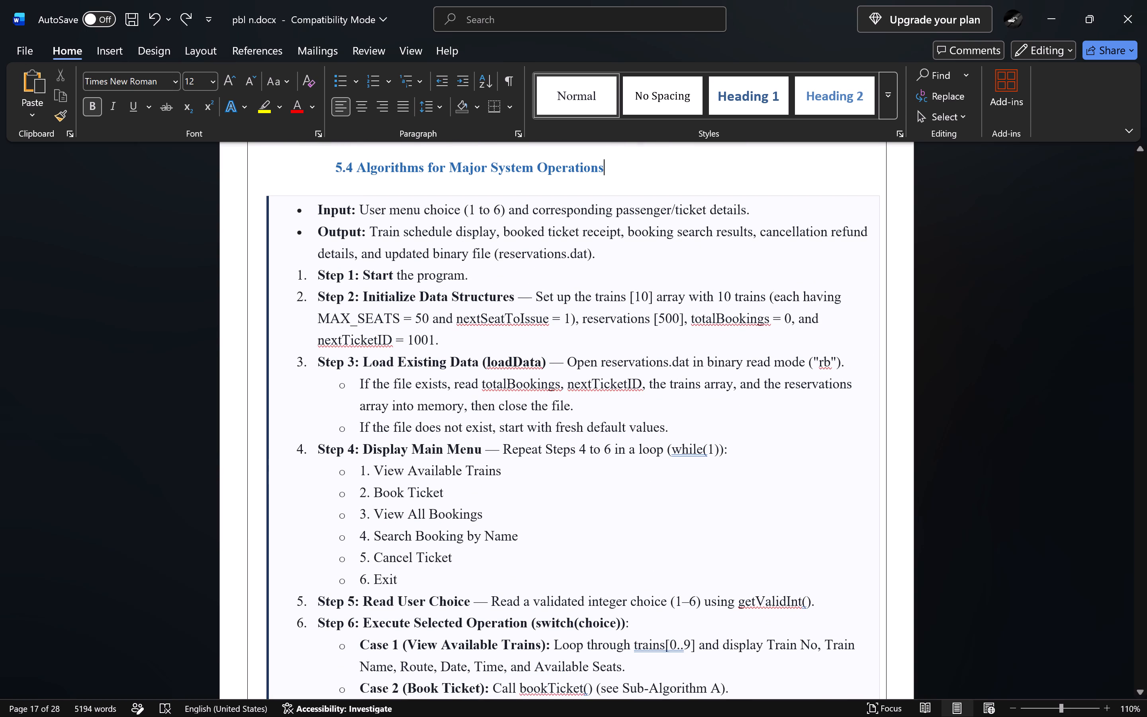
# Examine the layout of pages 14 to 17, from heading 5.4 back through the train schedule table to Listing 5.1.
pyautogui.click(674, 175)
pyautogui.scroll(7, 675, 176)
pyautogui.scroll(-3, 675, 176)
pyautogui.scroll(8, 675, 176)
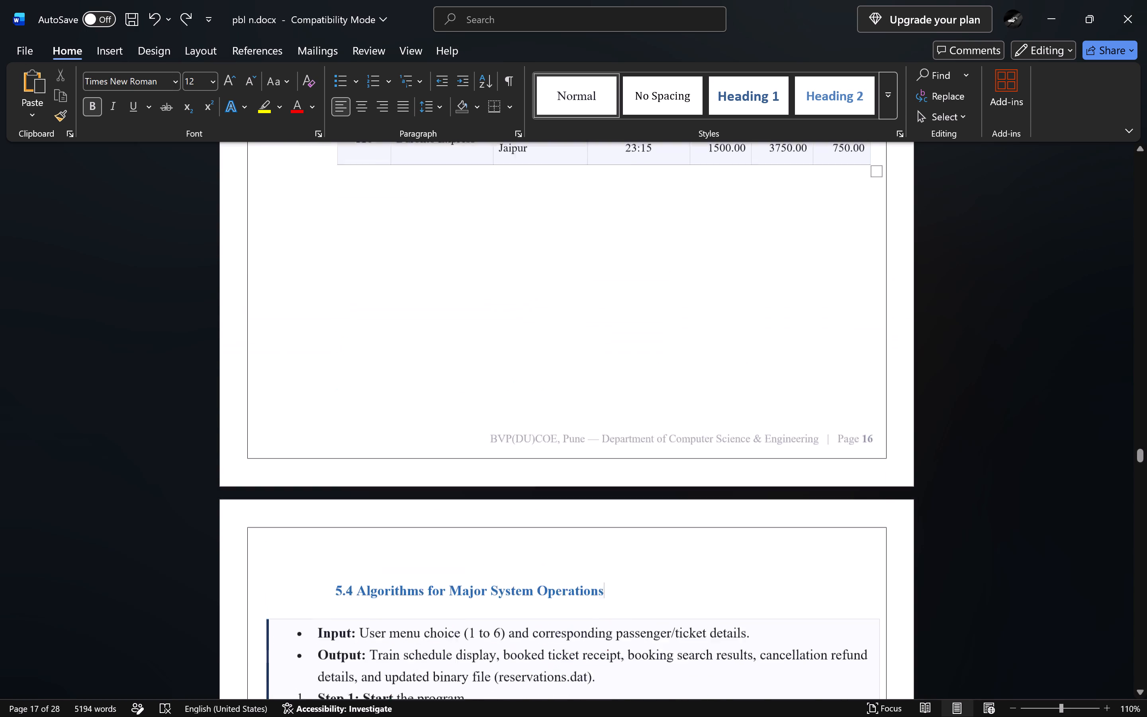
pyautogui.scroll(17, 675, 176)
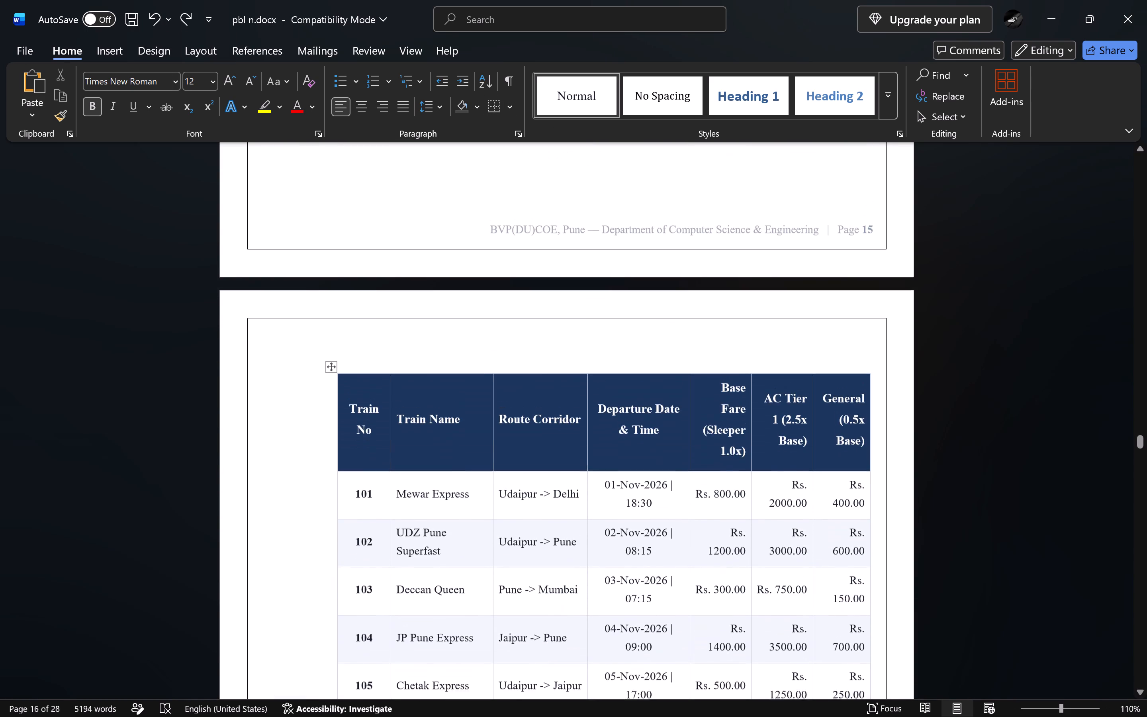
pyautogui.scroll(11, 675, 176)
pyautogui.scroll(-1, 675, 176)
pyautogui.scroll(14, 675, 176)
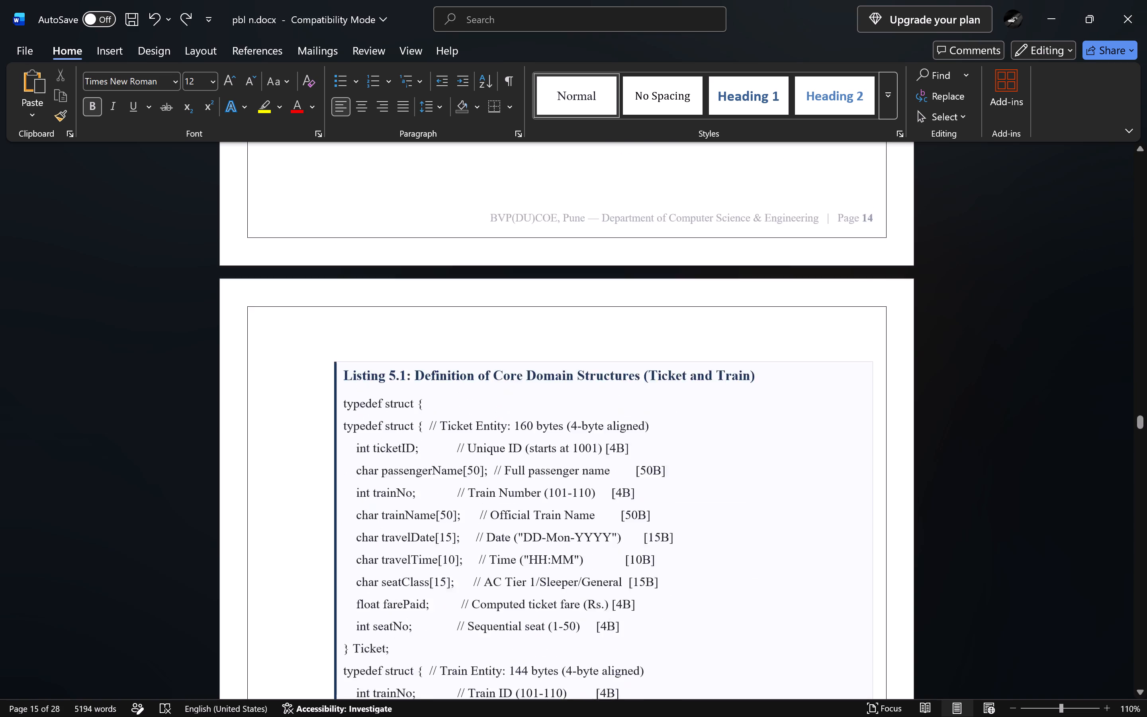
pyautogui.scroll(5, 675, 176)
pyautogui.scroll(-6, 675, 176)
pyautogui.scroll(-20, 675, 176)
pyautogui.scroll(-3, 675, 176)
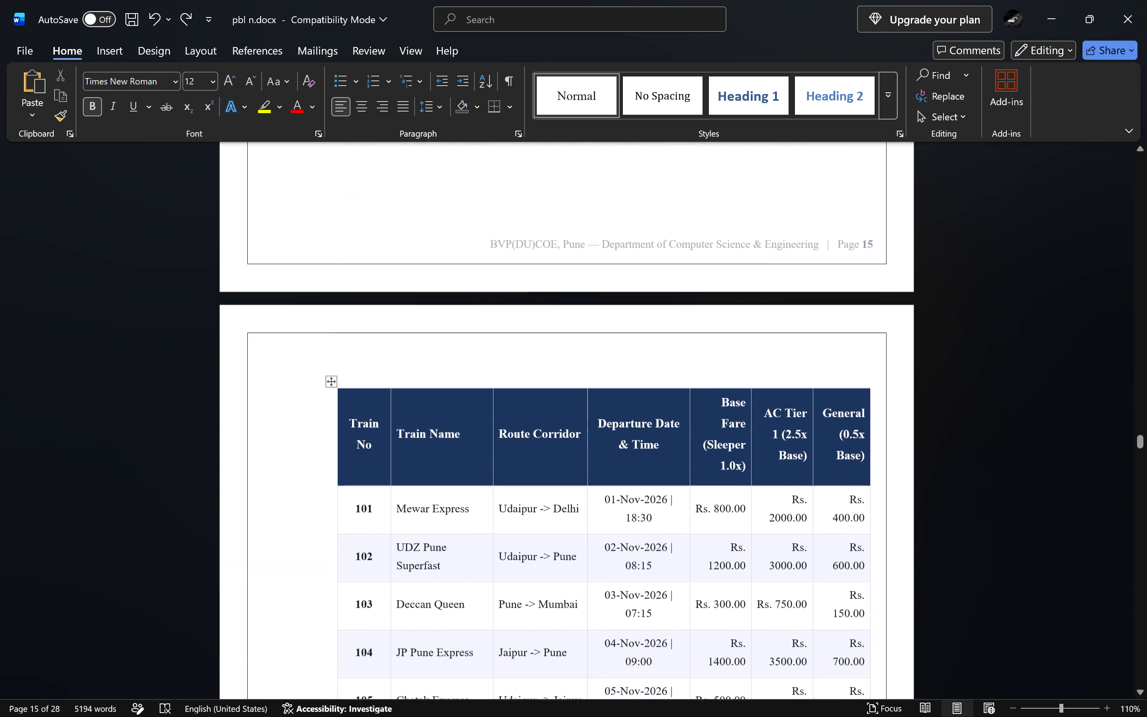
pyautogui.scroll(-3, 675, 176)
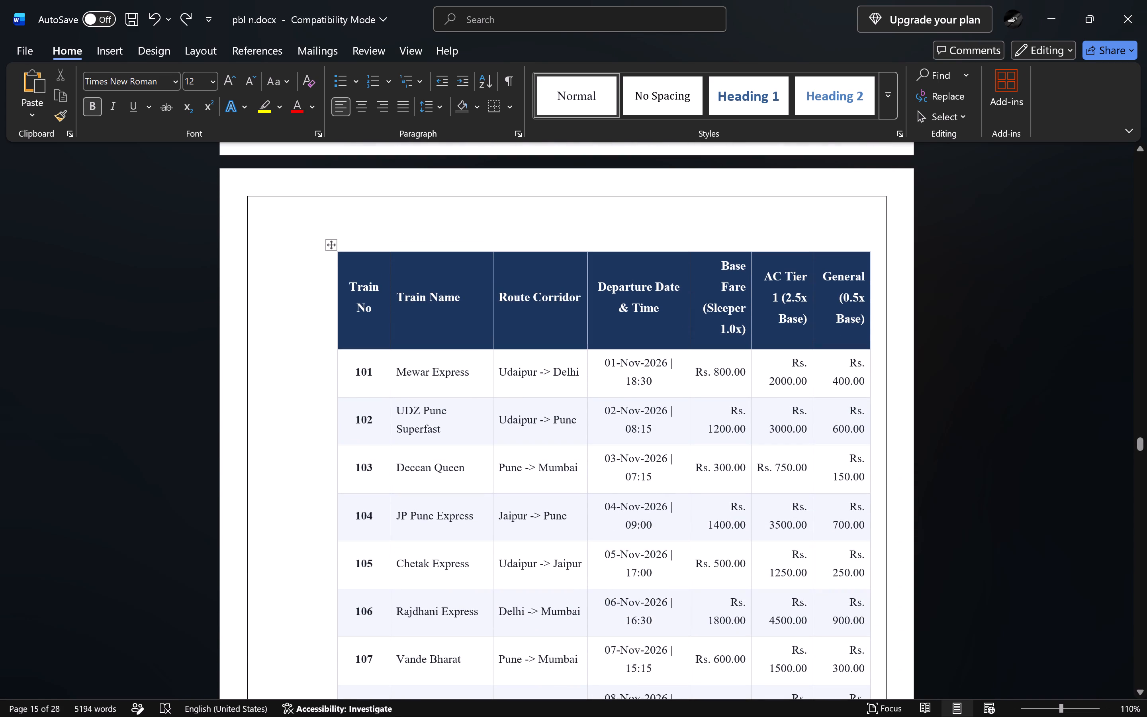
pyautogui.scroll(8, 675, 176)
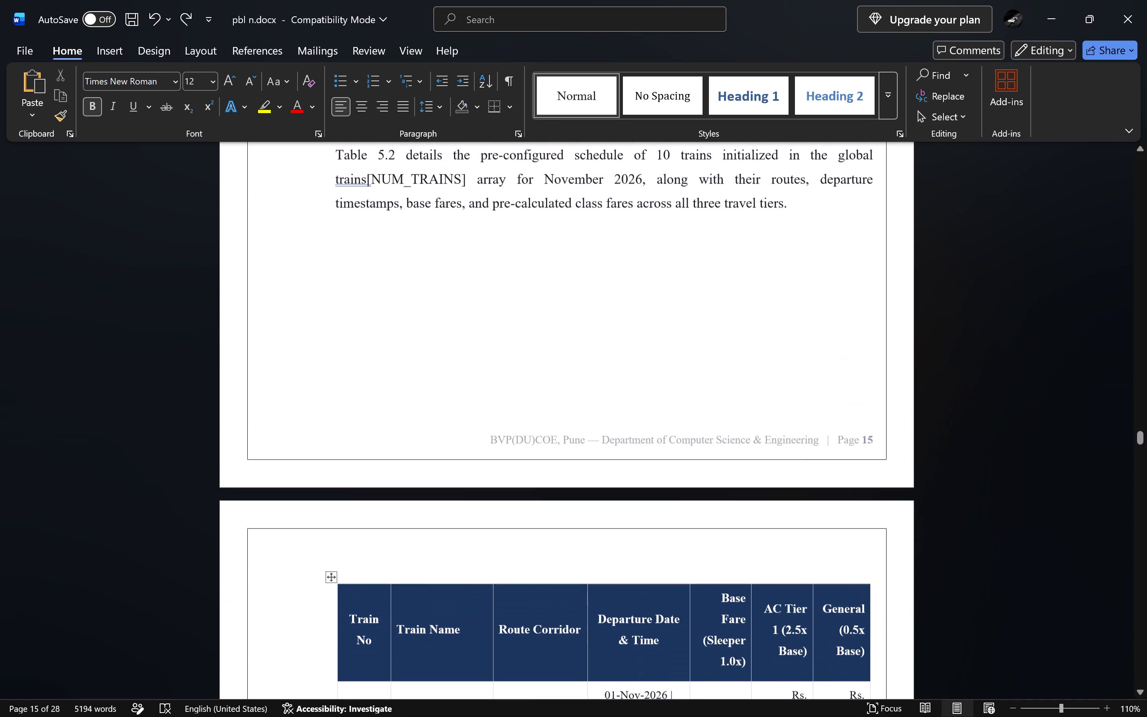
# Undo one more of the recent edits near heading 5.5.
pyautogui.click(150, 18)
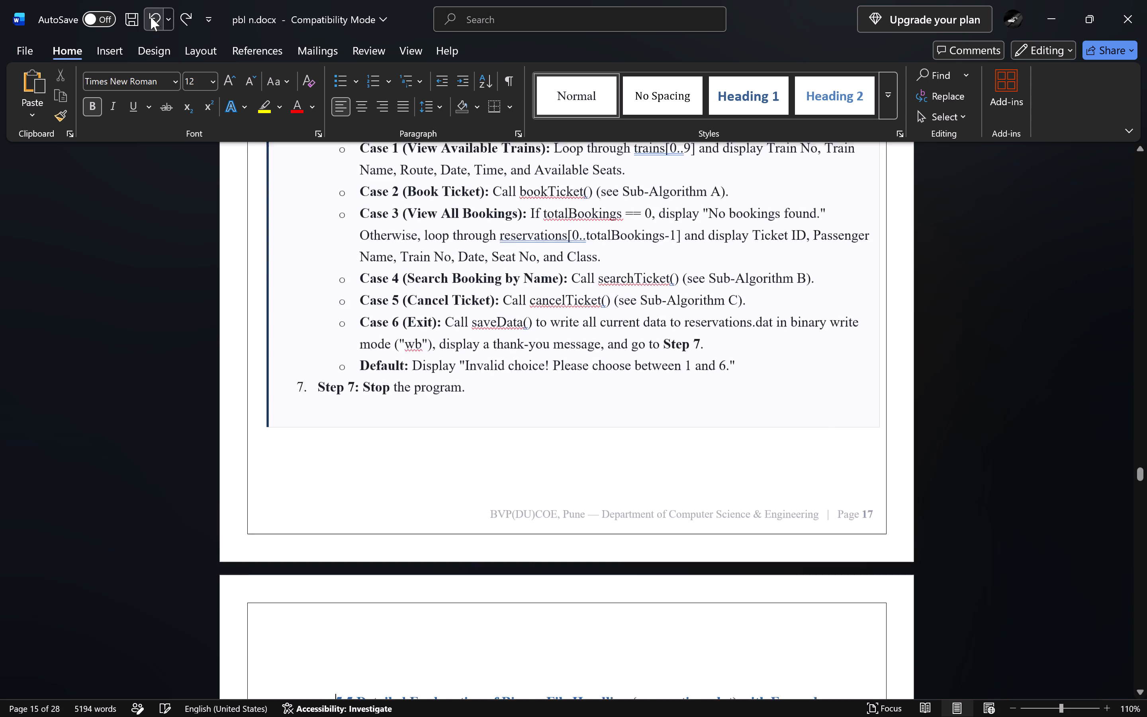
# Review the report backwards from the algorithm box on page 17 to the chapter 2 introduction, checking tables, flowchart and code screenshots.
pyautogui.scroll(20, 447, 266)
pyautogui.scroll(12, 447, 266)
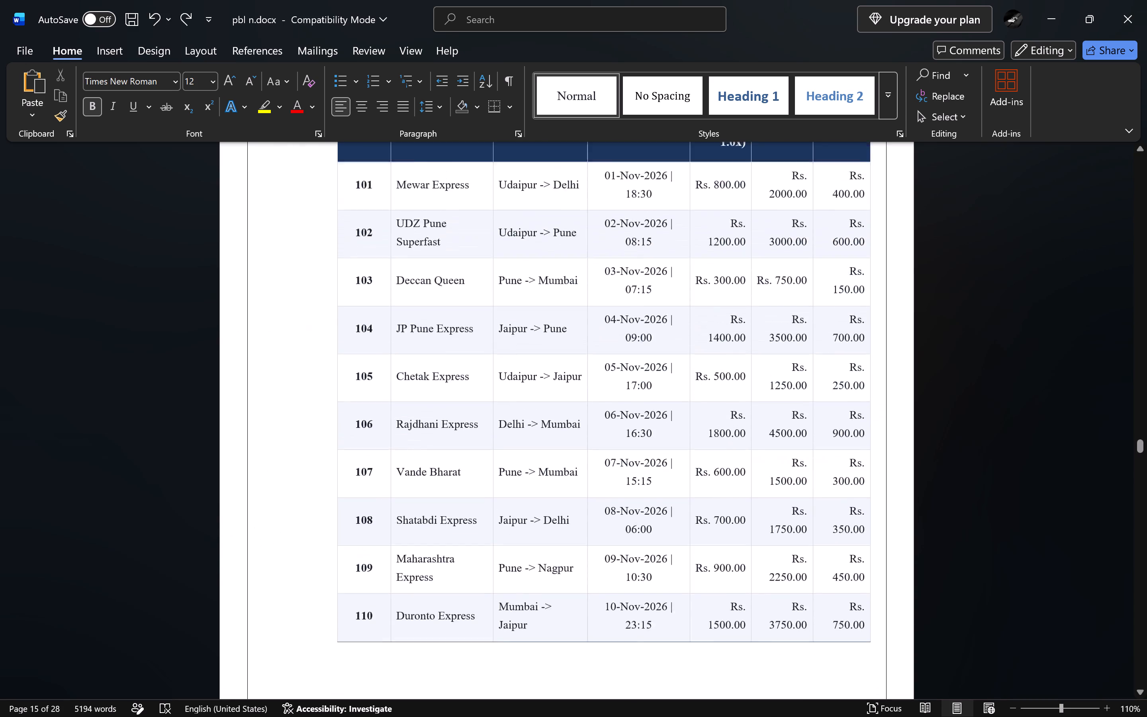
pyautogui.scroll(20, 446, 264)
pyautogui.scroll(20, 446, 264)
pyautogui.scroll(7, 446, 264)
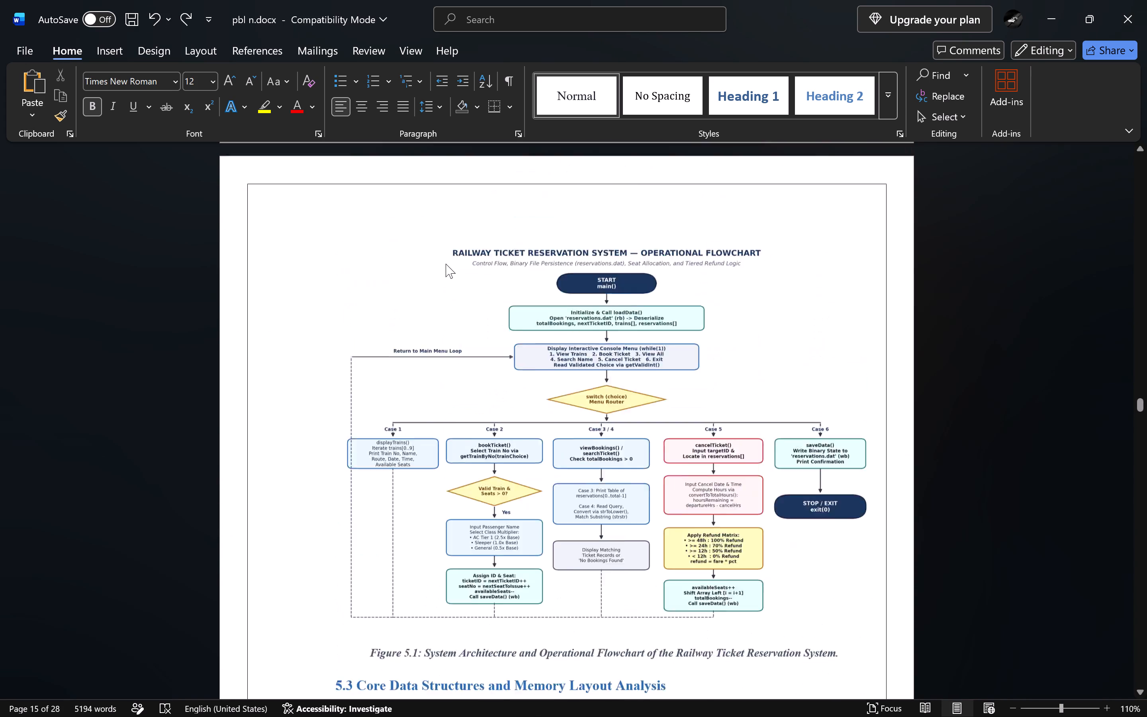
pyautogui.scroll(20, 446, 264)
pyautogui.scroll(20, 446, 264)
pyautogui.scroll(7, 446, 264)
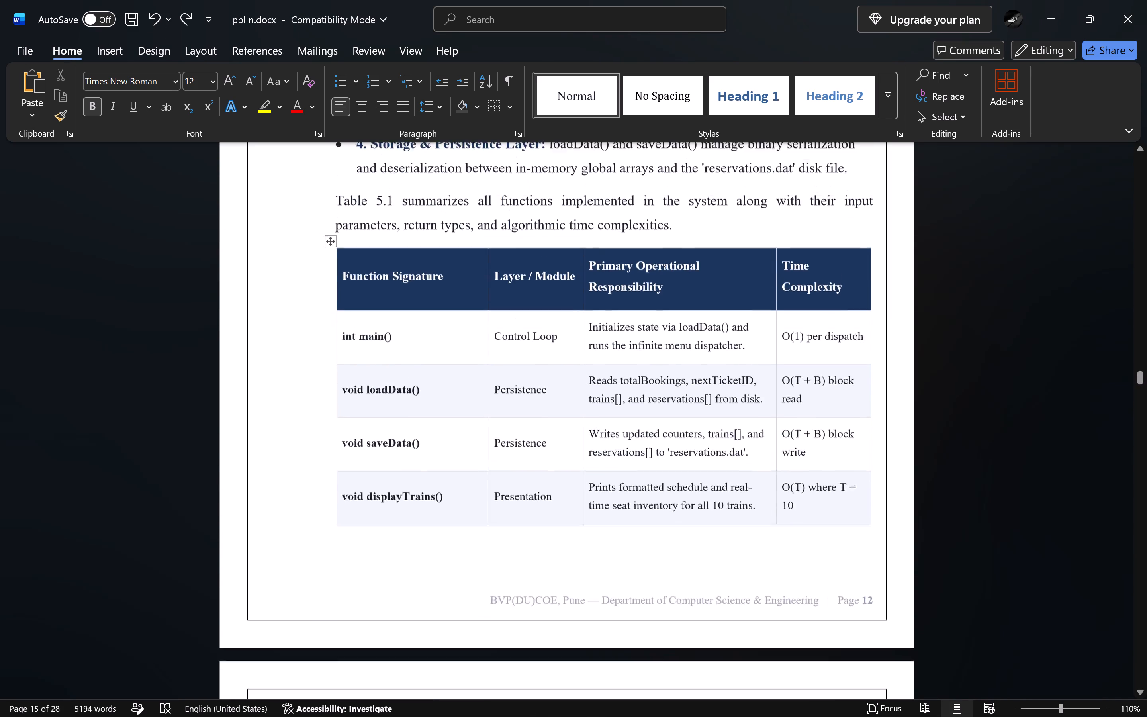
pyautogui.scroll(20, 446, 264)
pyautogui.scroll(20, 446, 264)
pyautogui.scroll(7, 446, 264)
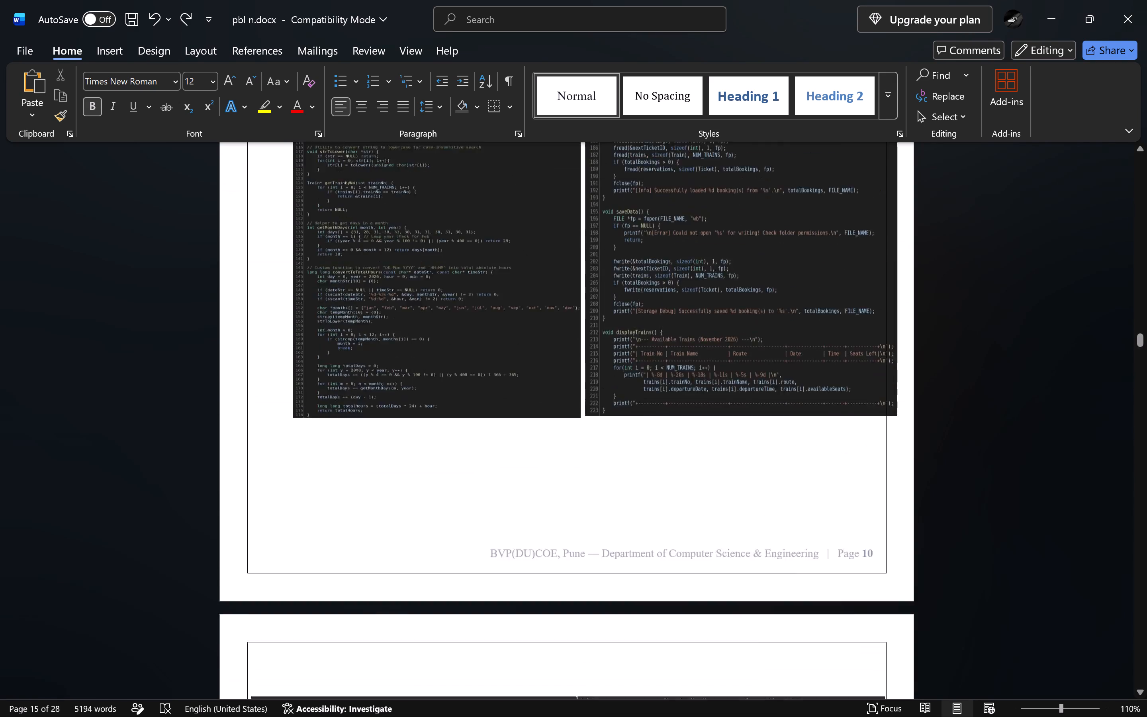
pyautogui.scroll(20, 446, 261)
pyautogui.scroll(20, 446, 261)
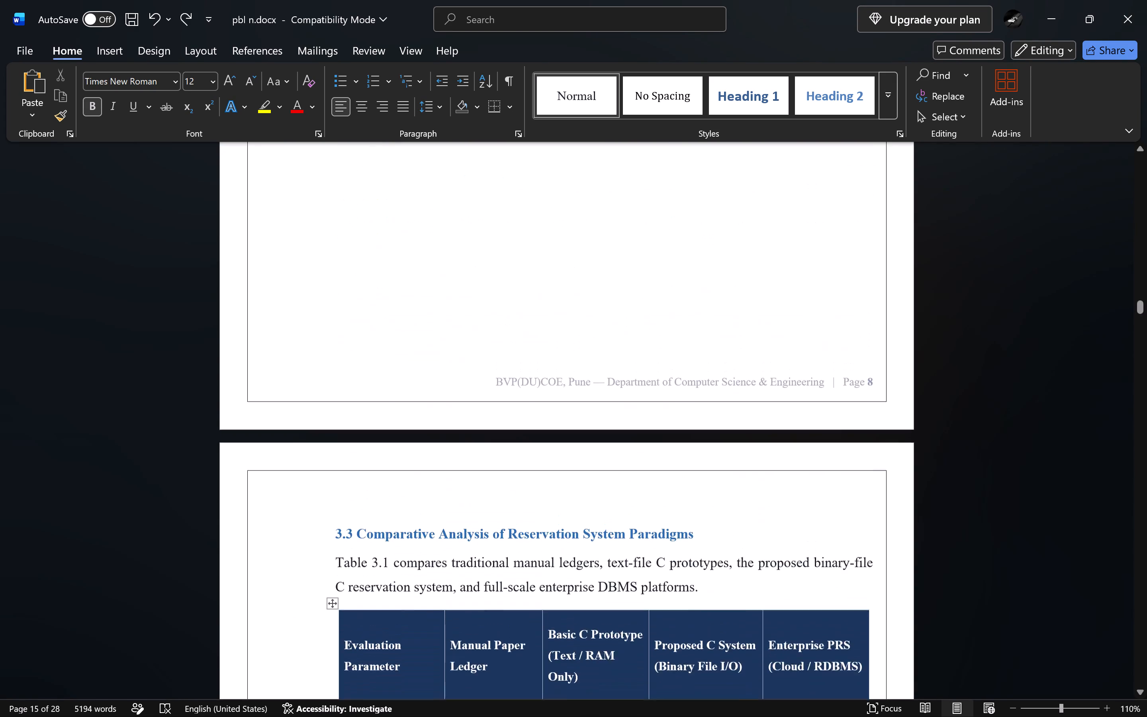
pyautogui.scroll(20, 446, 262)
pyautogui.scroll(20, 446, 262)
pyautogui.scroll(1, 446, 262)
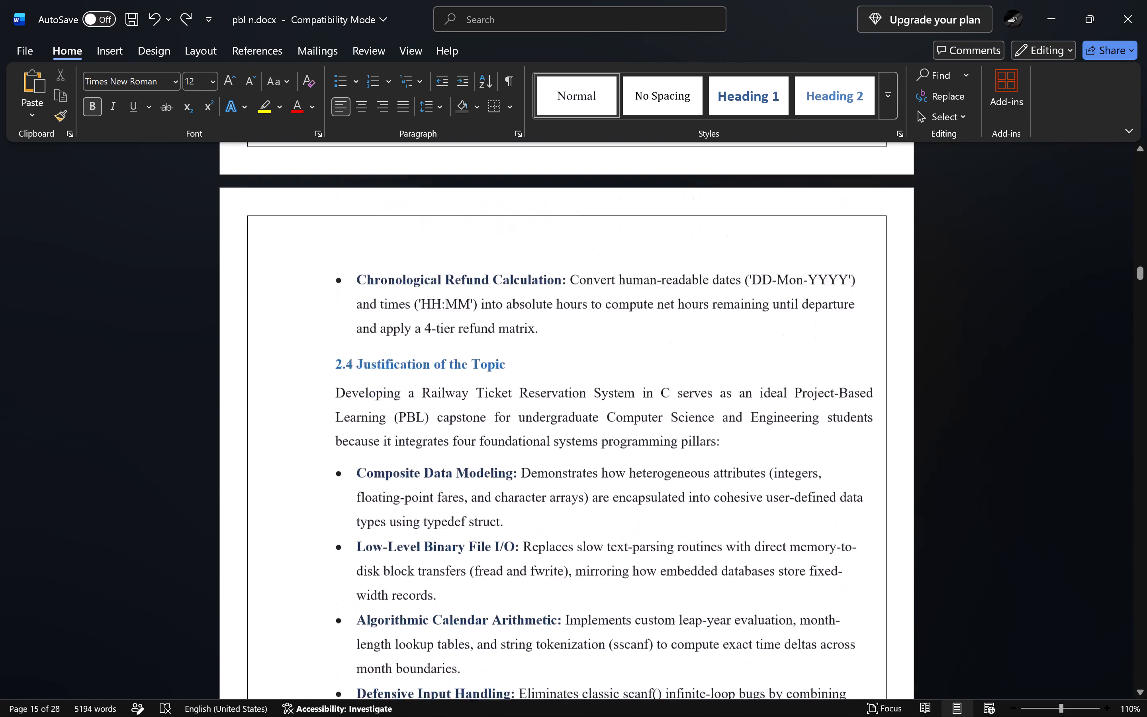
pyautogui.scroll(11, 446, 262)
pyautogui.scroll(20, 446, 261)
pyautogui.scroll(10, 446, 261)
pyautogui.scroll(-3, 446, 259)
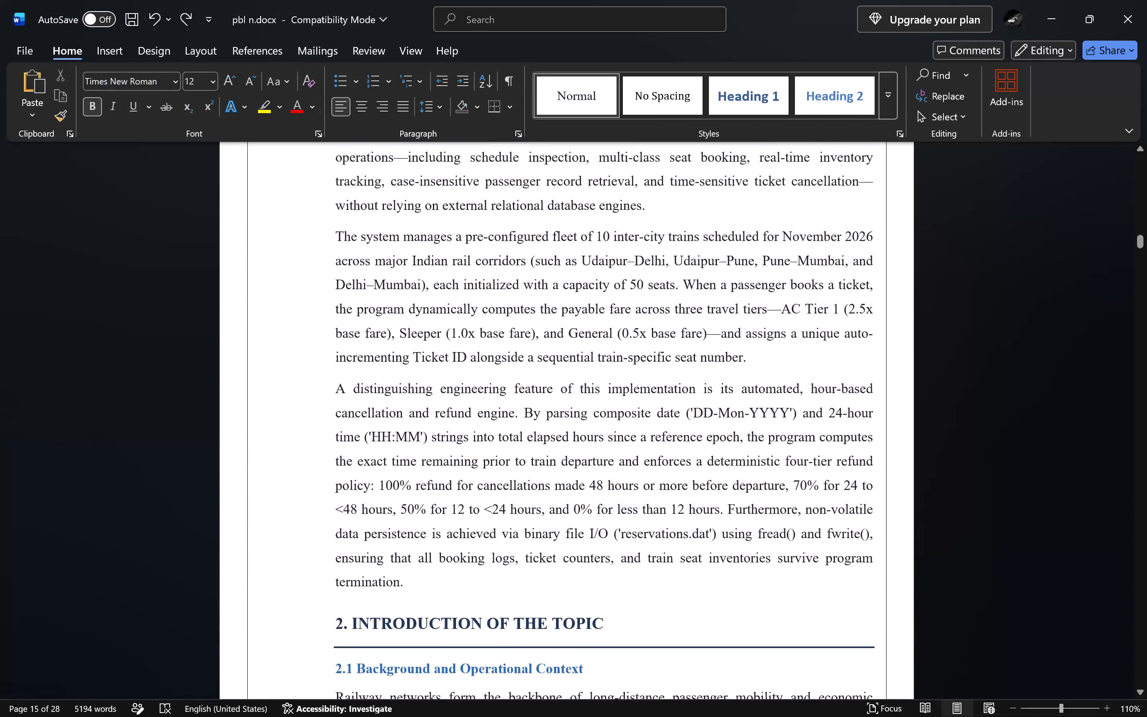
pyautogui.scroll(-5, 446, 259)
pyautogui.scroll(1, 446, 257)
# Examine the page layout between Worked Example 1 and Listing 5.1, including the algorithm box and the train schedule table.
pyautogui.middleClick(446, 257)
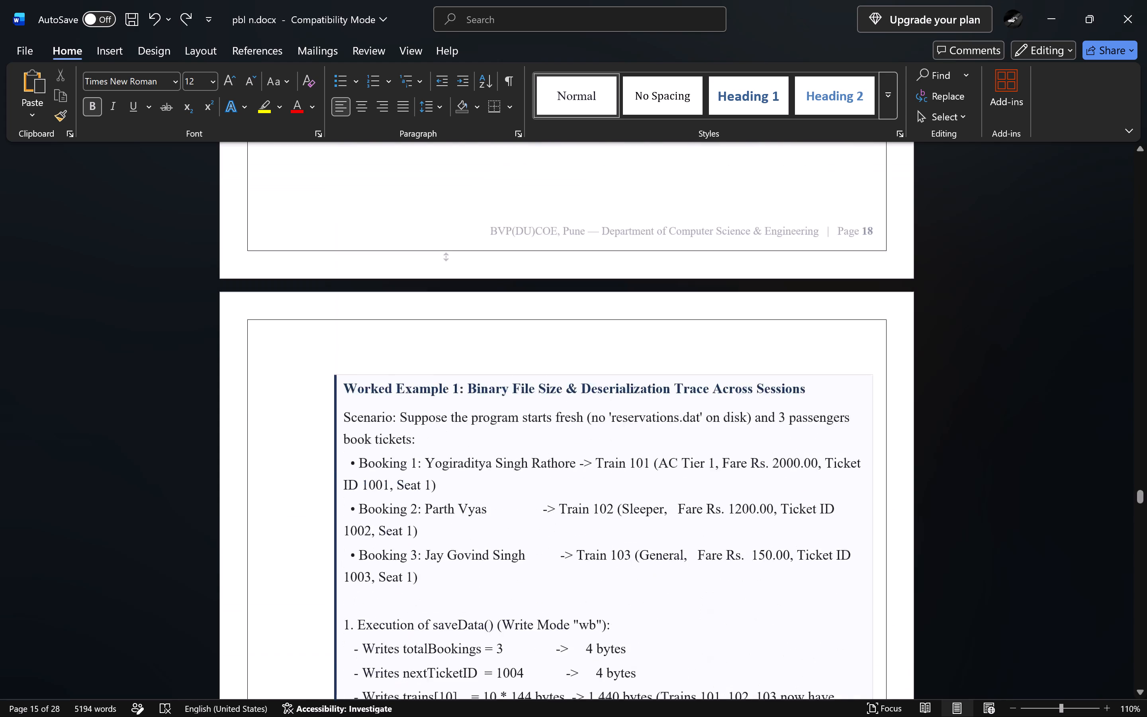
pyautogui.middleClick(502, 277)
pyautogui.scroll(12, 502, 277)
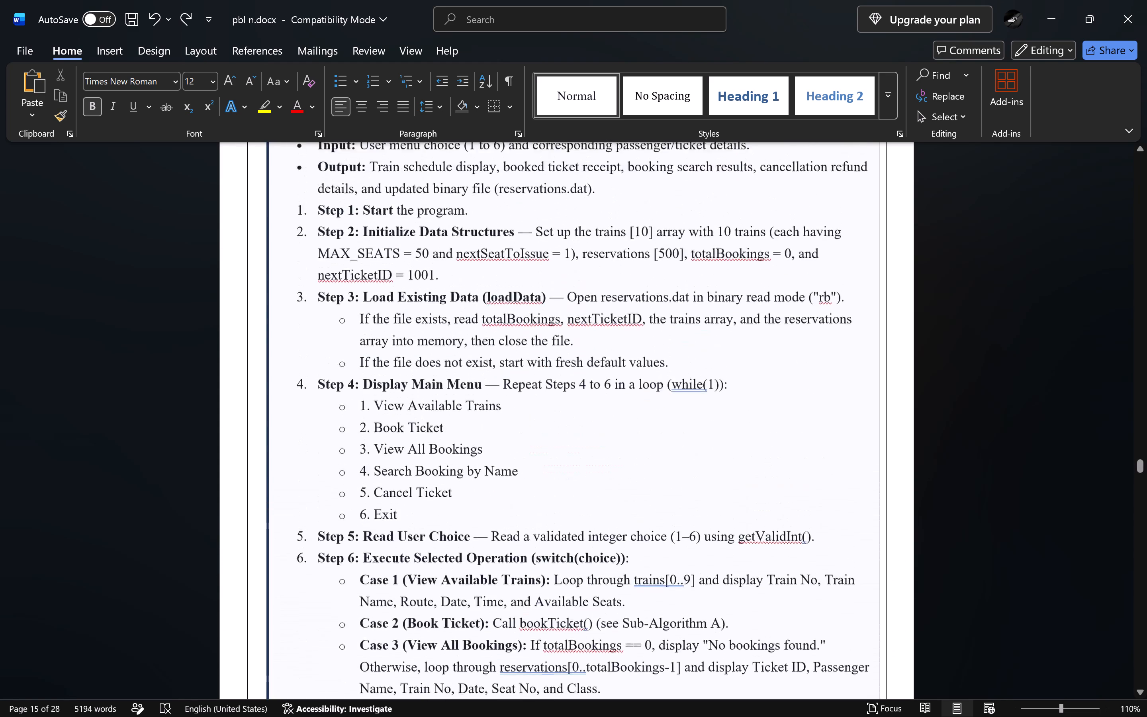
pyautogui.scroll(20, 502, 277)
pyautogui.scroll(8, 502, 277)
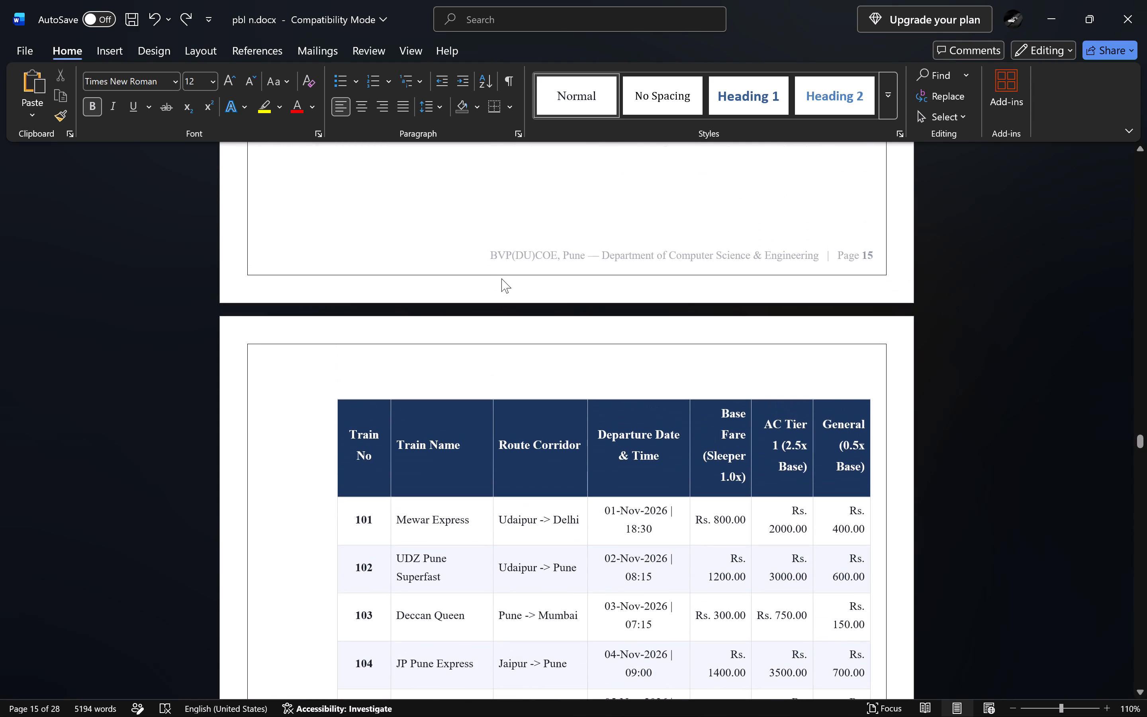
pyautogui.scroll(-8, 501, 278)
pyautogui.scroll(6, 501, 278)
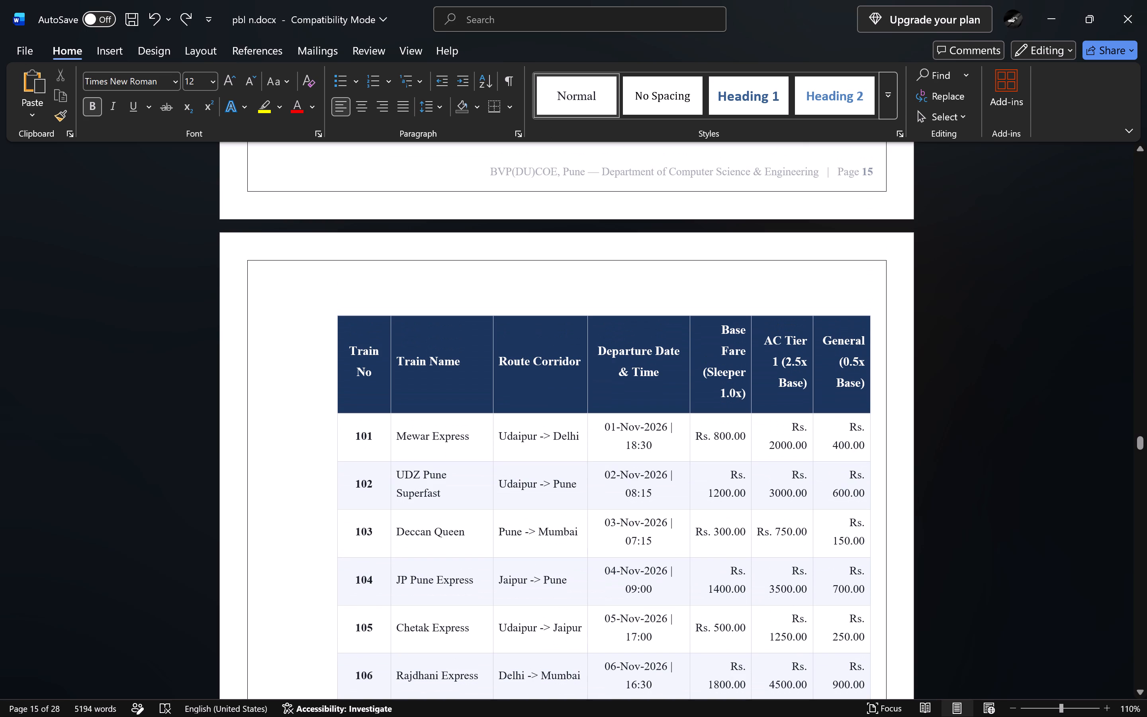
pyautogui.scroll(9, 501, 278)
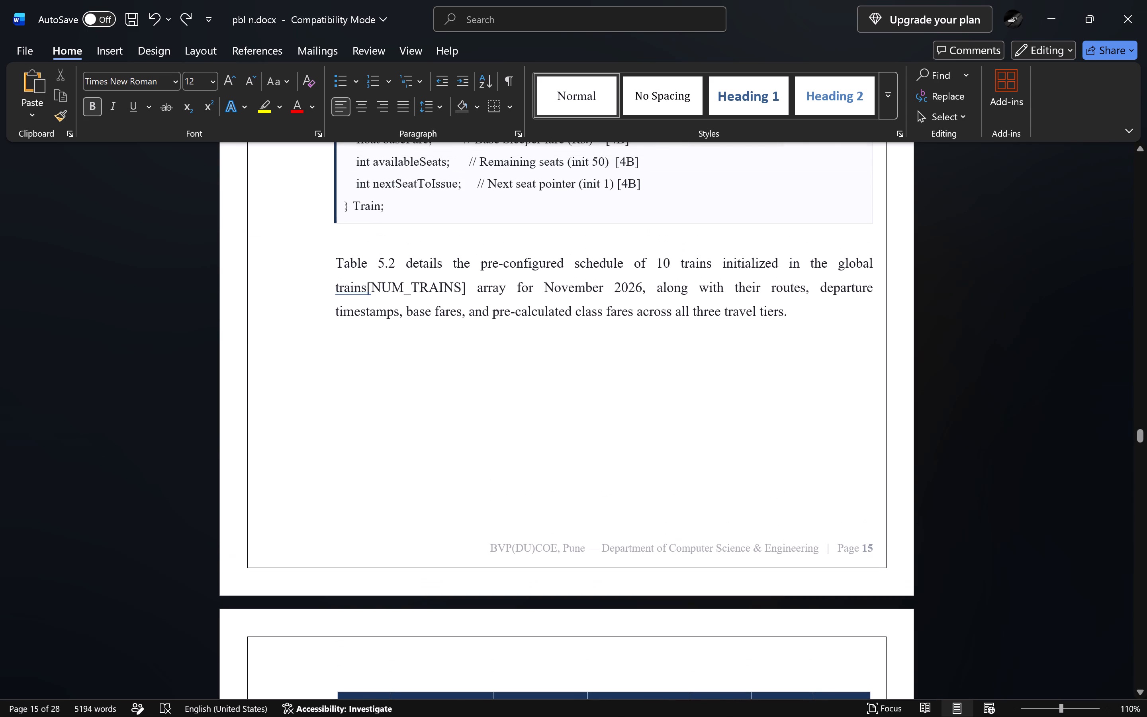
pyautogui.scroll(8, 706, 292)
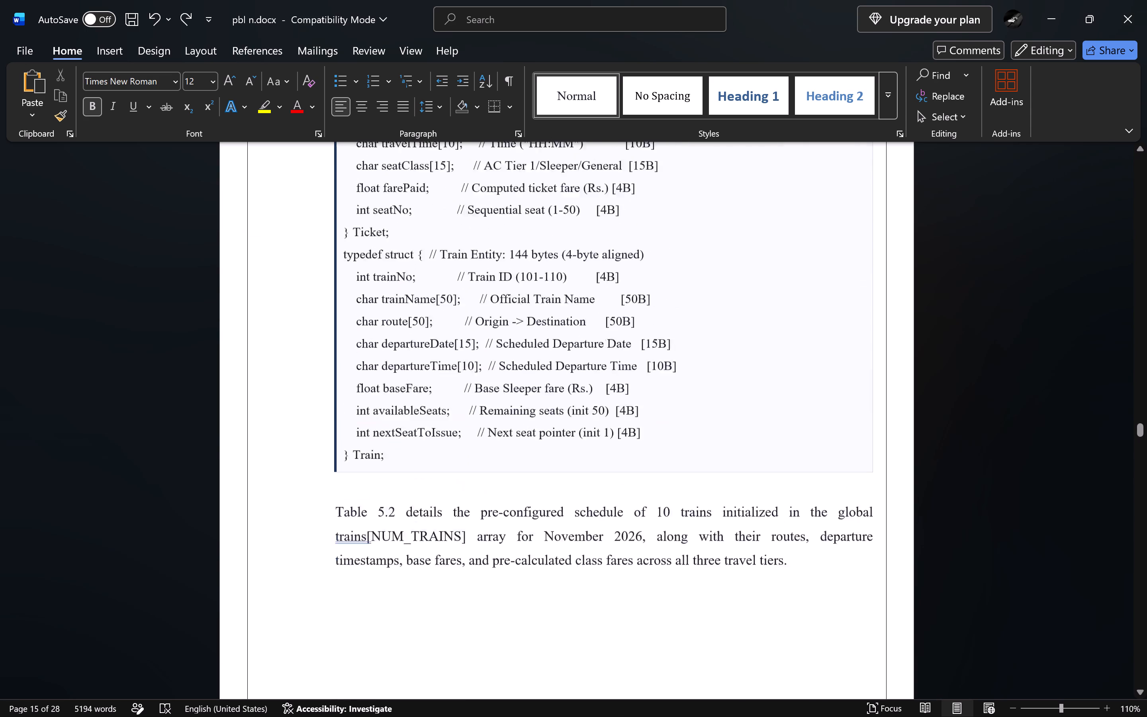
pyautogui.scroll(9, 706, 292)
pyautogui.scroll(-20, 706, 292)
pyautogui.scroll(-5, 706, 292)
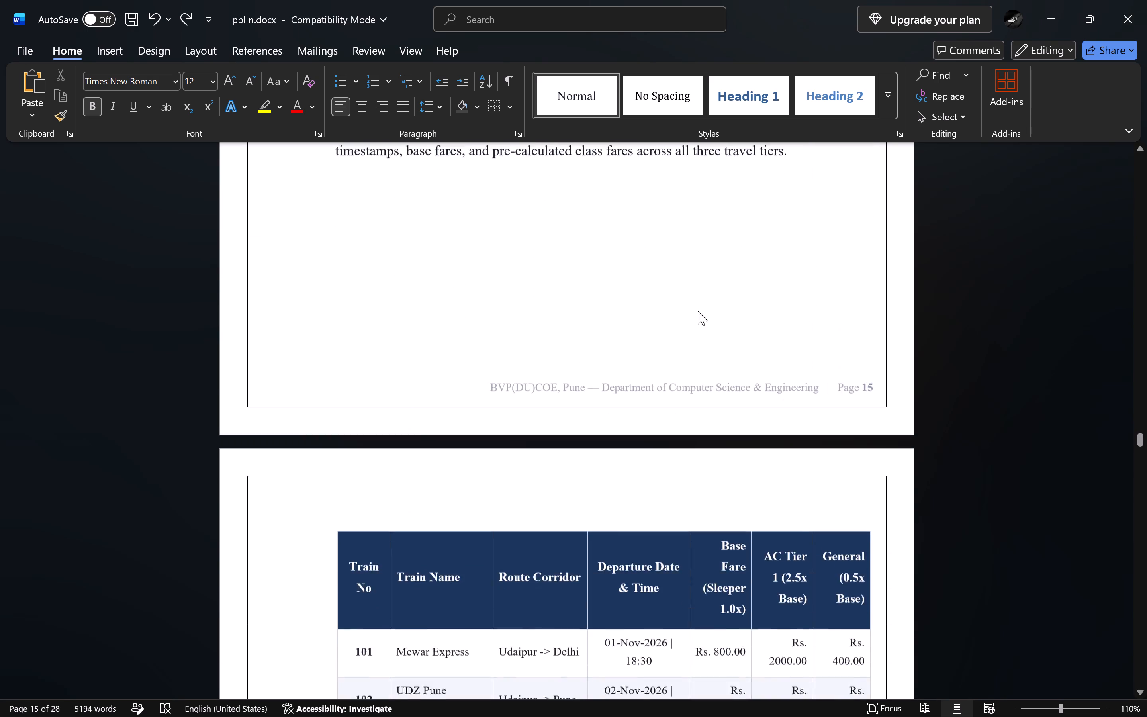
pyautogui.scroll(-2, 698, 311)
pyautogui.scroll(7, 571, 308)
pyautogui.scroll(1, 519, 493)
pyautogui.scroll(-20, 519, 493)
pyautogui.scroll(-1, 519, 493)
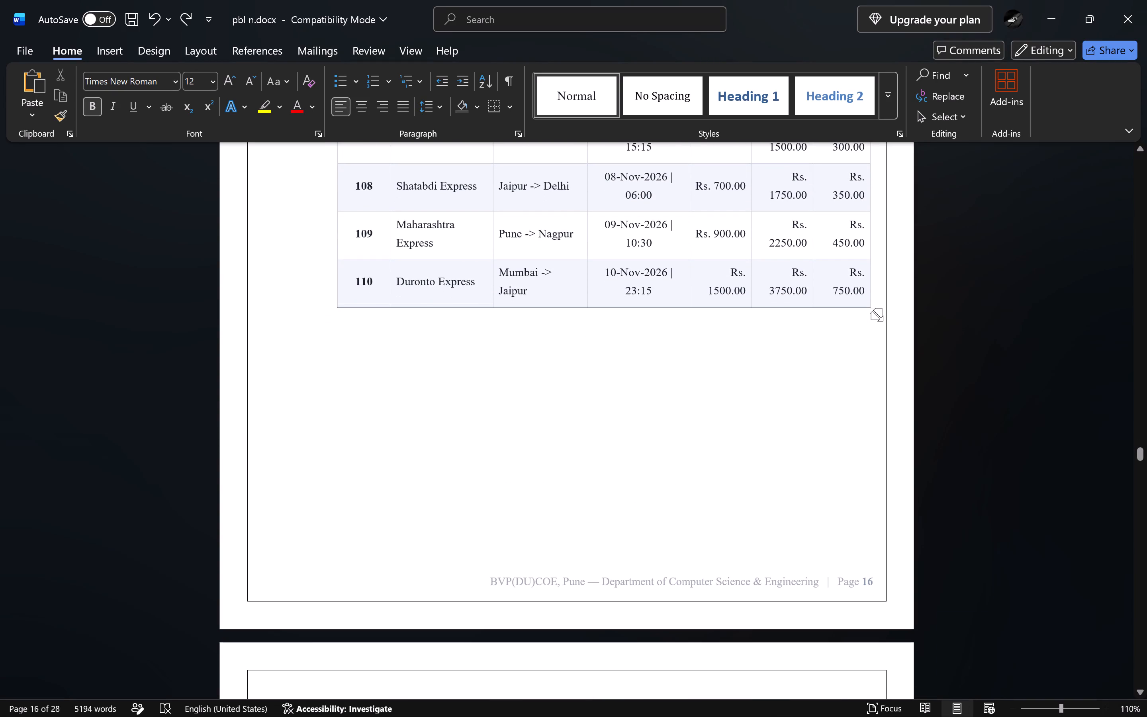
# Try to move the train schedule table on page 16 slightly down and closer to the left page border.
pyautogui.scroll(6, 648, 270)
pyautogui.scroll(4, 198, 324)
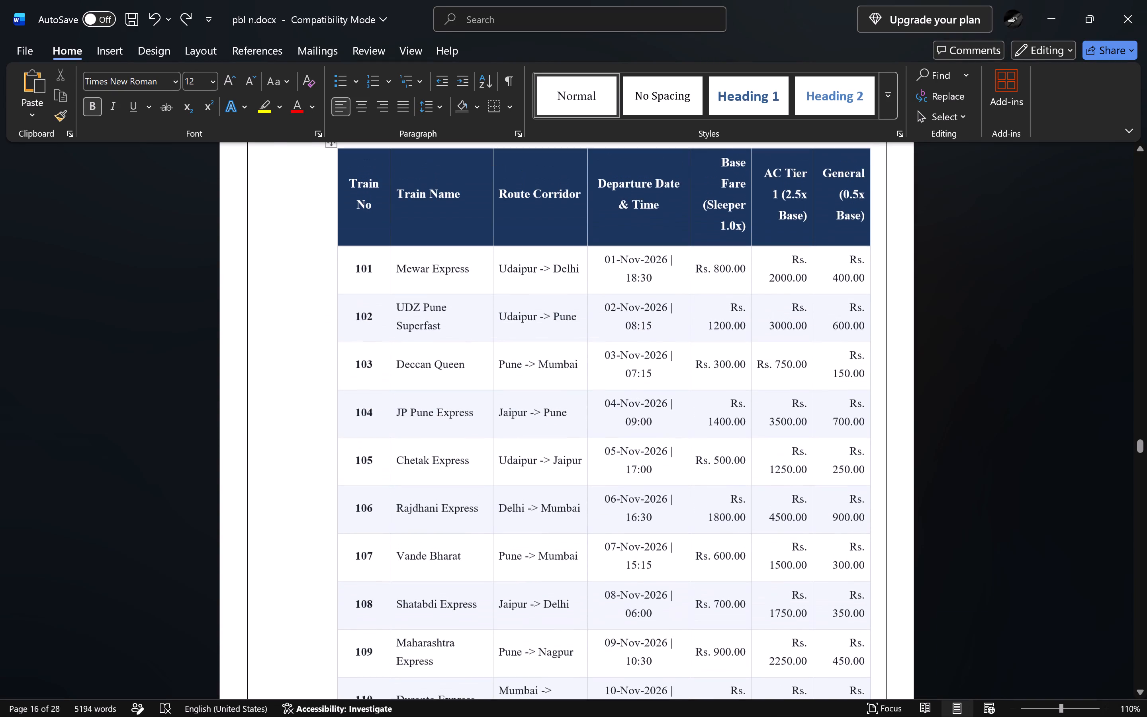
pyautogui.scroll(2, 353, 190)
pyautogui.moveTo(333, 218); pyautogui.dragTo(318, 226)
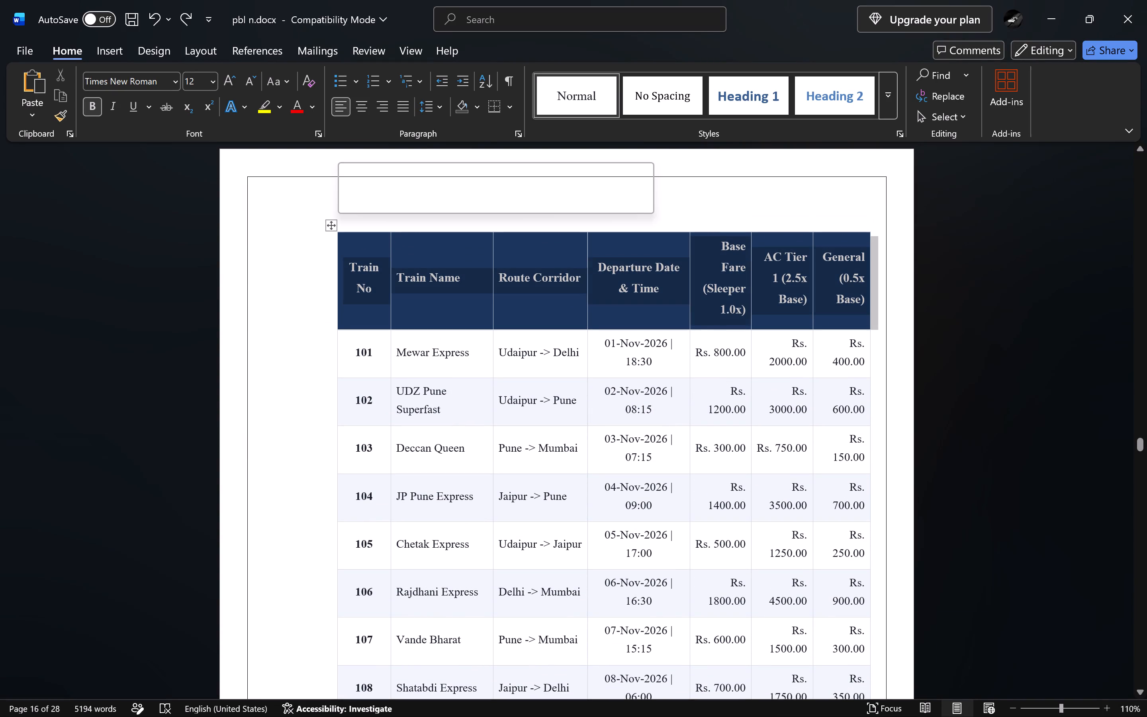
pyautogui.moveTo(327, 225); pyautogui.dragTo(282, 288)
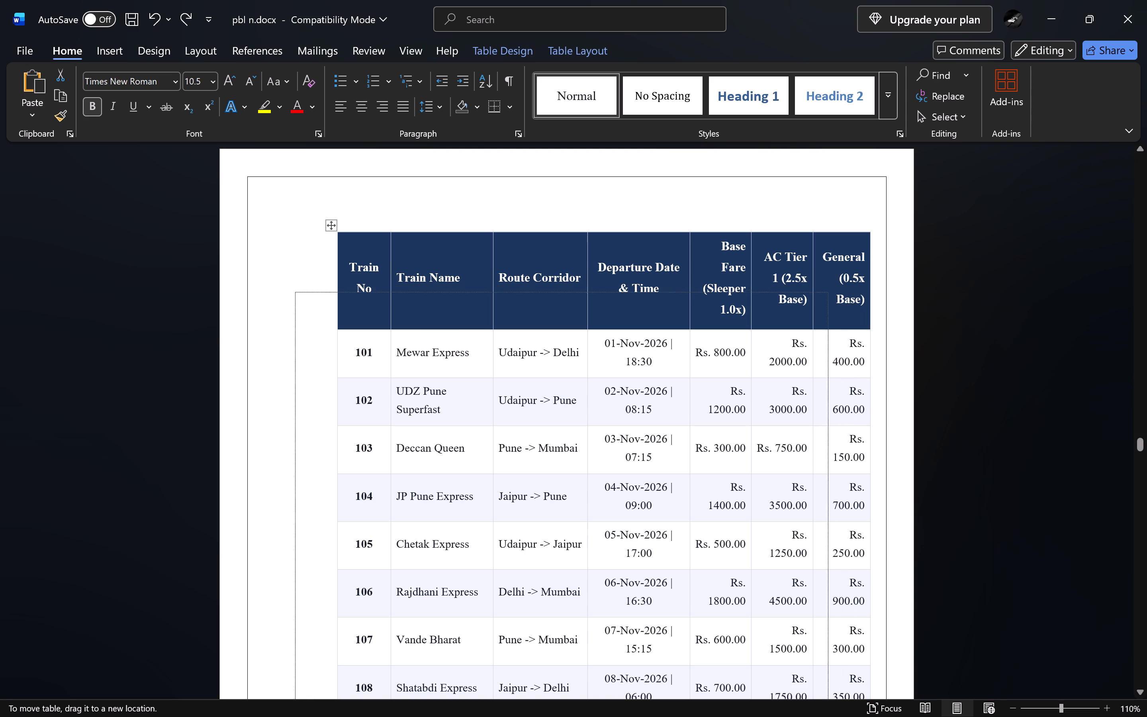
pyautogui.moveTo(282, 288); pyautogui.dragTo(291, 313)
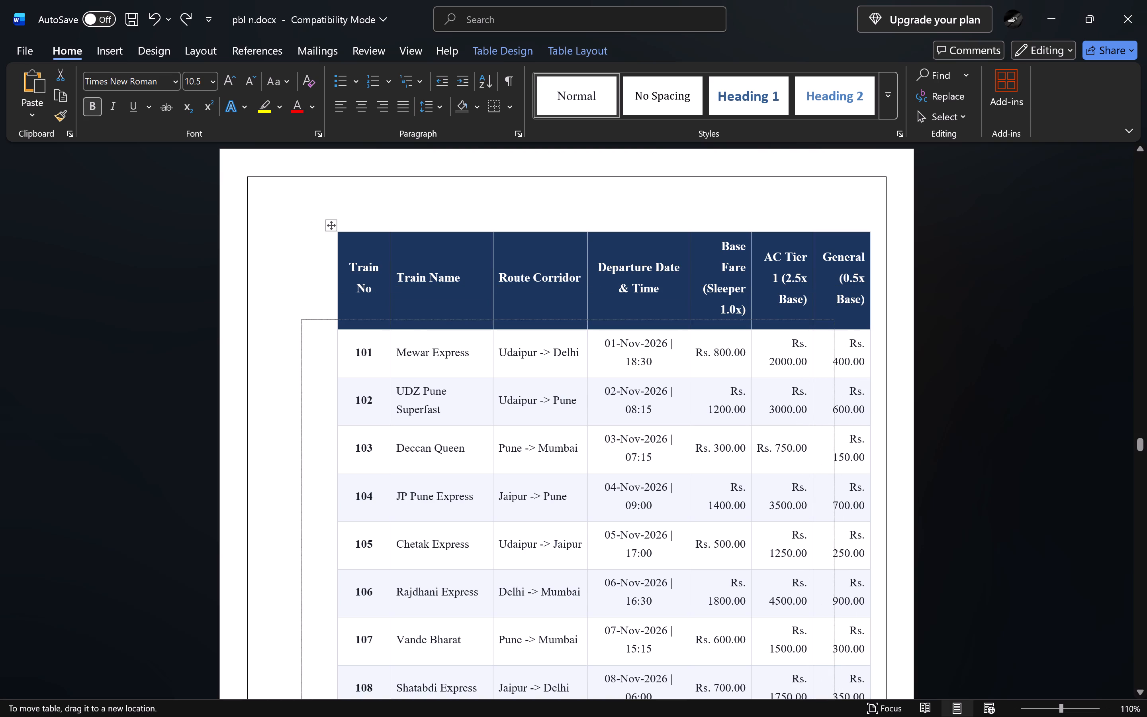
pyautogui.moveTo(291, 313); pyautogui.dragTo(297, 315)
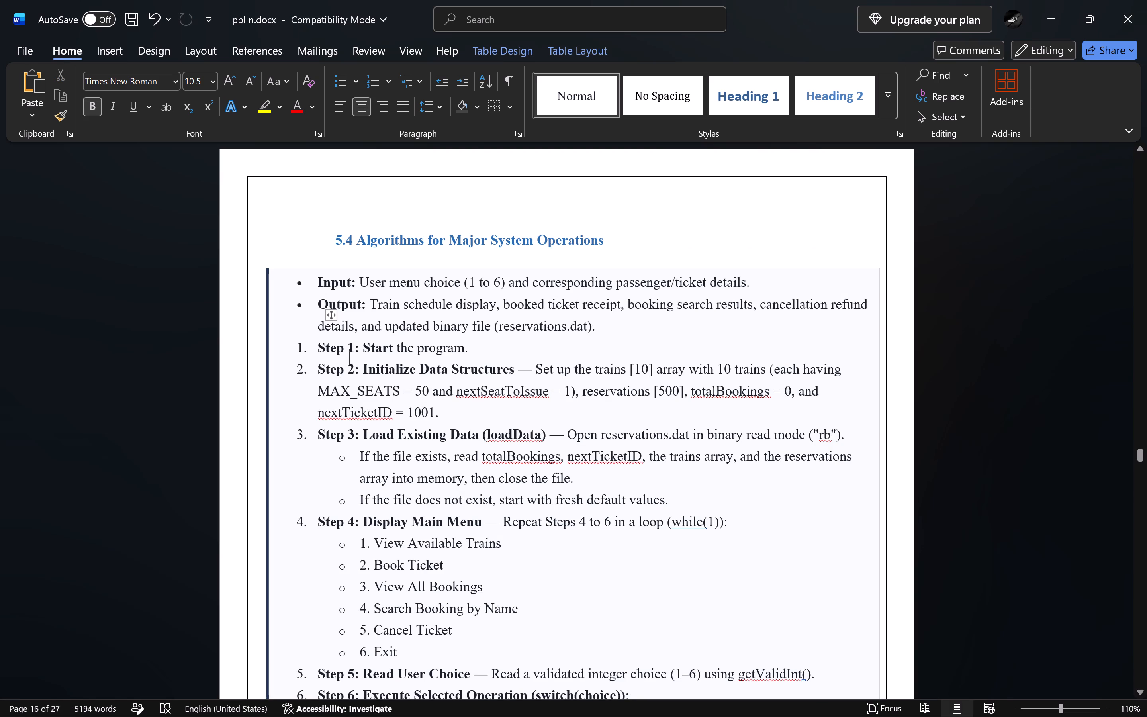
# Check the pages around heading 5.4, from the flowchart to Worked Example 1, for the effect of the table move.
pyautogui.scroll(10, 694, 238)
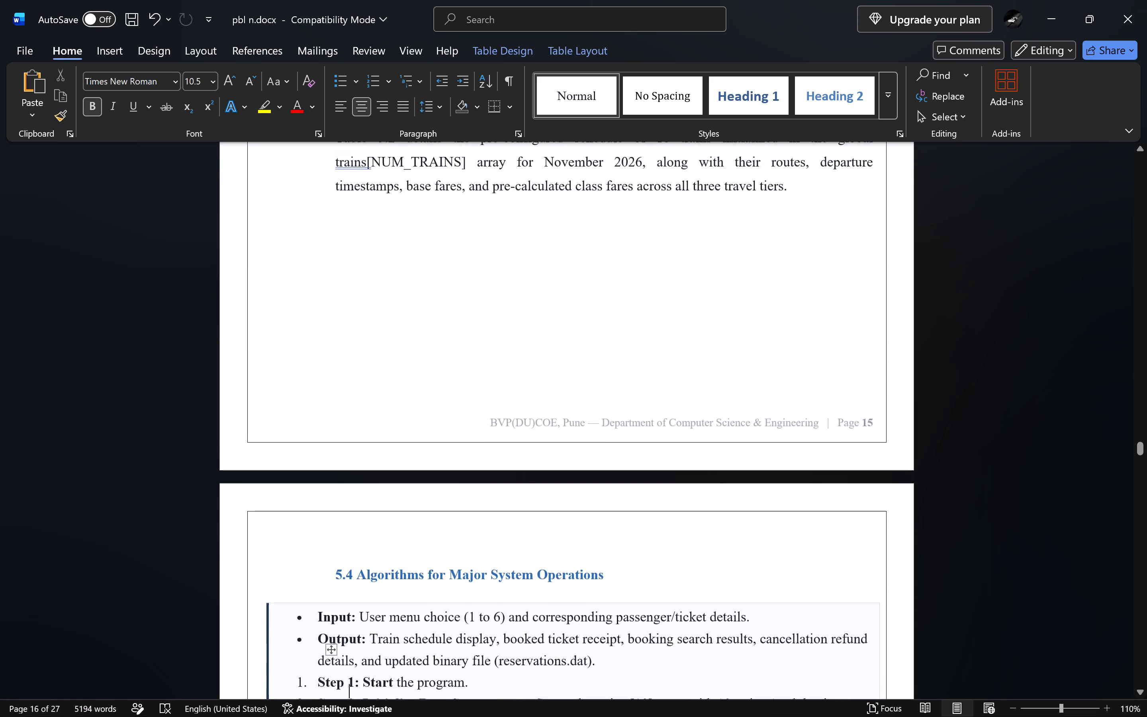
pyautogui.scroll(20, 694, 236)
pyautogui.scroll(20, 694, 236)
pyautogui.scroll(4, 694, 236)
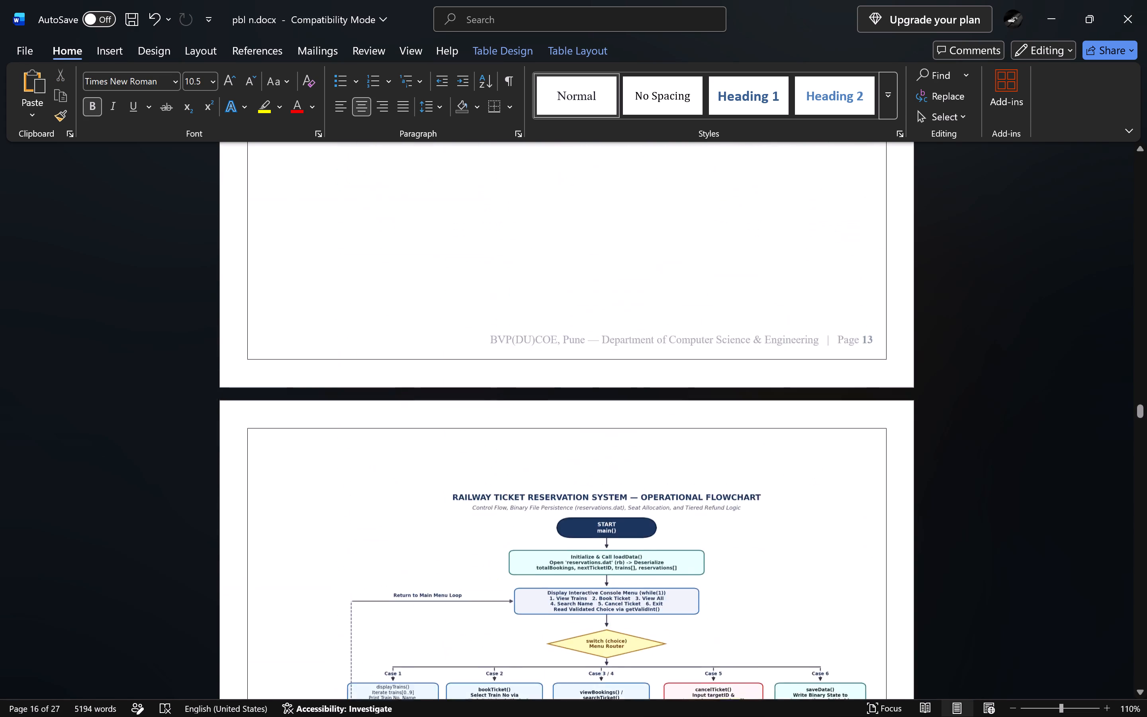
pyautogui.scroll(-20, 694, 236)
pyautogui.scroll(-20, 694, 236)
pyautogui.scroll(-16, 694, 236)
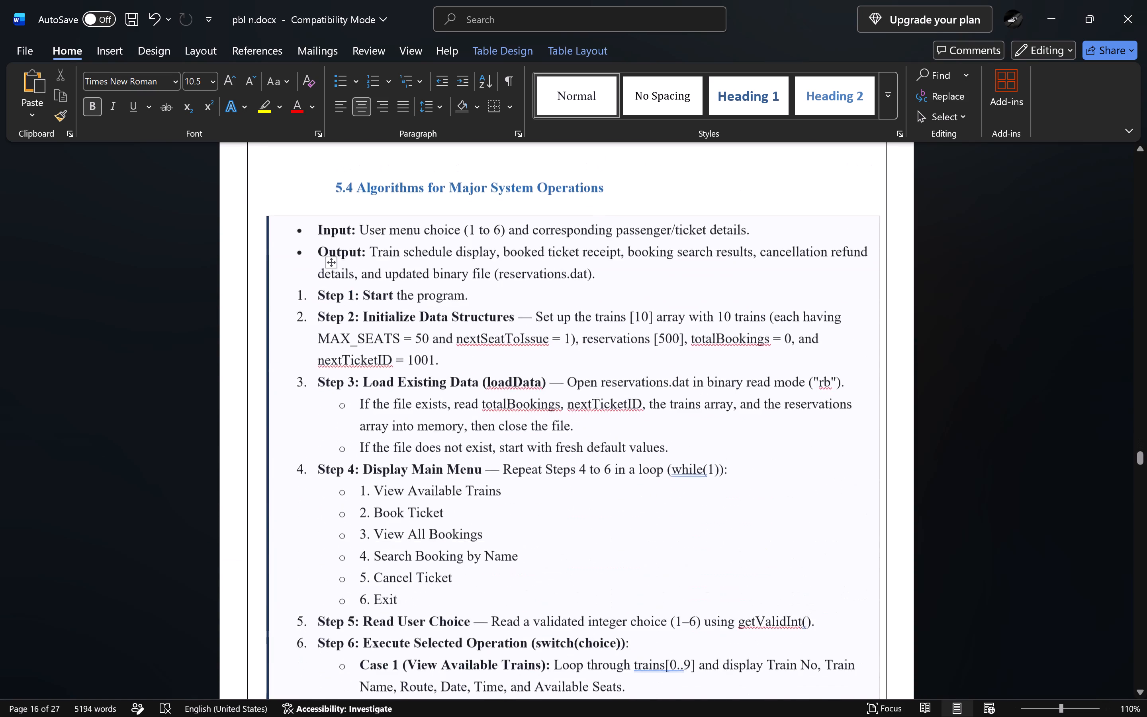
pyautogui.scroll(-17, 706, 260)
pyautogui.scroll(1, 708, 261)
pyautogui.scroll(-16, 708, 261)
pyautogui.scroll(-16, 710, 266)
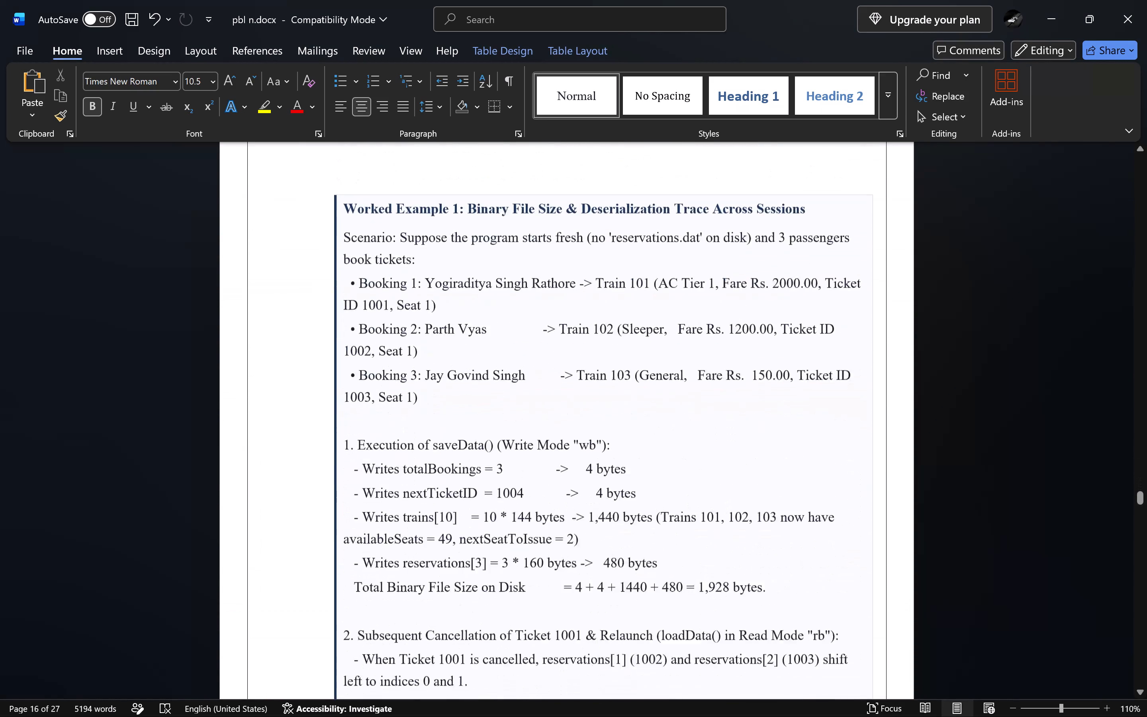
pyautogui.scroll(-10, 710, 266)
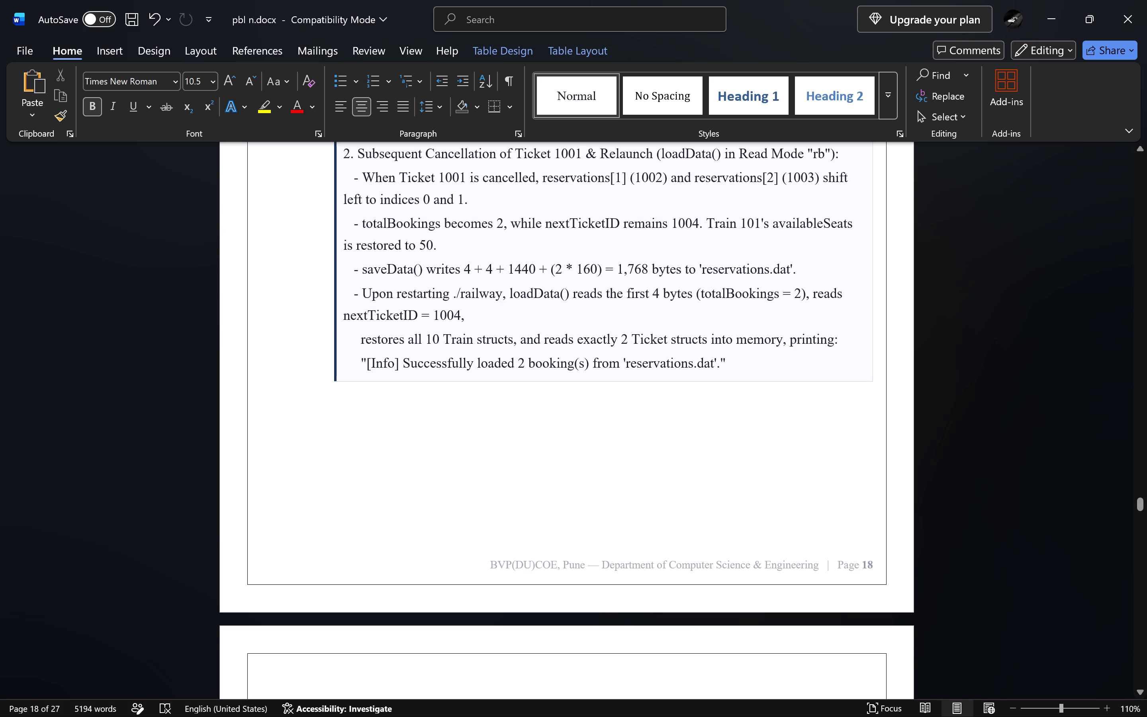
# Review the report from the title pages through the contents table, abstract and chapters 2 and 3.
pyautogui.moveTo(1139, 510); pyautogui.dragTo(1086, 206)
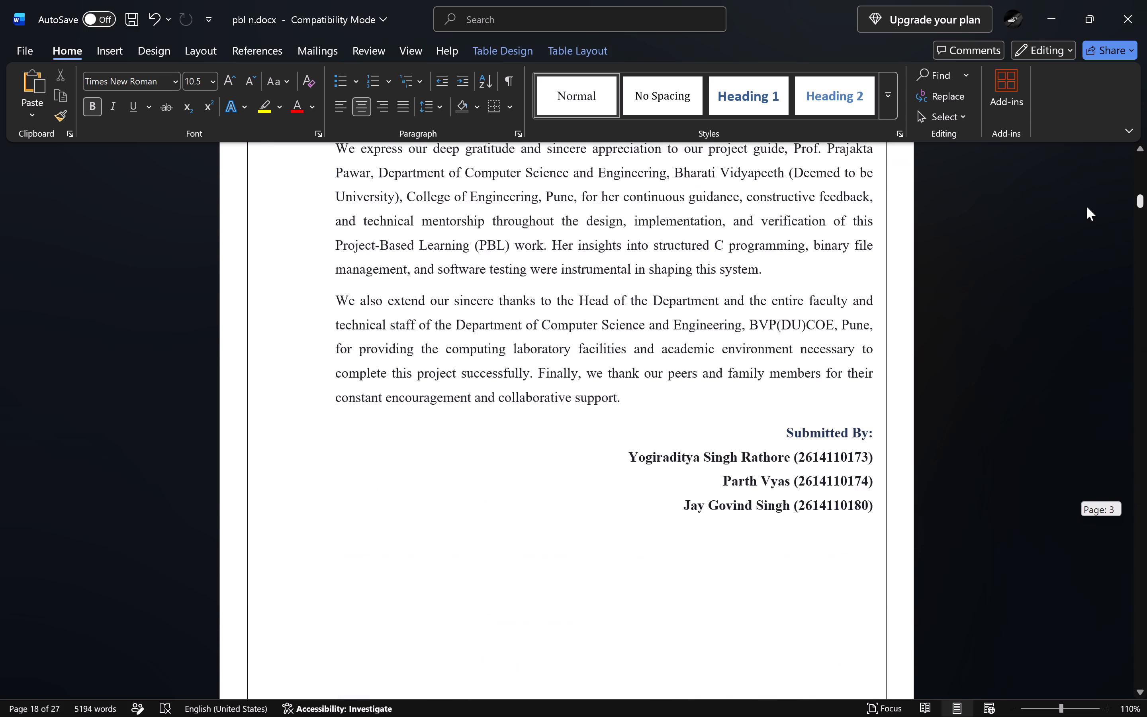
pyautogui.moveTo(1086, 206); pyautogui.dragTo(1057, 165)
pyautogui.scroll(-19, 1043, 301)
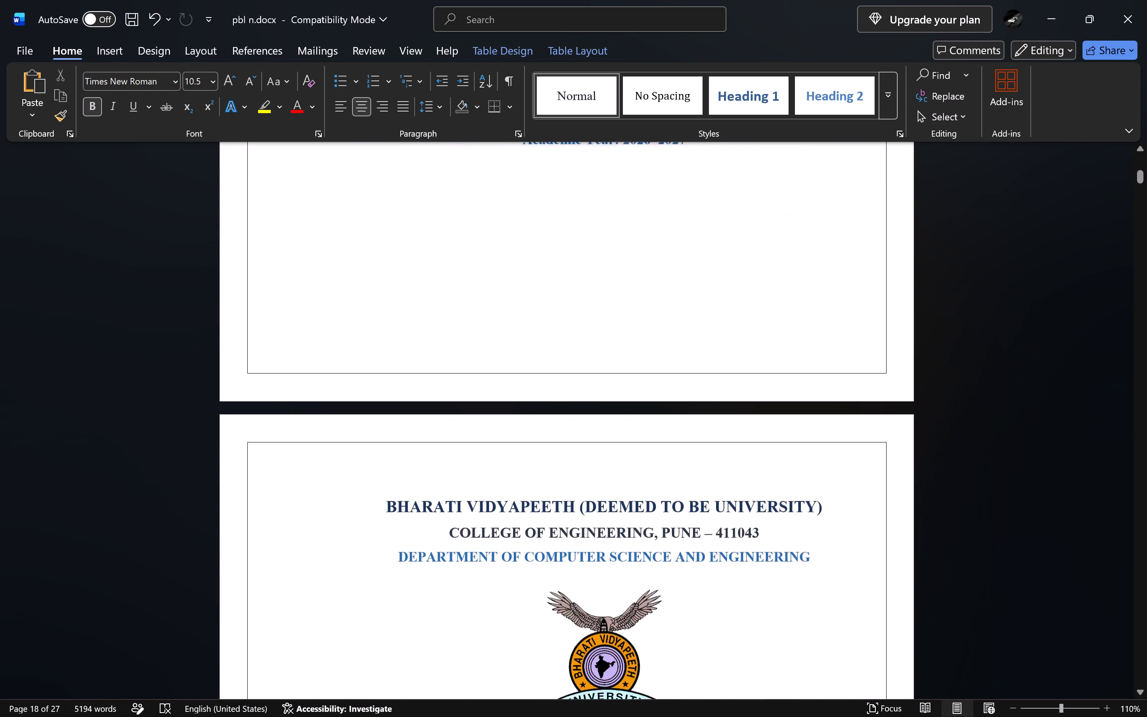
pyautogui.scroll(-15, 1043, 305)
pyautogui.scroll(-18, 1047, 311)
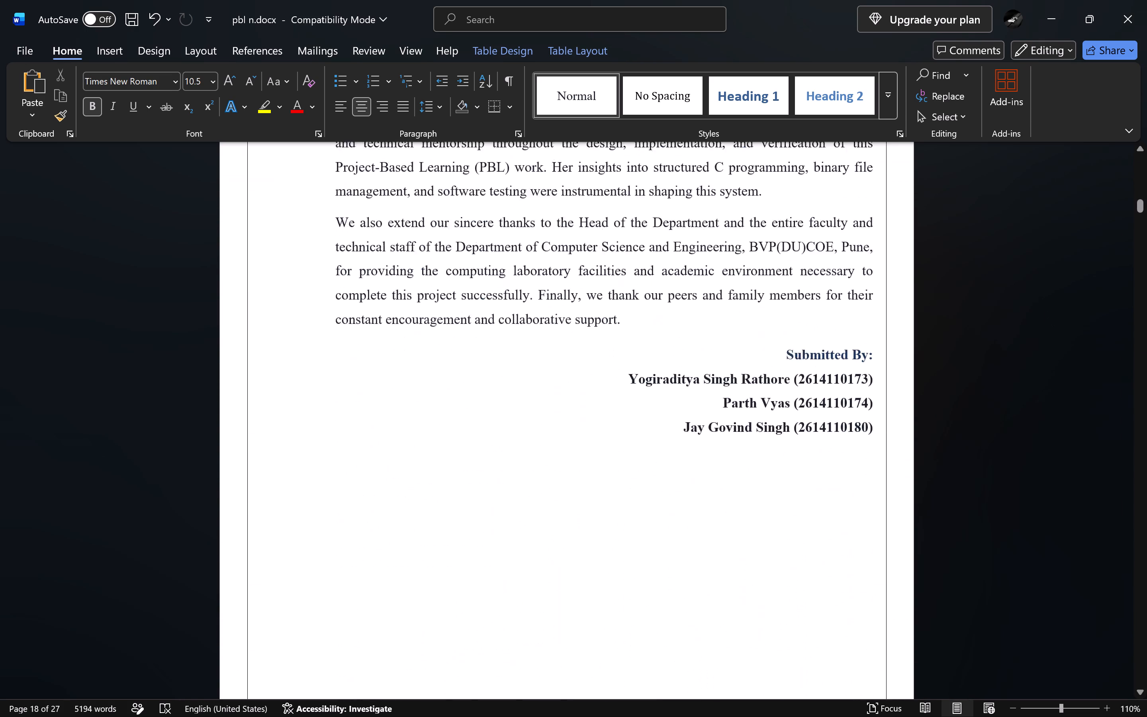
pyautogui.scroll(-20, 1047, 311)
pyautogui.scroll(-19, 1047, 311)
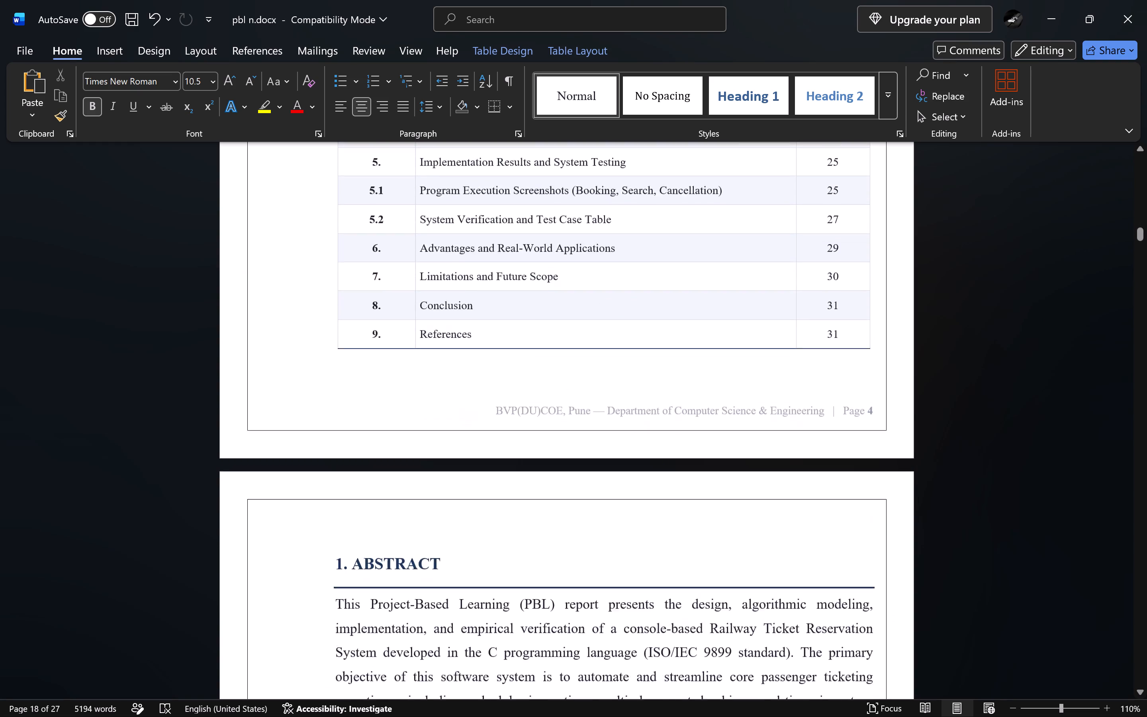
pyautogui.scroll(-20, 1047, 311)
pyautogui.scroll(-7, 1047, 311)
pyautogui.scroll(5, 1047, 311)
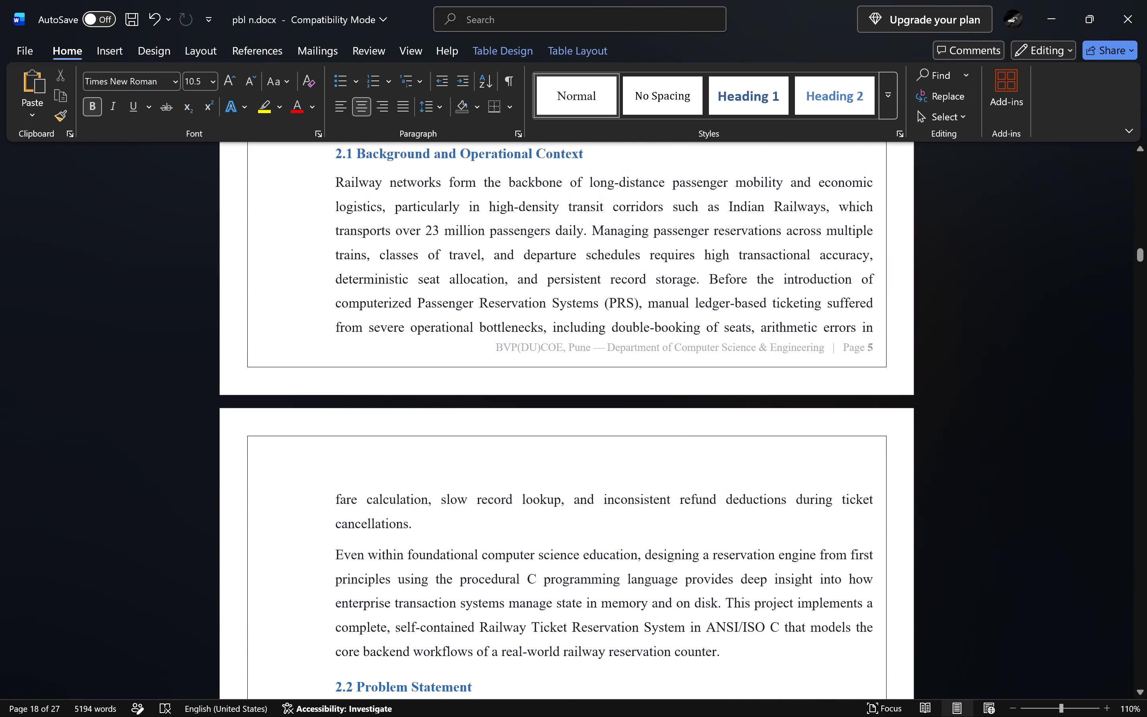
pyautogui.scroll(-8, 1047, 311)
pyautogui.scroll(-13, 1047, 311)
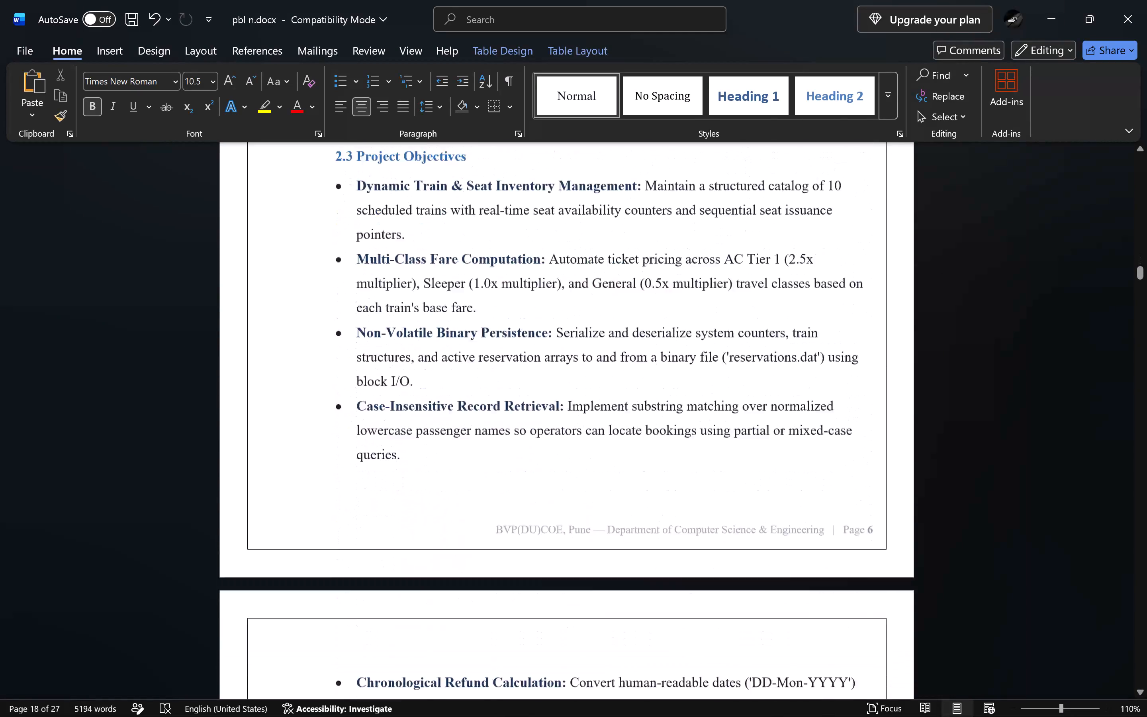
pyautogui.scroll(-20, 1047, 311)
pyautogui.scroll(-6, 1047, 311)
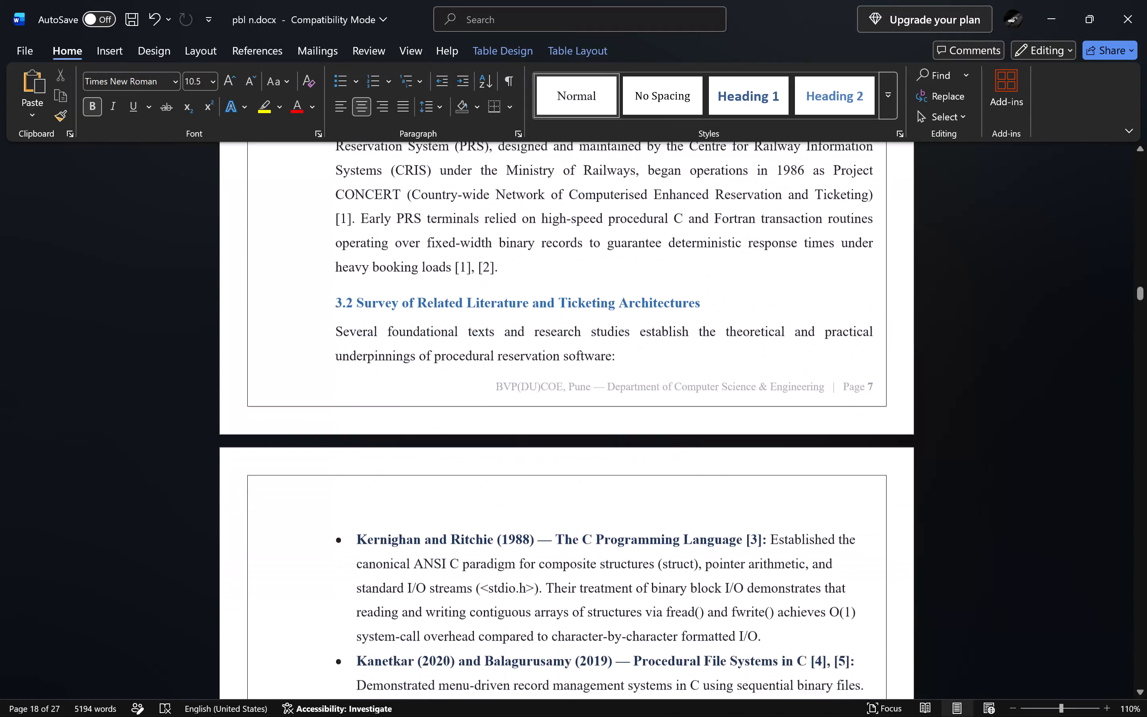
pyautogui.scroll(-17, 1047, 311)
pyautogui.scroll(-4, 1047, 311)
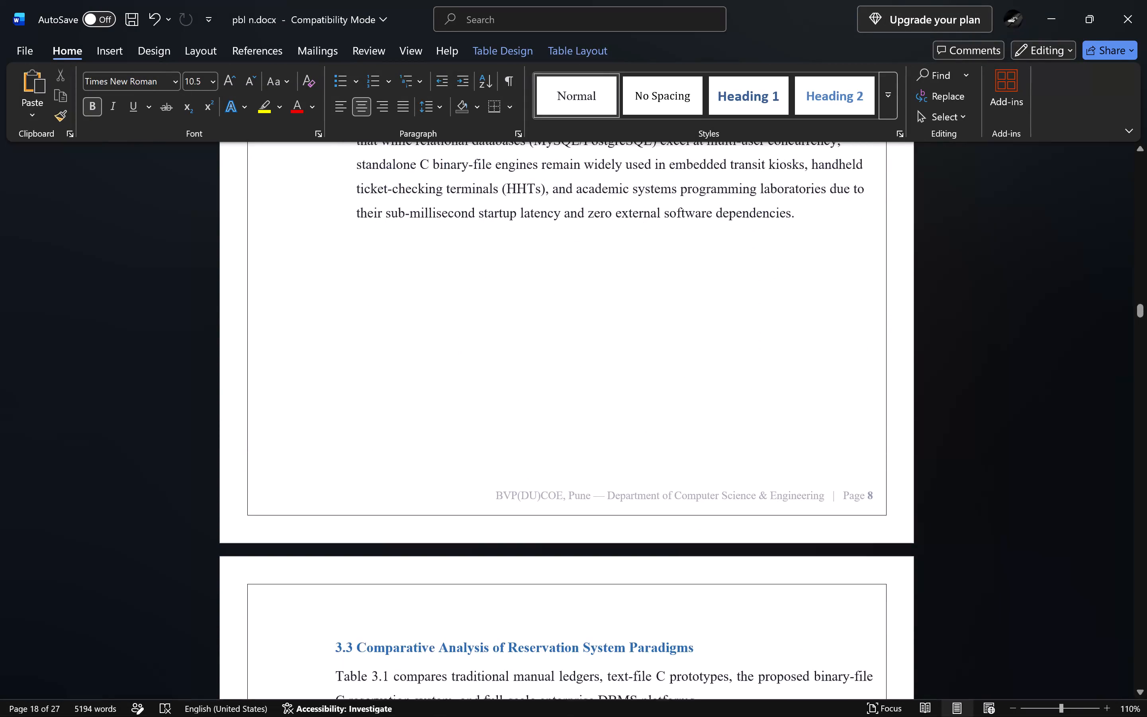
pyautogui.scroll(-9, 1047, 311)
pyautogui.scroll(-17, 1047, 311)
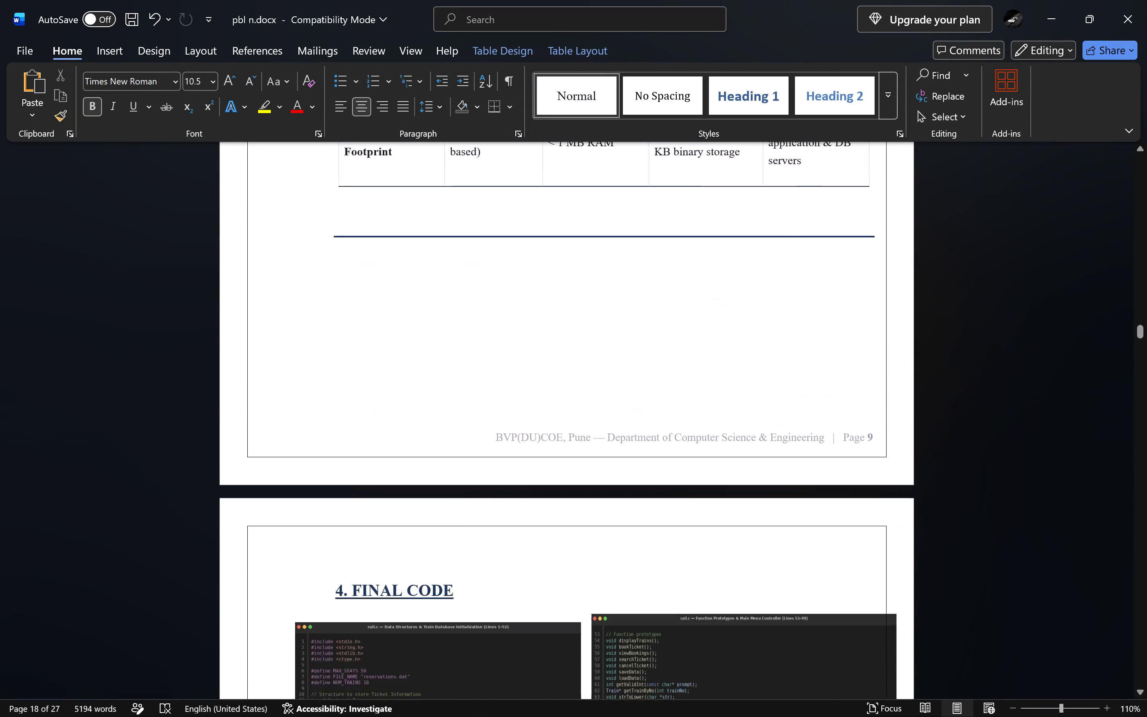
# Review the code screenshots in chapter 4 and the function table, flowchart and data structure section in chapter 5.
pyautogui.scroll(-20, 1047, 311)
pyautogui.scroll(-5, 1047, 311)
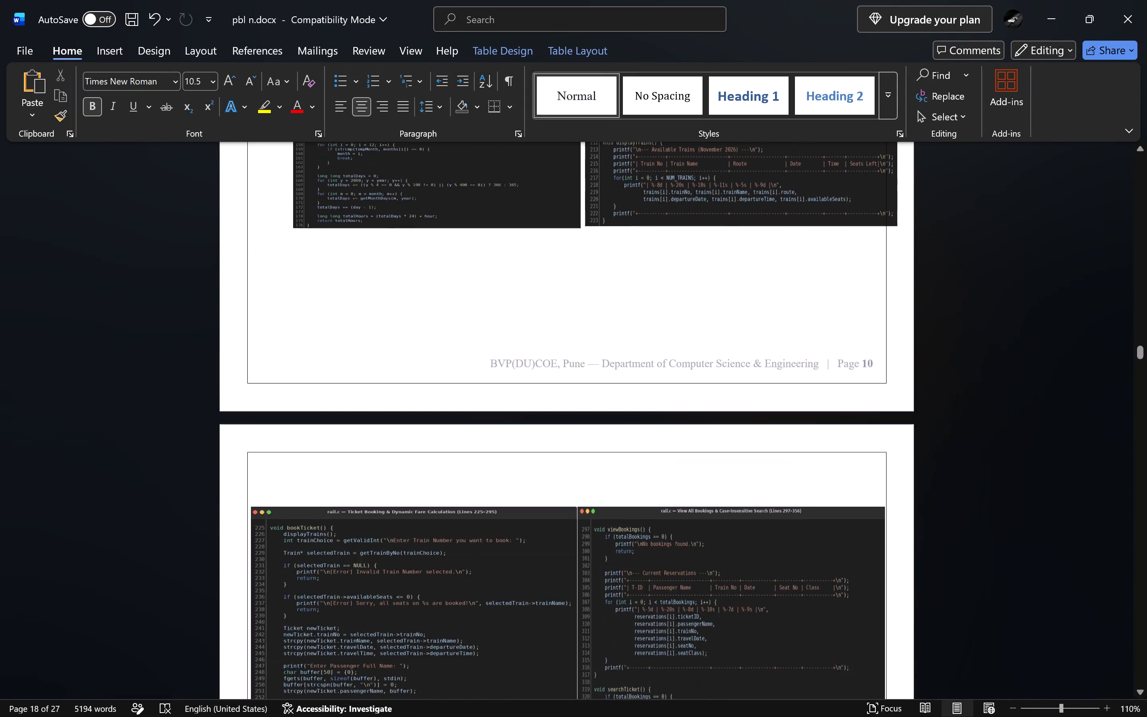
pyautogui.scroll(-20, 1047, 311)
pyautogui.scroll(-2, 1047, 311)
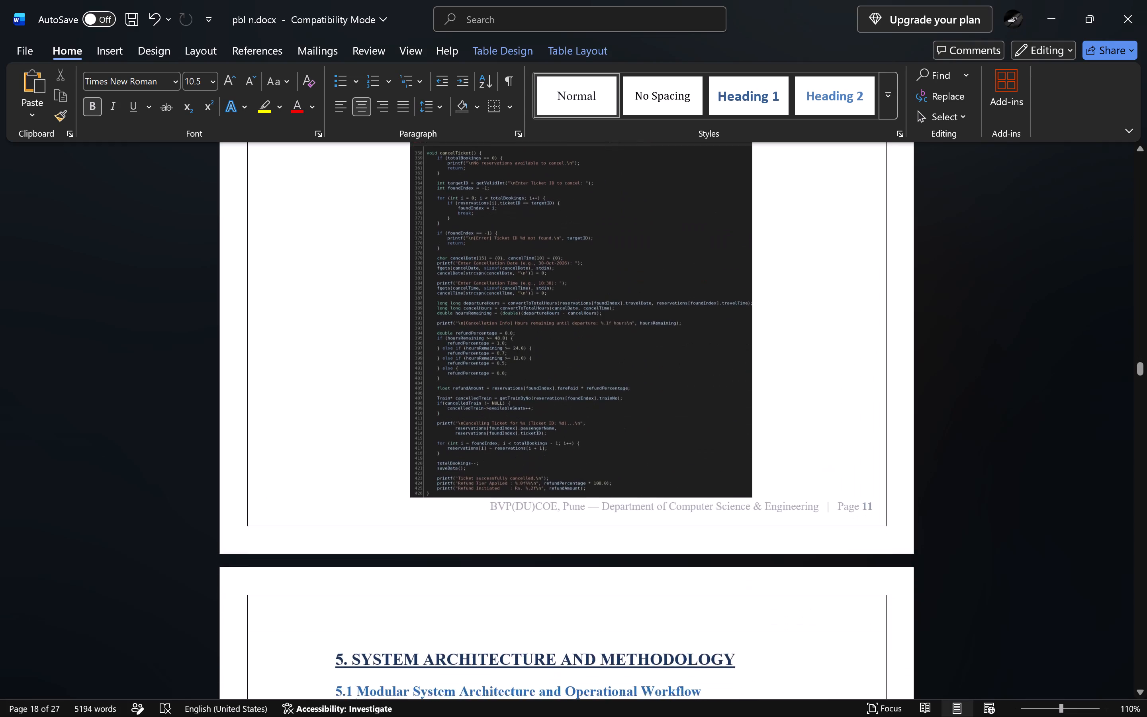
pyautogui.scroll(-14, 1047, 311)
pyautogui.scroll(-8, 1047, 311)
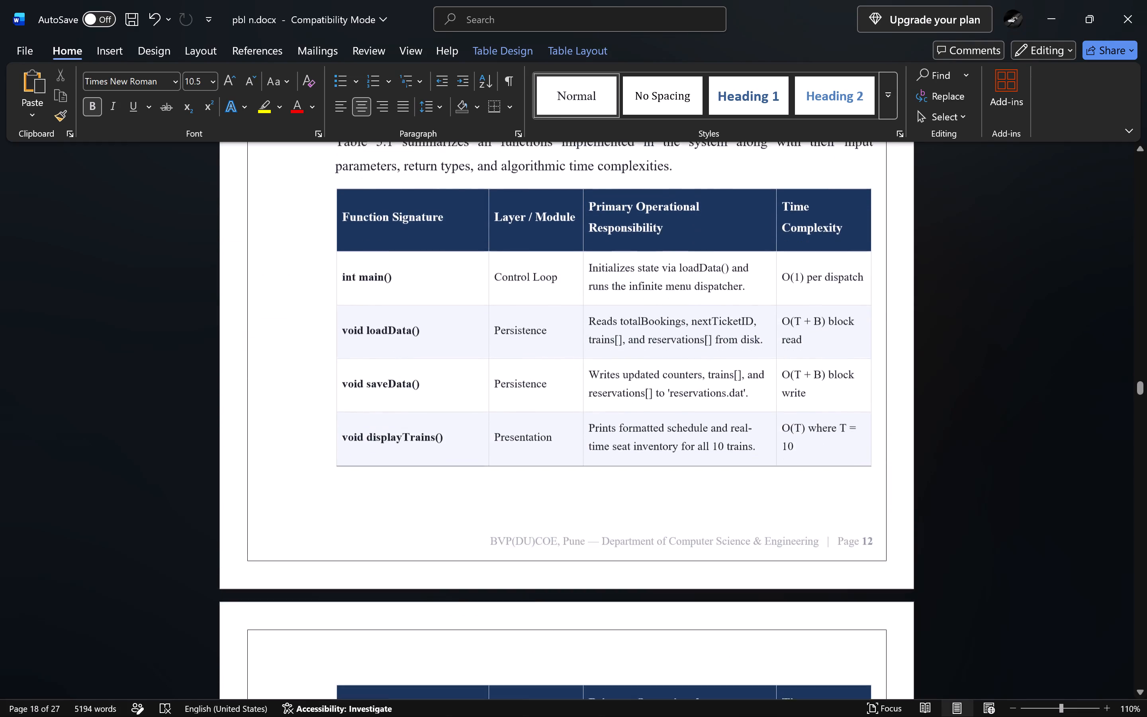
pyautogui.scroll(-20, 1047, 311)
pyautogui.scroll(-1, 1047, 311)
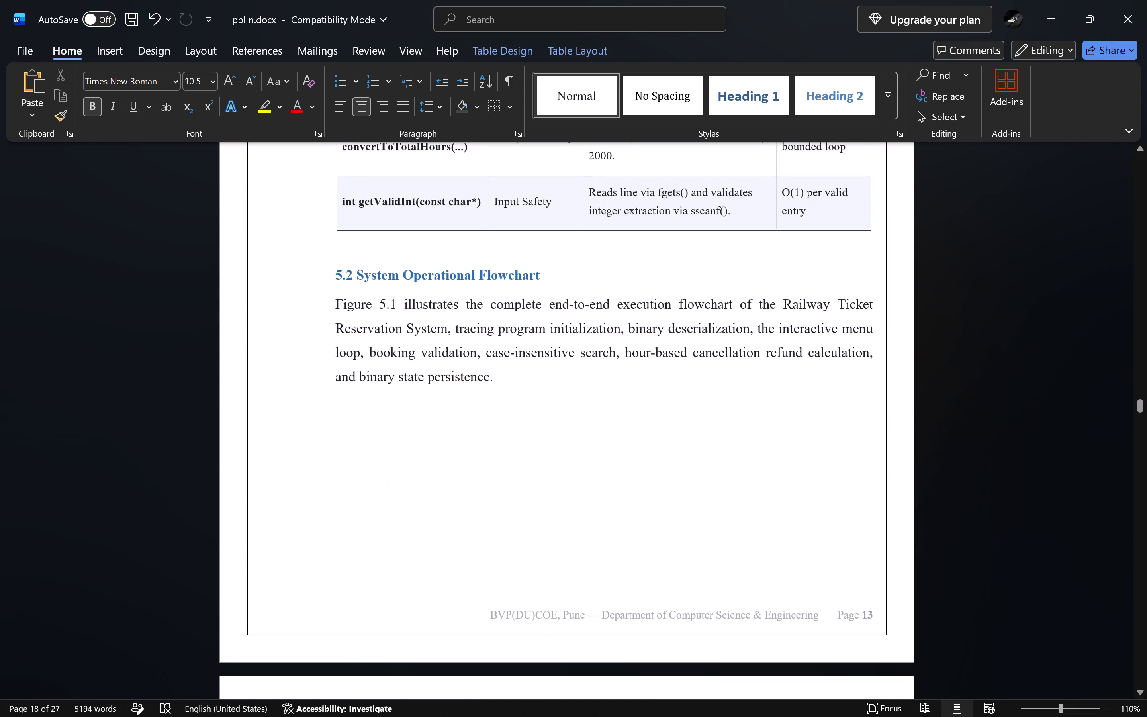
pyautogui.scroll(-14, 1047, 311)
pyautogui.scroll(-7, 1047, 311)
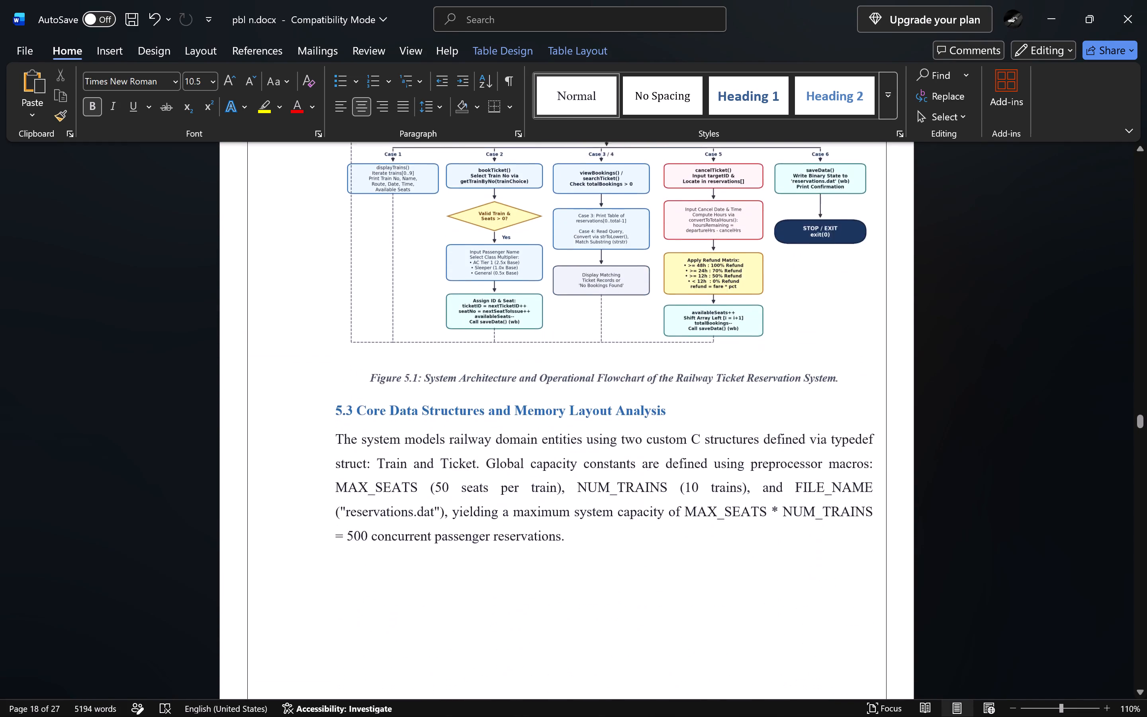
pyautogui.scroll(-6, 1047, 311)
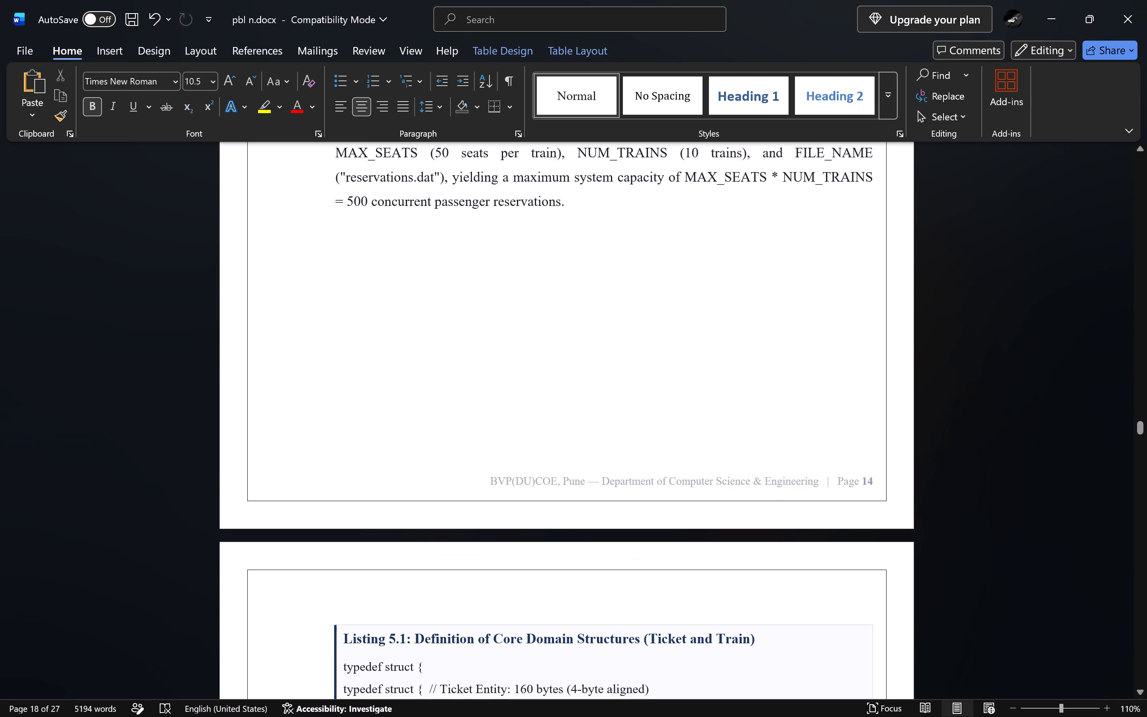
# Review the remaining pages from Listing 5.1 through the algorithms, refund table, execution screenshots and test cases to the conclusion.
pyautogui.scroll(-20, 1047, 311)
pyautogui.scroll(-10, 1047, 311)
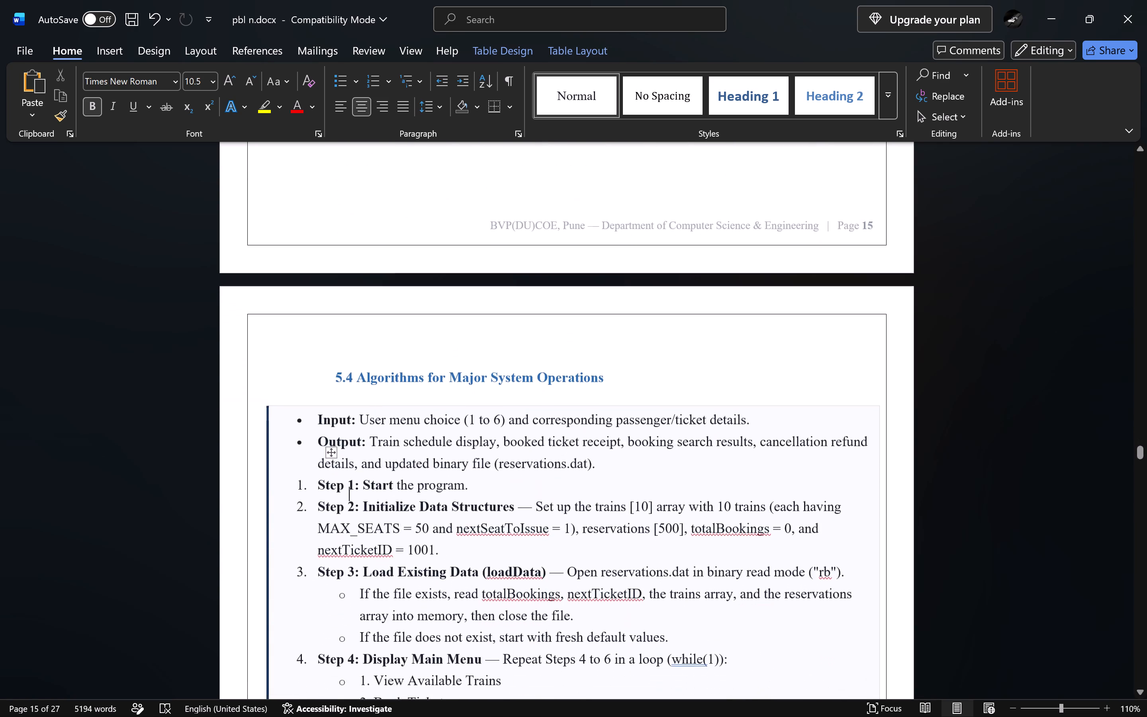
pyautogui.scroll(-13, 1047, 311)
pyautogui.scroll(1, 1047, 311)
pyautogui.scroll(-8, 1047, 311)
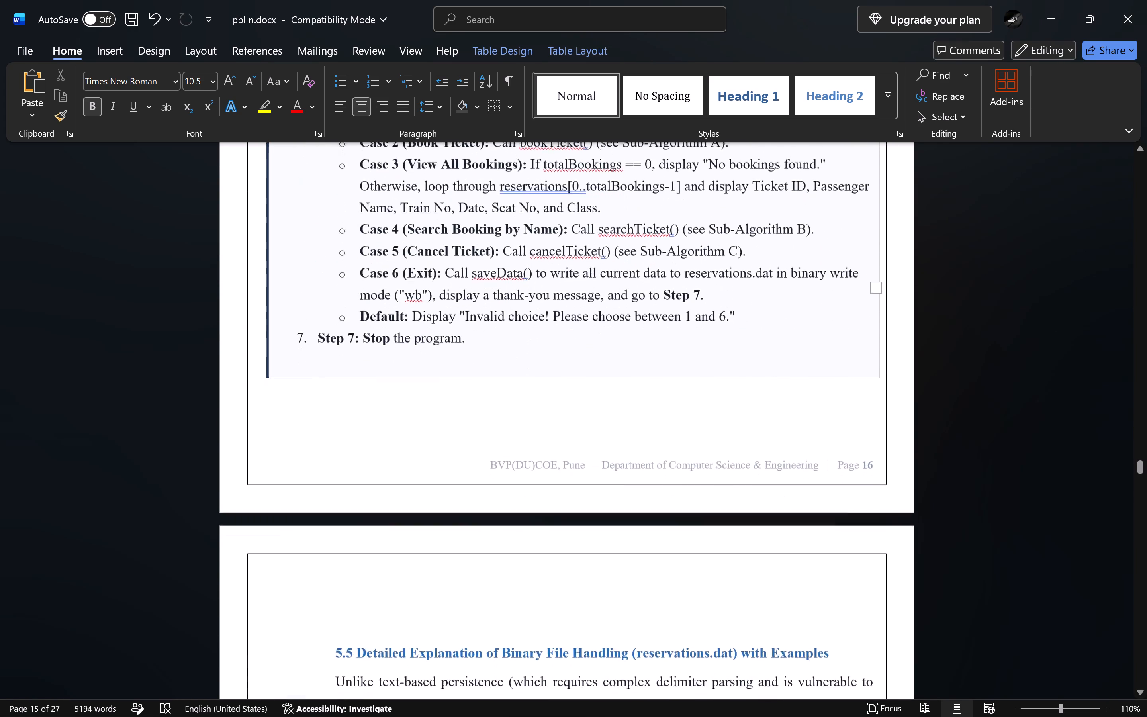
pyautogui.scroll(-20, 1047, 311)
pyautogui.scroll(-12, 1047, 311)
pyautogui.scroll(-20, 1047, 311)
pyautogui.scroll(-20, 1047, 311)
pyautogui.scroll(-15, 1047, 311)
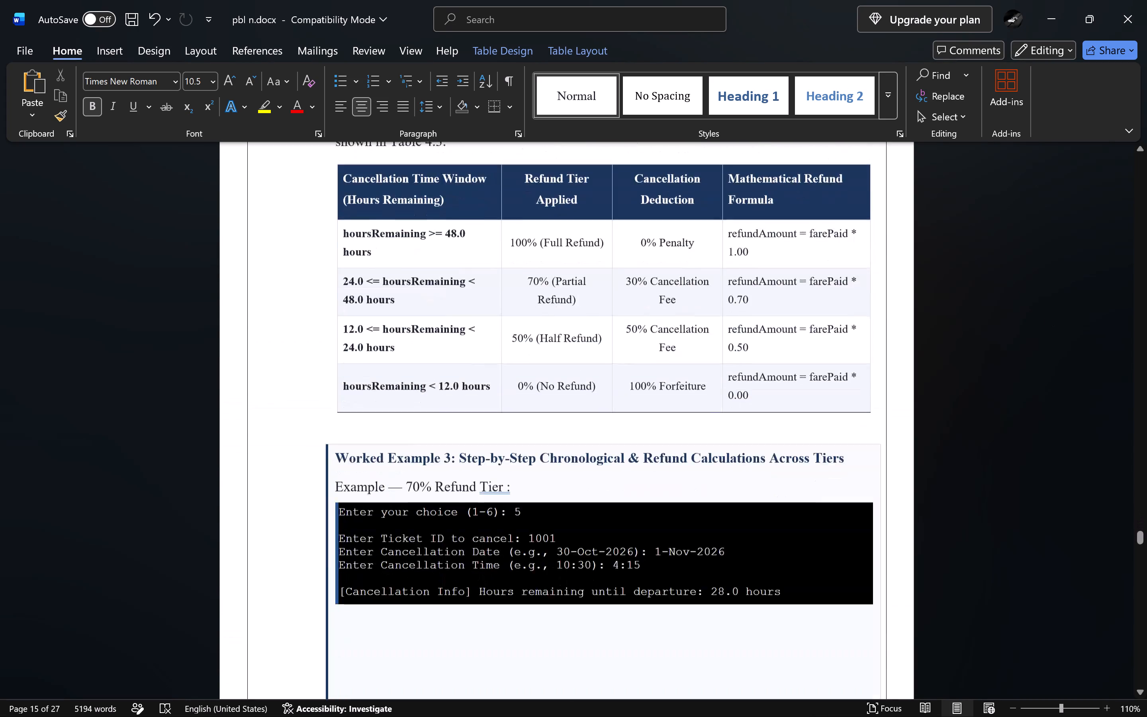
pyautogui.scroll(-20, 1047, 312)
pyautogui.scroll(-1, 1047, 312)
pyautogui.scroll(1, 1048, 313)
pyautogui.scroll(-20, 1048, 313)
pyautogui.scroll(-9, 1048, 313)
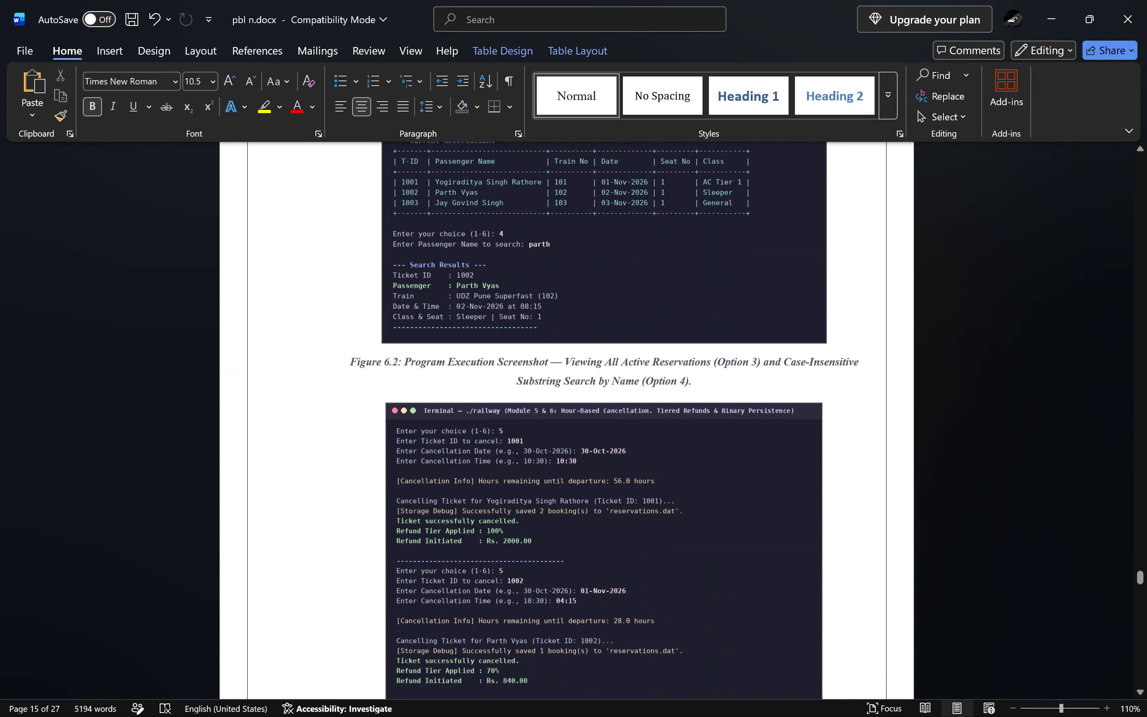
pyautogui.scroll(-2, 1045, 325)
pyautogui.moveTo(1145, 579); pyautogui.dragTo(1146, 587)
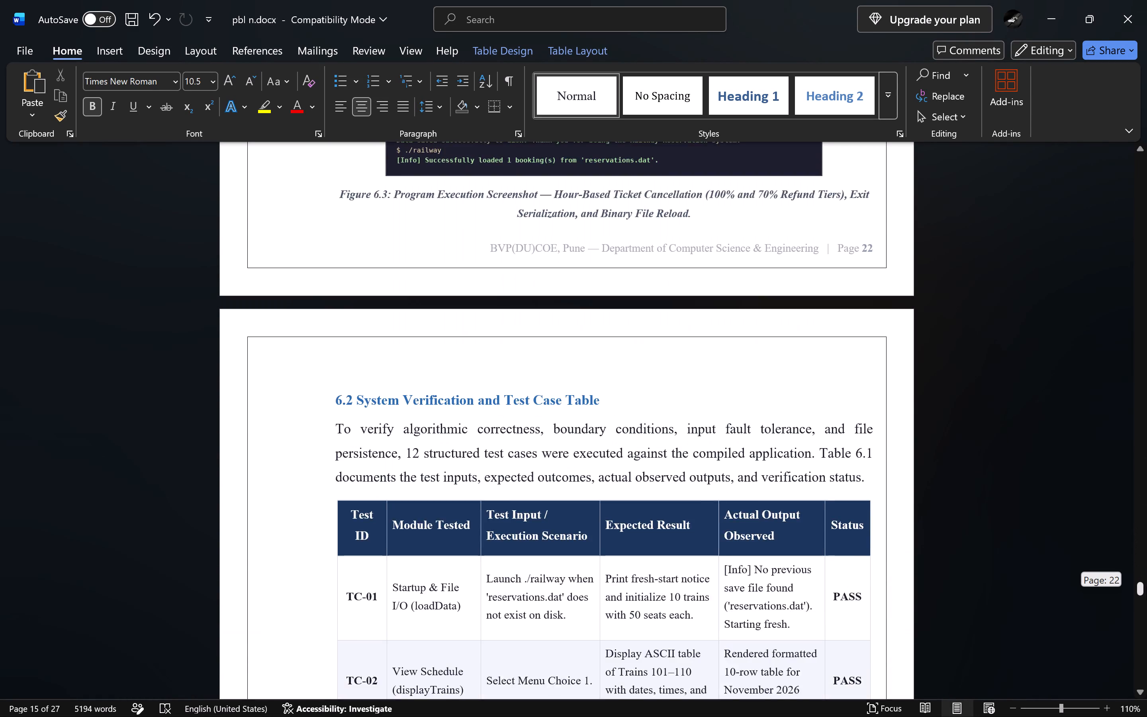
pyautogui.moveTo(1146, 587); pyautogui.dragTo(1146, 658)
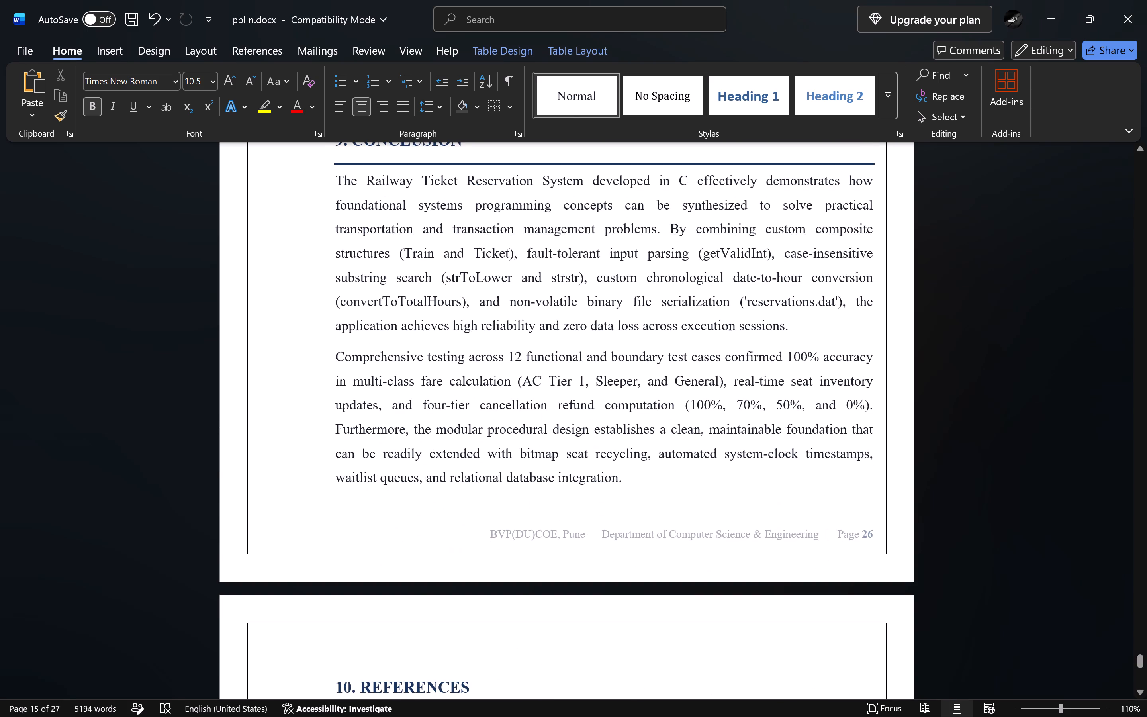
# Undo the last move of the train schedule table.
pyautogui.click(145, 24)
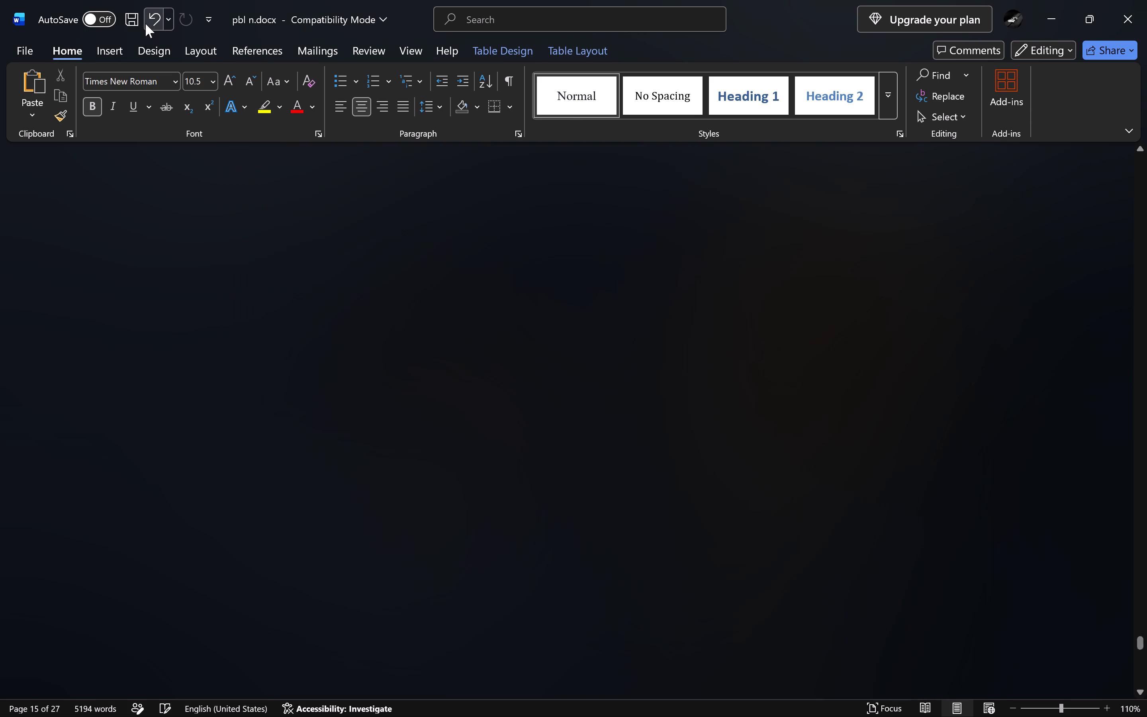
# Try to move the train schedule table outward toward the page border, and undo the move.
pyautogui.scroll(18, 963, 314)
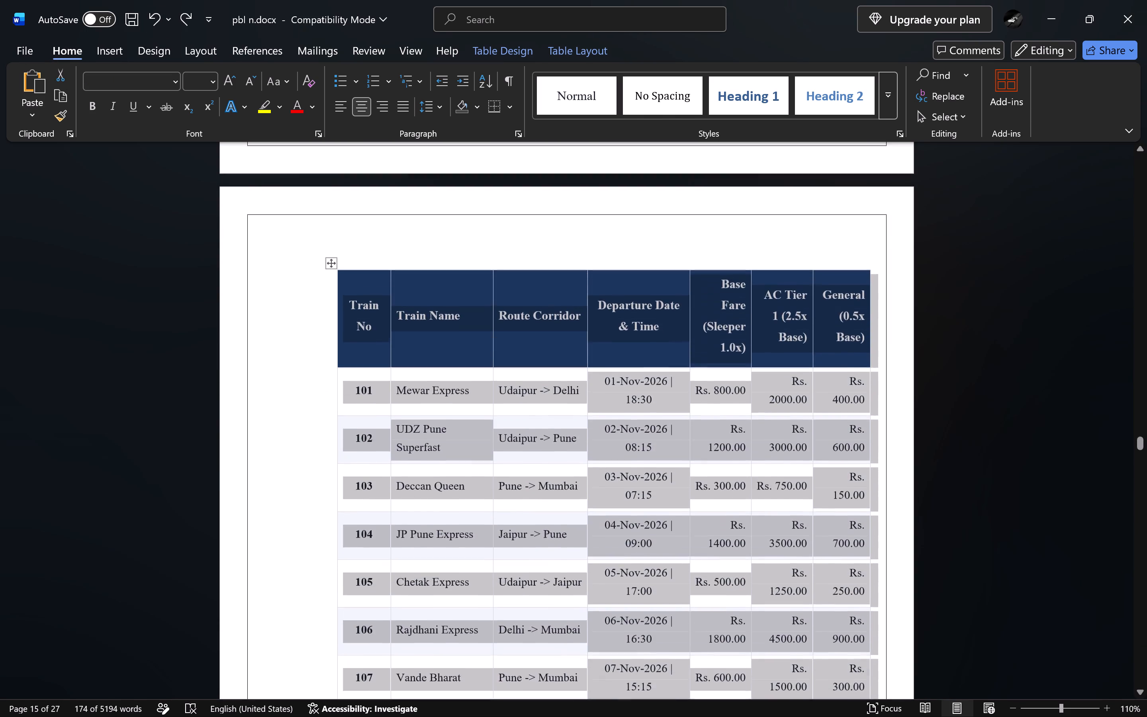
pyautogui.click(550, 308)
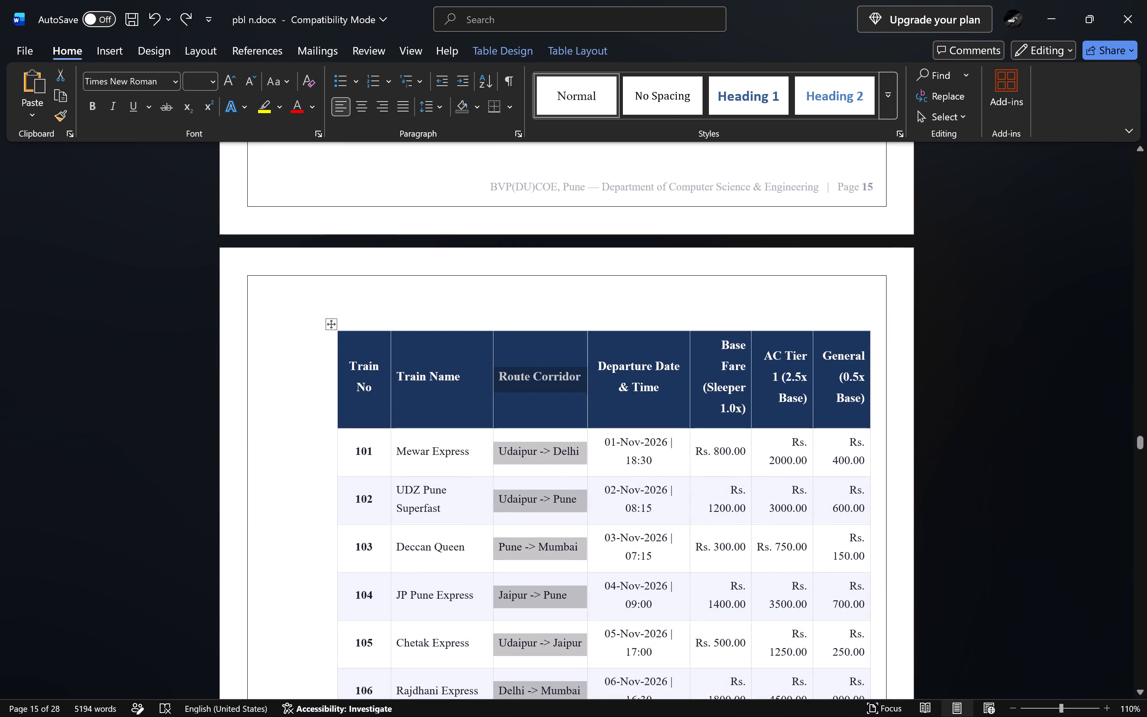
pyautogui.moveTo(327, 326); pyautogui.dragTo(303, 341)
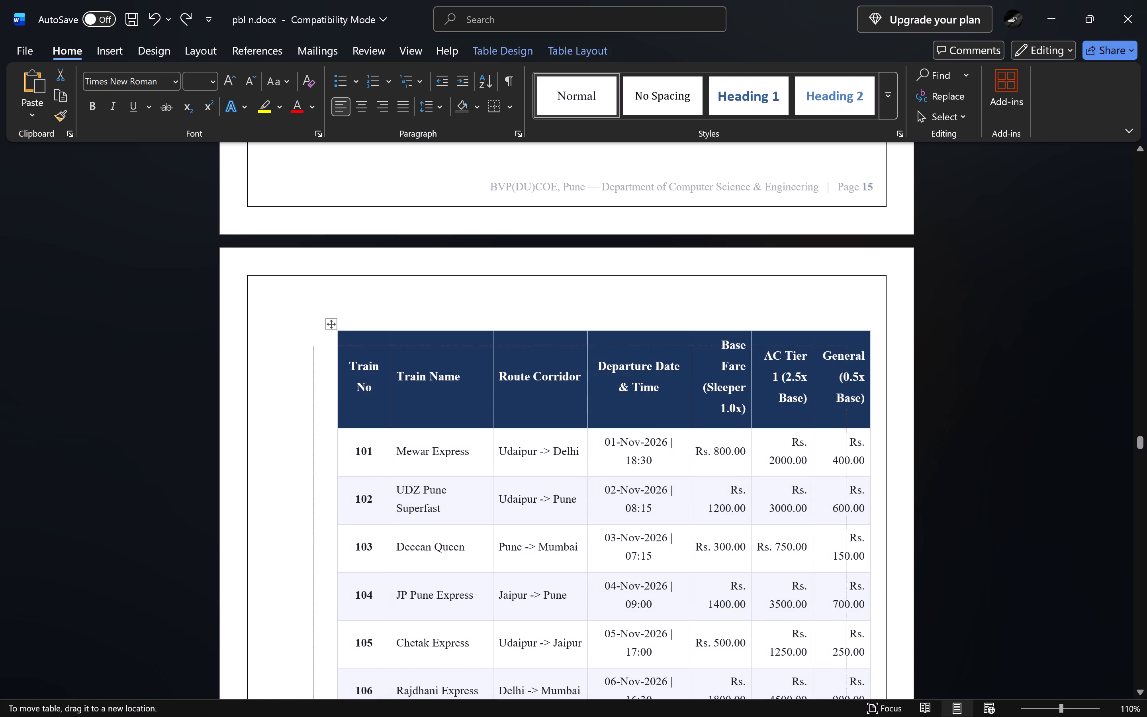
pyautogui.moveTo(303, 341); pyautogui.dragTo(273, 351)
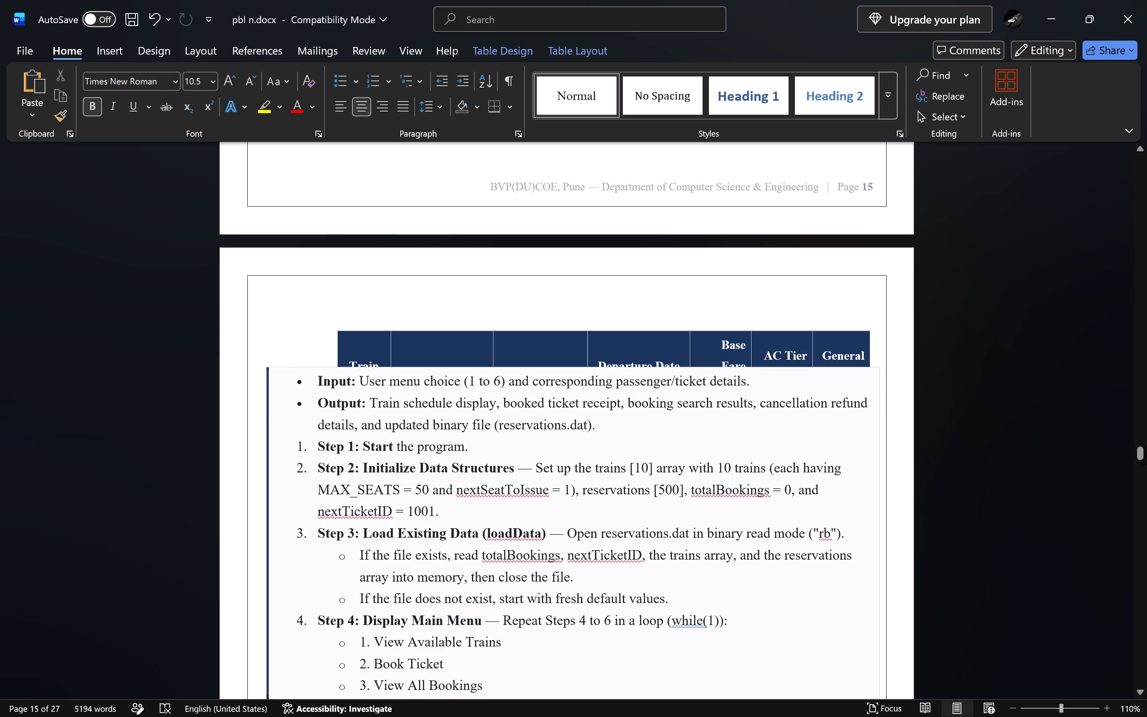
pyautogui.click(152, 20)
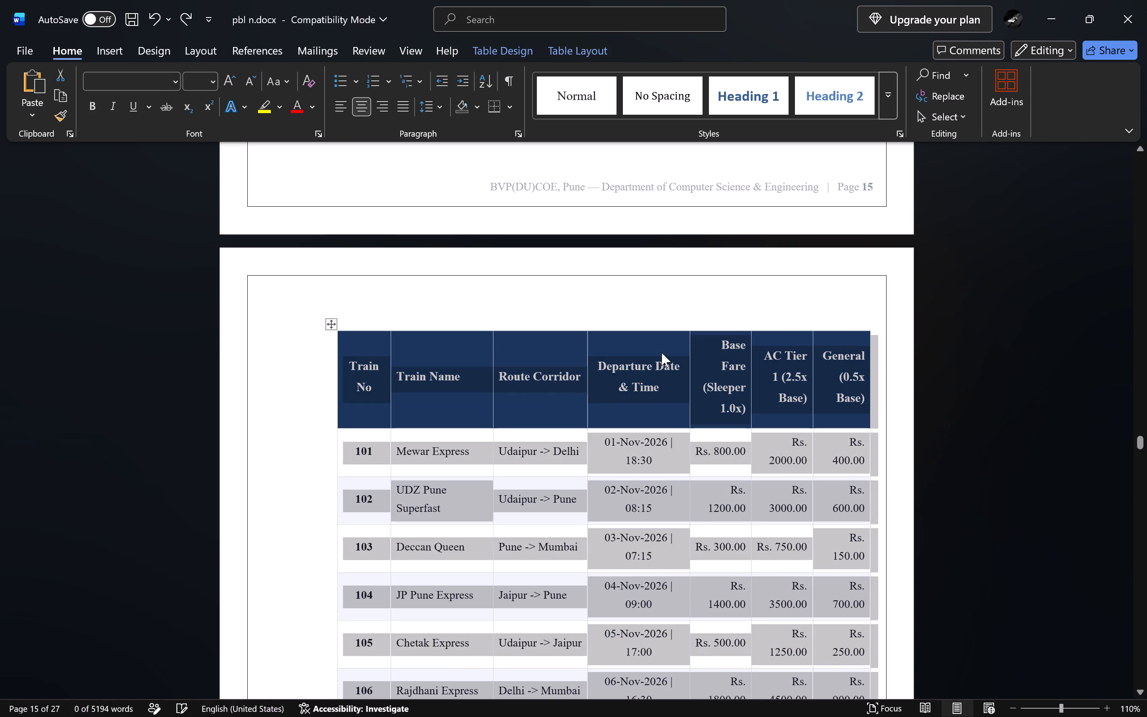
# Left-align the train schedule table on its page.
pyautogui.scroll(12, 662, 353)
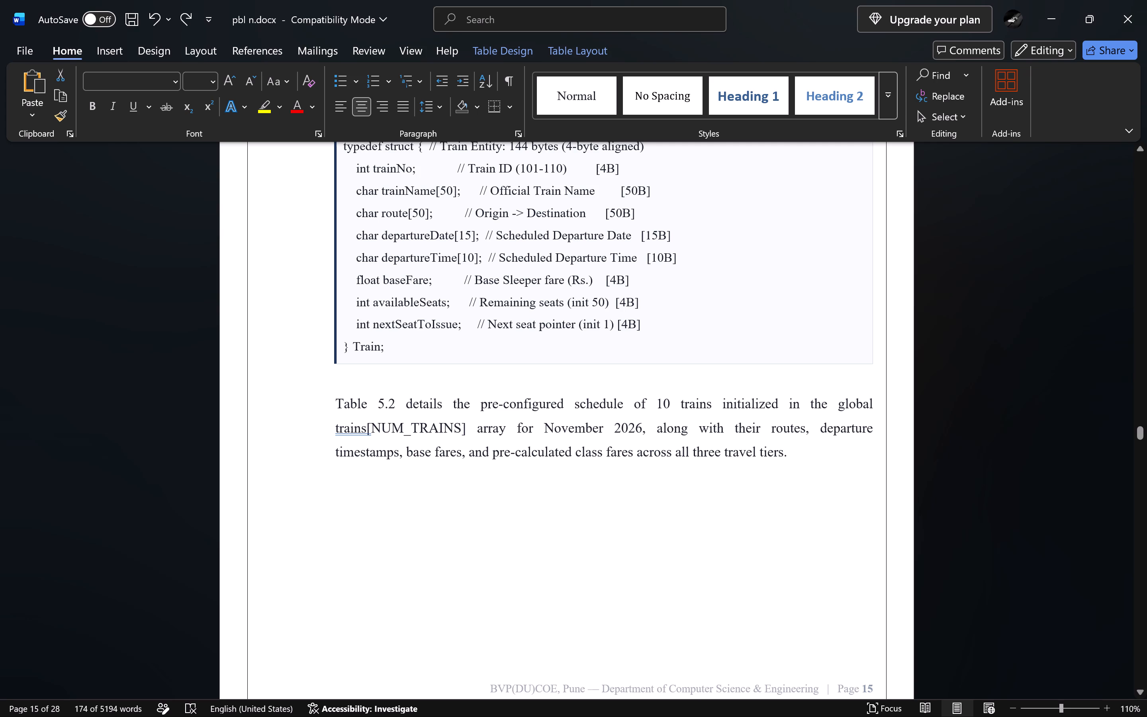
pyautogui.scroll(-20, 832, 467)
pyautogui.scroll(-4, 832, 467)
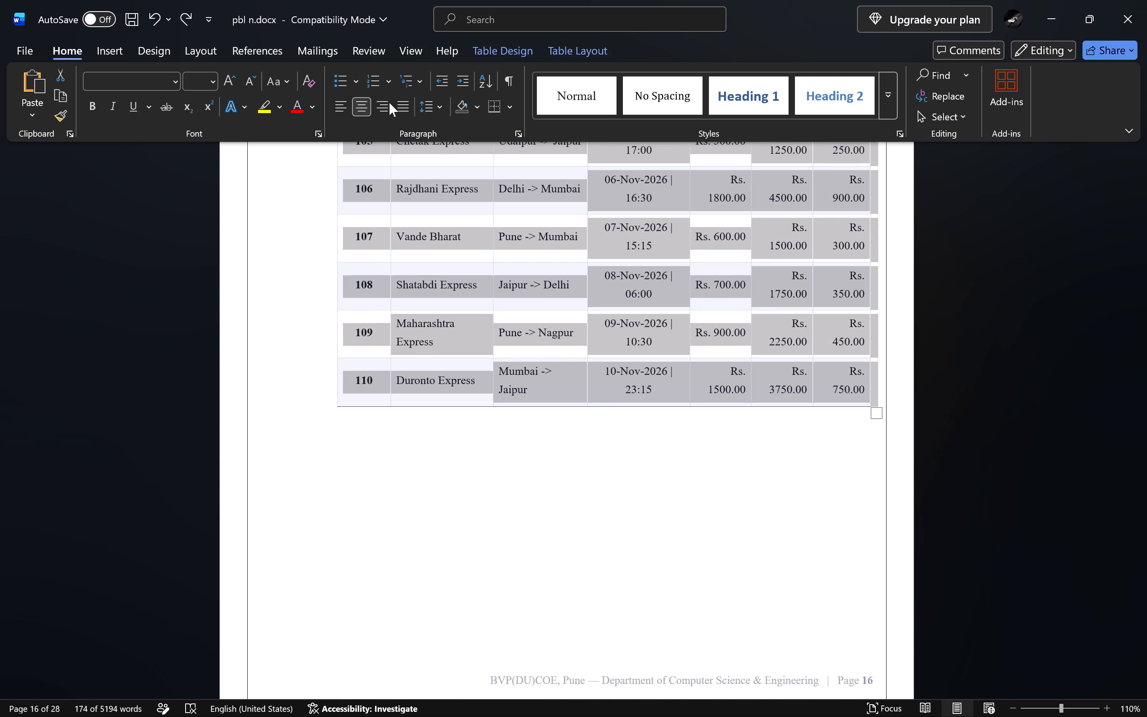
pyautogui.click(339, 104)
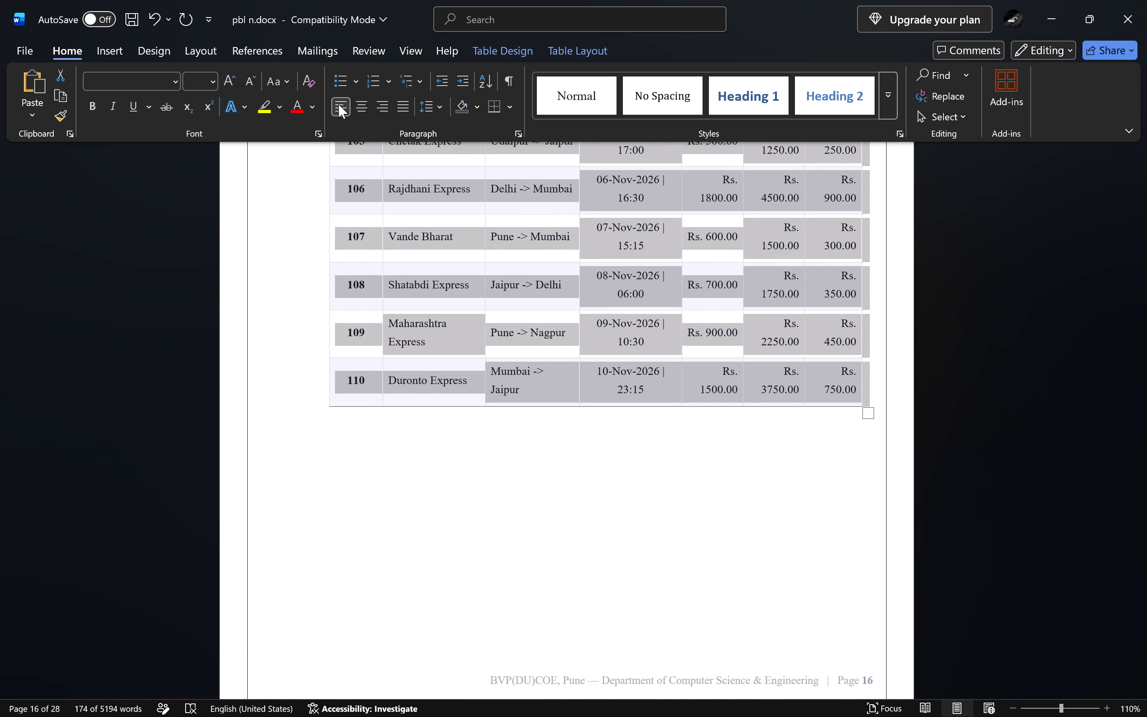
pyautogui.click(339, 104)
# Resize the train schedule table, trying taller and narrower sizes before fitting it to roughly the full text width with compact rows.
pyautogui.moveTo(866, 416); pyautogui.dragTo(868, 560)
pyautogui.scroll(6, 754, 479)
pyautogui.scroll(-14, 754, 476)
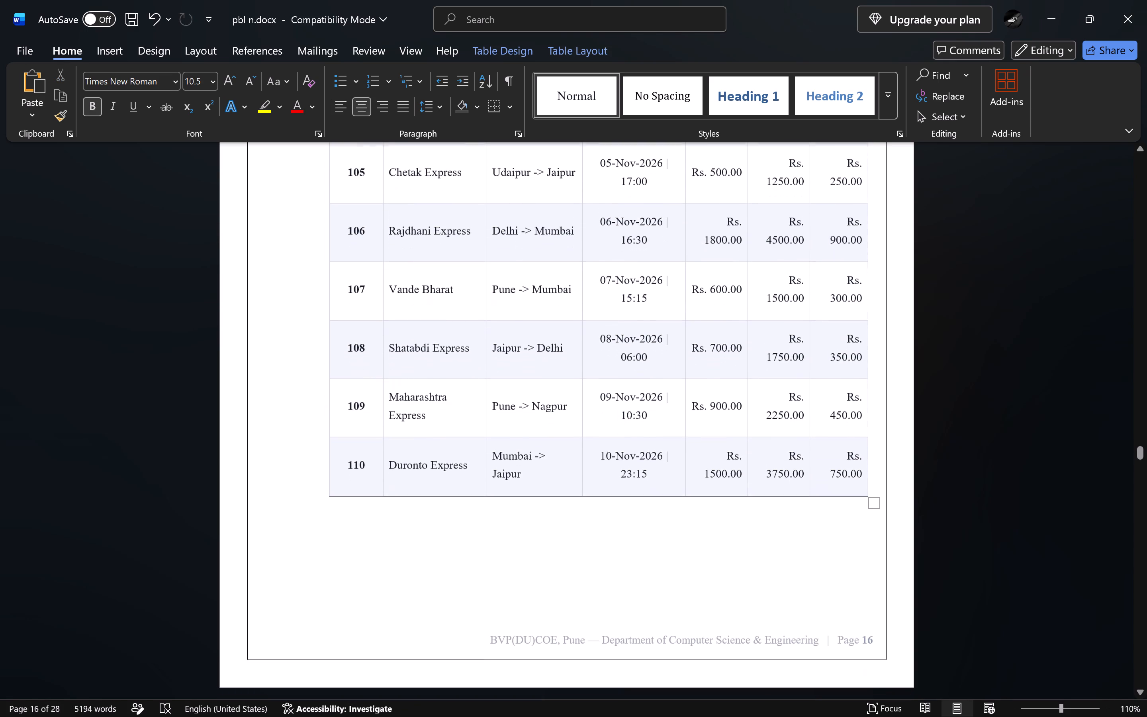
pyautogui.moveTo(875, 497); pyautogui.dragTo(825, 474)
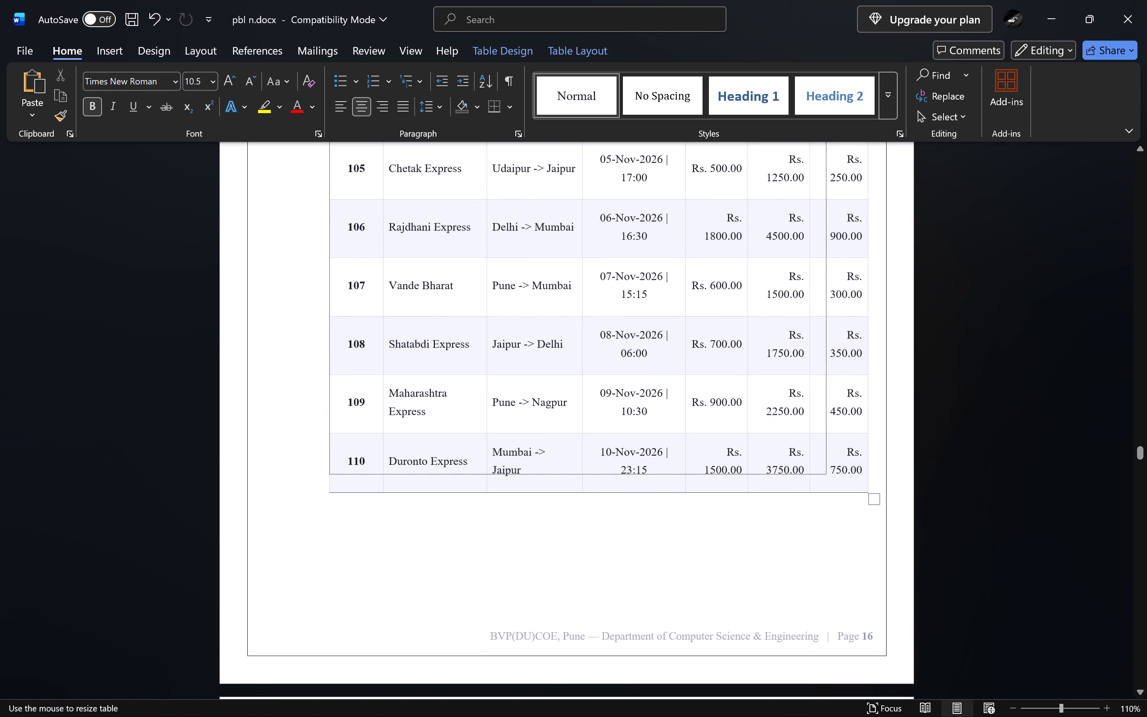
pyautogui.moveTo(825, 474); pyautogui.dragTo(757, 486)
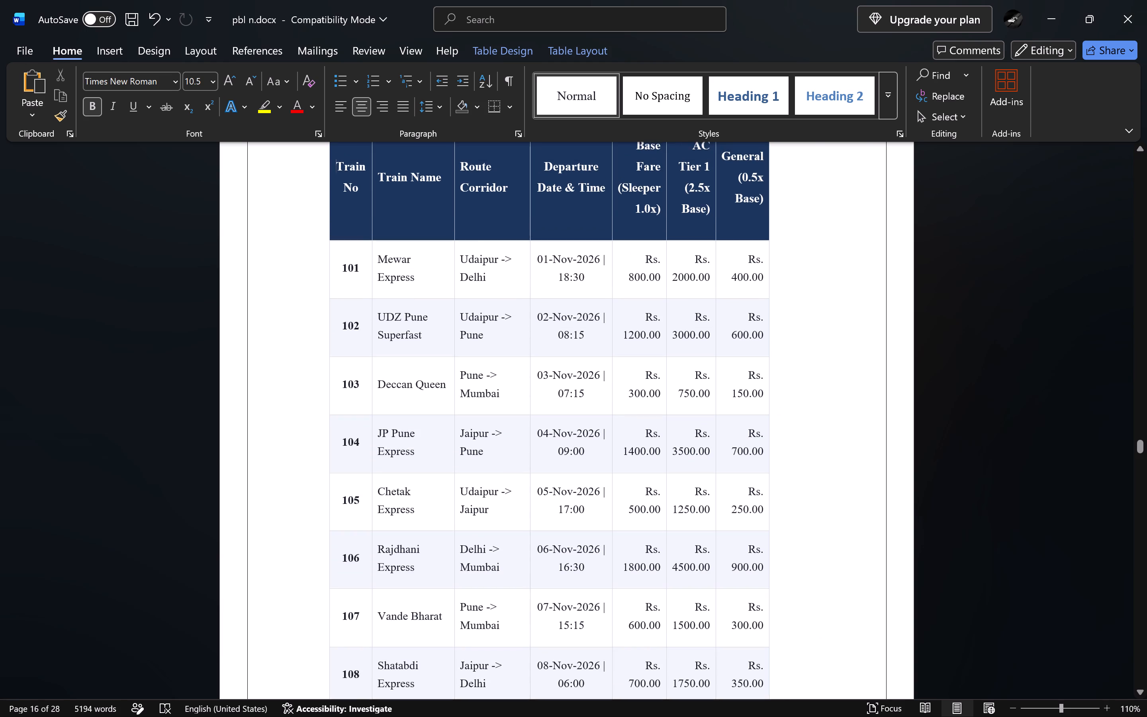
pyautogui.scroll(-9, 758, 487)
pyautogui.moveTo(777, 453); pyautogui.dragTo(778, 452)
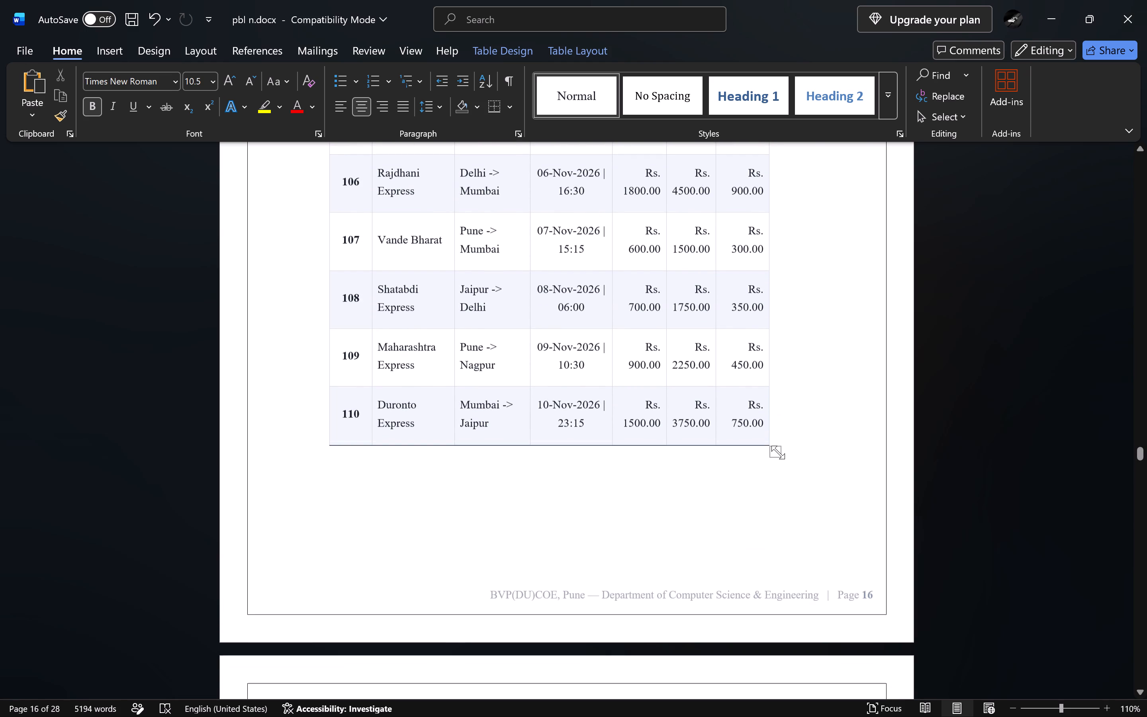
pyautogui.moveTo(778, 452); pyautogui.dragTo(691, 361)
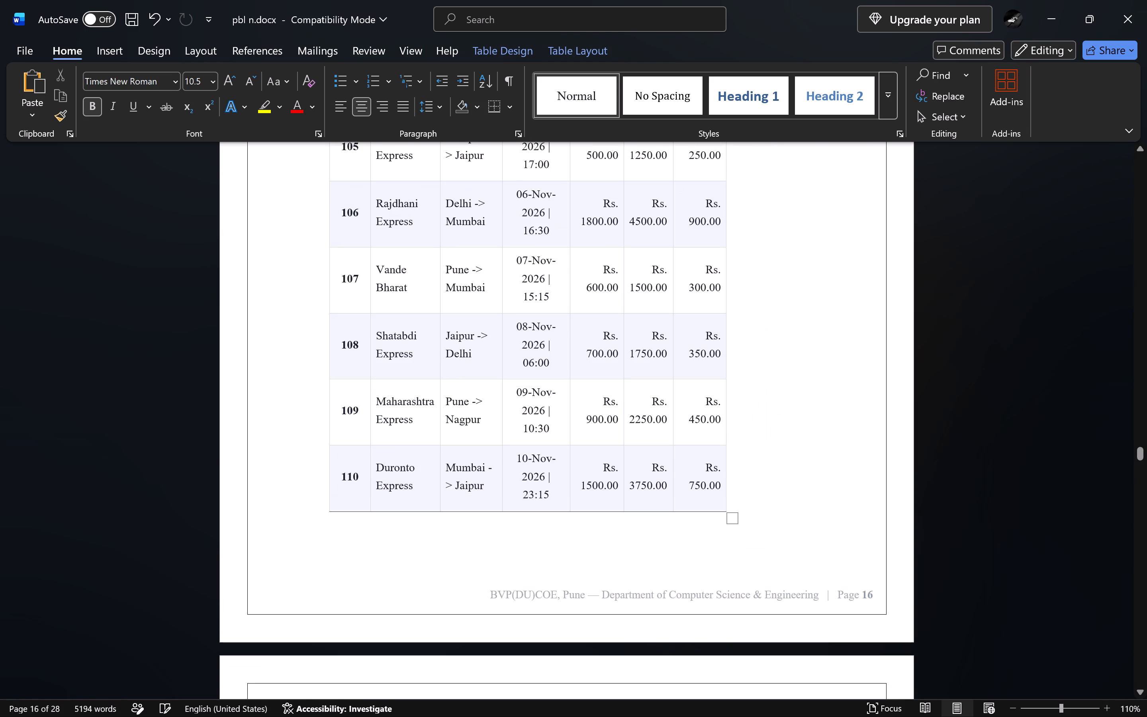
pyautogui.moveTo(733, 519); pyautogui.dragTo(830, 460)
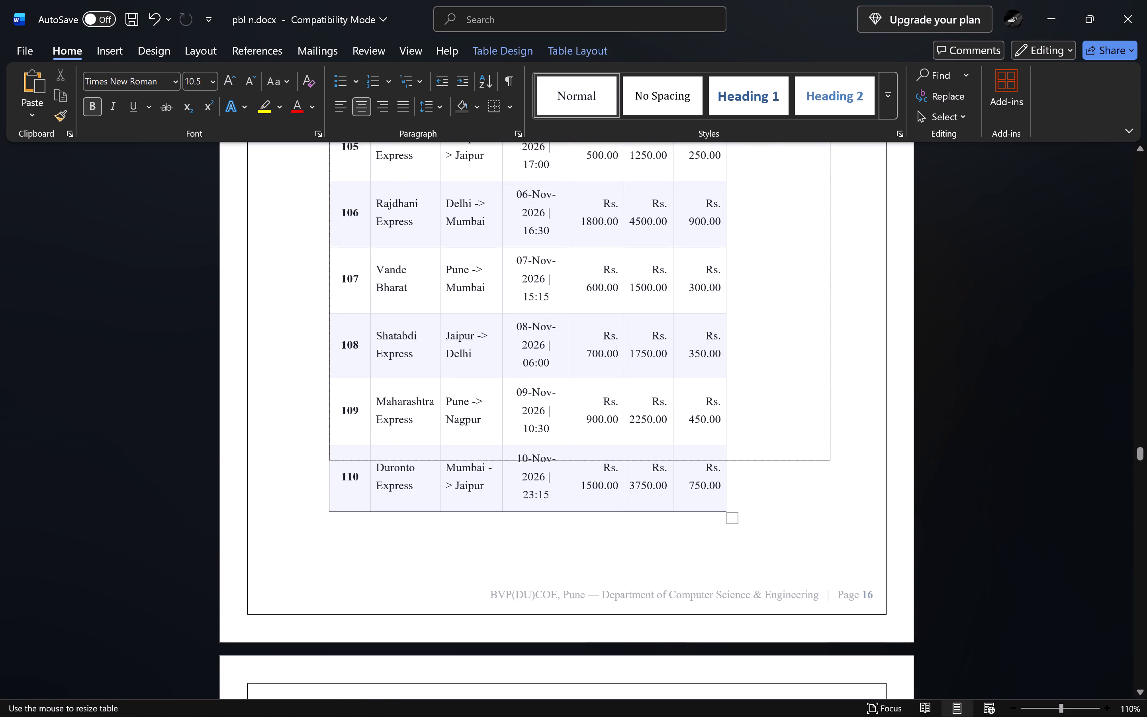
pyautogui.moveTo(830, 460); pyautogui.dragTo(868, 507)
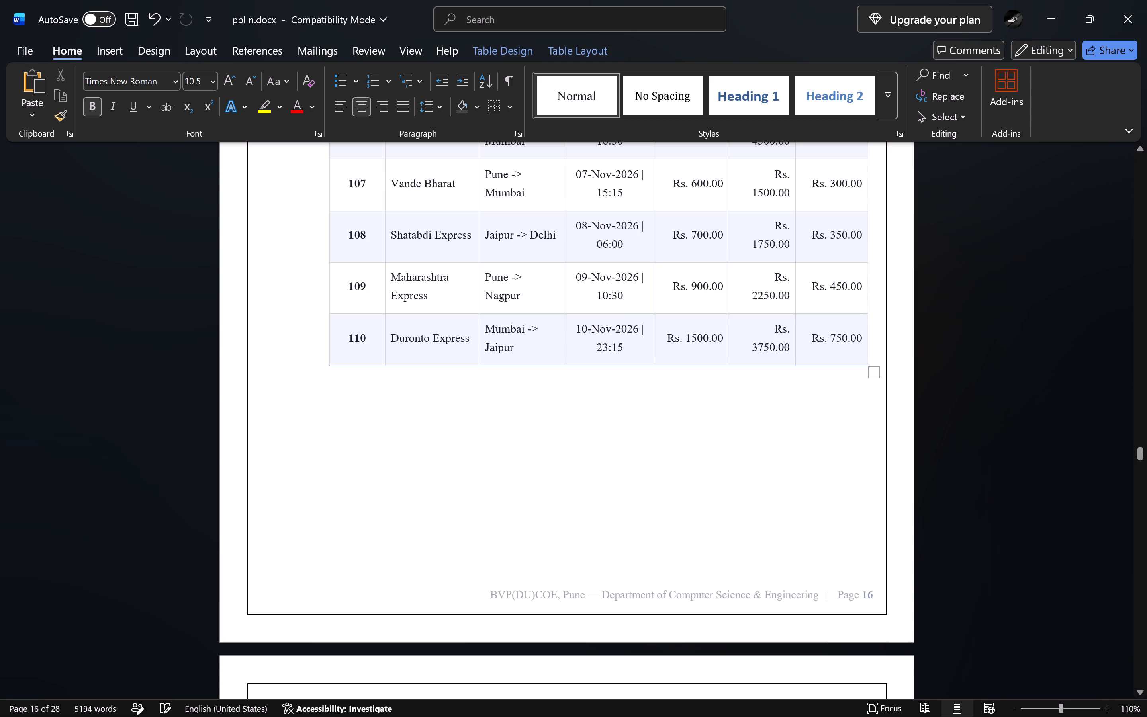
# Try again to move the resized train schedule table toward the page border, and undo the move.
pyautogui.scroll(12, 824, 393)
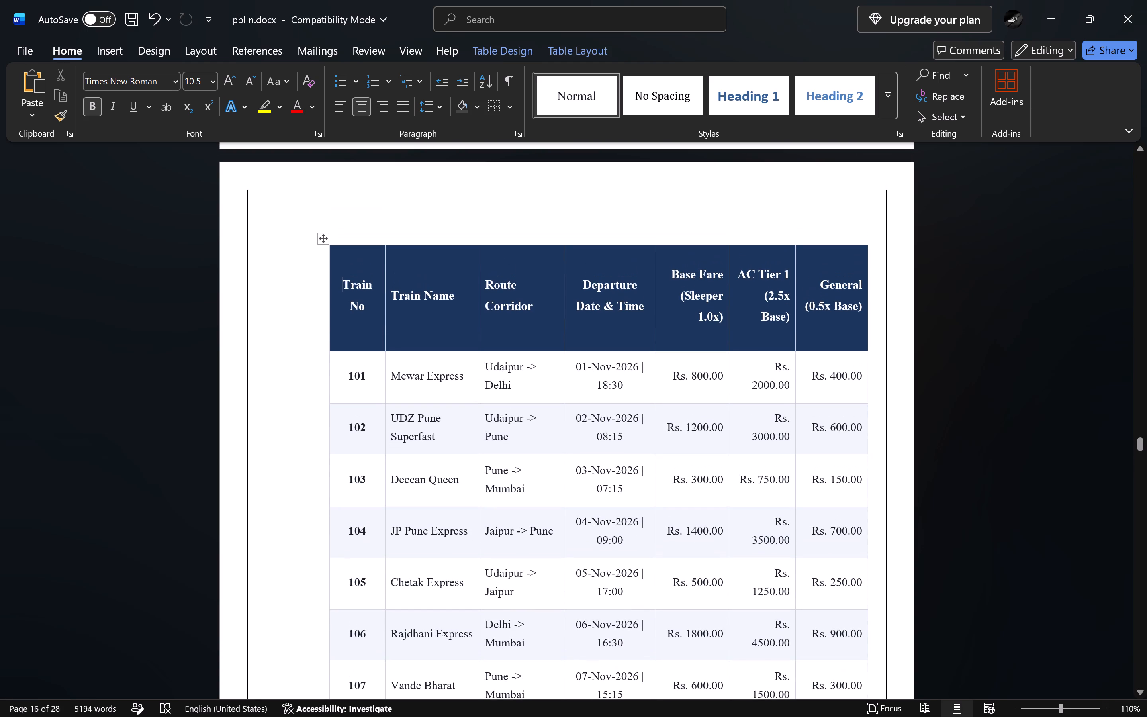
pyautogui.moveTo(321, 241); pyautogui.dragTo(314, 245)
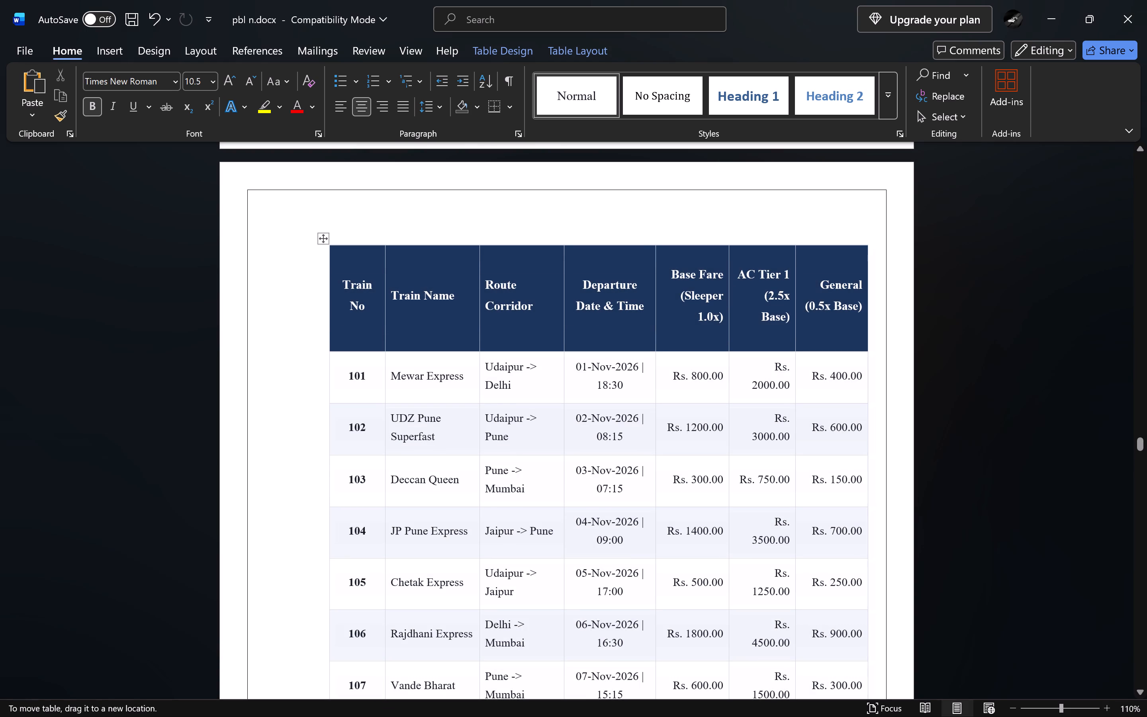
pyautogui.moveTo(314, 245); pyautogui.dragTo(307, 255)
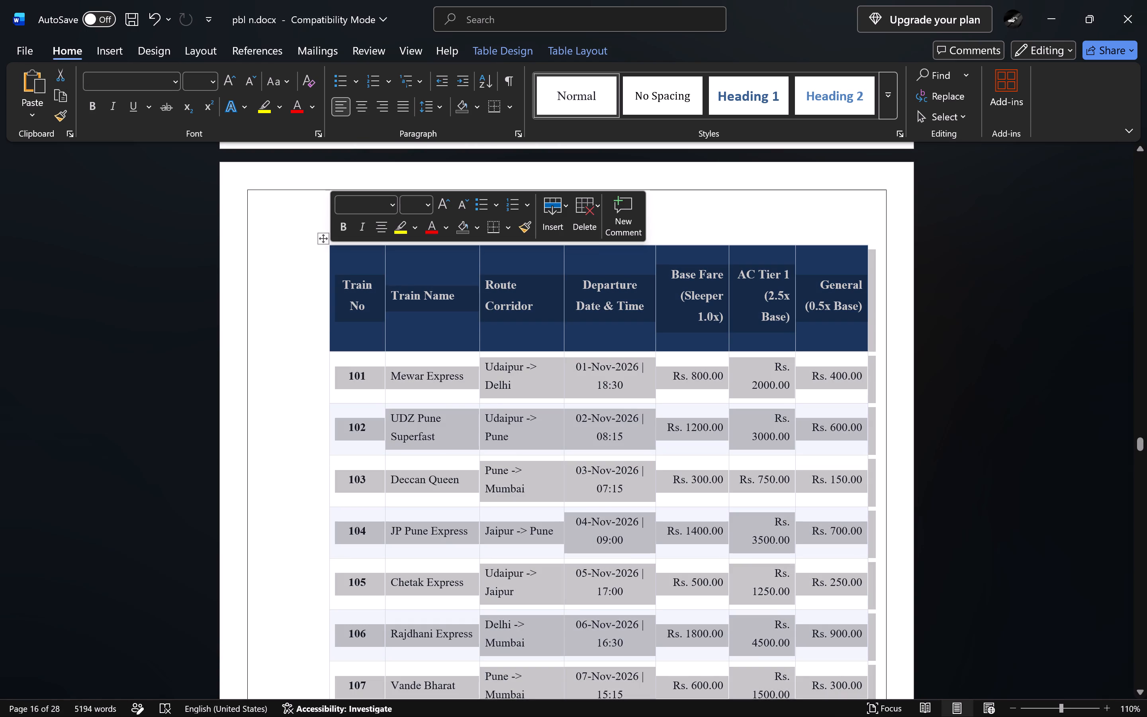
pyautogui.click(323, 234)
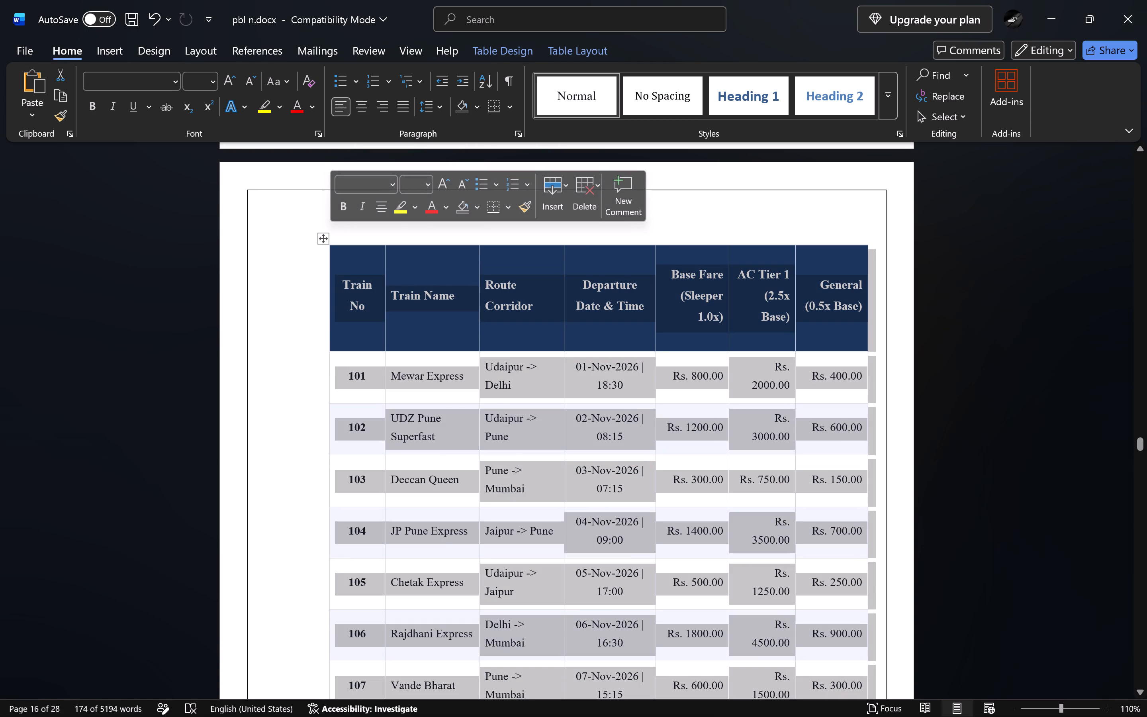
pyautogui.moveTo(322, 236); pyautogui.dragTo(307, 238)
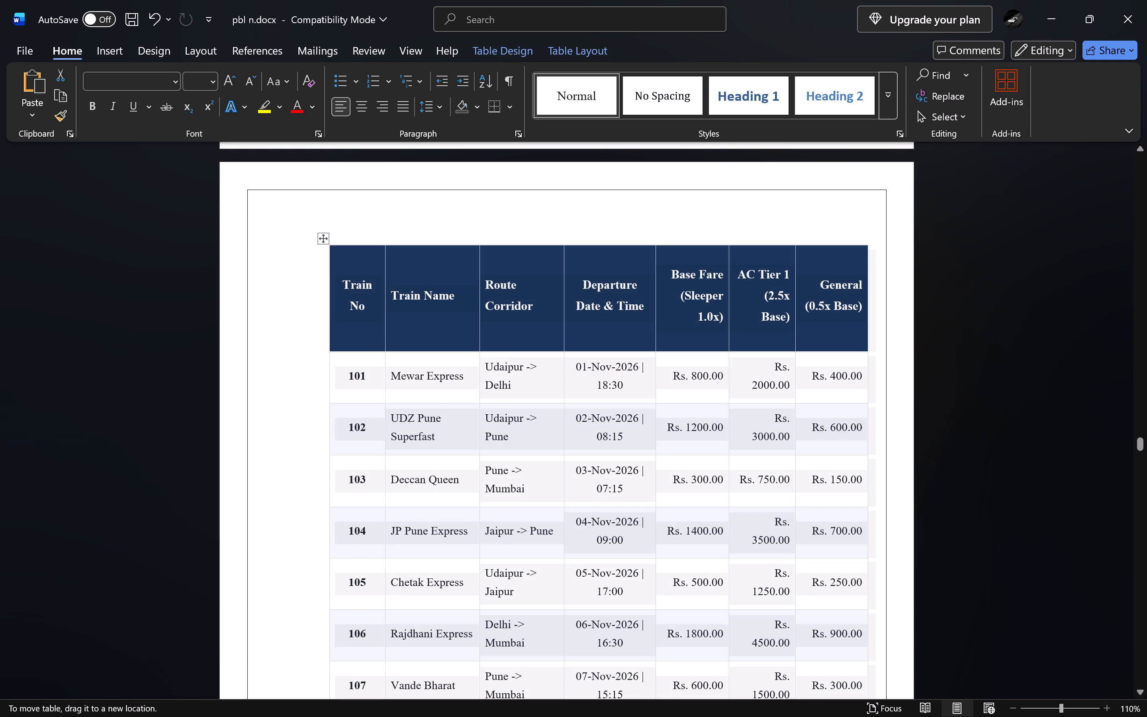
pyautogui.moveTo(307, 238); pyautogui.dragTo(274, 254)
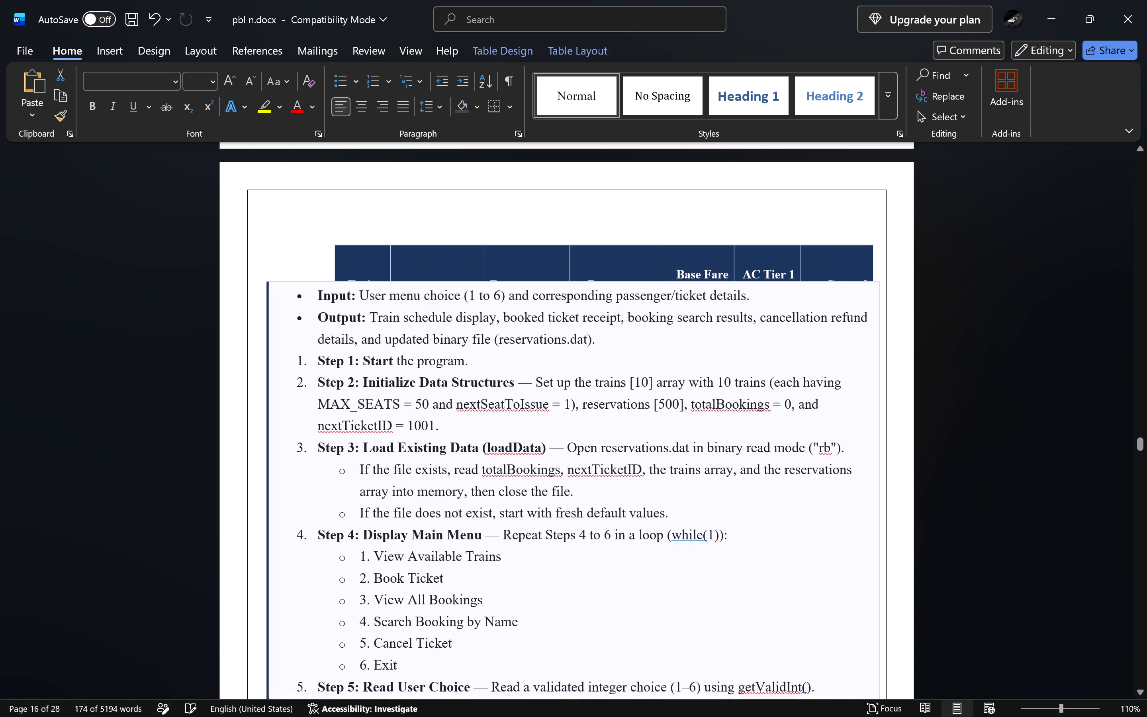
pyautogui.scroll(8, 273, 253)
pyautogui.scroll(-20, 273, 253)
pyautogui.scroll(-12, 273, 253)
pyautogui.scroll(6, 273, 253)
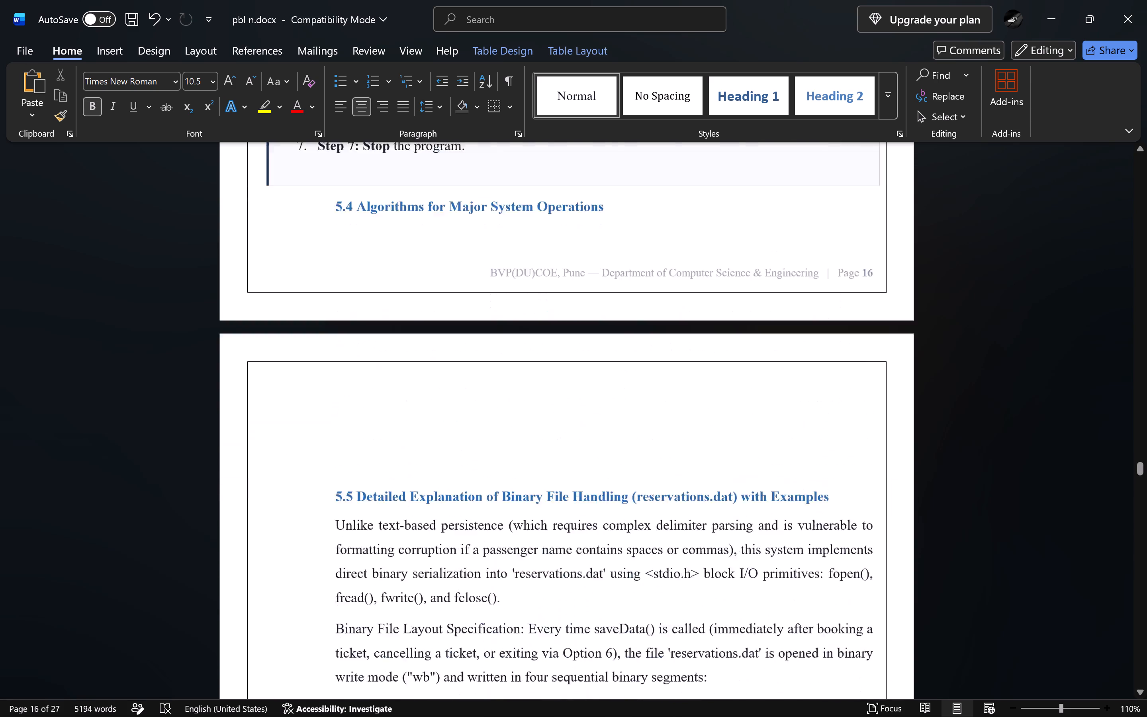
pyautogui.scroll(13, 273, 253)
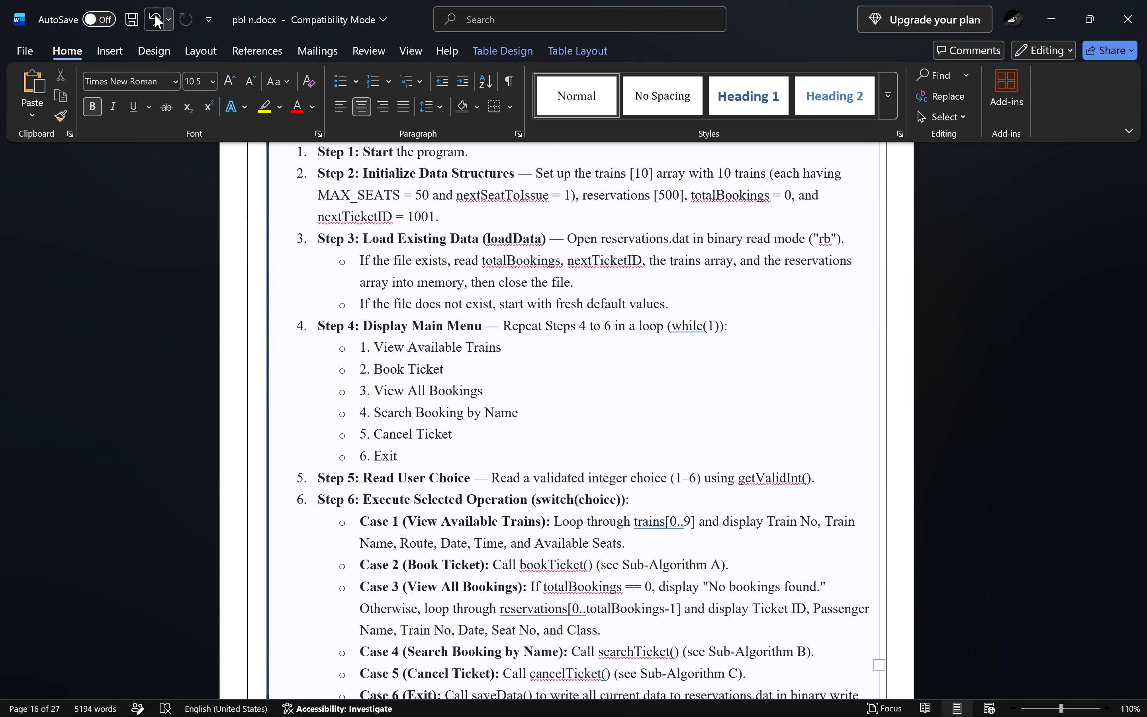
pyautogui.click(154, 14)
# Examine the page layout and empty space around section 5.3, Listing 5.1 and the Table 5.2 introduction.
pyautogui.scroll(5, 368, 170)
pyautogui.scroll(16, 368, 170)
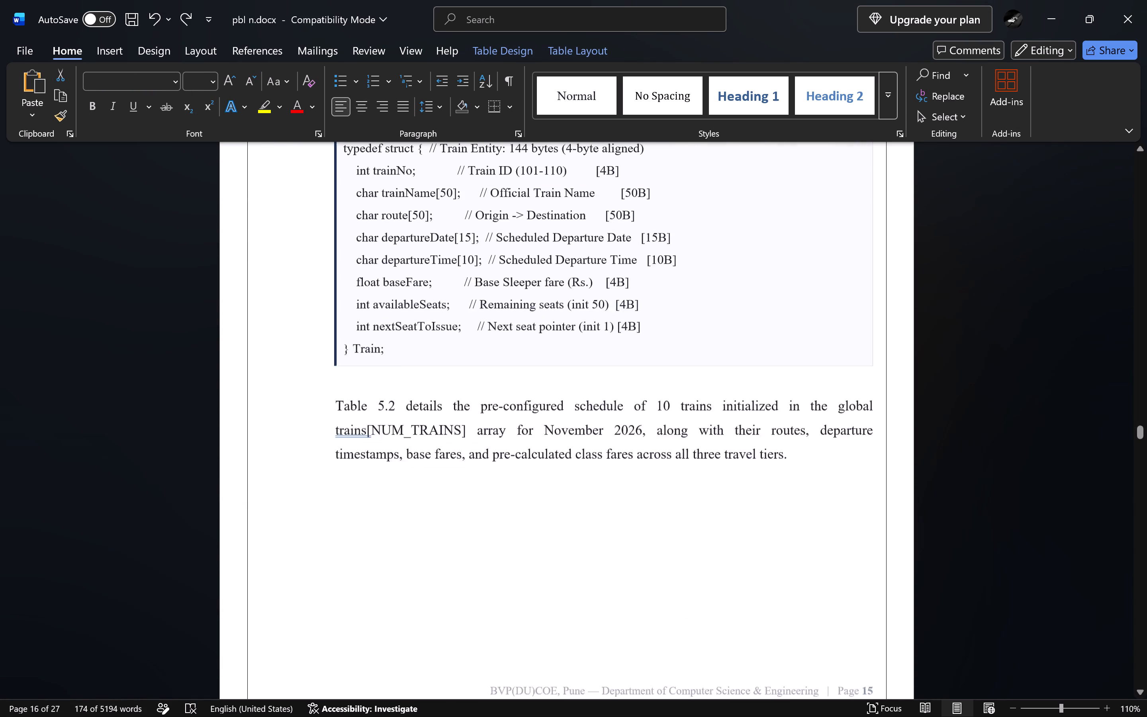
pyautogui.scroll(8, 368, 170)
pyautogui.scroll(-8, 368, 170)
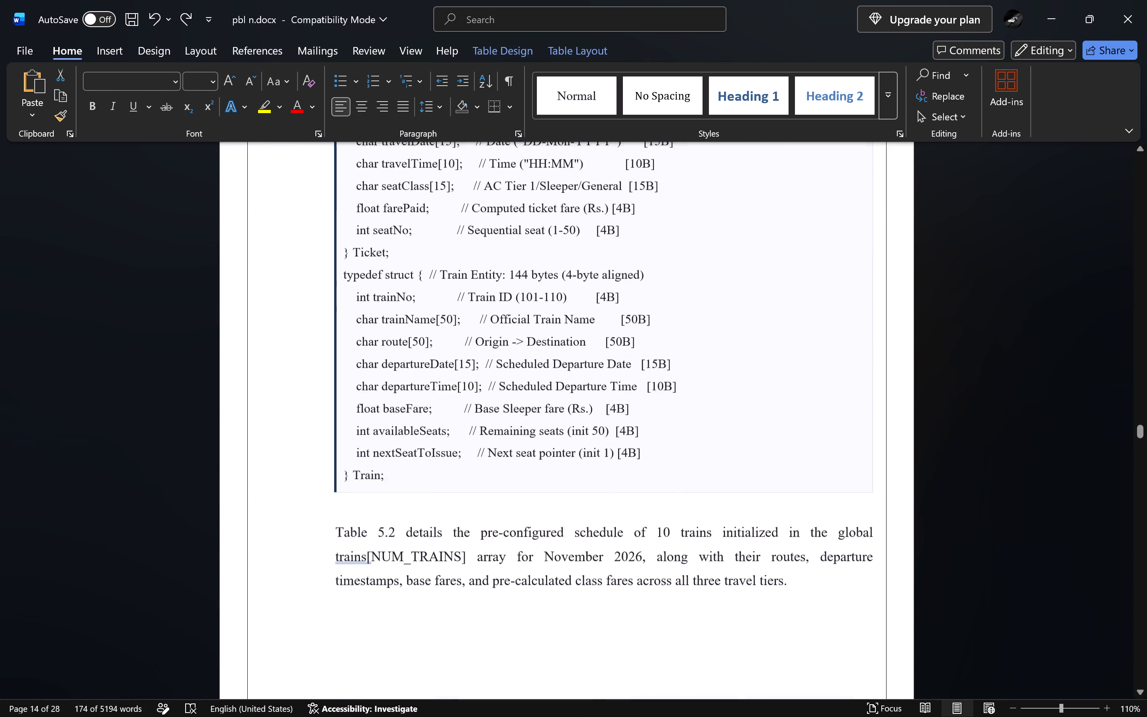
pyautogui.scroll(20, 368, 170)
pyautogui.scroll(4, 368, 170)
pyautogui.scroll(-13, 368, 170)
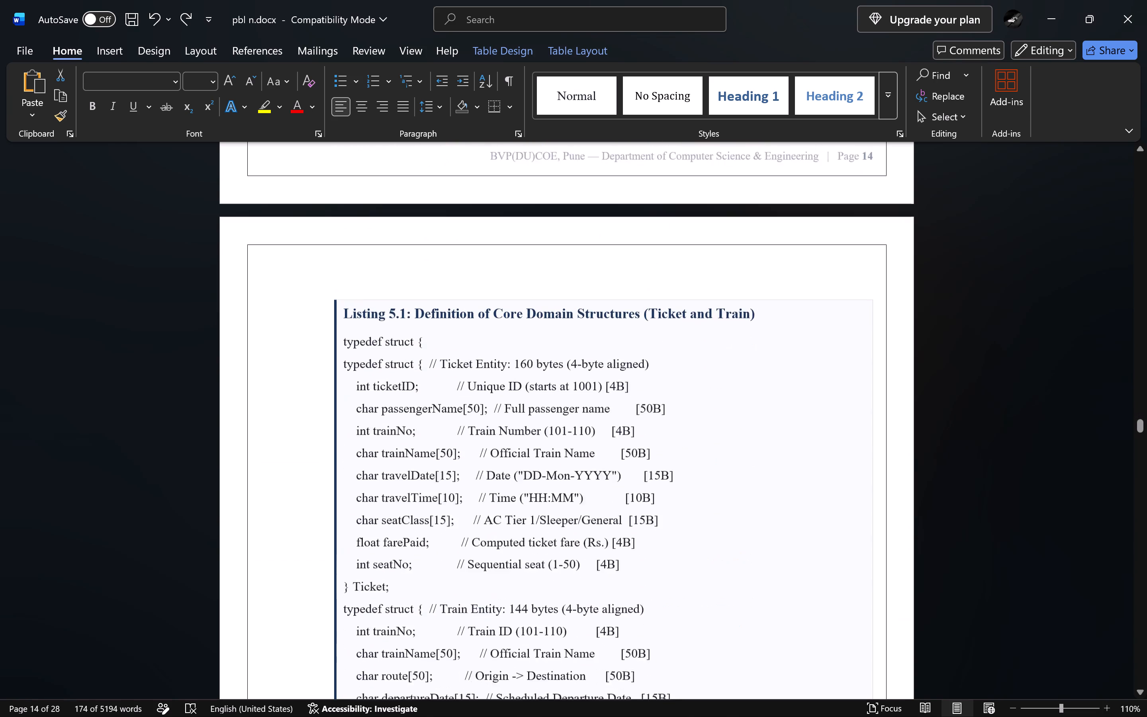
pyautogui.scroll(-5, 368, 170)
pyautogui.scroll(10, 368, 170)
pyautogui.scroll(-13, 368, 170)
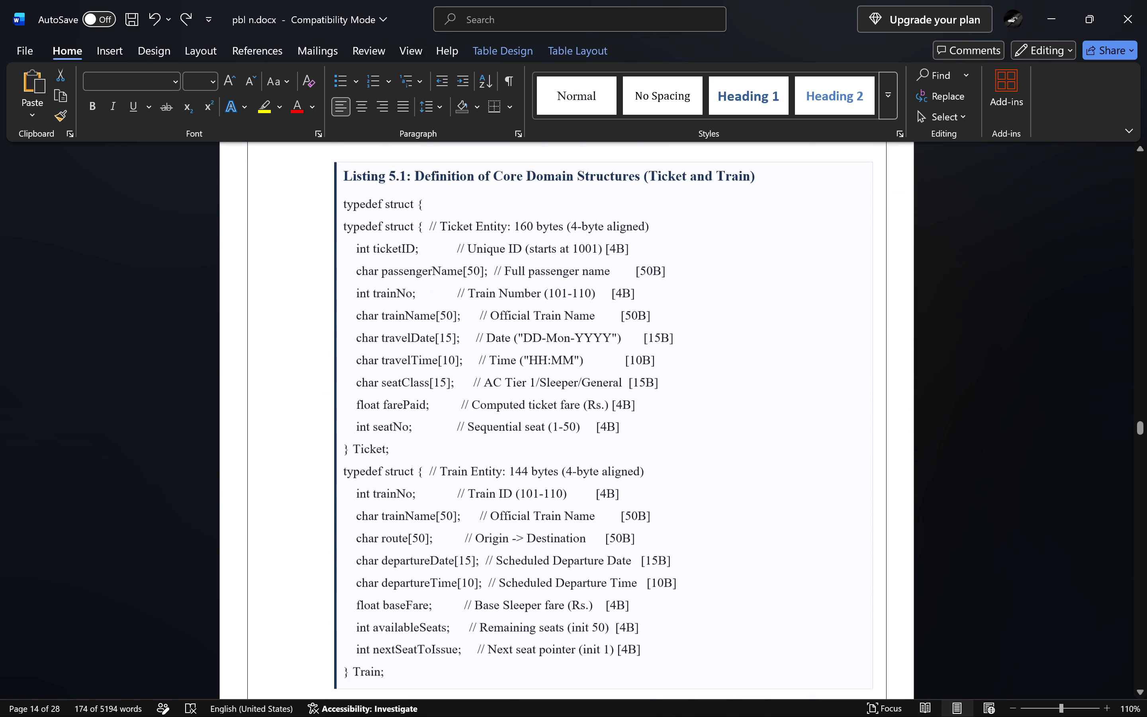
pyautogui.scroll(-4, 368, 170)
pyautogui.scroll(1, 368, 170)
pyautogui.scroll(-6, 368, 170)
pyautogui.scroll(20, 368, 170)
pyautogui.scroll(6, 368, 170)
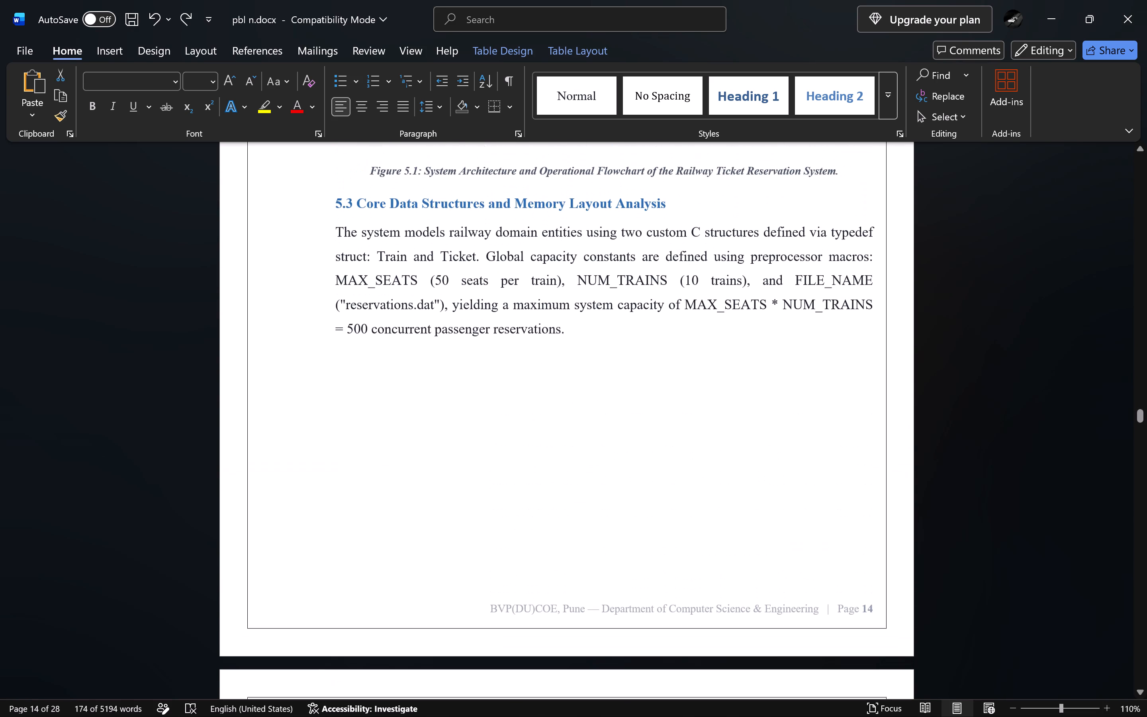
pyautogui.scroll(-20, 317, 243)
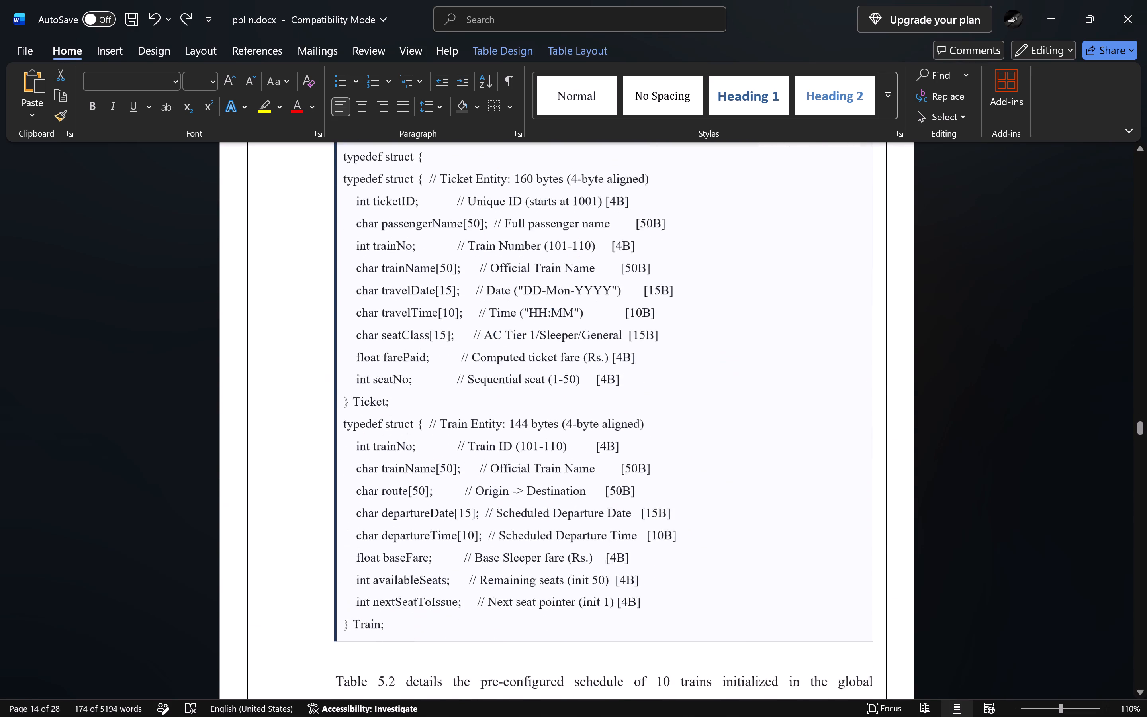
pyautogui.scroll(-3, 317, 243)
pyautogui.scroll(13, 317, 243)
pyautogui.scroll(-1, 317, 243)
pyautogui.scroll(9, 317, 243)
pyautogui.scroll(-1, 317, 243)
pyautogui.scroll(5, 317, 243)
pyautogui.scroll(-1, 317, 243)
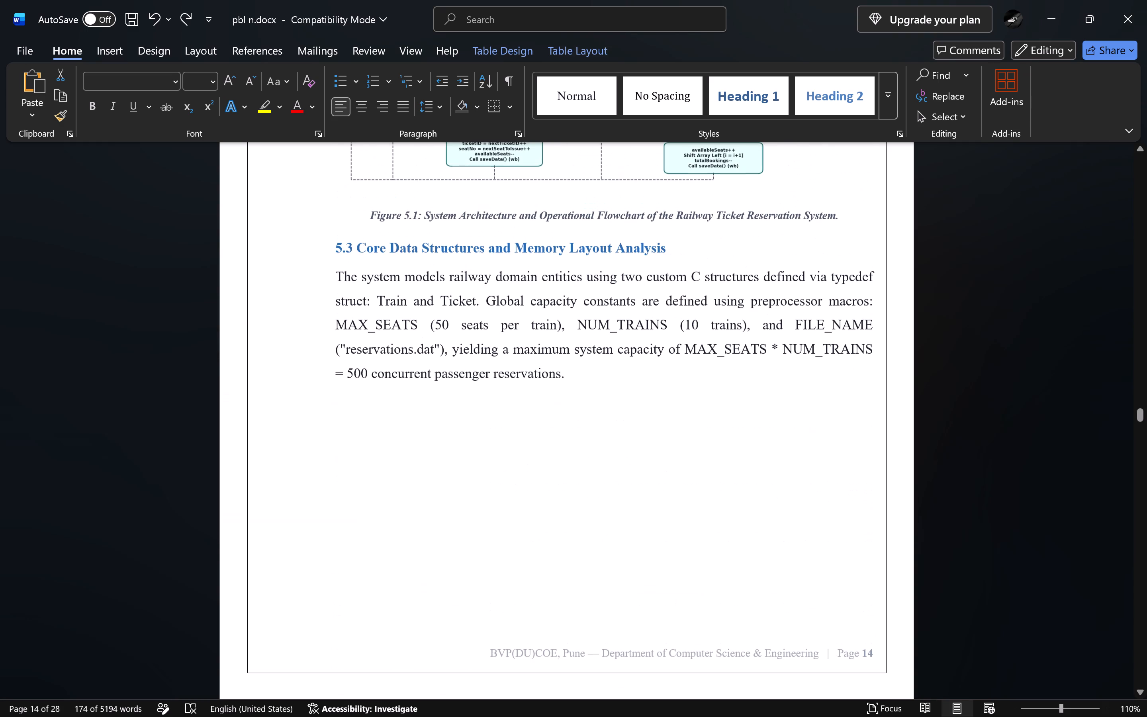
# Insert blank lines before the "5.3 Core Data Structures and Memory Layout Analysis" heading to push it onto the next page.
pyautogui.click(335, 245)
pyautogui.press('Return')
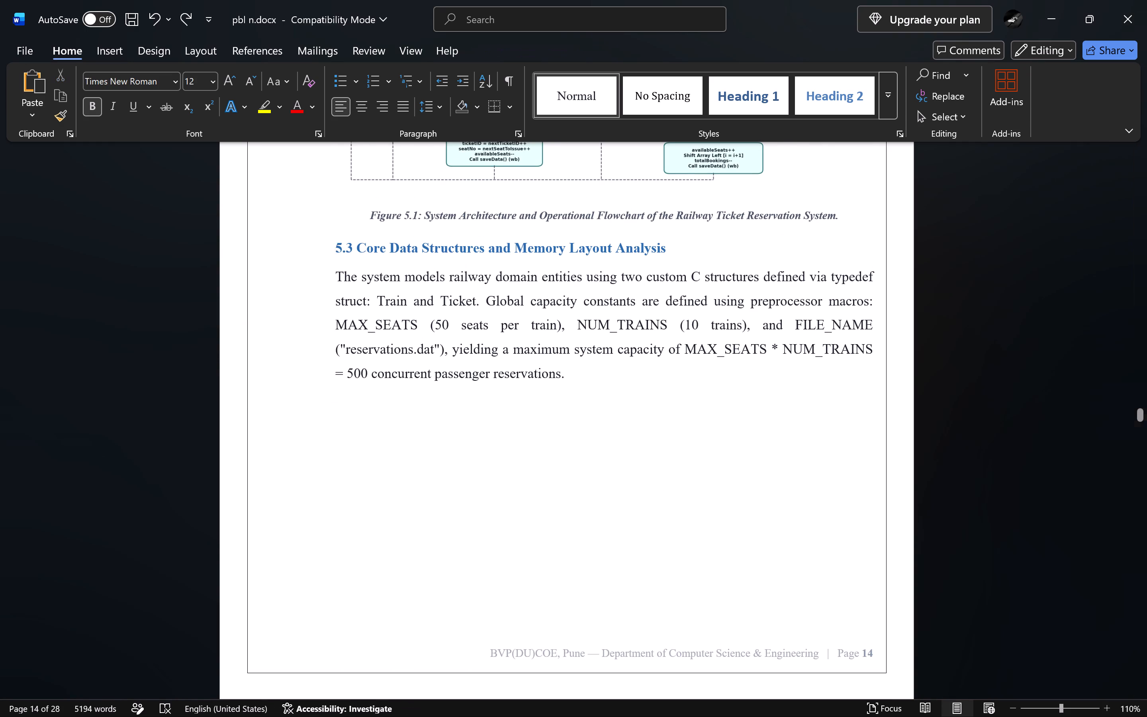
pyautogui.press('Return')
pyautogui.press('Return')
pyautogui.press('Return')
pyautogui.press('Return')
pyautogui.press('Return')
pyautogui.press('Return')
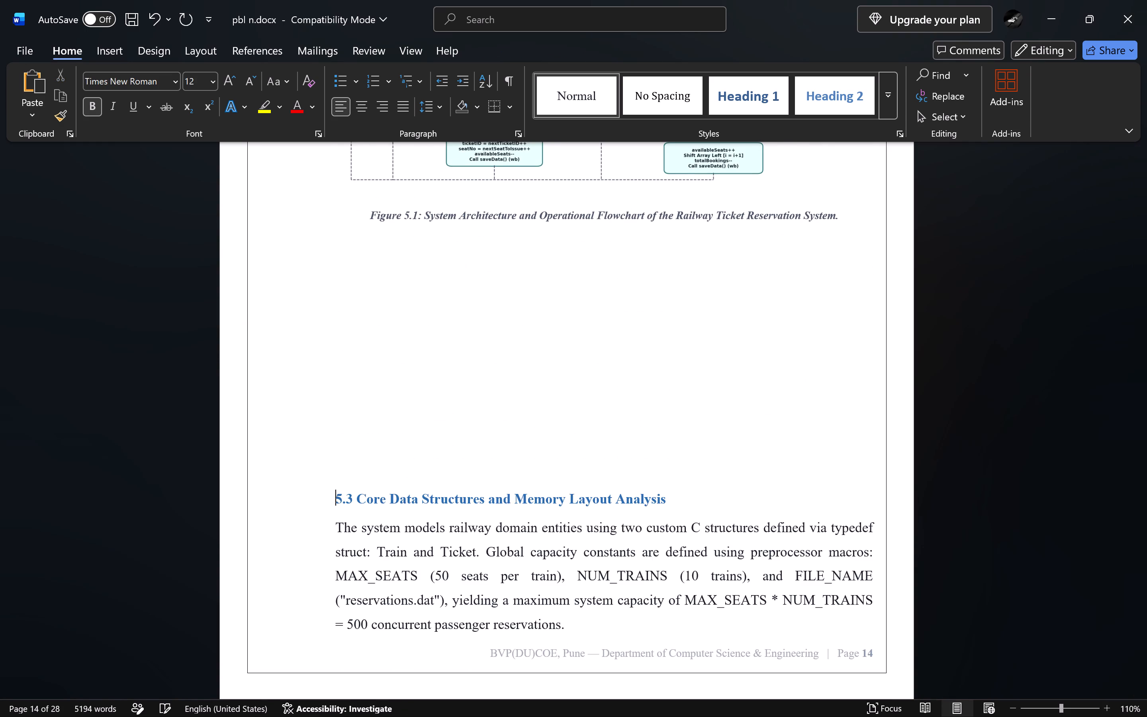
pyautogui.press('Return')
pyautogui.press('Return')
pyautogui.press('Return')
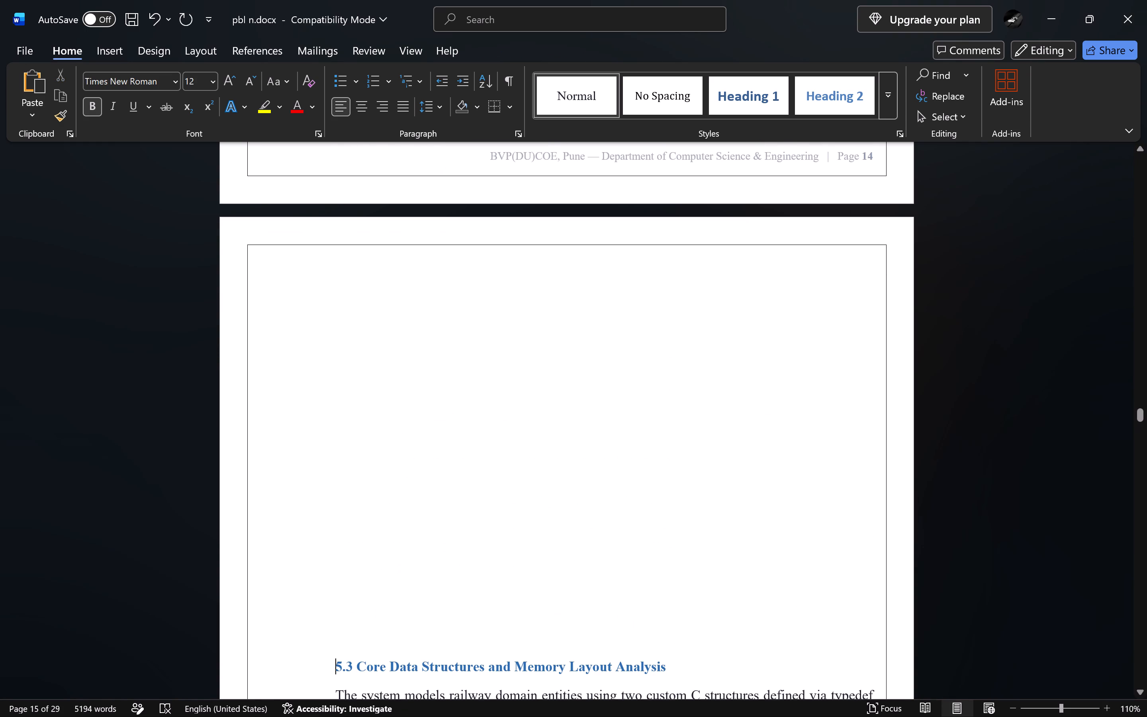
pyautogui.press('BackSpace')
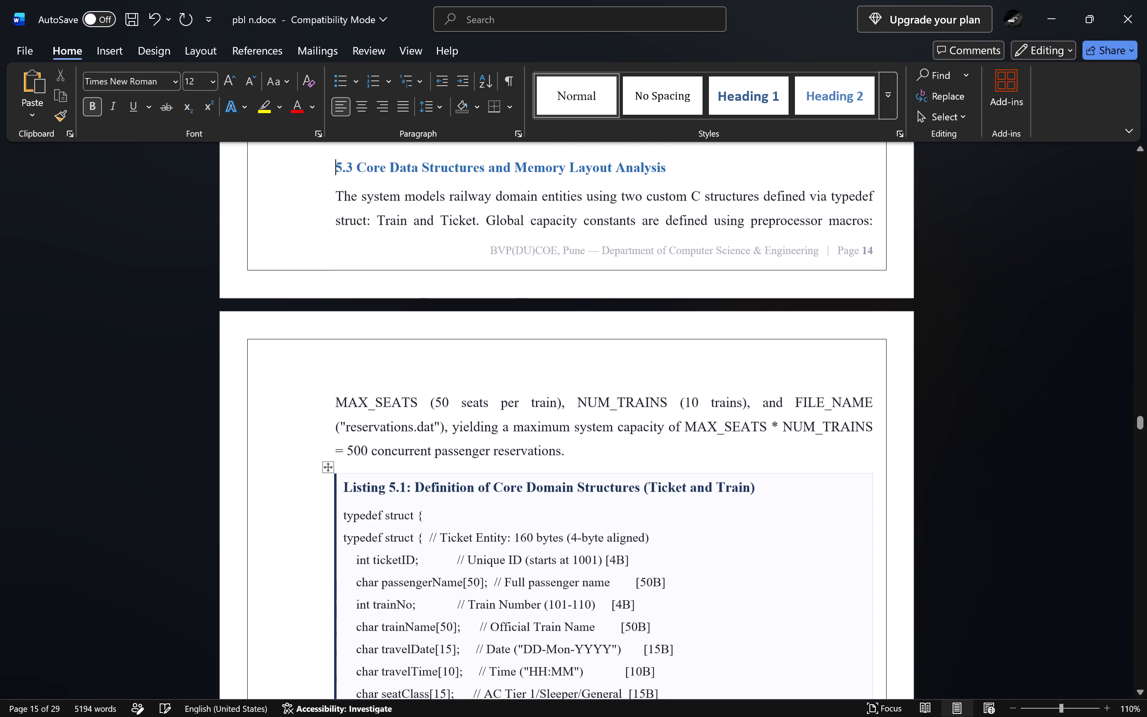
pyautogui.press('Return')
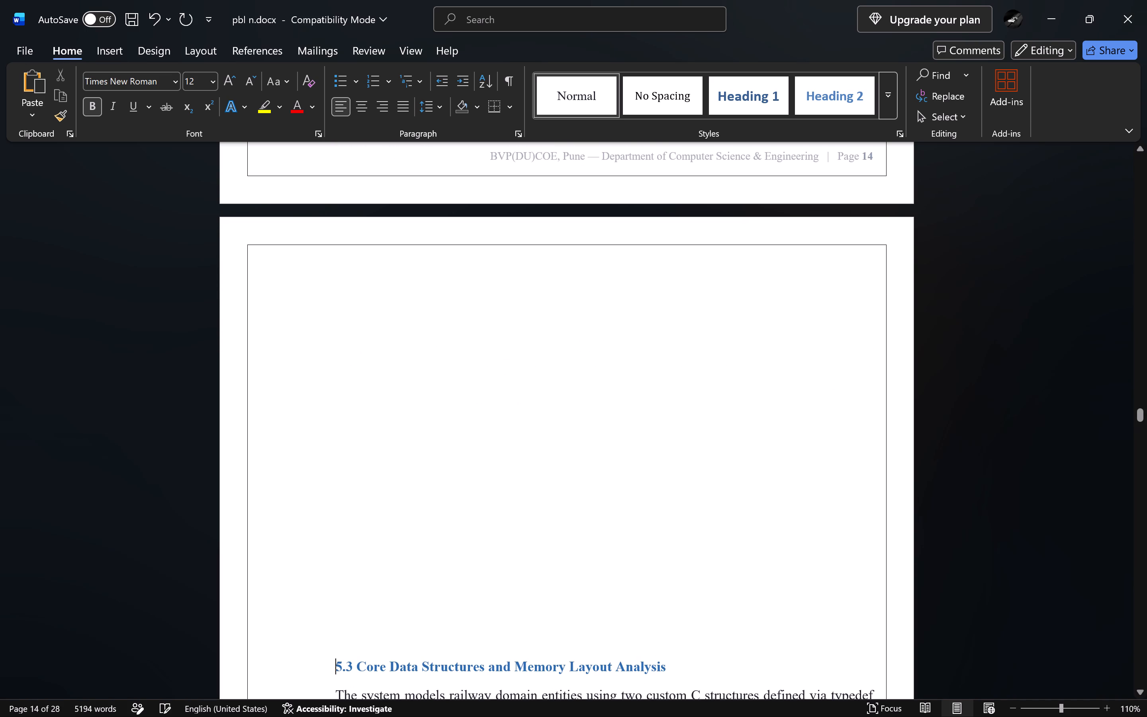
# Delete the run of blank lines above the 5.3 heading and insert a new run that pushes the heading onto the next page.
pyautogui.moveTo(716, 618); pyautogui.dragTo(238, 319)
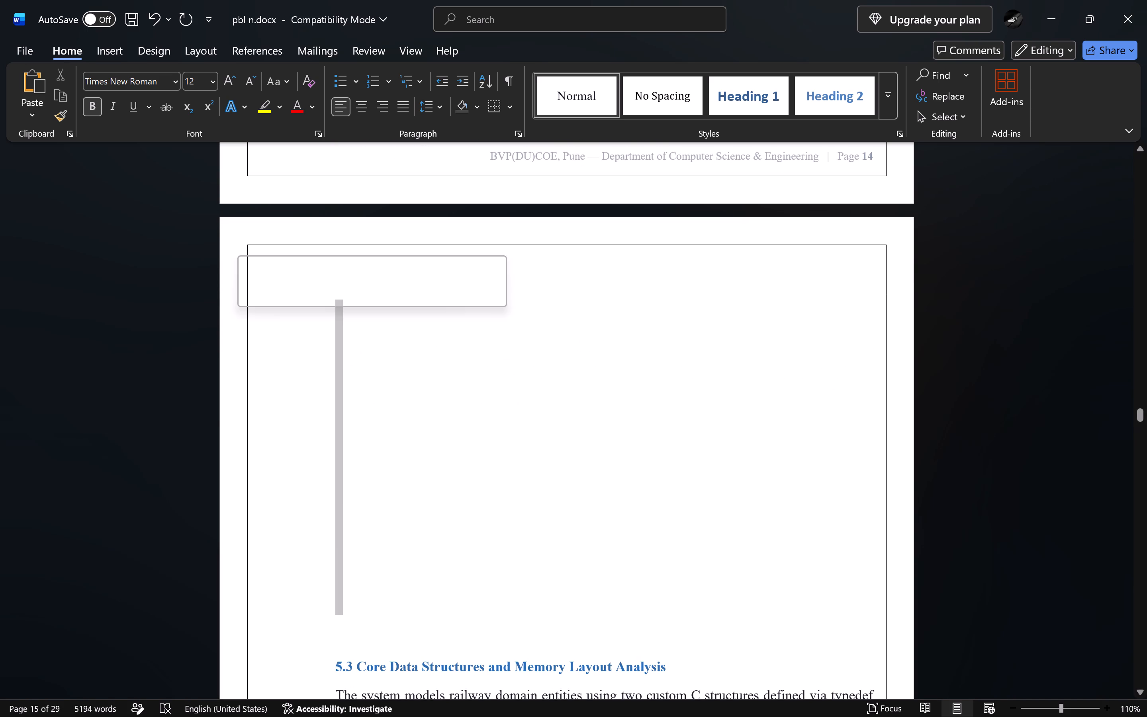
pyautogui.press('BackSpace')
pyautogui.press('Return')
pyautogui.press('Return')
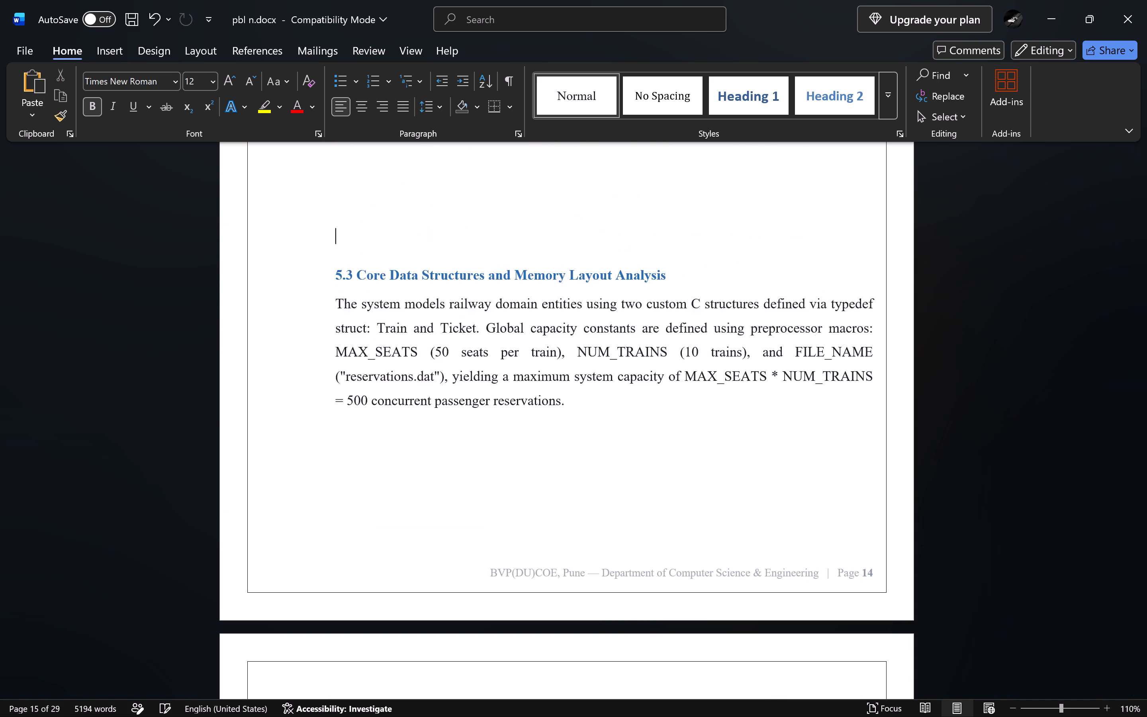
pyautogui.press('Return')
pyautogui.press('Return')
pyautogui.press('Return')
pyautogui.press('Return')
pyautogui.press('Return')
pyautogui.press('Return')
pyautogui.press('Return')
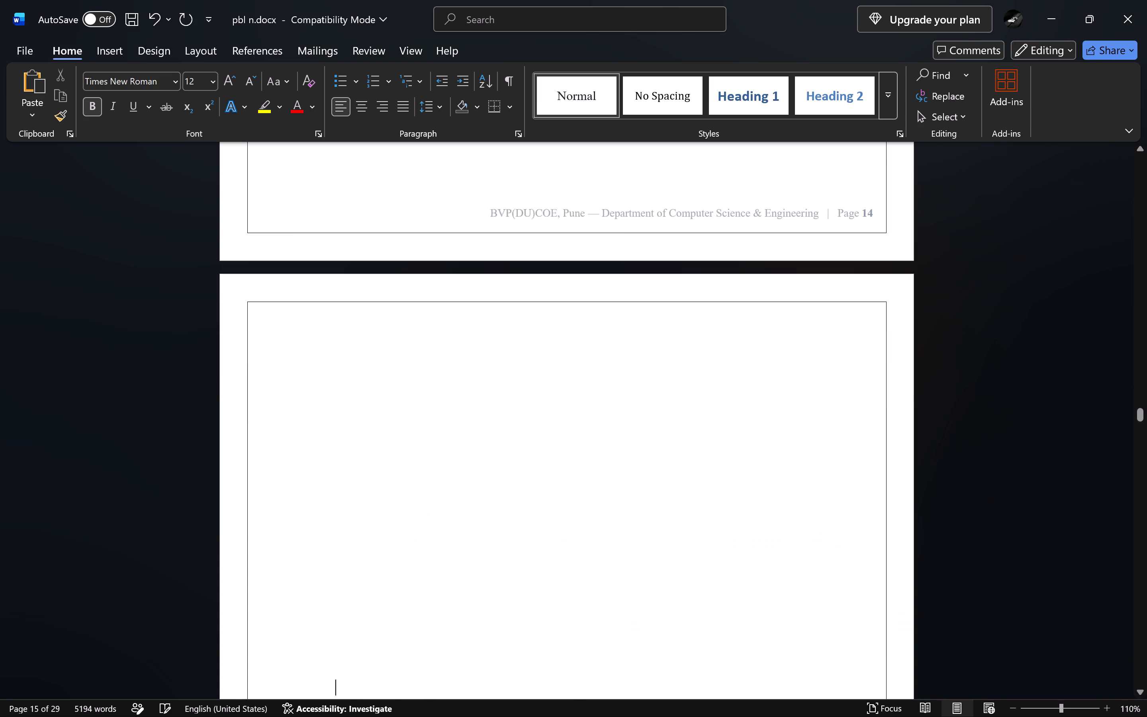
pyautogui.press('Return')
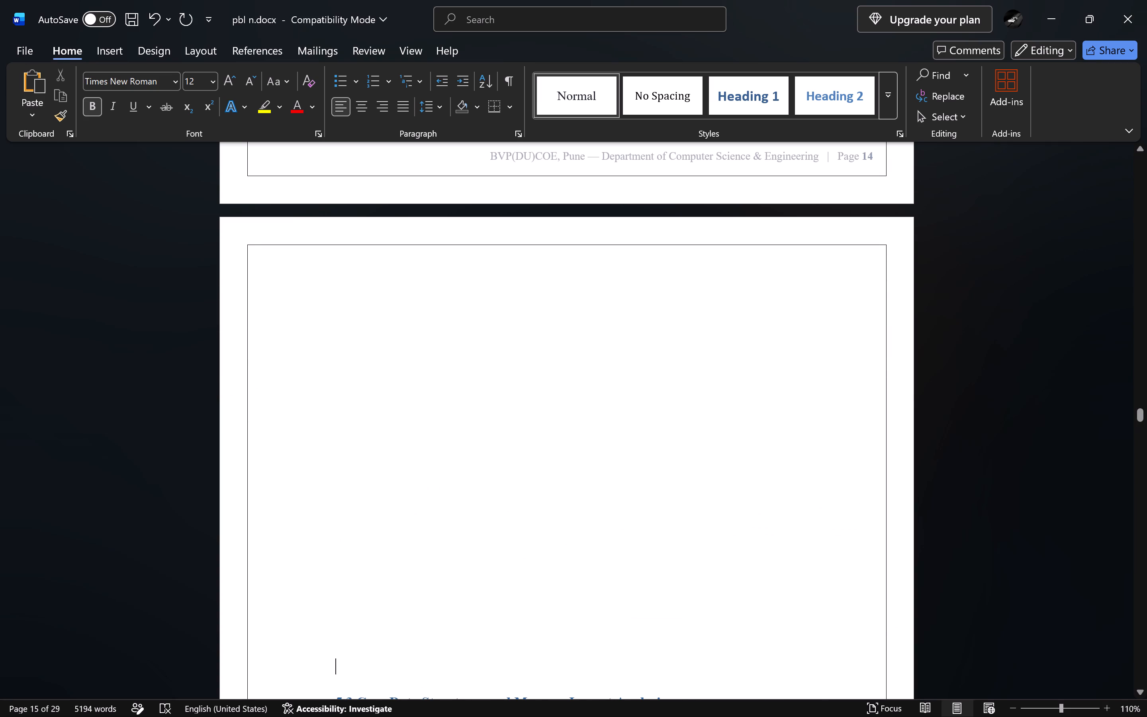
pyautogui.press('BackSpace')
# Cut the 5.3 heading, add a blank line before its body paragraph, and paste the heading back directly above that paragraph.
pyautogui.scroll(-6, 555, 602)
pyautogui.moveTo(670, 411); pyautogui.dragTo(298, 408)
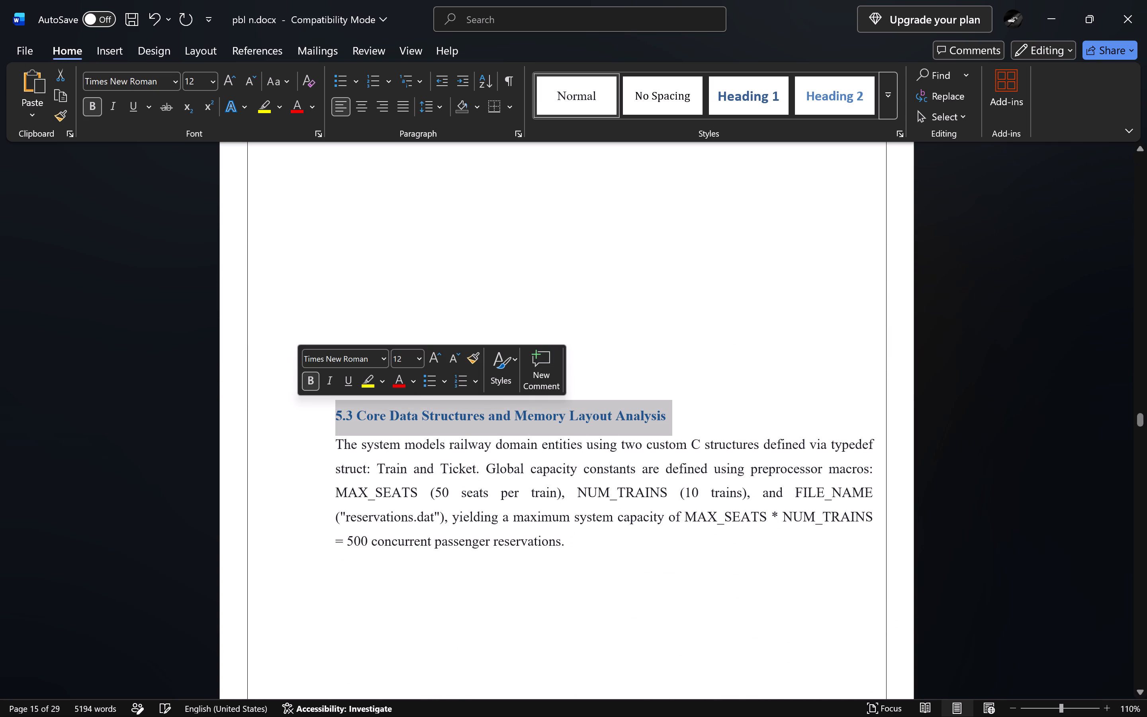
pyautogui.hotkey('ctrl', 'x')
pyautogui.scroll(1, 438, 297)
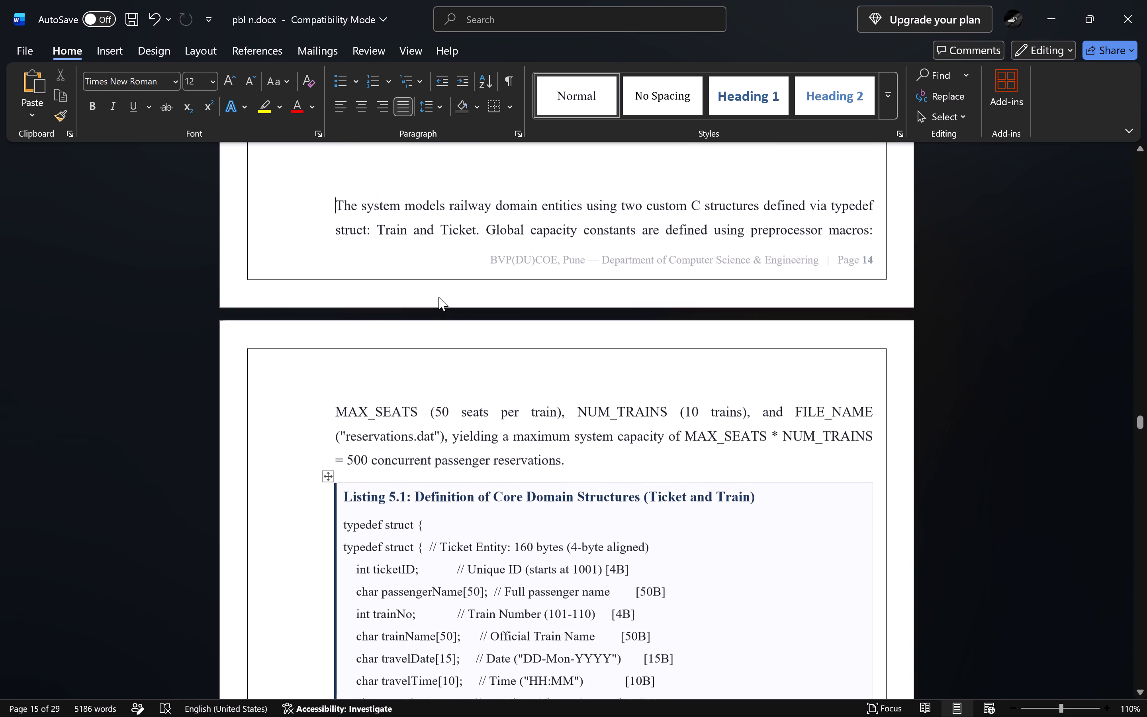
pyautogui.press('Return')
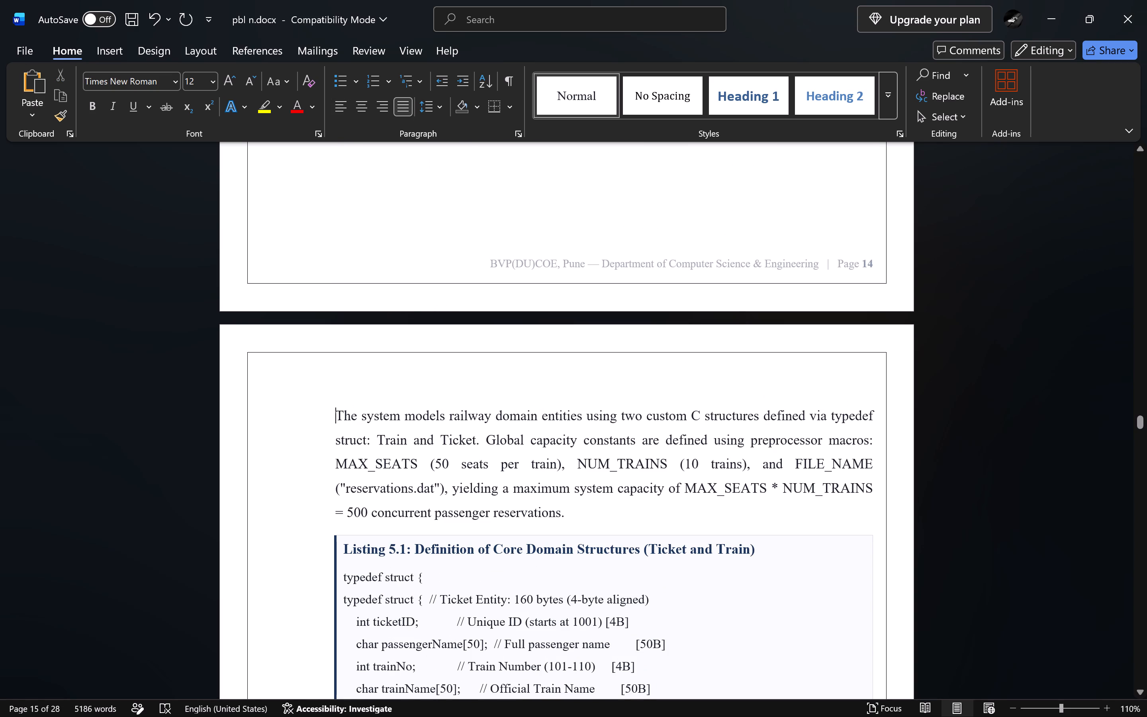
pyautogui.hotkey('ctrl', 'v')
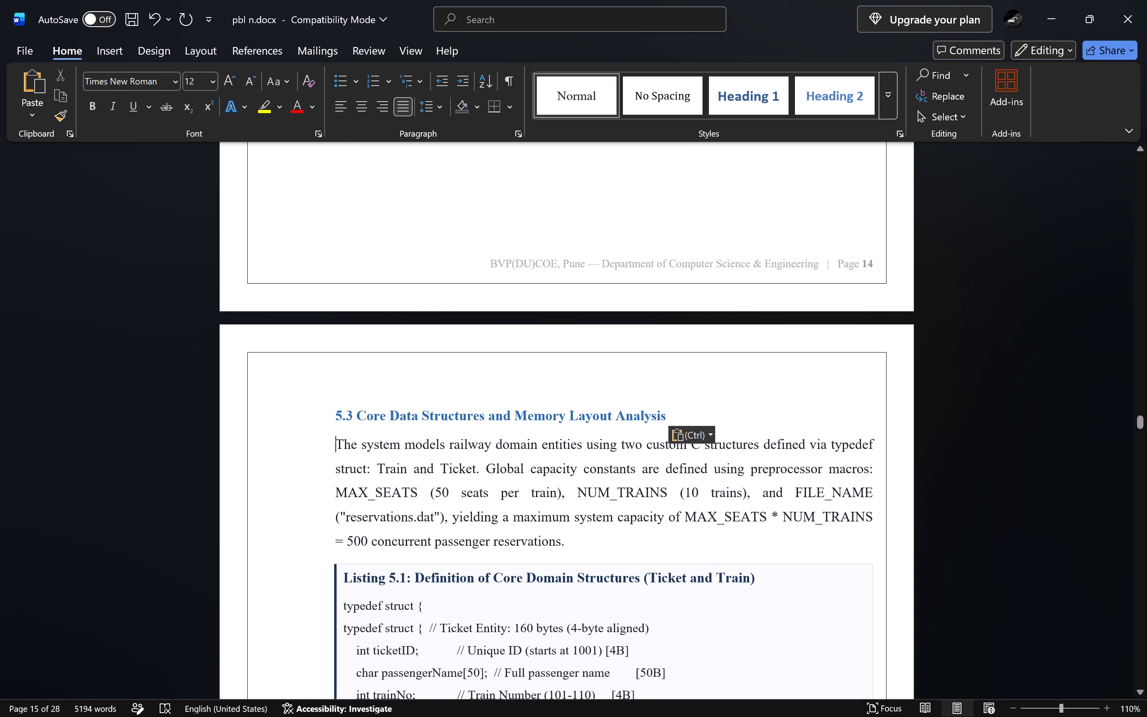
pyautogui.click(719, 409)
# Stretch the Figure 5.1 flowchart to about 15.76 cm tall, keeping it about 16.4 cm wide within the page border.
pyautogui.scroll(-2, 719, 409)
pyautogui.scroll(14, 719, 409)
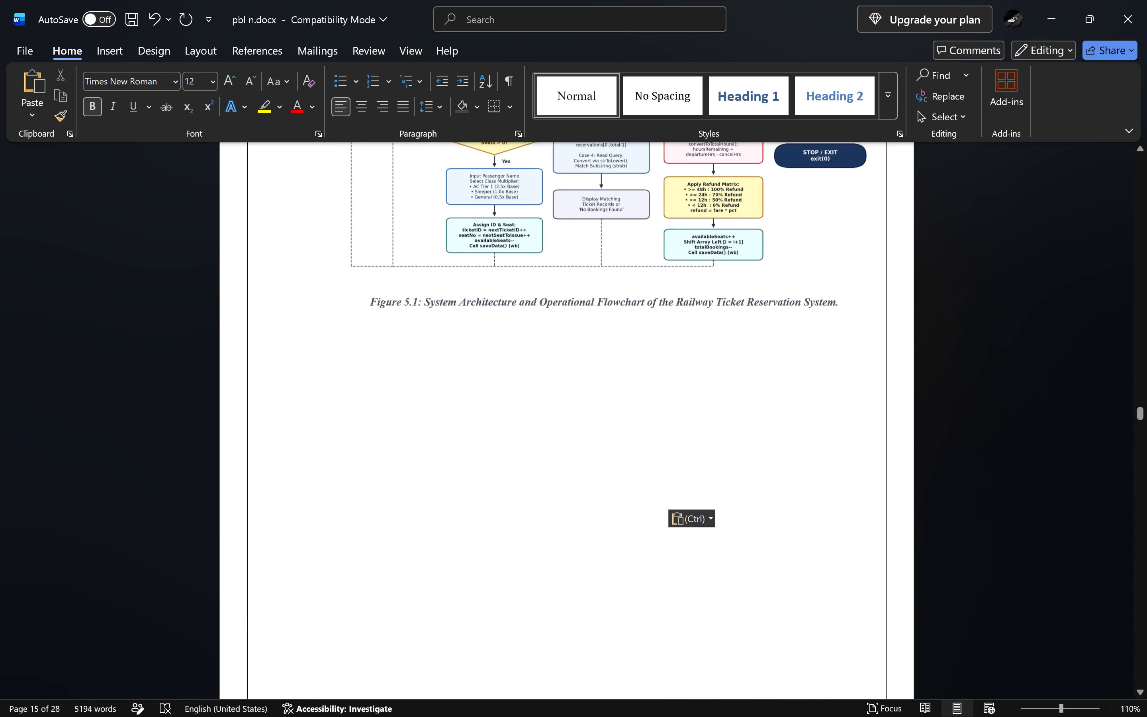
pyautogui.scroll(9, 719, 409)
pyautogui.scroll(-5, 719, 409)
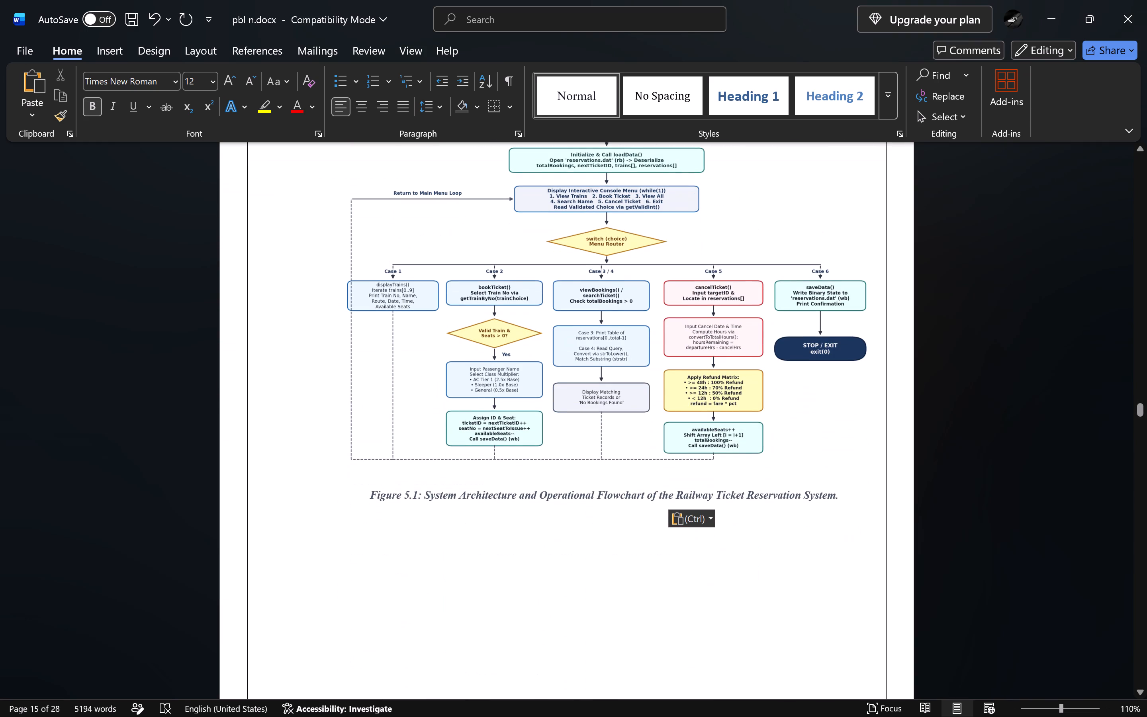
pyautogui.click(719, 409)
pyautogui.moveTo(719, 409); pyautogui.dragTo(693, 407)
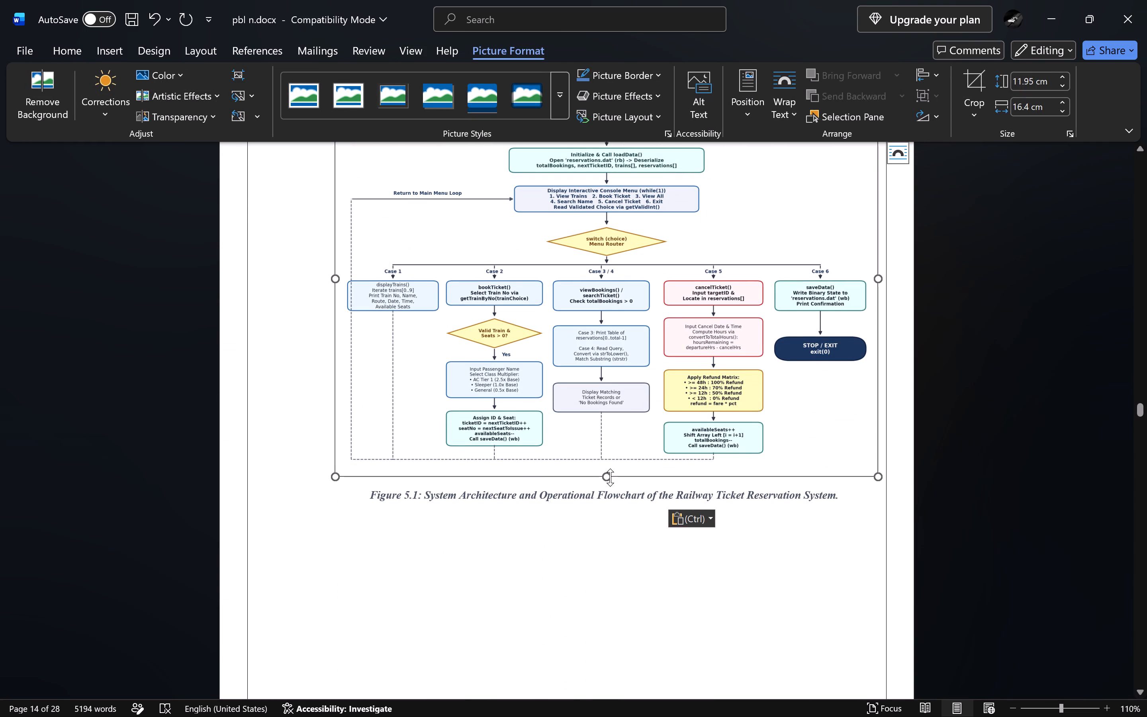
pyautogui.moveTo(605, 476); pyautogui.dragTo(595, 569)
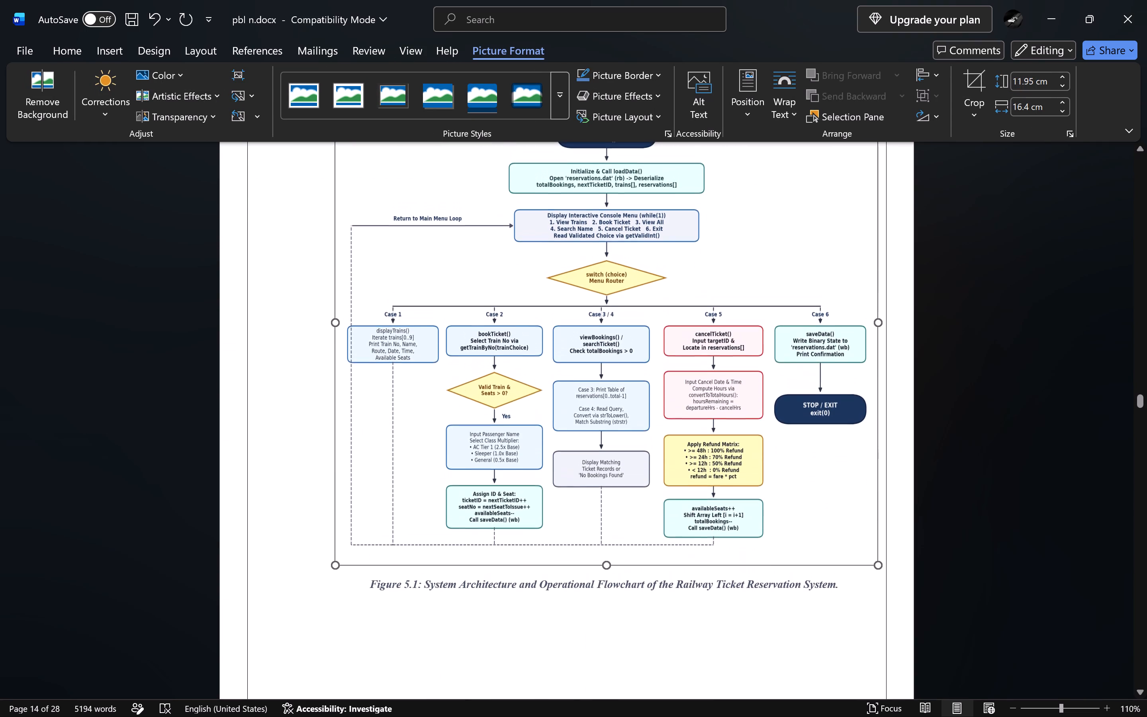
pyautogui.moveTo(595, 569); pyautogui.dragTo(599, 622)
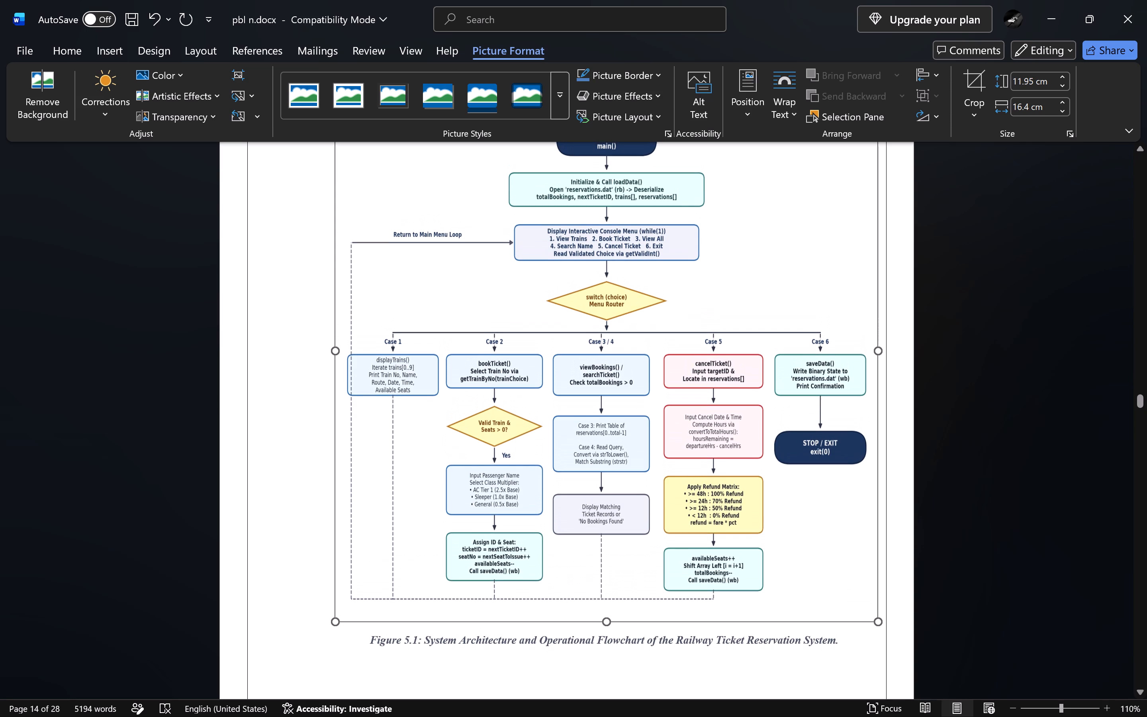
pyautogui.moveTo(599, 622); pyautogui.dragTo(594, 602)
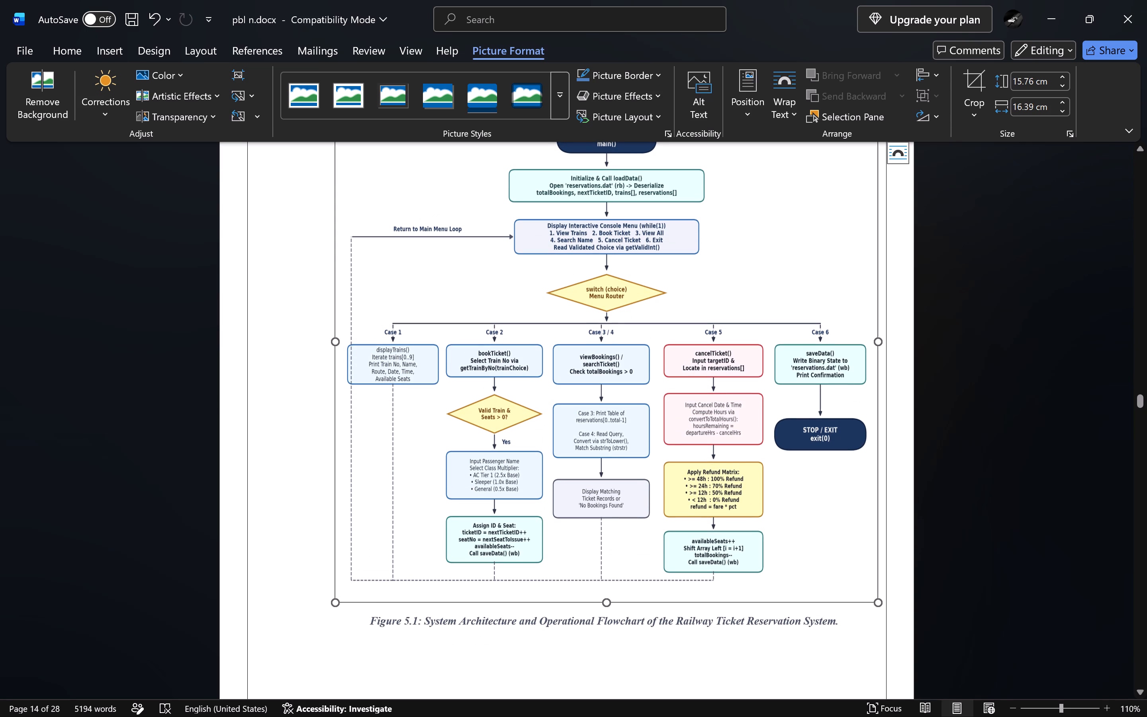
pyautogui.moveTo(338, 339); pyautogui.dragTo(329, 340)
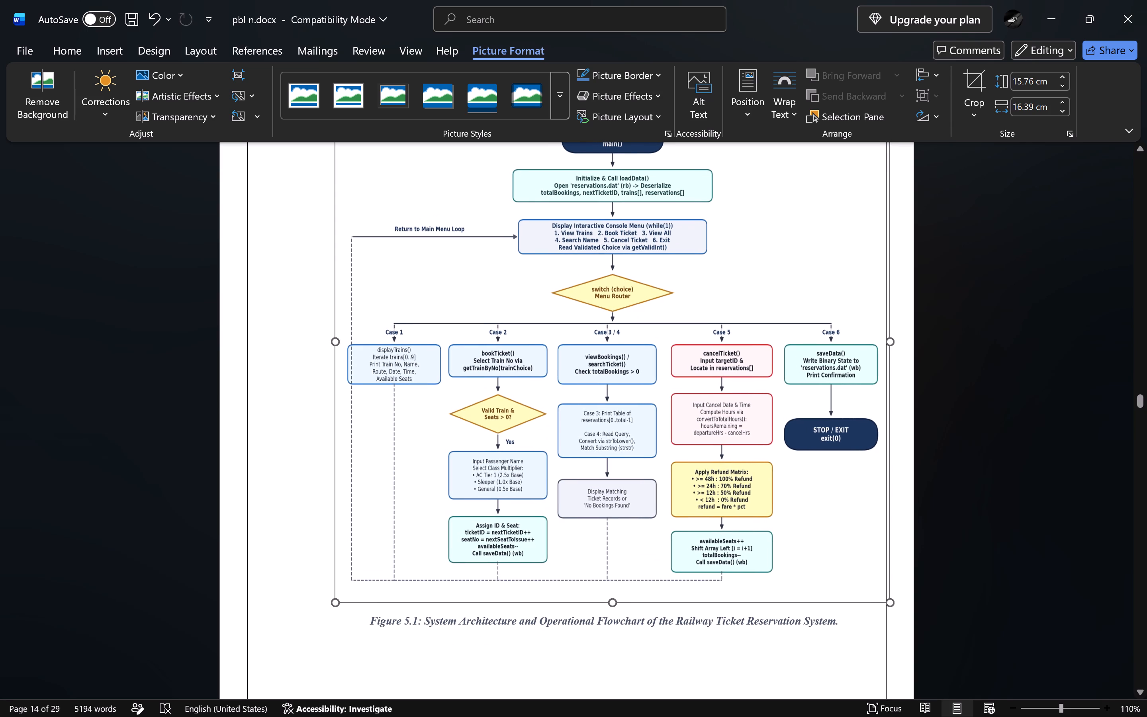
pyautogui.moveTo(329, 340); pyautogui.dragTo(334, 342)
pyautogui.click(792, 634)
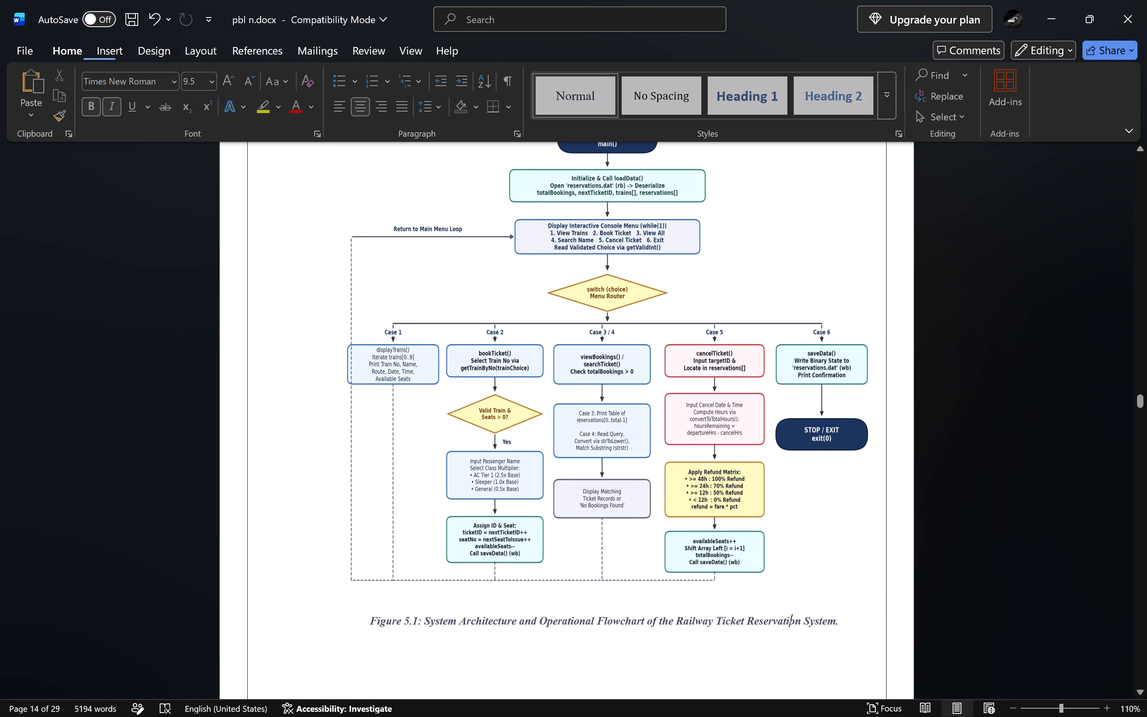
# Delete three blank lines above the 5.3 heading so it starts at the top of the page after Figure 5.1.
pyautogui.scroll(-20, 778, 607)
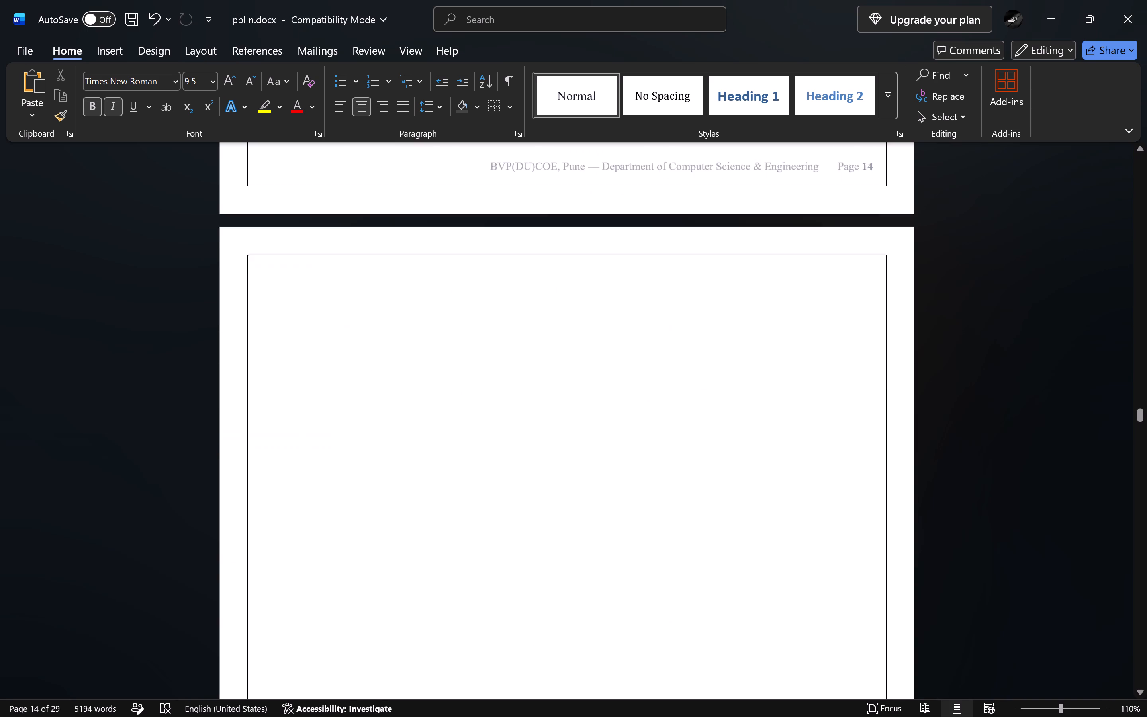
pyautogui.scroll(-6, 776, 595)
pyautogui.scroll(5, 776, 595)
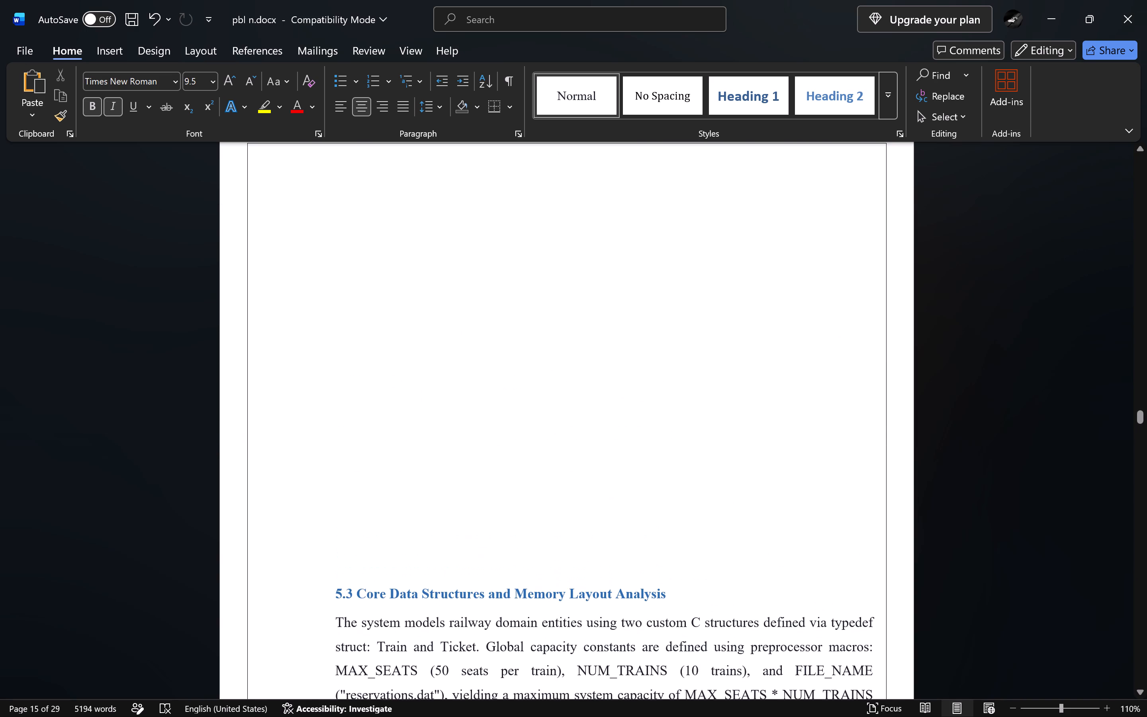
pyautogui.scroll(-5, 776, 595)
pyautogui.scroll(12, 776, 595)
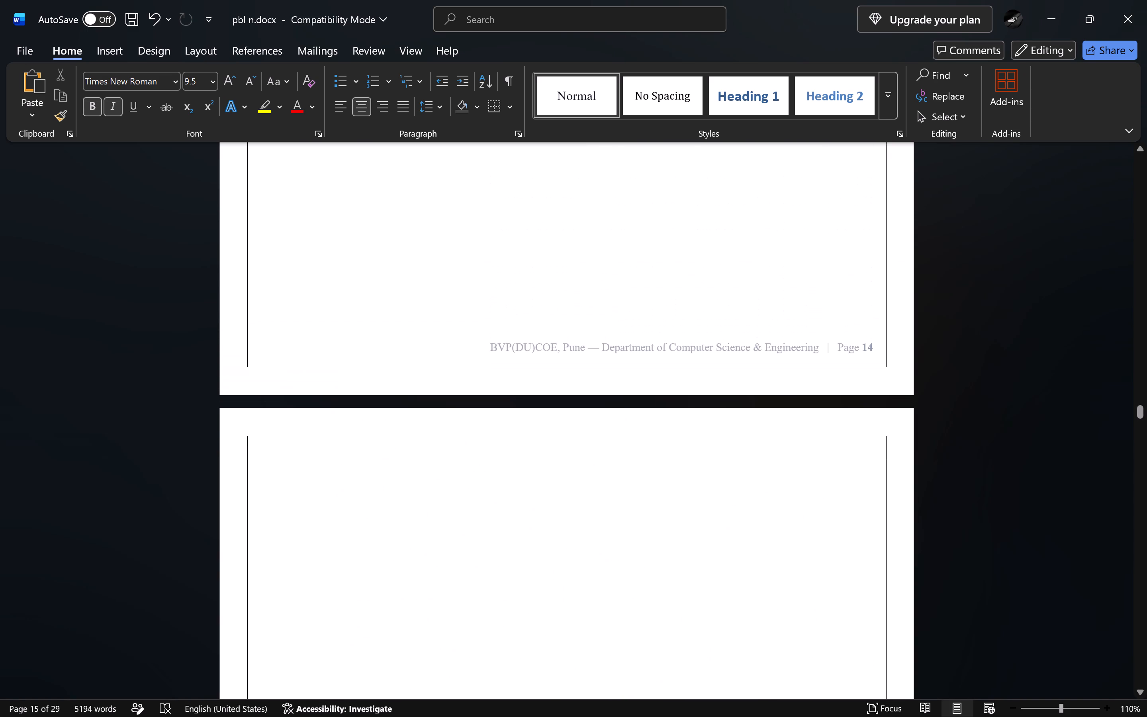
pyautogui.scroll(-7, 474, 301)
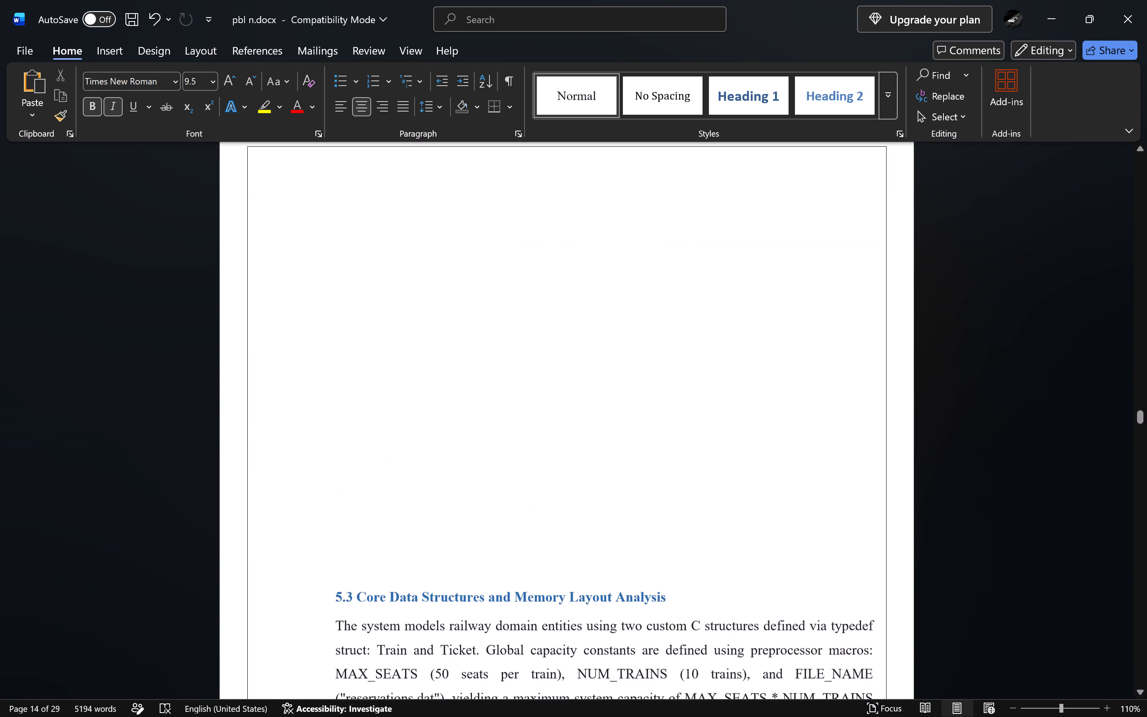
pyautogui.scroll(-2, 474, 301)
pyautogui.click(473, 305)
pyautogui.press('BackSpace')
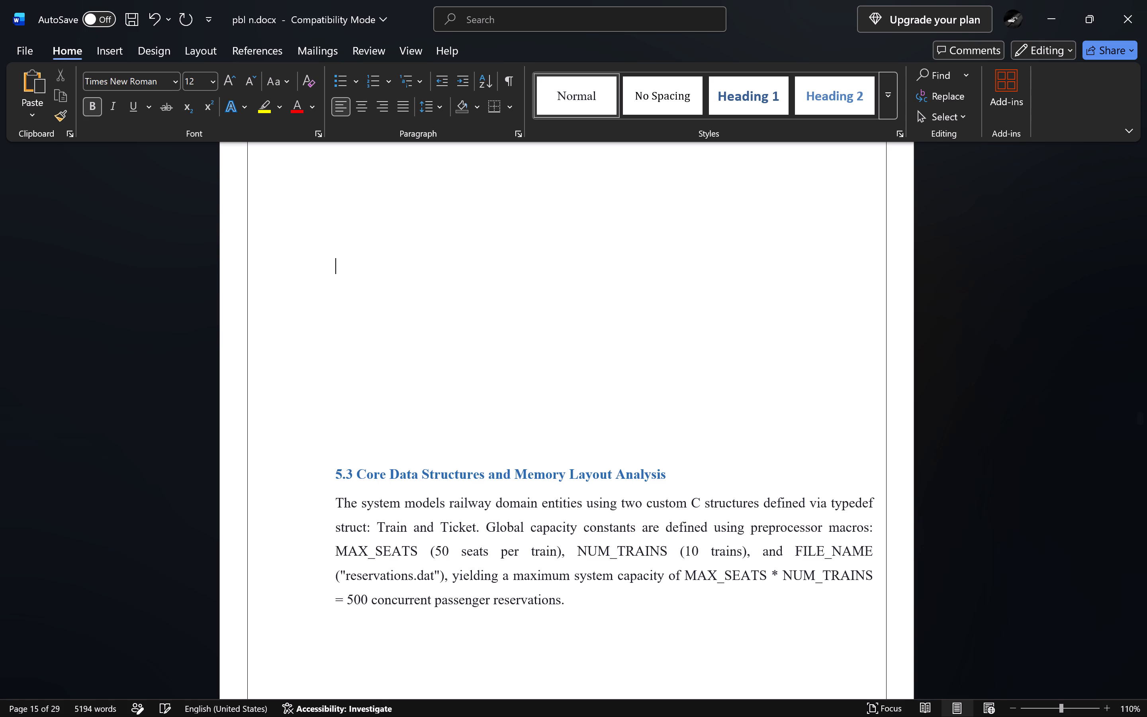
pyautogui.press('BackSpace')
pyautogui.press('BackSpace')
pyautogui.scroll(3, 387, 384)
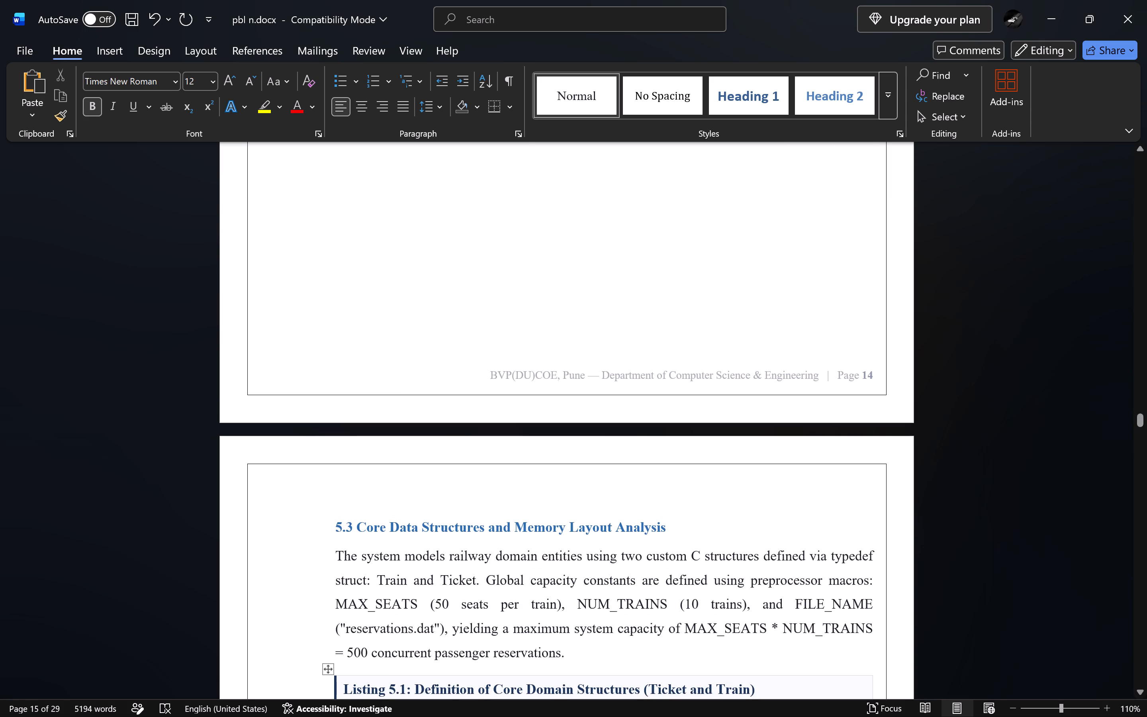
# Examine the page layout from Figure 5.1 through Listing 5.1 to the train schedule table.
pyautogui.scroll(11, 387, 384)
pyautogui.scroll(-19, 387, 383)
pyautogui.scroll(-2, 389, 389)
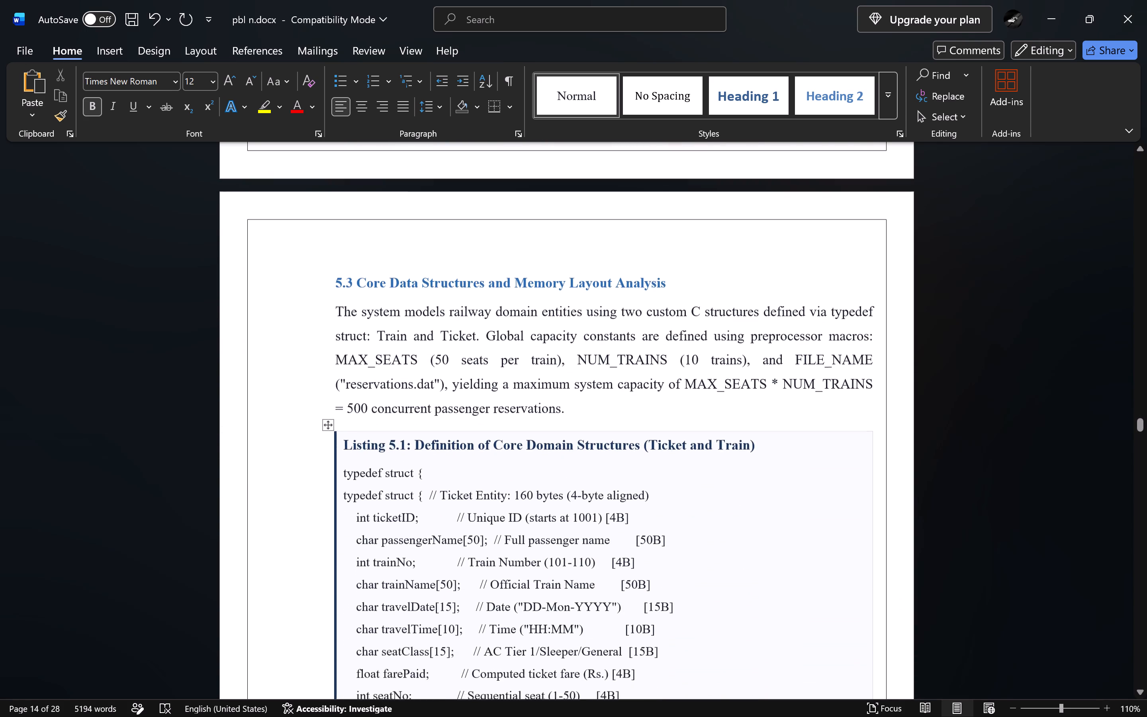
pyautogui.scroll(-14, 389, 389)
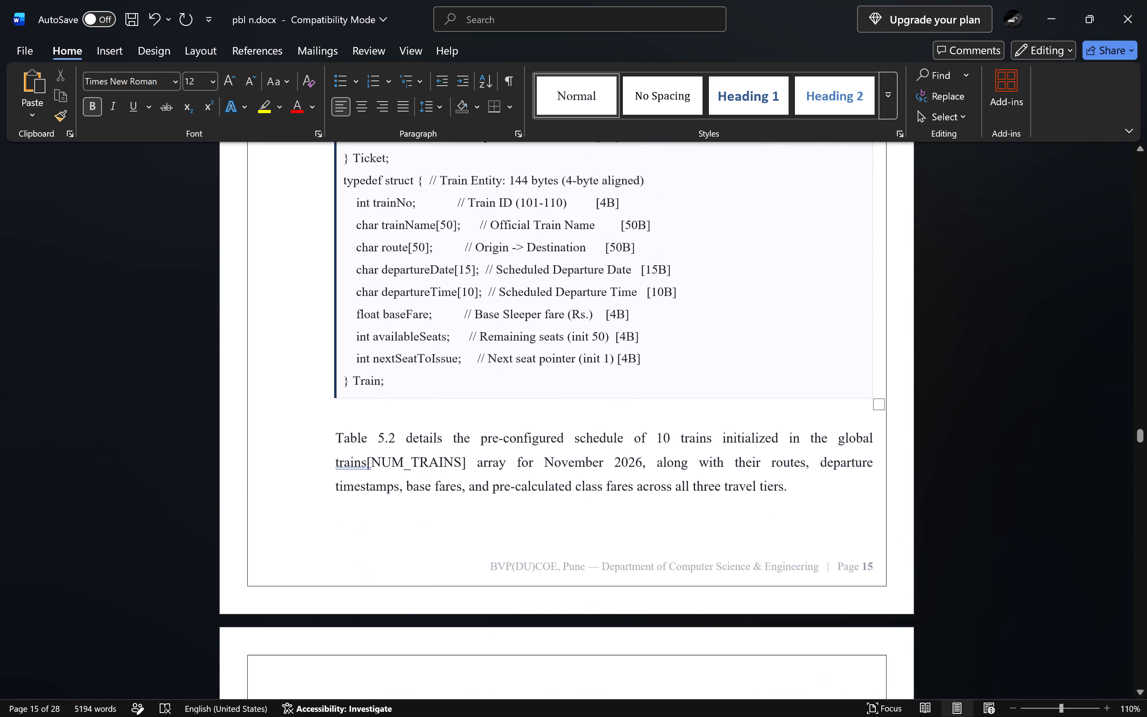
pyautogui.scroll(-1, 395, 376)
pyautogui.scroll(-7, 343, 327)
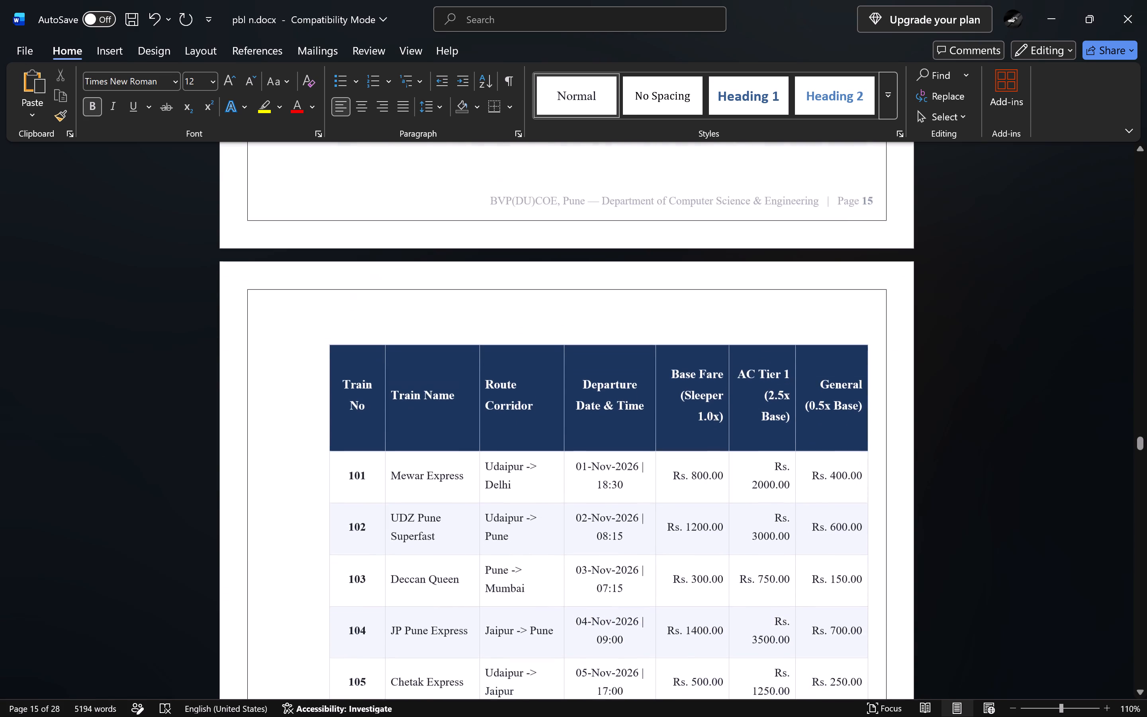
pyautogui.scroll(4, 343, 321)
pyautogui.scroll(1, 321, 261)
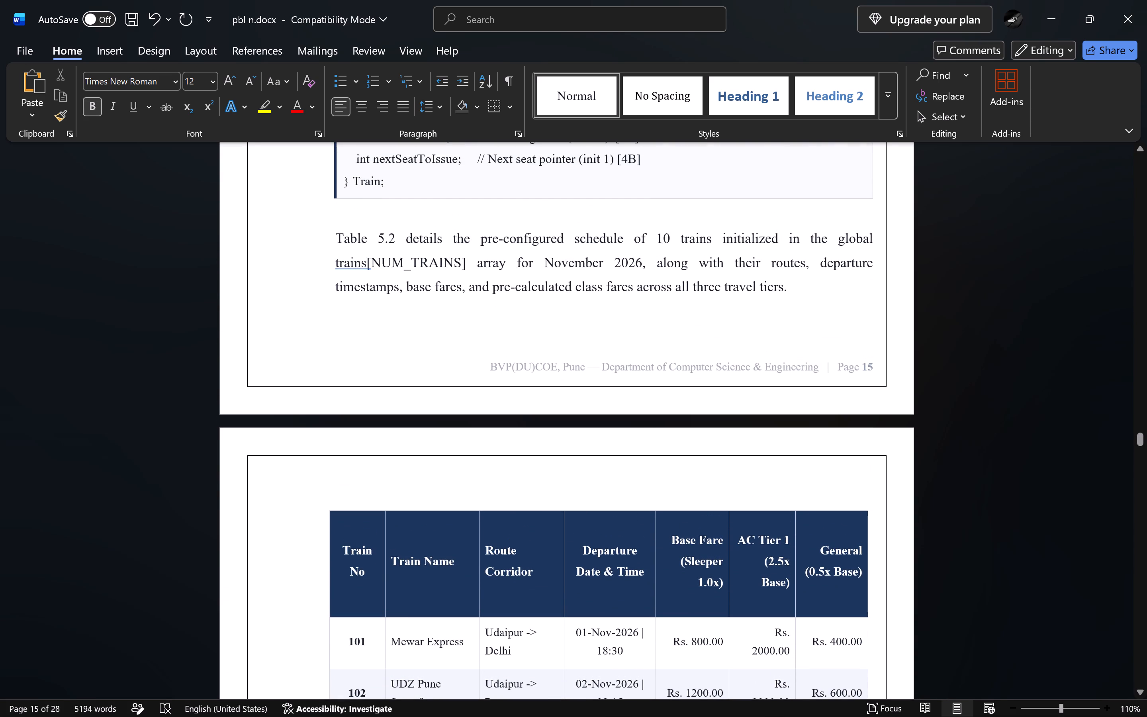
# Insert three blank lines before the Table 5.2 introduction paragraph to move it onto the page with the train schedule table.
pyautogui.click(336, 227)
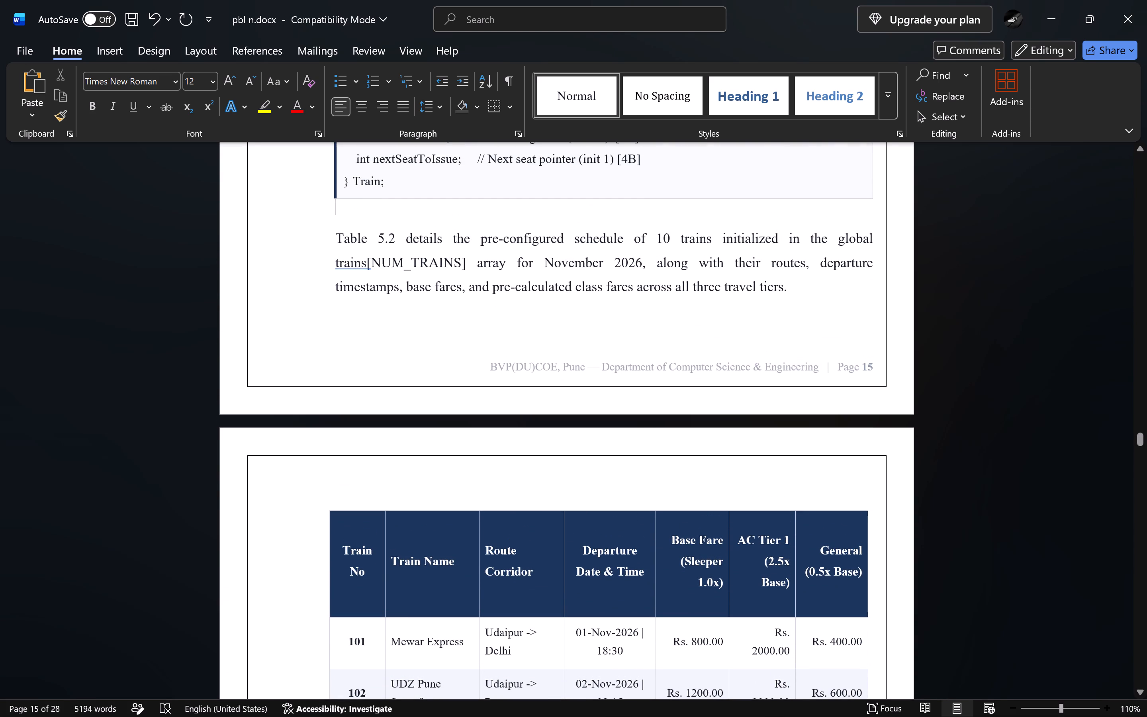
pyautogui.click(335, 244)
pyautogui.press('Return')
pyautogui.press('Return')
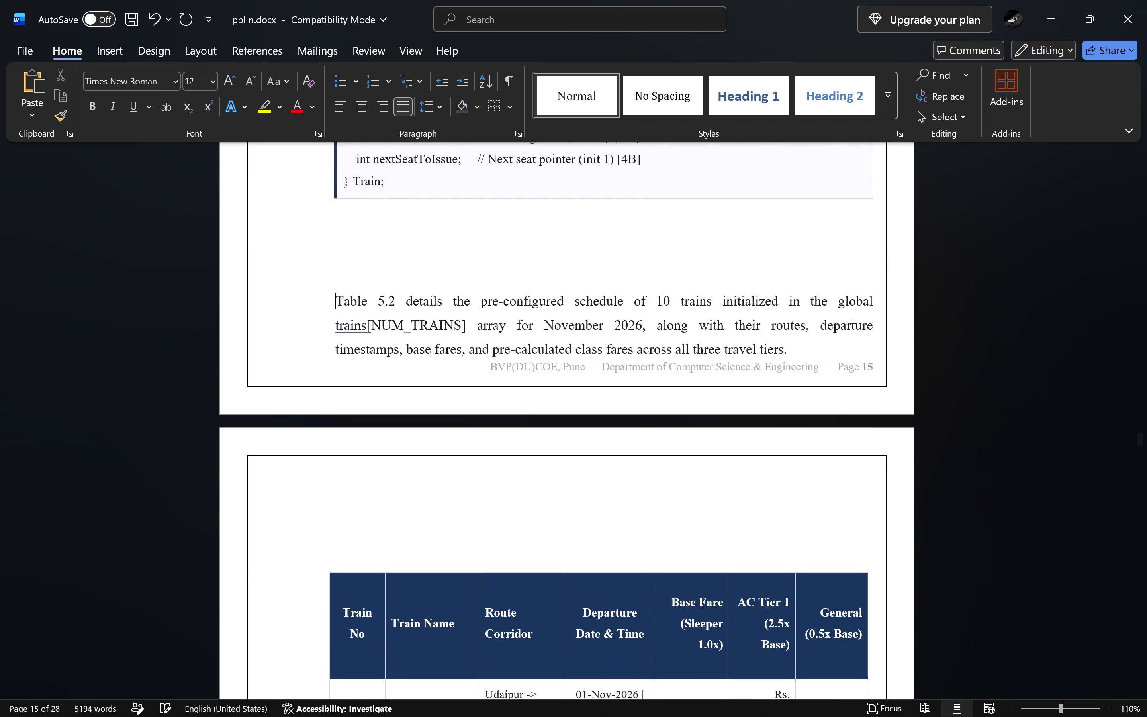
pyautogui.press('Return')
pyautogui.scroll(-5, 470, 355)
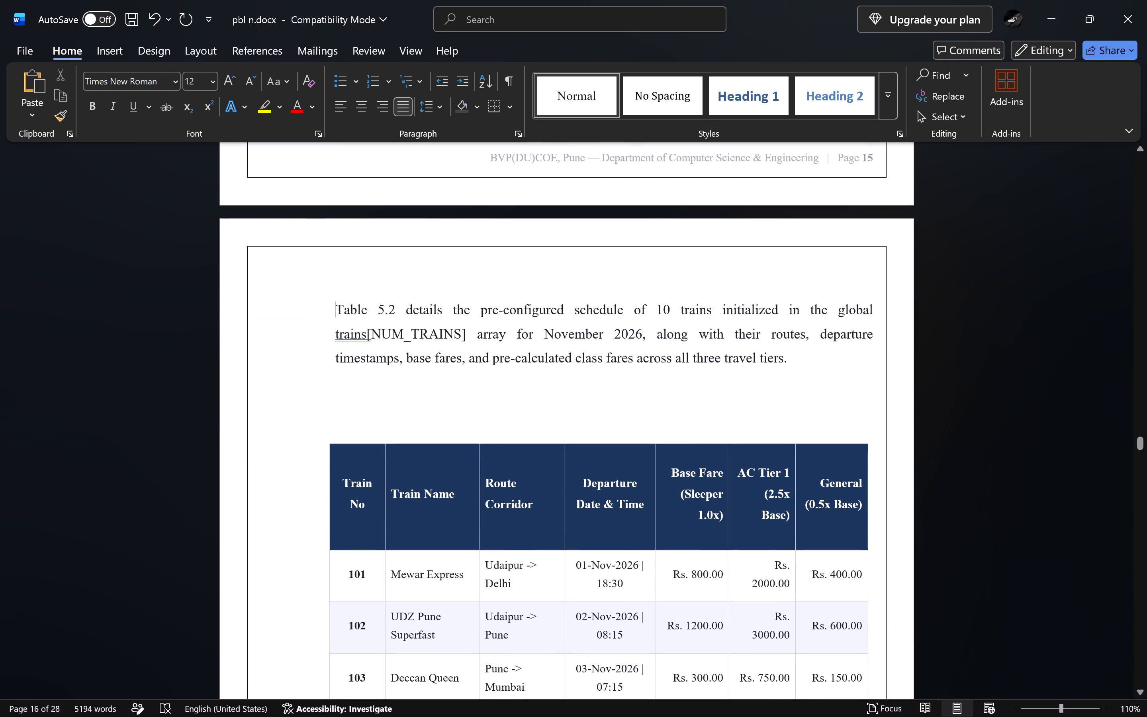
# Delete one blank line between the Table 5.2 introduction and the train schedule table.
pyautogui.click(472, 401)
pyautogui.press('BackSpace')
pyautogui.scroll(-2, 472, 396)
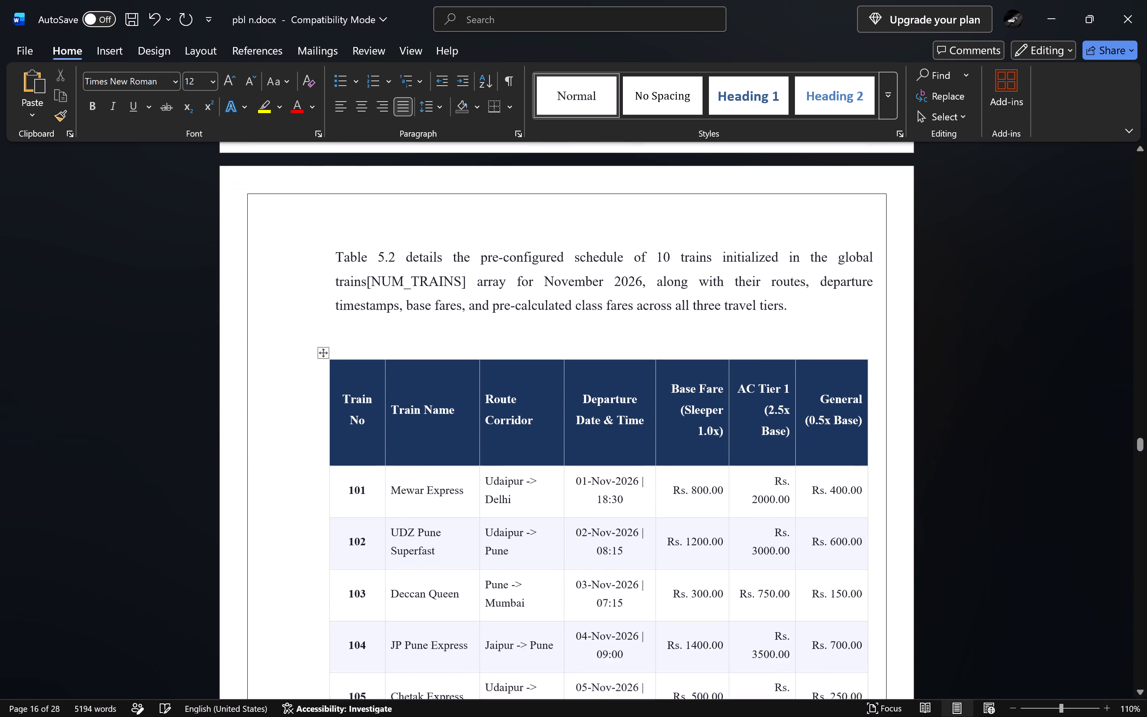
# Delete the blank line above the 5.5 Binary File Handling heading so it starts at the top of its page.
pyautogui.scroll(-9, 472, 396)
pyautogui.scroll(-15, 472, 396)
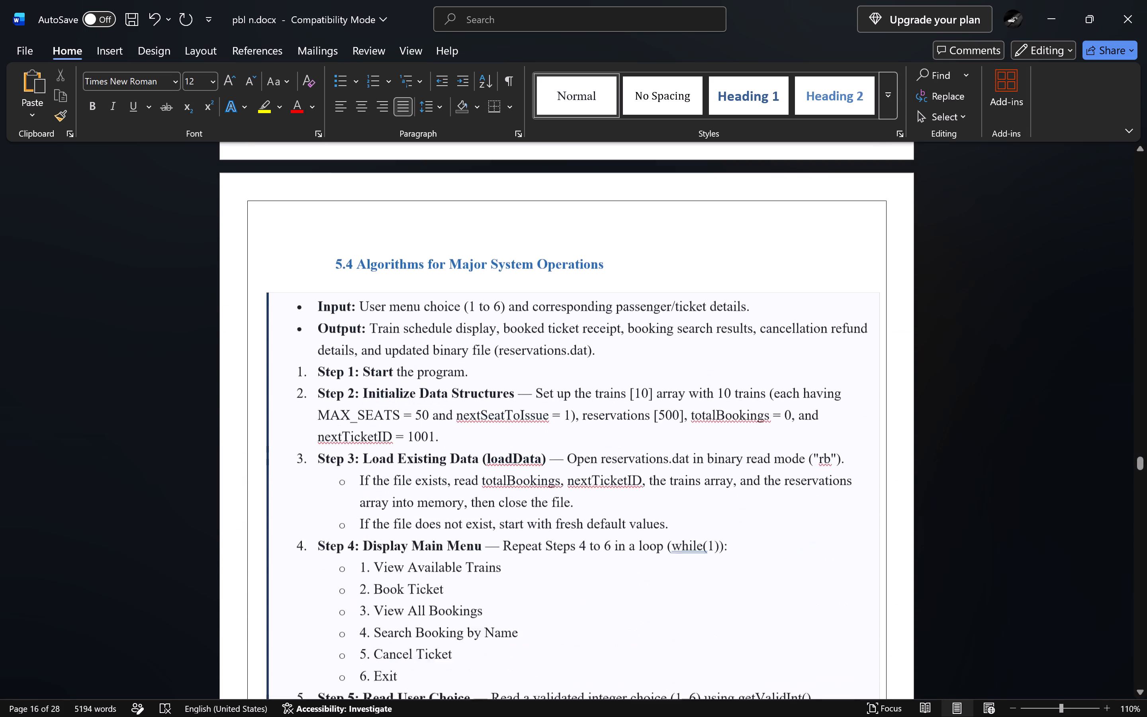
pyautogui.scroll(-9, 472, 396)
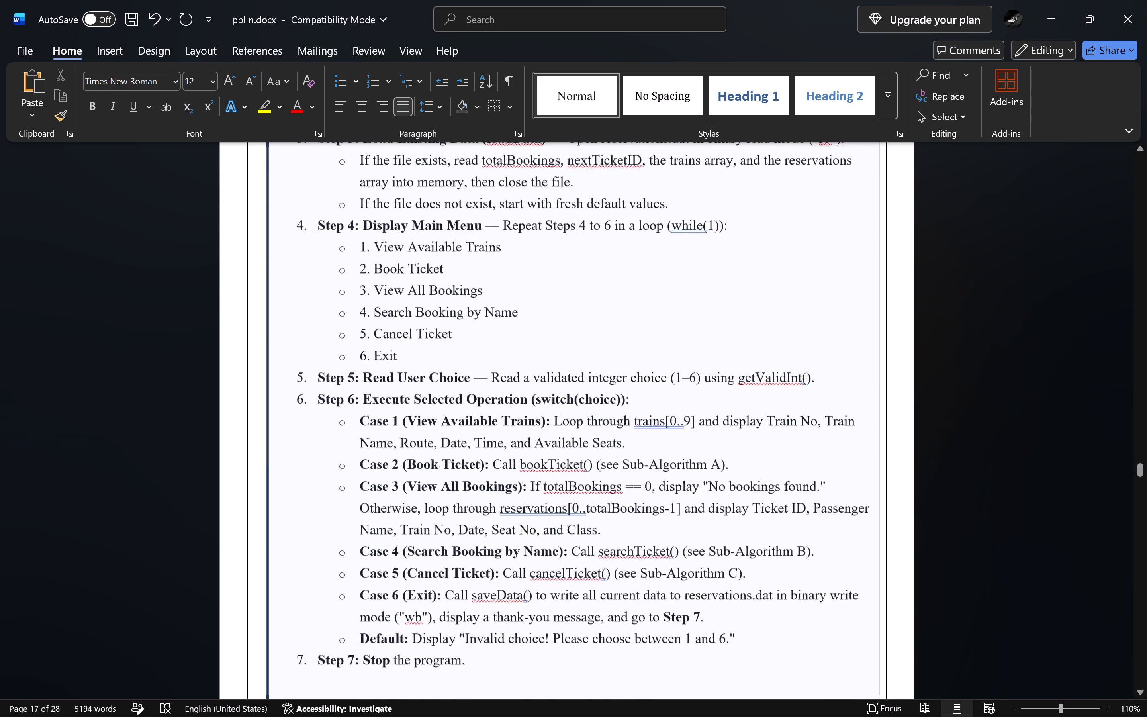
pyautogui.scroll(-15, 474, 383)
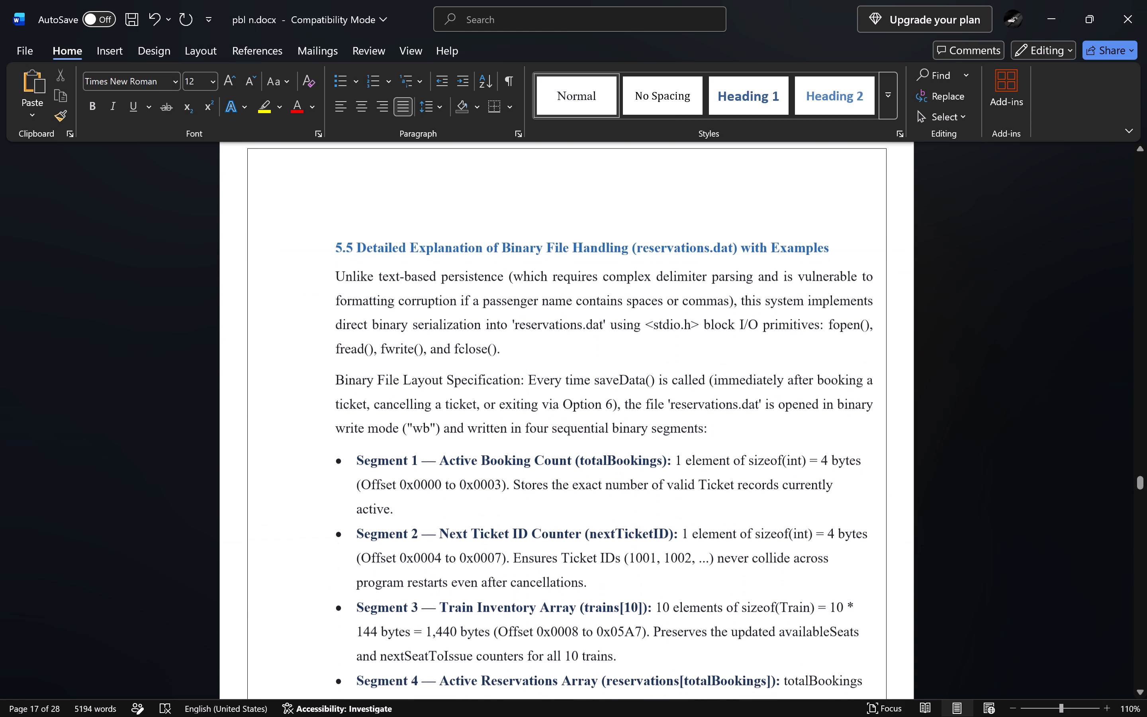
pyautogui.scroll(3, 474, 378)
pyautogui.click(385, 333)
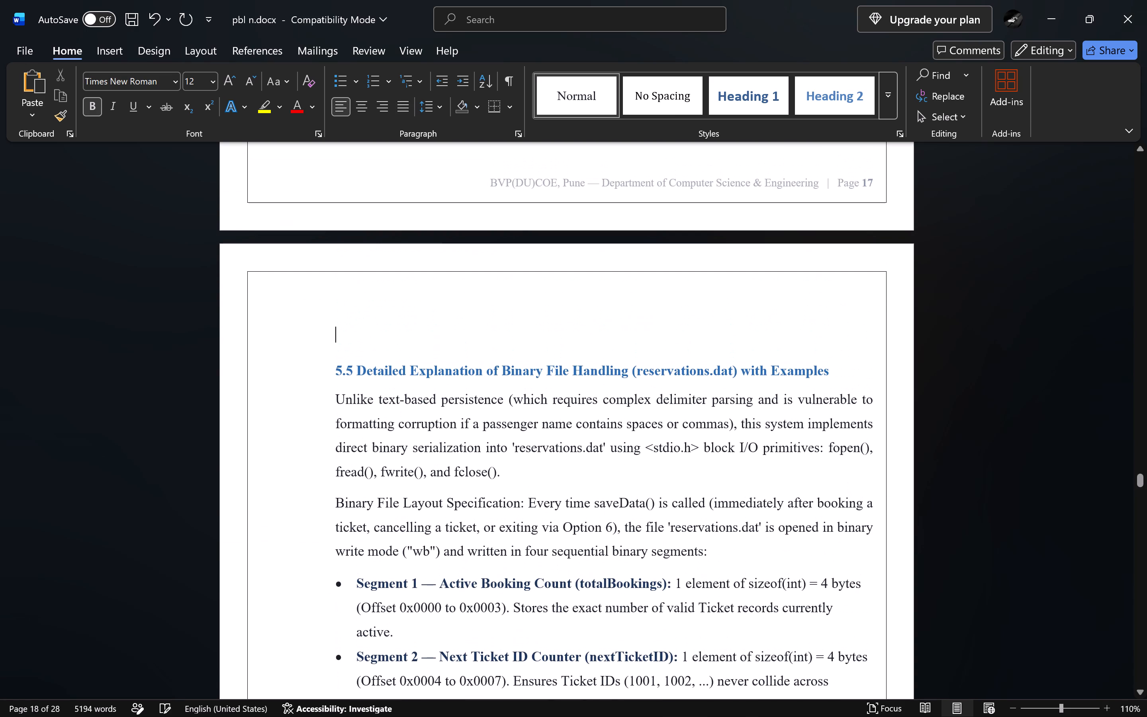
pyautogui.press('BackSpace')
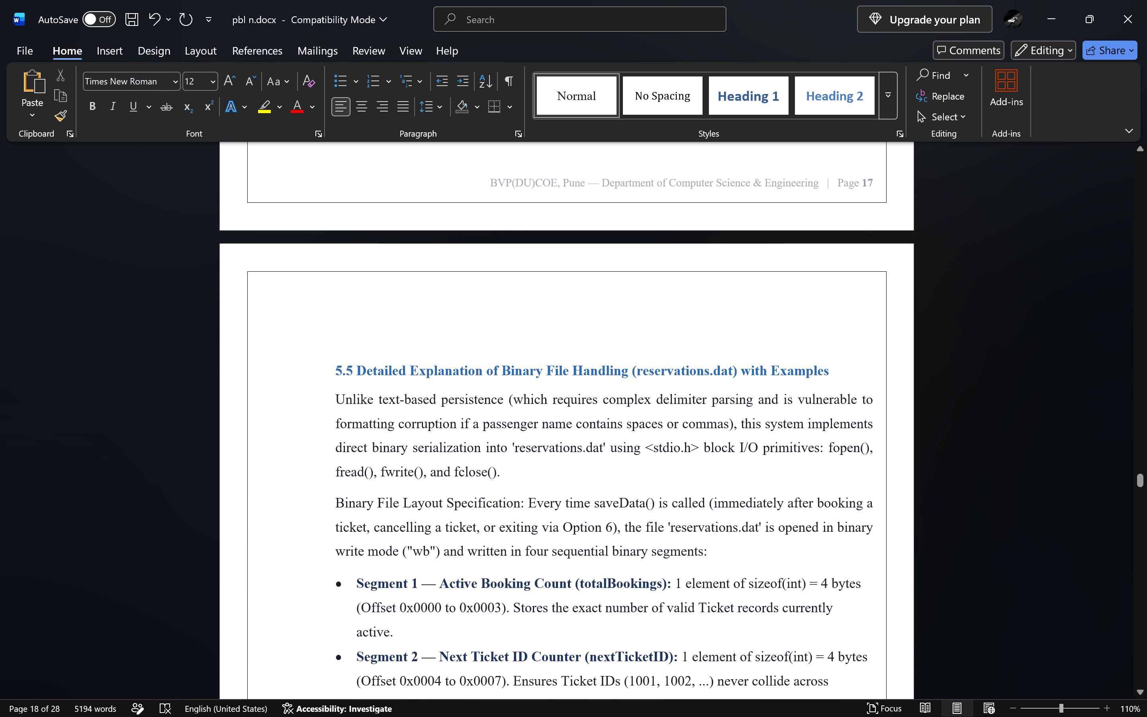
pyautogui.click(331, 371)
pyautogui.press('BackSpace')
# Examine the page layout from the 5.5 heading back through section 5.4 and the train schedule table to the 5.3 heading.
pyautogui.scroll(6, 518, 325)
pyautogui.scroll(-1, 518, 325)
pyautogui.scroll(2, 518, 325)
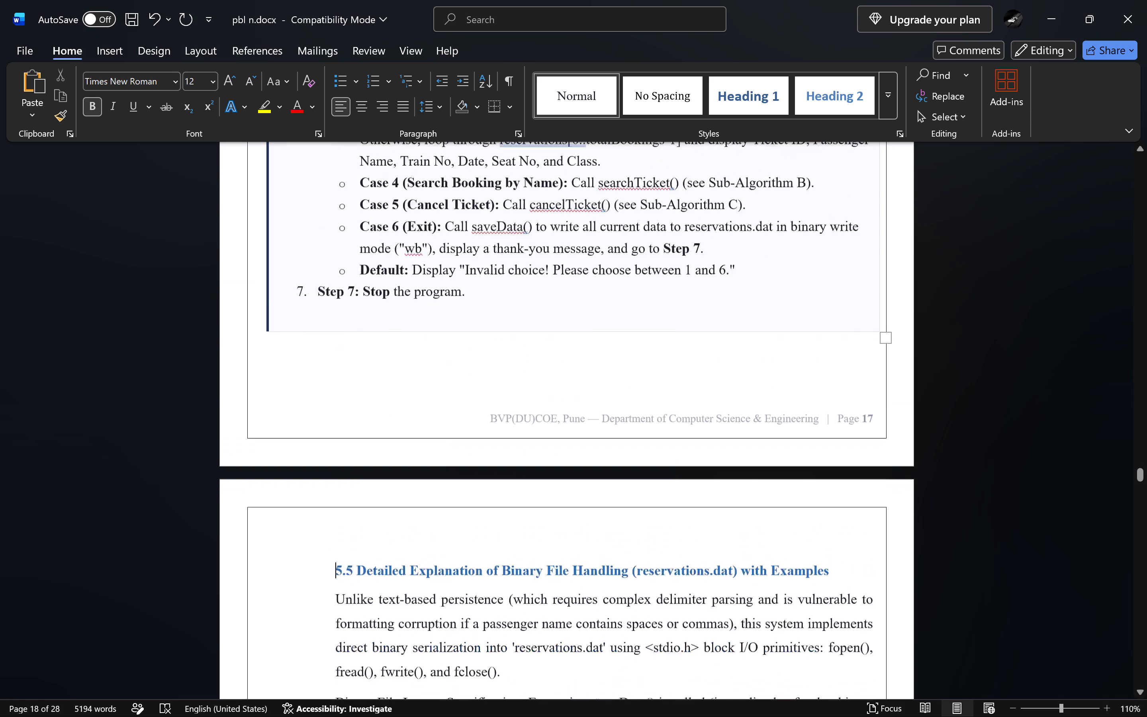
pyautogui.scroll(20, 518, 325)
pyautogui.scroll(17, 518, 325)
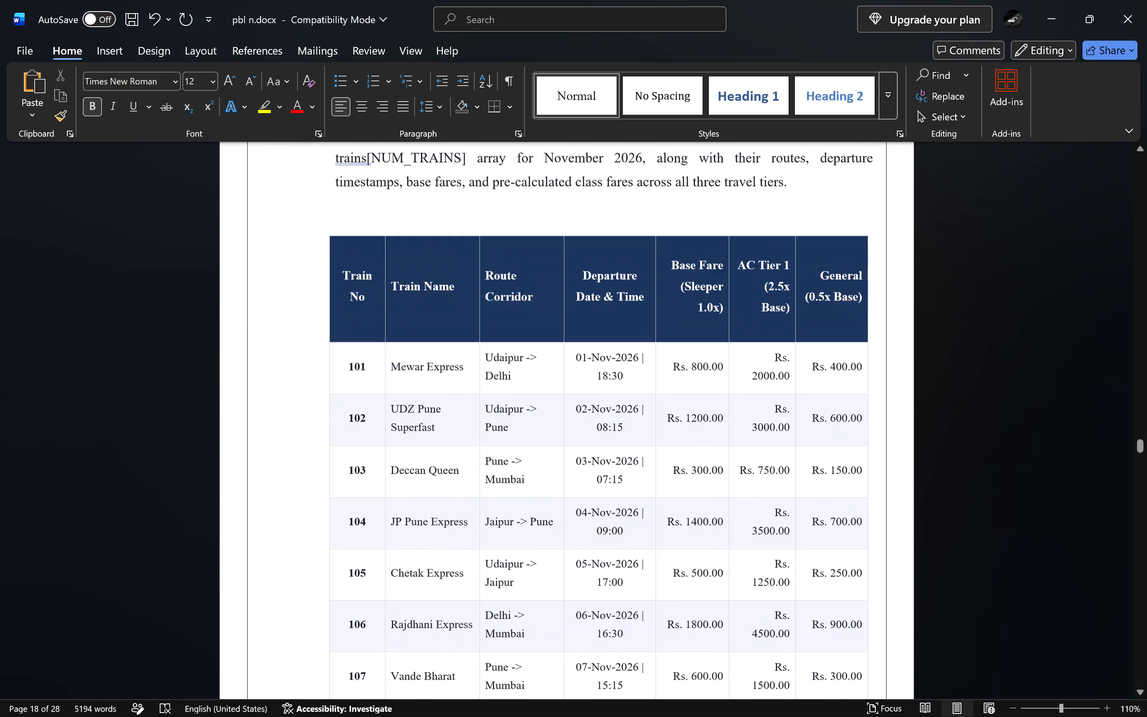
pyautogui.scroll(2, 518, 325)
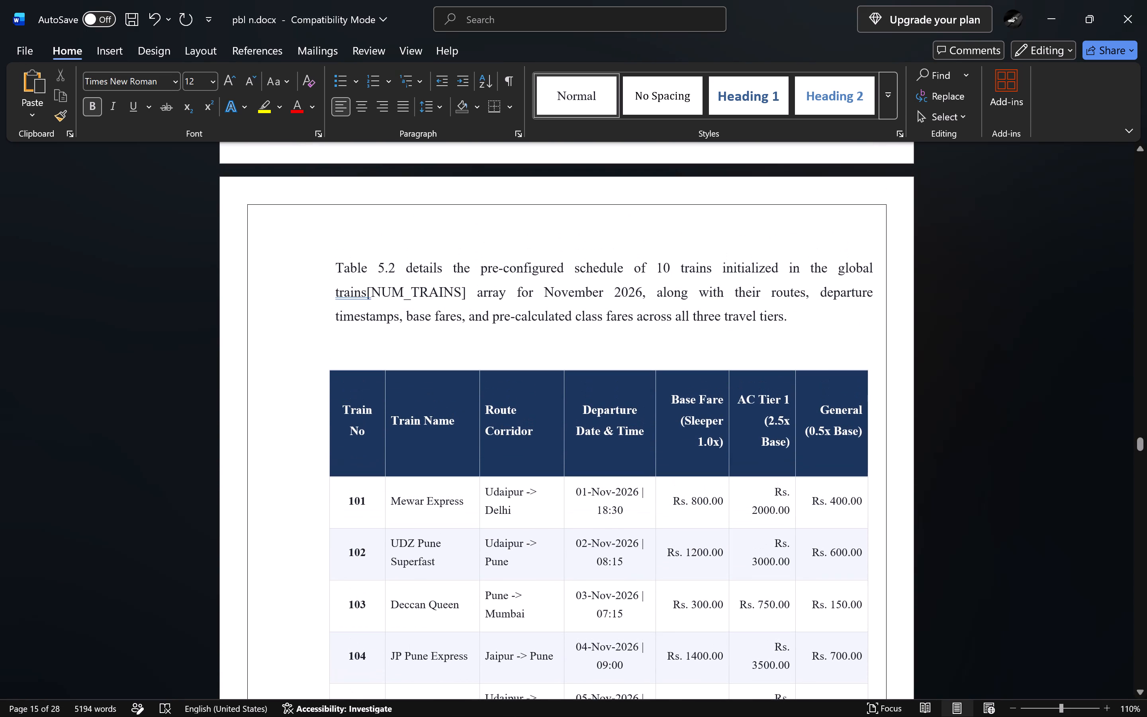
pyautogui.scroll(-20, 518, 325)
pyautogui.scroll(-1, 518, 325)
pyautogui.scroll(1, 518, 325)
pyautogui.scroll(-6, 518, 325)
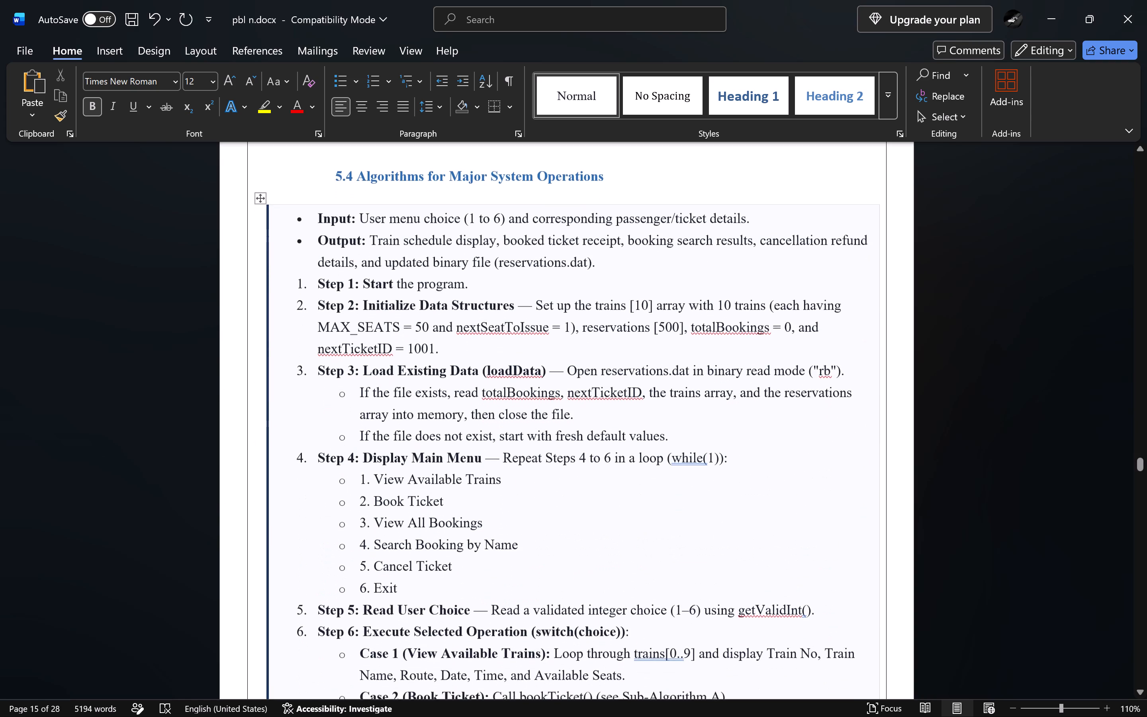
pyautogui.scroll(4, 518, 325)
pyautogui.scroll(20, 518, 325)
pyautogui.scroll(6, 518, 325)
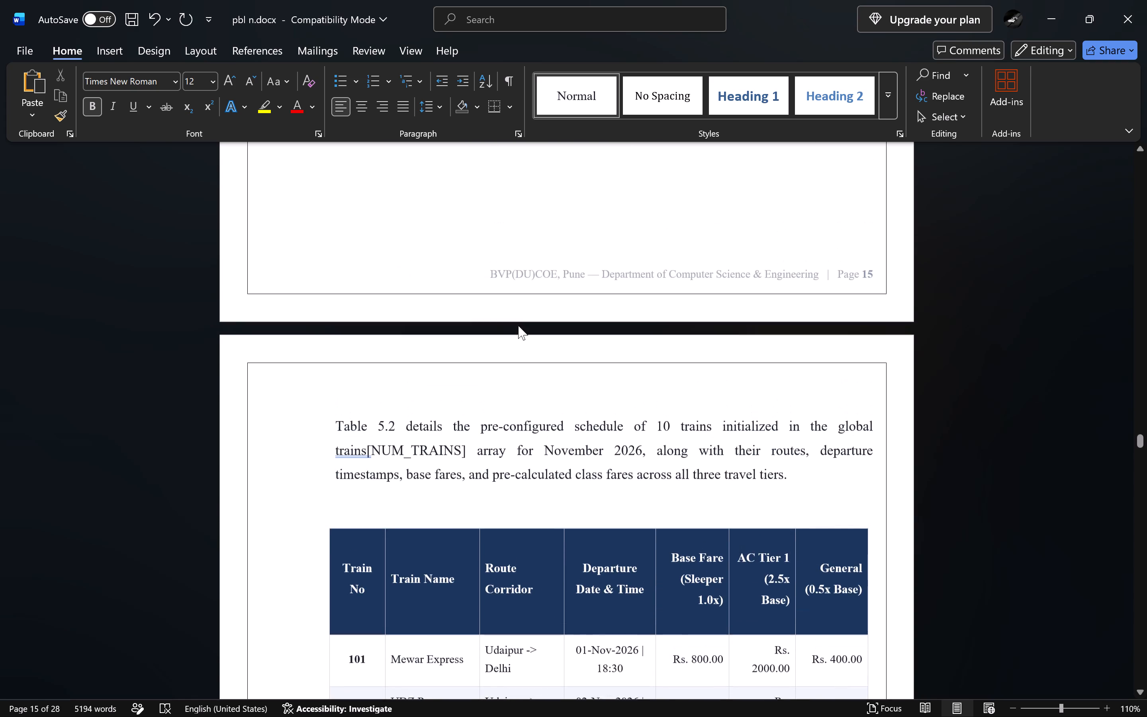
pyautogui.scroll(20, 518, 325)
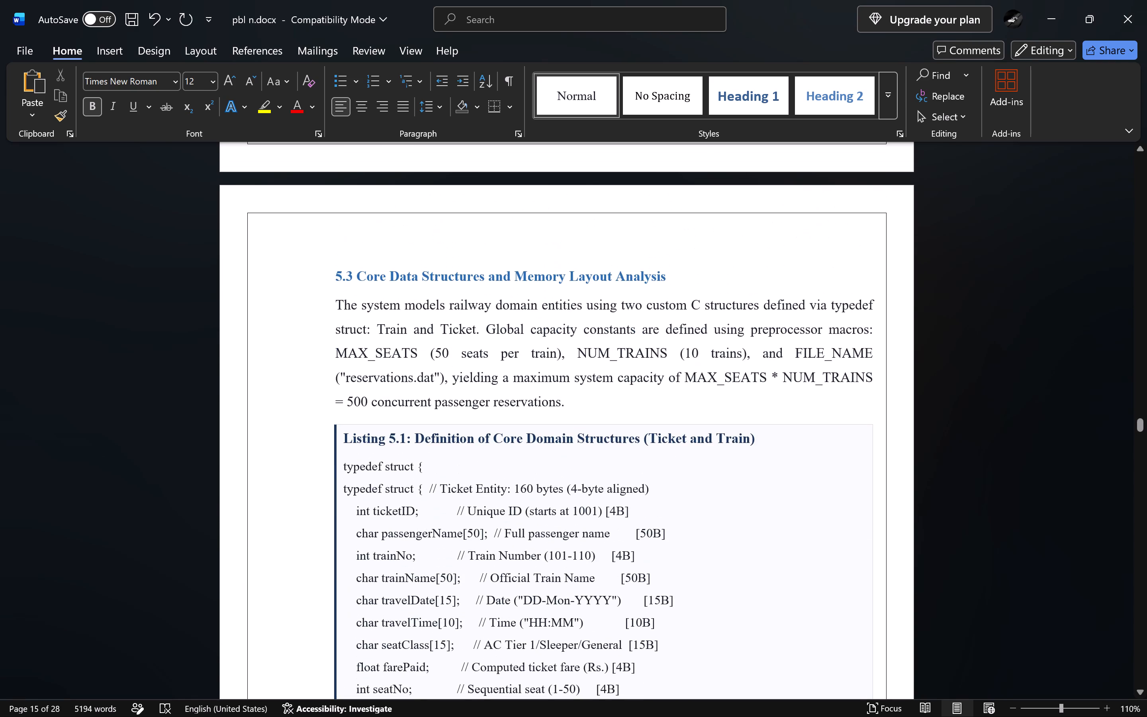
# Examine the page layout from the train schedule table through sections 5.4 to 5.7, up to the chapter 6 heading.
pyautogui.scroll(-20, 518, 325)
pyautogui.scroll(-10, 518, 325)
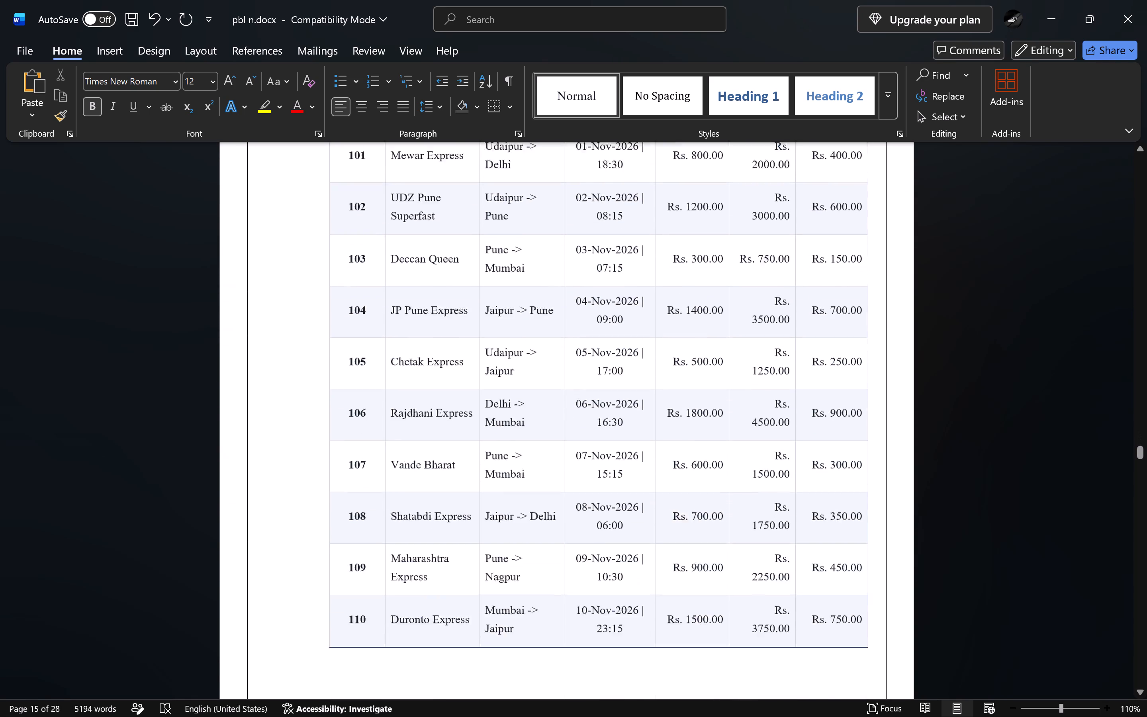
pyautogui.scroll(-20, 518, 325)
pyautogui.scroll(-12, 518, 325)
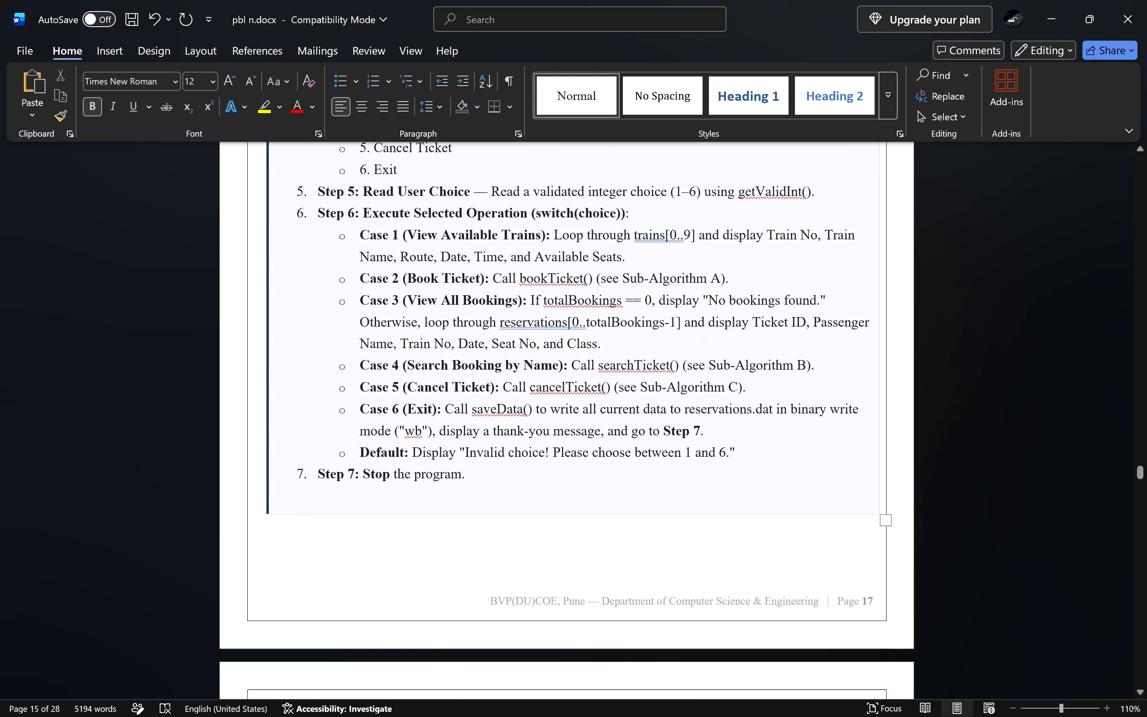
pyautogui.scroll(-15, 518, 325)
pyautogui.scroll(-9, 518, 327)
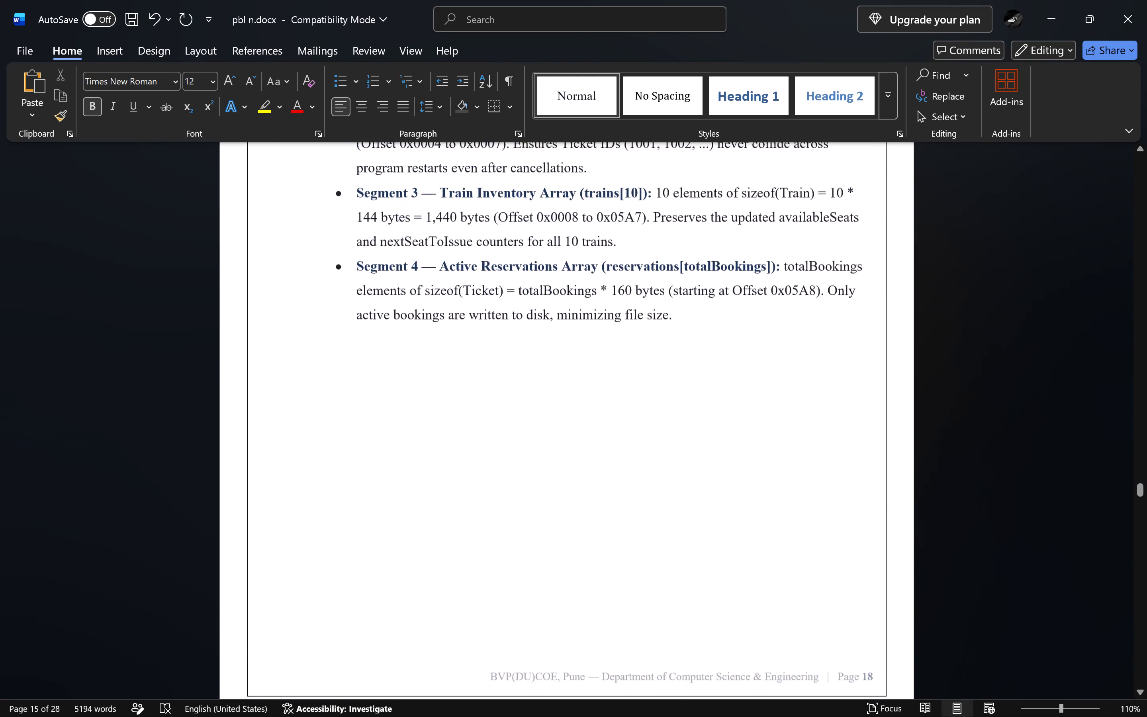
pyautogui.scroll(-8, 518, 327)
pyautogui.scroll(-20, 518, 327)
pyautogui.scroll(-2, 518, 327)
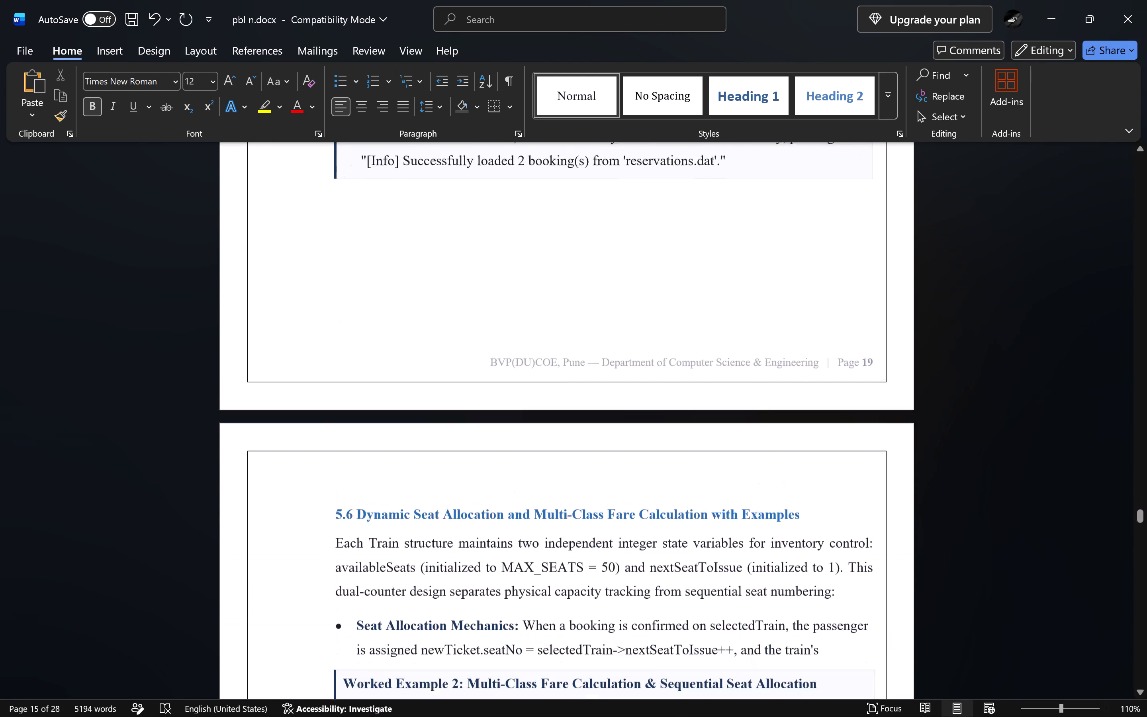
pyautogui.scroll(-7, 518, 327)
pyautogui.scroll(4, 518, 327)
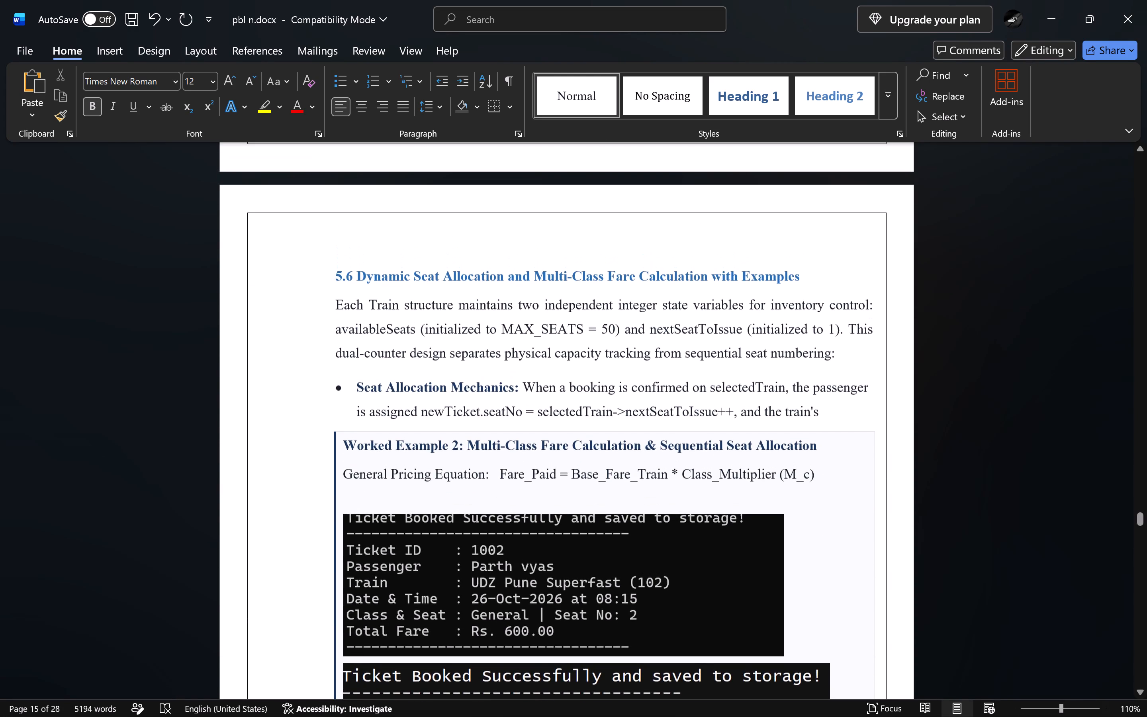
pyautogui.scroll(-17, 518, 327)
pyautogui.scroll(-4, 518, 327)
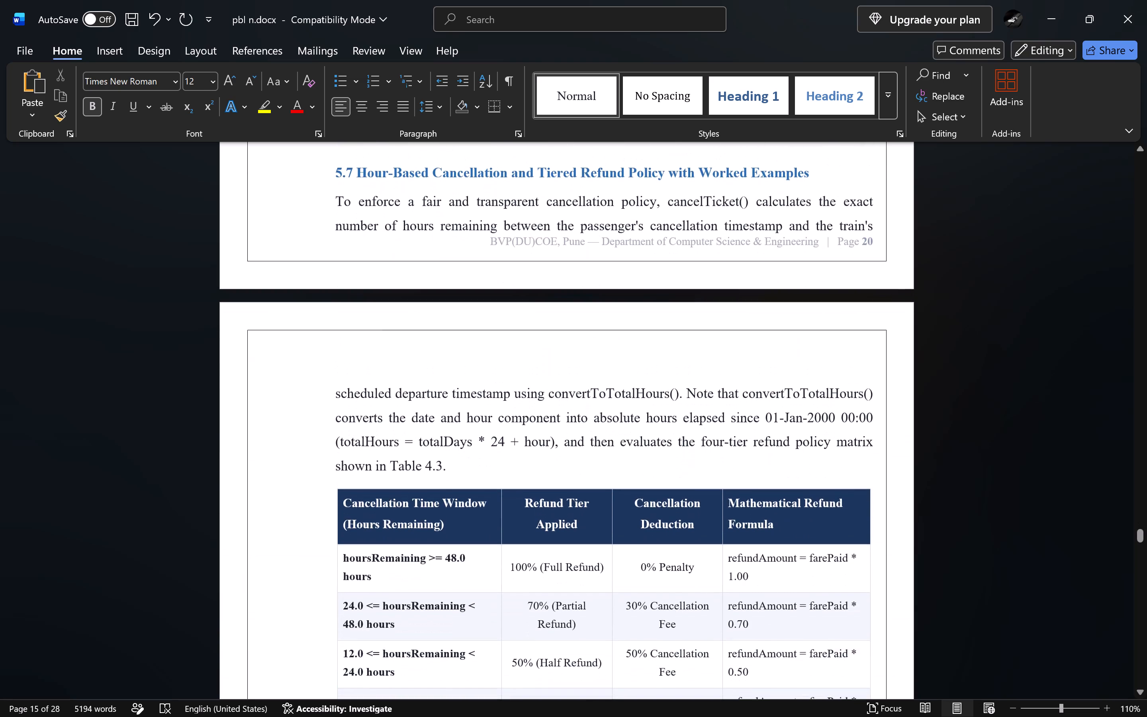
pyautogui.scroll(7, 518, 327)
pyautogui.scroll(-18, 518, 327)
pyautogui.scroll(1, 518, 327)
pyautogui.scroll(-8, 518, 327)
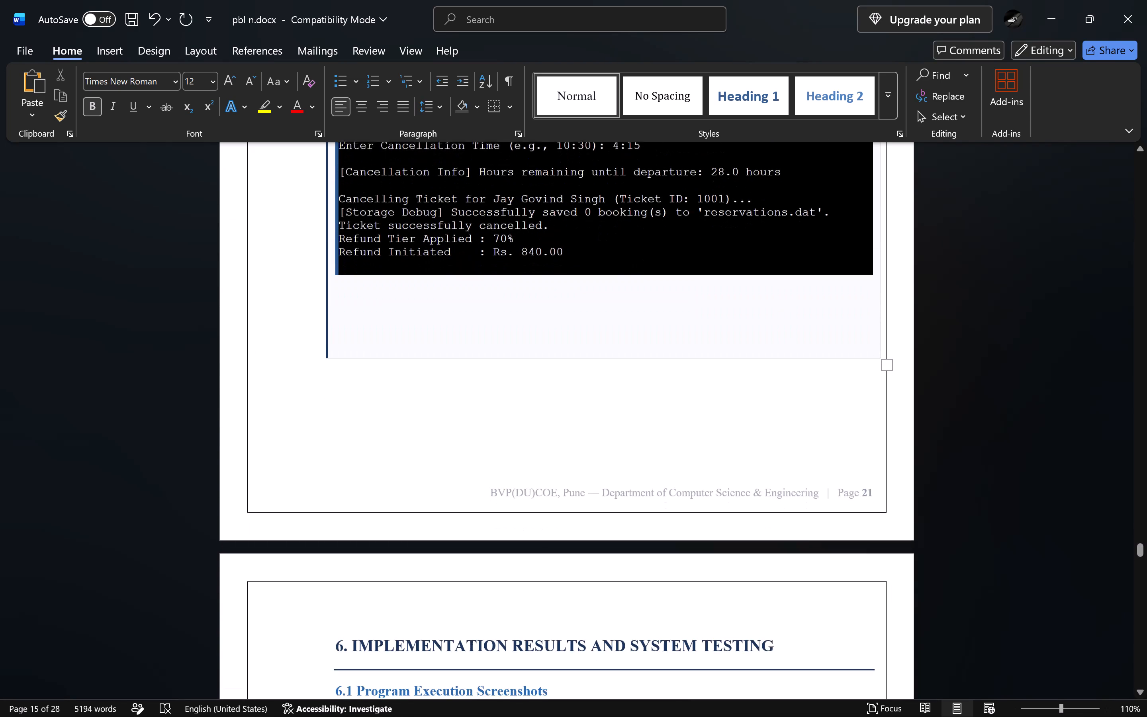
# Insert a blank line before the 5.7 Hour-Based Cancellation heading to move it onto the page with the refund policy table.
pyautogui.scroll(15, 518, 327)
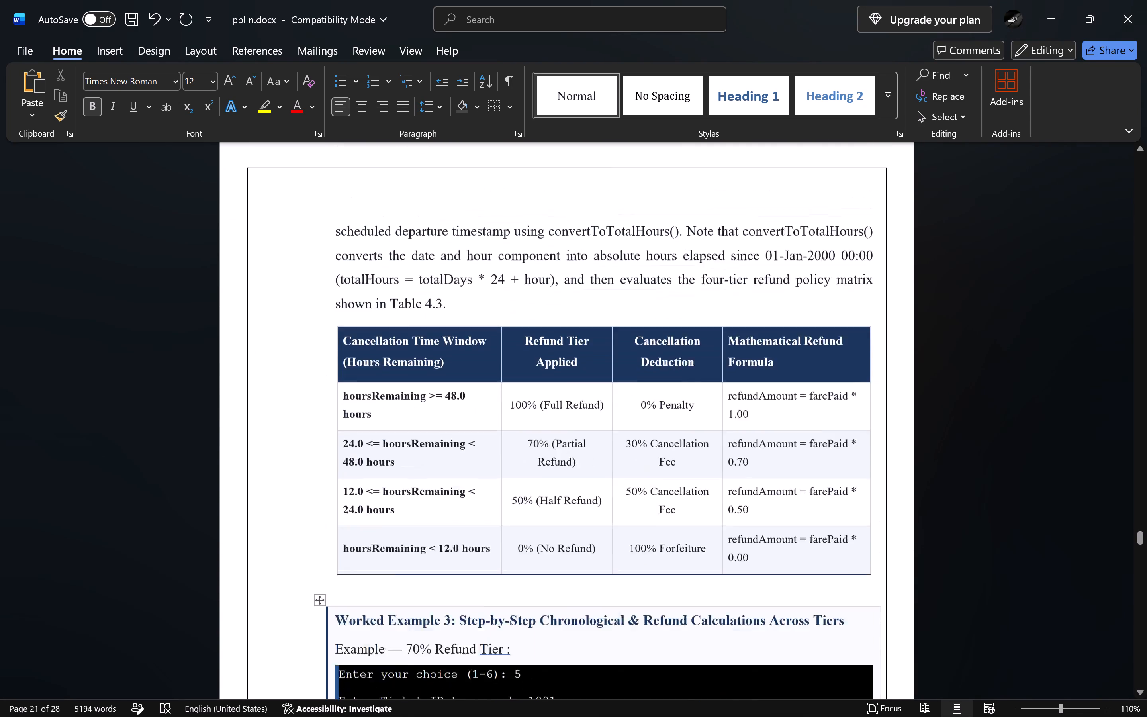
pyautogui.scroll(6, 518, 327)
pyautogui.click(328, 291)
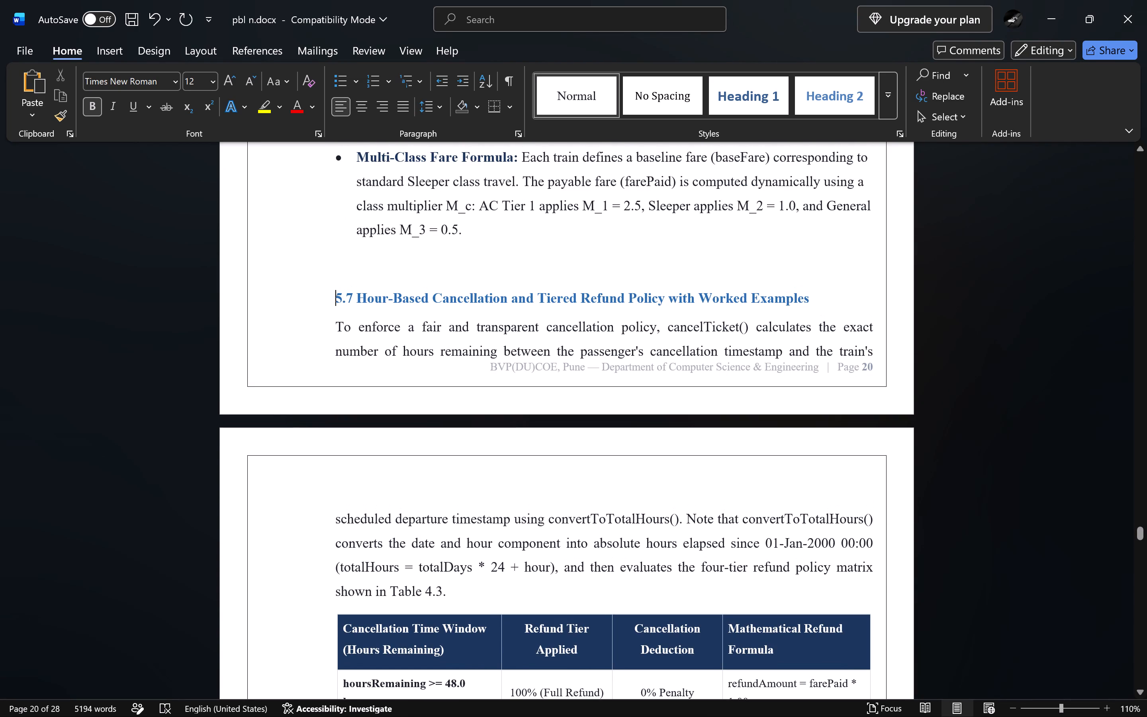
pyautogui.press('Return')
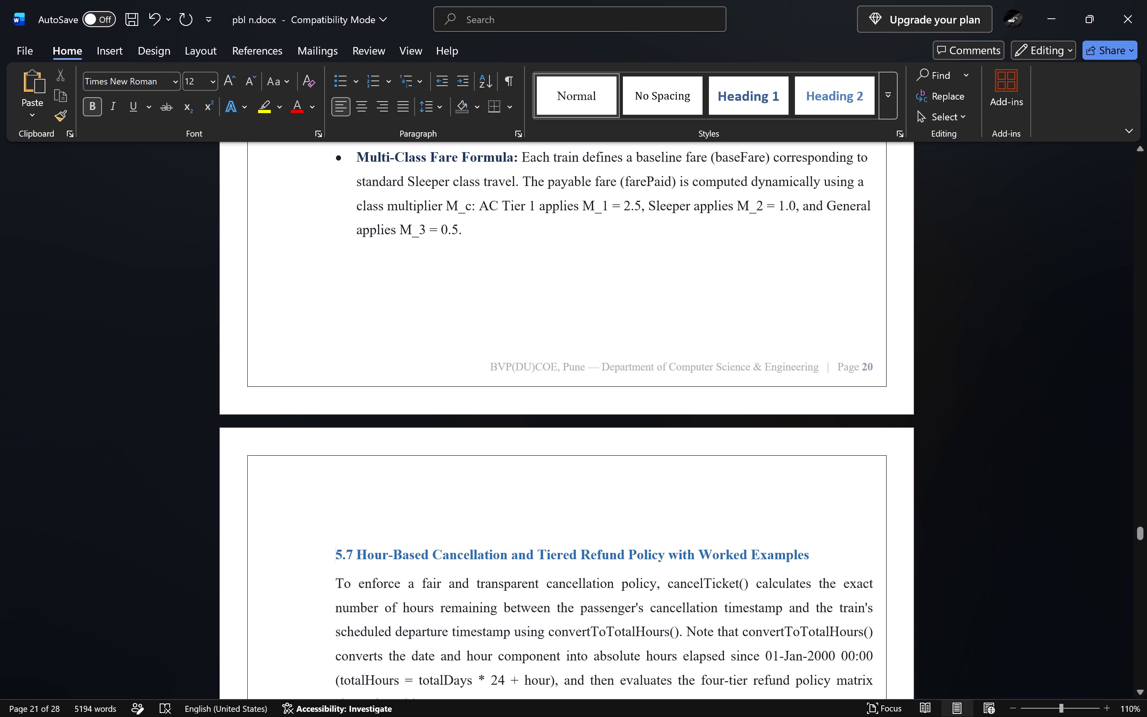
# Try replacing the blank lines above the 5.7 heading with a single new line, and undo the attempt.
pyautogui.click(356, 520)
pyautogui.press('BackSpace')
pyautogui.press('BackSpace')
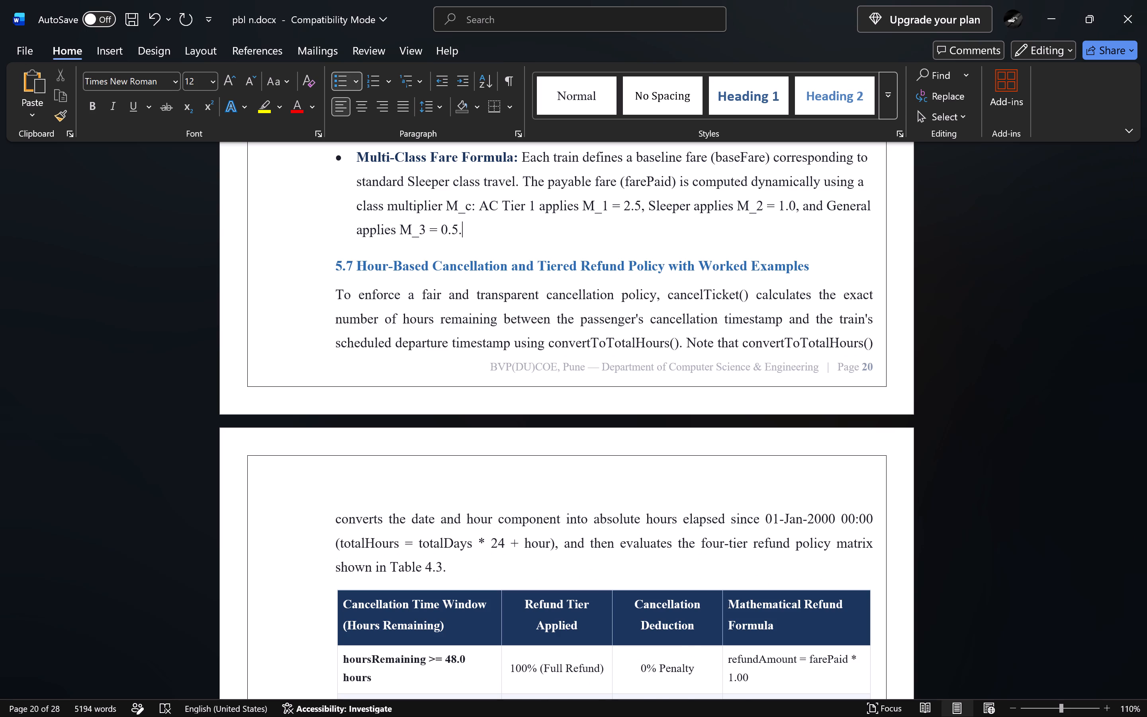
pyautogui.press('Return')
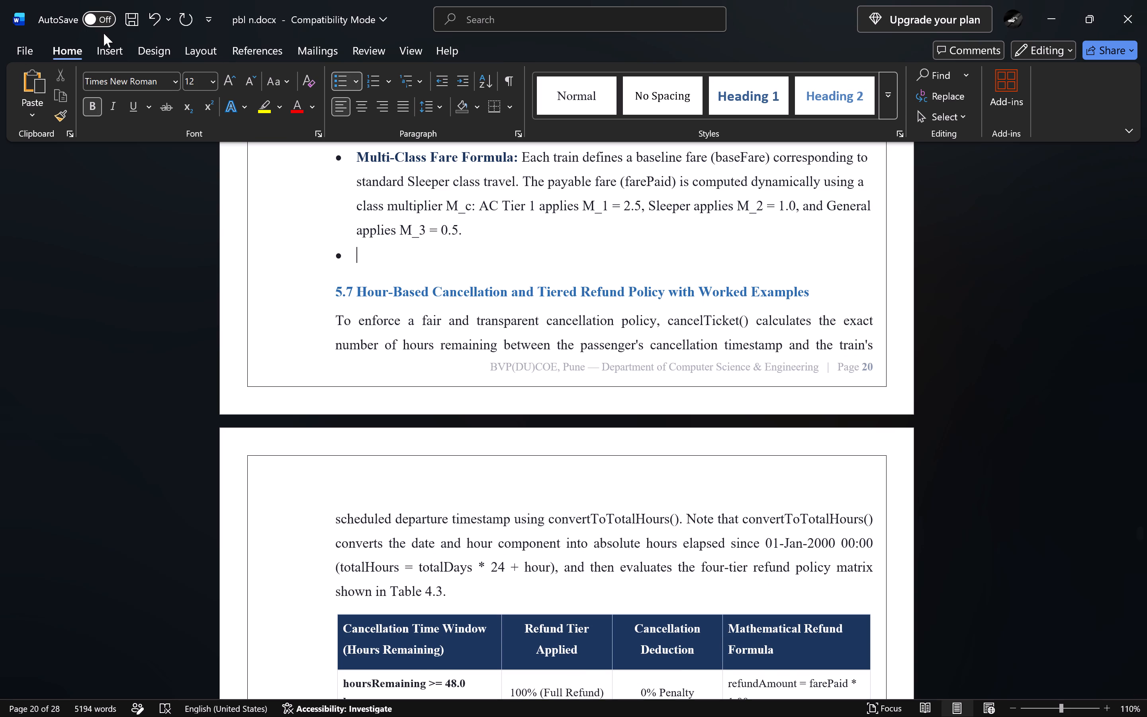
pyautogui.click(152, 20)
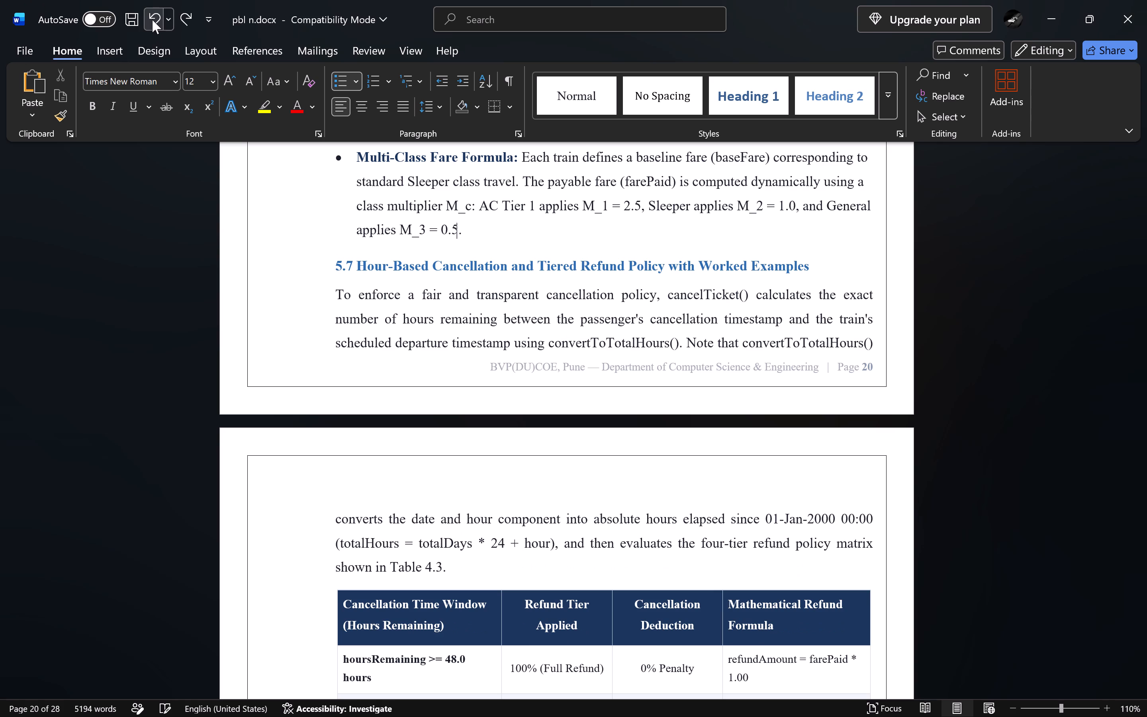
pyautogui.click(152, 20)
# Cut the 5.7 heading, add two blank lines, and paste it directly above its first paragraph at the top of the next page.
pyautogui.moveTo(335, 552); pyautogui.dragTo(509, 570)
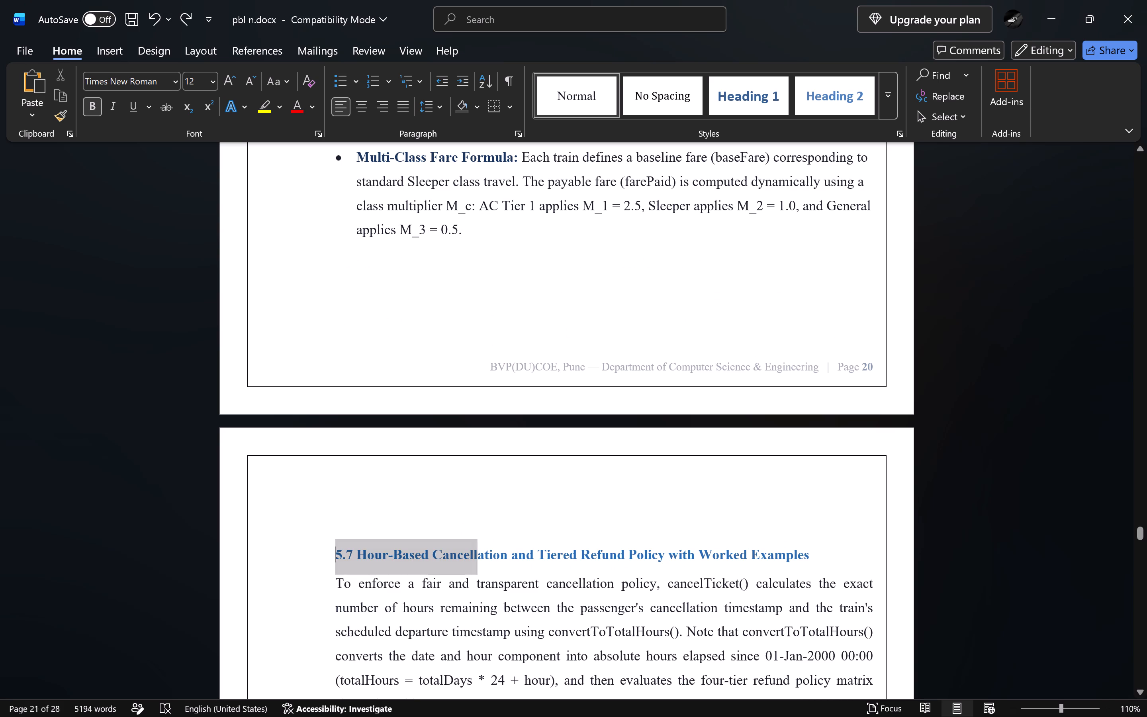
pyautogui.moveTo(509, 570); pyautogui.dragTo(783, 560)
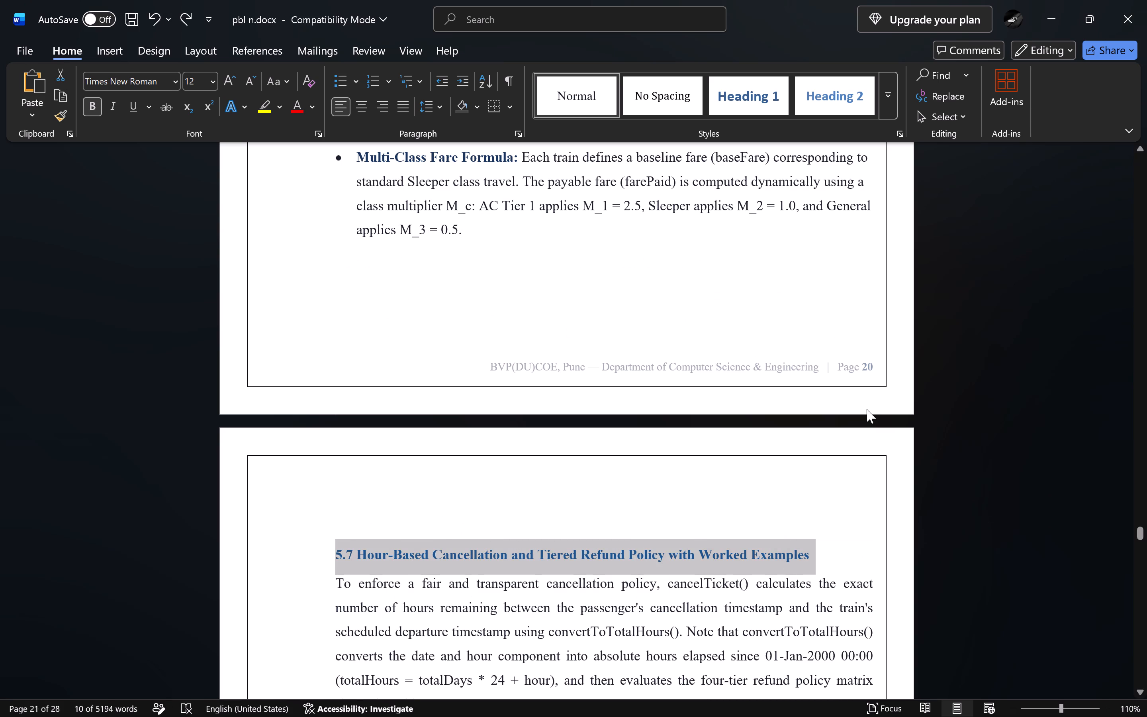
pyautogui.hotkey('ctrl', 'x')
pyautogui.press('Return')
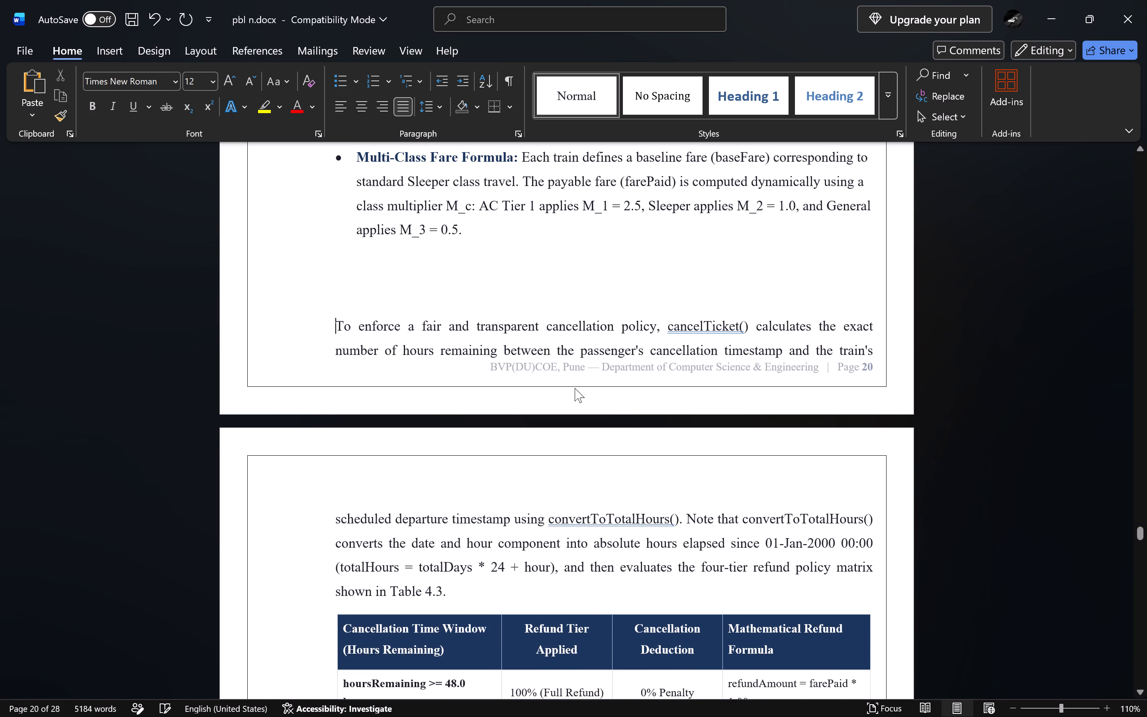
pyautogui.press('Return')
pyautogui.hotkey('ctrl', 'v')
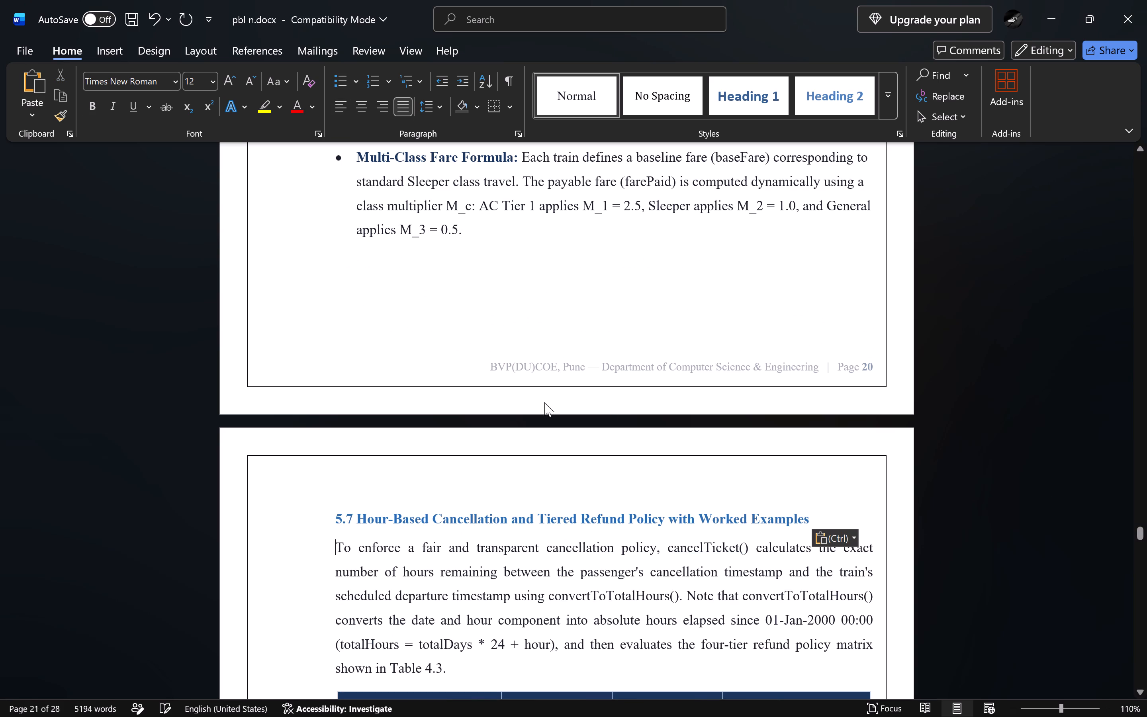
# Examine the page layout around sections 5.6 and 5.7, including the refund table, Worked Example 3 and Worked Example 2.
pyautogui.click(828, 469)
pyautogui.scroll(6, 826, 469)
pyautogui.scroll(-4, 826, 469)
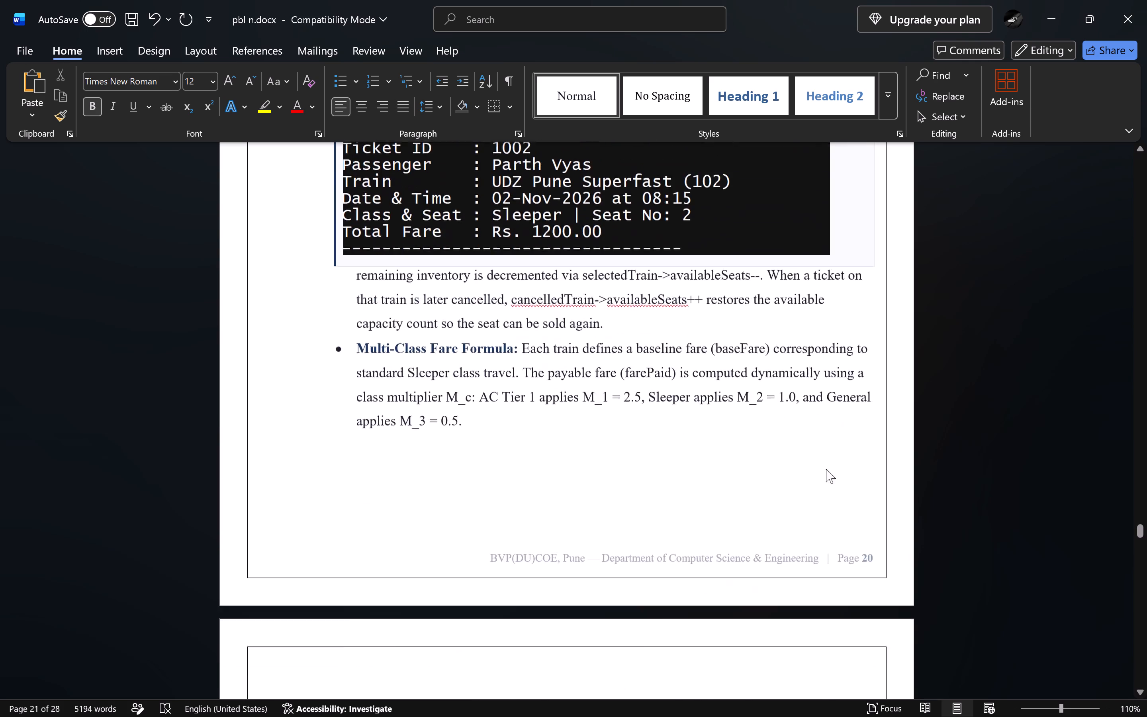
pyautogui.scroll(-16, 826, 469)
pyautogui.scroll(-6, 826, 469)
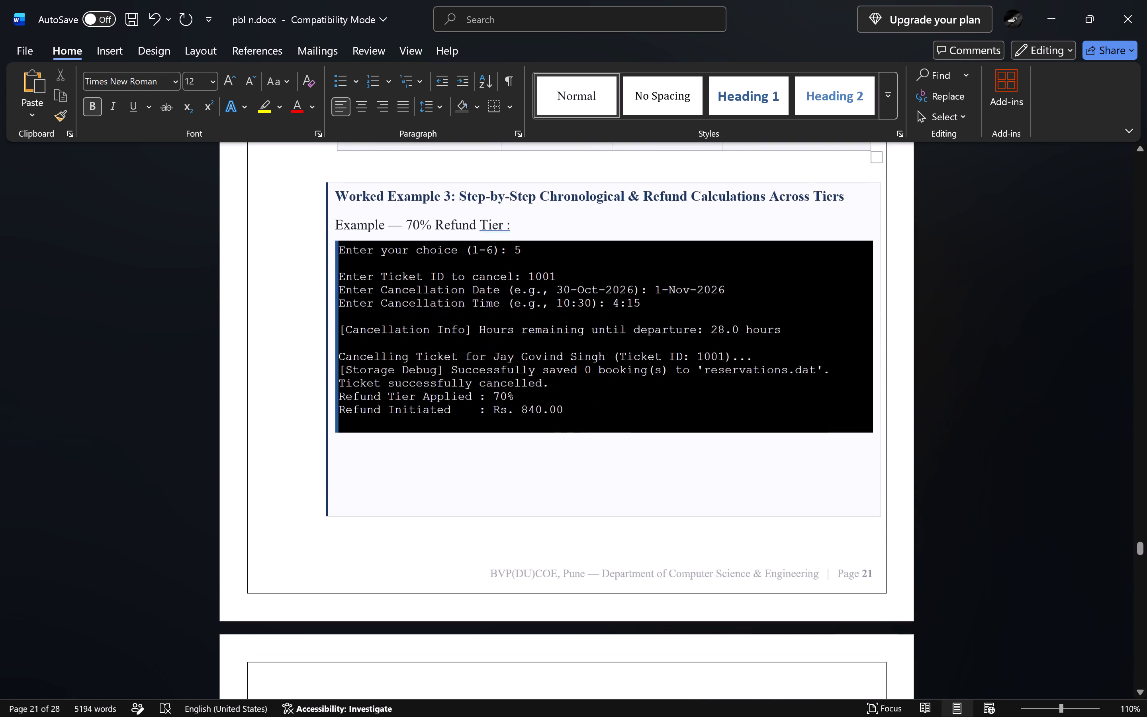
pyautogui.scroll(-9, 826, 469)
pyautogui.scroll(16, 826, 469)
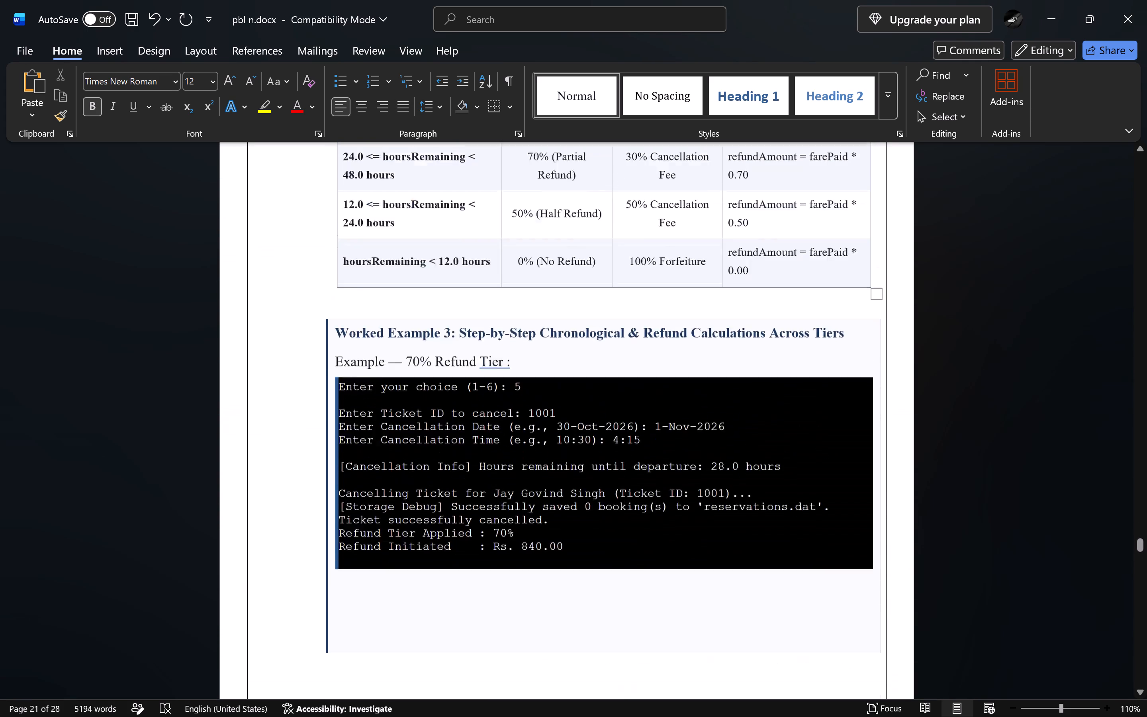
pyautogui.scroll(20, 826, 469)
pyautogui.scroll(12, 826, 469)
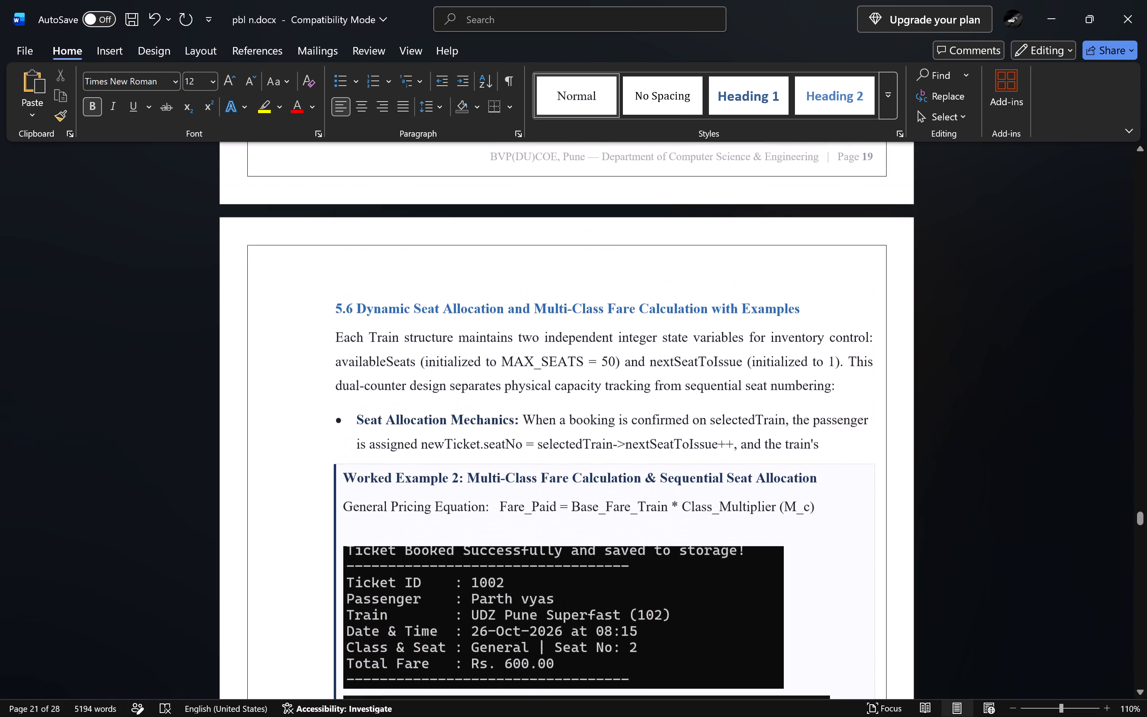
pyautogui.scroll(1, 826, 469)
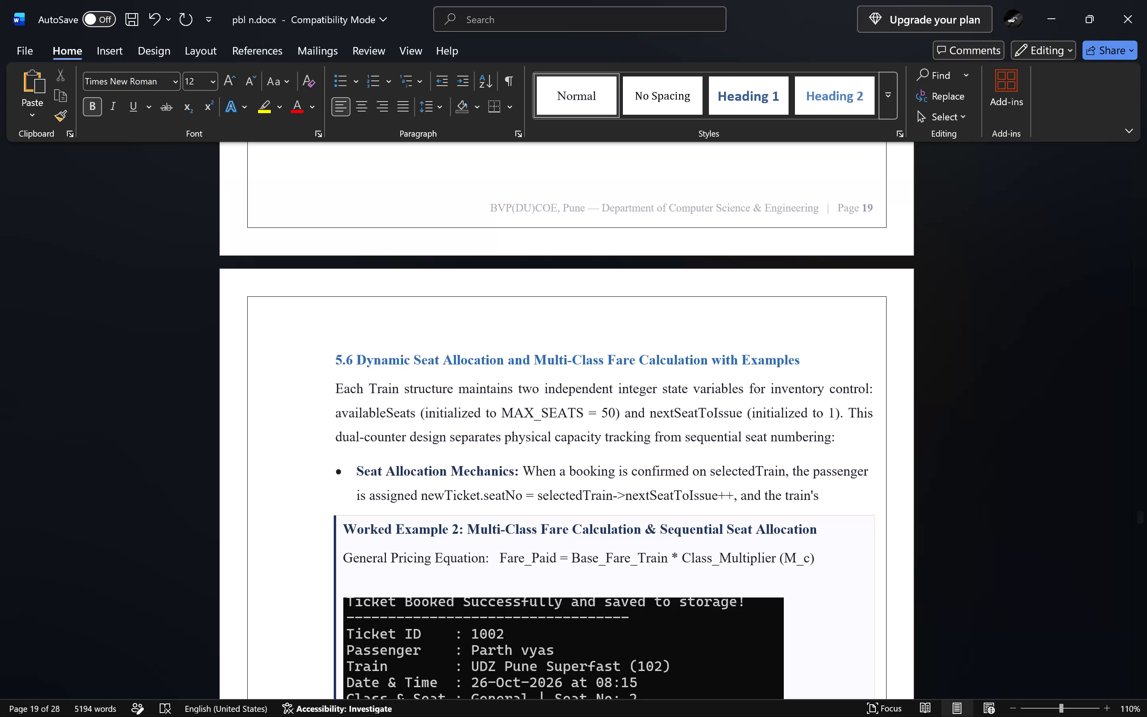
# Examine the page layout of sections 5.5 to 5.7, including Worked Example 1 and the refund policy table.
pyautogui.scroll(19, 826, 469)
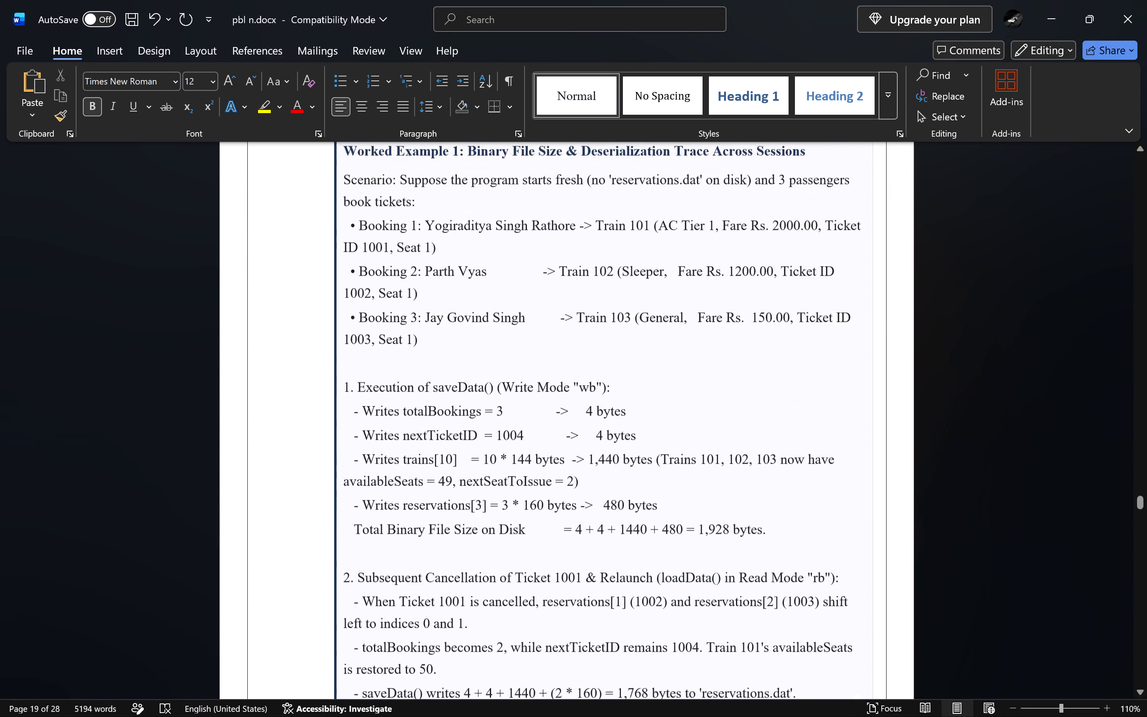
pyautogui.scroll(14, 826, 469)
pyautogui.scroll(15, 826, 469)
pyautogui.scroll(-2, 826, 469)
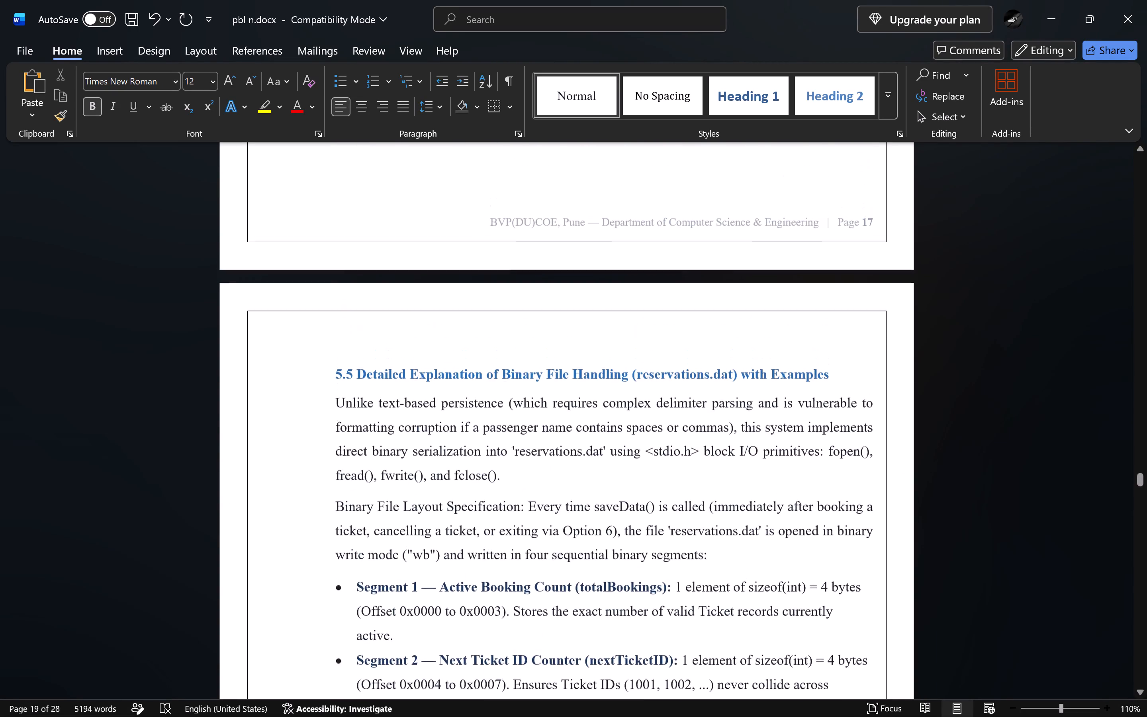
pyautogui.scroll(-20, 826, 469)
pyautogui.scroll(-4, 826, 469)
pyautogui.scroll(-20, 826, 469)
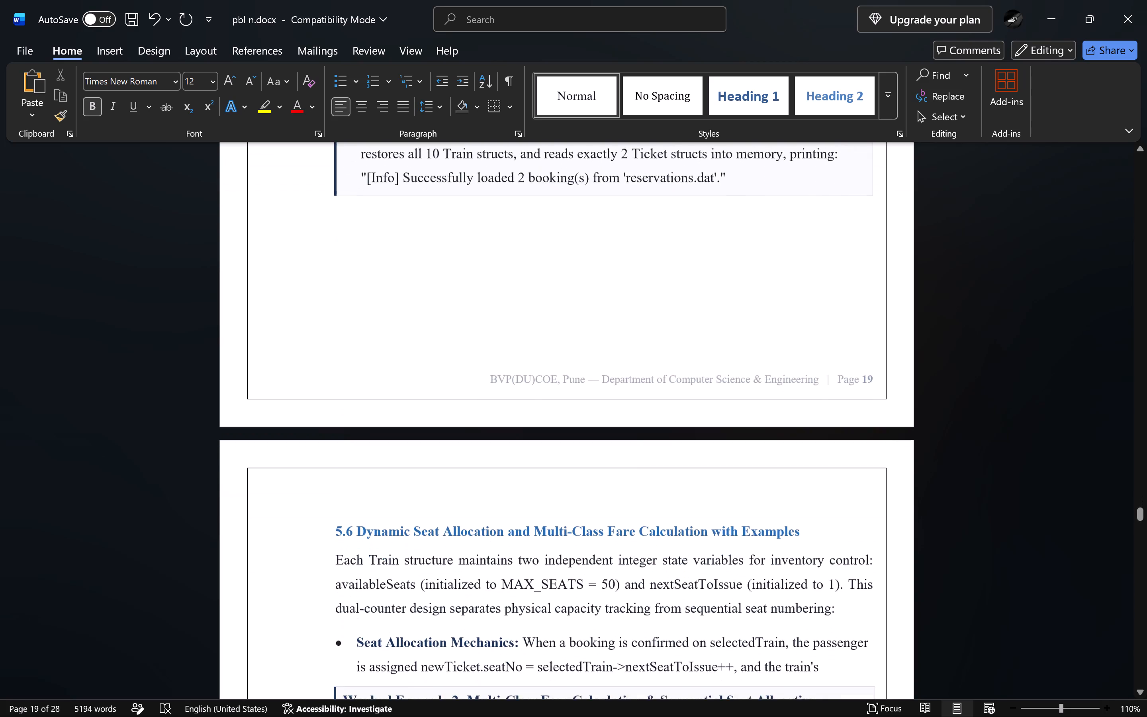
pyautogui.scroll(-20, 826, 469)
pyautogui.scroll(-18, 826, 469)
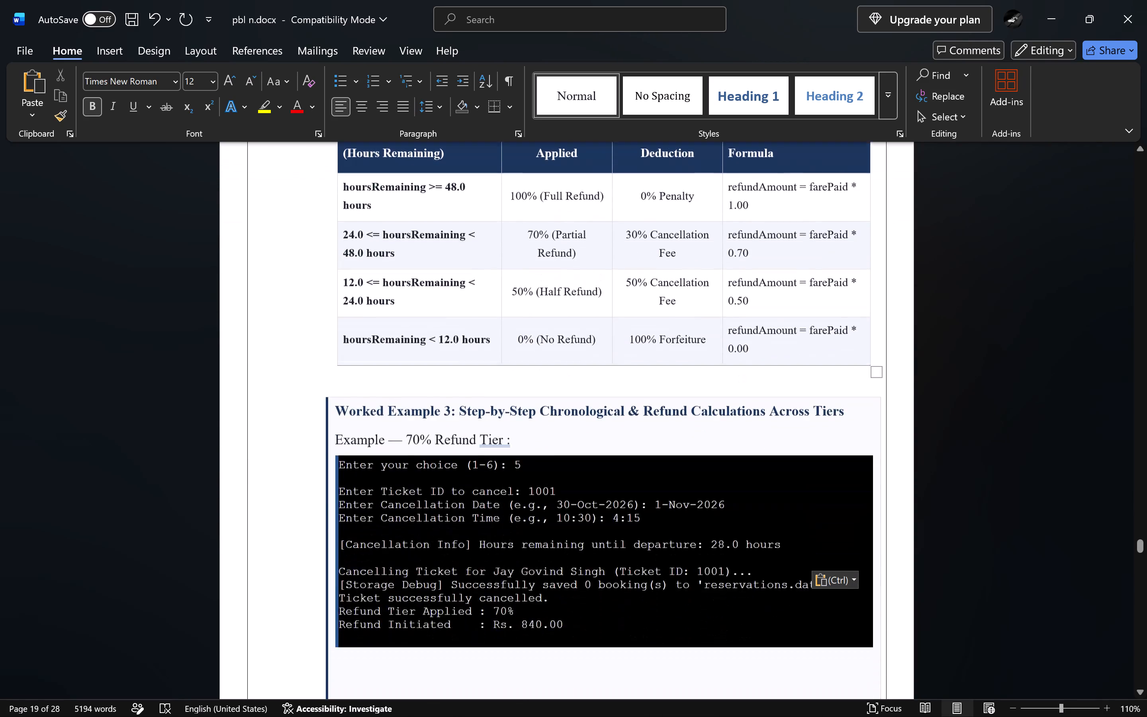
# Examine the layout of the remaining pages, from the Chapter 6 execution screenshots and test case table to the references.
pyautogui.scroll(-15, 826, 469)
pyautogui.scroll(-12, 826, 469)
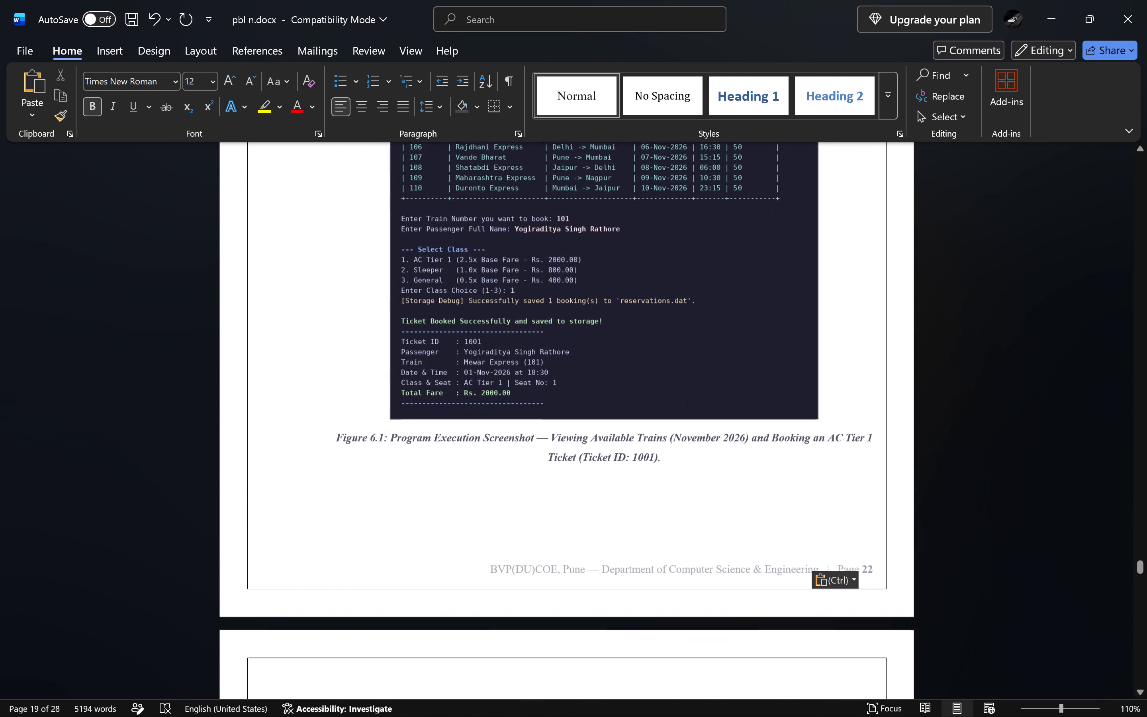
pyautogui.scroll(-20, 826, 469)
pyautogui.scroll(-13, 826, 469)
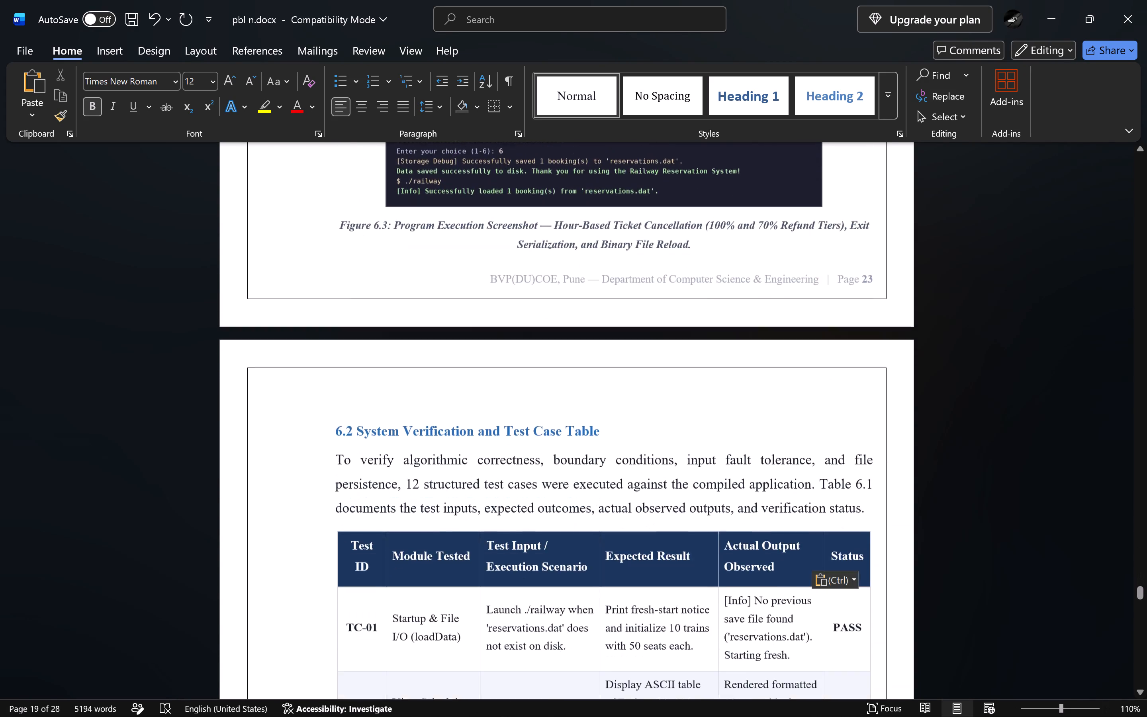
pyautogui.scroll(-20, 826, 469)
pyautogui.scroll(-20, 826, 469)
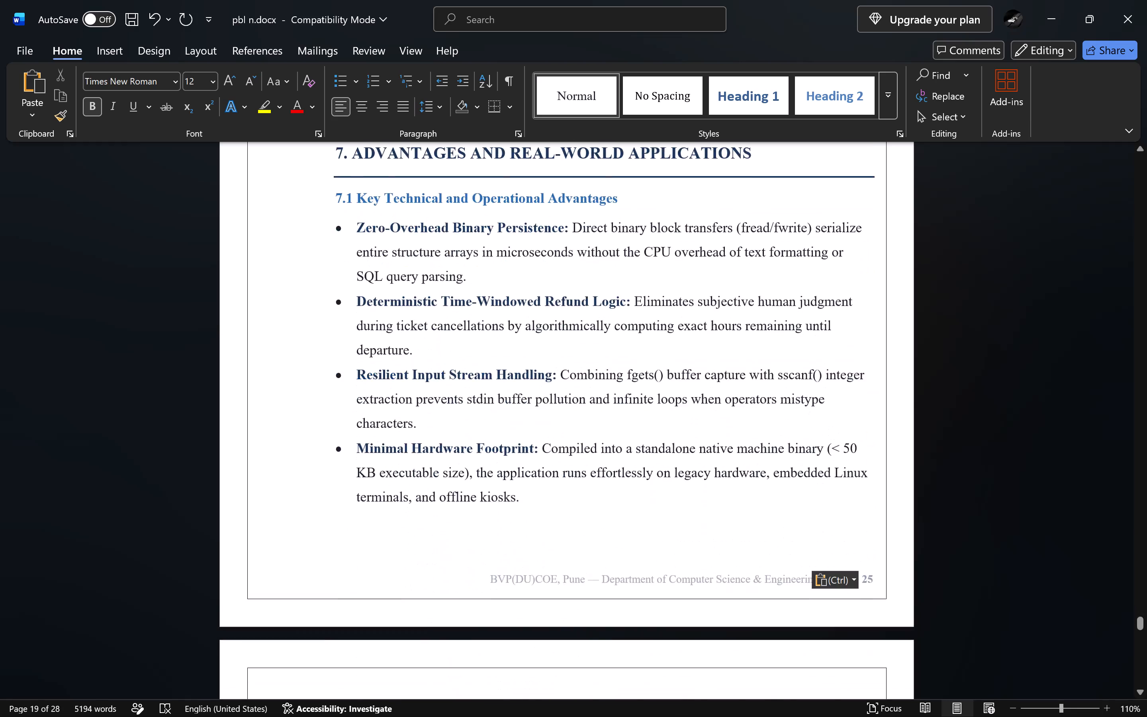
pyautogui.scroll(-20, 826, 469)
pyautogui.scroll(-18, 826, 469)
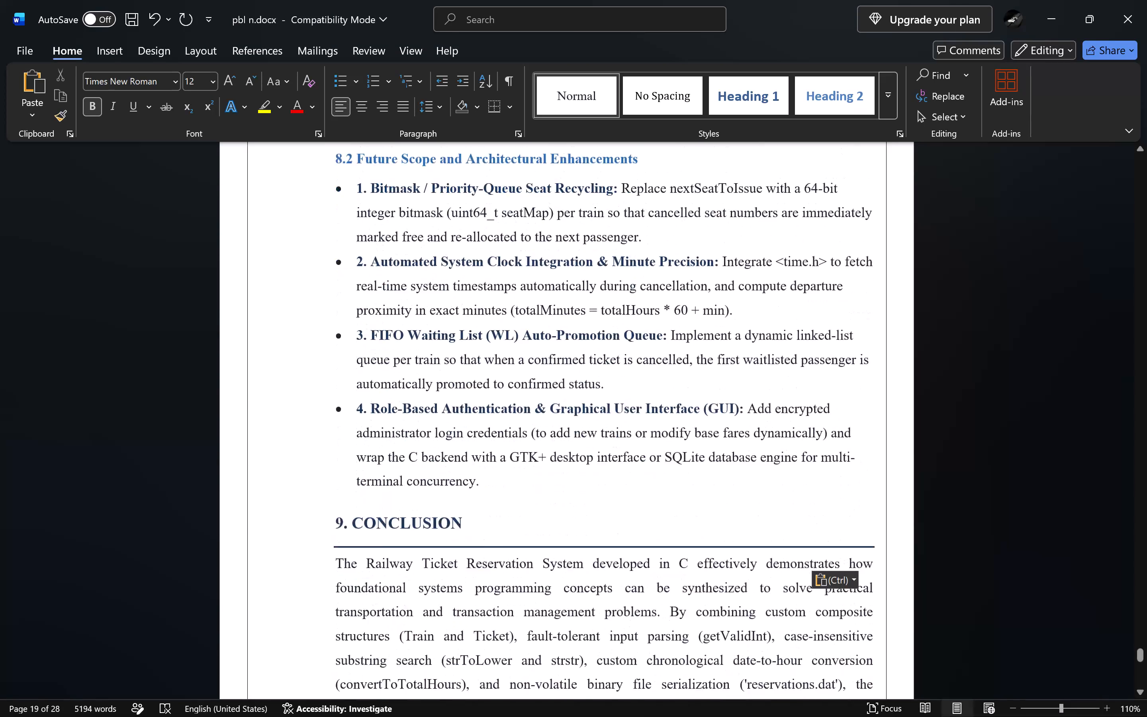
pyautogui.scroll(-9, 826, 469)
pyautogui.scroll(-18, 826, 469)
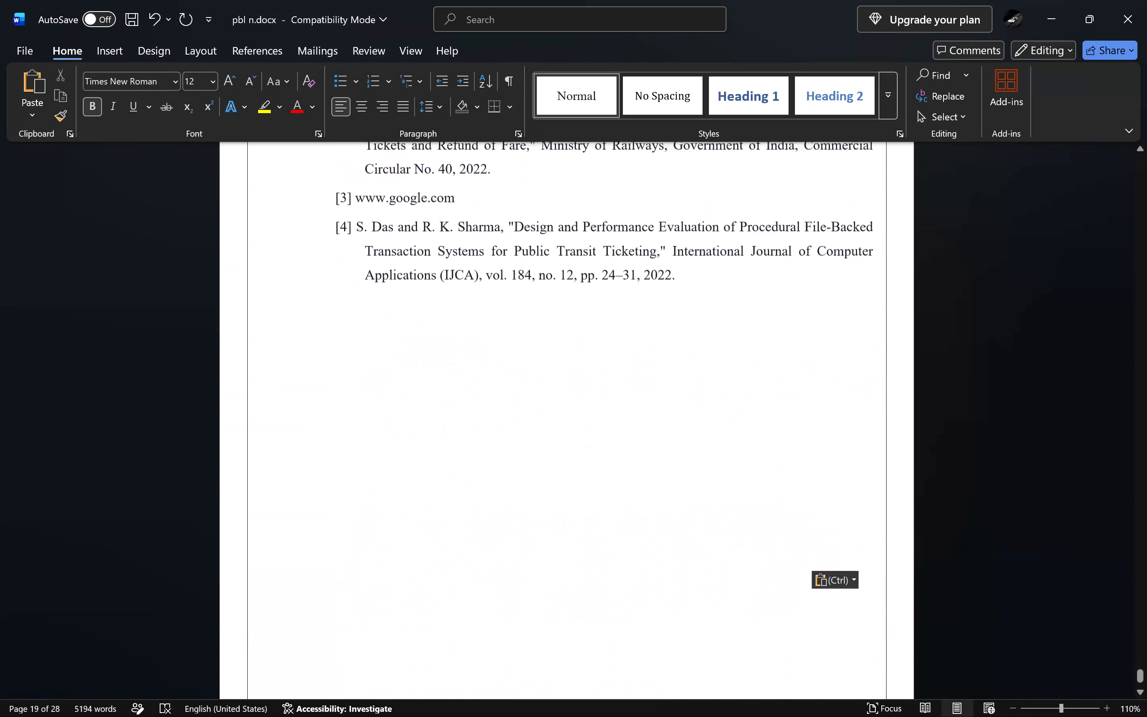
pyautogui.scroll(10, 826, 469)
# Return to the cover page and examine the layout of the front pages, from the certificate to the acknowledgment.
pyautogui.middleClick(826, 469)
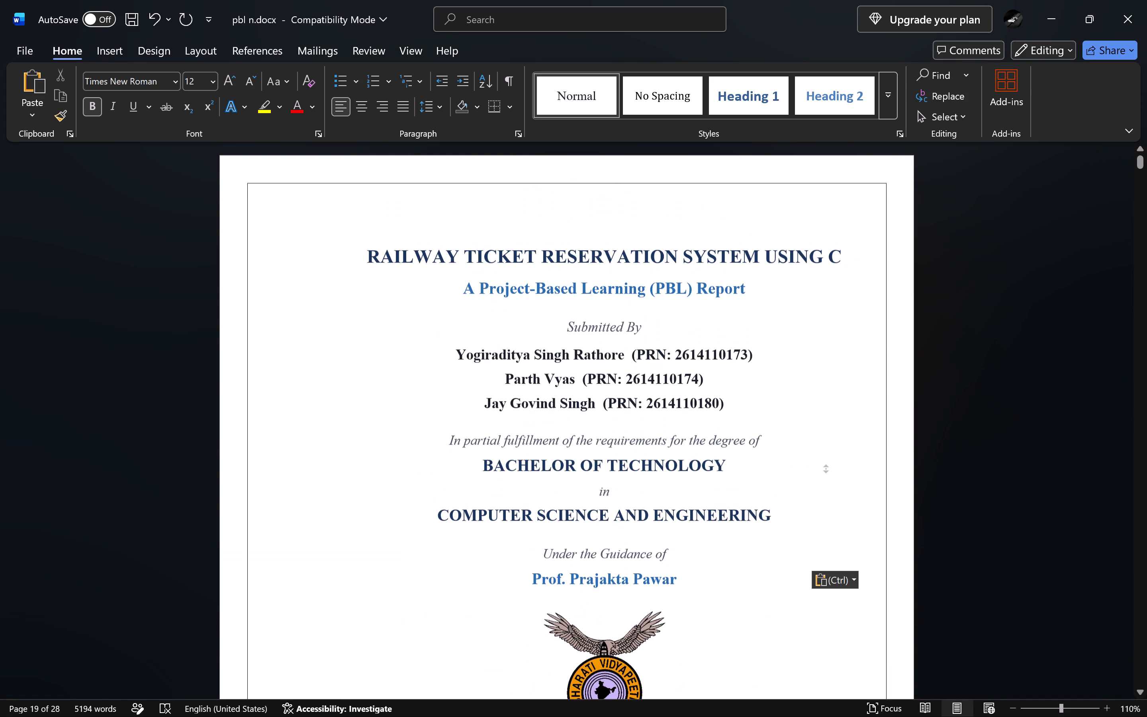
pyautogui.middleClick(865, 296)
pyautogui.scroll(-16, 865, 296)
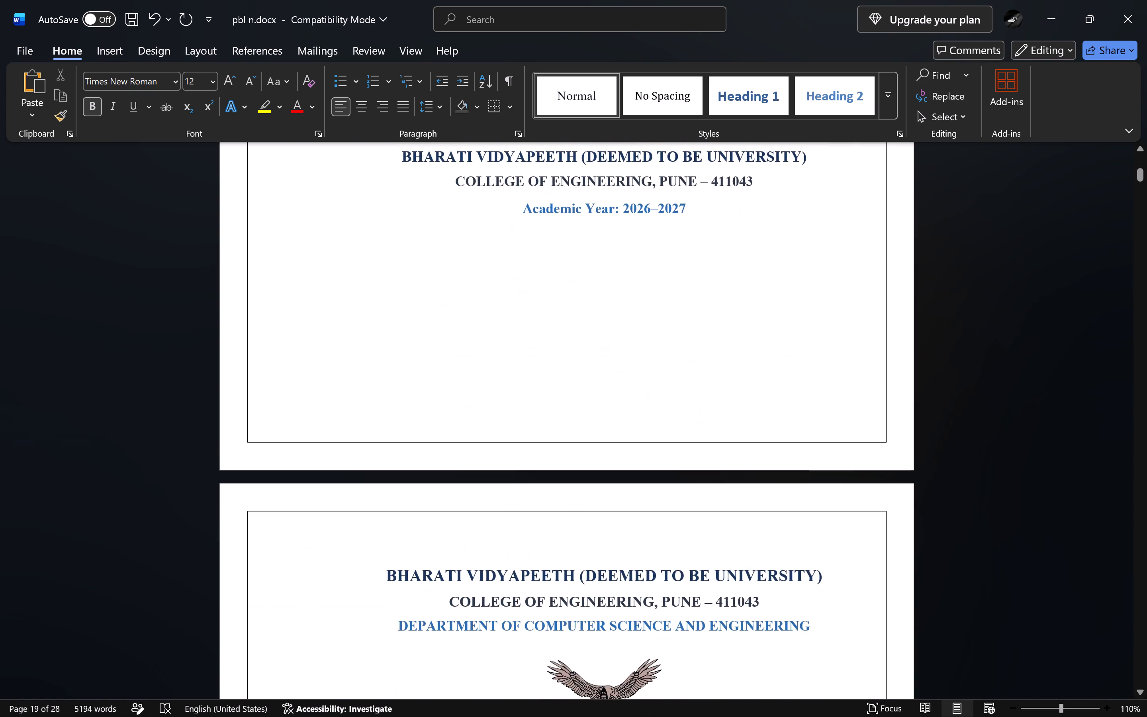
pyautogui.scroll(-19, 865, 296)
pyautogui.scroll(-4, 865, 296)
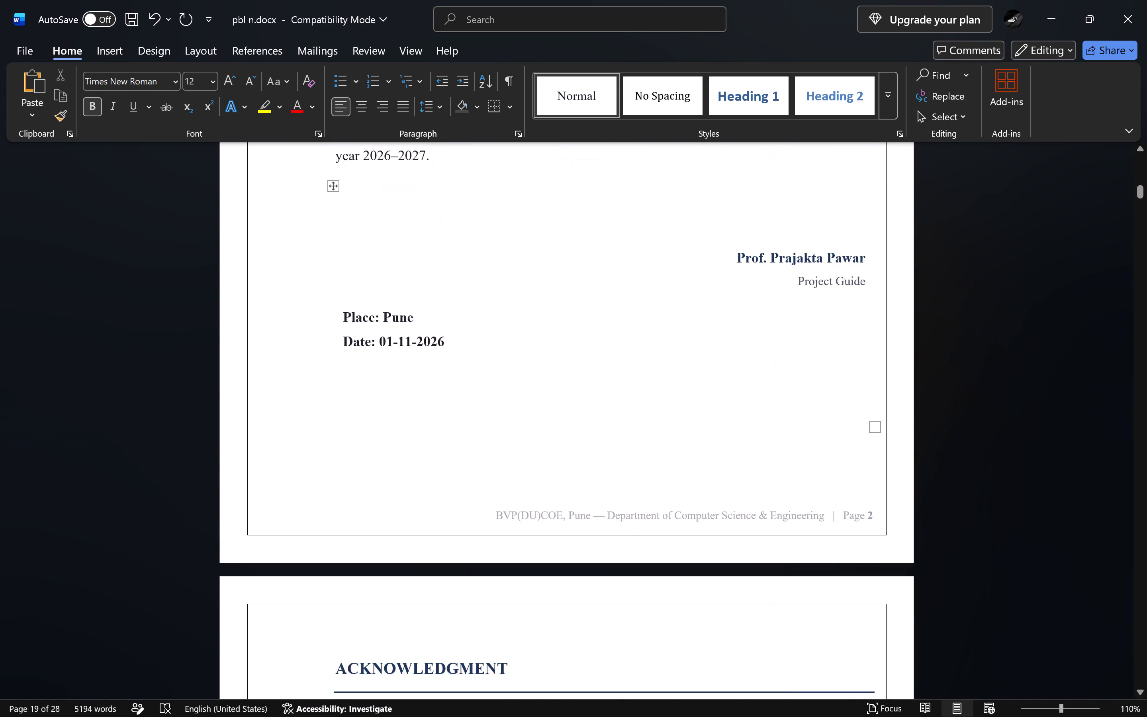
pyautogui.scroll(-16, 865, 296)
pyautogui.scroll(1, 865, 296)
pyautogui.scroll(-14, 865, 296)
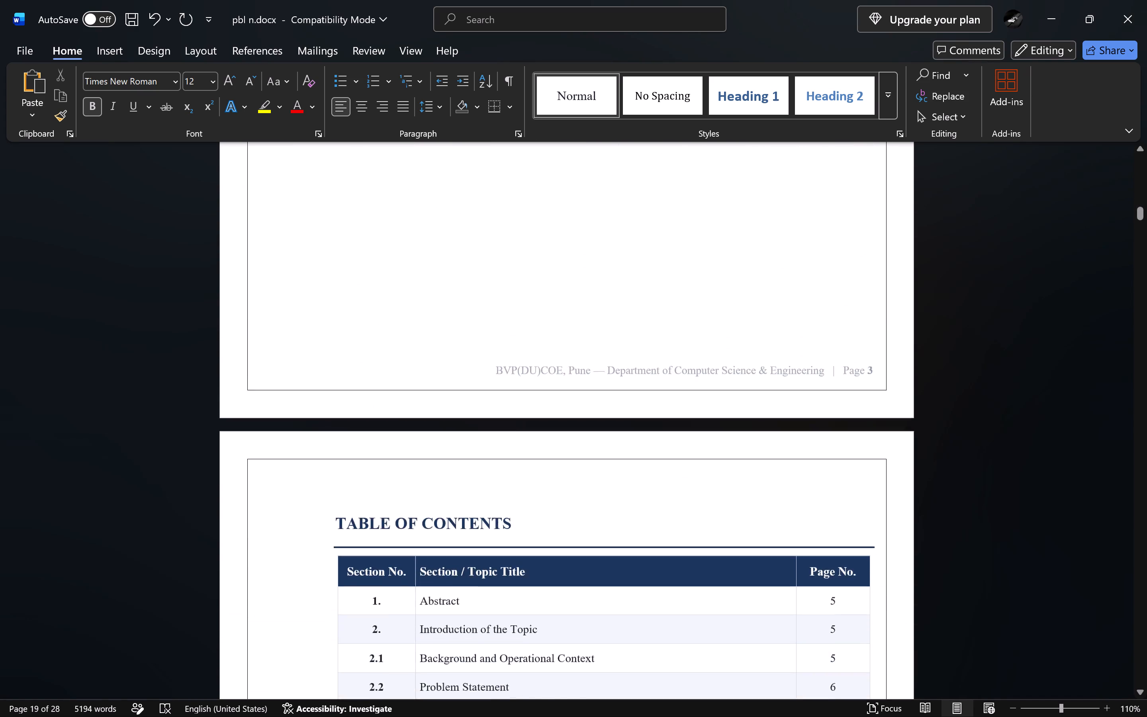
# Compare the section and page numbers in the table of contents with the Abstract and Introduction pages.
pyautogui.scroll(-17, 865, 296)
pyautogui.scroll(2, 865, 296)
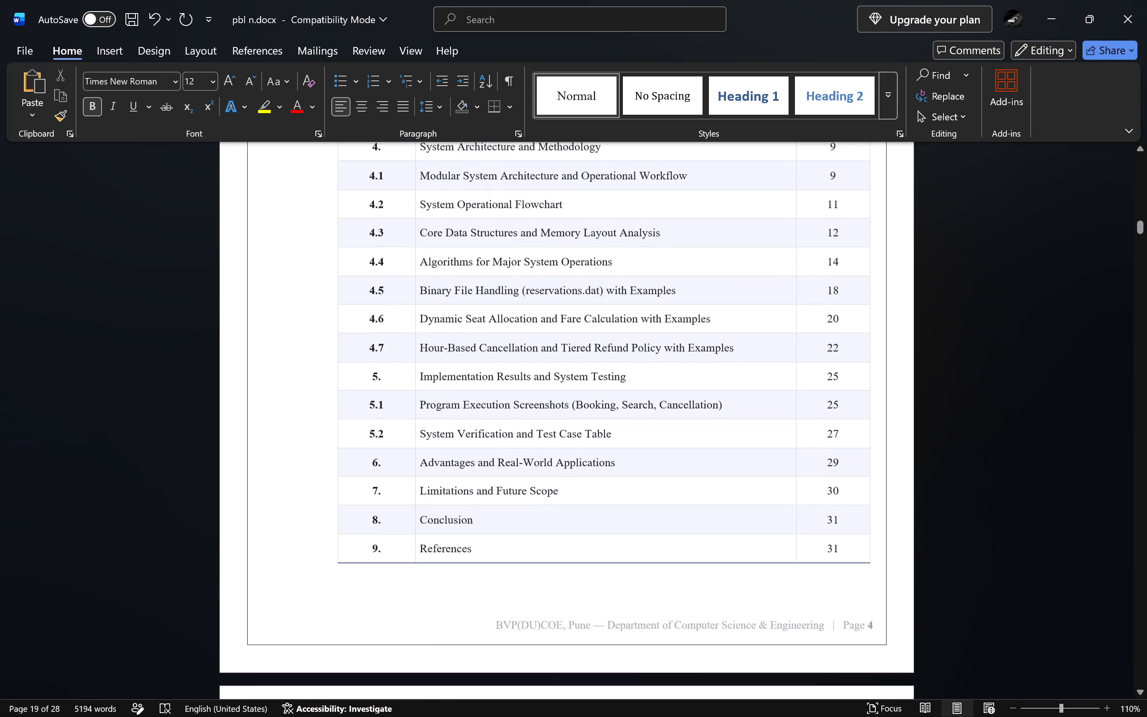
pyautogui.scroll(3, 865, 296)
pyautogui.scroll(-12, 865, 296)
pyautogui.scroll(12, 865, 296)
pyautogui.scroll(-3, 865, 296)
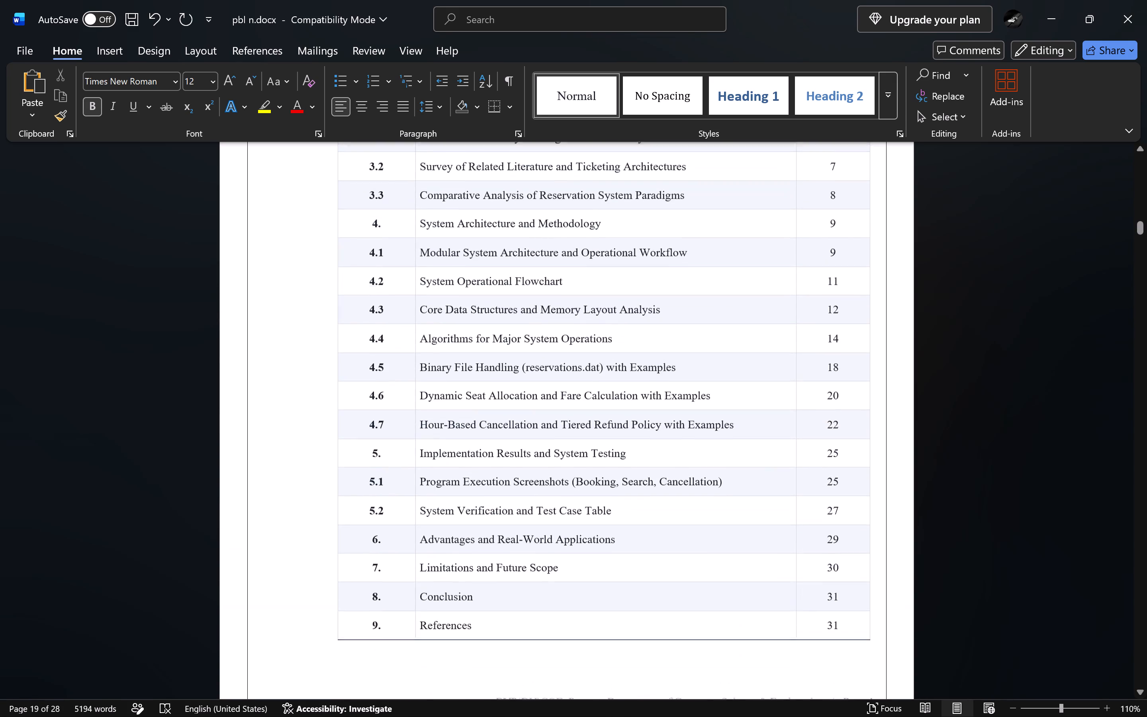
pyautogui.scroll(-15, 865, 296)
pyautogui.scroll(-9, 865, 296)
pyautogui.scroll(7, 865, 296)
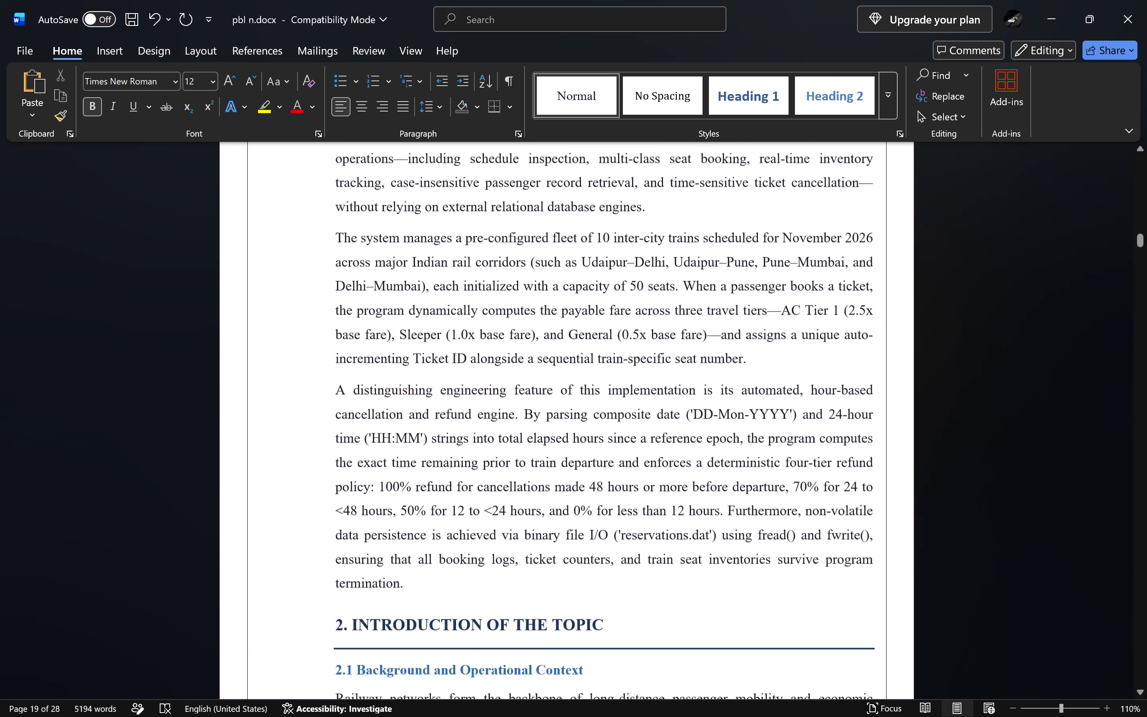
pyautogui.scroll(7, 865, 296)
pyautogui.scroll(-1, 865, 296)
pyautogui.scroll(20, 865, 296)
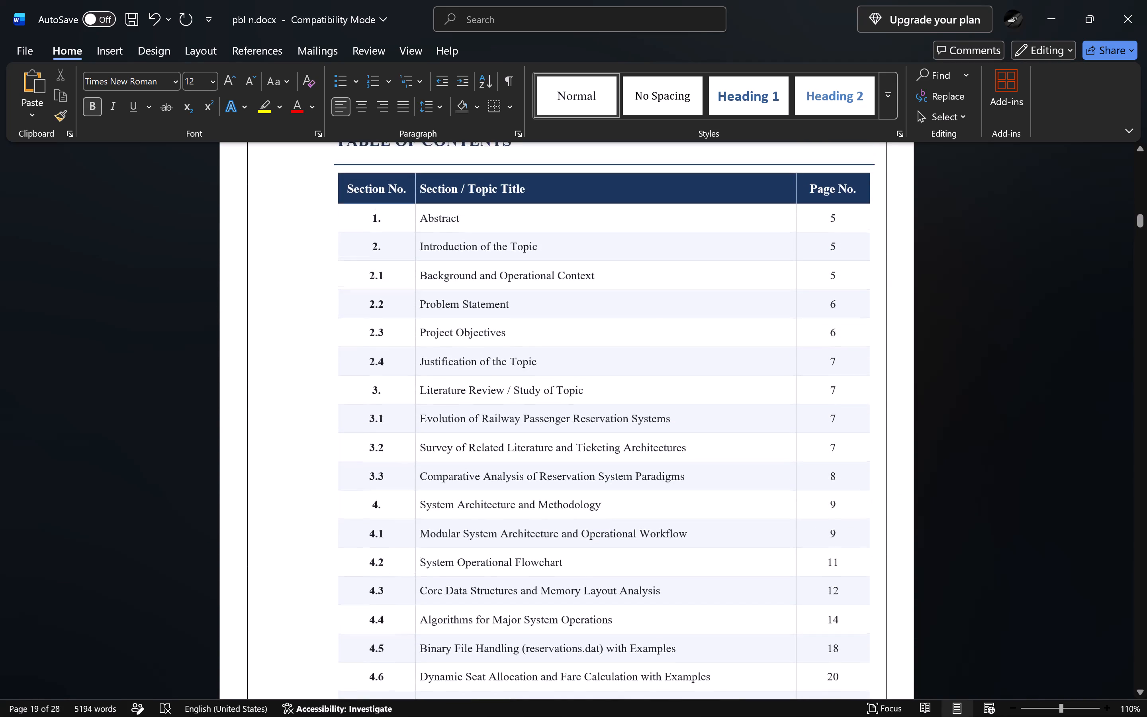
pyautogui.scroll(-11, 865, 296)
pyautogui.scroll(1, 896, 482)
pyautogui.scroll(-20, 915, 549)
pyautogui.scroll(-4, 915, 549)
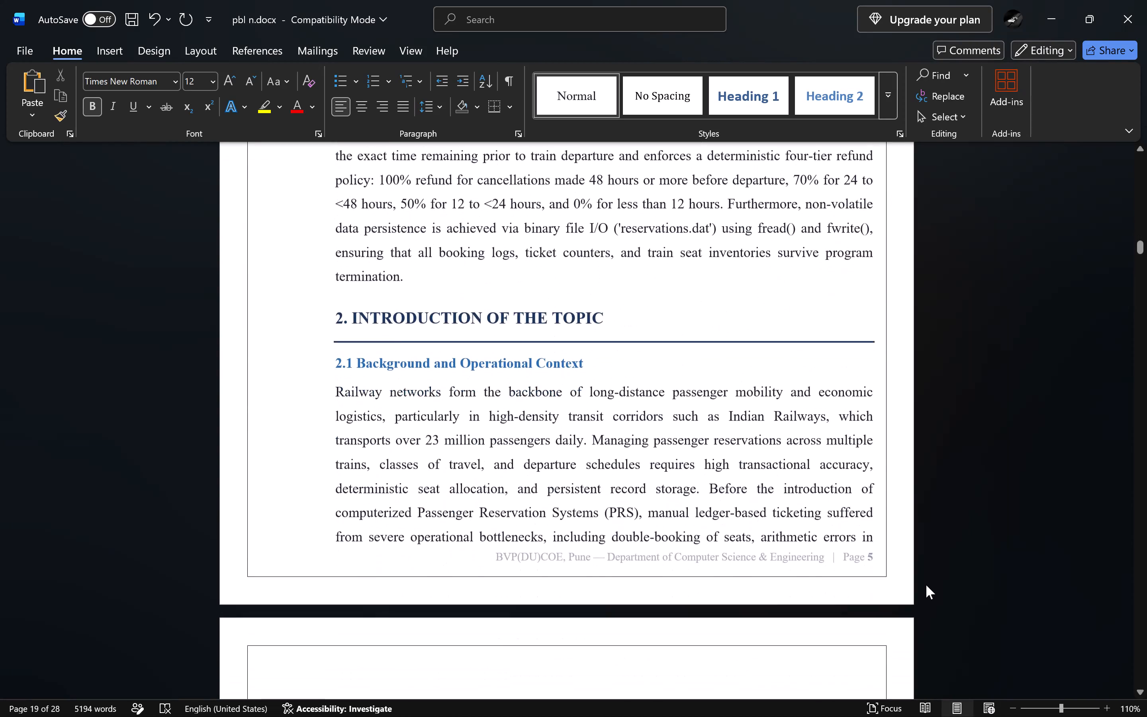
pyautogui.scroll(9, 926, 585)
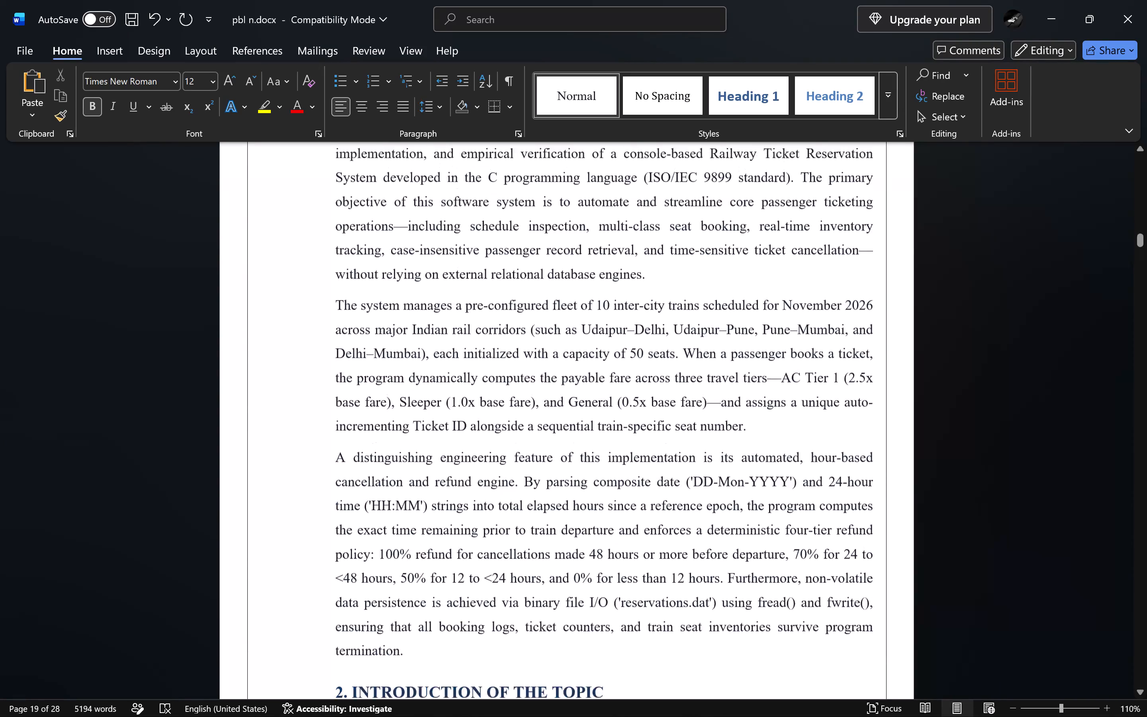
pyautogui.scroll(20, 926, 585)
pyautogui.scroll(7, 926, 585)
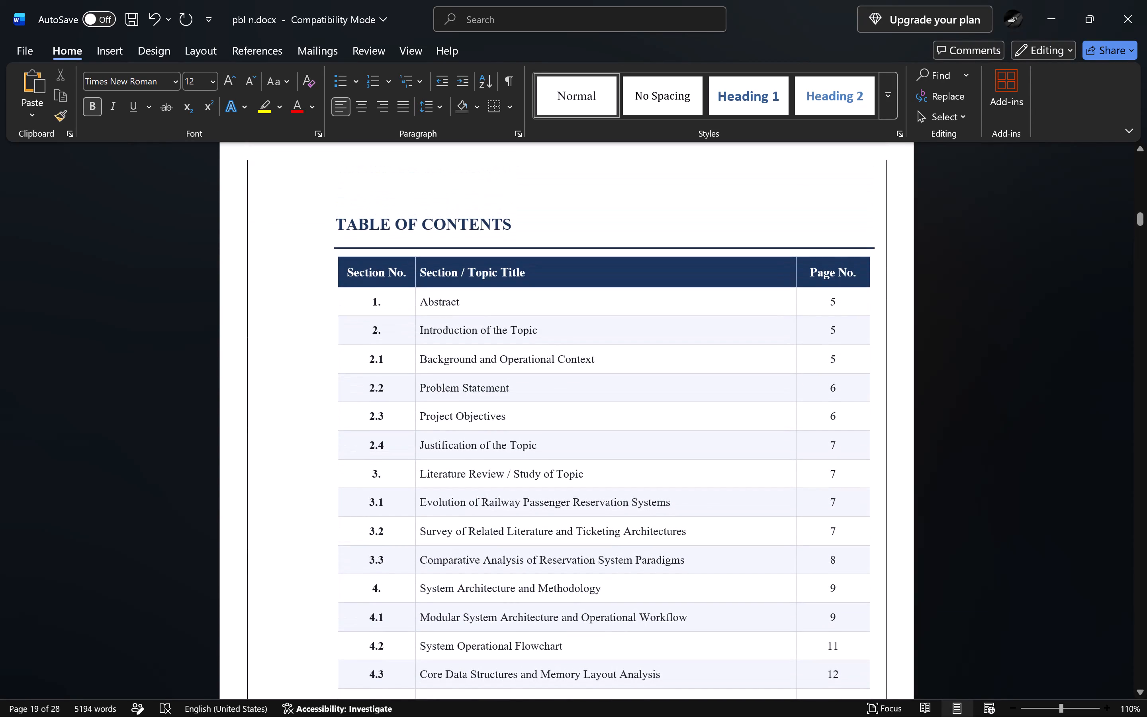
pyautogui.scroll(-2, 926, 585)
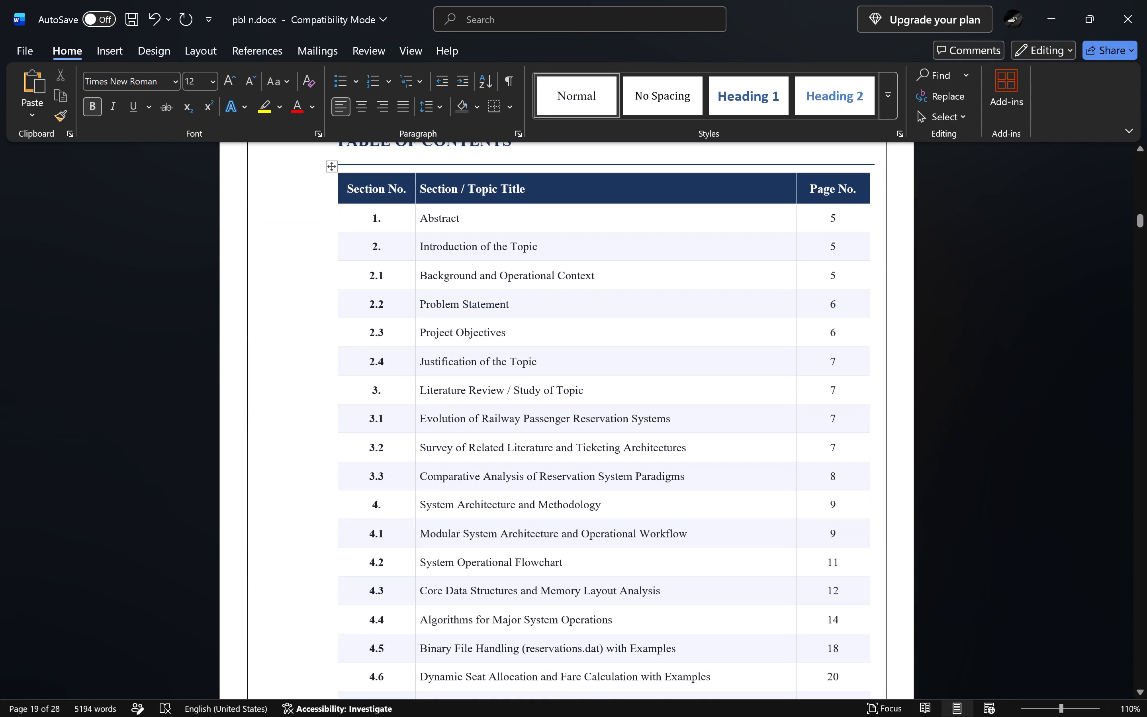
pyautogui.scroll(-20, 855, 298)
pyautogui.scroll(-16, 855, 298)
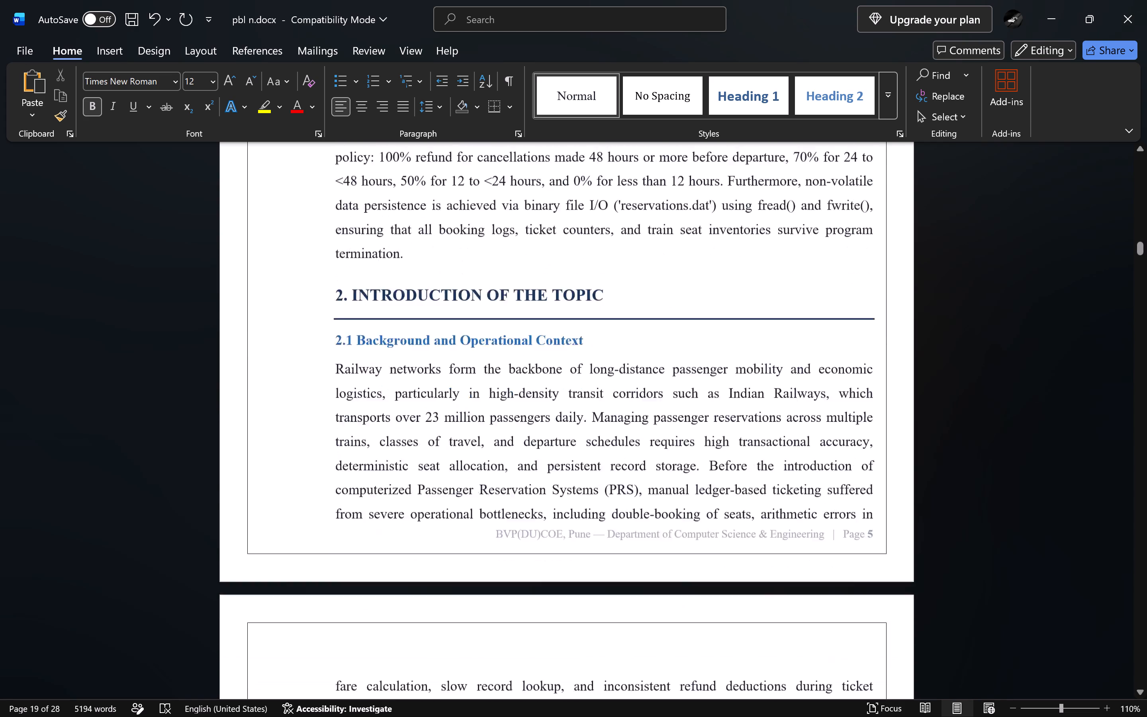
# Examine the page layout of chapters 2 and 3, from the project objectives to the 3.2 literature survey.
pyautogui.scroll(-15, 854, 297)
pyautogui.scroll(-10, 853, 296)
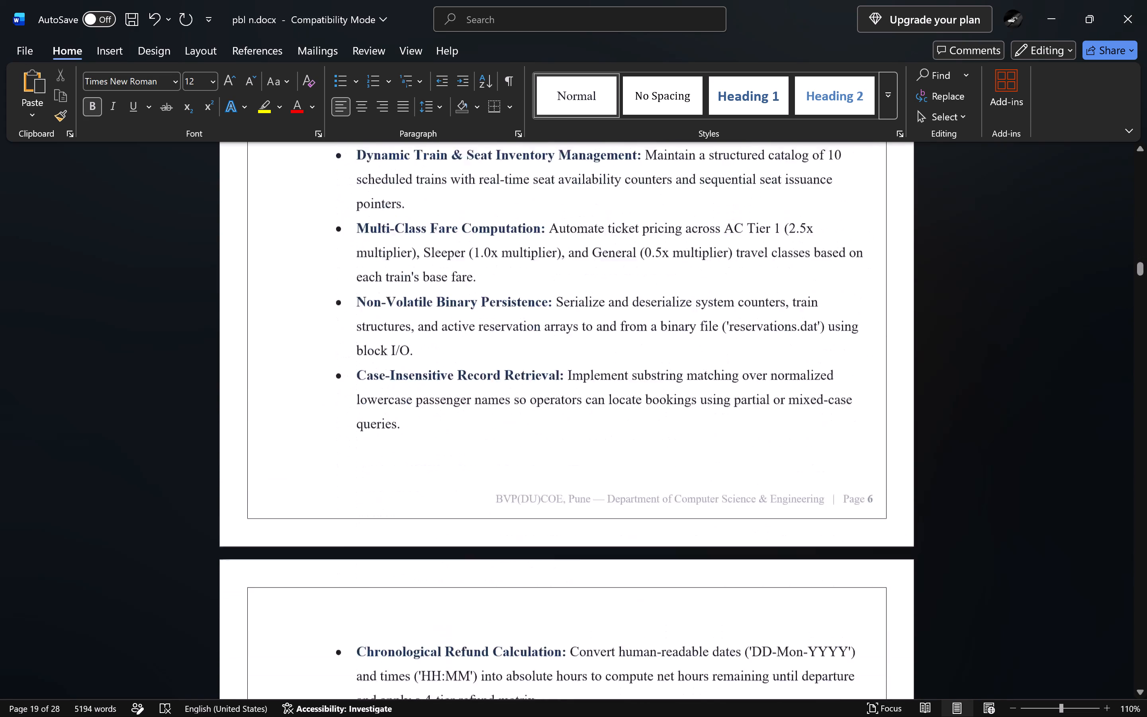
pyautogui.scroll(-20, 853, 296)
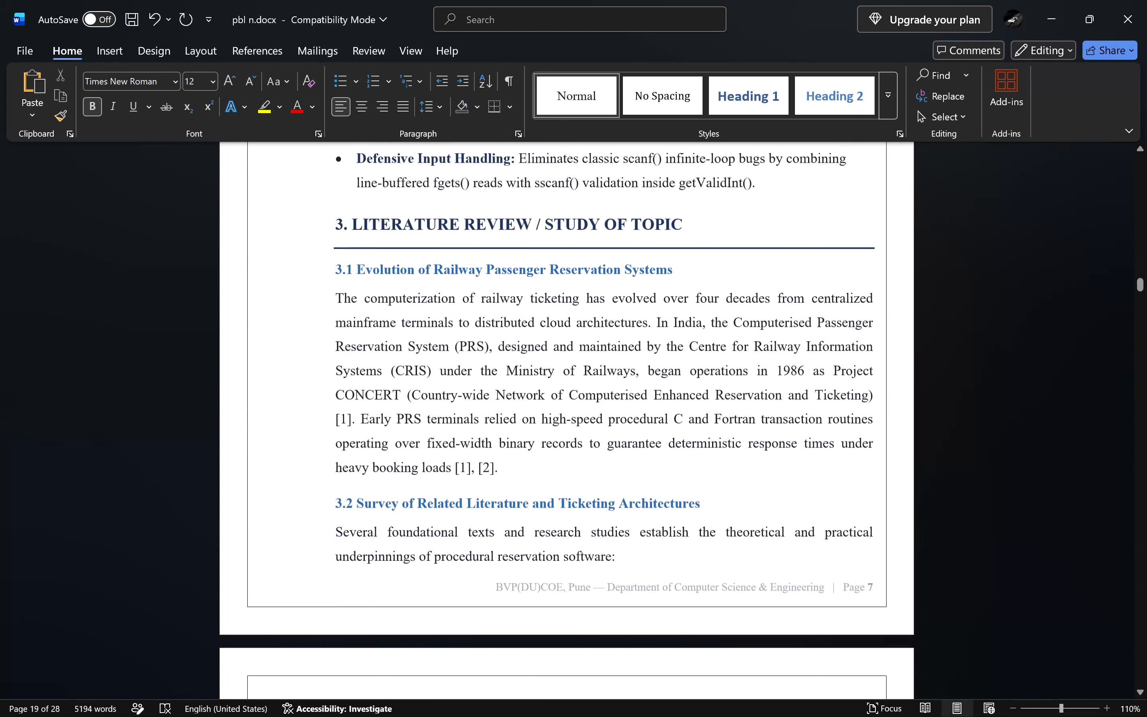
pyautogui.scroll(-4, 853, 296)
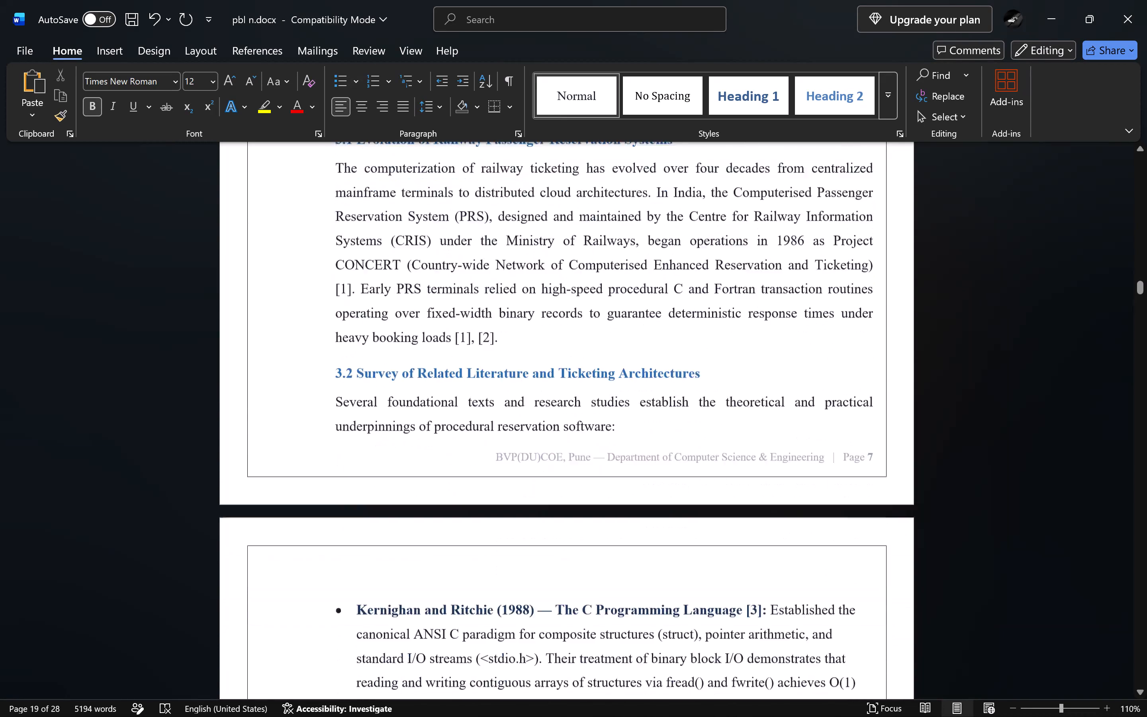
pyautogui.scroll(-2, 853, 296)
pyautogui.scroll(6, 853, 296)
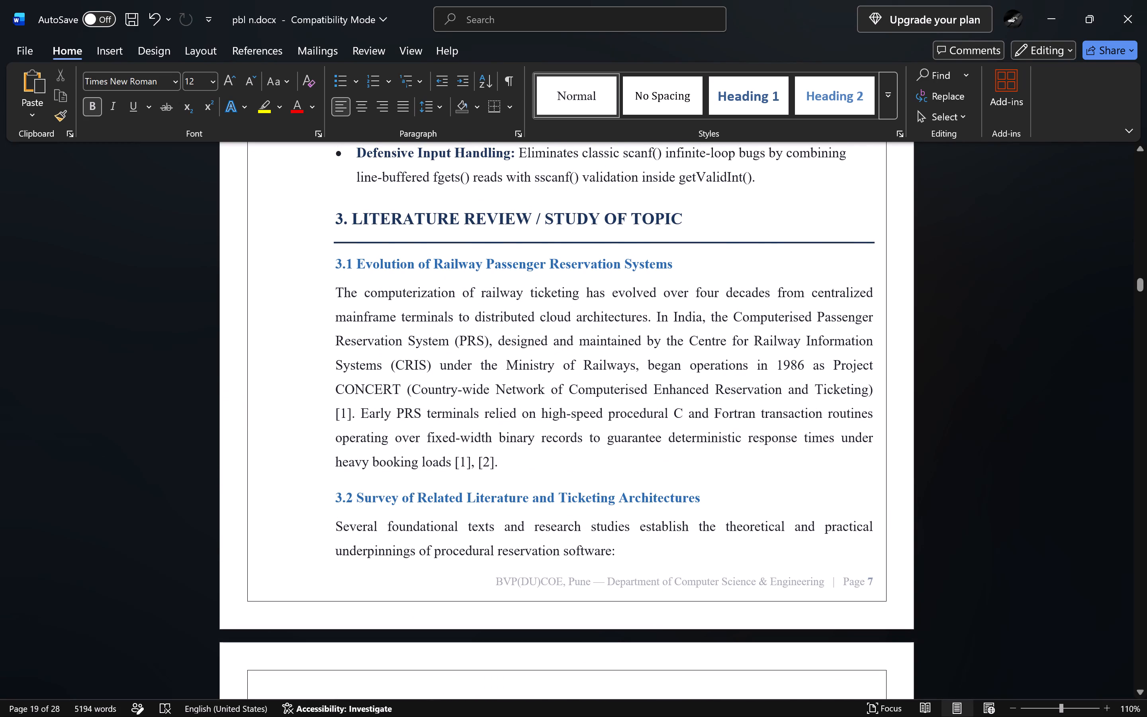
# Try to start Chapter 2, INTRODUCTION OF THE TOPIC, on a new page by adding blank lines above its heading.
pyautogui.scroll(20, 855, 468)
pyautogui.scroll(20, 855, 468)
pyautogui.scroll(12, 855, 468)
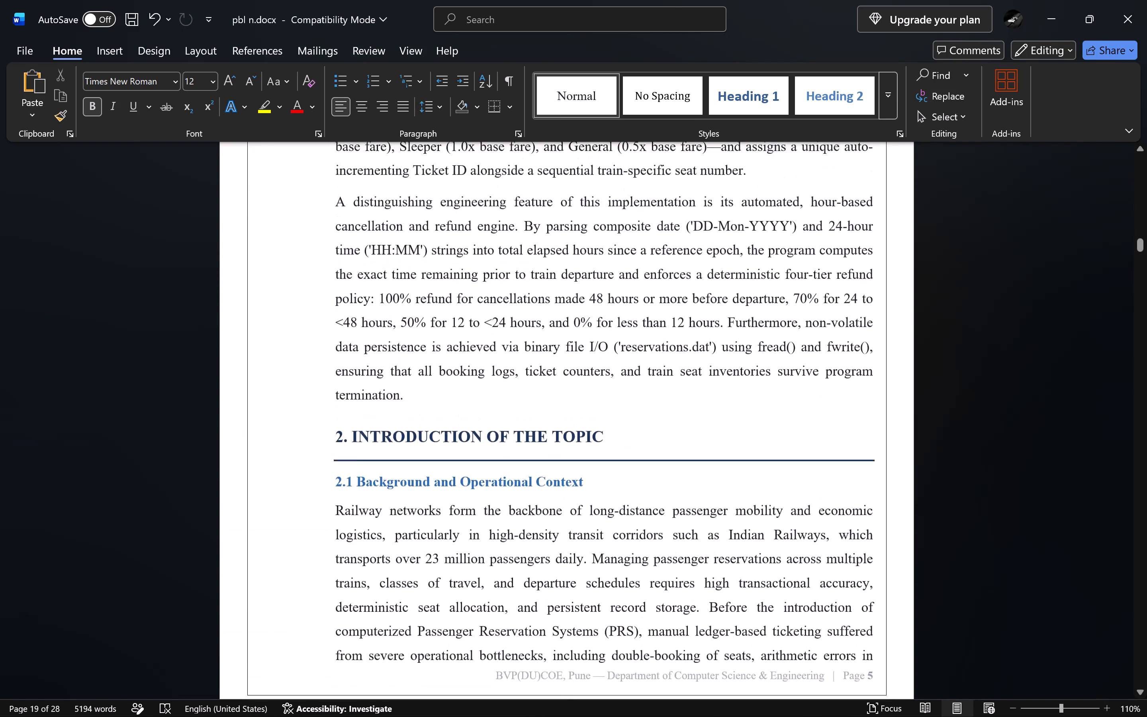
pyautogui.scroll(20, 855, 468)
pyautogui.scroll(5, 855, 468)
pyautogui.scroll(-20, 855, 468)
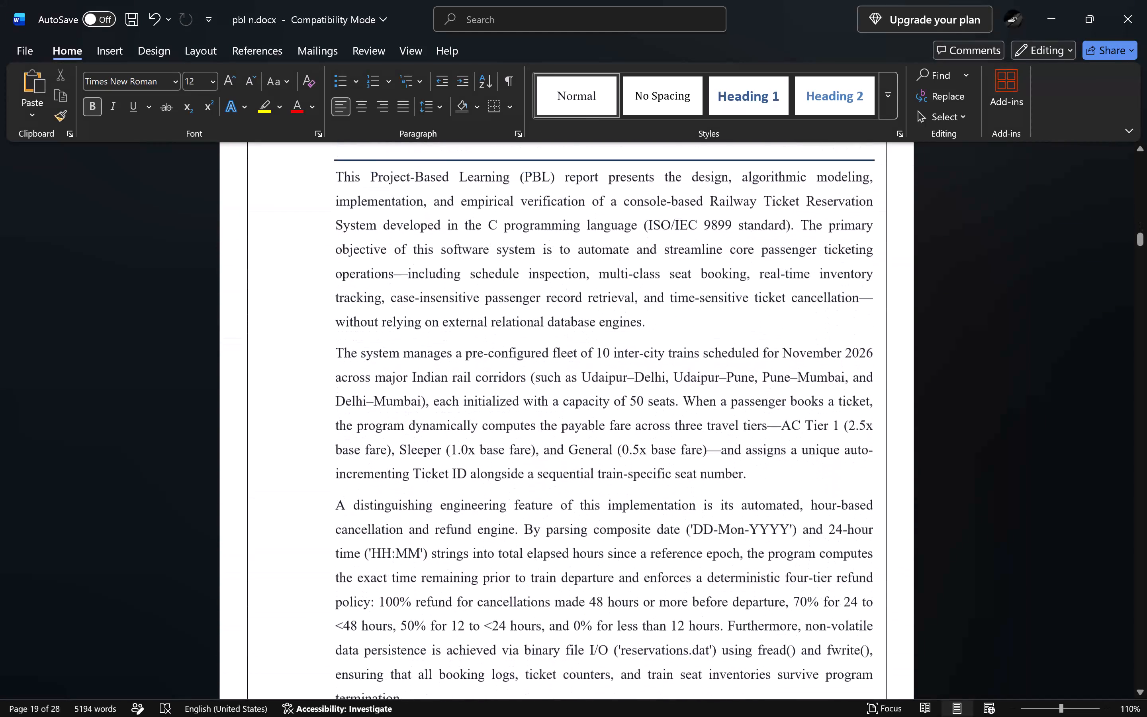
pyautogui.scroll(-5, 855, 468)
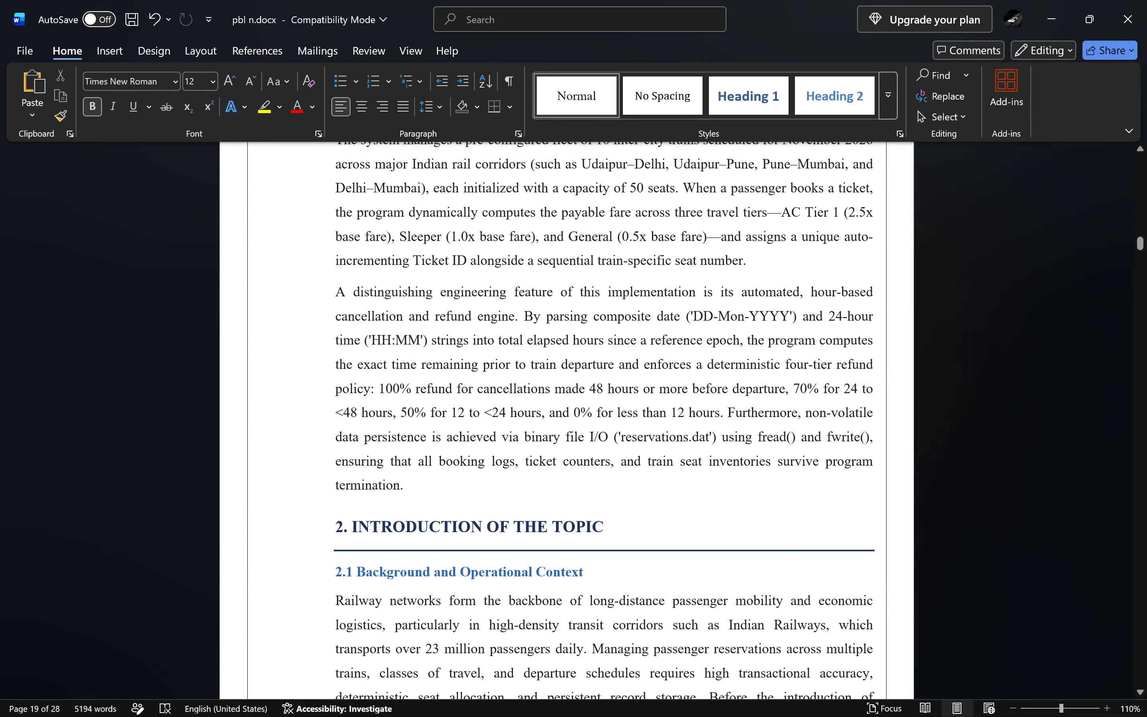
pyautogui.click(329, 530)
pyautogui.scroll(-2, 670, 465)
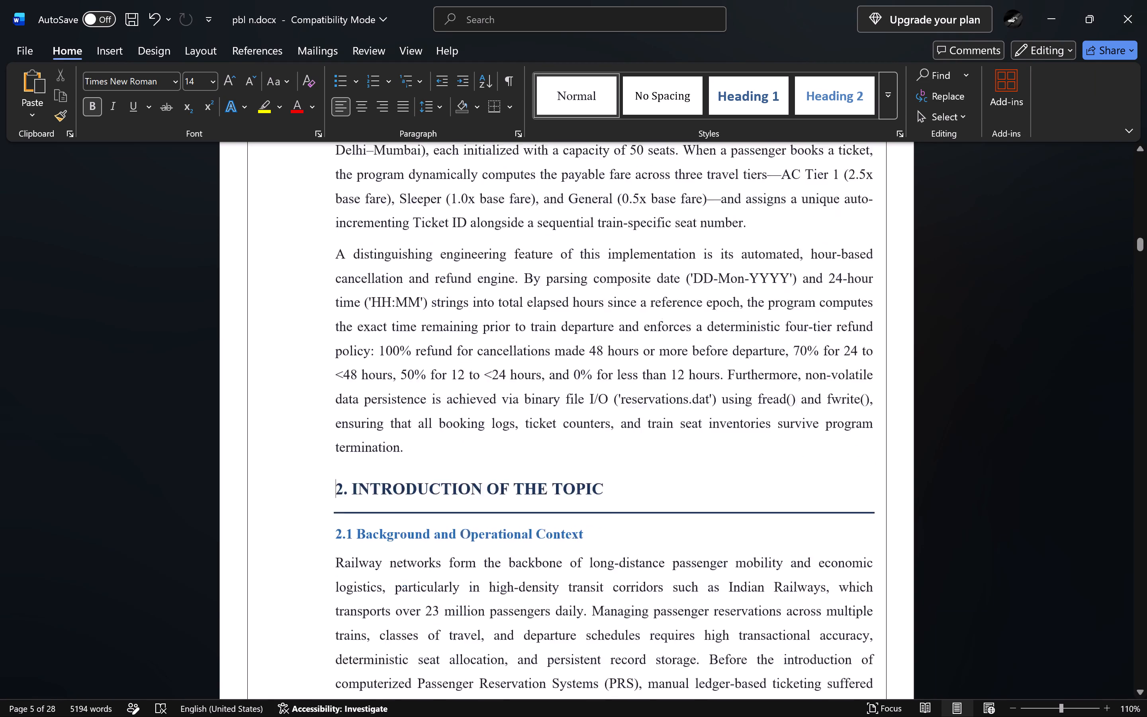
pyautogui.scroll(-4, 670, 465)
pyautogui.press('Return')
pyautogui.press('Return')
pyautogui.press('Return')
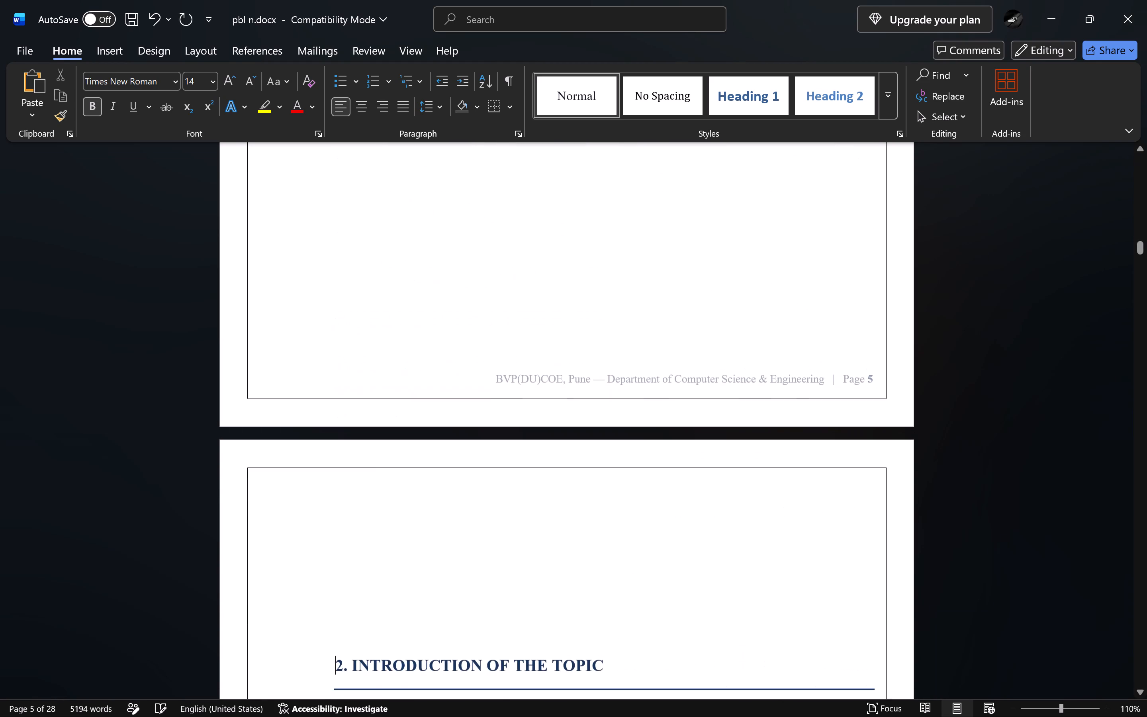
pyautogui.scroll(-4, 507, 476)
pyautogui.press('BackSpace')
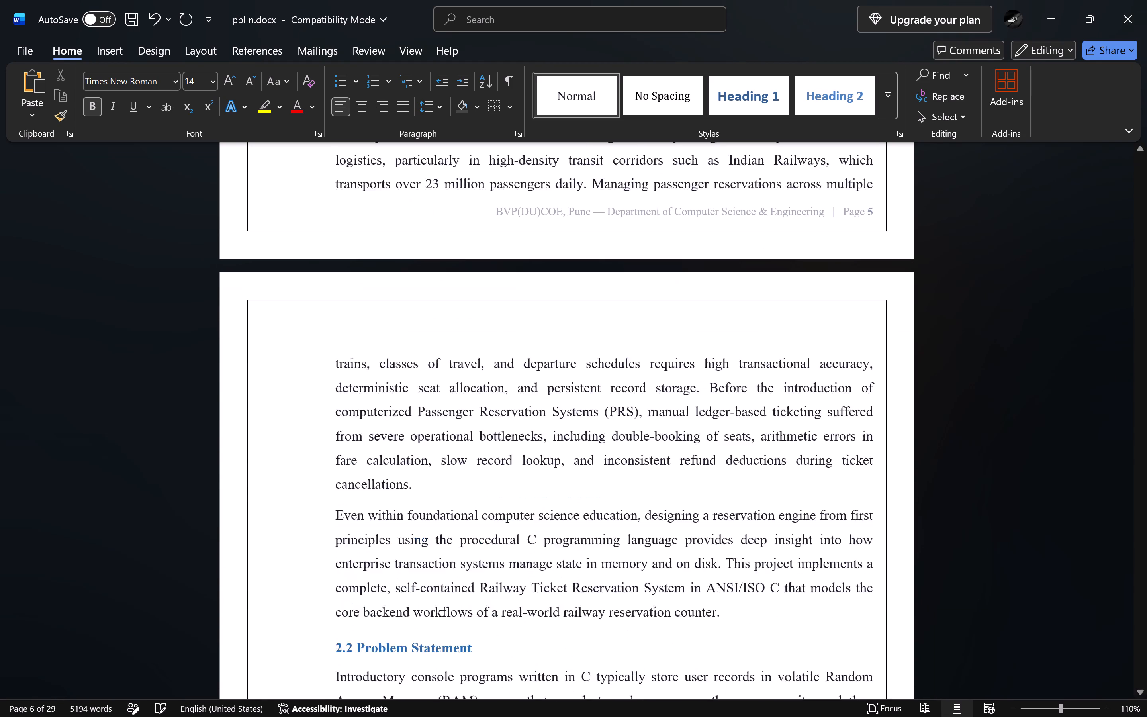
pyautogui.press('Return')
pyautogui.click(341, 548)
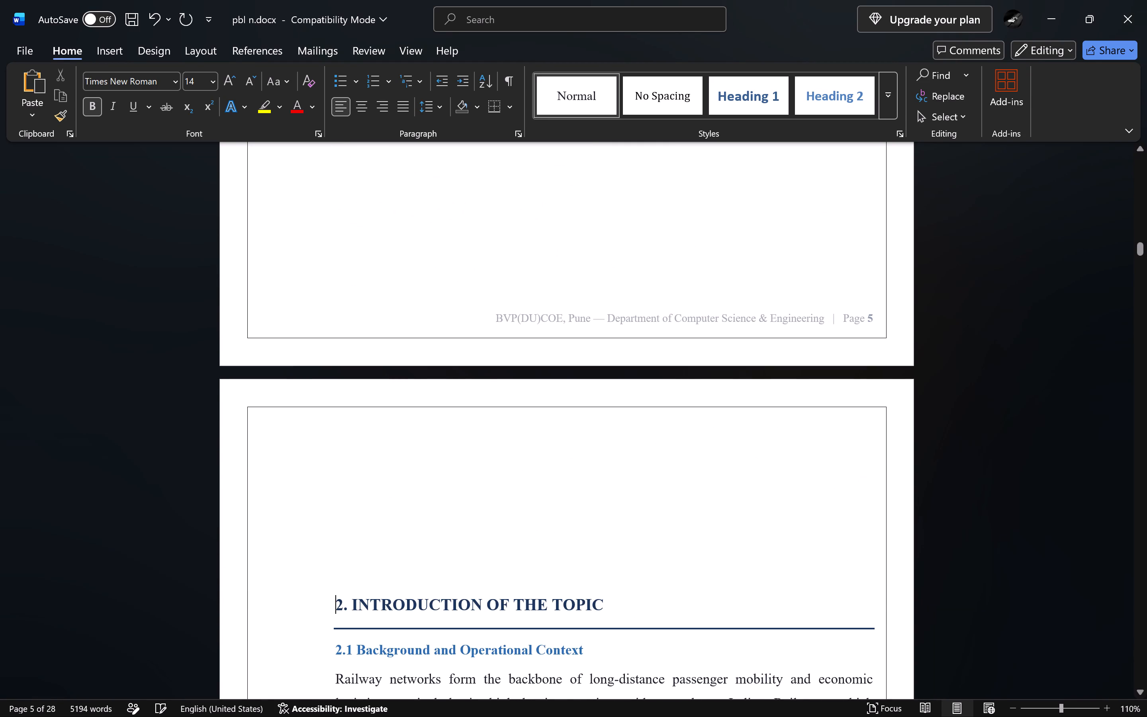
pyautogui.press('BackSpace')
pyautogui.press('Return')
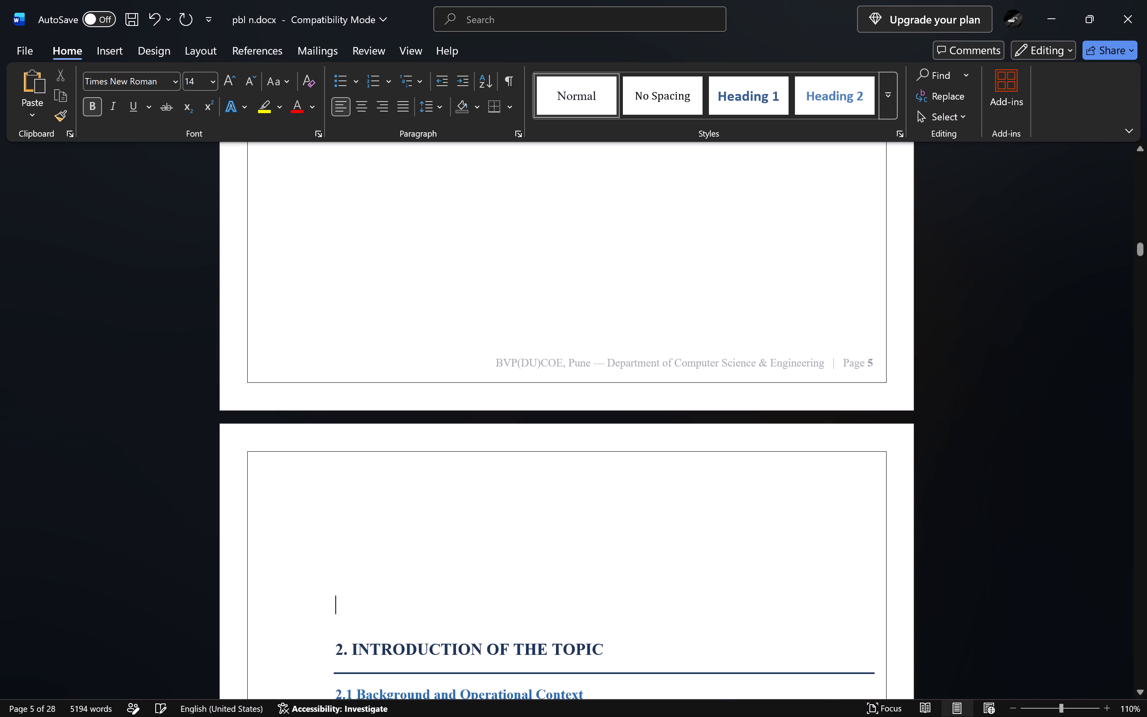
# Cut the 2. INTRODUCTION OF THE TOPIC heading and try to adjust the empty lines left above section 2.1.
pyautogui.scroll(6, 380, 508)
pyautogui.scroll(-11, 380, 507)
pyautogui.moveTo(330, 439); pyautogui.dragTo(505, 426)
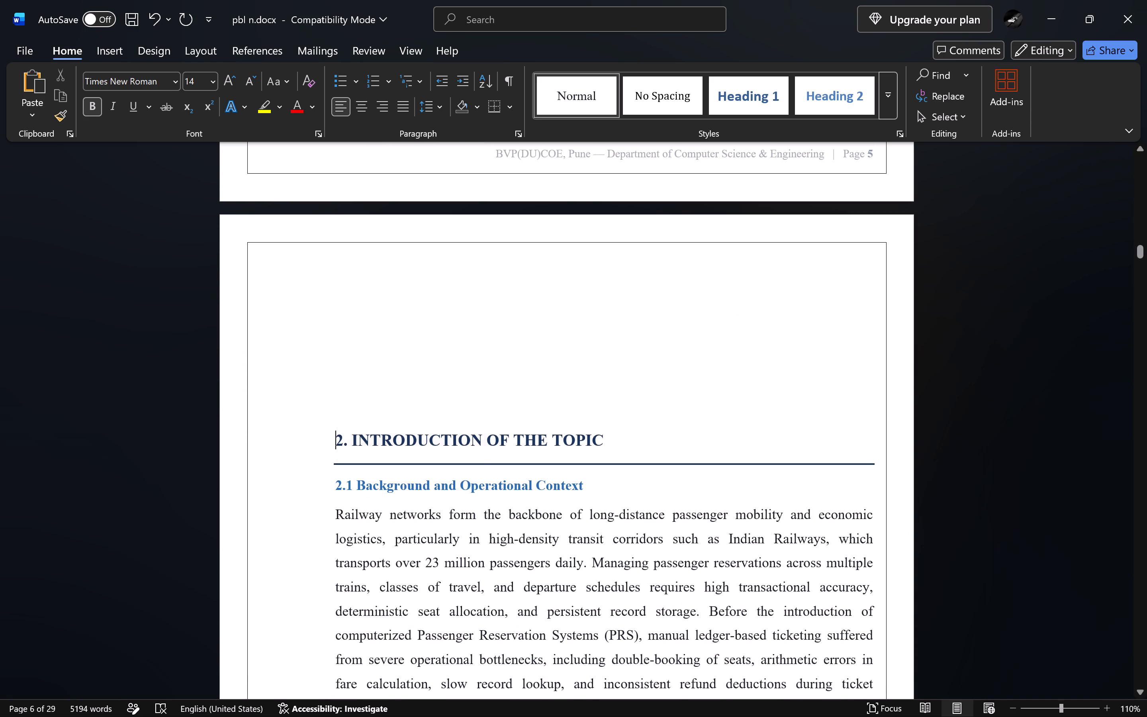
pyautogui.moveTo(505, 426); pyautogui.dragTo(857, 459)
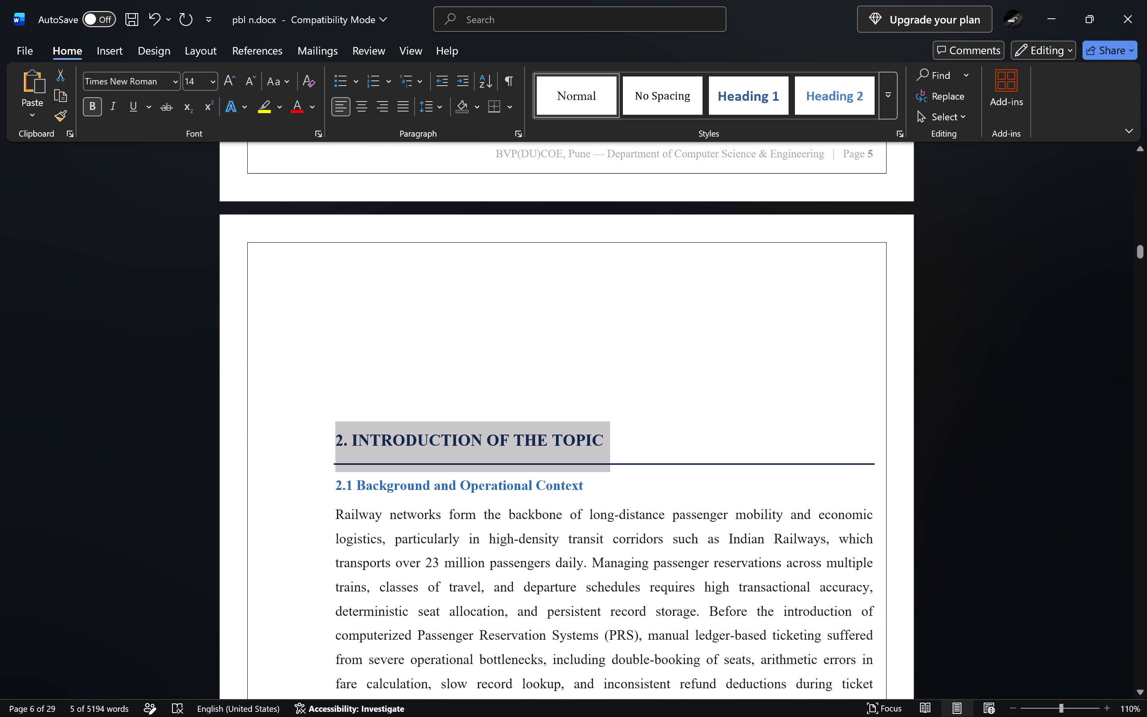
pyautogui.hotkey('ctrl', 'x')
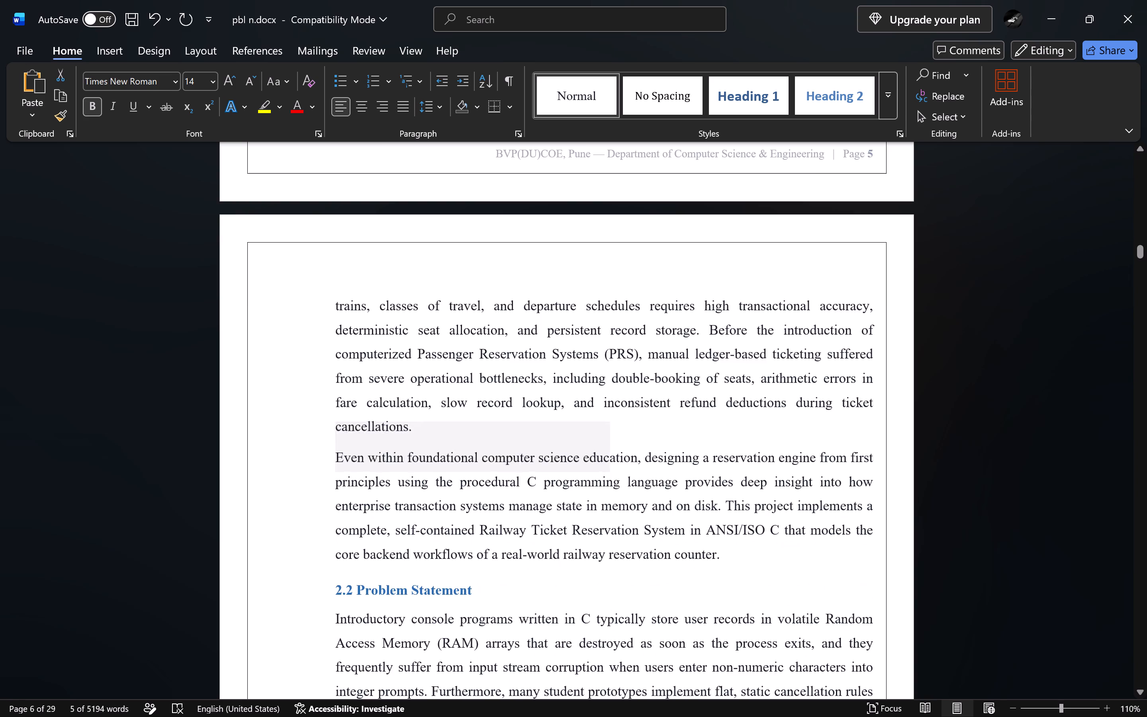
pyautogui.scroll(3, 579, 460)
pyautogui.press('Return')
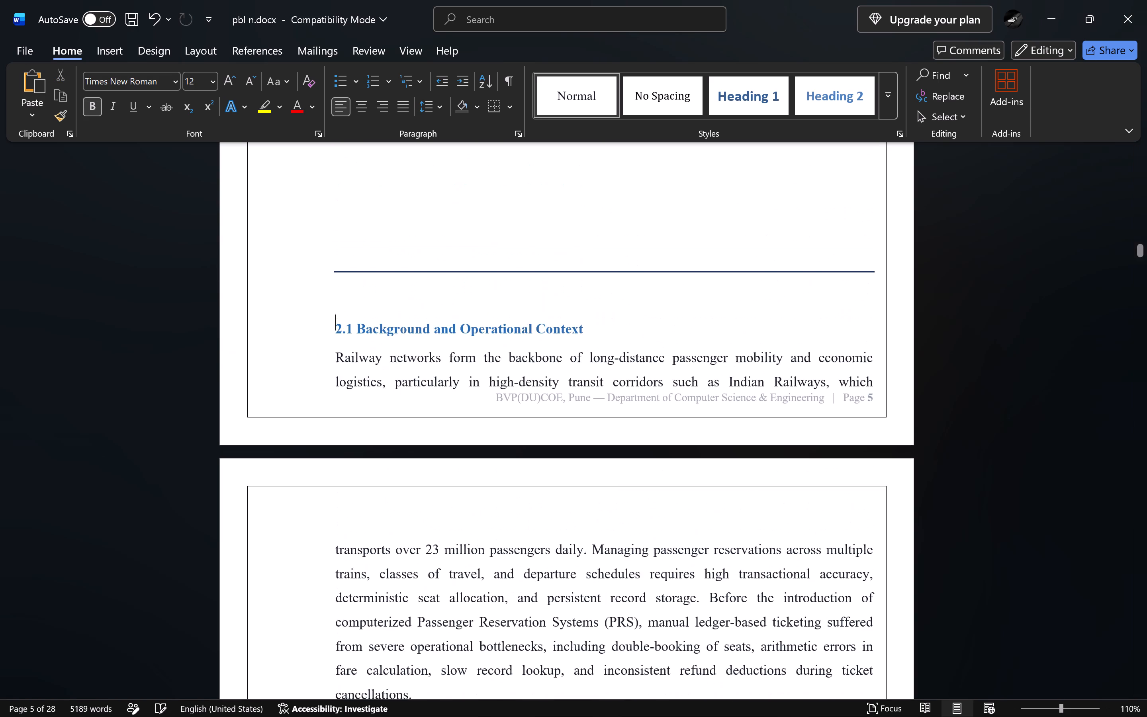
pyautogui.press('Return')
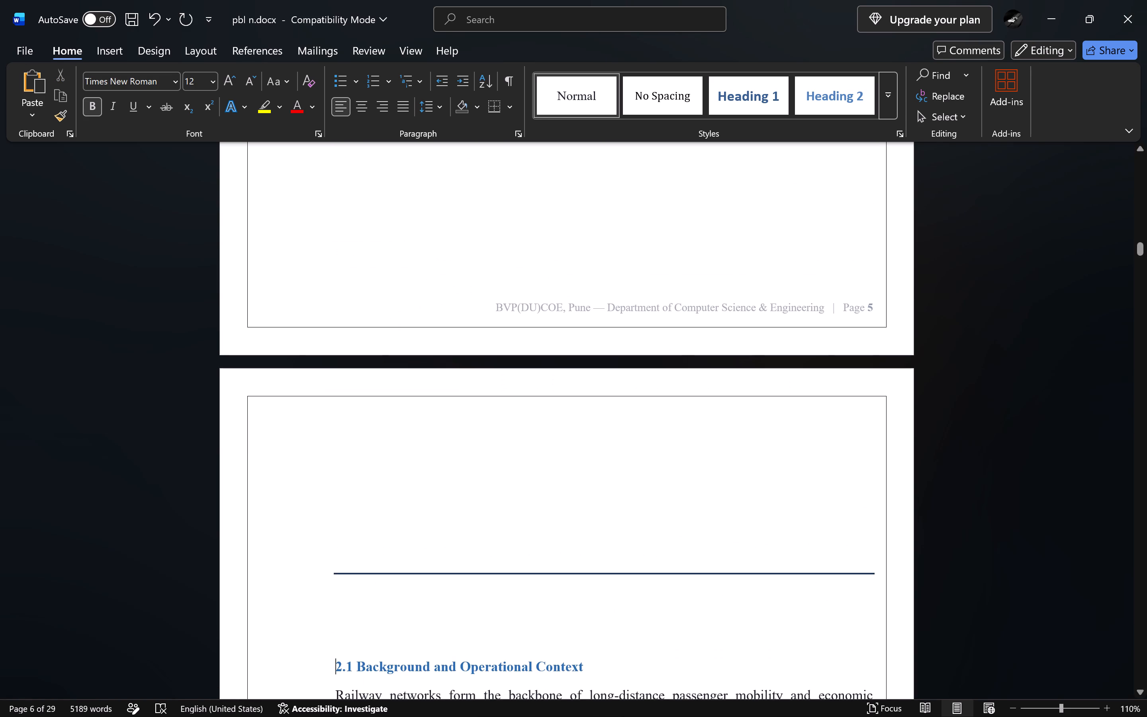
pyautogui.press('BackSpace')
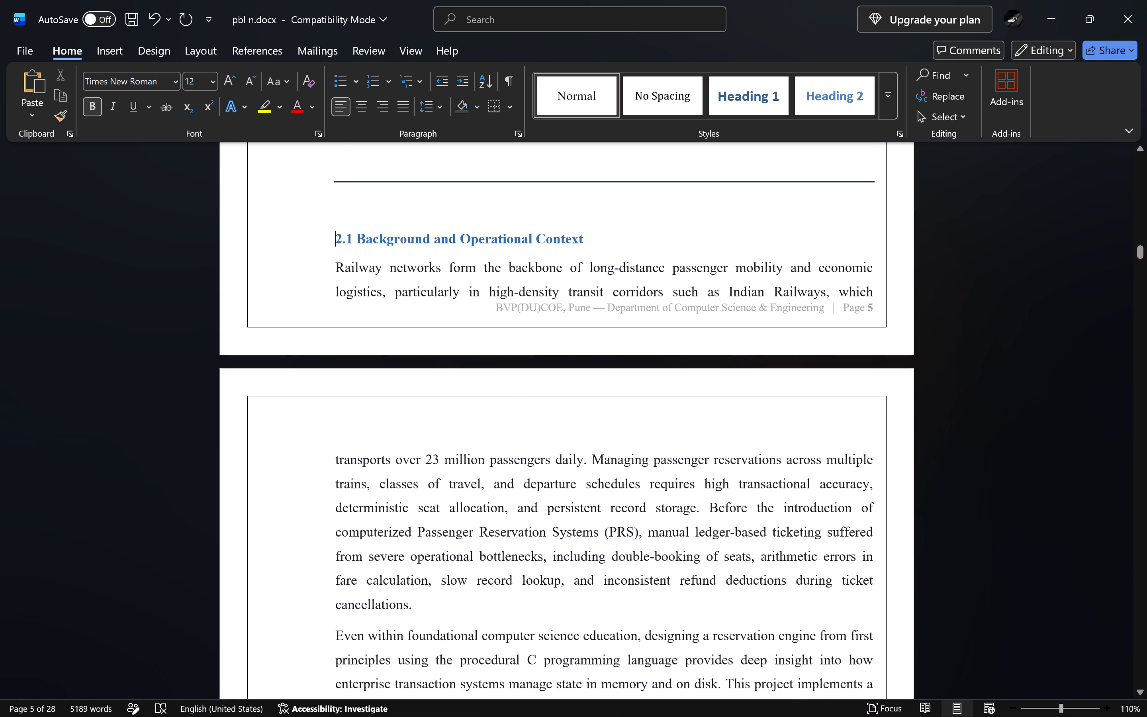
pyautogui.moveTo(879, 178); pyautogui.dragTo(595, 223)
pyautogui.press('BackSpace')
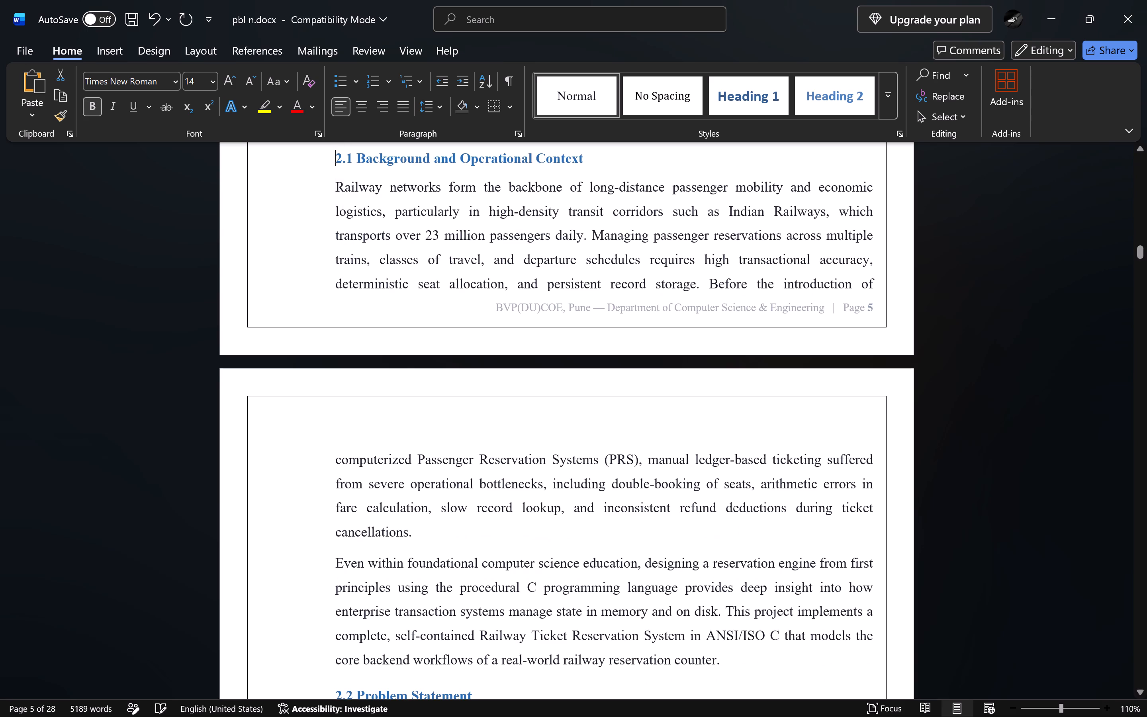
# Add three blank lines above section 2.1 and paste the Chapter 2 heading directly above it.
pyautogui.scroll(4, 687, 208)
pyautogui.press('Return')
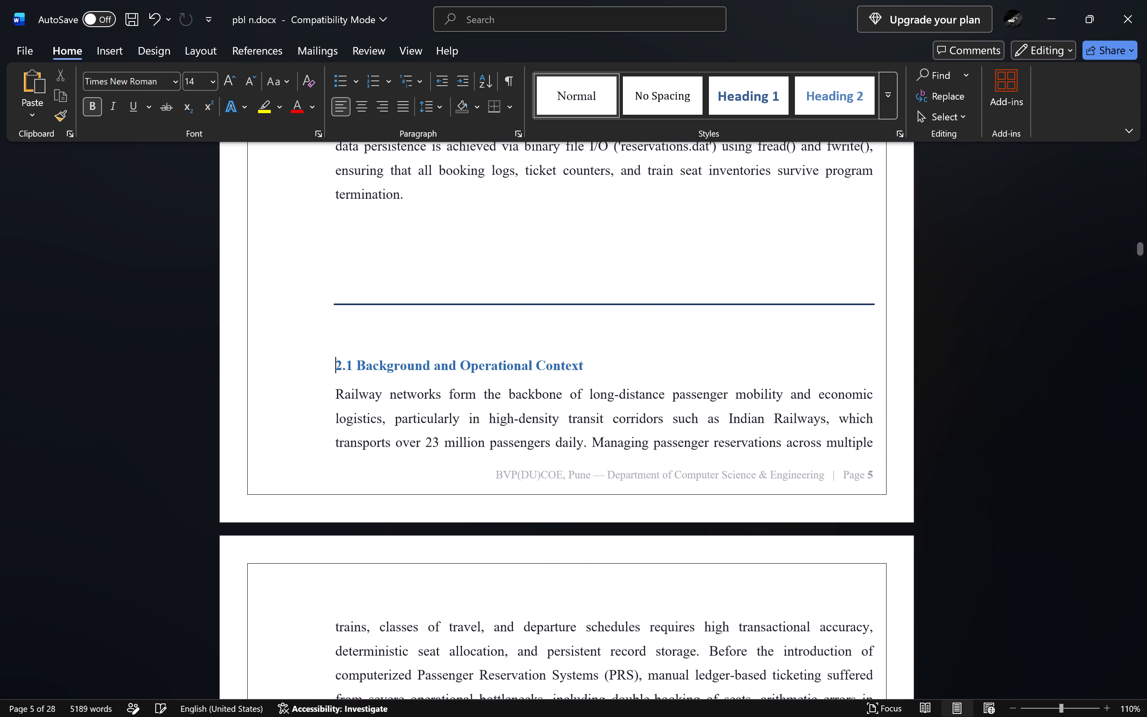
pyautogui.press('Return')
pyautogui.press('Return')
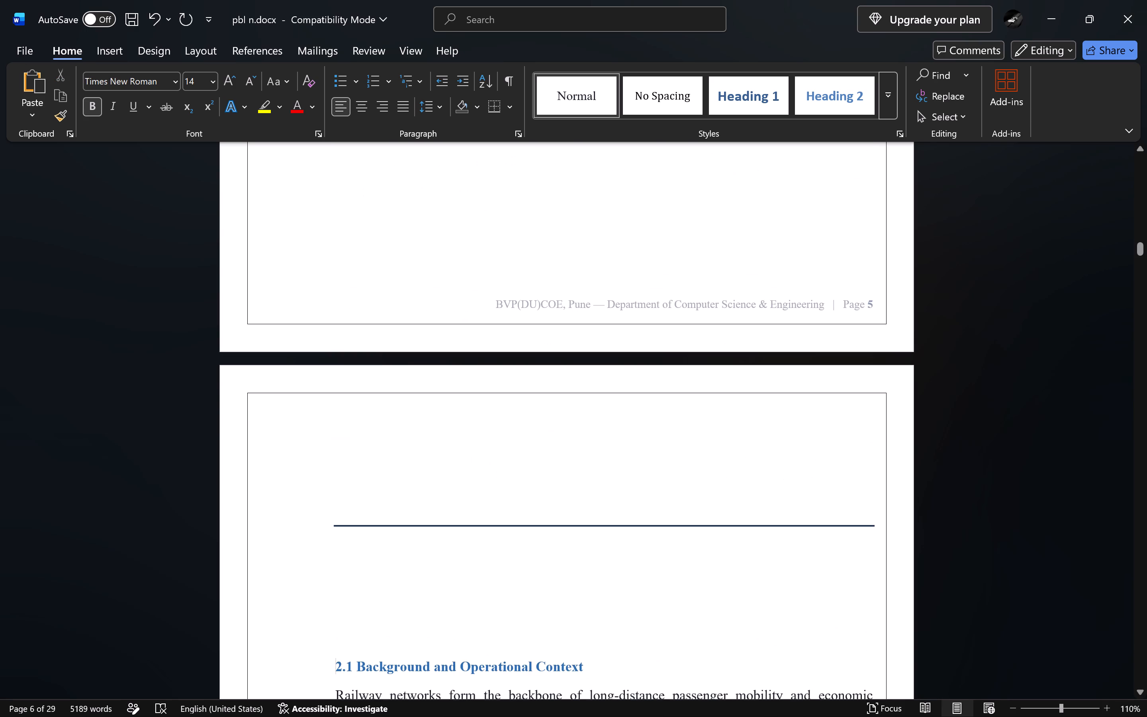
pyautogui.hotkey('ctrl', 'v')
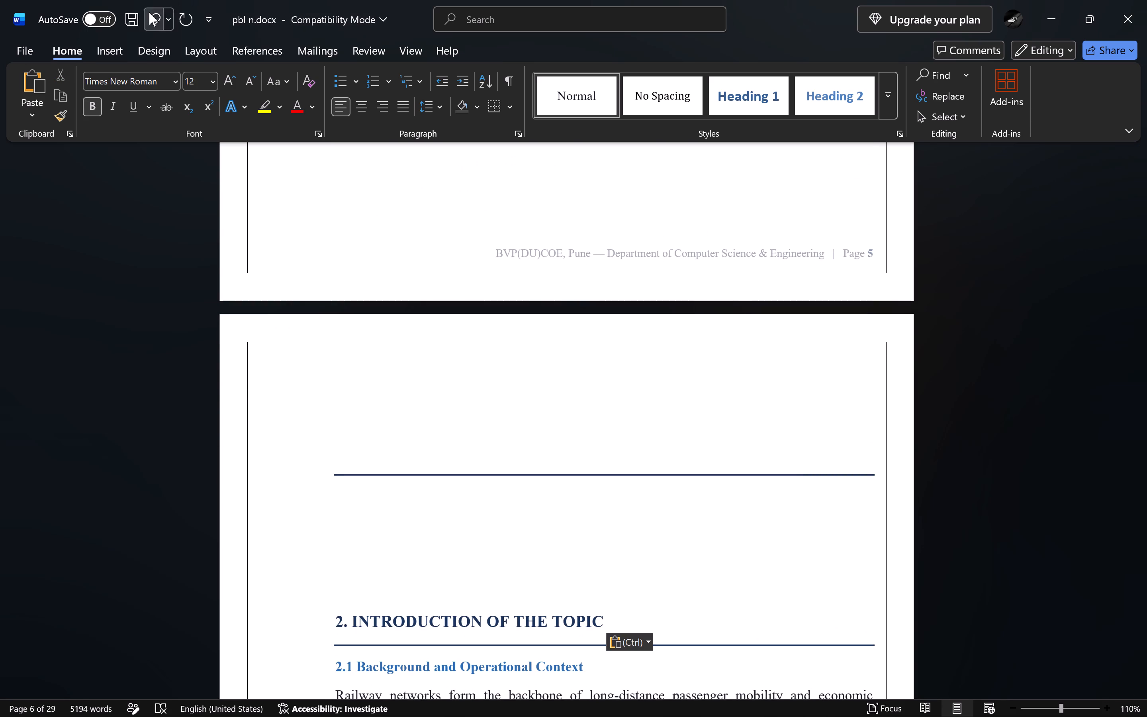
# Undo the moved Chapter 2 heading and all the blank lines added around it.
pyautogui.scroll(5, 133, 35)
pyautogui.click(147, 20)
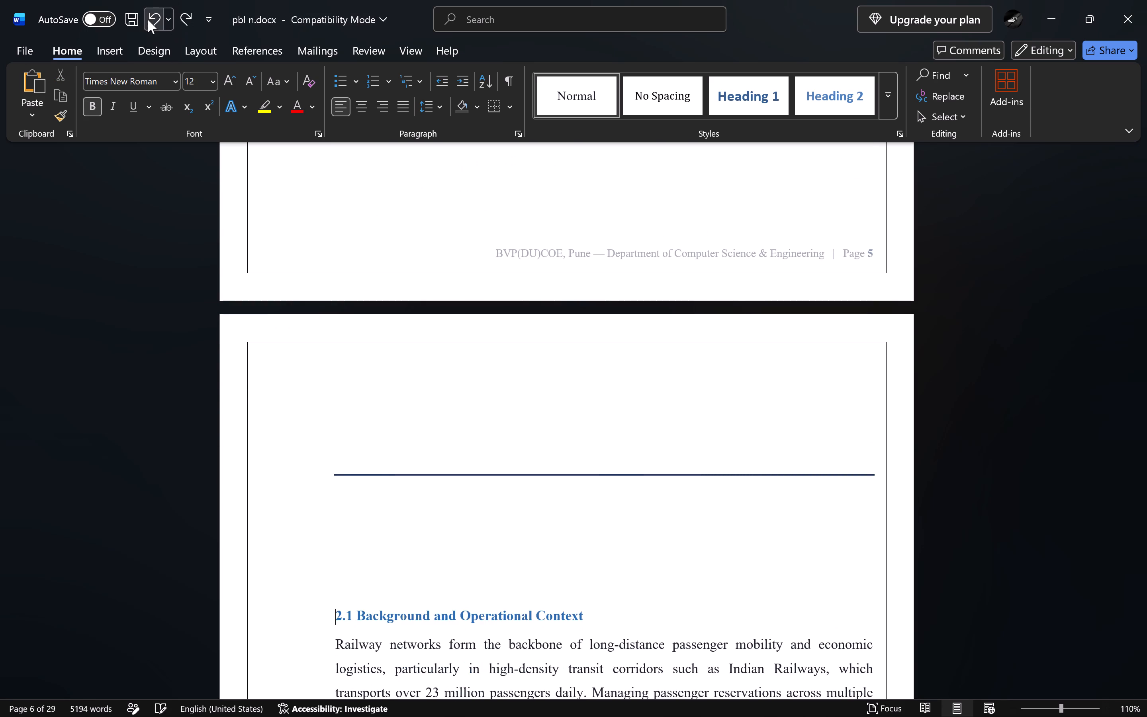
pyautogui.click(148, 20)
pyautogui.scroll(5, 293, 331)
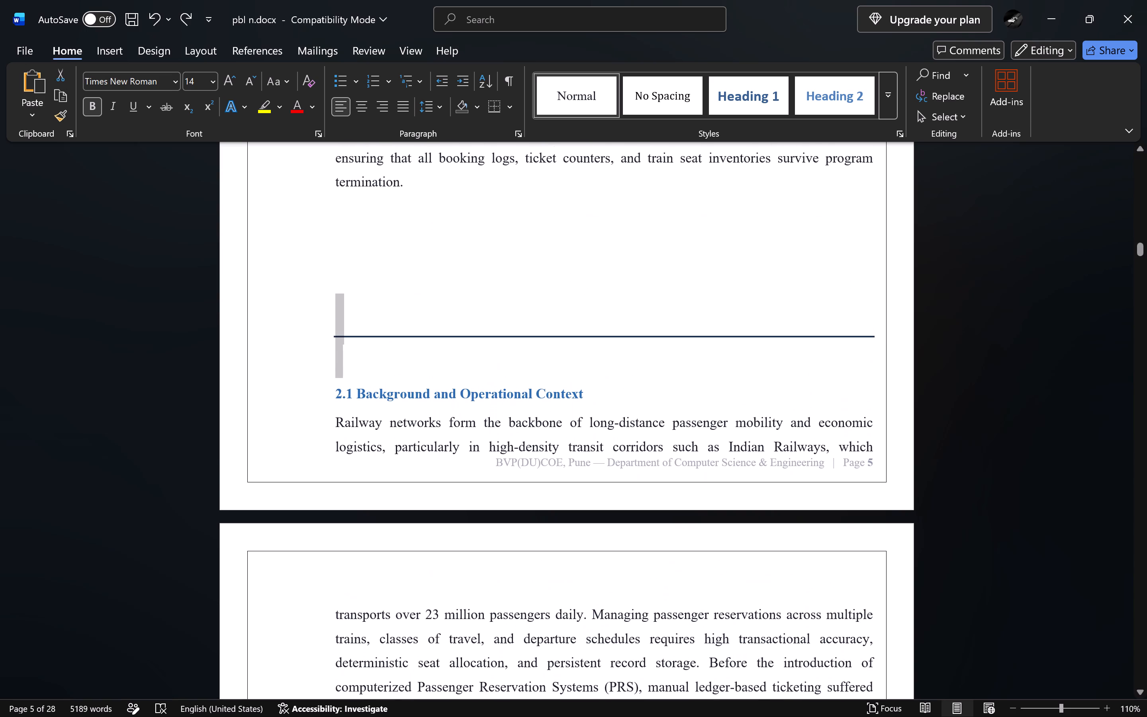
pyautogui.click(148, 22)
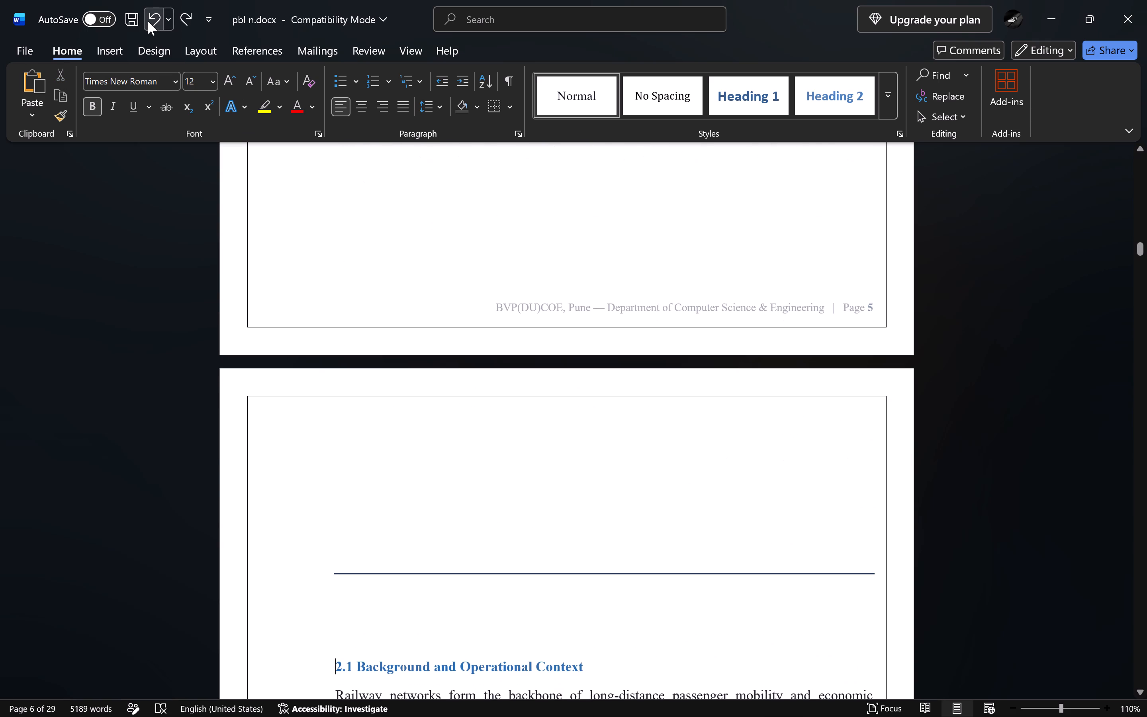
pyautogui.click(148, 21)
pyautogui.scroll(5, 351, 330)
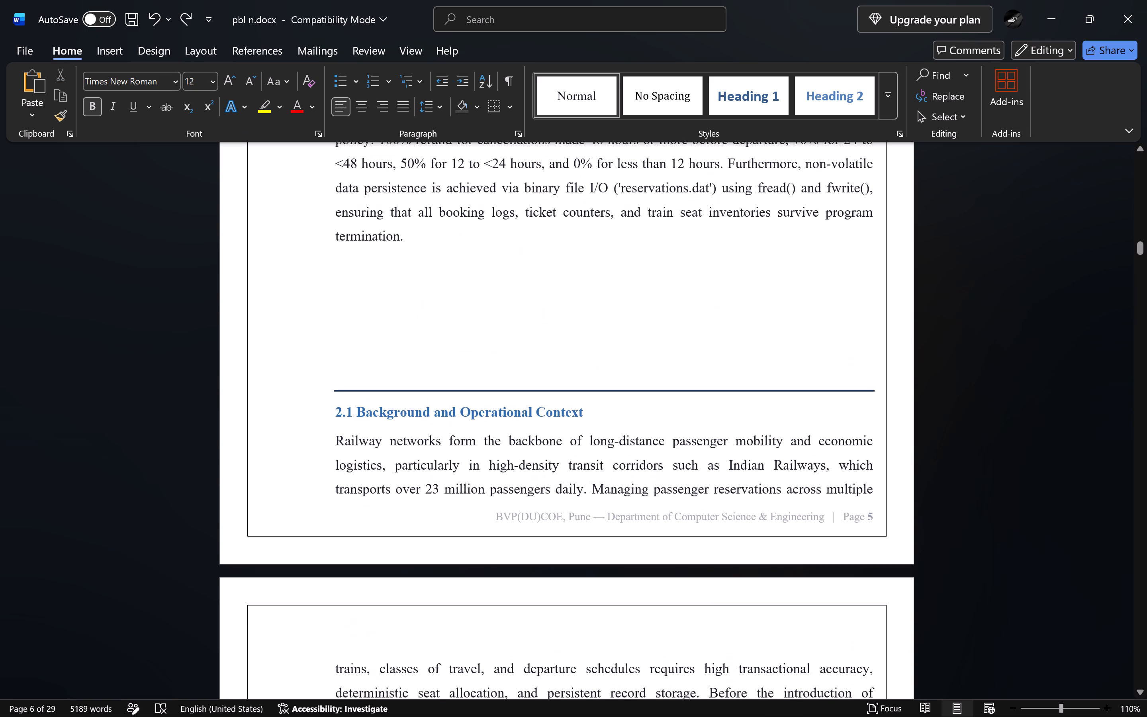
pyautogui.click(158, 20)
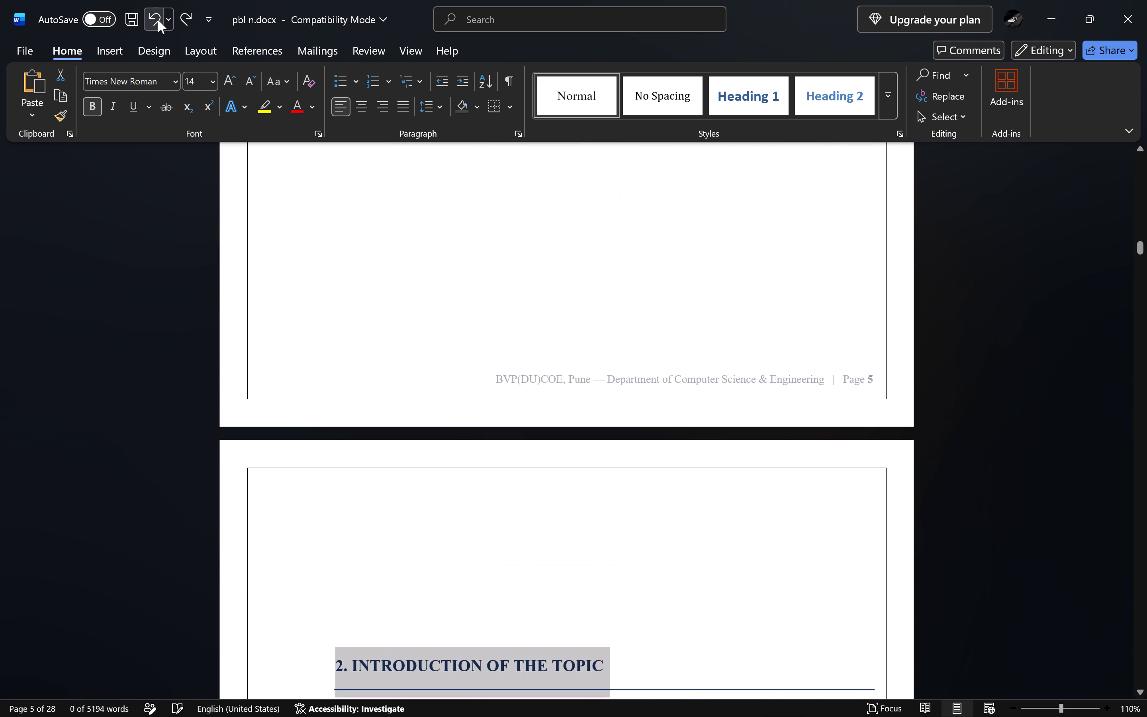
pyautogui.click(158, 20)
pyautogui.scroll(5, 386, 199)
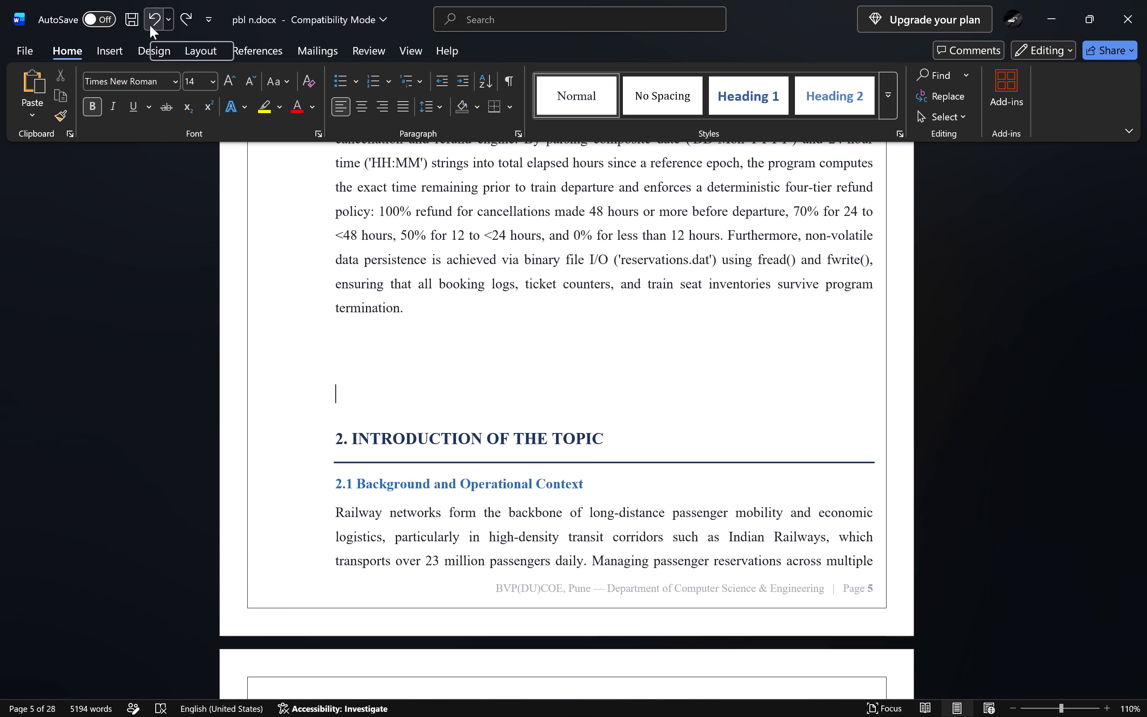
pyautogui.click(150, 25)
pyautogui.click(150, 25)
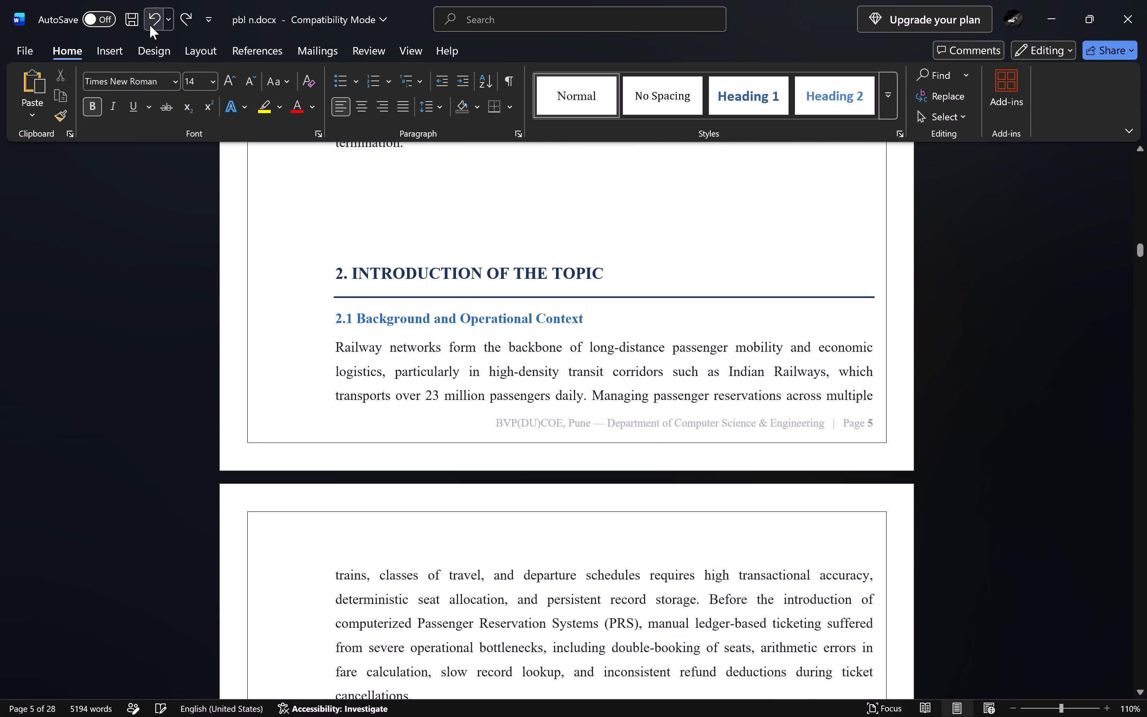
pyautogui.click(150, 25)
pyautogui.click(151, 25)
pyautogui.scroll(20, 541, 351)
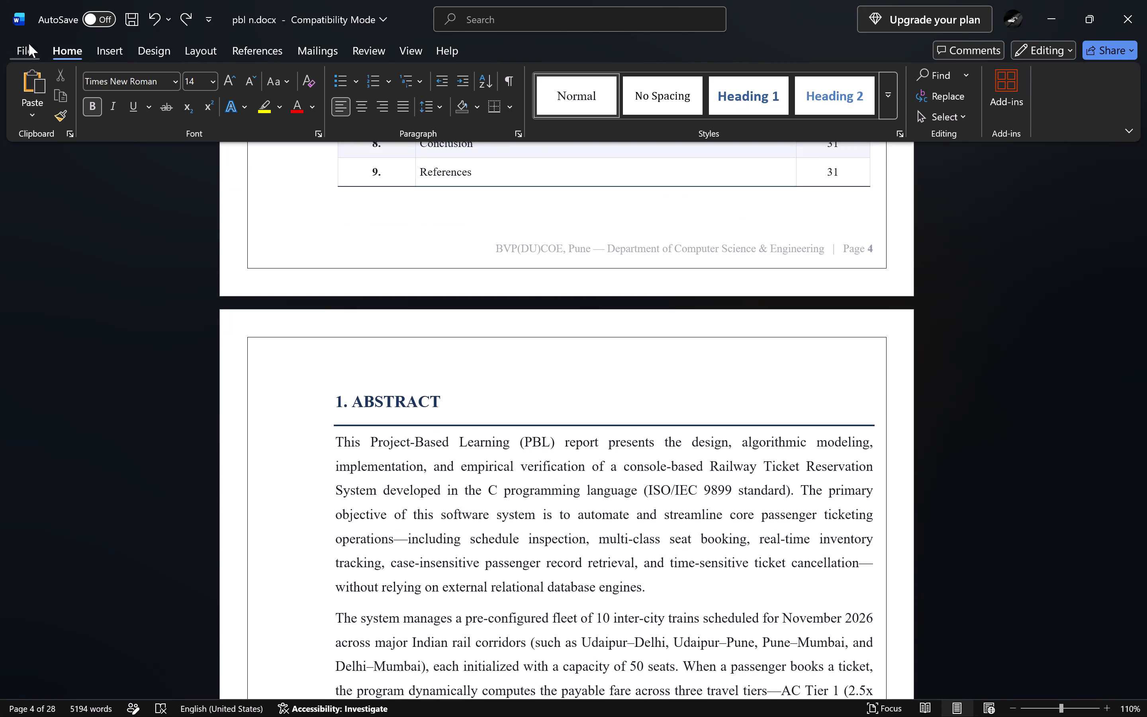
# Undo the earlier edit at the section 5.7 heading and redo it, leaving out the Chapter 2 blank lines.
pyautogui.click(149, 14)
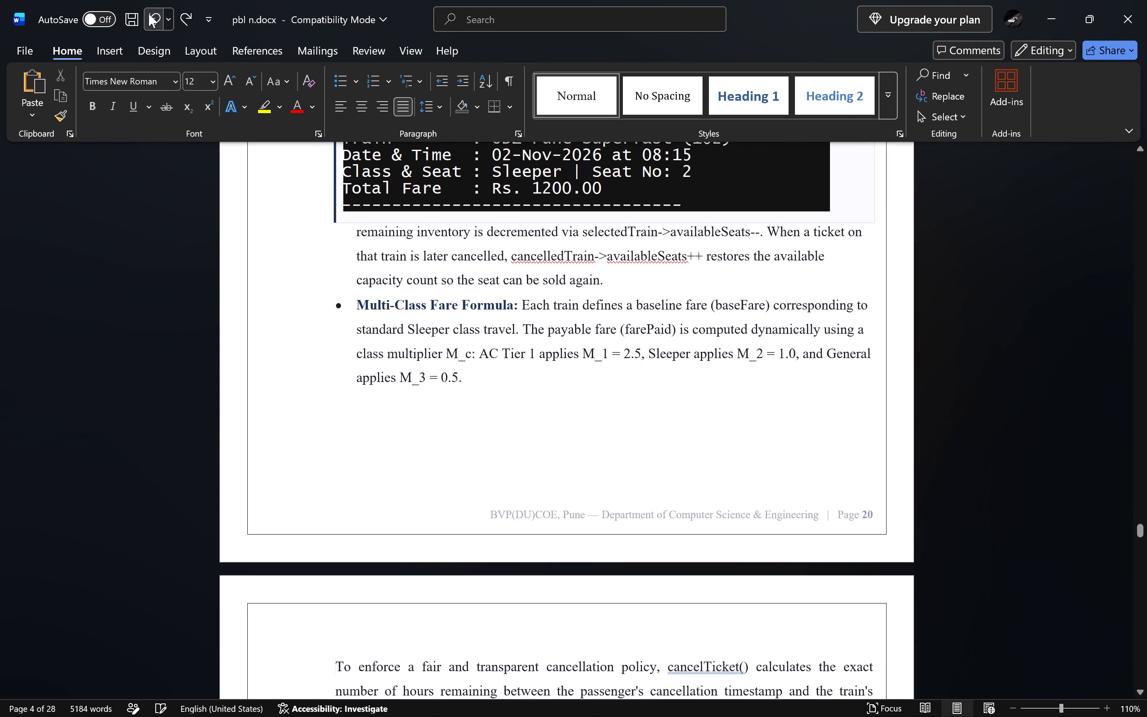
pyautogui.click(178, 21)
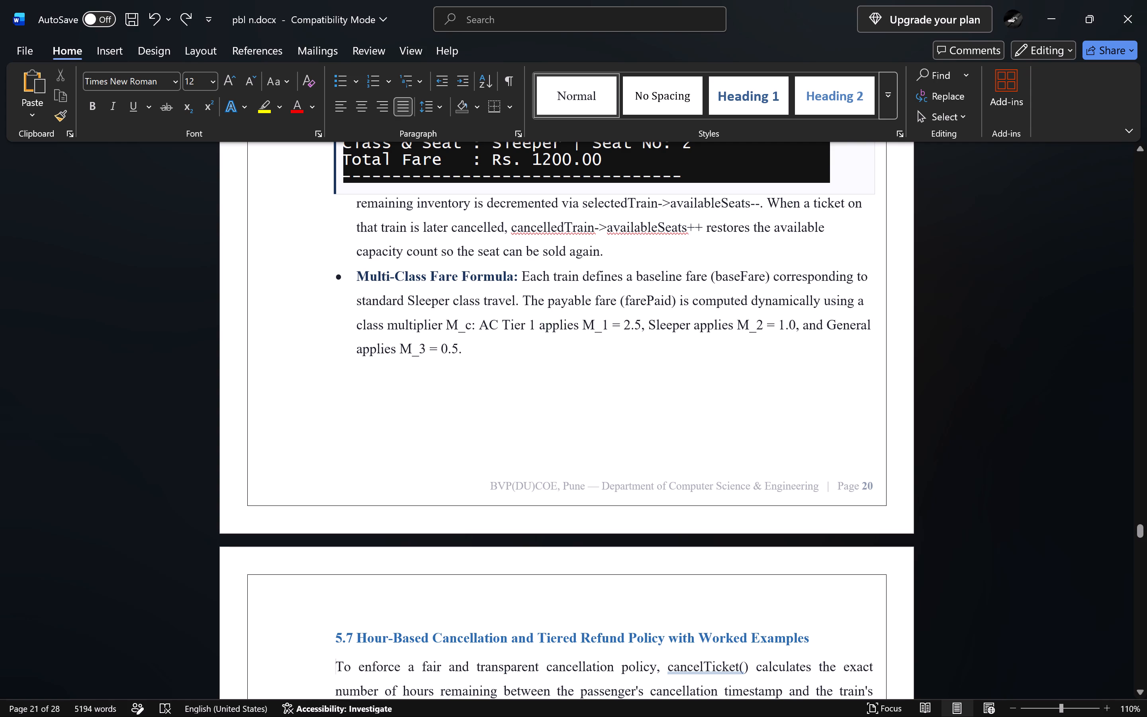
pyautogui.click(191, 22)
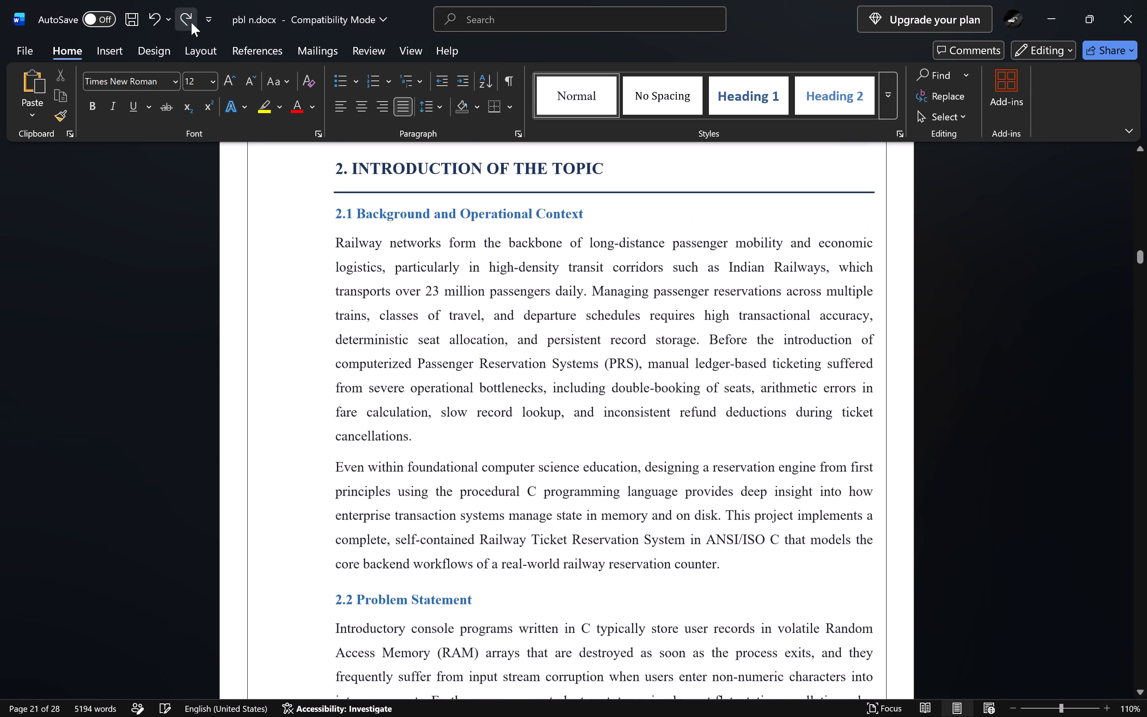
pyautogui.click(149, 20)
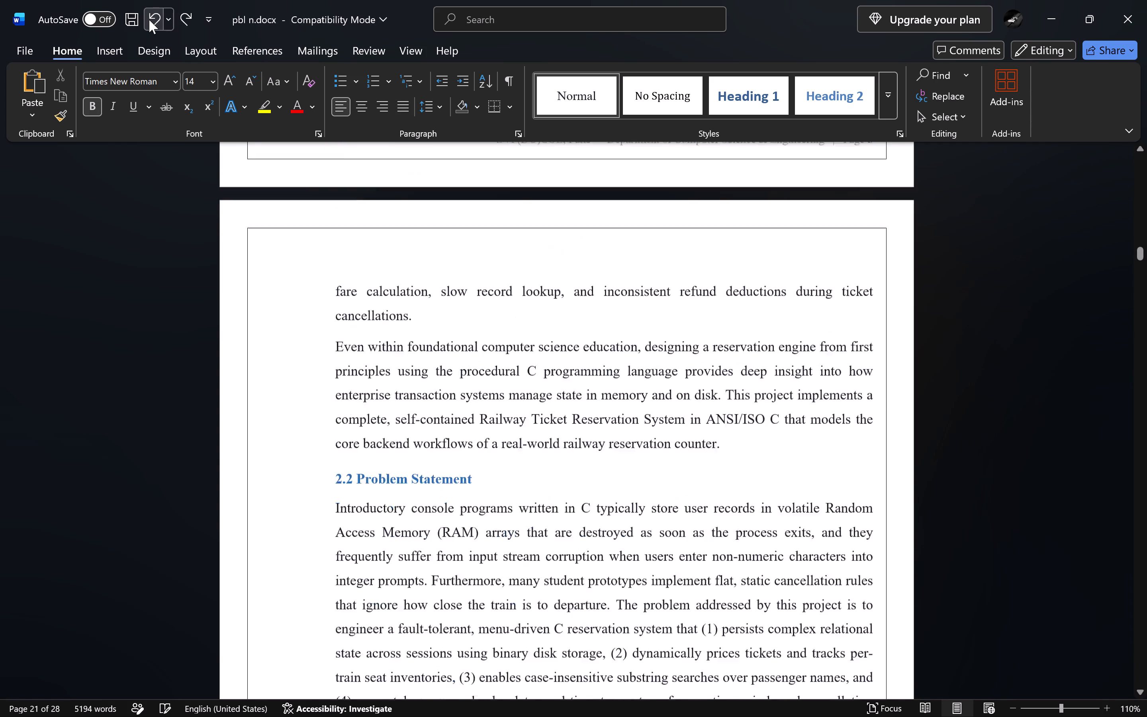
# Return to the front pages and examine the section and page numbers in the table of contents.
pyautogui.moveTo(1138, 254); pyautogui.dragTo(1137, 253)
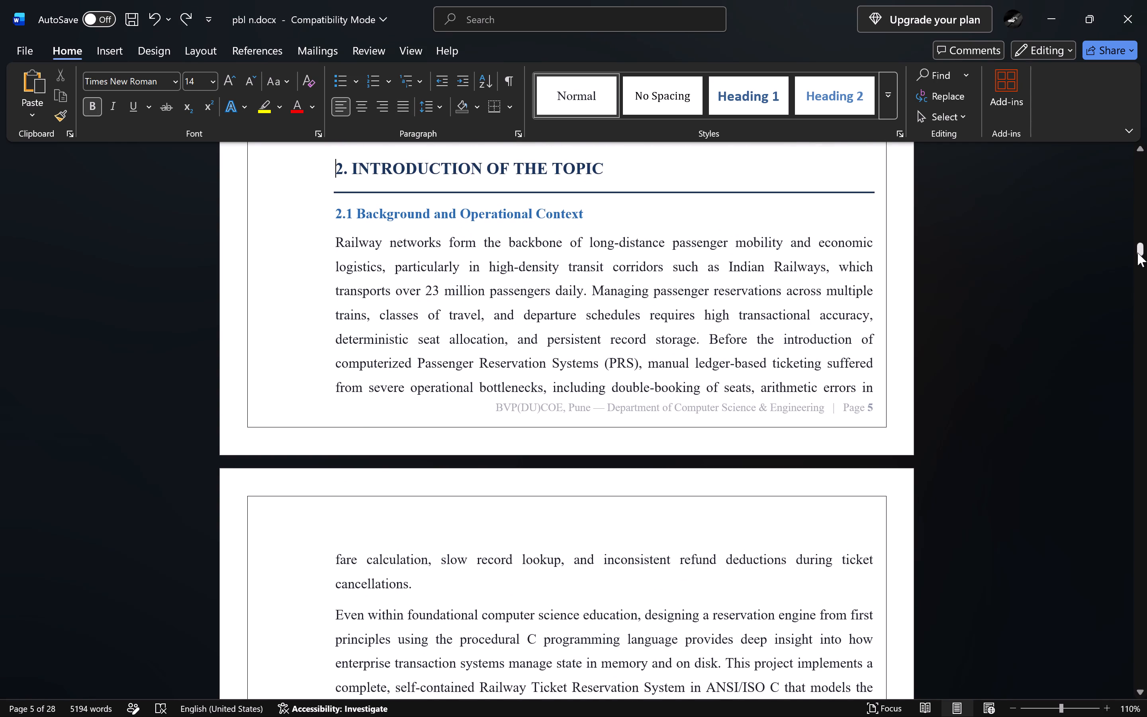
pyautogui.moveTo(1137, 253); pyautogui.dragTo(1130, 172)
pyautogui.scroll(-20, 1127, 173)
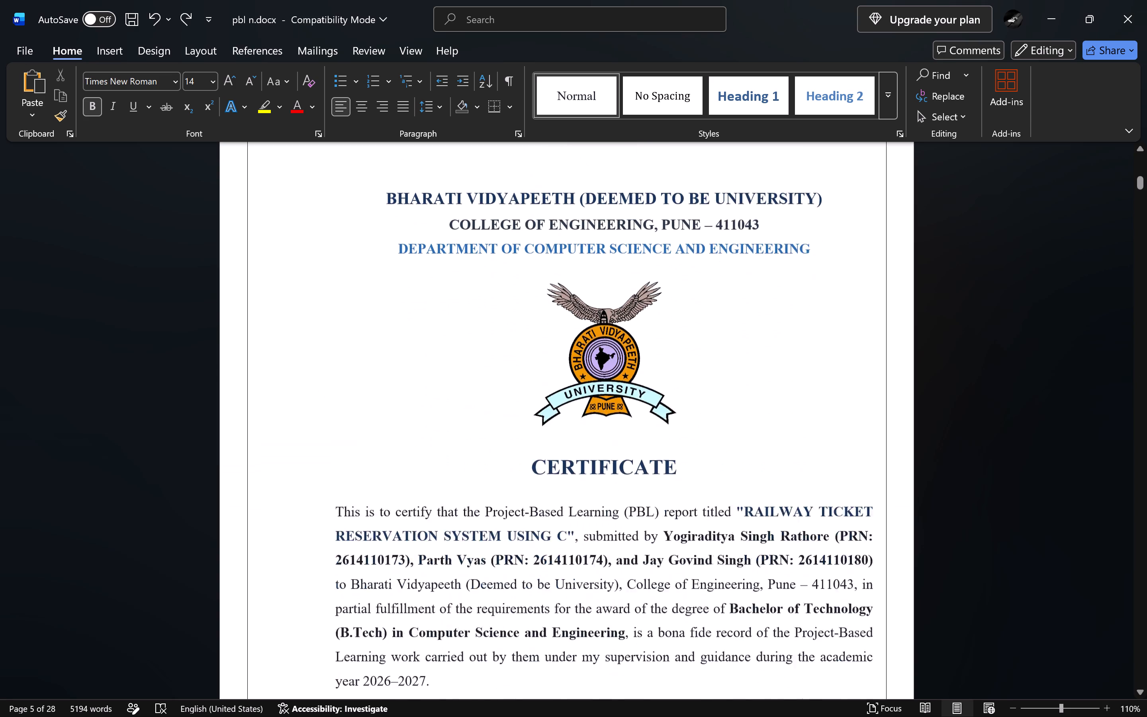
pyautogui.scroll(-17, 1077, 362)
pyautogui.scroll(-14, 1069, 364)
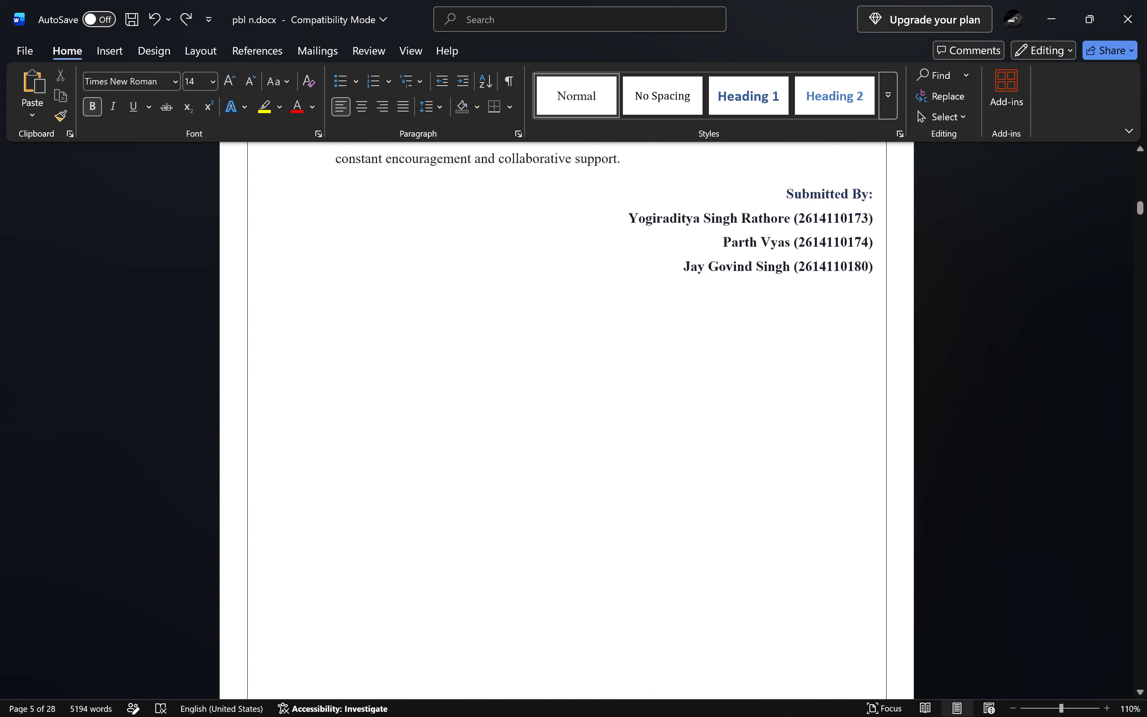
pyautogui.scroll(-13, 1069, 364)
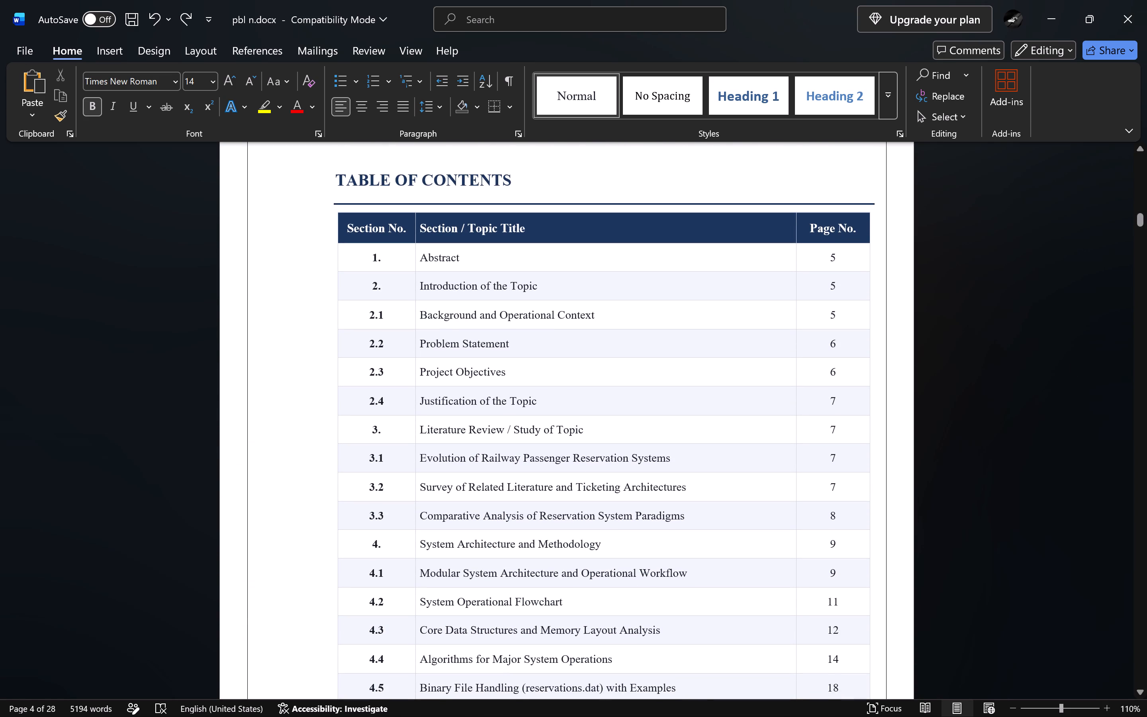
# Check the starting pages of the Chapter 1 and 2 sections against the page numbers in the table of contents.
pyautogui.scroll(-20, 878, 352)
pyautogui.scroll(-9, 878, 352)
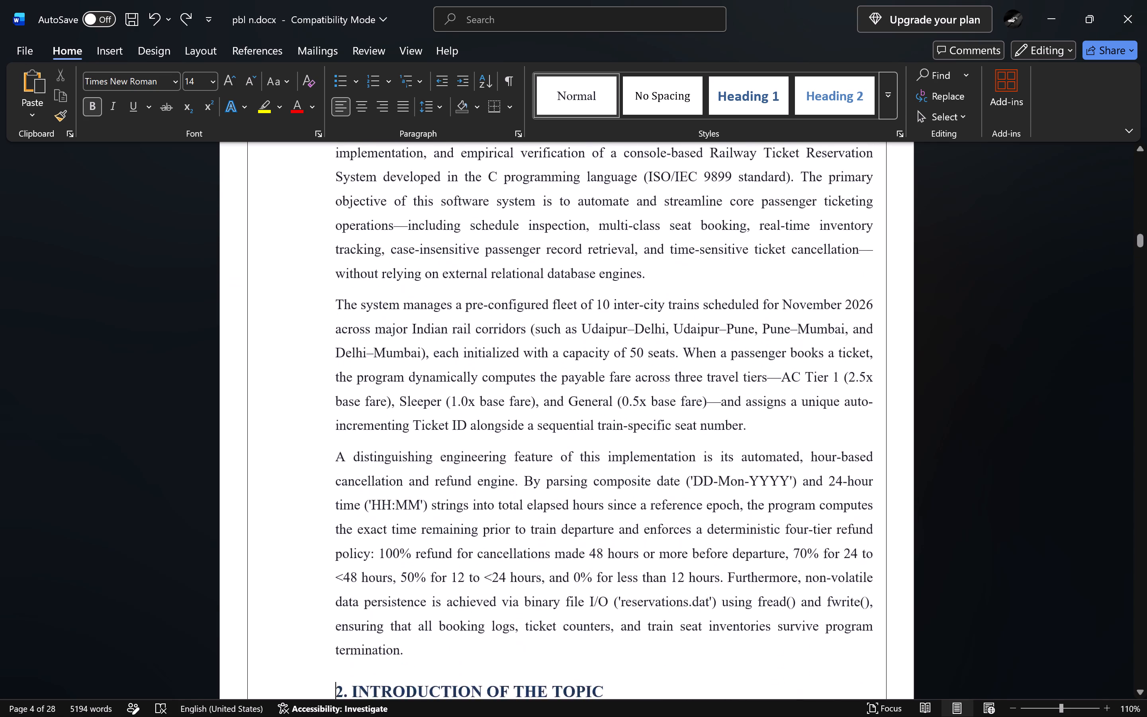
pyautogui.scroll(-20, 878, 353)
pyautogui.scroll(-5, 878, 353)
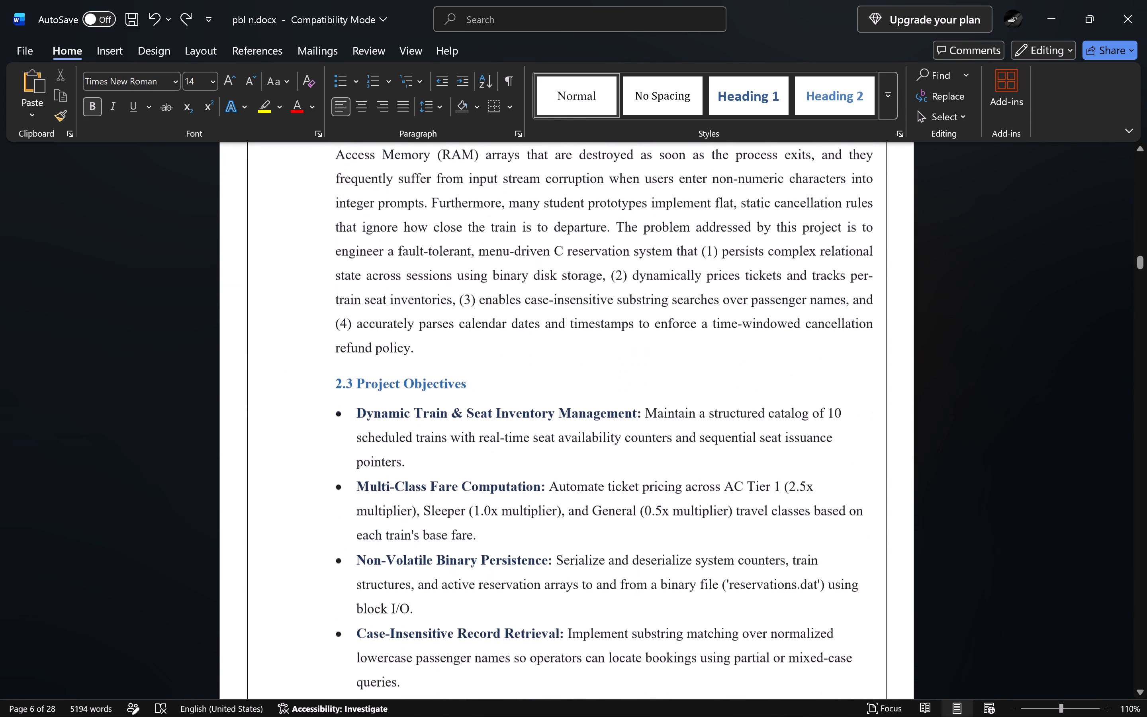
pyautogui.scroll(-12, 878, 353)
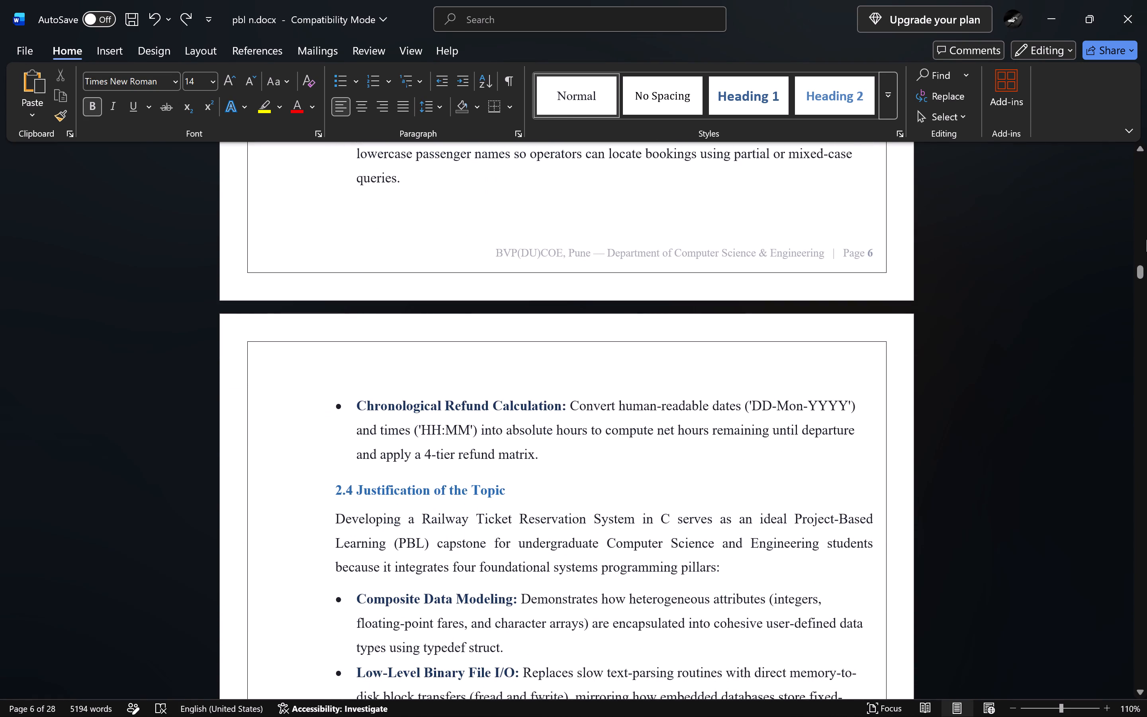
pyautogui.moveTo(1142, 266); pyautogui.dragTo(1136, 211)
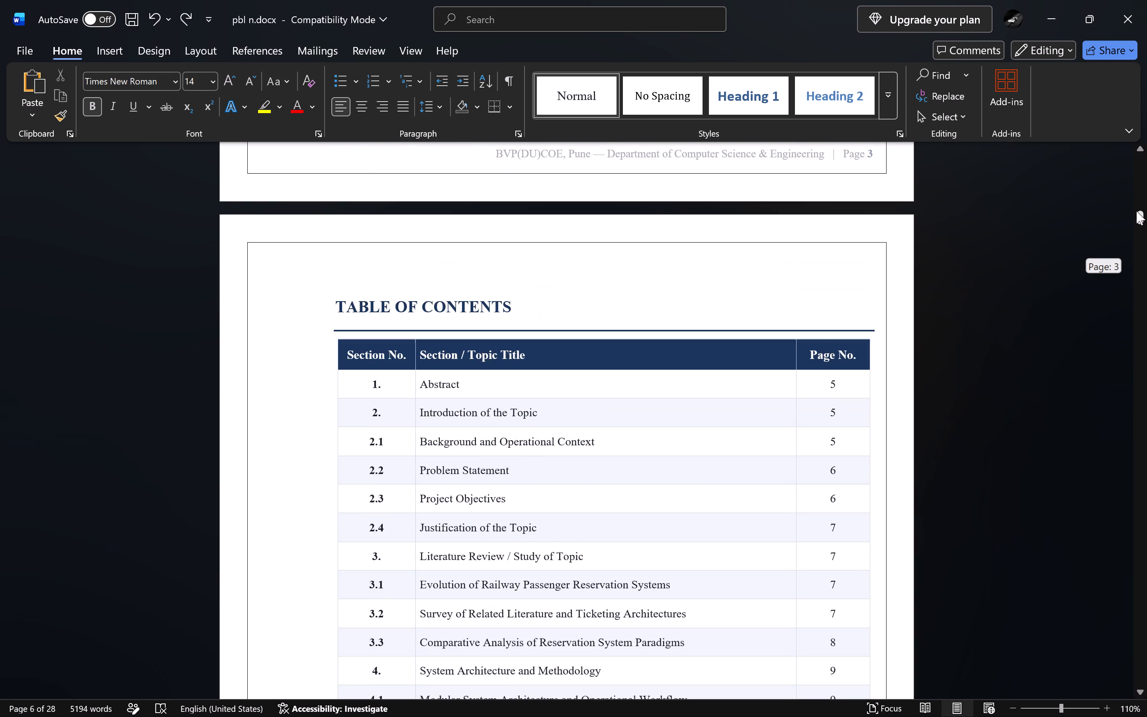
pyautogui.moveTo(1136, 211); pyautogui.dragTo(1136, 214)
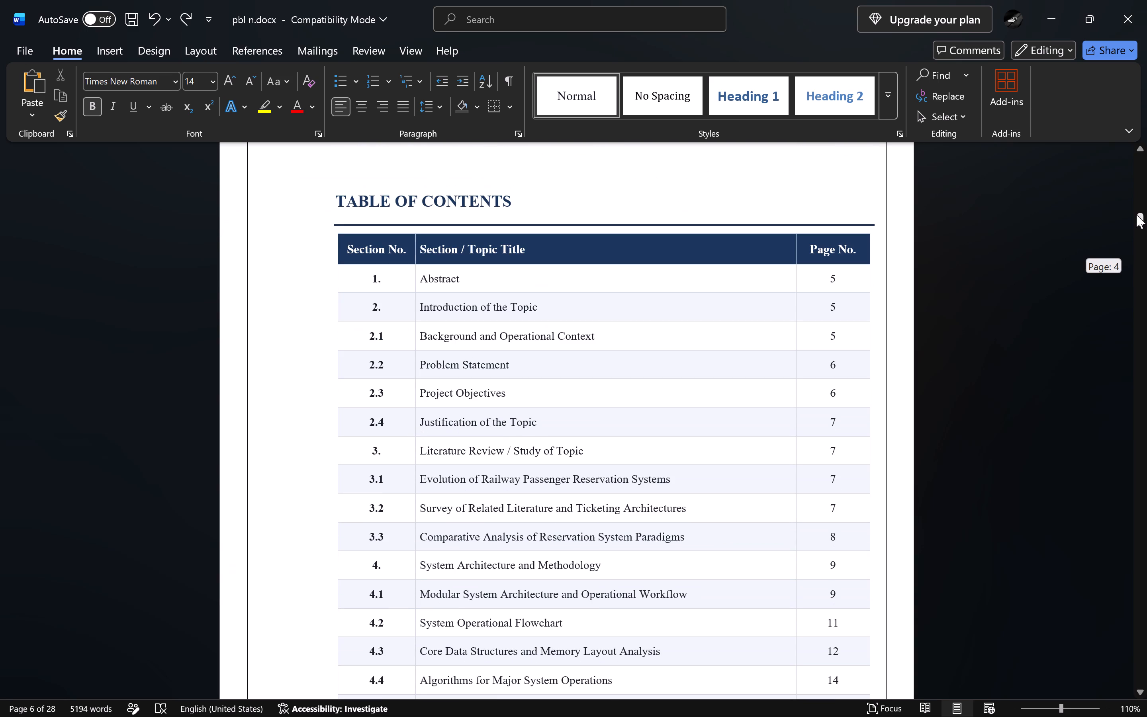
pyautogui.moveTo(1136, 214); pyautogui.dragTo(1137, 215)
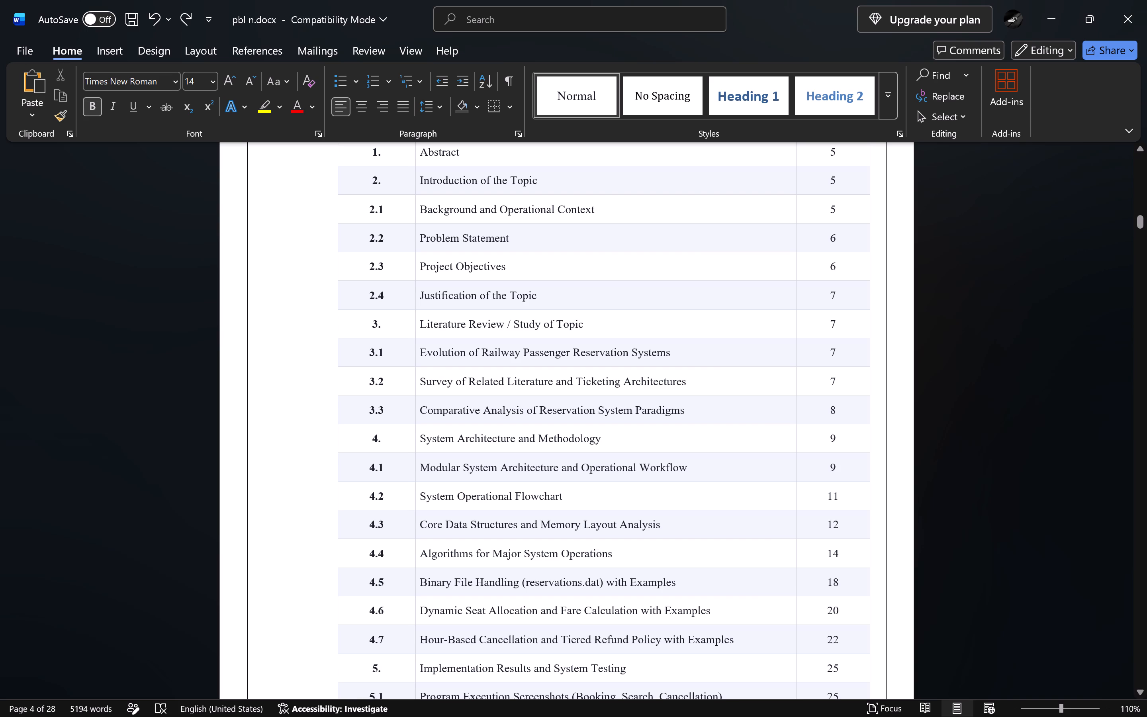
# Examine on which pages sections 3.1, 3.2 and 3.3 of the literature review start, including the comparison table.
pyautogui.moveTo(1141, 222); pyautogui.dragTo(1141, 242)
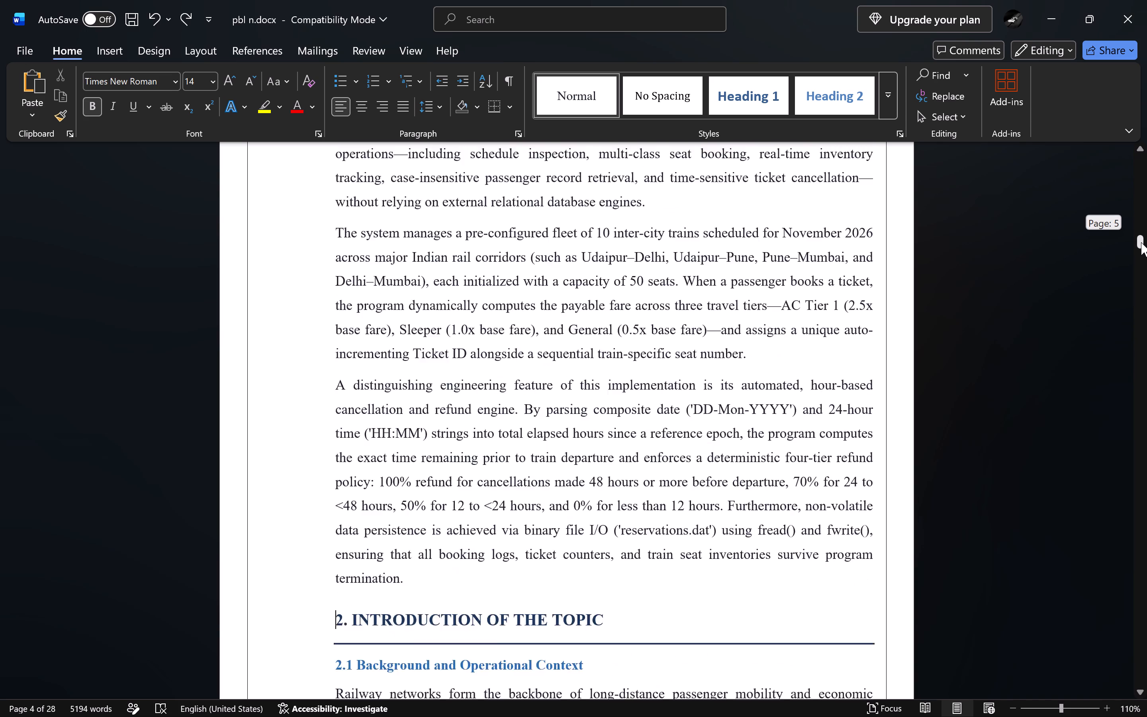
pyautogui.moveTo(1141, 242); pyautogui.dragTo(1137, 283)
pyautogui.scroll(-2, 730, 310)
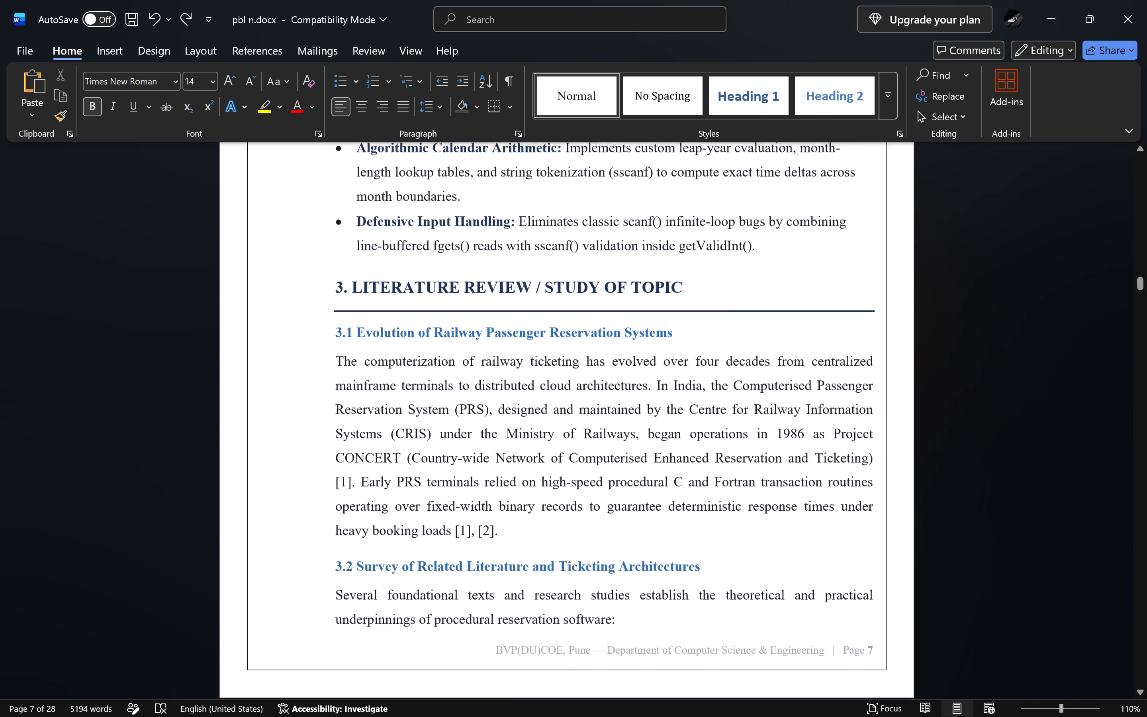
pyautogui.scroll(-16, 730, 310)
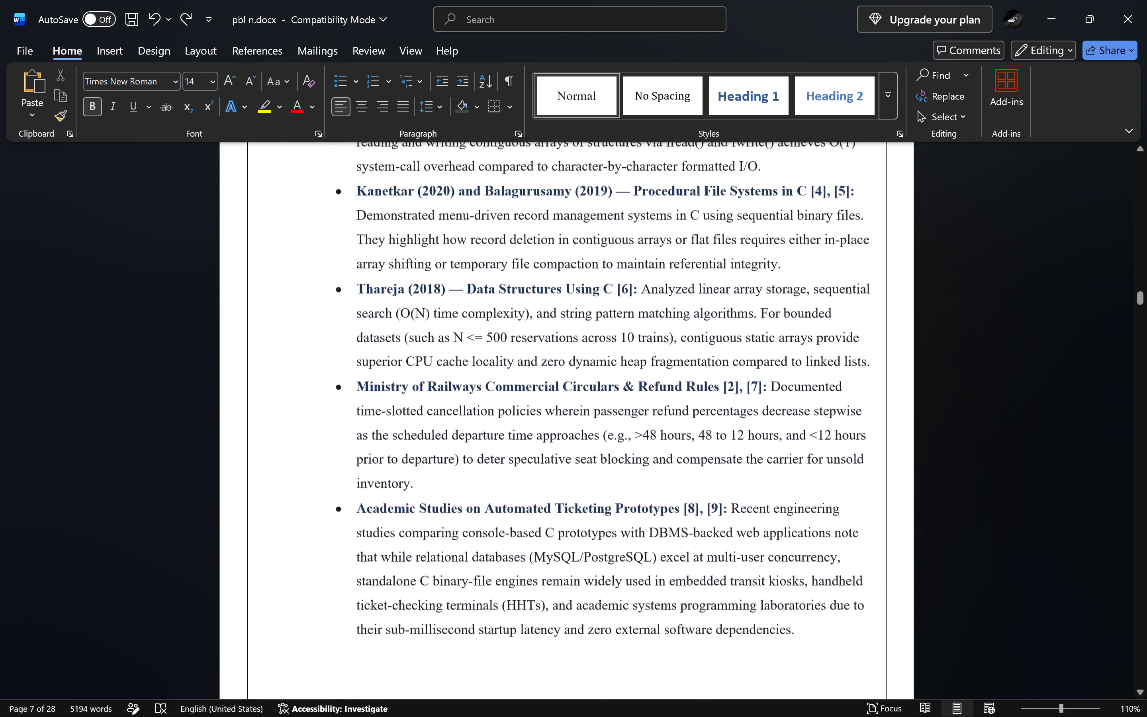
pyautogui.scroll(-19, 730, 310)
pyautogui.scroll(-5, 730, 310)
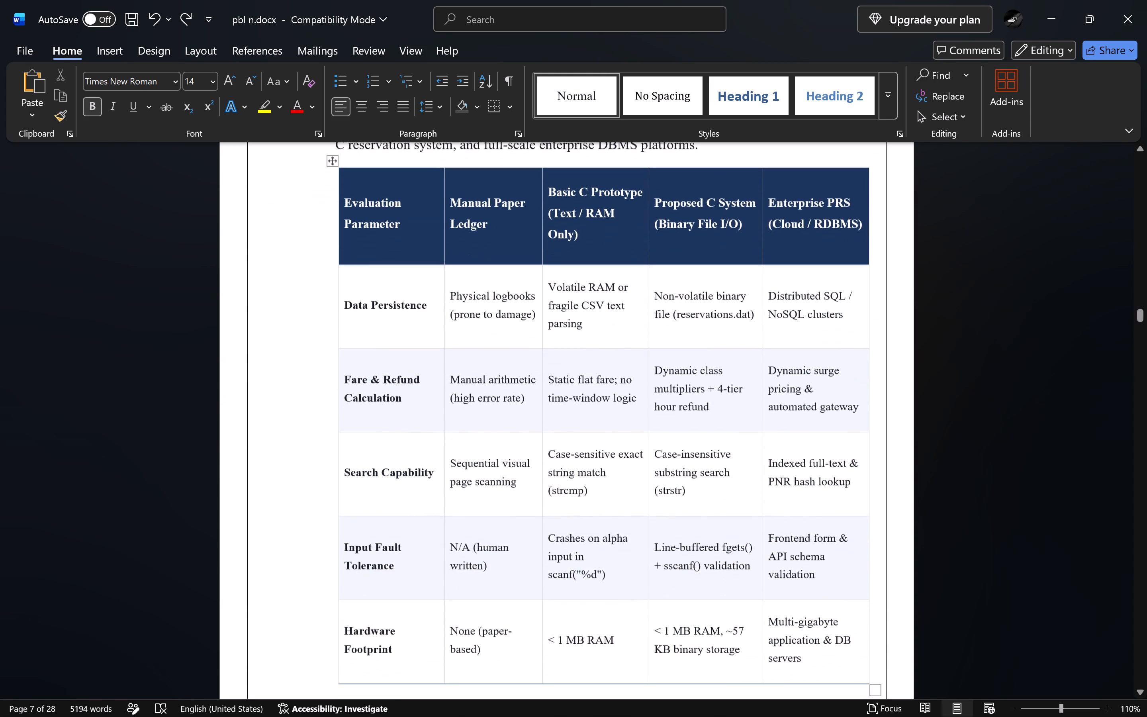
pyautogui.scroll(-7, 730, 310)
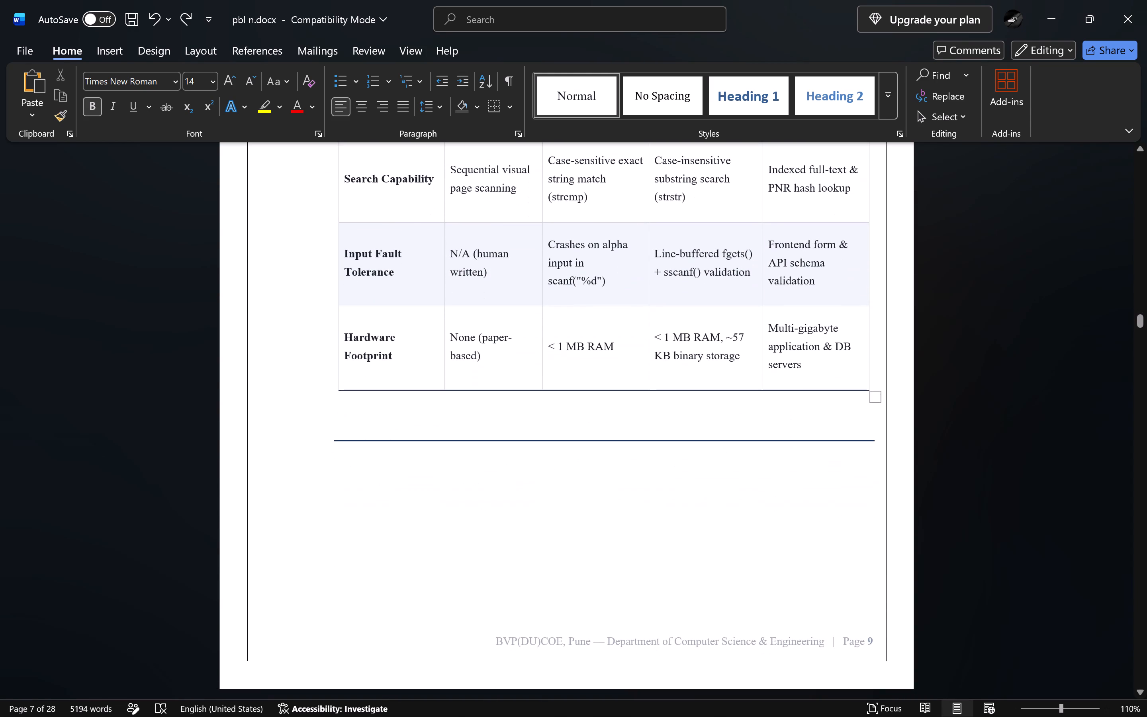
pyautogui.scroll(10, 784, 352)
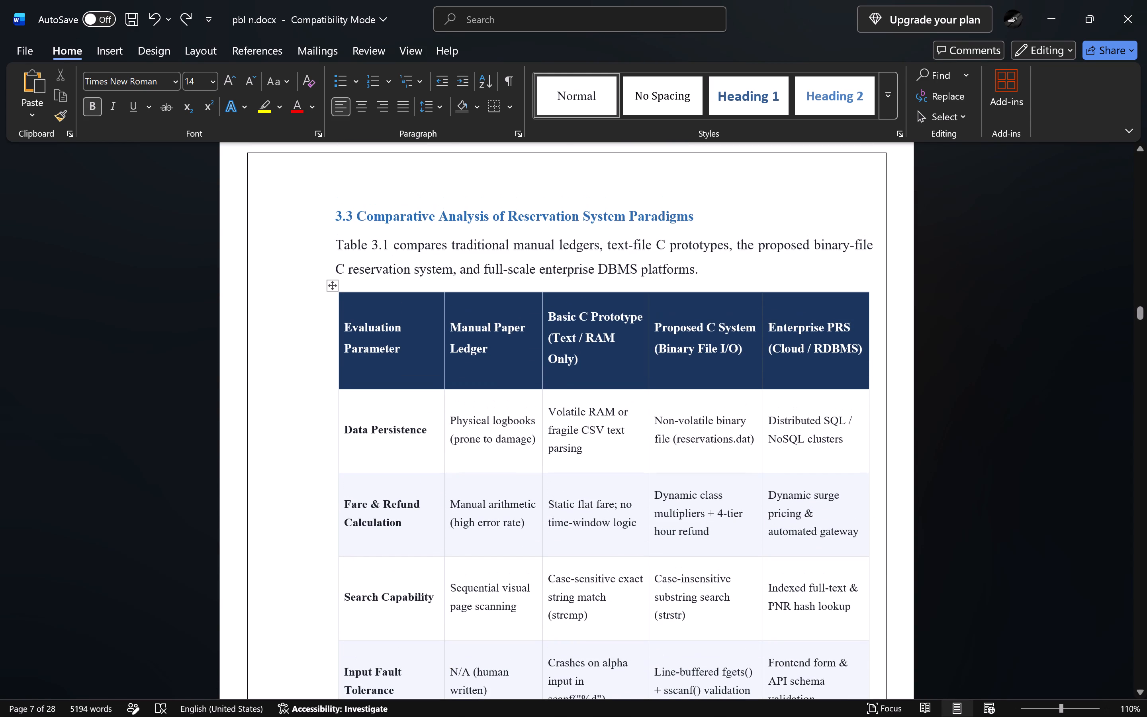
# Set the page number of section 3.3, Comparative Analysis of Reservation System Paradigms, to 9 in the table of contents.
pyautogui.moveTo(1141, 311); pyautogui.dragTo(1134, 212)
pyautogui.scroll(-5, 509, 589)
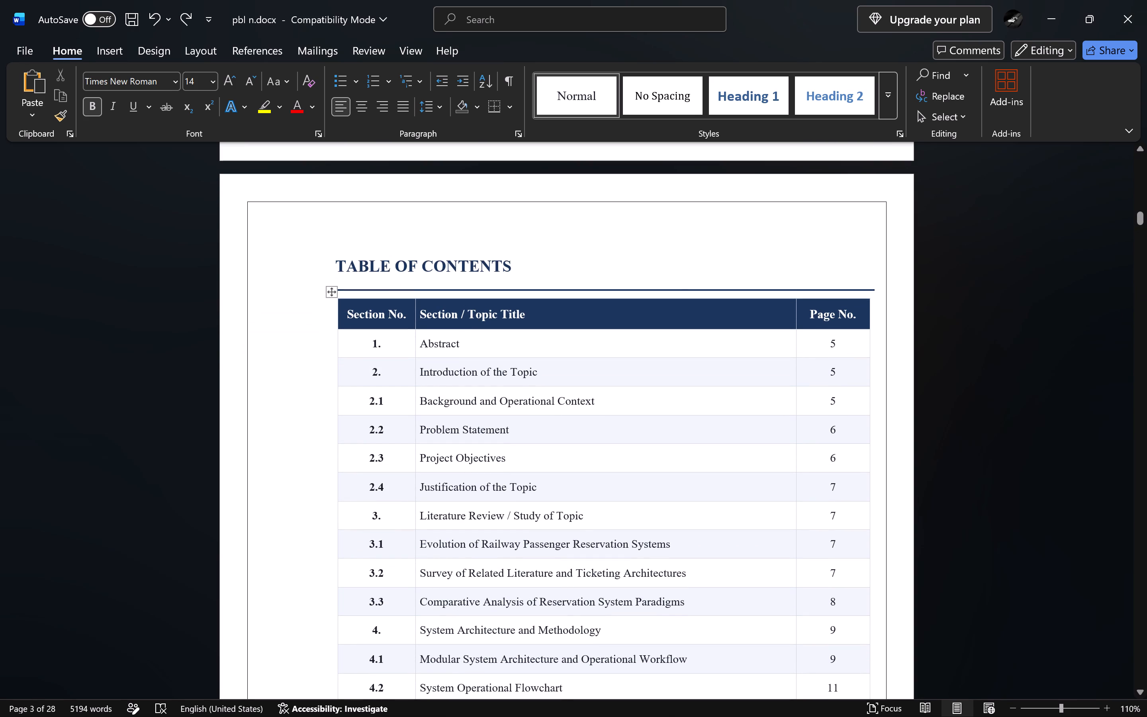
pyautogui.click(842, 600)
pyautogui.press('BackSpace')
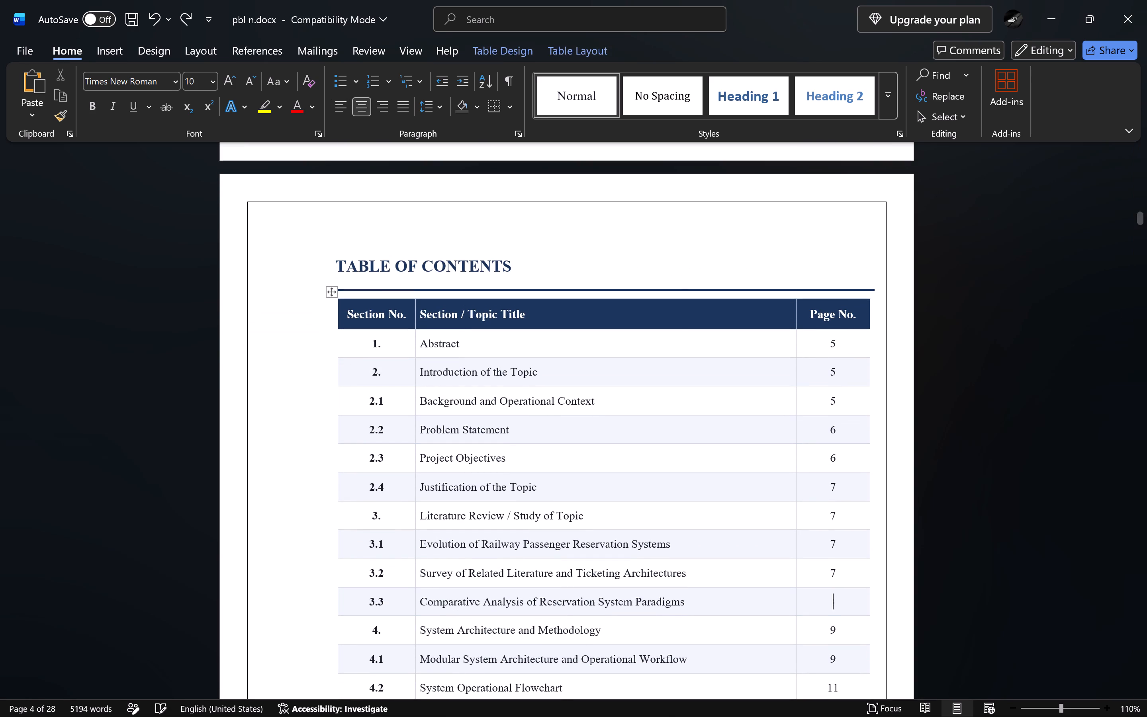
pyautogui.press('9')
# Examine the pages after section 3.3 to find where the Final Code and System Architecture and Methodology chapters start.
pyautogui.scroll(-3, 841, 596)
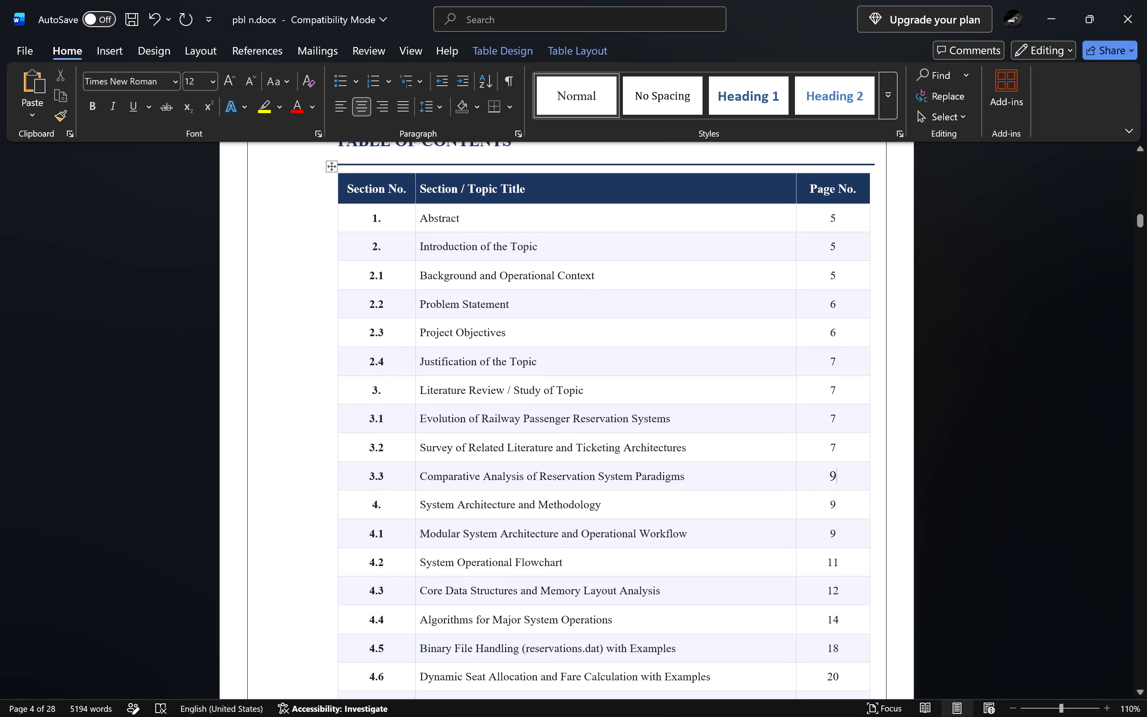
pyautogui.moveTo(1136, 224); pyautogui.dragTo(1136, 333)
pyautogui.scroll(5, 1083, 345)
pyautogui.scroll(12, 953, 357)
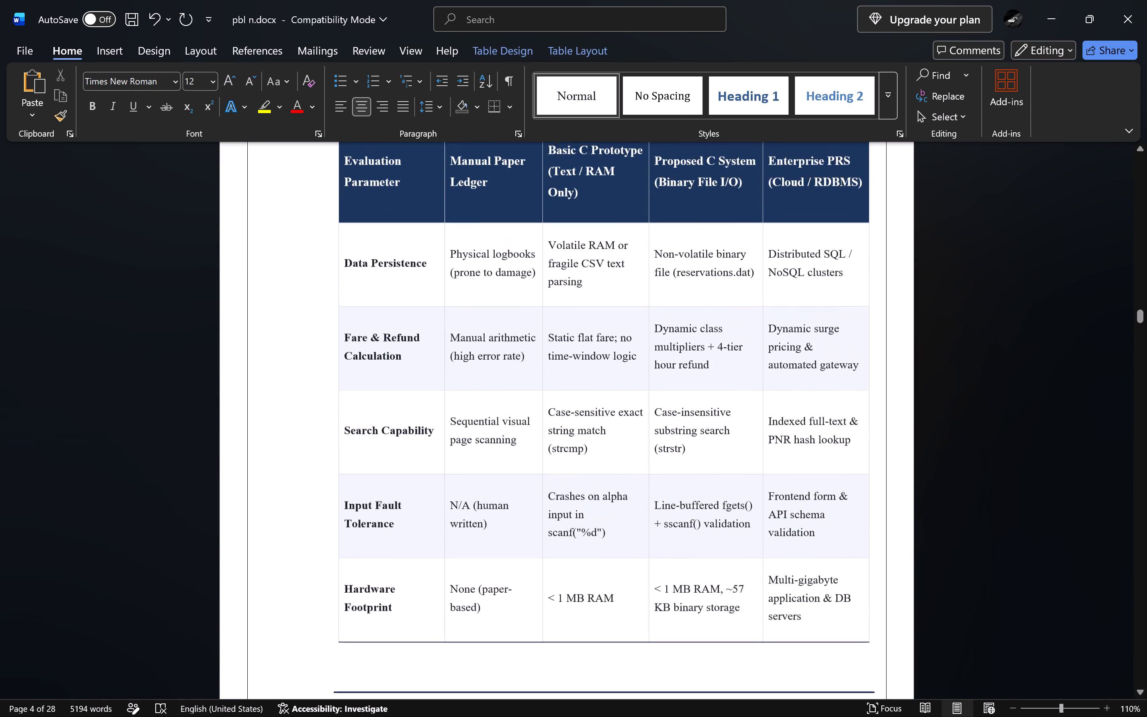
pyautogui.scroll(7, 949, 358)
pyautogui.scroll(-13, 949, 358)
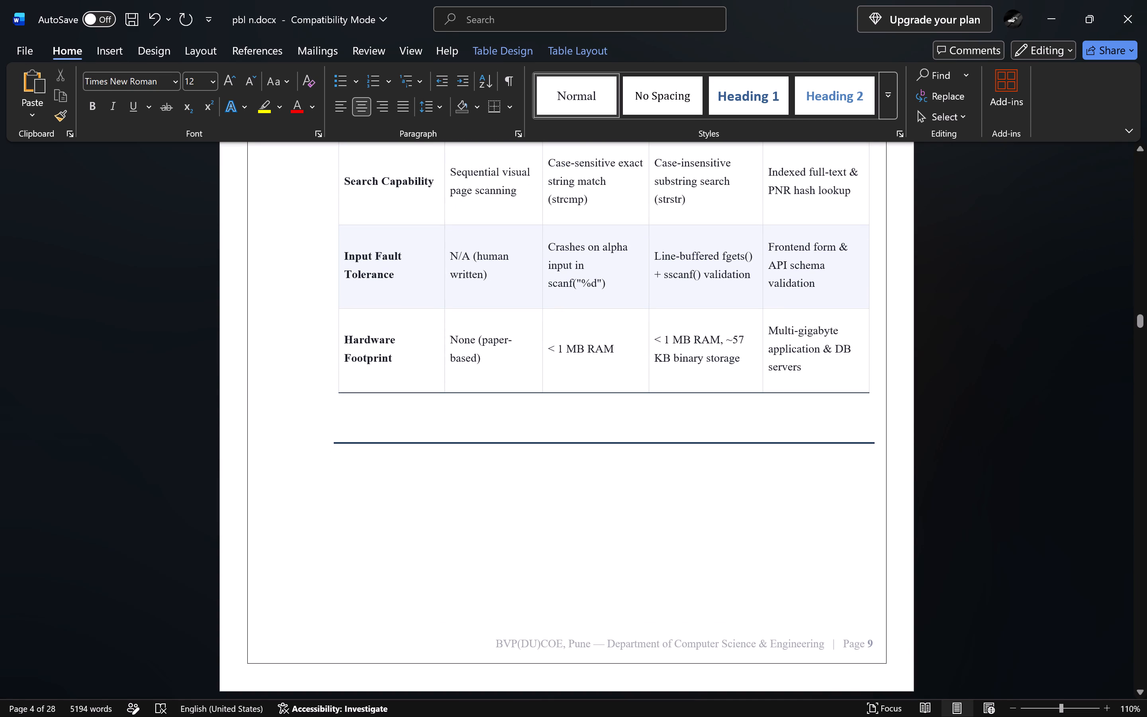
pyautogui.scroll(12, 949, 358)
pyautogui.scroll(-18, 948, 358)
pyautogui.scroll(-15, 948, 358)
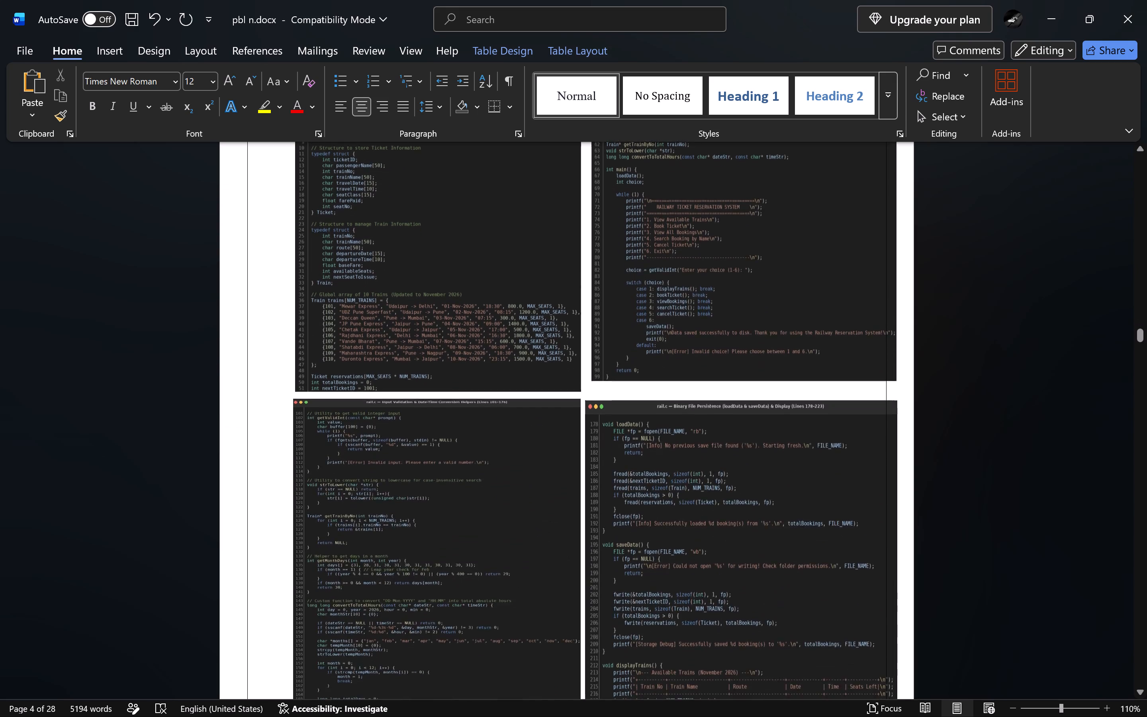
pyautogui.scroll(-9, 948, 358)
pyautogui.scroll(-20, 948, 358)
pyautogui.scroll(-4, 948, 358)
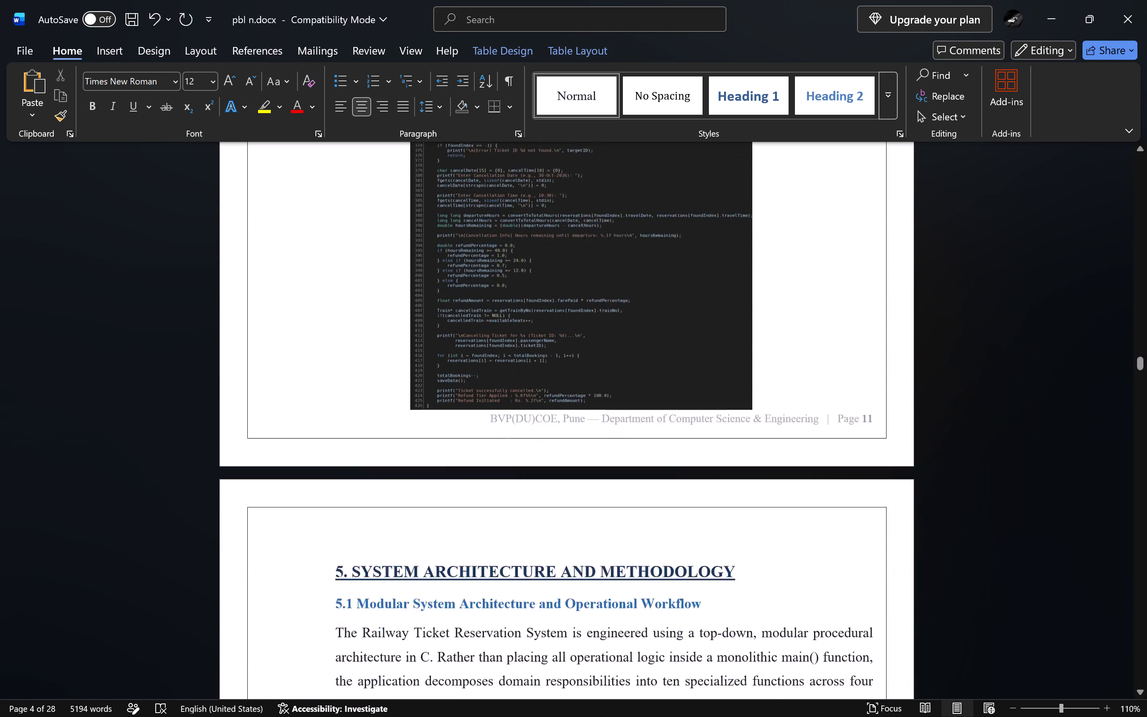
pyautogui.scroll(-4, 948, 358)
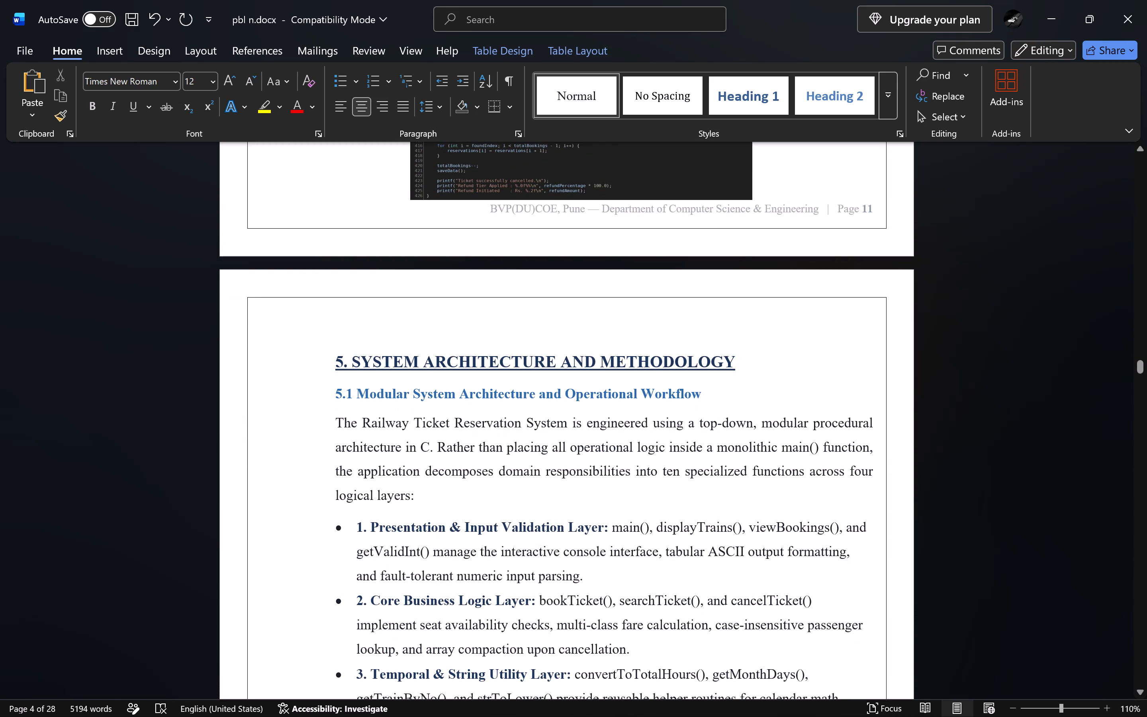
pyautogui.scroll(16, 948, 358)
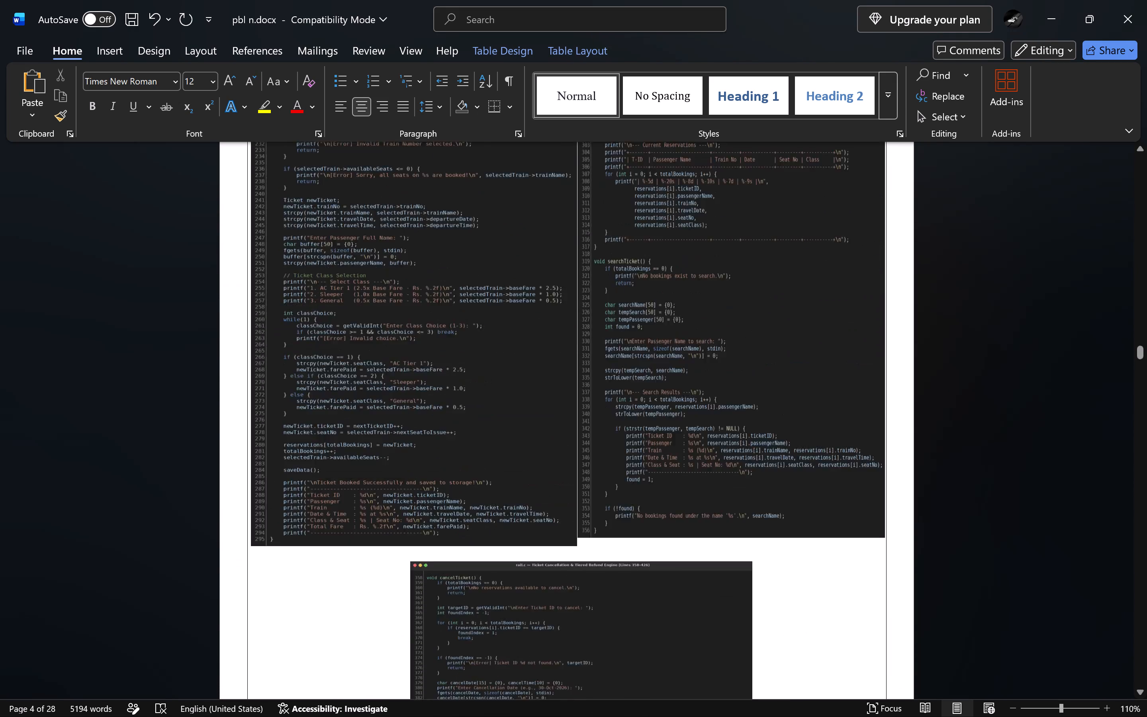
pyautogui.scroll(20, 948, 358)
pyautogui.scroll(14, 948, 358)
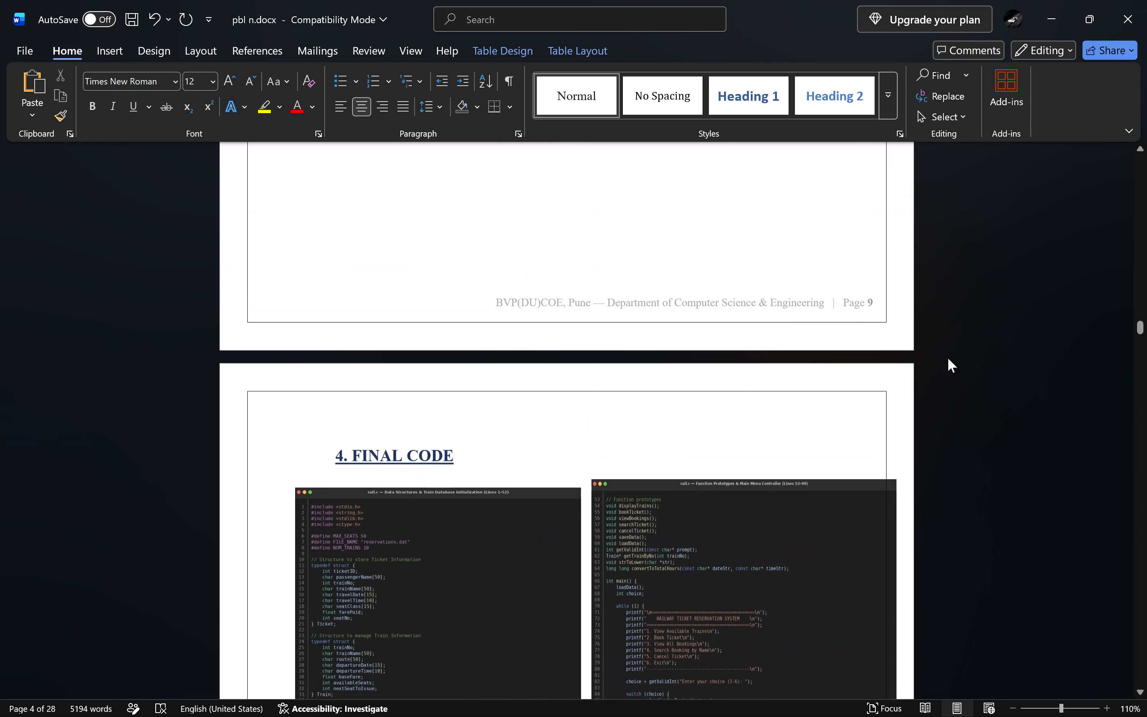
pyautogui.scroll(-2, 948, 358)
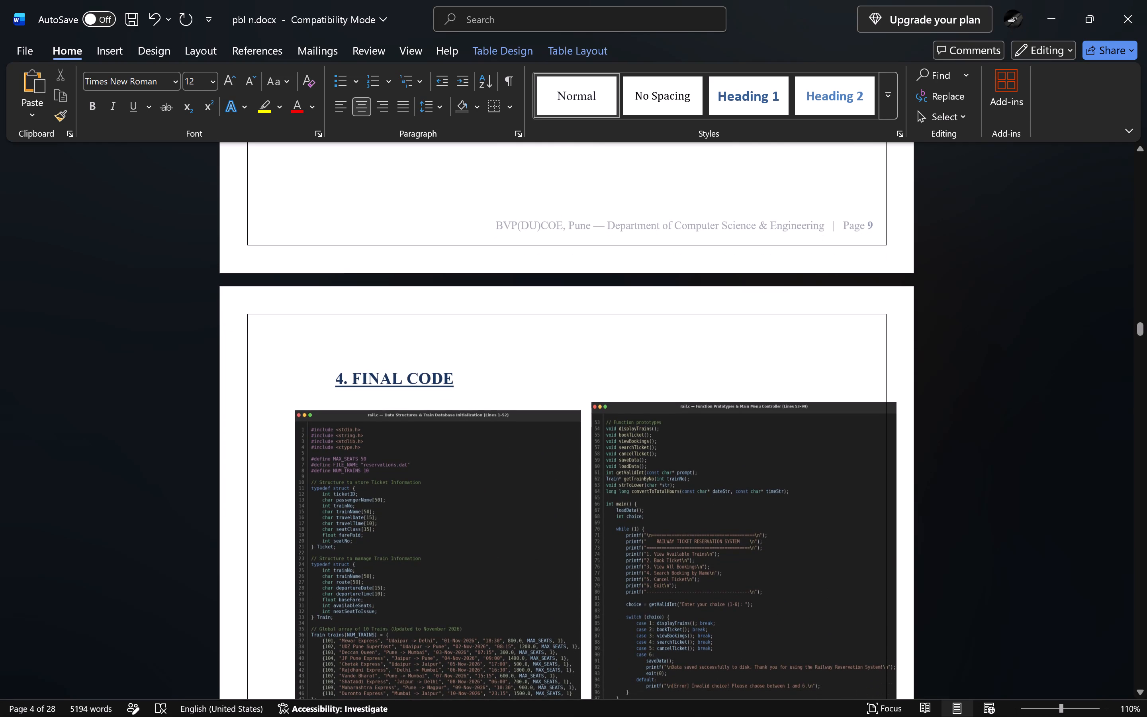
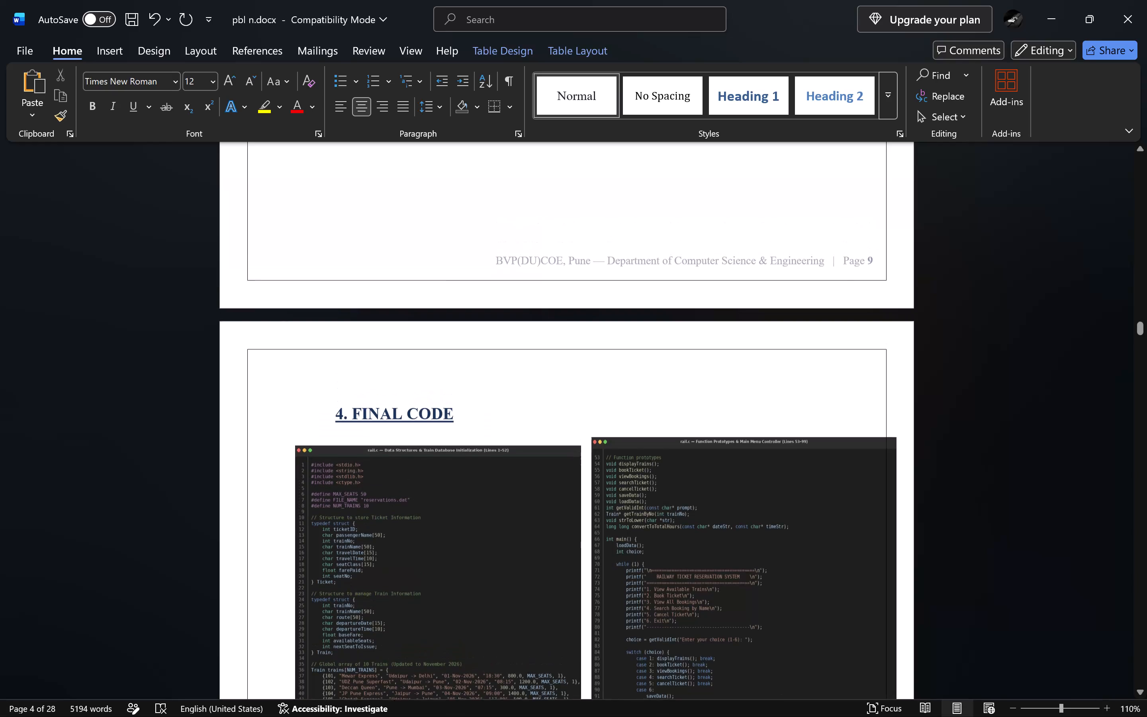
# Review the literature survey, the system comparison table and the opening of the Final Code section on pages 8 to 10.
pyautogui.scroll(11, 517, 385)
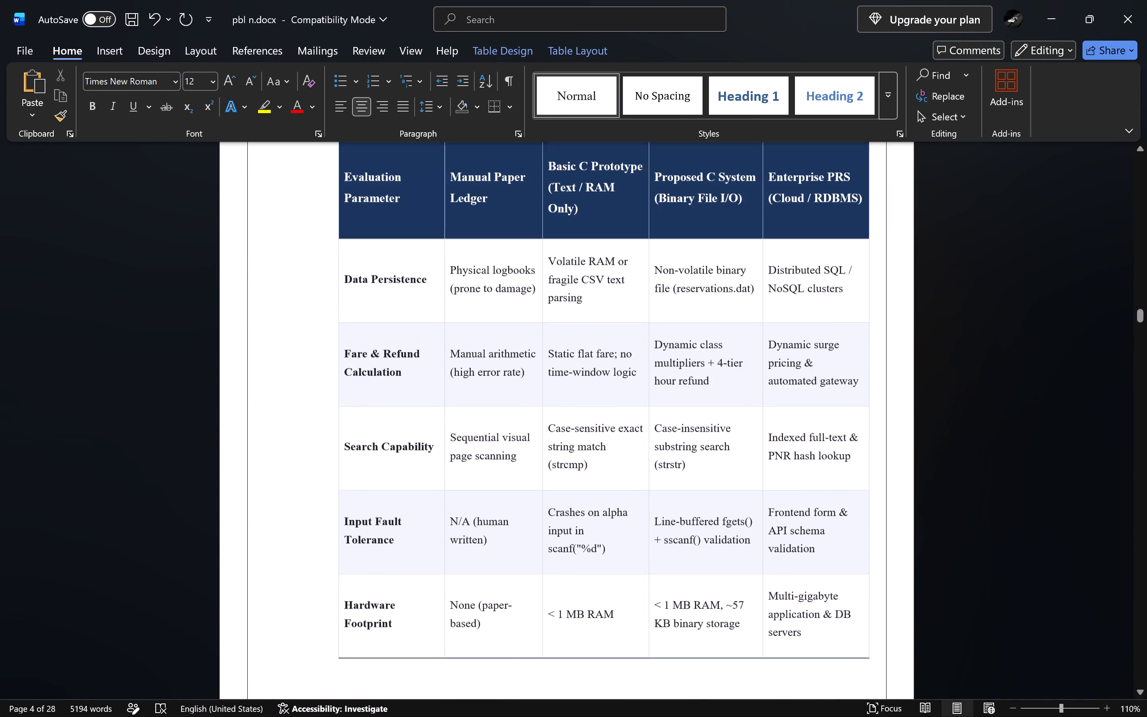
pyautogui.scroll(12, 517, 385)
pyautogui.scroll(10, 517, 385)
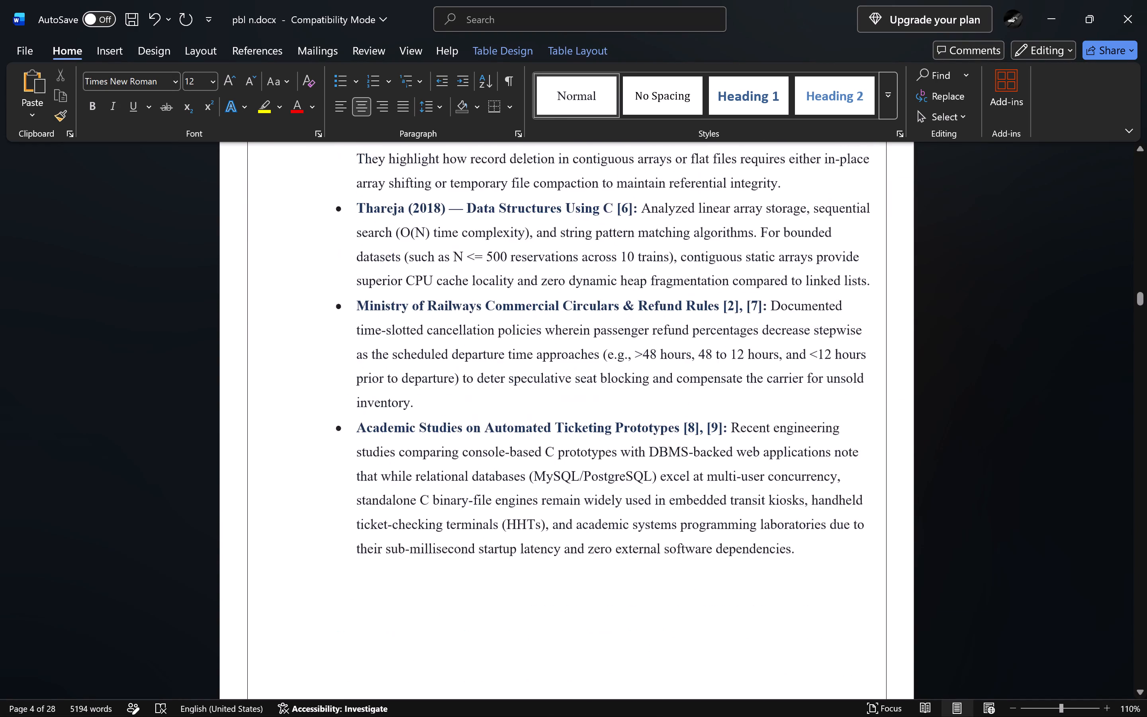
pyautogui.scroll(-20, 517, 385)
pyautogui.scroll(-16, 517, 385)
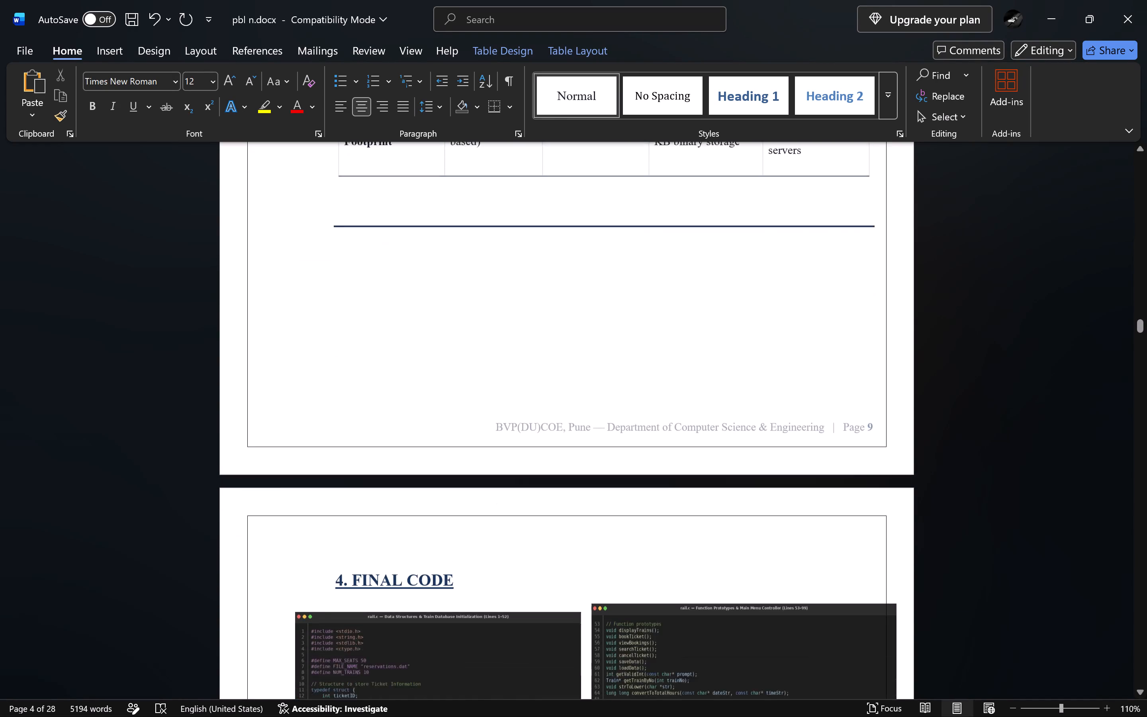
pyautogui.scroll(-10, 517, 385)
pyautogui.scroll(4, 517, 385)
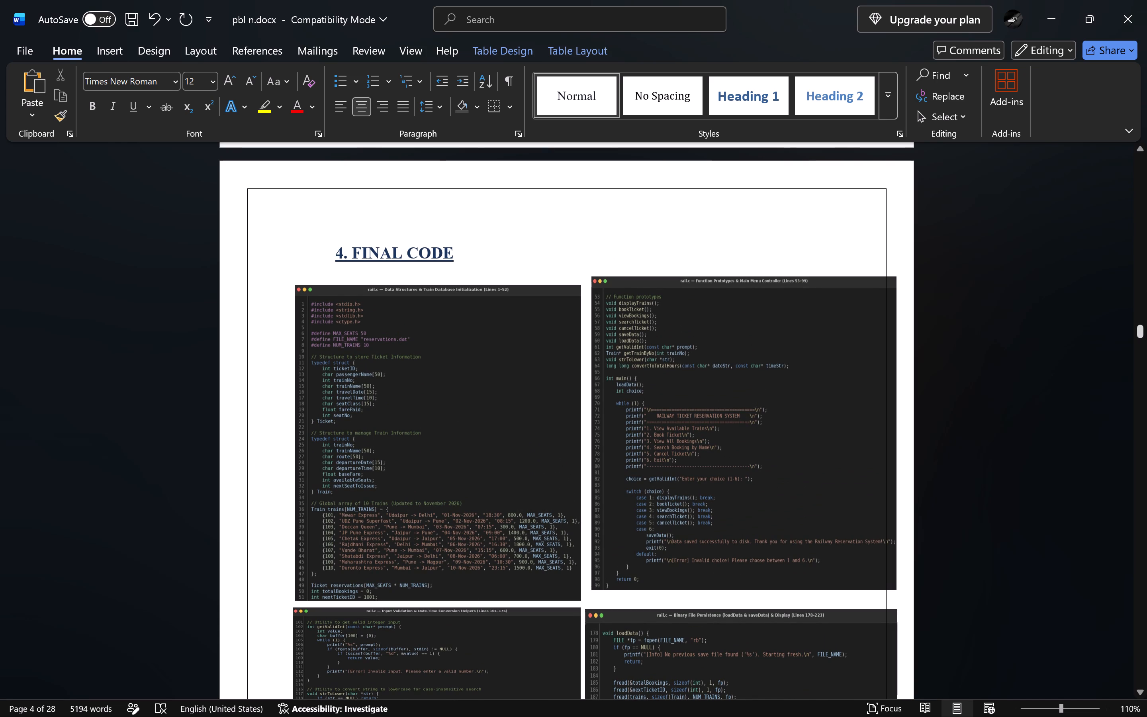
pyautogui.moveTo(1145, 332); pyautogui.dragTo(1129, 316)
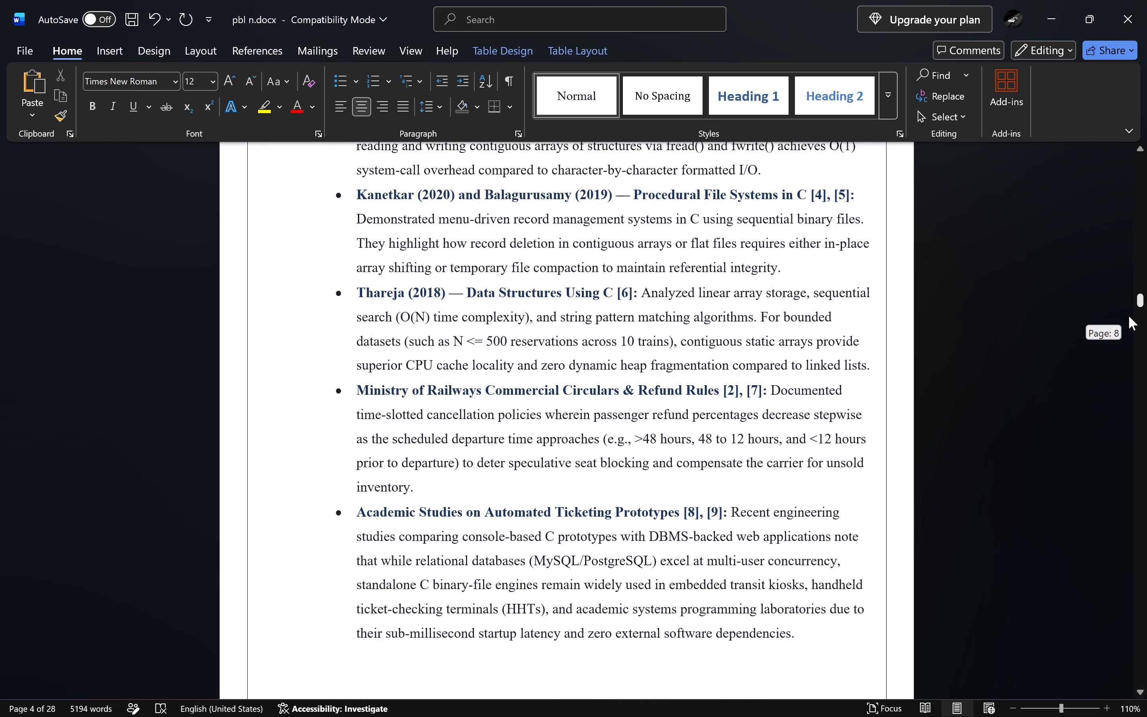
pyautogui.moveTo(1129, 316); pyautogui.dragTo(1128, 339)
pyautogui.scroll(12, 840, 370)
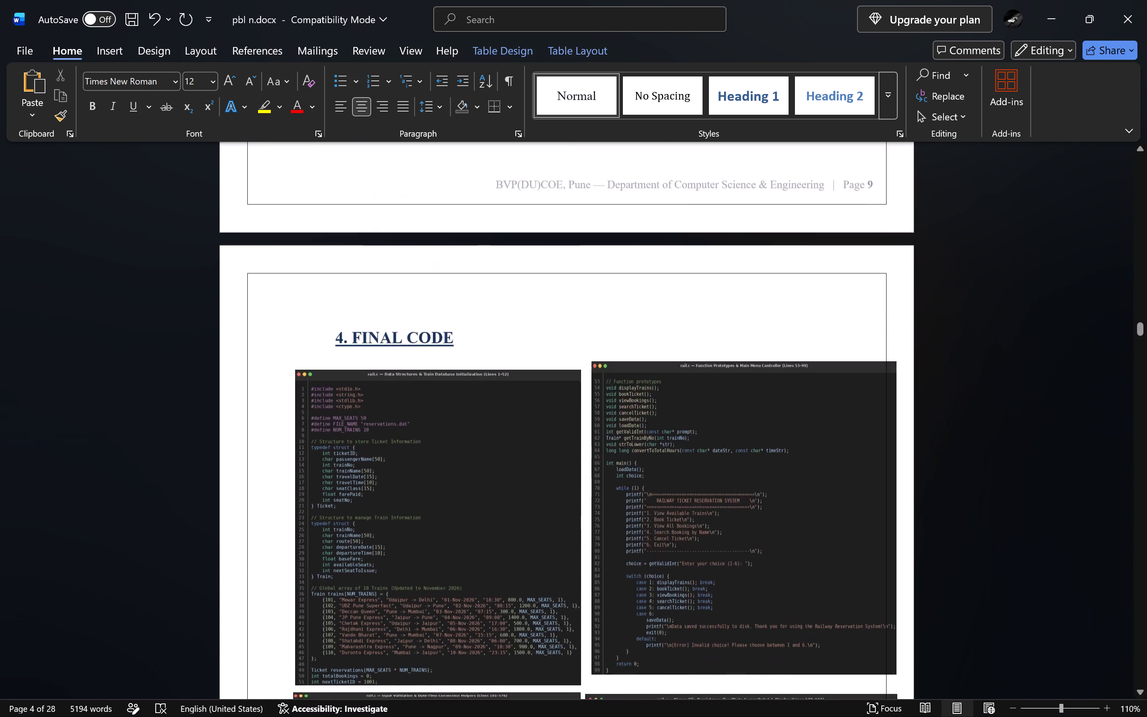
# Narrow the Binary File Persistence code image on page 10 from its outer edge so it fits inside the page border.
pyautogui.scroll(-6, 839, 370)
pyautogui.scroll(-10, 900, 399)
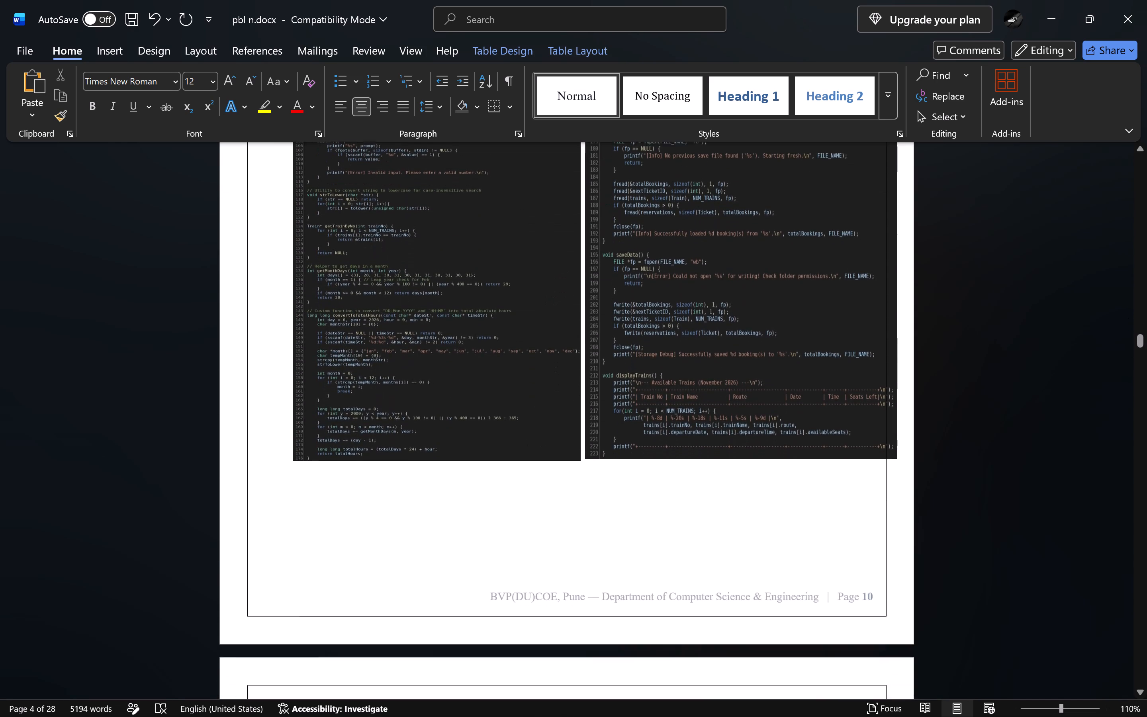
pyautogui.scroll(5, 904, 400)
pyautogui.click(869, 390)
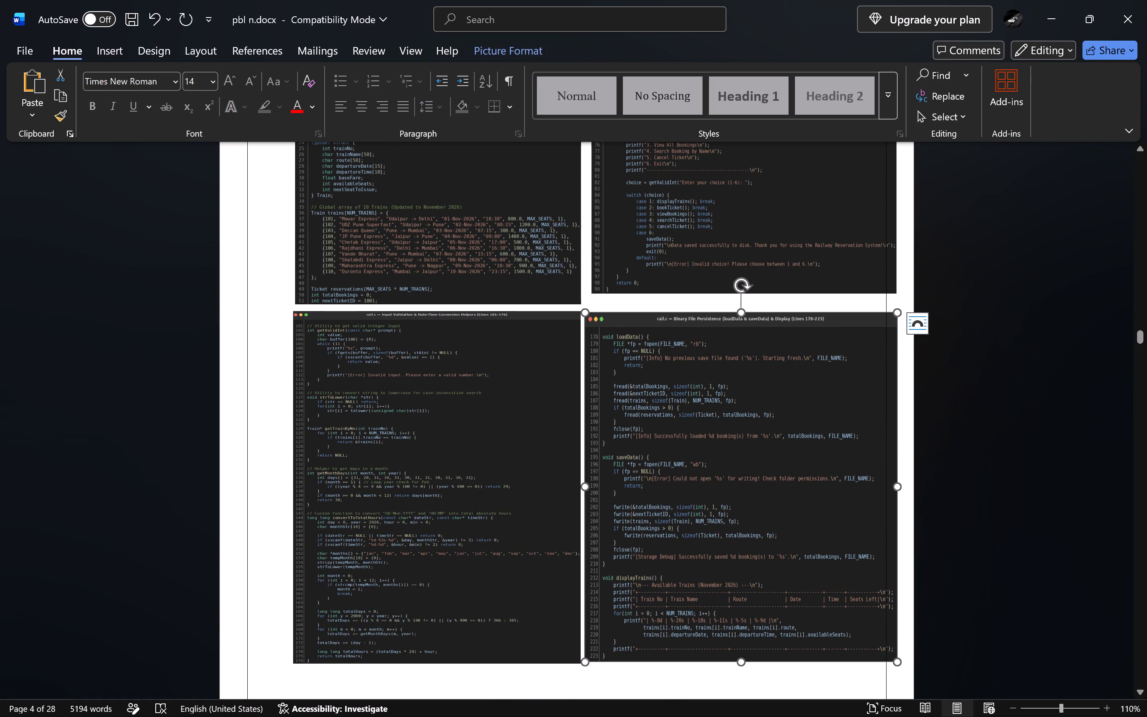
pyautogui.moveTo(900, 485); pyautogui.dragTo(879, 486)
# Narrow the Function Prototypes & Main Menu Controller code image so its outer edge sits inside the page border.
pyautogui.scroll(4, 860, 325)
pyautogui.scroll(1, 884, 262)
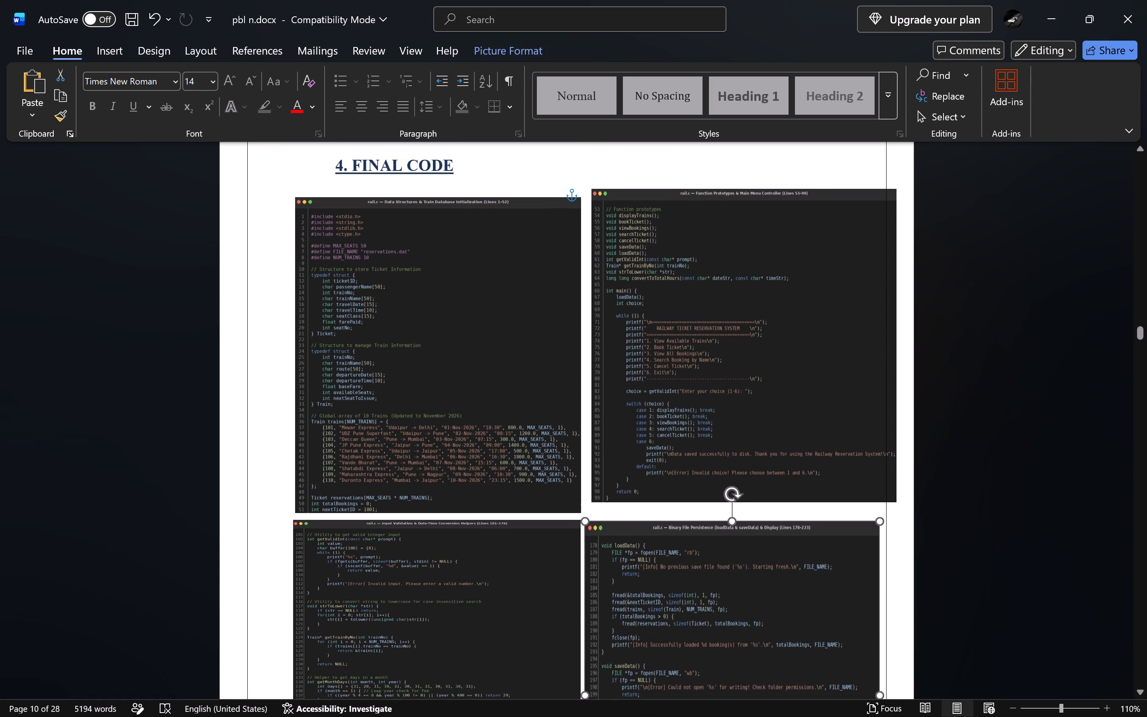
pyautogui.click(883, 301)
pyautogui.moveTo(898, 345); pyautogui.dragTo(887, 346)
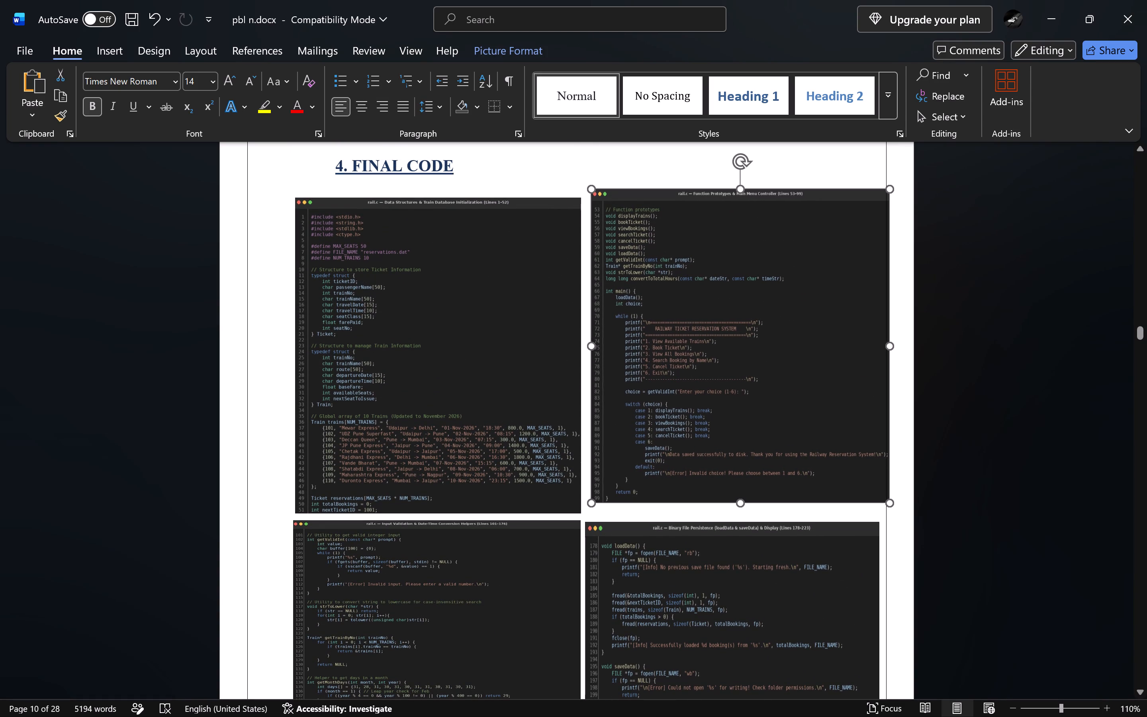
pyautogui.moveTo(887, 346); pyautogui.dragTo(876, 347)
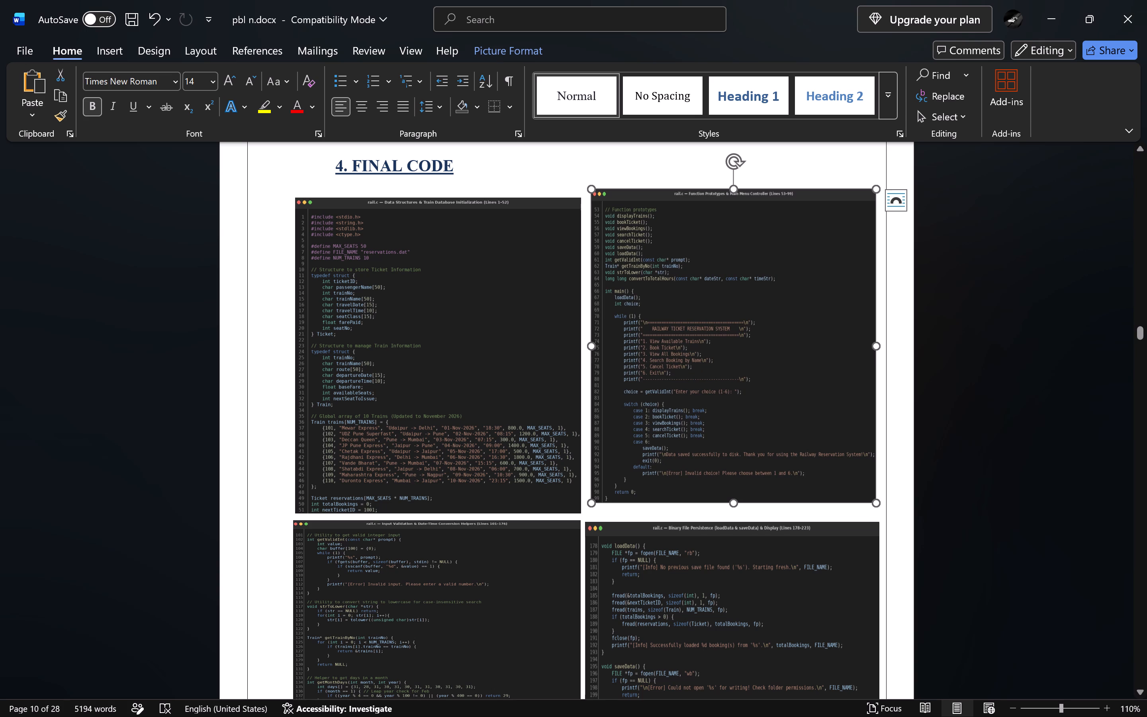
pyautogui.click(912, 333)
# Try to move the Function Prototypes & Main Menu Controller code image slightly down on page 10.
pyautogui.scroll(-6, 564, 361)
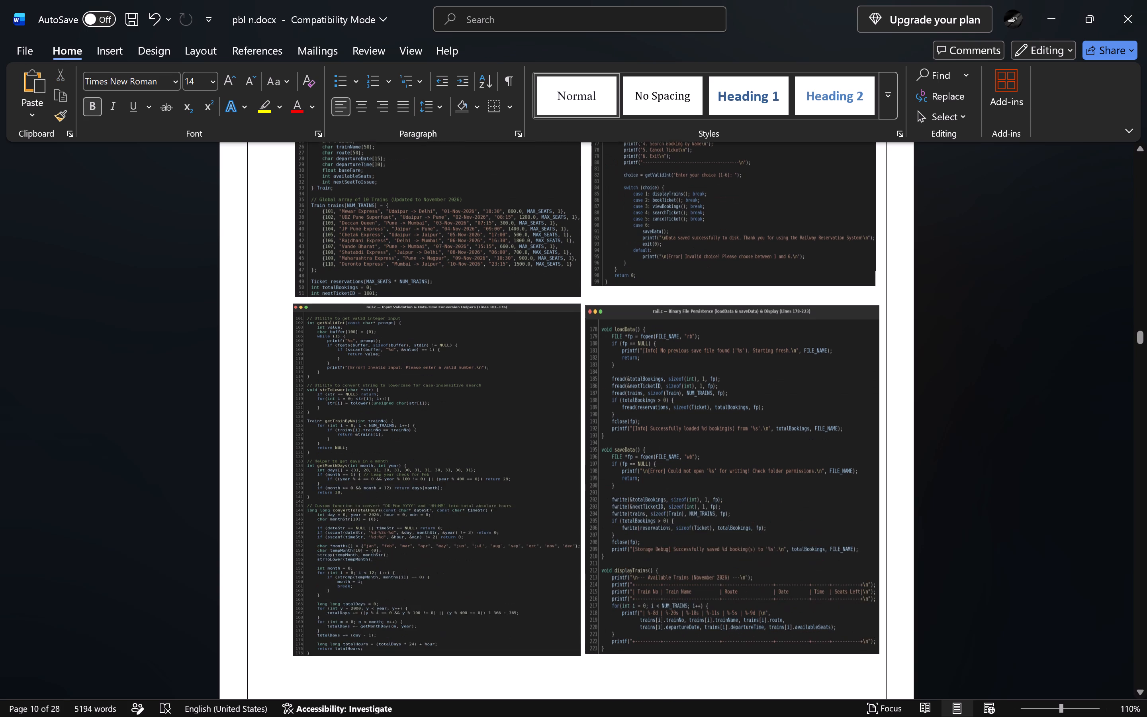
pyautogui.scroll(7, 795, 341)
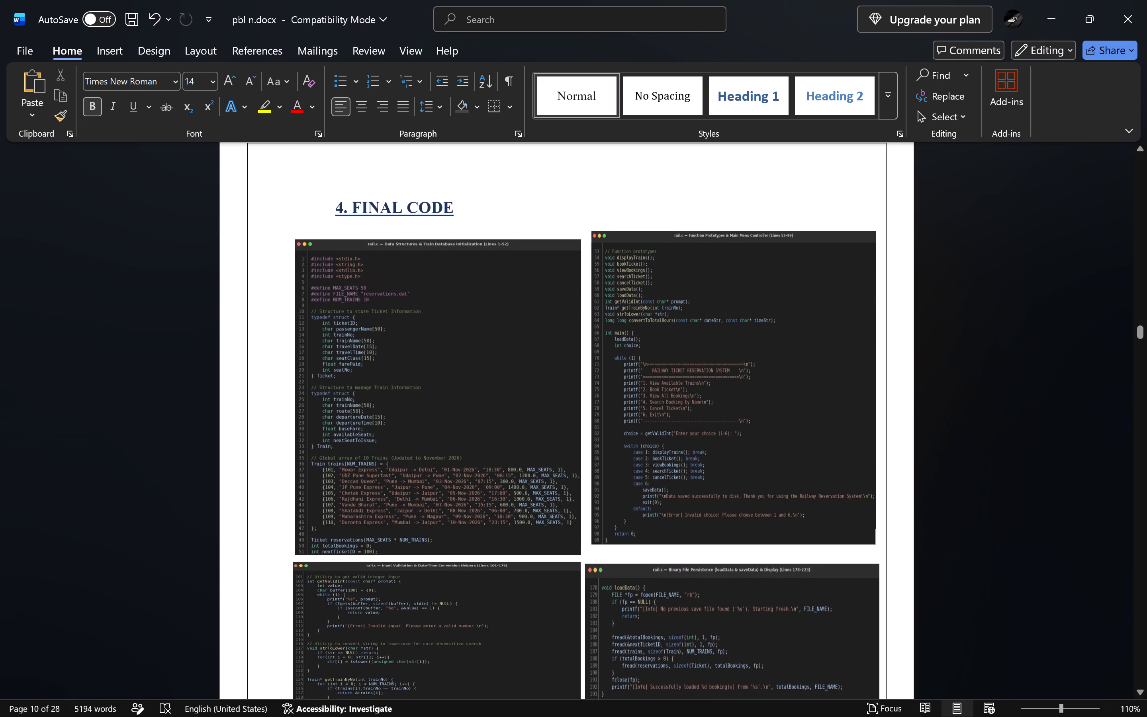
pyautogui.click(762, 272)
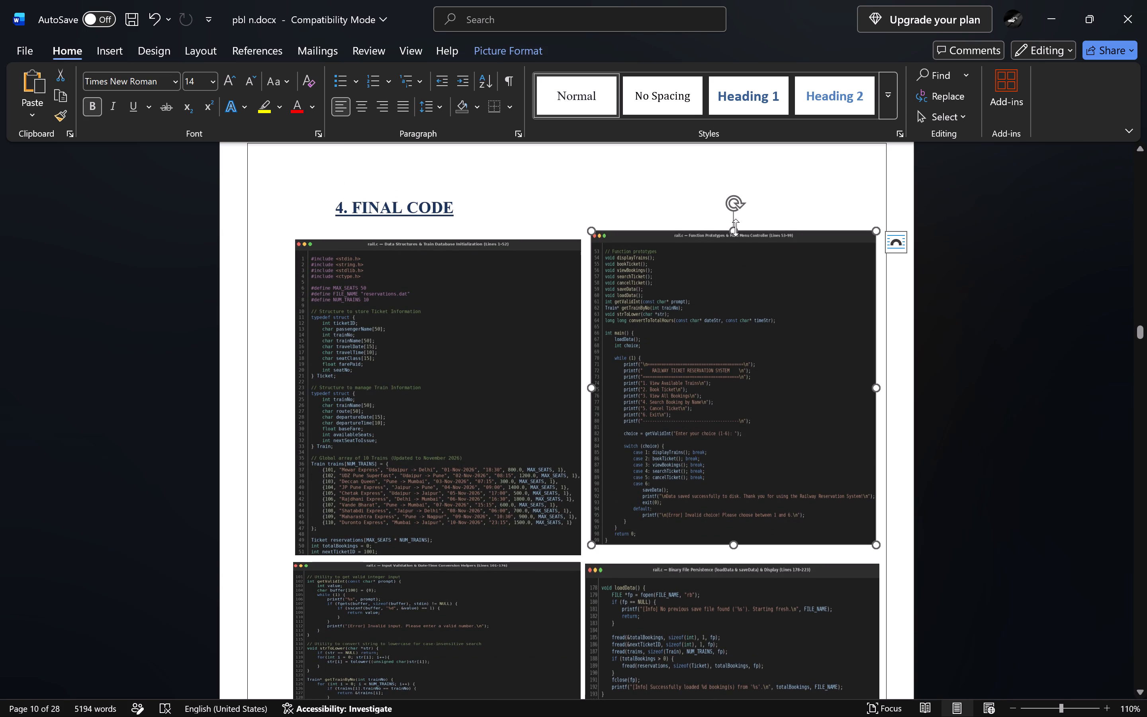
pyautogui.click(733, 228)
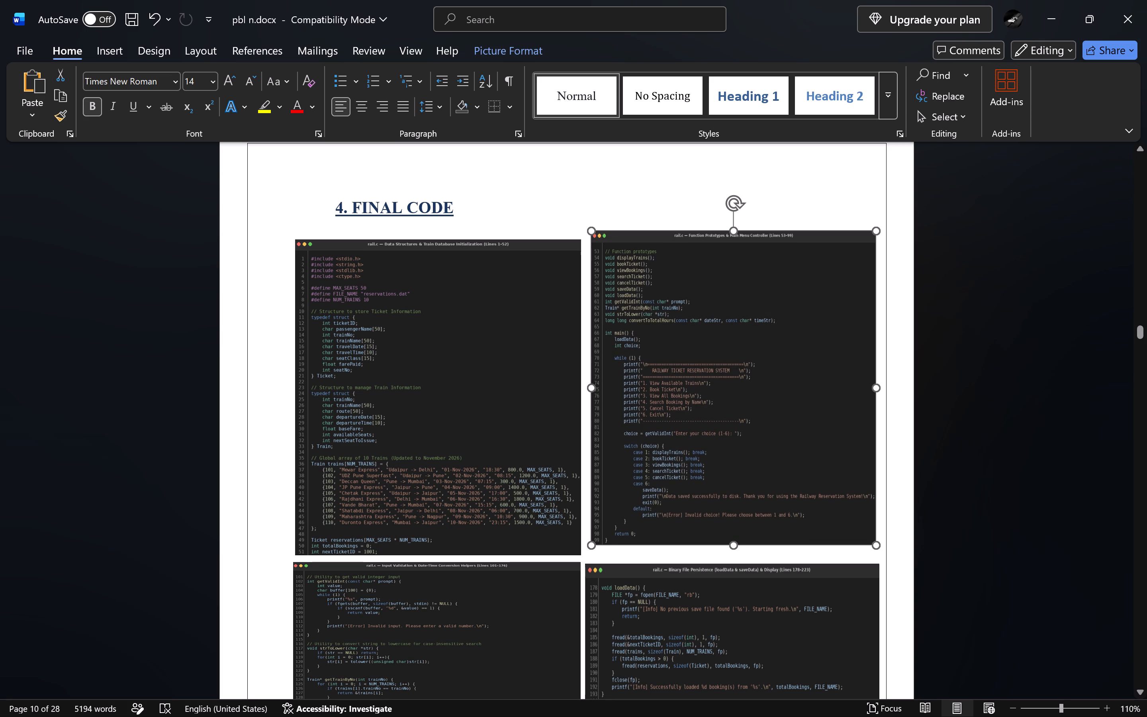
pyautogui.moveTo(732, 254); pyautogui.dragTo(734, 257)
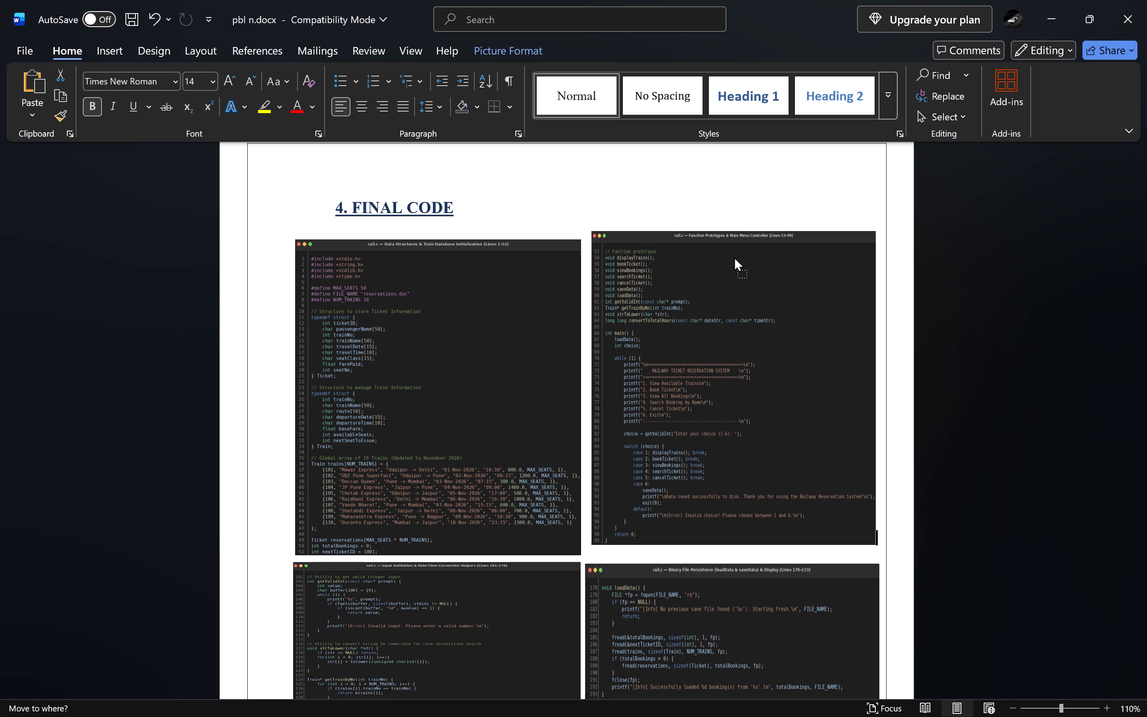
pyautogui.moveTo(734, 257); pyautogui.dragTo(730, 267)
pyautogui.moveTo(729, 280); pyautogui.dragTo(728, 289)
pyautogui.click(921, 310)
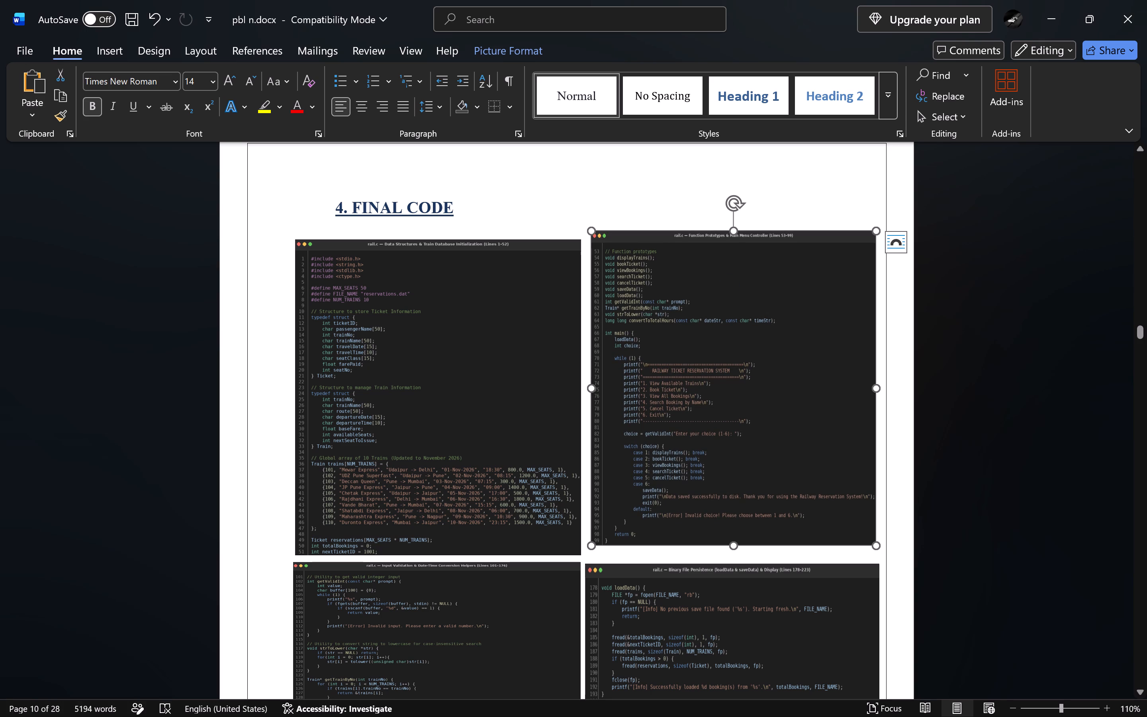
# Replace the section 4 title "System Architecture and Methodology" in the table of contents with "Final Code".
pyautogui.scroll(4, 770, 310)
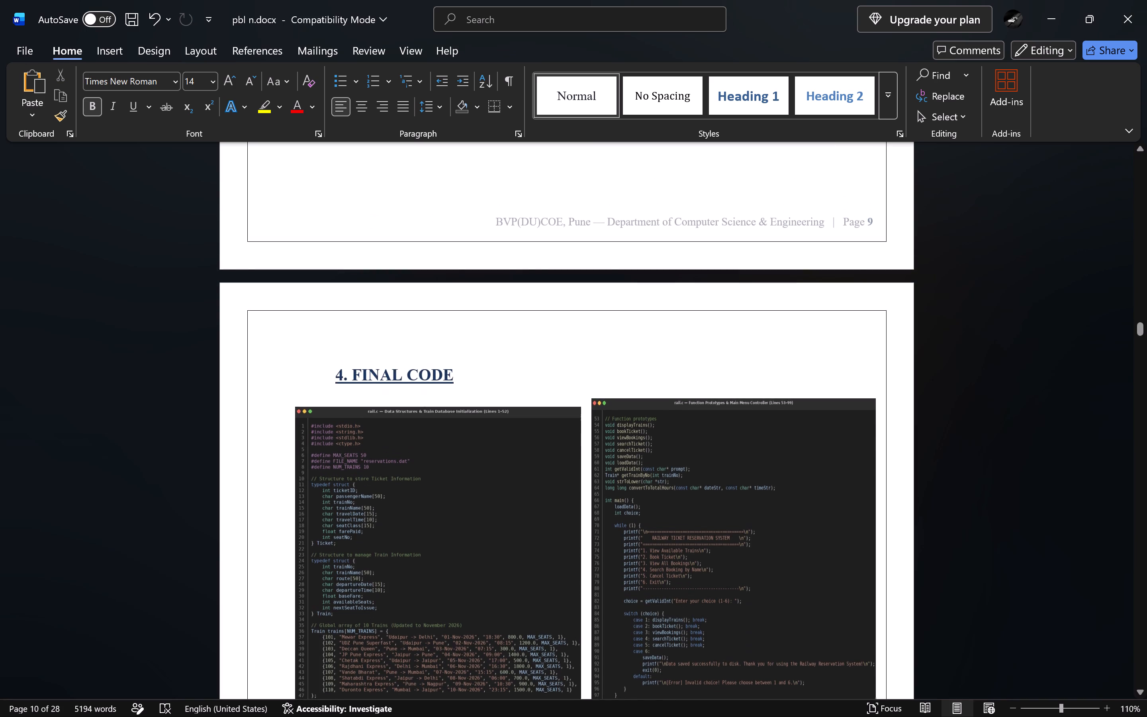
pyautogui.scroll(-16, 770, 310)
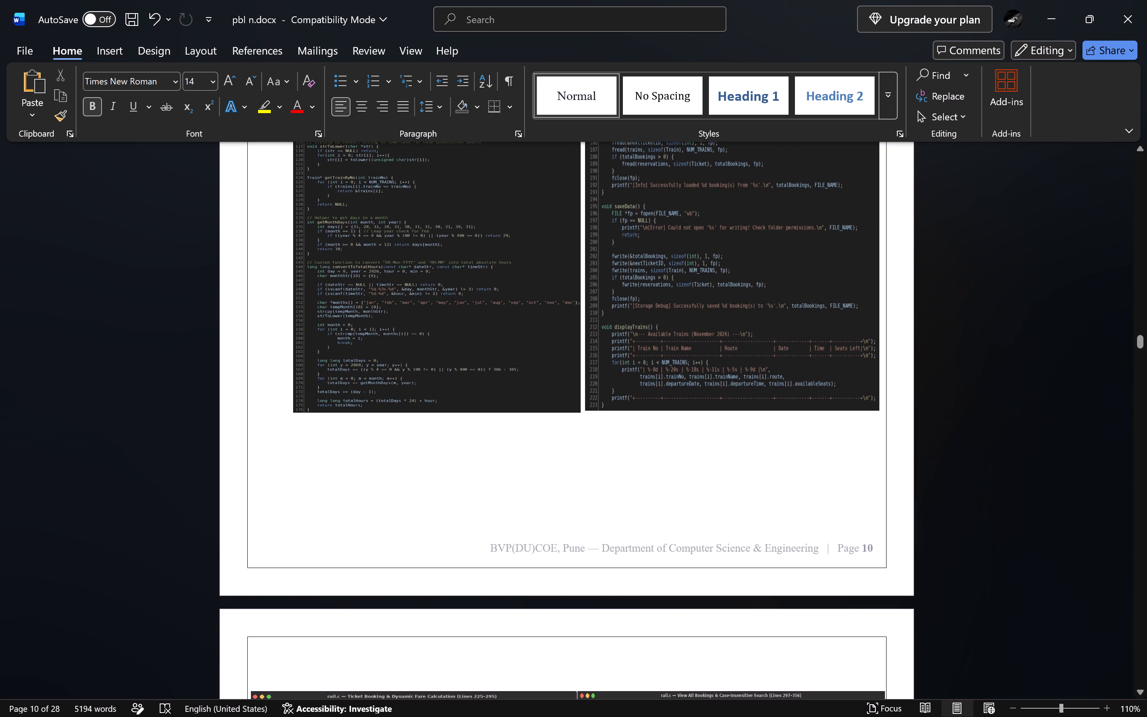
pyautogui.moveTo(1142, 340); pyautogui.dragTo(1131, 166)
pyautogui.scroll(-14, 686, 433)
pyautogui.scroll(1, 683, 433)
pyautogui.scroll(-11, 683, 433)
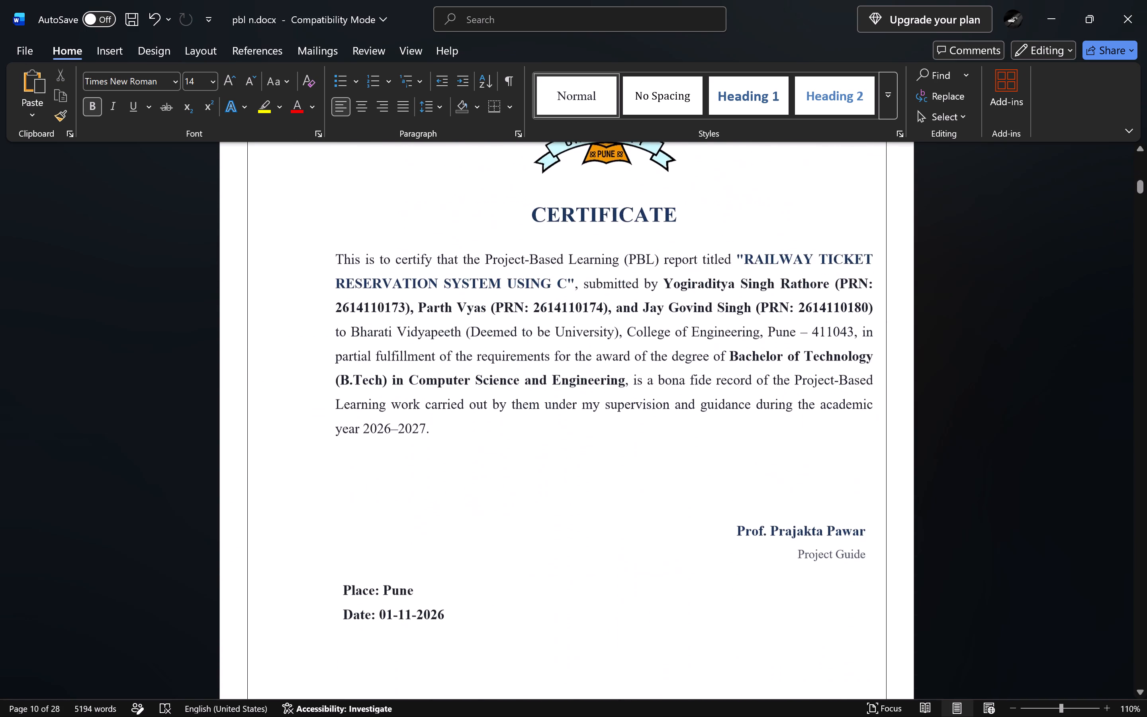
pyautogui.scroll(-20, 685, 433)
pyautogui.scroll(-10, 685, 433)
pyautogui.scroll(1, 681, 439)
pyautogui.scroll(-11, 681, 439)
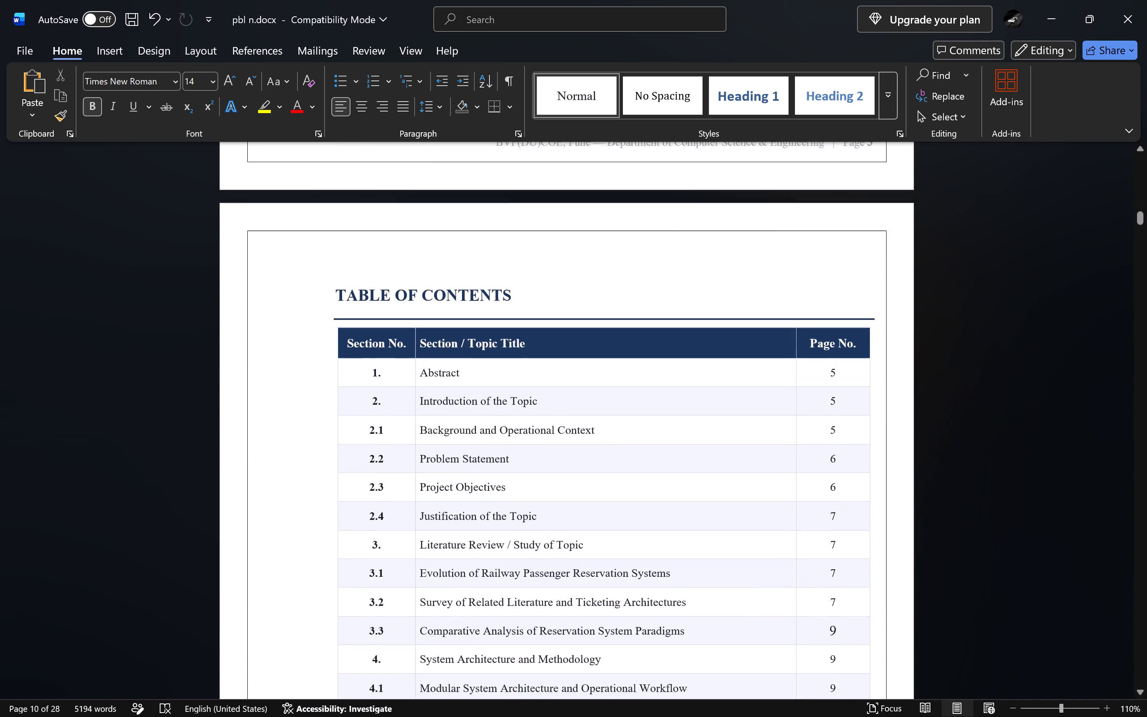
pyautogui.scroll(-3, 681, 440)
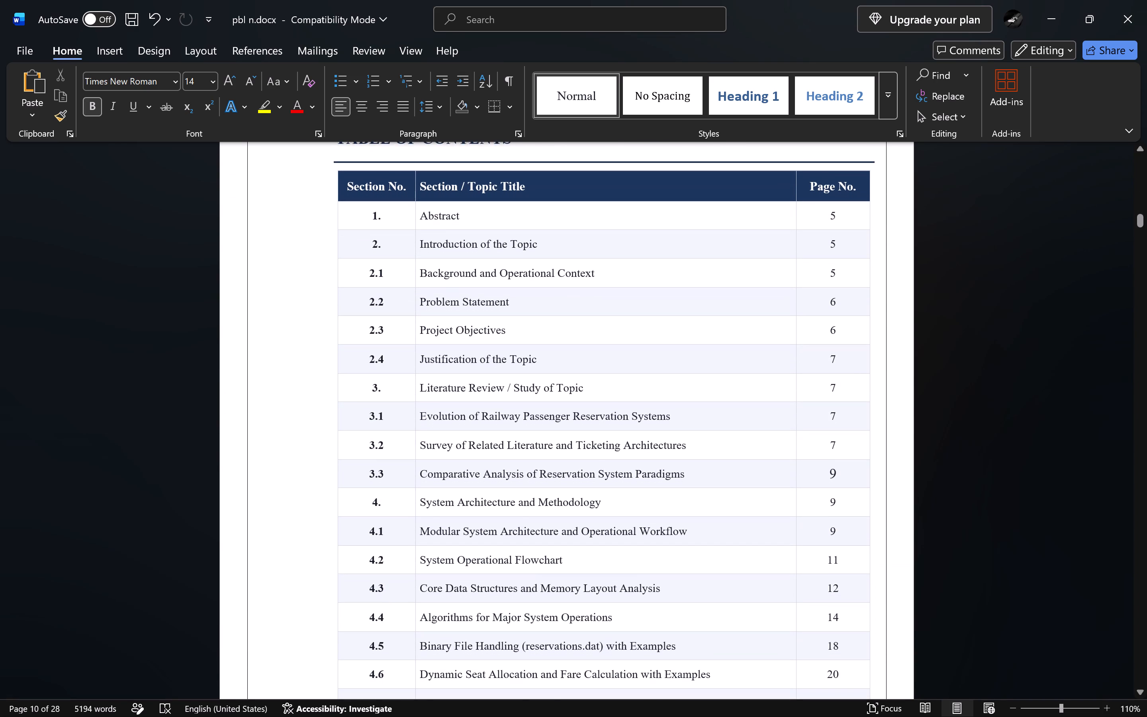
pyautogui.scroll(-1, 681, 440)
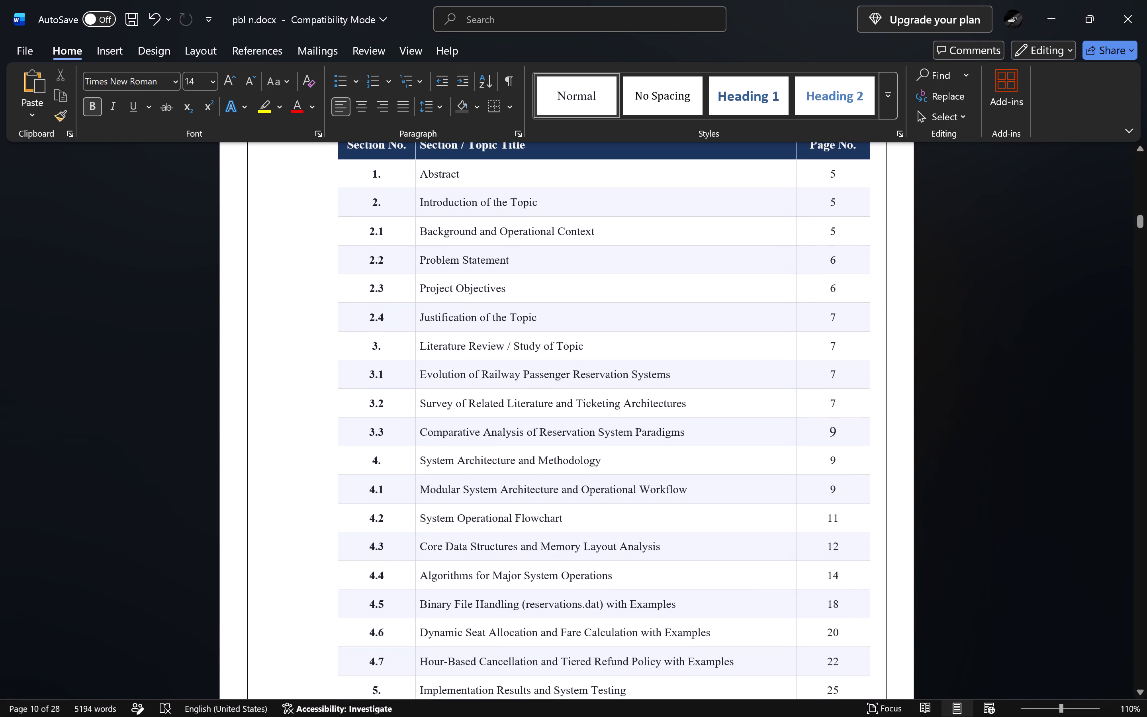
pyautogui.moveTo(615, 466); pyautogui.dragTo(471, 460)
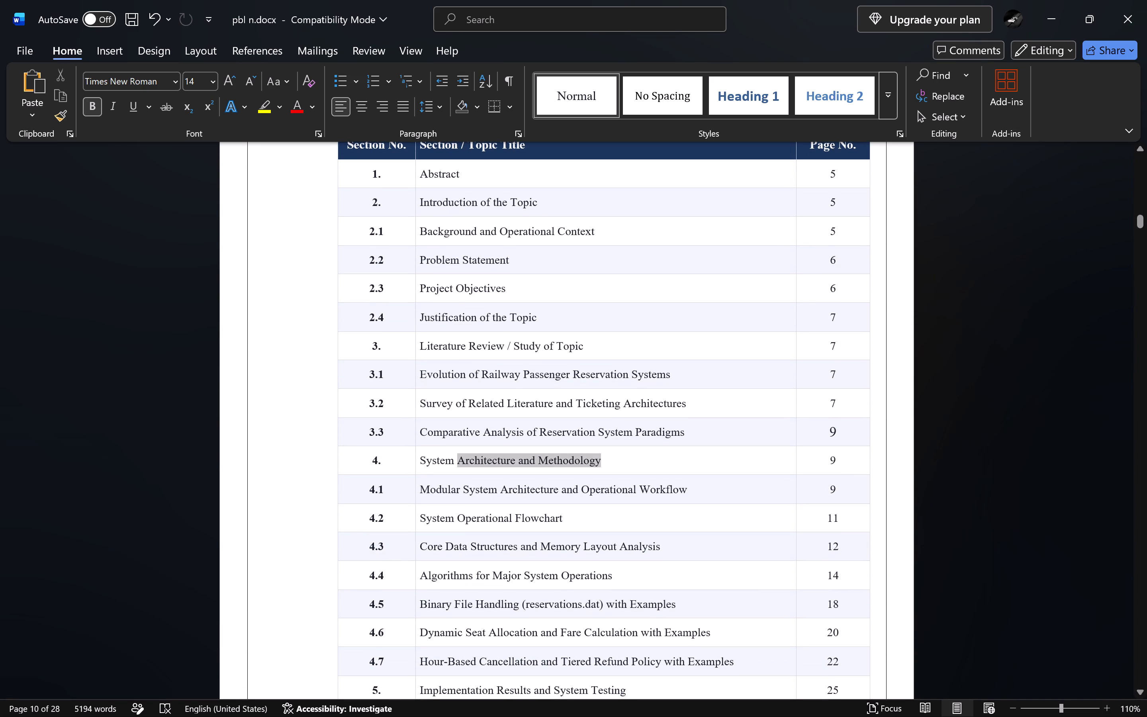
pyautogui.moveTo(471, 460); pyautogui.dragTo(440, 450)
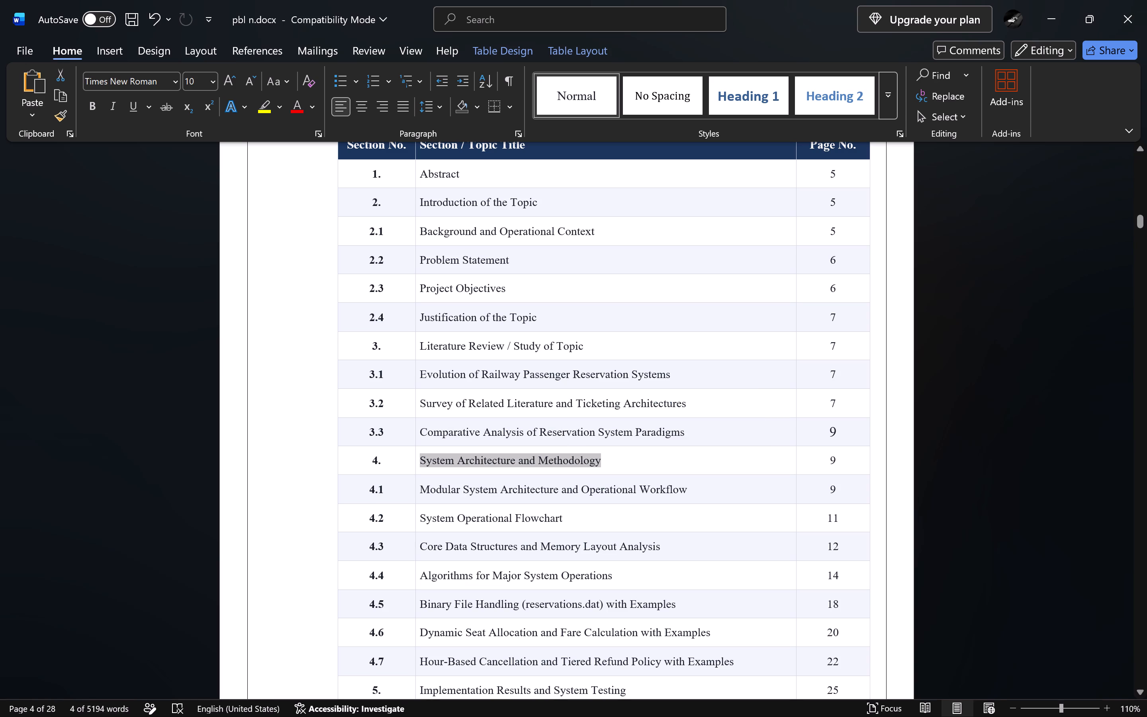
pyautogui.hotkey('shift', 'f')
pyautogui.write('inal Code')
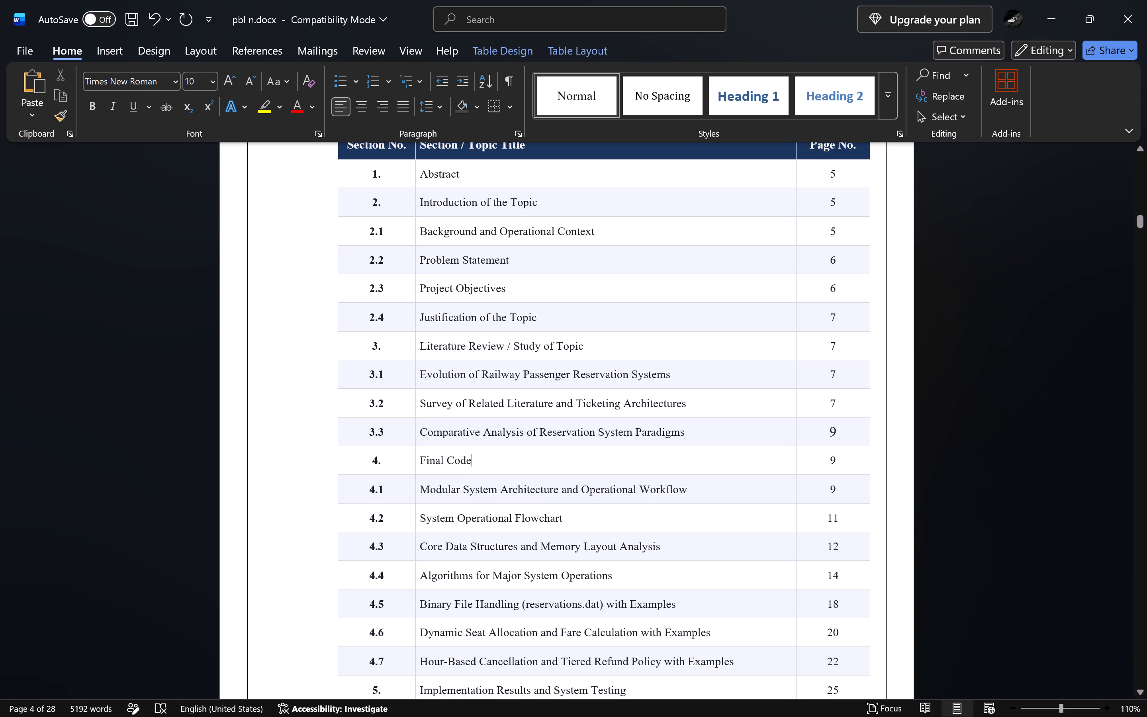
# Set the page number of the Final Code entry in the table of contents to 10.
pyautogui.click(843, 465)
pyautogui.press('BackSpace')
pyautogui.write('10')
# Check the report body from the abstract through the Final Code pages for where the sections and code images fall.
pyautogui.scroll(-20, 835, 500)
pyautogui.scroll(-13, 835, 500)
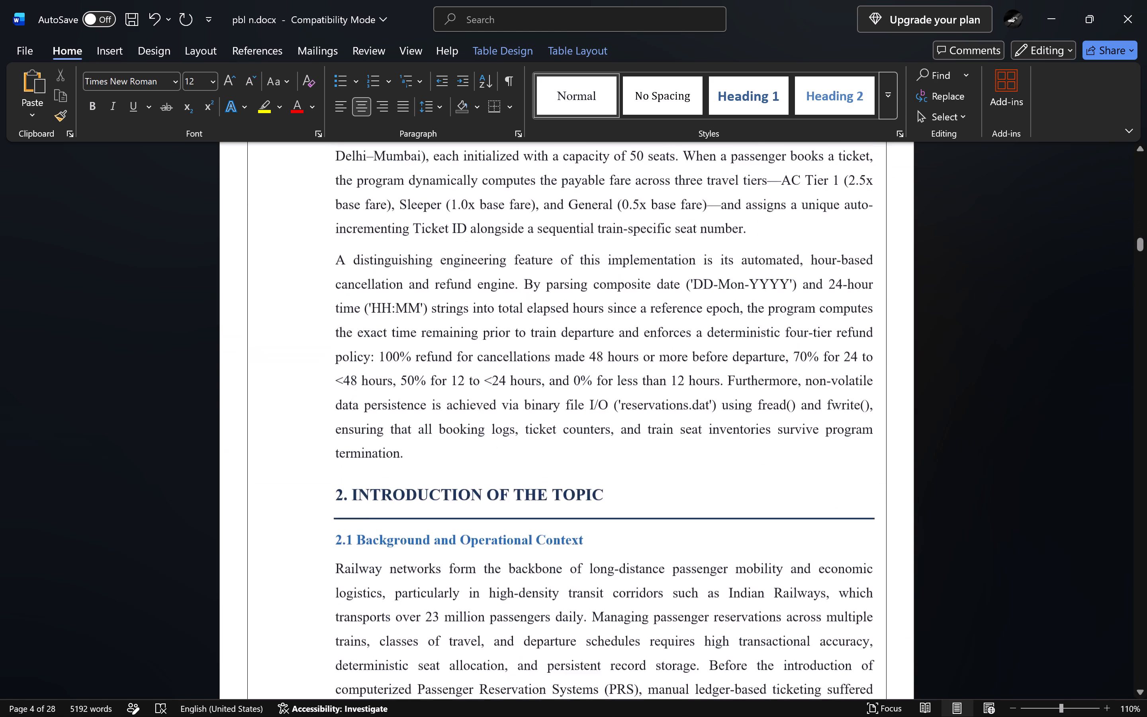
pyautogui.scroll(-20, 838, 512)
pyautogui.scroll(-15, 838, 512)
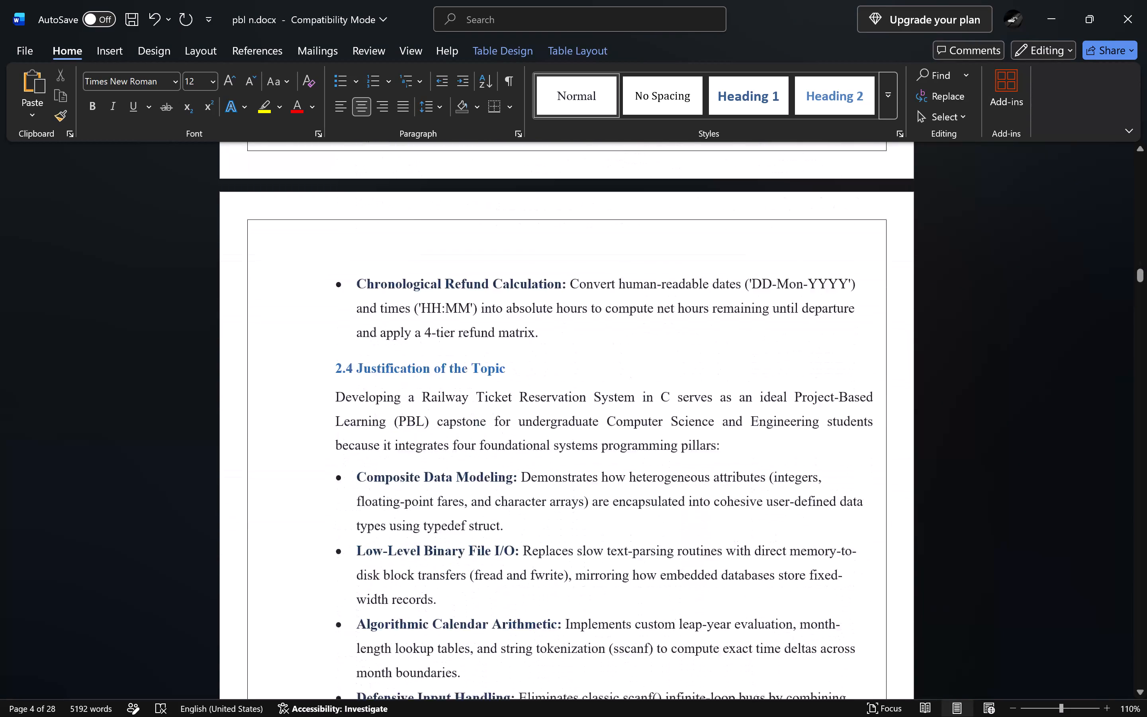
pyautogui.scroll(-18, 838, 512)
pyautogui.scroll(-4, 838, 512)
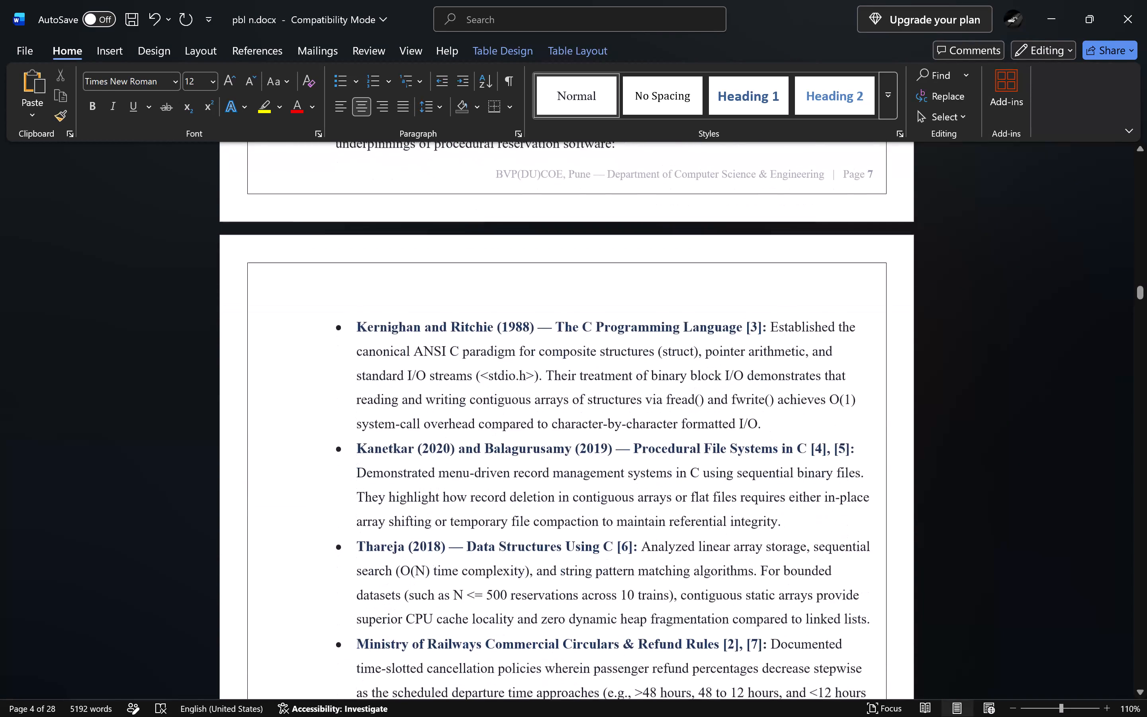
pyautogui.scroll(-20, 838, 512)
pyautogui.scroll(-15, 838, 512)
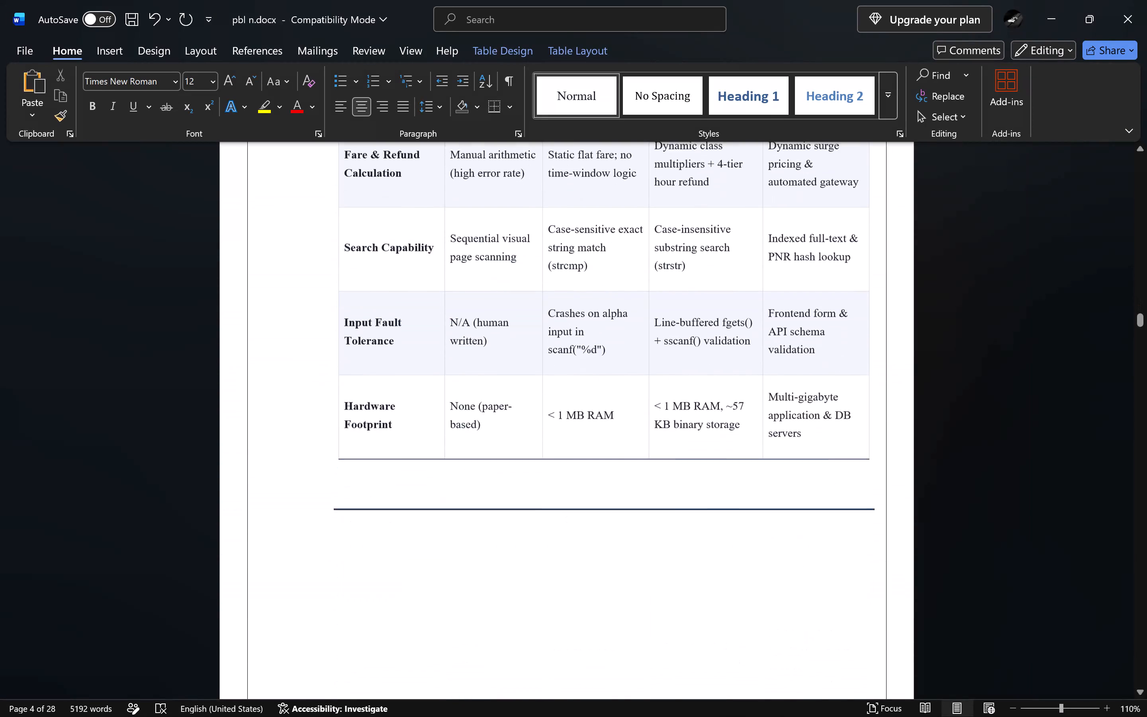
pyautogui.scroll(-10, 844, 511)
pyautogui.scroll(2, 850, 517)
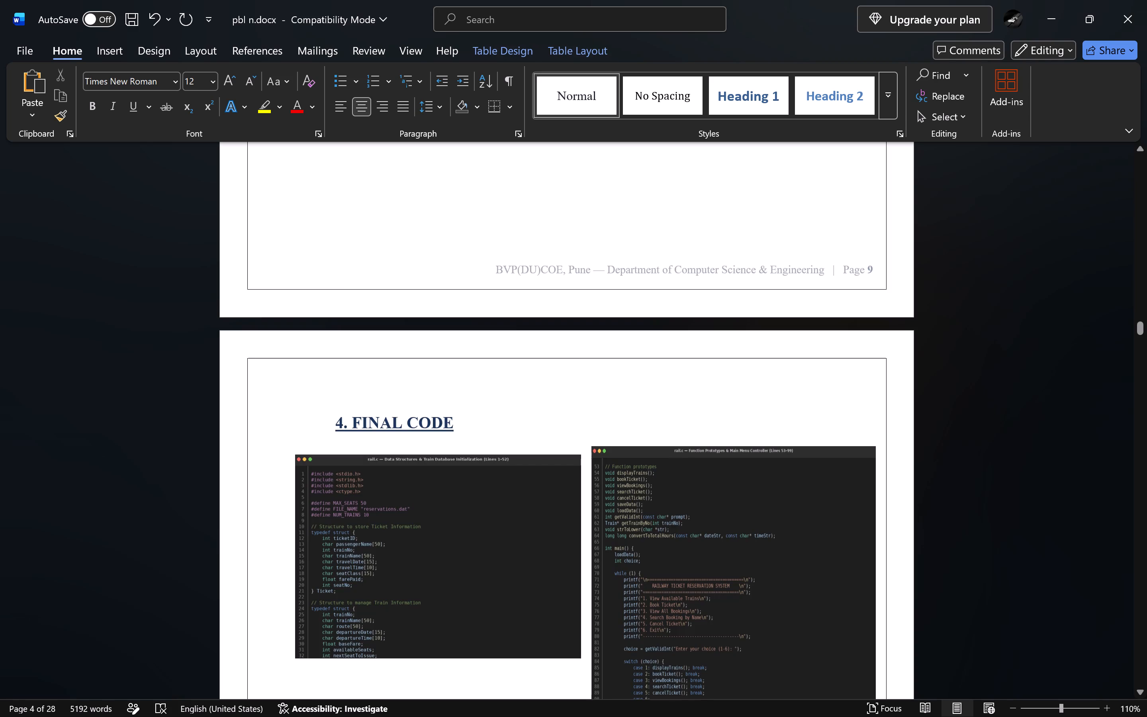
pyautogui.scroll(19, 850, 517)
pyautogui.scroll(-20, 849, 515)
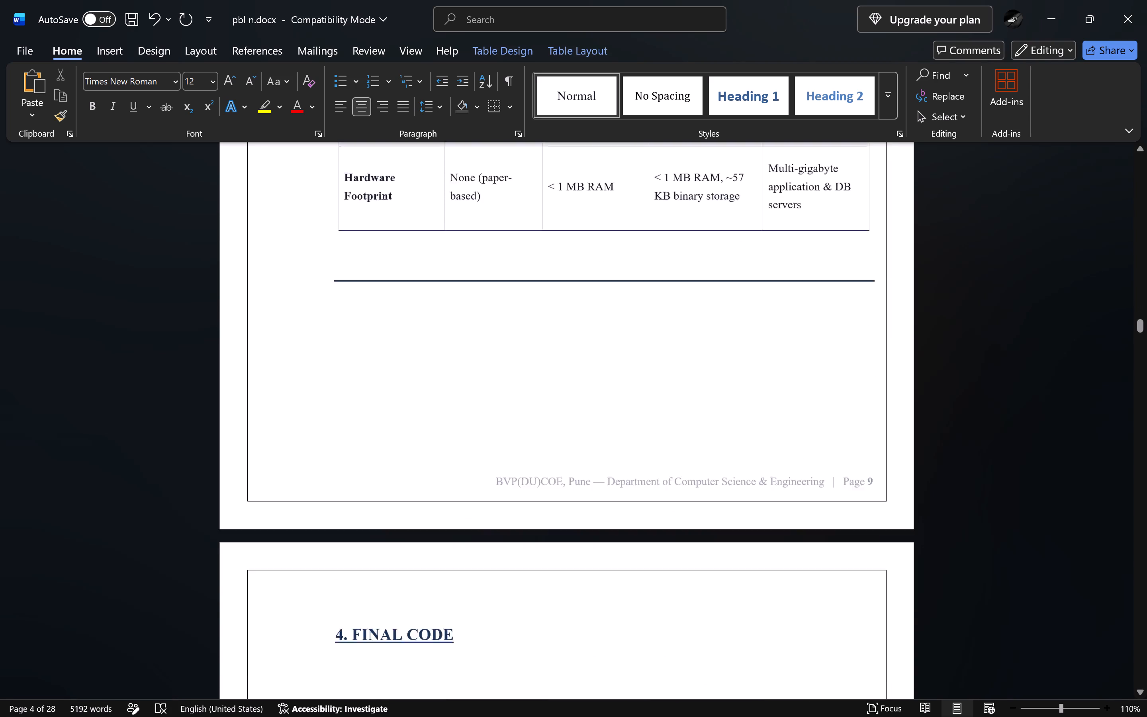
pyautogui.scroll(-13, 849, 515)
pyautogui.scroll(-19, 849, 515)
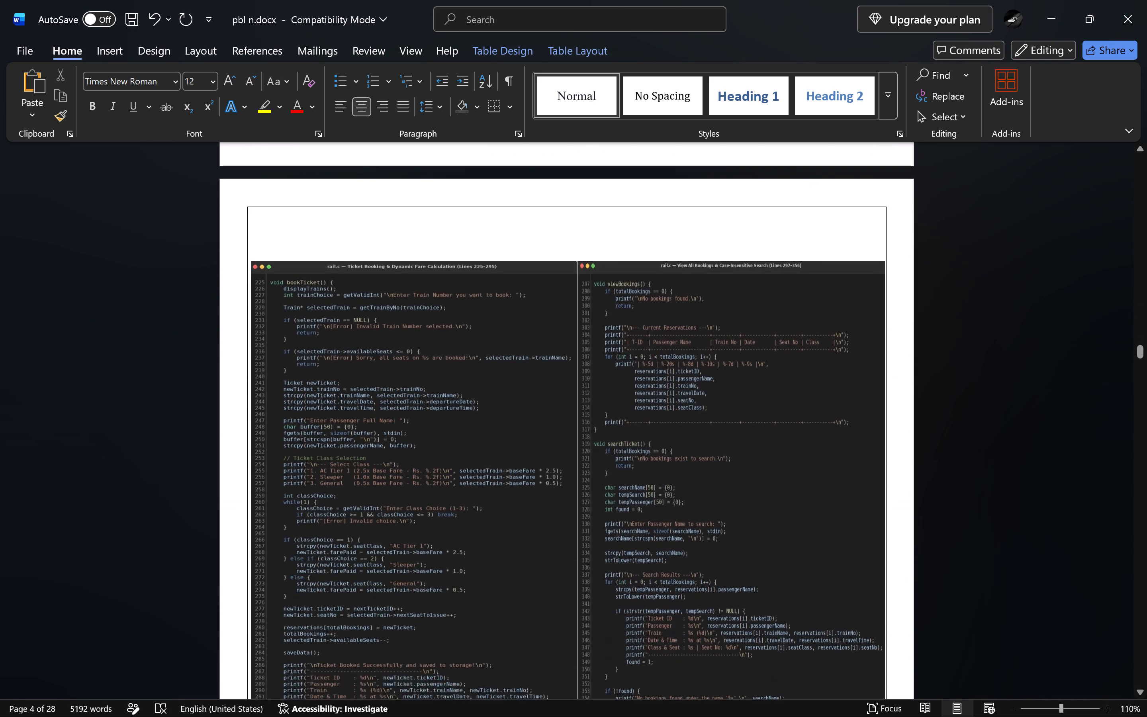
# Check where section 5, System Architecture and Methodology, and its function summary table fall in the report body.
pyautogui.scroll(-10, 849, 515)
pyautogui.scroll(-13, 849, 515)
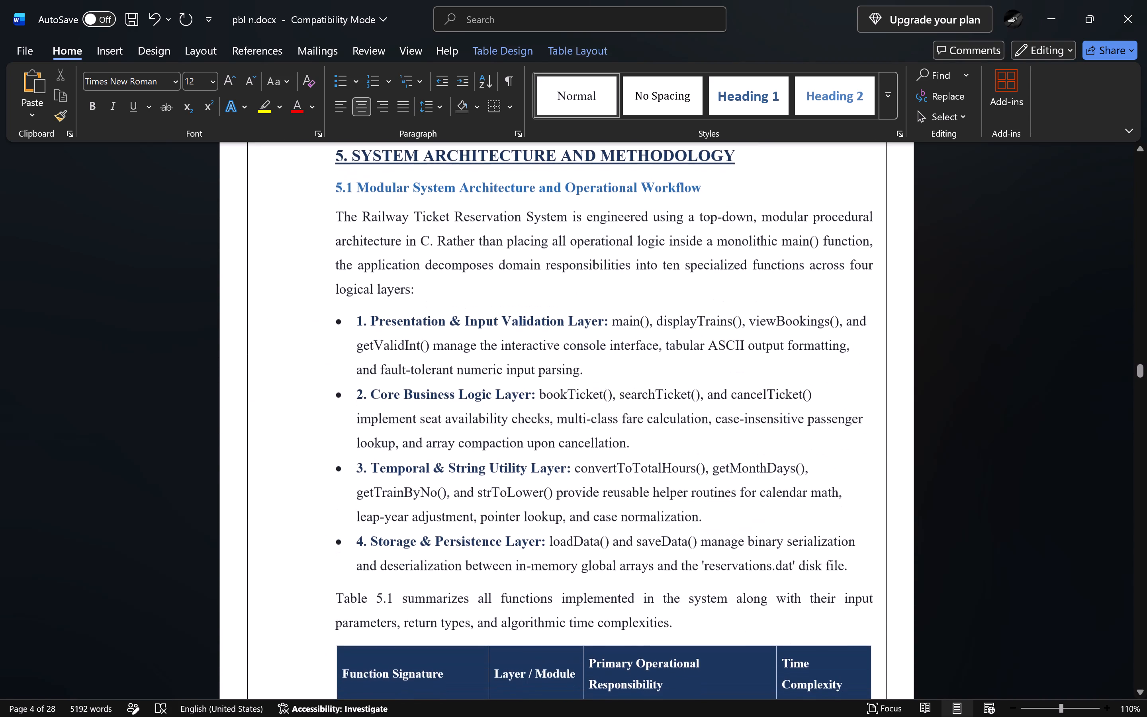
pyautogui.scroll(-1, 849, 515)
pyautogui.scroll(3, 849, 515)
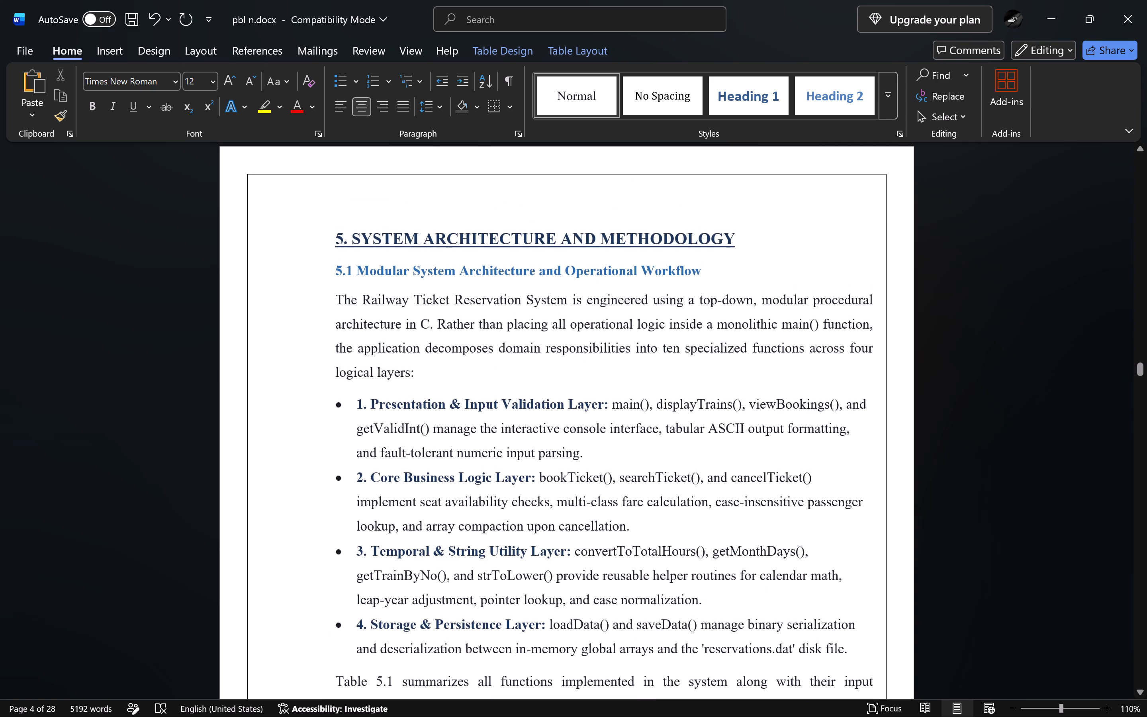
pyautogui.scroll(-14, 849, 515)
pyautogui.scroll(1, 849, 515)
pyautogui.scroll(-2, 849, 515)
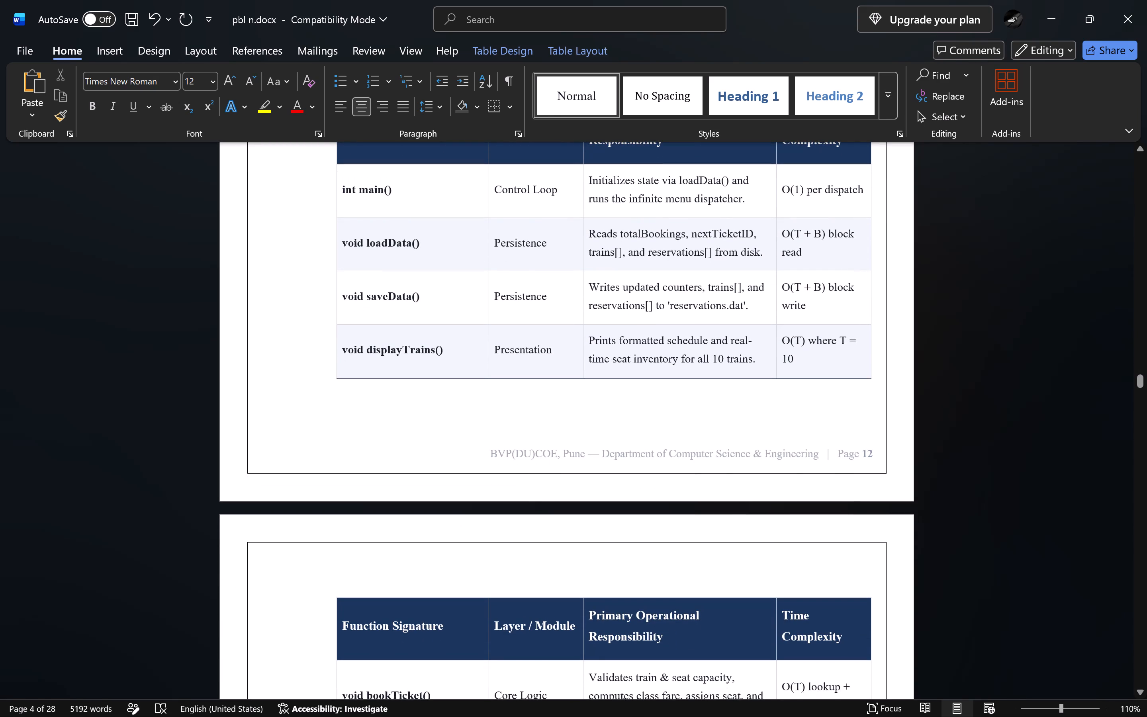
pyautogui.scroll(-1, 783, 307)
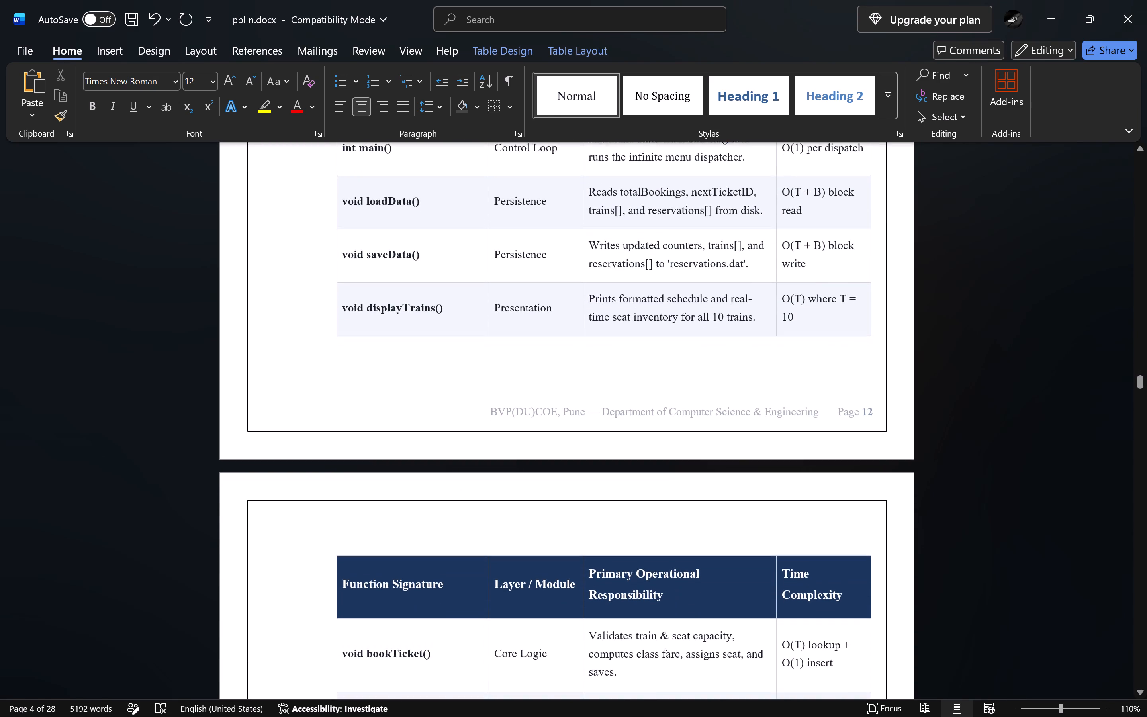
pyautogui.scroll(-5, 806, 333)
pyautogui.scroll(18, 825, 442)
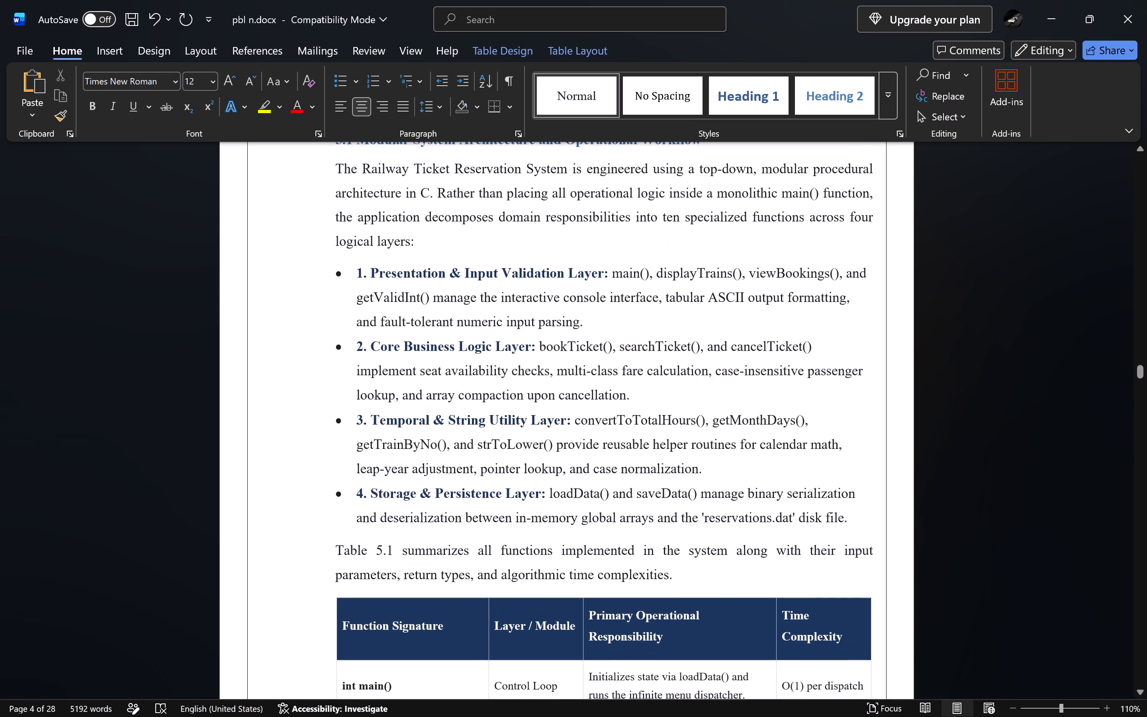
pyautogui.scroll(3, 868, 459)
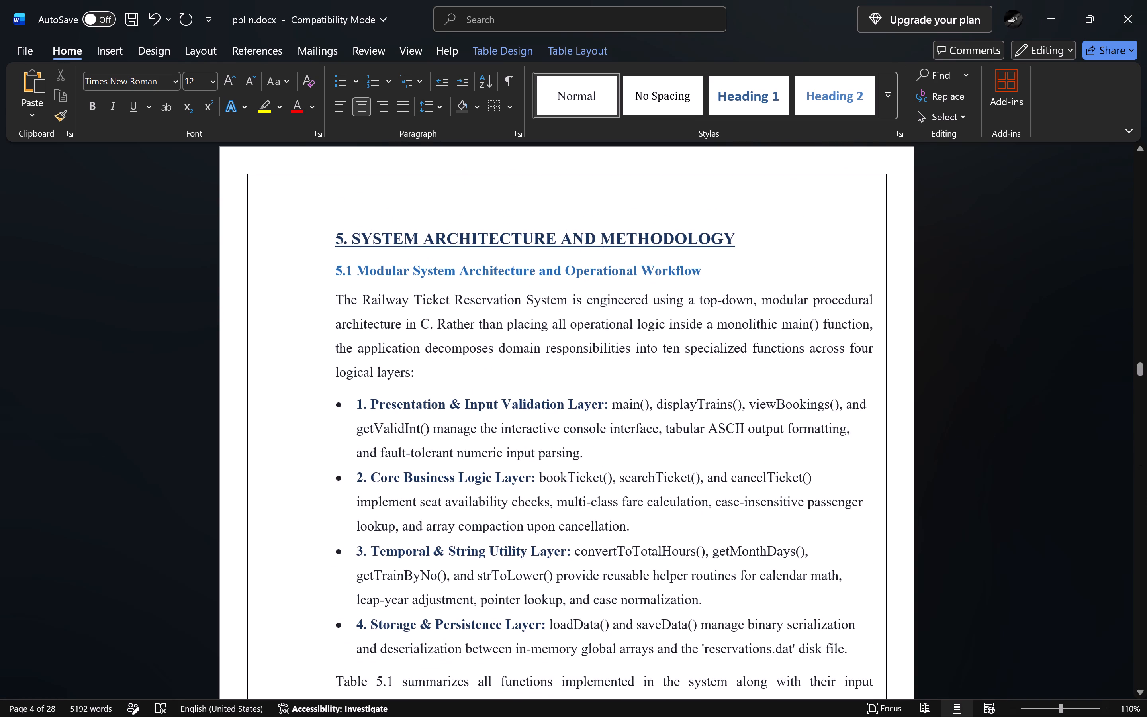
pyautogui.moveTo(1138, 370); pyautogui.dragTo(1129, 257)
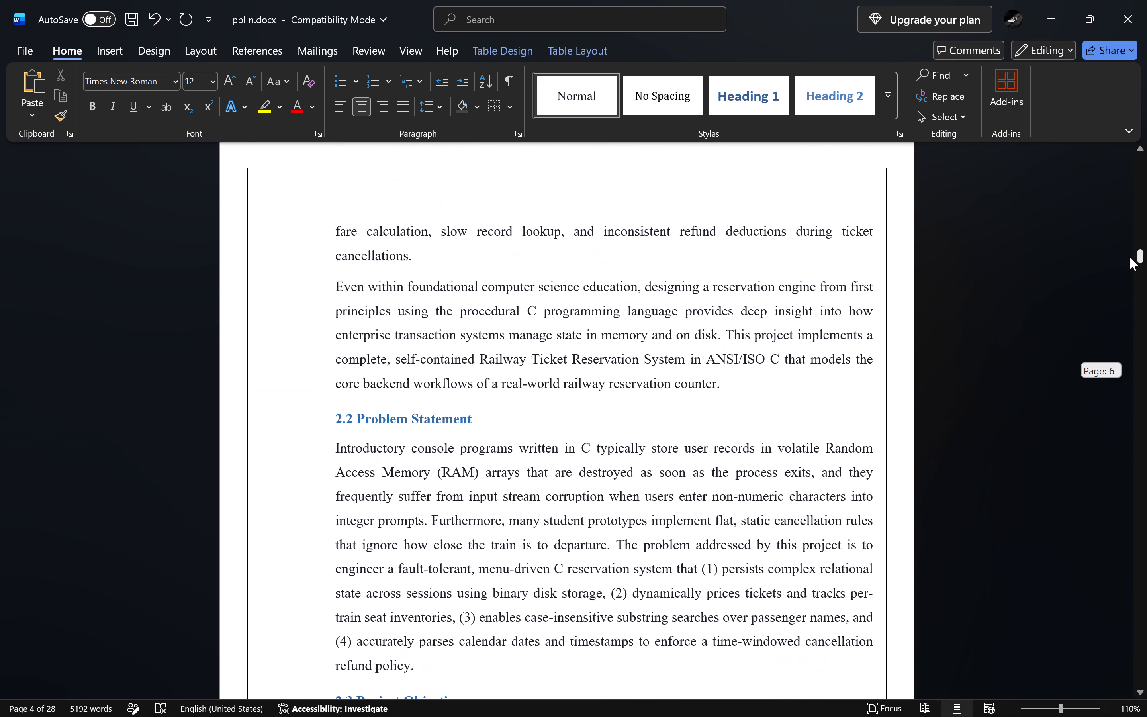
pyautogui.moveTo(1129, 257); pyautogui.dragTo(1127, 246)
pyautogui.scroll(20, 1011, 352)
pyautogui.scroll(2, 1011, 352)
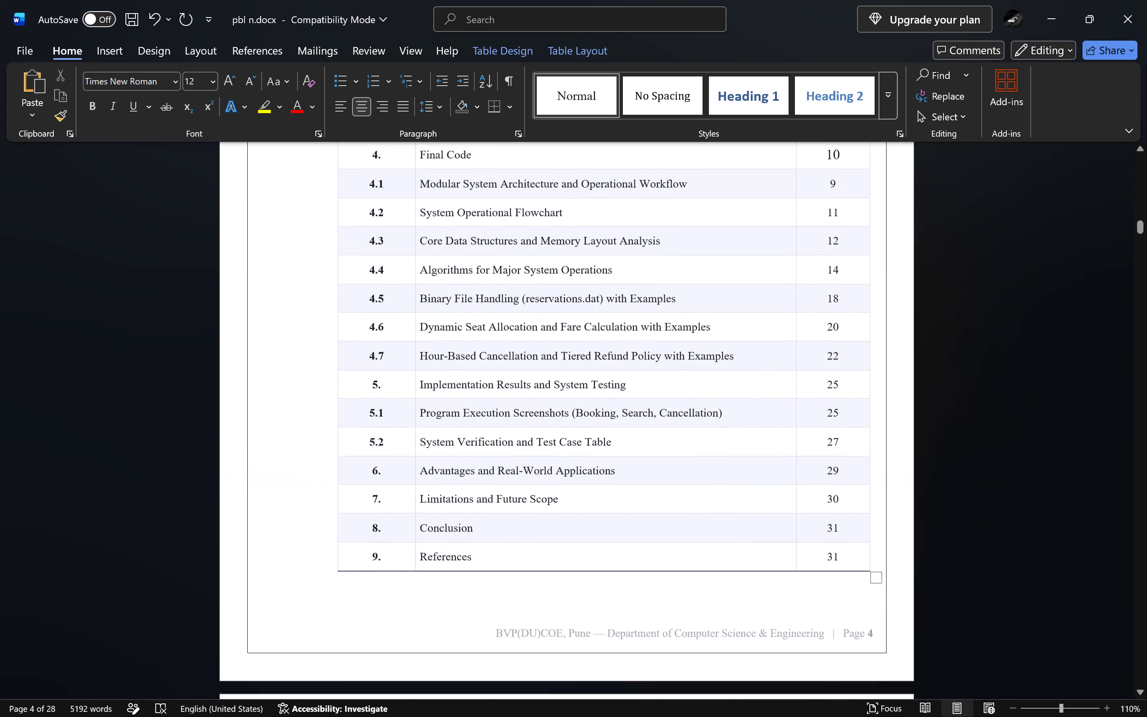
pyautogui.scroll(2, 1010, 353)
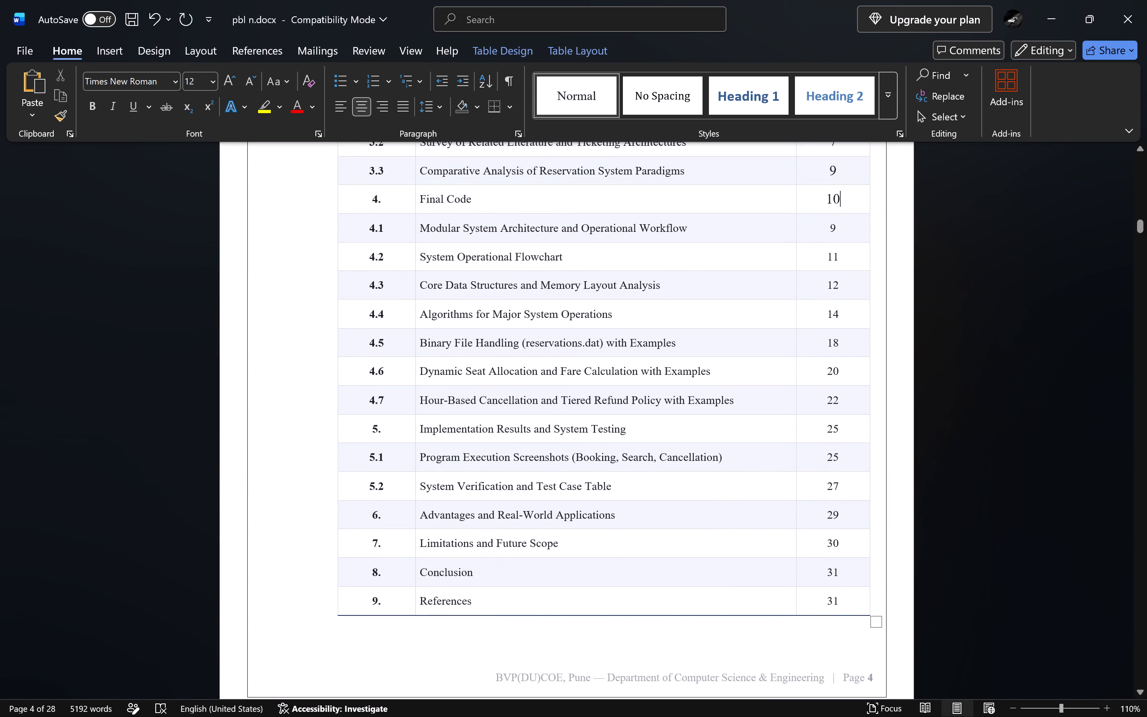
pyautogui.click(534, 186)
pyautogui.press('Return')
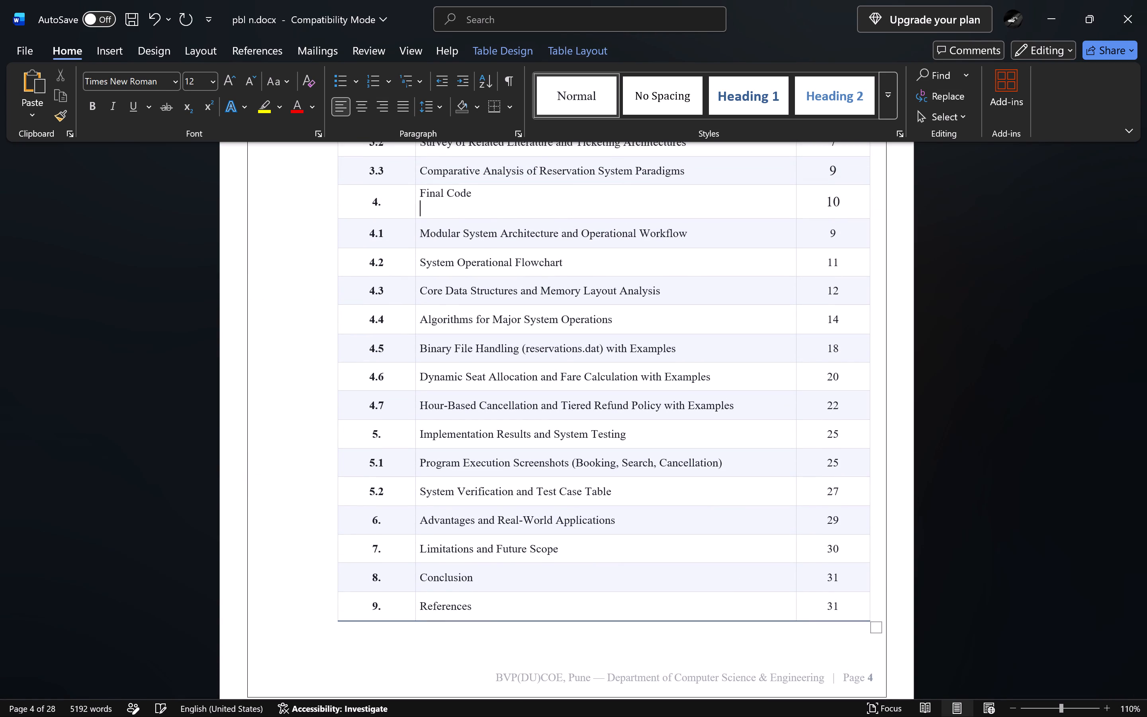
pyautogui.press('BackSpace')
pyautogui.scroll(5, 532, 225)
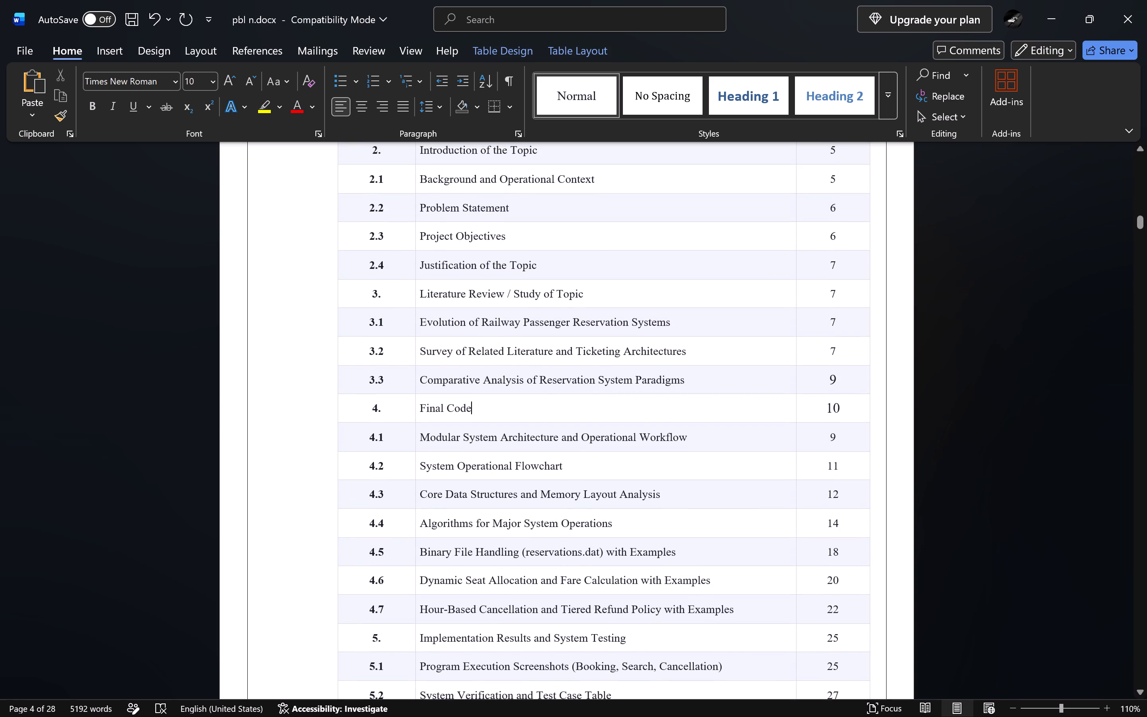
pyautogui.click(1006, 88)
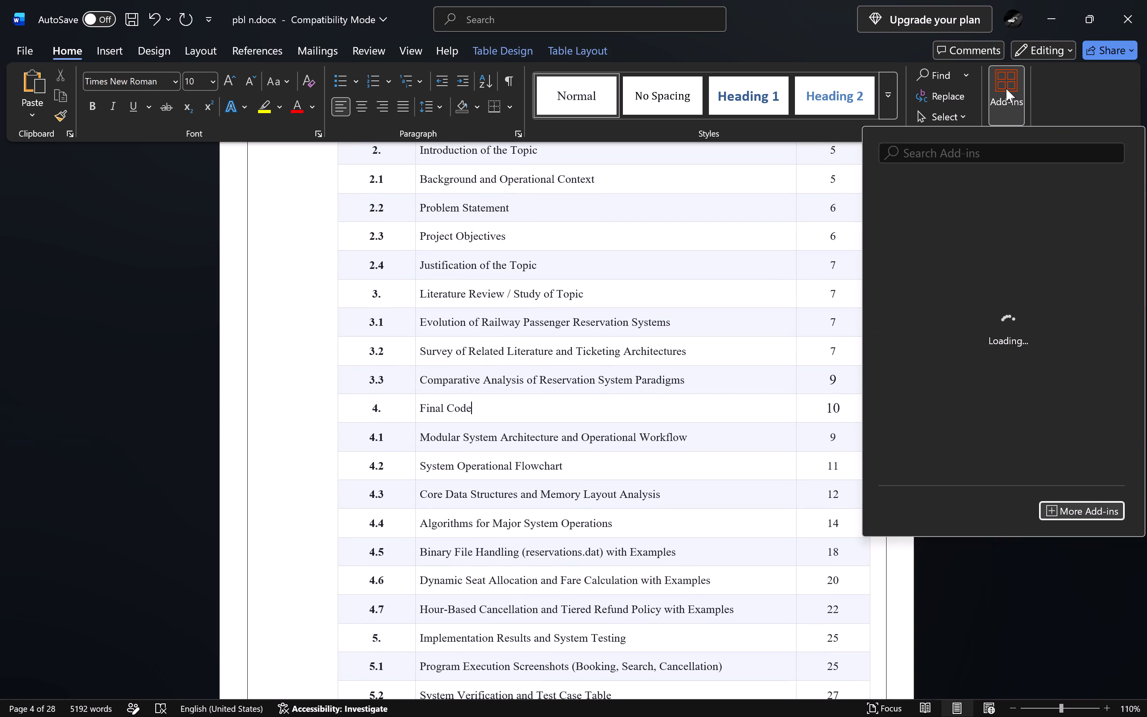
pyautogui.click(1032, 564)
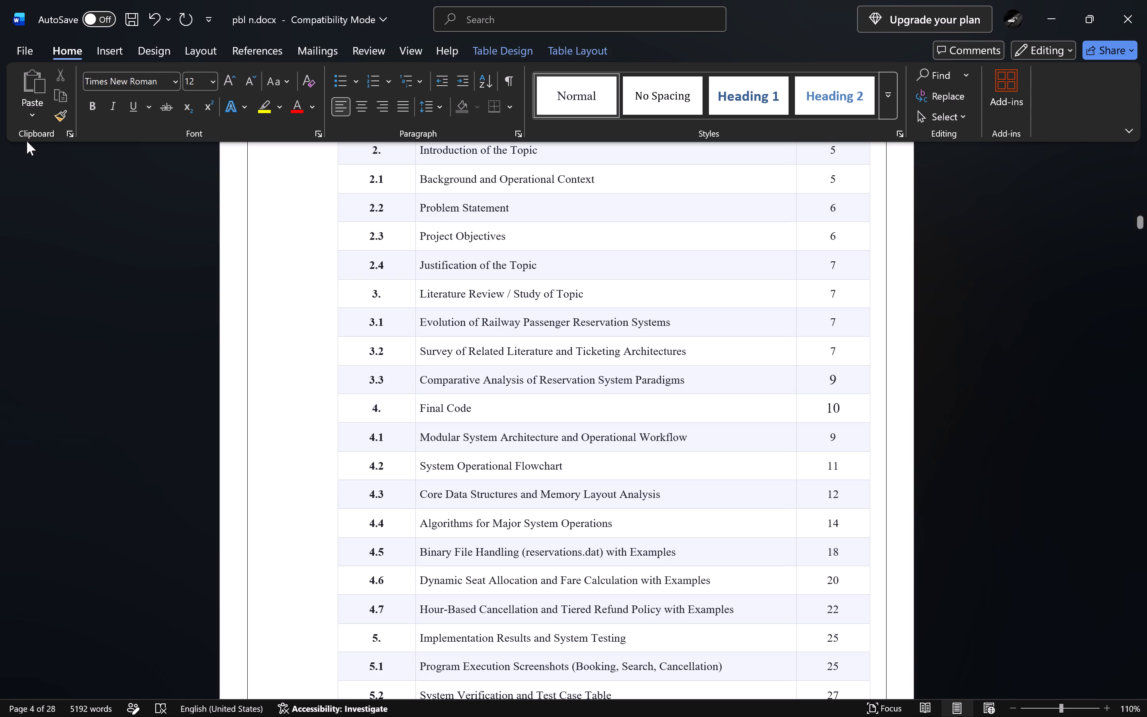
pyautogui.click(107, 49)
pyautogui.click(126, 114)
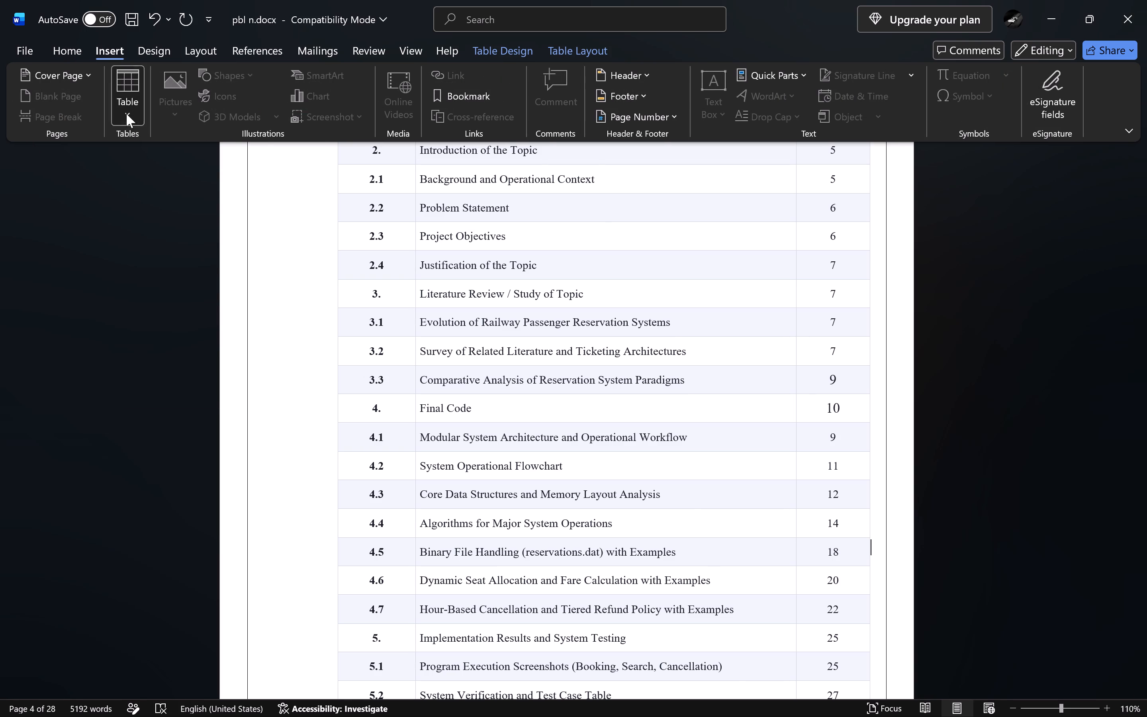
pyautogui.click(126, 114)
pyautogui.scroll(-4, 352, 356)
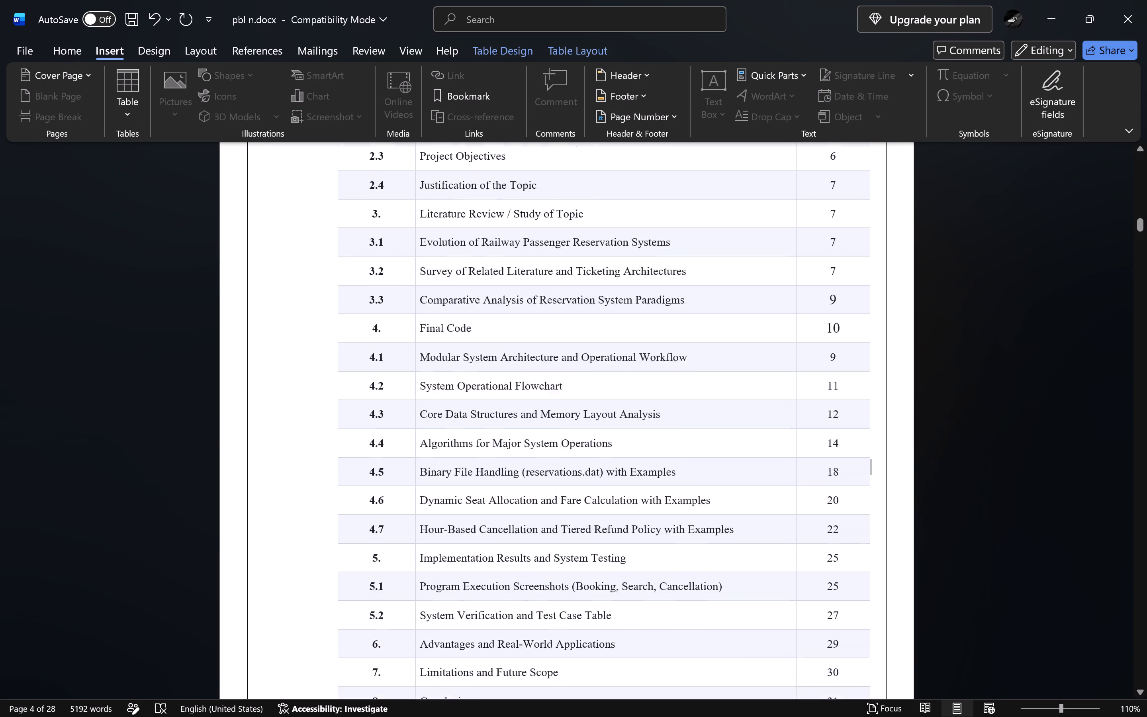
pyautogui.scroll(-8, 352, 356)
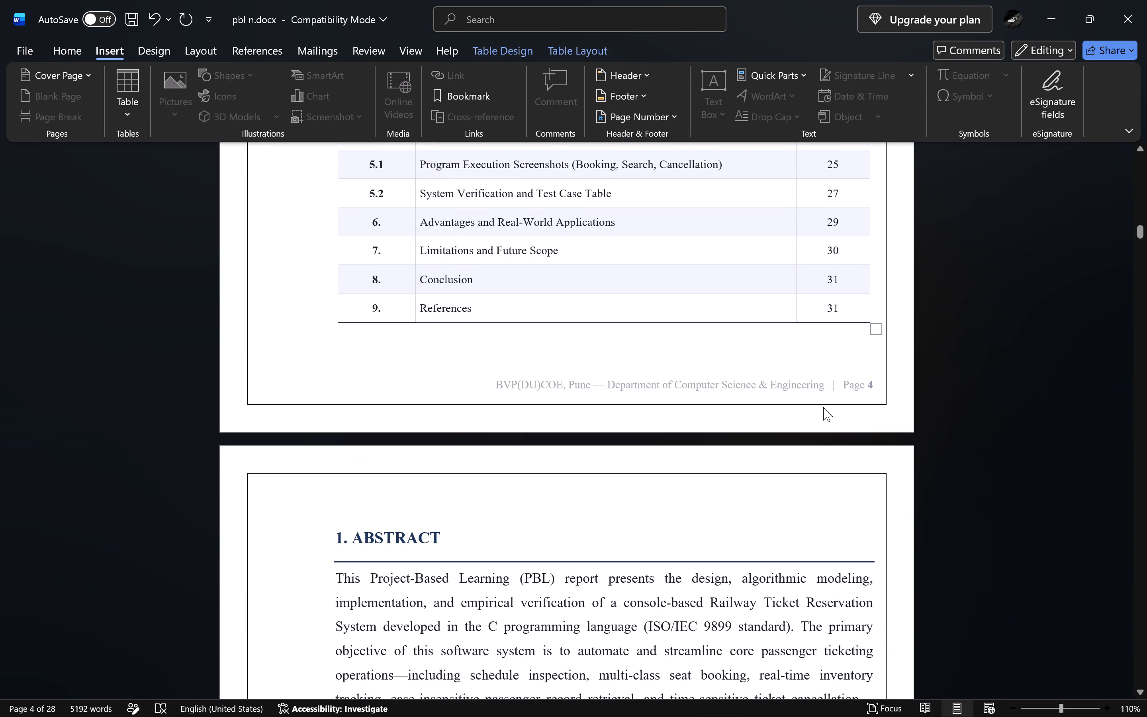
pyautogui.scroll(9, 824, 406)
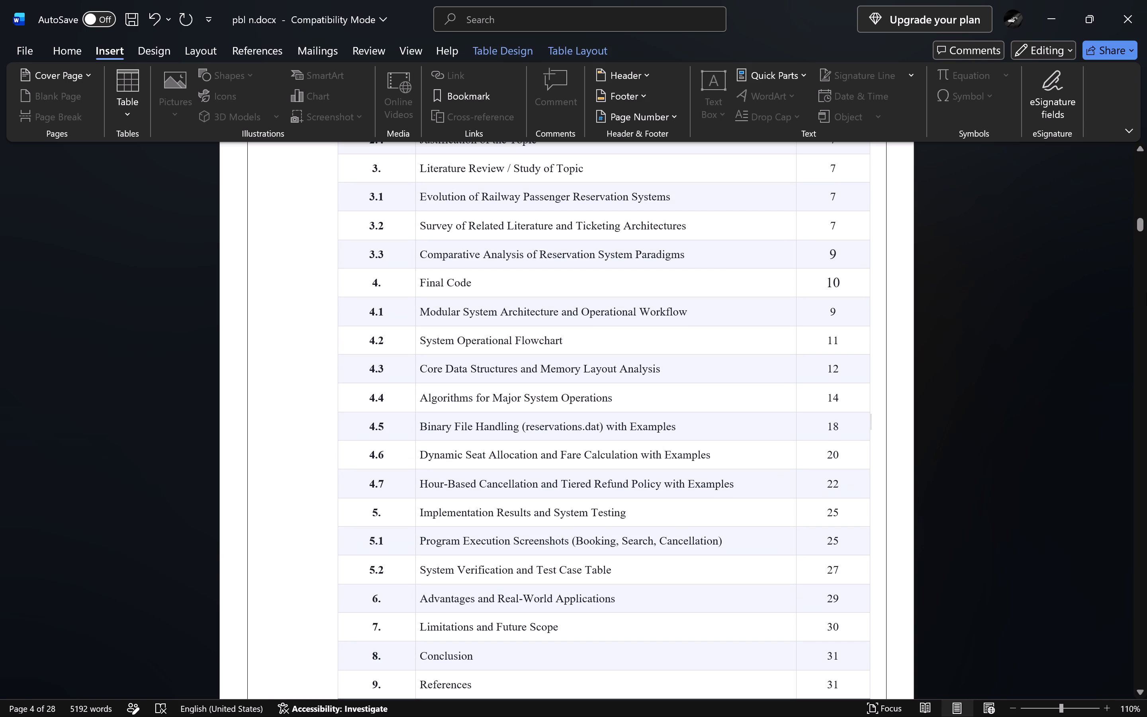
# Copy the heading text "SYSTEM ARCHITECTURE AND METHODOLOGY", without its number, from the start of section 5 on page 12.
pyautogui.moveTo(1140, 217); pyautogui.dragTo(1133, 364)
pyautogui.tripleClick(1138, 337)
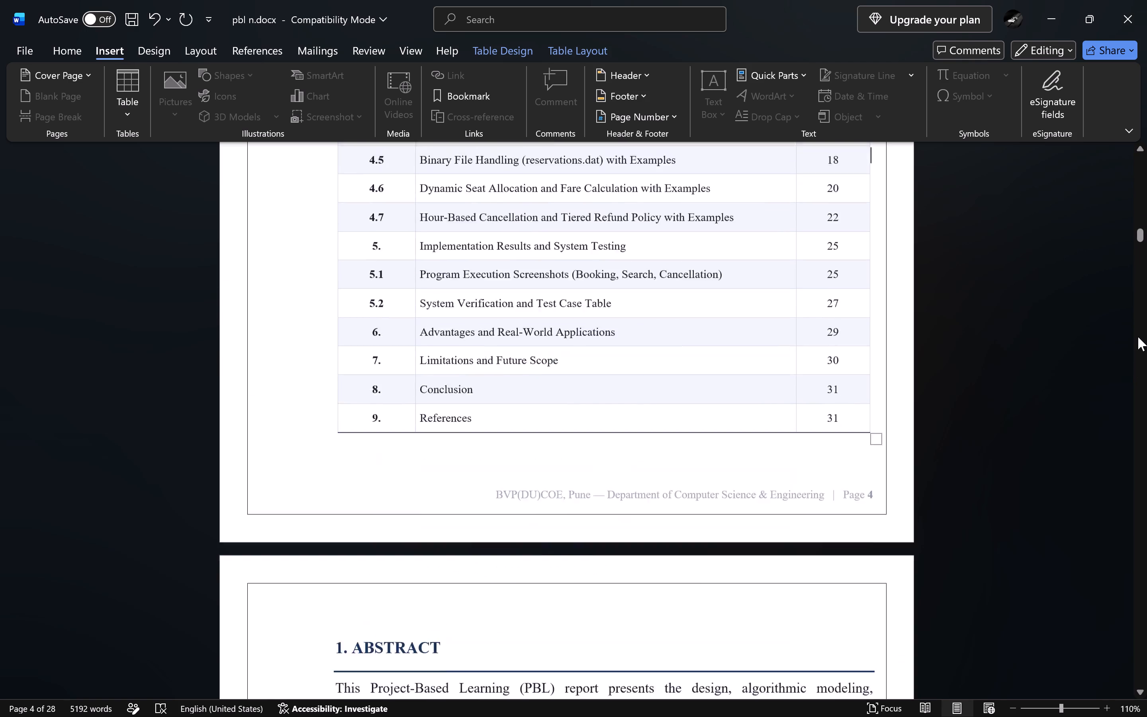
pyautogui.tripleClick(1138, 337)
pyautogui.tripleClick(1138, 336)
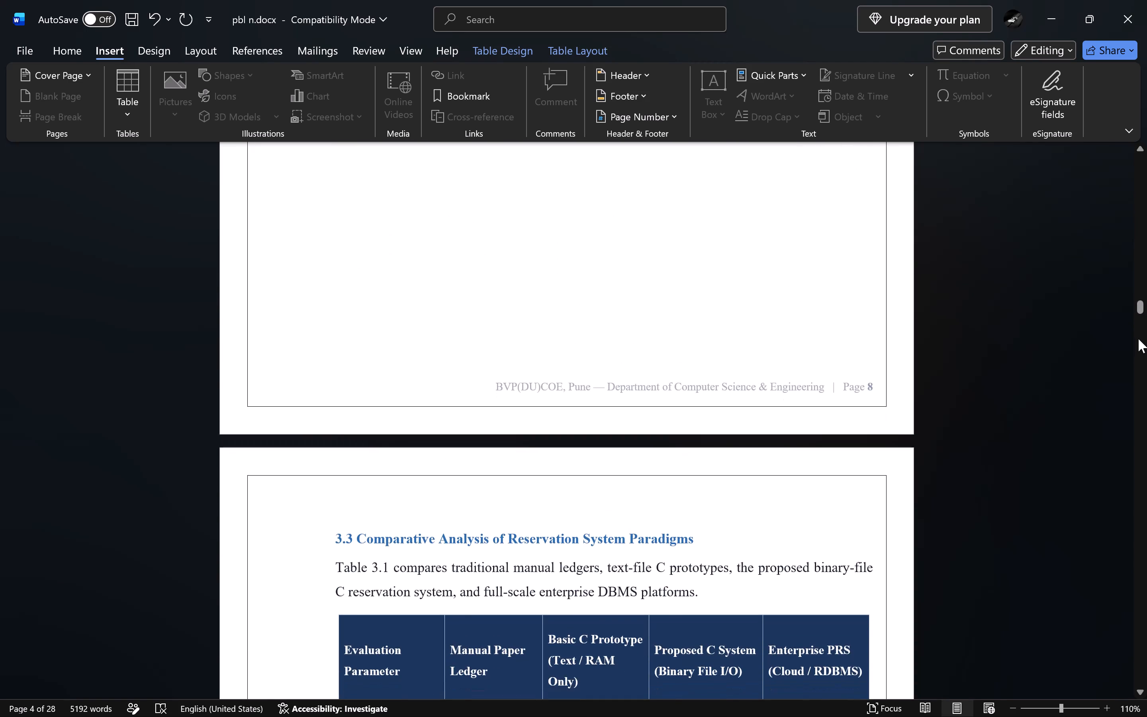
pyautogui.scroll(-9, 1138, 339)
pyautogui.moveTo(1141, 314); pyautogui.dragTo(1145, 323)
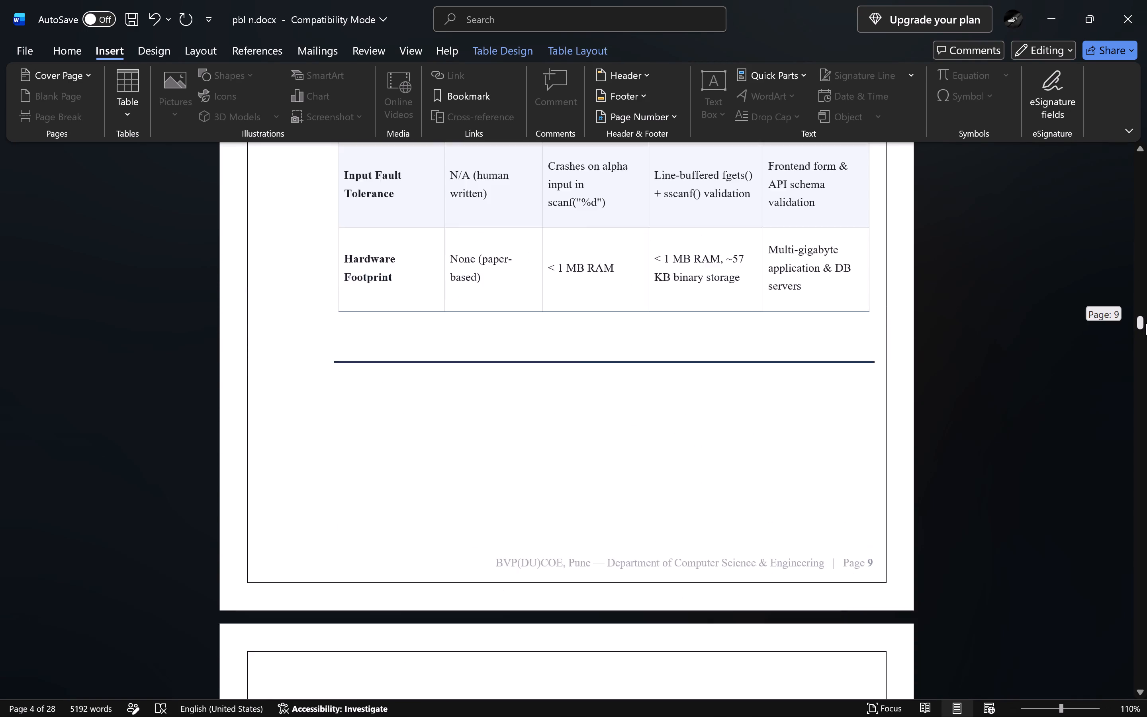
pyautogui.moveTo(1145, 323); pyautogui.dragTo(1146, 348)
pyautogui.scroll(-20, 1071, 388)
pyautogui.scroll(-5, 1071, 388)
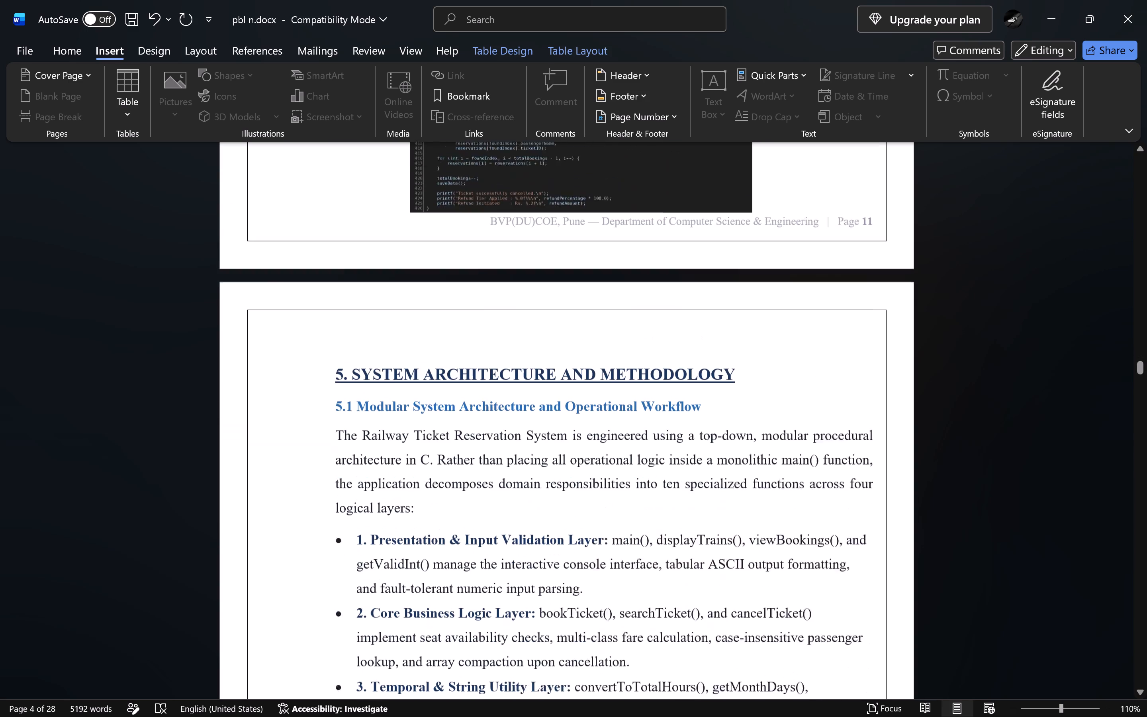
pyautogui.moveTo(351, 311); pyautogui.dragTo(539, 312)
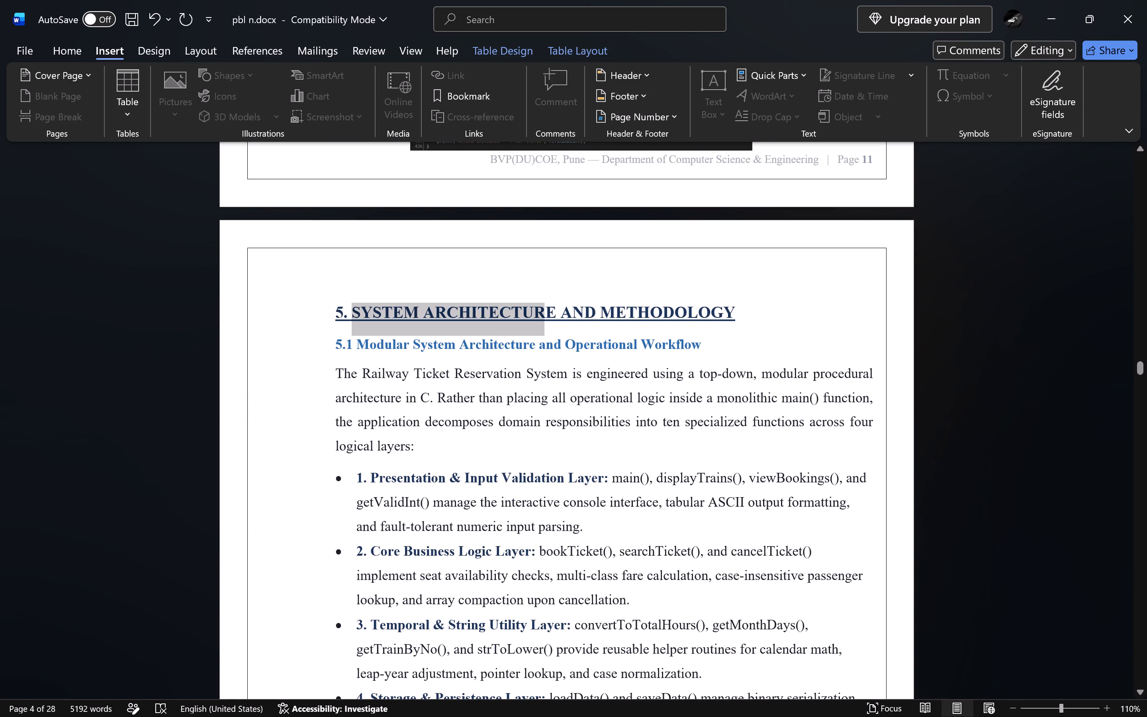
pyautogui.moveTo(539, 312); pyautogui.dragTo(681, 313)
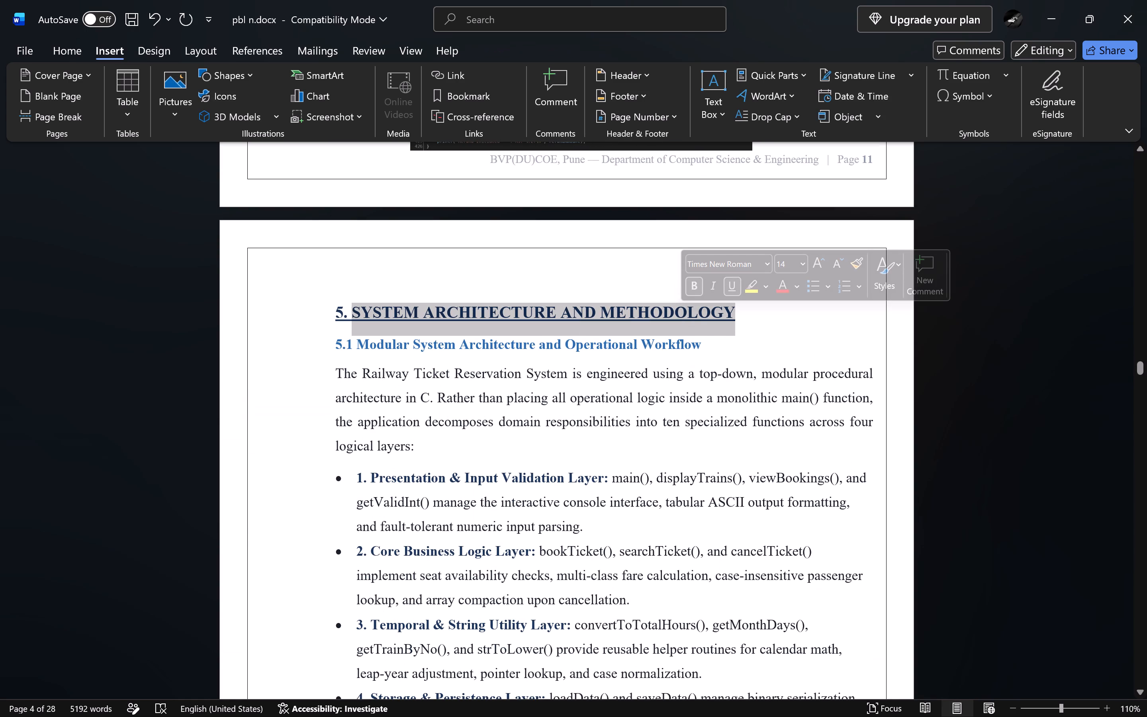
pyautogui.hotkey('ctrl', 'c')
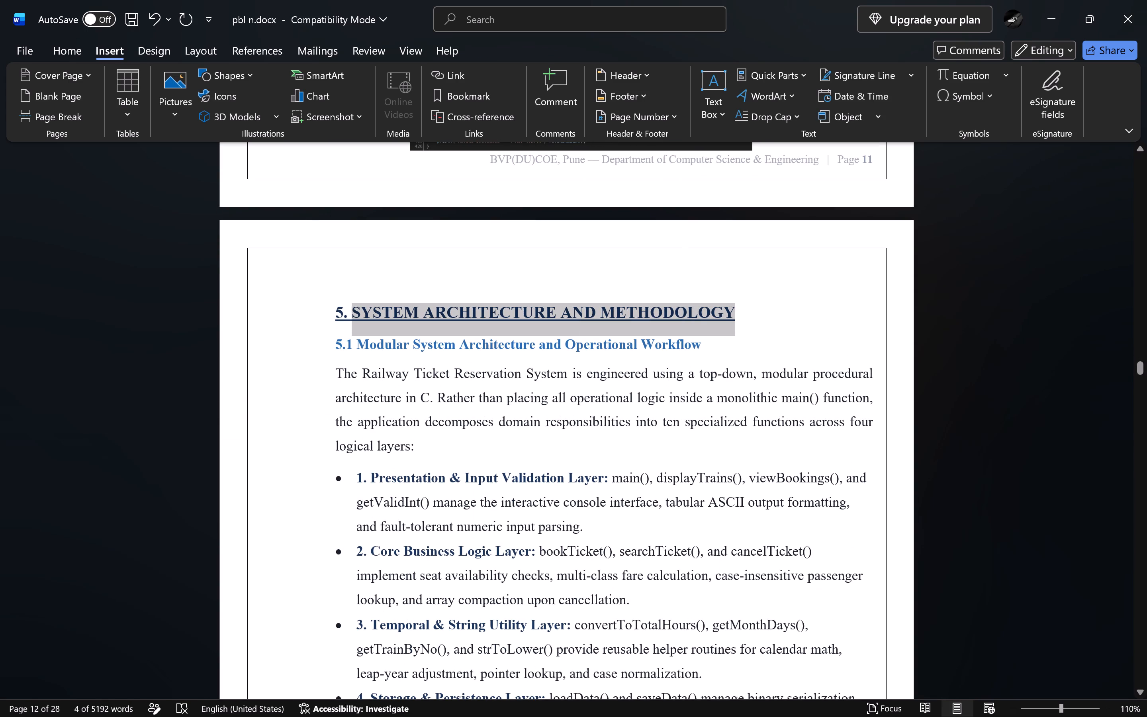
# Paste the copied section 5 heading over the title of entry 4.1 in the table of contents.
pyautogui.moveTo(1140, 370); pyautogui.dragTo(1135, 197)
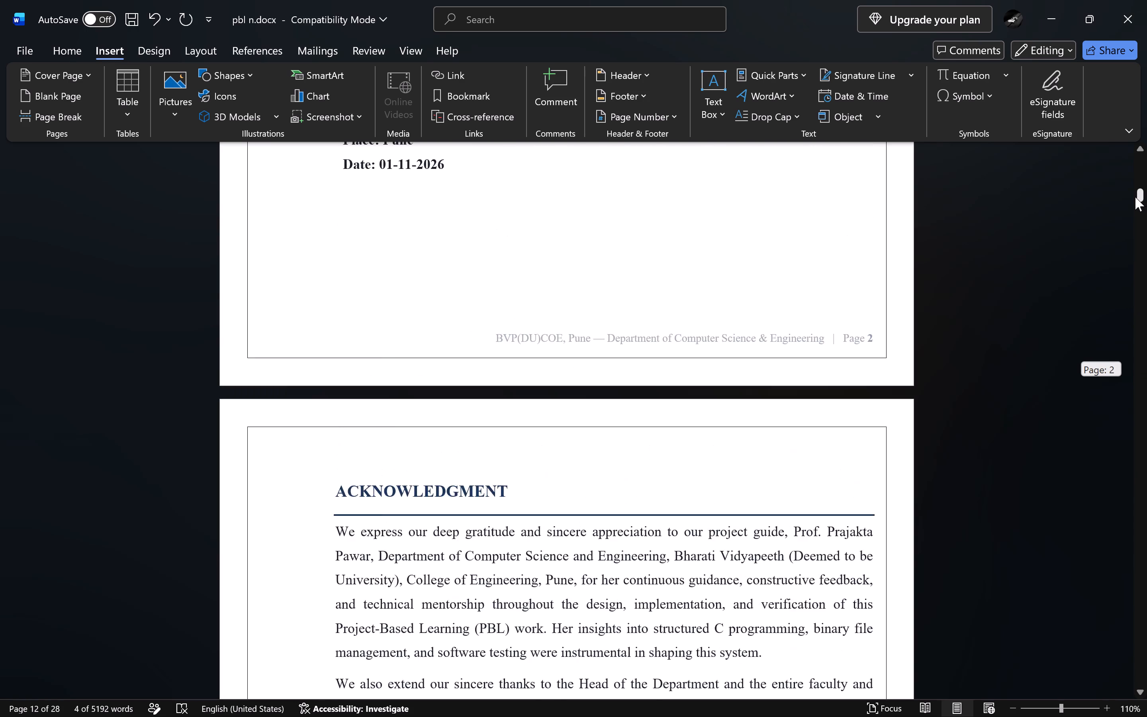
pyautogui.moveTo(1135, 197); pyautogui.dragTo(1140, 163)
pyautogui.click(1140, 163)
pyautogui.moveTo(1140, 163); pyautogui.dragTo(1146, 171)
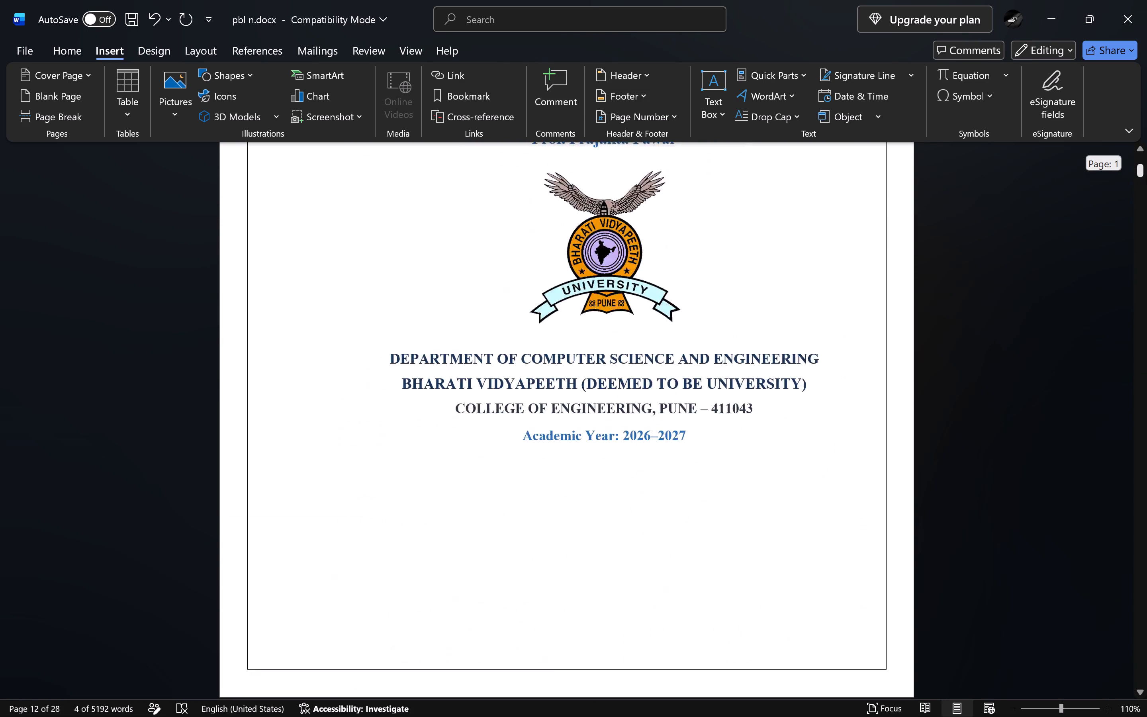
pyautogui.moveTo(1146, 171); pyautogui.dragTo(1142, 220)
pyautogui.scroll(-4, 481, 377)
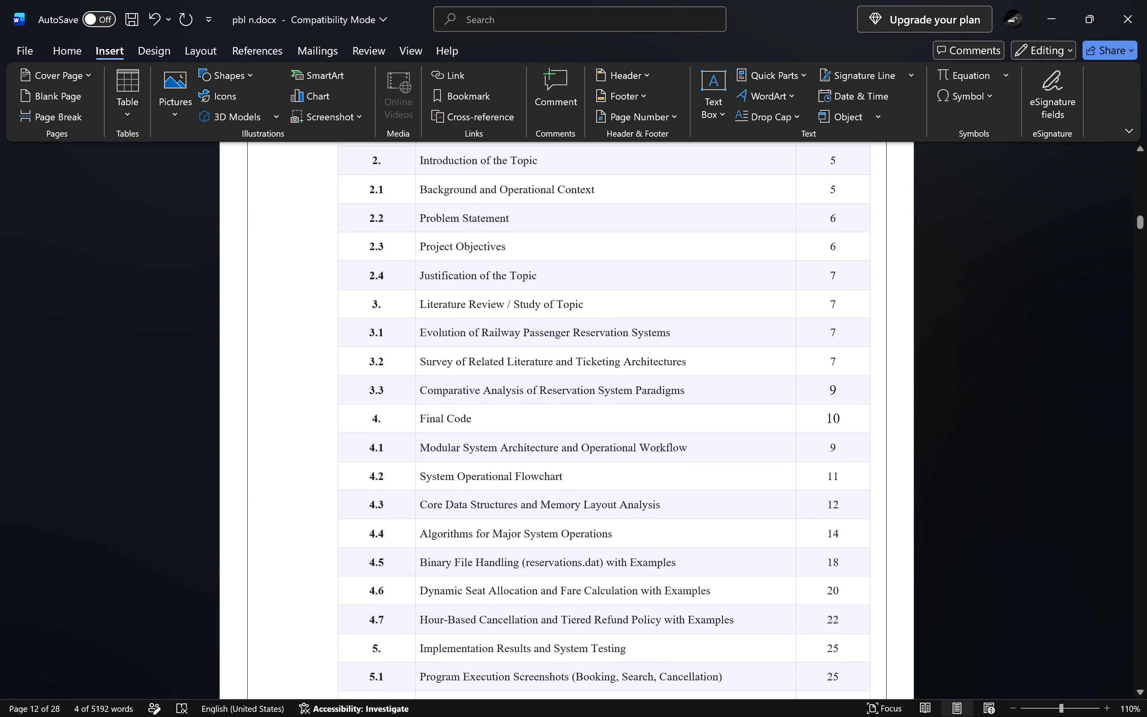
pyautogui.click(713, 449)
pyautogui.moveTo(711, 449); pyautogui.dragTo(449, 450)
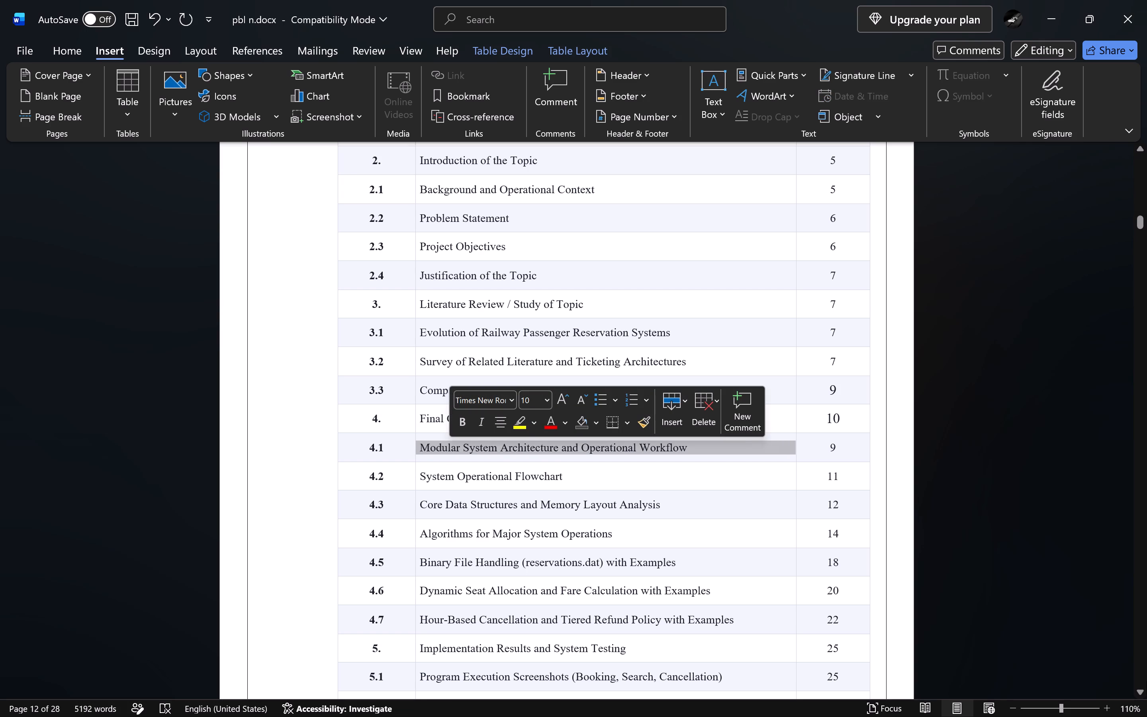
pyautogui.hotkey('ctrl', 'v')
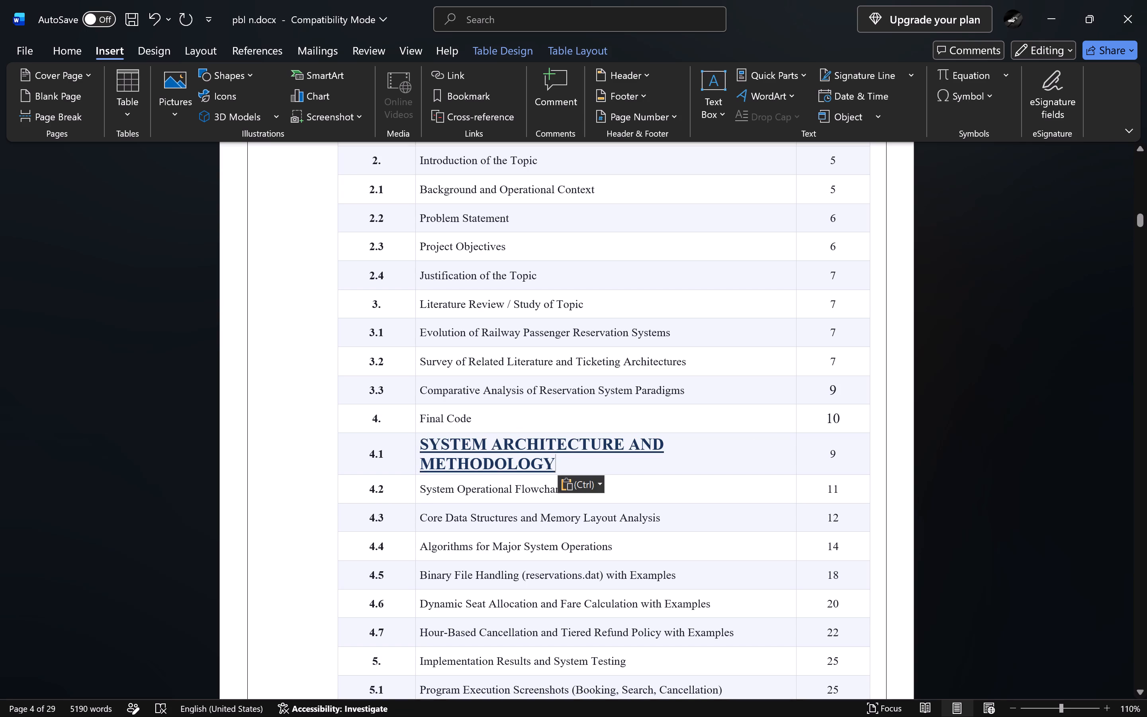
# Clear the pasted heading text from the title cell of entry 4.1 in the table of contents.
pyautogui.moveTo(552, 460); pyautogui.dragTo(446, 433)
pyautogui.press('BackSpace')
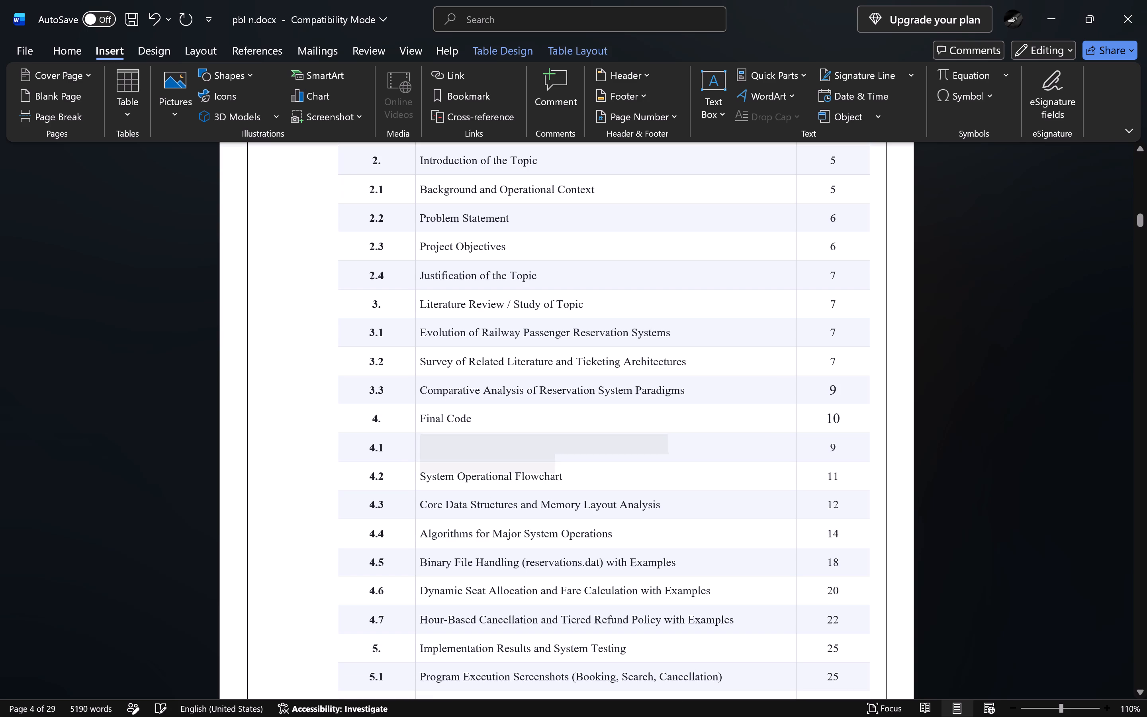
pyautogui.press('s')
pyautogui.press('BackSpace')
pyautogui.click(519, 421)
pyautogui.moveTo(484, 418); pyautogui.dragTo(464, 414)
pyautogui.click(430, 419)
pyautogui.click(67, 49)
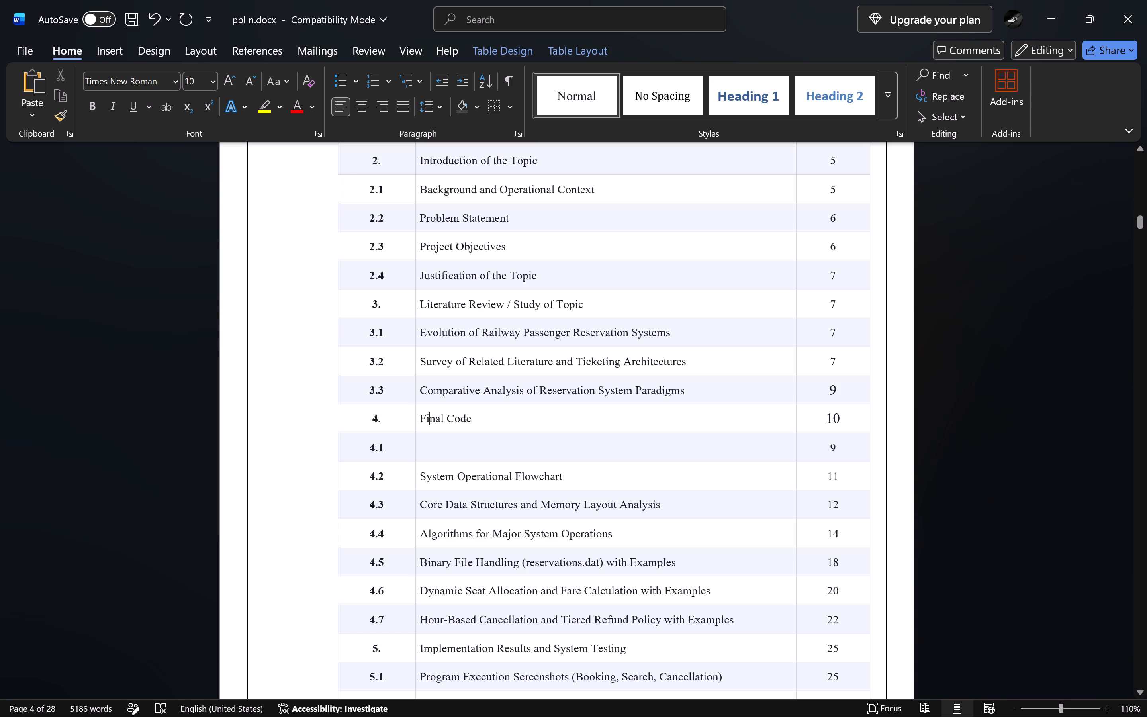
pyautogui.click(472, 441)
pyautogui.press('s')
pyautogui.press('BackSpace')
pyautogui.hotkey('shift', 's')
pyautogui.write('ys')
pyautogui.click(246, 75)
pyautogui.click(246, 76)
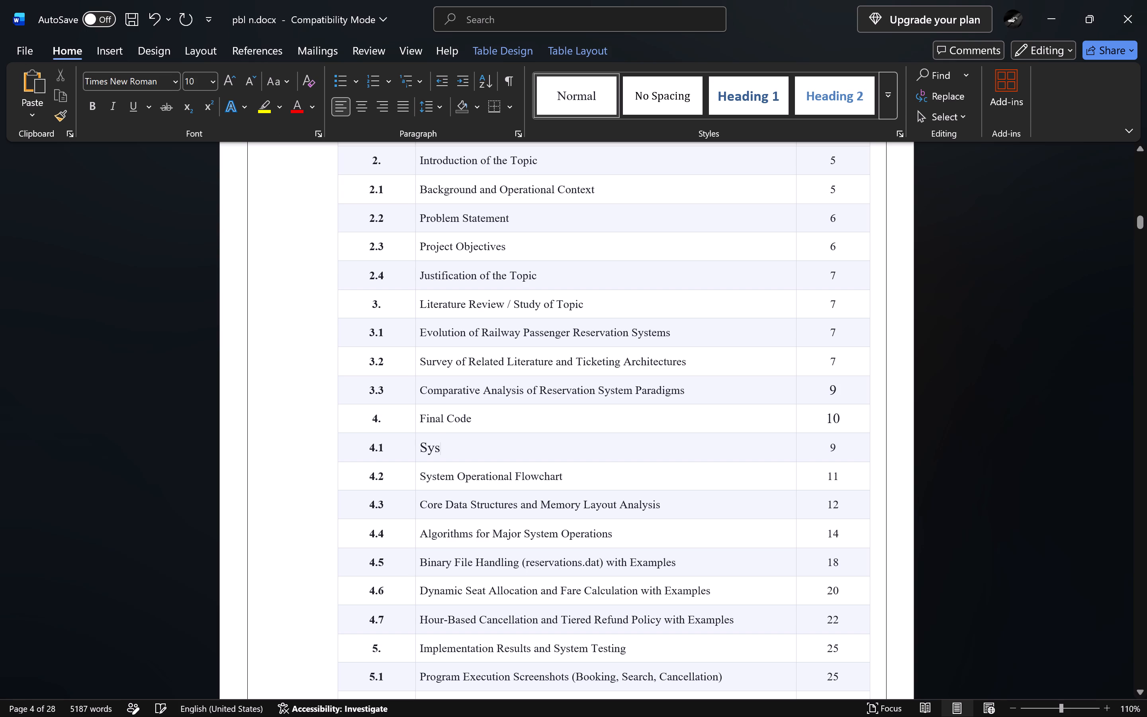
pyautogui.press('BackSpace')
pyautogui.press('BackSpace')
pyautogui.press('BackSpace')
# Enter "System Architecture and Methodology" in 10 pt as the title of entry 4.1 in the table of contents.
pyautogui.click(243, 78)
pyautogui.click(253, 80)
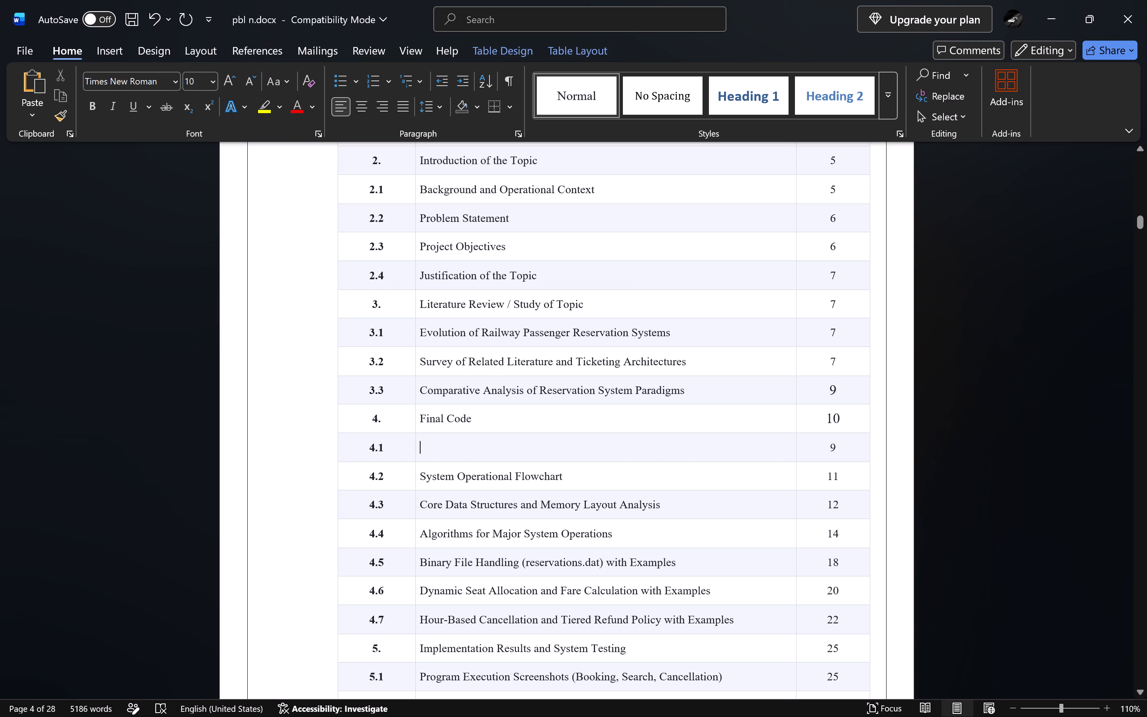
pyautogui.hotkey('shift', 's')
pyautogui.write('ysyte')
pyautogui.press('BackSpace')
pyautogui.press('BackSpace')
pyautogui.press('BackSpace')
pyautogui.write('tem Architecture')
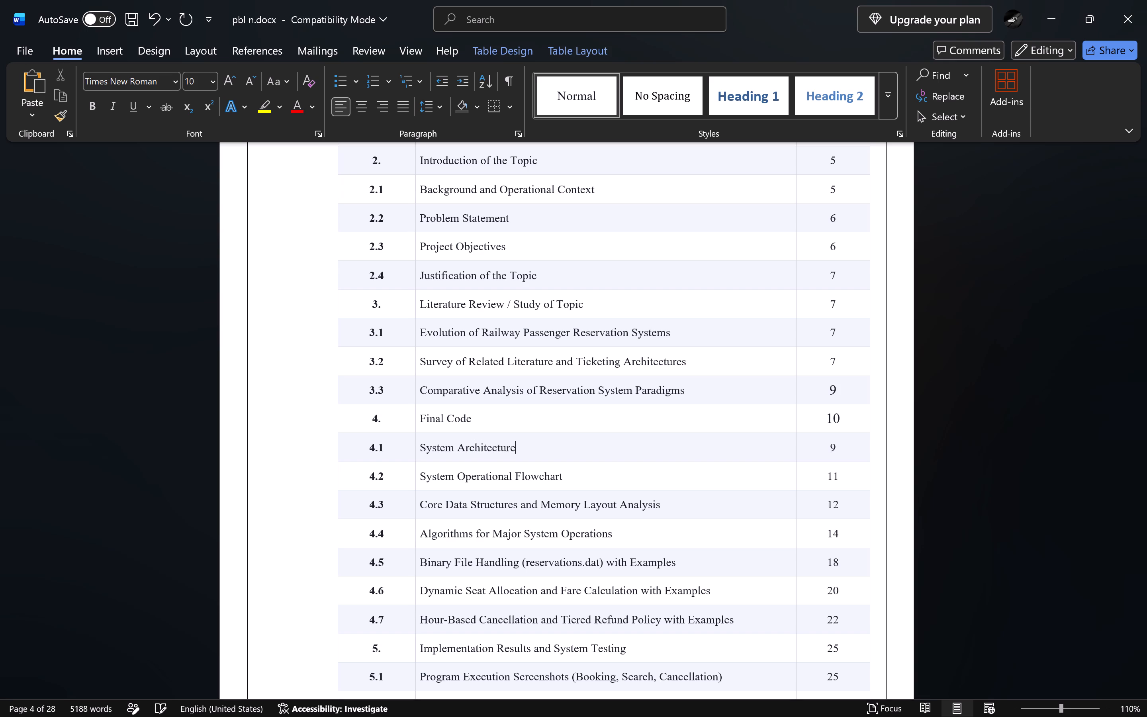
pyautogui.press('space')
pyautogui.write('and')
pyautogui.press('space')
pyautogui.hotkey('shift', 'm')
pyautogui.write('ethod')
pyautogui.write('ology')
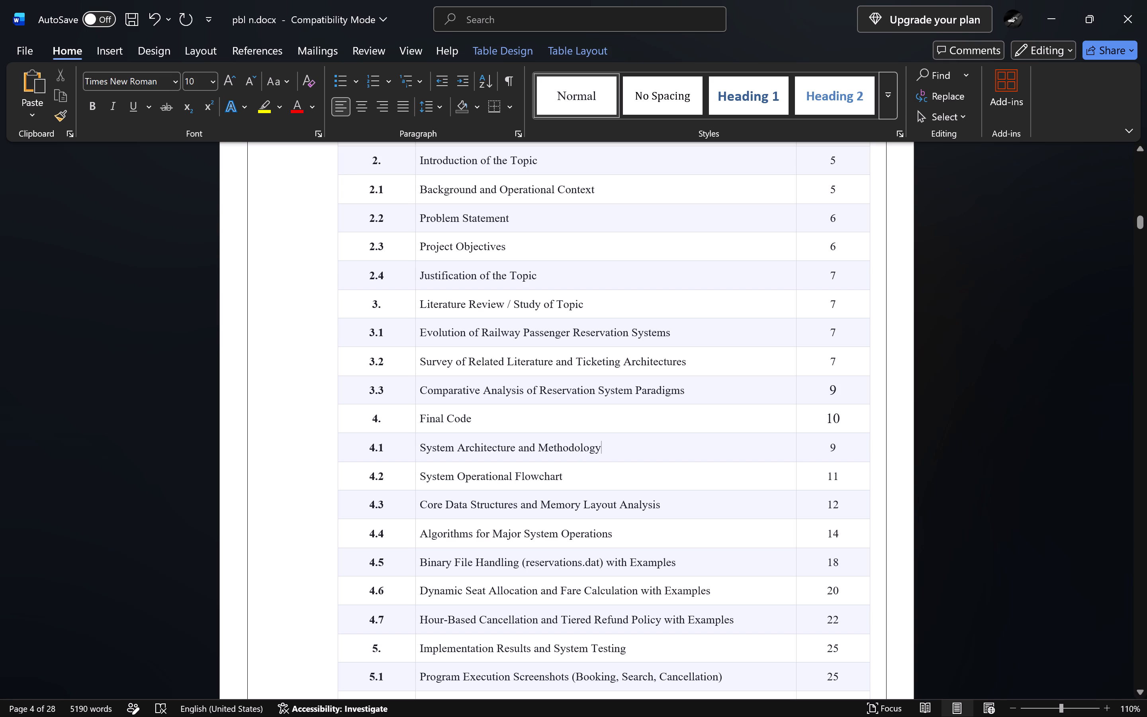
# Set the page number of entry 4.1 in the table of contents to 12.
pyautogui.moveTo(840, 449); pyautogui.dragTo(822, 445)
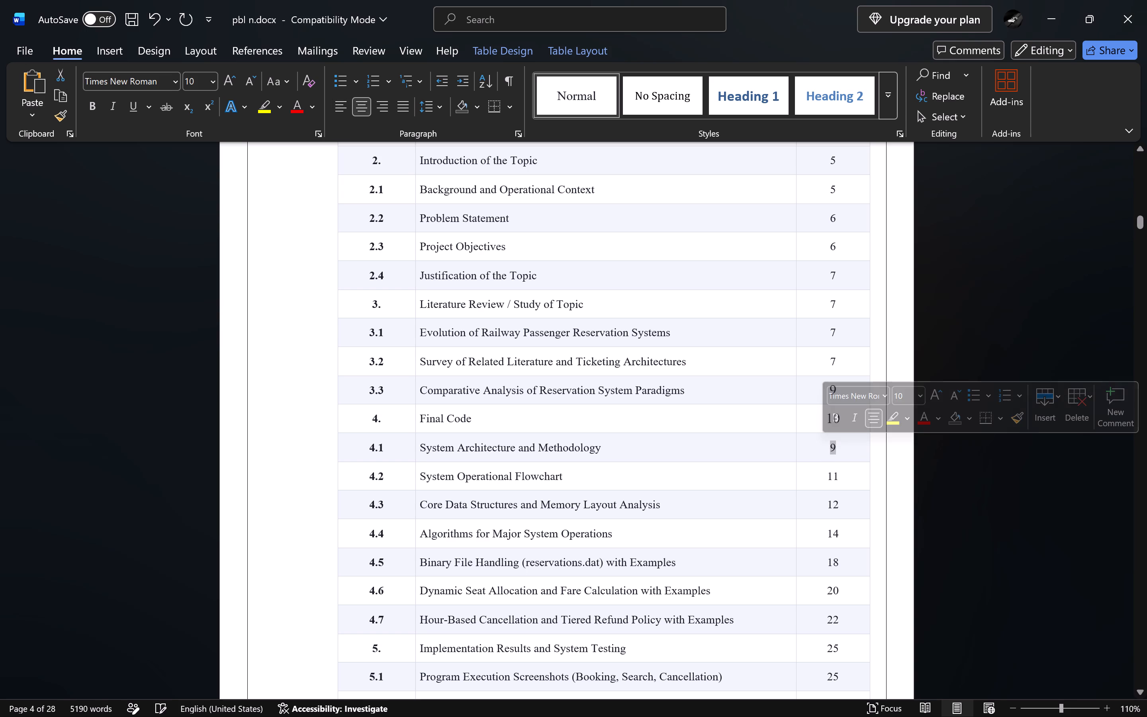
pyautogui.write('12')
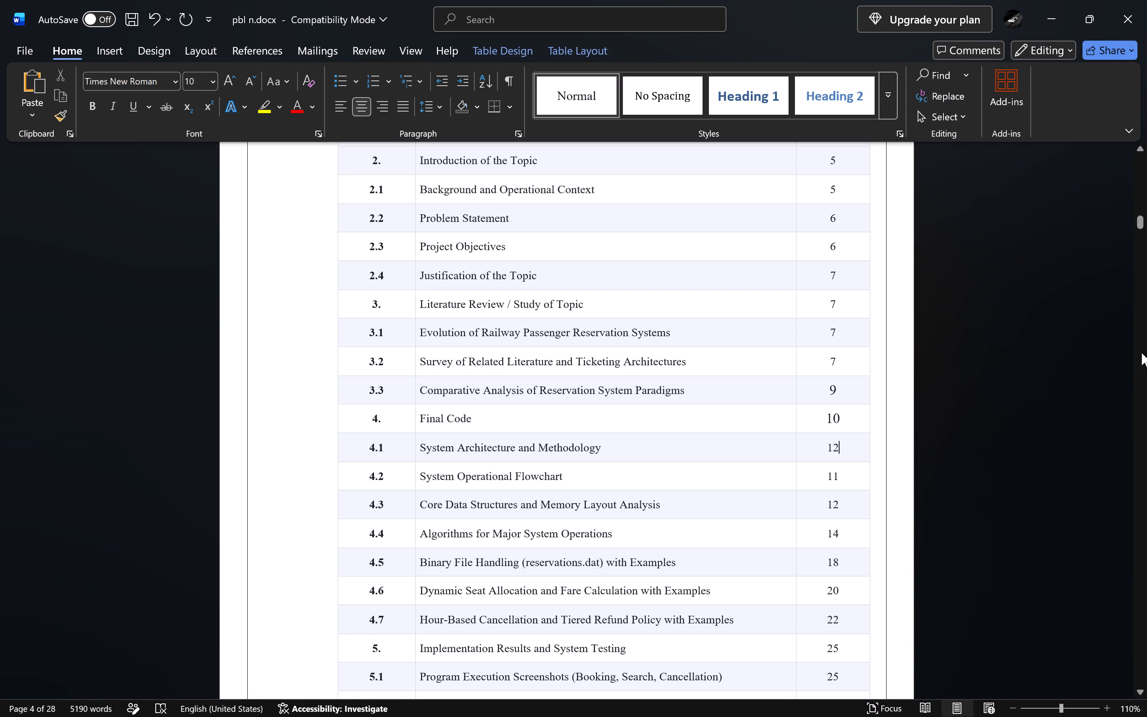
# Examine section 5 in the report body to compare its numbering and subheadings with the table of contents.
pyautogui.moveTo(1139, 223); pyautogui.dragTo(1139, 364)
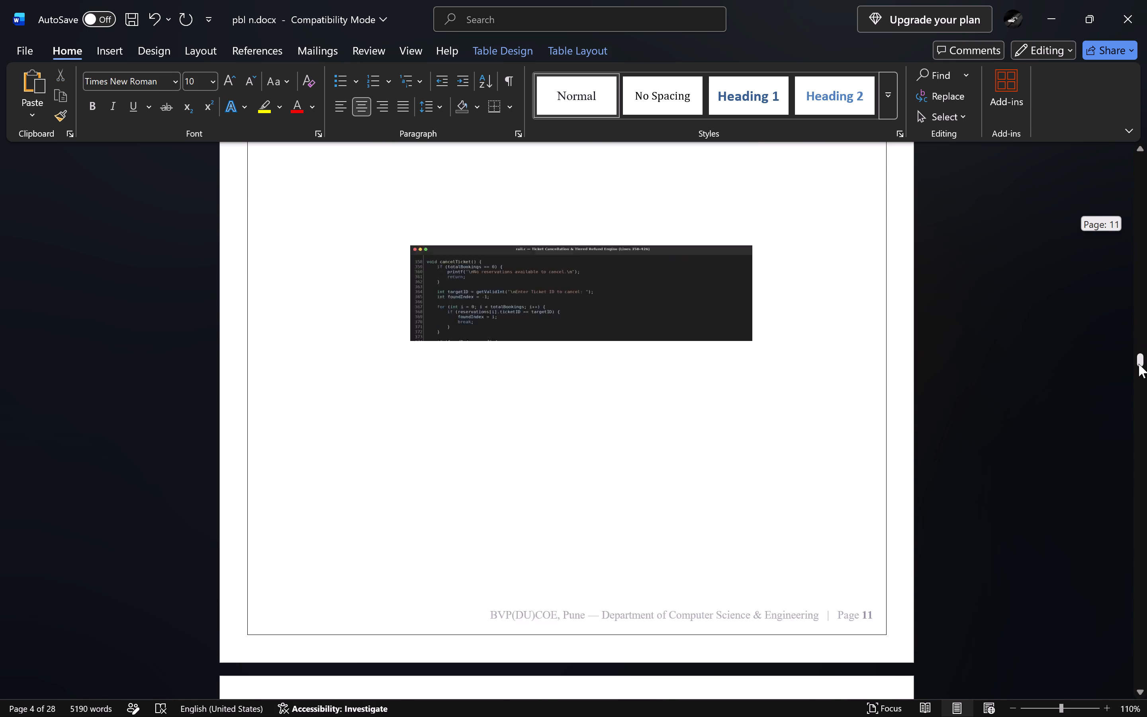
pyautogui.moveTo(1139, 364); pyautogui.dragTo(1139, 366)
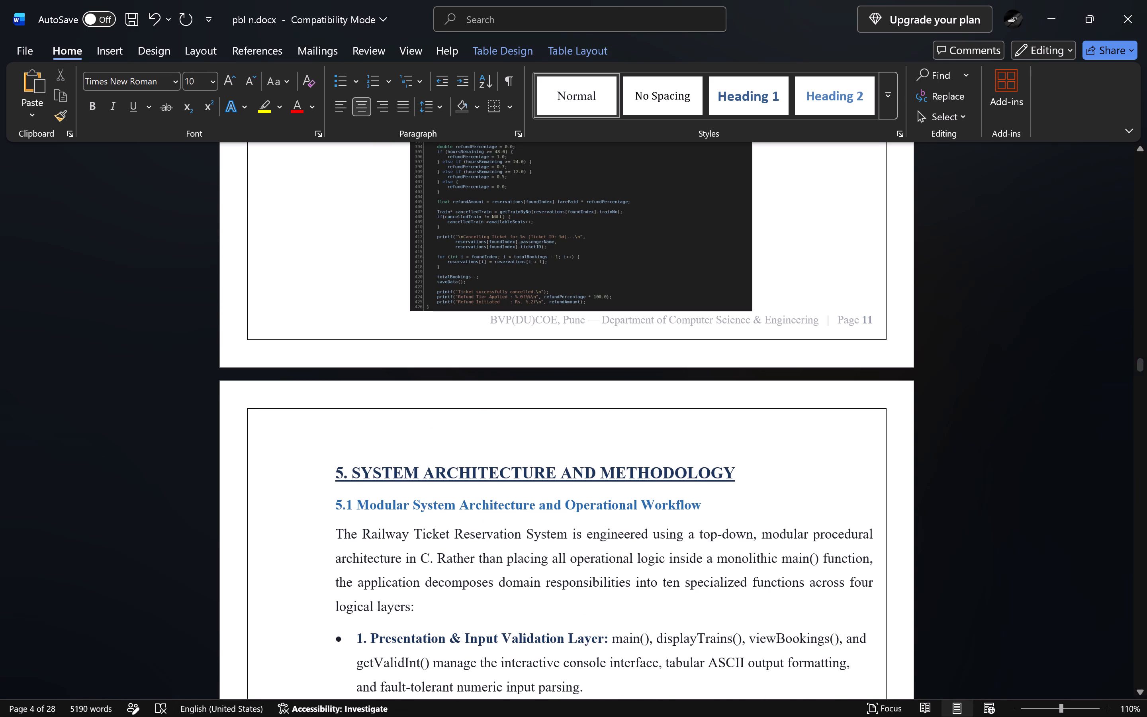
pyautogui.scroll(-8, 417, 515)
pyautogui.scroll(-9, 405, 569)
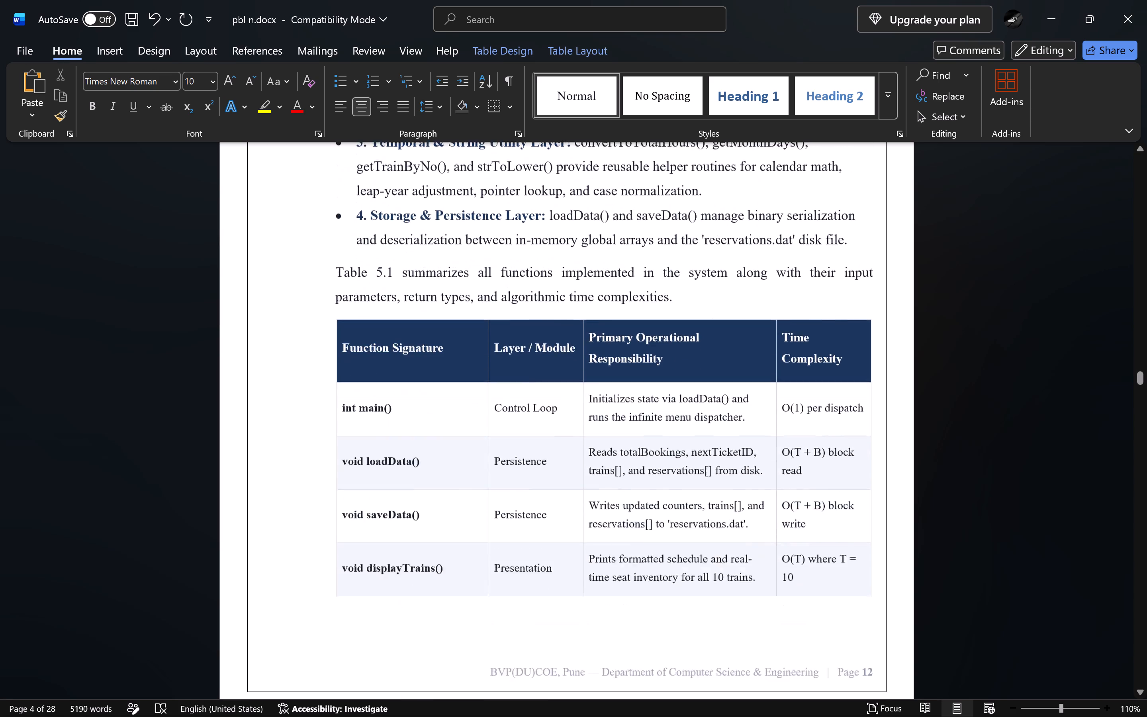
pyautogui.scroll(-7, 405, 593)
pyautogui.scroll(20, 405, 593)
pyautogui.scroll(2, 405, 593)
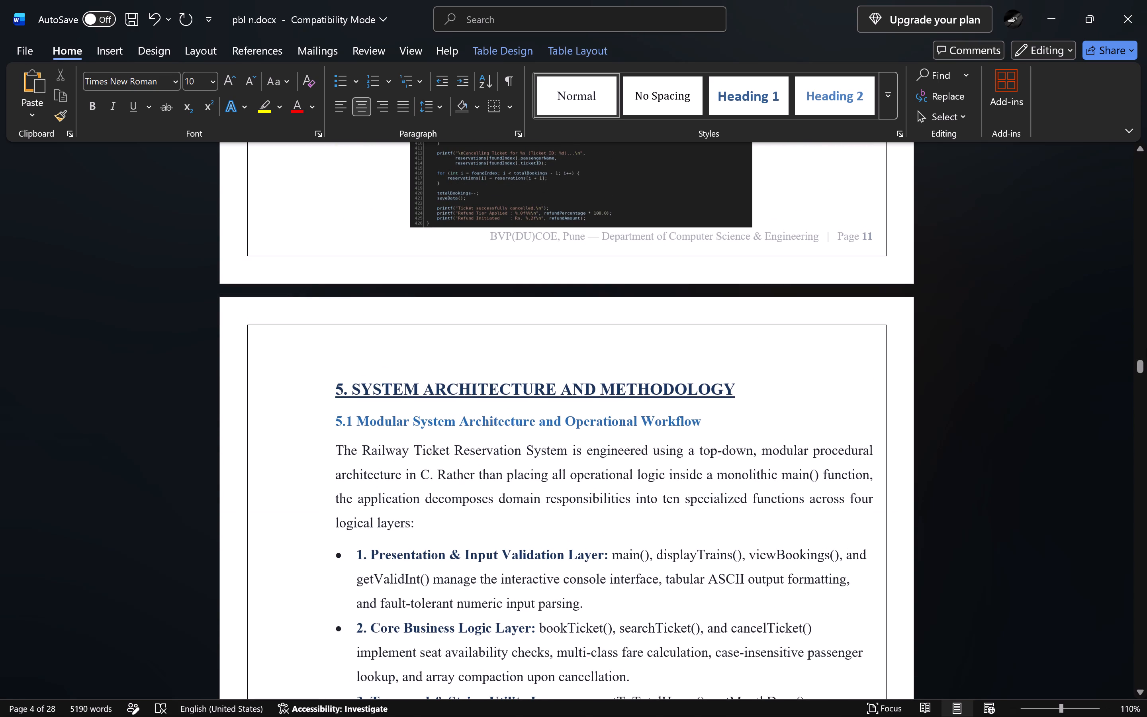
pyautogui.moveTo(1140, 363); pyautogui.dragTo(1123, 291)
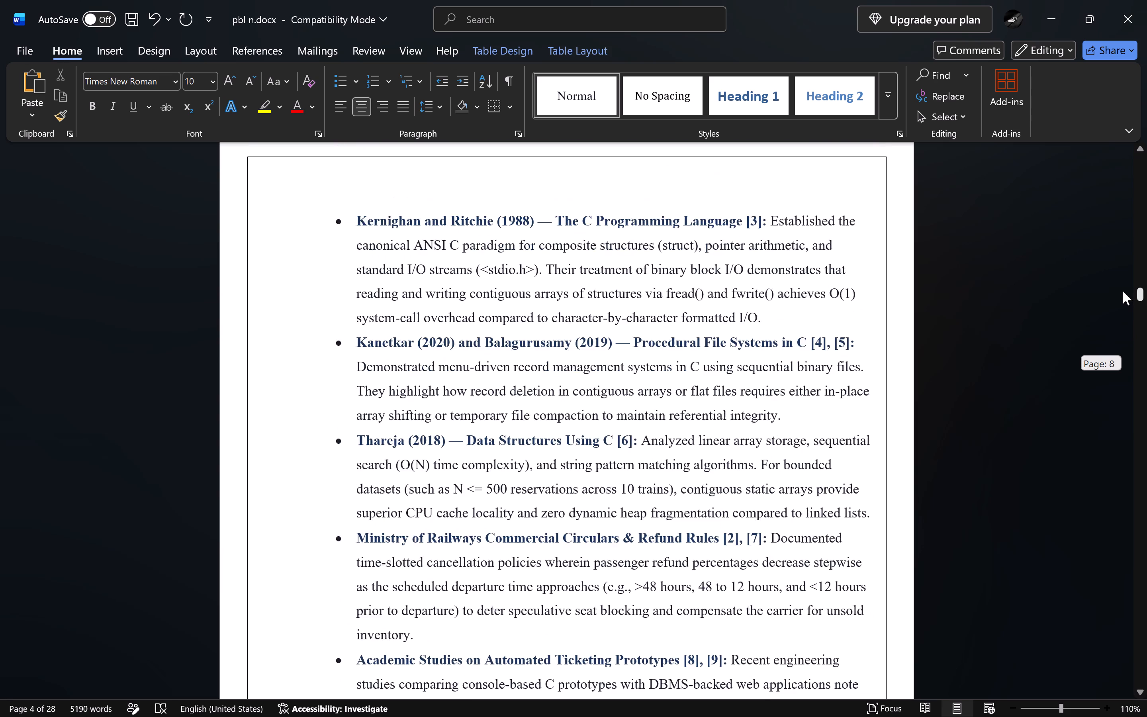
pyautogui.moveTo(1123, 291); pyautogui.dragTo(1120, 168)
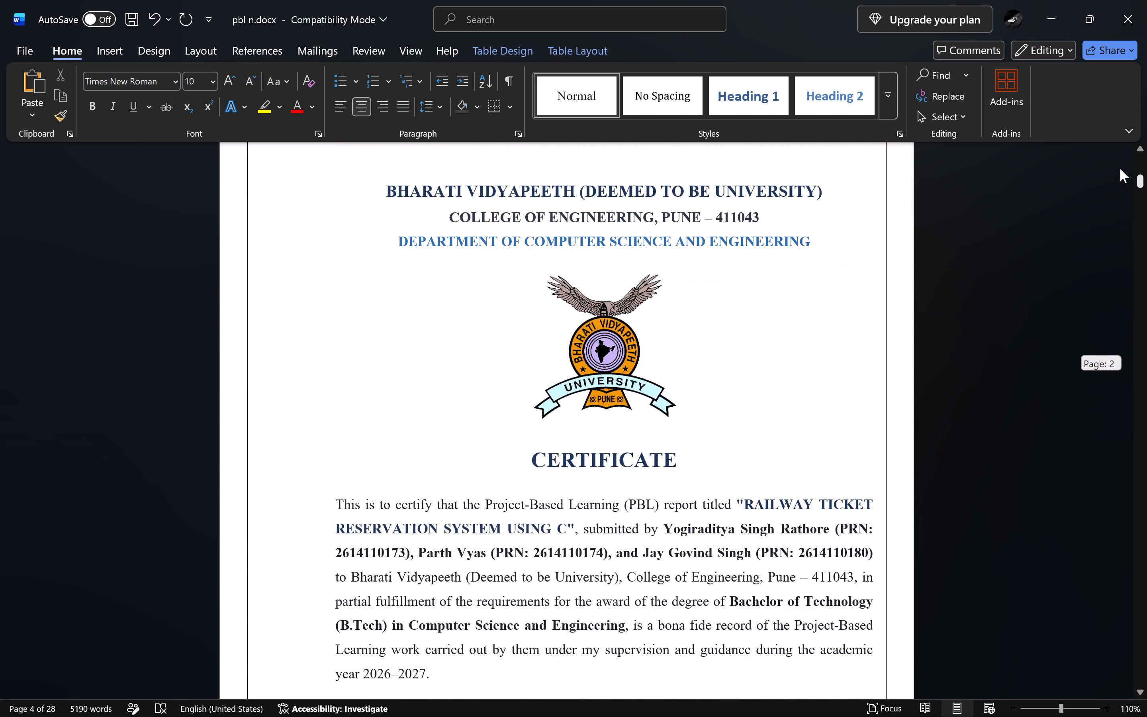
pyautogui.moveTo(1120, 168); pyautogui.dragTo(1125, 214)
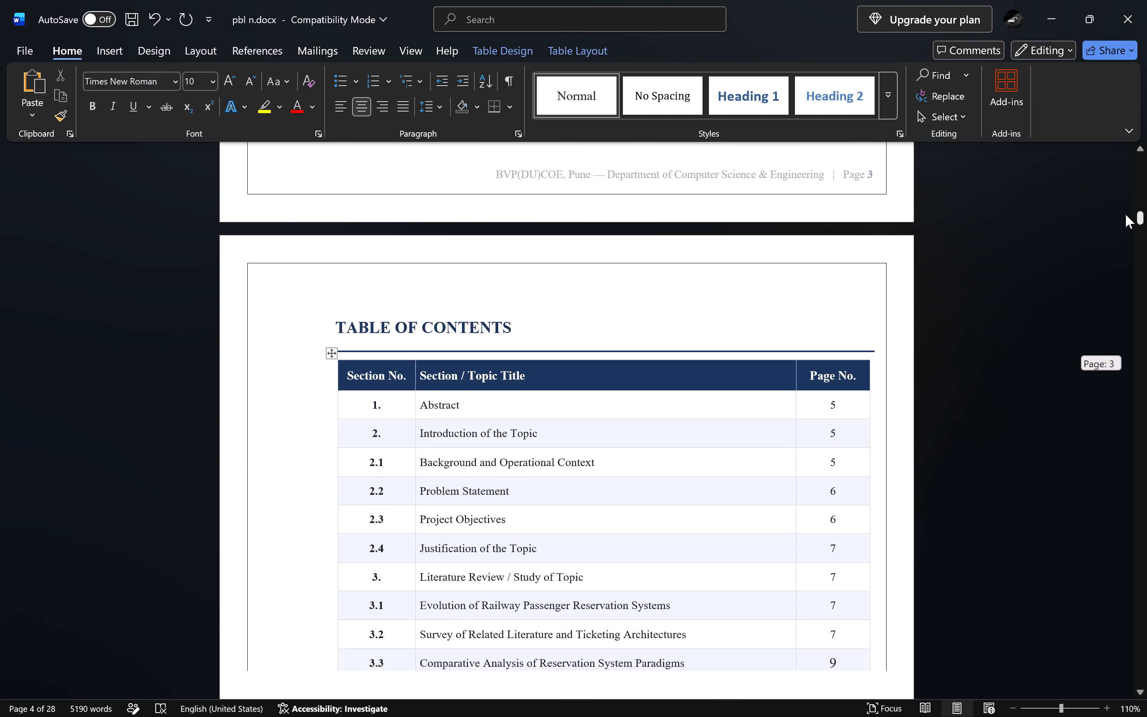
pyautogui.moveTo(1125, 214); pyautogui.dragTo(1125, 223)
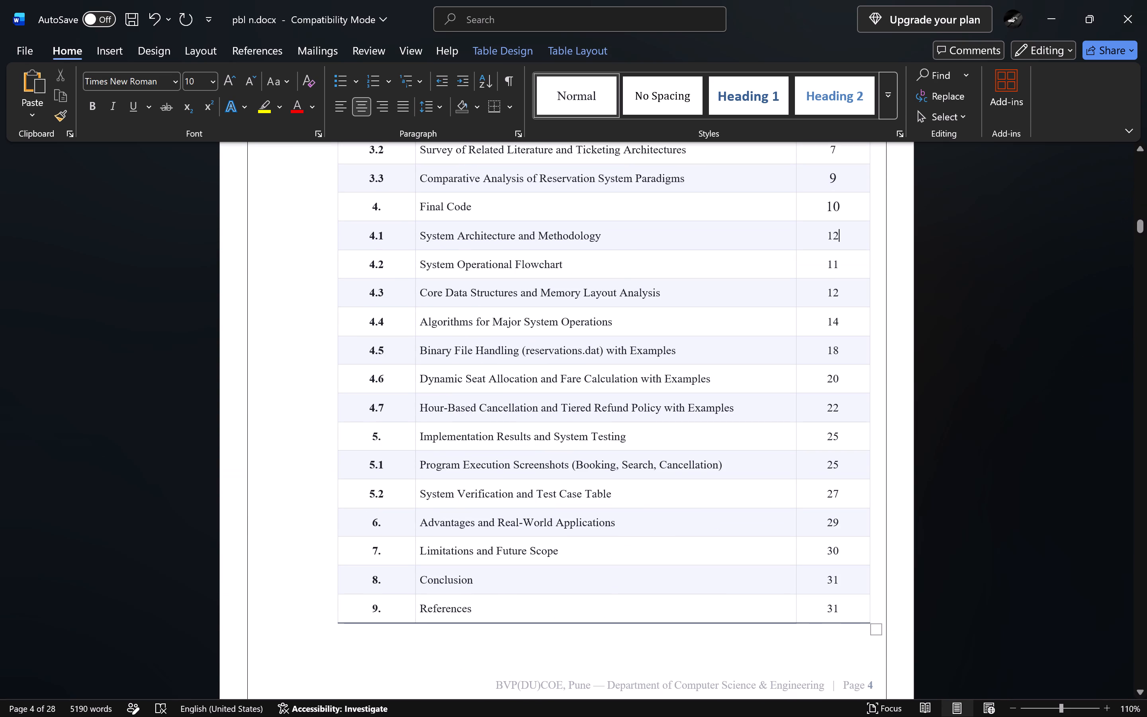
# Renumber the last table of contents entries: References as 10, Conclusion as 9, and Limitations and Future Scope as 8.
pyautogui.click(378, 607)
pyautogui.press('BackSpace')
pyautogui.write('10')
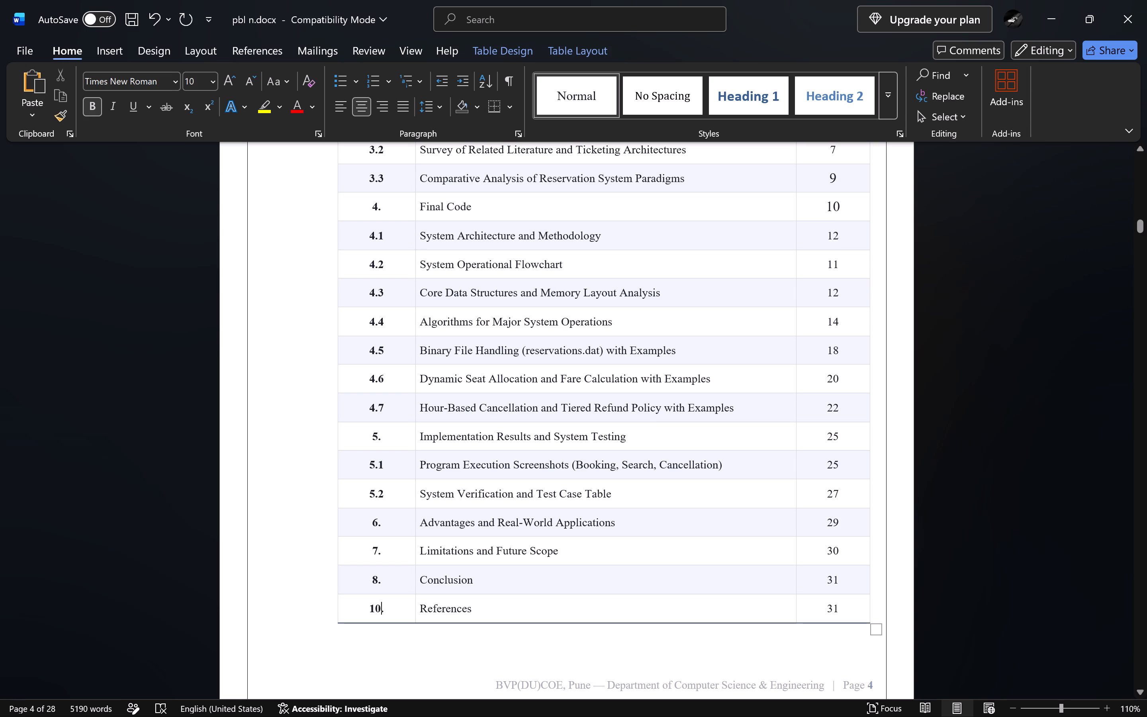
pyautogui.click(377, 580)
pyautogui.press('BackSpace')
pyautogui.press('9')
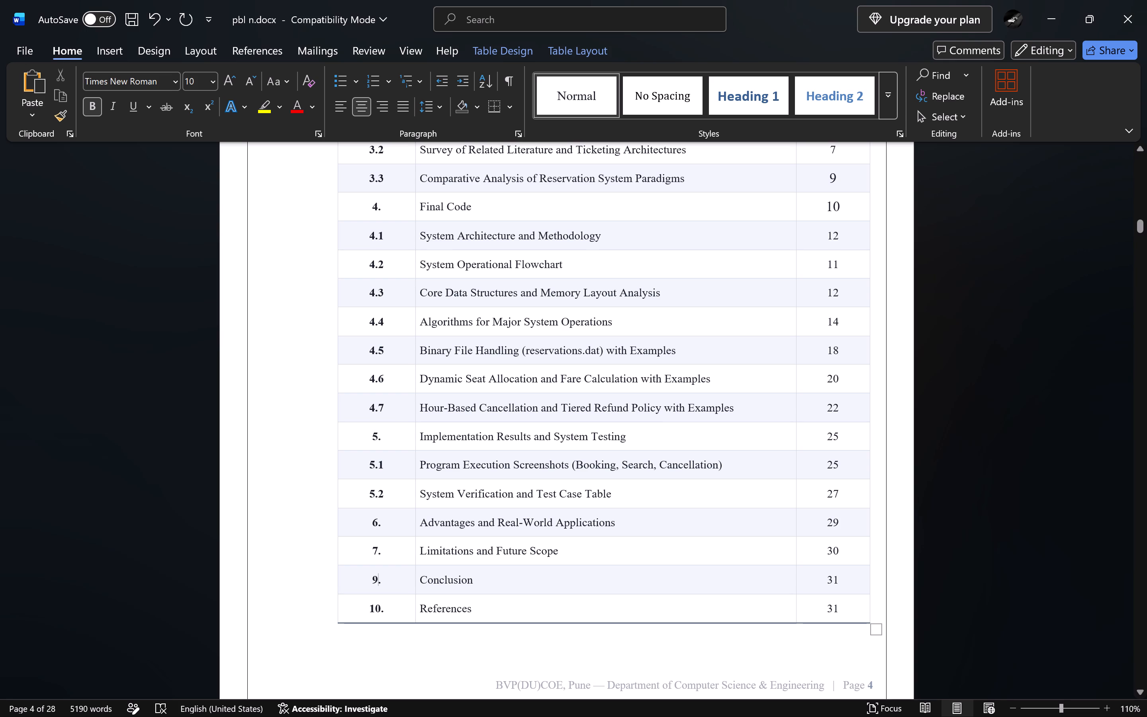
pyautogui.click(377, 551)
pyautogui.press('BackSpace')
pyautogui.press('8')
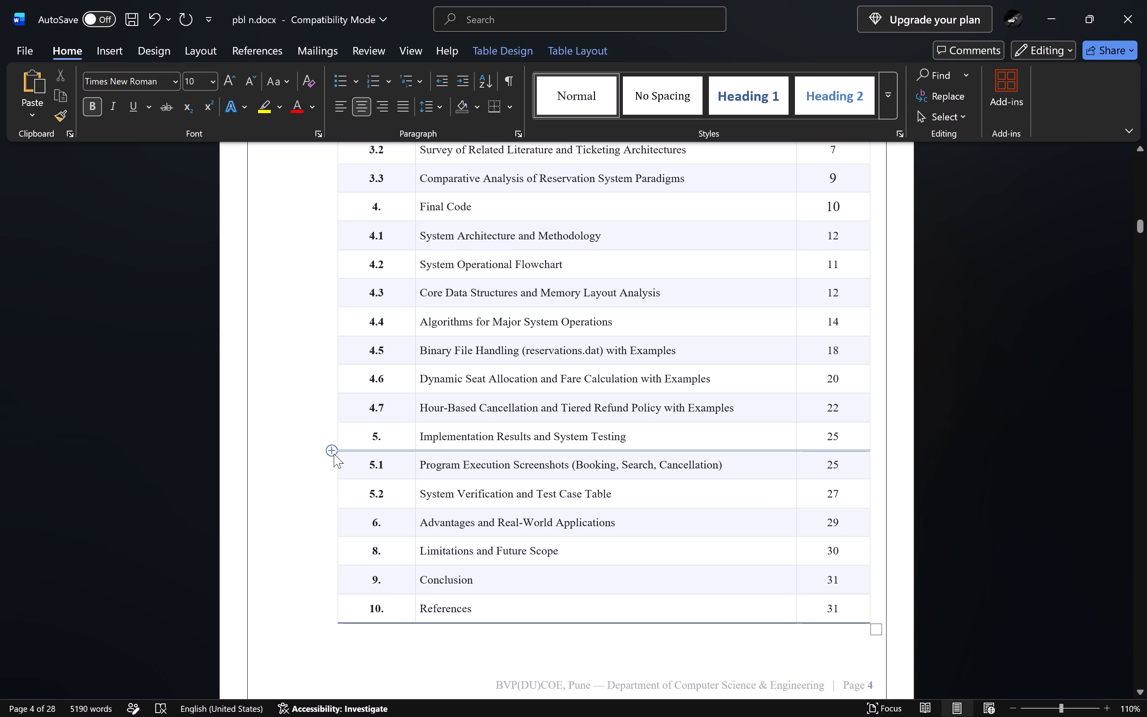
# Insert a blank row between entries 5 and 5.1 in the table of contents.
pyautogui.click(329, 451)
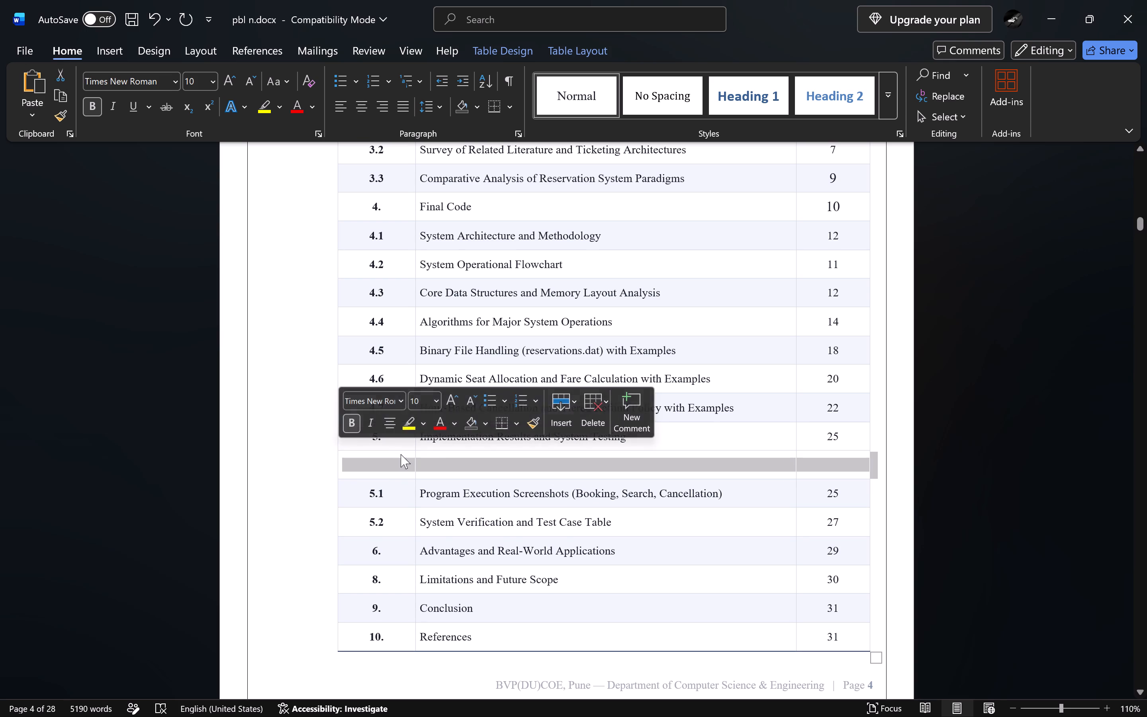
pyautogui.click(368, 462)
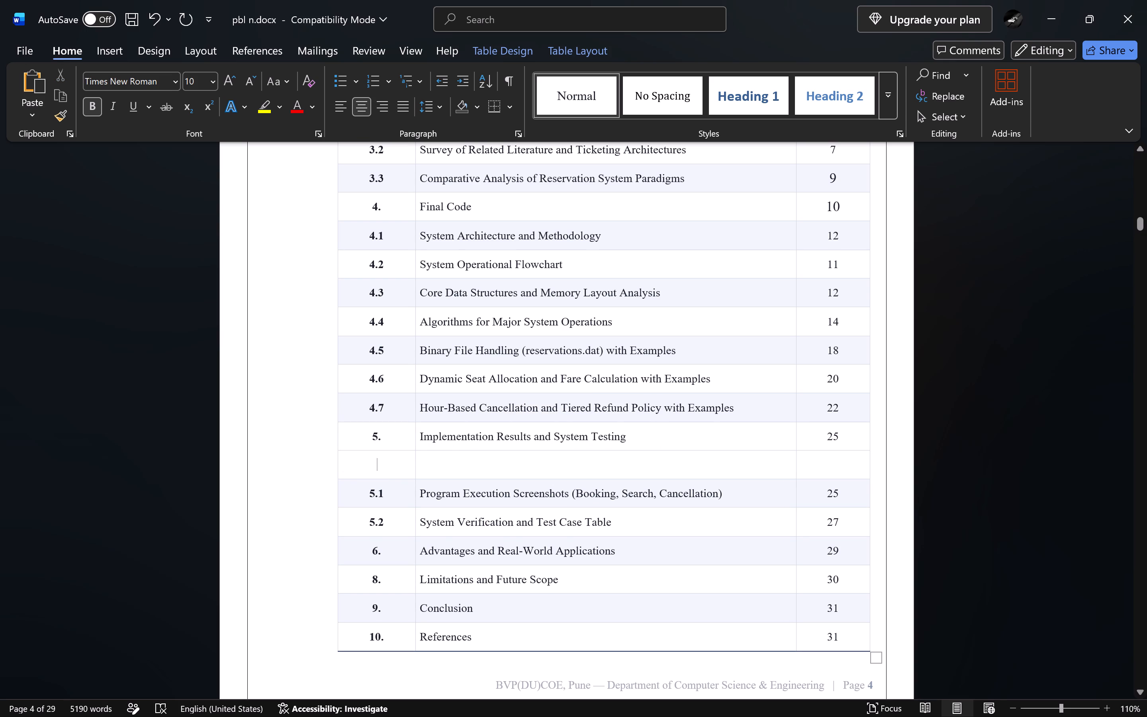
pyautogui.click(403, 432)
pyautogui.scroll(4, 435, 511)
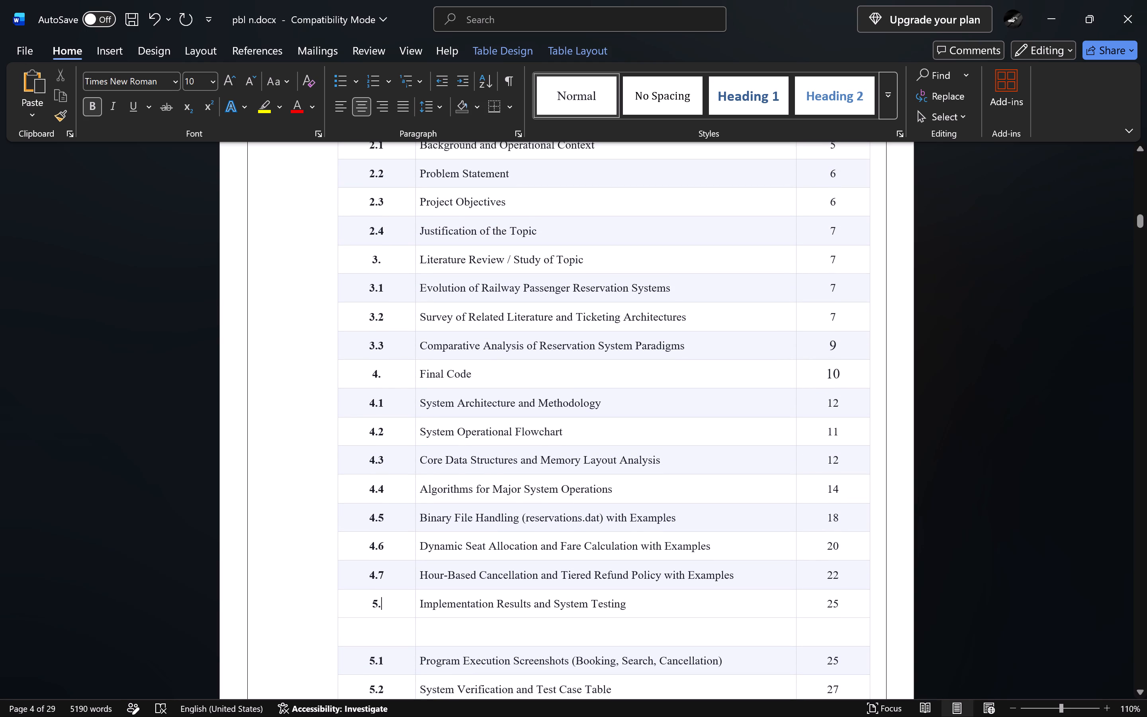
# Undo the insertion of the blank row between entries 5 and 5.1 in the table of contents.
pyautogui.click(385, 407)
pyautogui.rightClick(398, 634)
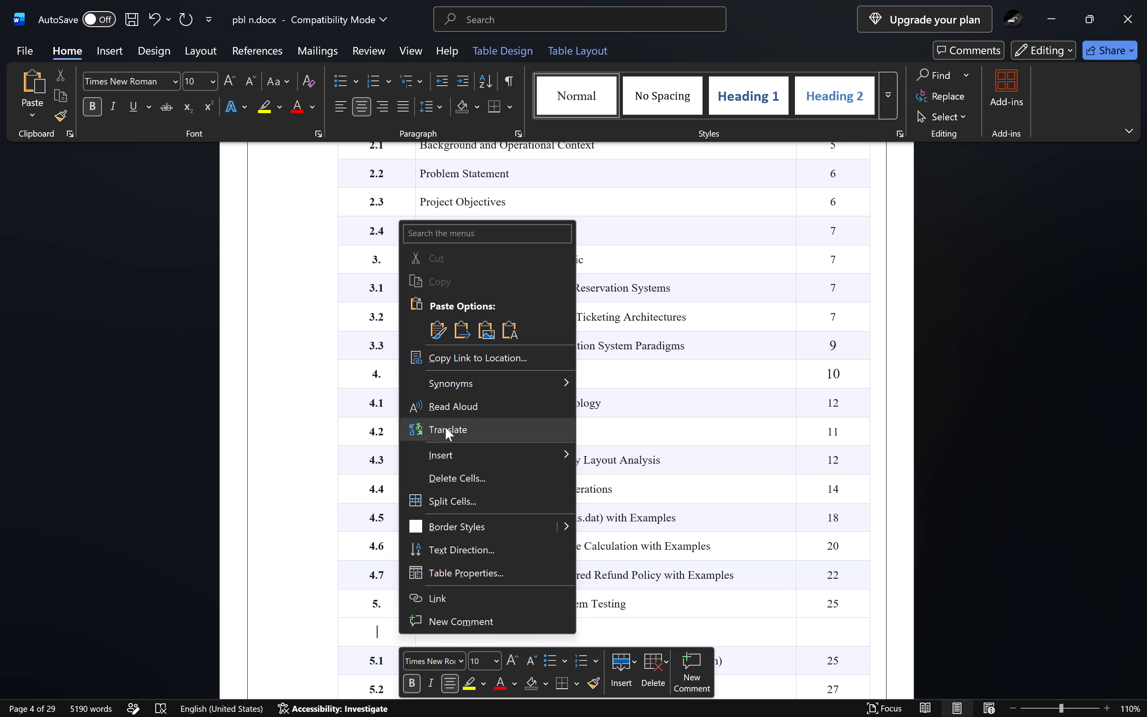
pyautogui.press('BackSpace')
pyautogui.click(371, 621)
pyautogui.press('BackSpace')
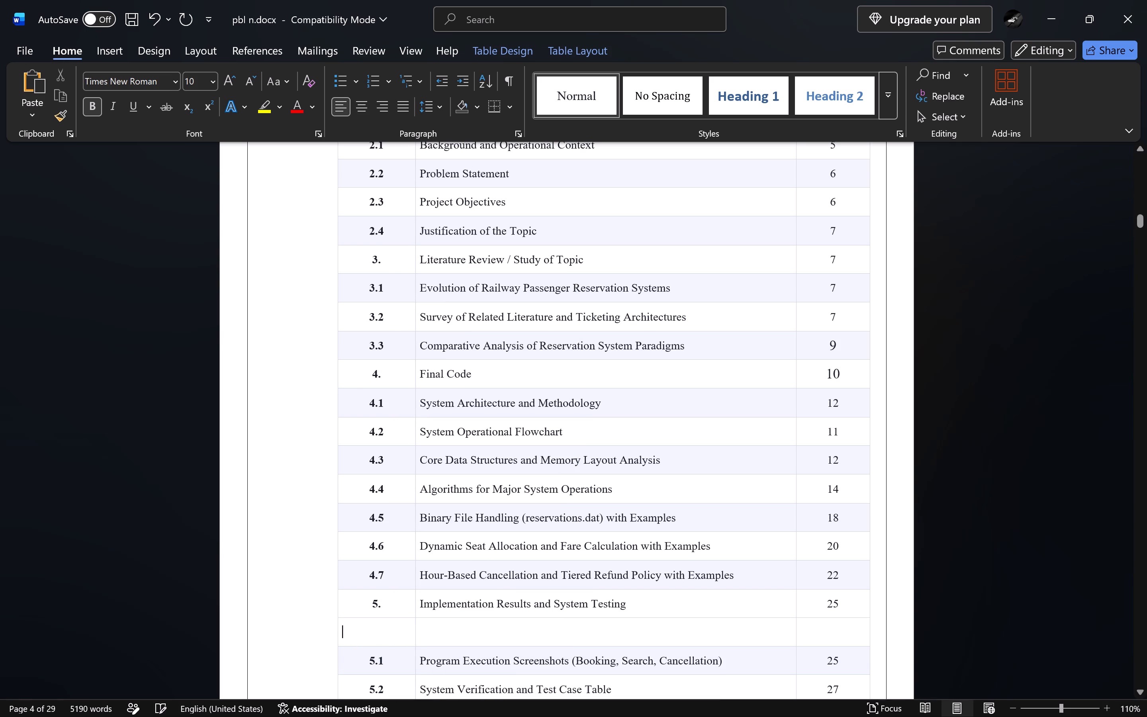
pyautogui.press('BackSpace')
pyautogui.click(153, 22)
pyautogui.click(153, 22)
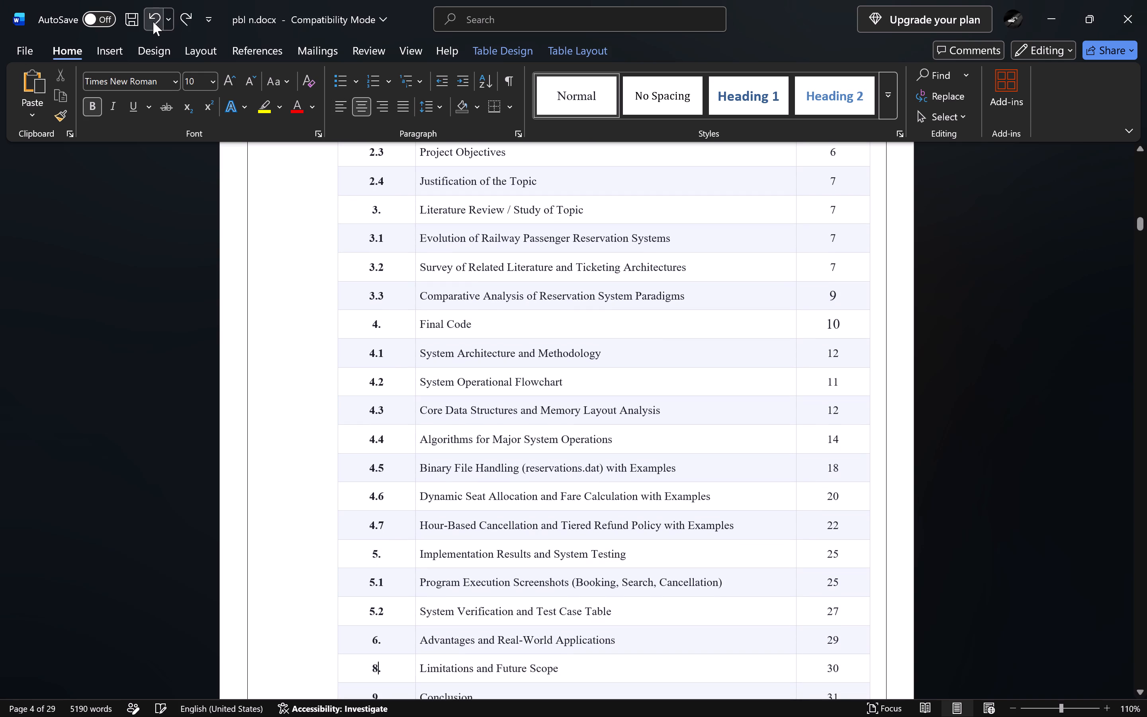
# Renumber the System Architecture and Methodology entry in the table of contents as 5.
pyautogui.scroll(1, 458, 577)
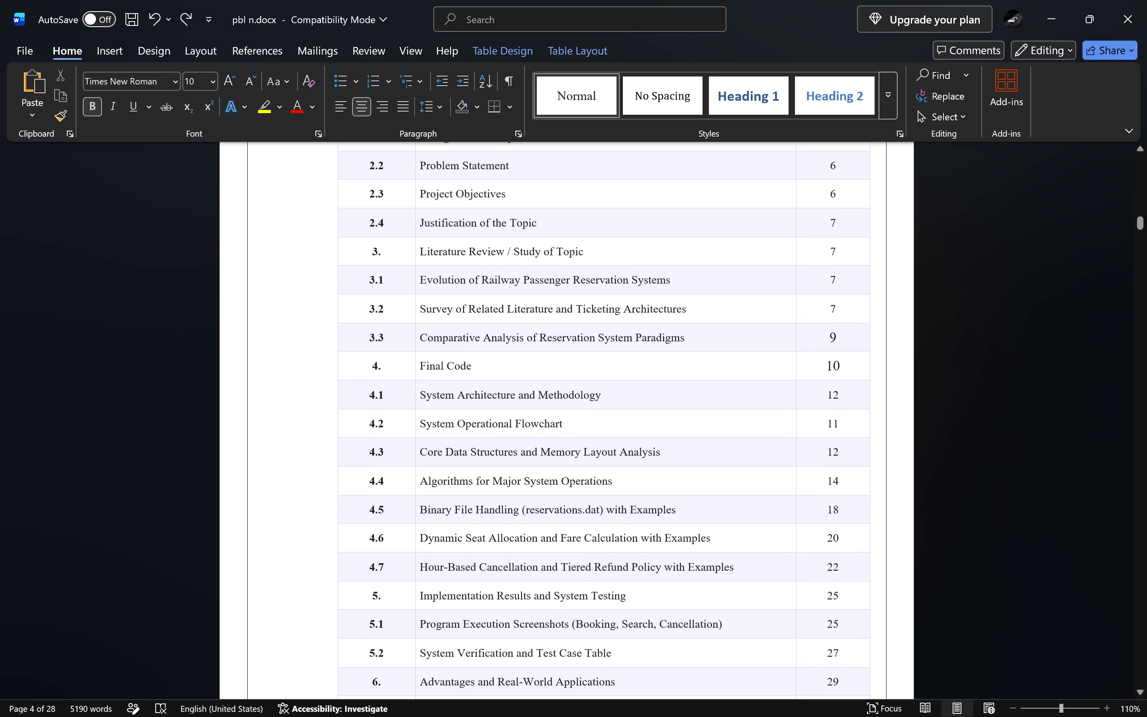
pyautogui.click(390, 392)
pyautogui.press('BackSpace')
pyautogui.press('BackSpace')
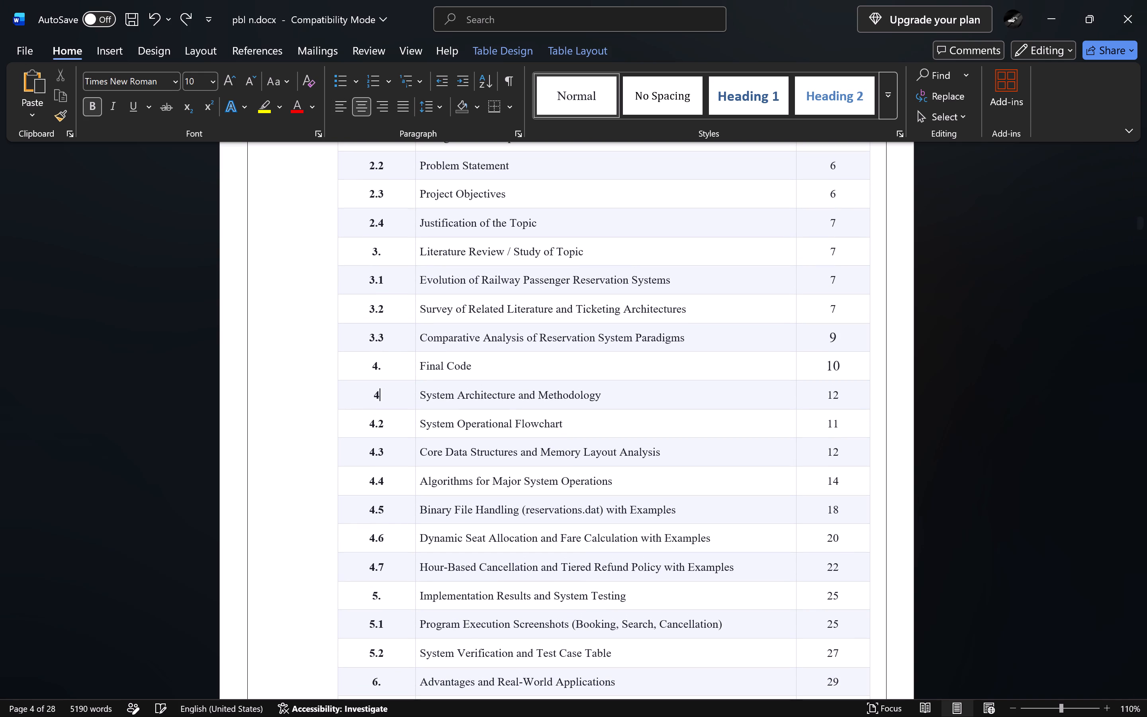
pyautogui.press('BackSpace')
pyautogui.press('5')
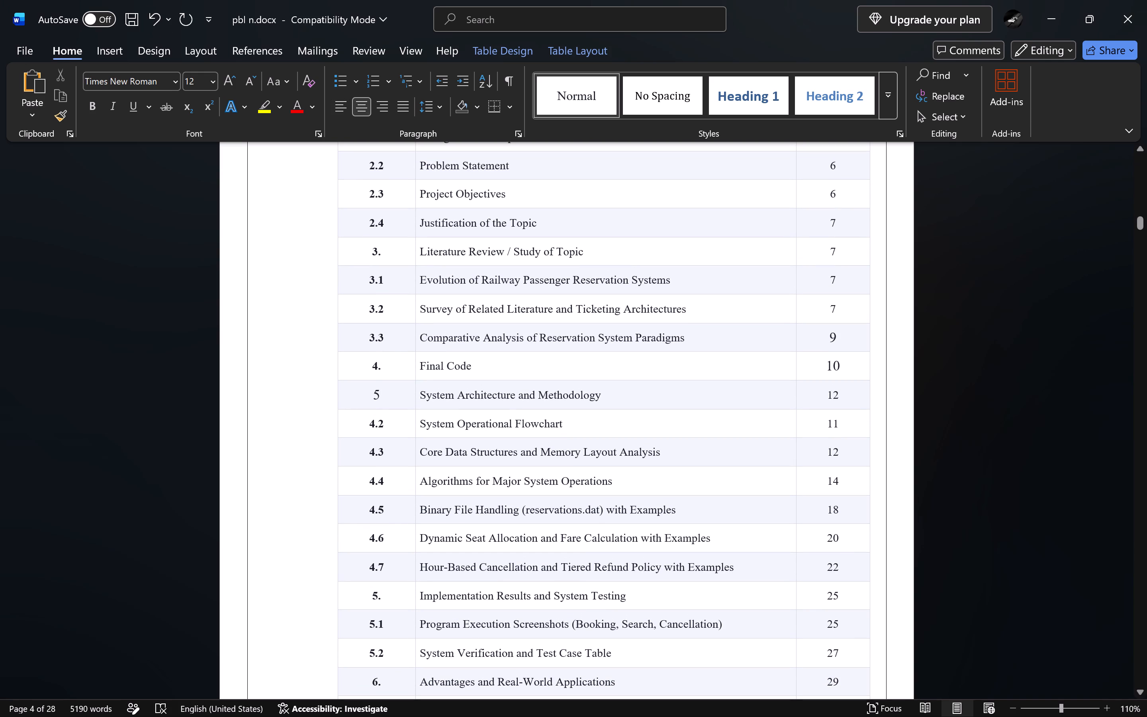
# Renumber the System Operational Flowchart, Core Data Structures and Algorithms entries as 5.2, 5.3 and 5.4.
pyautogui.click(374, 423)
pyautogui.press('BackSpace')
pyautogui.press('5')
pyautogui.click(374, 445)
pyautogui.press('BackSpace')
pyautogui.press('5')
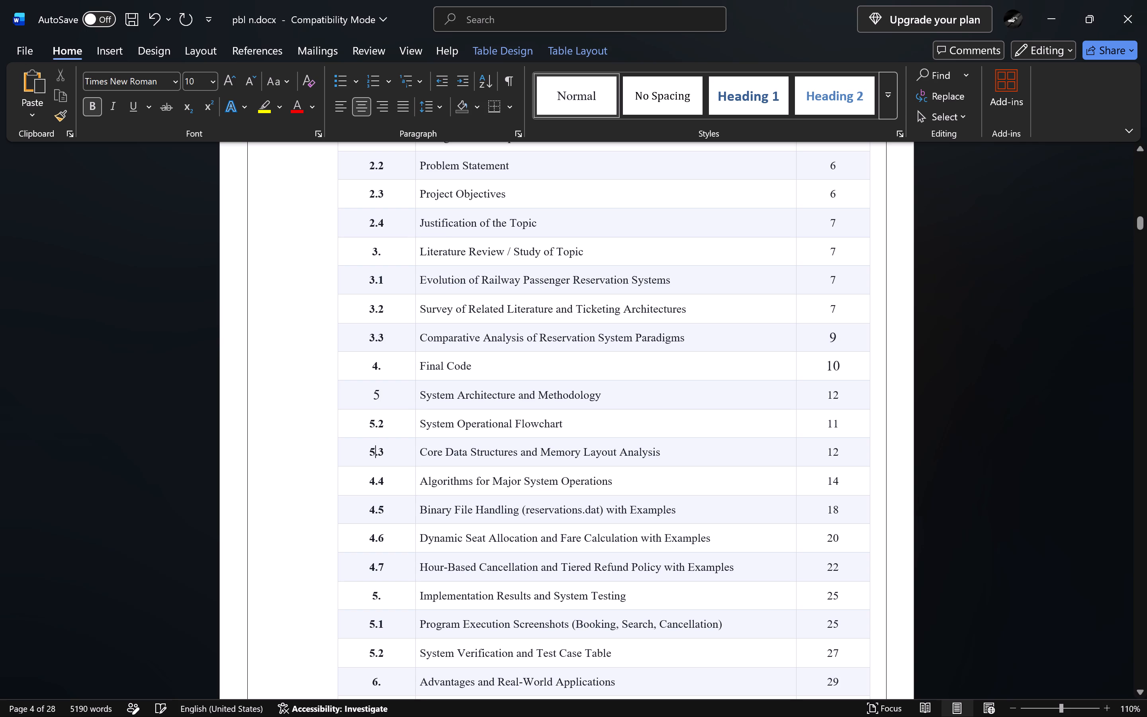
pyautogui.click(376, 485)
pyautogui.press('BackSpace')
pyautogui.press('5')
# Renumber the Binary File Handling, Dynamic Seat Allocation and Hour-Based Cancellation entries as 5.5, 5.6 and 5.7.
pyautogui.click(375, 507)
pyautogui.press('BackSpace')
pyautogui.press('5')
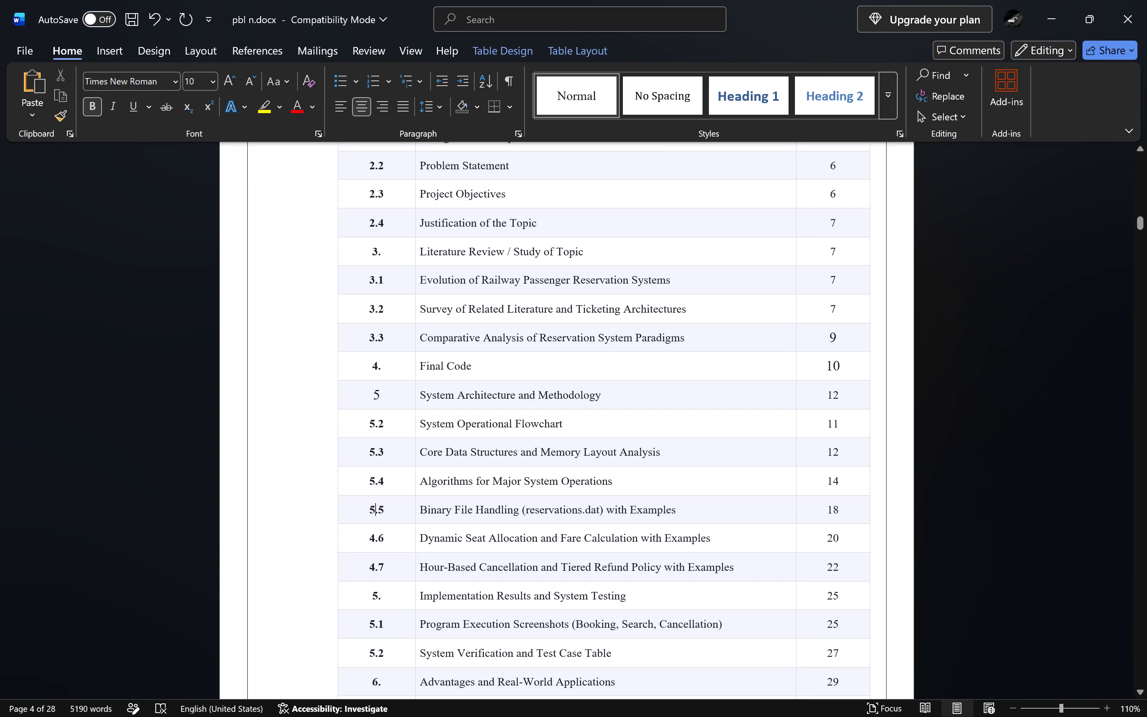
pyautogui.click(377, 536)
pyautogui.press('Left')
pyautogui.press('BackSpace')
pyautogui.press('5')
pyautogui.click(375, 564)
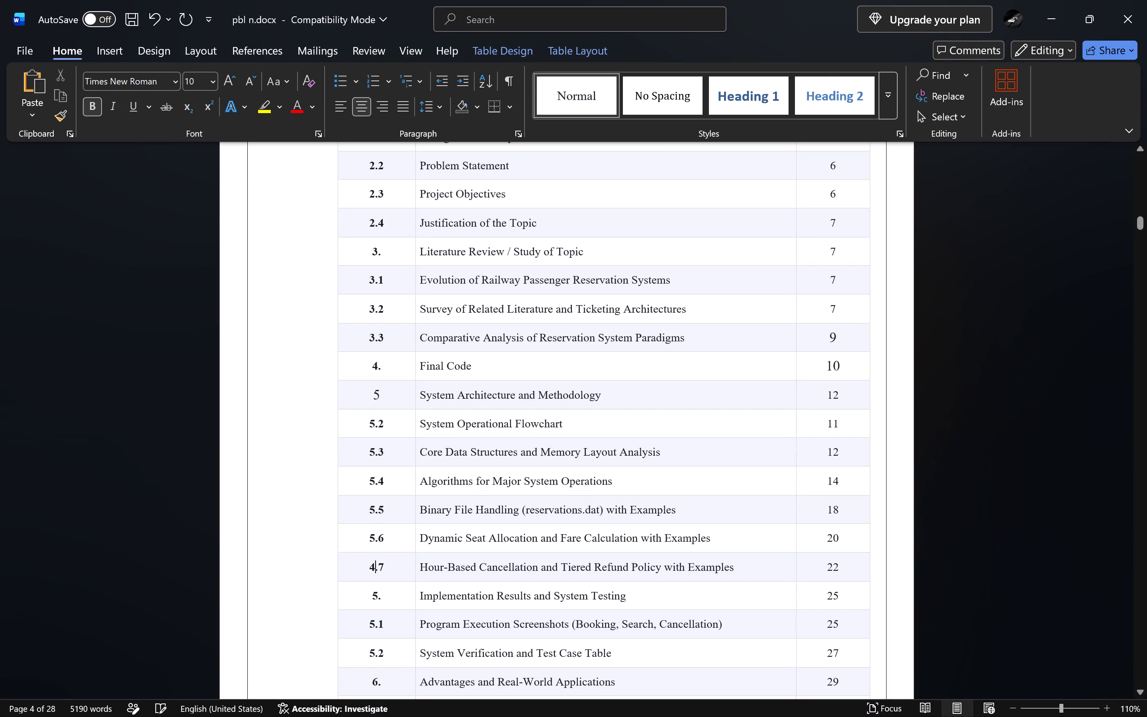
pyautogui.press('BackSpace')
pyautogui.press('5')
# Renumber the Implementation Results and System Testing entry in the table of contents as 6.
pyautogui.click(378, 598)
pyautogui.press('BackSpace')
pyautogui.press('6')
# Insert a new row below System Architecture and Methodology and number it 5.1.
pyautogui.click(329, 411)
pyautogui.click(365, 423)
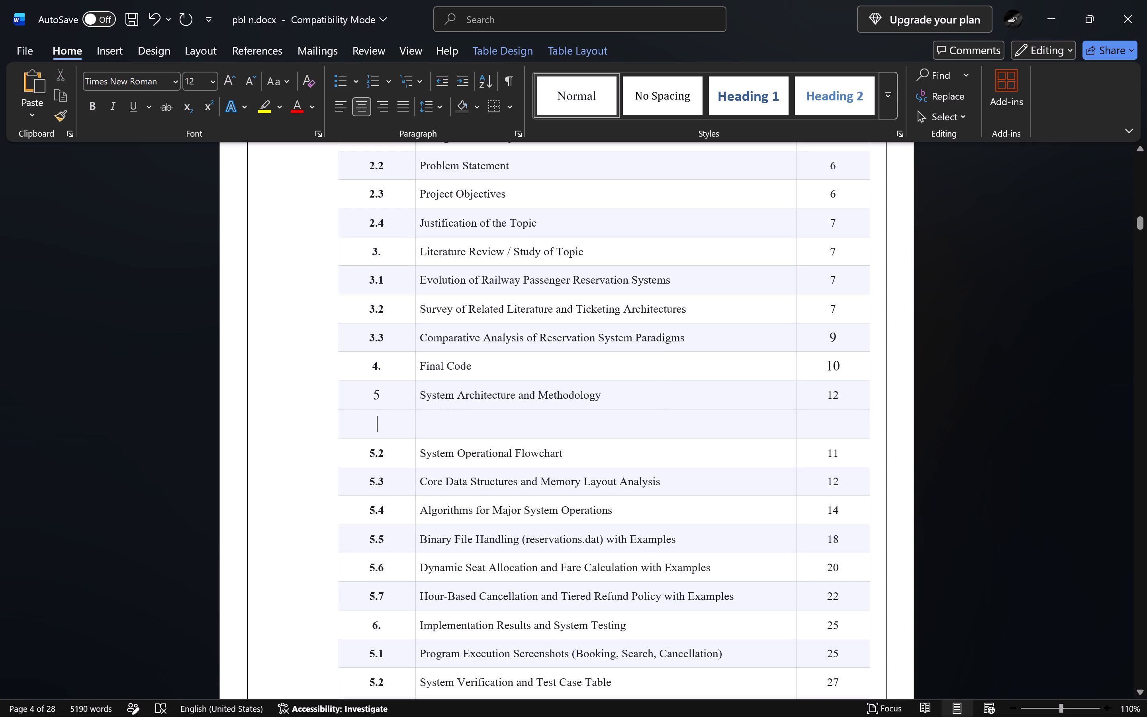
pyautogui.write('5.')
pyautogui.press('1')
# Format the entry number 5 beside System Architecture and Methodology as 10-point bold.
pyautogui.moveTo(382, 394); pyautogui.dragTo(364, 393)
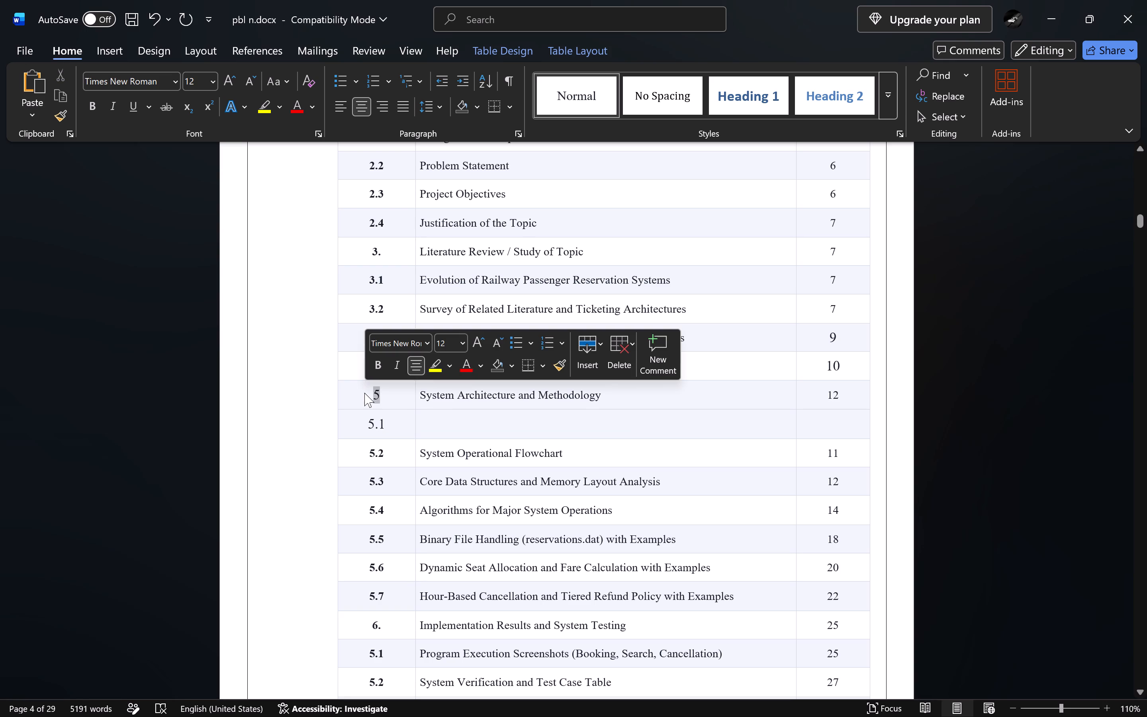
pyautogui.doubleClick(493, 348)
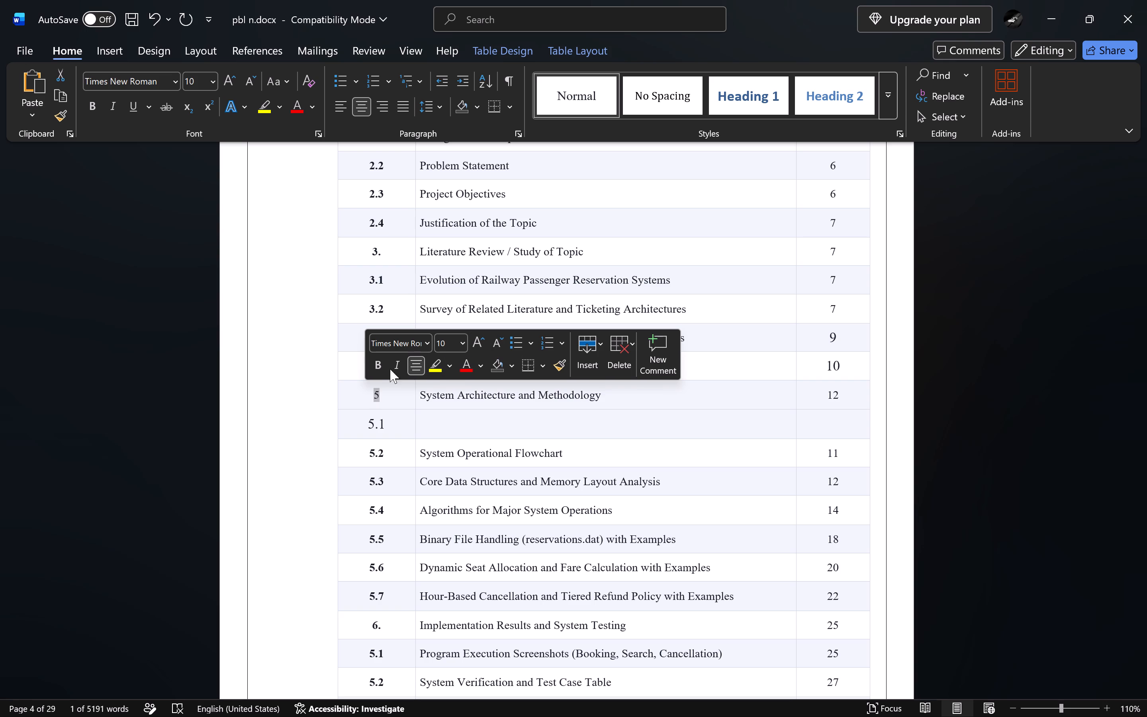
pyautogui.click(372, 367)
pyautogui.click(296, 393)
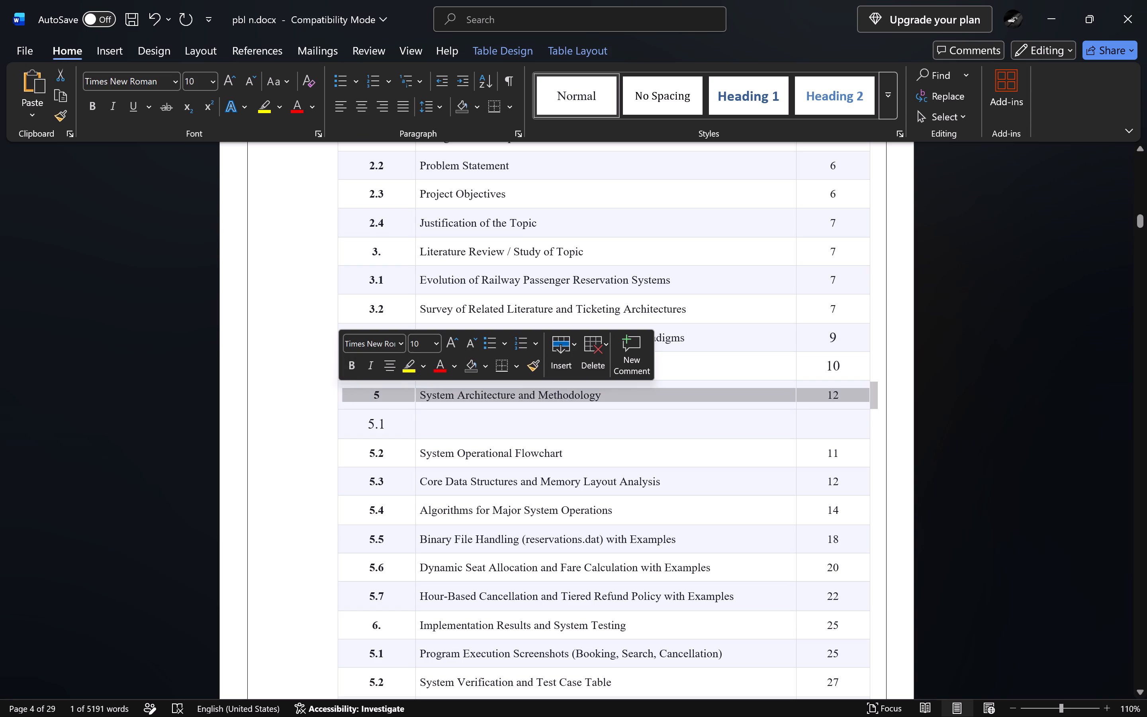
pyautogui.click(269, 356)
pyautogui.click(392, 394)
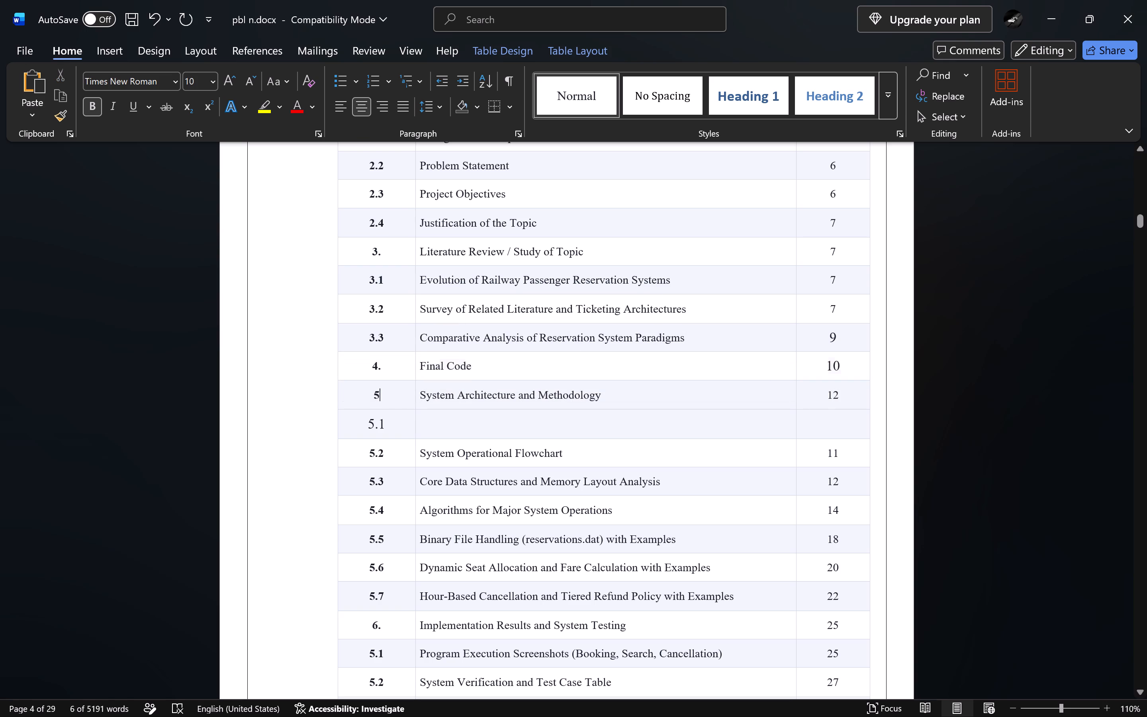
# Format the entry number 5.1 in the new table of contents row as 10-point bold.
pyautogui.moveTo(391, 429); pyautogui.dragTo(362, 428)
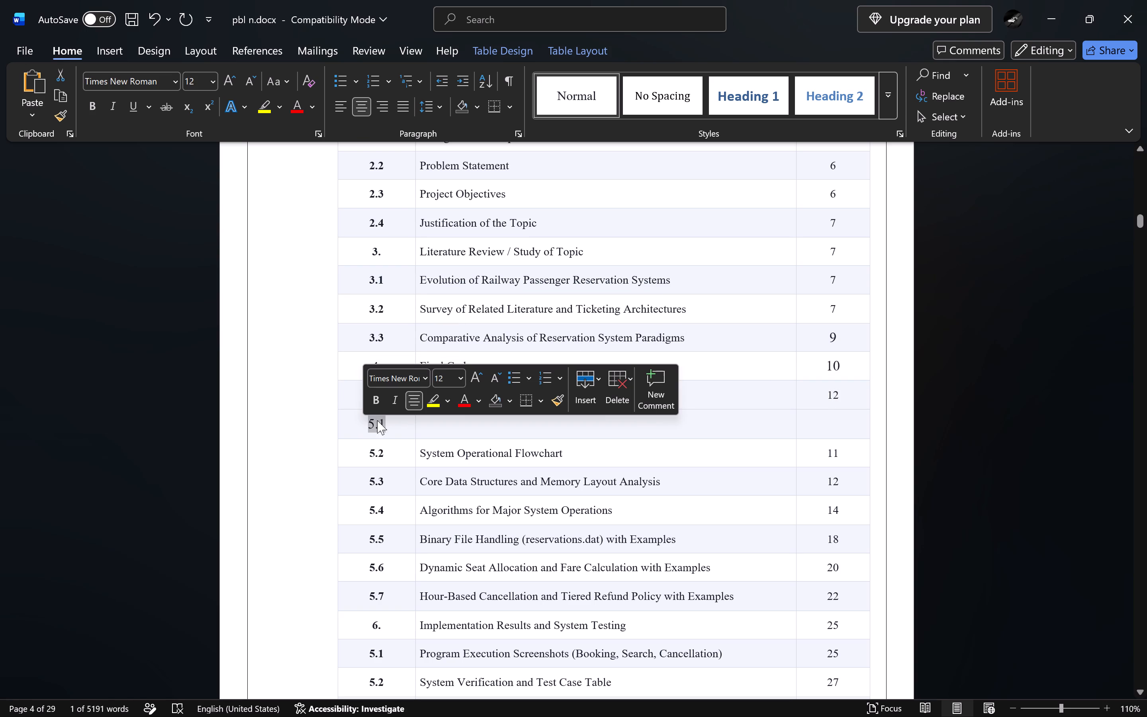
pyautogui.doubleClick(493, 377)
pyautogui.click(374, 402)
pyautogui.click(313, 420)
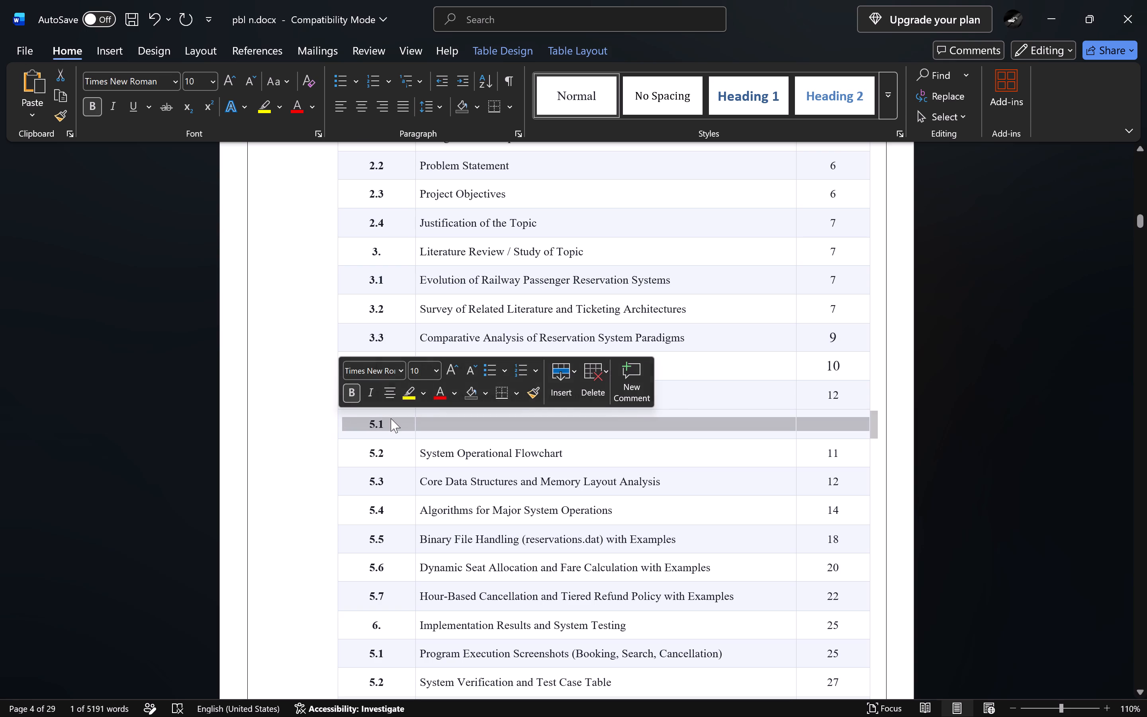
pyautogui.click(391, 418)
pyautogui.click(510, 432)
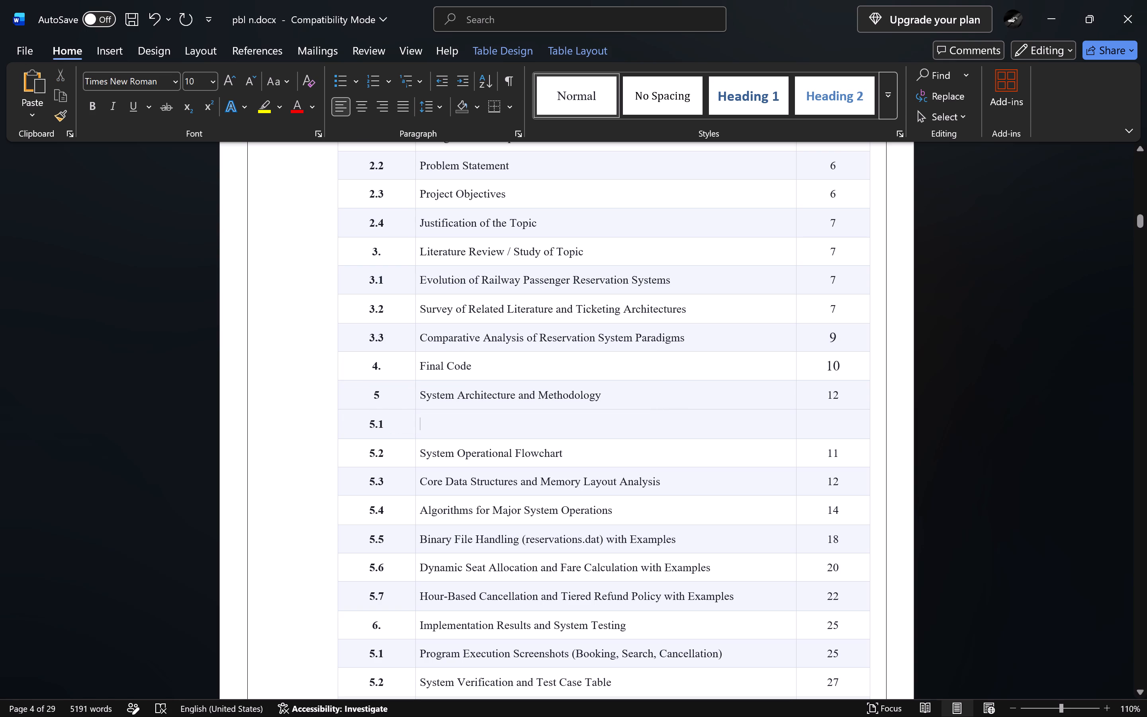
# Add a period after the number 5 of the System Architecture and Methodology entry.
pyautogui.click(396, 396)
pyautogui.press('.')
pyautogui.scroll(2, 415, 439)
pyautogui.scroll(-2, 415, 439)
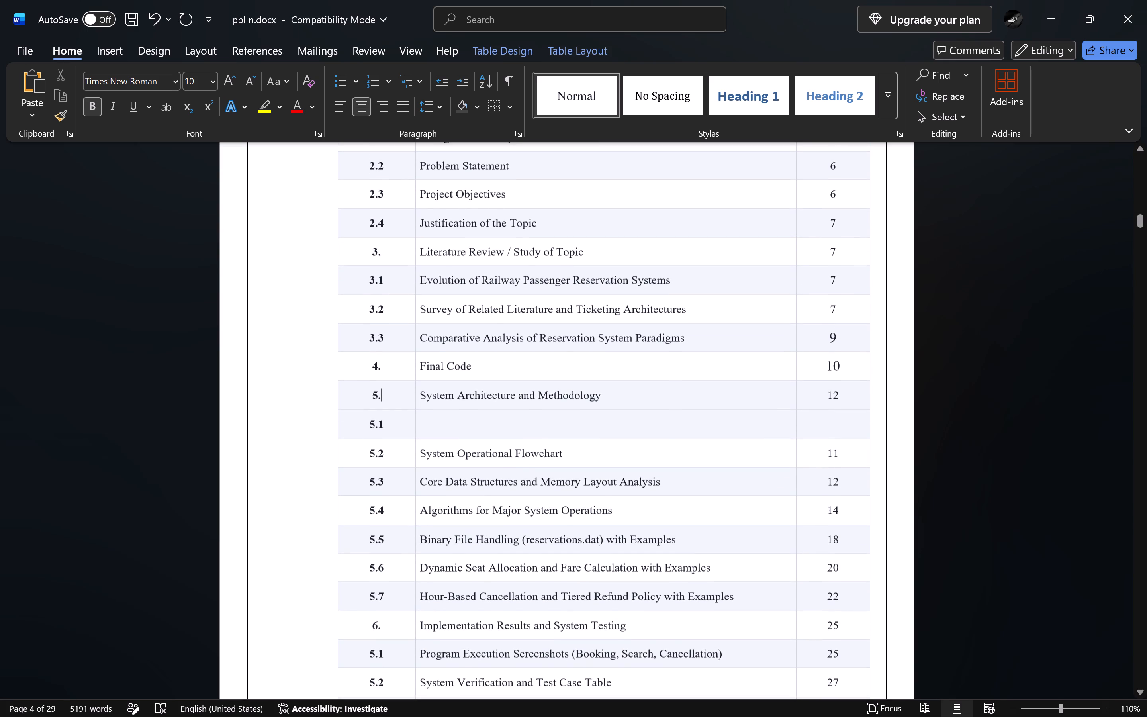
# Enter the title "Modular system architecture and flow" for section 5.1 in the table of contents, based on the section's heading in the report.
pyautogui.click(488, 419)
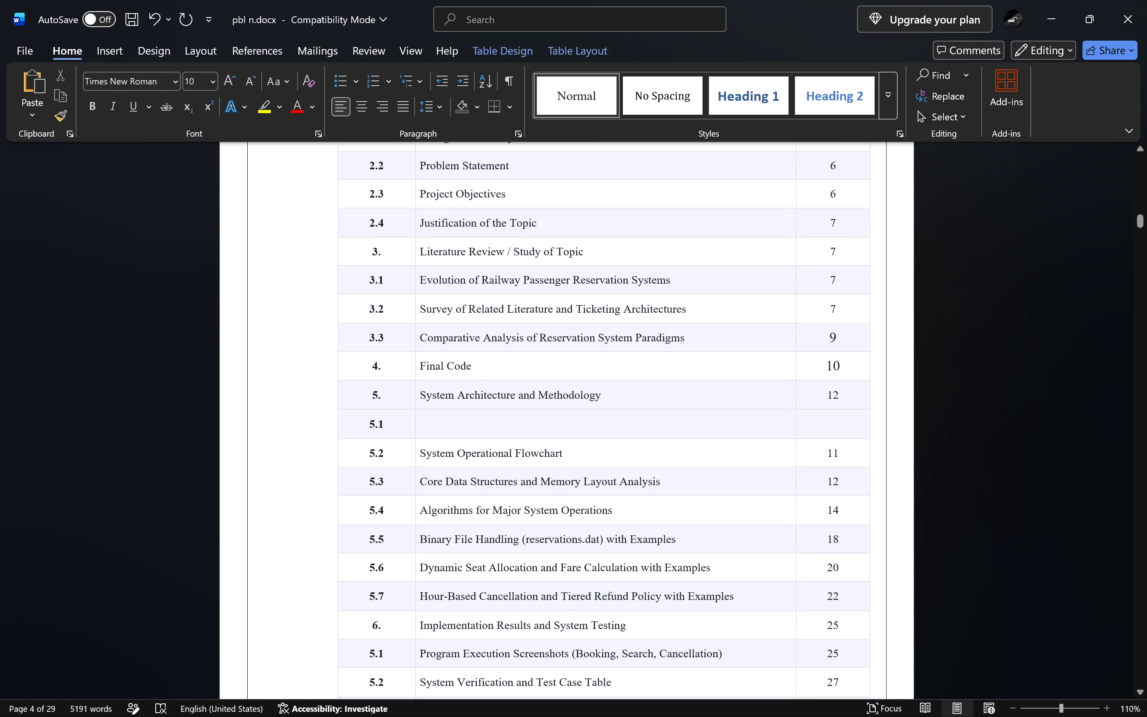
pyautogui.moveTo(1138, 224); pyautogui.dragTo(1137, 363)
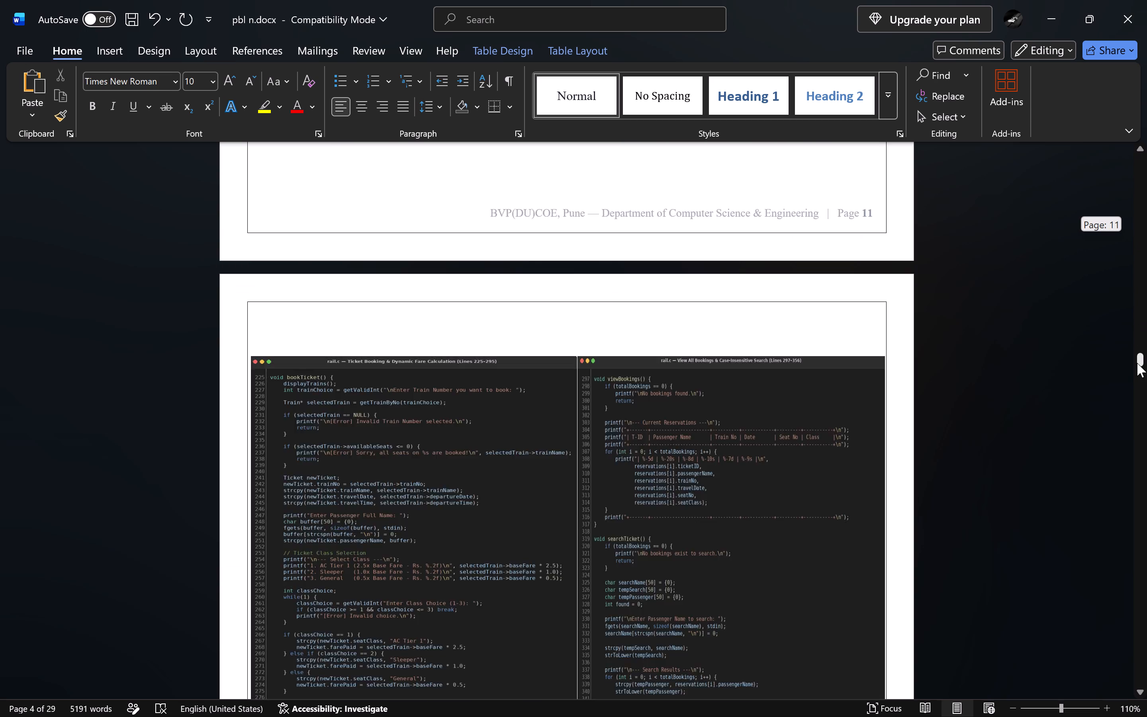
pyautogui.moveTo(1137, 363); pyautogui.dragTo(1136, 372)
pyautogui.scroll(-16, 1136, 372)
pyautogui.scroll(-9, 1136, 372)
pyautogui.scroll(1, 1136, 372)
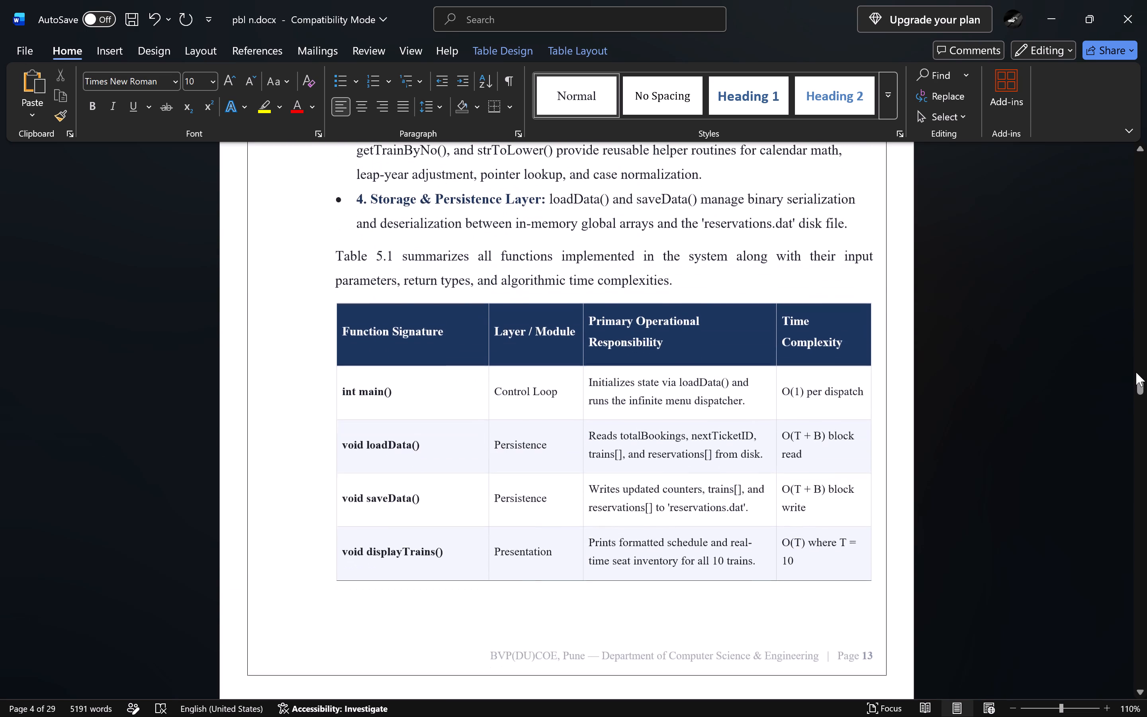
pyautogui.scroll(8, 1136, 372)
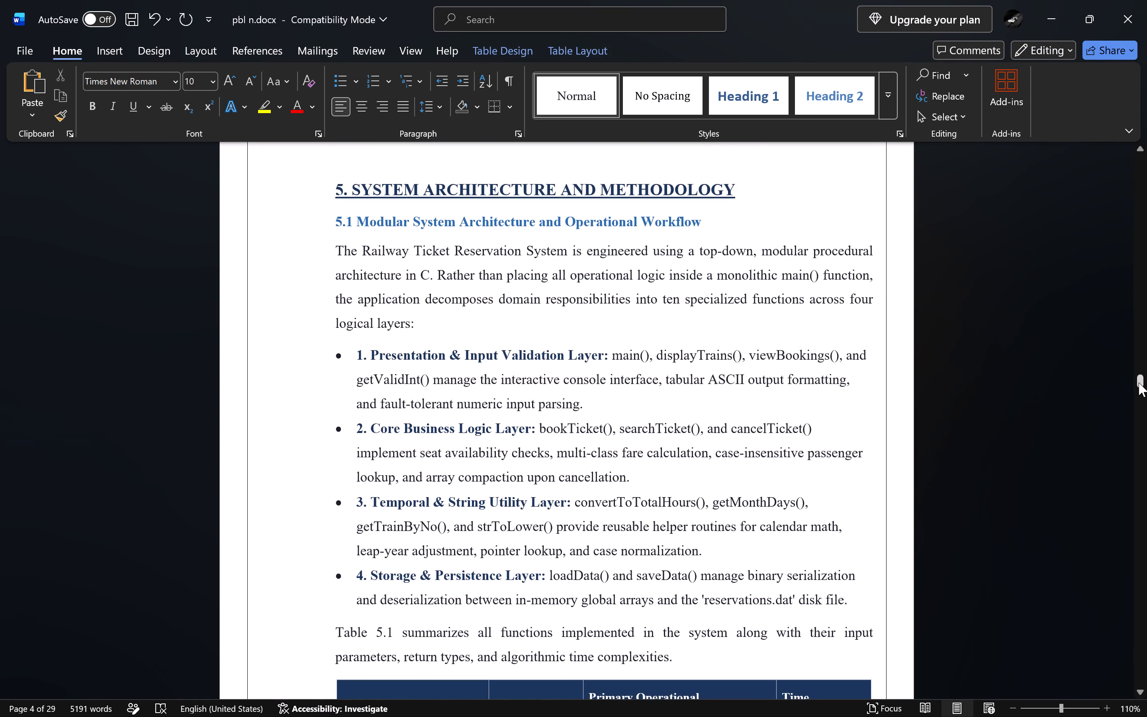
pyautogui.moveTo(1139, 382); pyautogui.dragTo(1137, 237)
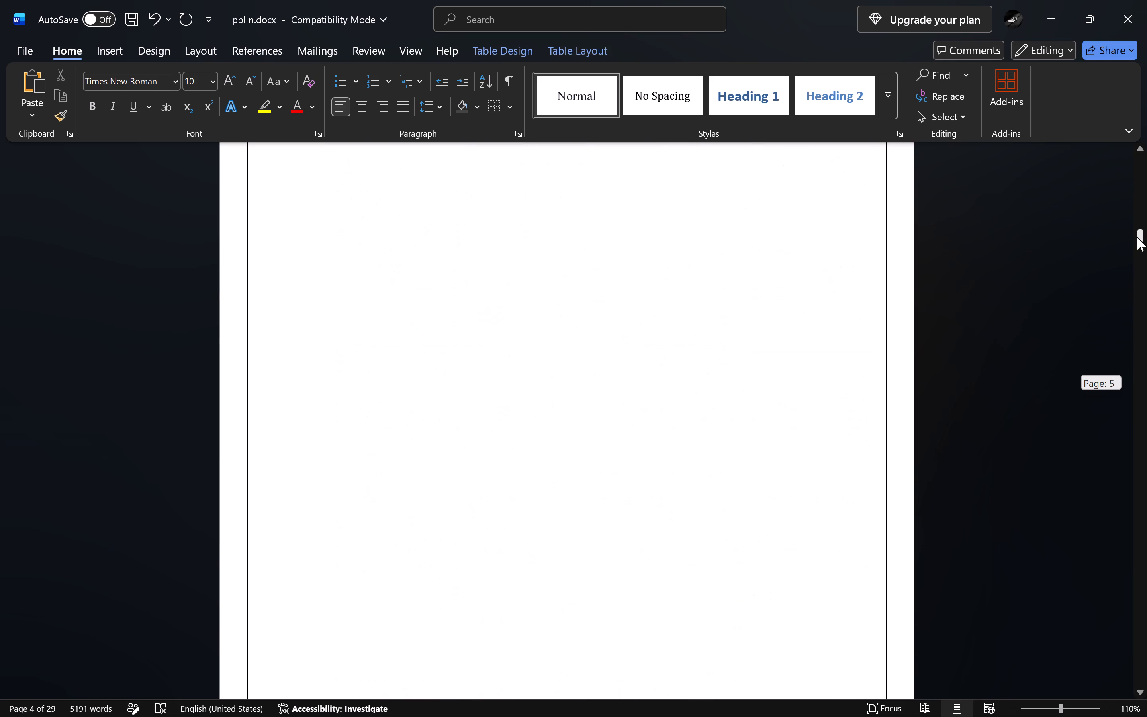
pyautogui.moveTo(1137, 237); pyautogui.dragTo(1131, 225)
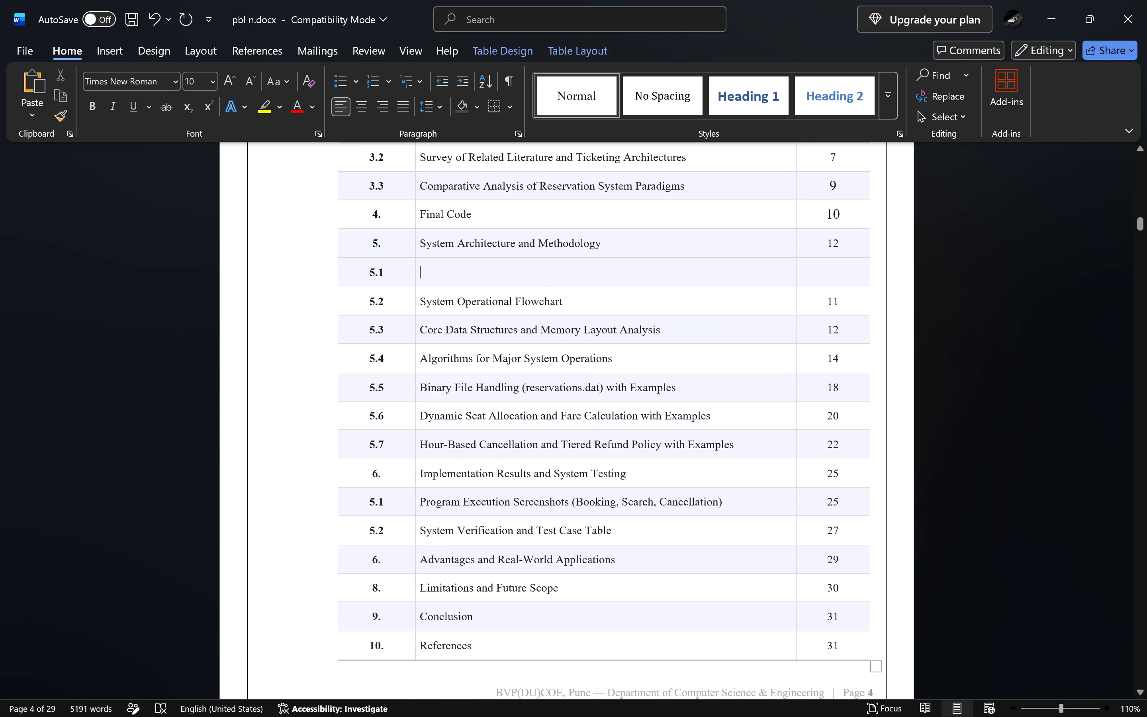
pyautogui.hotkey('shift', 'm')
pyautogui.write('odular system architecture and fl')
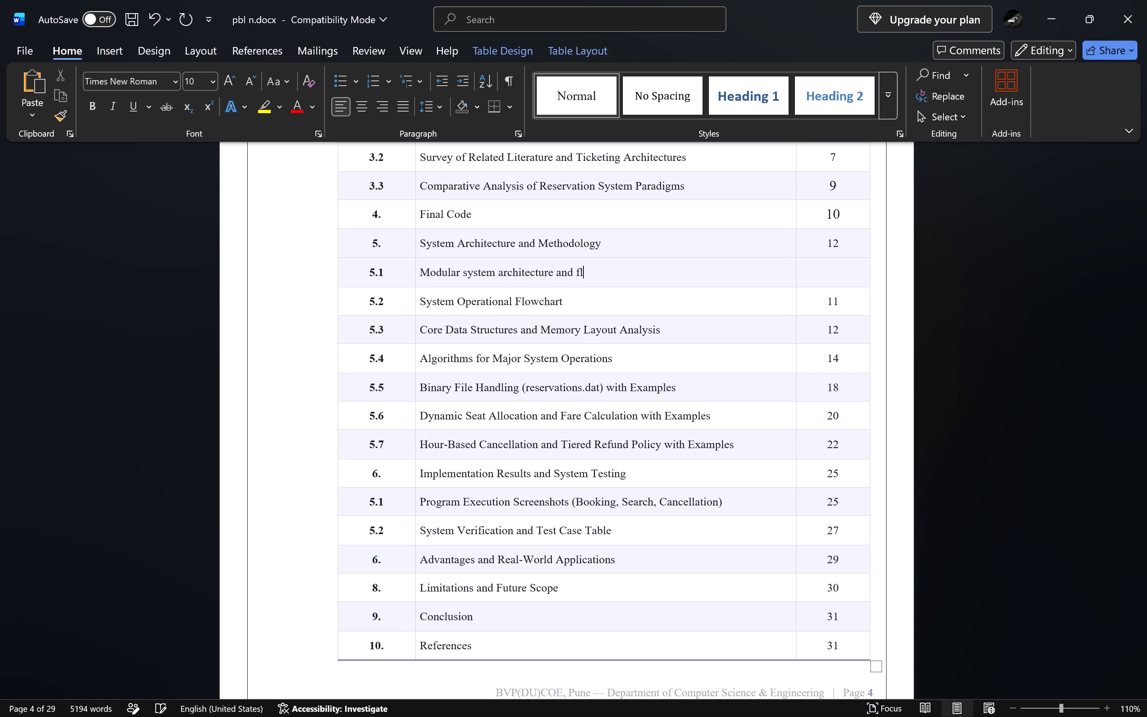
pyautogui.write('ow')
# Reduce the page numbers of the 3.3 Comparative Analysis and 4. Final Code entries to 10-point size.
pyautogui.click(842, 235)
pyautogui.scroll(1, 839, 217)
pyautogui.moveTo(824, 222); pyautogui.dragTo(844, 251)
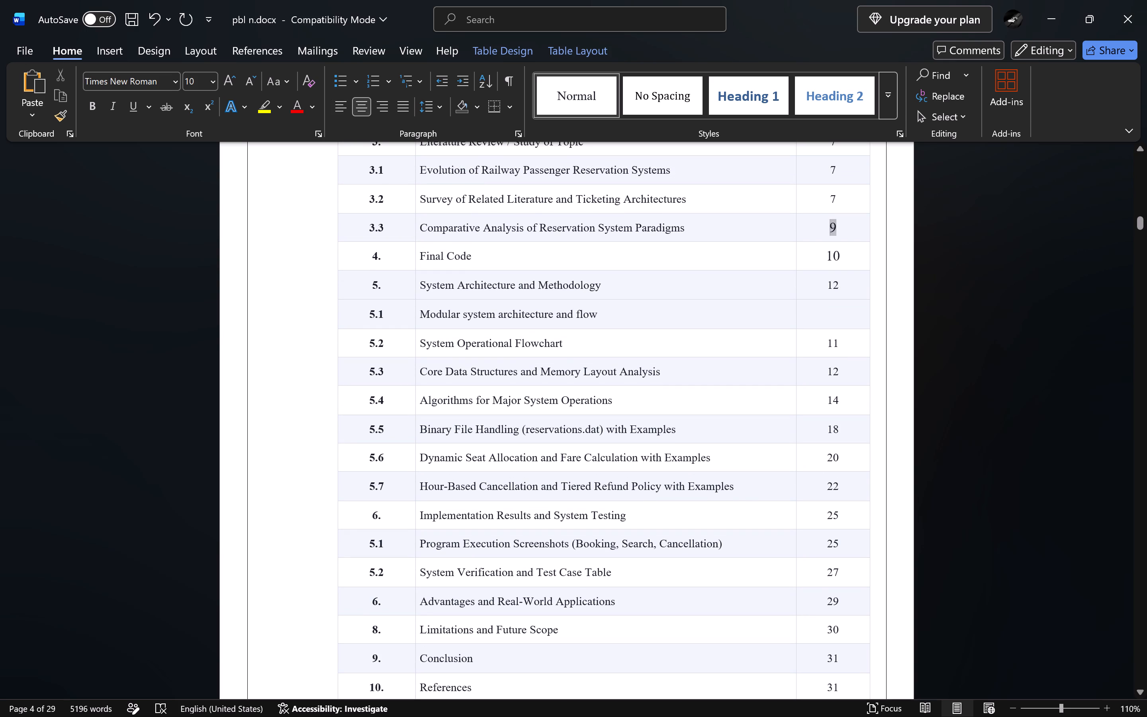
pyautogui.moveTo(844, 251); pyautogui.dragTo(844, 256)
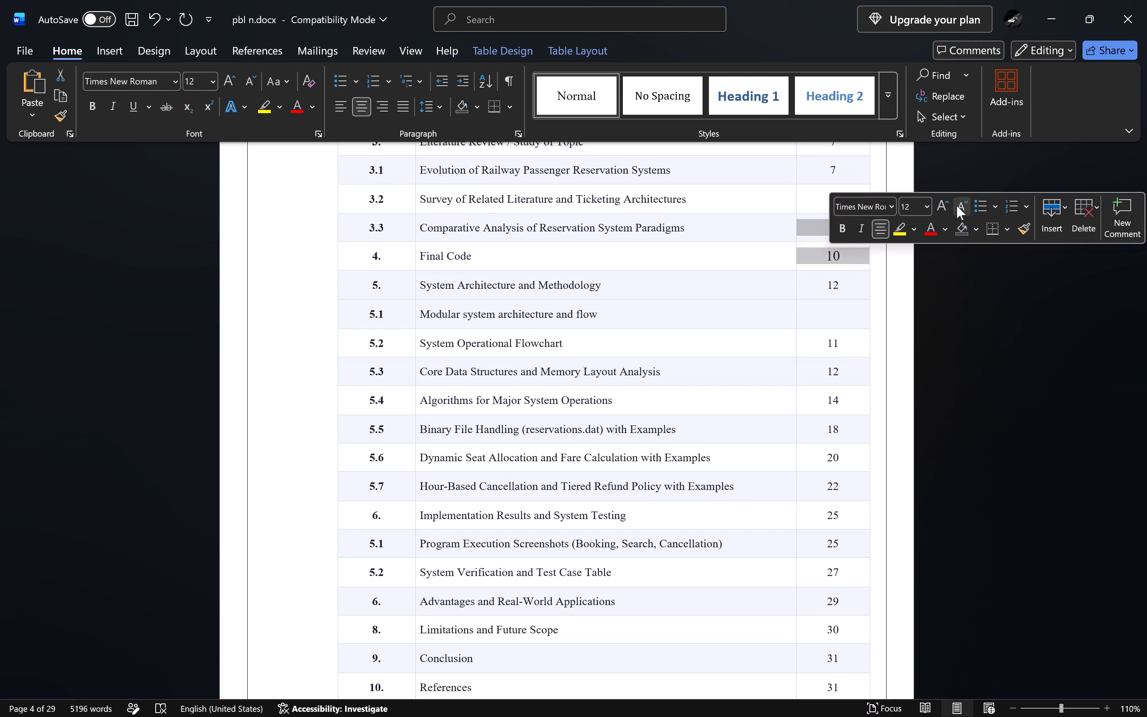
pyautogui.doubleClick(957, 206)
pyautogui.click(839, 283)
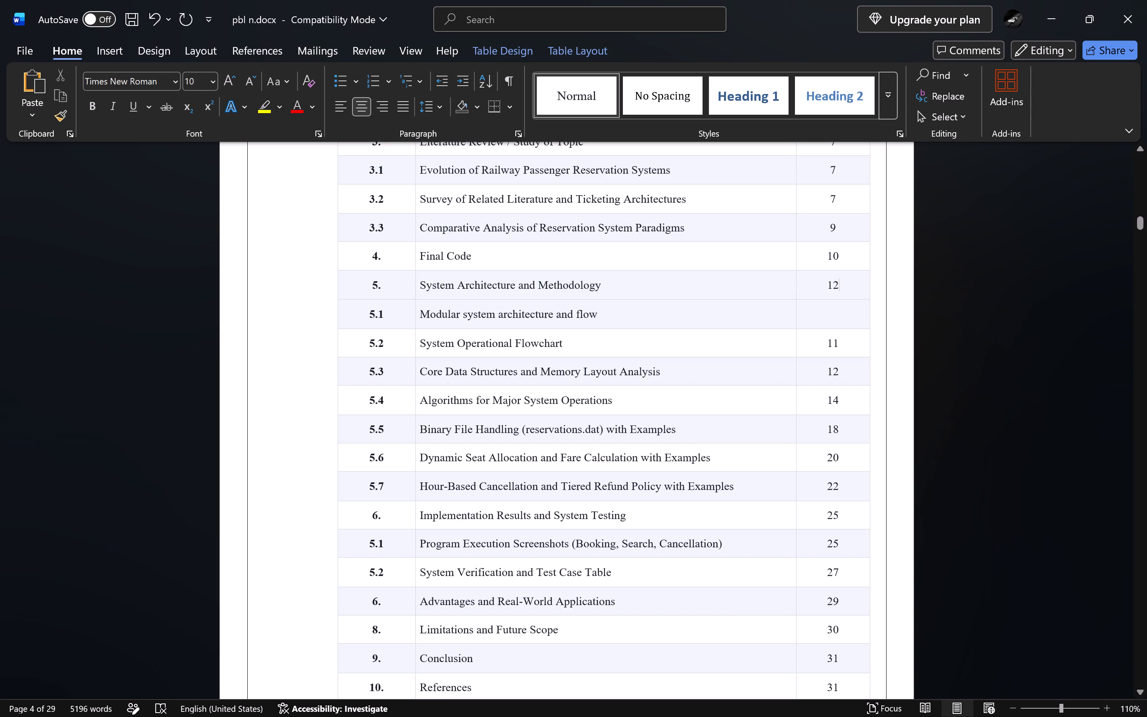
# Check the footer page numbers where sections 5, 4 and 3.3 begin against the table of contents.
pyautogui.click(1142, 226)
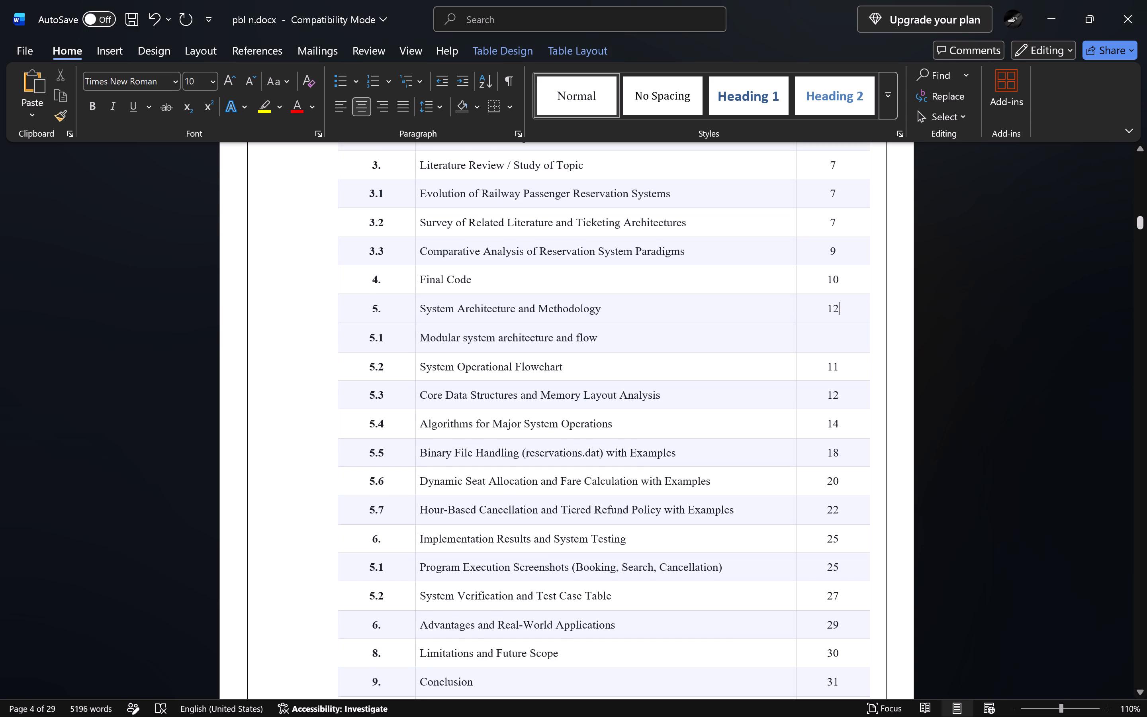
pyautogui.scroll(4, 963, 286)
pyautogui.scroll(-1, 914, 342)
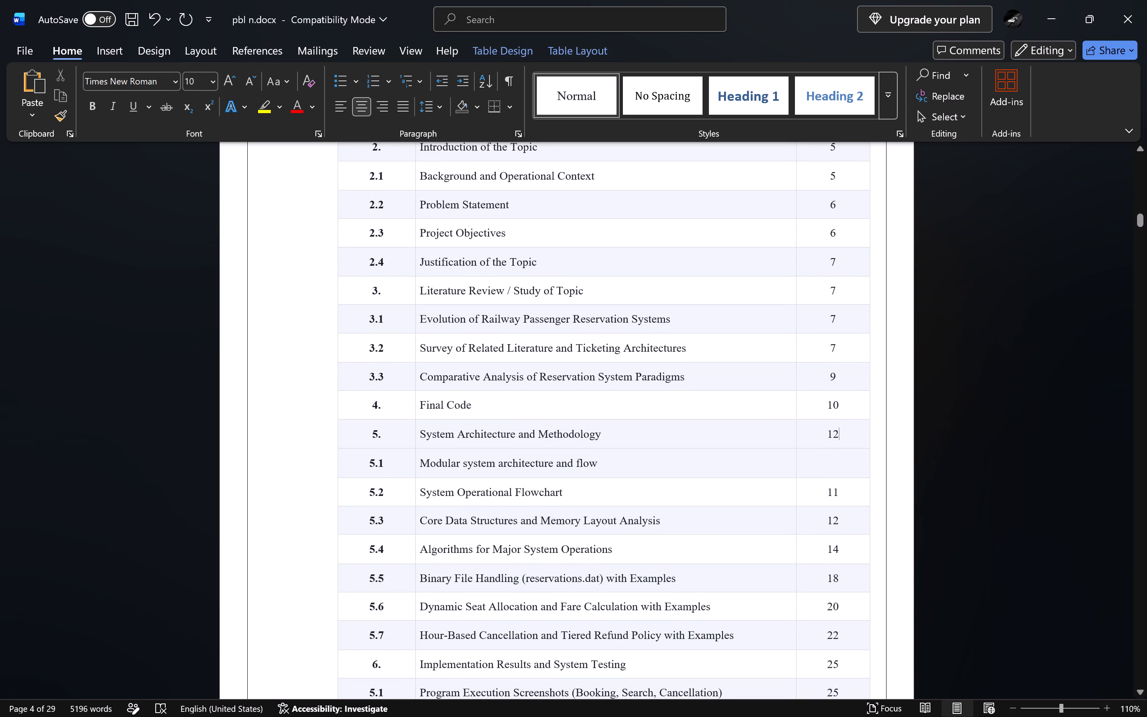
pyautogui.moveTo(1142, 217); pyautogui.dragTo(1122, 372)
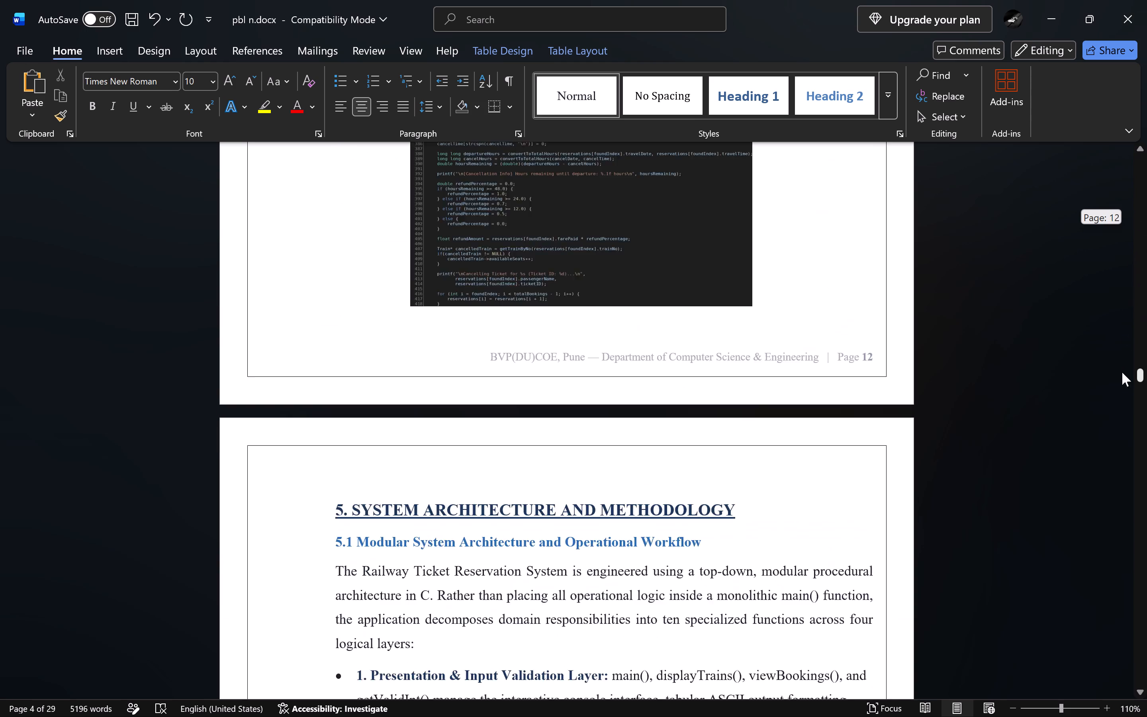
pyautogui.moveTo(1122, 372); pyautogui.dragTo(1122, 390)
pyautogui.scroll(9, 1122, 390)
pyautogui.scroll(-1, 1122, 390)
pyautogui.scroll(16, 1122, 390)
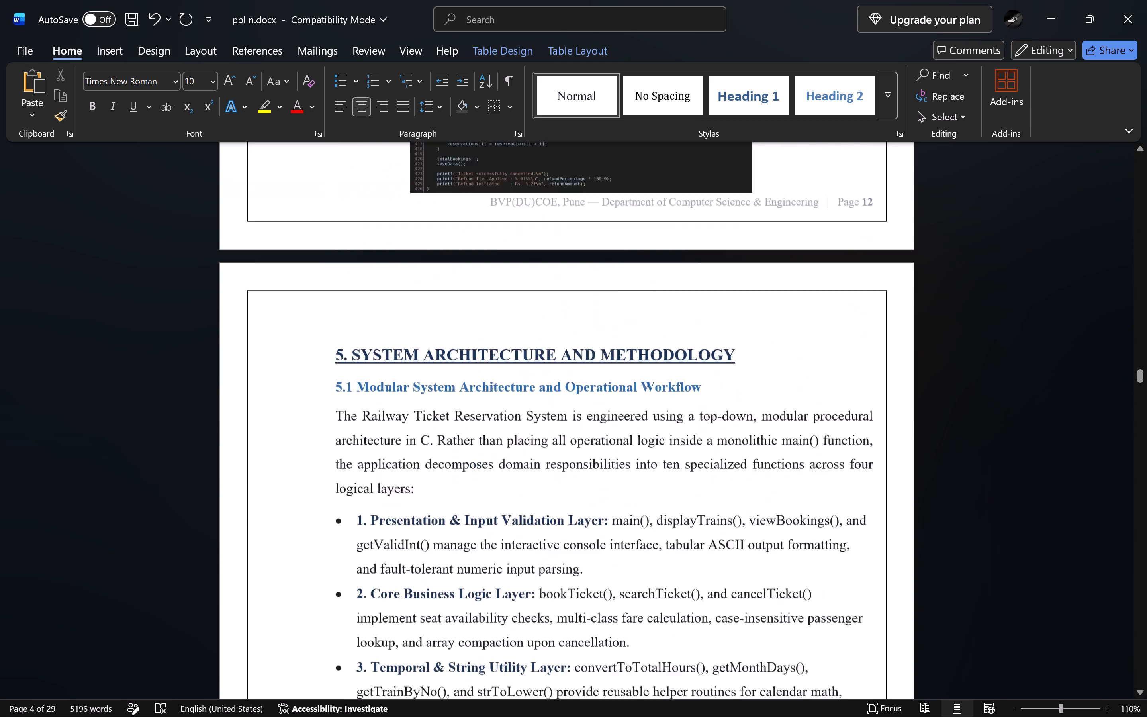
pyautogui.scroll(-1, 1122, 390)
pyautogui.scroll(12, 1122, 390)
pyautogui.scroll(-6, 1122, 390)
pyautogui.scroll(6, 1122, 390)
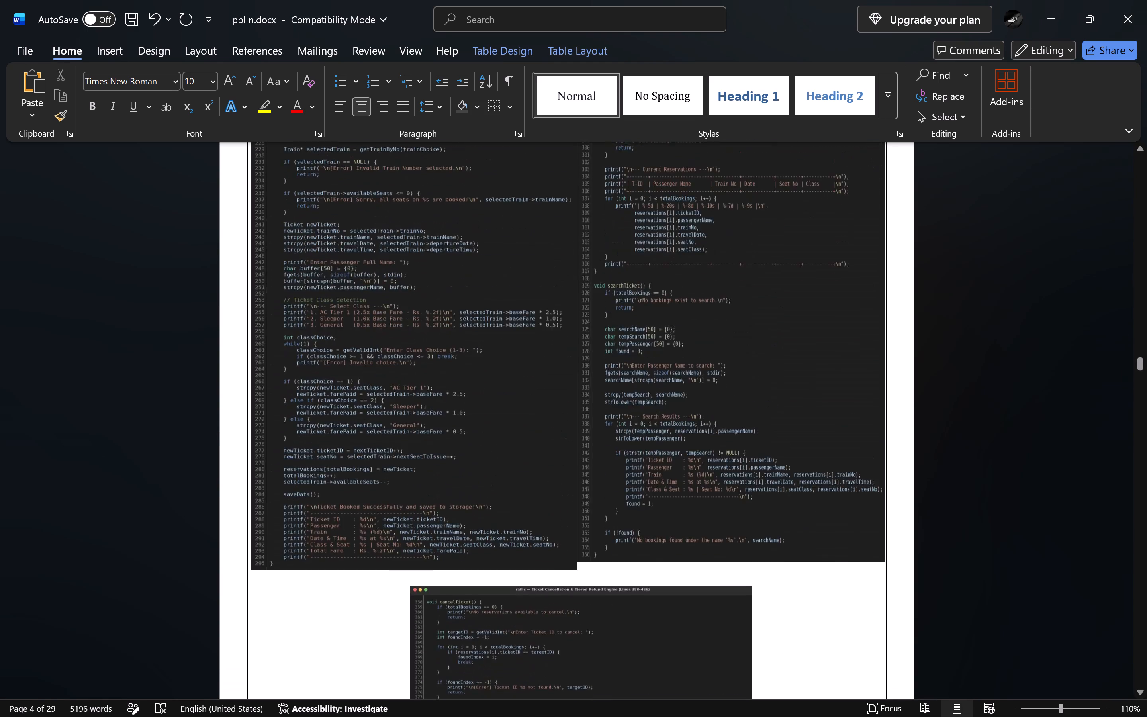
pyautogui.scroll(20, 1122, 390)
pyautogui.scroll(16, 1122, 390)
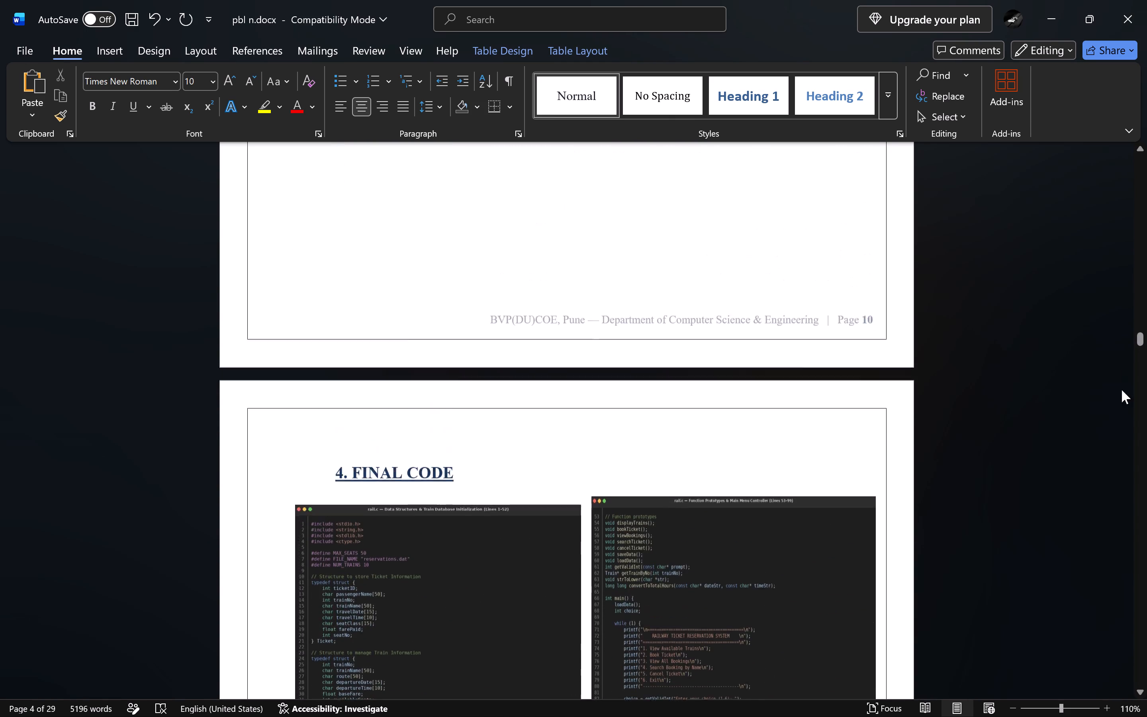
pyautogui.scroll(1, 1122, 390)
pyautogui.scroll(20, 1122, 390)
pyautogui.scroll(2, 1122, 390)
pyautogui.scroll(-3, 1122, 390)
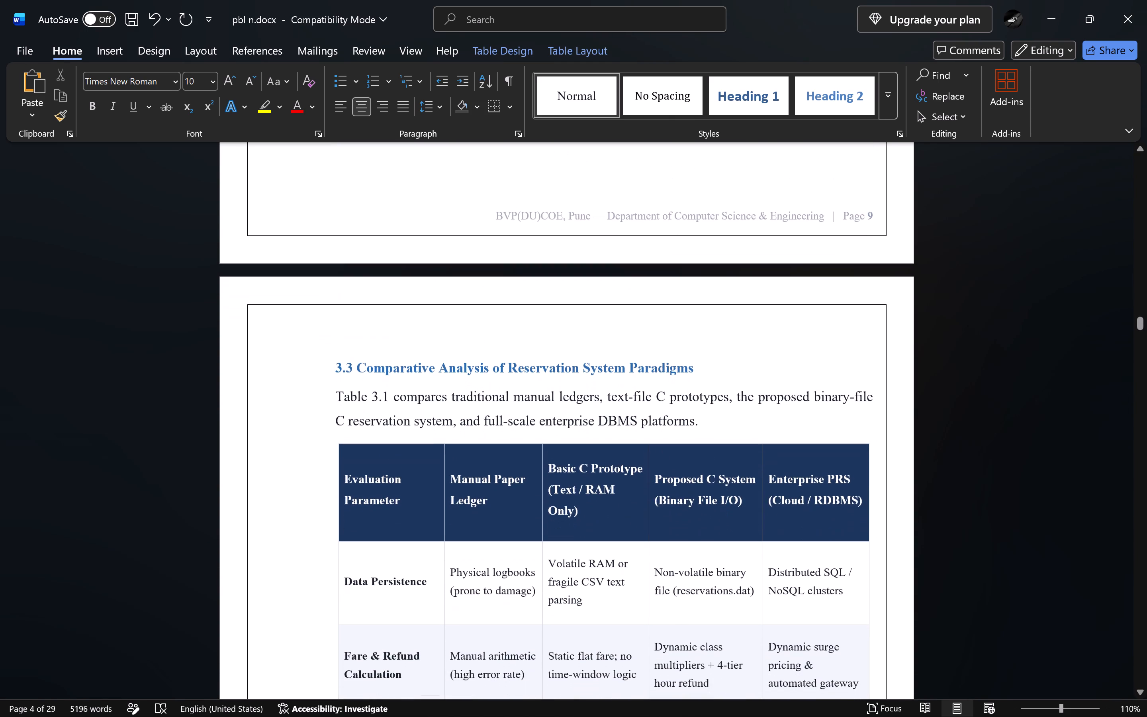
# Remove the blank page between the table of contents and the Abstract.
pyautogui.moveTo(1143, 317); pyautogui.dragTo(1120, 199)
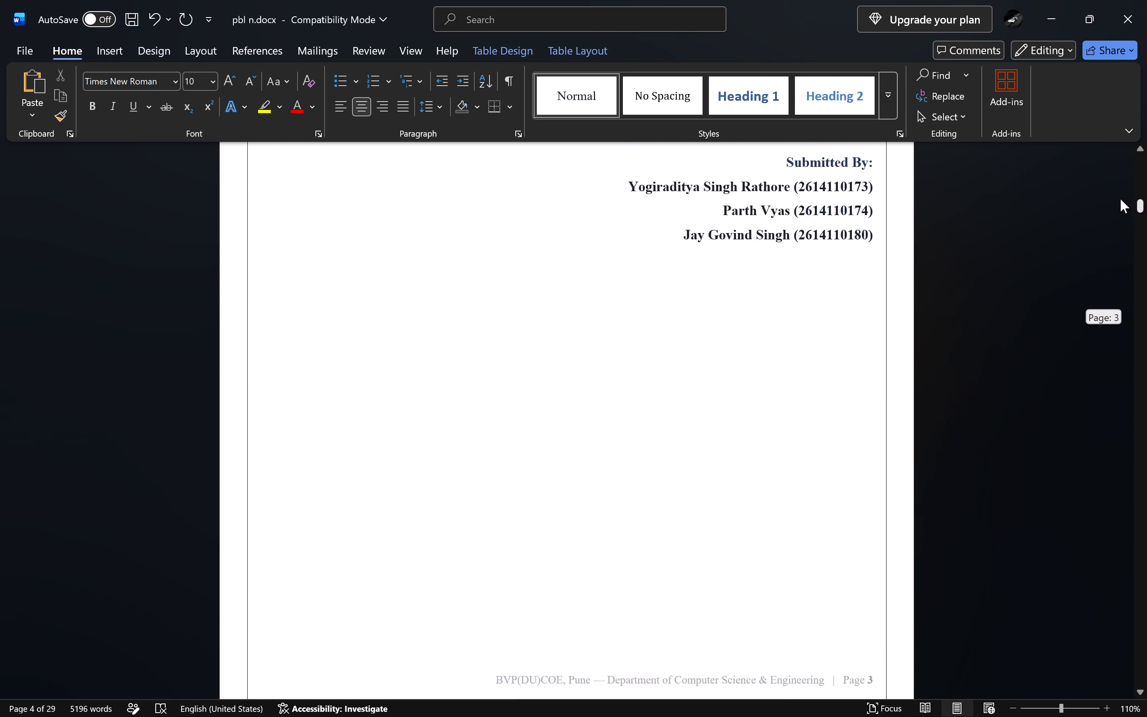
pyautogui.moveTo(1120, 199); pyautogui.dragTo(1125, 246)
pyautogui.scroll(15, 386, 402)
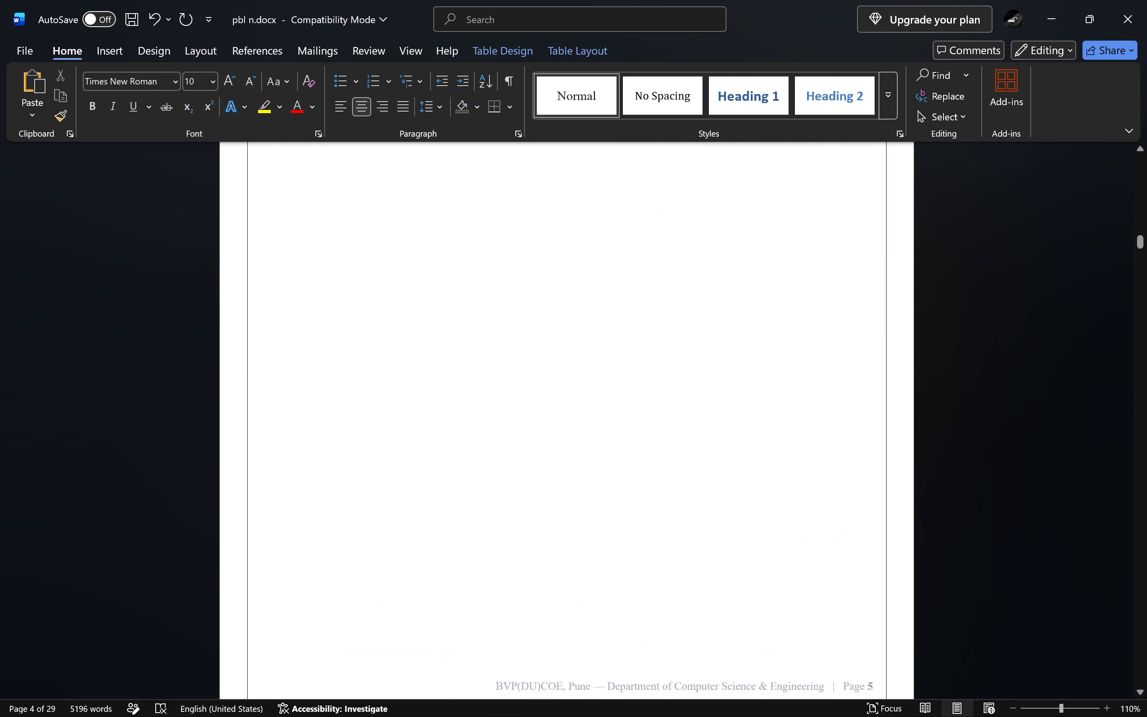
pyautogui.scroll(20, 384, 402)
pyautogui.scroll(3, 384, 402)
pyautogui.scroll(-18, 384, 402)
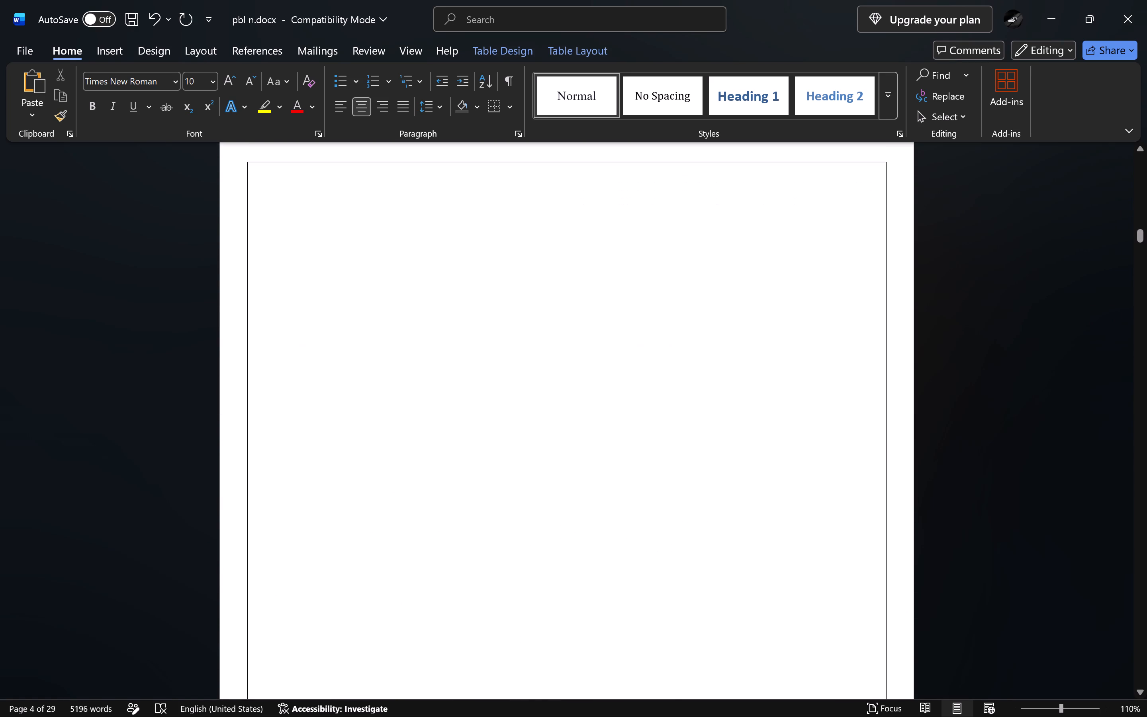
pyautogui.scroll(-13, 384, 402)
pyautogui.scroll(1, 384, 402)
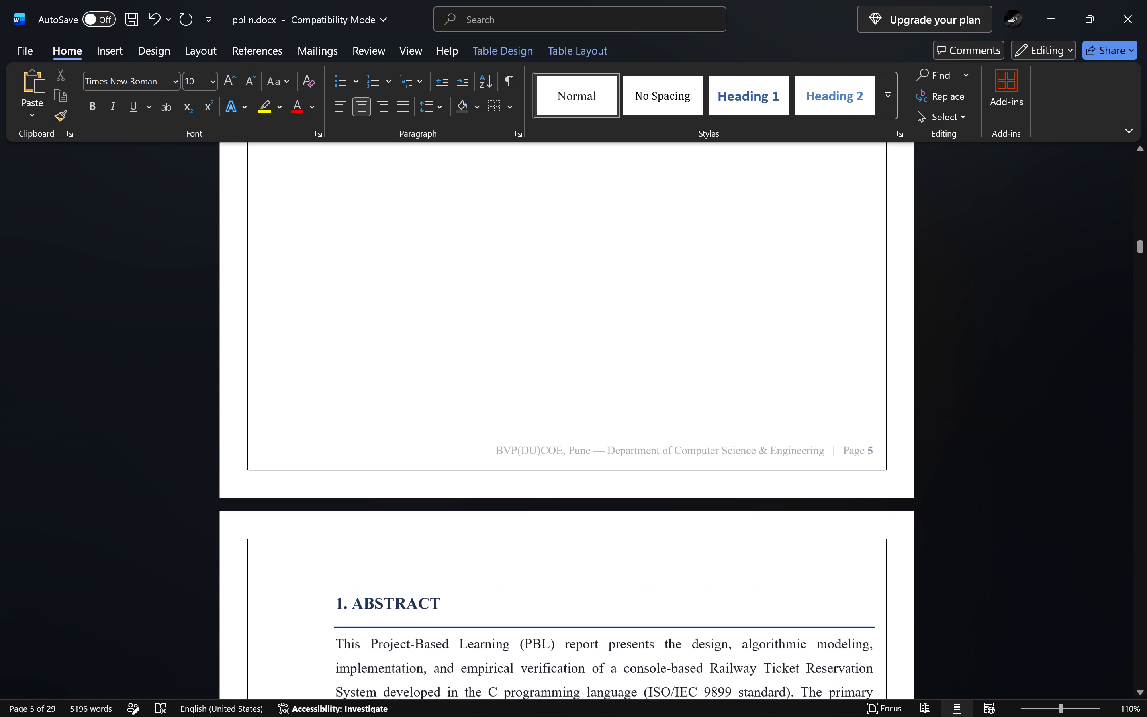
pyautogui.click(384, 402)
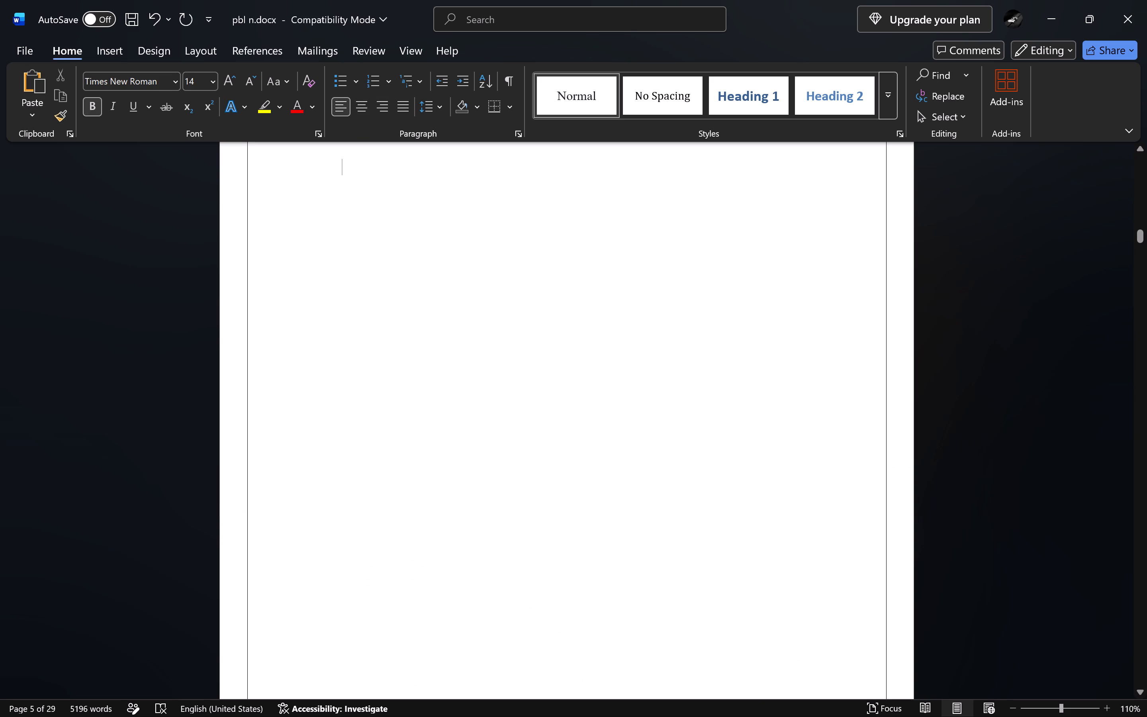
pyautogui.press('BackSpace')
pyautogui.scroll(10, 391, 400)
pyautogui.scroll(-1, 392, 400)
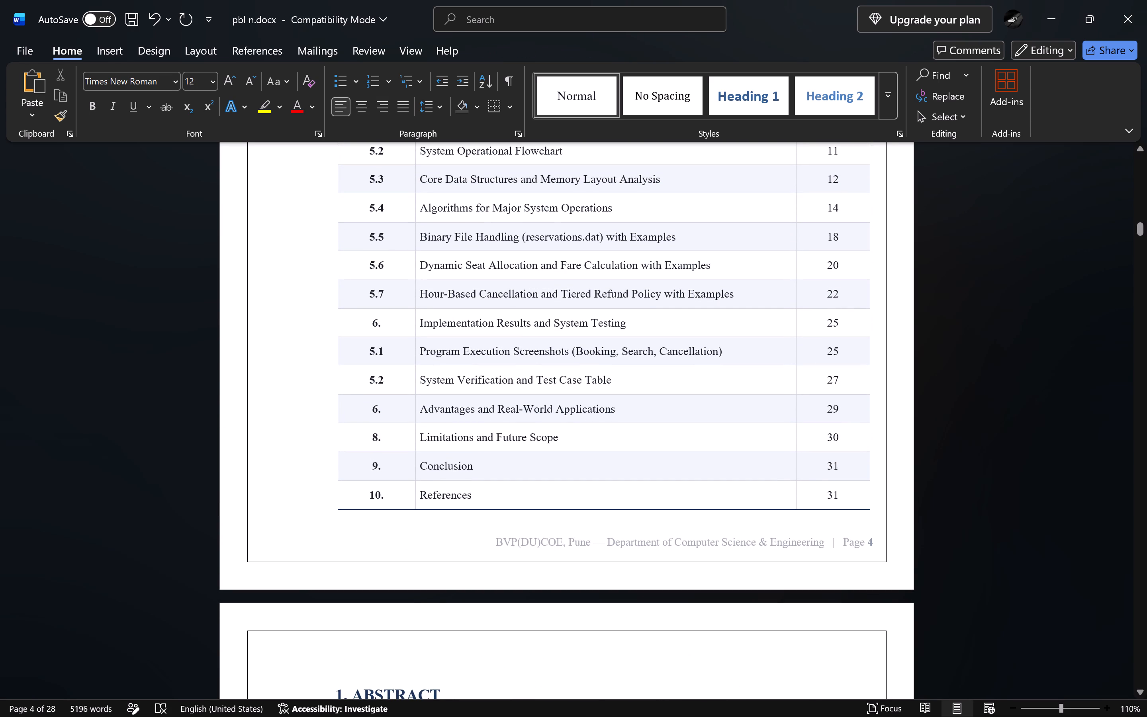
# Examine which pages the System Architecture and Methodology section and its subsections 5.1 to 5.3 fall on.
pyautogui.moveTo(1137, 232); pyautogui.dragTo(1144, 334)
pyautogui.scroll(-19, 622, 408)
pyautogui.scroll(-3, 617, 404)
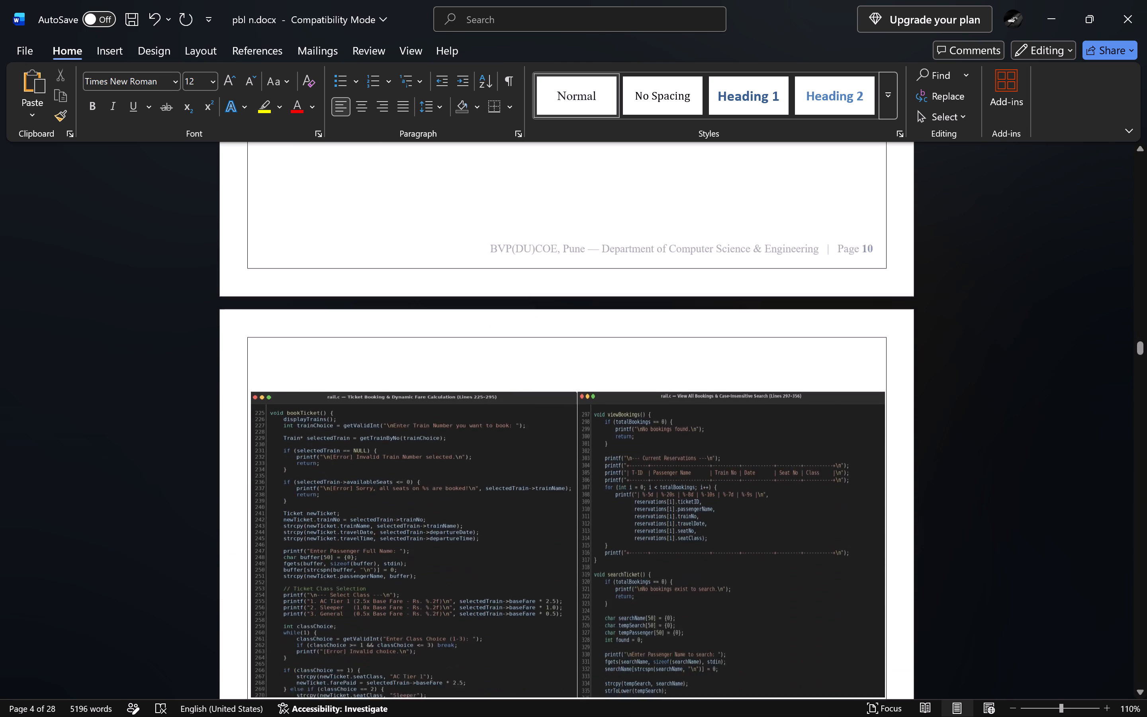
pyautogui.scroll(-20, 617, 404)
pyautogui.scroll(-7, 617, 404)
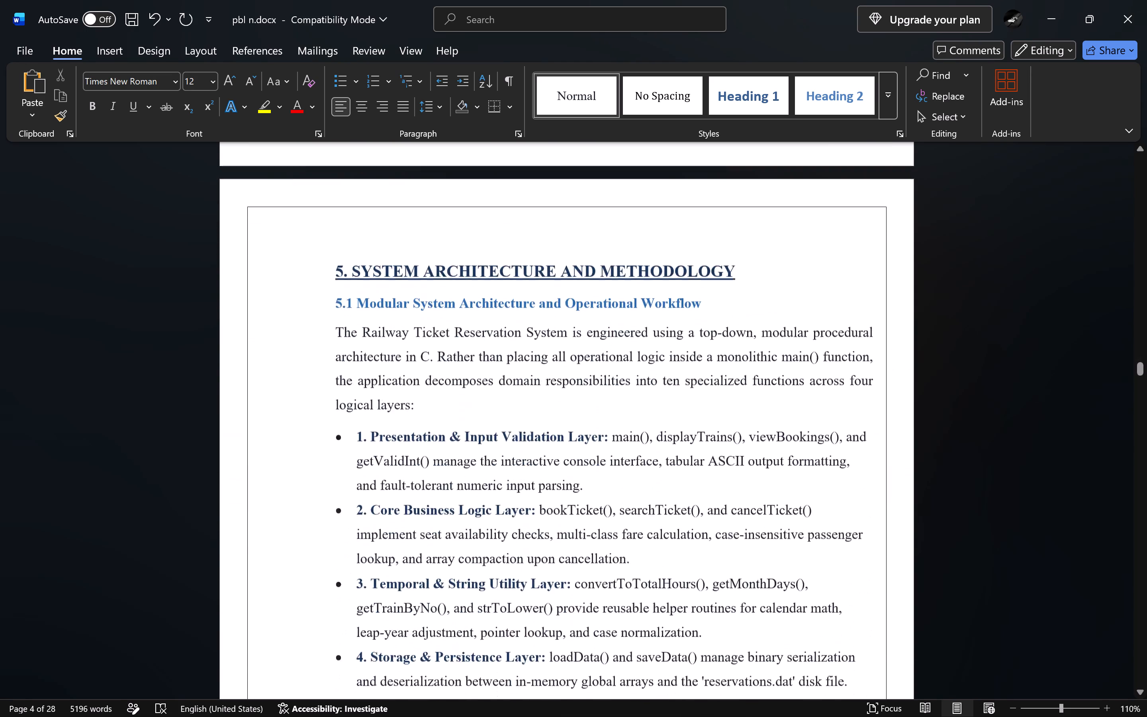
pyautogui.scroll(-10, 608, 394)
pyautogui.scroll(-12, 608, 394)
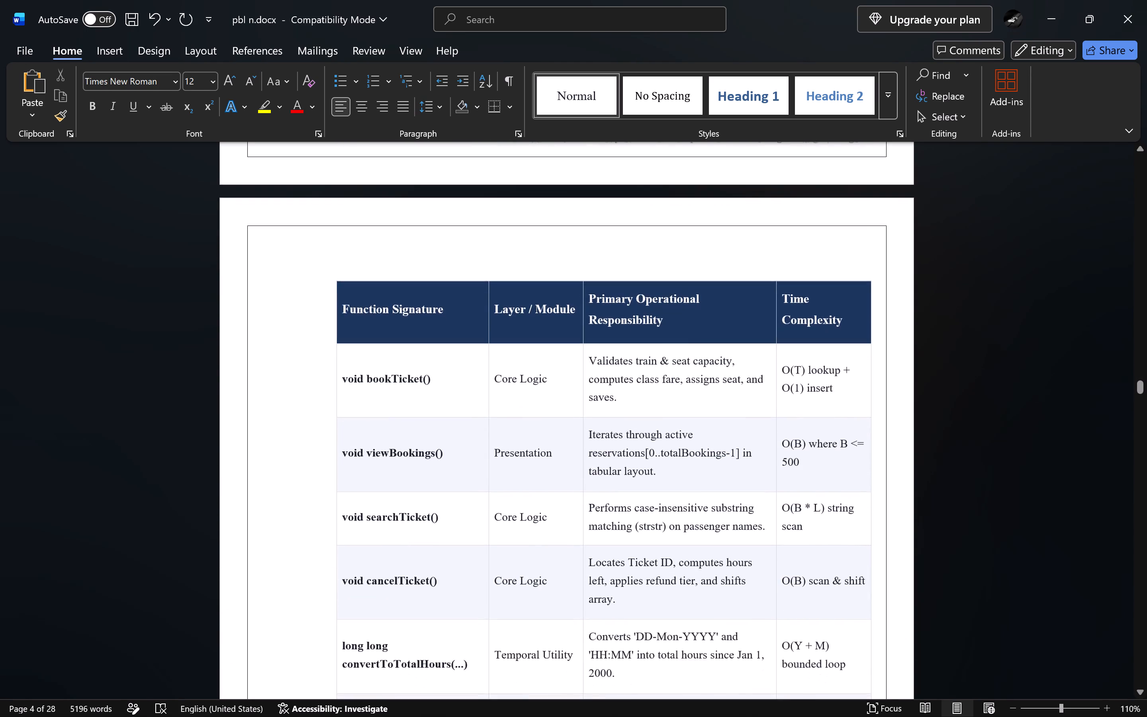
pyautogui.scroll(-15, 608, 394)
pyautogui.scroll(-18, 608, 394)
pyautogui.scroll(-11, 608, 394)
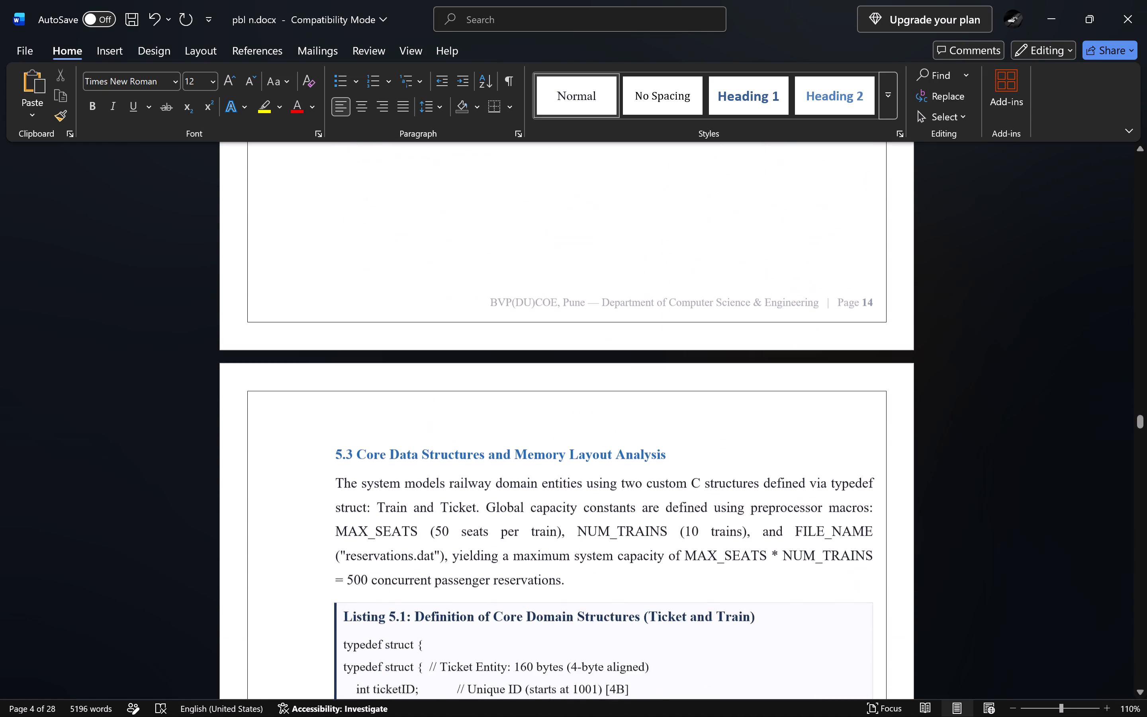
pyautogui.scroll(-4, 608, 394)
pyautogui.scroll(-15, 721, 365)
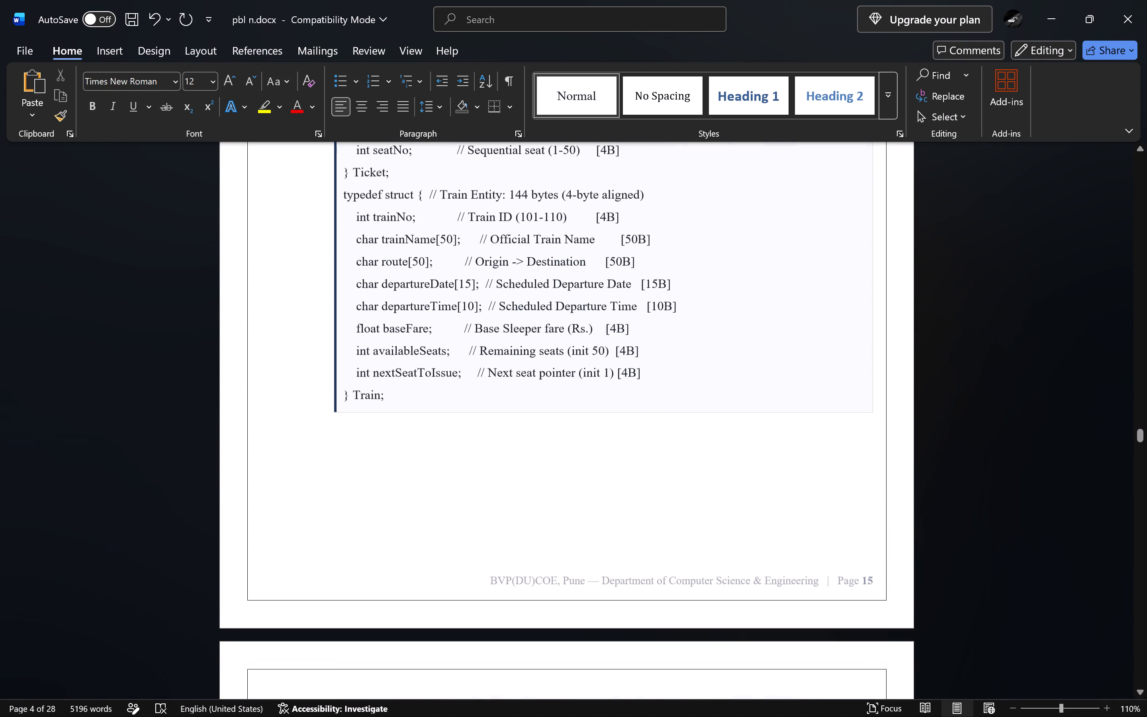
pyautogui.scroll(5, 721, 365)
pyautogui.scroll(20, 721, 365)
pyautogui.scroll(18, 721, 365)
pyautogui.scroll(-6, 721, 365)
pyautogui.scroll(8, 721, 365)
pyautogui.scroll(-19, 721, 365)
pyautogui.scroll(1, 722, 365)
pyautogui.scroll(-5, 722, 365)
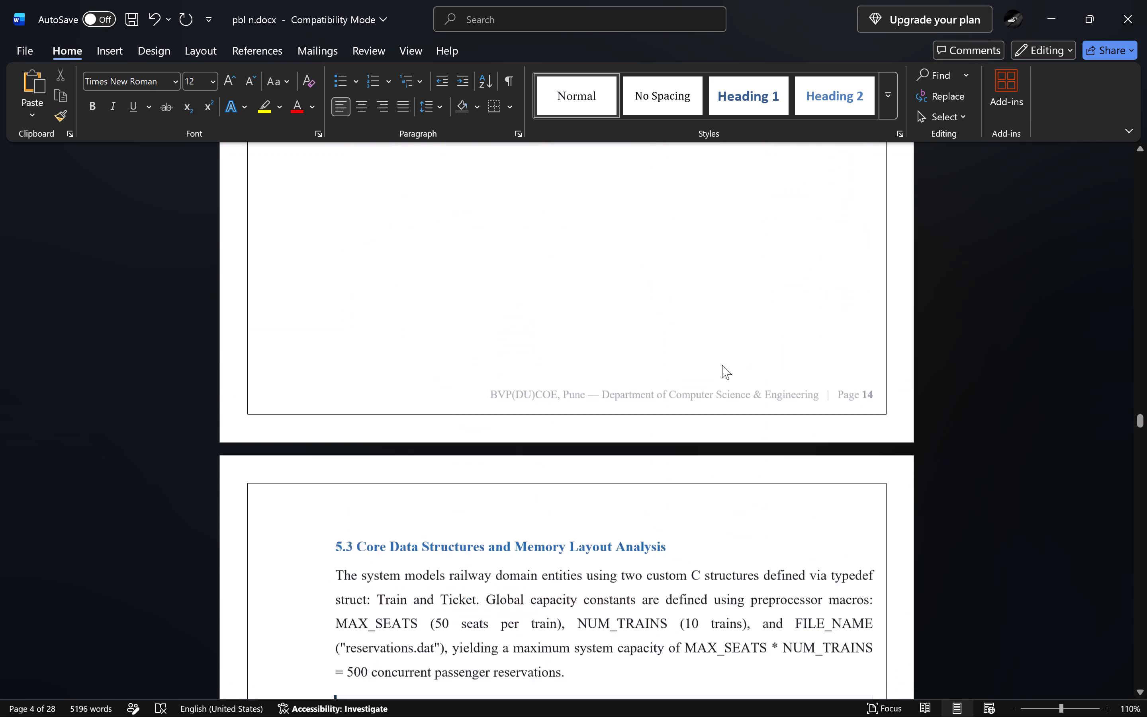
pyautogui.scroll(-19, 722, 365)
pyautogui.scroll(-5, 722, 365)
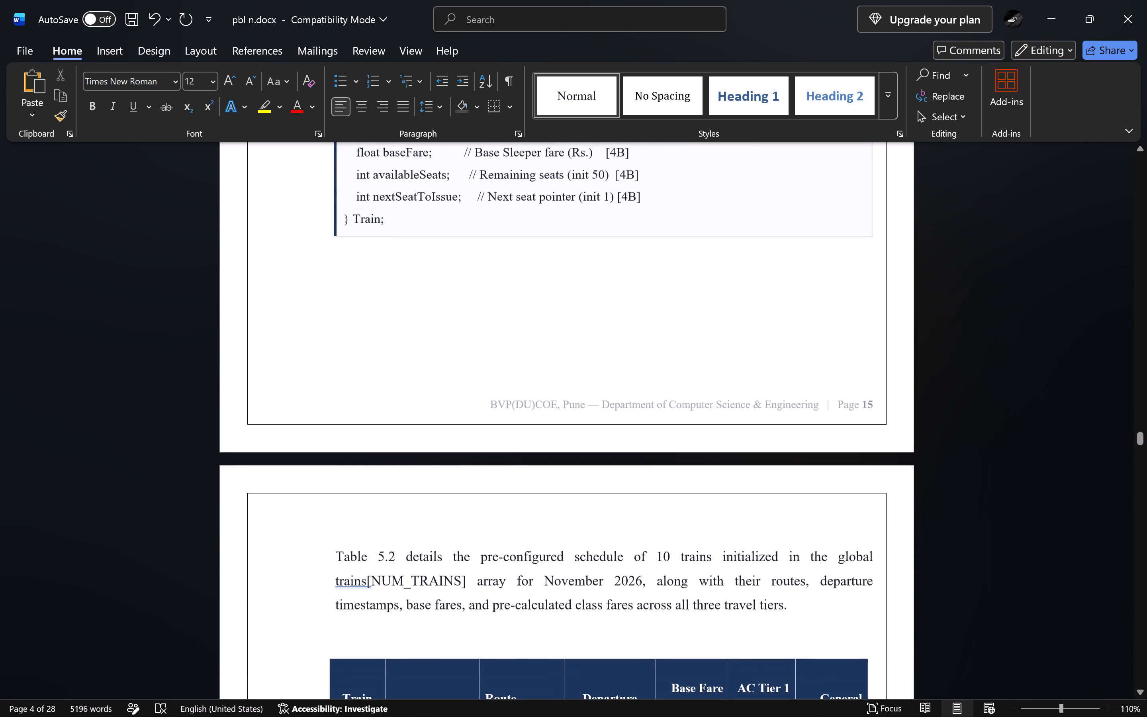
# Set the table of contents page numbers for entries 5.1, 5.2 and 5.3 to 12, 13 and 15.
pyautogui.moveTo(1135, 441); pyautogui.dragTo(1127, 206)
pyautogui.scroll(-20, 1127, 206)
pyautogui.scroll(-3, 1127, 206)
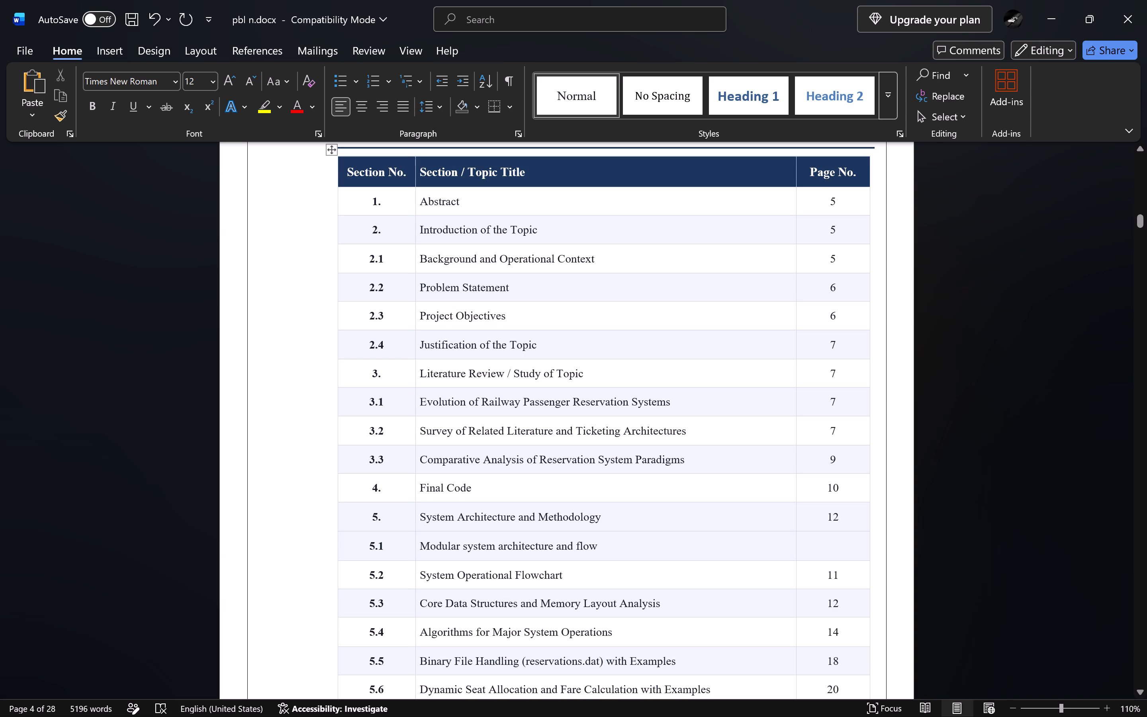
pyautogui.click(843, 550)
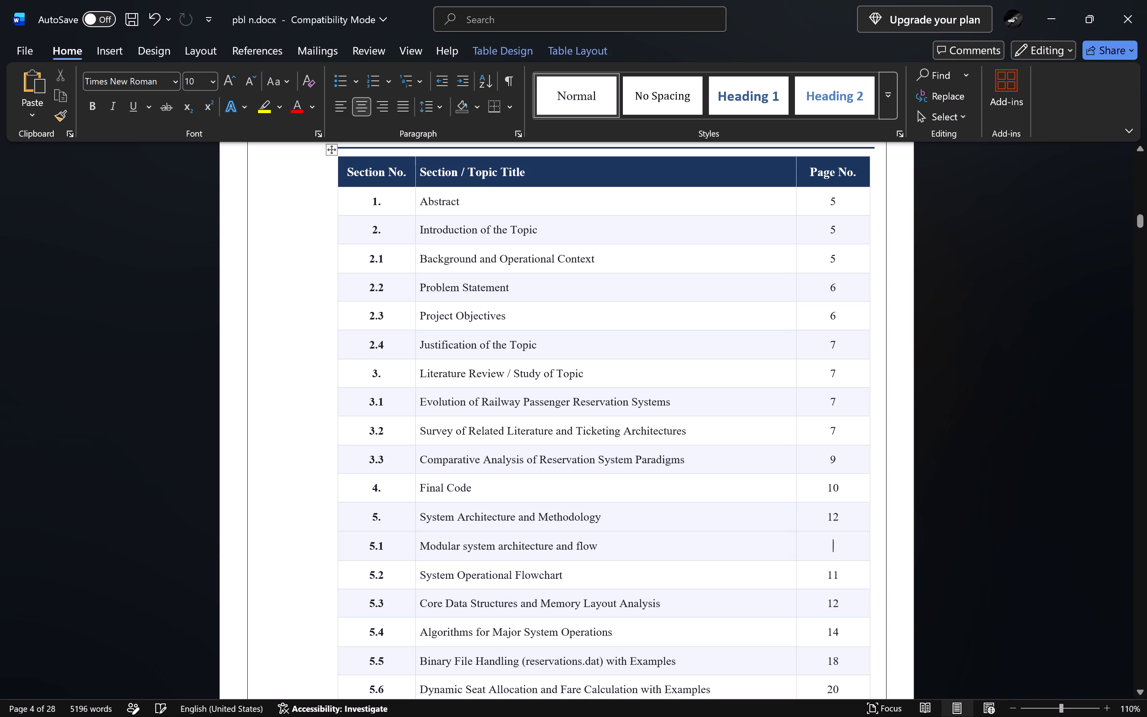
pyautogui.write('12')
pyautogui.click(842, 581)
pyautogui.press('BackSpace')
pyautogui.press('3')
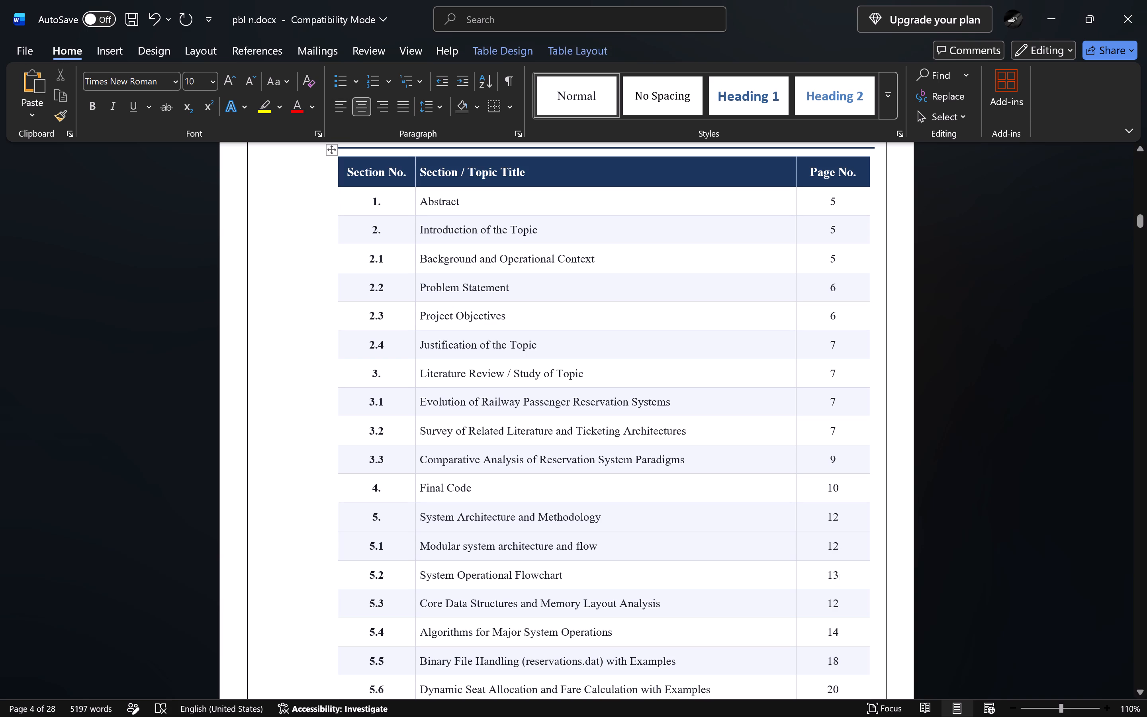
pyautogui.click(848, 598)
pyautogui.press('BackSpace')
pyautogui.press('5')
# Examine which pages subsections 5.3 to 5.6 of the report begin on, using the footer page numbers.
pyautogui.moveTo(1138, 222); pyautogui.dragTo(1110, 415)
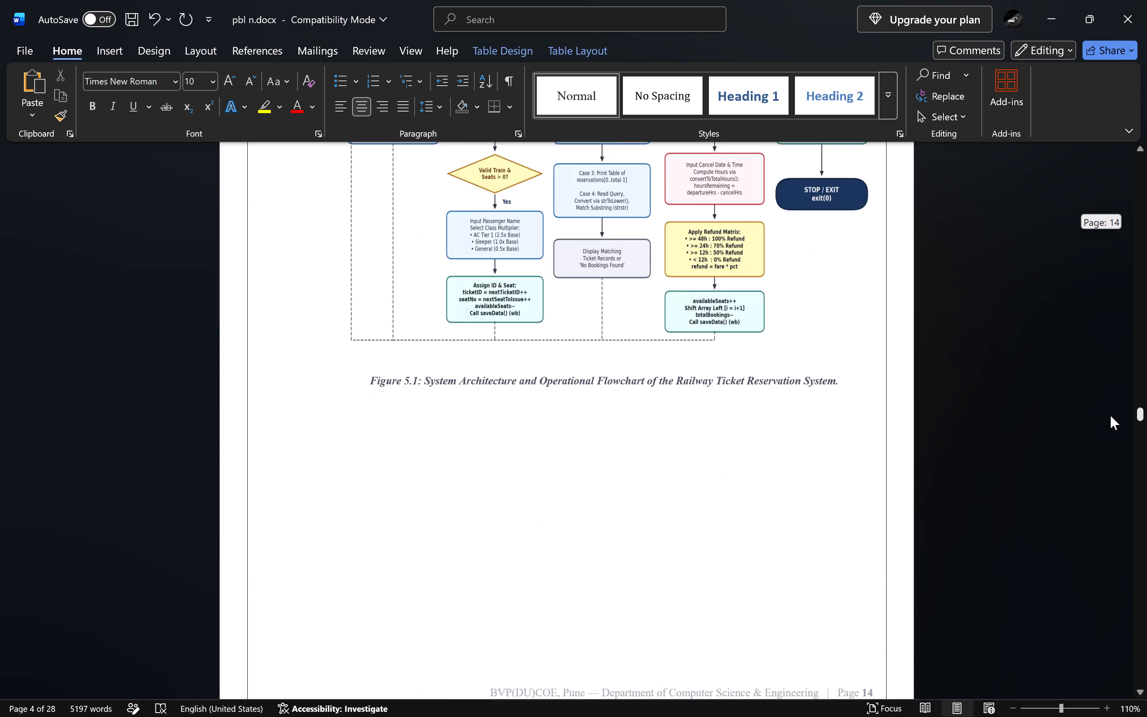
pyautogui.moveTo(1110, 415); pyautogui.dragTo(1111, 430)
pyautogui.scroll(3, 787, 380)
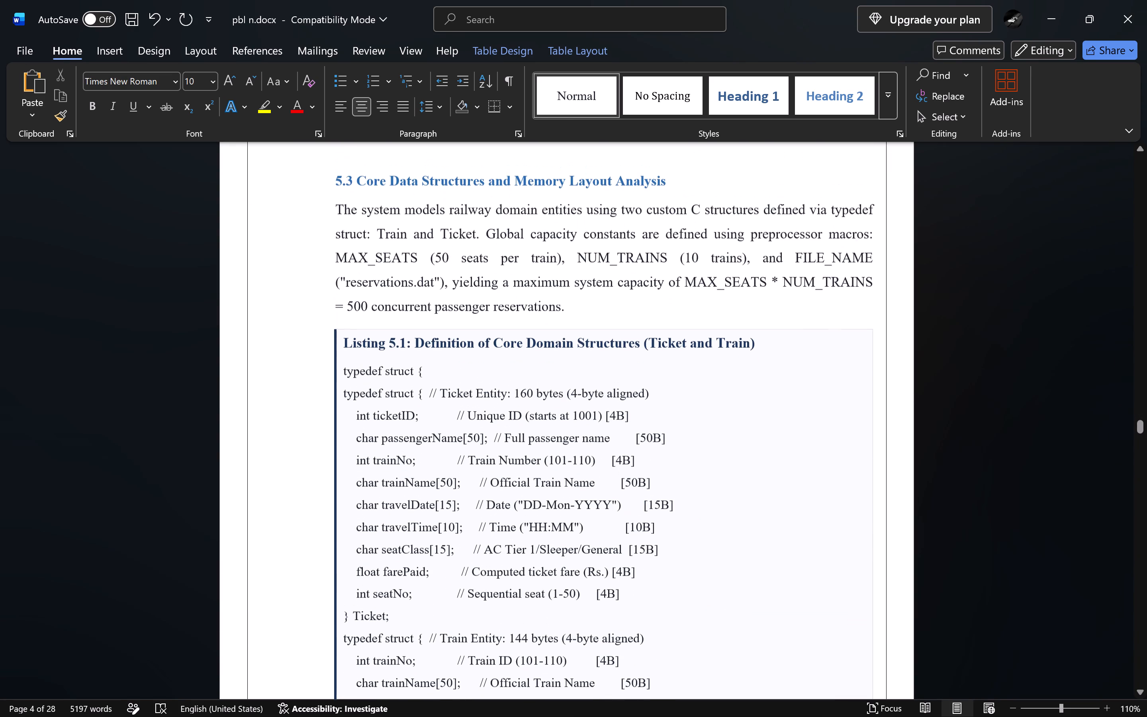
pyautogui.scroll(-8, 787, 380)
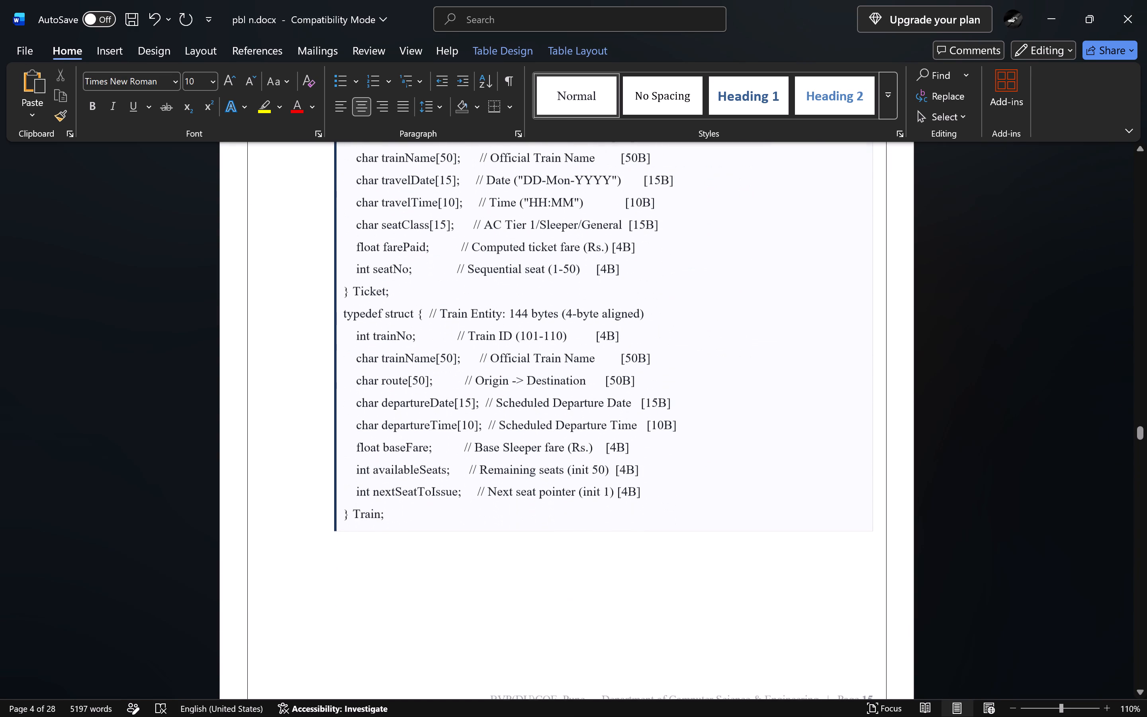
pyautogui.scroll(4, 786, 378)
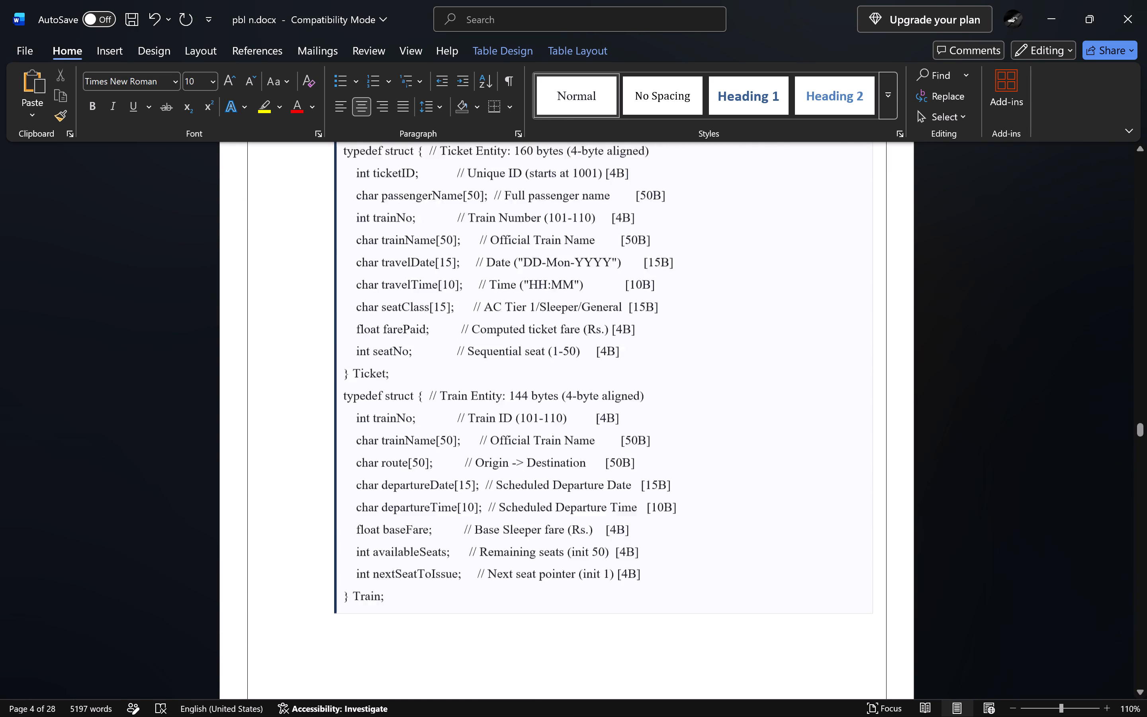
pyautogui.scroll(2, 786, 378)
pyautogui.scroll(-1, 785, 378)
pyautogui.scroll(4, 785, 378)
pyautogui.scroll(-13, 785, 378)
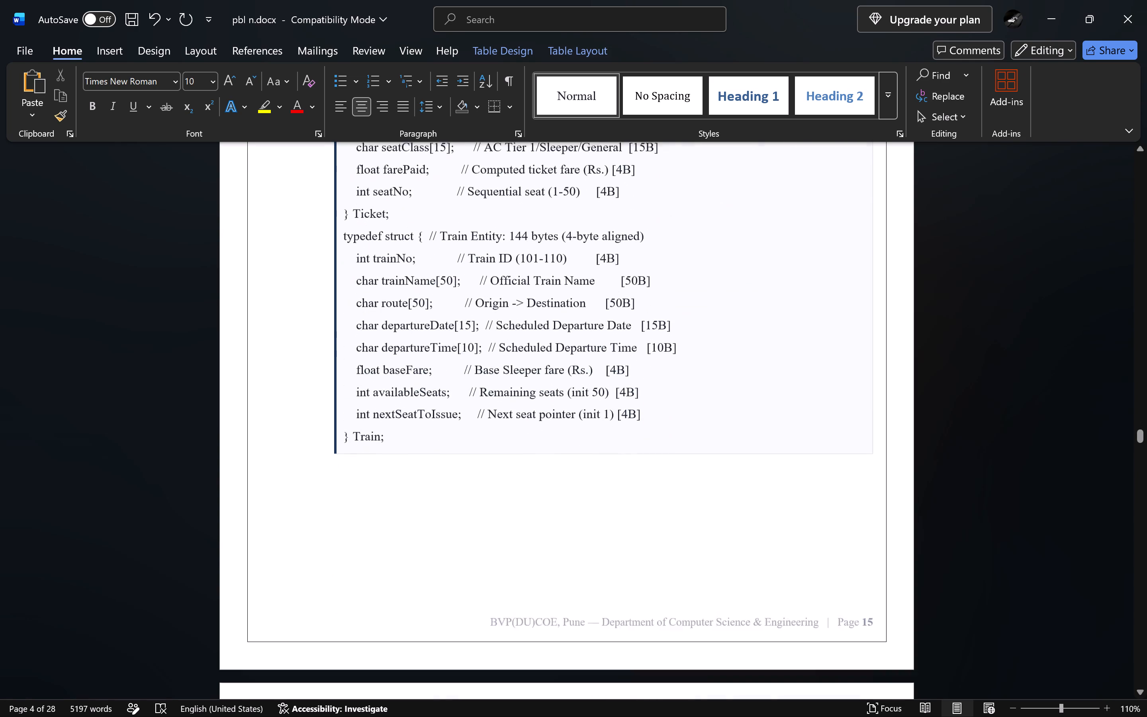
pyautogui.scroll(-14, 769, 393)
pyautogui.scroll(-8, 769, 393)
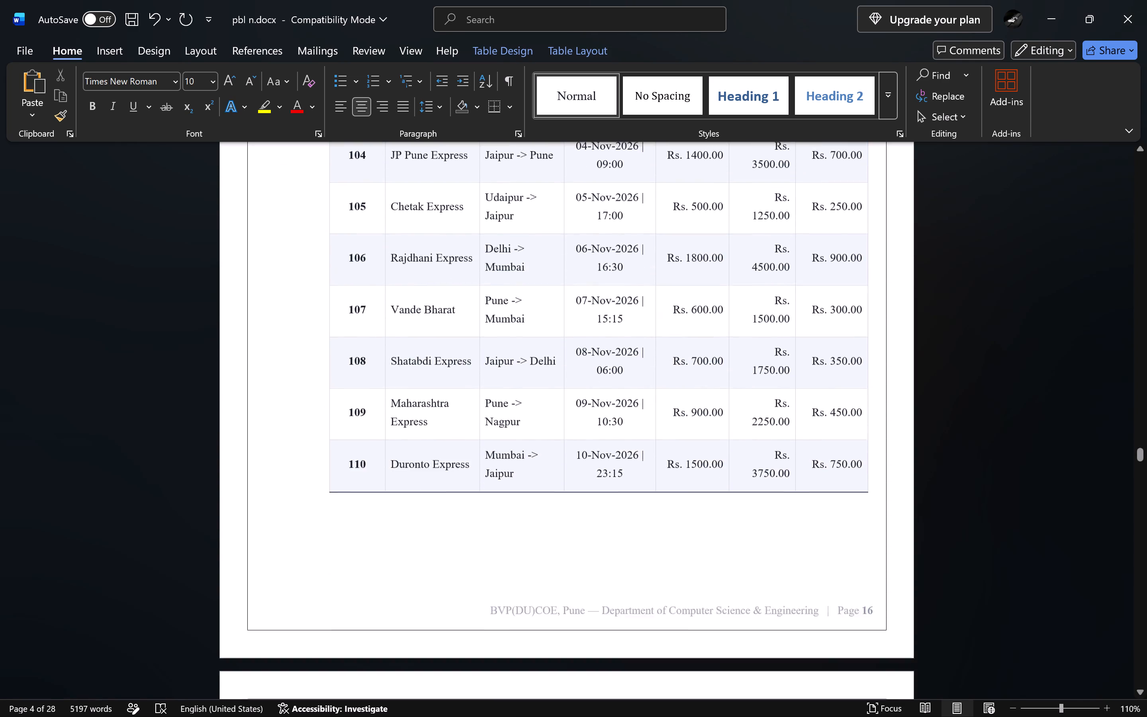
pyautogui.scroll(-18, 769, 393)
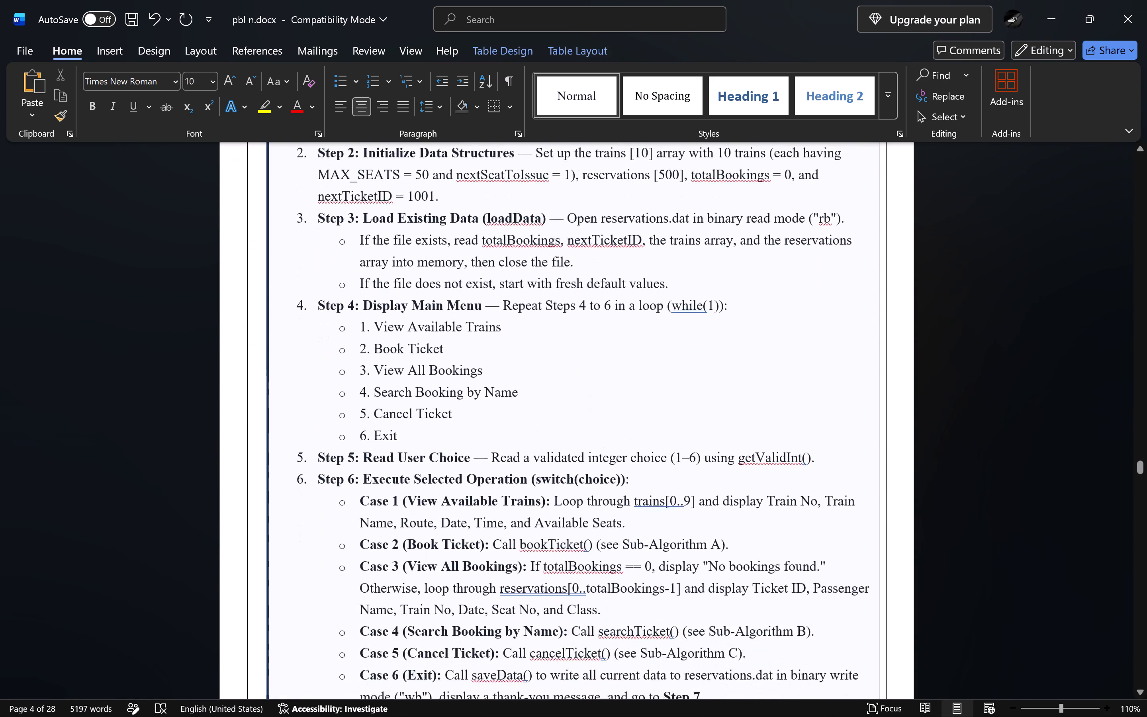
pyautogui.scroll(-6, 769, 393)
pyautogui.scroll(8, 769, 393)
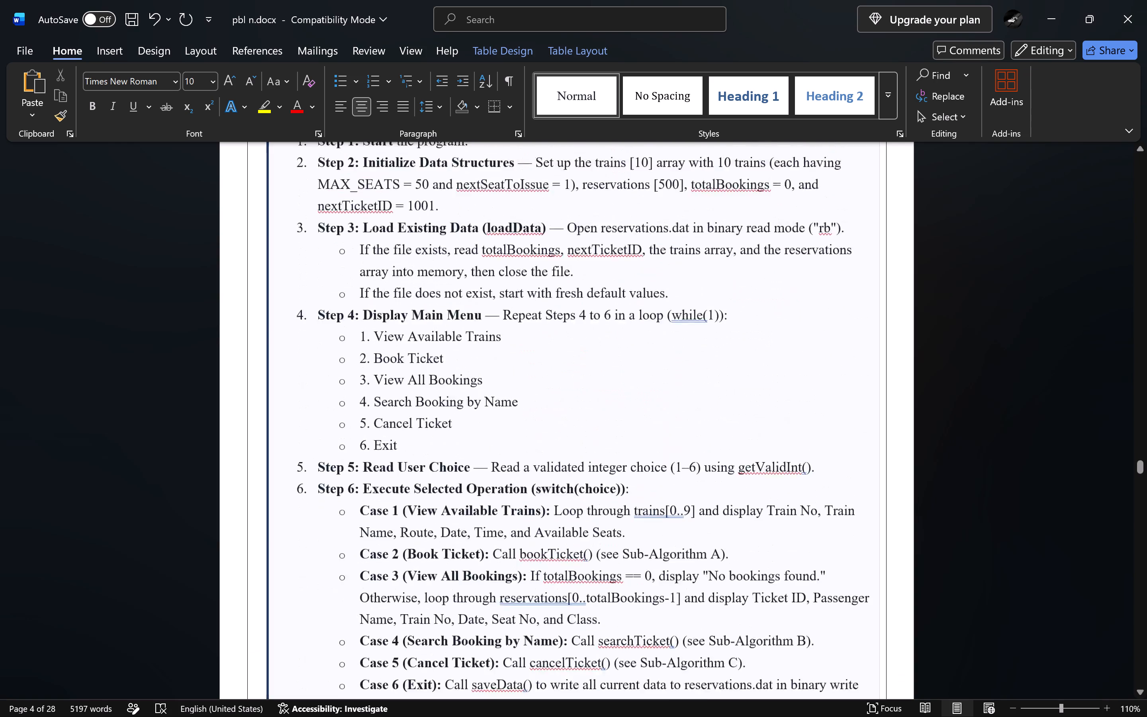
pyautogui.scroll(-20, 769, 393)
pyautogui.scroll(-7, 769, 393)
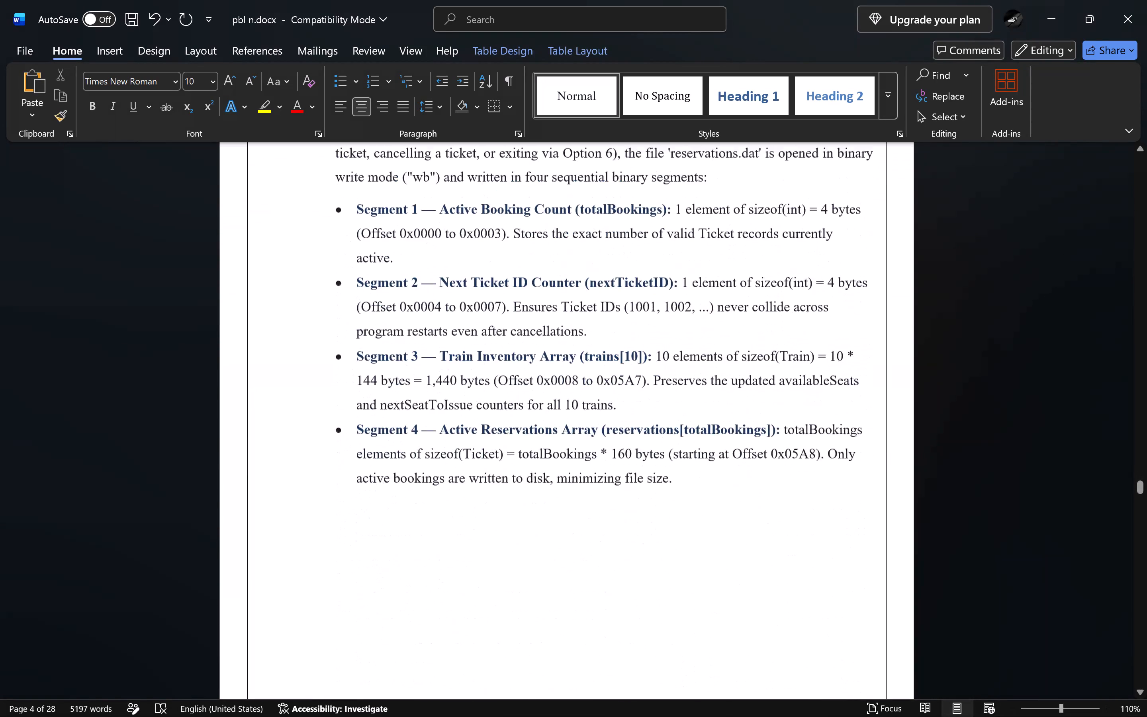
pyautogui.scroll(-19, 769, 393)
pyautogui.scroll(-6, 769, 393)
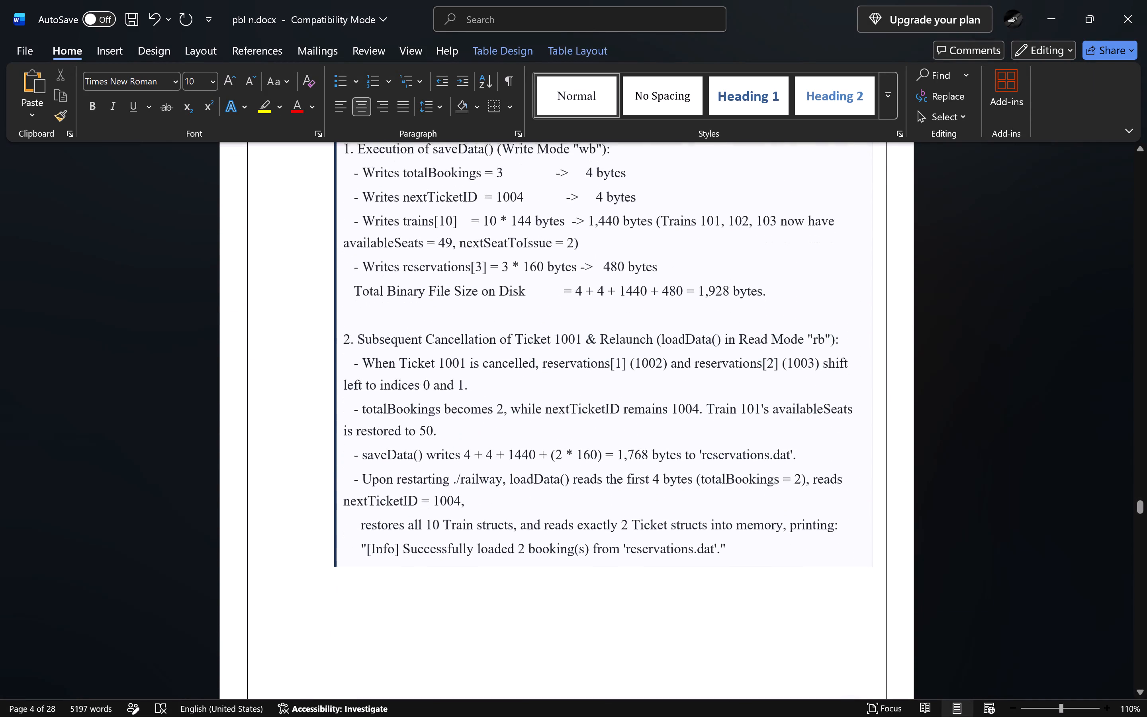
pyautogui.scroll(-6, 769, 393)
# Set the table of contents page numbers to 17 for 5.4 Algorithms and 19 for 5.6 Dynamic Seat Allocation.
pyautogui.moveTo(1145, 505); pyautogui.dragTo(1146, 188)
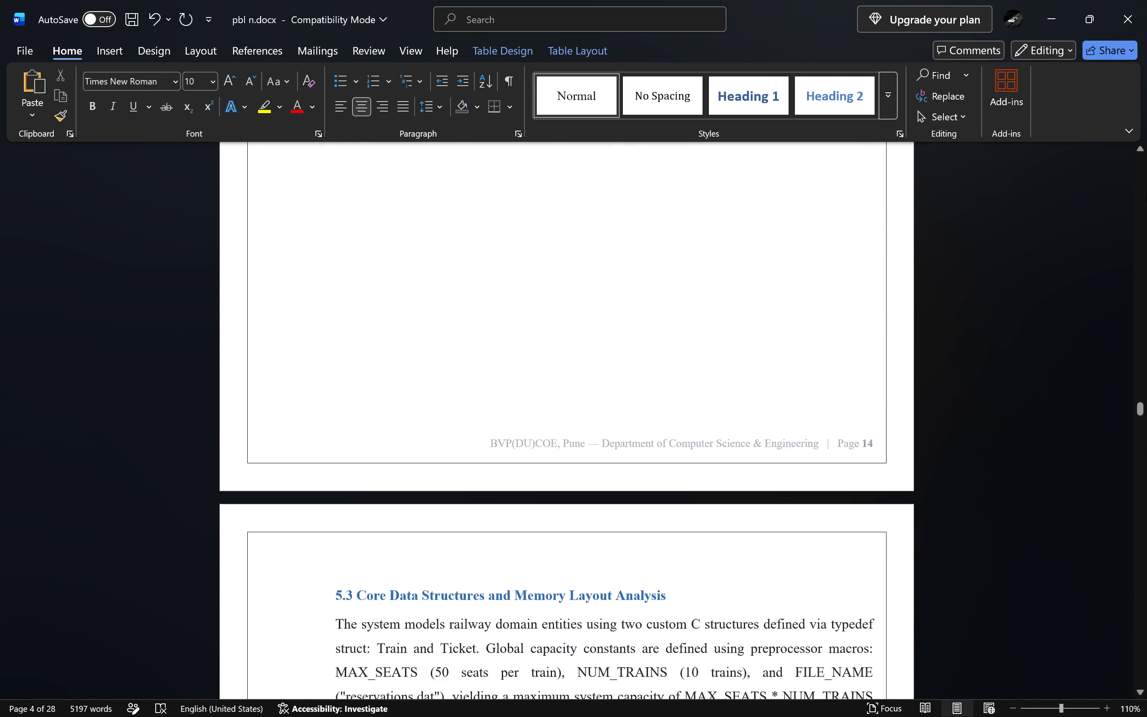
pyautogui.moveTo(1146, 188); pyautogui.dragTo(1146, 237)
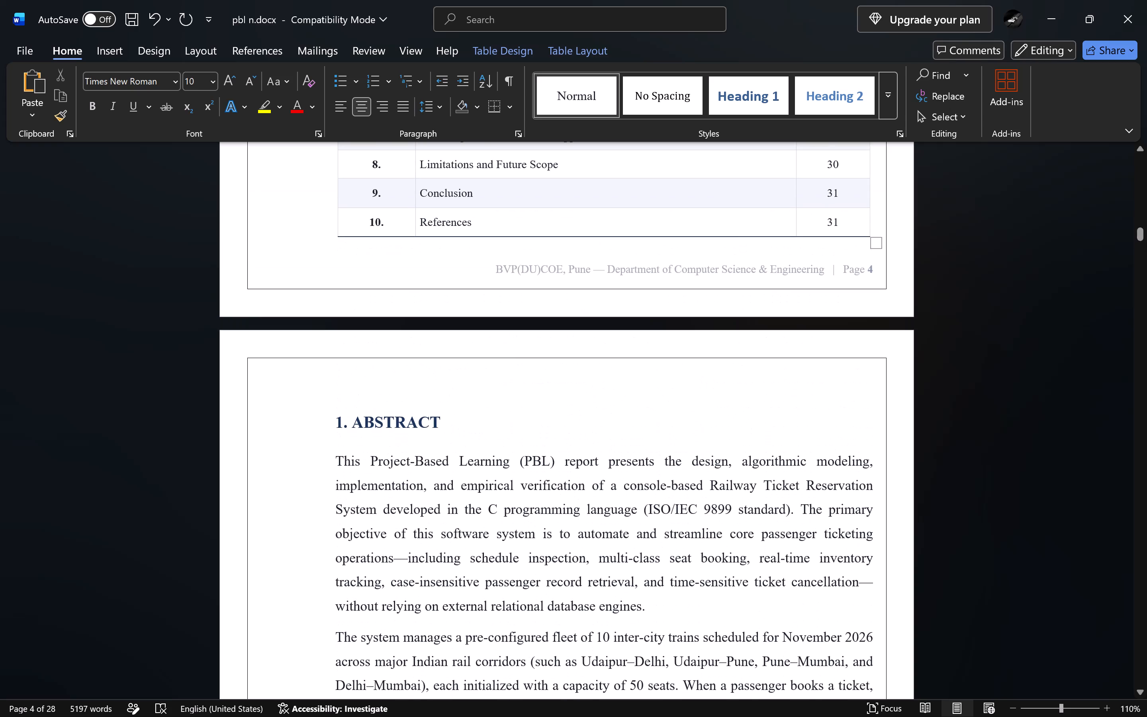
pyautogui.scroll(7, 285, 432)
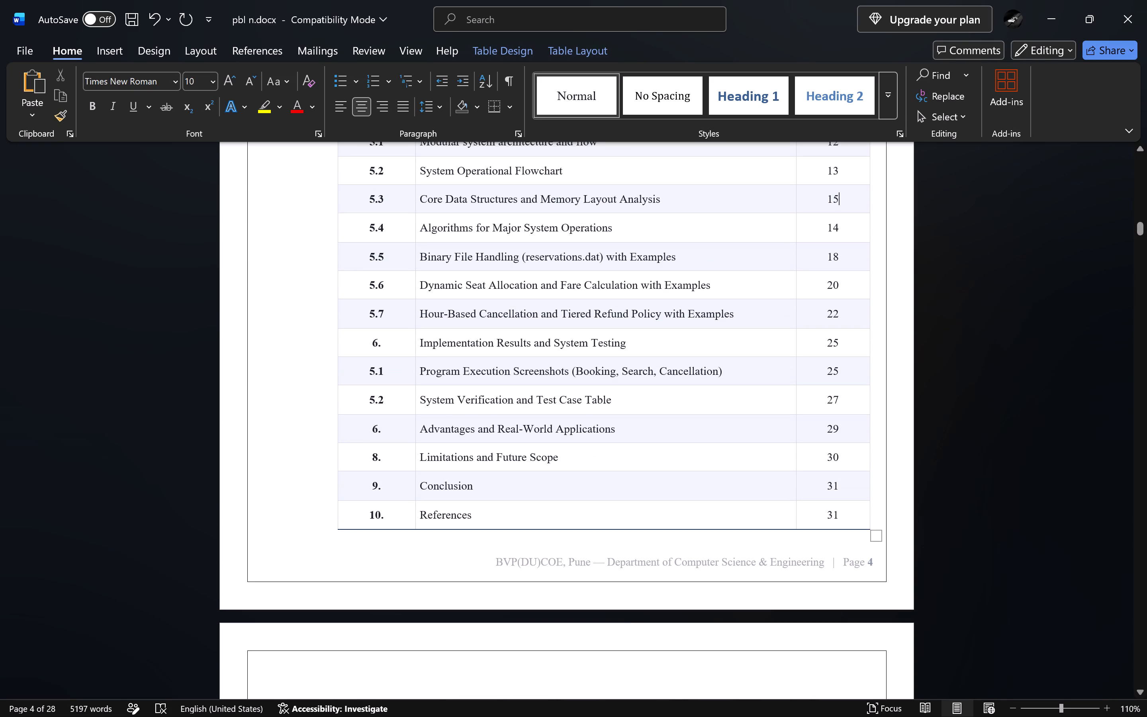
pyautogui.click(844, 227)
pyautogui.press('BackSpace')
pyautogui.press('7')
pyautogui.click(838, 257)
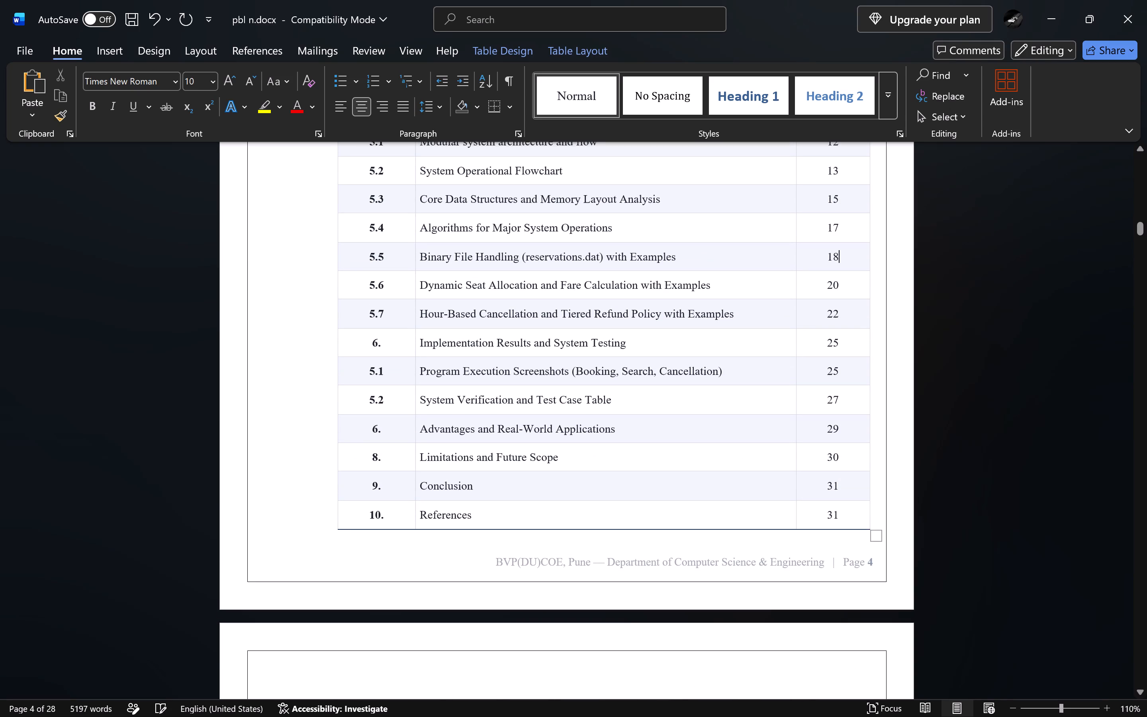
pyautogui.click(842, 282)
pyautogui.press('BackSpace')
pyautogui.press('9')
pyautogui.press('BackSpace')
pyautogui.press('BackSpace')
pyautogui.press('1')
pyautogui.press('8')
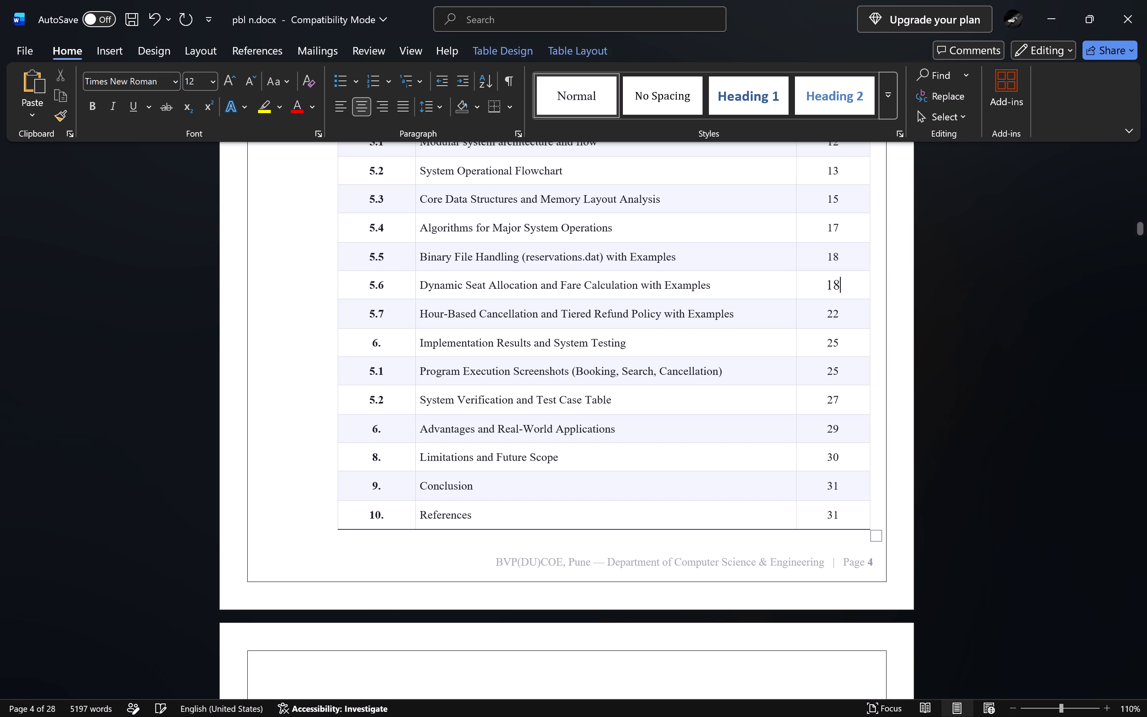
pyautogui.press('BackSpace')
pyautogui.press('9')
# Check the footer page numbers where subsections 5.4, 5.5, 5.6 and 5.7 begin against the table of contents.
pyautogui.scroll(1, 829, 355)
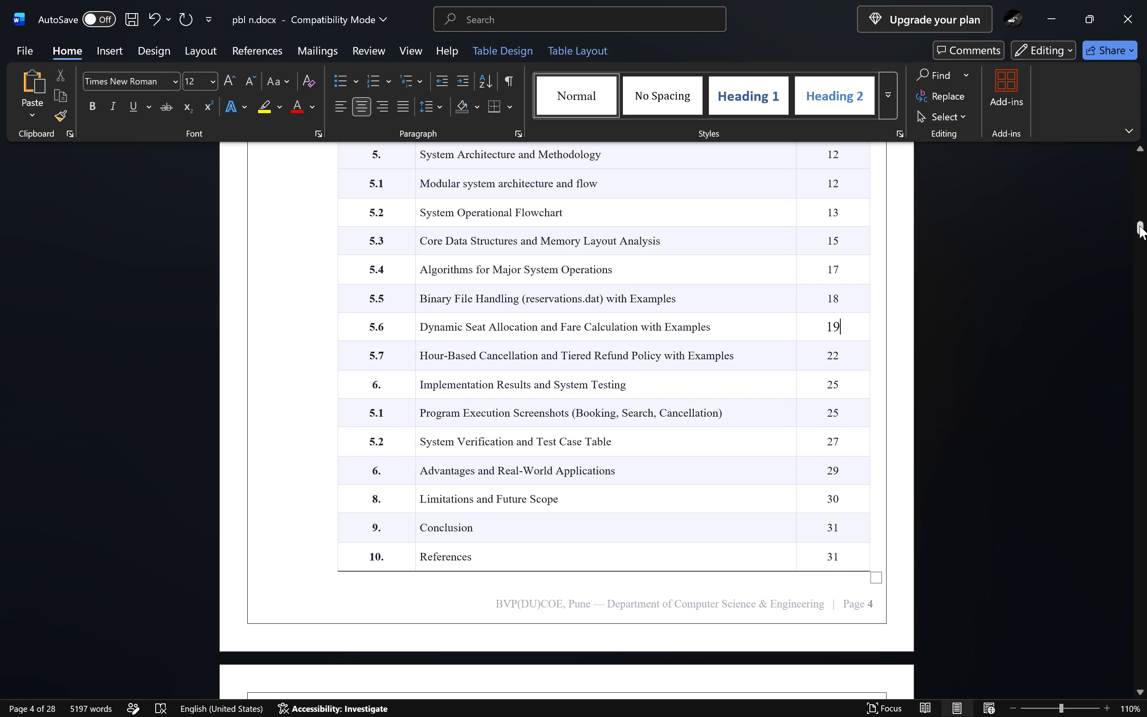
pyautogui.moveTo(1139, 225); pyautogui.dragTo(1133, 414)
pyautogui.scroll(-12, 1132, 415)
pyautogui.scroll(-16, 1030, 394)
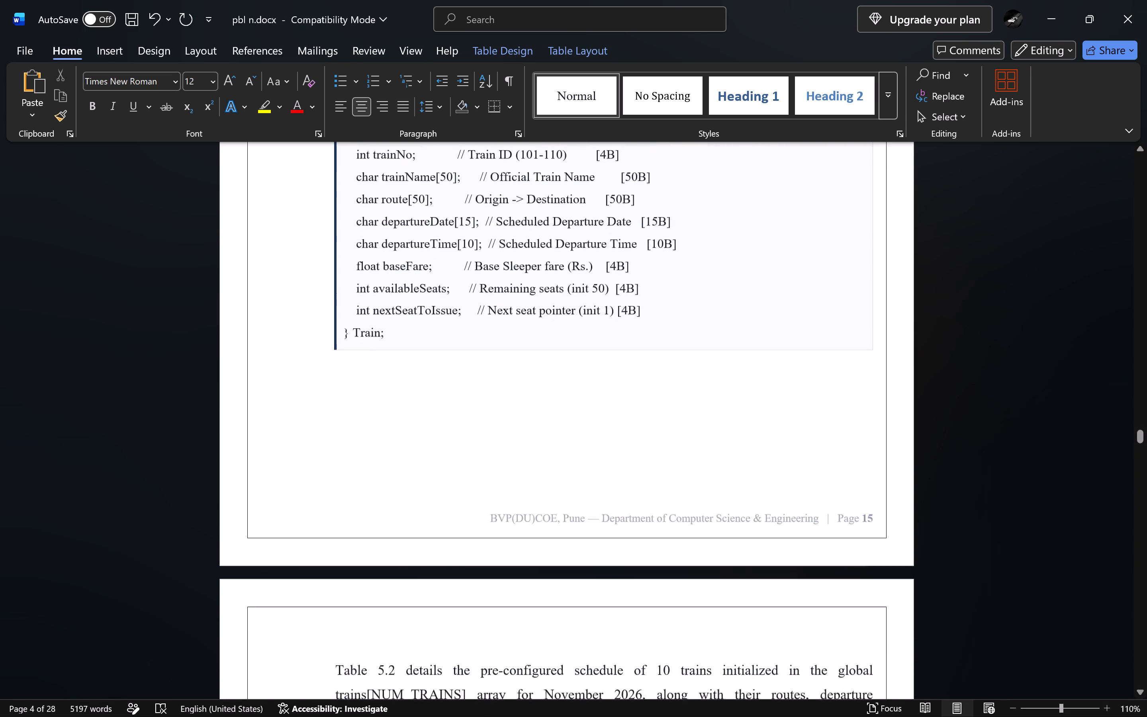
pyautogui.scroll(-19, 1029, 394)
pyautogui.scroll(-11, 1029, 386)
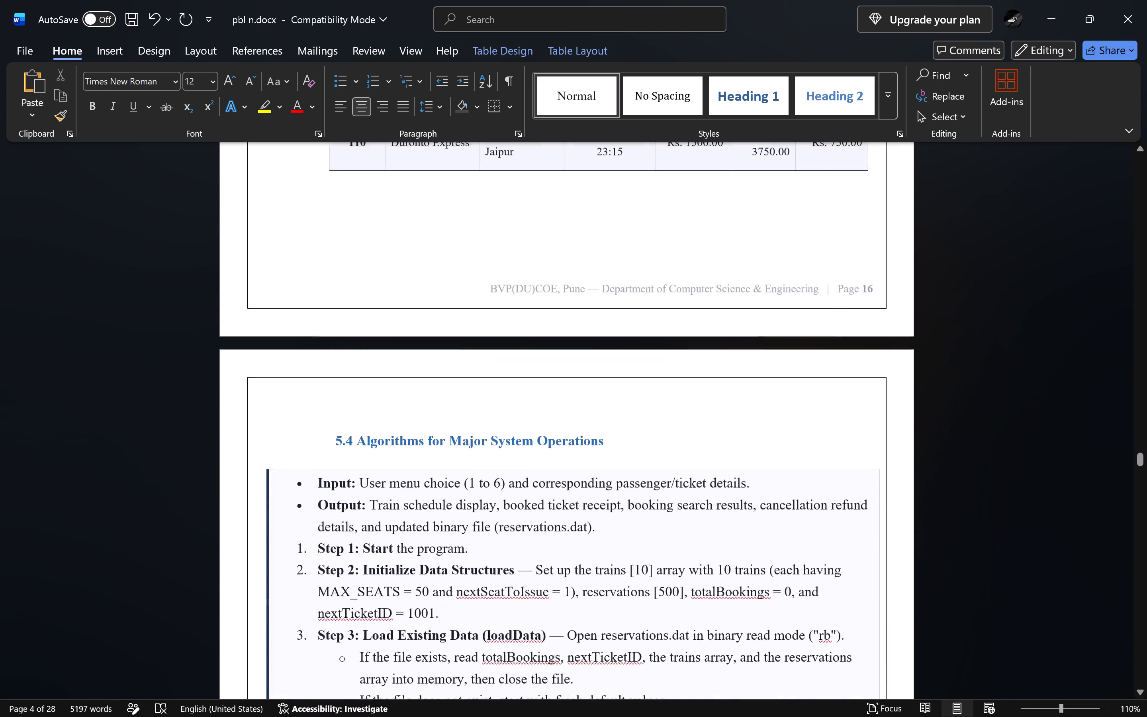
pyautogui.scroll(-19, 1031, 385)
pyautogui.scroll(2, 1031, 382)
pyautogui.scroll(-3, 1031, 382)
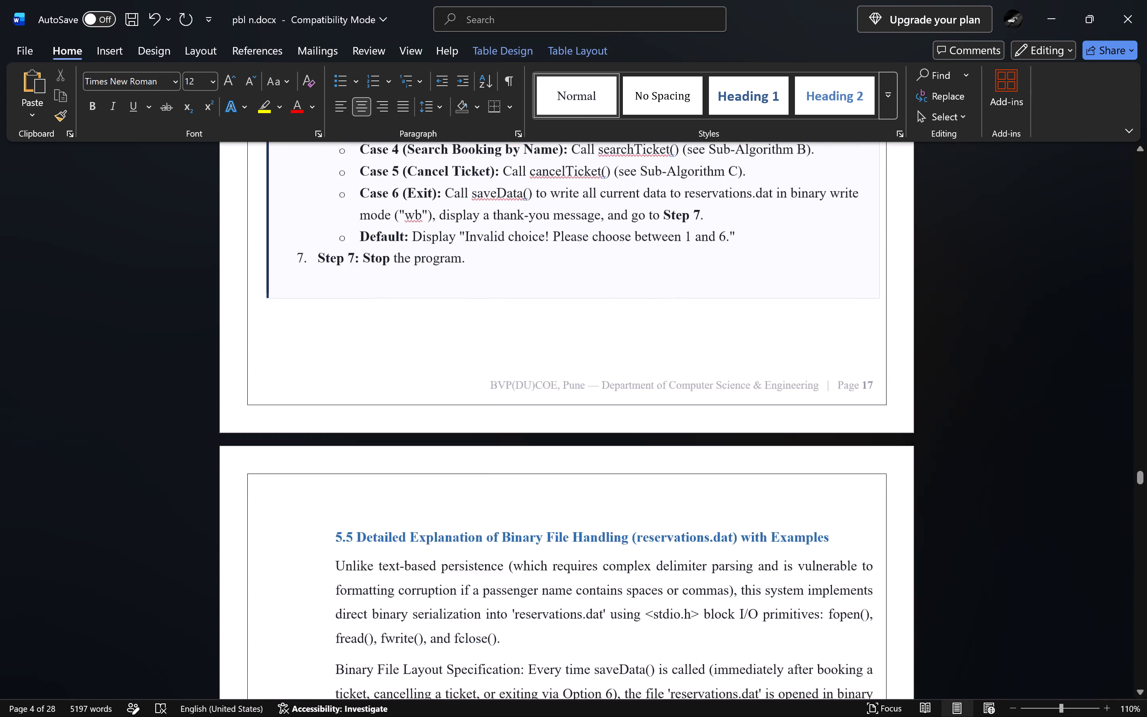
pyautogui.scroll(-20, 1031, 382)
pyautogui.scroll(-19, 1031, 382)
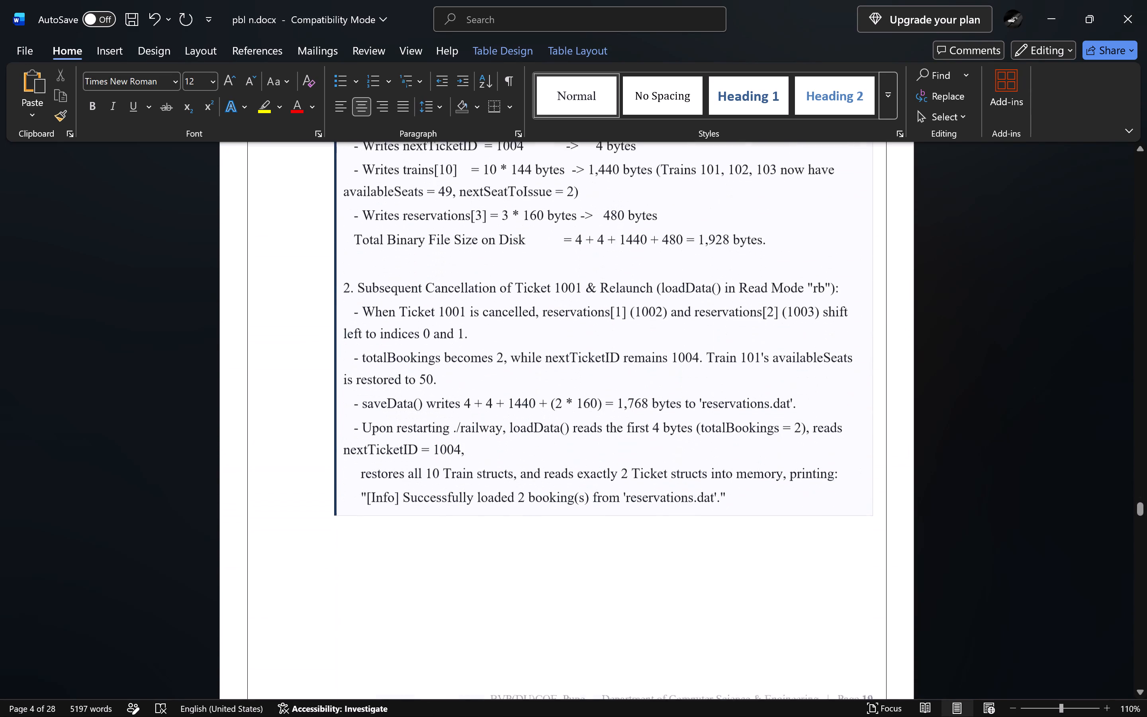
pyautogui.scroll(-15, 1032, 381)
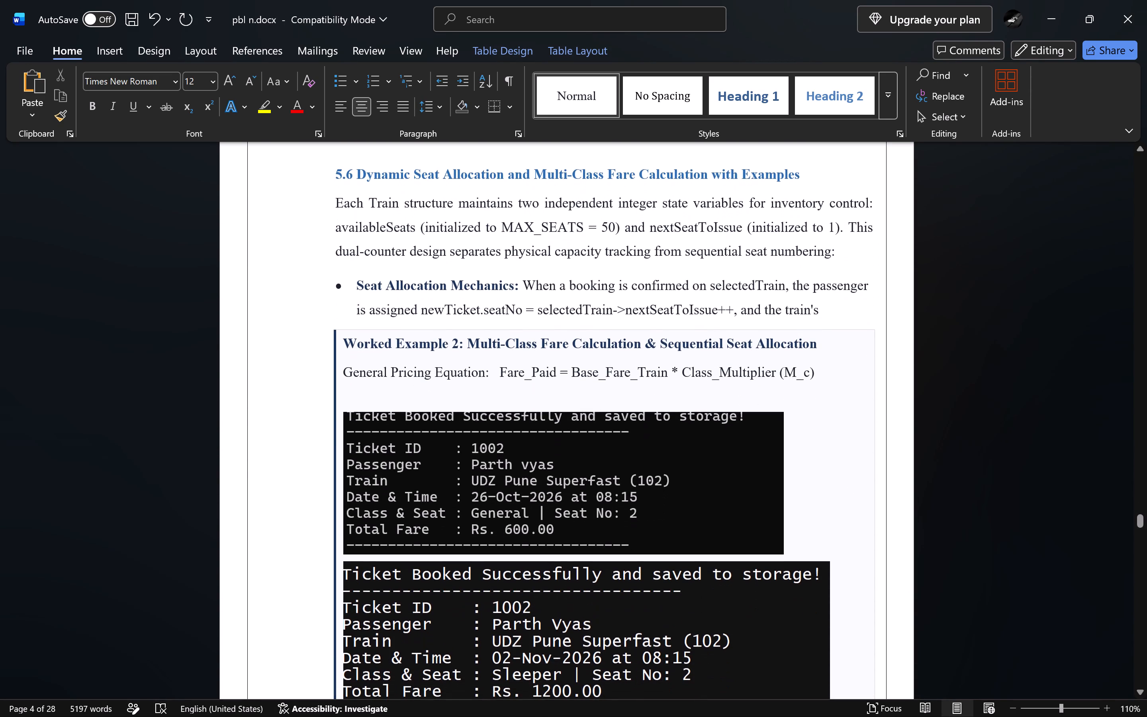
pyautogui.scroll(-2, 1032, 381)
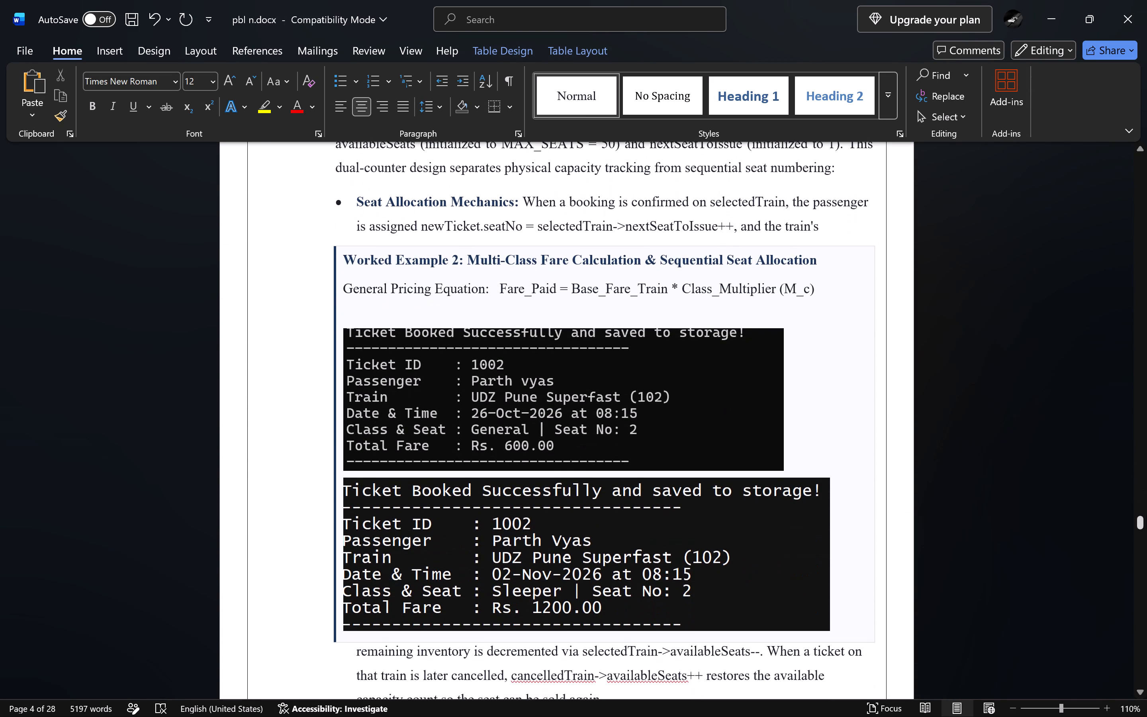
pyautogui.scroll(-17, 652, 448)
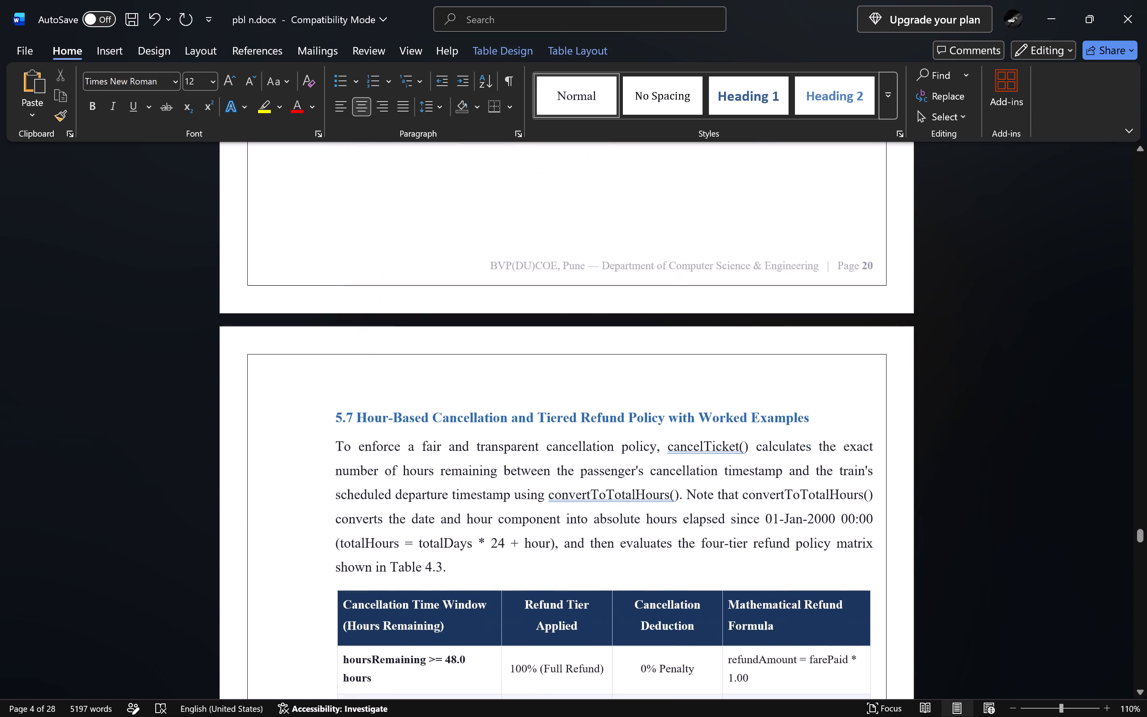
pyautogui.scroll(-6, 851, 447)
pyautogui.scroll(-6, 1025, 529)
pyautogui.scroll(-3, 1062, 543)
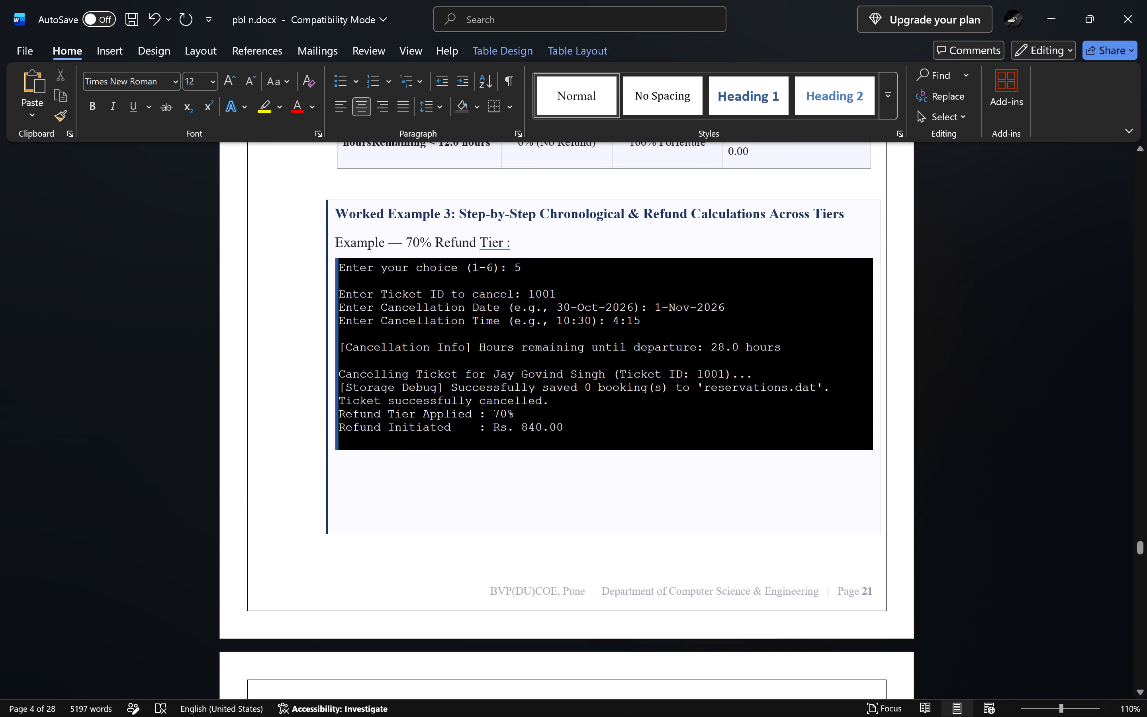
pyautogui.moveTo(1145, 546); pyautogui.dragTo(1146, 249)
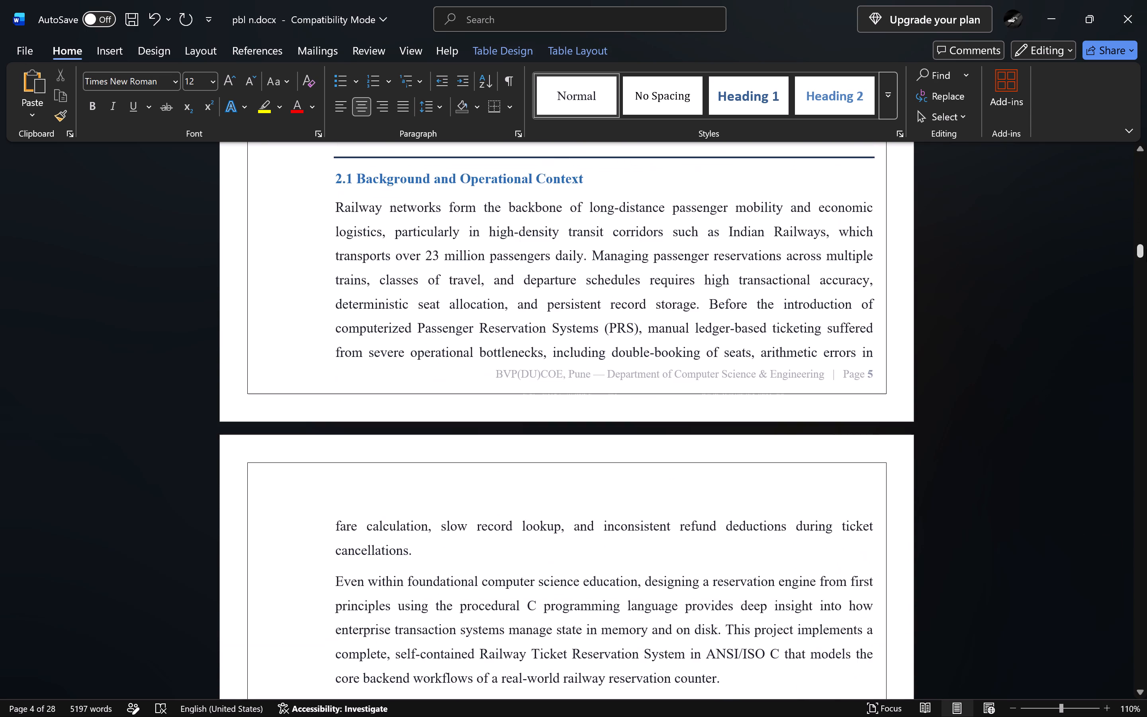
# Set the table of contents page numbers to 20 at font size 10 for entry 5.6 and 21 for entry 5.7.
pyautogui.scroll(20, 787, 290)
pyautogui.scroll(13, 787, 290)
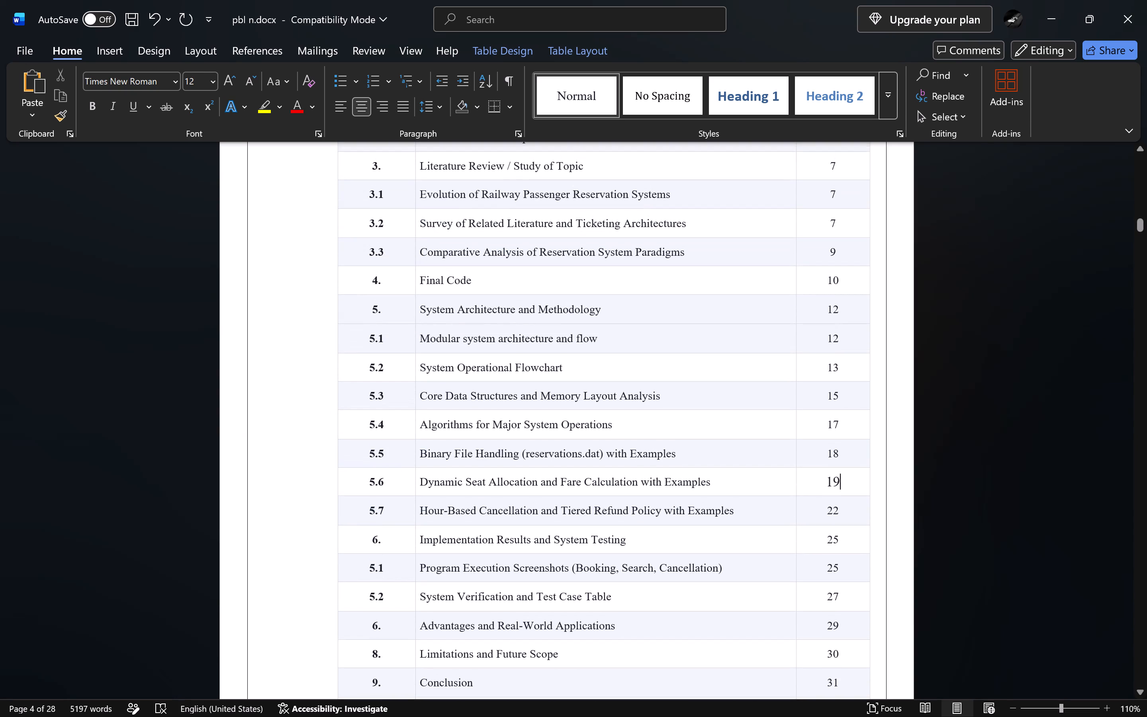
pyautogui.click(393, 483)
pyautogui.click(848, 484)
pyautogui.press('BackSpace')
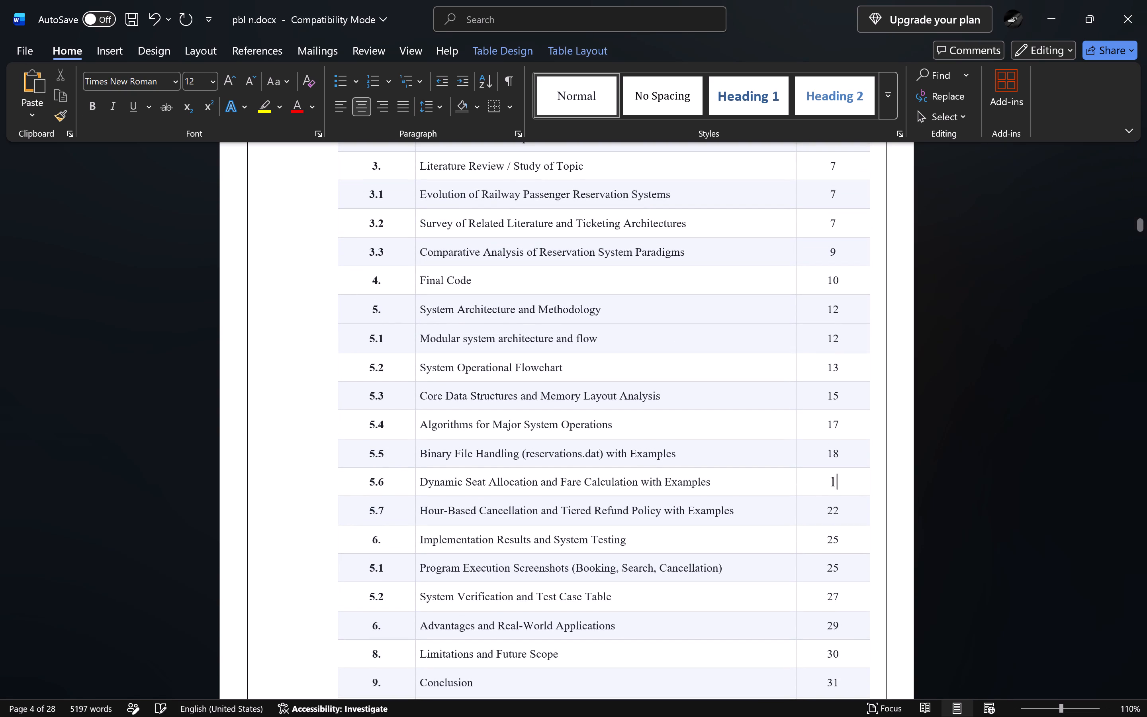
pyautogui.press('BackSpace')
pyautogui.doubleClick(242, 76)
pyautogui.write('20')
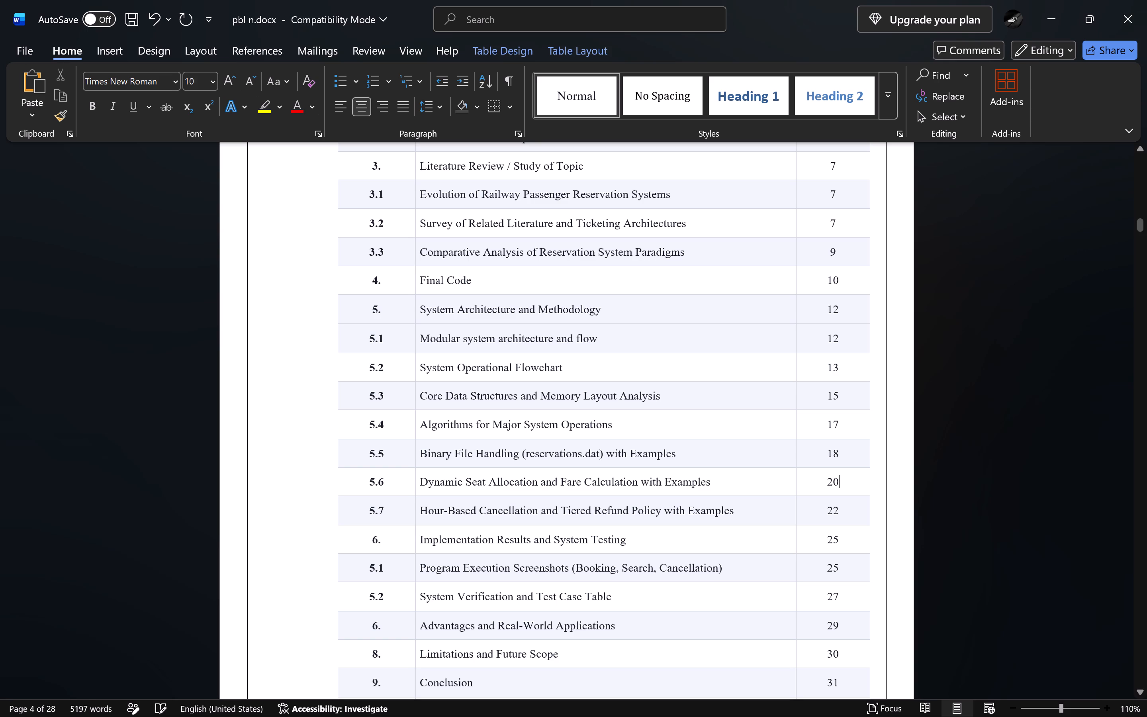
pyautogui.click(845, 509)
pyautogui.press('BackSpace')
pyautogui.press('1')
# Examine which page section 6 Implementation Results and System Testing begins on, using the footer page numbers.
pyautogui.moveTo(1139, 230); pyautogui.dragTo(1139, 519)
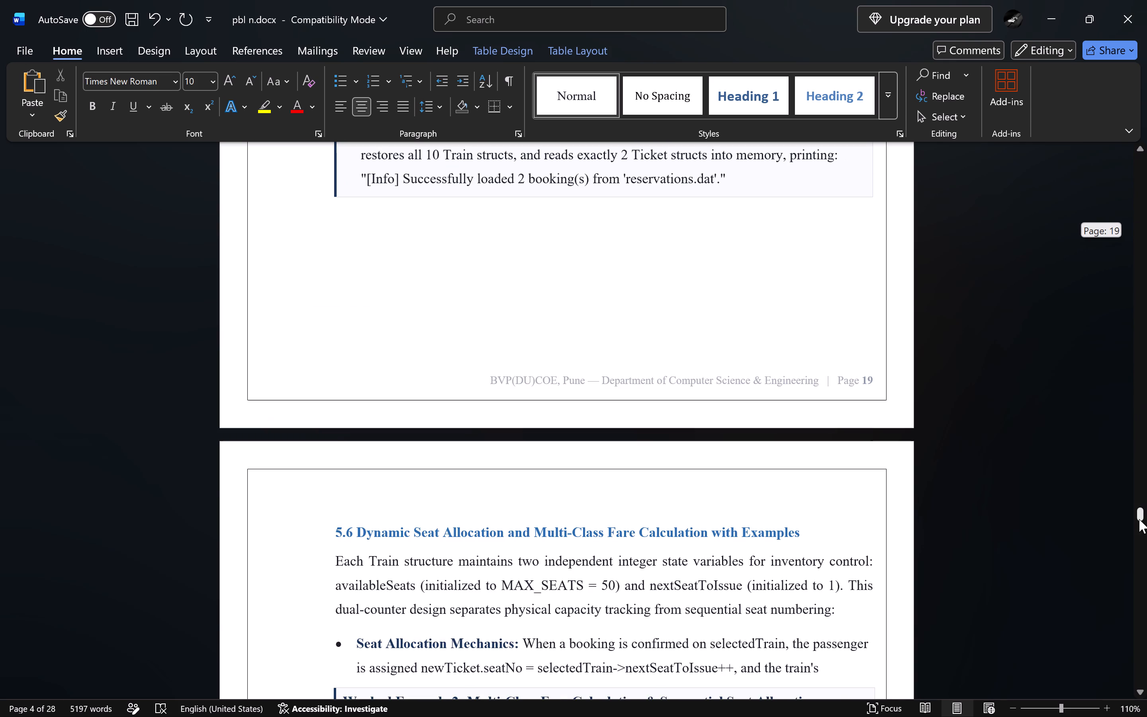
pyautogui.moveTo(1139, 519); pyautogui.dragTo(1139, 531)
pyautogui.scroll(7, 895, 459)
pyautogui.scroll(-20, 898, 458)
pyautogui.scroll(-8, 898, 458)
pyautogui.scroll(-4, 810, 451)
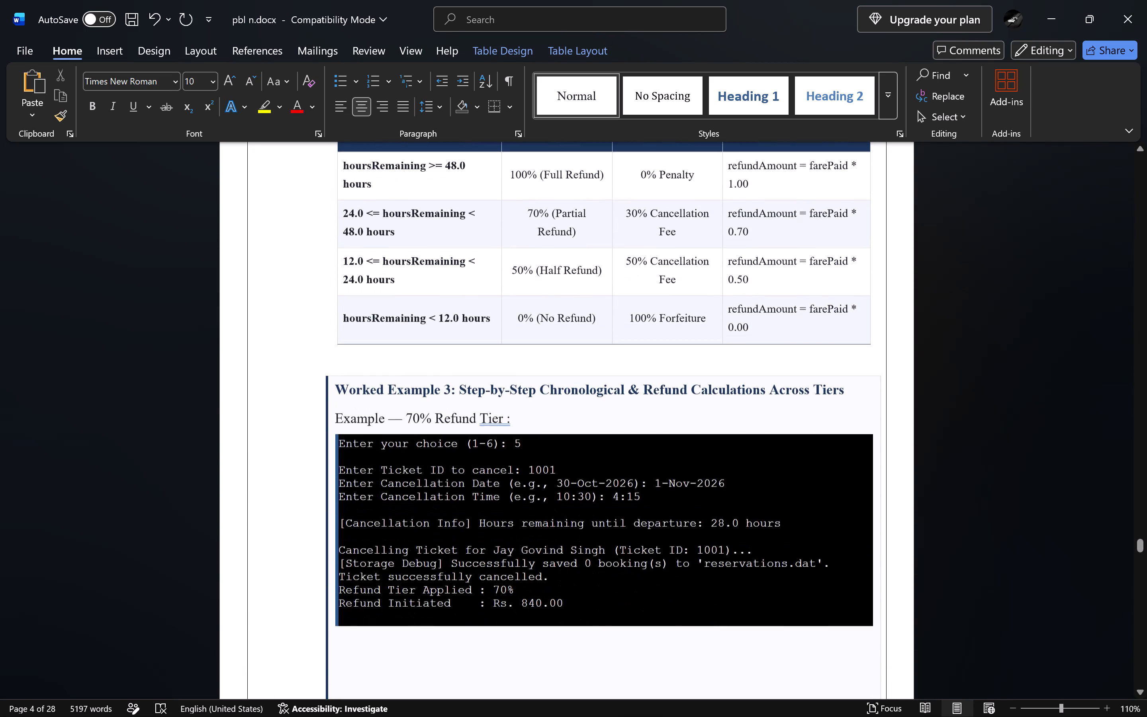
pyautogui.scroll(-13, 810, 451)
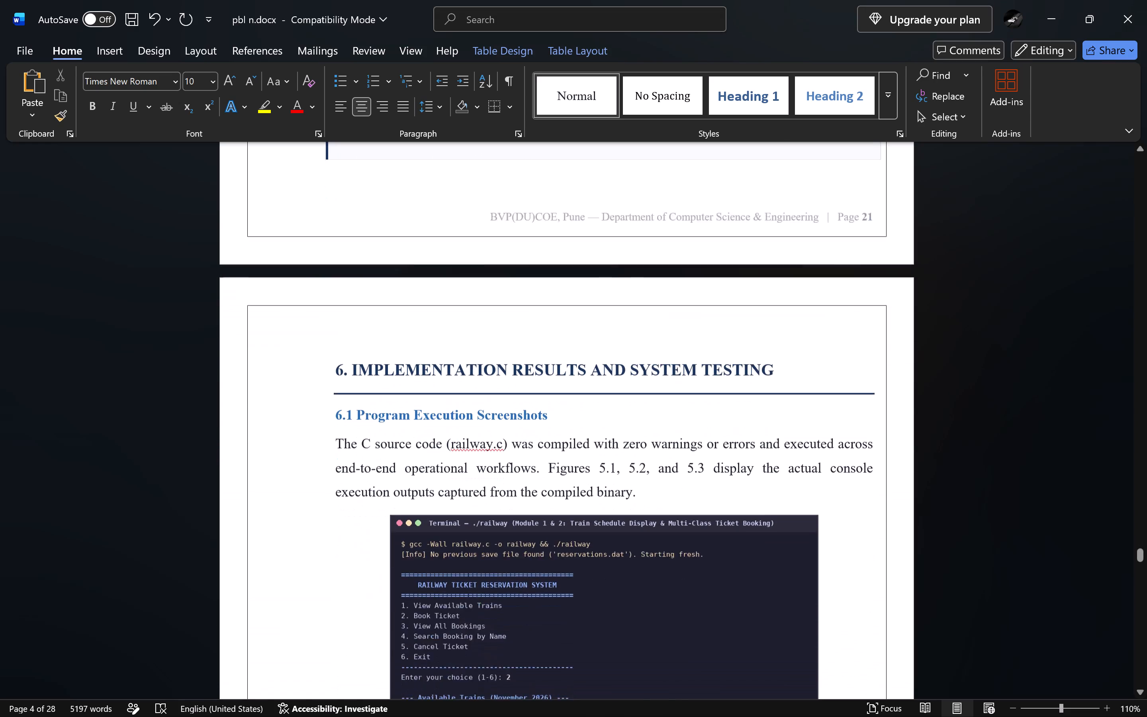
pyautogui.scroll(-3, 810, 451)
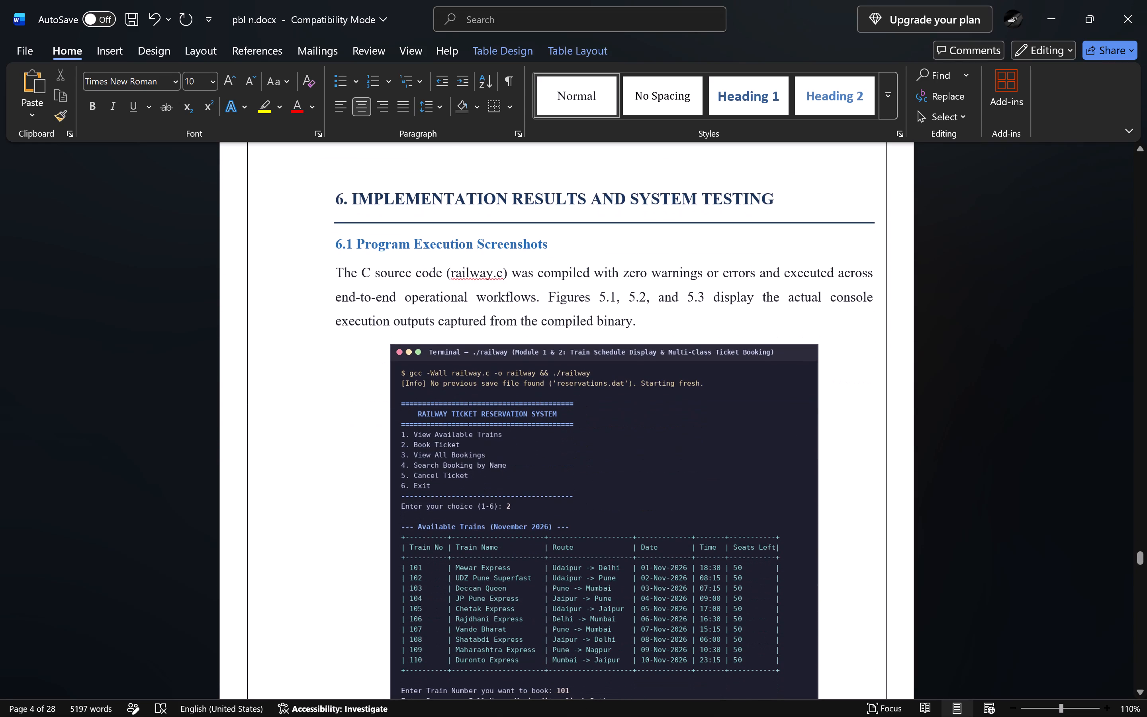
pyautogui.scroll(4, 810, 451)
pyautogui.scroll(-4, 810, 451)
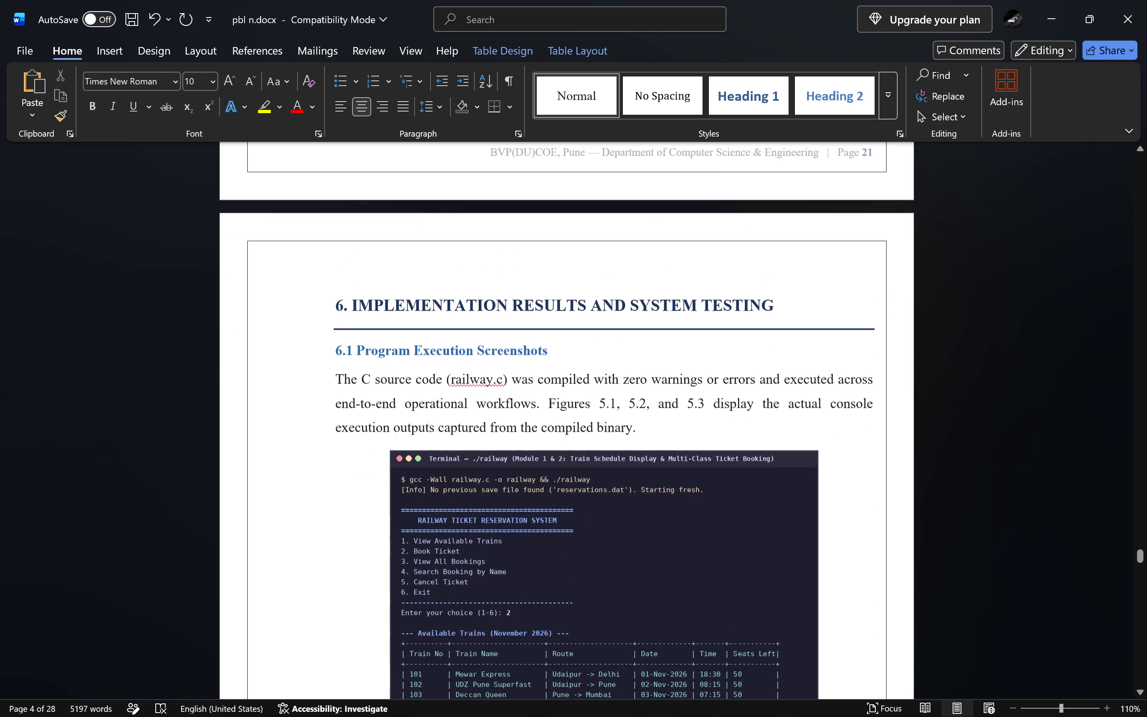
pyautogui.scroll(-15, 810, 451)
pyautogui.scroll(-7, 810, 451)
pyautogui.scroll(3, 810, 451)
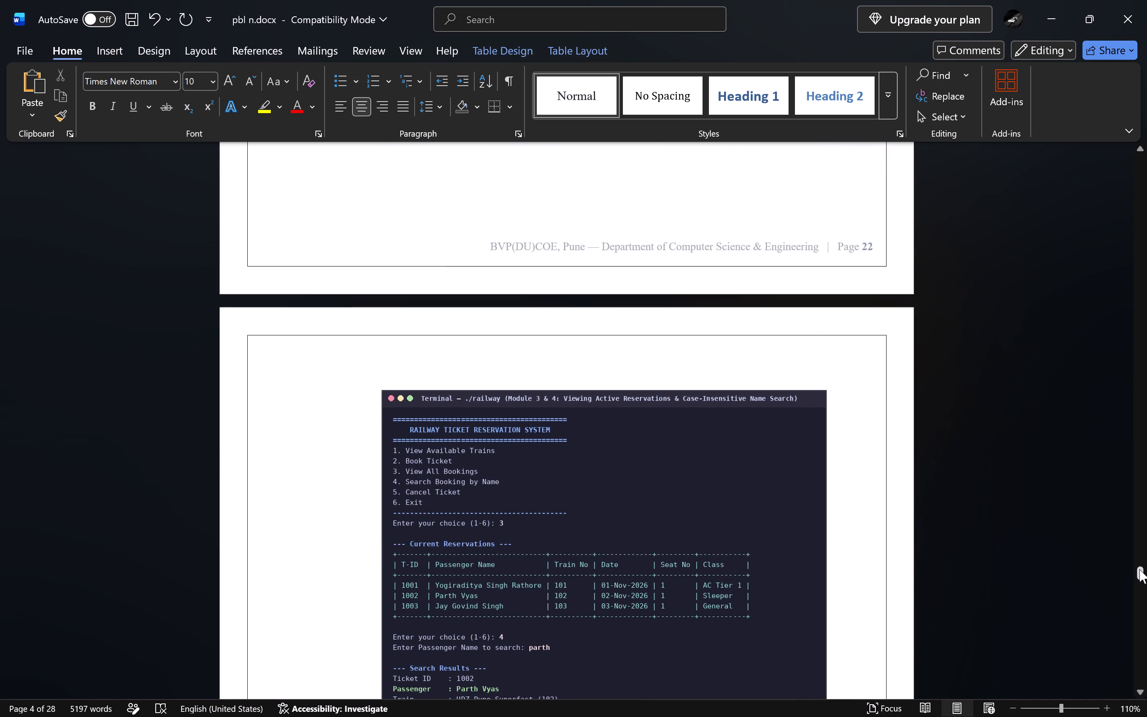
# Set the table of contents page number for section 6, Implementation Results and System Testing, to 22.
pyautogui.moveTo(1139, 569); pyautogui.dragTo(1117, 220)
pyautogui.scroll(-4, 632, 387)
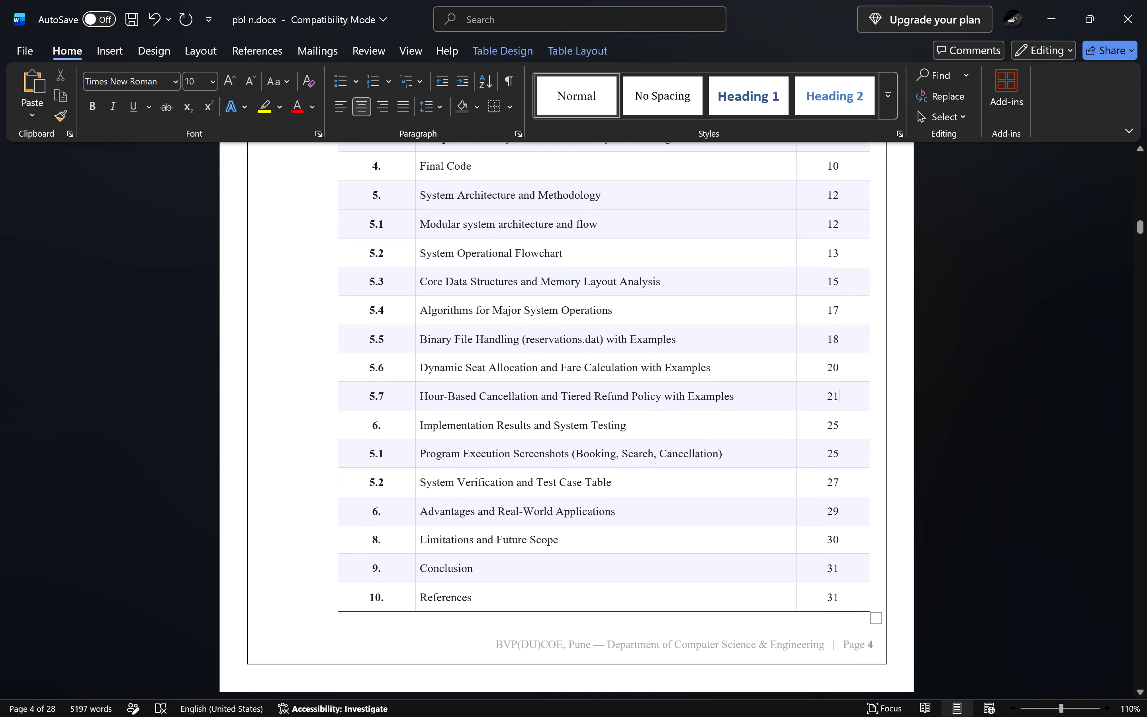
pyautogui.click(856, 430)
pyautogui.press('BackSpace')
pyautogui.press('2')
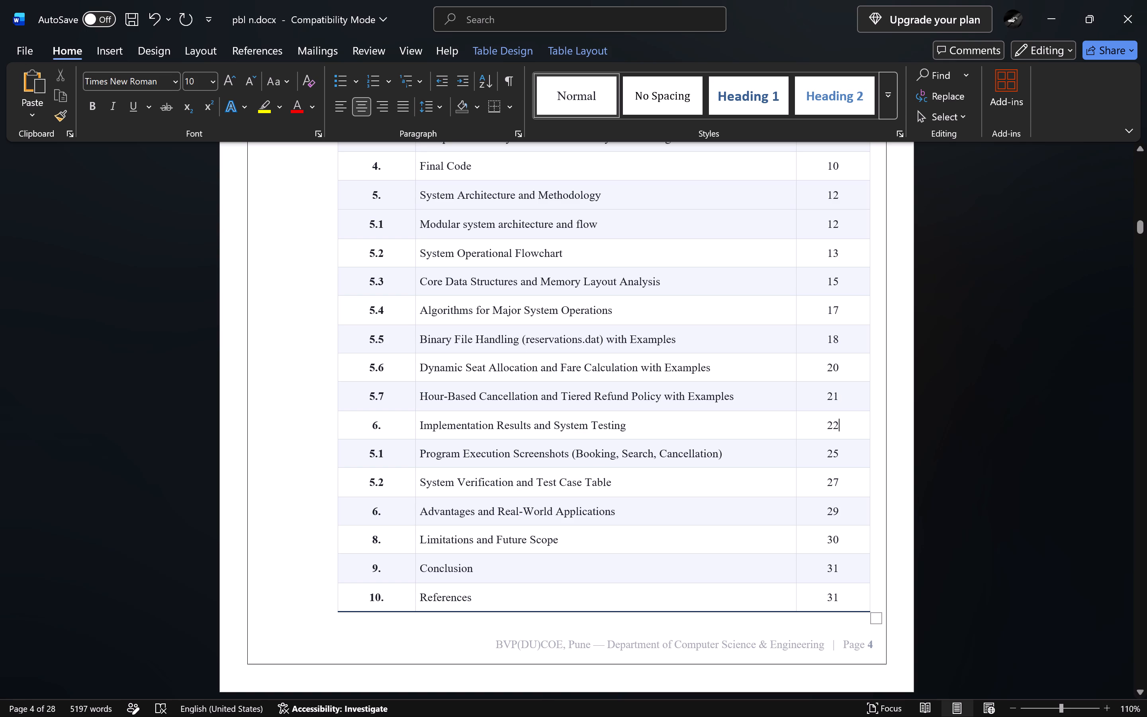
# Renumber the contents entries for Program Execution Screenshots, System Verification, and Advantages and Real-World Applications as 6.1, 6.2 and 7.
pyautogui.click(374, 454)
pyautogui.press('BackSpace')
pyautogui.press('6')
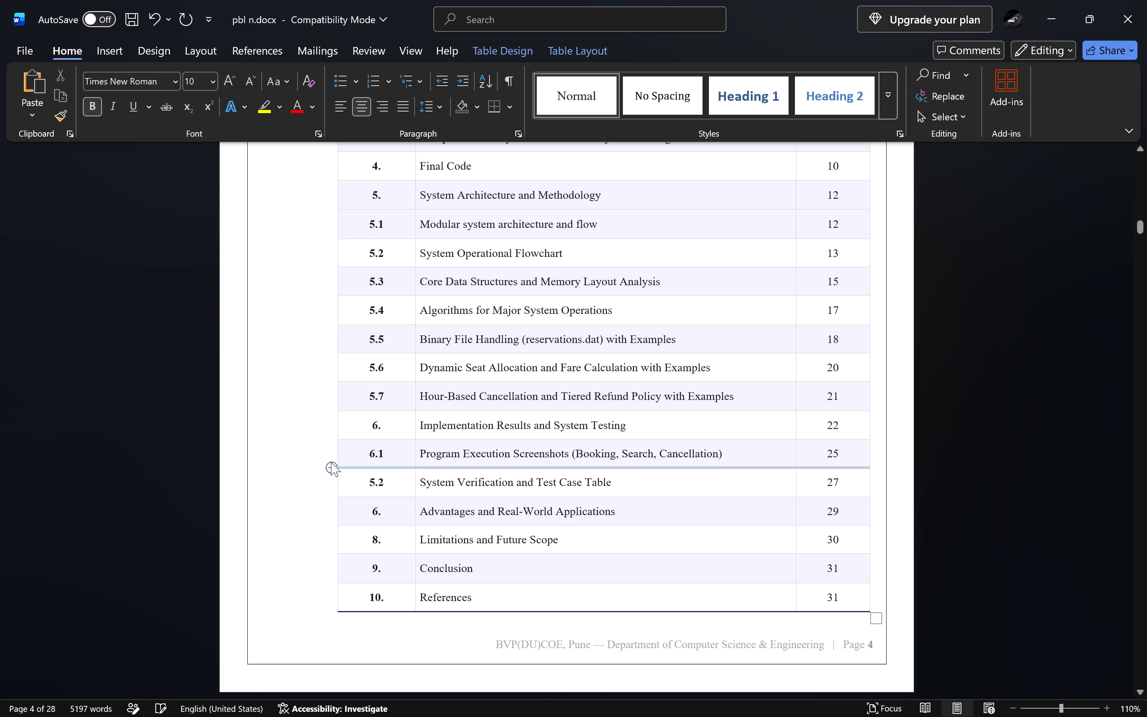
pyautogui.click(372, 479)
pyautogui.press('BackSpace')
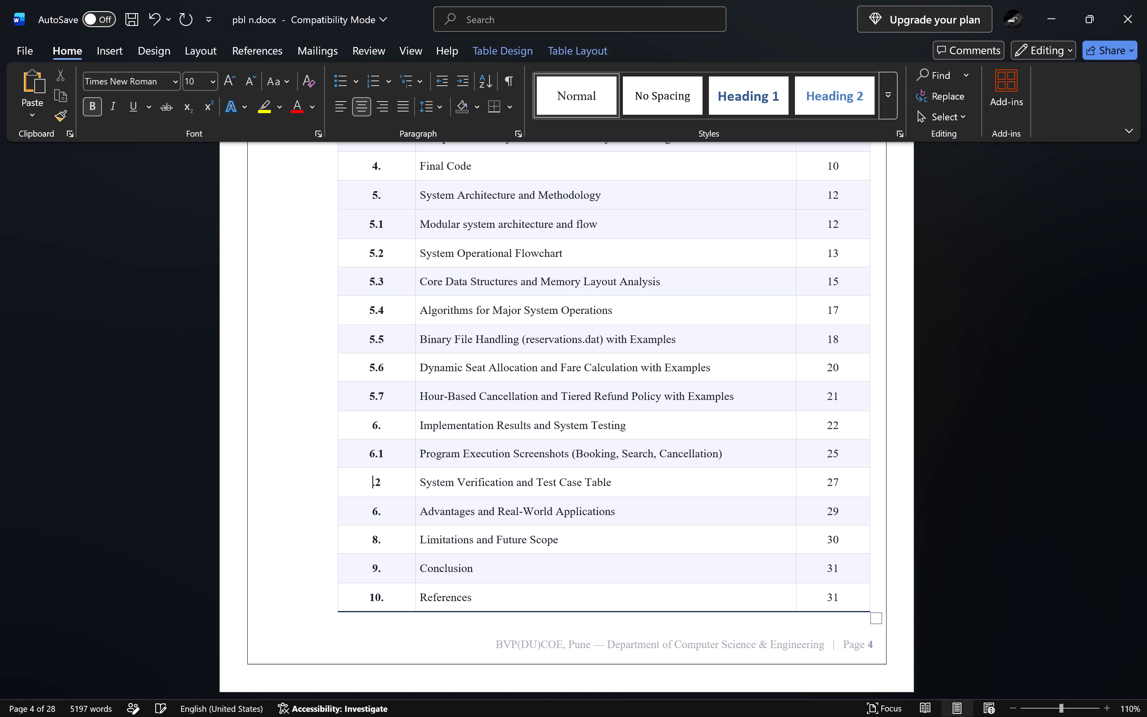
pyautogui.press('6')
pyautogui.click(377, 514)
pyautogui.press('BackSpace')
pyautogui.press('7')
# Examine which pages subsections 6.1 and 6.2 and sections 7 and 8 fall on, using the footer page numbers.
pyautogui.moveTo(1139, 232); pyautogui.dragTo(1146, 574)
pyautogui.scroll(16, 841, 445)
pyautogui.scroll(-5, 839, 441)
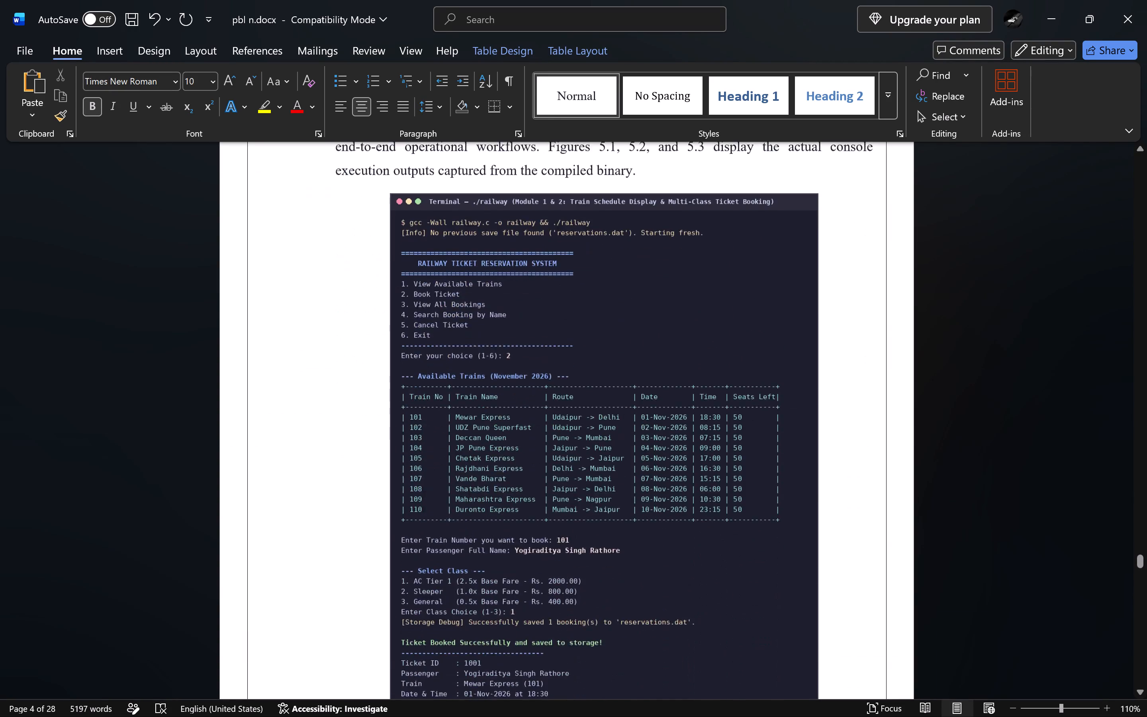
pyautogui.scroll(-20, 839, 441)
pyautogui.scroll(-15, 839, 441)
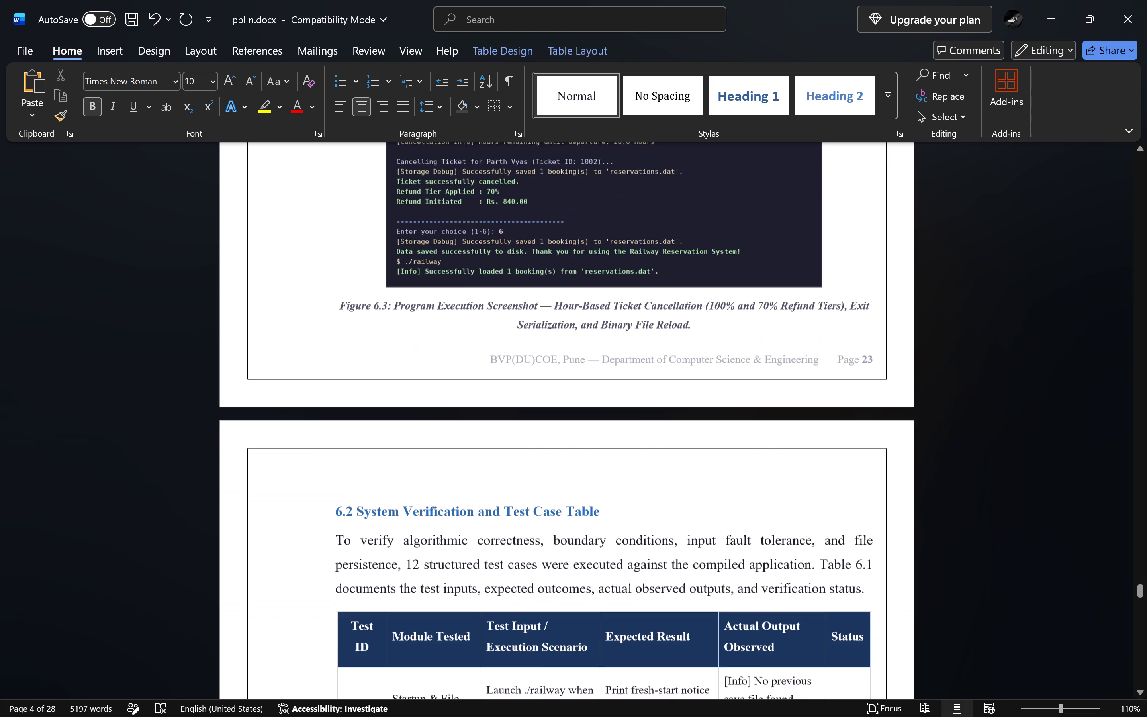
pyautogui.scroll(-17, 839, 441)
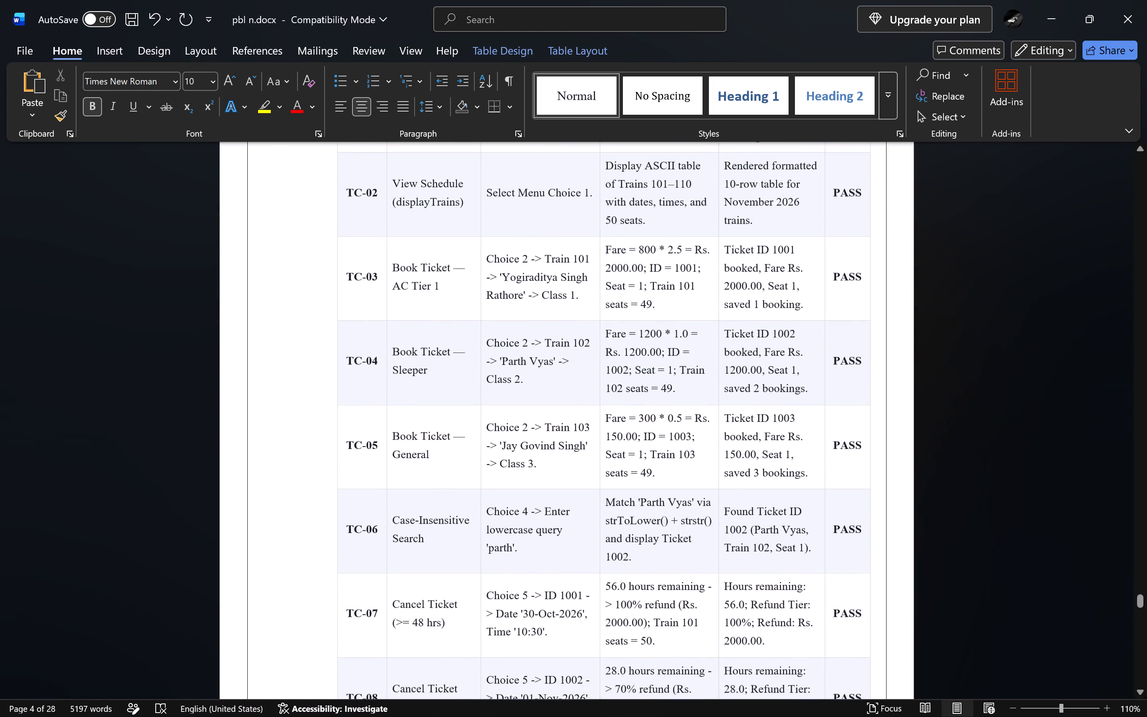
pyautogui.scroll(-19, 839, 441)
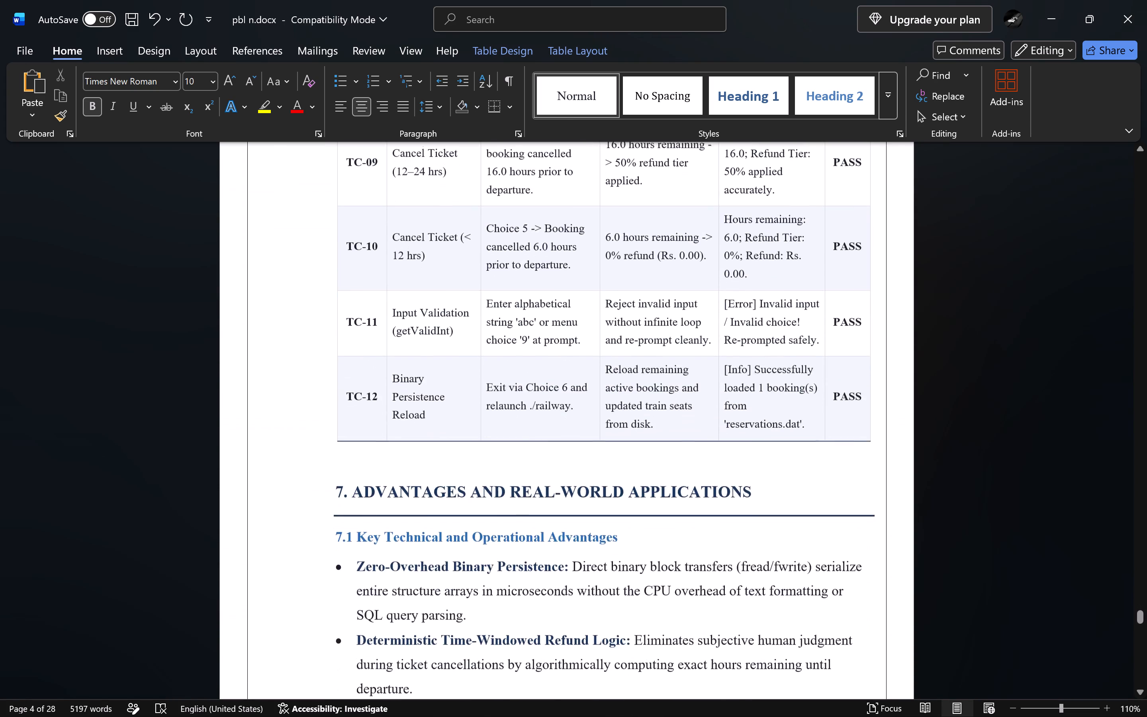
pyautogui.scroll(-10, 839, 442)
pyautogui.scroll(-16, 839, 442)
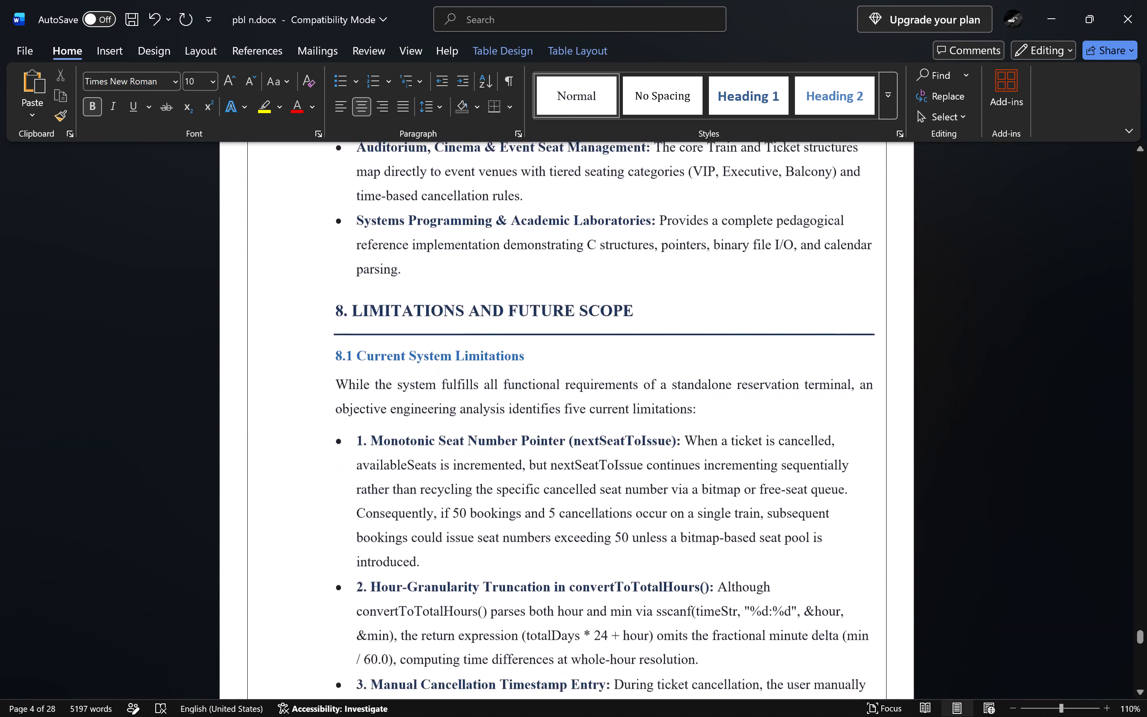
pyautogui.scroll(10, 839, 442)
pyautogui.scroll(-10, 826, 440)
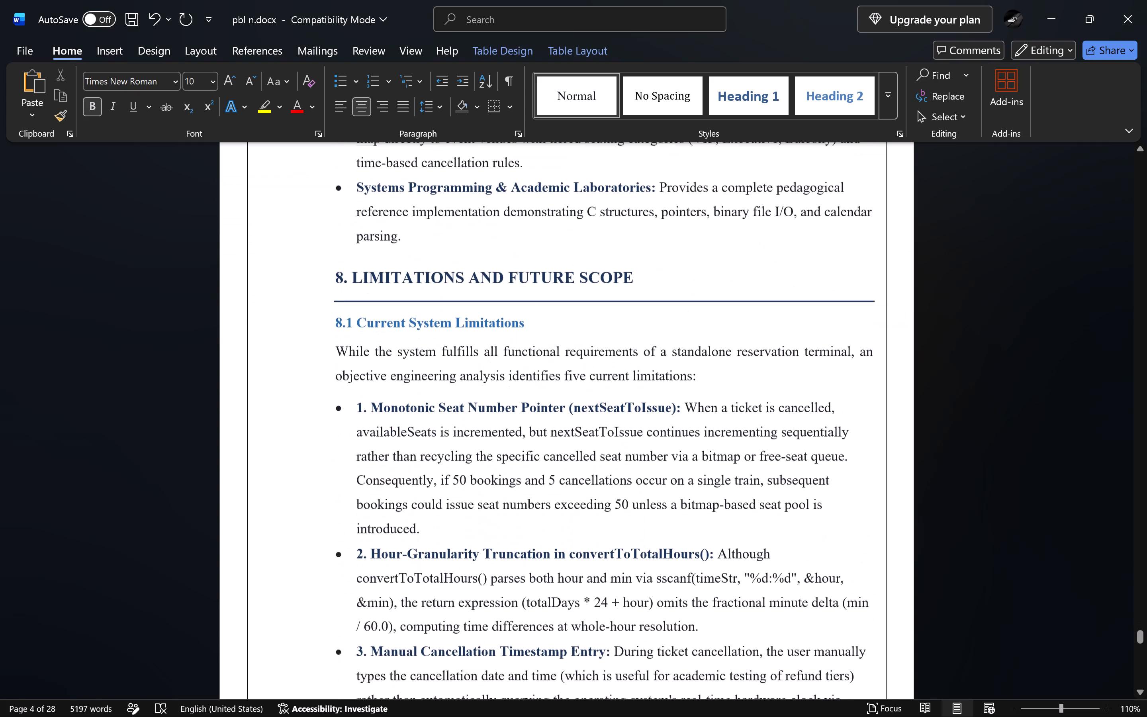
pyautogui.scroll(-7, 825, 440)
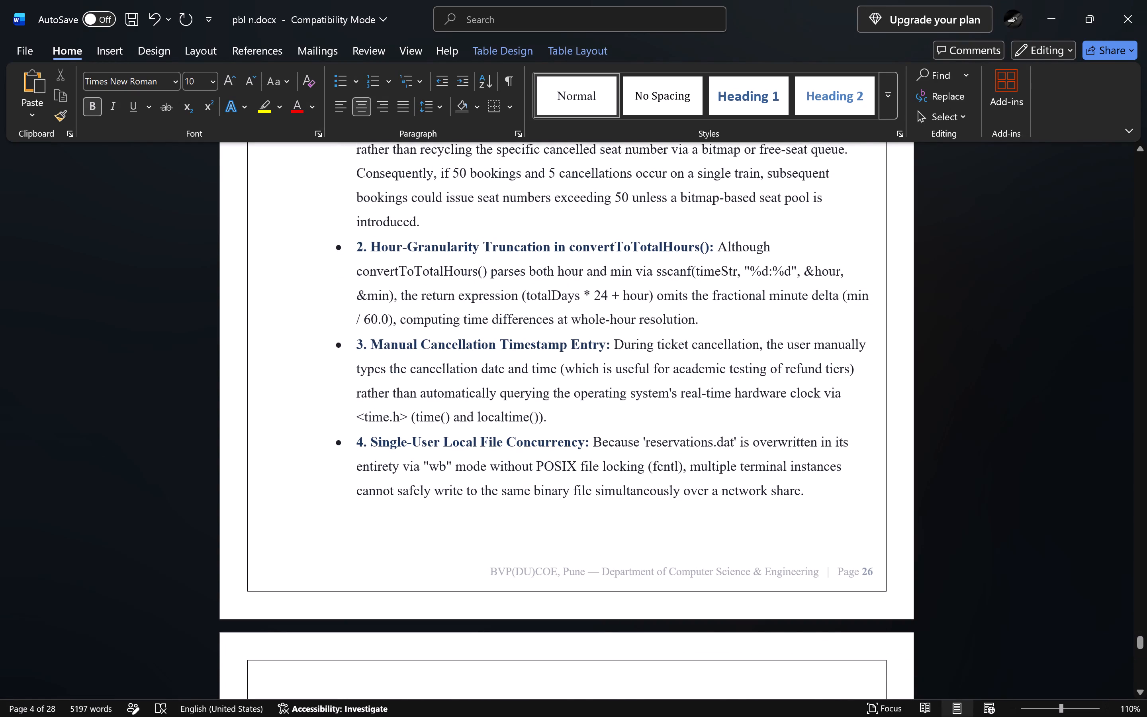
# Set the table of contents page numbers for entries 6.1, 6.2 and 7 to 24, 25 and 26.
pyautogui.moveTo(1137, 644); pyautogui.dragTo(1140, 227)
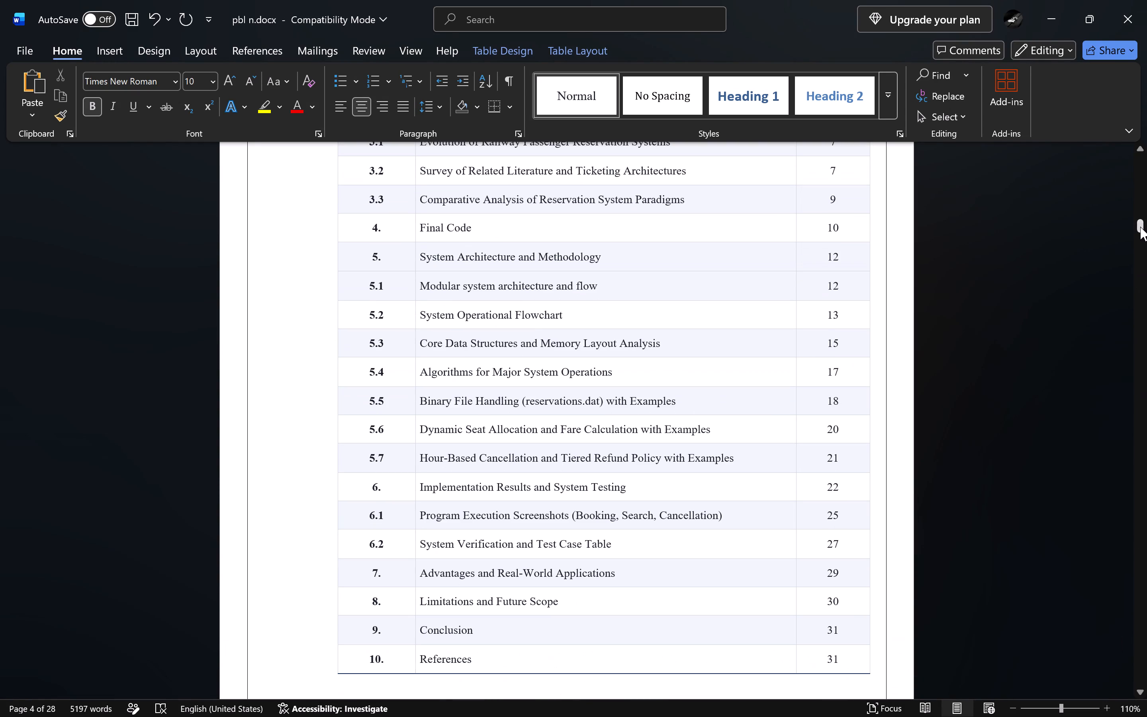
pyautogui.click(850, 511)
pyautogui.press('BackSpace')
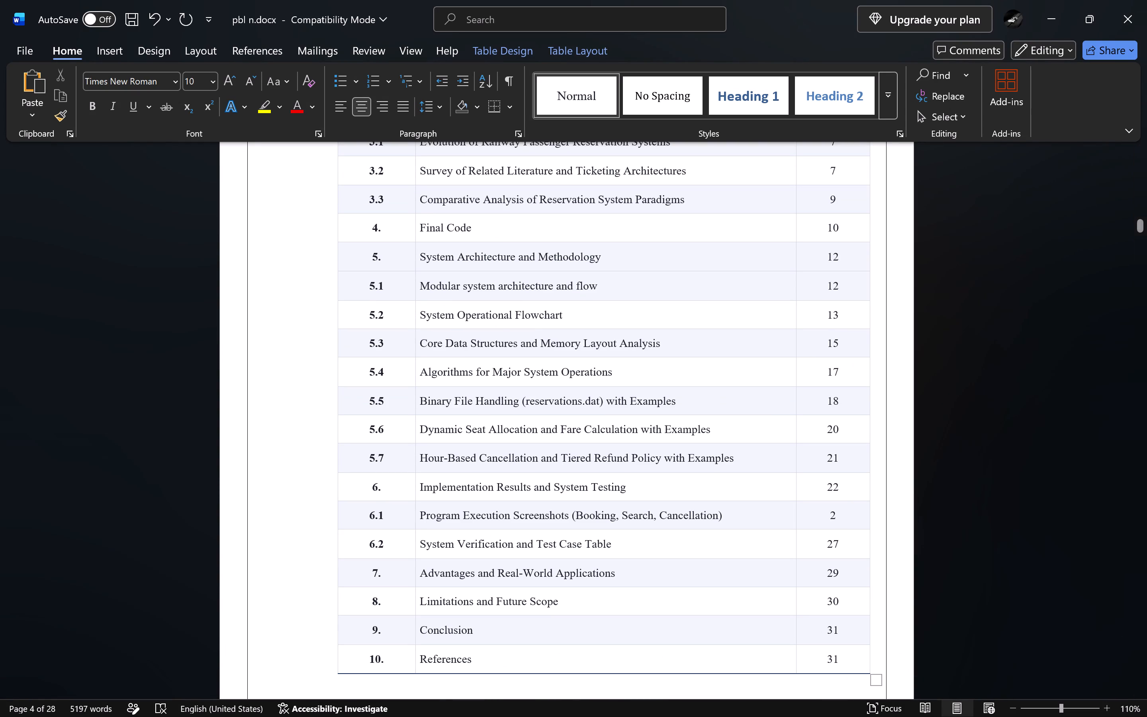
pyautogui.press('4')
pyautogui.click(840, 547)
pyautogui.press('BackSpace')
pyautogui.press('5')
pyautogui.click(852, 566)
pyautogui.press('BackSpace')
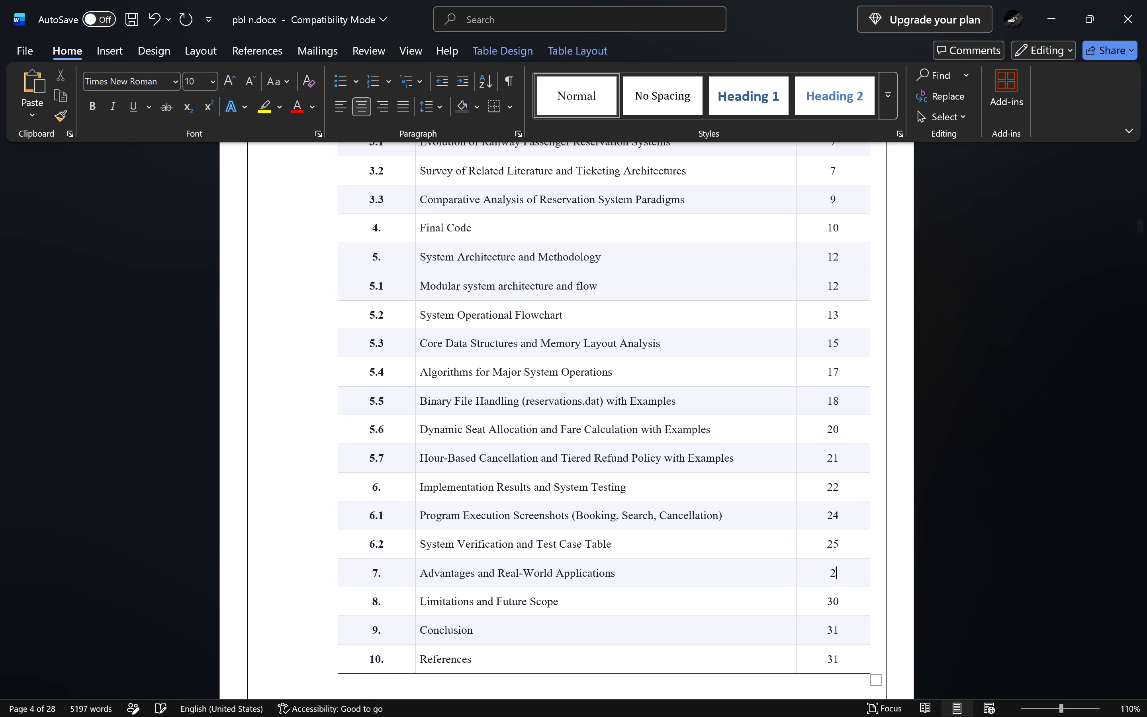
pyautogui.press('6')
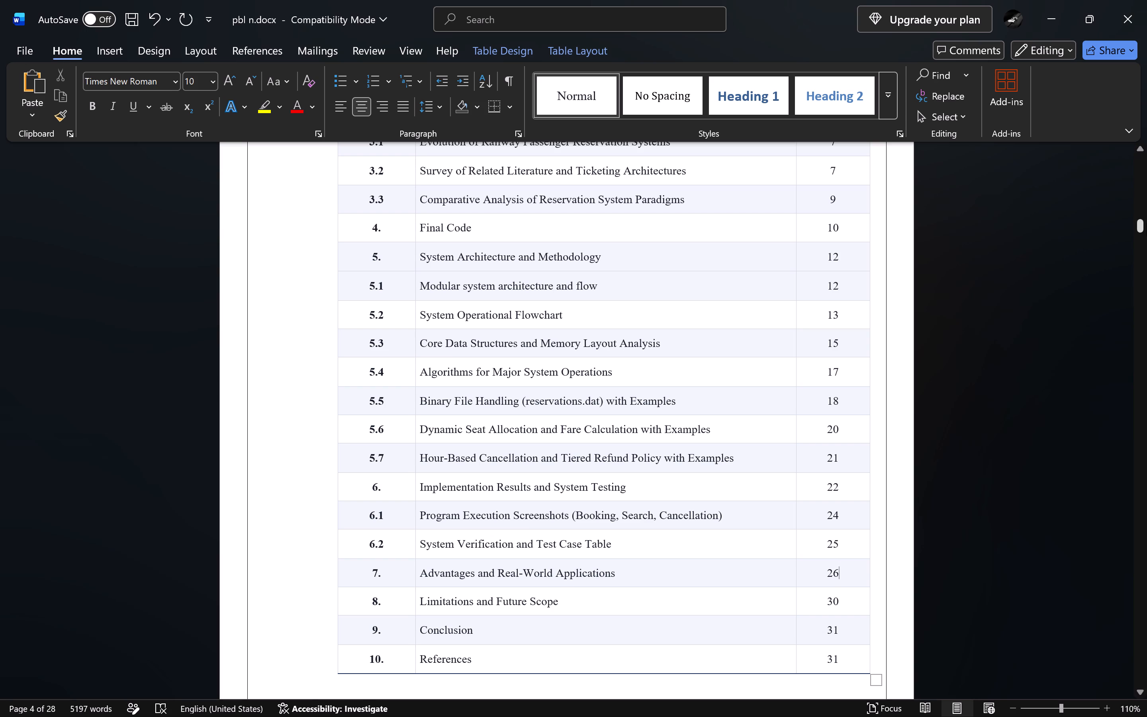
# Examine which pages sections 8, 9 and 10 fall on, using the footer page numbers.
pyautogui.moveTo(1145, 221); pyautogui.dragTo(1143, 574)
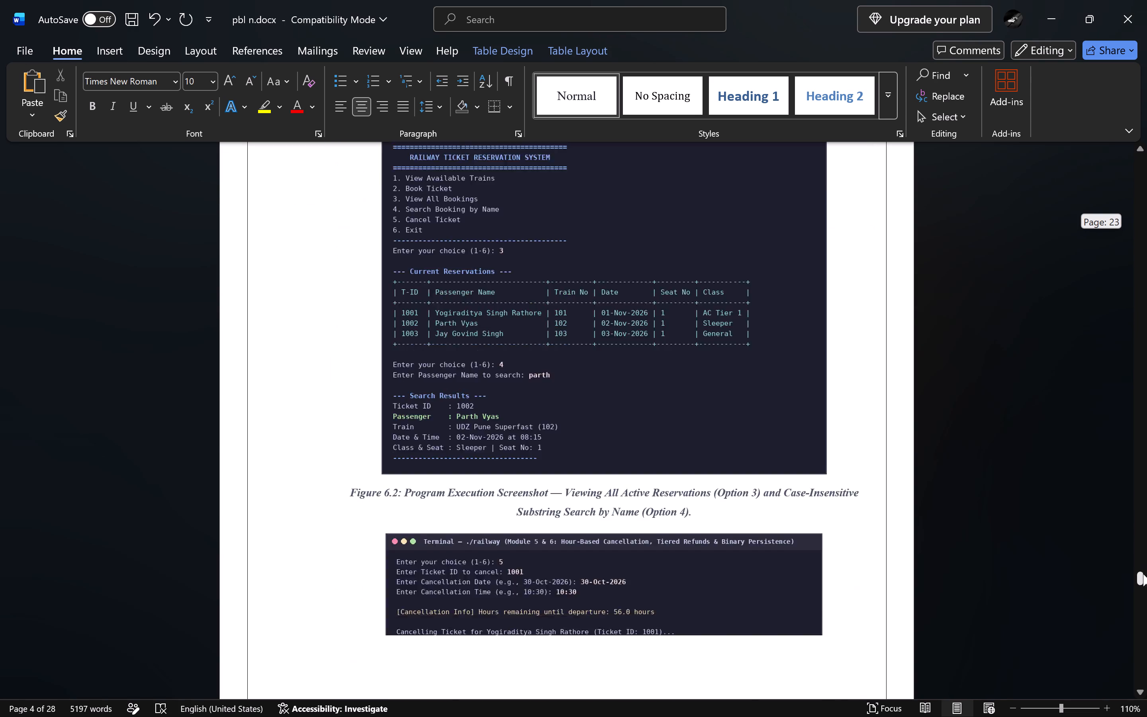
pyautogui.moveTo(1143, 574); pyautogui.dragTo(1142, 633)
pyautogui.scroll(-2, 844, 425)
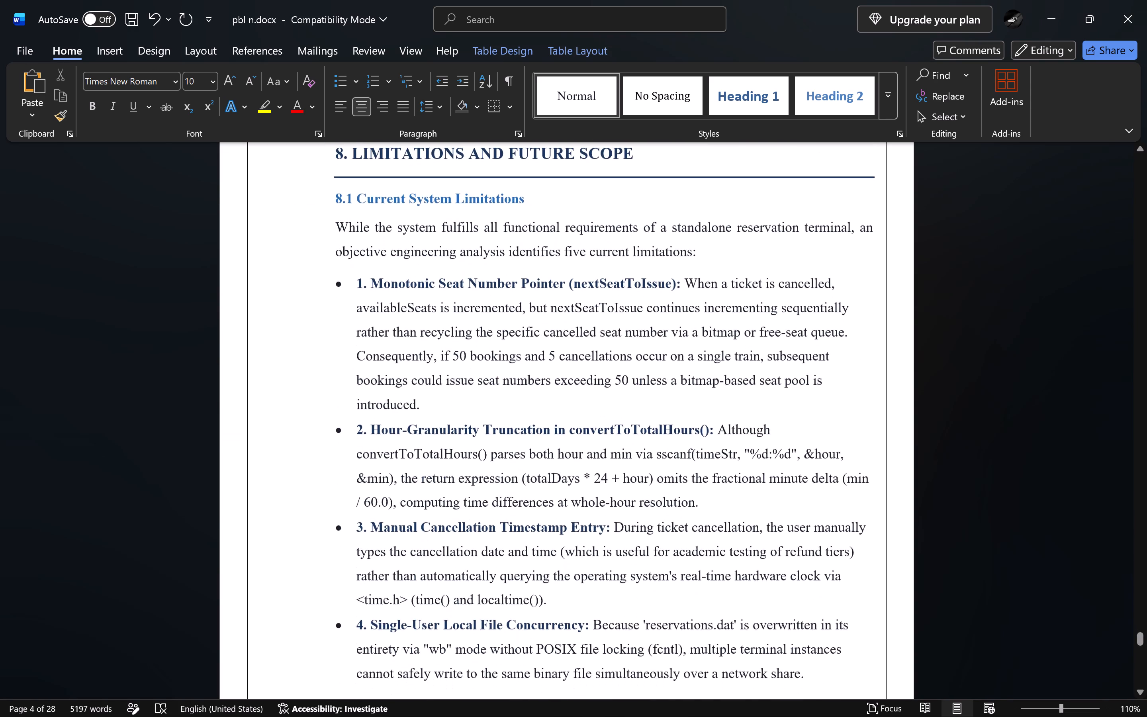
pyautogui.scroll(3, 844, 425)
pyautogui.scroll(-20, 844, 425)
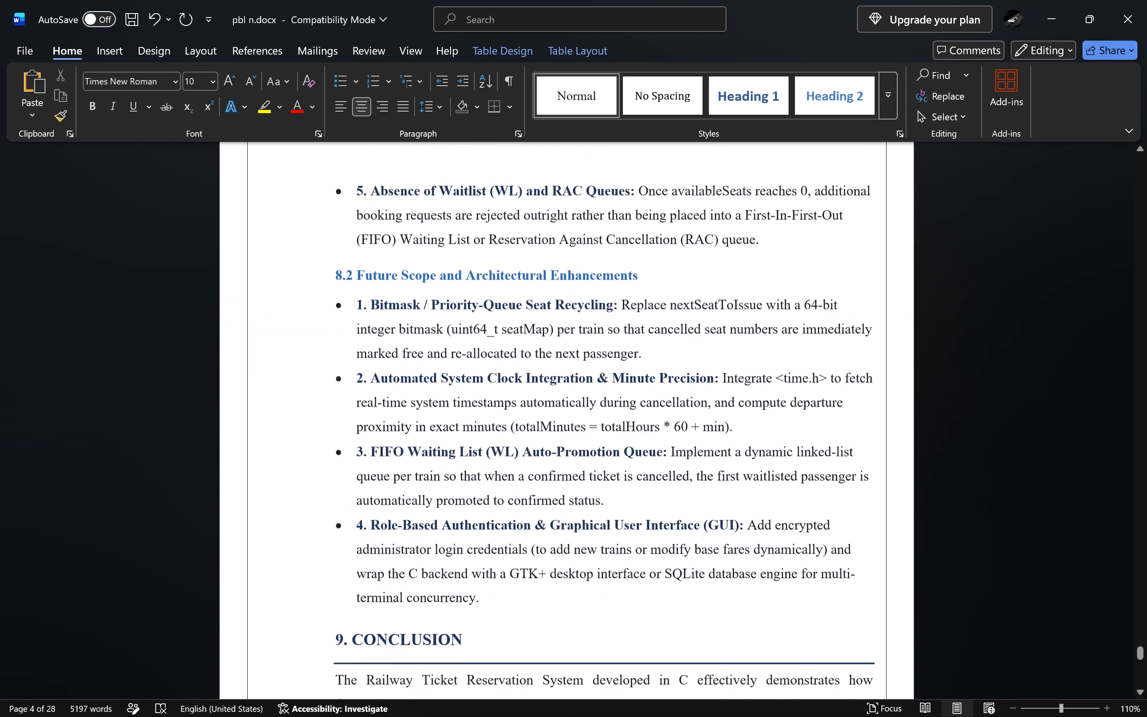
pyautogui.scroll(-18, 842, 407)
pyautogui.scroll(-7, 842, 402)
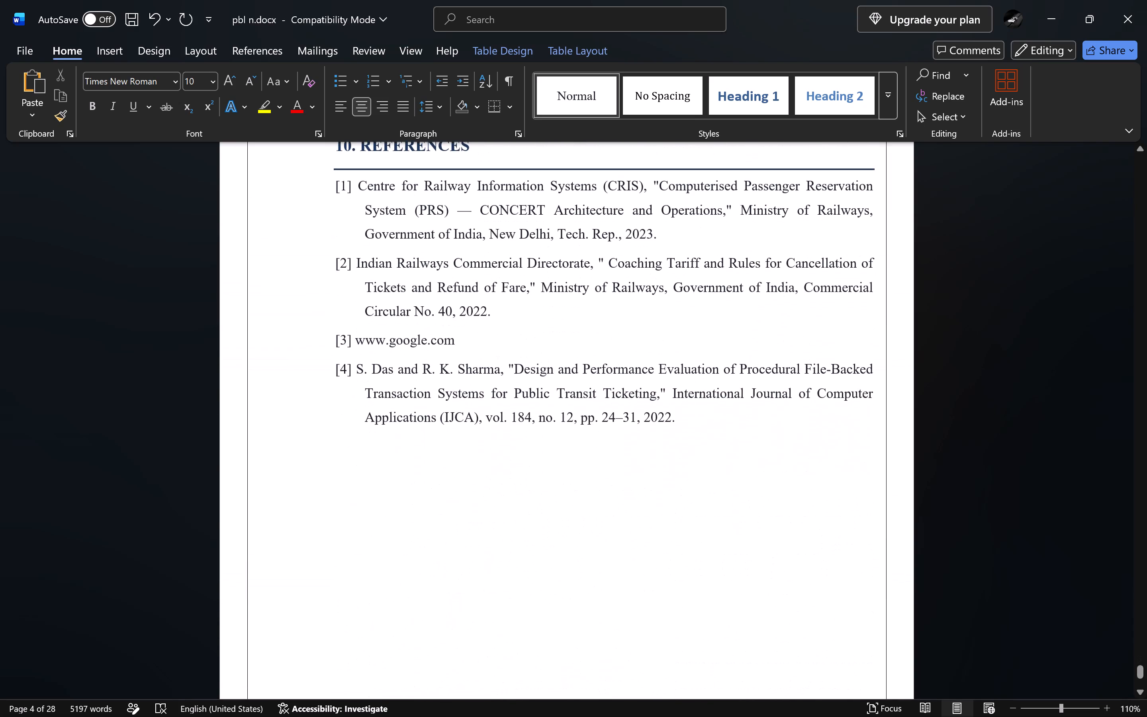
pyautogui.scroll(-5, 851, 573)
pyautogui.scroll(-8, 899, 599)
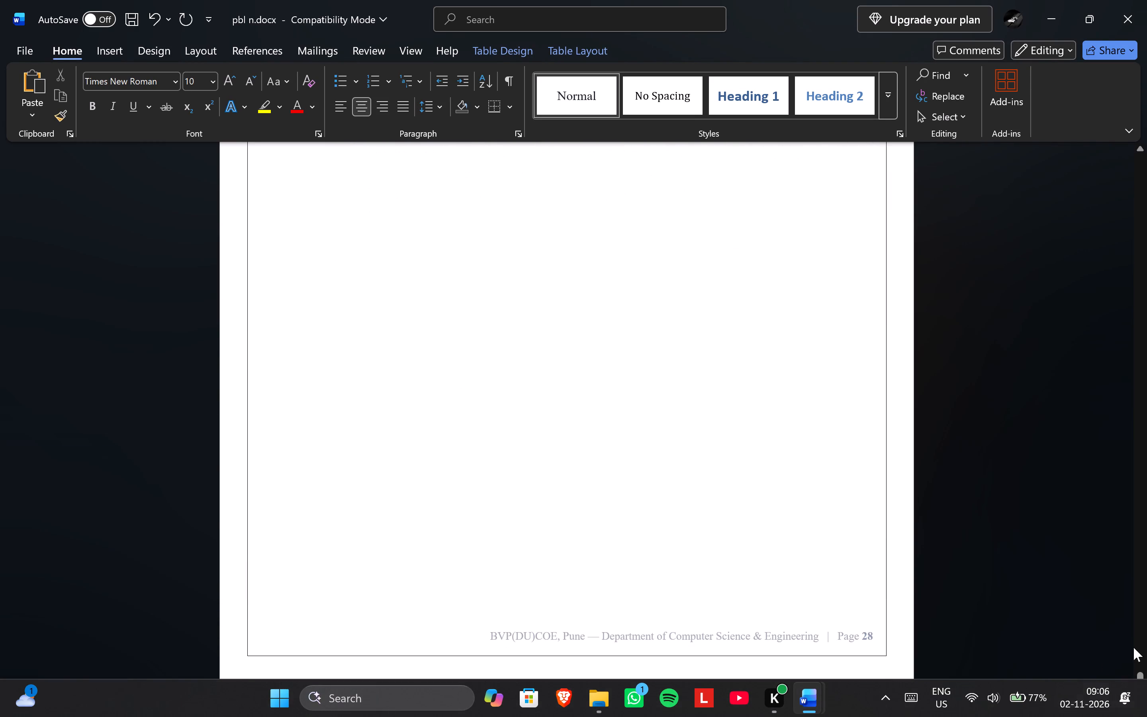
# Set the table of contents page number for section 8, Limitations and Future Scope, to 26 at font size 10.
pyautogui.moveTo(1138, 672); pyautogui.dragTo(1117, 188)
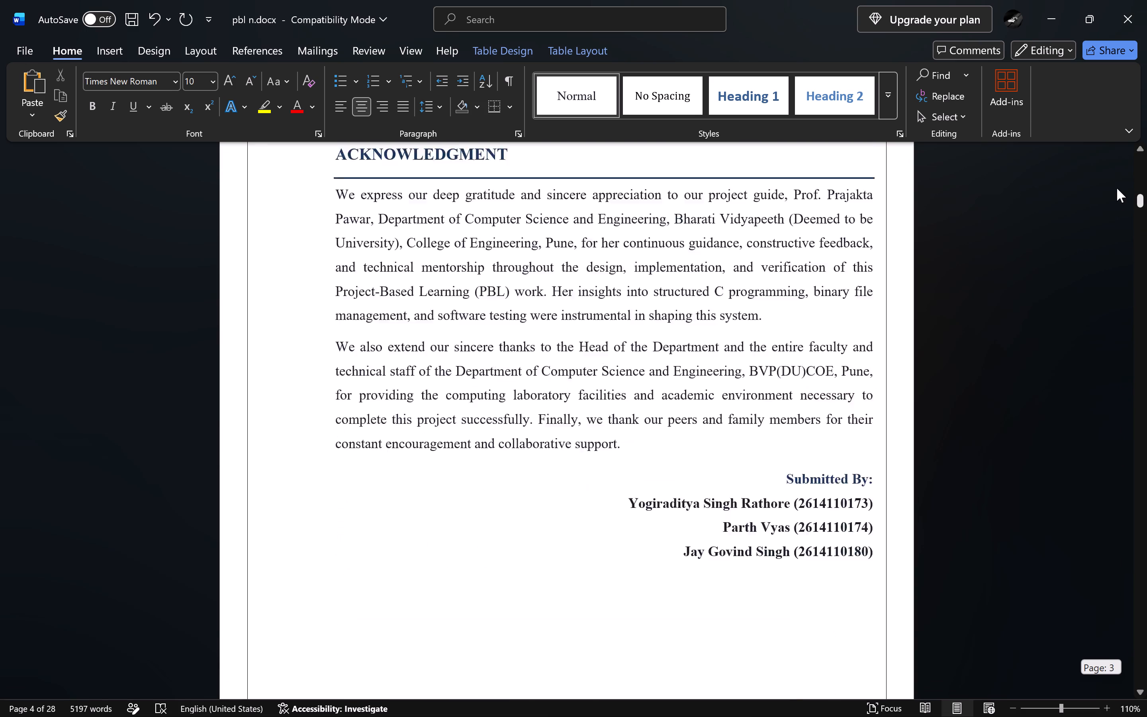
pyautogui.moveTo(1117, 188); pyautogui.dragTo(1116, 228)
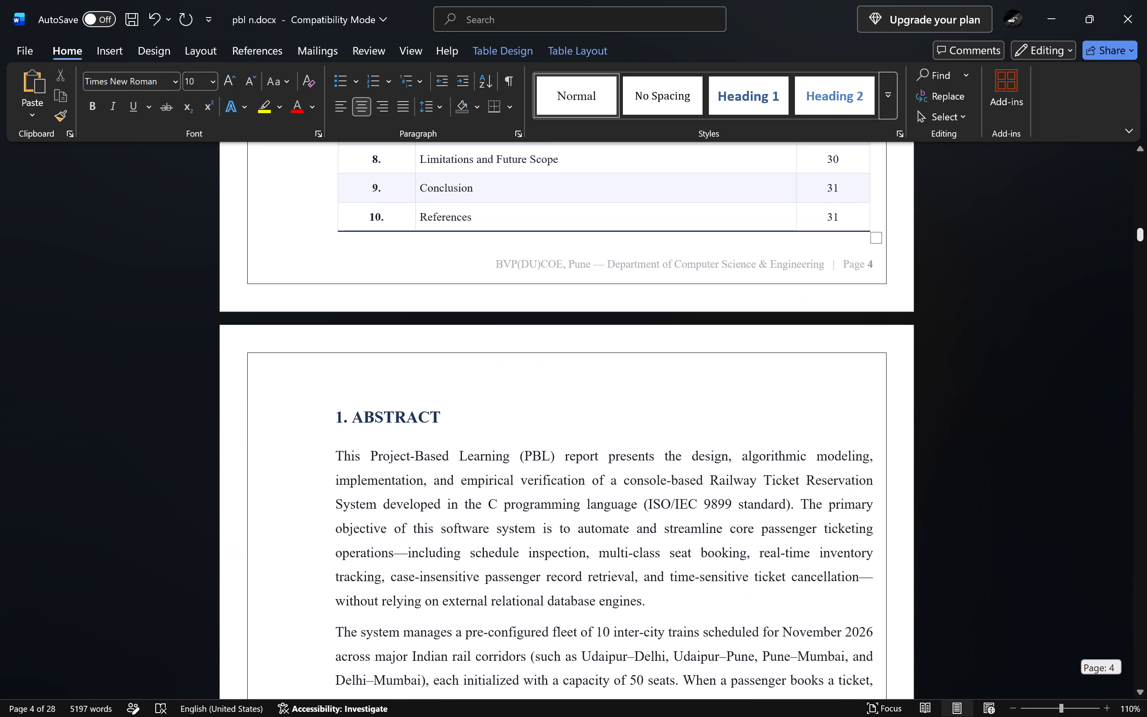
pyautogui.scroll(2, 660, 313)
pyautogui.scroll(1, 810, 288)
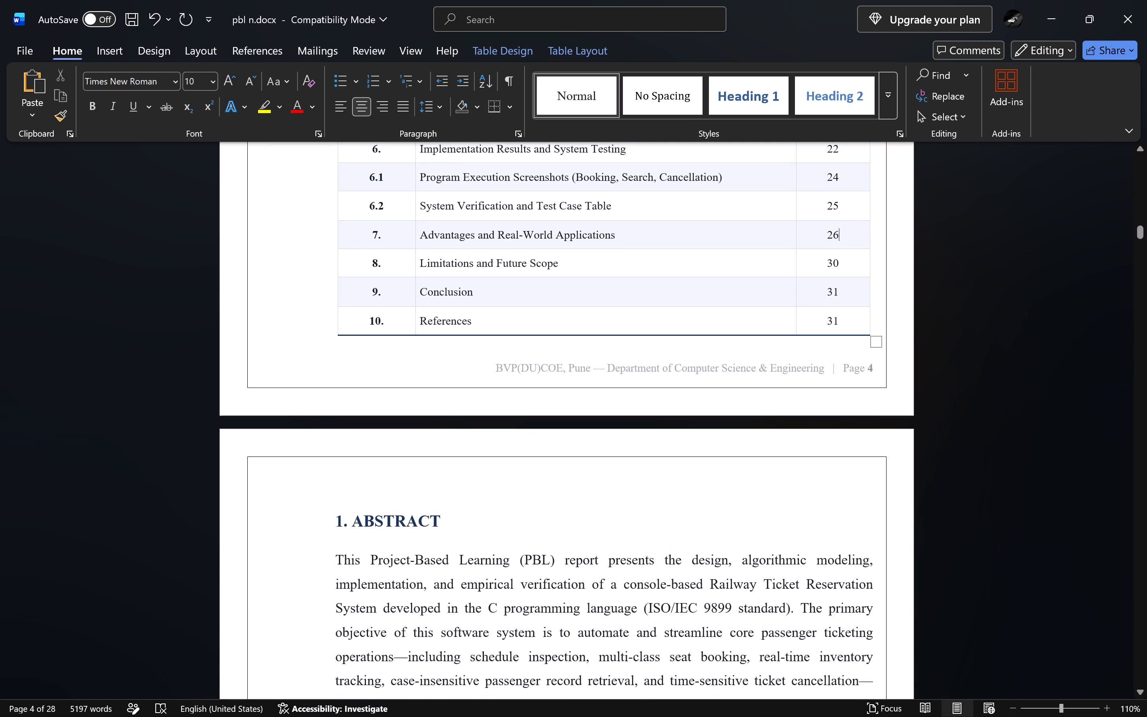
pyautogui.click(849, 260)
pyautogui.press('BackSpace')
pyautogui.press('BackSpace')
pyautogui.write('26')
pyautogui.moveTo(840, 267); pyautogui.dragTo(810, 260)
pyautogui.doubleClick(243, 88)
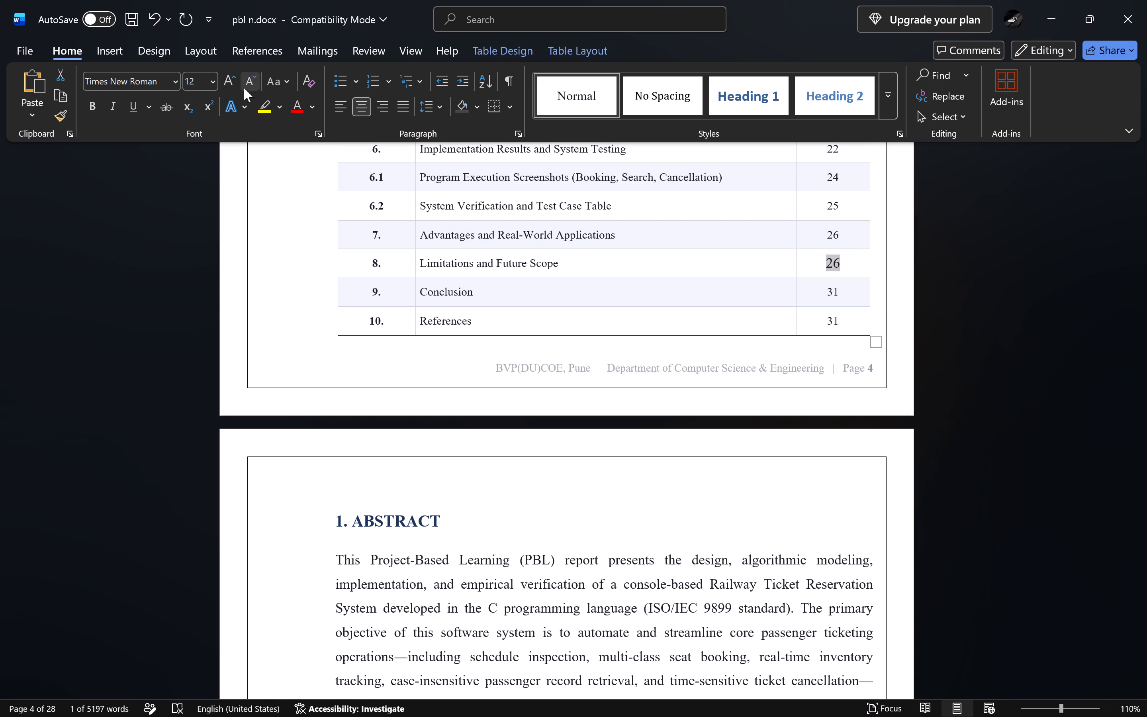
# Set the contents page numbers for section 9, Conclusion, to 27 at font size 10 and section 10, References, to 28.
pyautogui.click(839, 287)
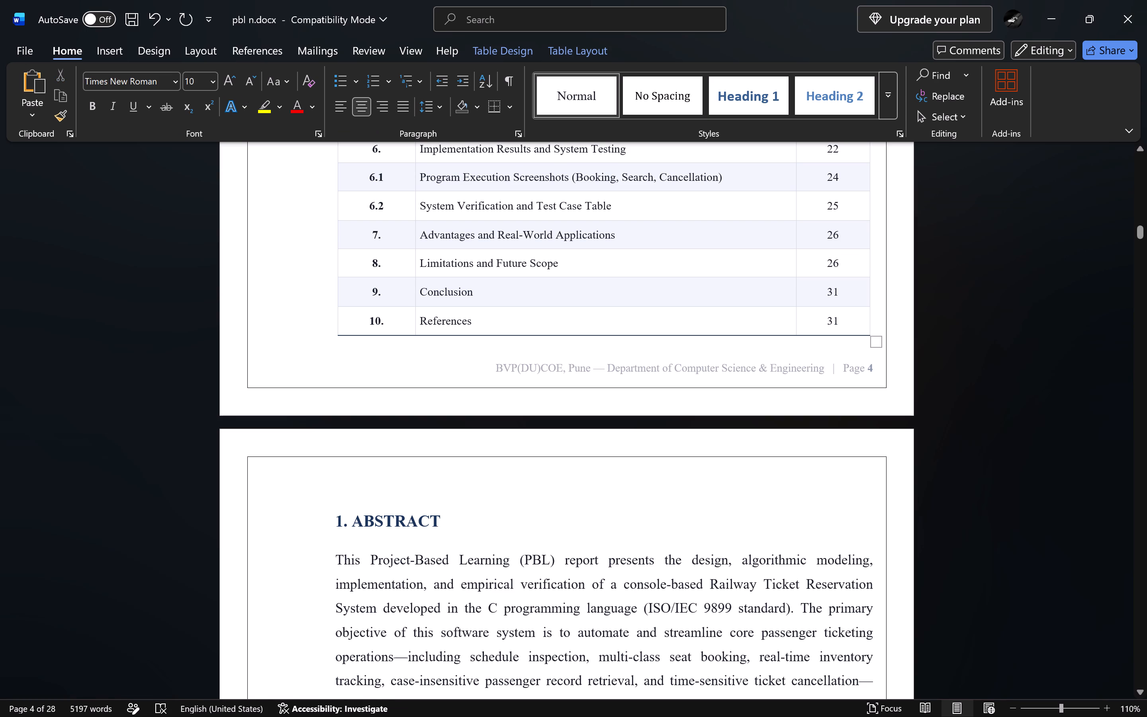
pyautogui.press('BackSpace')
pyautogui.press('BackSpace')
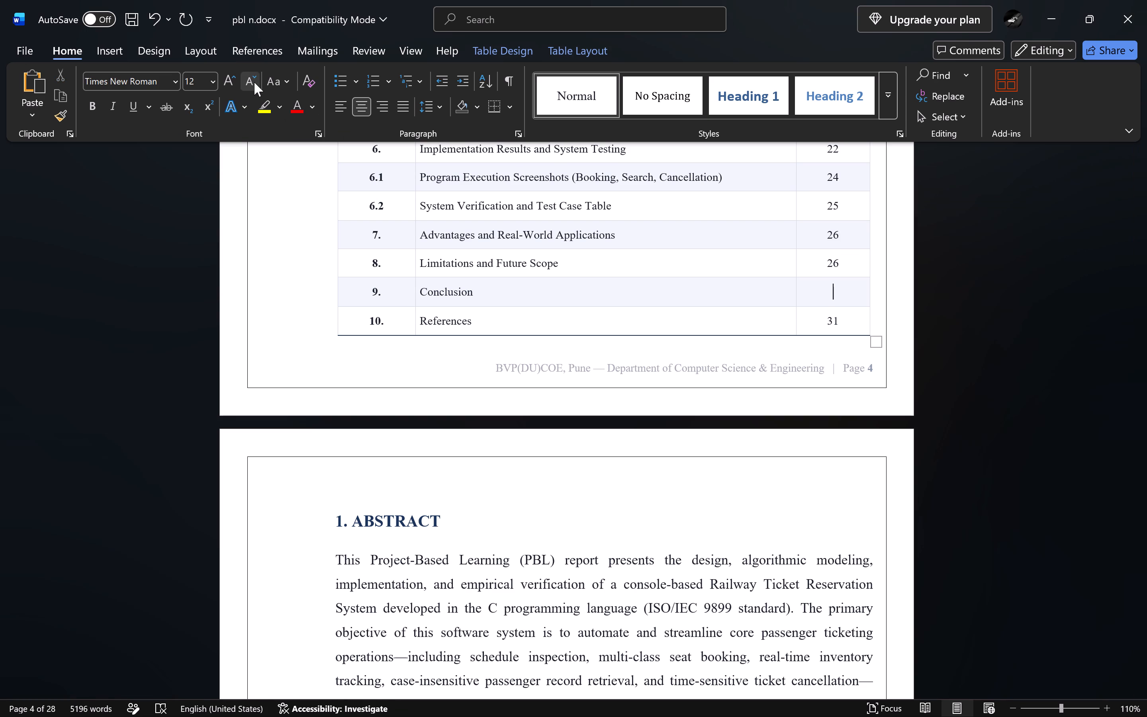
pyautogui.doubleClick(254, 82)
pyautogui.press('2')
pyautogui.press('7')
pyautogui.click(838, 319)
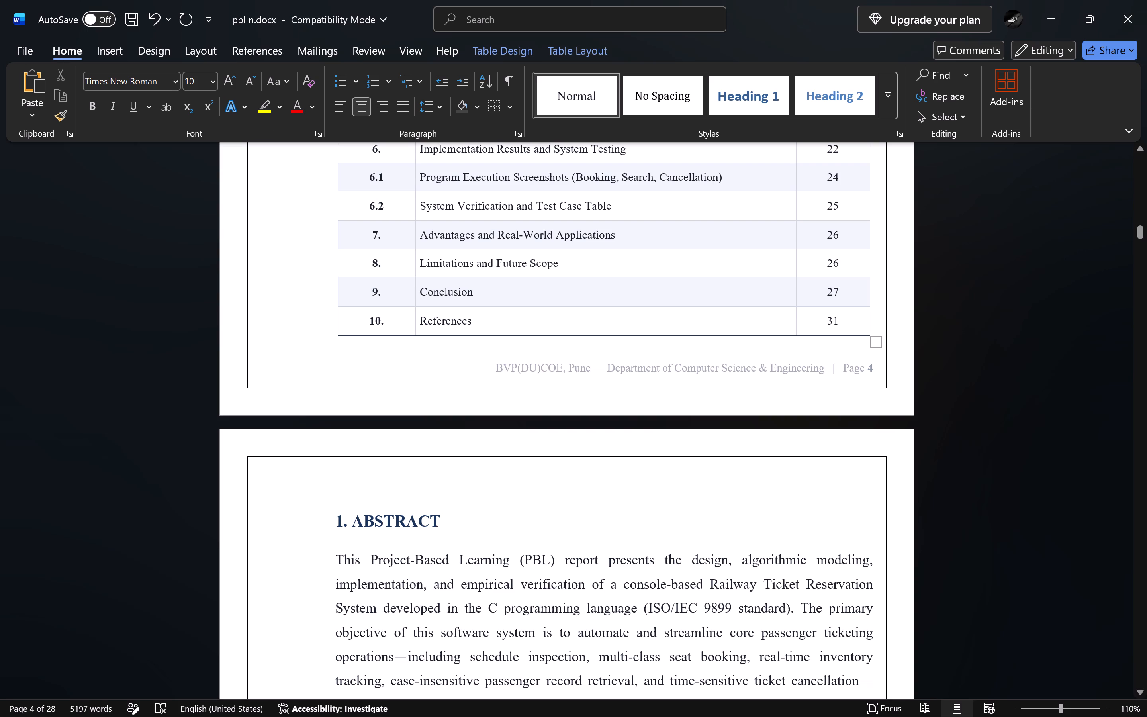
pyautogui.moveTo(837, 319); pyautogui.dragTo(825, 318)
pyautogui.write('28')
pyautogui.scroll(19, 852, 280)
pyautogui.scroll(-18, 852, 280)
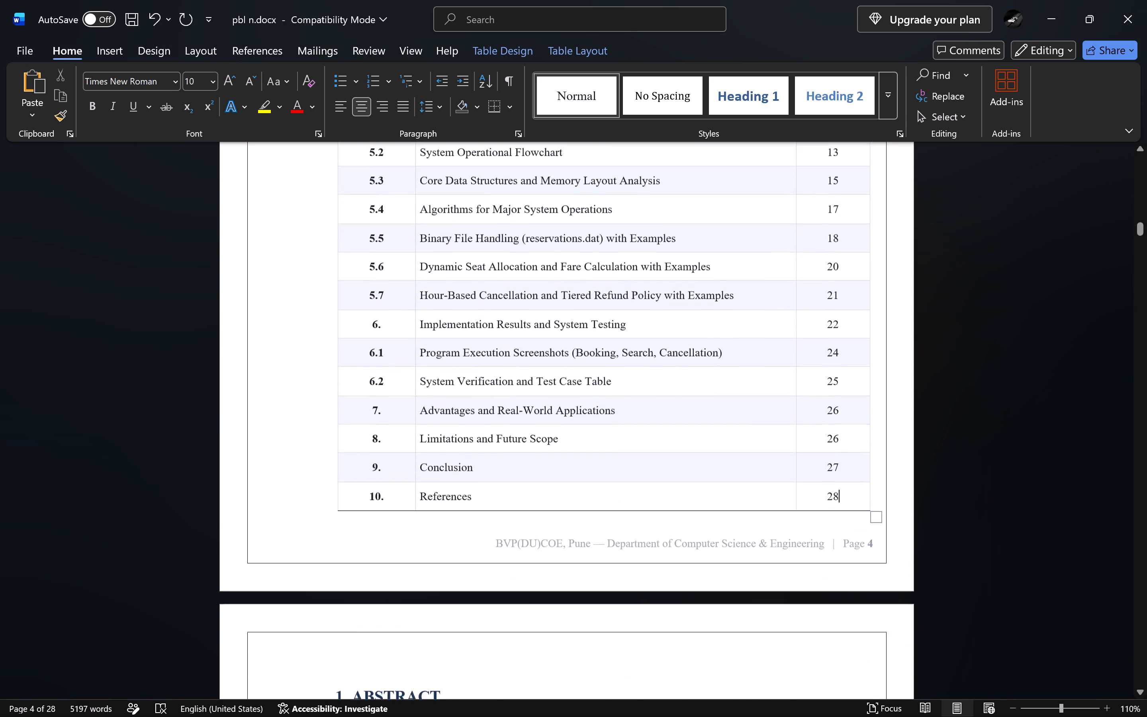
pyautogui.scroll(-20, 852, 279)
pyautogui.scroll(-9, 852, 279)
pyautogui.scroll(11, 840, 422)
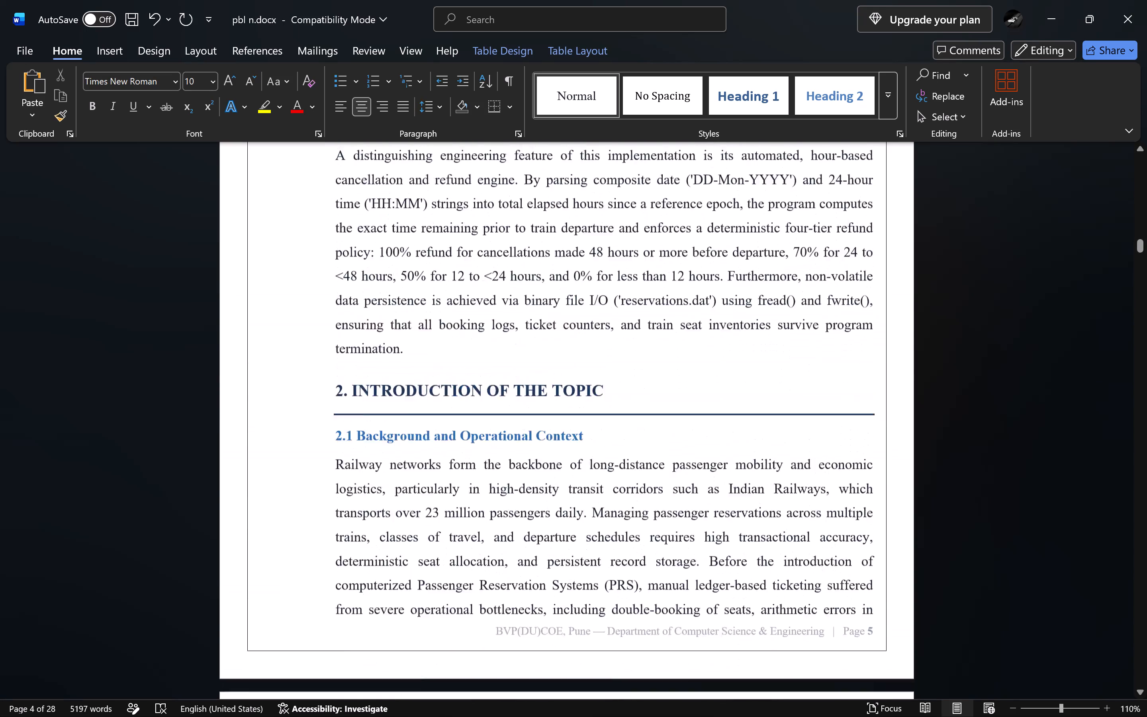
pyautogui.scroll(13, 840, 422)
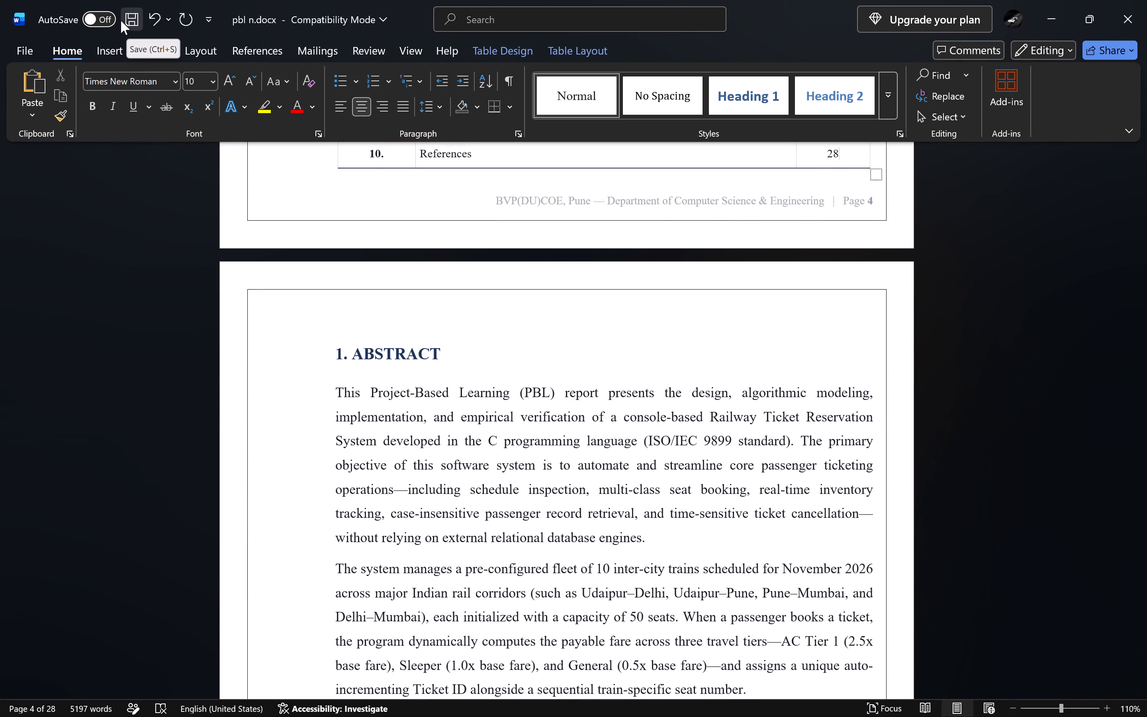
# Save a copy of the report as pbl n.docx in the P&PS PBL folder on D:, upgrading it to the newest file format.
pyautogui.click(29, 42)
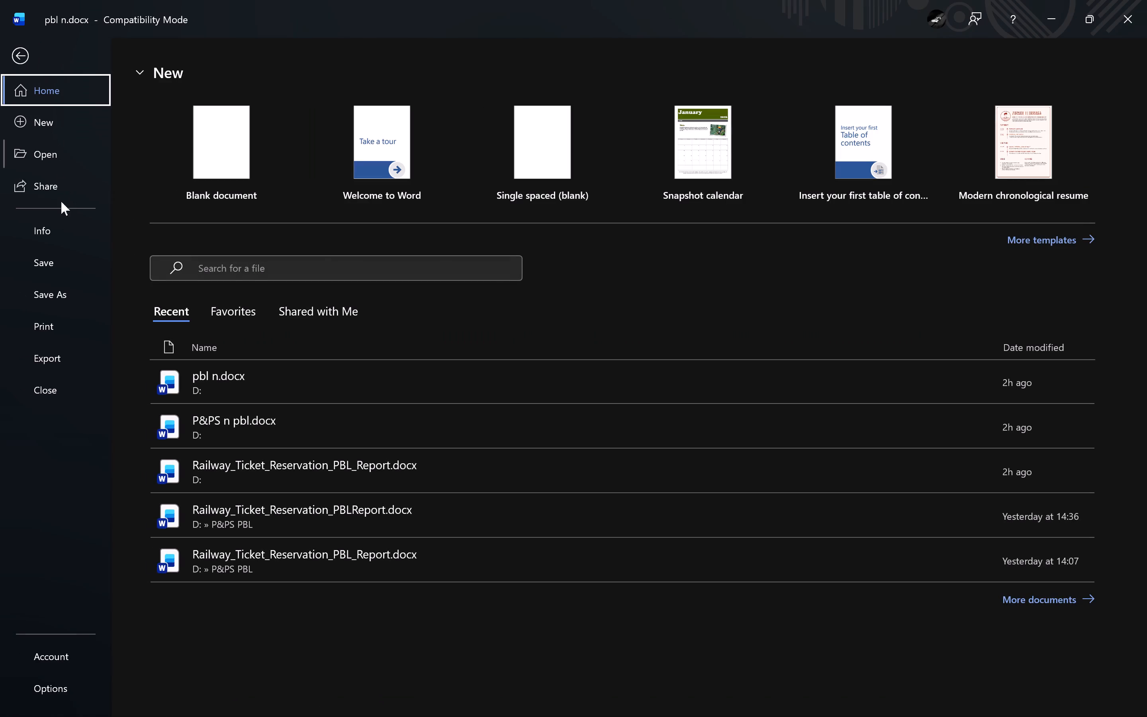
pyautogui.click(71, 299)
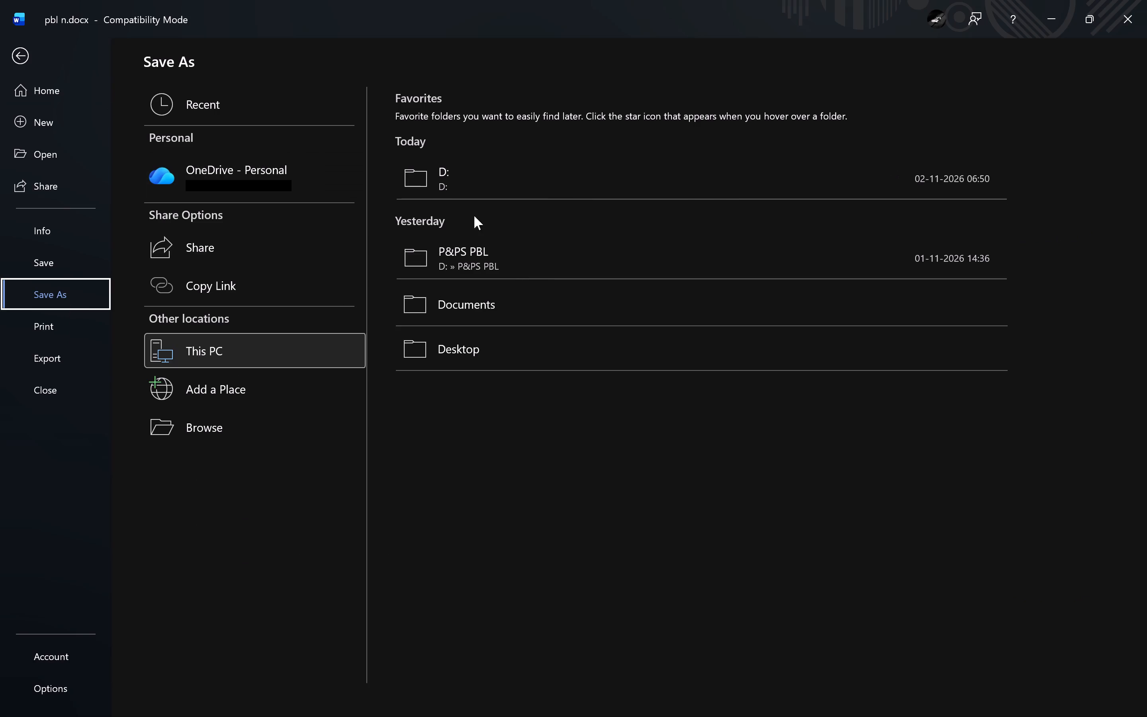
pyautogui.click(507, 249)
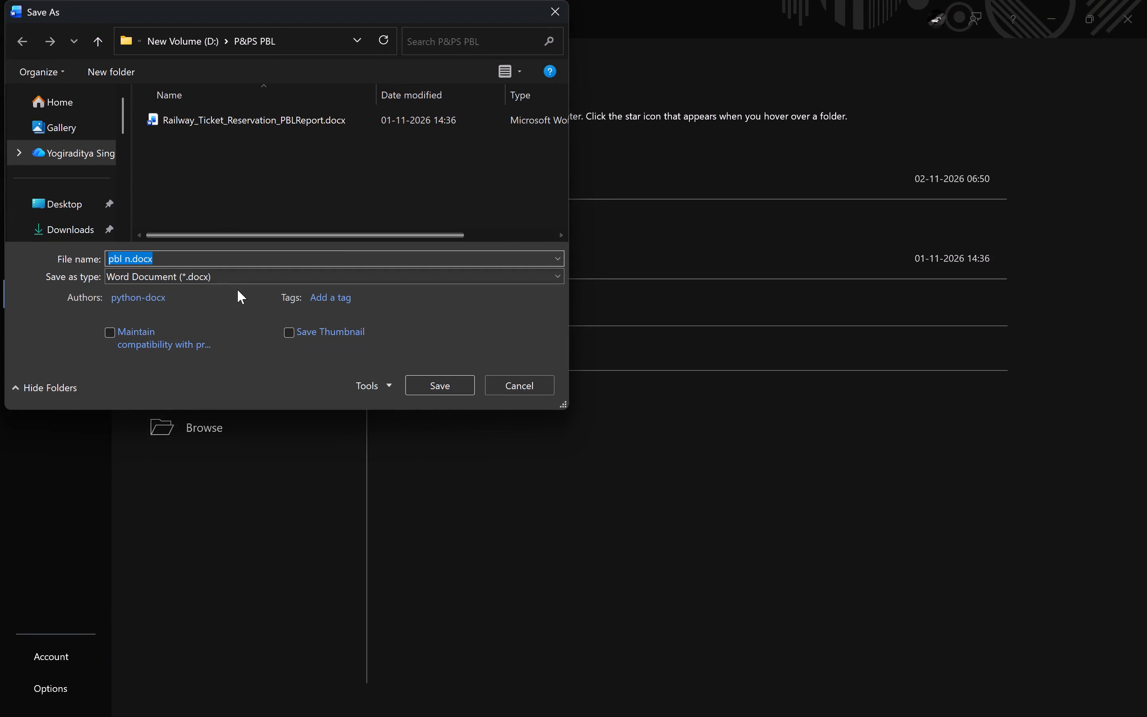
pyautogui.click(216, 256)
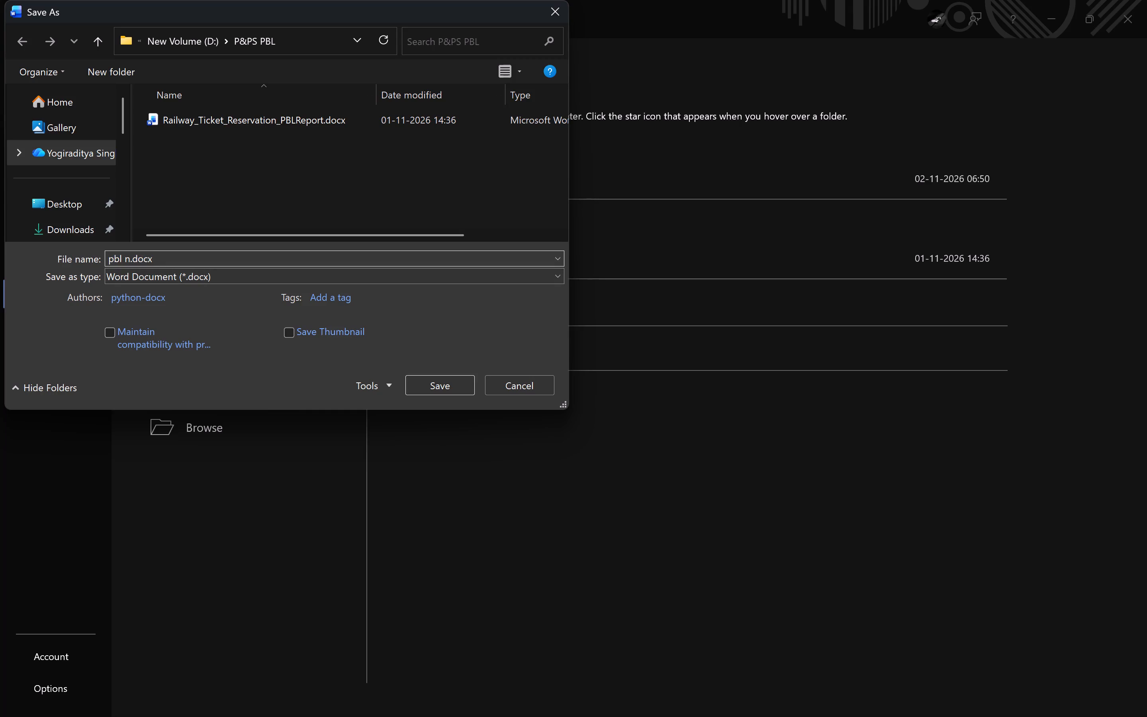
pyautogui.press('BackSpace')
pyautogui.press('BackSpace')
pyautogui.press('BackSpace')
pyautogui.press('o')
pyautogui.write('cx')
pyautogui.click(429, 379)
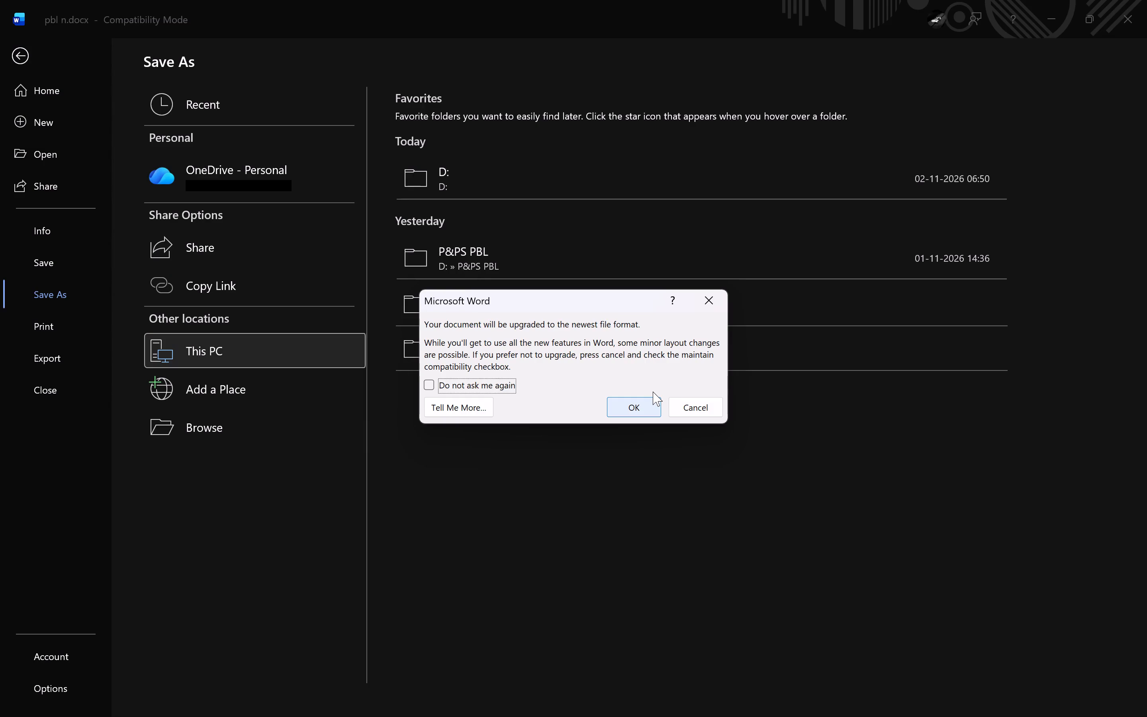
pyautogui.click(677, 409)
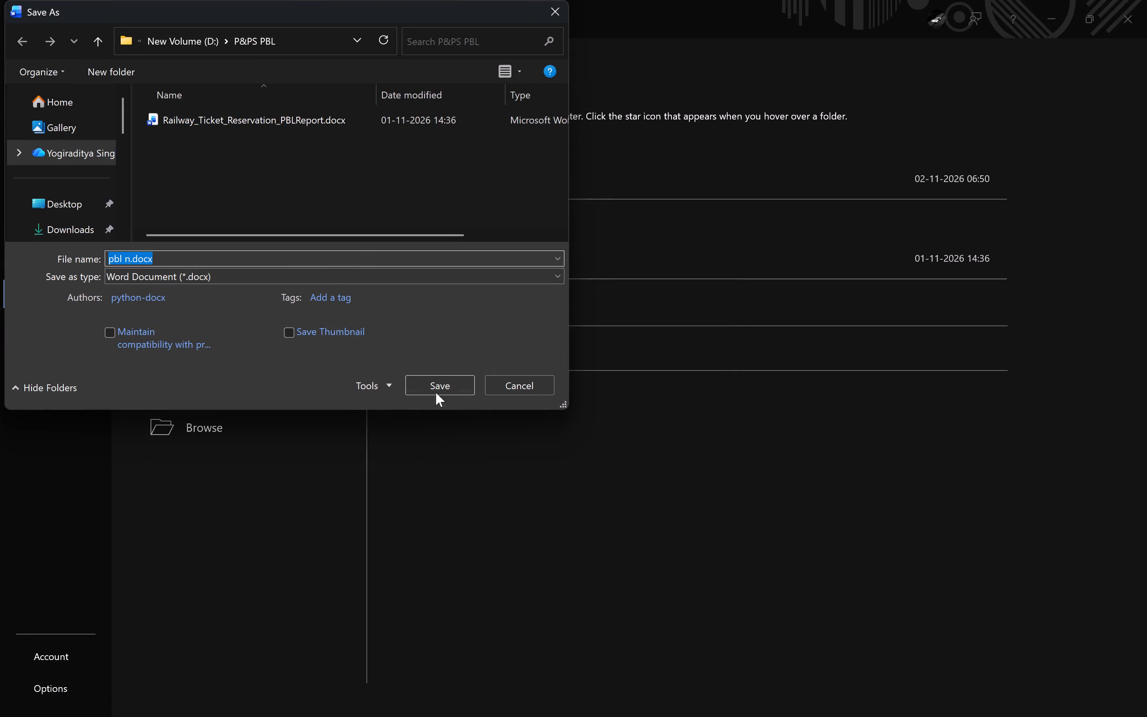
pyautogui.click(440, 386)
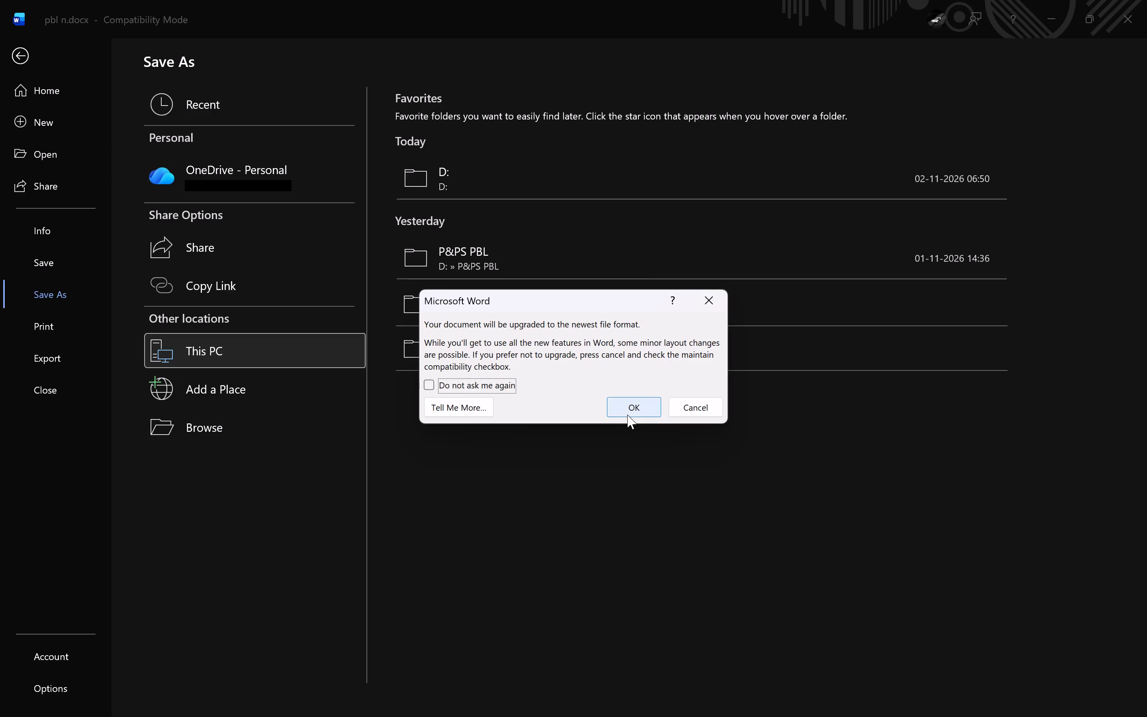
pyautogui.click(623, 407)
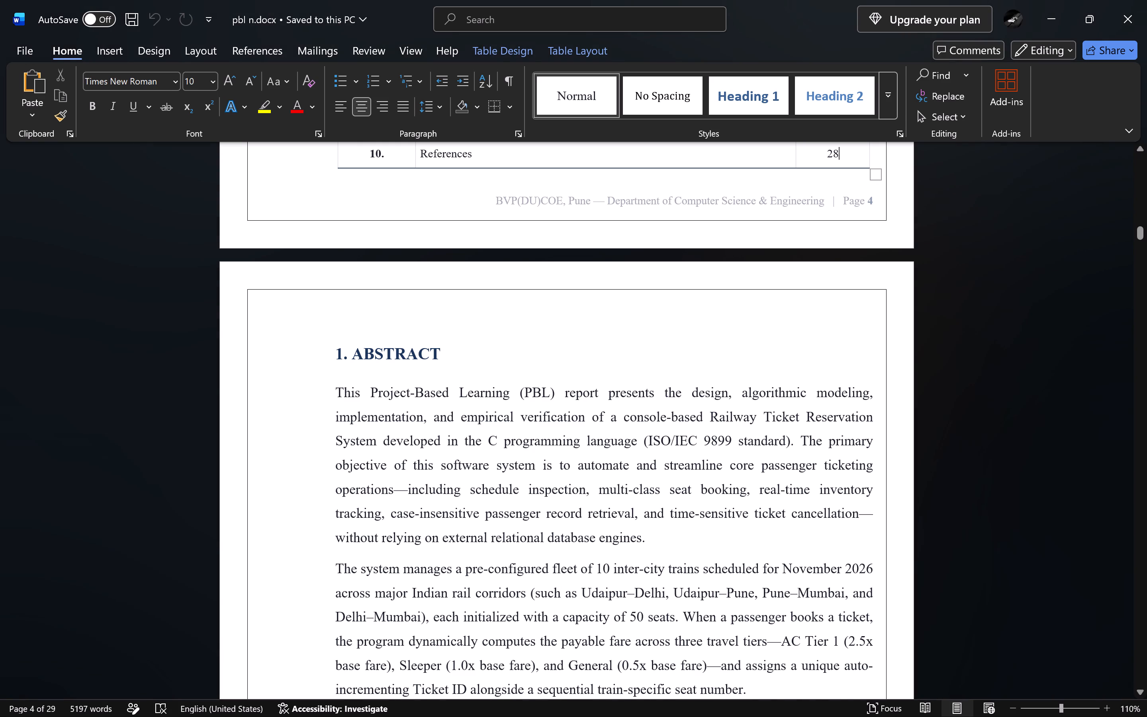
# Save another copy of the report in the P&PS PBL folder under the file name pbl n.pdf.
pyautogui.scroll(5, 594, 283)
pyautogui.scroll(-7, 594, 283)
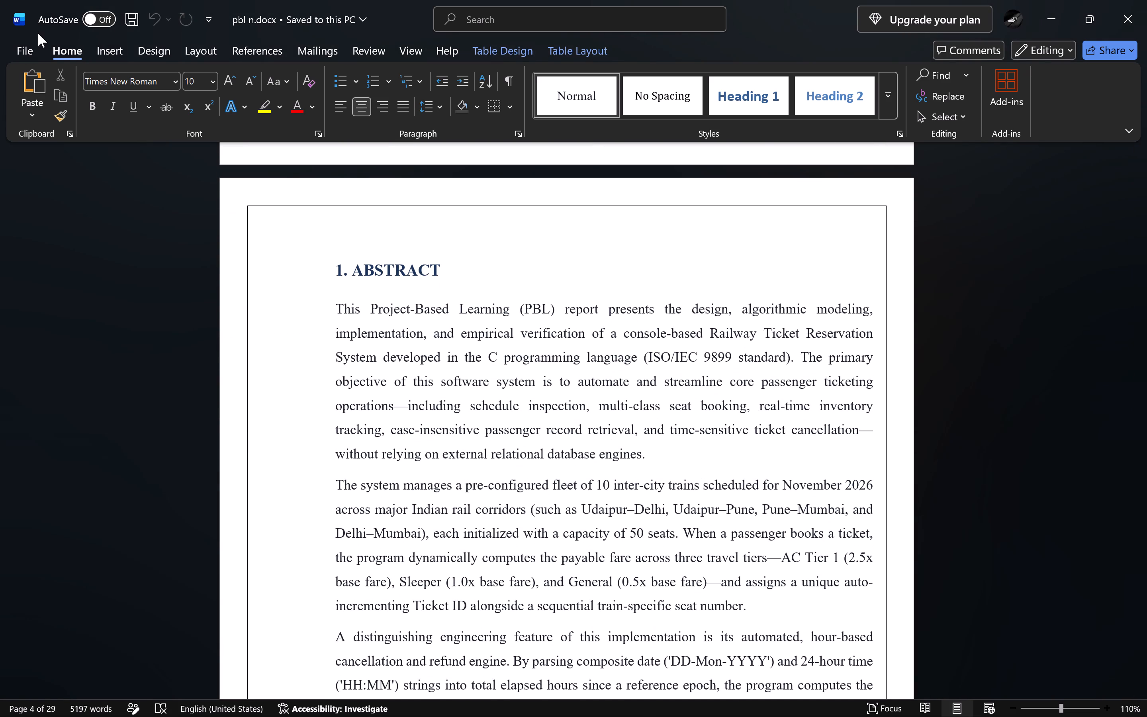
pyautogui.click(31, 42)
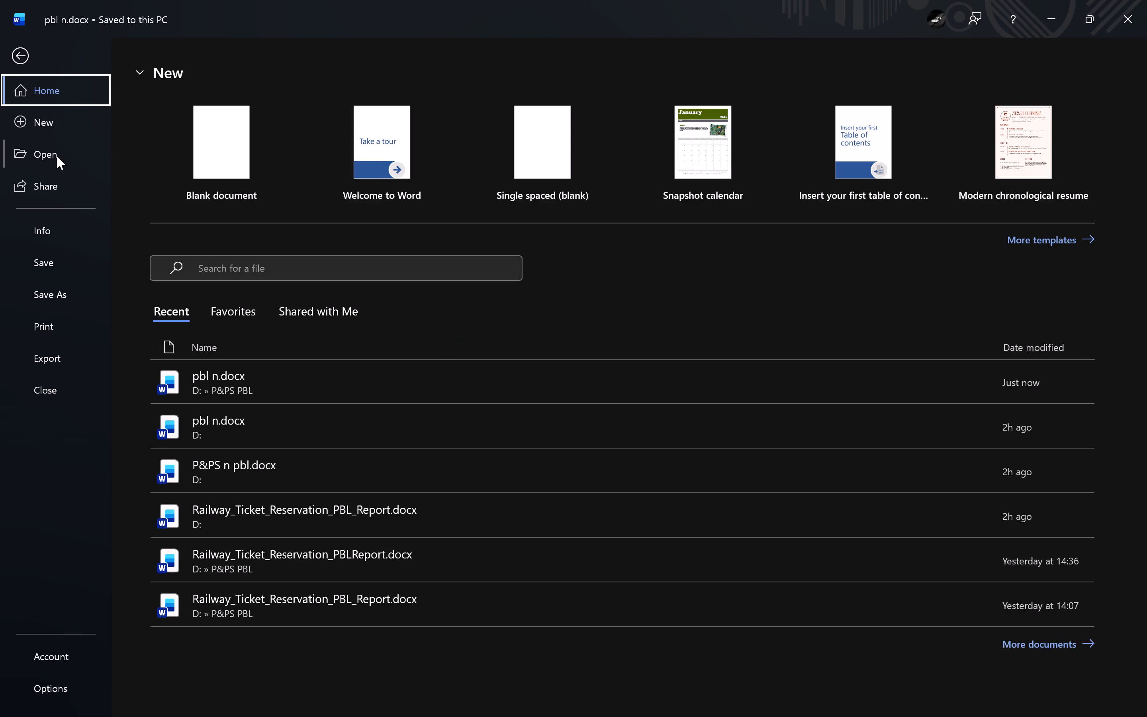
pyautogui.click(78, 288)
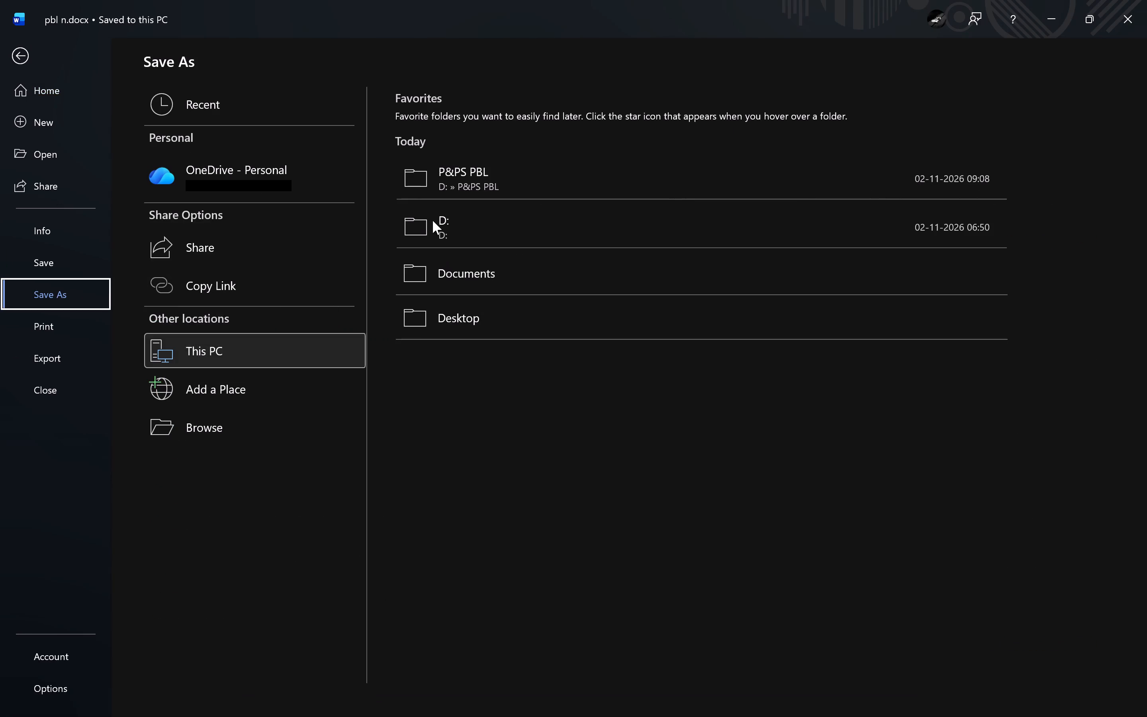
pyautogui.click(460, 194)
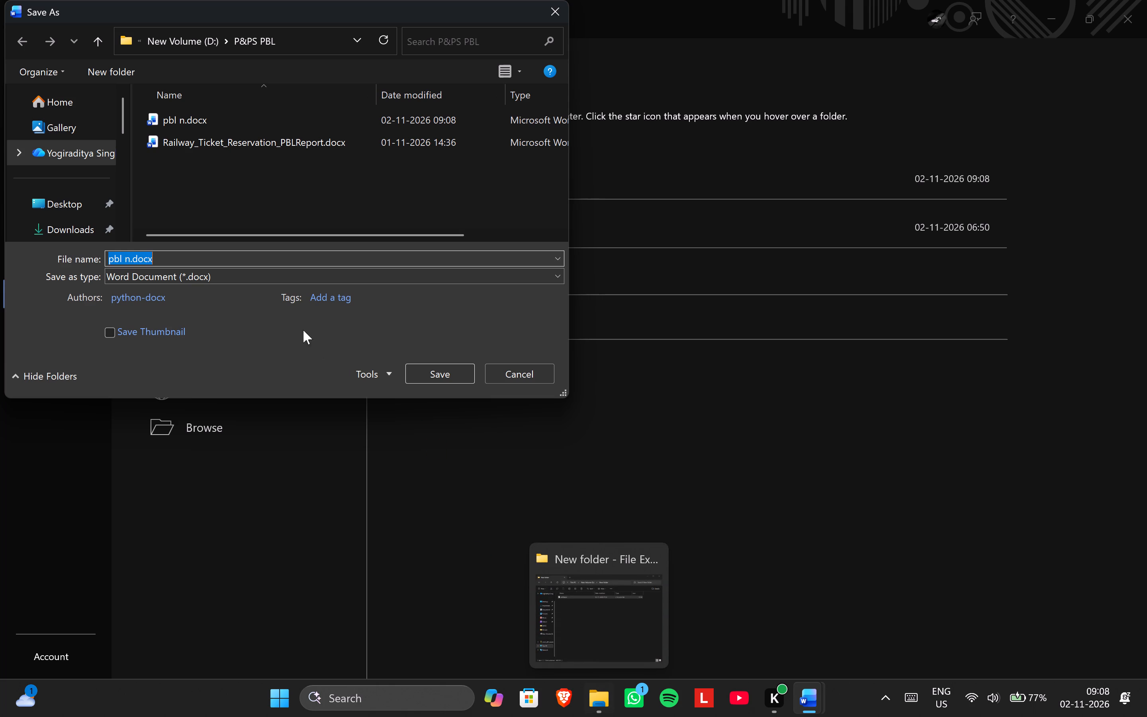
pyautogui.click(237, 260)
pyautogui.click(236, 259)
pyautogui.click(236, 259)
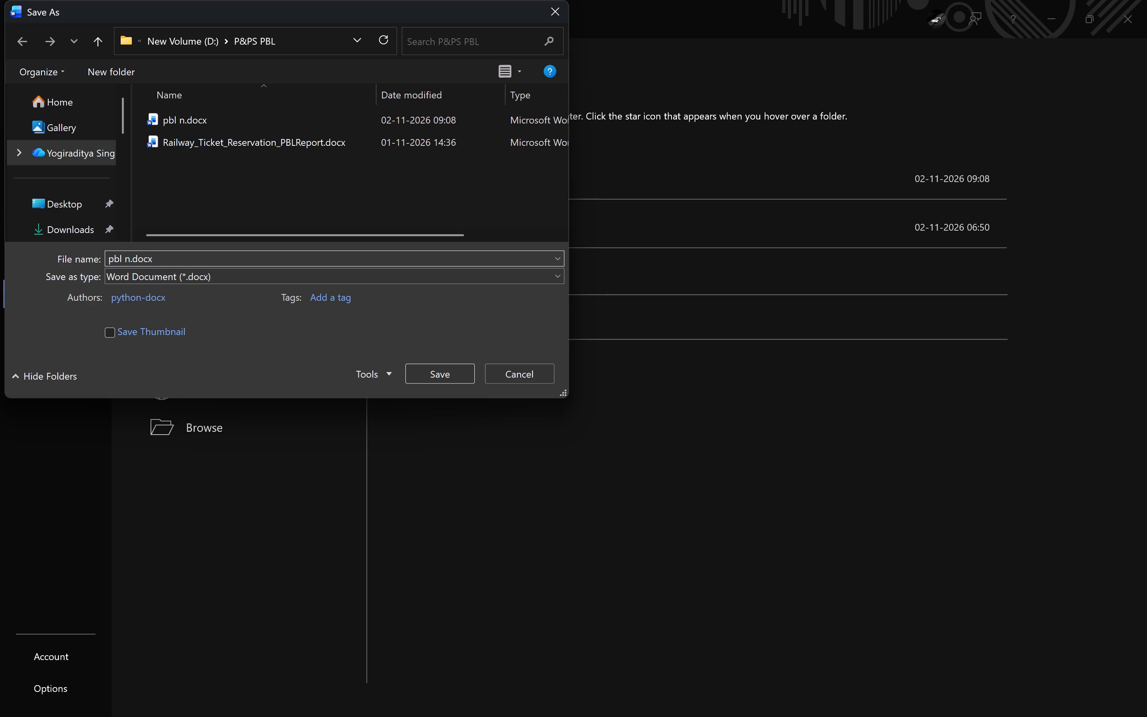
pyautogui.click(236, 259)
pyautogui.click(154, 265)
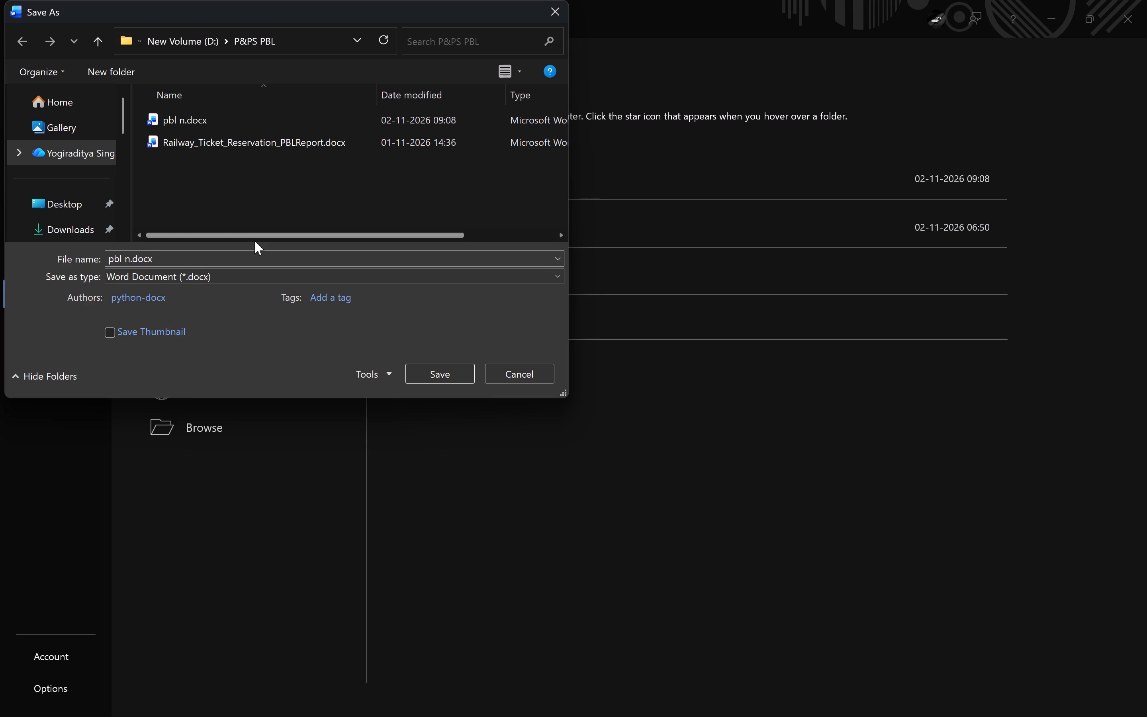
pyautogui.press('BackSpace')
pyautogui.press('BackSpace')
pyautogui.press('BackSpace')
pyautogui.press('BackSpace')
pyautogui.write('pdf')
pyautogui.click(442, 372)
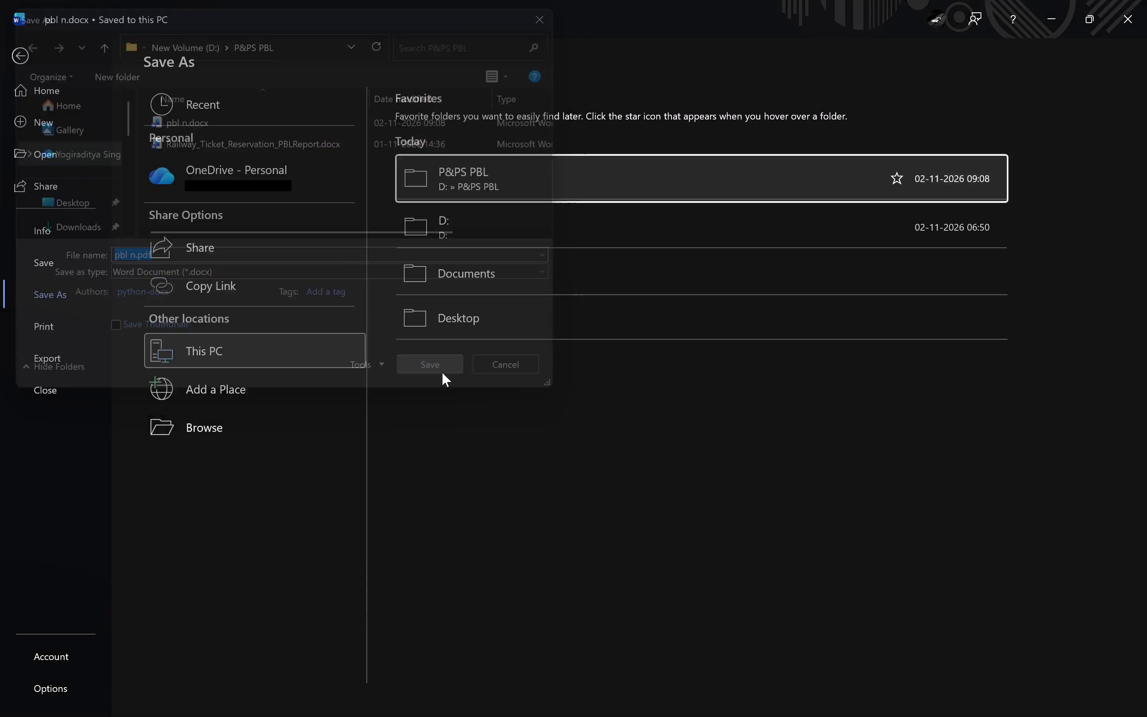
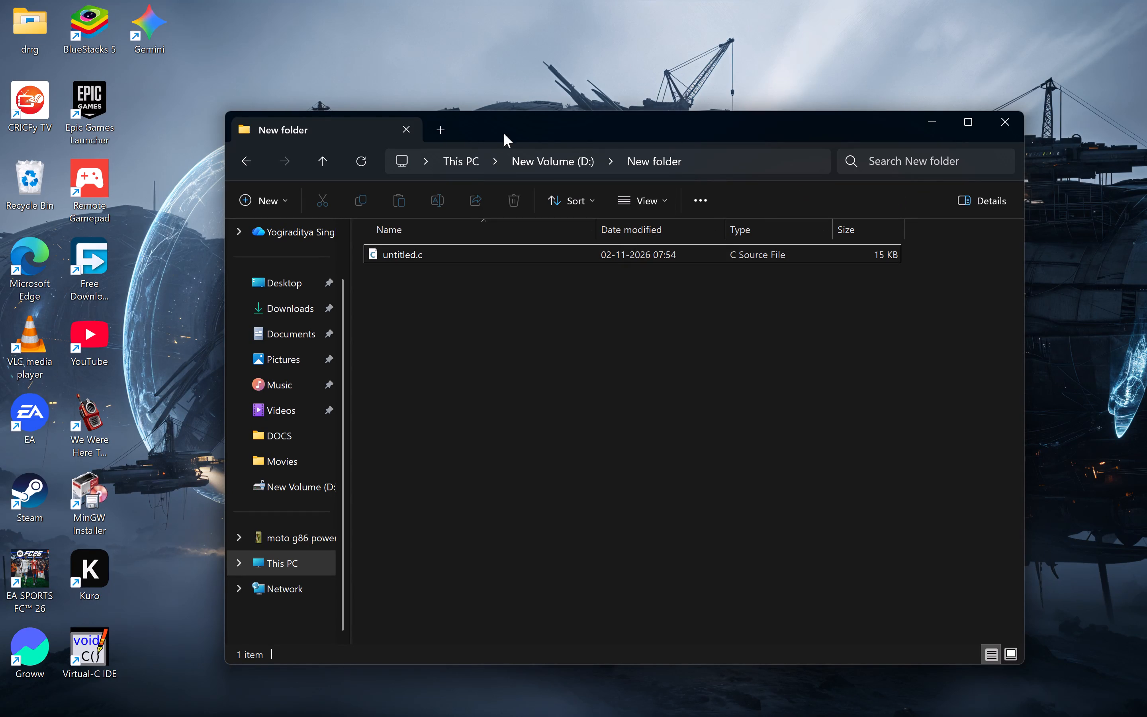
# Return from New folder to the top level of New Volume (D:), where the P&PS PBL folder is stored.
pyautogui.click(552, 160)
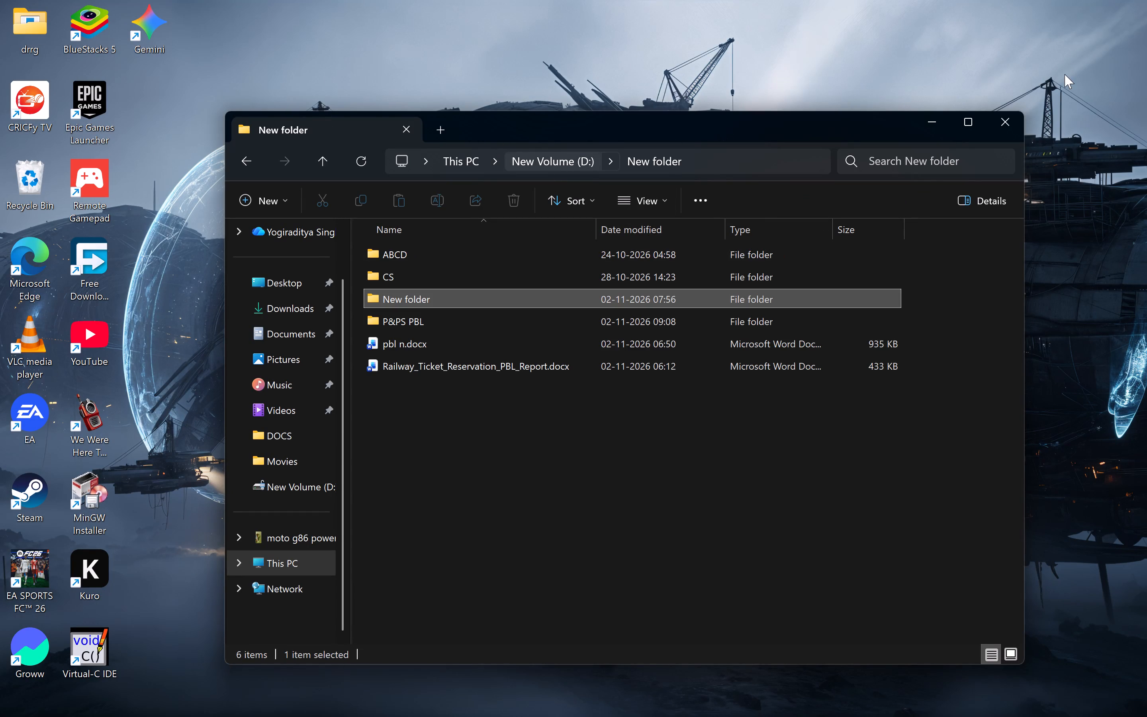
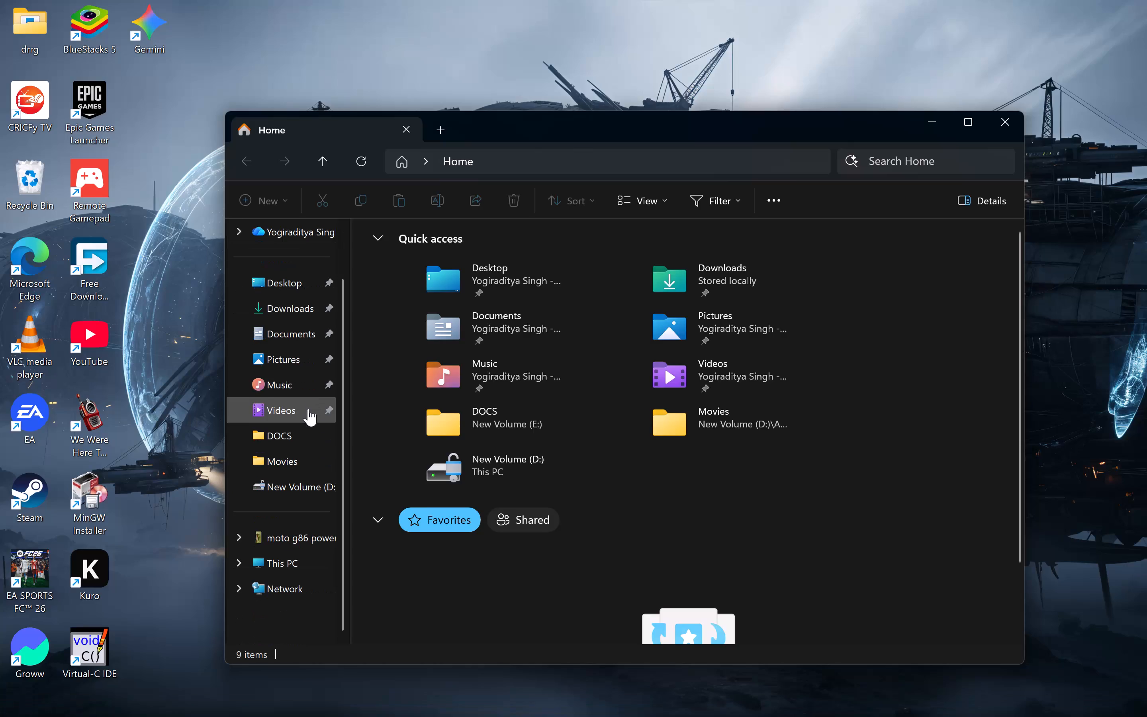
# Open pbl n.pdf.docx from the P&PS PBL folder on New Volume (D:) to check it, and close the open Word documents.
pyautogui.scroll(-3, 308, 409)
pyautogui.click(287, 484)
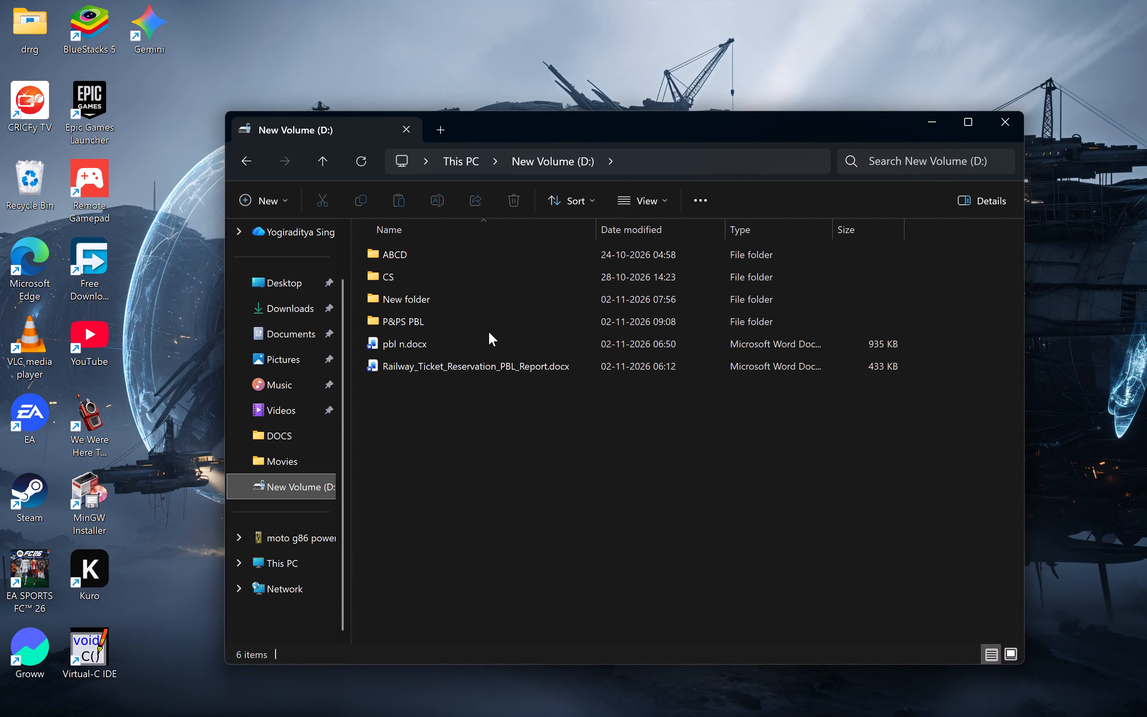
pyautogui.doubleClick(487, 325)
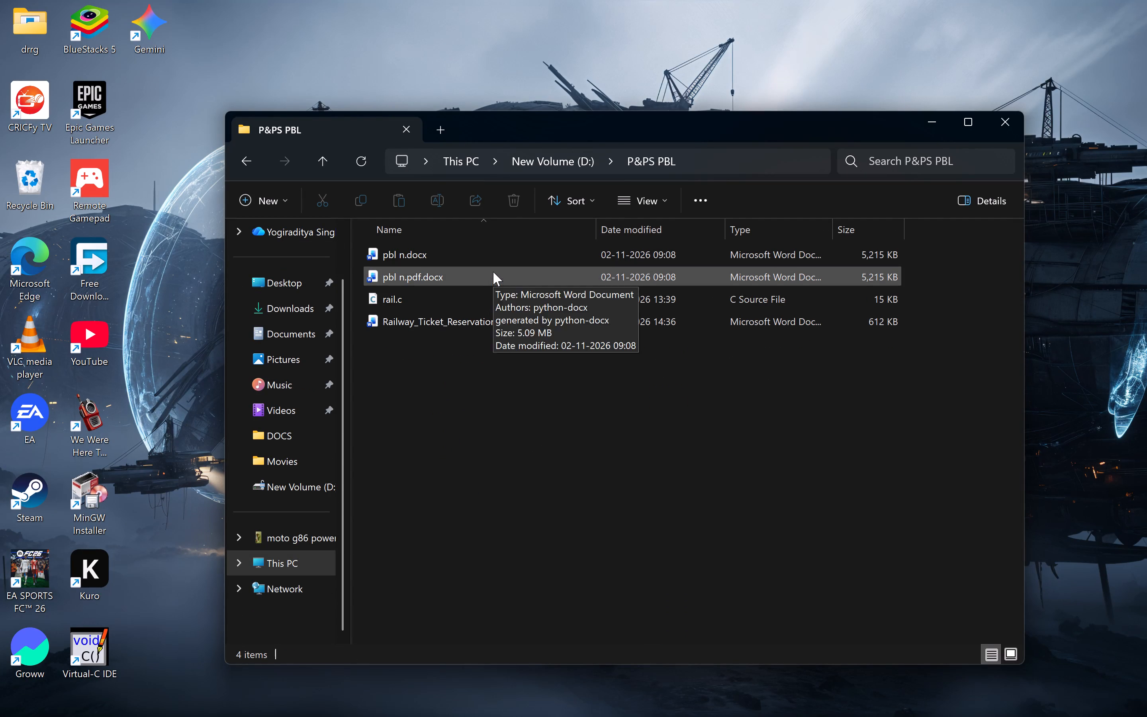
pyautogui.doubleClick(493, 272)
pyautogui.click(1146, 0)
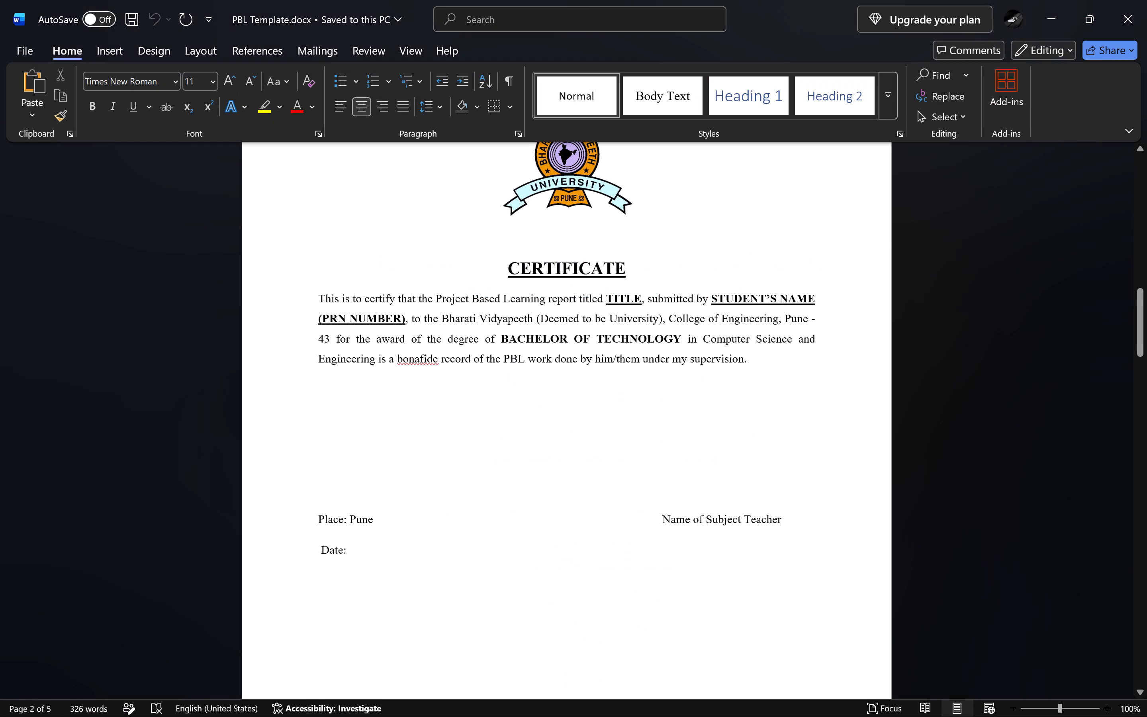
pyautogui.click(1146, 0)
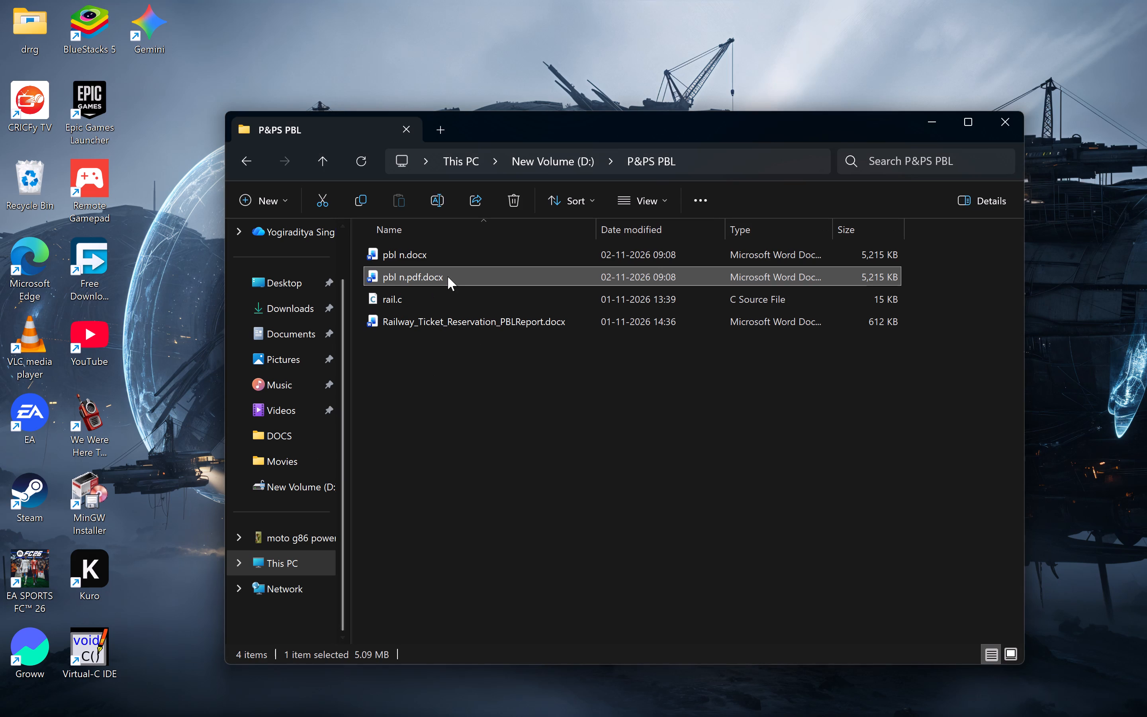
# Delete pbl n.pdf.docx and Railway_Ticket_Reservation_PBLReport.docx from the P&PS PBL folder.
pyautogui.rightClick(448, 276)
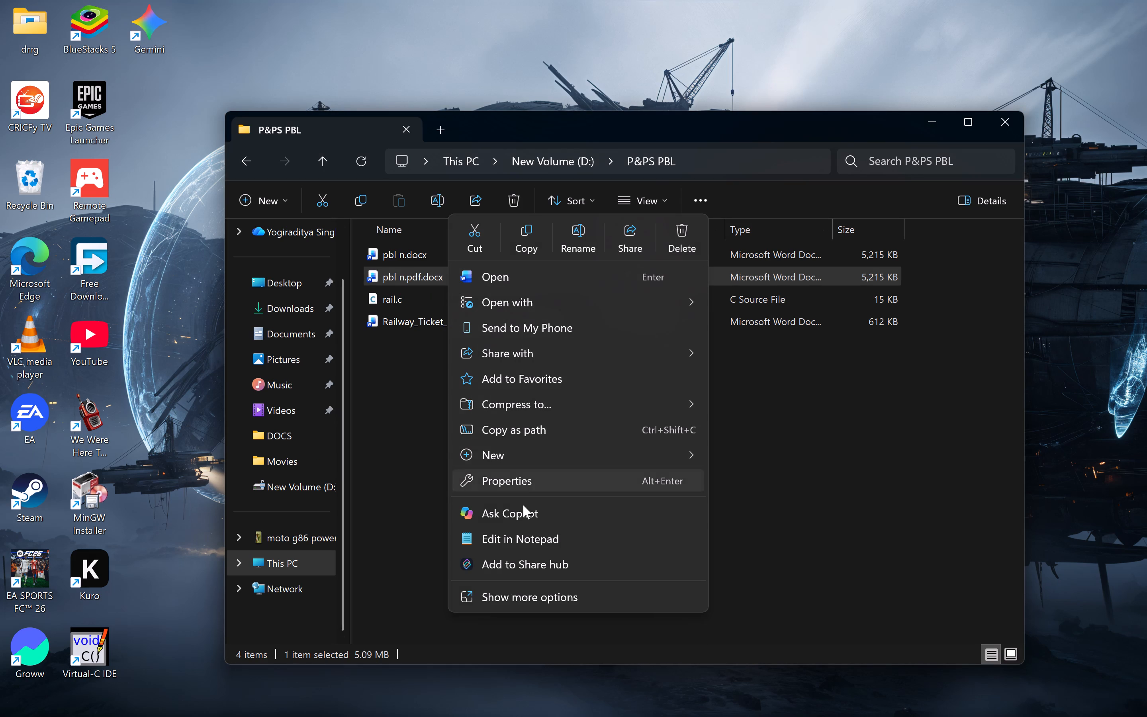
pyautogui.click(431, 281)
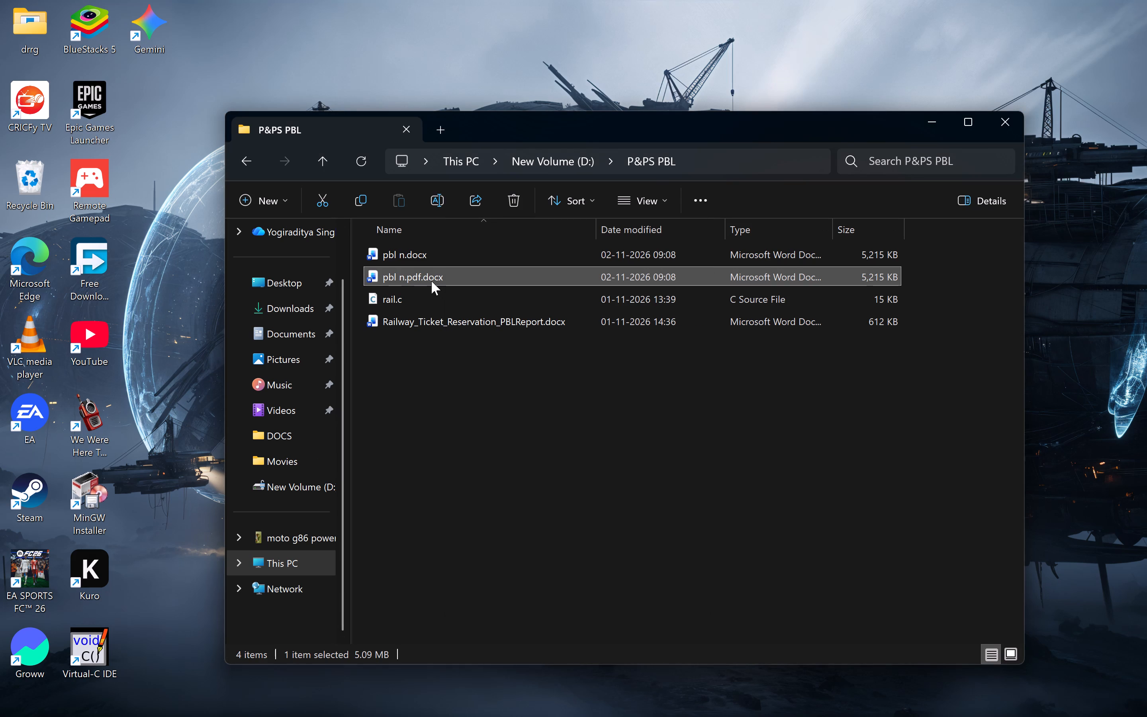
pyautogui.press('Delete')
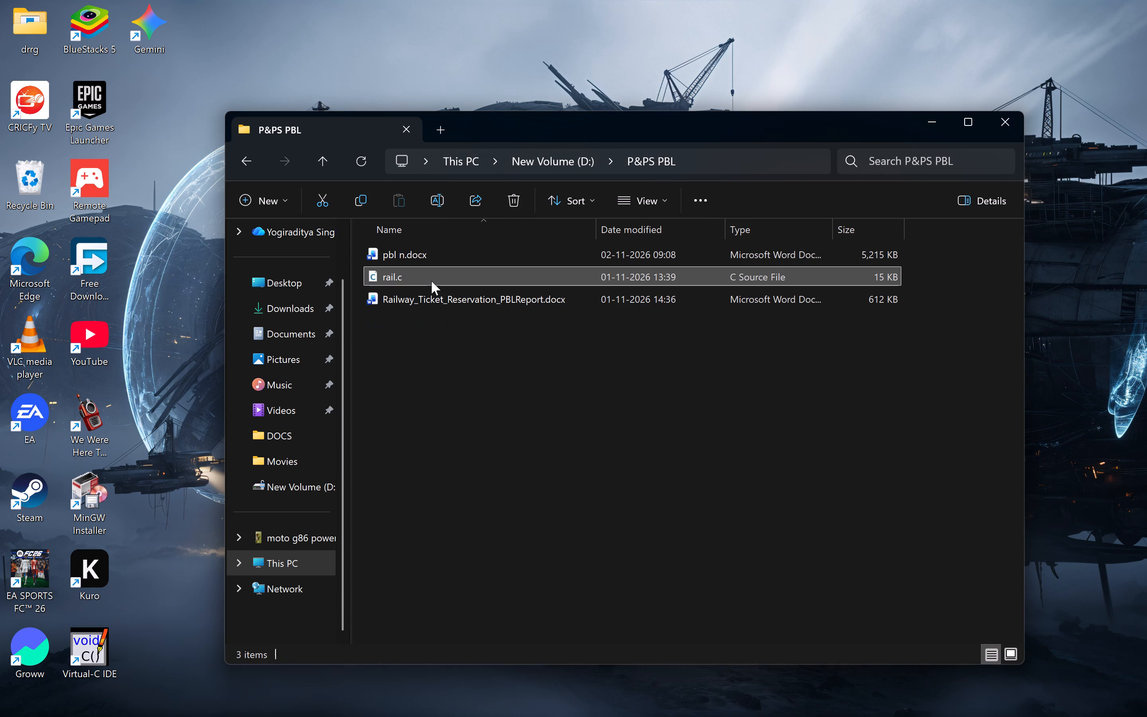
pyautogui.click(484, 294)
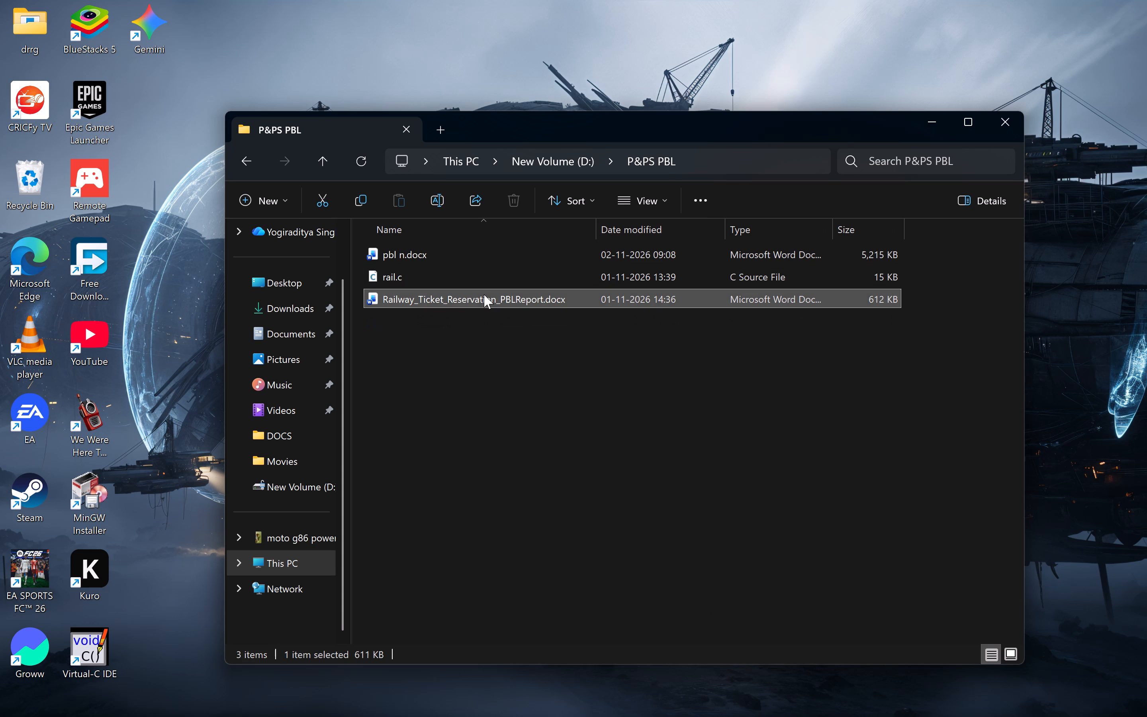
pyautogui.press('Delete')
# Check the pbl n.docx stored at the top level of New Volume (D:) in Word, close it and delete the file.
pyautogui.click(536, 157)
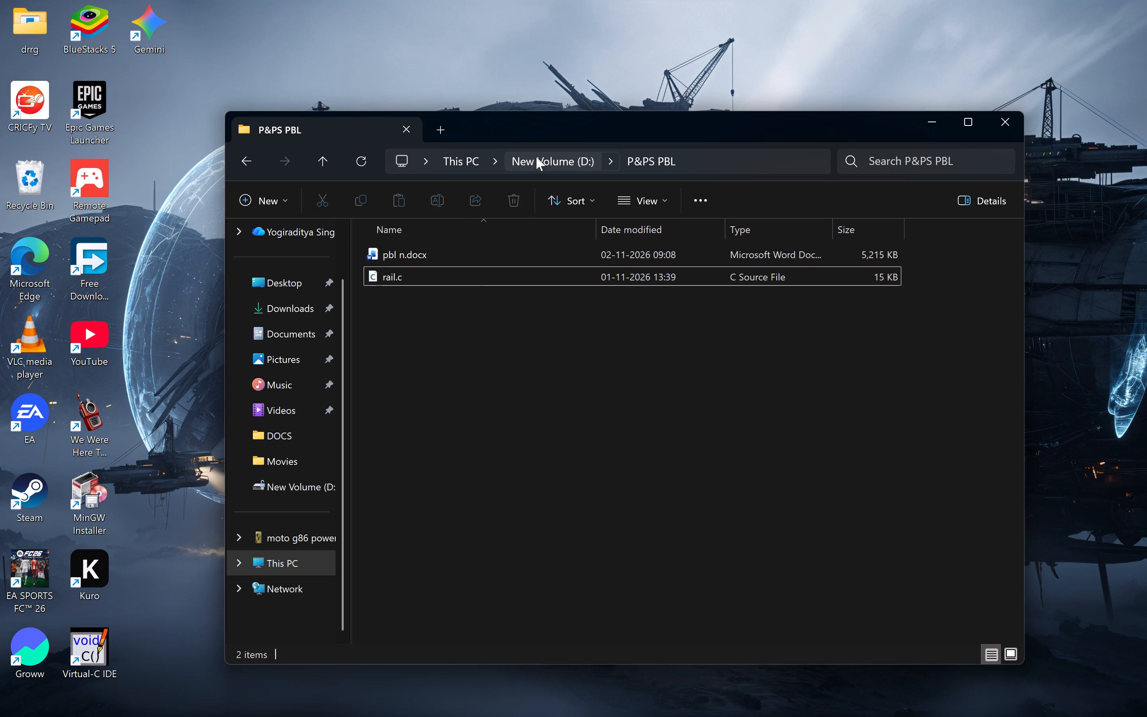
pyautogui.click(466, 342)
pyautogui.doubleClick(466, 342)
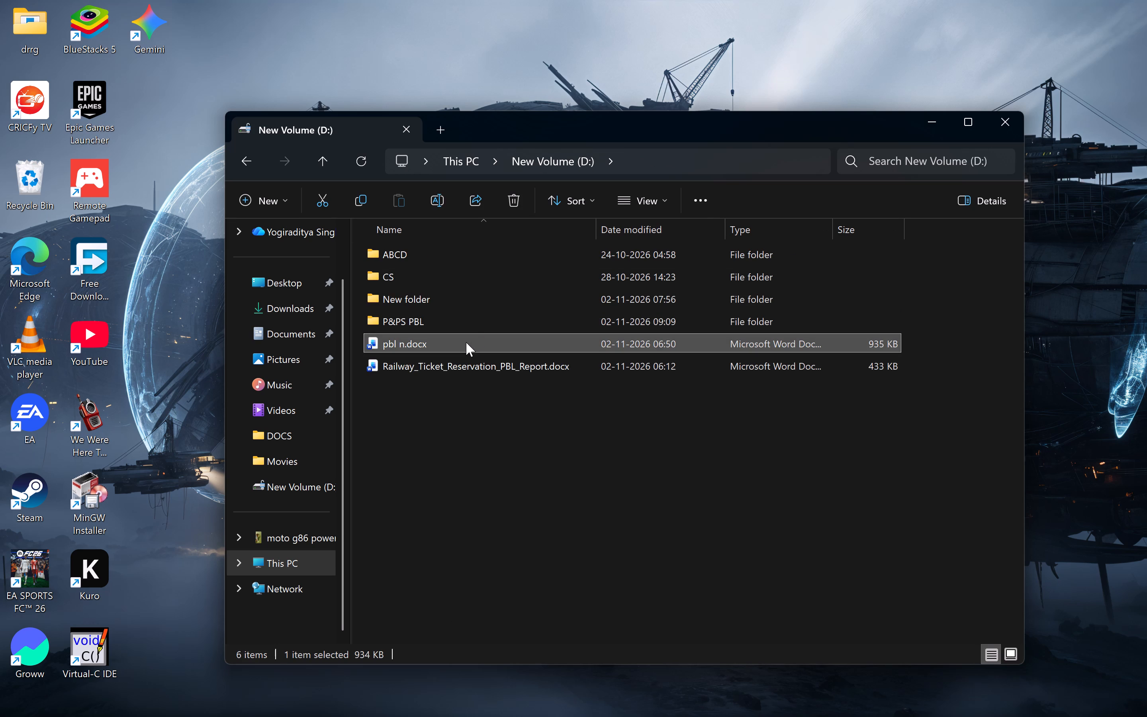
pyautogui.scroll(-17, 507, 322)
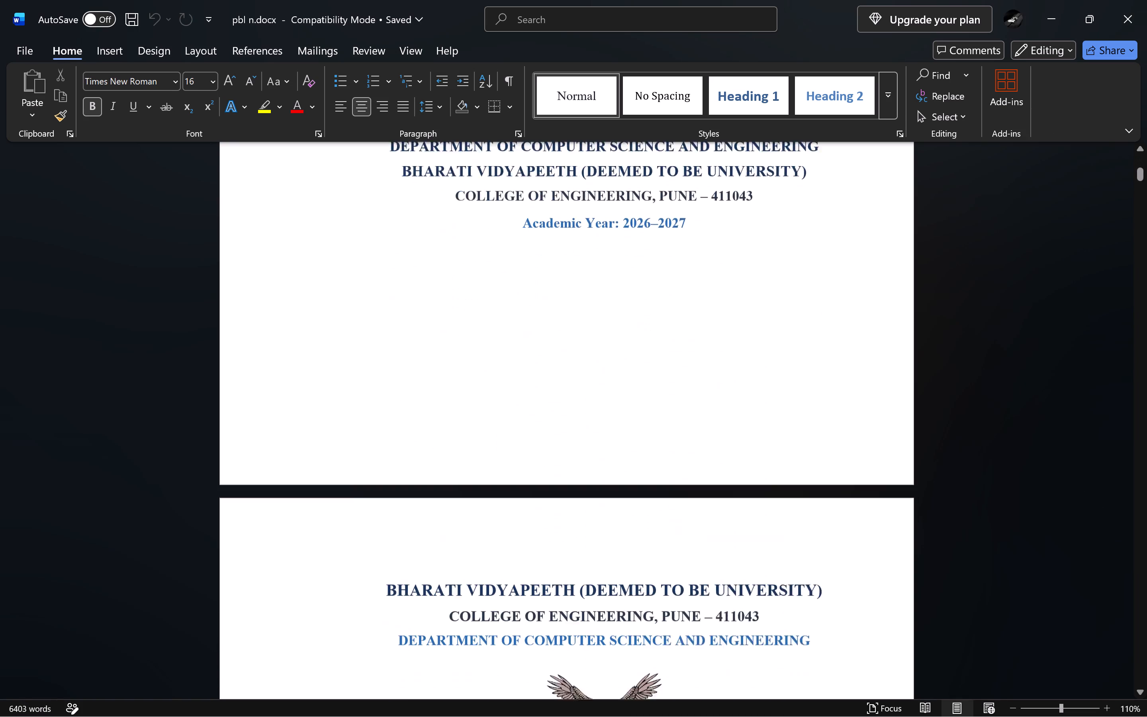
pyautogui.scroll(-20, 508, 327)
pyautogui.scroll(-5, 508, 327)
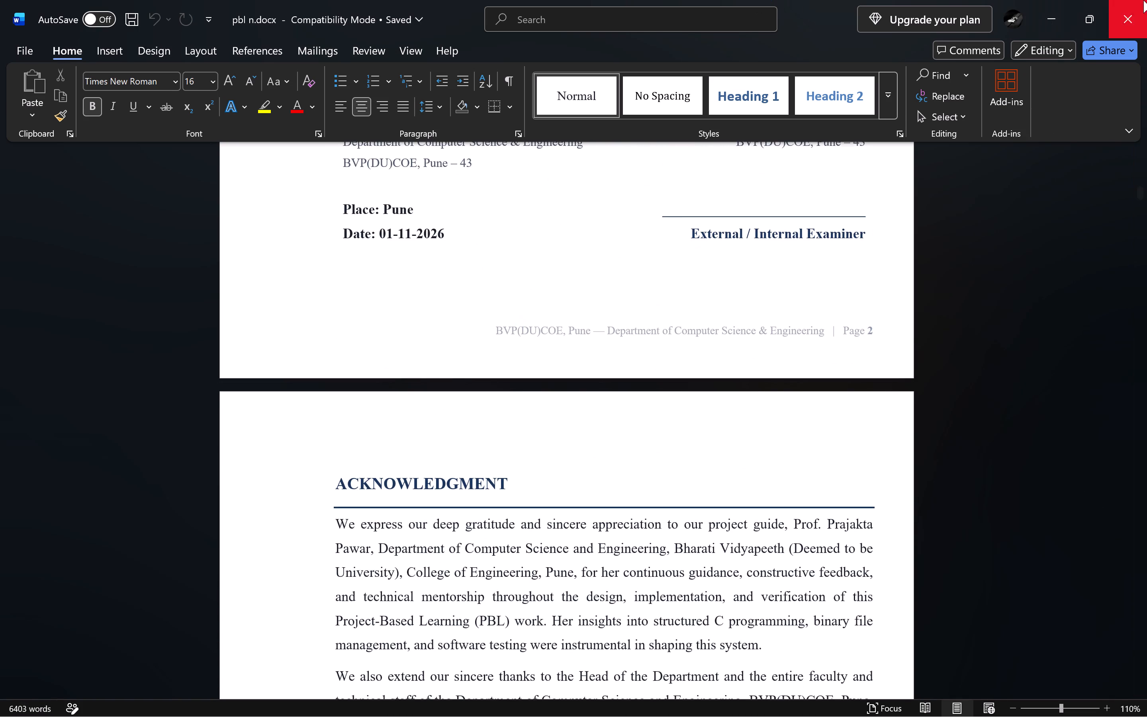
pyautogui.click(1145, 0)
pyautogui.press('Delete')
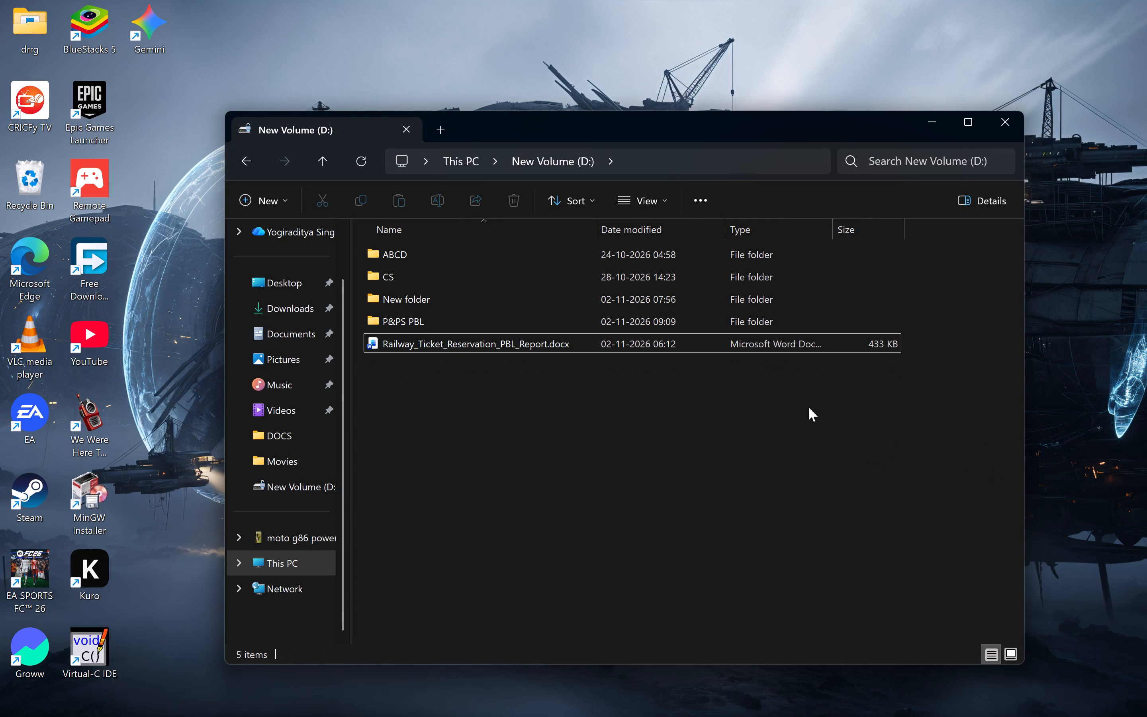
# Look through Railway_Ticket_Reservation_PBL_Report.docx on New Volume (D:), close it and delete the file from the drive.
pyautogui.click(722, 337)
pyautogui.doubleClick(722, 337)
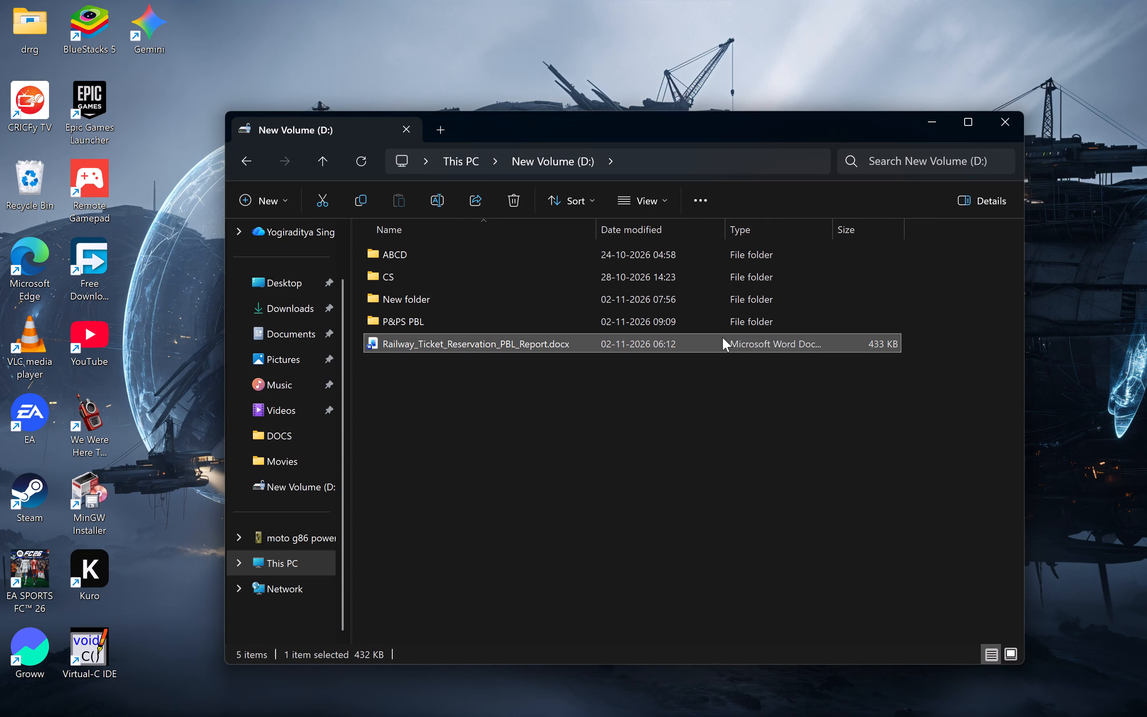
pyautogui.scroll(-15, 722, 337)
pyautogui.scroll(2, 722, 337)
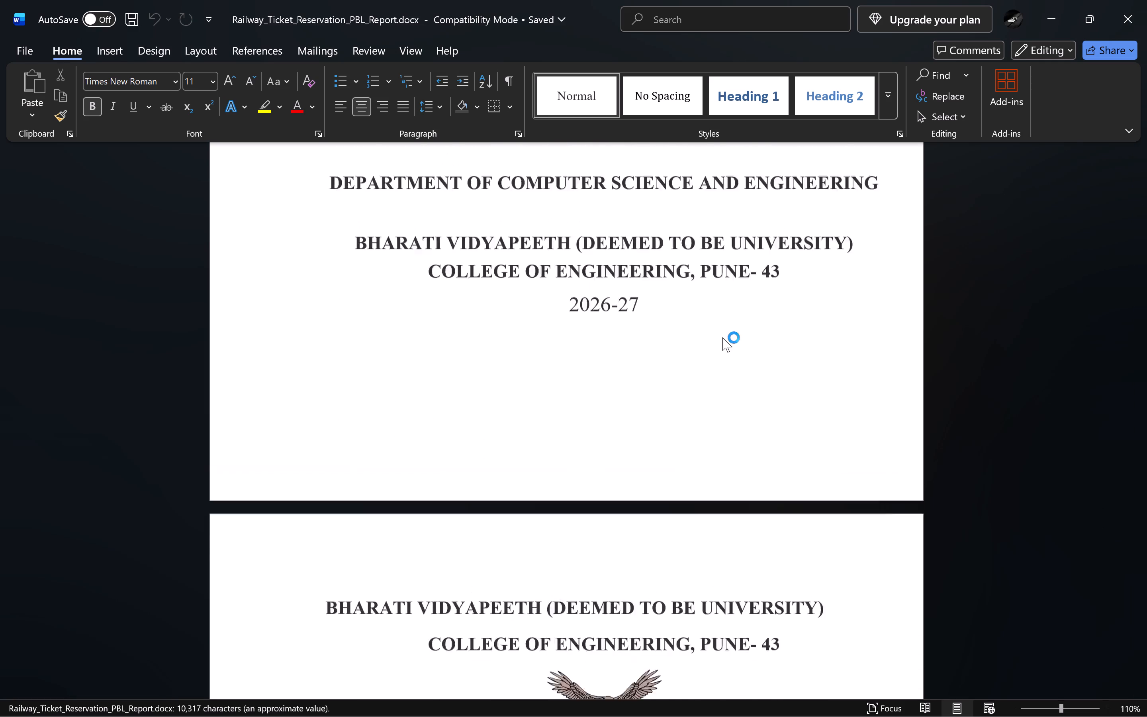
pyautogui.scroll(12, 722, 337)
pyautogui.scroll(-20, 722, 337)
pyautogui.scroll(1, 722, 337)
pyautogui.scroll(-8, 724, 337)
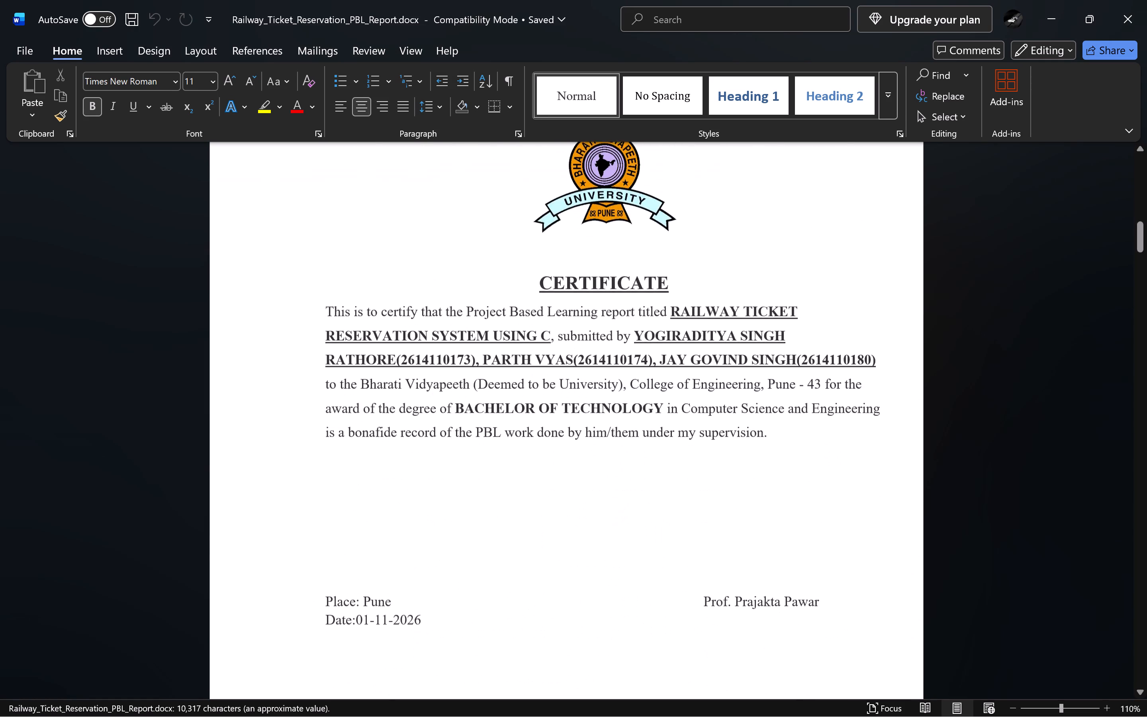
pyautogui.scroll(-6, 923, 330)
pyautogui.scroll(-9, 886, 380)
pyautogui.moveTo(1137, 280); pyautogui.dragTo(1137, 280)
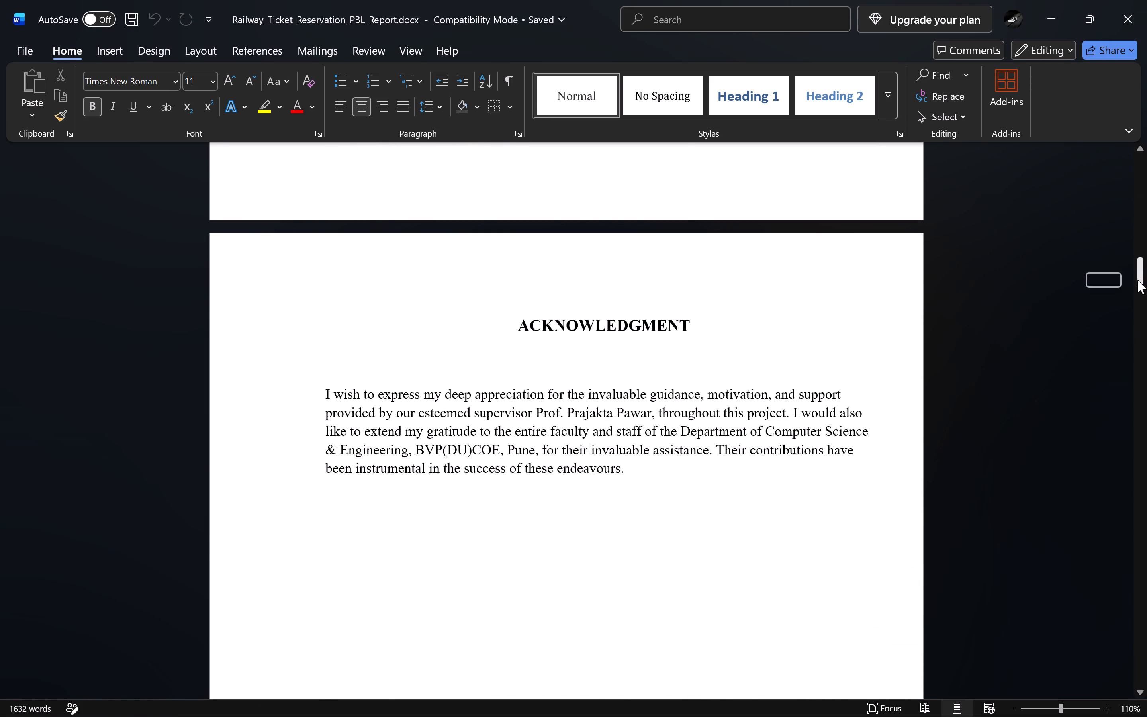
pyautogui.moveTo(1137, 280); pyautogui.dragTo(1114, 588)
pyautogui.click(1133, 6)
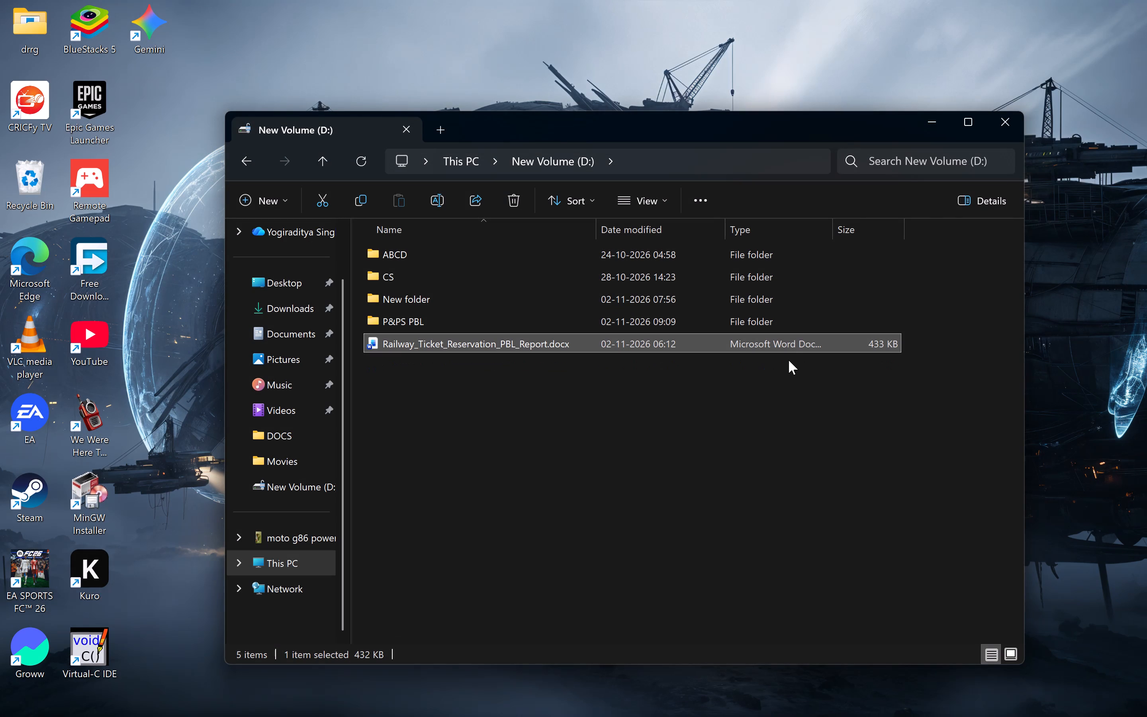
# Open the P&PS PBL folder on New Volume (D:).
pyautogui.doubleClick(693, 314)
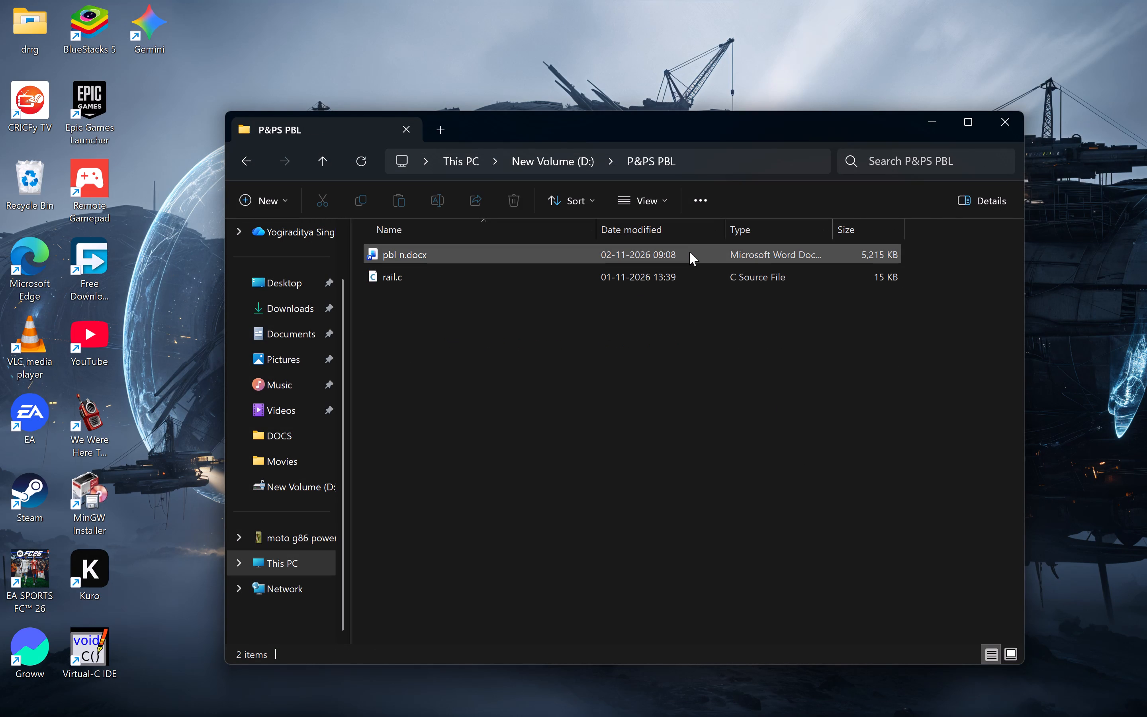
# Switch to Brave, search for a docx to pdf converter and open the iLovePDF Word to PDF page.
pyautogui.click(587, 701)
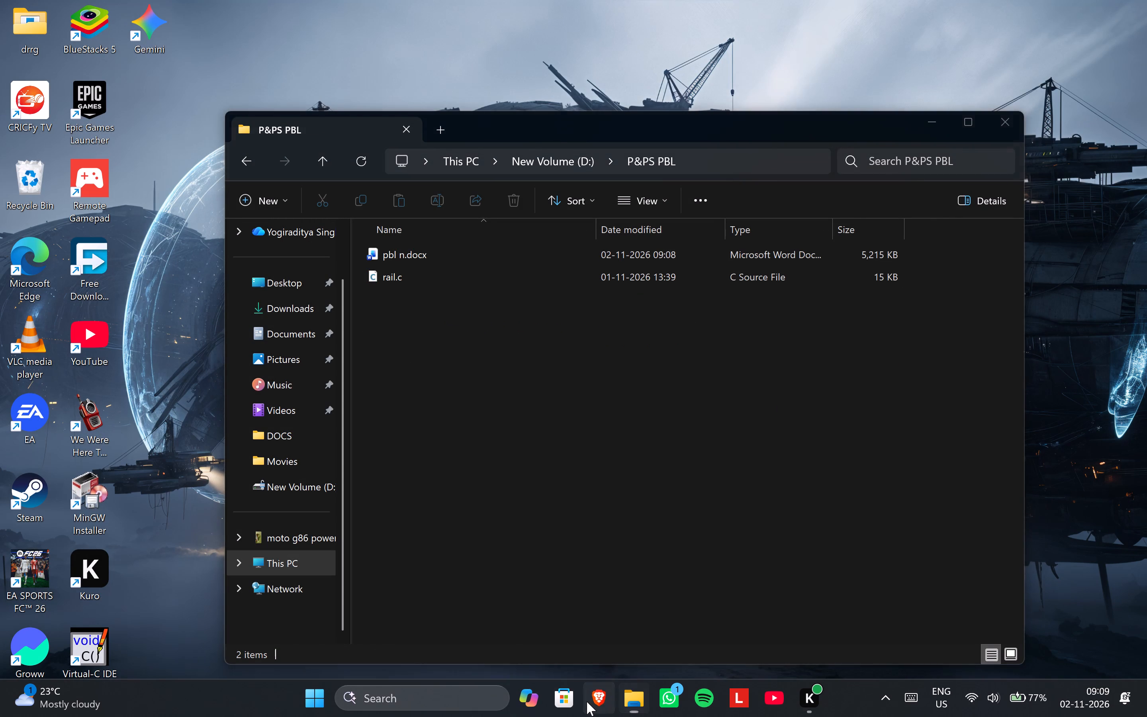
pyautogui.write('docx to p')
pyautogui.write('df')
pyautogui.press('space')
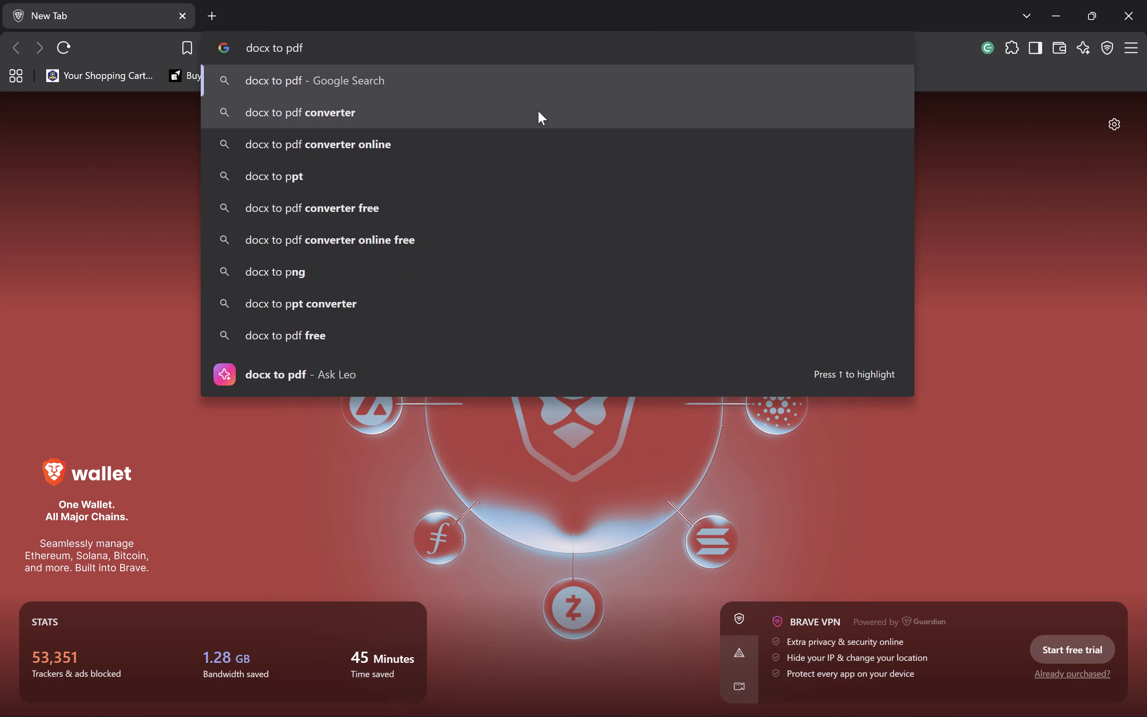
pyautogui.click(538, 118)
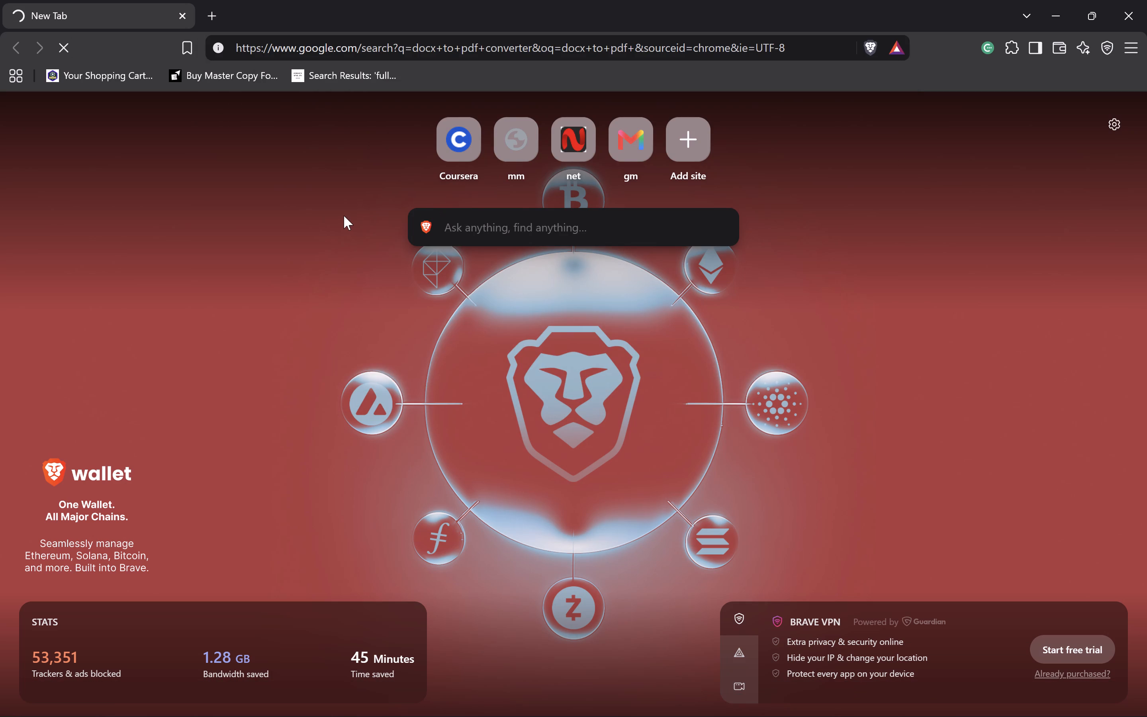
pyautogui.click(299, 240)
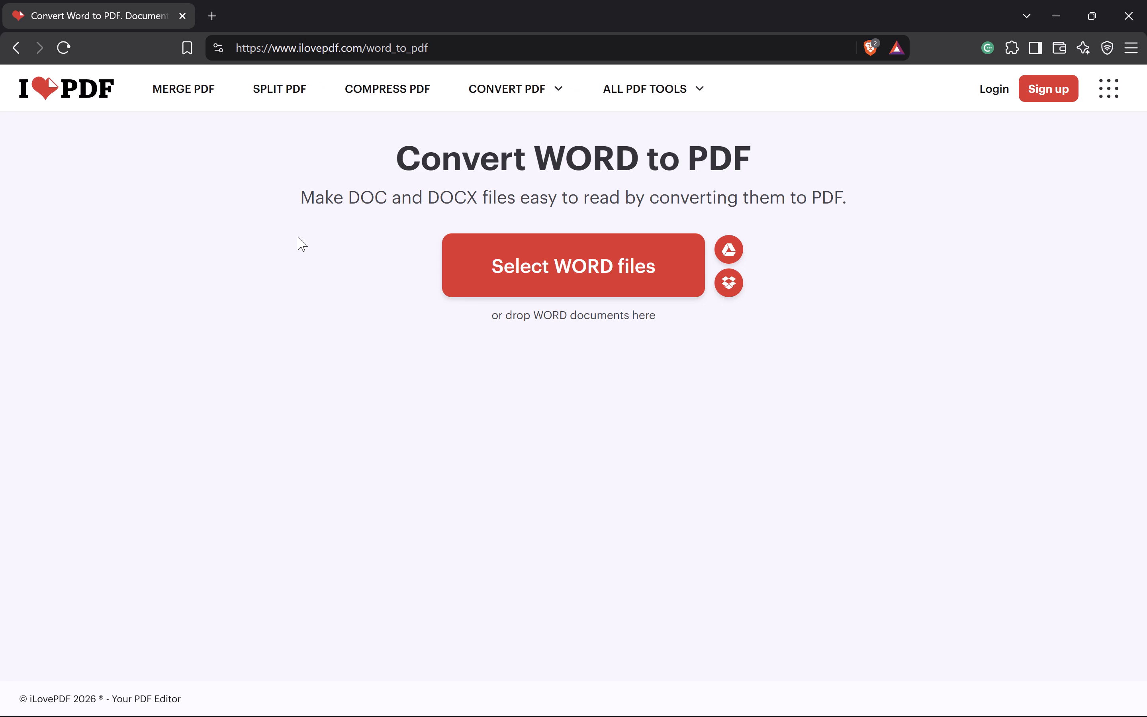
# Upload pbl n.docx from the P&PS PBL folder on New Volume (D:) to iLovePDF and convert it to PDF.
pyautogui.click(613, 251)
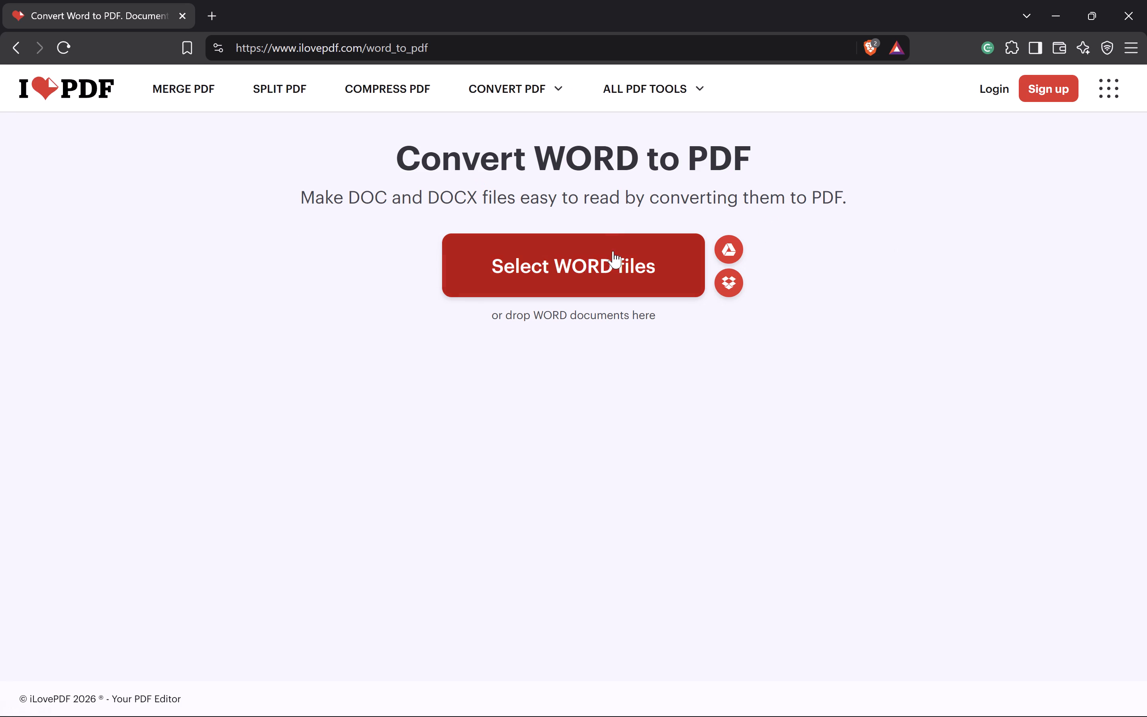
pyautogui.doubleClick(262, 163)
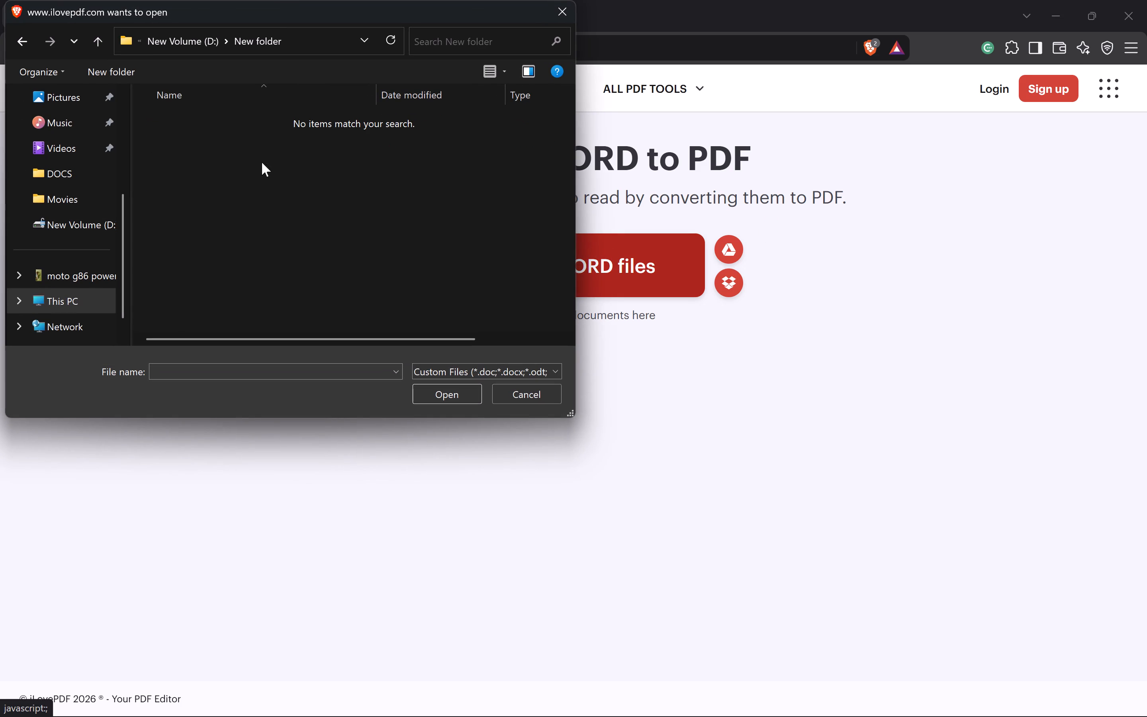
pyautogui.click(182, 43)
pyautogui.click(227, 197)
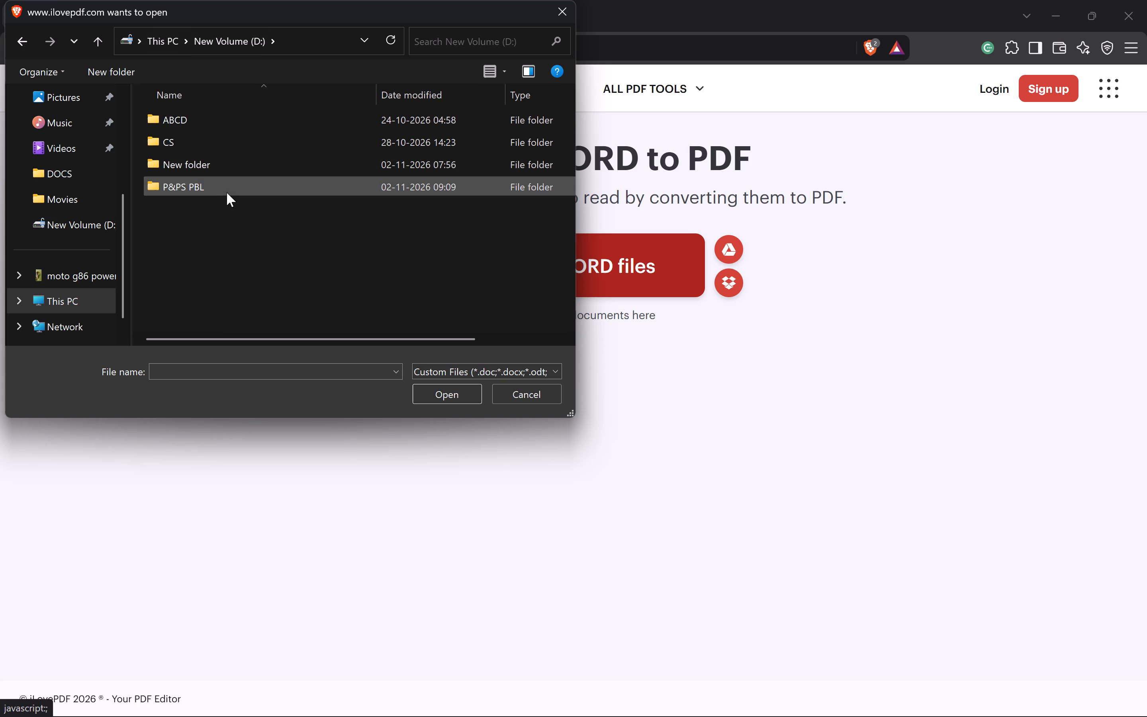
pyautogui.doubleClick(227, 189)
pyautogui.click(234, 120)
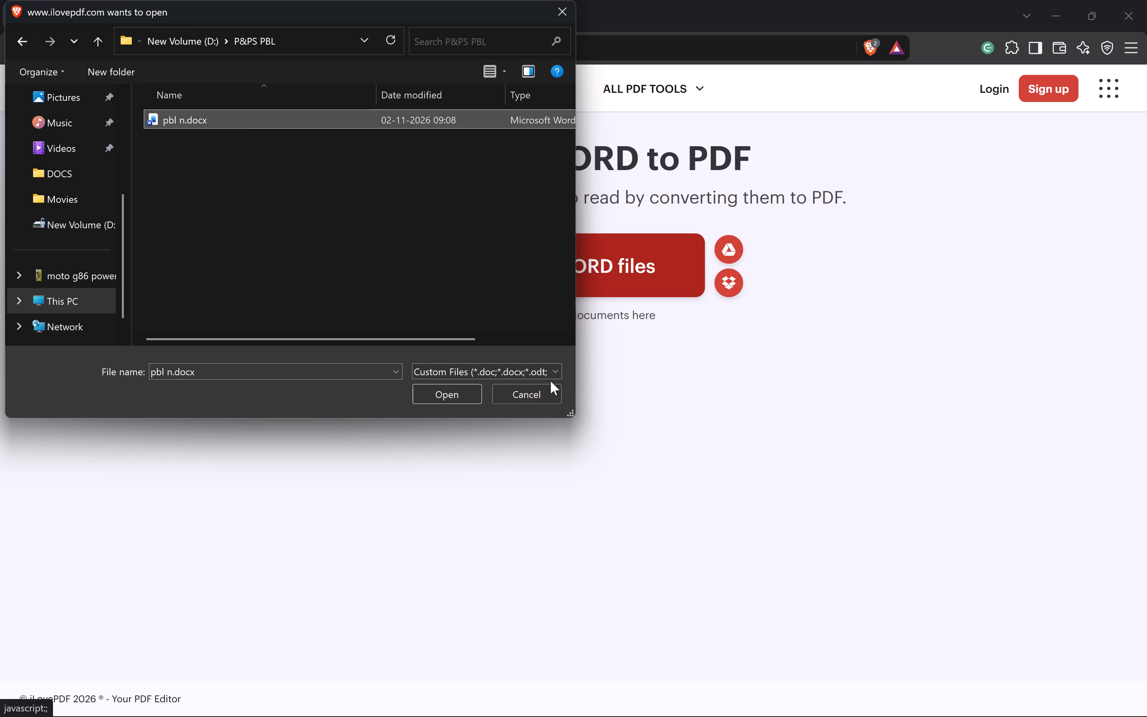
pyautogui.click(470, 387)
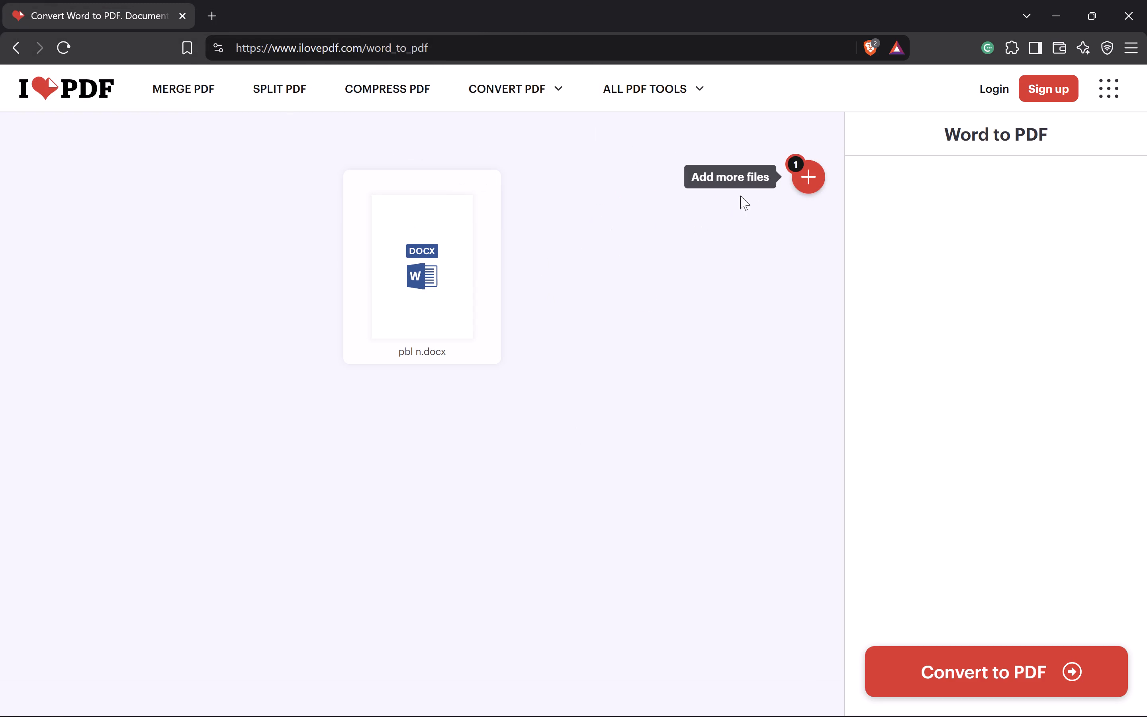
pyautogui.click(1069, 647)
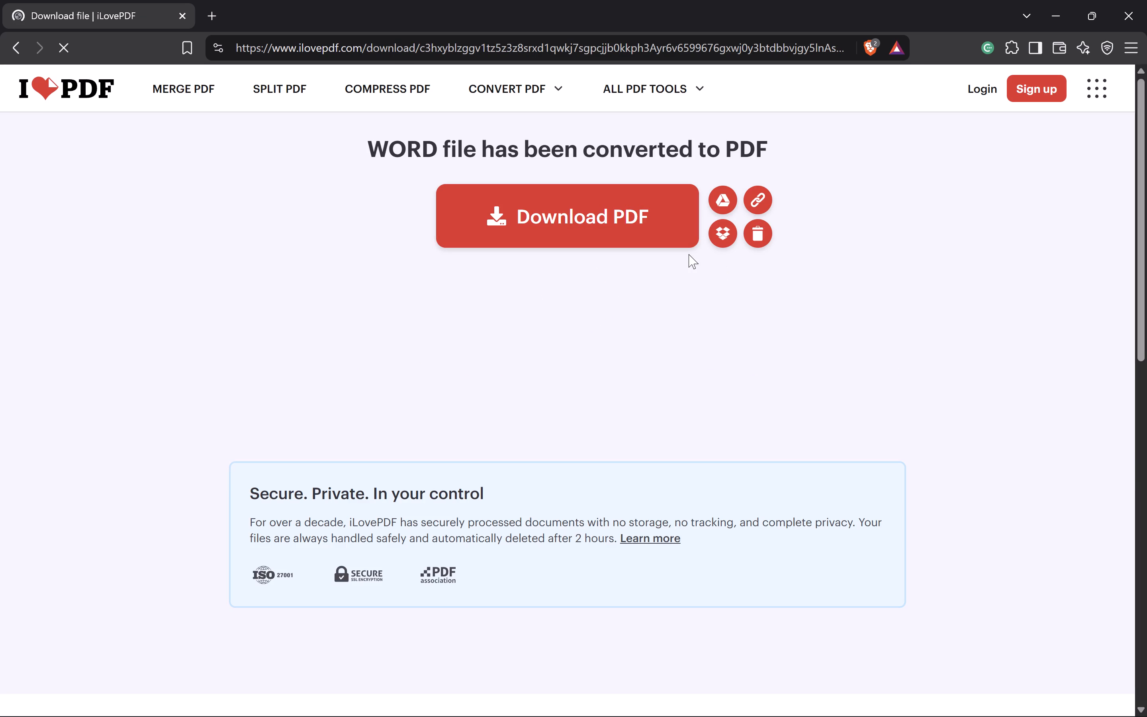
pyautogui.scroll(2, 534, 257)
pyautogui.click(545, 199)
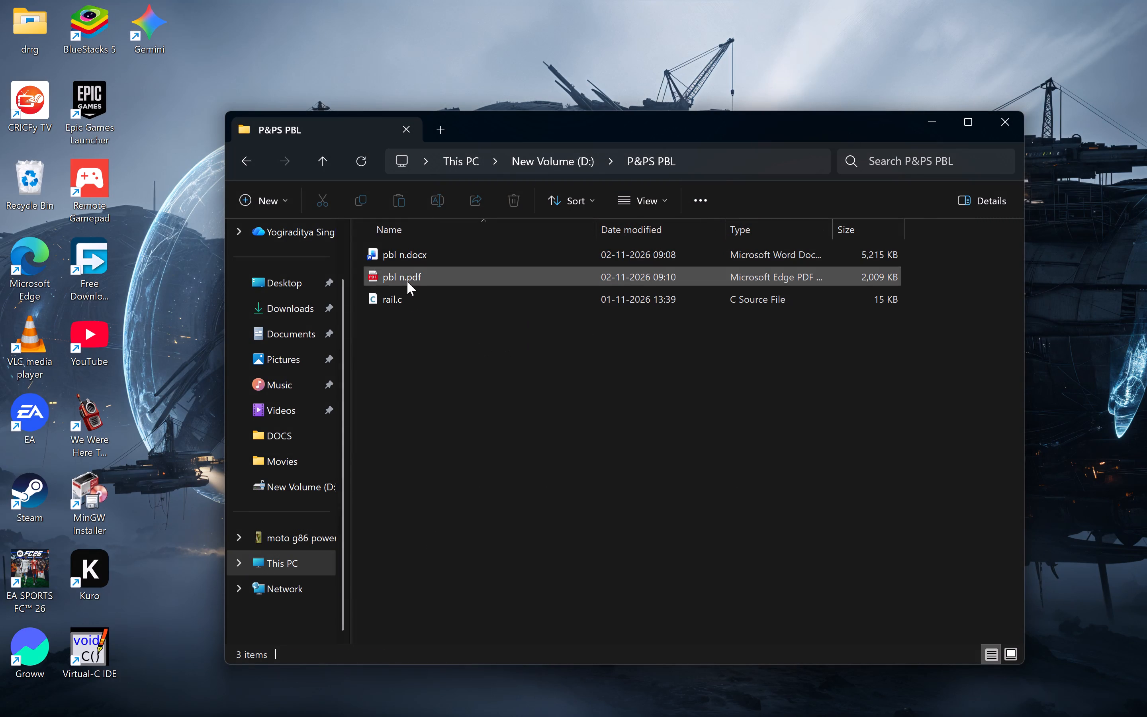
# Open pbl n.pdf from the P&PS PBL folder in a maximized window and review the front pages through the table of contents.
pyautogui.doubleClick(407, 281)
pyautogui.click(620, 90)
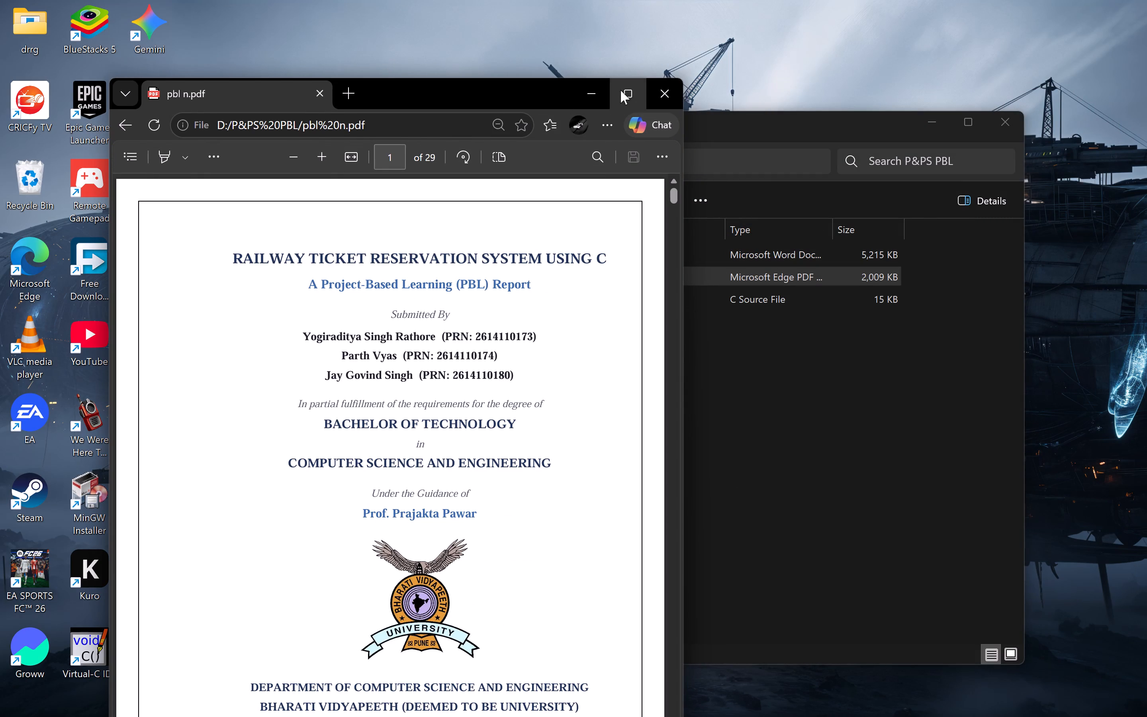
pyautogui.scroll(-8, 646, 269)
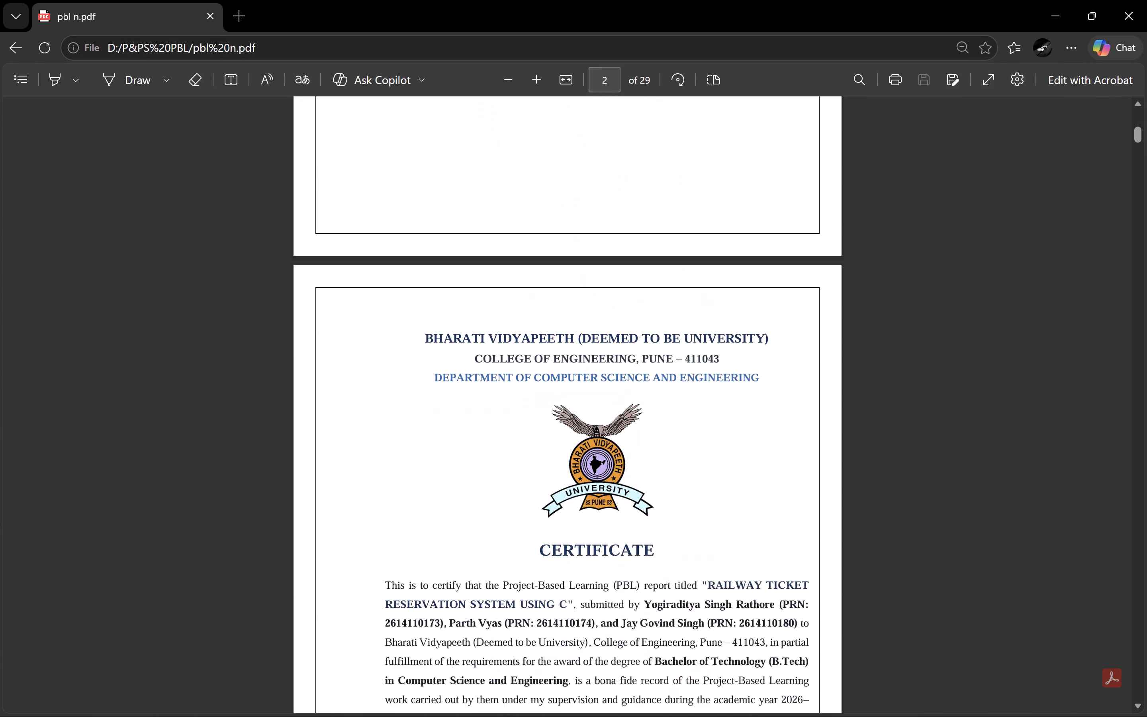
pyautogui.scroll(-7, 646, 269)
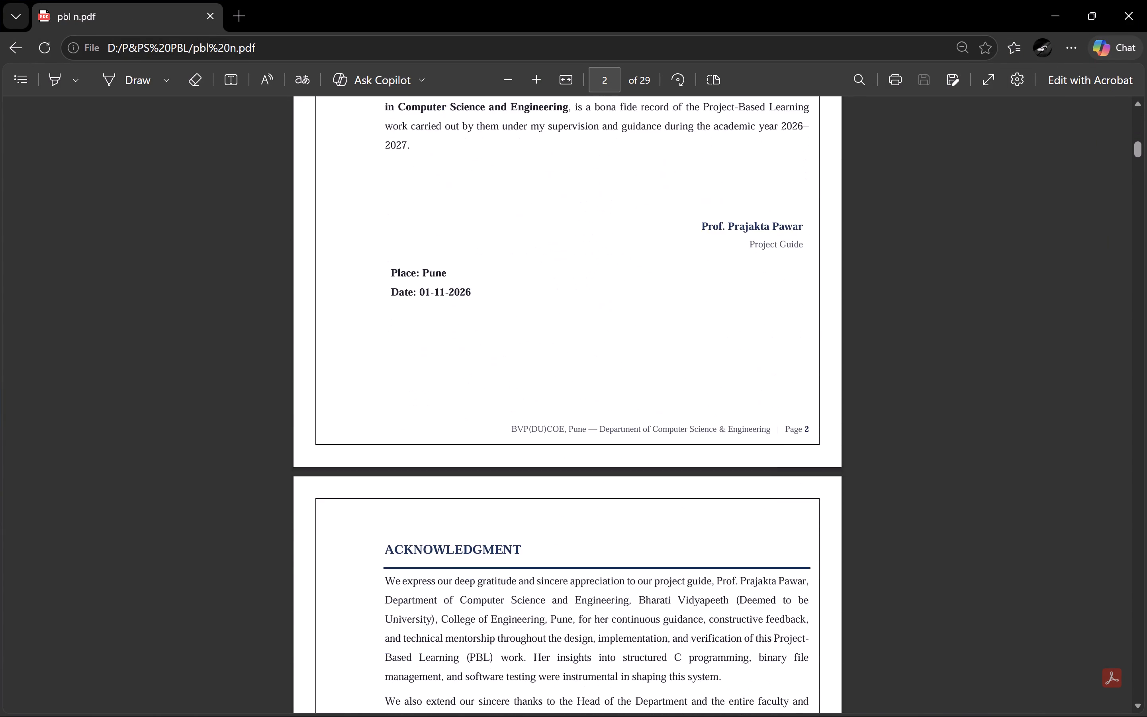
pyautogui.scroll(-11, 646, 269)
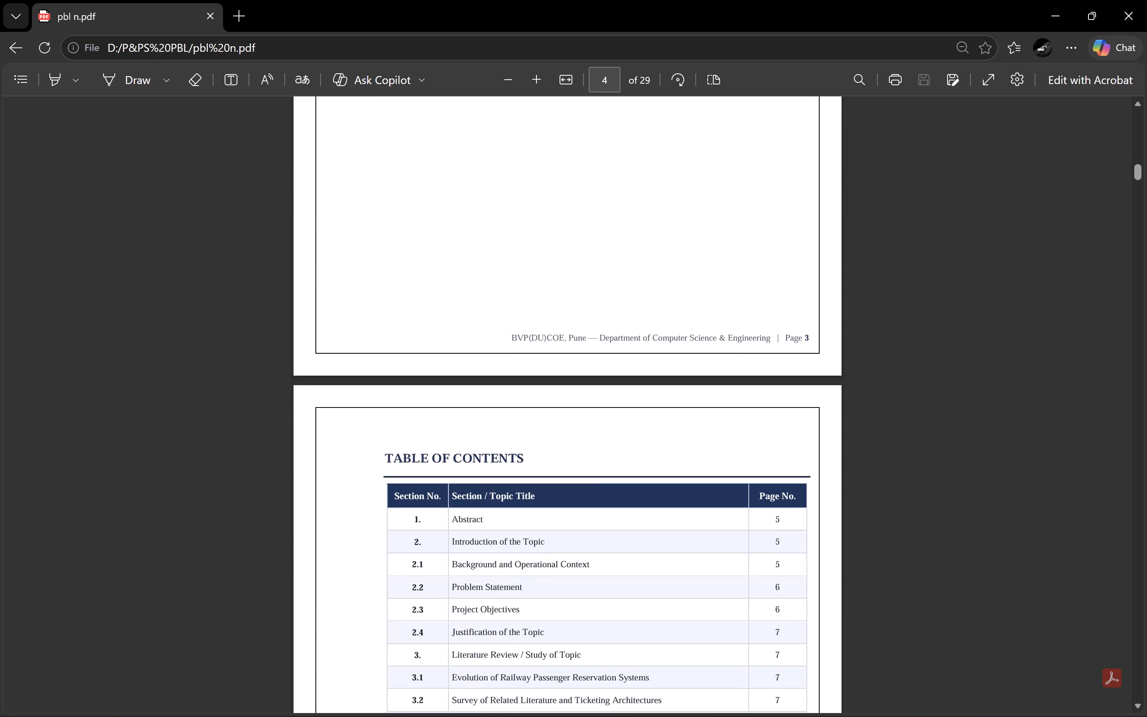
pyautogui.scroll(-12, 646, 269)
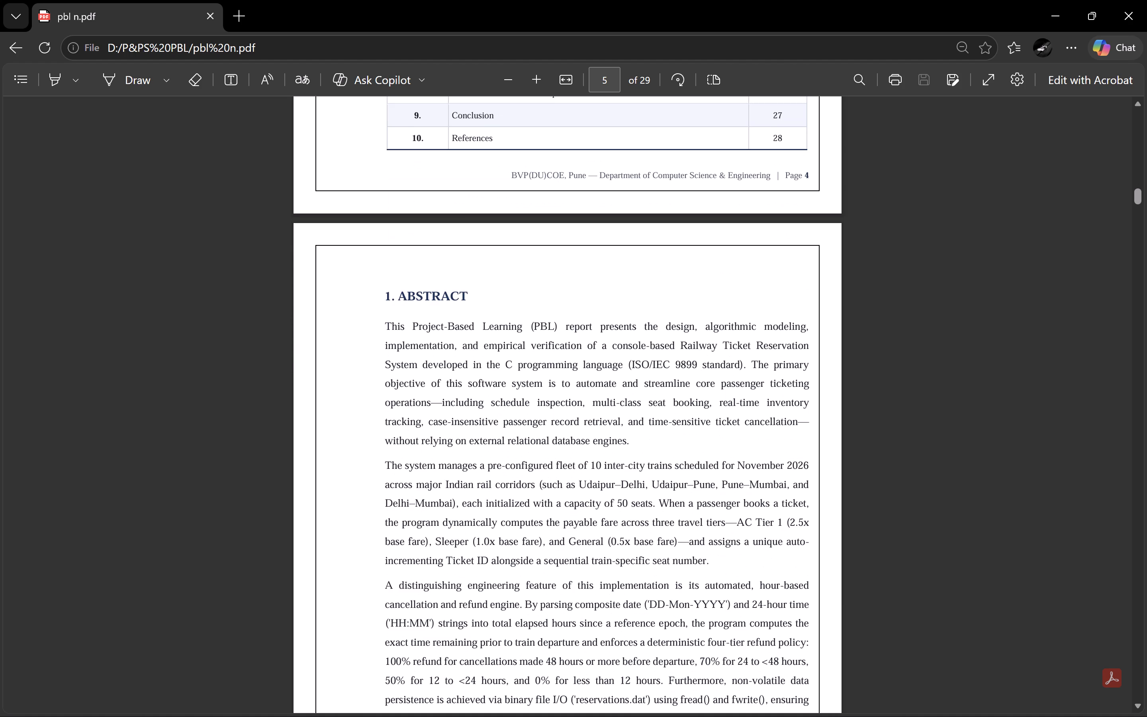
# Review the Abstract and Introduction pages of the PDF, and look back at the page numbers in the table of contents.
pyautogui.scroll(-5, 646, 269)
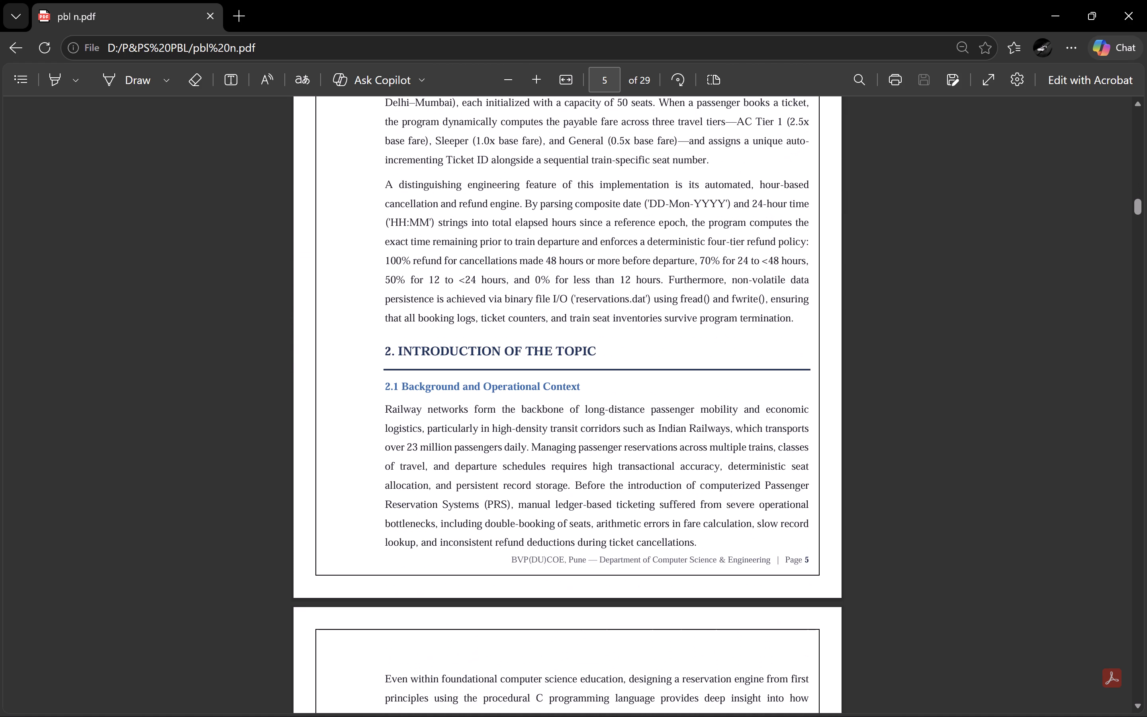
pyautogui.scroll(-12, 646, 269)
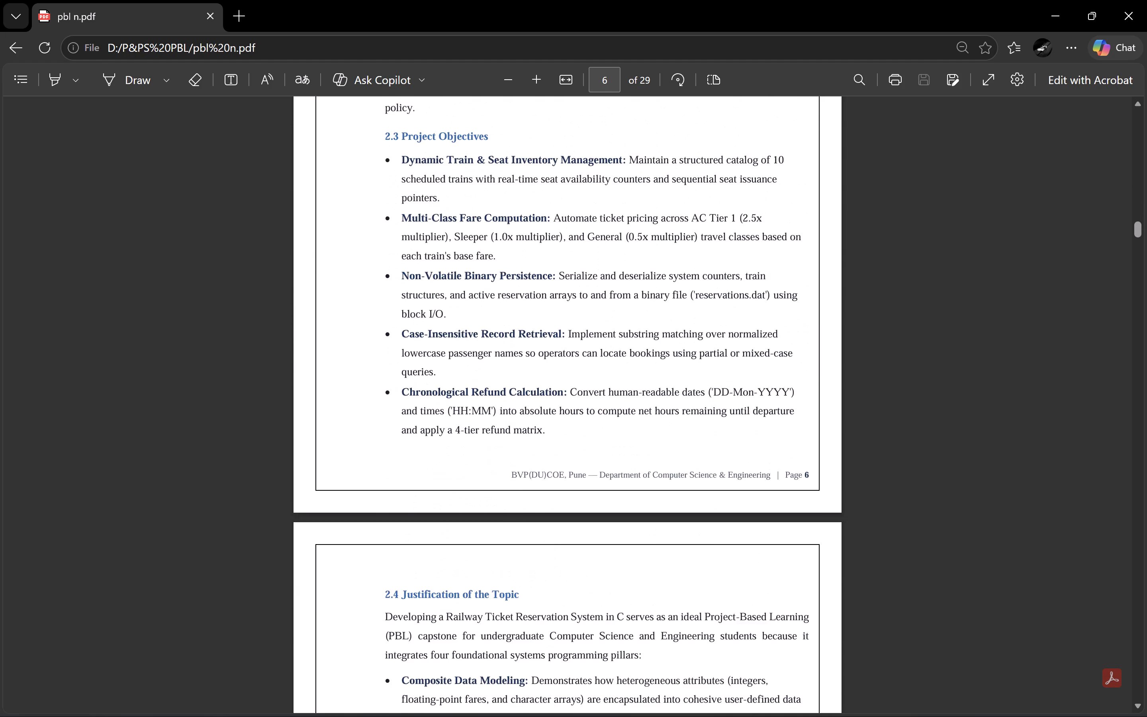
pyautogui.scroll(-13, 646, 269)
pyautogui.scroll(20, 646, 269)
pyautogui.scroll(15, 646, 269)
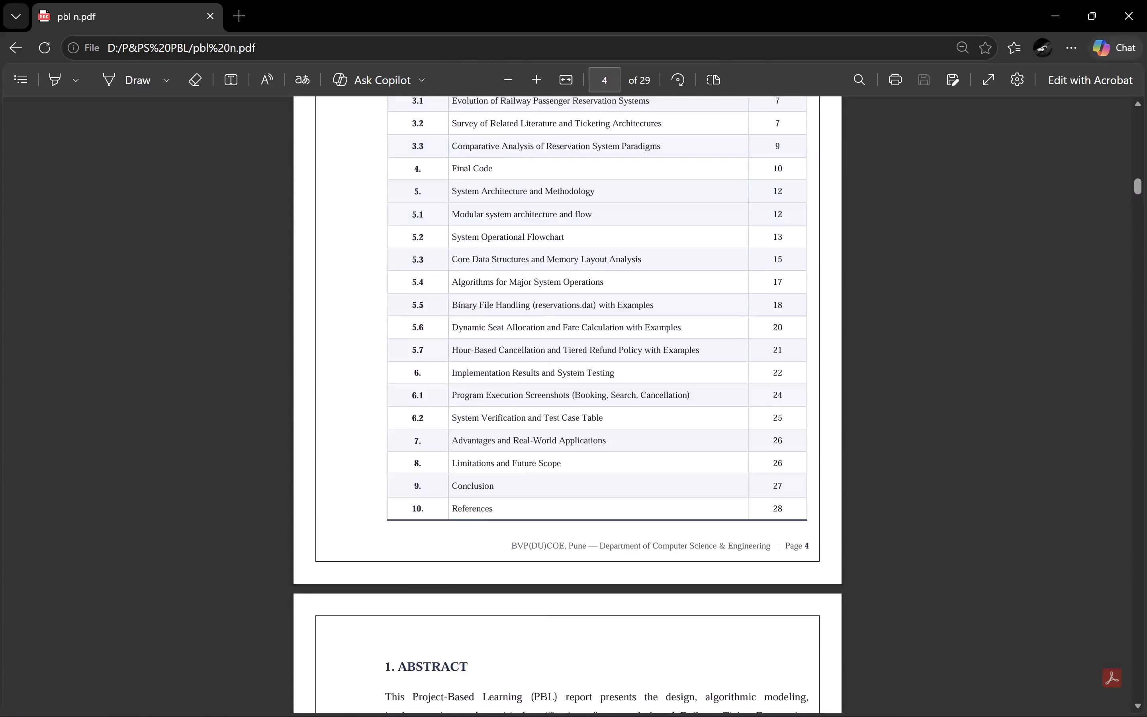
pyautogui.scroll(5, 646, 269)
# Check the PDF layout from section 2.2 through the section 3.3 comparison table on page 9.
pyautogui.scroll(-11, 646, 269)
pyautogui.scroll(-10, 646, 269)
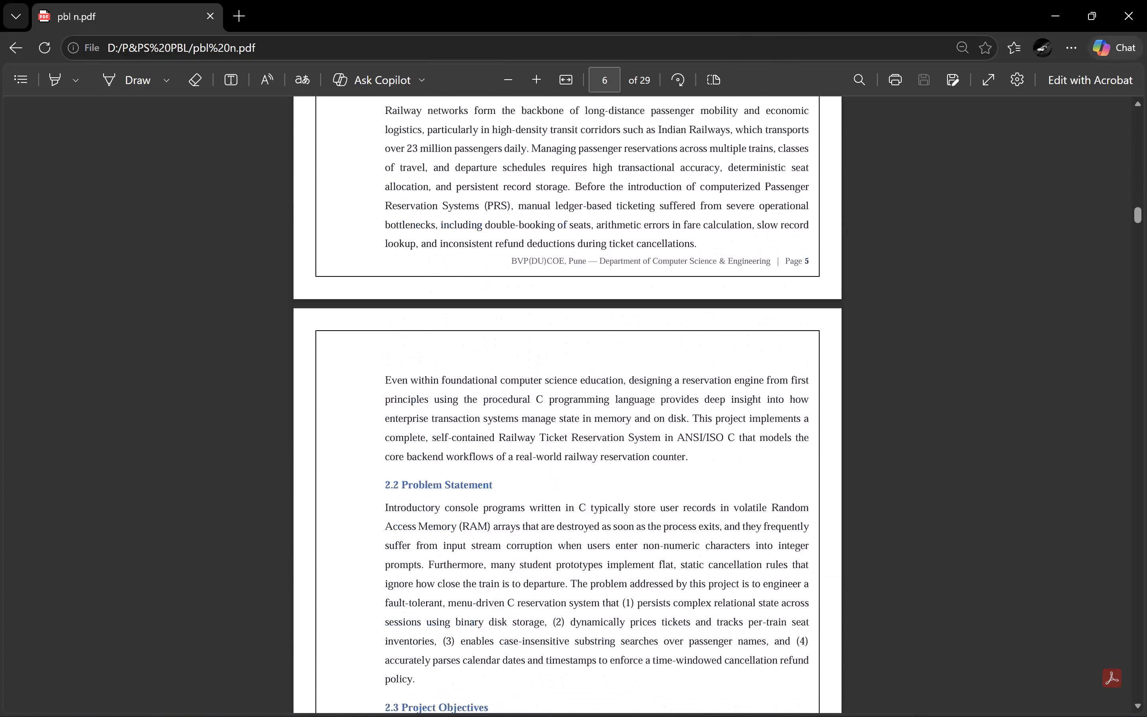
pyautogui.scroll(-11, 646, 269)
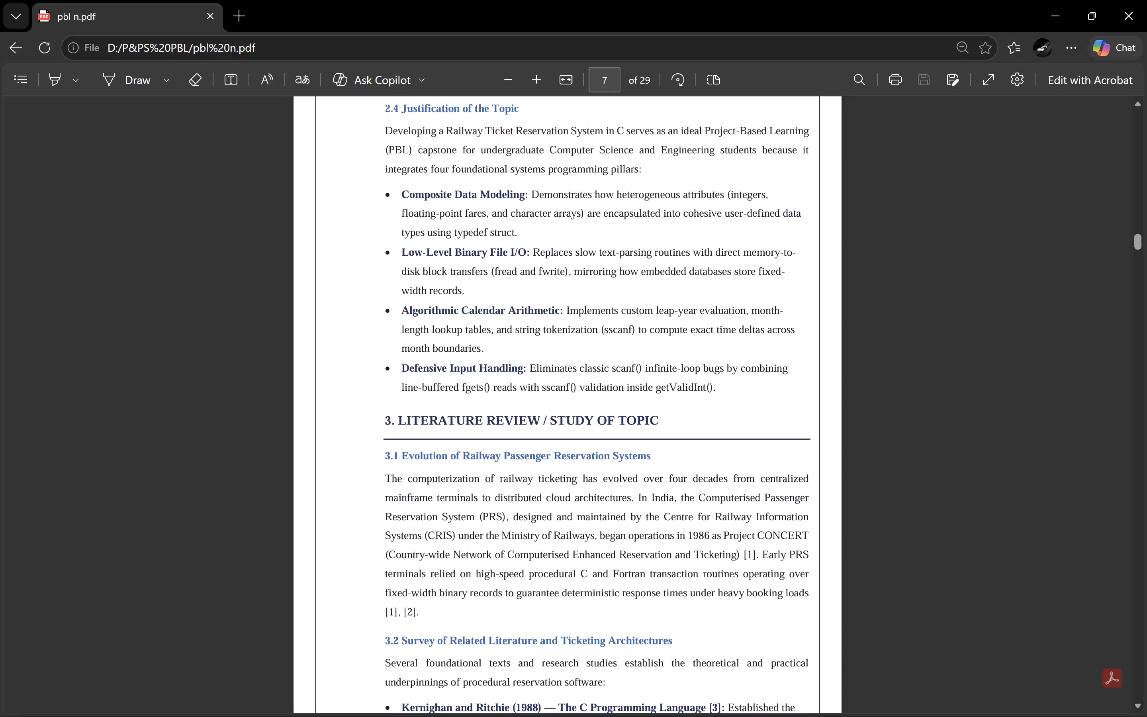
pyautogui.scroll(-6, 646, 269)
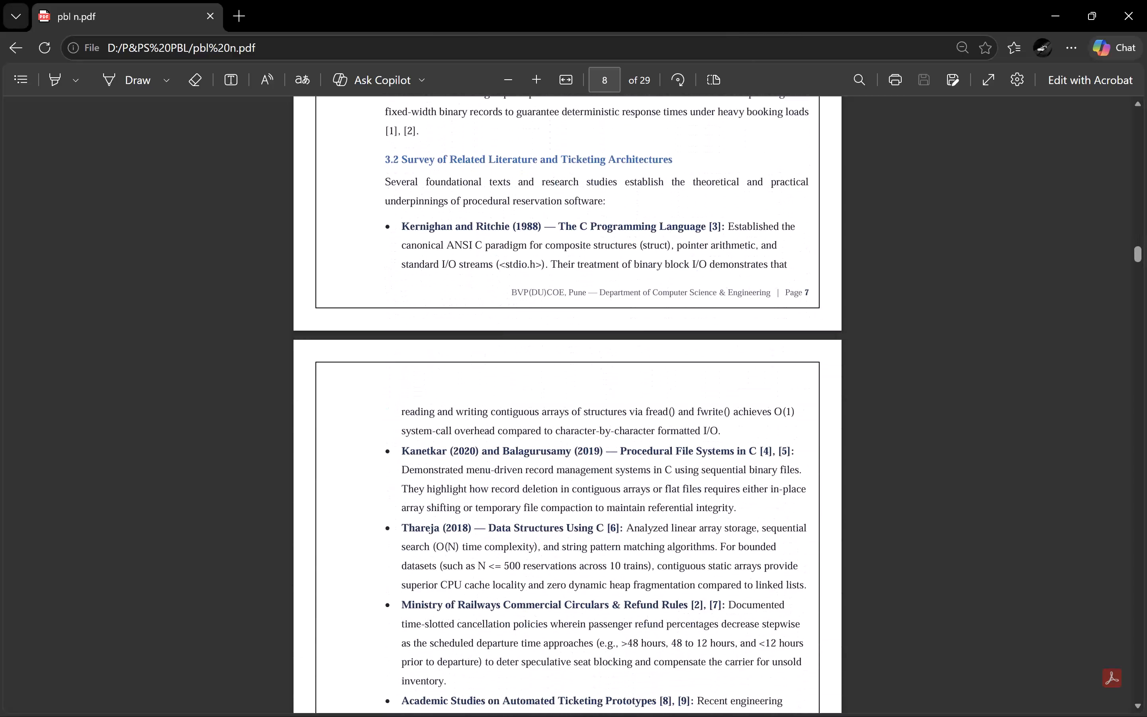
pyautogui.scroll(-8, 646, 269)
pyautogui.scroll(1, 646, 269)
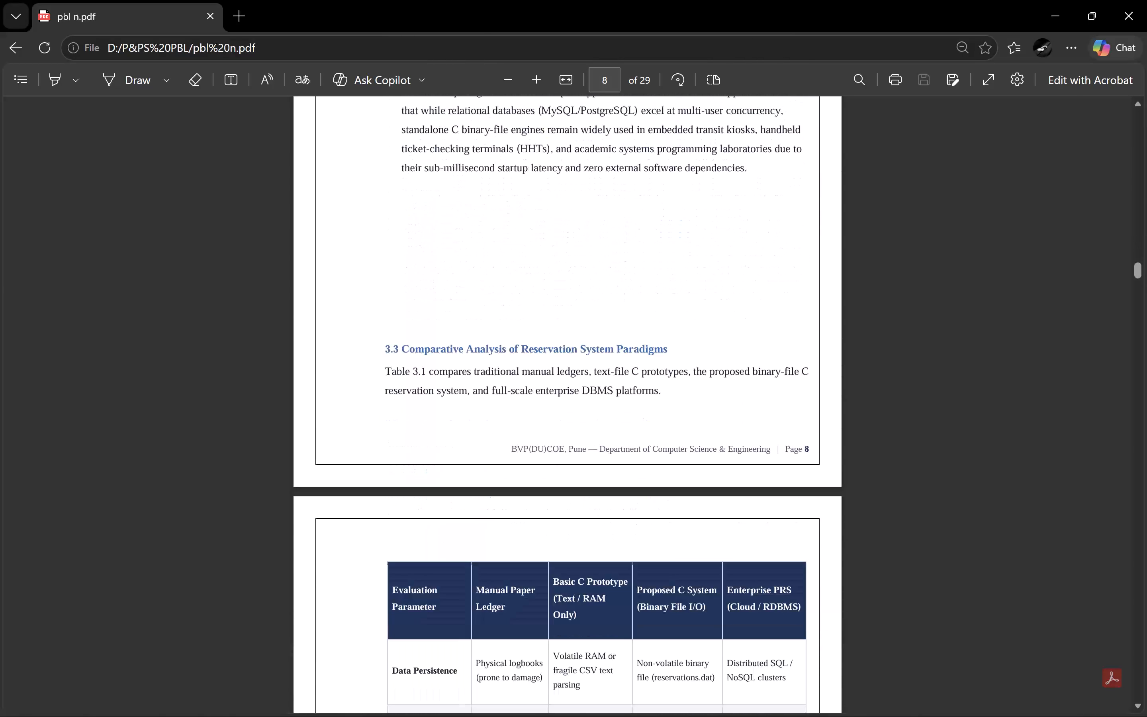
pyautogui.scroll(1, 646, 269)
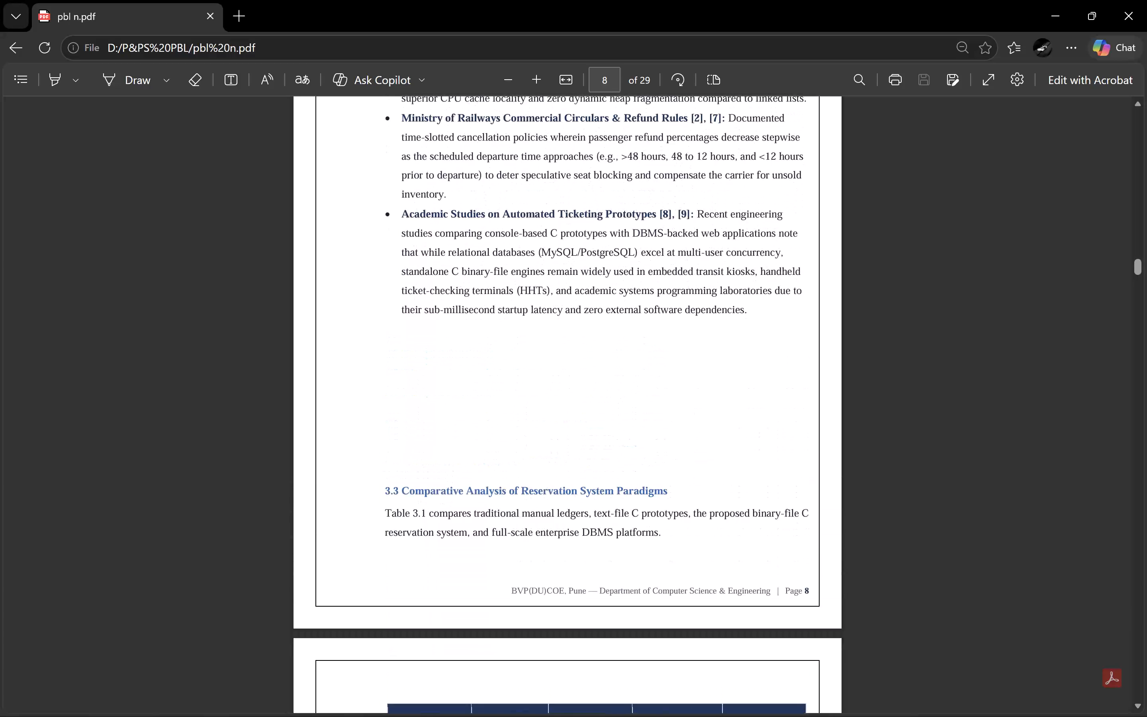
pyautogui.scroll(-10, 646, 269)
pyautogui.scroll(2, 646, 269)
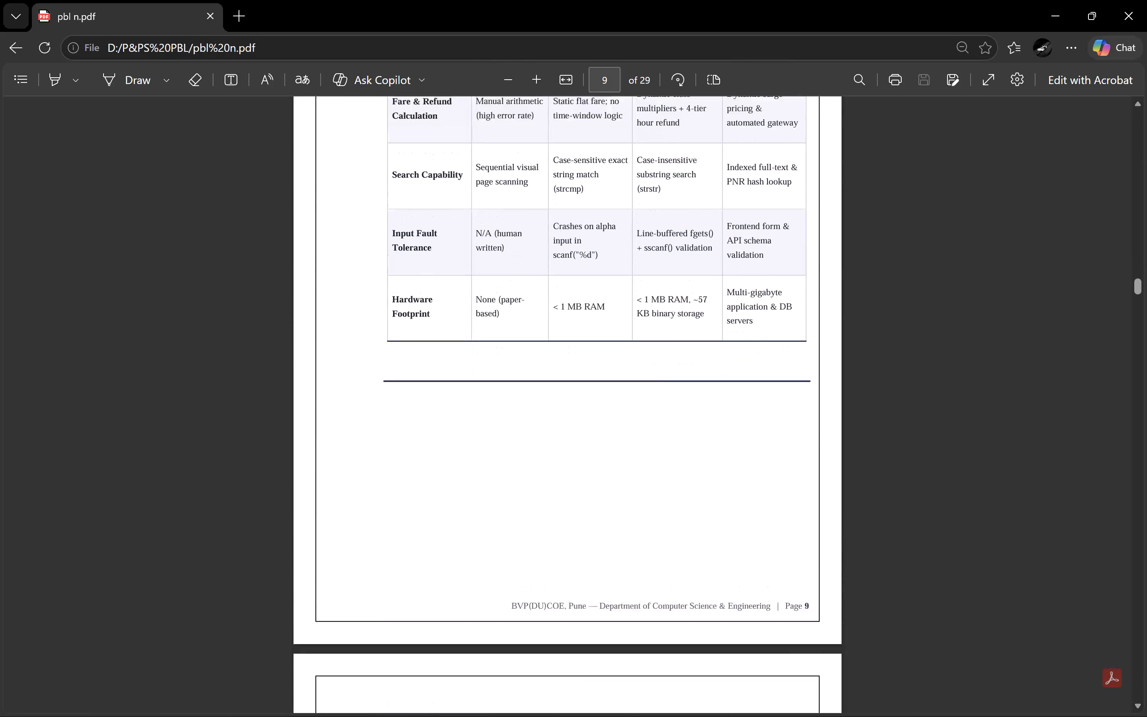
pyautogui.scroll(3, 646, 269)
pyautogui.scroll(-2, 646, 269)
pyautogui.scroll(4, 646, 269)
pyautogui.scroll(-6, 646, 269)
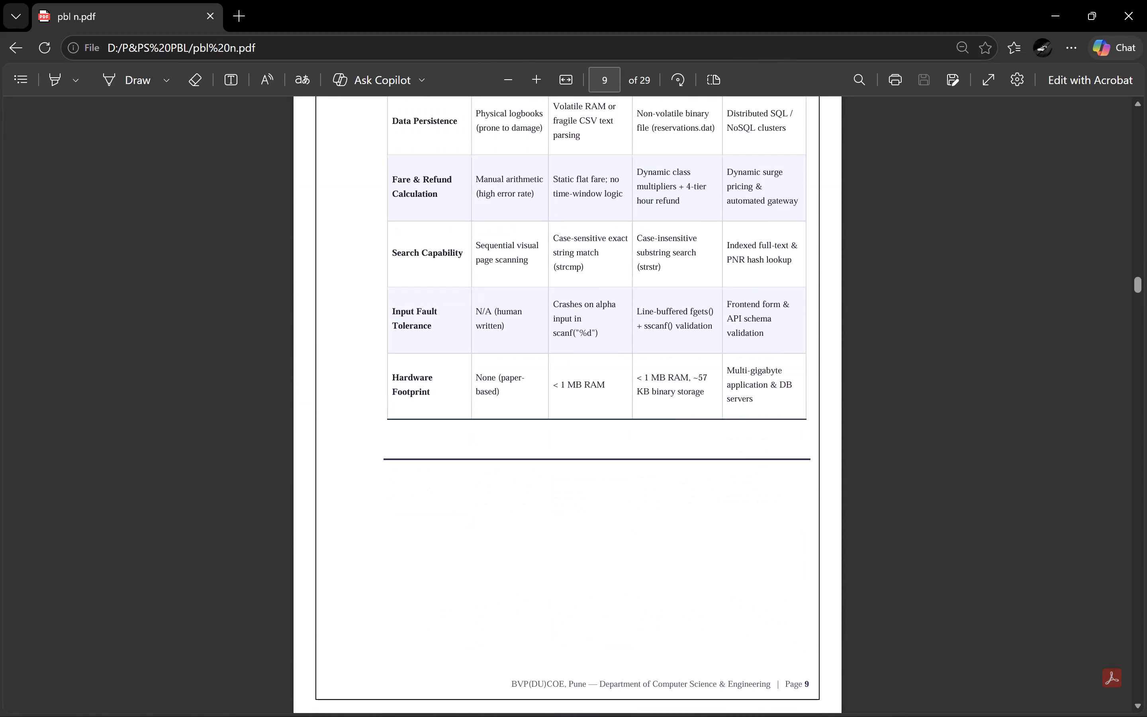
# Examine the Final Code screenshots on pages 10 to 12 and the start of section 5 on page 13.
pyautogui.scroll(-16, 646, 269)
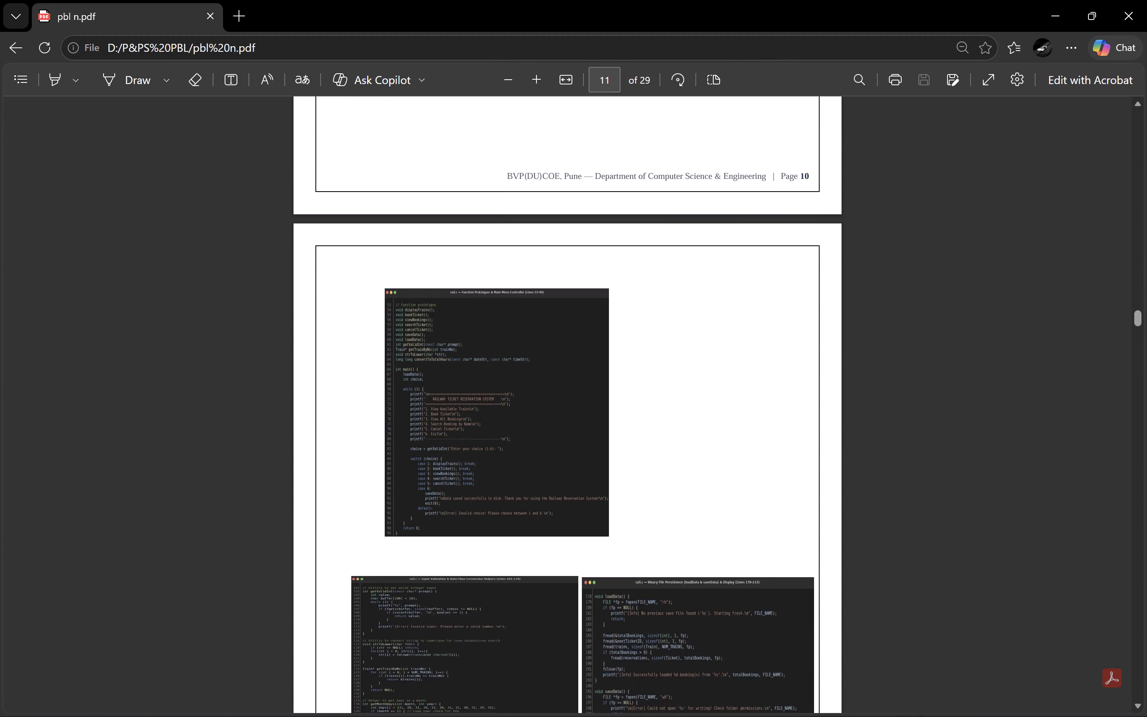
pyautogui.scroll(1, 646, 269)
pyautogui.scroll(-18, 646, 269)
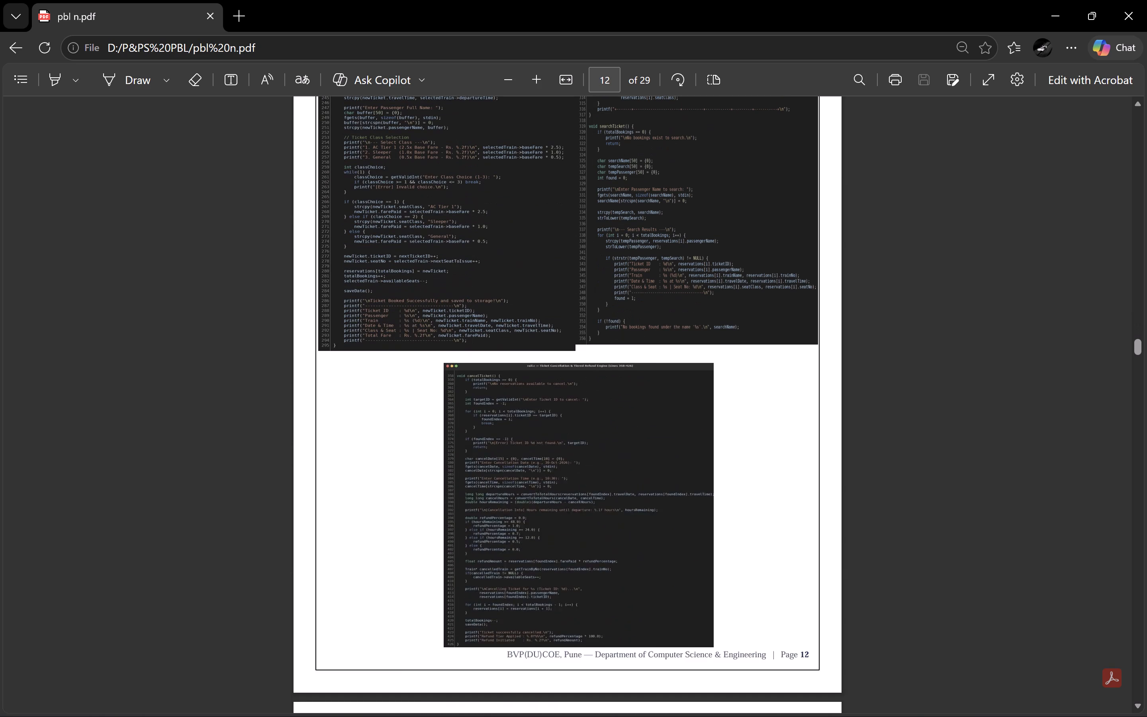
pyautogui.scroll(-3, 646, 269)
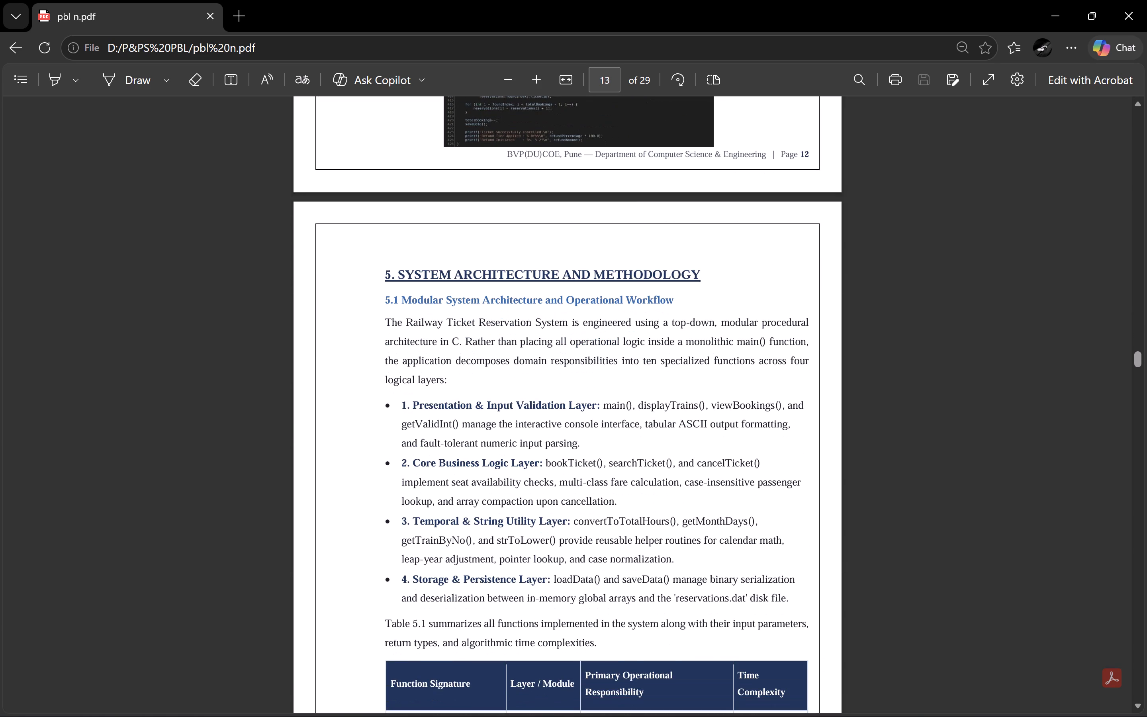
pyautogui.scroll(-4, 646, 269)
pyautogui.scroll(5, 646, 269)
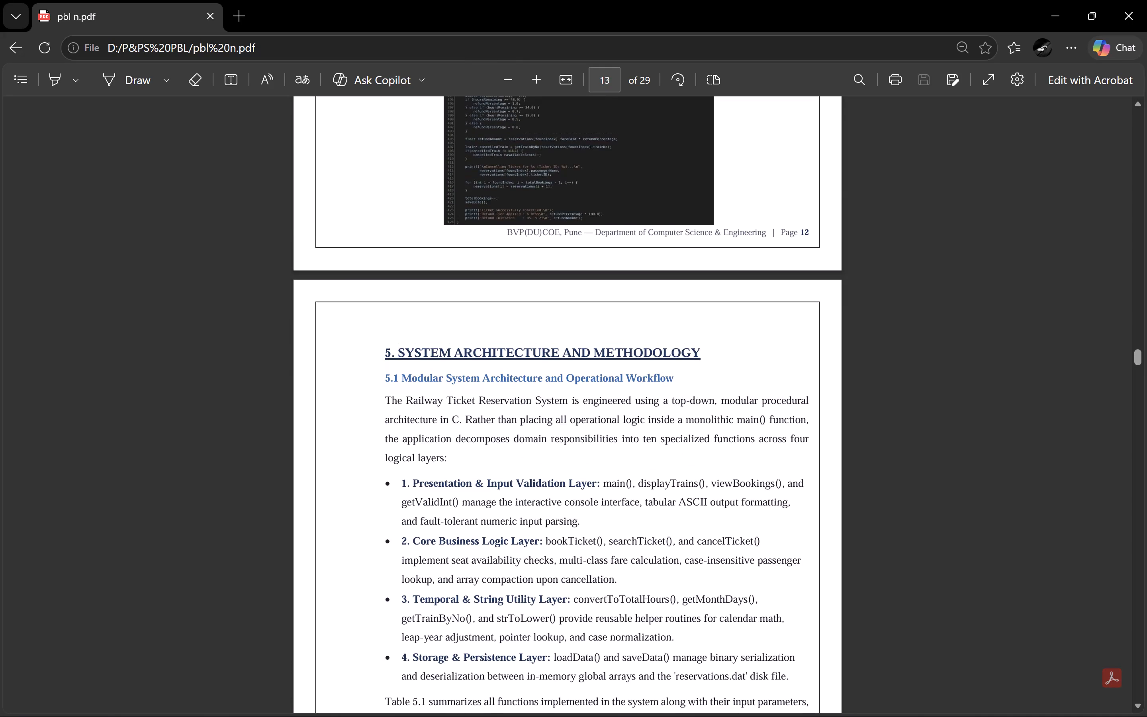
pyautogui.scroll(-3, 646, 269)
pyautogui.scroll(1, 646, 269)
pyautogui.scroll(-5, 646, 269)
pyautogui.scroll(19, 646, 269)
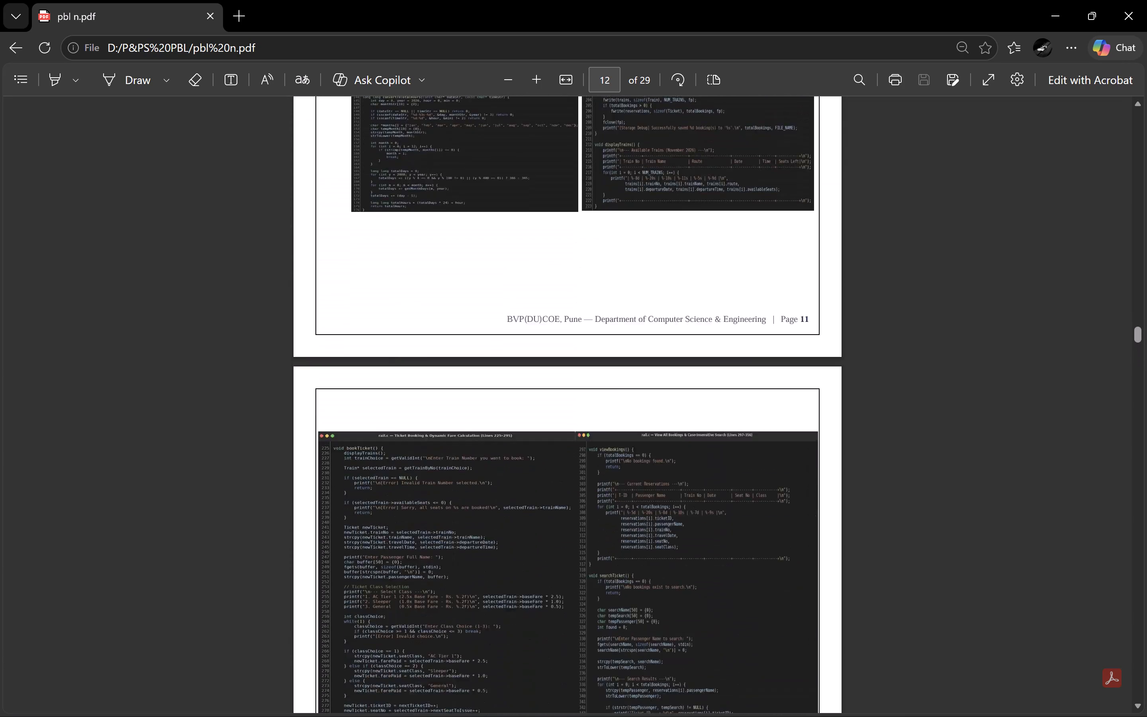
pyautogui.scroll(13, 646, 269)
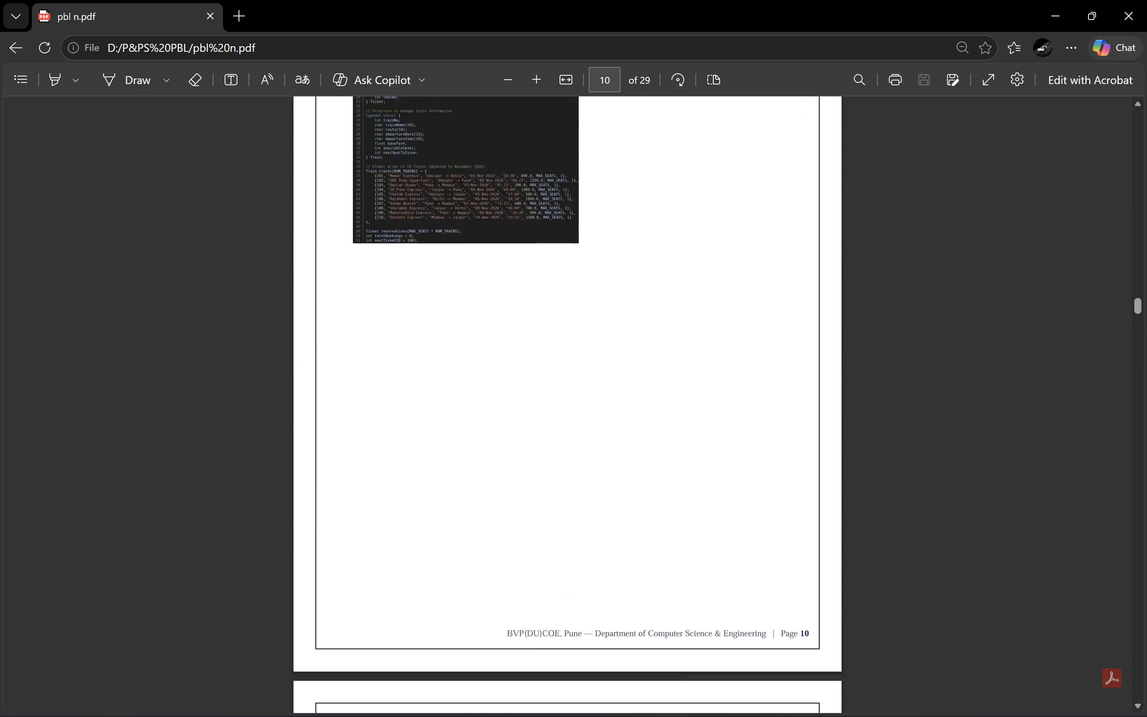
pyautogui.scroll(7, 646, 269)
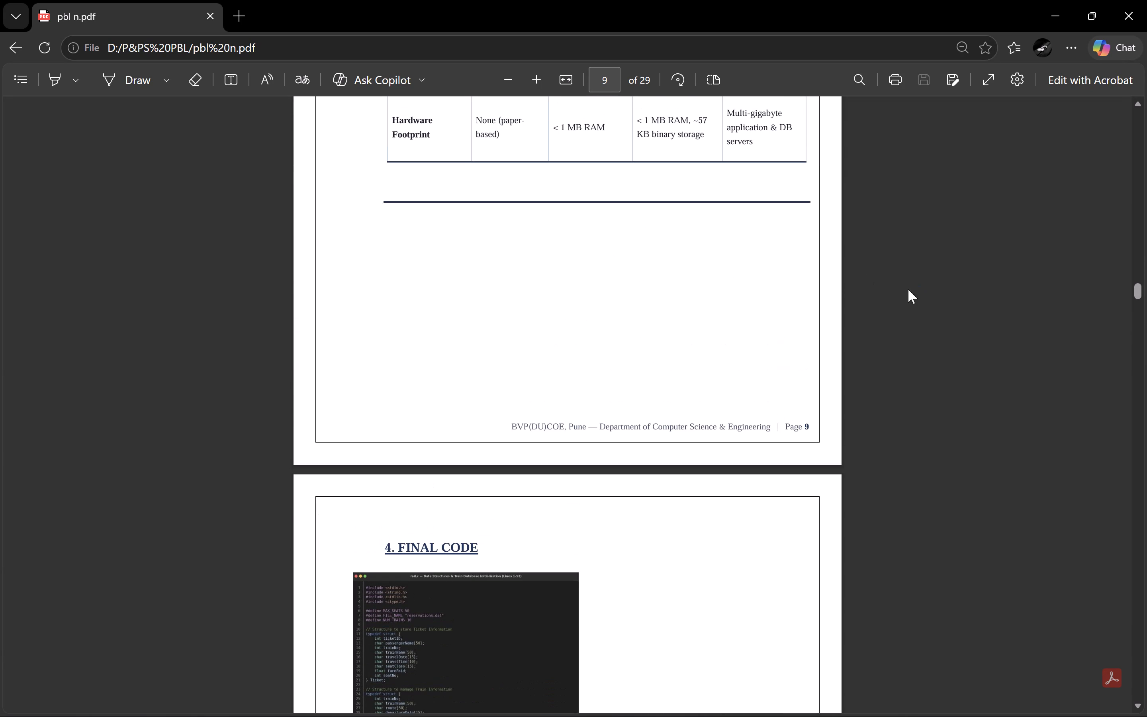
# Recheck the certificate, acknowledgment and table of contents pages near the beginning of the PDF.
pyautogui.moveTo(1132, 294); pyautogui.dragTo(1119, 138)
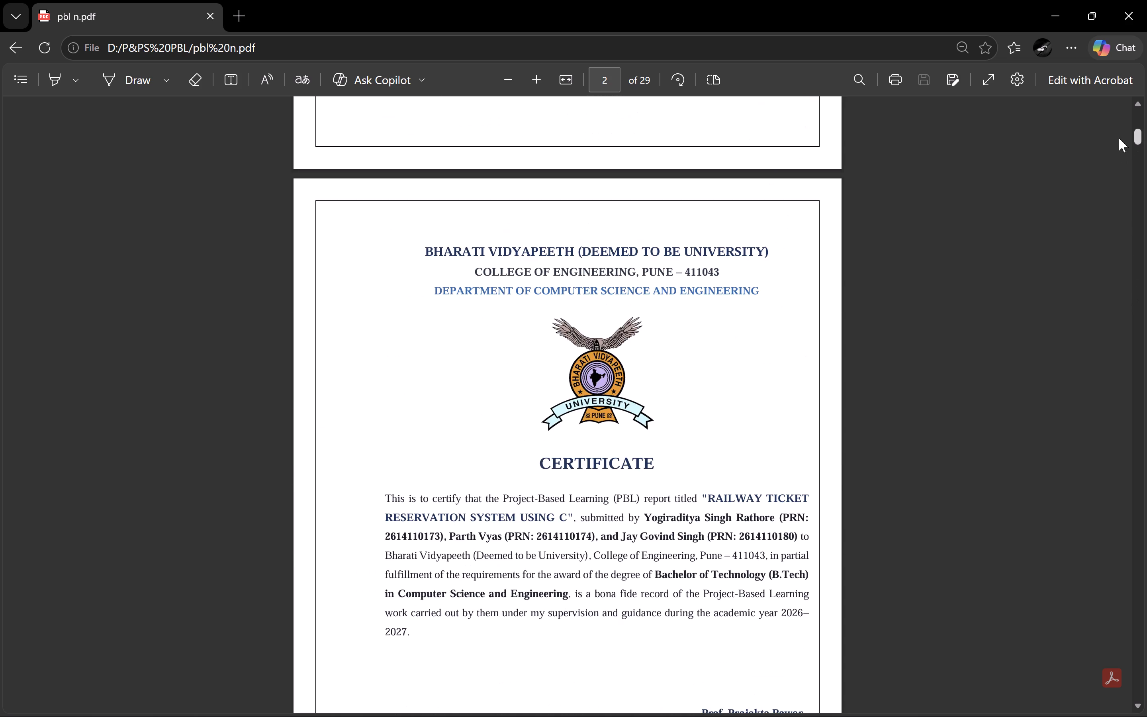
pyautogui.moveTo(1119, 138); pyautogui.dragTo(1108, 114)
pyautogui.scroll(-20, 747, 302)
pyautogui.scroll(-1, 747, 302)
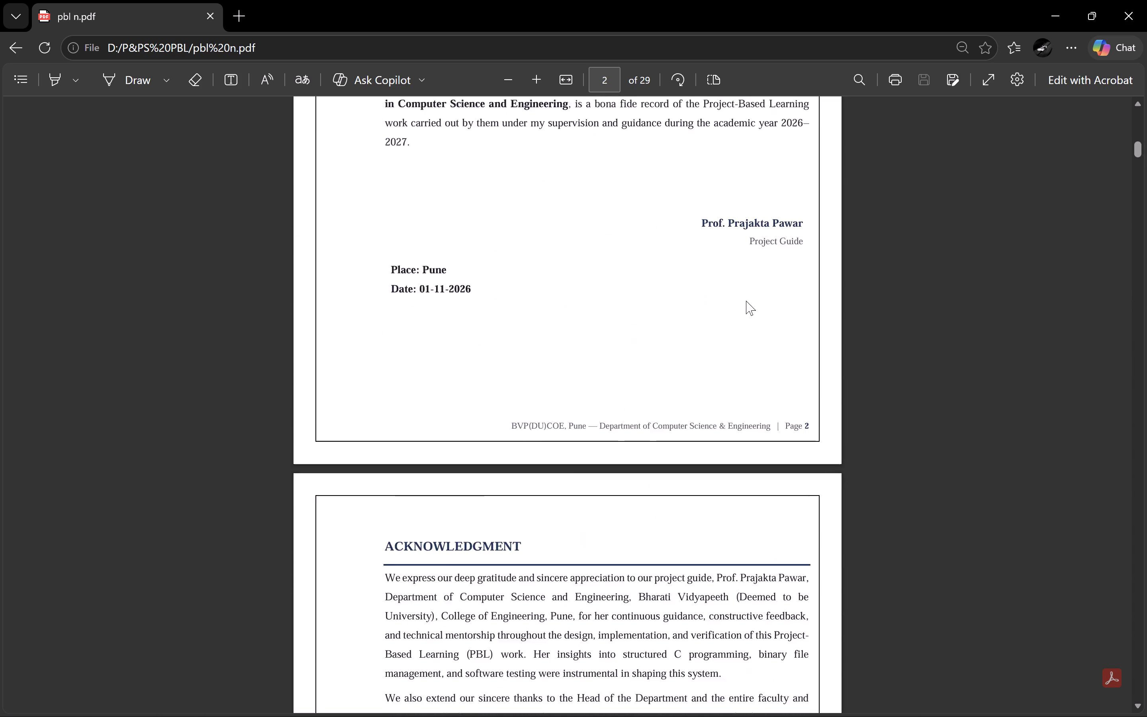
pyautogui.scroll(-11, 746, 301)
pyautogui.scroll(2, 746, 301)
pyautogui.scroll(-12, 746, 301)
pyautogui.scroll(8, 746, 301)
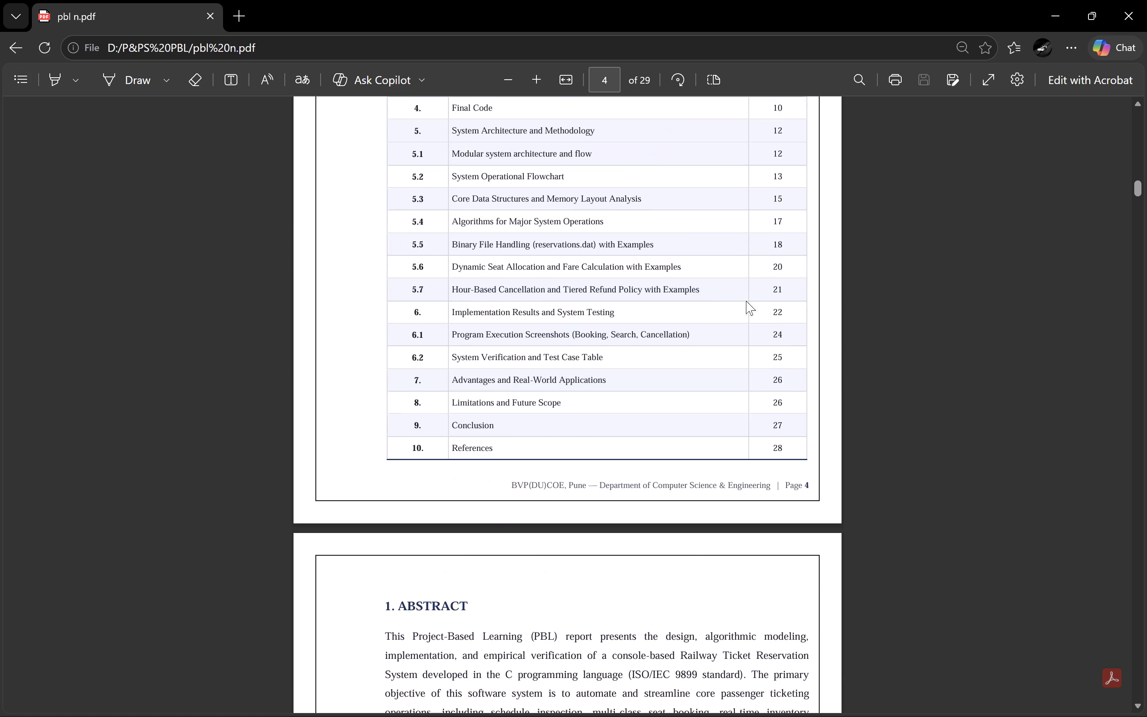
pyautogui.scroll(12, 746, 301)
pyautogui.scroll(16, 746, 301)
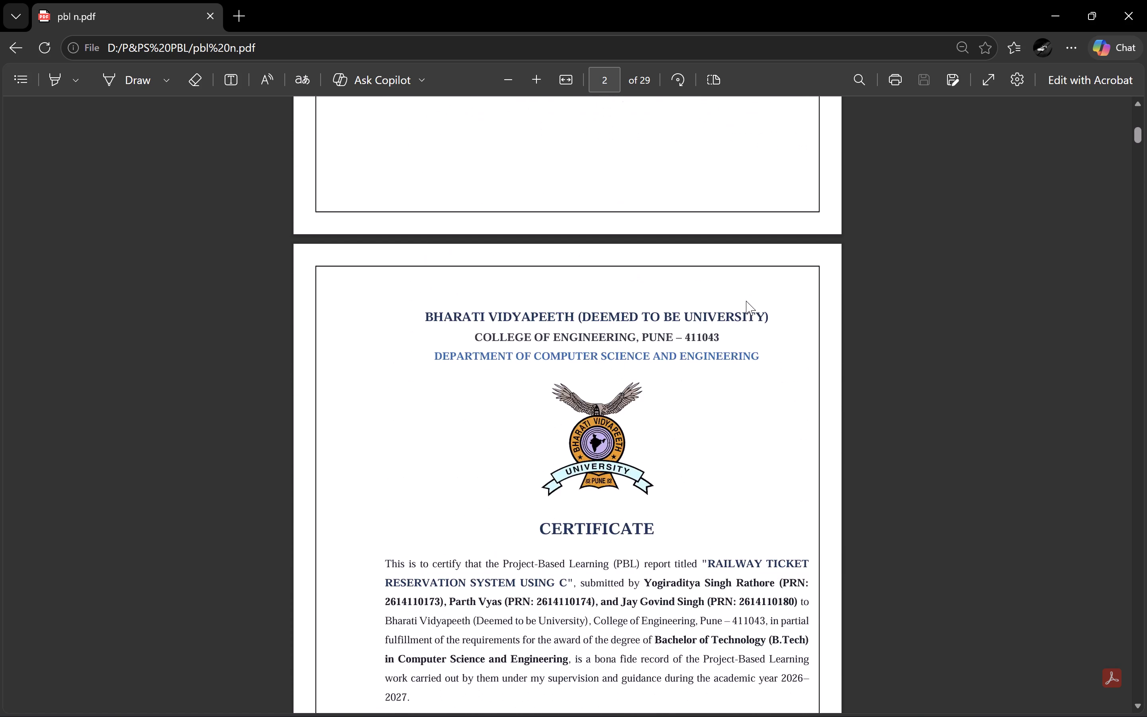
pyautogui.scroll(13, 746, 301)
pyautogui.scroll(-19, 746, 301)
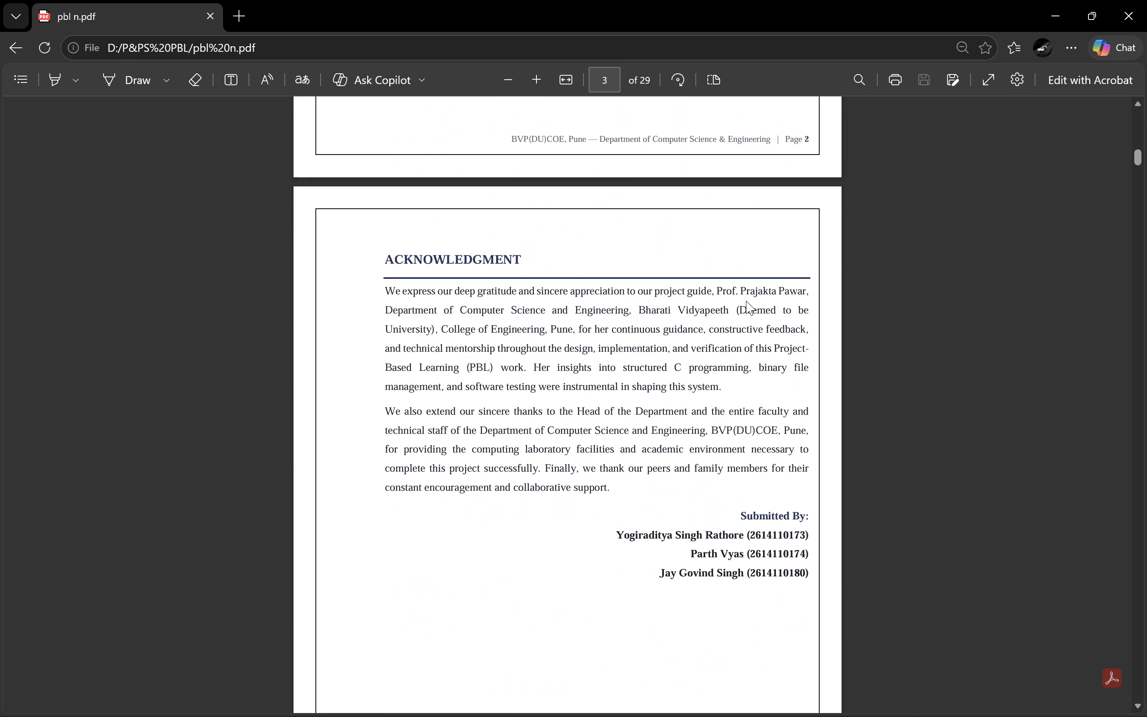
pyautogui.scroll(-13, 746, 301)
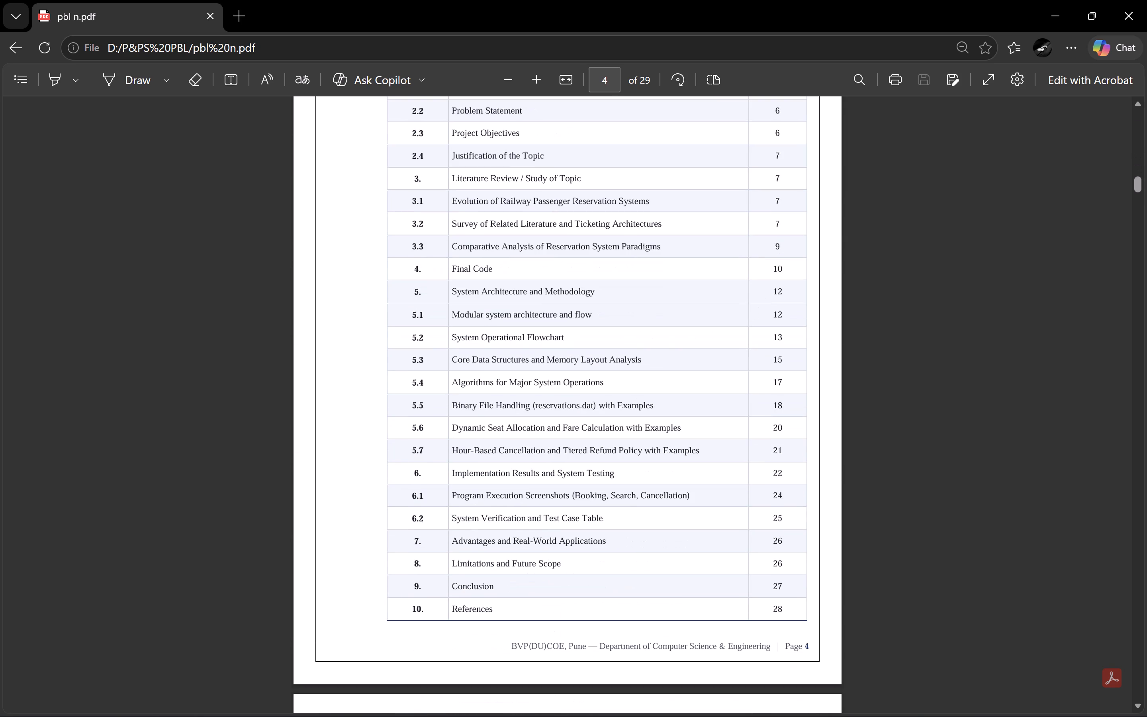
# Compare the table of contents page numbers with the section 5 and Final Code pages, and close the PDF.
pyautogui.moveTo(1137, 186); pyautogui.dragTo(1137, 186)
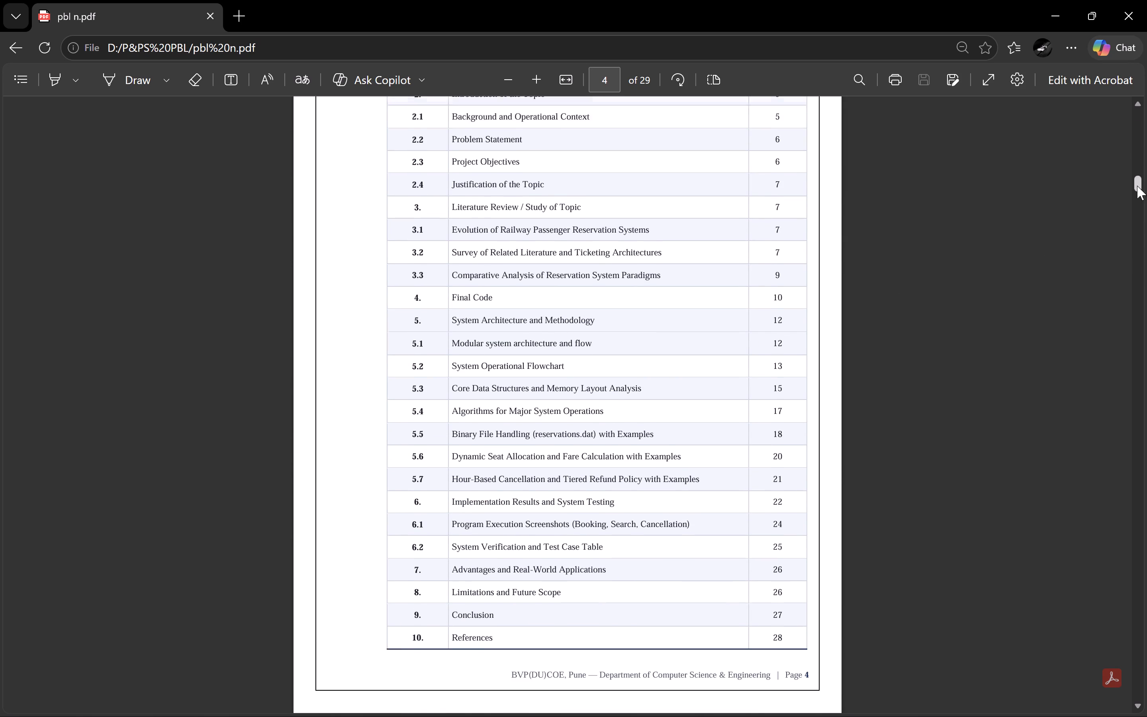
pyautogui.moveTo(1137, 186); pyautogui.dragTo(1146, 344)
pyautogui.scroll(-5, 802, 343)
pyautogui.scroll(-6, 758, 343)
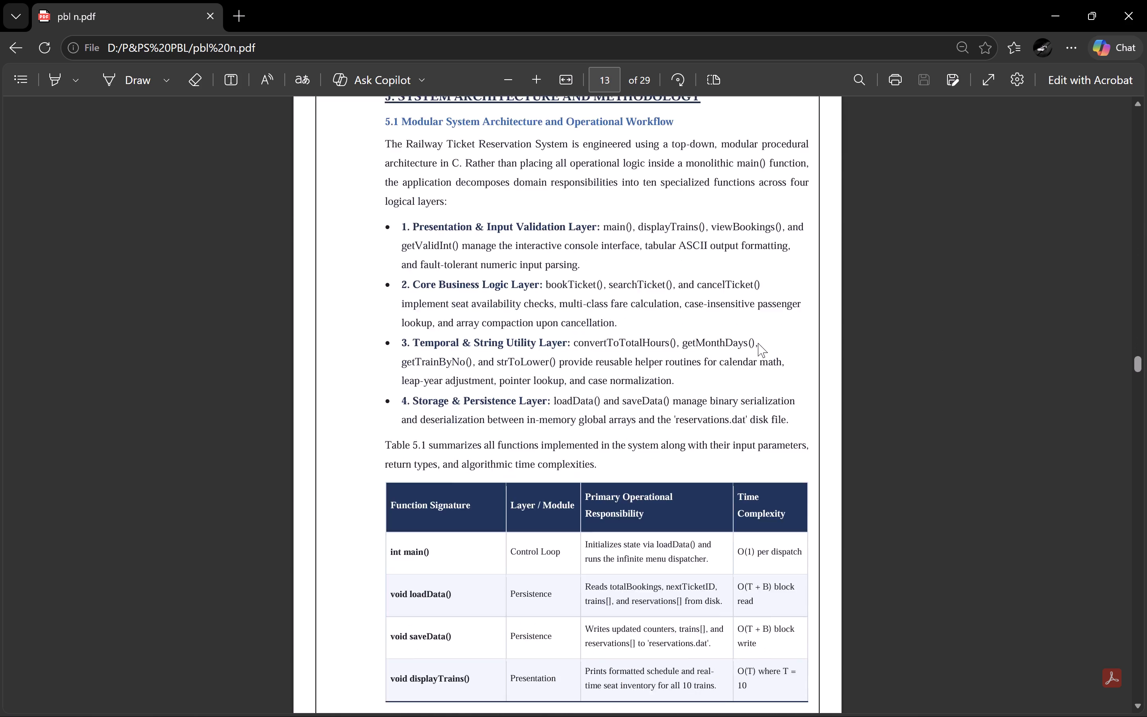
pyautogui.scroll(11, 758, 343)
pyautogui.scroll(18, 758, 343)
pyautogui.click(209, 18)
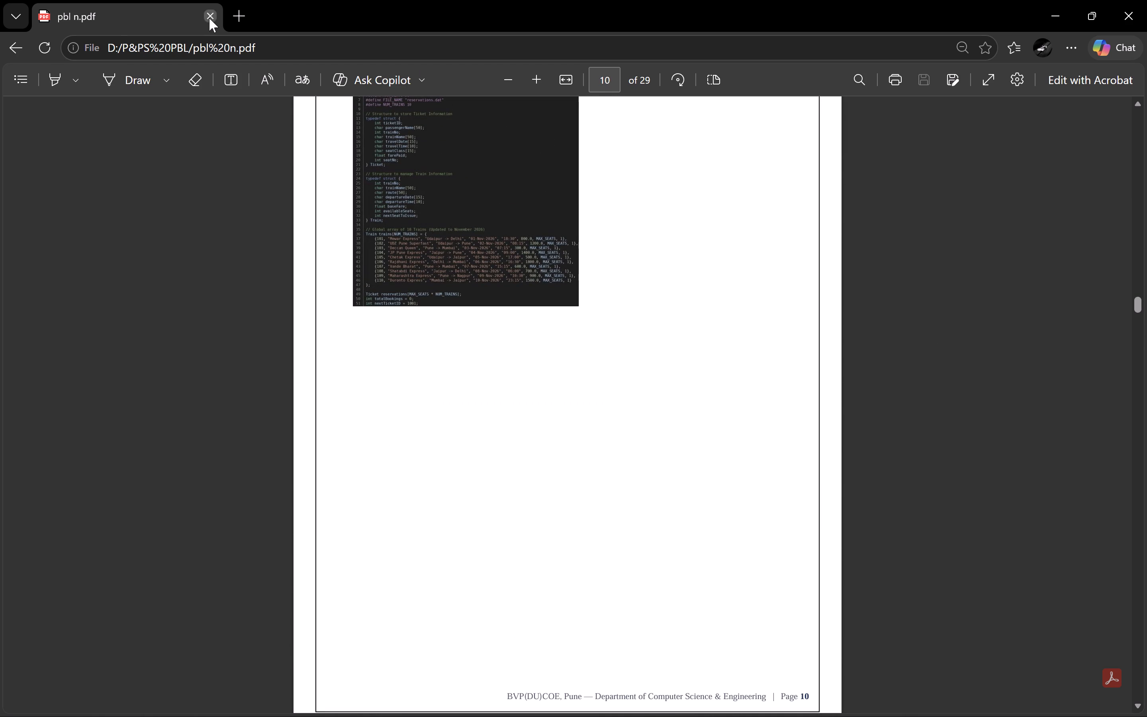
# Open pbl n.docx from the P&PS PBL folder and review the page numbers in its table of contents.
pyautogui.doubleClick(428, 253)
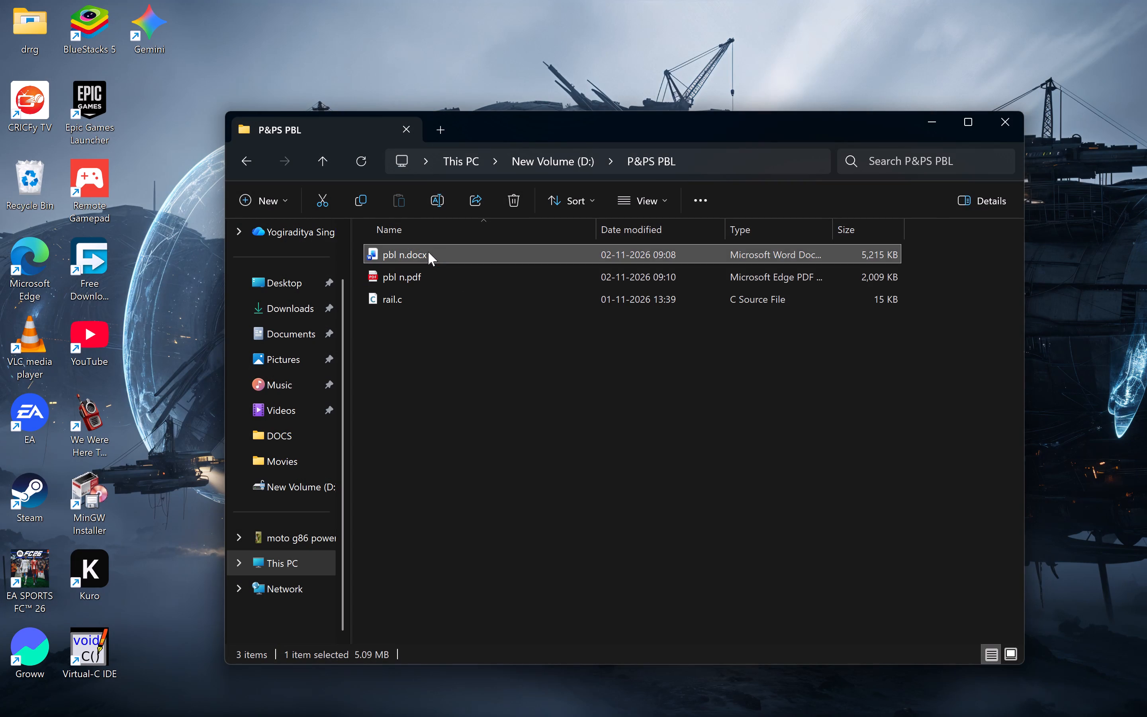
pyautogui.scroll(-10, 696, 296)
pyautogui.scroll(1, 696, 296)
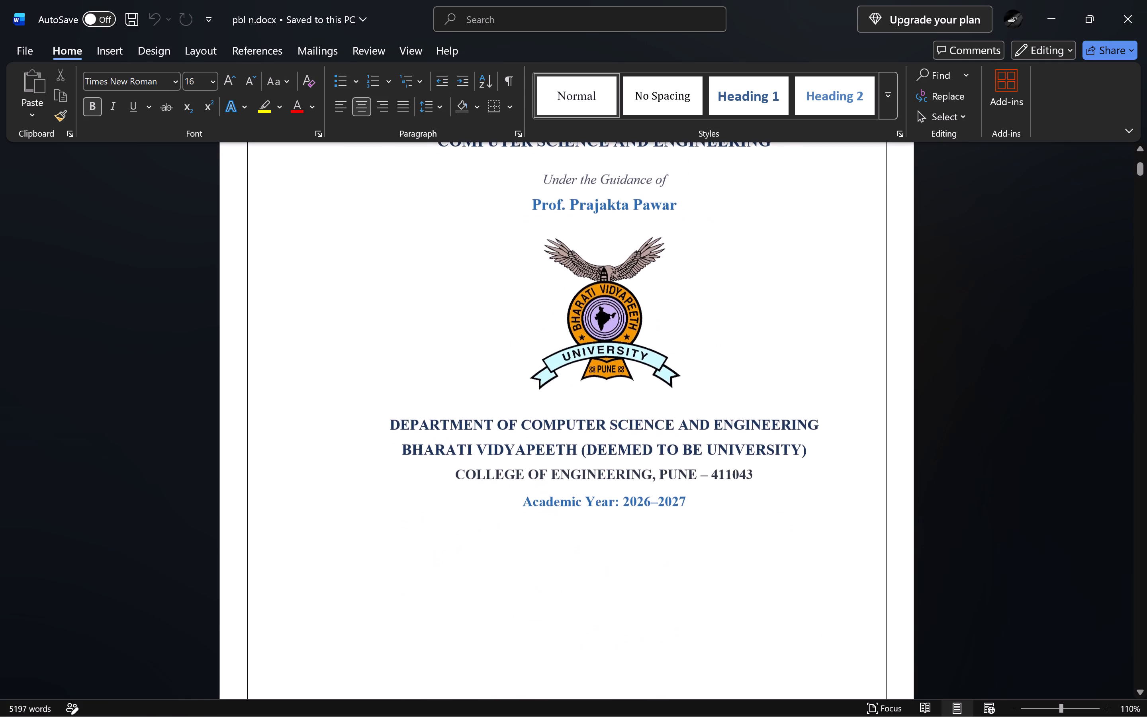
pyautogui.scroll(-9, 638, 283)
pyautogui.scroll(1, 635, 286)
pyautogui.scroll(-7, 680, 291)
pyautogui.scroll(1, 765, 335)
pyautogui.scroll(-18, 765, 335)
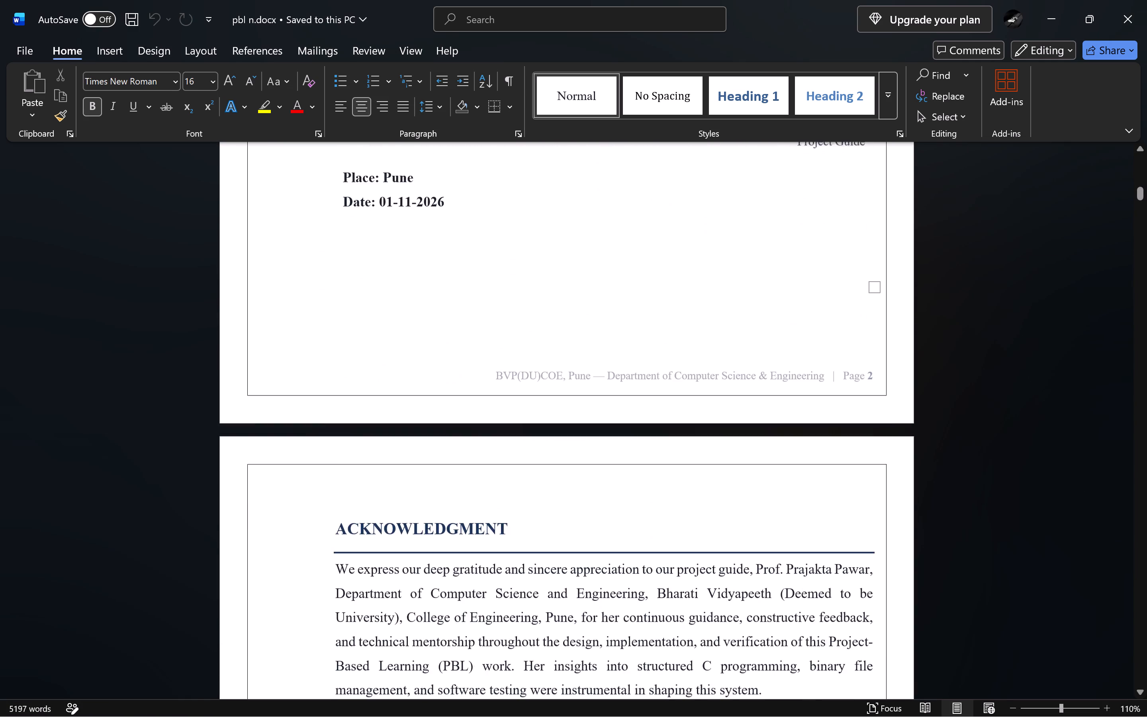
pyautogui.scroll(-5, 765, 335)
pyautogui.scroll(-20, 765, 335)
pyautogui.scroll(-4, 765, 335)
pyautogui.scroll(1, 766, 335)
pyautogui.scroll(-5, 766, 335)
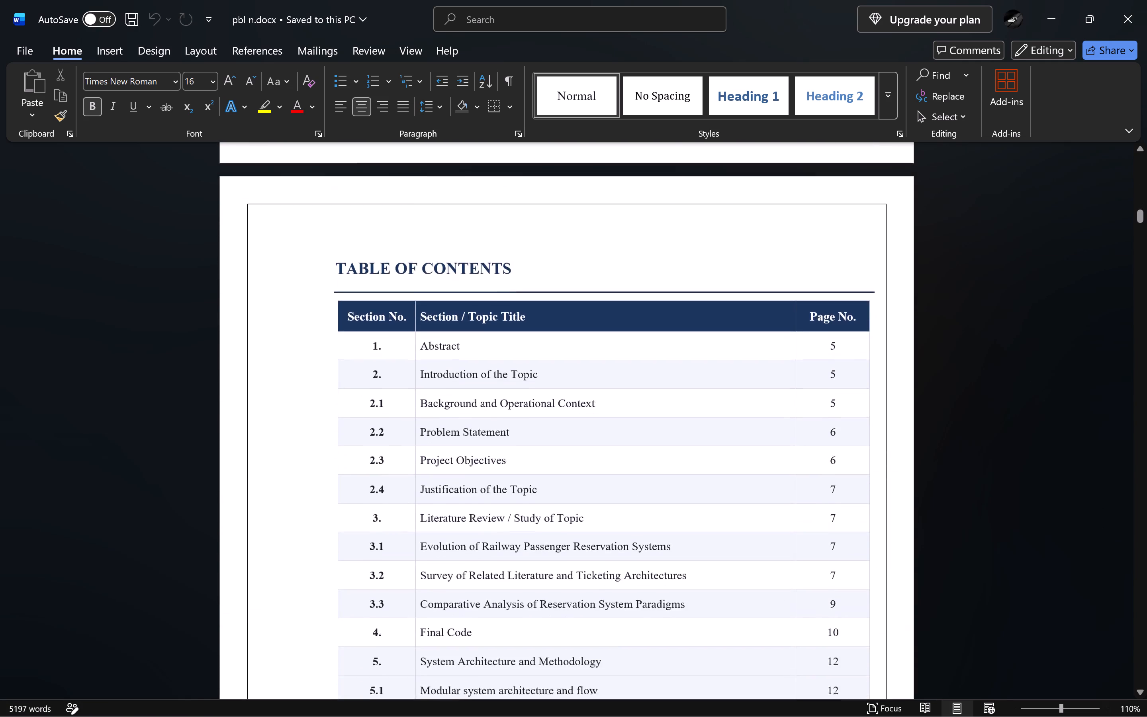
pyautogui.scroll(-8, 766, 335)
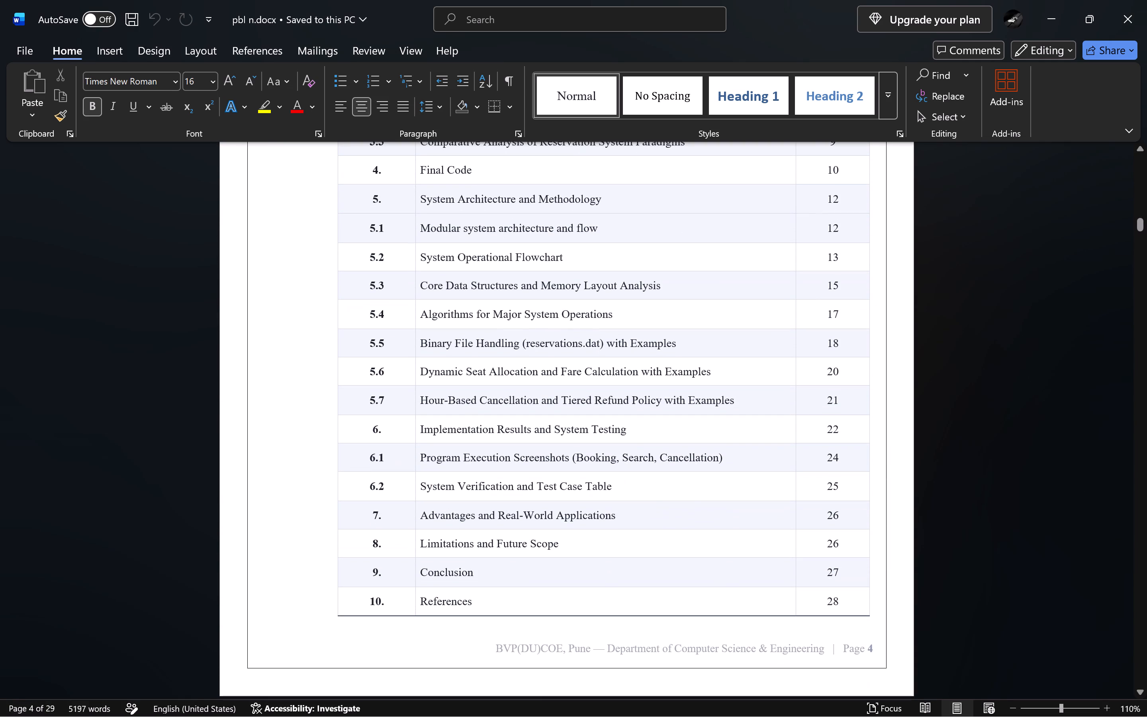
# Insert two blank lines before the section 3.3 heading on page 8 so that it starts on page 9 with its table.
pyautogui.scroll(-9, 766, 335)
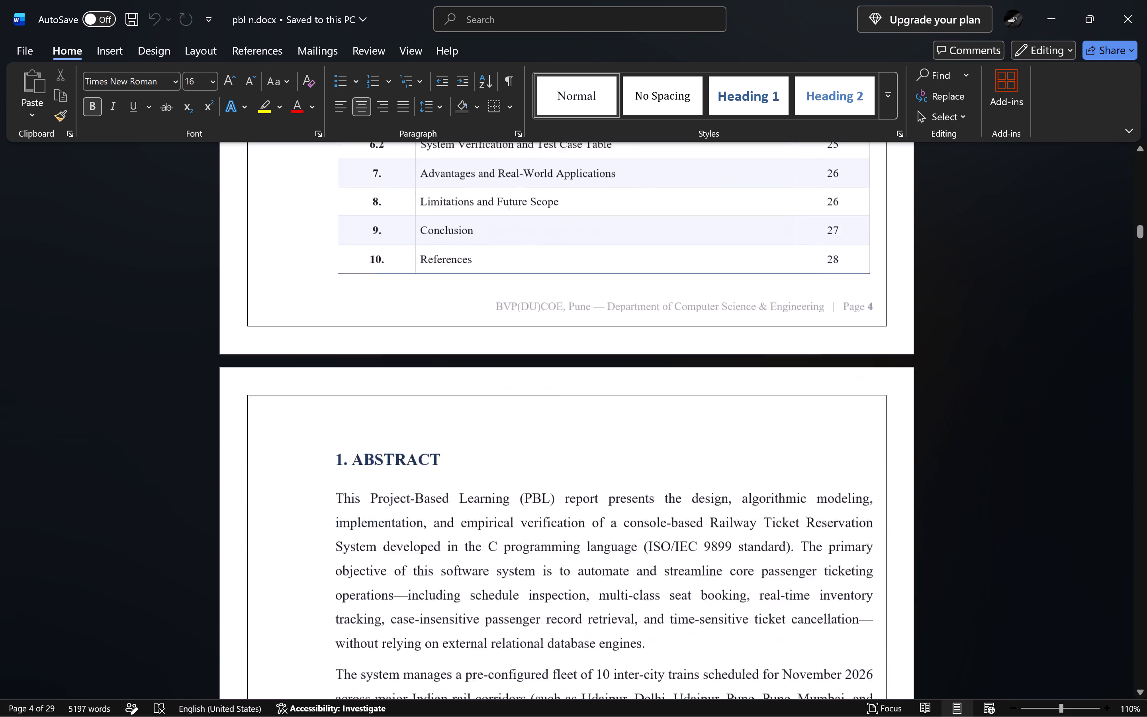
pyautogui.scroll(-16, 766, 335)
pyautogui.scroll(1, 767, 335)
pyautogui.scroll(-20, 767, 335)
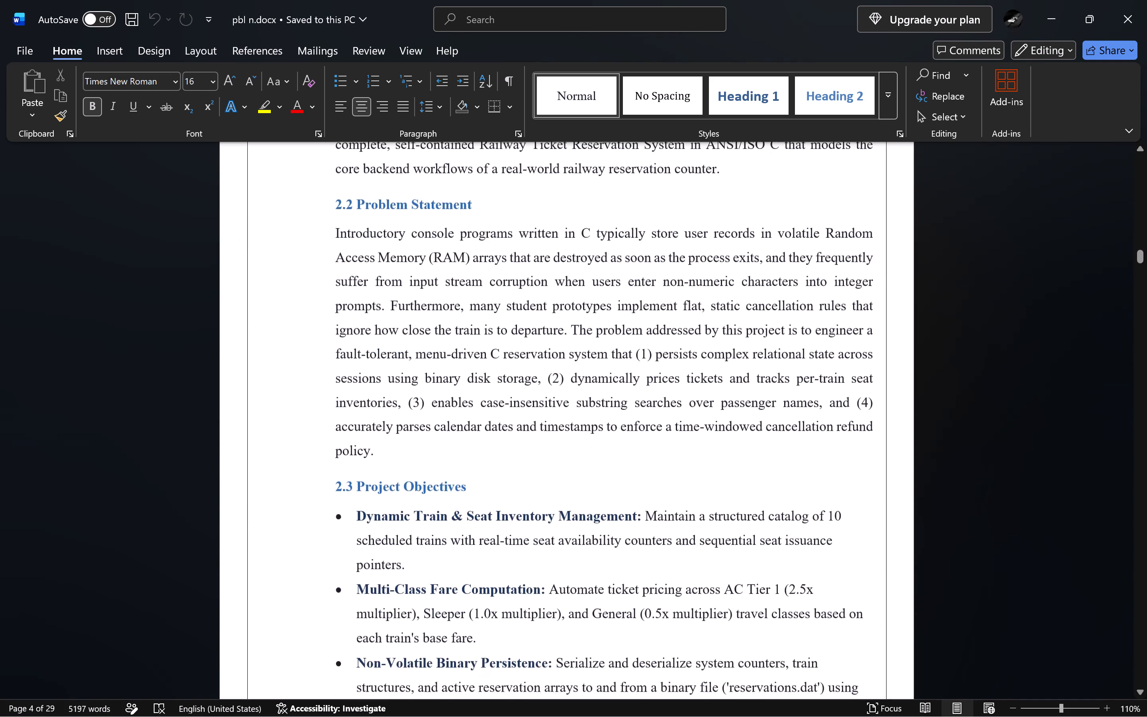
pyautogui.scroll(-14, 769, 333)
pyautogui.scroll(-13, 763, 340)
pyautogui.scroll(-7, 715, 373)
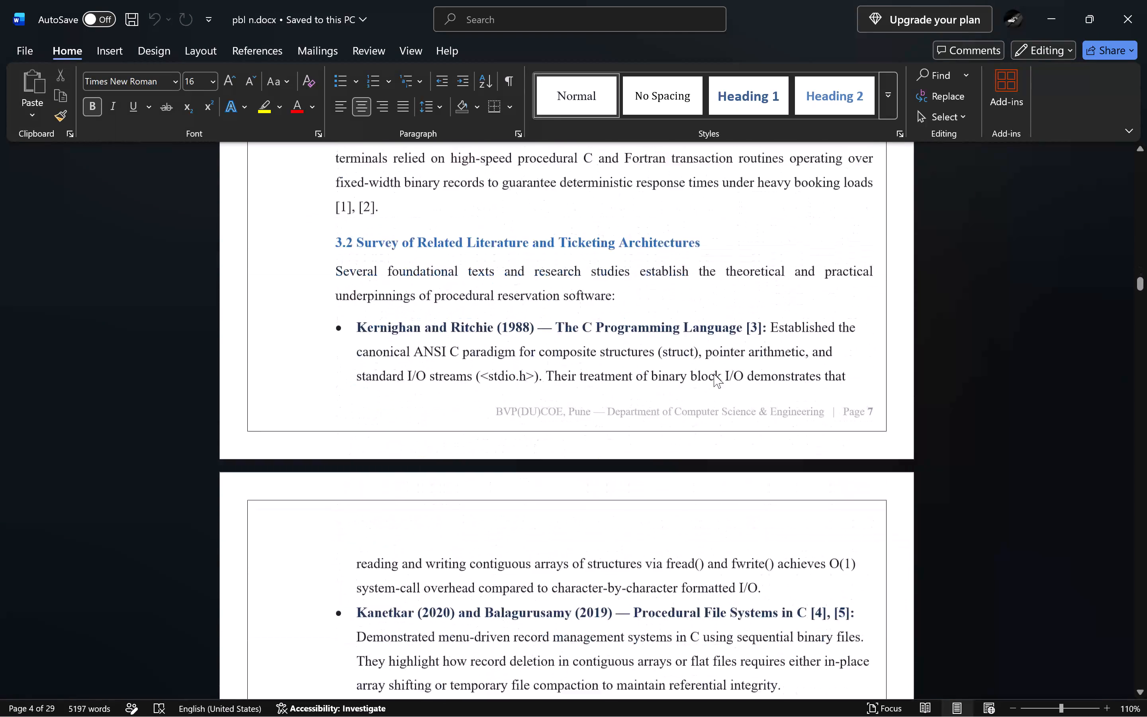
pyautogui.scroll(-20, 714, 374)
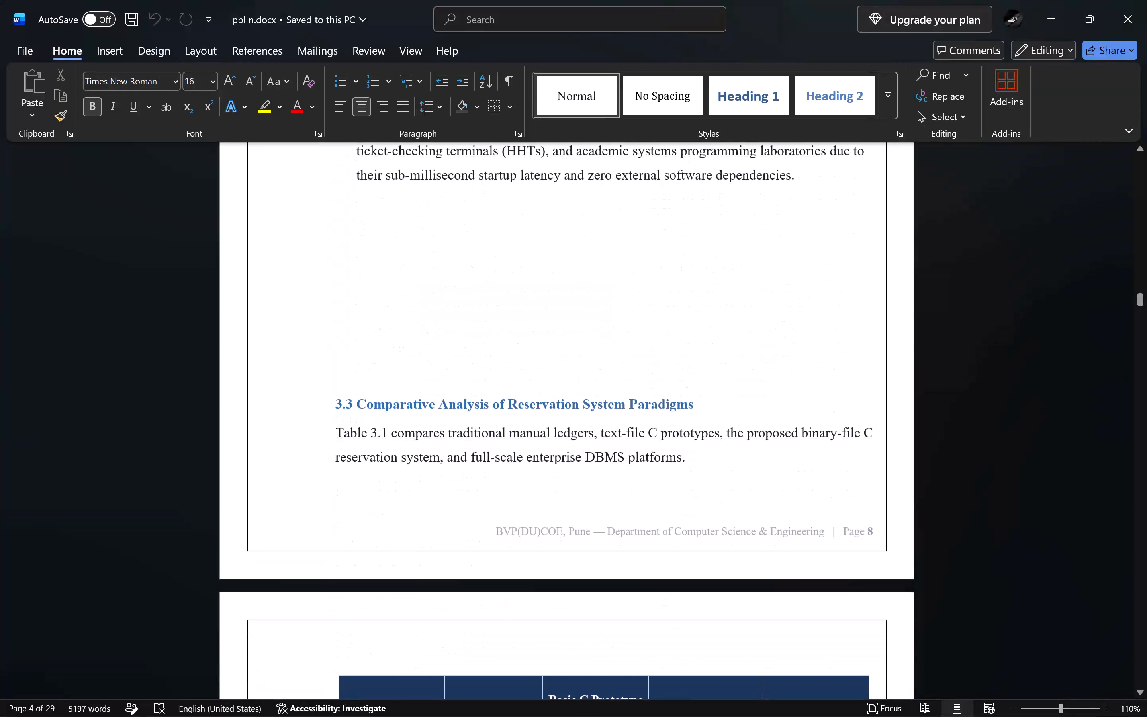
pyautogui.click(331, 400)
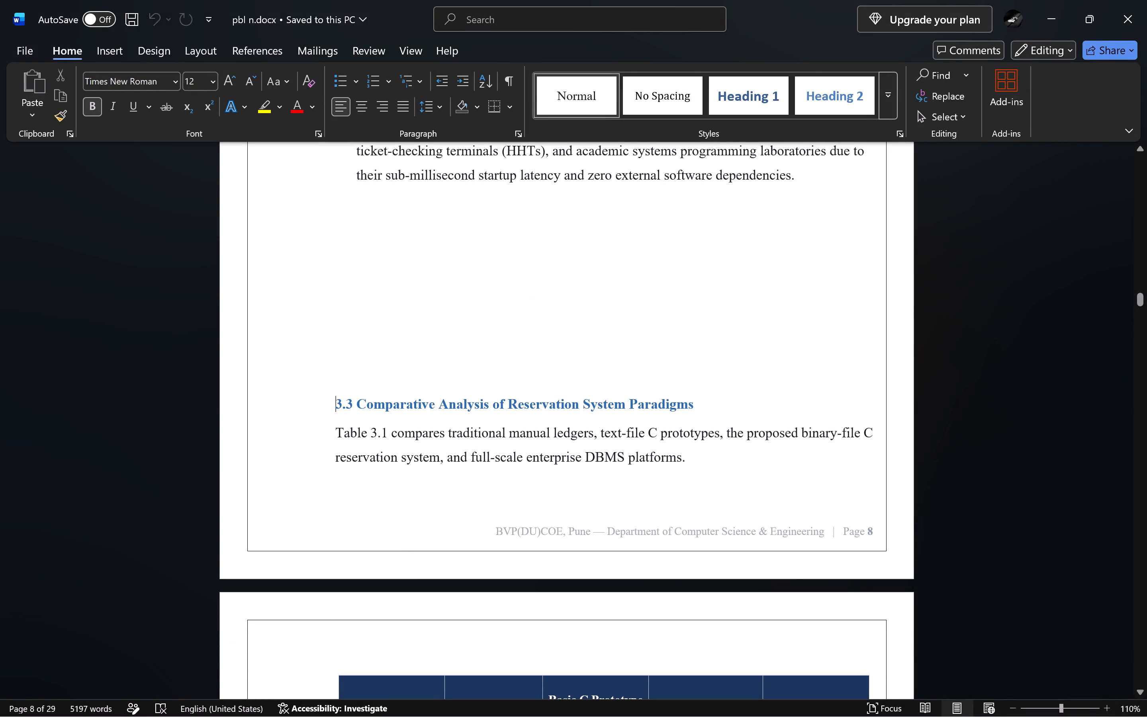
pyautogui.scroll(-8, 330, 400)
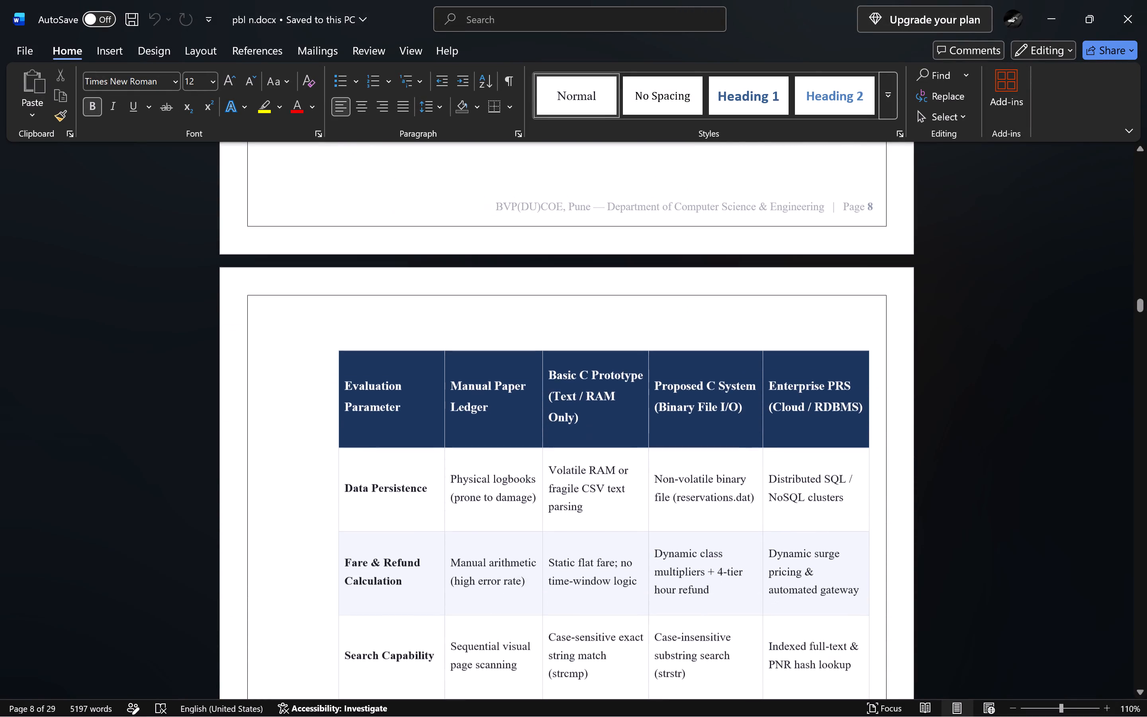
pyautogui.press('Return')
pyautogui.press('Return')
pyautogui.scroll(-2, 353, 351)
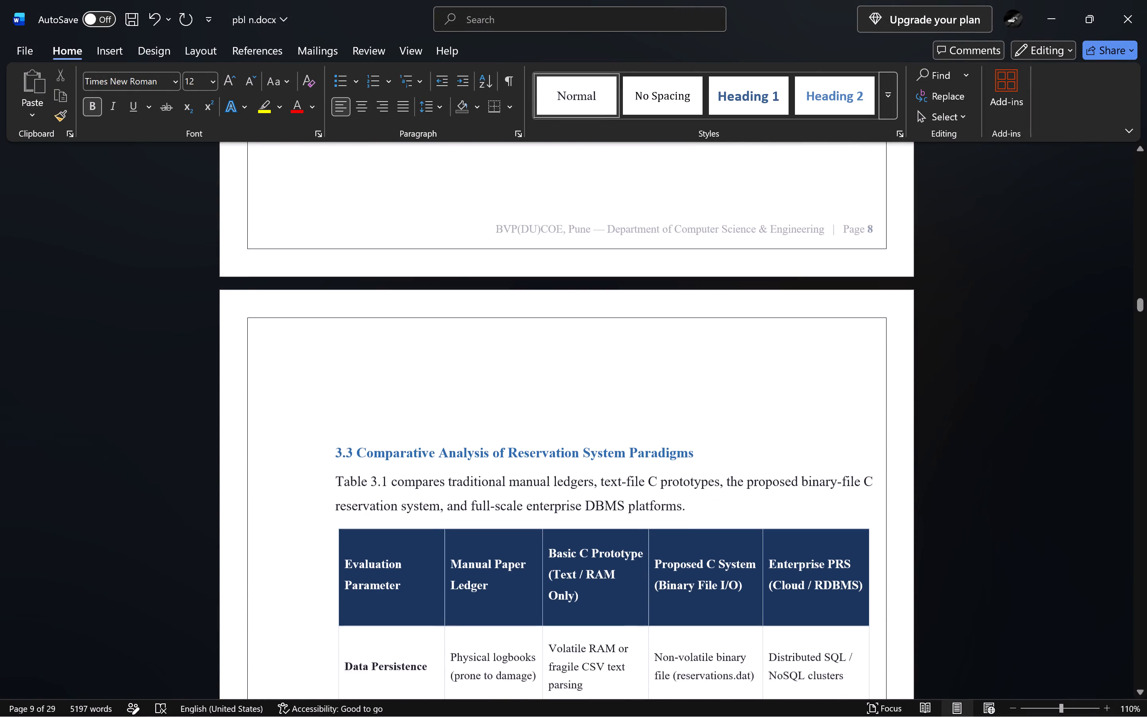
# Cut the section 3.3 heading, add a line break before the Table 3.1 introduction, and paste the heading back above that paragraph.
pyautogui.scroll(-2, 353, 351)
pyautogui.scroll(-13, 585, 312)
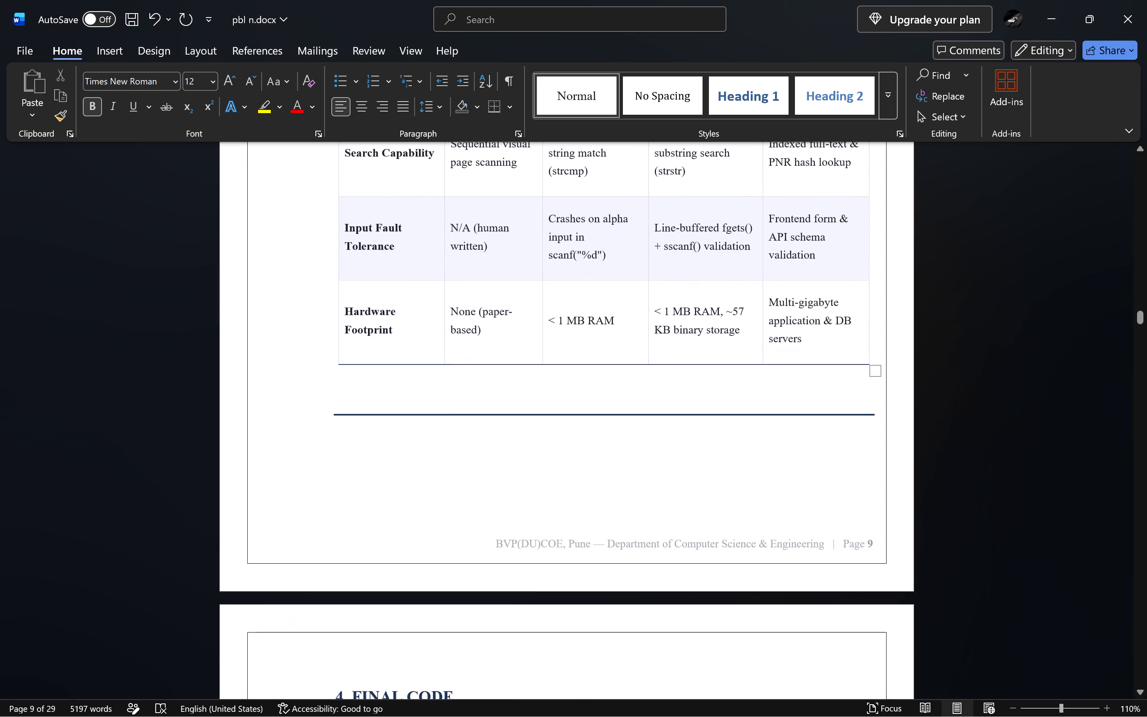
pyautogui.scroll(1, 585, 312)
pyautogui.scroll(-10, 585, 312)
pyautogui.scroll(16, 585, 312)
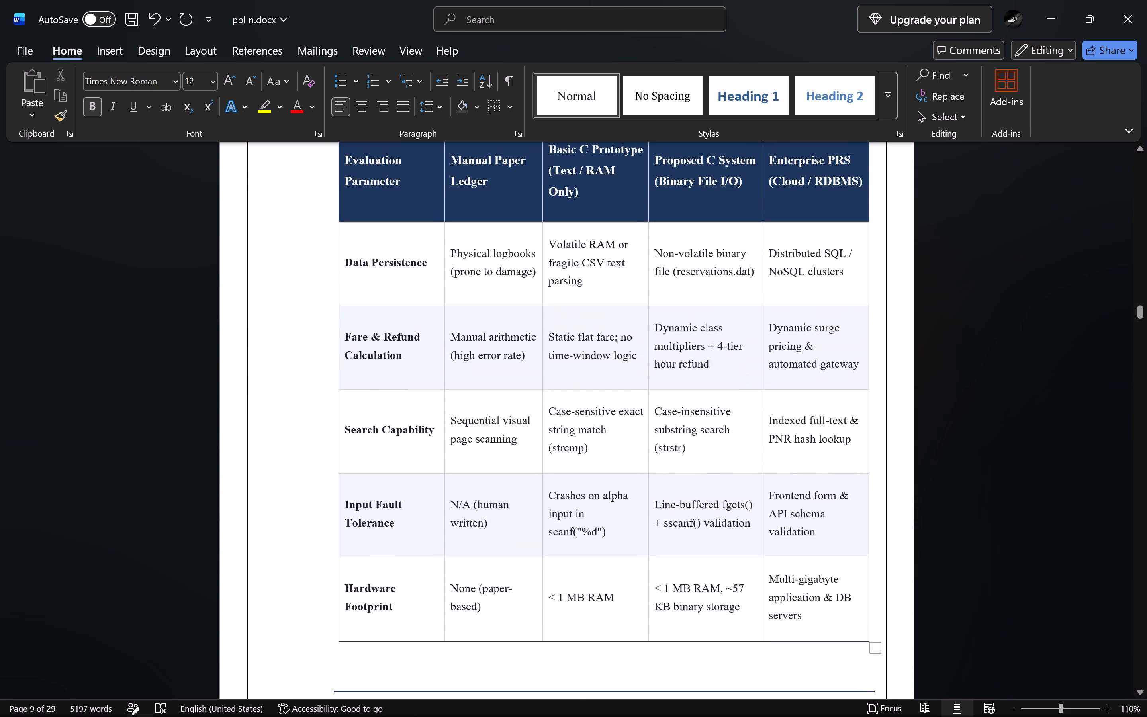
pyautogui.scroll(8, 585, 312)
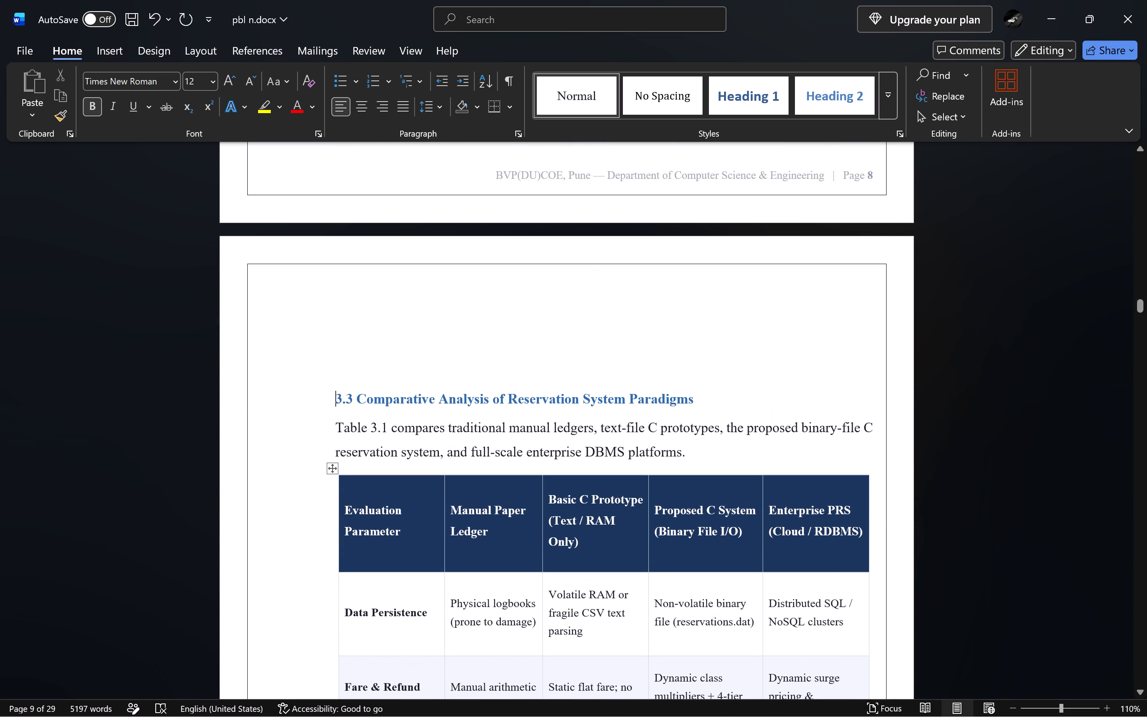
pyautogui.moveTo(701, 394); pyautogui.dragTo(336, 401)
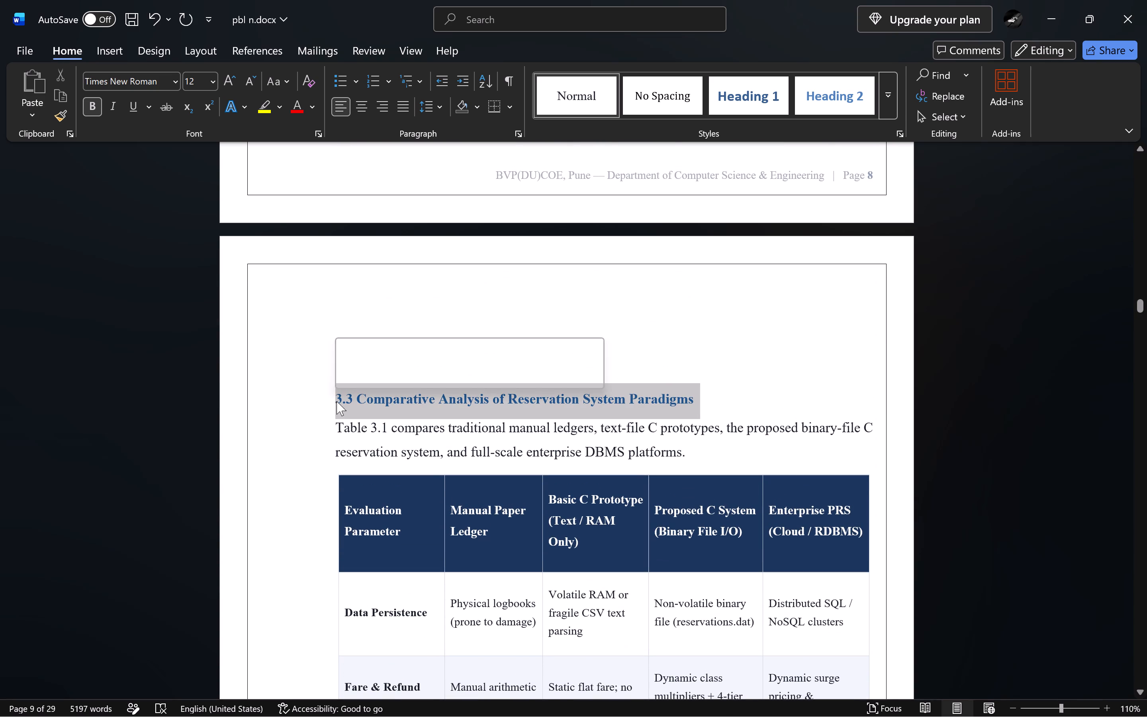
pyautogui.hotkey('ctrl', 'x')
pyautogui.scroll(2, 482, 403)
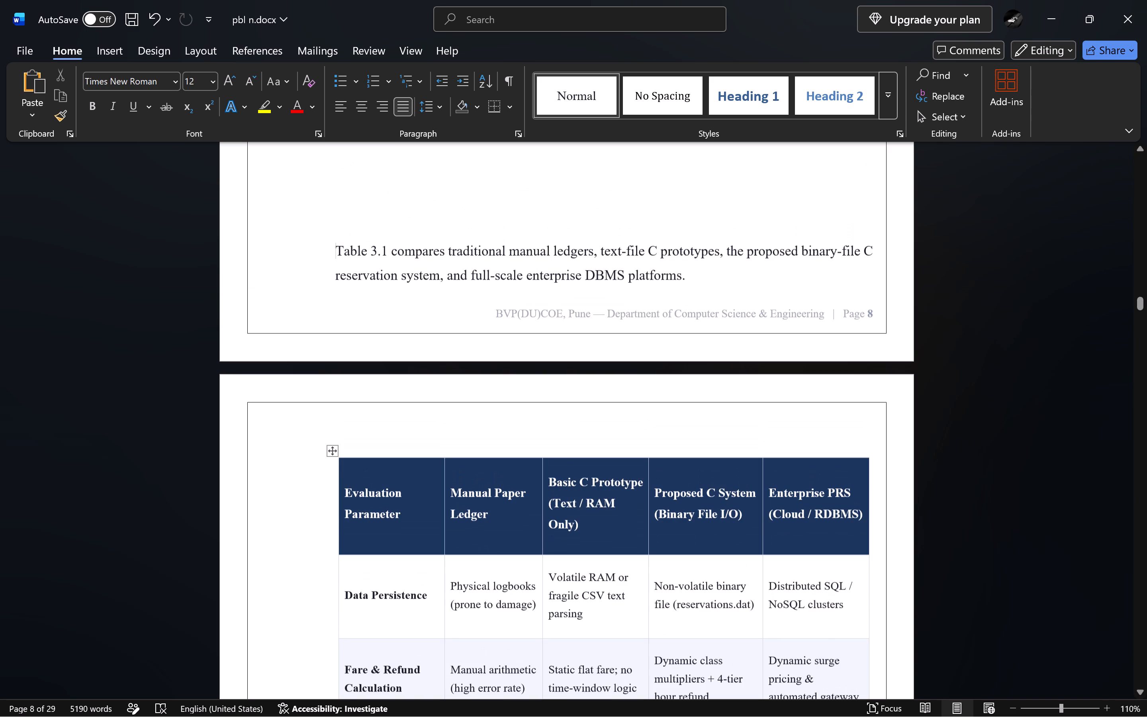
pyautogui.press('Return')
pyautogui.hotkey('ctrl', 'v')
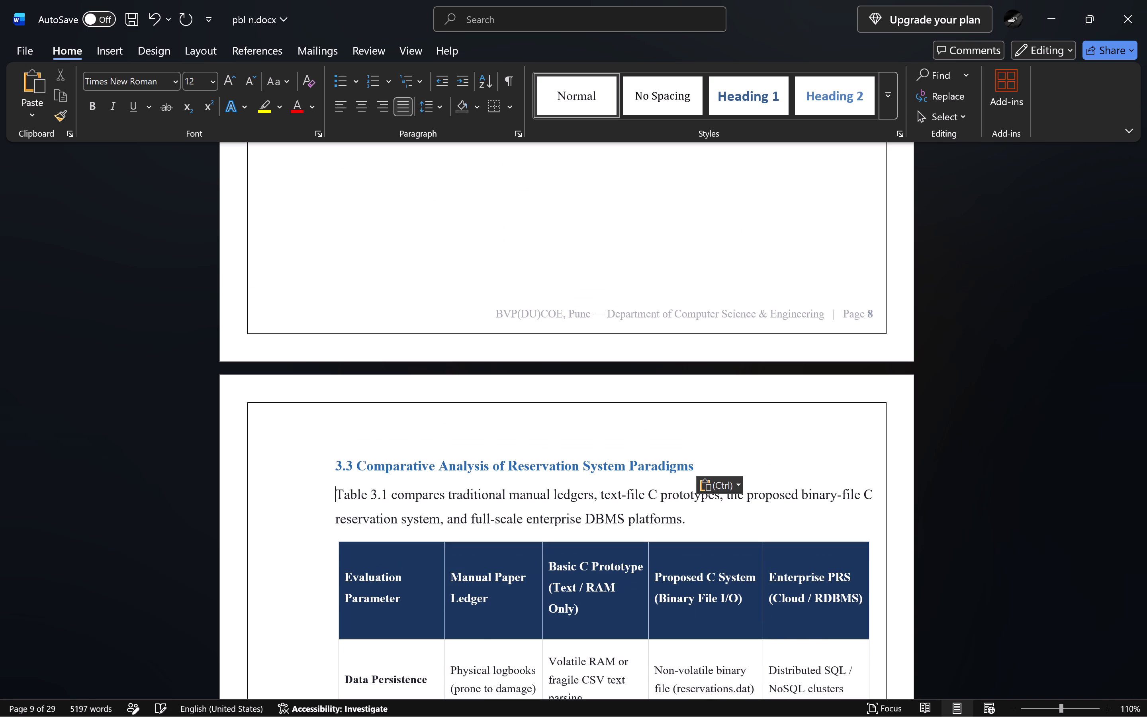
# Check the layout of the section 3.3 comparison table and the Final Code screenshots that follow it.
pyautogui.scroll(-8, 482, 403)
pyautogui.click(291, 441)
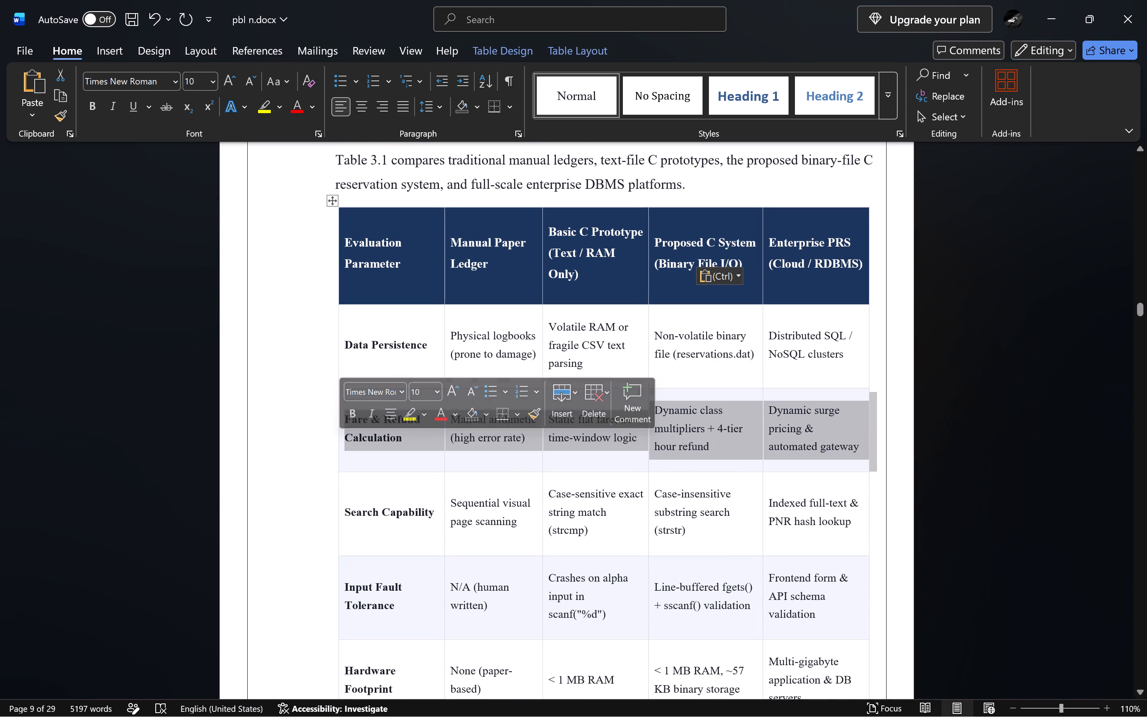
pyautogui.click(368, 503)
pyautogui.scroll(-4, 554, 473)
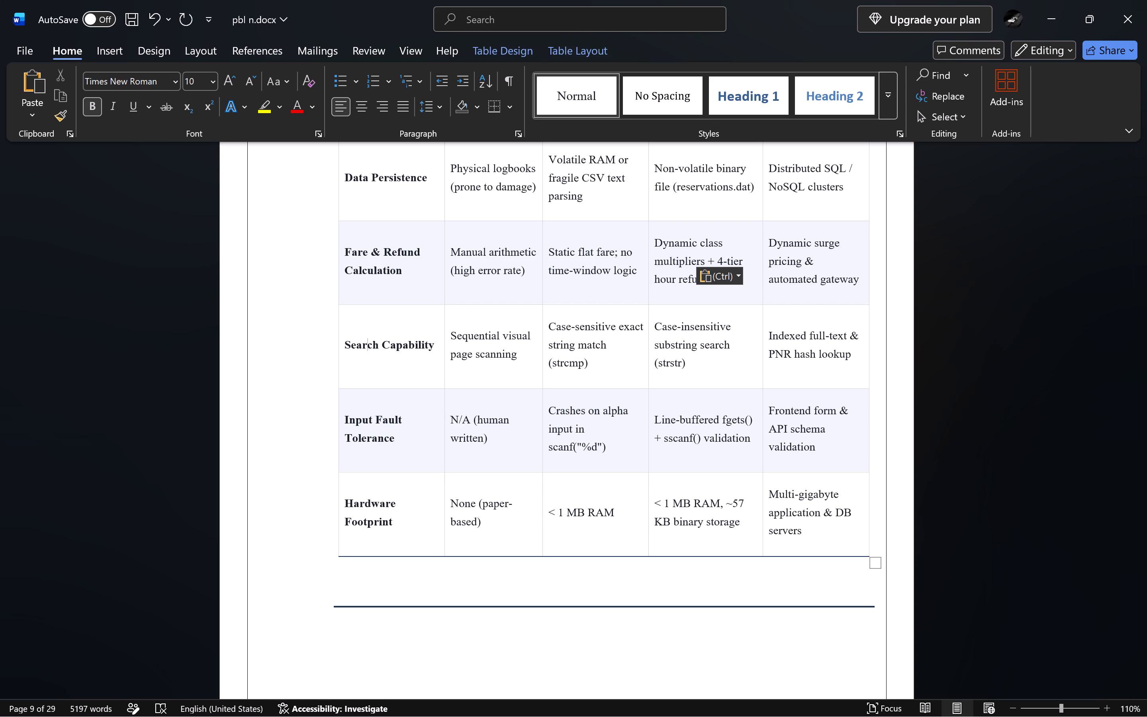
pyautogui.scroll(-18, 555, 473)
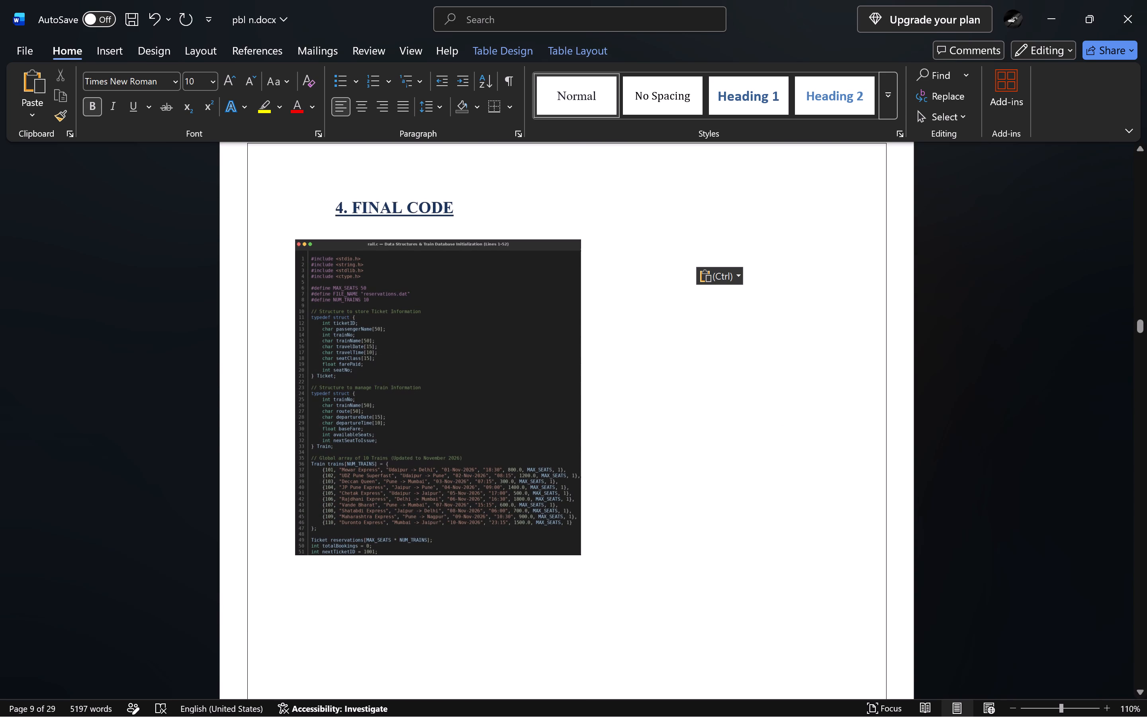
pyautogui.scroll(-20, 720, 421)
pyautogui.scroll(-7, 720, 421)
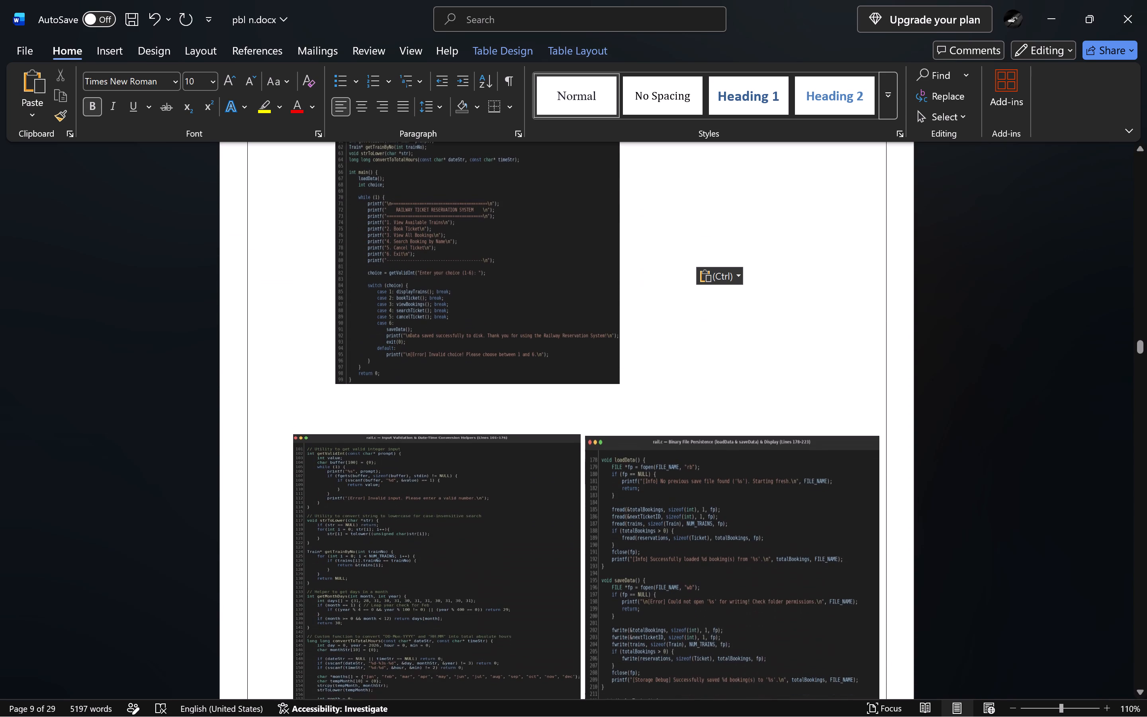
pyautogui.scroll(-14, 628, 442)
pyautogui.scroll(-7, 622, 437)
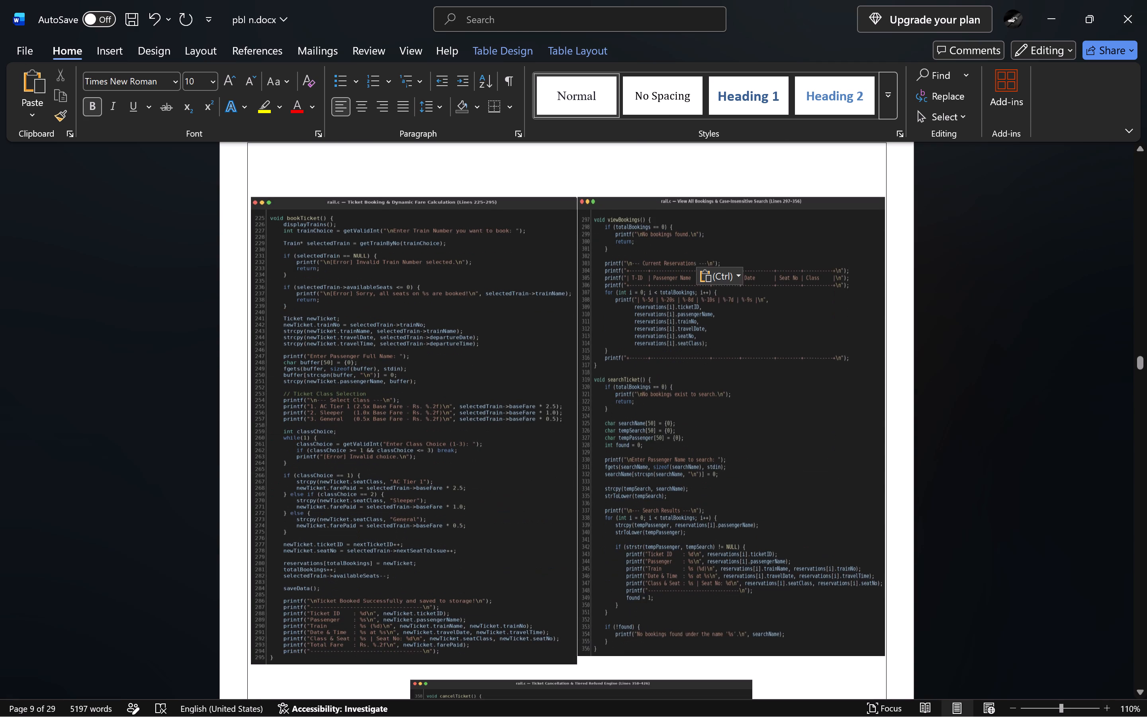
# Move the Function Prototypes & Main Menu Controller screenshot from page 11 to page 10, directly below the Data Structures screenshot.
pyautogui.scroll(20, 622, 437)
pyautogui.scroll(1, 622, 437)
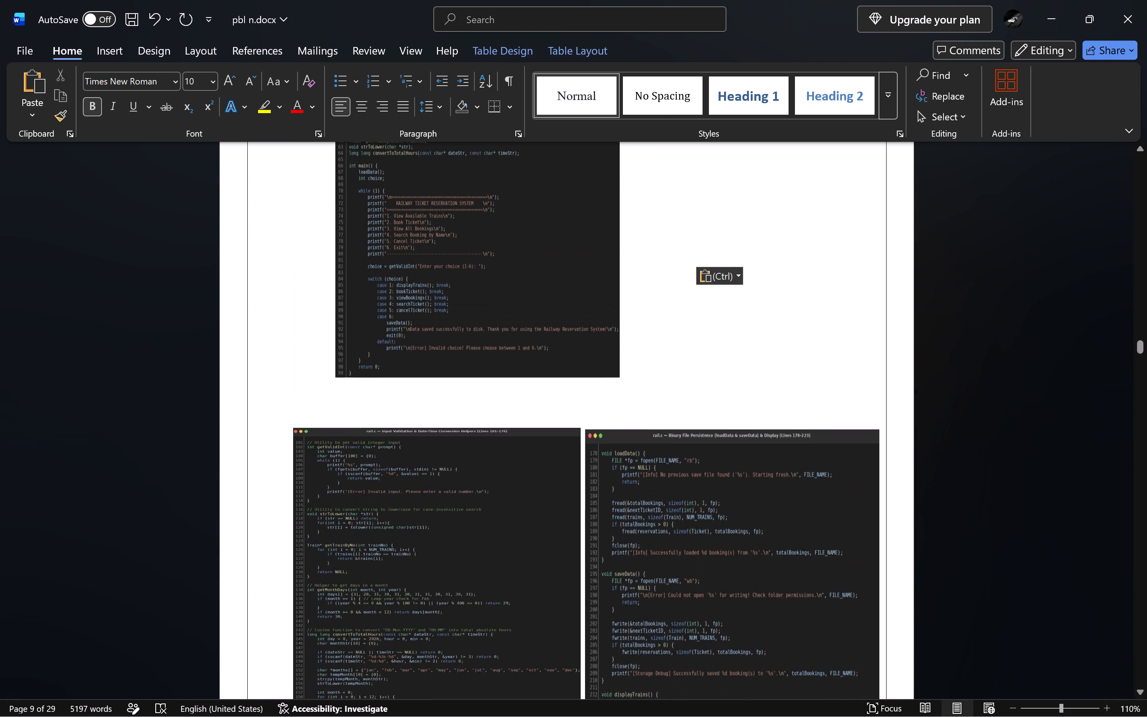
pyautogui.scroll(10, 587, 400)
pyautogui.scroll(-4, 587, 400)
pyautogui.click(550, 460)
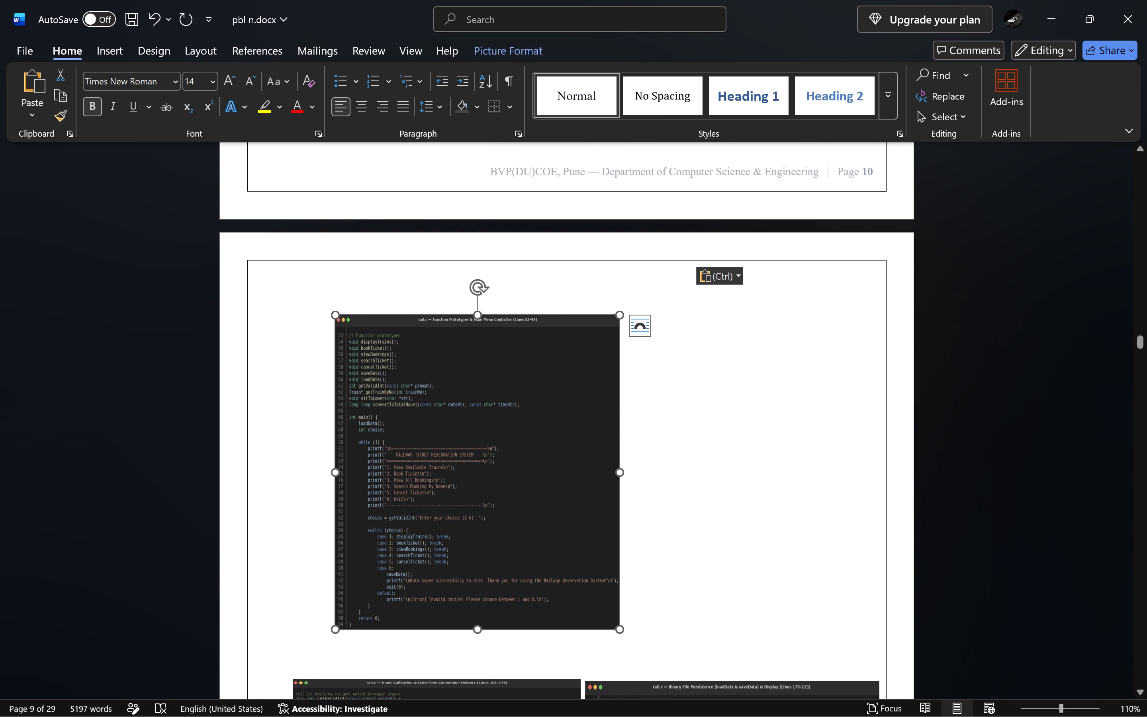
pyautogui.moveTo(550, 460); pyautogui.dragTo(693, 147)
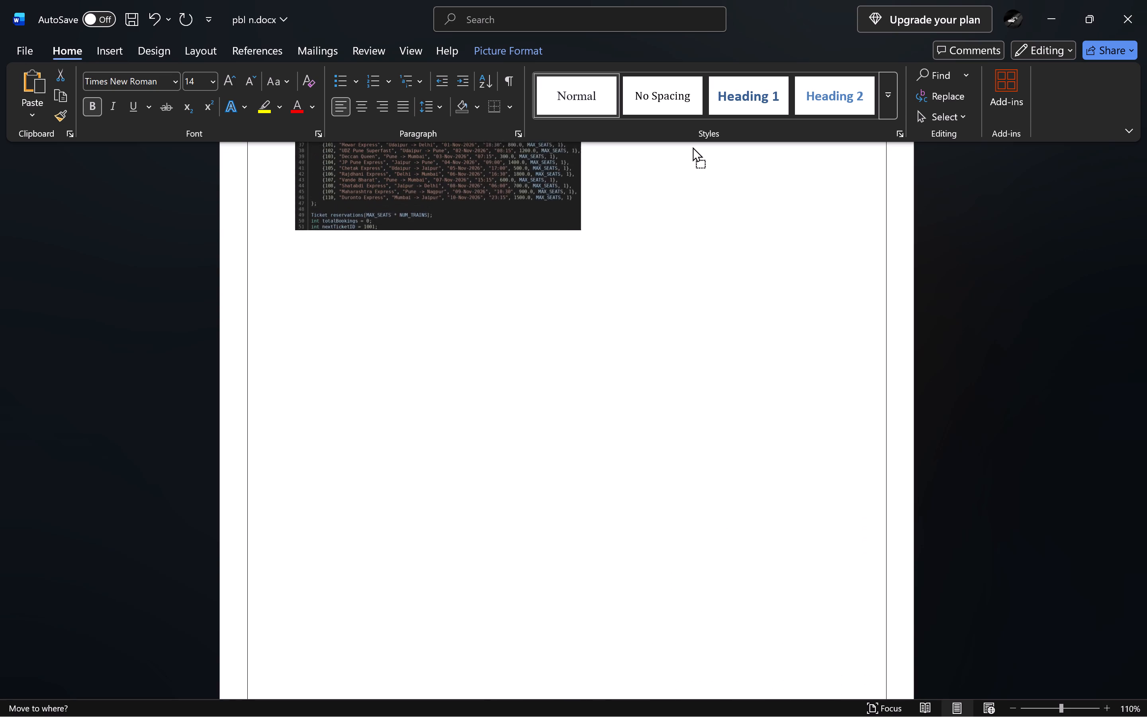
pyautogui.moveTo(693, 147); pyautogui.dragTo(711, 399)
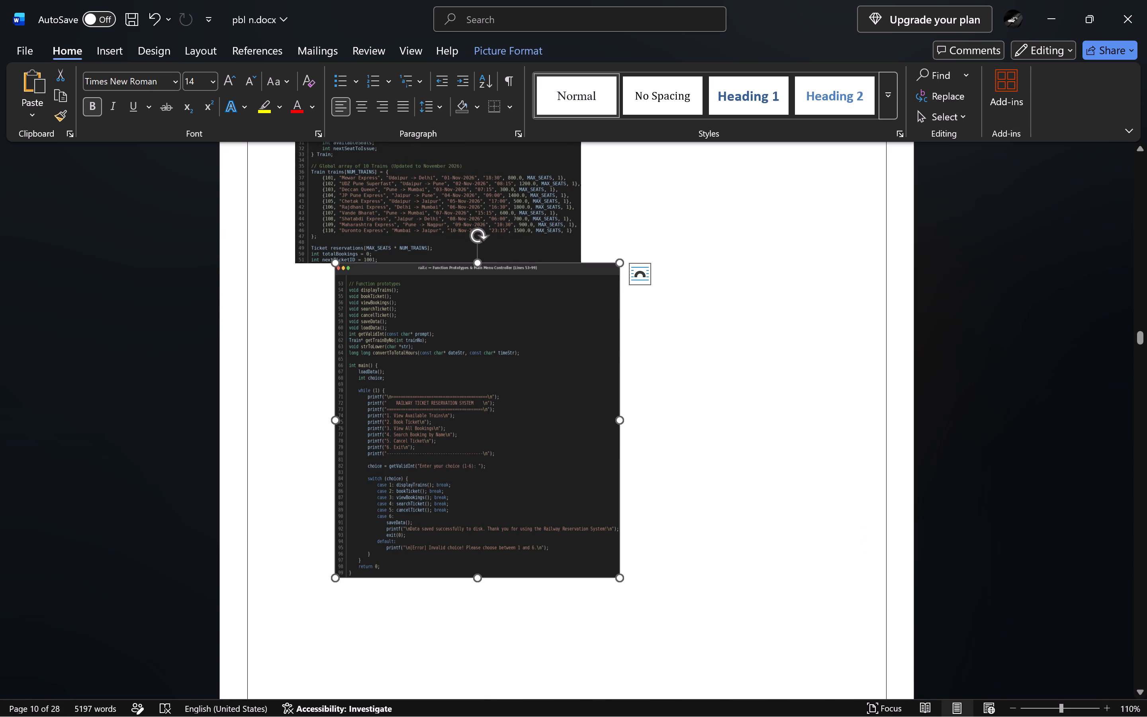
pyautogui.scroll(5, 736, 343)
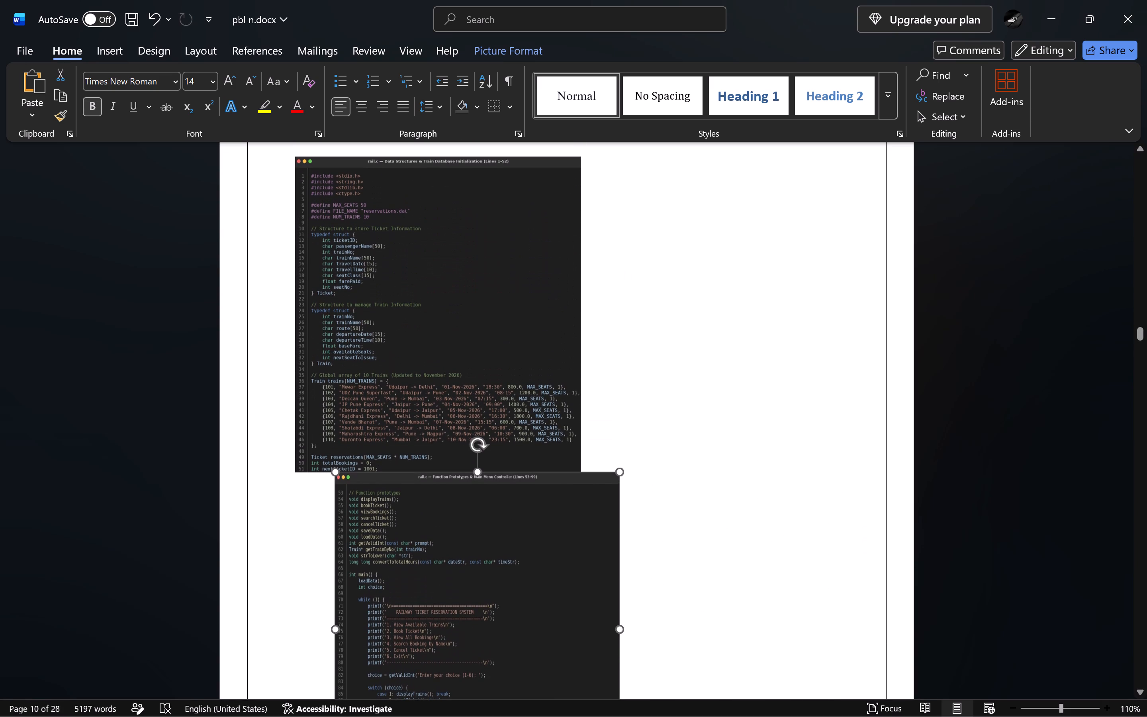
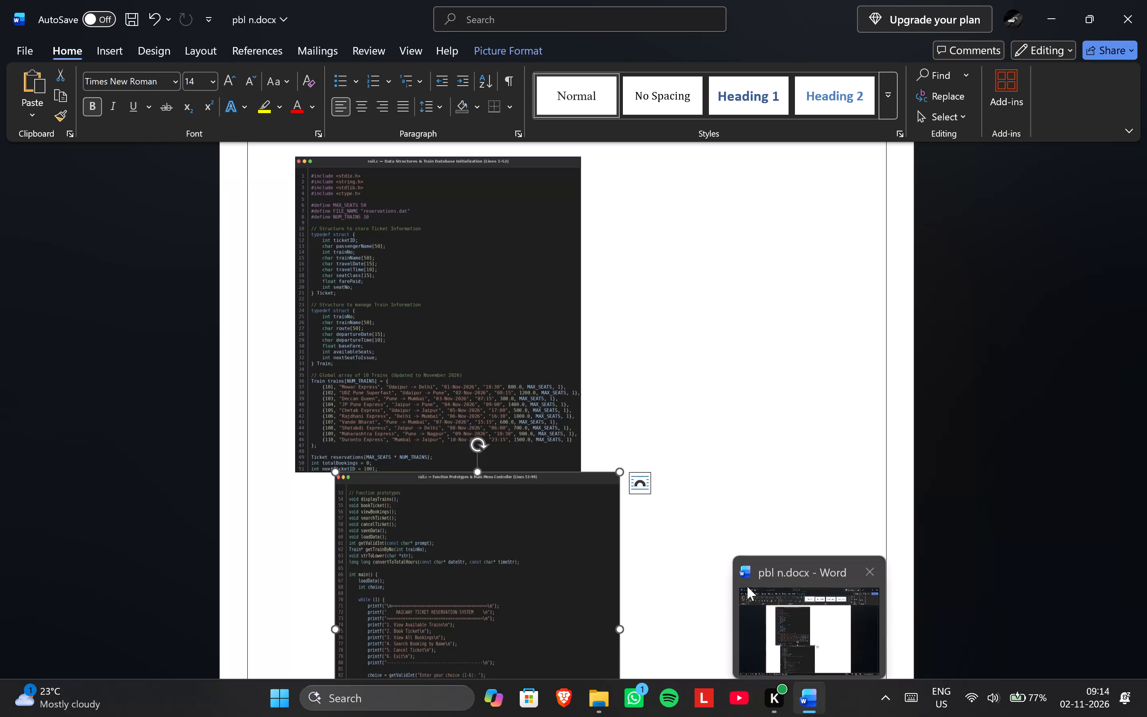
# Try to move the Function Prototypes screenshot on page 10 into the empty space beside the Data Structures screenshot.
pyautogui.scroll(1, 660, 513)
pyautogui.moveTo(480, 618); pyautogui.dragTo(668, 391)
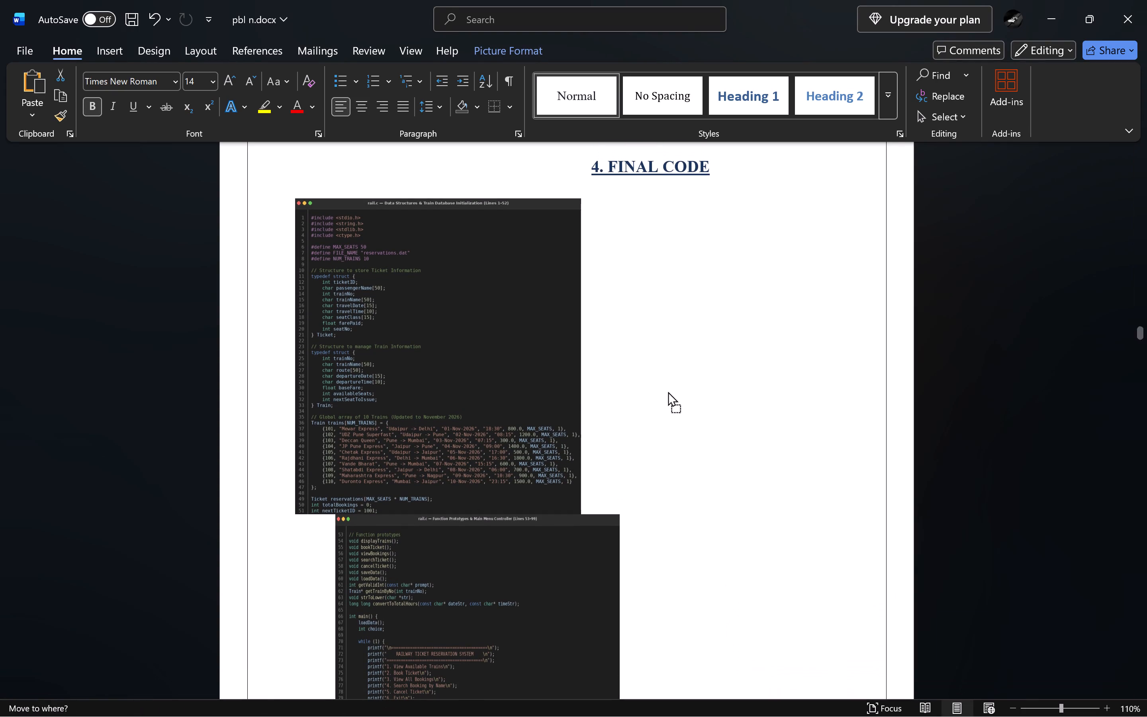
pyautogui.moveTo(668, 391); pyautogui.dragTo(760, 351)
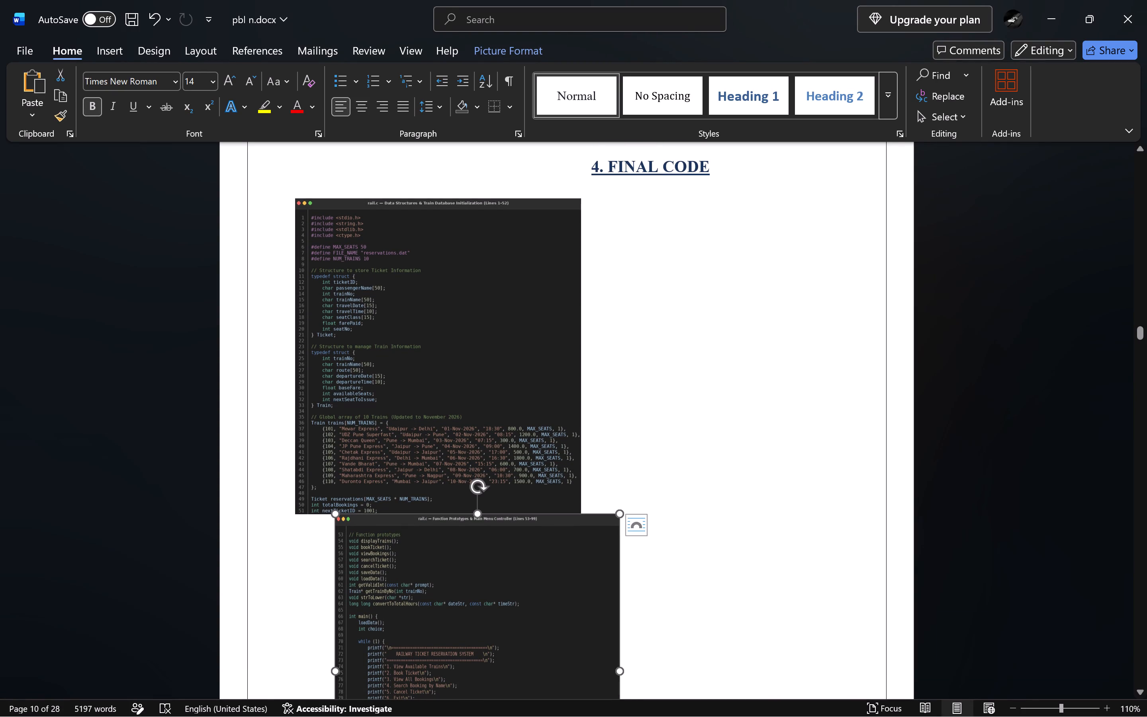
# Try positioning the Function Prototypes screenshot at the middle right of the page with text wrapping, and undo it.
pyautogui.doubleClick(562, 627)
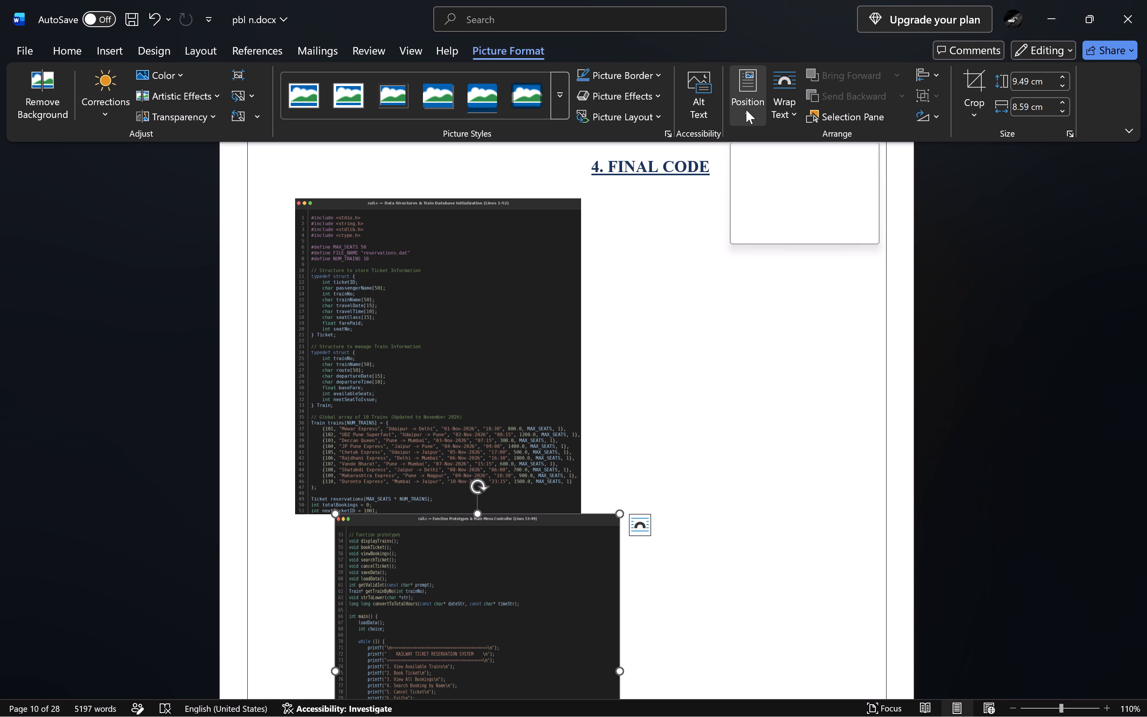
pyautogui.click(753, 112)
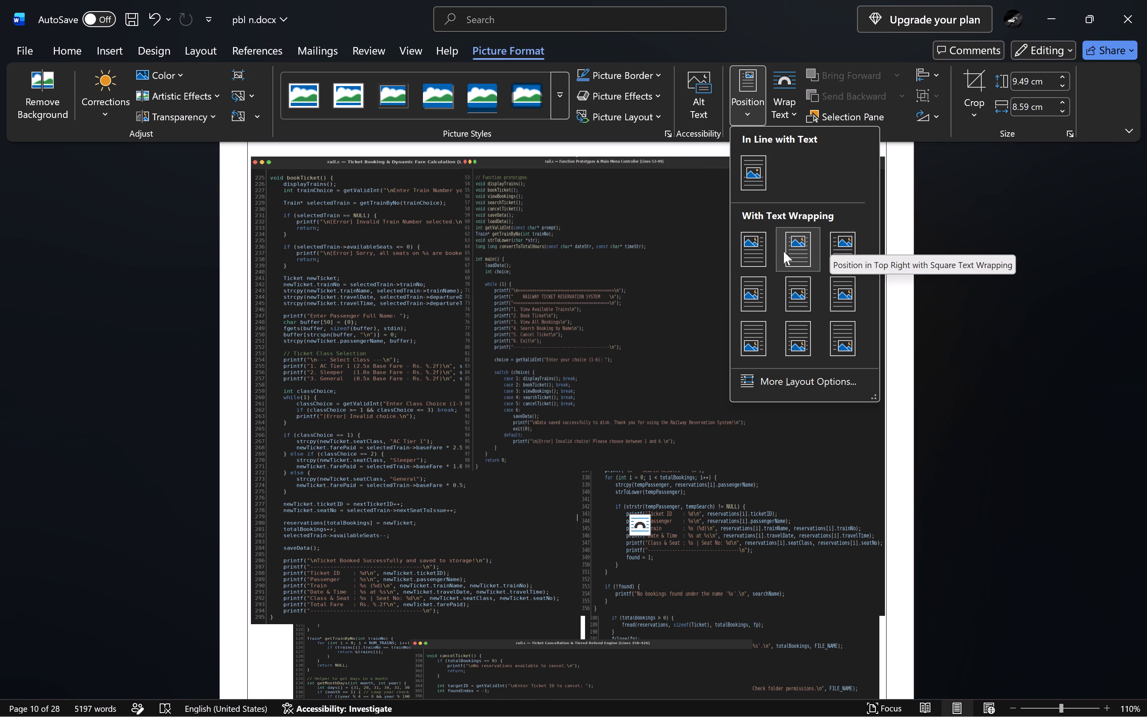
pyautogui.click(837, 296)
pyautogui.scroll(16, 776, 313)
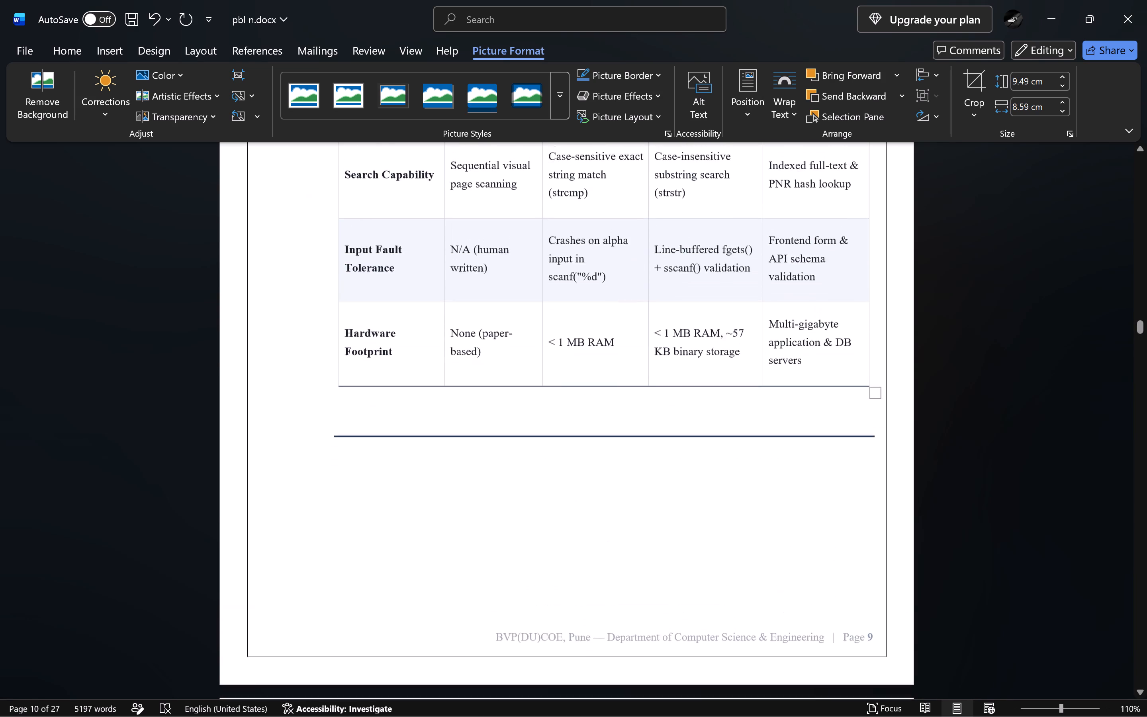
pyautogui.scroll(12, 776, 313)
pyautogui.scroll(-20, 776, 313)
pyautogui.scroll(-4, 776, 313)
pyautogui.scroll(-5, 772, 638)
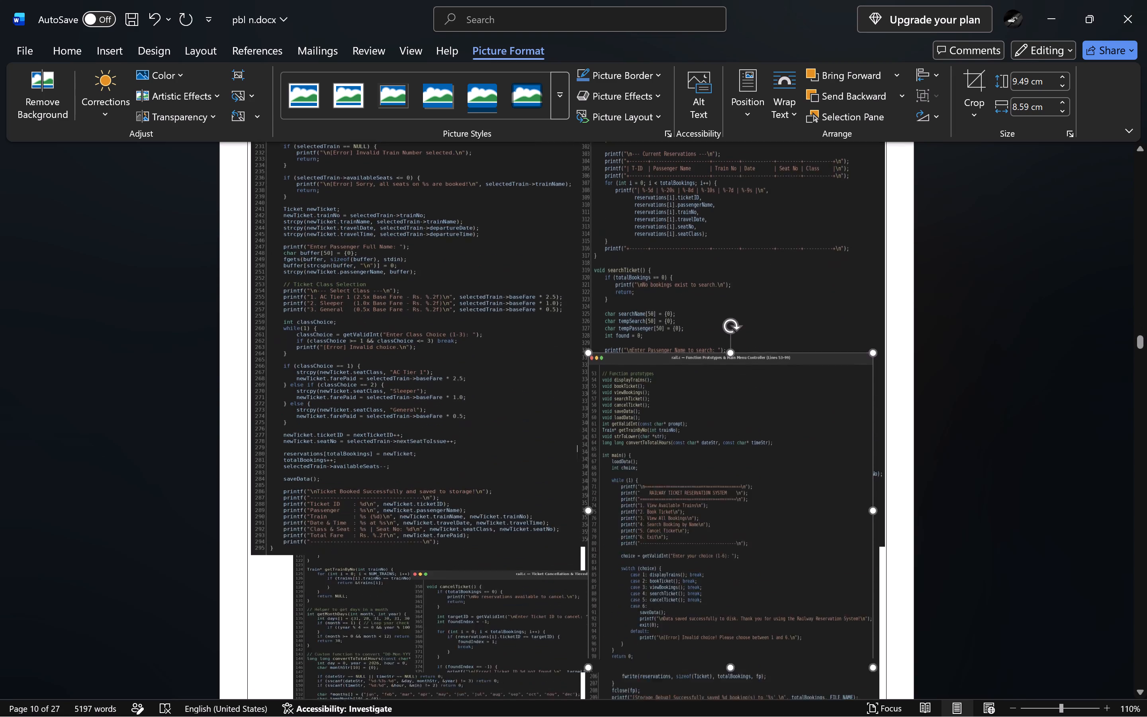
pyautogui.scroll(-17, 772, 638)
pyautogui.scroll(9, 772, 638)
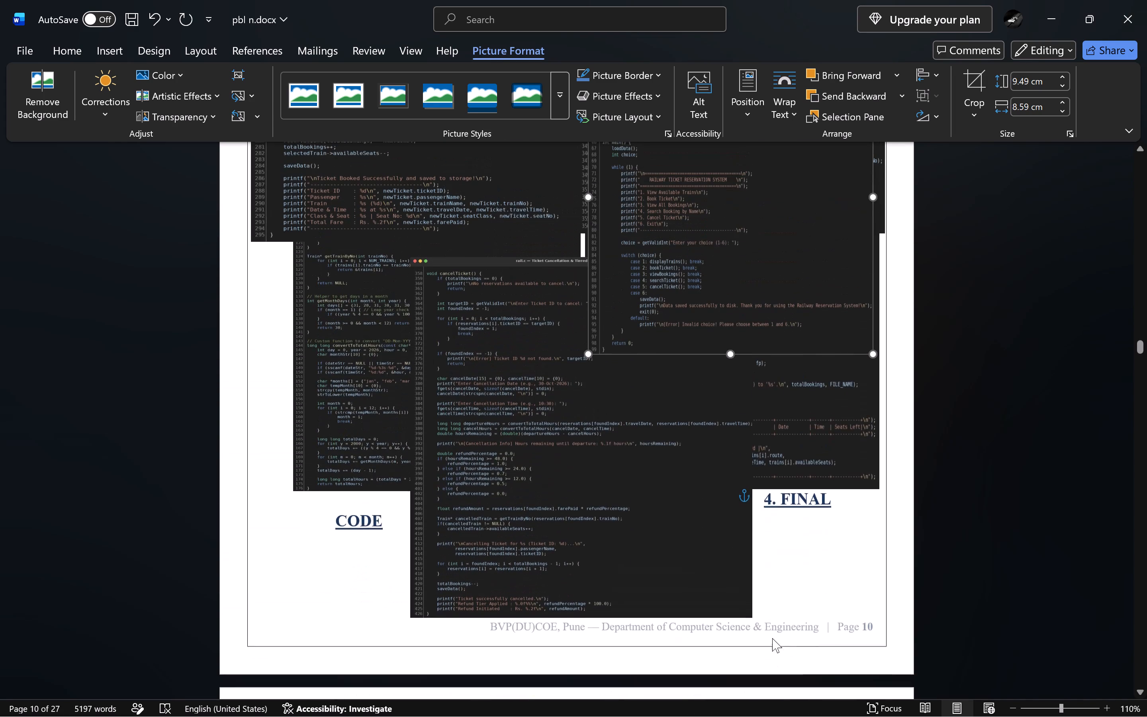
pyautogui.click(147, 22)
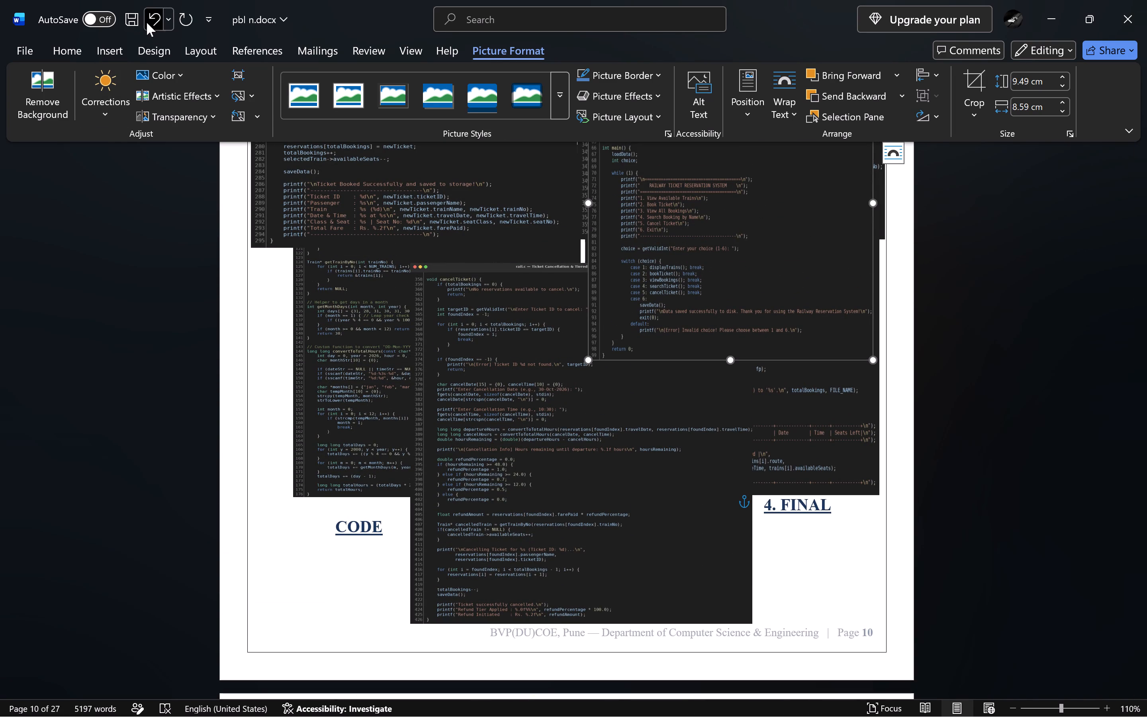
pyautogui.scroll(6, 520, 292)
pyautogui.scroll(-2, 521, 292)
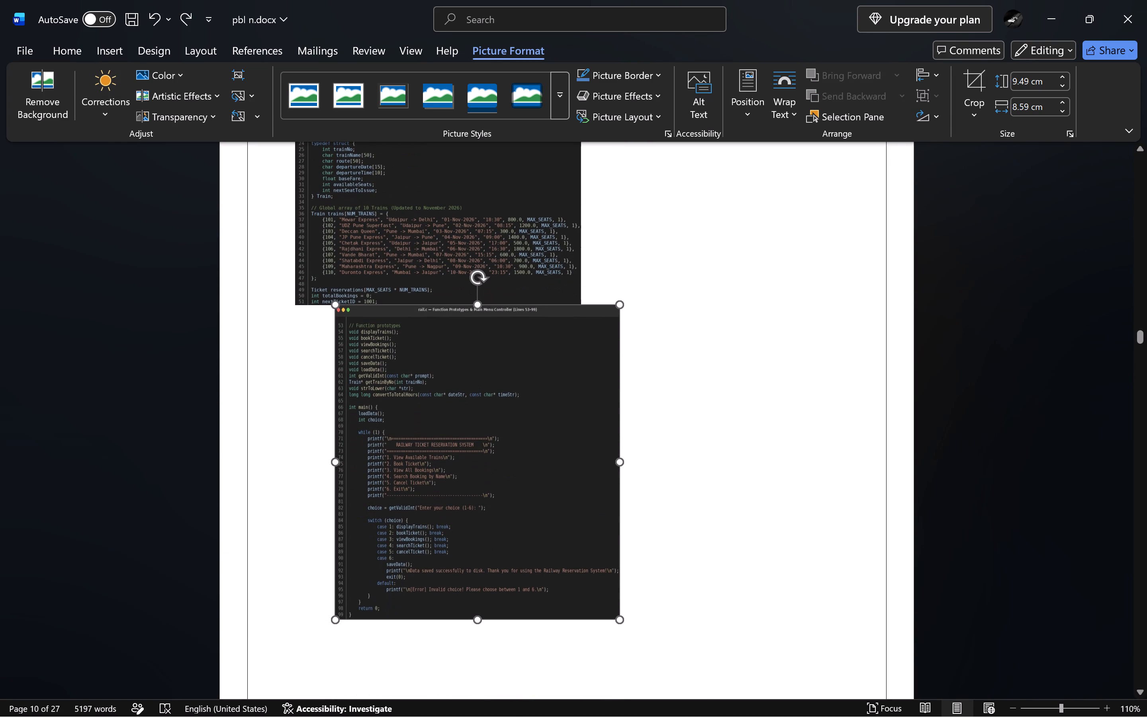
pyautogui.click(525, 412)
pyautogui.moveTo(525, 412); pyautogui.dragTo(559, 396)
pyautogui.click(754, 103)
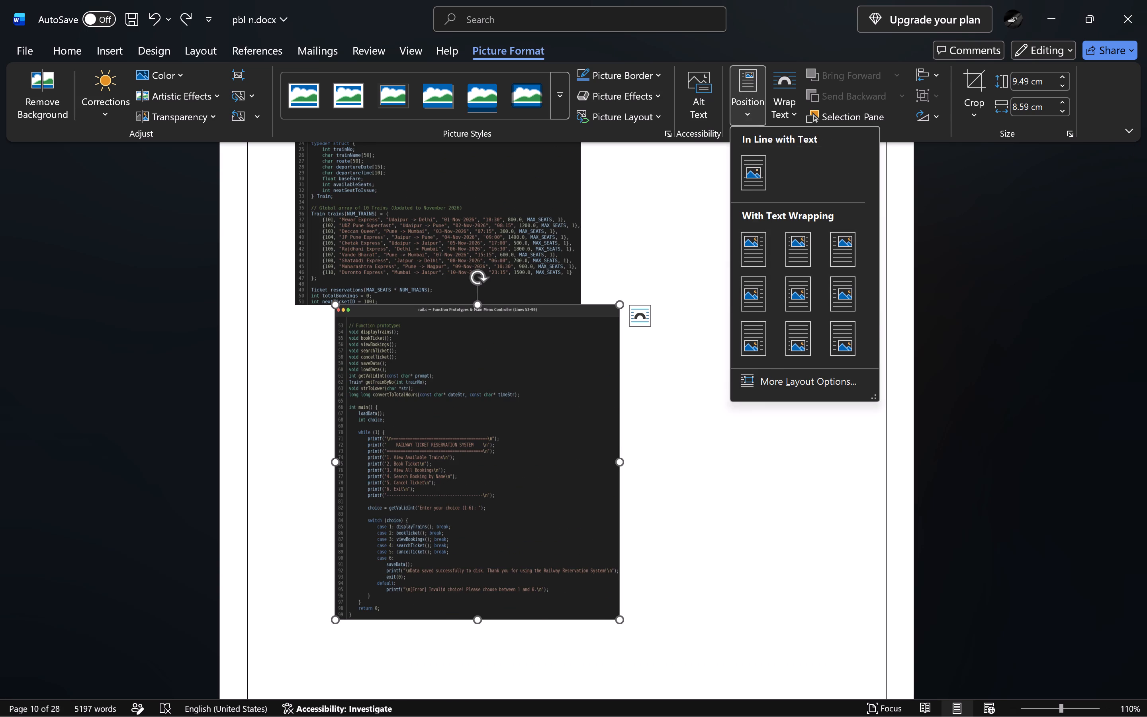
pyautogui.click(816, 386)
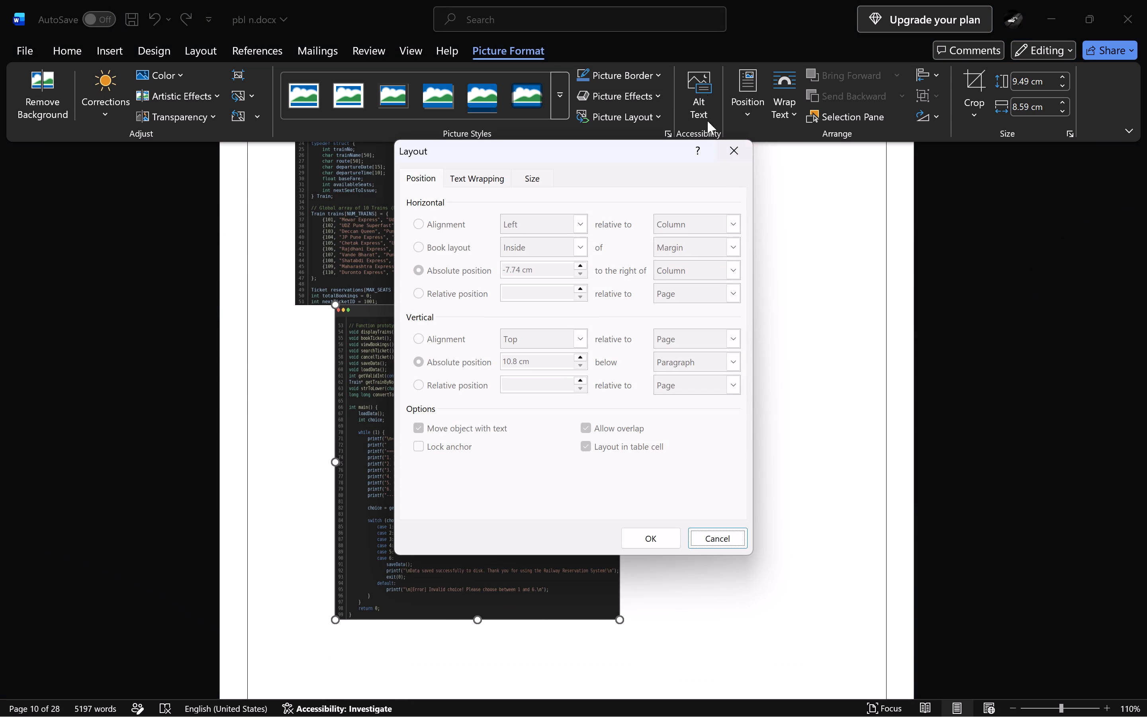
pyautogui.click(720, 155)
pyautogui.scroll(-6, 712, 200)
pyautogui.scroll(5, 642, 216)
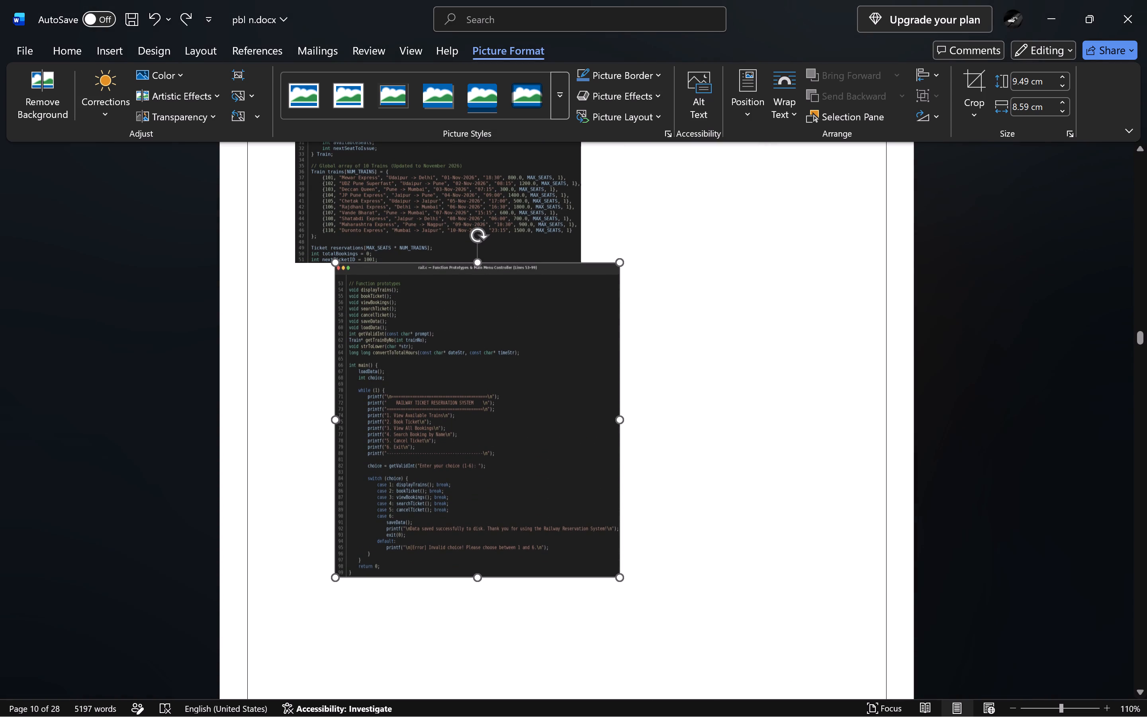
# Resize the Function Prototypes screenshot on page 10 to a width of about 9 cm, keeping its height.
pyautogui.moveTo(624, 418); pyautogui.dragTo(886, 406)
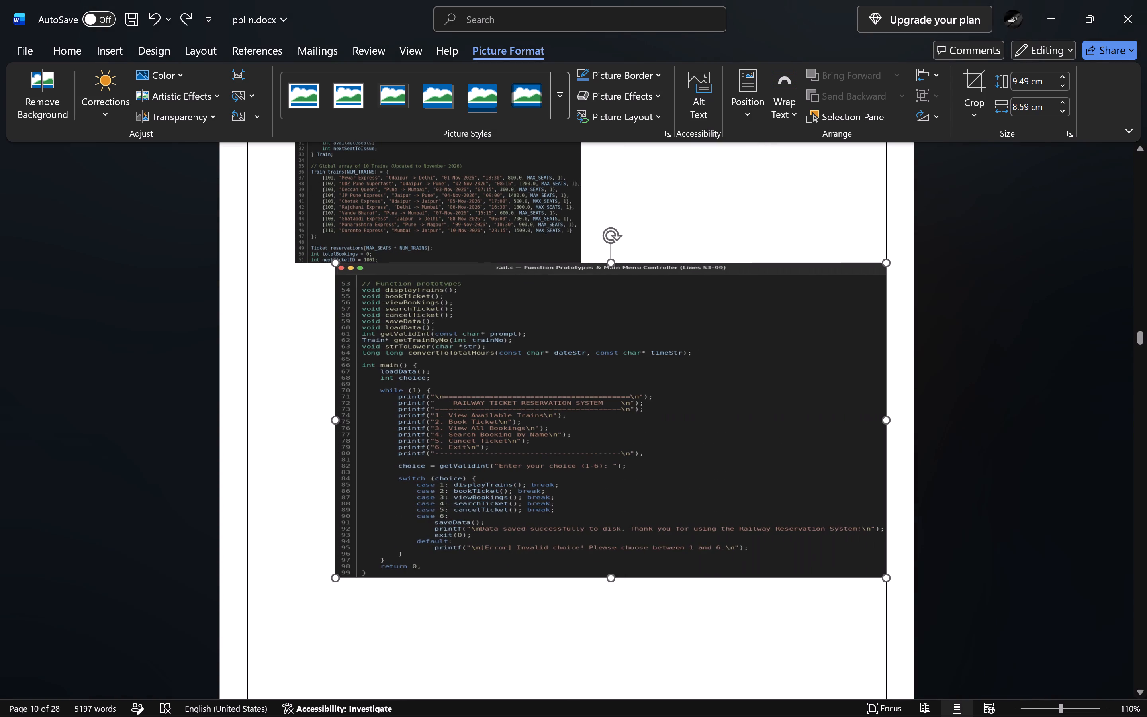
pyautogui.moveTo(886, 406); pyautogui.dragTo(859, 404)
pyautogui.moveTo(335, 418); pyautogui.dragTo(341, 417)
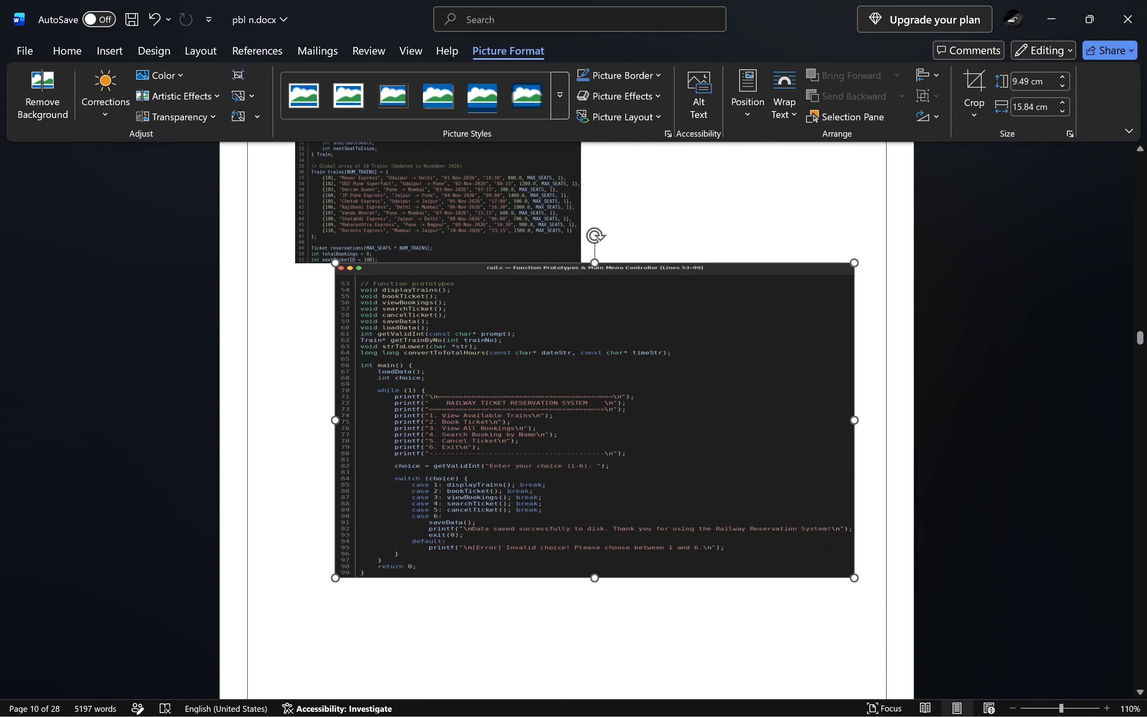
pyautogui.moveTo(341, 417); pyautogui.dragTo(564, 402)
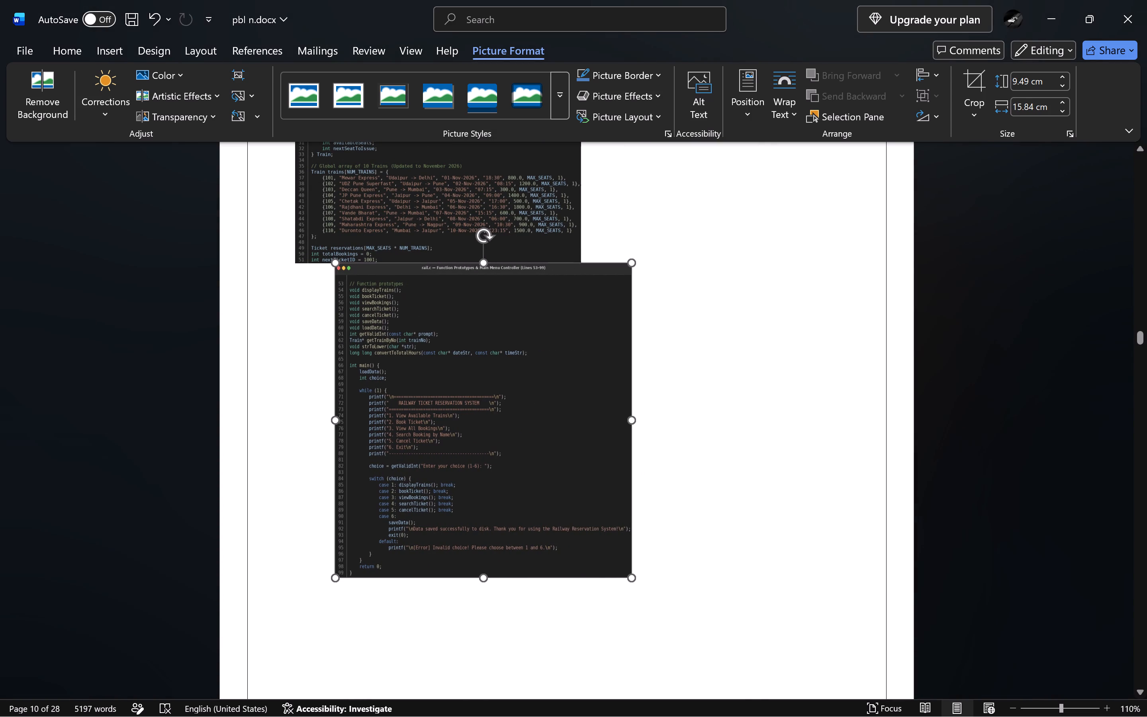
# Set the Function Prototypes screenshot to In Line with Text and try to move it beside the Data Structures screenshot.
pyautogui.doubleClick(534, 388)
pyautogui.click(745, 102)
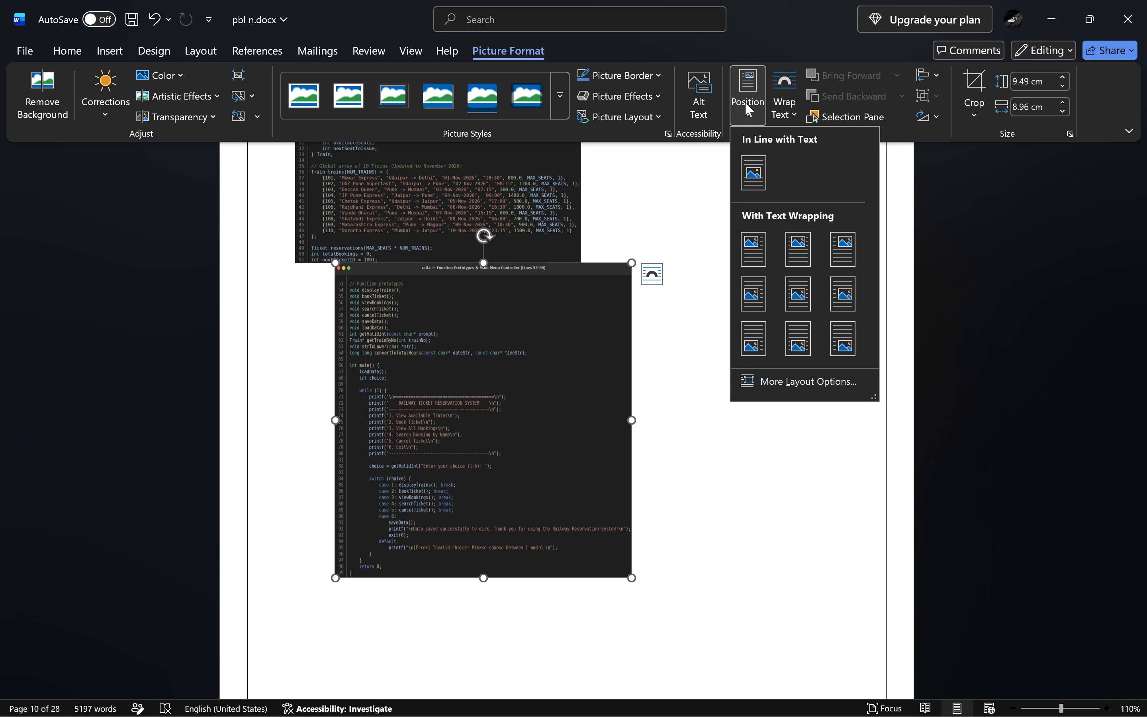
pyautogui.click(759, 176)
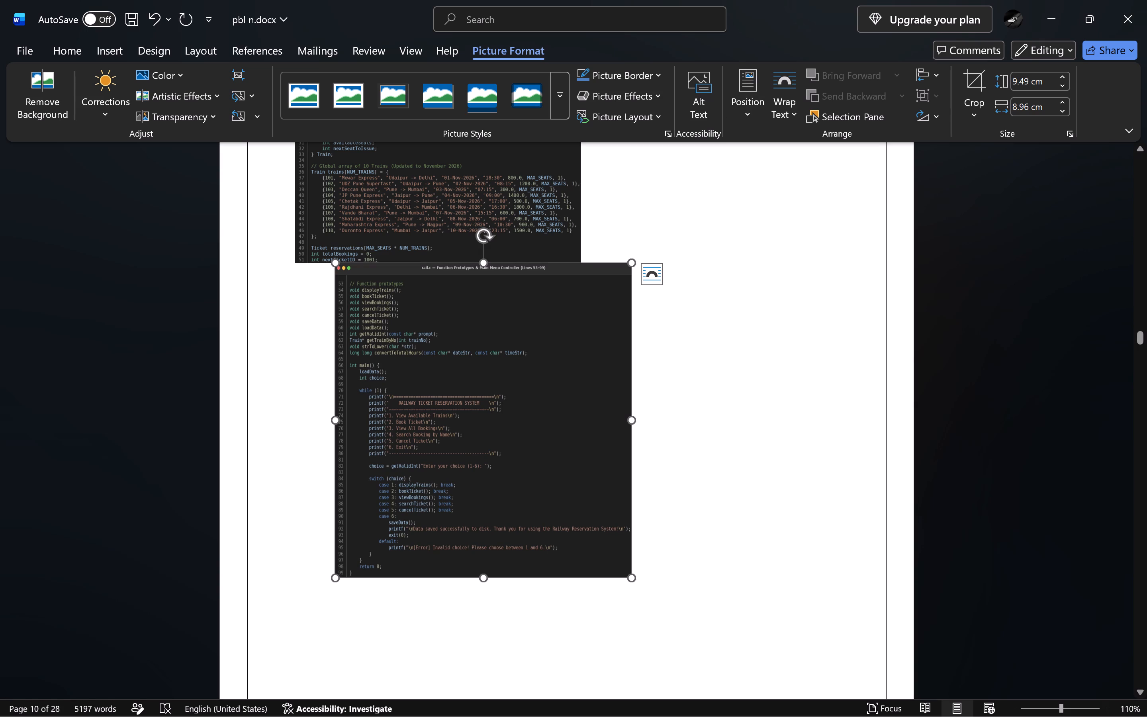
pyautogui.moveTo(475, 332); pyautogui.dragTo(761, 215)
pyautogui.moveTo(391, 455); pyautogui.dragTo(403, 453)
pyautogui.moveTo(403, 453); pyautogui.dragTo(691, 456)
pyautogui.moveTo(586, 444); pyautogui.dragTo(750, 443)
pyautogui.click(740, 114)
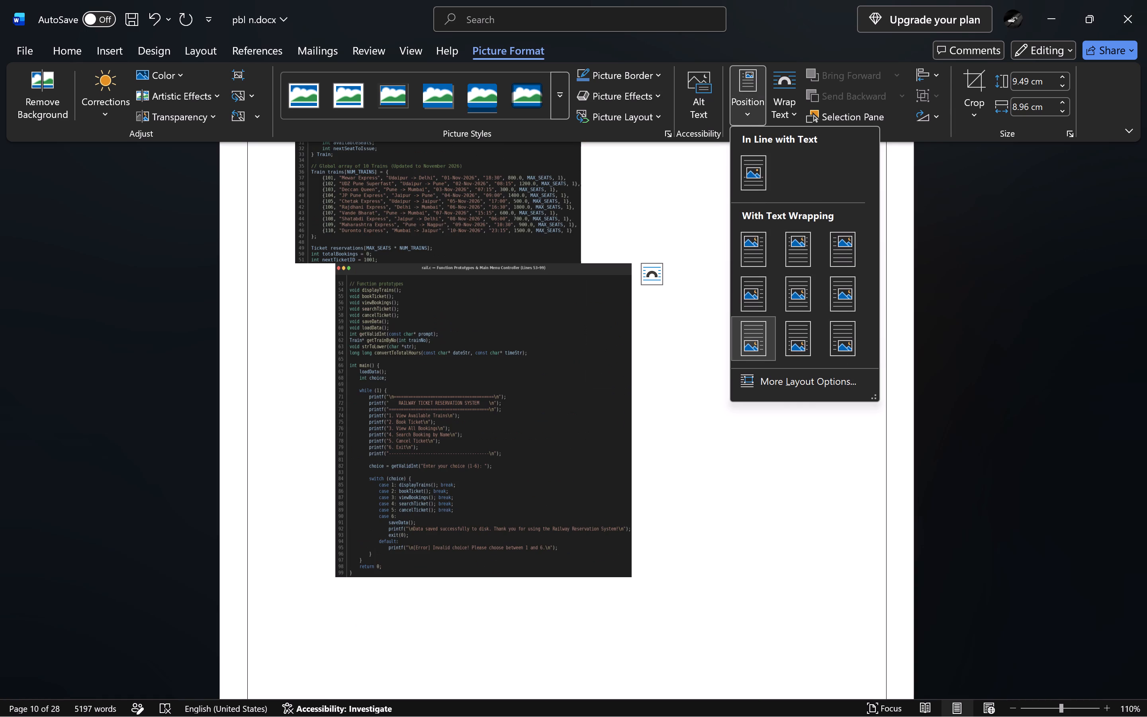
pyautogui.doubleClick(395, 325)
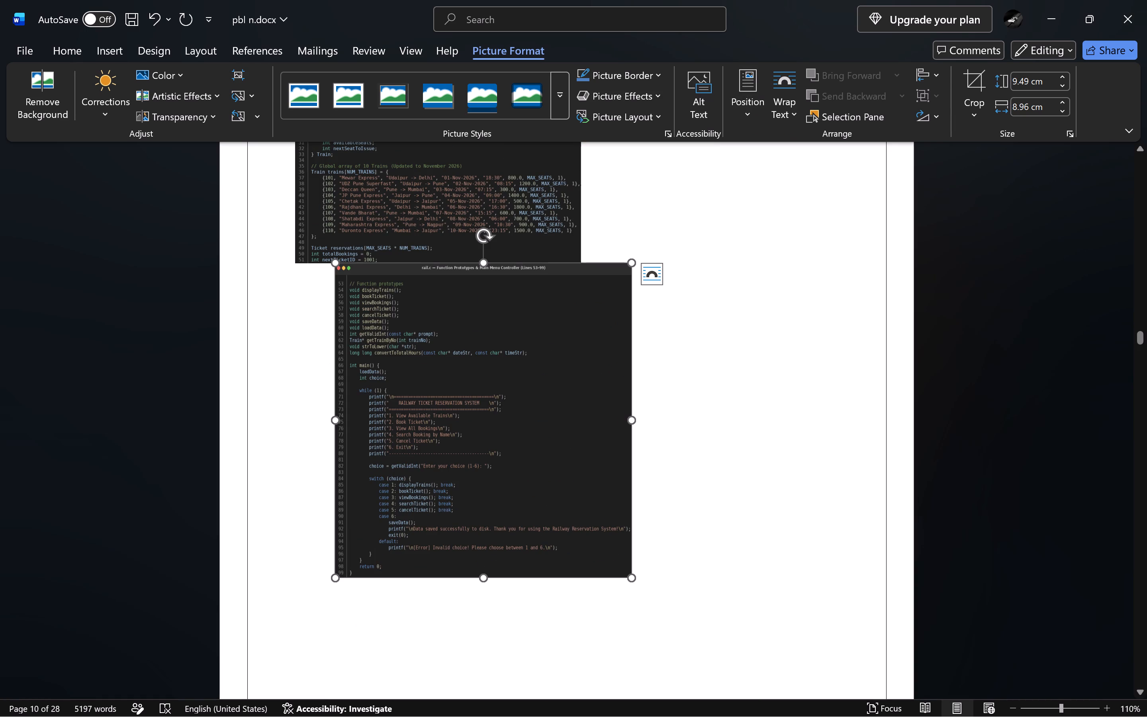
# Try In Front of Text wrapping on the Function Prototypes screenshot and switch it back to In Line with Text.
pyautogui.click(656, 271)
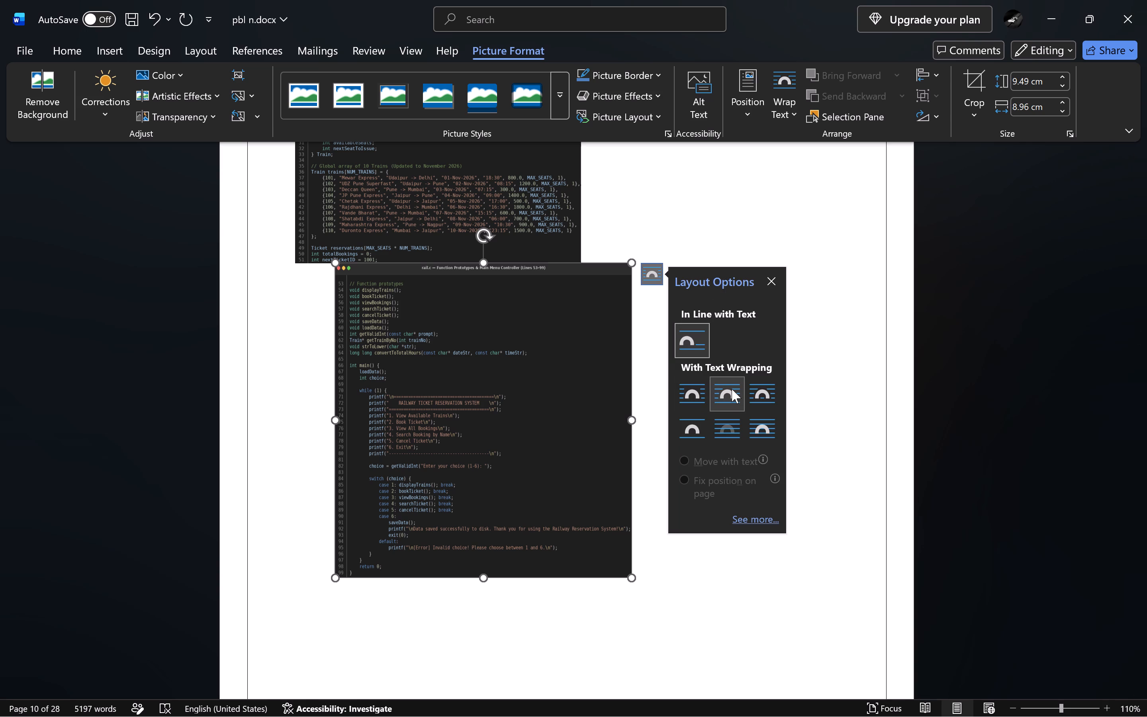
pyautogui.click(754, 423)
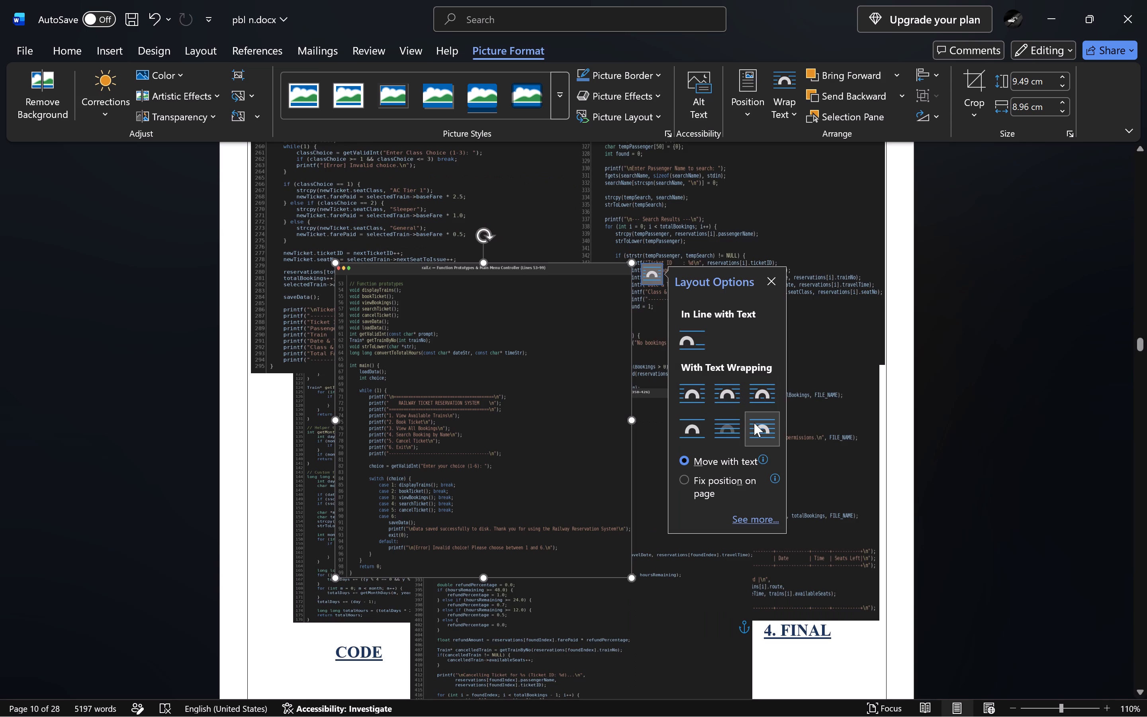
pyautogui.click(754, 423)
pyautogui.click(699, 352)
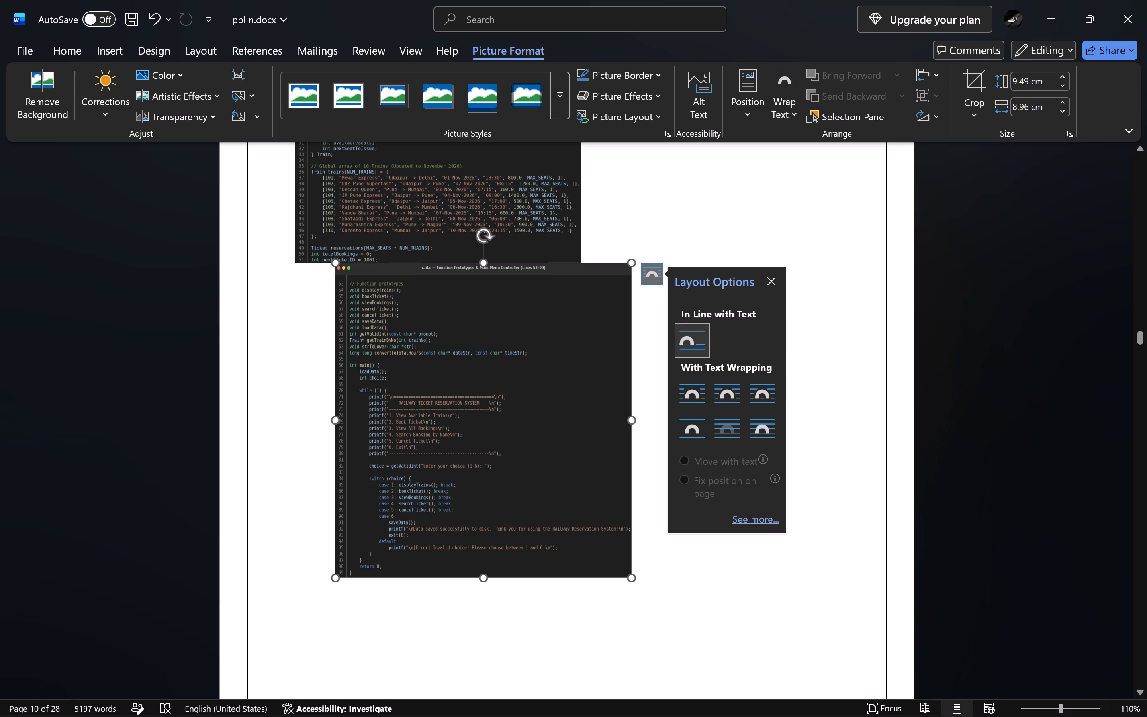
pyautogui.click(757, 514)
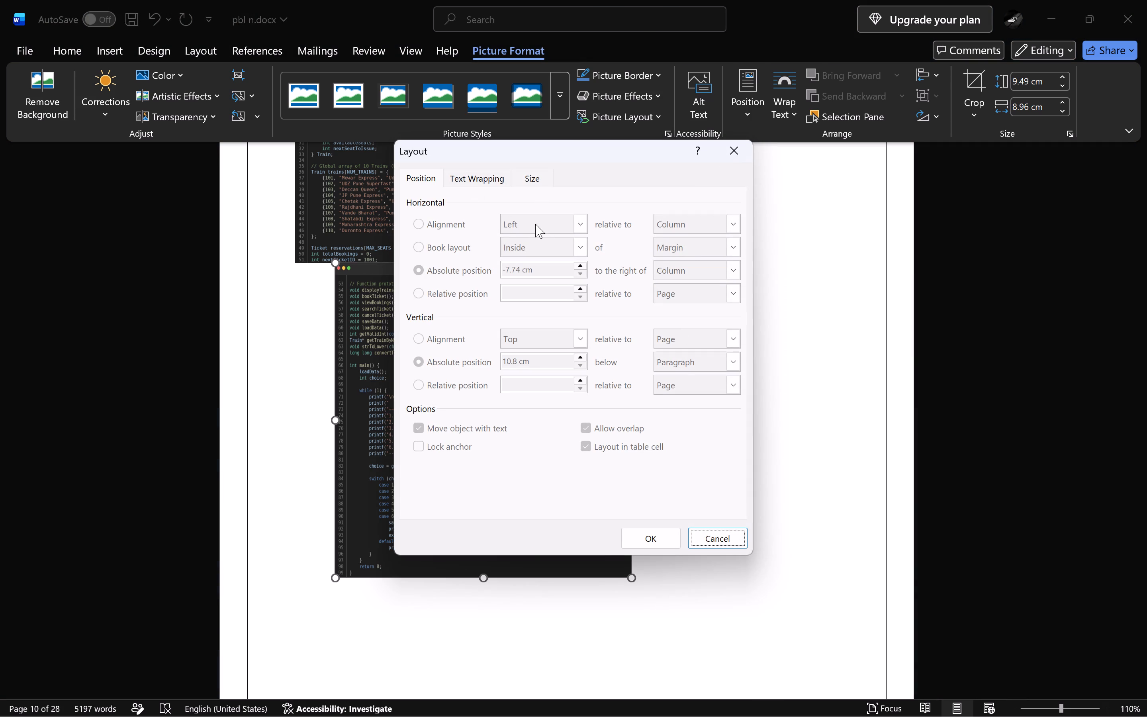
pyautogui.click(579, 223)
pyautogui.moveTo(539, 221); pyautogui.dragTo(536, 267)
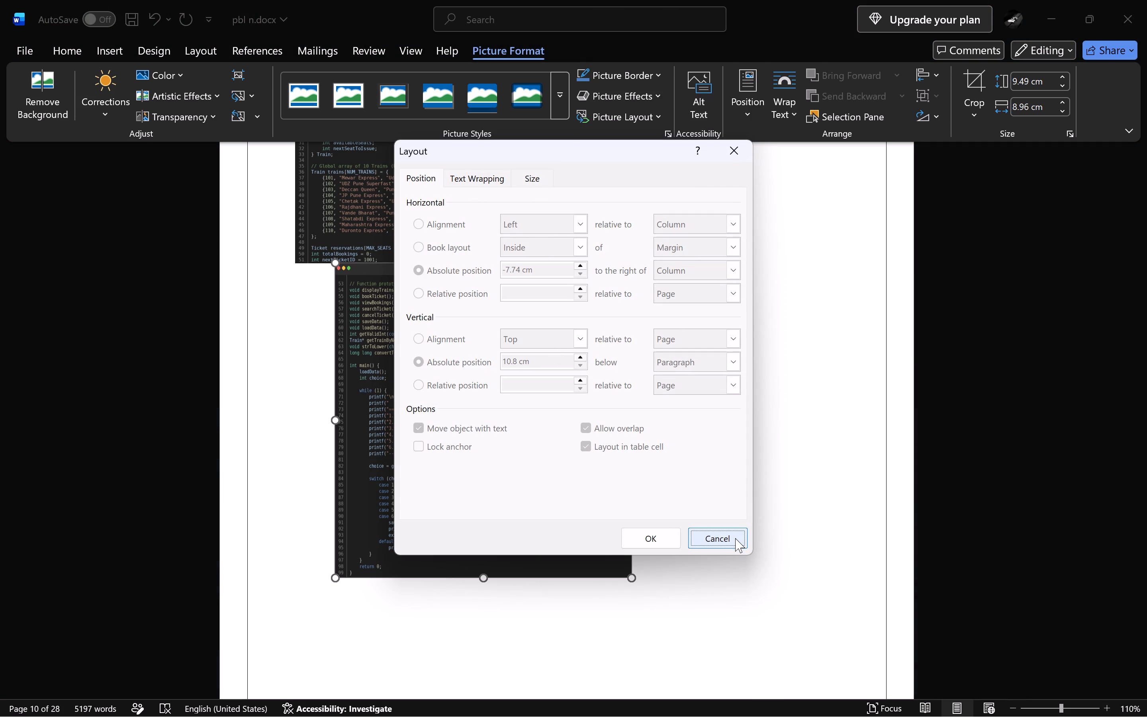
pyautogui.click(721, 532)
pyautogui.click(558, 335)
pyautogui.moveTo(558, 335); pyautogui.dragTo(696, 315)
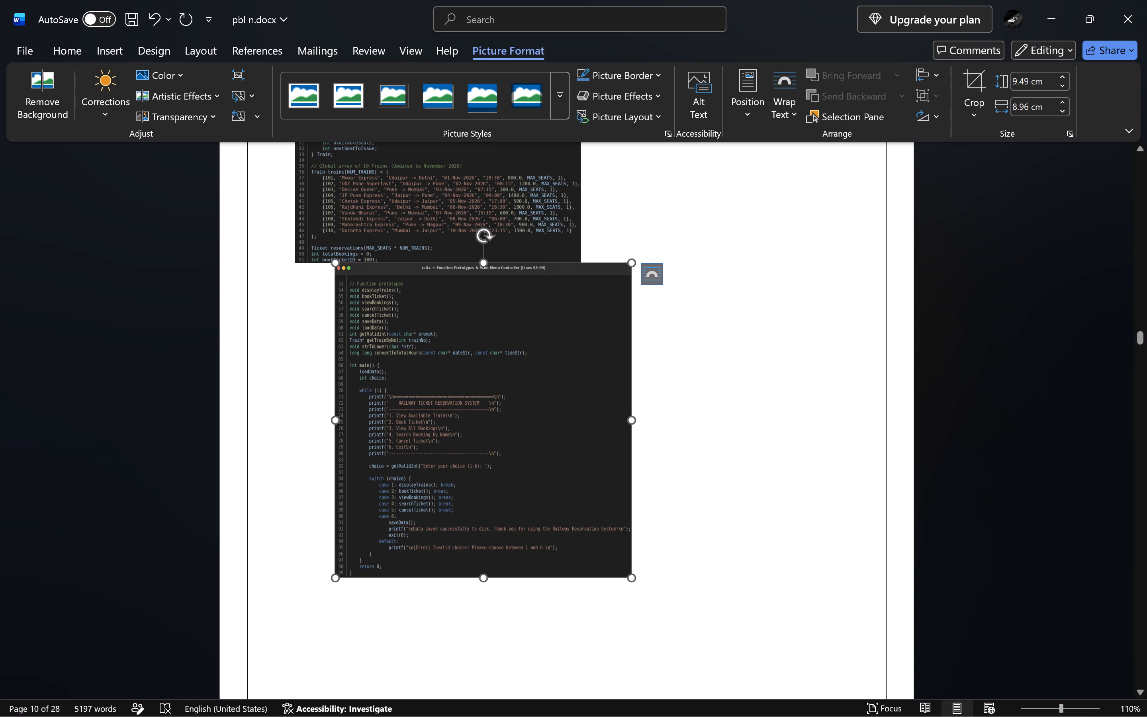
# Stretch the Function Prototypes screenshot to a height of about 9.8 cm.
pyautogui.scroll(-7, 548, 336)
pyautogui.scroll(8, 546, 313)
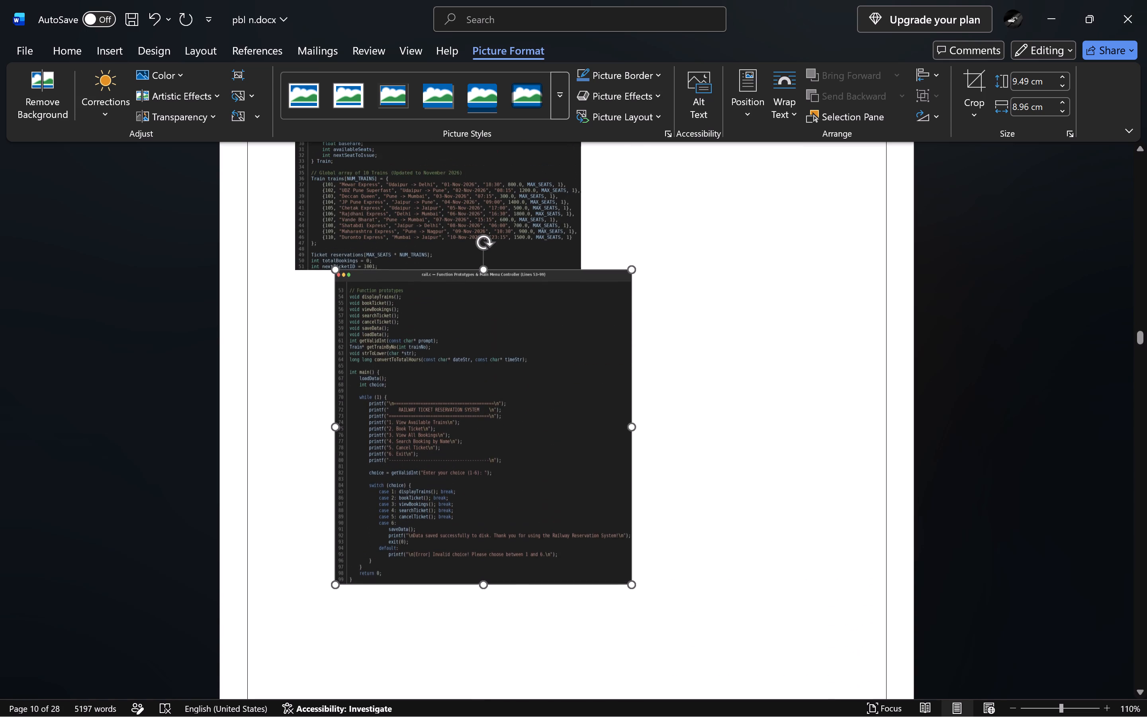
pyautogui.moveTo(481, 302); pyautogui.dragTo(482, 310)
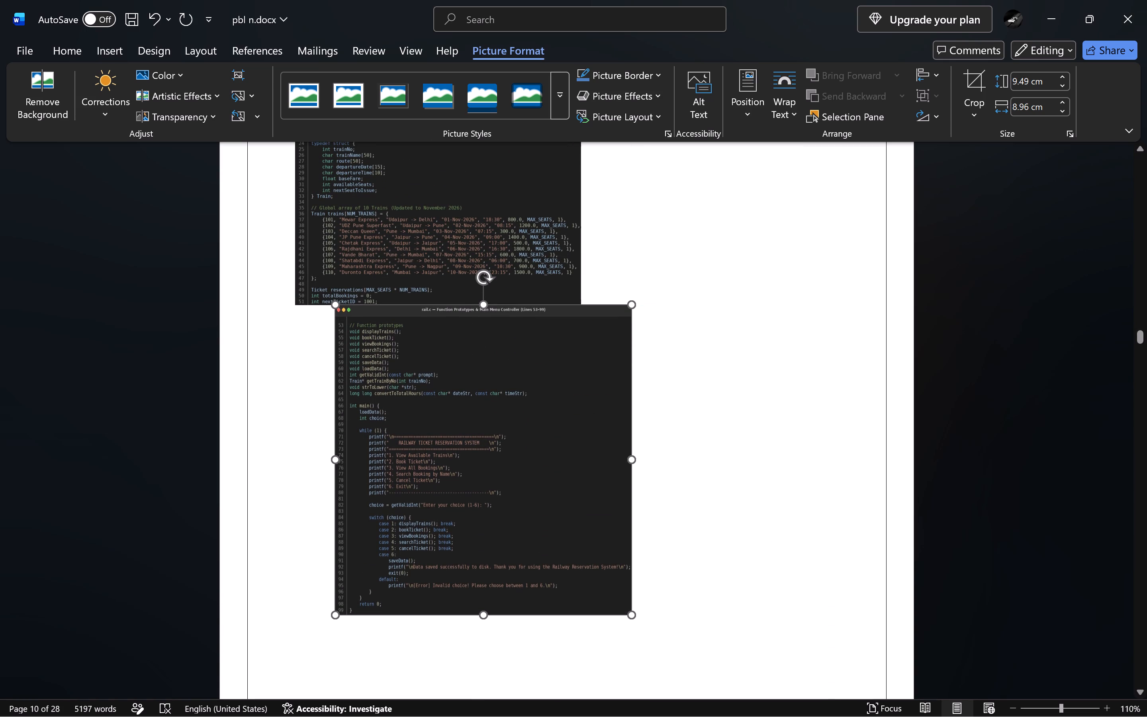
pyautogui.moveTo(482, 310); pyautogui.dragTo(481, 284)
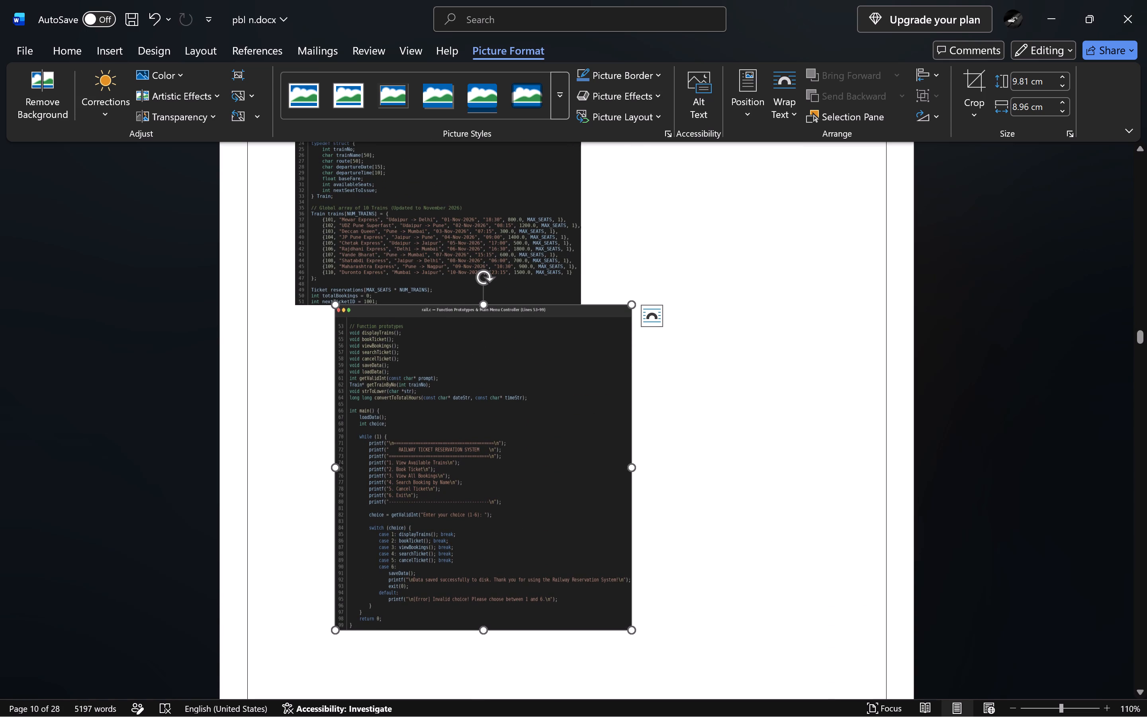
# Check the layout of the Final Code screenshots on pages 10 and 11.
pyautogui.scroll(6, 747, 445)
pyautogui.scroll(-14, 747, 445)
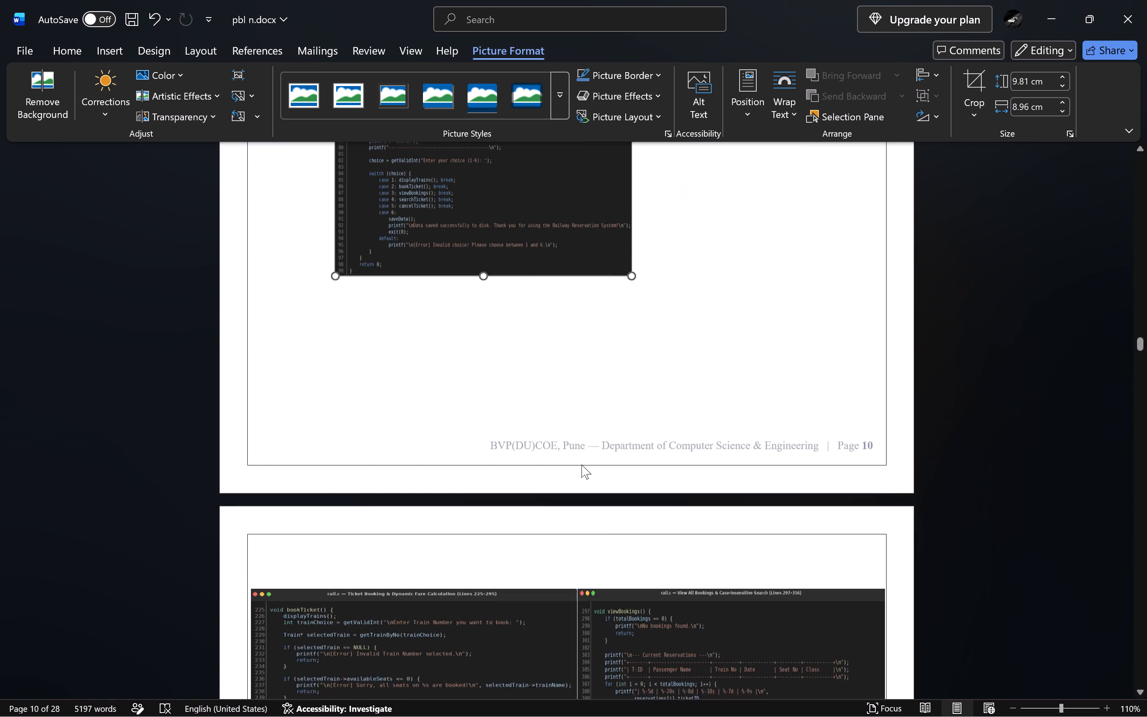
pyautogui.scroll(-5, 581, 464)
pyautogui.scroll(-13, 479, 495)
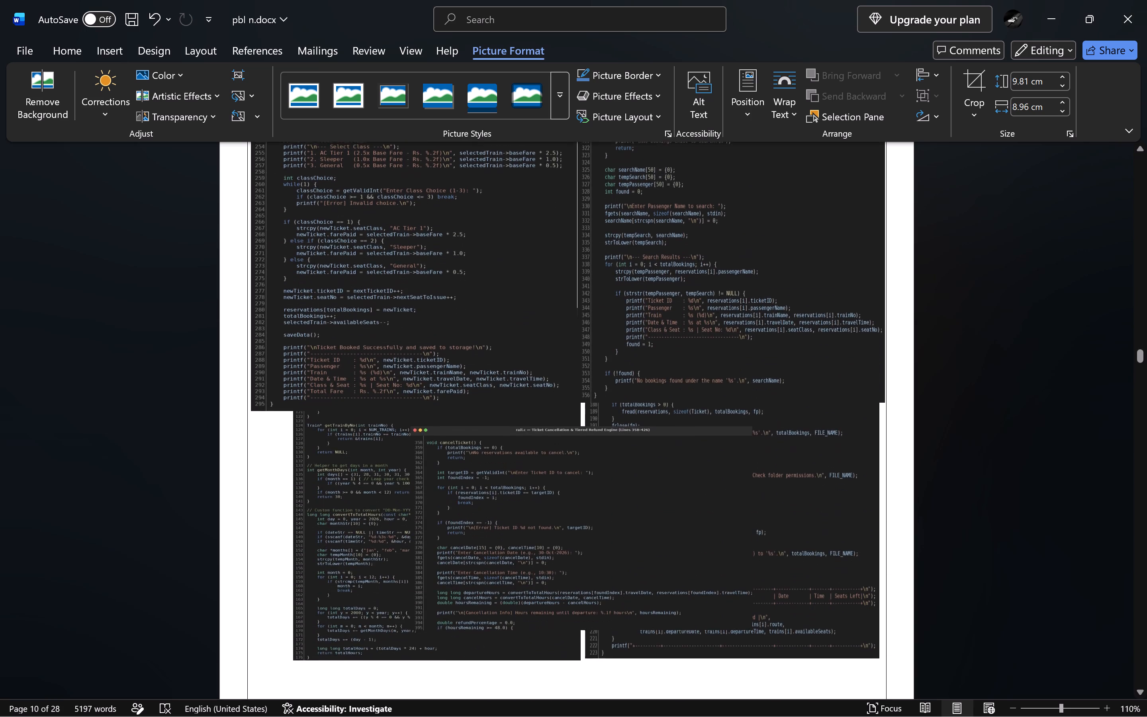
pyautogui.scroll(-5, 479, 495)
pyautogui.scroll(-7, 516, 447)
pyautogui.scroll(17, 516, 447)
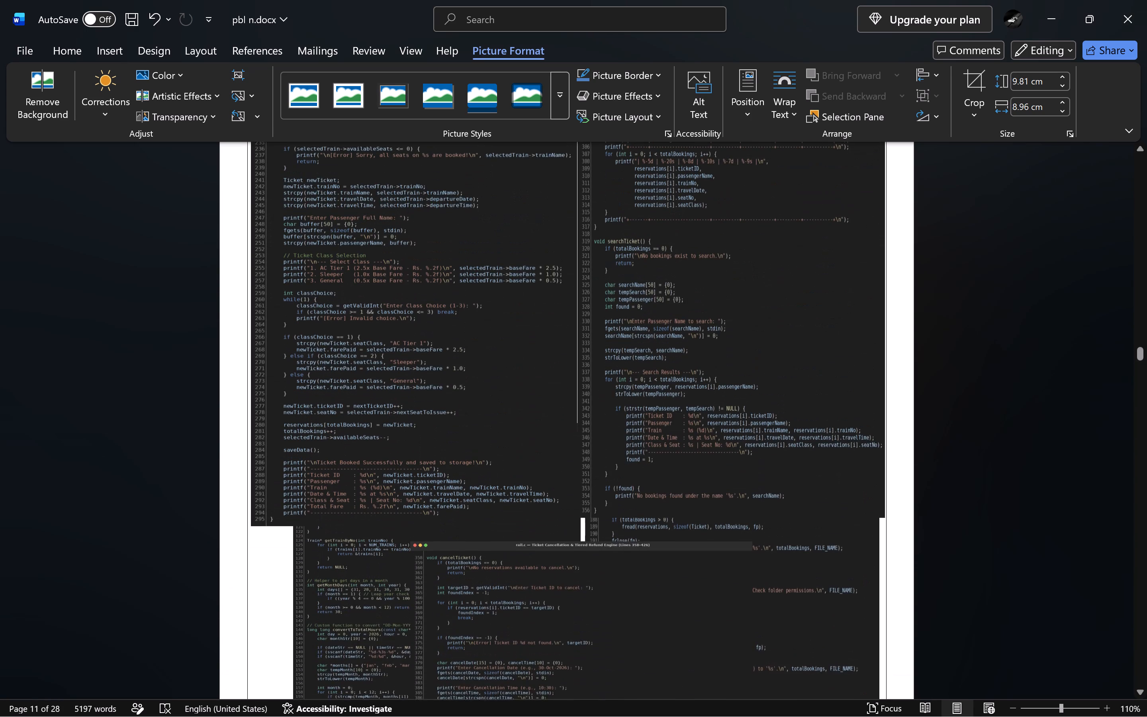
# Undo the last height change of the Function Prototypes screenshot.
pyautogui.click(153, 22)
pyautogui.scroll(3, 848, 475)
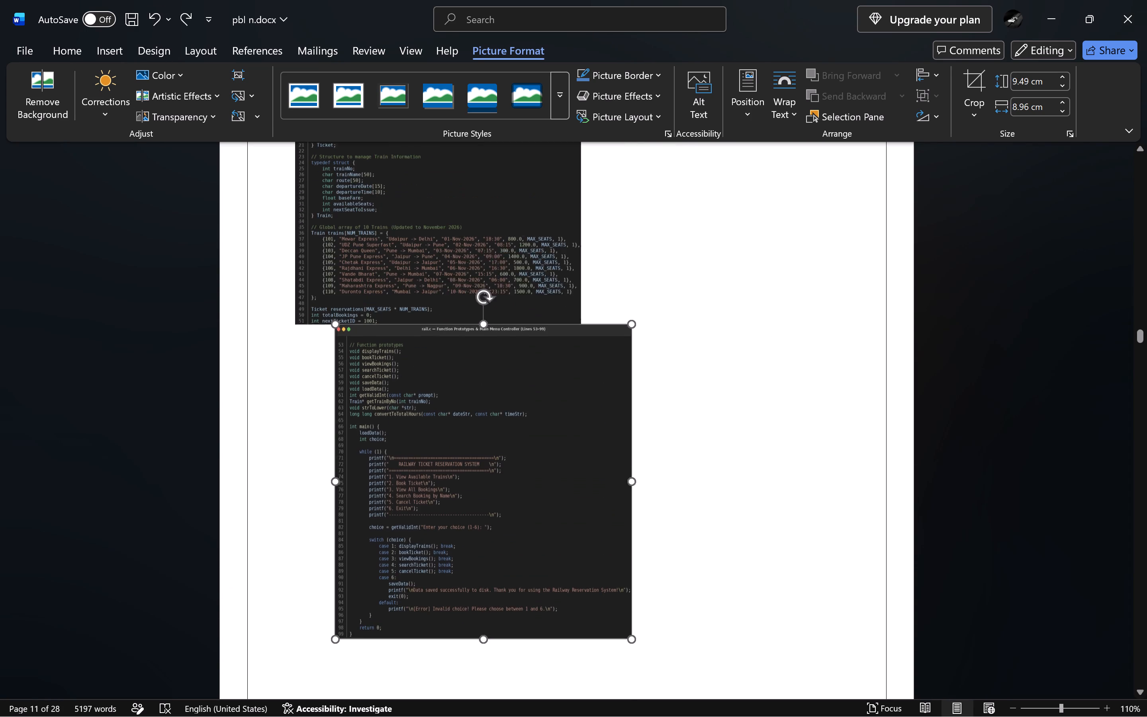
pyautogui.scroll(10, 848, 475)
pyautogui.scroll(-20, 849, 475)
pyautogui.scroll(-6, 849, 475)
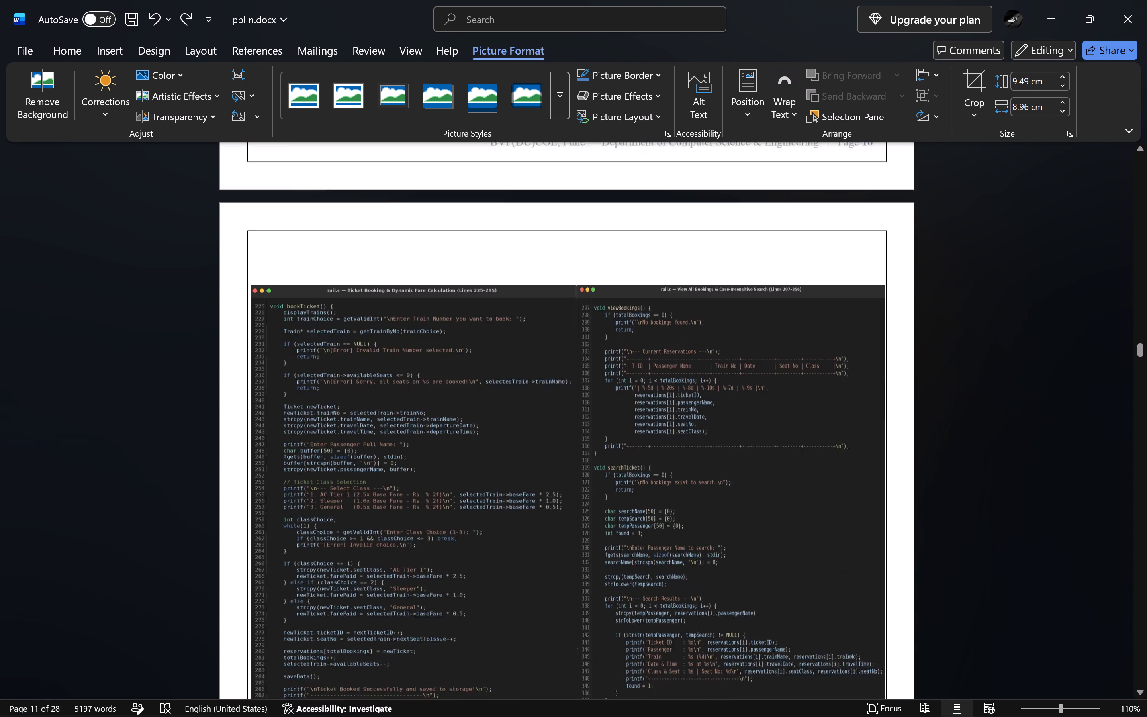
# Undo the recent text wrapping and width changes of the Function Prototypes screenshot.
pyautogui.scroll(-20, 849, 475)
pyautogui.scroll(-3, 849, 475)
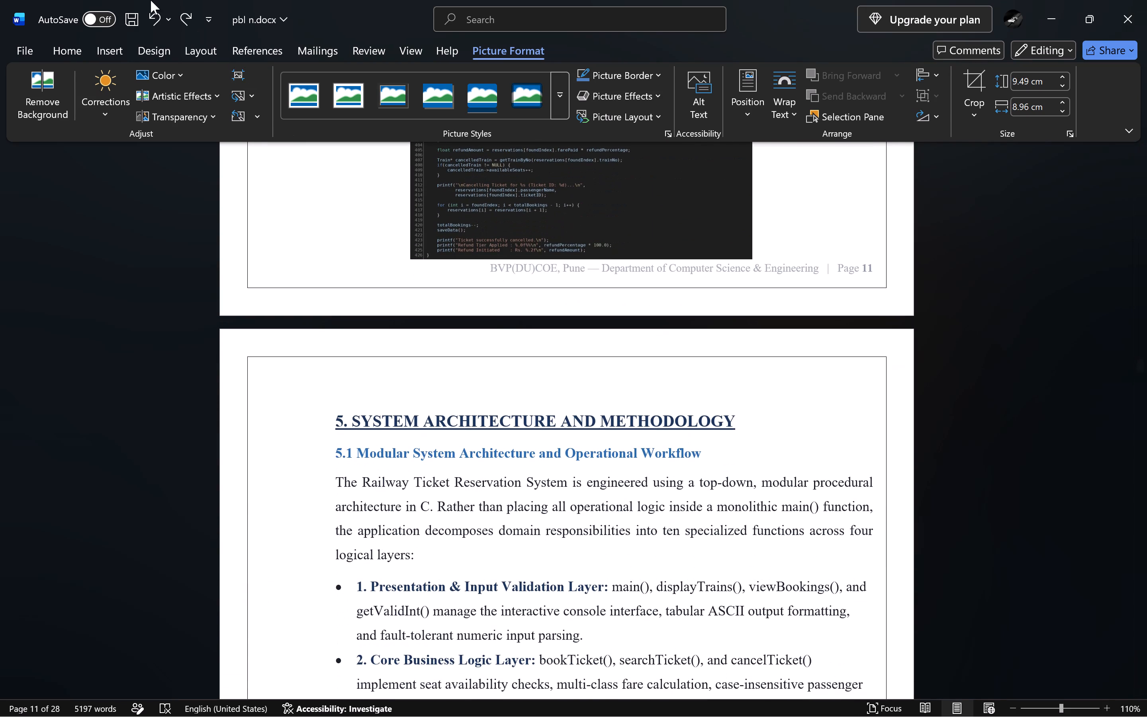
pyautogui.click(154, 10)
pyautogui.scroll(7, 503, 304)
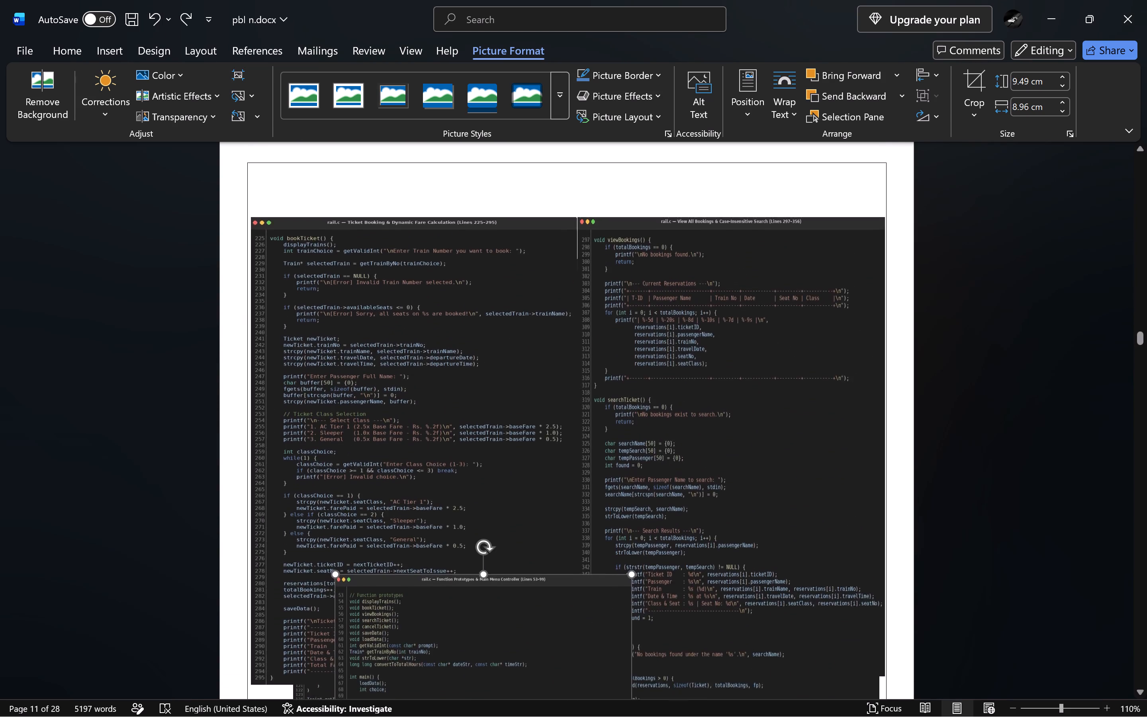
pyautogui.scroll(17, 503, 304)
pyautogui.scroll(-12, 503, 304)
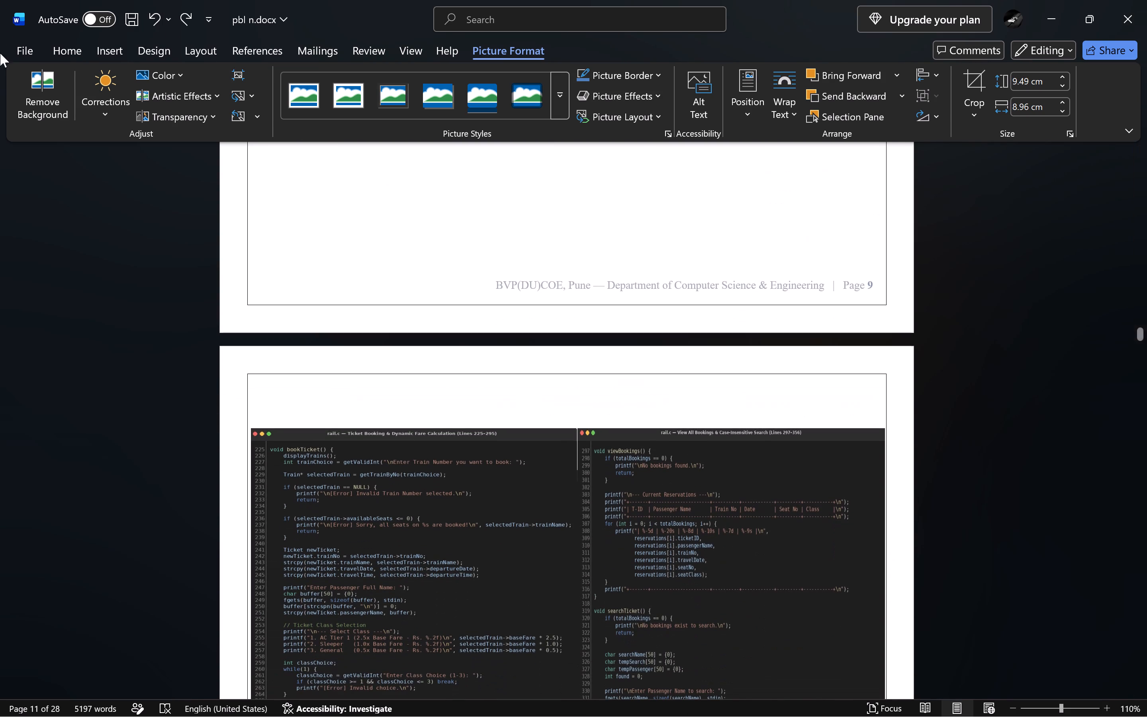
pyautogui.click(153, 19)
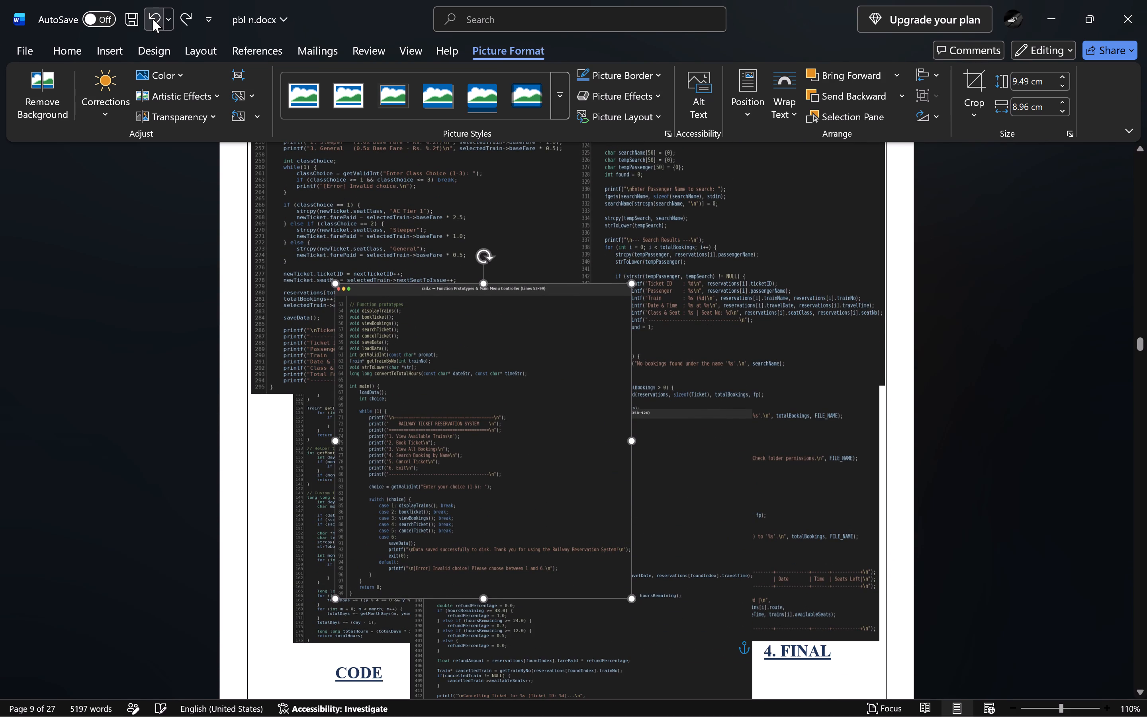
pyautogui.click(153, 19)
pyautogui.scroll(4, 505, 251)
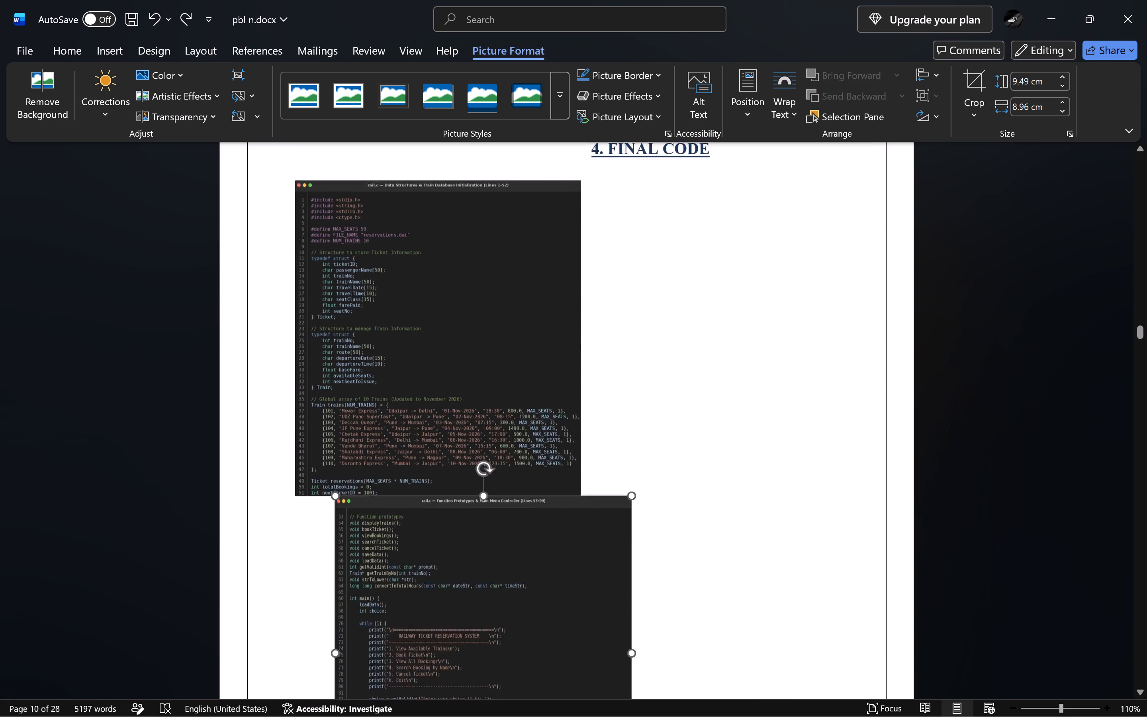
pyautogui.scroll(4, 505, 251)
pyautogui.scroll(-20, 505, 251)
pyautogui.scroll(-17, 505, 251)
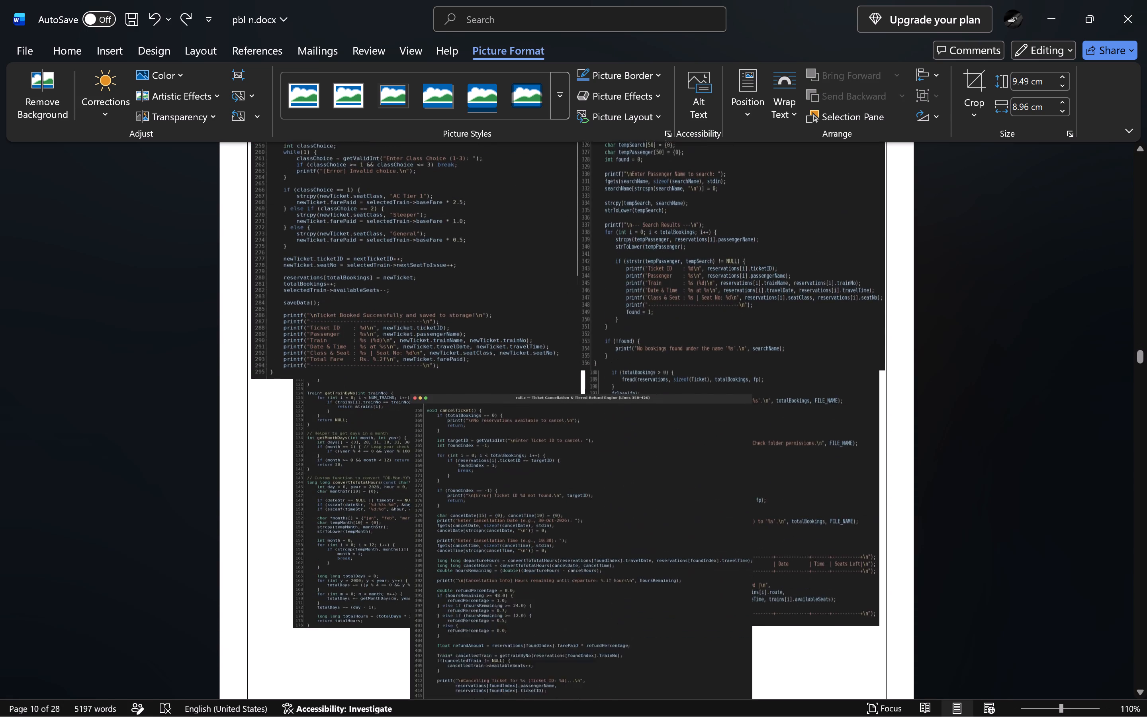
pyautogui.scroll(-8, 509, 251)
pyautogui.scroll(15, 509, 251)
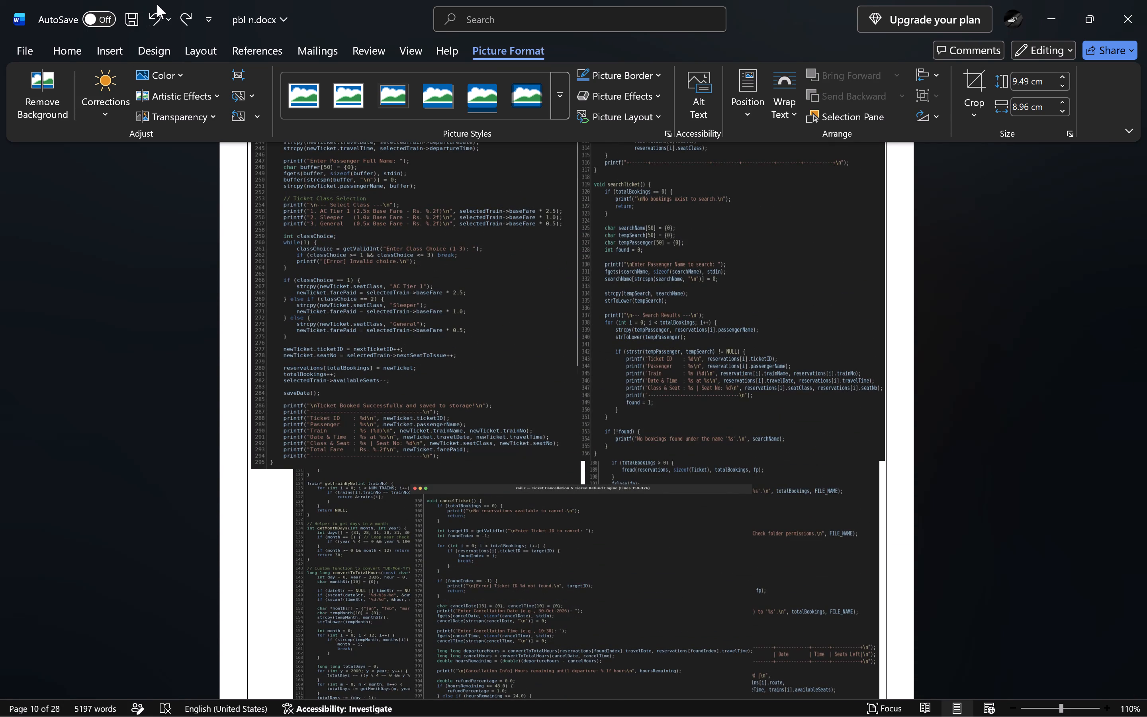
pyautogui.click(157, 12)
# Check how the Final Code screenshots are laid out on pages 10 and 11.
pyautogui.scroll(5, 157, 13)
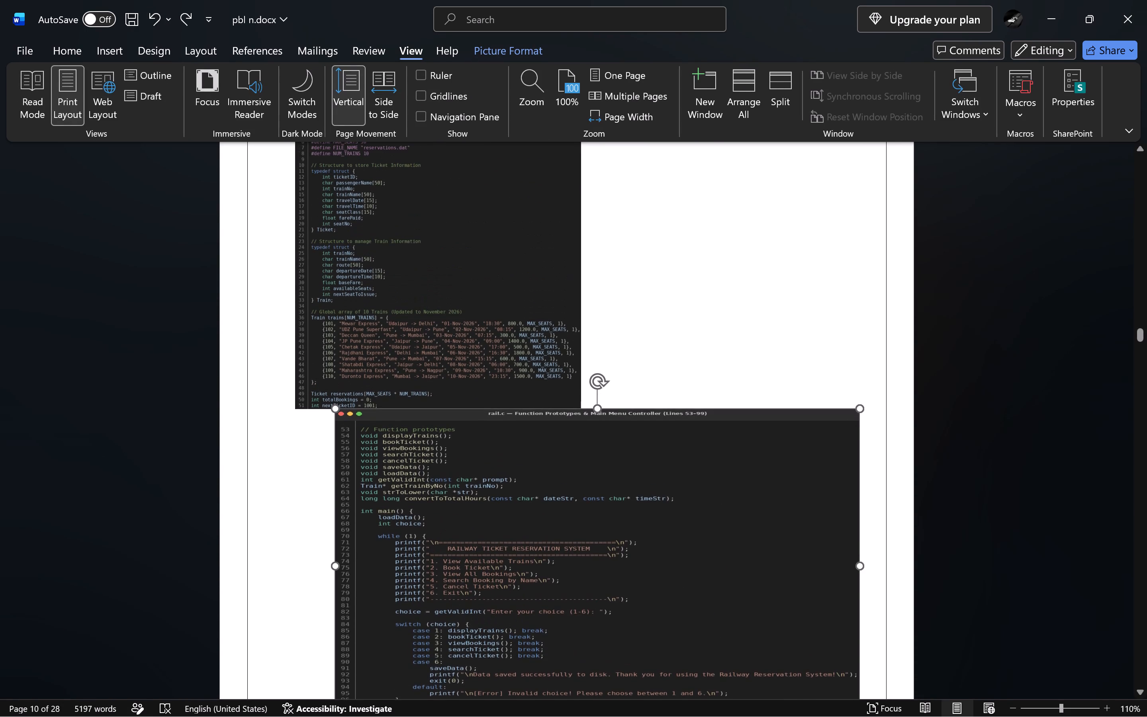
pyautogui.scroll(7, 373, 394)
pyautogui.scroll(-19, 373, 394)
pyautogui.scroll(-5, 373, 394)
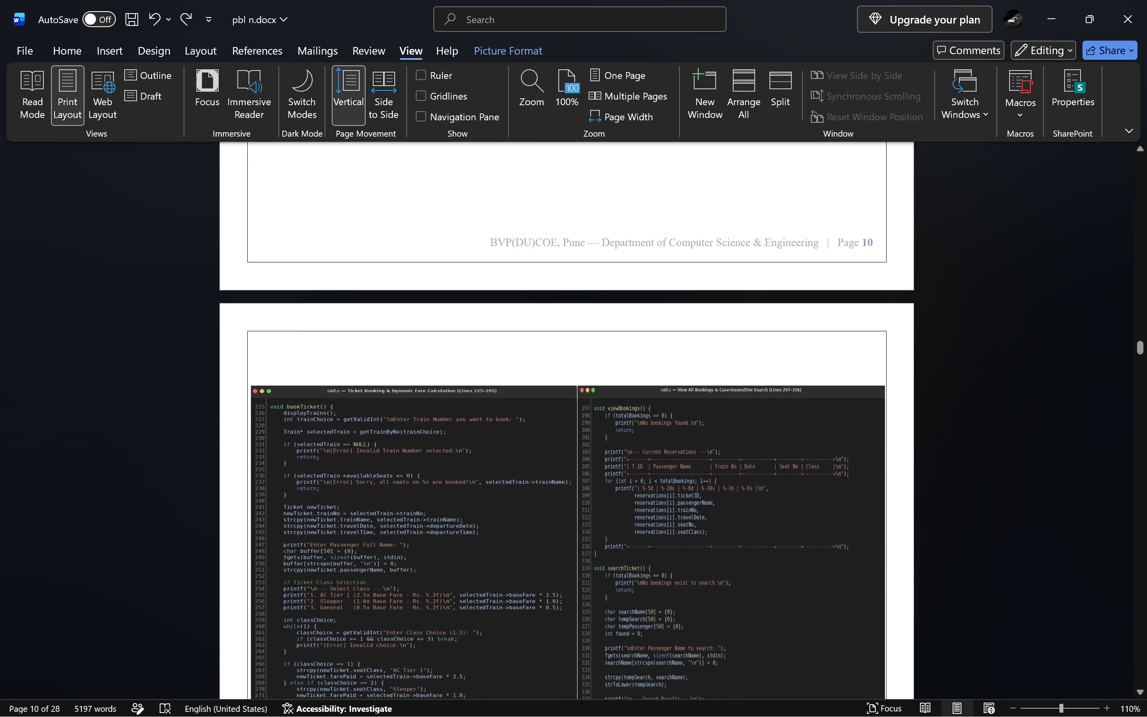
pyautogui.scroll(-17, 373, 394)
pyautogui.scroll(-4, 373, 394)
pyautogui.scroll(5, 373, 394)
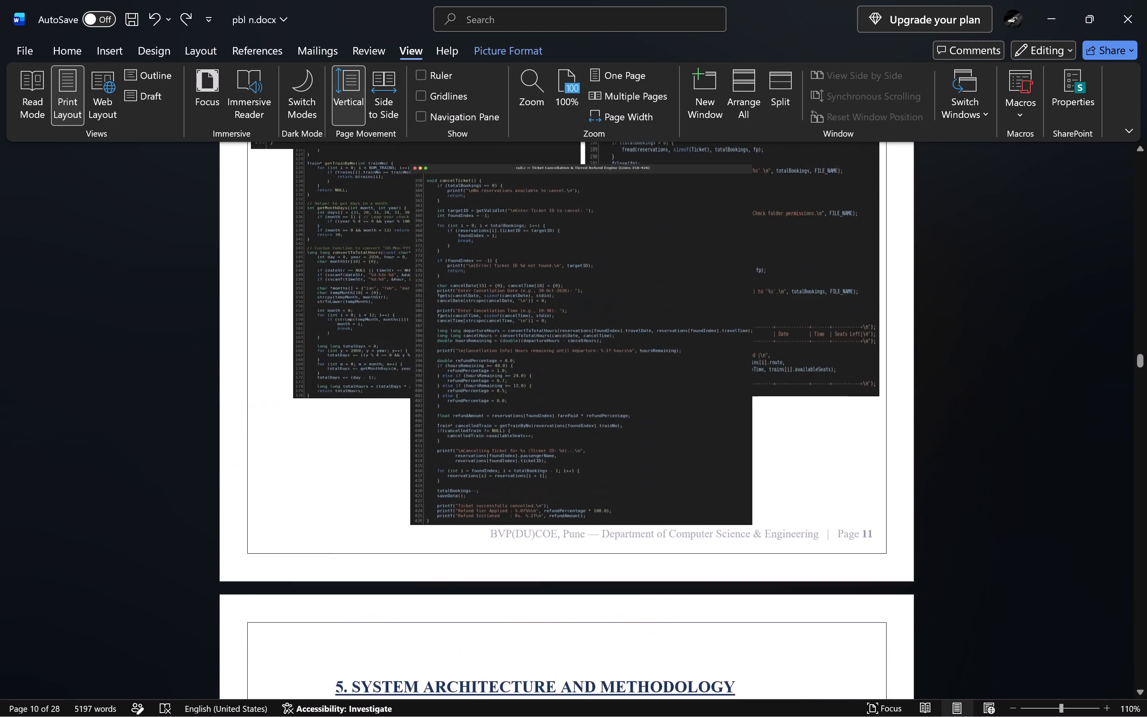
pyautogui.scroll(10, 373, 394)
pyautogui.scroll(12, 373, 394)
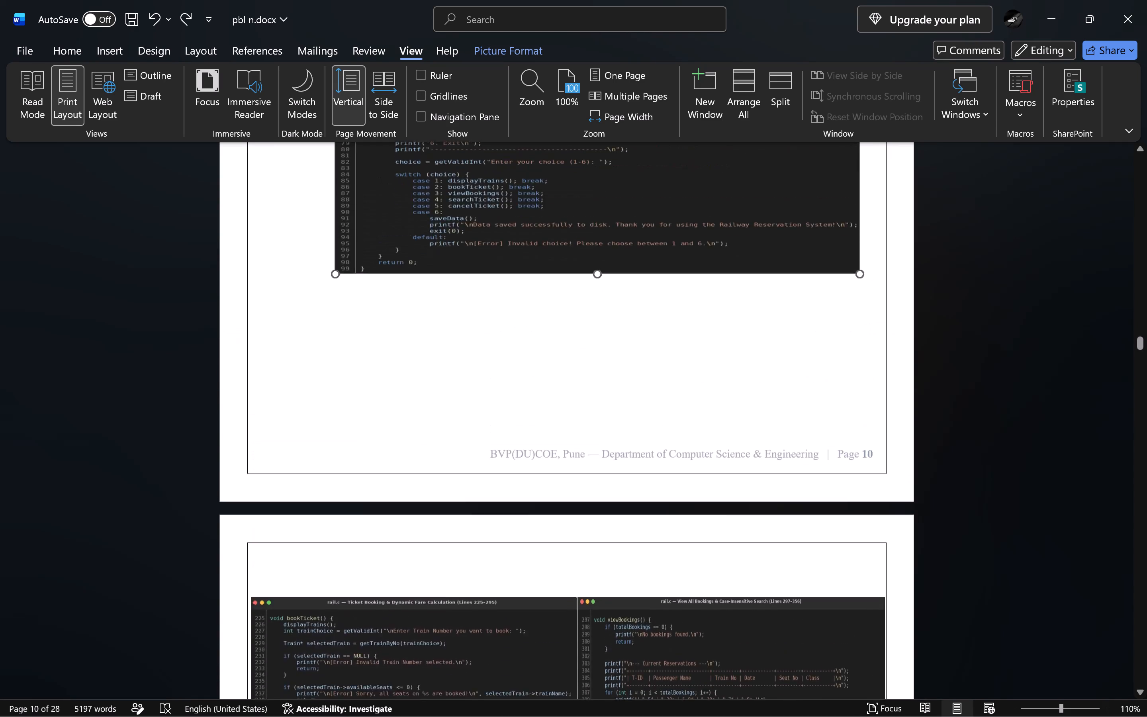
# Move the Data Structures screenshot under the Final Code heading closer to the page's left border.
pyautogui.scroll(12, 373, 393)
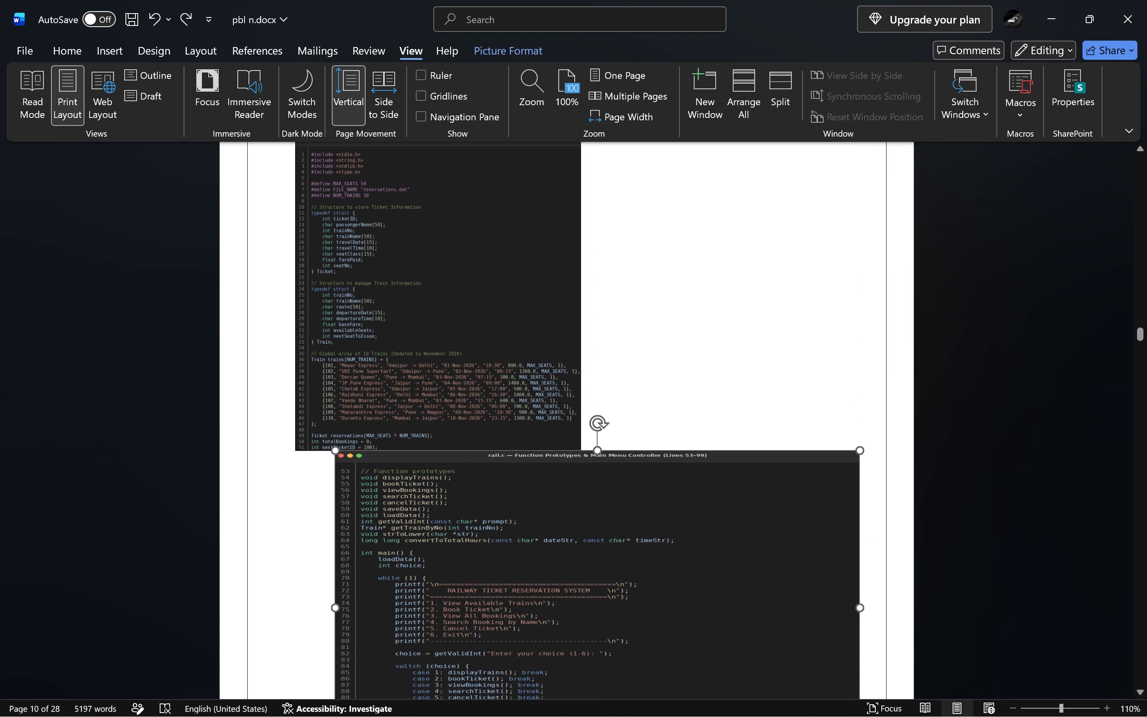
pyautogui.scroll(4, 519, 289)
pyautogui.moveTo(466, 405); pyautogui.dragTo(436, 400)
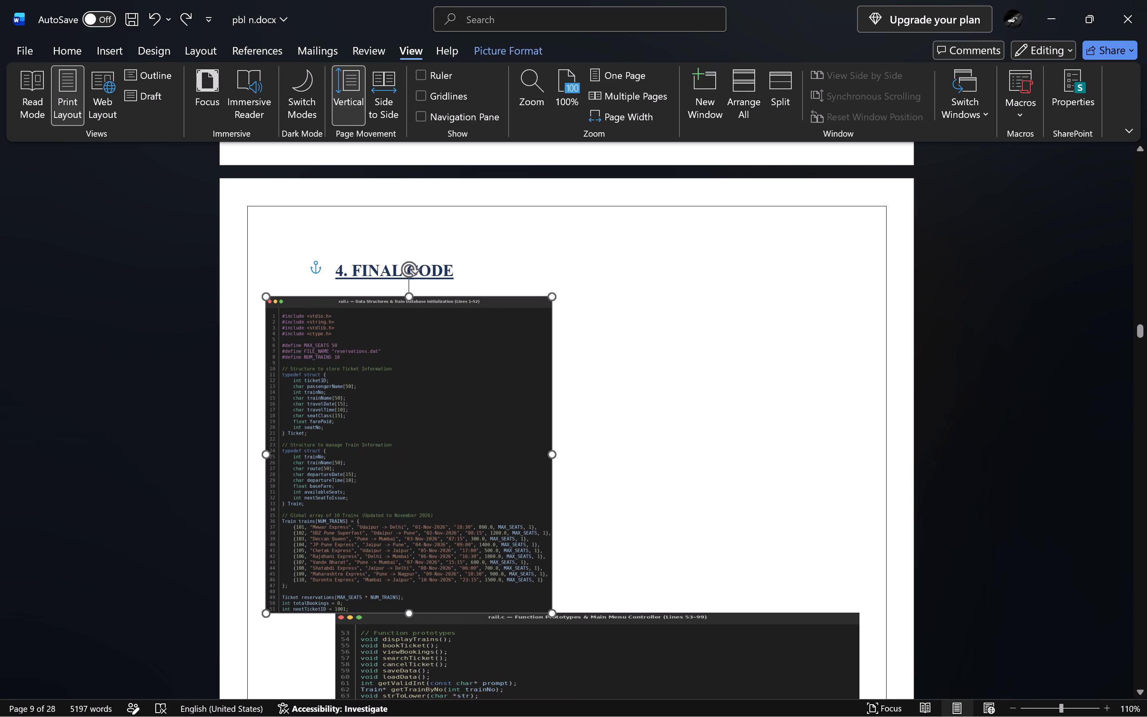
pyautogui.moveTo(436, 400); pyautogui.dragTo(426, 400)
# Shrink the Function Prototypes screenshot to about 10.43 cm wide and 9.3 cm high.
pyautogui.moveTo(609, 665); pyautogui.dragTo(624, 606)
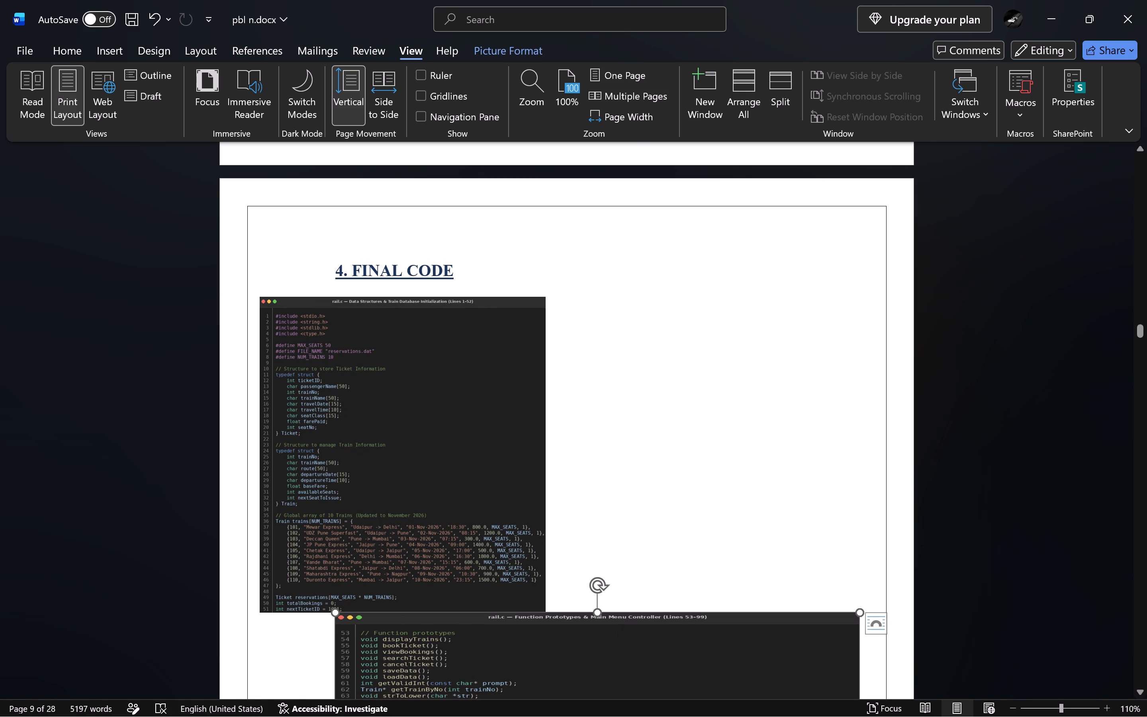
pyautogui.moveTo(598, 657); pyautogui.dragTo(669, 658)
pyautogui.scroll(-5, 646, 628)
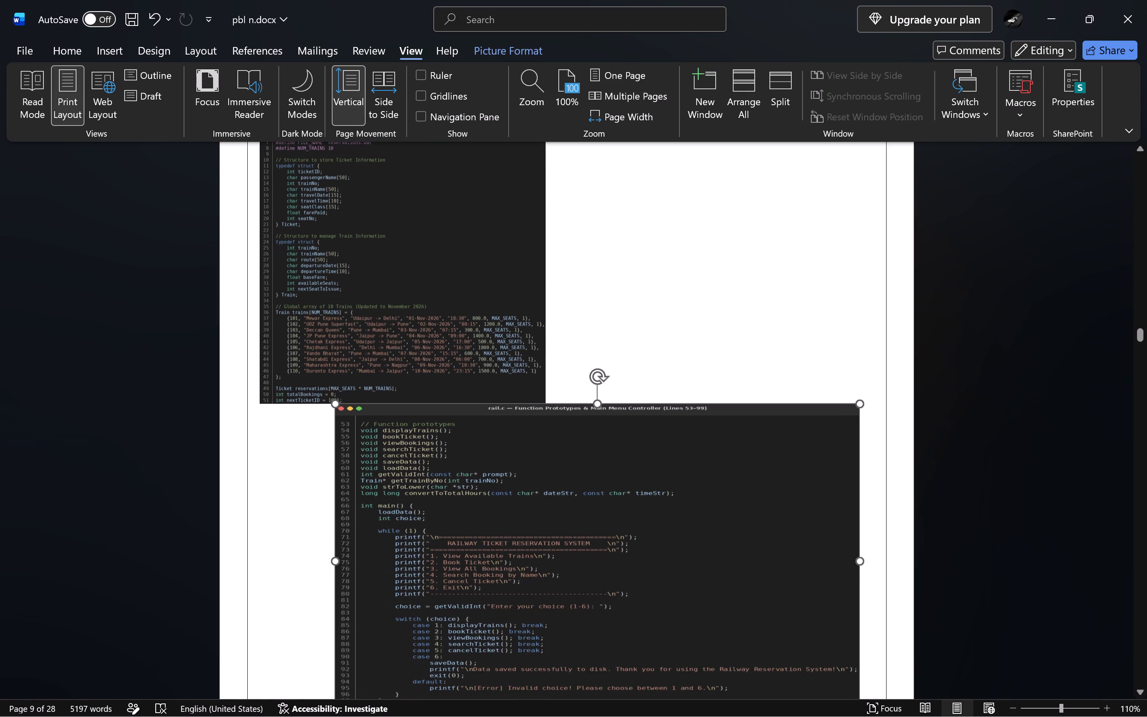
pyautogui.moveTo(857, 561); pyautogui.dragTo(810, 560)
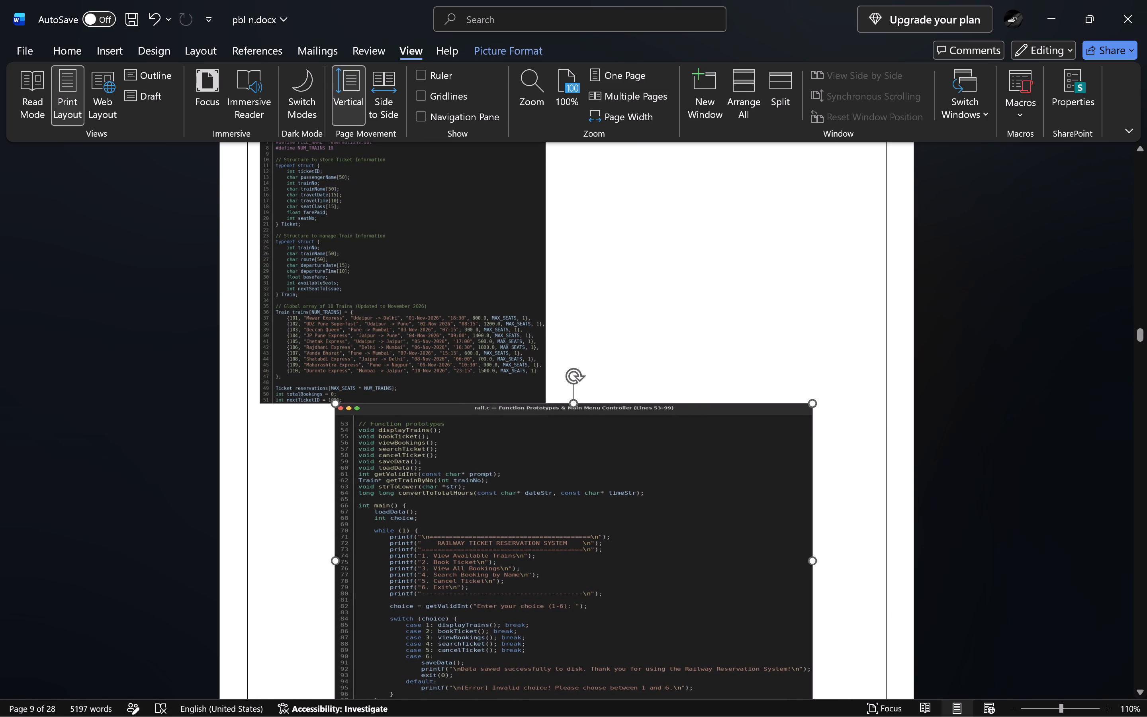
pyautogui.moveTo(335, 560); pyautogui.dragTo(469, 580)
pyautogui.moveTo(470, 580); pyautogui.dragTo(548, 550)
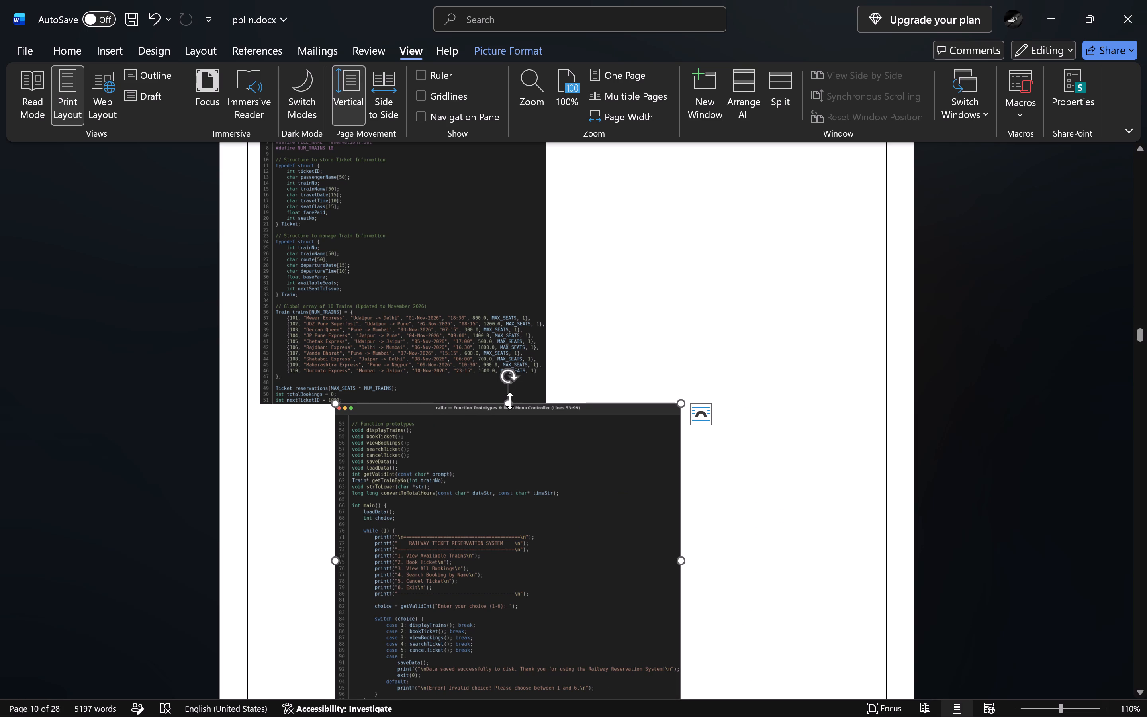
pyautogui.moveTo(510, 401); pyautogui.dragTo(510, 405)
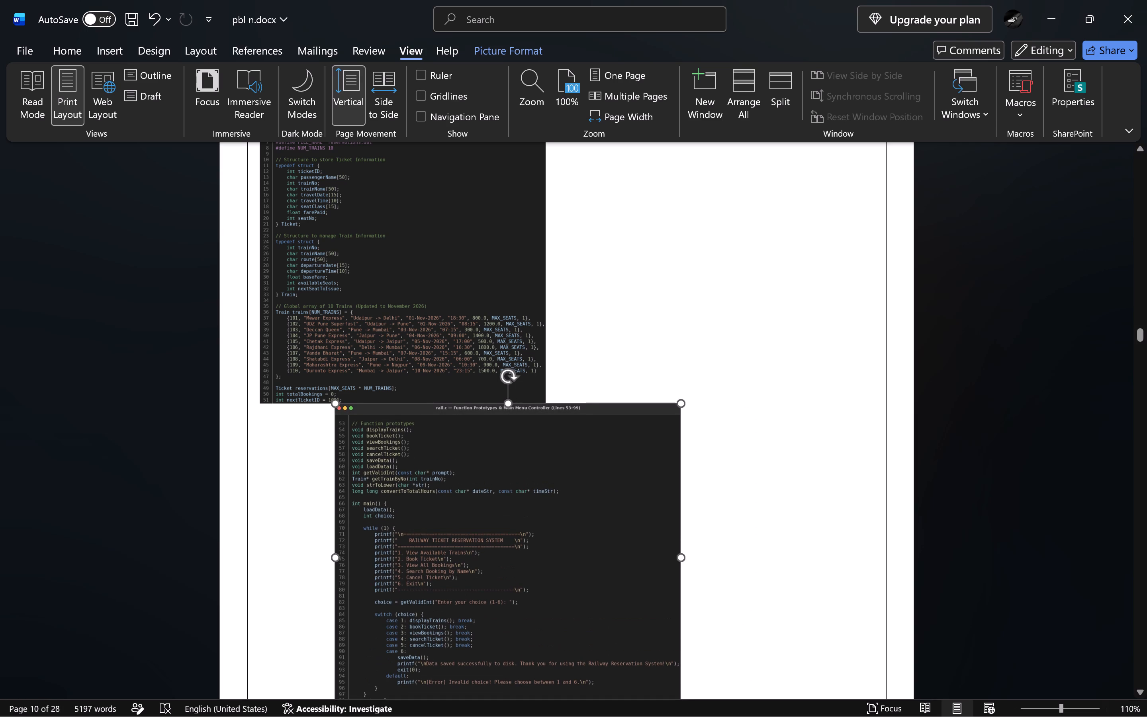
pyautogui.click(493, 594)
pyautogui.moveTo(493, 594); pyautogui.dragTo(521, 588)
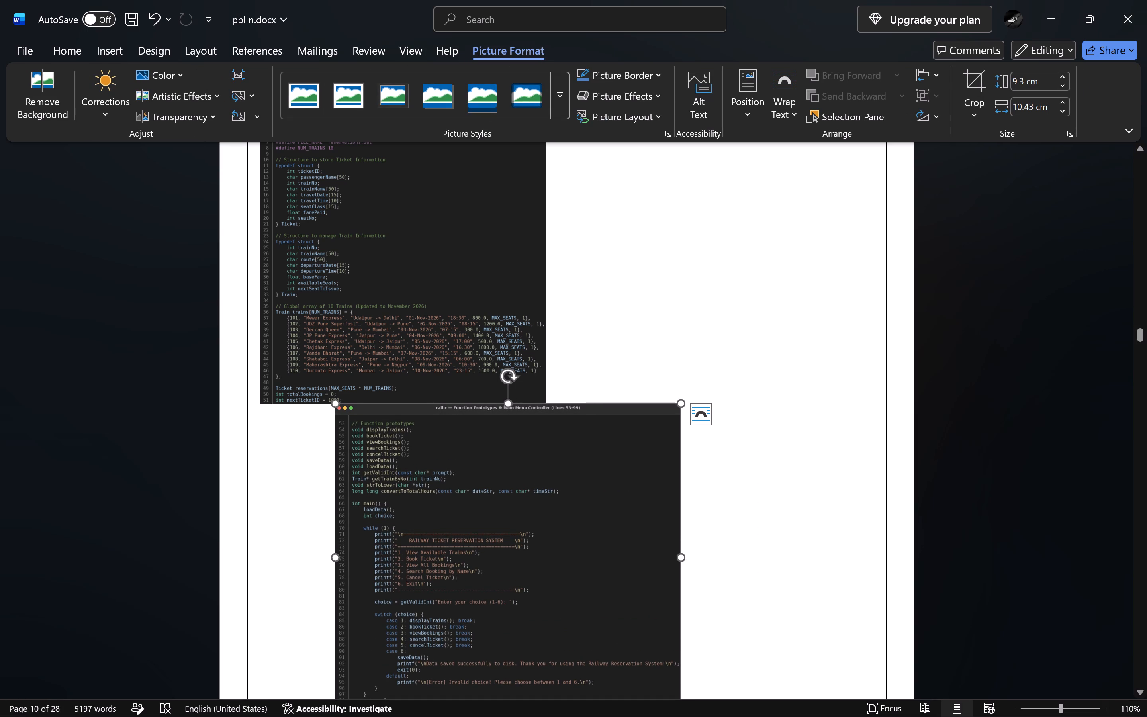
# Shift the Data Structures screenshot slightly further left, close against the page border.
pyautogui.moveTo(501, 271); pyautogui.dragTo(499, 272)
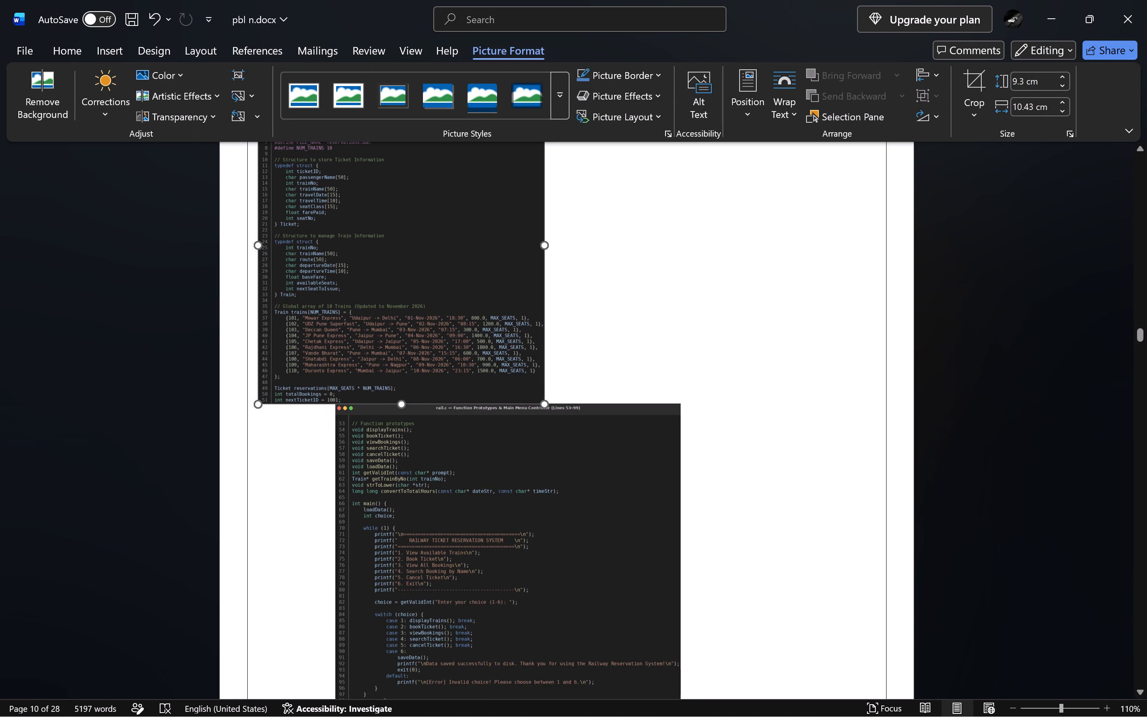
pyautogui.moveTo(499, 272); pyautogui.dragTo(495, 312)
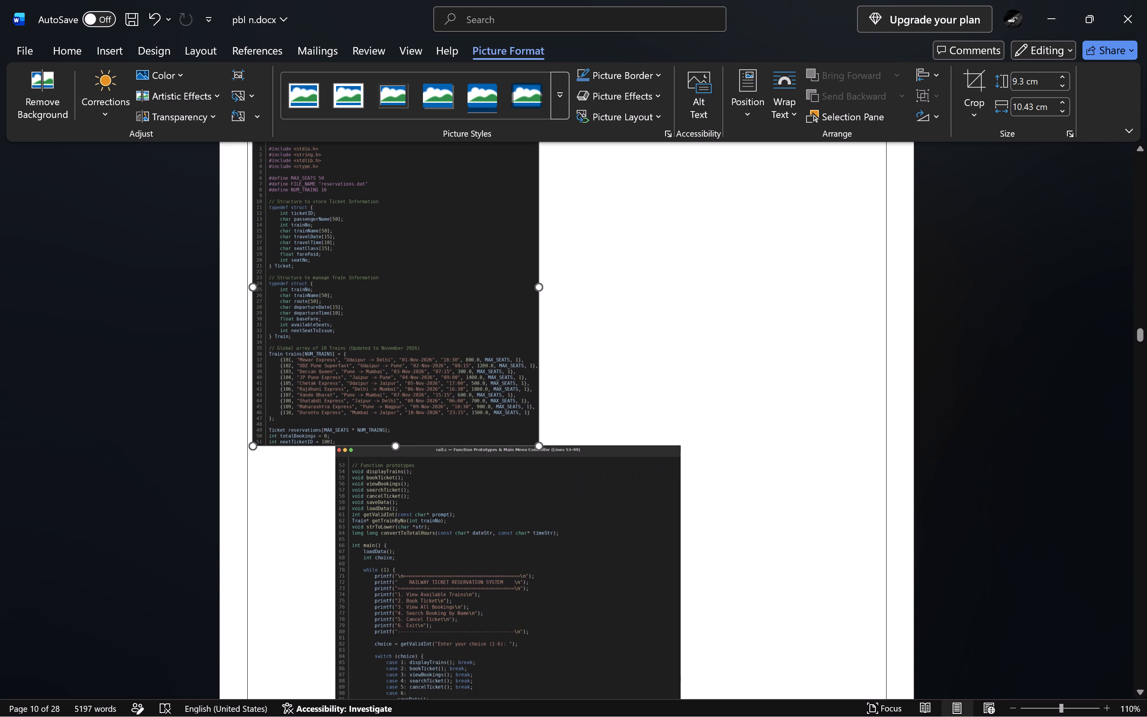
pyautogui.moveTo(495, 312); pyautogui.dragTo(498, 311)
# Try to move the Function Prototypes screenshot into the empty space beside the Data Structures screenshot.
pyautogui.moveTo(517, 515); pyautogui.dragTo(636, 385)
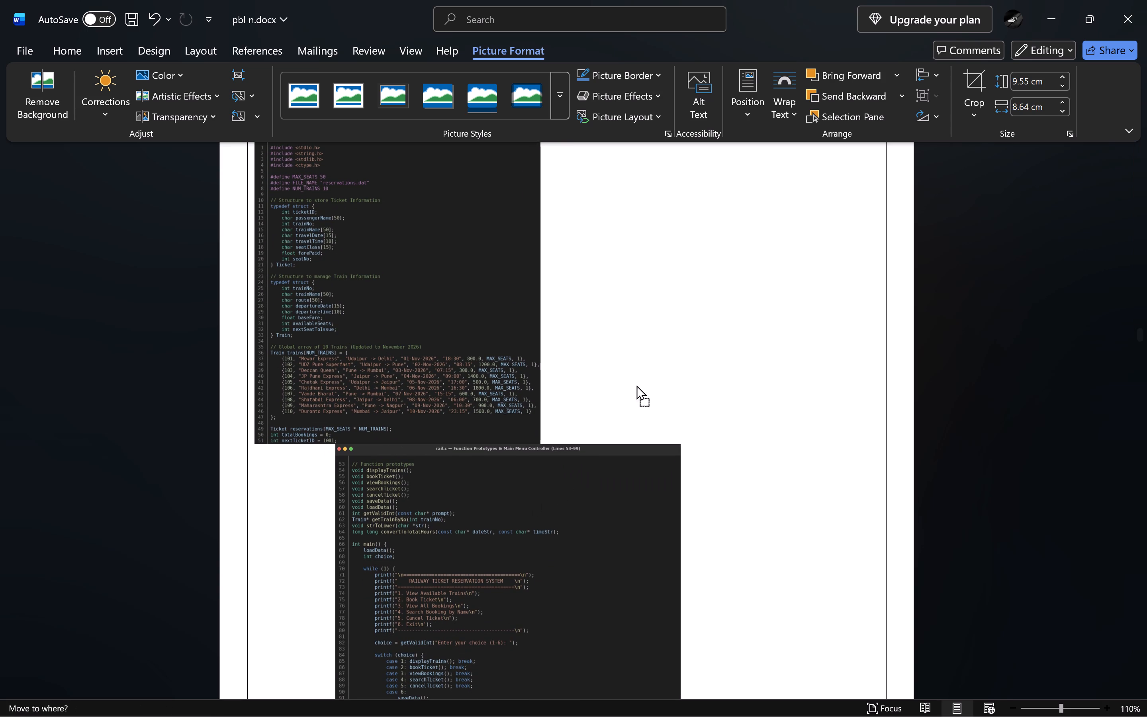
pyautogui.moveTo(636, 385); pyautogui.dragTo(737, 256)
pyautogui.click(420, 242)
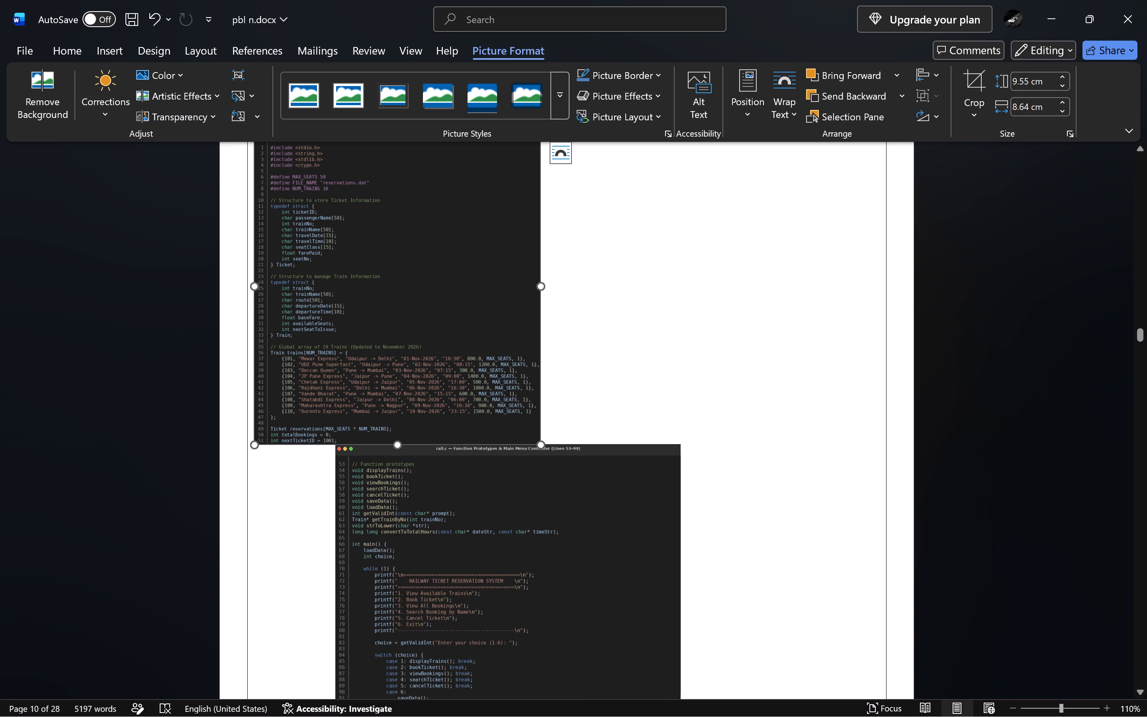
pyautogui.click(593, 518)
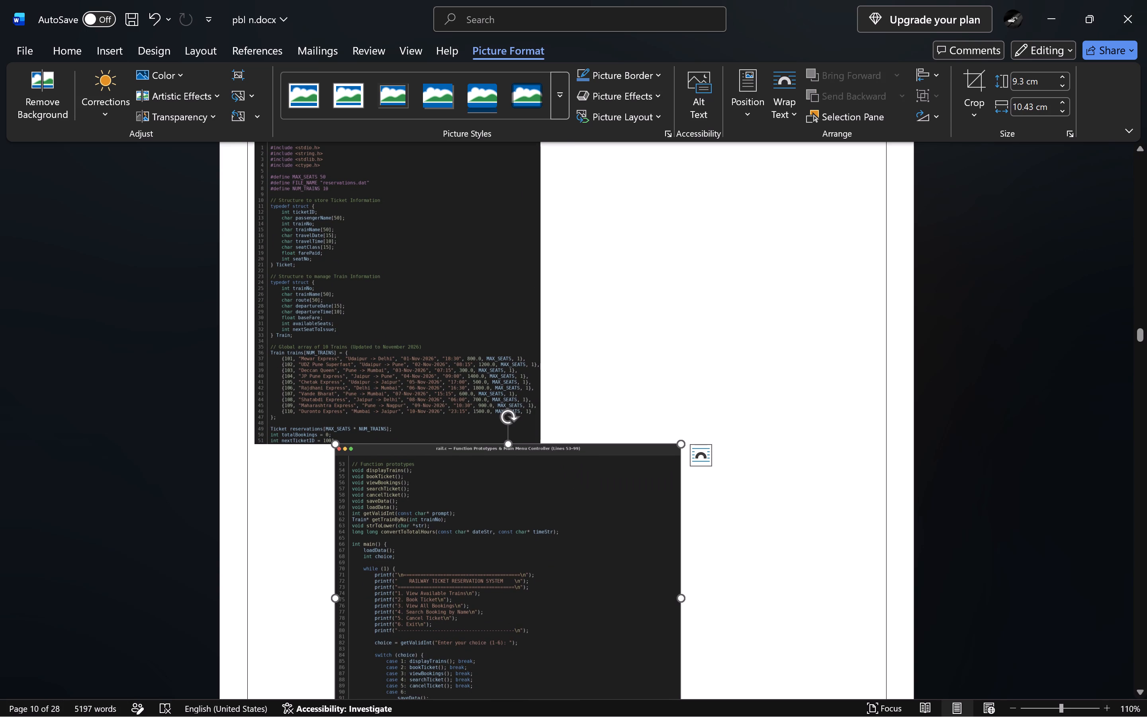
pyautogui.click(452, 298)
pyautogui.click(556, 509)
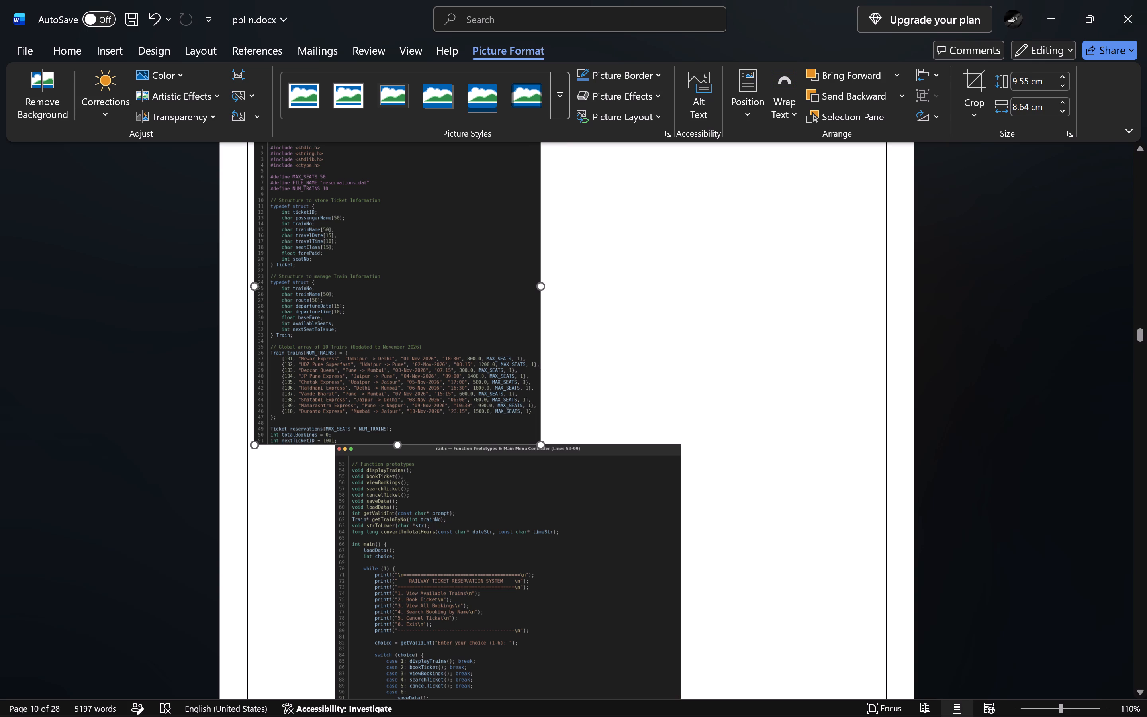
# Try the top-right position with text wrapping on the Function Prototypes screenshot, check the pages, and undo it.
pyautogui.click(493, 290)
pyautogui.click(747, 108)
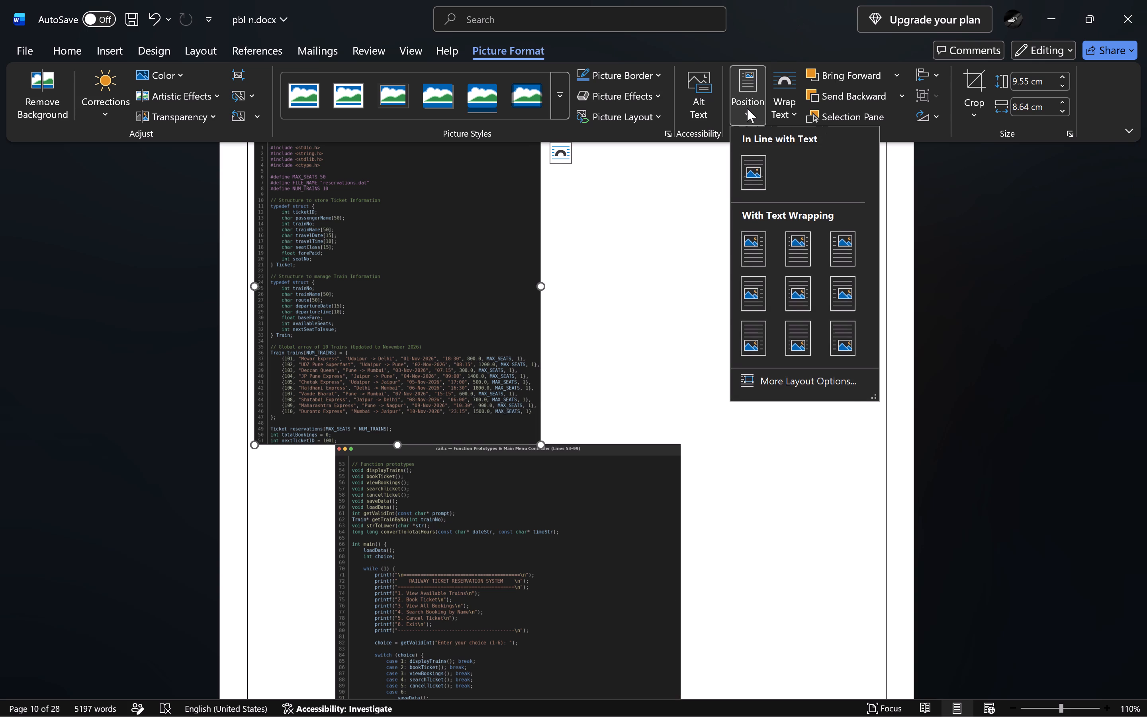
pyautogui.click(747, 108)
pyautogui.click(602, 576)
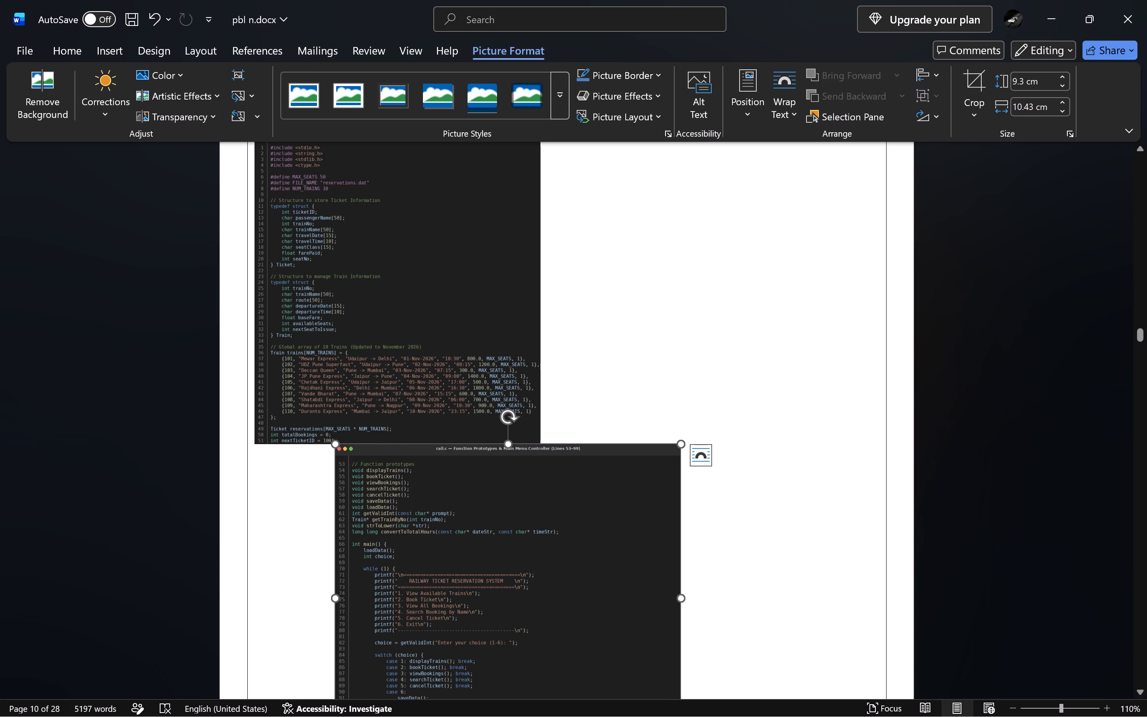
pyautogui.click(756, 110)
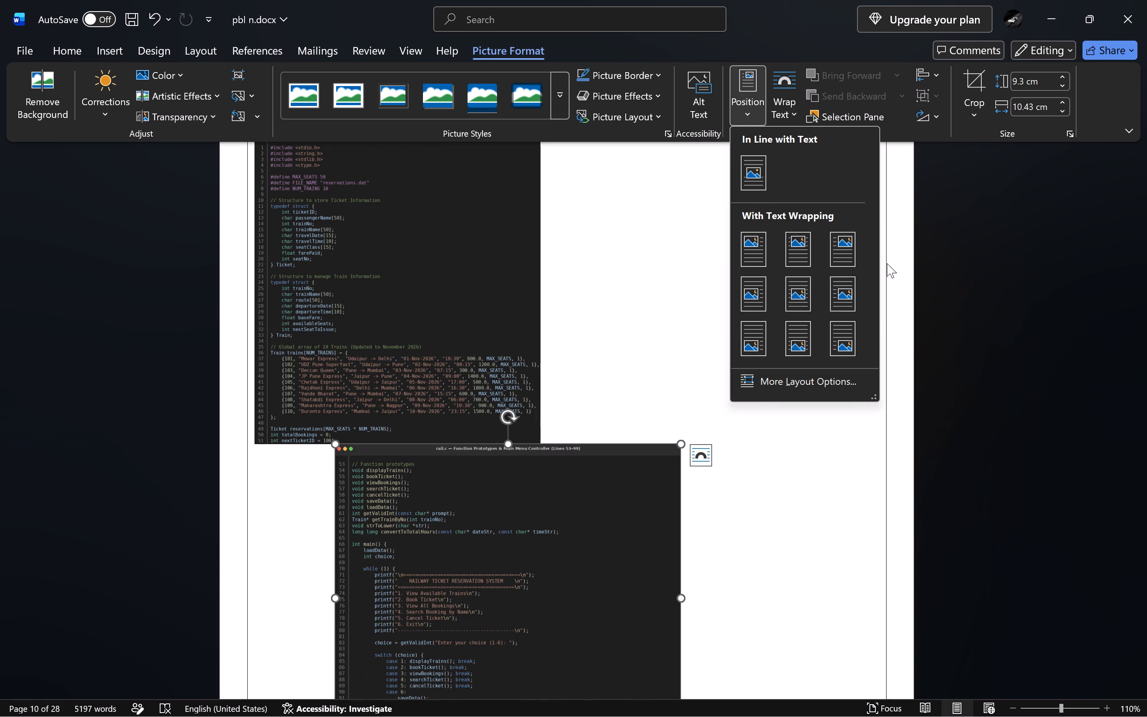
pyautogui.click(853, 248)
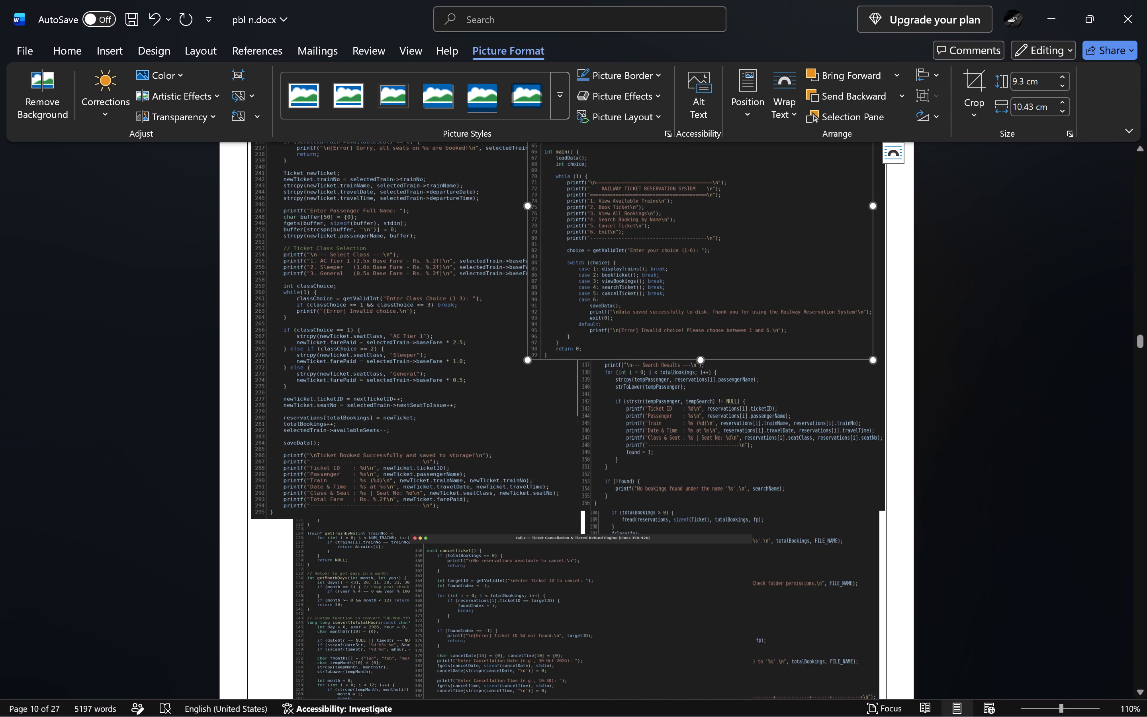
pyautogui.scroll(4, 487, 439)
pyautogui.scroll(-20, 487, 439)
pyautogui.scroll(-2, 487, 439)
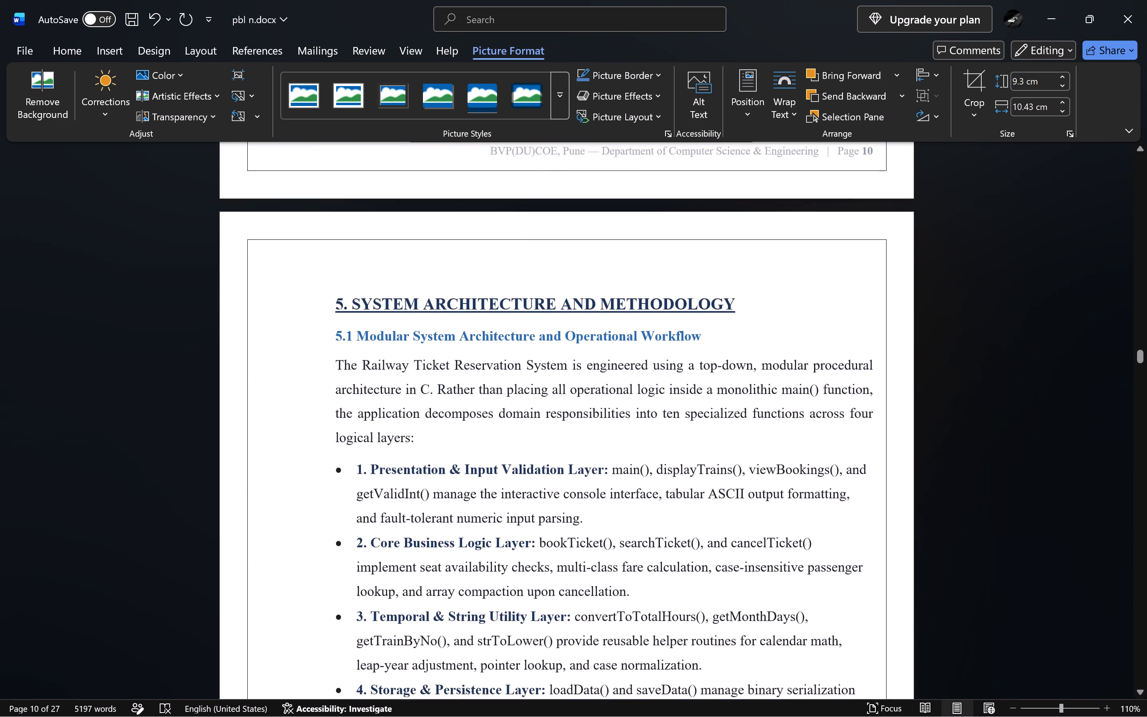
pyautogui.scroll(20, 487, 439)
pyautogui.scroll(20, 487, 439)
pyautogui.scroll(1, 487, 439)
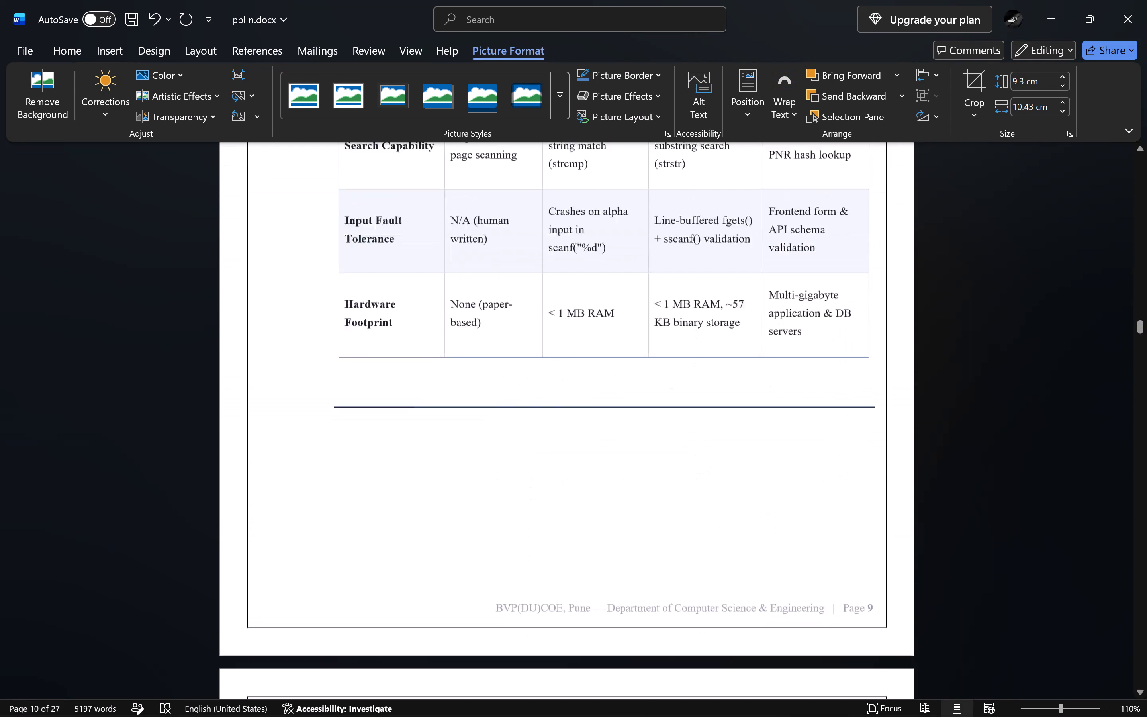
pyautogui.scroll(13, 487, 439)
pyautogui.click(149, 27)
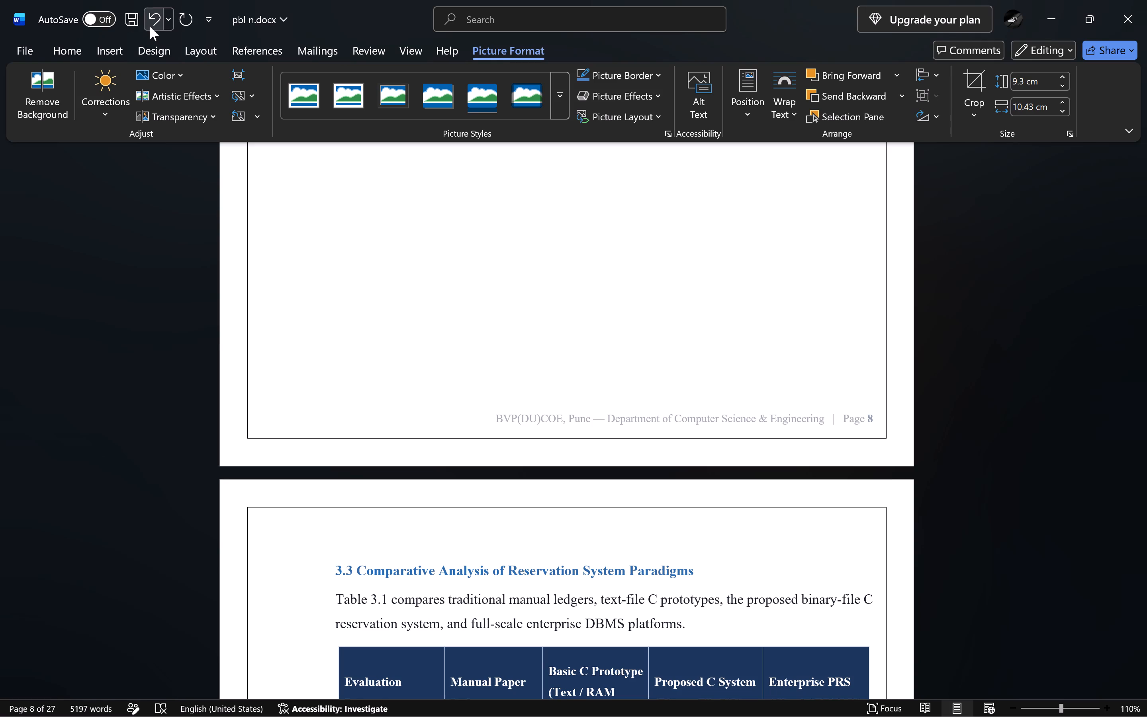
# Recheck the arrangement of the Final Code screenshots on pages 10 and 11.
pyautogui.scroll(3, 488, 429)
pyautogui.scroll(-14, 488, 429)
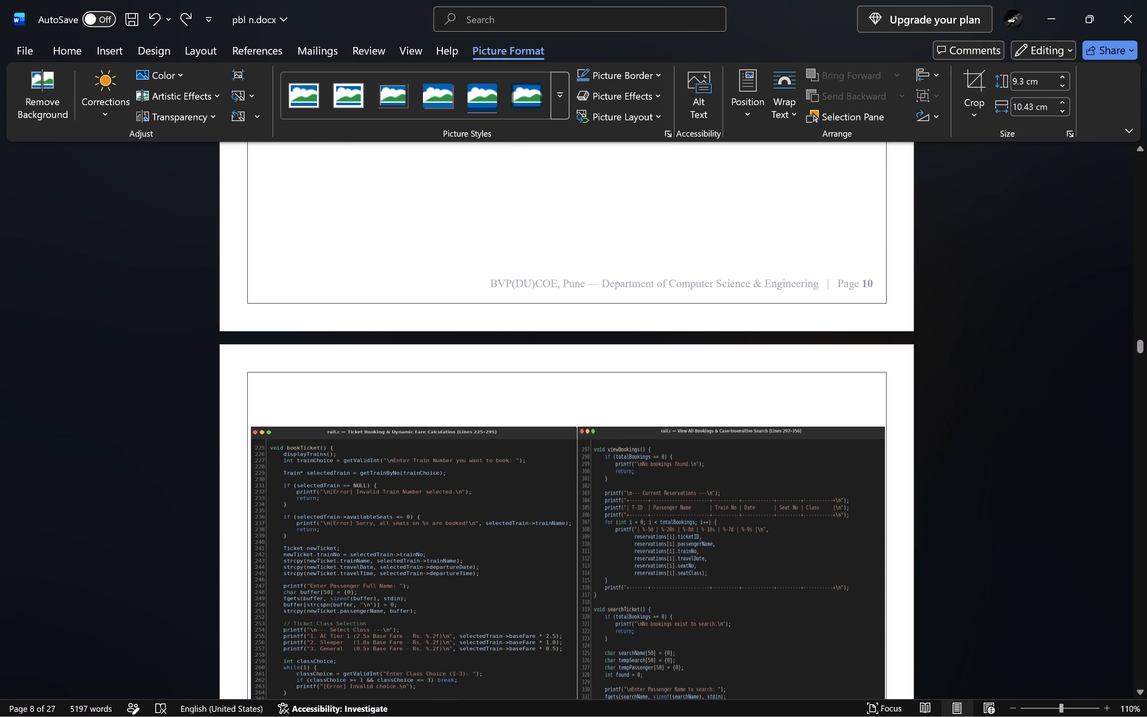
pyautogui.scroll(-12, 482, 477)
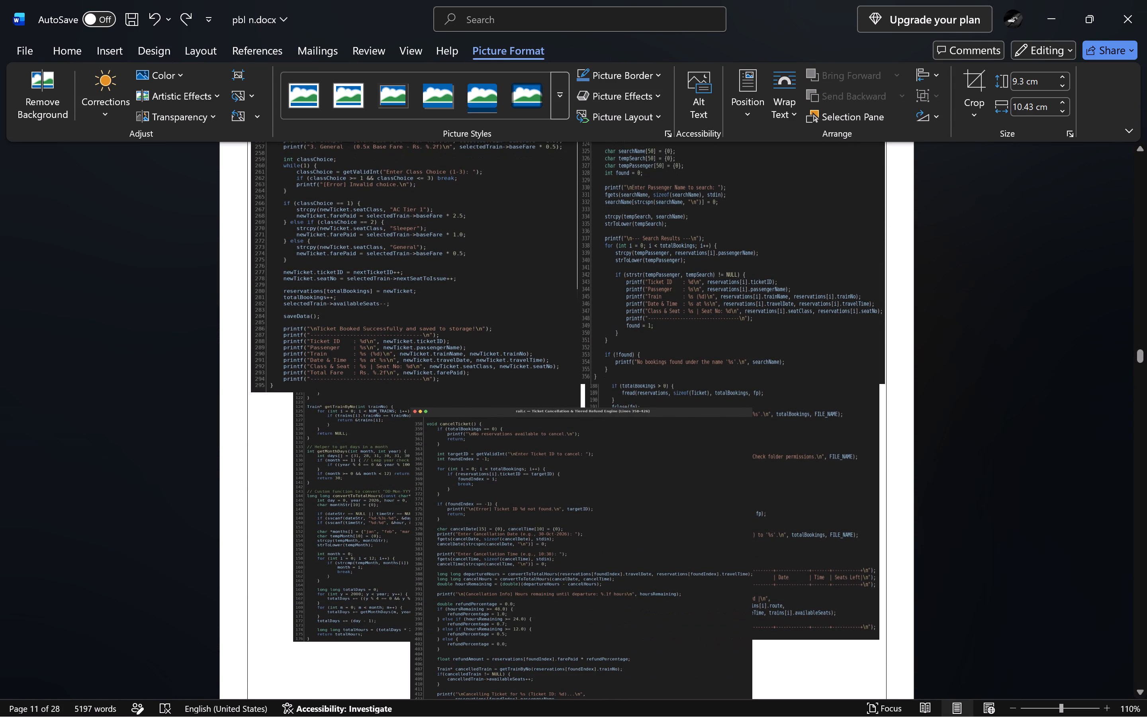
pyautogui.scroll(20, 493, 467)
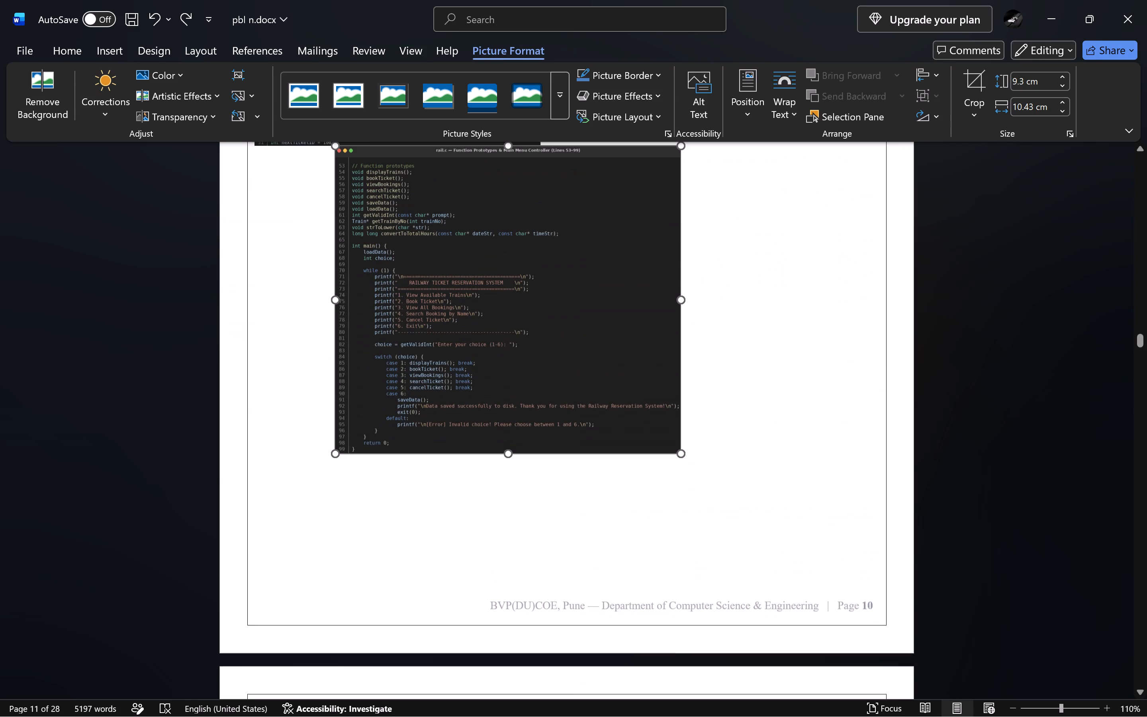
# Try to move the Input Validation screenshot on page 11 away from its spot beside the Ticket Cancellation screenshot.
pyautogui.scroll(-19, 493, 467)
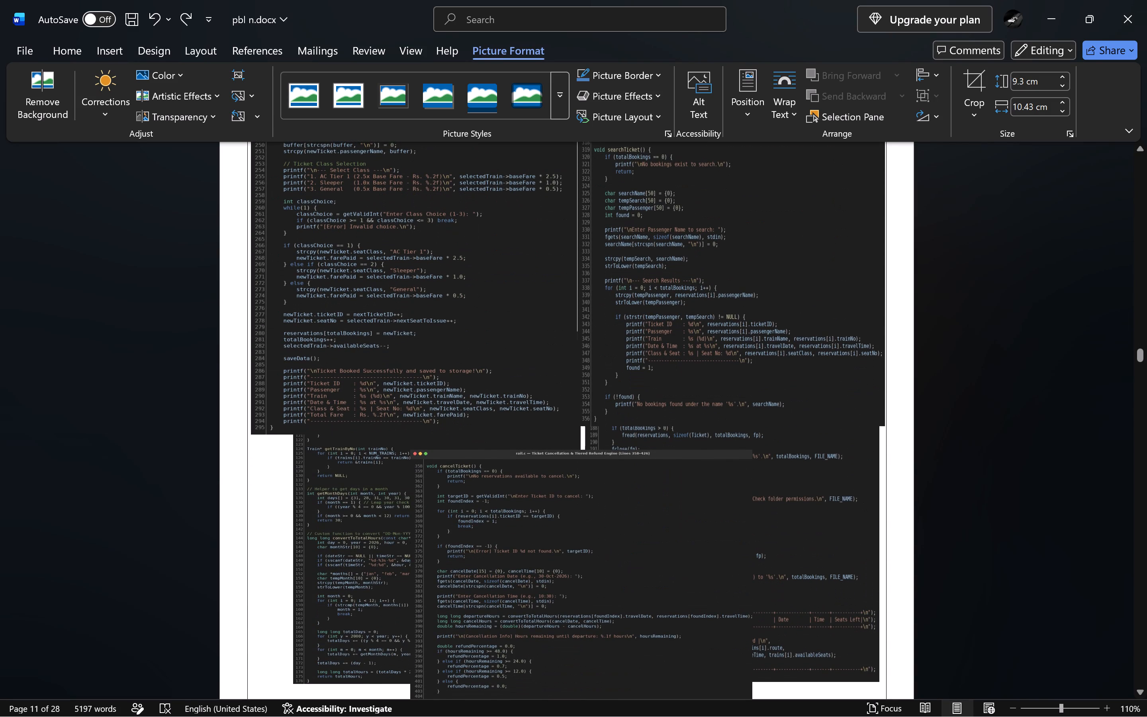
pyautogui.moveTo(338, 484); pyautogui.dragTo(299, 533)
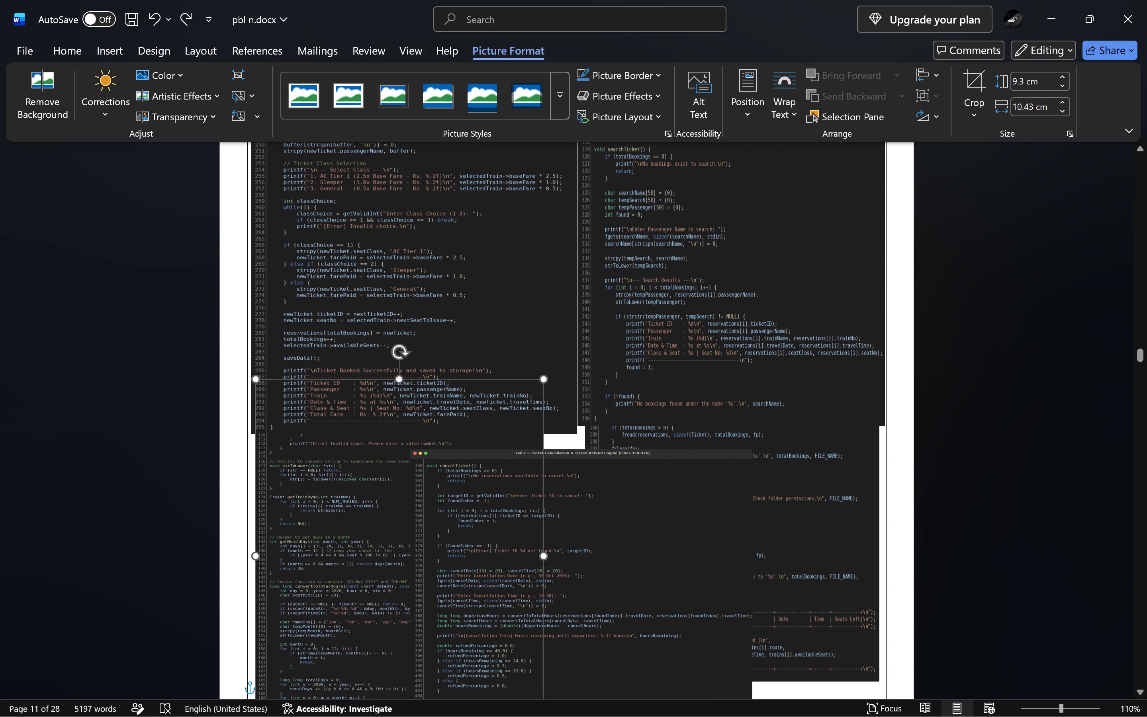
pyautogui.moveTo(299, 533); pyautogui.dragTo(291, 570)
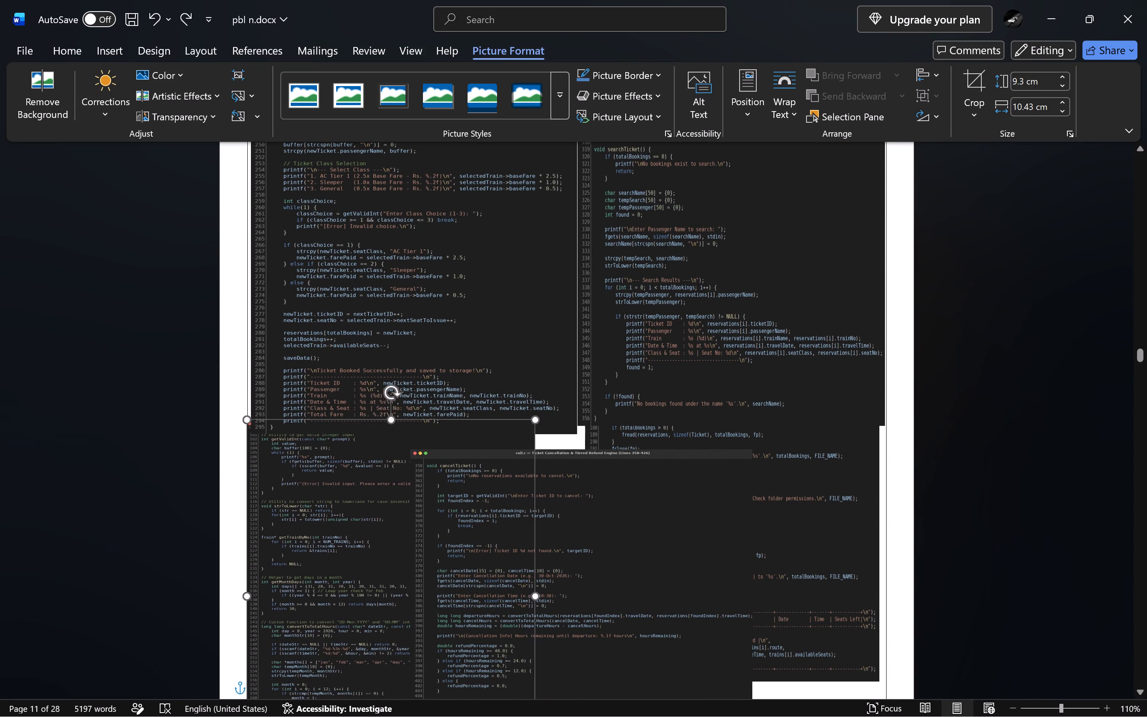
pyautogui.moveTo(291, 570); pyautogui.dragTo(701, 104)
# Move the Ticket Booking screenshot from page 11 up to the lower right area of page 10.
pyautogui.scroll(5, 707, 406)
pyautogui.moveTo(460, 632); pyautogui.dragTo(628, 331)
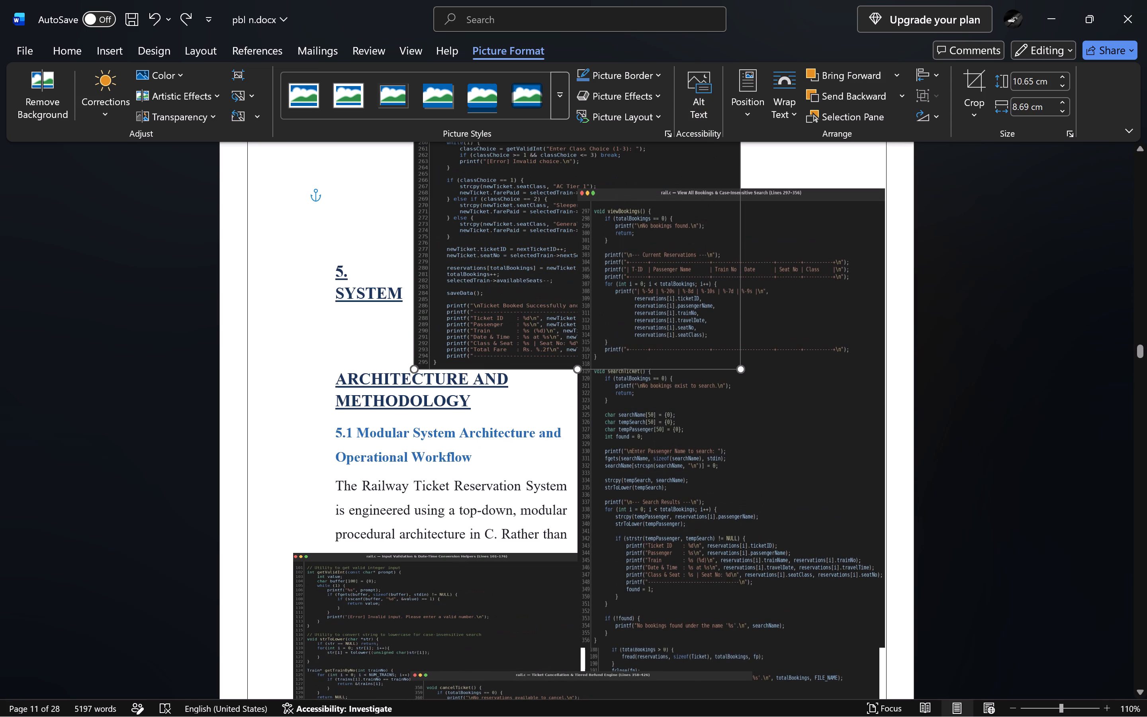
pyautogui.moveTo(628, 331); pyautogui.dragTo(532, 462)
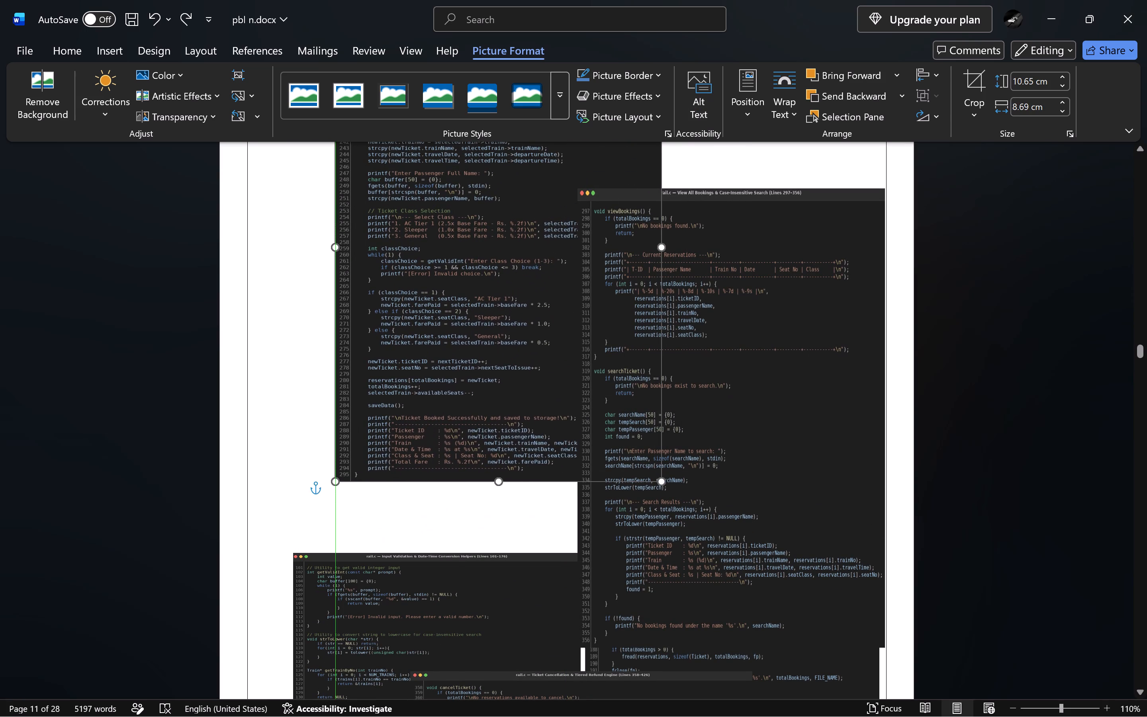
pyautogui.moveTo(532, 462); pyautogui.dragTo(529, 467)
pyautogui.scroll(9, 529, 467)
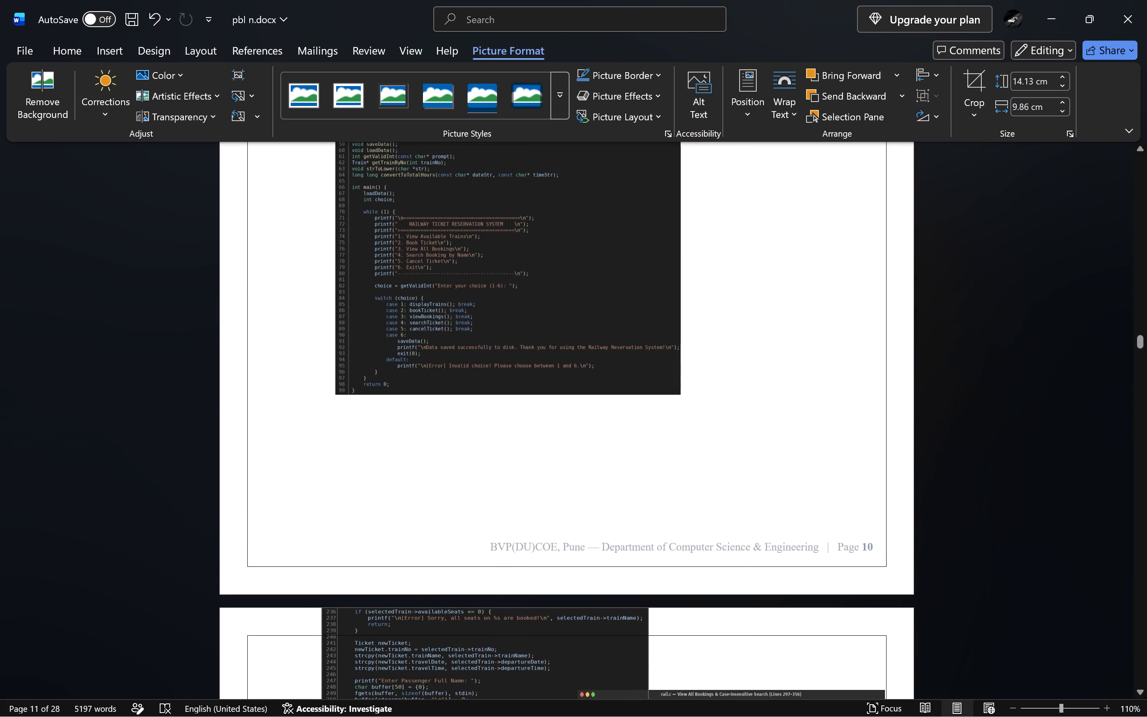
pyautogui.moveTo(464, 669); pyautogui.dragTo(723, 306)
pyautogui.scroll(4, 723, 306)
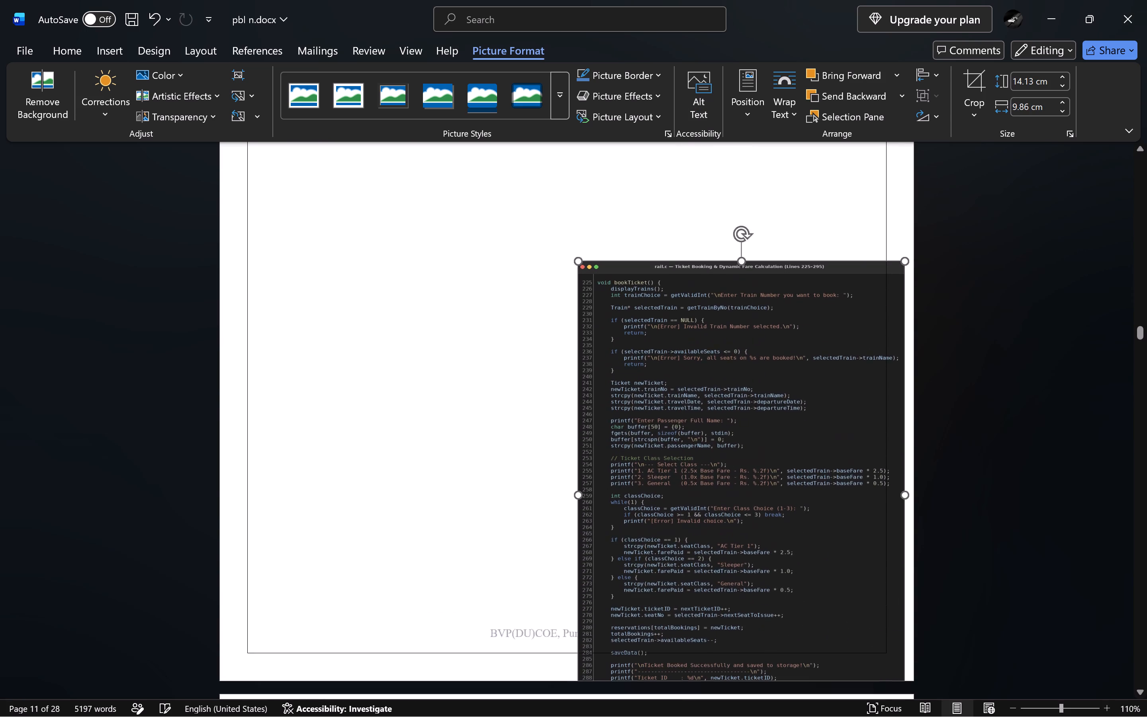
# Check the layout from the end of page 9 through the Final Code pages.
pyautogui.scroll(14, 723, 306)
pyautogui.scroll(12, 723, 306)
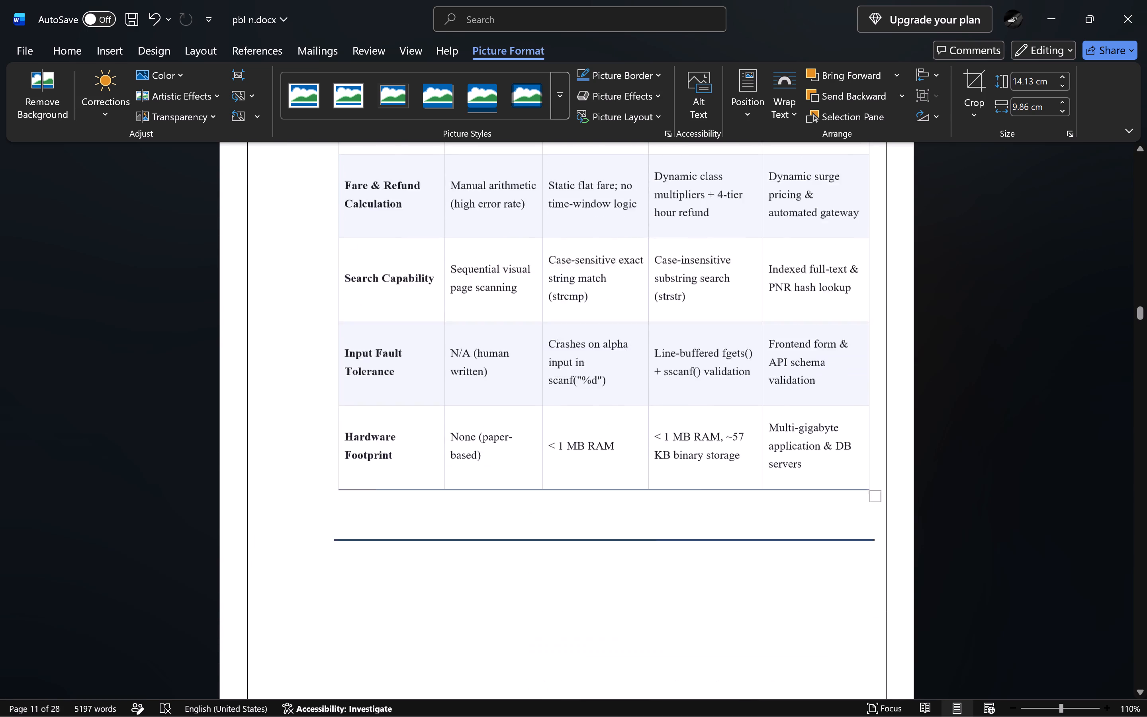
pyautogui.scroll(16, 723, 306)
pyautogui.scroll(-20, 722, 308)
pyautogui.scroll(-5, 722, 308)
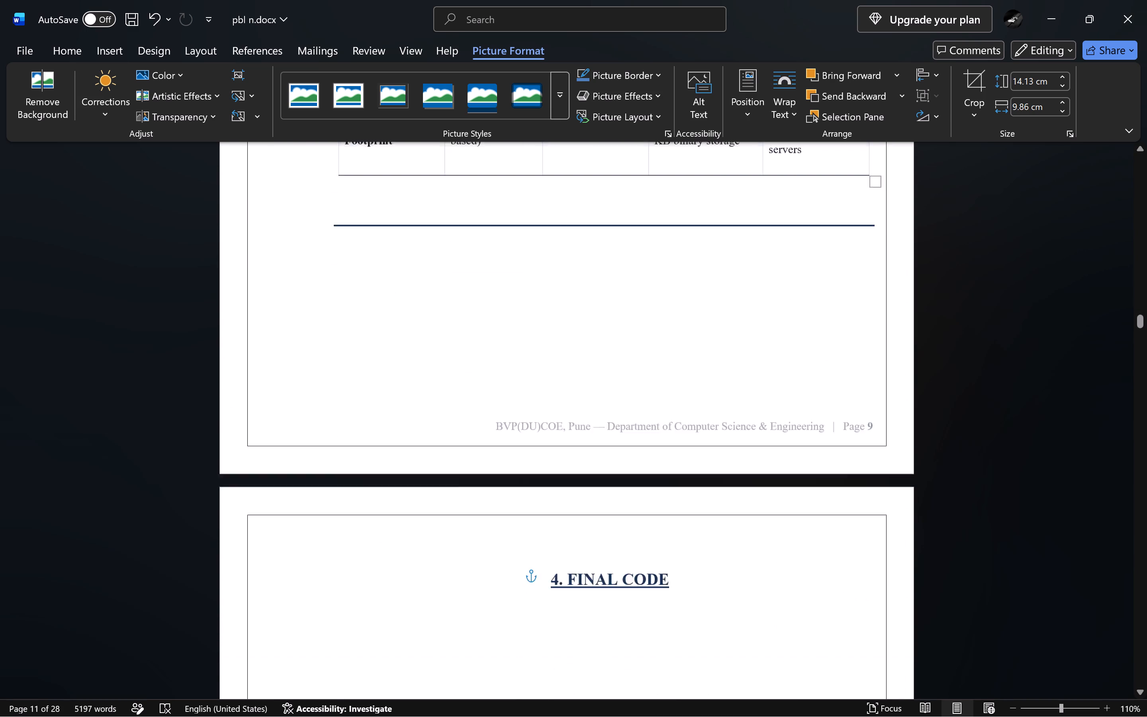
pyautogui.scroll(-15, 740, 354)
pyautogui.scroll(-15, 740, 355)
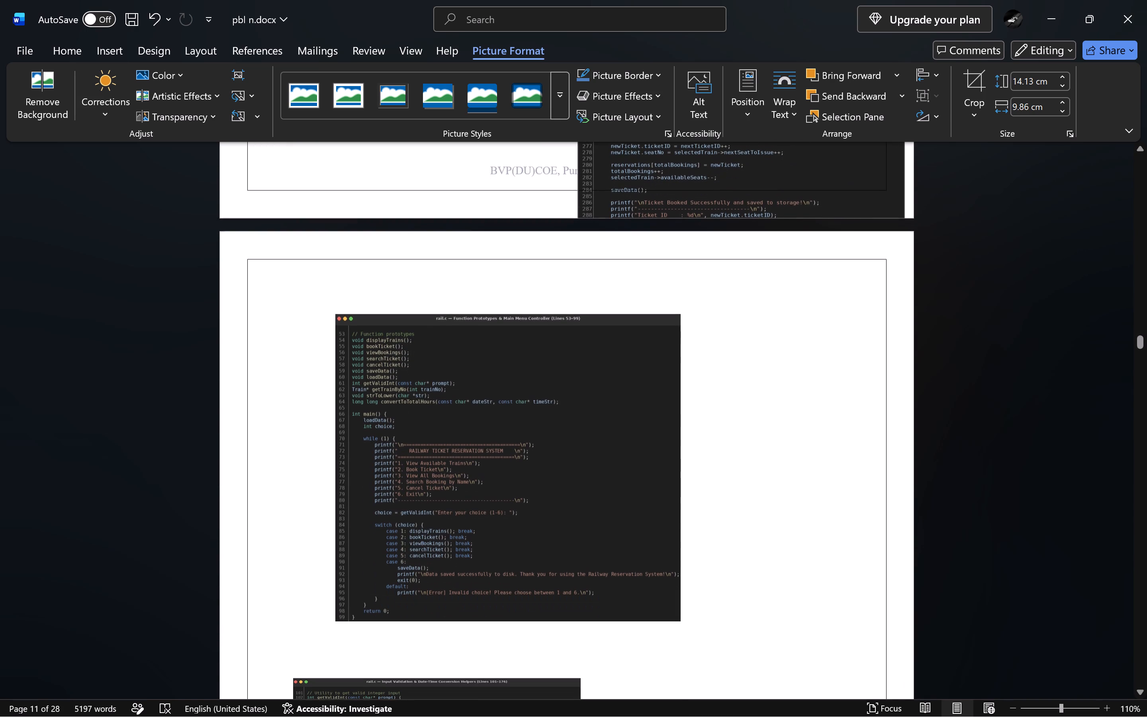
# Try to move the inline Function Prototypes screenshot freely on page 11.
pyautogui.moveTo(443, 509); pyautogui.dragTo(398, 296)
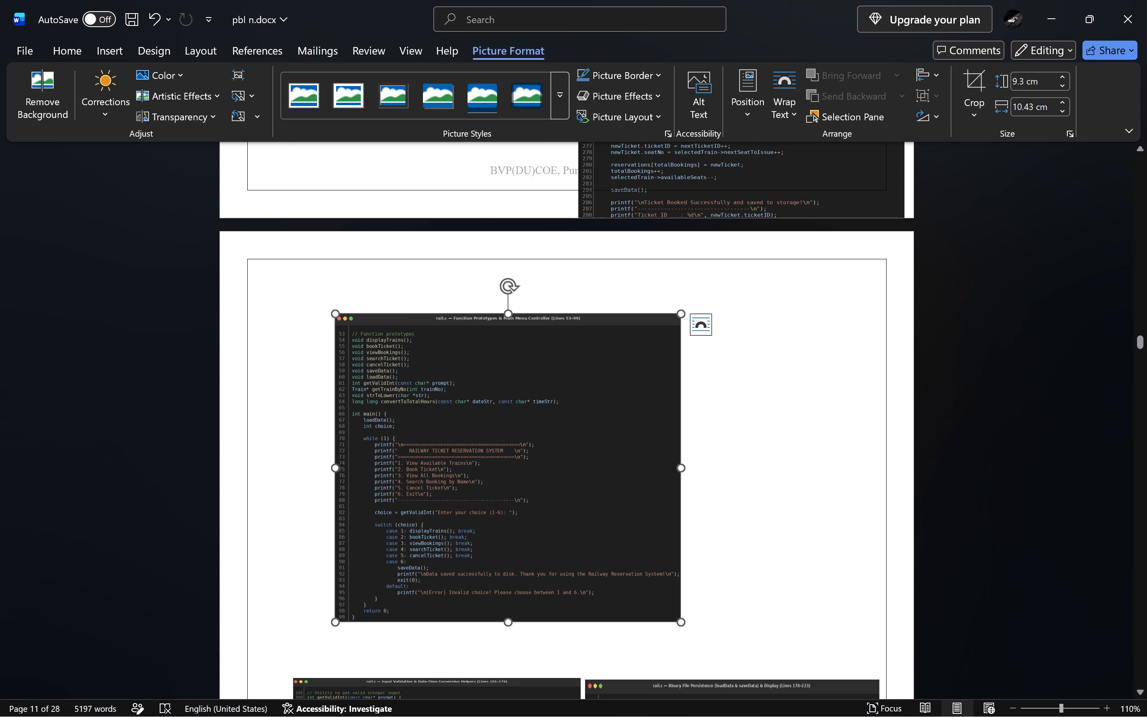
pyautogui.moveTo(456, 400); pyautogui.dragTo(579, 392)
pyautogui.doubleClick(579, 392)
# Position the Function Prototypes screenshot at the top center with text wrapping.
pyautogui.click(752, 109)
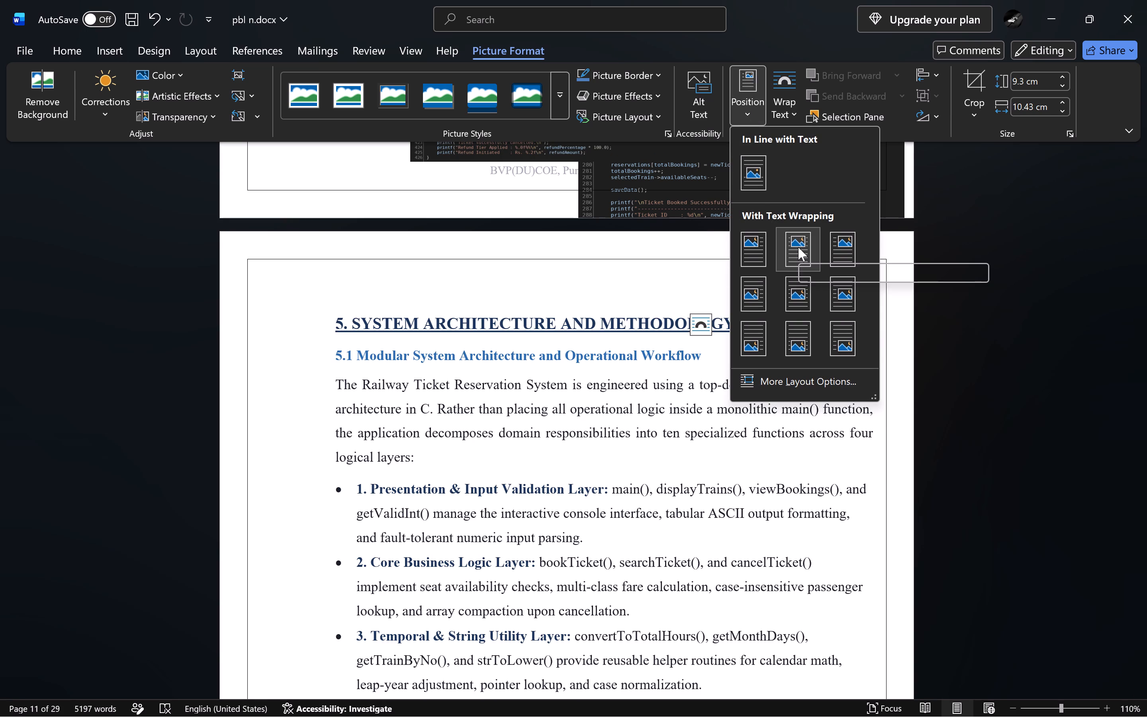
pyautogui.click(798, 247)
# Move the Function Prototypes screenshot on page 10 to the right, beside the Data Structures screenshot.
pyautogui.scroll(11, 648, 314)
pyautogui.scroll(10, 655, 314)
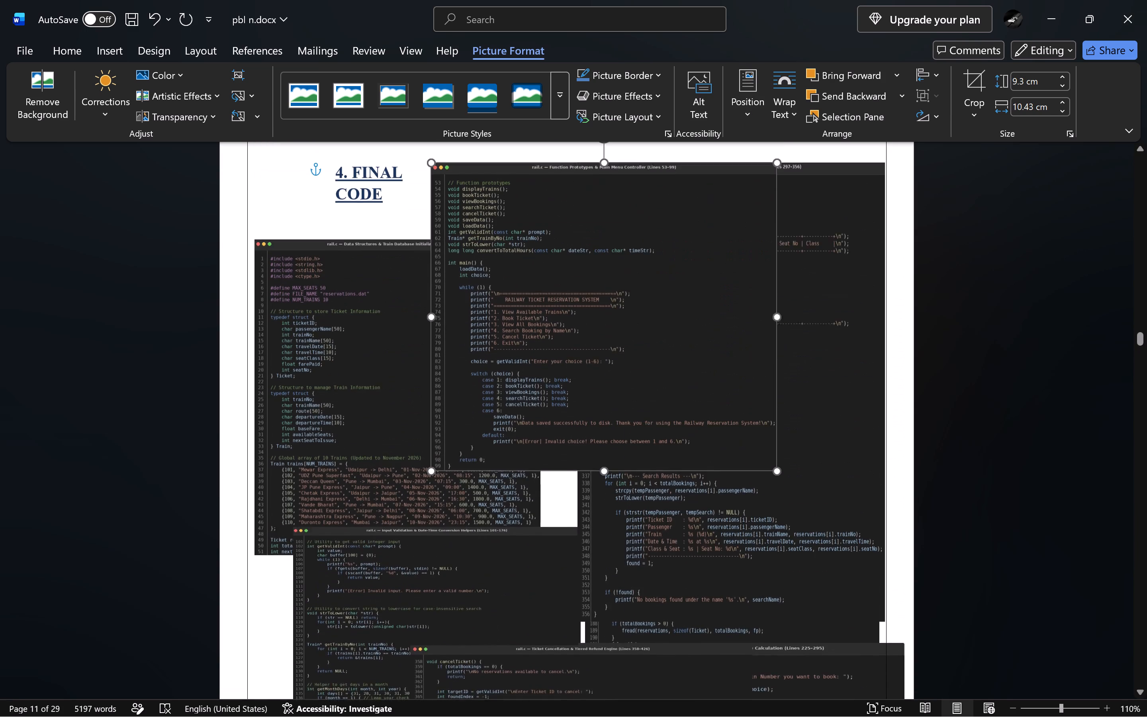
pyautogui.scroll(2, 655, 314)
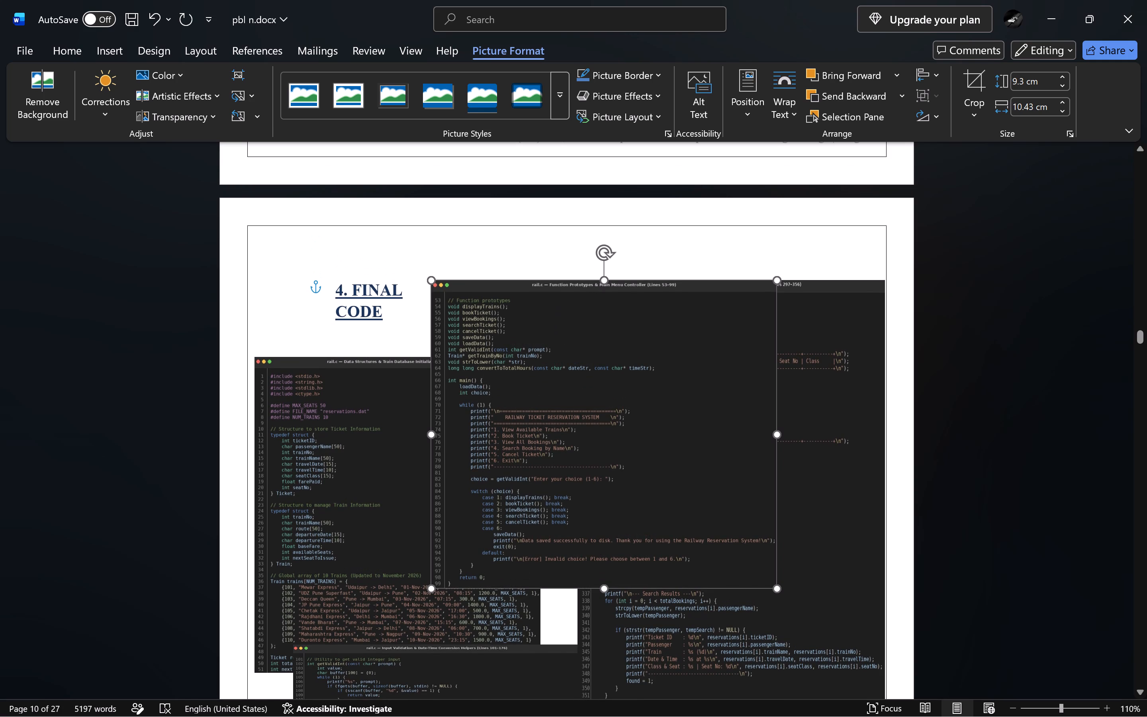
pyautogui.moveTo(620, 398); pyautogui.dragTo(737, 447)
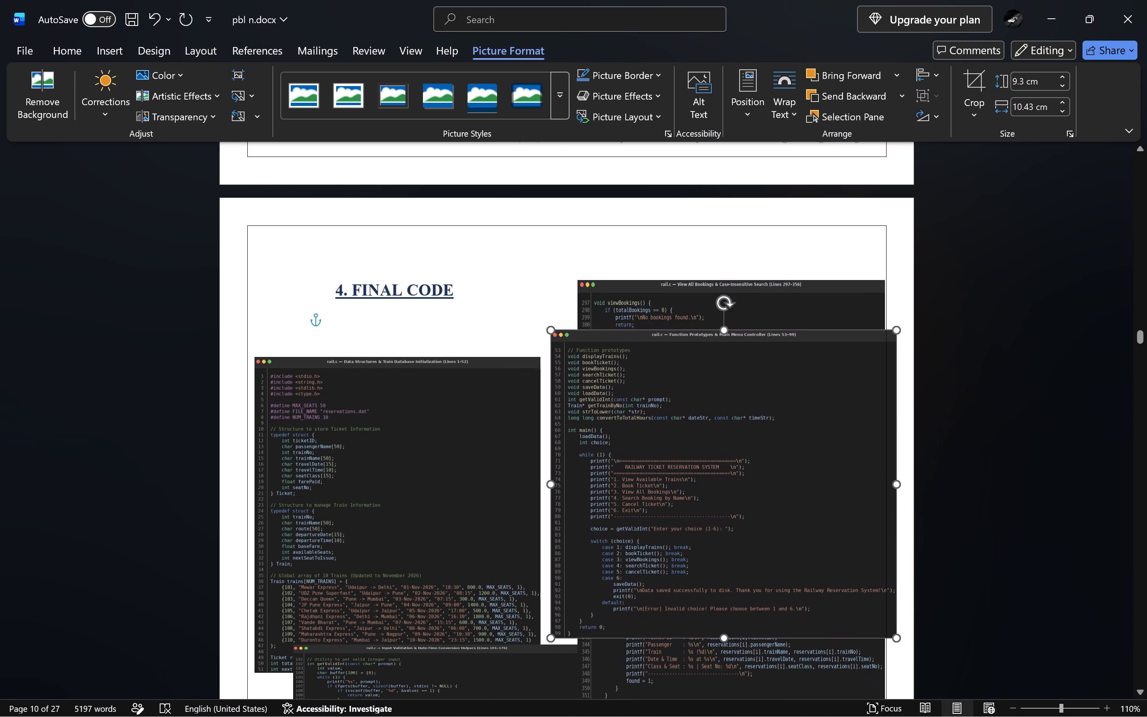
pyautogui.moveTo(737, 447); pyautogui.dragTo(737, 448)
# Raise the Data Structures screenshot to just below the 4. FINAL CODE heading, roughly level with the Function Prototypes screenshot.
pyautogui.moveTo(436, 443); pyautogui.dragTo(429, 423)
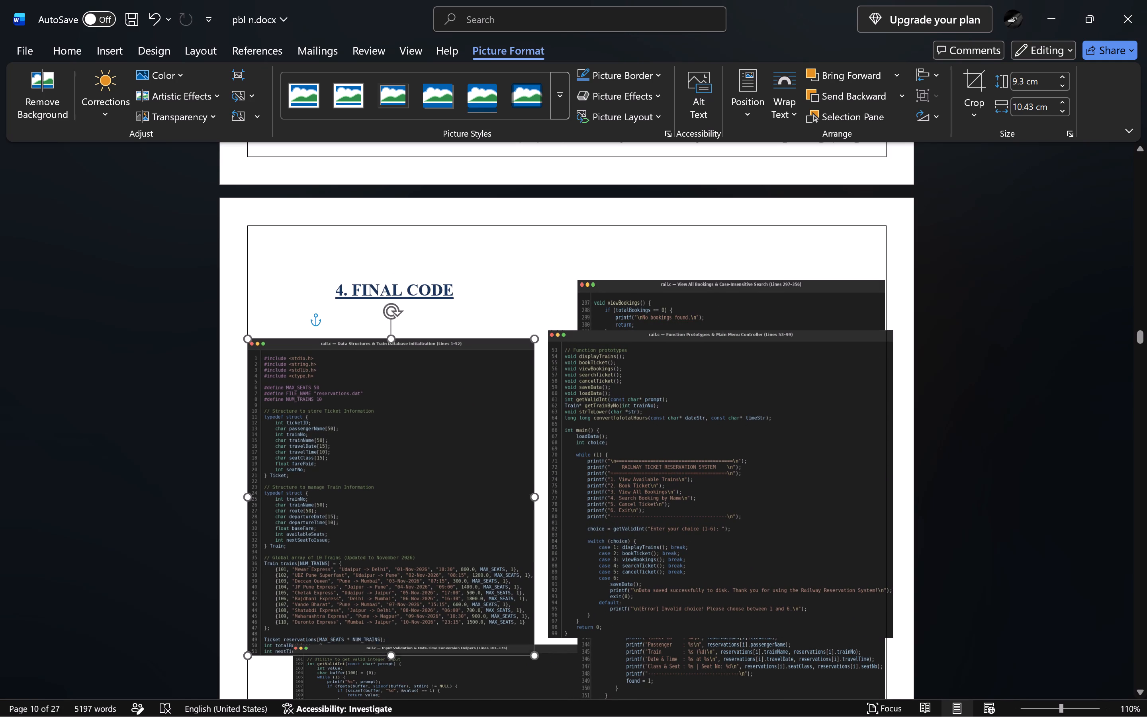
pyautogui.moveTo(429, 423); pyautogui.dragTo(436, 404)
pyautogui.click(621, 400)
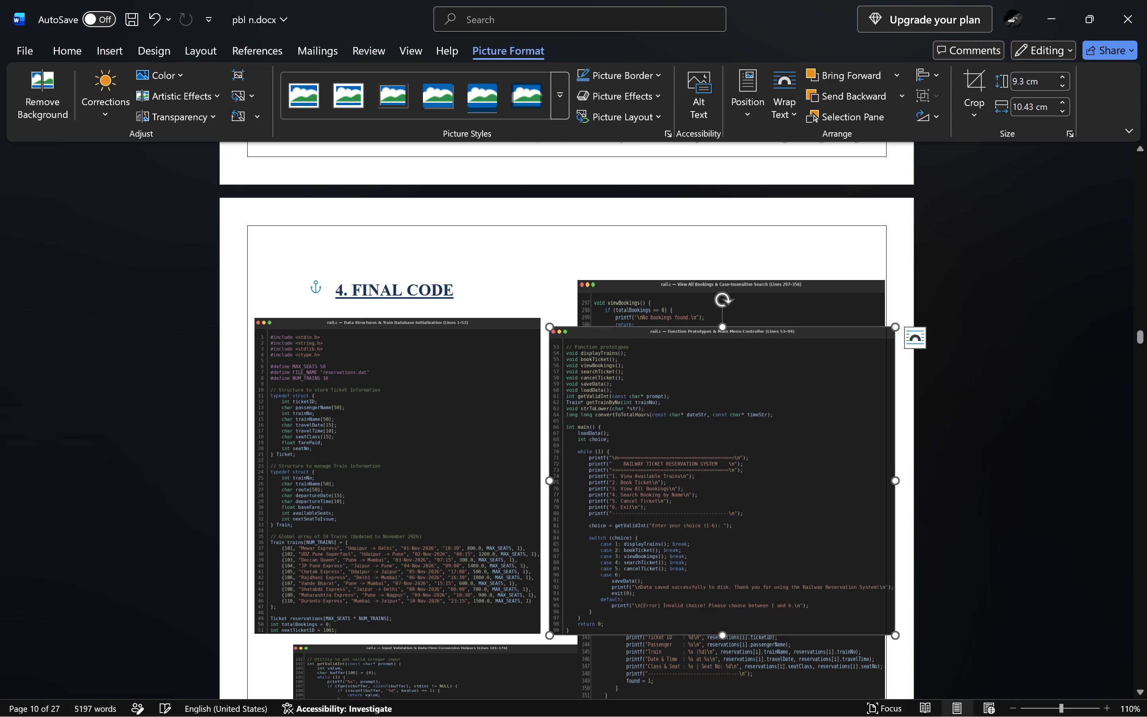
# Shift the Input Validation screenshot left so that it sits directly beneath the Data Structures screenshot.
pyautogui.scroll(-8, 635, 349)
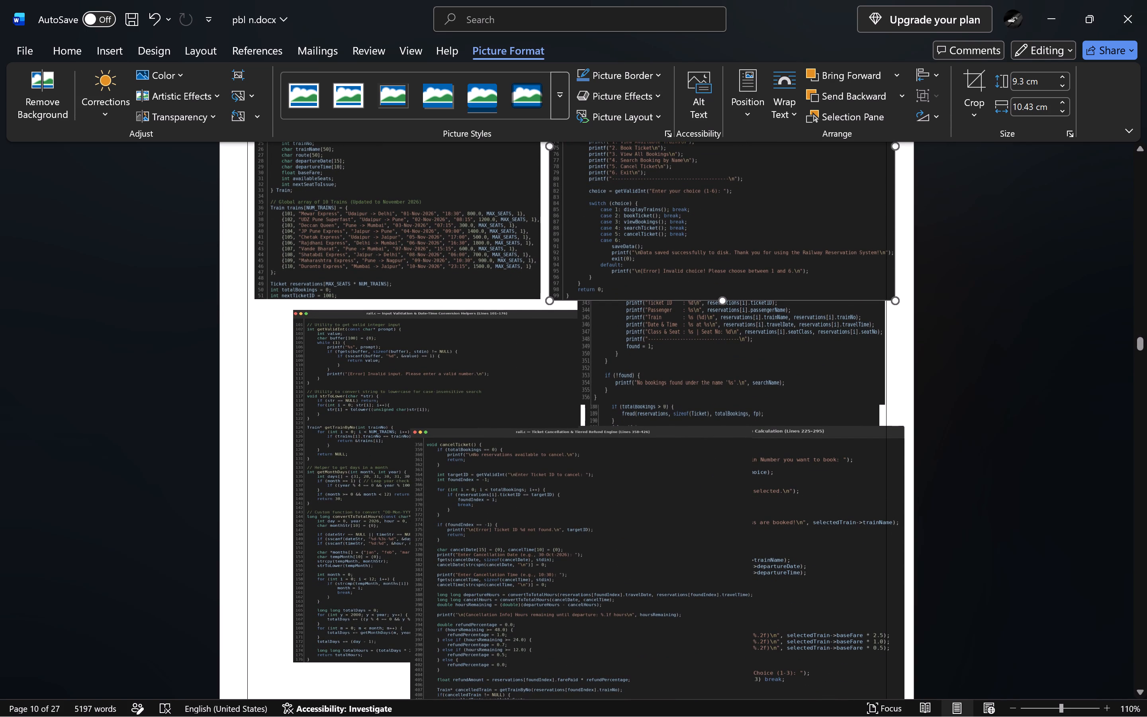
pyautogui.moveTo(449, 382); pyautogui.dragTo(414, 382)
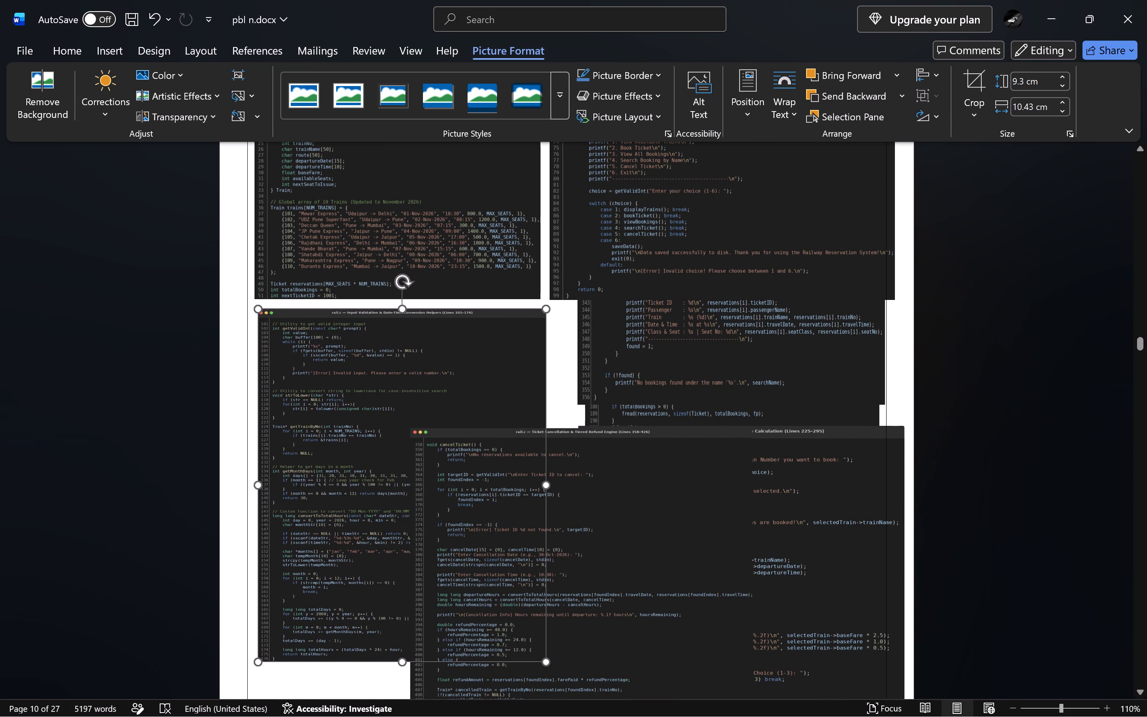
pyautogui.moveTo(414, 382); pyautogui.dragTo(413, 382)
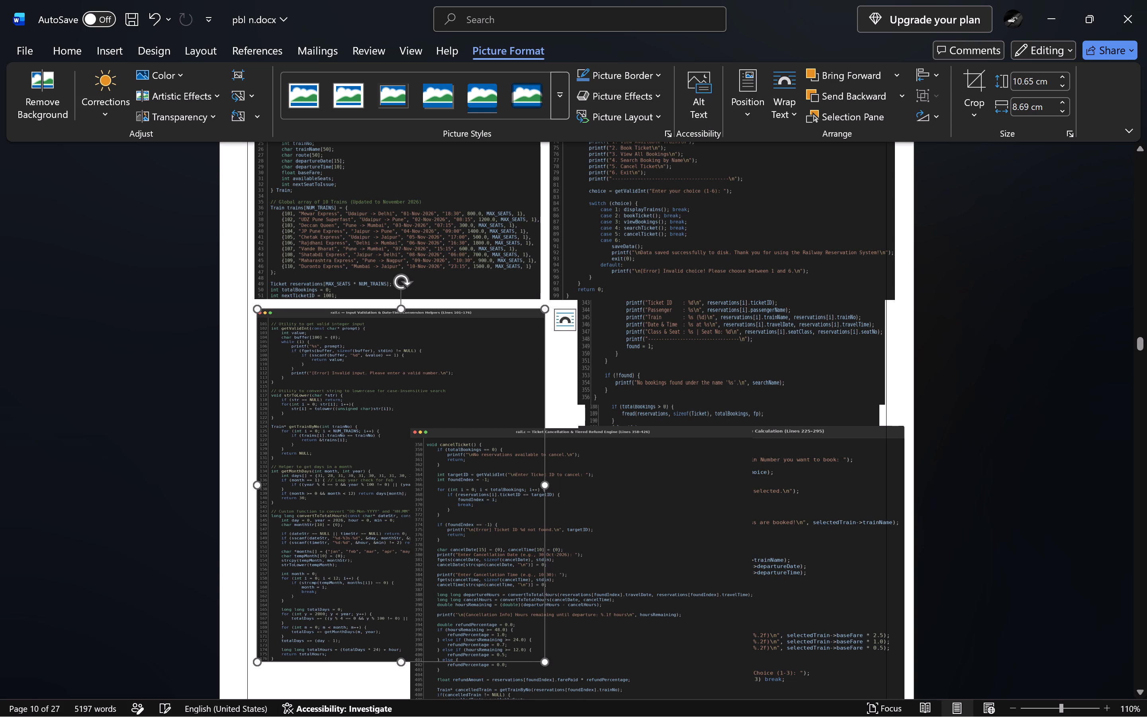
# Move the View All Bookings screenshot down so that its title bar no longer shows above the Function Prototypes screenshot.
pyautogui.scroll(6, 612, 387)
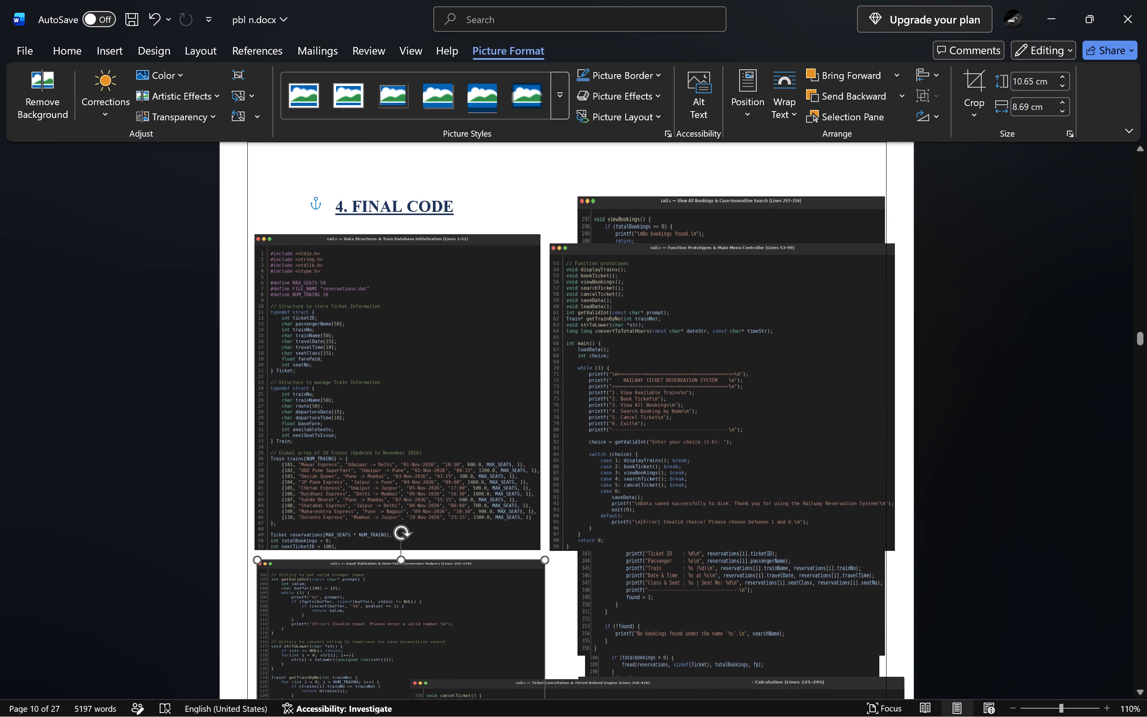
pyautogui.moveTo(664, 205); pyautogui.dragTo(652, 441)
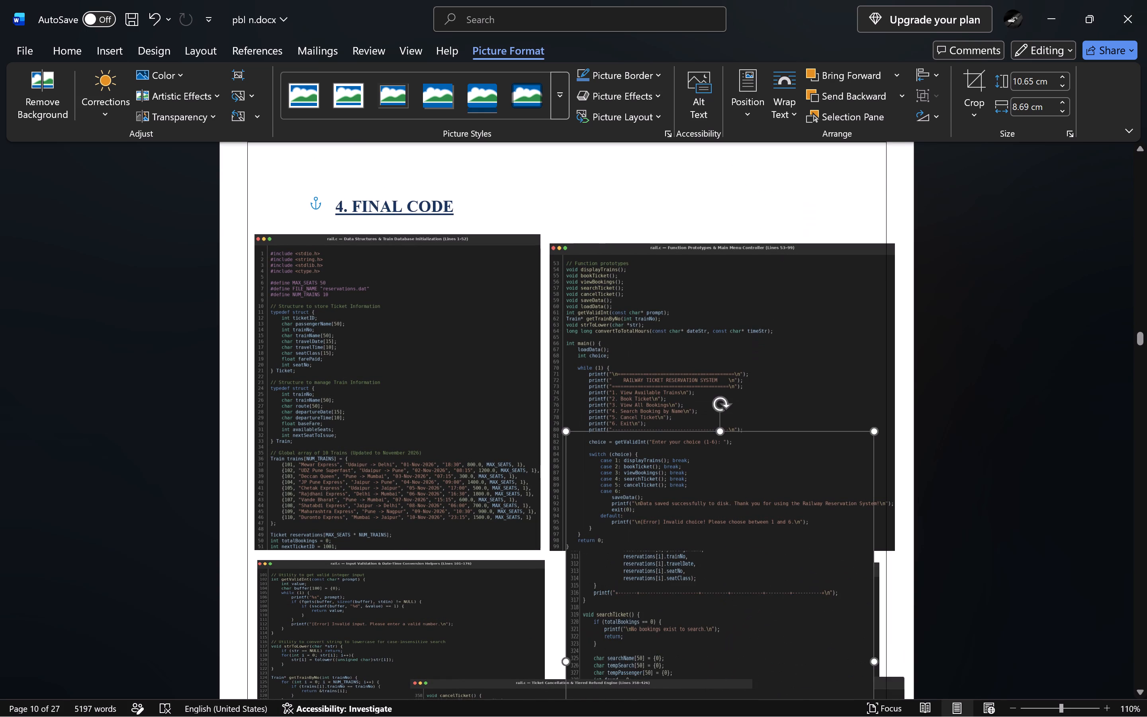
pyautogui.moveTo(652, 441); pyautogui.dragTo(649, 441)
# Move the Ticket Cancellation screenshot down and left, to the foot of page 10 near the Input Validation screenshot.
pyautogui.scroll(-5, 645, 438)
pyautogui.moveTo(530, 360); pyautogui.dragTo(474, 548)
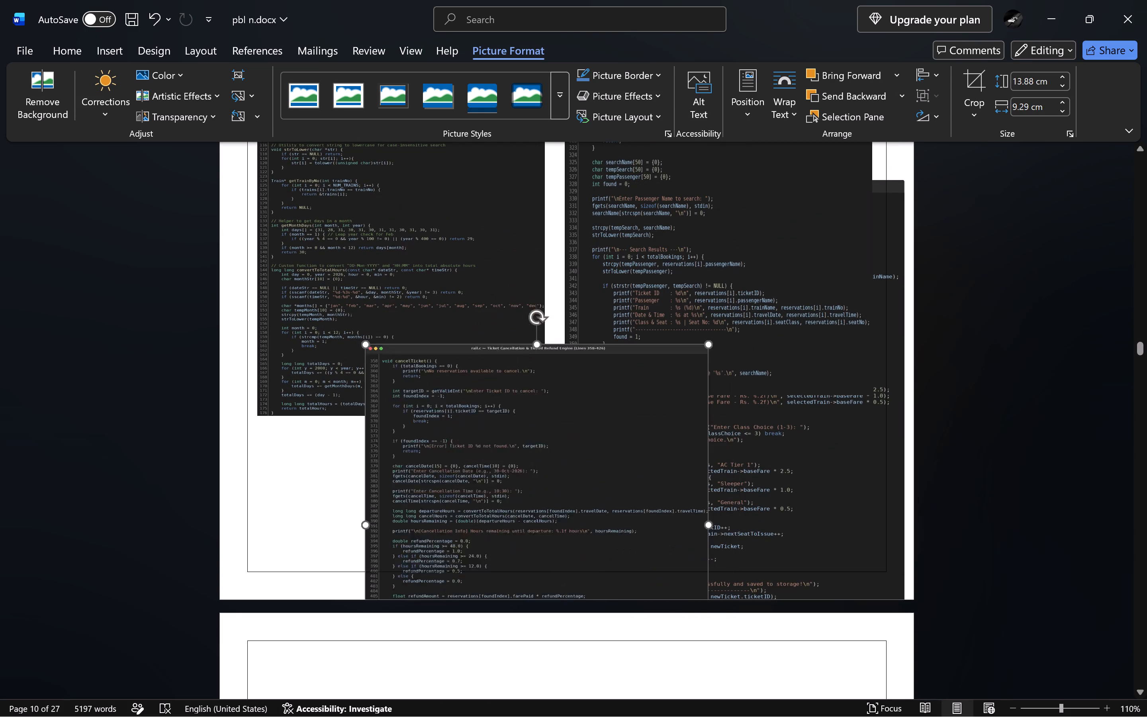
pyautogui.moveTo(474, 548); pyautogui.dragTo(391, 690)
pyautogui.moveTo(503, 392); pyautogui.dragTo(503, 392)
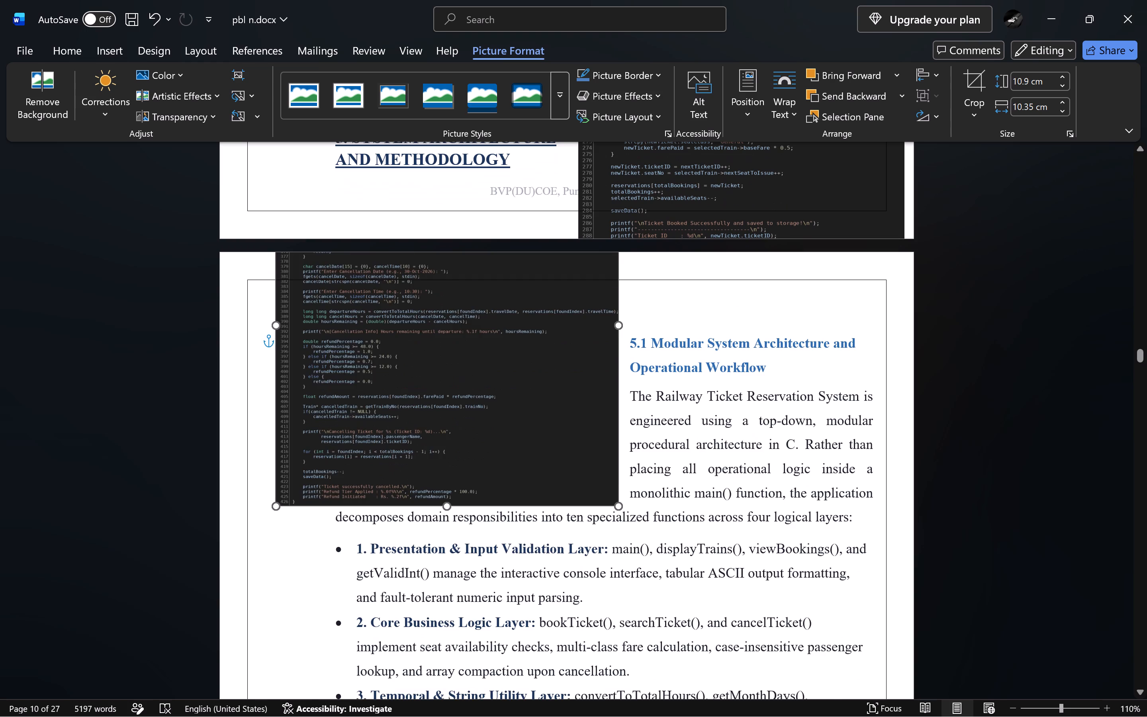
pyautogui.moveTo(503, 392); pyautogui.dragTo(506, 252)
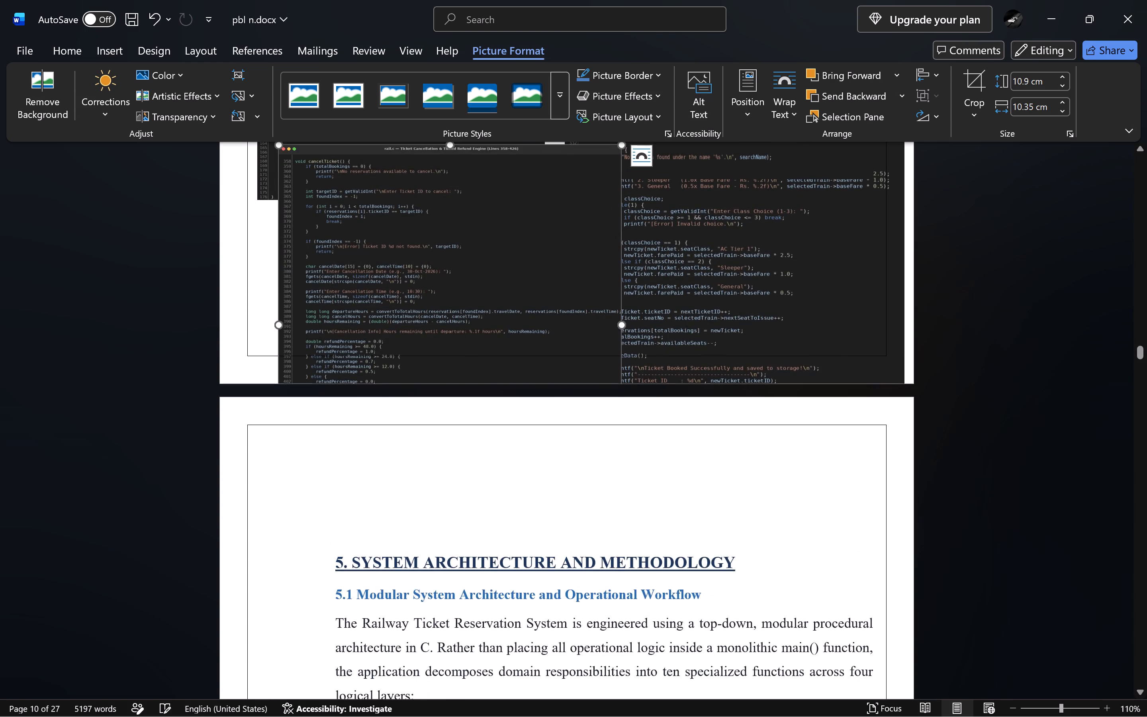
# Shift the Ticket Booking screenshot left and slightly up at the bottom of page 10.
pyautogui.scroll(8, 669, 291)
pyautogui.scroll(20, 669, 291)
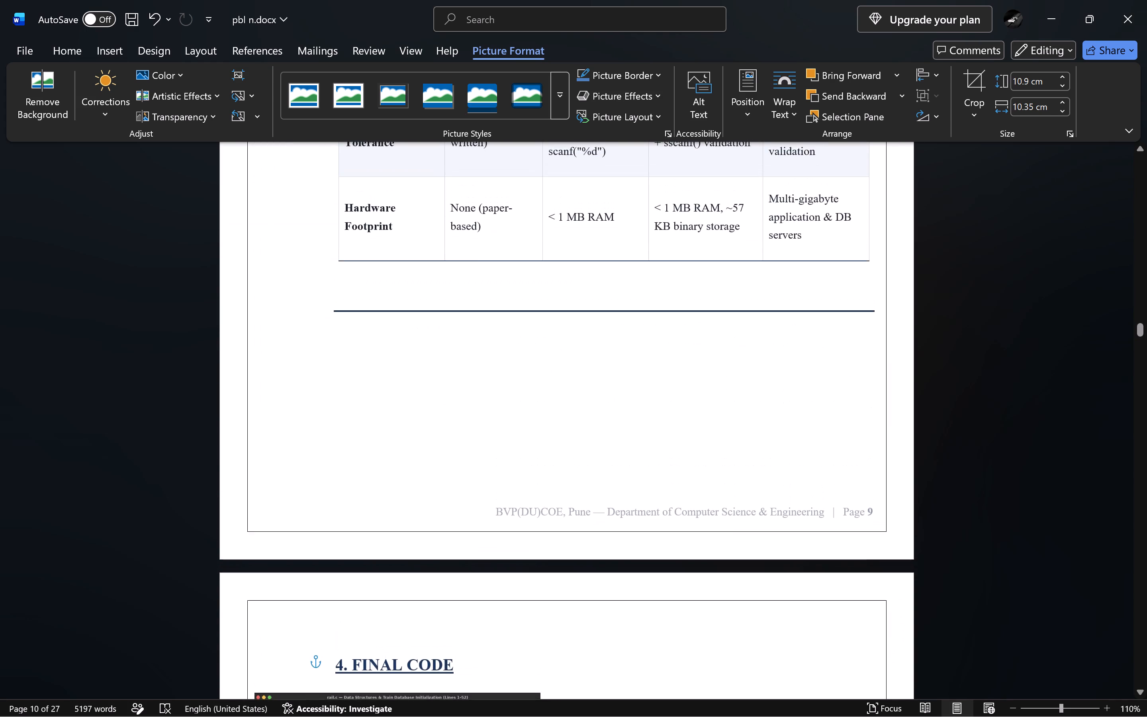
pyautogui.scroll(1, 669, 291)
pyautogui.scroll(-20, 669, 291)
pyautogui.scroll(-8, 669, 291)
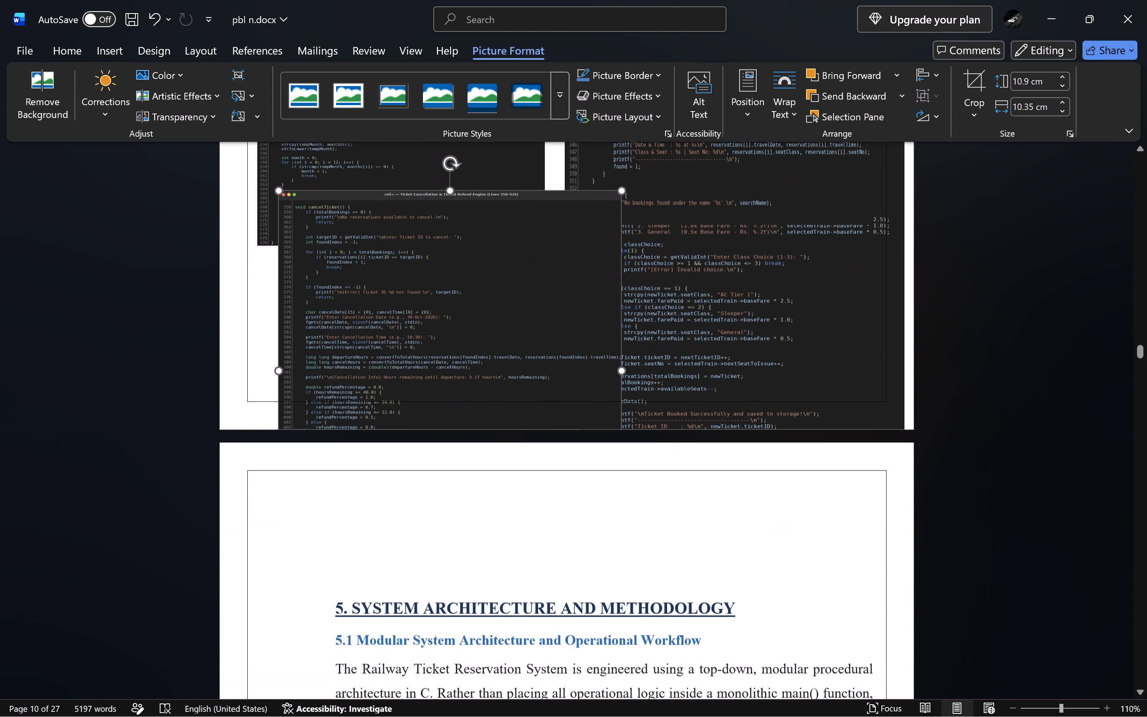
pyautogui.moveTo(817, 340); pyautogui.dragTo(754, 310)
# Review the System Architecture section on page 11 and return to the Final Code screenshots.
pyautogui.scroll(-12, 756, 317)
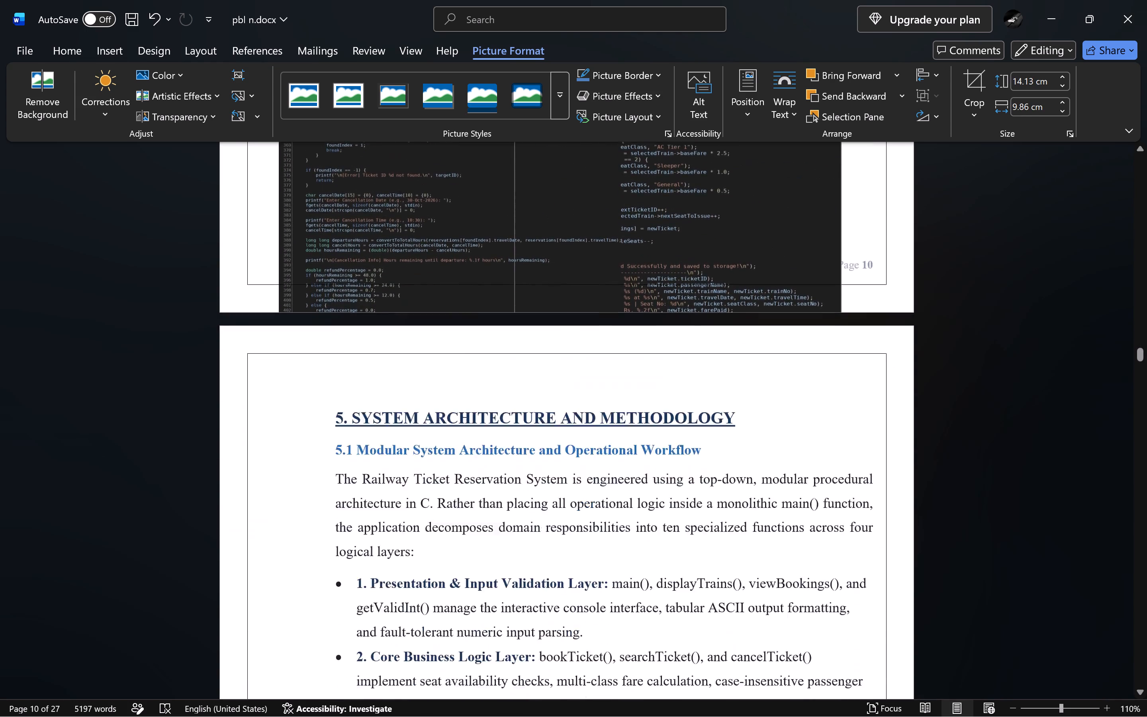
pyautogui.scroll(-15, 771, 376)
pyautogui.scroll(10, 772, 378)
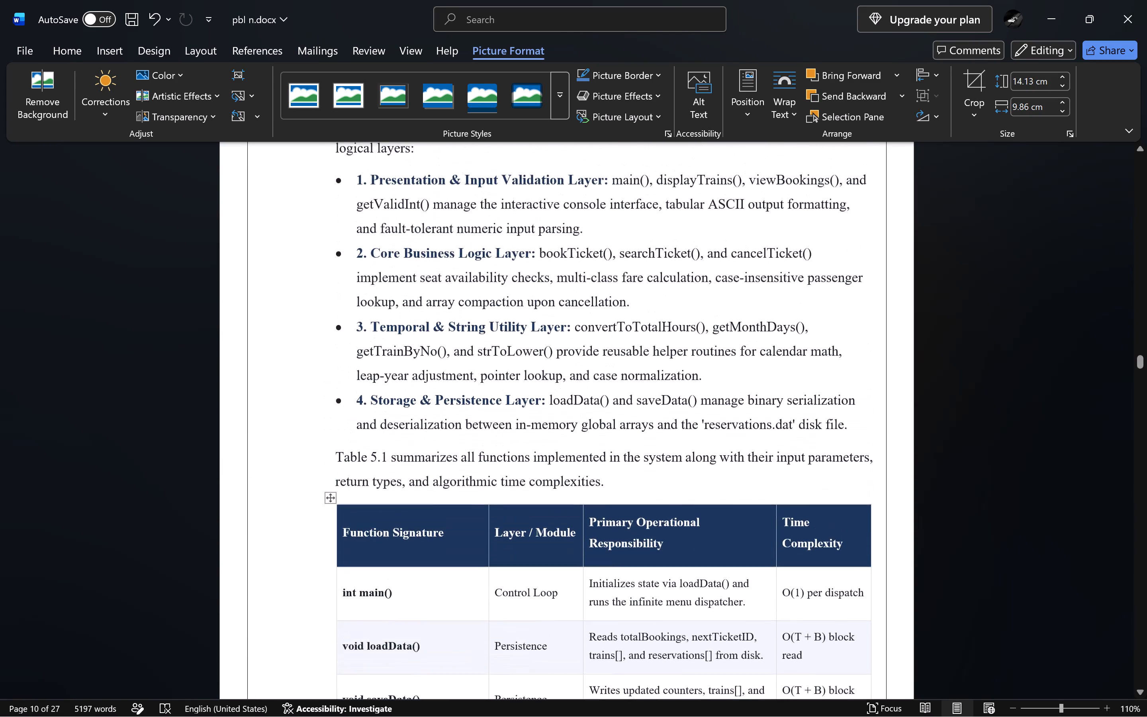
pyautogui.scroll(12, 772, 378)
pyautogui.scroll(7, 923, 332)
pyautogui.scroll(4, 507, 327)
pyautogui.scroll(5, 298, 254)
# Insert a blank page before the 4. FINAL CODE heading and check the screenshots that follow it.
pyautogui.click(303, 256)
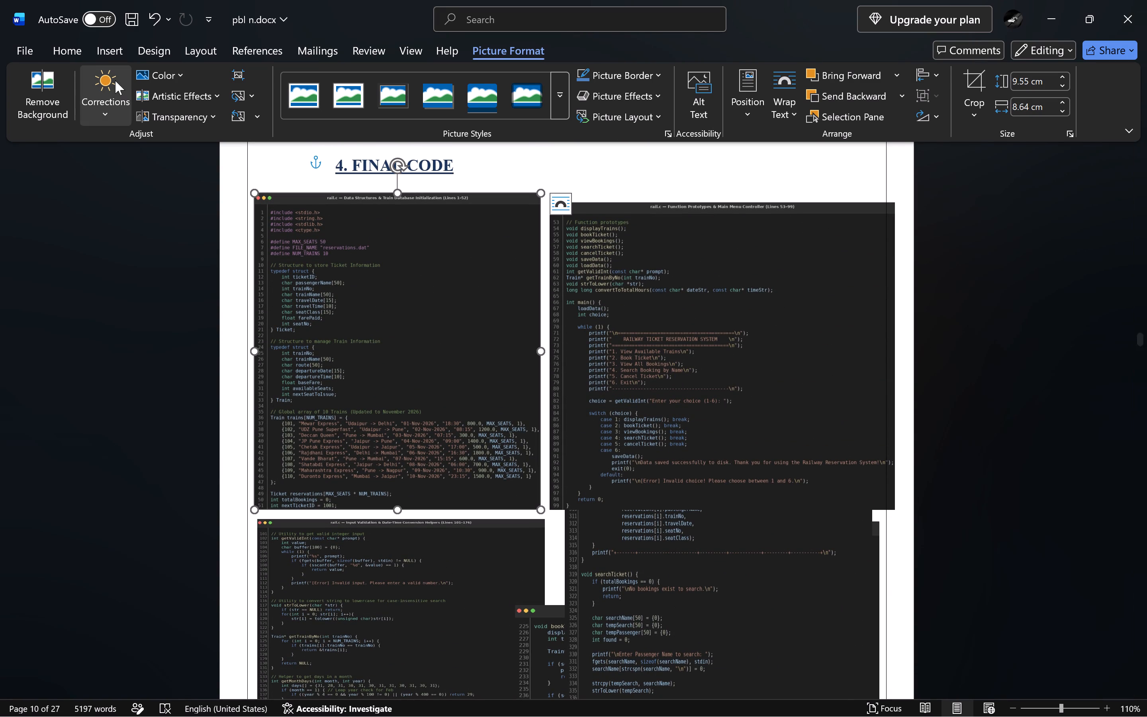
pyautogui.click(108, 47)
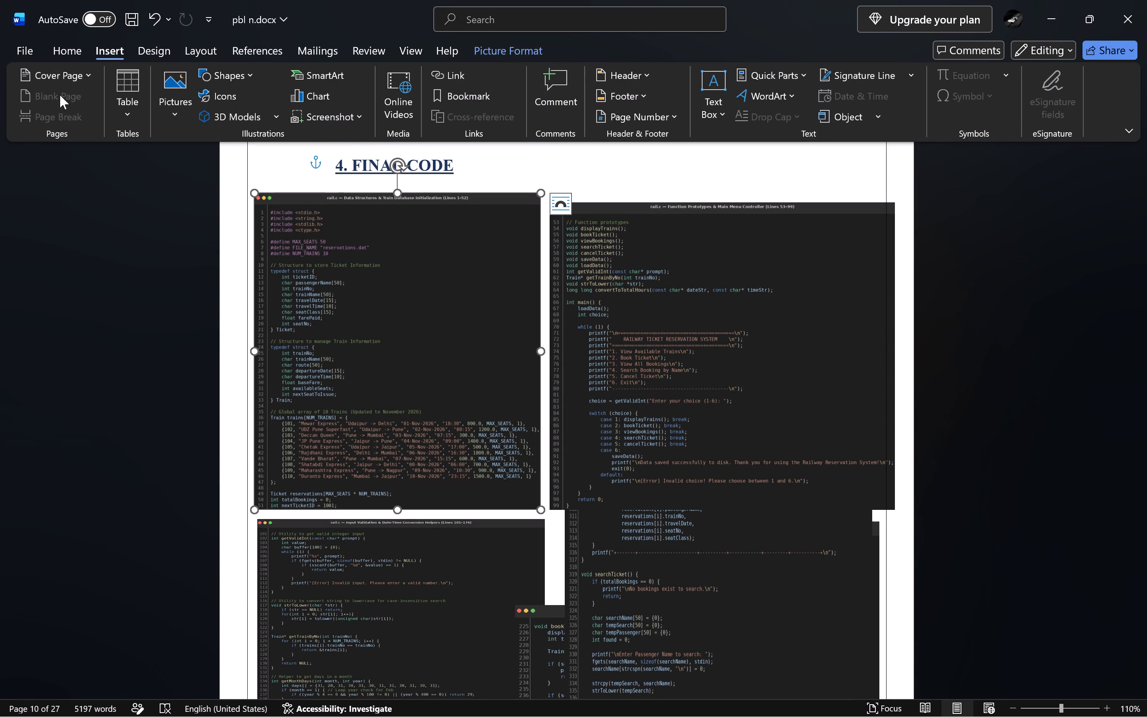
pyautogui.click(59, 98)
pyautogui.click(273, 153)
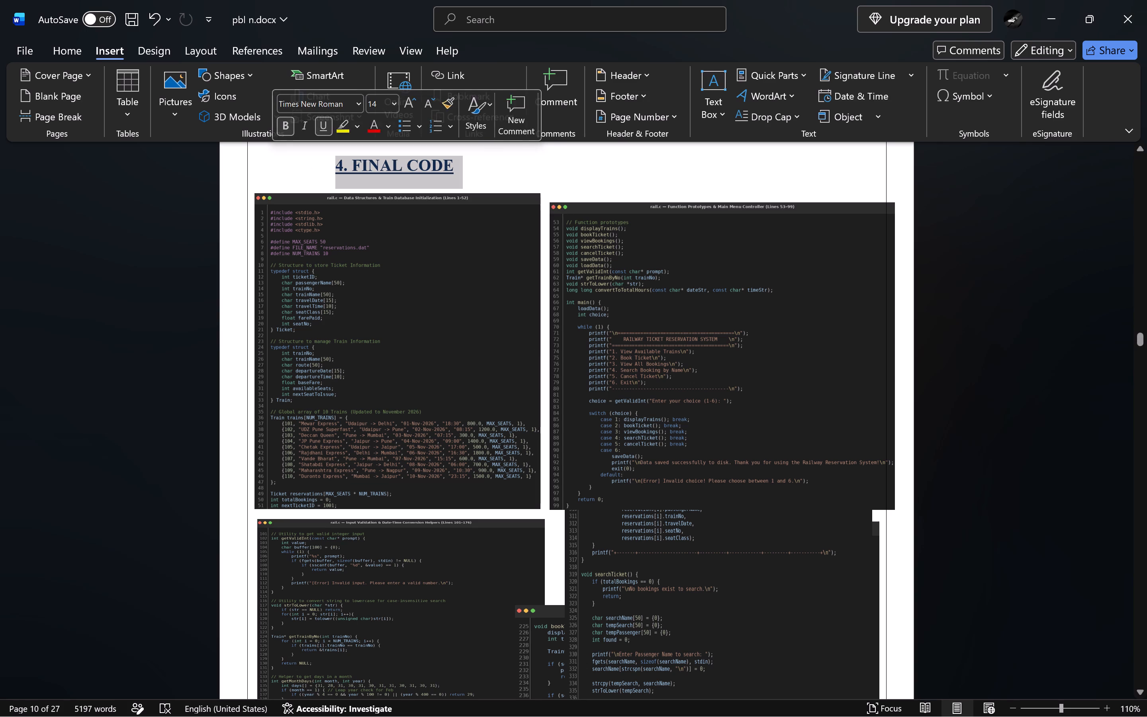
pyautogui.click(66, 97)
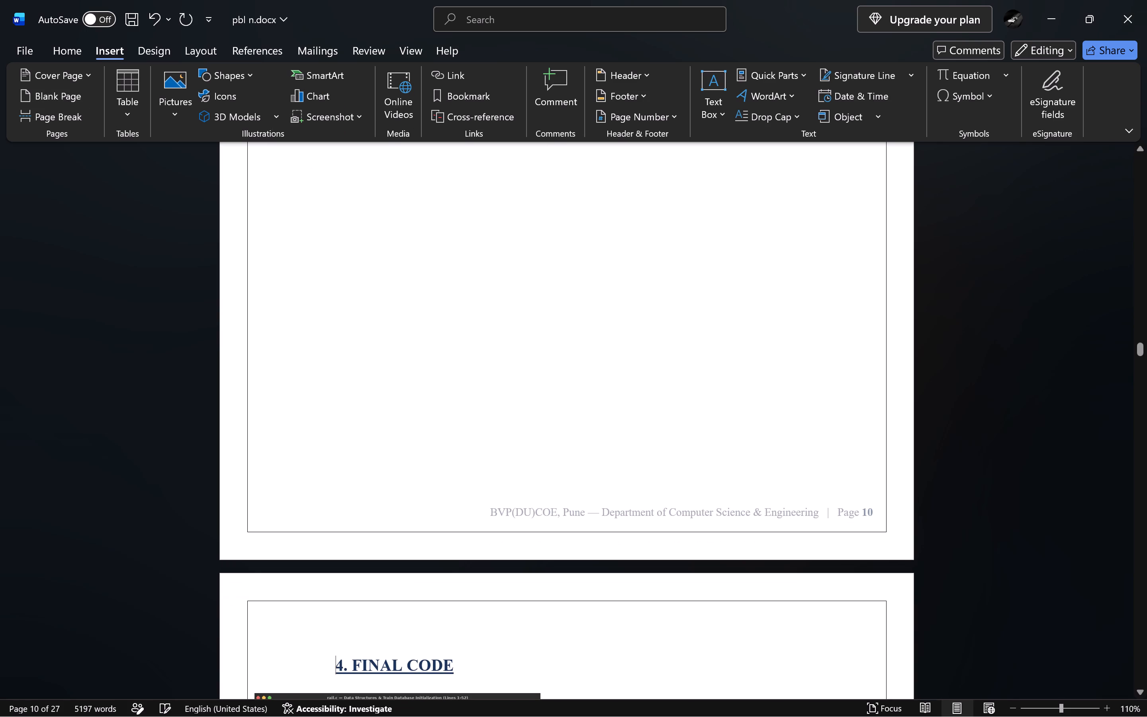
pyautogui.scroll(-12, 386, 380)
pyautogui.scroll(1, 386, 380)
pyautogui.scroll(-3, 386, 380)
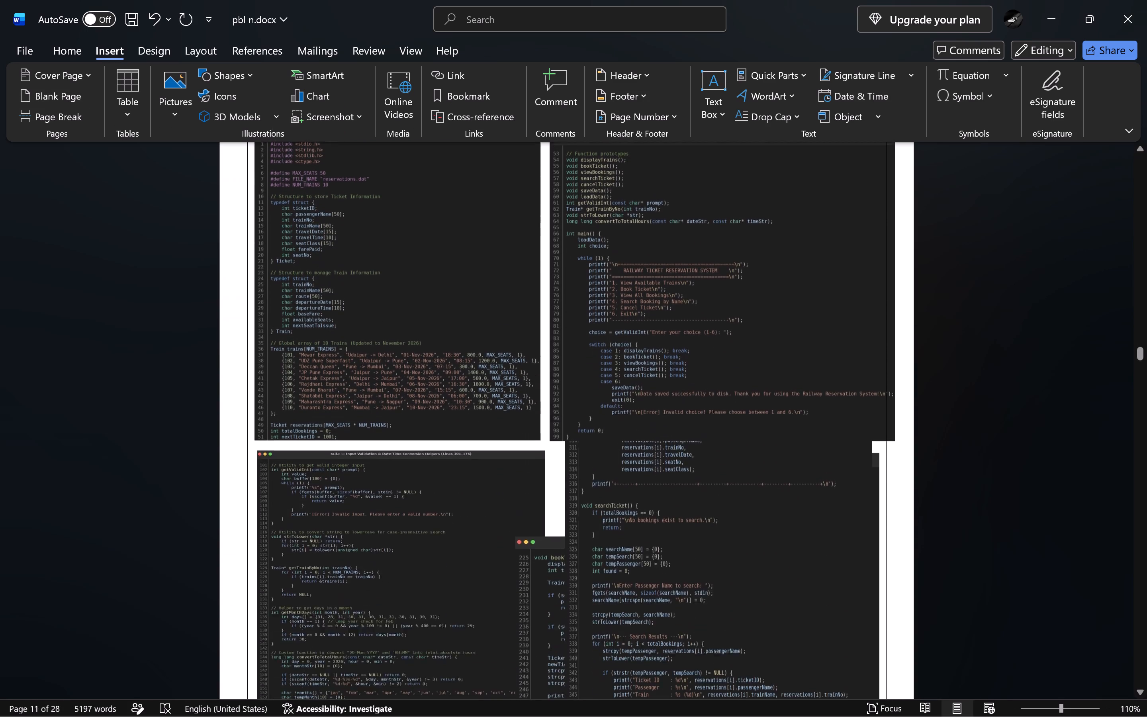
# Undo the blank page inserted before the 4. FINAL CODE heading.
pyautogui.scroll(-2, 386, 380)
pyautogui.scroll(9, 386, 380)
pyautogui.click(155, 12)
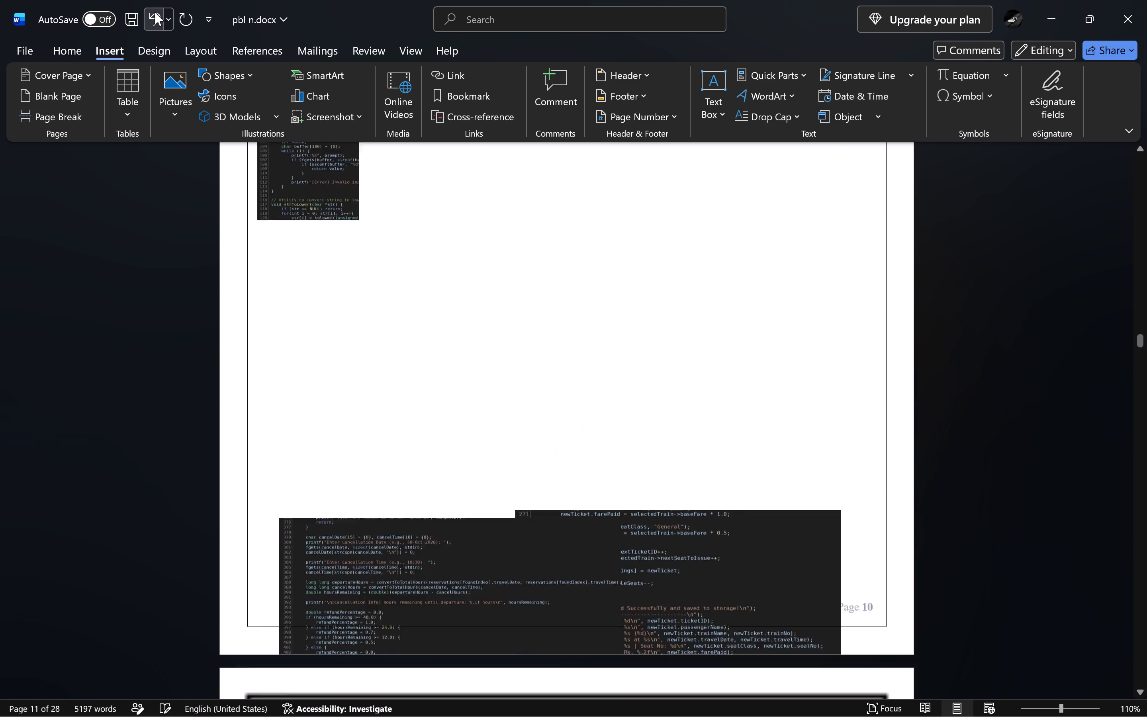
# Insert a blank page before the 5. SYSTEM ARCHITECTURE AND METHODOLOGY heading.
pyautogui.scroll(-18, 370, 267)
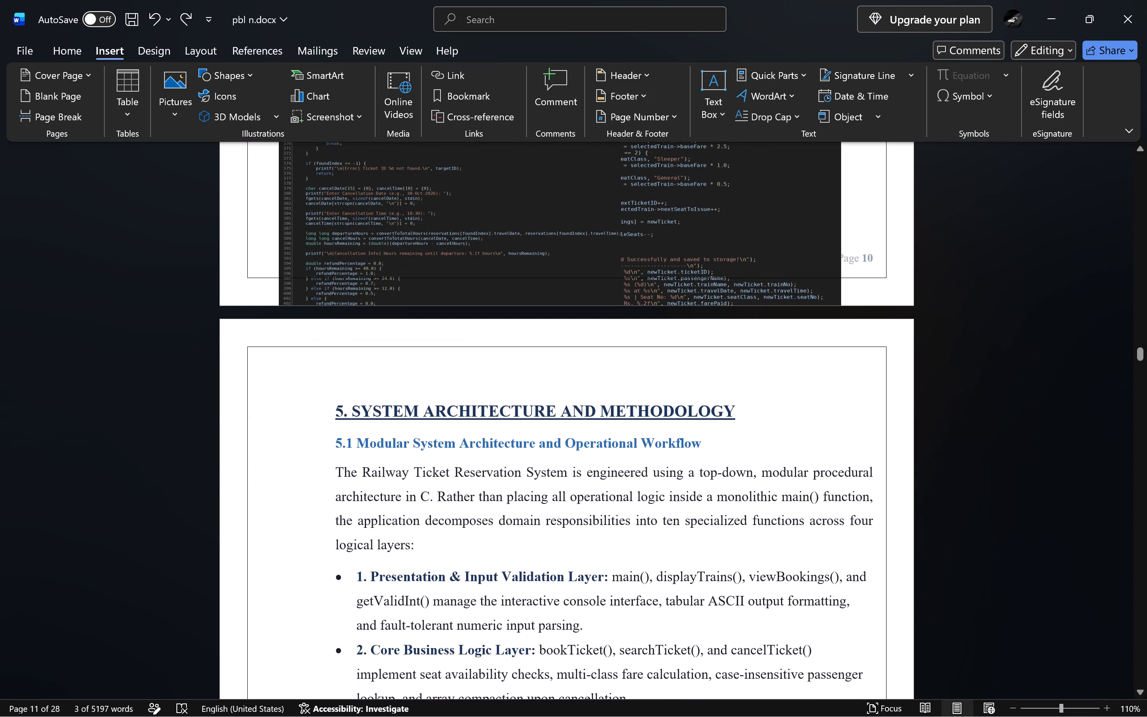
pyautogui.click(321, 395)
pyautogui.click(334, 409)
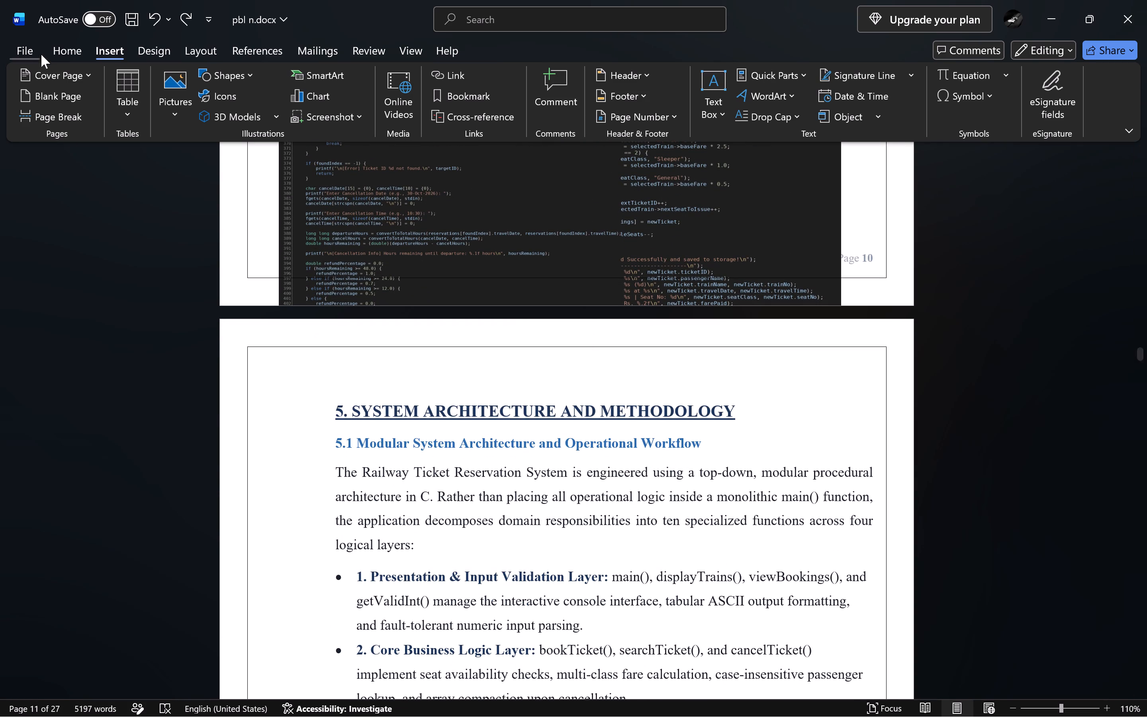
pyautogui.click(75, 100)
pyautogui.scroll(-20, 262, 360)
pyautogui.scroll(-6, 262, 360)
pyautogui.scroll(11, 284, 386)
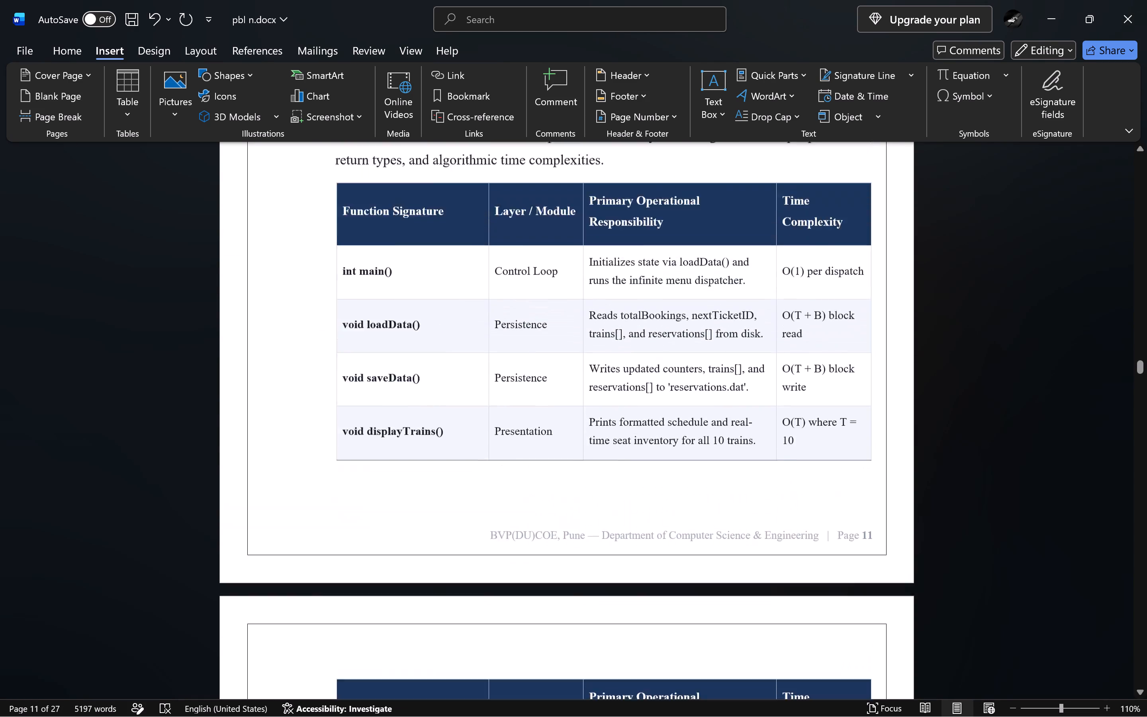
pyautogui.scroll(15, 284, 386)
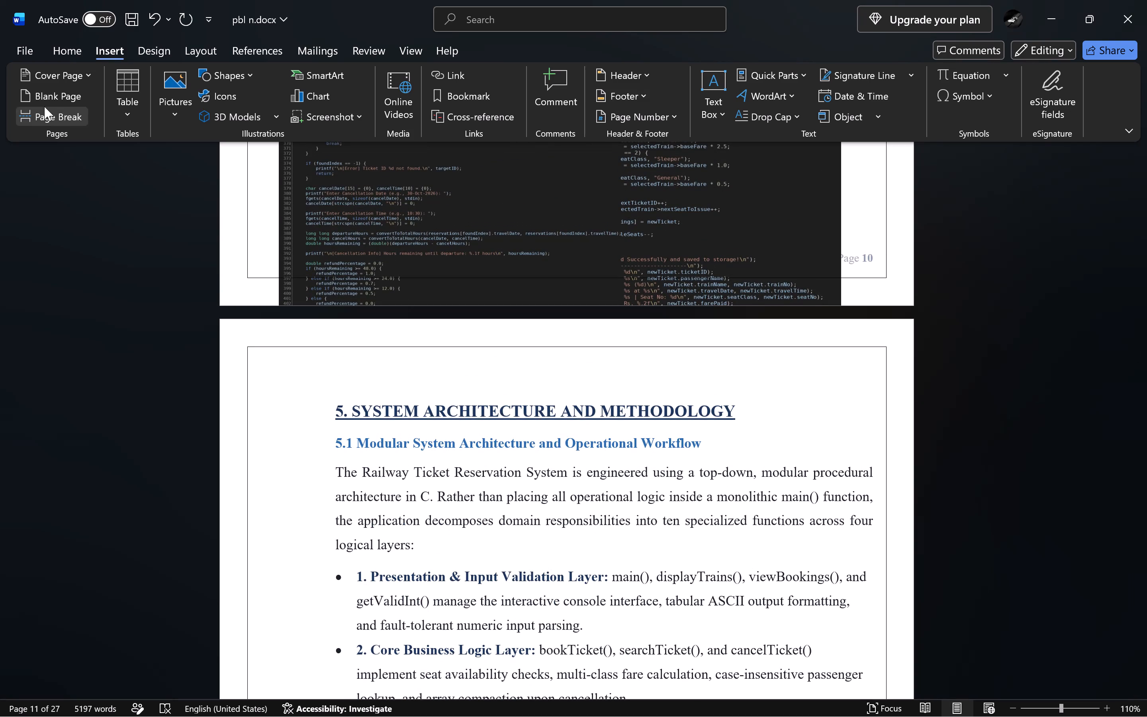
pyautogui.click(44, 100)
# Move the Ticket Cancellation screenshot from the foot of page 10 onto the new blank page 11.
pyautogui.scroll(12, 427, 328)
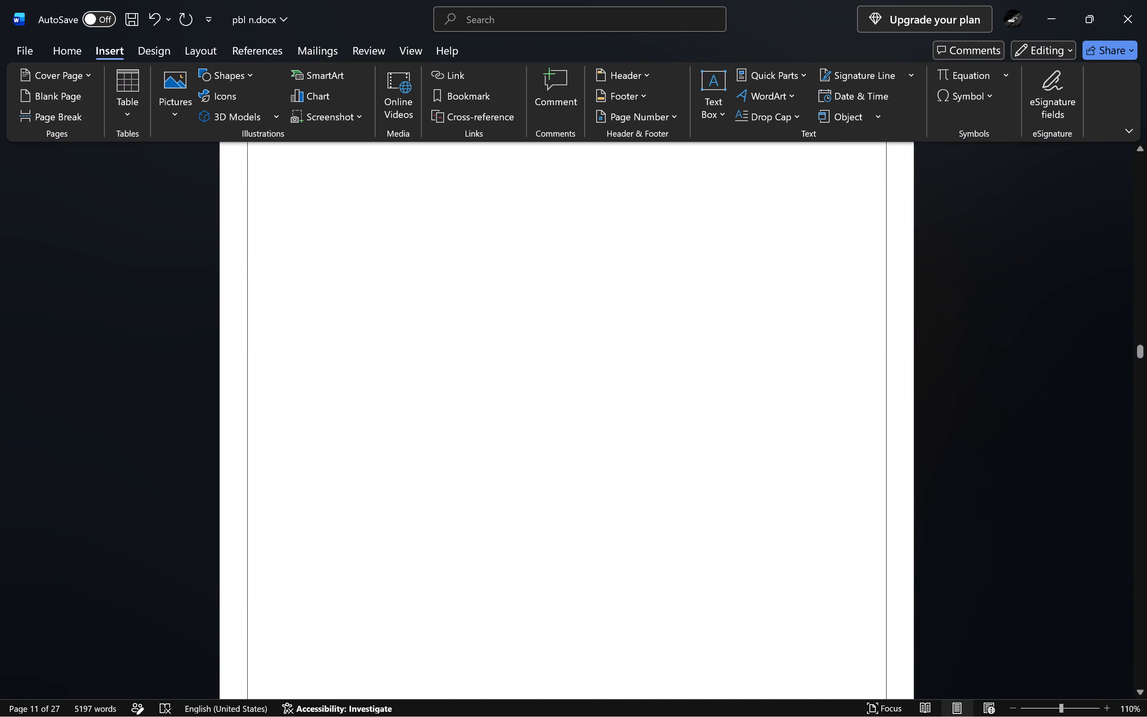
pyautogui.scroll(10, 428, 329)
pyautogui.moveTo(428, 329); pyautogui.dragTo(476, 585)
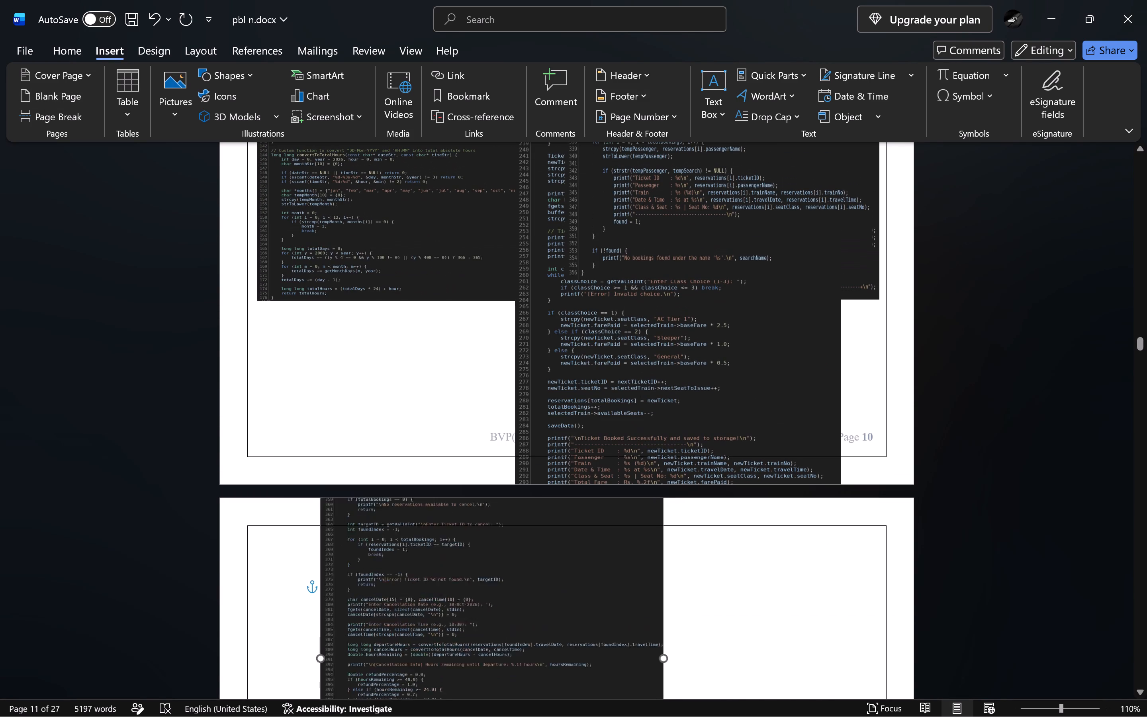
pyautogui.moveTo(476, 585); pyautogui.dragTo(476, 586)
pyautogui.moveTo(526, 322); pyautogui.dragTo(532, 459)
# Move the Ticket Booking screenshot from page 10 onto the right side of page 11.
pyautogui.scroll(6, 565, 409)
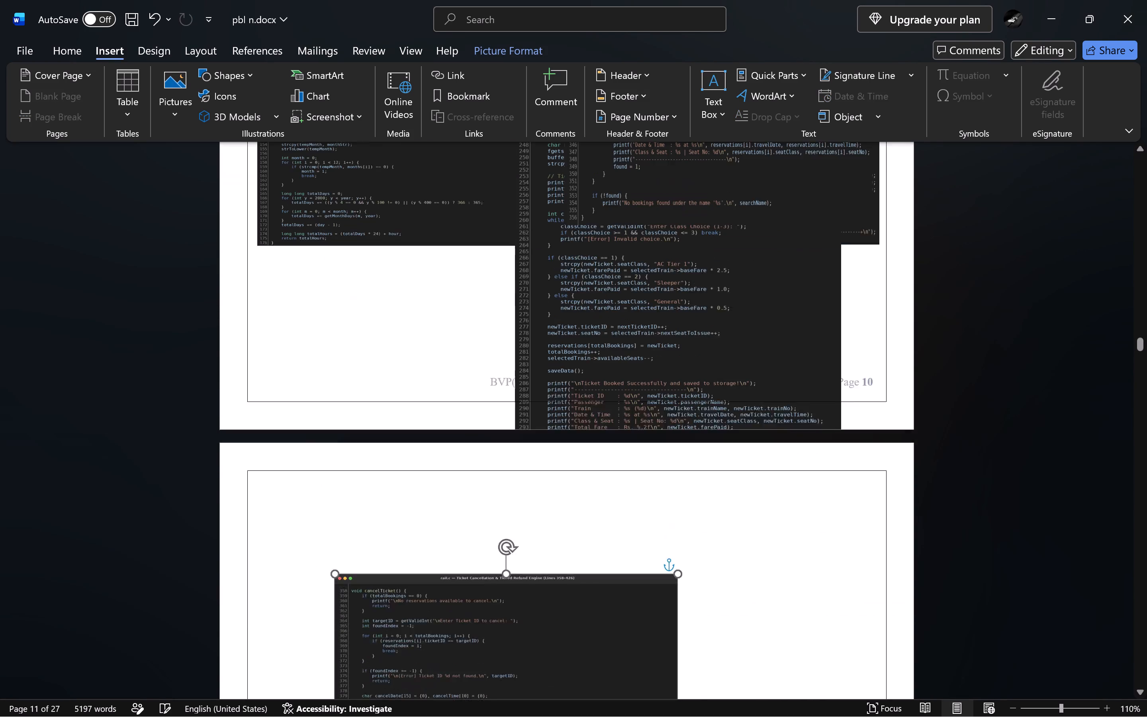
pyautogui.scroll(3, 574, 406)
pyautogui.moveTo(644, 308); pyautogui.dragTo(674, 716)
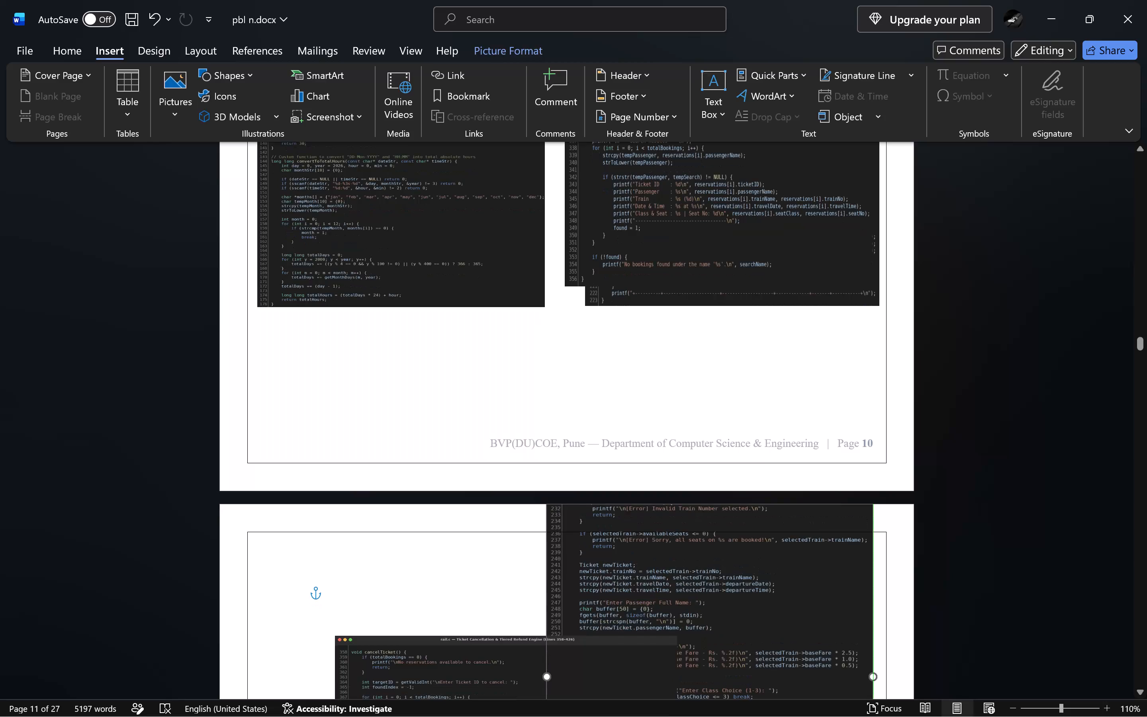
pyautogui.moveTo(674, 716); pyautogui.dragTo(598, 616)
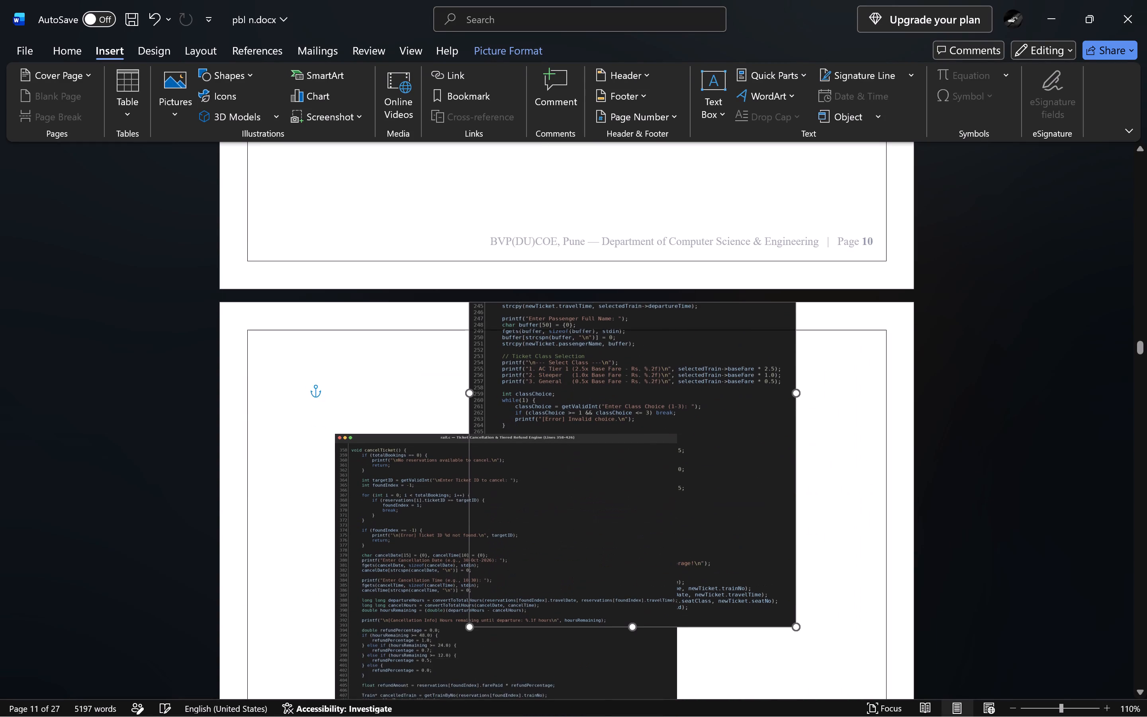
pyautogui.moveTo(598, 347); pyautogui.dragTo(656, 455)
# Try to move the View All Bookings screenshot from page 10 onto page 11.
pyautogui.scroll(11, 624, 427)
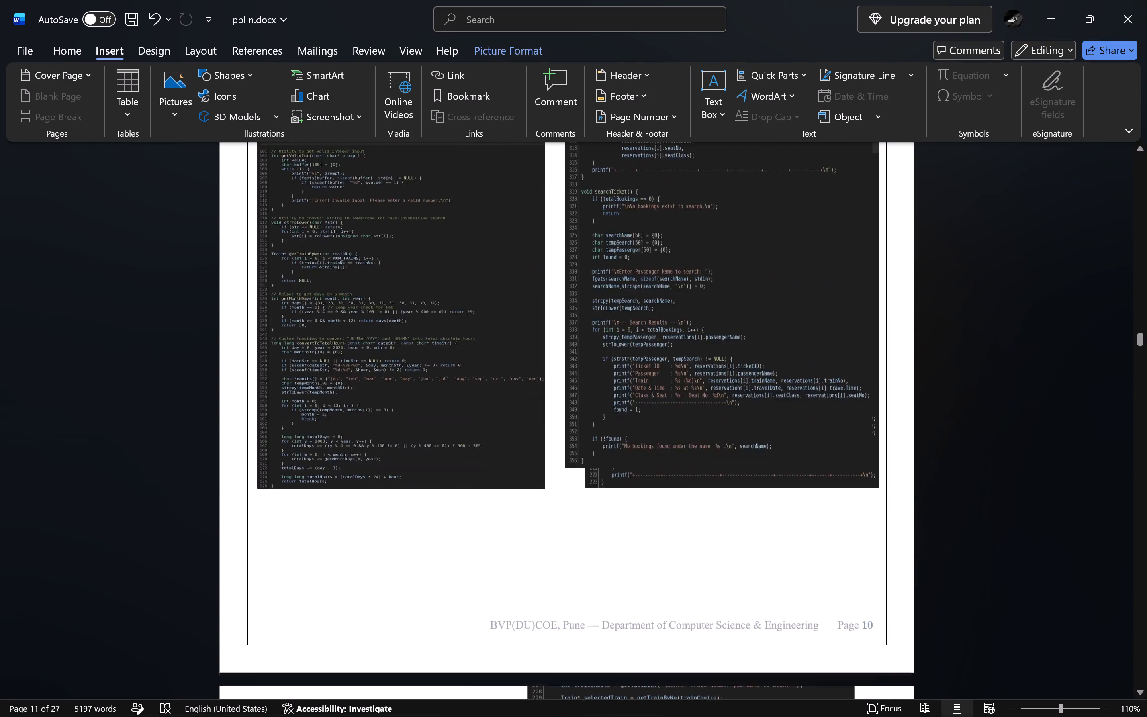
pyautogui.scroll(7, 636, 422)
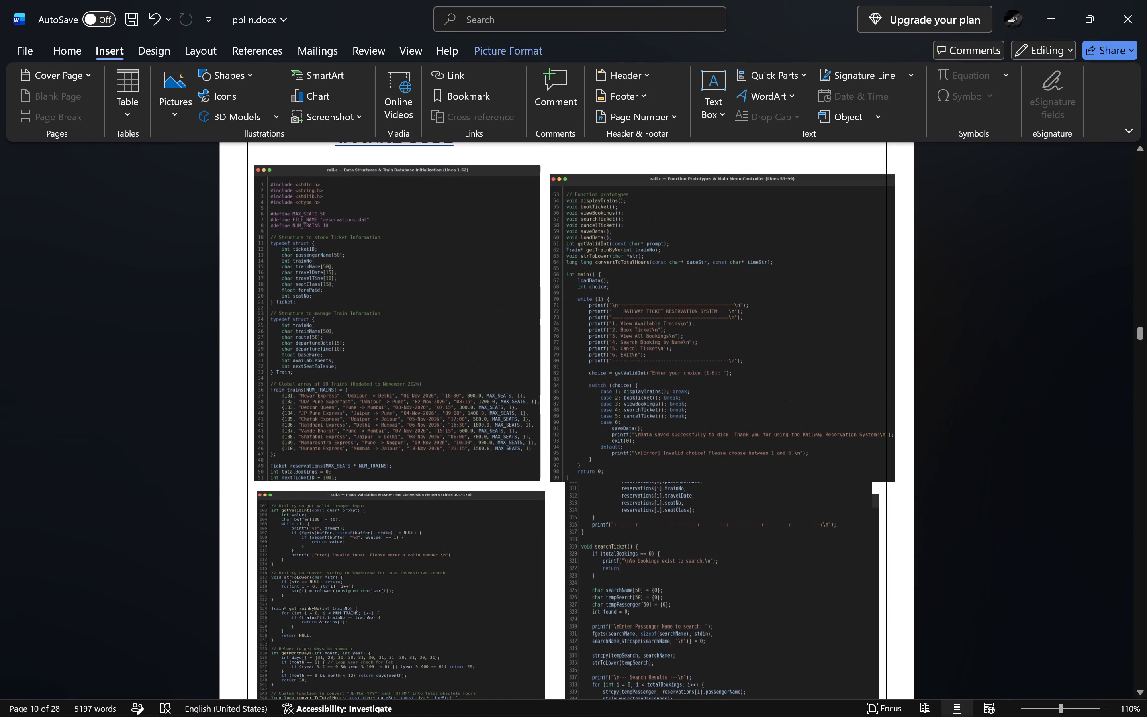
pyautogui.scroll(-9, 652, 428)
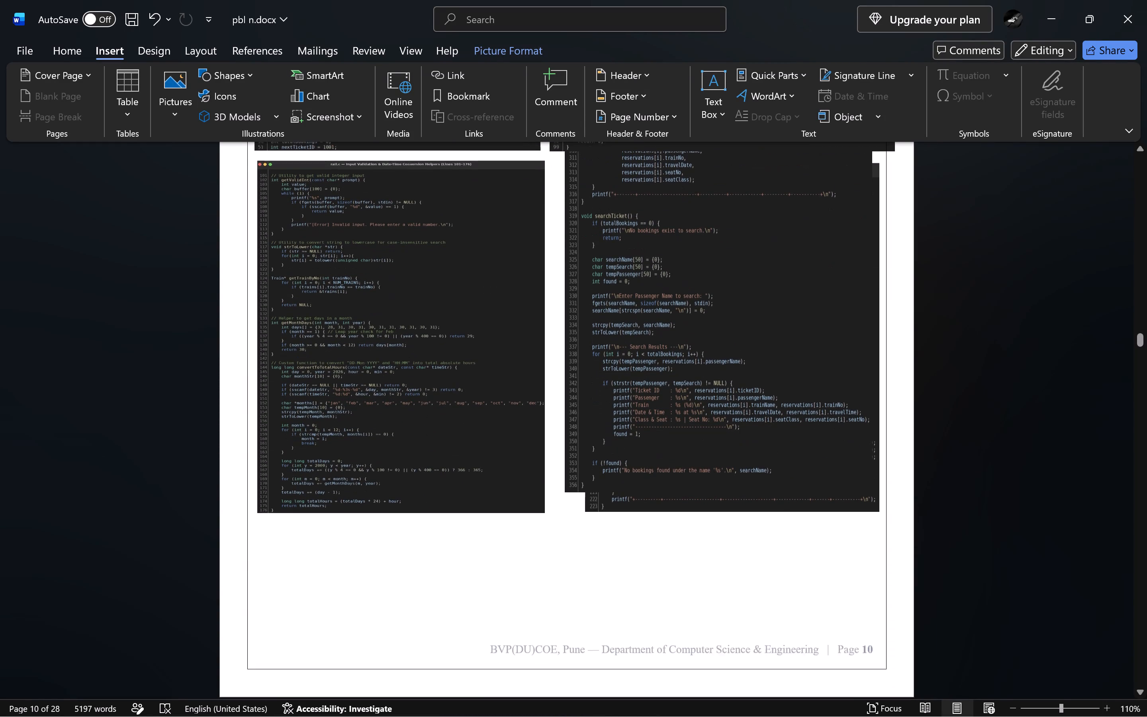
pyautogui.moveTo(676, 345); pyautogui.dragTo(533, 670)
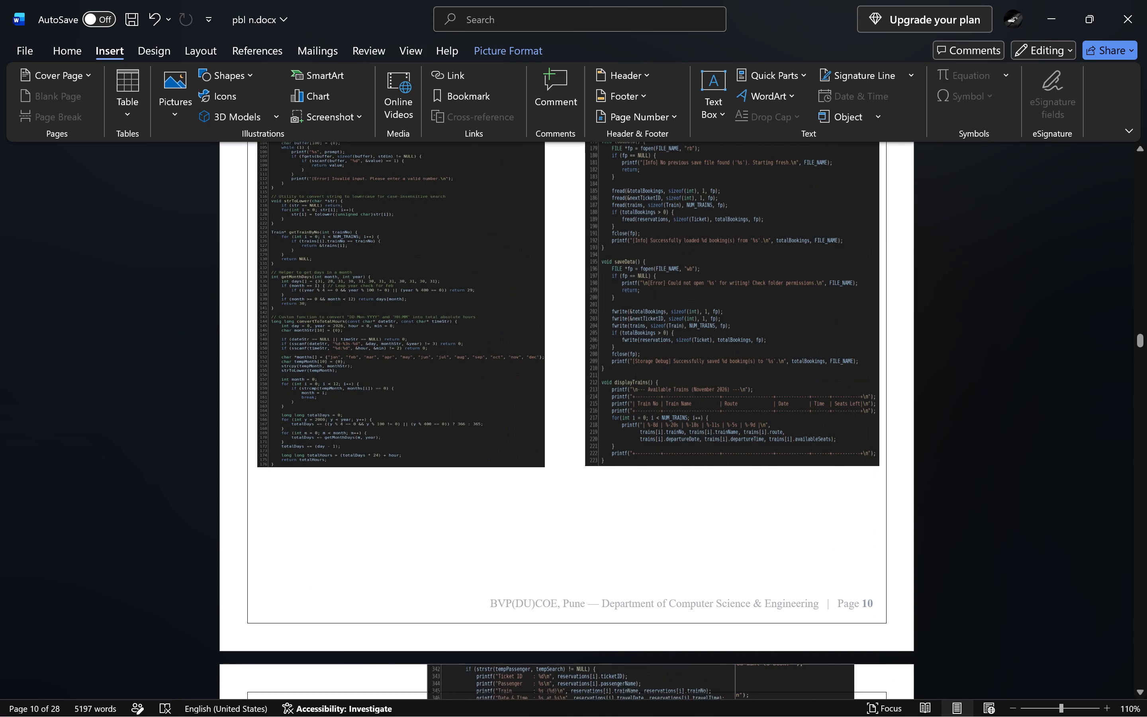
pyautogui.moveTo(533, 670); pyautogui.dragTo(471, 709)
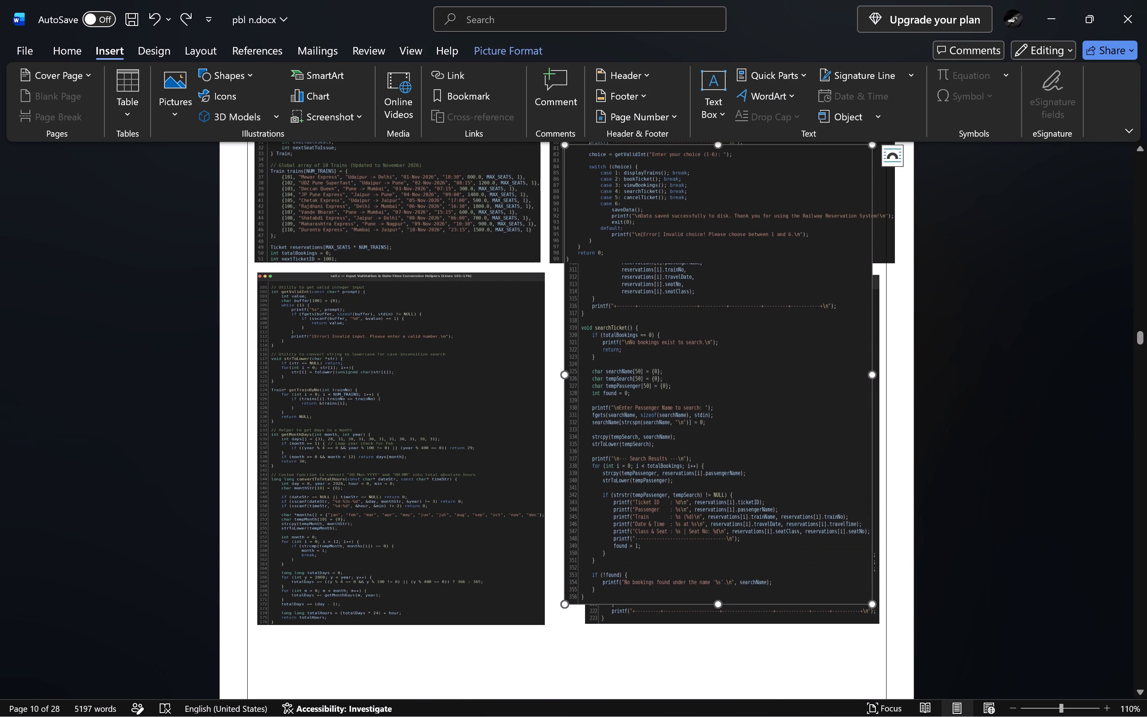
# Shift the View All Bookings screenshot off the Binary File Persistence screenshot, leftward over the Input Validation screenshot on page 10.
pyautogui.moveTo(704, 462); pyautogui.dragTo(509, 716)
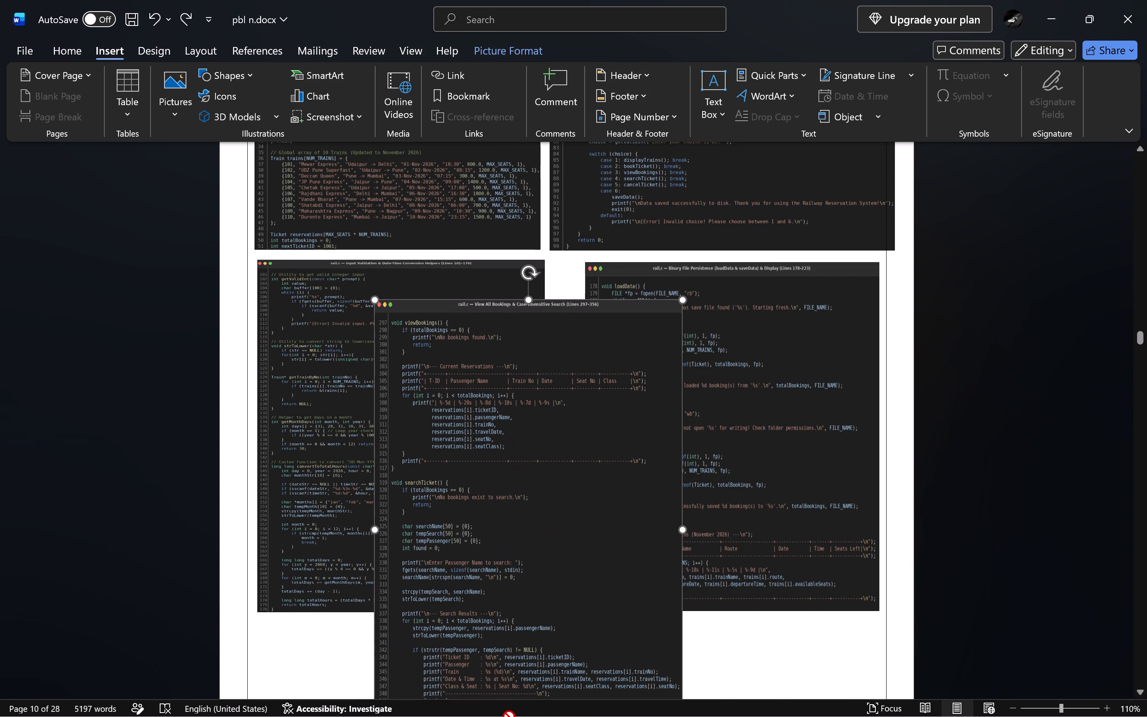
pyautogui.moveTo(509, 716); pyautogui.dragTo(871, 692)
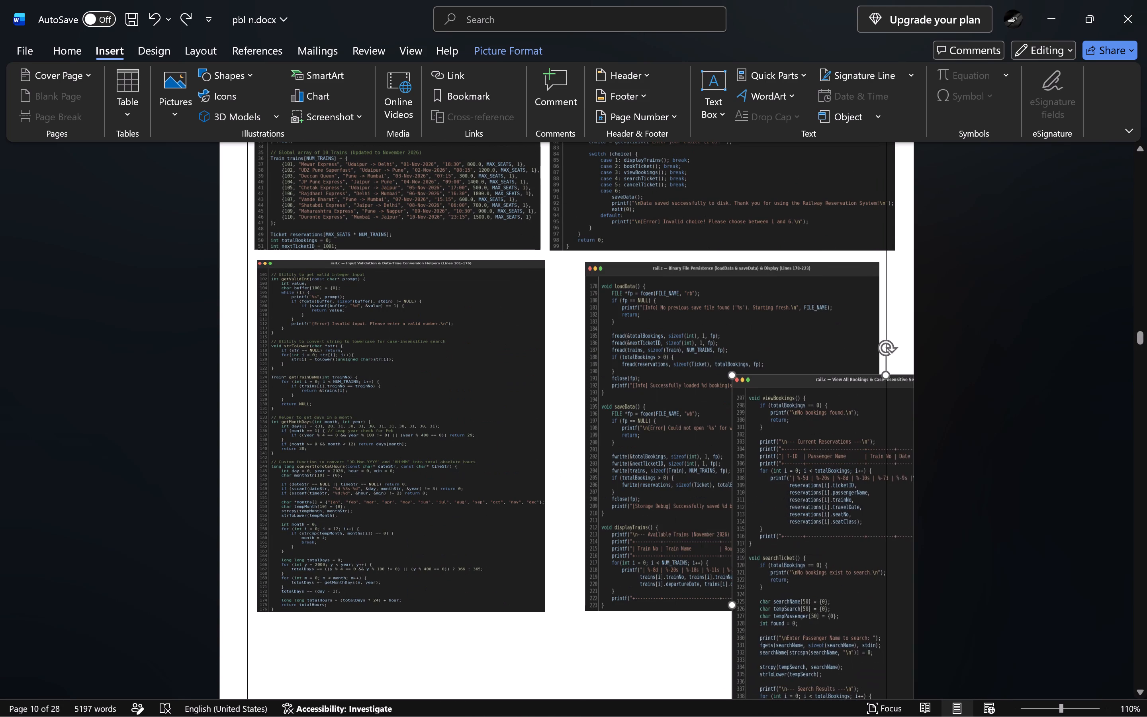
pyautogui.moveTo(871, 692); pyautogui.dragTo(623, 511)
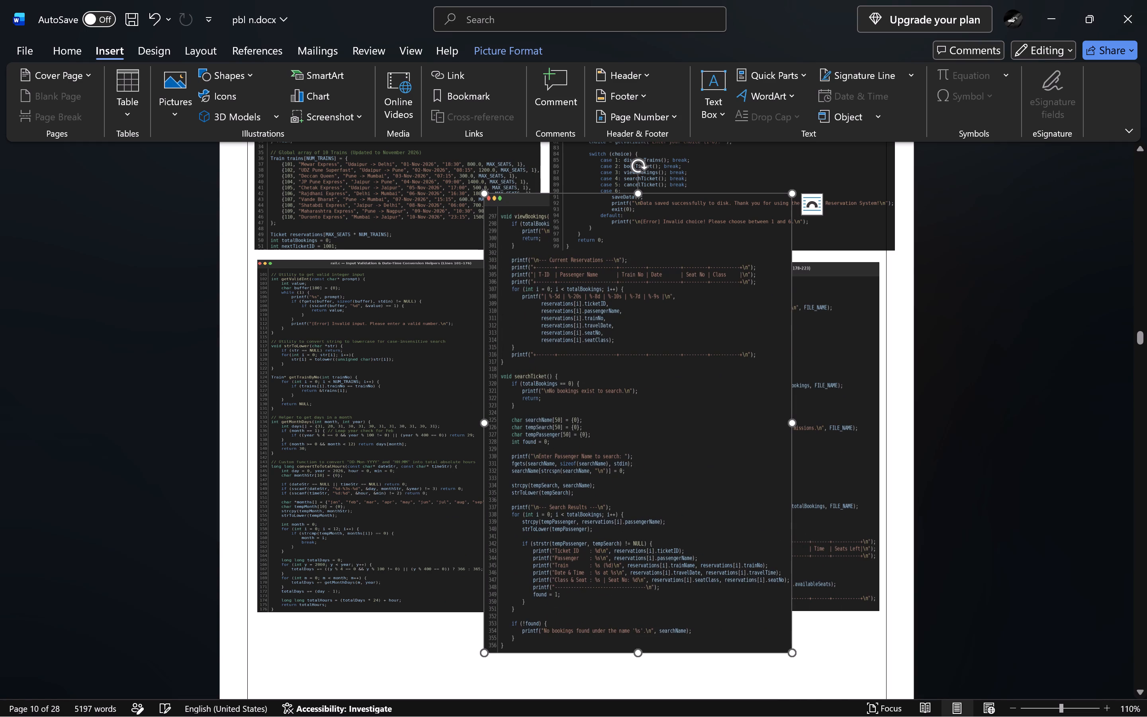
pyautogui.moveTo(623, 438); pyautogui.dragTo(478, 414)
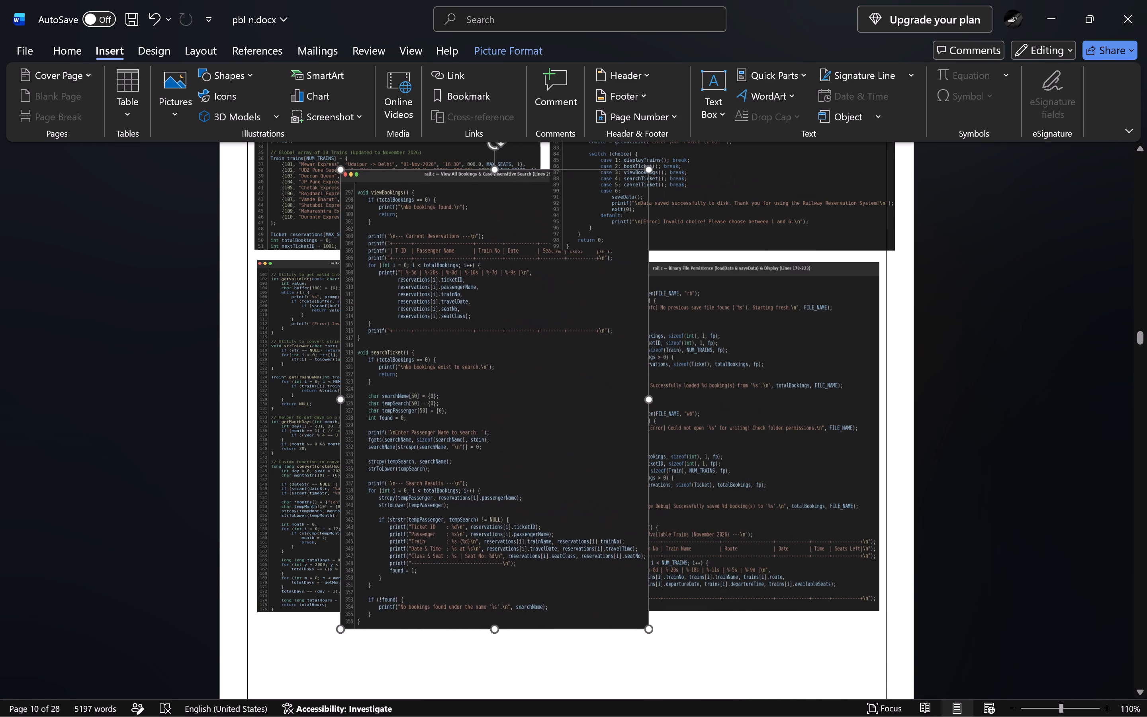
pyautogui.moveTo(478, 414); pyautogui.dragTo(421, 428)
# Place the Ticket Booking screenshot in the upper-left corner of page 11, shifting the Ticket Cancellation screenshot to the right.
pyautogui.scroll(-13, 440, 428)
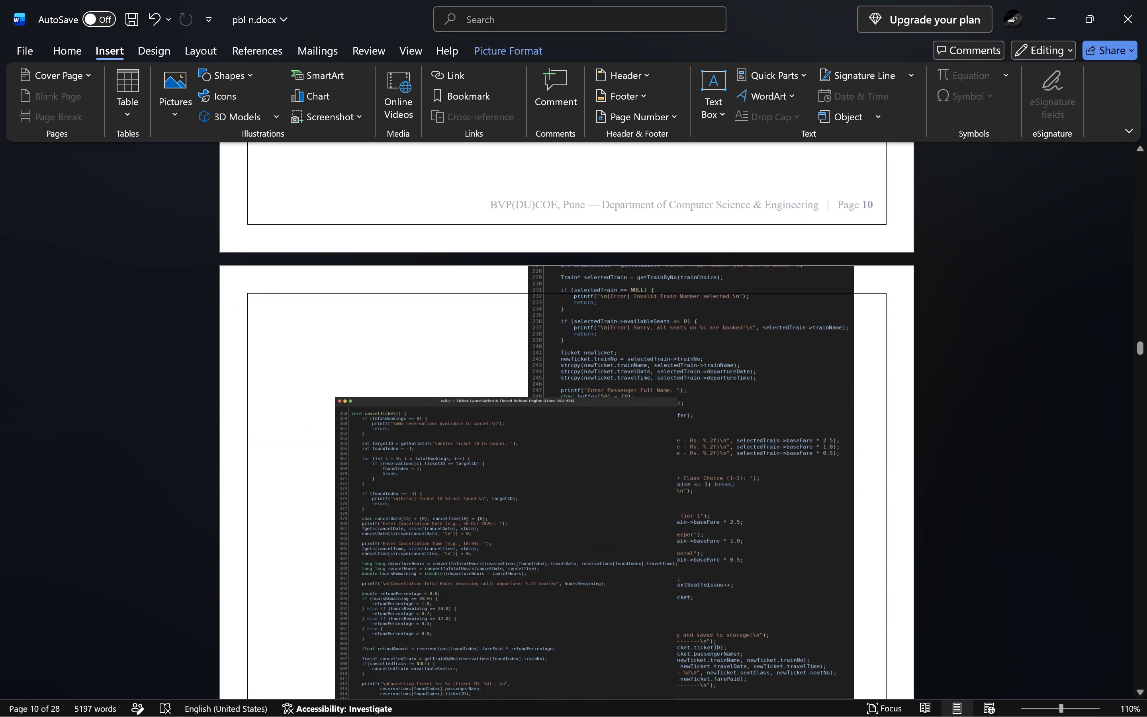
pyautogui.moveTo(597, 448); pyautogui.dragTo(622, 450)
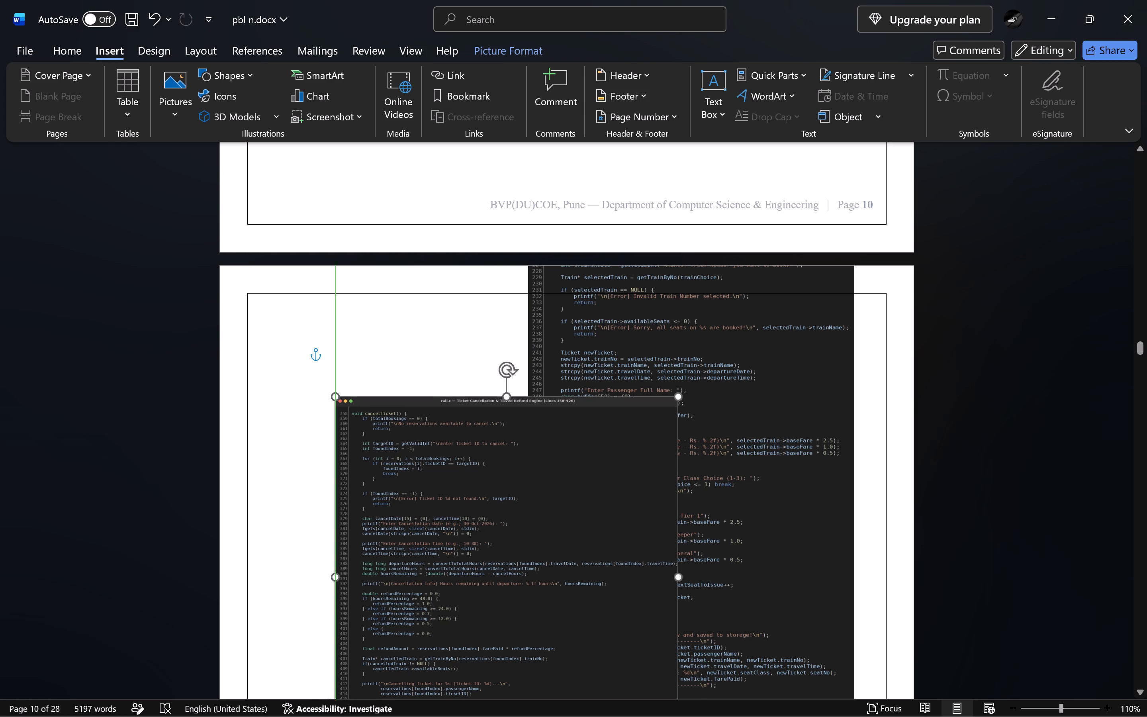
pyautogui.moveTo(622, 450); pyautogui.dragTo(677, 456)
pyautogui.moveTo(630, 327); pyautogui.dragTo(375, 414)
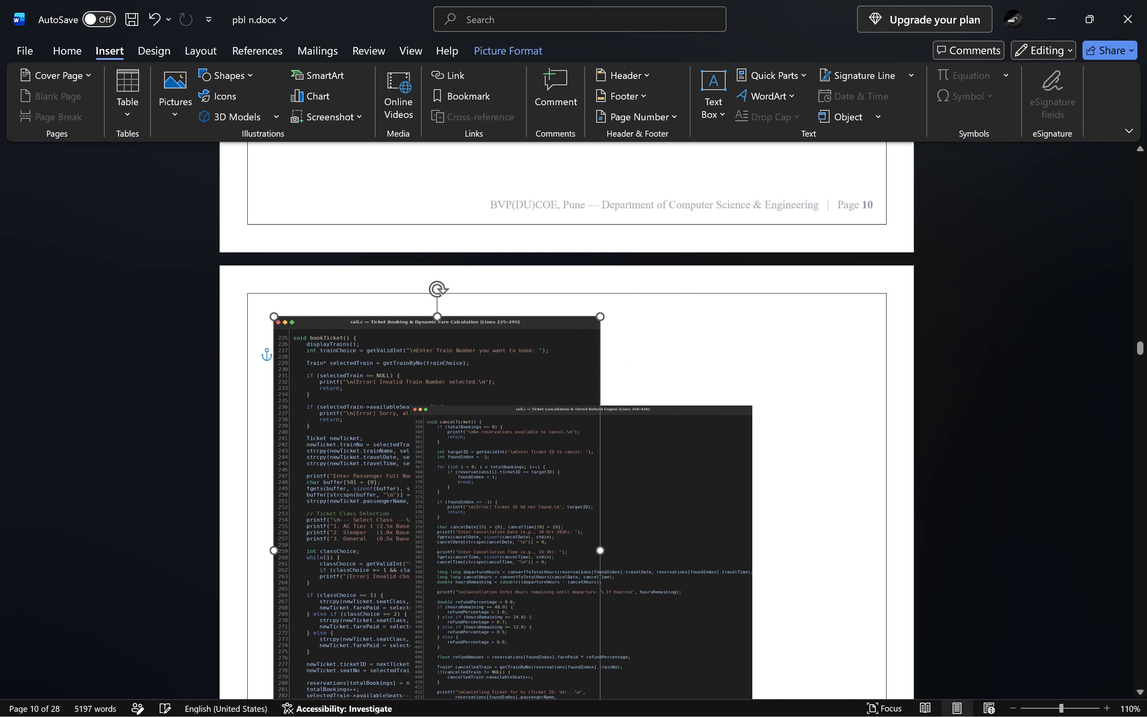
pyautogui.moveTo(375, 414); pyautogui.dragTo(356, 398)
# Move the Ticket Cancellation screenshot down page 11 so it sits below the Ticket Booking screenshot.
pyautogui.scroll(-2, 598, 333)
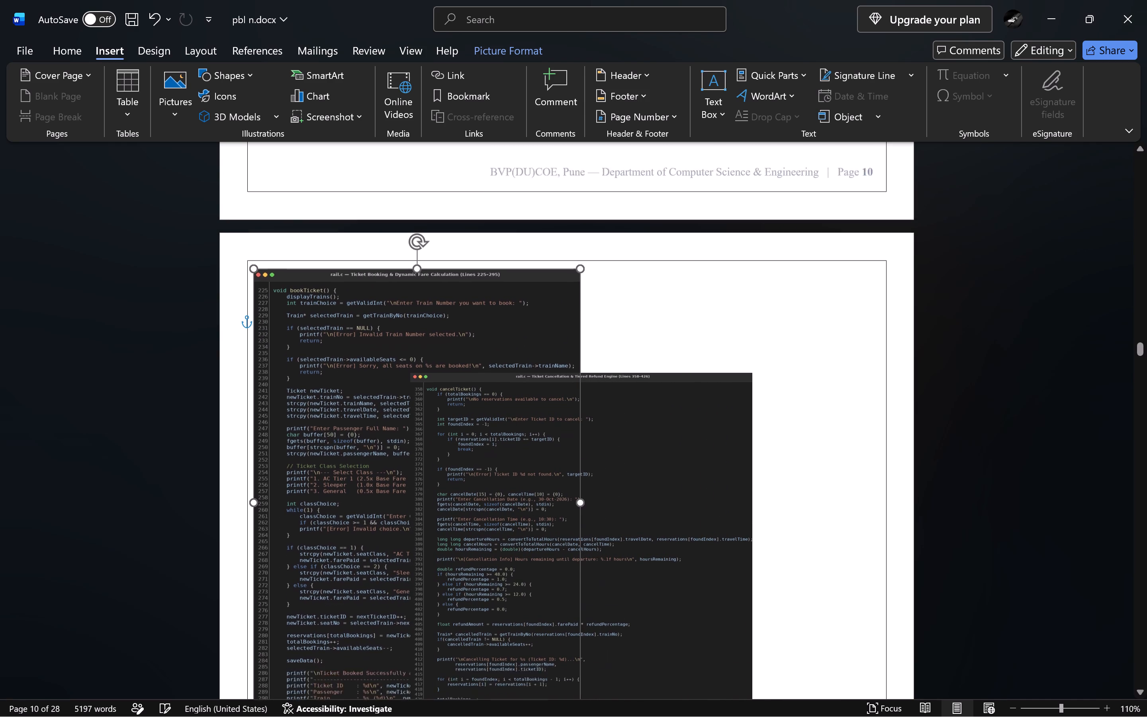
pyautogui.scroll(-5, 598, 333)
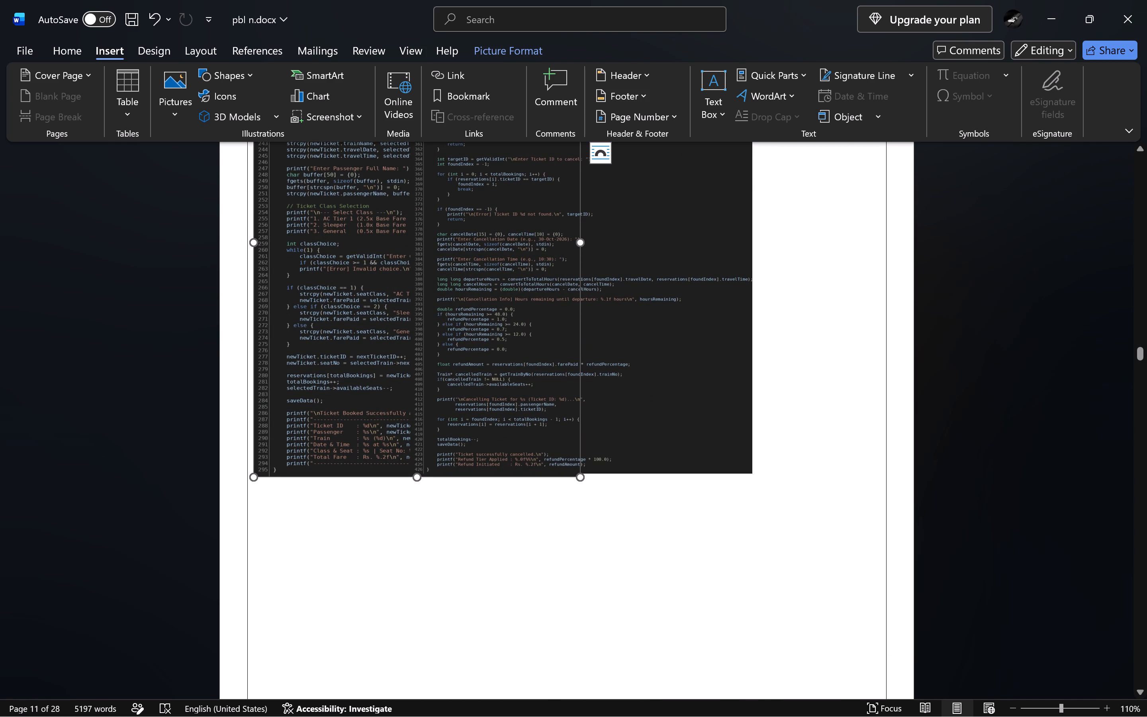
pyautogui.scroll(-4, 657, 294)
pyautogui.moveTo(663, 230); pyautogui.dragTo(657, 631)
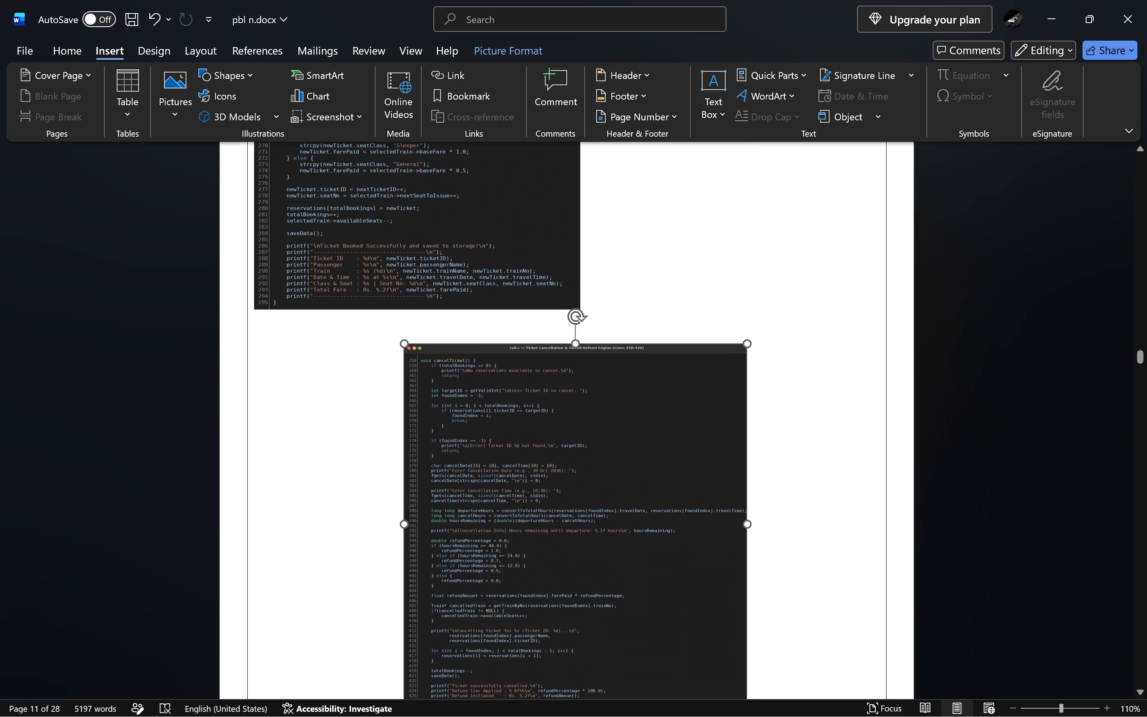
pyautogui.moveTo(657, 631); pyautogui.dragTo(656, 631)
# Move the View All Bookings screenshot from page 10 to the top of page 11, right beside the Ticket Booking screenshot.
pyautogui.scroll(18, 738, 411)
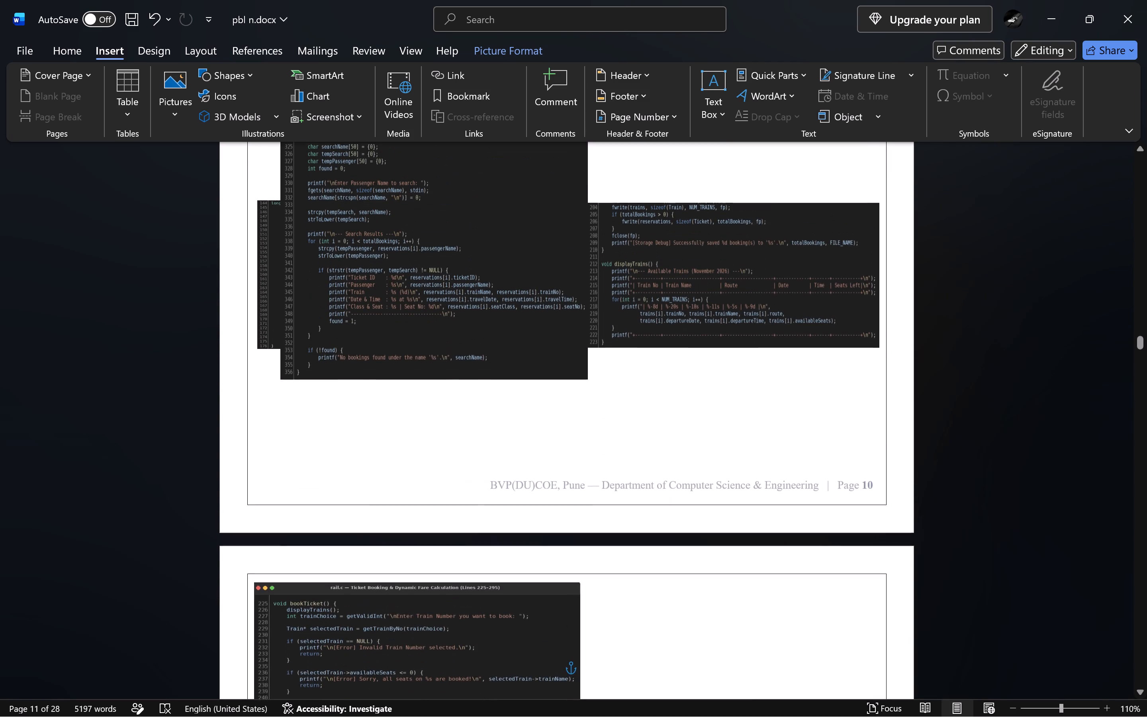
pyautogui.scroll(-5, 421, 231)
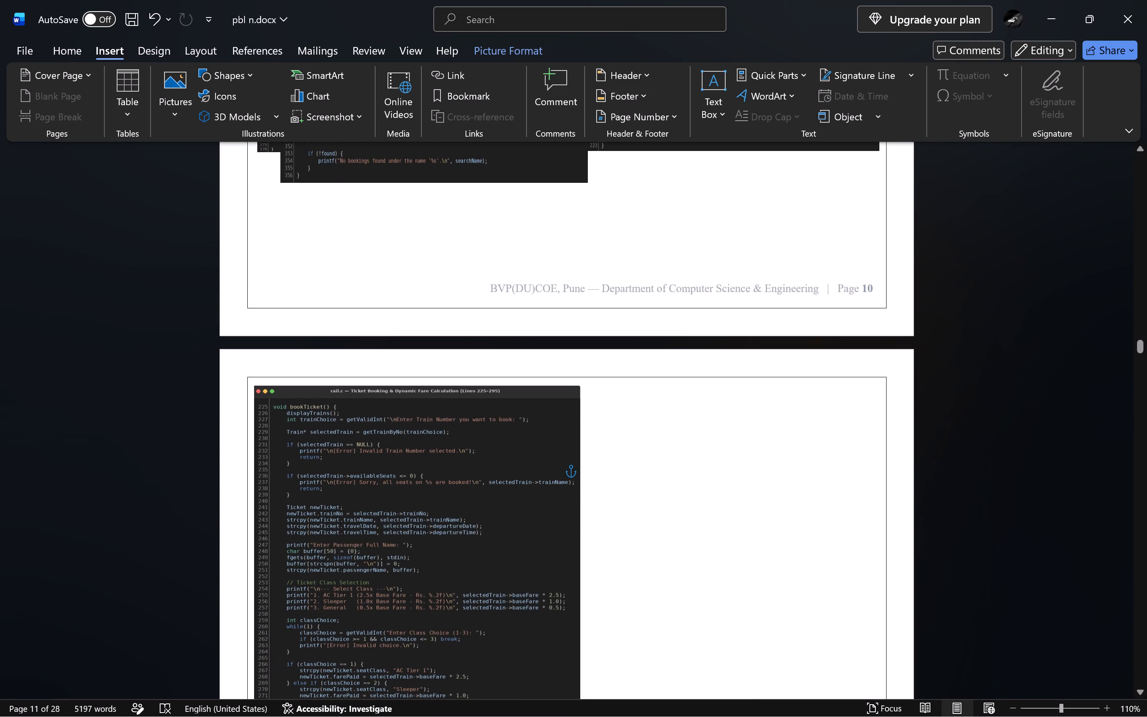
pyautogui.moveTo(427, 157); pyautogui.dragTo(736, 716)
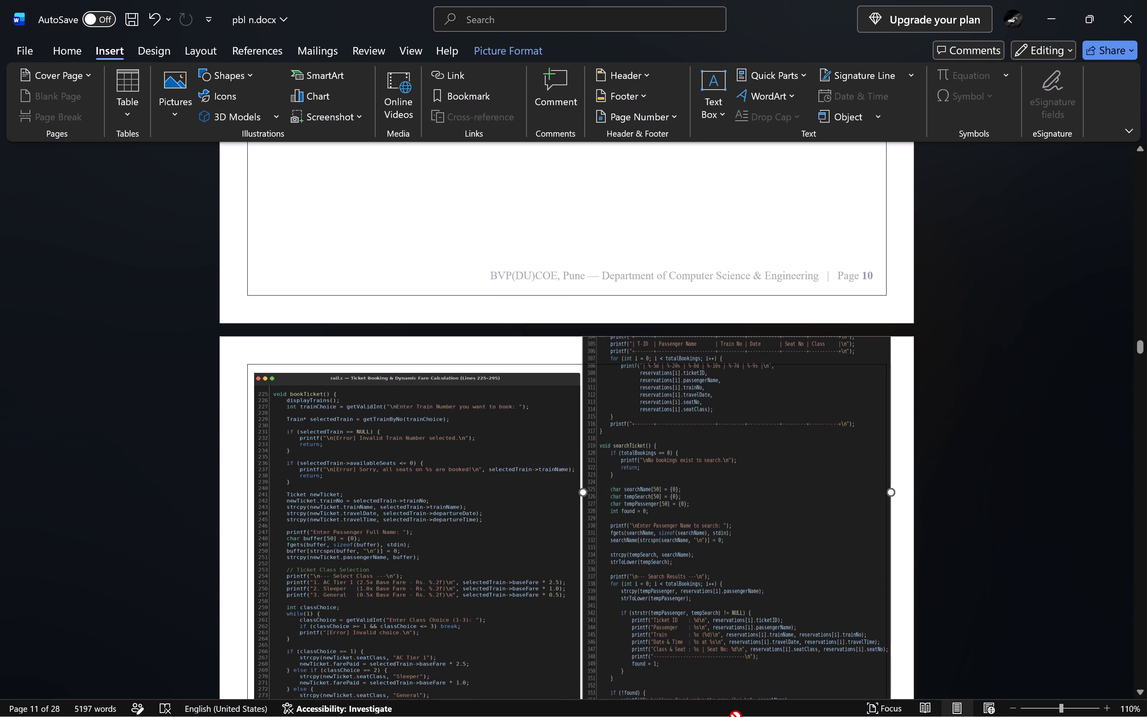
pyautogui.moveTo(736, 716); pyautogui.dragTo(736, 694)
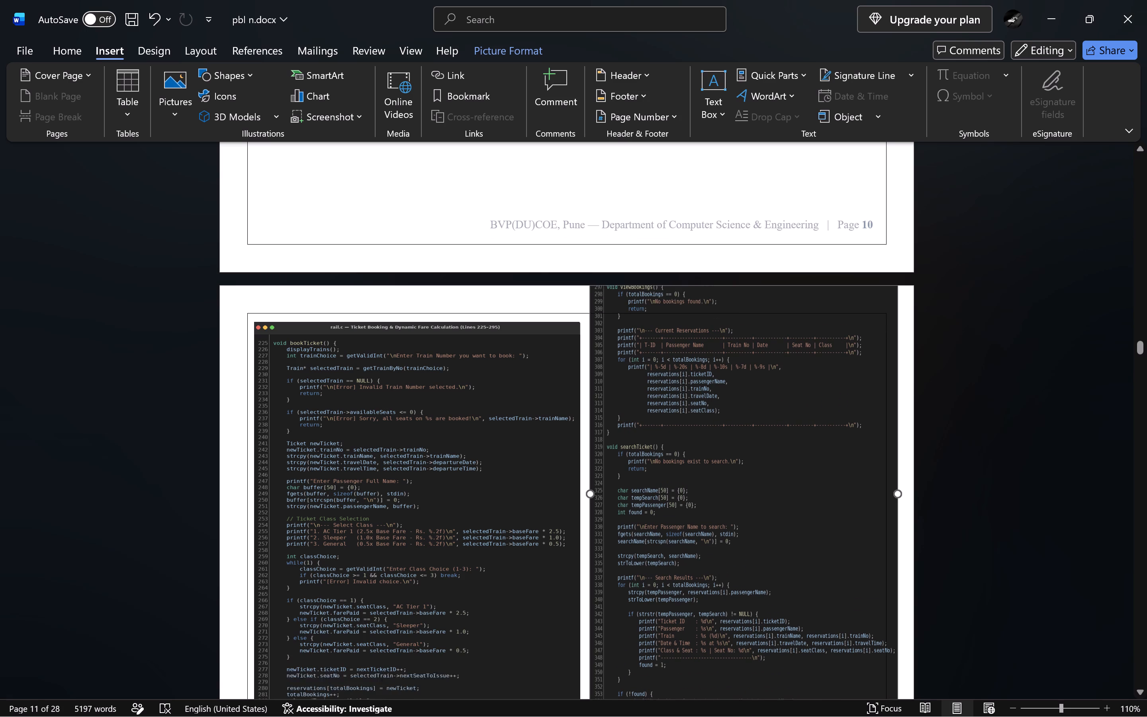
pyautogui.moveTo(736, 694); pyautogui.dragTo(742, 695)
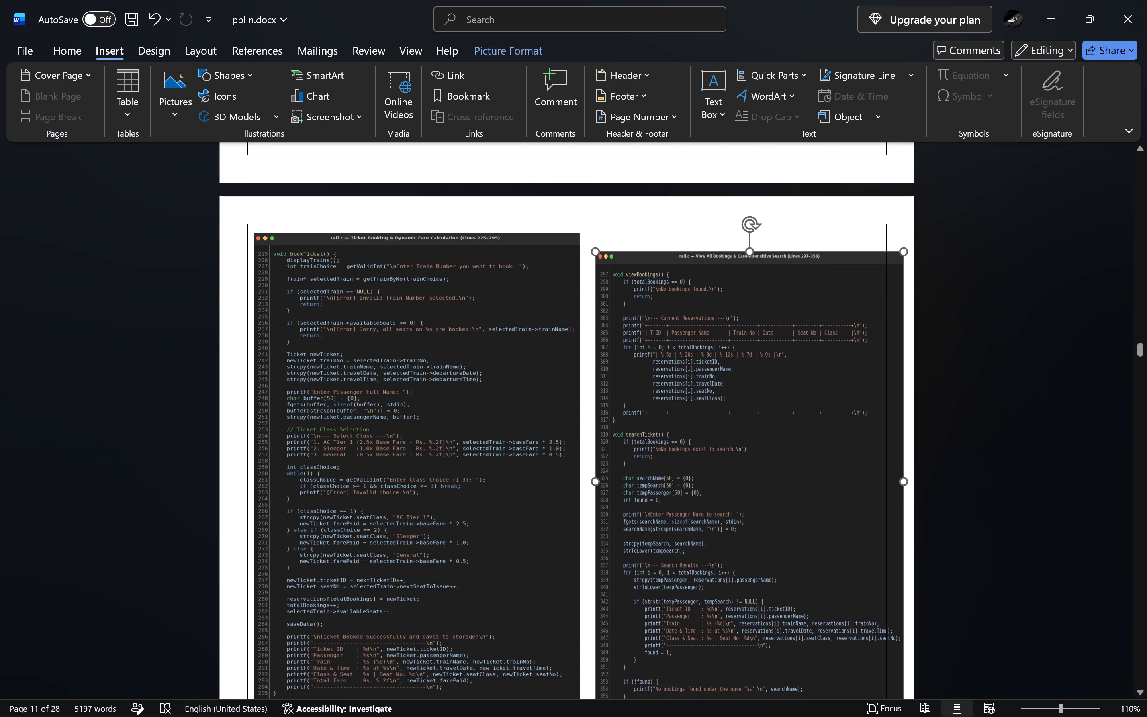
pyautogui.moveTo(742, 695); pyautogui.dragTo(737, 660)
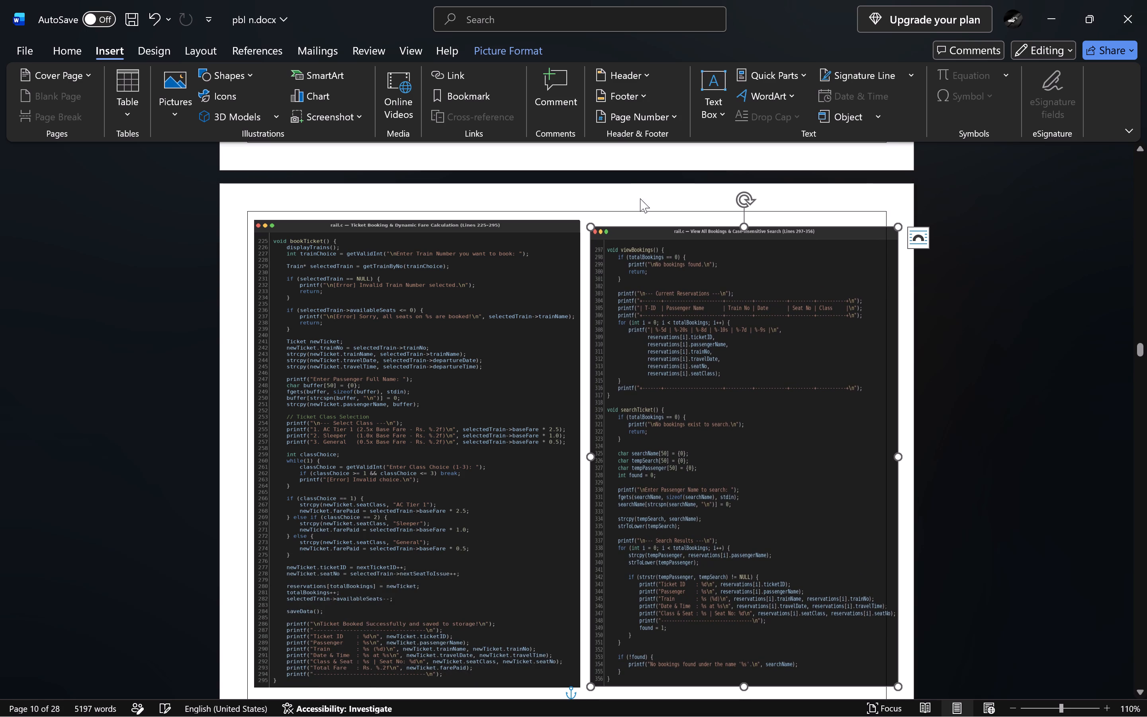
pyautogui.click(614, 201)
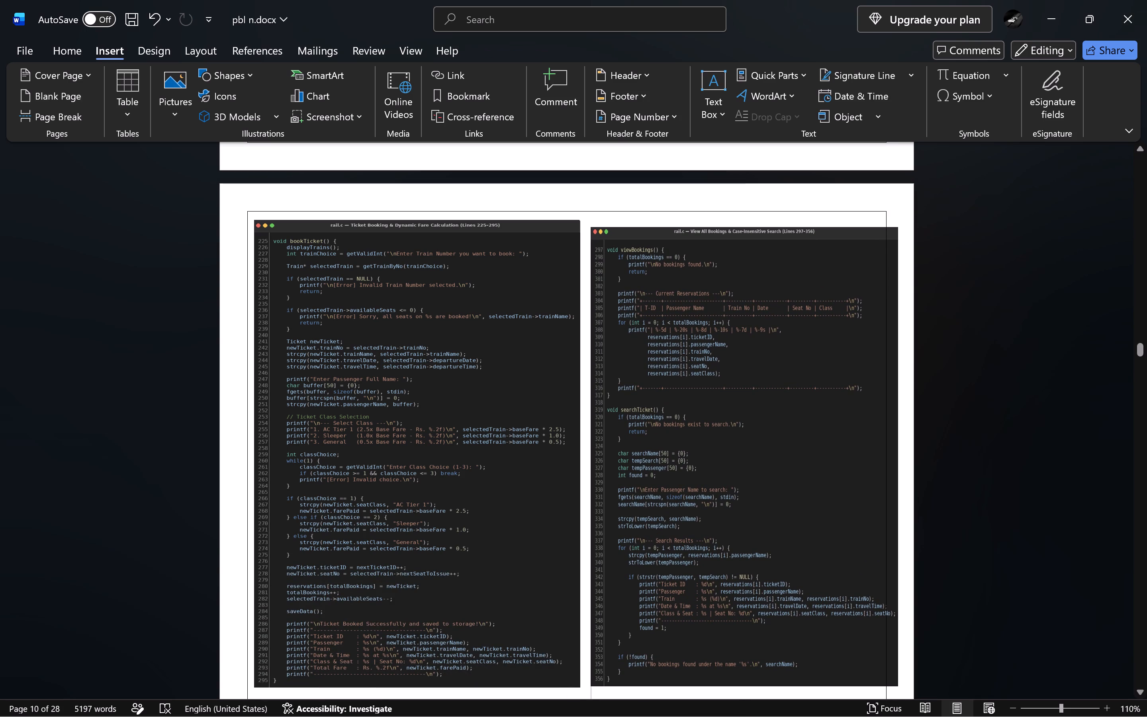
# Look back through the report from the Final Code section to the Project Objectives in section 2.
pyautogui.scroll(19, 599, 210)
pyautogui.scroll(4, 599, 210)
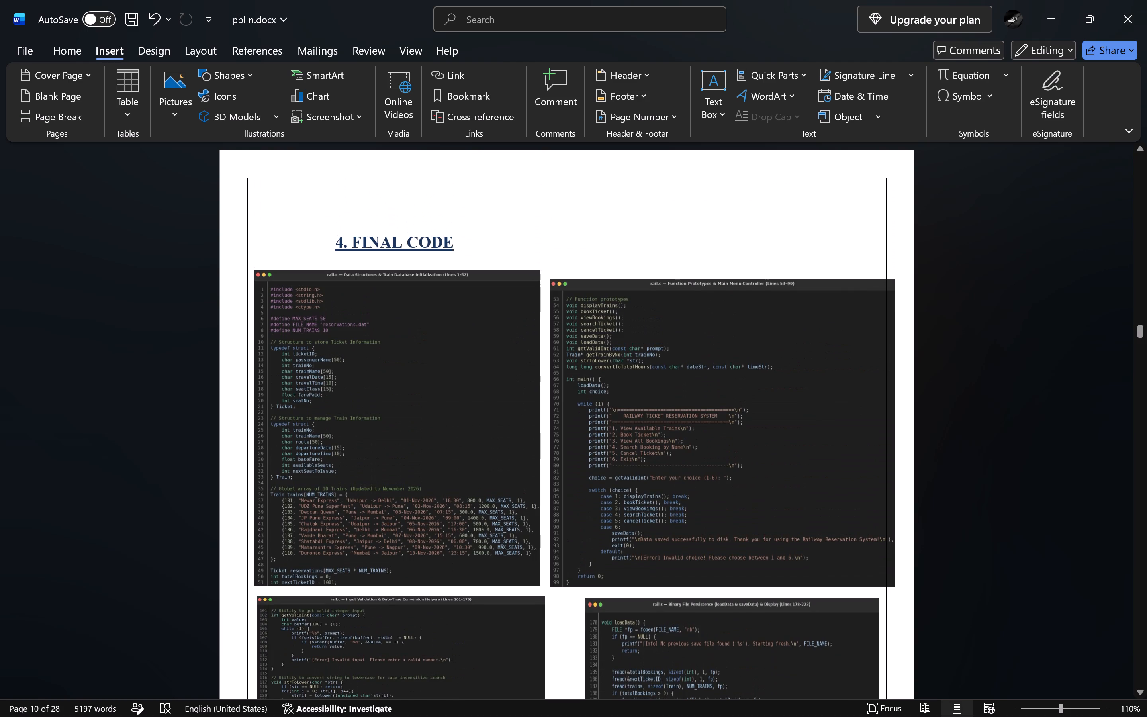
pyautogui.scroll(7, 599, 210)
pyautogui.scroll(20, 599, 210)
pyautogui.scroll(3, 599, 210)
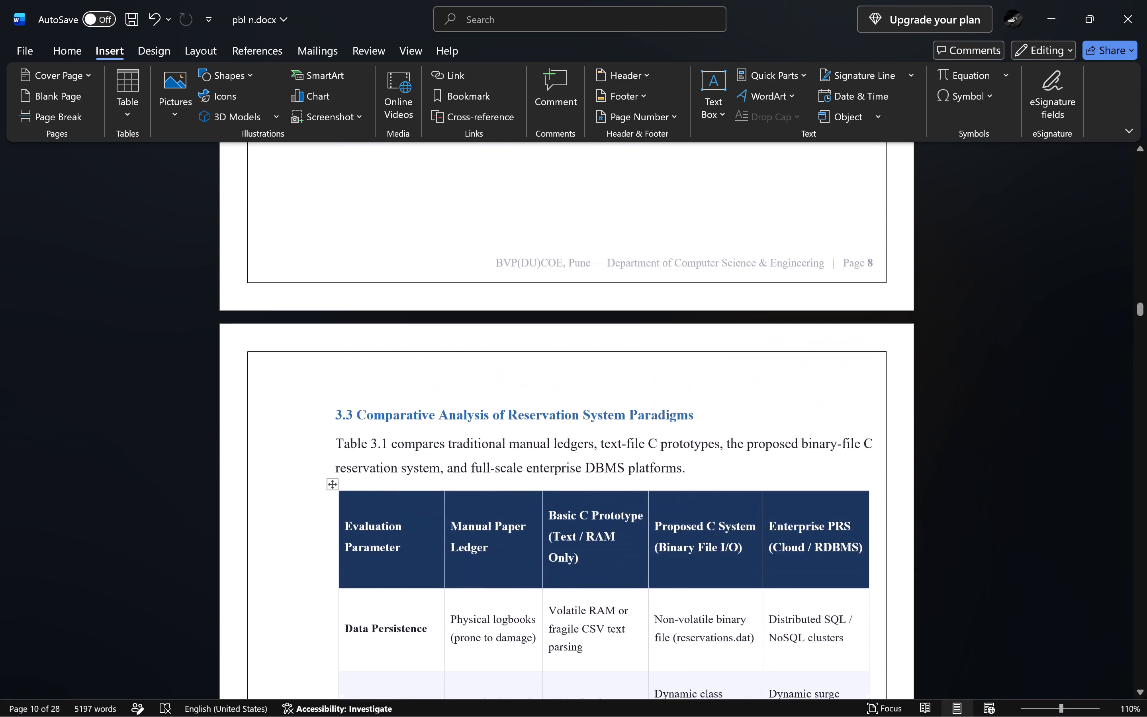
pyautogui.scroll(20, 599, 210)
pyautogui.scroll(1, 599, 210)
pyautogui.scroll(-1, 599, 210)
pyautogui.scroll(15, 599, 210)
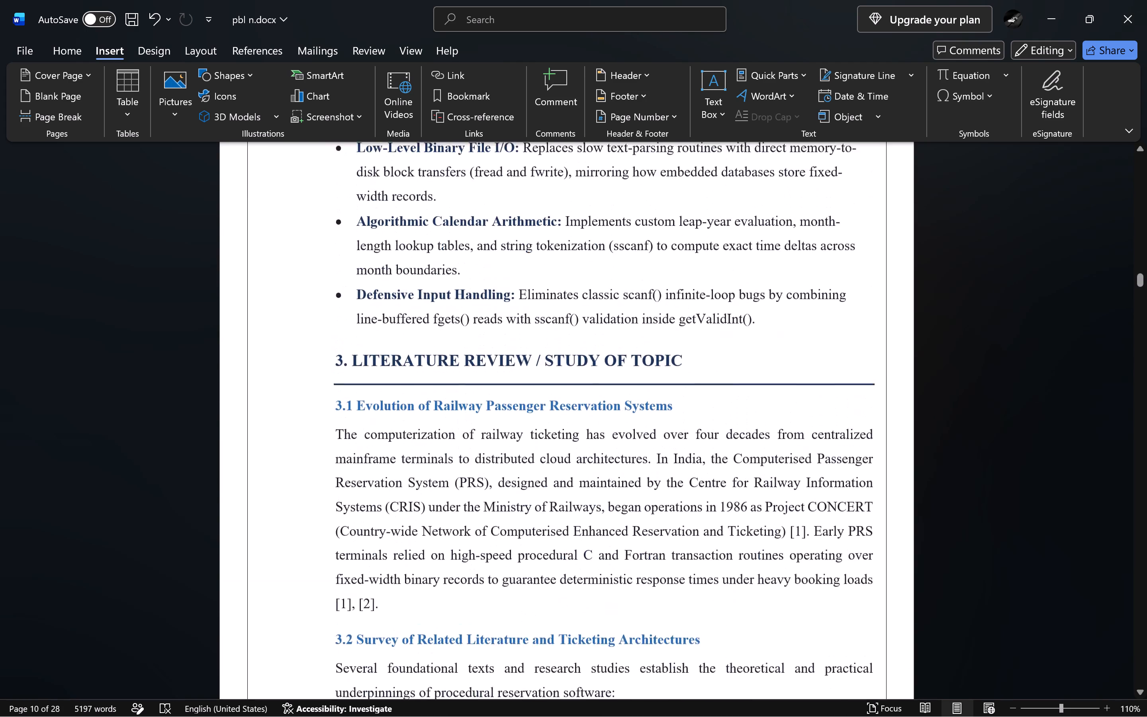
pyautogui.scroll(8, 599, 210)
pyautogui.scroll(18, 599, 210)
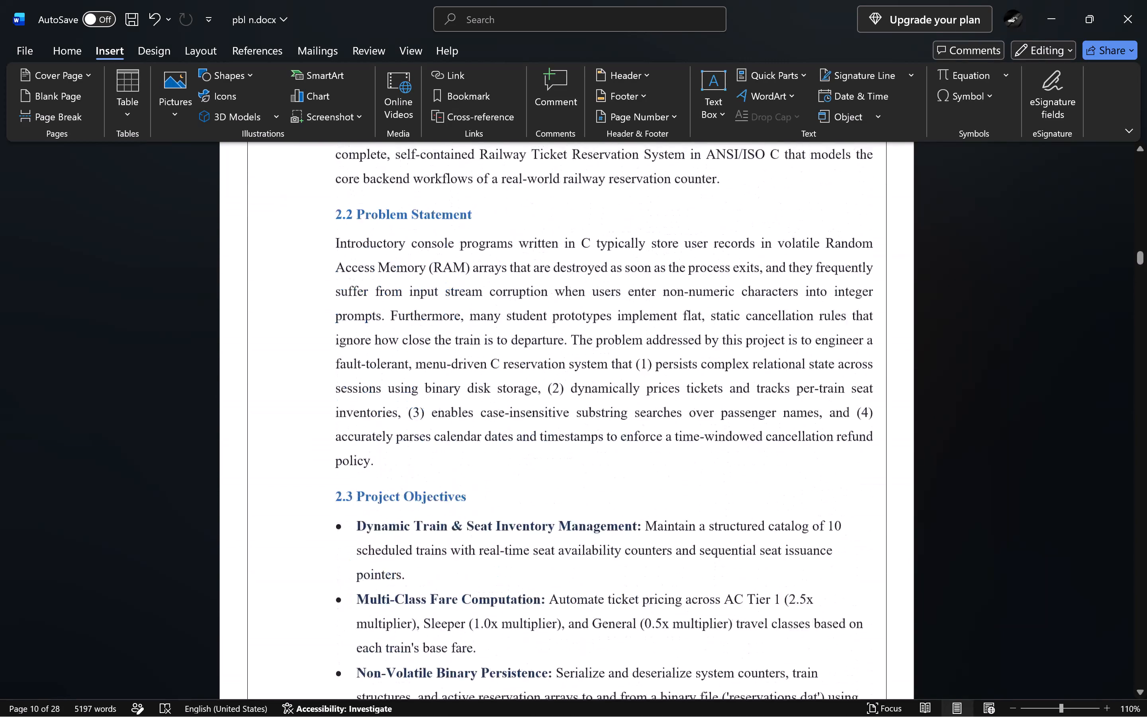
pyautogui.scroll(10, 599, 210)
pyautogui.scroll(-7, 599, 209)
pyautogui.scroll(1, 598, 208)
pyautogui.scroll(-11, 598, 208)
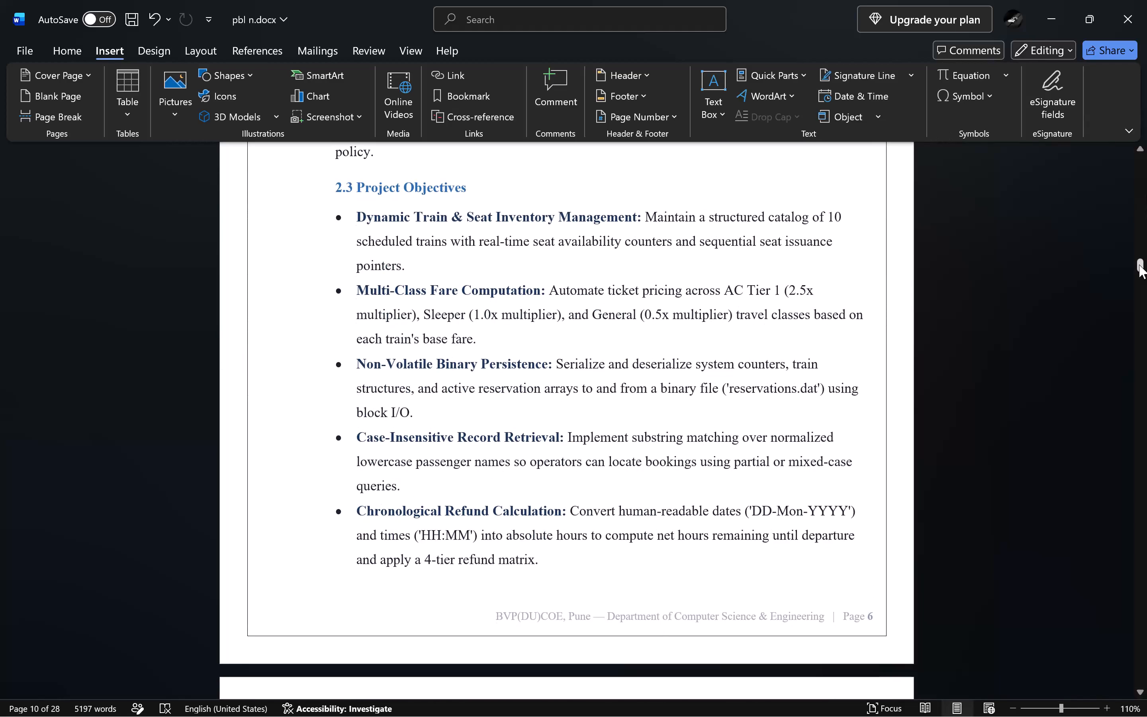
# Check the Ticket Cancellation screenshot on page 11 and the start of section 5, System Architecture and Methodology.
pyautogui.moveTo(1139, 264); pyautogui.dragTo(1139, 353)
pyautogui.scroll(-8, 464, 327)
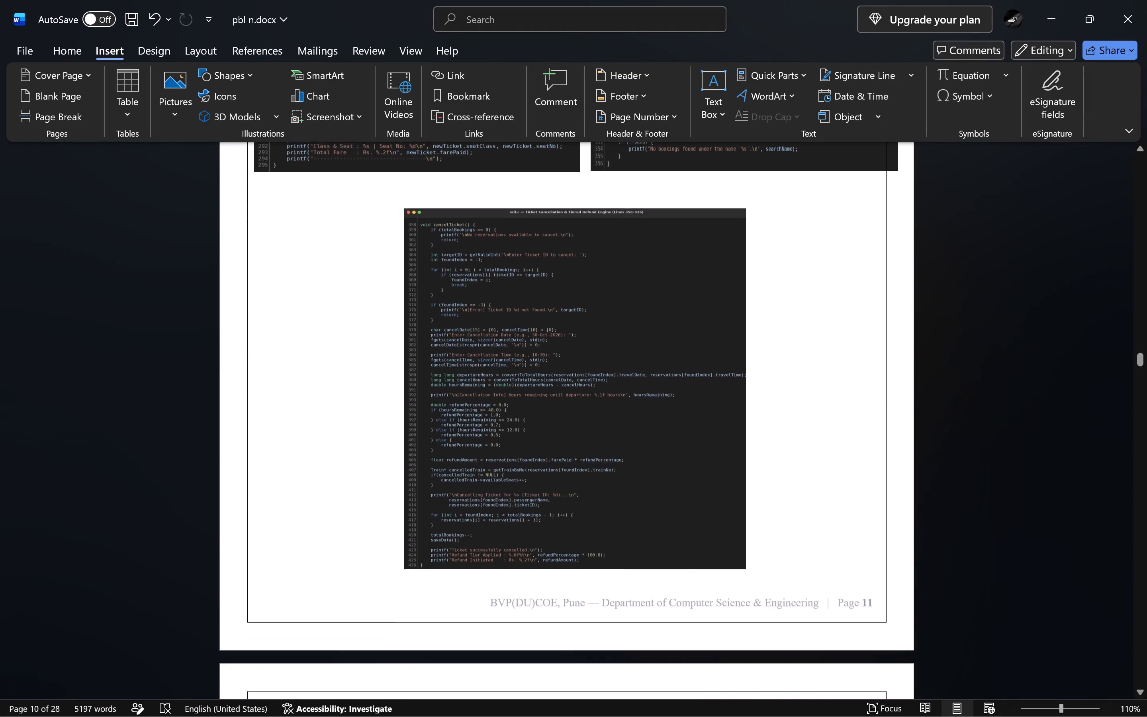
pyautogui.scroll(-19, 466, 327)
pyautogui.scroll(7, 468, 311)
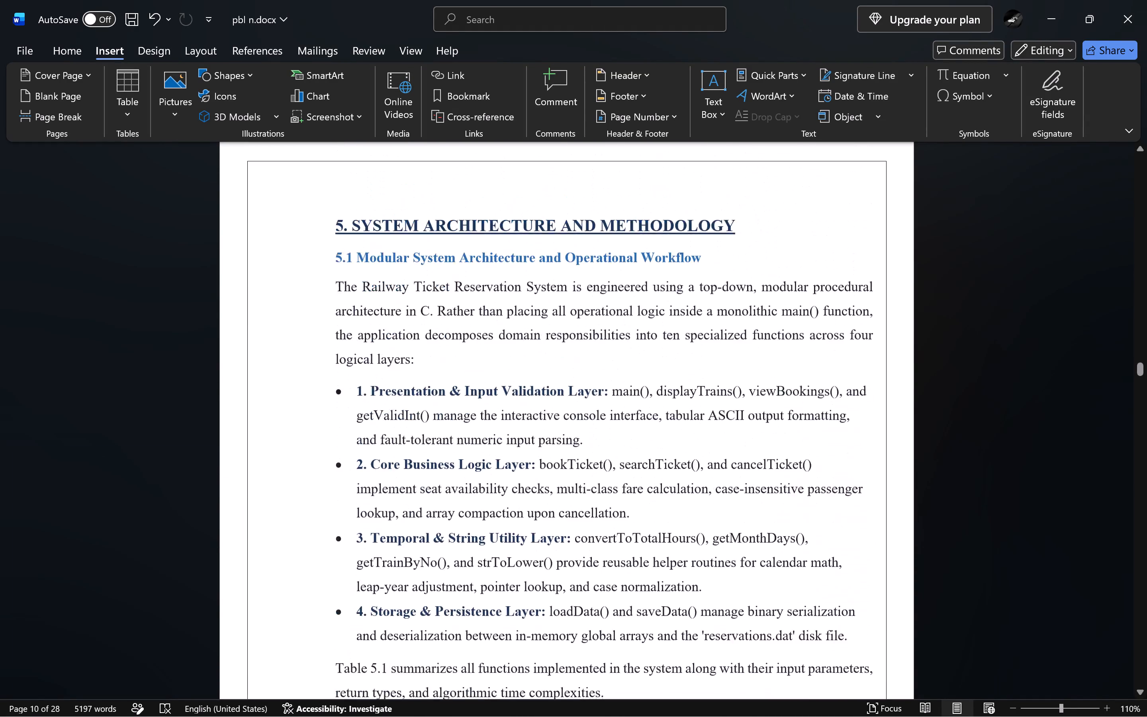
pyautogui.scroll(4, 472, 302)
pyautogui.scroll(-18, 472, 302)
pyautogui.scroll(13, 473, 301)
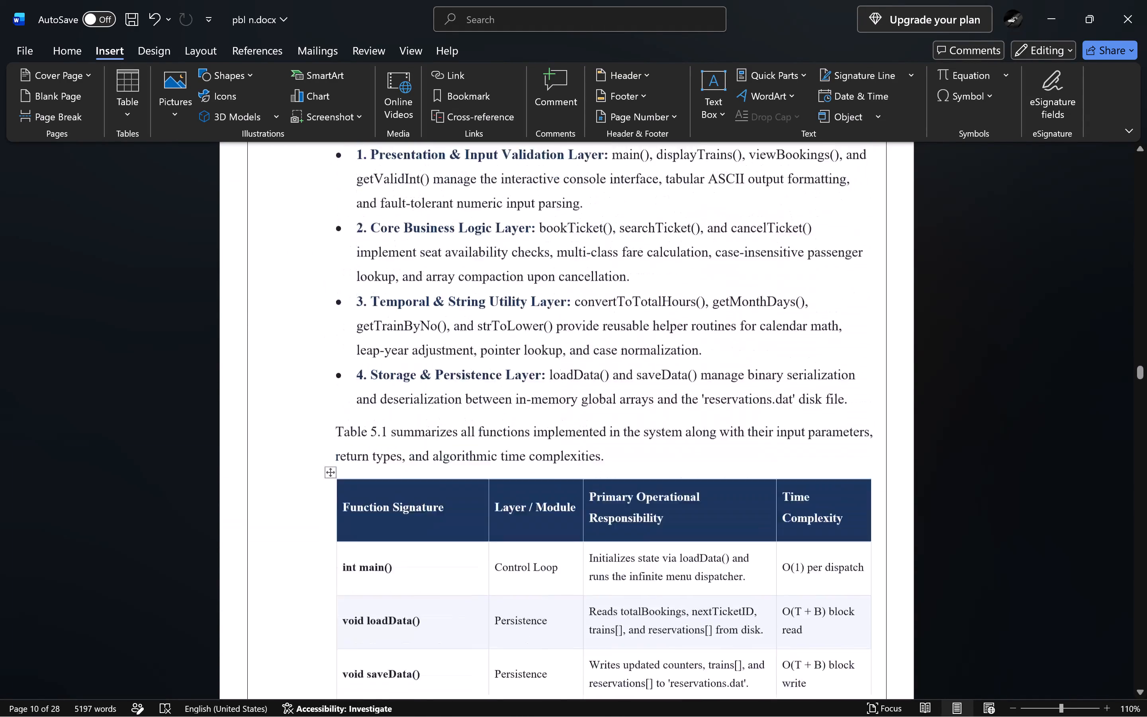
pyautogui.scroll(7, 472, 300)
# Review the front pages and compare the table of contents page numbers with where sections 1 to 3 begin.
pyautogui.moveTo(1143, 362); pyautogui.dragTo(1132, 306)
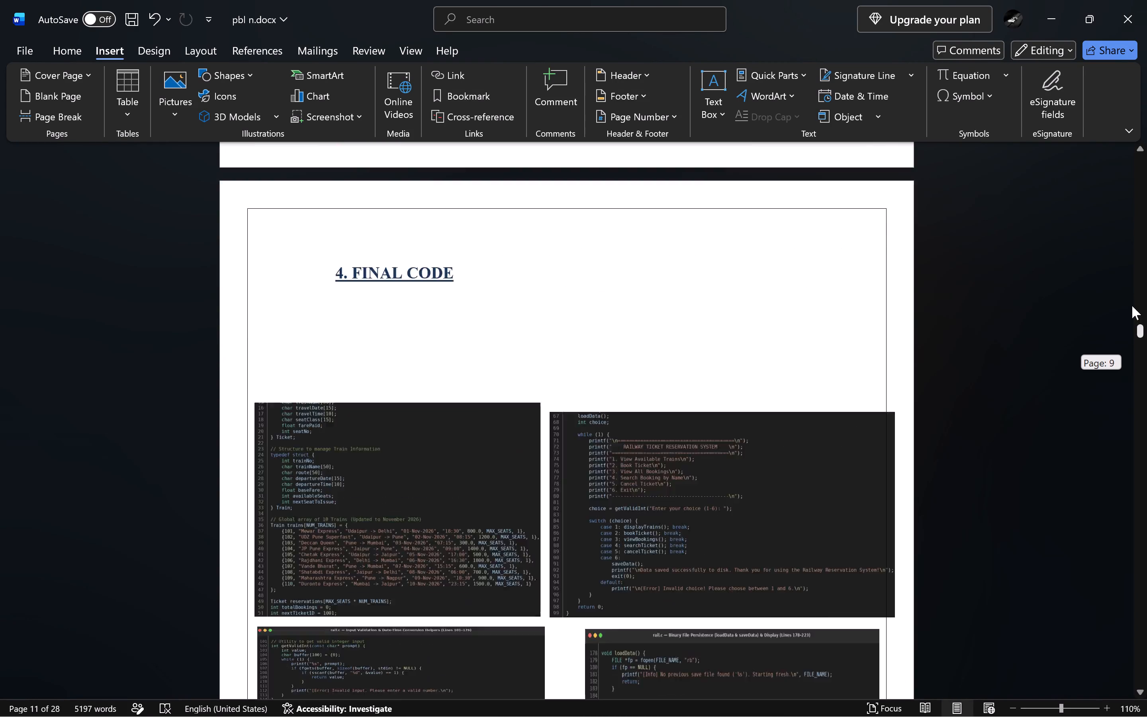
pyautogui.moveTo(1132, 306); pyautogui.dragTo(1118, 164)
pyautogui.scroll(-2, 1075, 370)
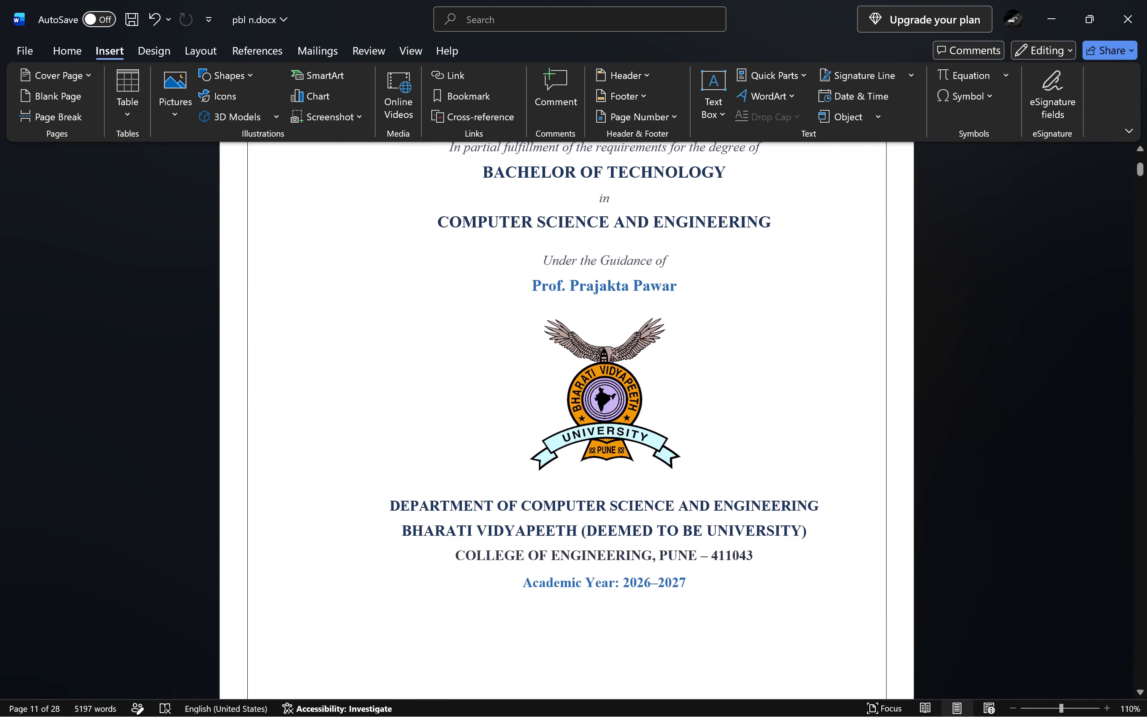
pyautogui.scroll(-20, 1075, 370)
pyautogui.scroll(-17, 1075, 370)
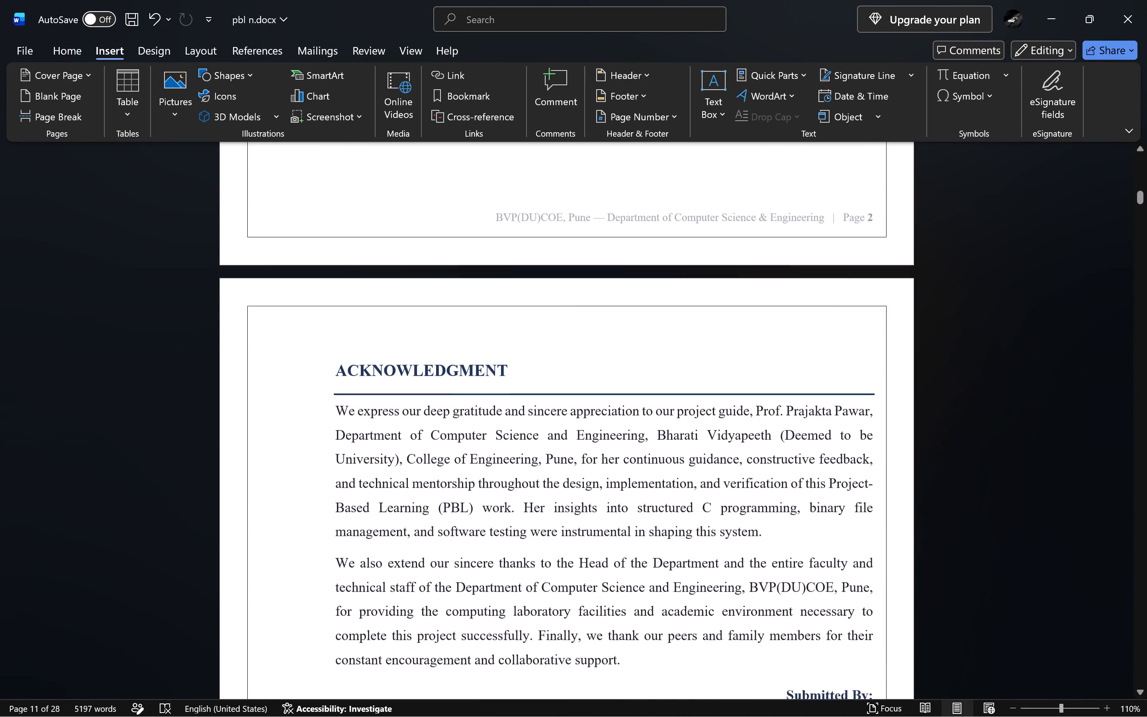
pyautogui.scroll(-5, 1075, 370)
pyautogui.scroll(-20, 1074, 370)
pyautogui.scroll(-3, 1074, 370)
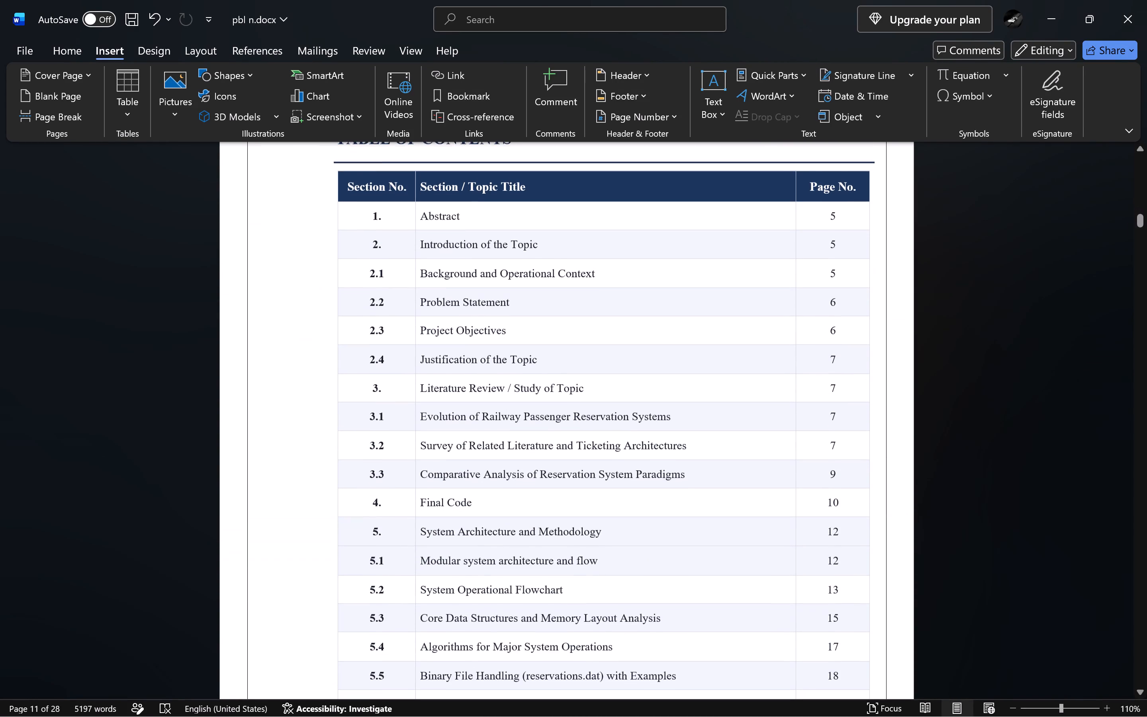
pyautogui.scroll(-20, 1073, 369)
pyautogui.scroll(-5, 1073, 369)
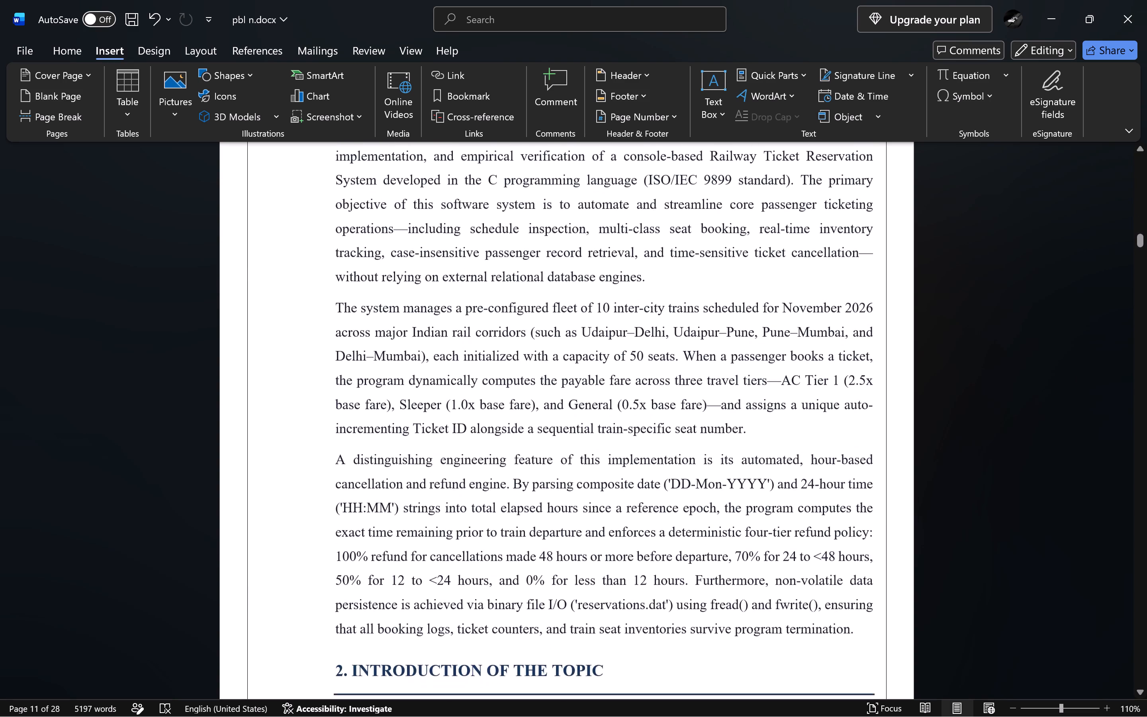
pyautogui.scroll(-11, 1073, 369)
pyautogui.scroll(3, 1073, 369)
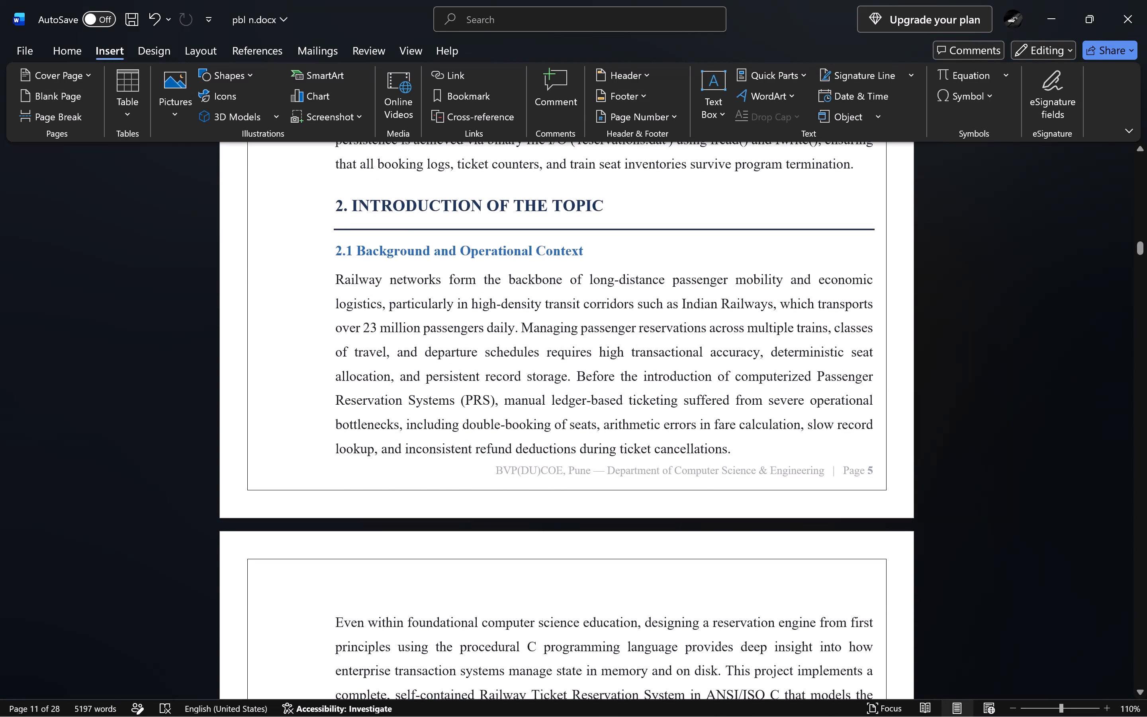
pyautogui.scroll(20, 1073, 369)
pyautogui.scroll(11, 1073, 369)
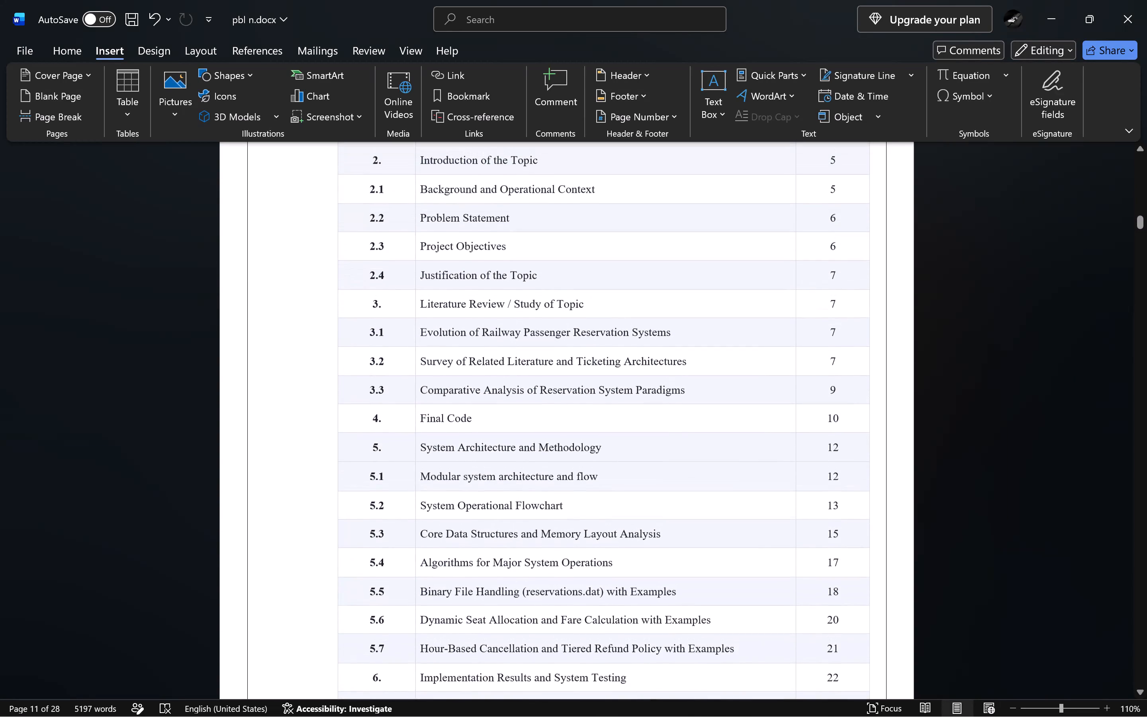
pyautogui.scroll(1, 1073, 369)
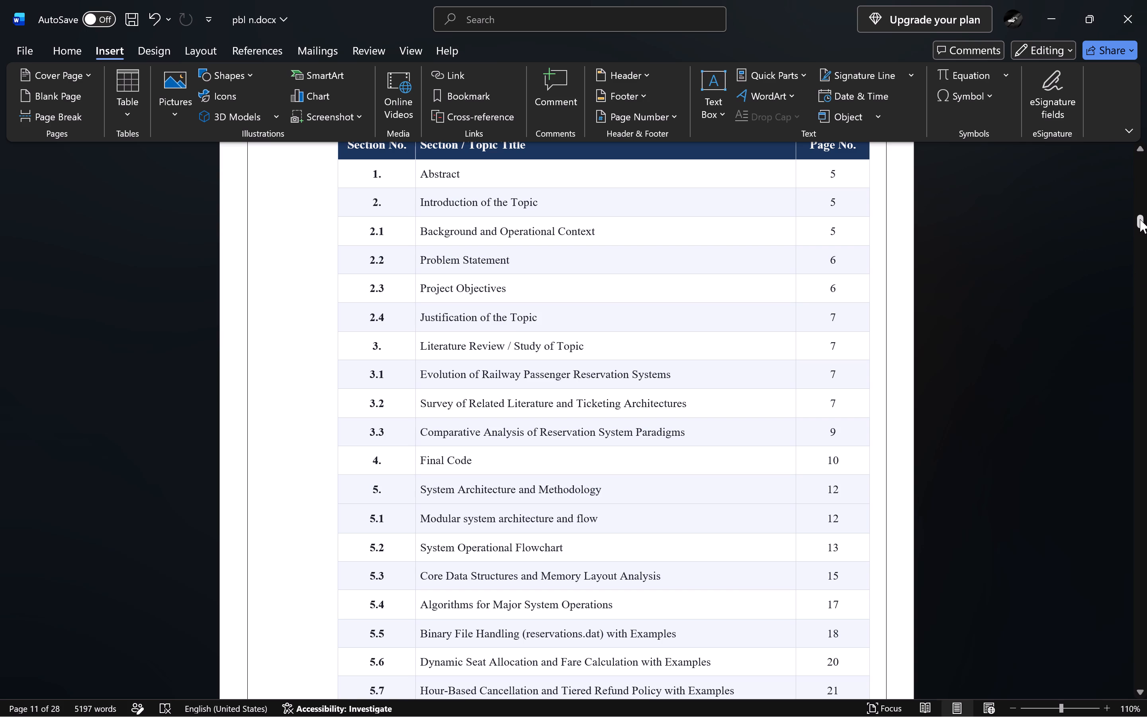
pyautogui.moveTo(1140, 219); pyautogui.dragTo(1143, 263)
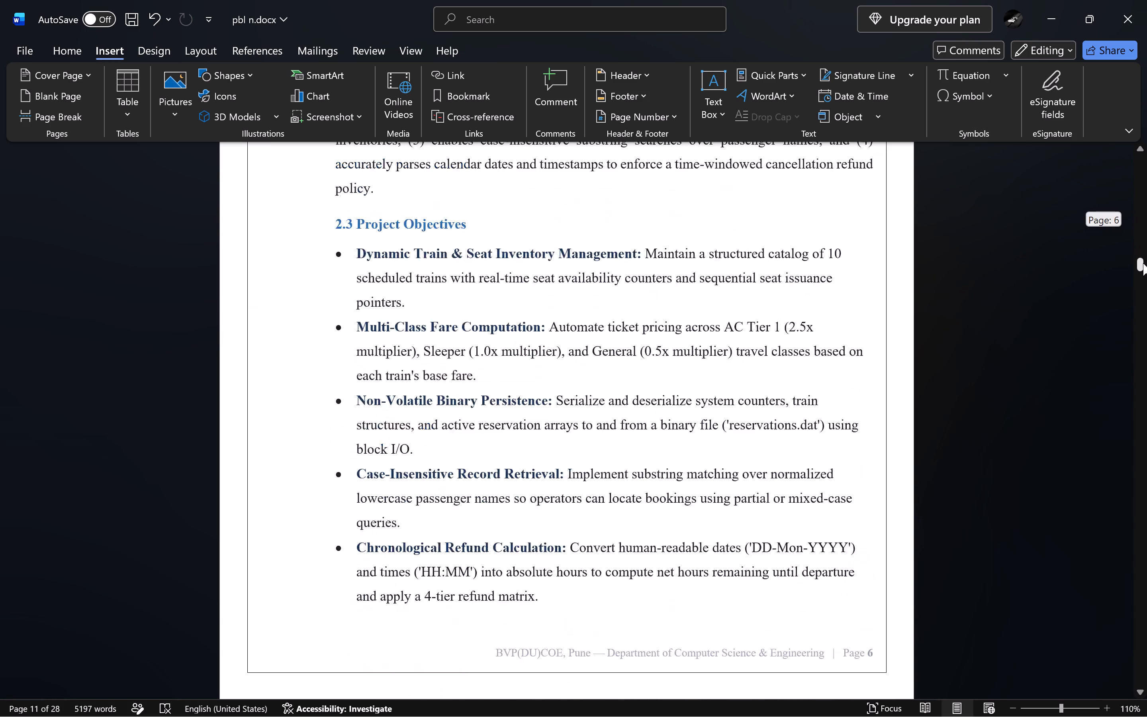
pyautogui.moveTo(1143, 263); pyautogui.dragTo(1143, 285)
pyautogui.scroll(5, 856, 319)
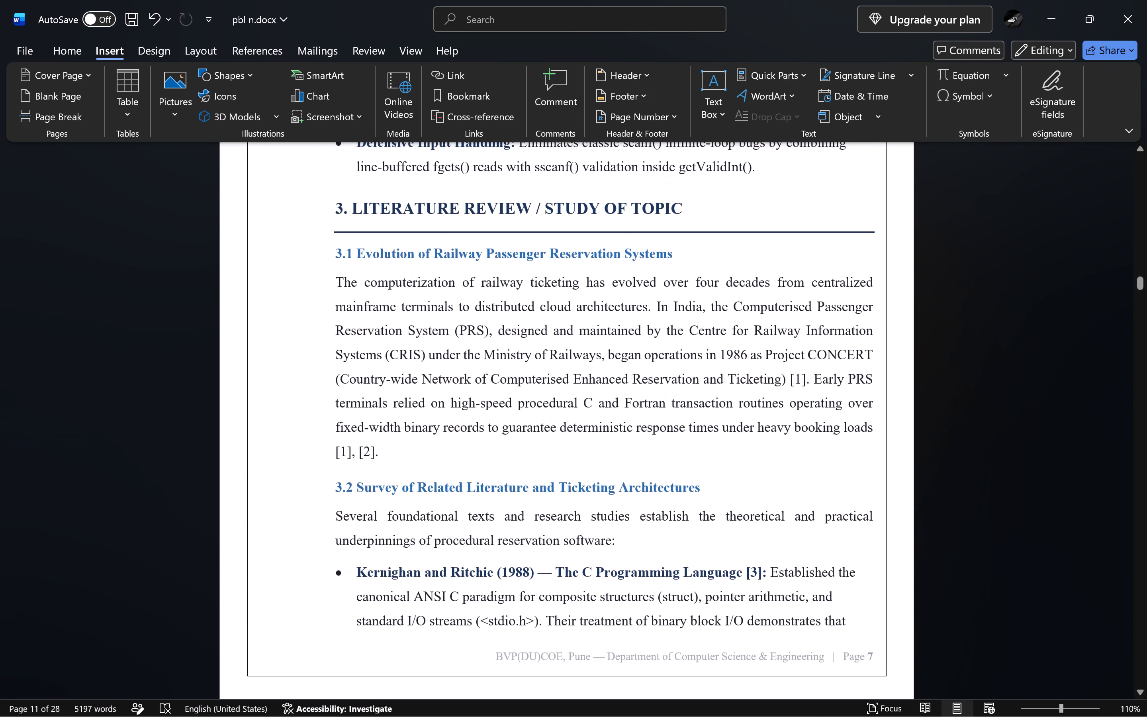
pyautogui.scroll(-1, 856, 319)
pyautogui.moveTo(1138, 285); pyautogui.dragTo(1129, 236)
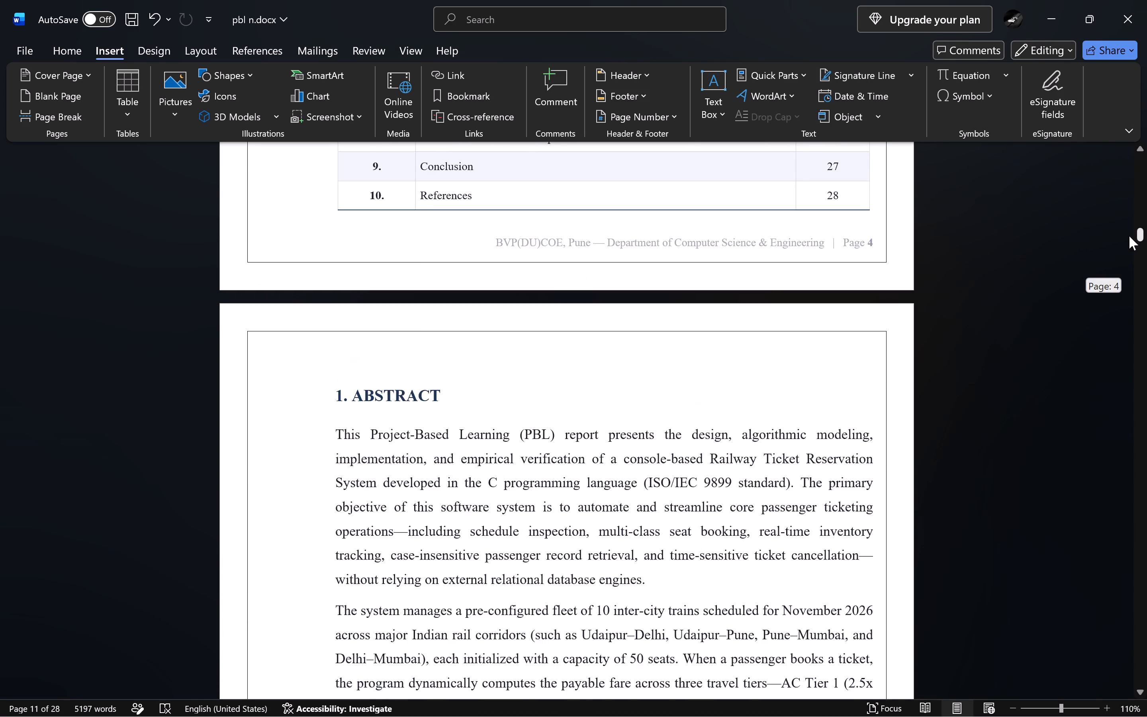
pyautogui.moveTo(1129, 236); pyautogui.dragTo(1133, 228)
pyautogui.scroll(2, 824, 370)
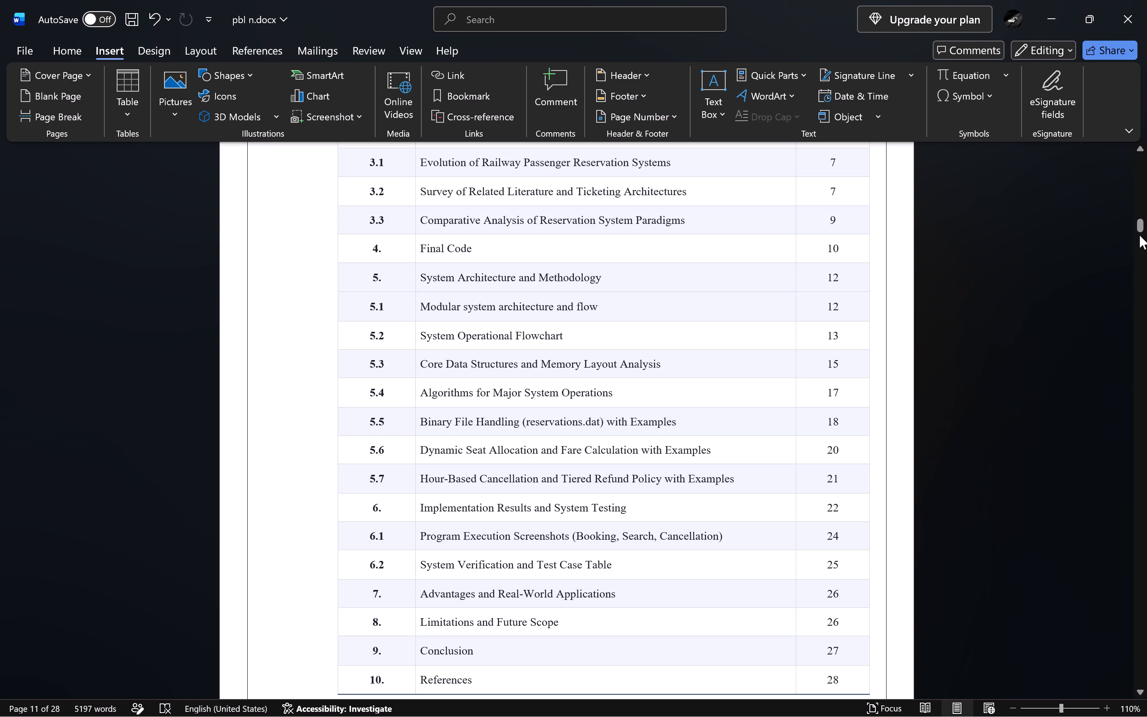
# Narrow the View All Bookings screenshot on page 11 from its right edge so it fits inside the page border.
pyautogui.moveTo(1136, 226); pyautogui.dragTo(1133, 309)
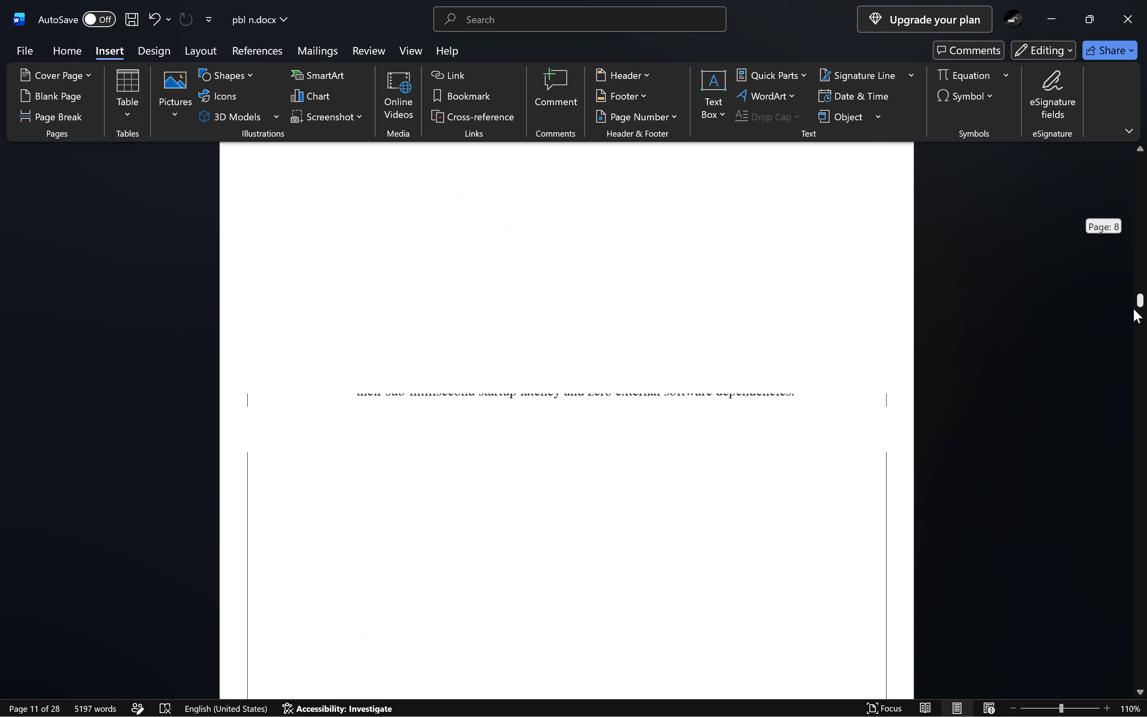
pyautogui.moveTo(1133, 309); pyautogui.dragTo(1132, 332)
pyautogui.scroll(-11, 1020, 356)
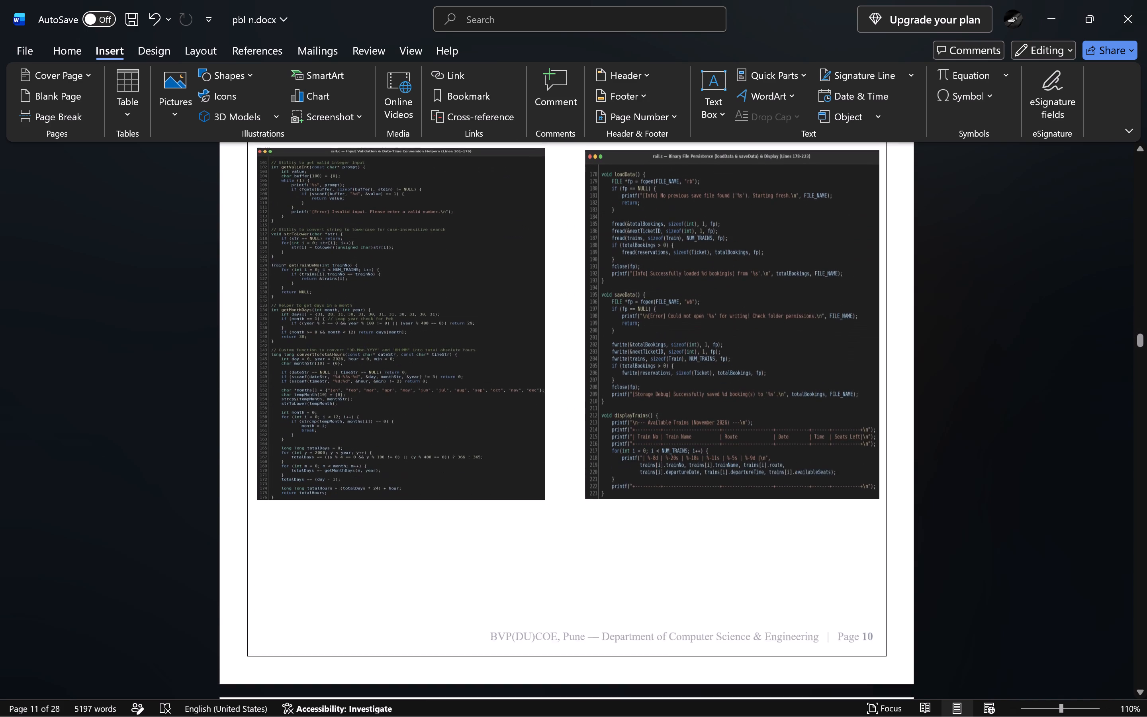
pyautogui.scroll(-15, 1020, 356)
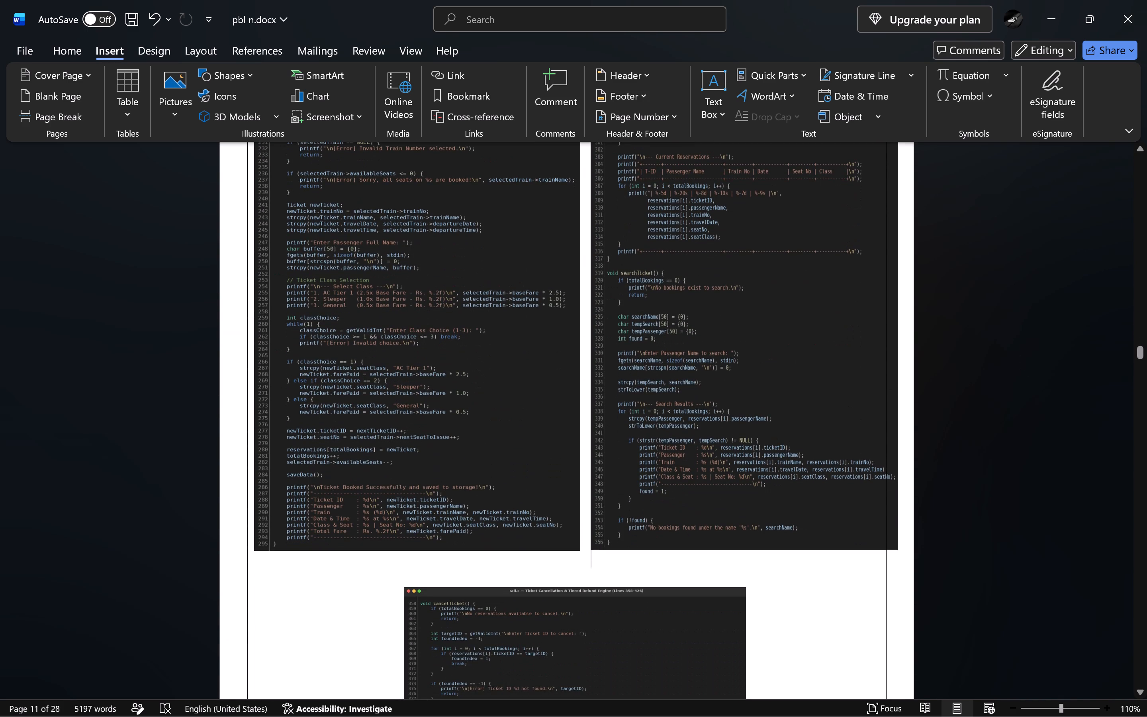
pyautogui.click(730, 335)
pyautogui.moveTo(900, 319); pyautogui.dragTo(880, 318)
pyautogui.click(904, 304)
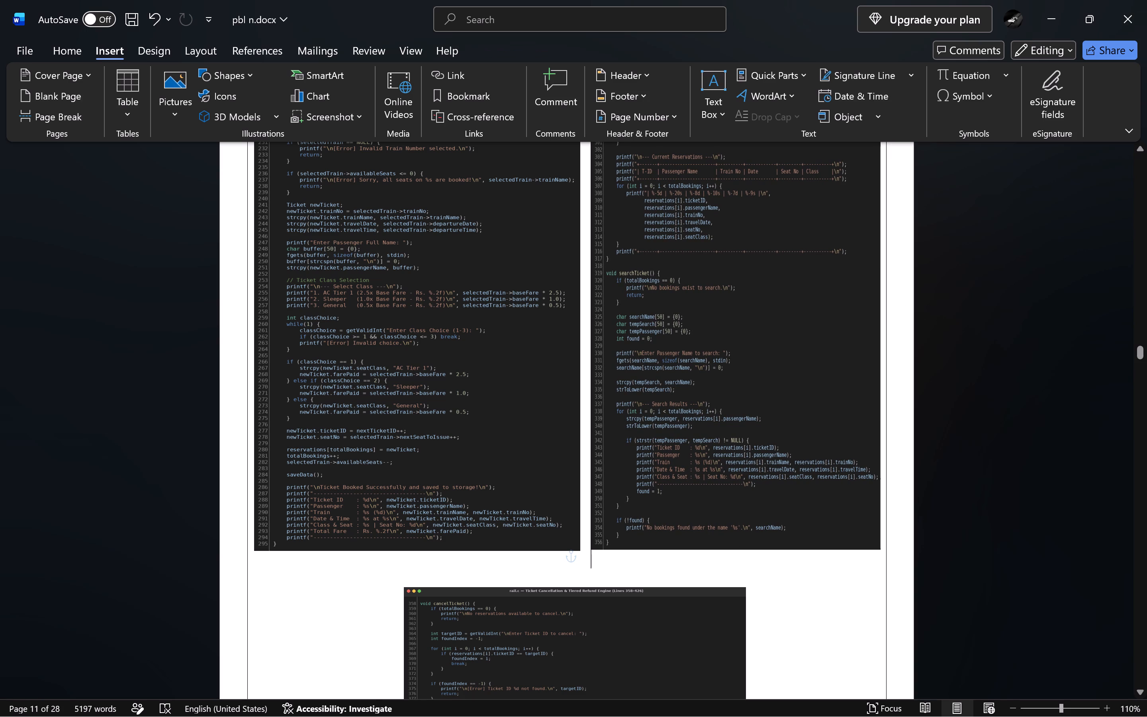
# Stretch the left edge of the View All Bookings screenshot until it meets the Ticket Booking screenshot beside it.
pyautogui.scroll(3, 654, 343)
pyautogui.scroll(-1, 654, 343)
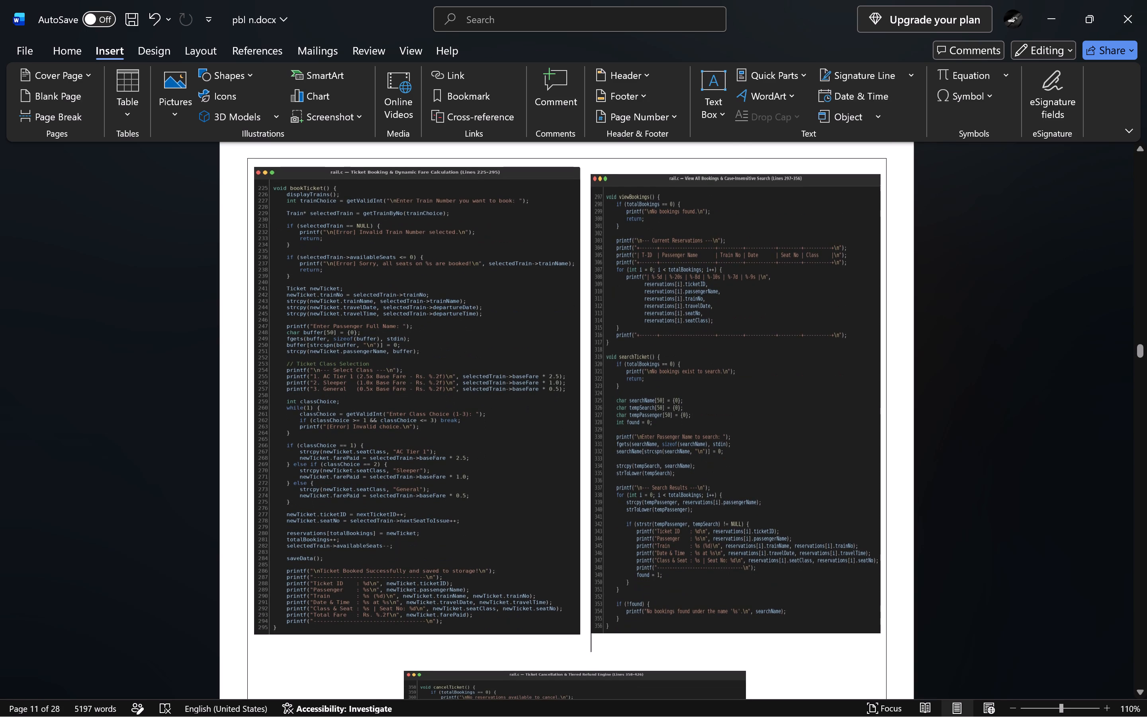
pyautogui.click(654, 343)
pyautogui.moveTo(591, 403); pyautogui.dragTo(591, 403)
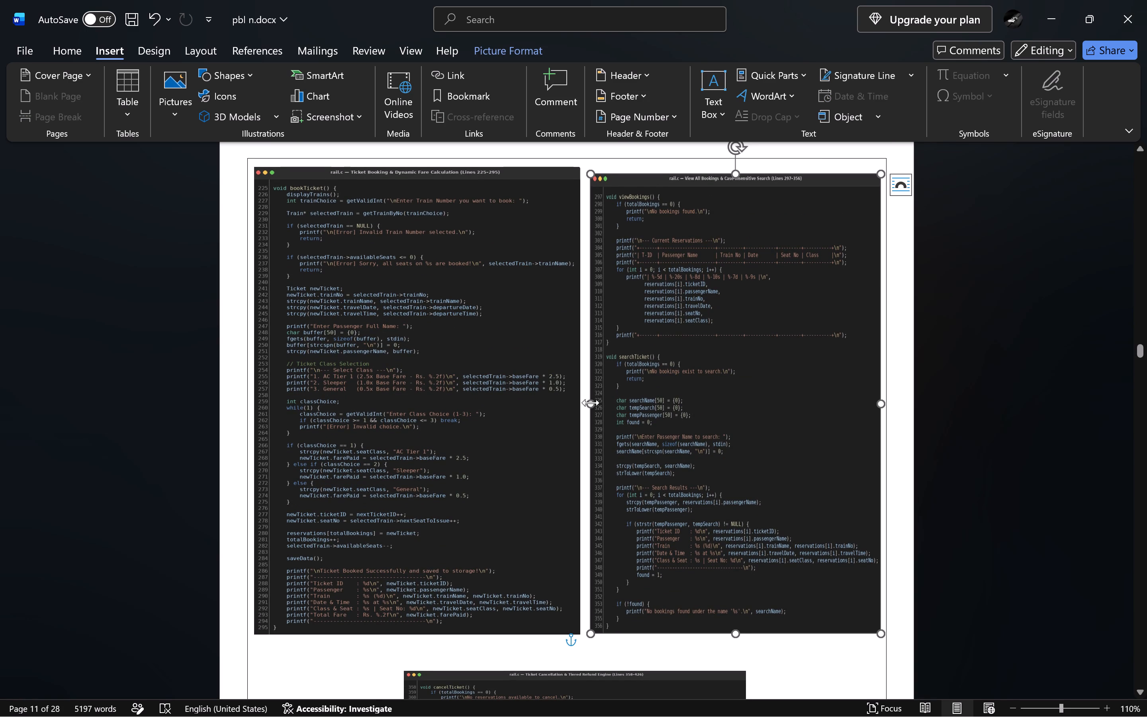
pyautogui.moveTo(591, 403); pyautogui.dragTo(585, 402)
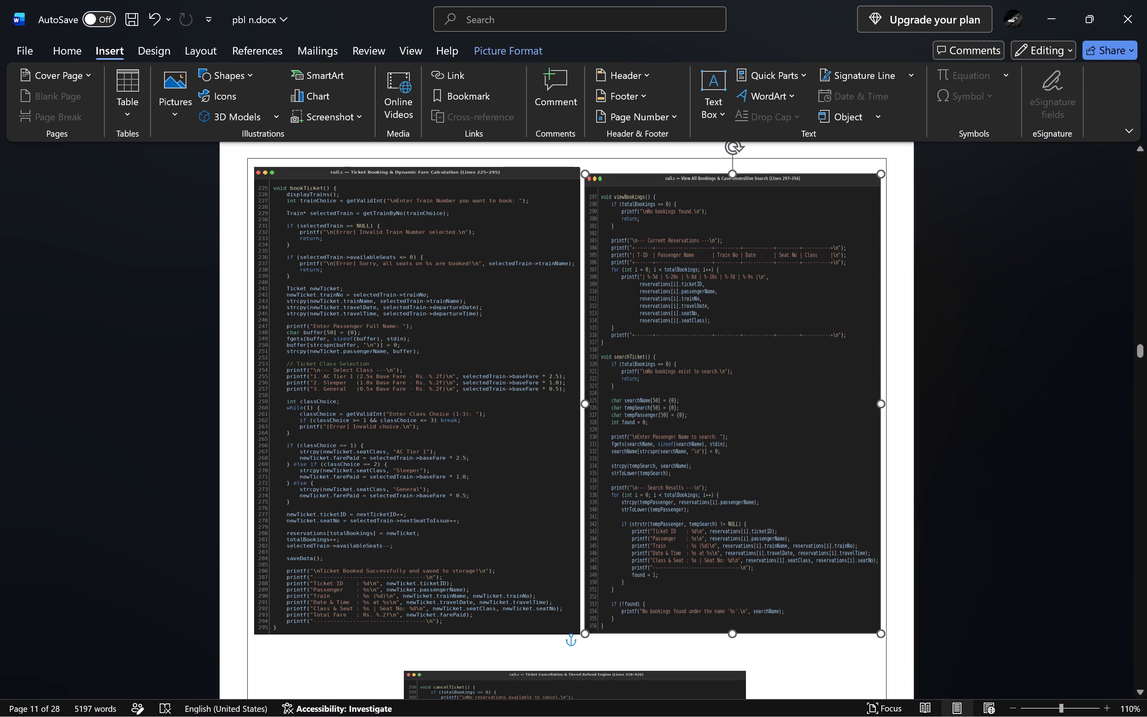
pyautogui.moveTo(585, 402); pyautogui.dragTo(581, 400)
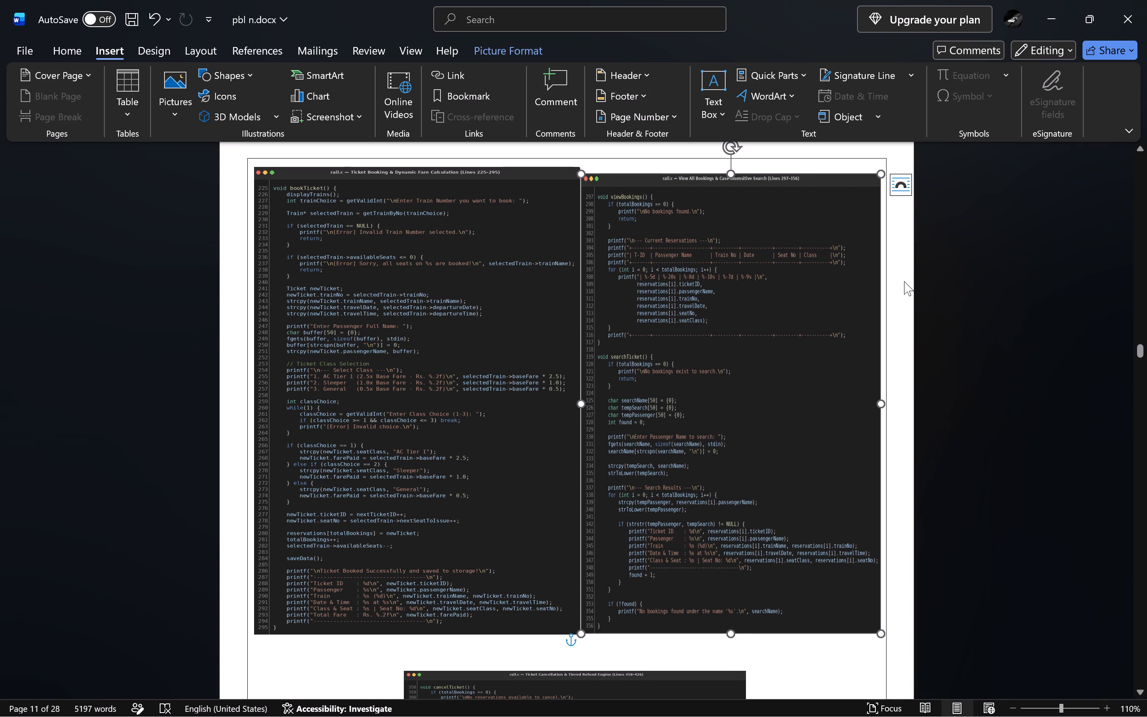
pyautogui.click(903, 280)
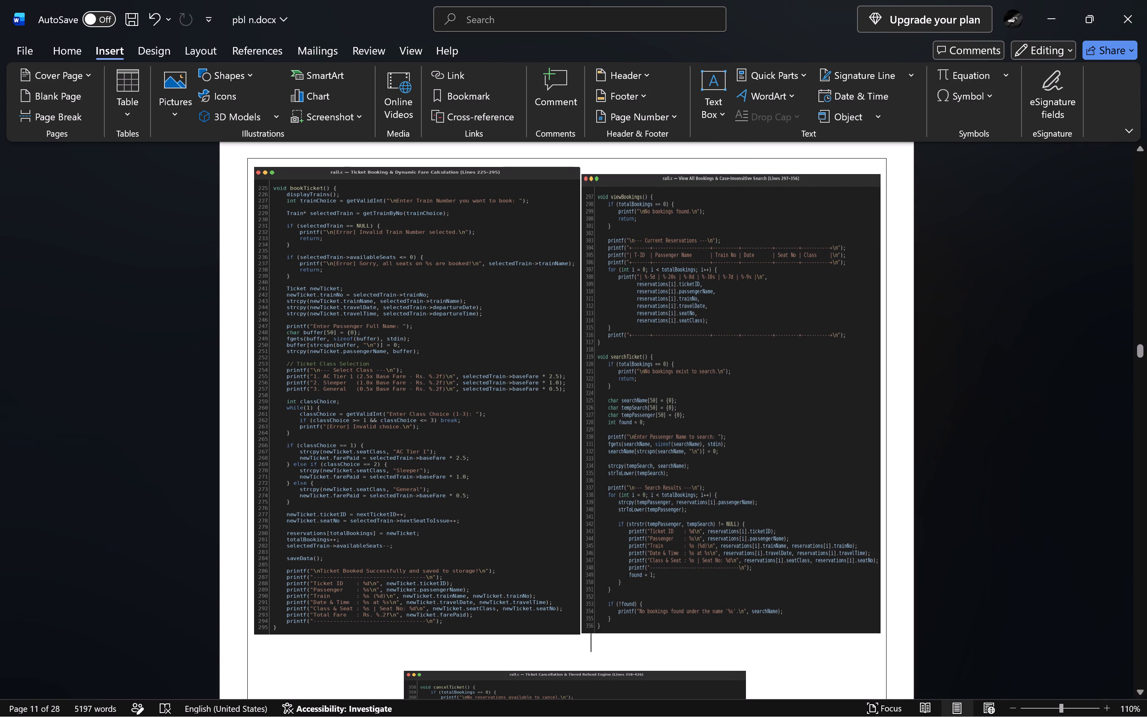
# Check the table of contents entries for Final Code and System Architecture against the pages where those sections fall.
pyautogui.scroll(5, 1001, 319)
pyautogui.scroll(-20, 1002, 317)
pyautogui.scroll(-4, 1002, 317)
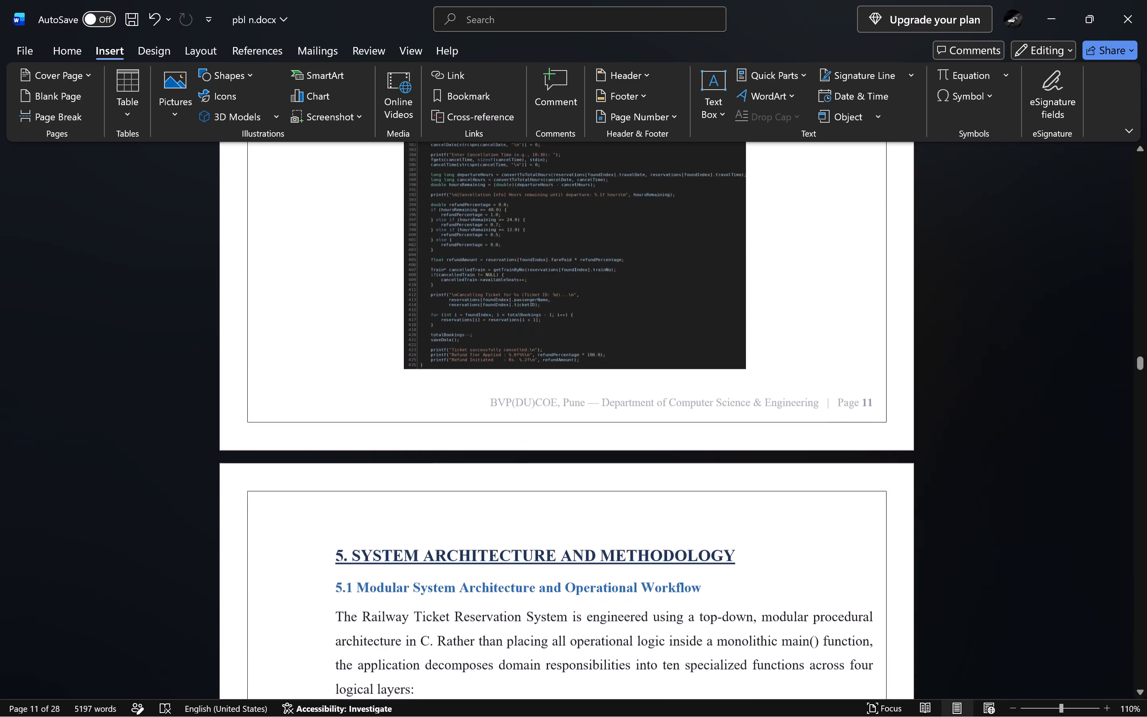
pyautogui.scroll(-6, 1003, 317)
pyautogui.moveTo(1135, 371); pyautogui.dragTo(1108, 219)
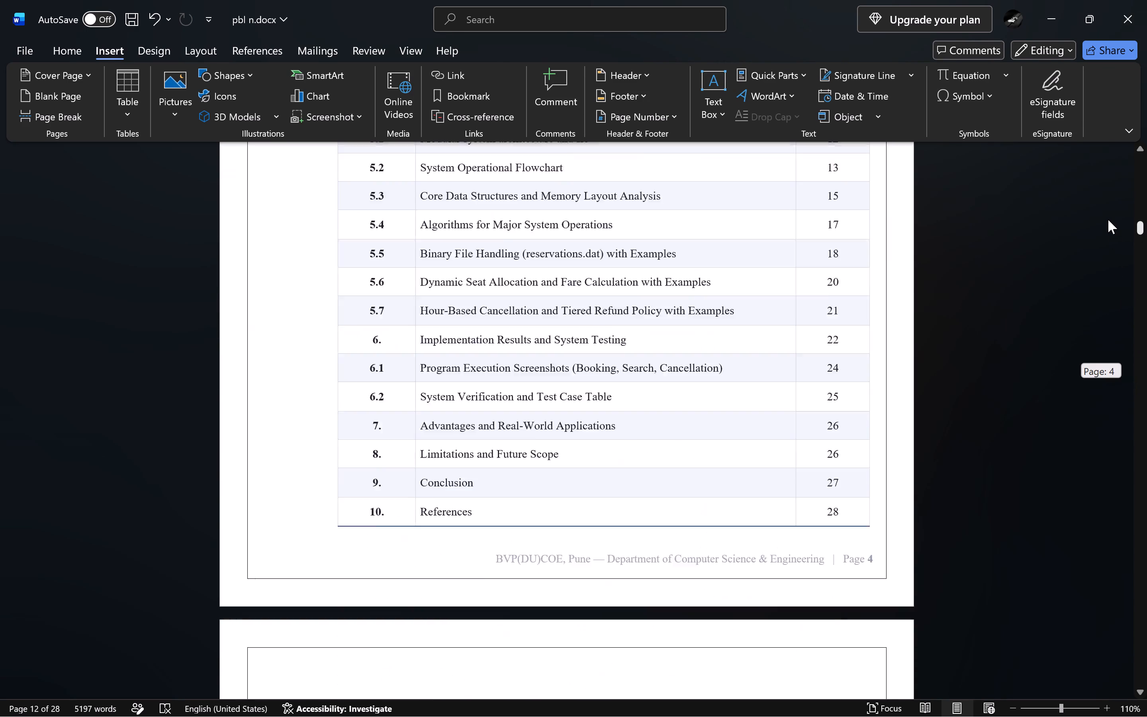
pyautogui.moveTo(1108, 219); pyautogui.dragTo(1105, 223)
pyautogui.scroll(-1, 704, 392)
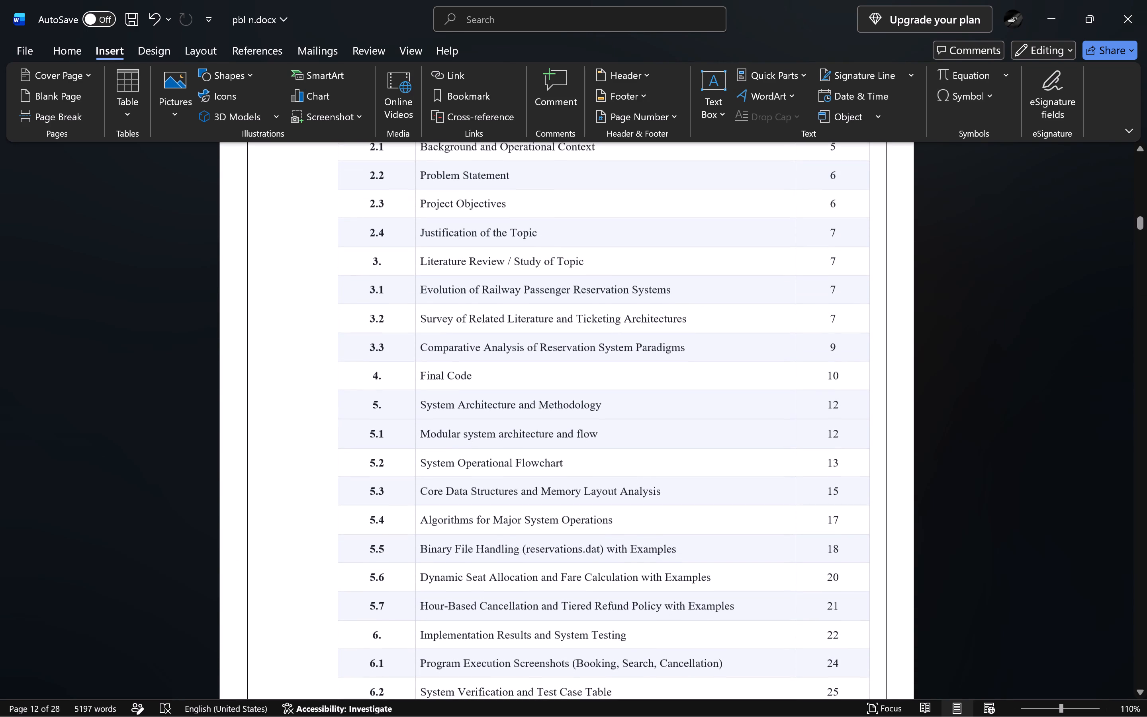
pyautogui.scroll(-5, 799, 411)
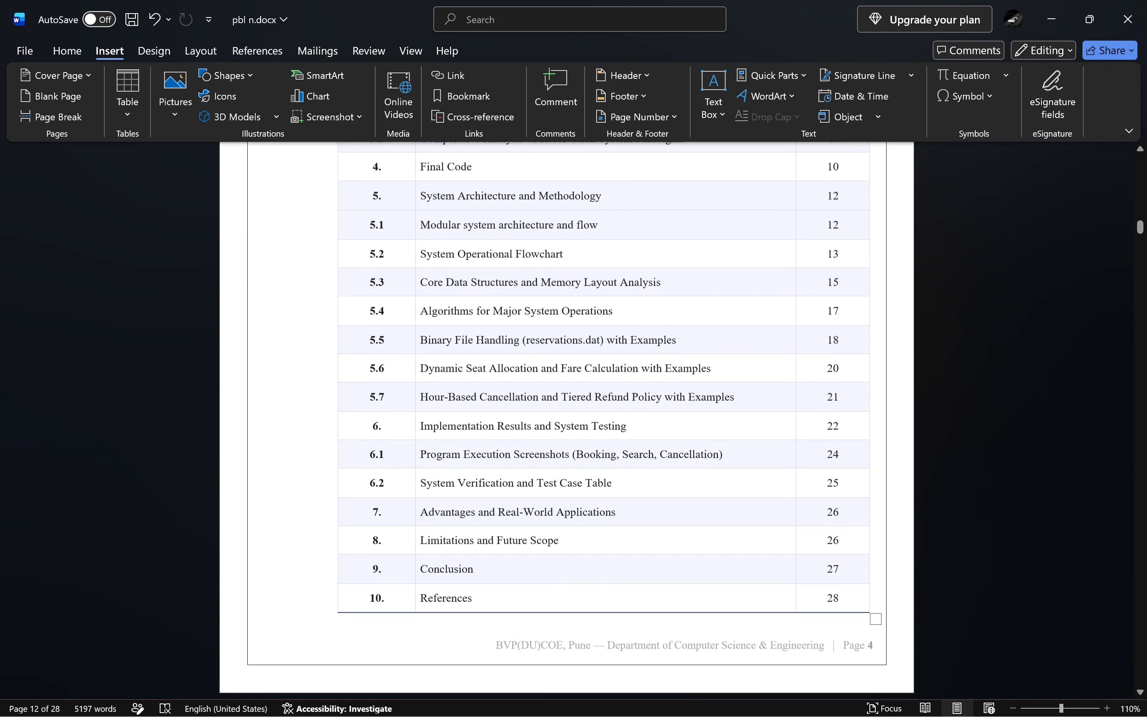
pyautogui.moveTo(1140, 226); pyautogui.dragTo(1143, 302)
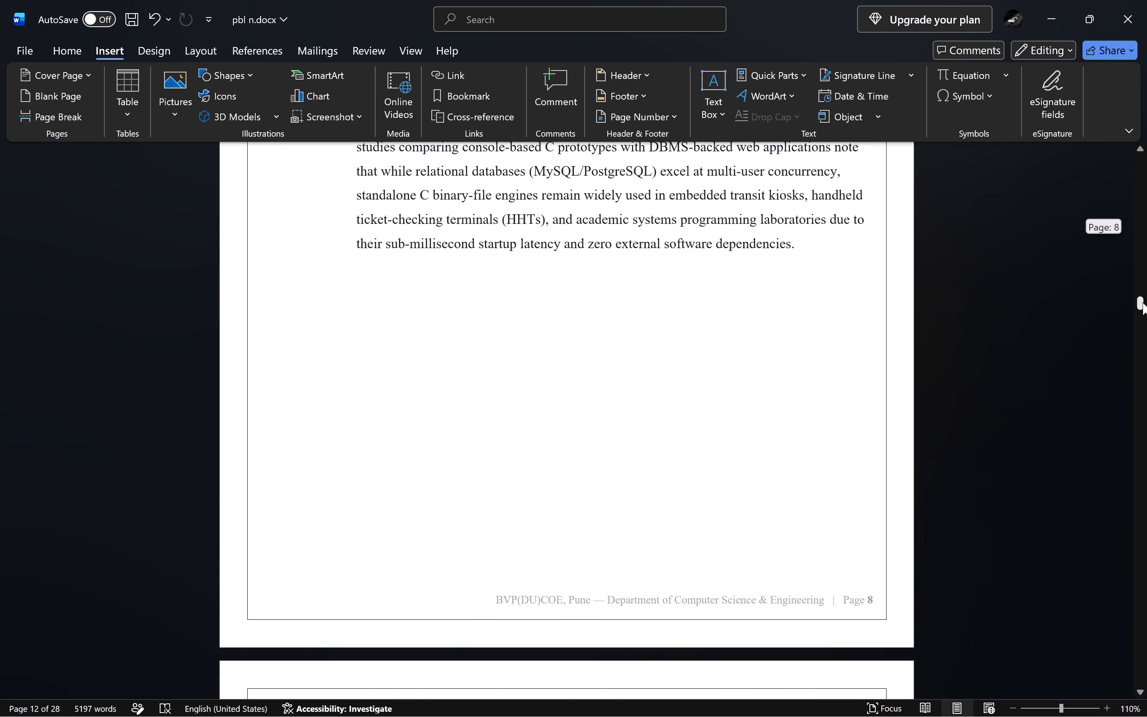
pyautogui.moveTo(1143, 302); pyautogui.dragTo(1137, 345)
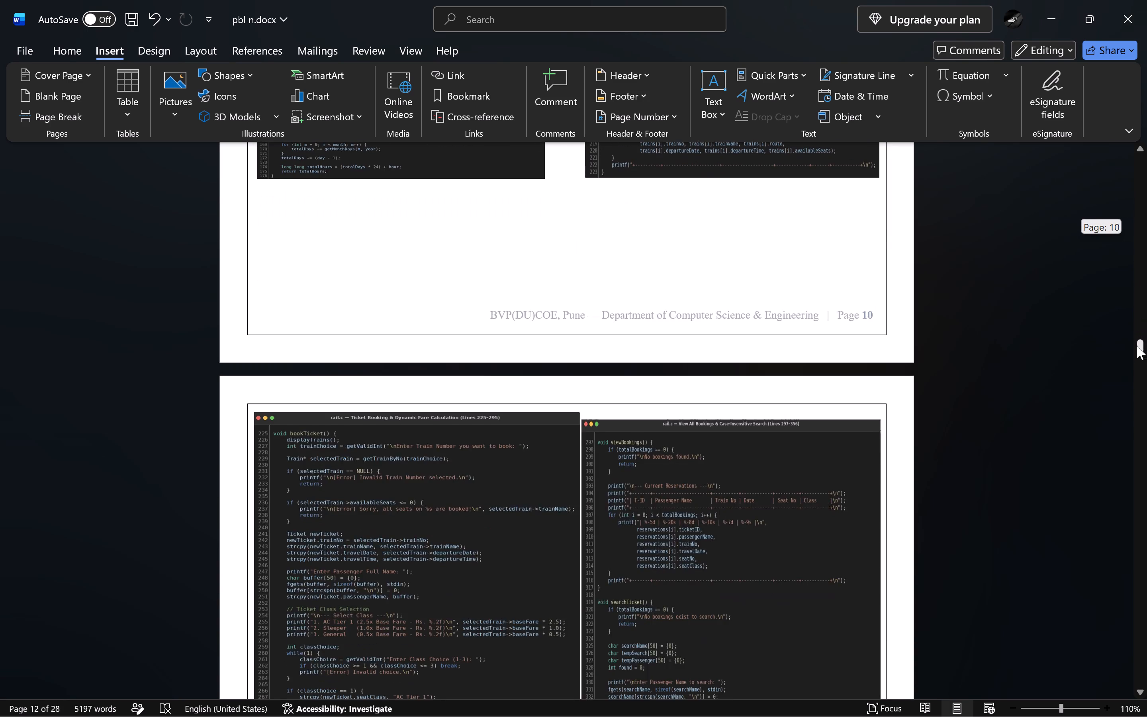
# Narrow the algorithm box under section 5.4 on page 17 from its right edge so it fits inside the page border.
pyautogui.moveTo(1137, 345); pyautogui.dragTo(1130, 412)
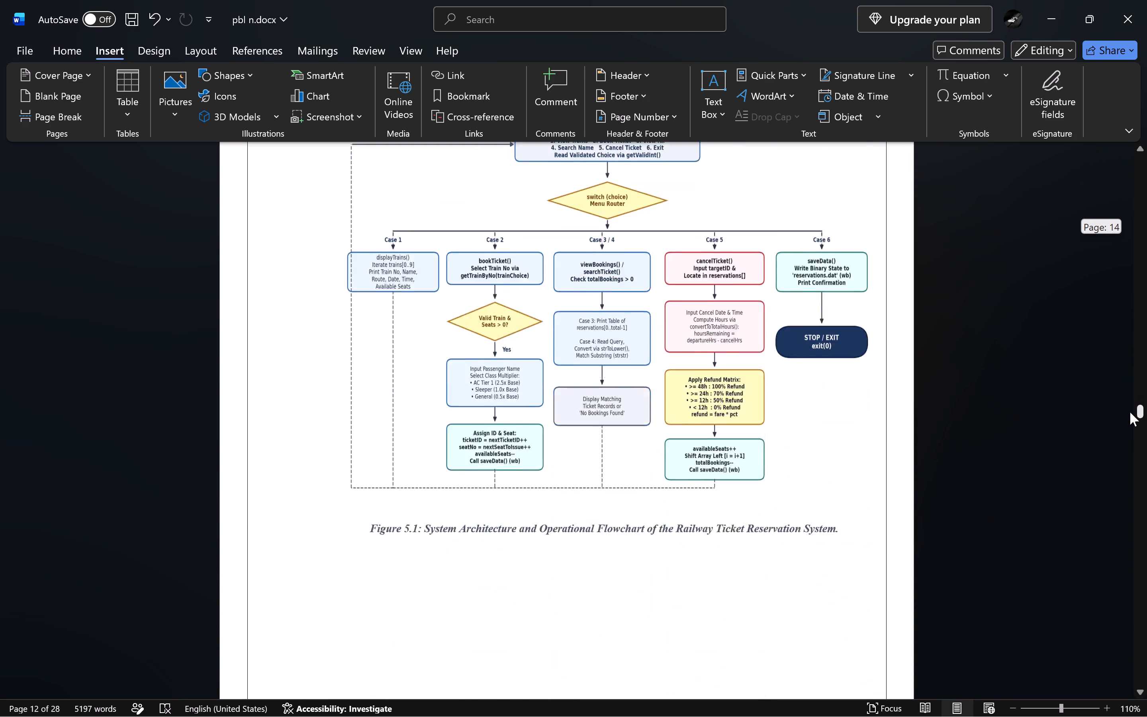
pyautogui.moveTo(1130, 412); pyautogui.dragTo(1129, 425)
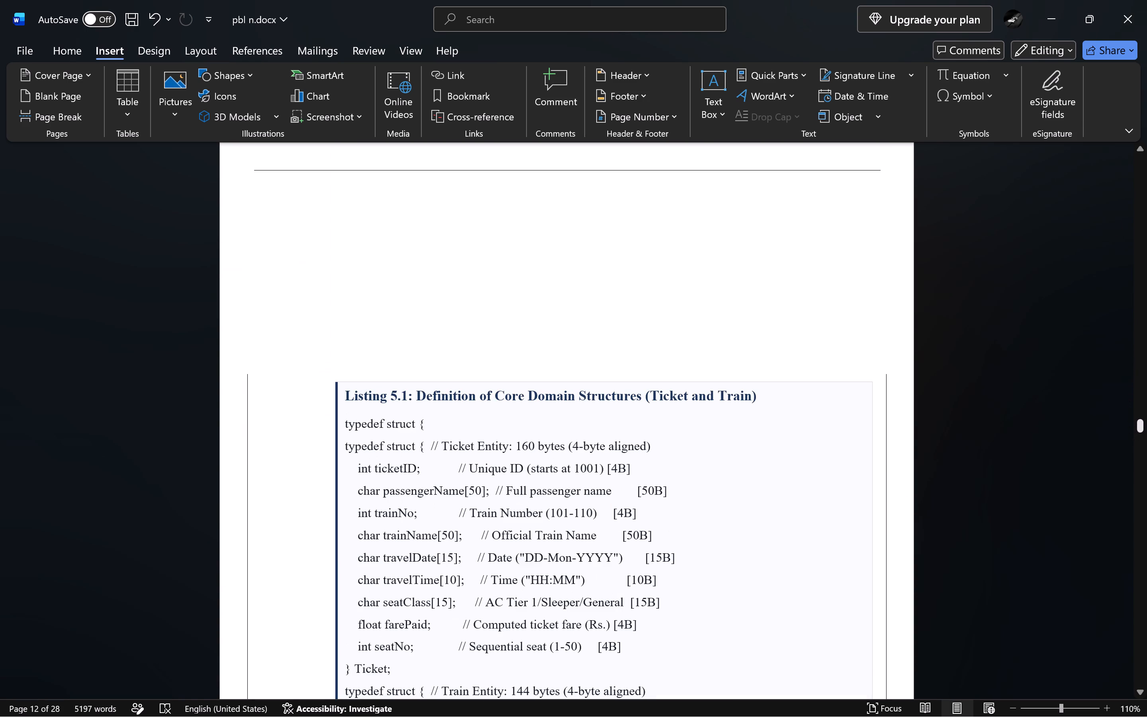
pyautogui.scroll(-18, 805, 407)
pyautogui.scroll(-5, 804, 406)
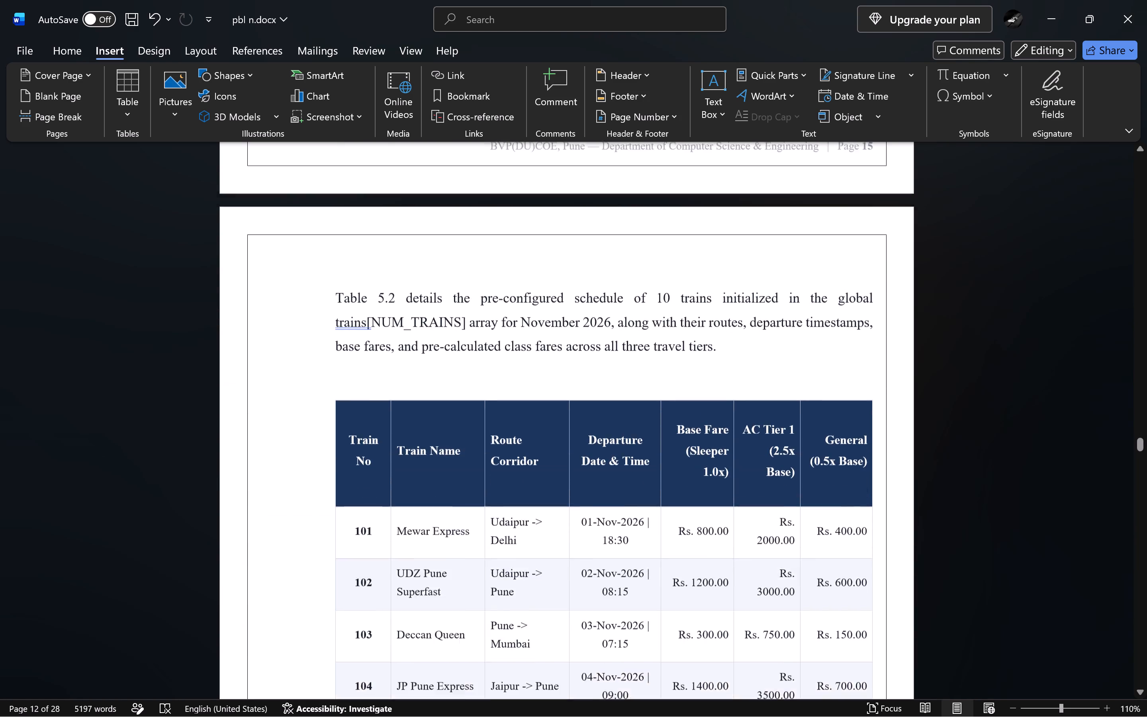
pyautogui.scroll(-20, 804, 406)
pyautogui.scroll(-15, 804, 406)
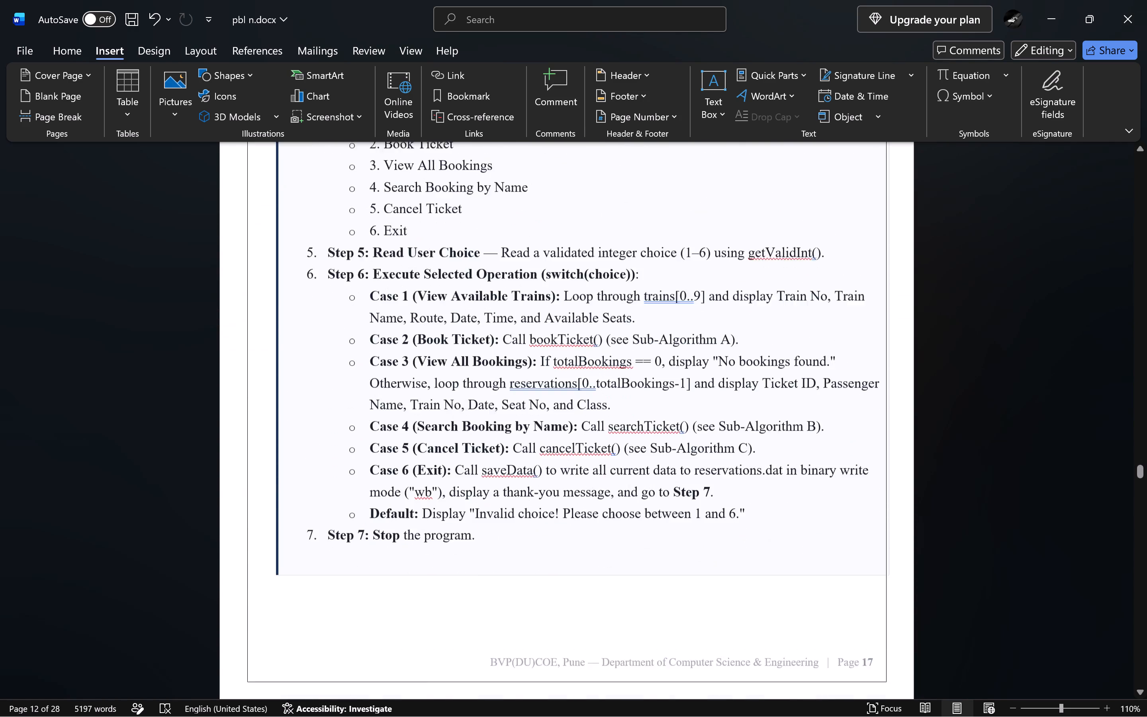
pyautogui.scroll(-11, 829, 389)
pyautogui.scroll(8, 832, 387)
pyautogui.scroll(2, 881, 370)
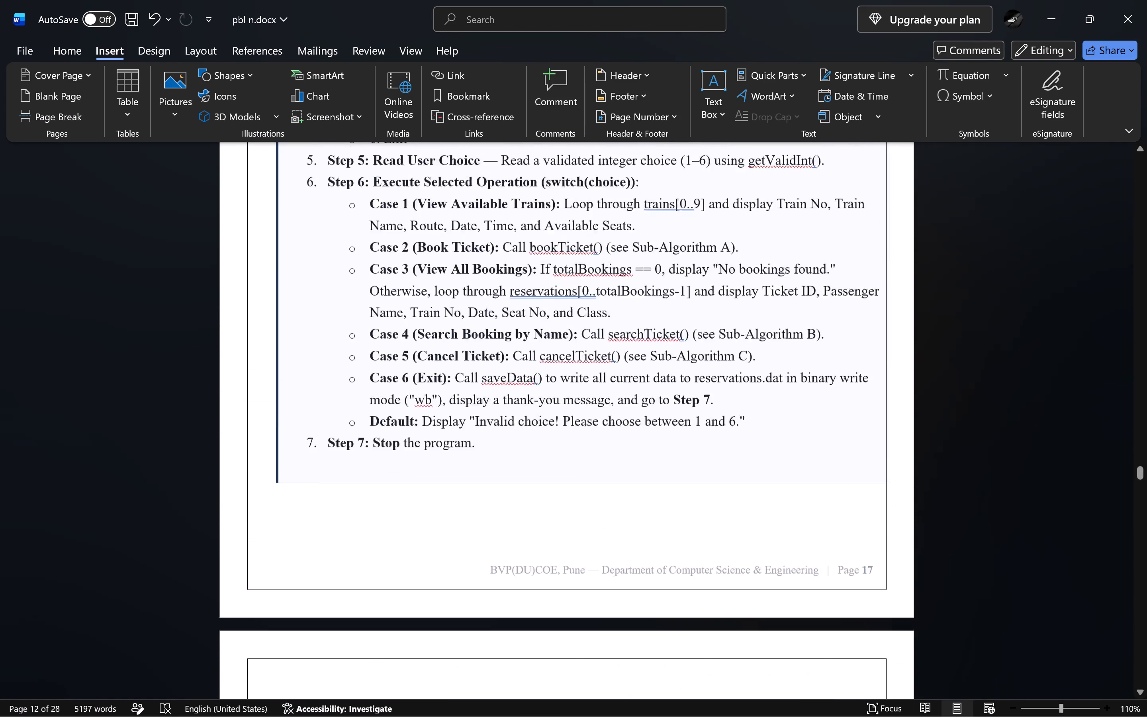
pyautogui.scroll(3, 883, 368)
pyautogui.scroll(-6, 885, 363)
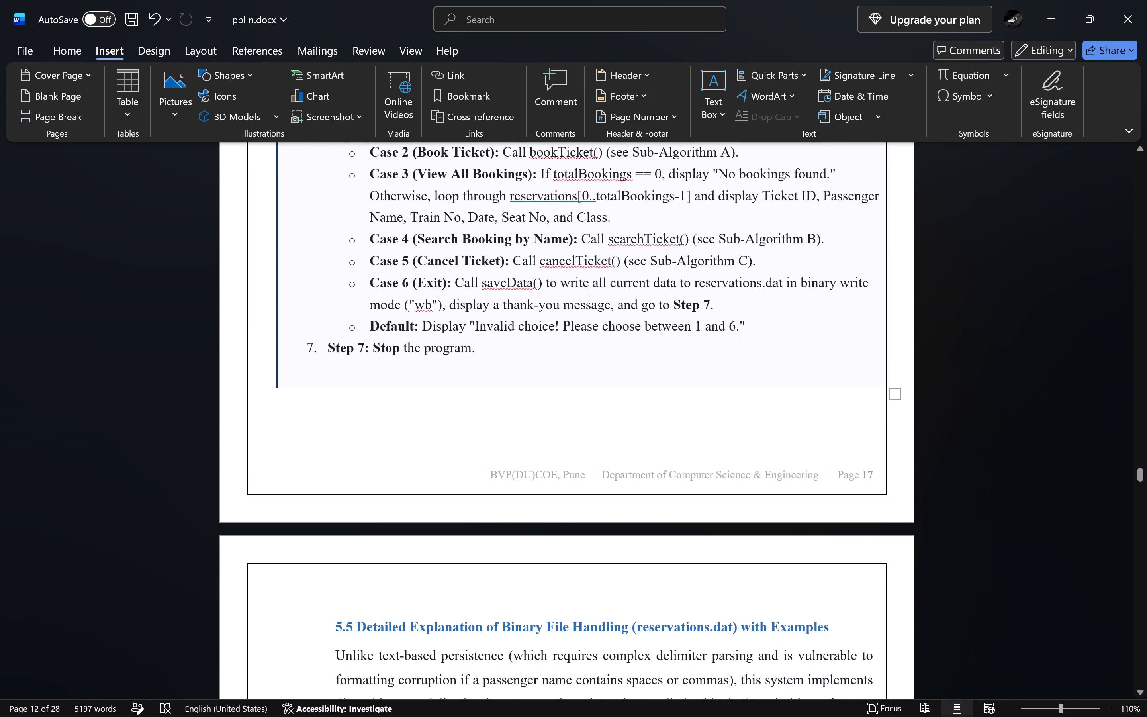
pyautogui.moveTo(888, 372); pyautogui.dragTo(882, 372)
# Review pages 12 to 18, examining the layout and where subsections 5.1 to 5.5 begin.
pyautogui.scroll(-7, 882, 372)
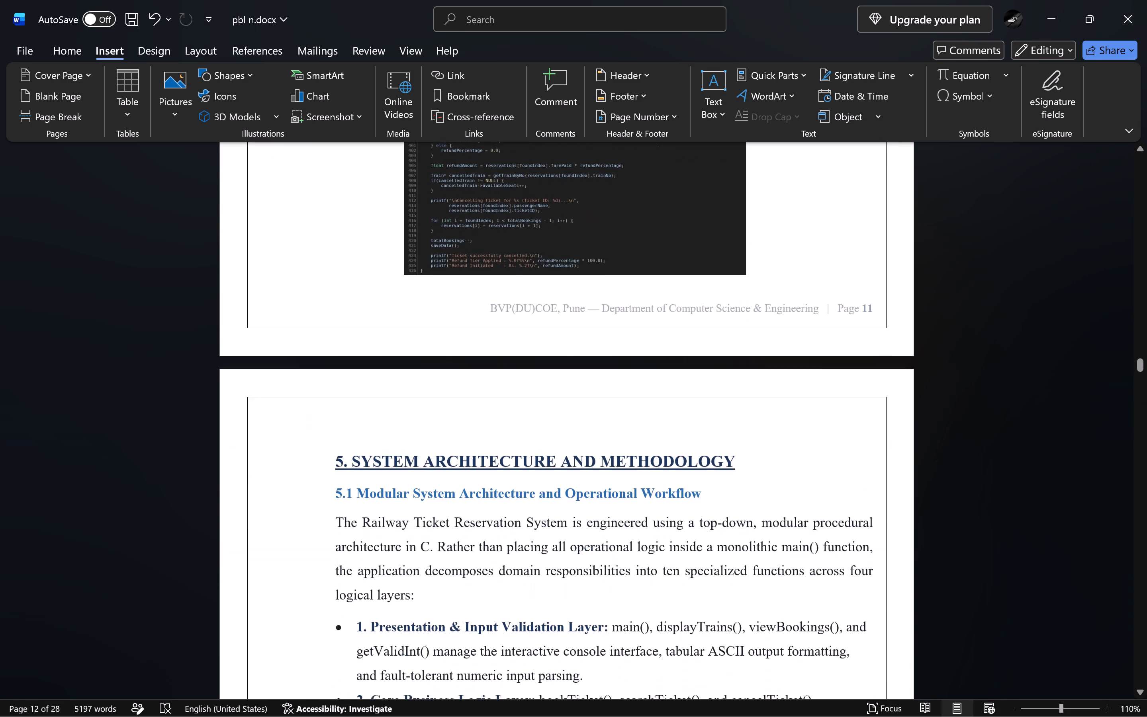
pyautogui.scroll(-20, 882, 372)
pyautogui.scroll(-10, 882, 372)
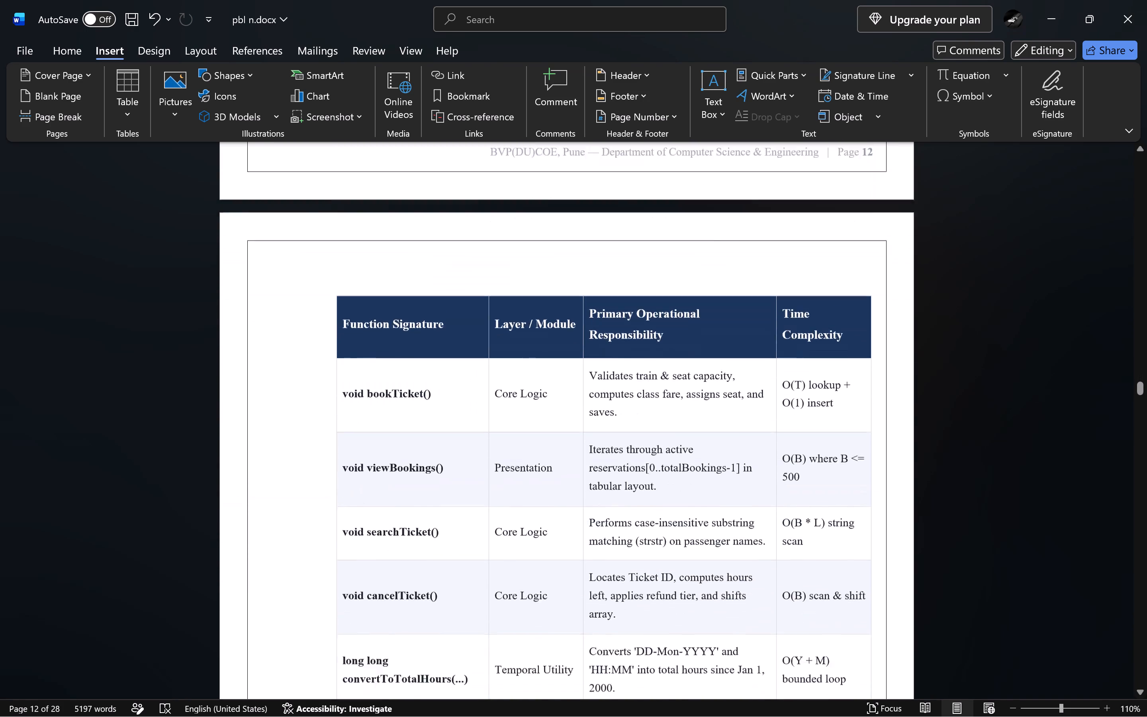
pyautogui.scroll(-20, 882, 372)
pyautogui.scroll(-16, 882, 372)
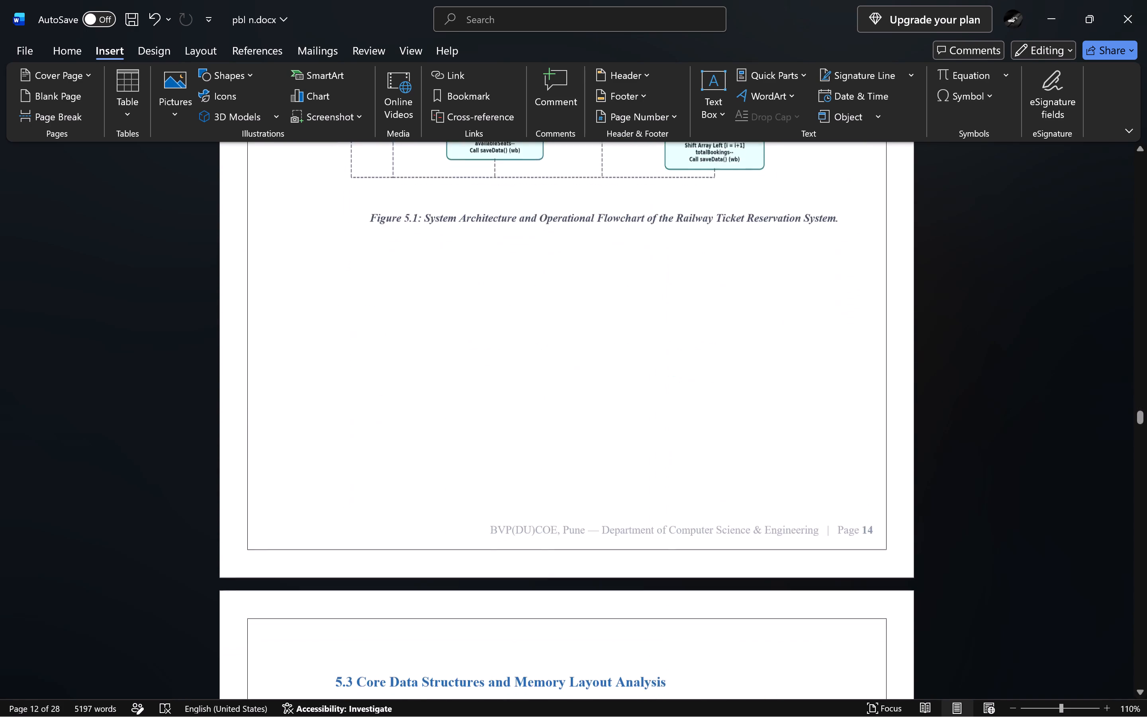
pyautogui.scroll(-17, 868, 389)
pyautogui.scroll(-7, 868, 389)
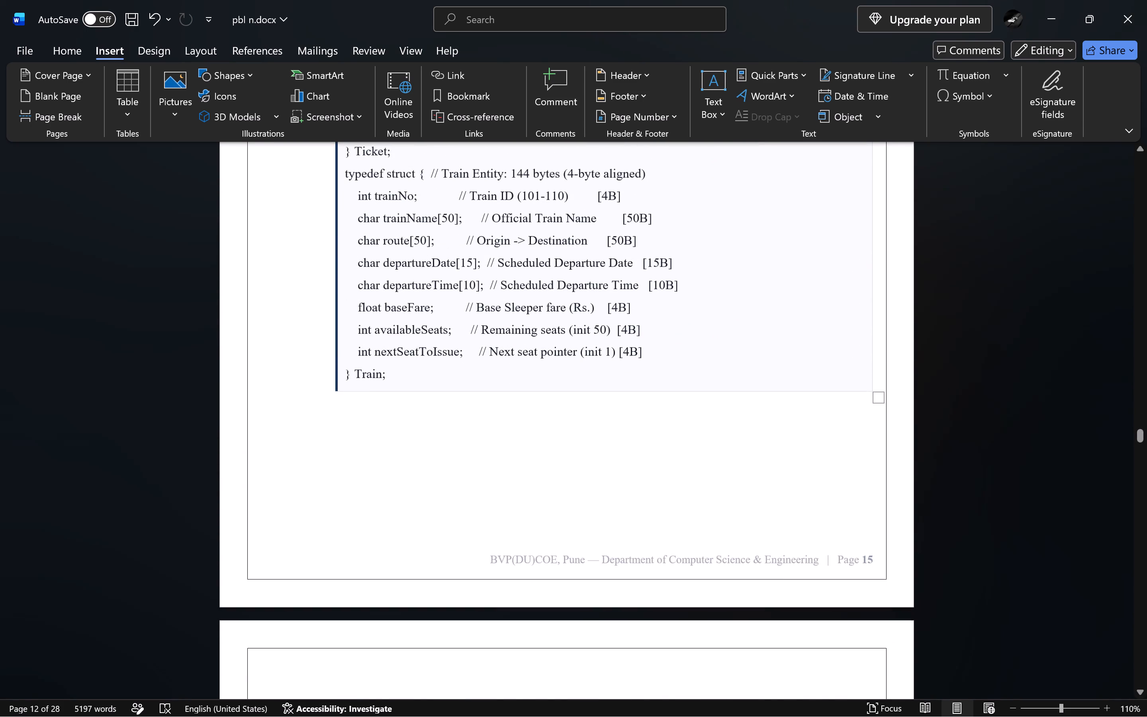
pyautogui.scroll(-8, 868, 389)
pyautogui.scroll(-20, 868, 389)
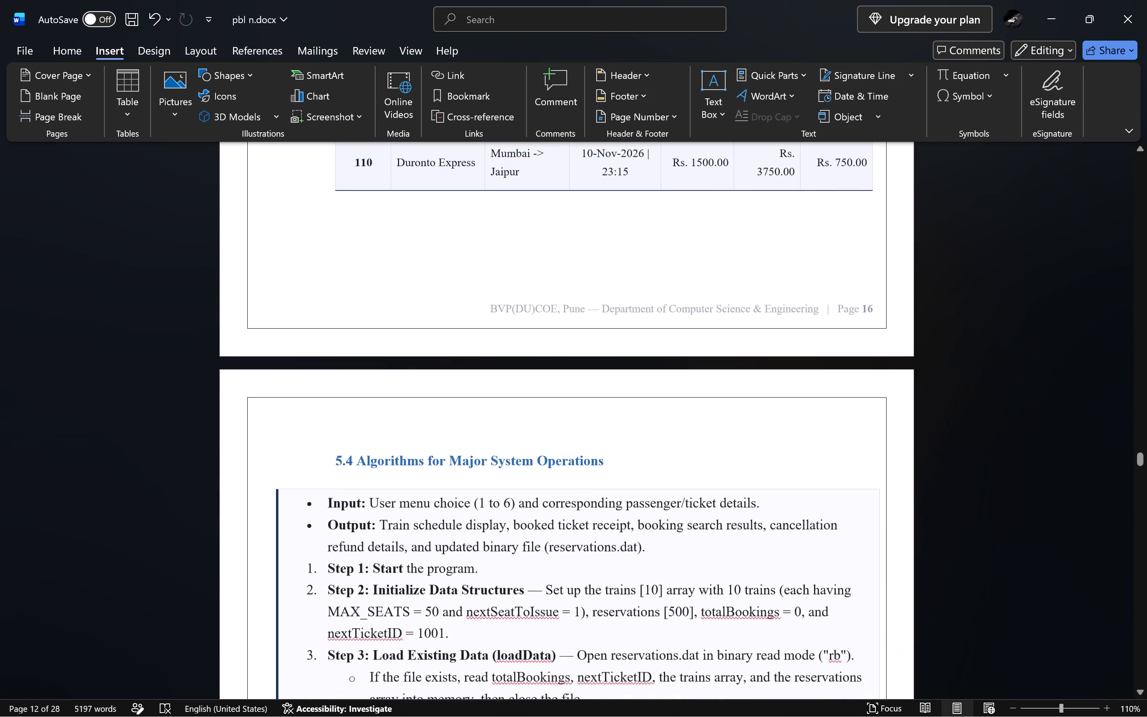
pyautogui.scroll(-16, 868, 389)
pyautogui.scroll(1, 868, 389)
pyautogui.scroll(-20, 868, 389)
pyautogui.scroll(-1, 868, 389)
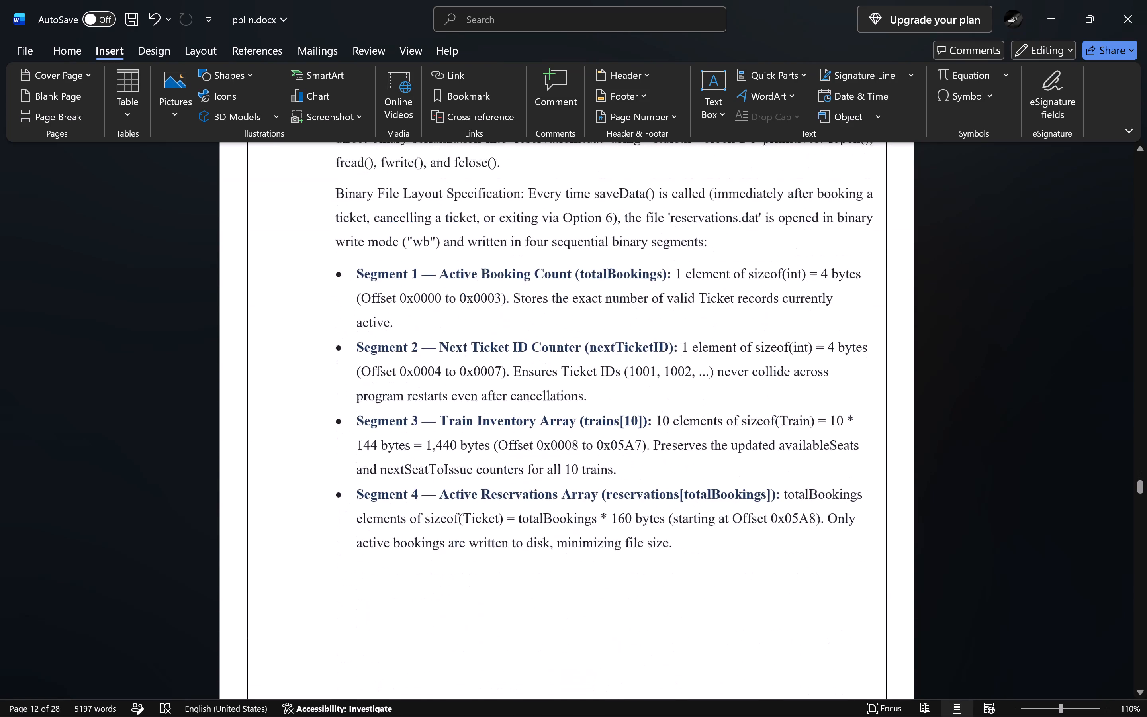
# Review pages 19 to 26, examining the worked examples, execution screenshots, test case table and where sections 6 to 8 start.
pyautogui.scroll(-18, 868, 389)
pyautogui.scroll(1, 868, 389)
pyautogui.scroll(-2, 868, 389)
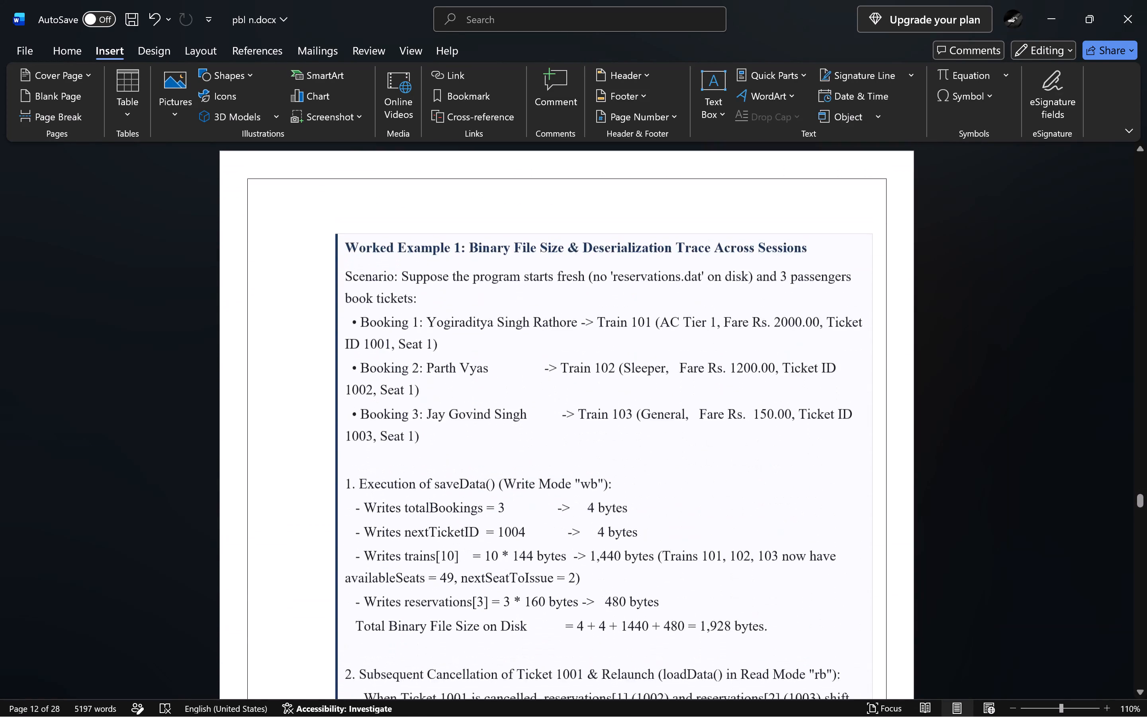
pyautogui.scroll(-20, 868, 389)
pyautogui.scroll(-15, 868, 389)
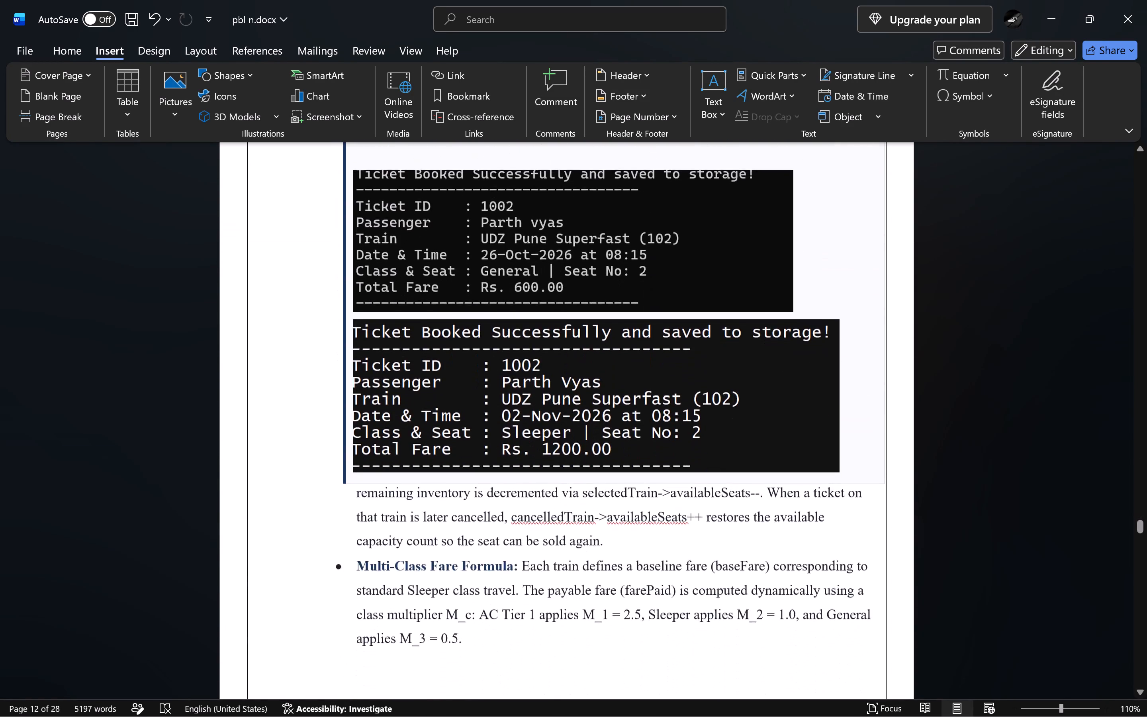
pyautogui.scroll(-12, 867, 388)
pyautogui.scroll(1, 868, 393)
pyautogui.scroll(-18, 868, 393)
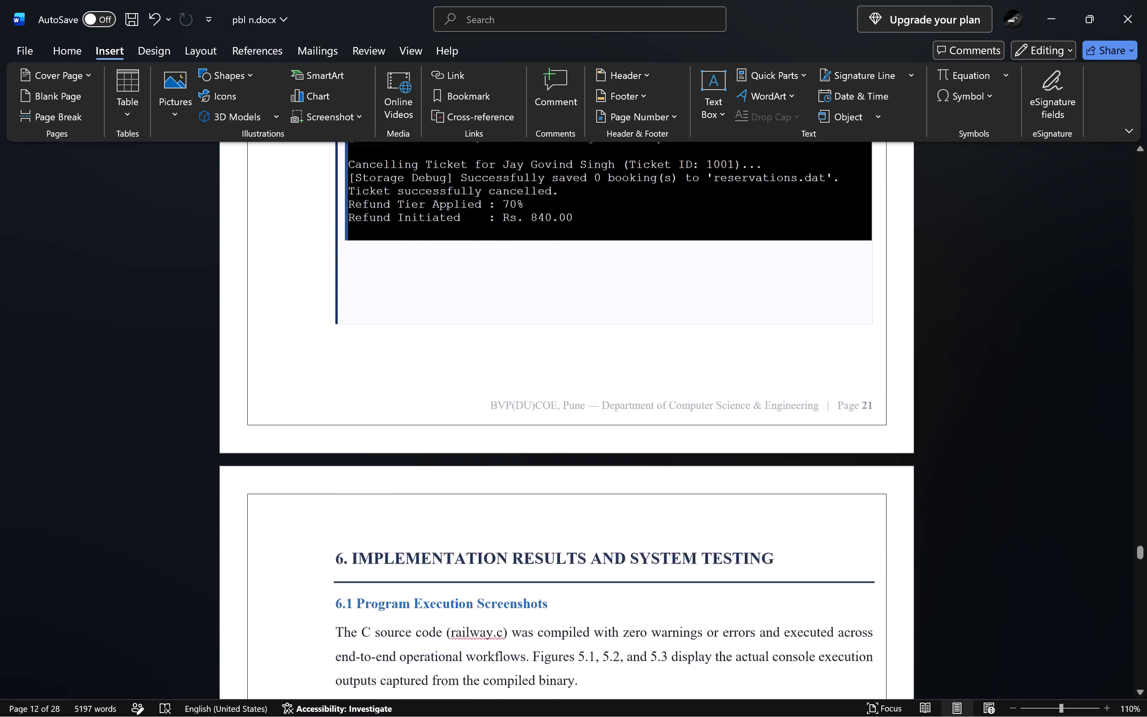
pyautogui.scroll(-10, 868, 393)
pyautogui.scroll(5, 868, 393)
pyautogui.scroll(-13, 868, 393)
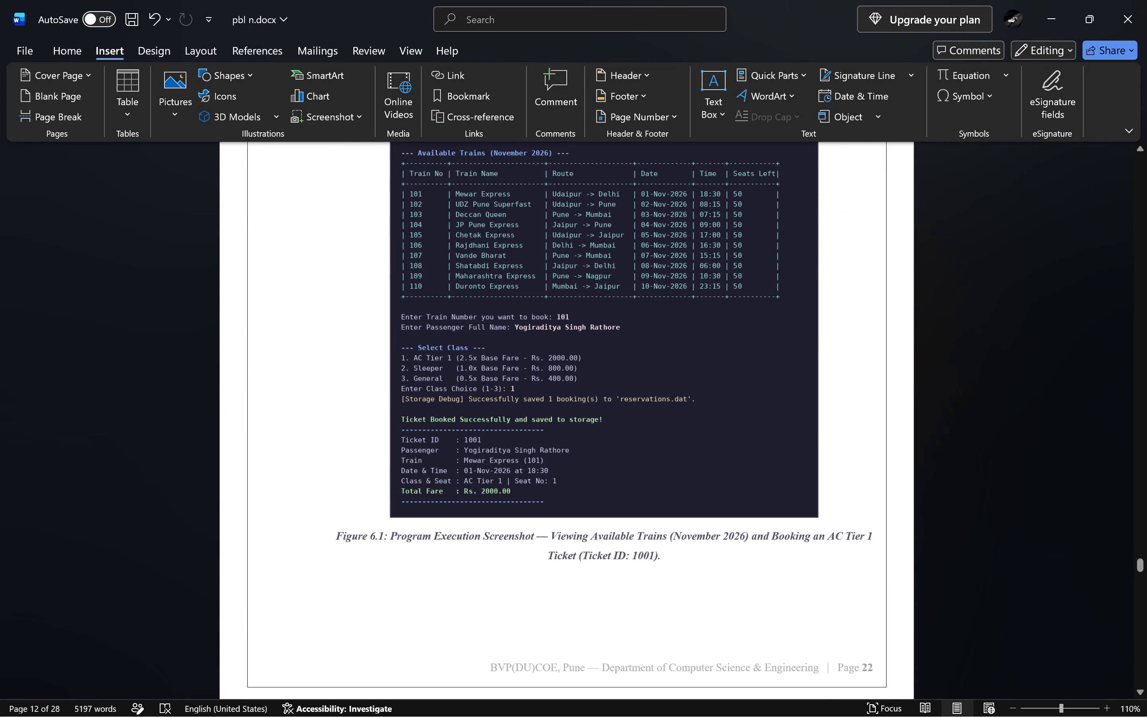
pyautogui.scroll(-20, 868, 393)
pyautogui.scroll(-19, 868, 393)
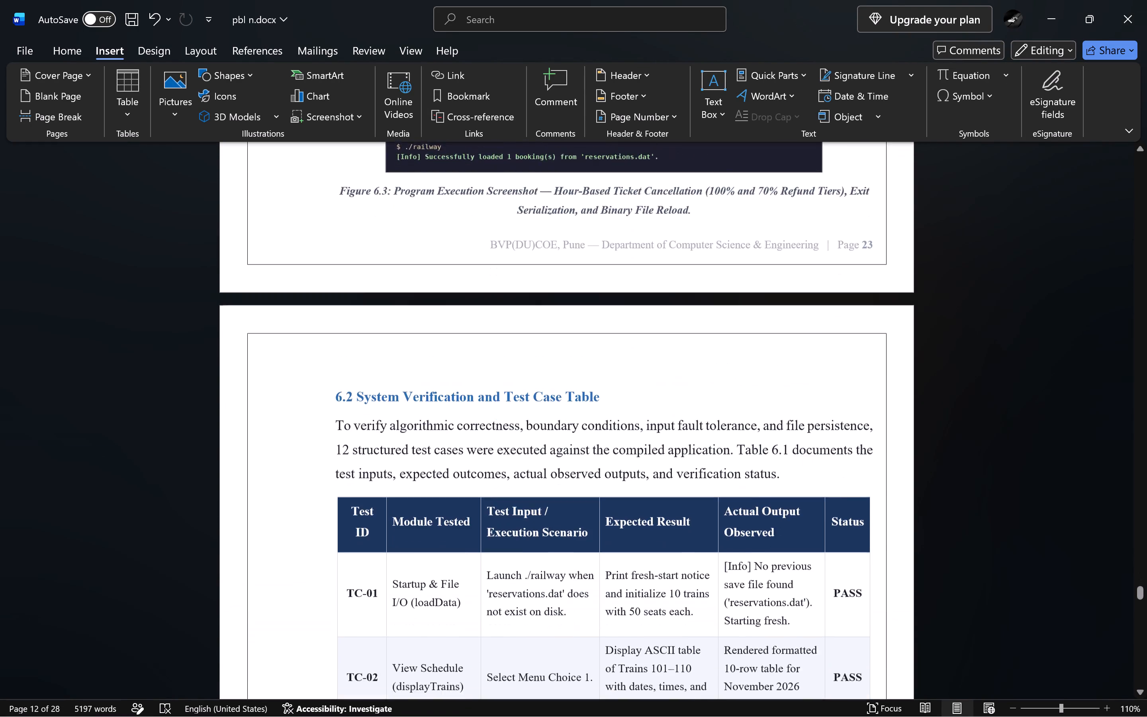
pyautogui.scroll(-20, 851, 405)
pyautogui.scroll(-11, 851, 405)
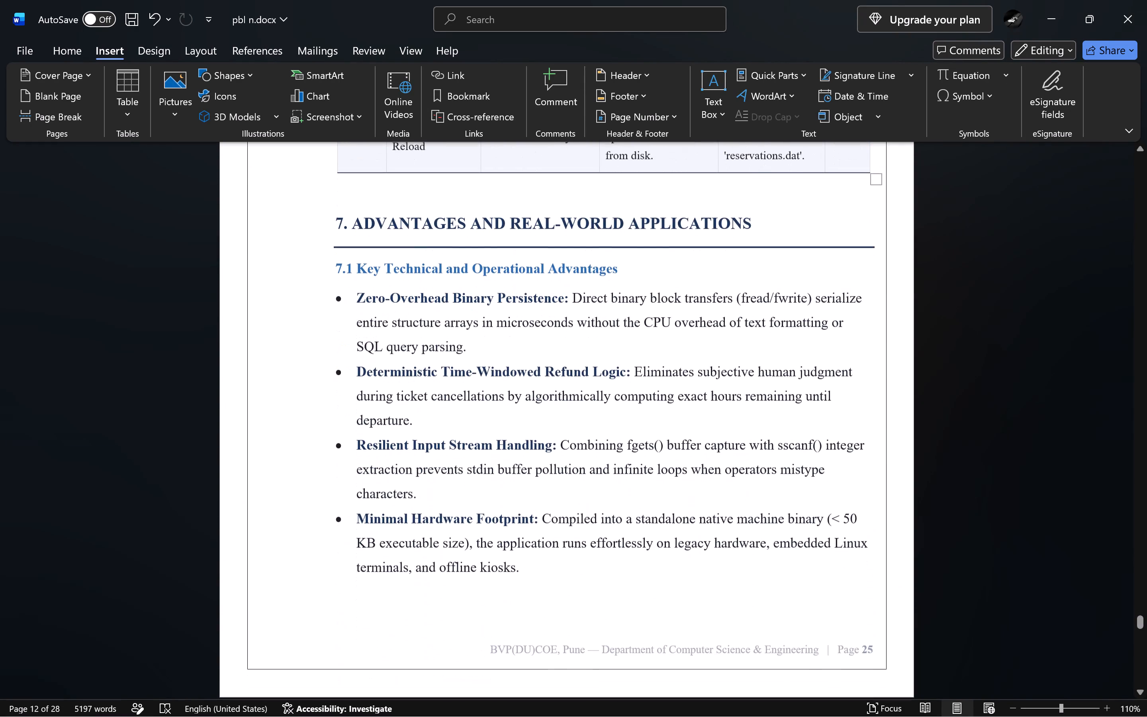
pyautogui.scroll(-1, 850, 396)
pyautogui.scroll(-2, 1136, 614)
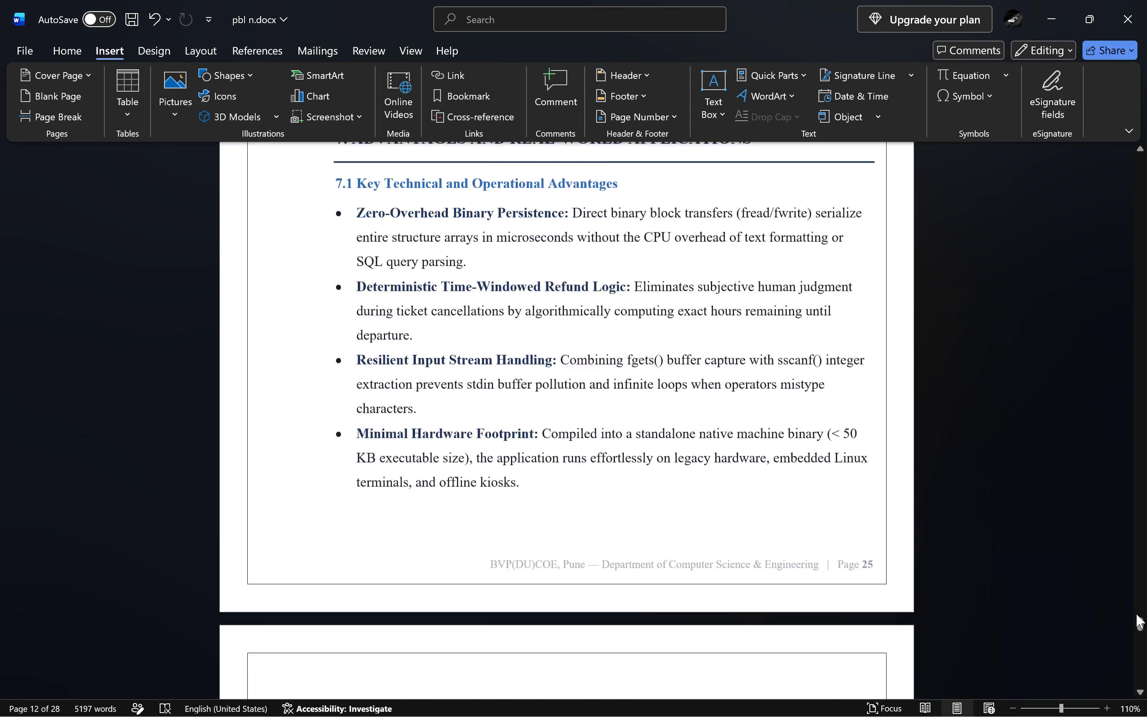
pyautogui.scroll(-19, 1136, 614)
pyautogui.scroll(-3, 1141, 615)
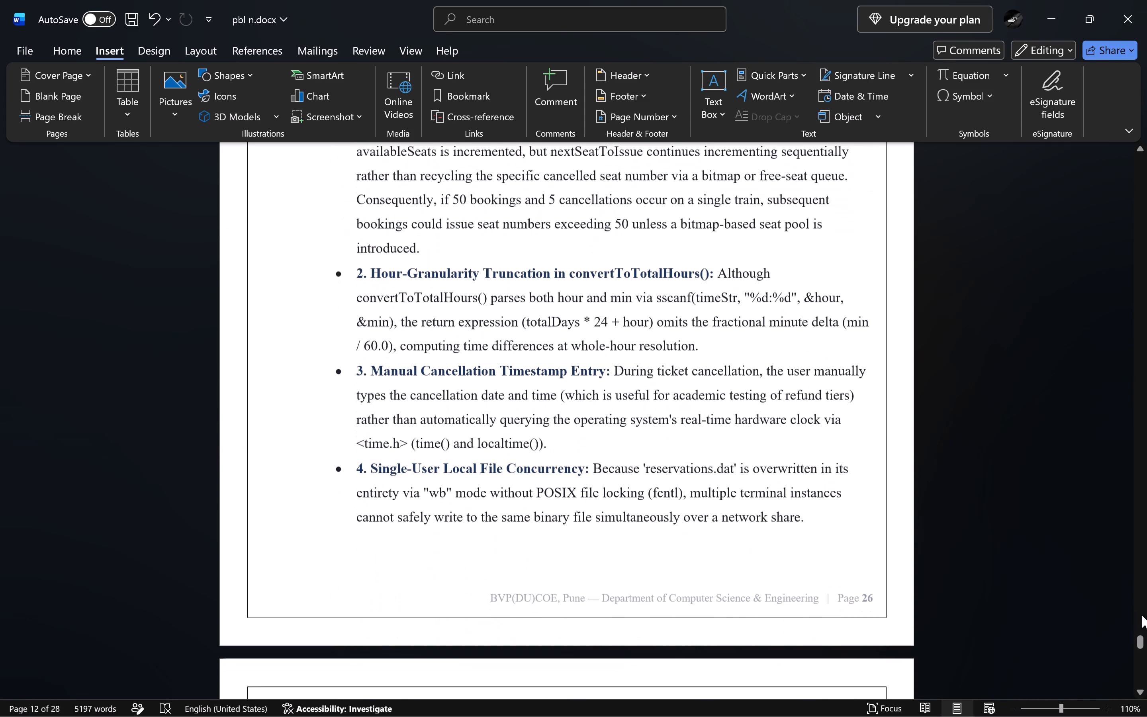
# Compare the later table of contents entries with the pages where the test case table and sections 7 and 8 begin.
pyautogui.click(1146, 639)
pyautogui.moveTo(1145, 636); pyautogui.dragTo(1146, 281)
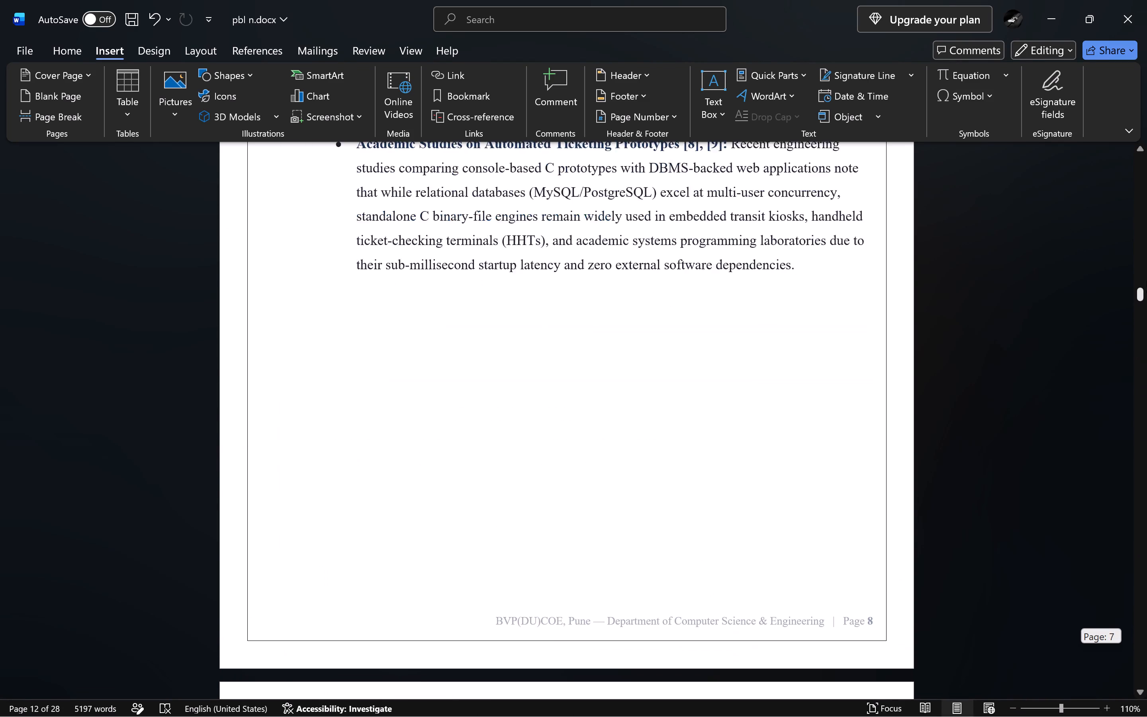
pyautogui.moveTo(1146, 281); pyautogui.dragTo(1126, 208)
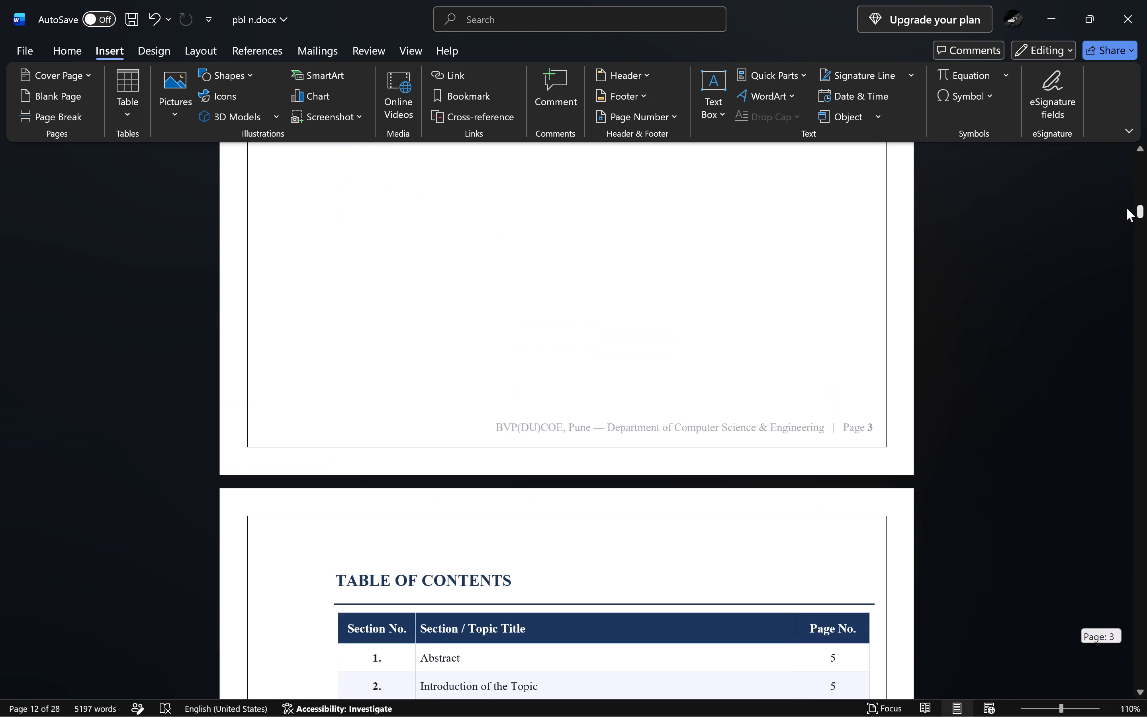
pyautogui.moveTo(1126, 208); pyautogui.dragTo(1129, 218)
pyautogui.scroll(-8, 857, 498)
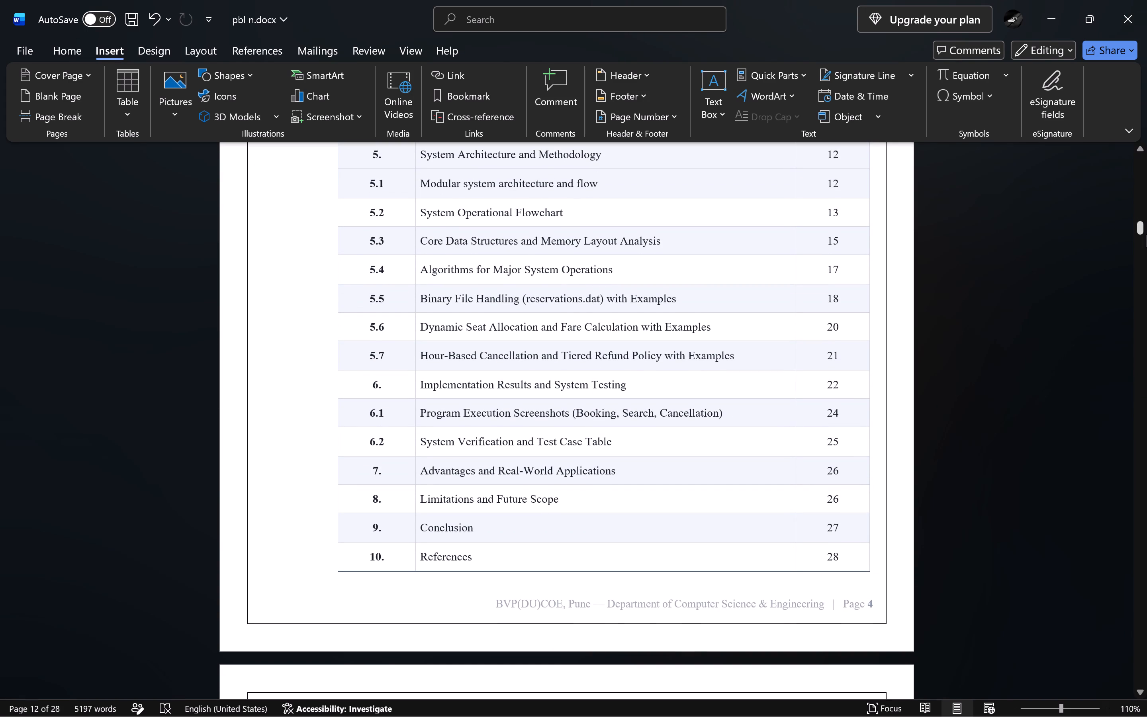
pyautogui.click(1130, 226)
pyautogui.moveTo(1138, 227); pyautogui.dragTo(1146, 573)
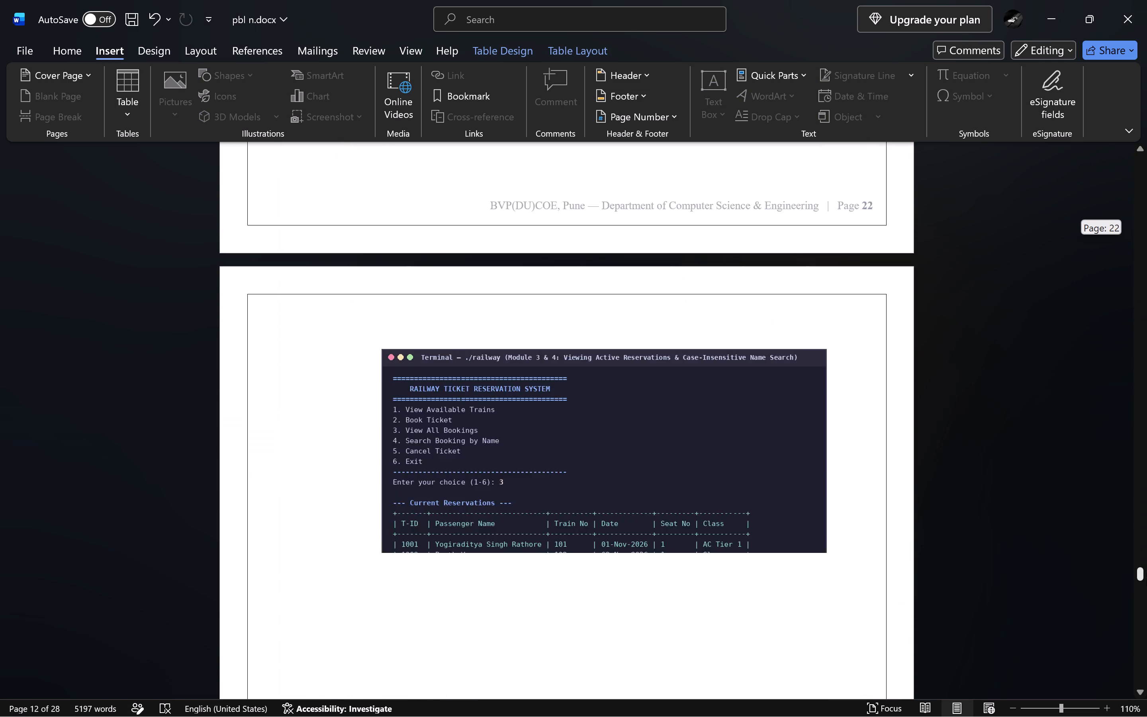
pyautogui.moveTo(1146, 573); pyautogui.dragTo(1146, 597)
pyautogui.scroll(-14, 872, 516)
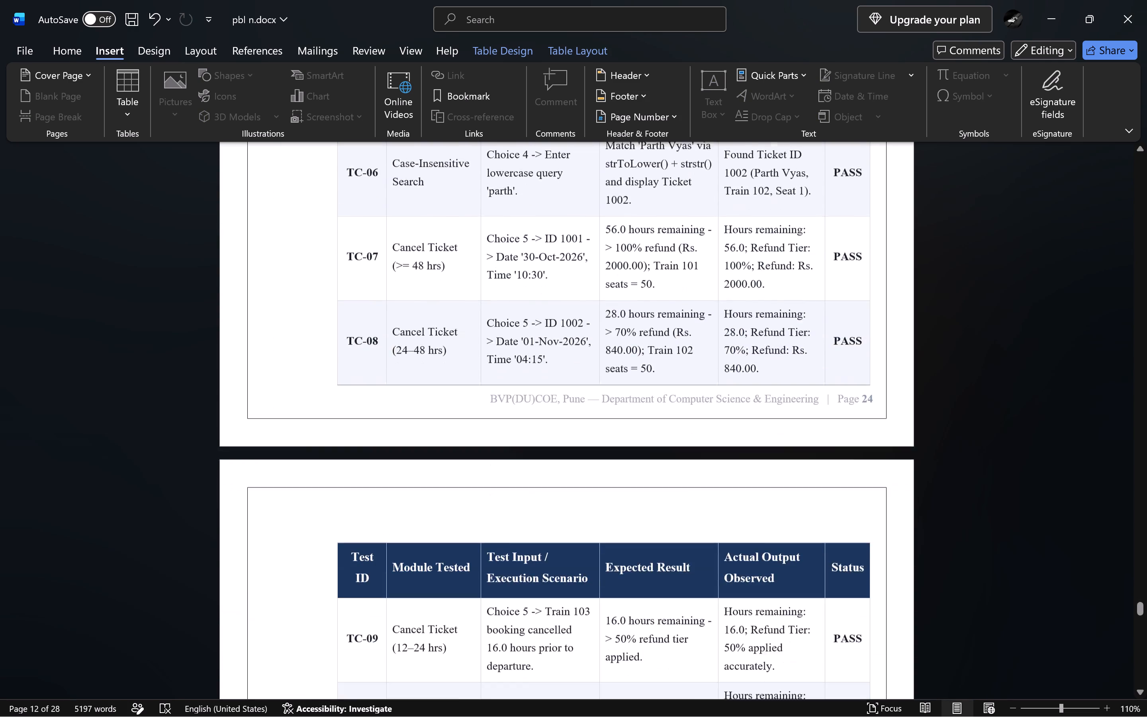
pyautogui.scroll(-8, 827, 484)
pyautogui.scroll(-13, 827, 487)
pyautogui.scroll(1, 827, 487)
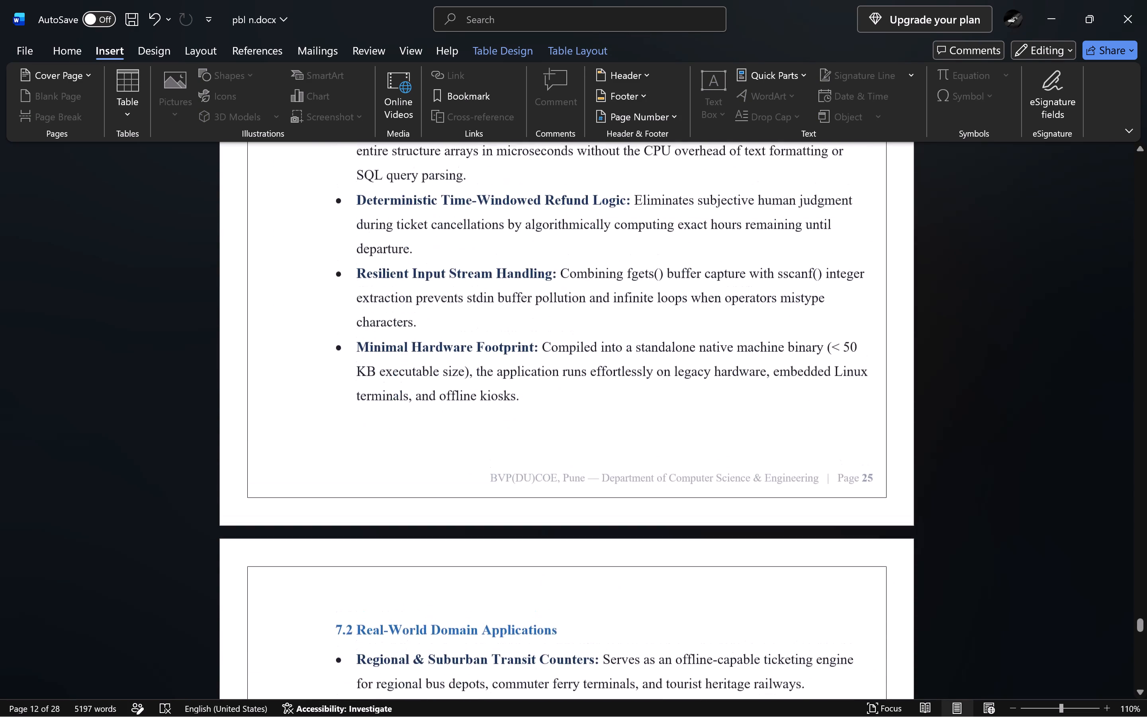
pyautogui.scroll(-18, 827, 487)
pyautogui.scroll(11, 827, 487)
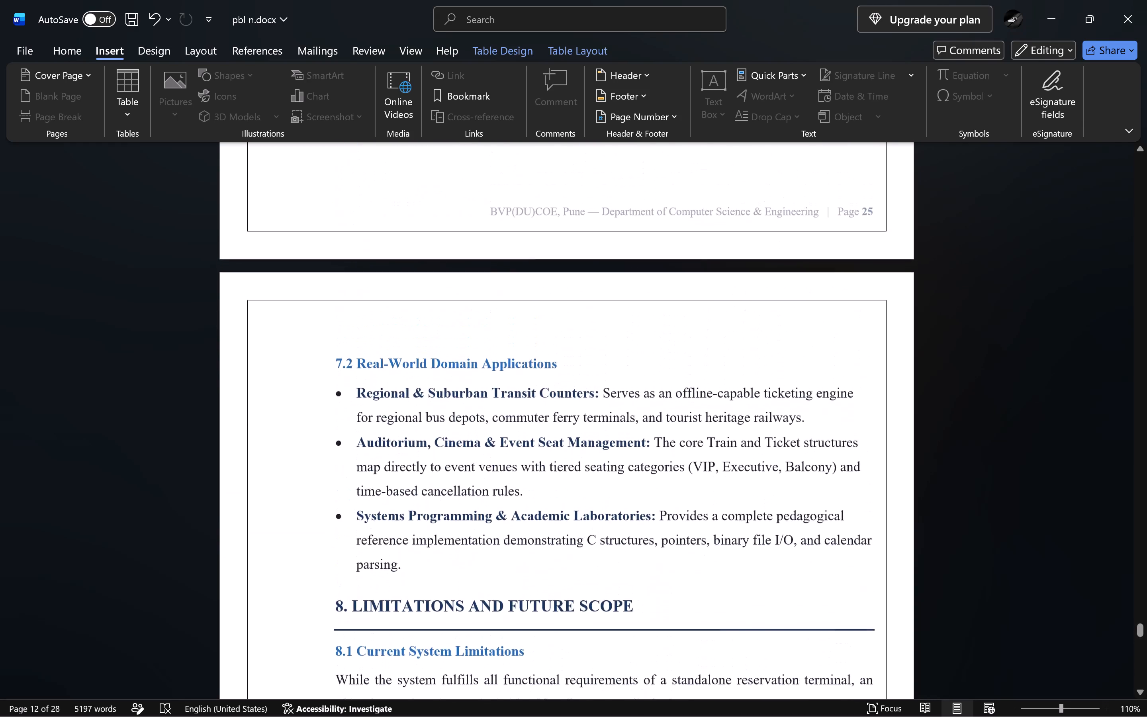
pyautogui.scroll(10, 827, 487)
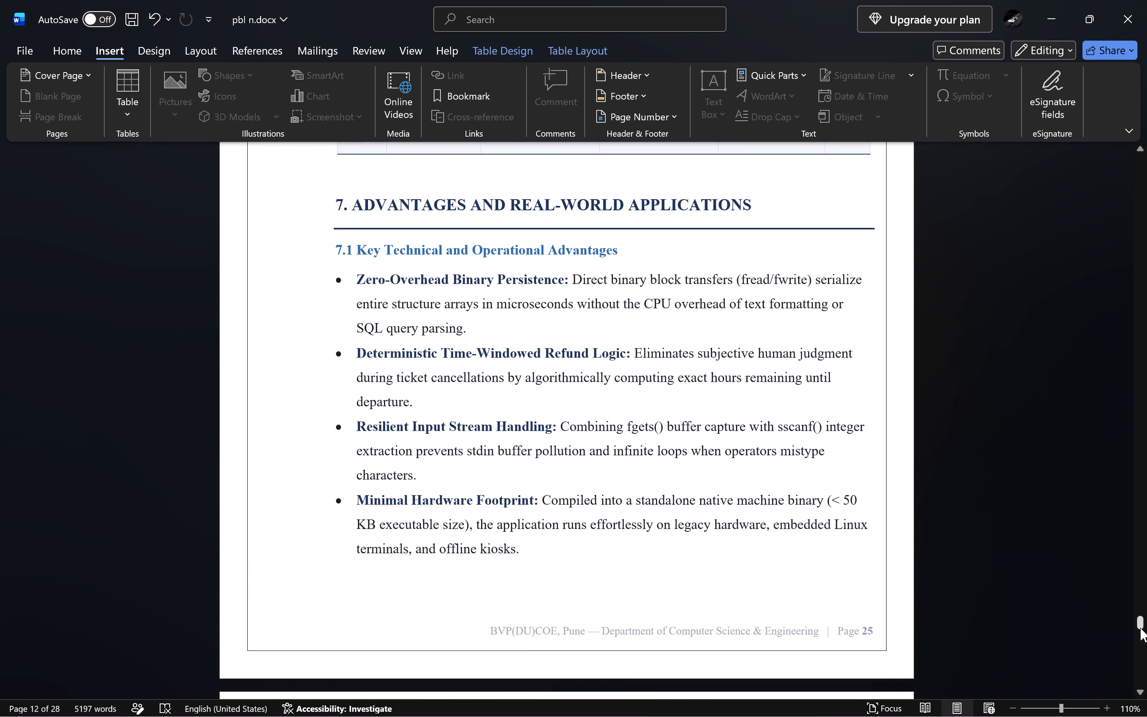
# Set the table of contents page number for Advantages and Real-World Applications to 25.
pyautogui.moveTo(1140, 628); pyautogui.dragTo(1135, 251)
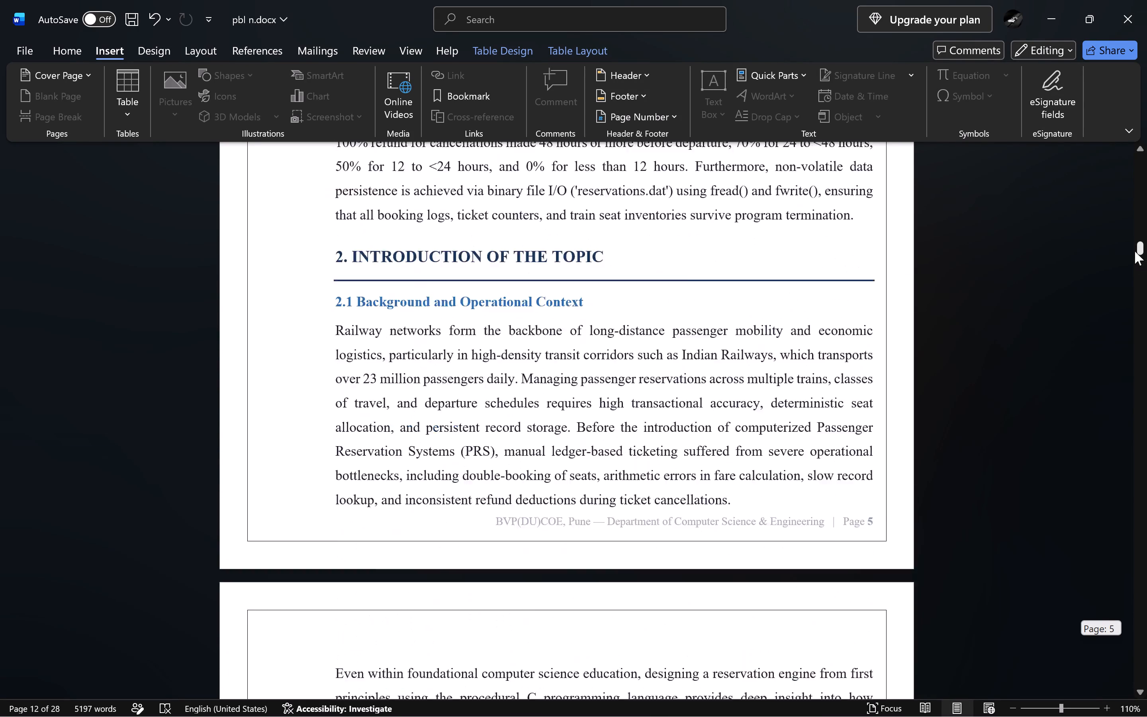
pyautogui.moveTo(1135, 251); pyautogui.dragTo(1143, 221)
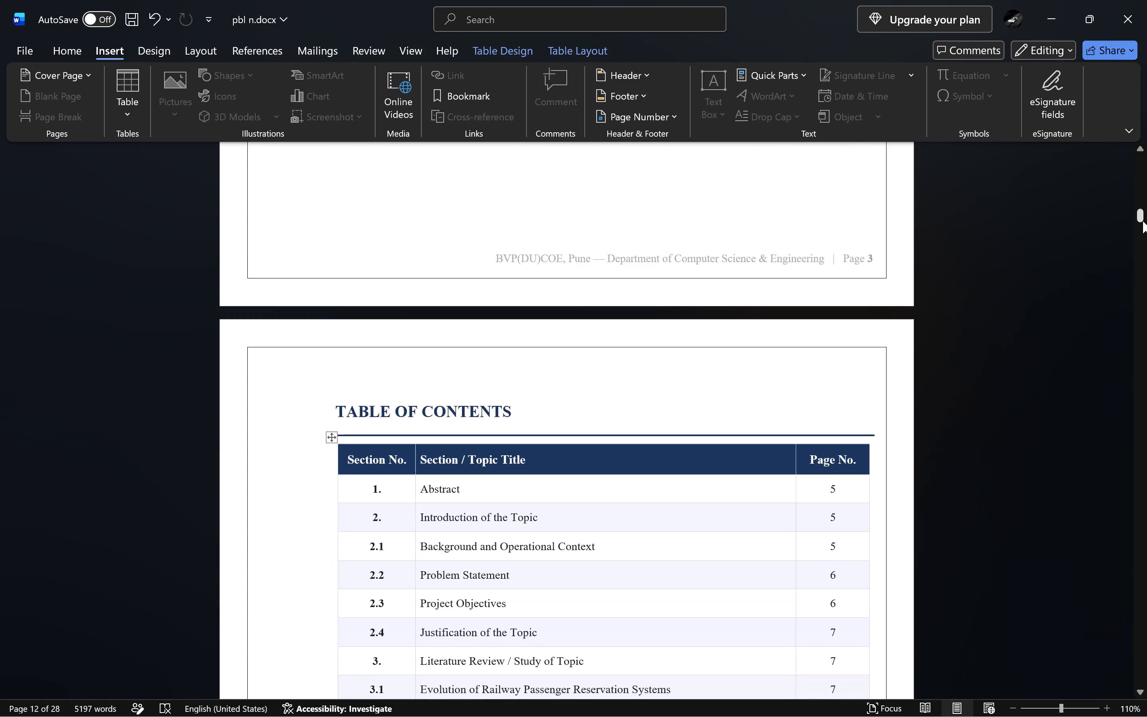
pyautogui.scroll(-12, 805, 356)
pyautogui.scroll(-2, 810, 453)
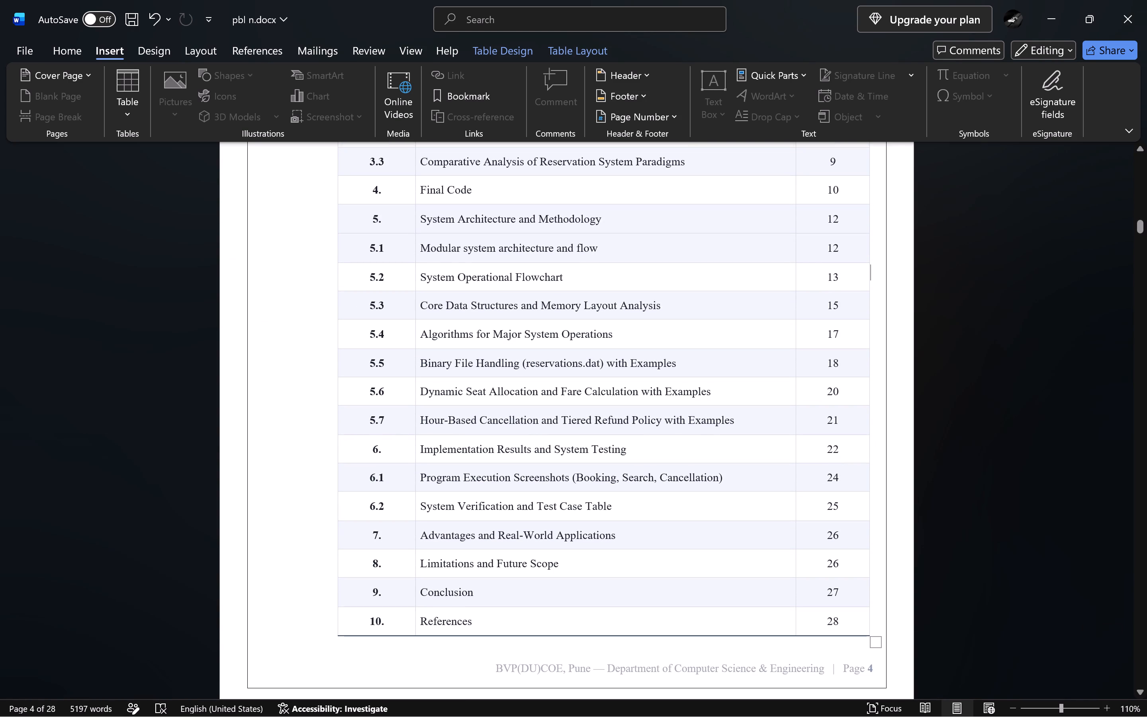
pyautogui.click(847, 535)
pyautogui.press('BackSpace')
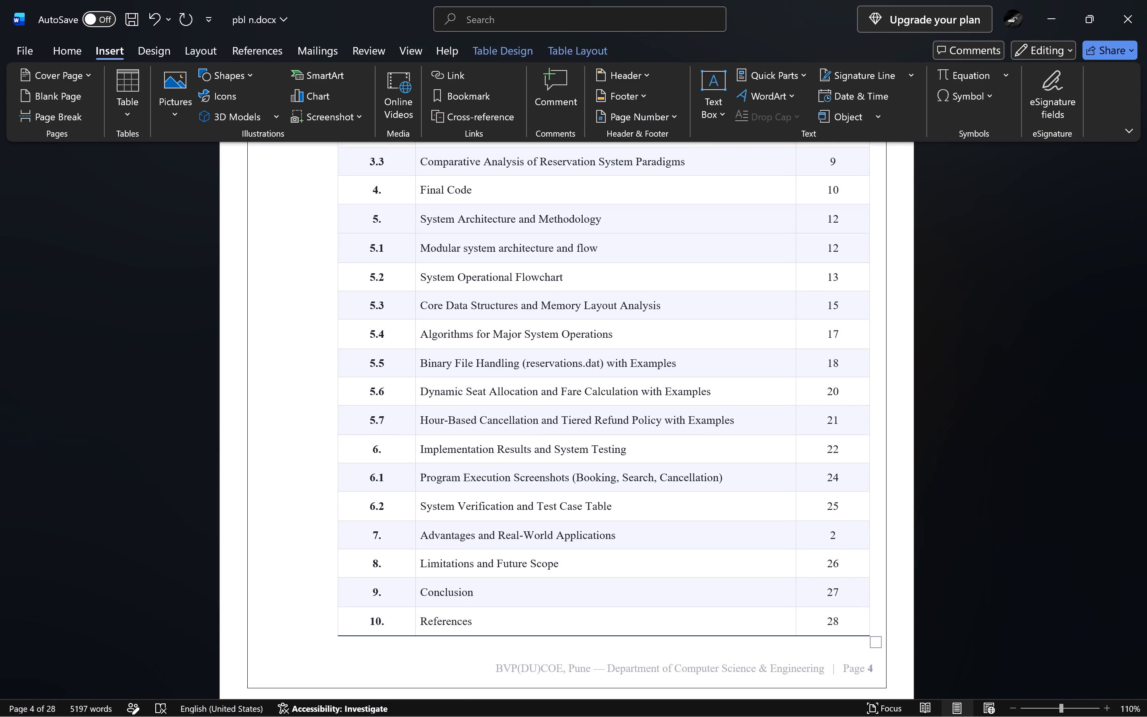
pyautogui.press('5')
# Check on which pages section 6.2, the test case table and section 7 begin.
pyautogui.moveTo(1138, 228); pyautogui.dragTo(1146, 545)
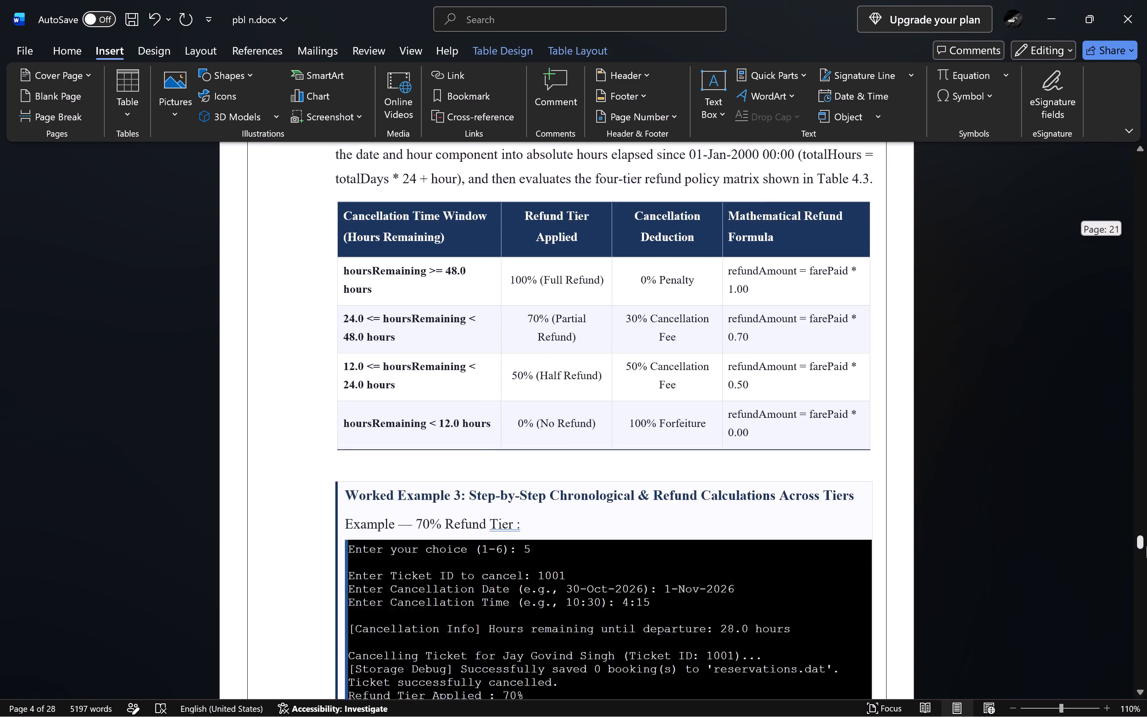
pyautogui.moveTo(1146, 545); pyautogui.dragTo(1146, 600)
pyautogui.scroll(-13, 770, 500)
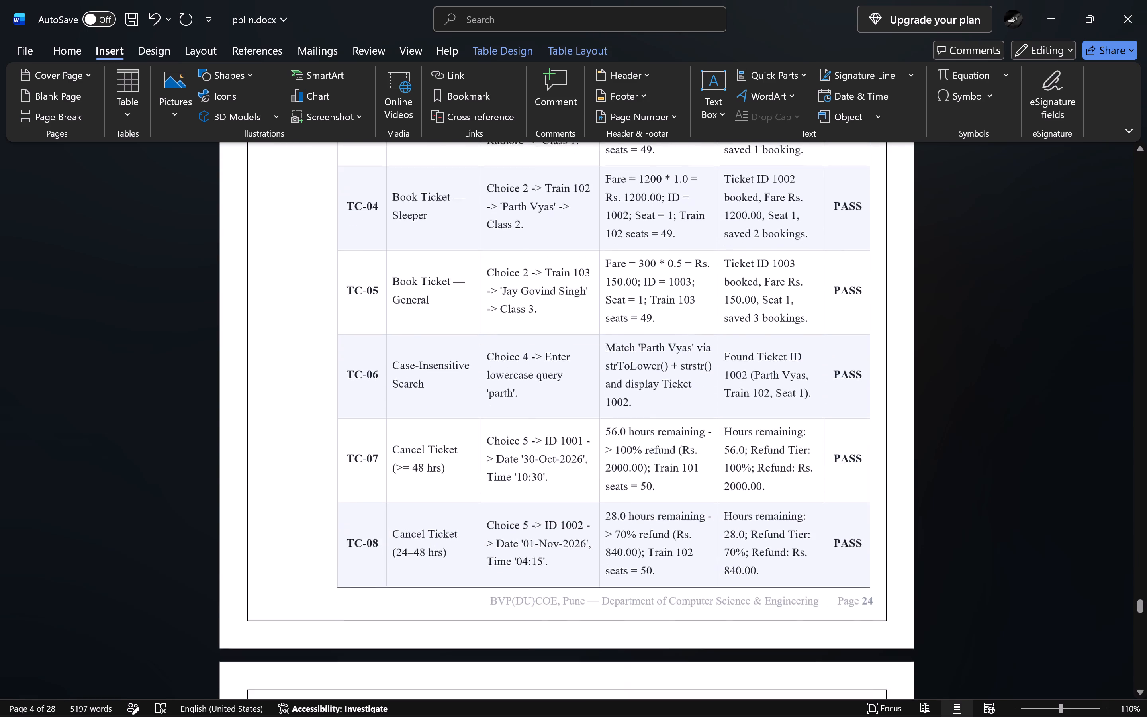
pyautogui.scroll(-12, 770, 499)
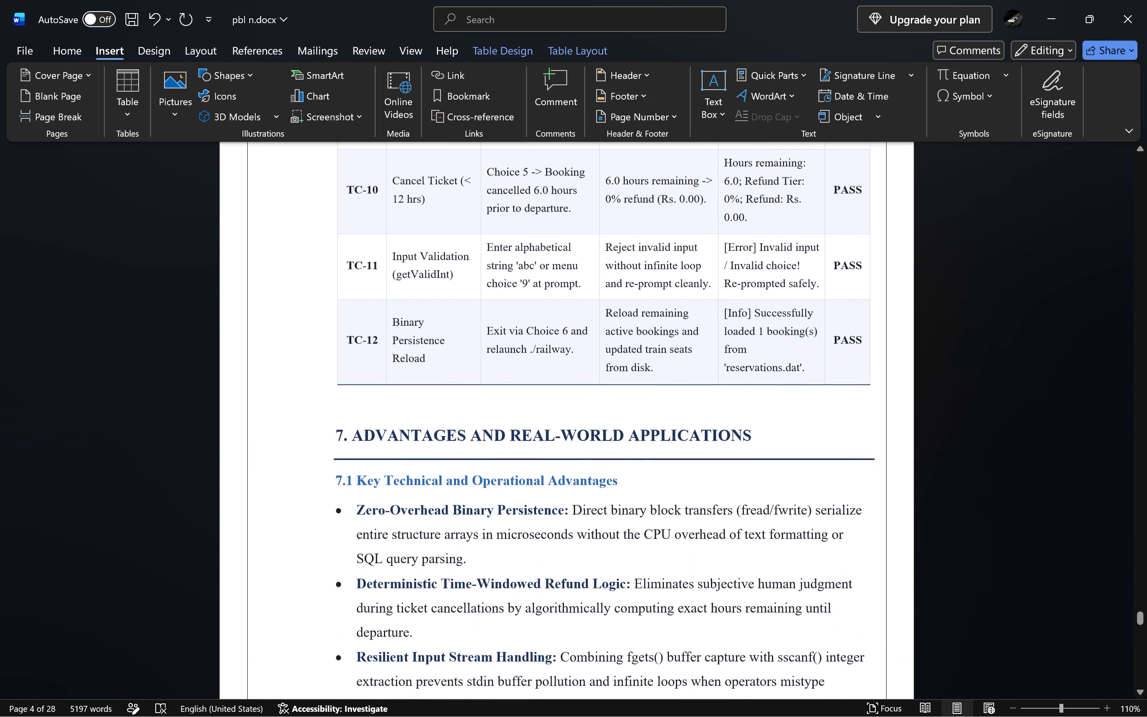
pyautogui.scroll(16, 770, 496)
pyautogui.scroll(16, 769, 496)
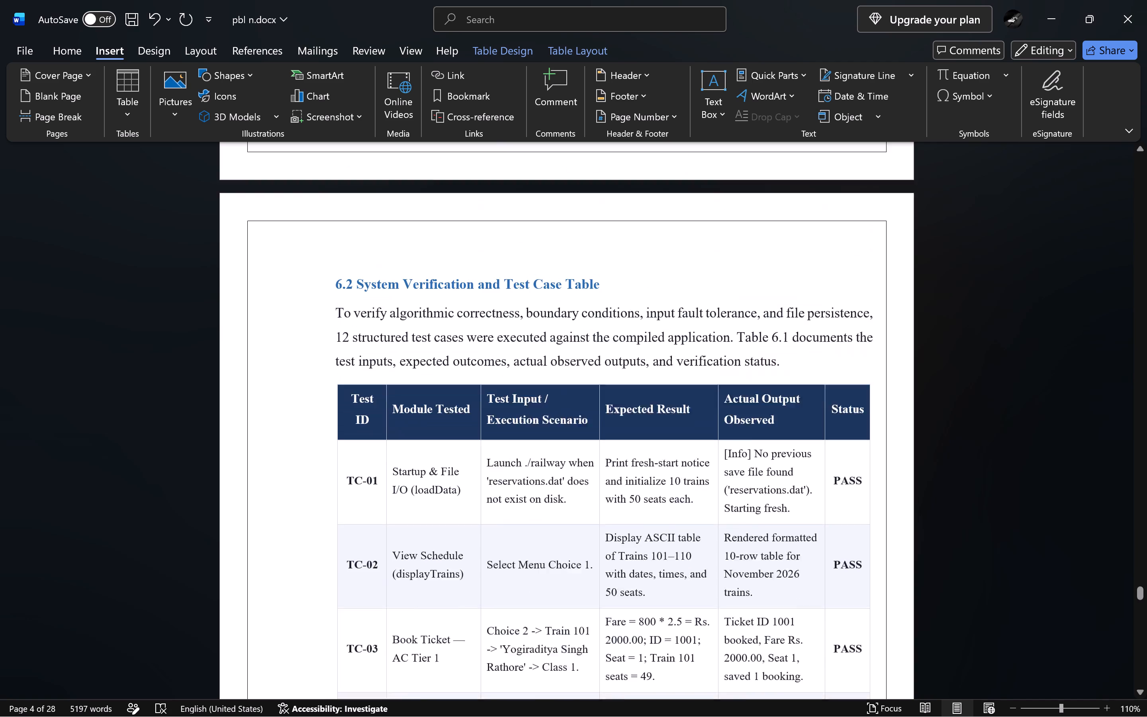
pyautogui.scroll(-17, 767, 495)
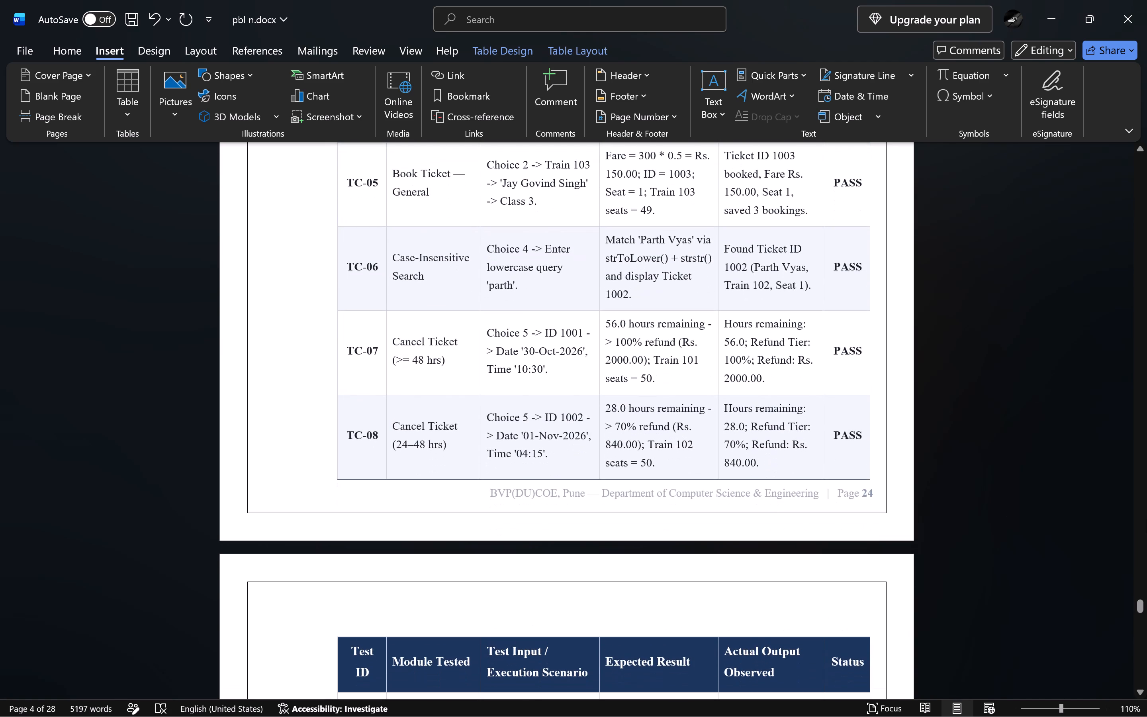
# Set the table of contents page number for System Verification and Test Case Table to 24.
pyautogui.click(1132, 605)
pyautogui.moveTo(1140, 607); pyautogui.dragTo(1124, 210)
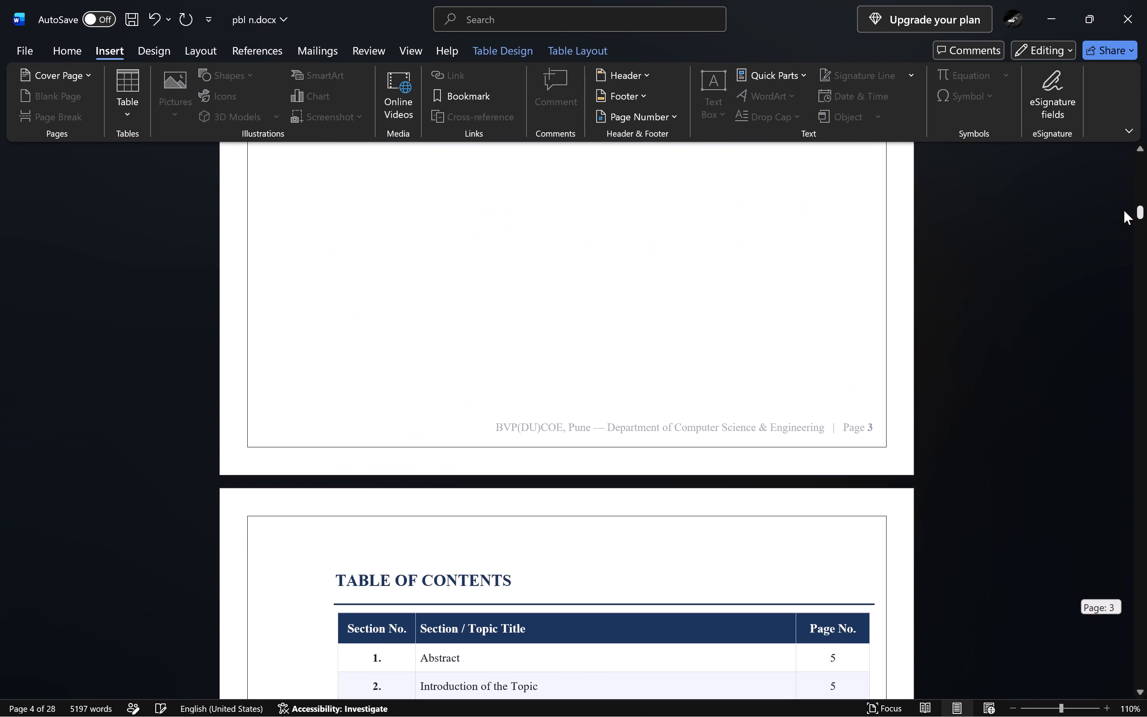
pyautogui.moveTo(1124, 210); pyautogui.dragTo(1133, 230)
pyautogui.scroll(5, 746, 350)
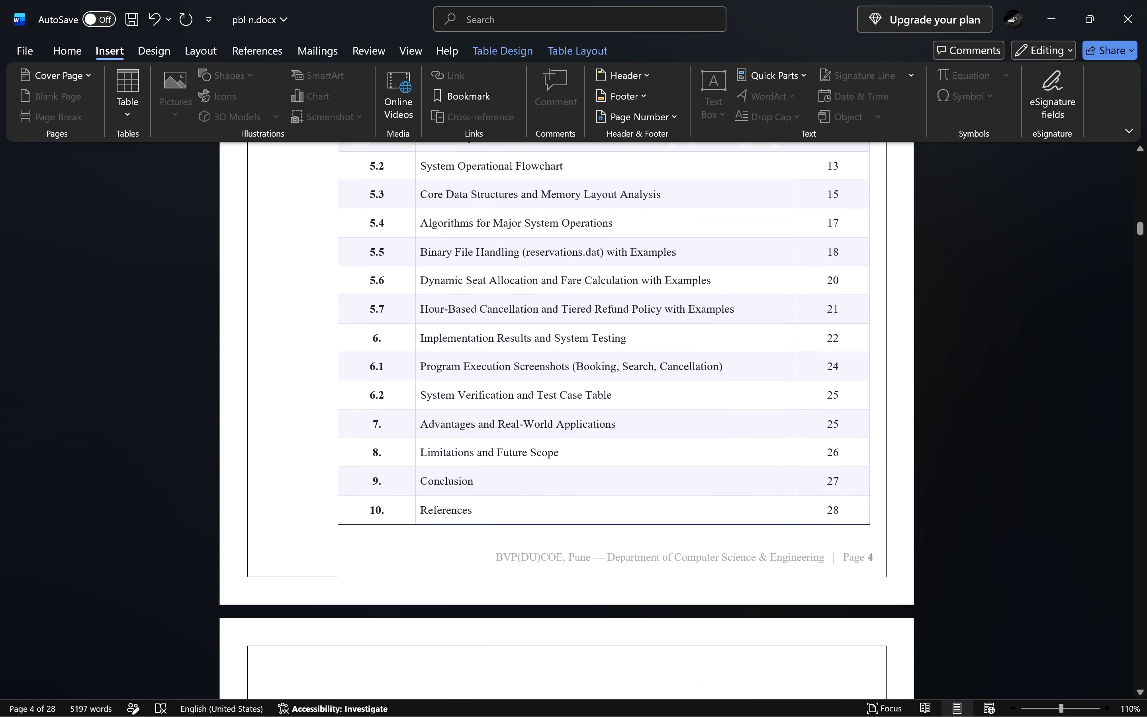
pyautogui.click(839, 415)
pyautogui.press('BackSpace')
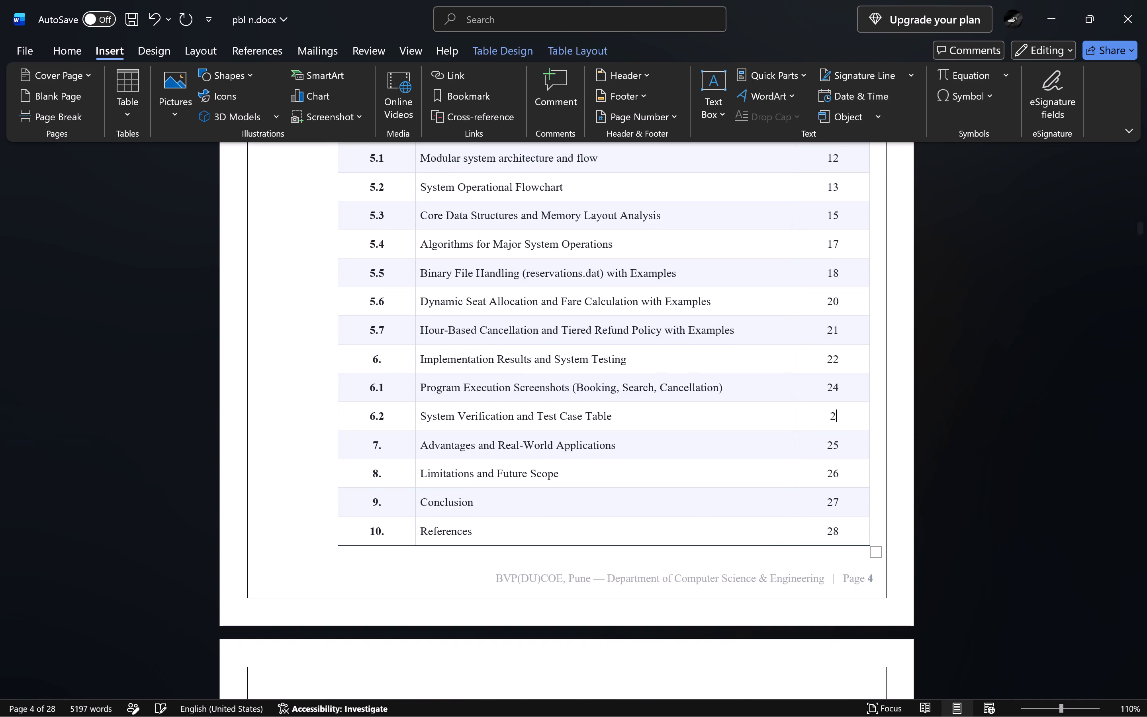
pyautogui.press('4')
# Review pages 10 to 19, examining the code images, the section 5 start, the flowchart and the binary file handling text.
pyautogui.moveTo(1143, 230); pyautogui.dragTo(1138, 343)
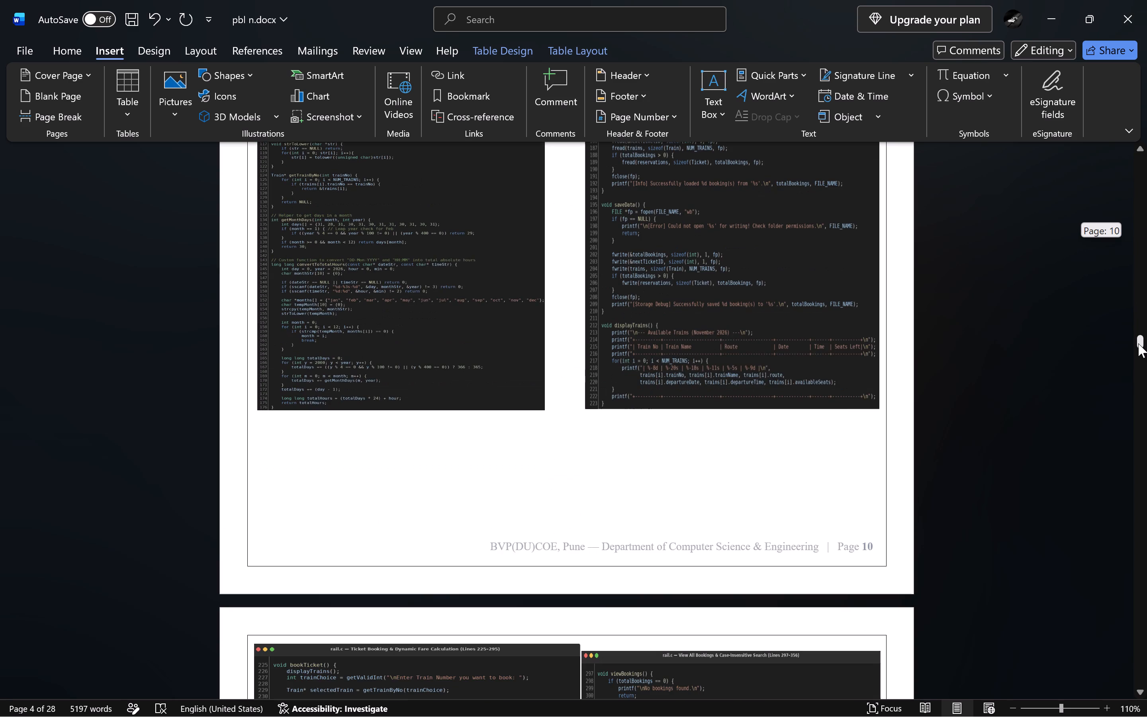
pyautogui.moveTo(1138, 343); pyautogui.dragTo(1137, 355)
pyautogui.scroll(-15, 1111, 360)
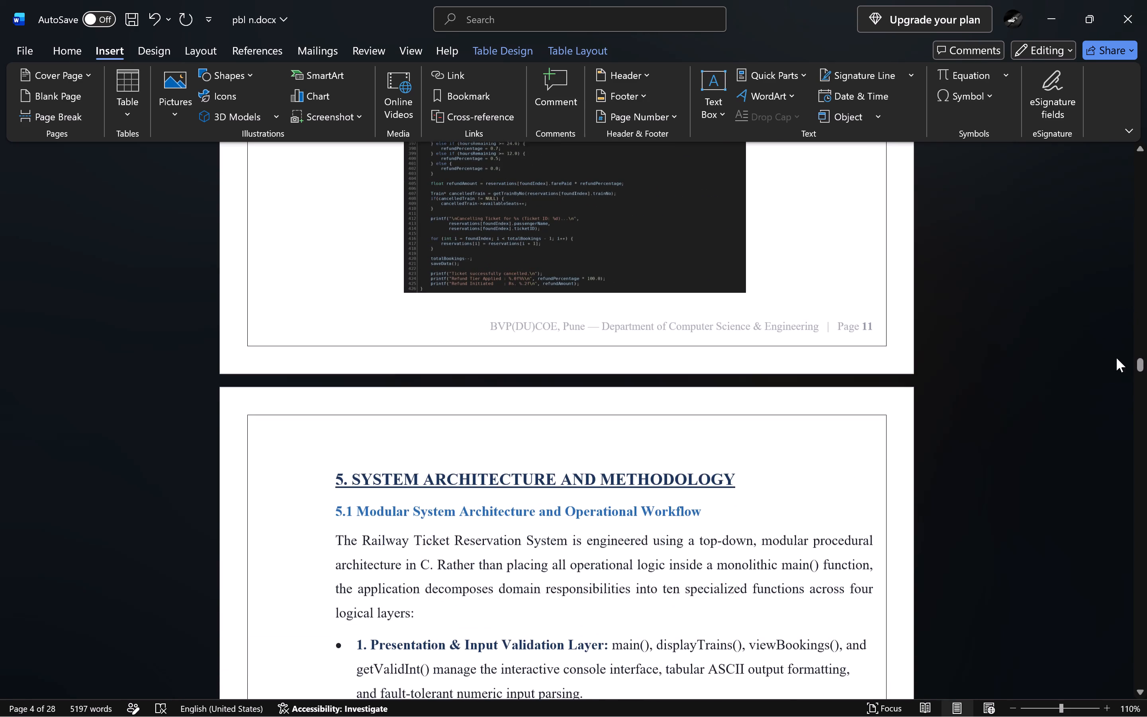
pyautogui.moveTo(1141, 356); pyautogui.dragTo(1141, 438)
pyautogui.click(1141, 458)
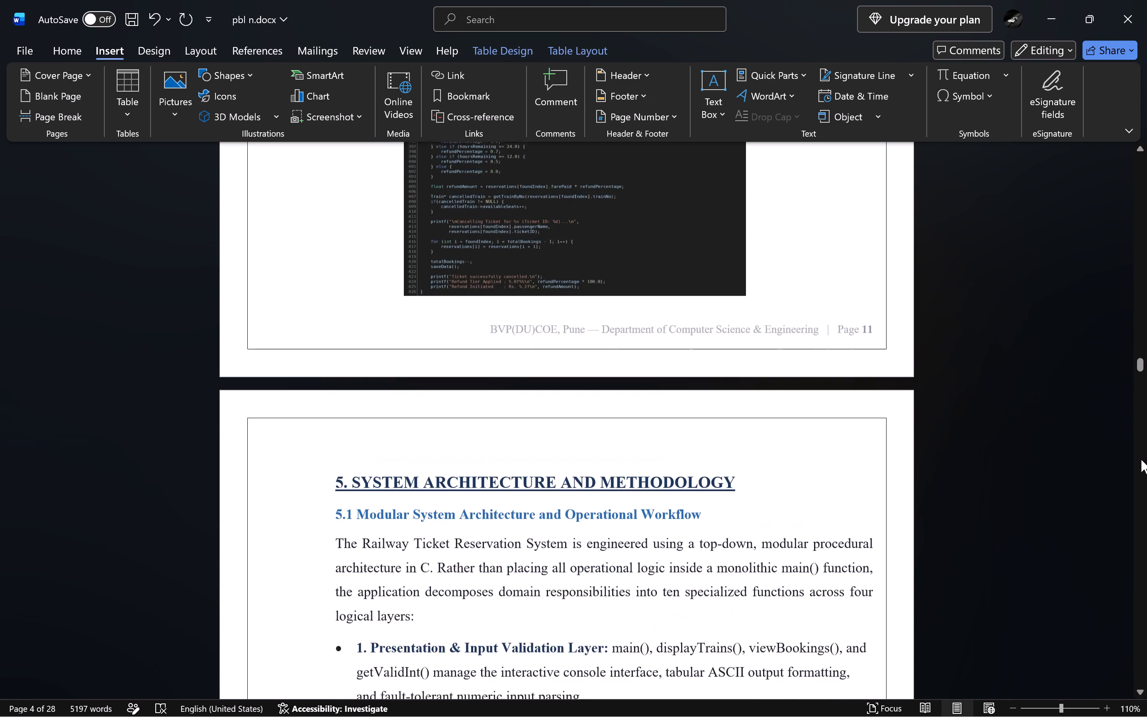
pyautogui.click(1141, 477)
pyautogui.moveTo(1141, 477); pyautogui.dragTo(1146, 589)
pyautogui.doubleClick(1139, 570)
pyautogui.doubleClick(1139, 570)
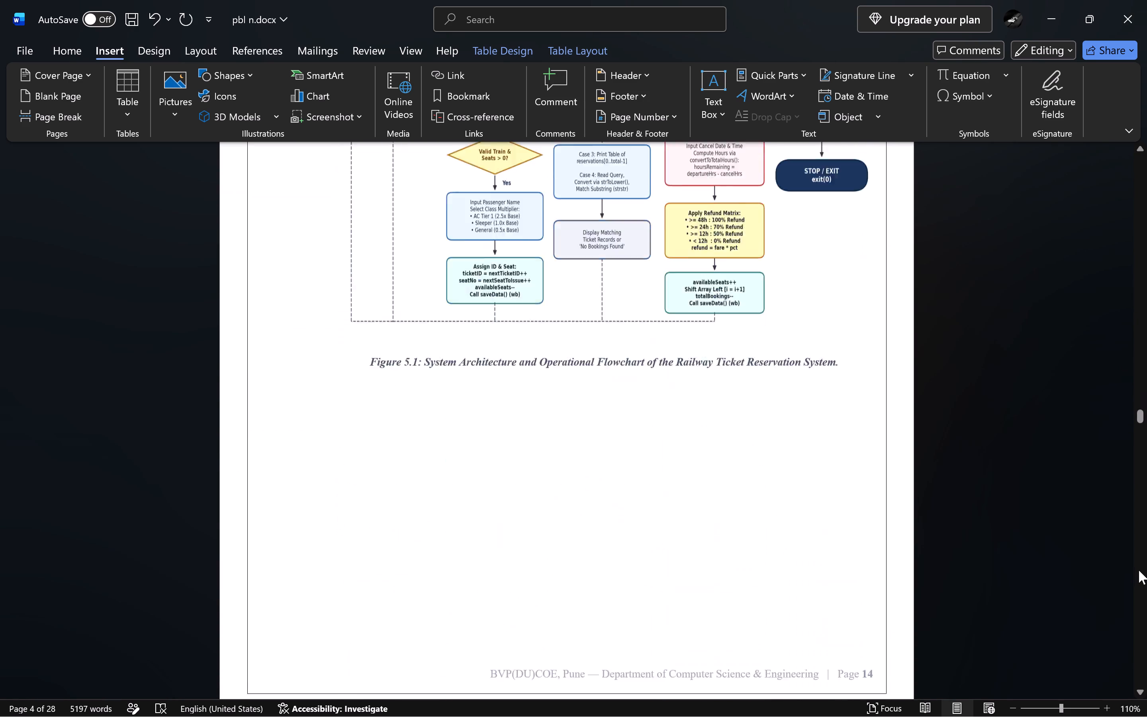
pyautogui.click(1139, 570)
pyautogui.tripleClick(1139, 570)
pyautogui.tripleClick(1139, 570)
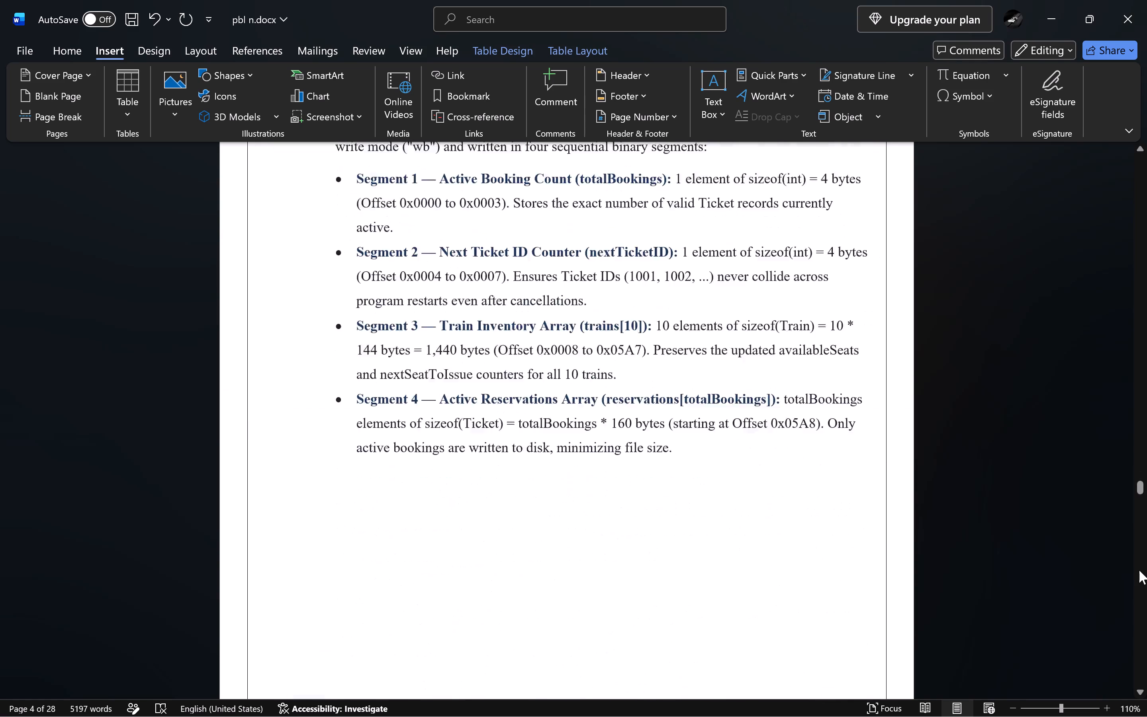
pyautogui.click(1139, 570)
# Examine pages 20 to 24 for where subsections 5.6 and 5.7, the program execution screenshots and section 6.2 begin.
pyautogui.scroll(-14, 1056, 498)
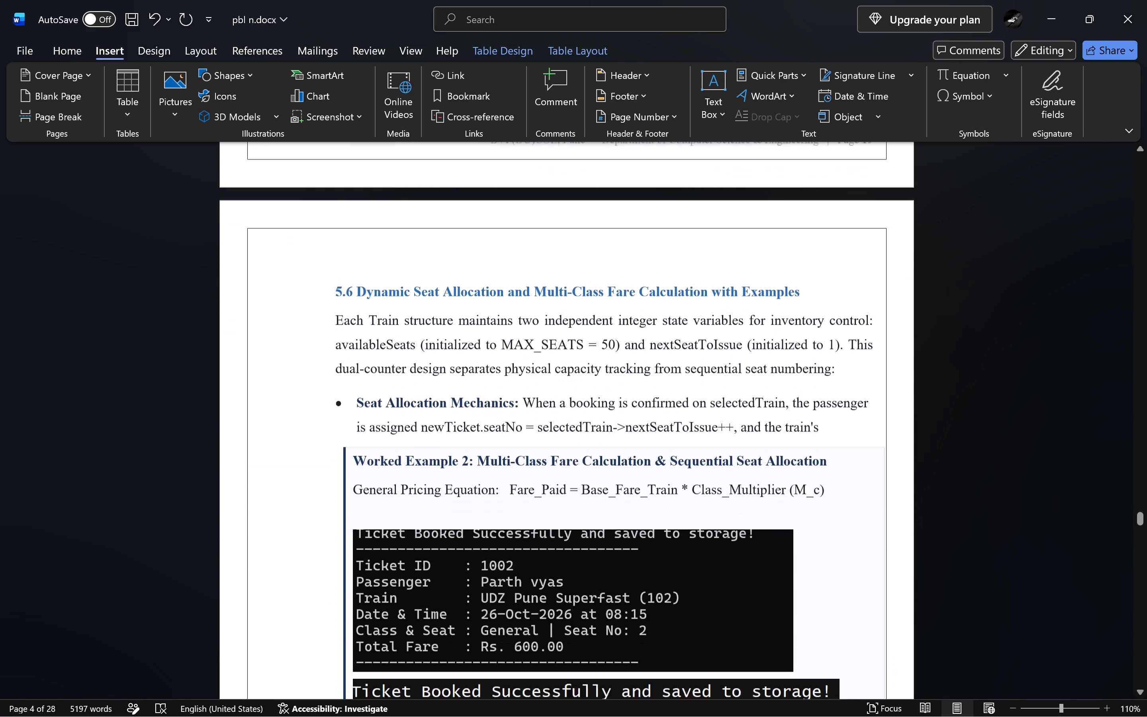
pyautogui.scroll(-20, 1035, 501)
pyautogui.scroll(1, 1029, 543)
pyautogui.scroll(-17, 1029, 543)
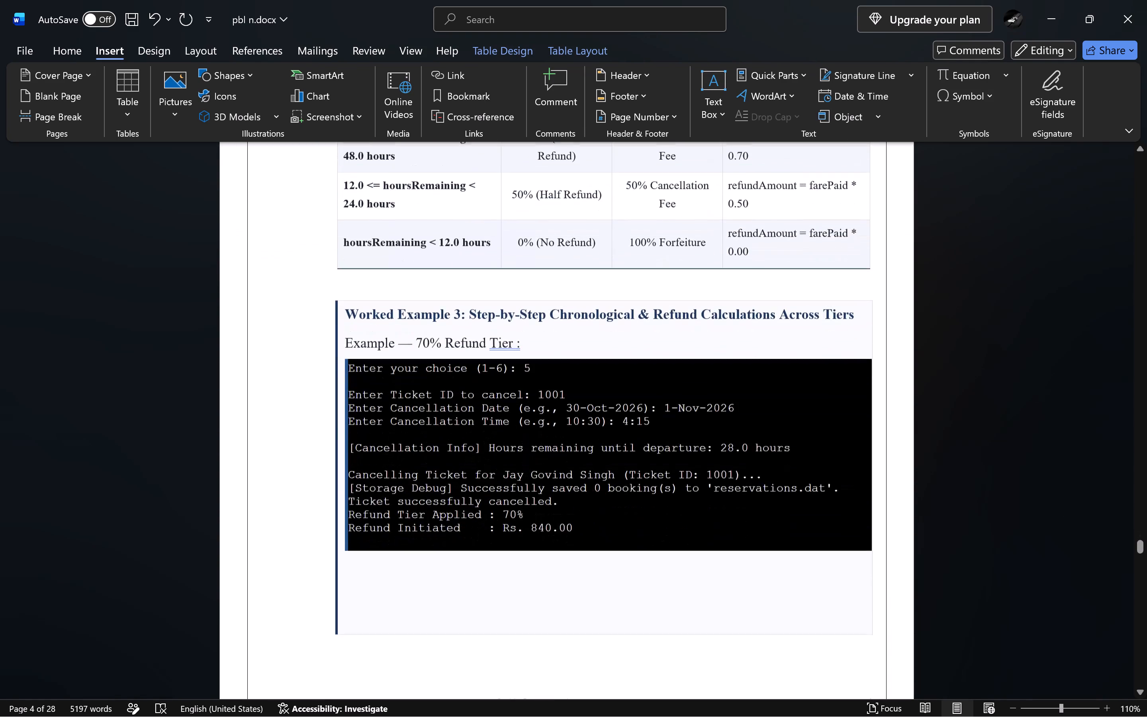
pyautogui.scroll(-12, 1011, 523)
pyautogui.scroll(-9, 1008, 520)
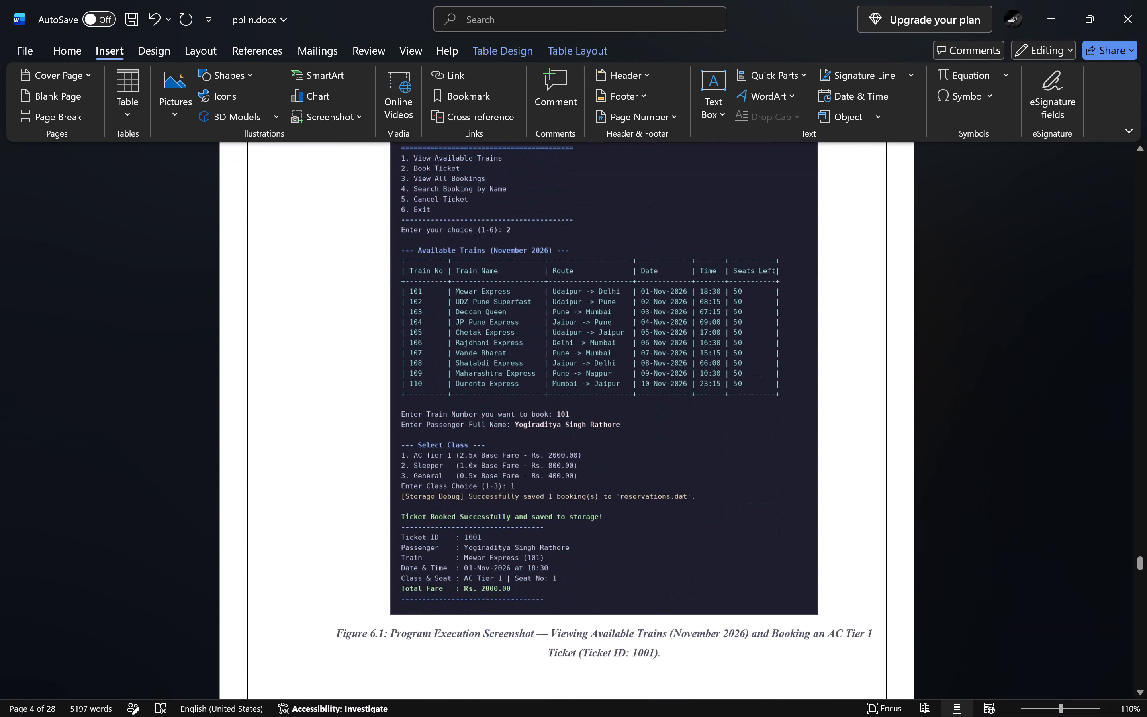
pyautogui.scroll(-3, 1008, 520)
pyautogui.scroll(14, 1008, 520)
pyautogui.scroll(-9, 1008, 520)
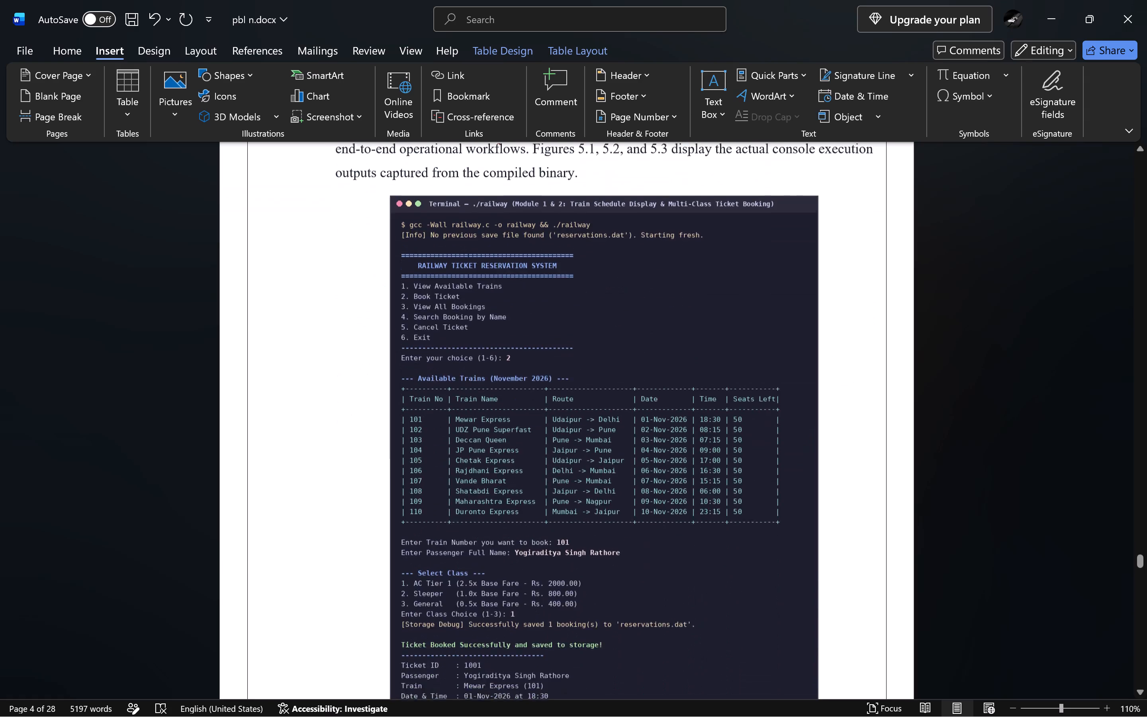
pyautogui.scroll(-9, 1007, 530)
pyautogui.scroll(2, 1006, 528)
pyautogui.scroll(-20, 1006, 528)
pyautogui.scroll(-4, 1006, 528)
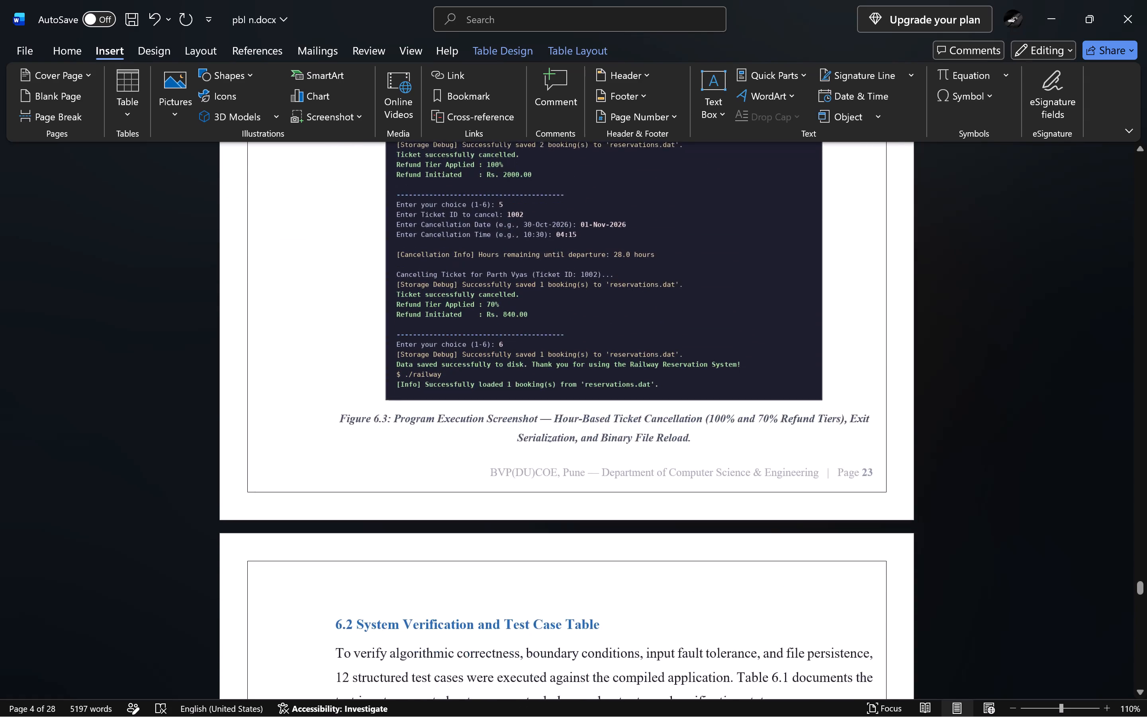
pyautogui.scroll(-3, 1006, 528)
pyautogui.scroll(1, 1006, 528)
pyautogui.scroll(-20, 1006, 528)
pyautogui.scroll(-2, 1006, 528)
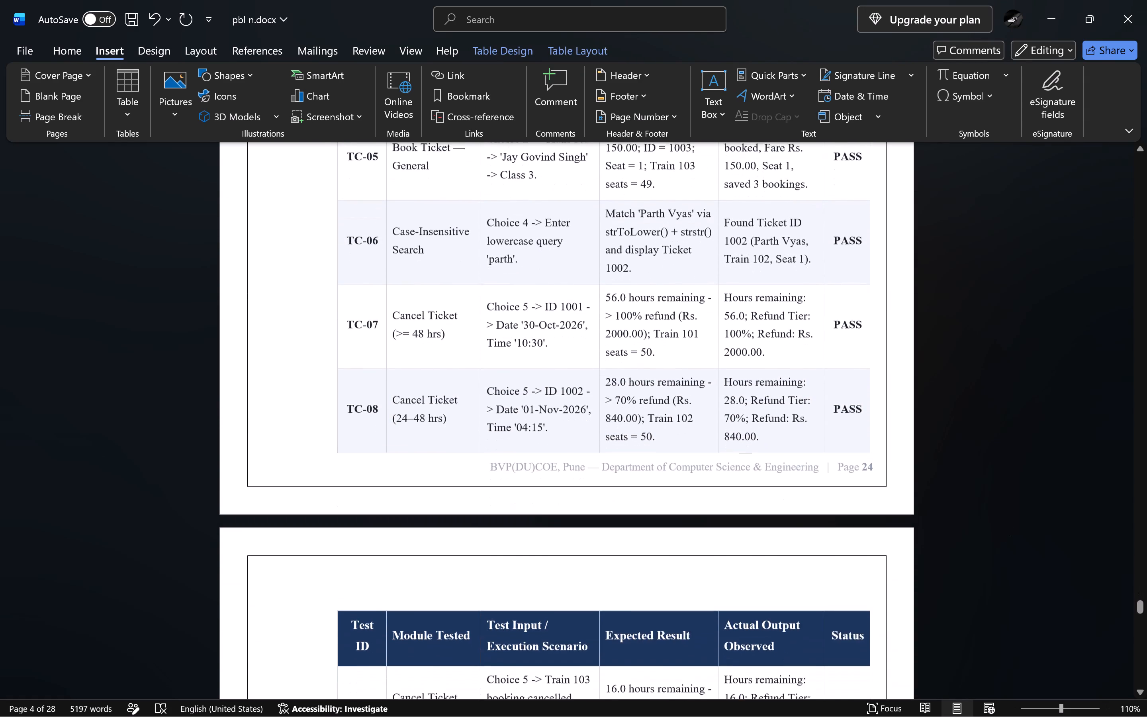
# Set the table of contents page number for Program Execution Screenshots to 22.
pyautogui.moveTo(1139, 603); pyautogui.dragTo(1145, 276)
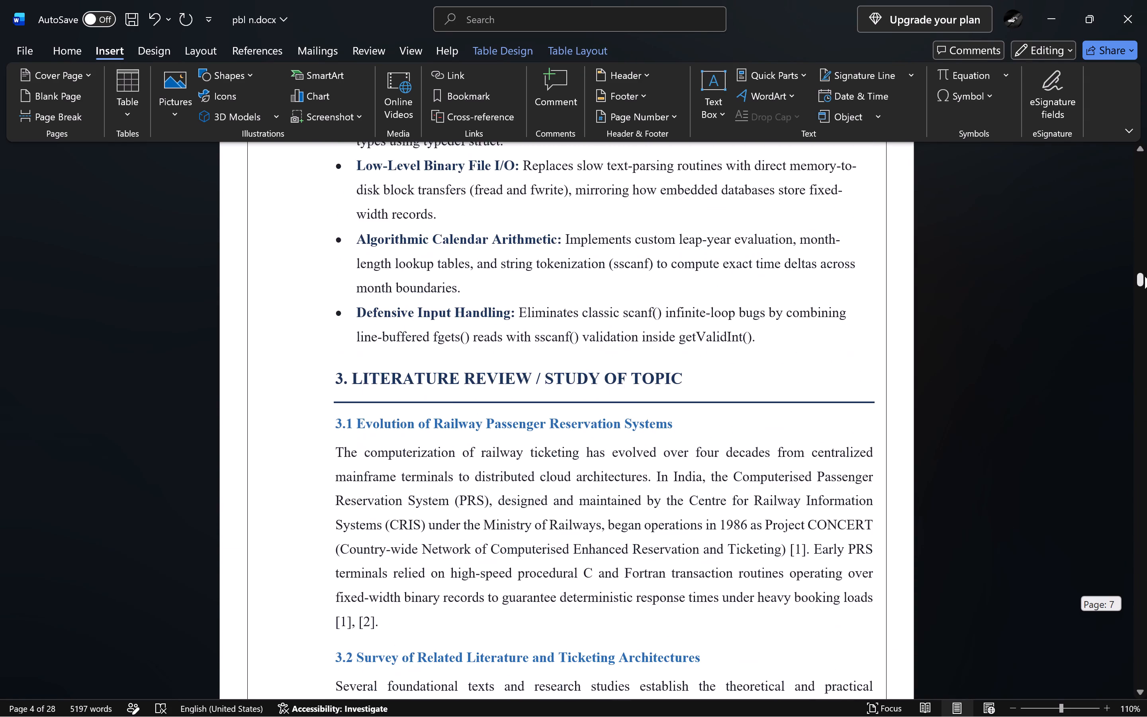
pyautogui.moveTo(1145, 276); pyautogui.dragTo(1130, 200)
pyautogui.scroll(-9, 709, 524)
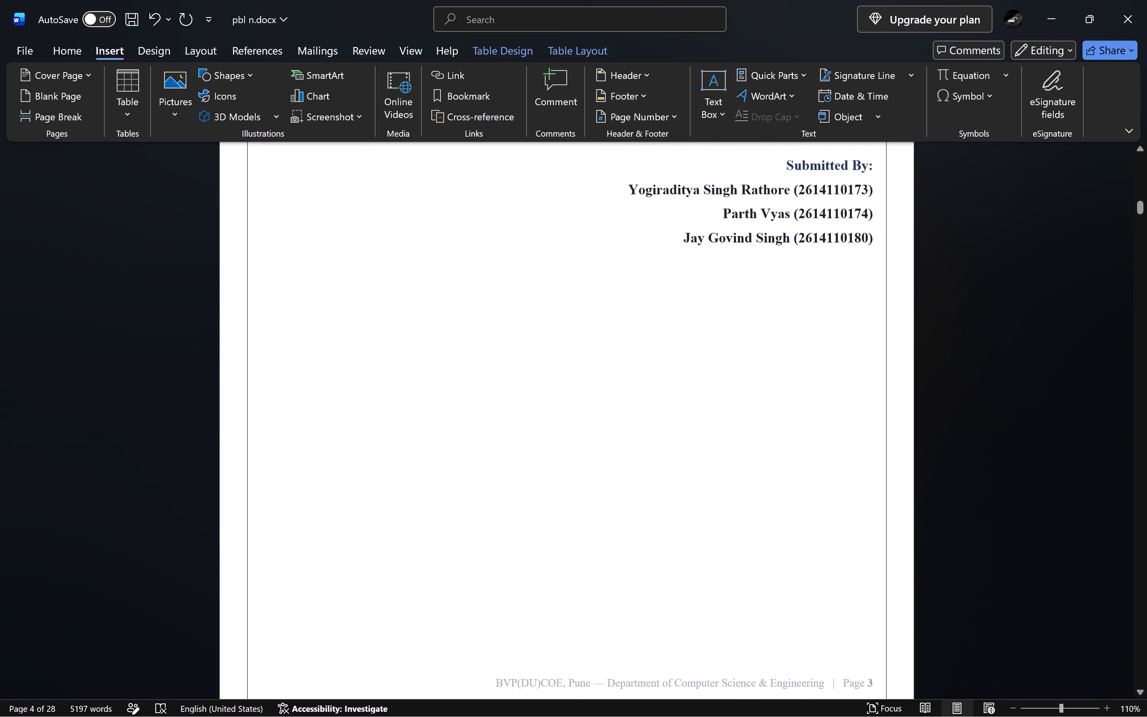
pyautogui.scroll(-20, 697, 514)
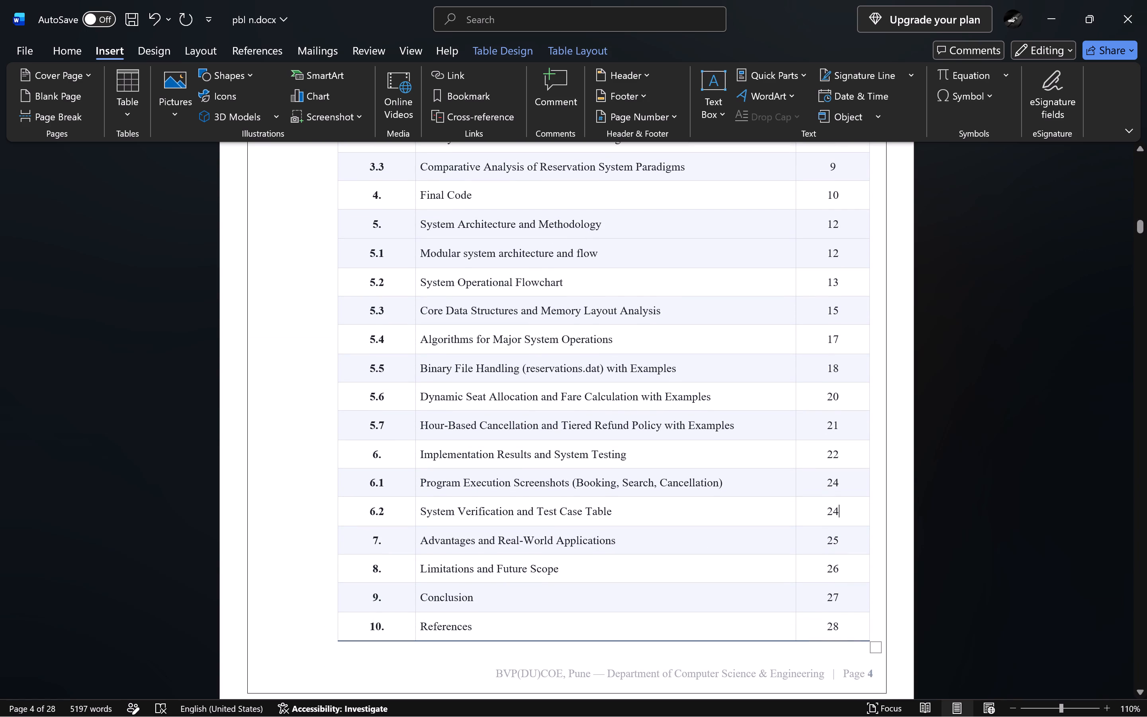
pyautogui.click(848, 480)
pyautogui.press('BackSpace')
pyautogui.press('2')
# Compare the last table of contents entries with the pages where sections 7 to 10 begin.
pyautogui.click(855, 507)
pyautogui.click(847, 545)
pyautogui.moveTo(1145, 227); pyautogui.dragTo(1143, 386)
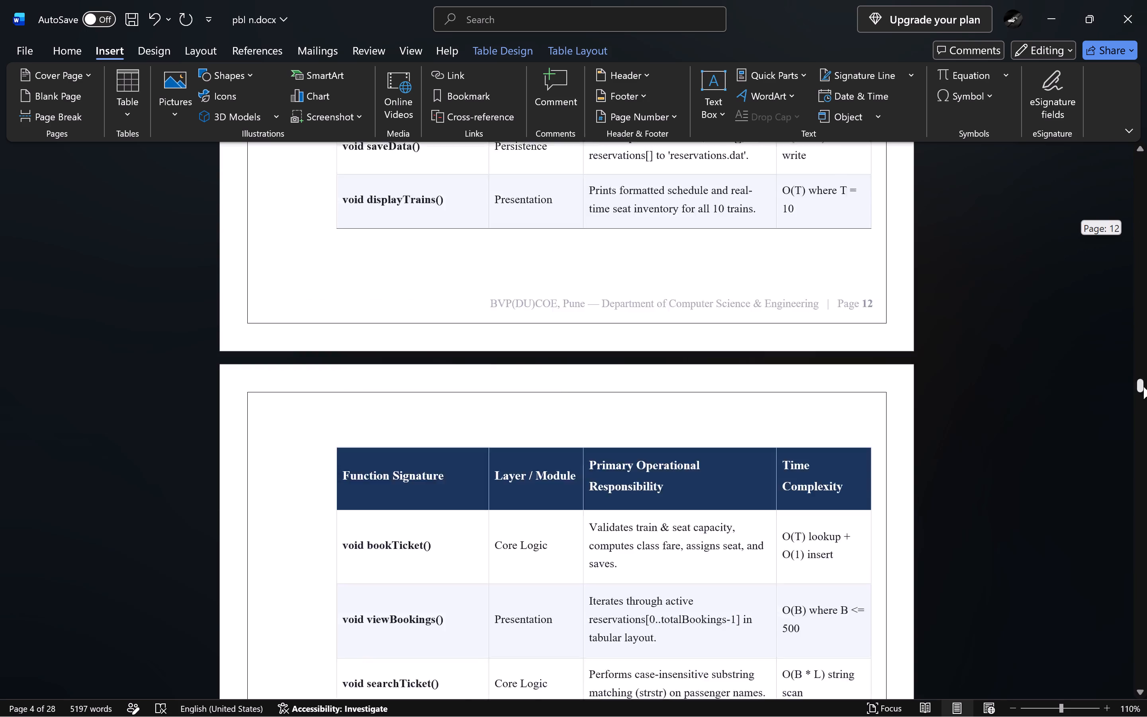
pyautogui.moveTo(1143, 386); pyautogui.dragTo(1146, 603)
pyautogui.scroll(-14, 818, 493)
pyautogui.scroll(-9, 797, 454)
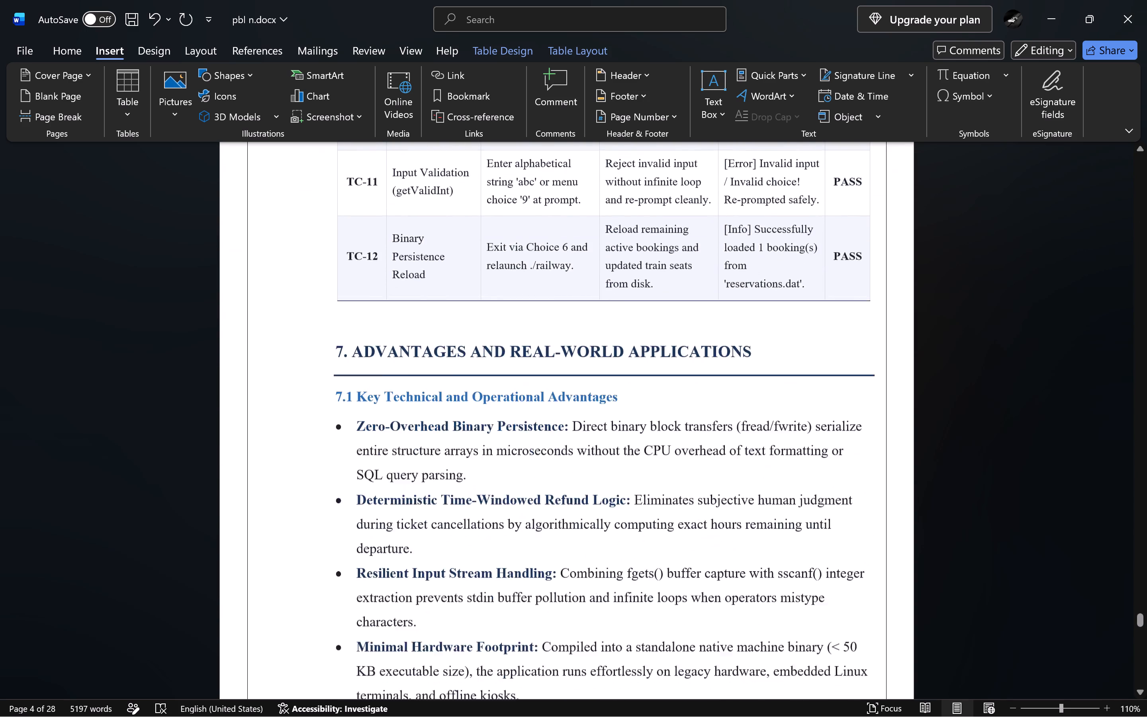
pyautogui.scroll(-19, 796, 454)
pyautogui.scroll(-12, 797, 453)
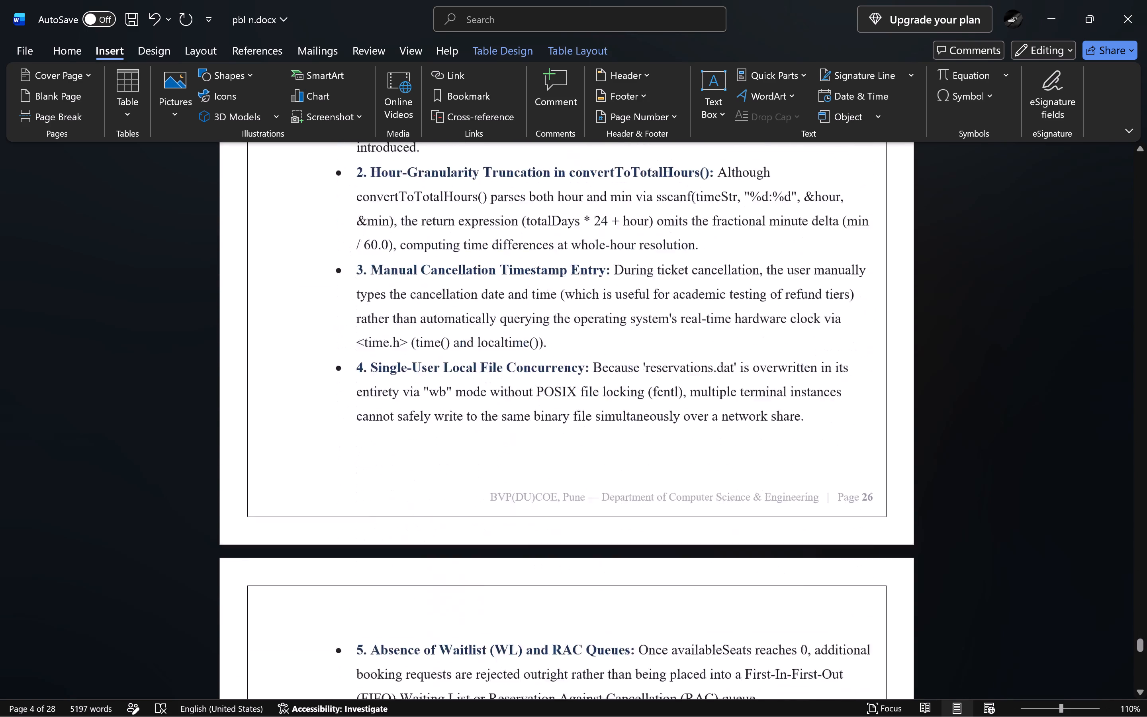
pyautogui.scroll(-15, 797, 453)
pyautogui.scroll(-15, 797, 453)
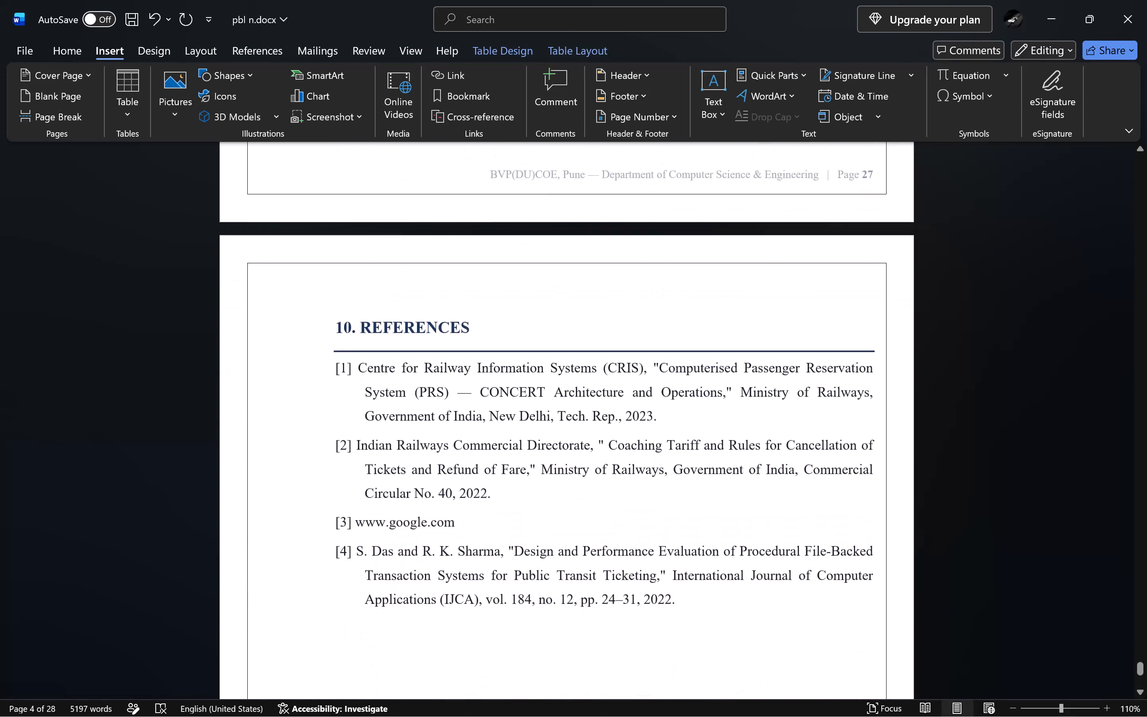
pyautogui.scroll(-14, 797, 453)
# Review the report from the certificate page through the table of contents to section 3, checking layout and page numbers.
pyautogui.moveTo(1141, 677); pyautogui.dragTo(1102, 98)
pyautogui.scroll(-20, 717, 605)
pyautogui.scroll(-9, 717, 605)
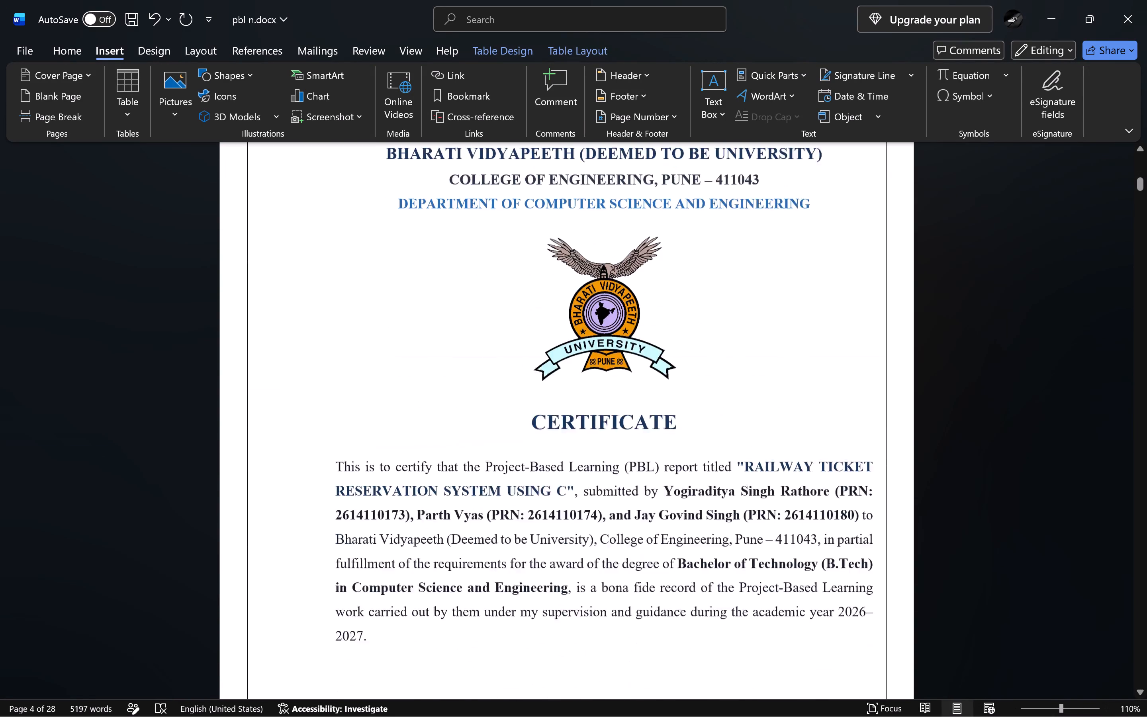
pyautogui.scroll(-20, 767, 479)
pyautogui.scroll(-20, 767, 479)
pyautogui.scroll(-8, 767, 479)
pyautogui.scroll(1, 769, 480)
pyautogui.scroll(-7, 769, 480)
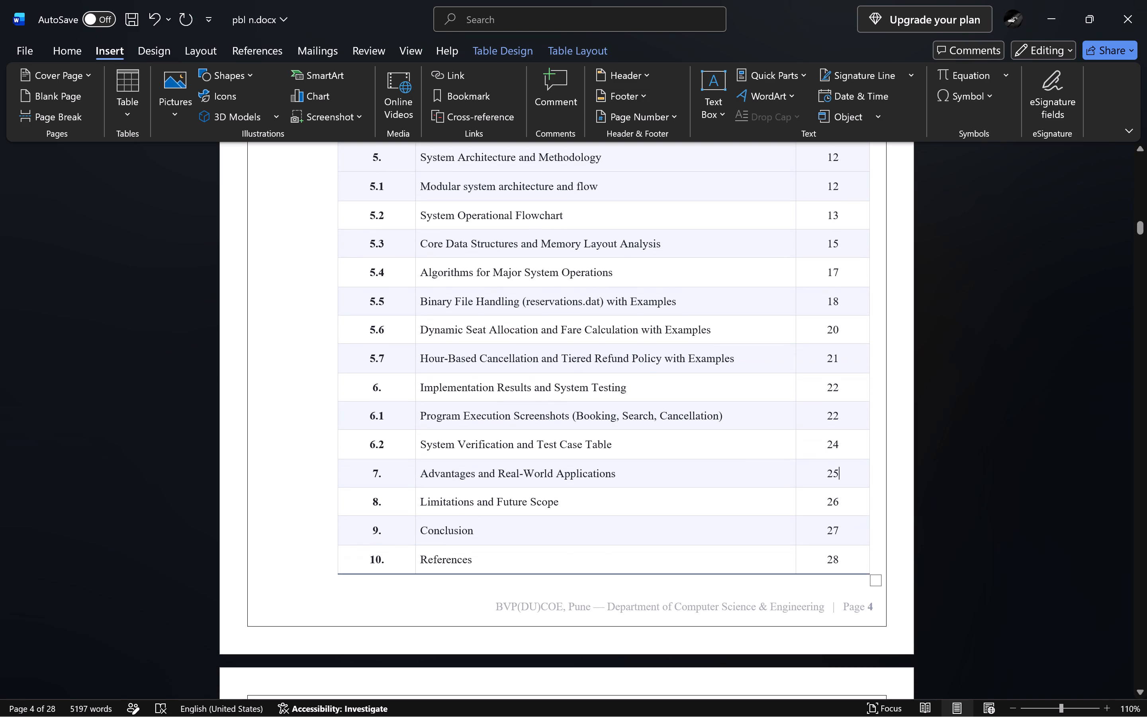
pyautogui.scroll(-10, 769, 480)
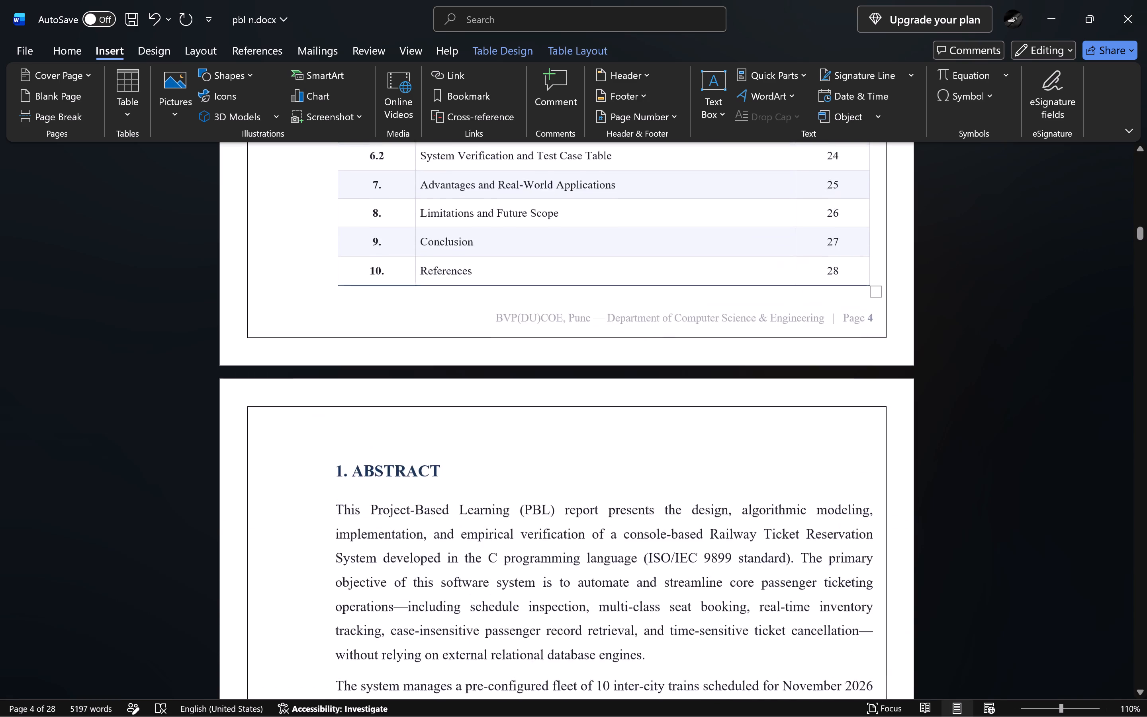
pyautogui.scroll(-20, 769, 480)
pyautogui.scroll(-17, 769, 480)
pyautogui.scroll(1, 769, 480)
pyautogui.scroll(-6, 769, 480)
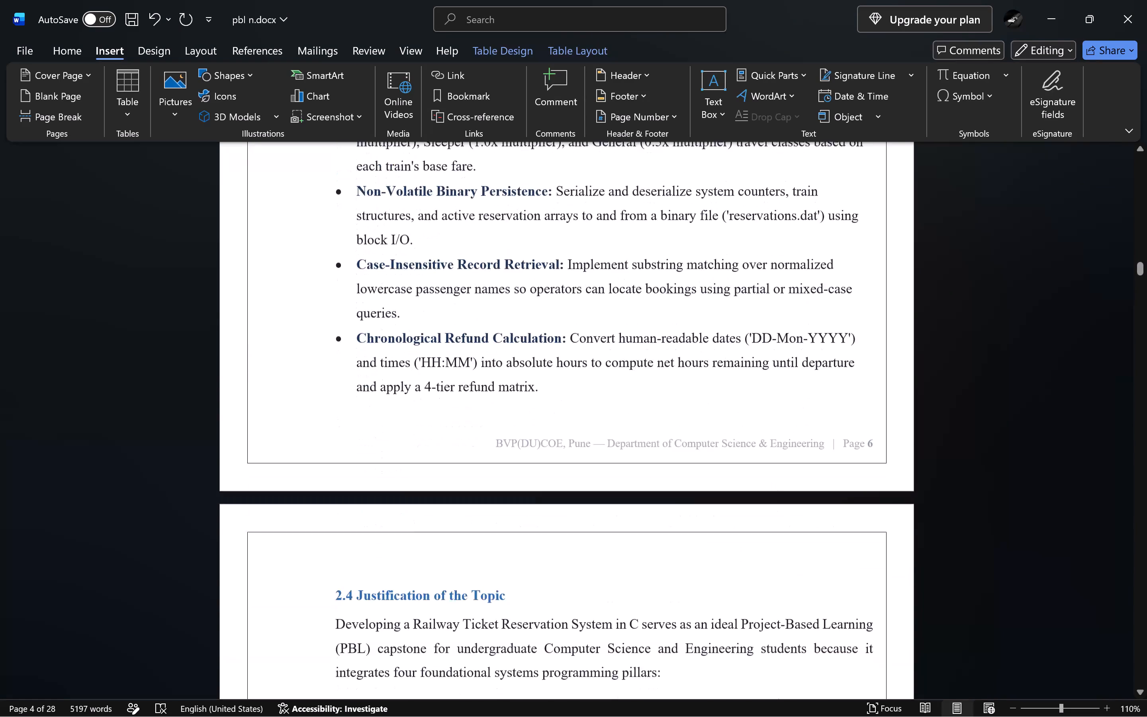
pyautogui.scroll(-12, 769, 480)
pyautogui.scroll(1, 769, 480)
pyautogui.middleClick(769, 480)
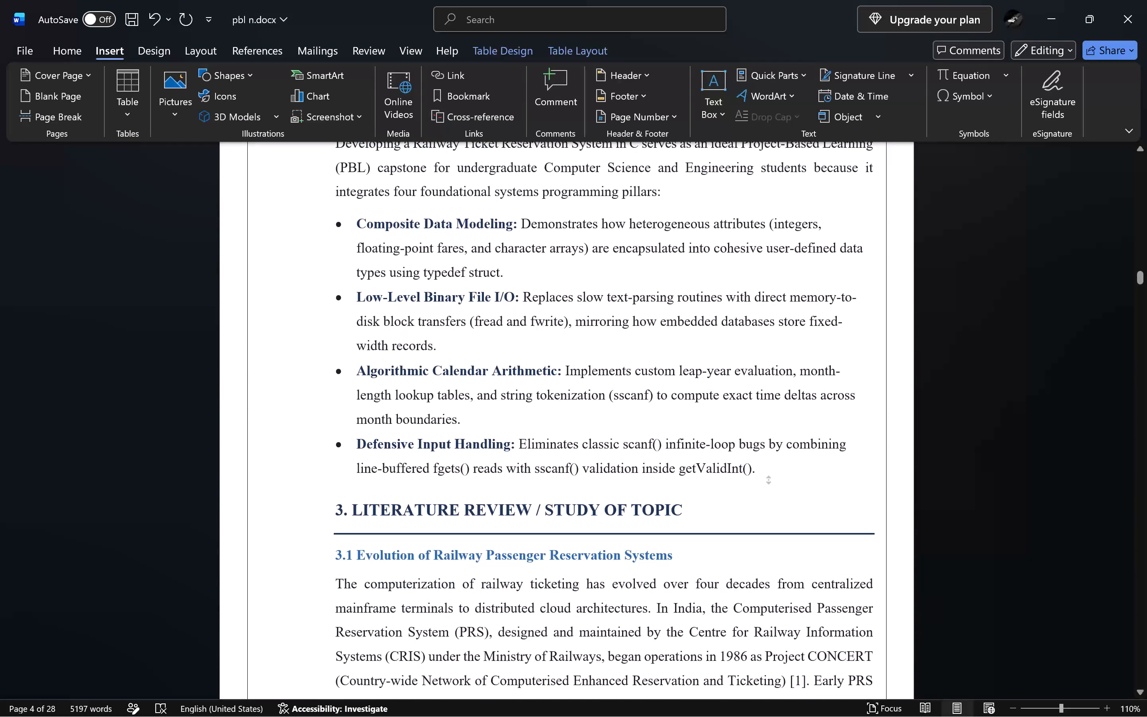
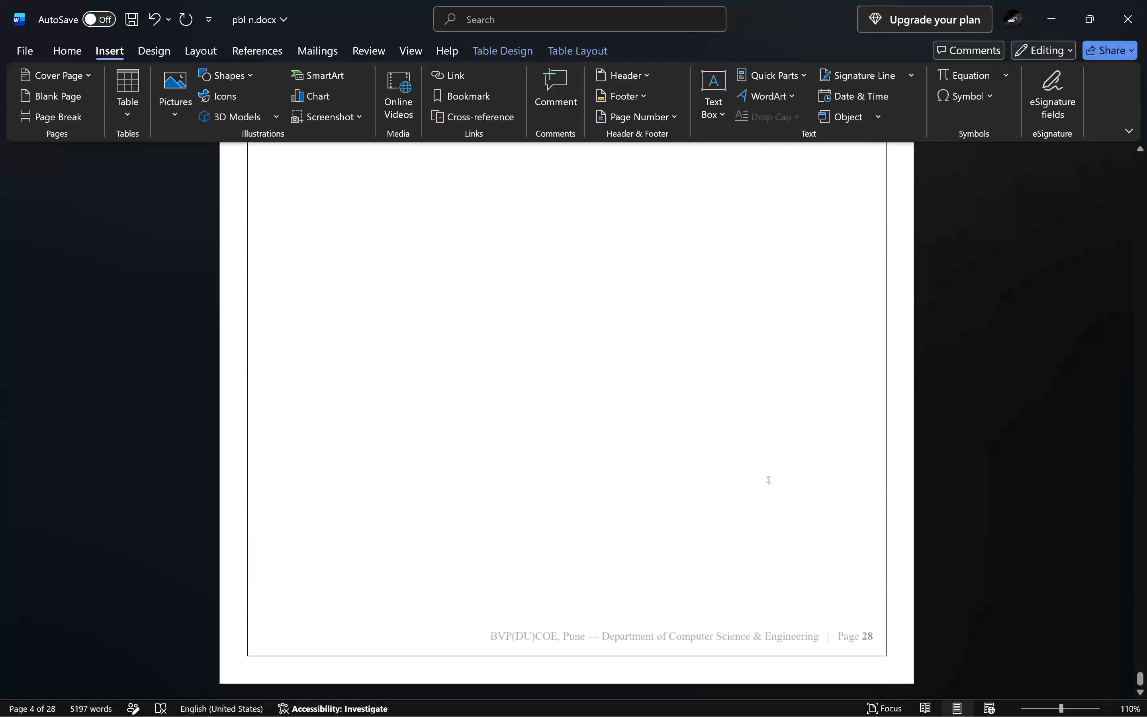
# Save the report as pbl n.docx in the P&PS PBL folder, replacing the existing file, and close the document.
pyautogui.middleClick(770, 585)
pyautogui.scroll(4, 770, 585)
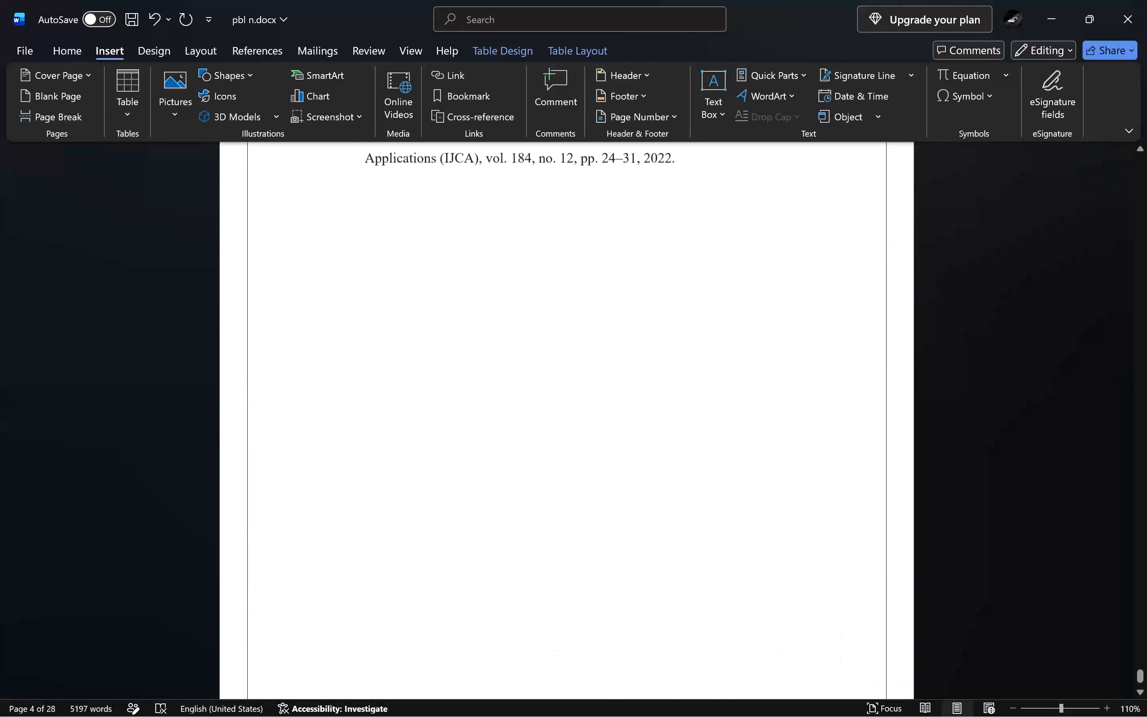
pyautogui.scroll(9, 770, 585)
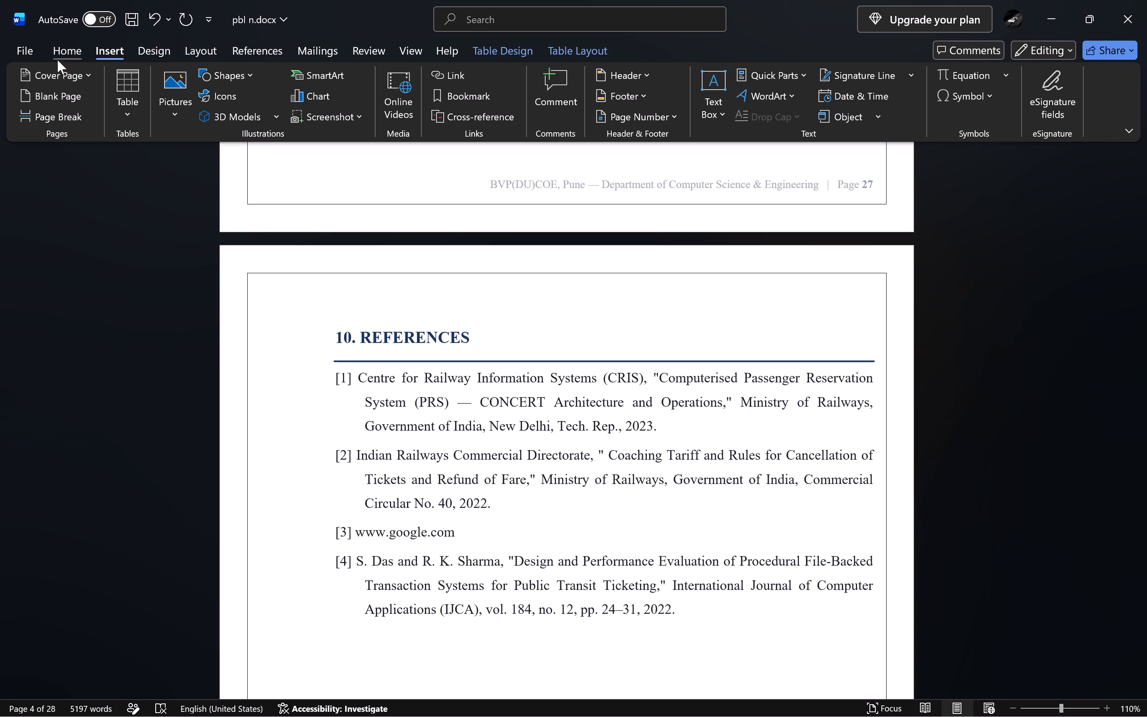
pyautogui.click(33, 49)
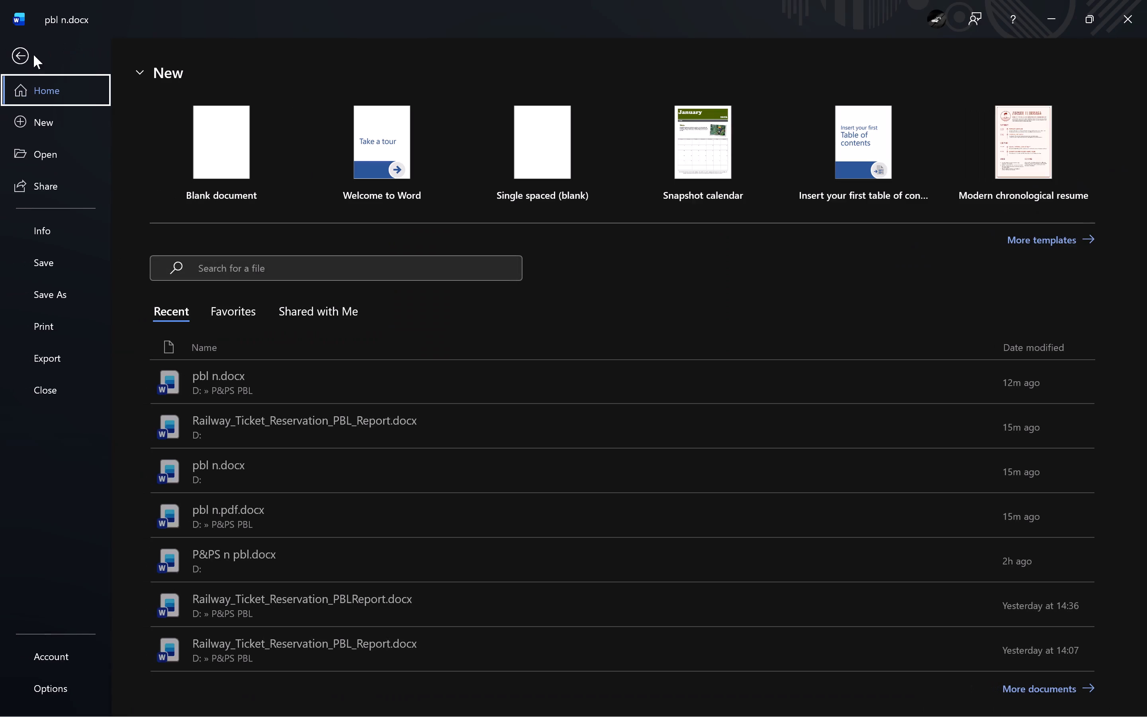
pyautogui.click(61, 293)
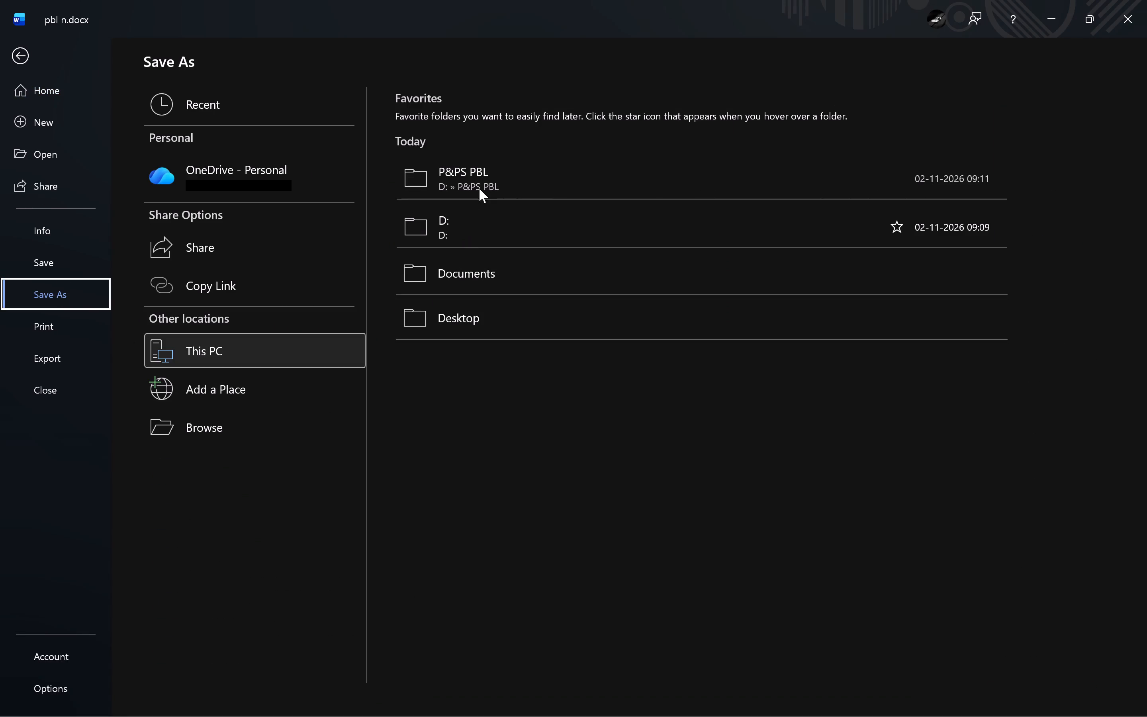
pyautogui.click(480, 185)
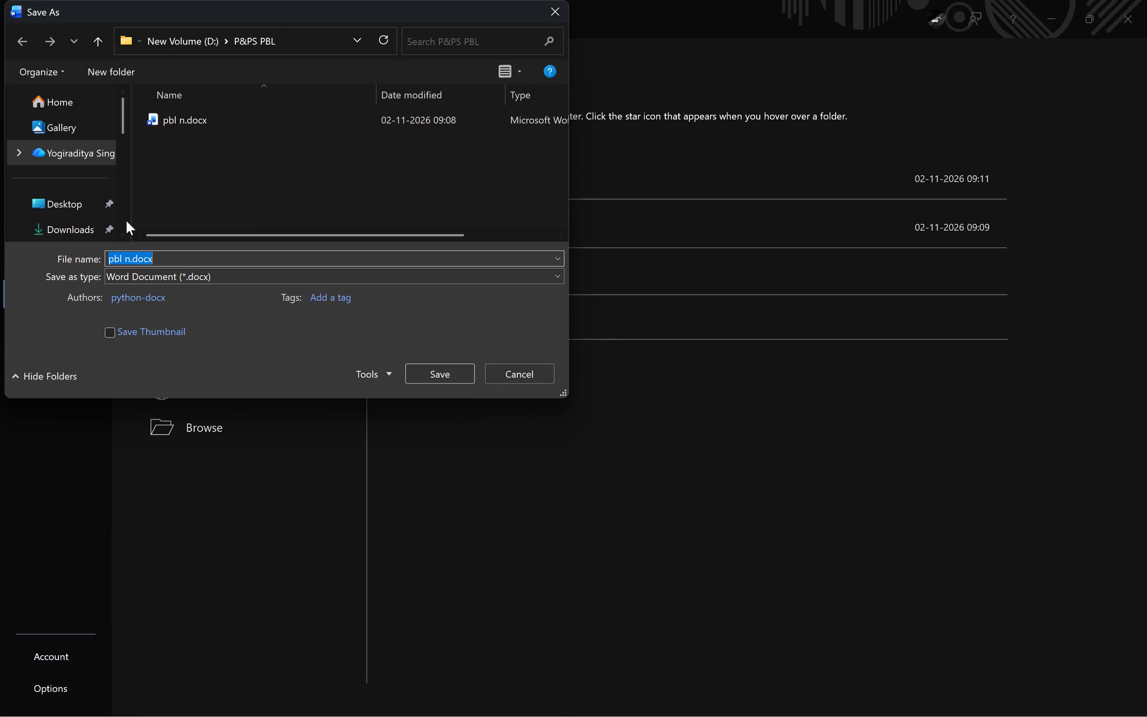
pyautogui.click(178, 122)
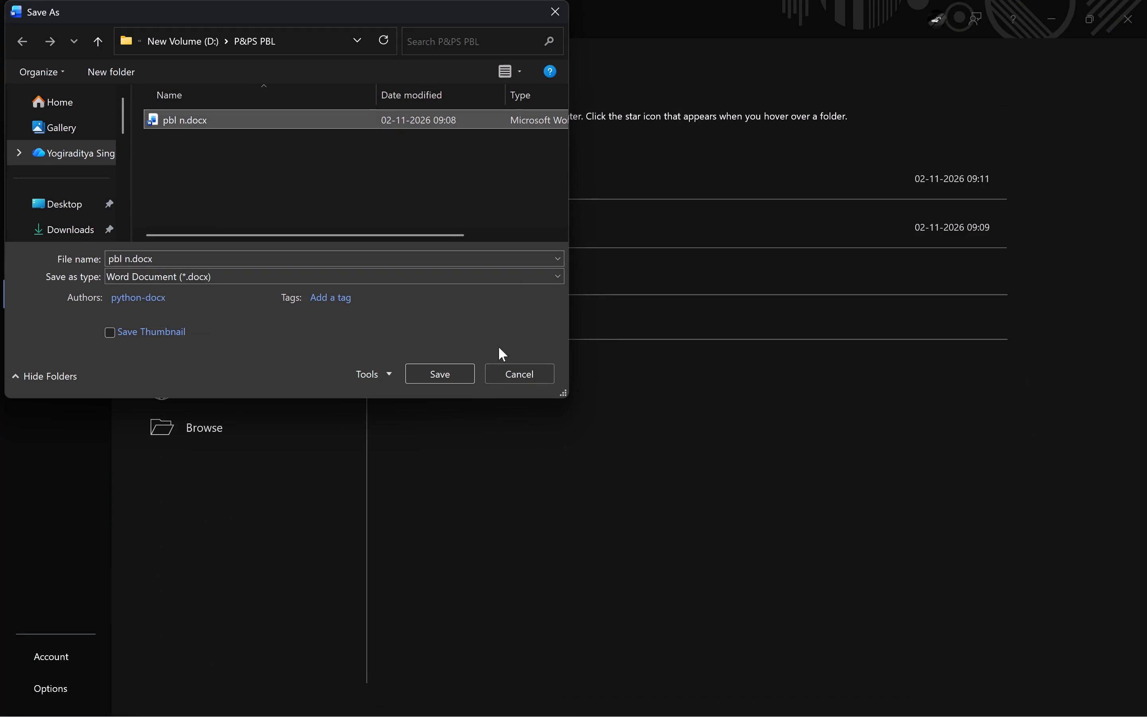
pyautogui.click(448, 380)
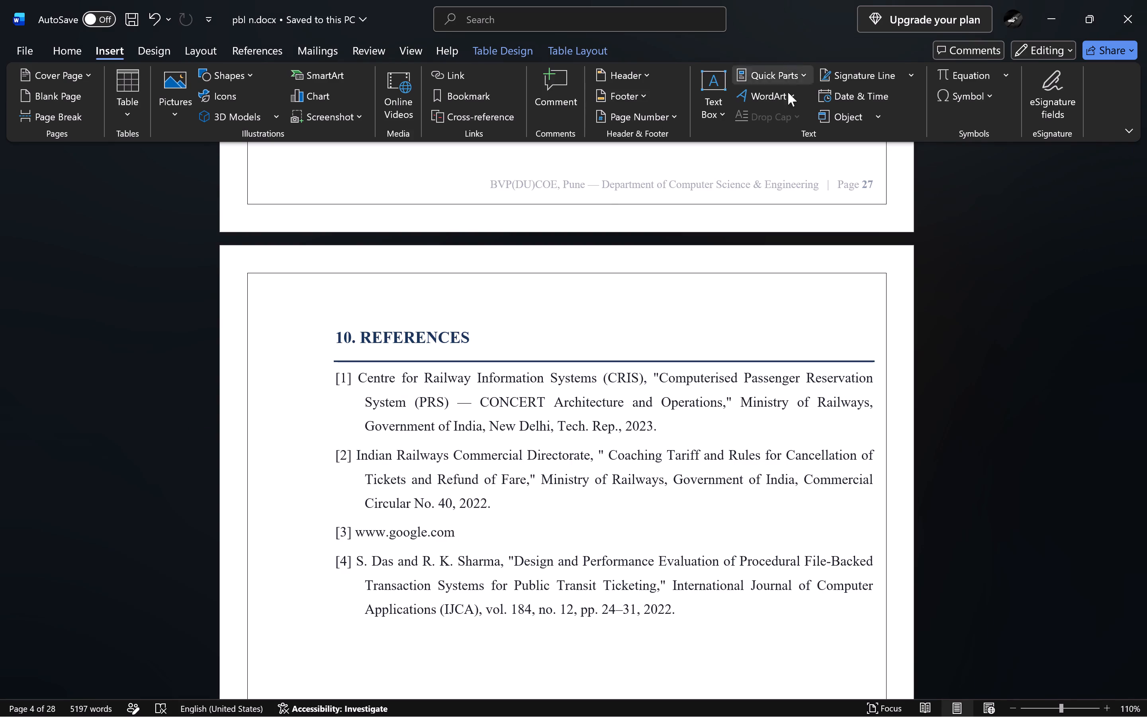
pyautogui.click(1146, 0)
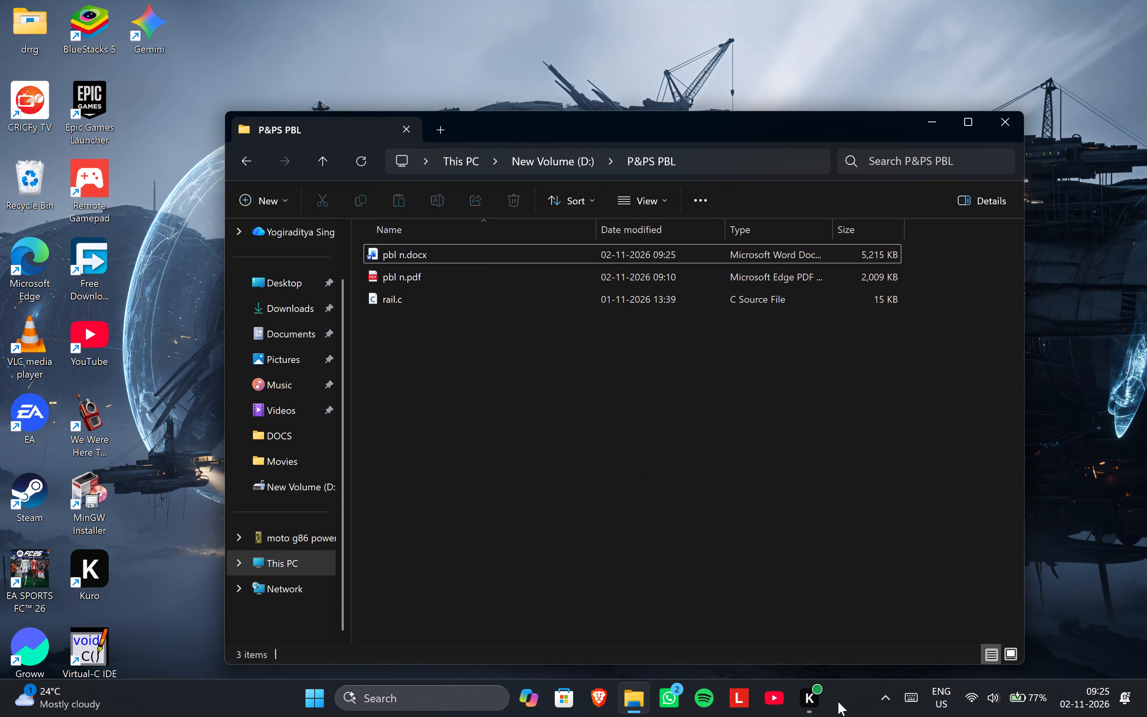
# Reopen the saved pbl n.docx and review the layout from the title page through the section 4 Final Code images.
pyautogui.doubleClick(581, 250)
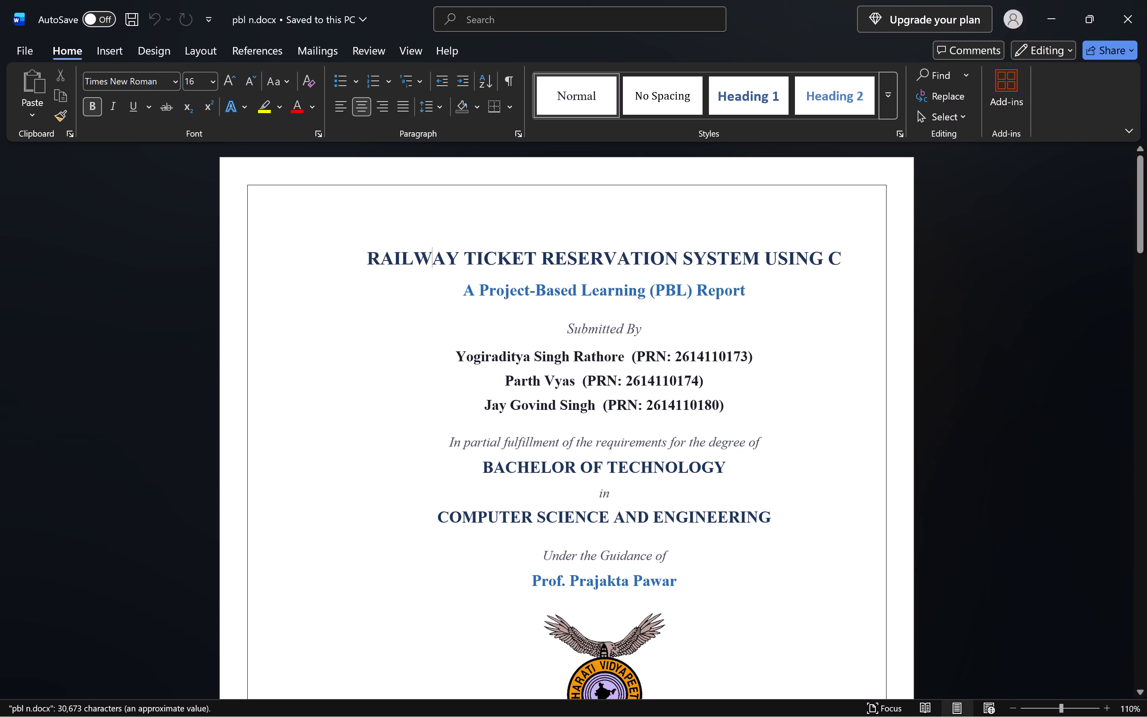
pyautogui.scroll(-20, 581, 249)
pyautogui.scroll(-14, 581, 249)
pyautogui.scroll(1, 581, 249)
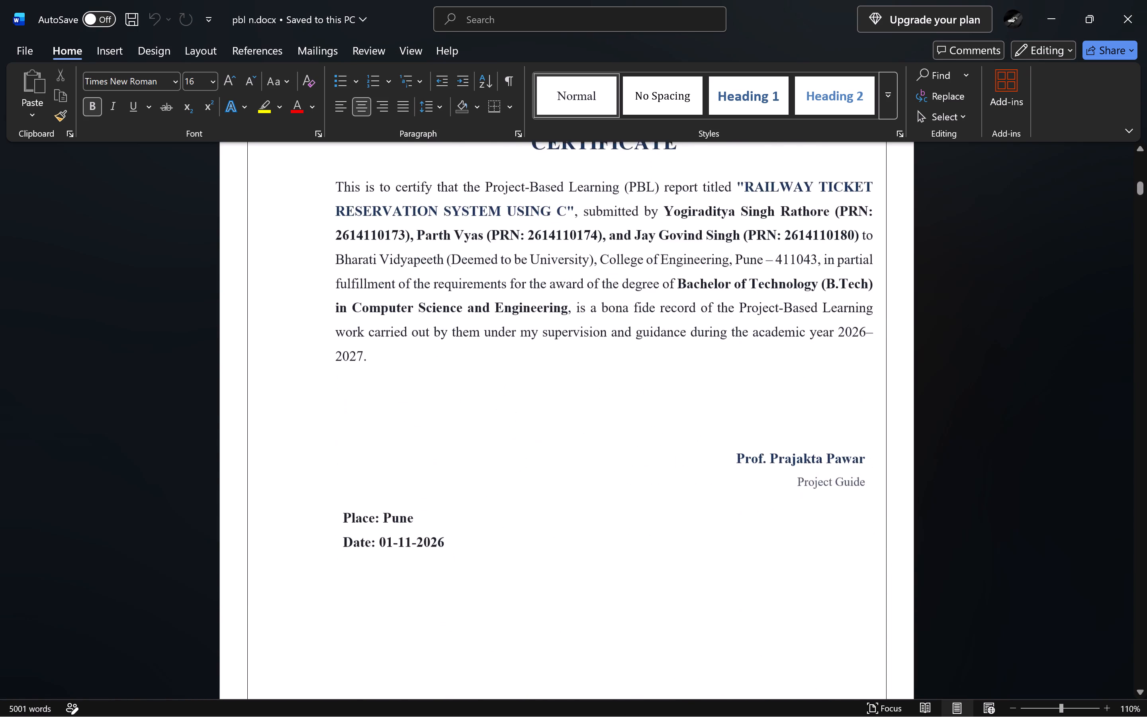
pyautogui.scroll(-20, 581, 248)
pyautogui.scroll(-20, 581, 248)
pyautogui.scroll(-8, 581, 248)
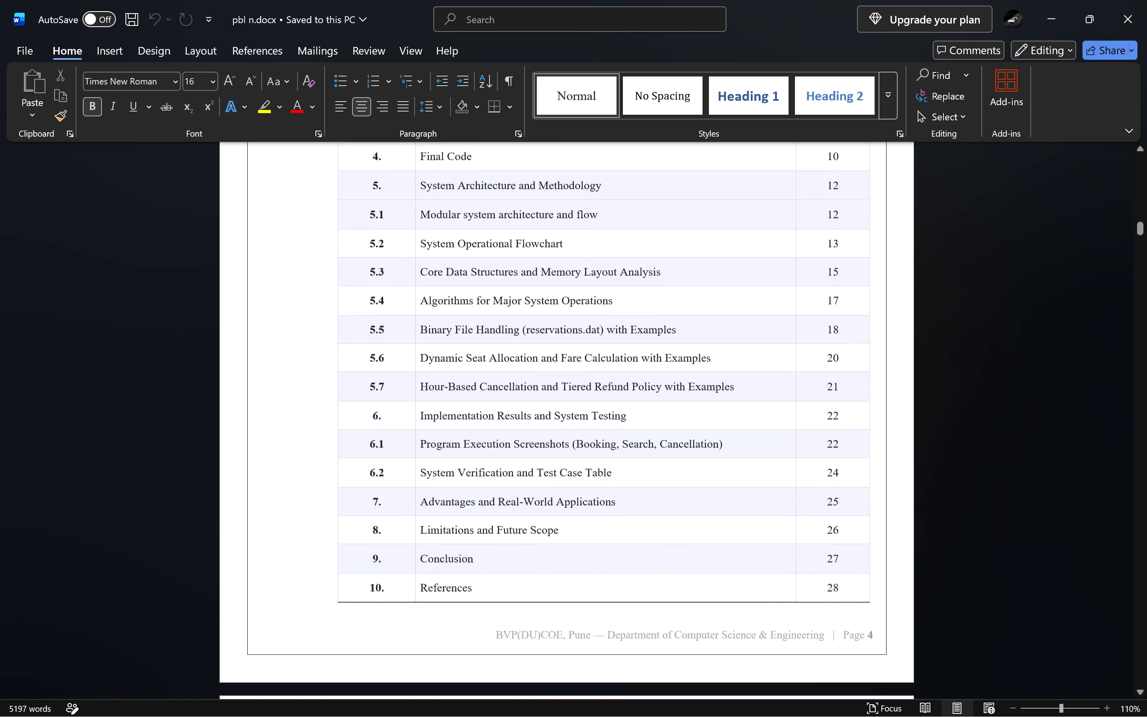
pyautogui.scroll(-20, 582, 246)
pyautogui.scroll(-1, 582, 246)
pyautogui.scroll(1, 582, 245)
pyautogui.scroll(-17, 582, 245)
pyautogui.scroll(1, 582, 245)
pyautogui.scroll(-13, 582, 245)
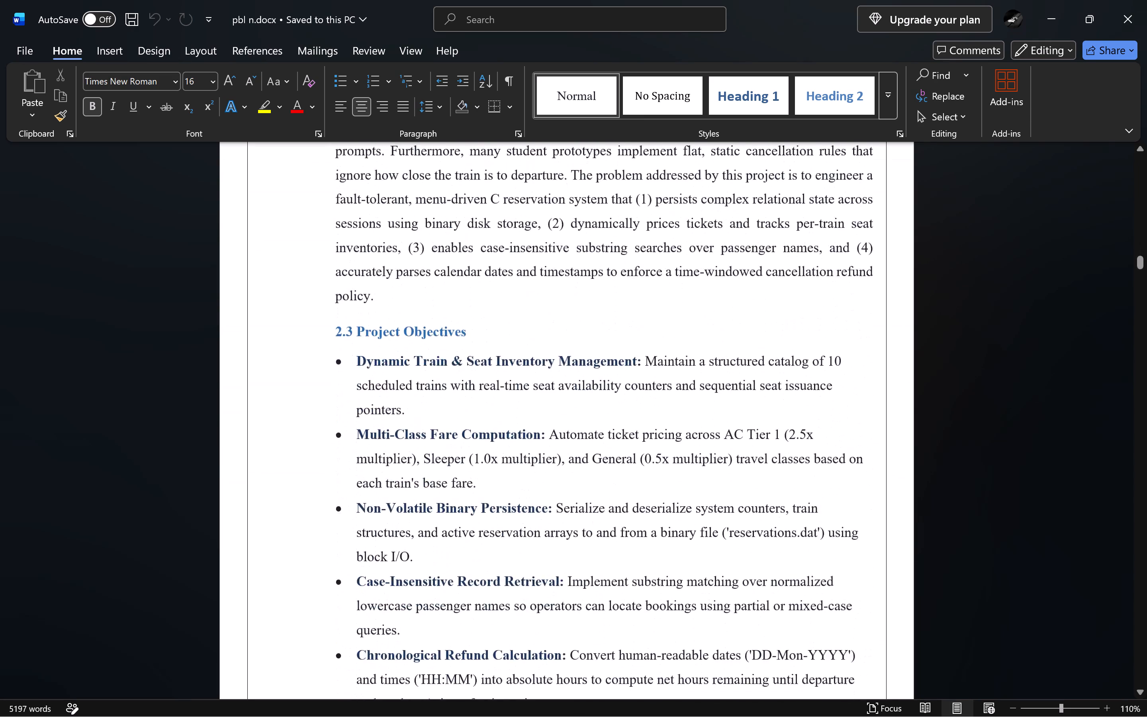
pyautogui.scroll(-20, 583, 245)
pyautogui.scroll(-17, 583, 245)
pyautogui.scroll(1, 608, 251)
pyautogui.scroll(-9, 608, 251)
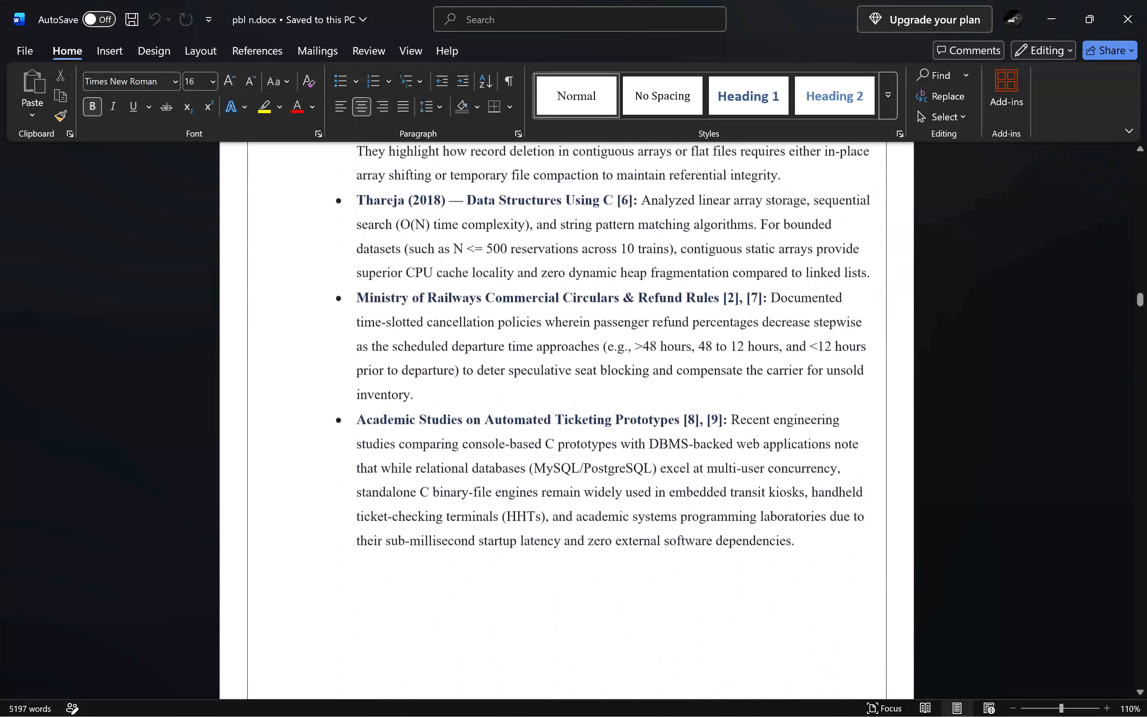
pyautogui.scroll(-20, 609, 250)
pyautogui.scroll(-20, 609, 250)
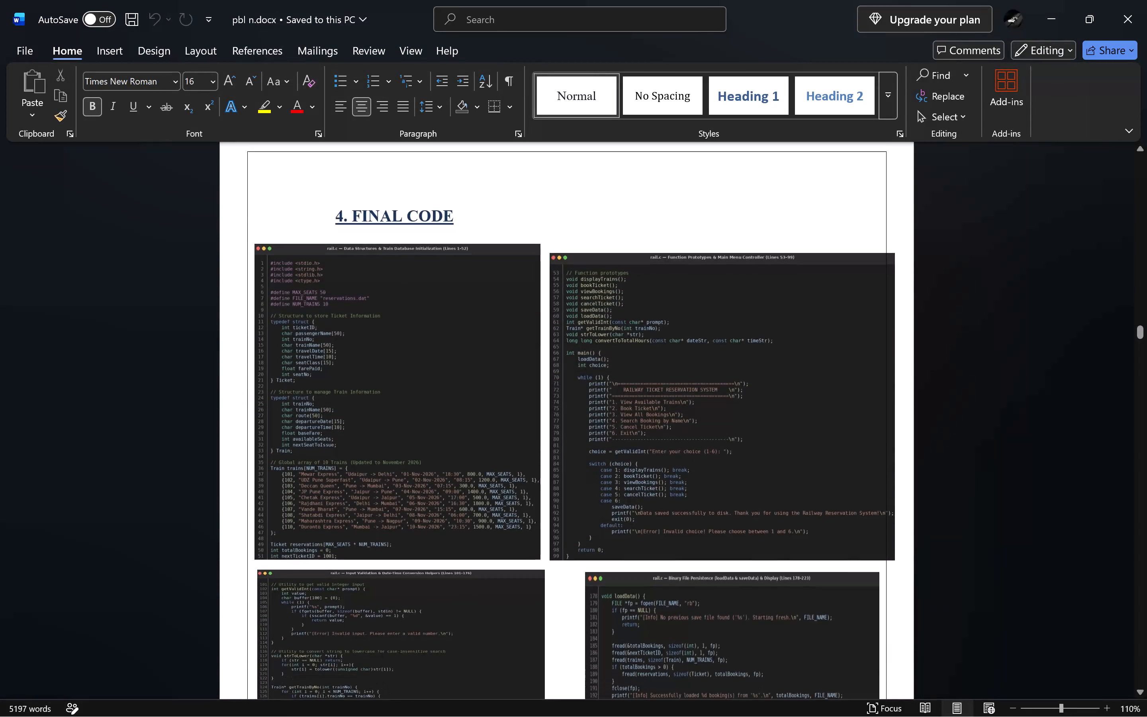
pyautogui.scroll(-9, 605, 248)
pyautogui.scroll(1, 605, 248)
pyautogui.scroll(-16, 605, 248)
pyautogui.scroll(1, 605, 248)
pyautogui.scroll(-7, 605, 247)
pyautogui.scroll(1, 605, 247)
pyautogui.scroll(-3, 605, 247)
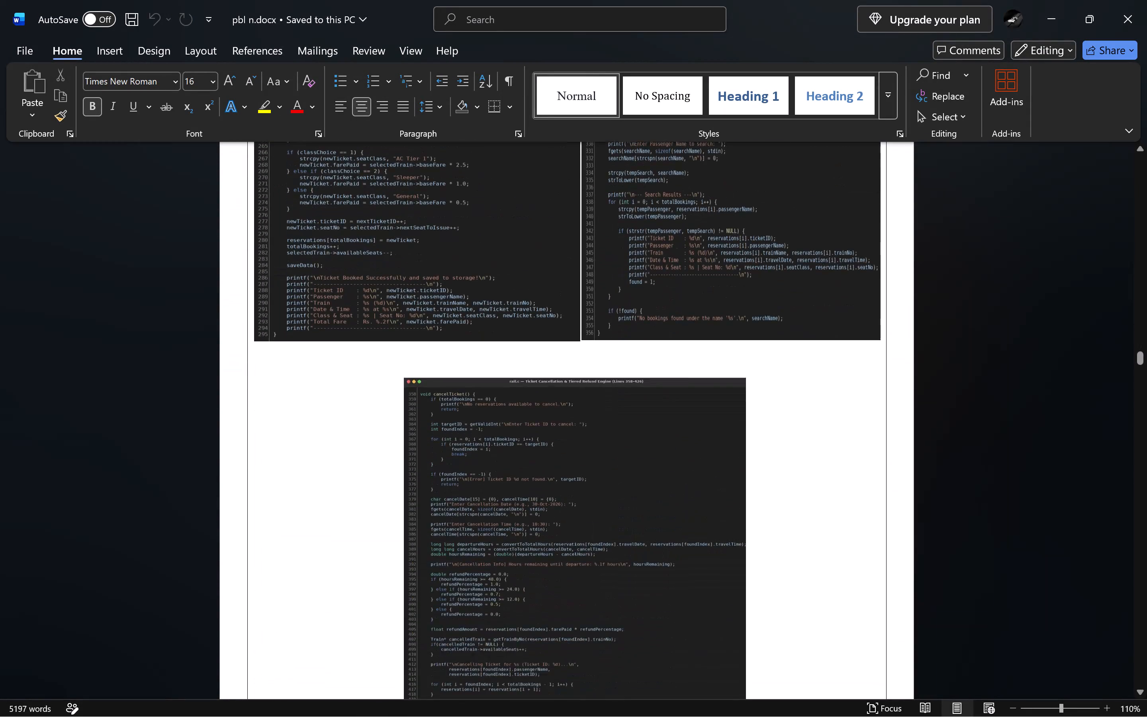
# Review section 5, from the function signature table to Worked Example 3, for content fitting inside the page borders.
pyautogui.scroll(-17, 605, 247)
pyautogui.scroll(-20, 603, 243)
pyautogui.scroll(-3, 603, 243)
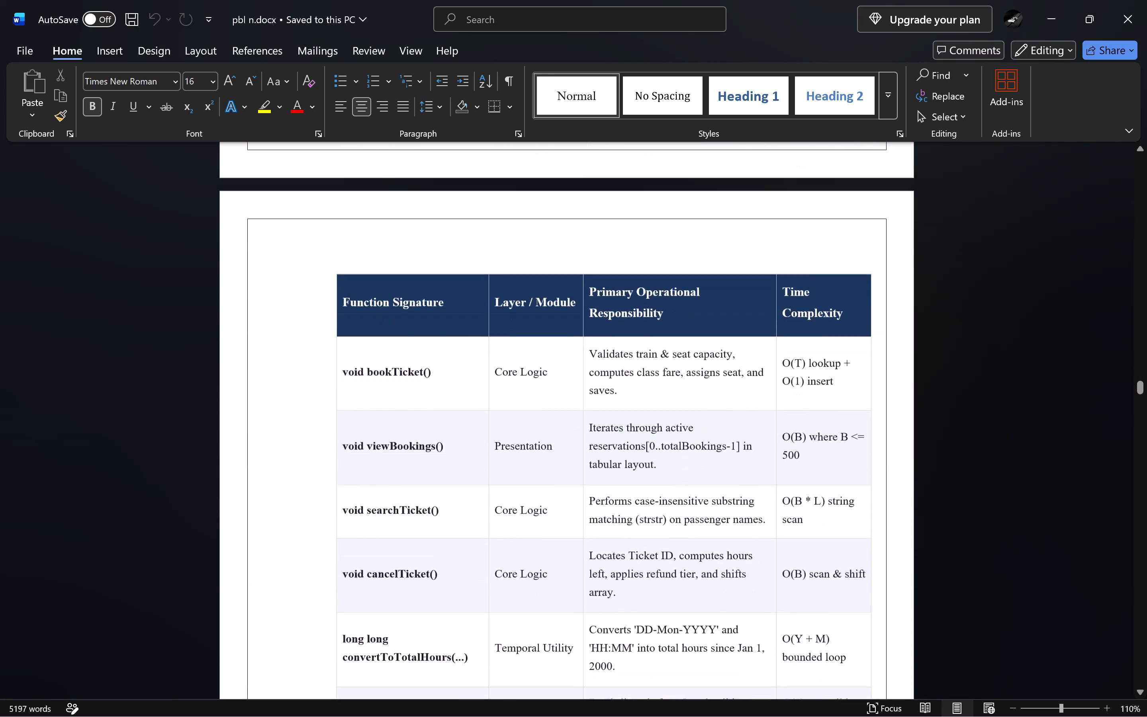
pyautogui.scroll(-20, 603, 242)
pyautogui.scroll(-17, 603, 242)
pyautogui.scroll(1, 603, 241)
pyautogui.scroll(-6, 603, 241)
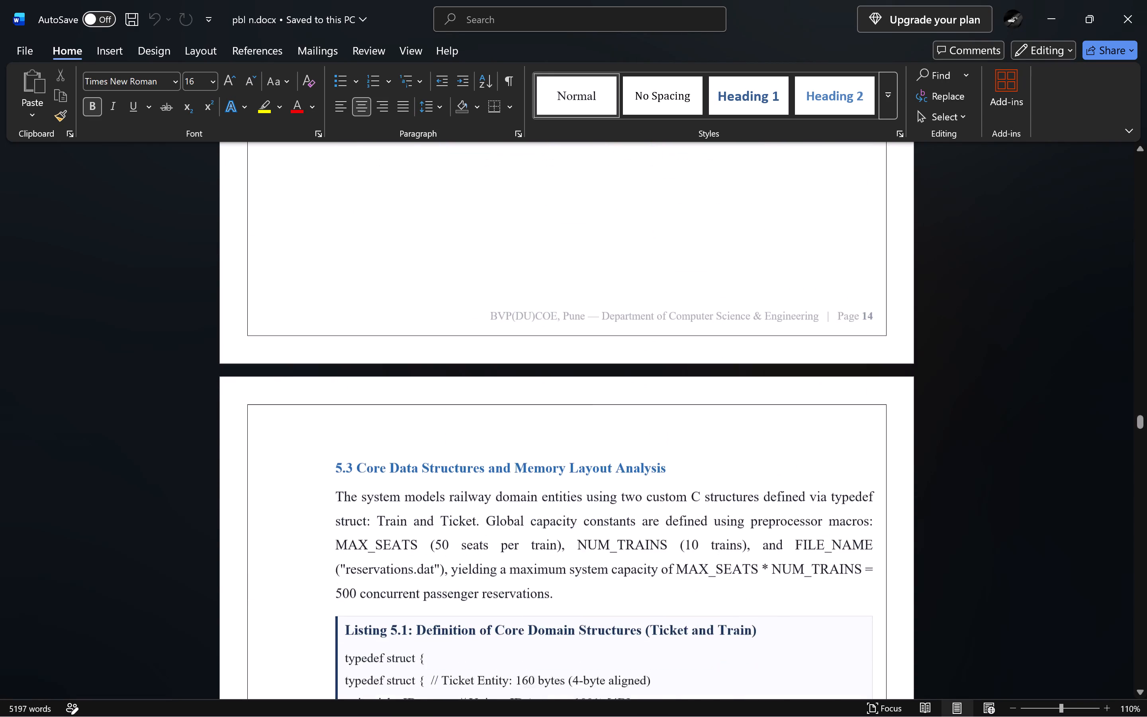
pyautogui.scroll(-15, 603, 241)
pyautogui.scroll(1, 603, 241)
pyautogui.scroll(-7, 603, 240)
pyautogui.scroll(1, 603, 240)
pyautogui.scroll(-20, 603, 241)
pyautogui.scroll(-3, 603, 241)
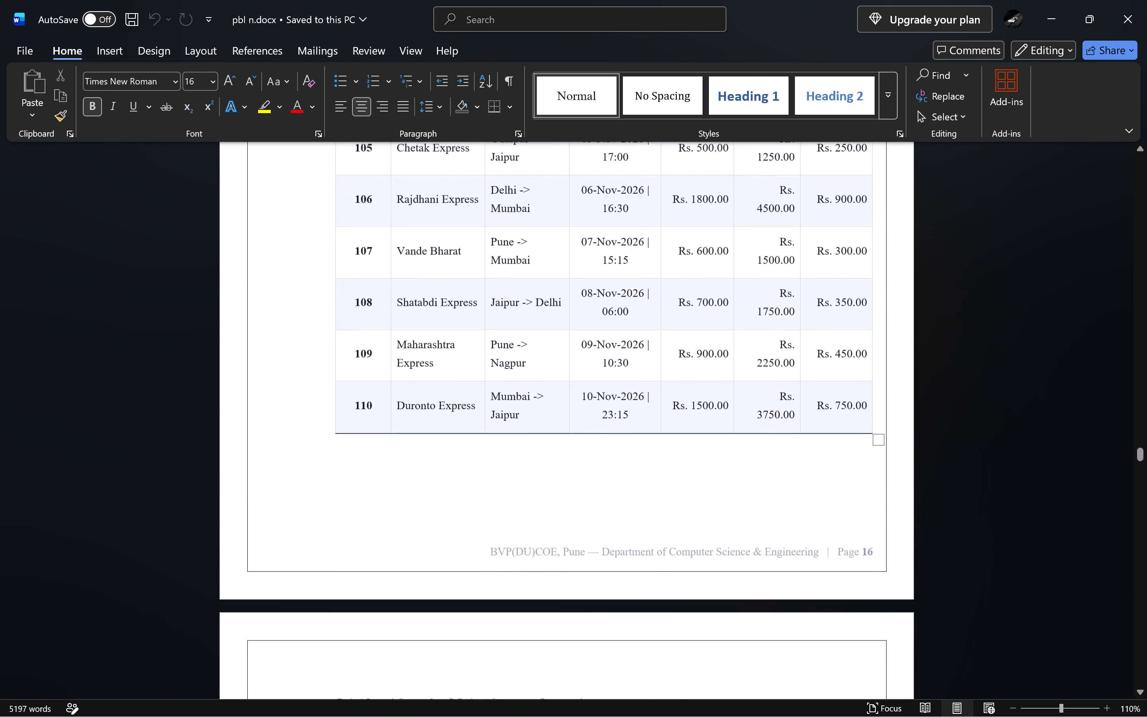
pyautogui.scroll(-20, 603, 241)
pyautogui.scroll(-17, 603, 241)
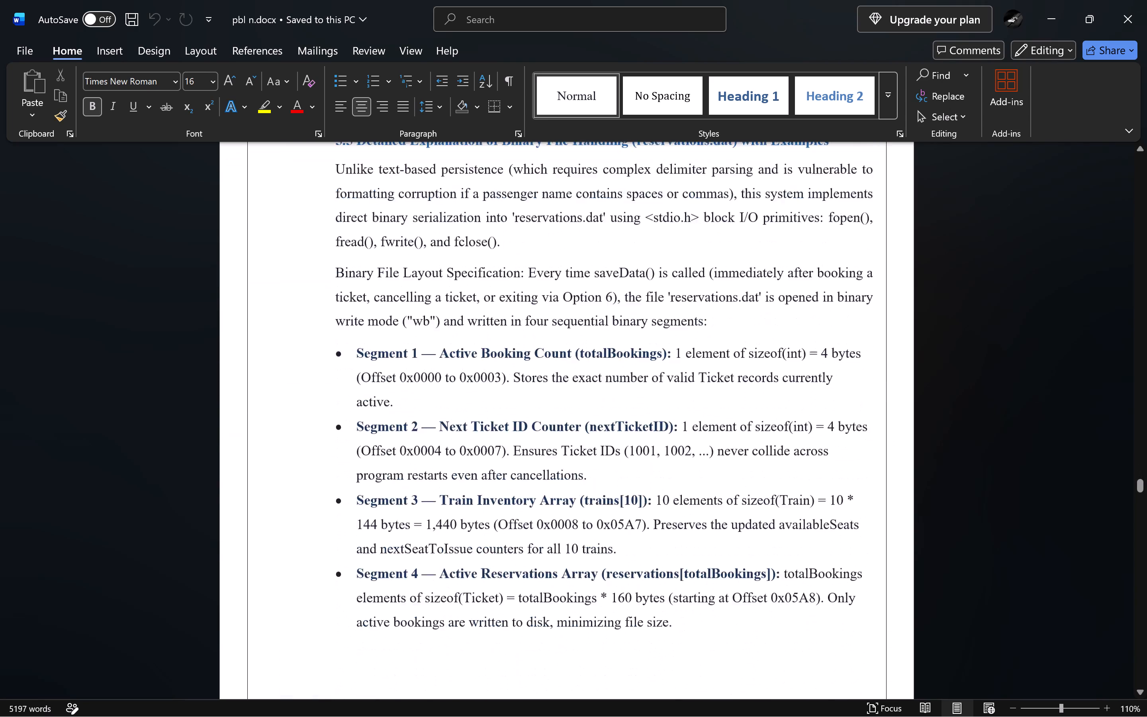
pyautogui.scroll(-14, 603, 242)
pyautogui.scroll(-20, 603, 242)
pyautogui.scroll(-1, 603, 242)
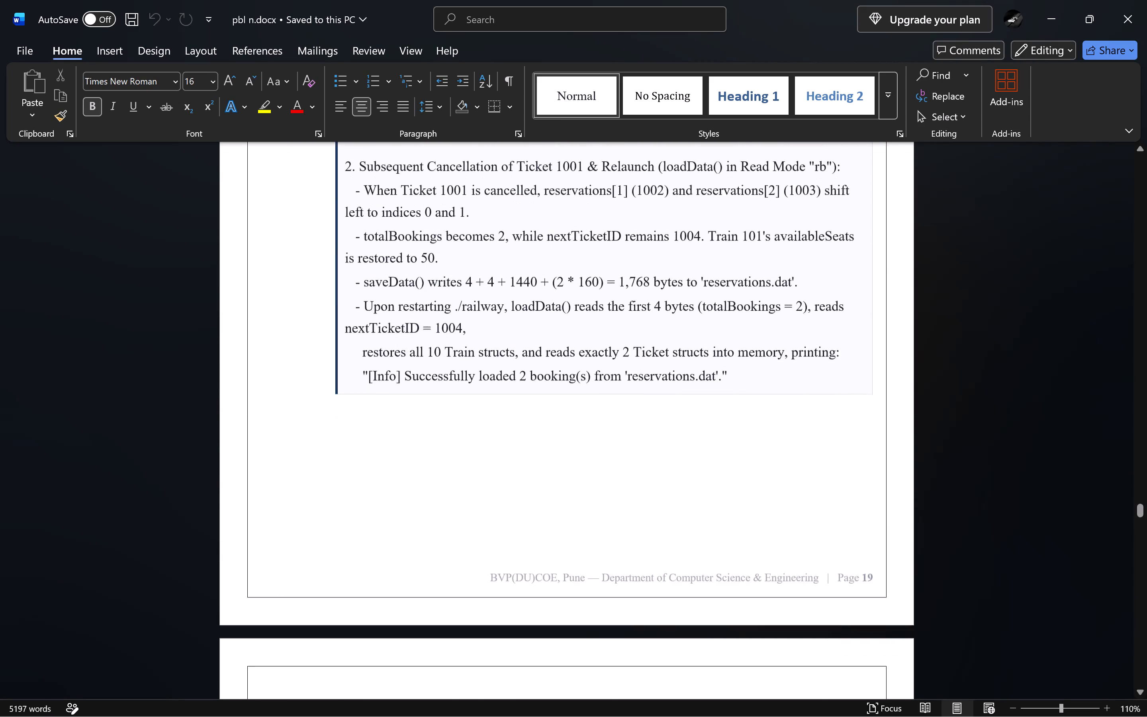
pyautogui.scroll(-19, 600, 242)
pyautogui.scroll(1, 605, 246)
pyautogui.scroll(-20, 605, 246)
pyautogui.scroll(-7, 605, 246)
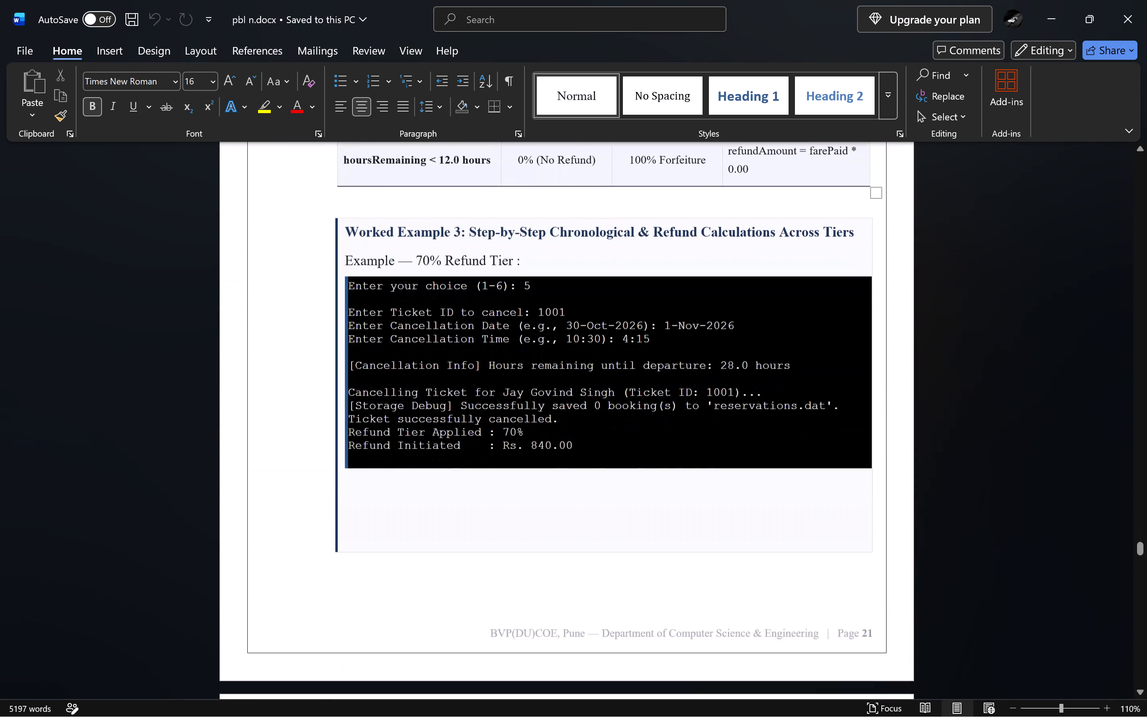
# Review sections 6 to 10, from the program execution screenshots to the references, checking layout and page numbers.
pyautogui.scroll(-7, 605, 247)
pyautogui.scroll(-20, 605, 247)
pyautogui.scroll(-3, 605, 247)
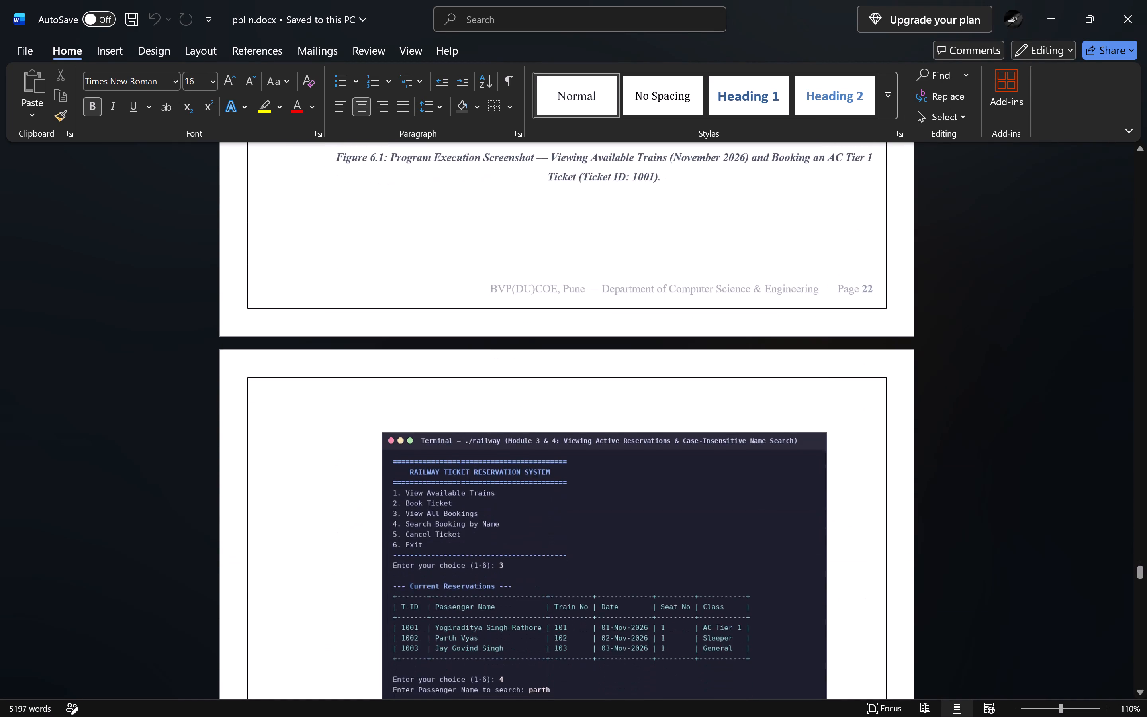
pyautogui.scroll(-9, 604, 246)
pyautogui.scroll(1, 604, 246)
pyautogui.scroll(-20, 604, 246)
pyautogui.scroll(-8, 604, 246)
pyautogui.scroll(1, 602, 244)
pyautogui.scroll(-3, 601, 244)
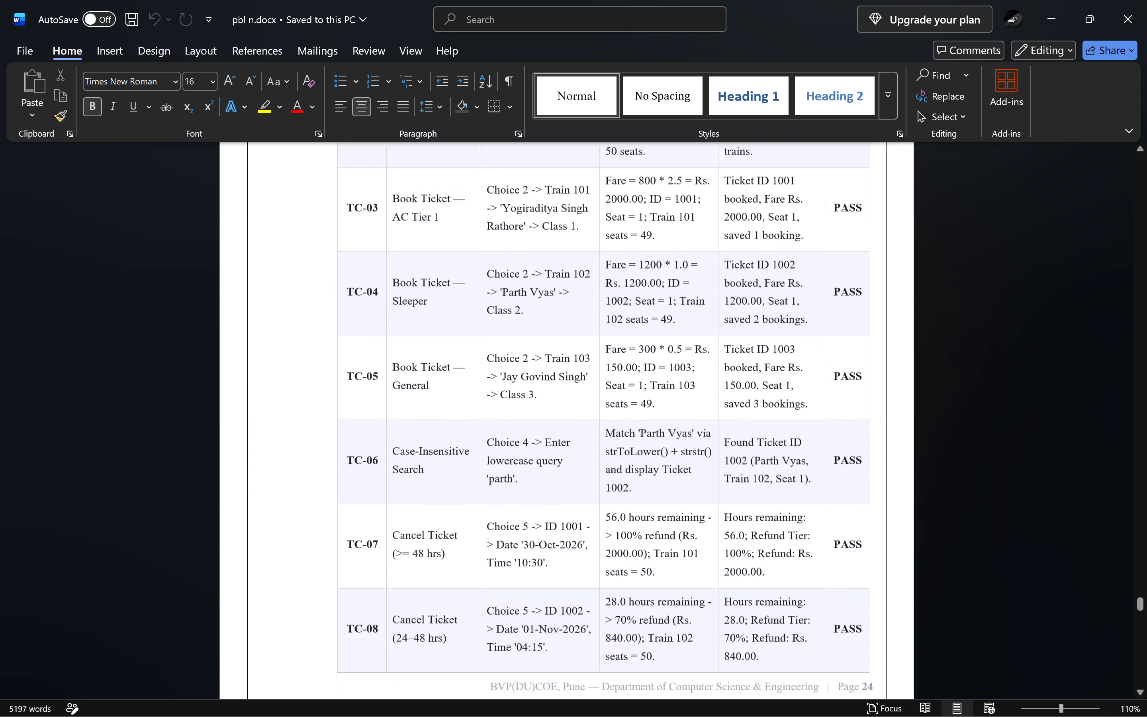
pyautogui.scroll(-20, 601, 244)
pyautogui.scroll(-8, 601, 244)
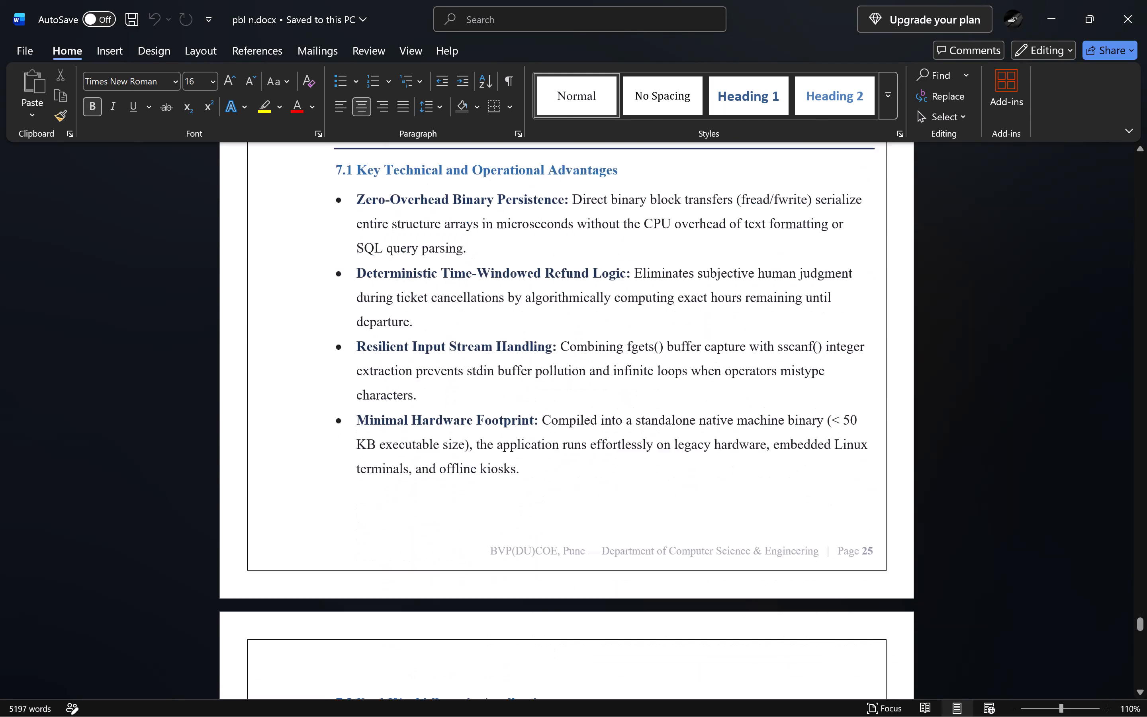
pyautogui.scroll(-13, 598, 239)
pyautogui.scroll(-9, 596, 237)
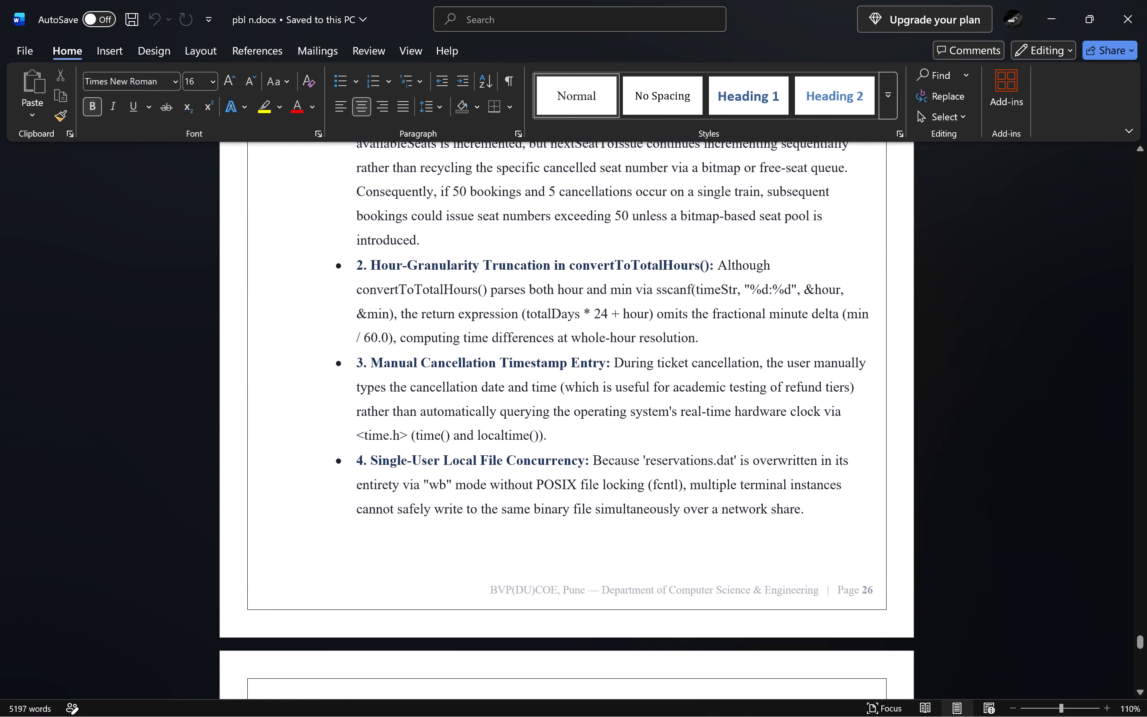
pyautogui.scroll(-20, 938, 503)
pyautogui.scroll(-15, 938, 503)
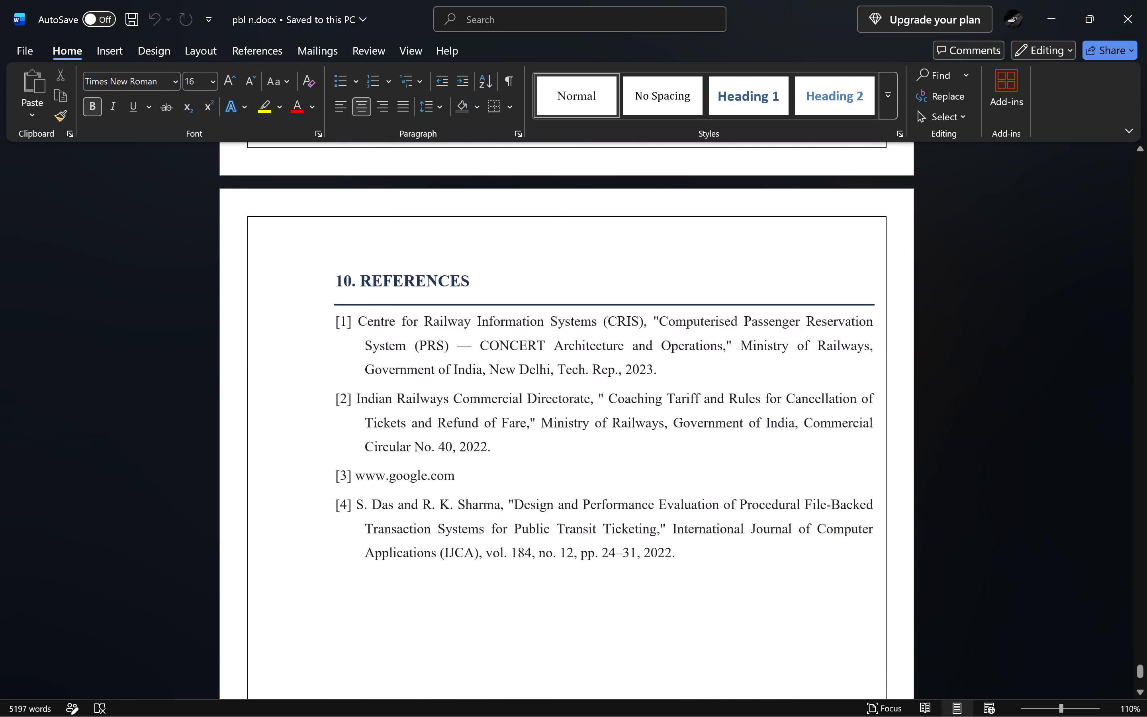
pyautogui.scroll(-6, 853, 492)
# Recheck the page numbers listed in the table of contents and close the document.
pyautogui.moveTo(1139, 679); pyautogui.dragTo(1111, 496)
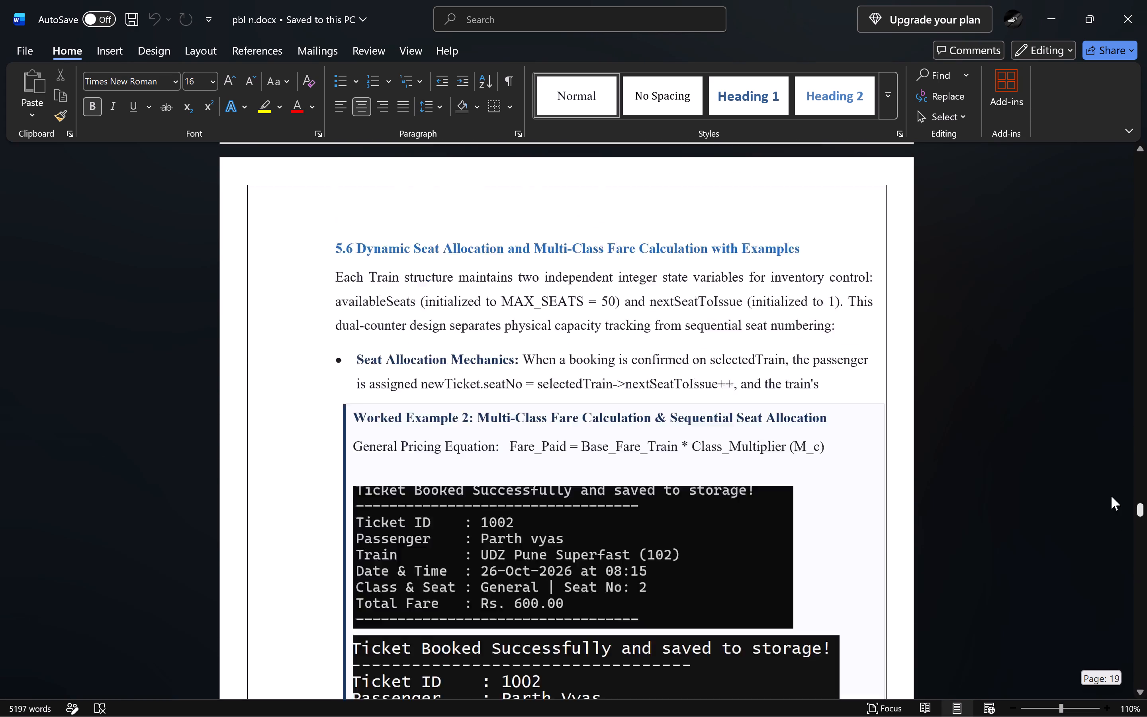
pyautogui.moveTo(1111, 496); pyautogui.dragTo(1082, 262)
pyautogui.scroll(14, 677, 440)
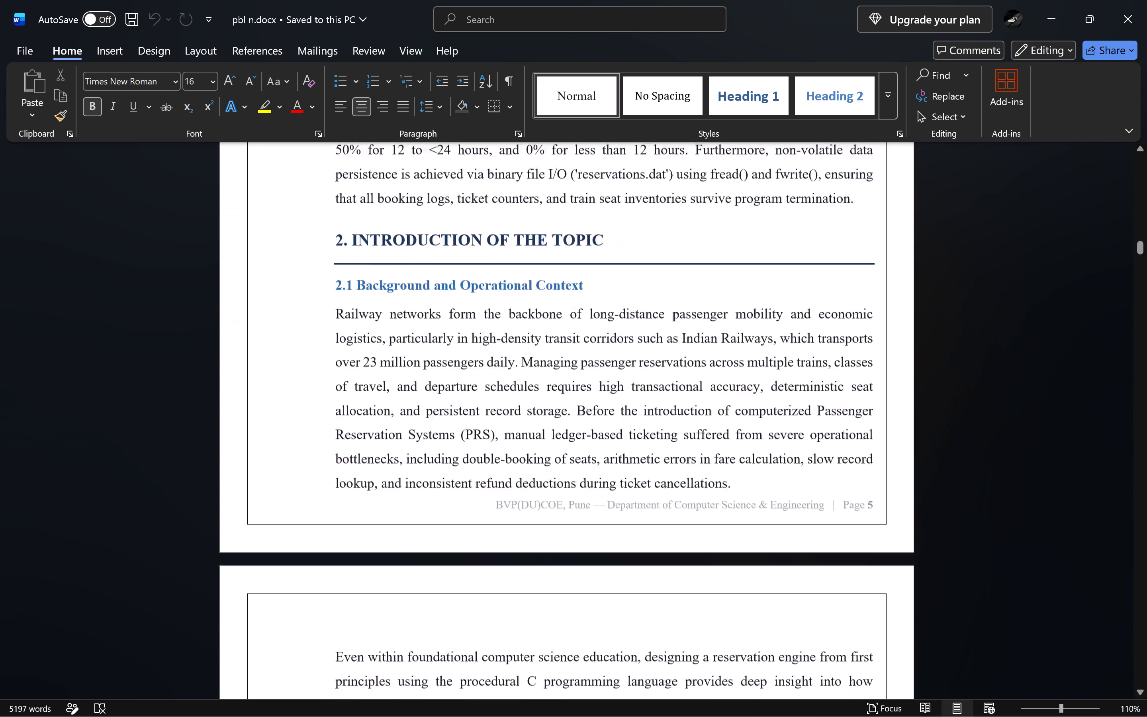
pyautogui.scroll(20, 675, 441)
pyautogui.scroll(11, 675, 441)
pyautogui.scroll(-8, 668, 447)
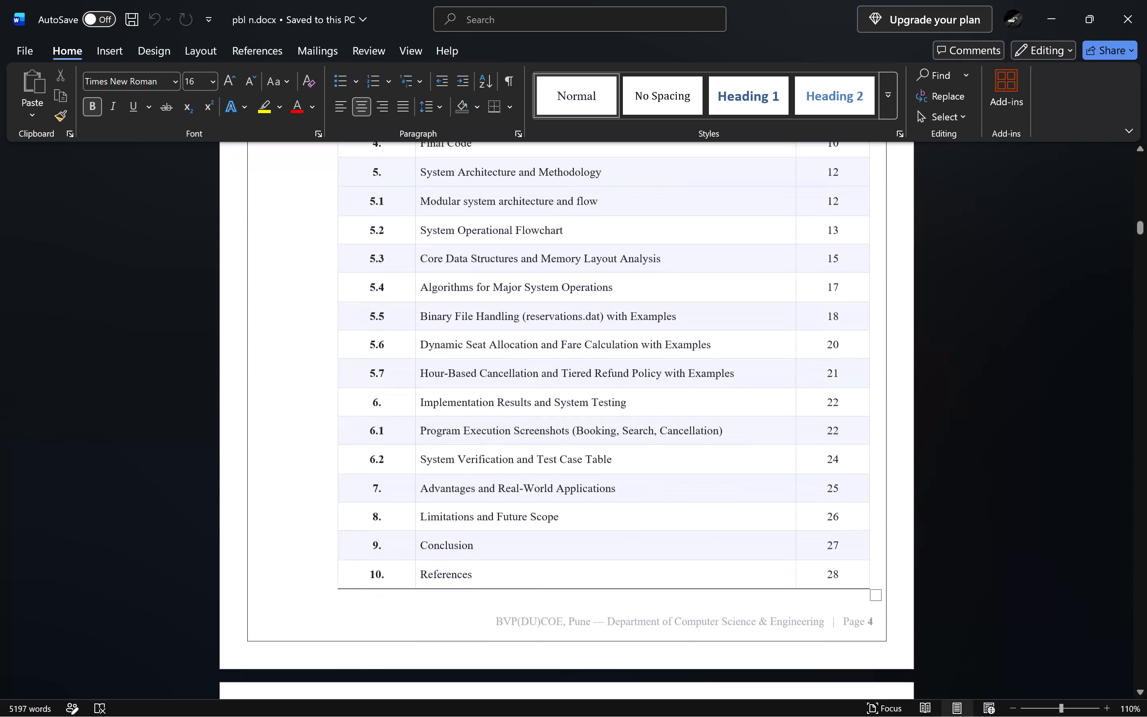
pyautogui.scroll(5, 668, 447)
pyautogui.scroll(-2, 668, 447)
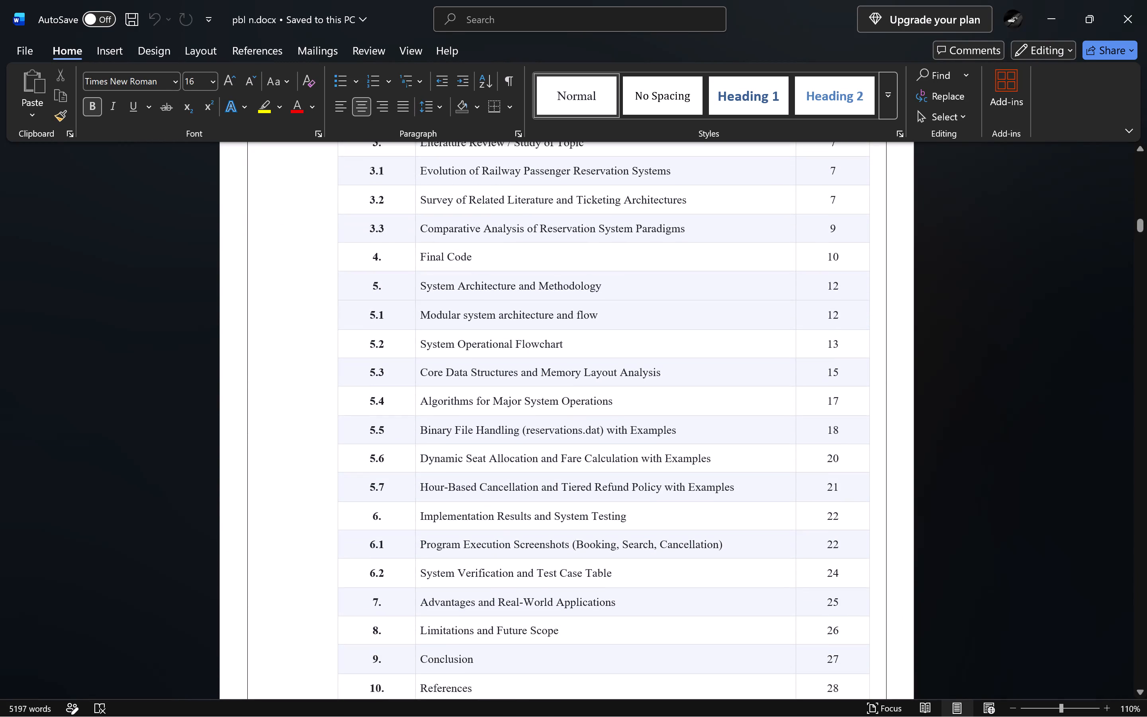
pyautogui.scroll(-1, 668, 447)
pyautogui.click(1146, 0)
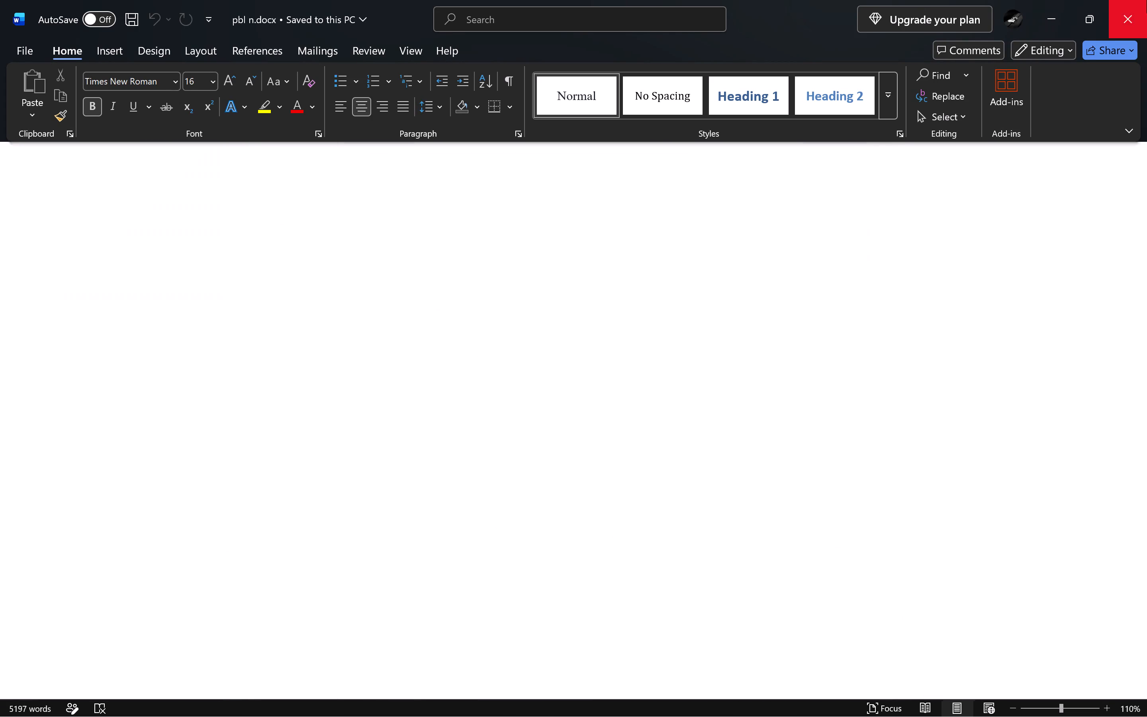
# Delete the outdated pbl n.pdf from the P&PS PBL folder.
pyautogui.click(489, 270)
pyautogui.press('Delete')
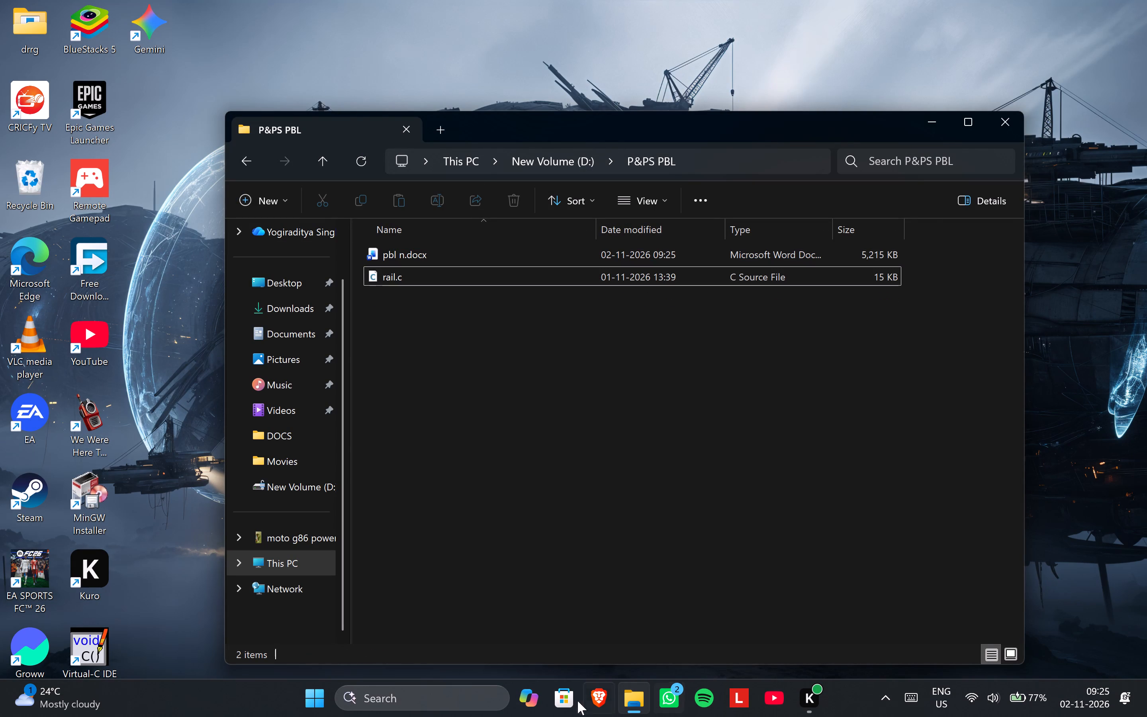
# Switch to Brave and reopen the earlier iLovePDF page for the Word to PDF conversion.
pyautogui.click(591, 699)
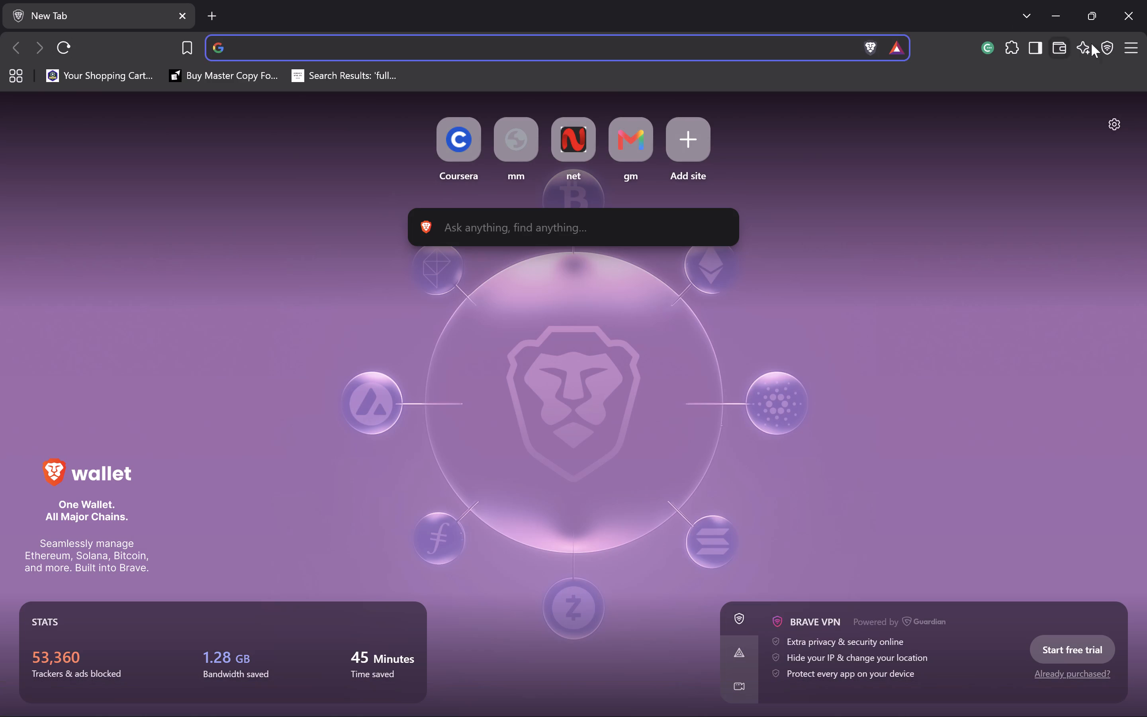
pyautogui.click(1135, 37)
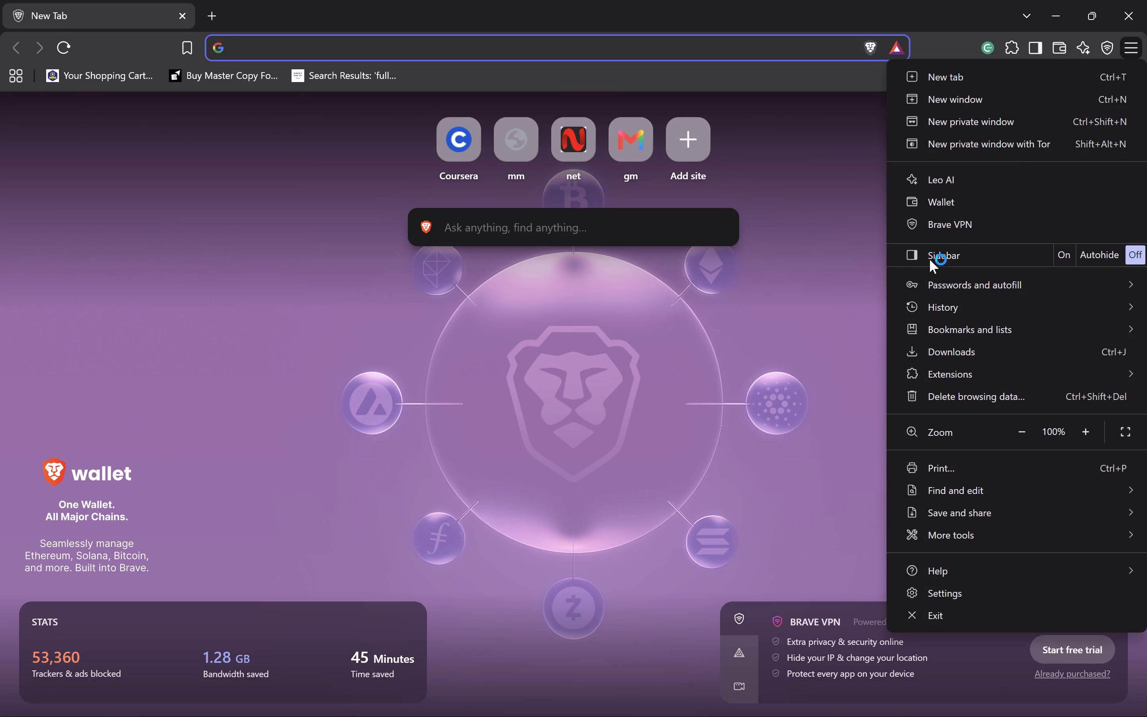
pyautogui.click(726, 364)
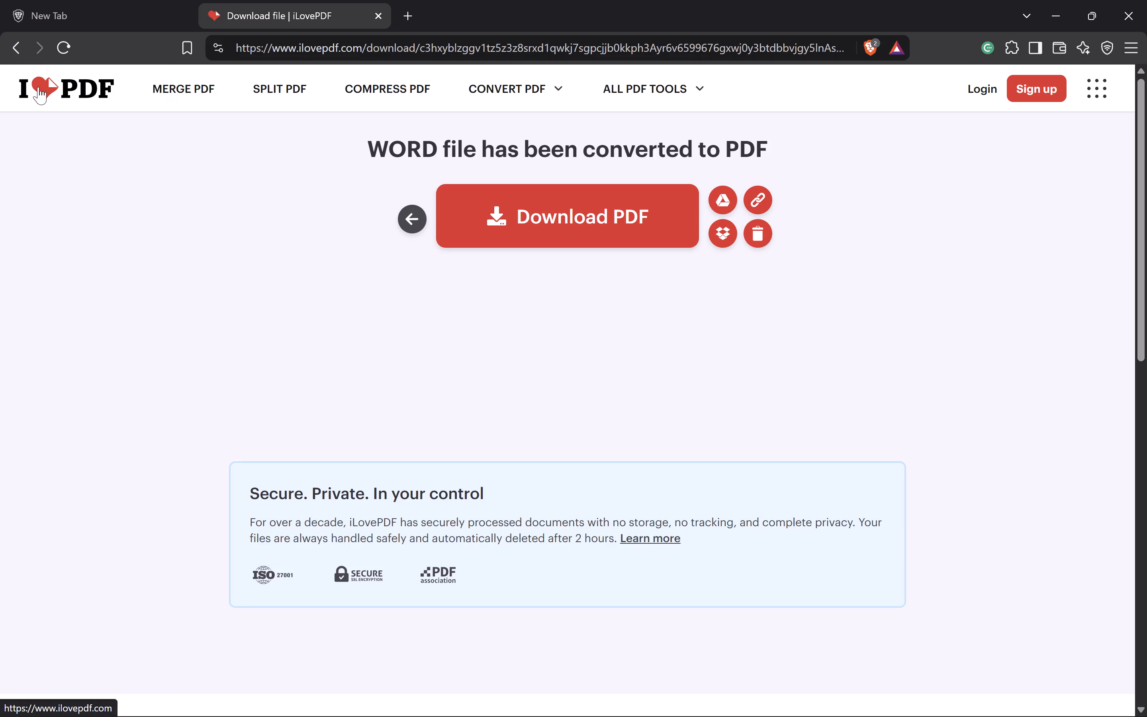
# Close the old iLovePDF download page and keep the blank new tab open.
pyautogui.click(14, 52)
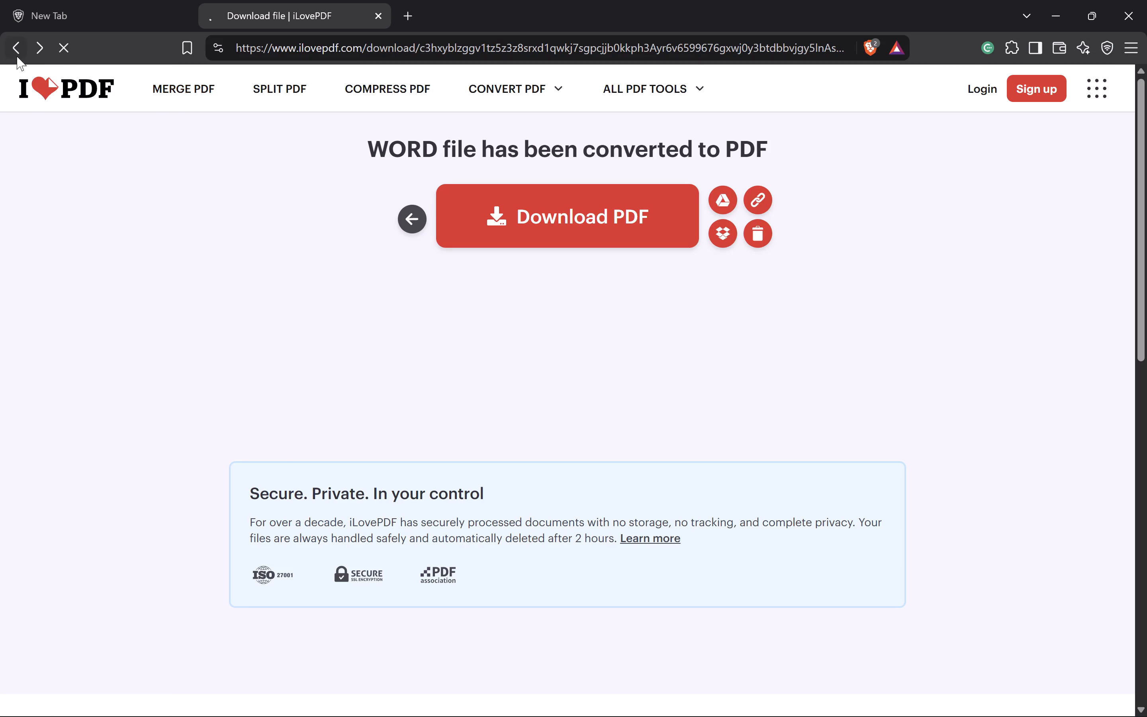
pyautogui.click(108, 29)
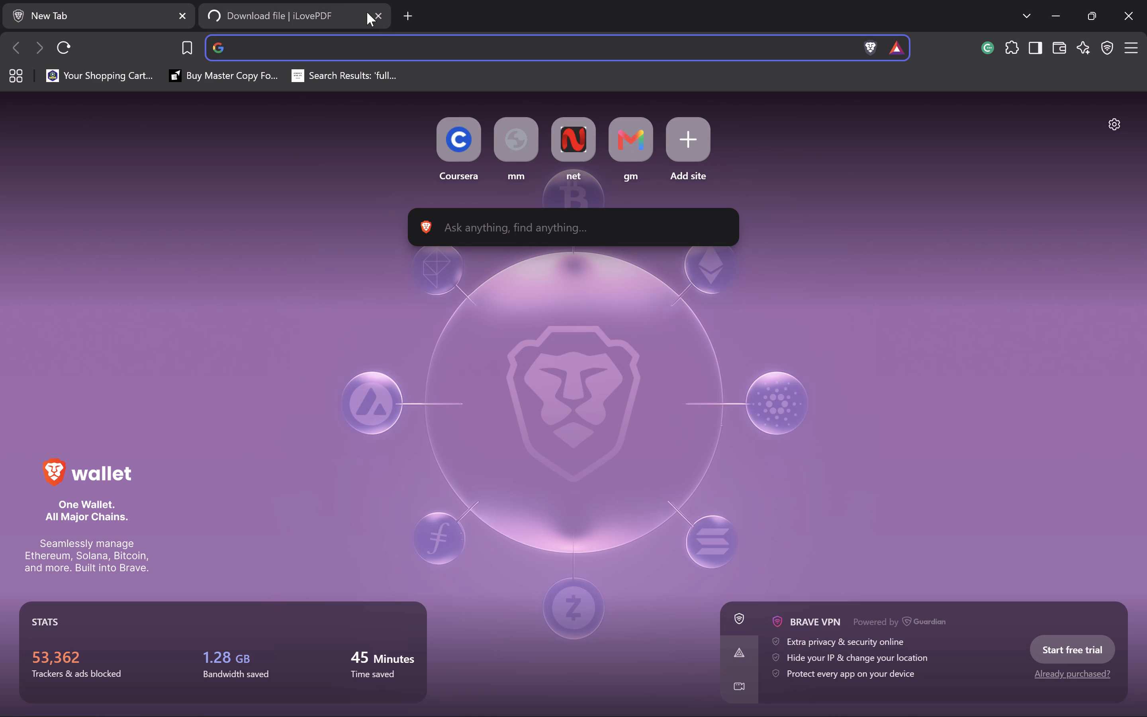
pyautogui.click(381, 20)
# Search the web for "docx to pdf converter" and open iLovePDF's Word to PDF conversion page.
pyautogui.click(382, 33)
pyautogui.click(364, 62)
pyautogui.click(362, 56)
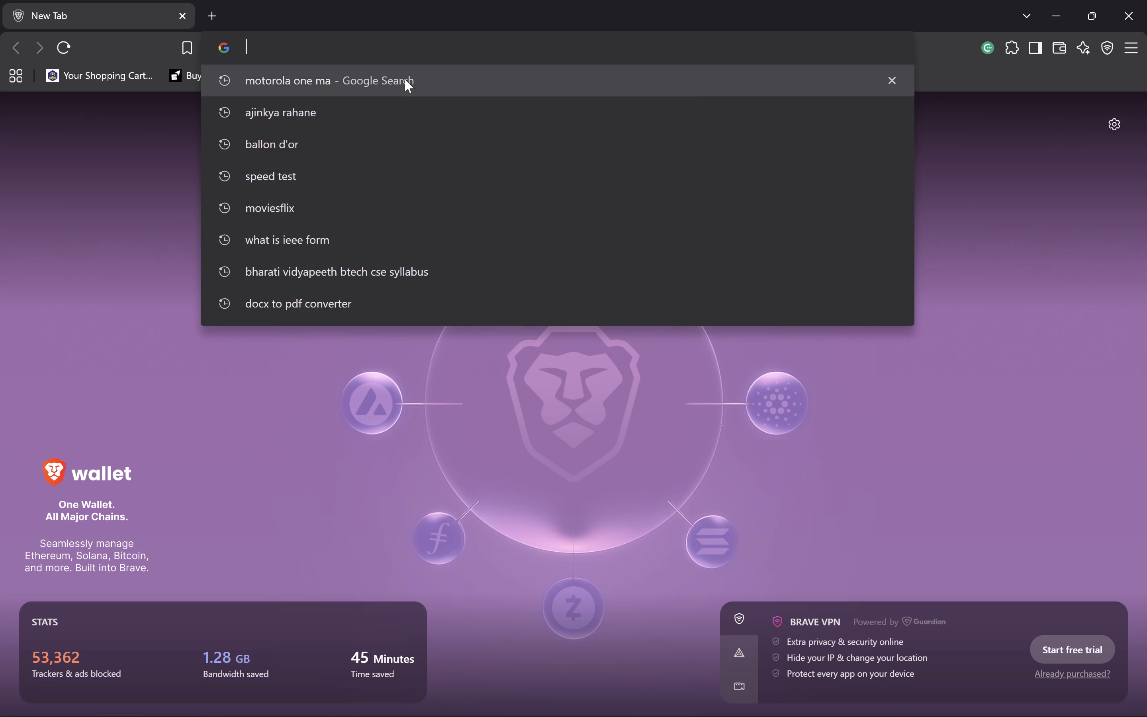
pyautogui.write('do')
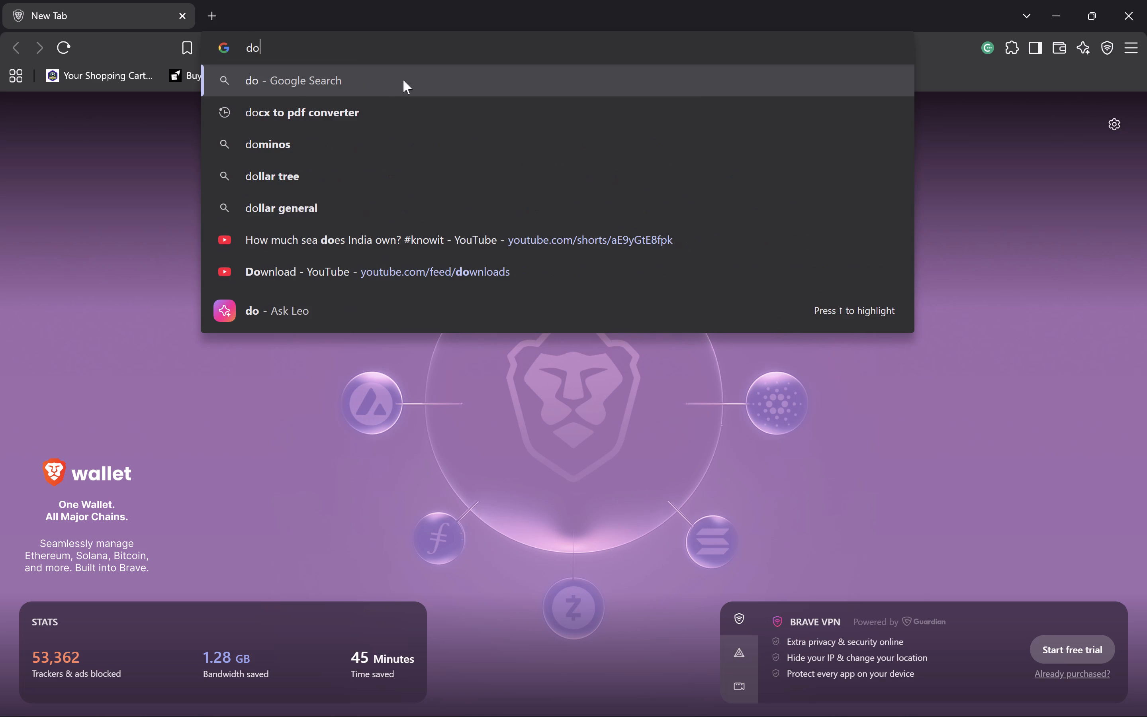
pyautogui.click(374, 102)
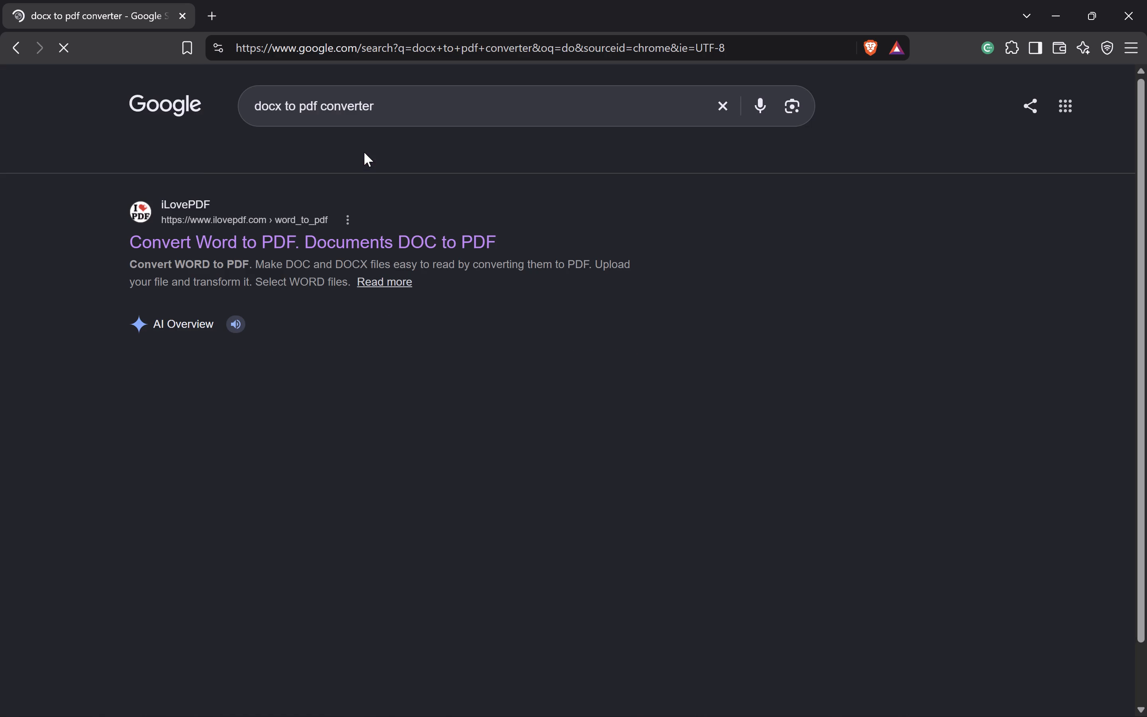
pyautogui.click(421, 231)
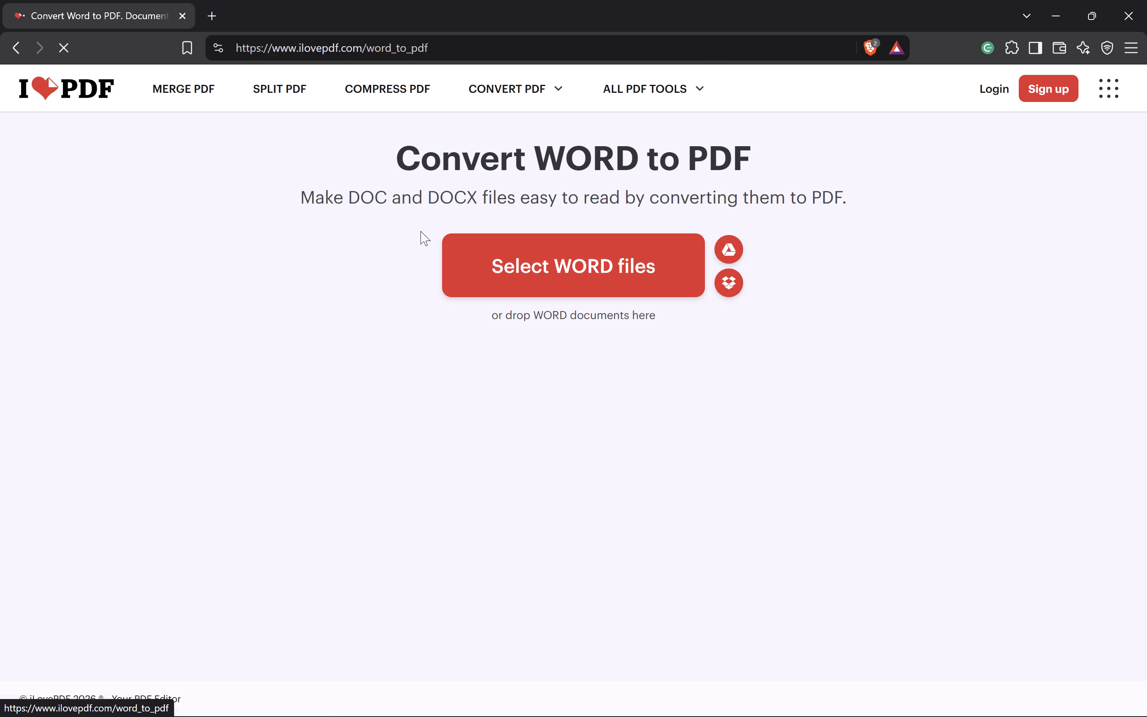
# Upload pbl n.docx to iLovePDF and start its conversion to PDF.
pyautogui.click(553, 274)
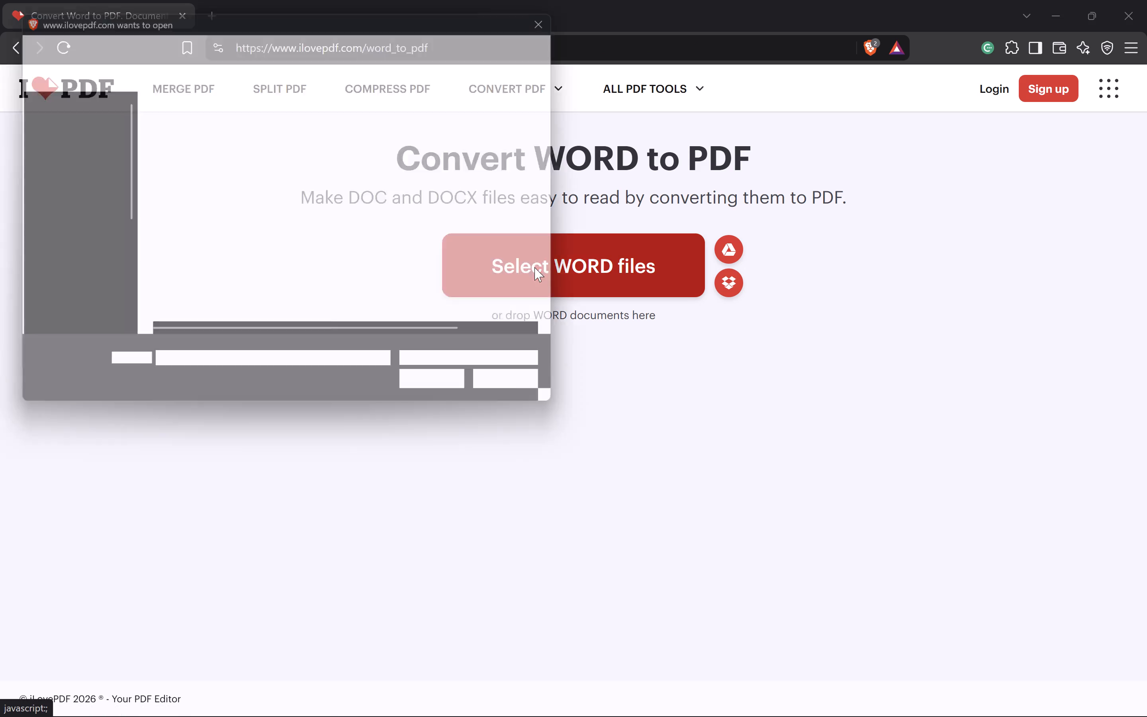
pyautogui.click(283, 123)
pyautogui.click(448, 399)
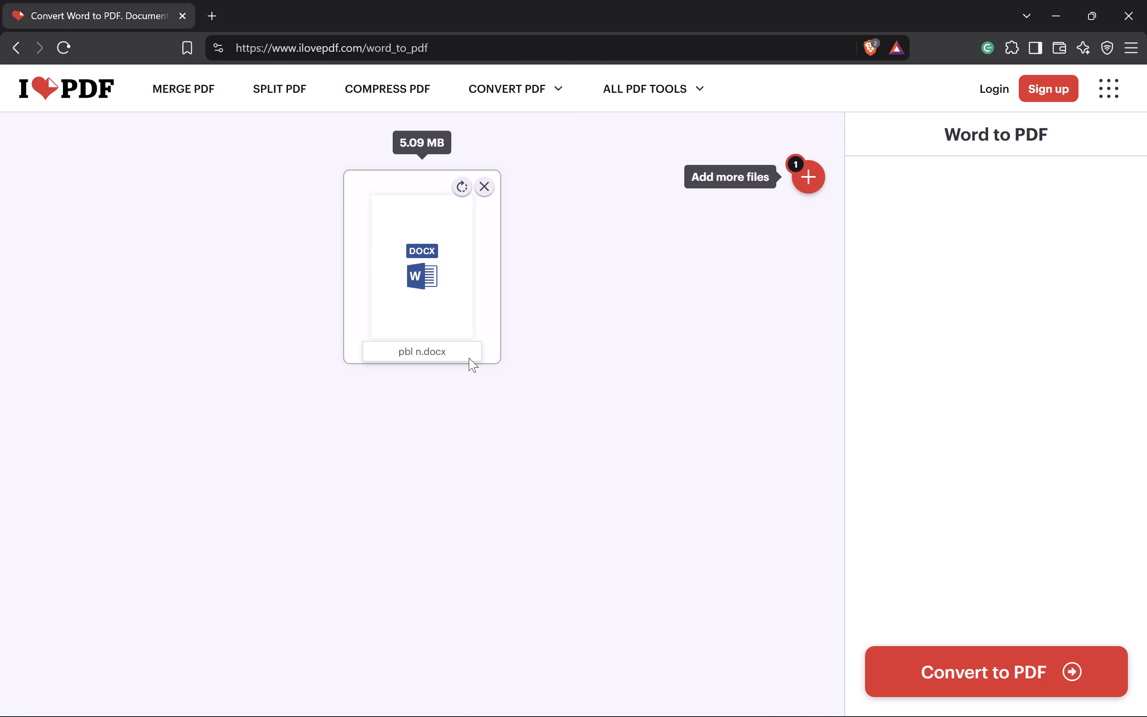
pyautogui.click(1098, 655)
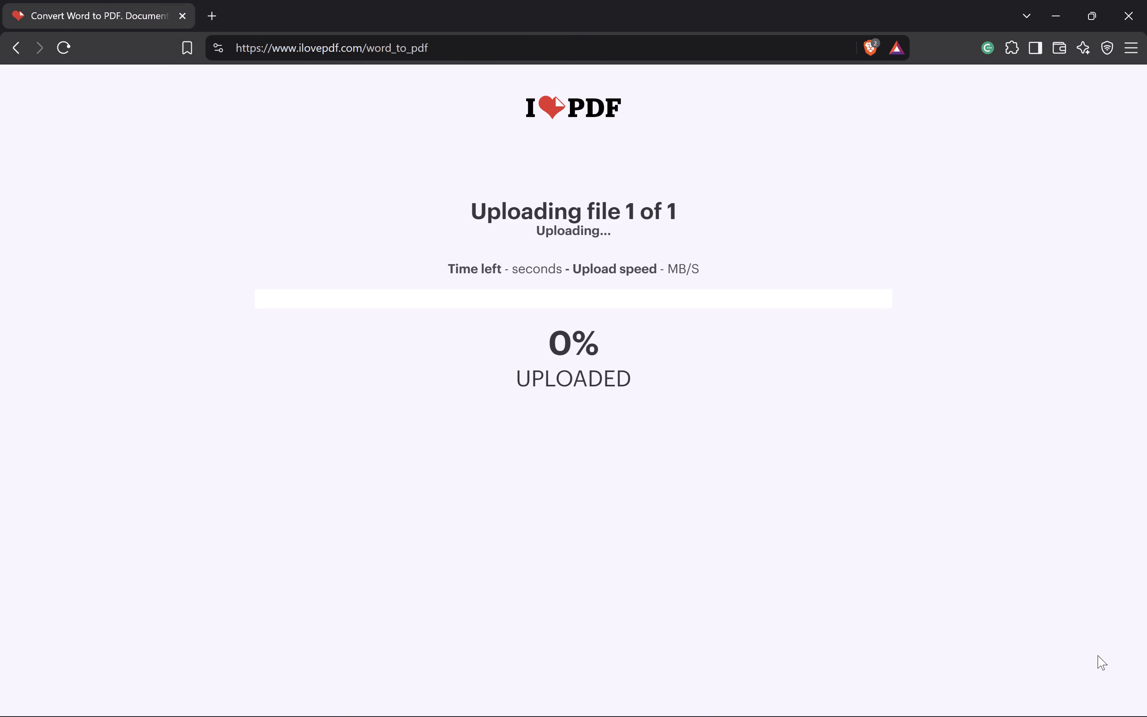
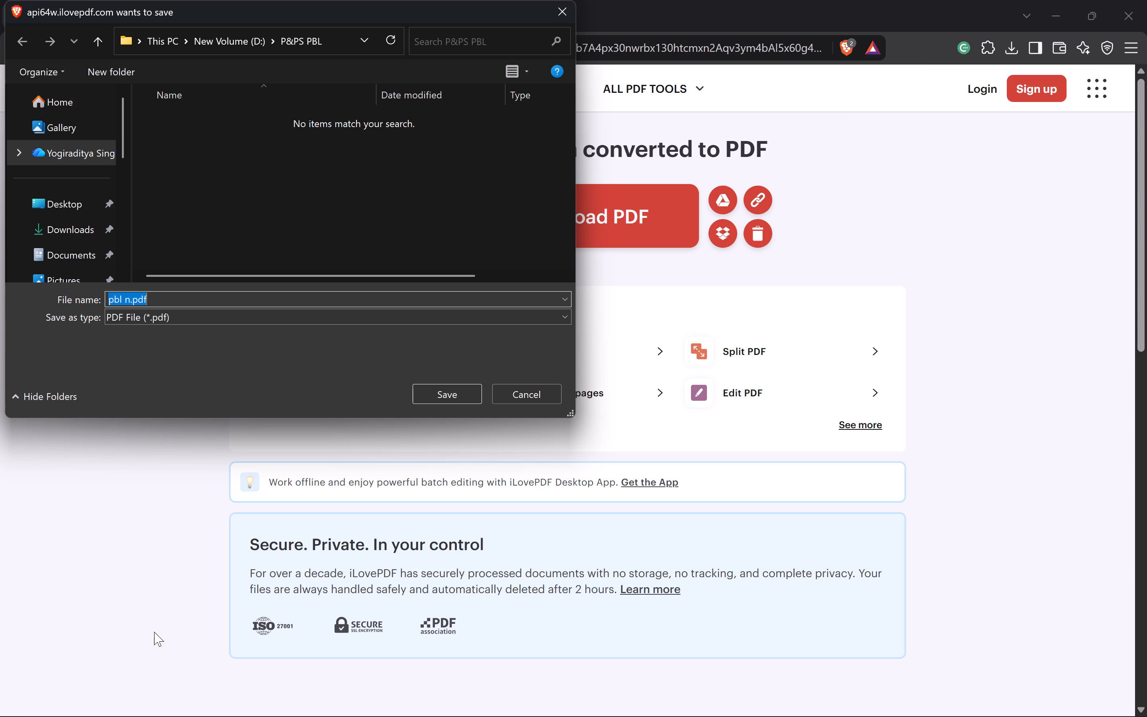
# Save the converted PDF as pbl n.pdf in the P&PS PBL folder.
pyautogui.click(453, 398)
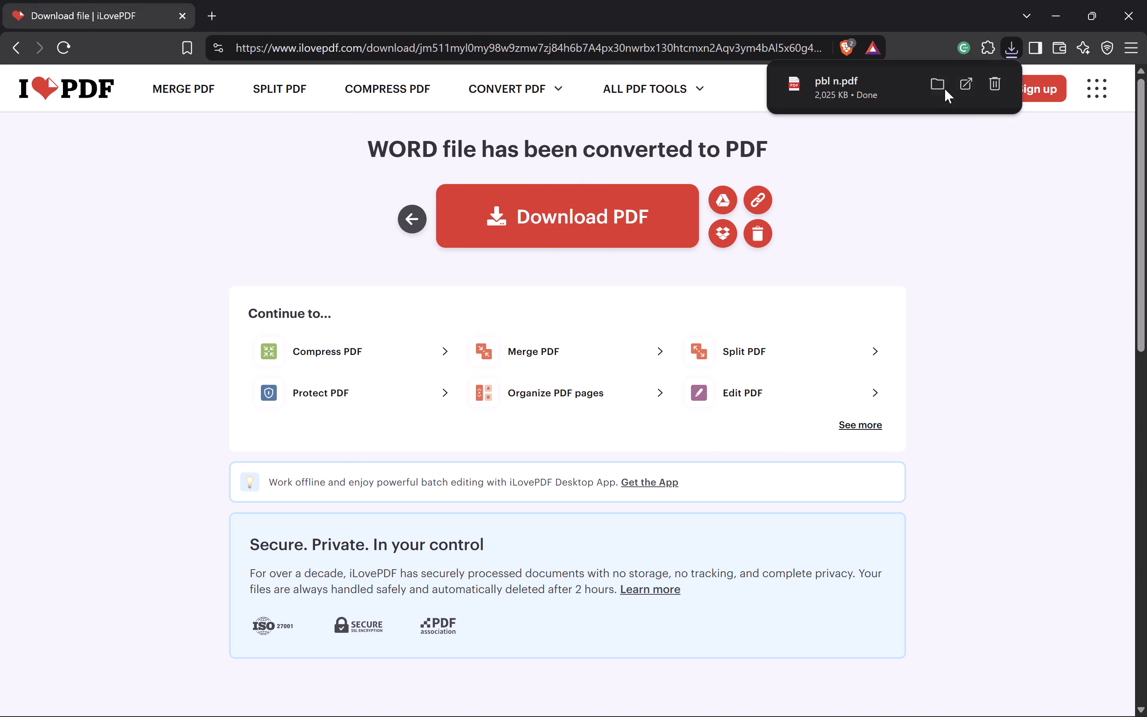
# Open the downloaded pbl n.pdf and check the layout of every page from the cover through the References section.
pyautogui.click(963, 86)
pyautogui.scroll(-4, 700, 298)
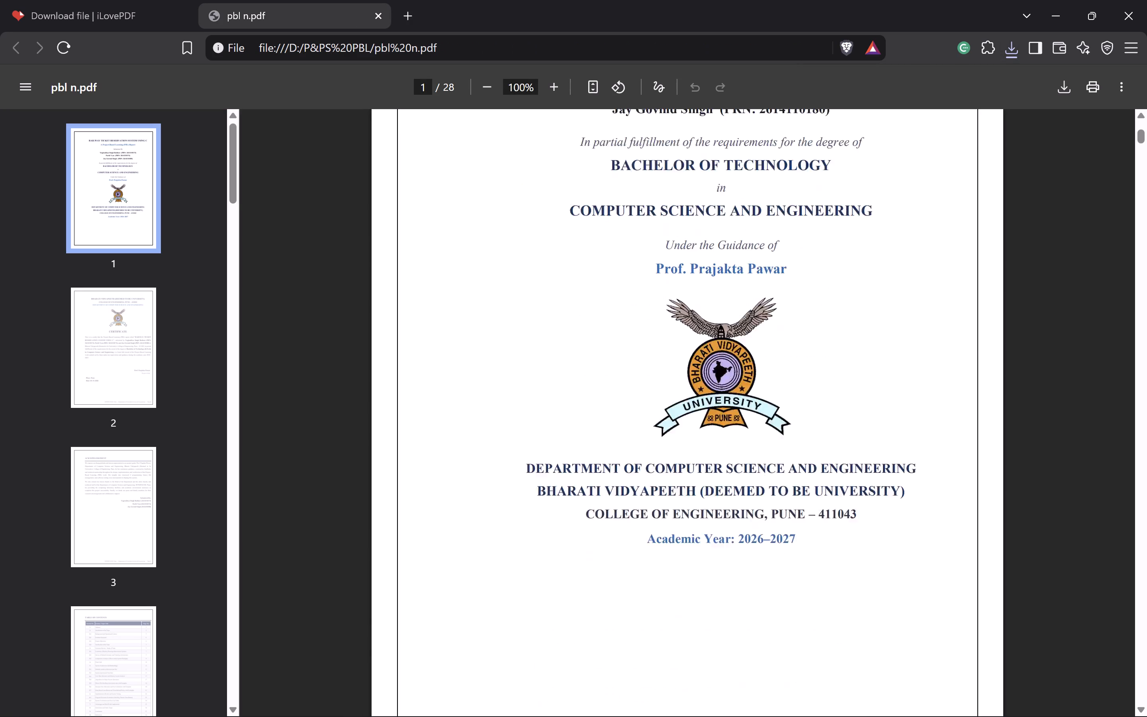
pyautogui.scroll(-18, 700, 299)
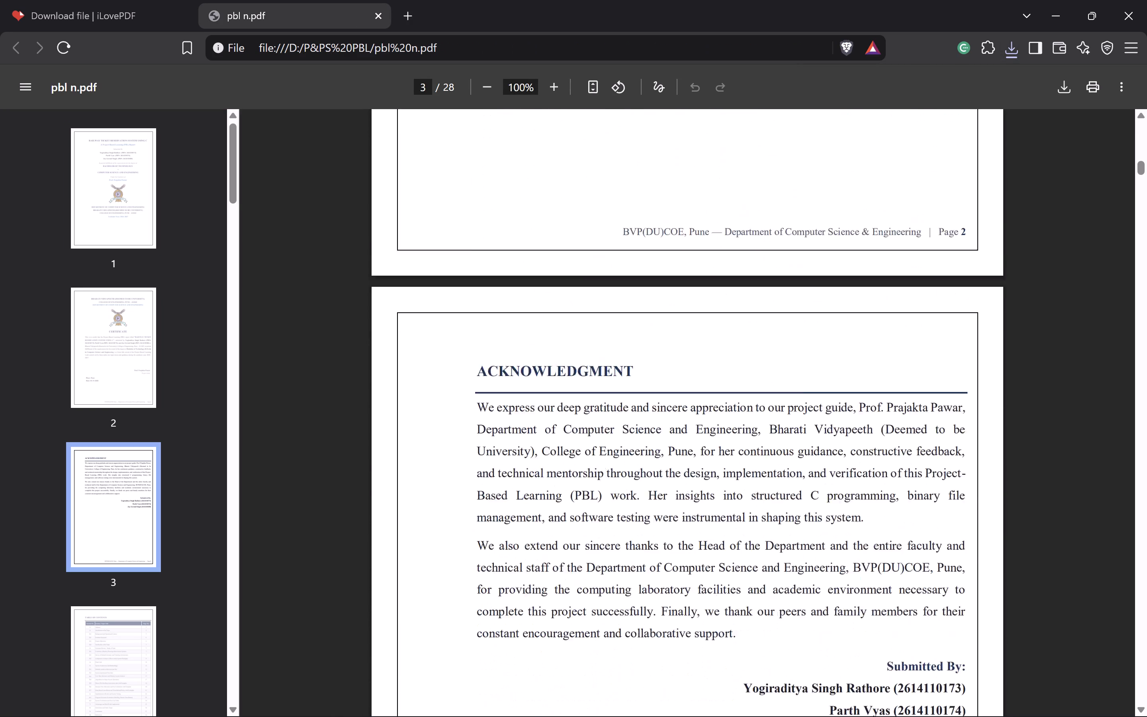
pyautogui.scroll(-17, 700, 299)
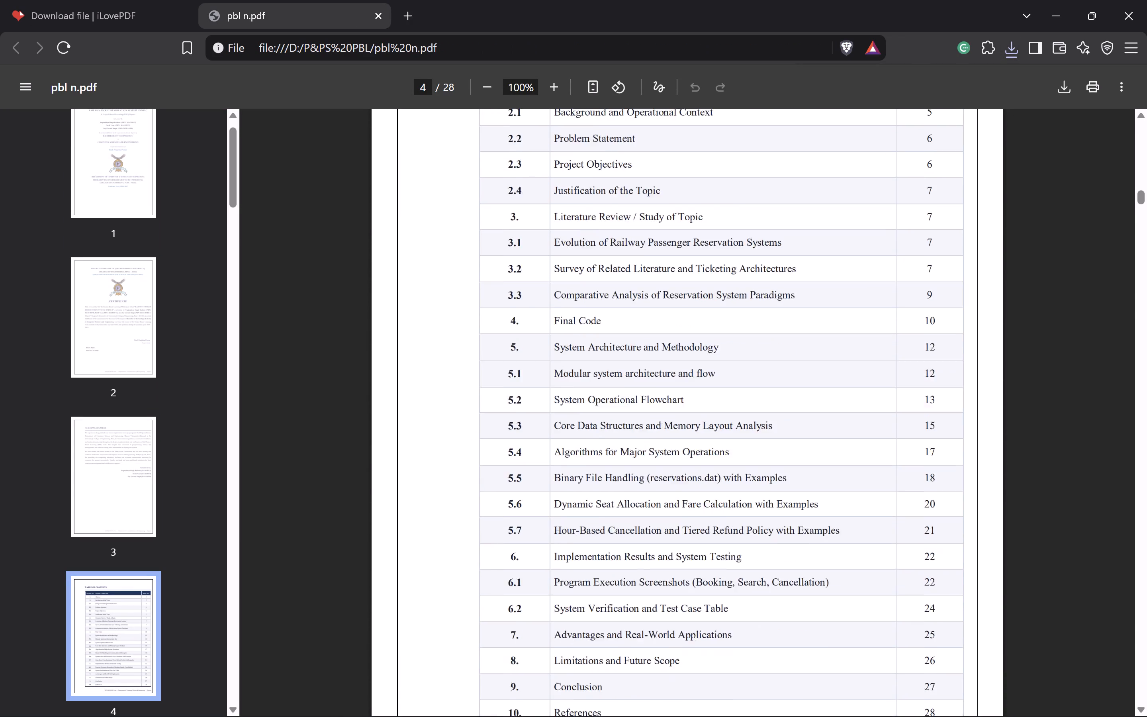
pyautogui.scroll(-13, 700, 299)
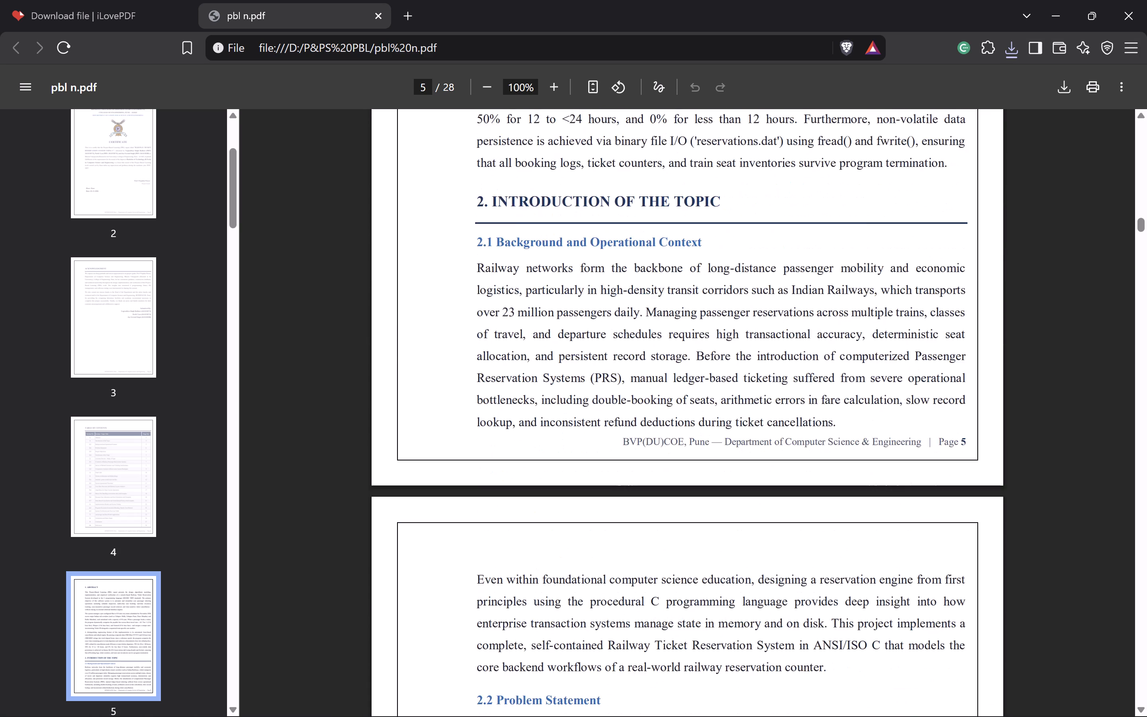
pyautogui.scroll(-15, 700, 299)
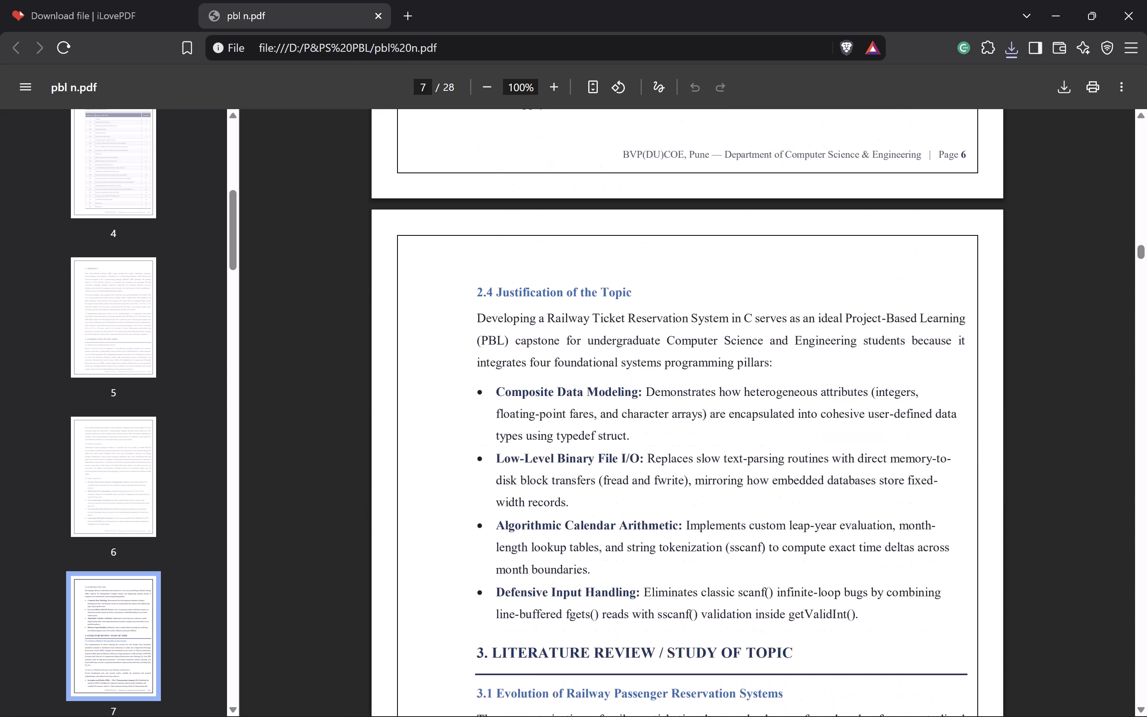
pyautogui.scroll(-20, 700, 299)
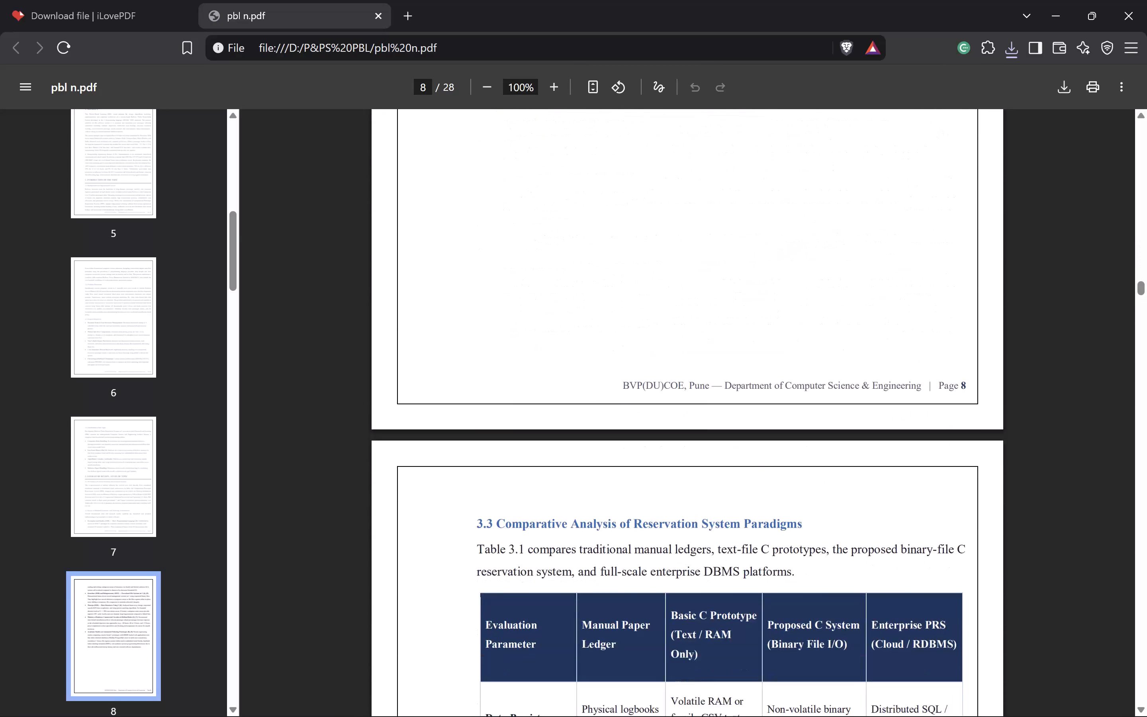
pyautogui.scroll(-16, 700, 299)
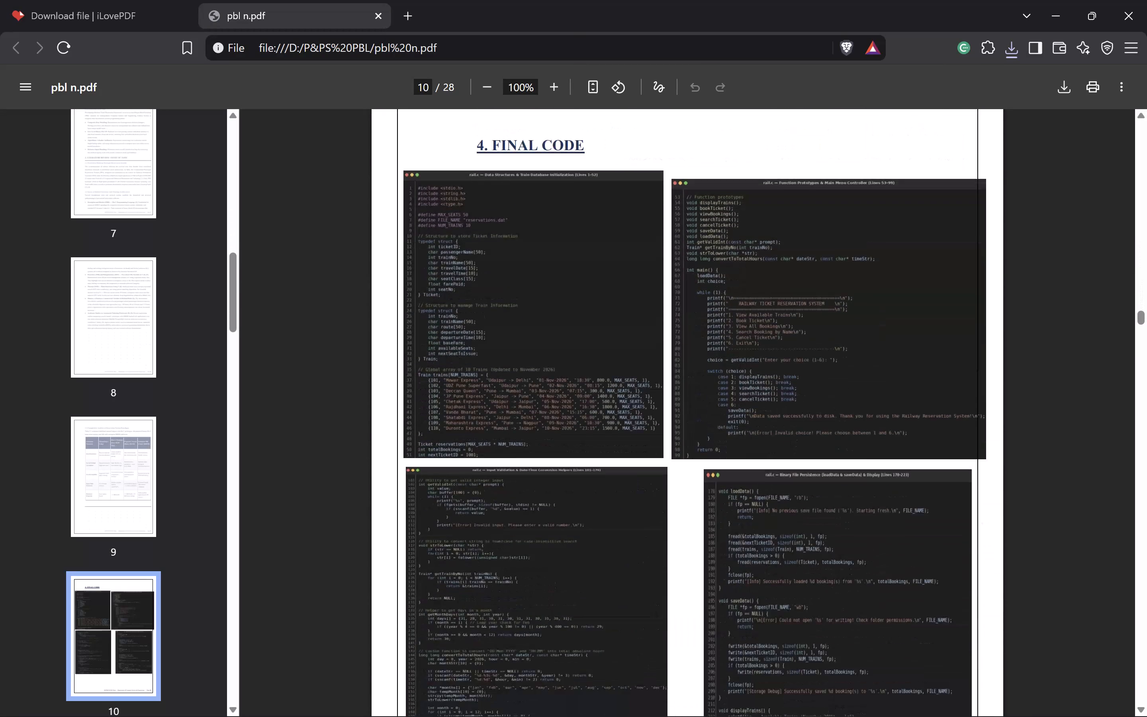
pyautogui.scroll(-11, 700, 299)
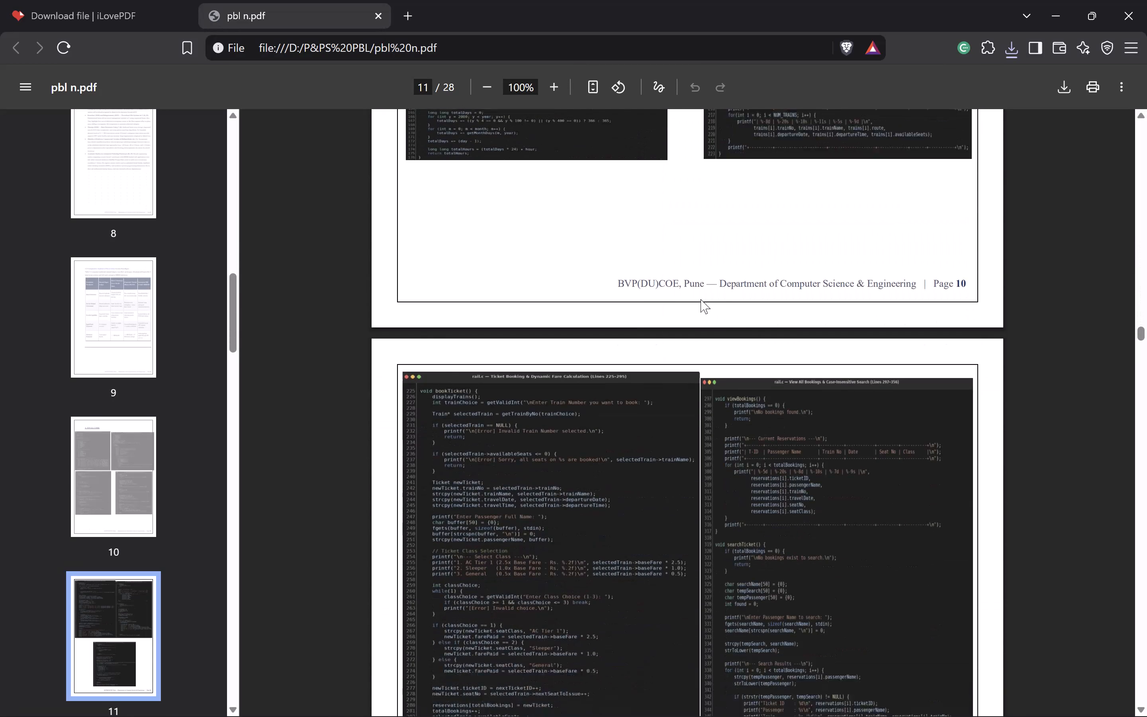
pyautogui.scroll(-11, 701, 299)
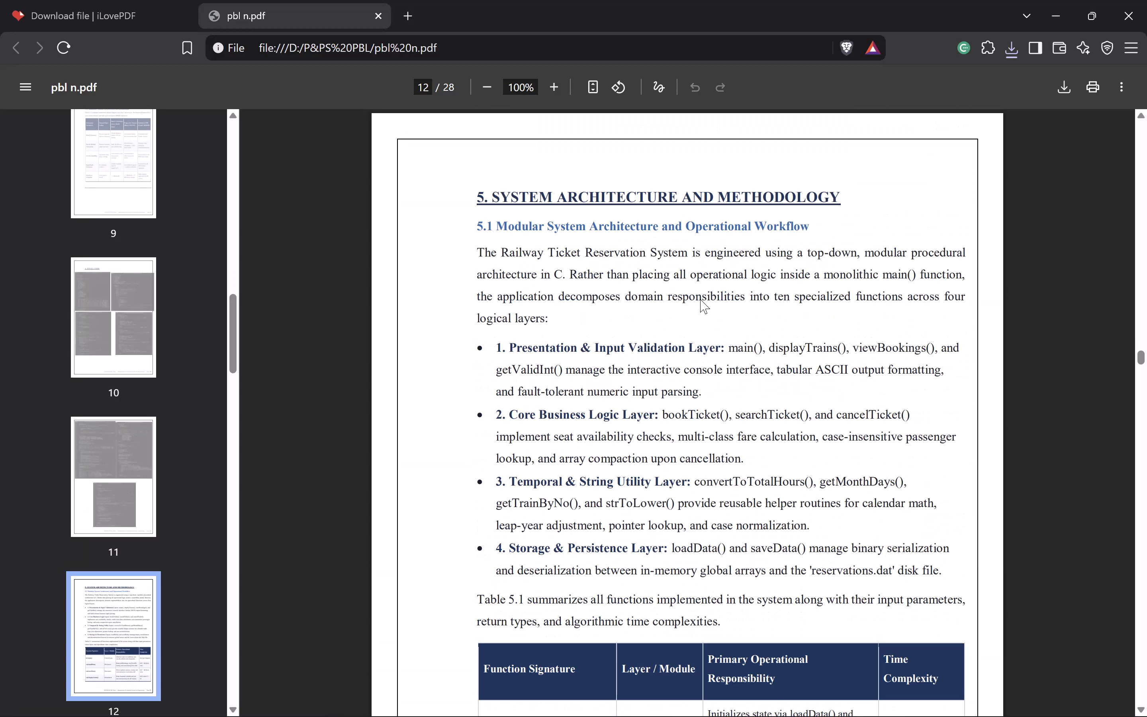
pyautogui.scroll(-15, 700, 299)
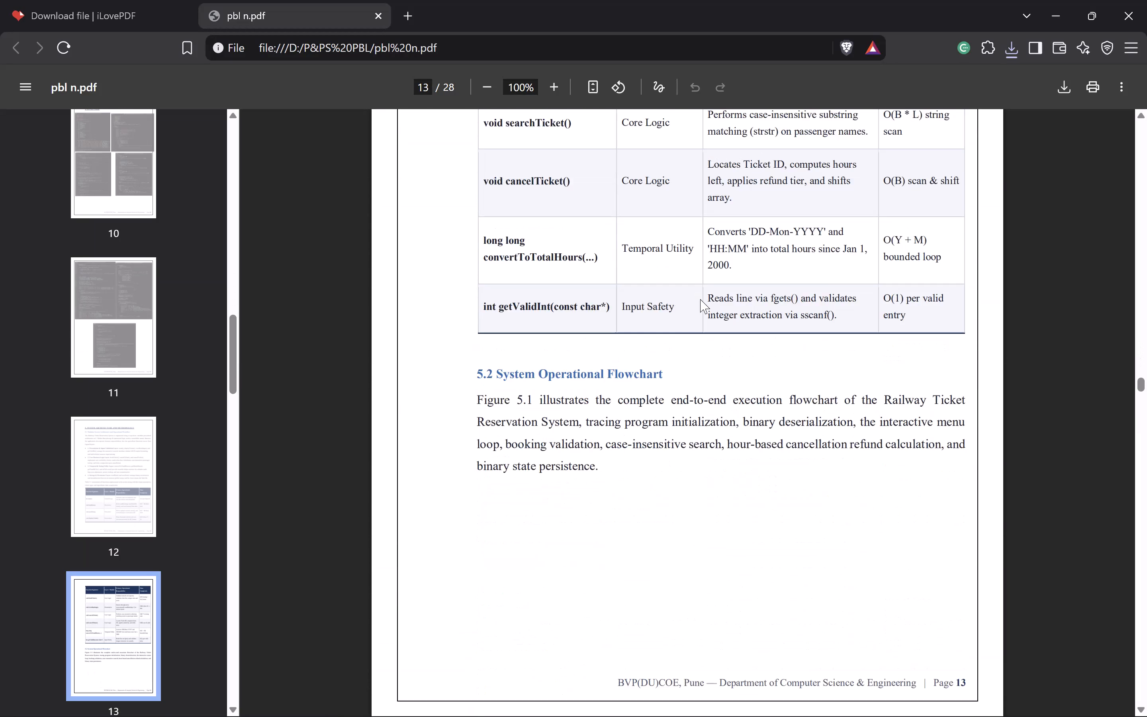
pyautogui.scroll(-16, 700, 299)
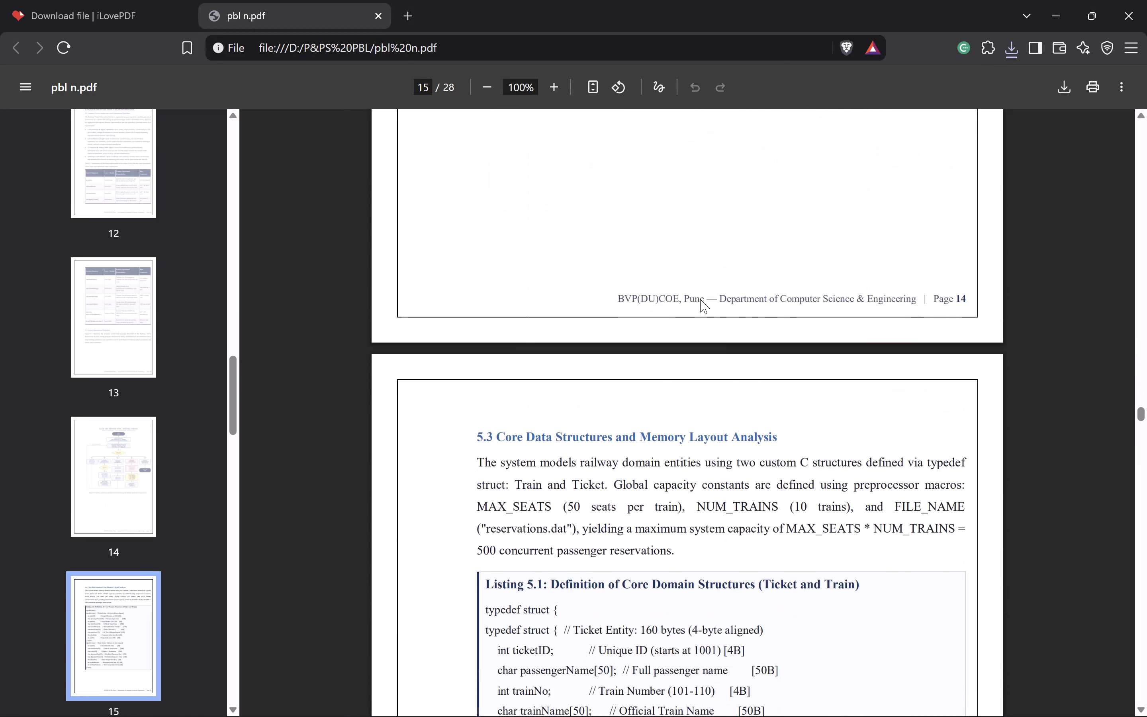
pyautogui.scroll(-18, 700, 299)
pyautogui.scroll(-5, 700, 299)
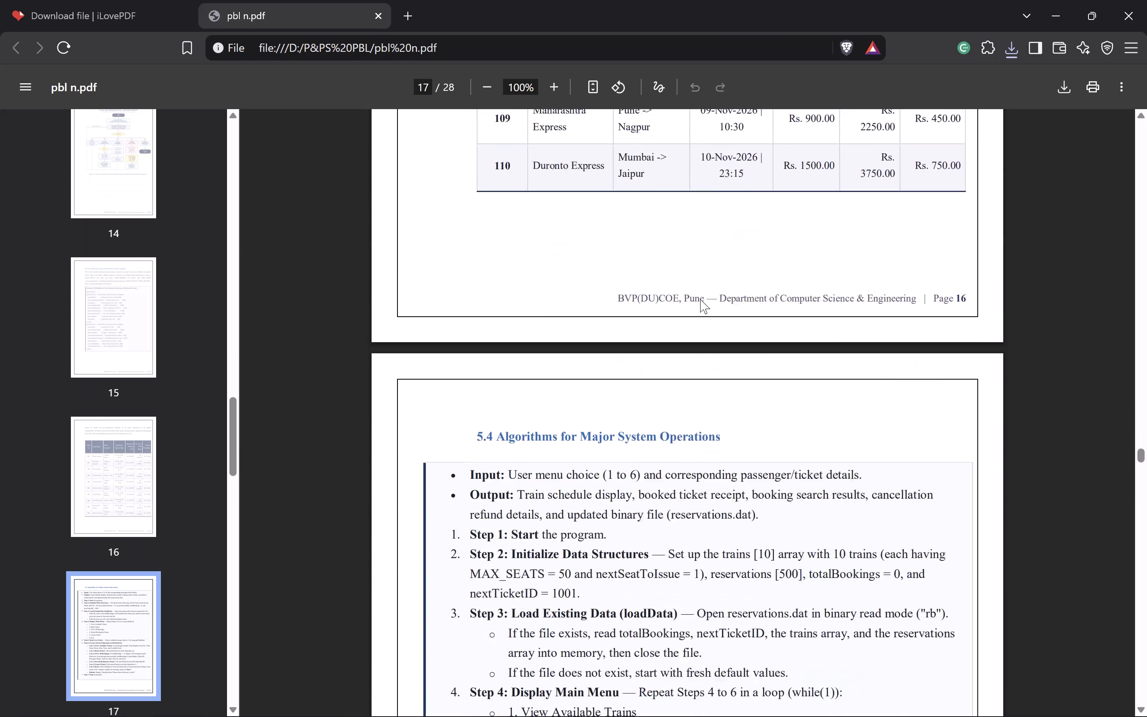
pyautogui.scroll(-16, 700, 300)
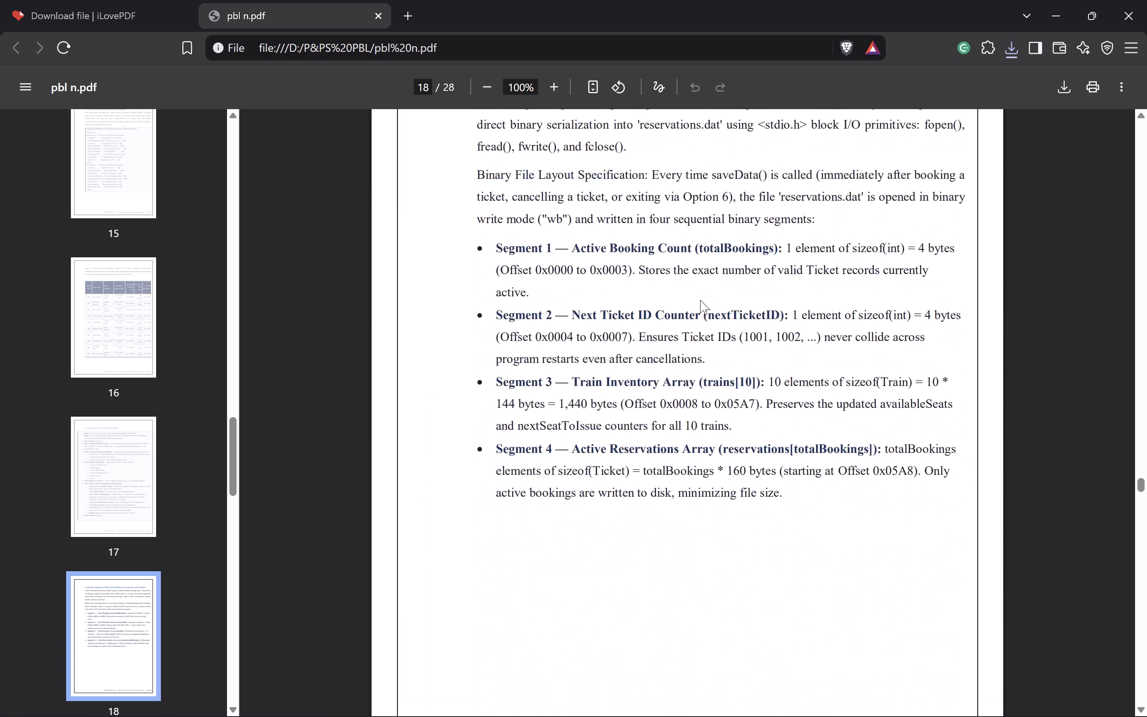
pyautogui.scroll(-18, 700, 300)
pyautogui.scroll(-12, 700, 300)
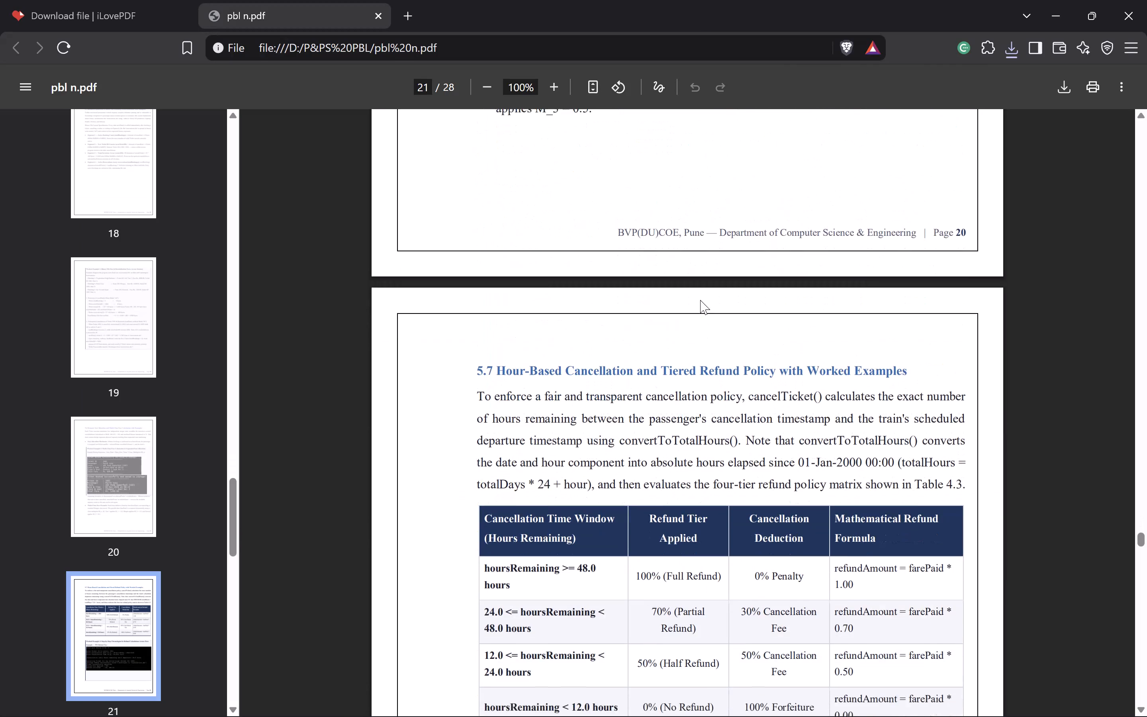
pyautogui.scroll(-9, 700, 300)
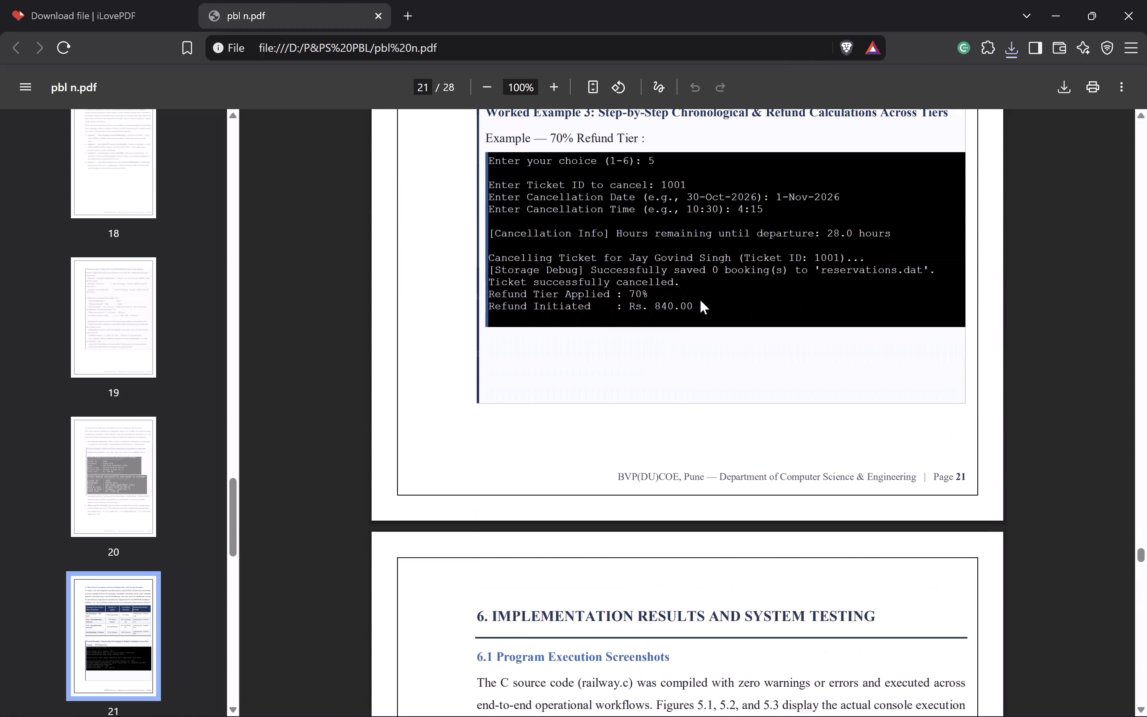
pyautogui.scroll(-6, 476, 325)
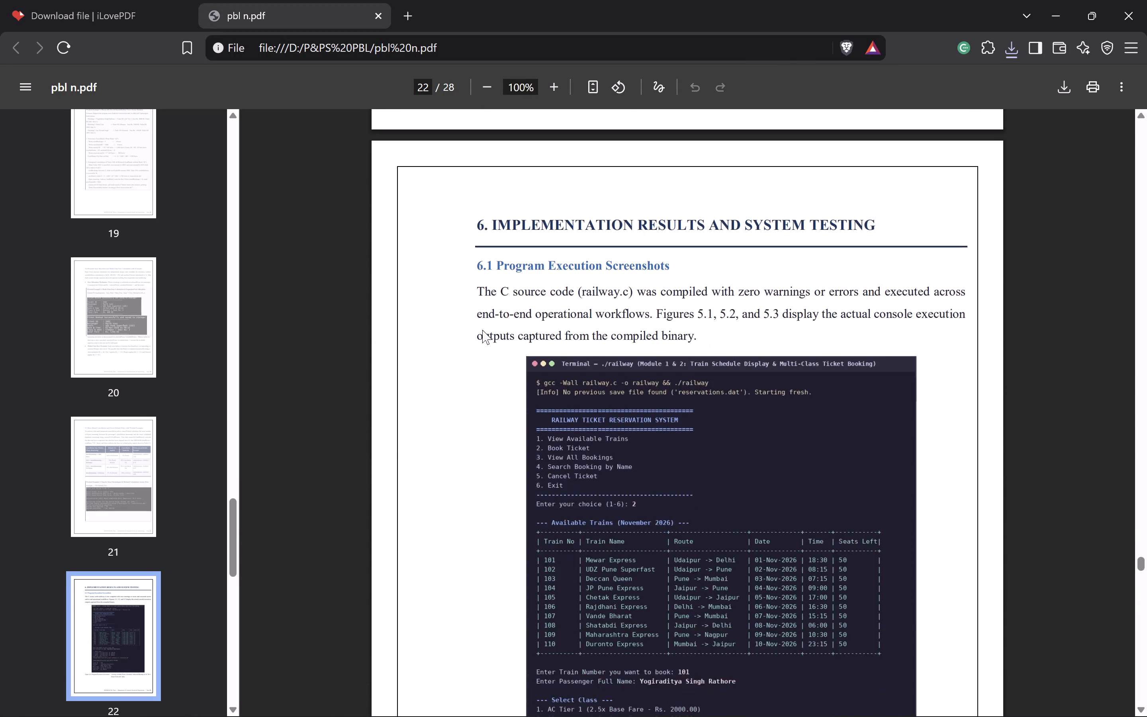
pyautogui.scroll(-19, 487, 330)
pyautogui.scroll(-2, 491, 329)
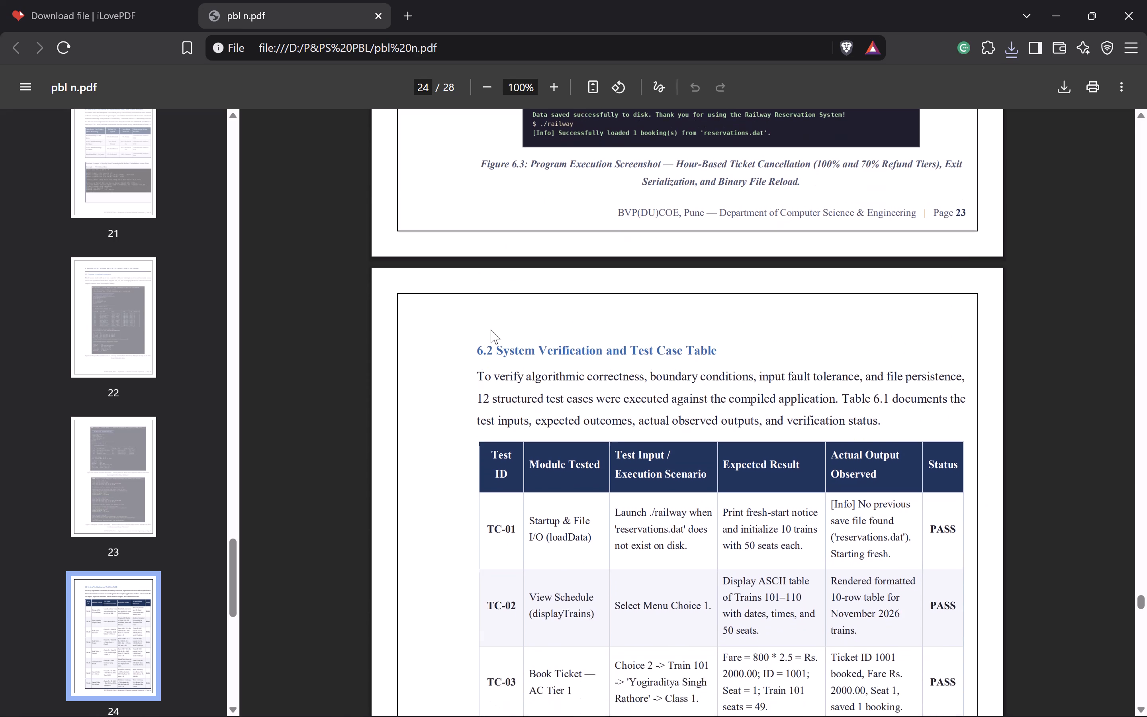
pyautogui.scroll(-12, 491, 329)
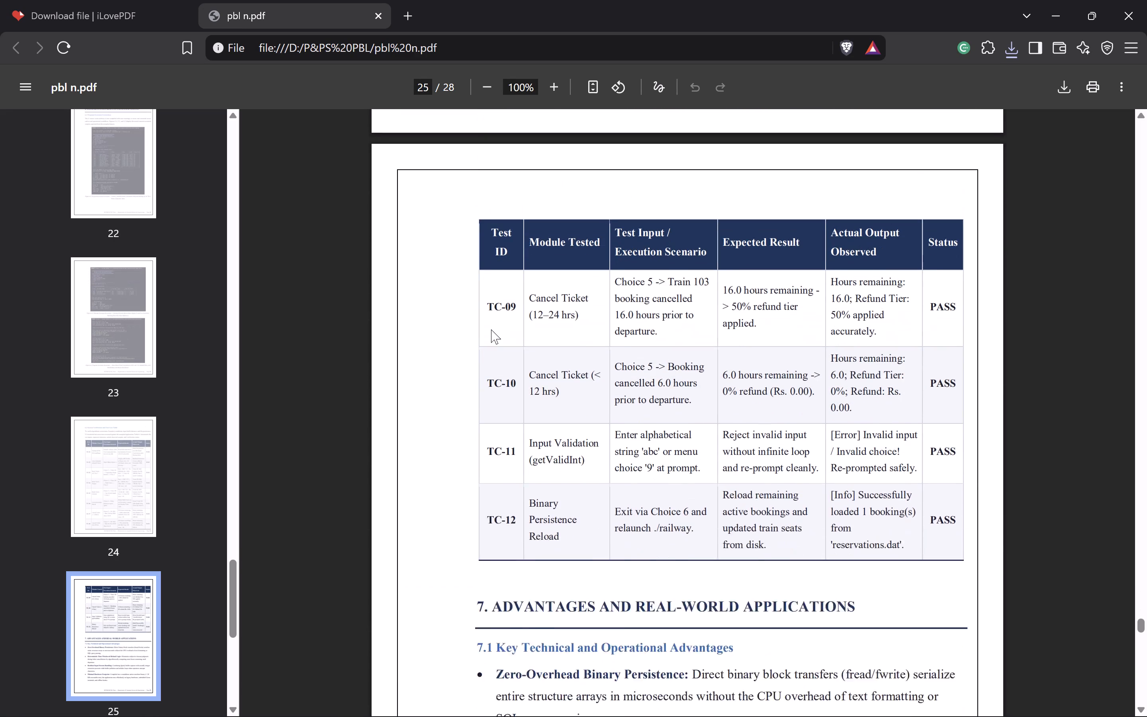
pyautogui.scroll(-19, 491, 329)
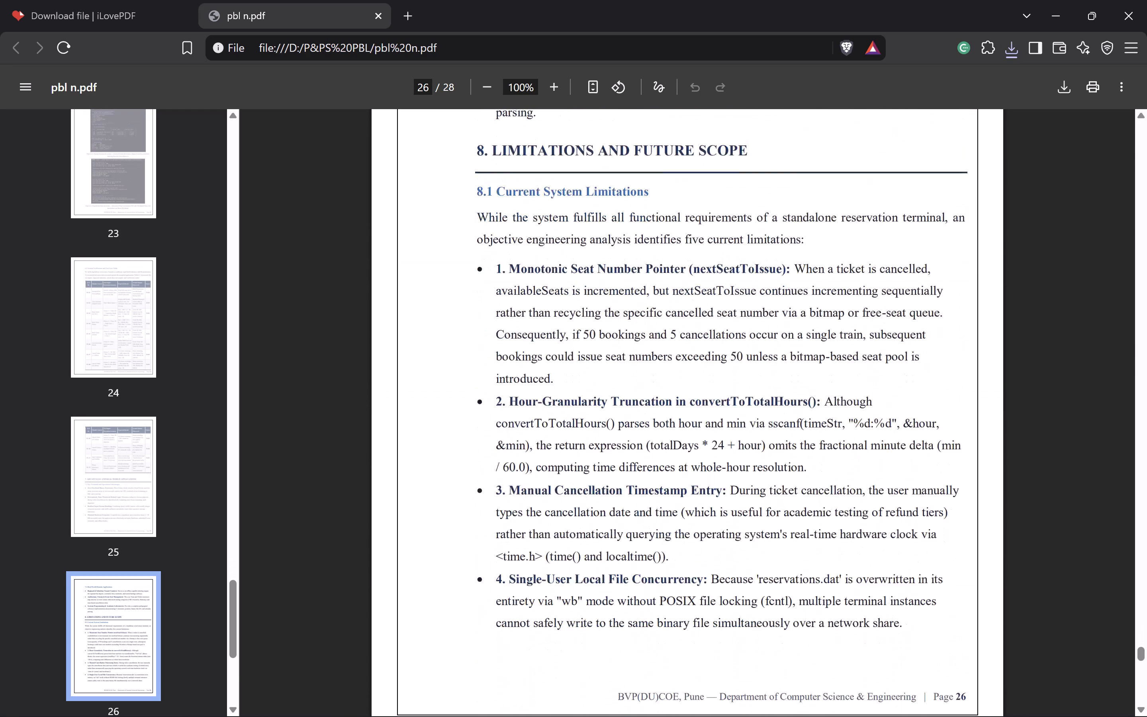
pyautogui.scroll(-18, 492, 330)
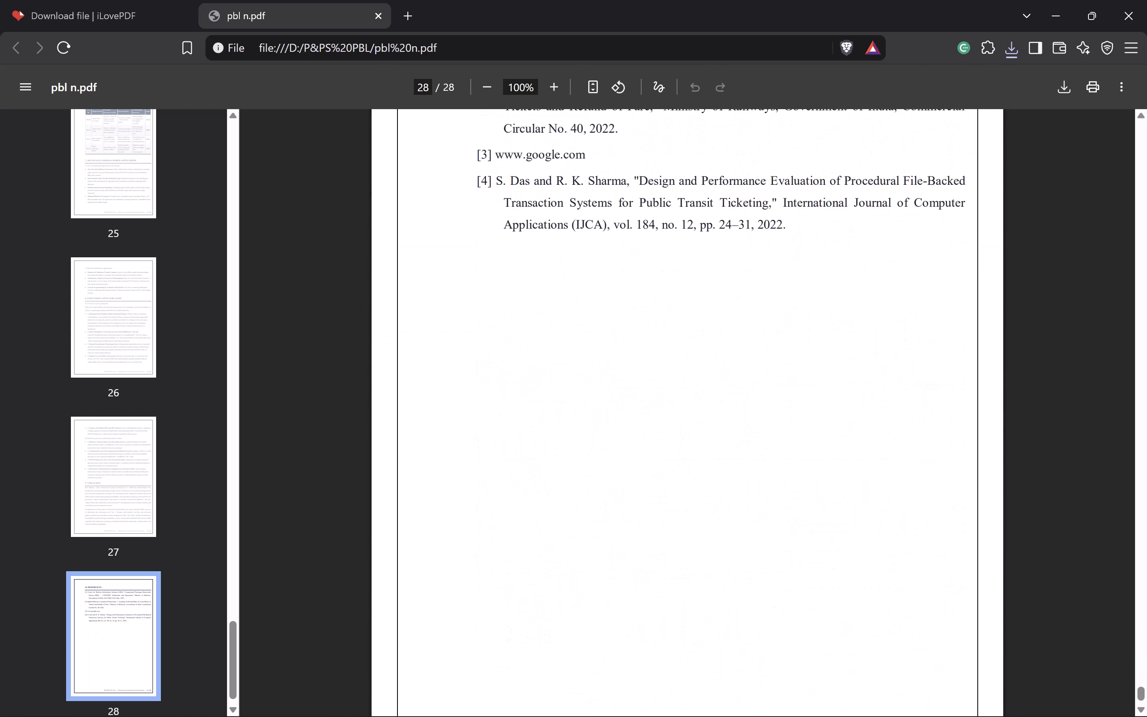
# Recheck the PDF backwards from the References through the table of contents to the cover page, and close it.
pyautogui.scroll(5, 492, 330)
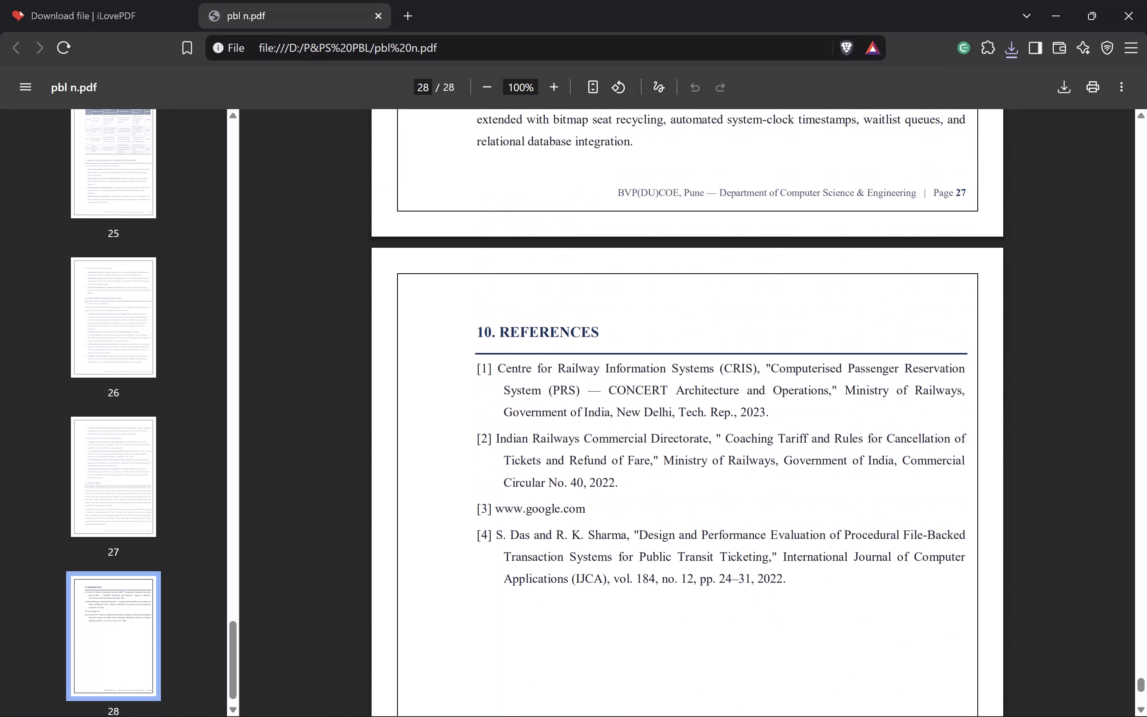
pyautogui.scroll(20, 699, 368)
pyautogui.scroll(13, 699, 368)
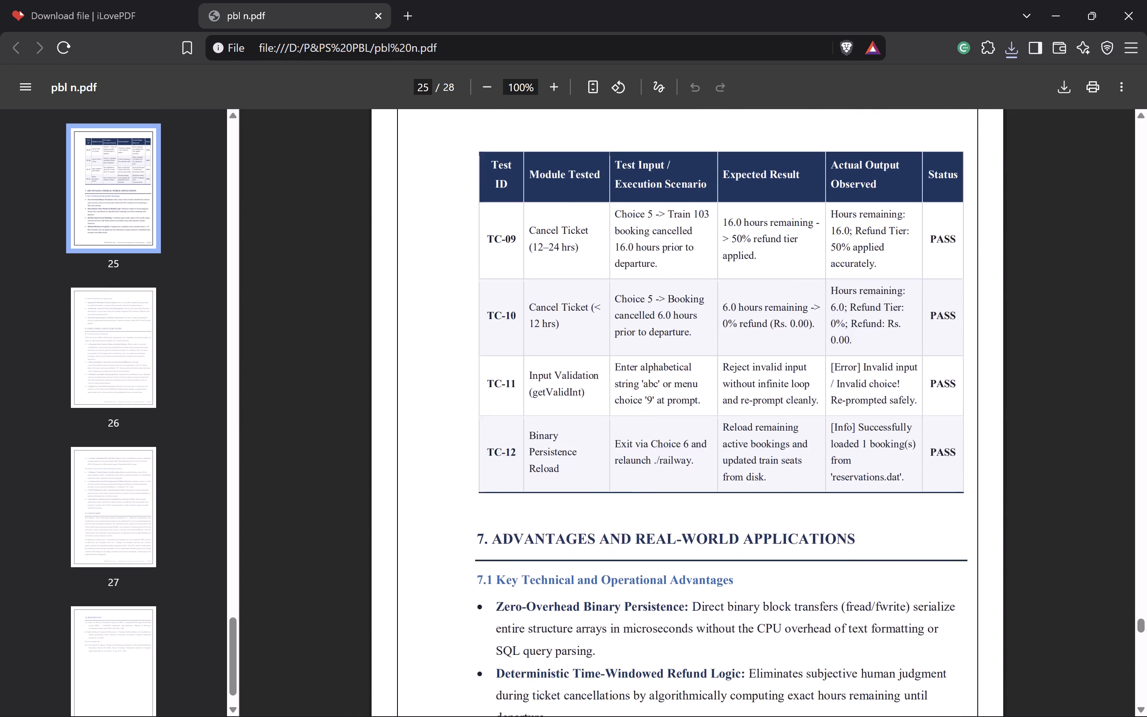
pyautogui.scroll(8, 699, 367)
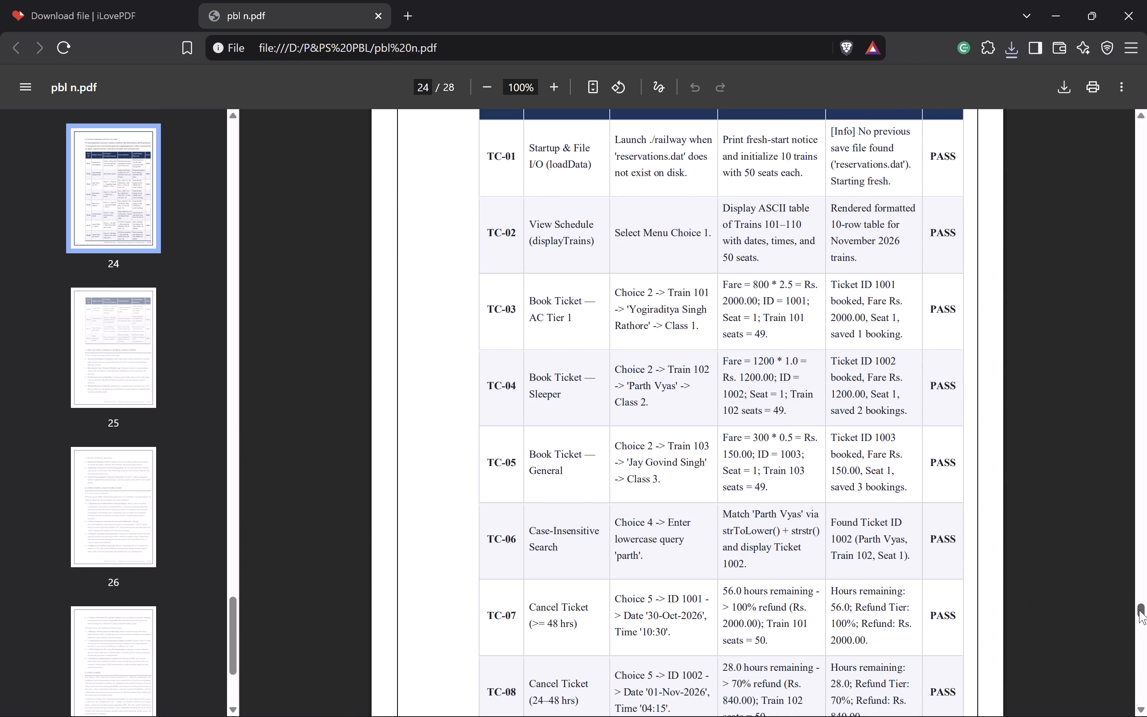
pyautogui.moveTo(1139, 608); pyautogui.dragTo(1100, 208)
pyautogui.scroll(6, 883, 255)
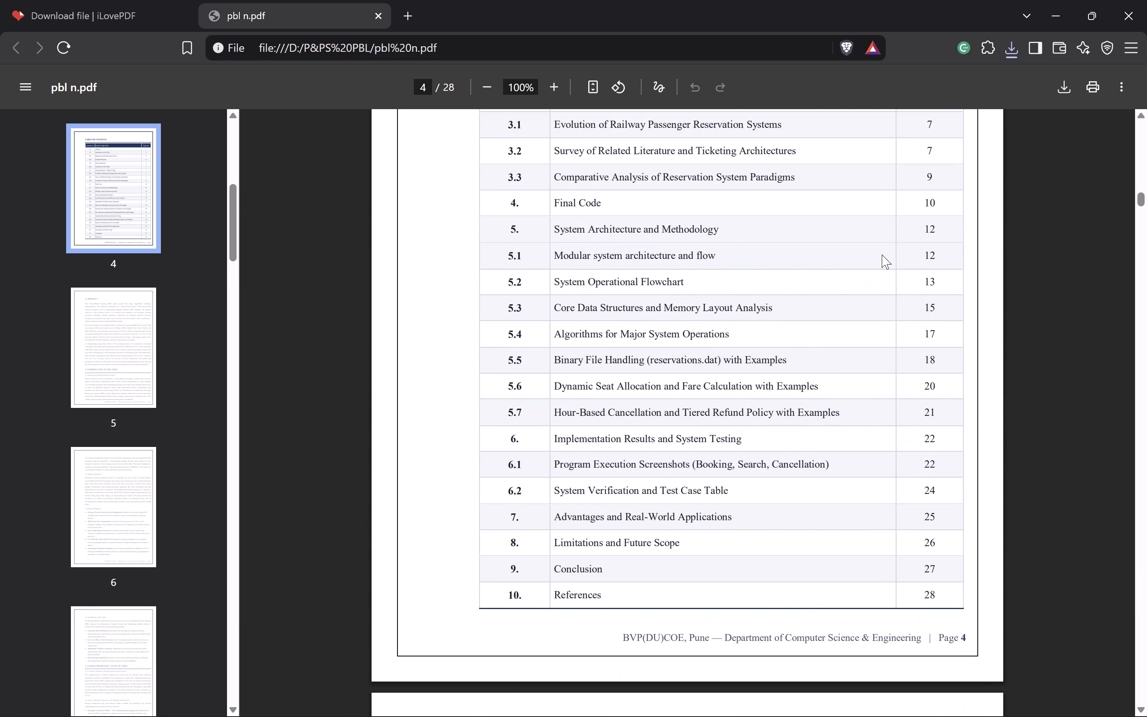
pyautogui.scroll(18, 882, 255)
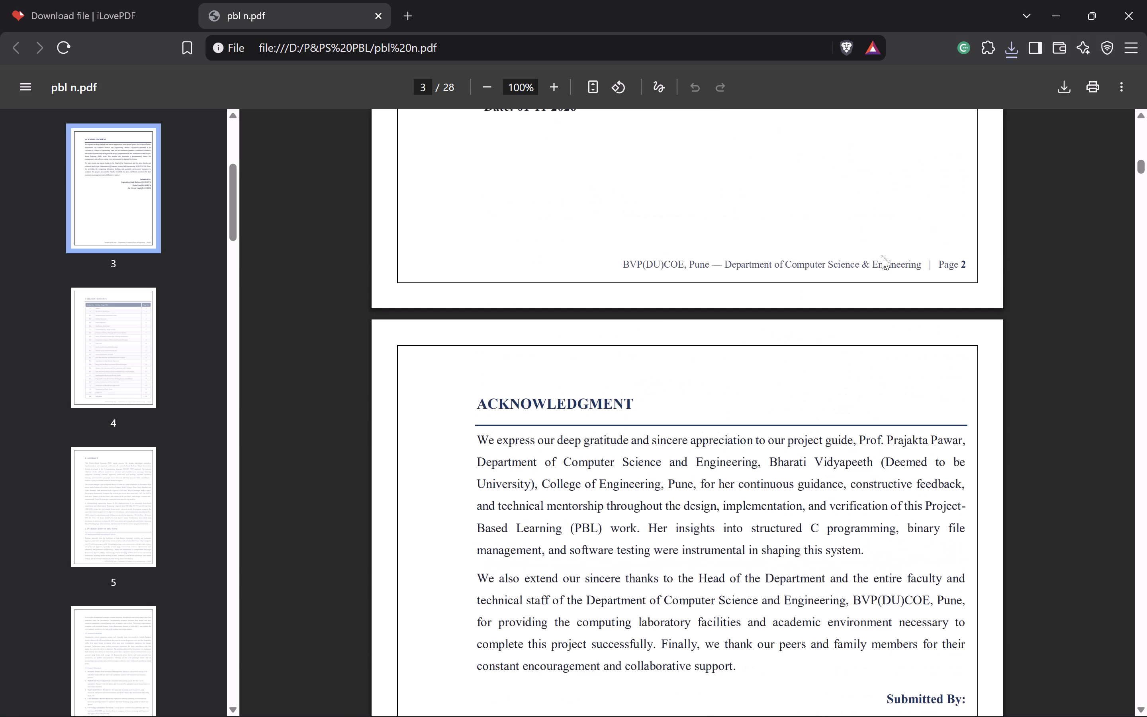
pyautogui.scroll(16, 882, 256)
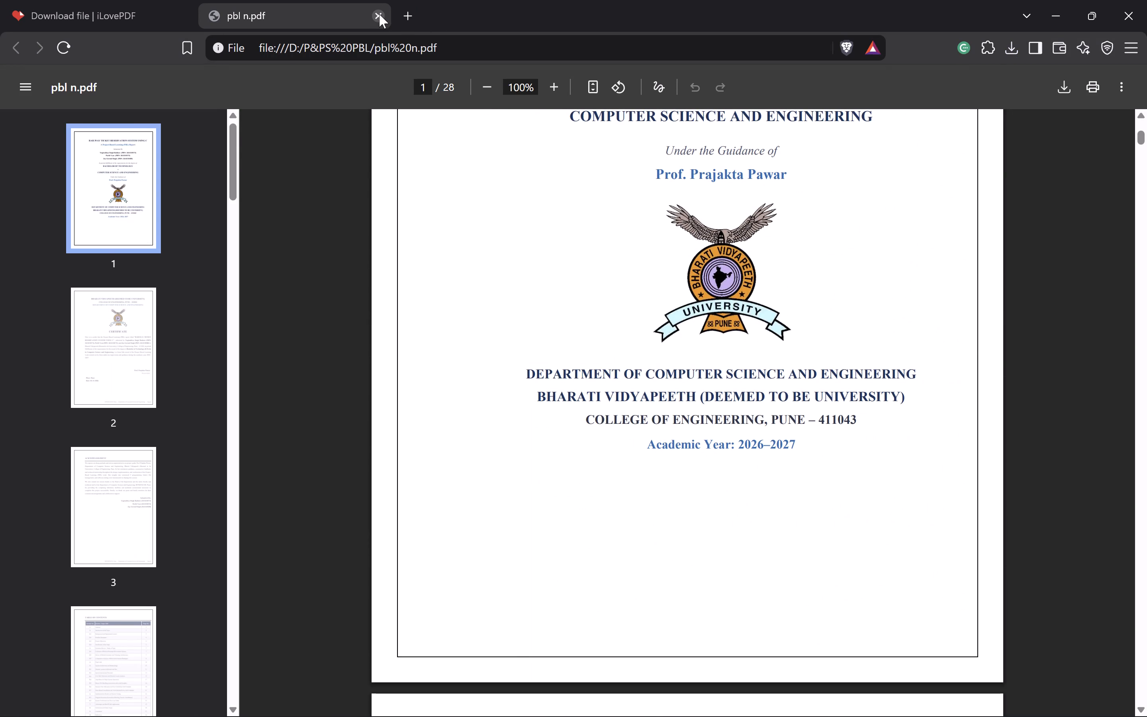
pyautogui.click(379, 14)
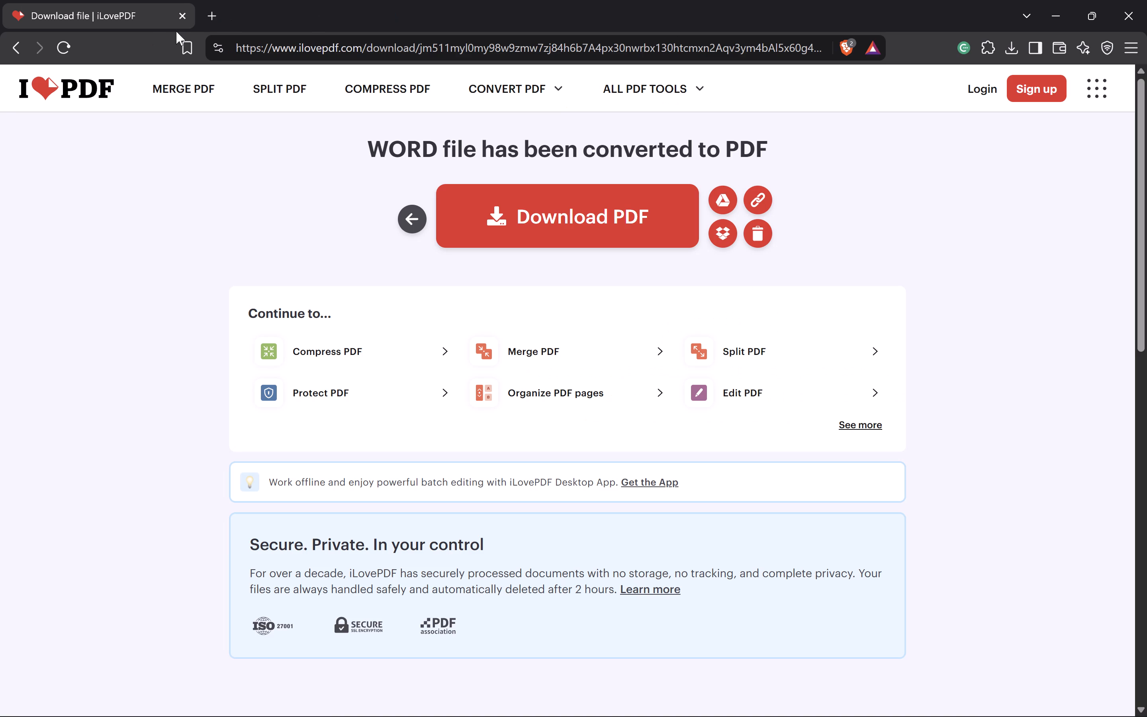
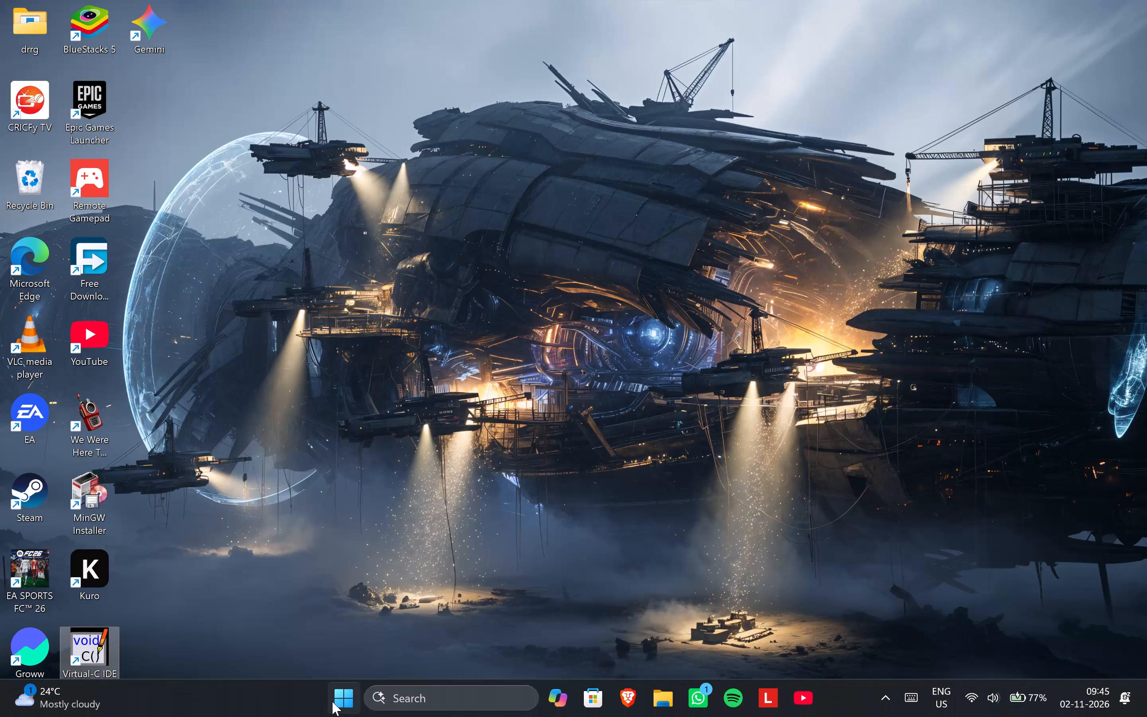
# Bring up the Windows power options for the computer.
pyautogui.click(332, 701)
pyautogui.click(679, 646)
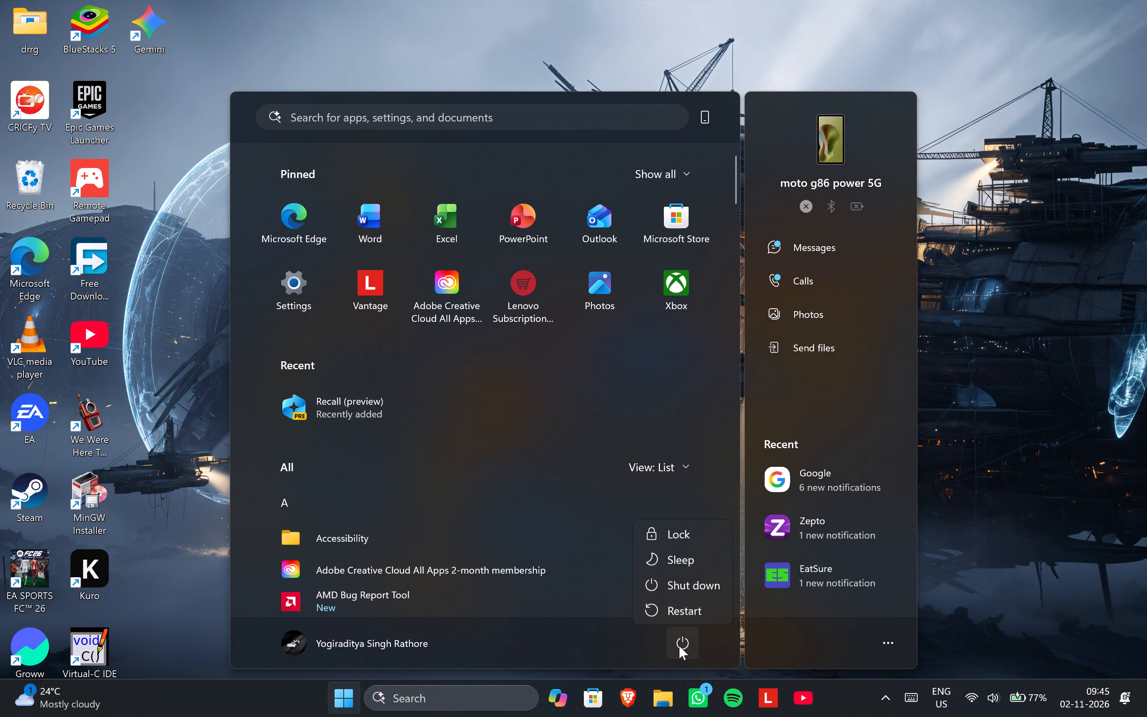